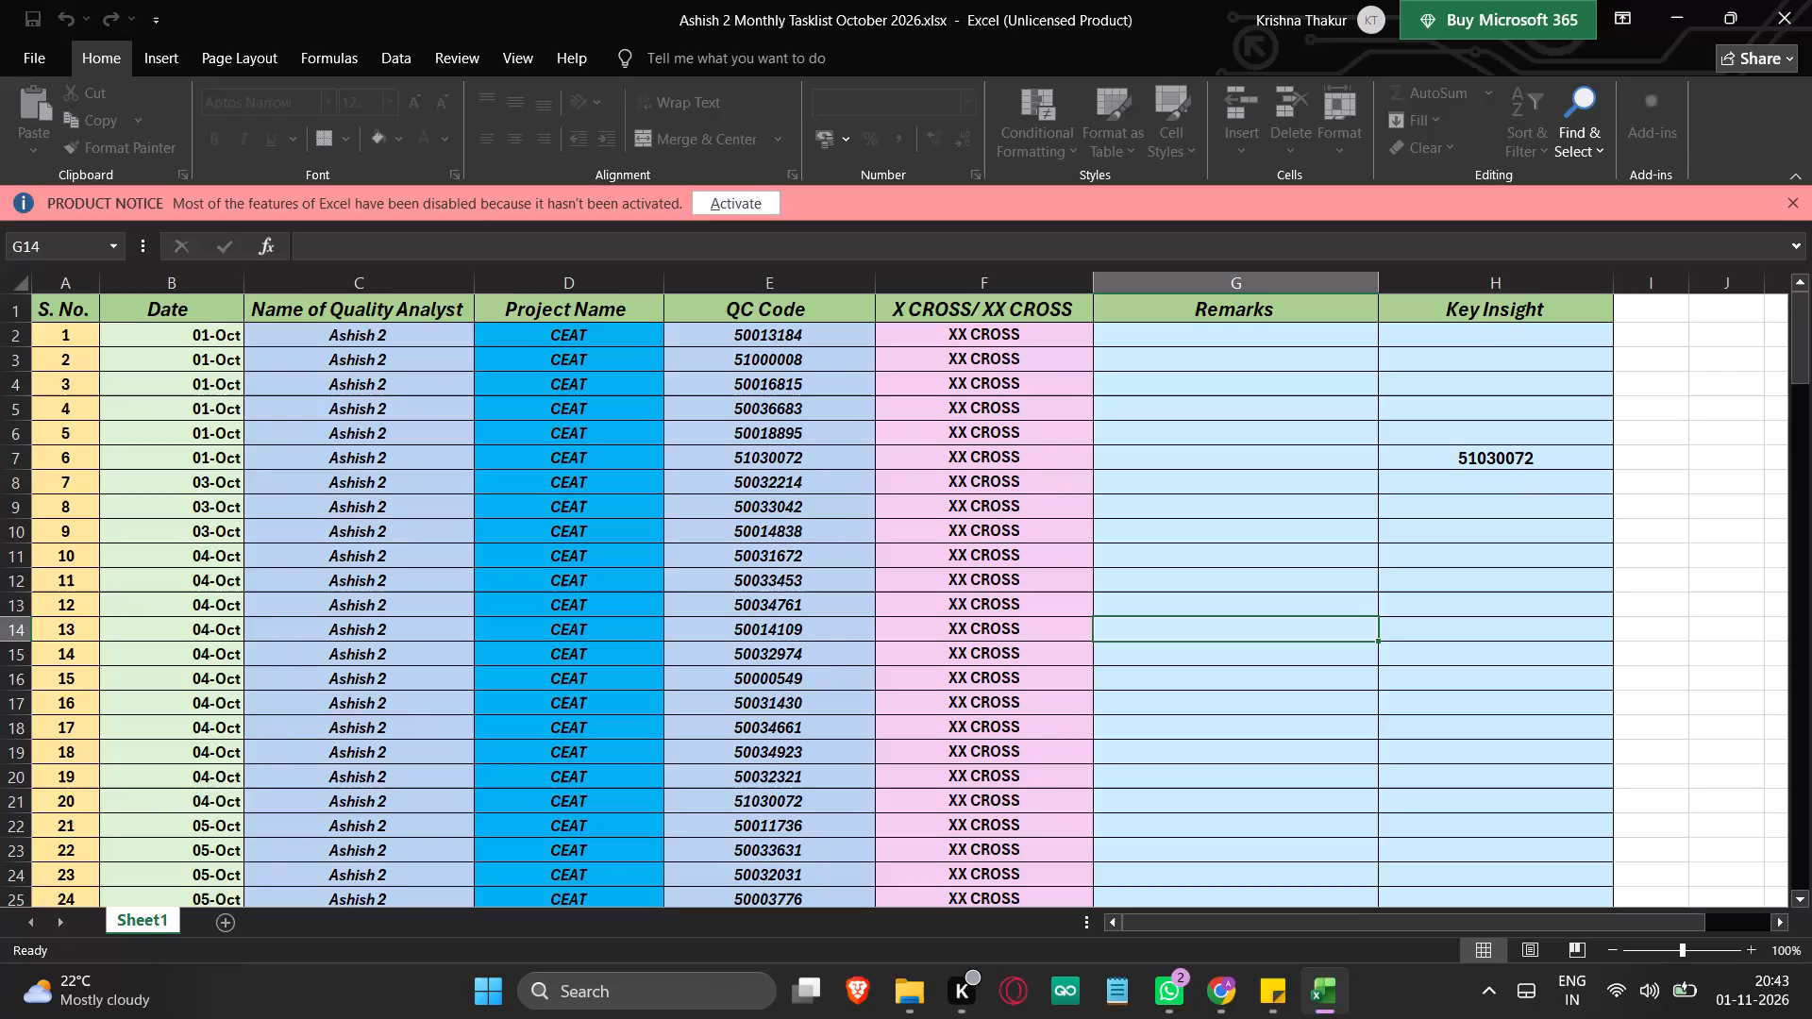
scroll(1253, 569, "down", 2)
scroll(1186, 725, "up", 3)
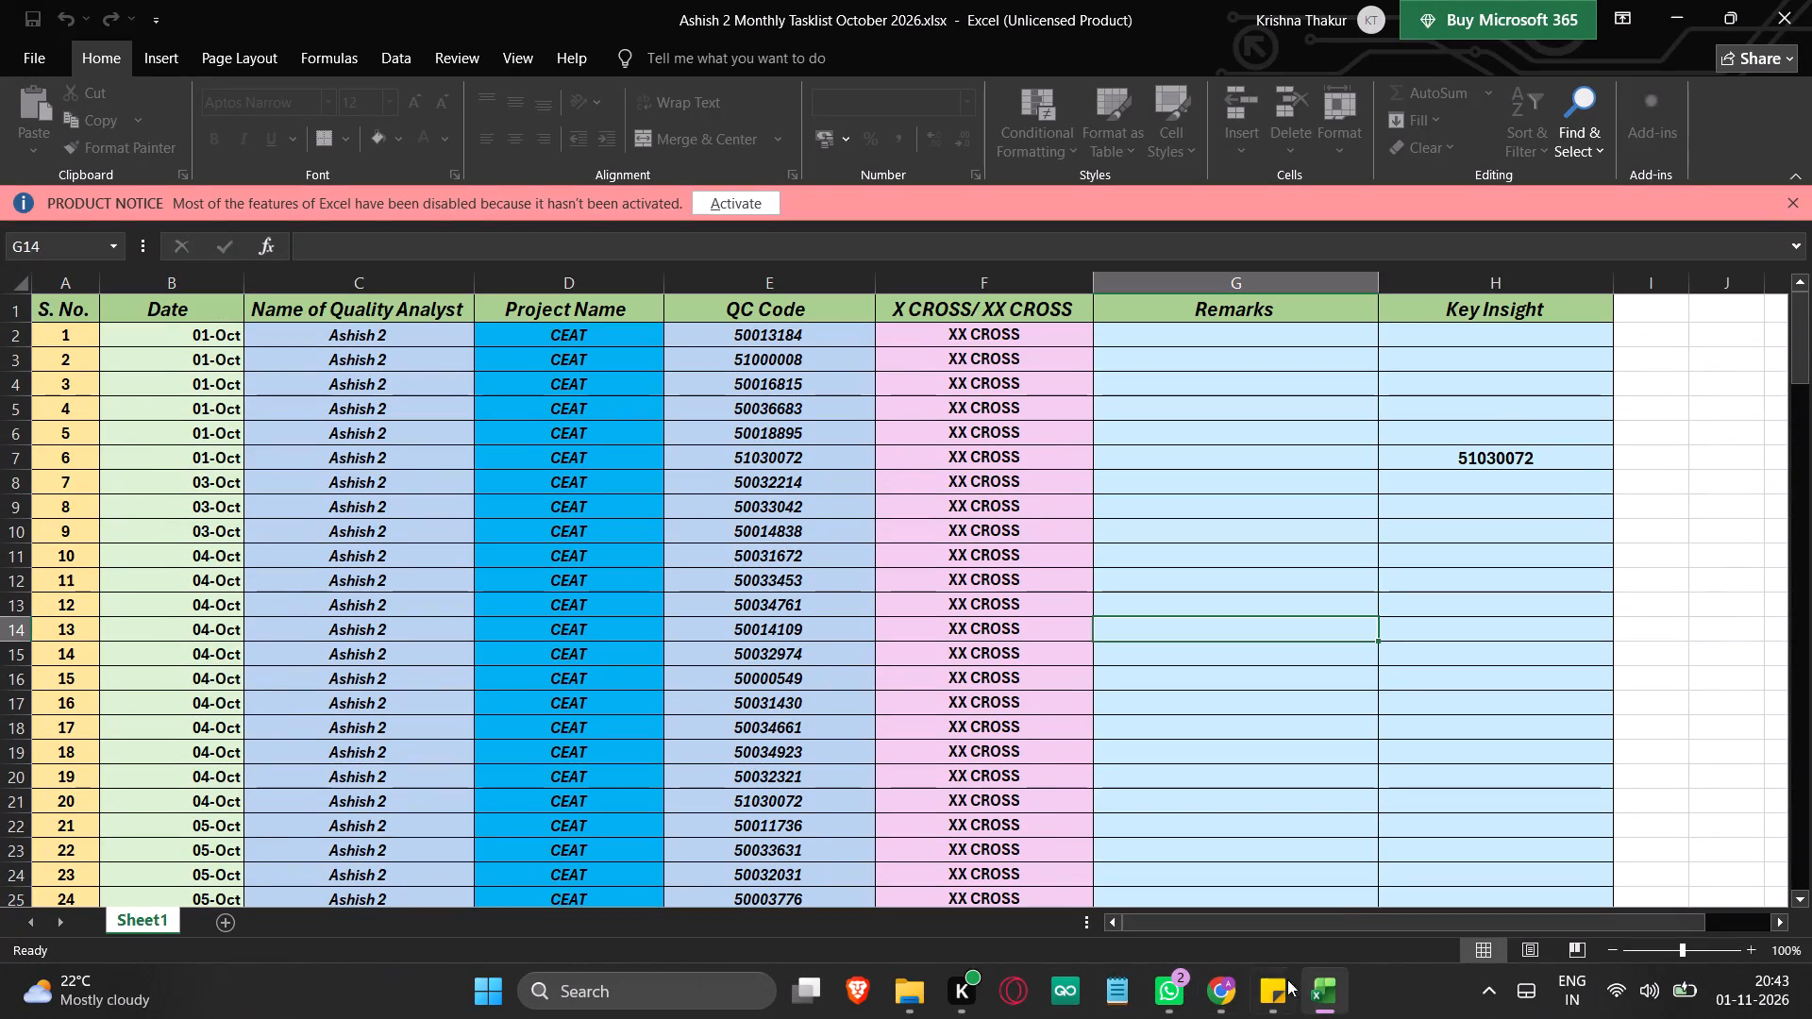
Switch to the All Project Tracker - 2026 spreadsheet in Chrome.
left_click(1191, 889)
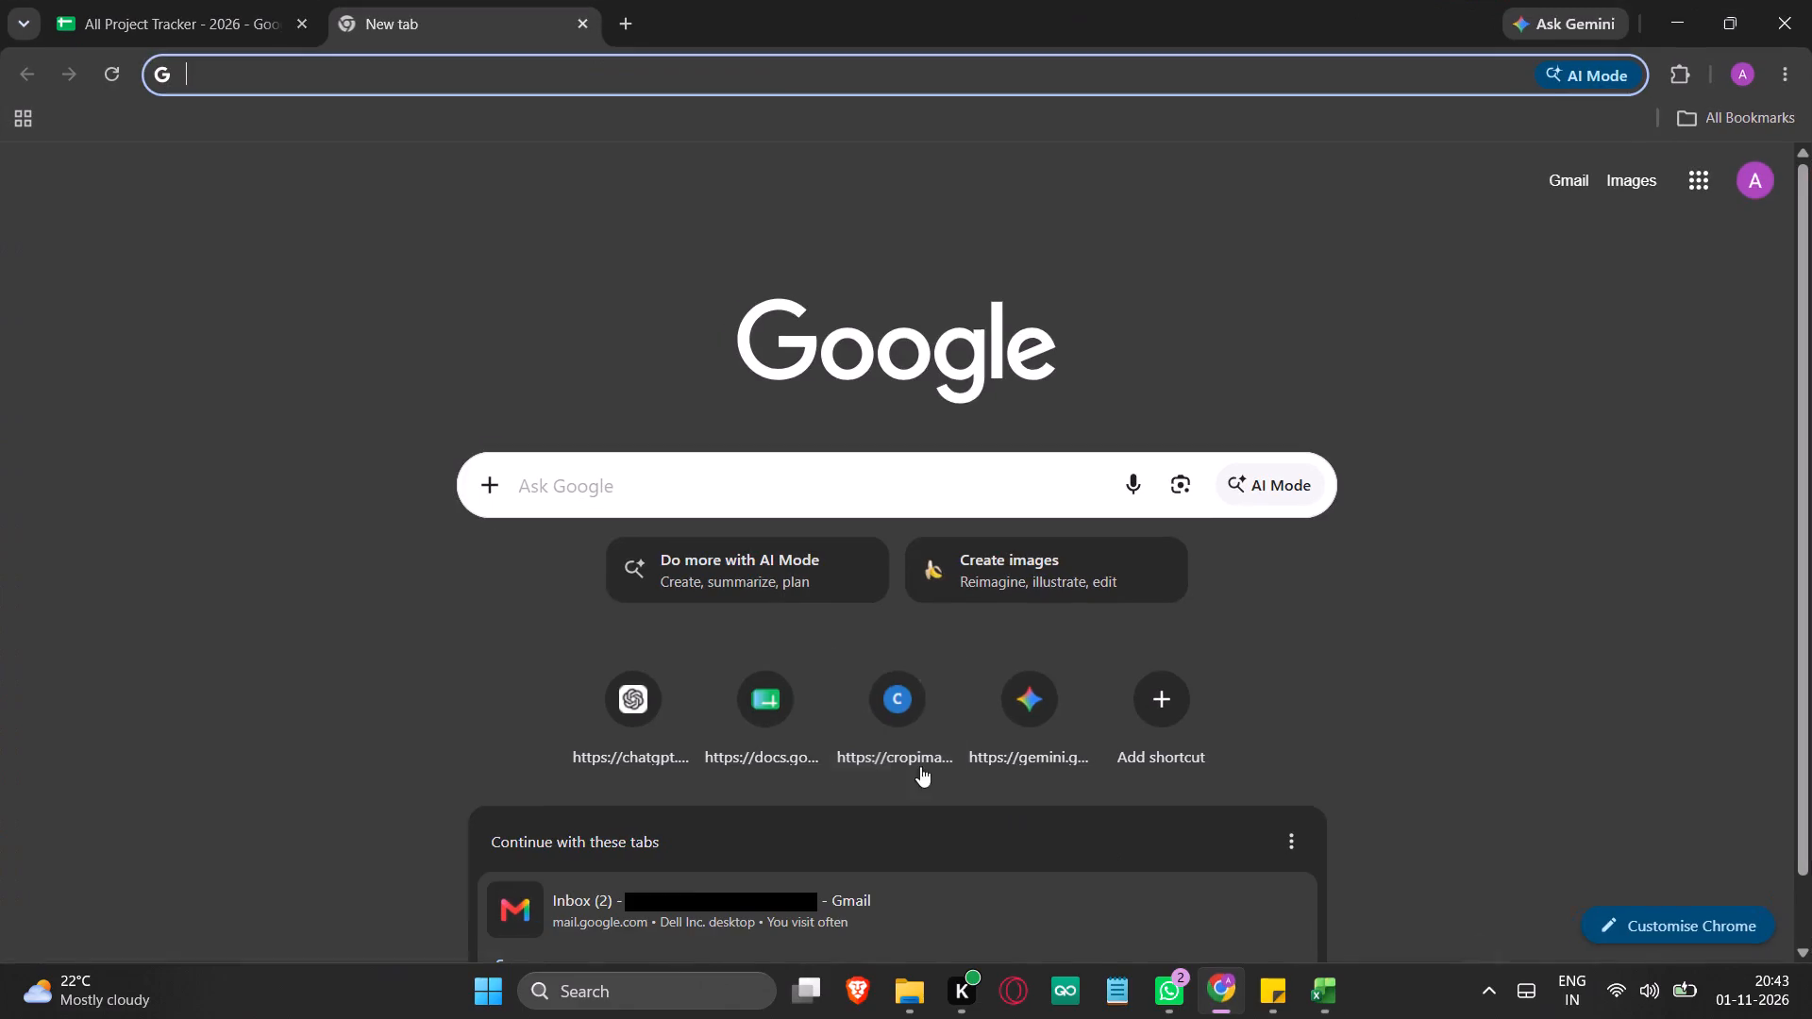
scroll(219, 145, "up", 4)
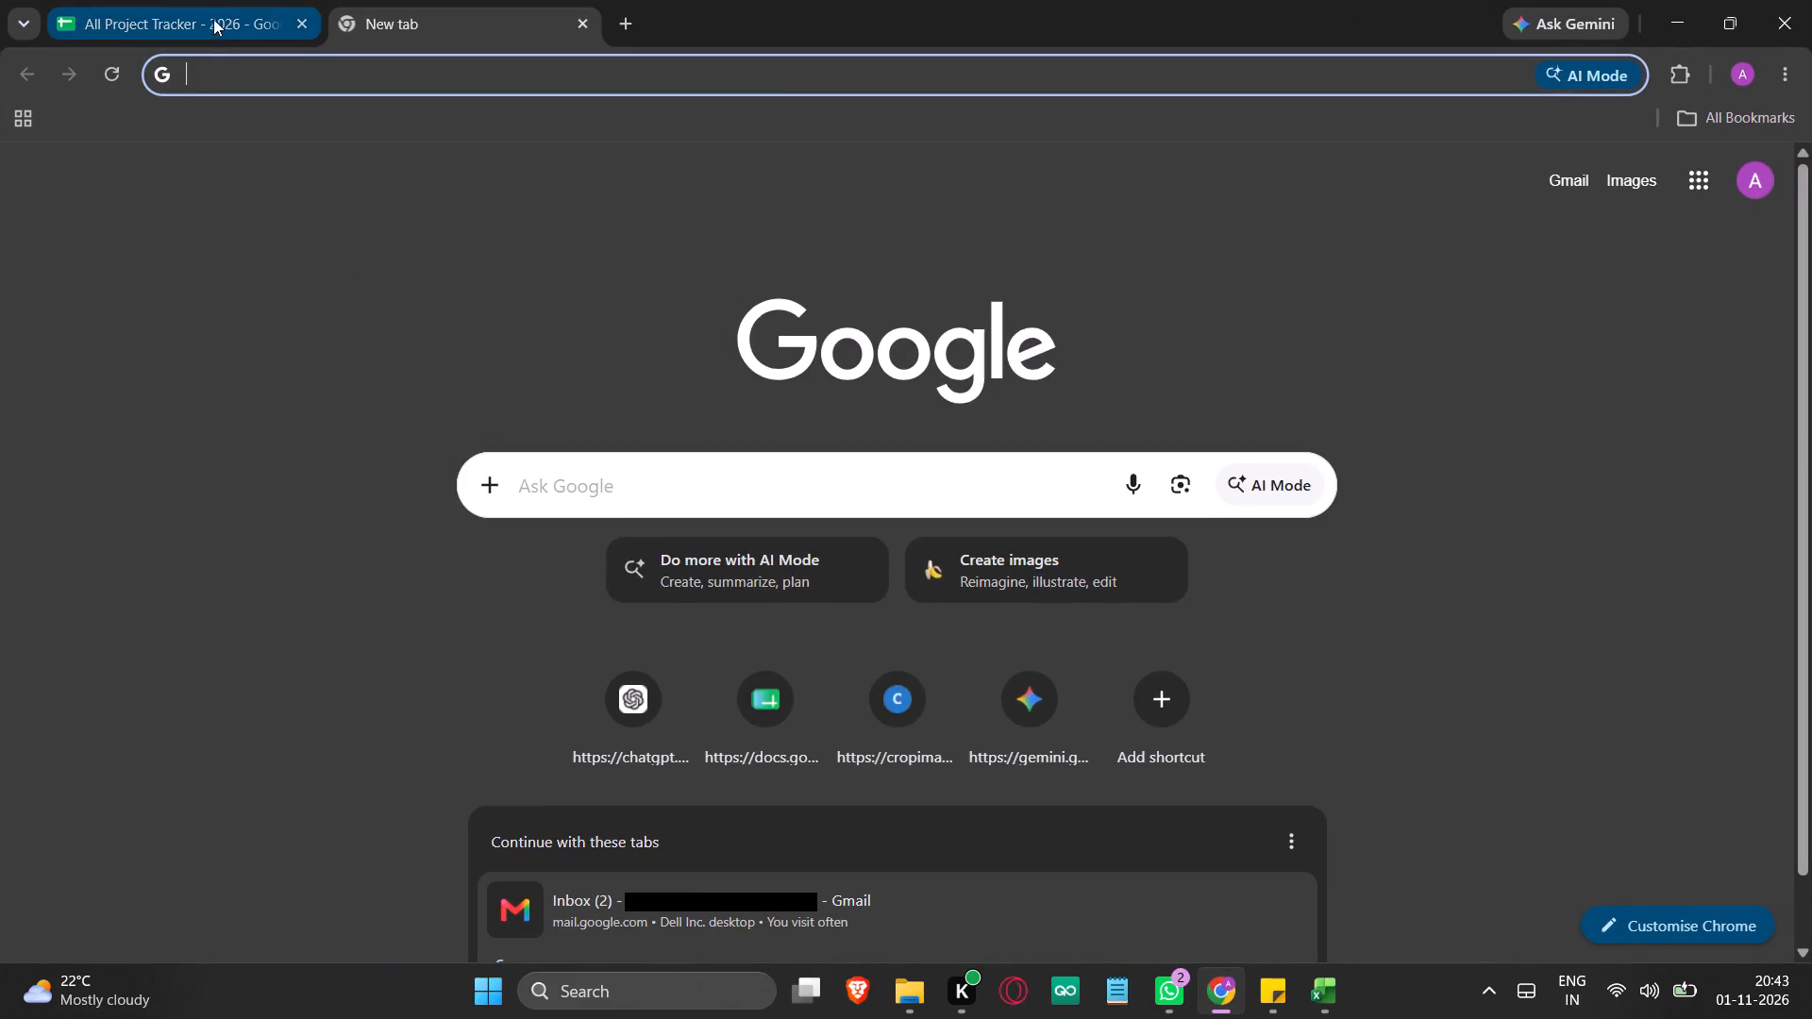
left_click(209, 9)
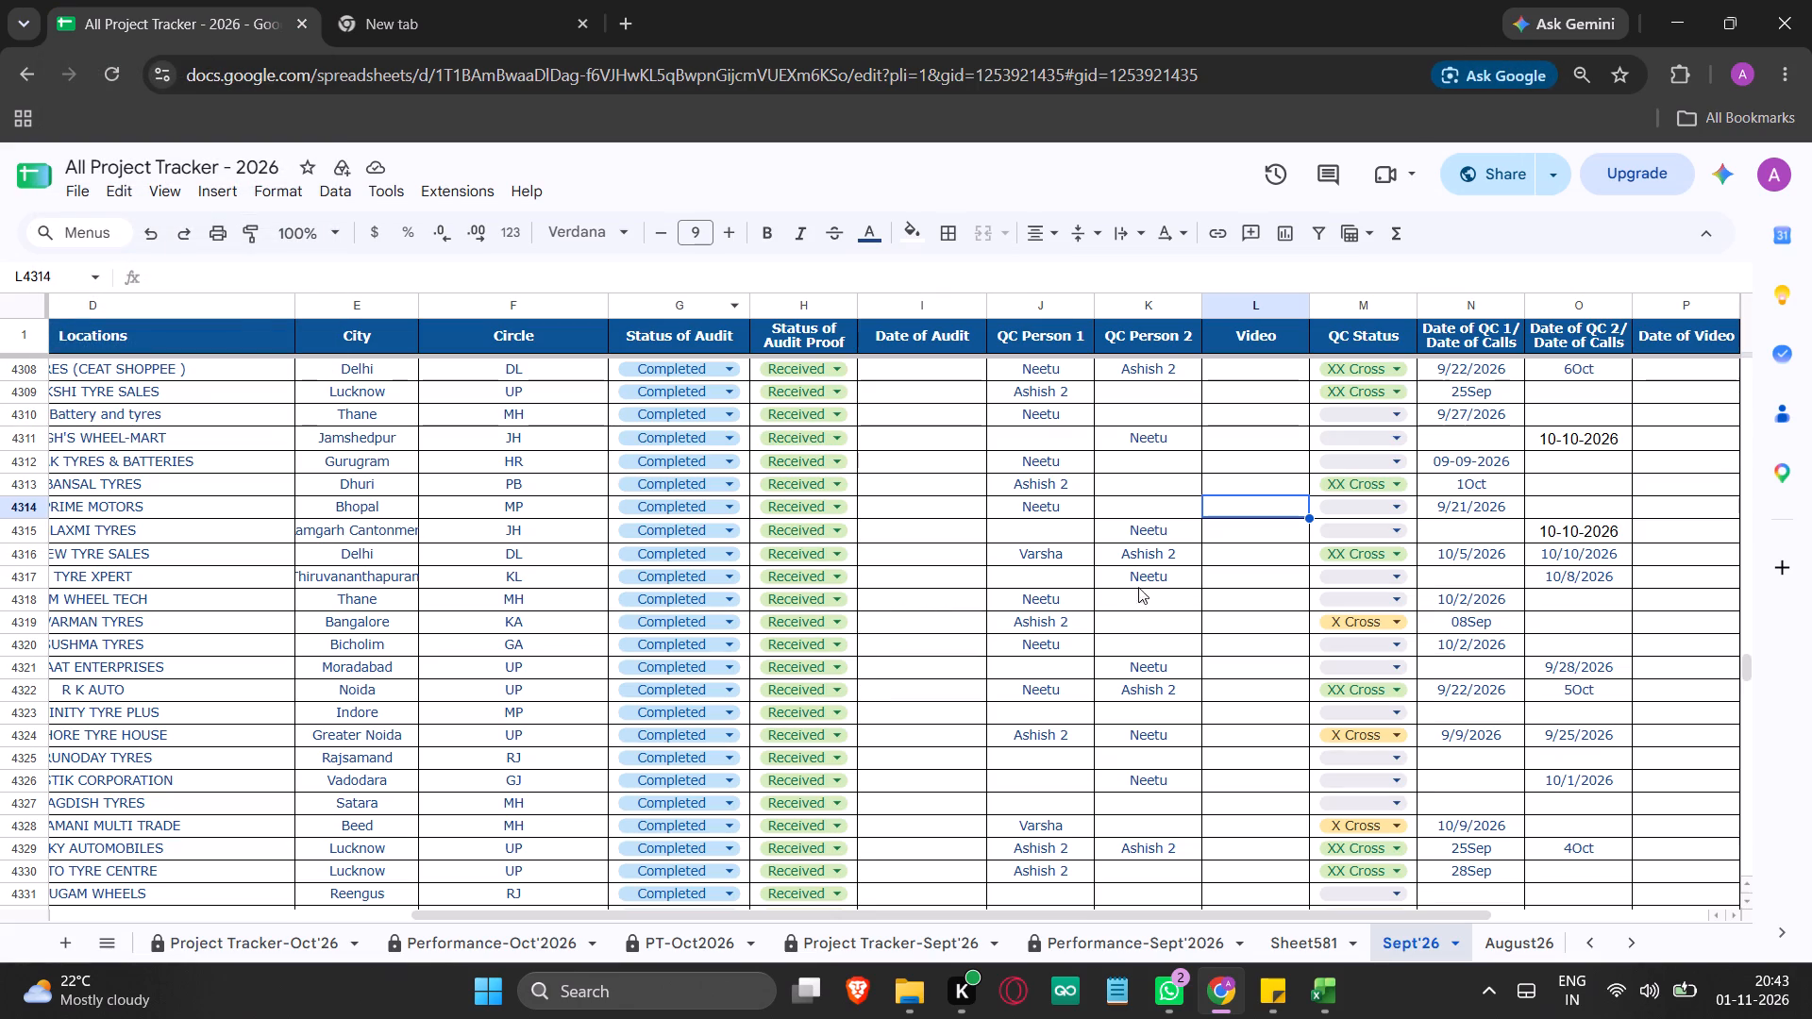
Look up store code 51000270 from the sticky note in the Sept'26 sheet and check its QC persons, status and dates.
left_click(1279, 1004)
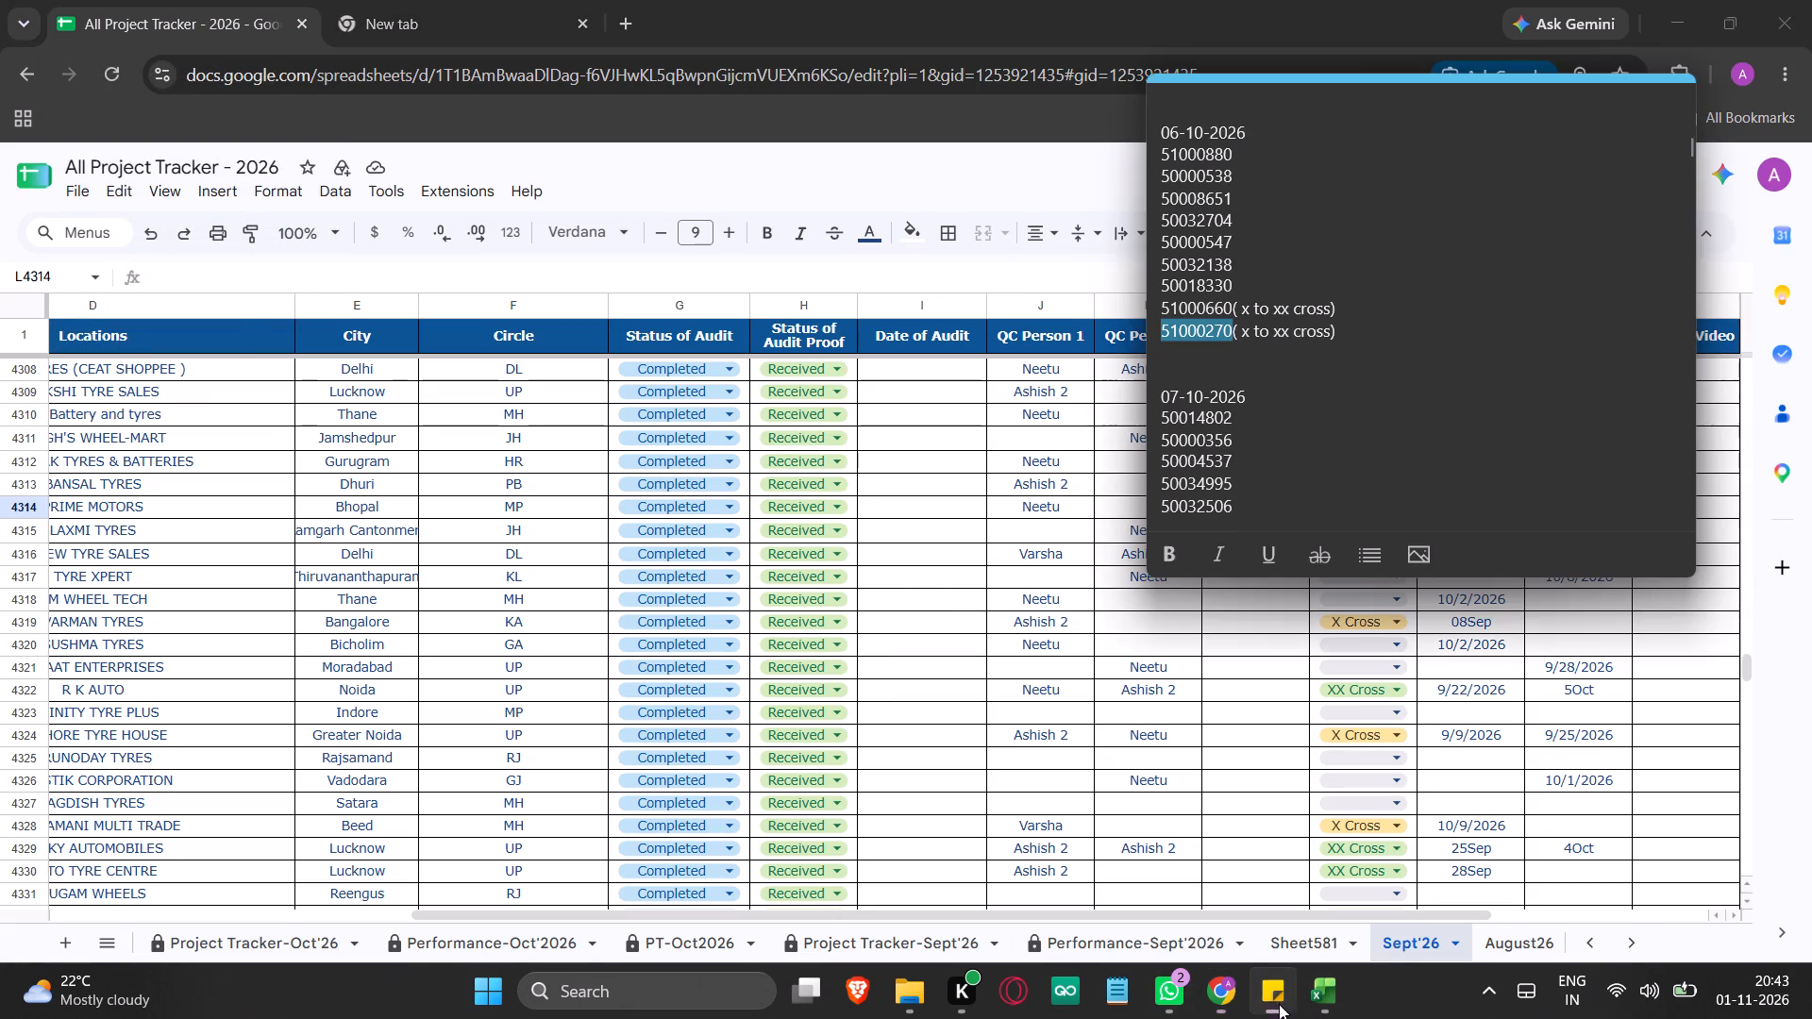
scroll(1232, 339, "up", 1)
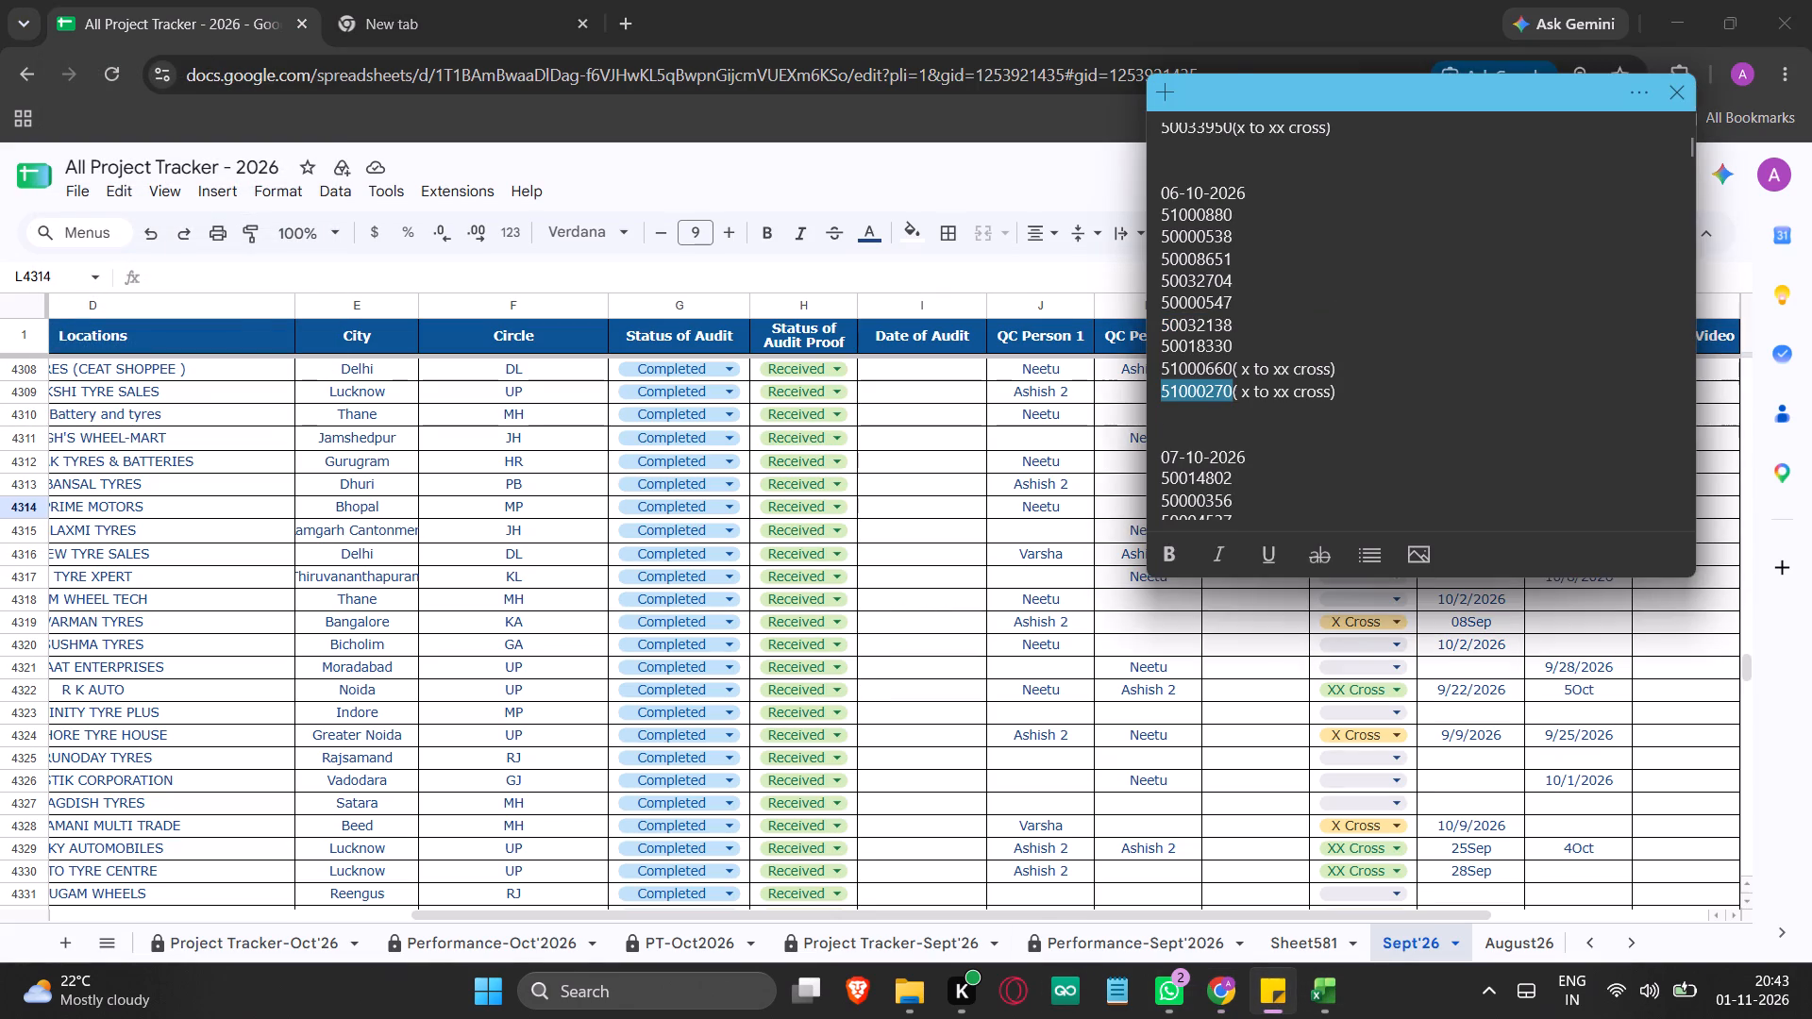
left_click(998, 498)
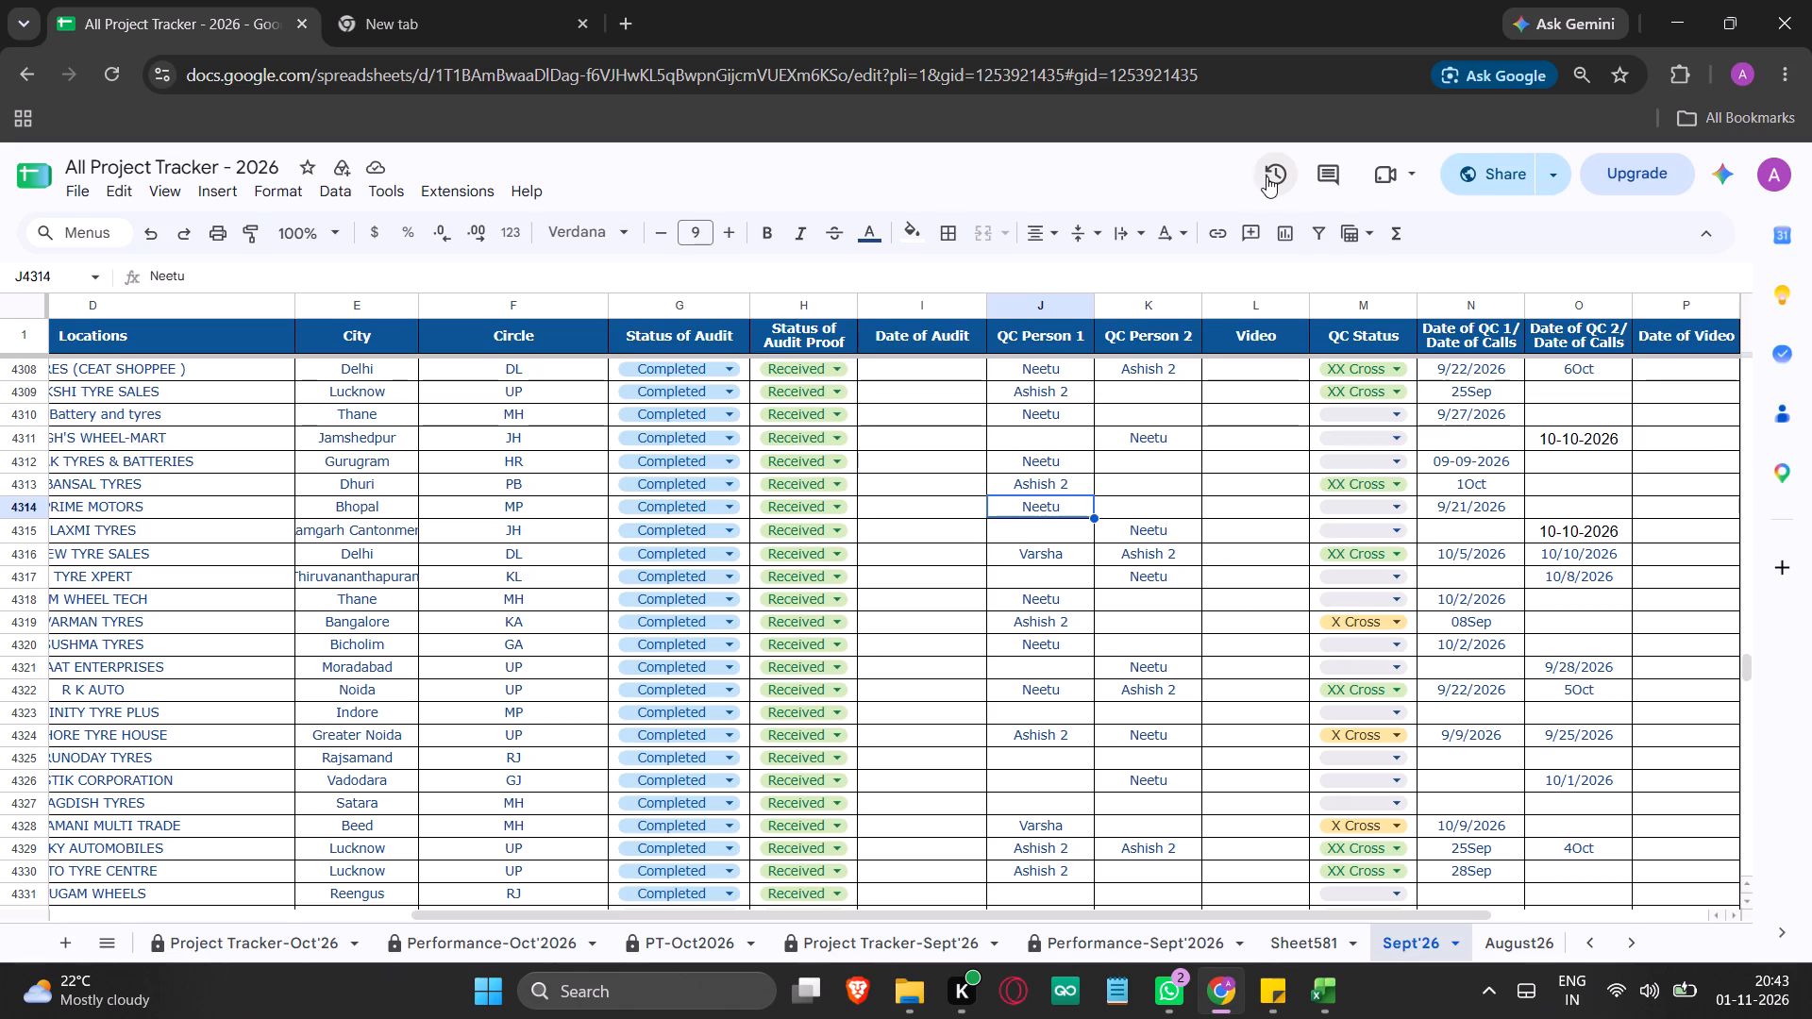
left_click(1278, 998)
right_click(1199, 393)
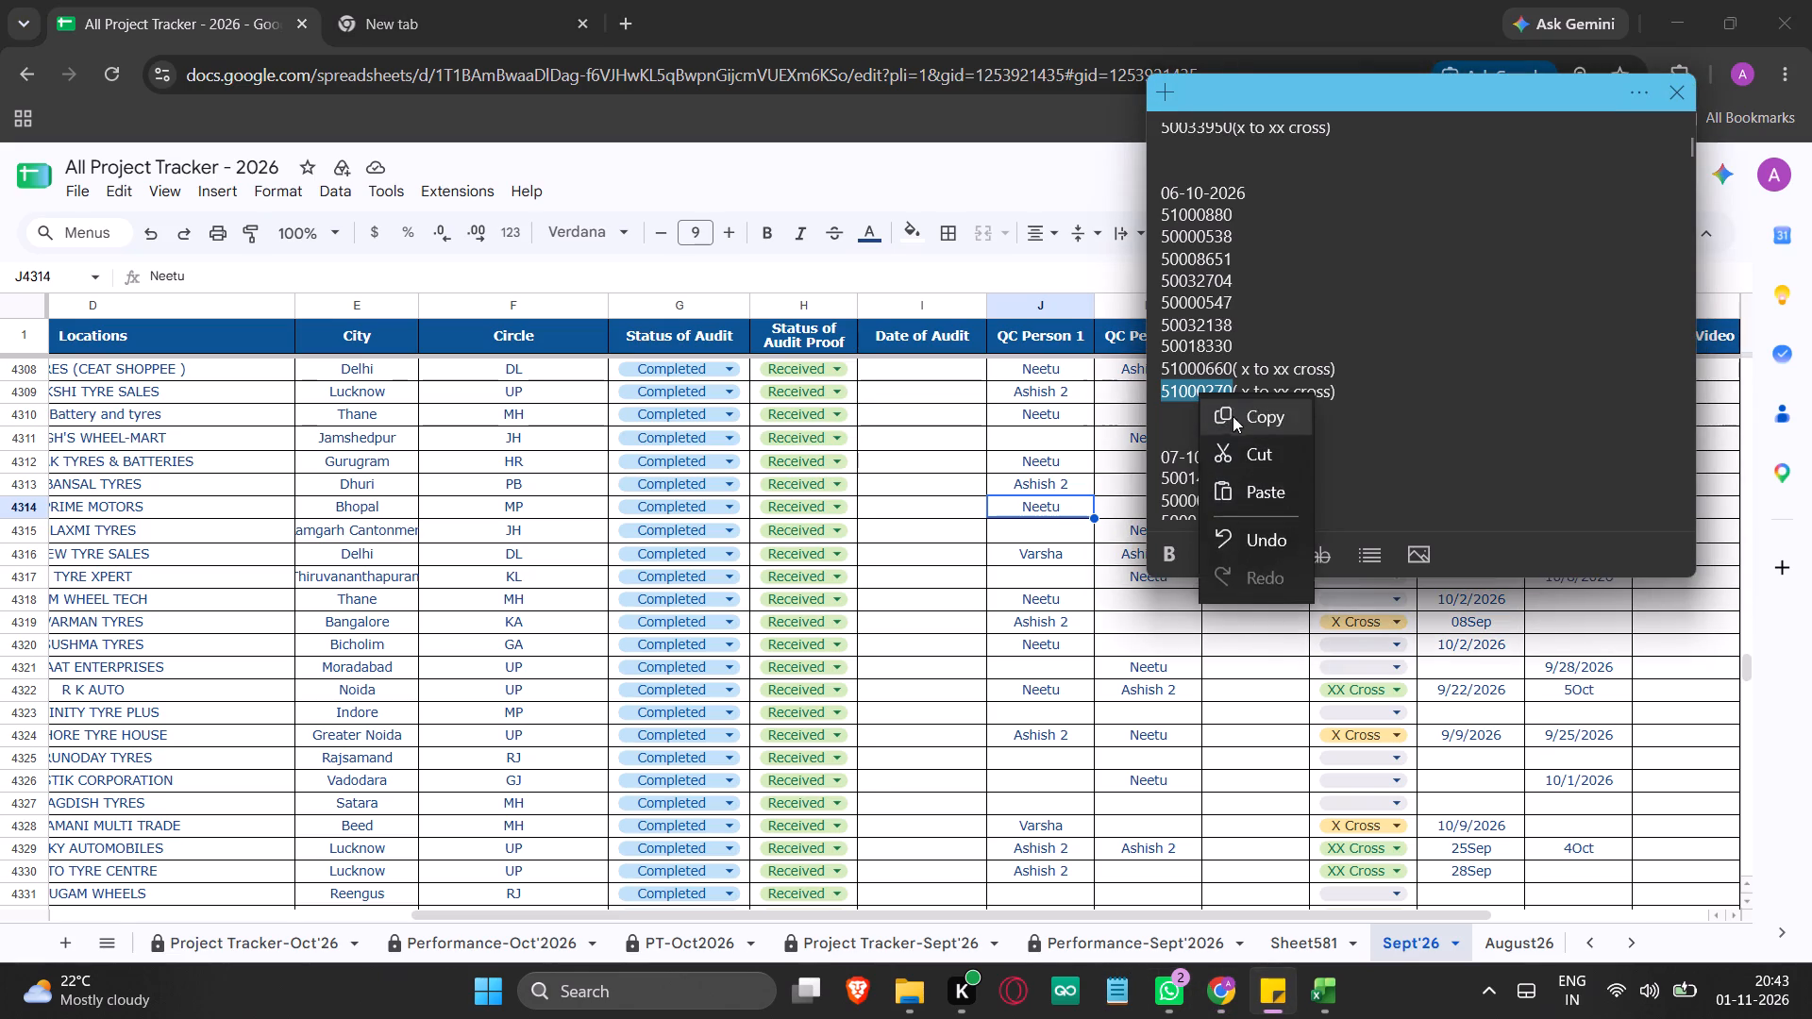
left_click(1235, 418)
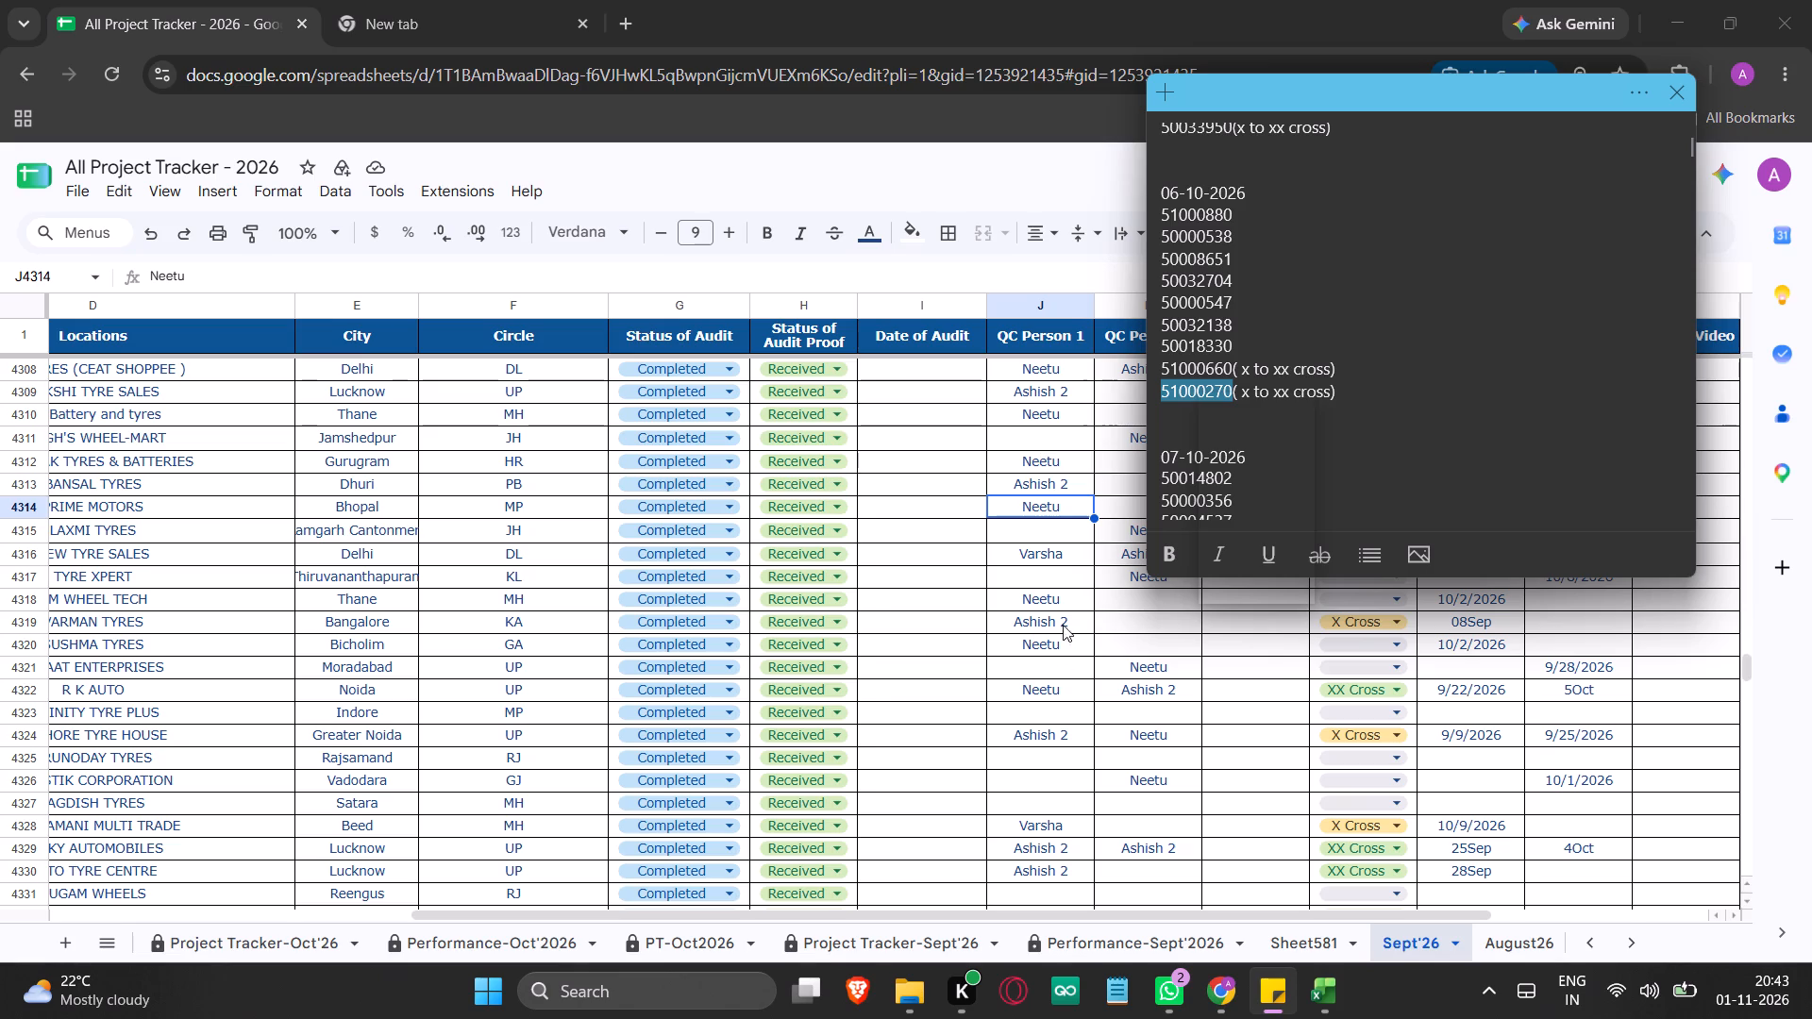
left_click(1044, 573)
key("ctrl+f")
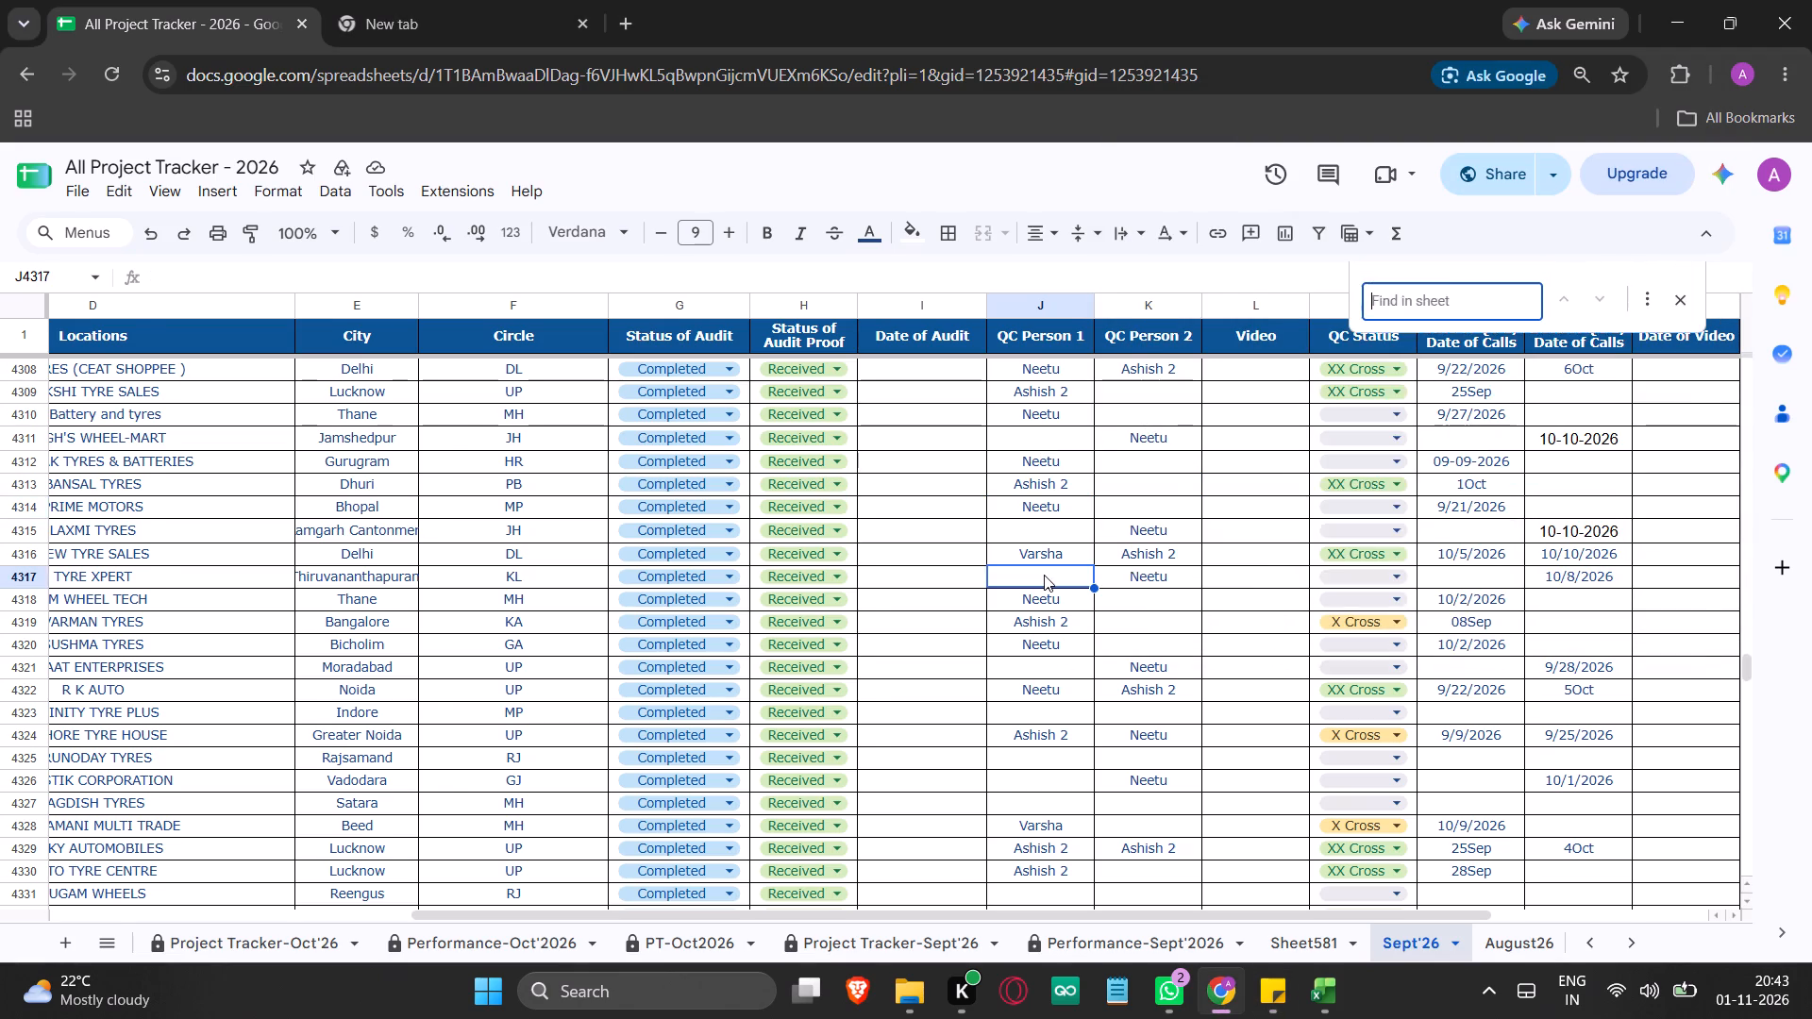
key("ctrl+v")
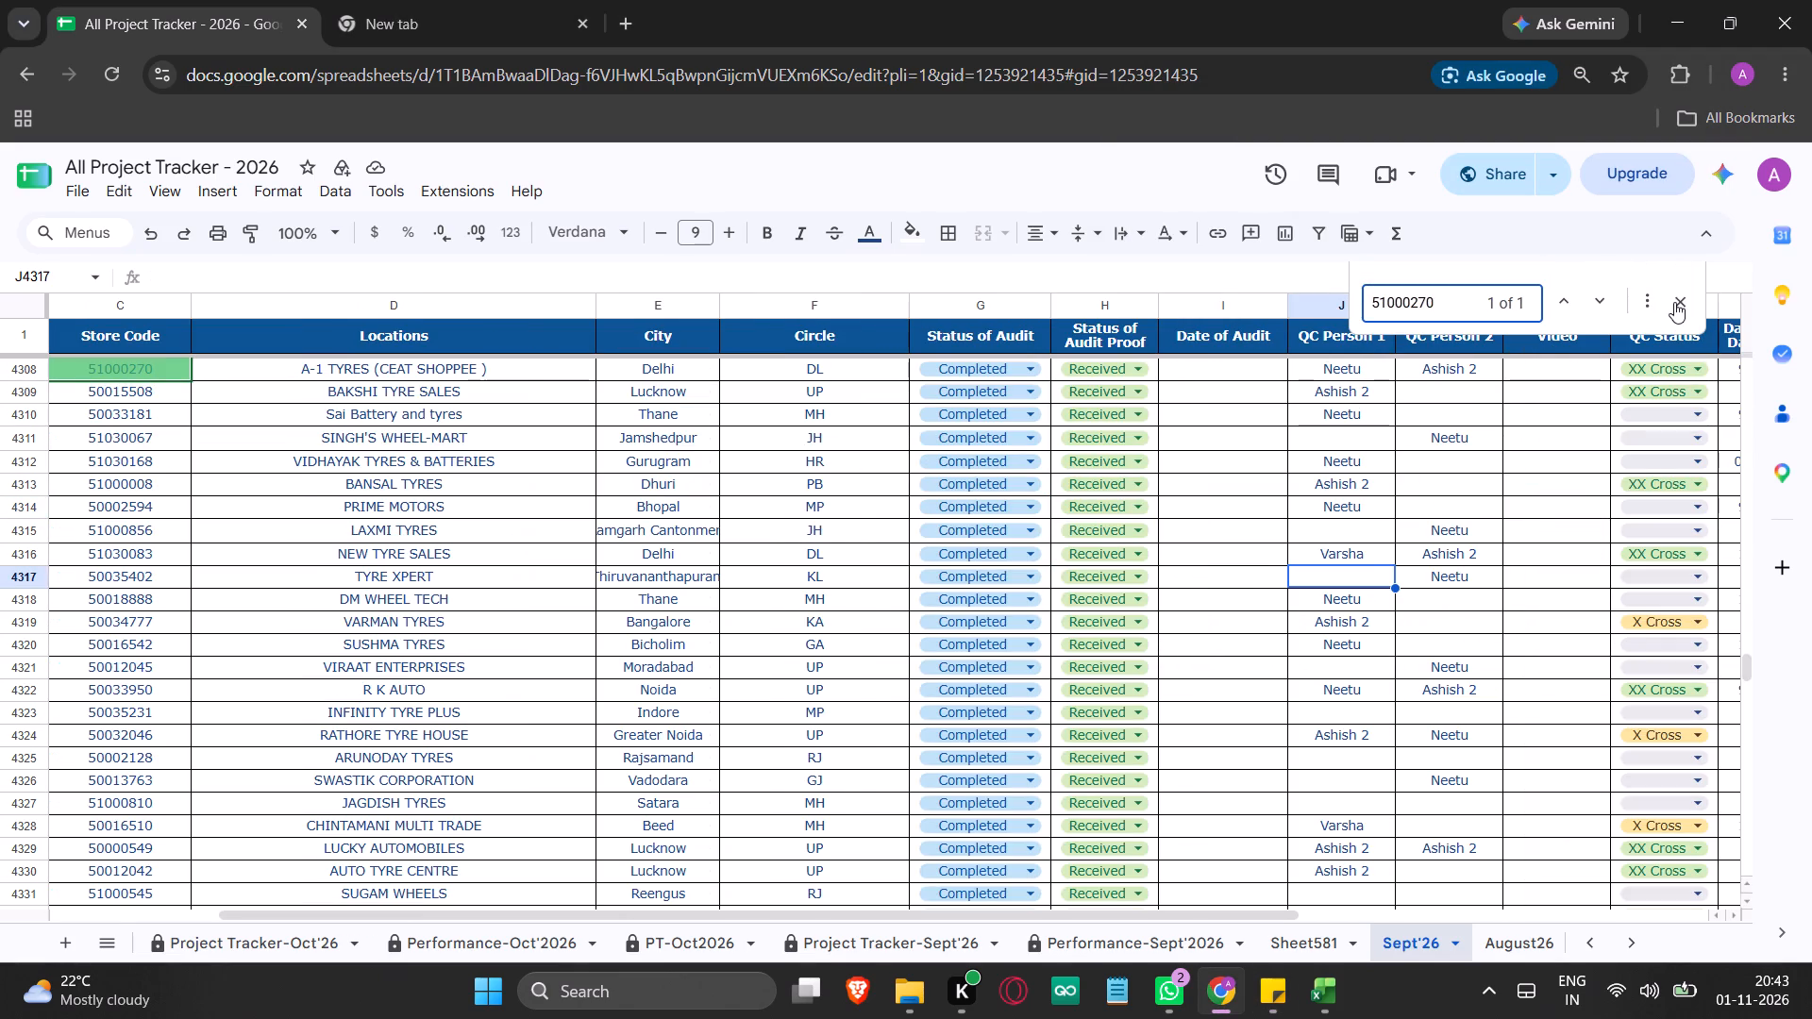
left_click(1674, 302)
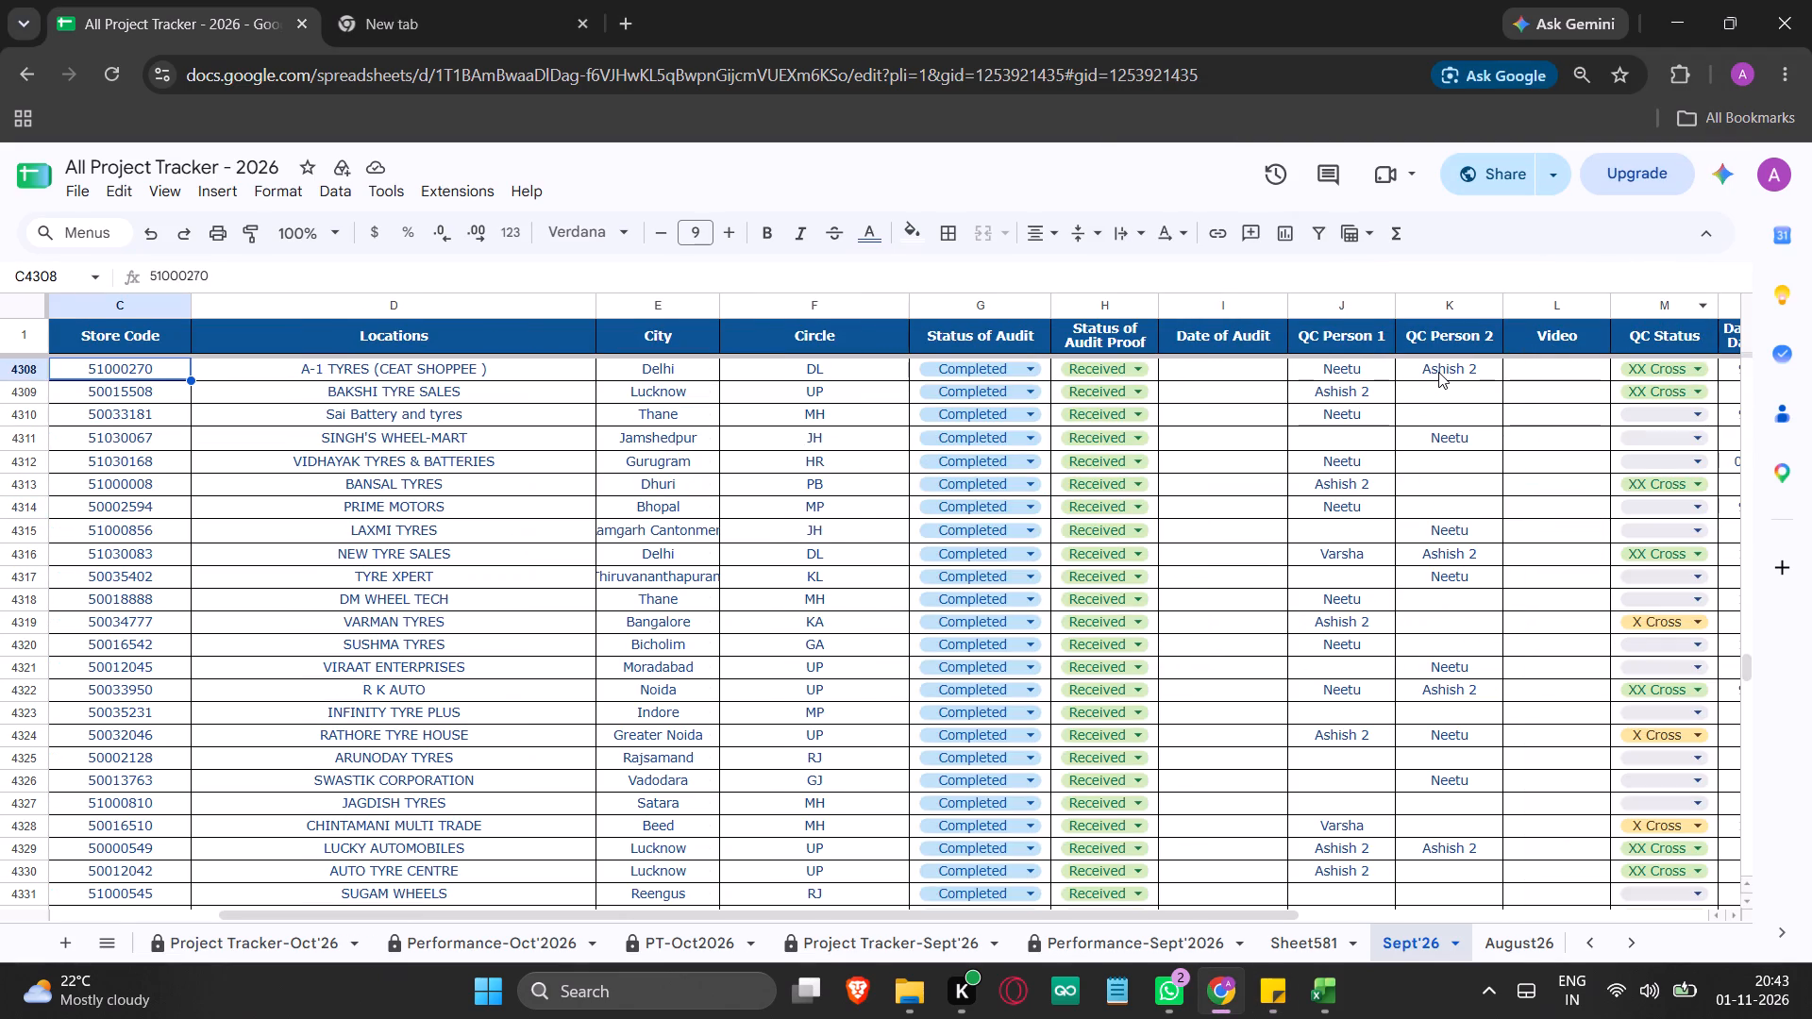
left_click(1438, 372)
key("Right")
key("Right")
key("Right")
key("Right")
key("Right")
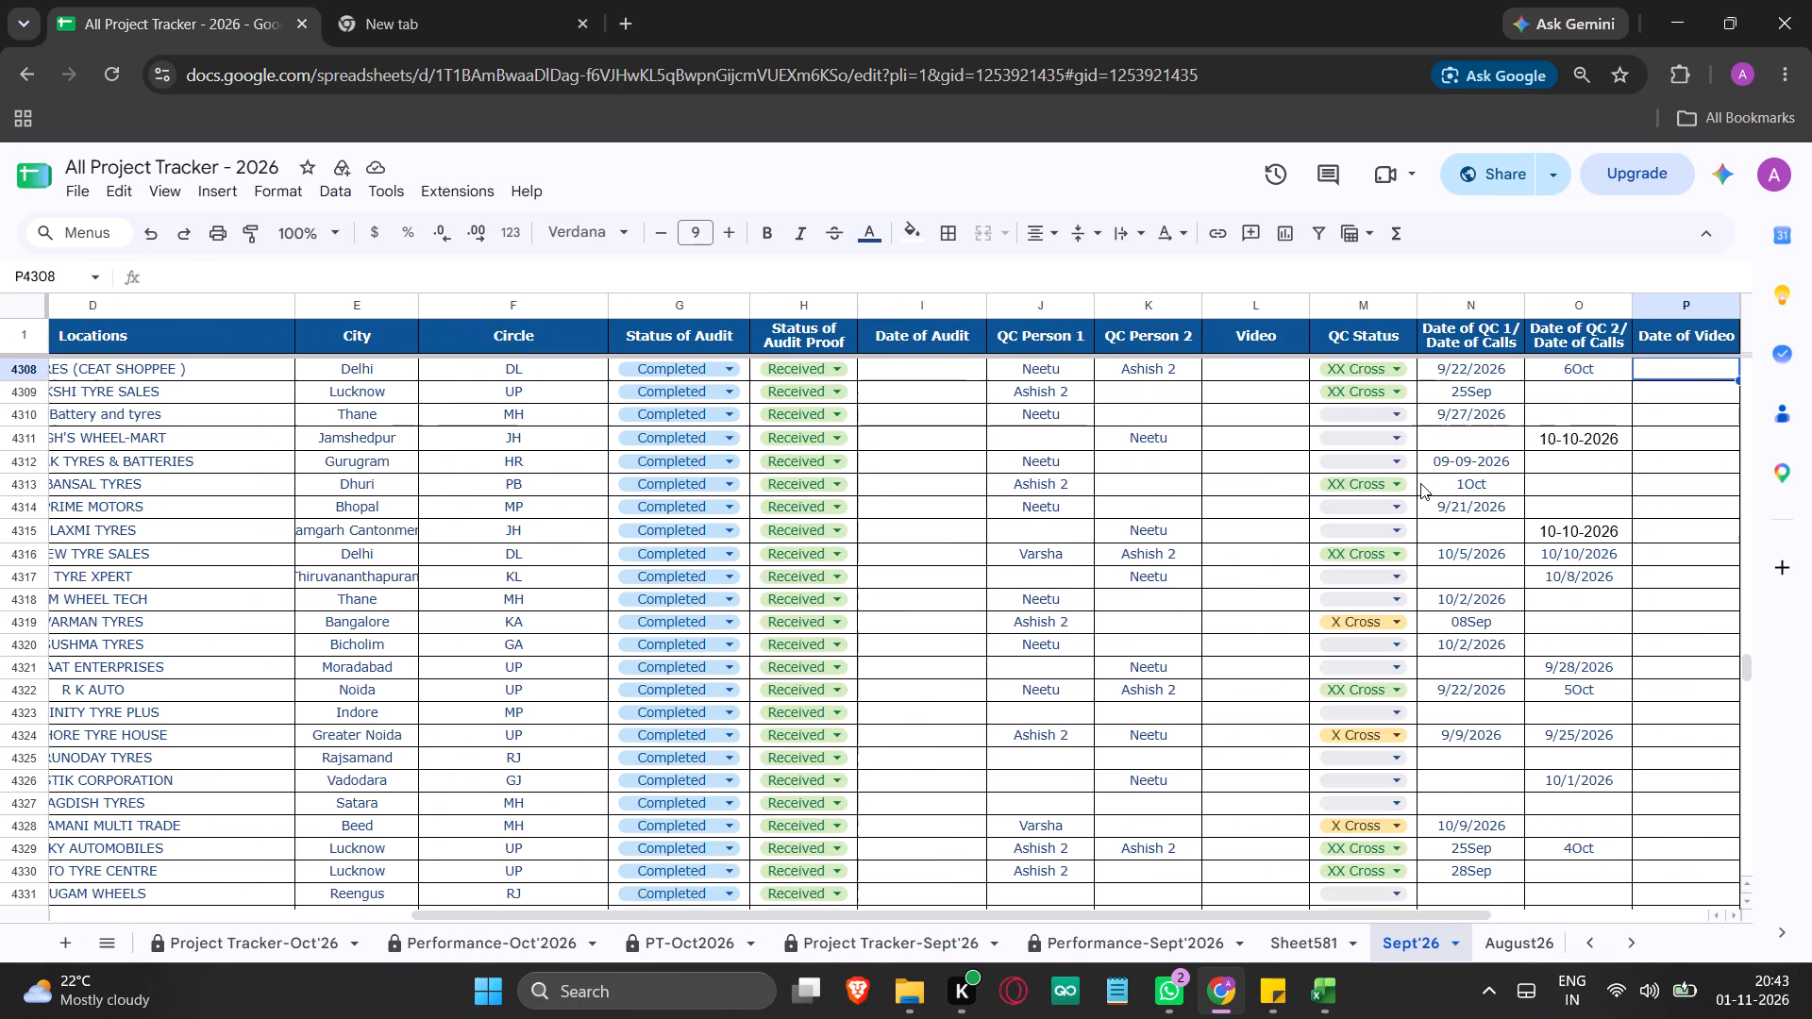
left_click(1242, 535)
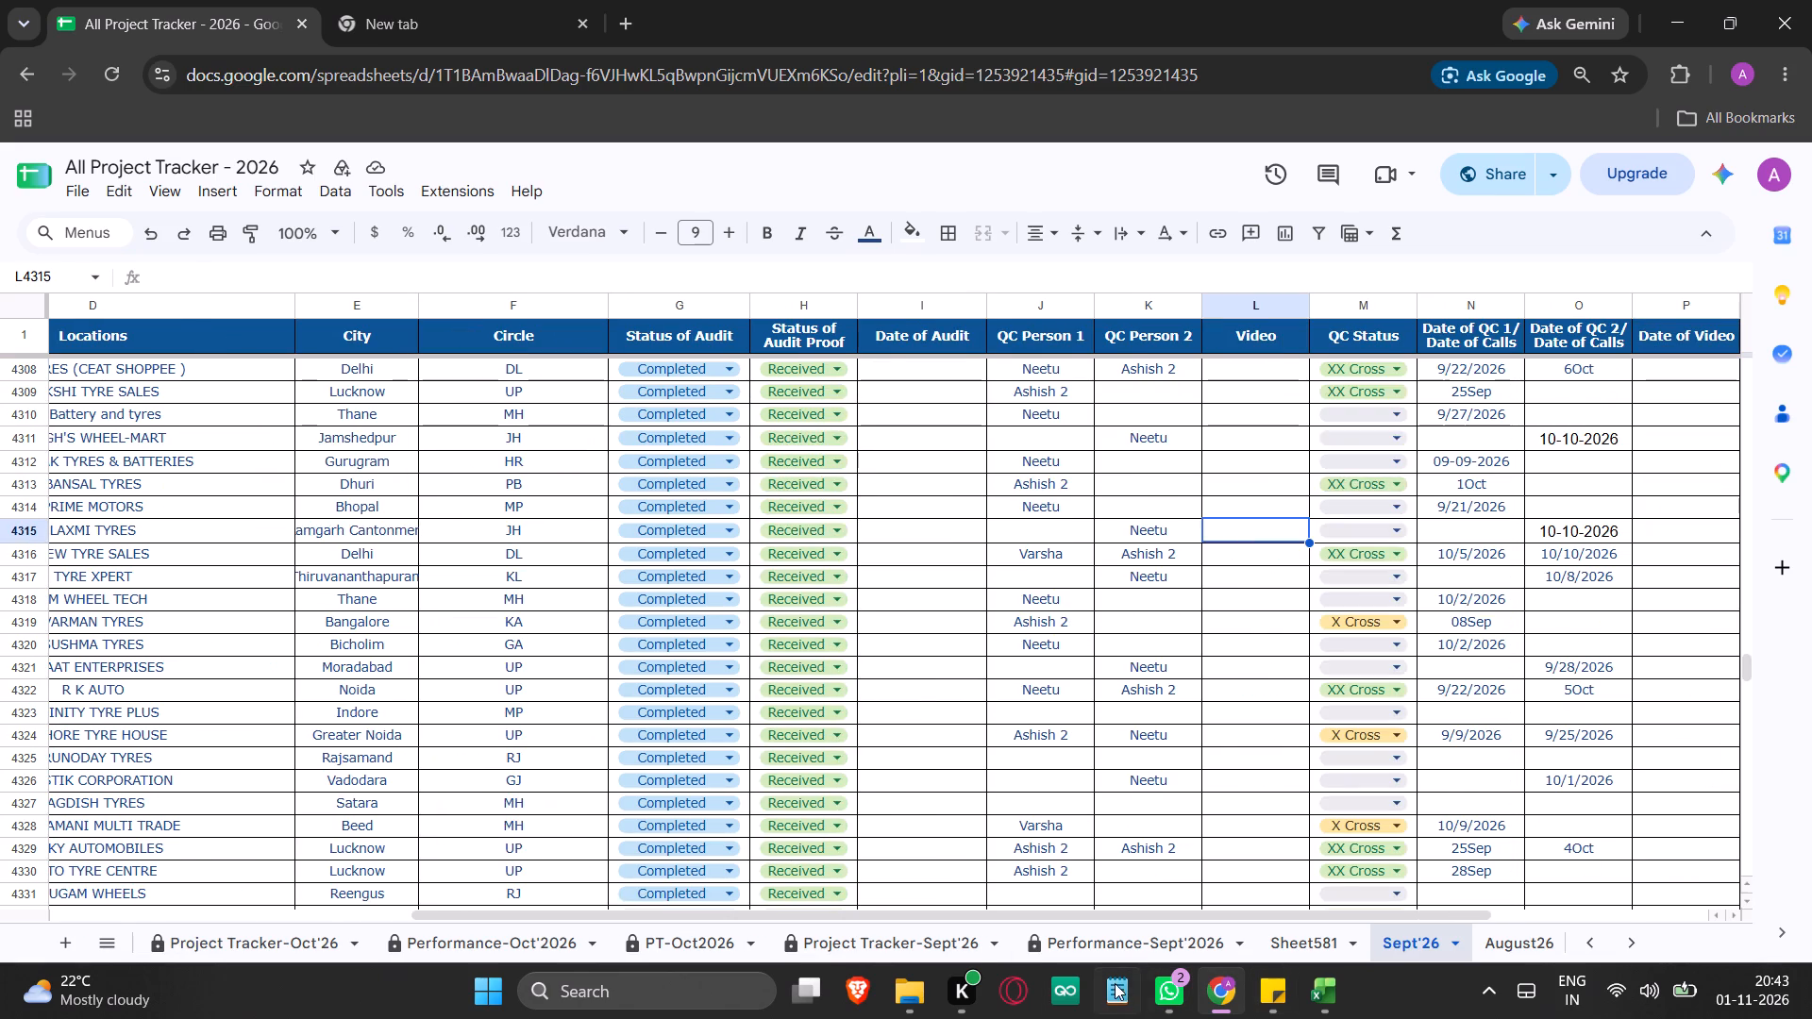
Copy store code 50014802 from the sticky note's 07-10-2026 list and find it in the Sept'26 sheet.
left_click(1263, 1005)
scroll(1367, 437, "down", 1)
scroll(1273, 393, "down", 2)
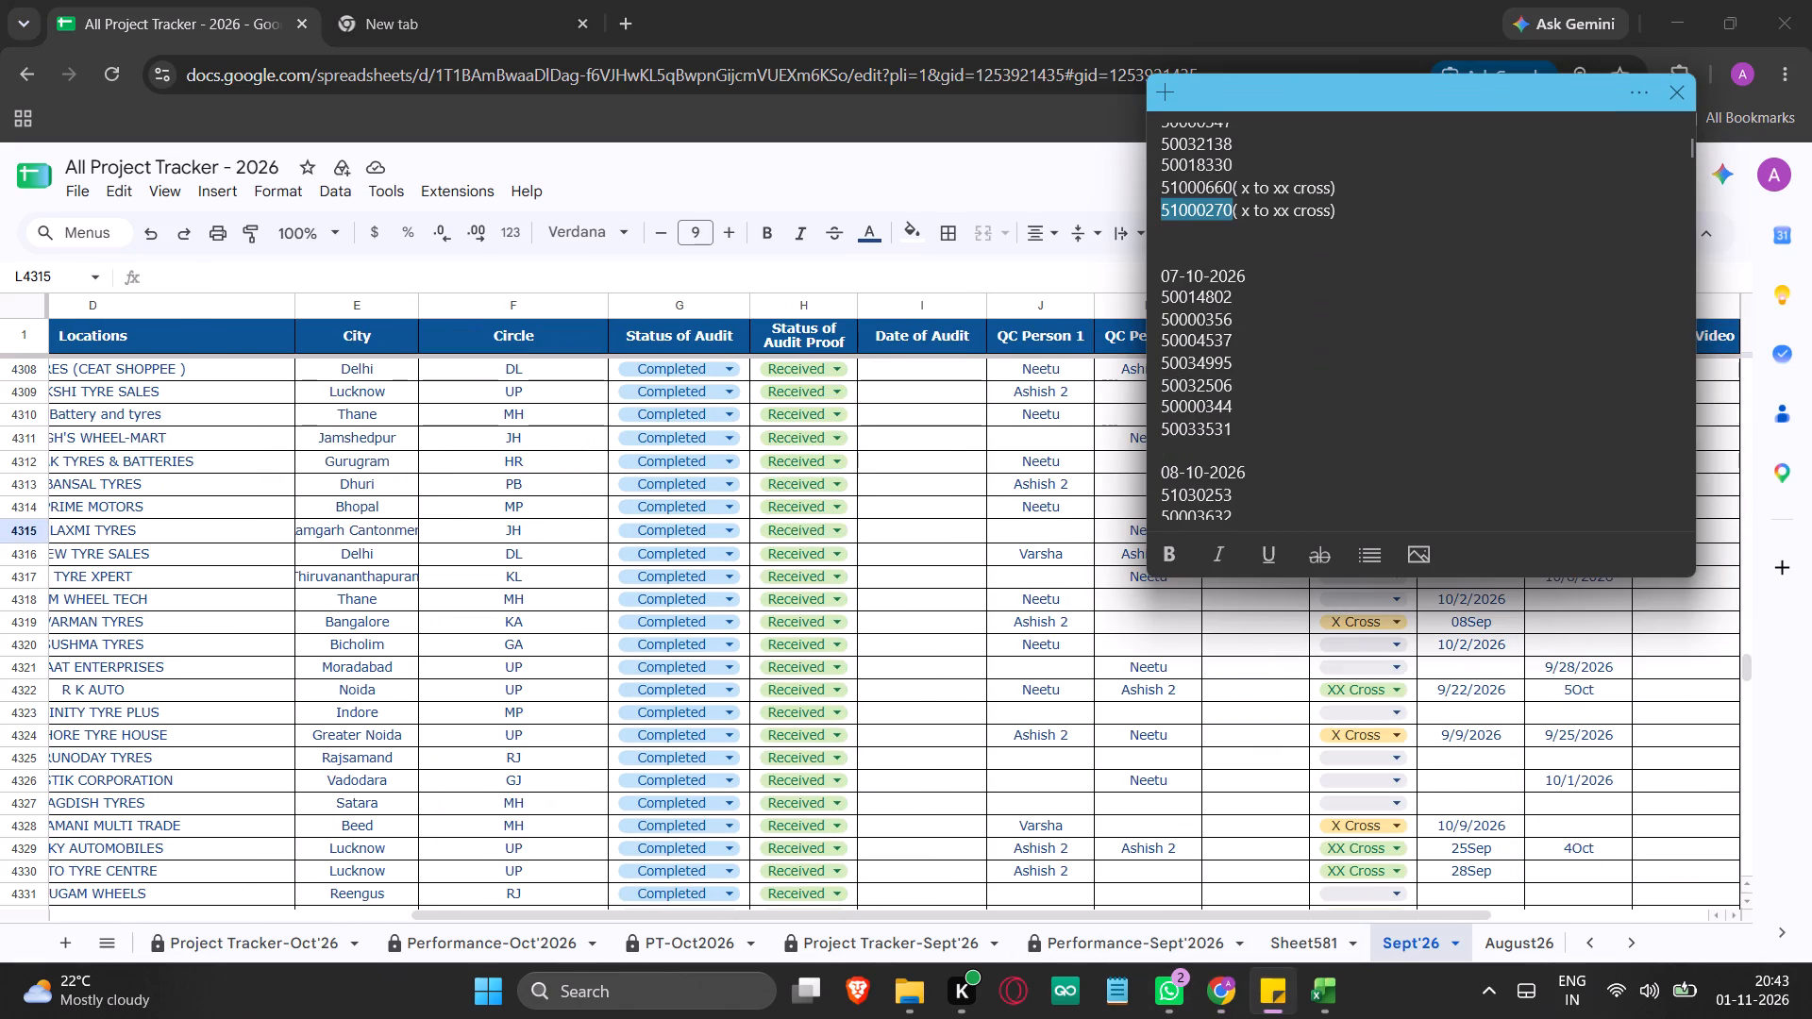
double_click(1183, 308)
right_click(1185, 309)
left_click(1232, 345)
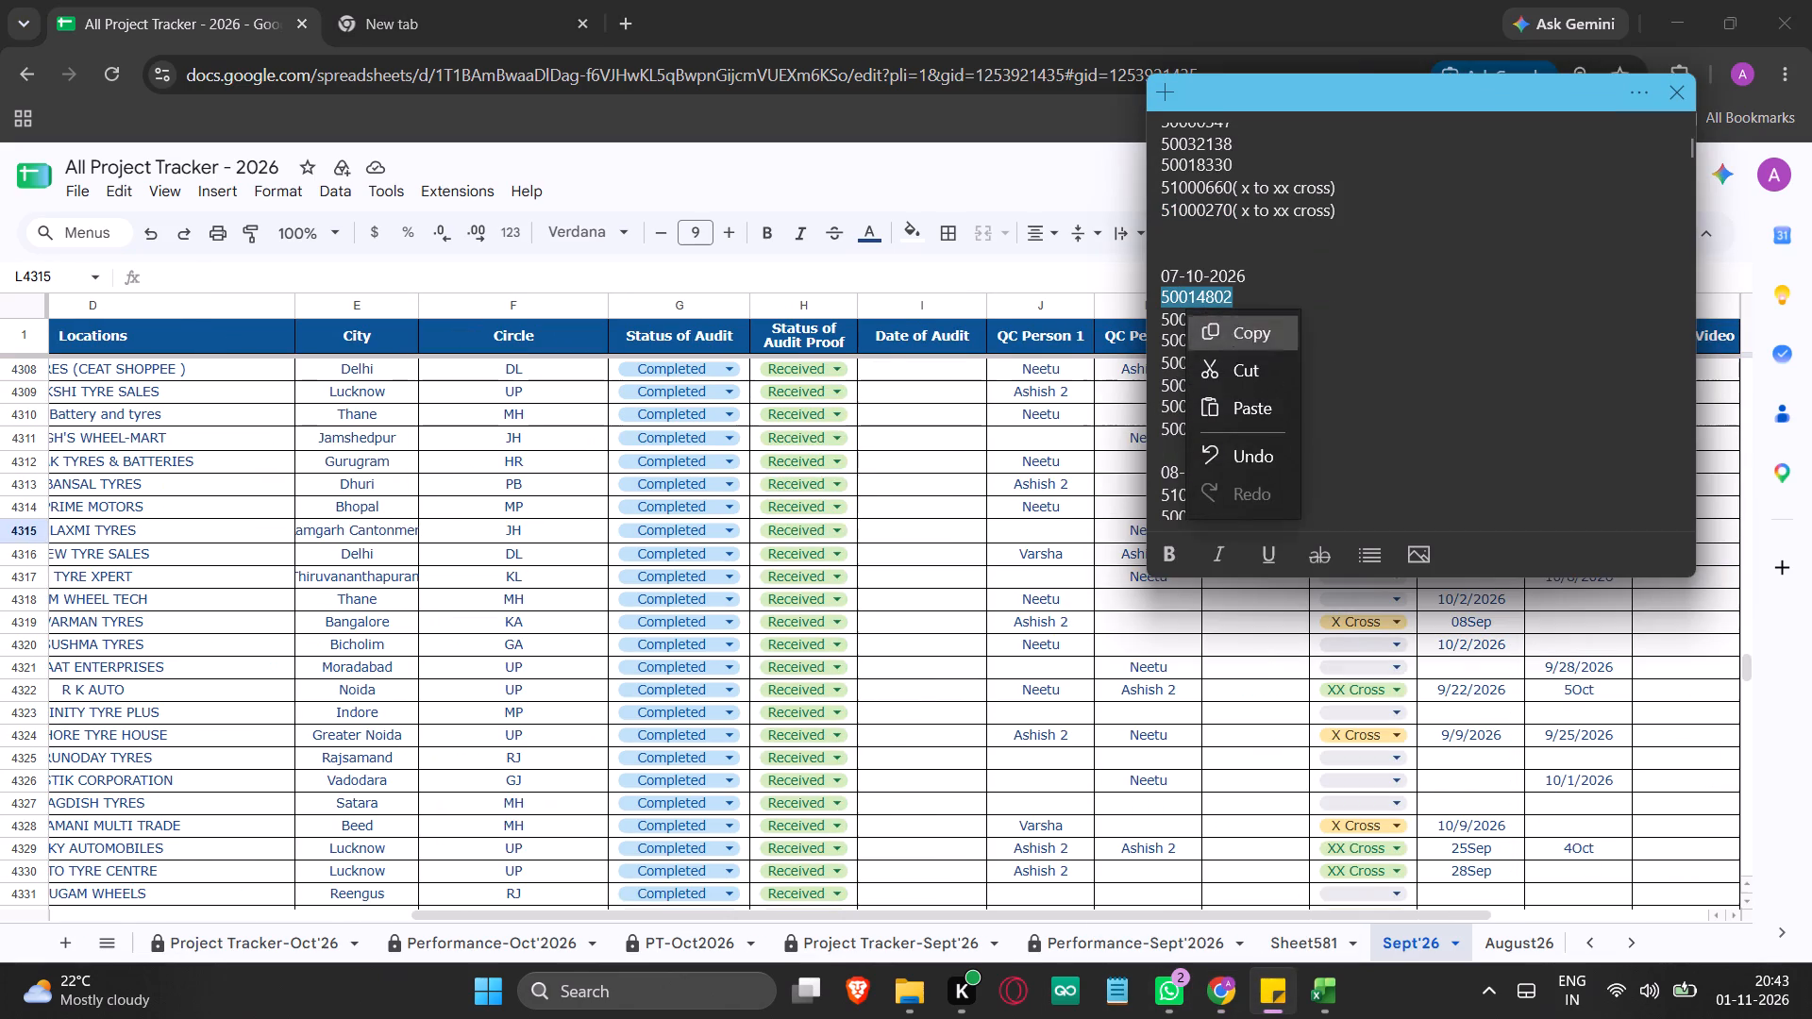
right_click(1205, 304)
left_click(1234, 330)
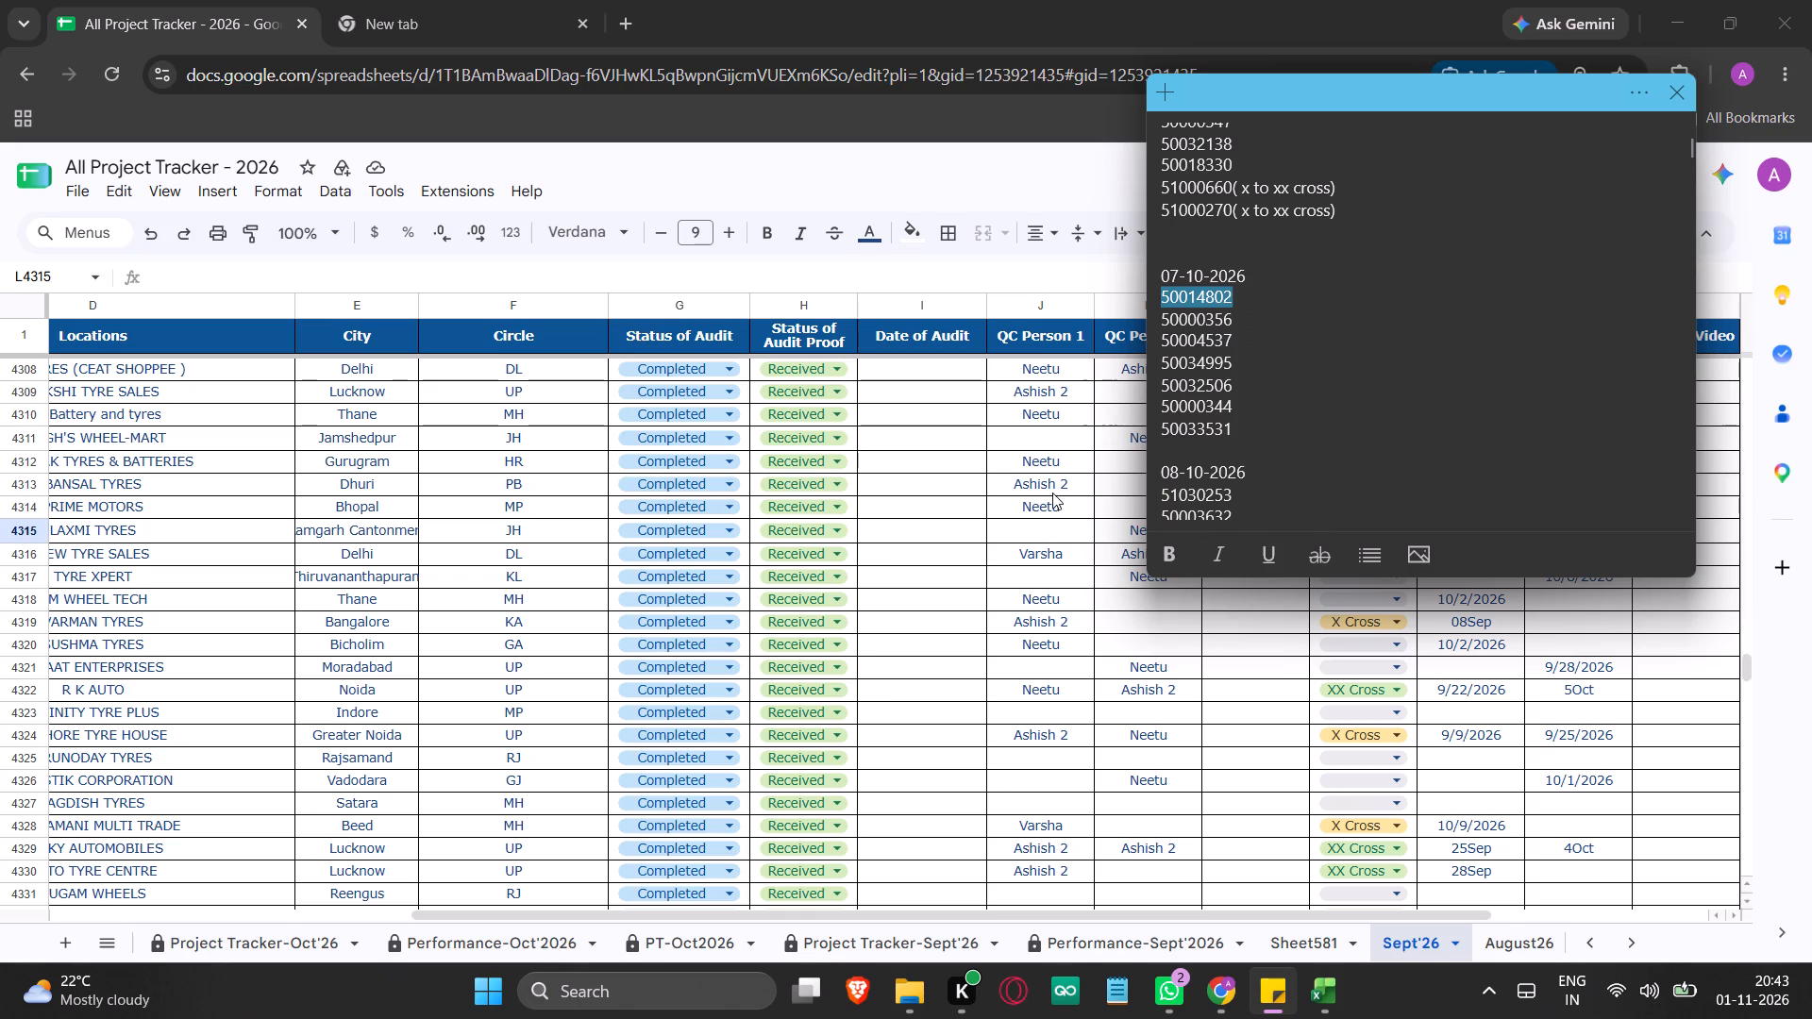
left_click(1031, 526)
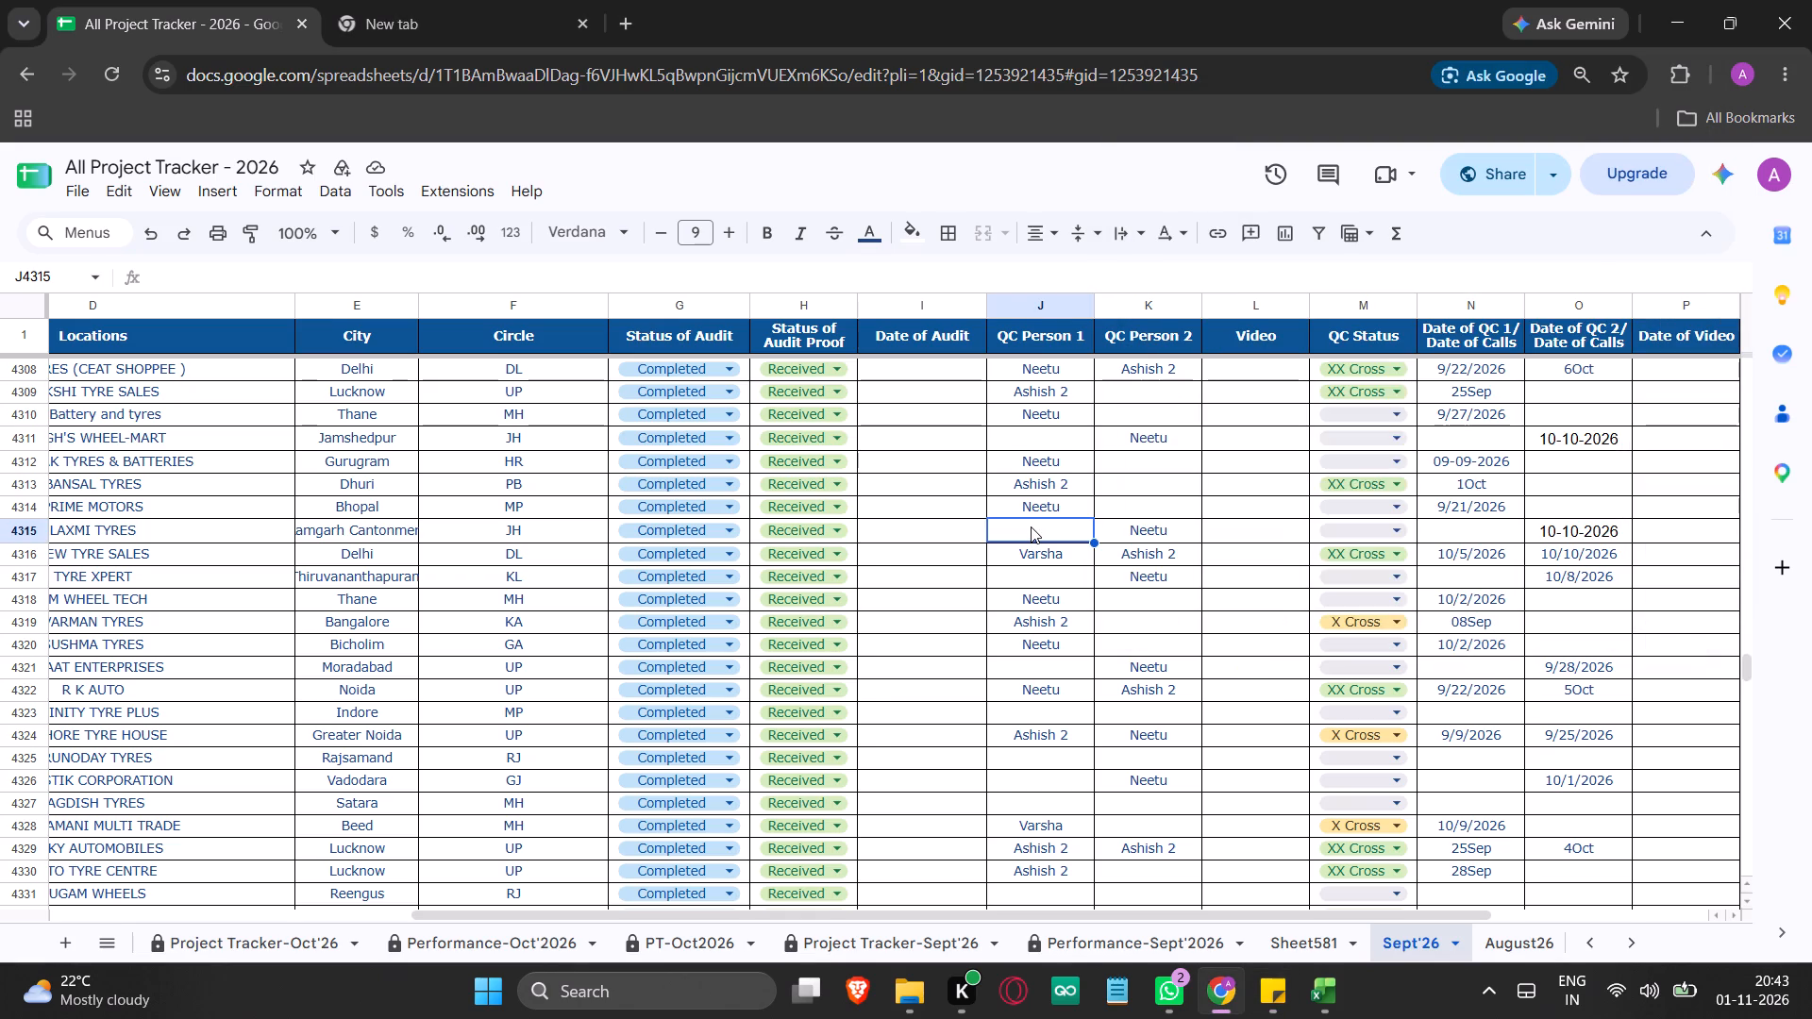
key("ctrl+f")
key("ctrl+v")
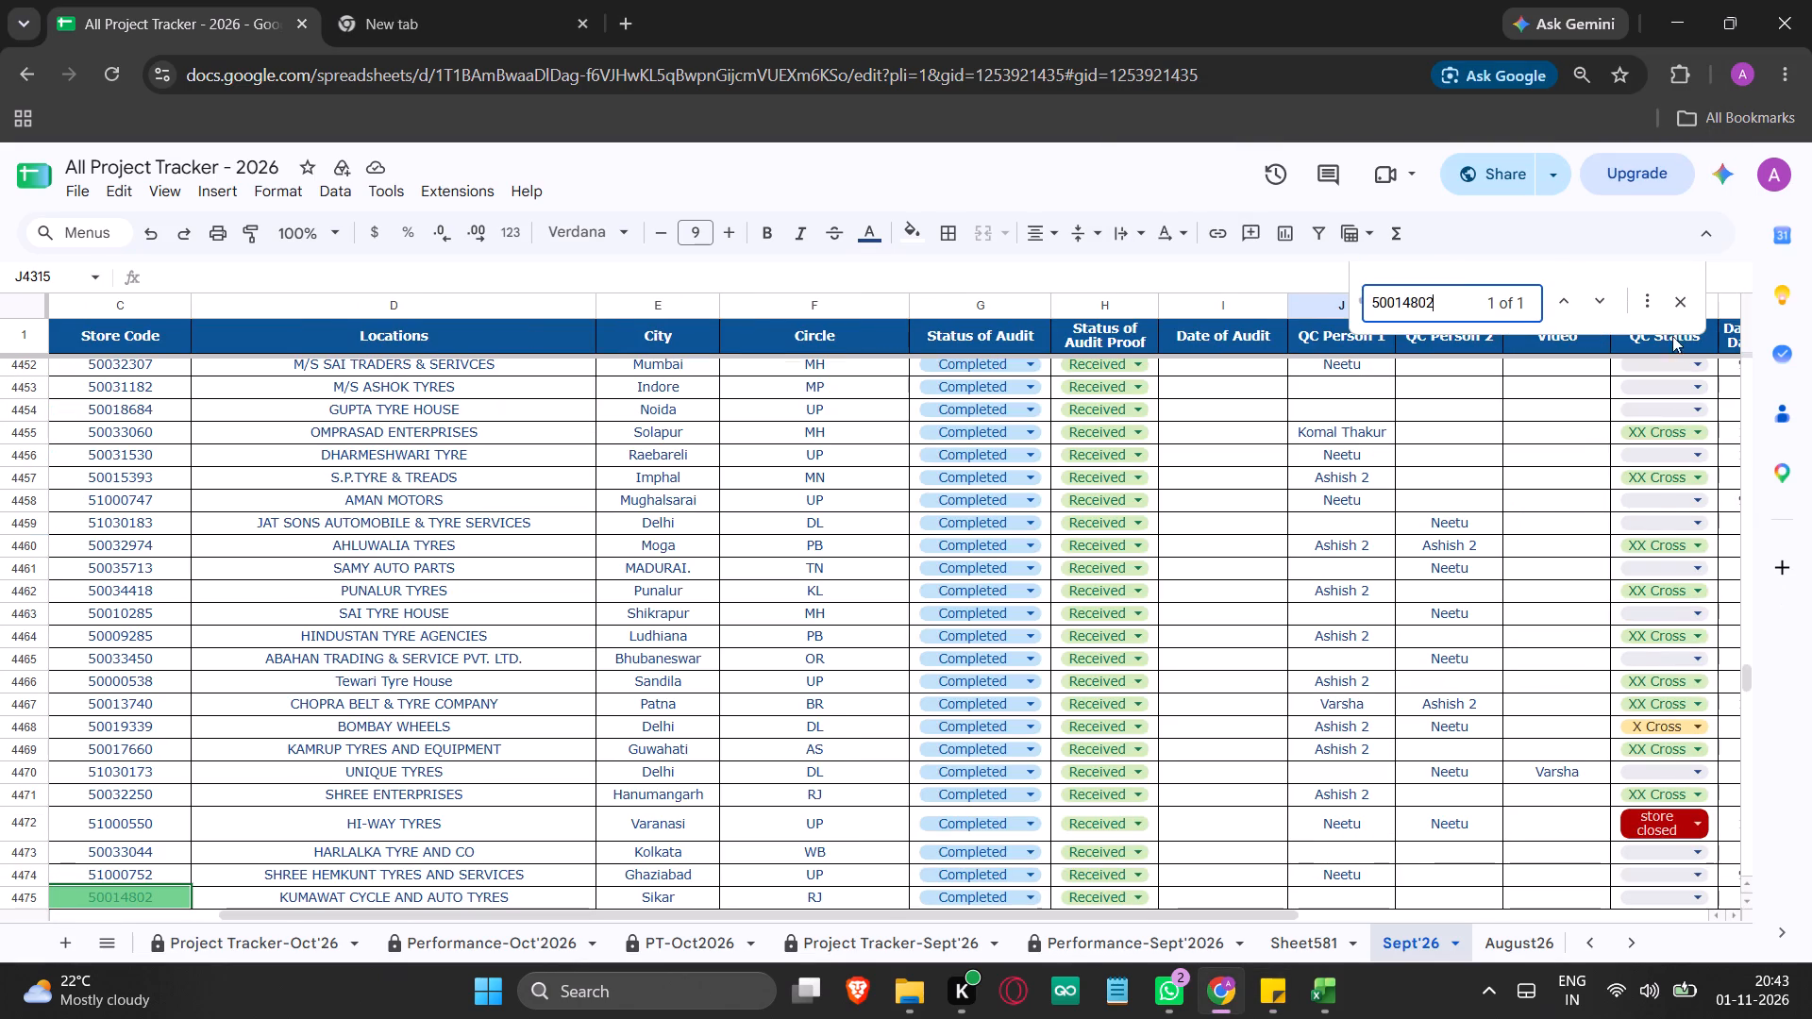
left_click(1679, 301)
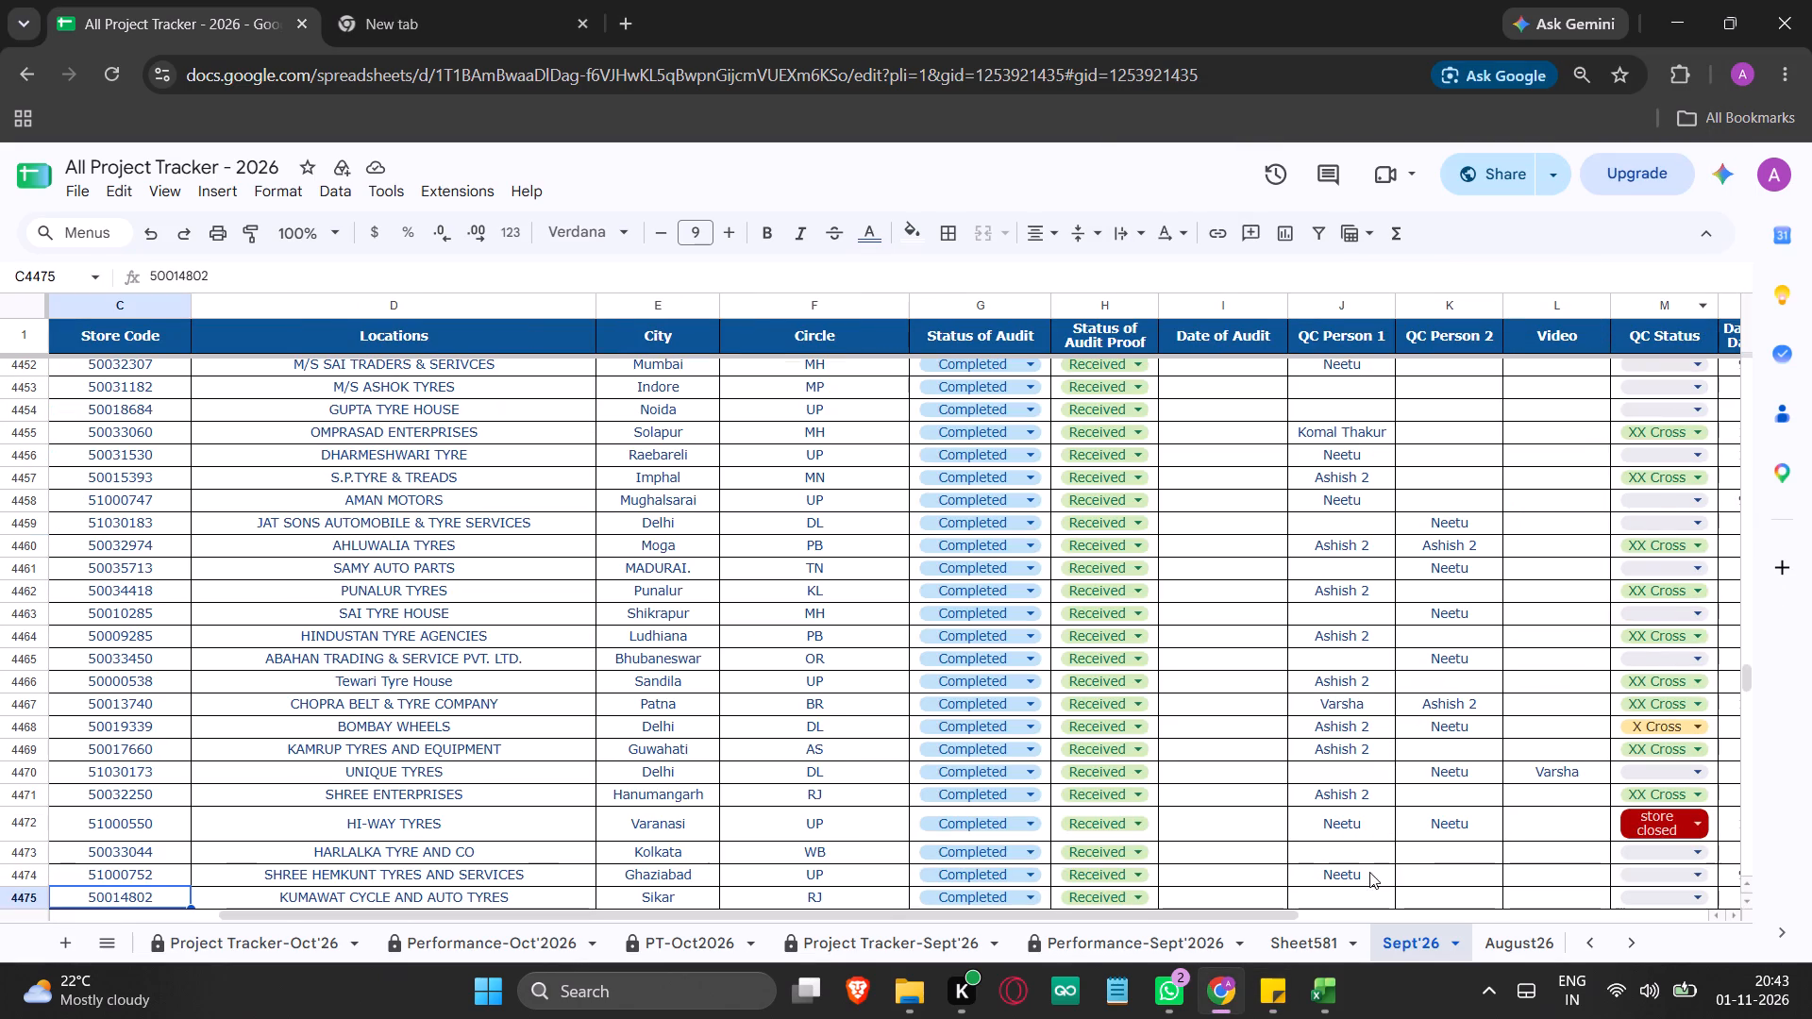
Enter Ashish 2 as QC Person 1 for store 50014802.
left_click(1360, 894)
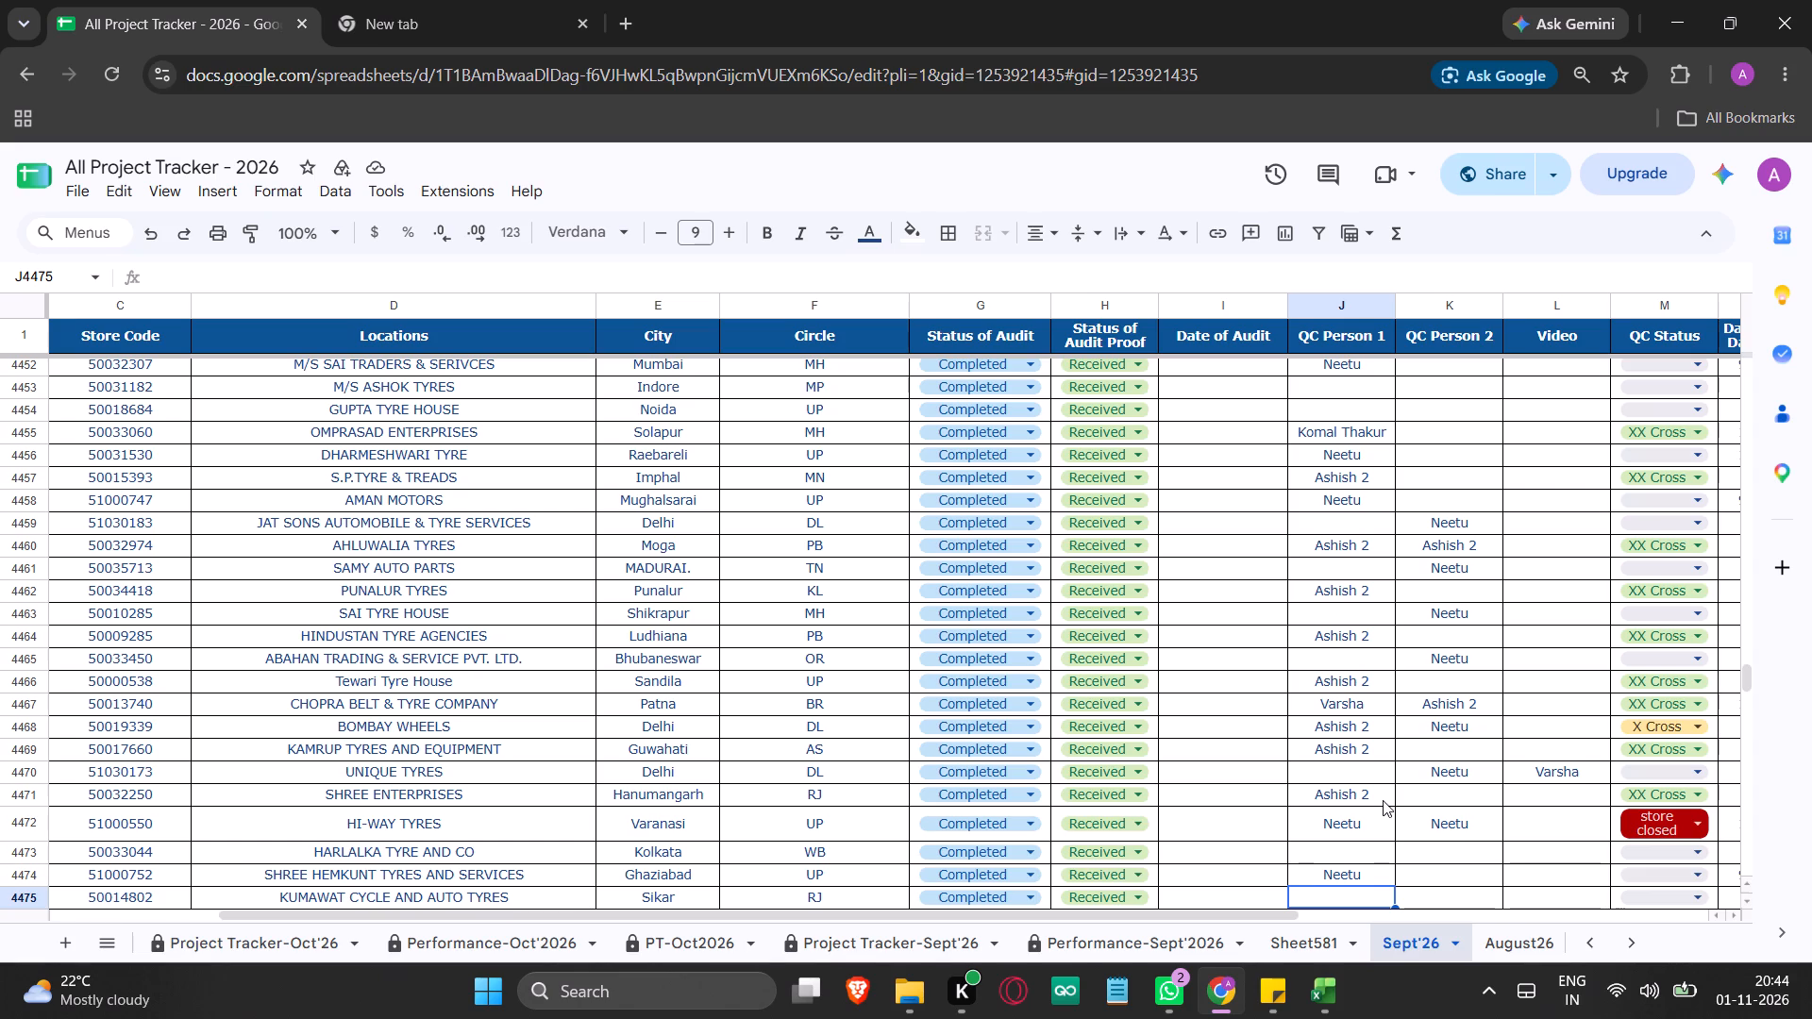
left_click(1275, 1003)
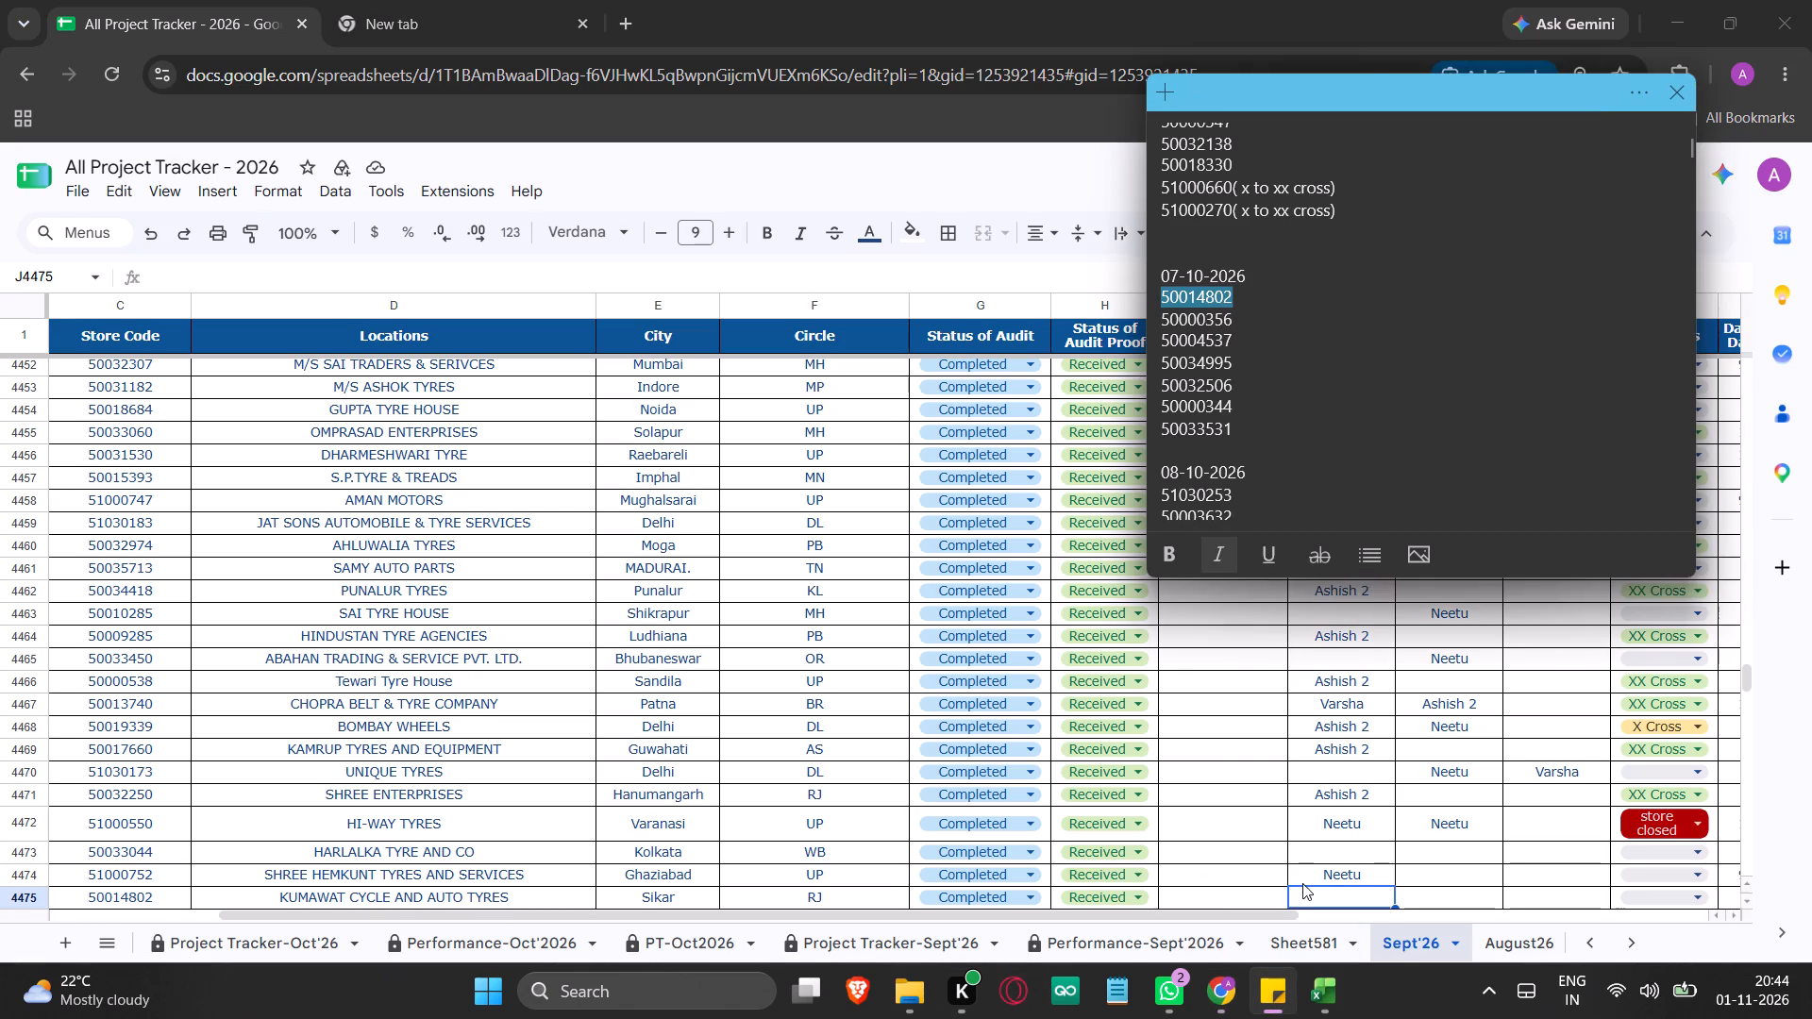
left_click(1246, 890)
left_click(1320, 893)
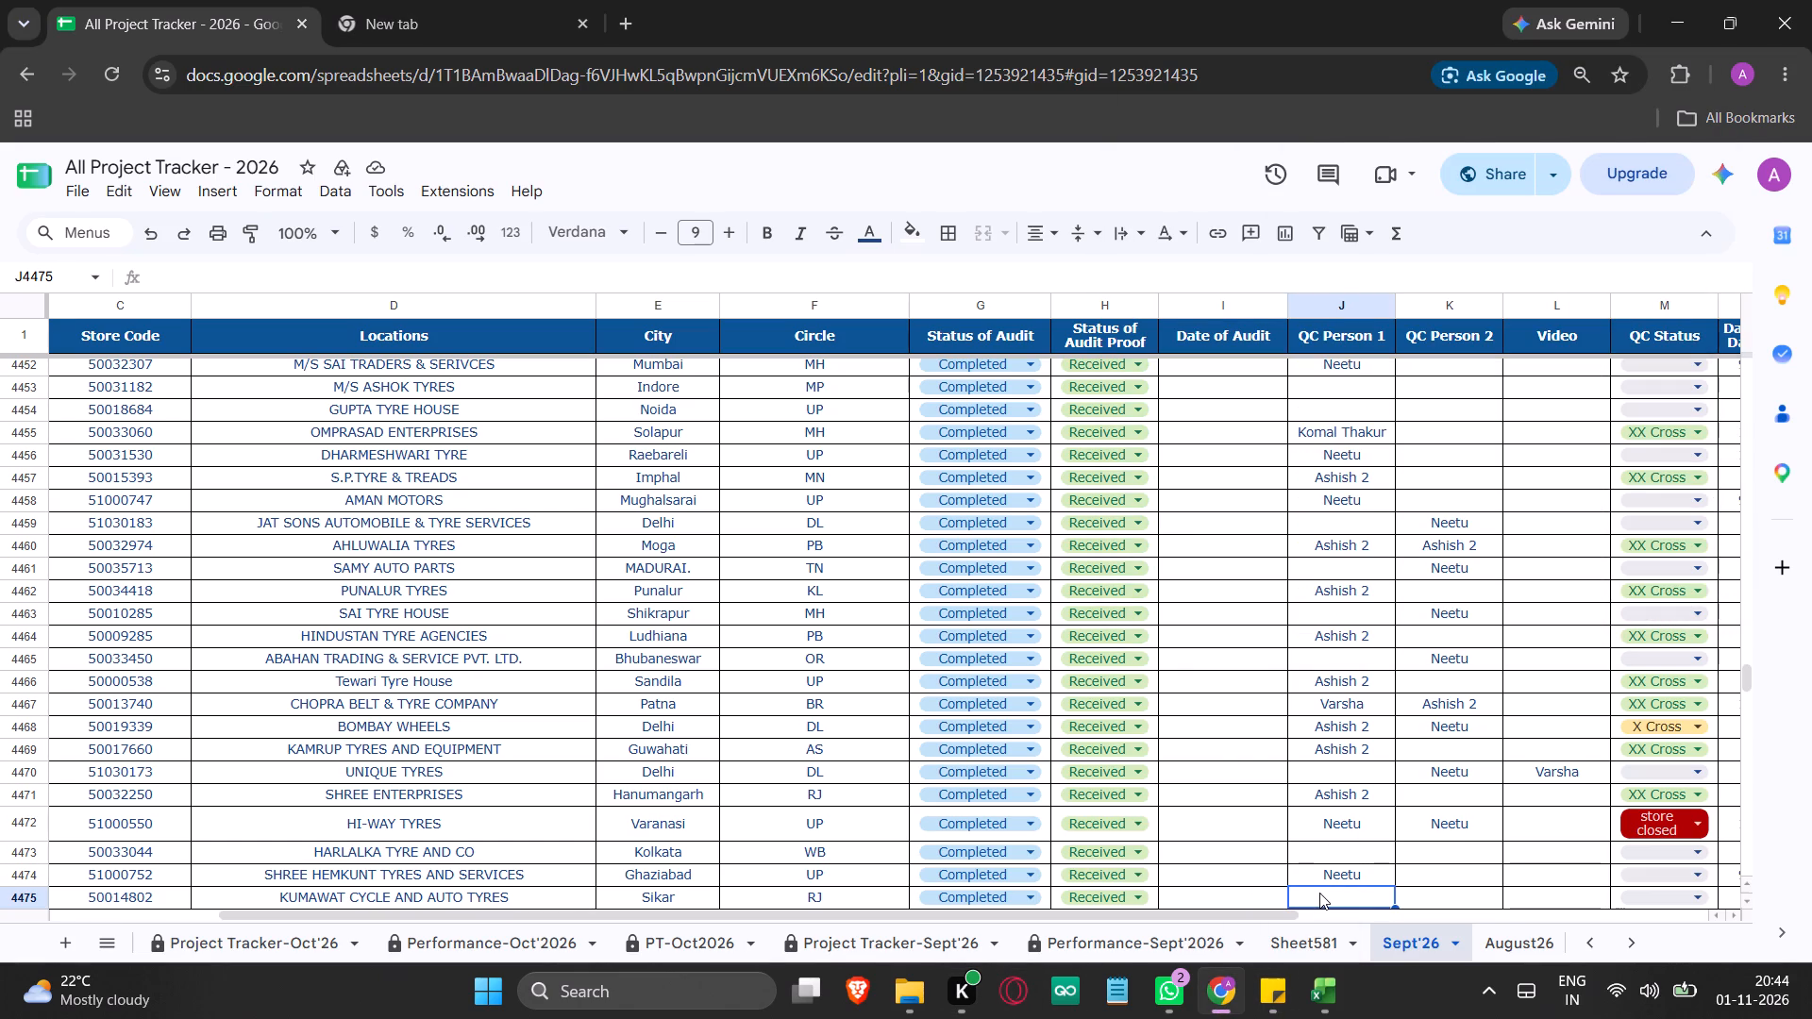
key("shift+a")
type("shish 2")
key("Tab")
key("Tab")
key("Tab")
key("Tab")
key("Tab")
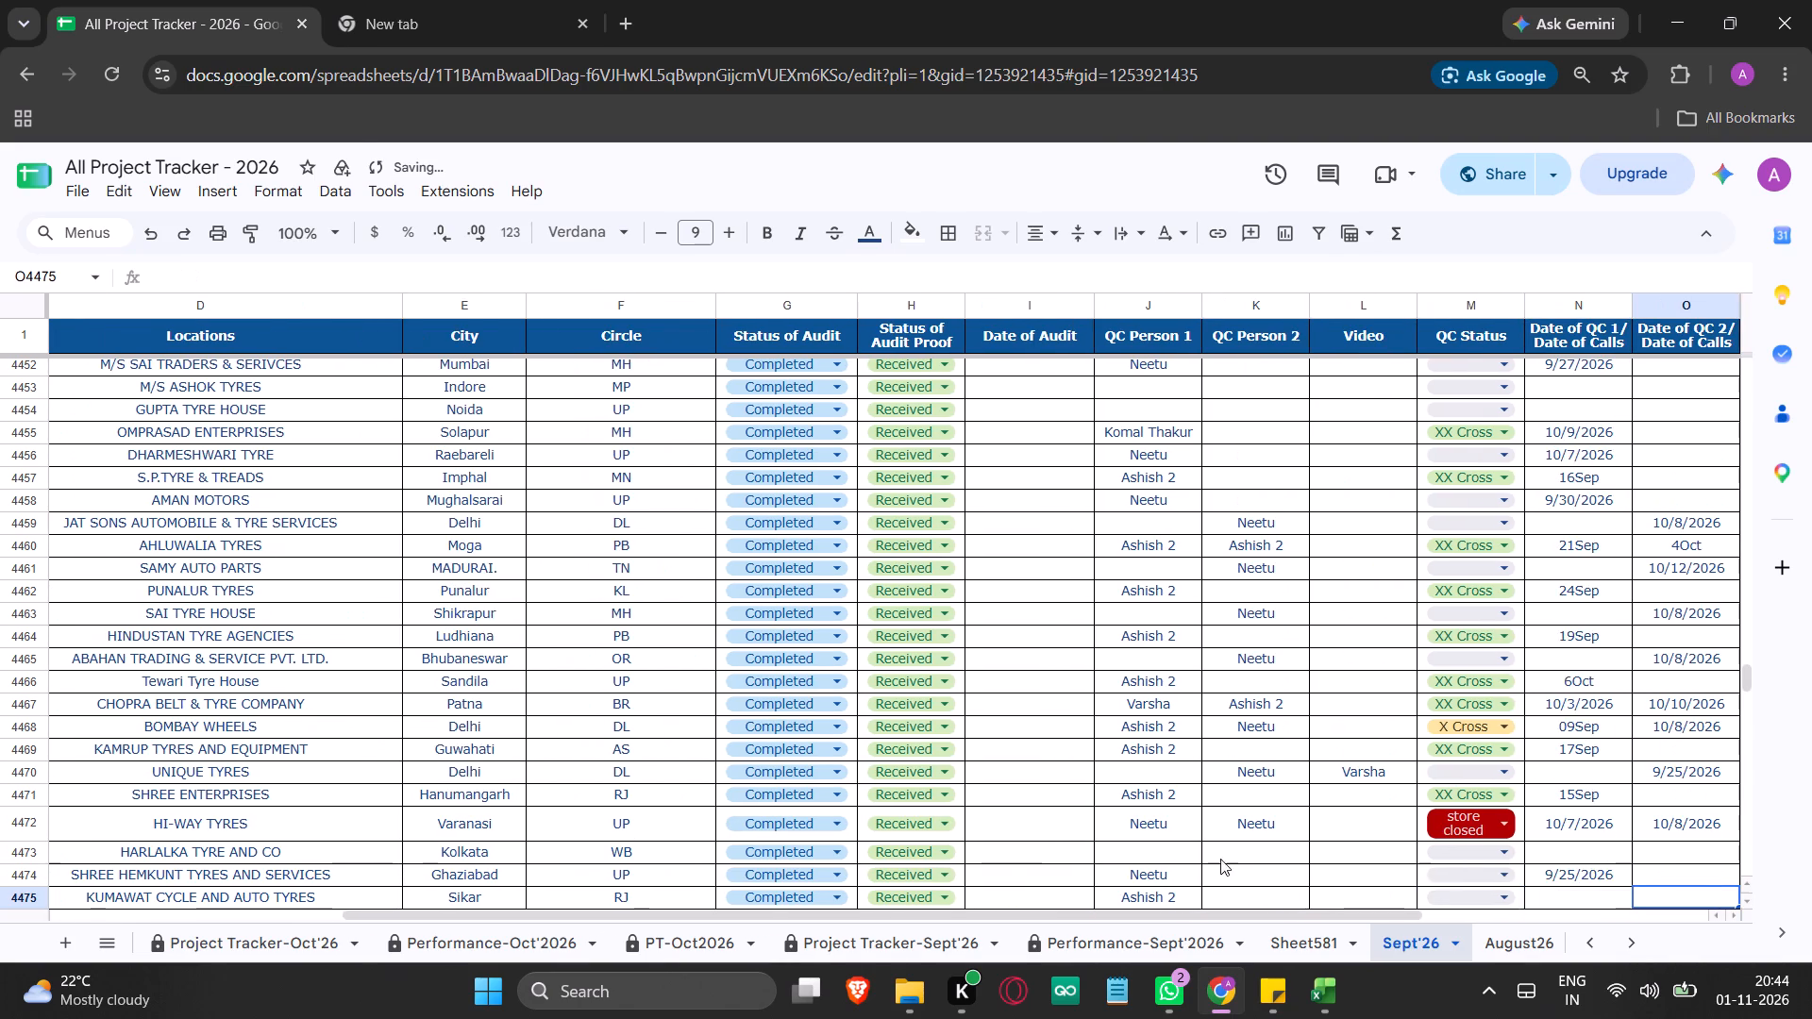
Set the QC Status of store 50014802 to XX Cross and its QC 1 date to 7Oct.
left_click(1270, 994)
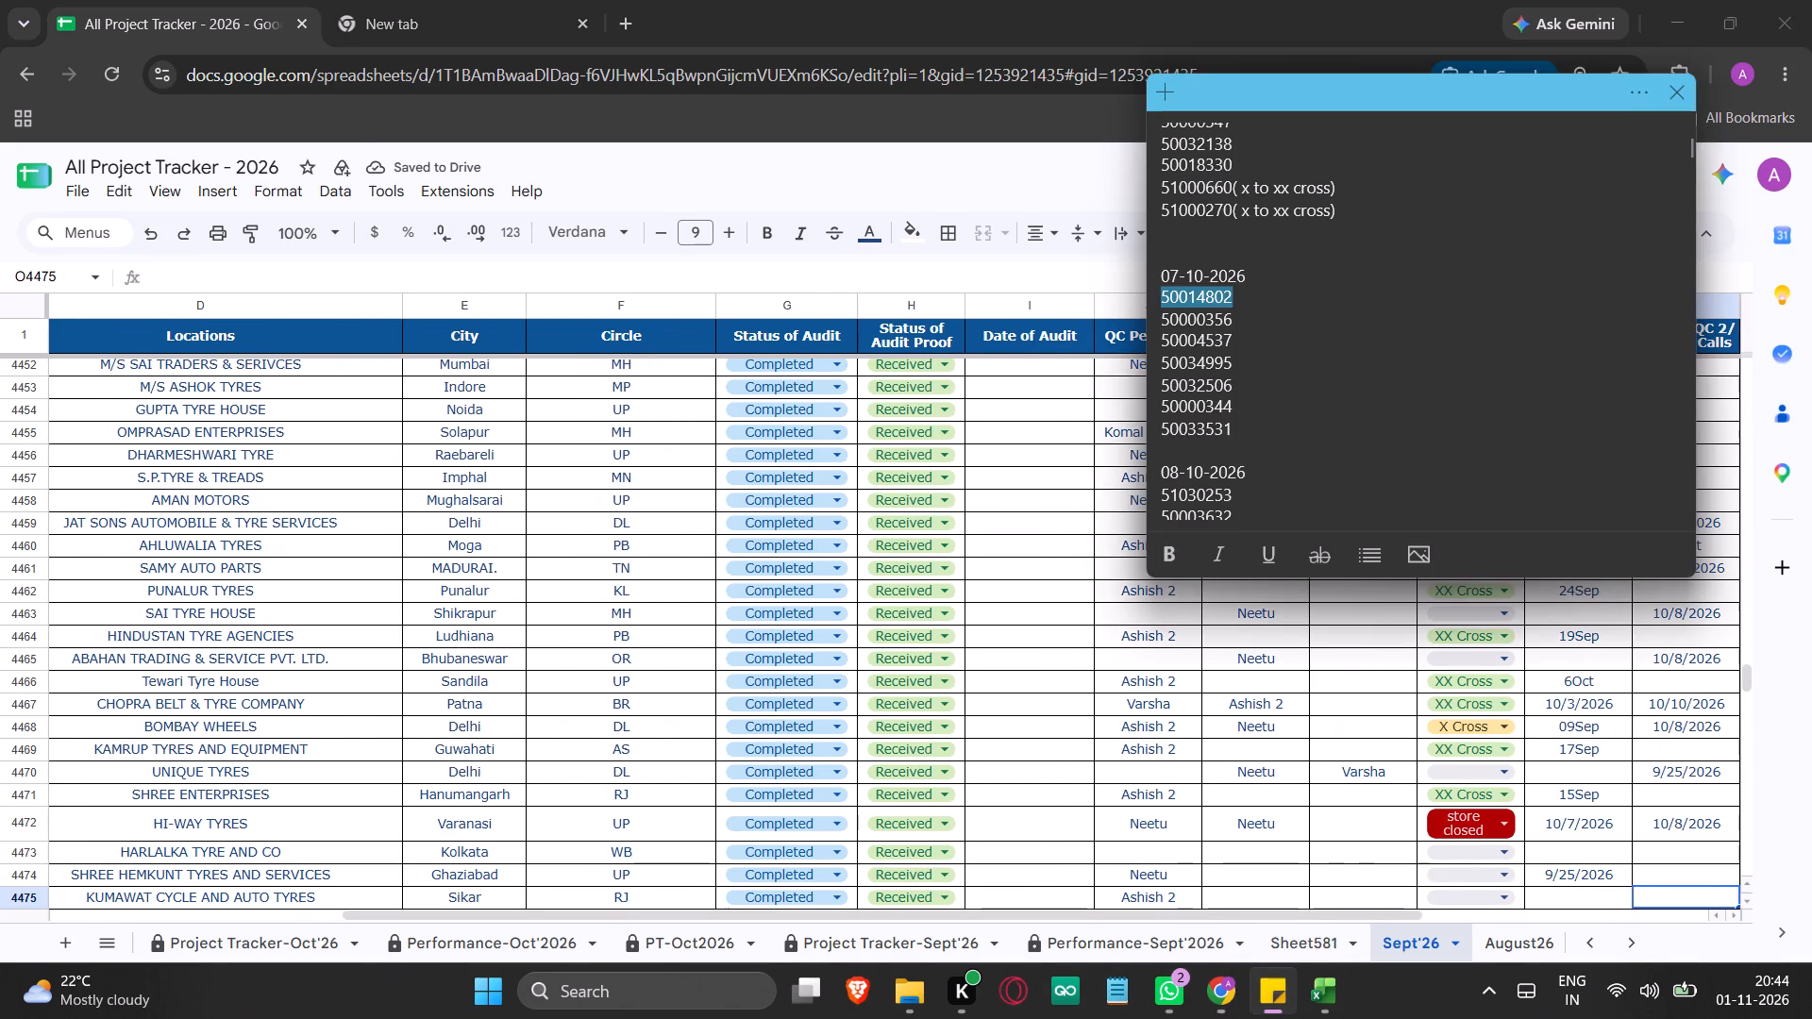
left_click(1361, 894)
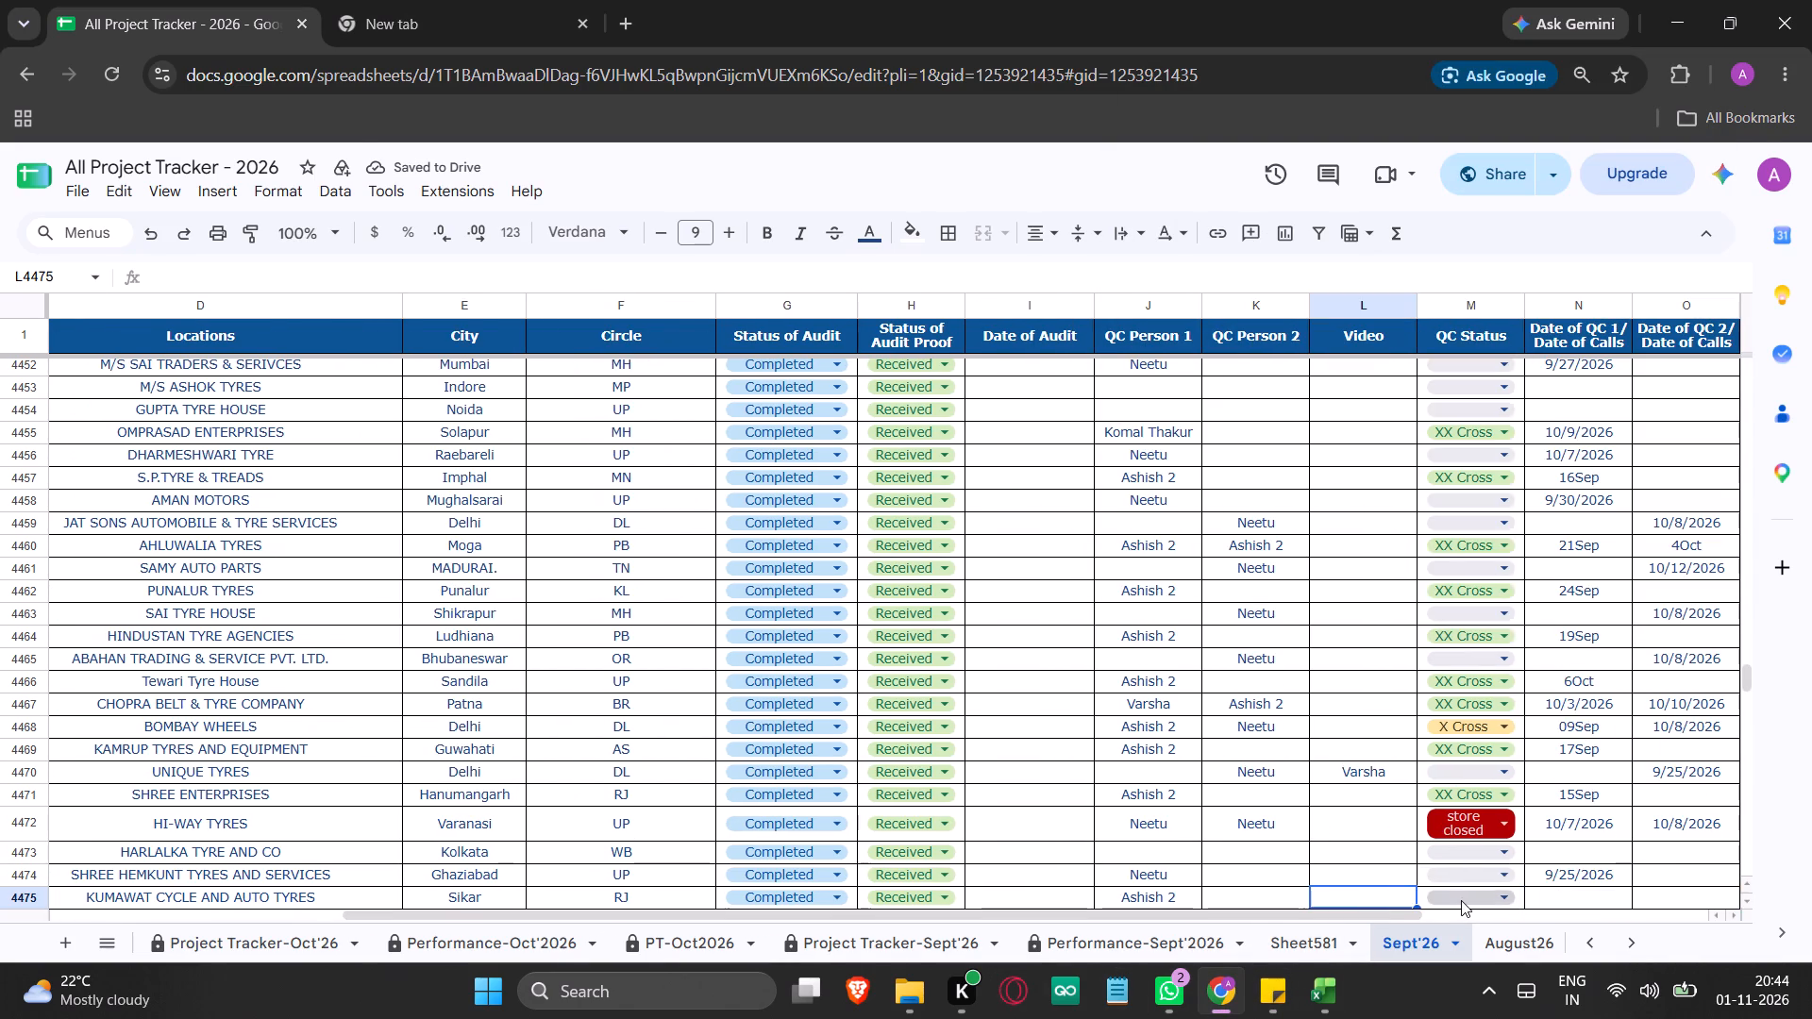
left_click(1461, 900)
left_click(1488, 595)
left_click(1571, 906)
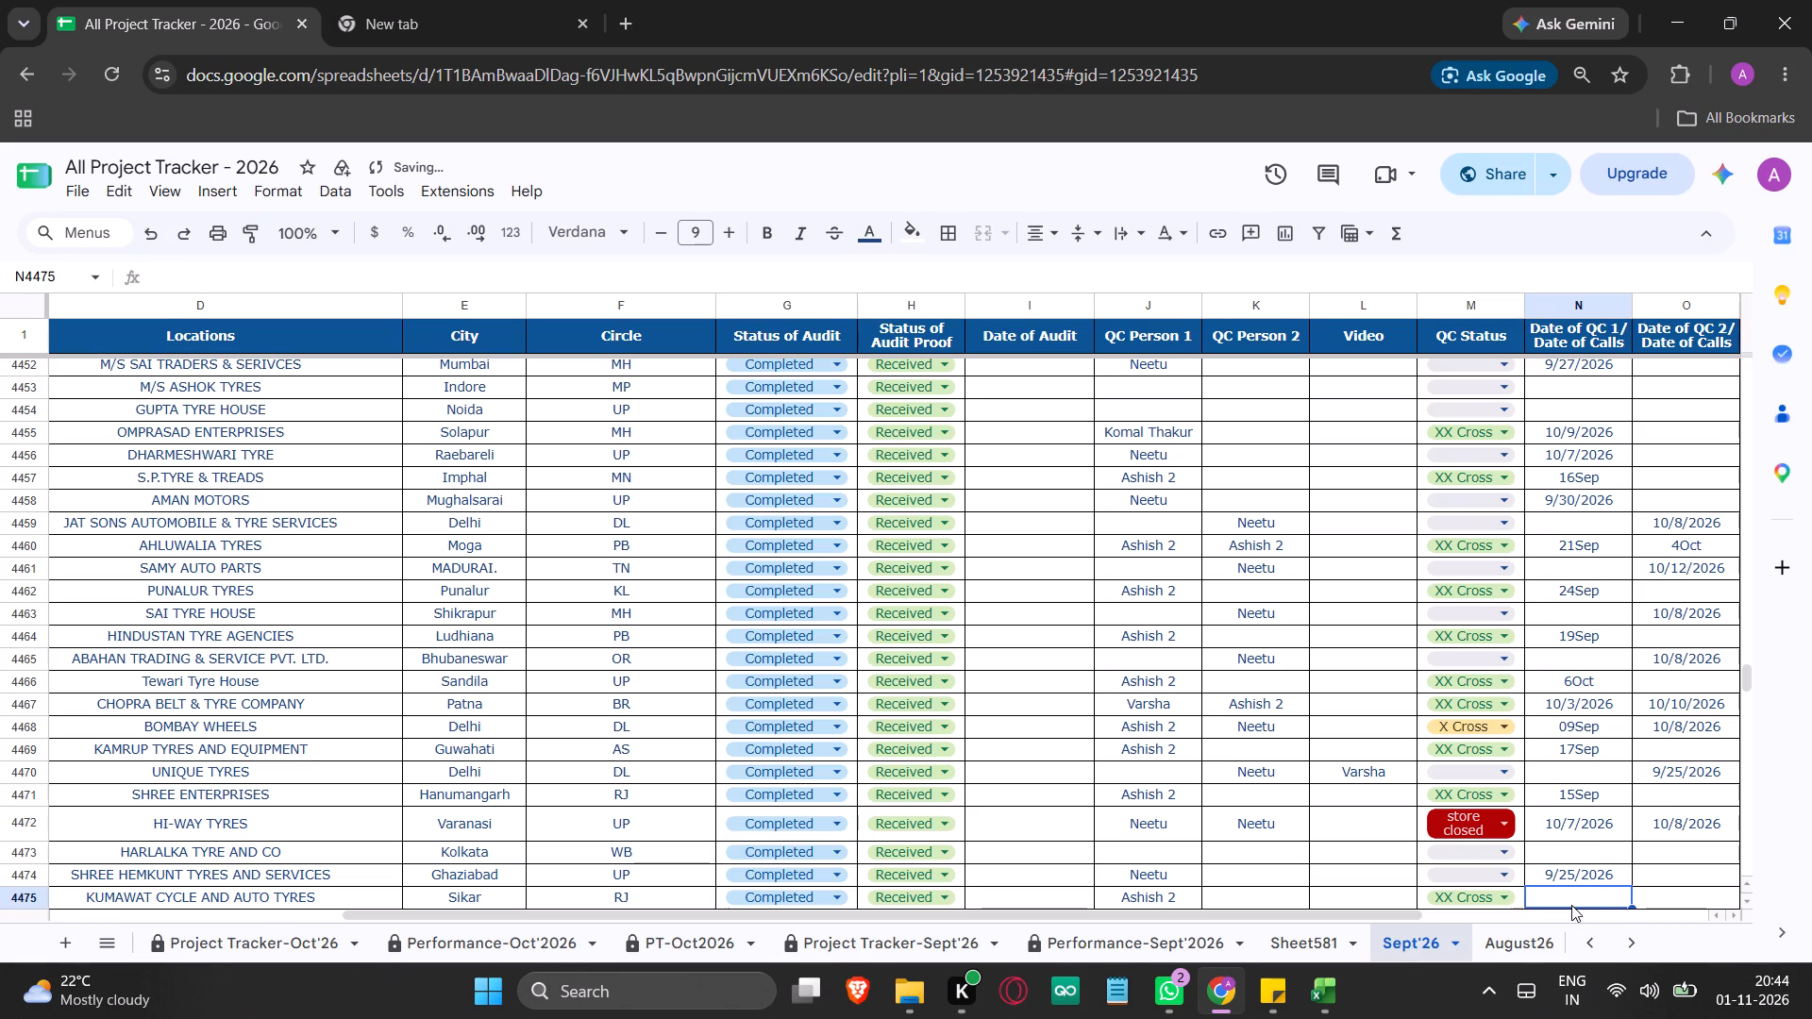
key("7")
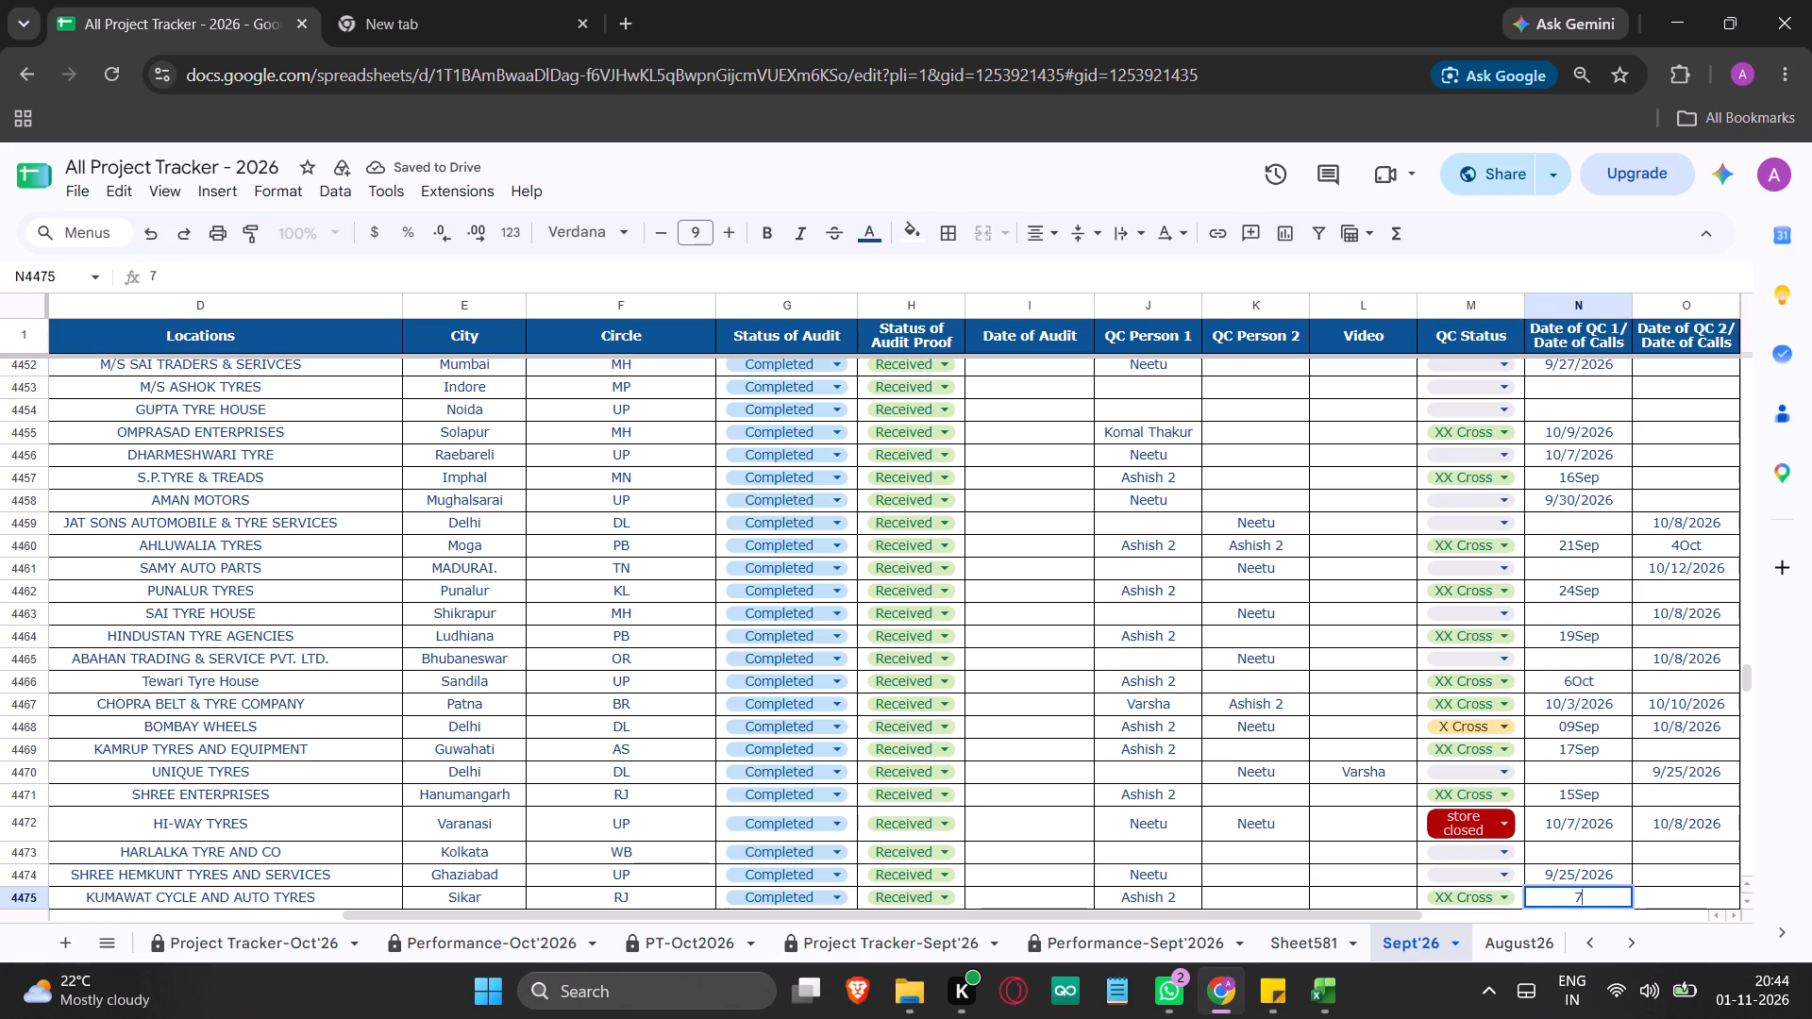
type("Oct")
key("Tab")
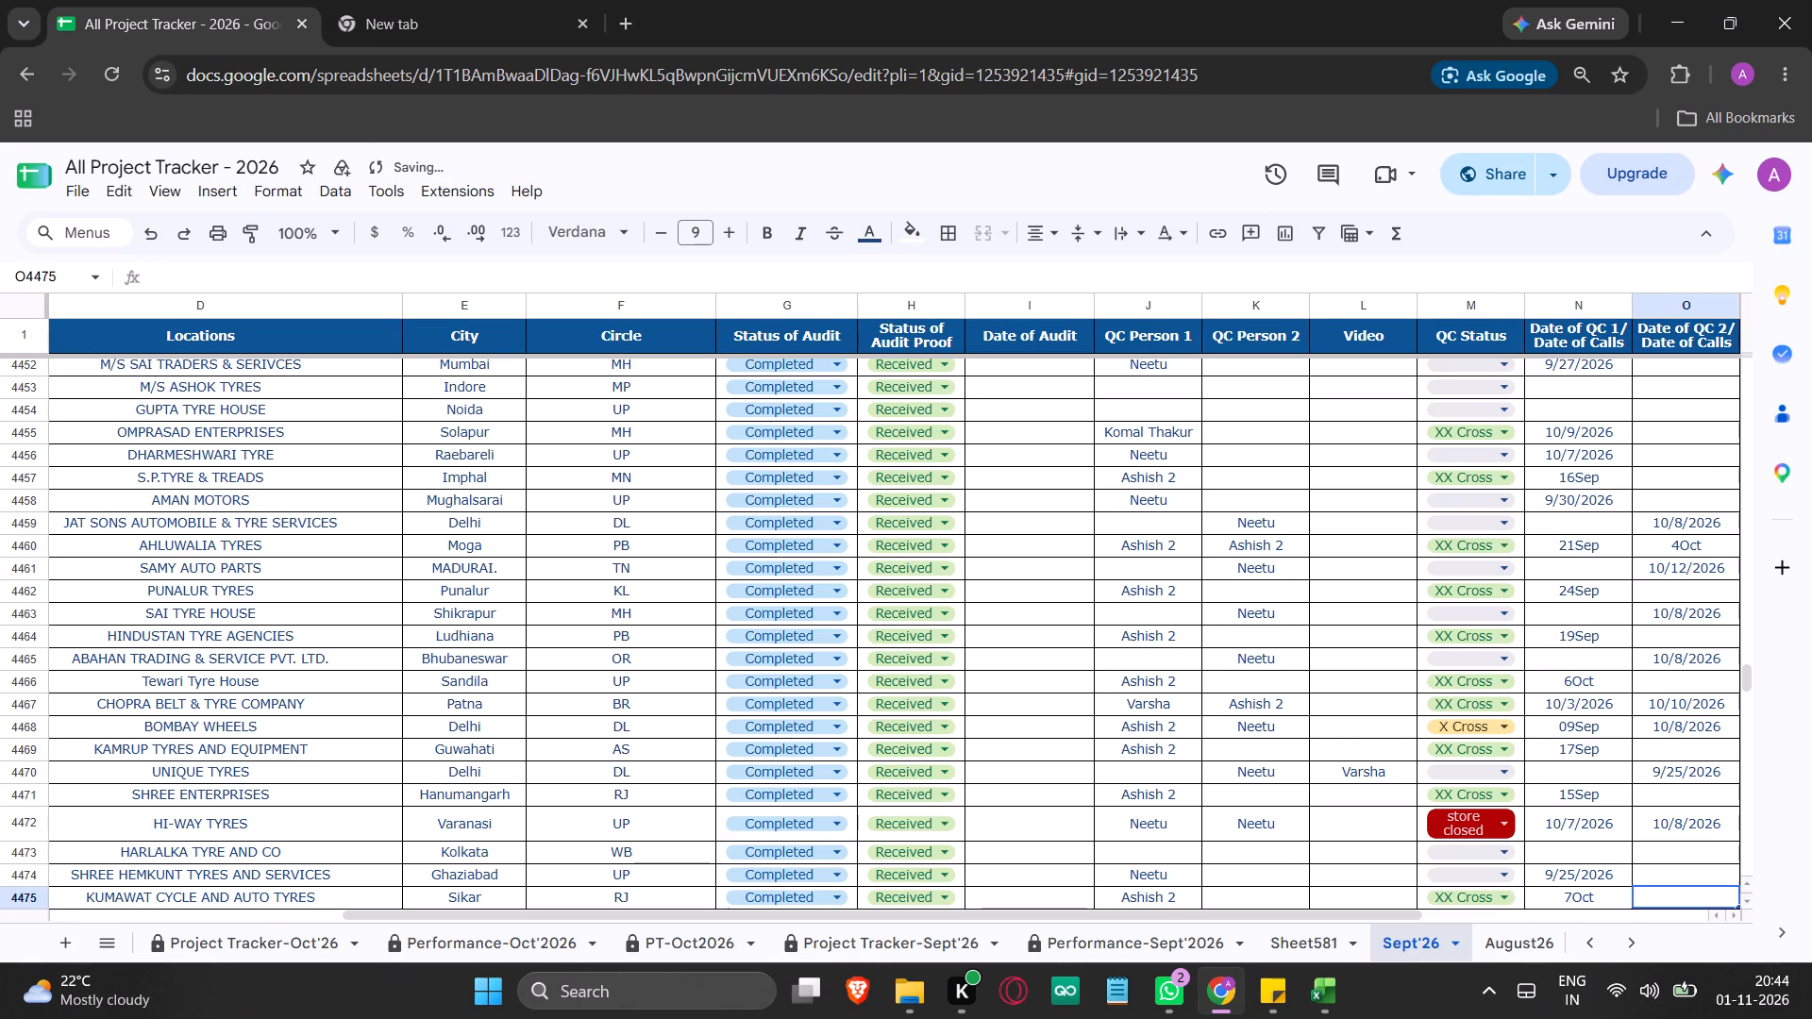
Find store code 50000356 from the sticky note's 07-10-2026 list in the Sept'26 sheet and select its QC Person 1 cell.
left_click(1241, 998)
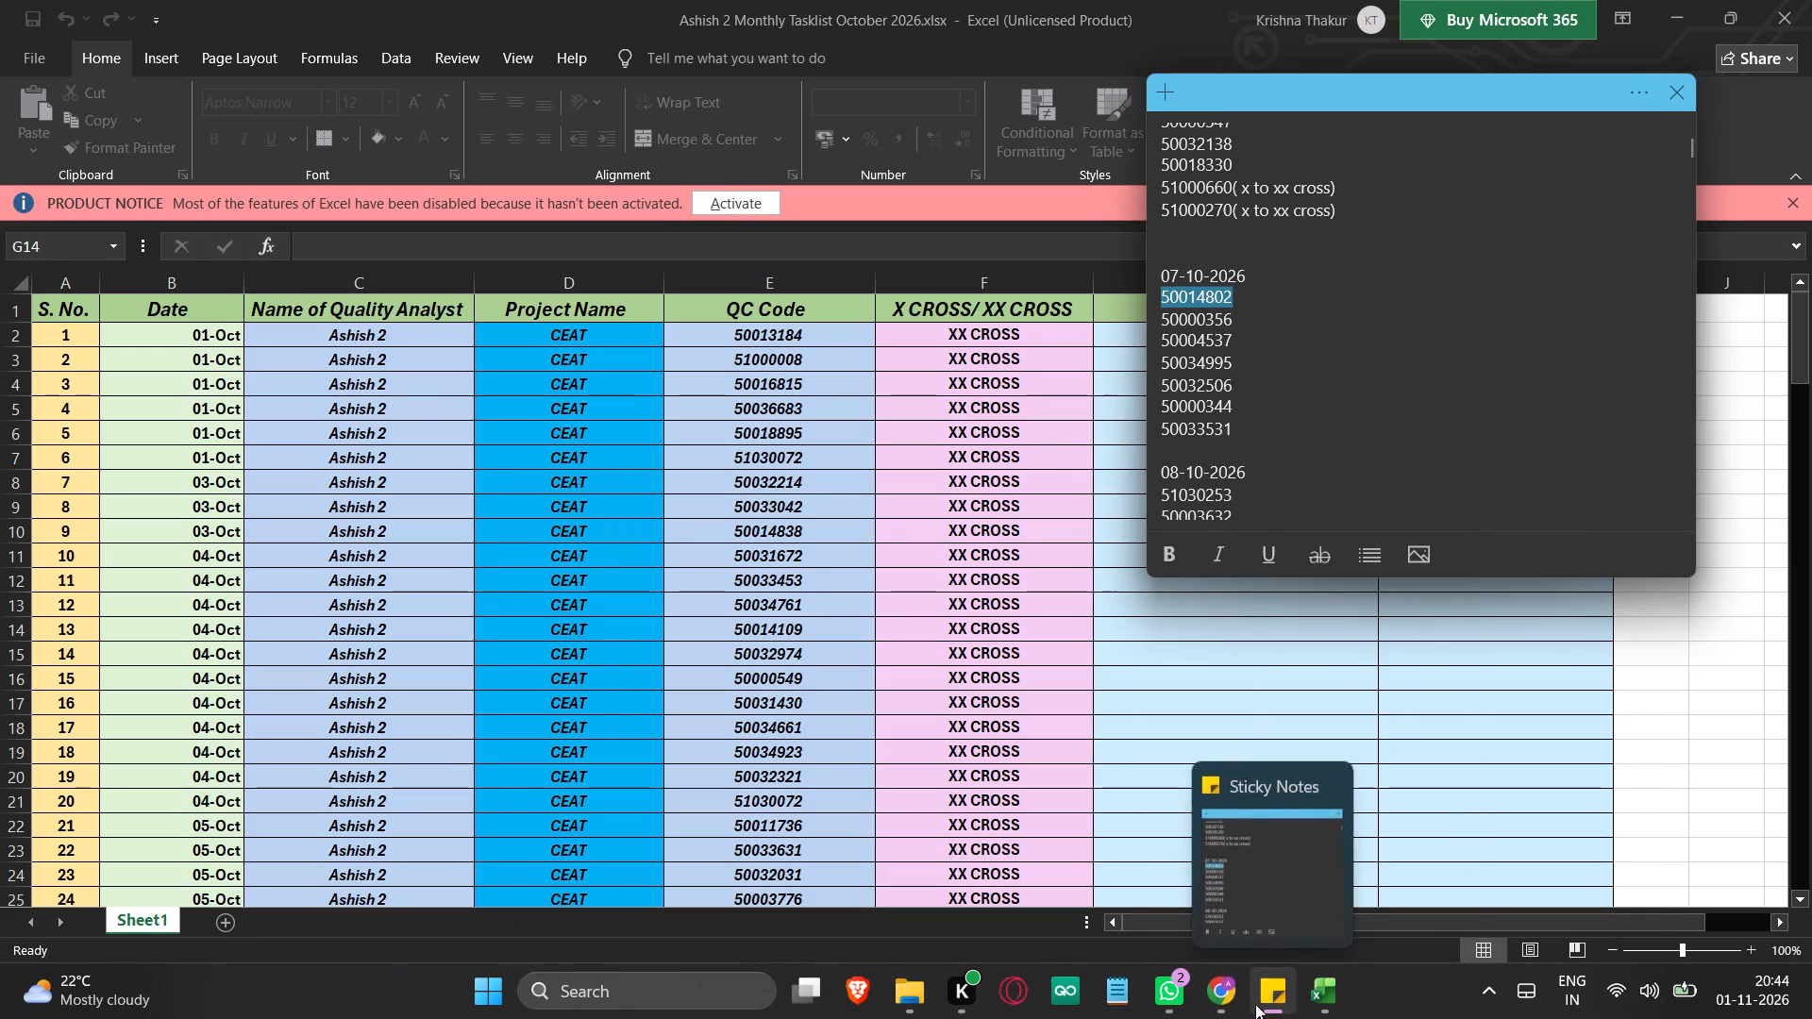
left_click(1244, 994)
left_click(1275, 997)
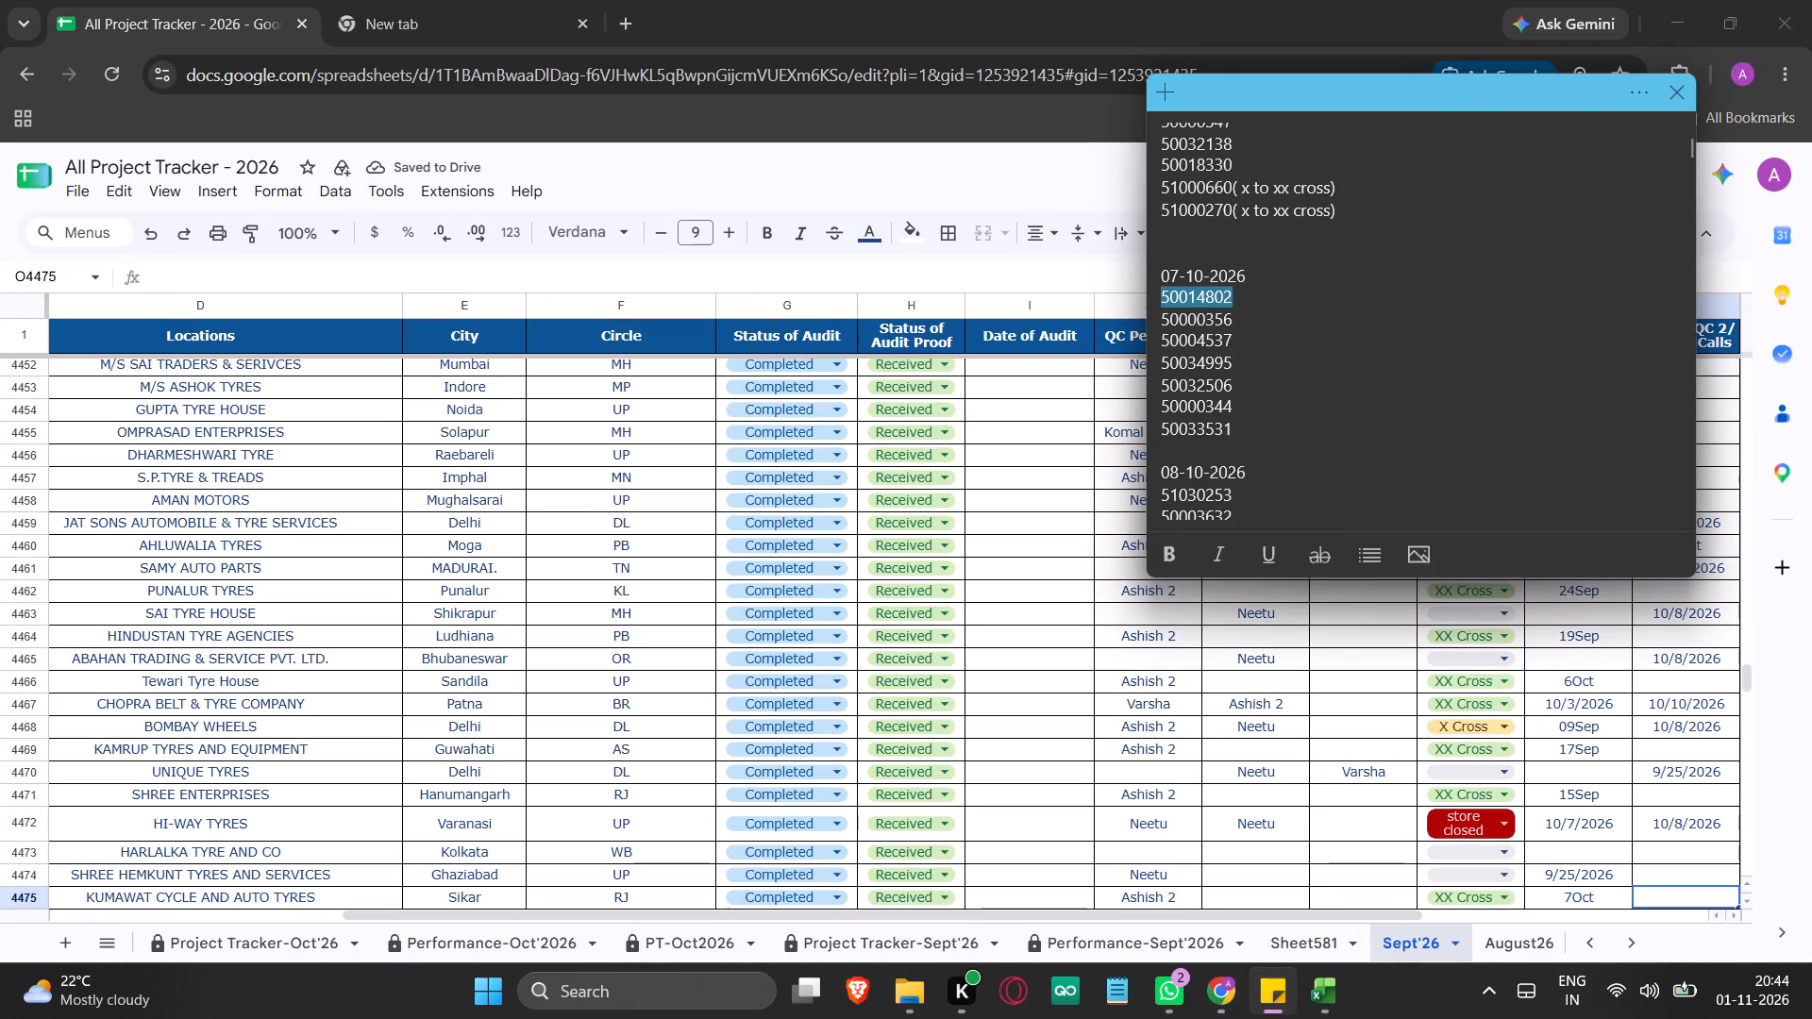
double_click(1203, 316)
right_click(1203, 316)
left_click(1251, 338)
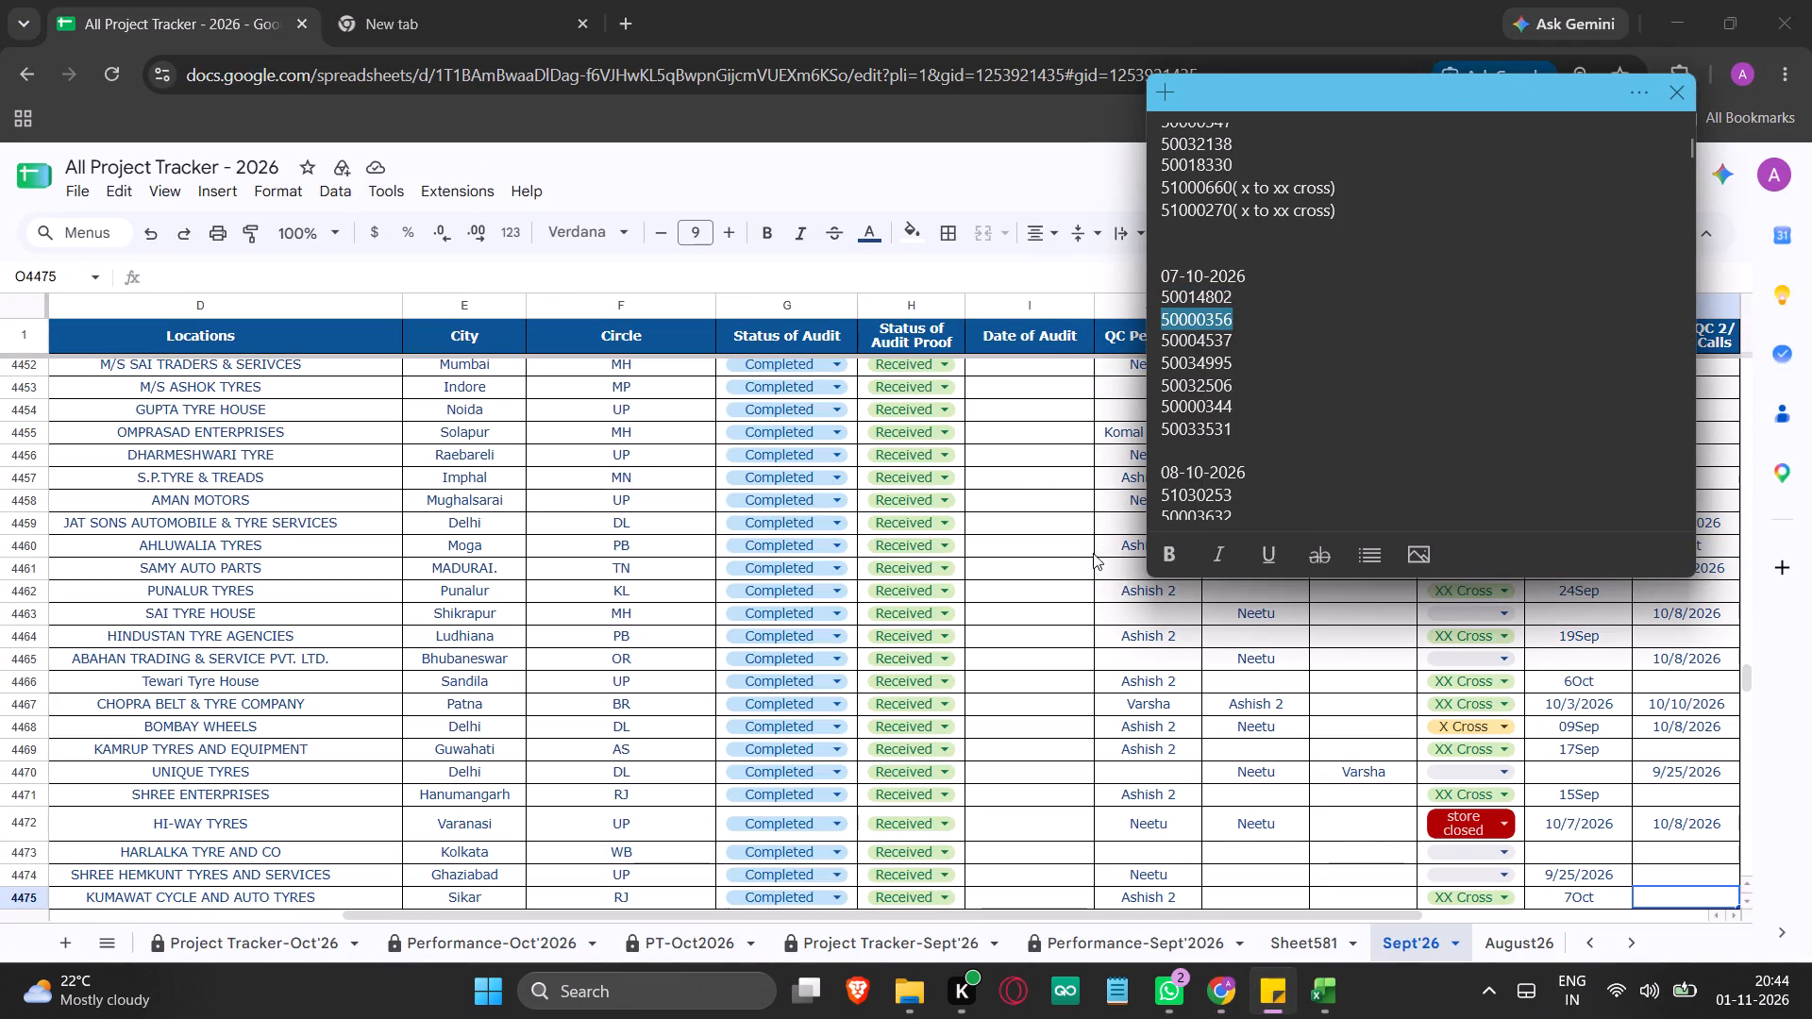
left_click(1044, 565)
key("ctrl+f")
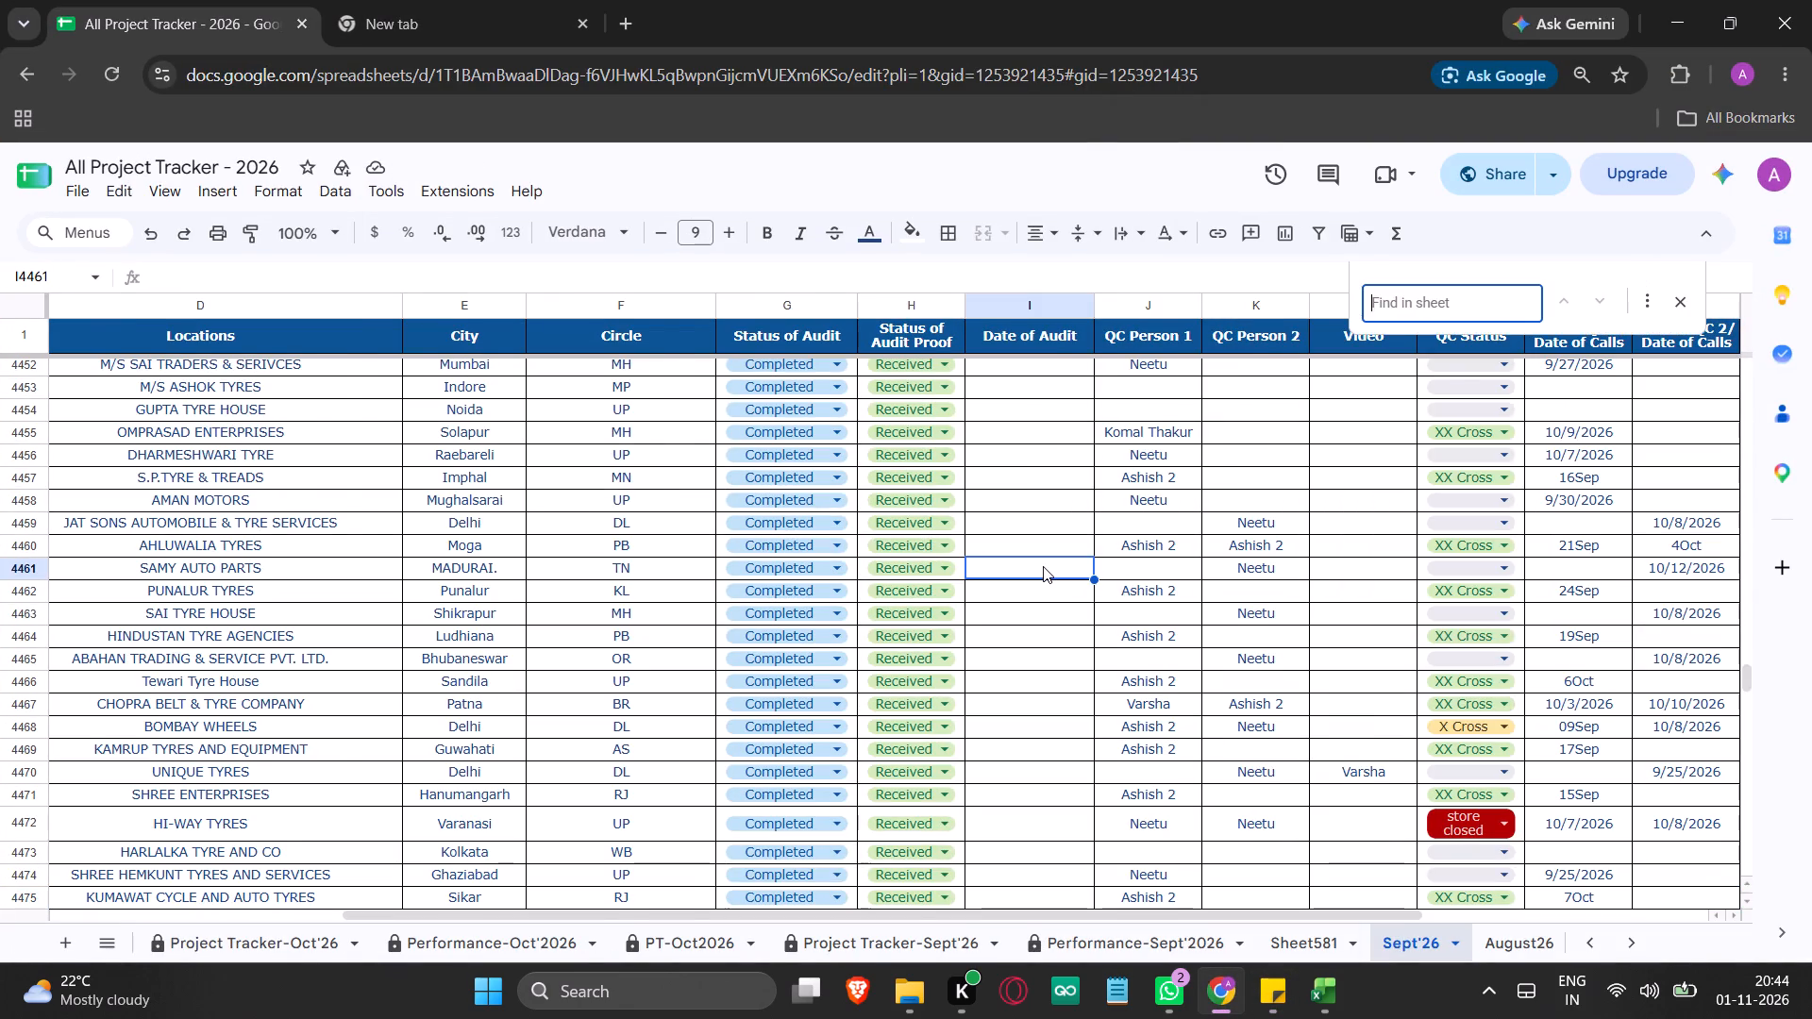
key("ctrl+v")
left_click(1682, 306)
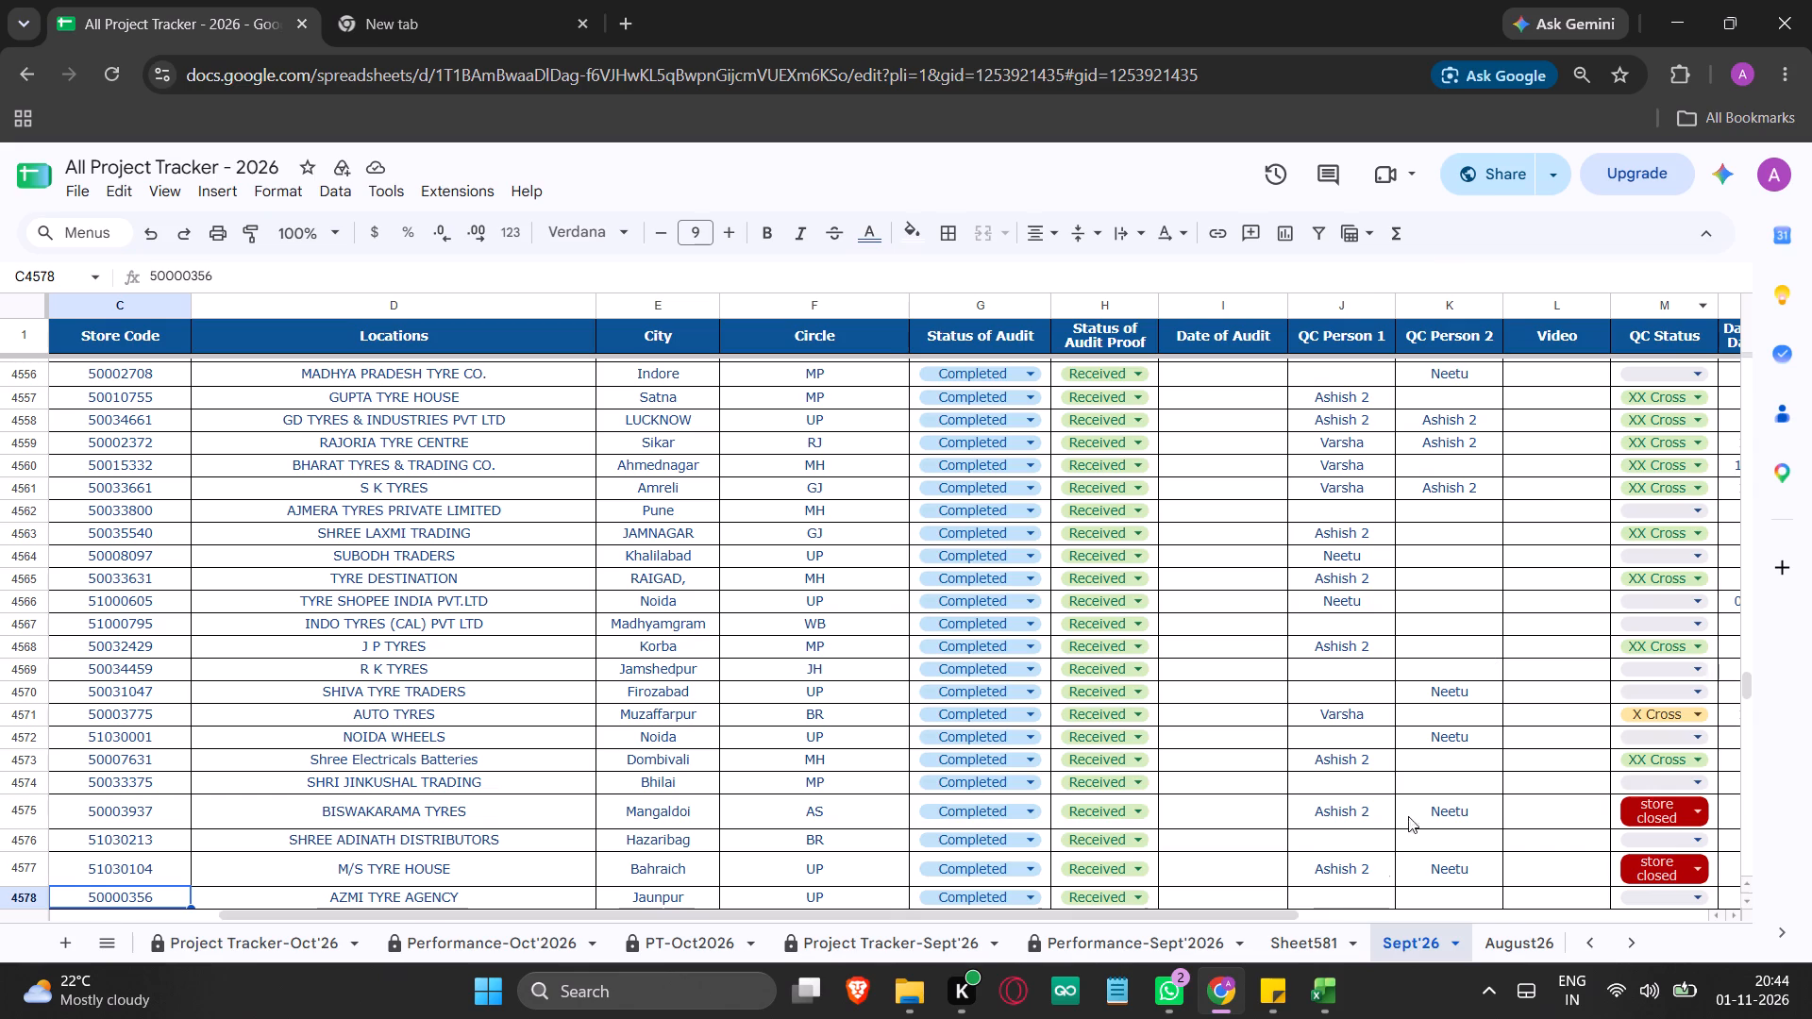
left_click(1342, 897)
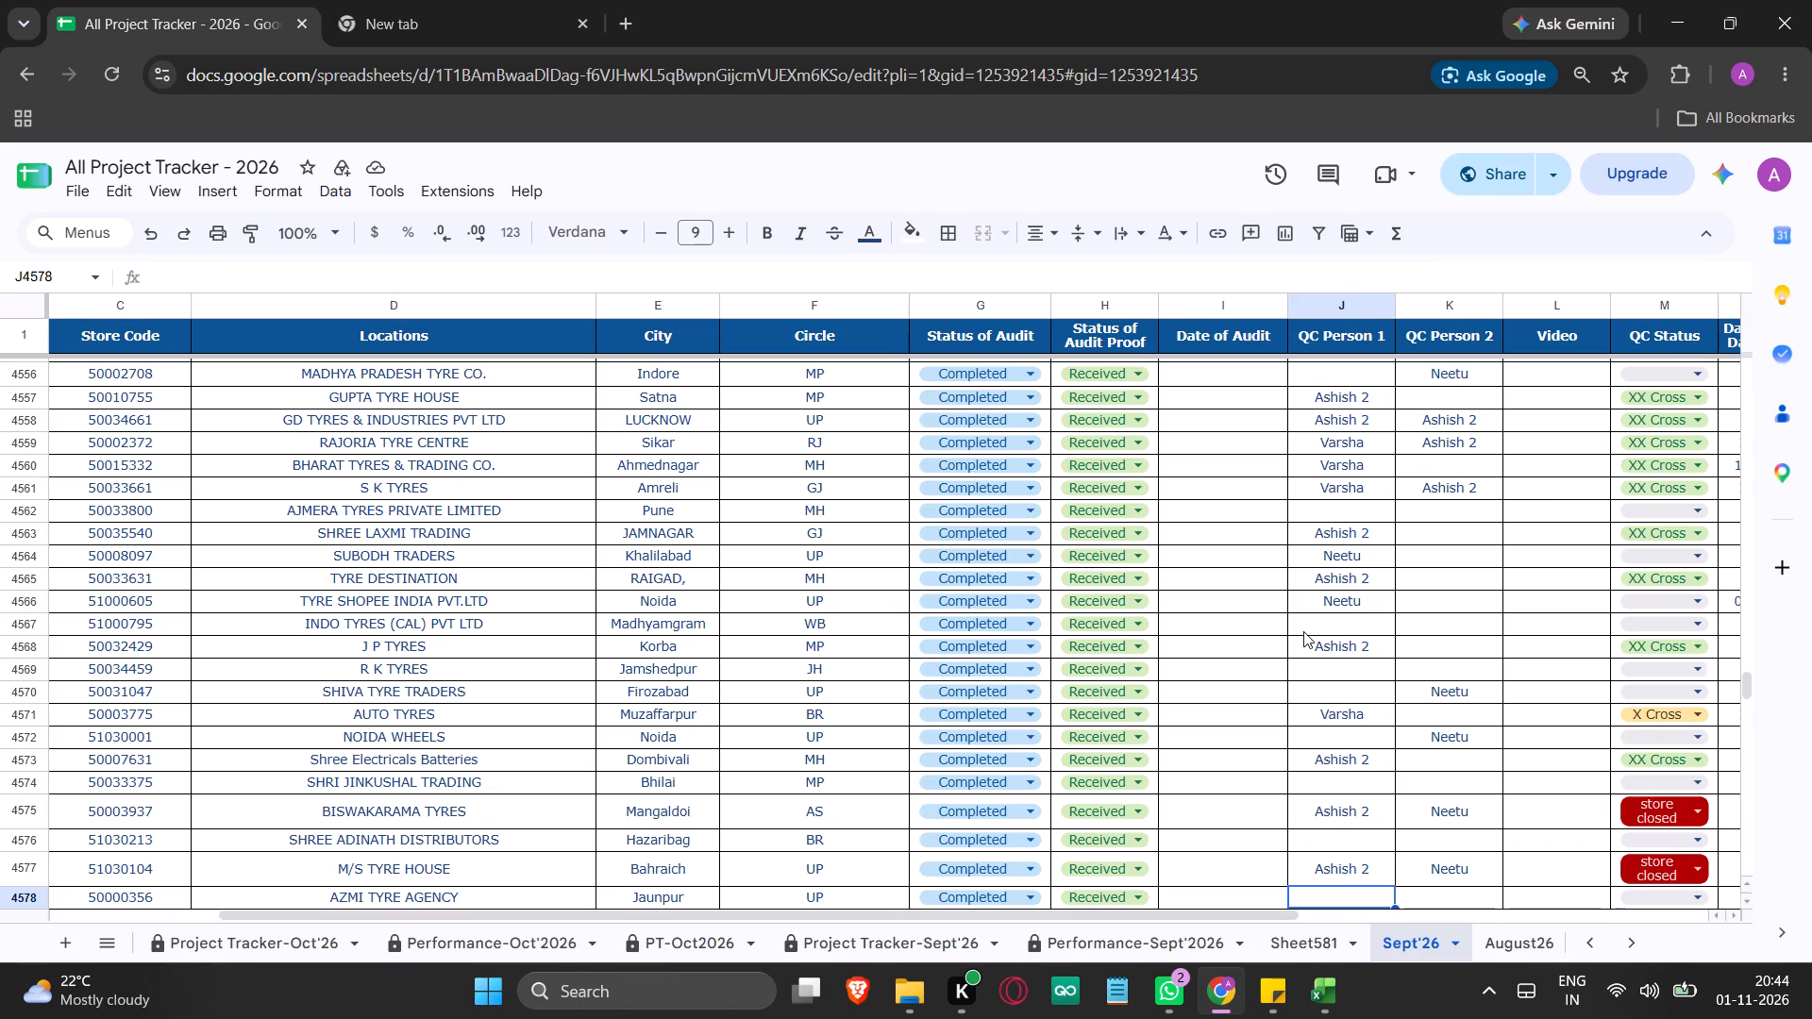
Enter Ashish 2 as QC Person 1 for store 50000356.
key("shift+a")
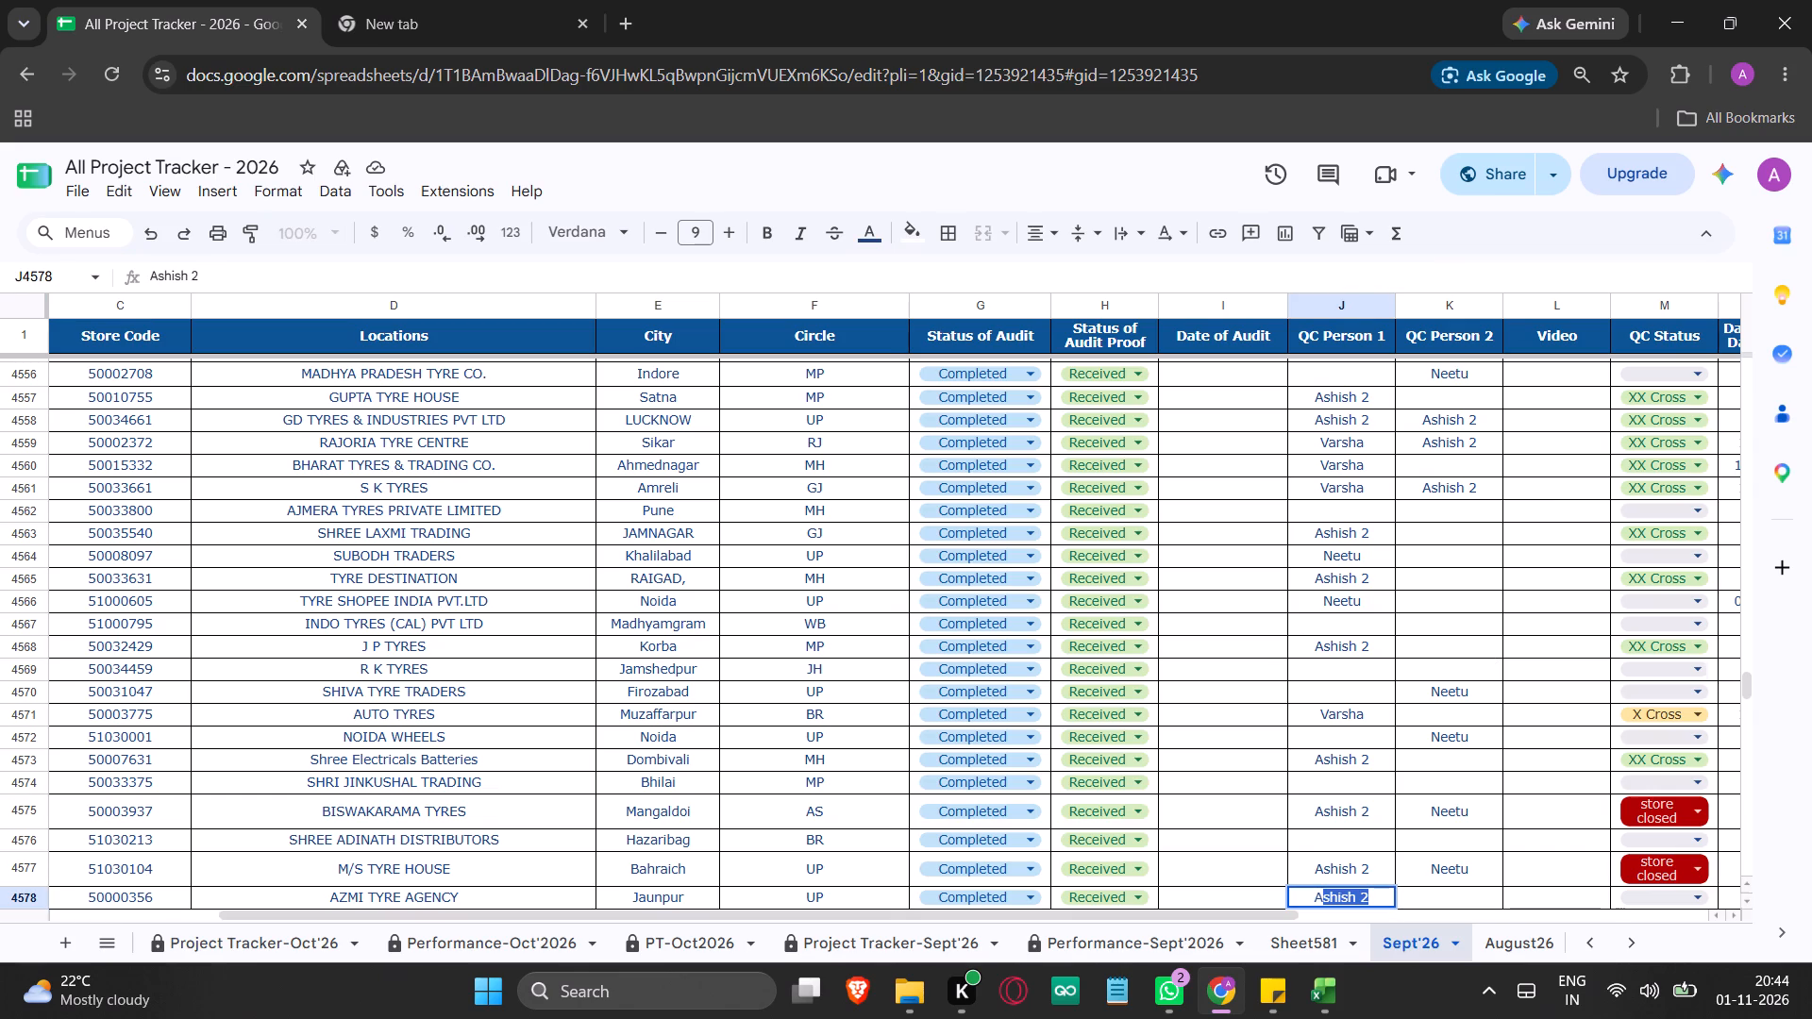
key("Tab")
key("Tab")
key("Tab")
key("Tab")
key("Tab")
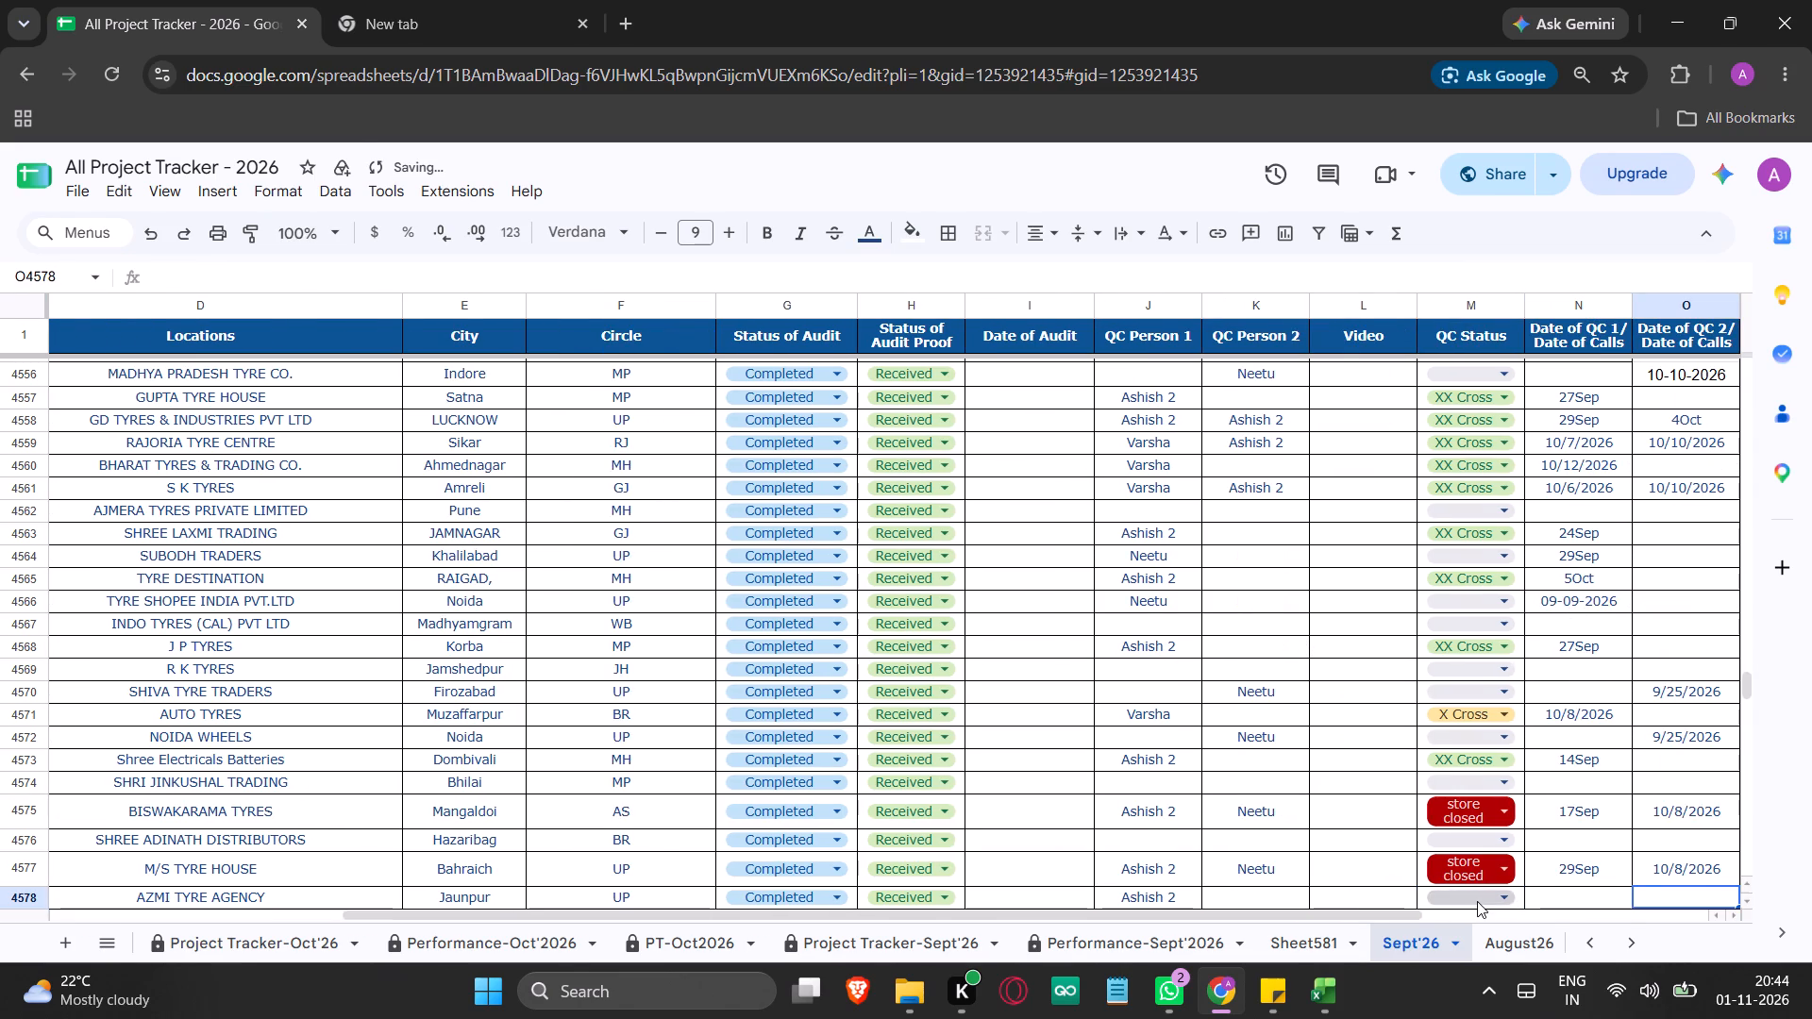
Set the QC Status of store 50000356 to XX Cross and its QC 1 date to 7Oct.
left_click(1477, 901)
left_click(1465, 601)
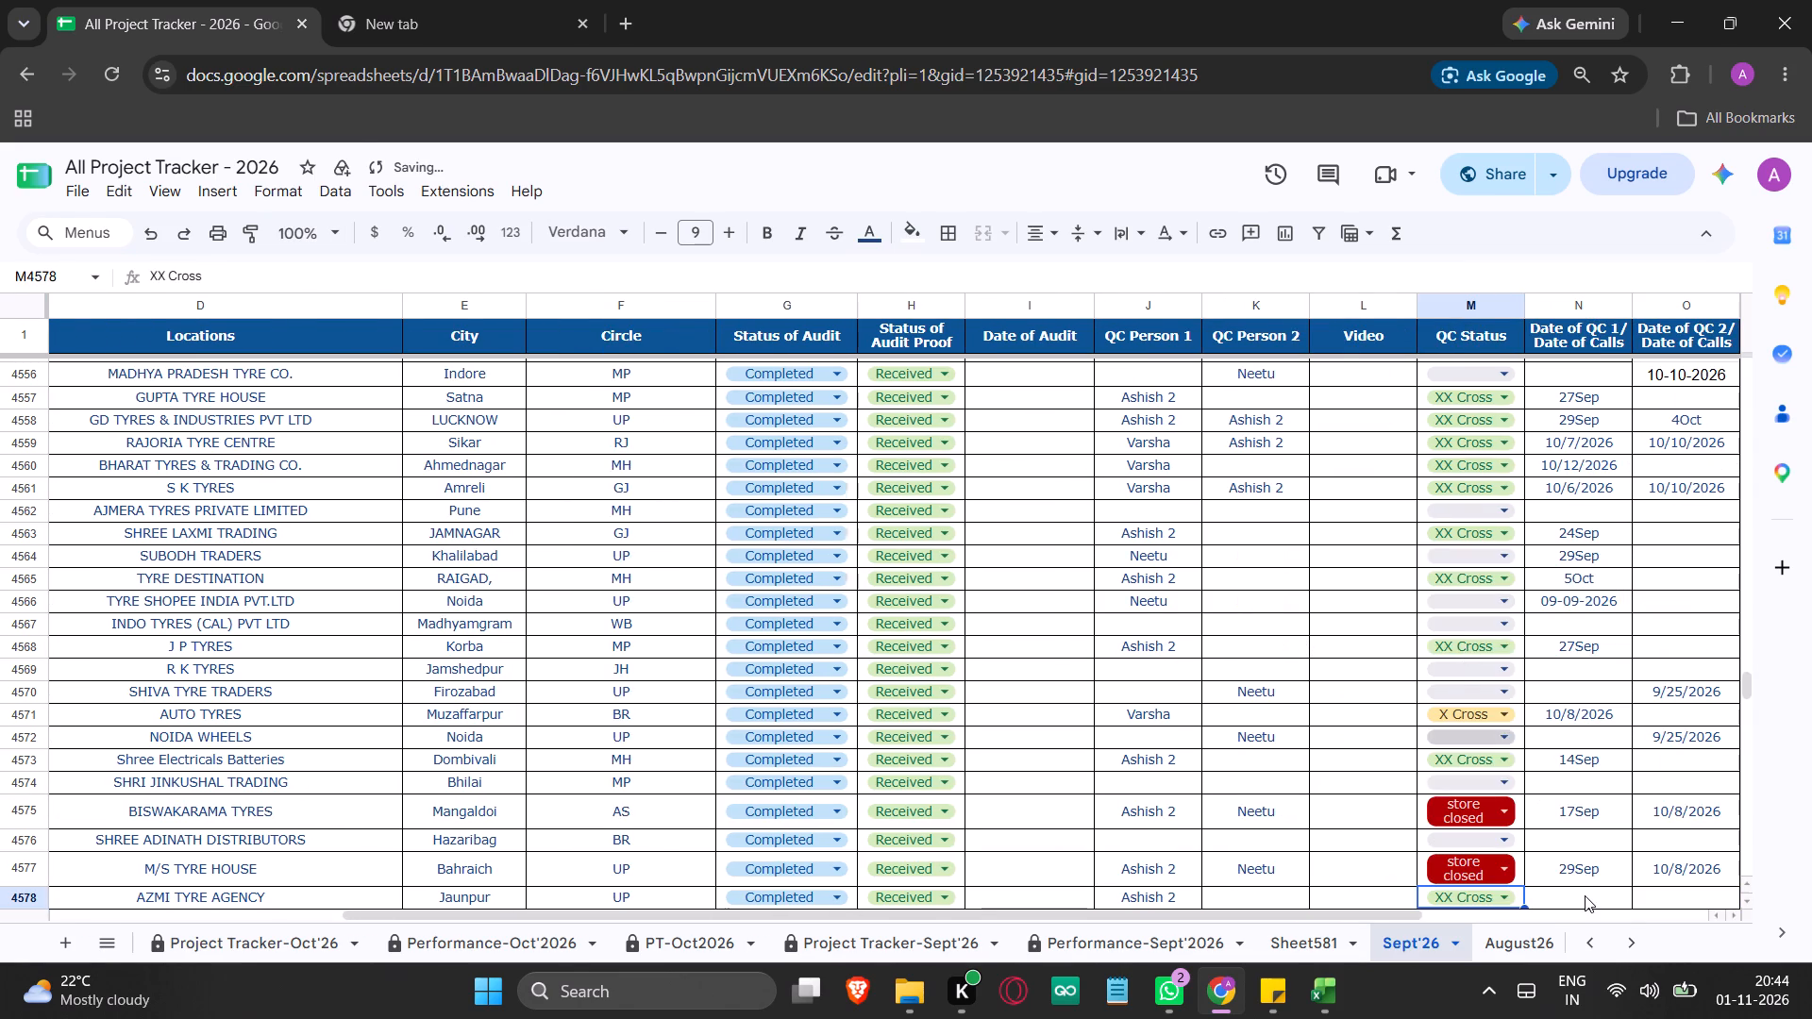
left_click(1583, 897)
key("7")
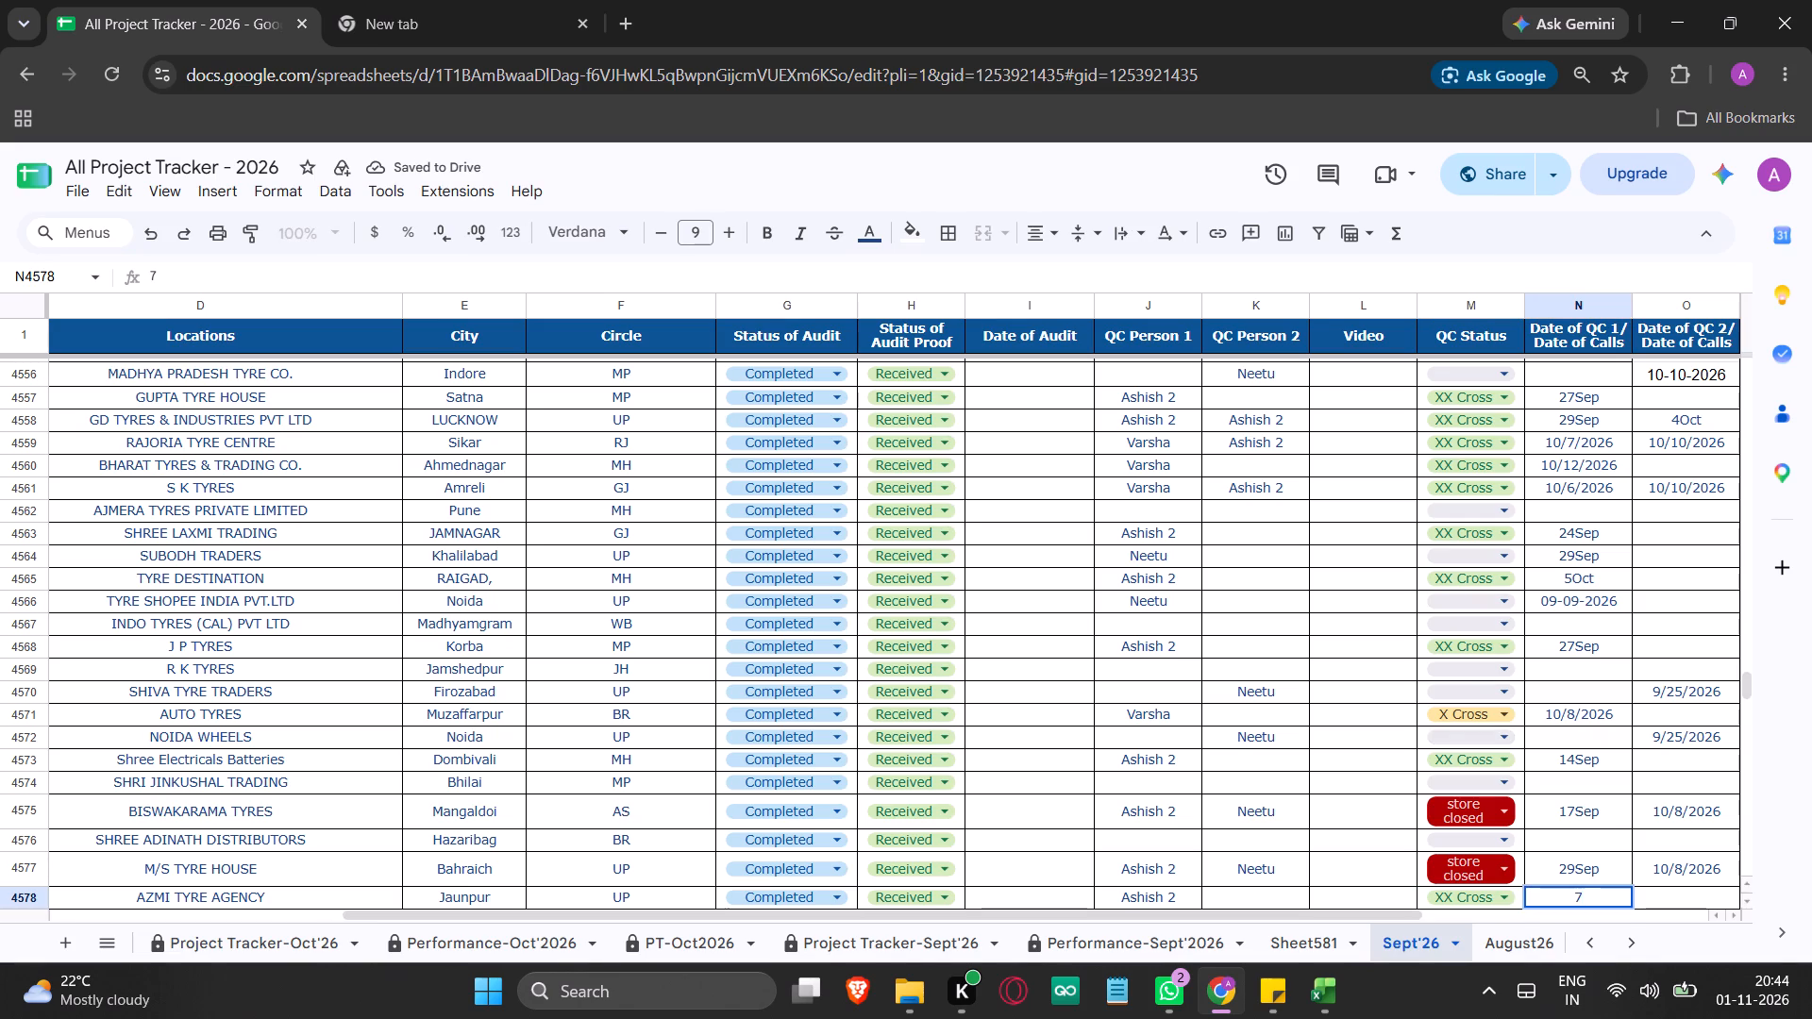
type("Oct")
key("Tab")
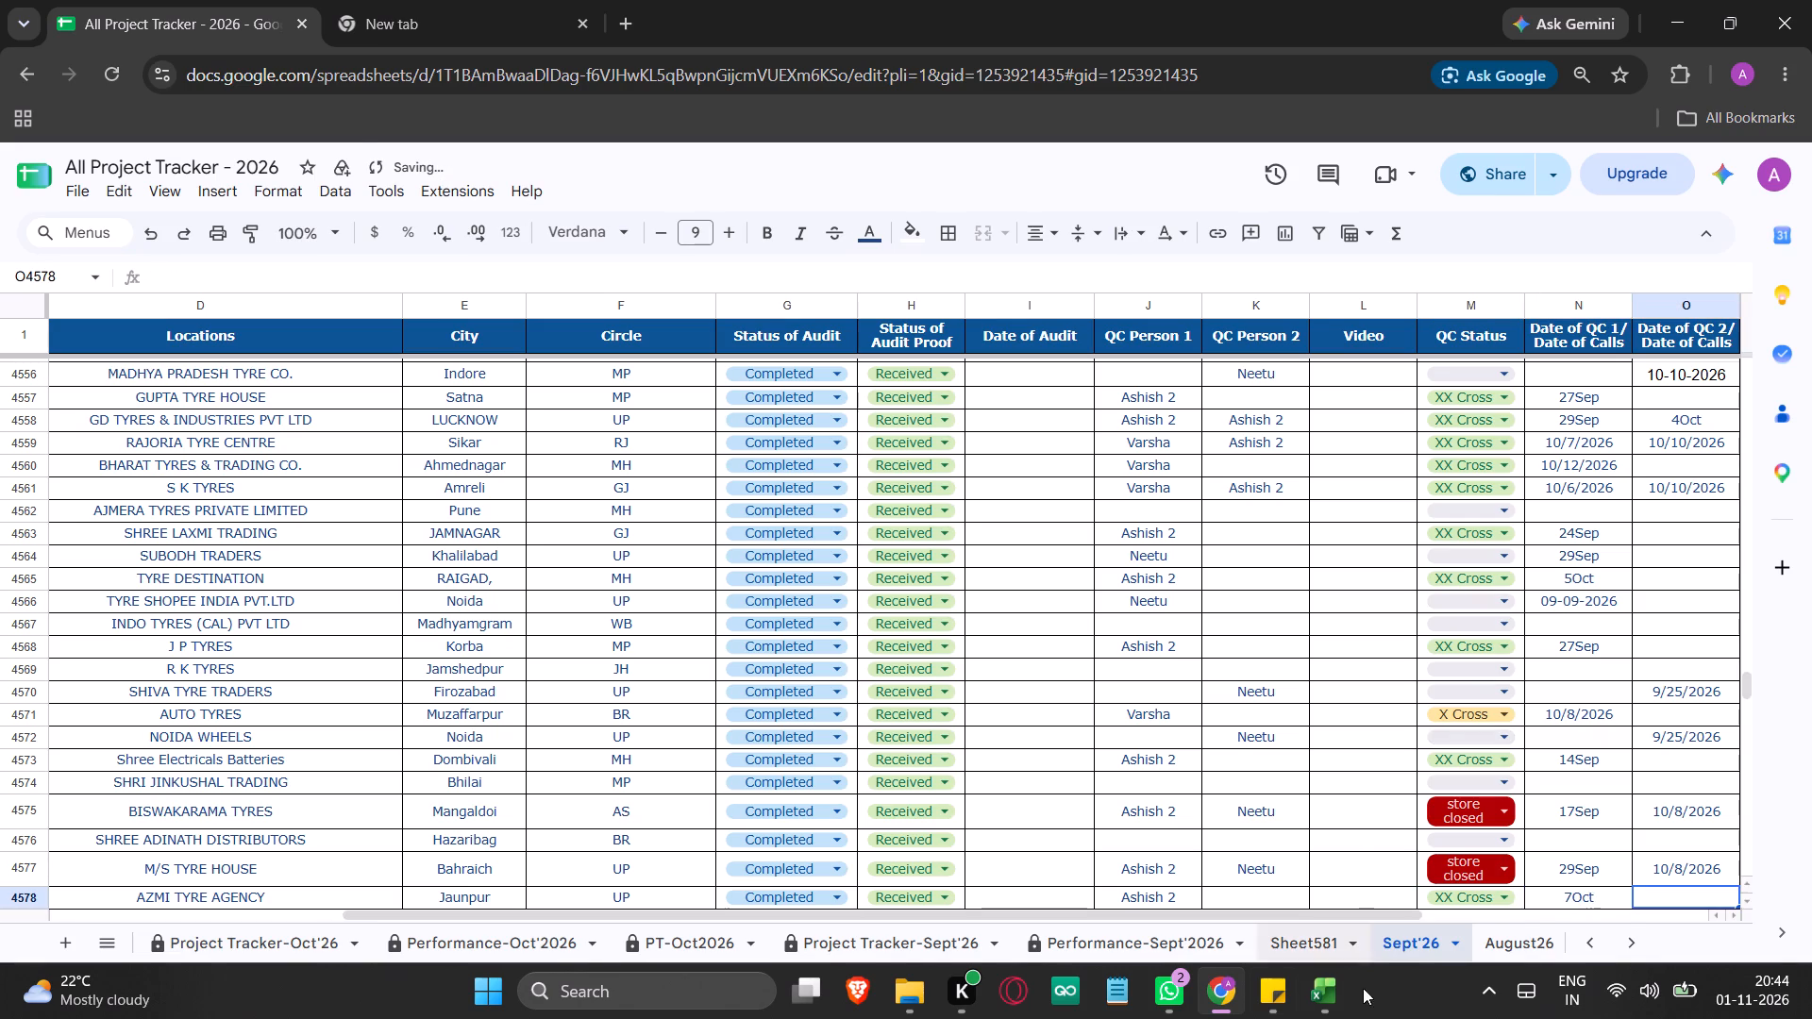
Copy store code 50004537 from the sticky note's 07-10-2026 list and find it in the Sept'26 sheet.
left_click(1278, 999)
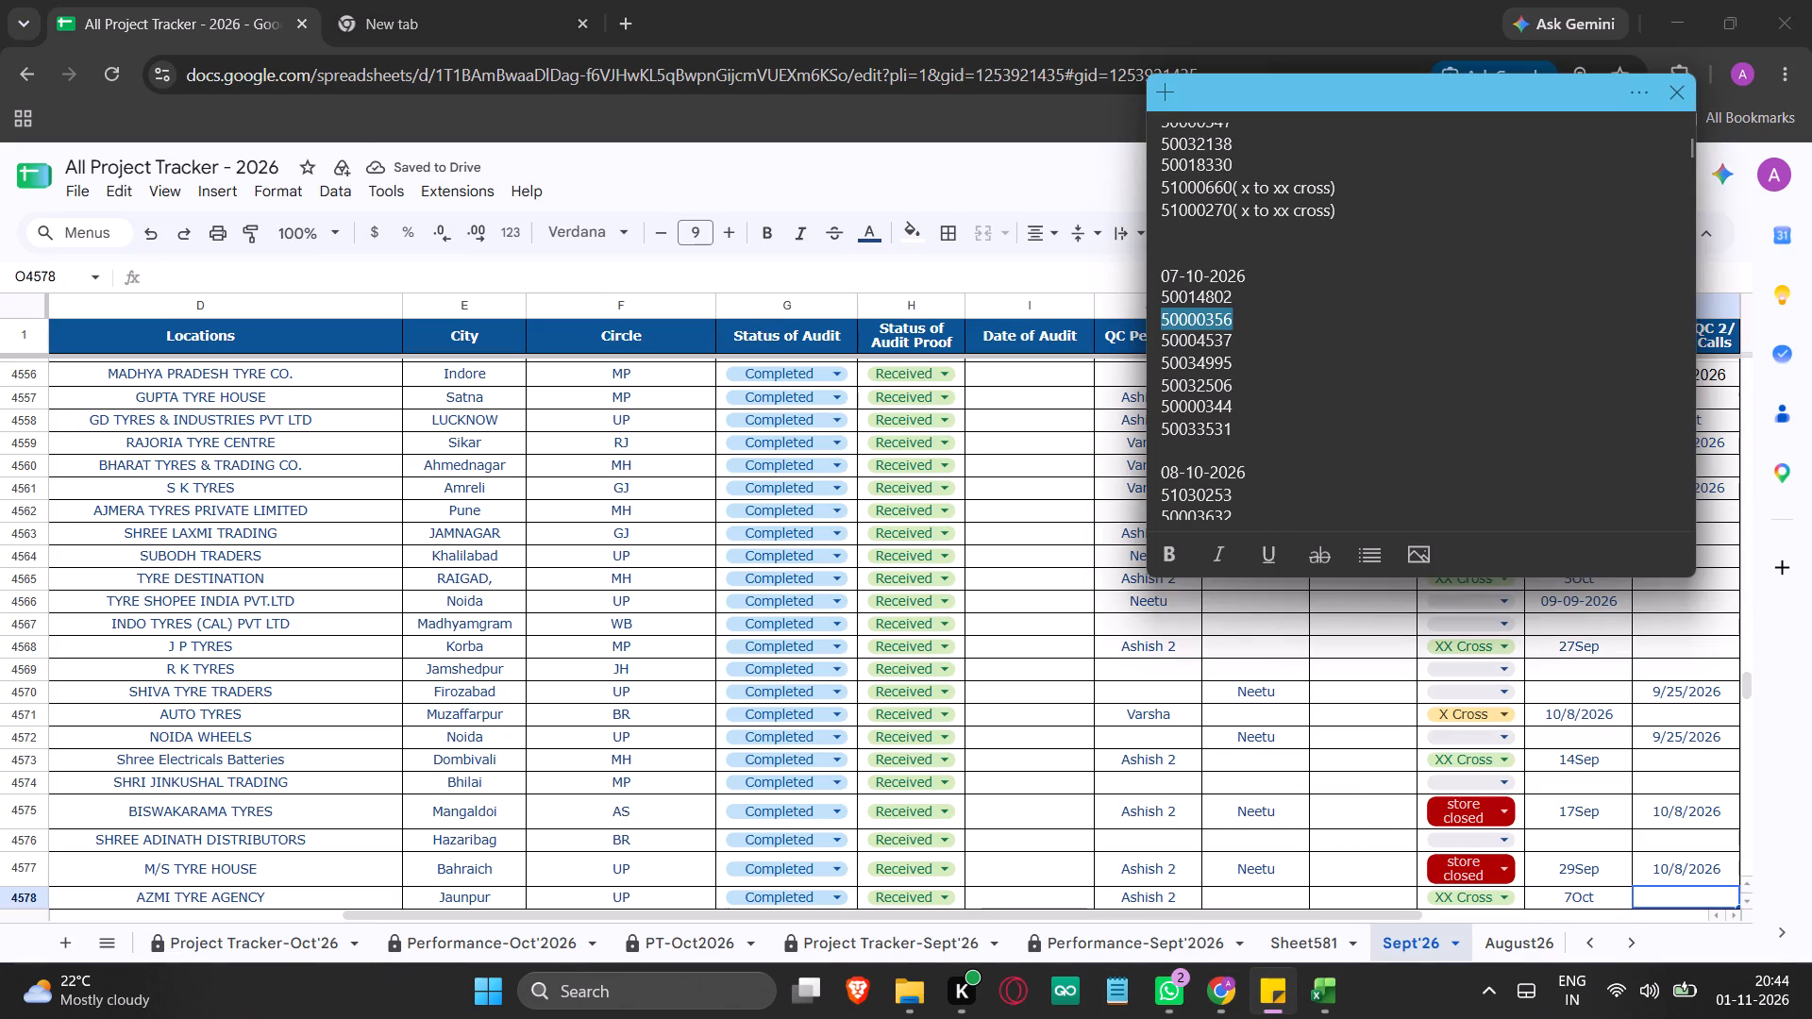
double_click(1204, 342)
right_click(1204, 342)
left_click(1260, 369)
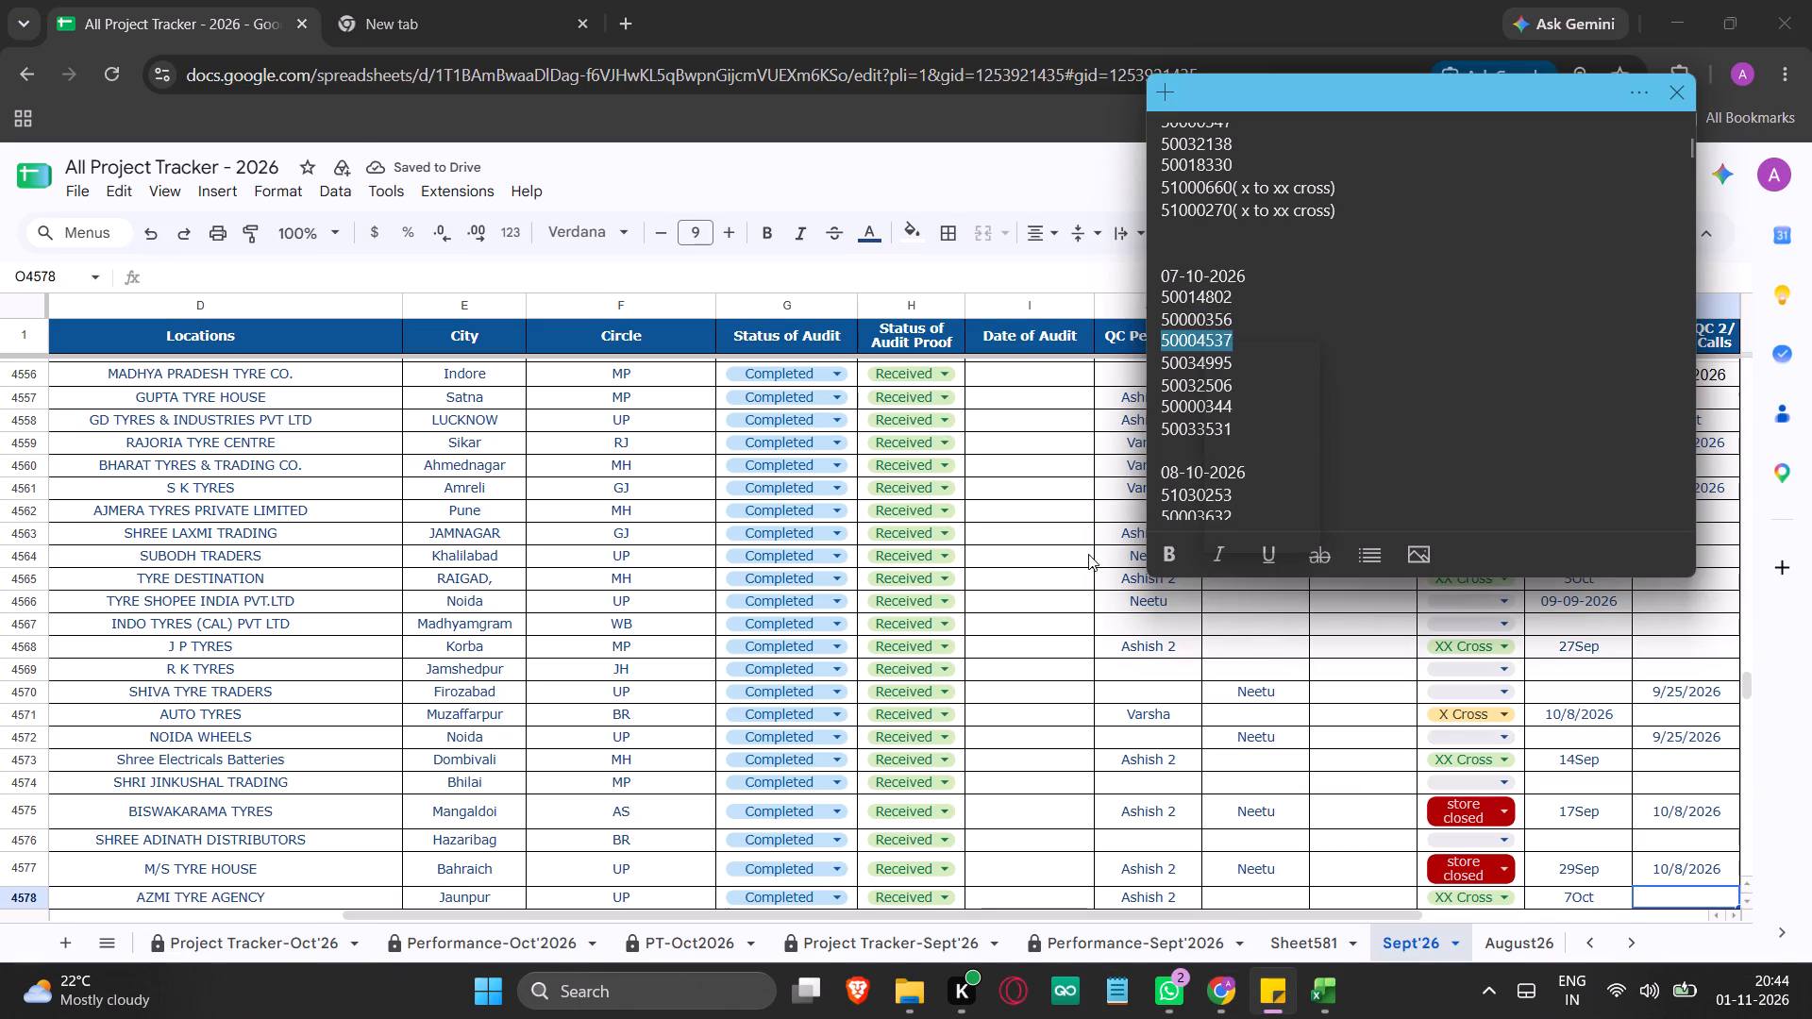
left_click(1062, 531)
key("ctrl+f")
key("ctrl+v")
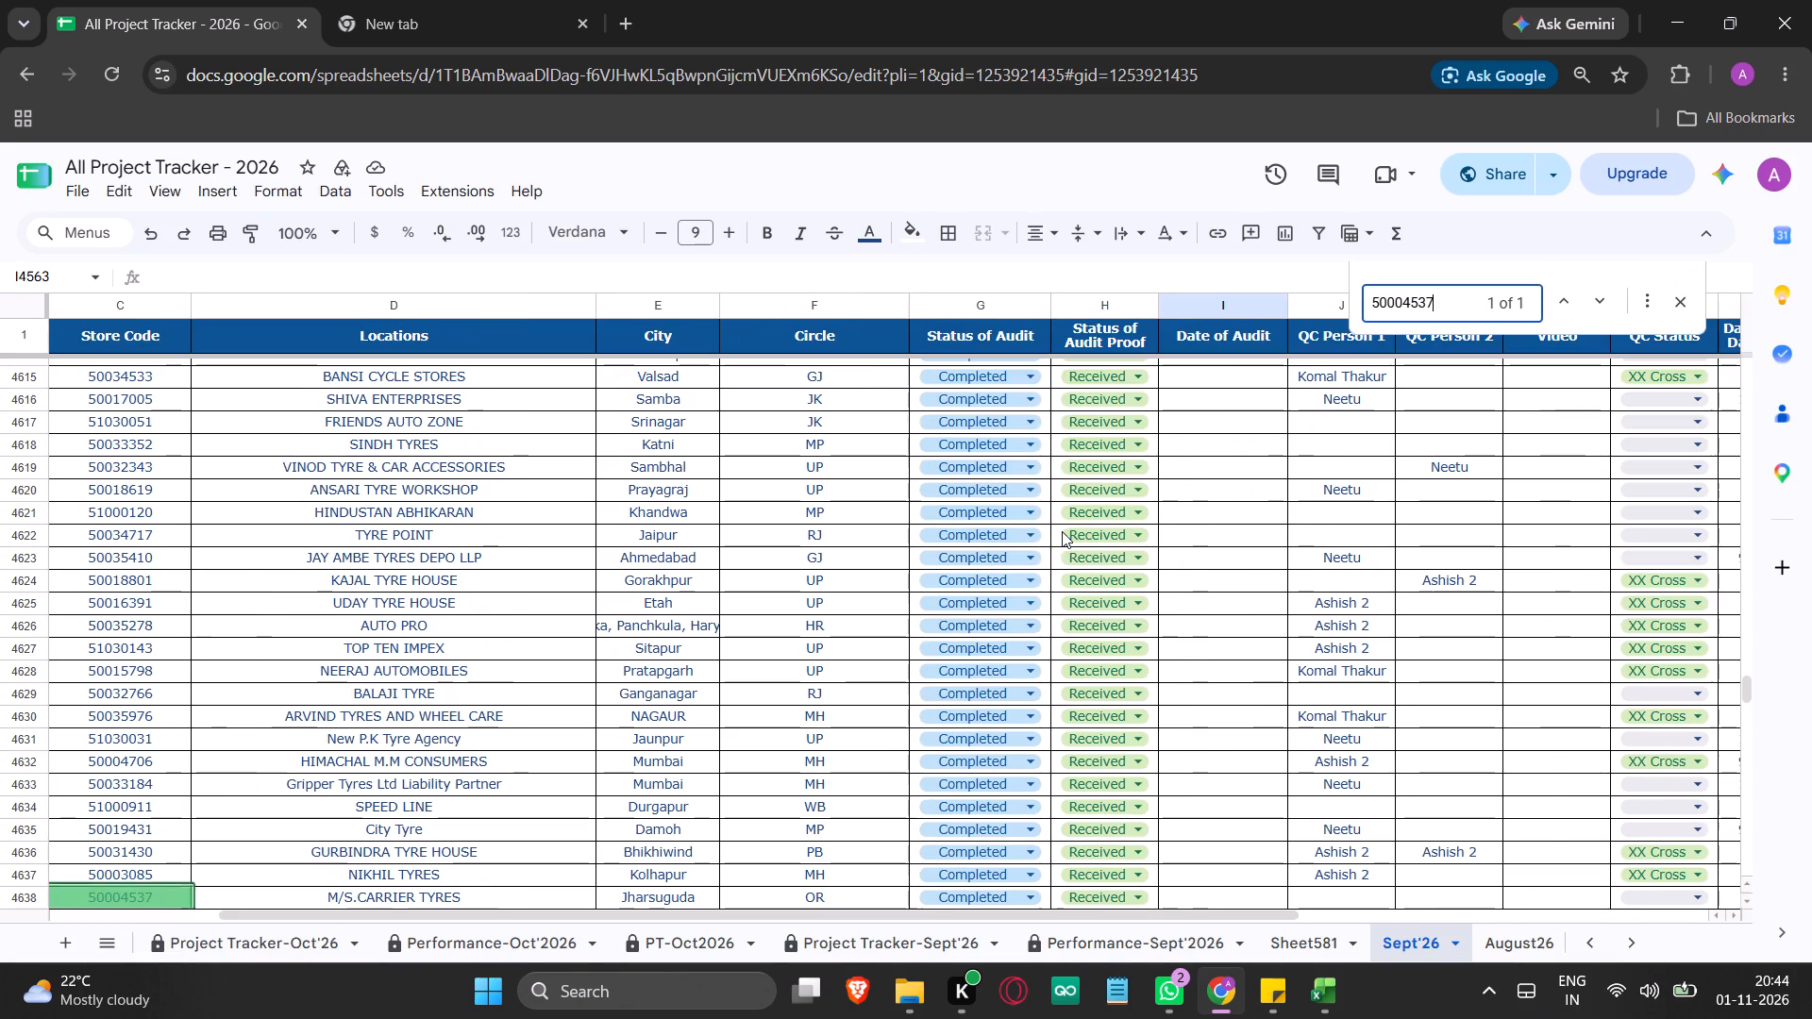
left_click(1677, 299)
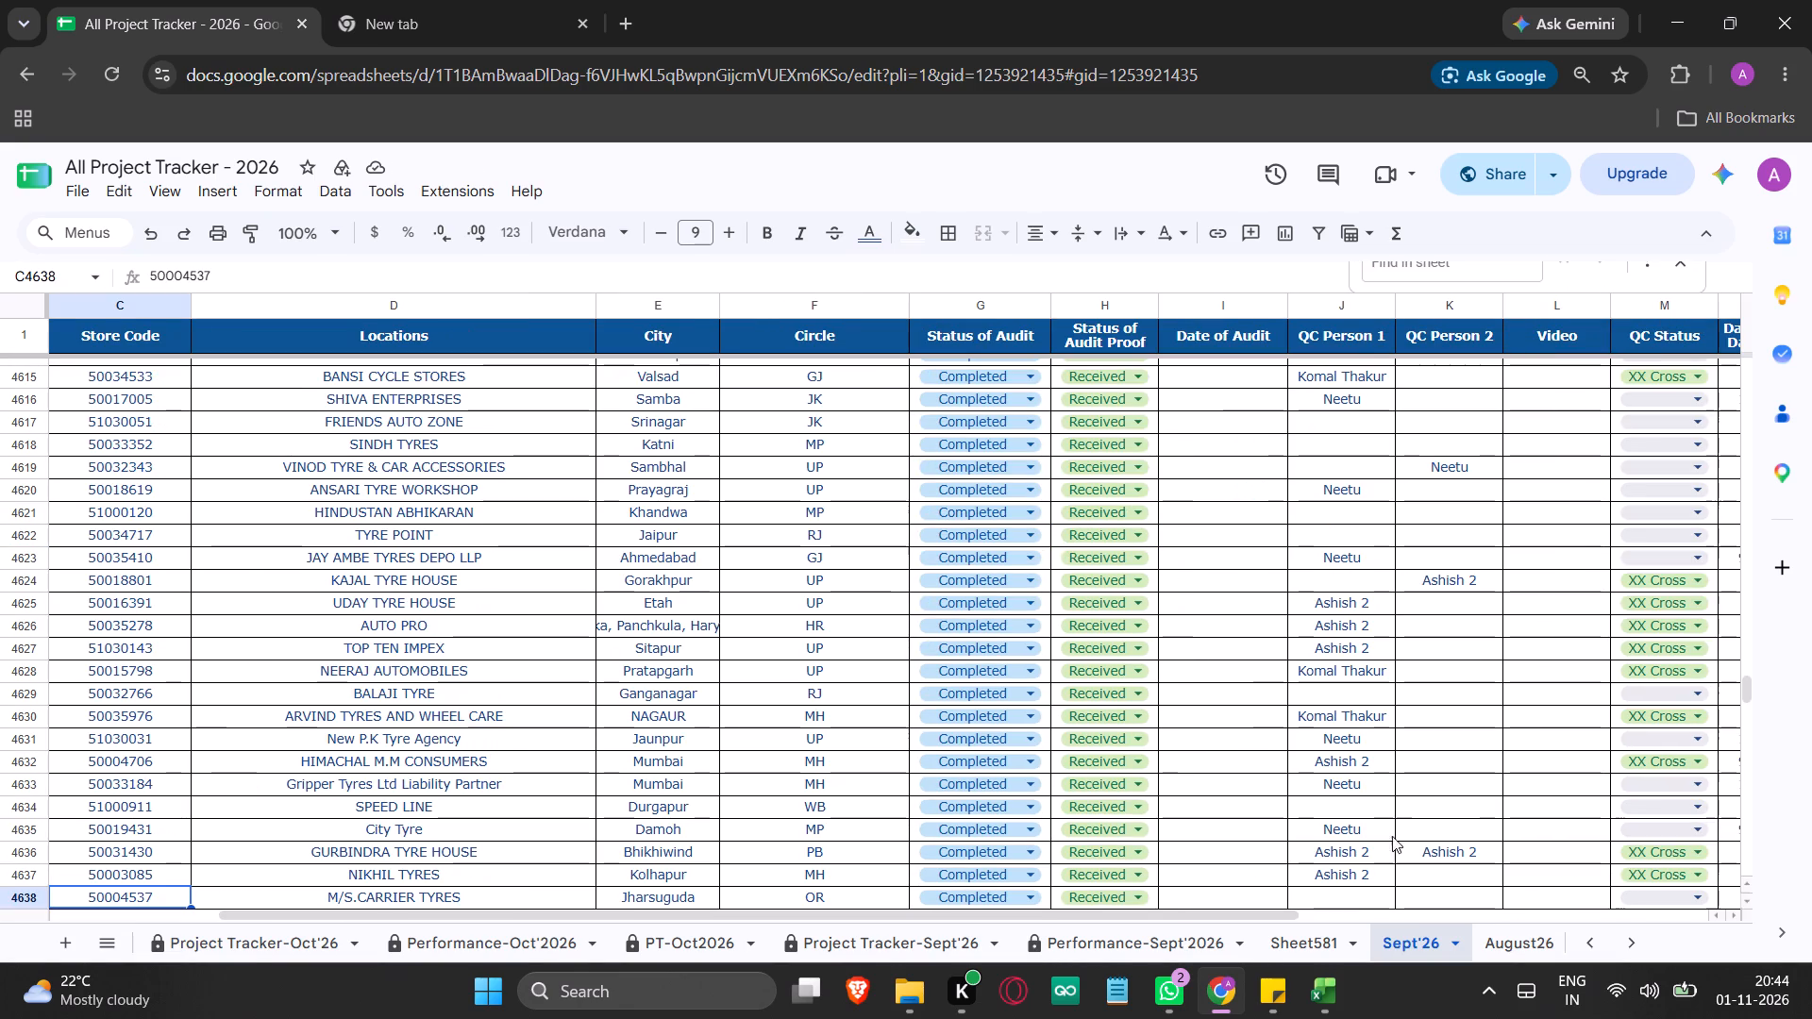
Enter Ashish 2 as QC Person 1 for store 50004537.
left_click(1355, 903)
key("shift+a")
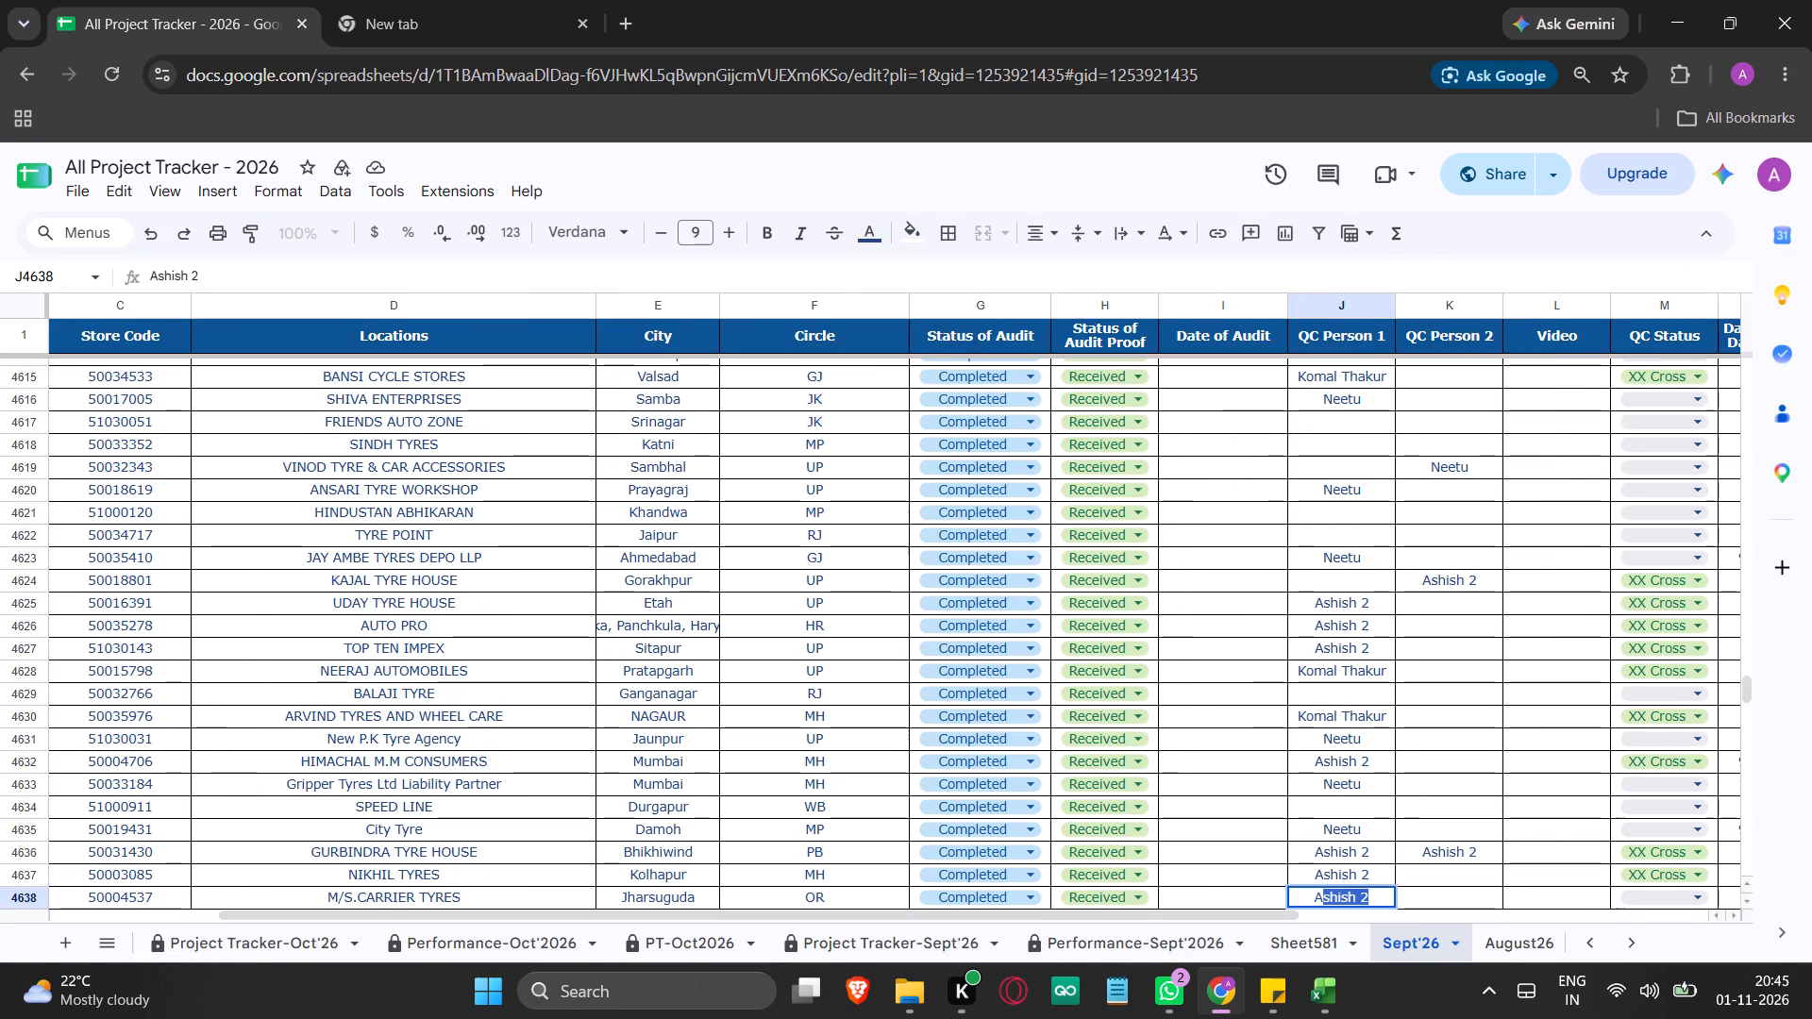
key("Tab")
key("Tab")
key("Tab")
key("Tab")
key("Tab")
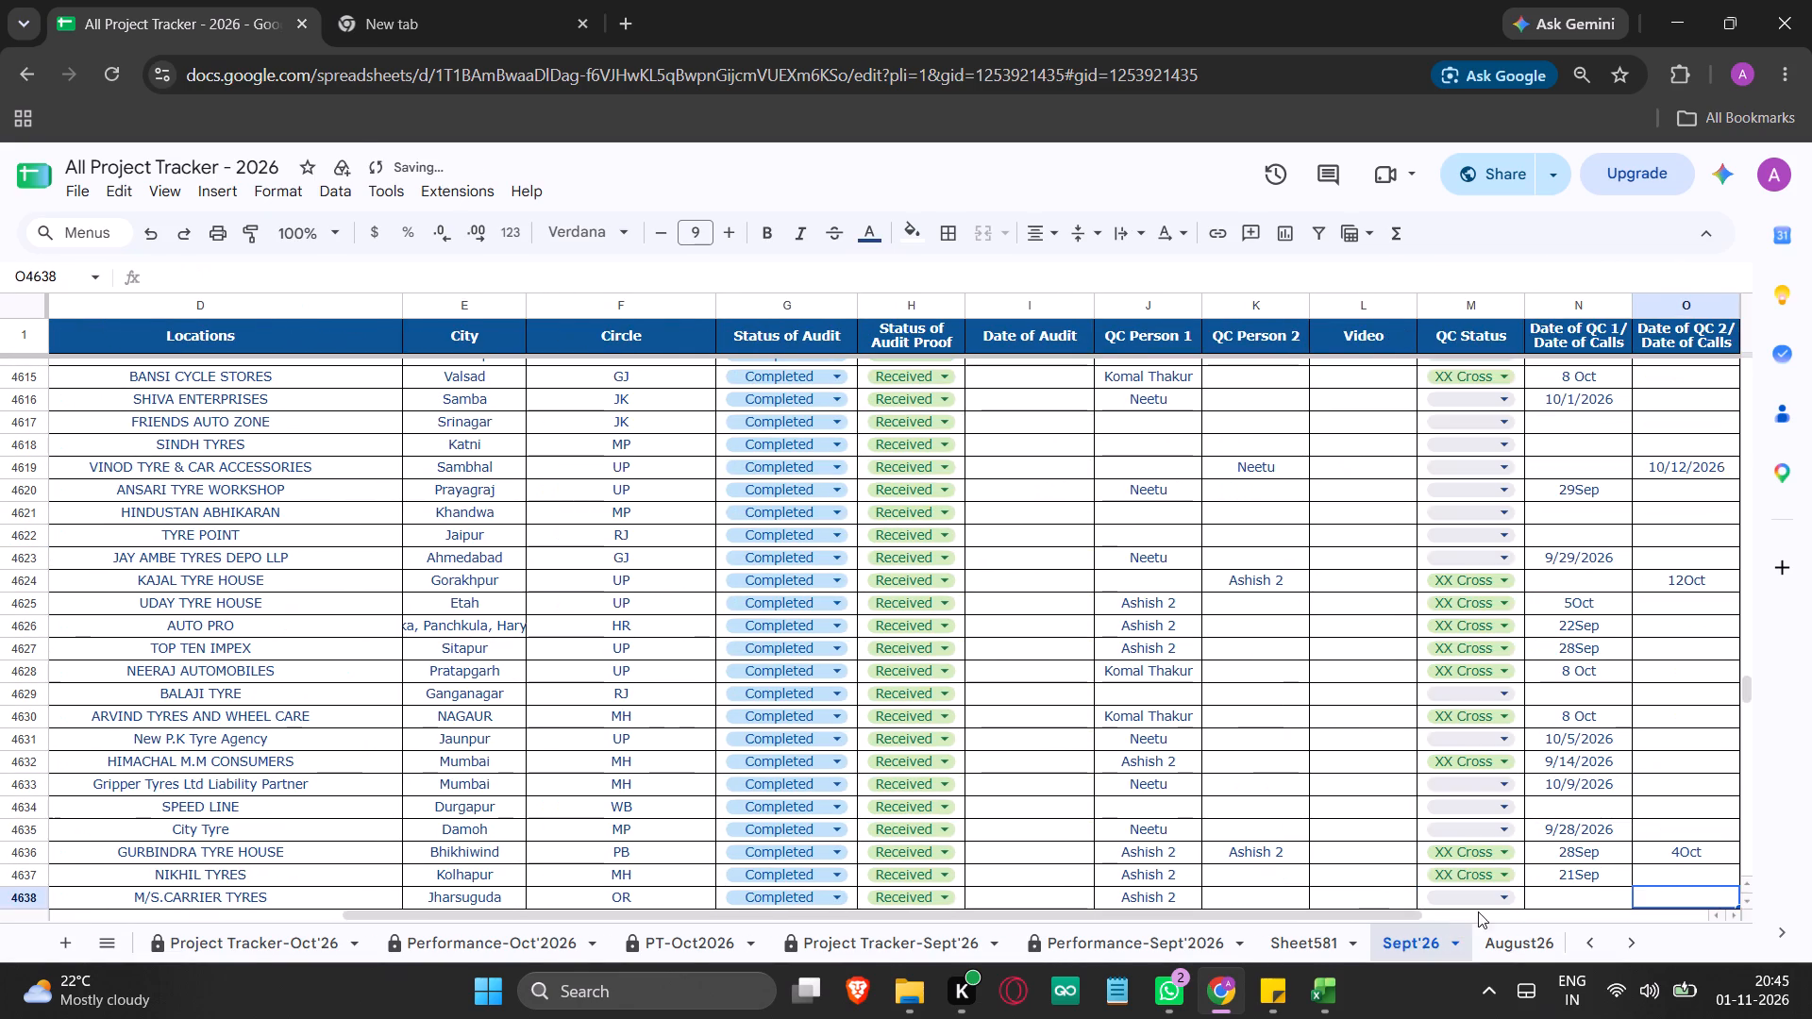
Set the QC Status of store 50004537 to XX Cross and its QC 1 date to 7Oct.
left_click(1475, 902)
left_click(1463, 593)
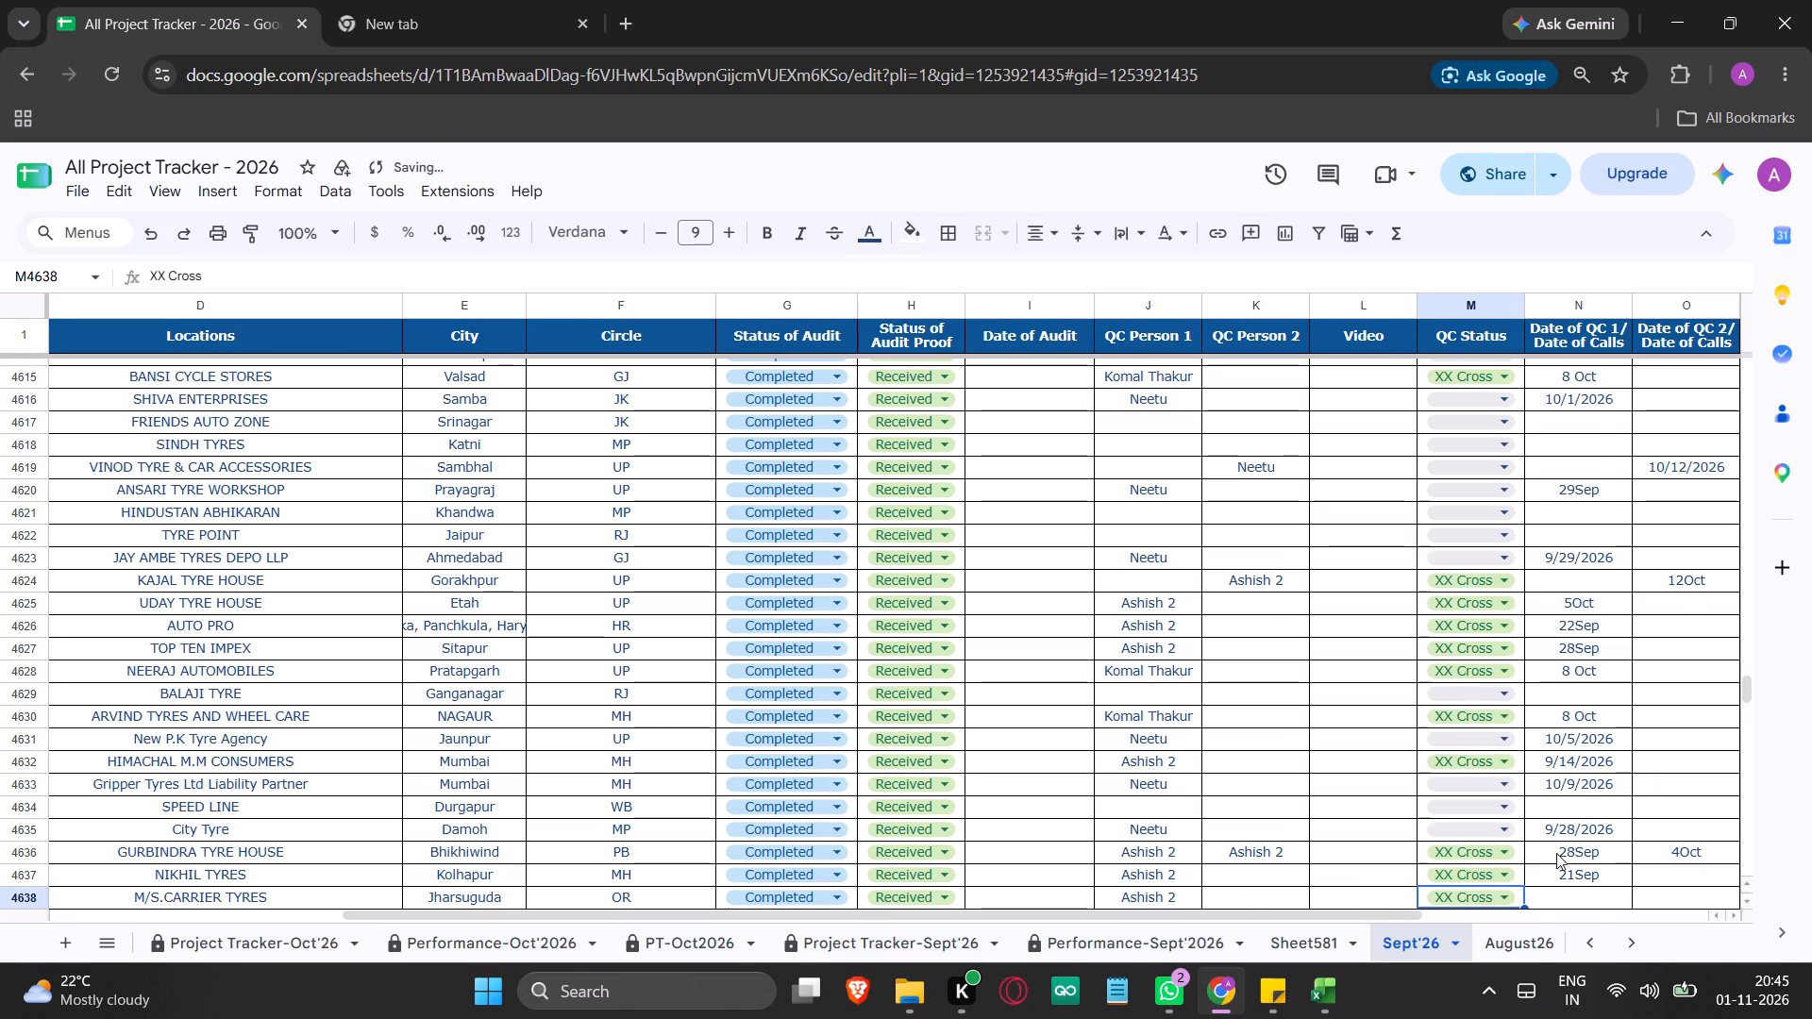
left_click(1582, 895)
key("7")
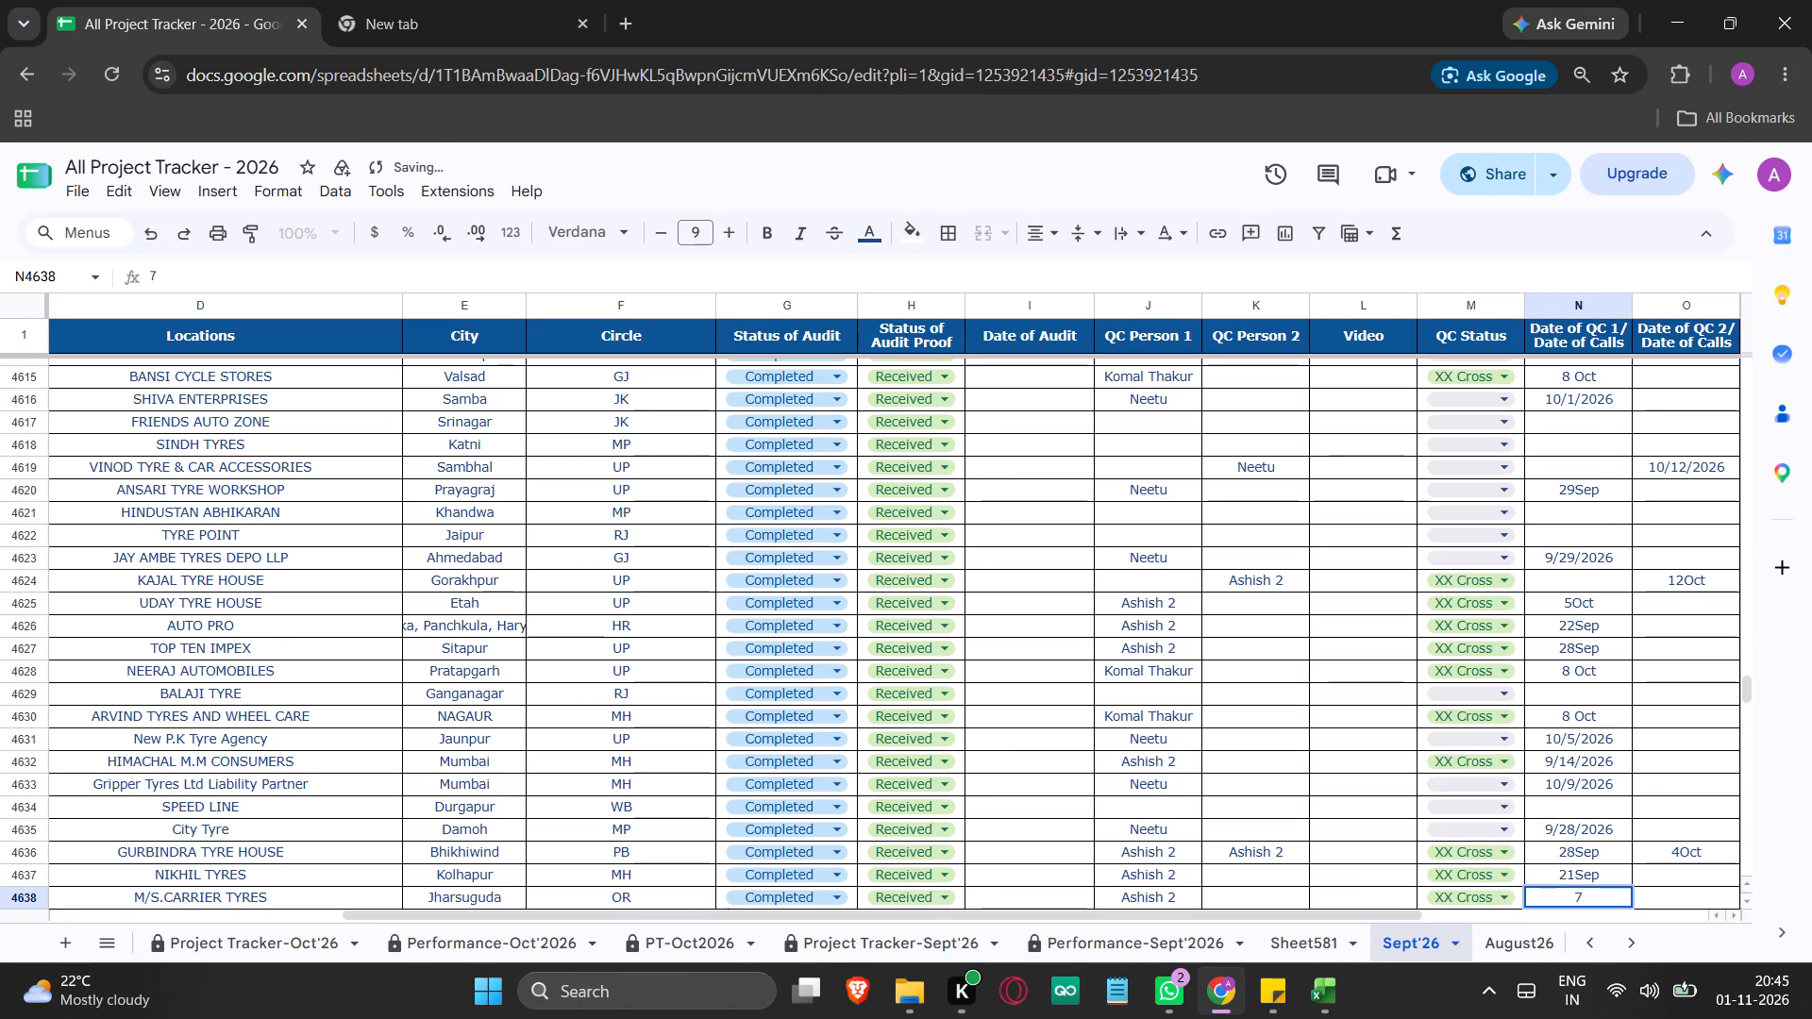
type("Oct")
key("Tab")
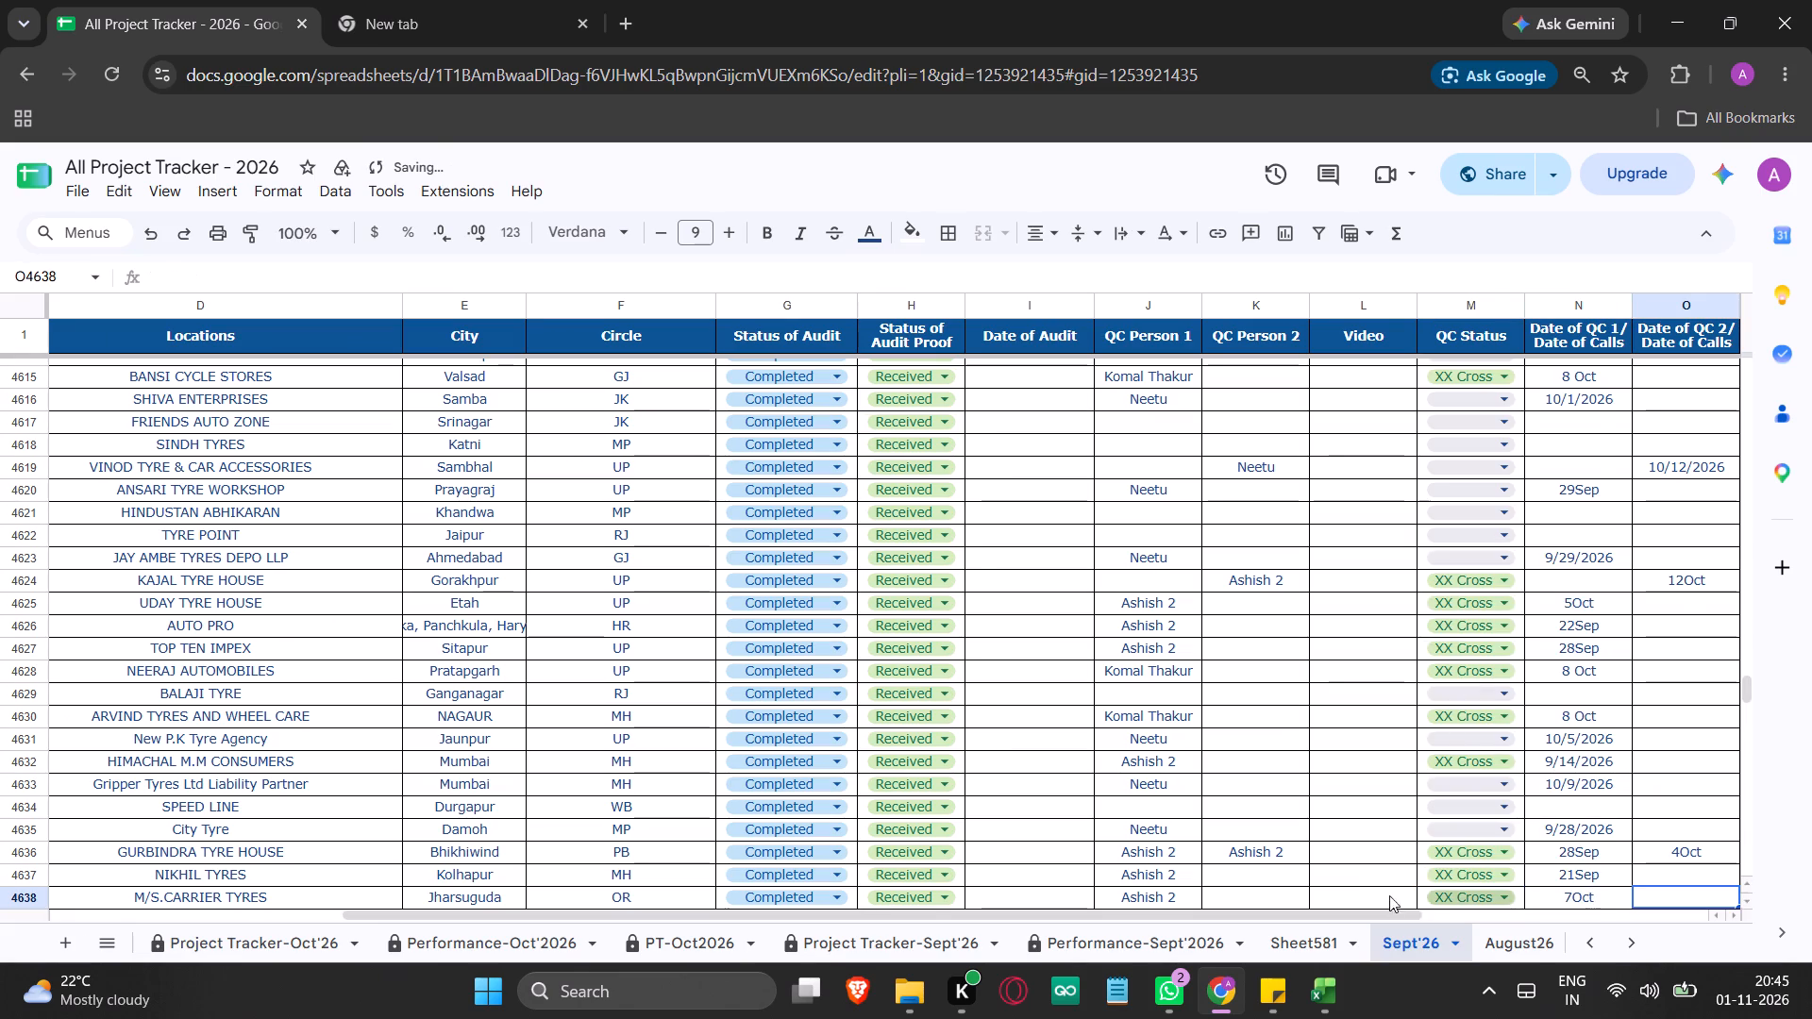
Copy store code 50034995 from the sticky note's 07-10-2026 list and find it in the Sept'26 sheet.
left_click(1283, 999)
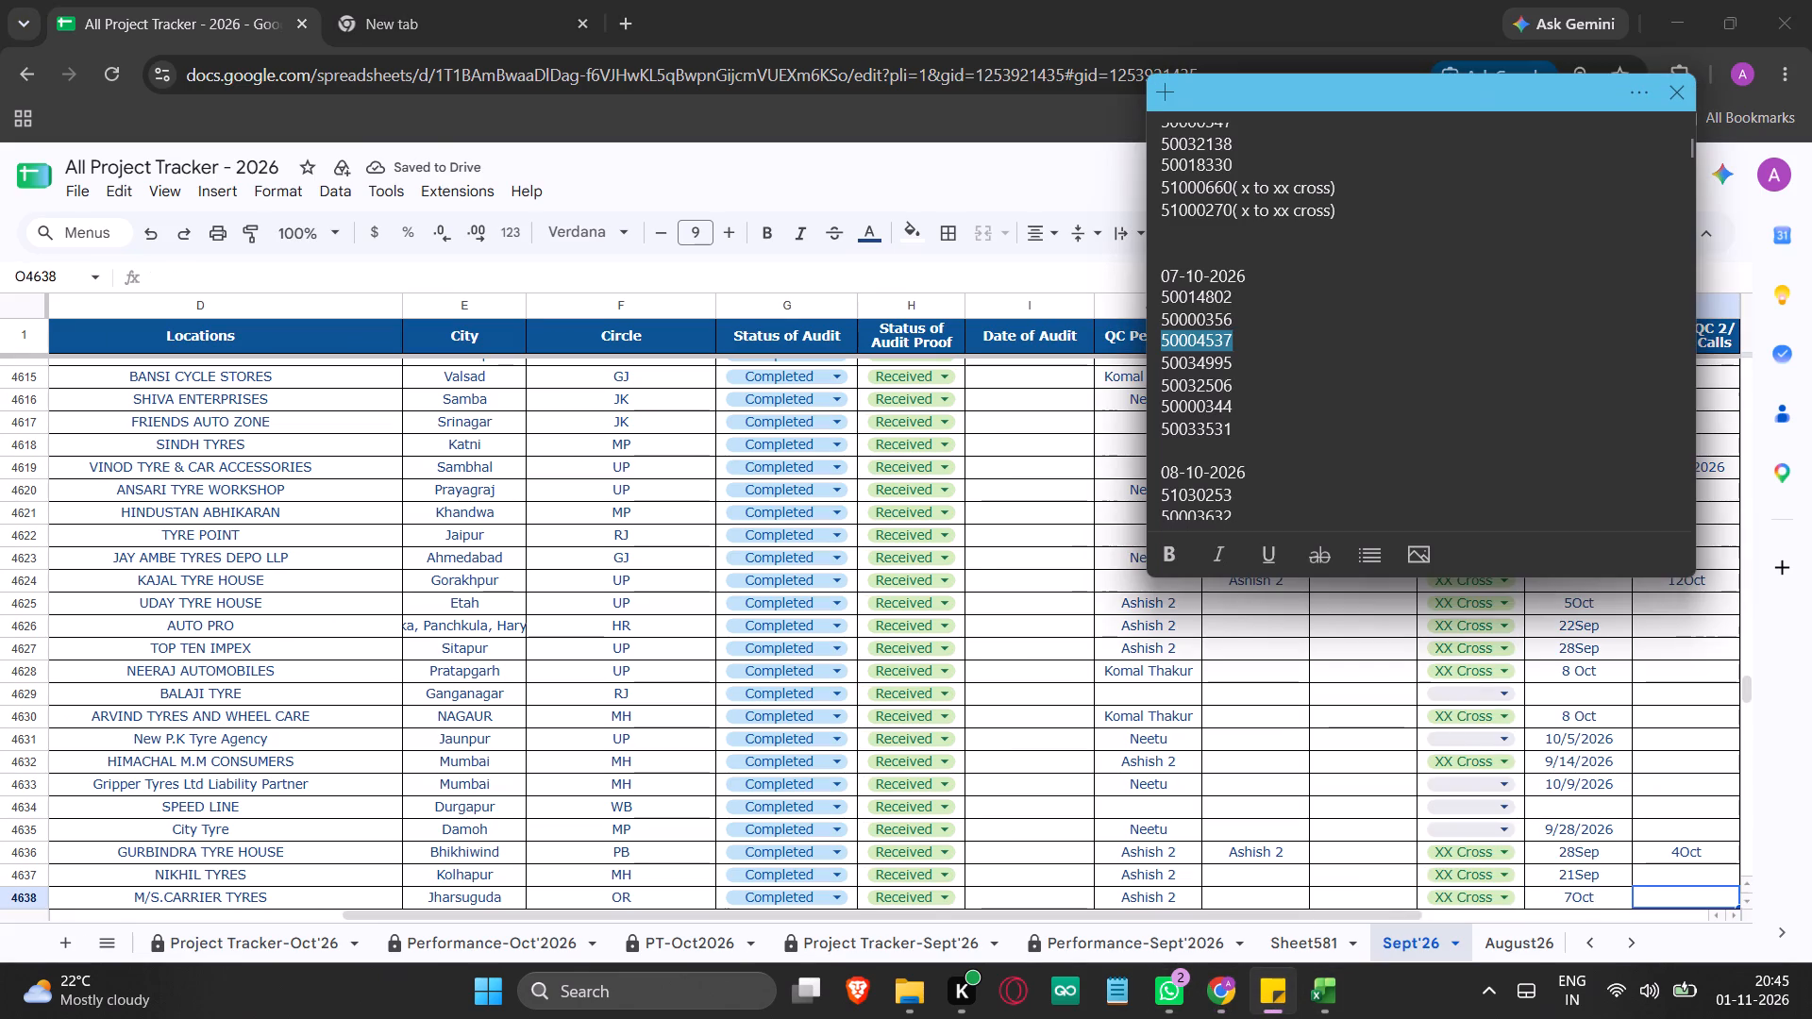
double_click(1216, 366)
right_click(1217, 366)
left_click(1253, 390)
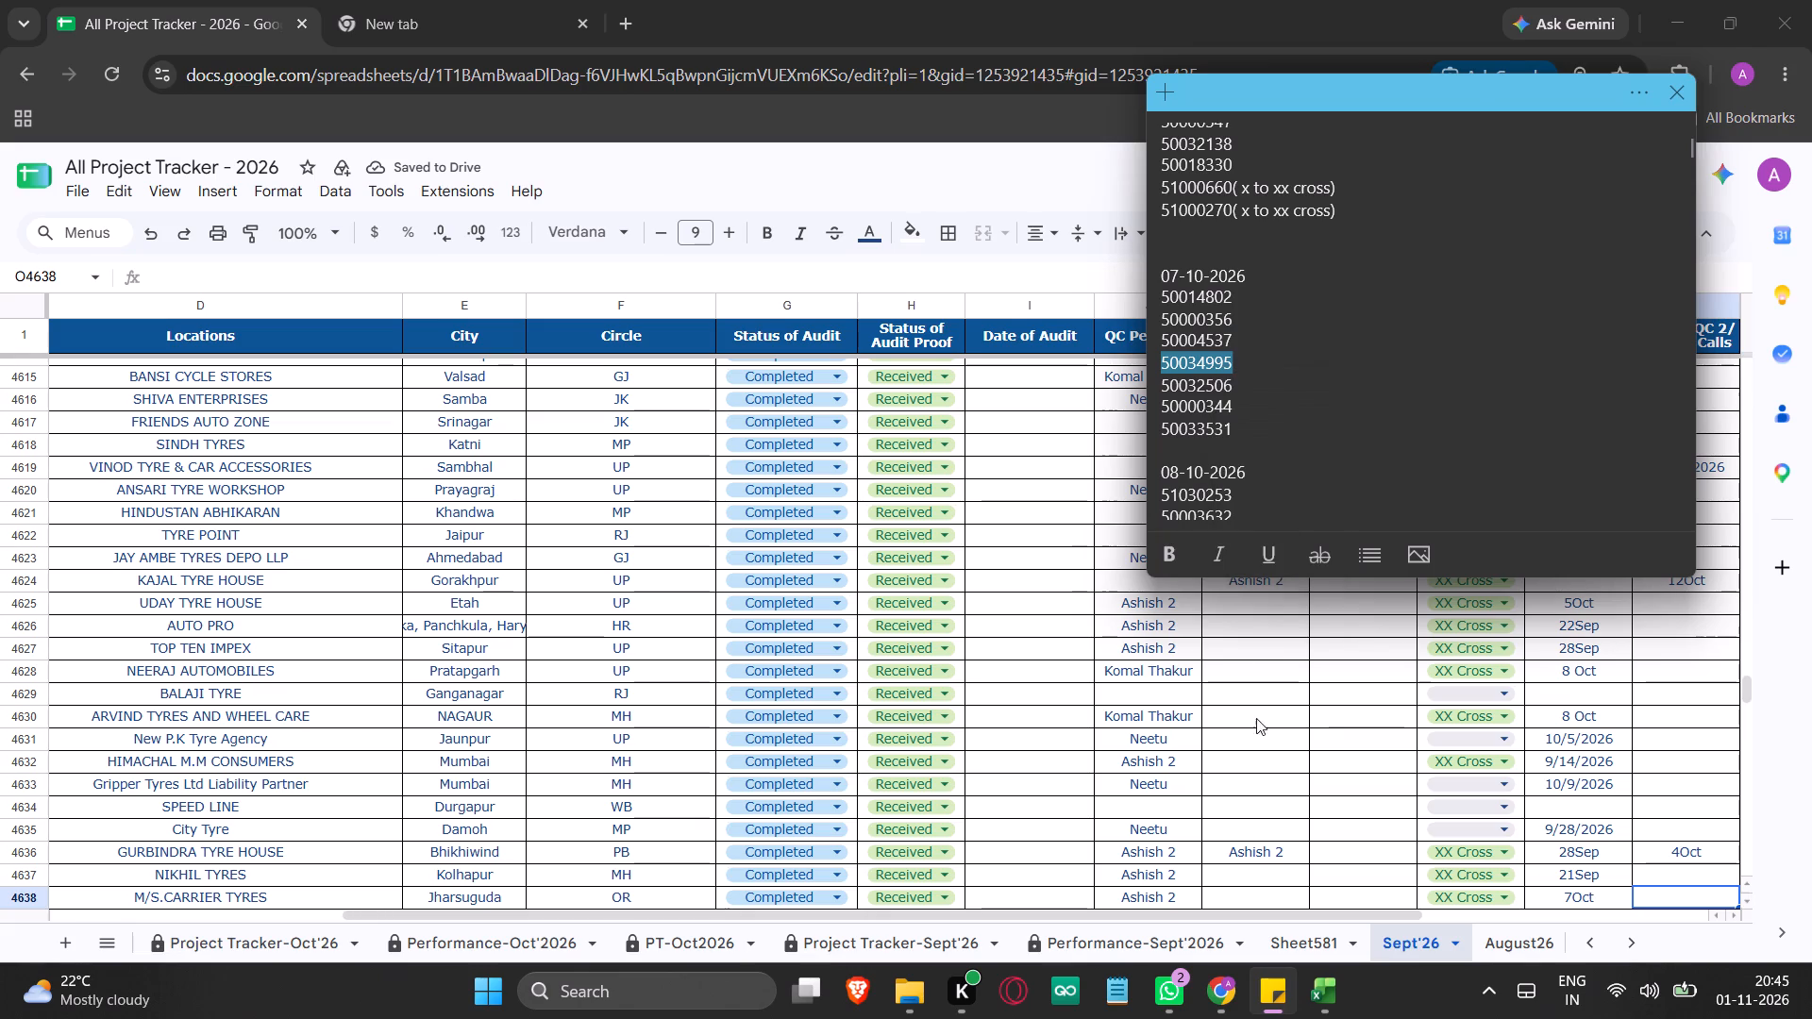
left_click(1245, 710)
key("ctrl+f")
key("ctrl+v")
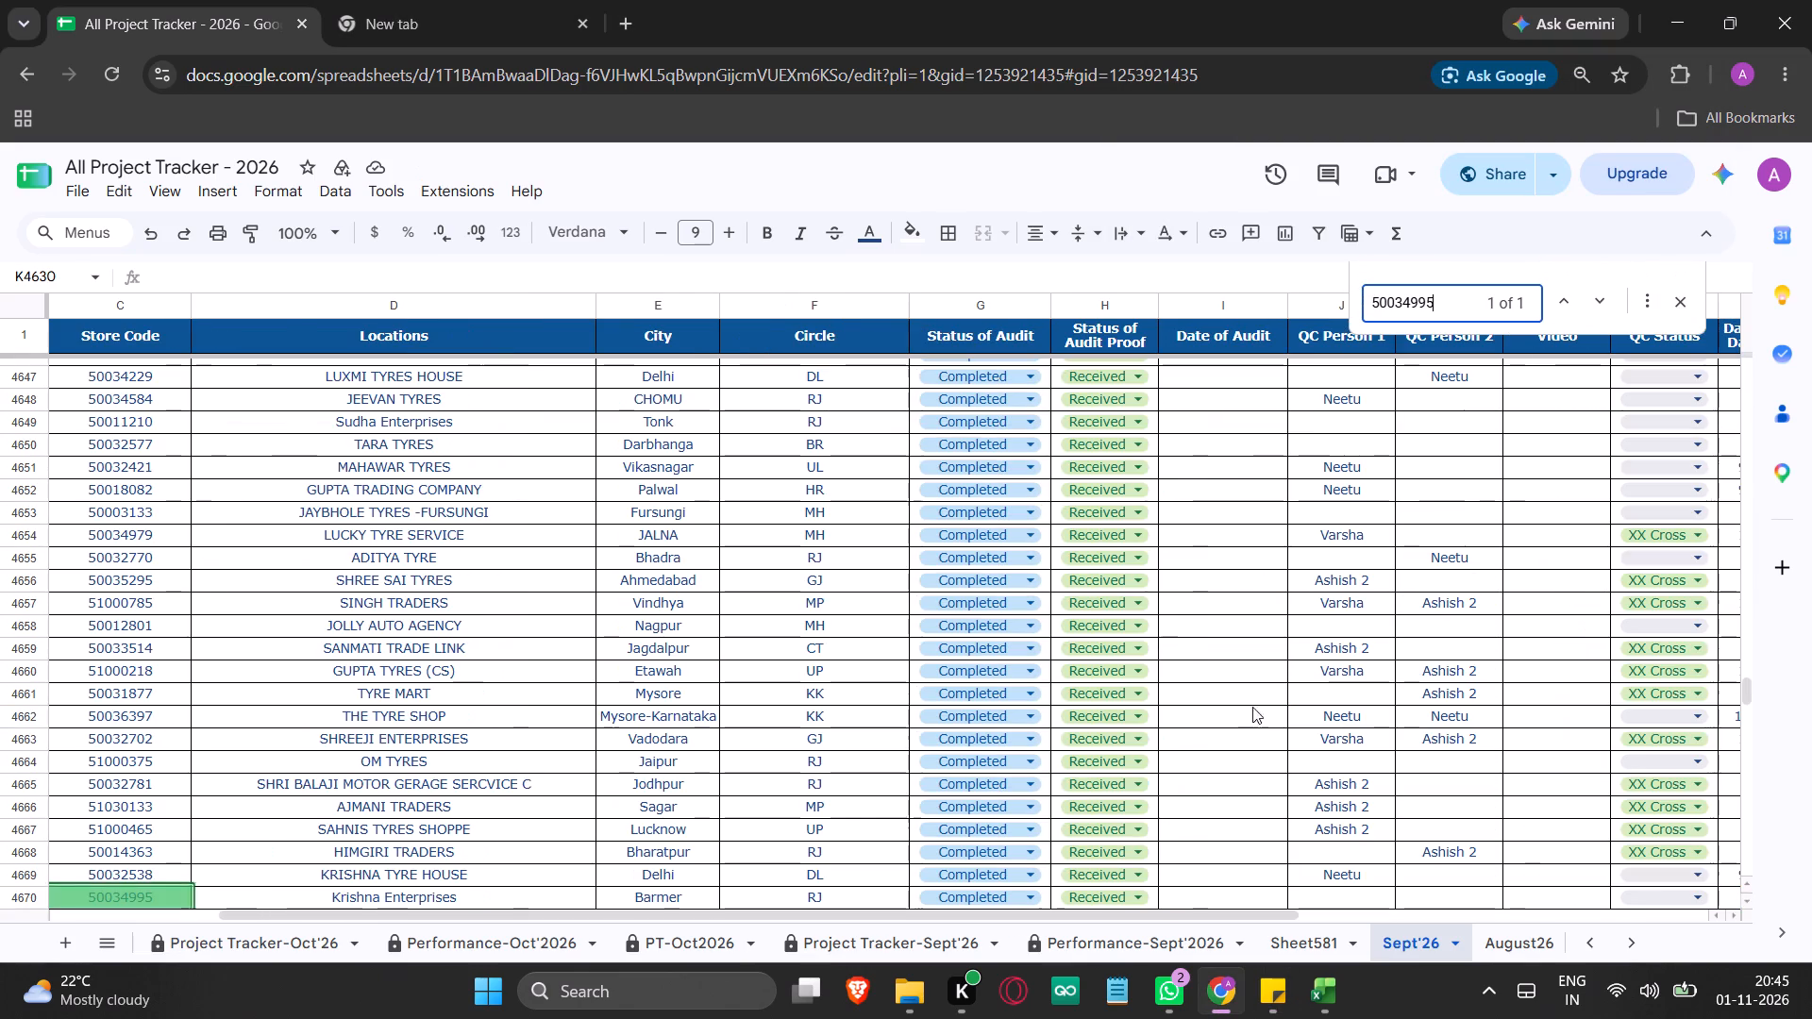
left_click(1679, 309)
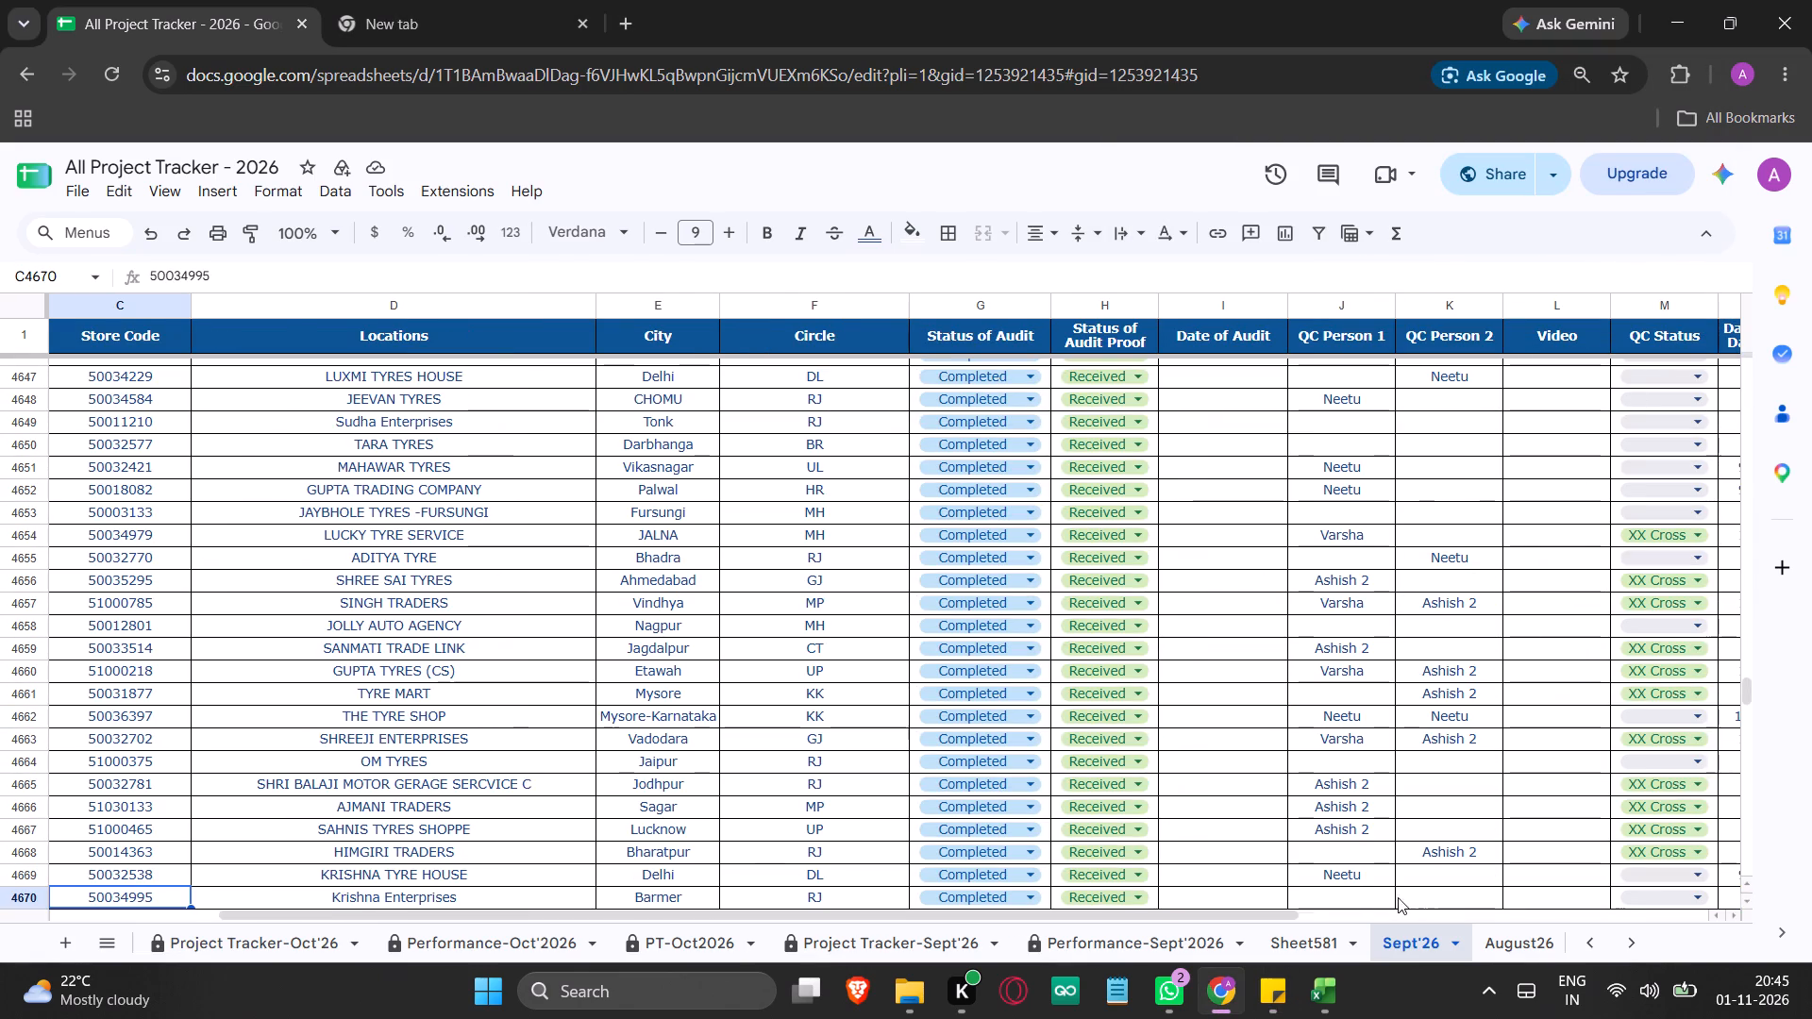
Enter Ashish 2 as QC Person 1 for store 50034995.
left_click(1369, 897)
key("shift+a")
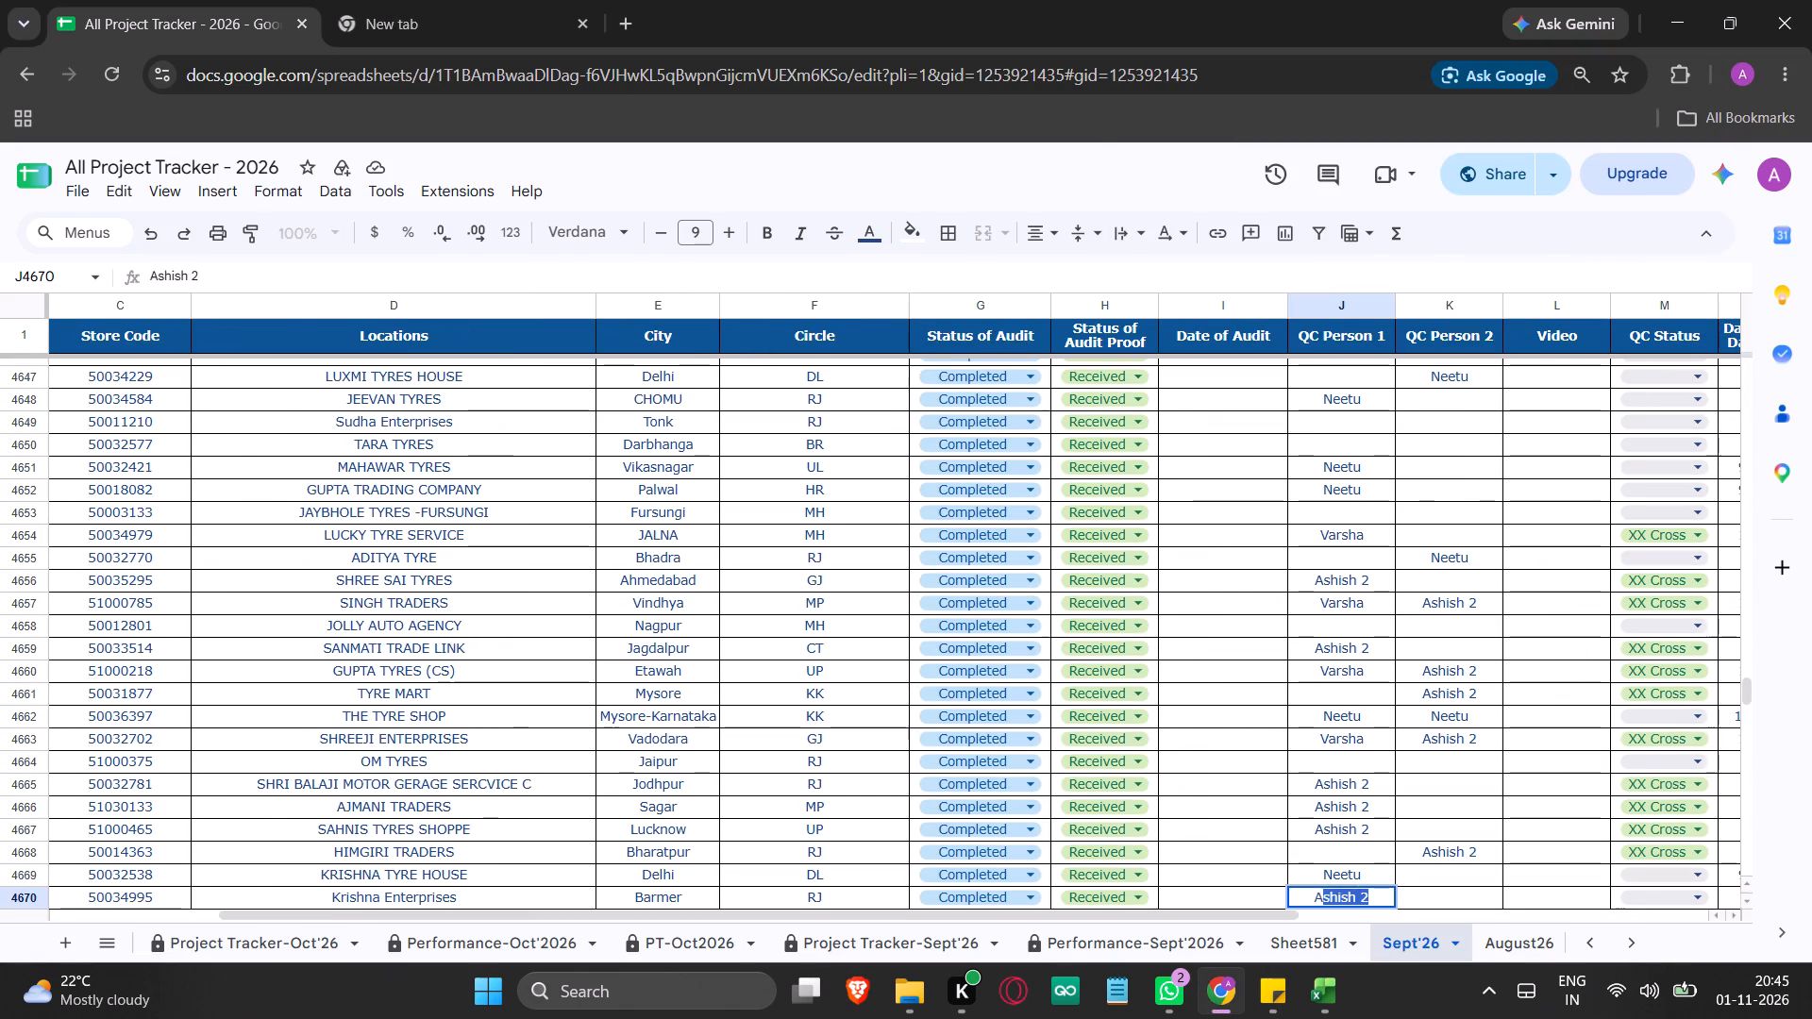
key("Tab")
key("Tab")
key("Tab")
key("Tab")
key("Tab")
Set the QC Status of store 50034995 to XX Cross and its QC 1 date to 7Oct.
left_click(1498, 900)
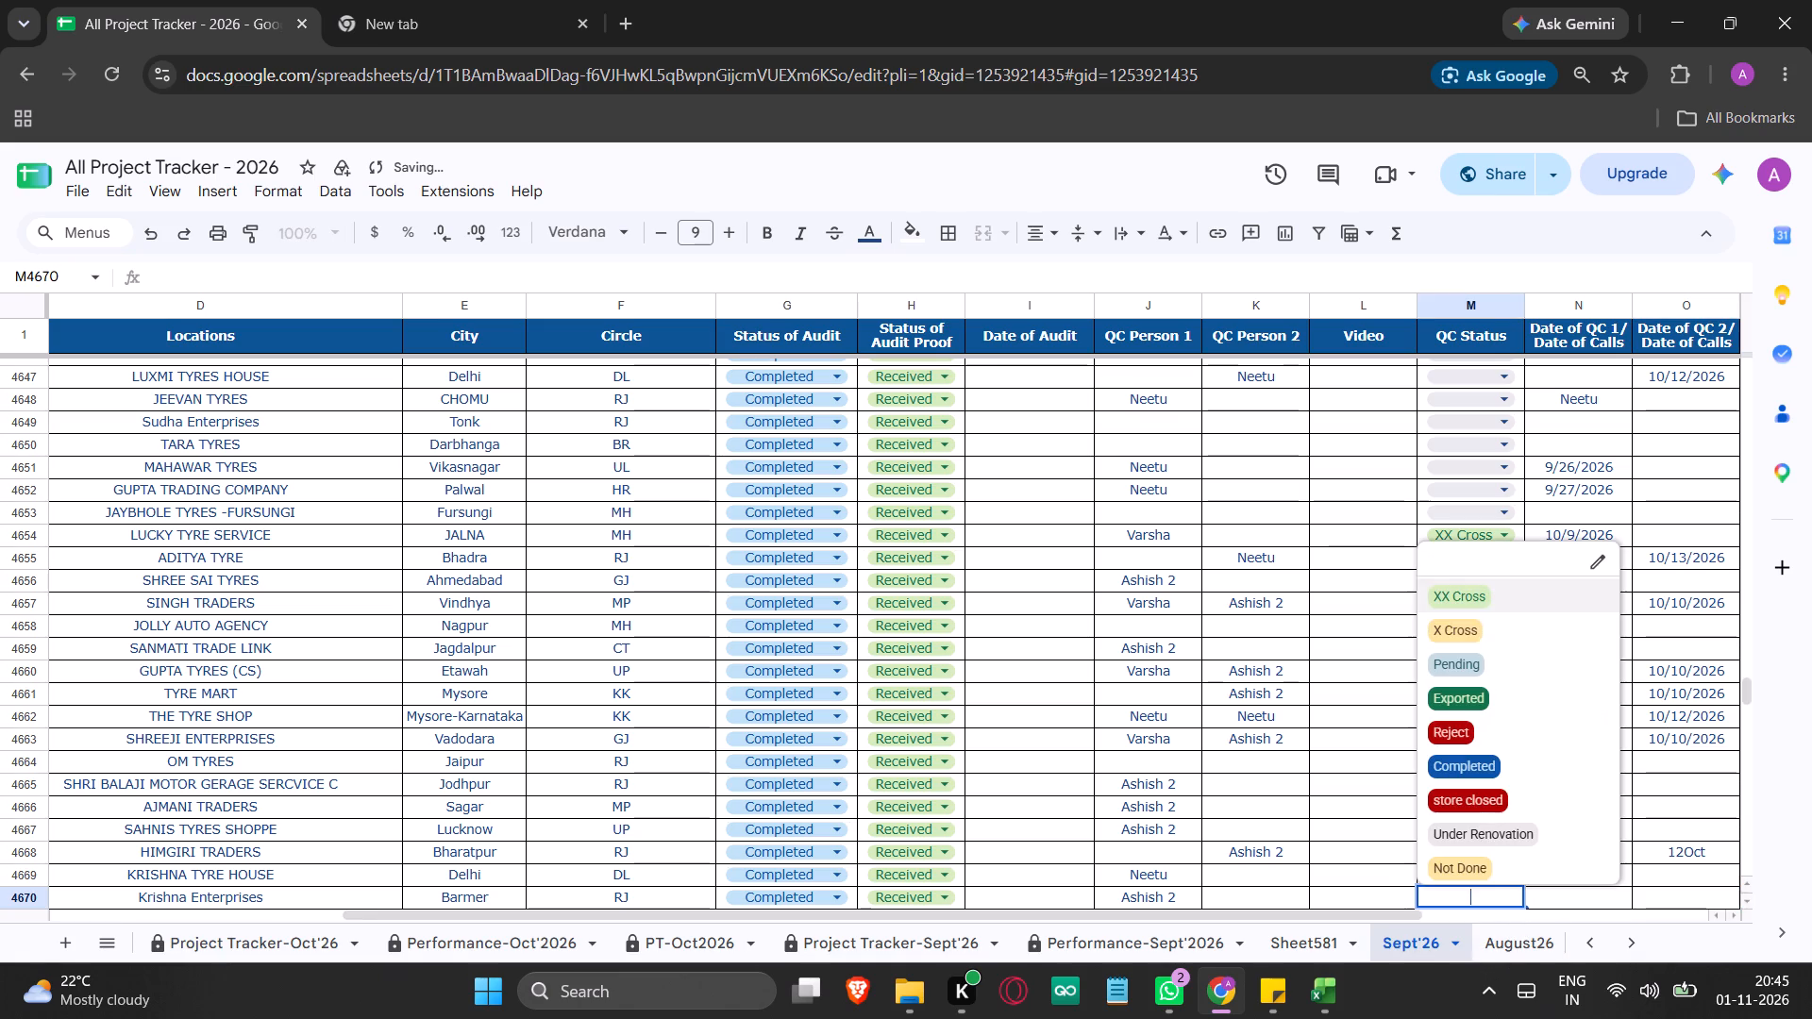
left_click(1476, 595)
left_click(1572, 899)
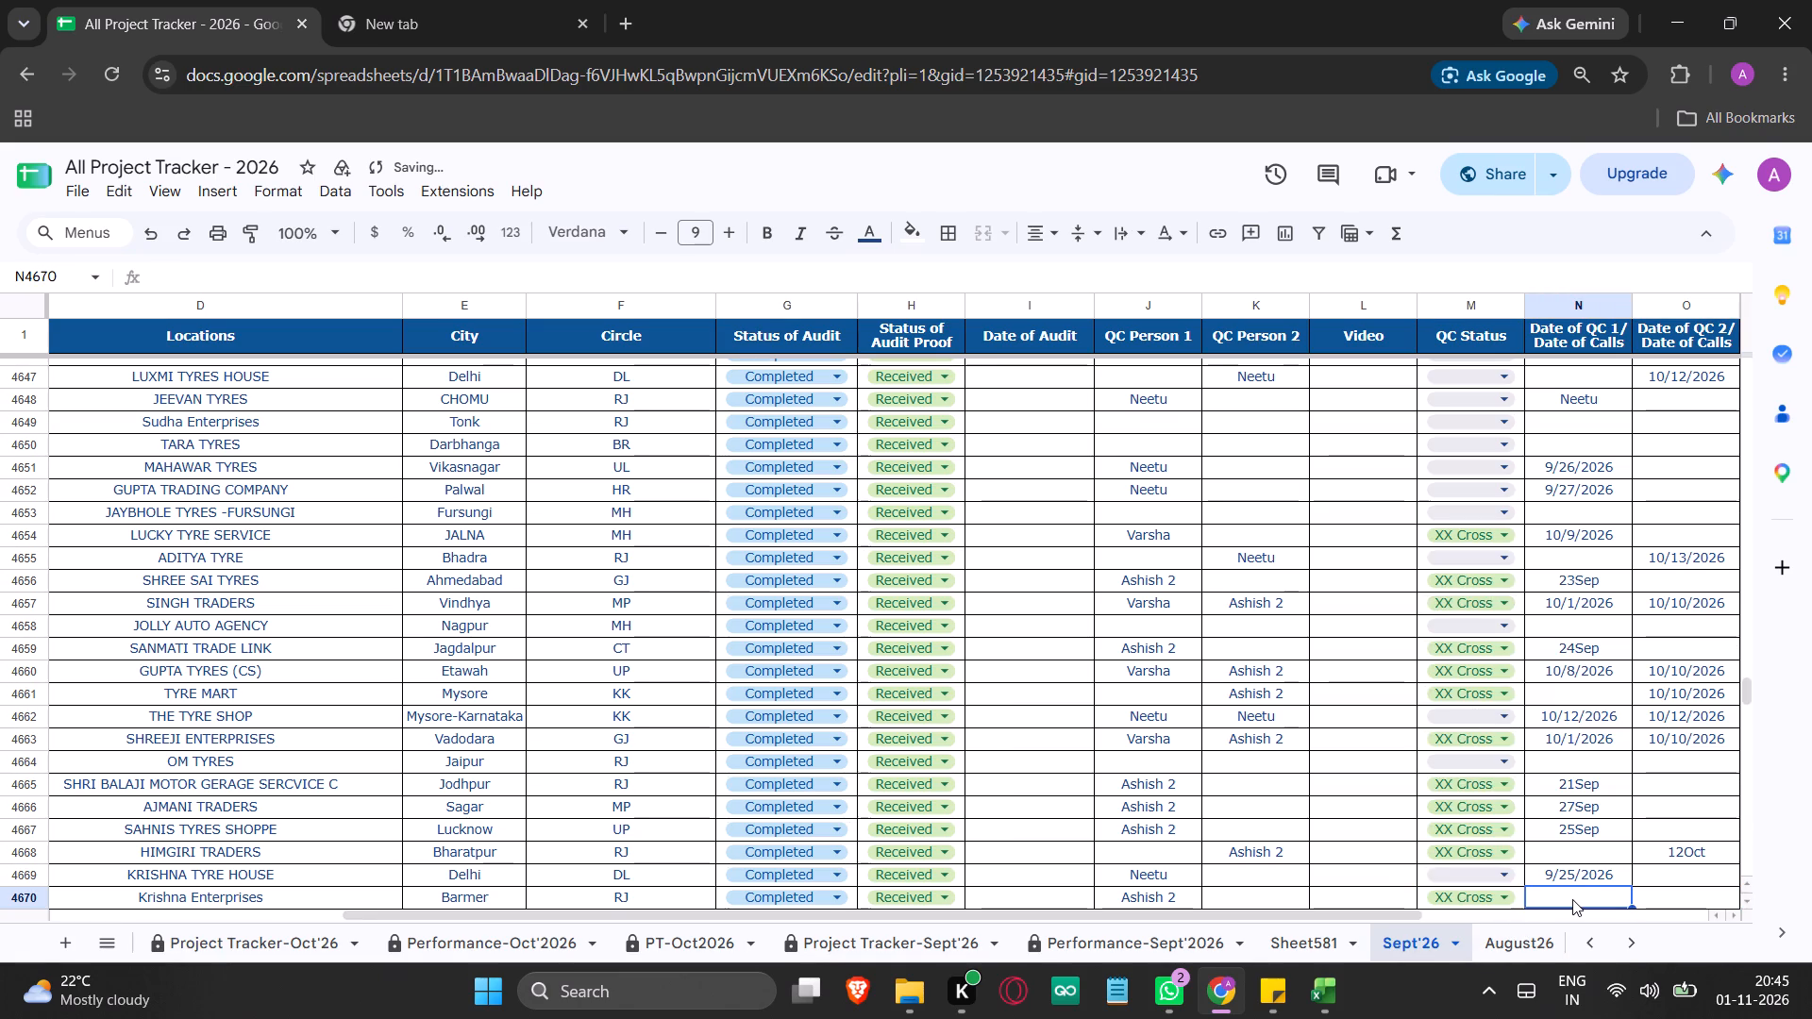
key("7")
type("Oct")
key("Tab")
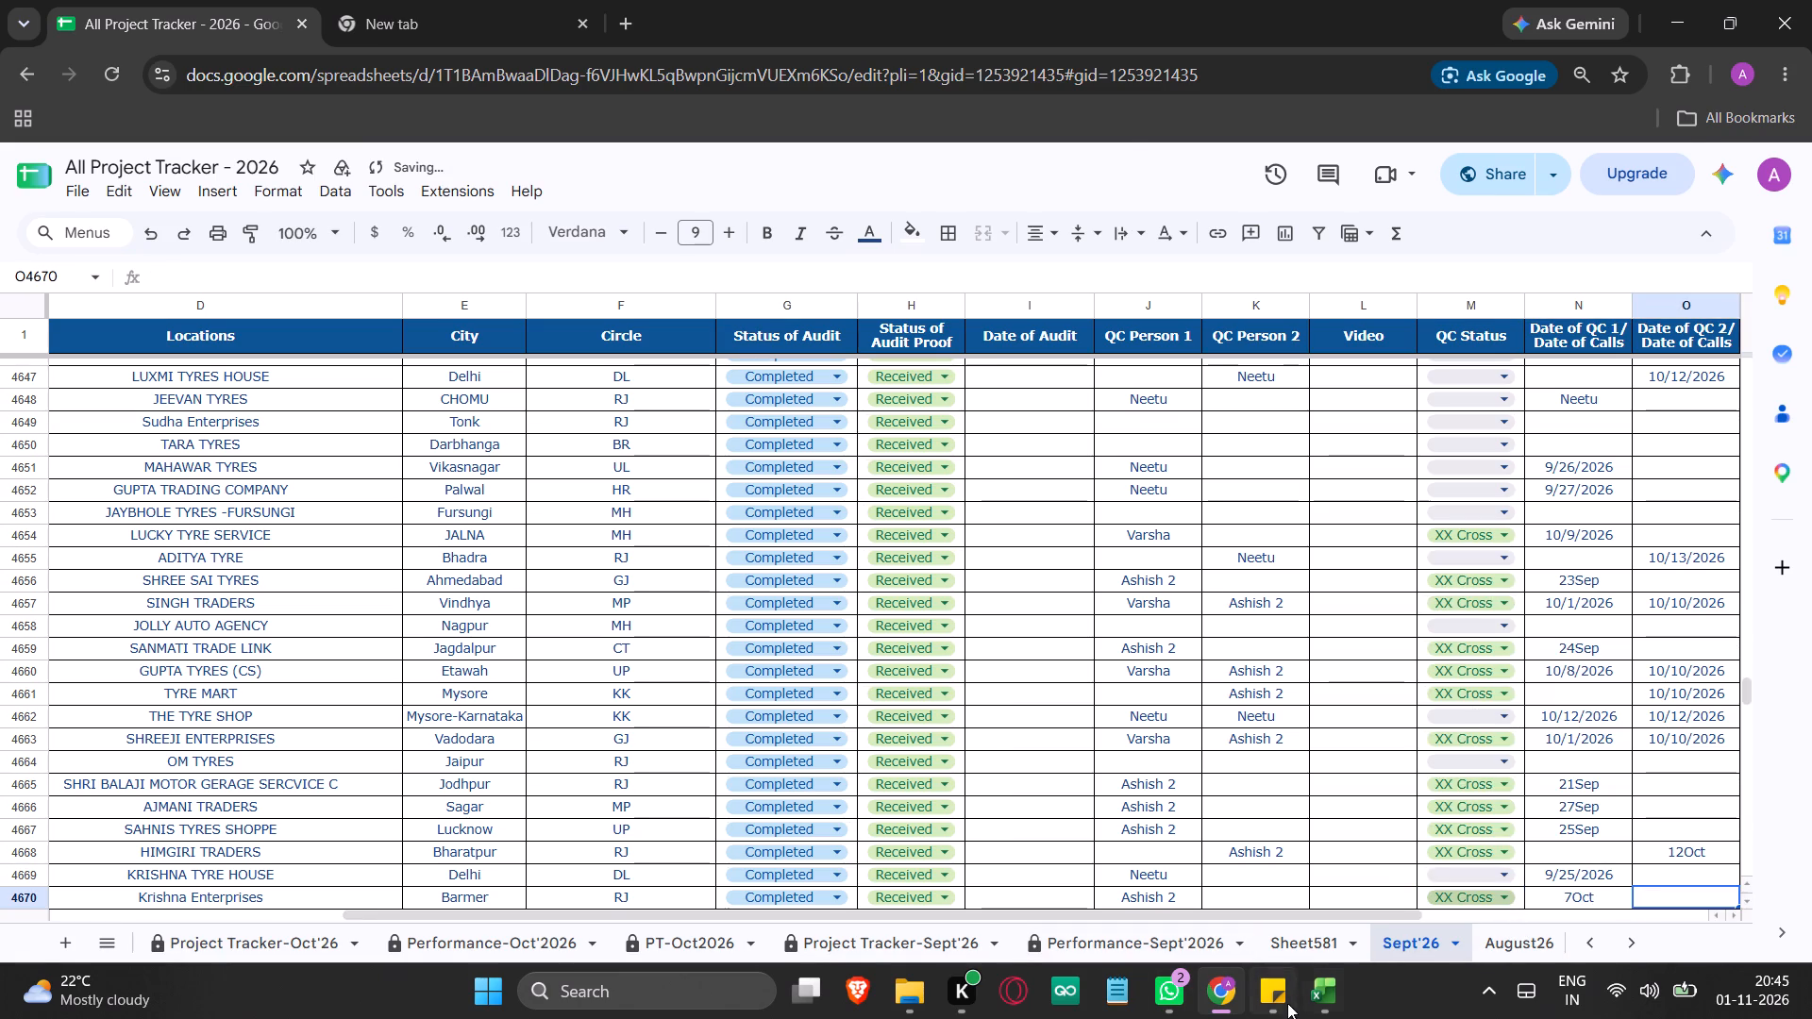
Copy store code 50032506 from the sticky note's 07-10-2026 list and find it in the Sept'26 sheet.
left_click(1285, 1003)
double_click(1201, 392)
right_click(1201, 392)
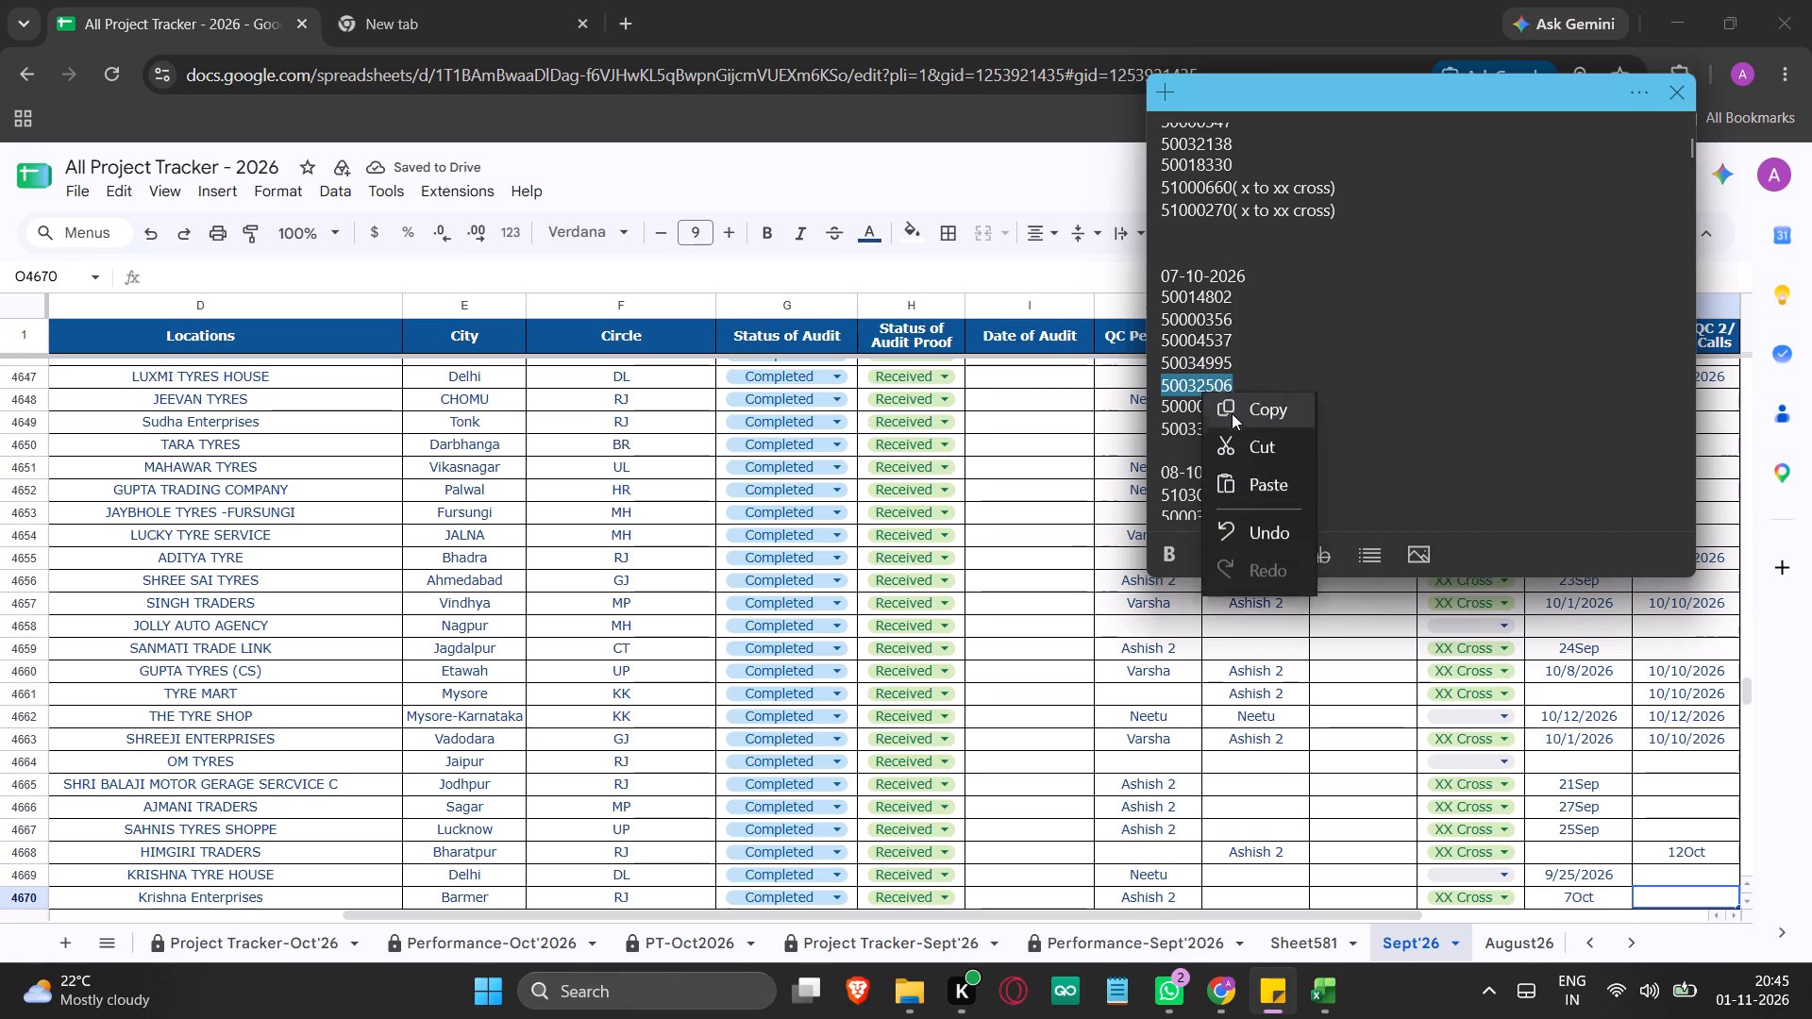
left_click(1233, 413)
left_click(1066, 543)
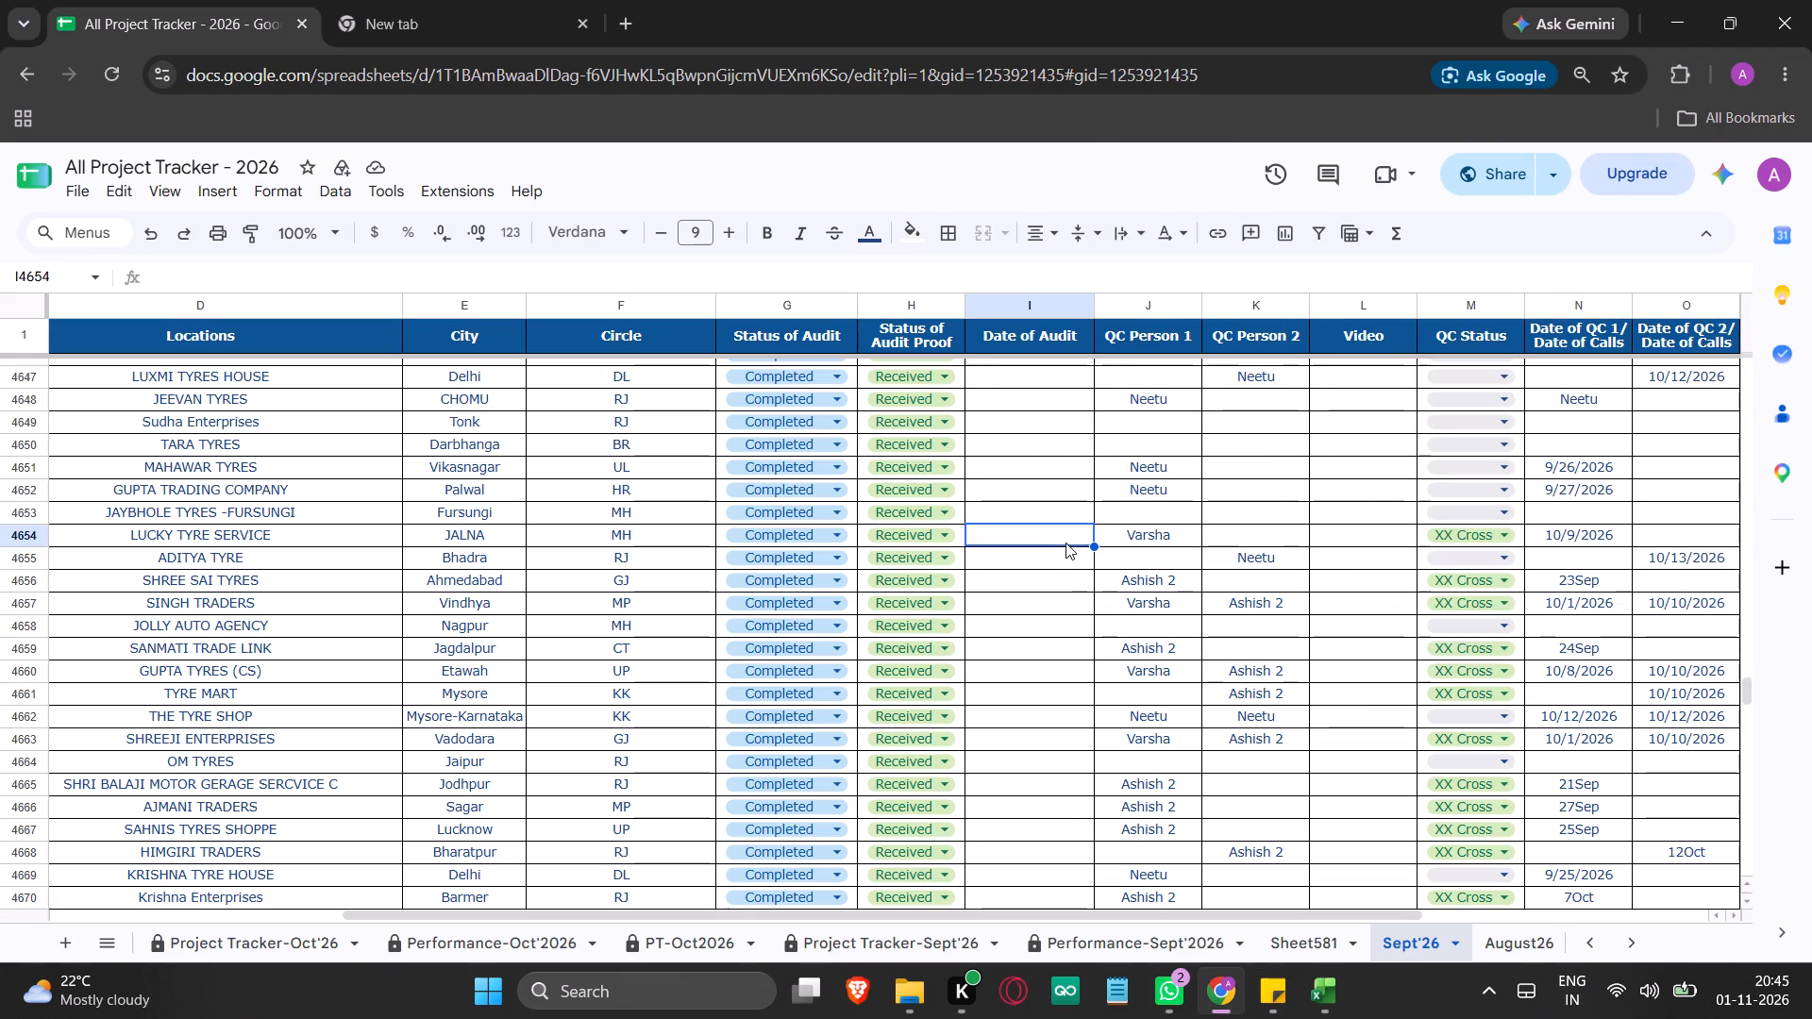
key("ctrl+f")
key("ctrl+v")
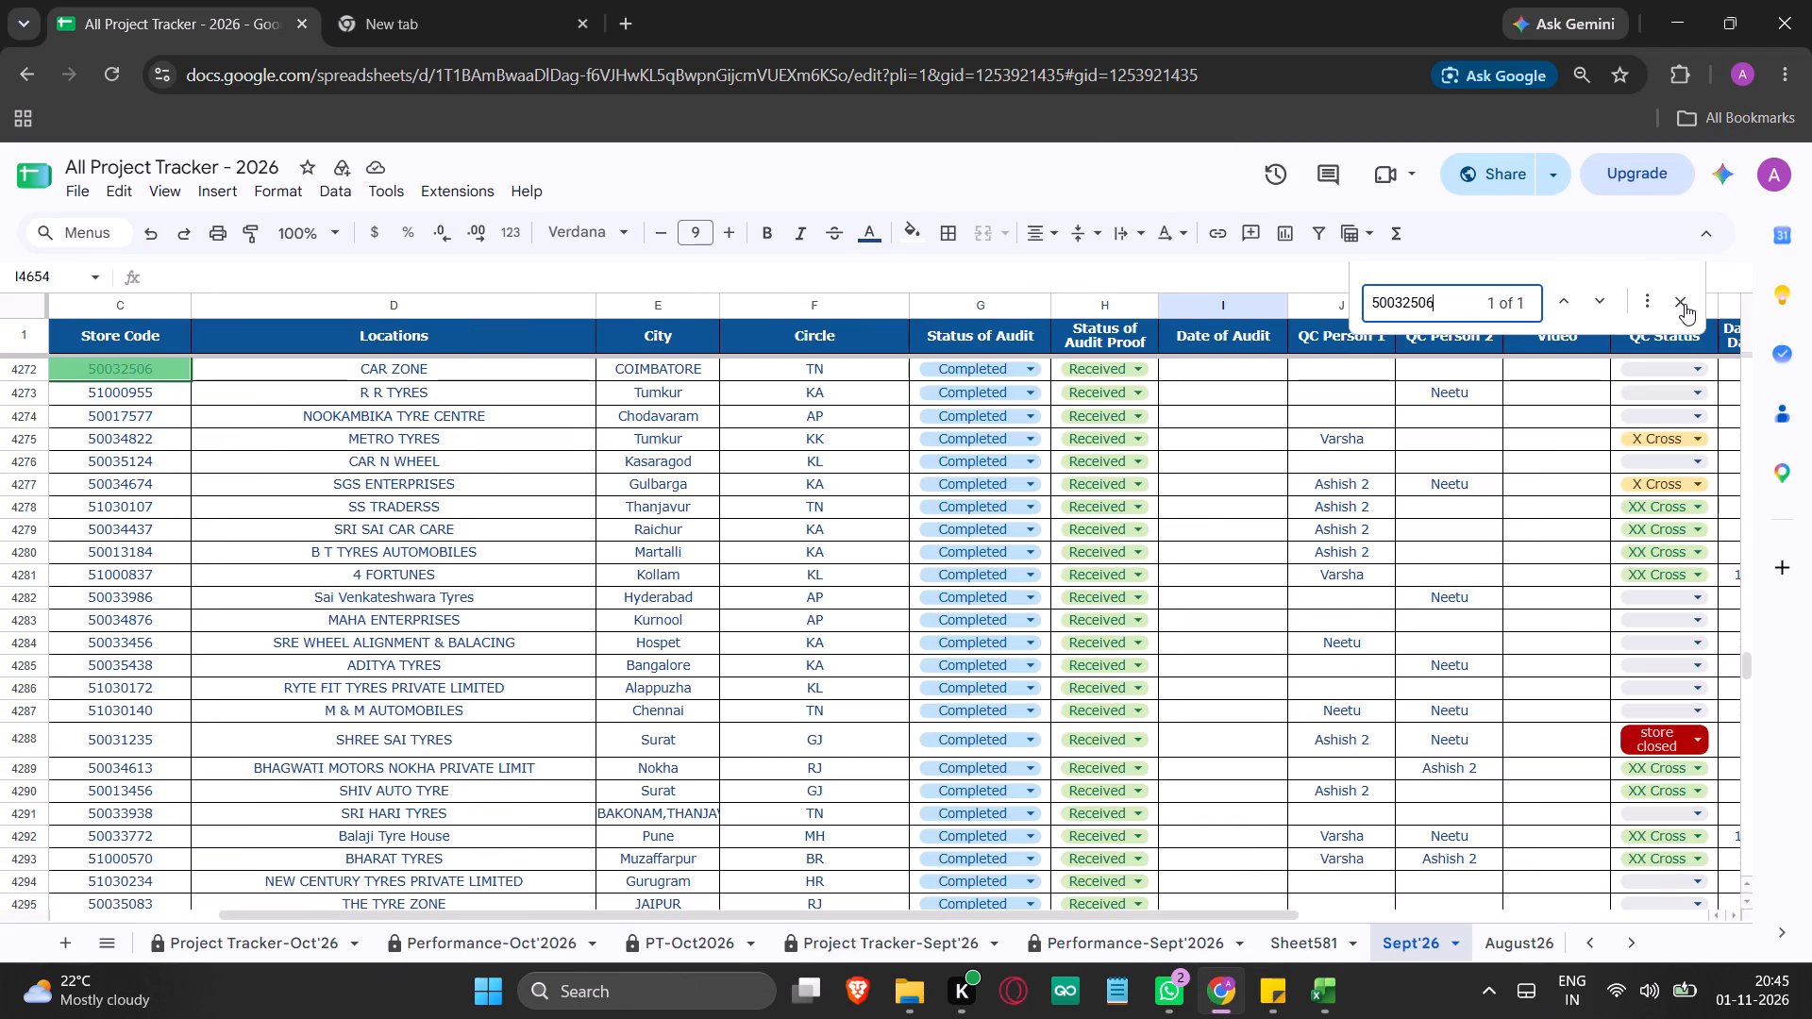
left_click(1683, 304)
Enter Ashish 2 as QC Person 1 for store 50032506.
left_click(1336, 369)
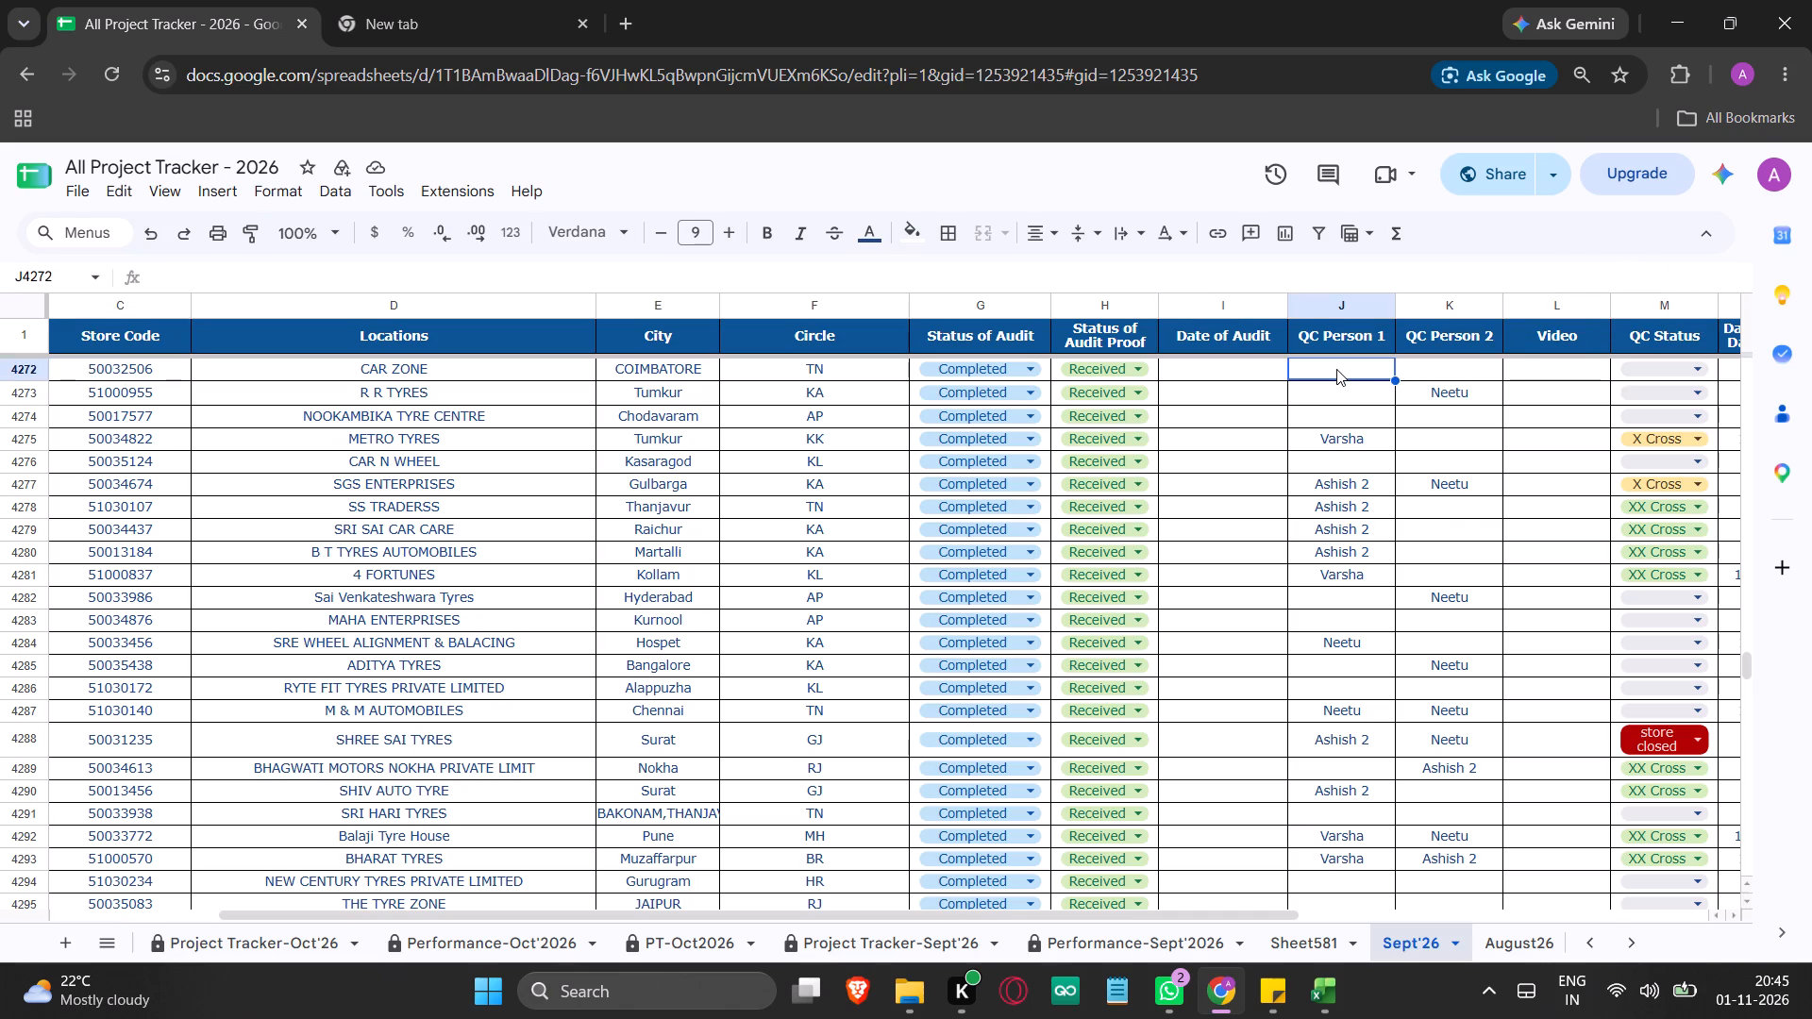
key("shift+a")
key("Tab")
key("Tab")
key("Tab")
key("Tab")
key("Tab")
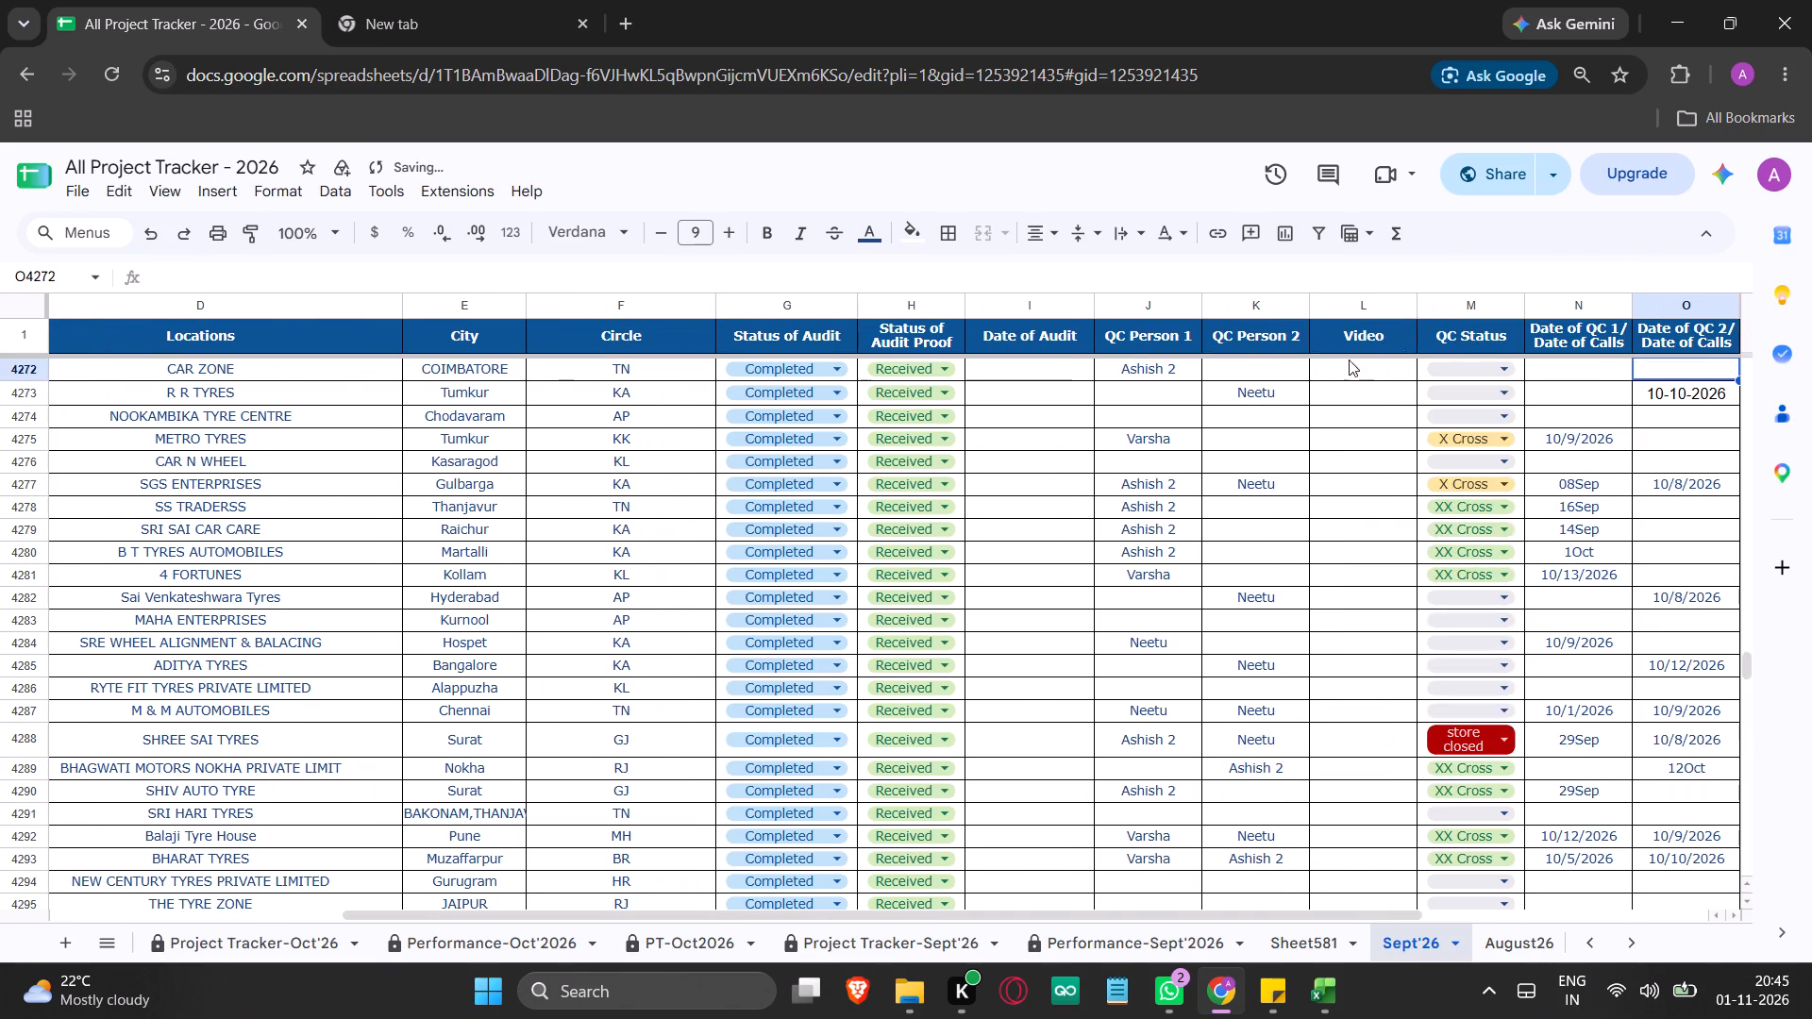
Set the QC Status of store 50032506 to XX Cross and its QC 1 date to 7Oct.
left_click(1497, 369)
left_click(1465, 400)
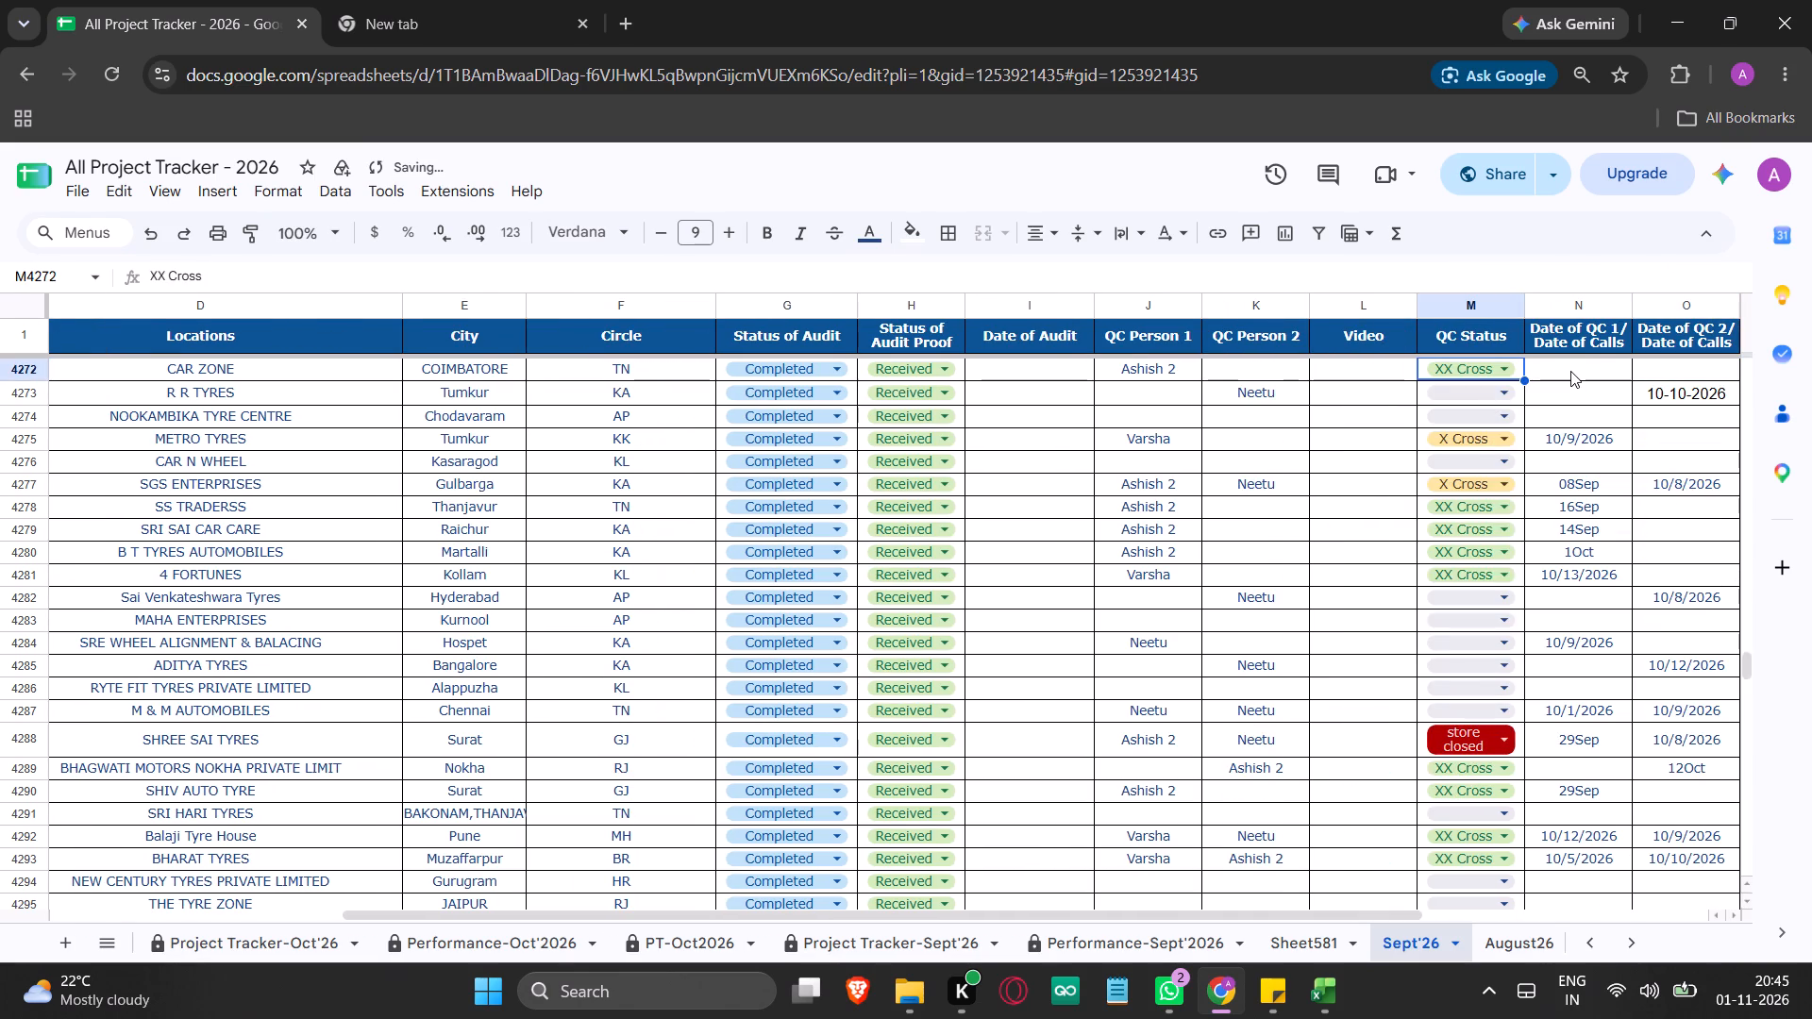
left_click(1570, 371)
key("7")
type("Oct")
key("Tab")
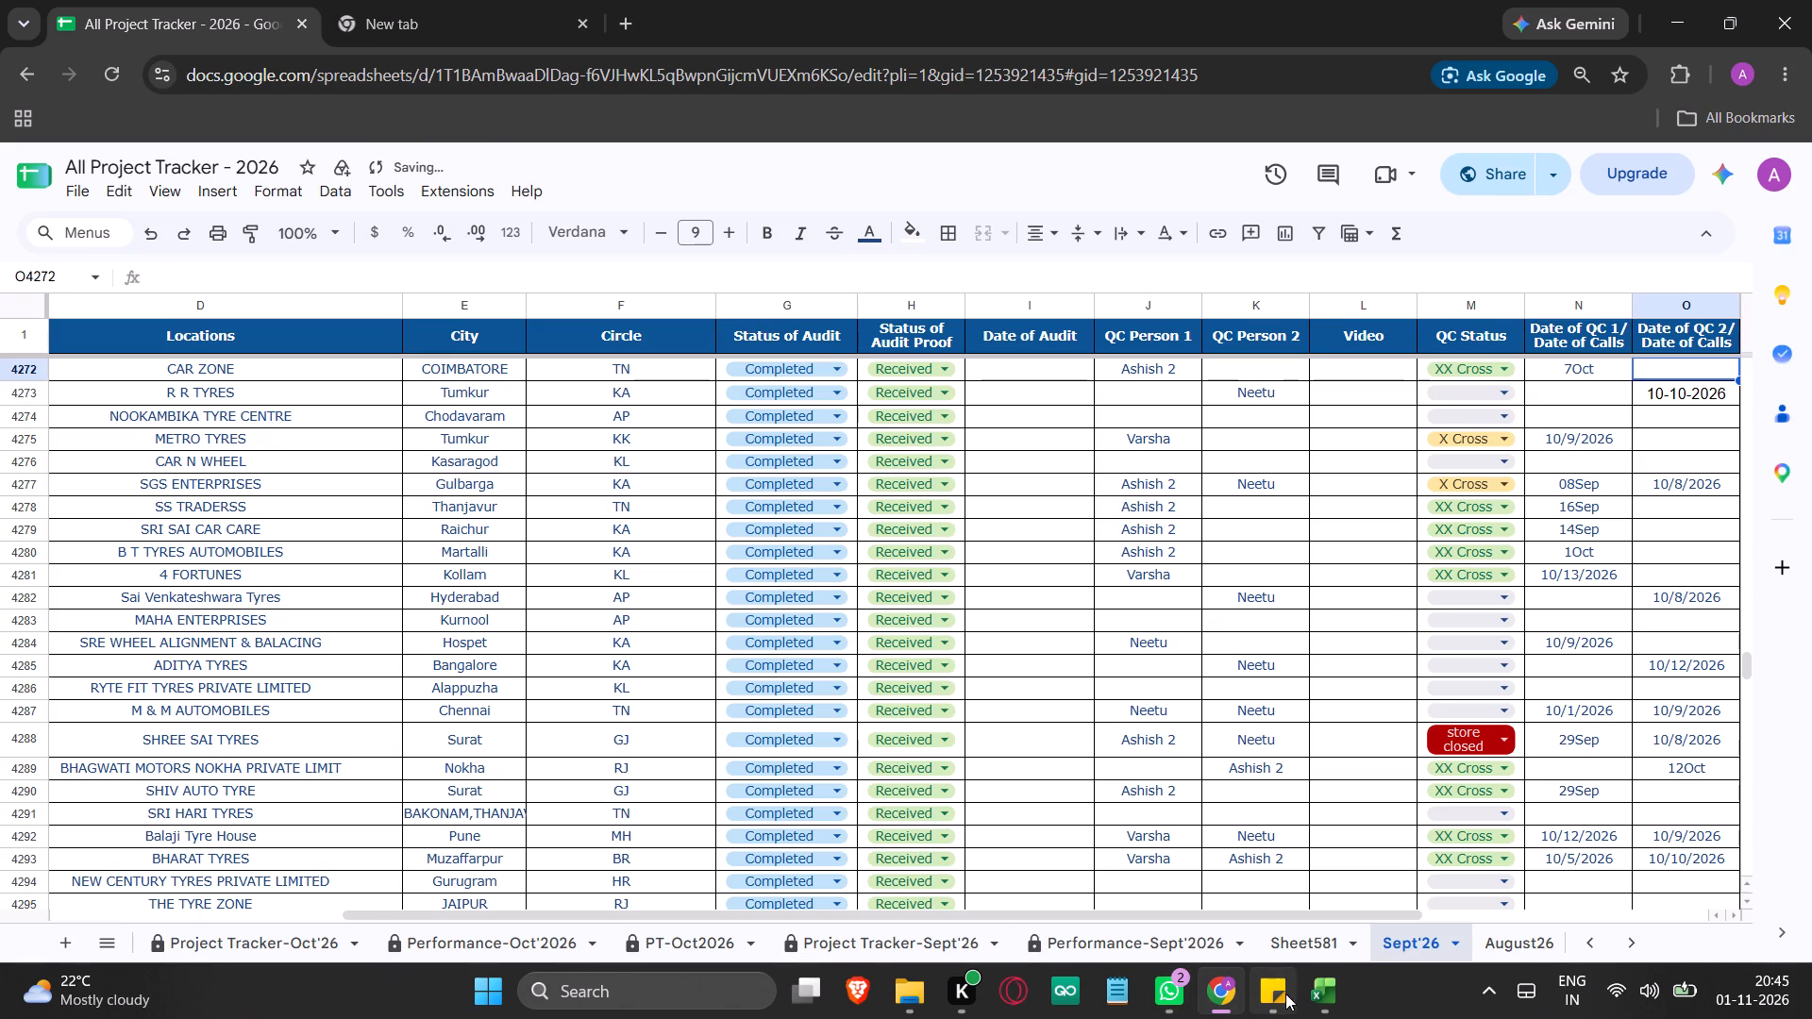
Copy store code 50000344 from the sticky note's 07-10-2026 list and search for it in the Sept'26 sheet.
left_click(1282, 994)
double_click(1209, 409)
right_click(1210, 409)
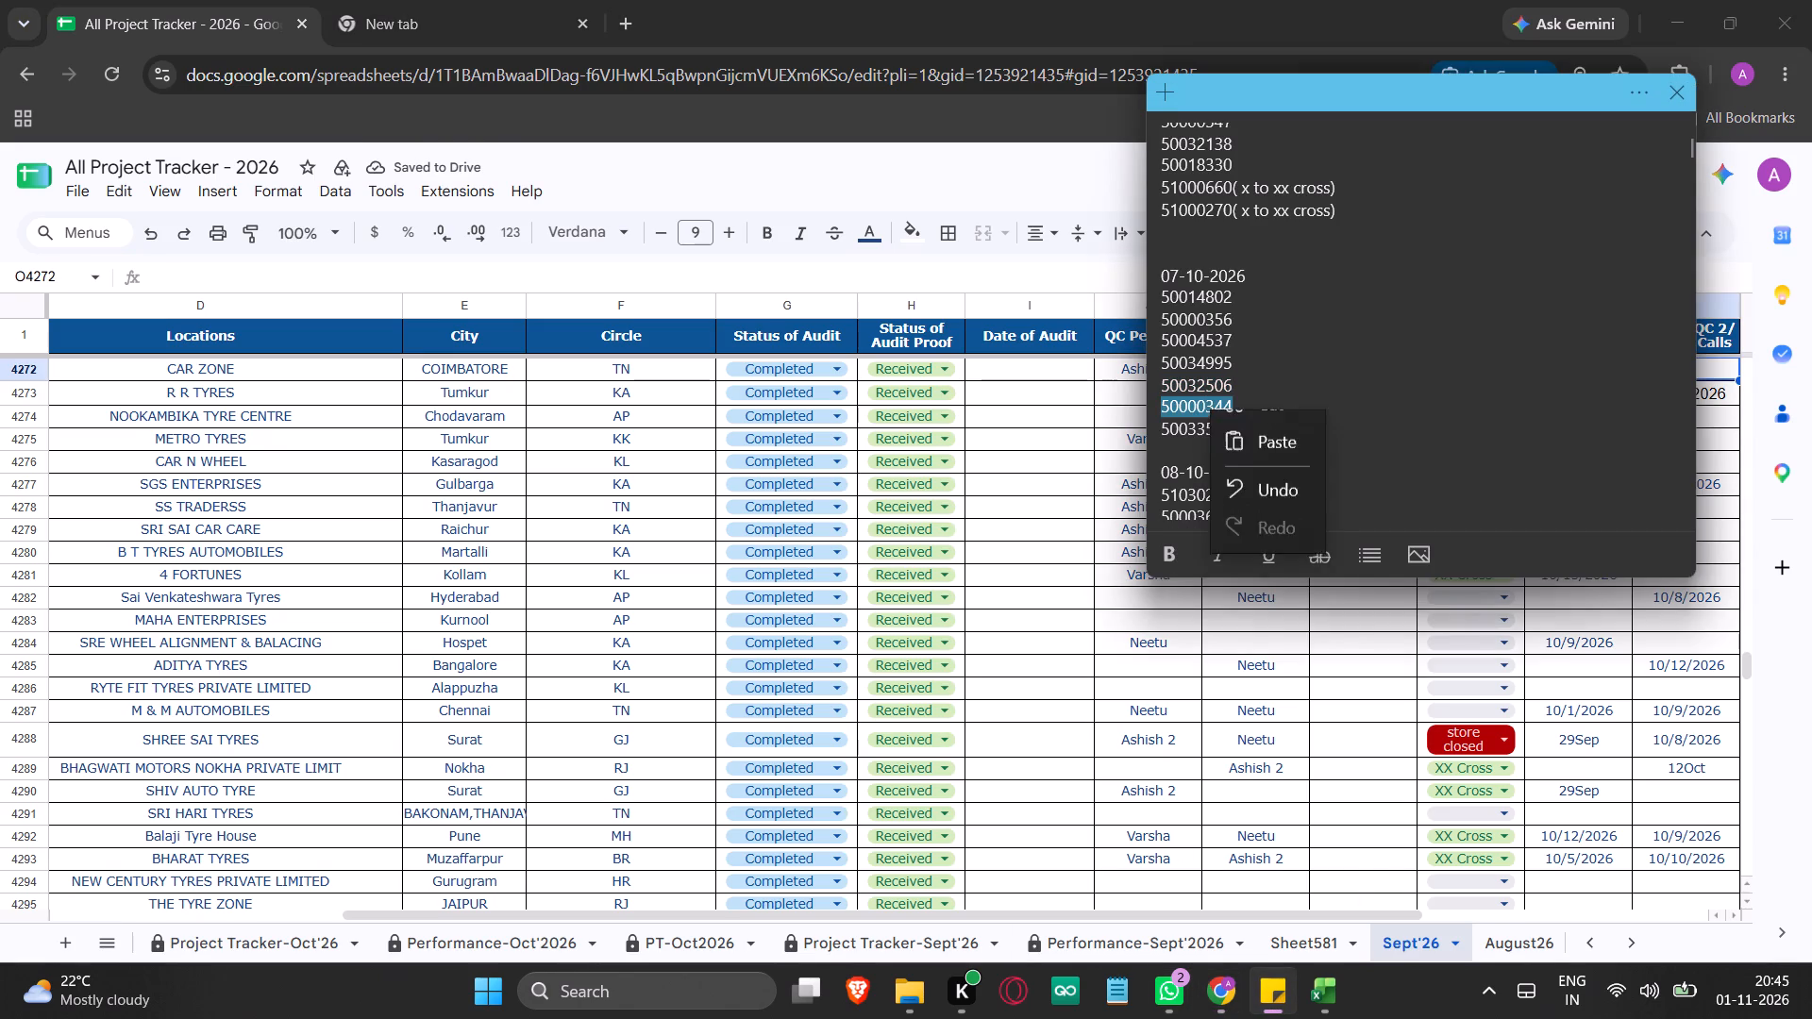
left_click(1263, 430)
left_click(1241, 627)
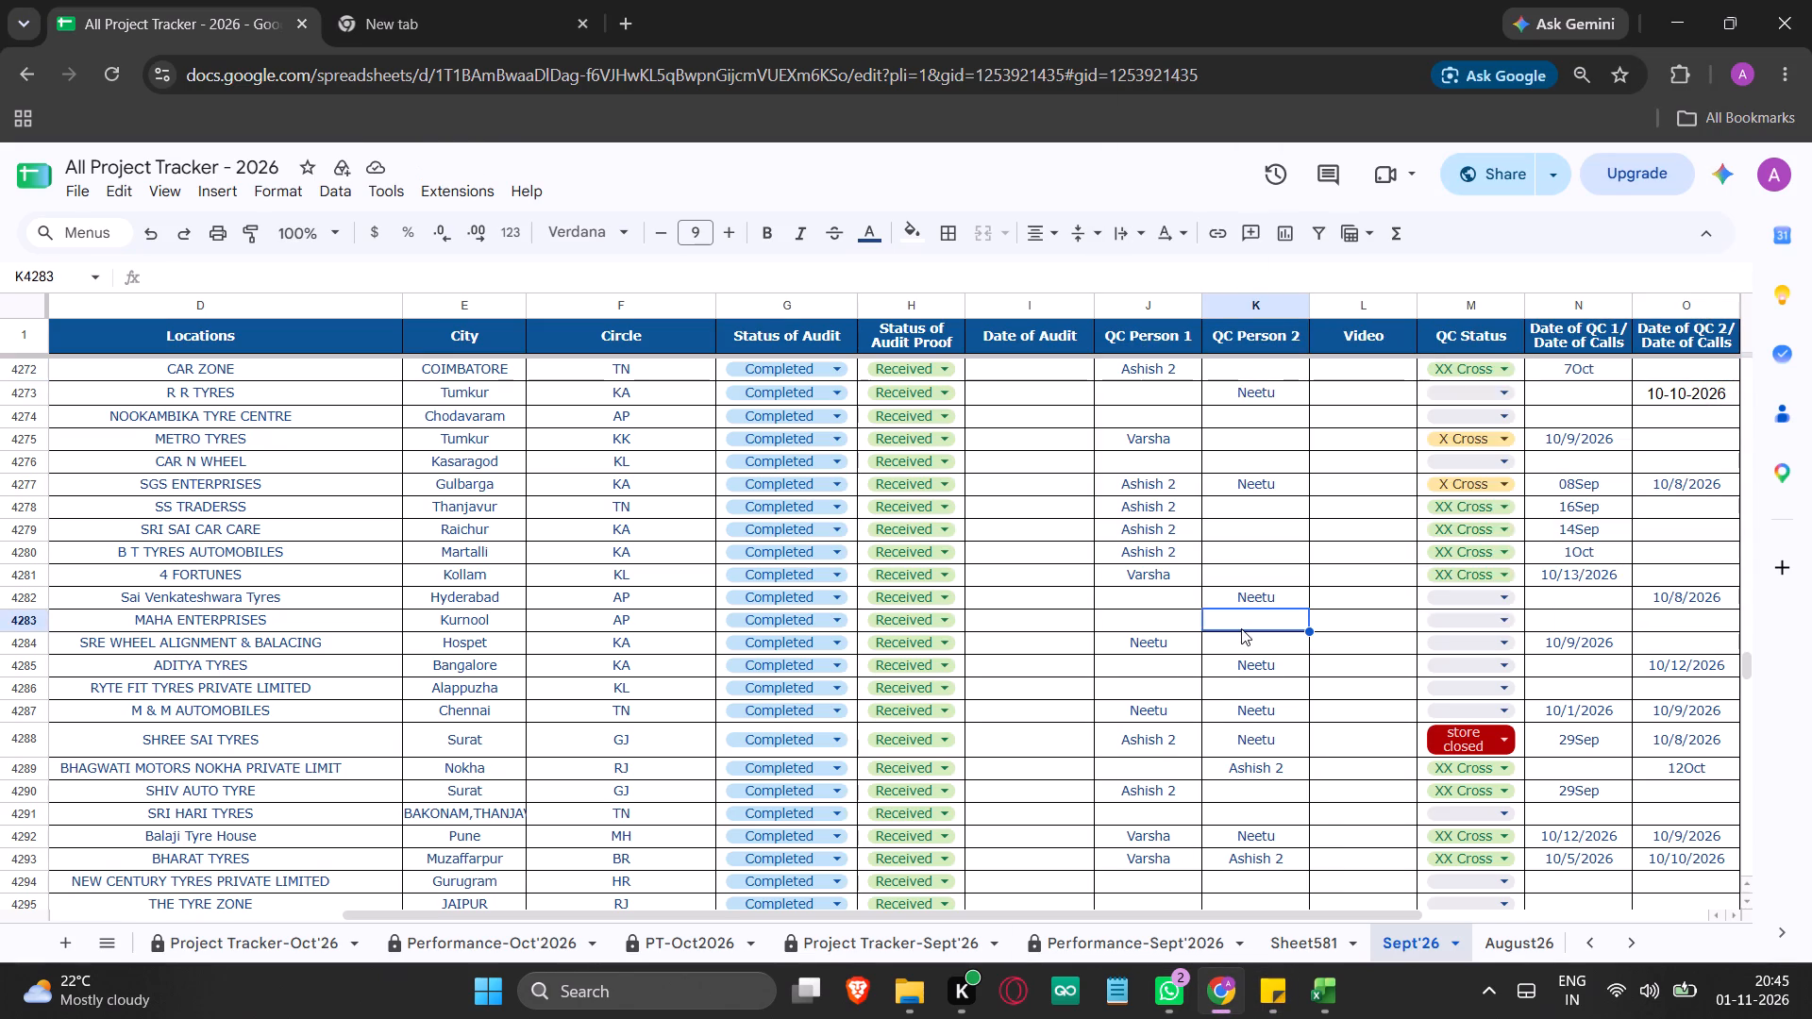
key("ctrl+f")
key("ctrl+v")
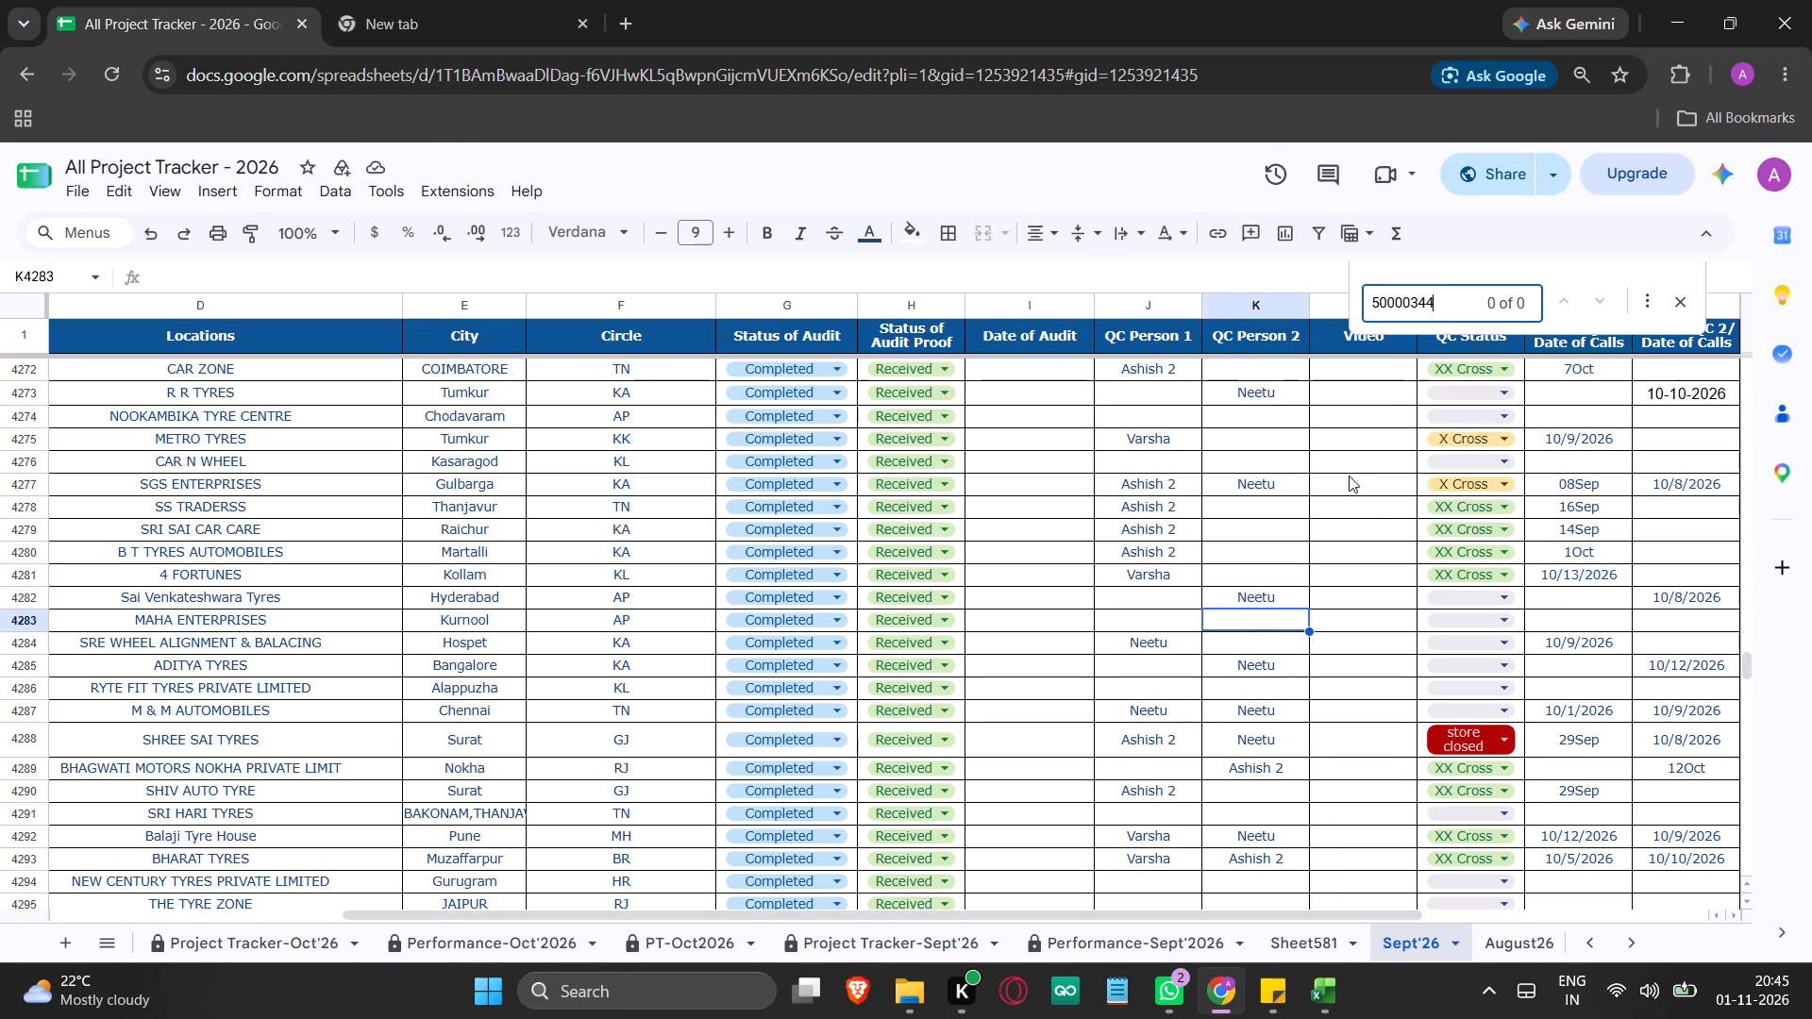
left_click(1466, 299)
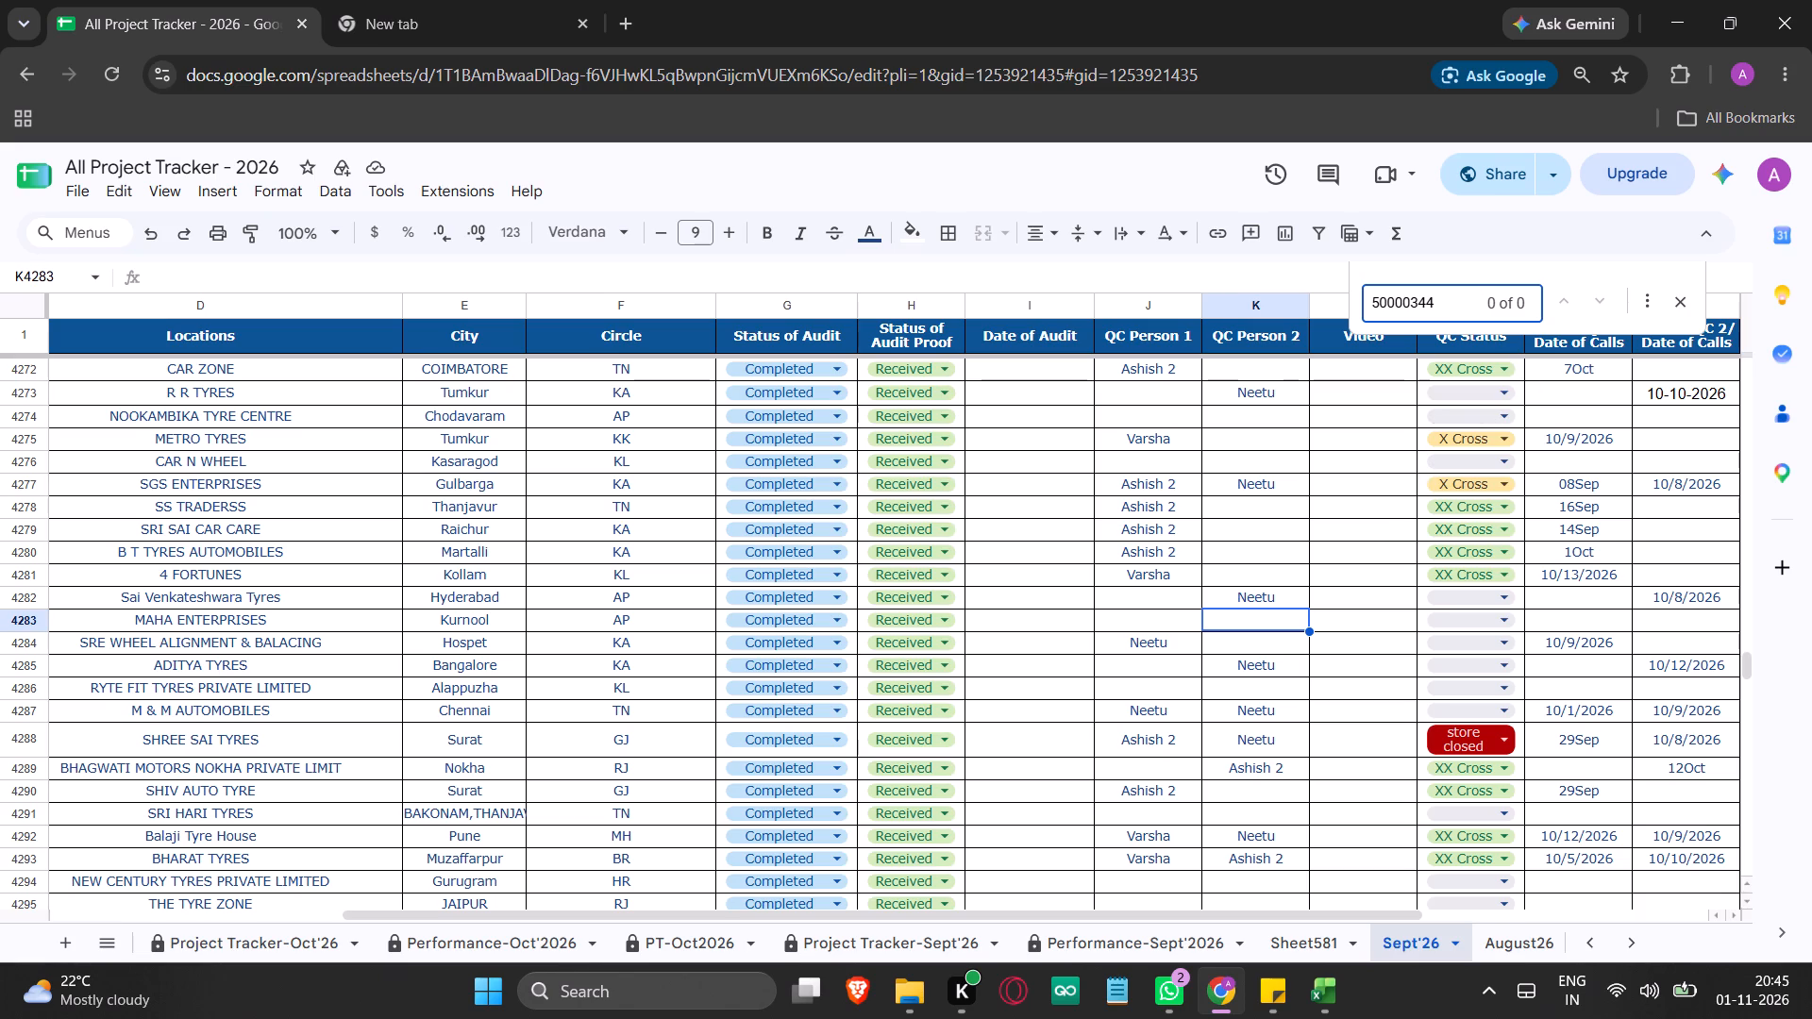
left_click(1446, 301)
left_click(1565, 298)
left_click(1680, 303)
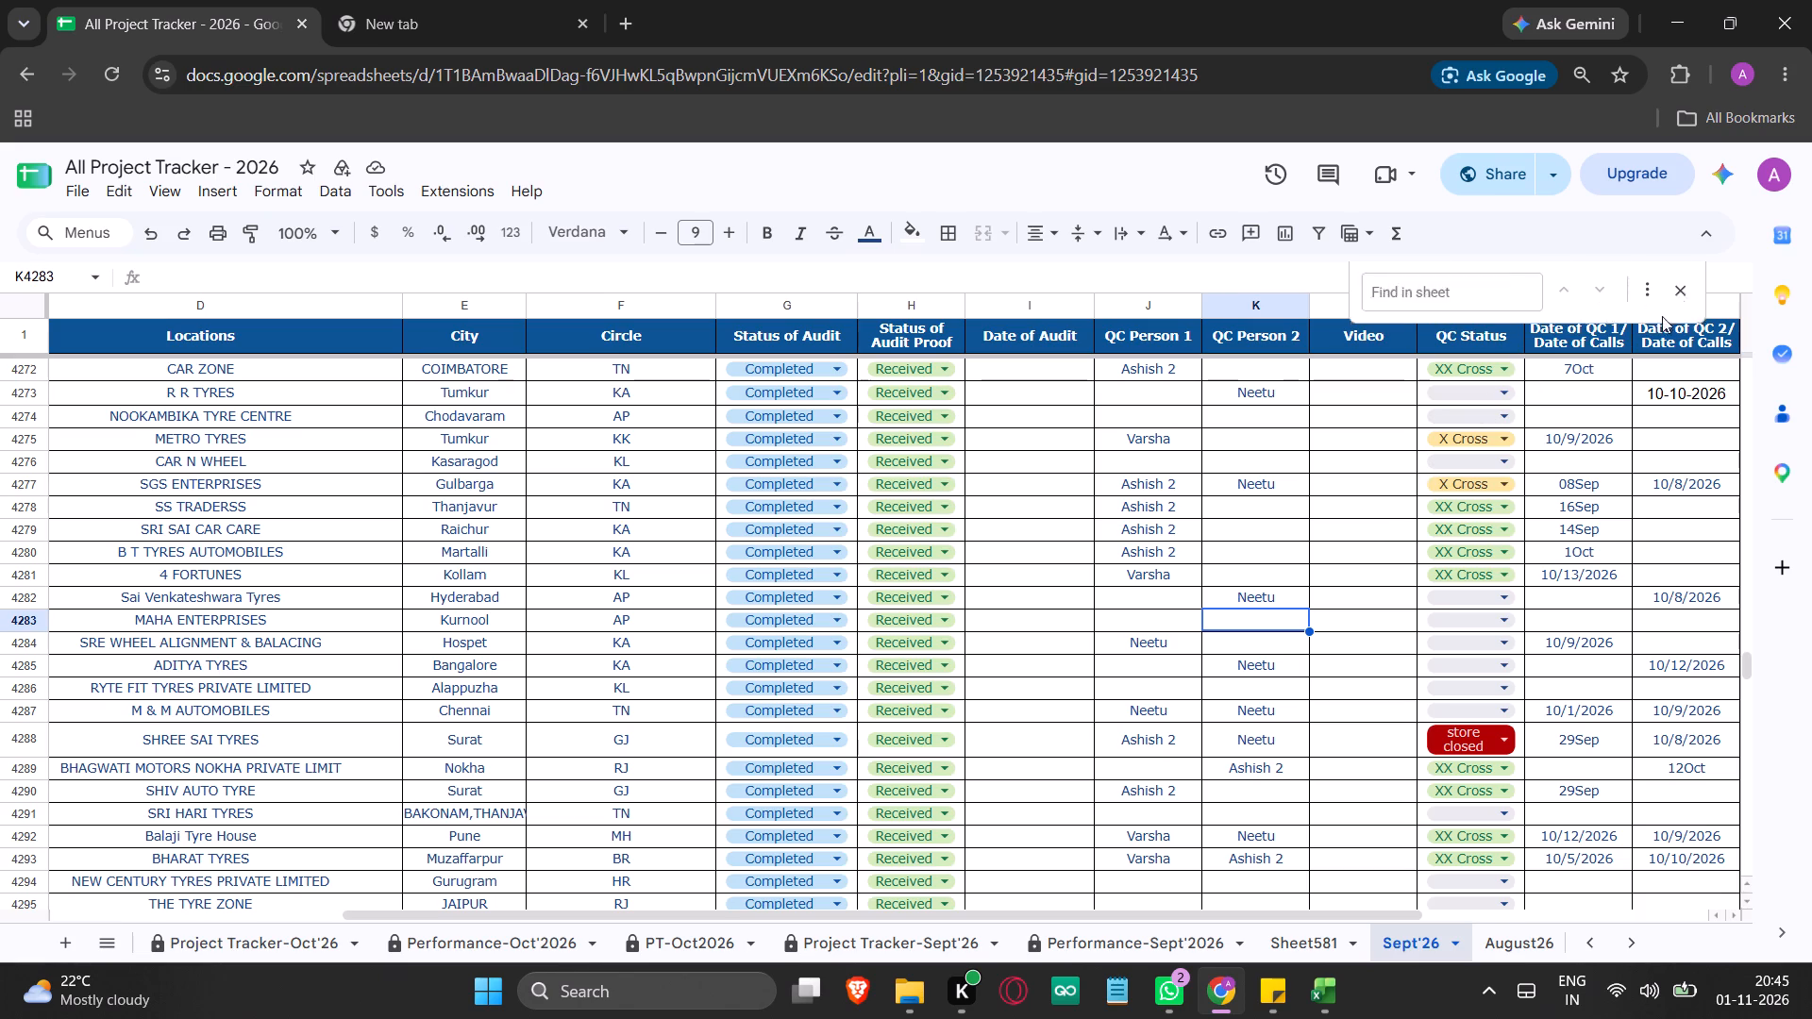
Switch to the Oct'26 sheet and search it for store code 50000344.
left_click(109, 939)
scroll(175, 793, "up", 5)
left_click(208, 661)
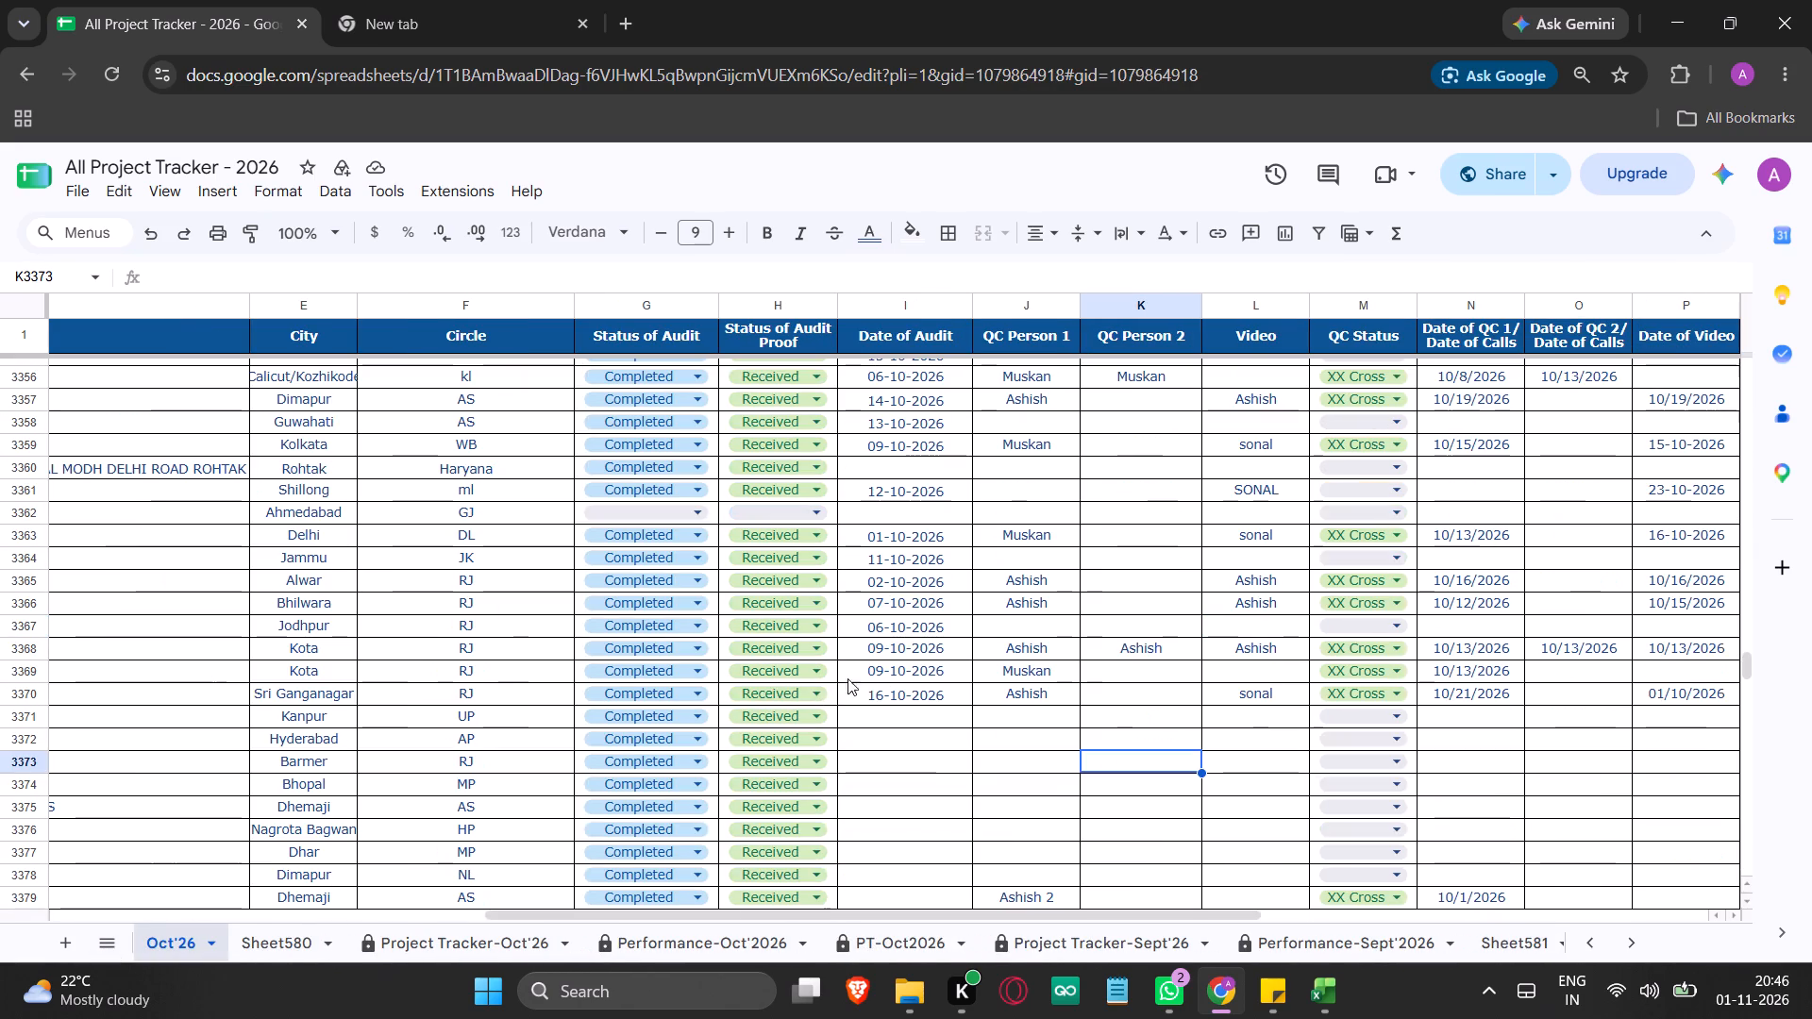
left_click(1122, 618)
key("ctrl+f")
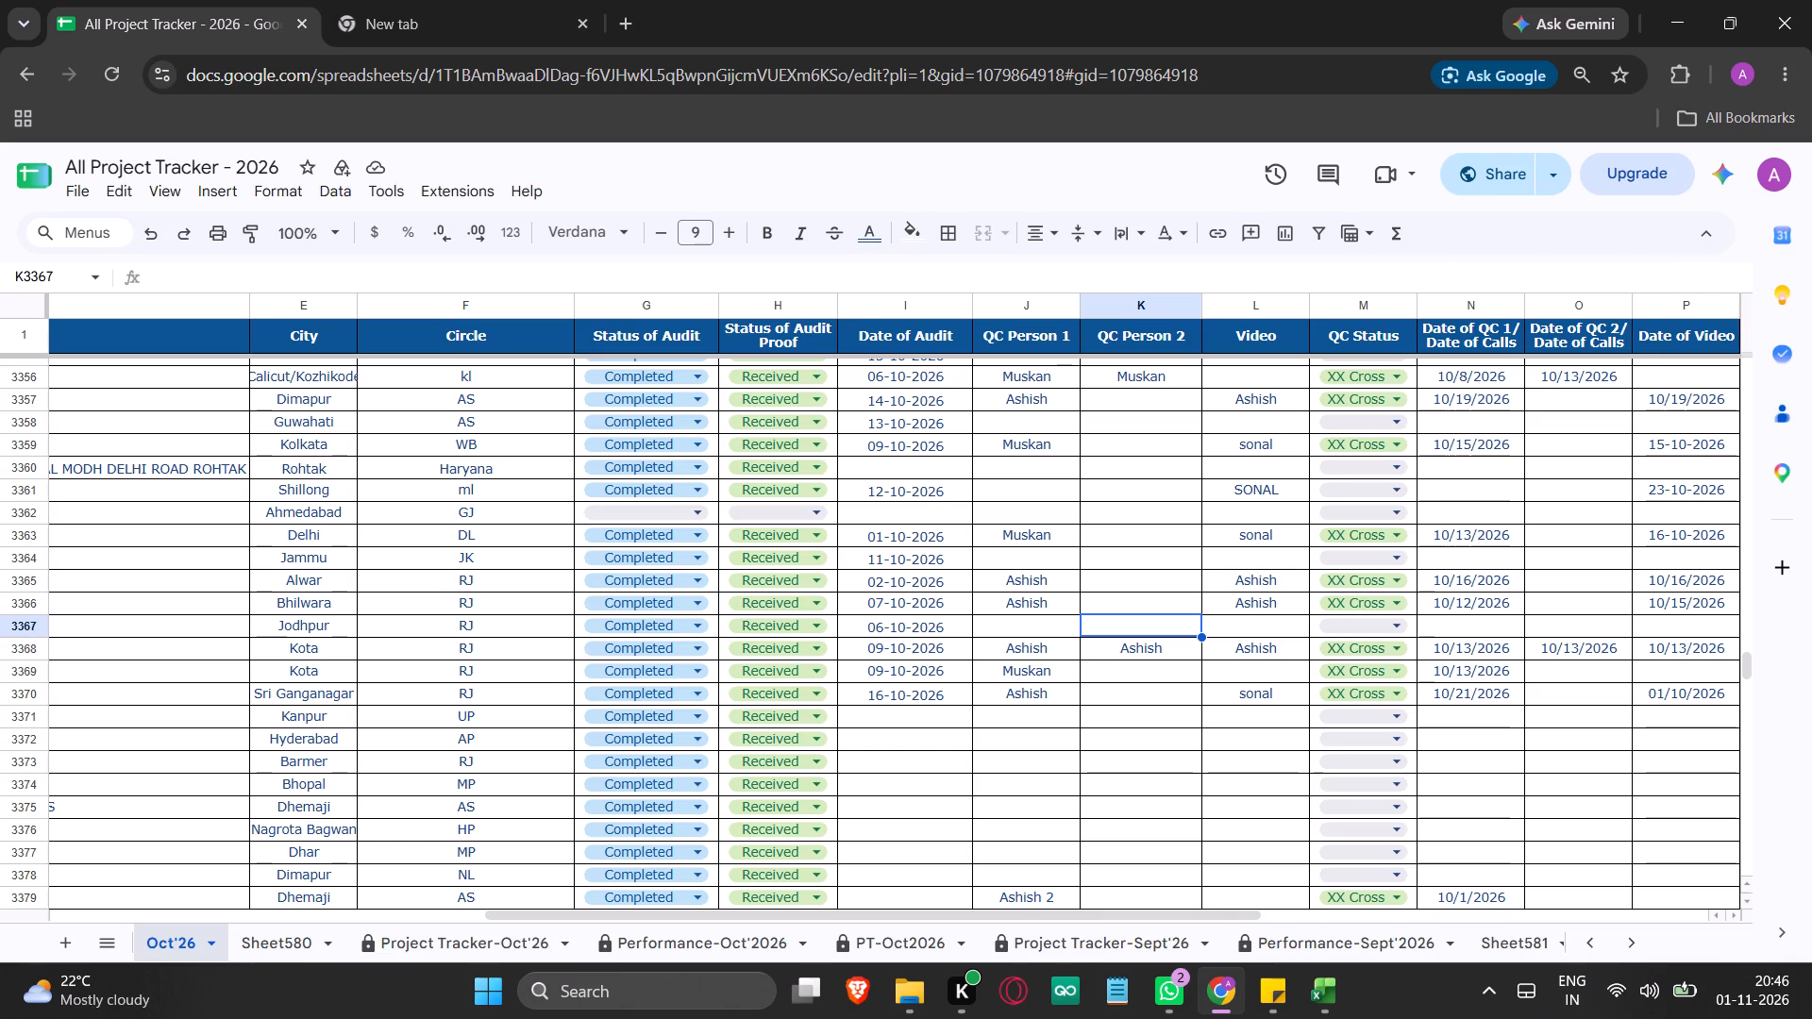
key("ctrl+v")
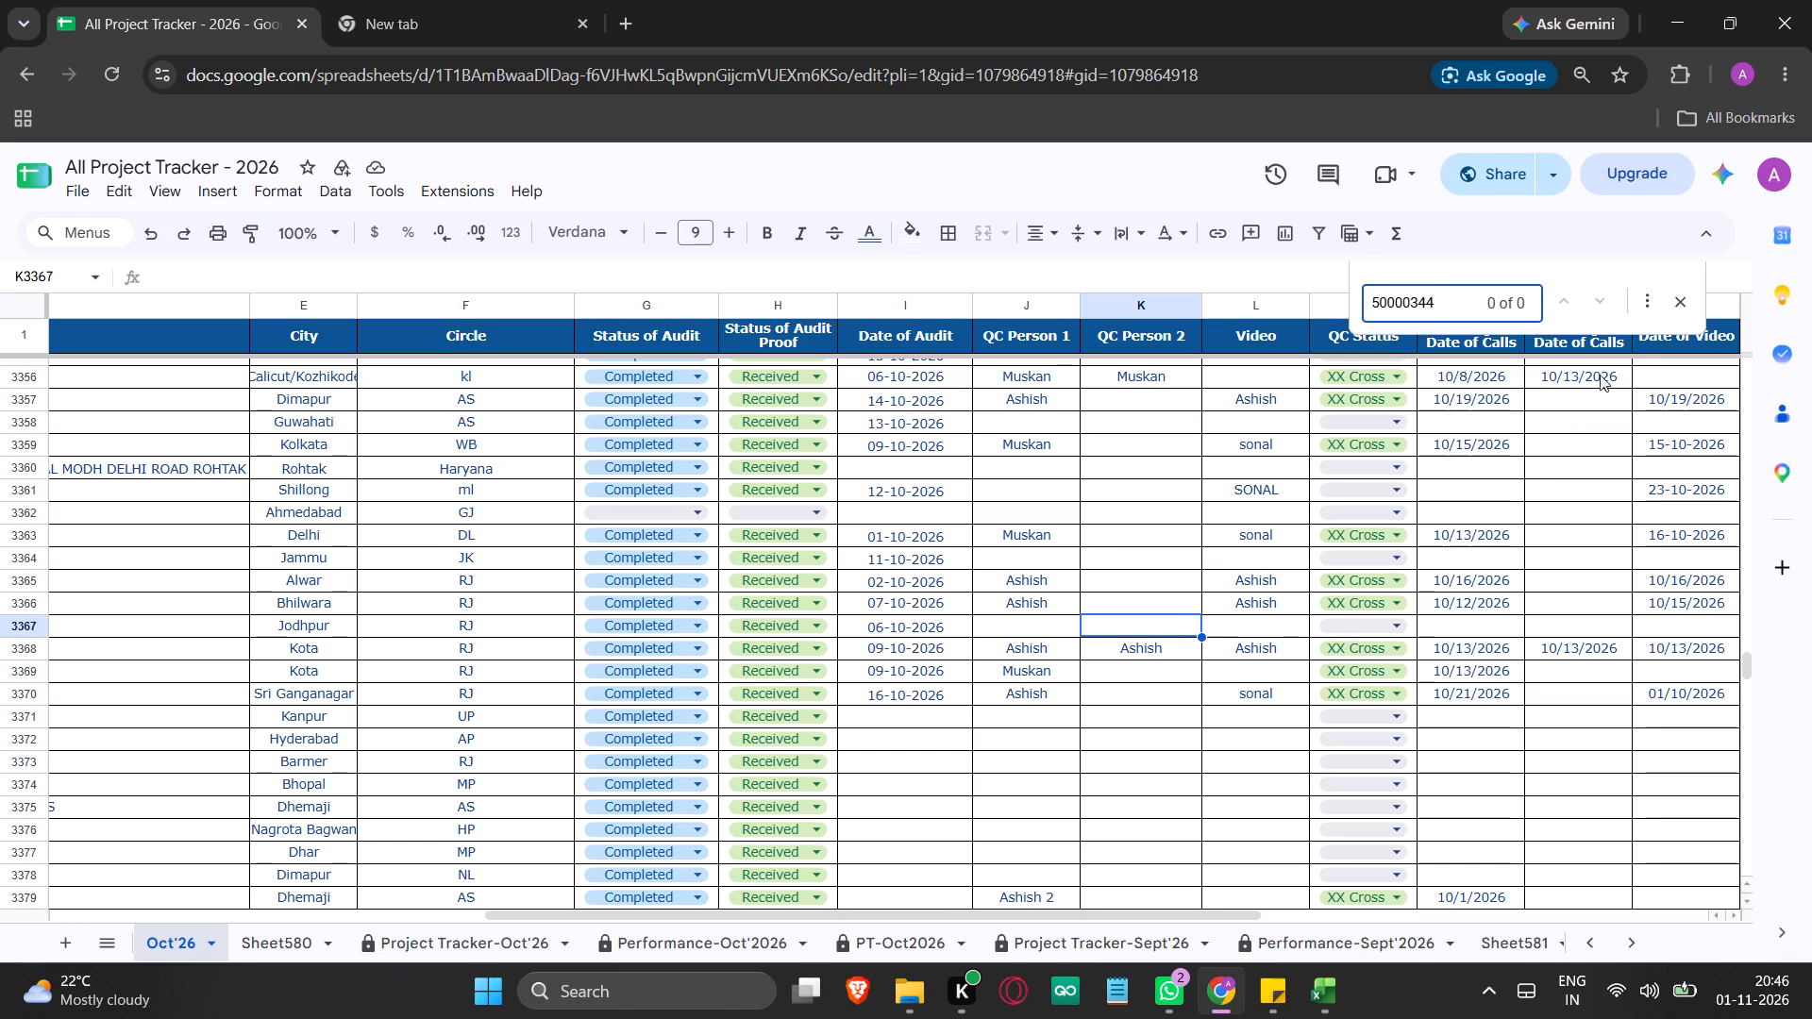
left_click(1673, 306)
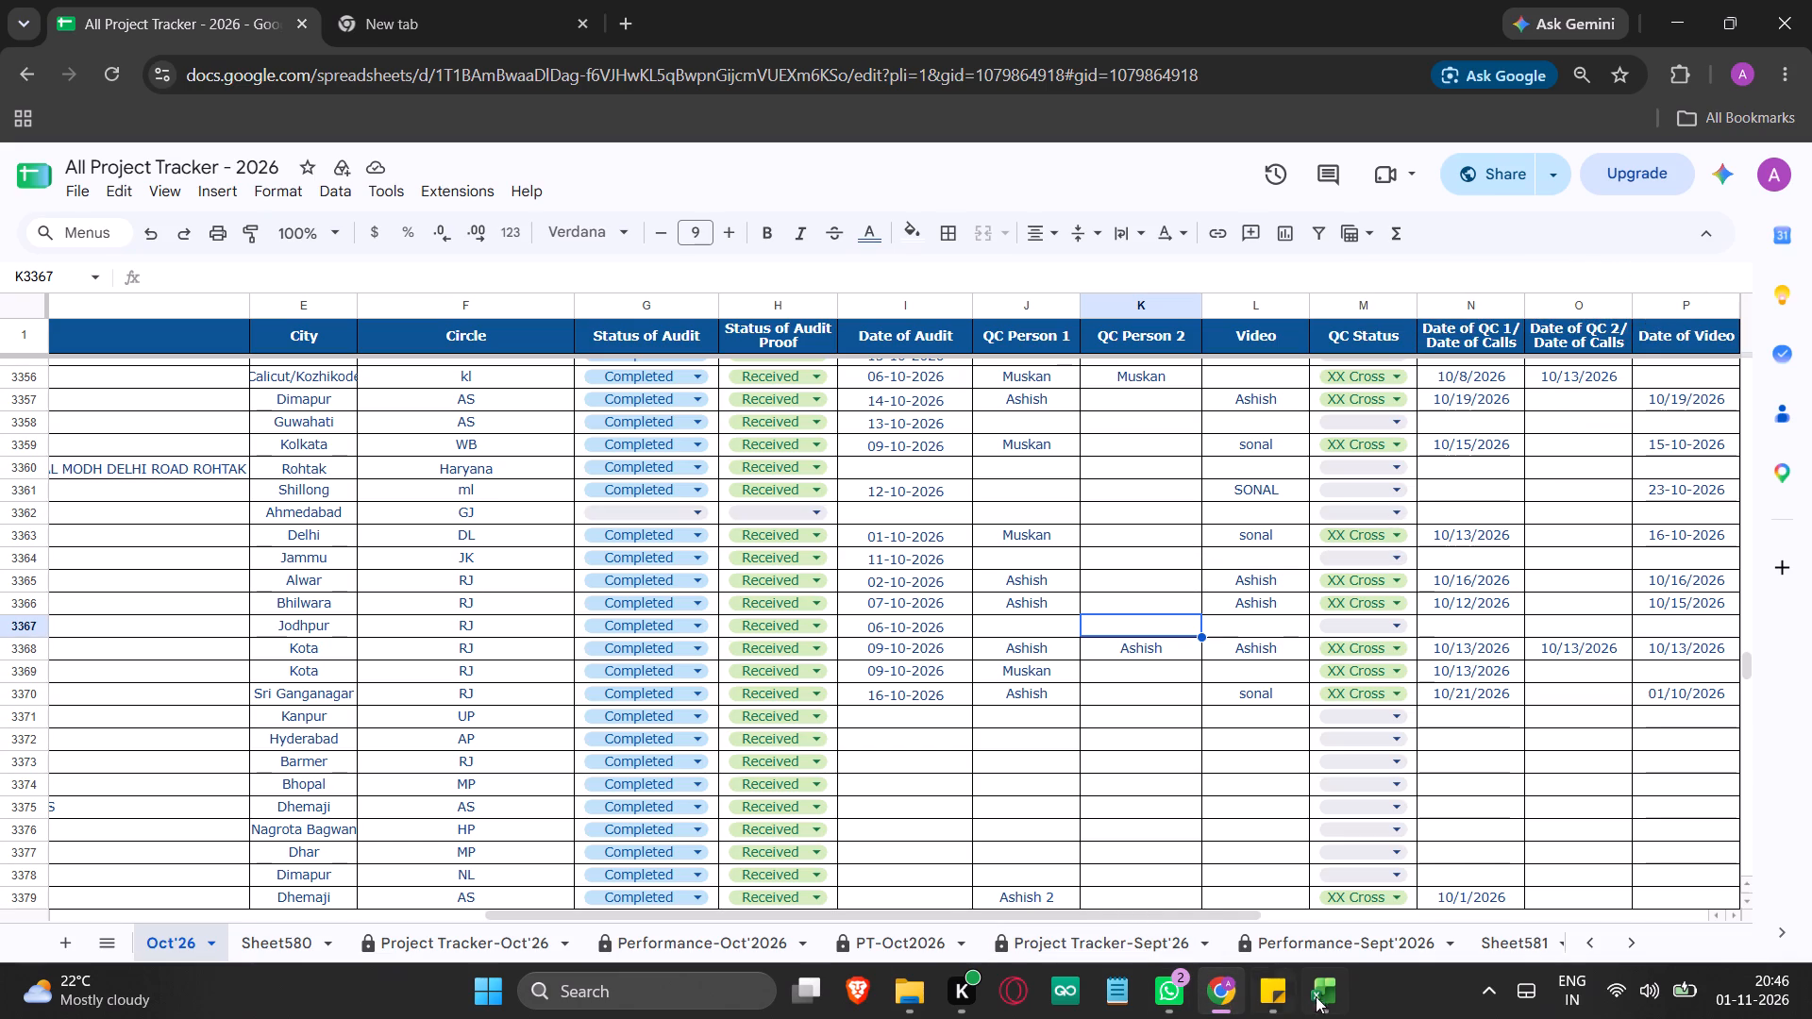
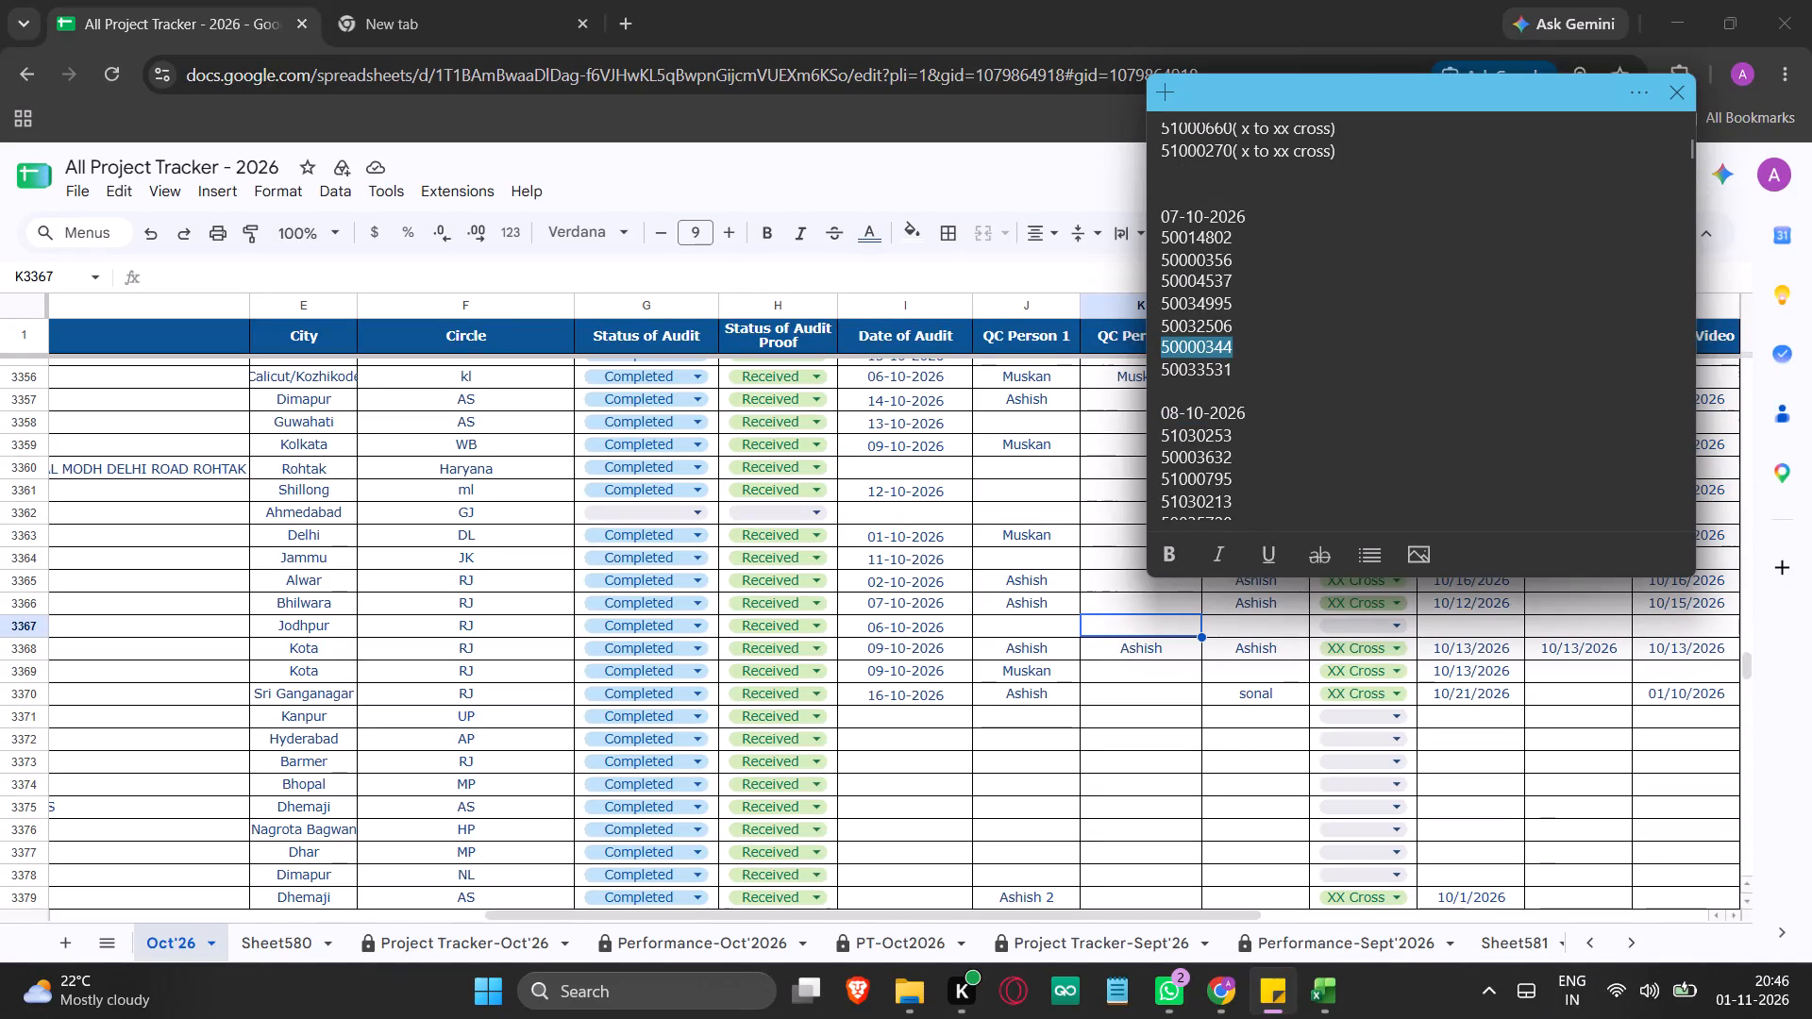
Copy store code 50033531 from the sticky note's 07-10-2026 list and find it in the Sept'26 sheet.
double_click(1222, 376)
right_click(1222, 376)
left_click(1290, 401)
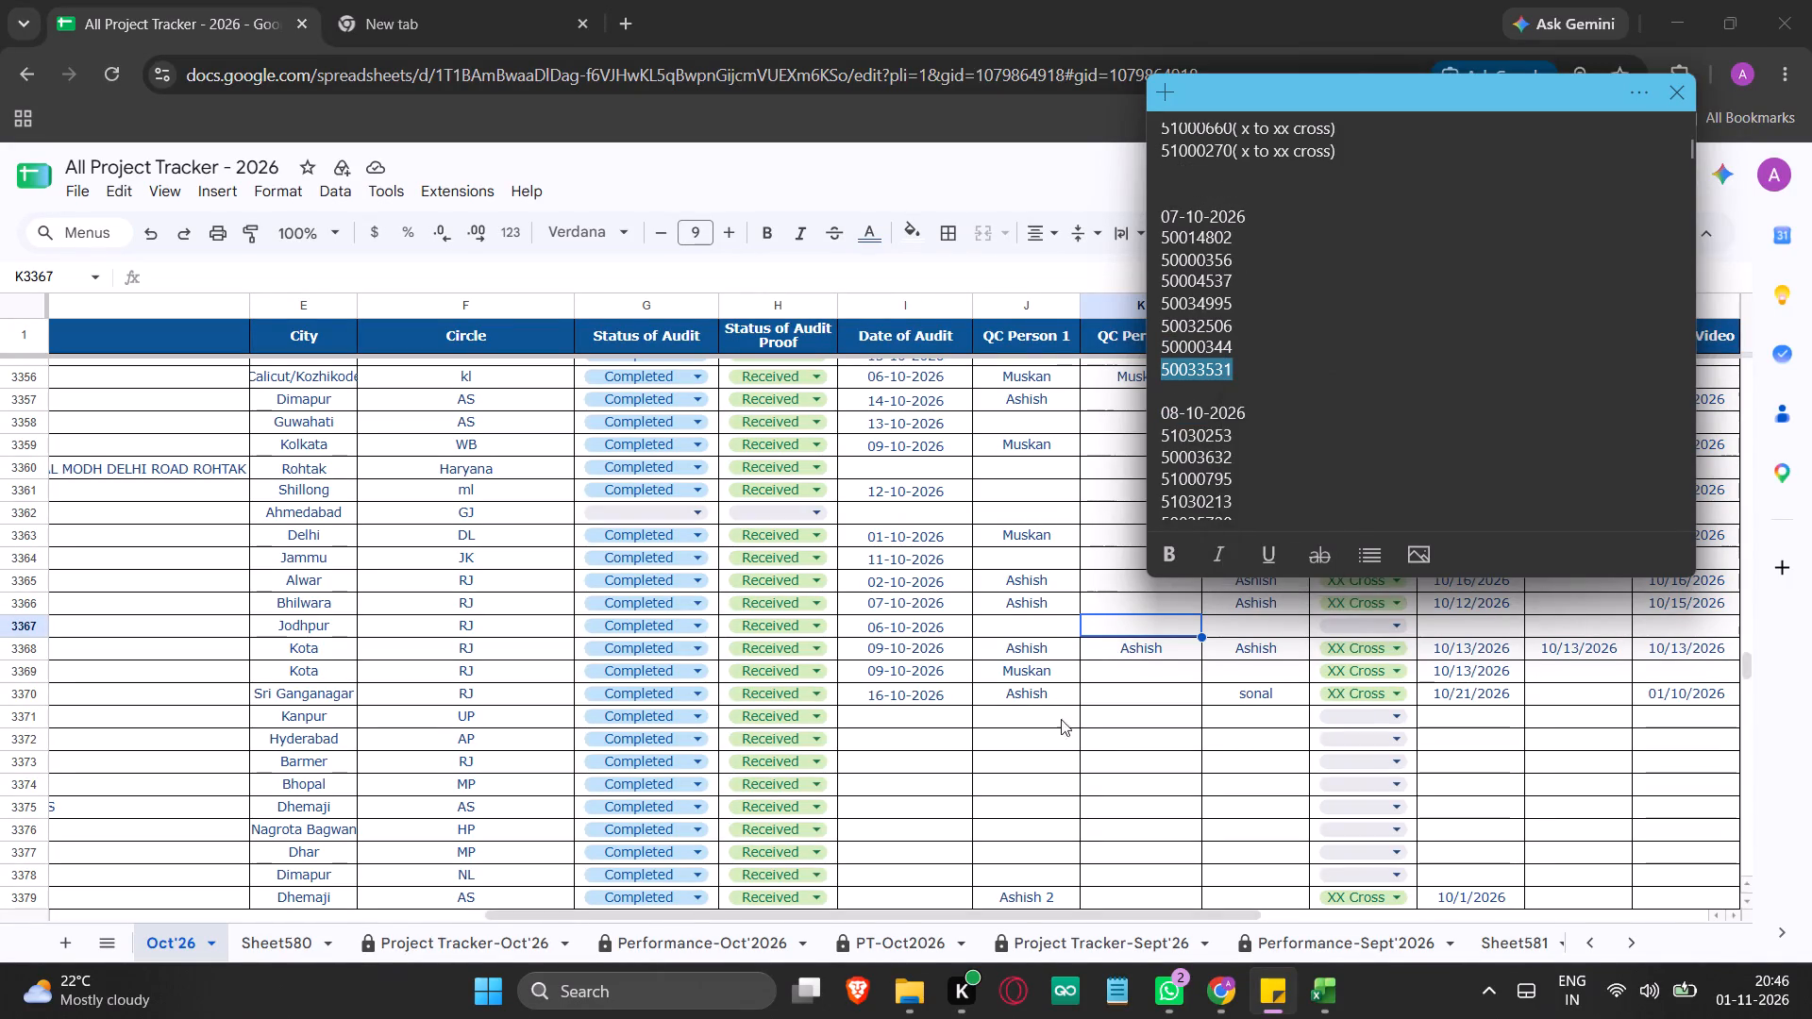
left_click(1094, 751)
left_click(108, 952)
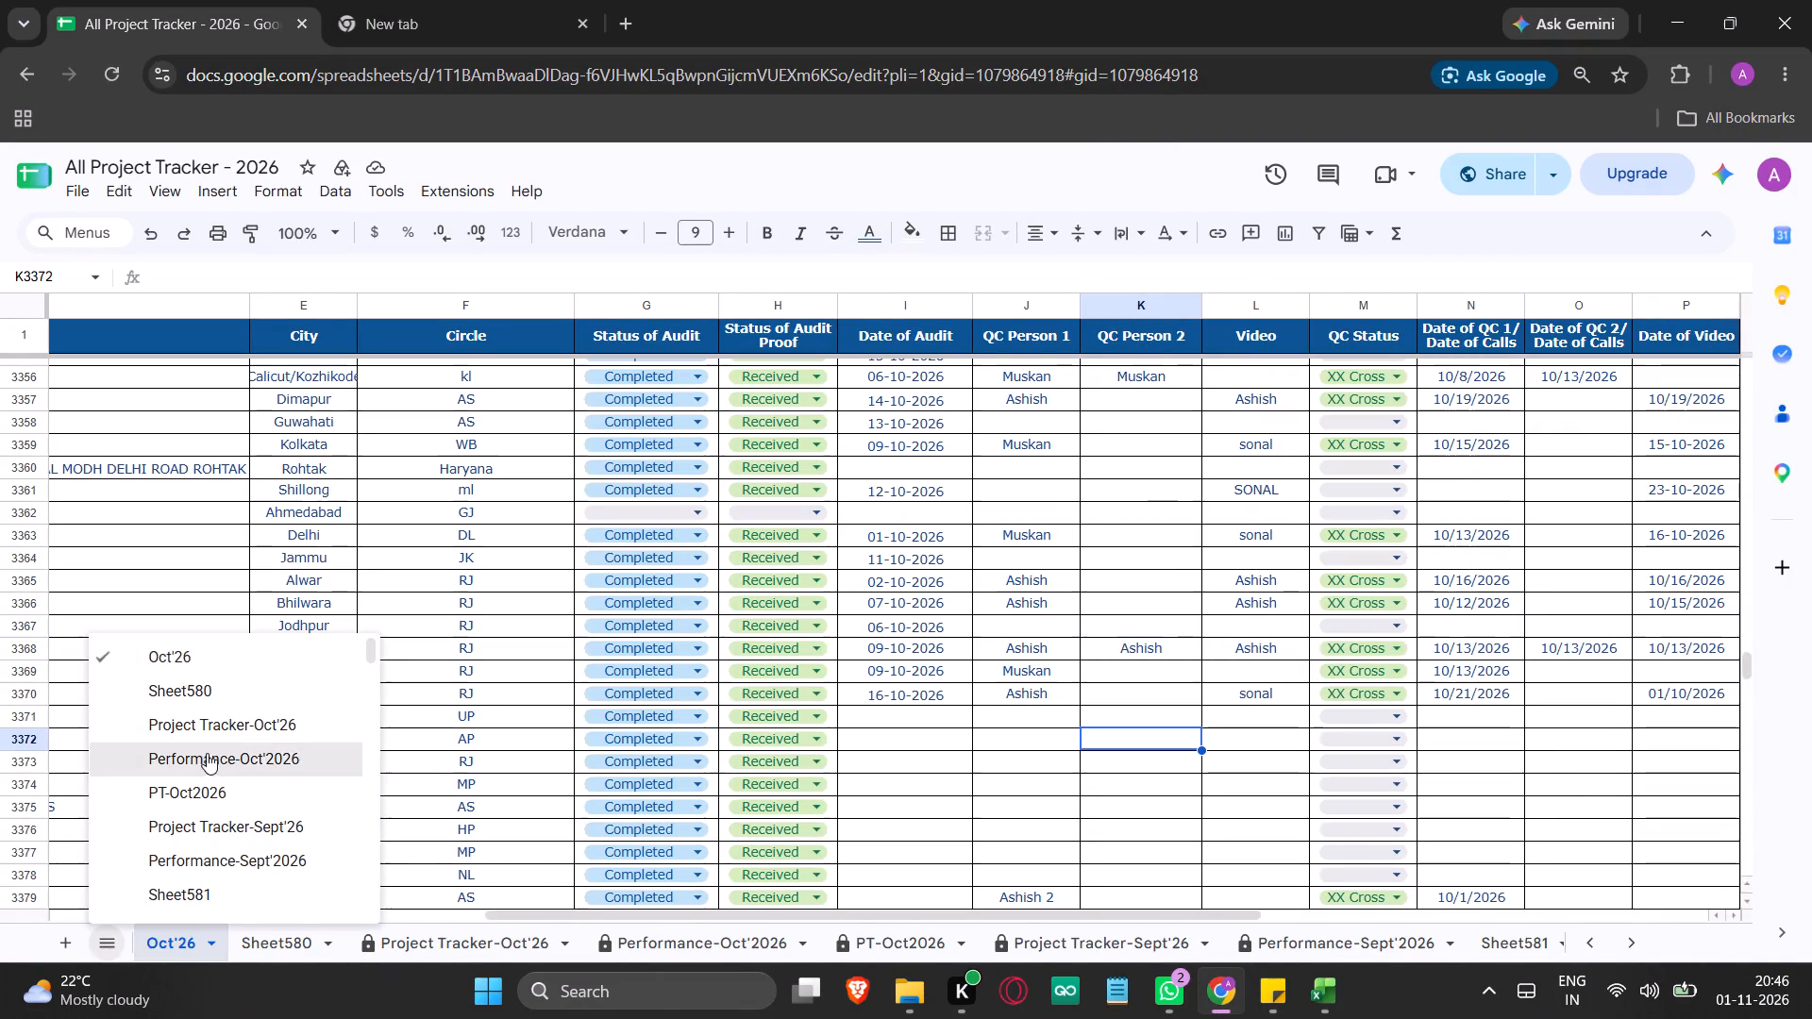
scroll(218, 768, "down", 1)
left_click(243, 805)
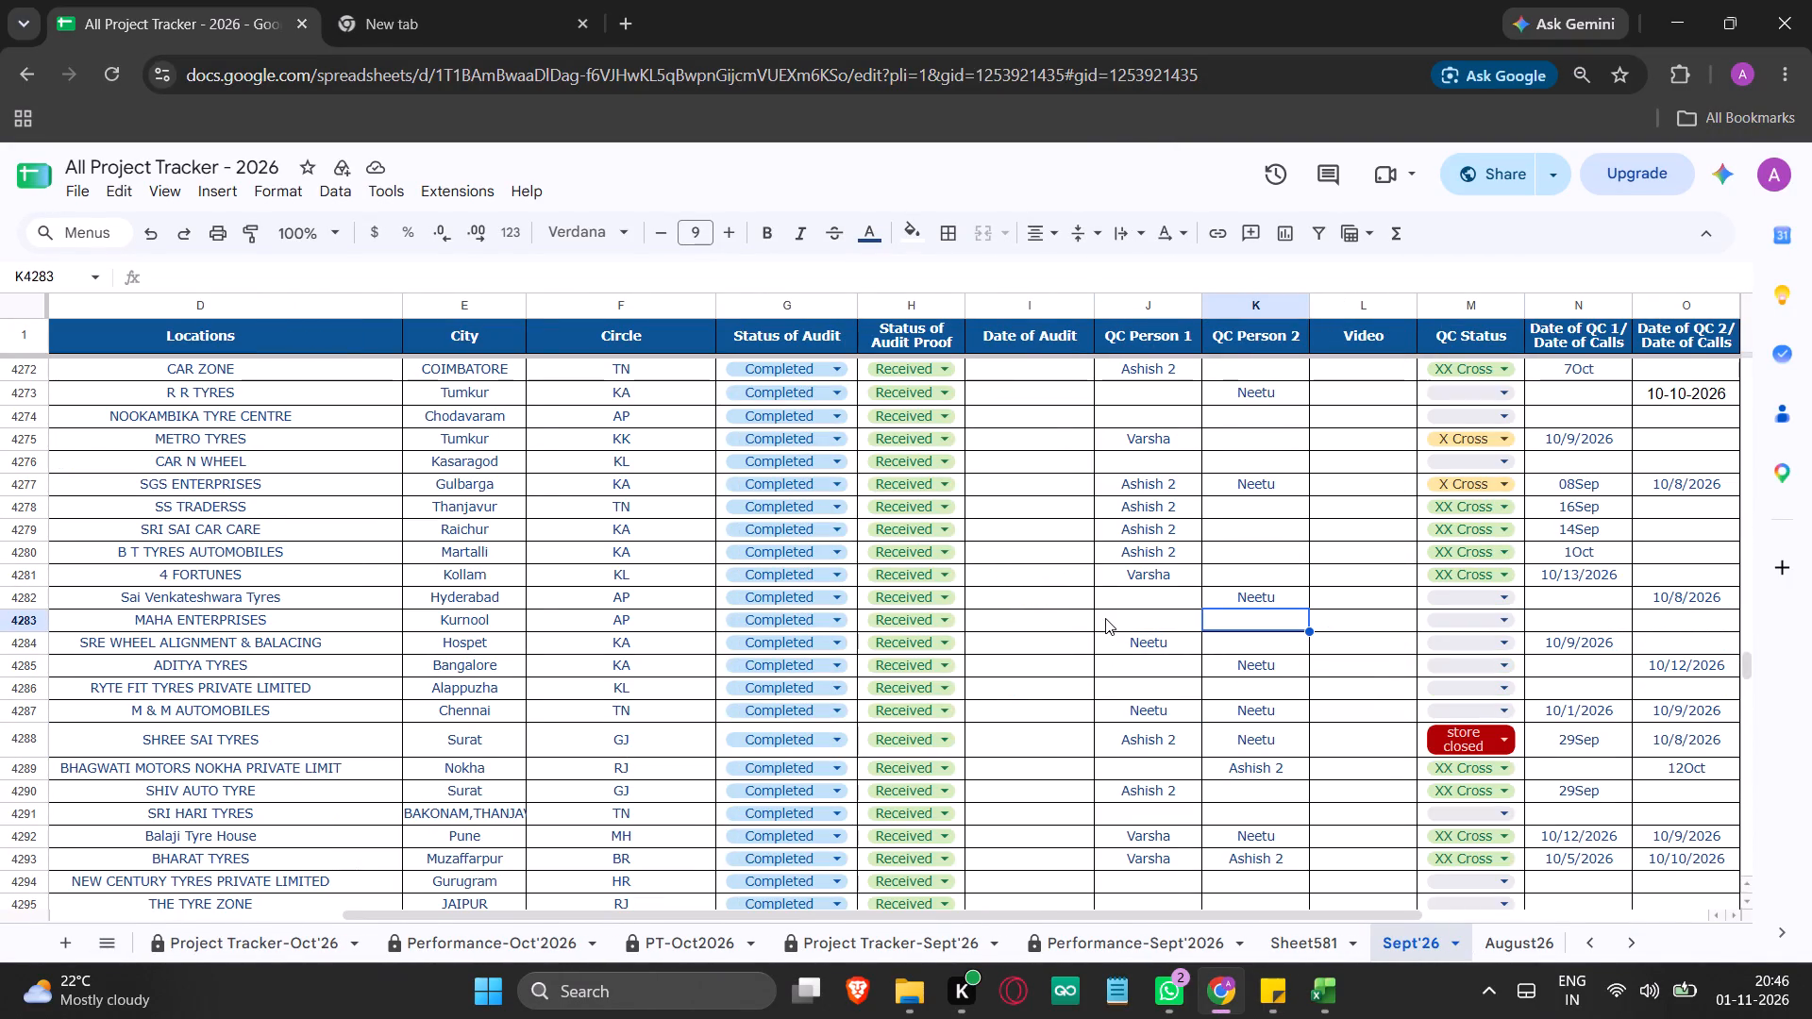
left_click(1105, 618)
key("ctrl+f")
key("ctrl+v")
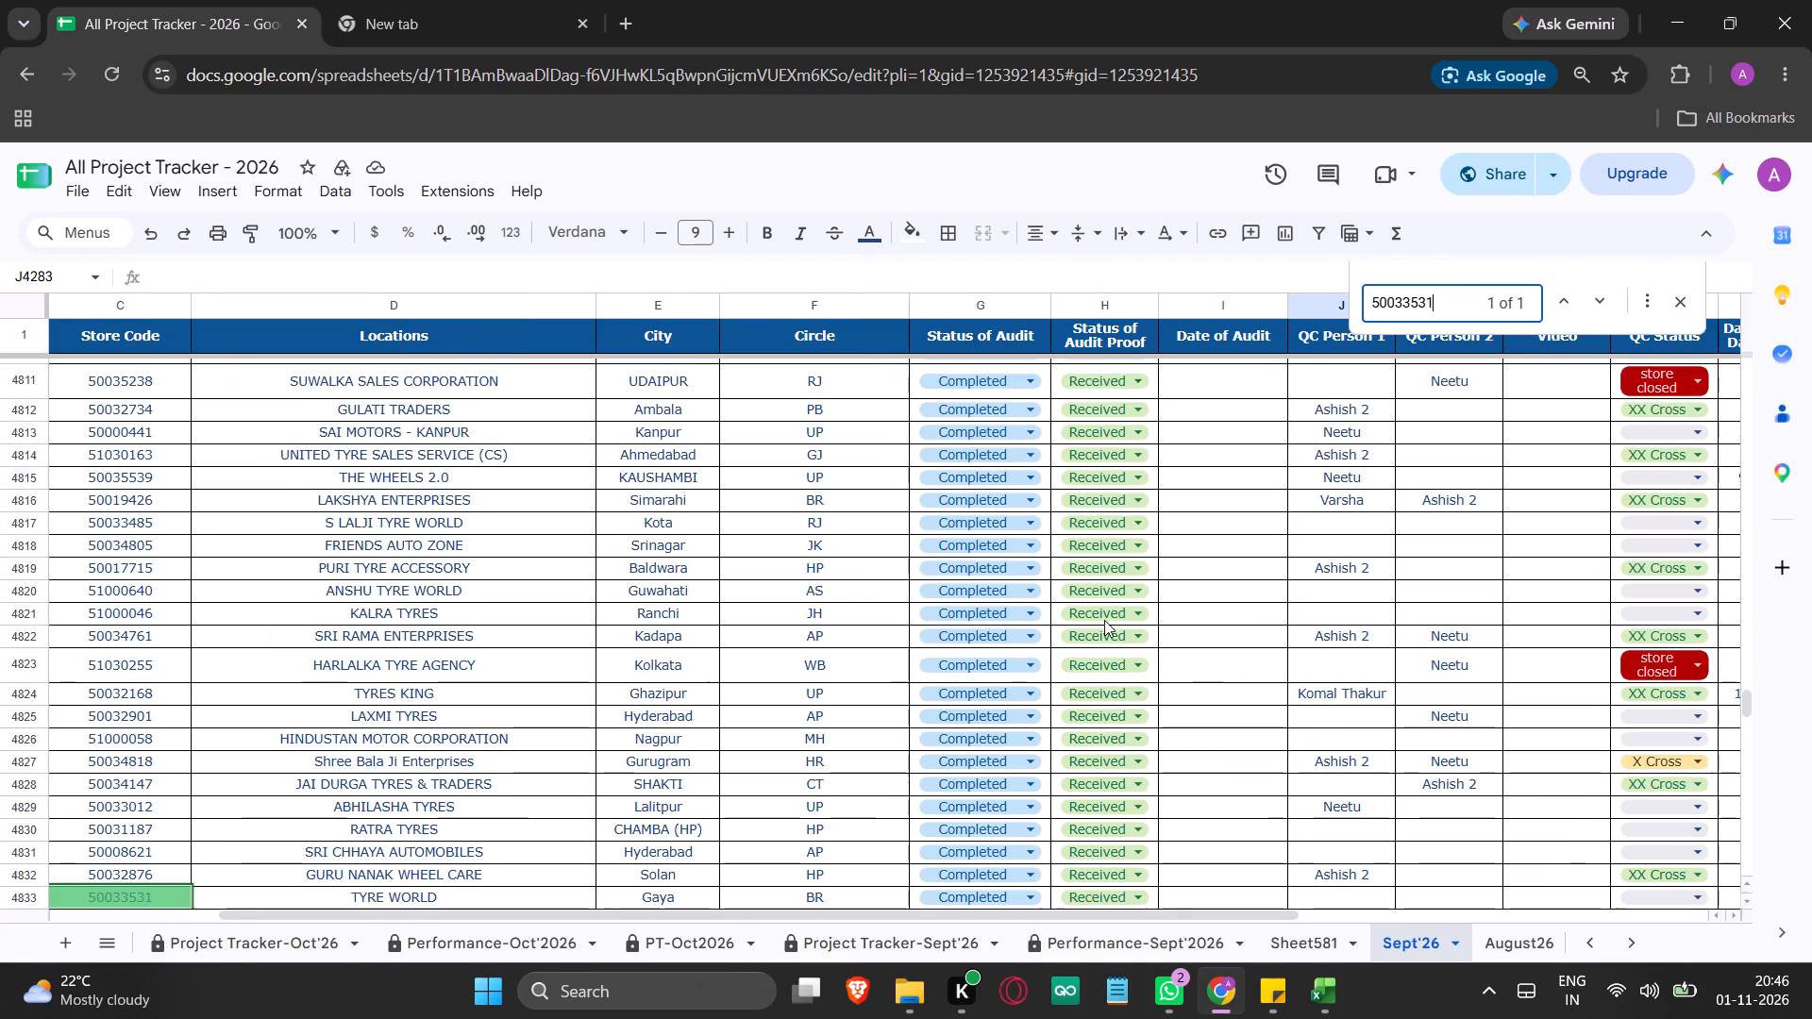
left_click(1683, 312)
Enter Ashish 2 as QC Person 1 for store 50033531.
left_click(1361, 897)
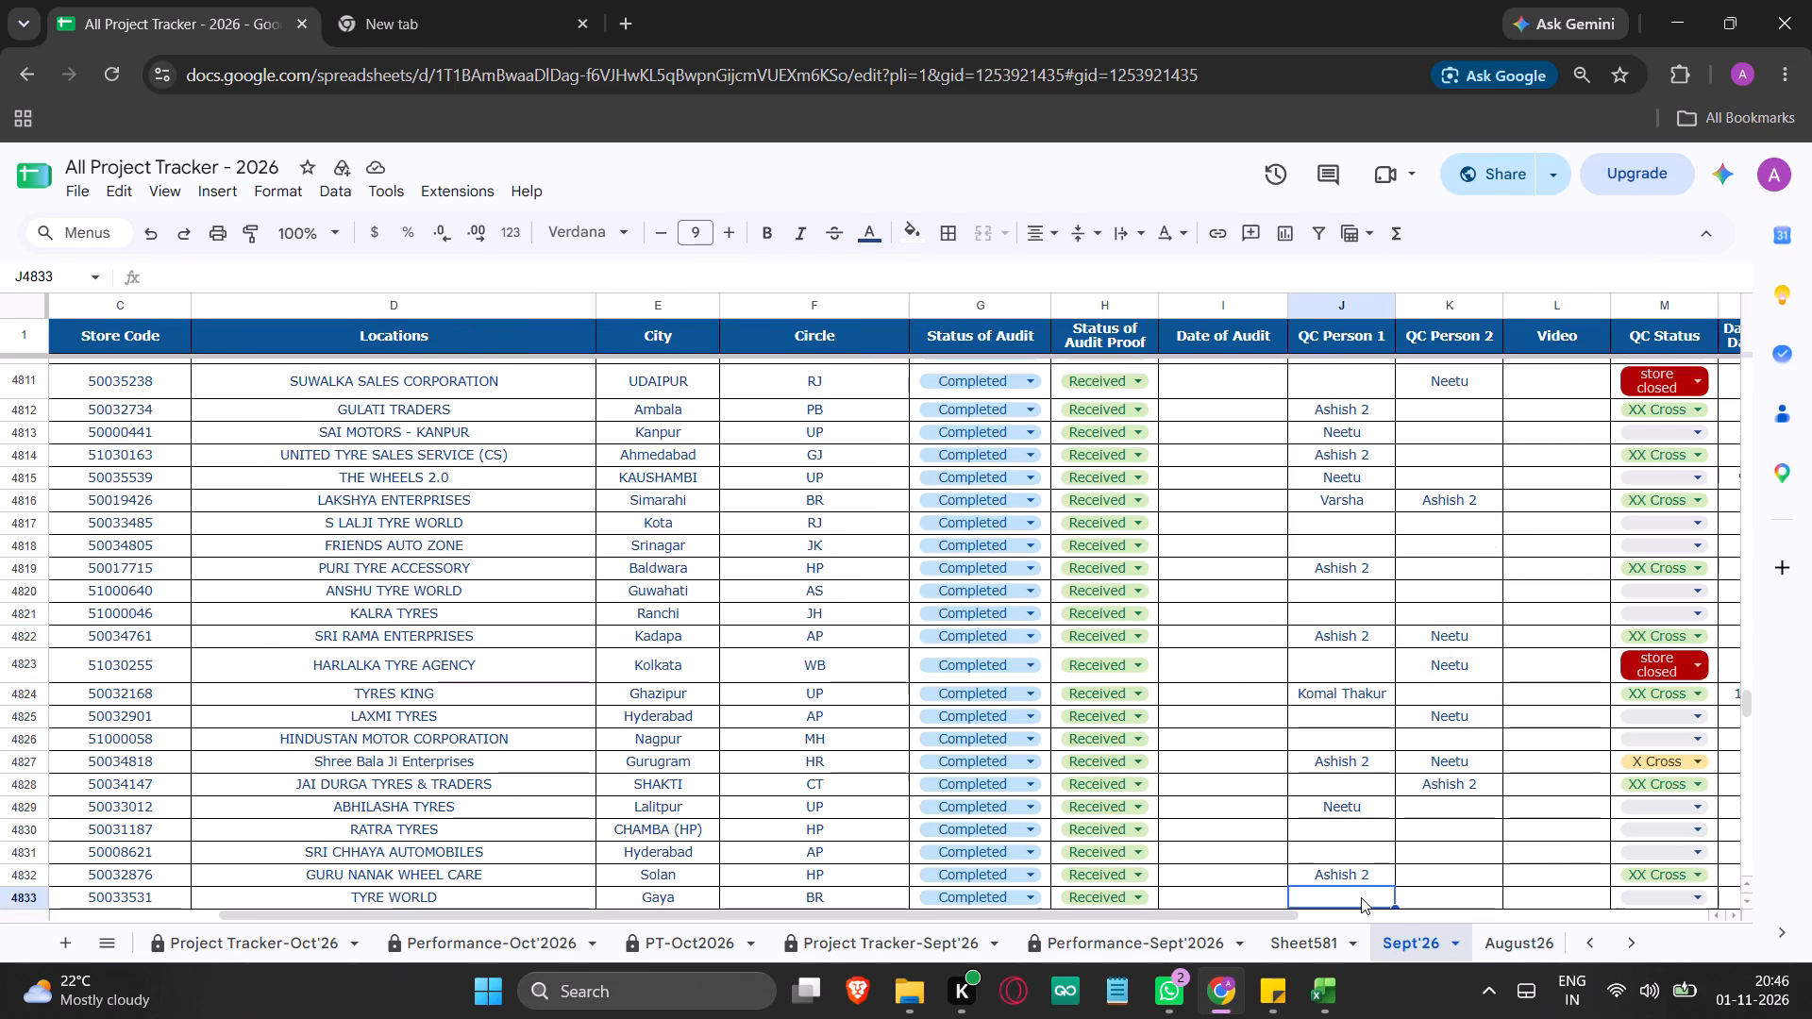
key("shift+a")
key("Tab")
Set the QC Status of store 50033531 to XX Cross and its QC 1 date to 7Oct.
key("Tab")
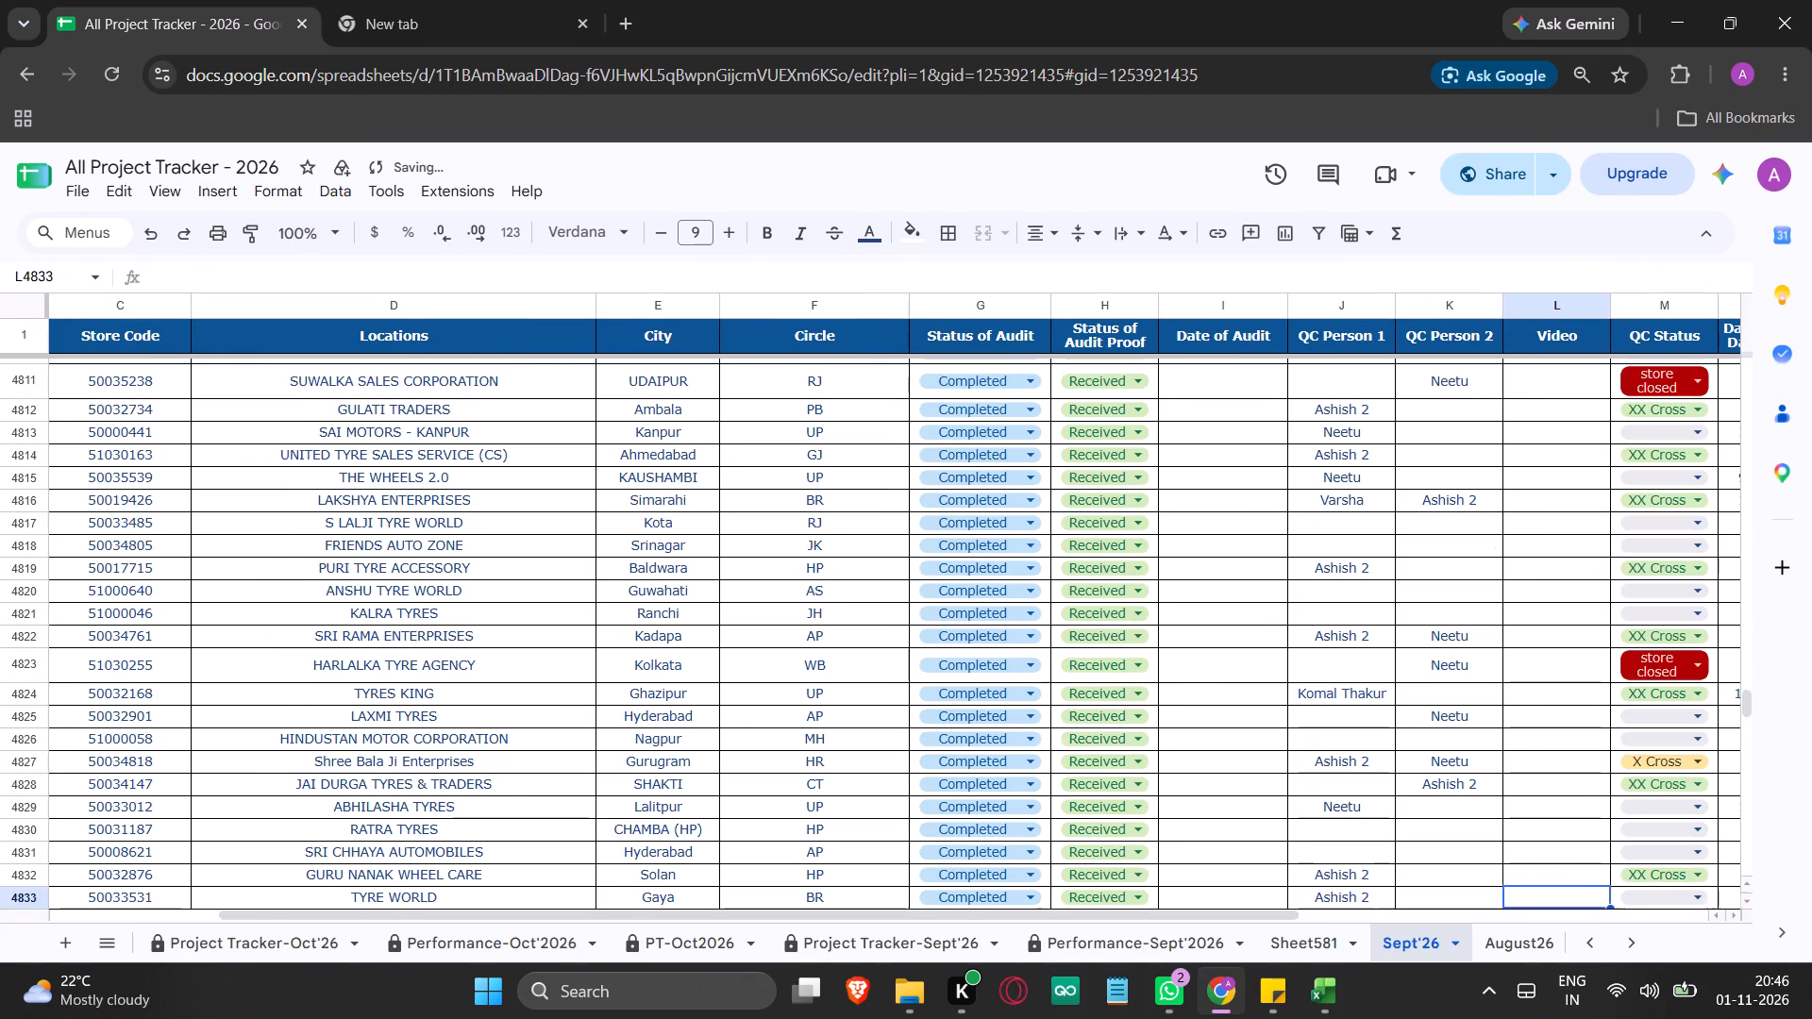
key("Tab")
key("Tab")
key("Tab")
left_click(1473, 894)
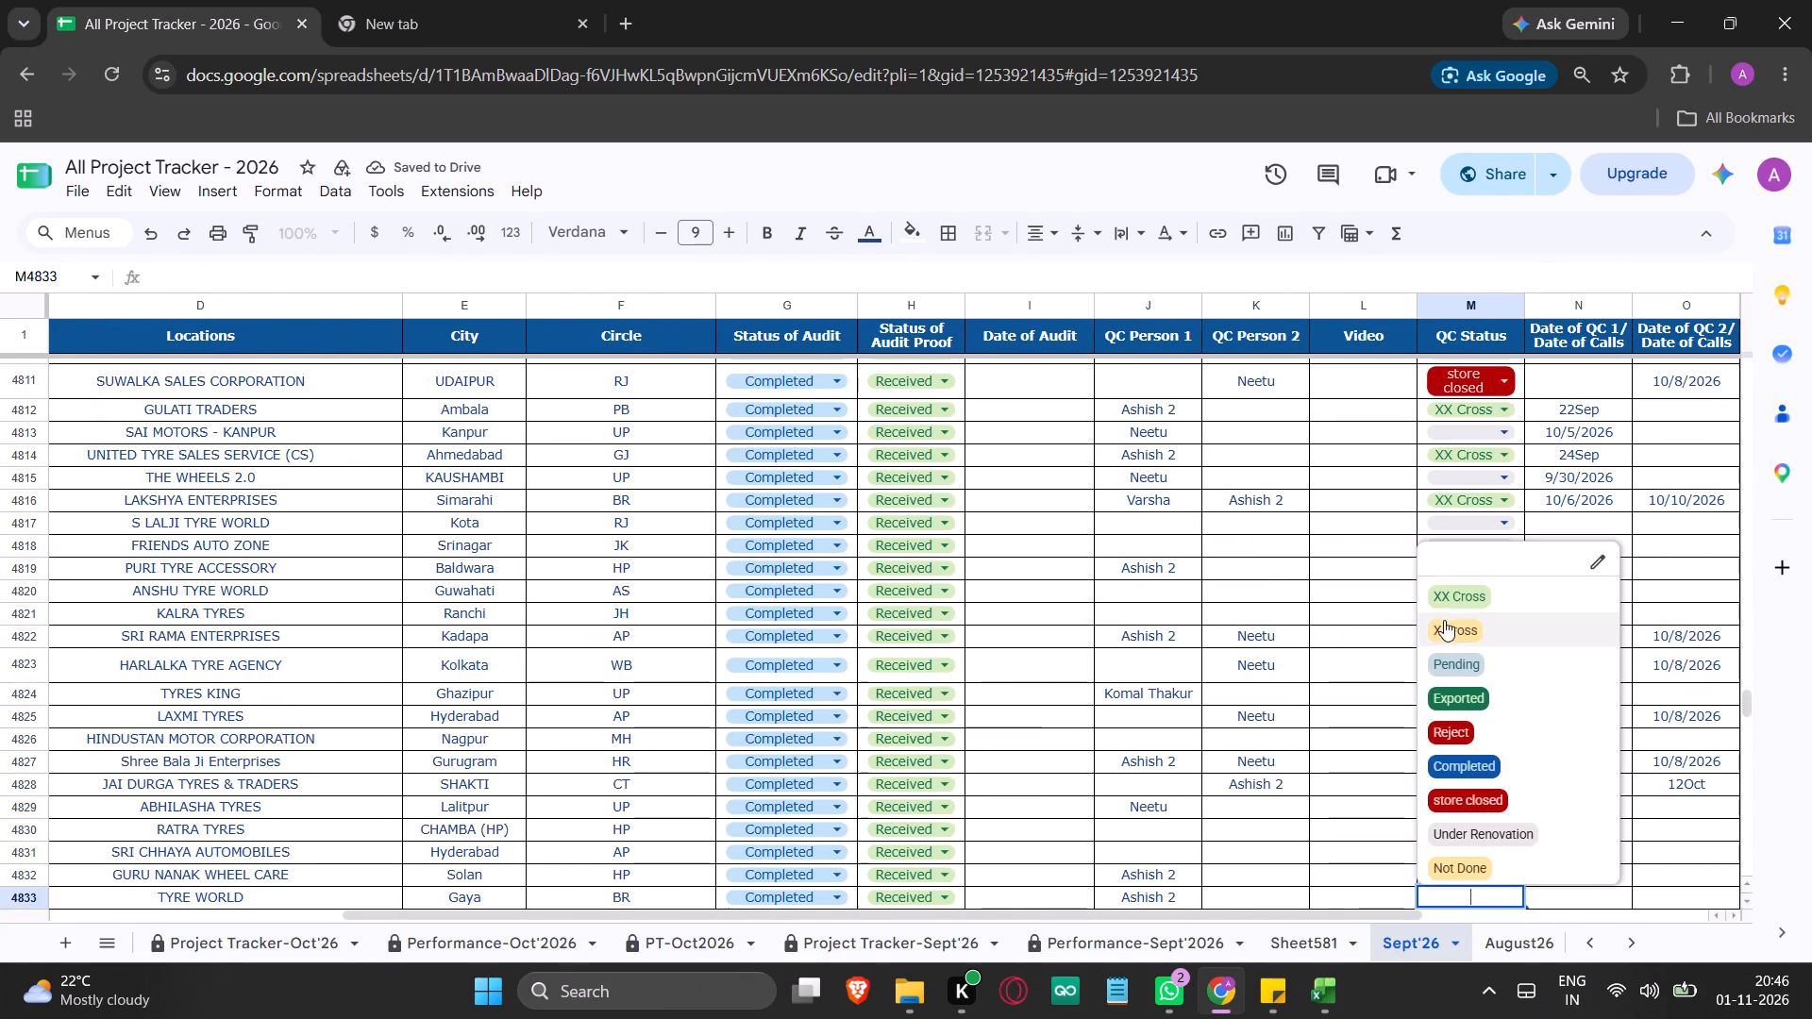
left_click(1458, 593)
left_click(1586, 898)
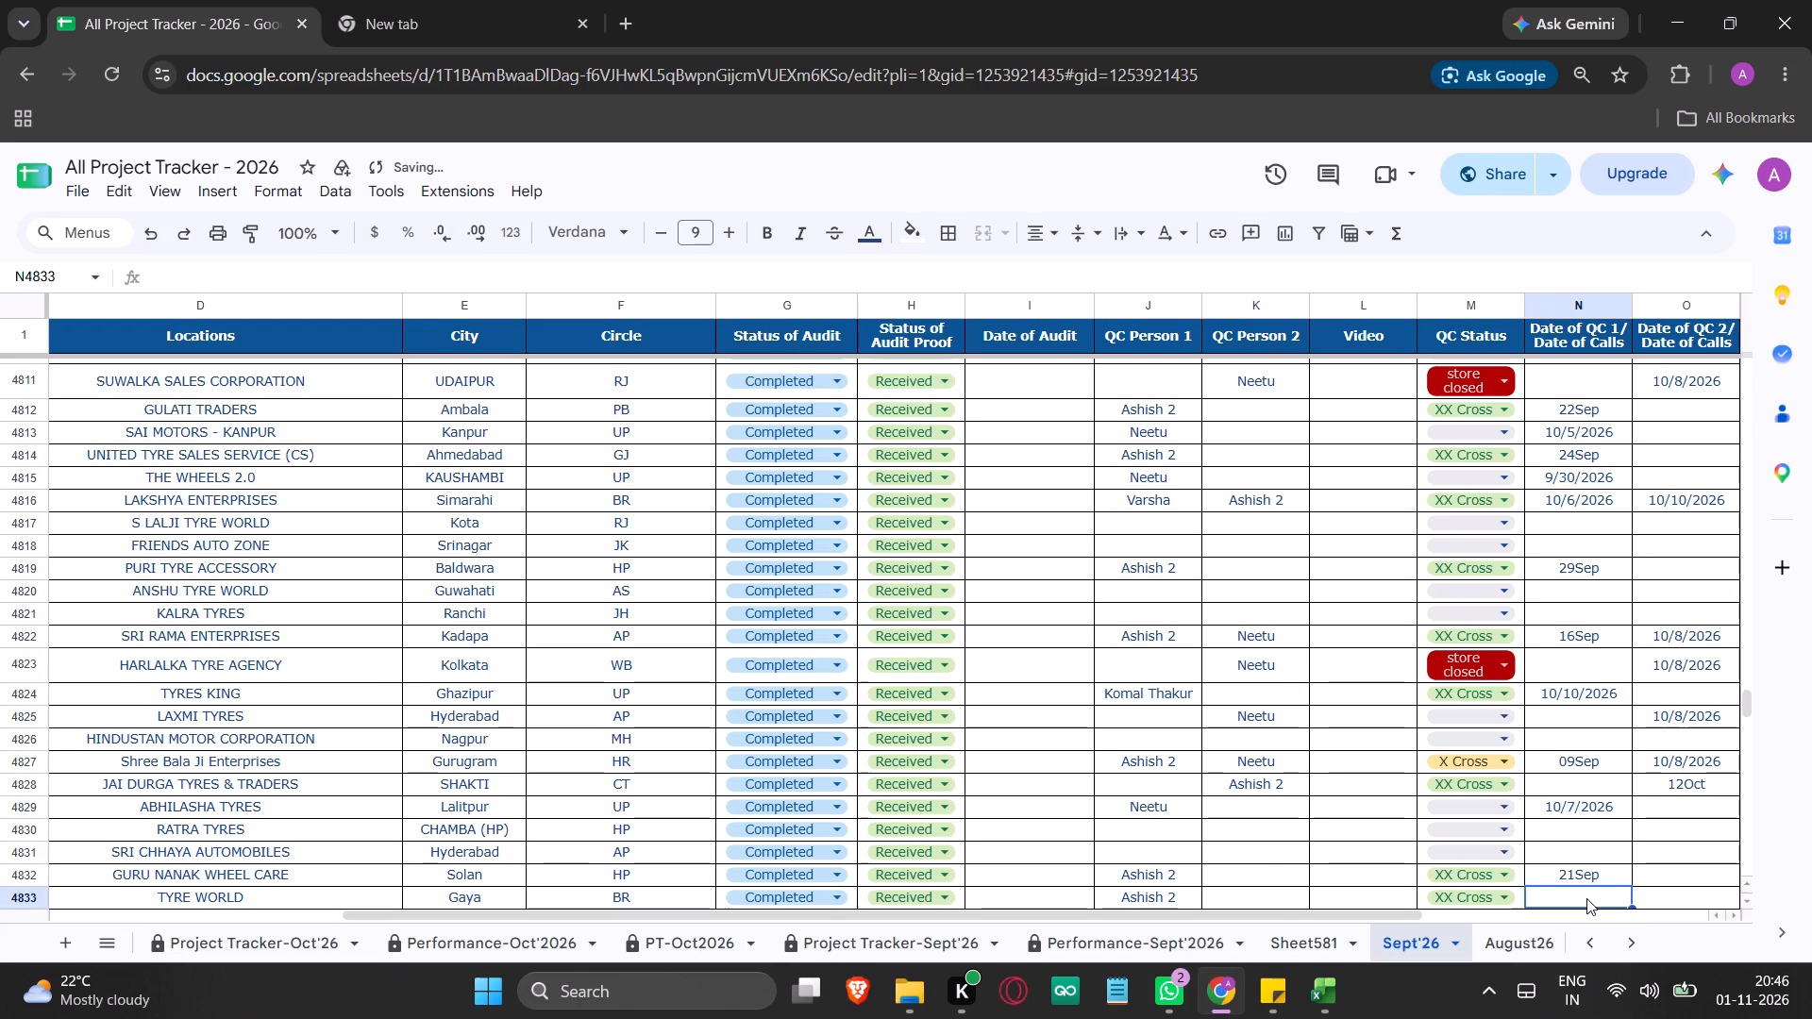
key("7")
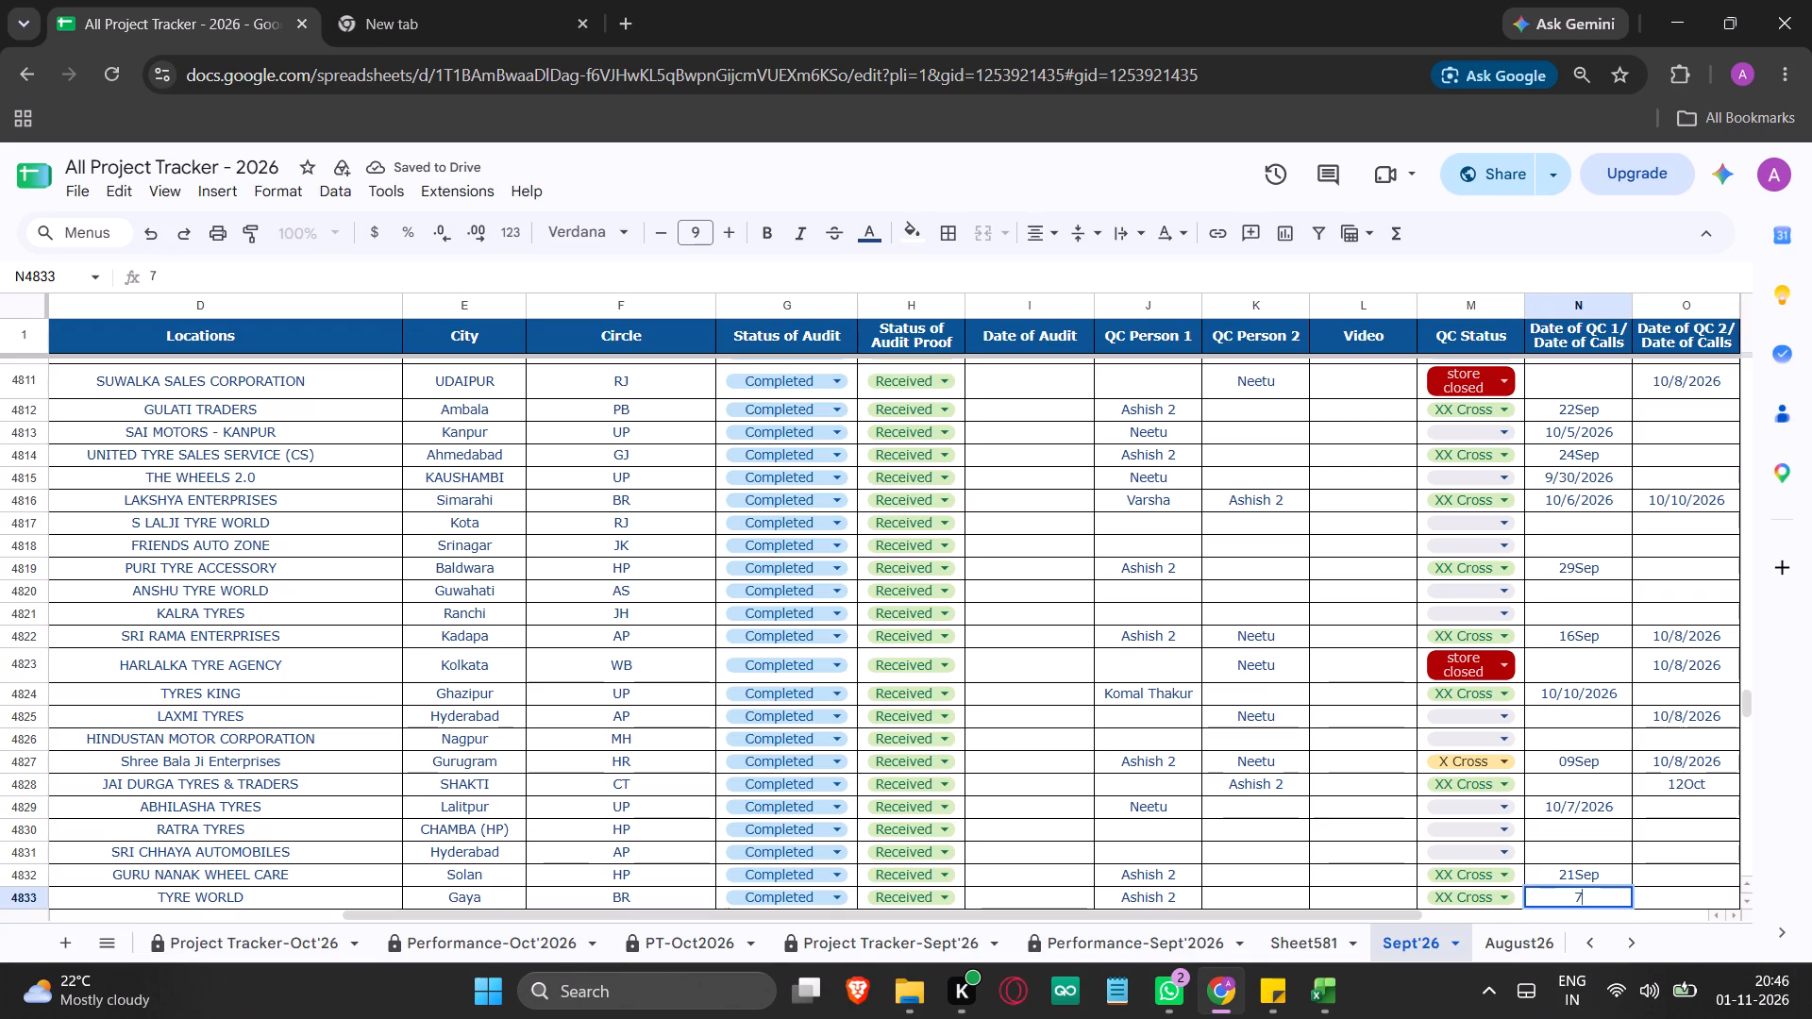
type("Oct")
key("Tab")
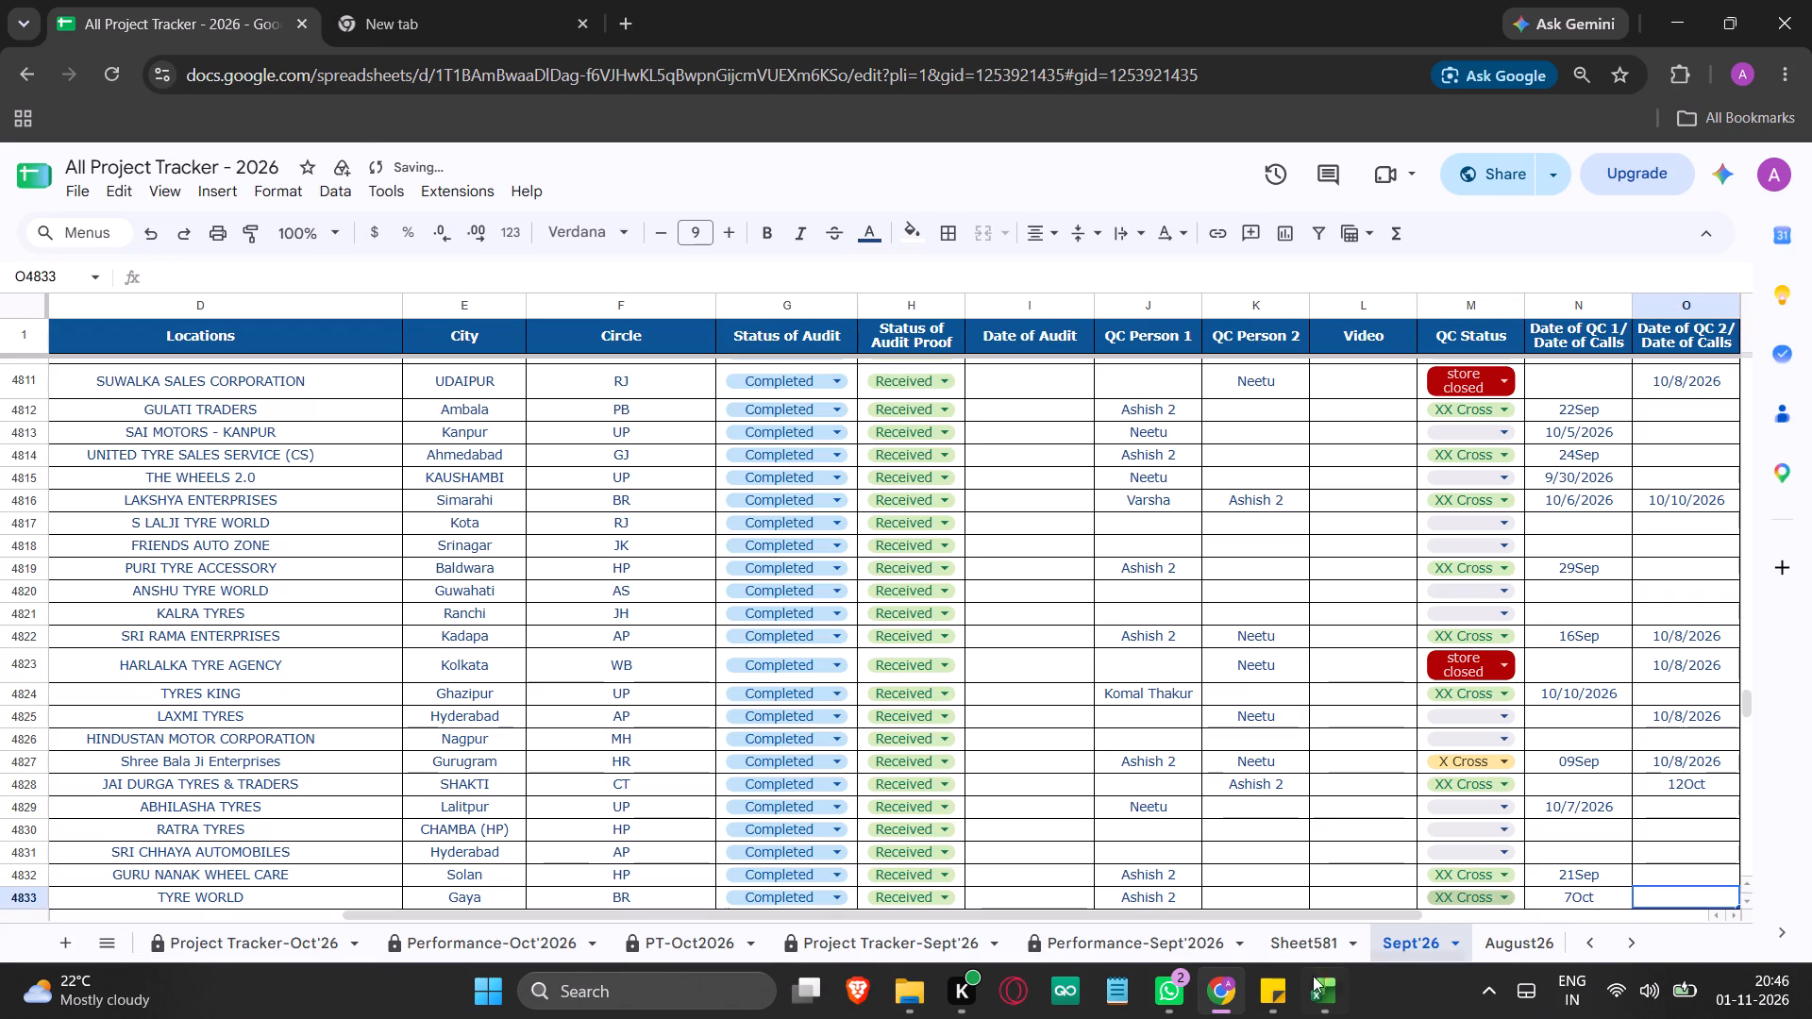
Copy store code 51030253 from the sticky note's 08-10-2026 list and find it in the Sept'26 sheet.
left_click(1276, 999)
scroll(1212, 401, "down", 3)
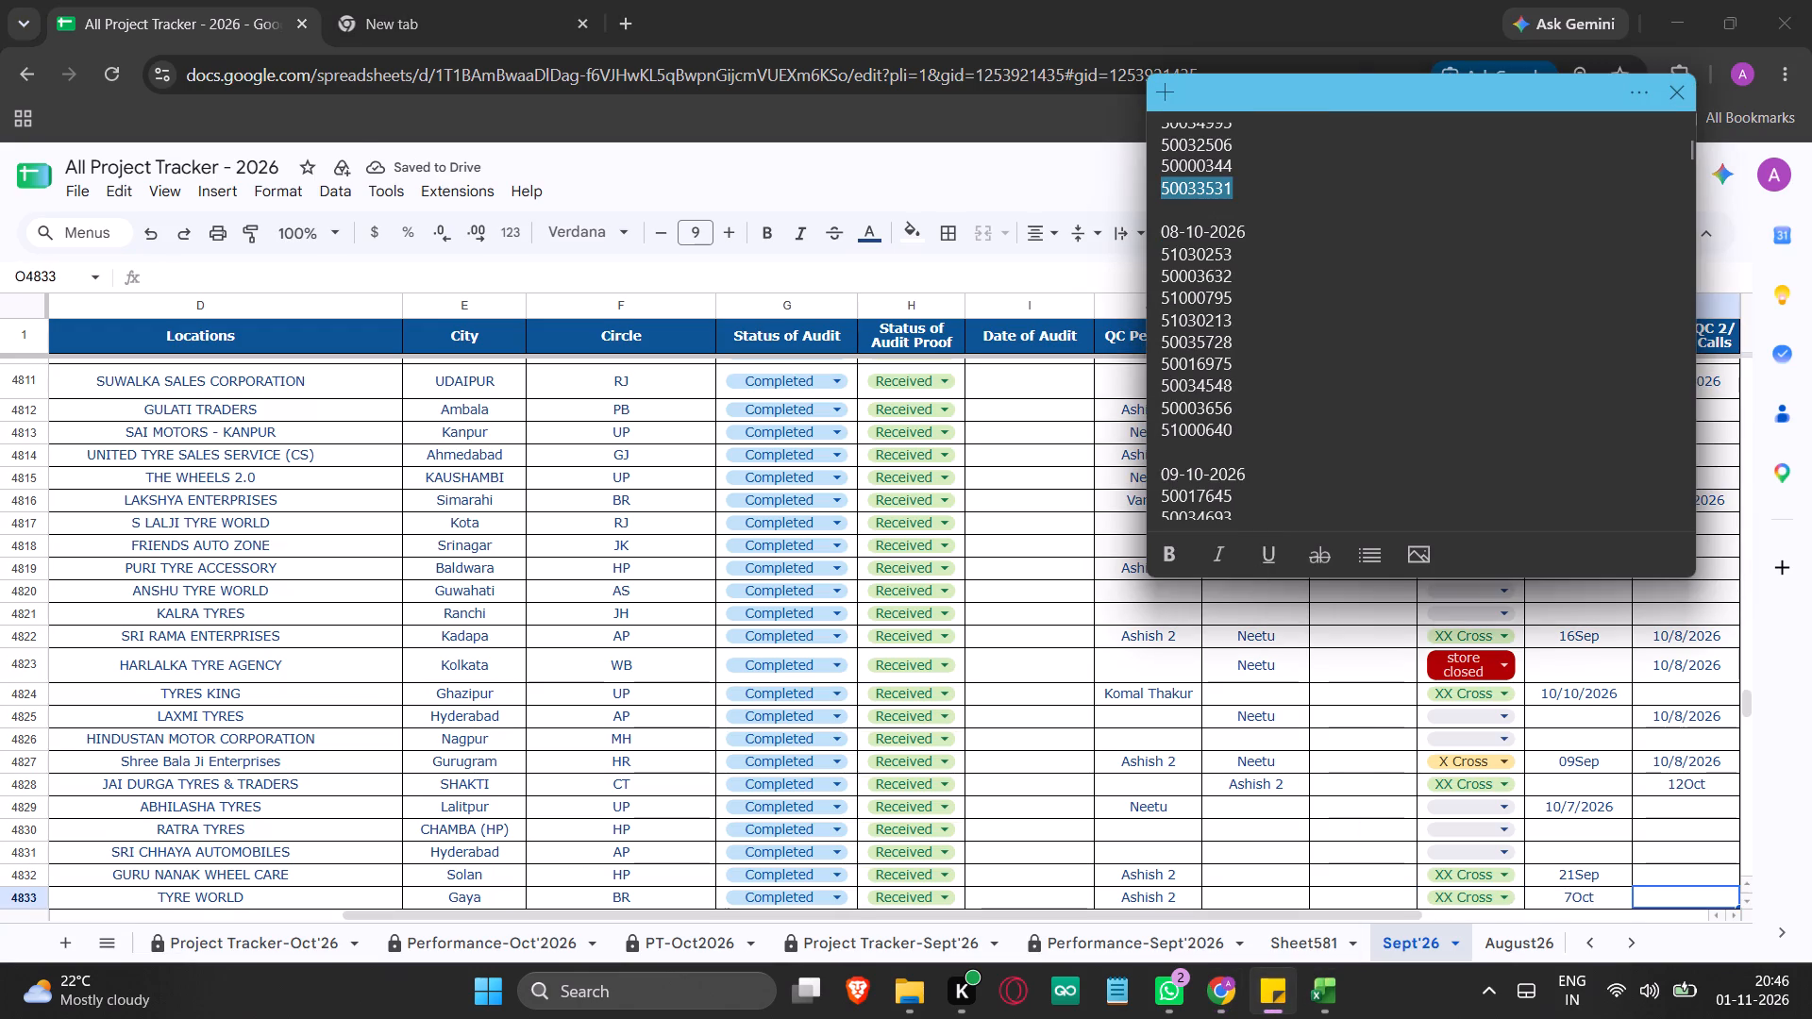
double_click(1208, 263)
right_click(1207, 263)
left_click(1244, 273)
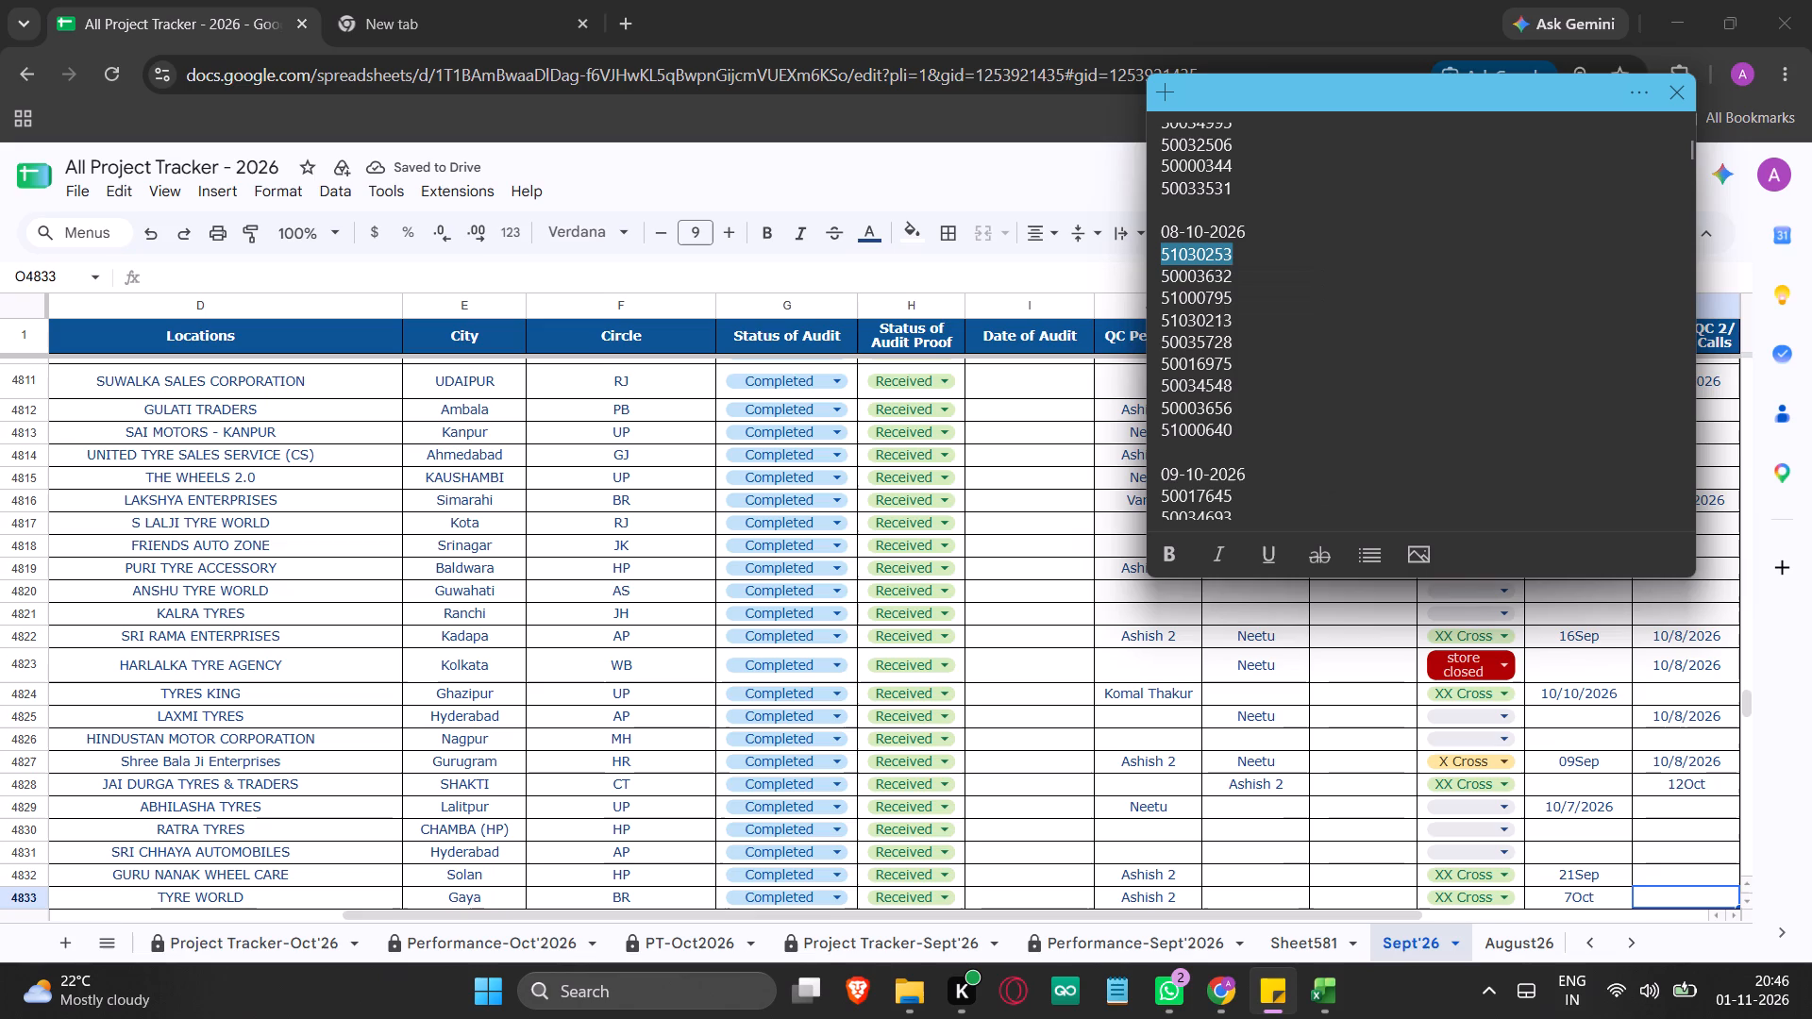
right_click(1205, 259)
left_click(1244, 277)
left_click(1041, 555)
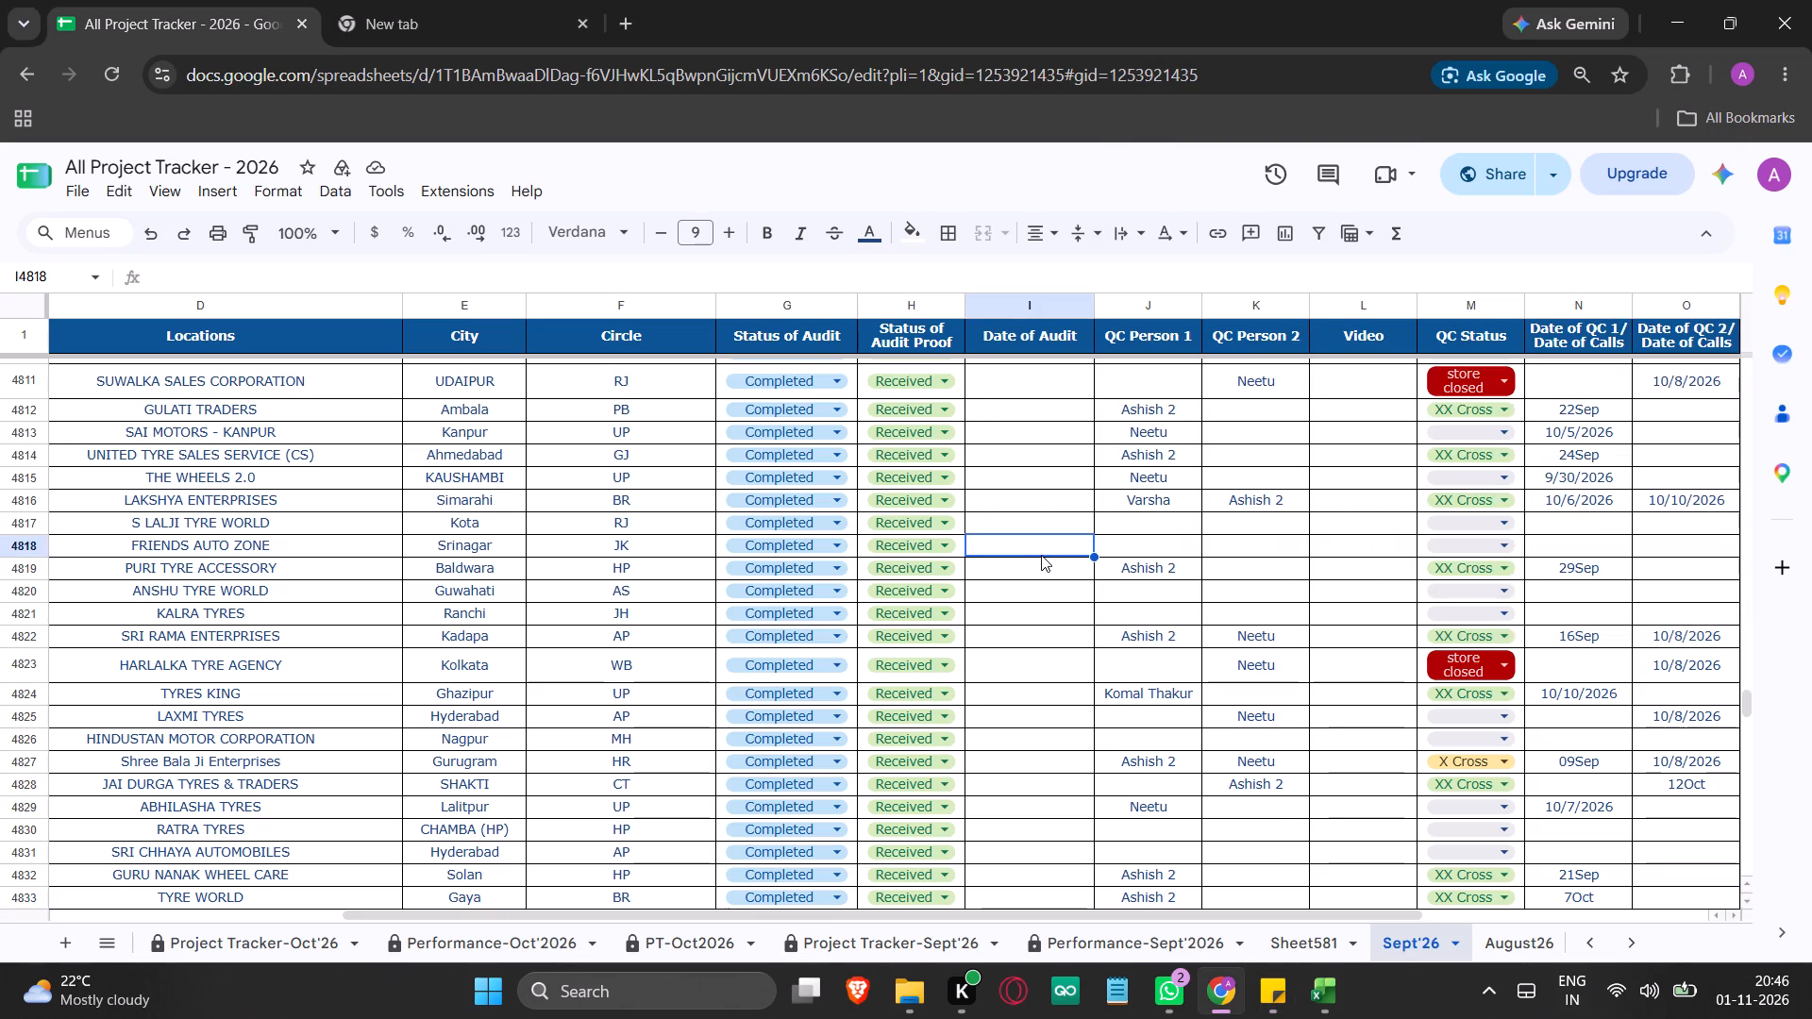
key("ctrl+f")
key("ctrl+v")
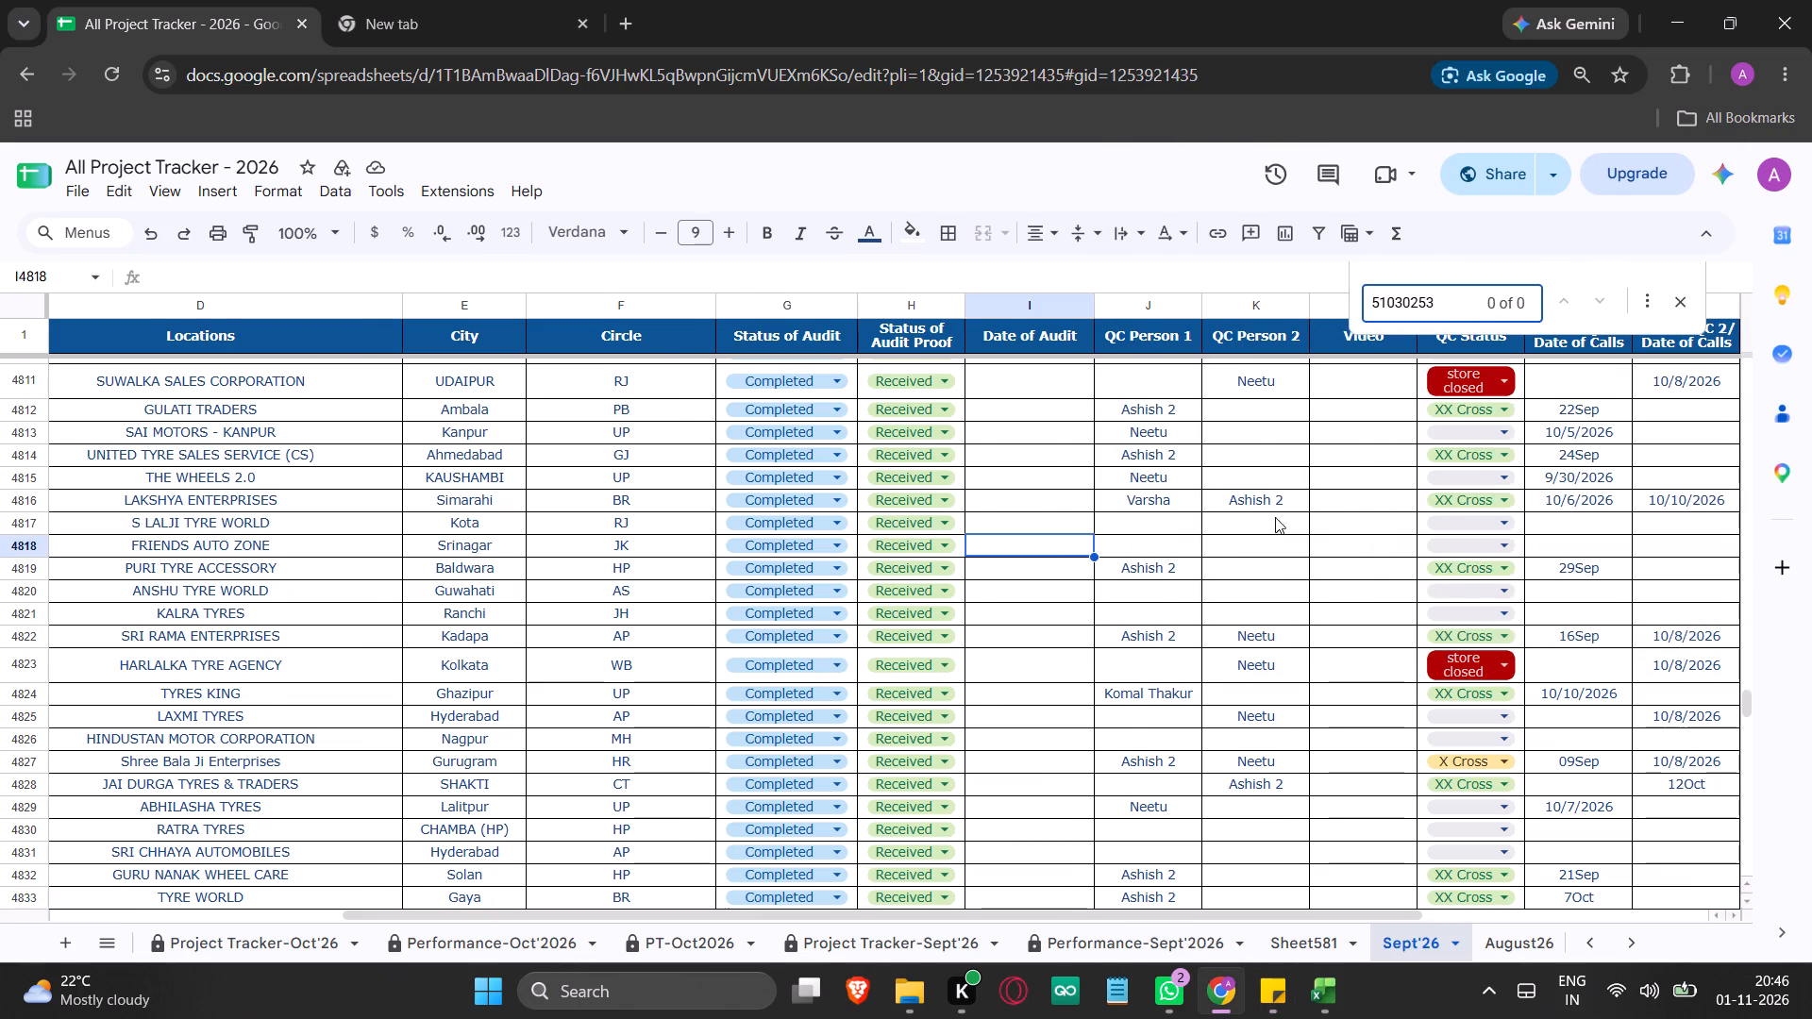
left_click(1676, 305)
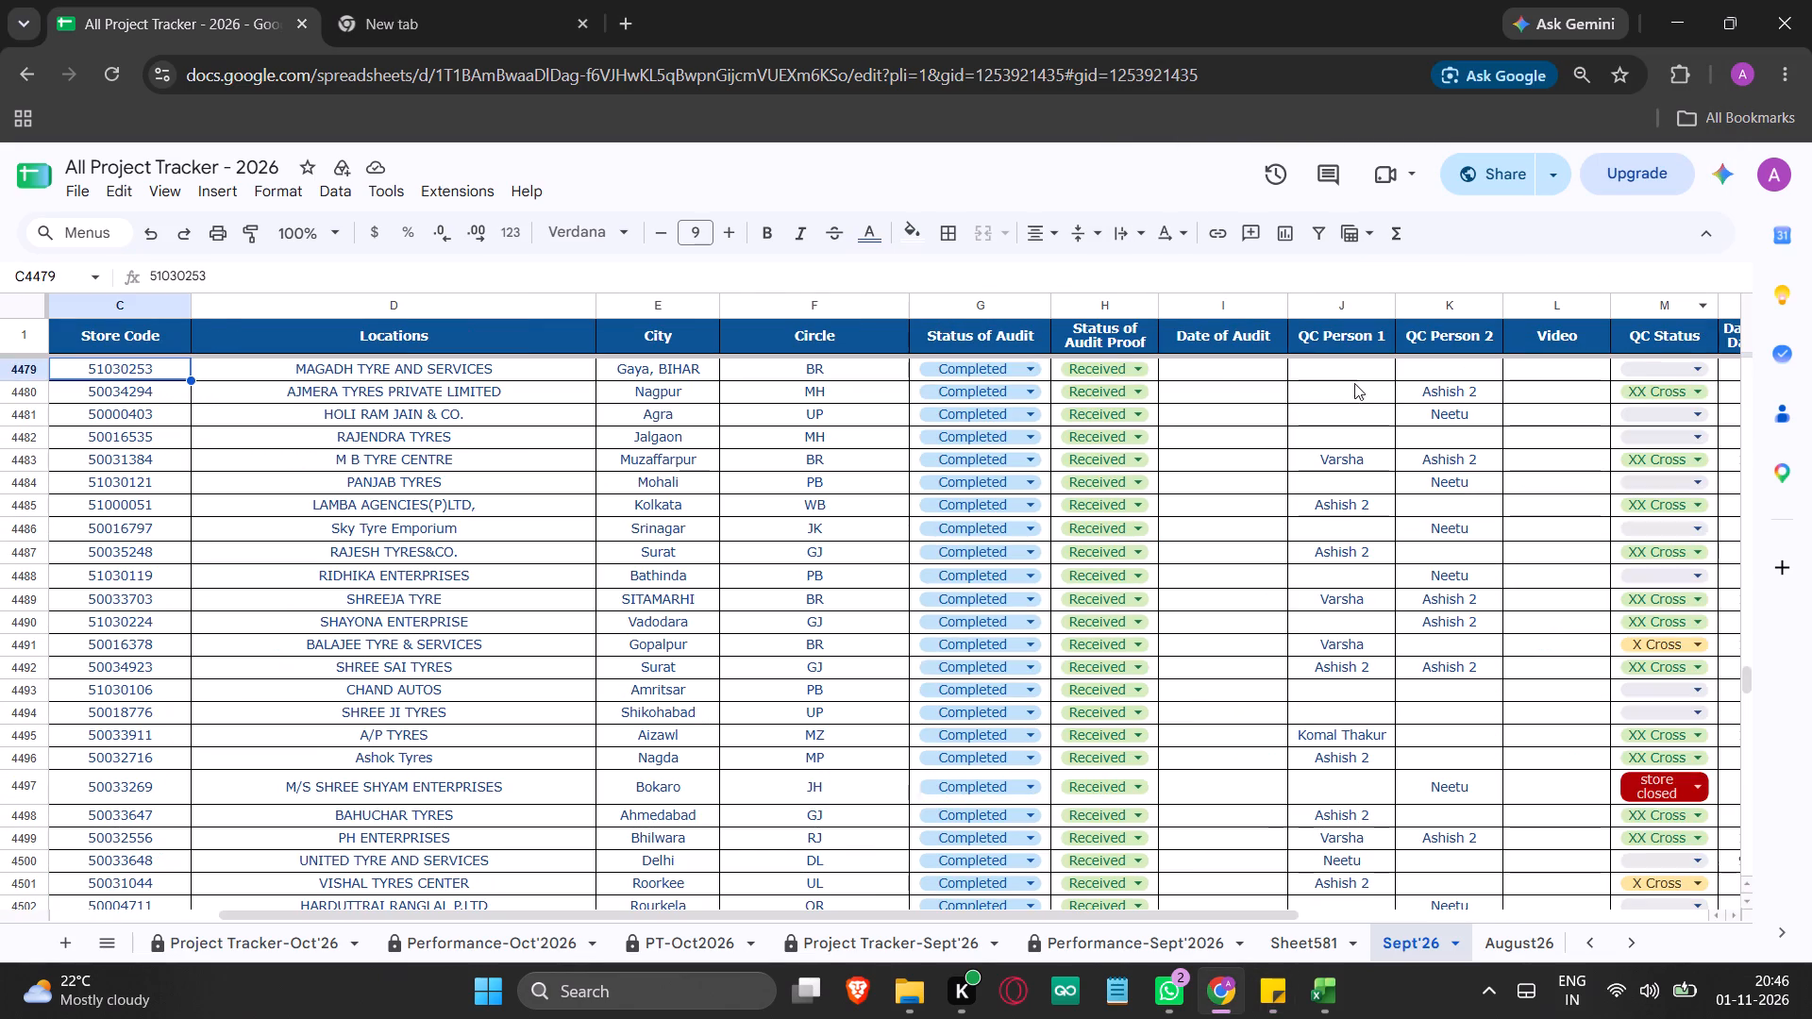
Enter Ashish 2 as QC Person 1 for store 51030253.
left_click(1351, 375)
type("Ashish 2")
key("Tab")
Set the QC Status of store 51030253 to XX Cross and select its QC 1 date cell.
key("Tab")
key("Tab")
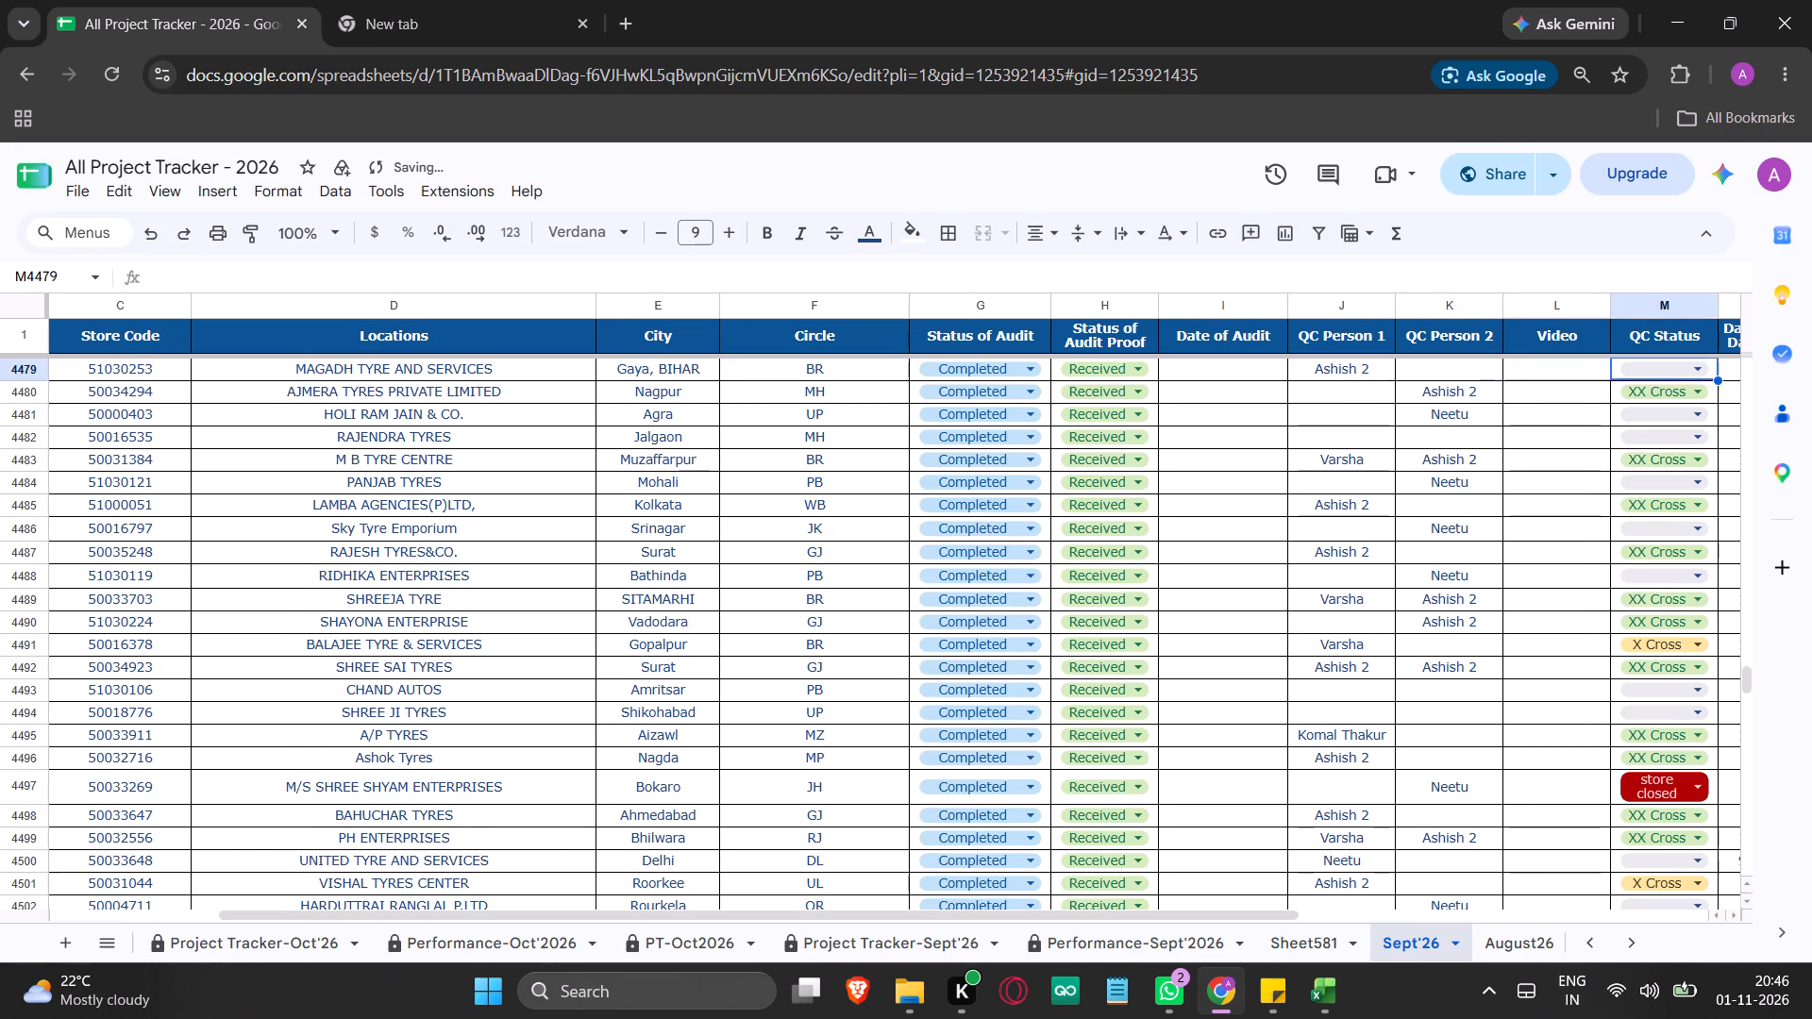
key("Tab")
key("Tab")
left_click(1461, 375)
left_click(1452, 398)
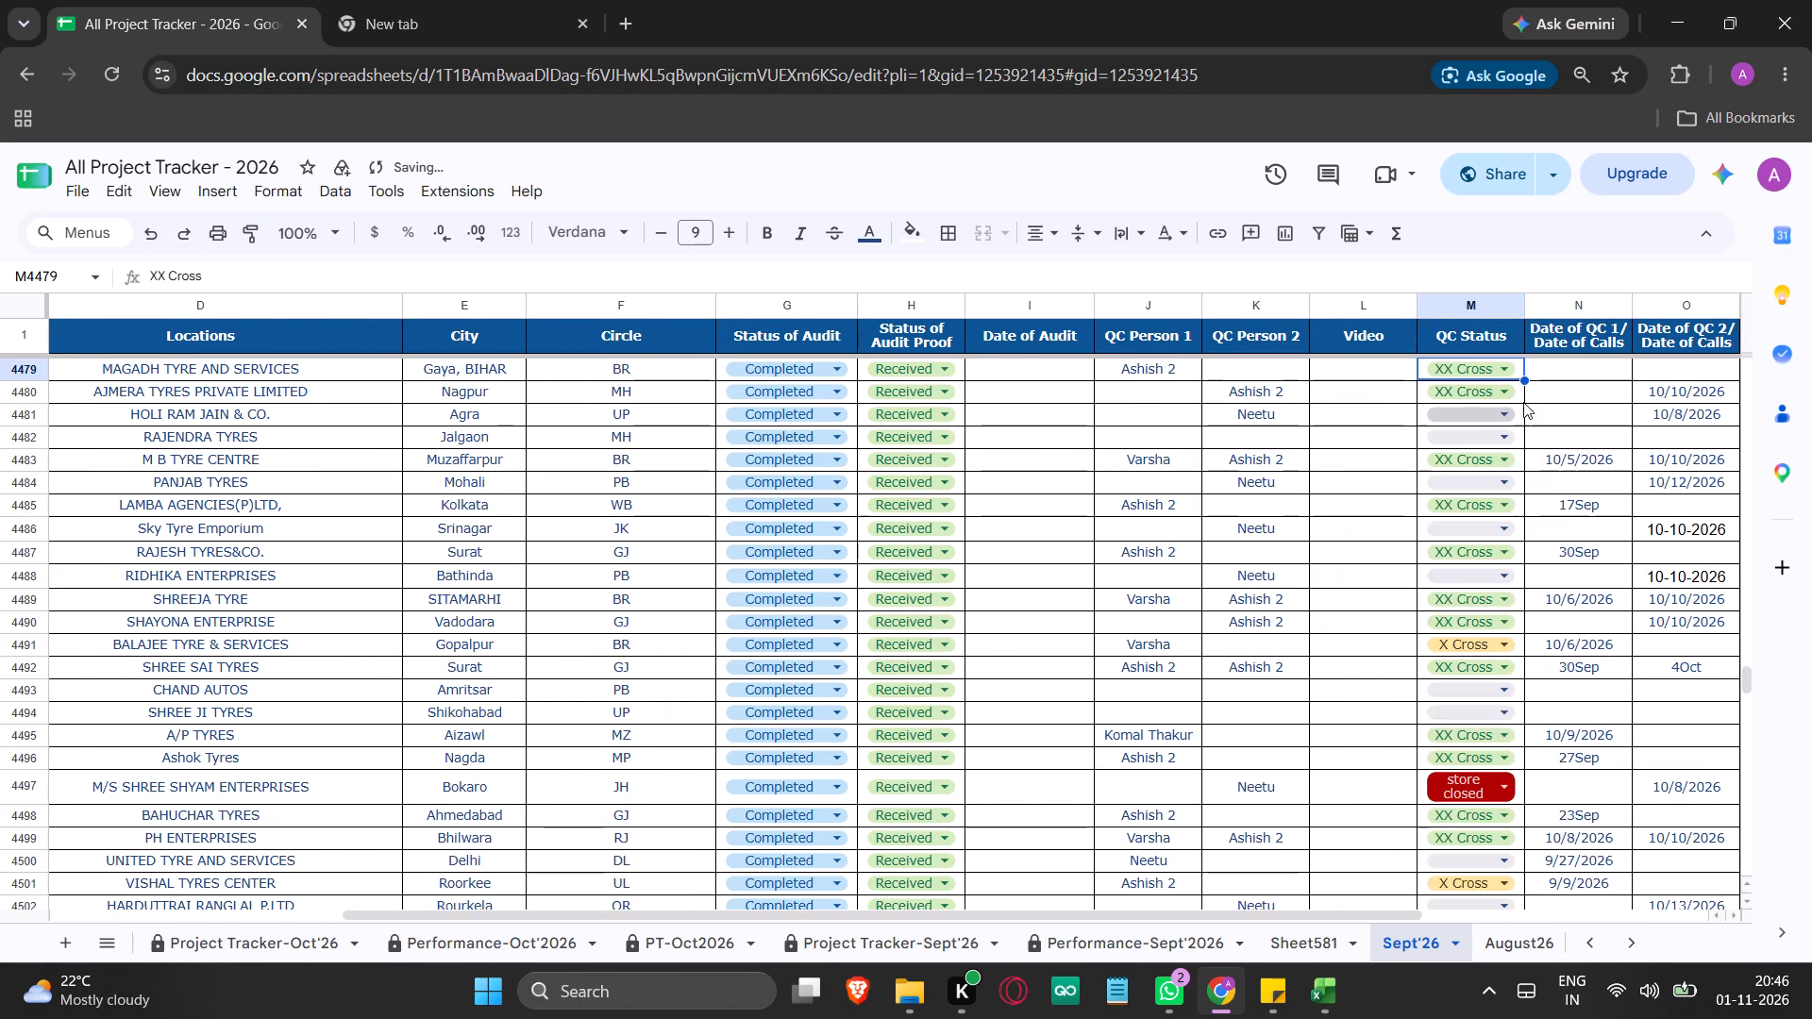
left_click(1551, 375)
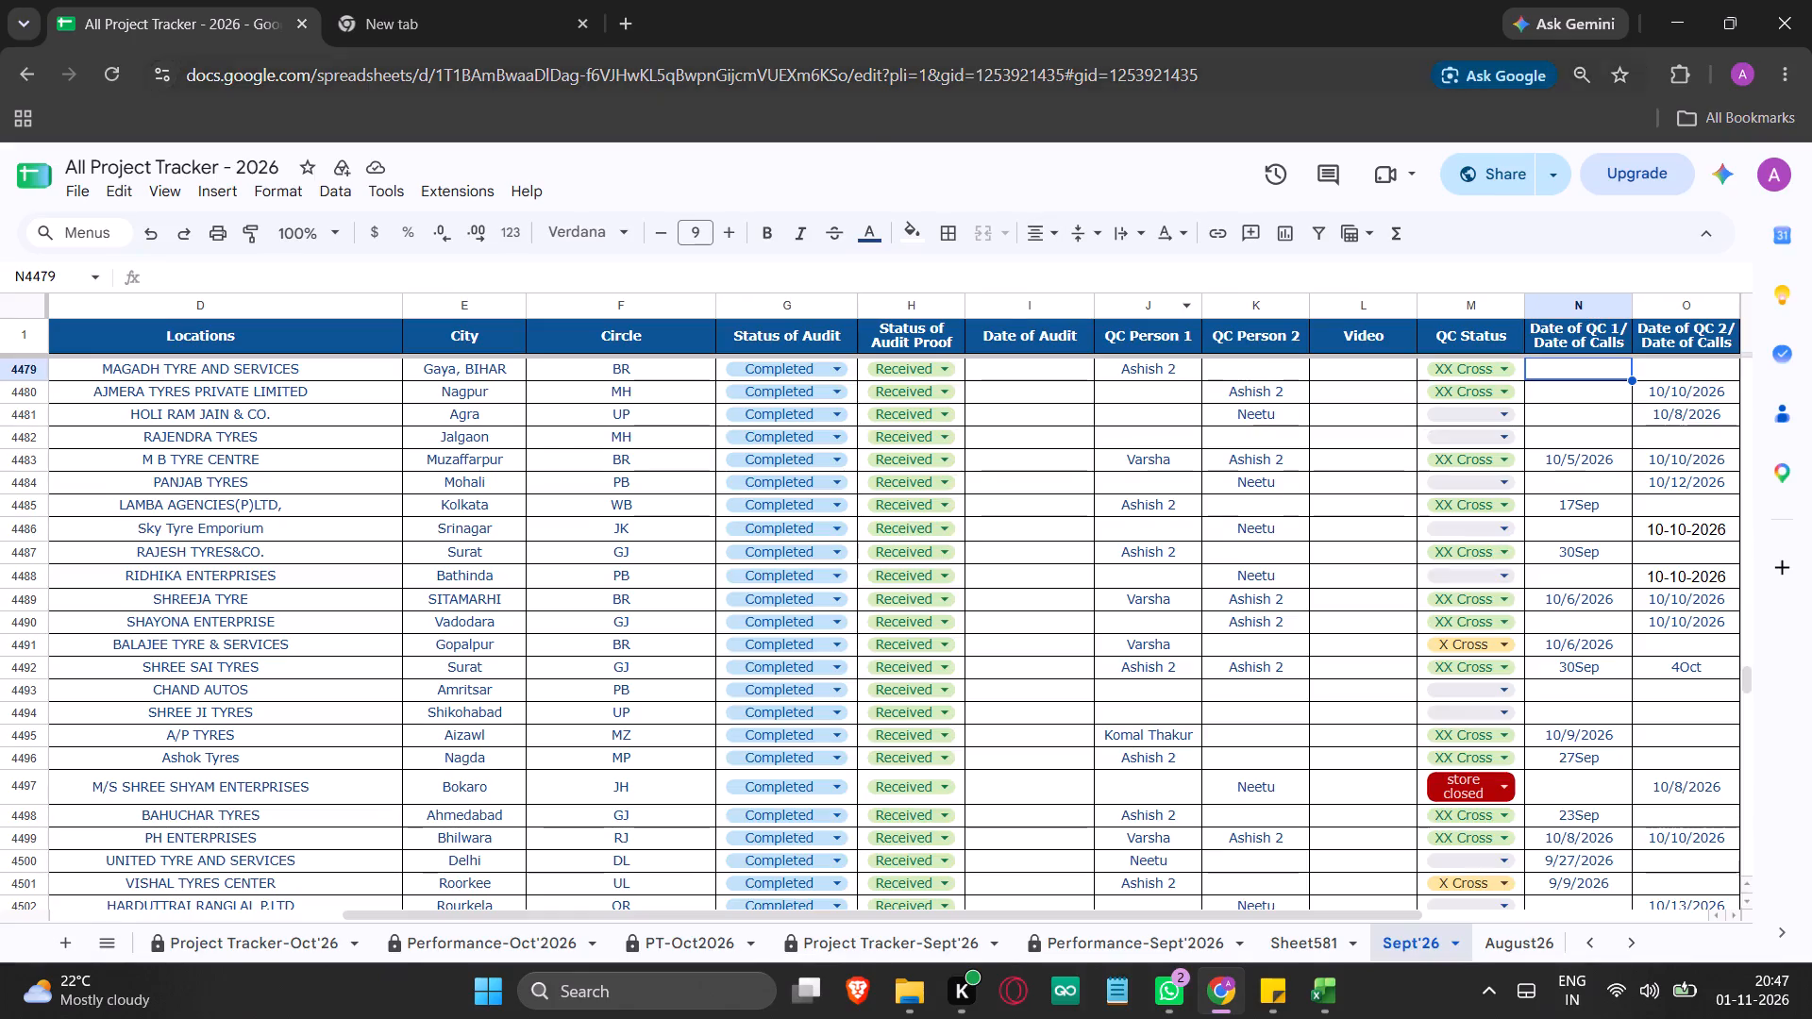
Switch from the tracker to the empty new browser page.
left_click(413, 0)
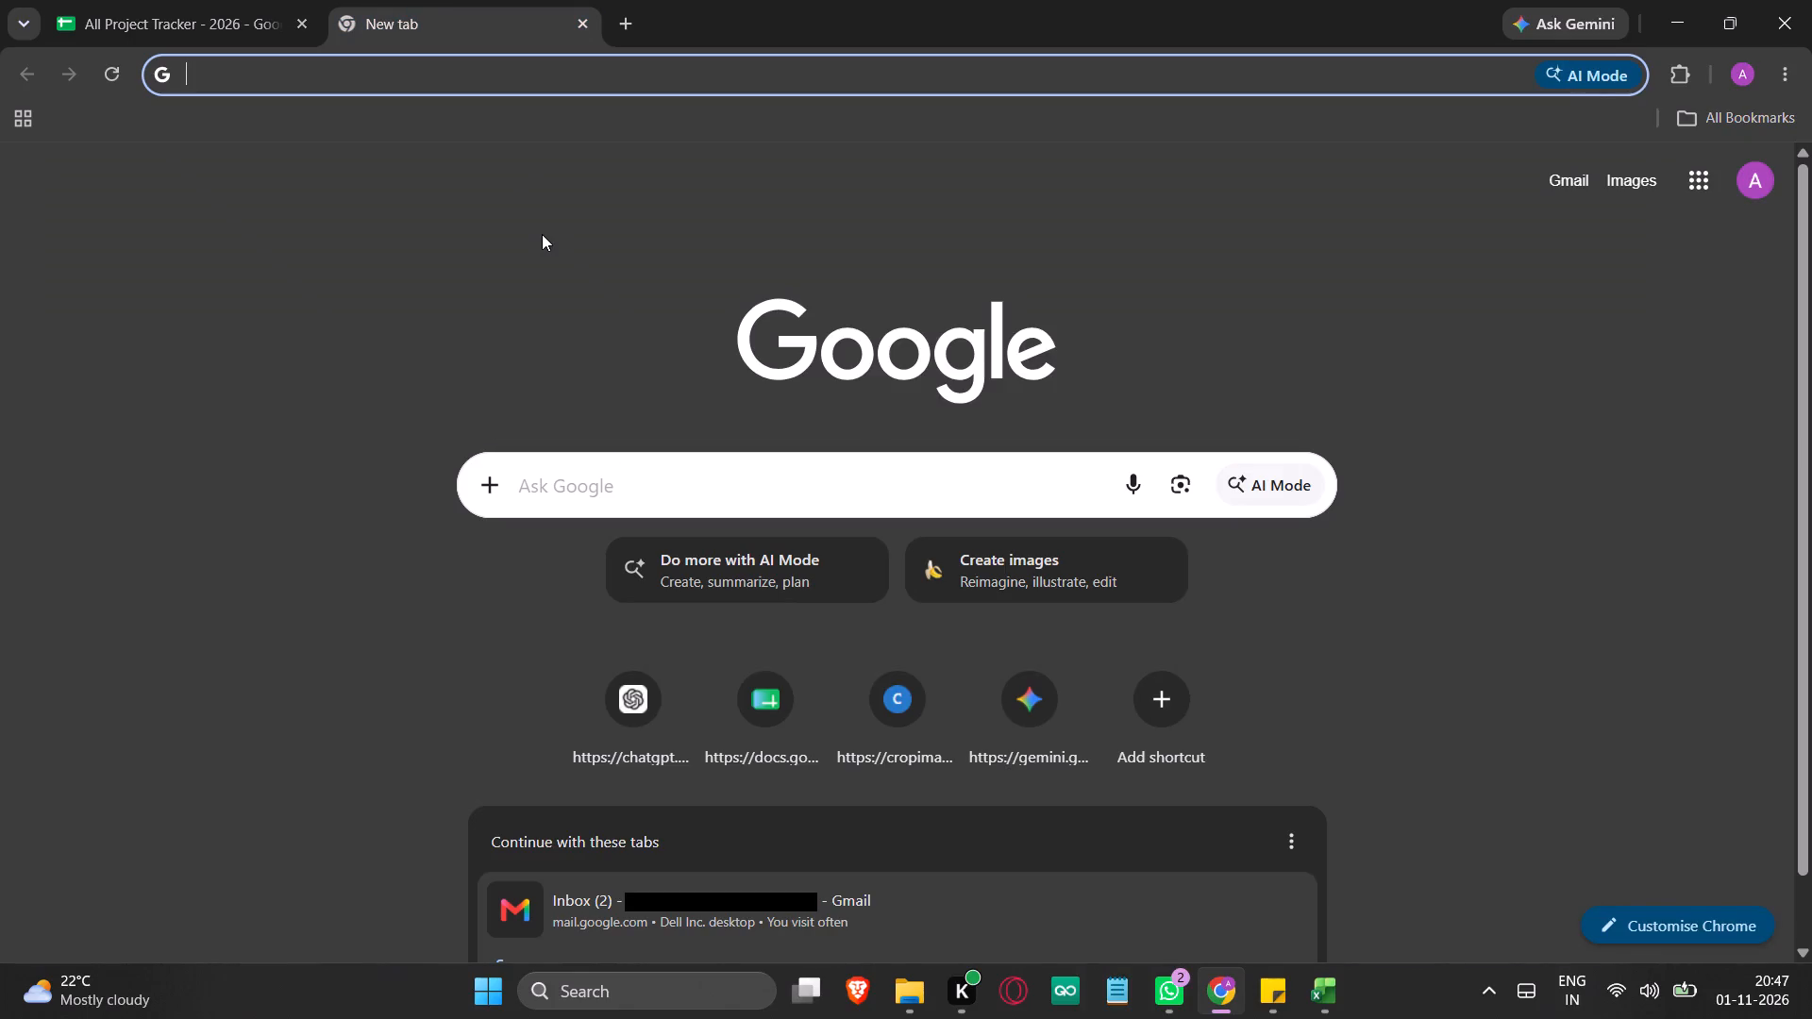
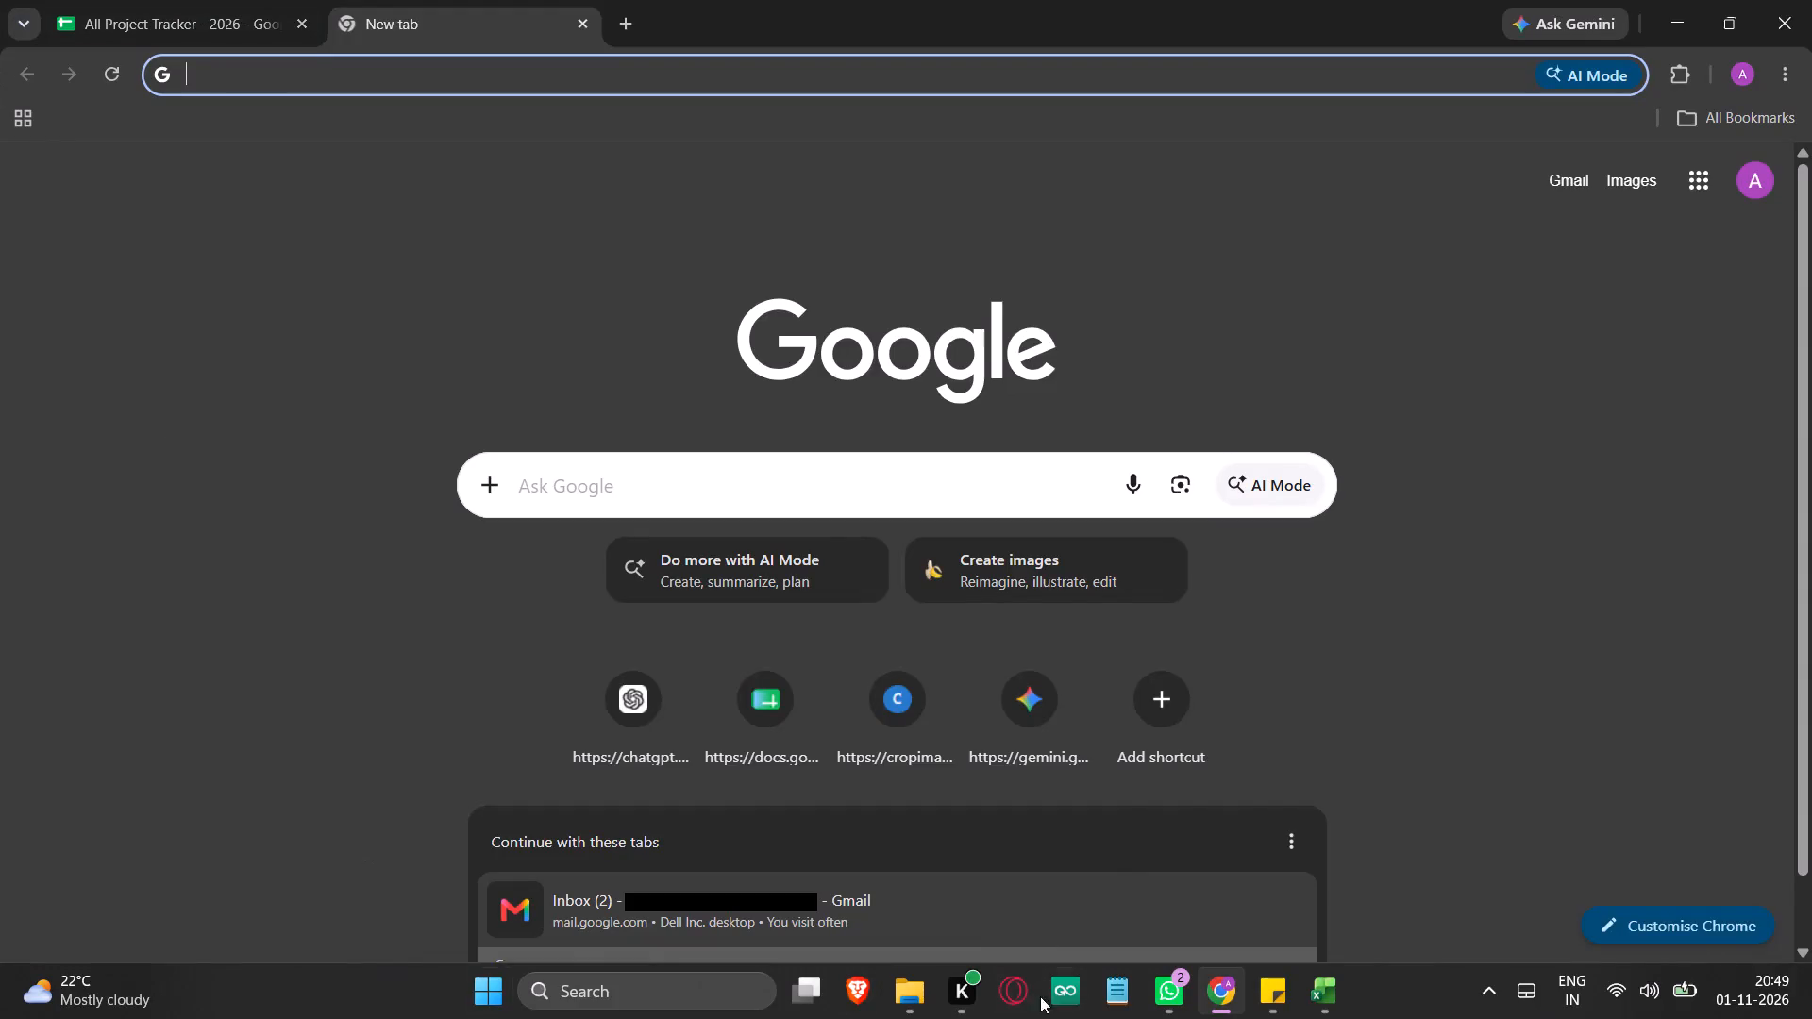
Return to the All Project Tracker, copy store code 51030253 from the sticky note again and find it in the Sept'26 sheet.
left_click(1286, 983)
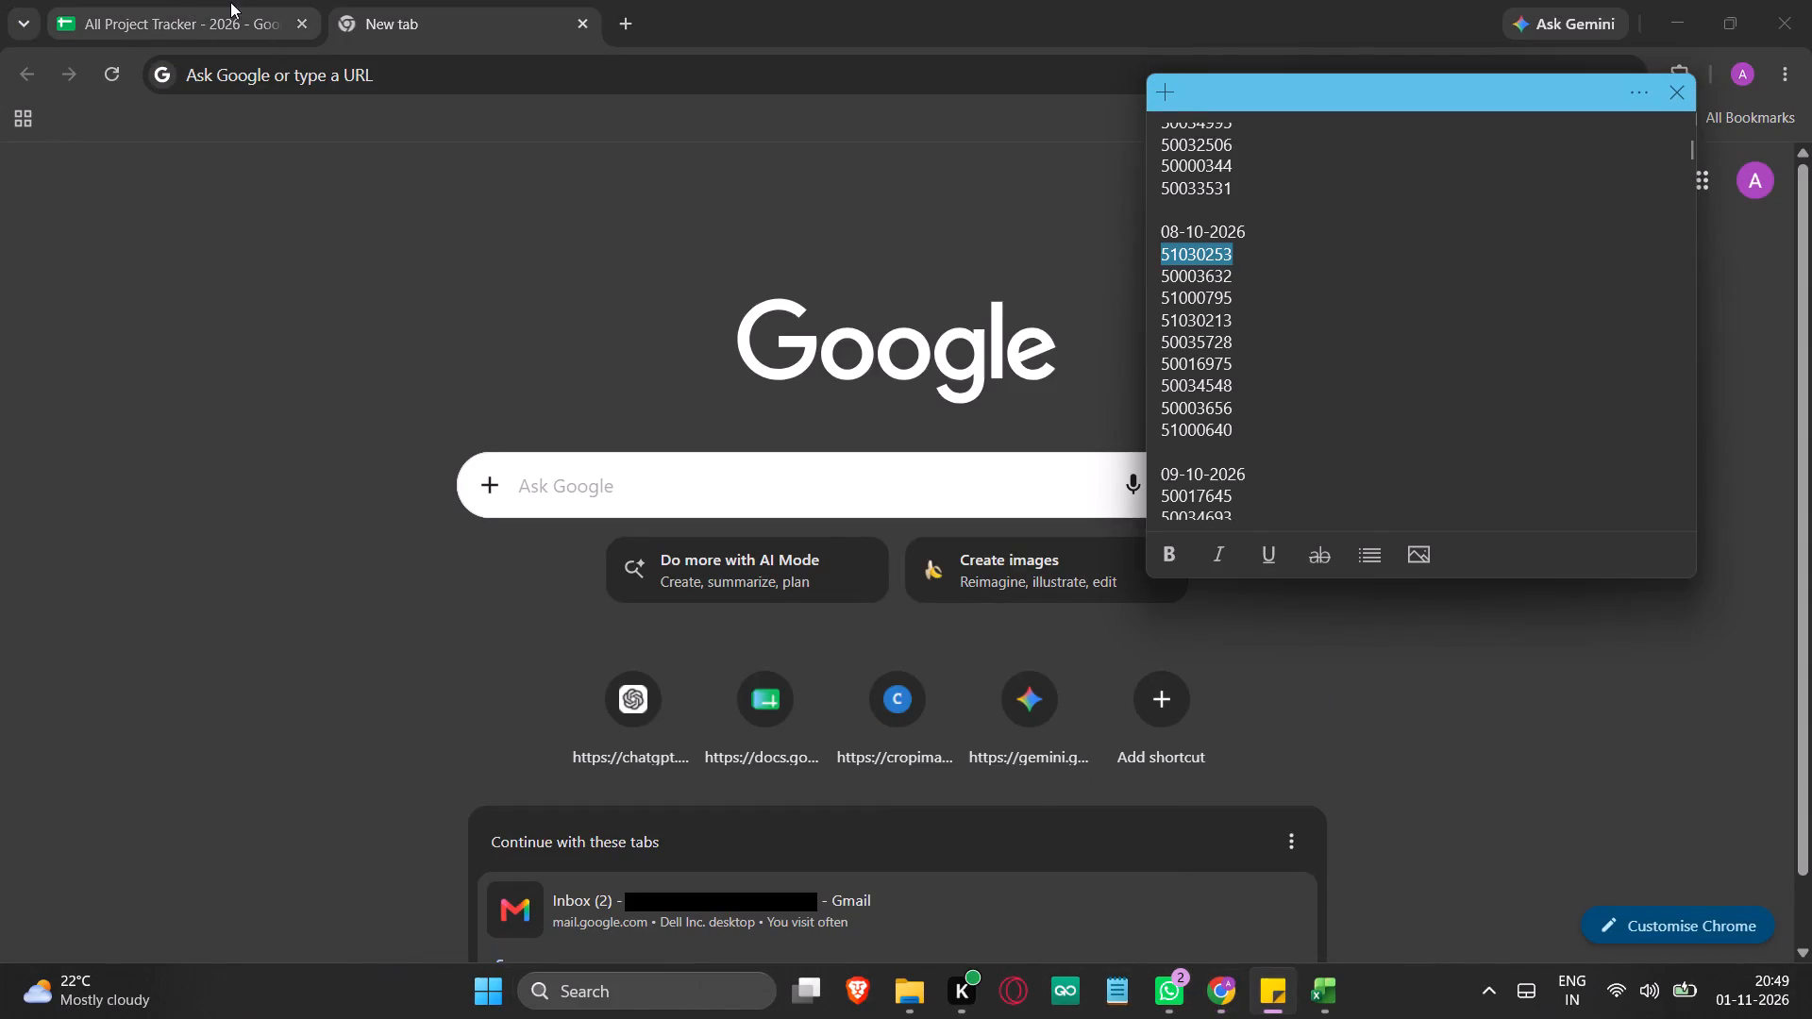
left_click(221, 0)
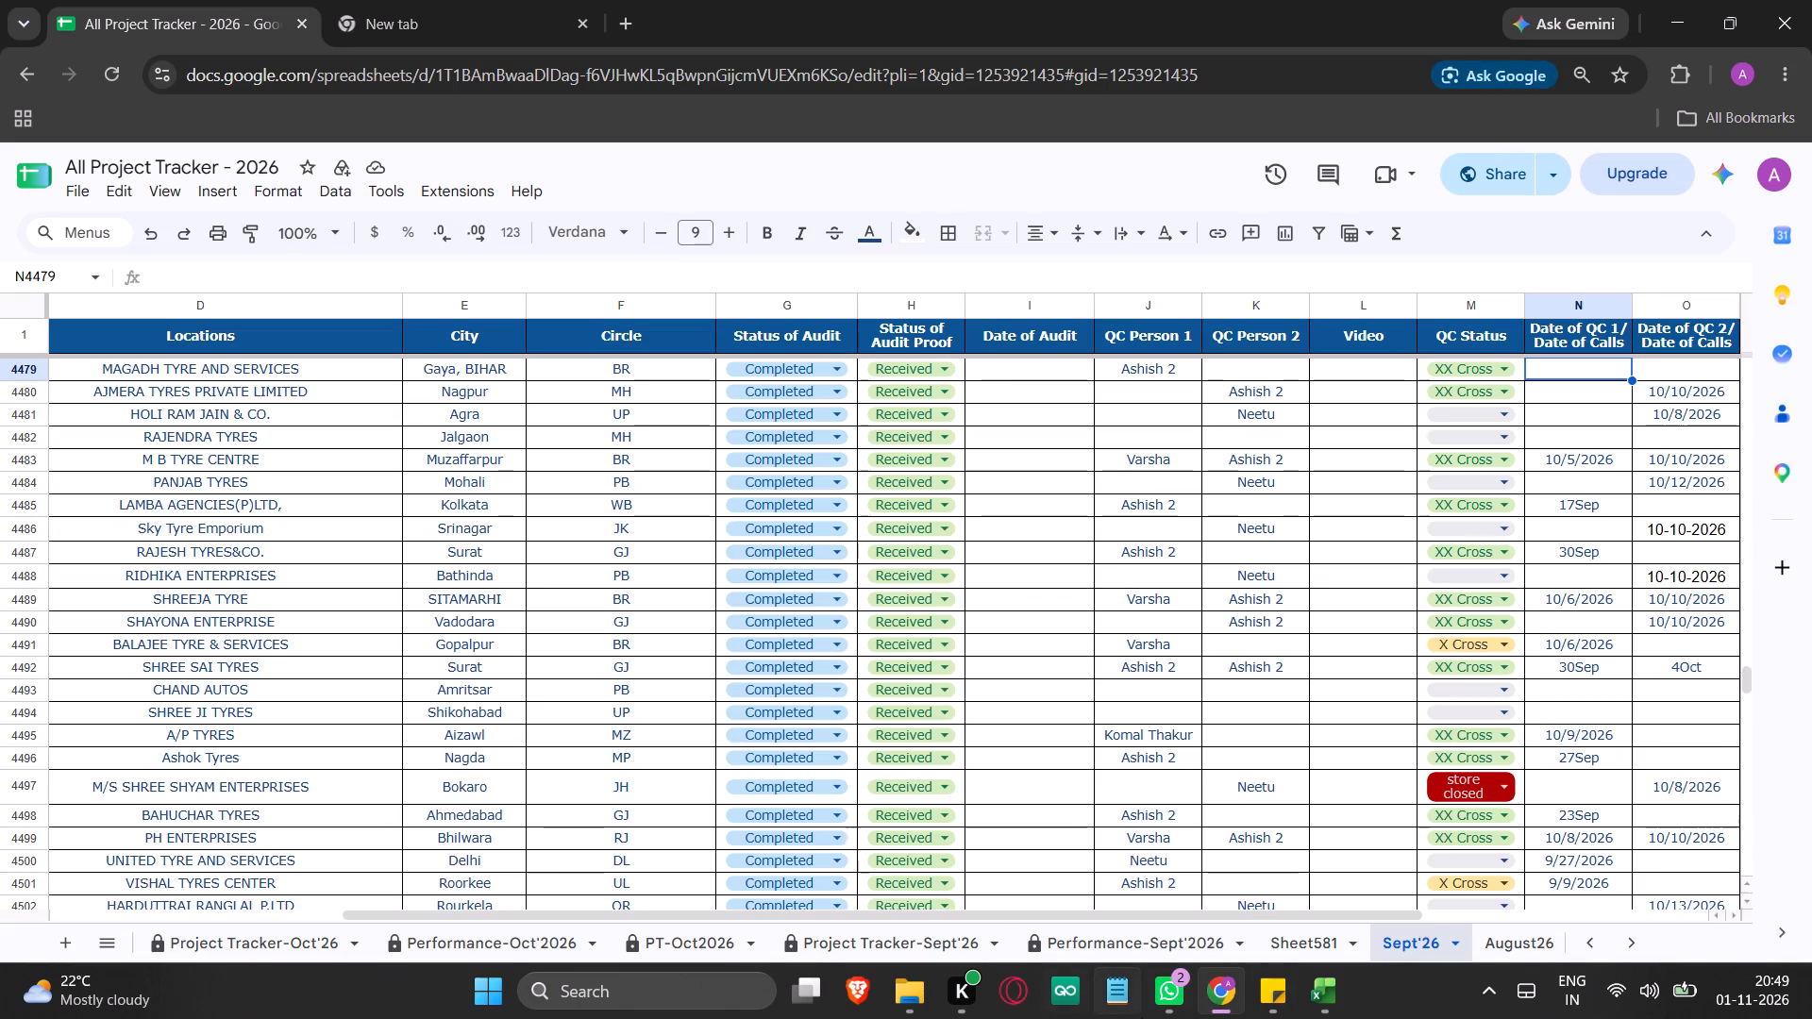
left_click(1274, 999)
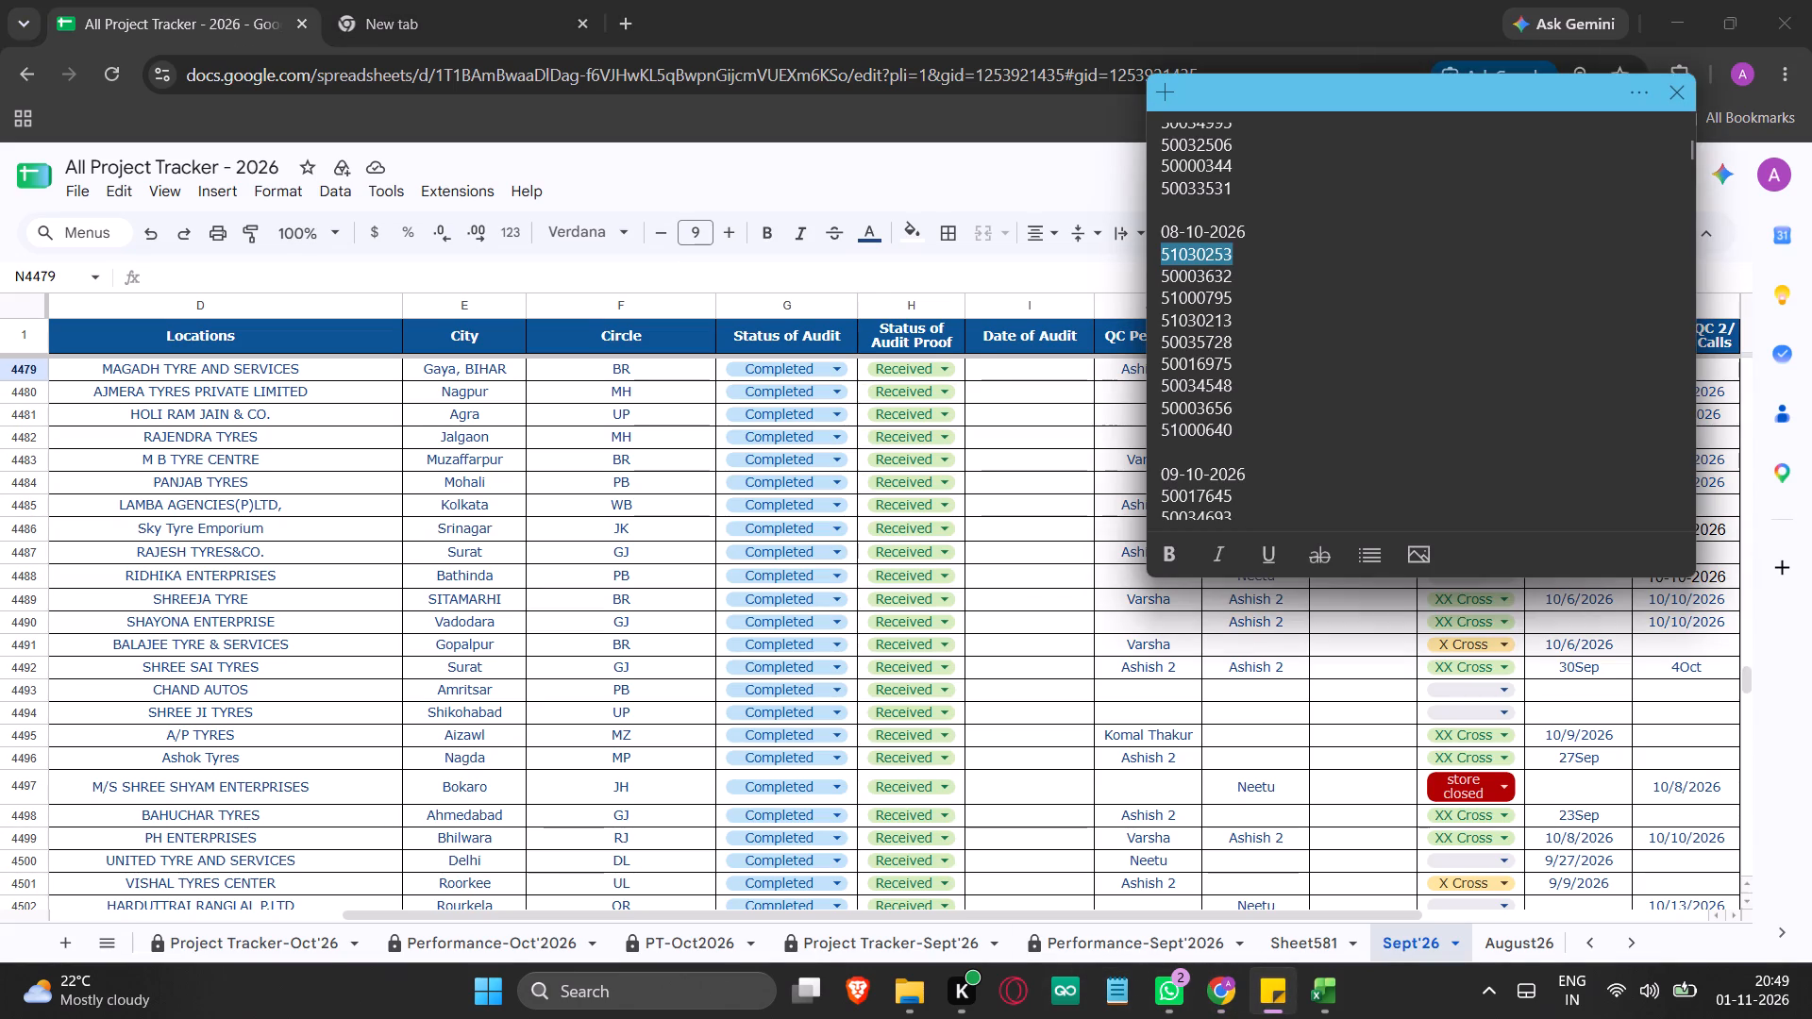
right_click(1216, 255)
left_click(1271, 276)
left_click(1255, 713)
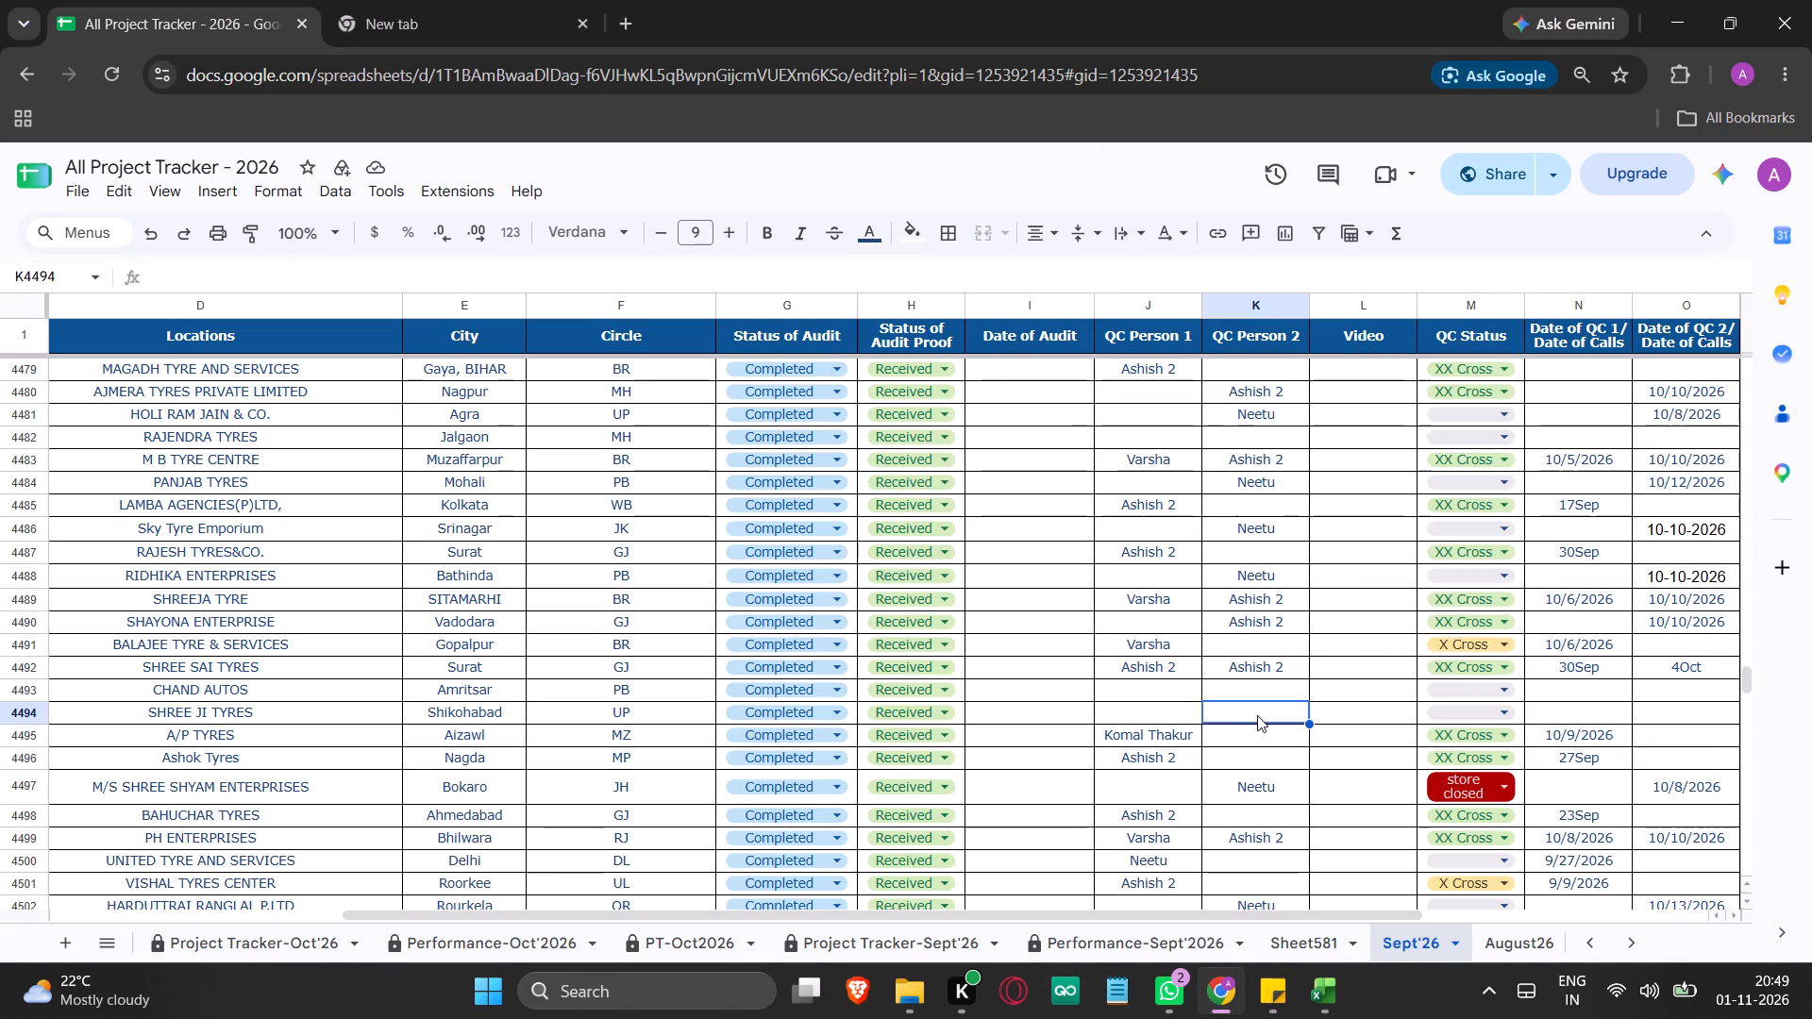
key("ctrl+f")
key("ctrl+v")
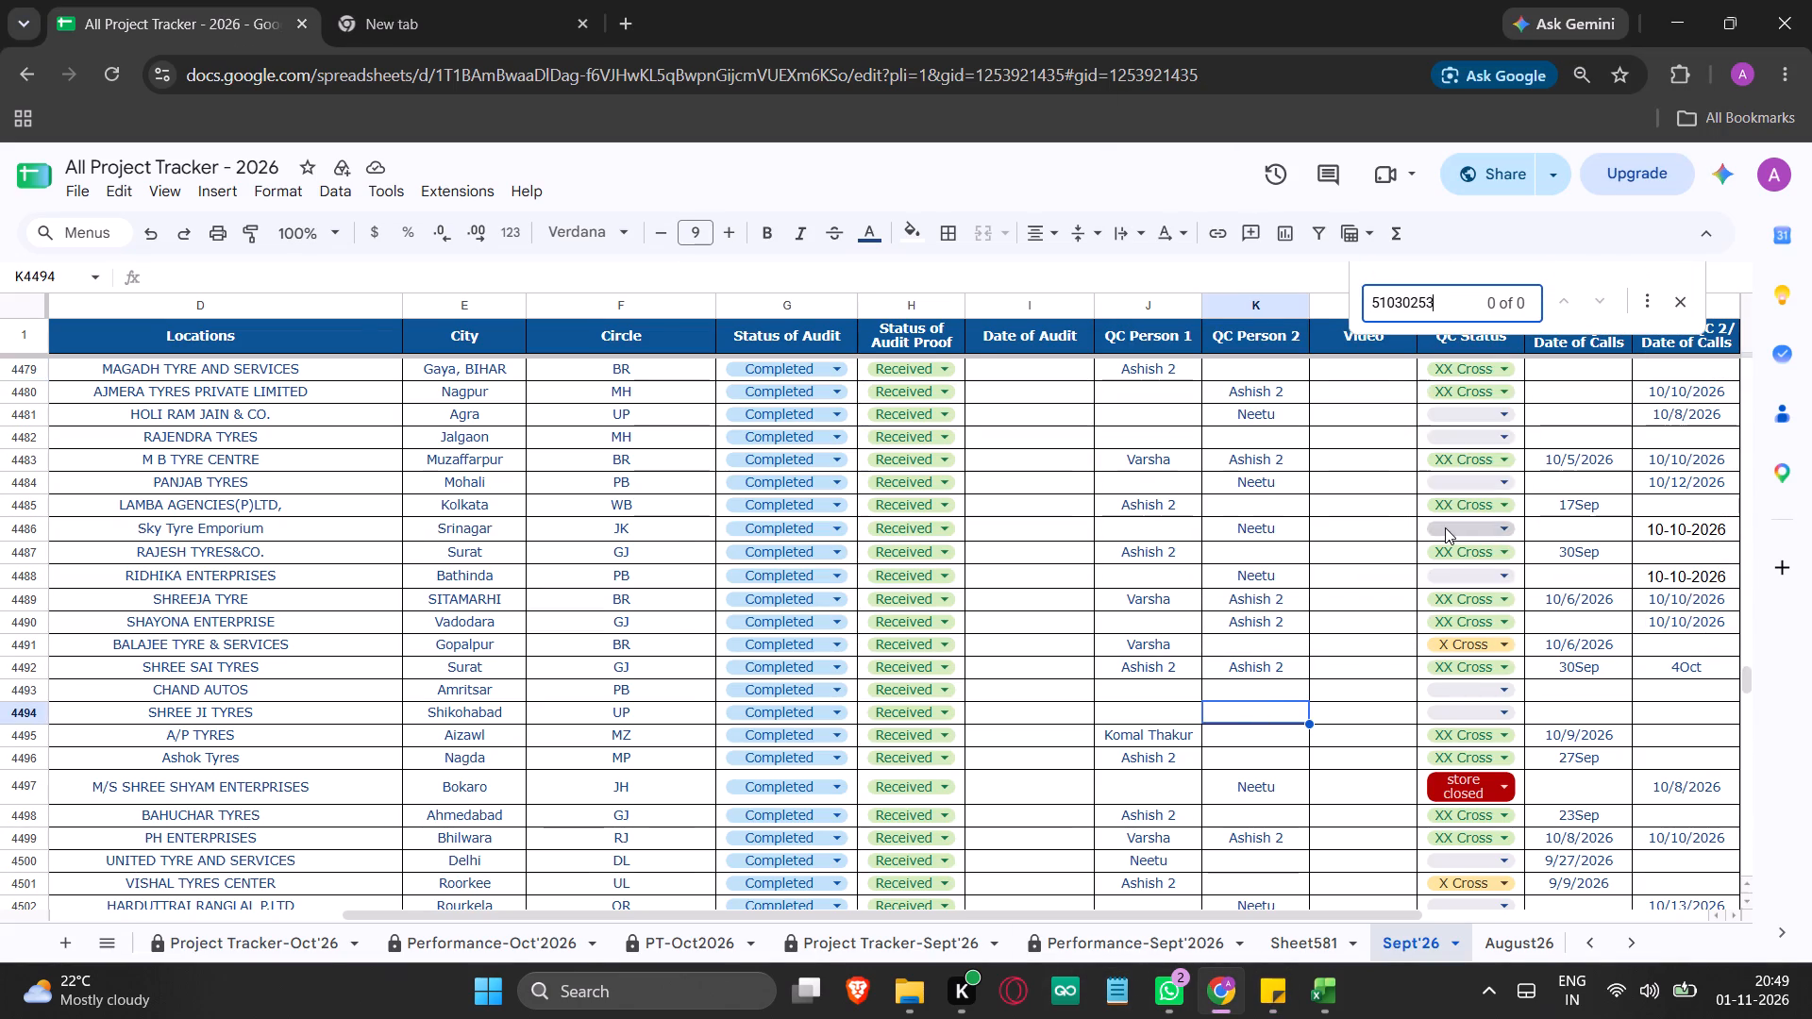
left_click(1685, 302)
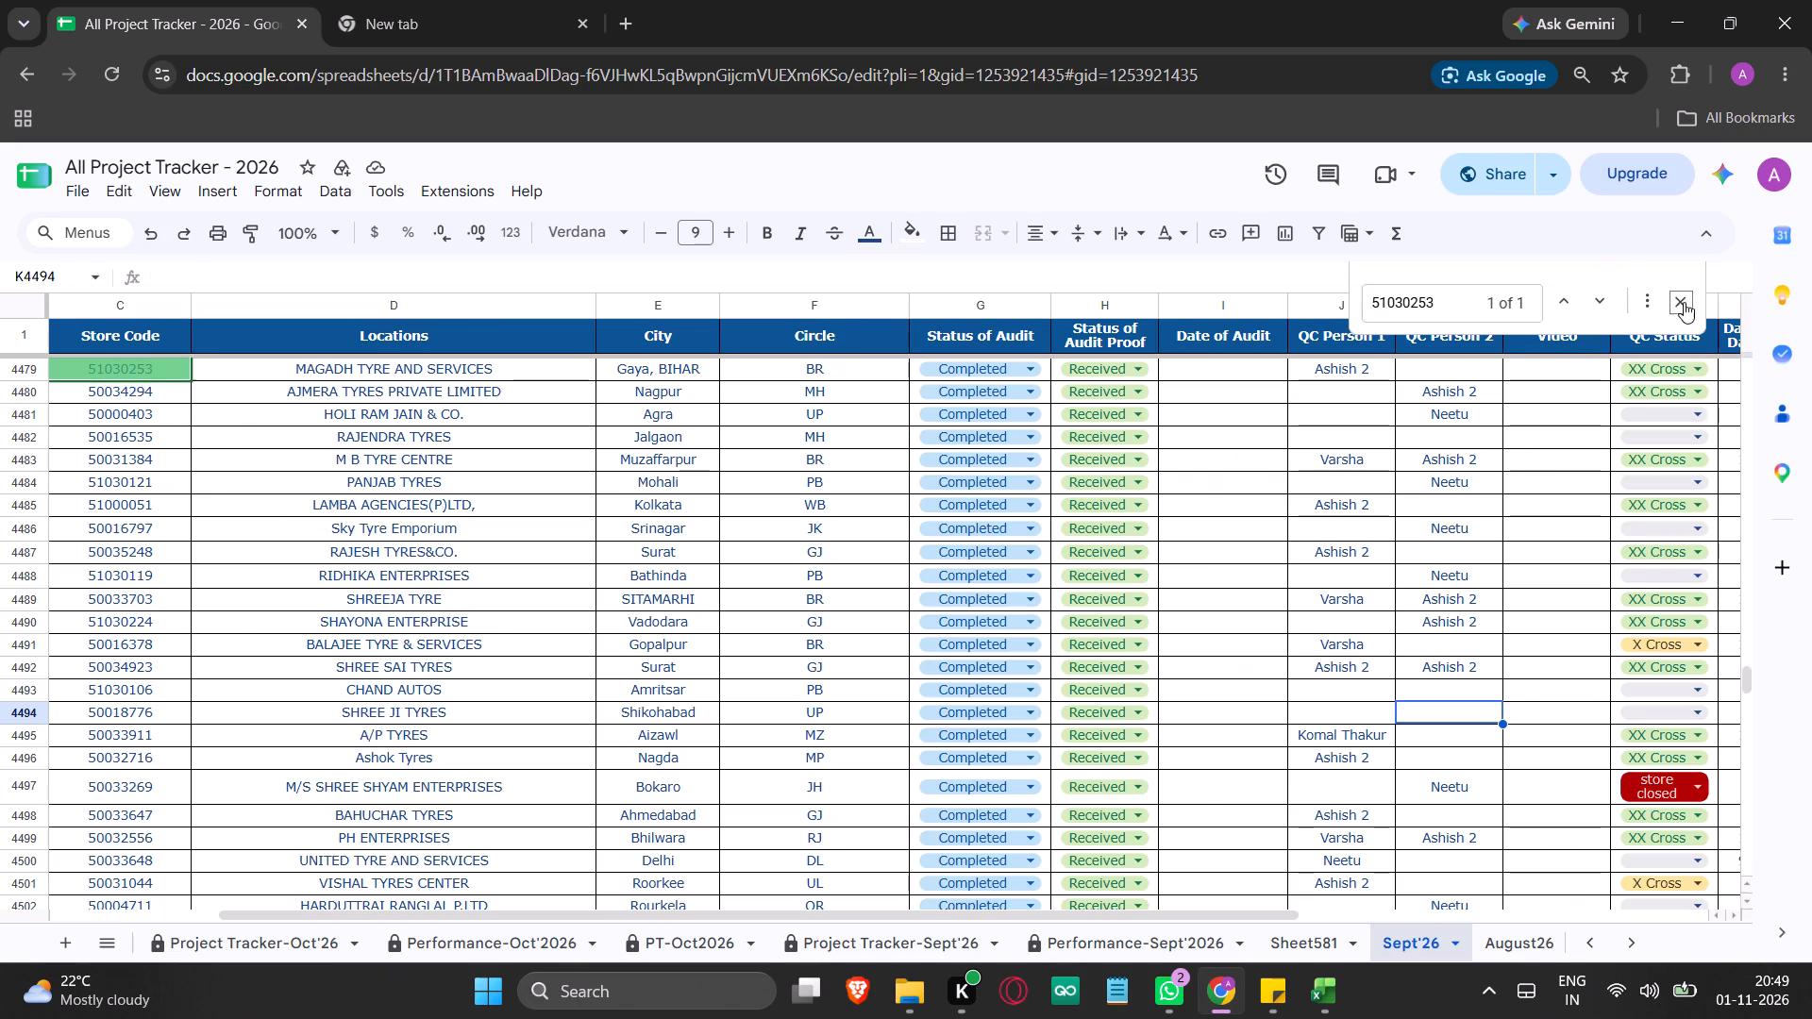
Enter 8Oct as the Date of QC 1 for store 51030253.
key("Right")
key("Right")
key("Right")
key("Right")
key("Right")
key("Right")
key("Right")
key("Right")
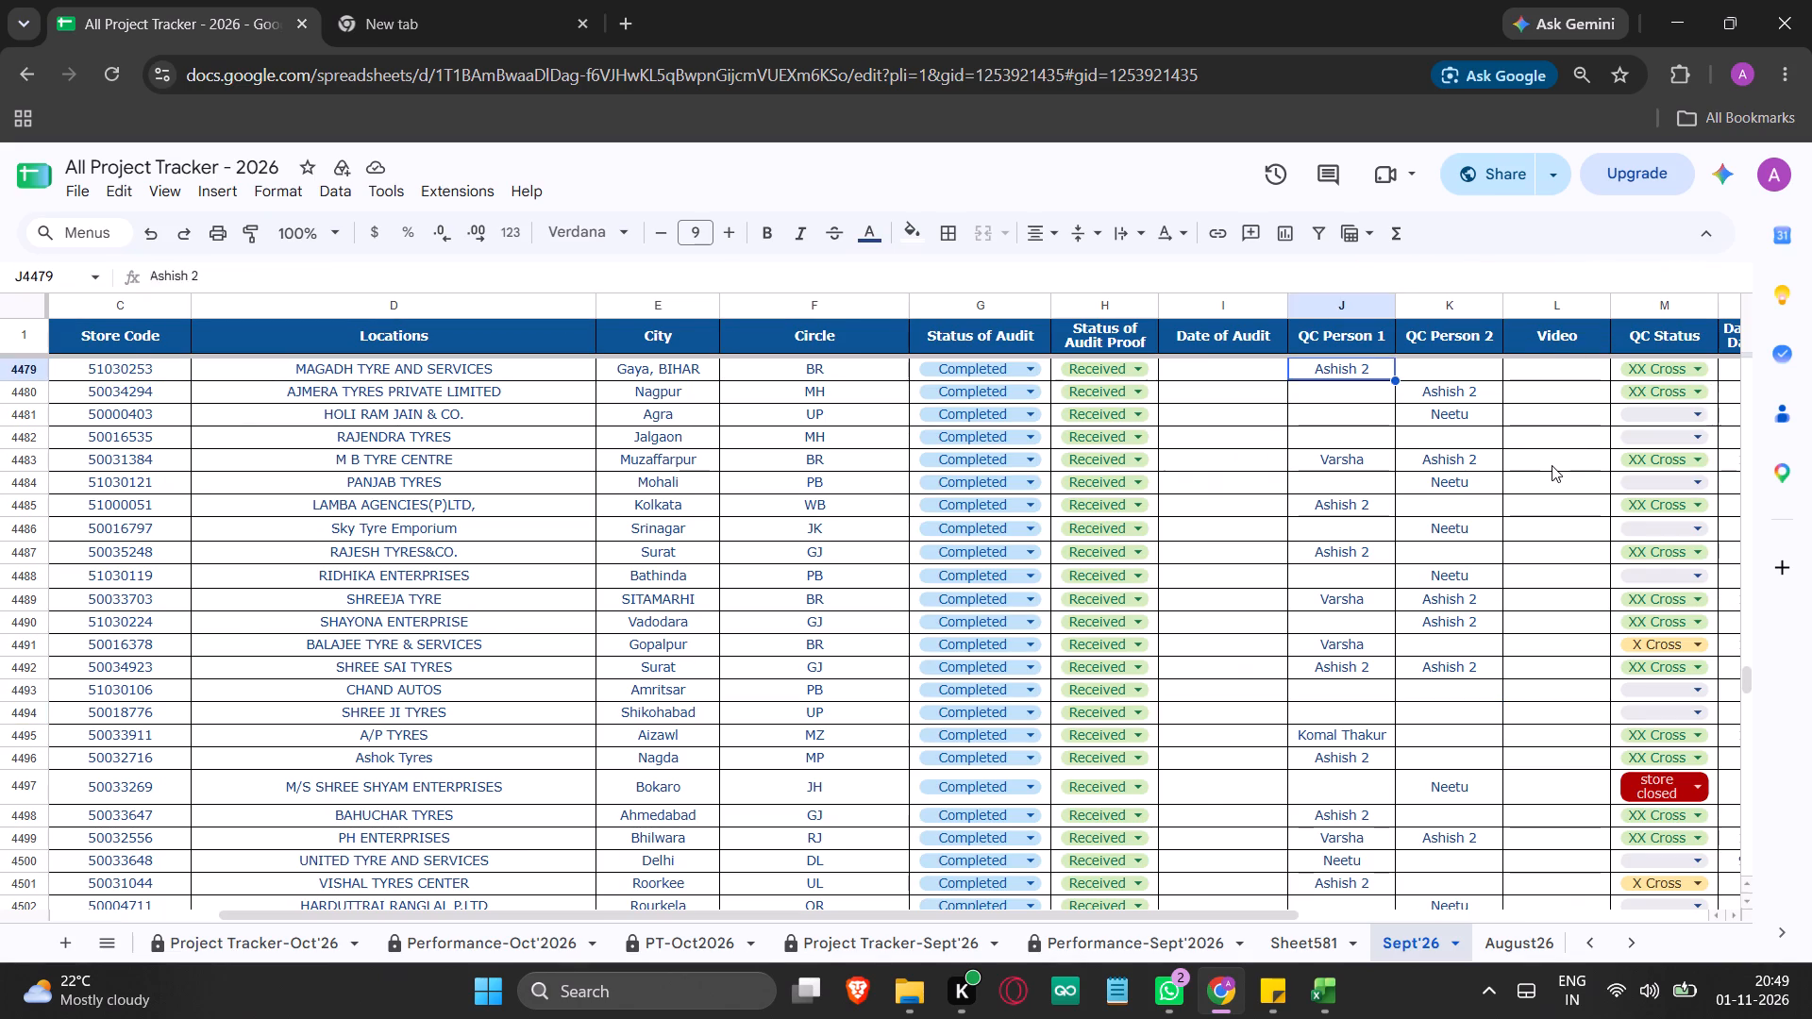
key("Right")
key("Right")
key("Right")
key("Right")
key("Right")
key("Right")
key("Right")
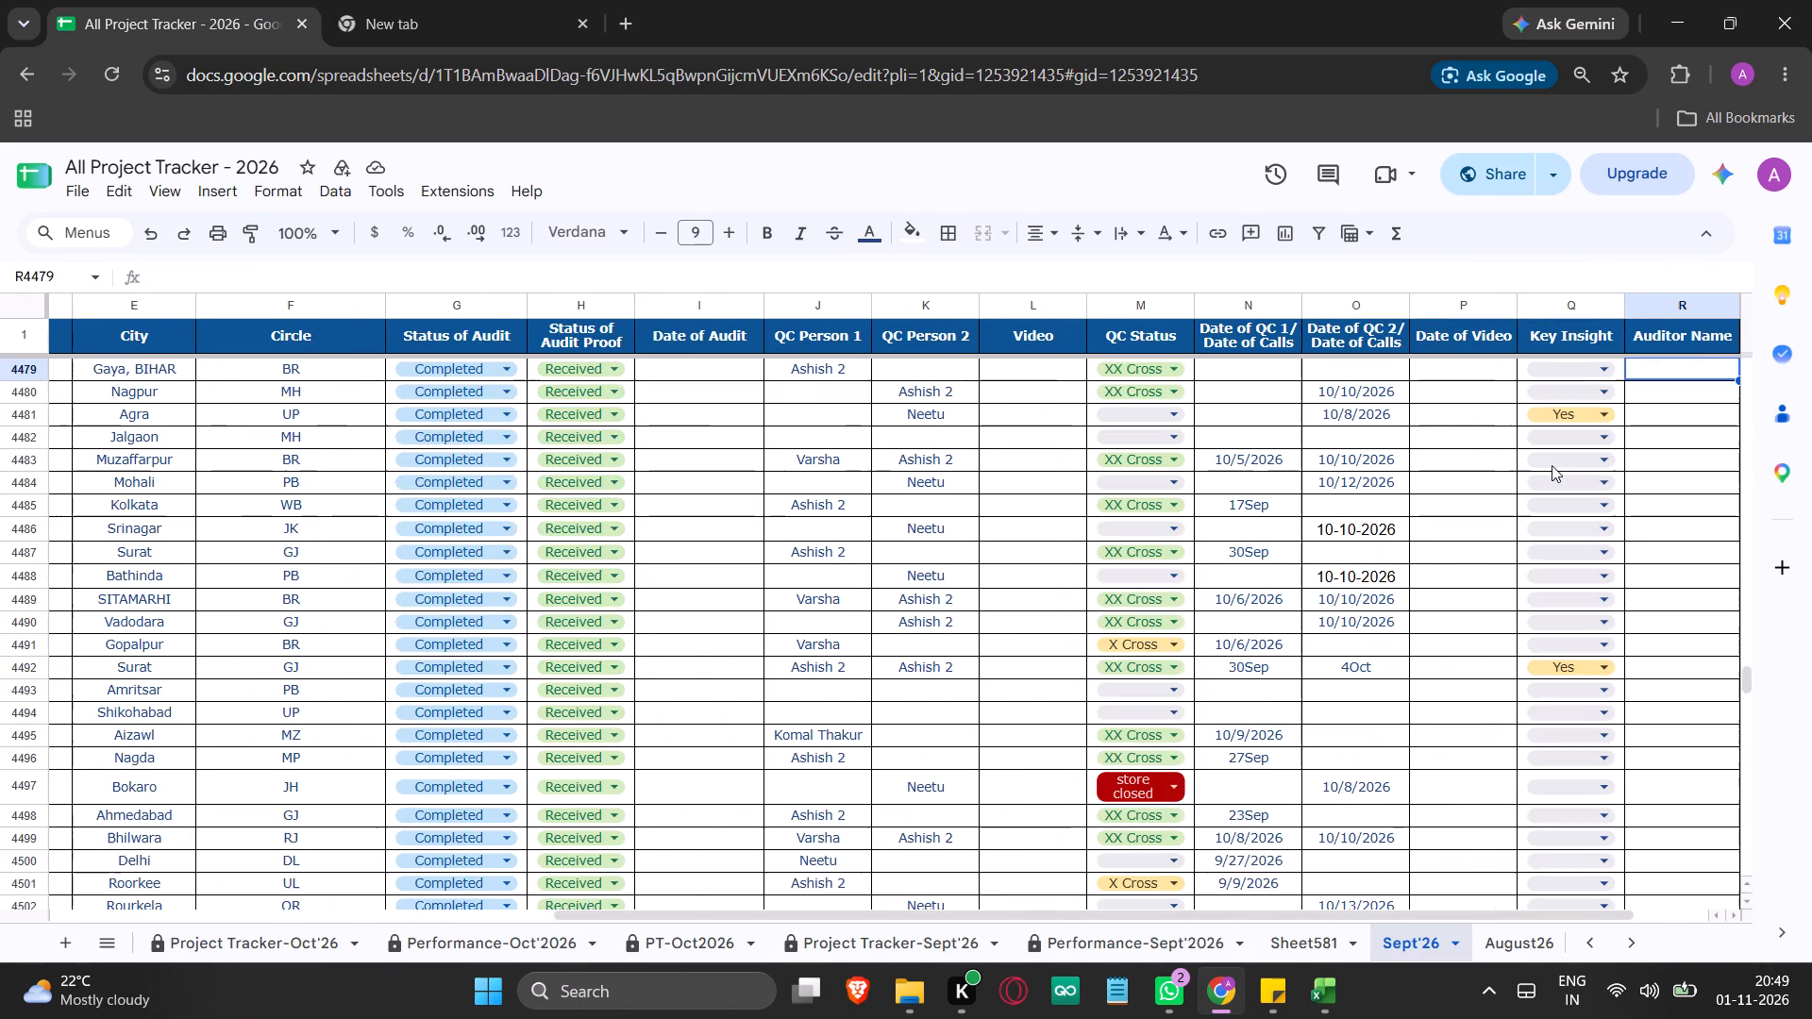
key("Left")
key("Left")
key("Left")
key("Left")
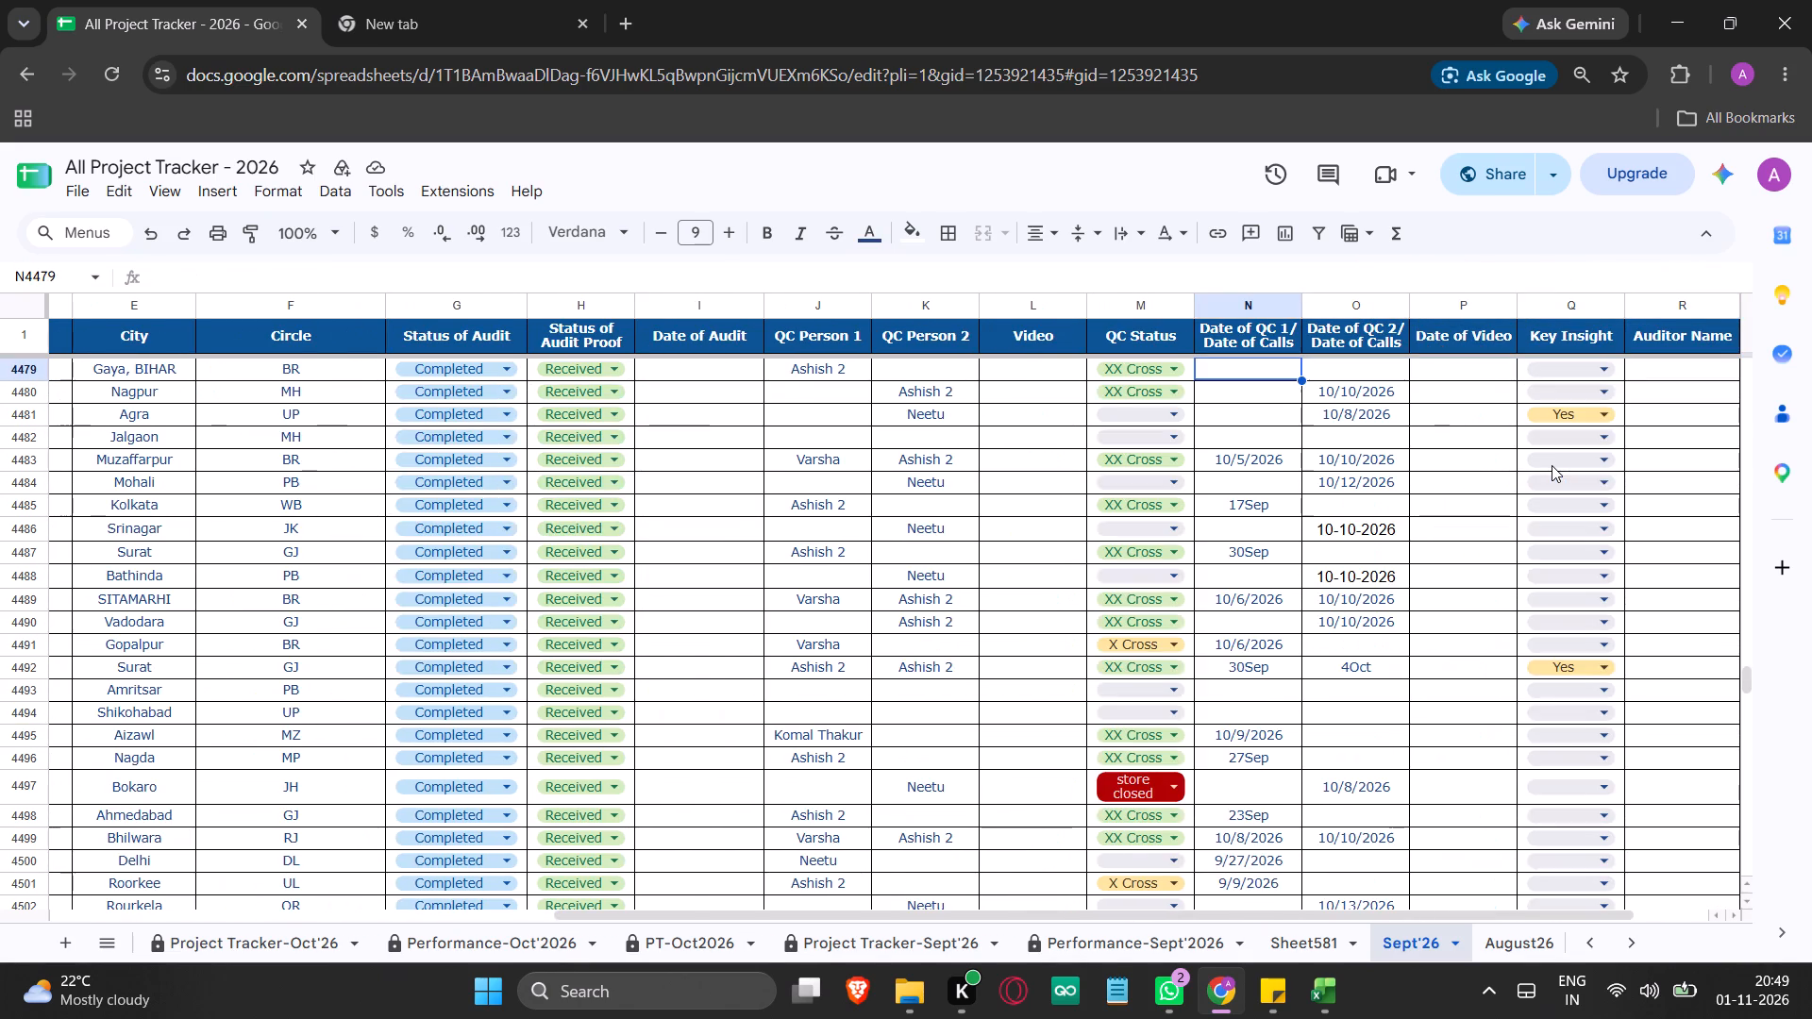
key("8")
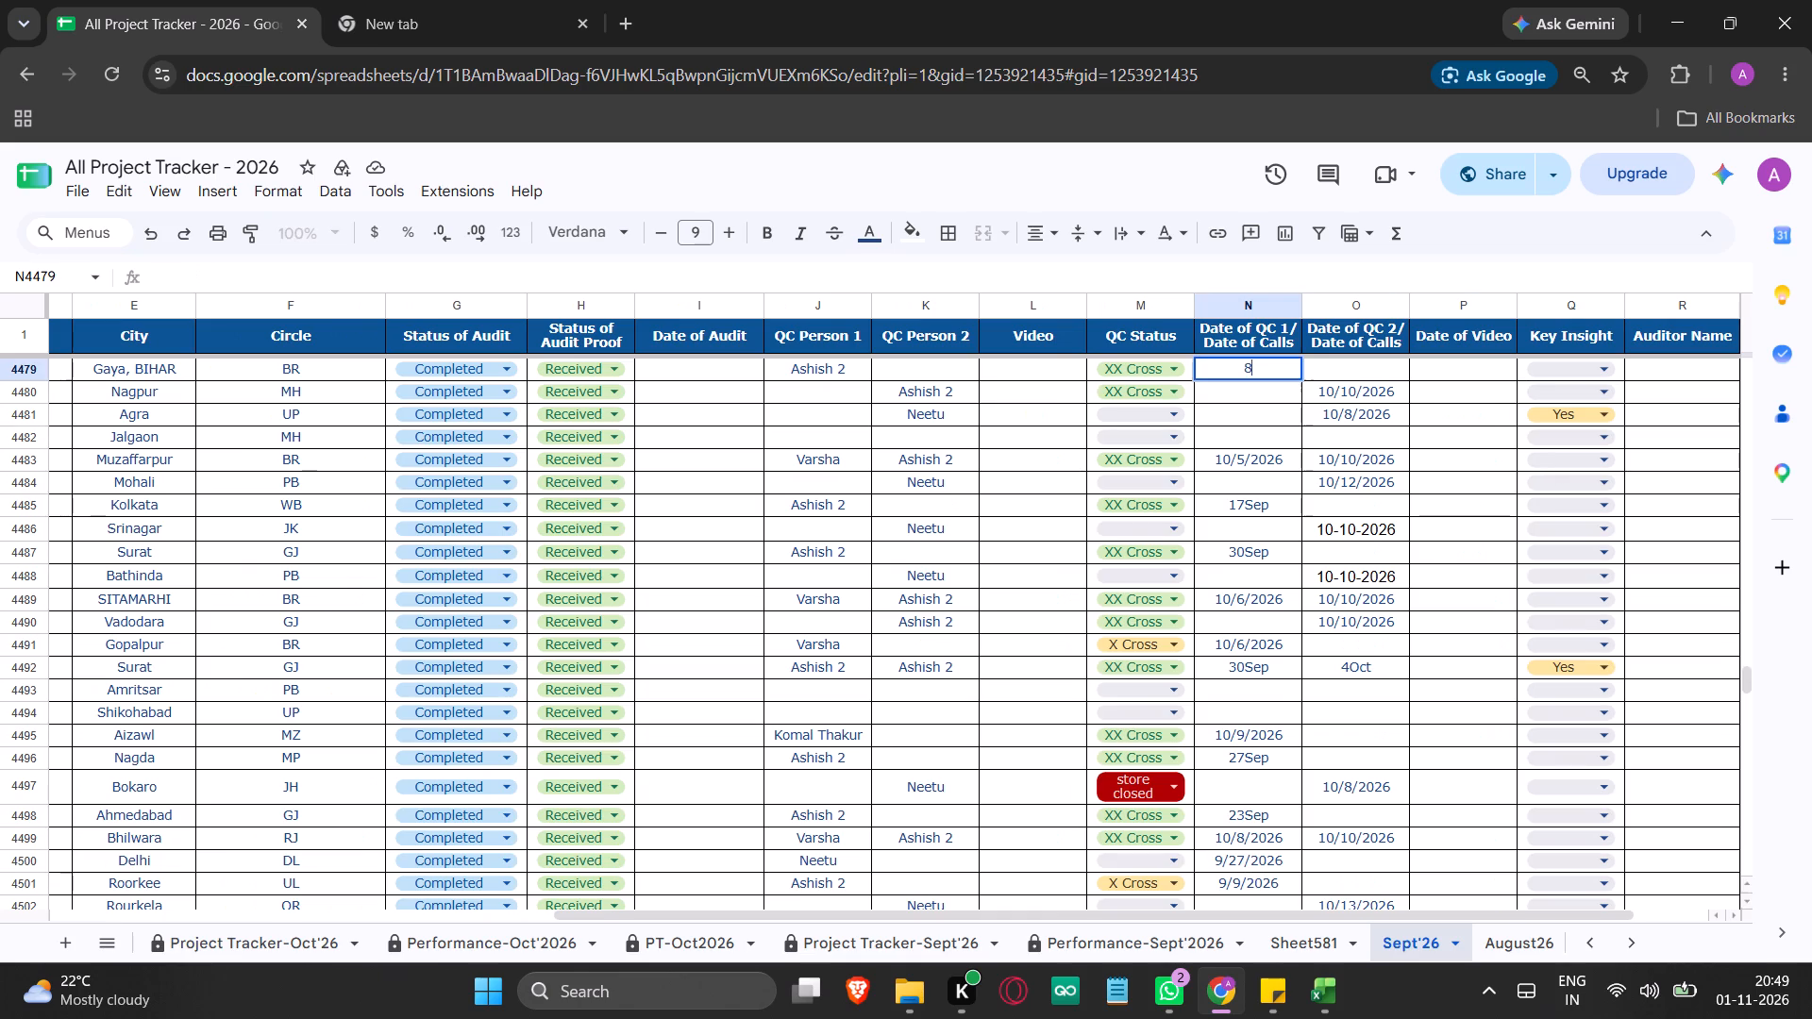
type("Oct")
key("Tab")
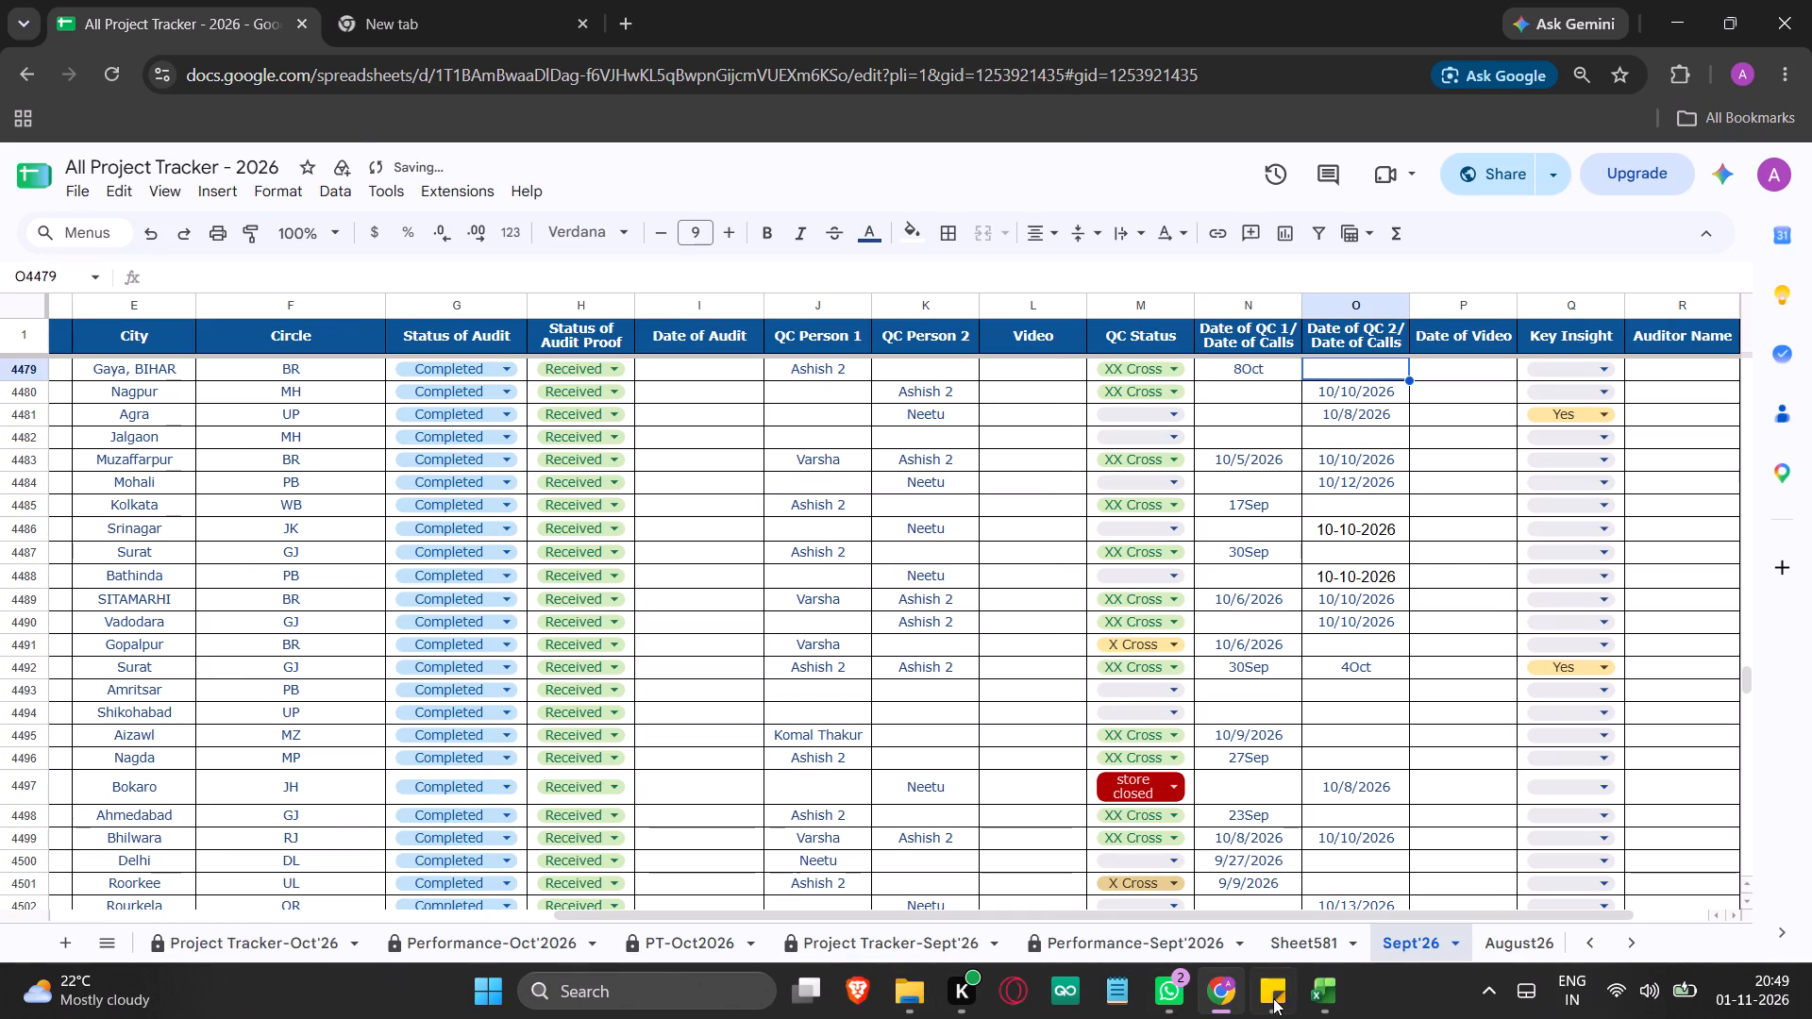
Copy store code 50003632 from the sticky note's 08-10-2026 list and find it in the Sept'26 sheet.
left_click(1273, 998)
double_click(1189, 279)
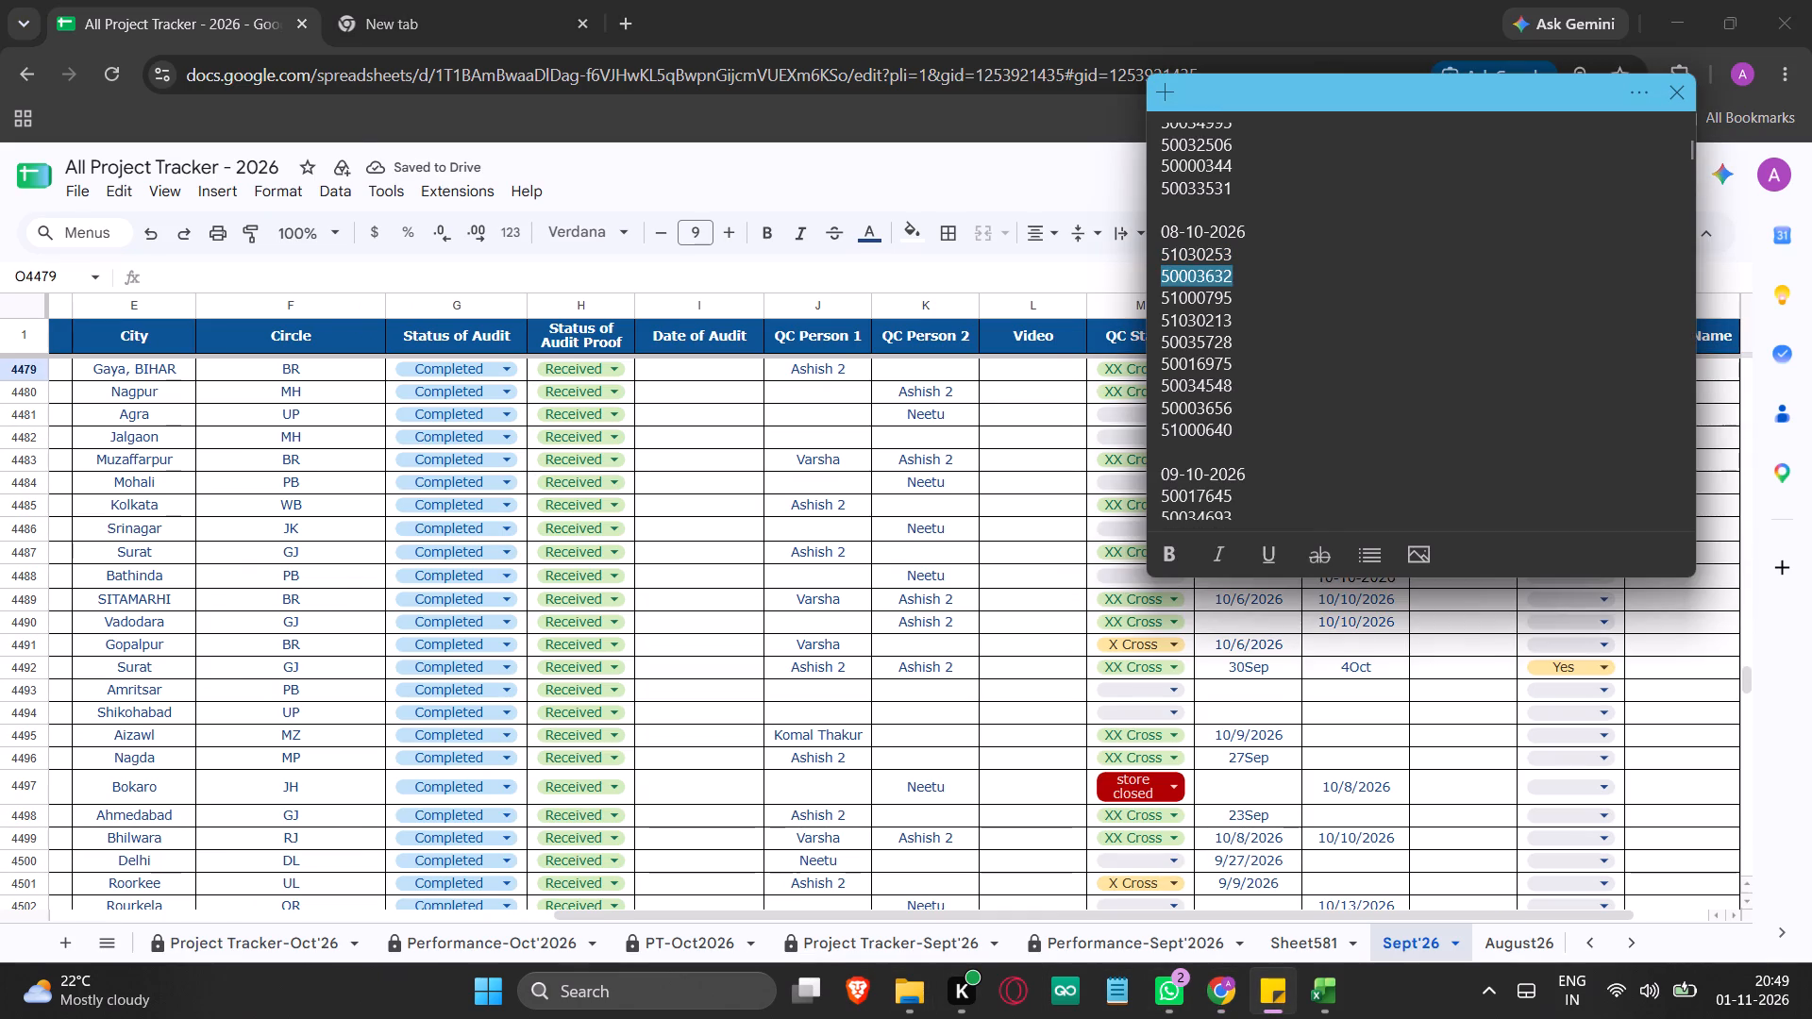
right_click(1190, 279)
left_click(1254, 306)
left_click(1024, 447)
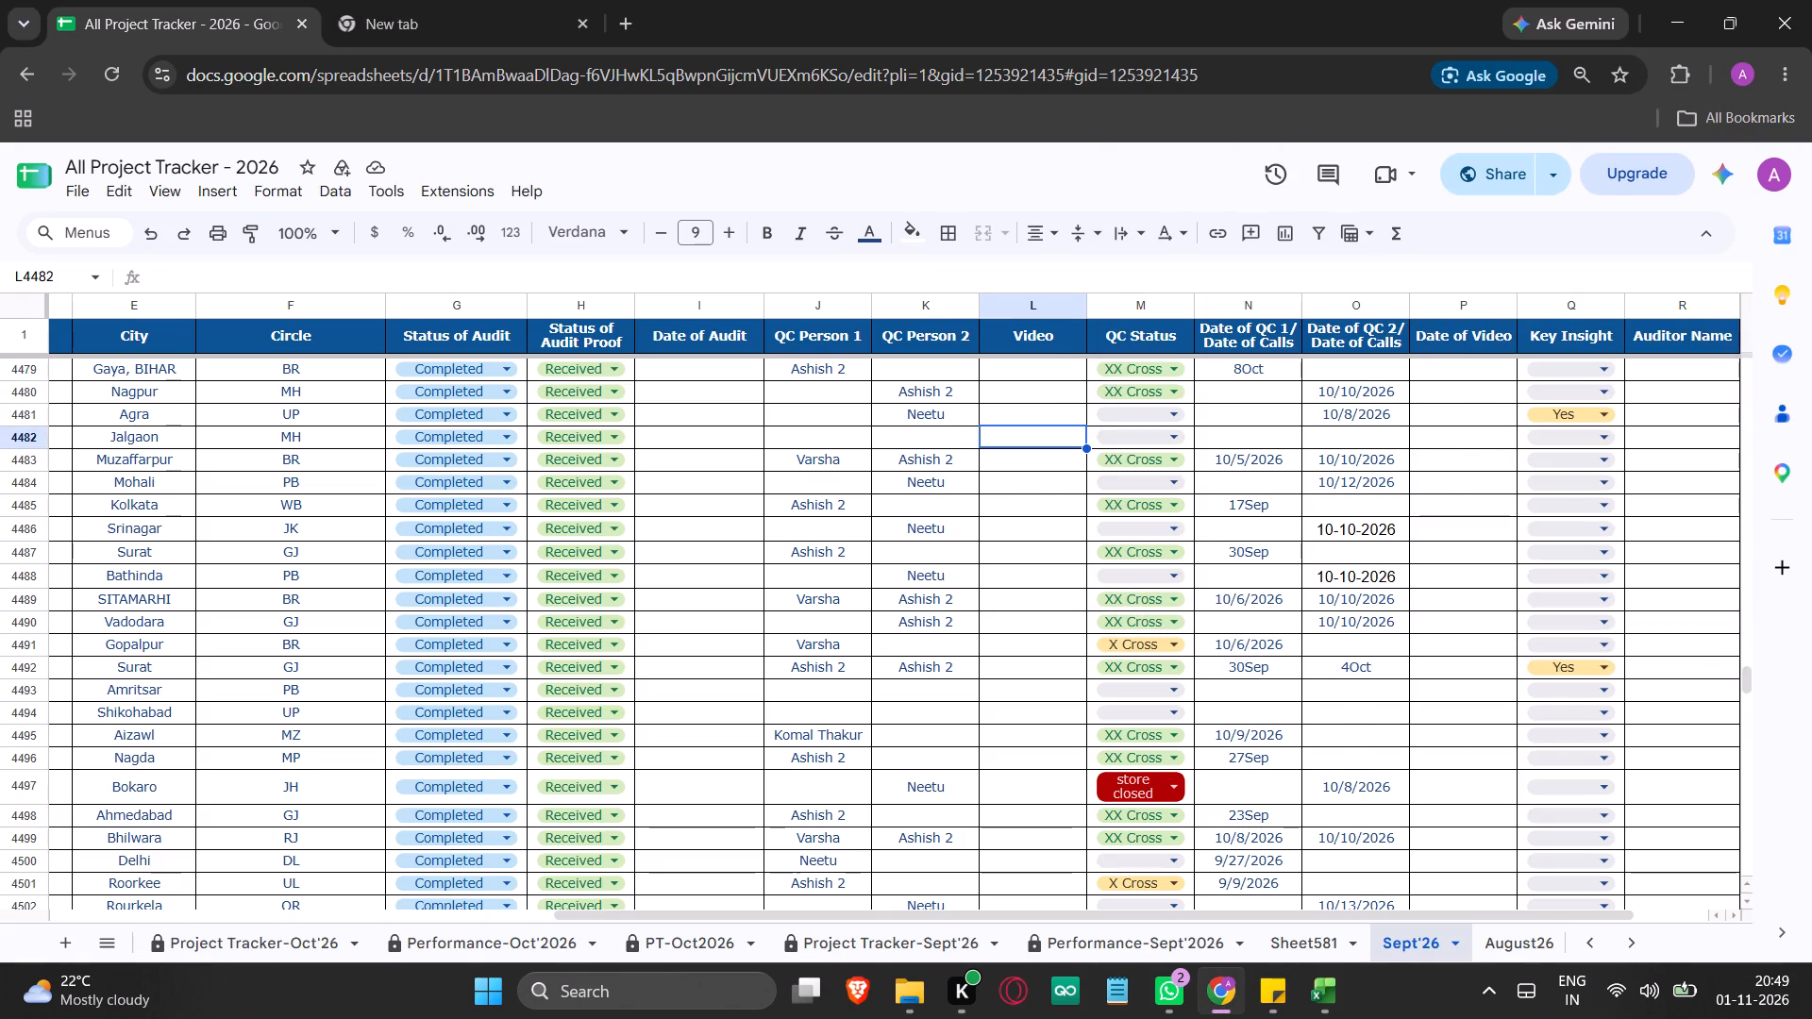
key("ctrl+f")
key("ctrl+v")
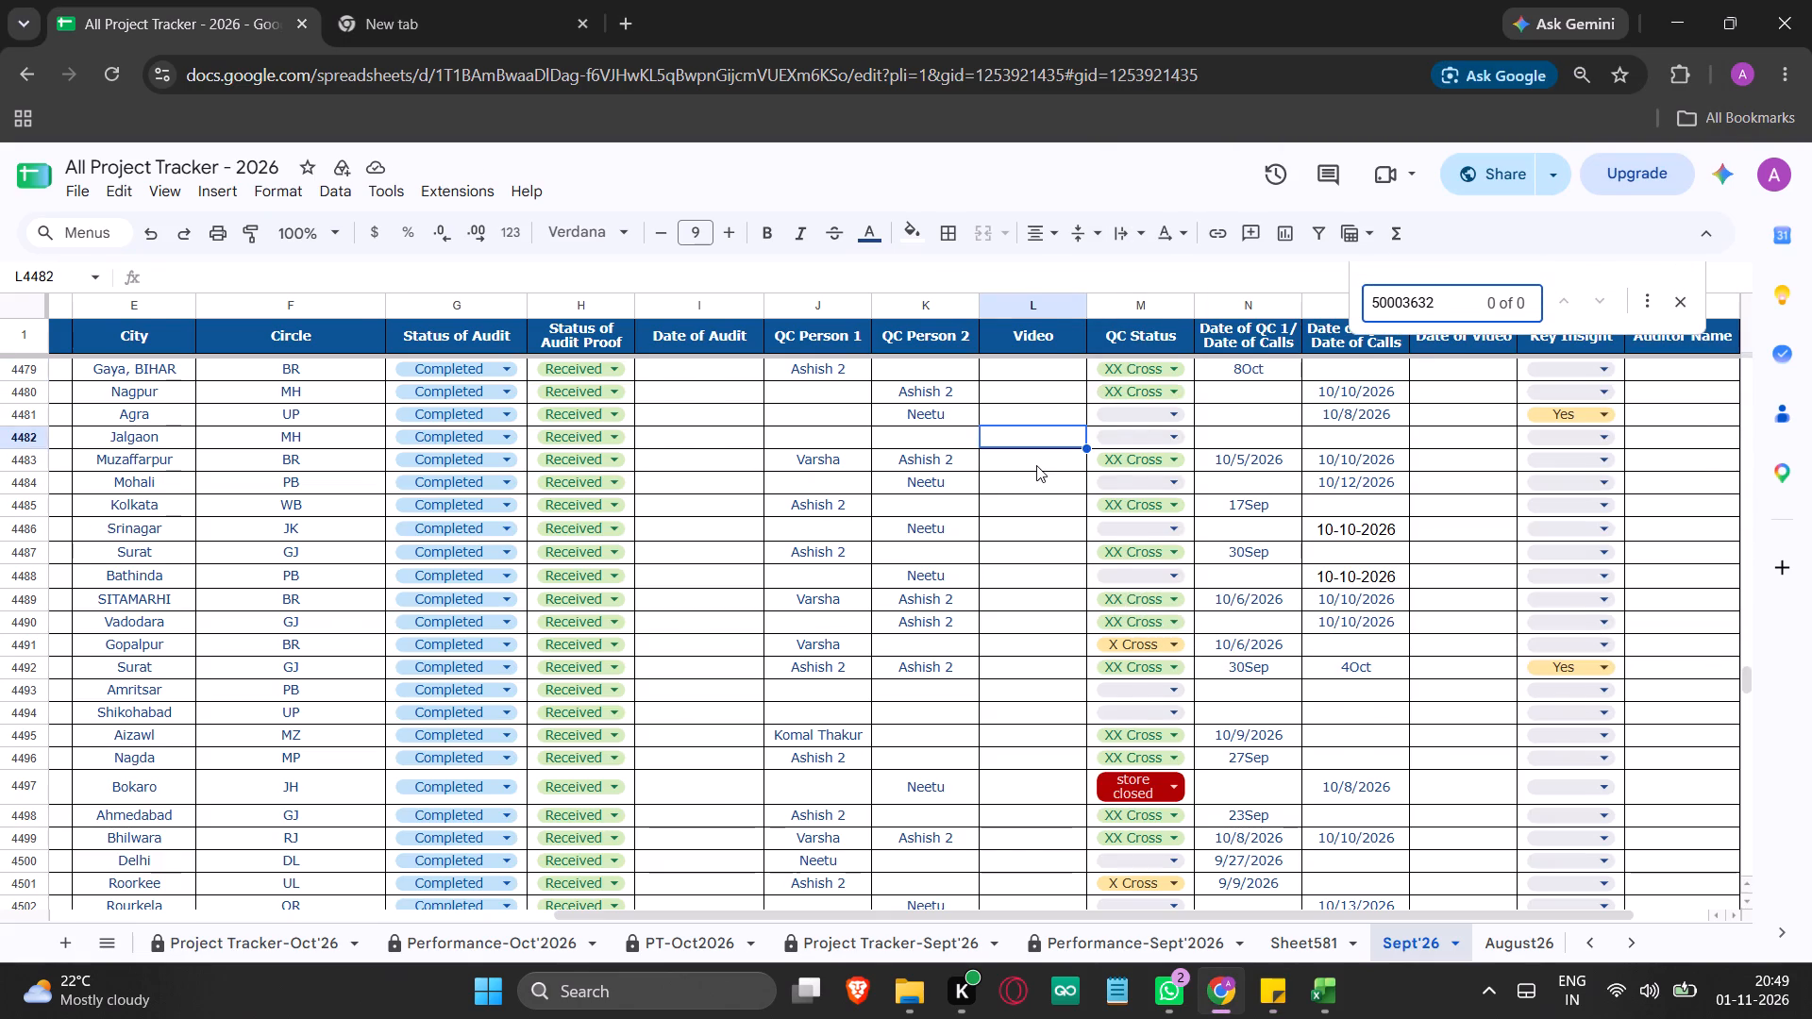
left_click(1679, 303)
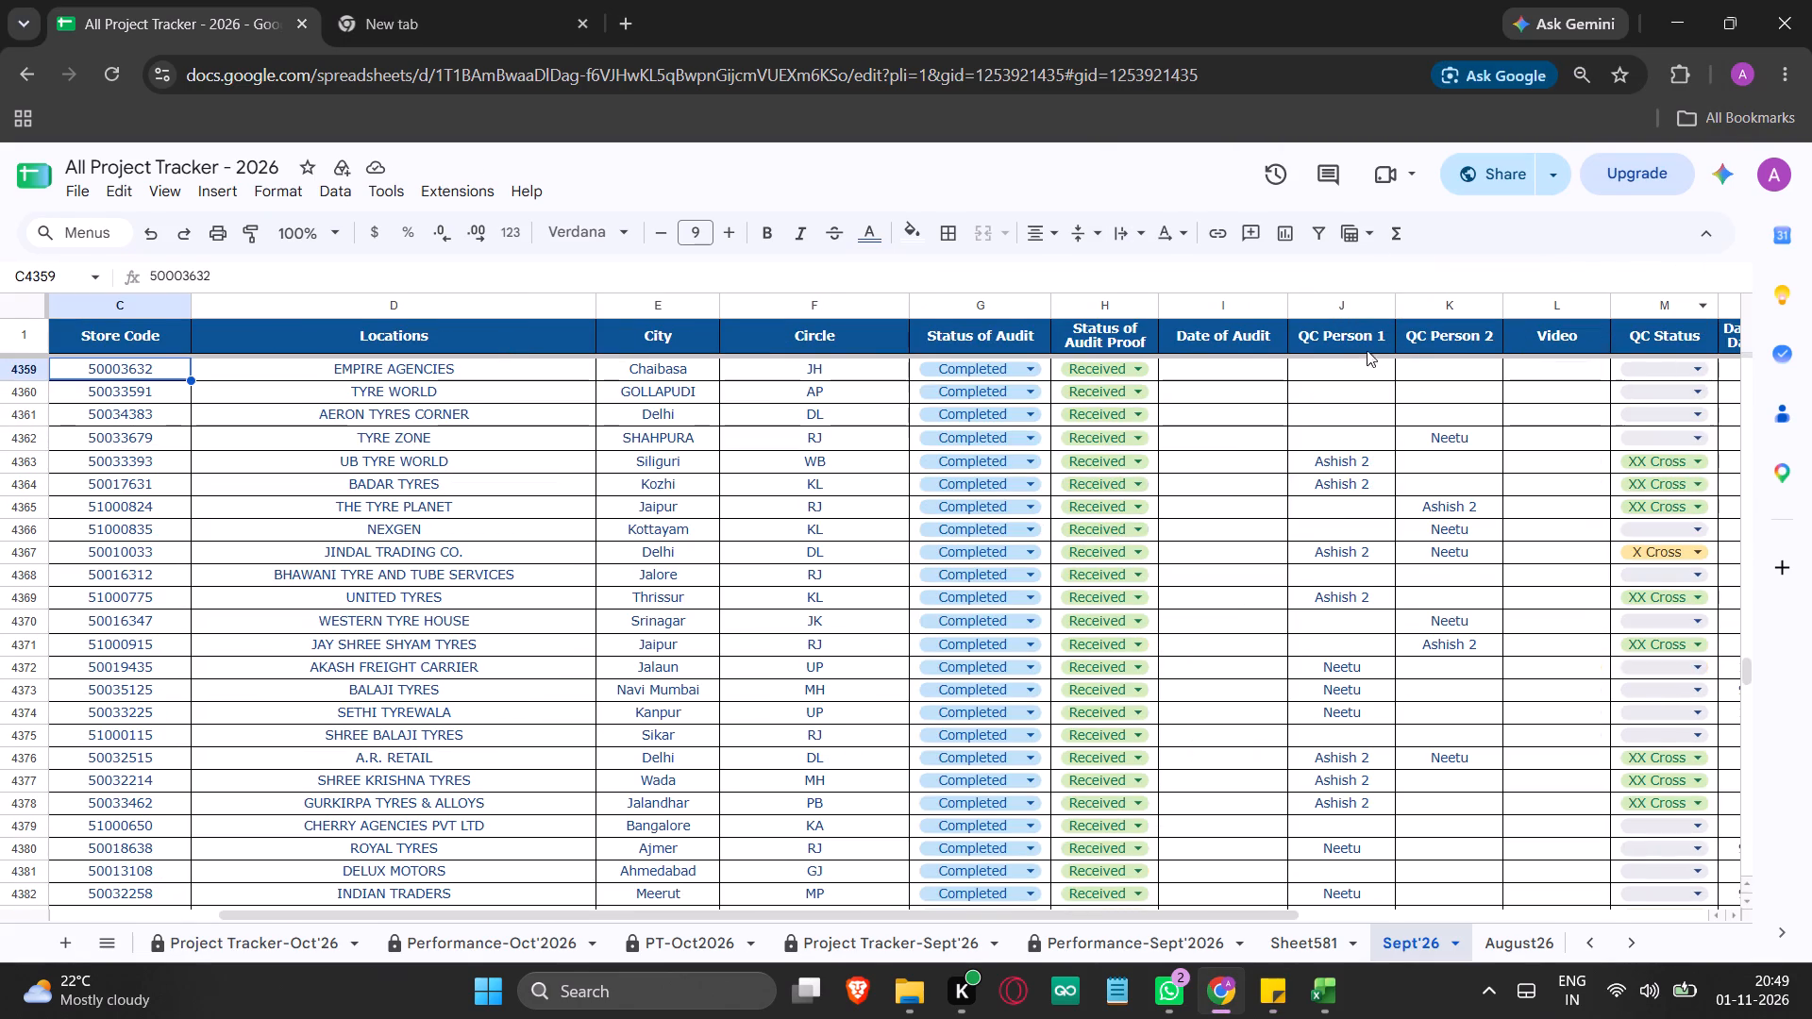
Enter Ashish 2 as QC Person 1 for store 50003632.
left_click(1355, 370)
key("shift+a")
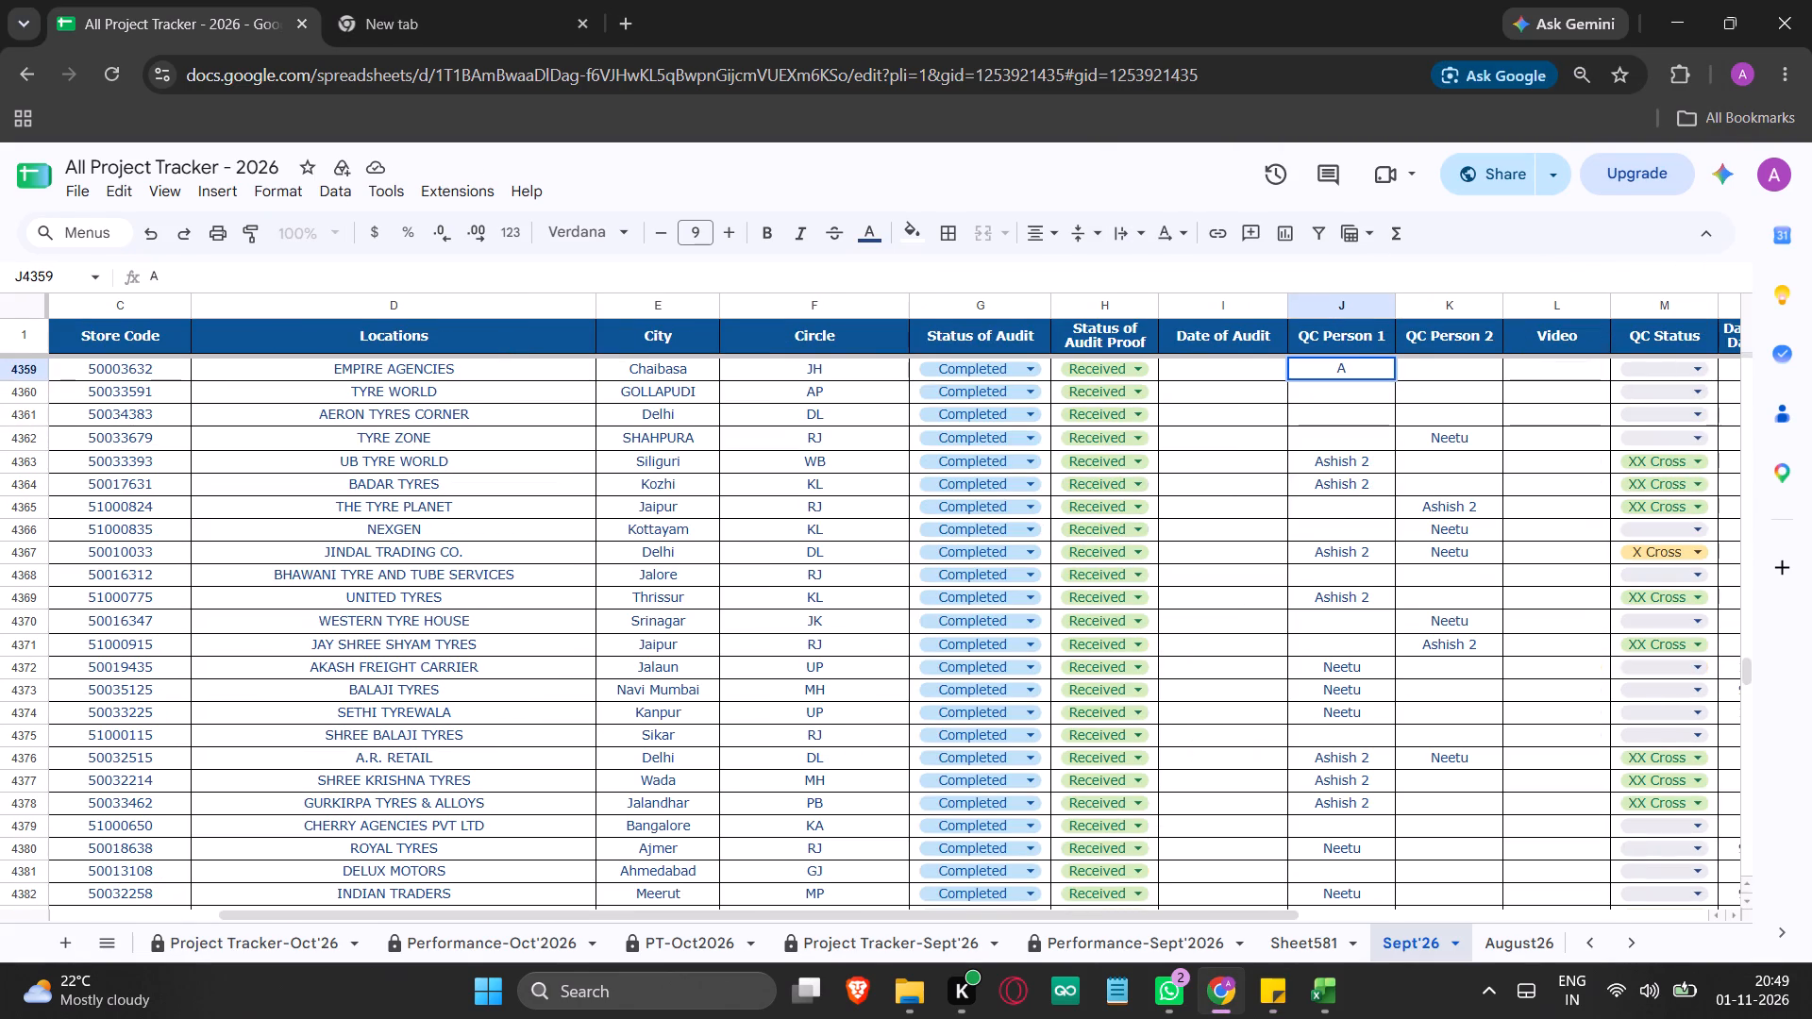
type("shish")
key("space")
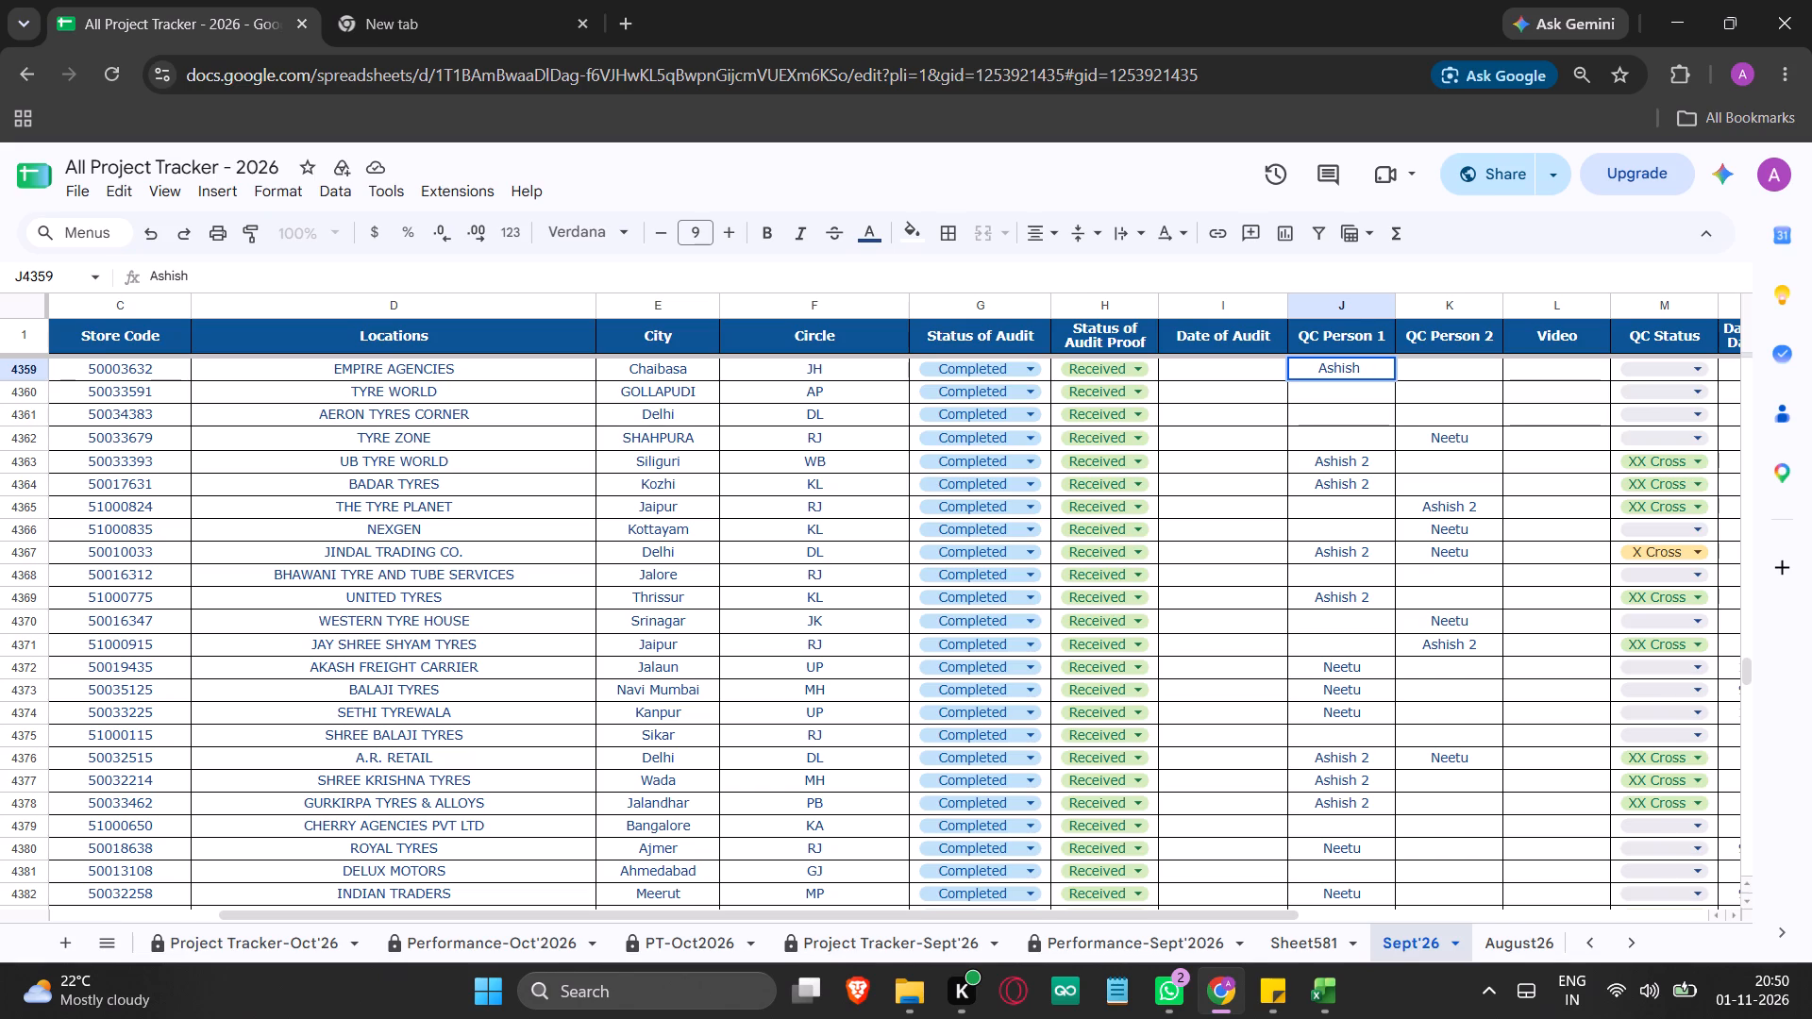
key("2")
key("Tab")
Set the QC Status of store 50003632 to XX Cross.
key("Tab")
key("Tab")
key("Tab")
key("Tab")
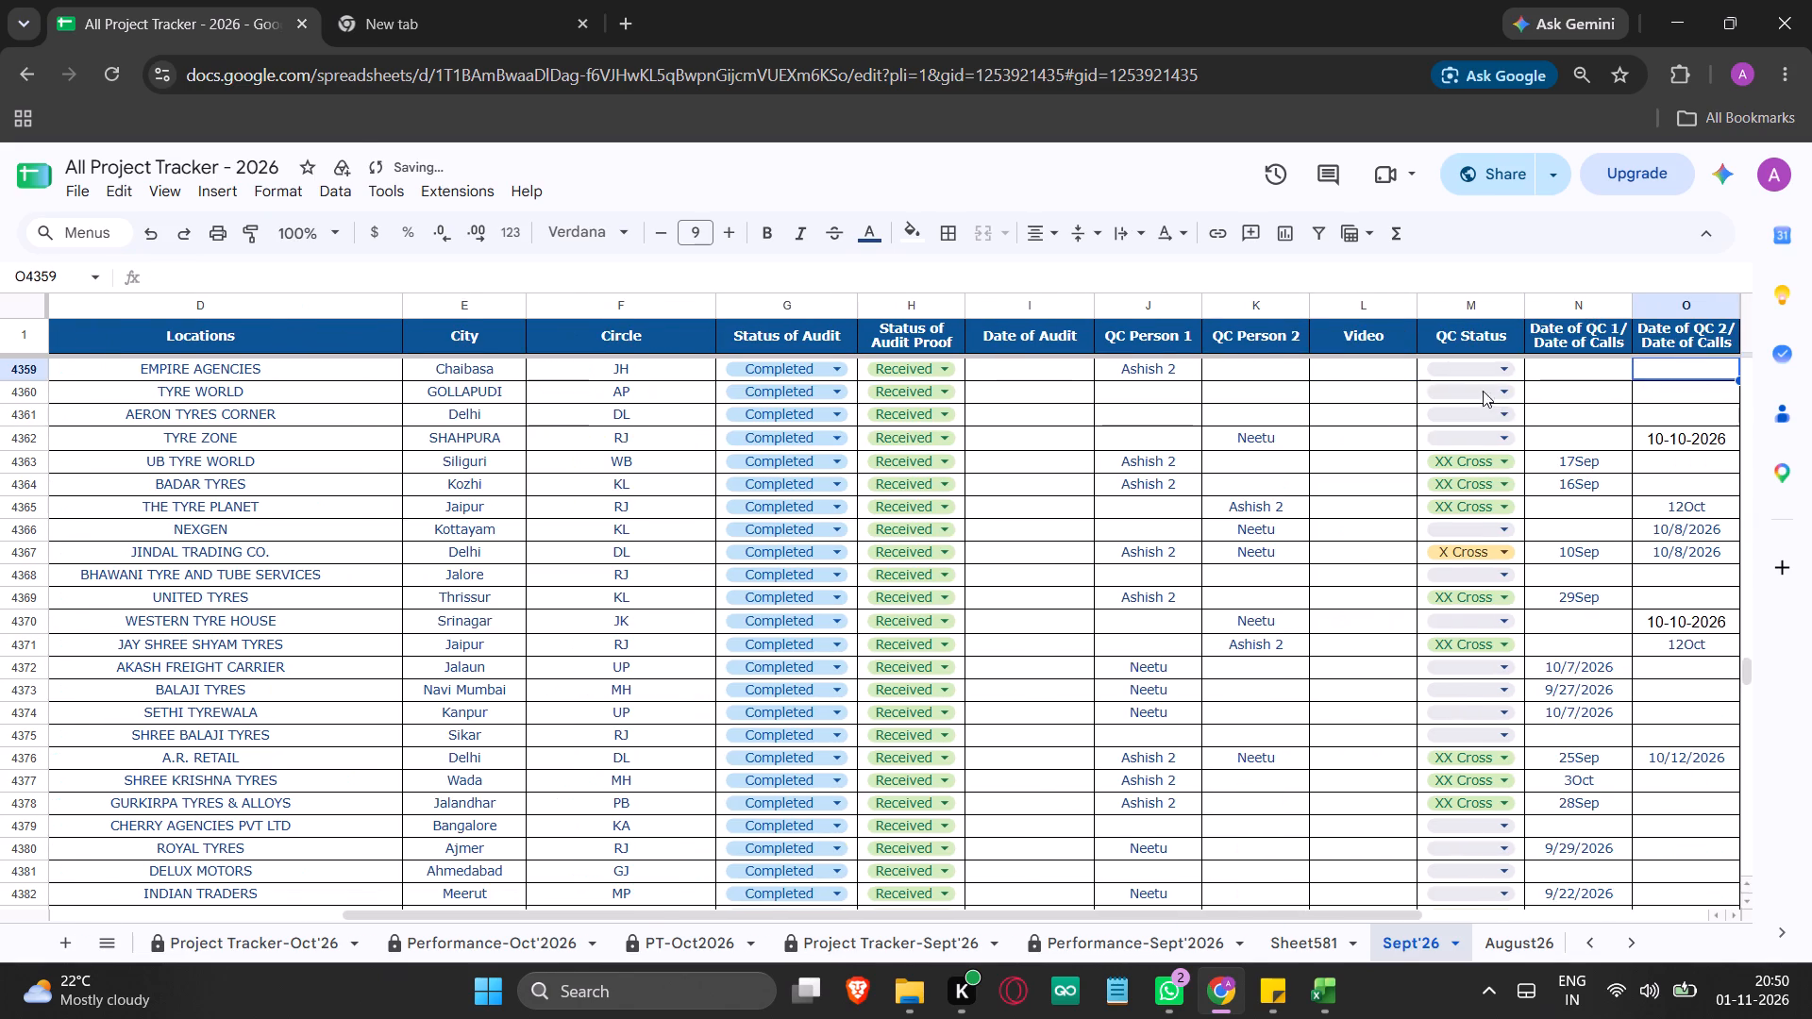
left_click(1477, 369)
left_click(1449, 398)
Enter 8Oct as the Date of QC 1 for store 50003632.
left_click(1577, 369)
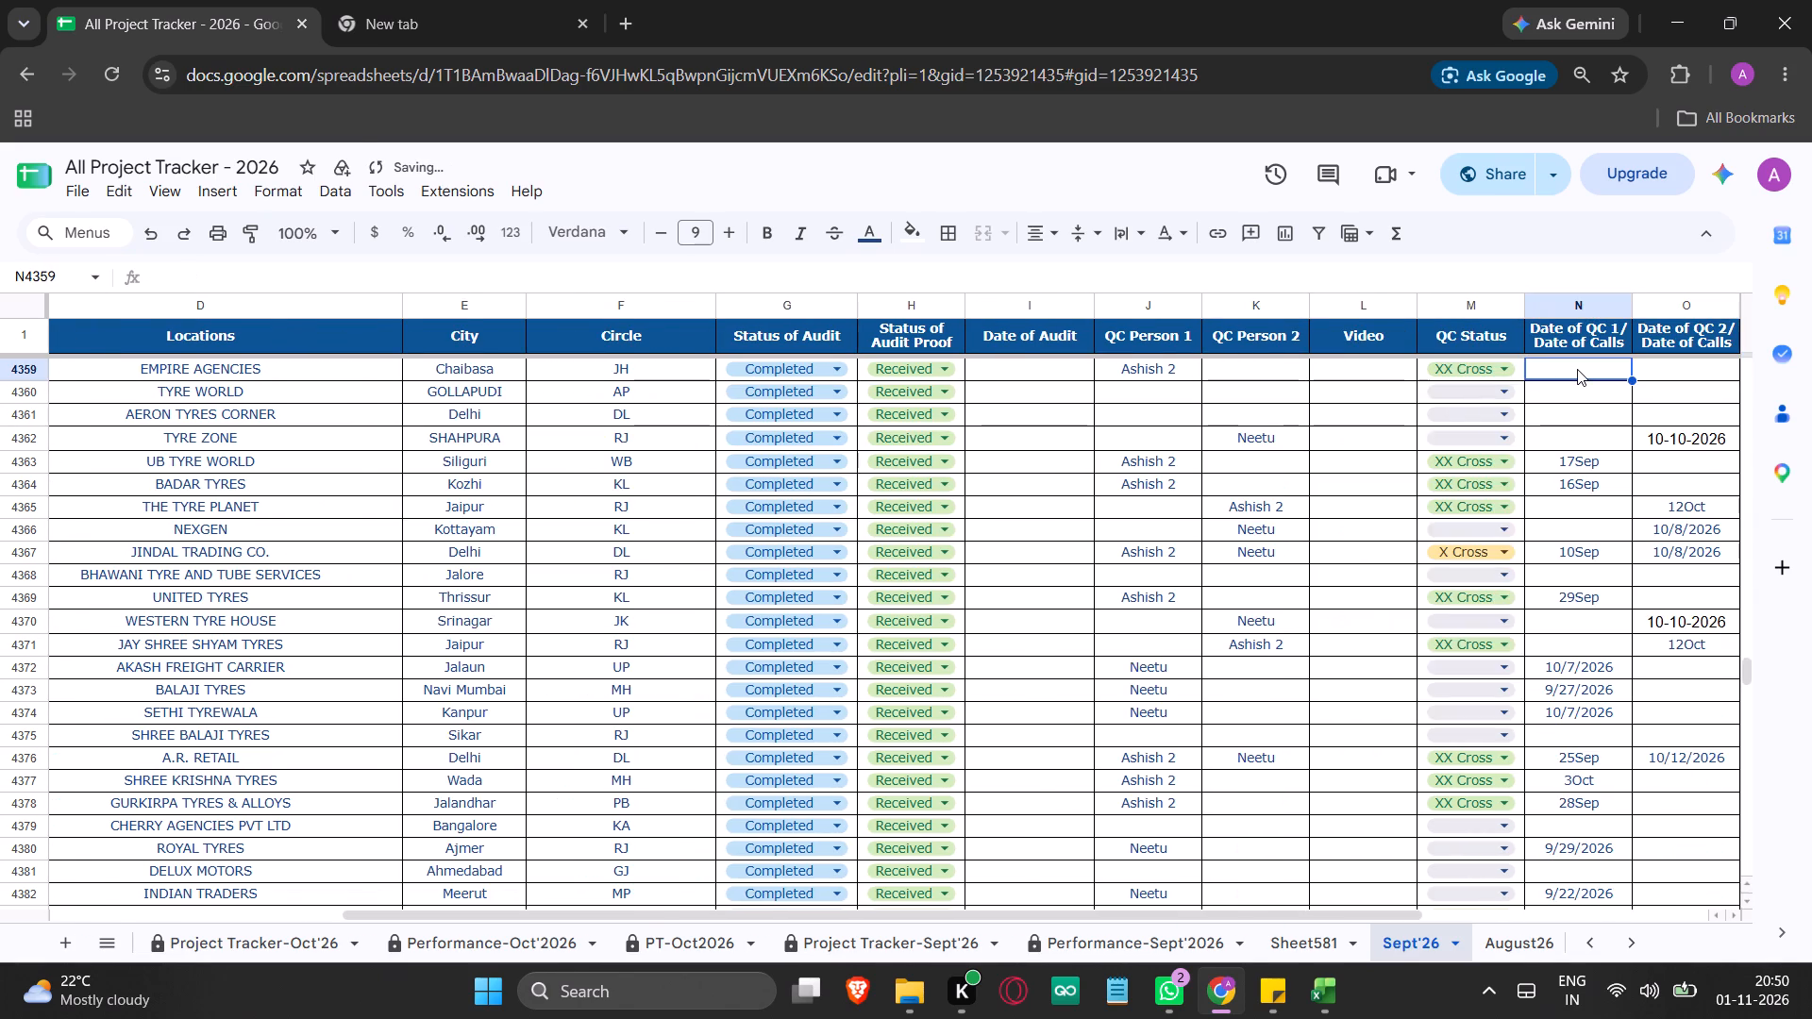
key("8")
type("Oct")
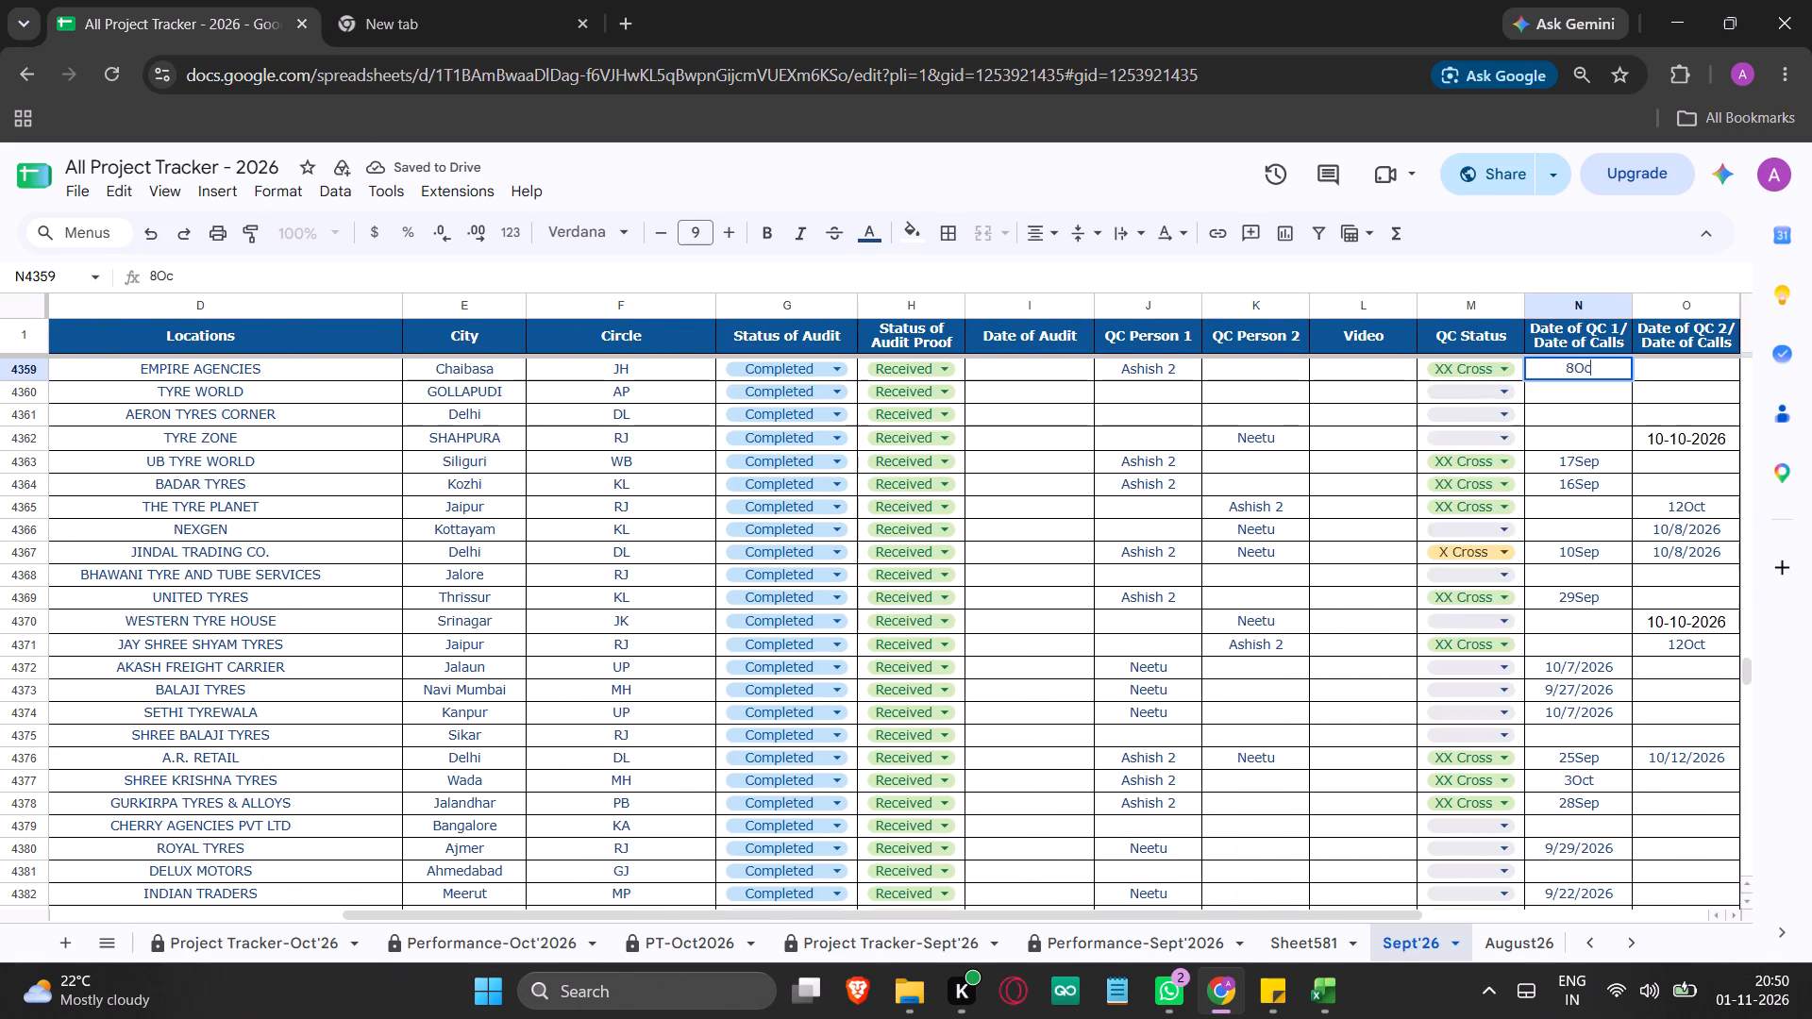
key("Tab")
Copy store code 51000795 from the sticky note's 08-10-2026 list and find it in the Sept'26 sheet.
left_click(1264, 1015)
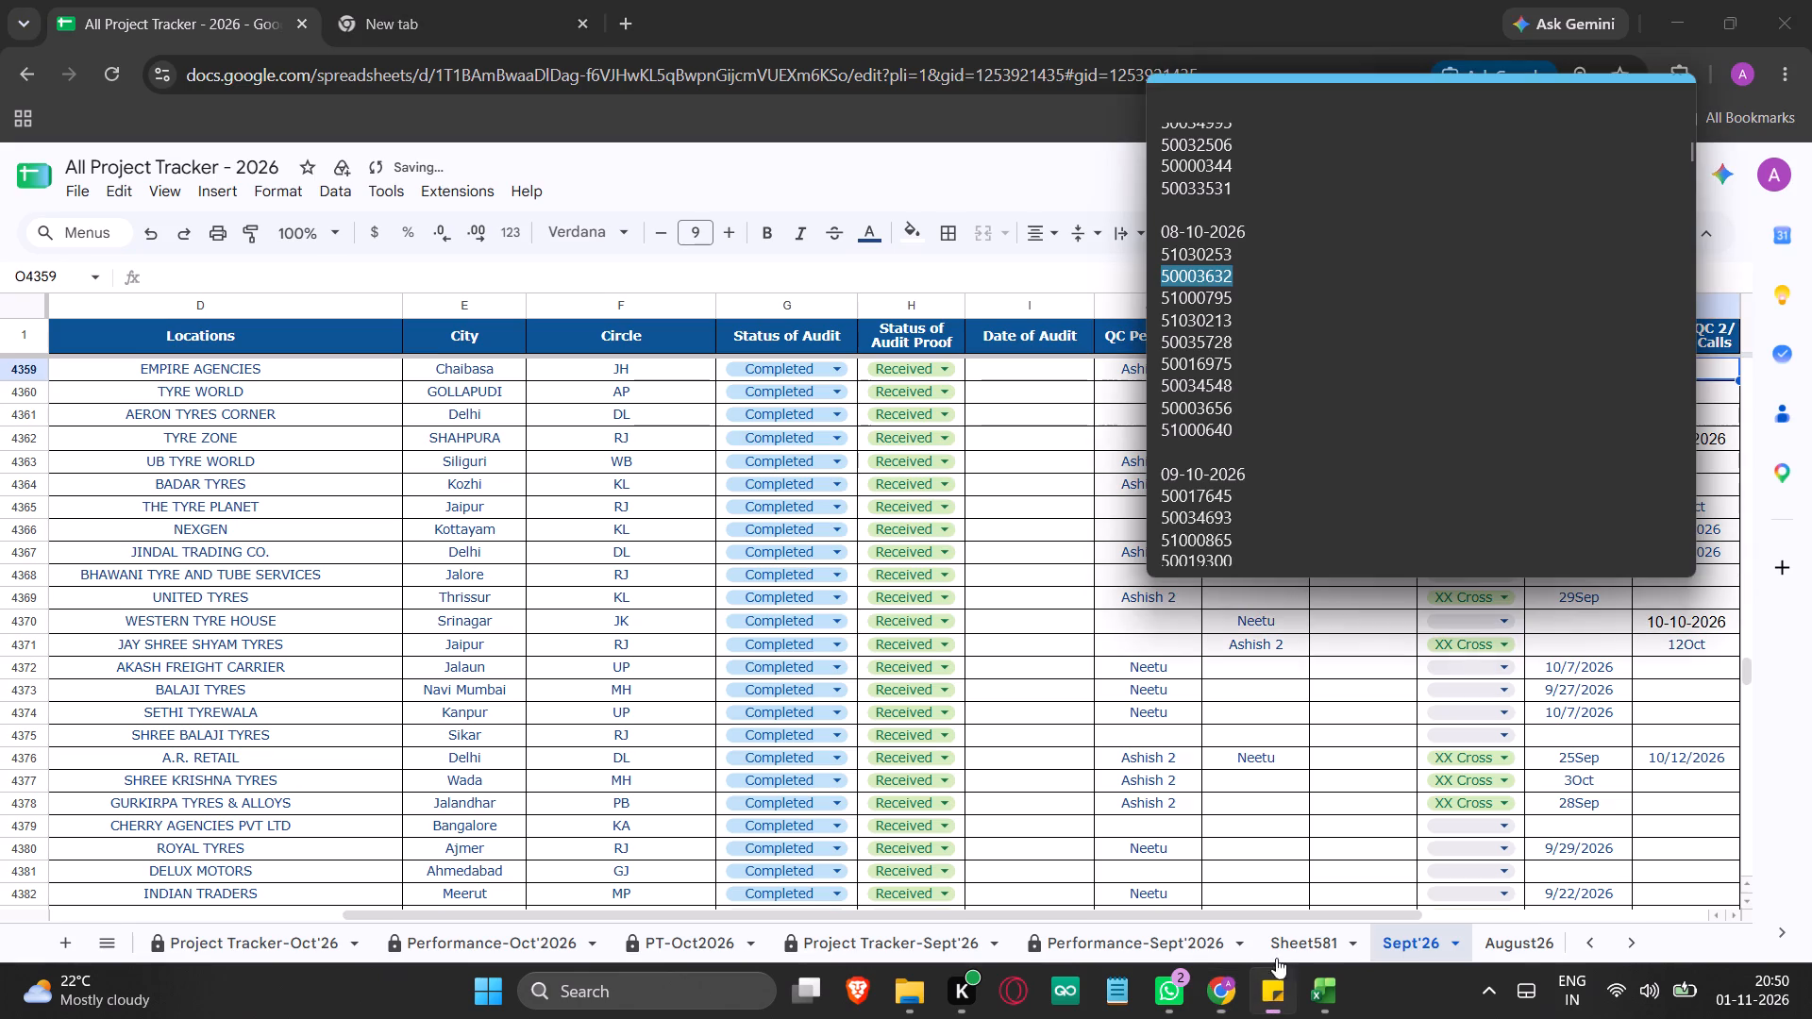
double_click(1221, 300)
right_click(1223, 300)
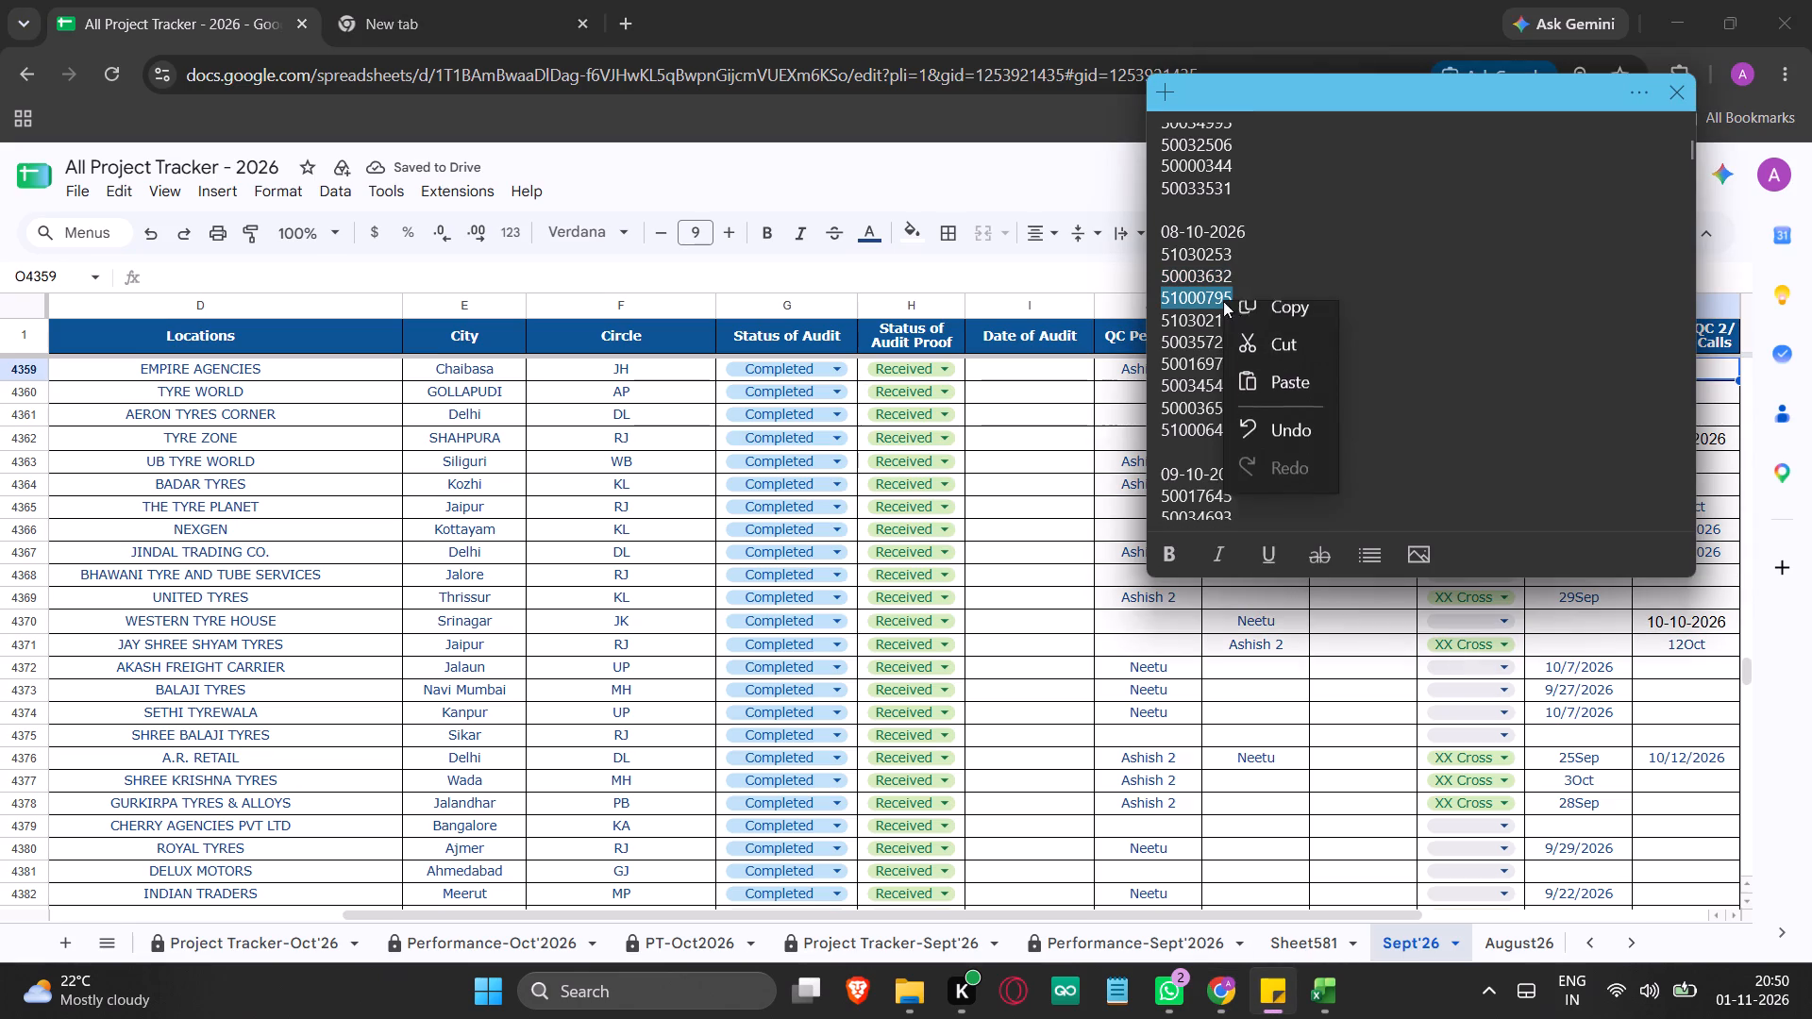
left_click(1259, 323)
left_click(1247, 672)
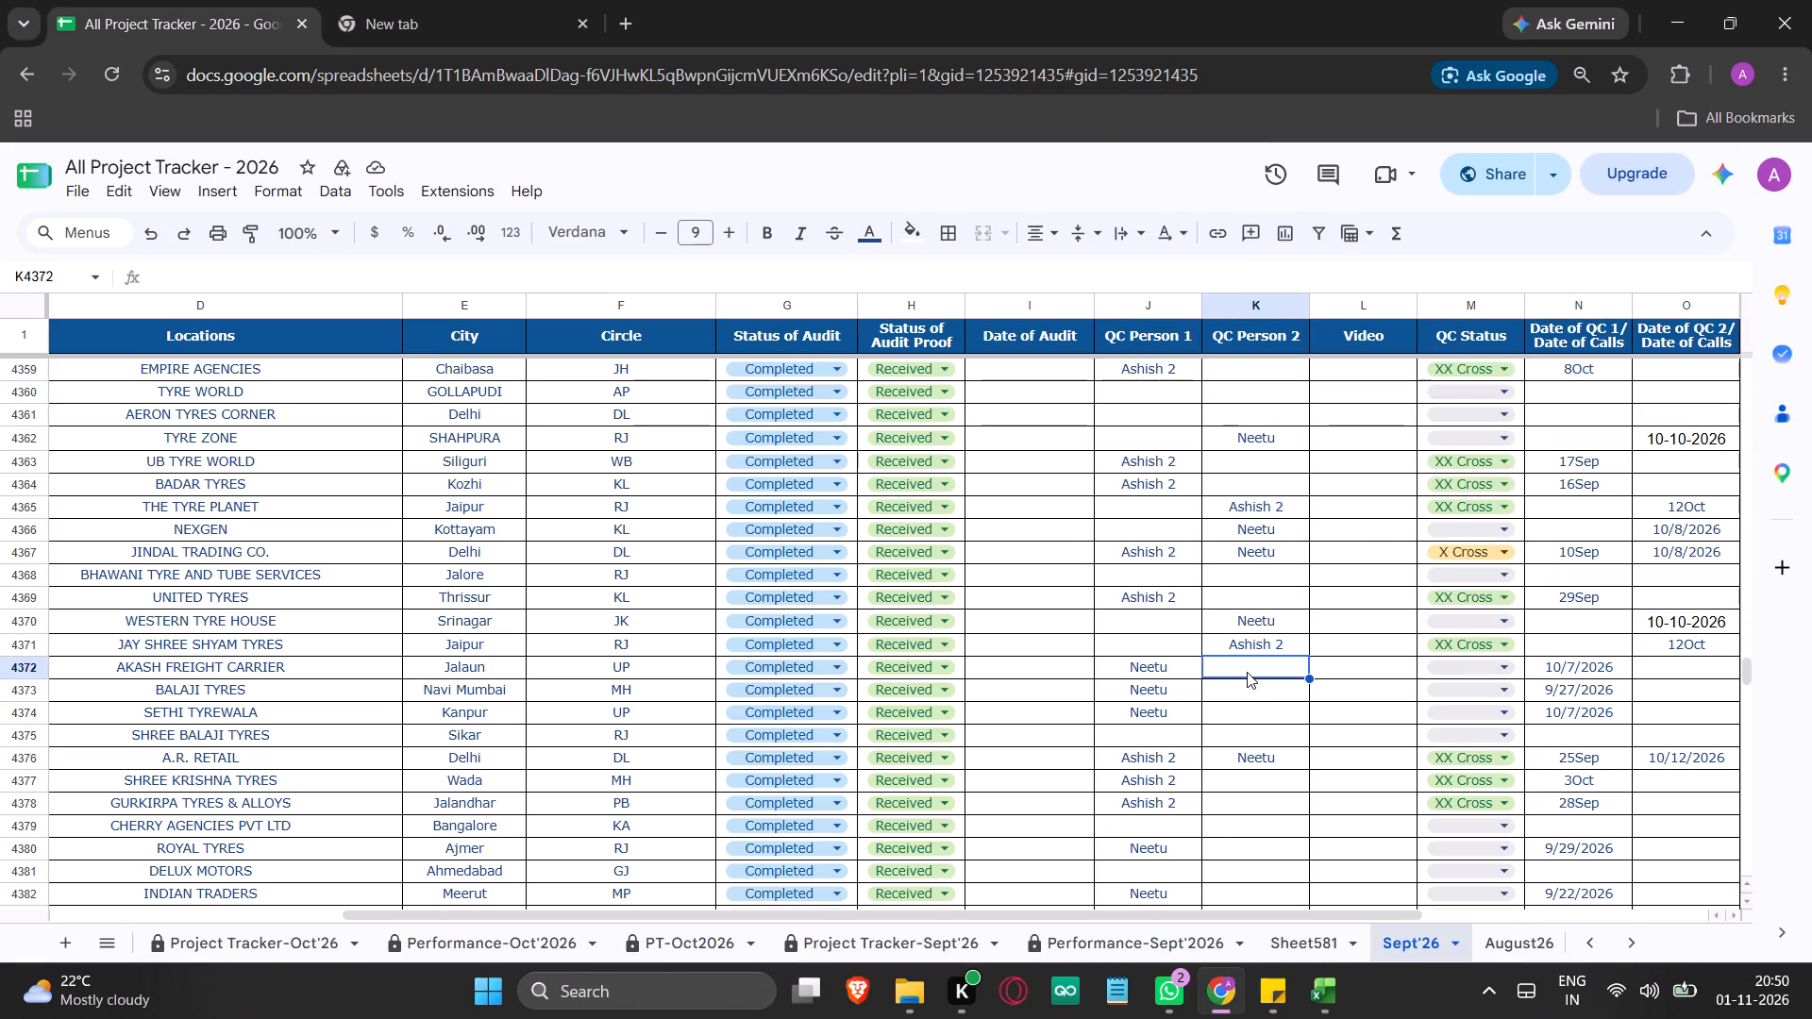
key("ctrl+f")
key("ctrl+v")
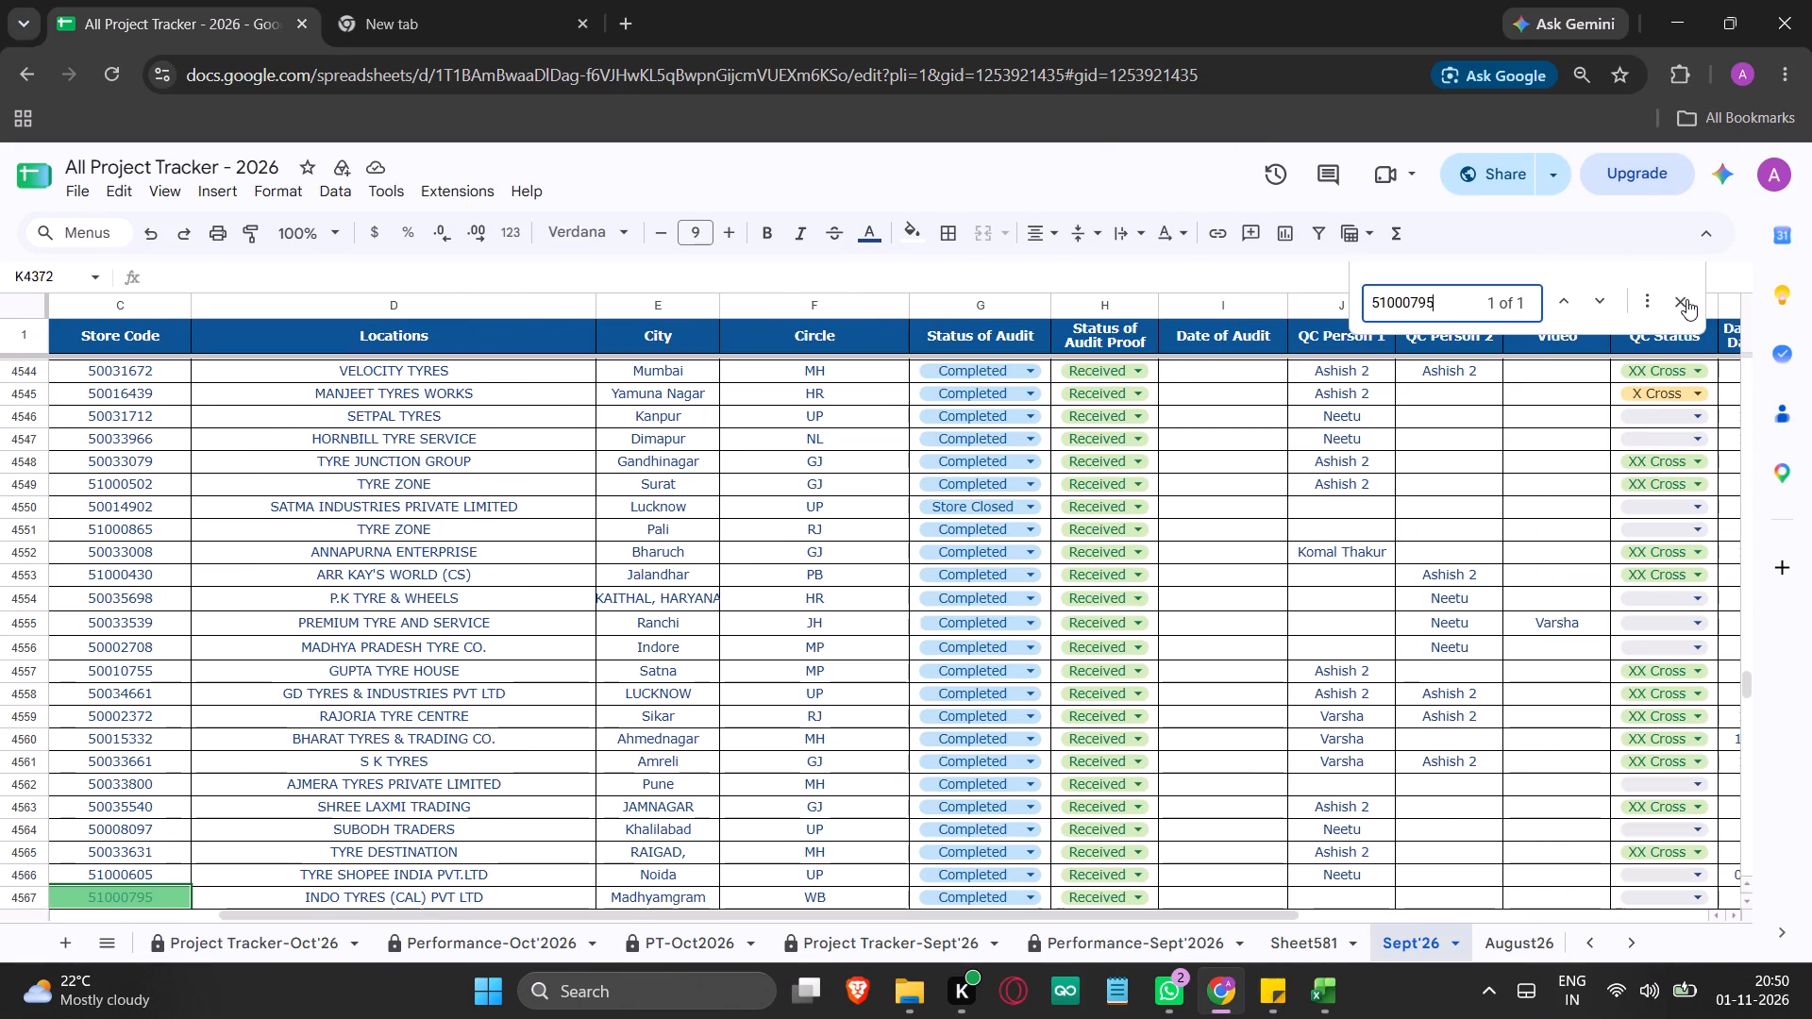
left_click(1686, 299)
Enter Ashish 2 as QC Person 1 for store 51000795.
left_click(1329, 912)
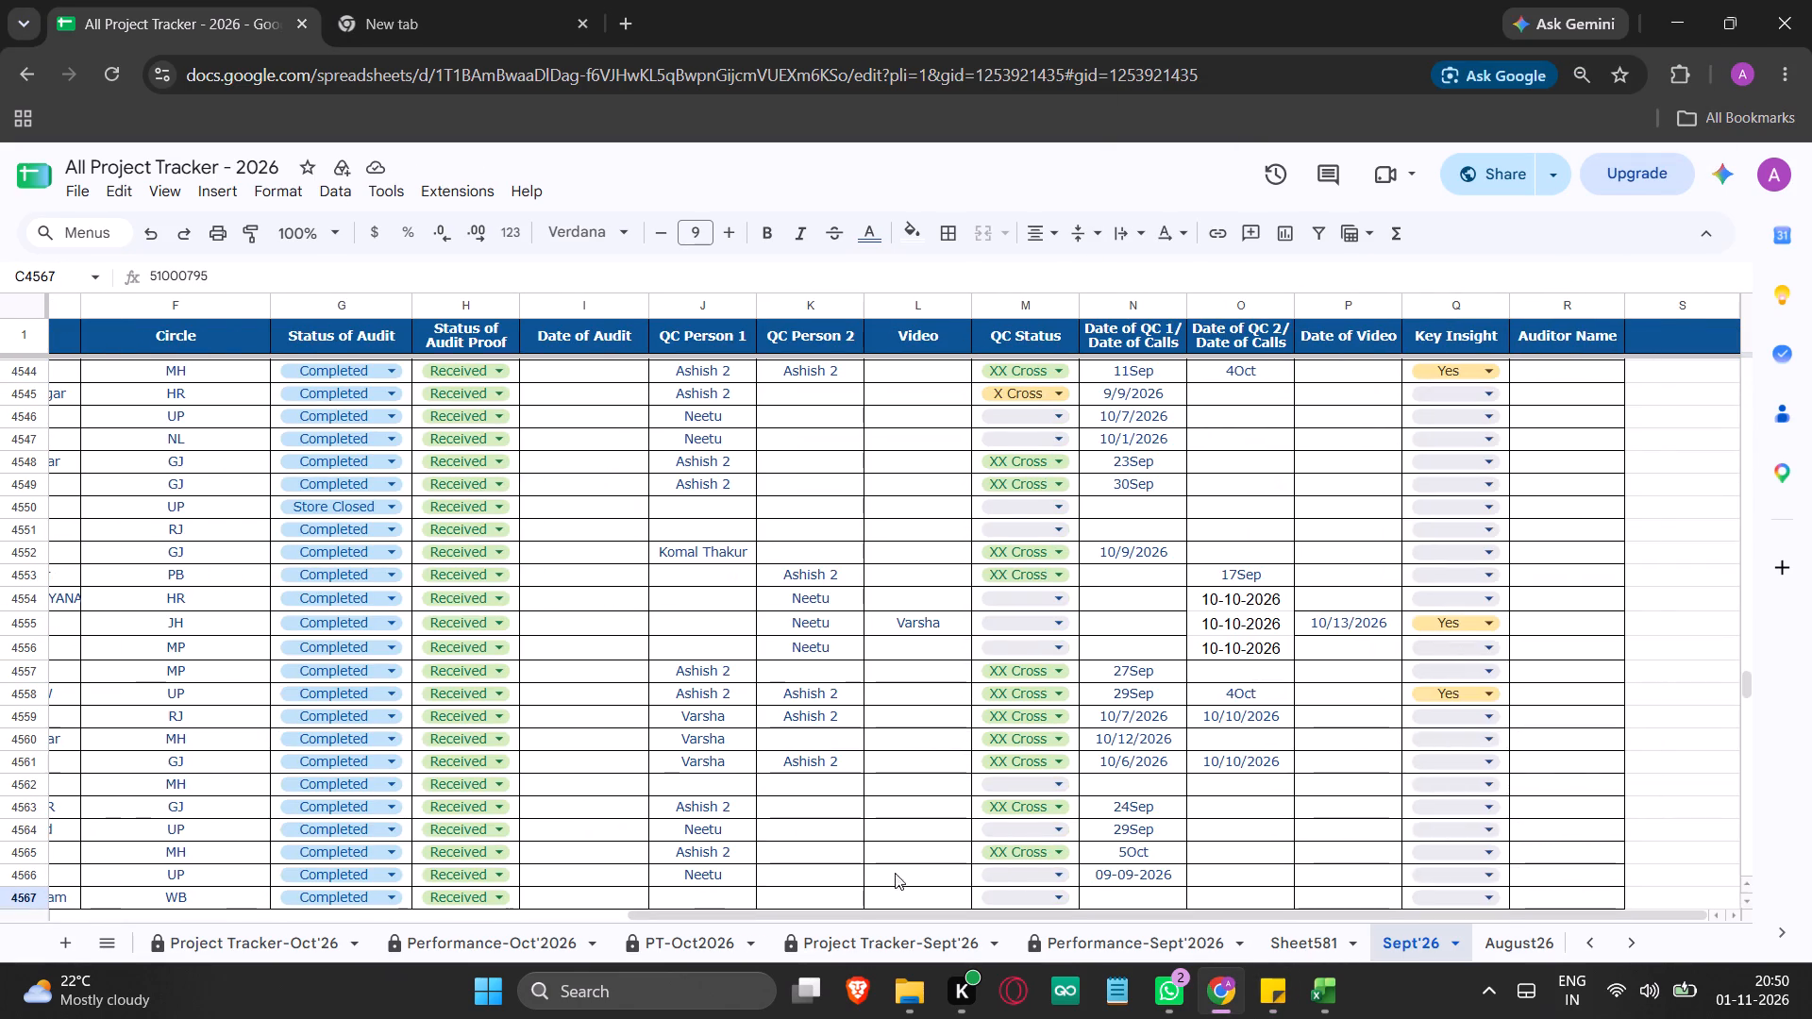
left_click(685, 894)
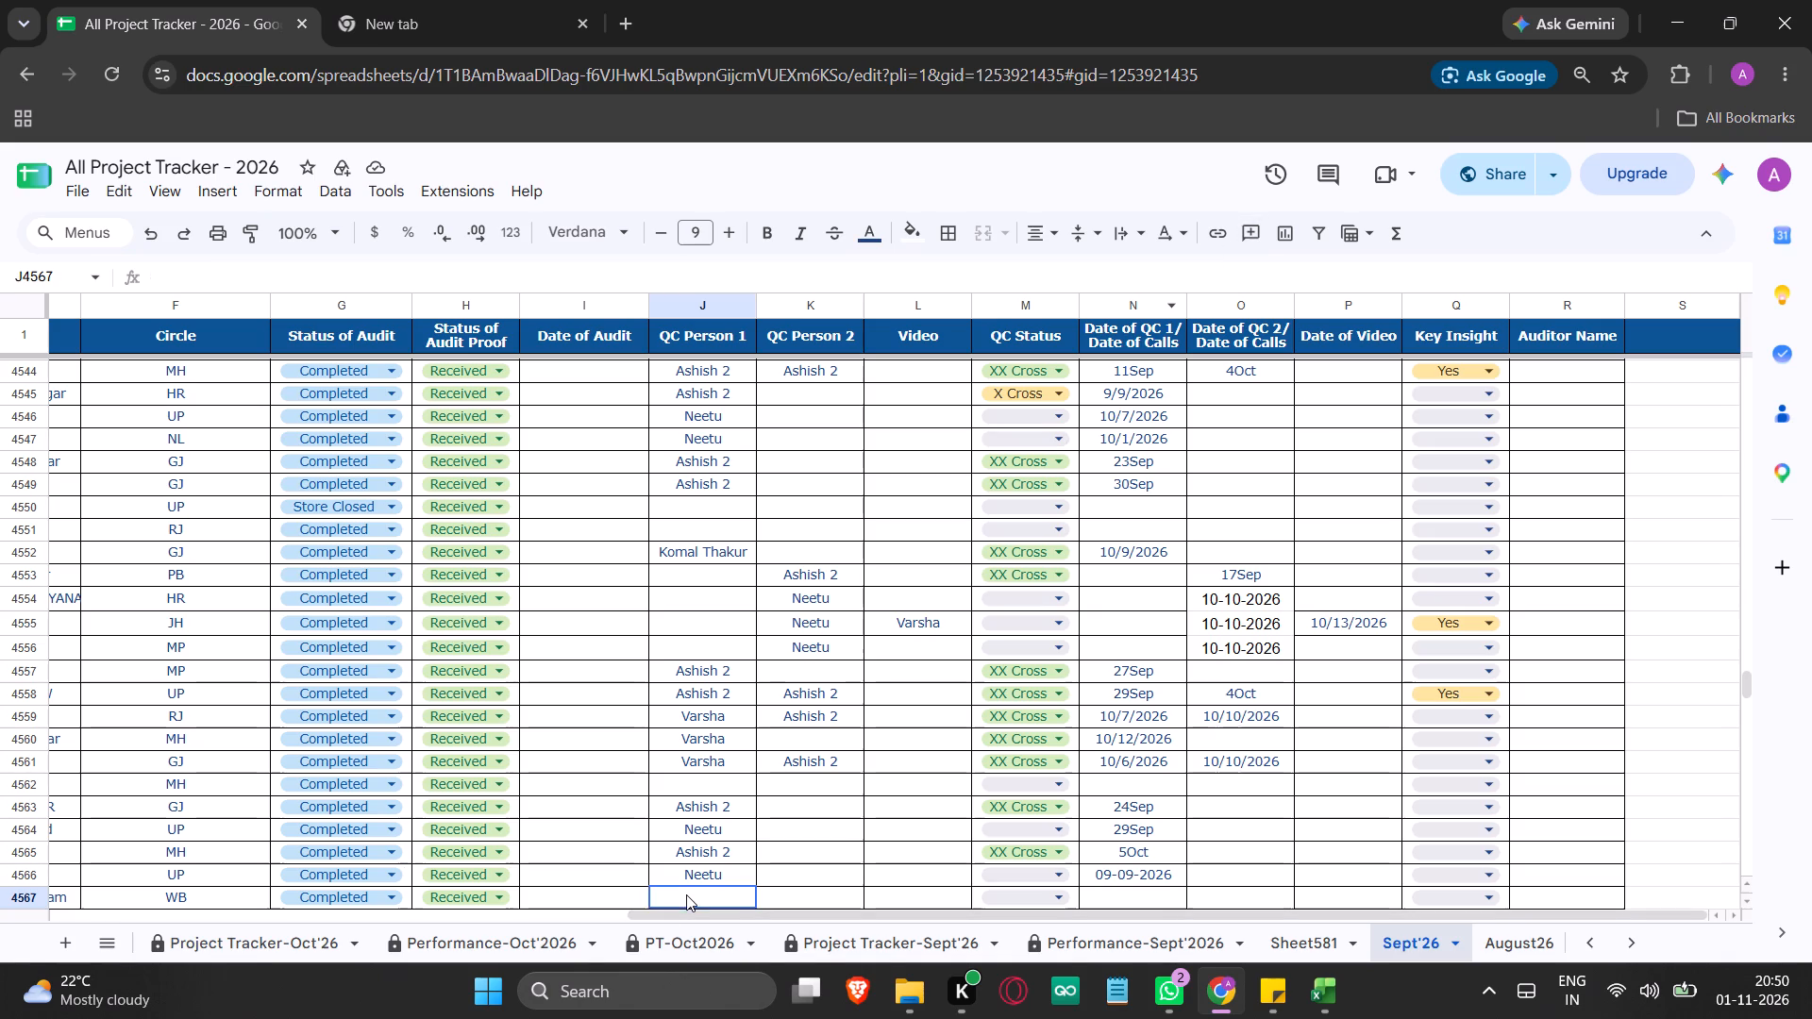
key("shift+a")
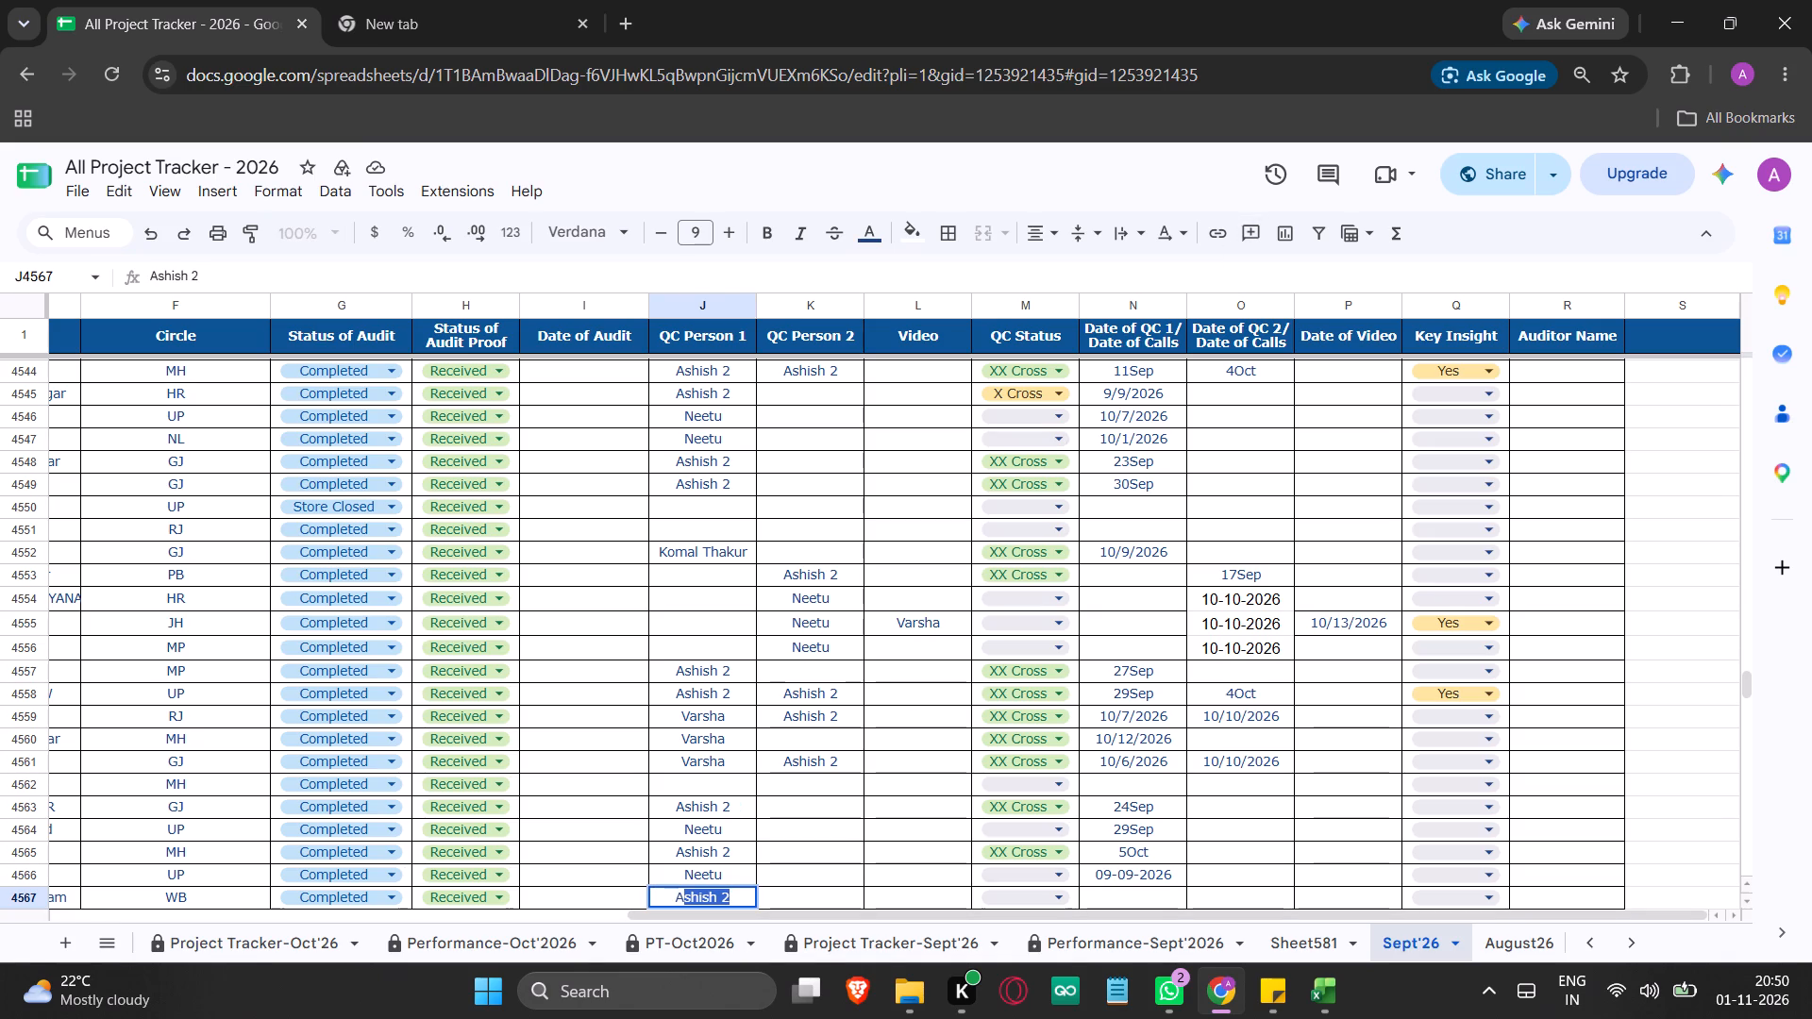
key("Tab")
key("Tab")
key("Tab")
key("Tab")
key("Tab")
key("Tab")
key("Tab")
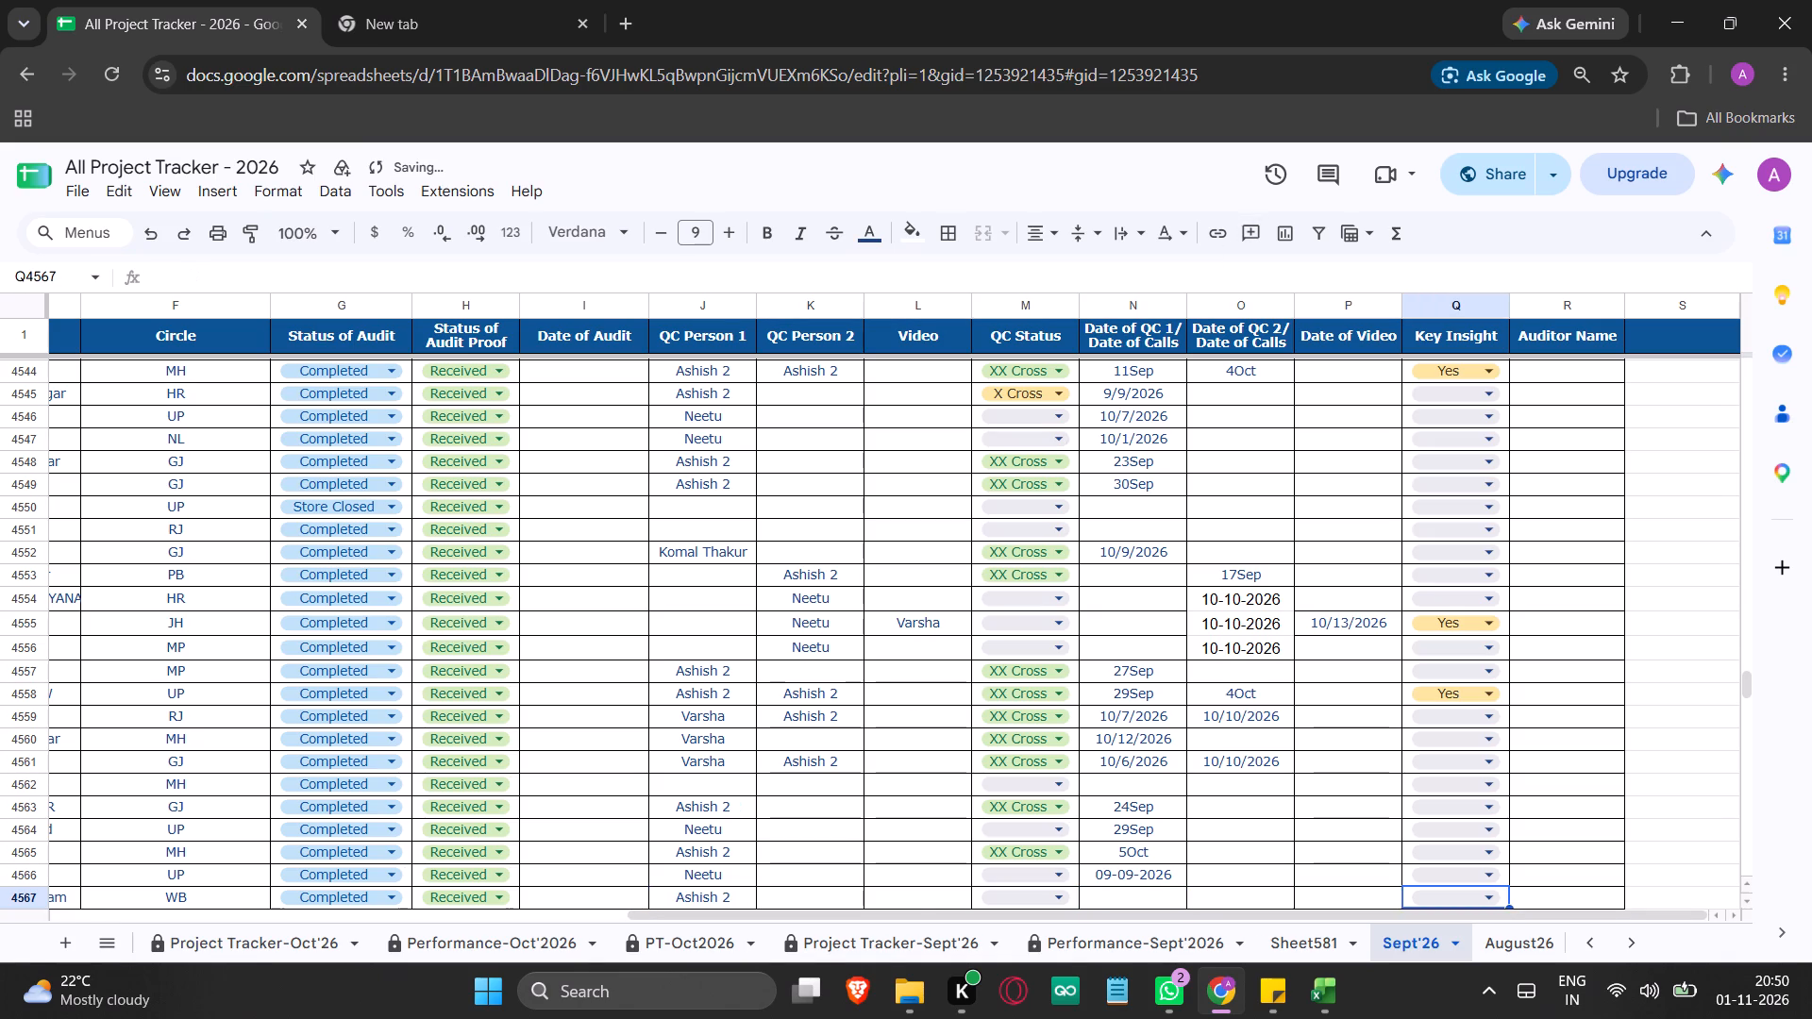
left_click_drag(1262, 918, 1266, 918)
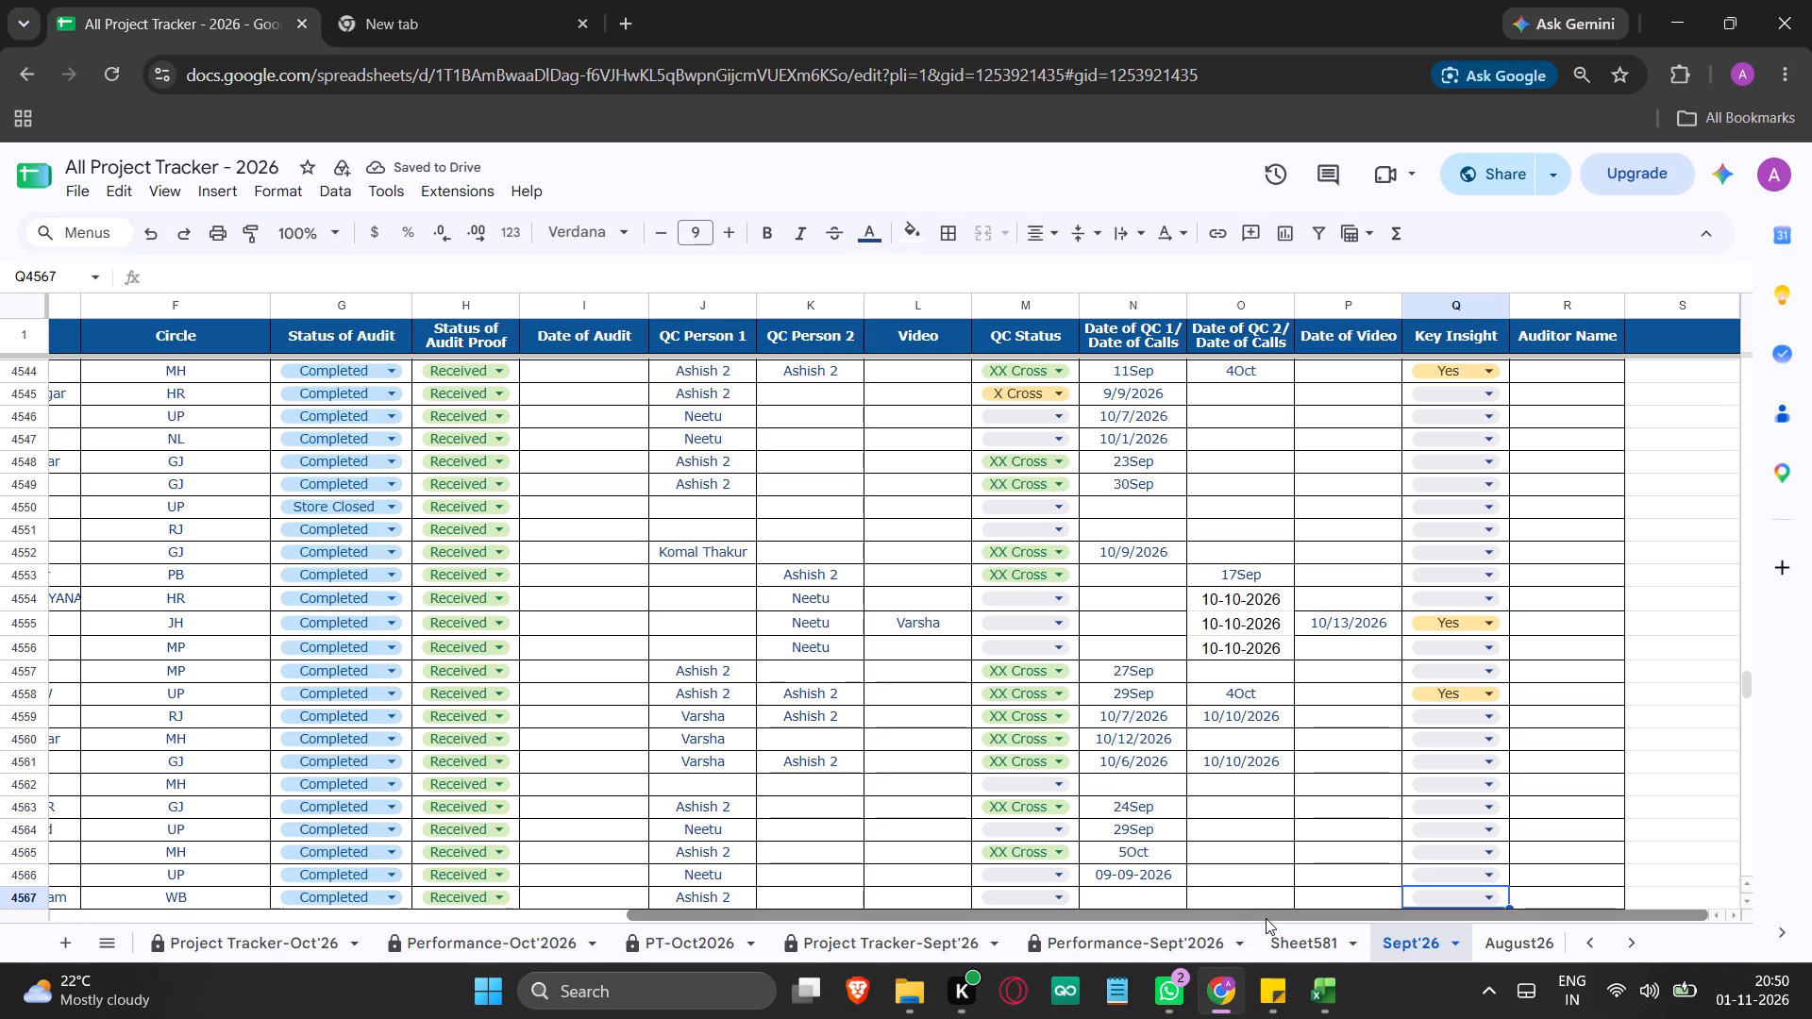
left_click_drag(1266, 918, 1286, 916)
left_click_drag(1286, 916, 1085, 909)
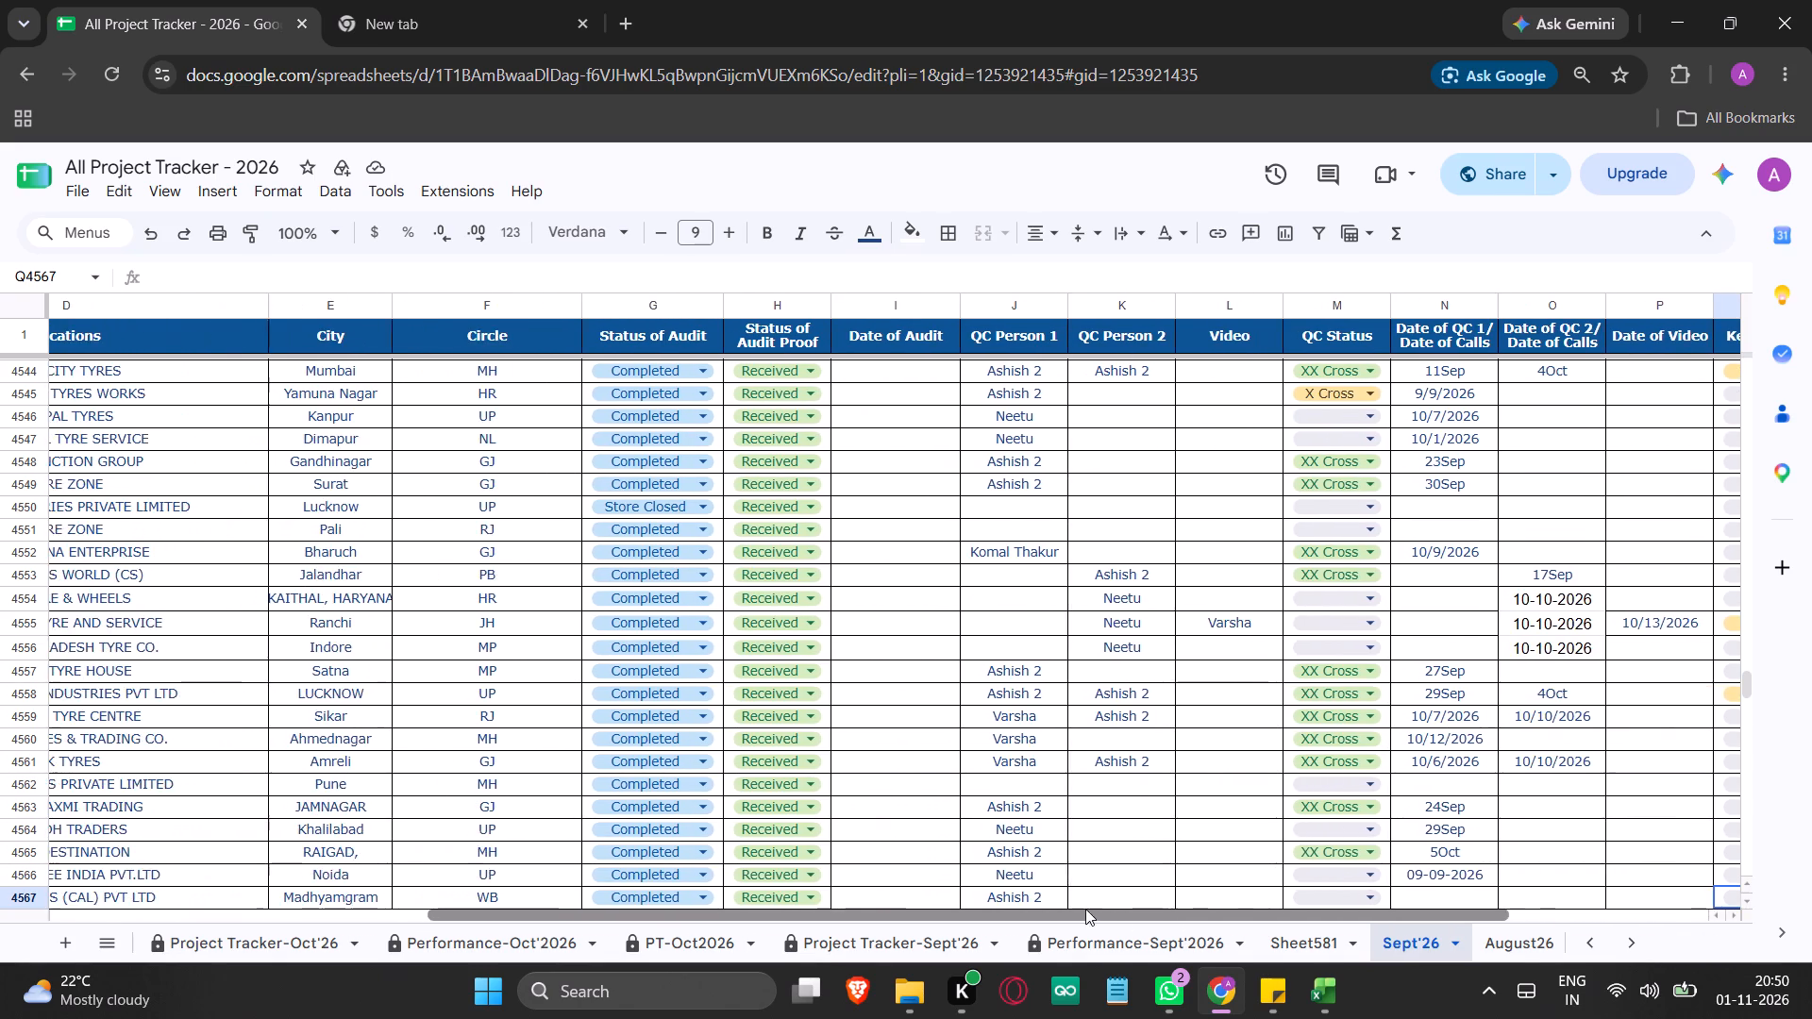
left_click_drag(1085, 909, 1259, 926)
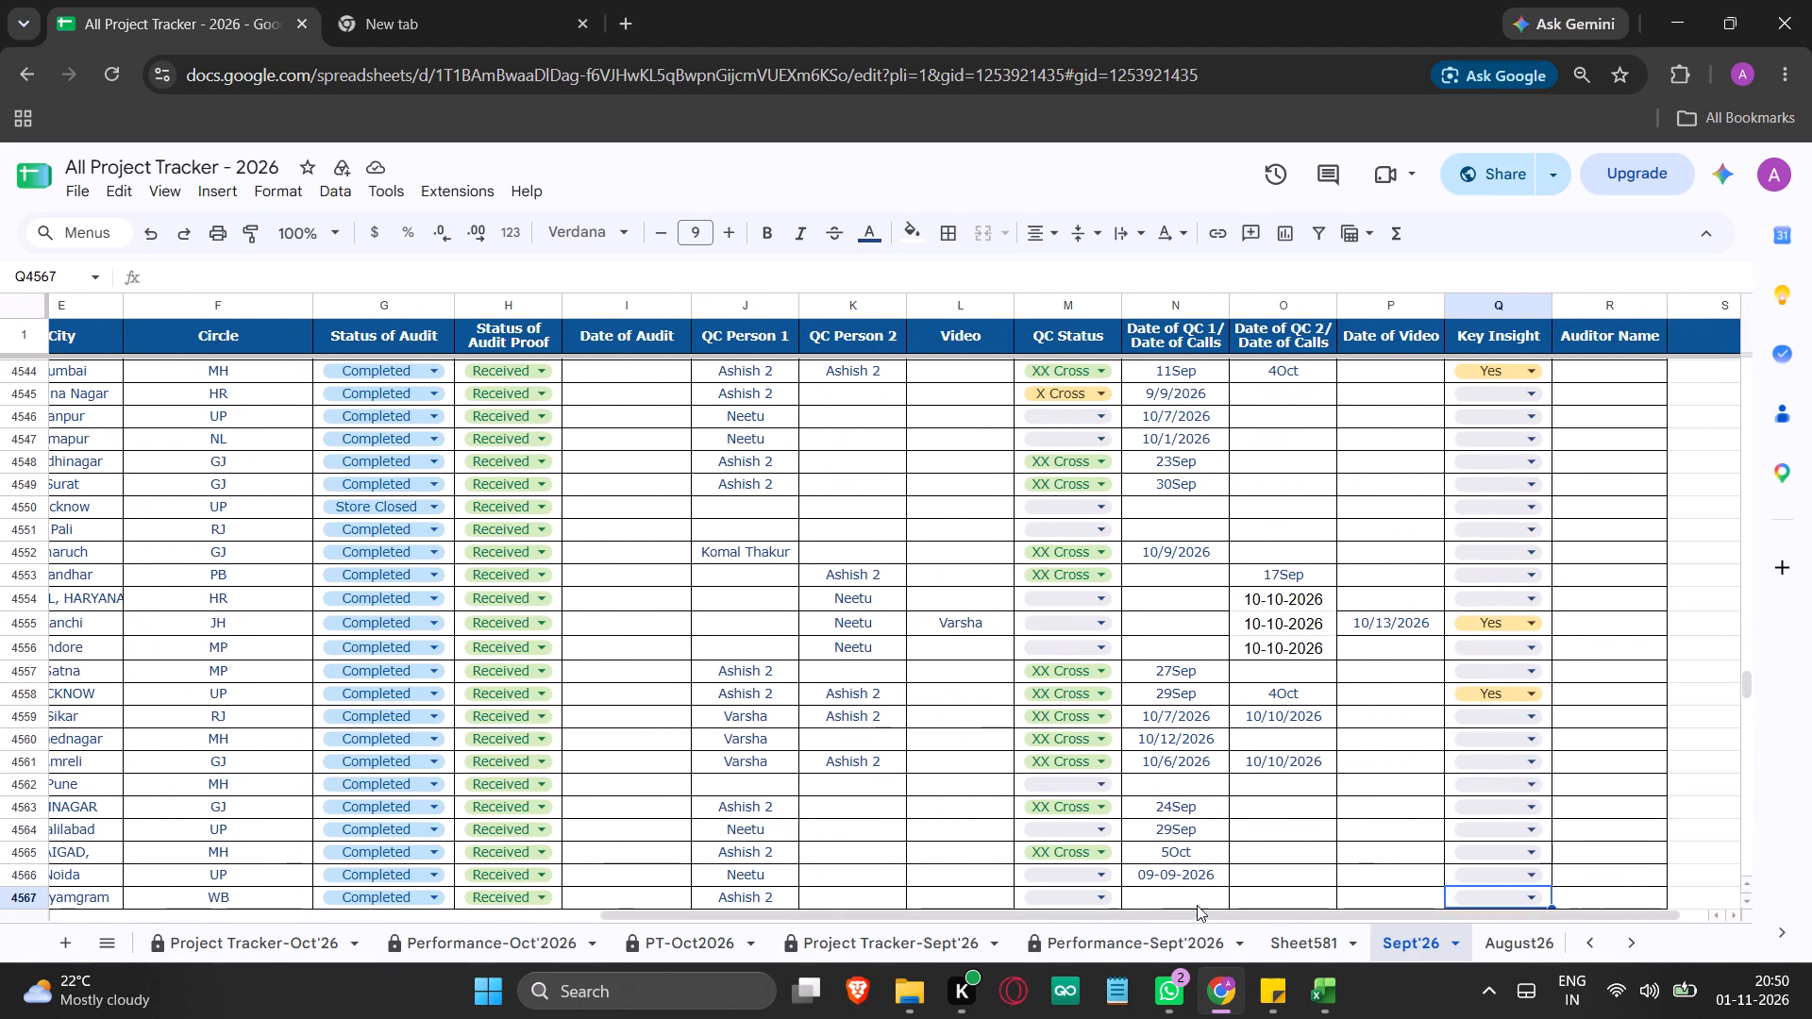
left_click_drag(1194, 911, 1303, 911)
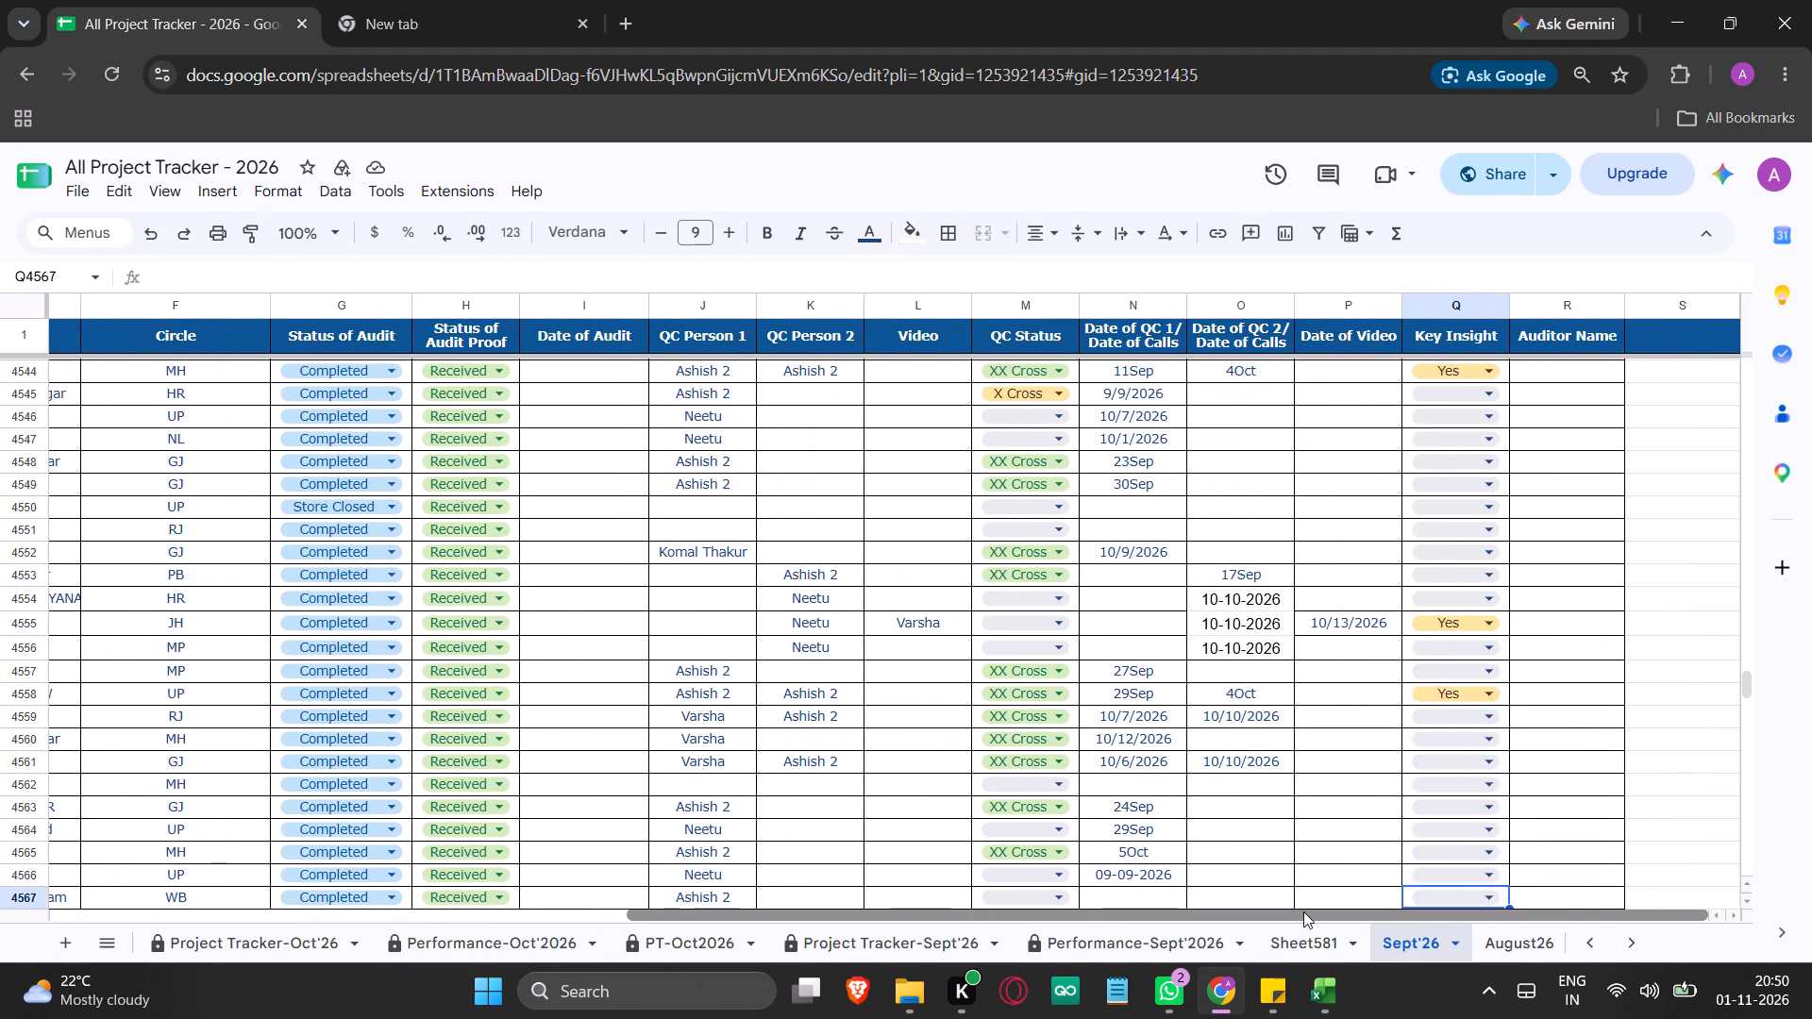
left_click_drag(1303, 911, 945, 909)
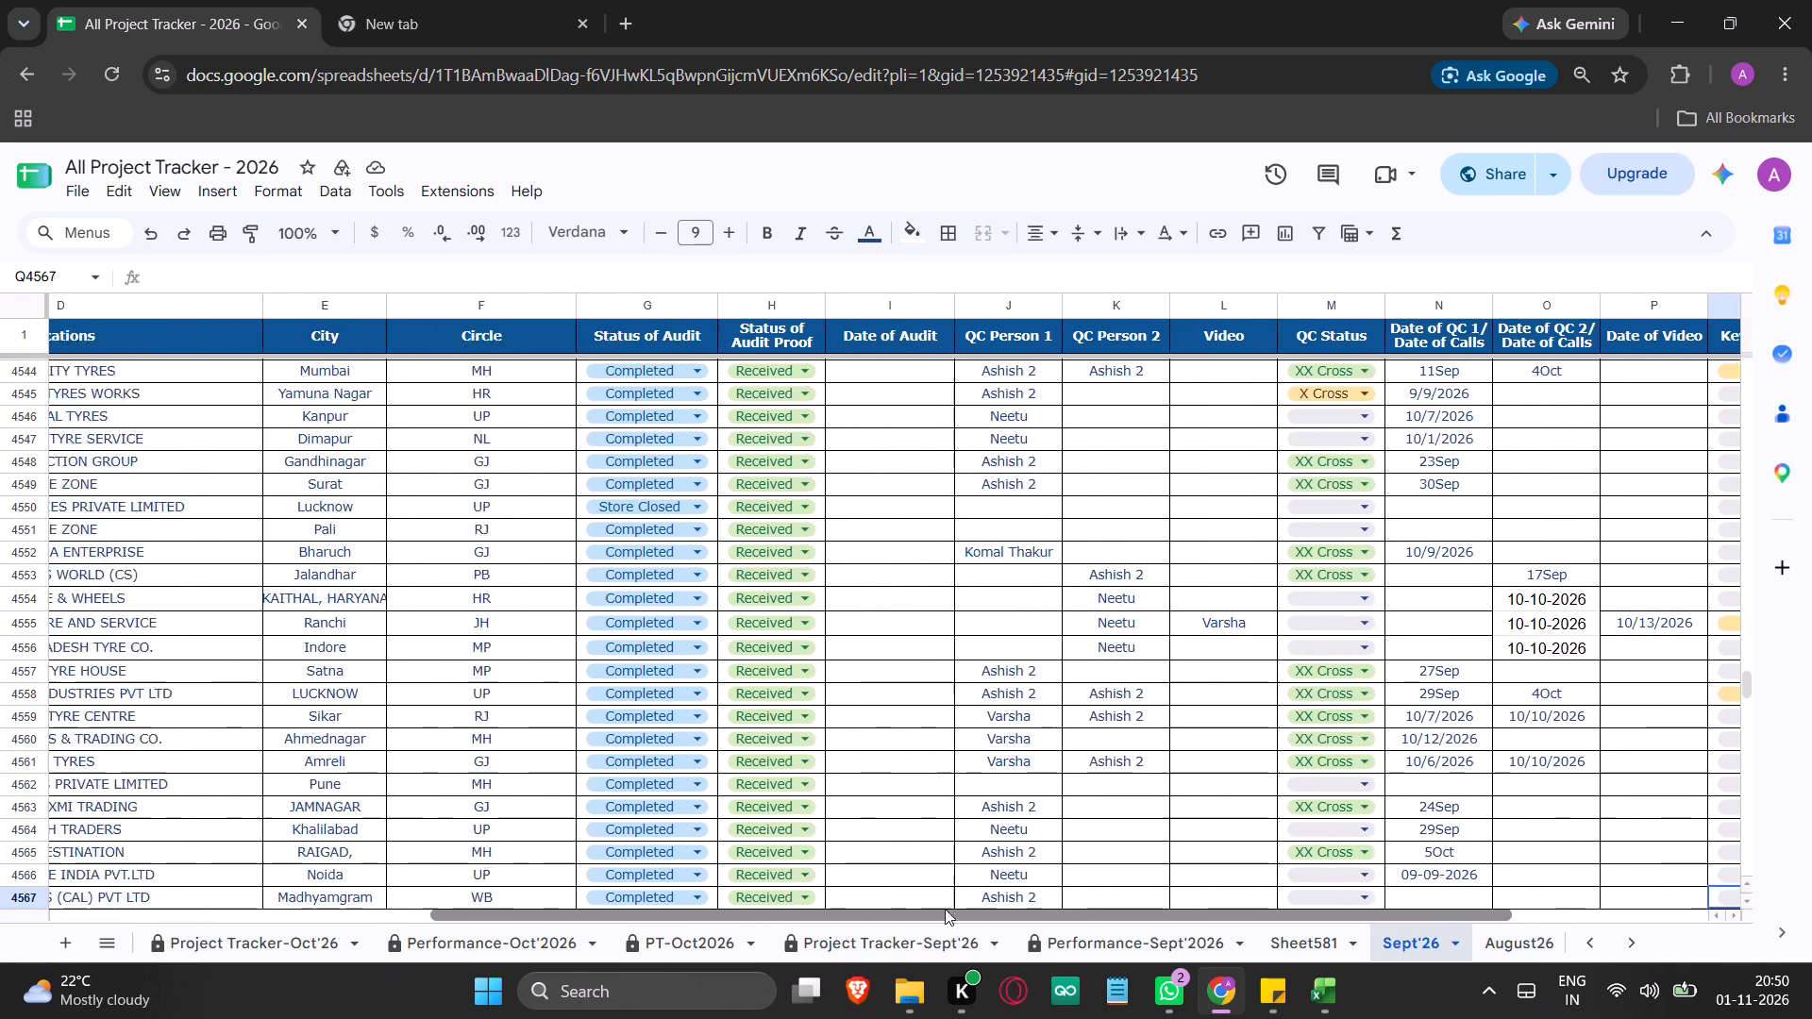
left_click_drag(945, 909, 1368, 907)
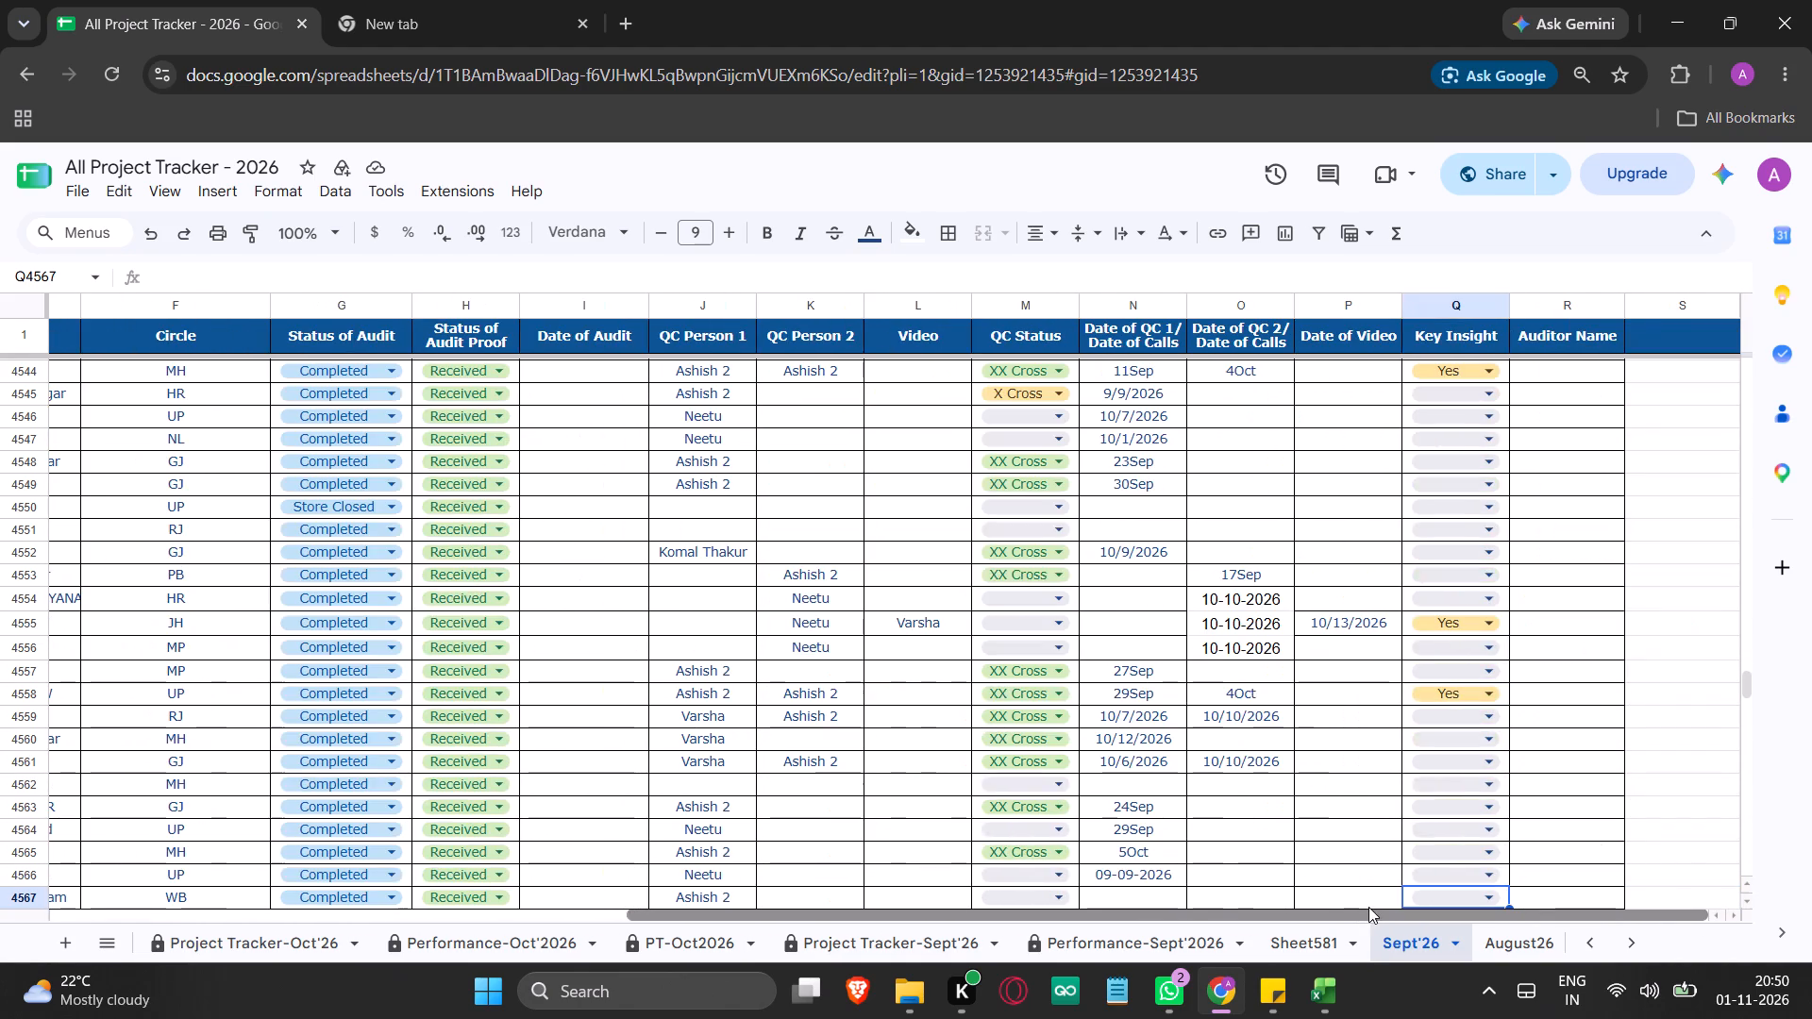
Enter 8Oct as the Date of QC 1 for store 51000795.
left_click_drag(1368, 907, 1366, 899)
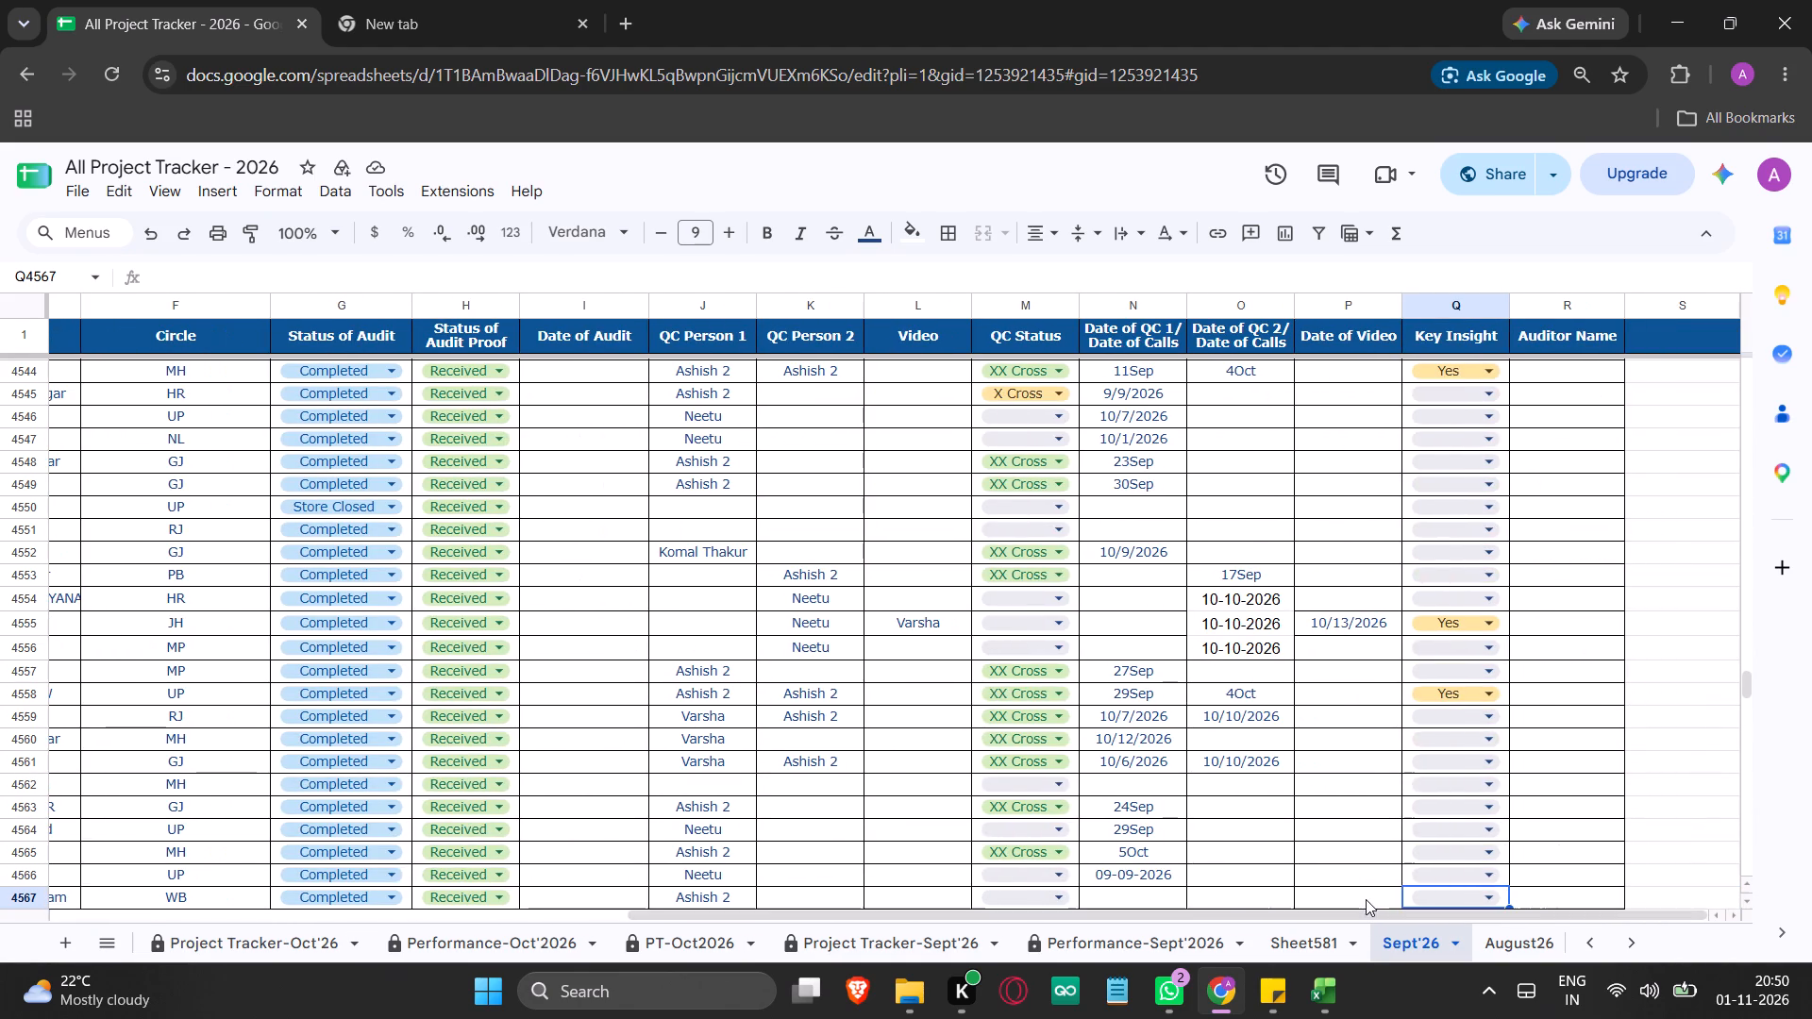
scroll(1272, 725, "down", 2)
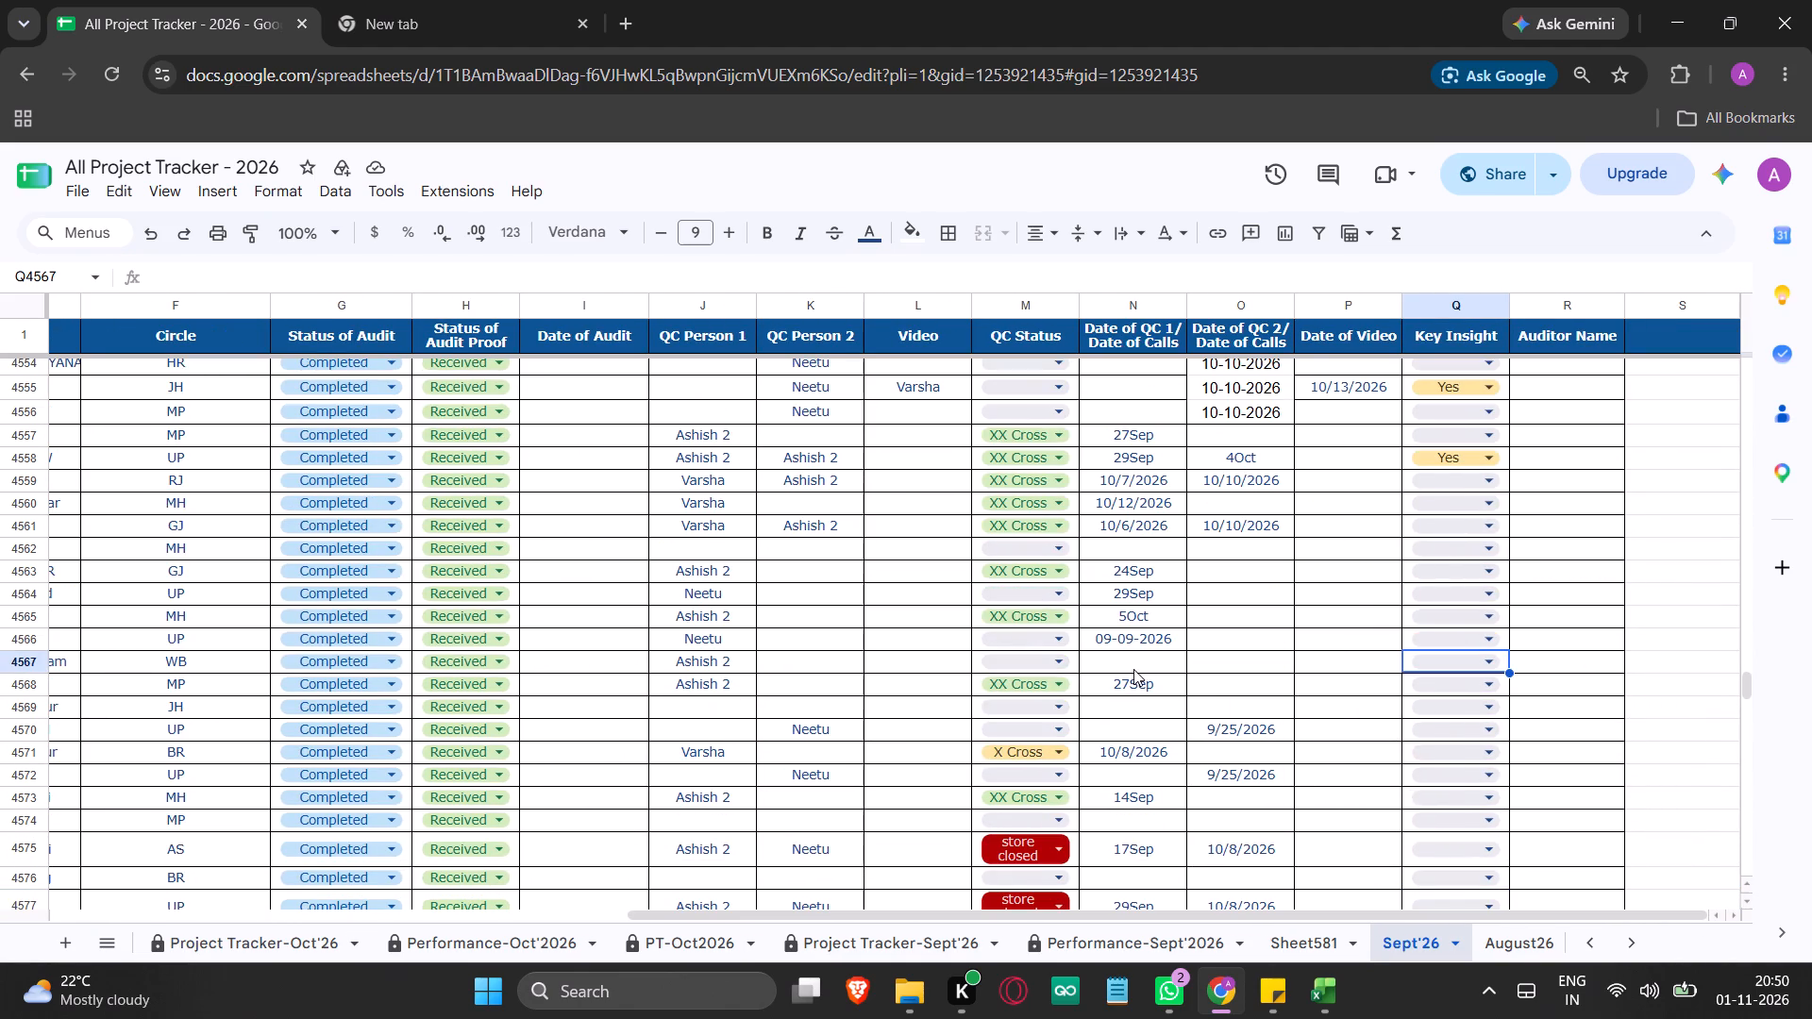
left_click(1128, 658)
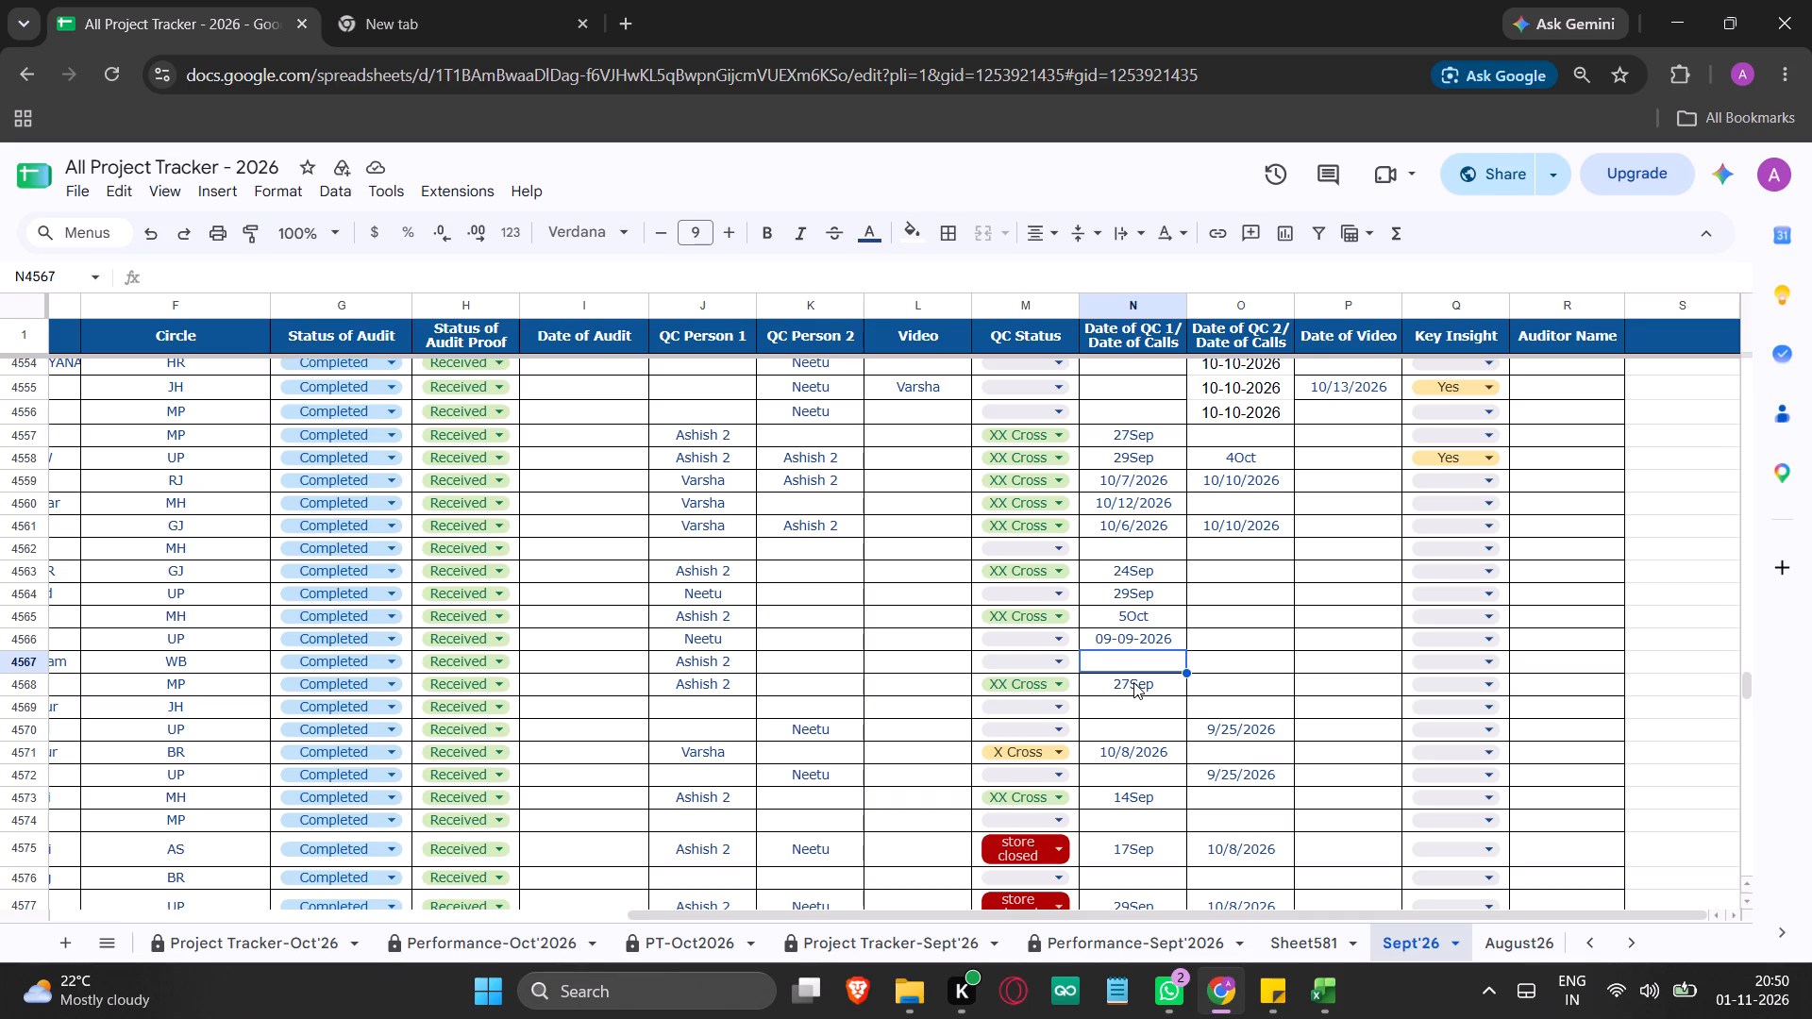
key("8")
key("shift+o")
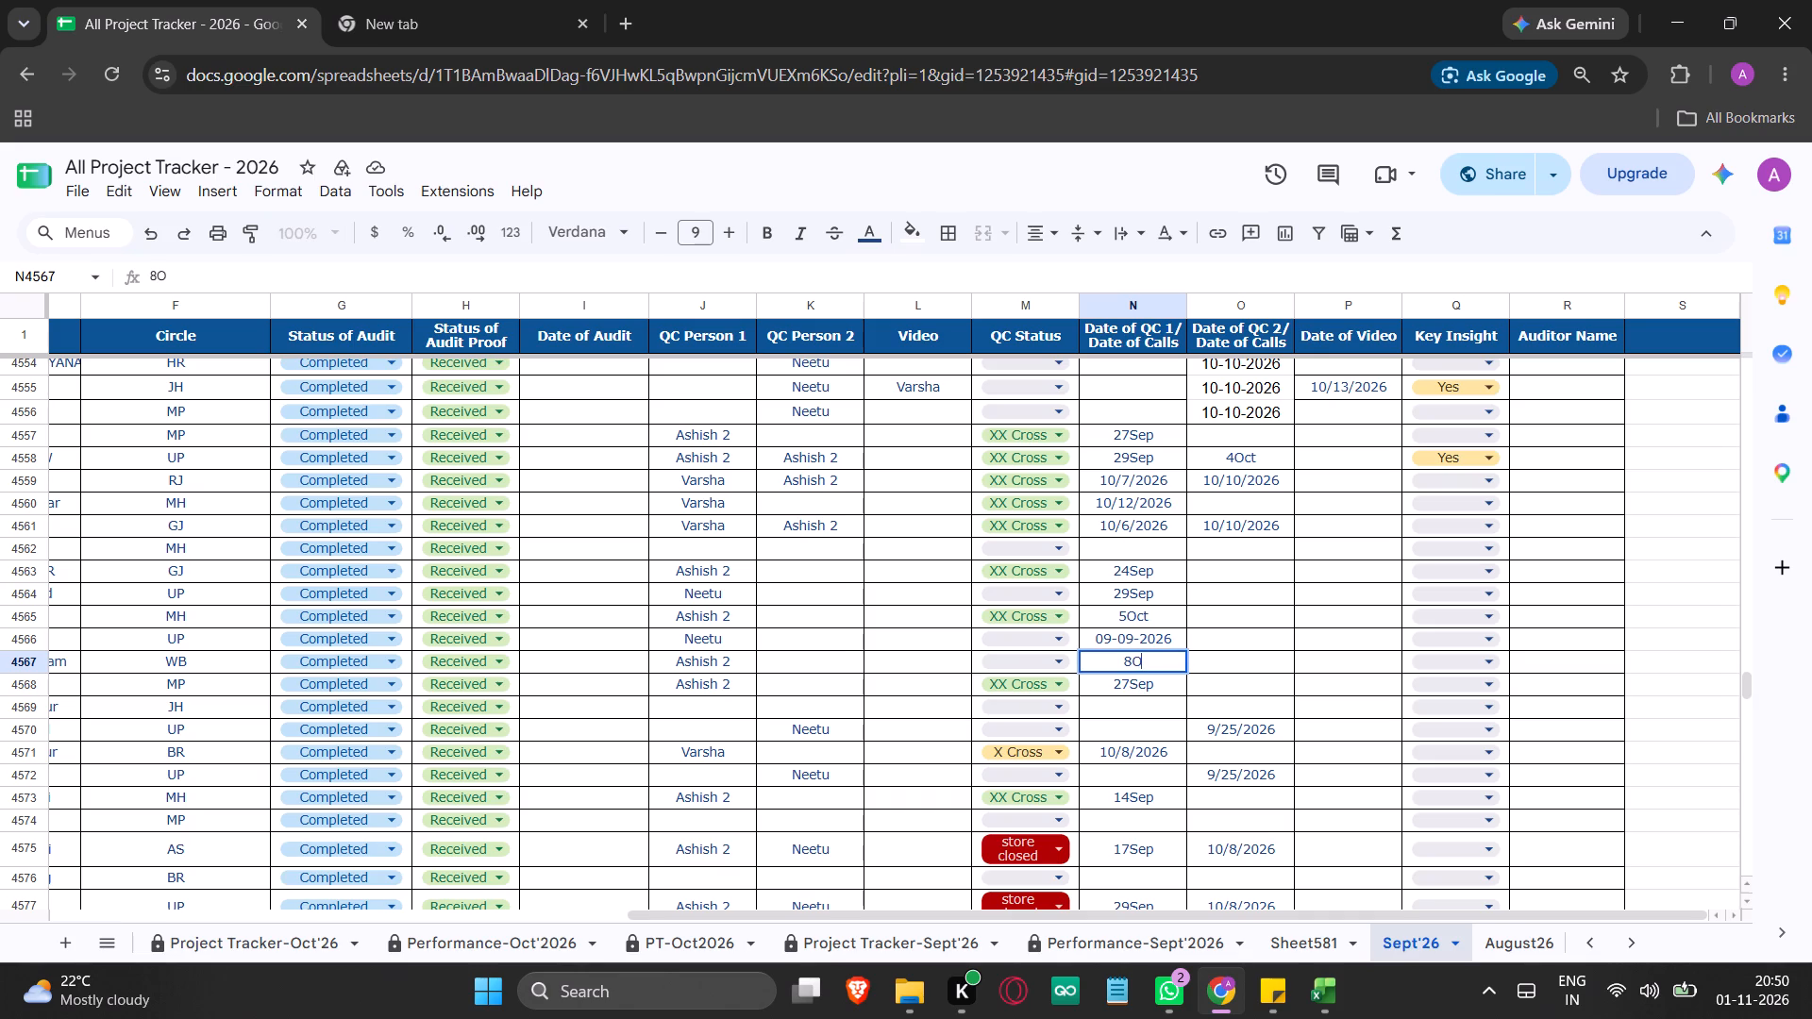
type("ct")
key("Tab")
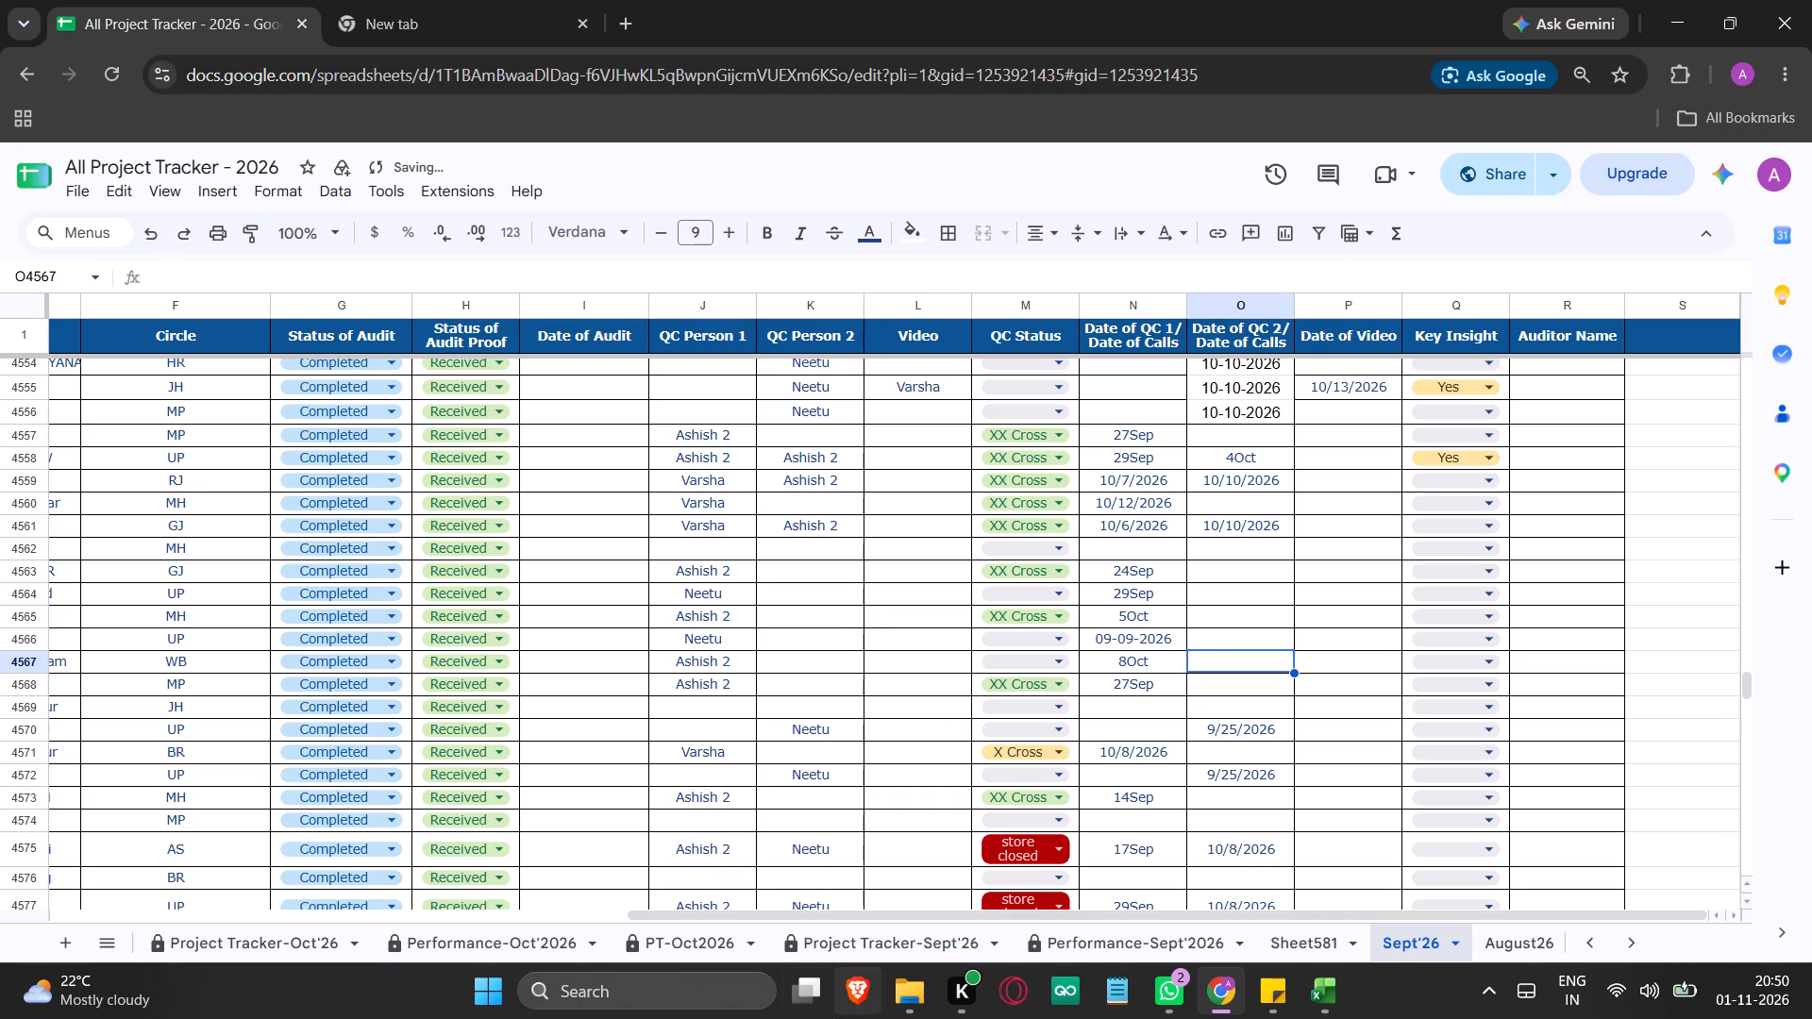
Copy store code 51030213 from the sticky note's 08-10-2026 list and find it in the Sept'26 sheet.
left_click(1277, 994)
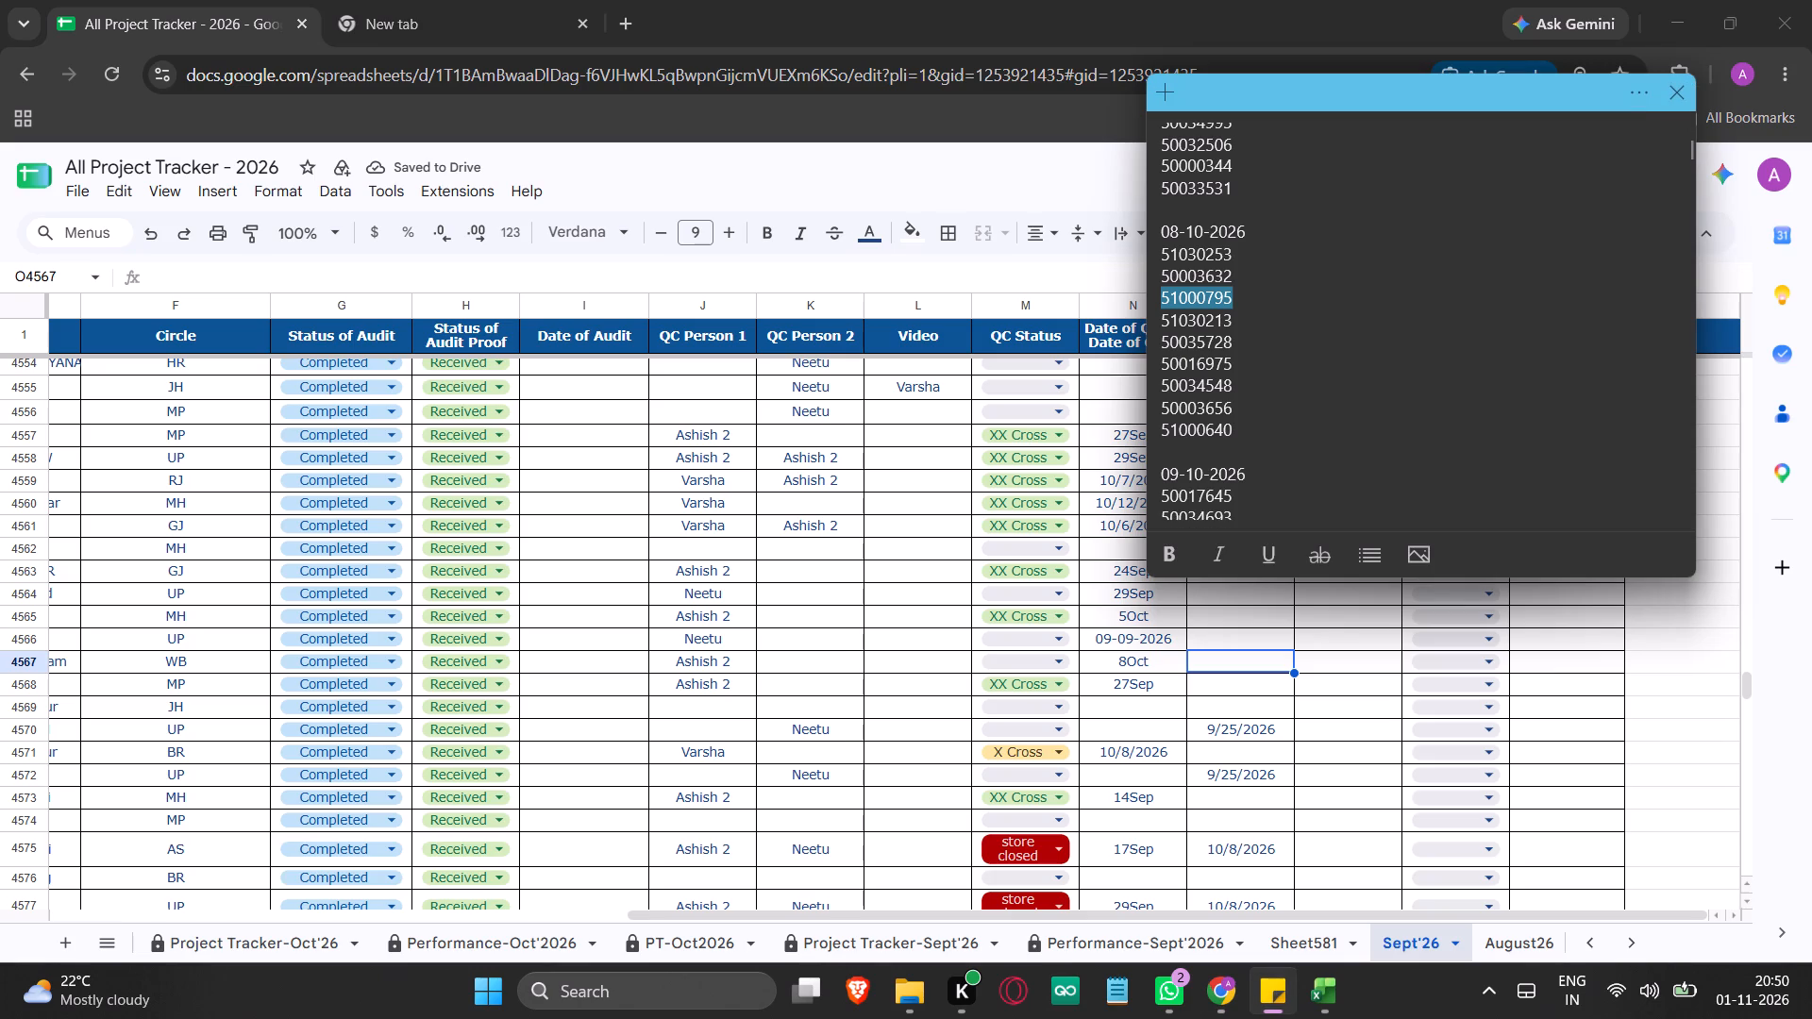
double_click(1206, 322)
right_click(1208, 314)
left_click(1250, 328)
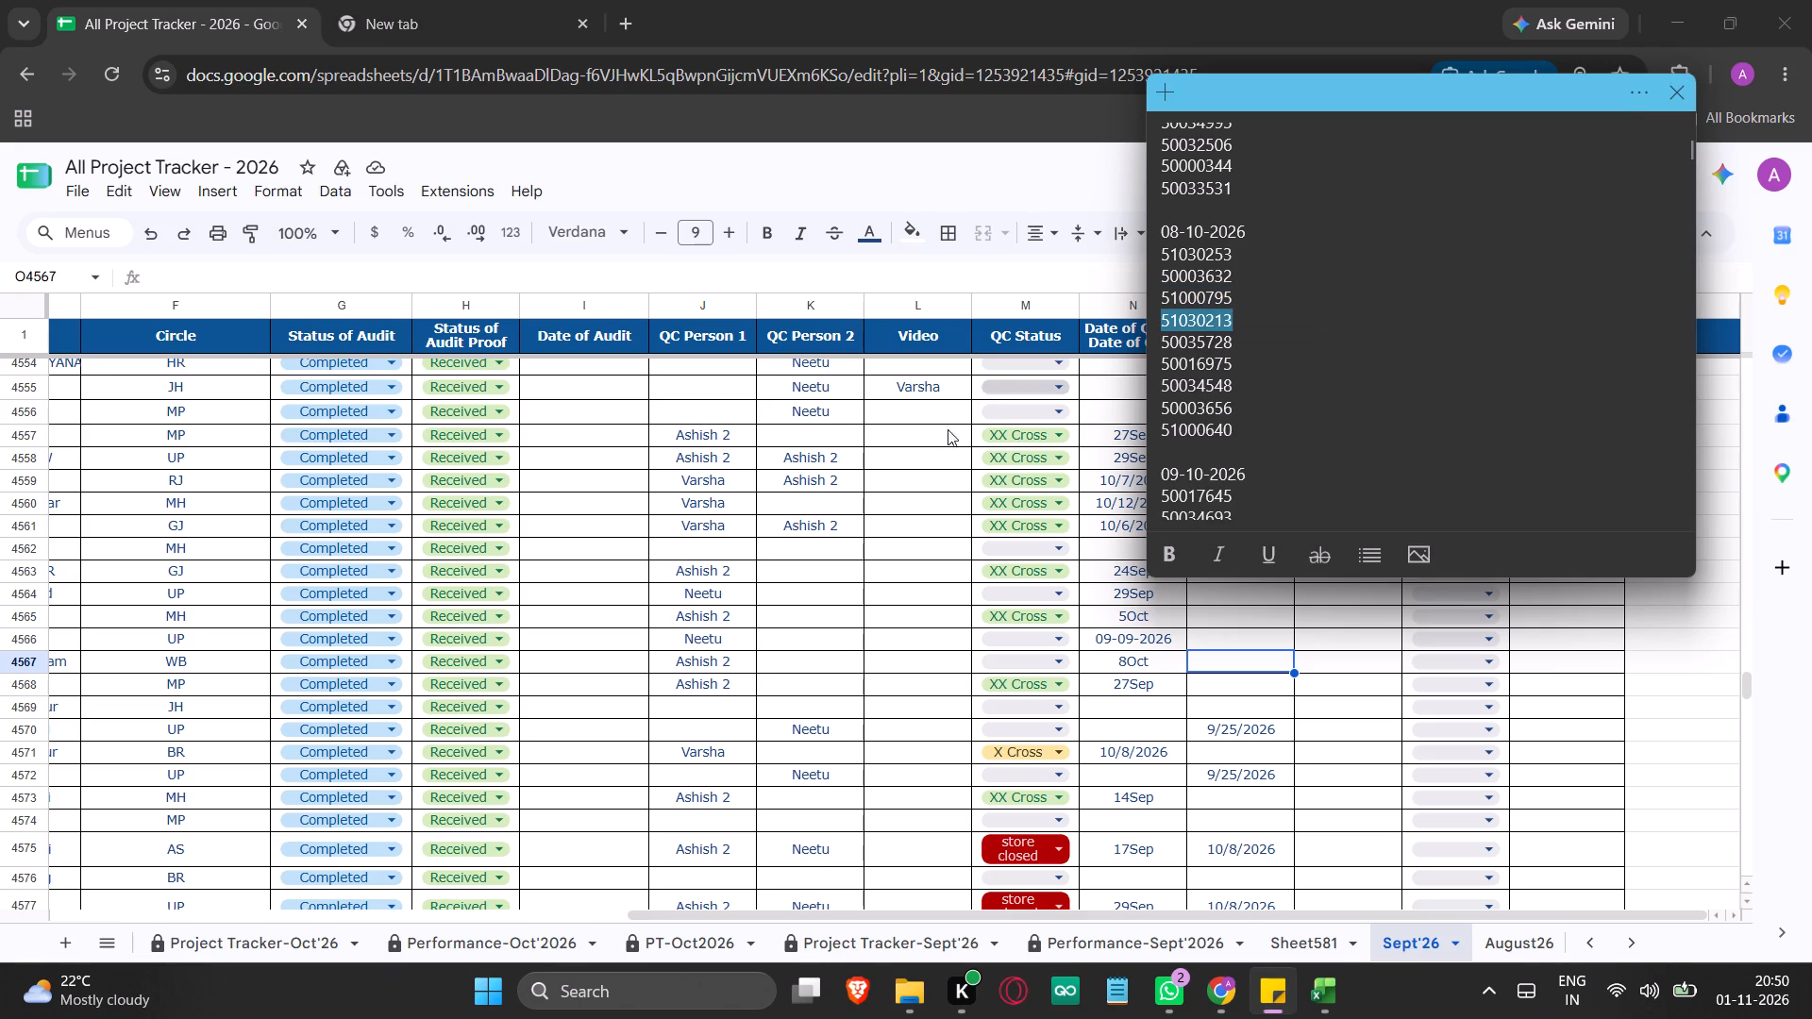
left_click(800, 570)
key("ctrl+f")
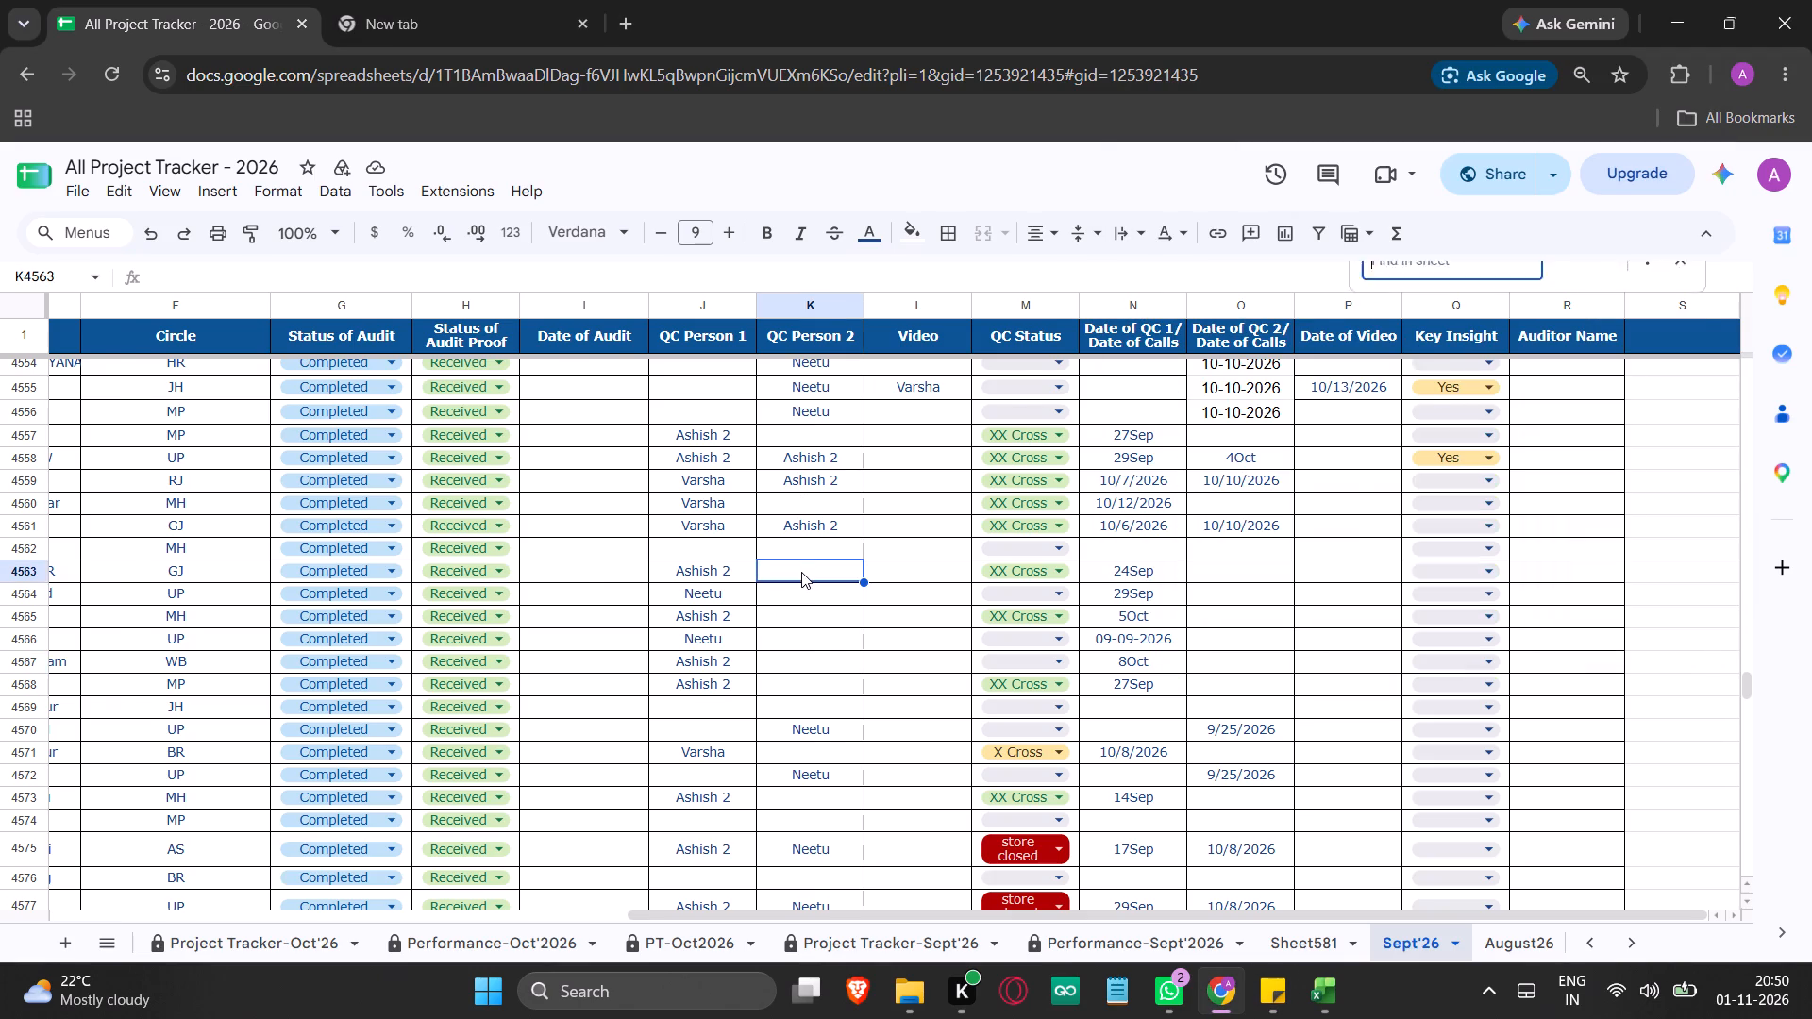
key("ctrl+v")
left_click(1678, 301)
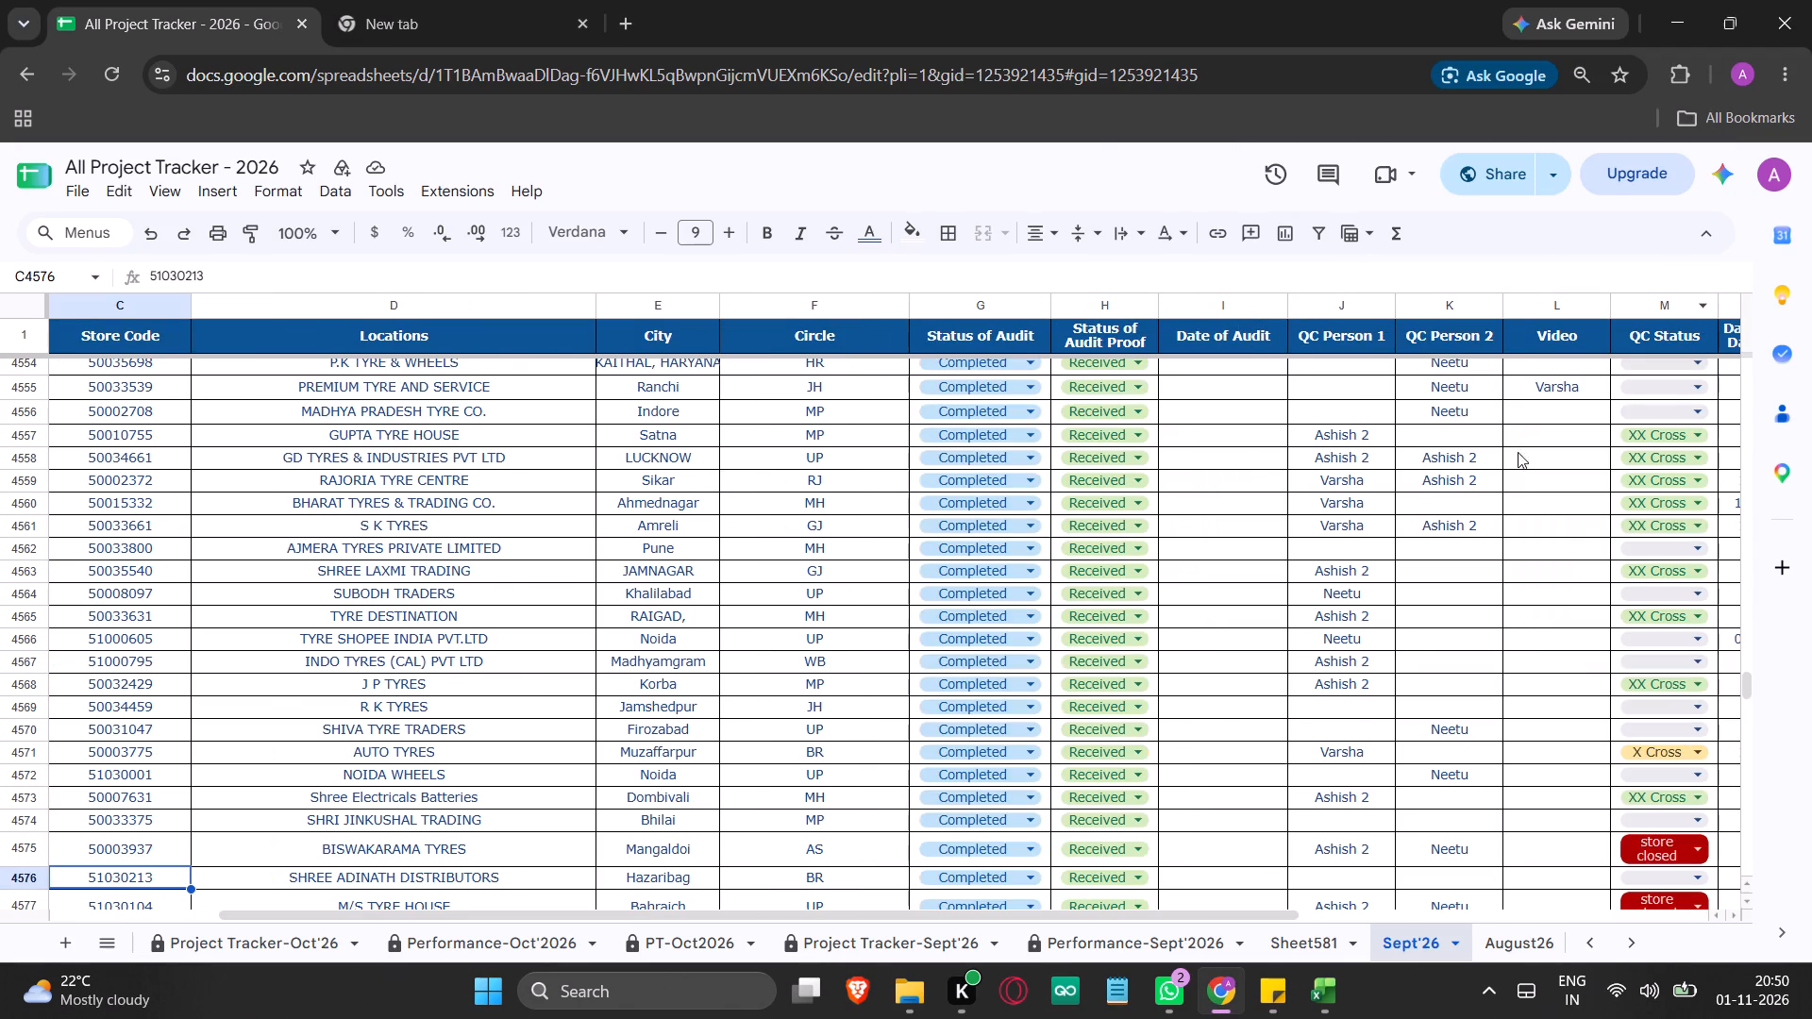
Enter Ashish 2 as QC Person 1 for store 51030213.
left_click(1337, 875)
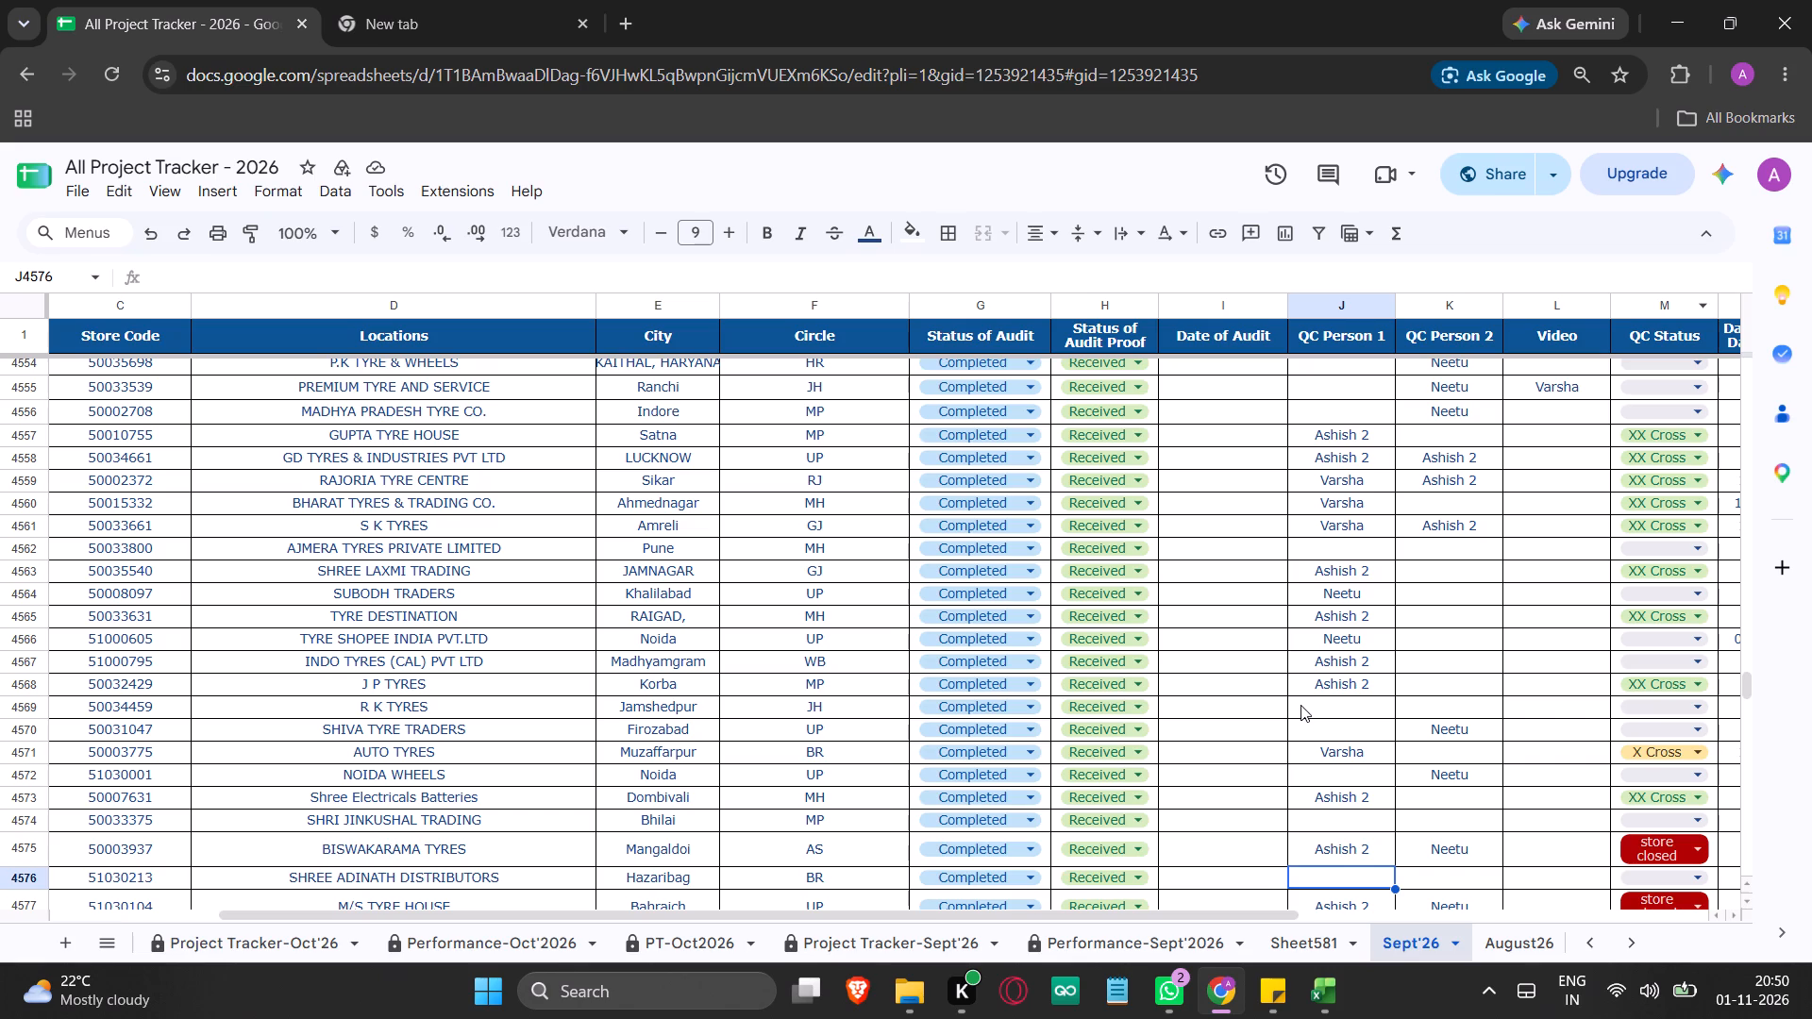
key("shift+a")
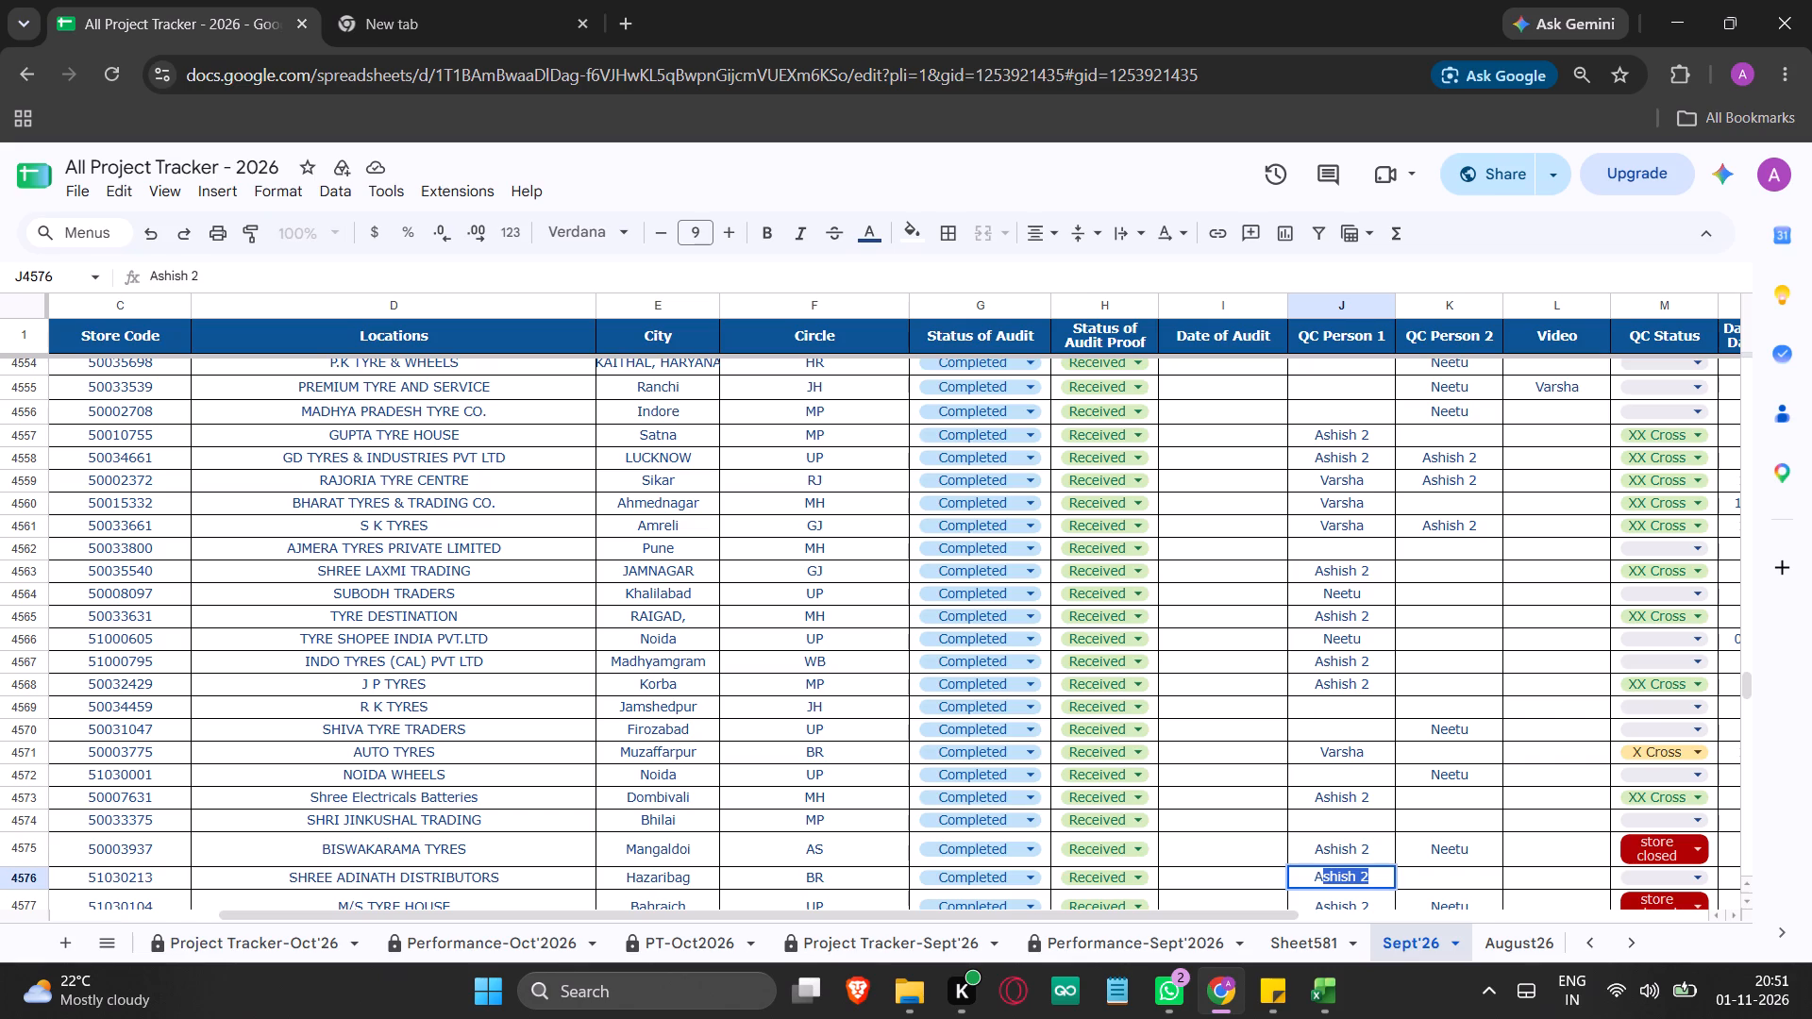
key("Tab")
Set the QC Status of store 51030213 to XX Cross.
key("Tab")
key("Tab")
key("Tab")
key("Tab")
key("Tab")
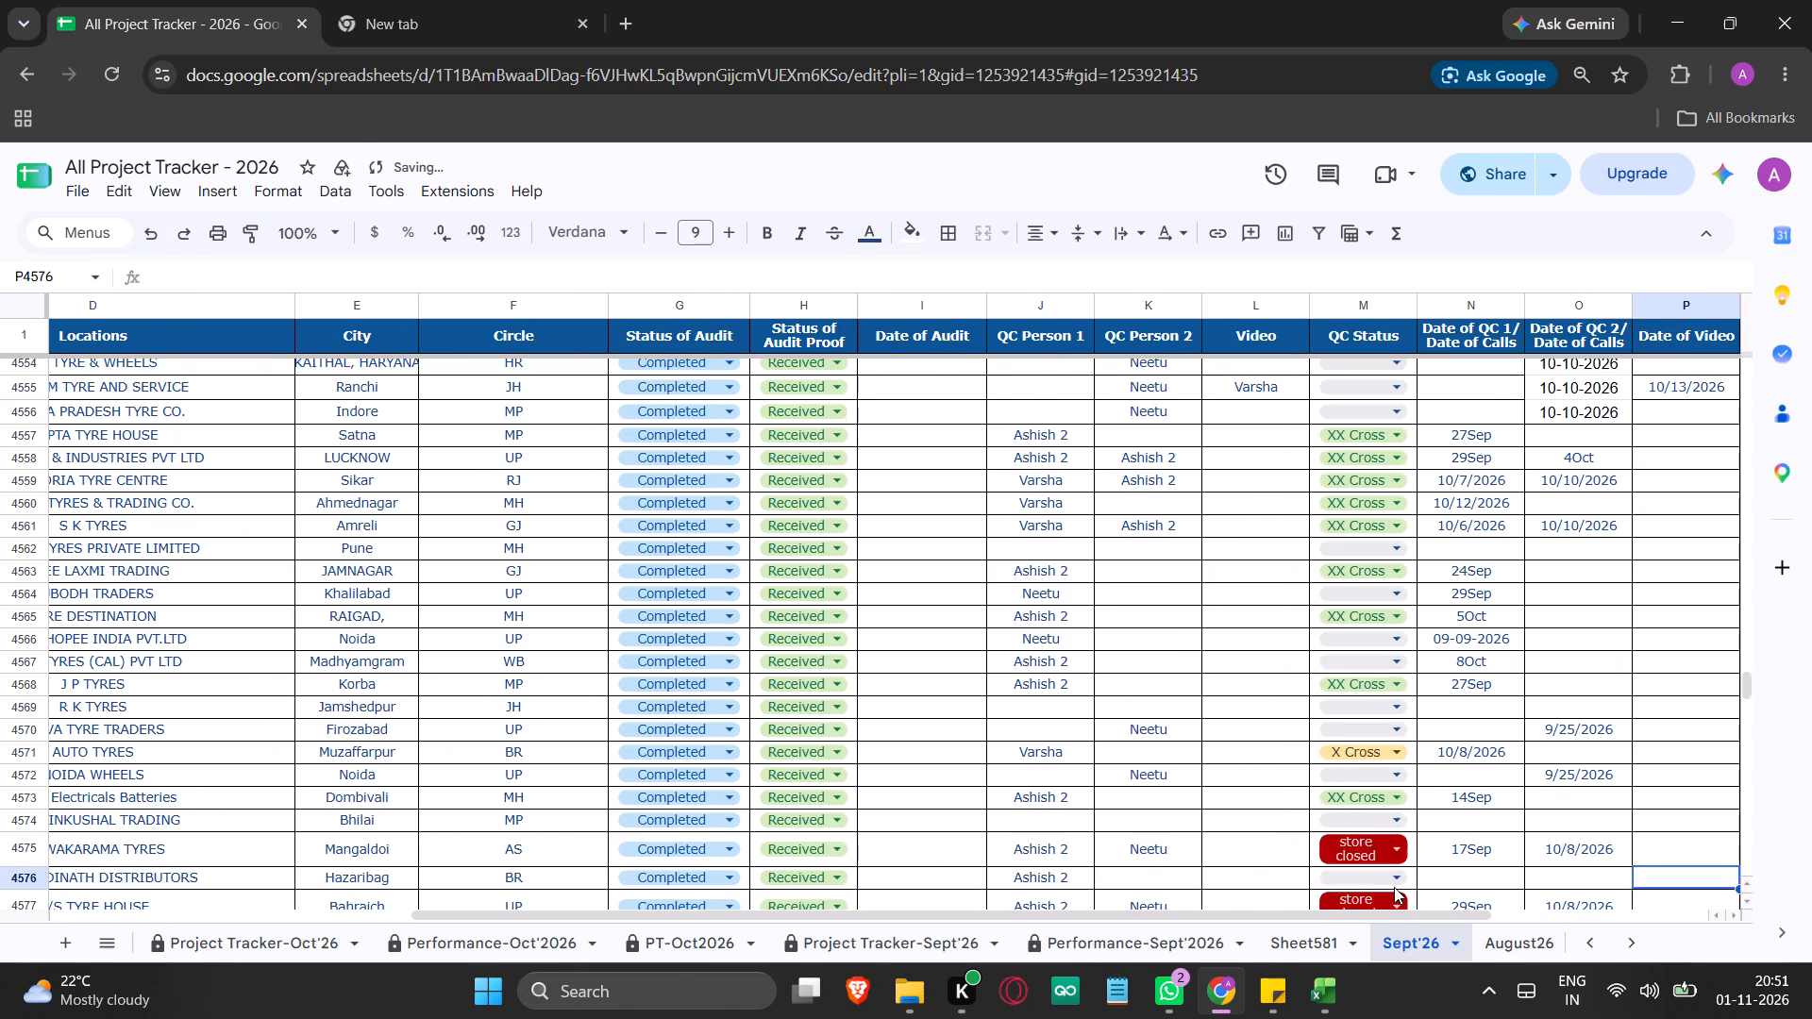
left_click(1390, 883)
left_click(1361, 578)
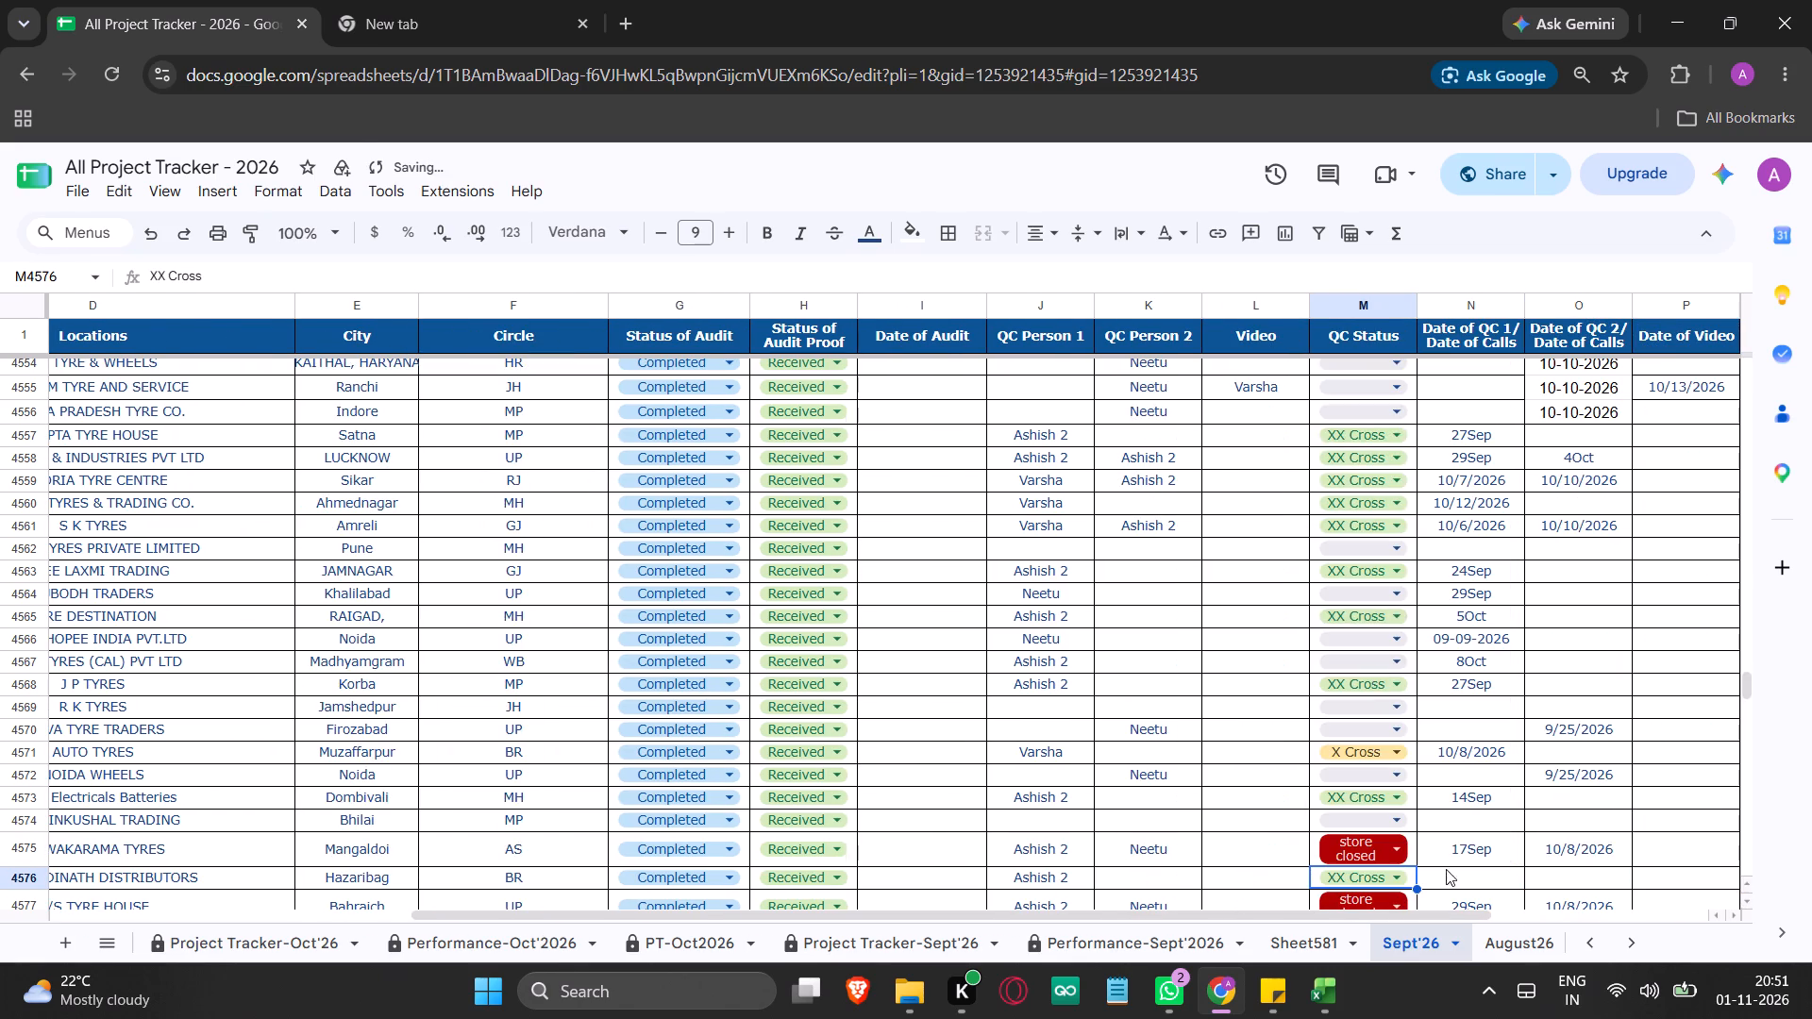
Enter 8Oct as the Date of QC 1 for store 51030213.
left_click(1474, 879)
key("8")
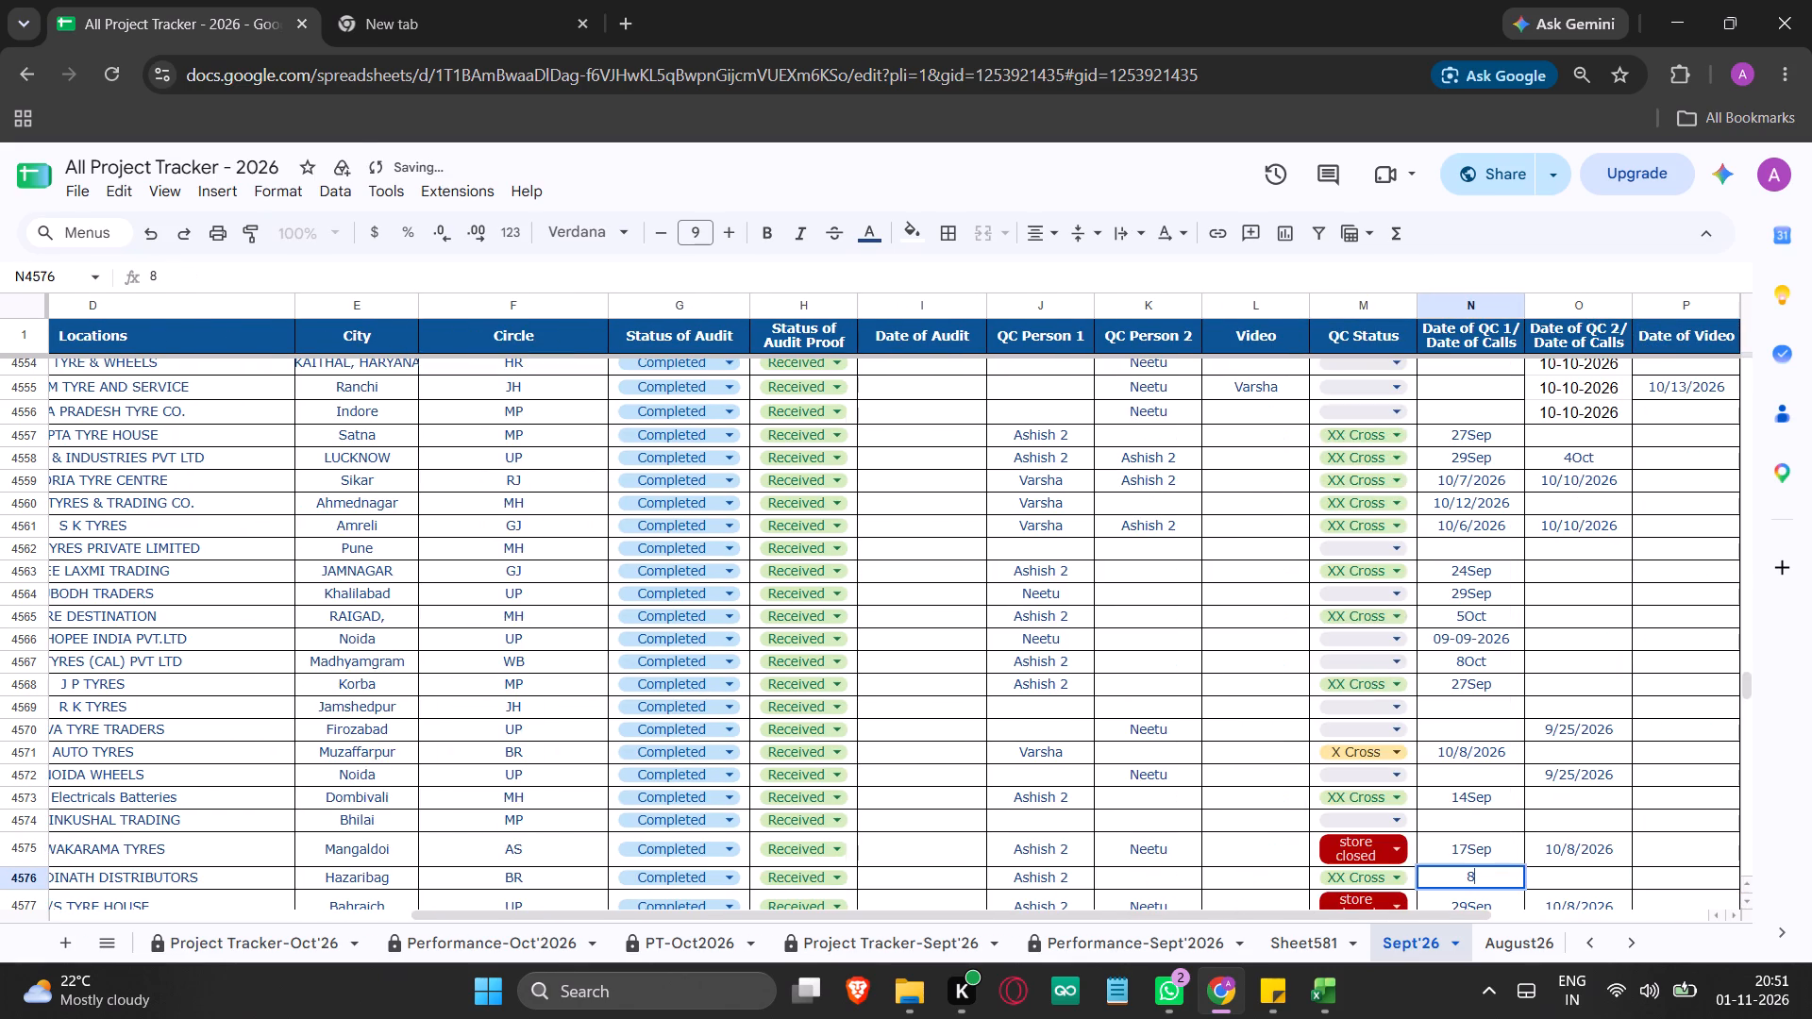
type("Oct")
key("Tab")
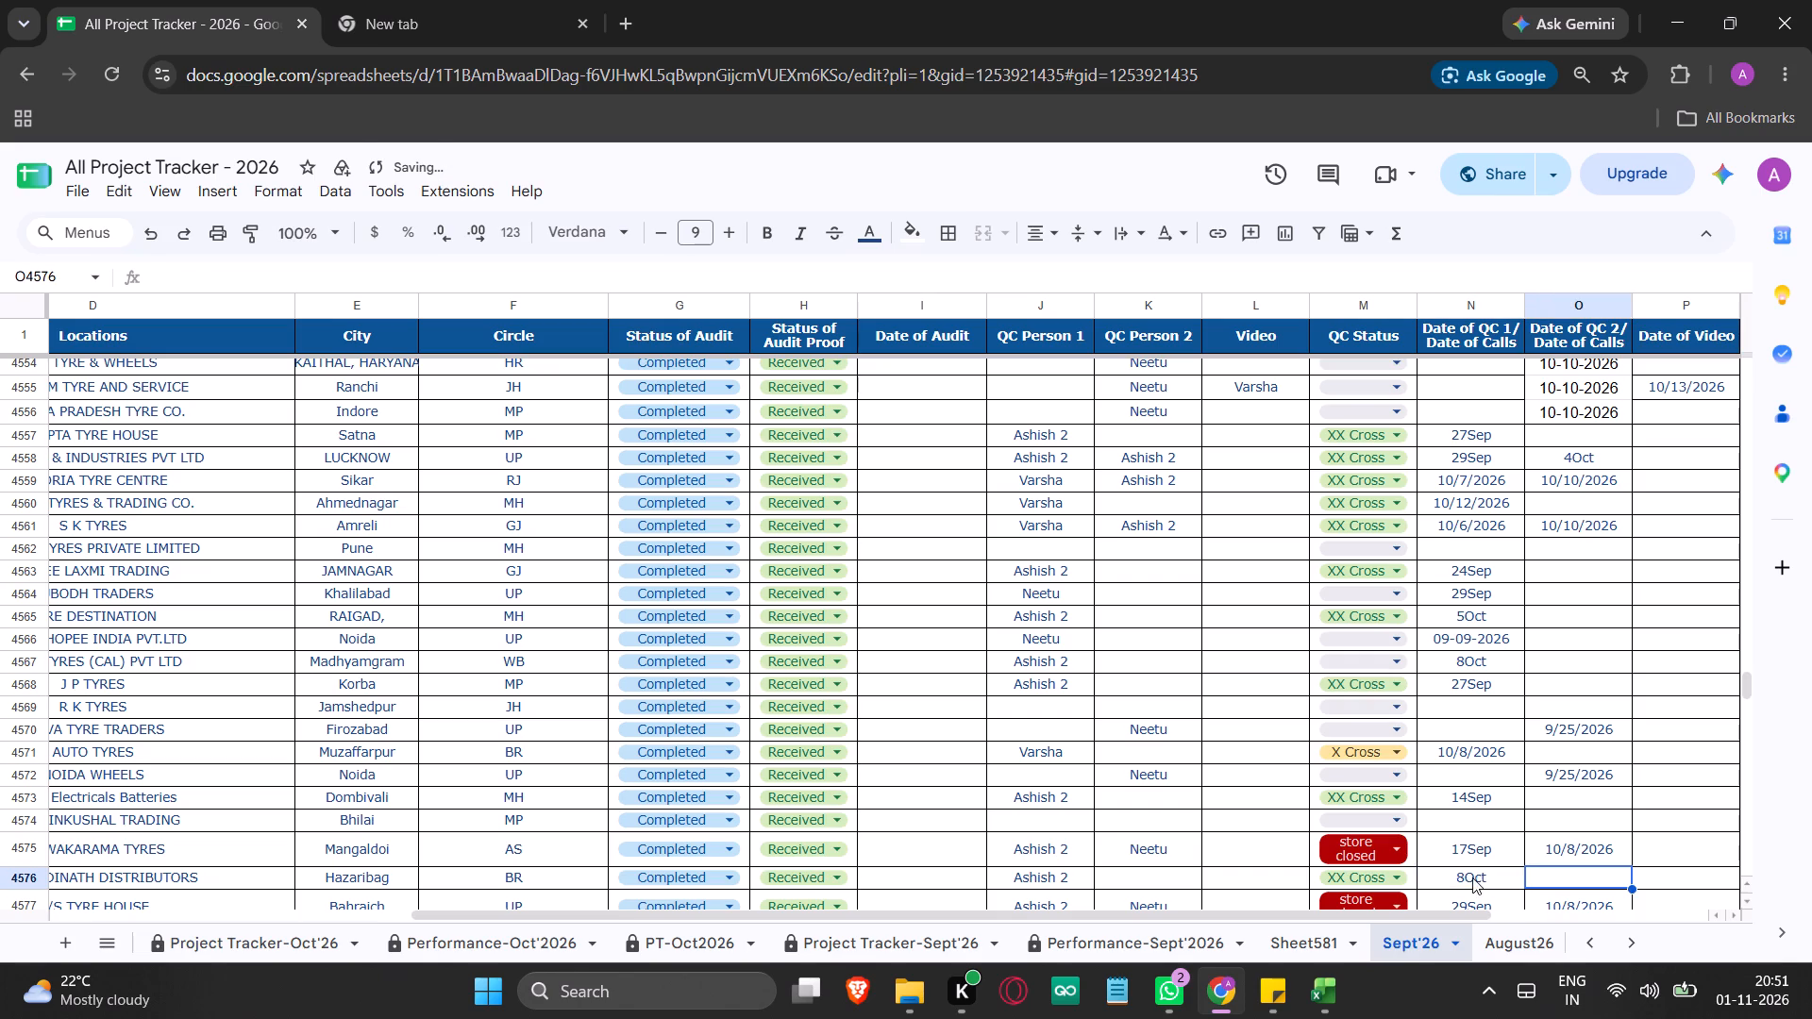
Copy store code 50035728 from the sticky note's 08-10-2026 list and find it in the Sept'26 sheet.
left_click(1289, 990)
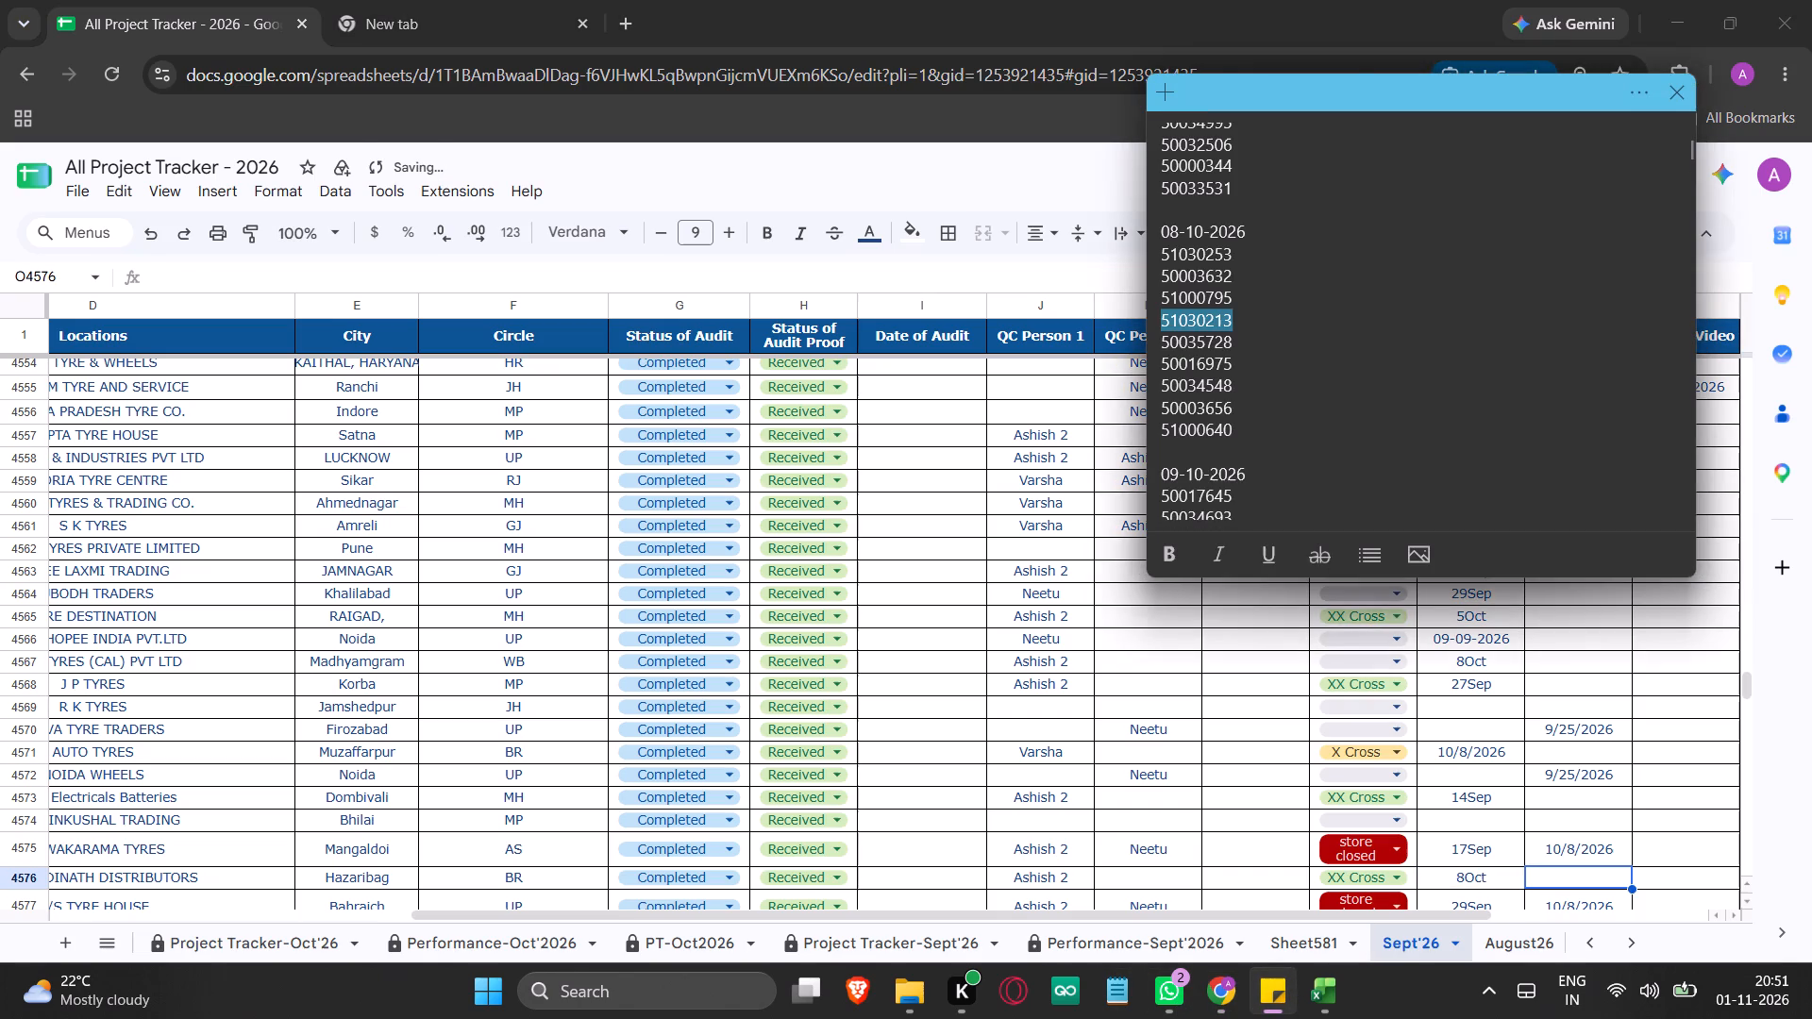
double_click(1206, 351)
right_click(1231, 340)
left_click(1275, 363)
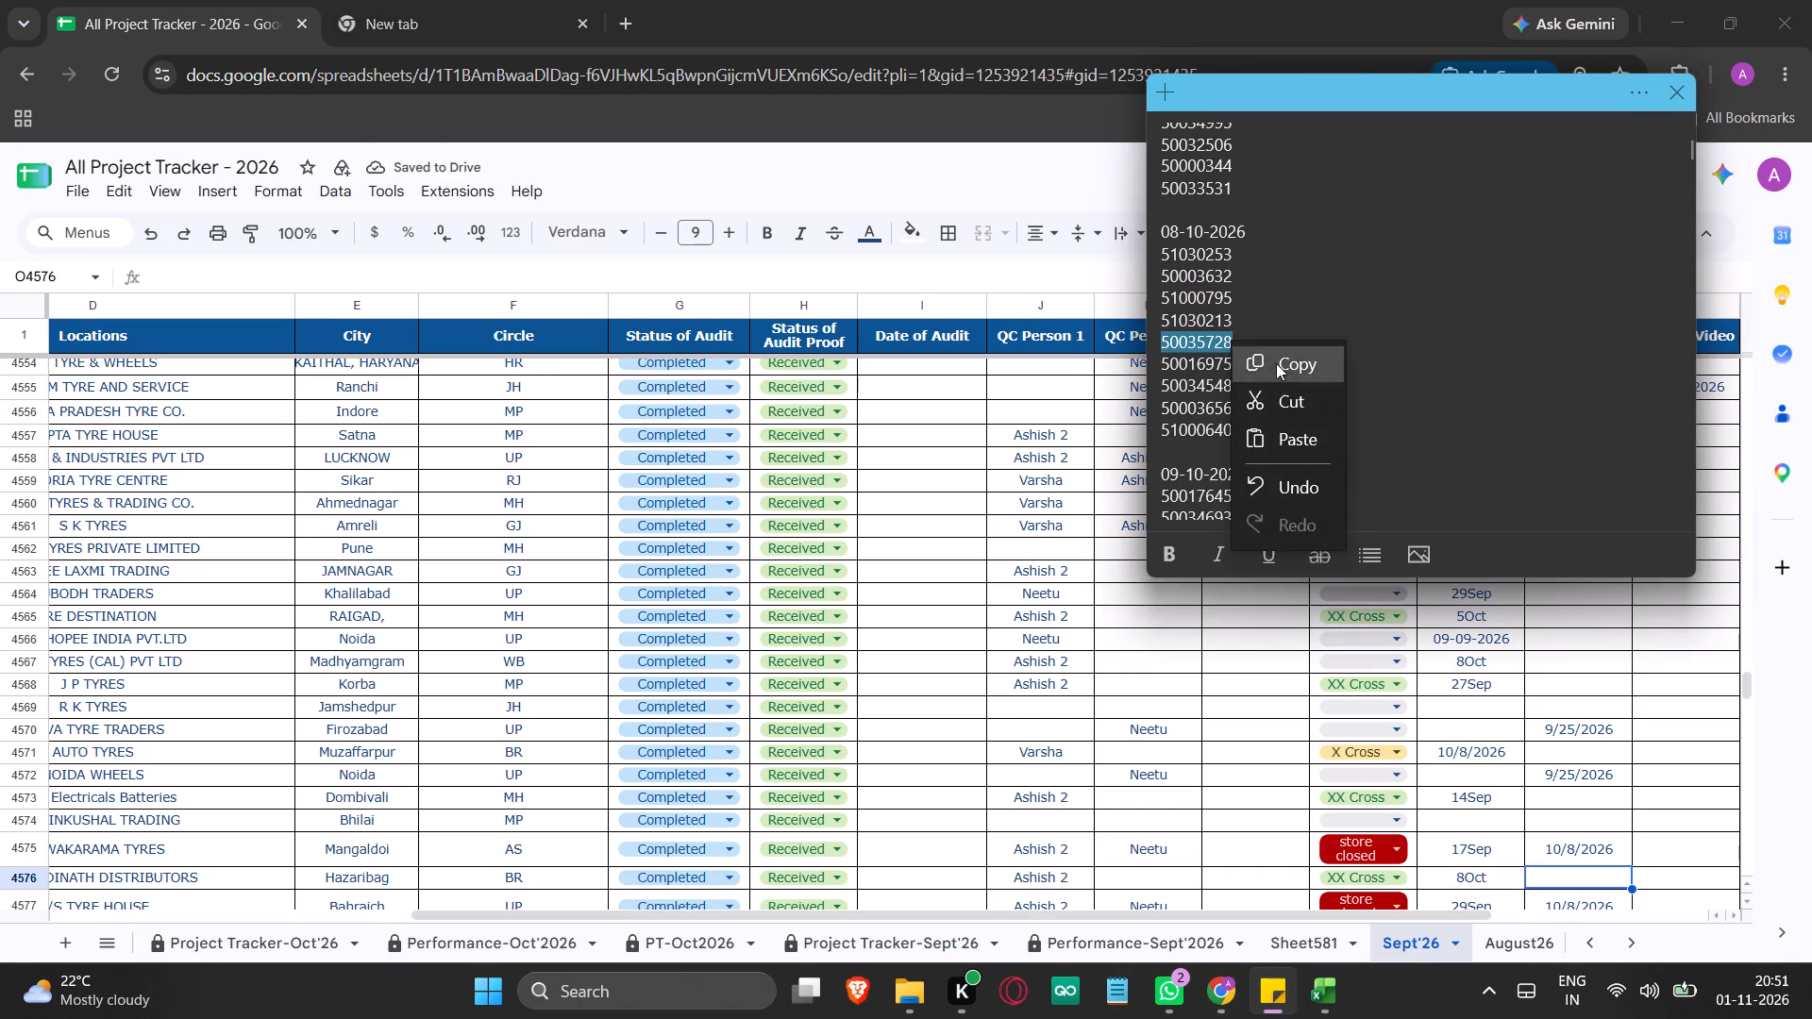
left_click(1151, 680)
key("ctrl+f")
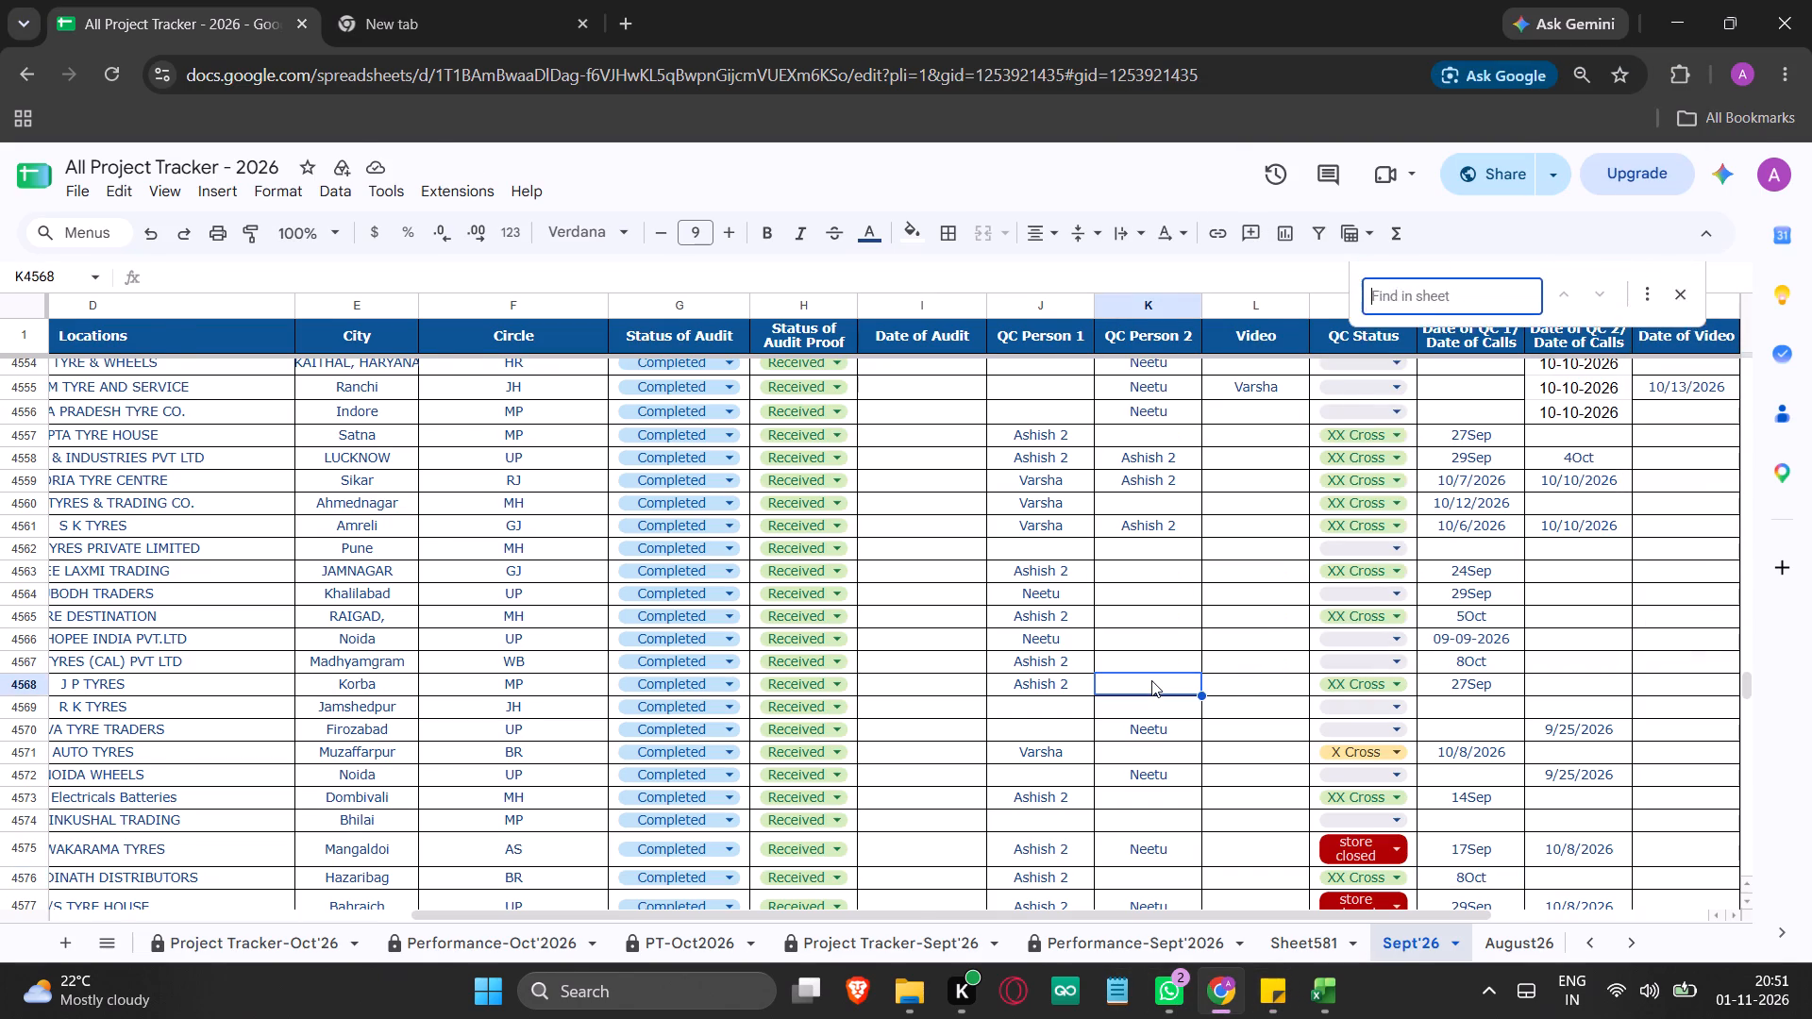
key("ctrl+v")
left_click(1680, 301)
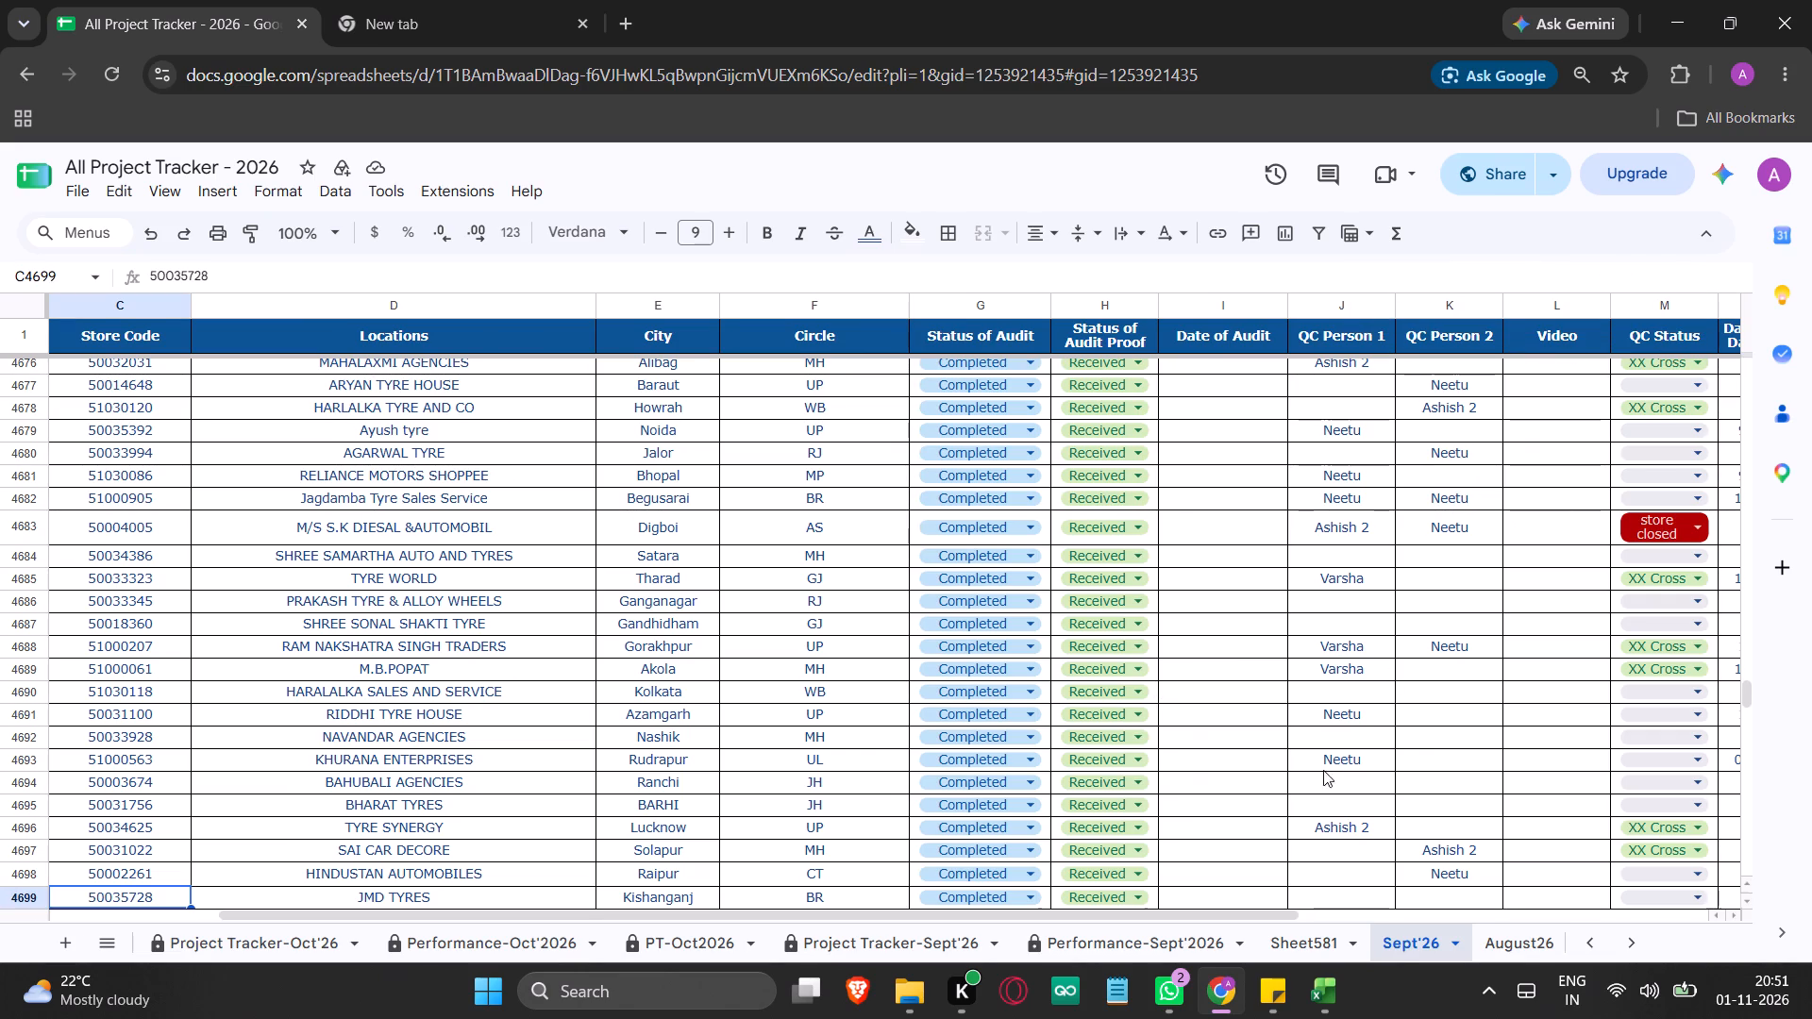
Enter Ashish 2 as QC Person 1 for store 50035728.
left_click(1339, 892)
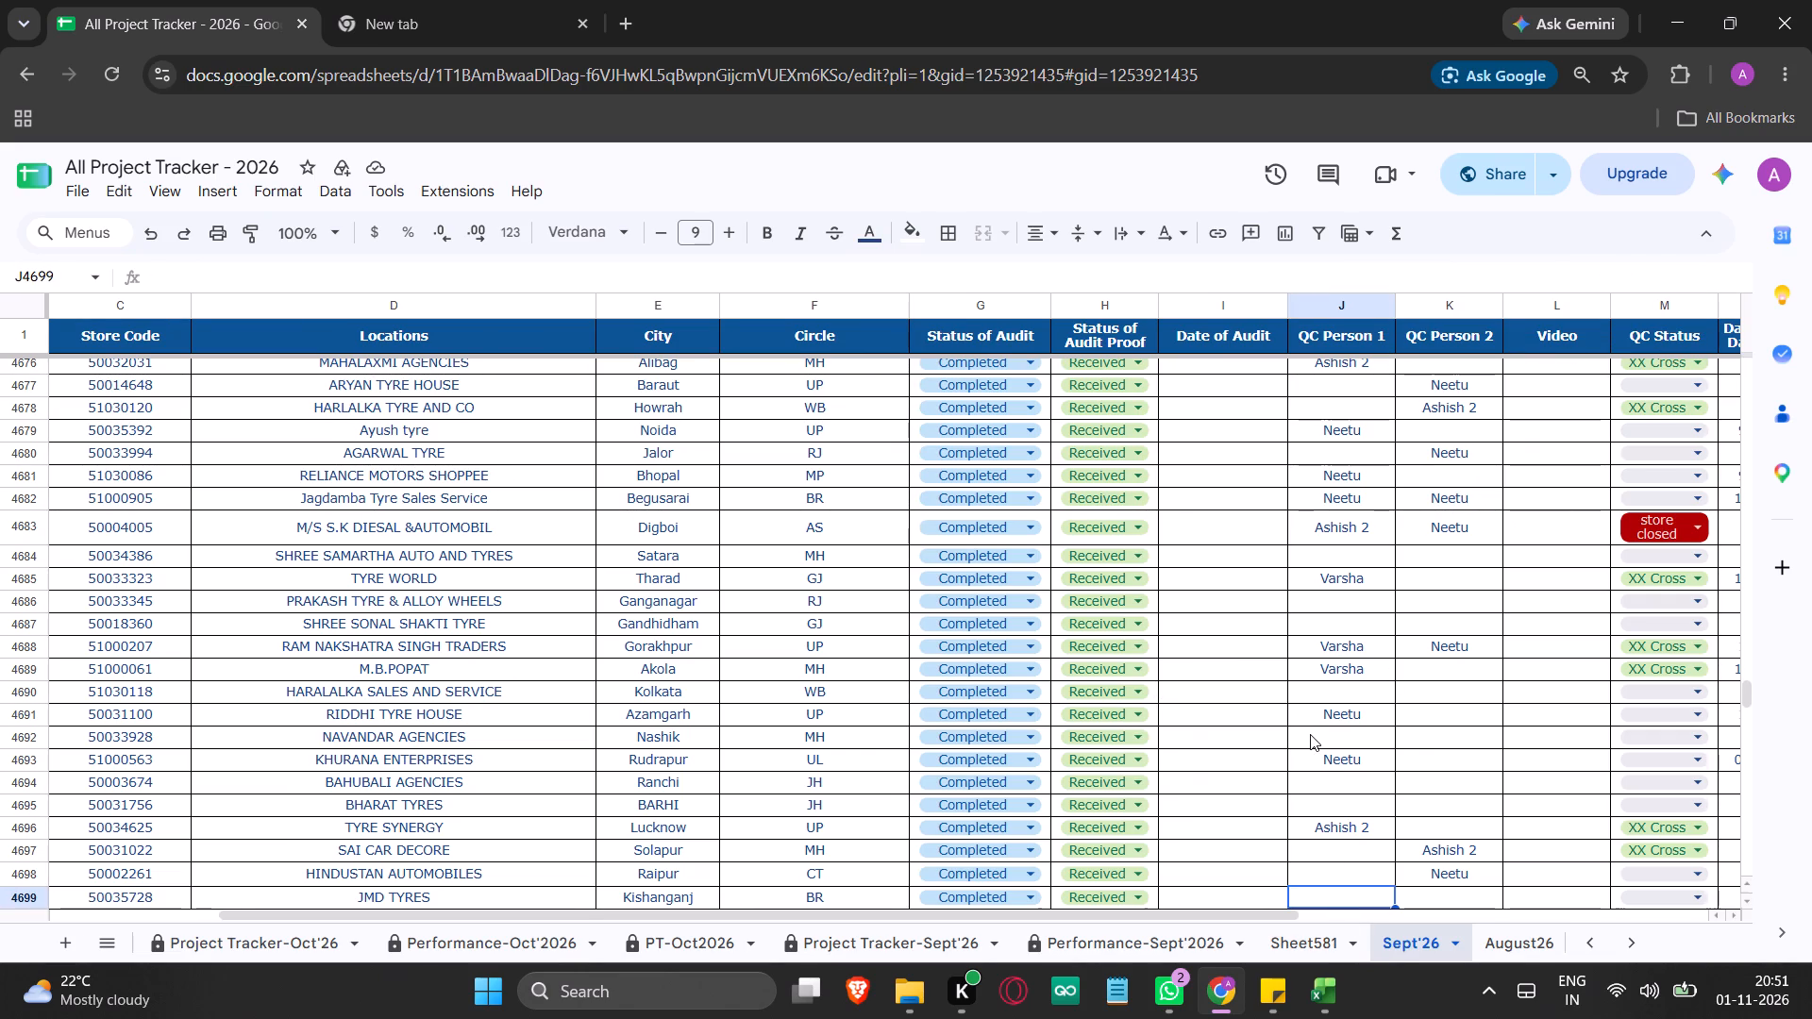
key("shift+a")
key("Tab")
Set the QC Status of store 50035728 to XX Cross.
key("Tab")
key("Tab")
key("Tab")
key("Tab")
key("Tab")
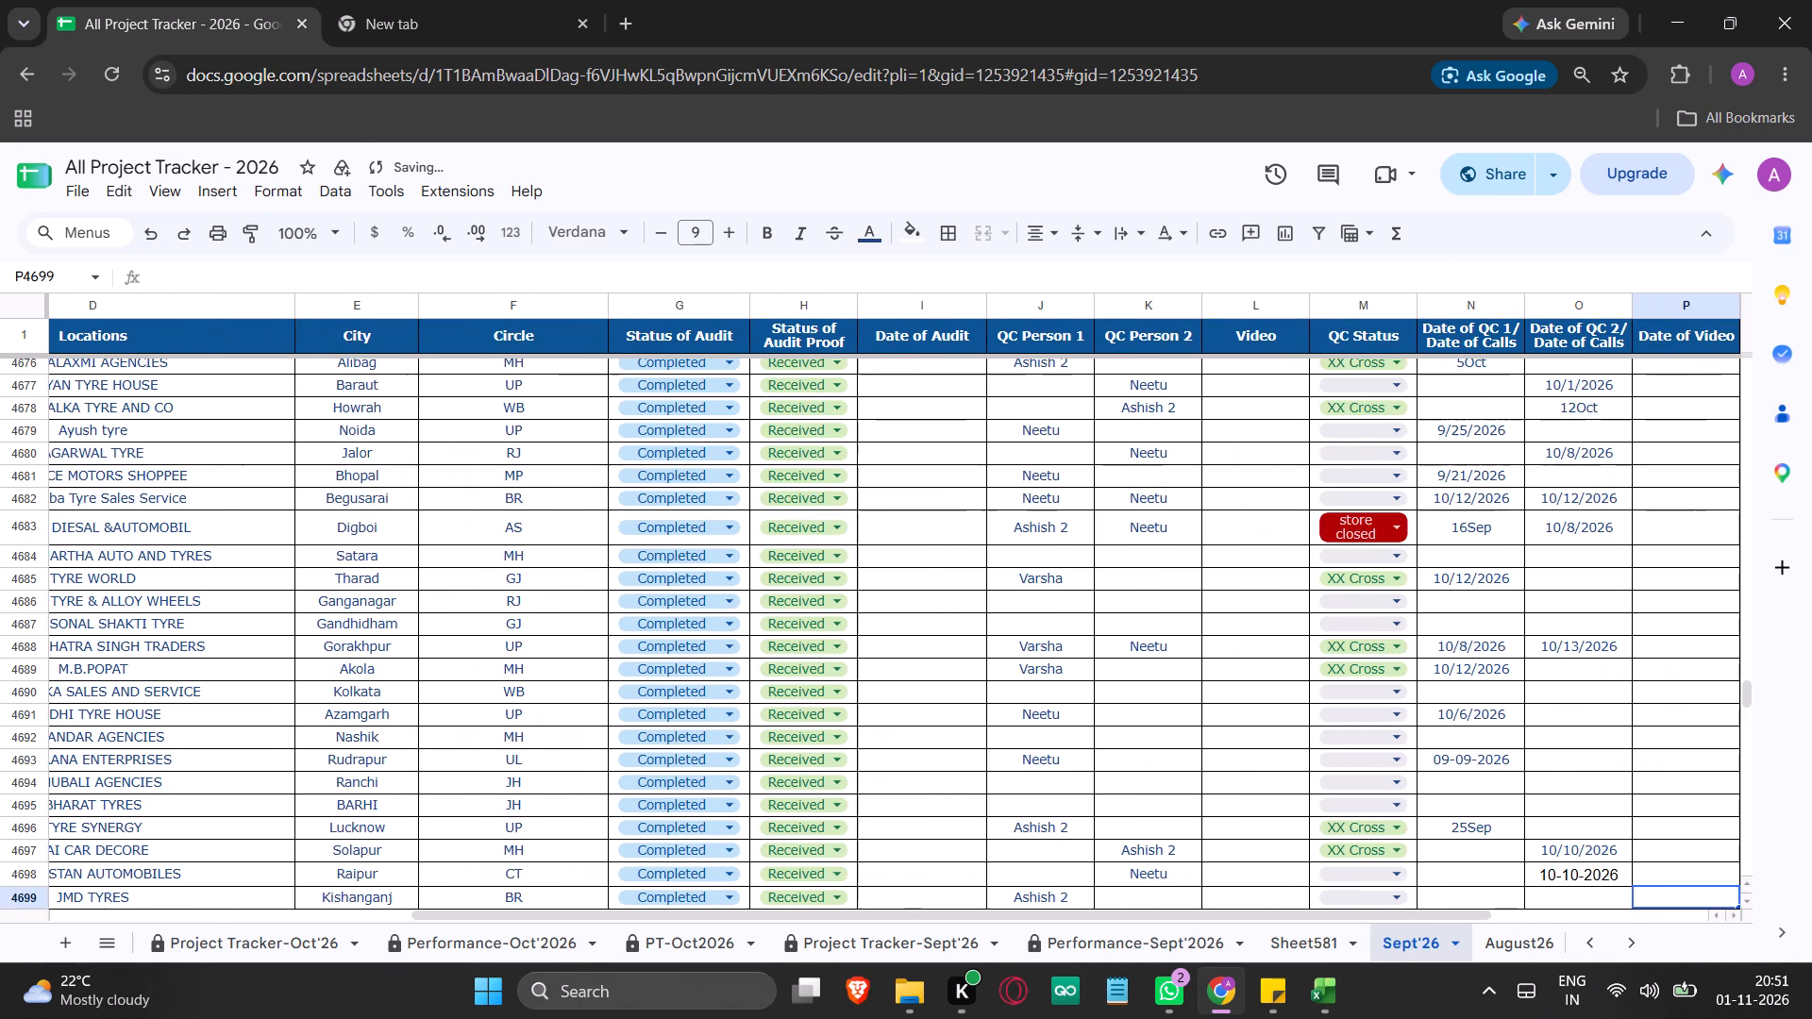
left_click(1360, 899)
left_click(1352, 593)
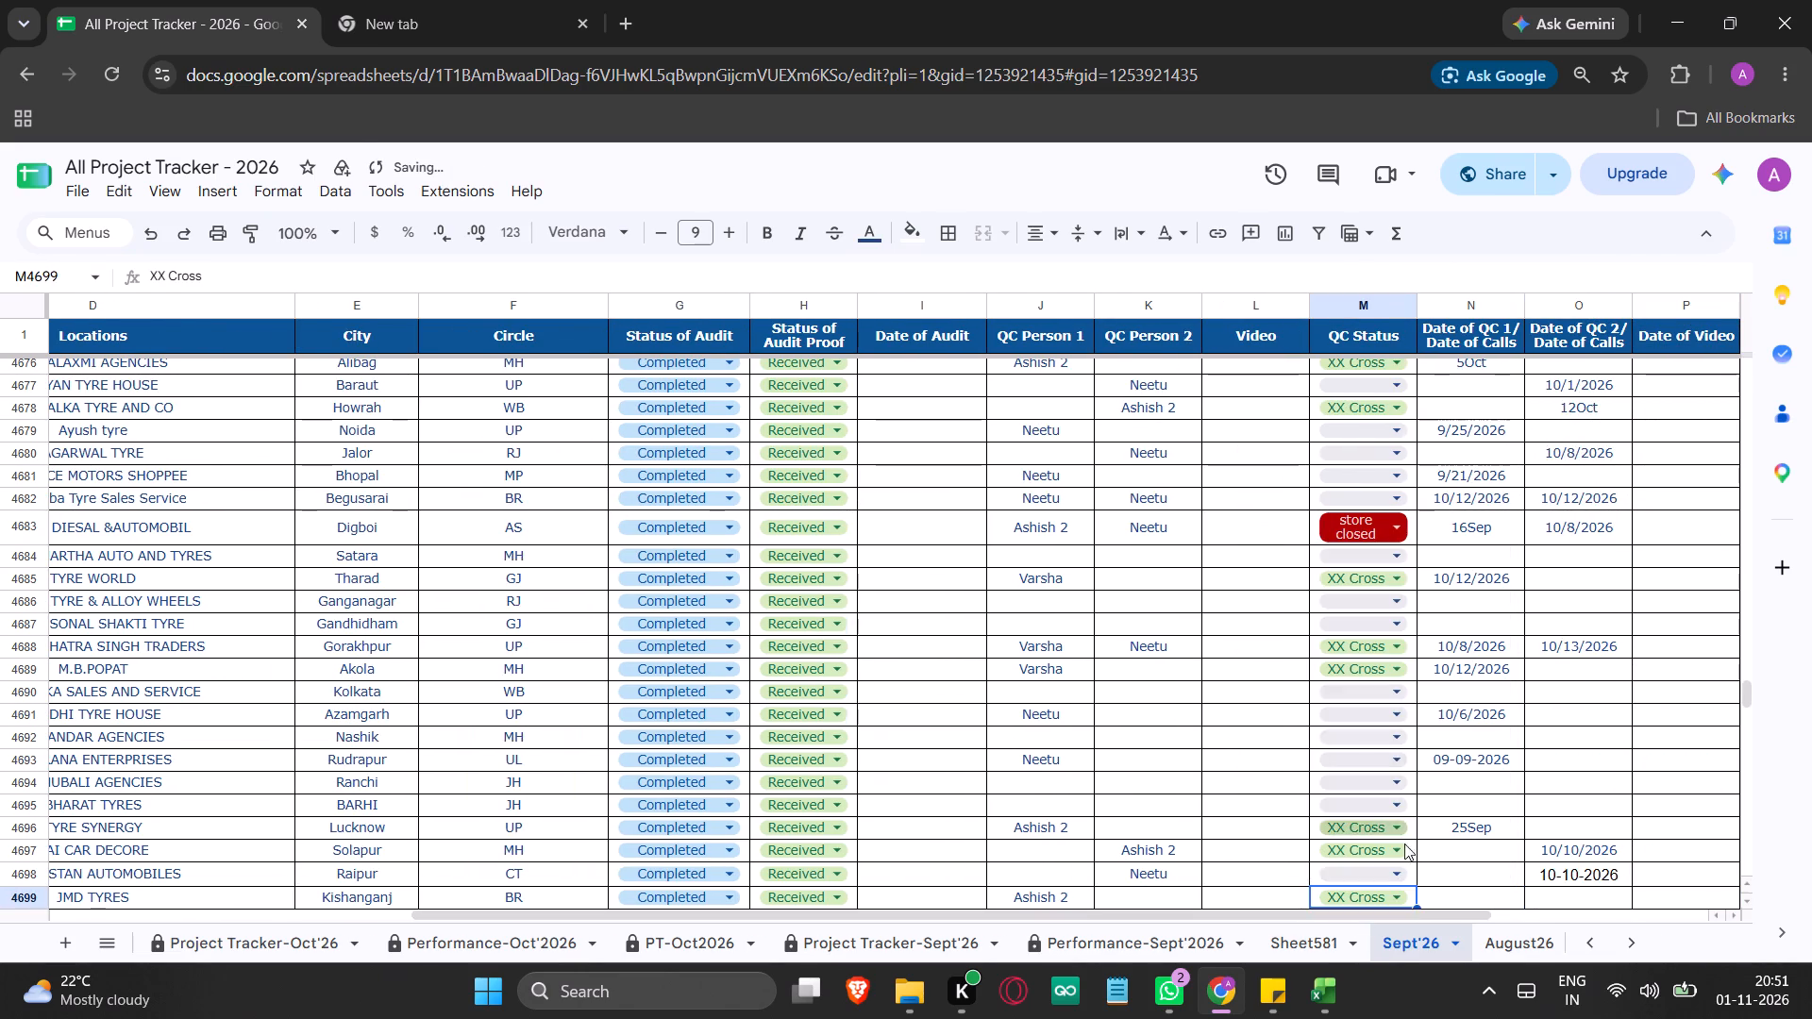
Enter 8Oct as the Date of QC 1 for store 50035728 and check the entered date.
left_click(1443, 894)
key("8")
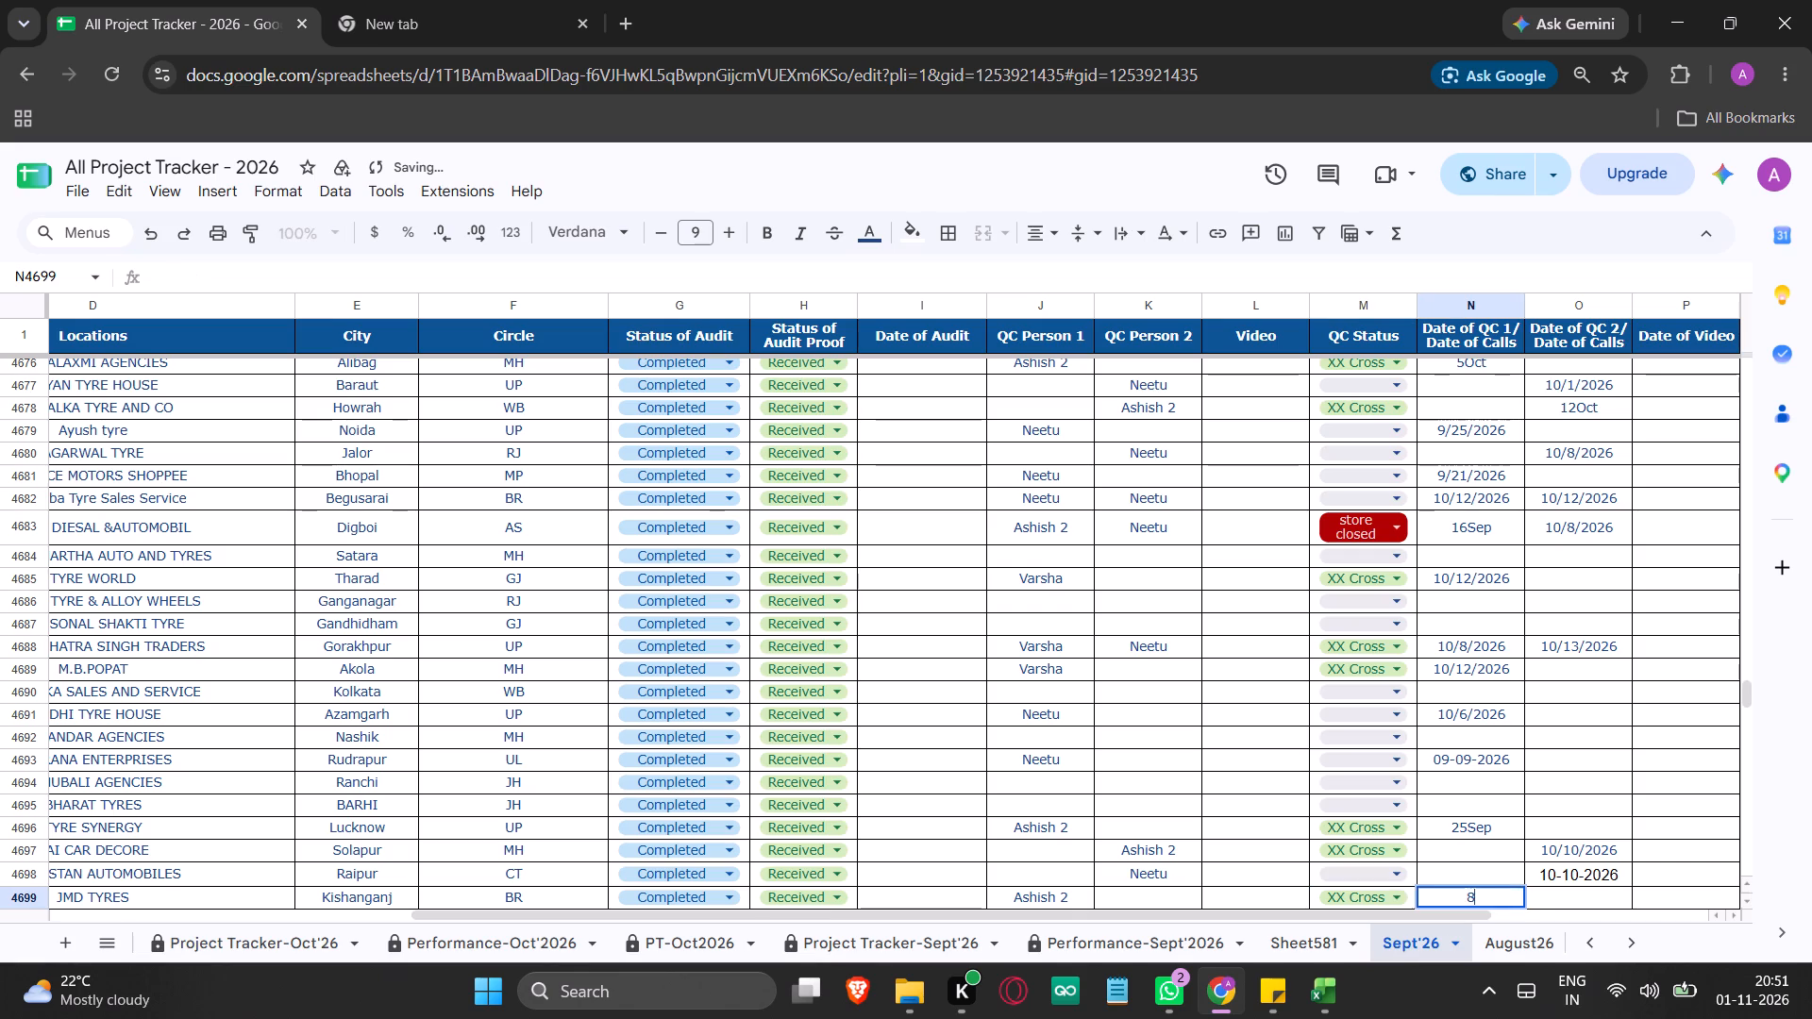
type("Ov")
key("BackSpace")
type("ct")
key("Tab")
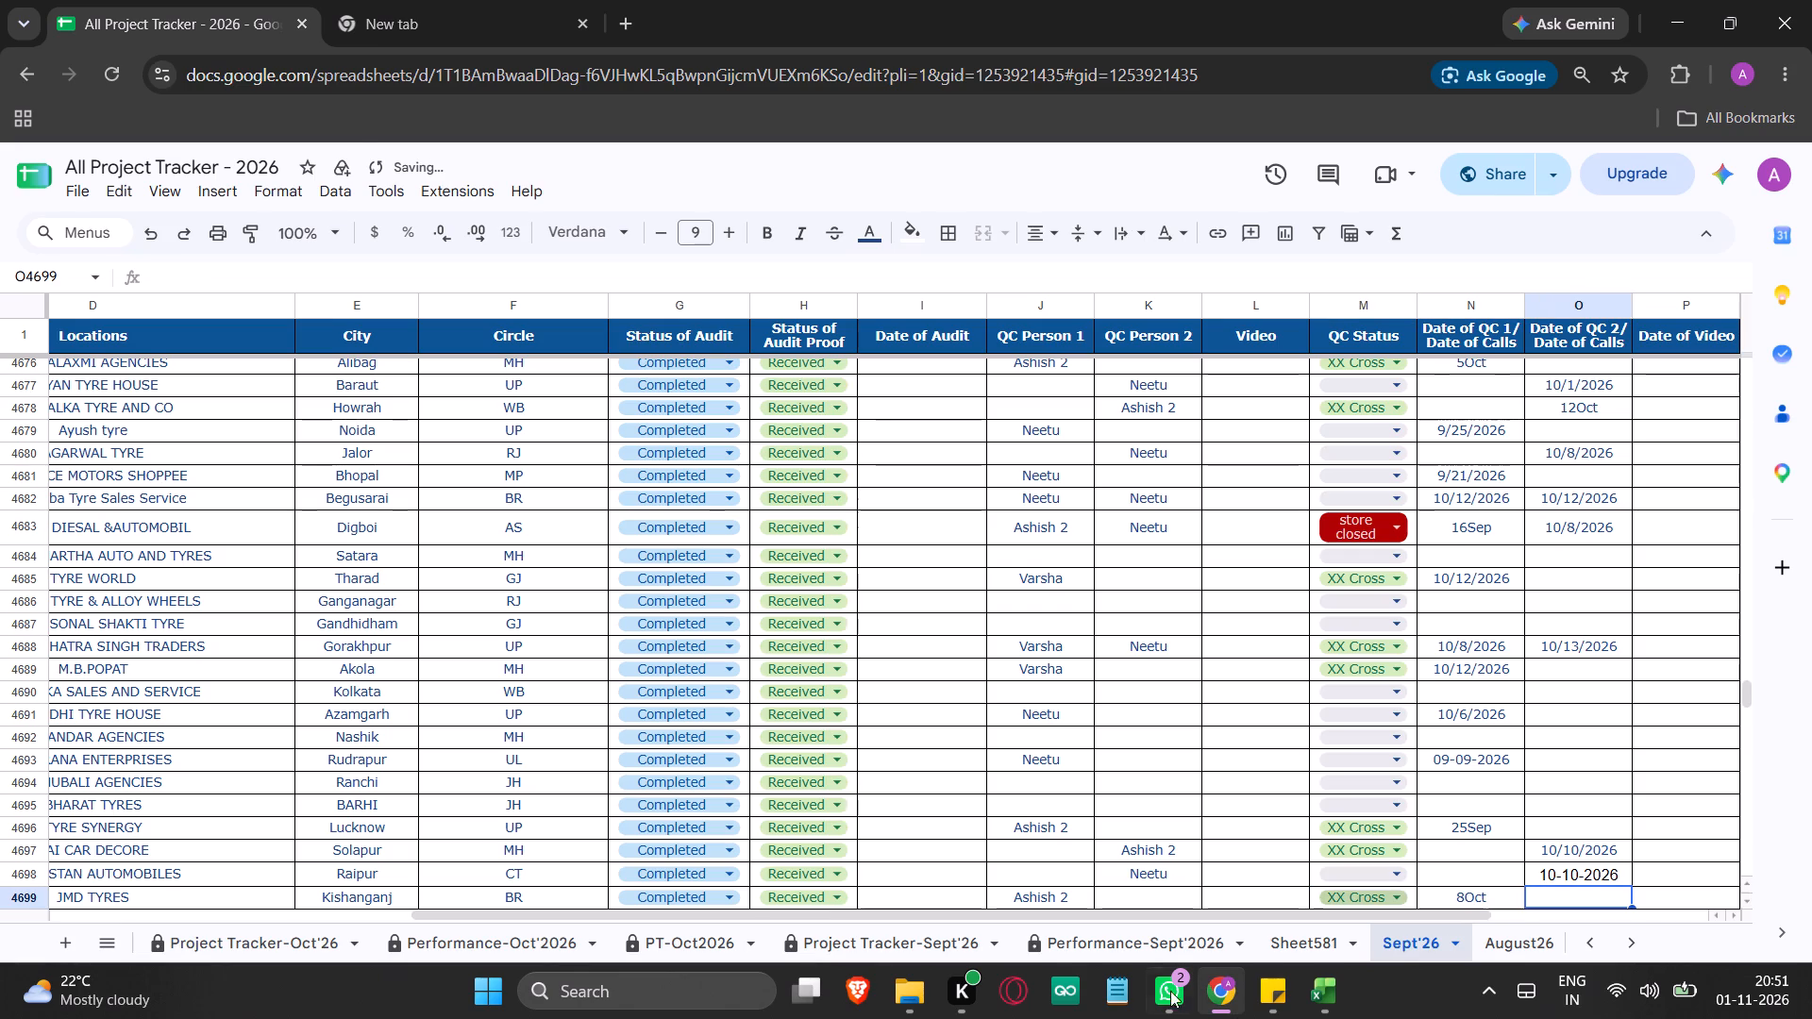
double_click(1471, 897)
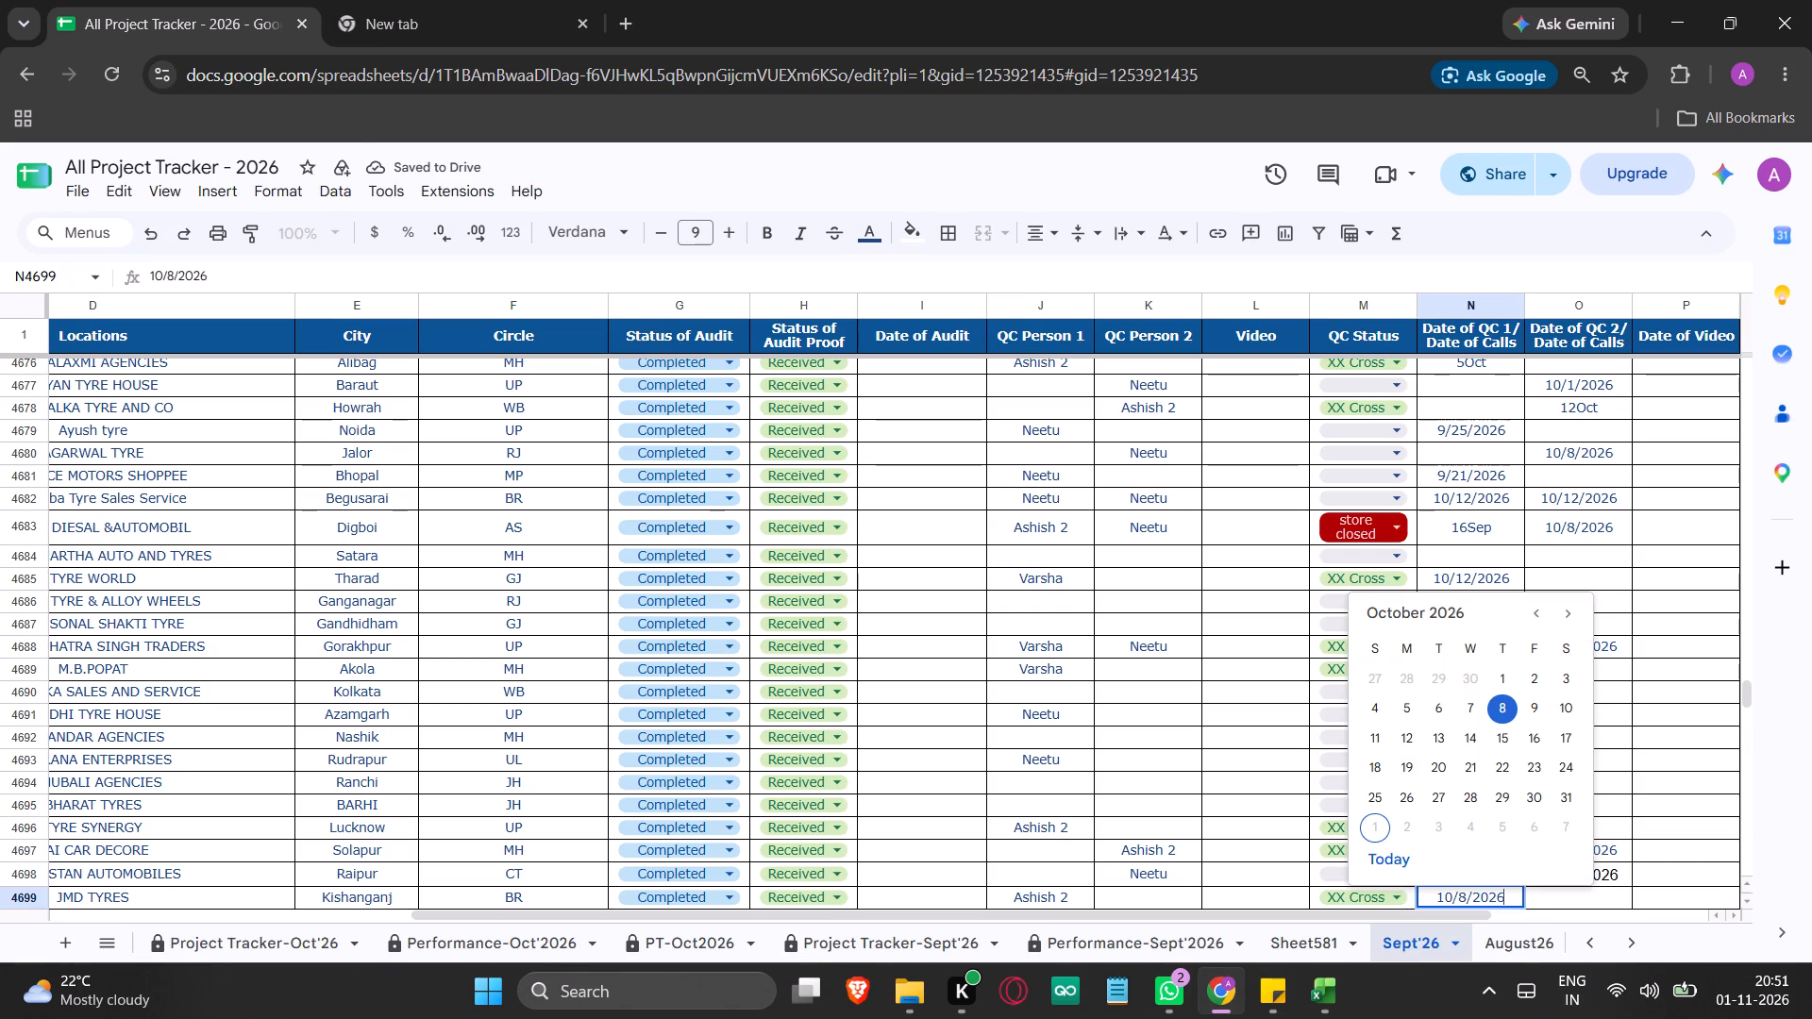
left_click(1602, 901)
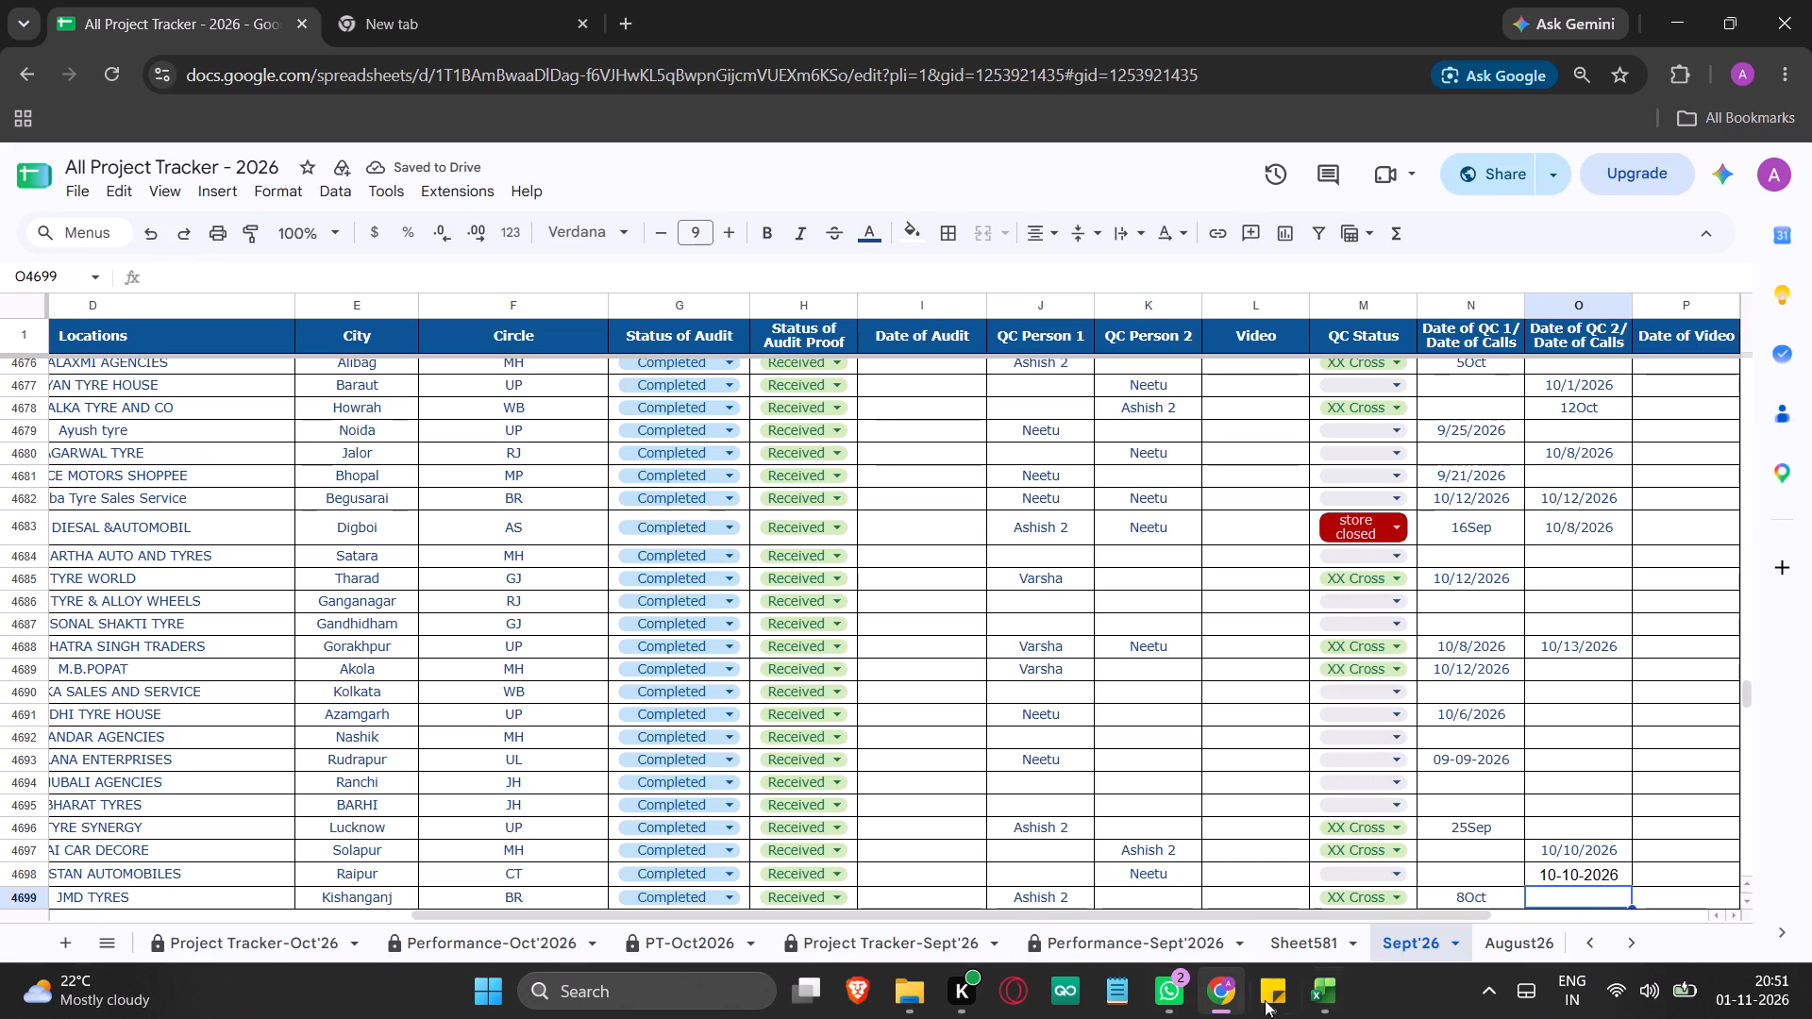
Copy store code 50016975 from the sticky note's 08-10-2026 list and search the Sept'26 sheet for it.
left_click(1287, 992)
triple_click(1214, 358)
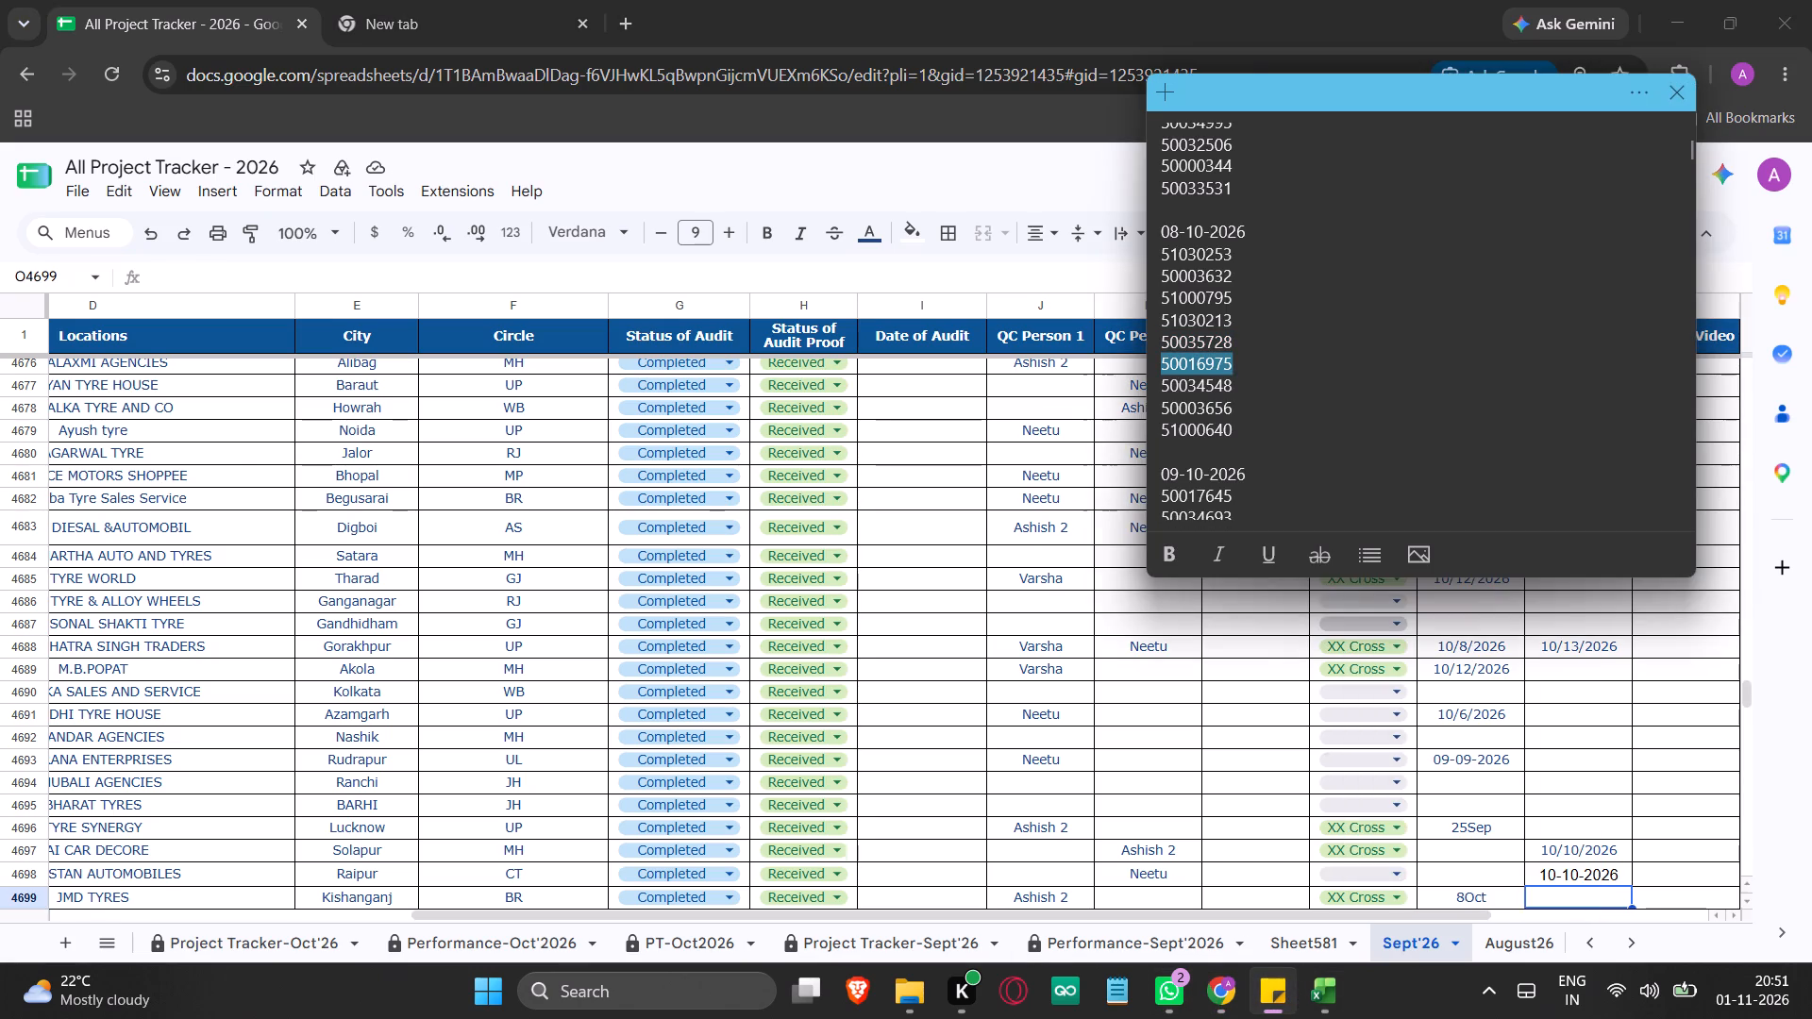
double_click(1208, 363)
right_click(1207, 362)
left_click(1253, 378)
left_click(1047, 451)
key("ctrl+f")
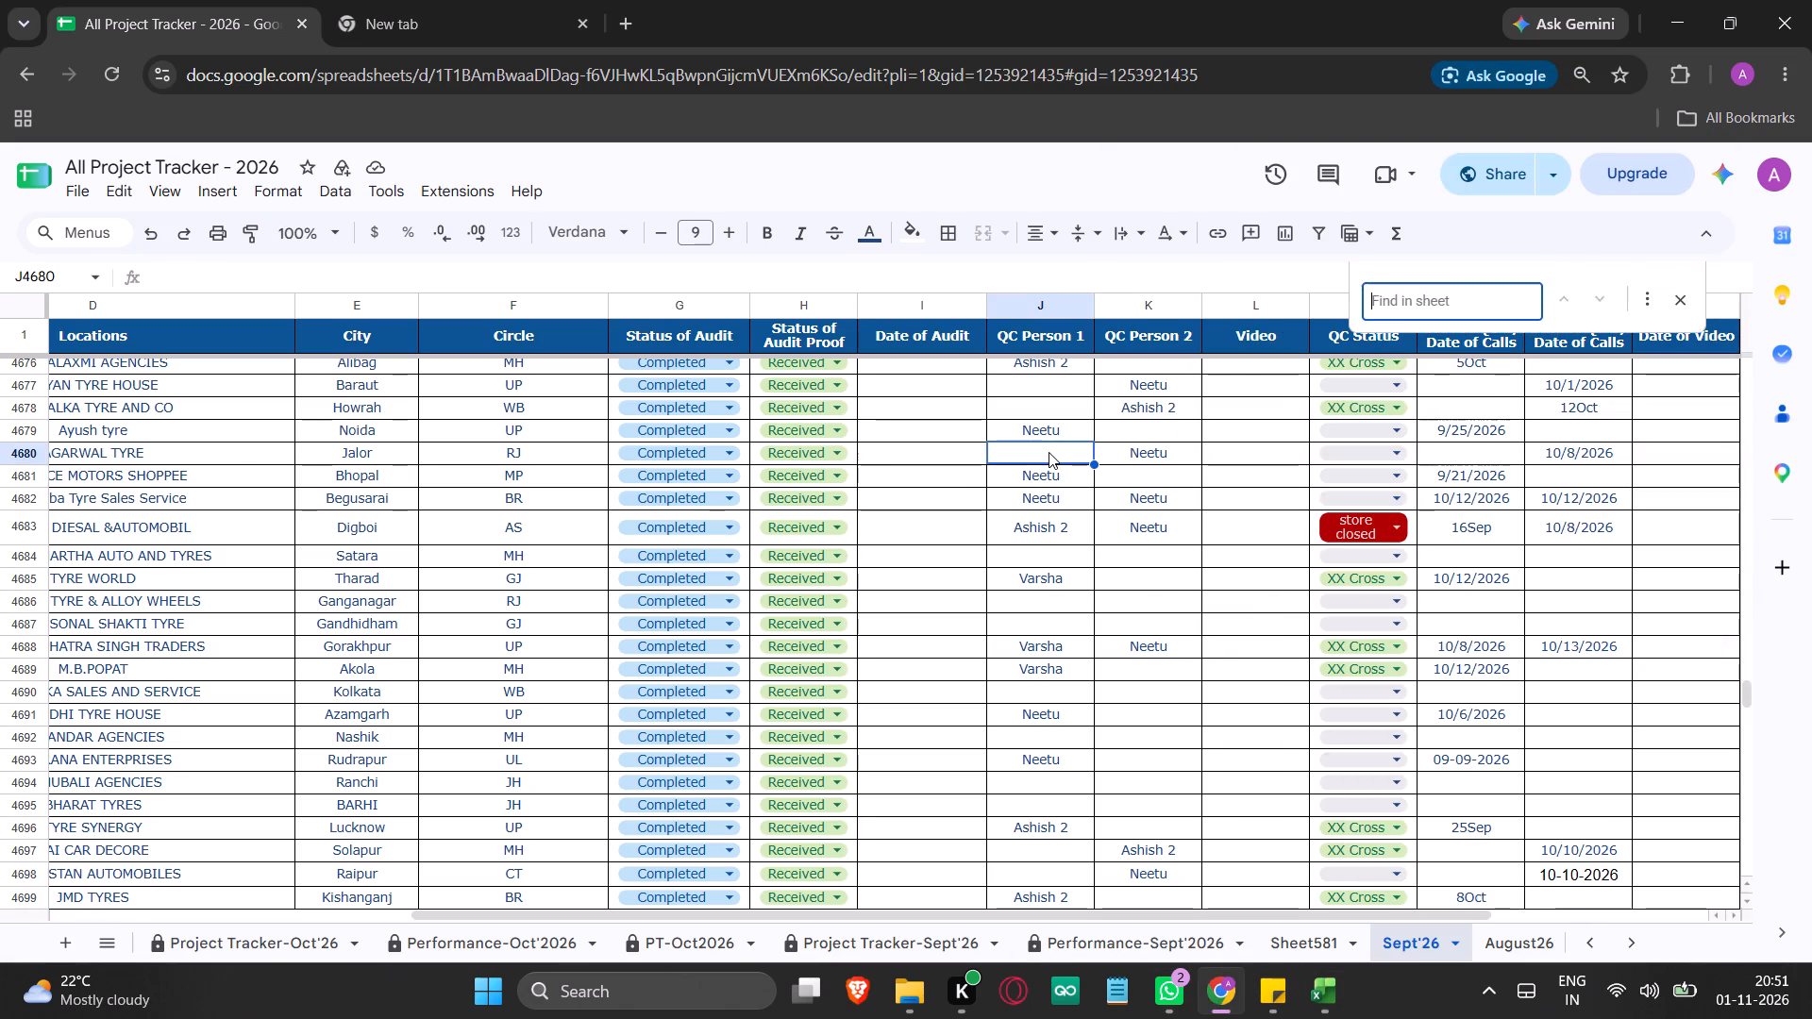
key("ctrl+v")
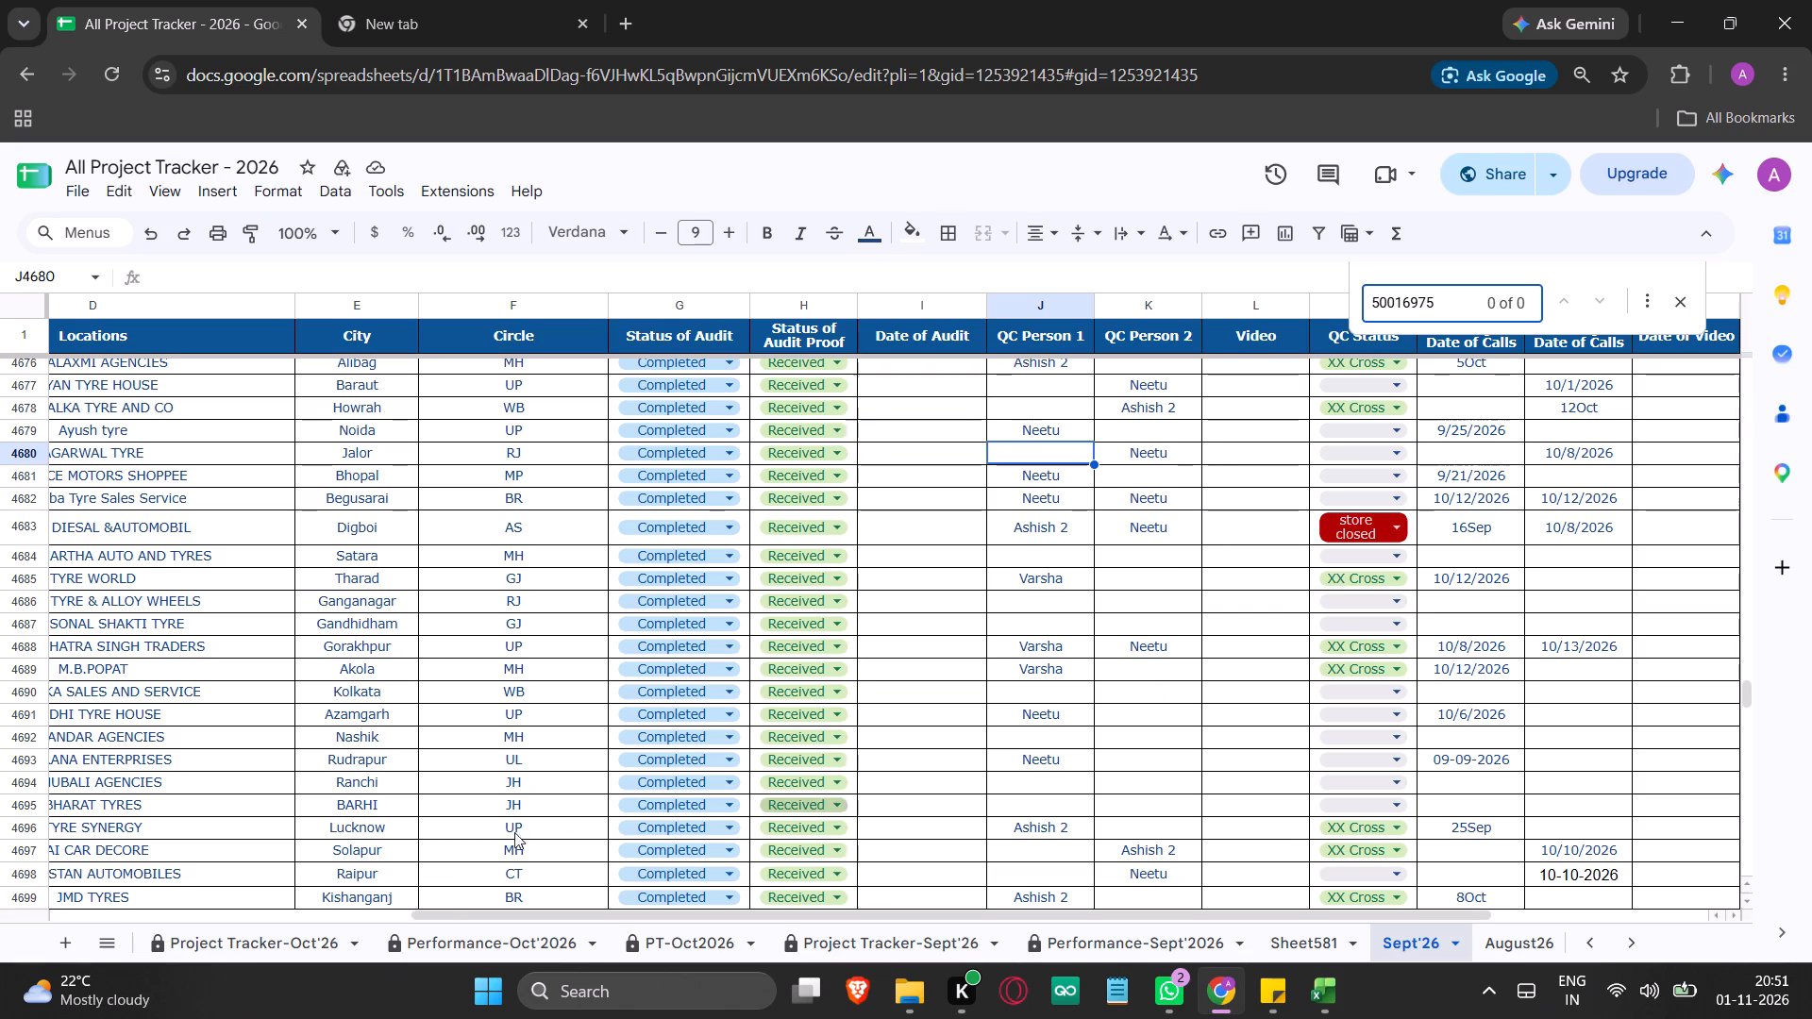
Switch to the Oct'26 sheet and close the previous search.
left_click(115, 940)
scroll(237, 693, "up", 4)
left_click(229, 666)
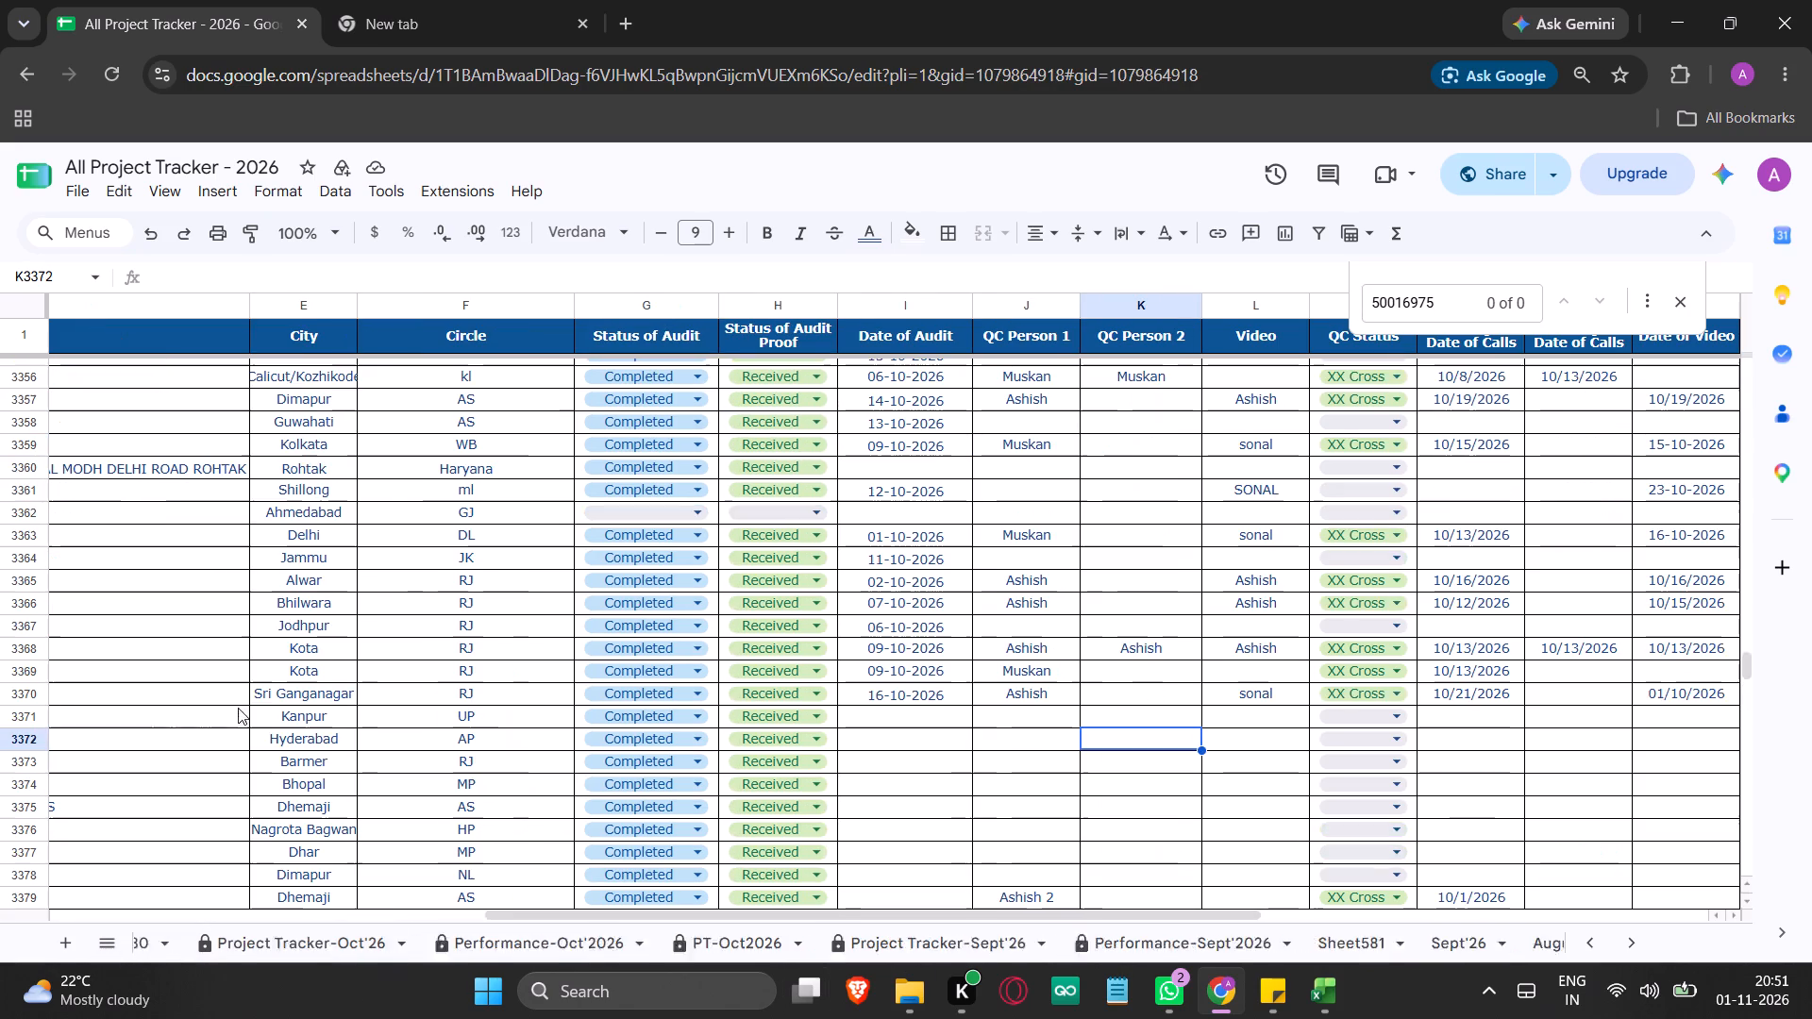
left_click(1679, 300)
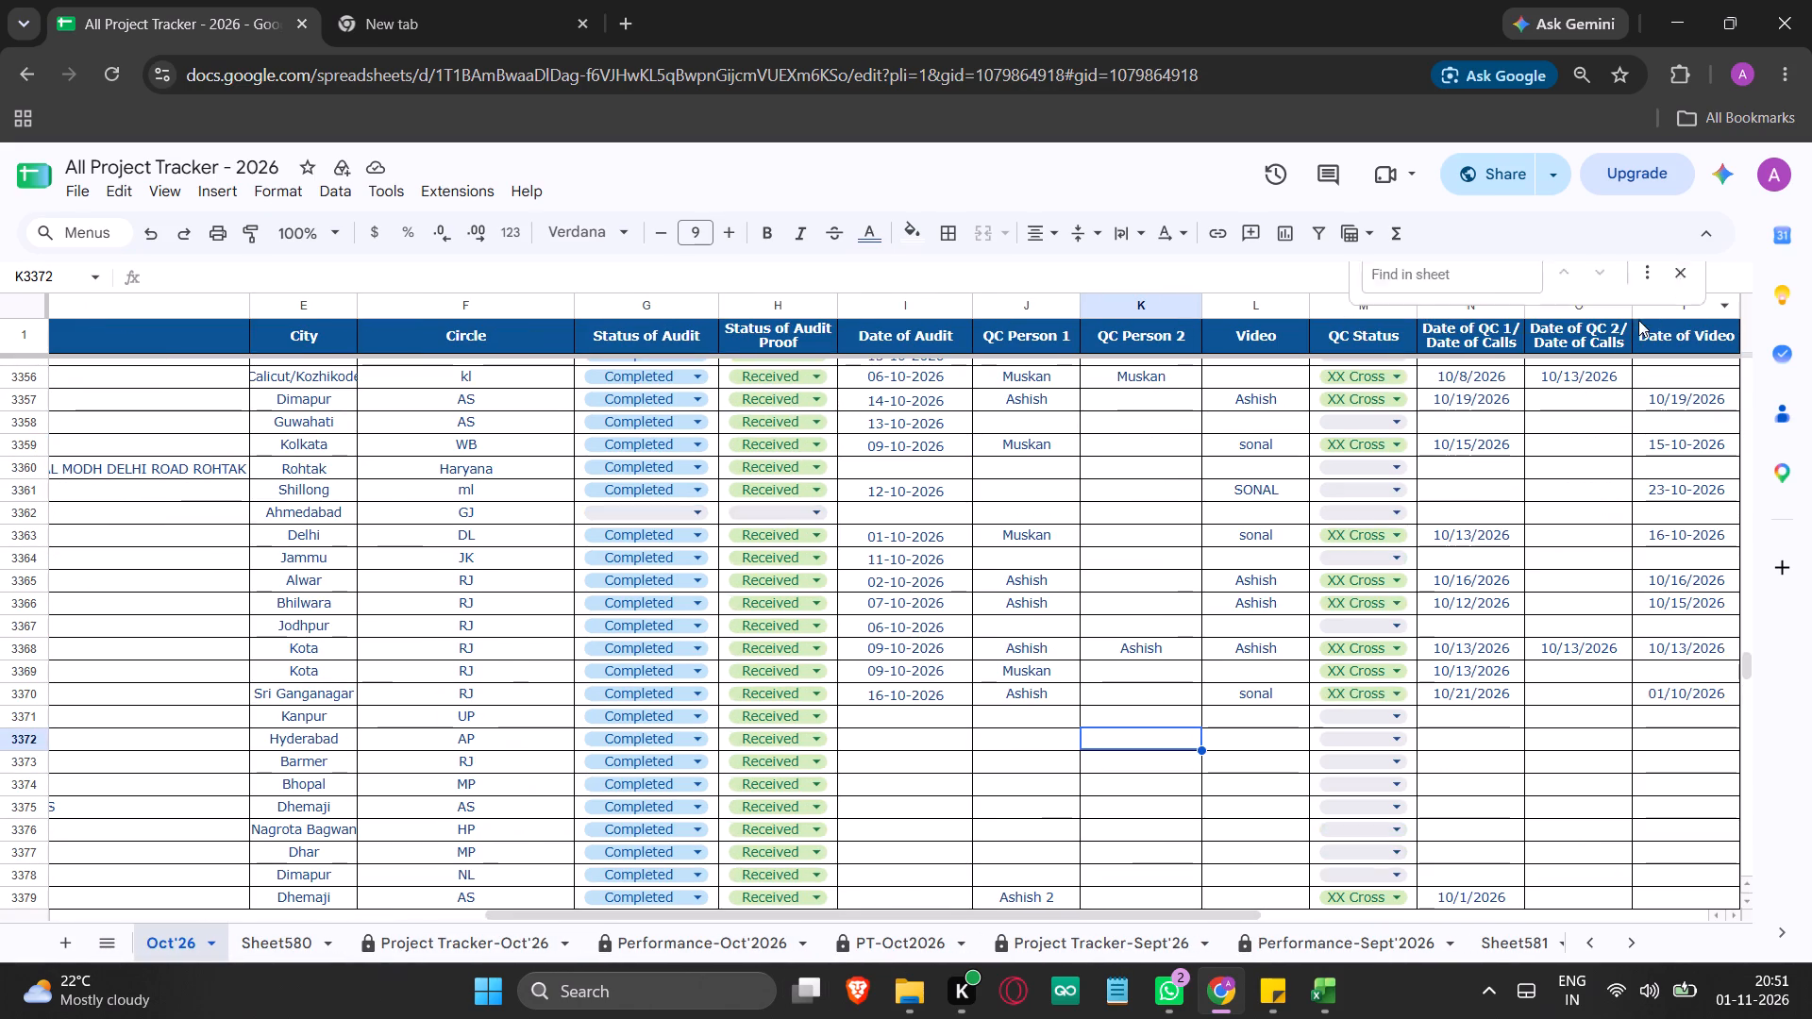
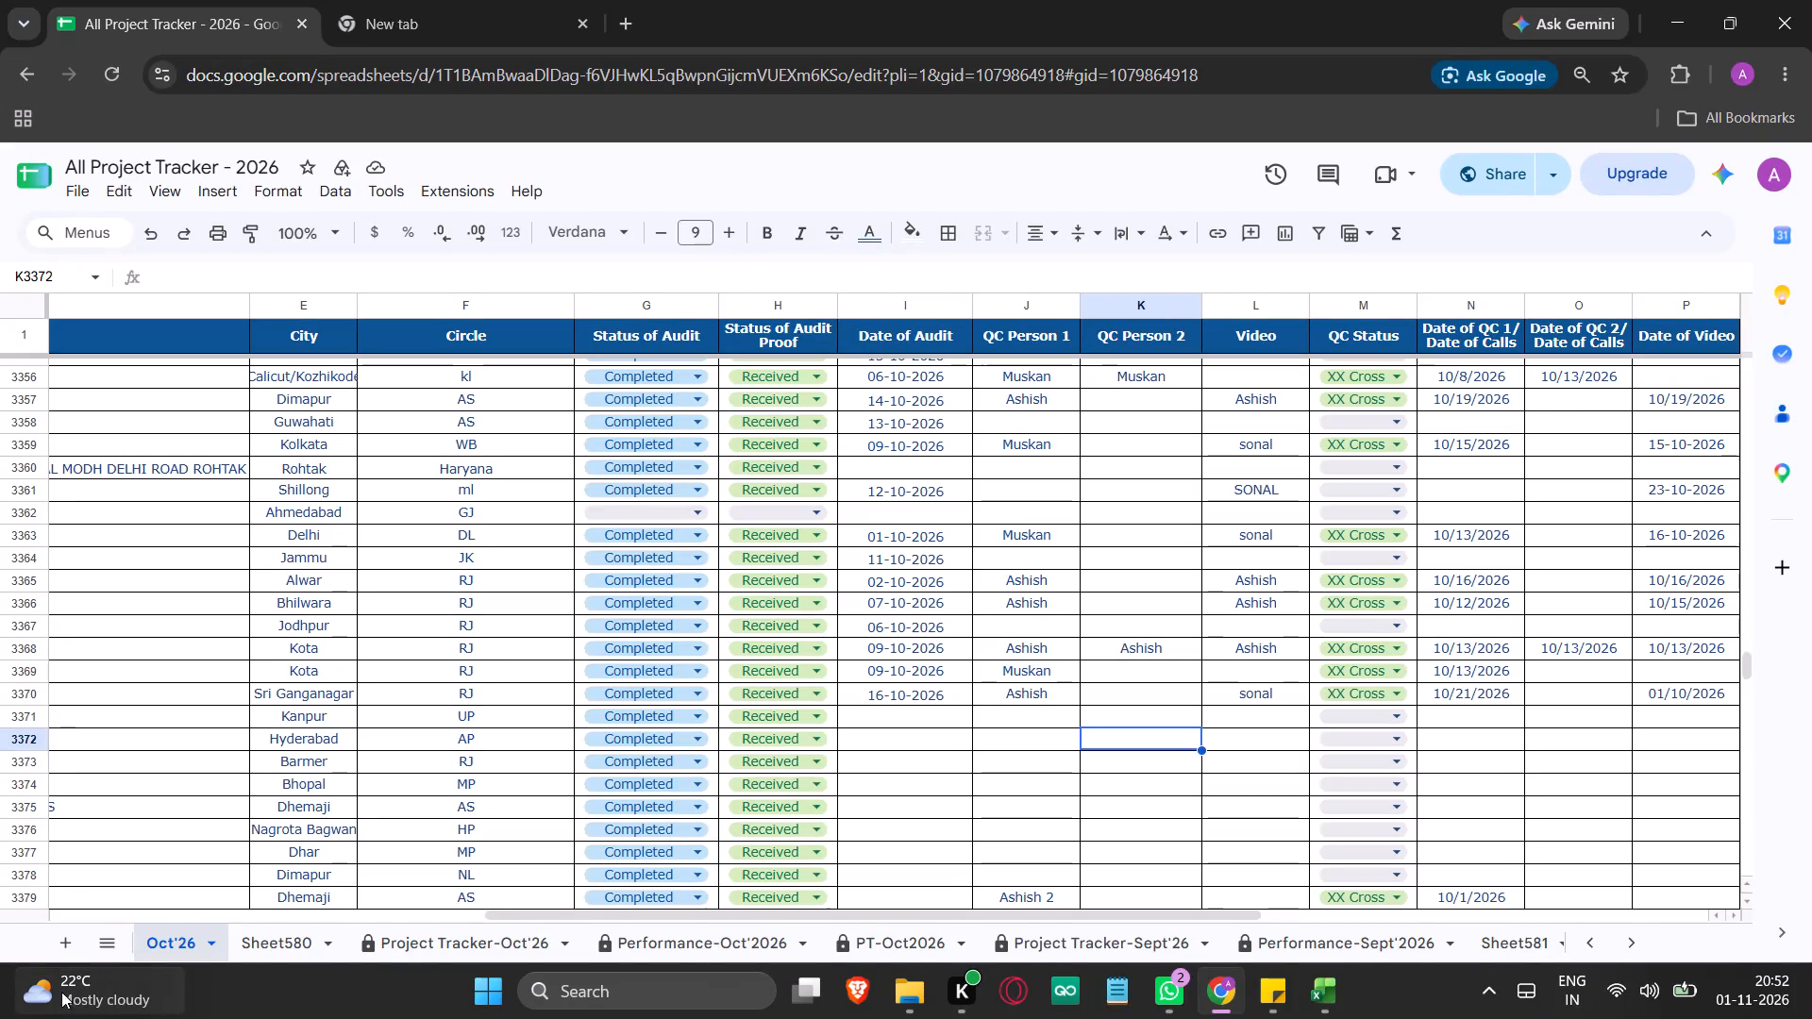
Copy store code 50034548 from the sticky note's 08-10-2026 list and search the Sept'26 sheet for it.
left_click(109, 938)
scroll(208, 760, "up", 2)
scroll(205, 769, "down", 2)
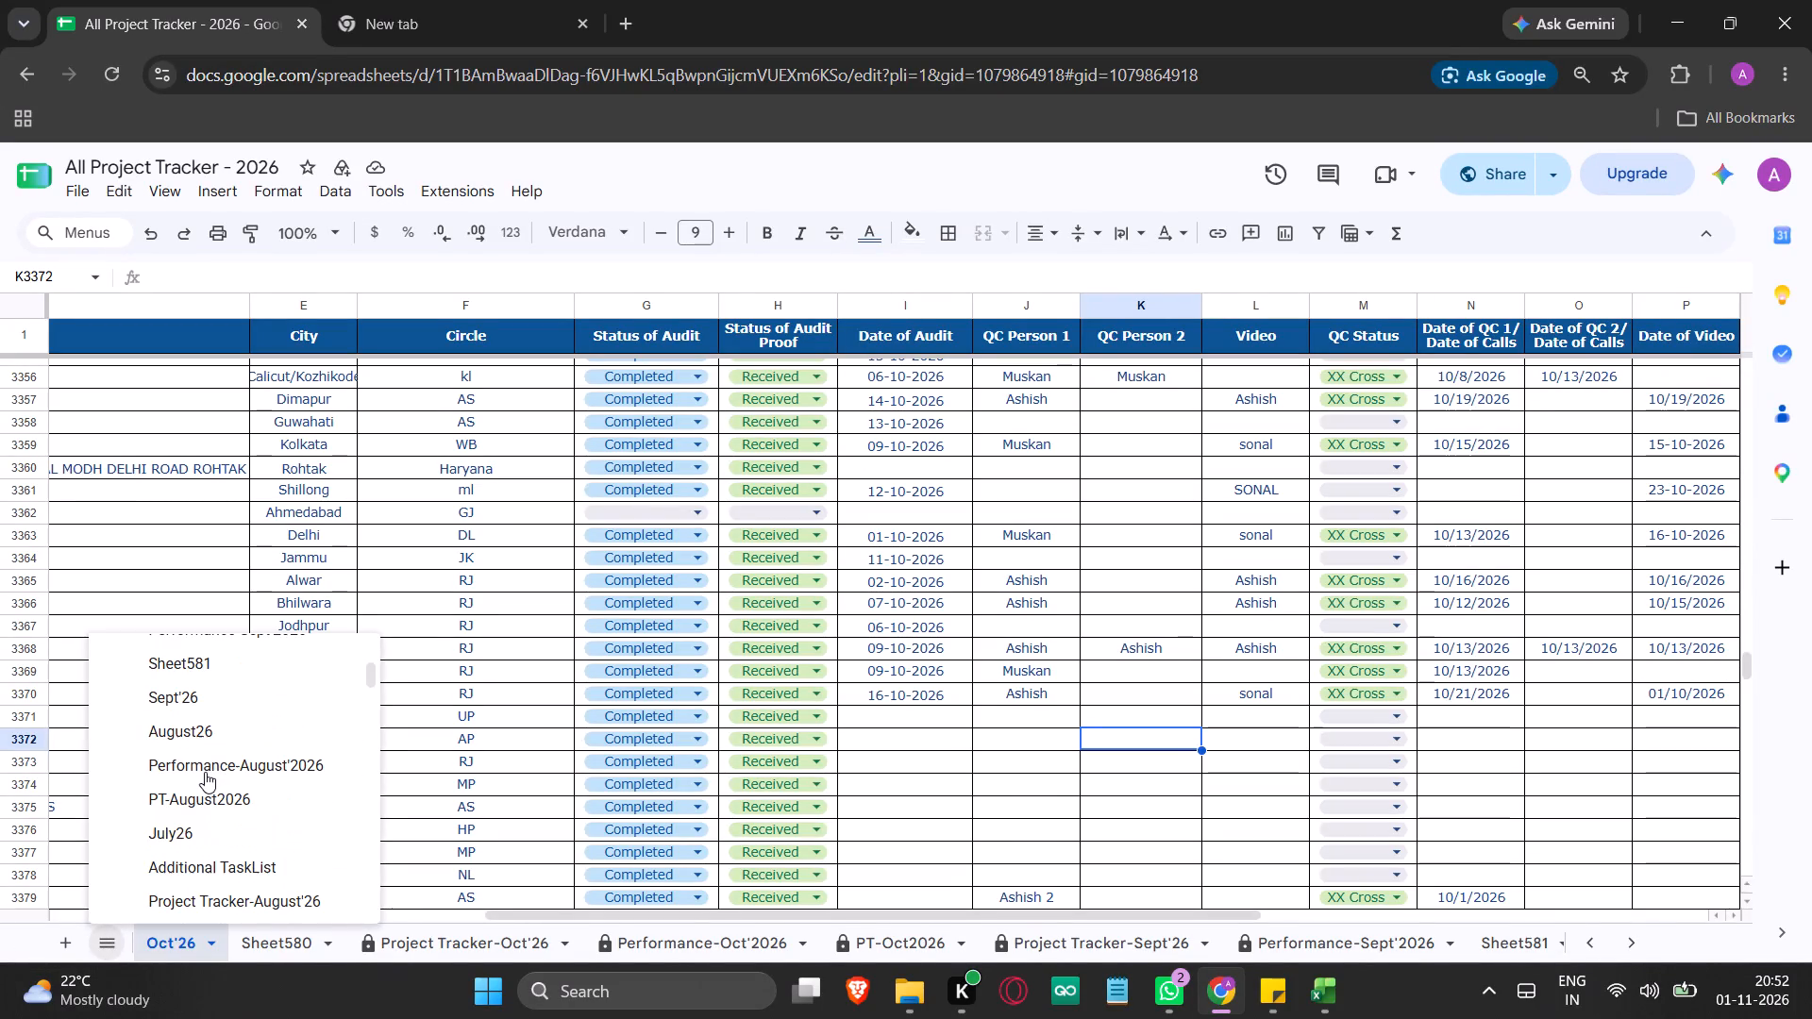
left_click(223, 693)
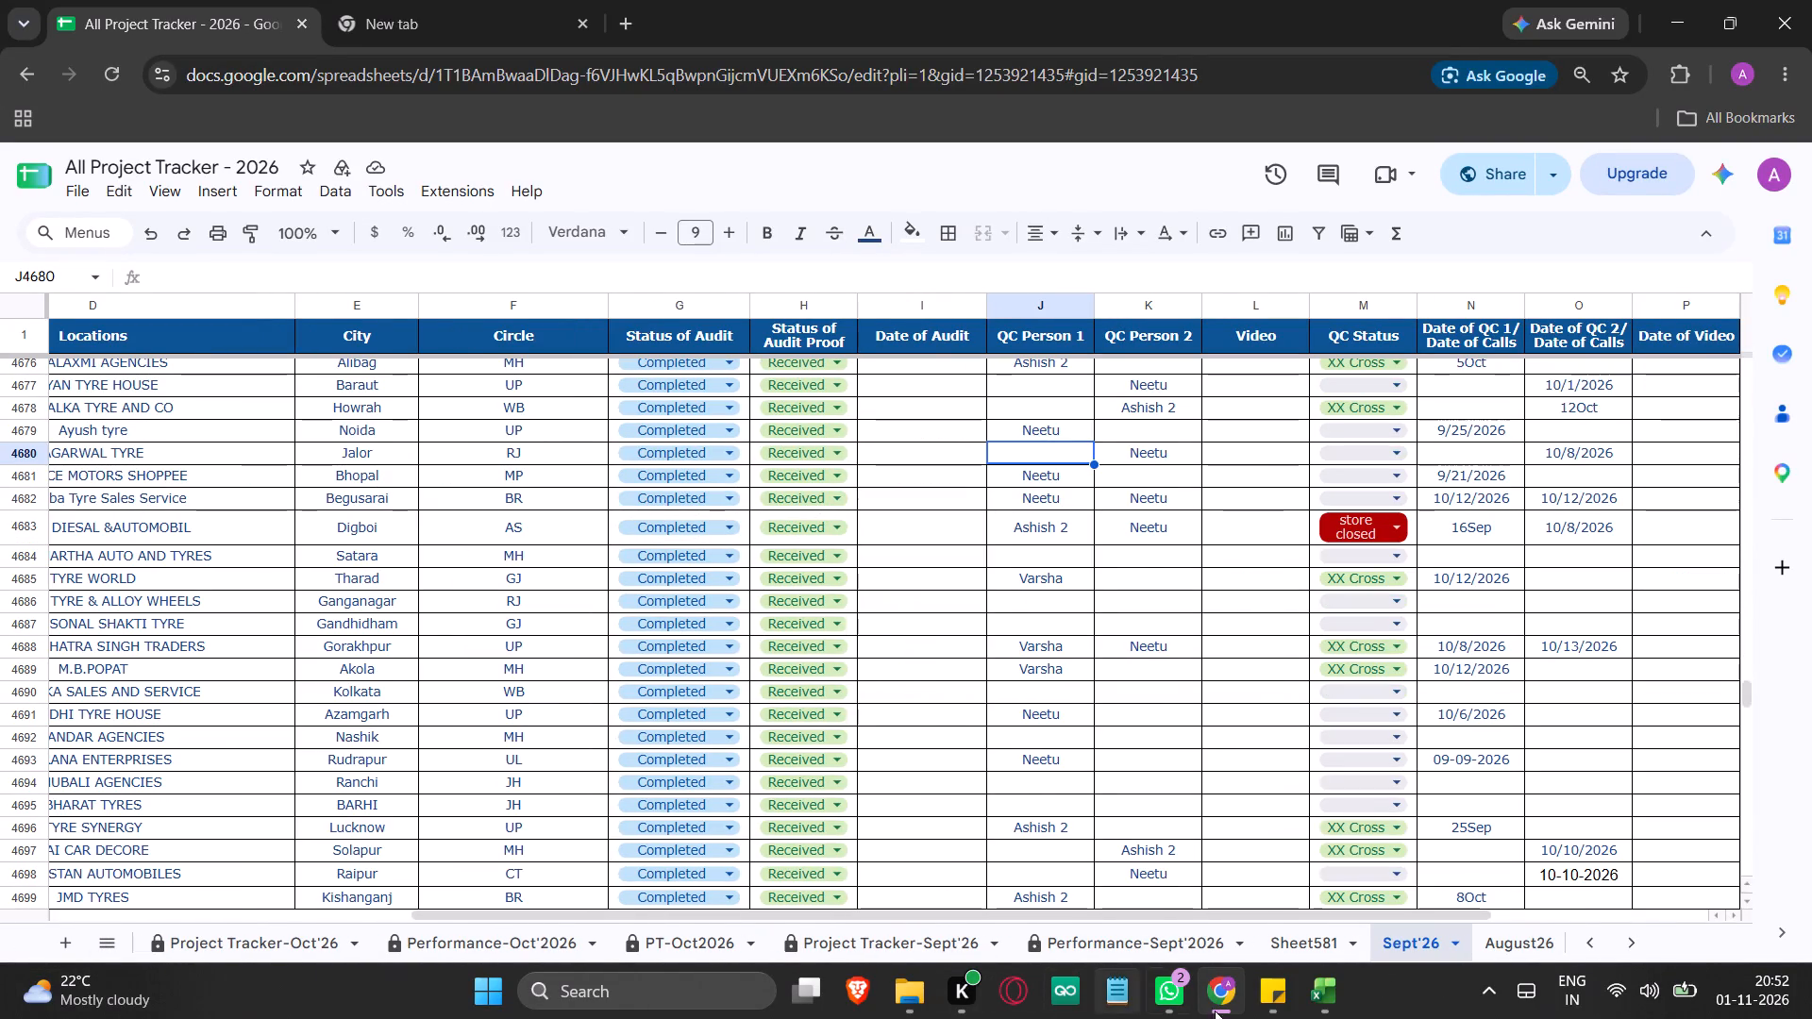
left_click(1277, 996)
double_click(1217, 386)
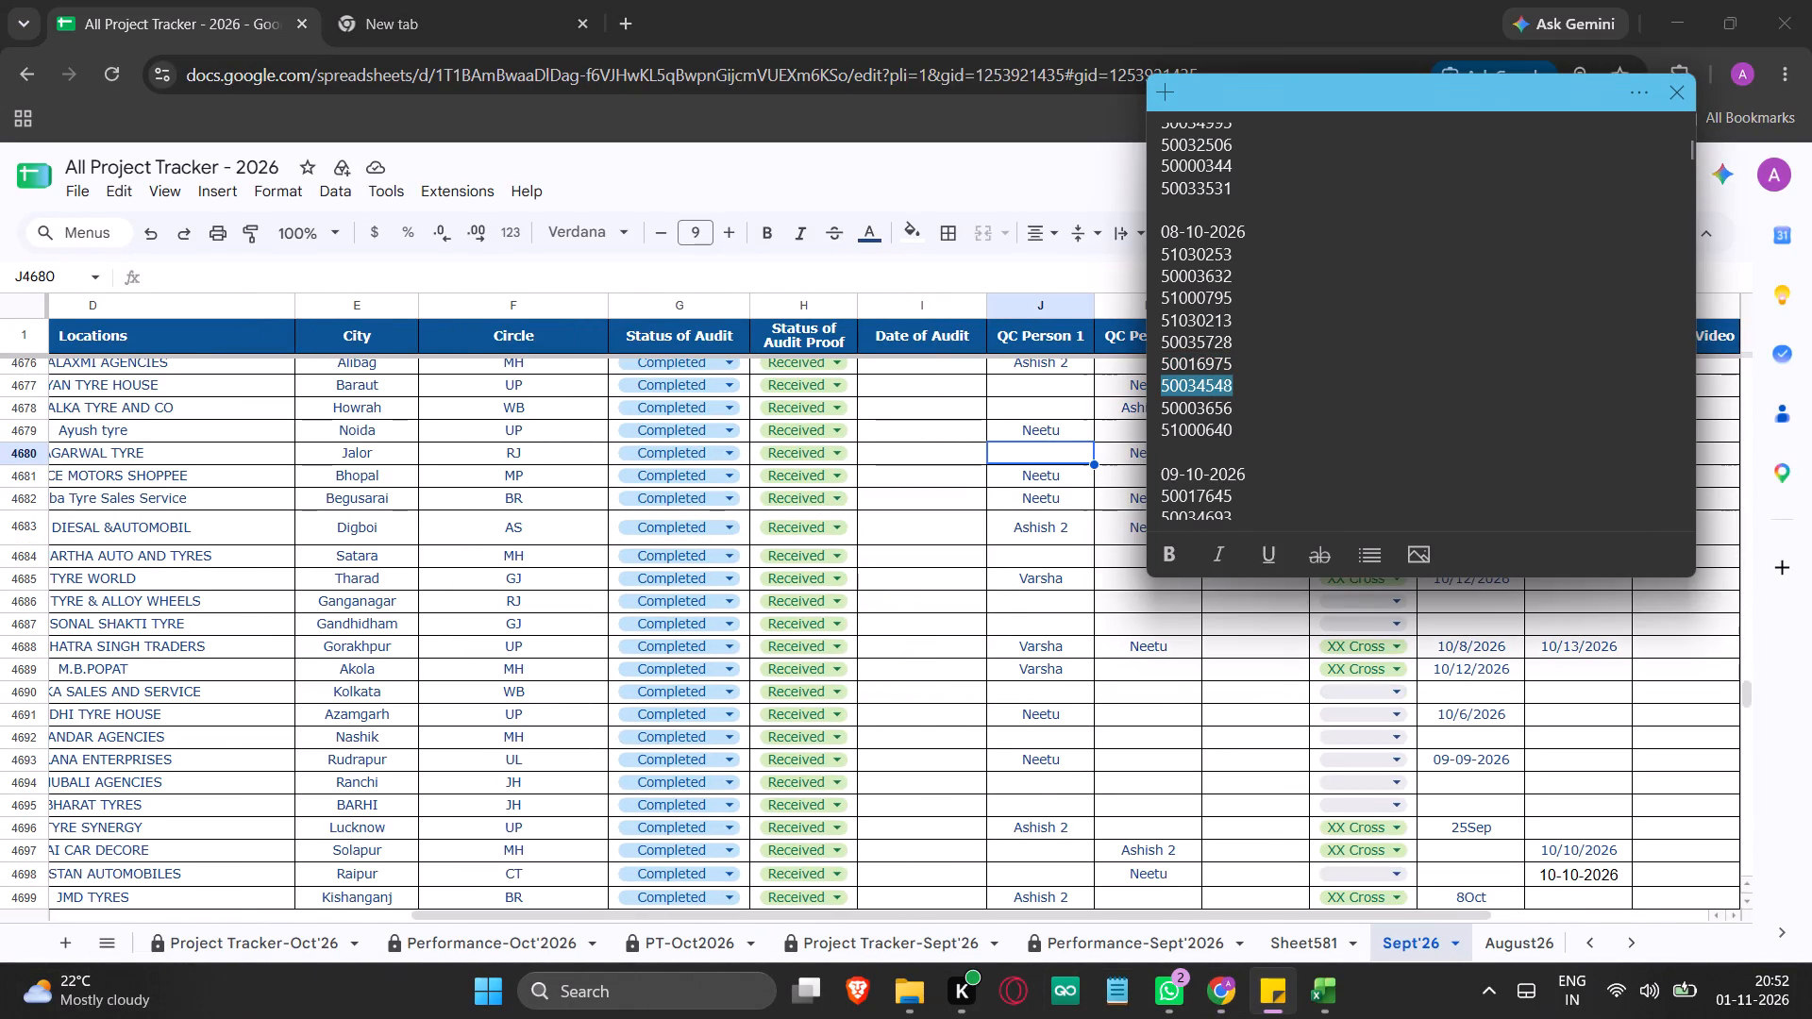
right_click(1216, 385)
left_click(1259, 405)
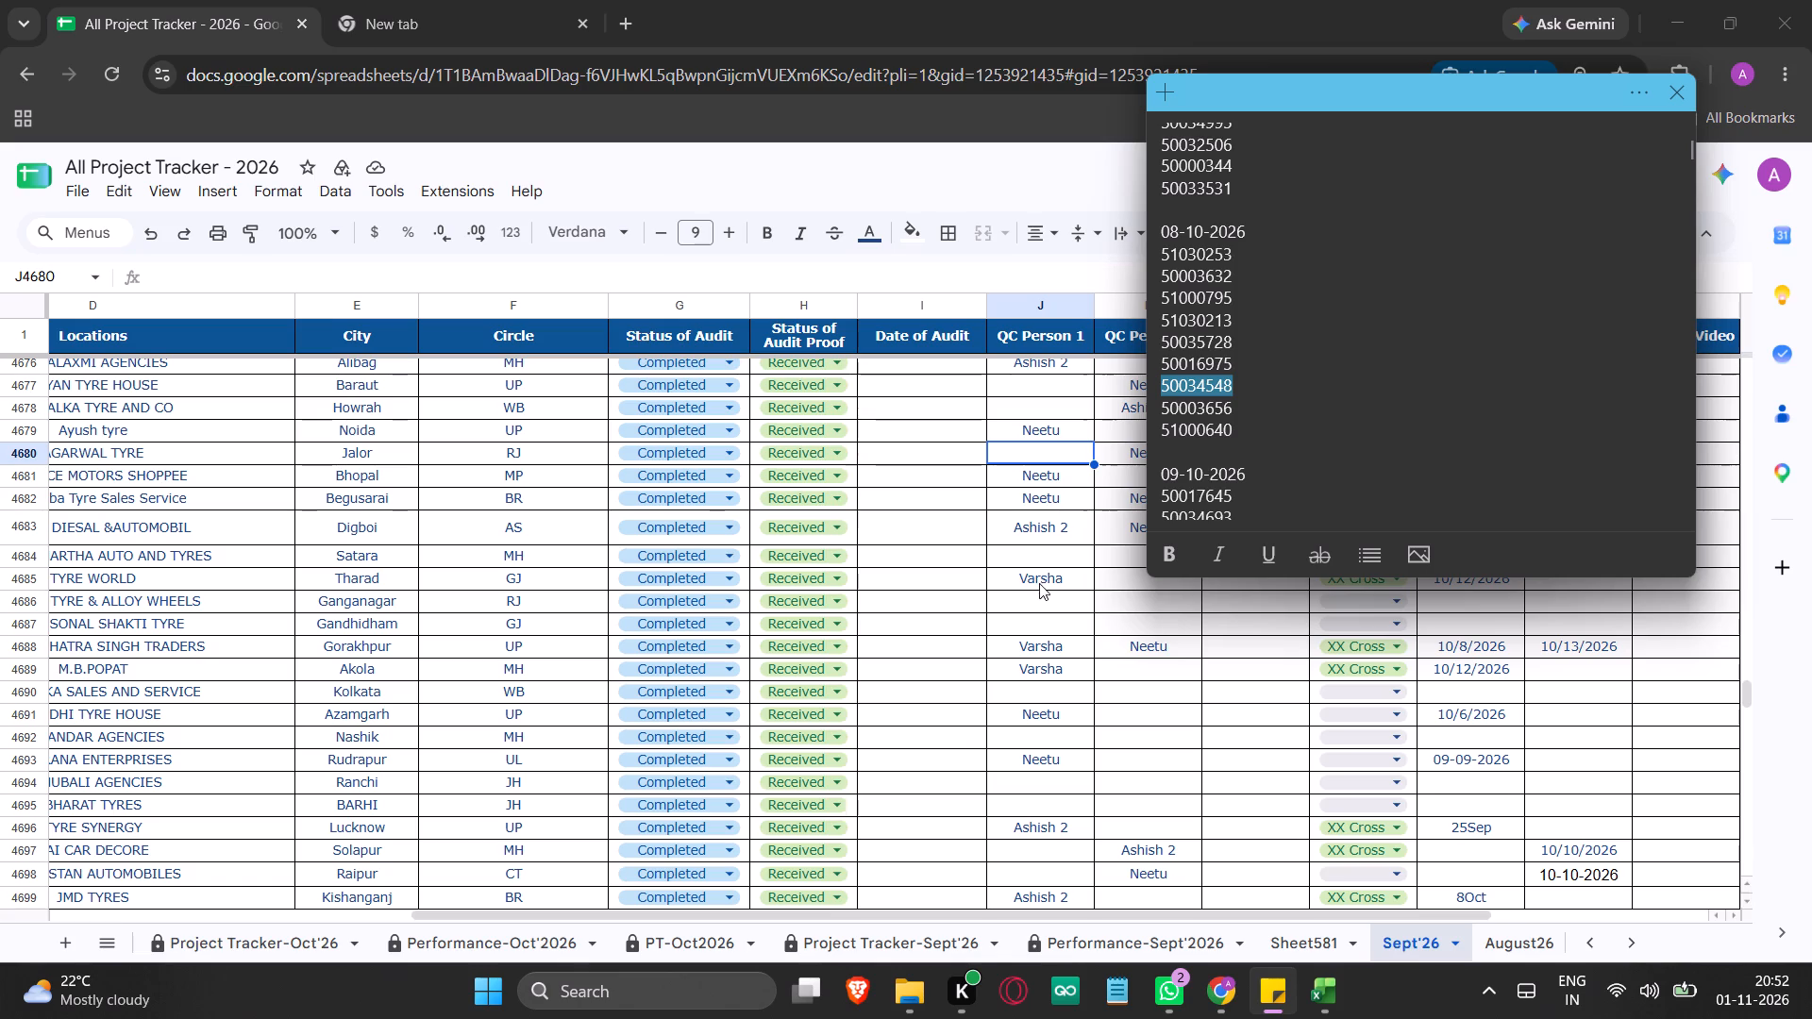
left_click(1036, 599)
key("ctrl+f")
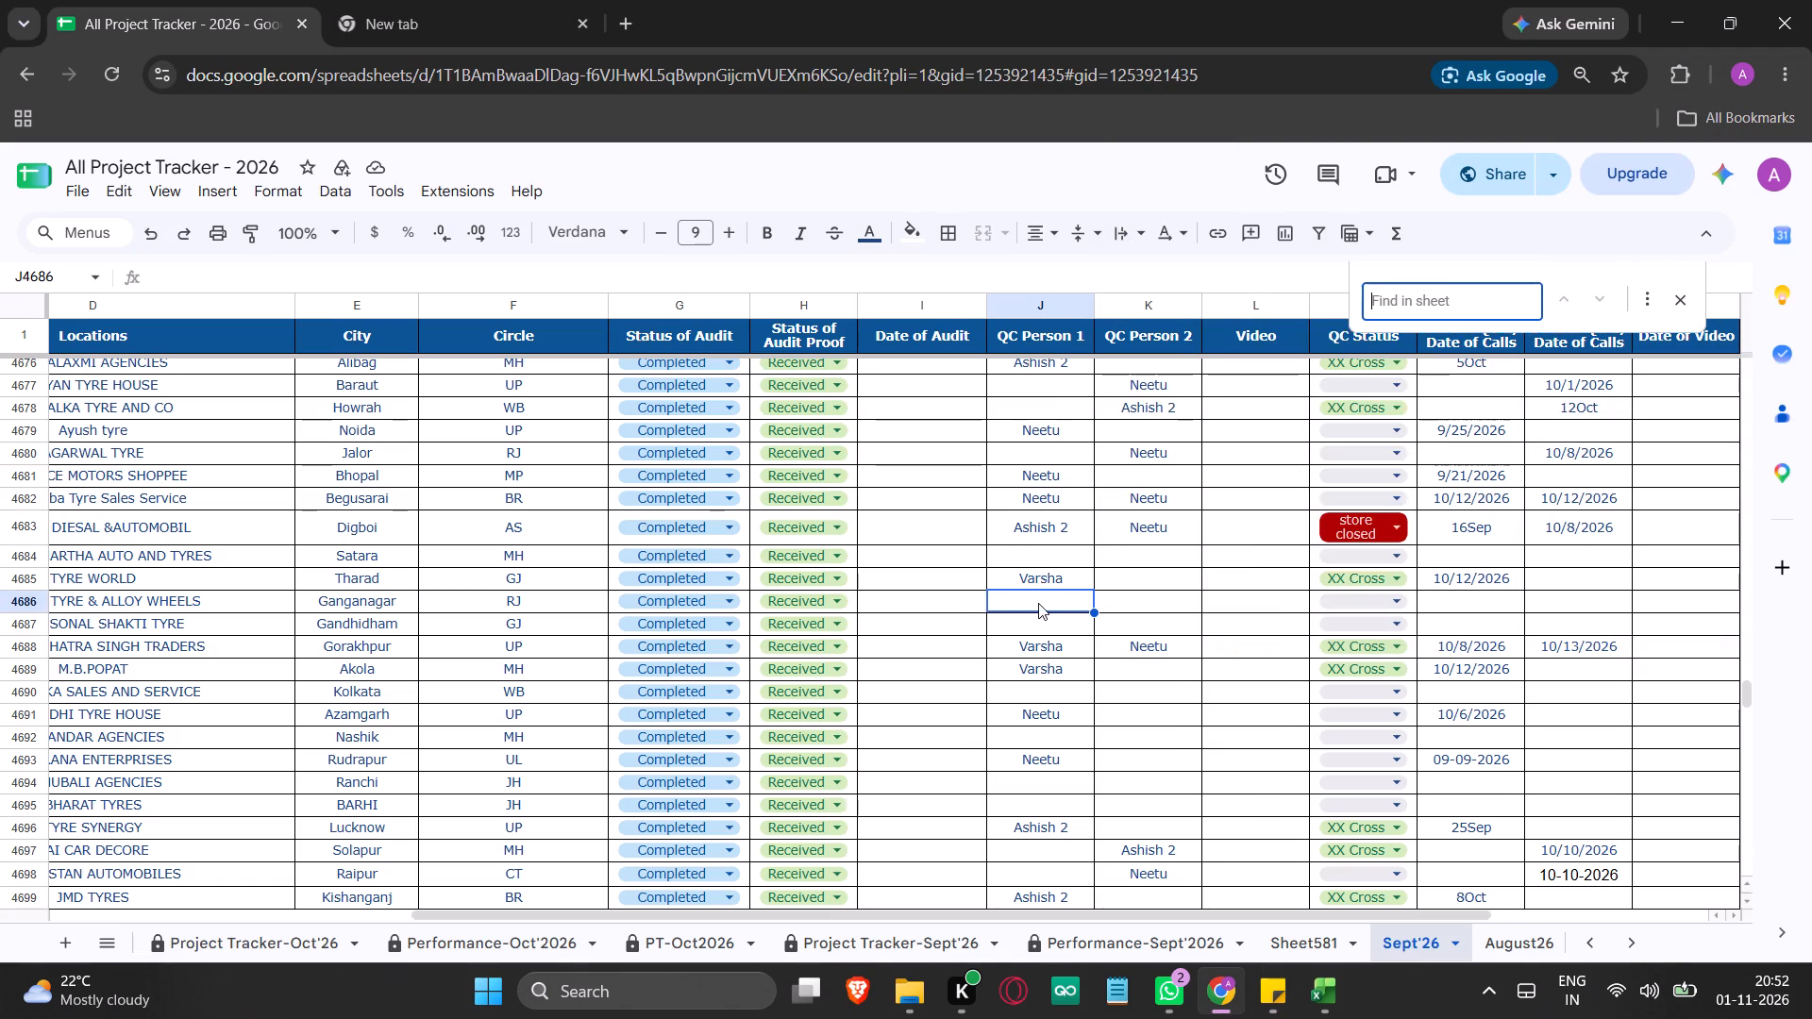
key("ctrl+v")
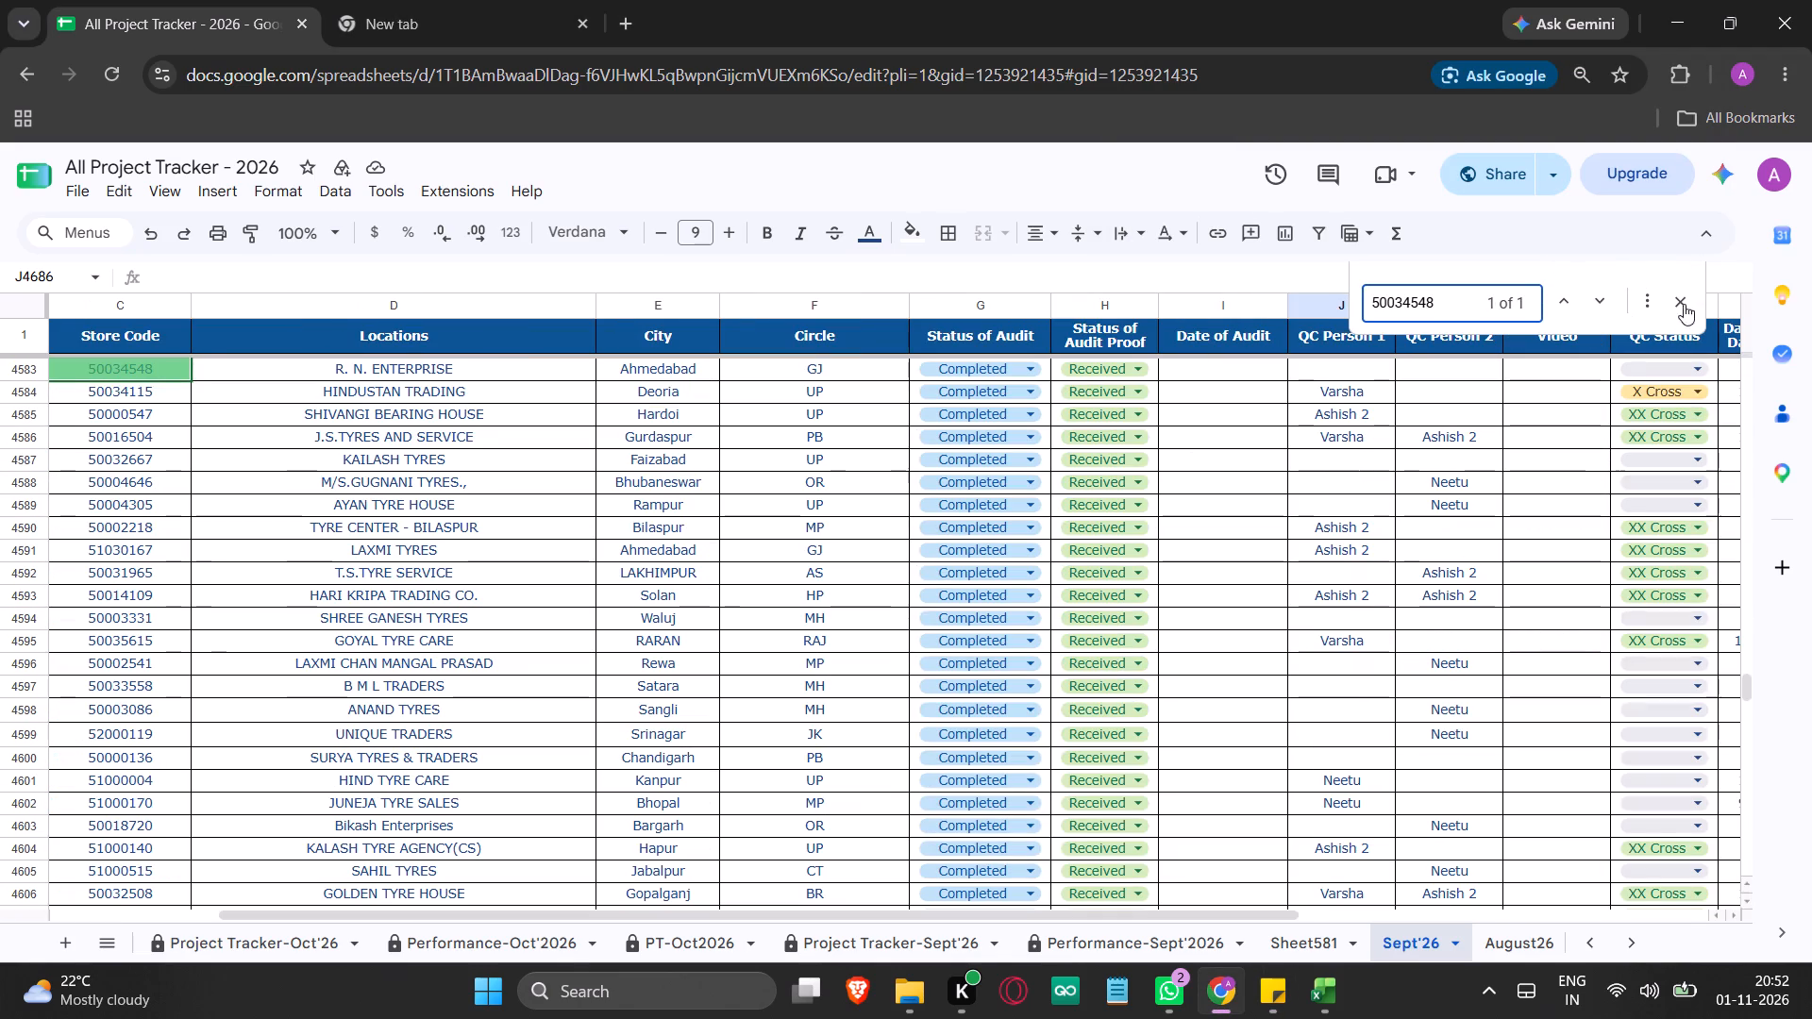
left_click(1681, 300)
Enter Ashish 2 as QC Person 1 for store 50034548 in the Sept'26 sheet.
left_click(1346, 362)
key("shift+a")
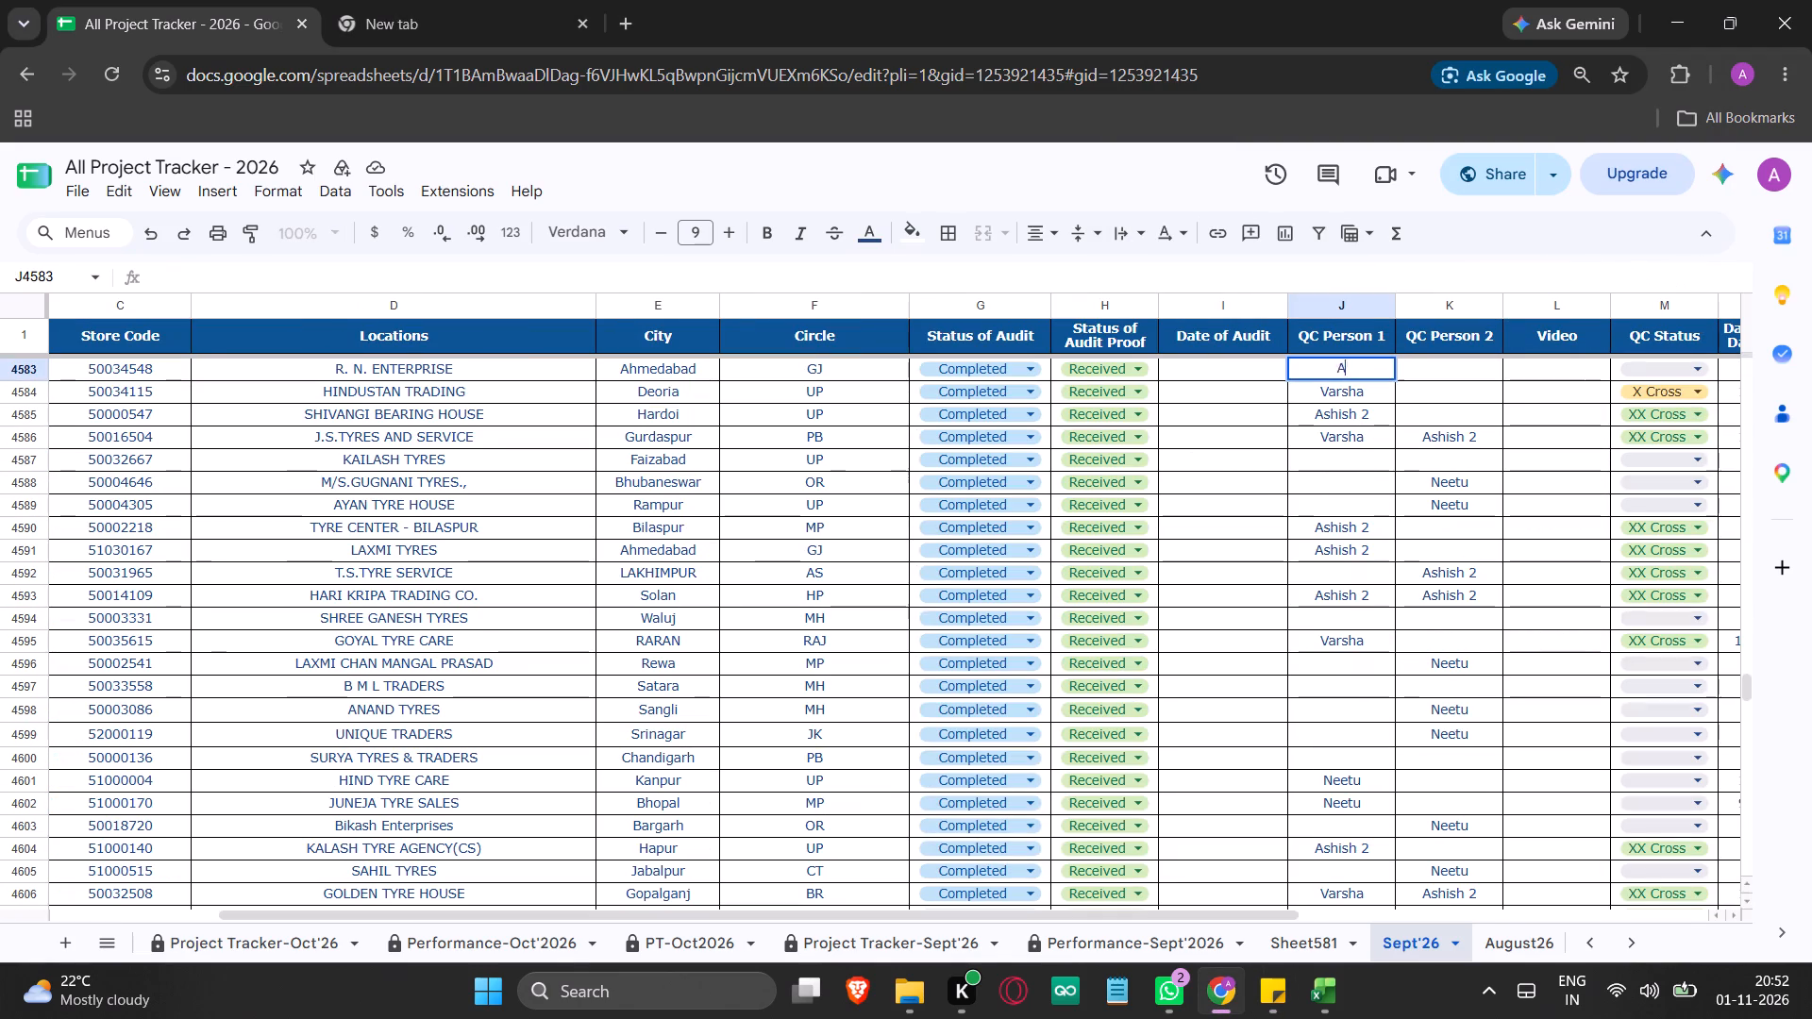
key("Tab")
key("Tab")
key("Tab")
key("Tab")
key("Tab")
key("Tab")
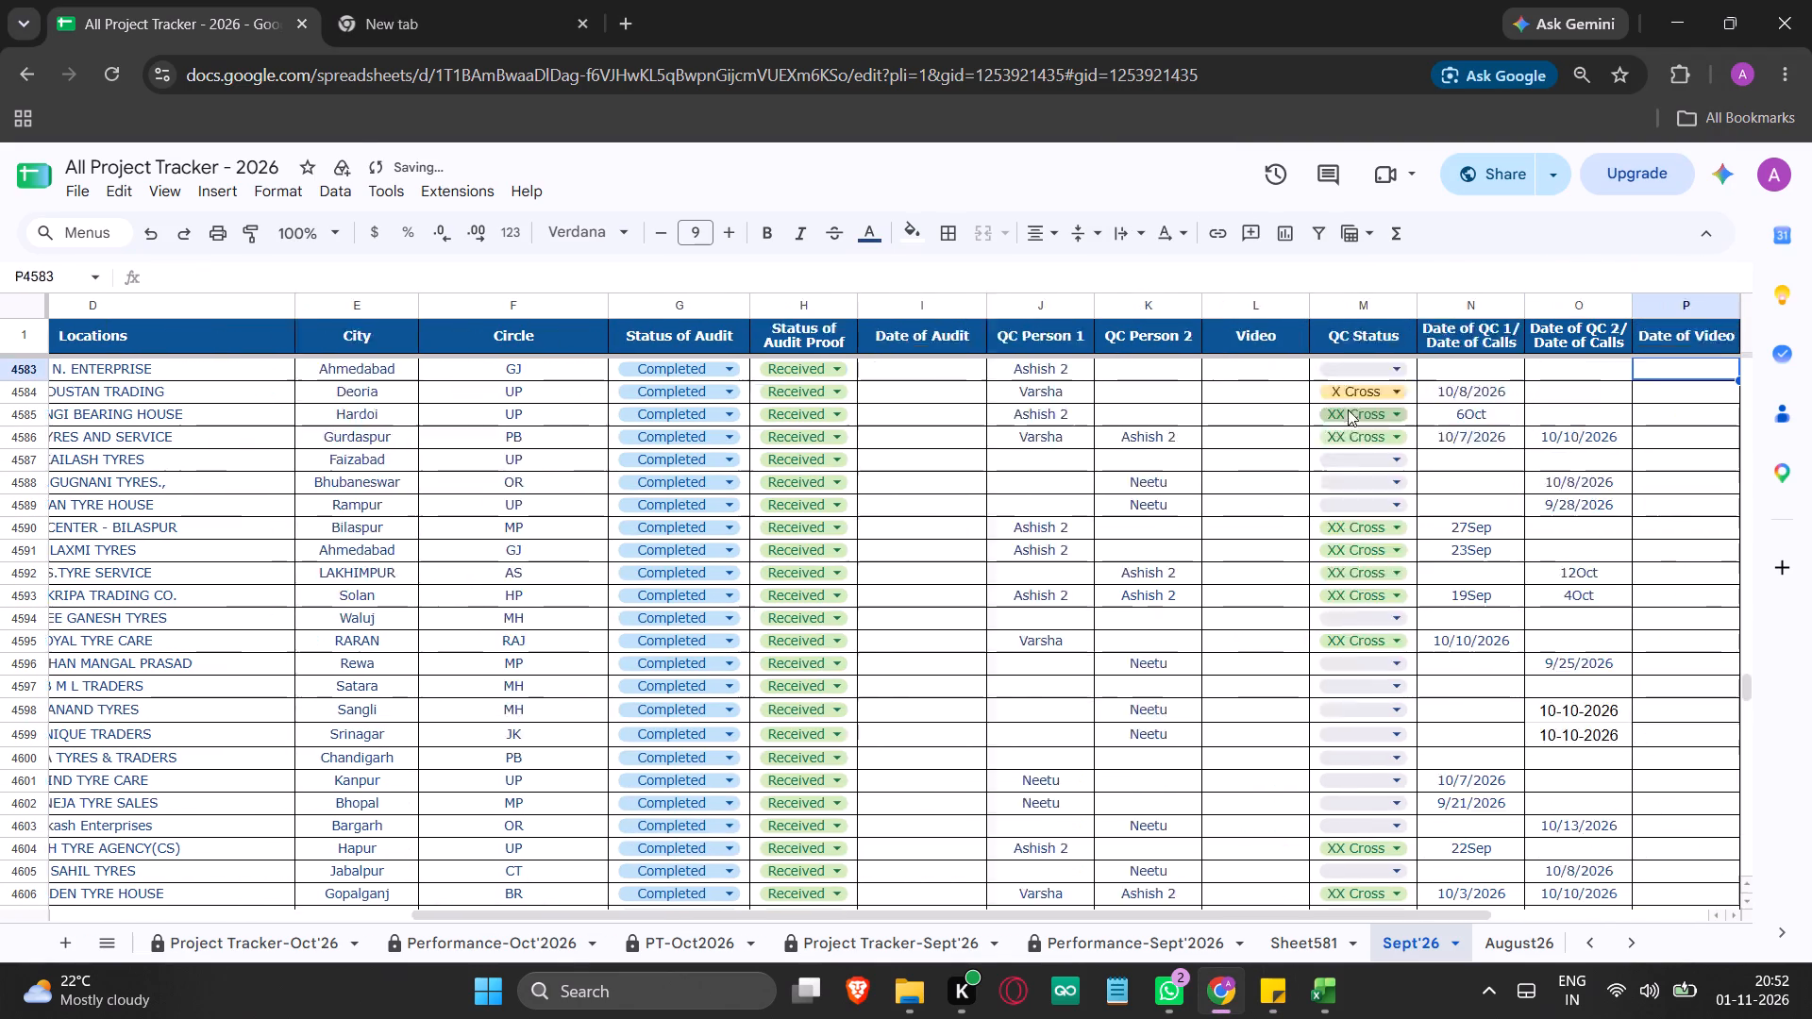
Set the QC Status of store 50034548 to XX Cross and its Date of QC 1 to 8Oct.
left_click(1374, 364)
left_click(1366, 404)
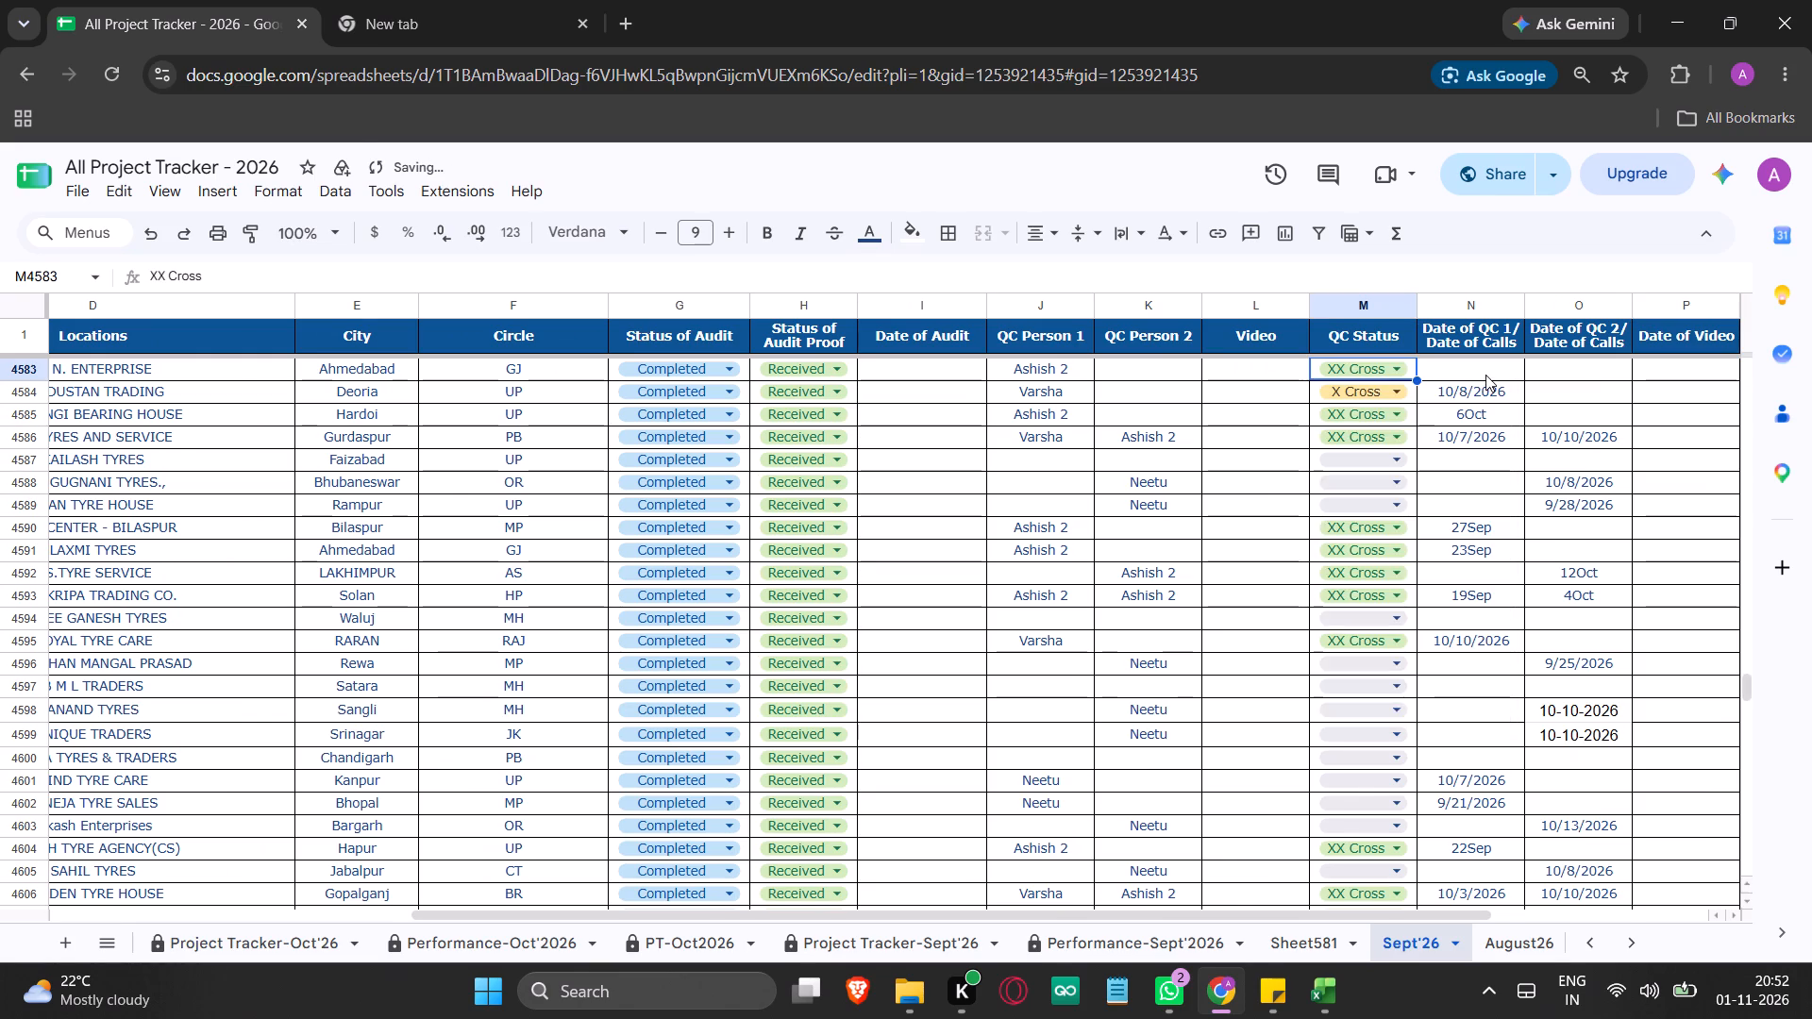
left_click(1482, 373)
key("8")
type("Oct")
key("Tab")
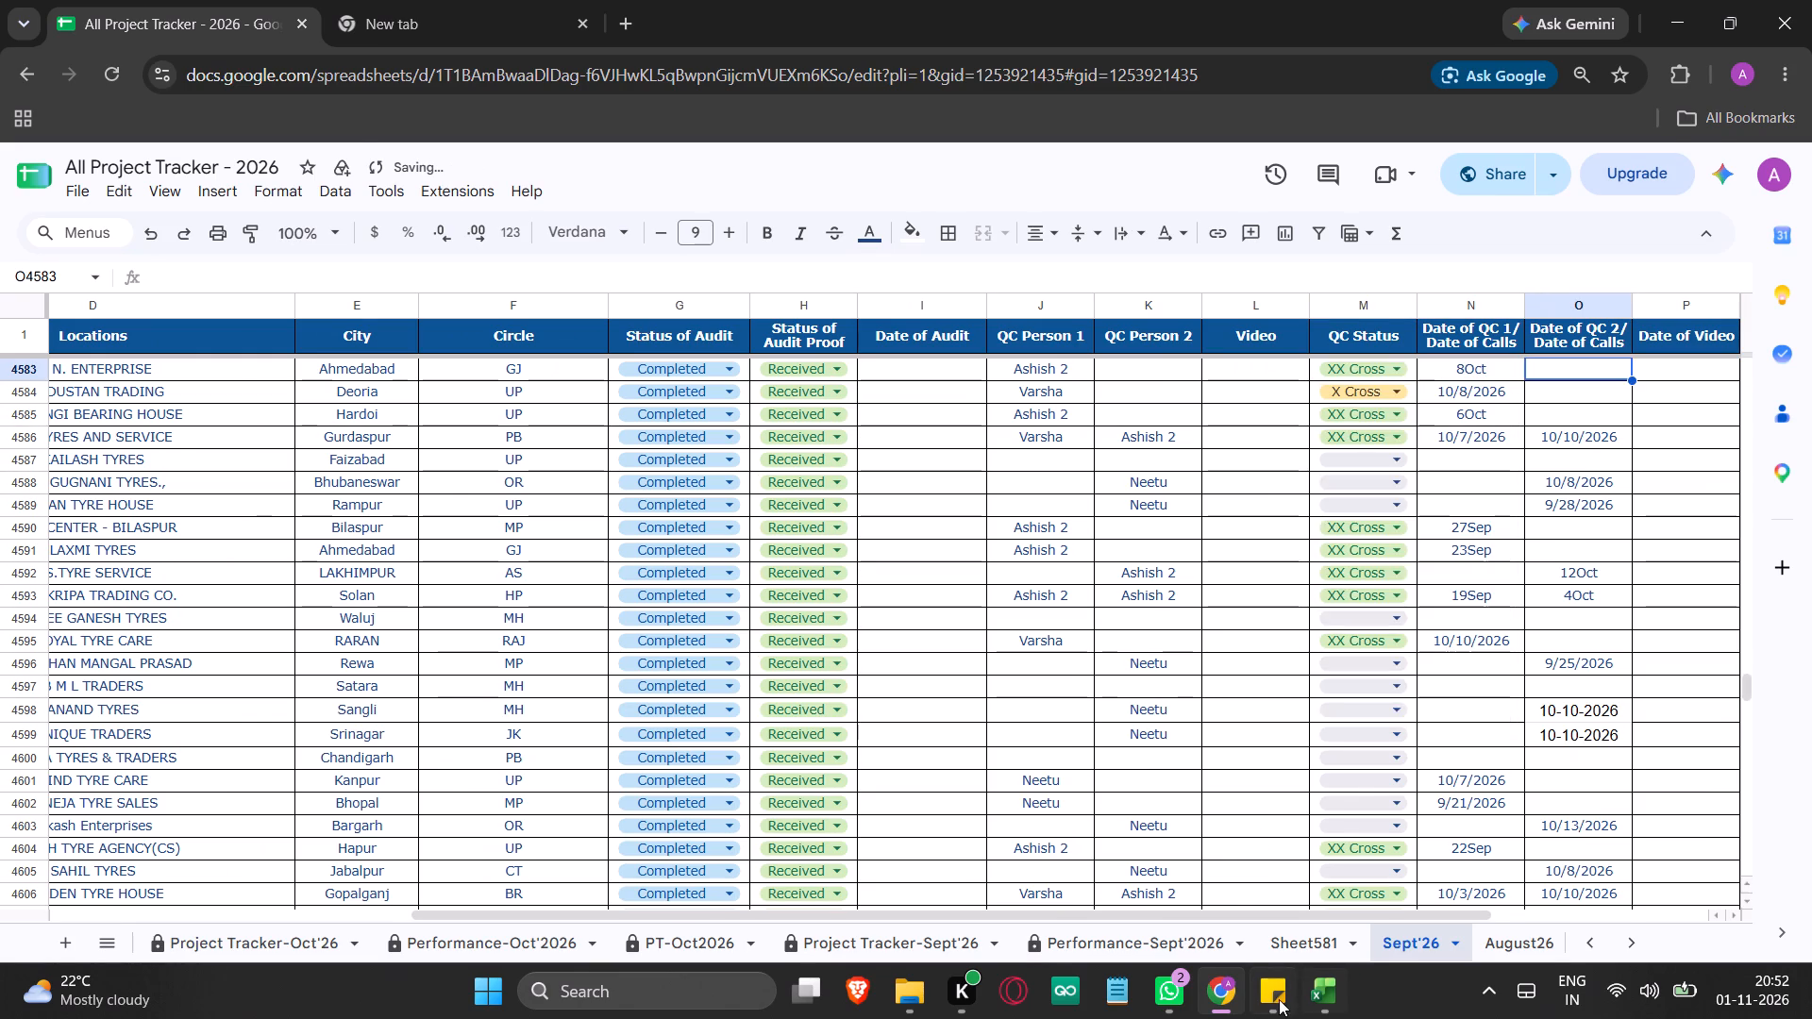
Copy store code 50003656 from the sticky note's 08-10-2026 list and search the Sept'26 sheet for it.
left_click(1279, 999)
scroll(1264, 372, "down", 2)
double_click(1203, 294)
right_click(1203, 294)
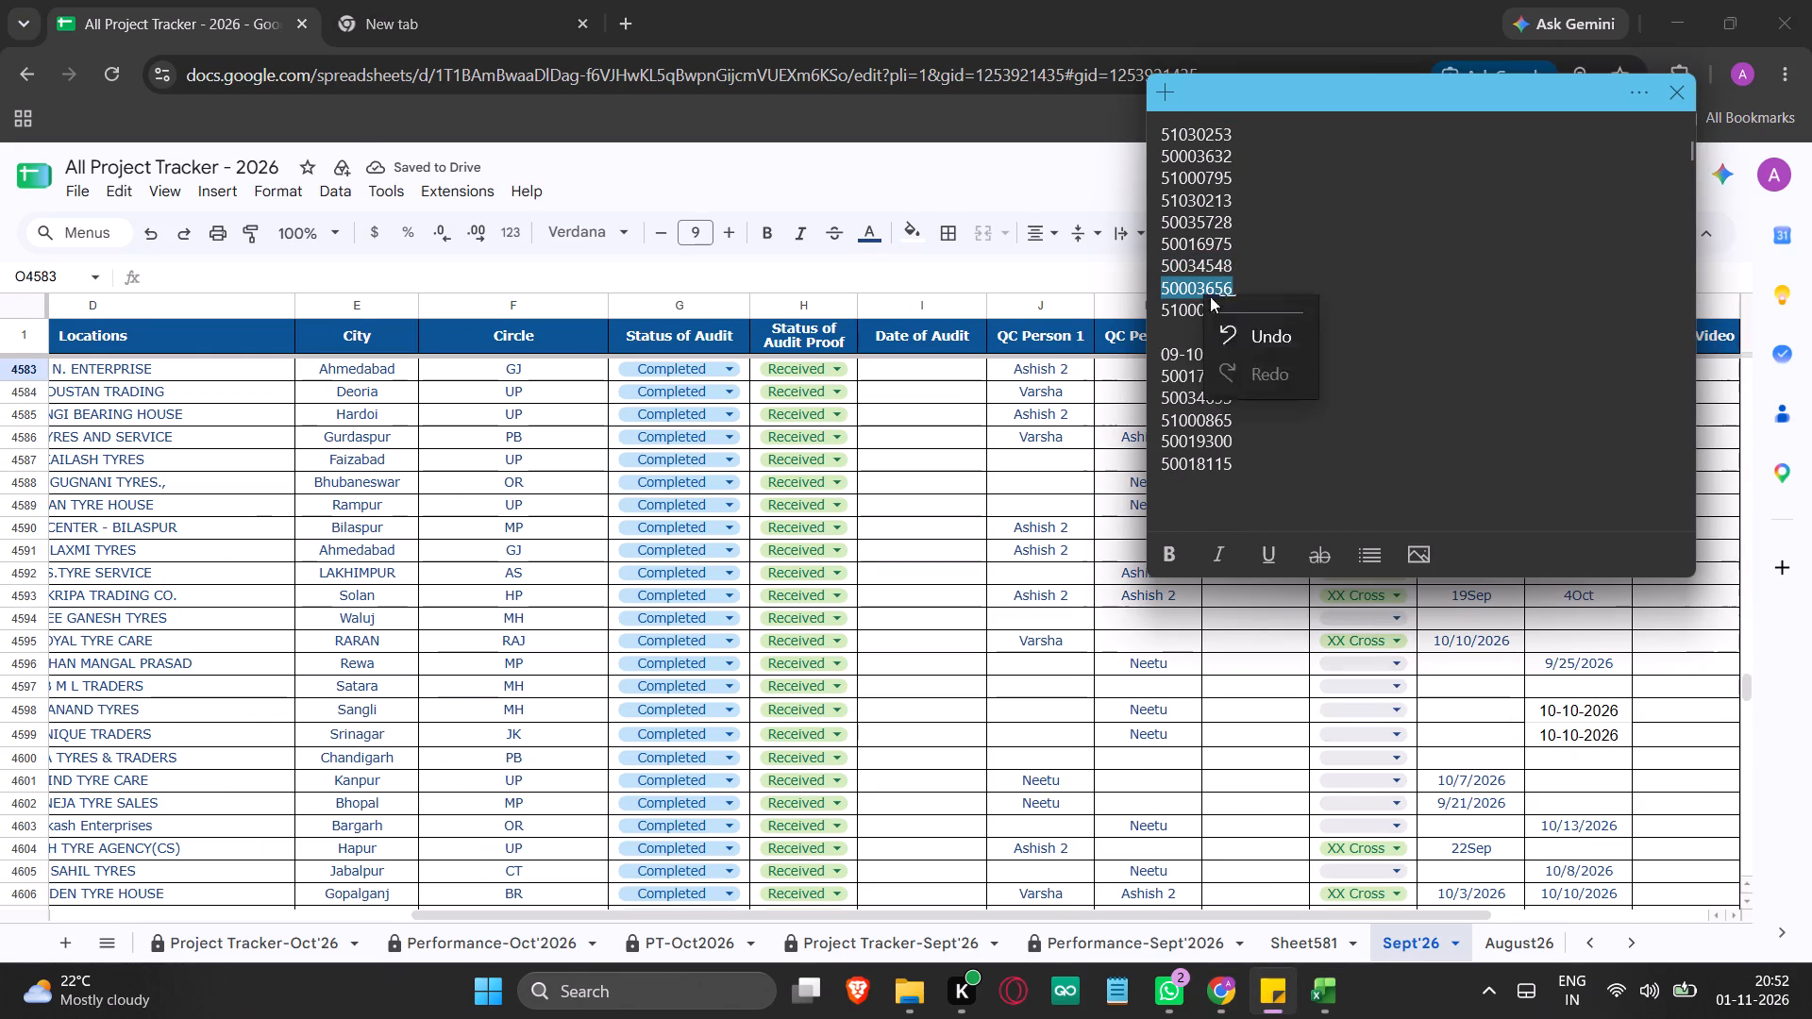
left_click(1241, 326)
left_click(1039, 492)
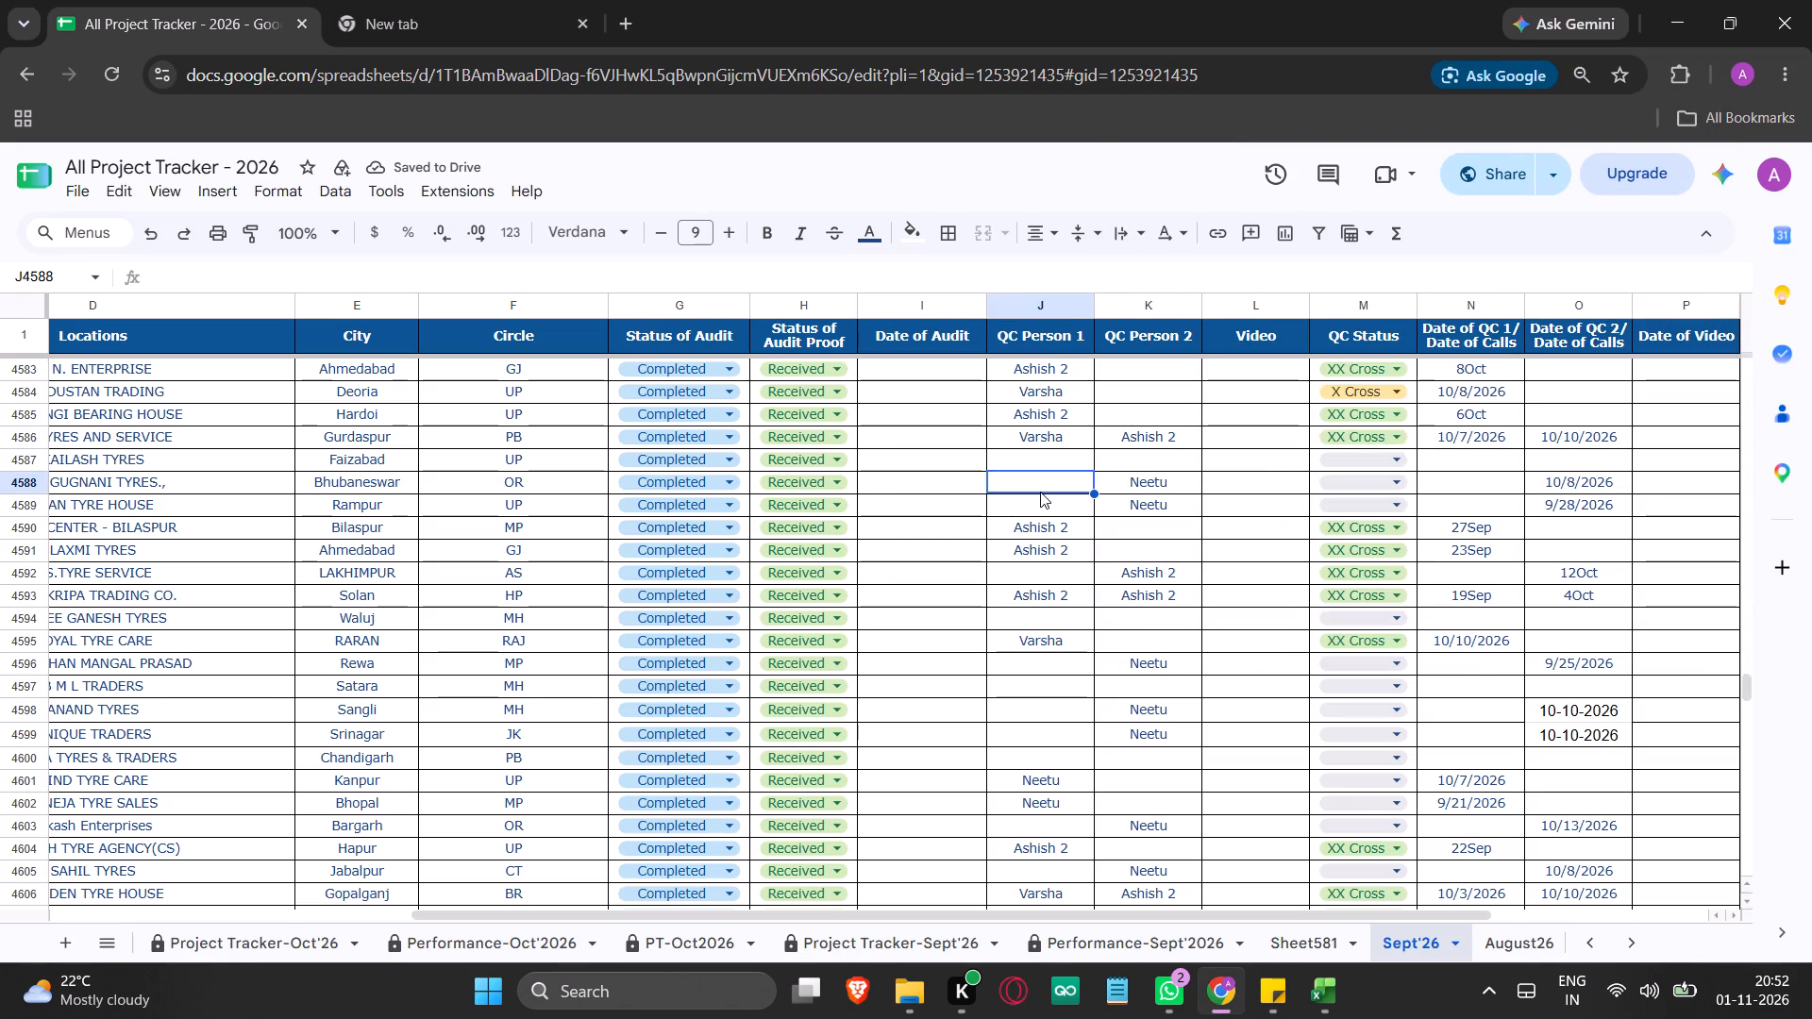
key("ctrl+f")
key("ctrl+v")
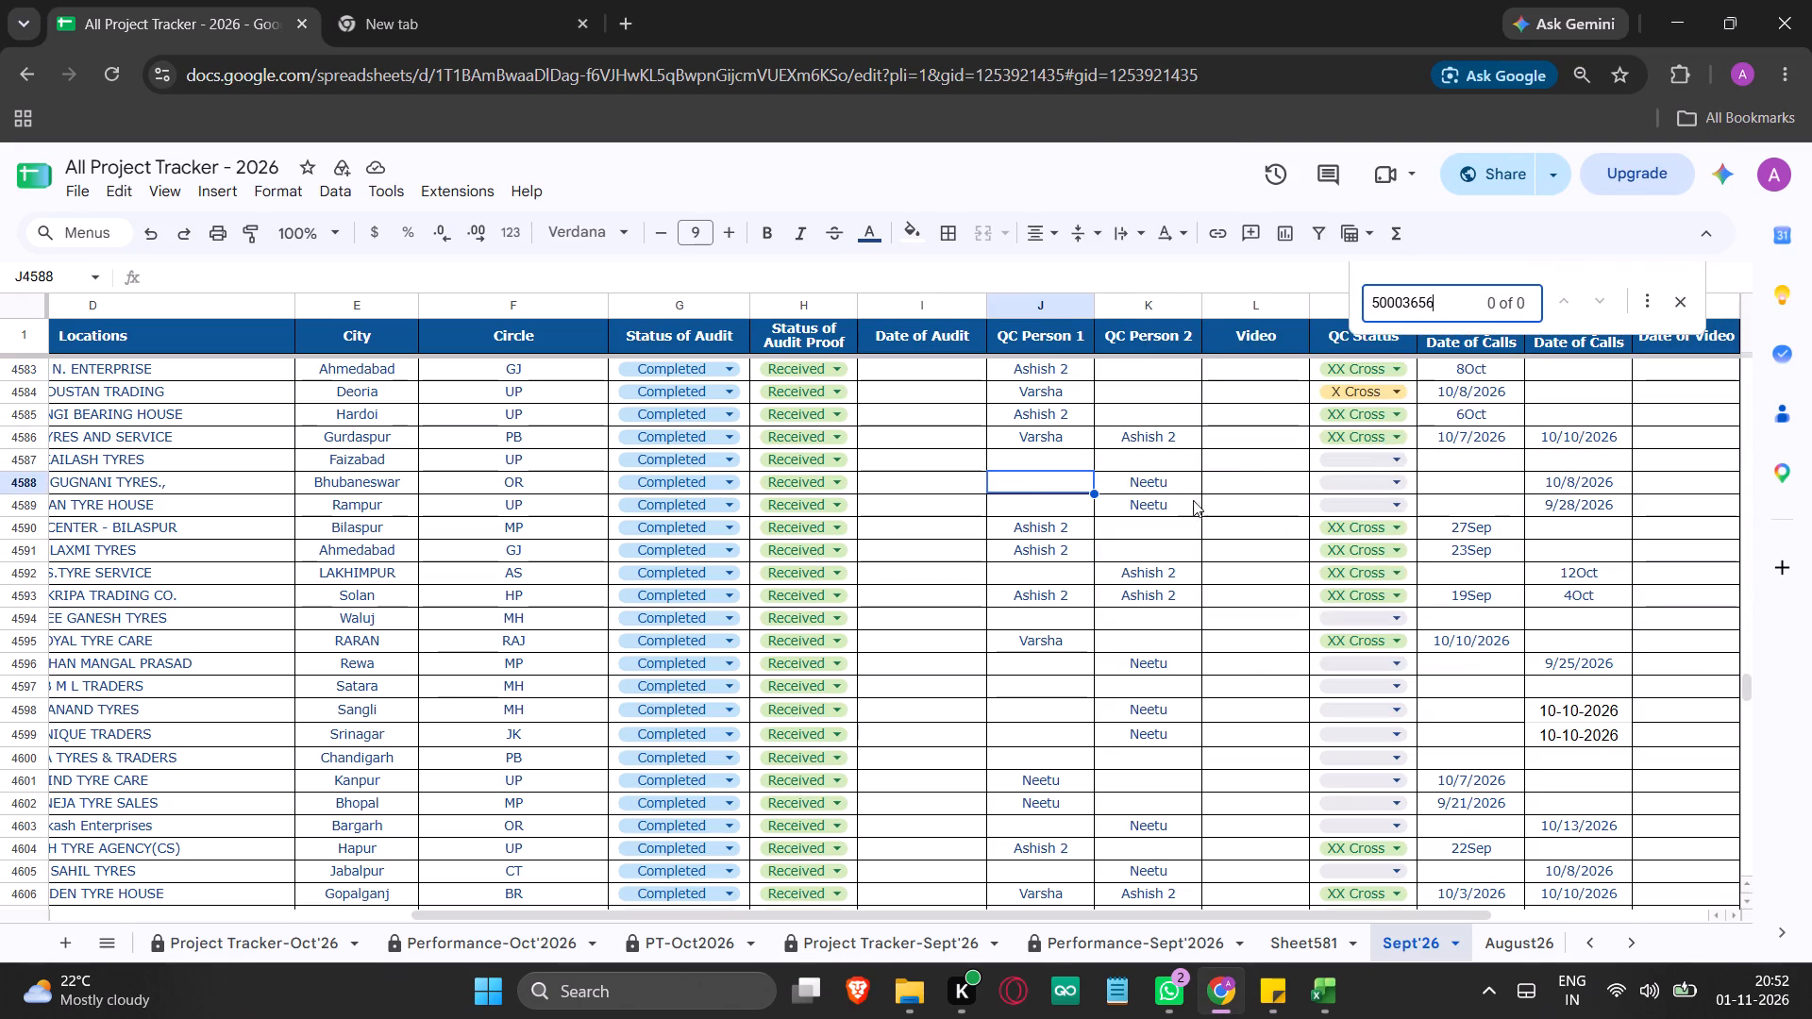
left_click(1679, 297)
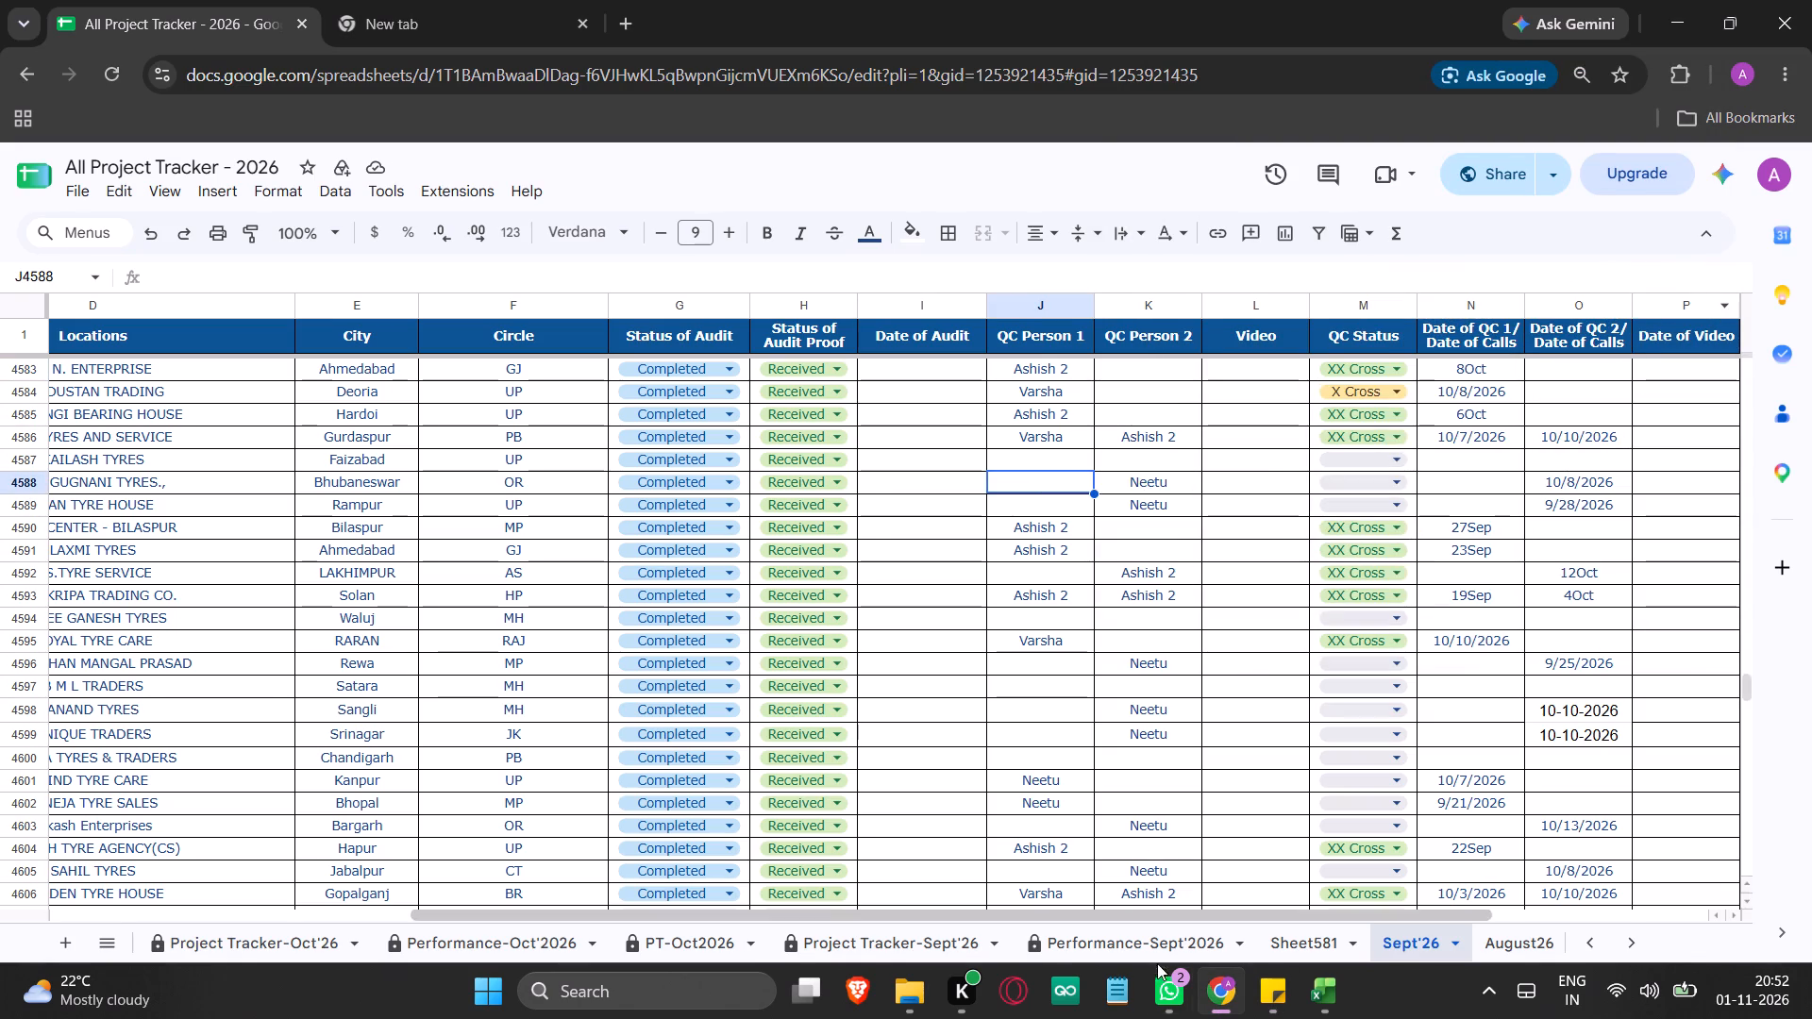
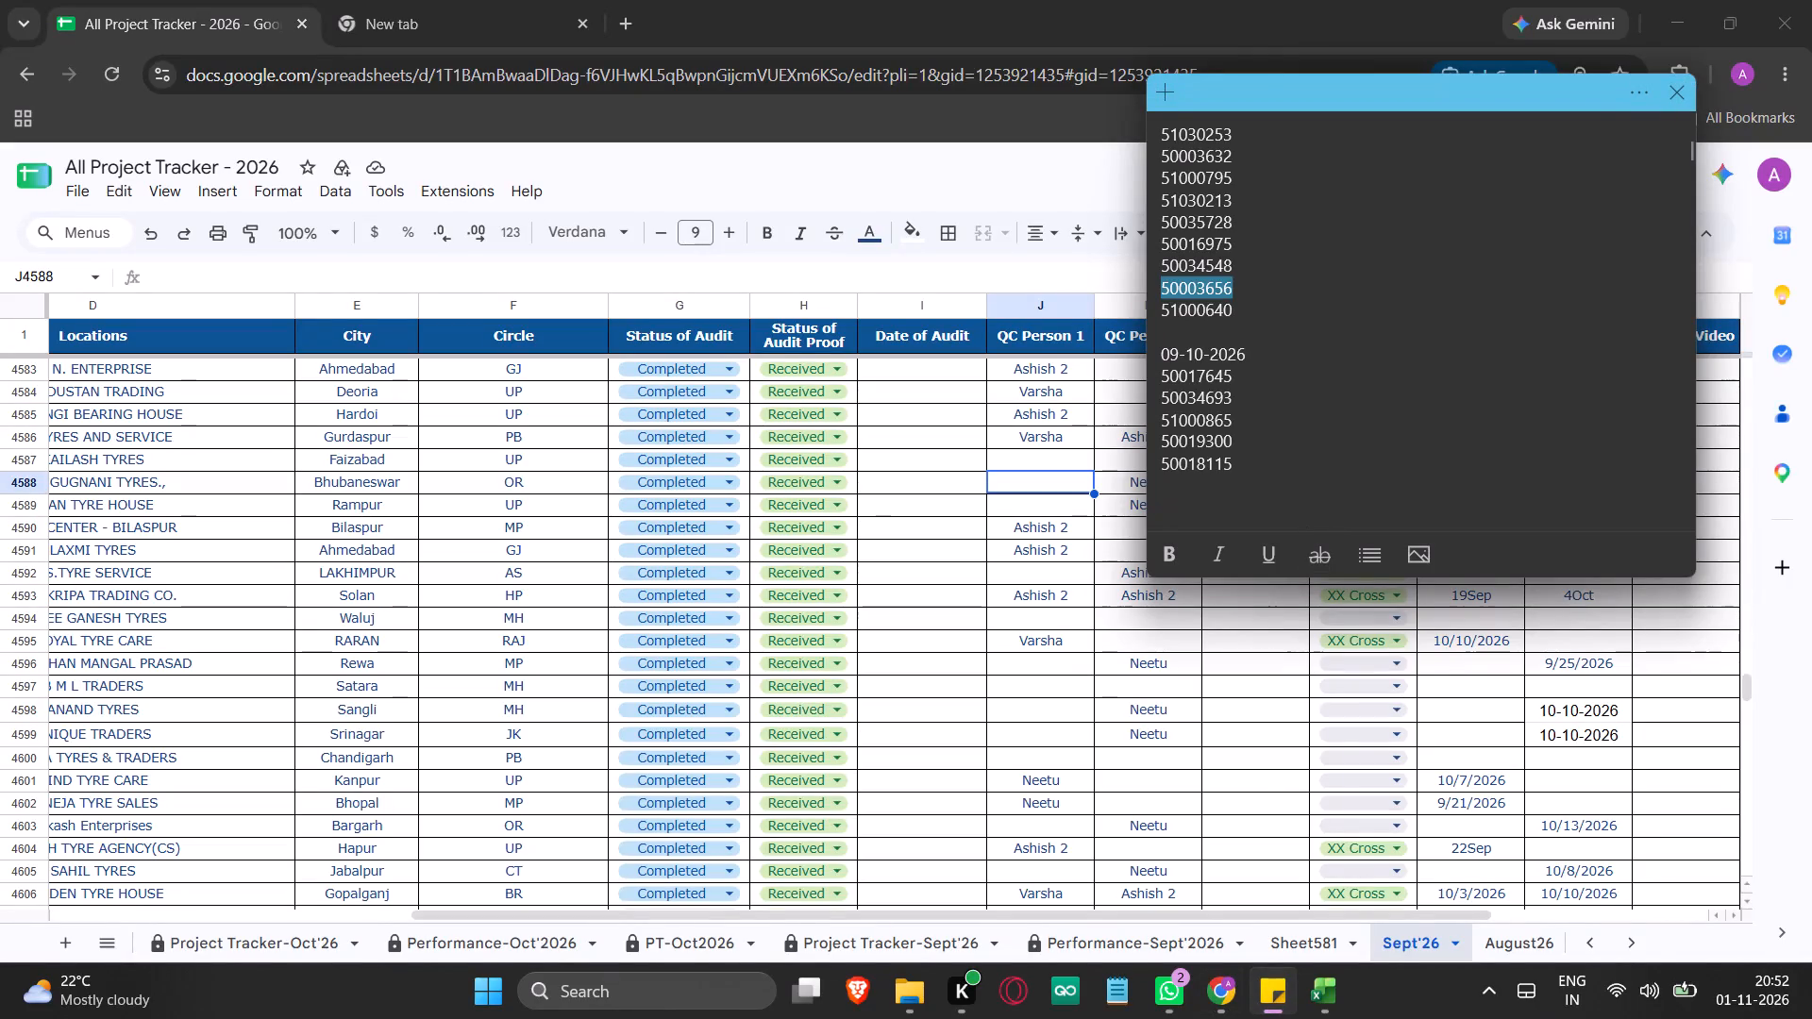
Copy store code 51000640 from the sticky note's 08-10-2026 list and search the Sept'26 sheet for it.
double_click(1199, 314)
right_click(1199, 314)
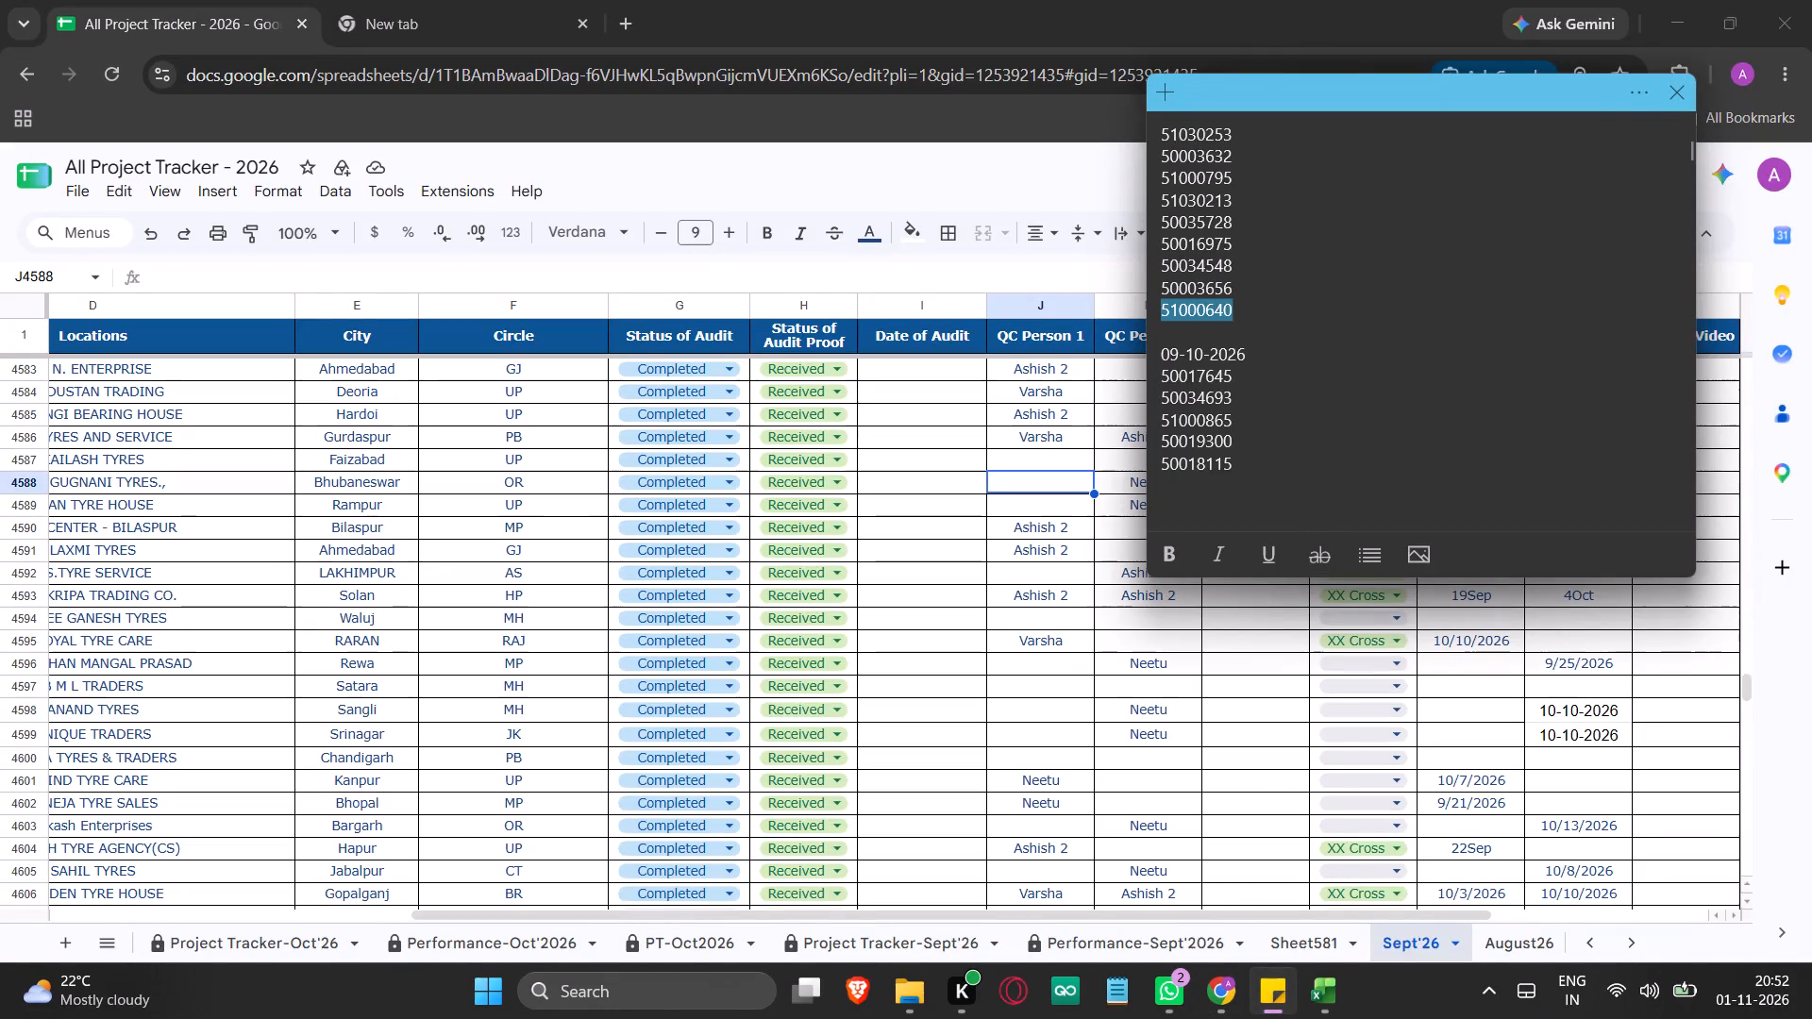
left_click(1243, 342)
left_click(1028, 506)
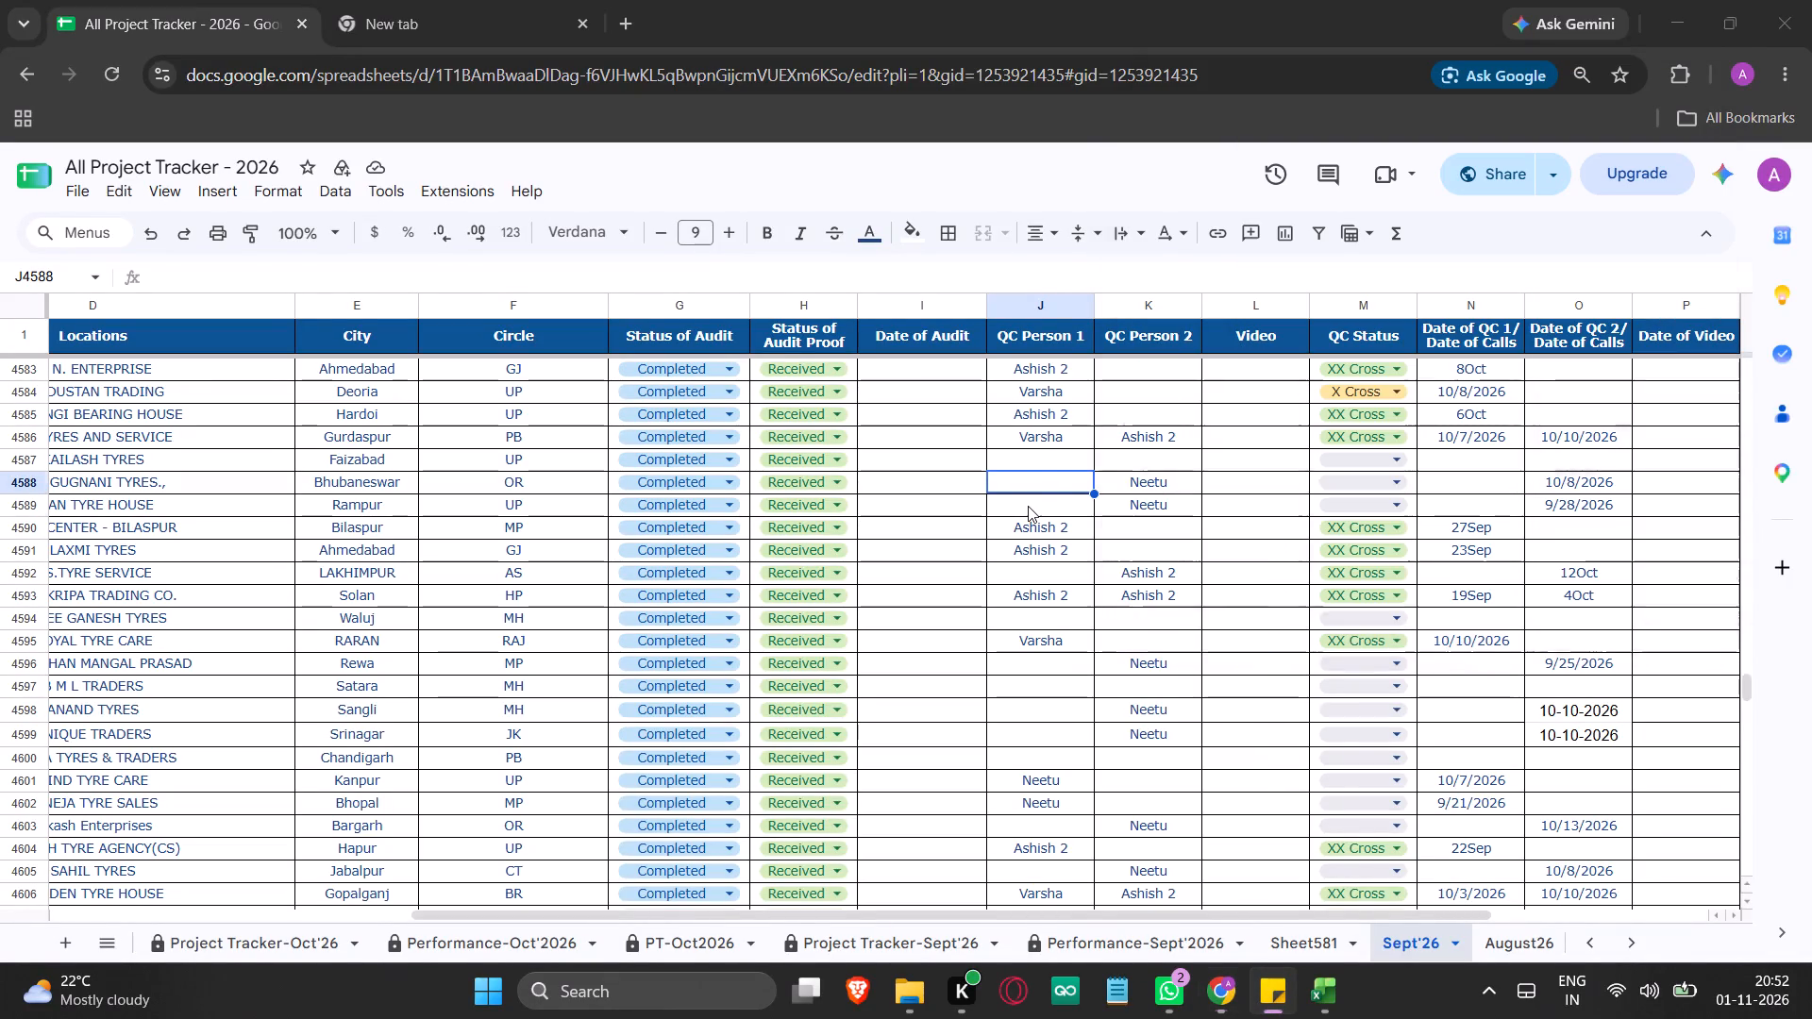
key("ctrl+f")
key("ctrl+v")
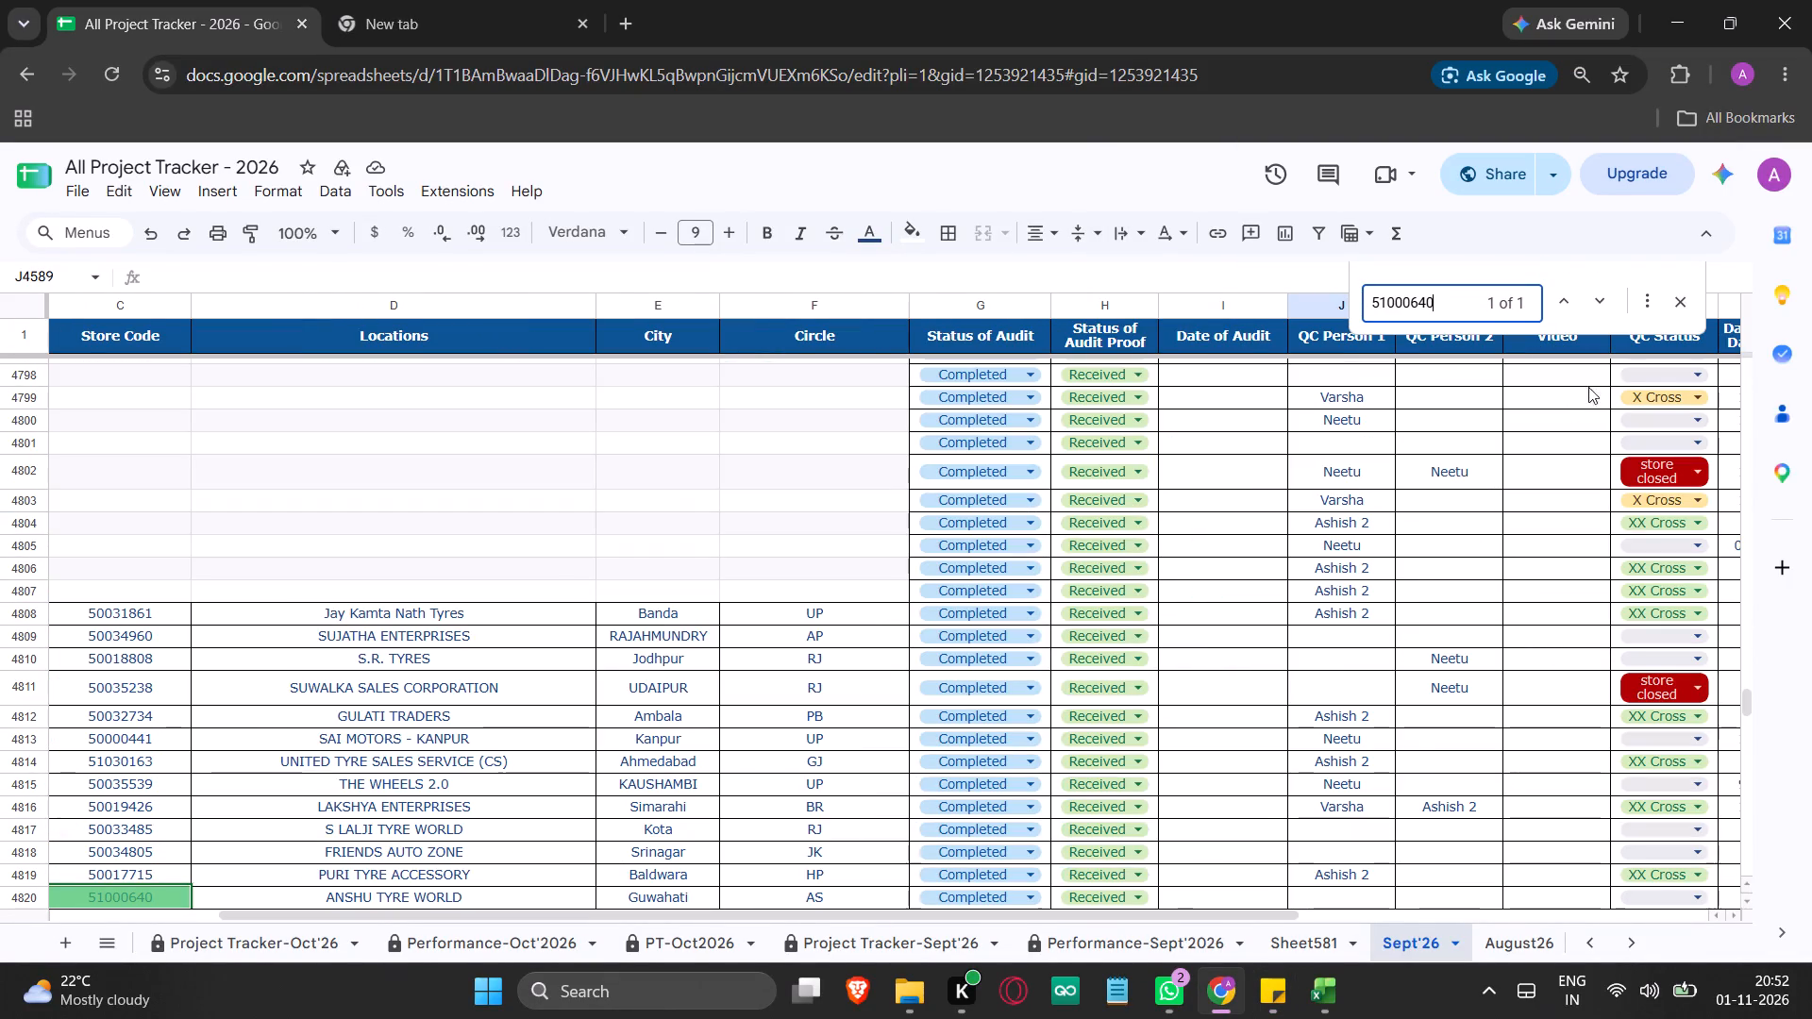
left_click(1676, 304)
Enter Ashish 2 as QC Person 1 for store 51000640 in the Sept'26 sheet.
left_click(1339, 889)
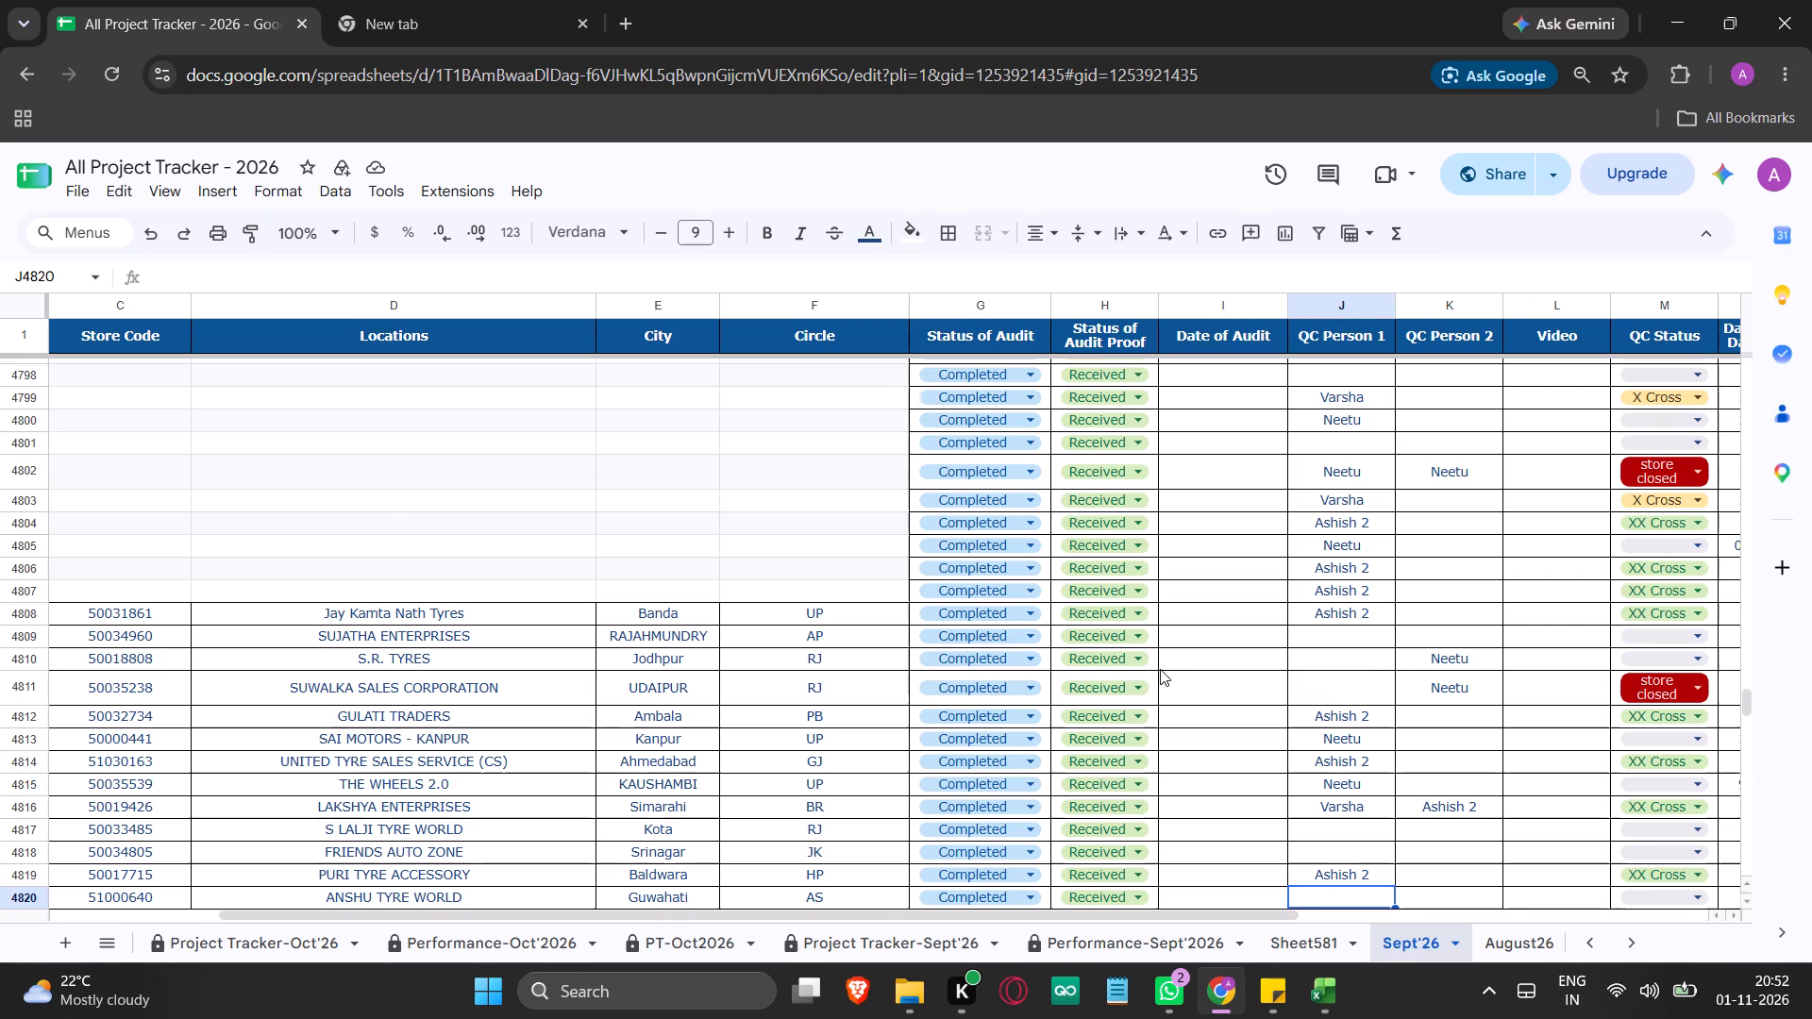
key("shift+a")
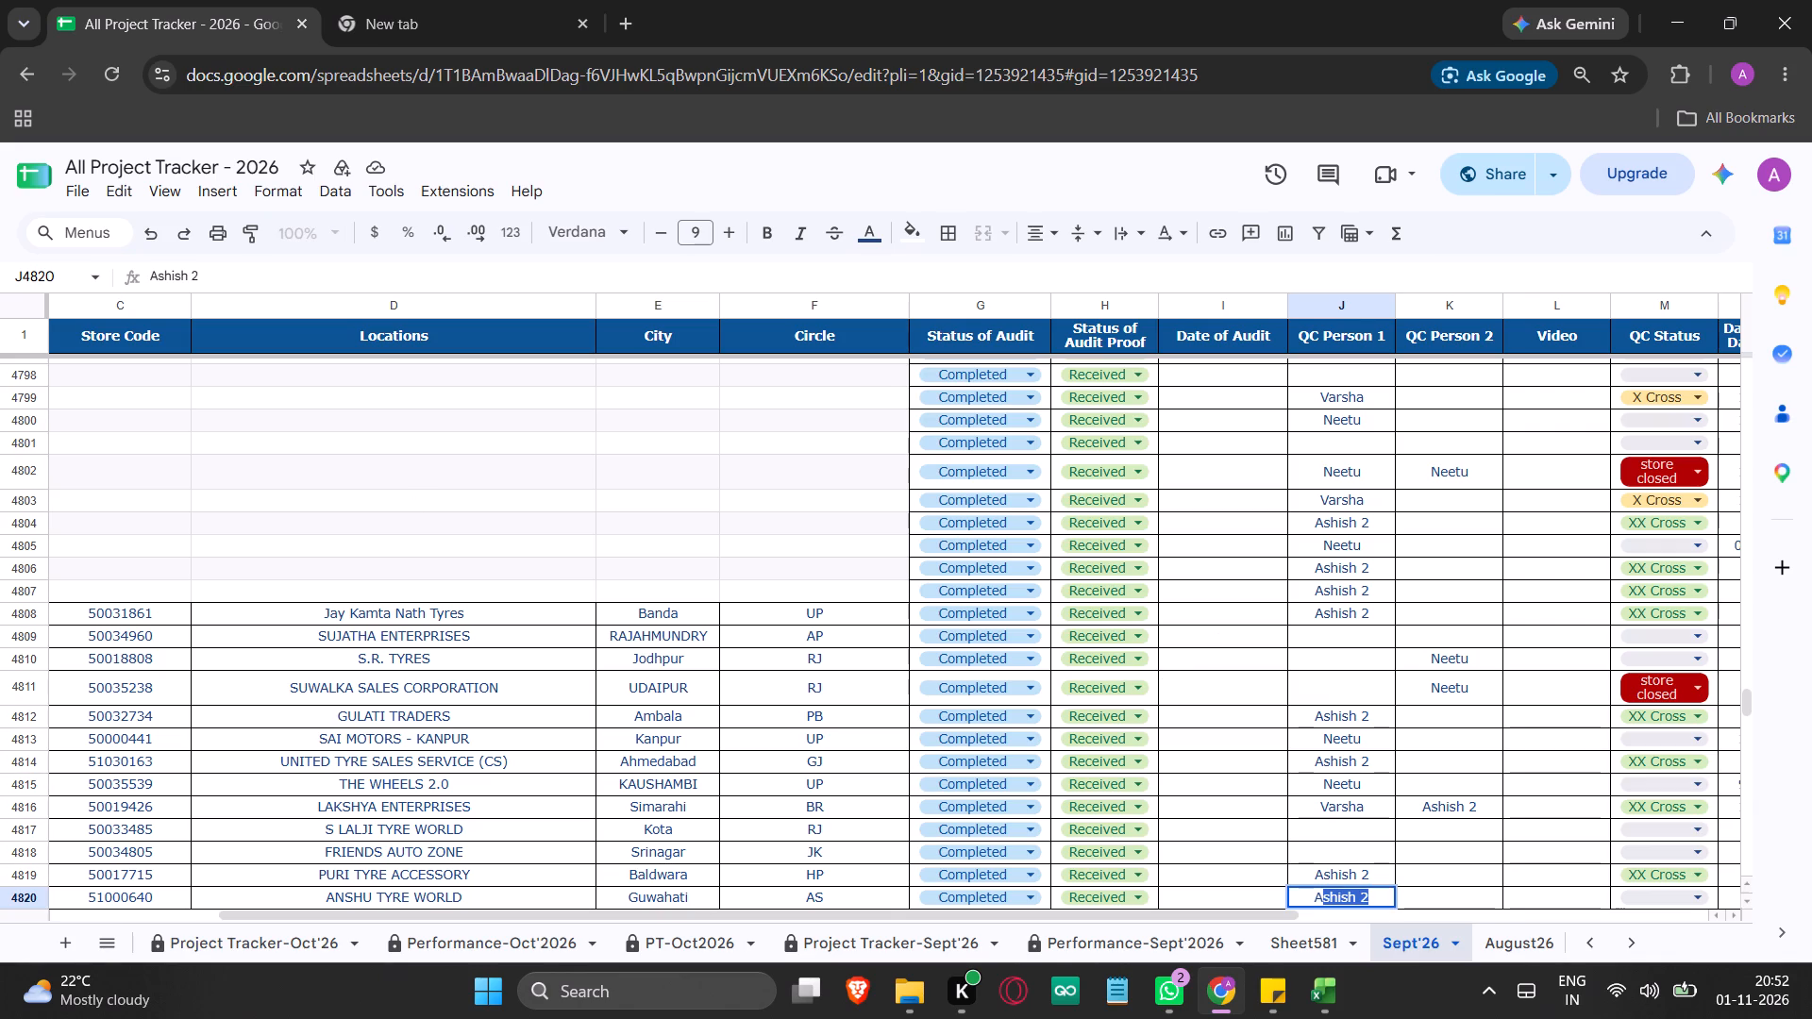
key("Tab")
key("Tab")
key("Tab")
key("Tab")
key("Tab")
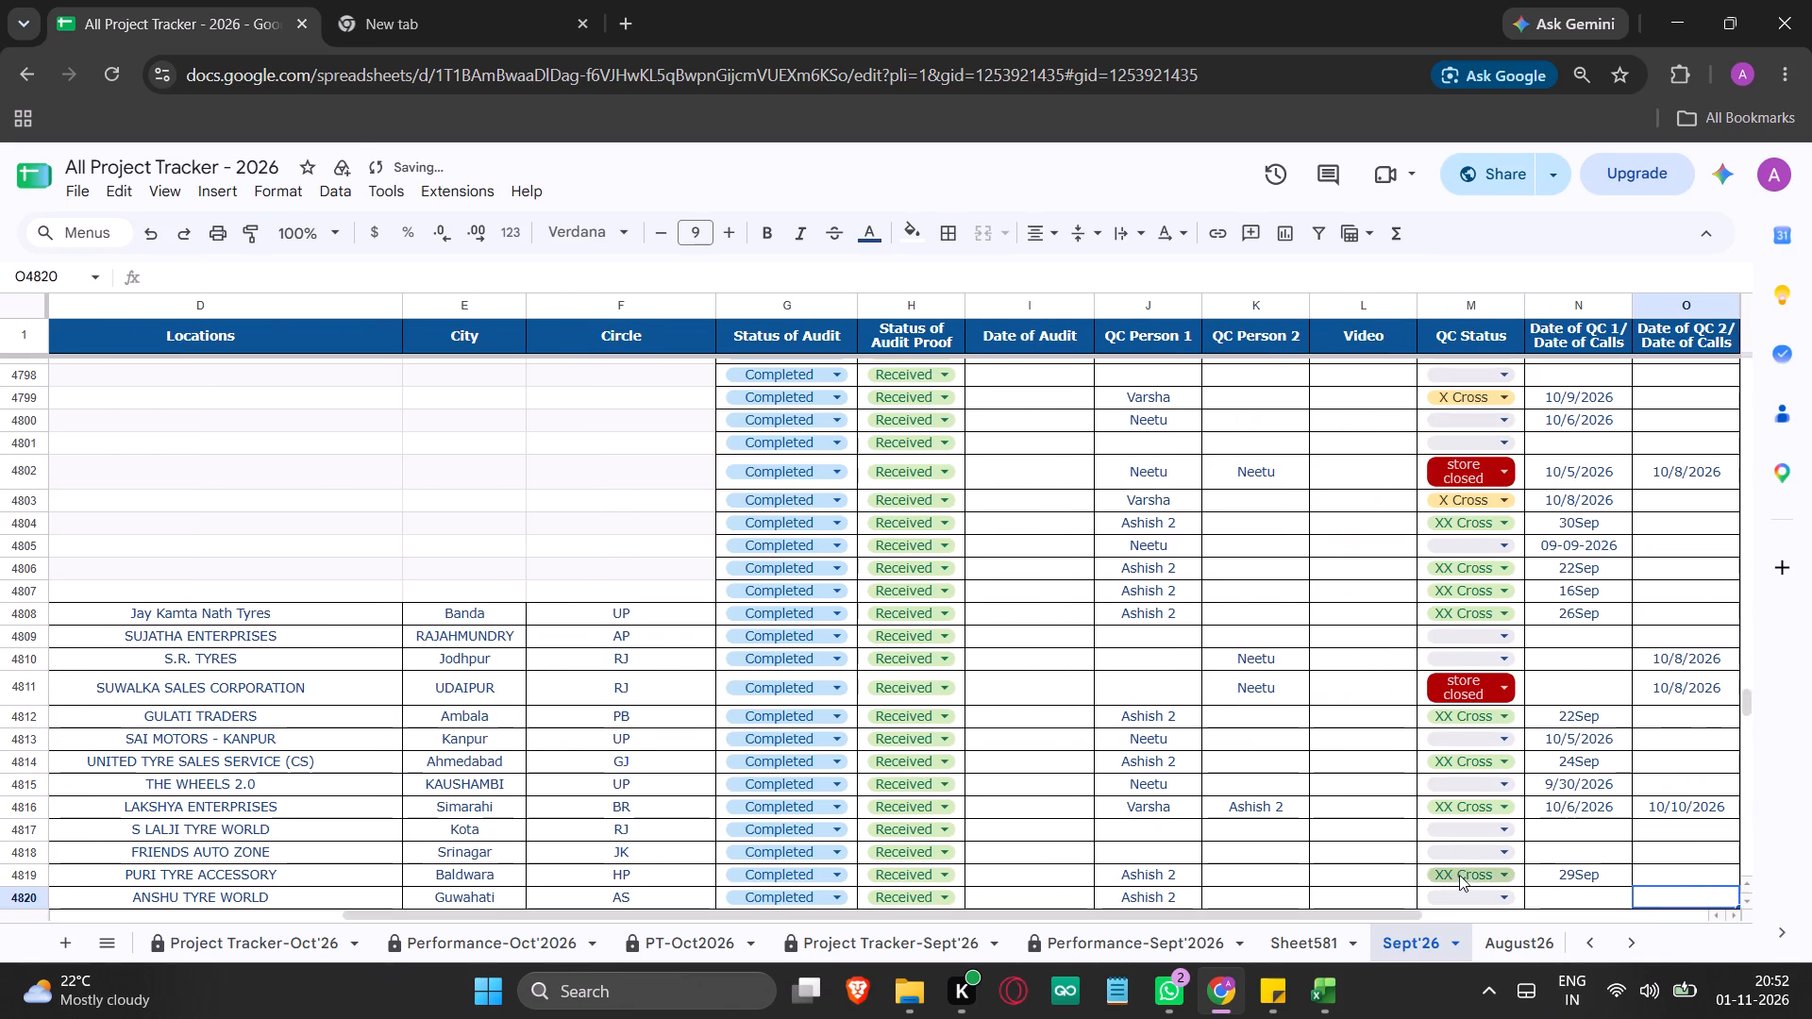
Set the QC Status of store 51000640 to XX Cross and its Date of QC 1 to 8Oct.
left_click(1479, 895)
left_click(1496, 594)
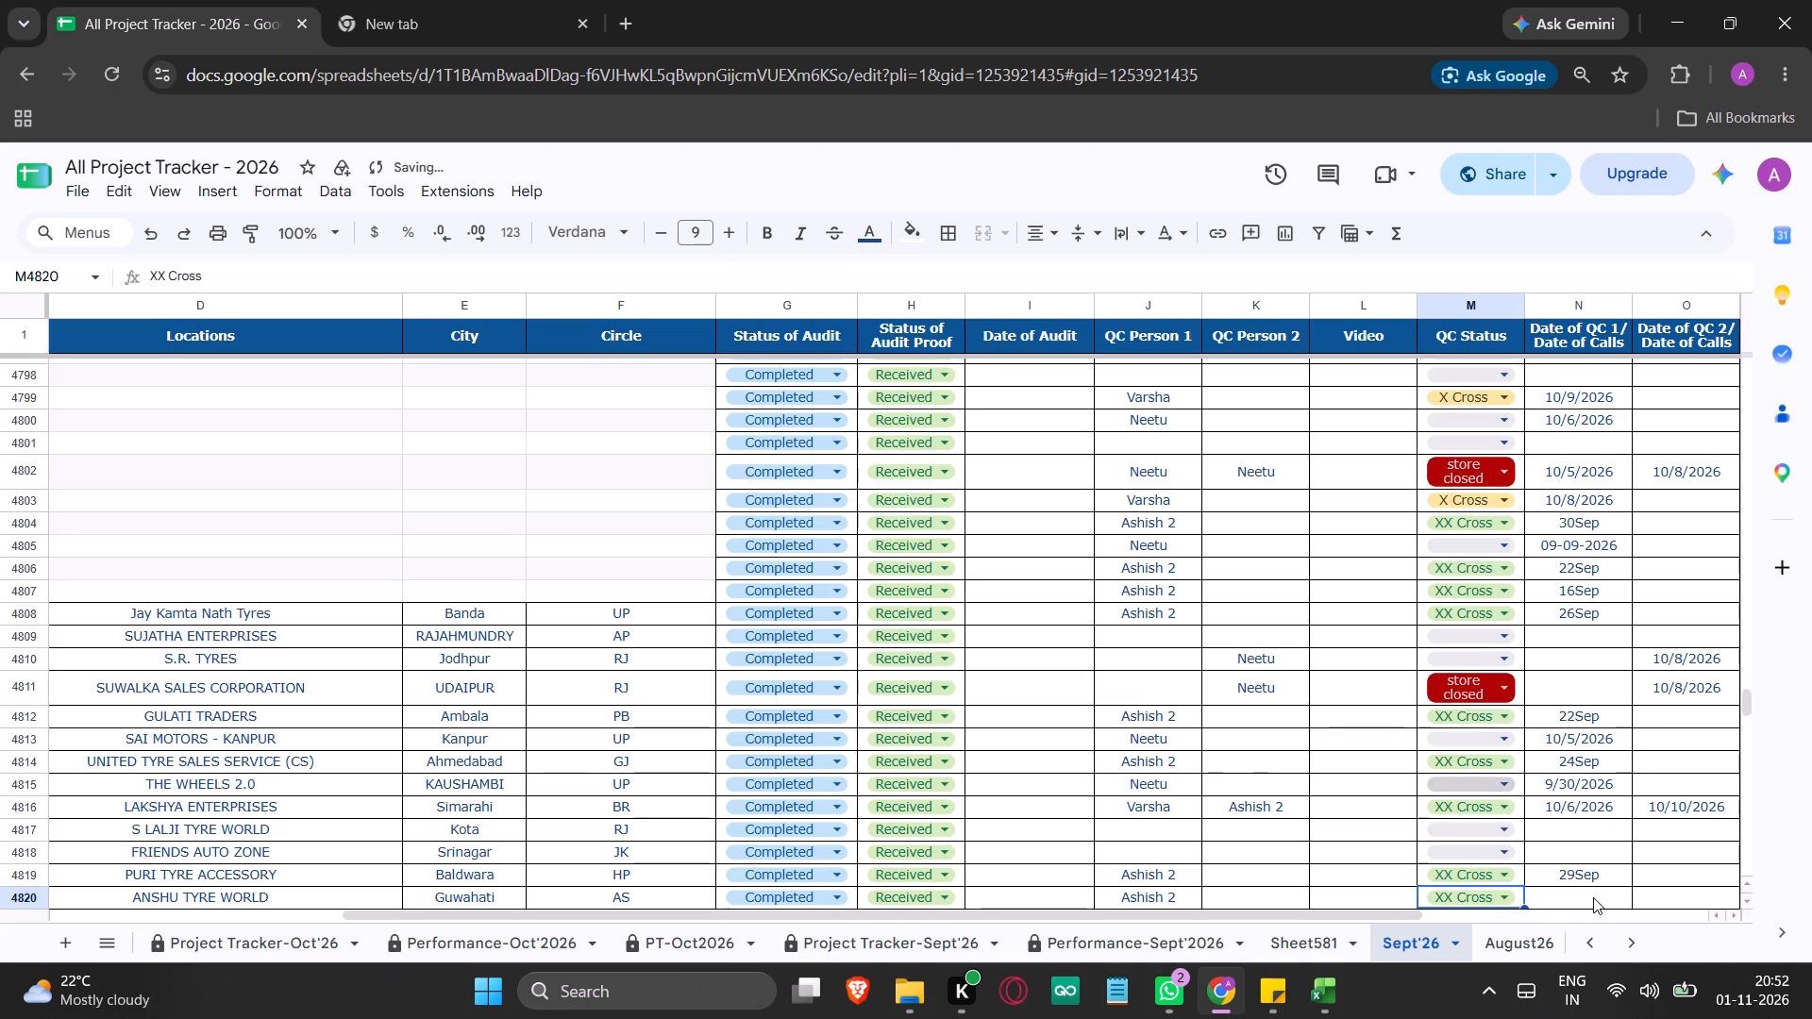
left_click(1587, 894)
key("8")
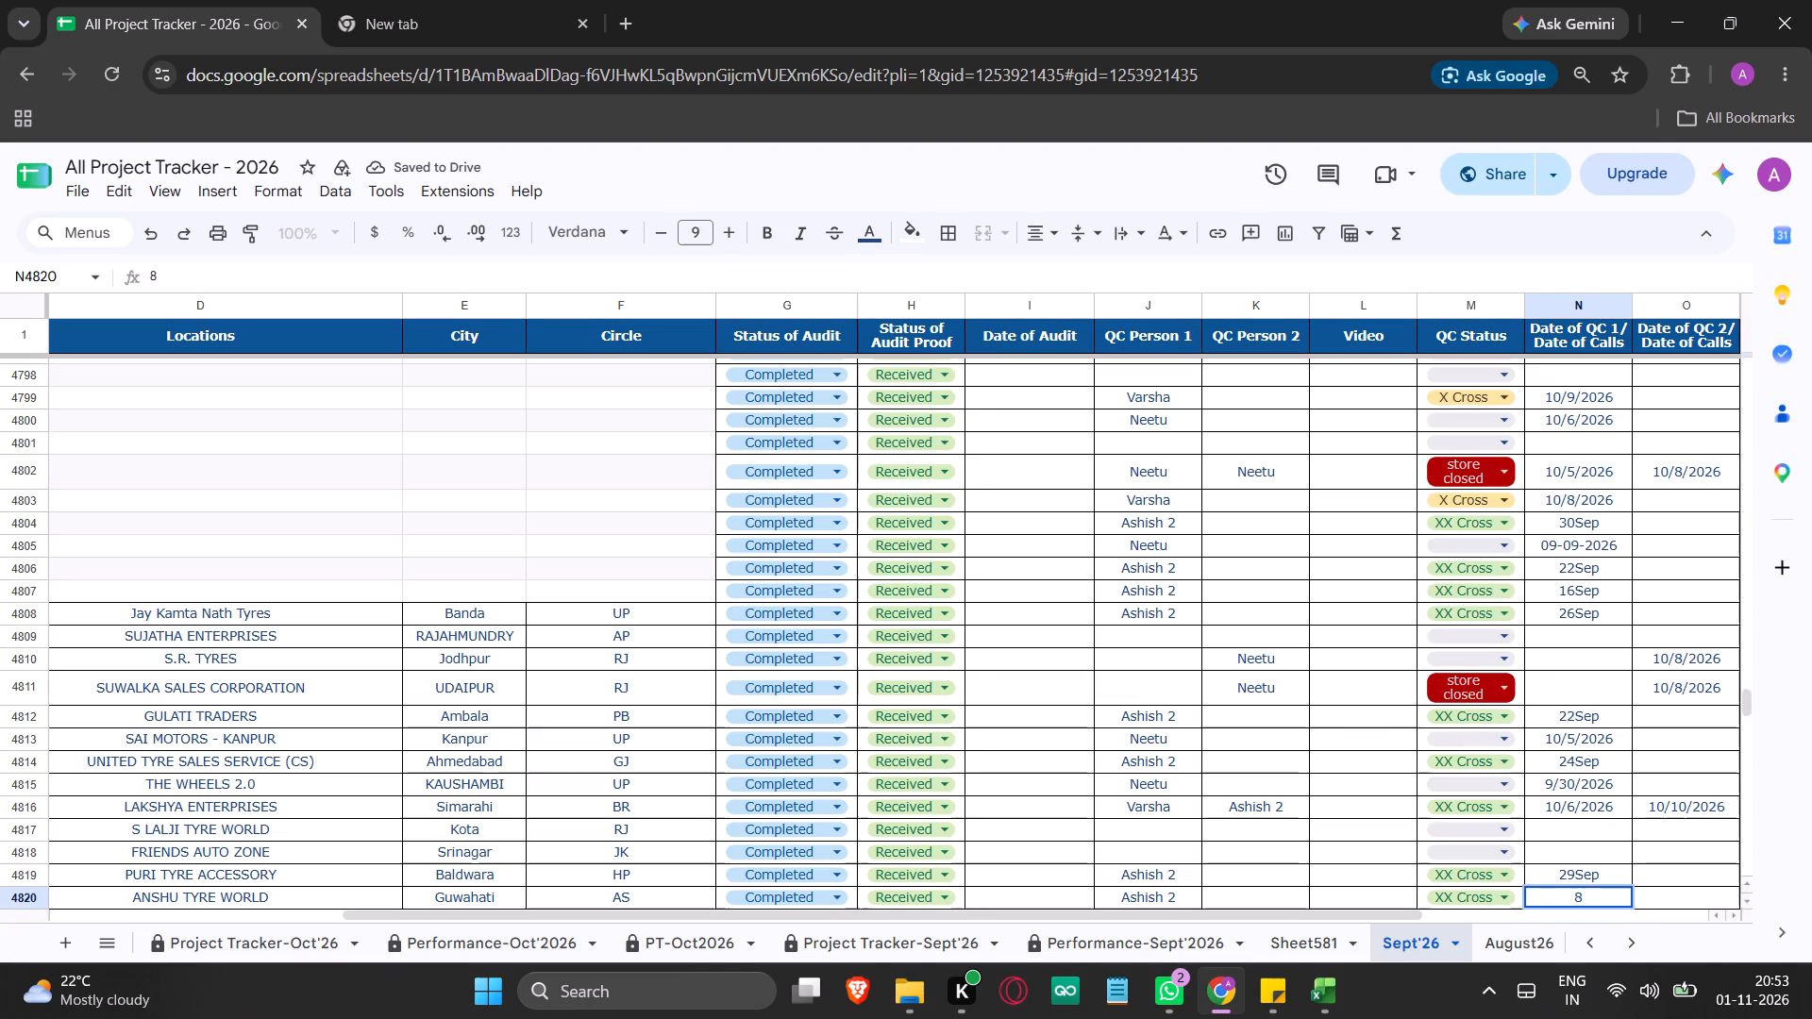
type("Oct")
key("Tab")
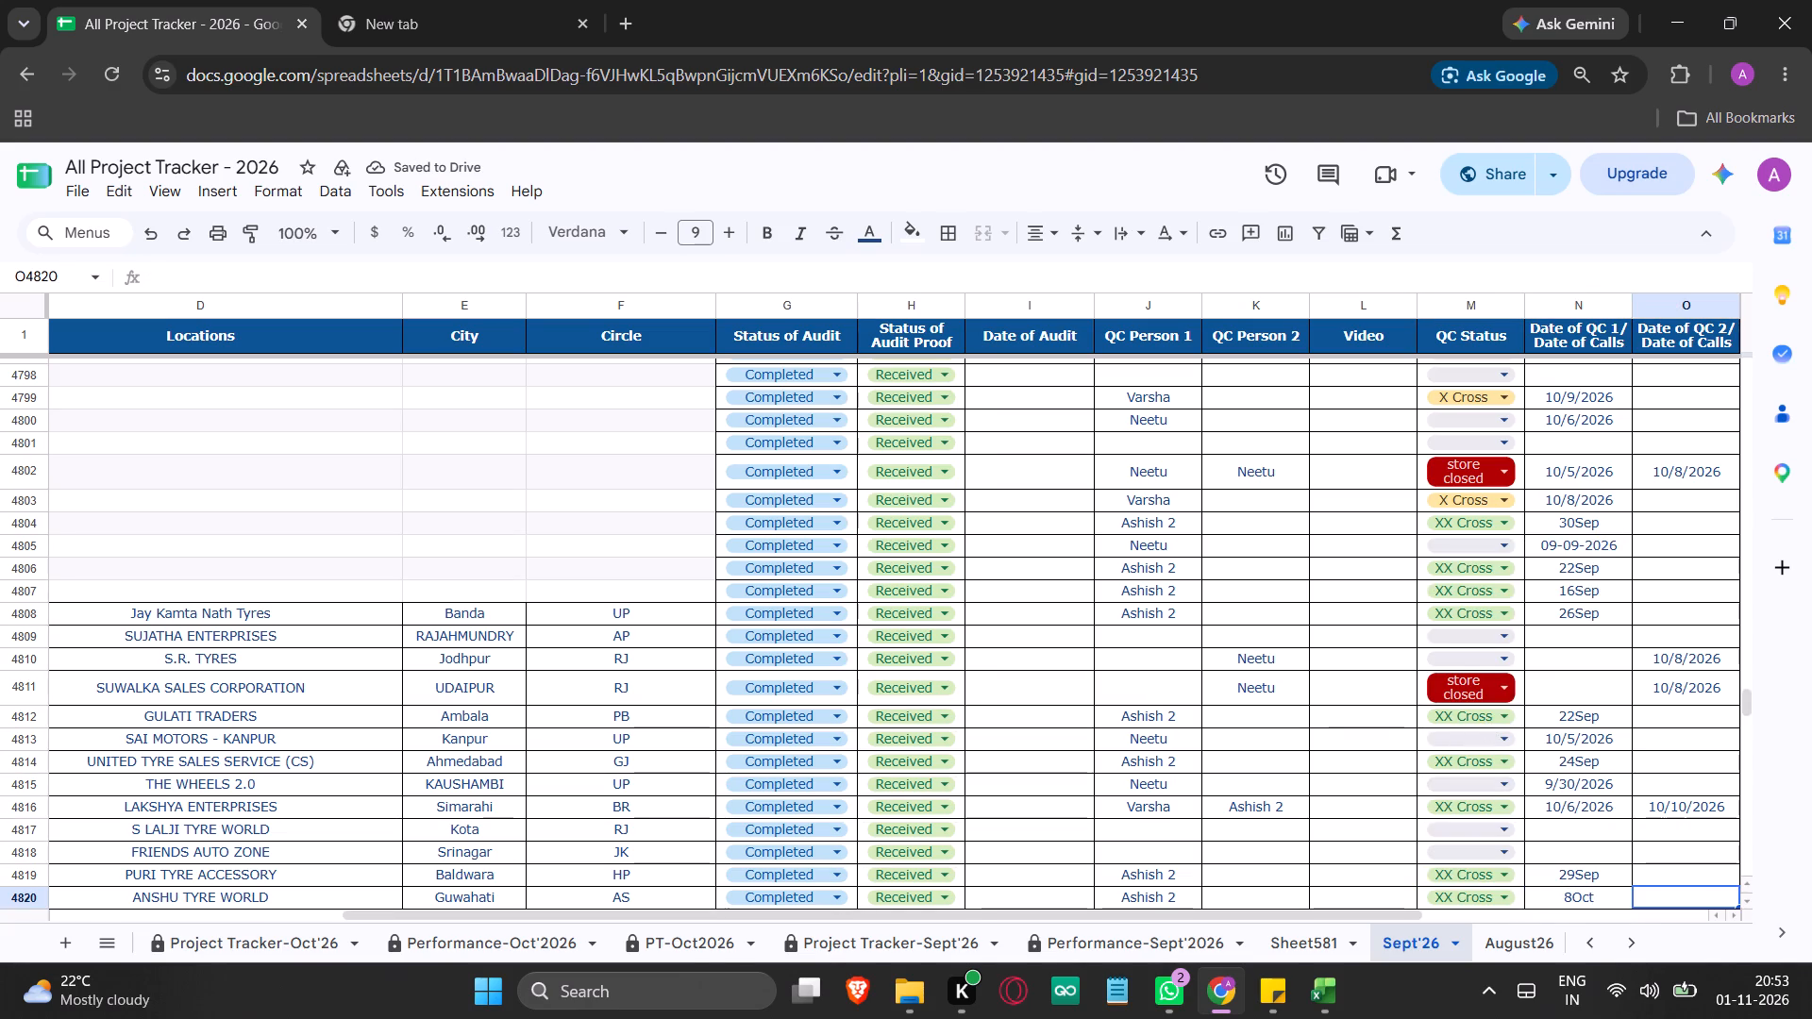
Copy store code 50017645 from the sticky note's 09-10-2026 list and search the Sept'26 sheet for it.
left_click(1271, 991)
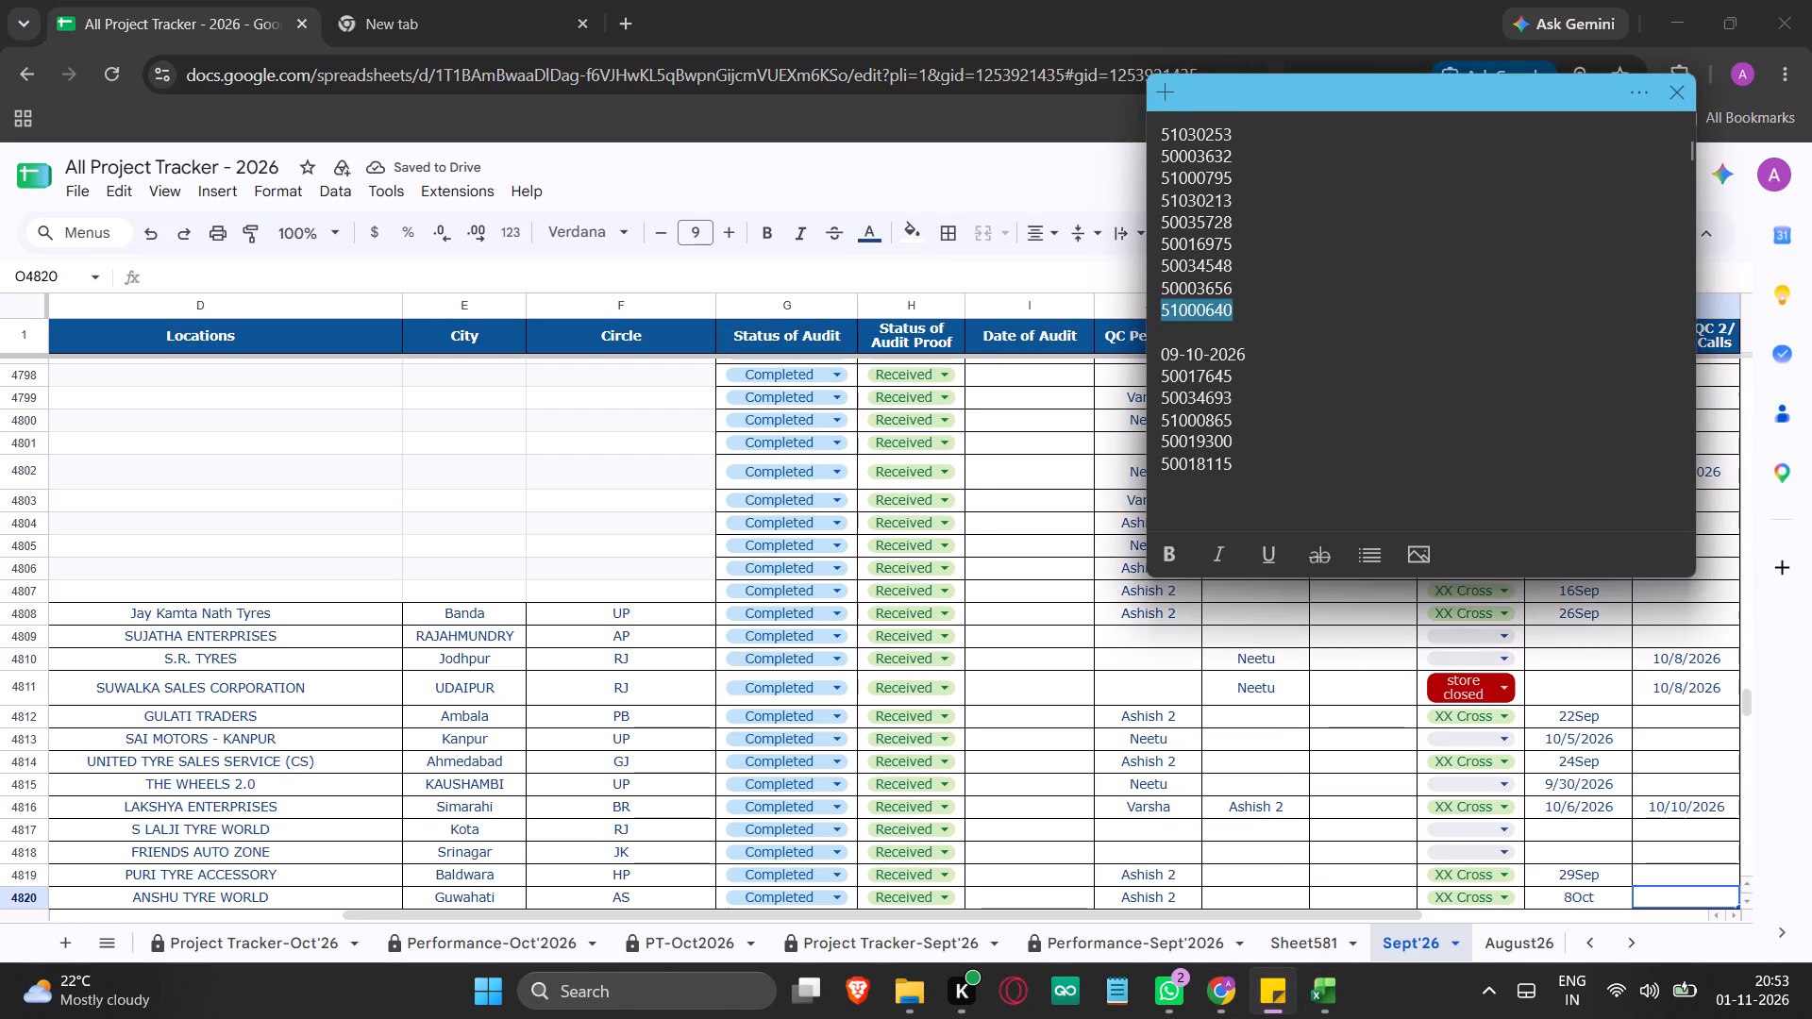
scroll(1277, 415, "down", 2)
double_click(1200, 259)
right_click(1200, 259)
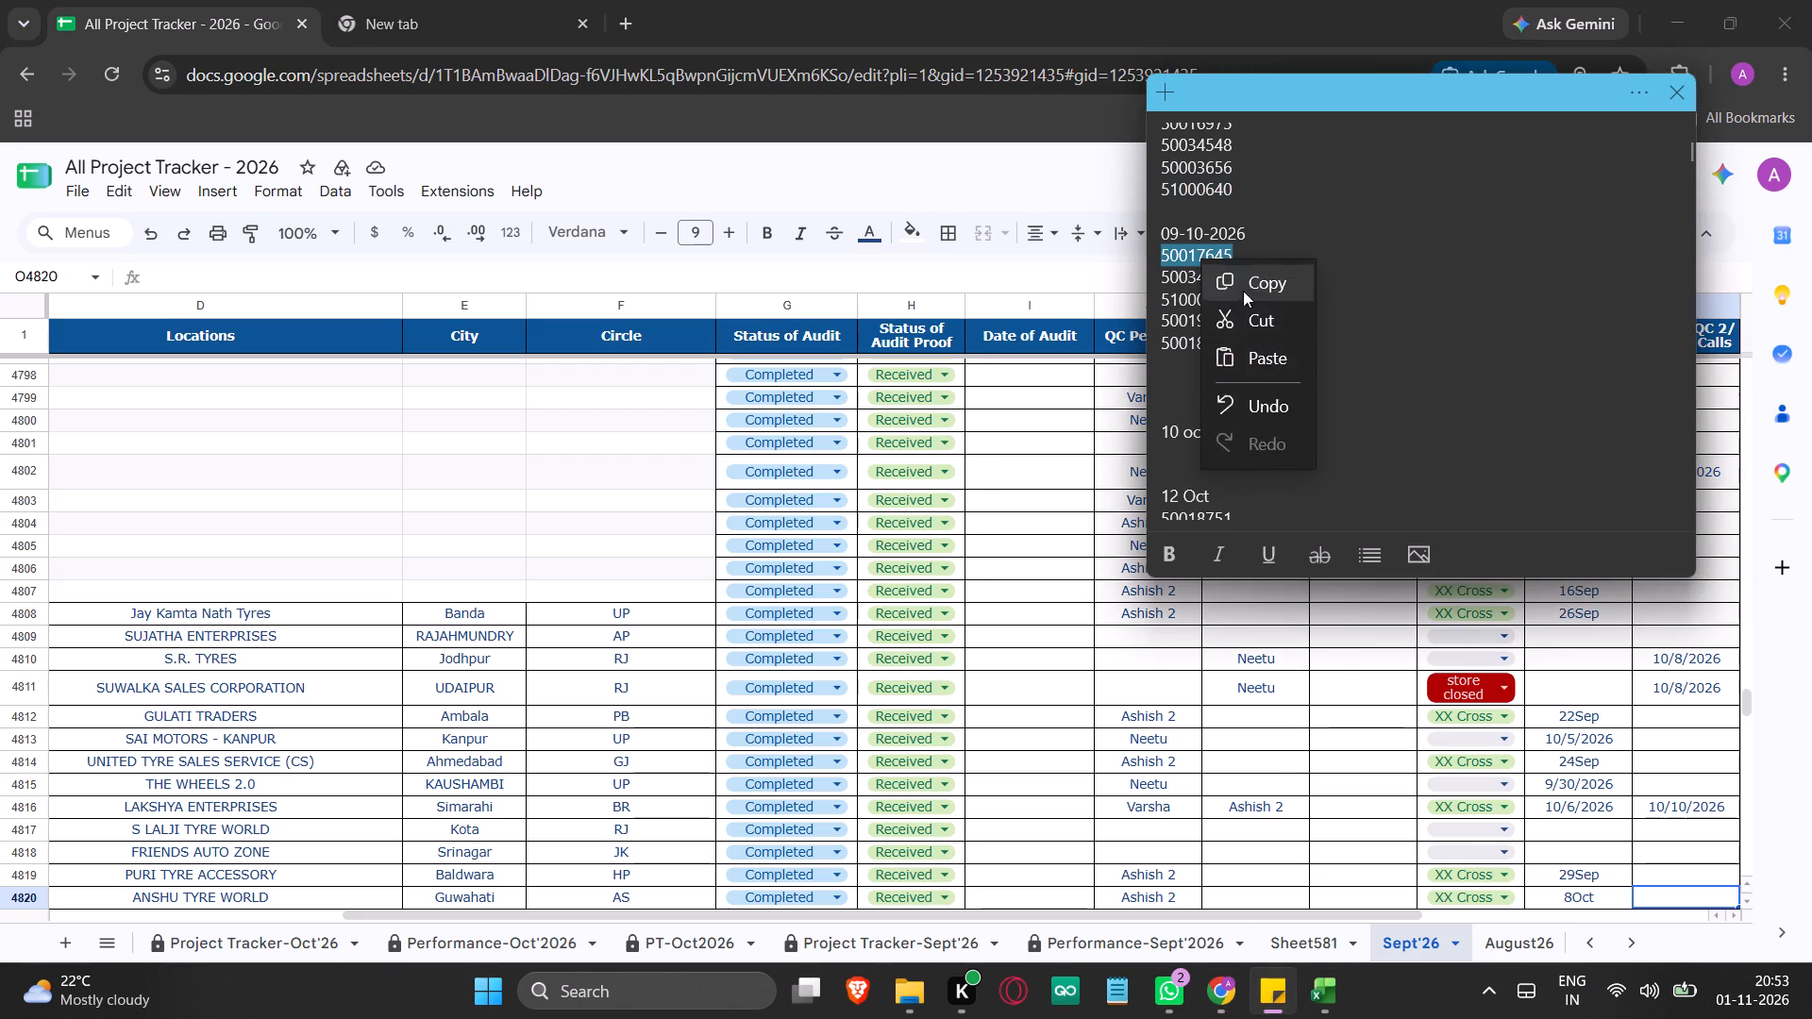
left_click(1244, 291)
left_click(1060, 503)
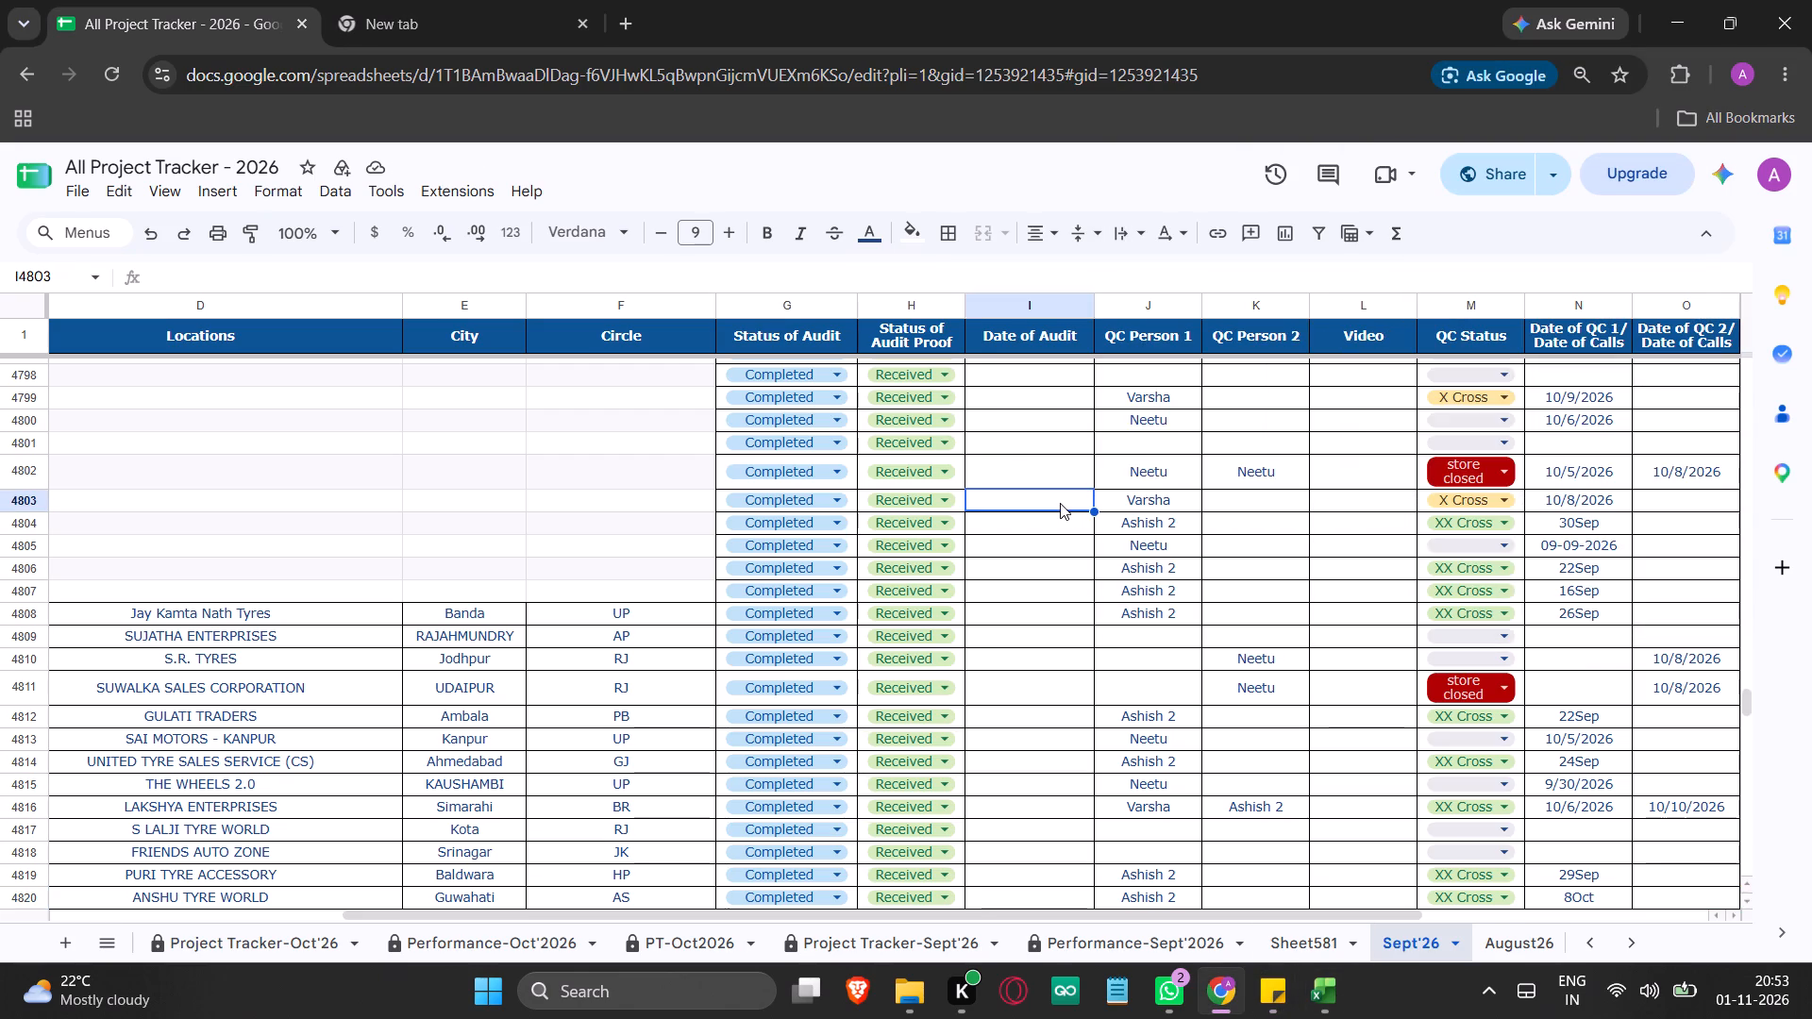
key("ctrl+f")
key("ctrl+v")
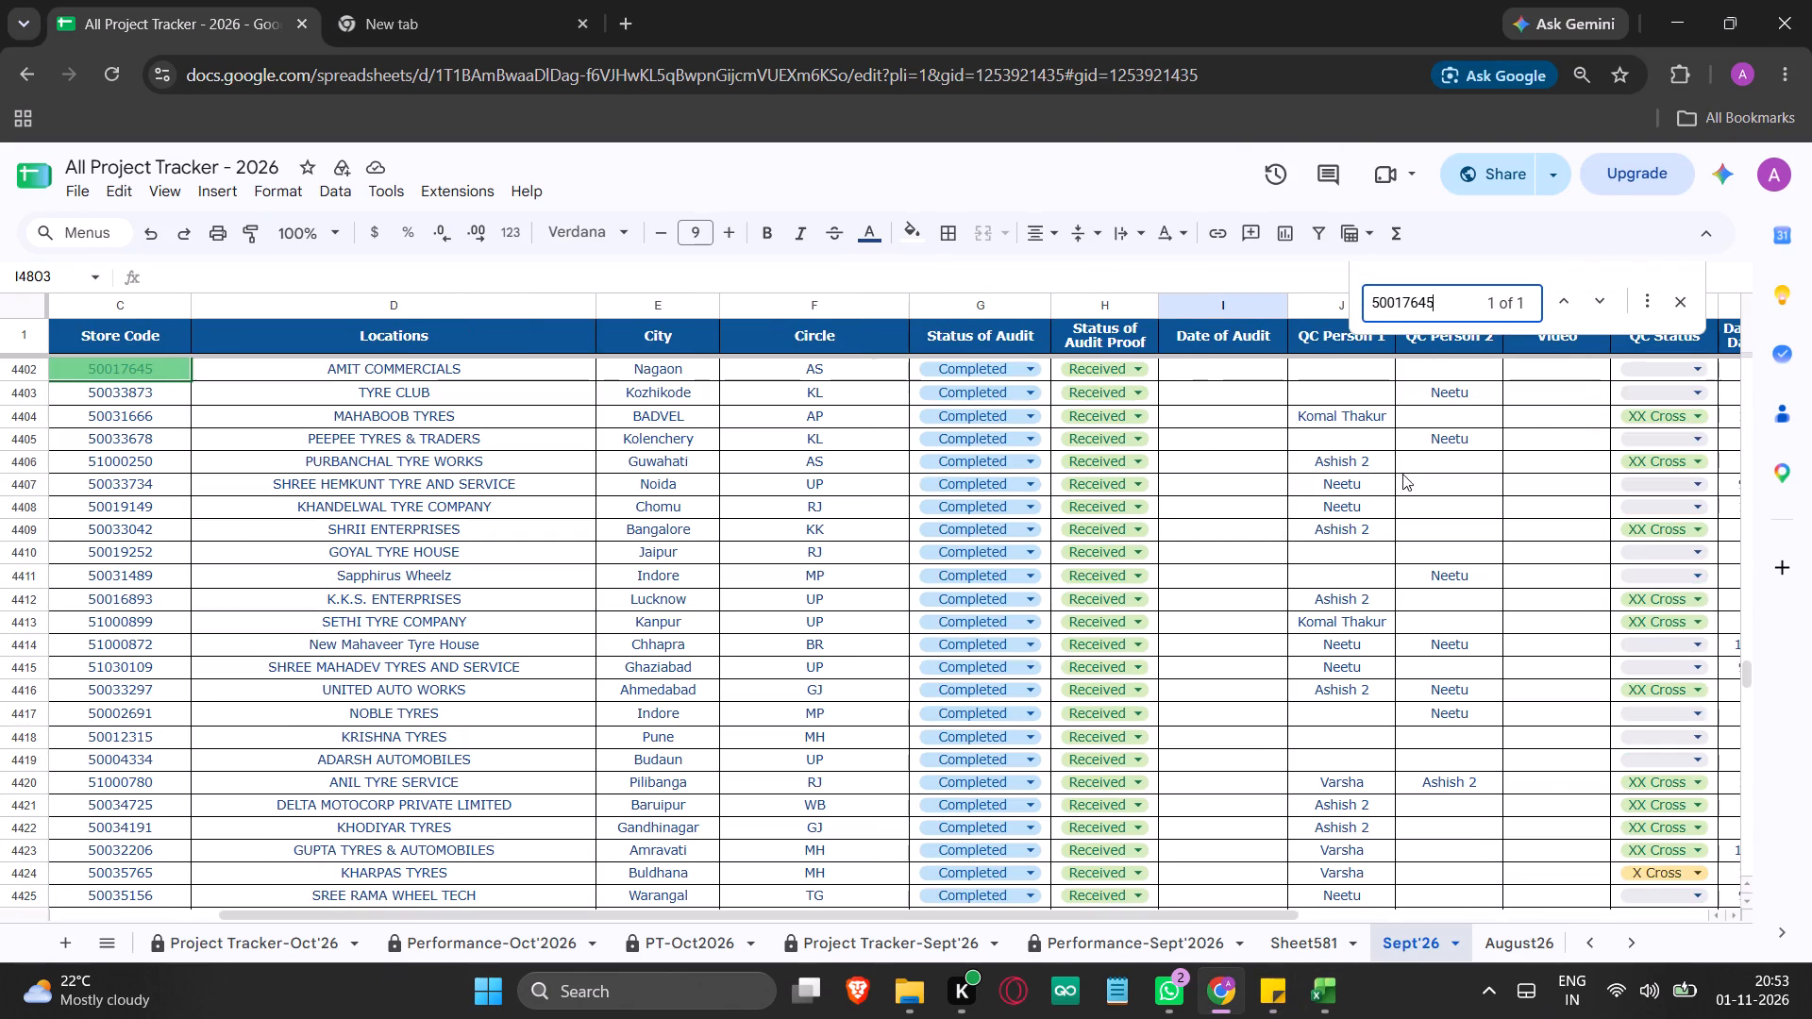
left_click(1680, 301)
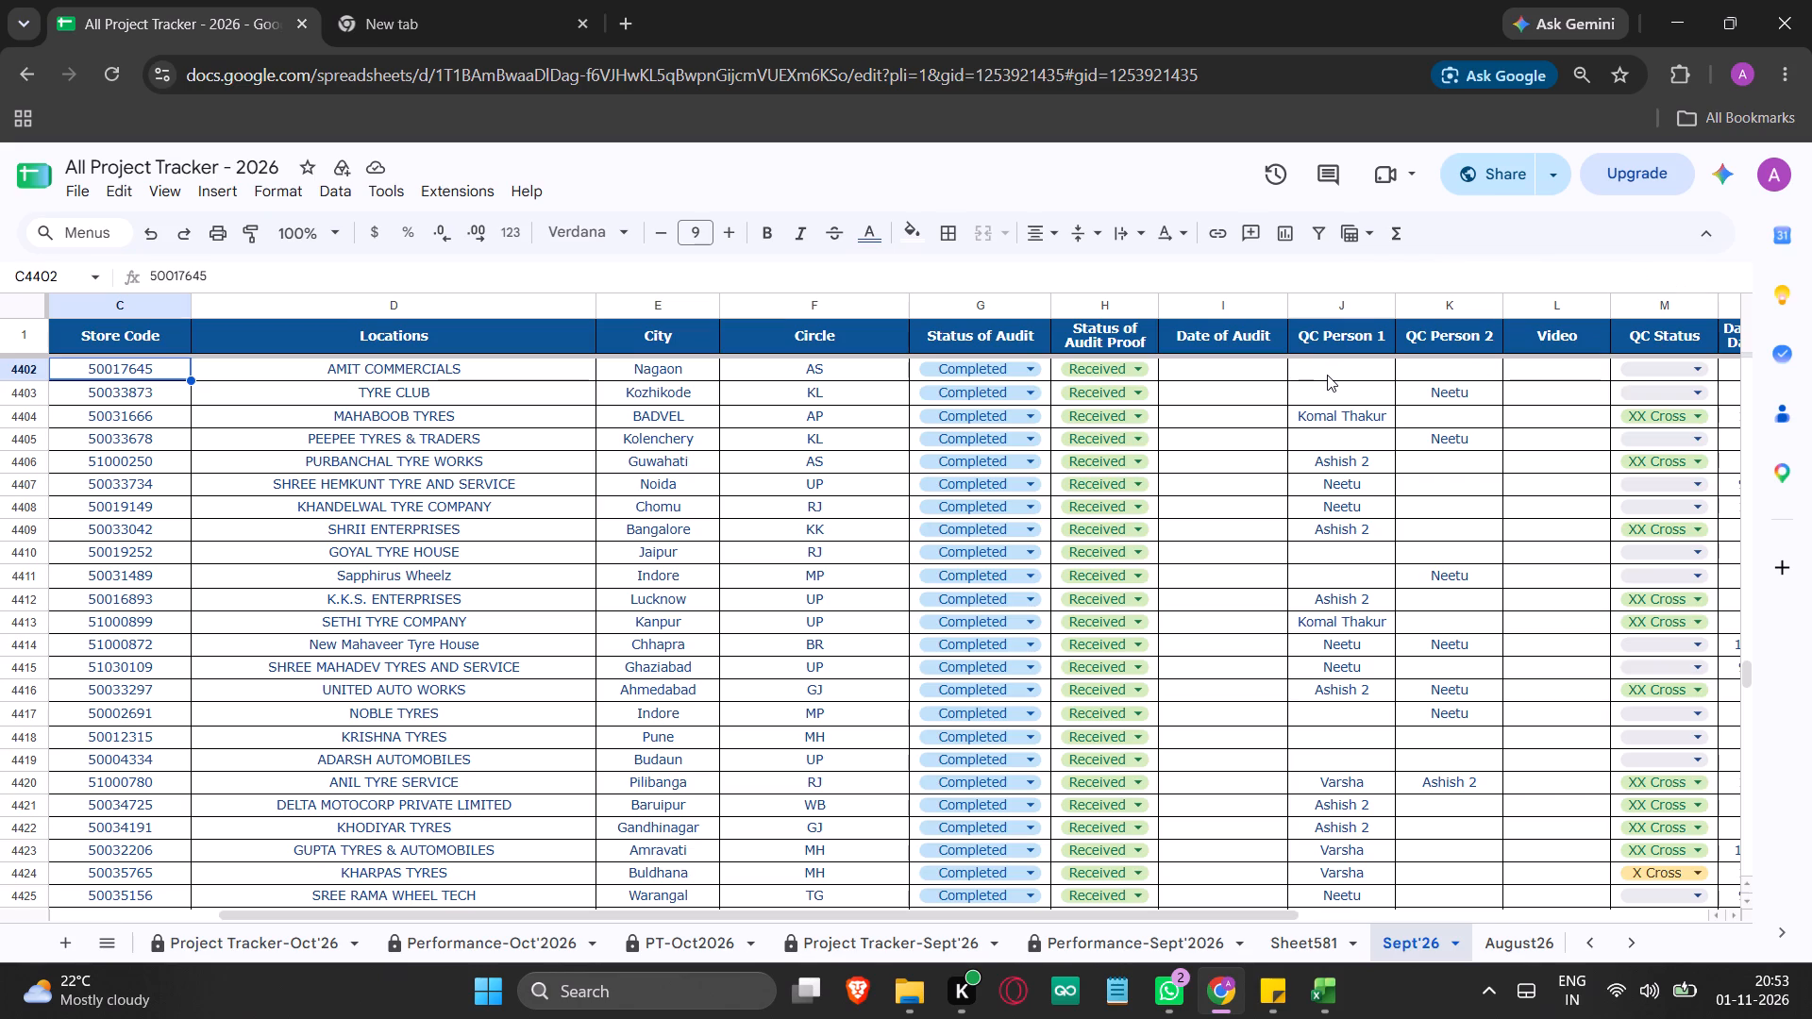
Enter Ashish 2 as QC Person 1 for store 50017645 in the Sept'26 sheet.
left_click(1327, 375)
key("shift+a")
type("shish 2")
key("Tab")
key("Tab")
key("Tab")
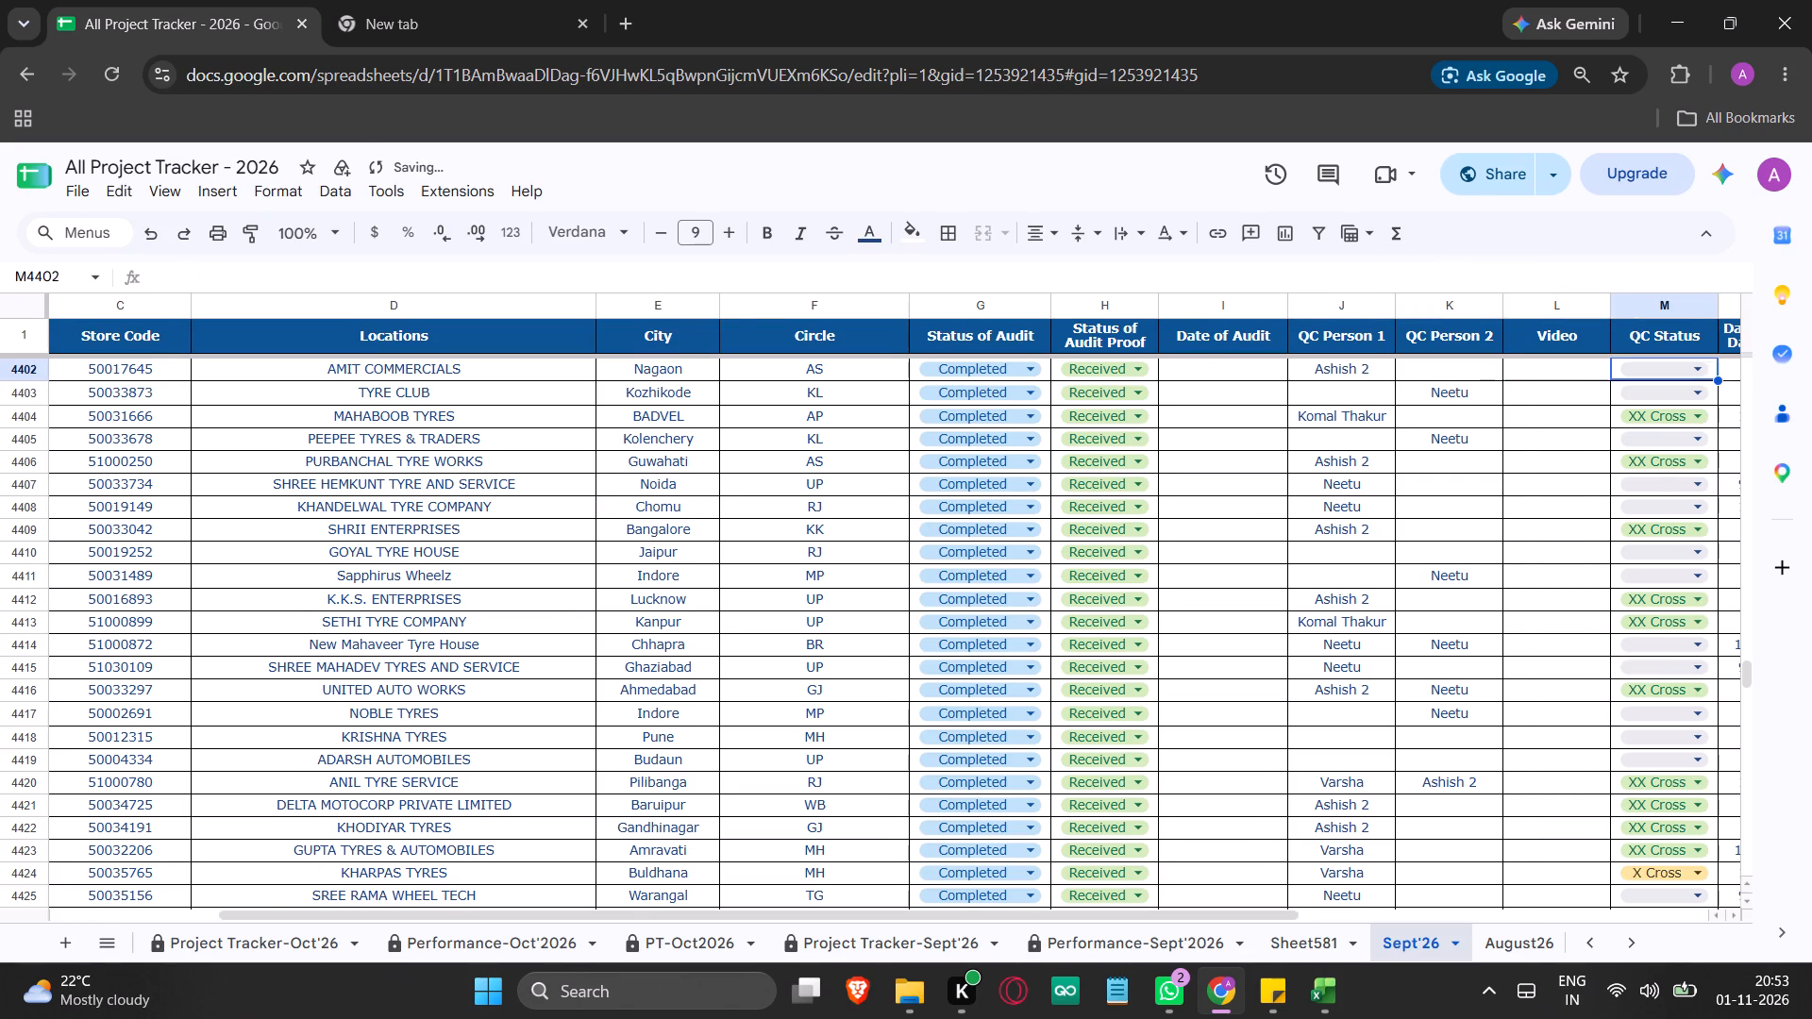
key("Tab")
key("Tab")
Set the QC Status of store 50017645 to XX Cross and its Date of QC 1 to 9Oct.
left_click(1479, 374)
left_click(1473, 397)
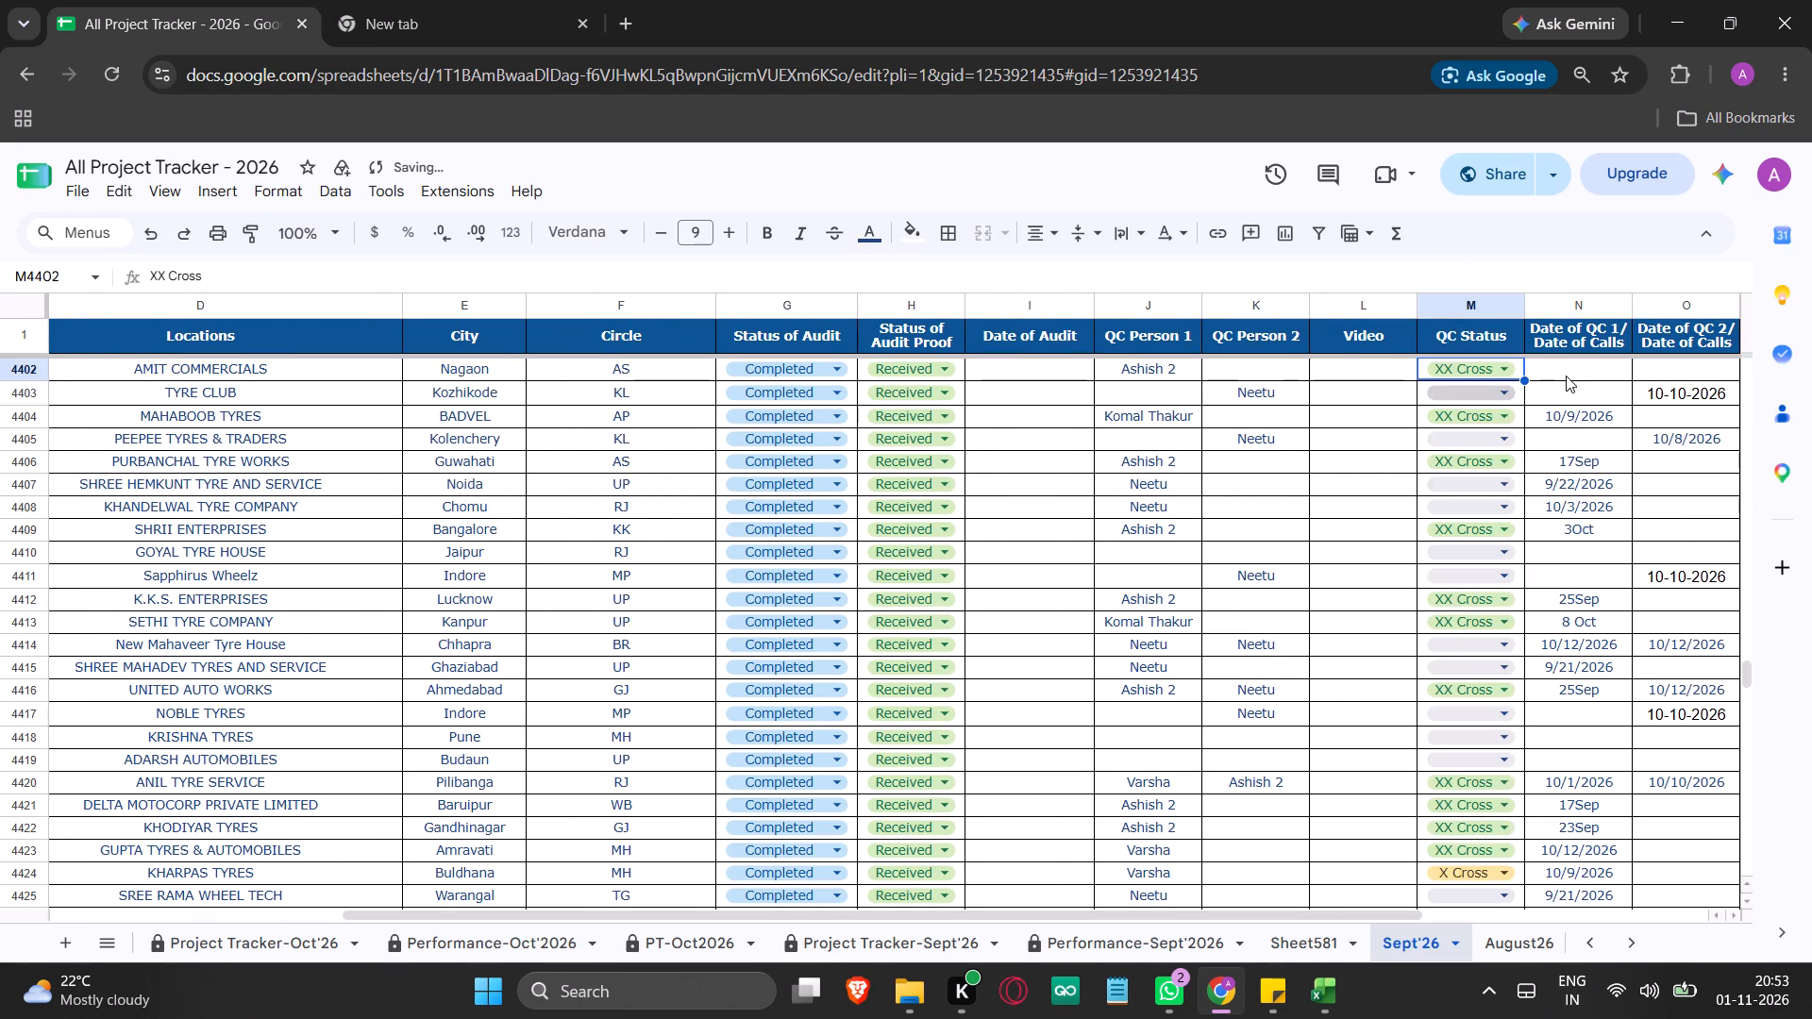
left_click(1566, 373)
key("9")
type("Oct")
key("Tab")
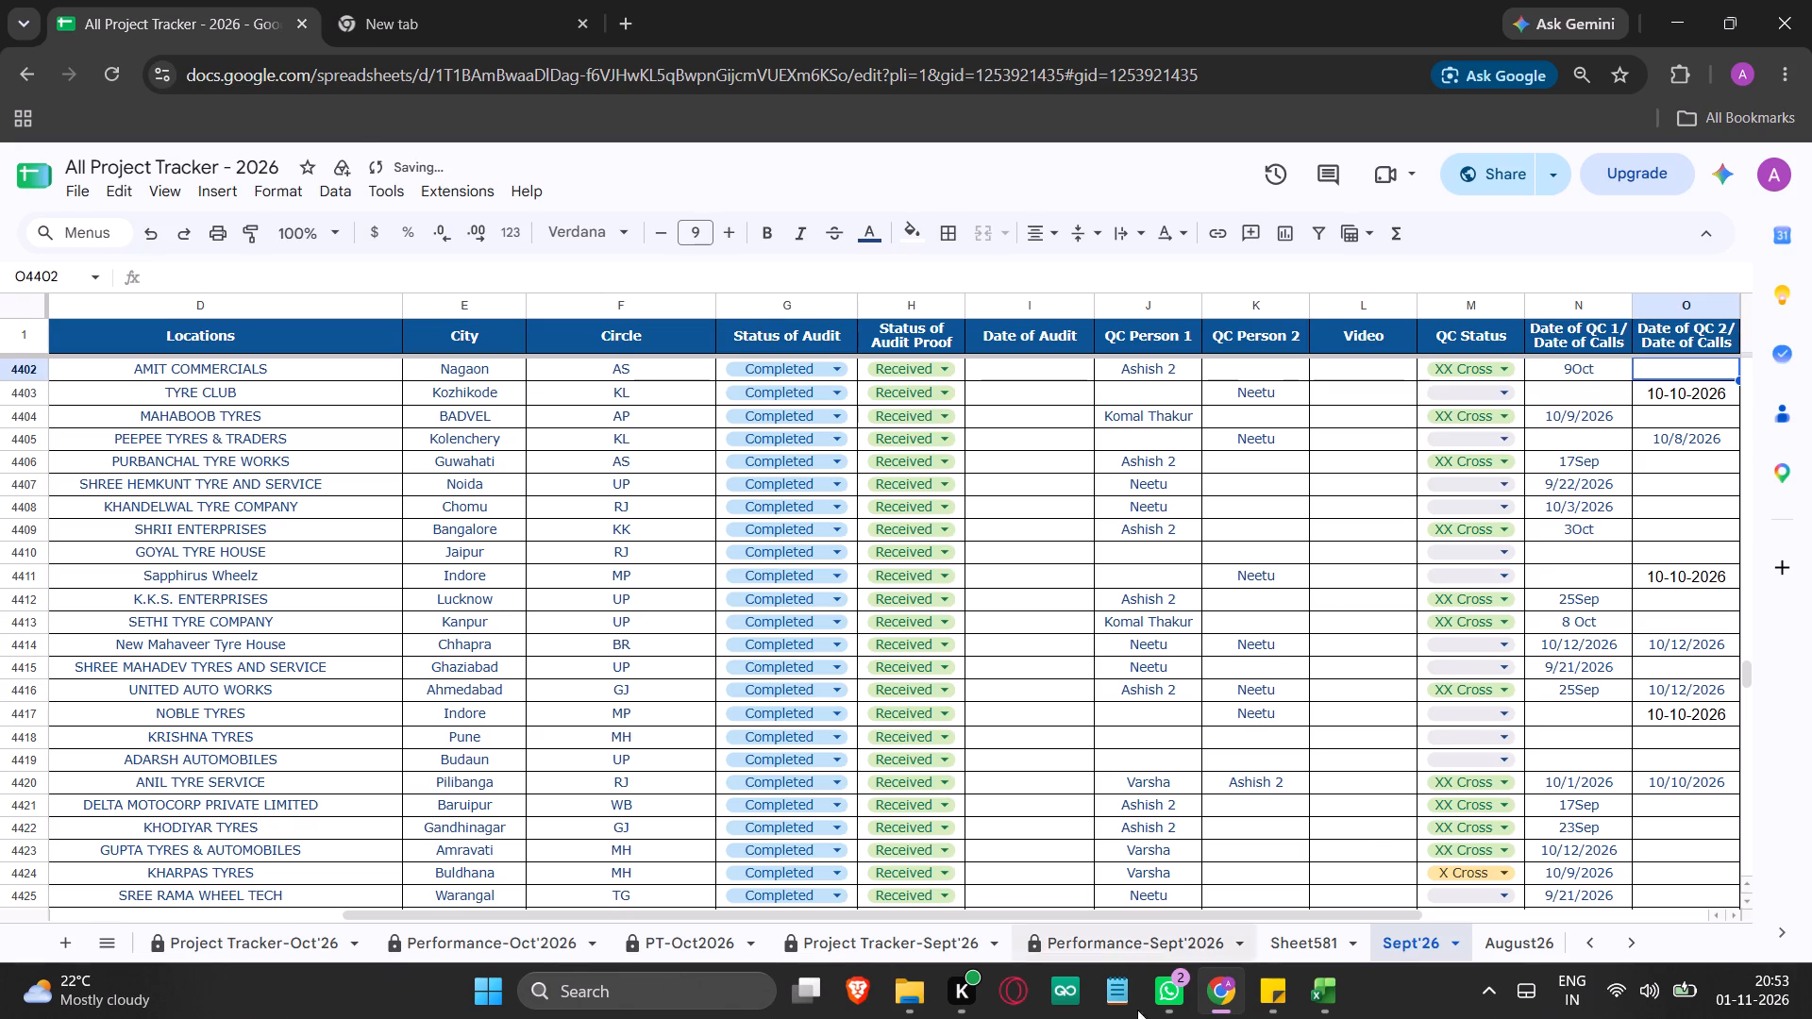
Copy store code 50034693 from the sticky note's 09-10-2026 list and search the Sept'26 sheet for it.
left_click(1271, 994)
double_click(1214, 280)
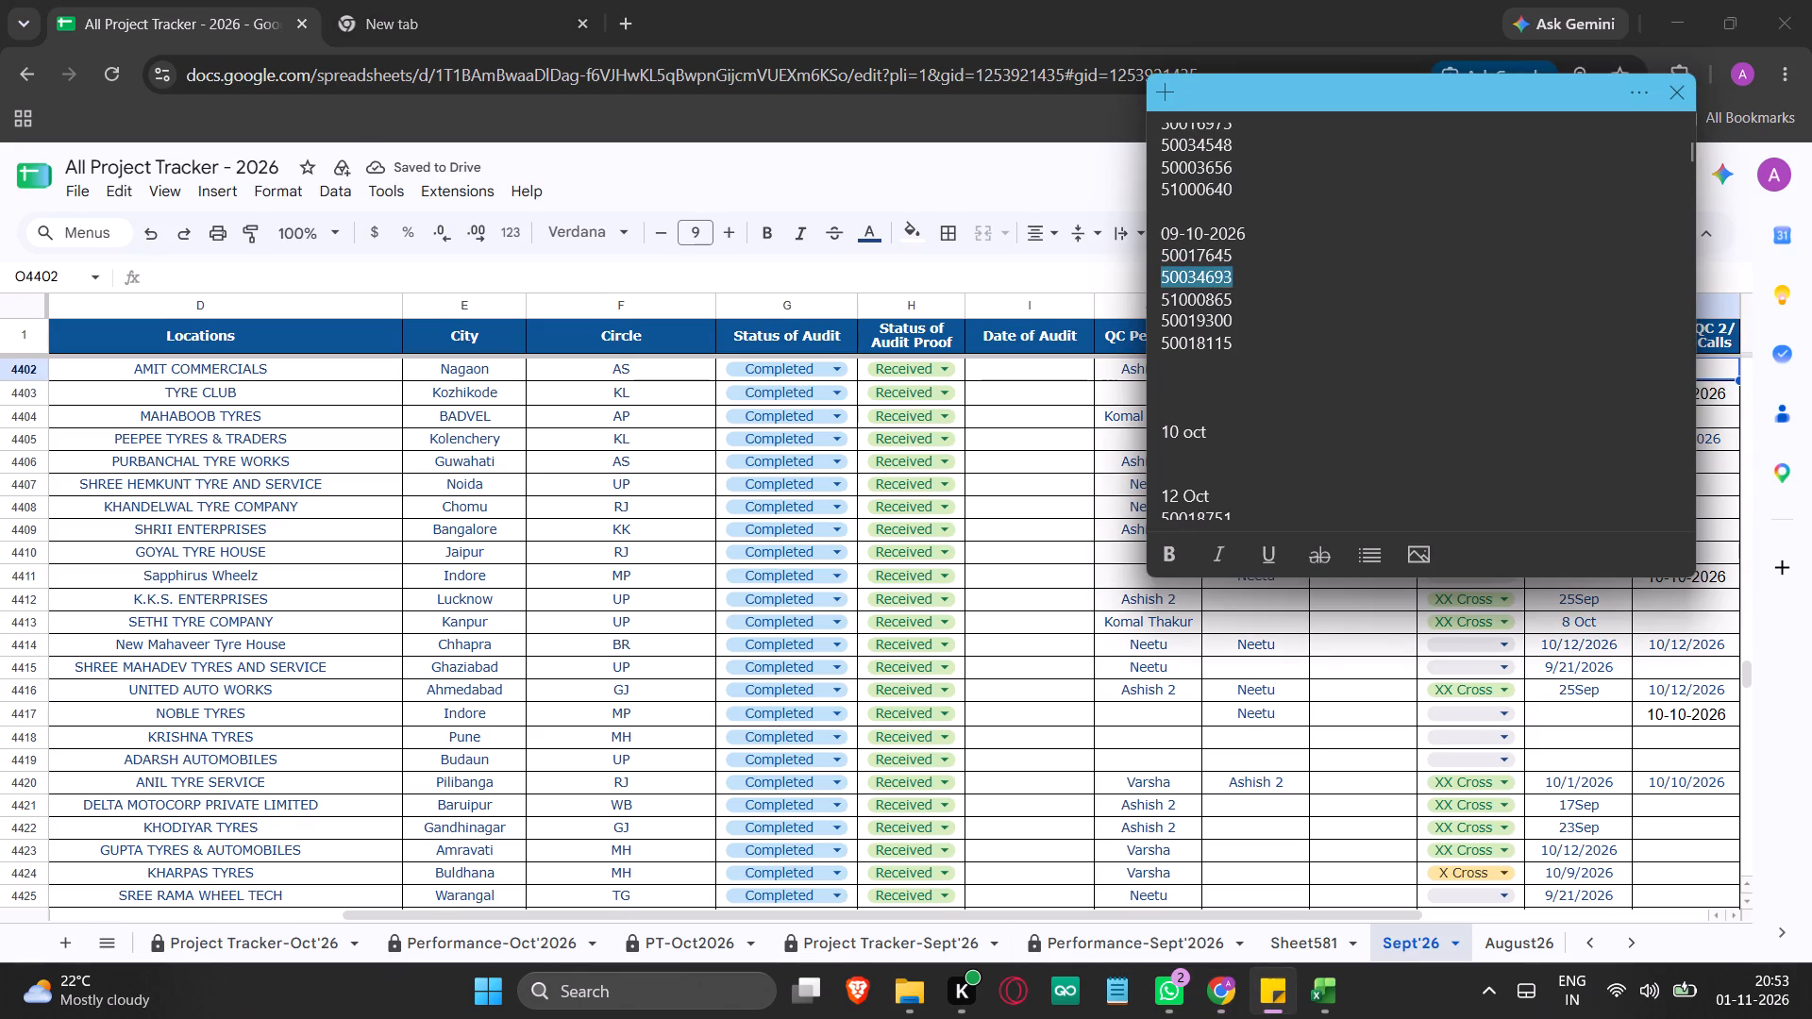
right_click(1214, 281)
left_click(1244, 294)
left_click(1222, 666)
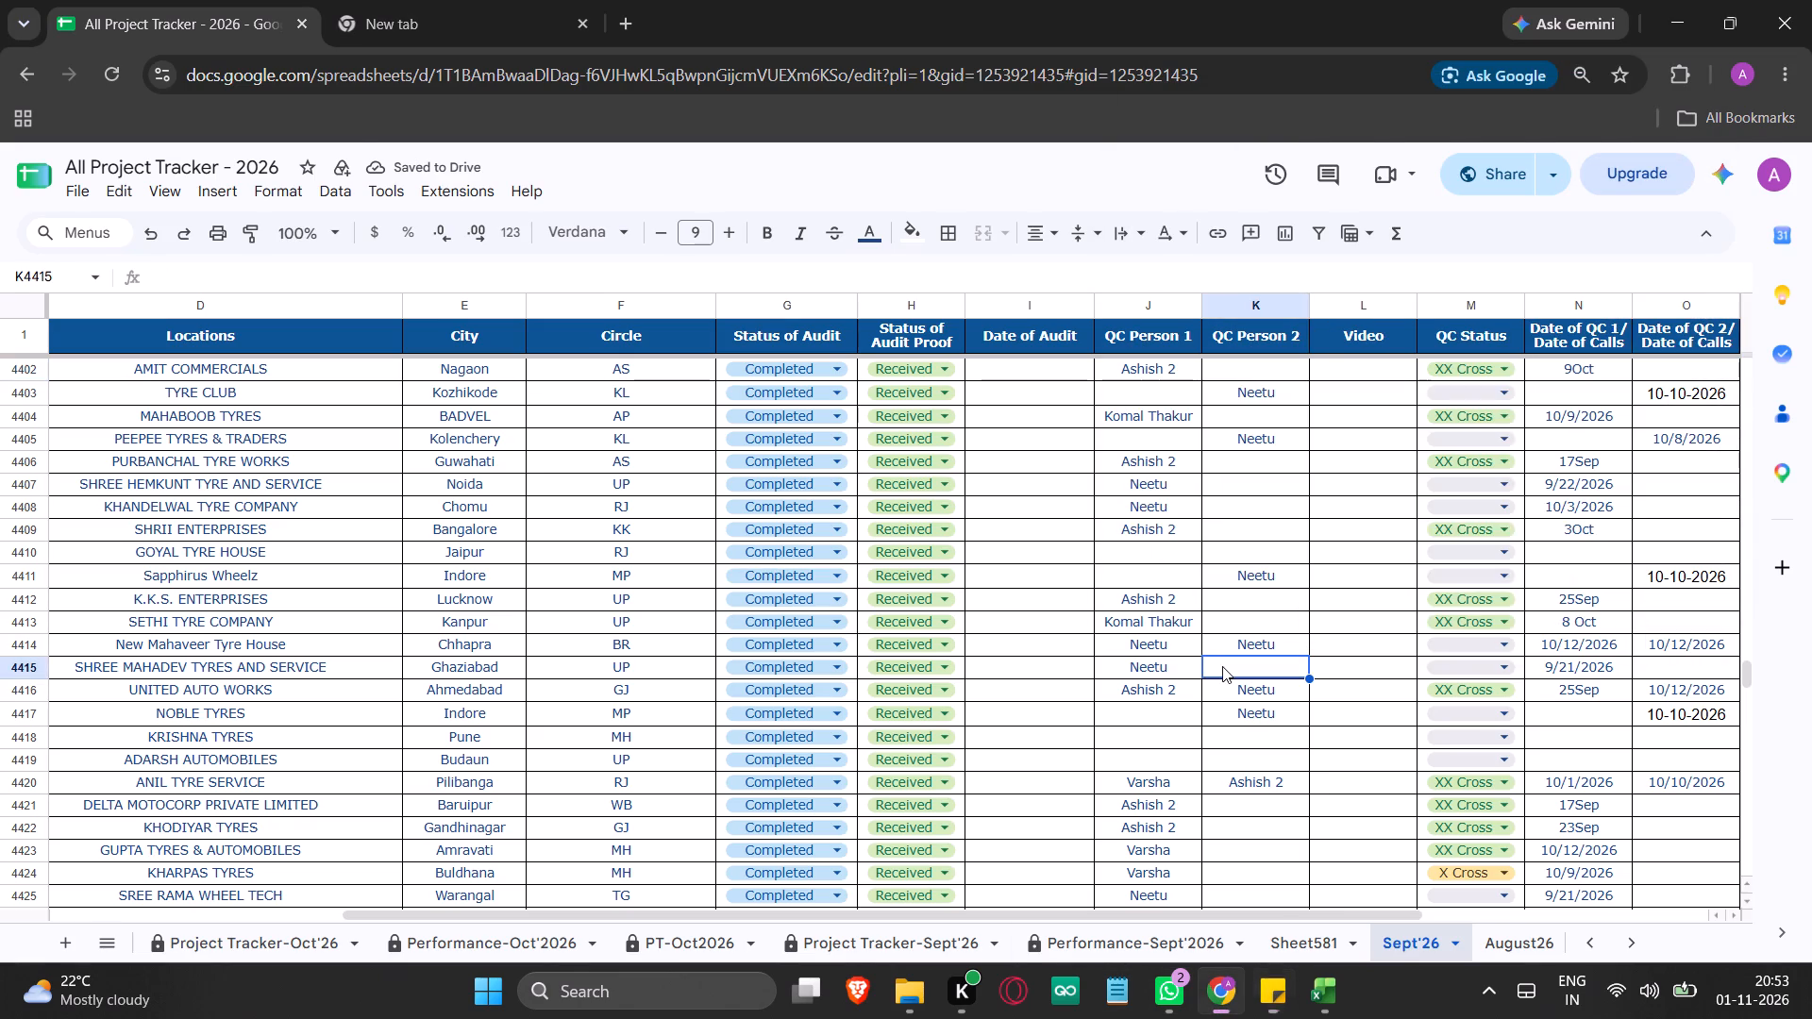
key("ctrl+f")
key("ctrl+v")
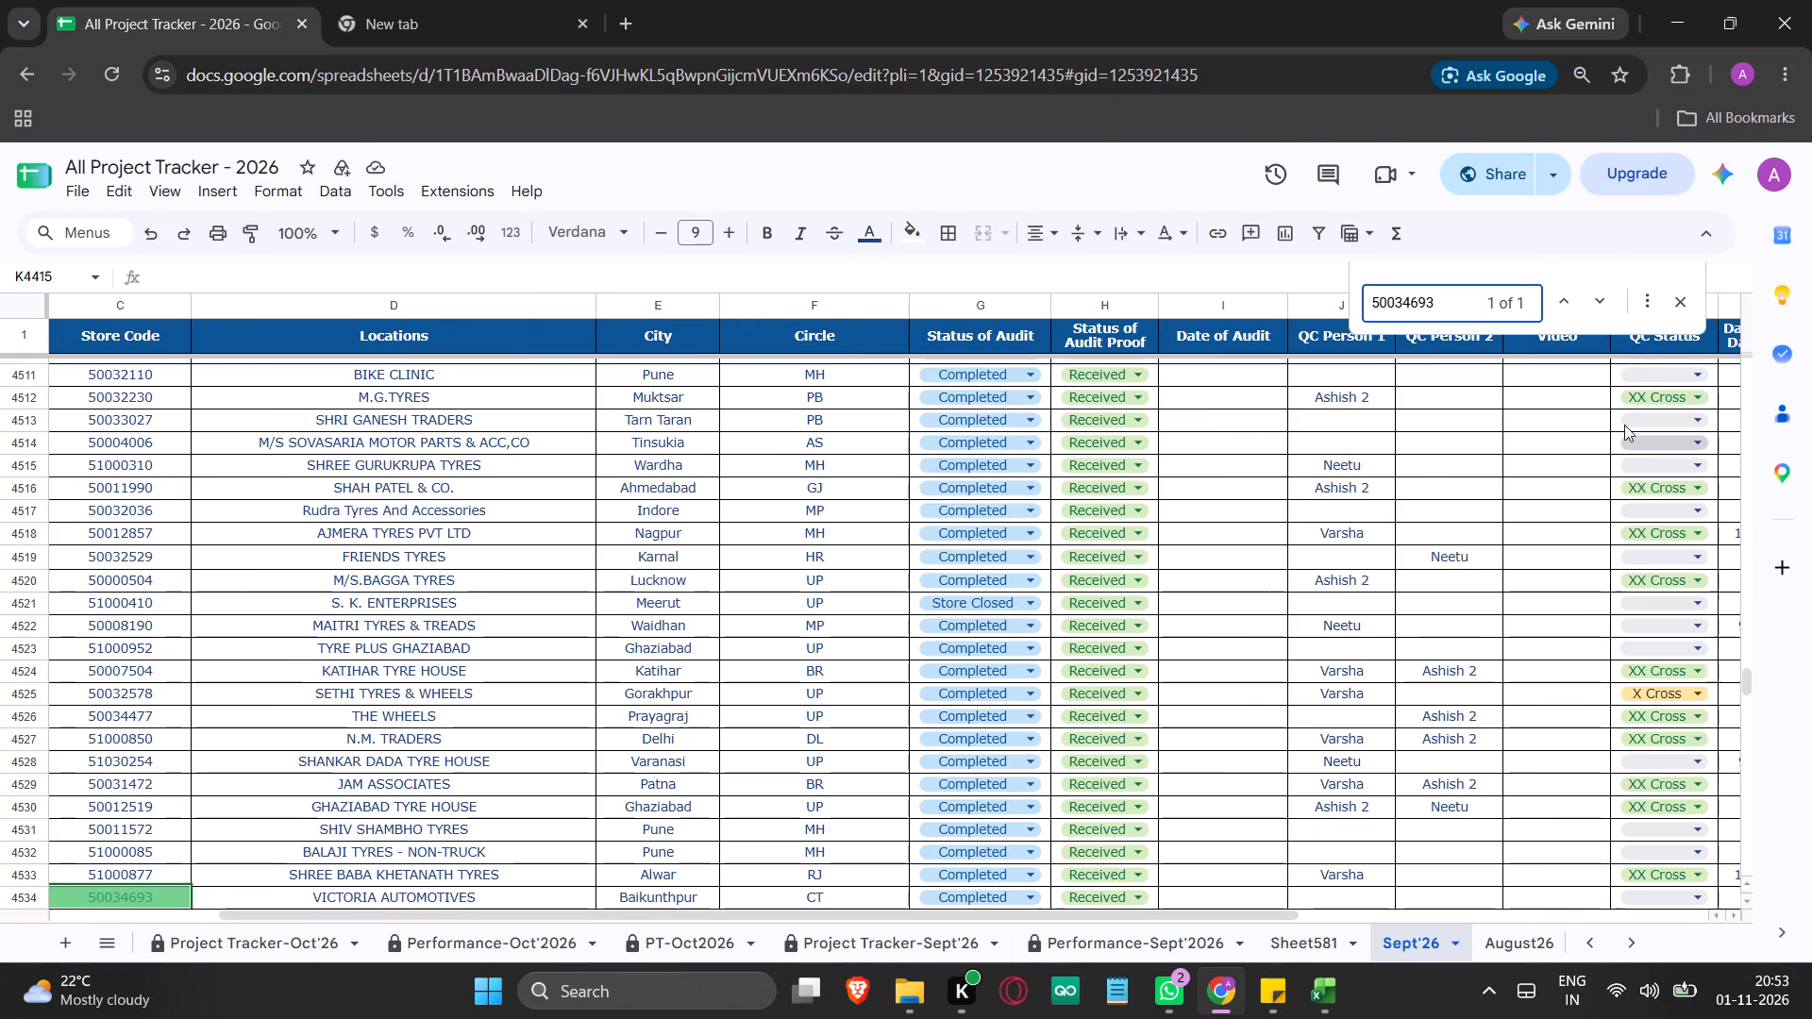
left_click(1686, 295)
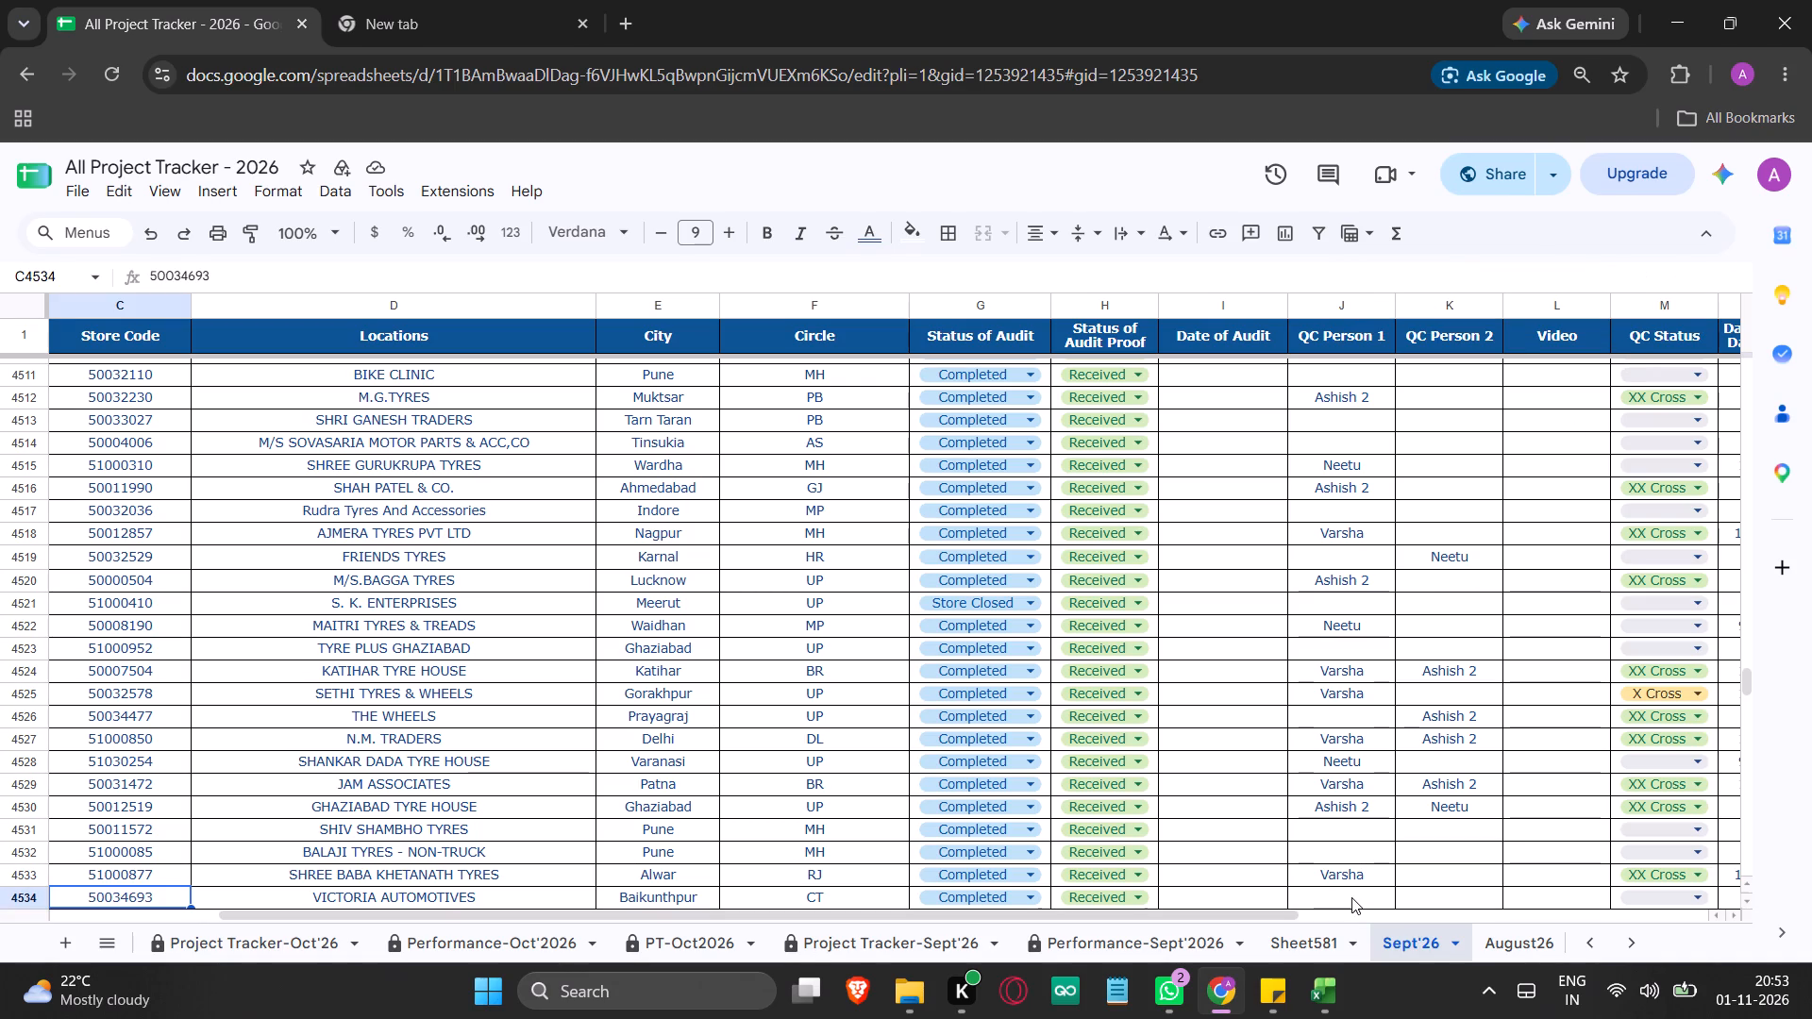
Enter Ashish 2 as QC Person 1 for store 50034693 in the Sept'26 sheet.
left_click(1351, 897)
type("Ashish 2")
key("Tab")
key("Tab")
key("Tab")
key("Tab")
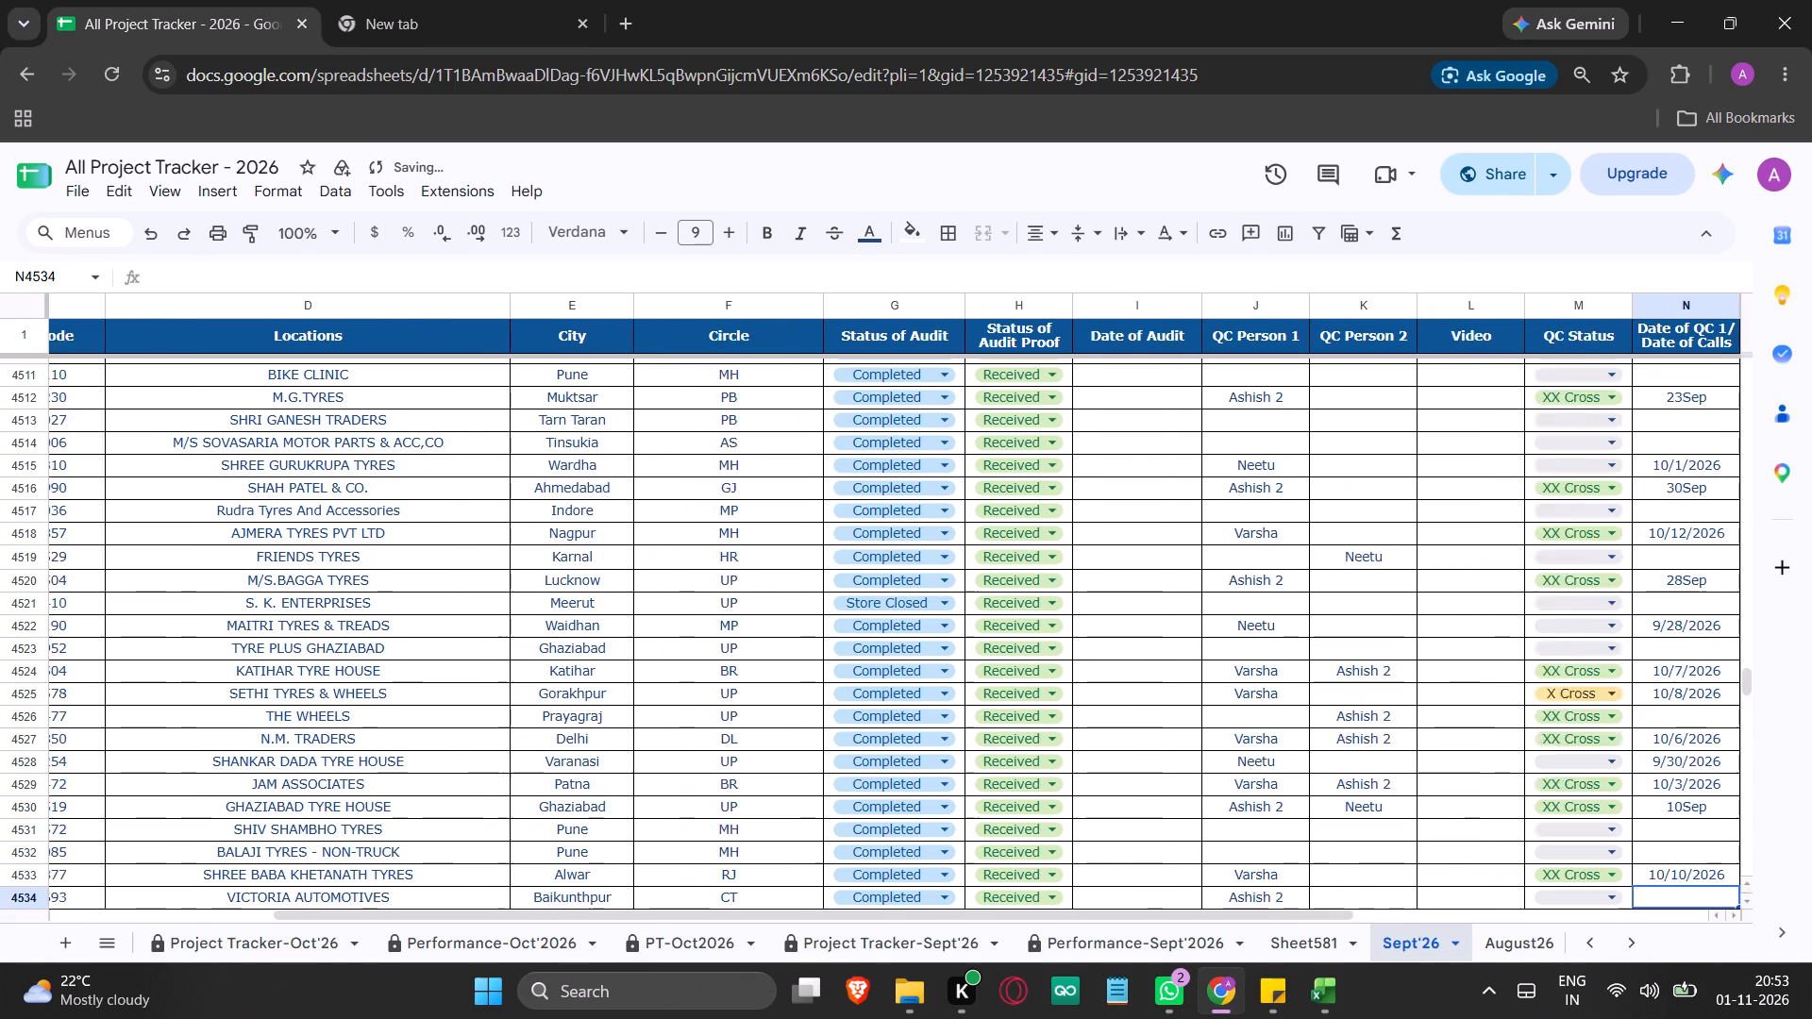
key("Tab")
Set the QC Status of store 50034693 to XX Cross and its Date of QC 1 to 9Oct.
left_click(1472, 895)
left_click(1466, 594)
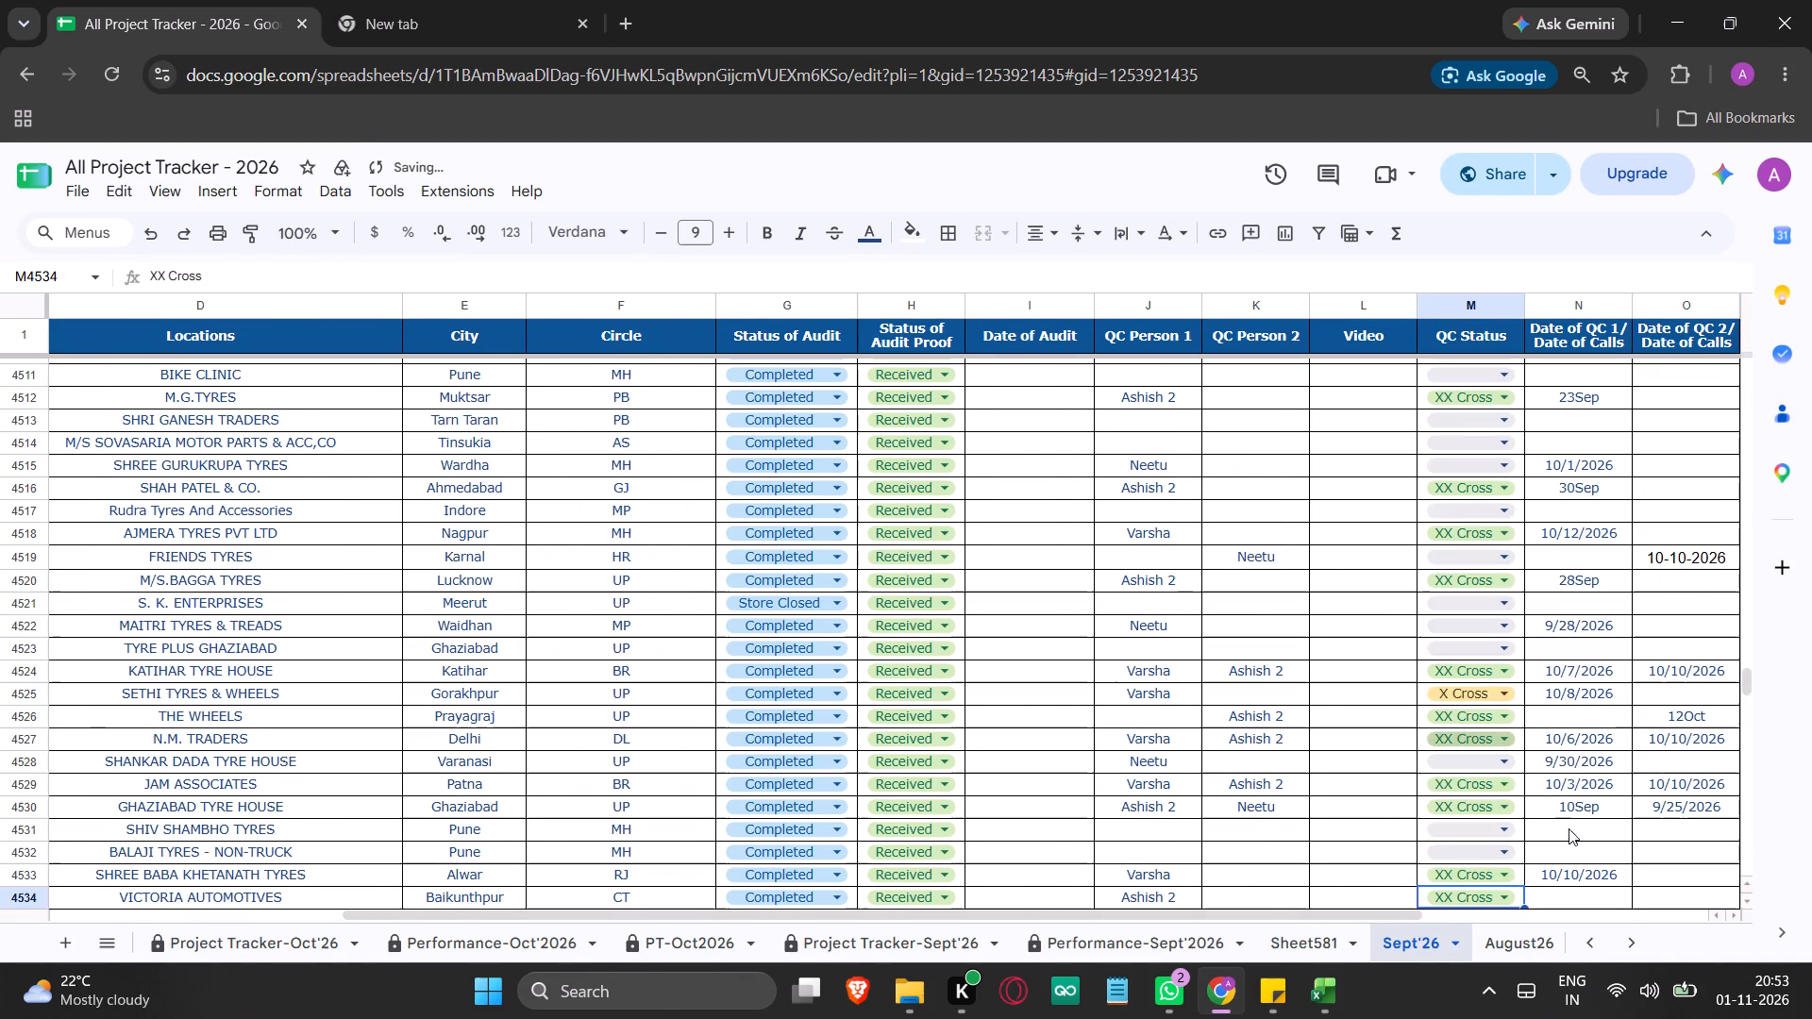
left_click(1606, 889)
type("9Oct")
key("Tab")
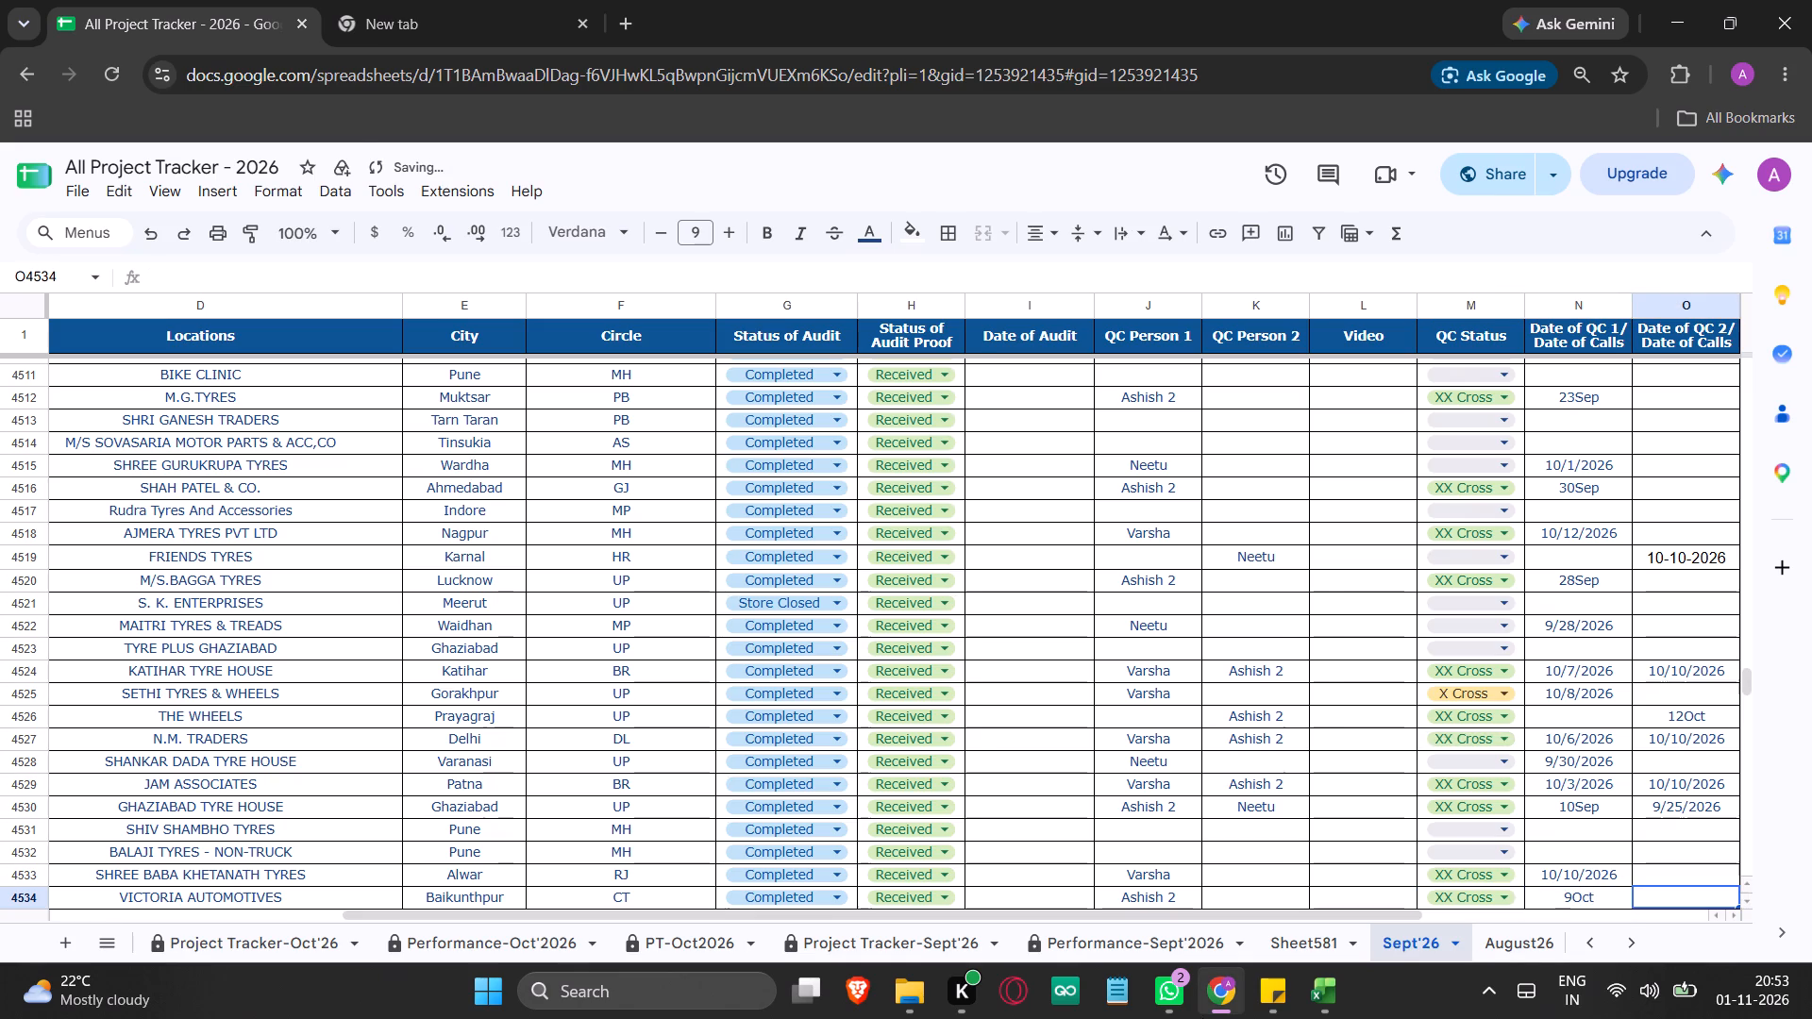
Copy store code 51000865 from the sticky note's 09-10-2026 list and search the Sept'26 sheet for it.
left_click(1285, 999)
double_click(1187, 297)
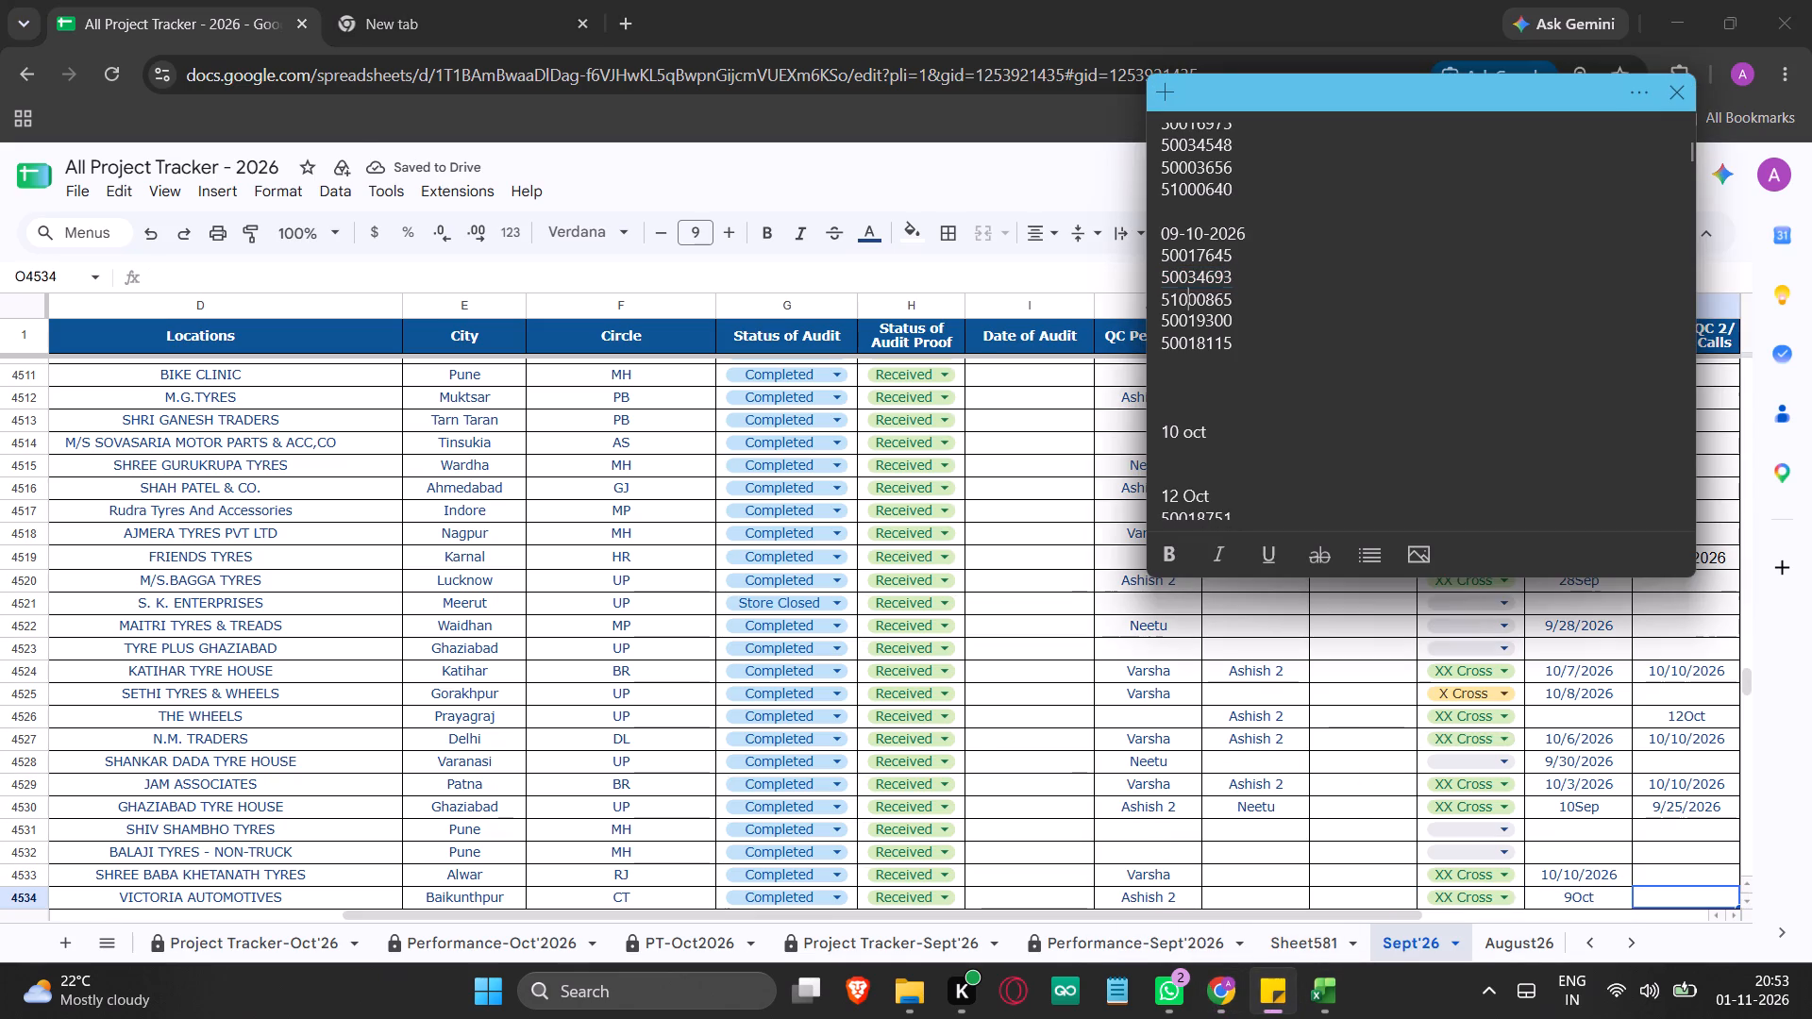
right_click(1187, 298)
left_click(1243, 320)
left_click(1255, 640)
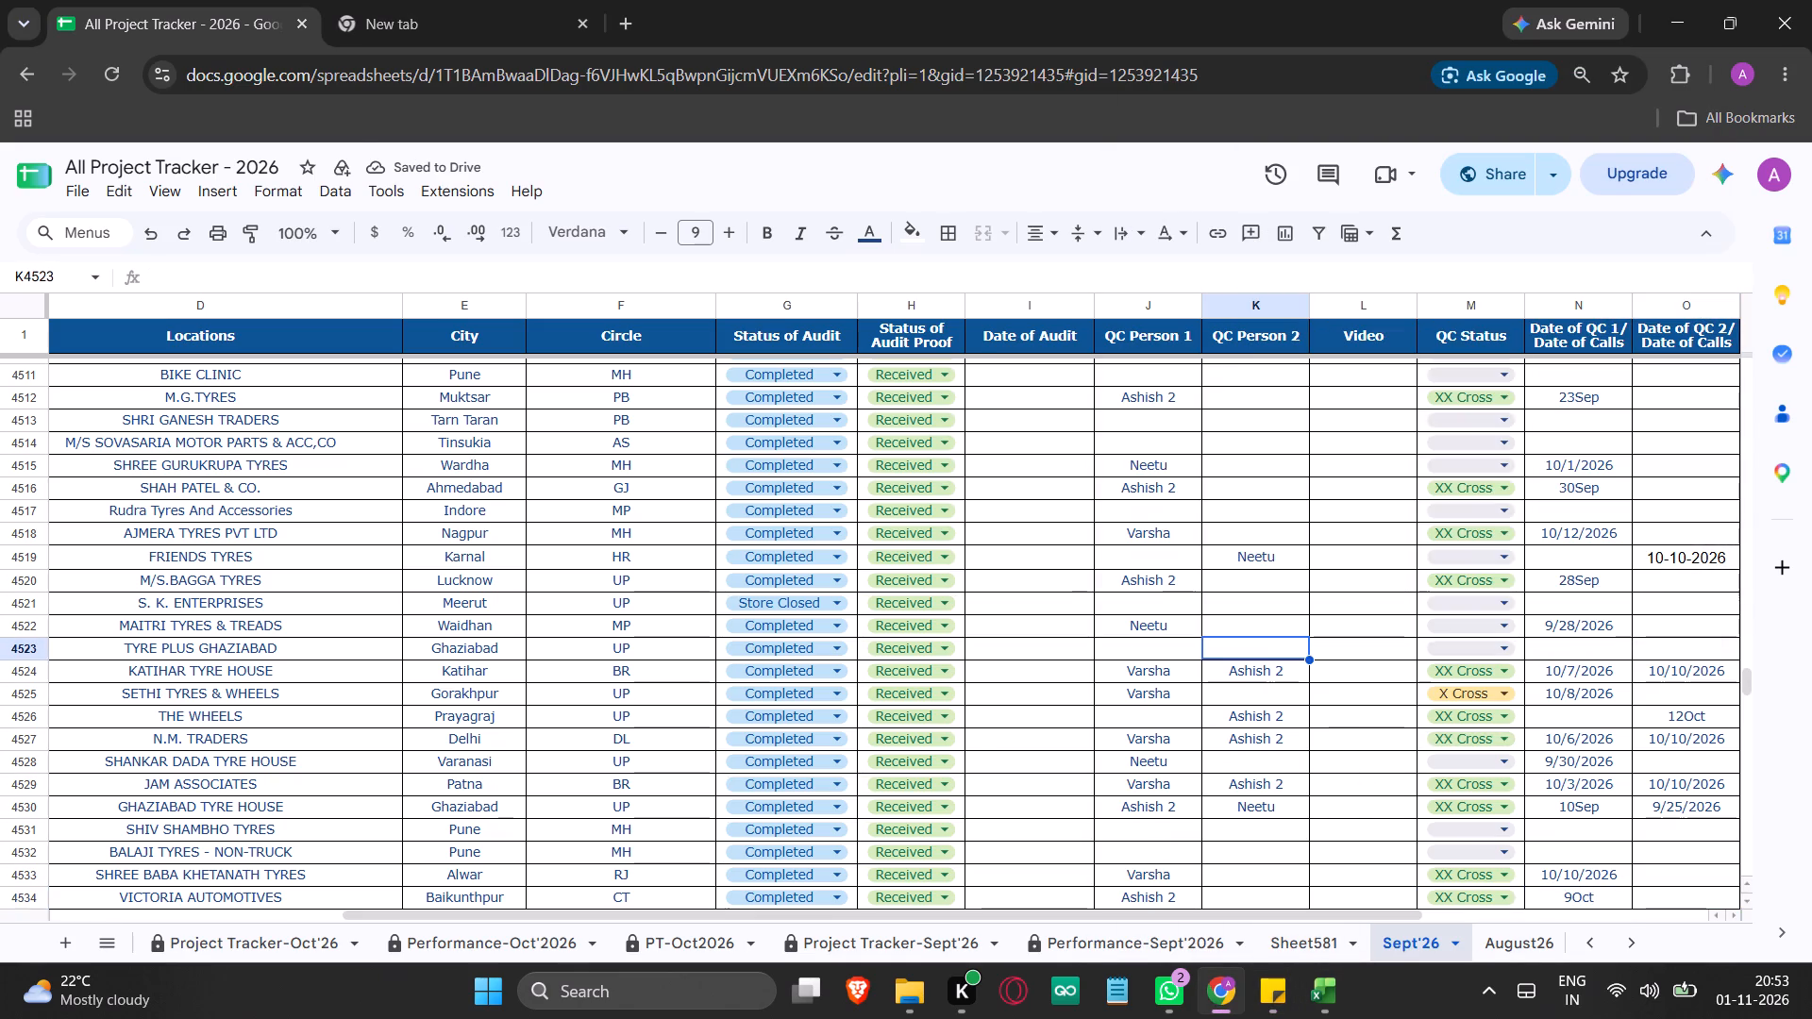
key("ctrl+f")
key("ctrl+v")
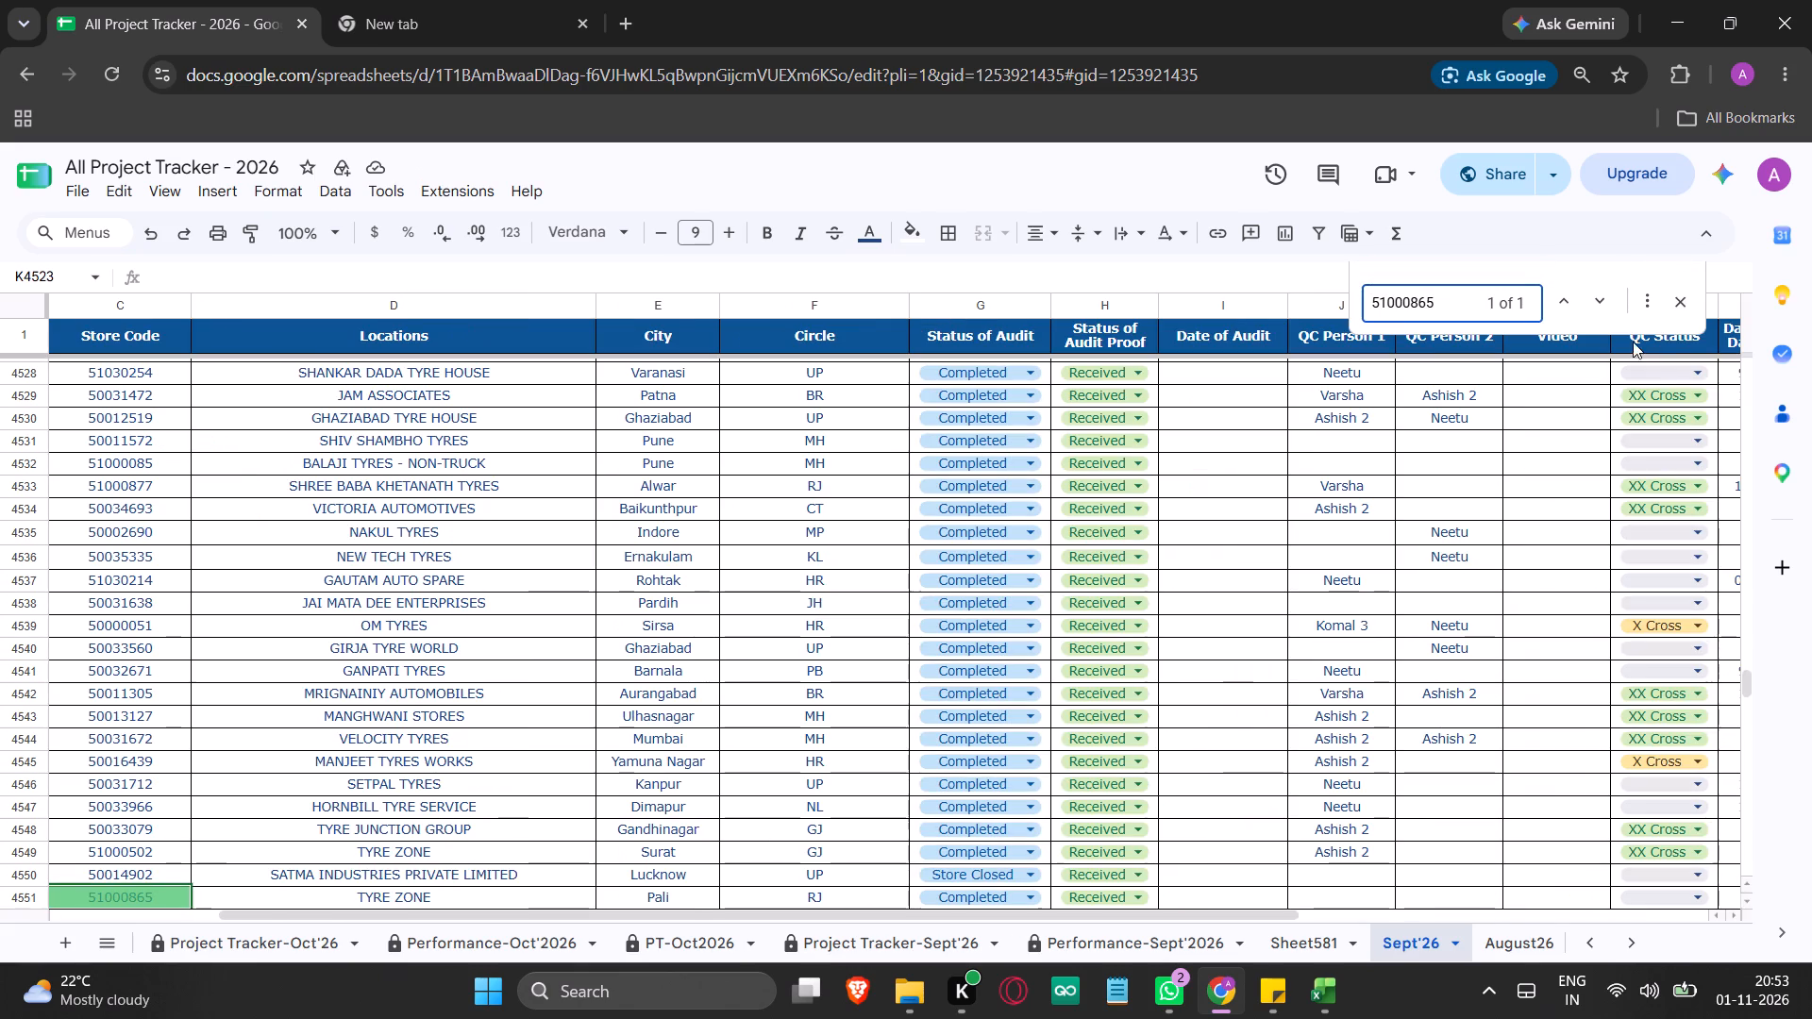
left_click(1686, 300)
Enter Ashish 2 as QC Person 1 for store 51000865 in the Sept'26 sheet.
left_click(1342, 895)
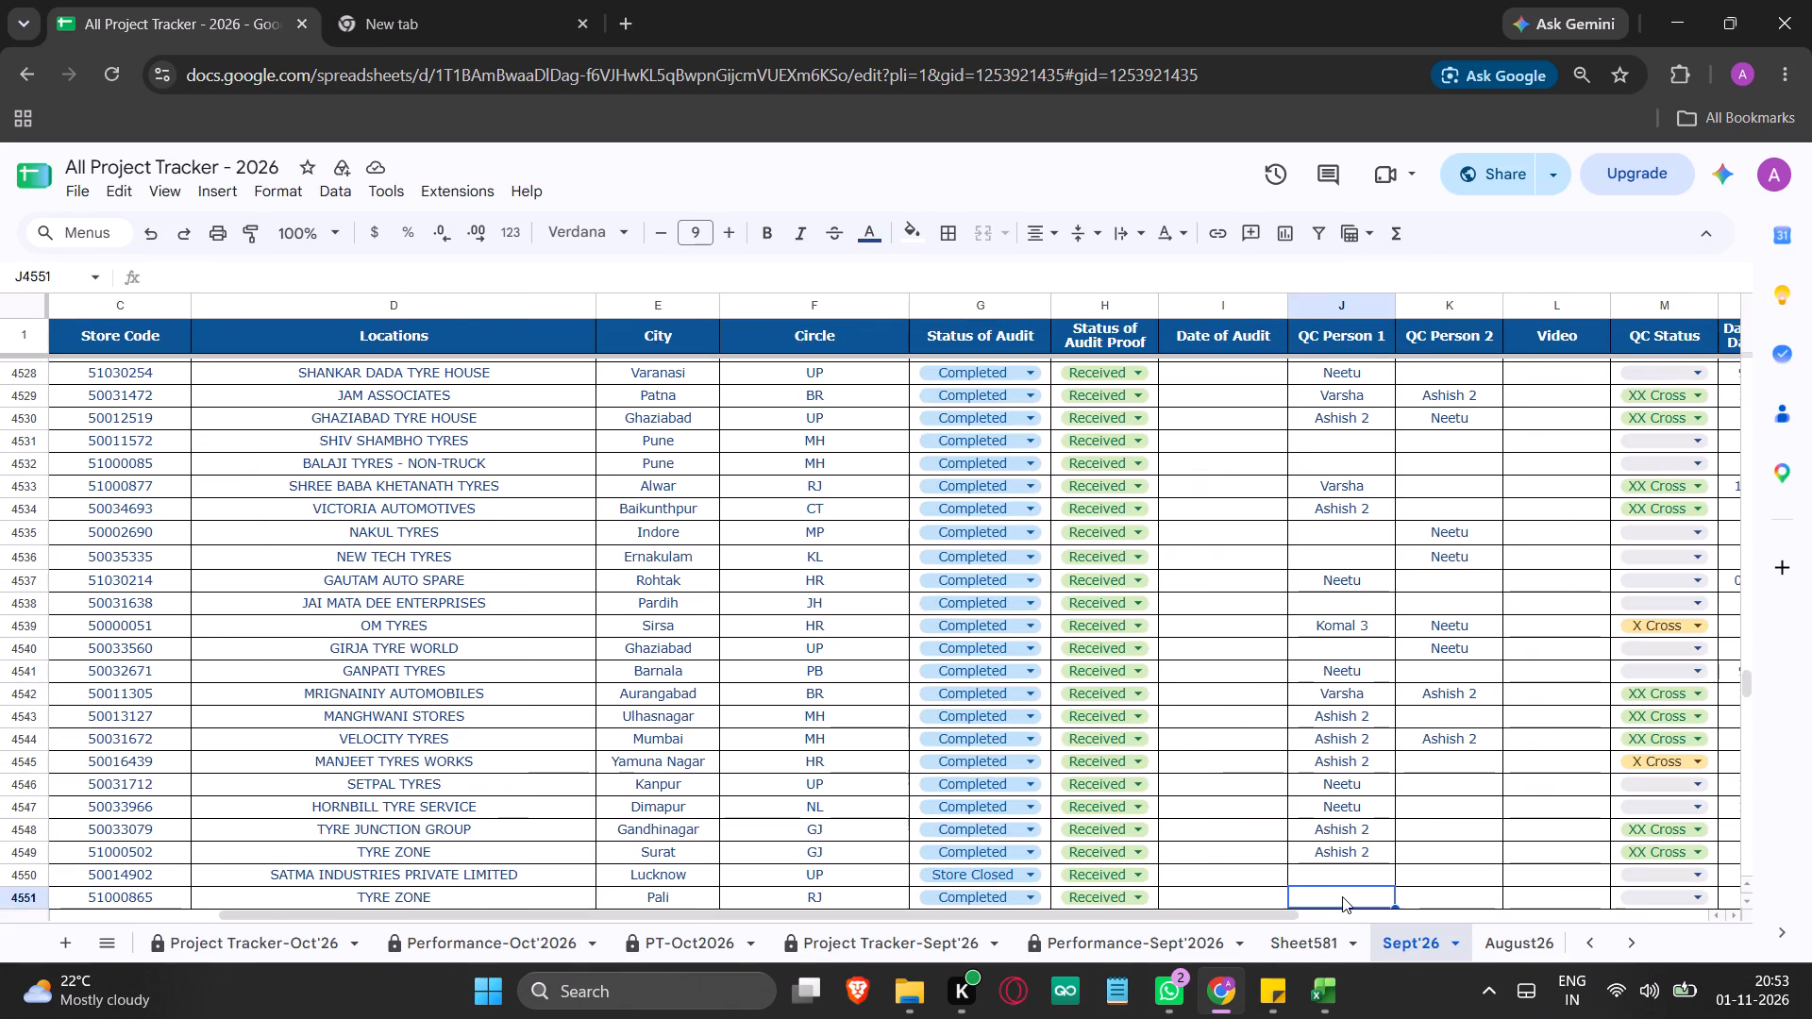
type("Ashish 2")
key("Tab")
key("Tab")
key("Tab")
key("Tab")
key("Tab")
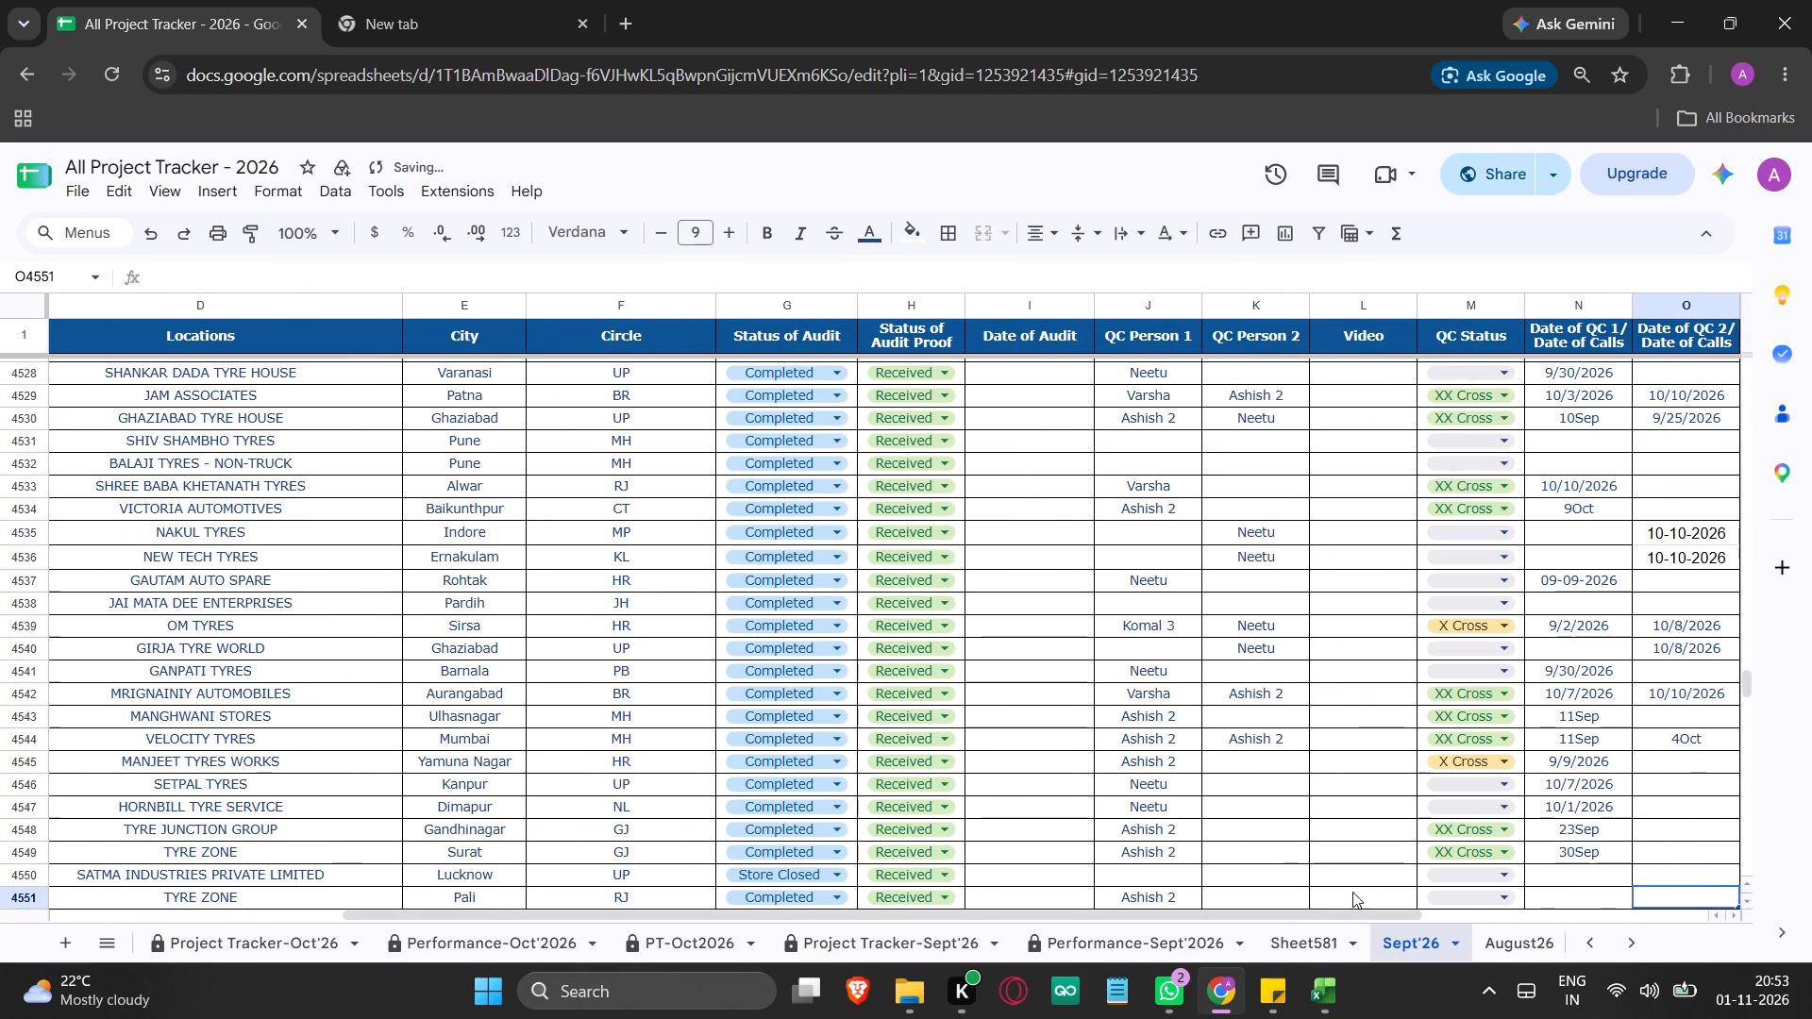
Set the QC Status of store 51000865 to XX Cross and its Date of QC 1 to 9Oct.
left_click(1455, 903)
left_click(1461, 591)
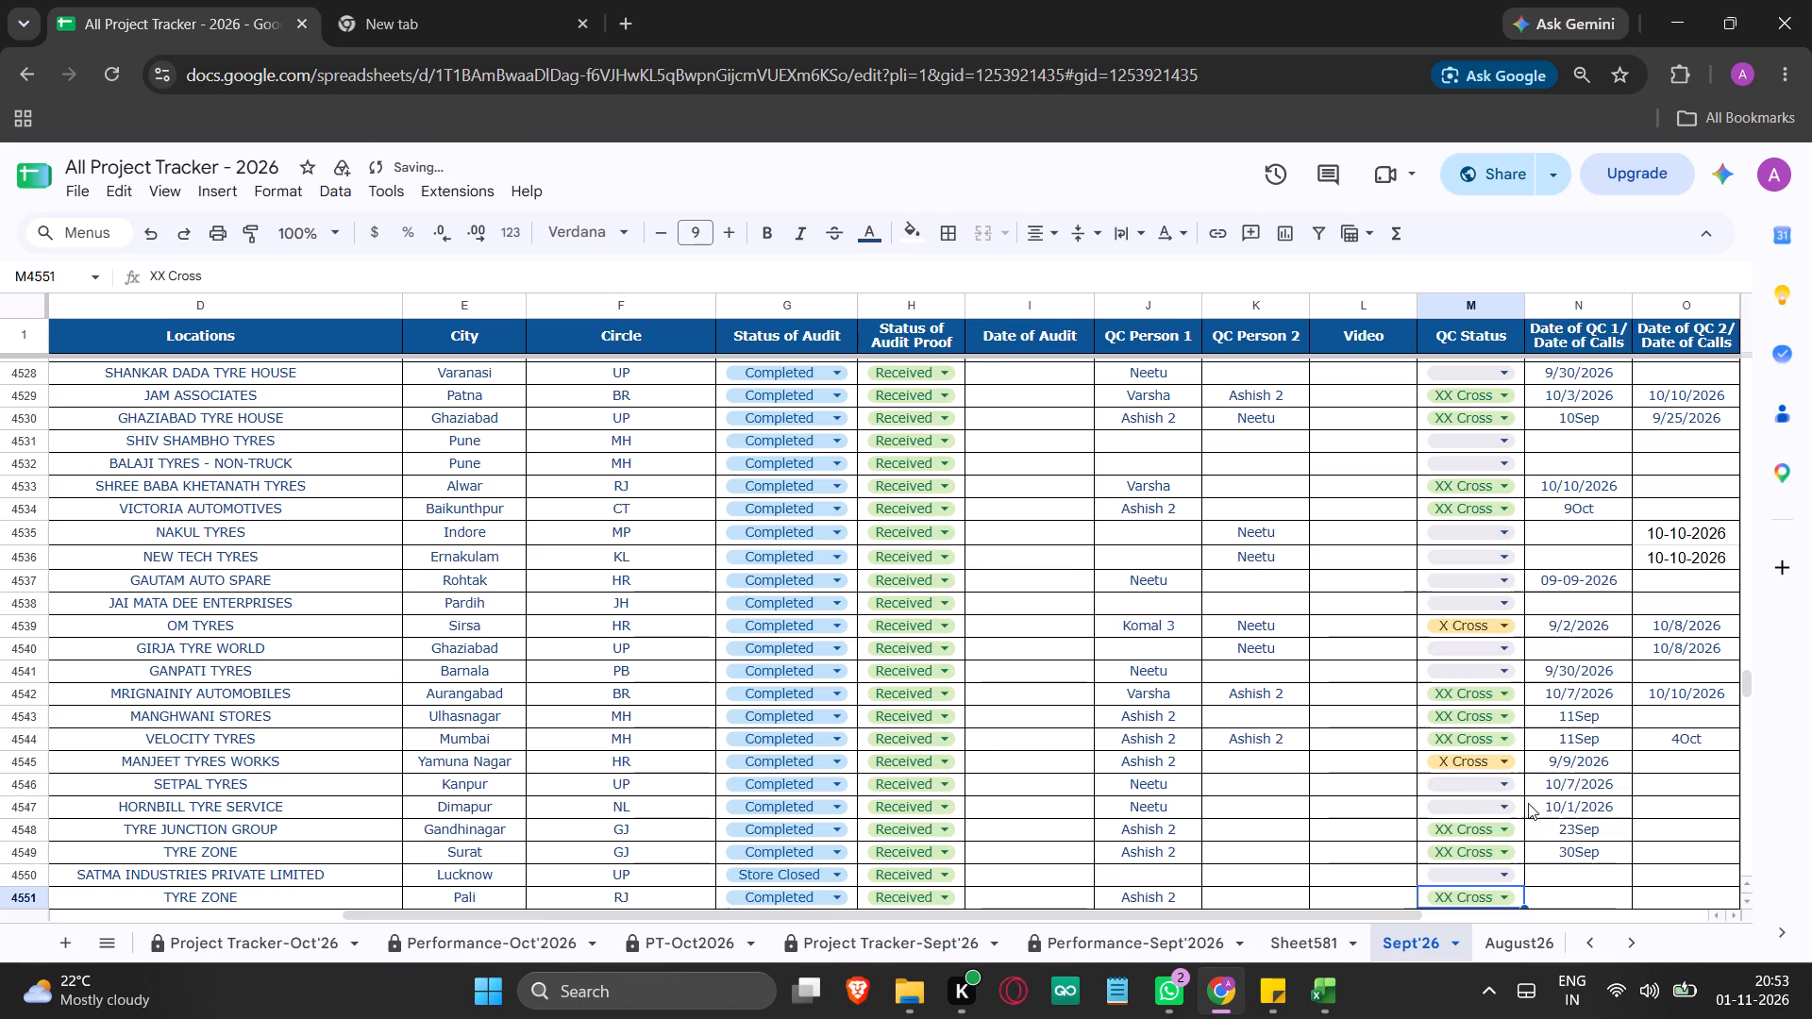
left_click(1559, 894)
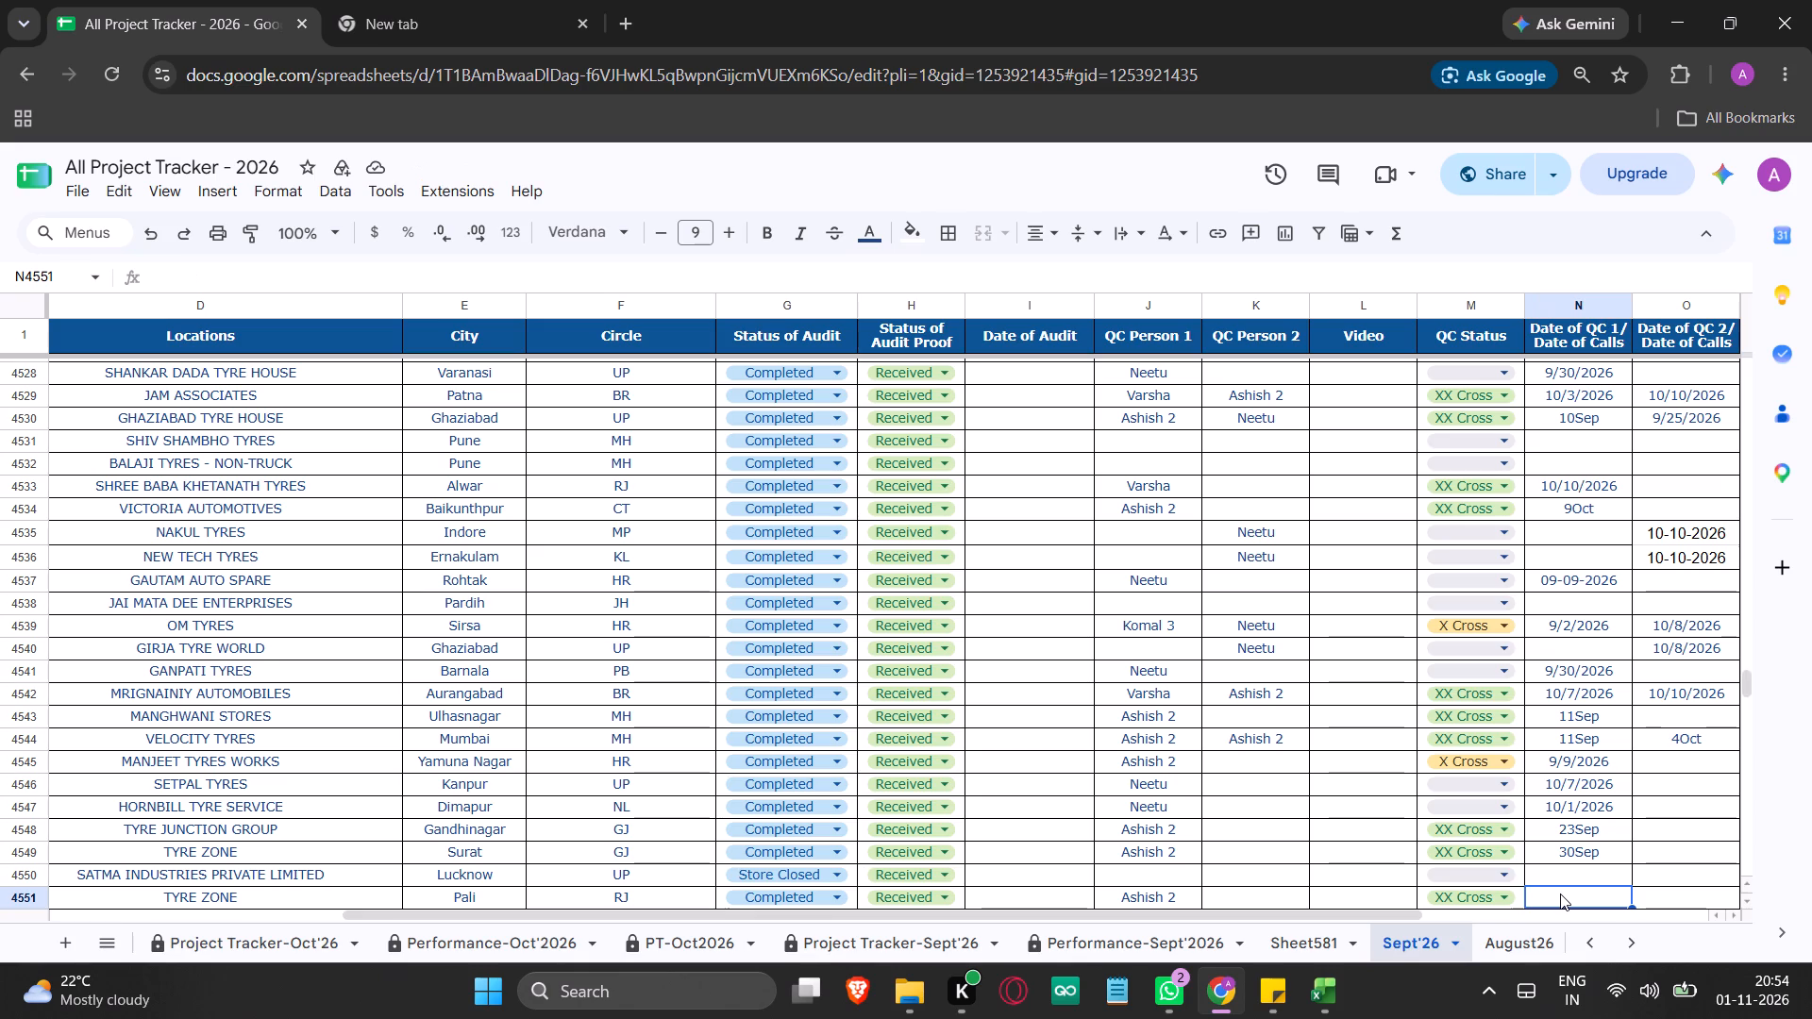
key("9")
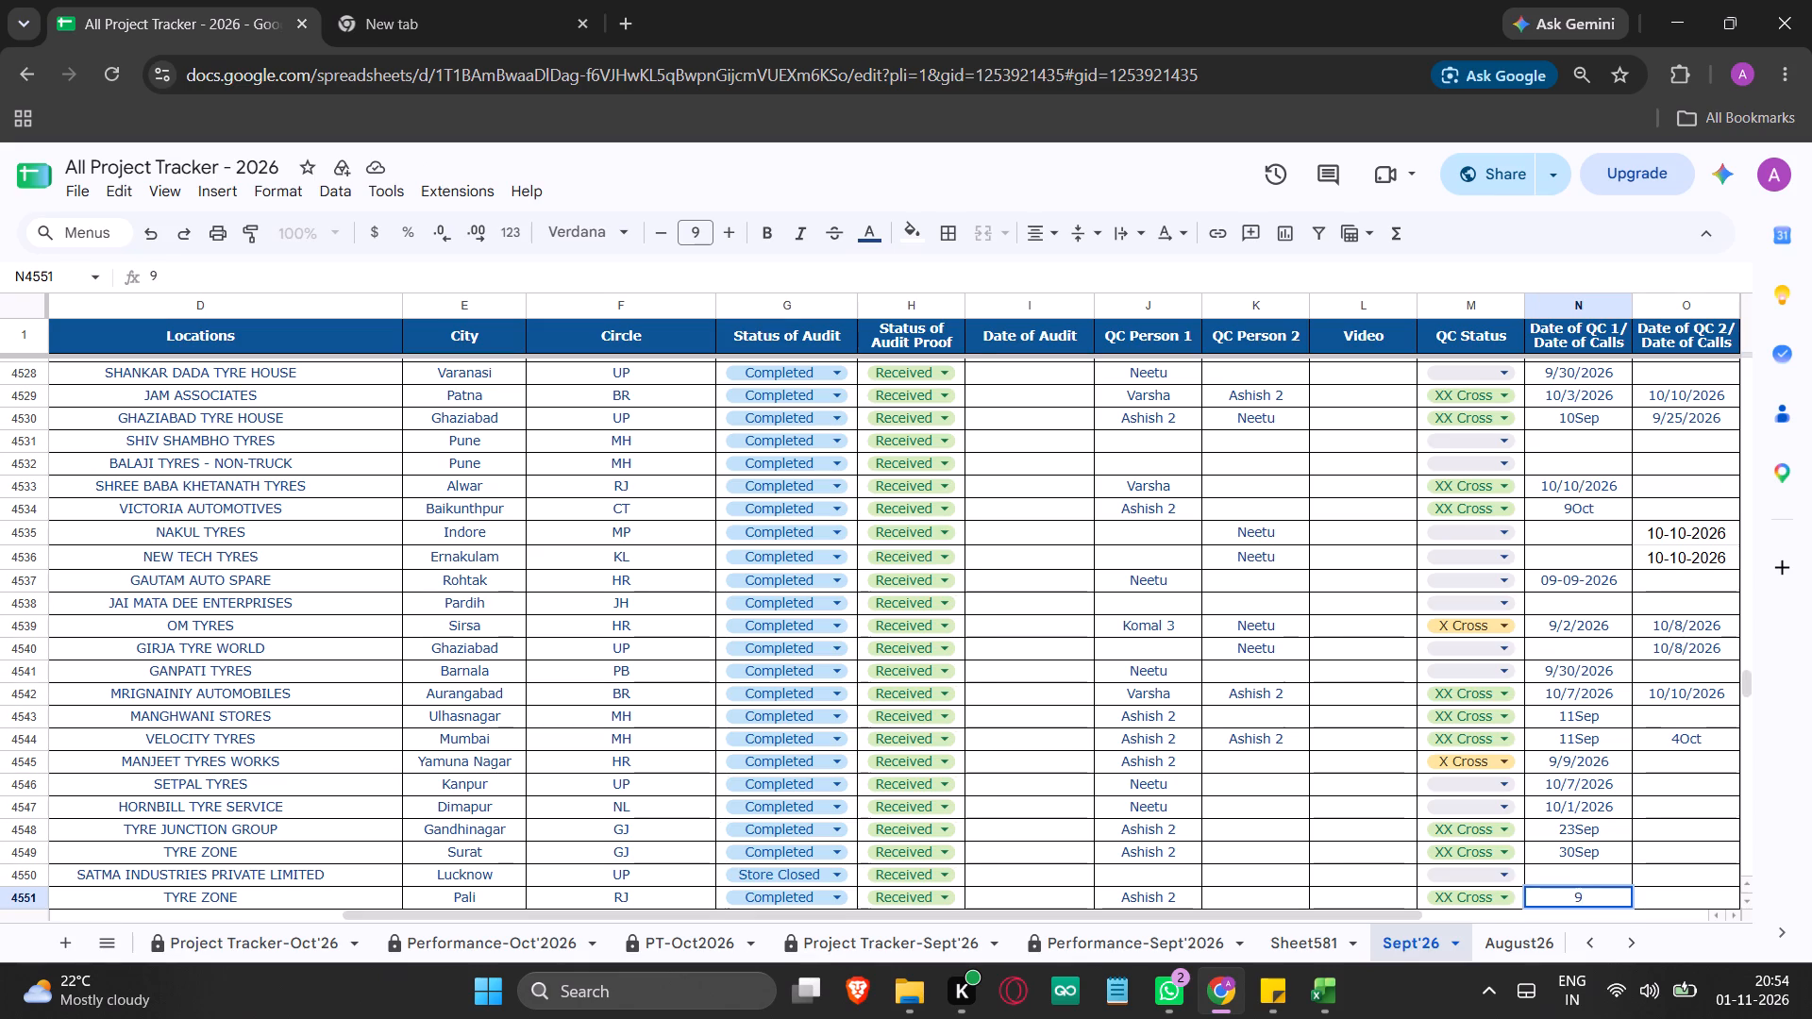
key("shift+o")
type("ct")
key("Tab")
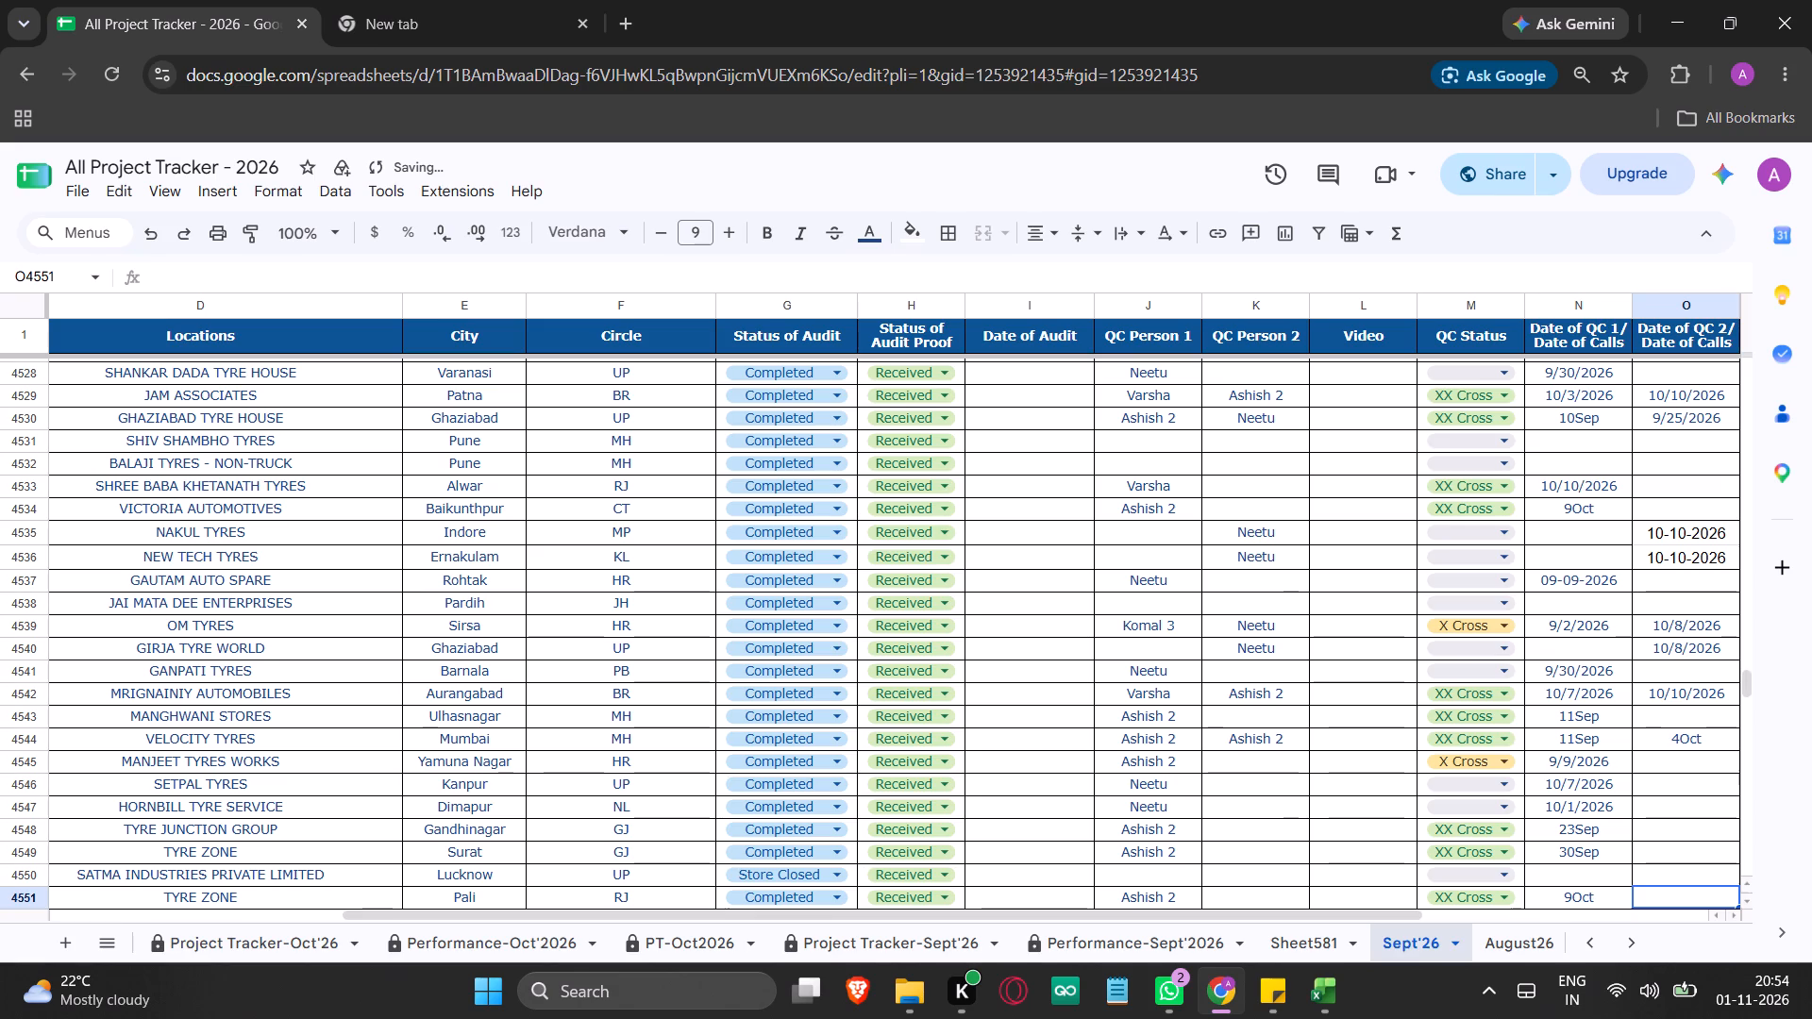
Copy store code 50019300 from the sticky note's 09-10-2026 list and search the Sept'26 sheet for it.
left_click(1281, 990)
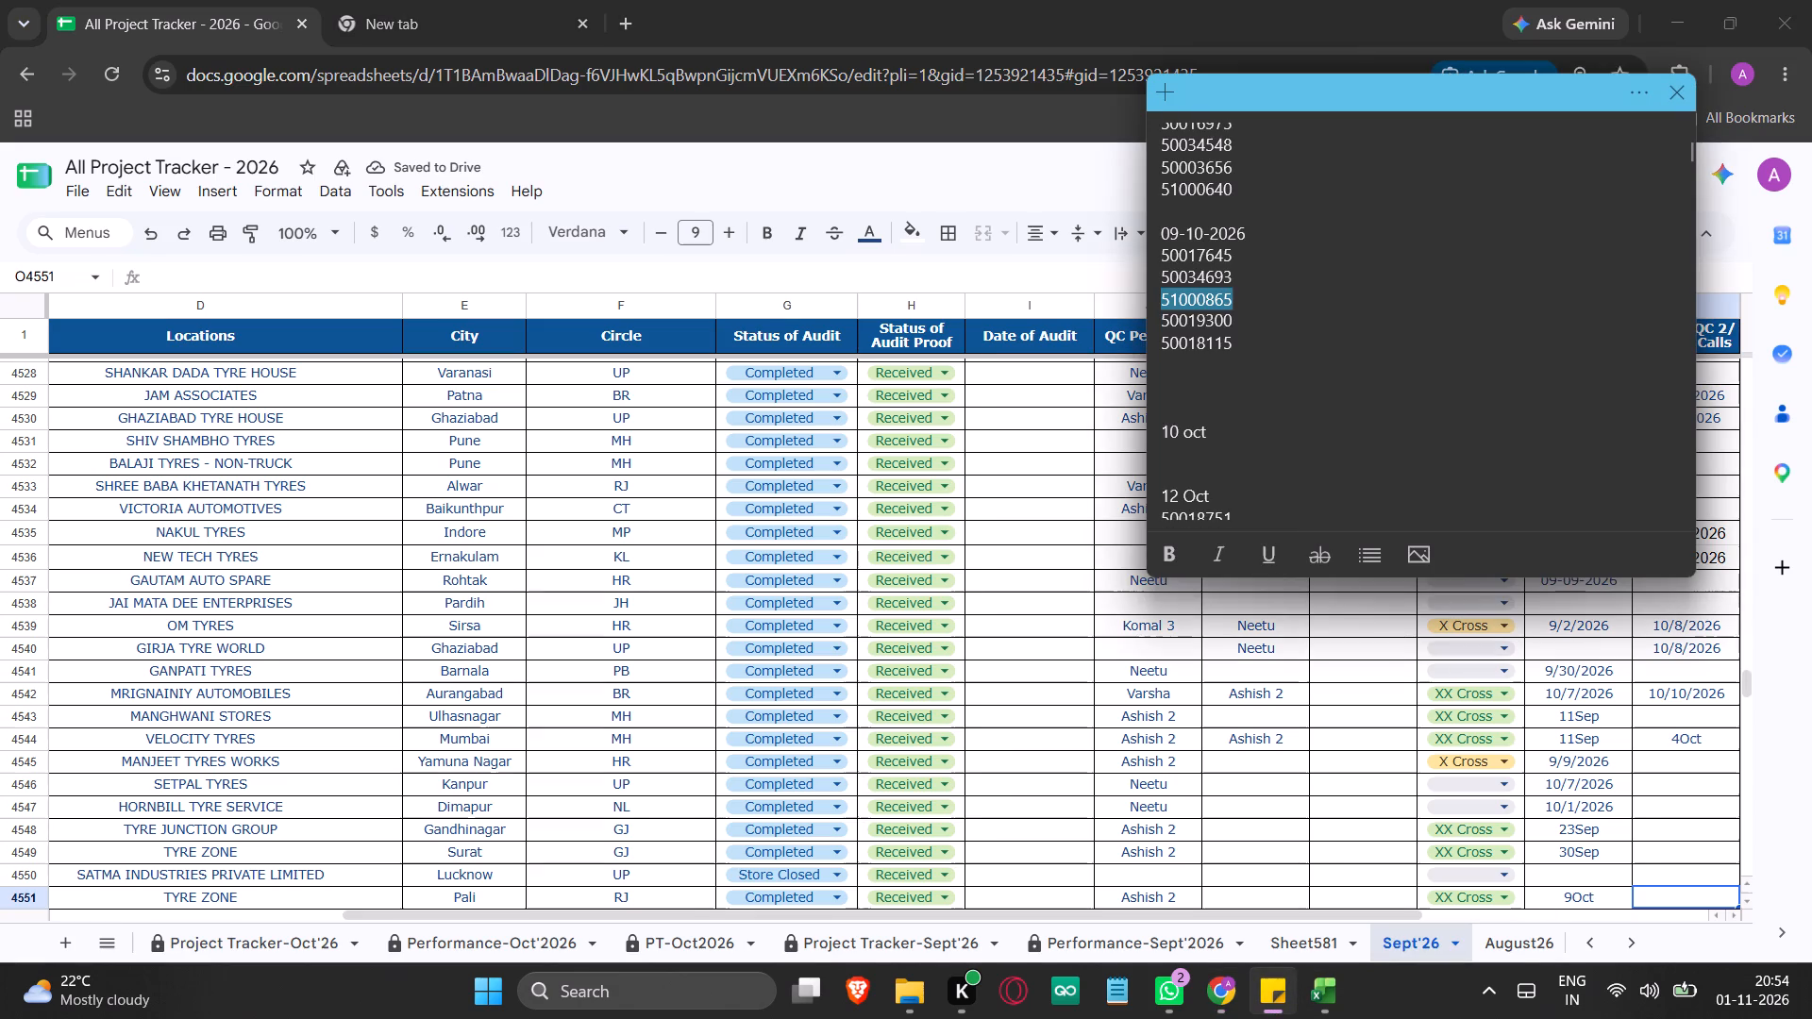
double_click(1186, 311)
right_click(1186, 313)
left_click(1234, 337)
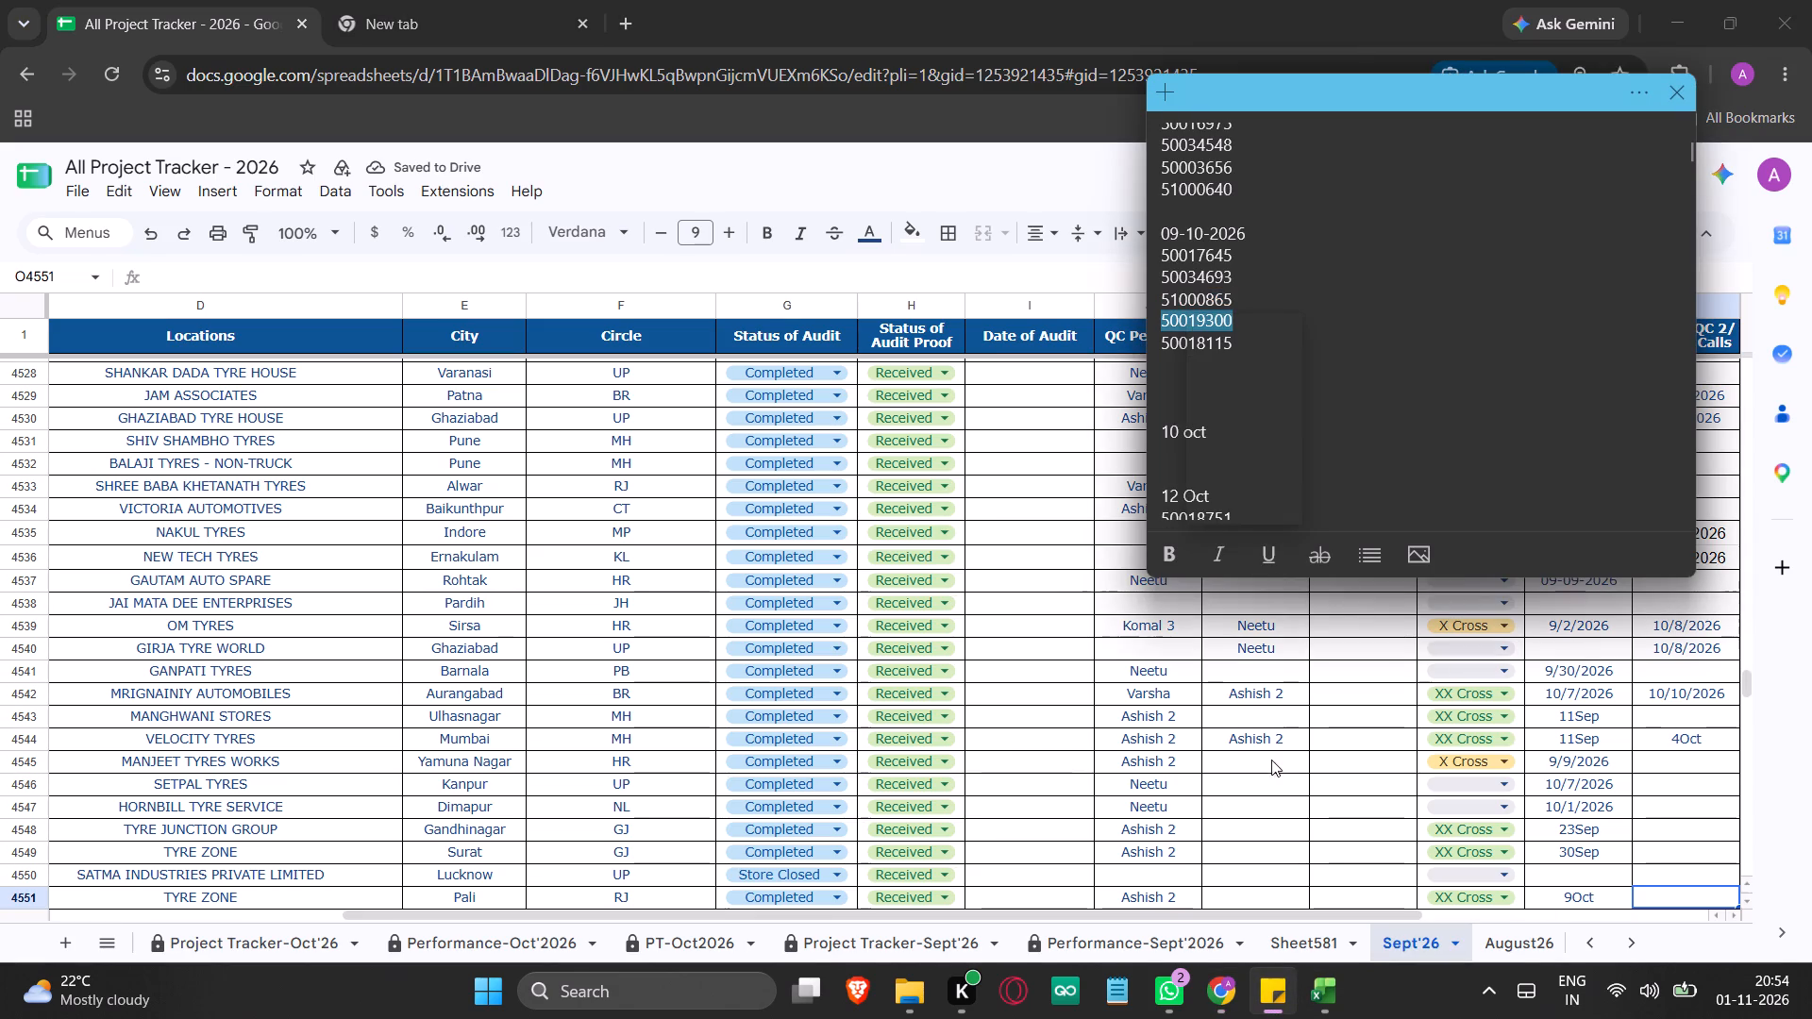
left_click(1258, 809)
key("ctrl+f")
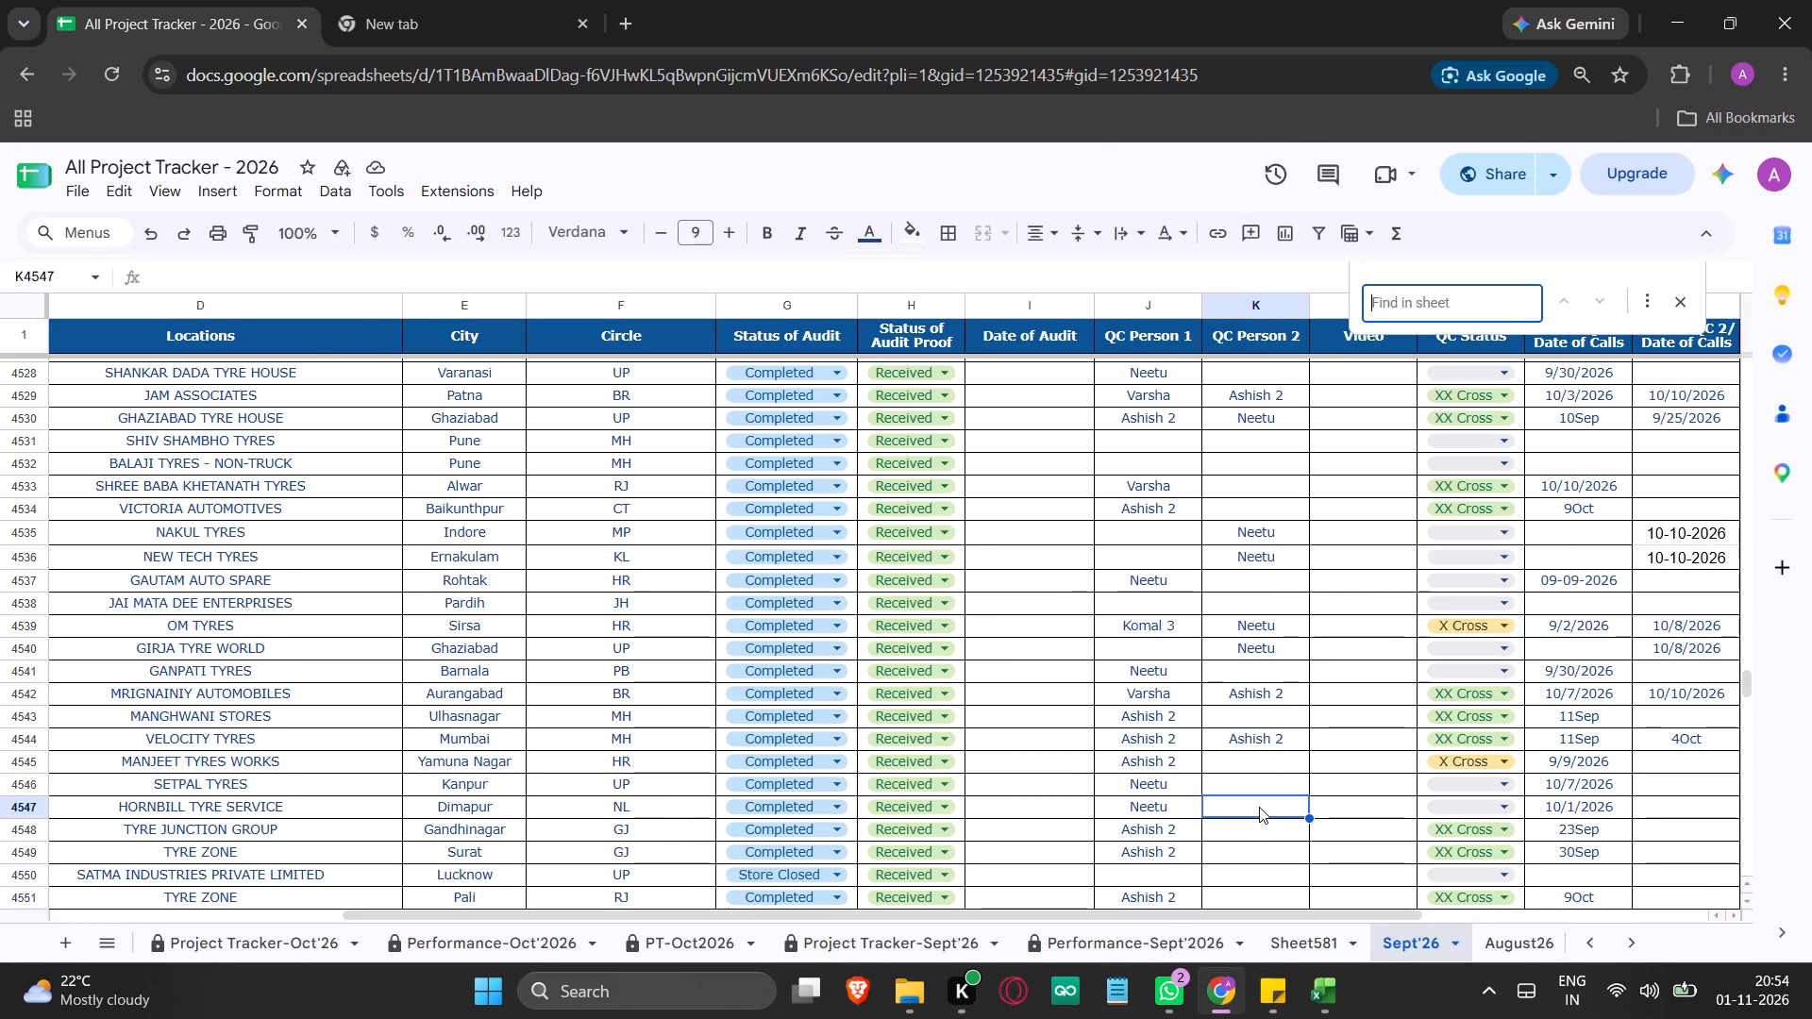
key("ctrl+v")
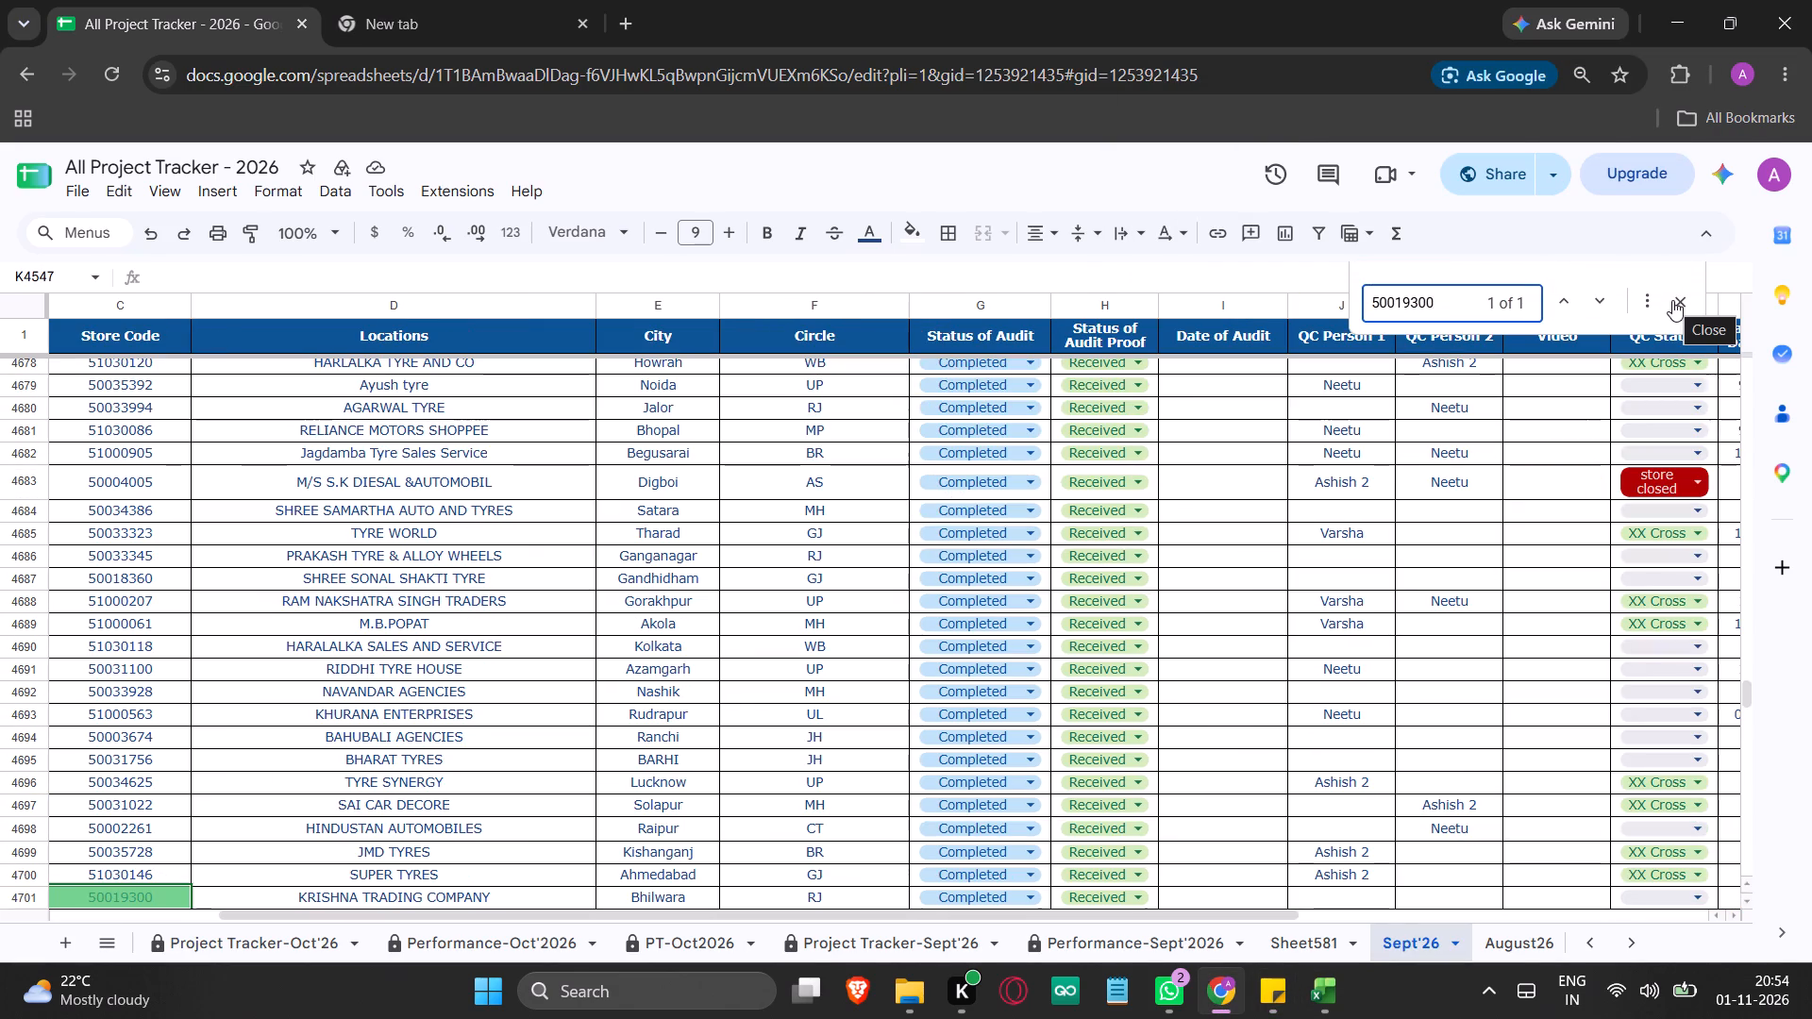
left_click(1678, 303)
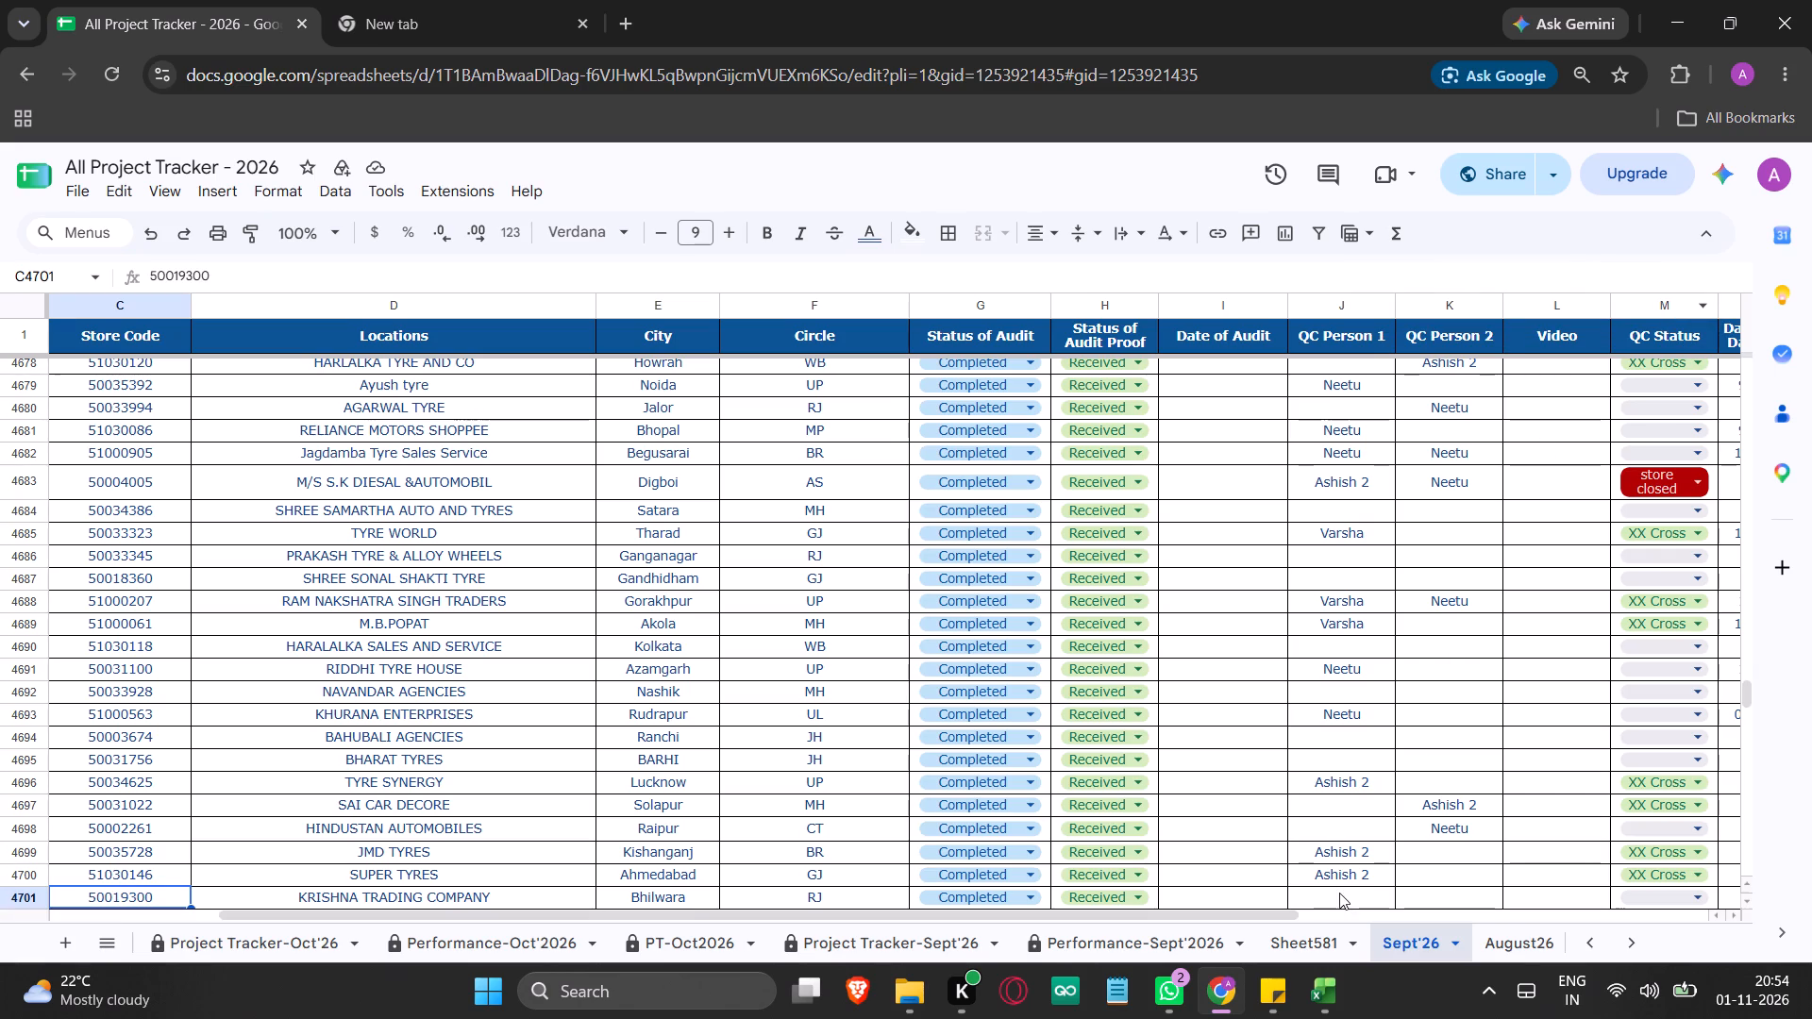
Enter Ashish 2 as QC Person 1 for store 50019300 in the Sept'26 sheet.
left_click(1339, 893)
key("shift+a")
key("Tab")
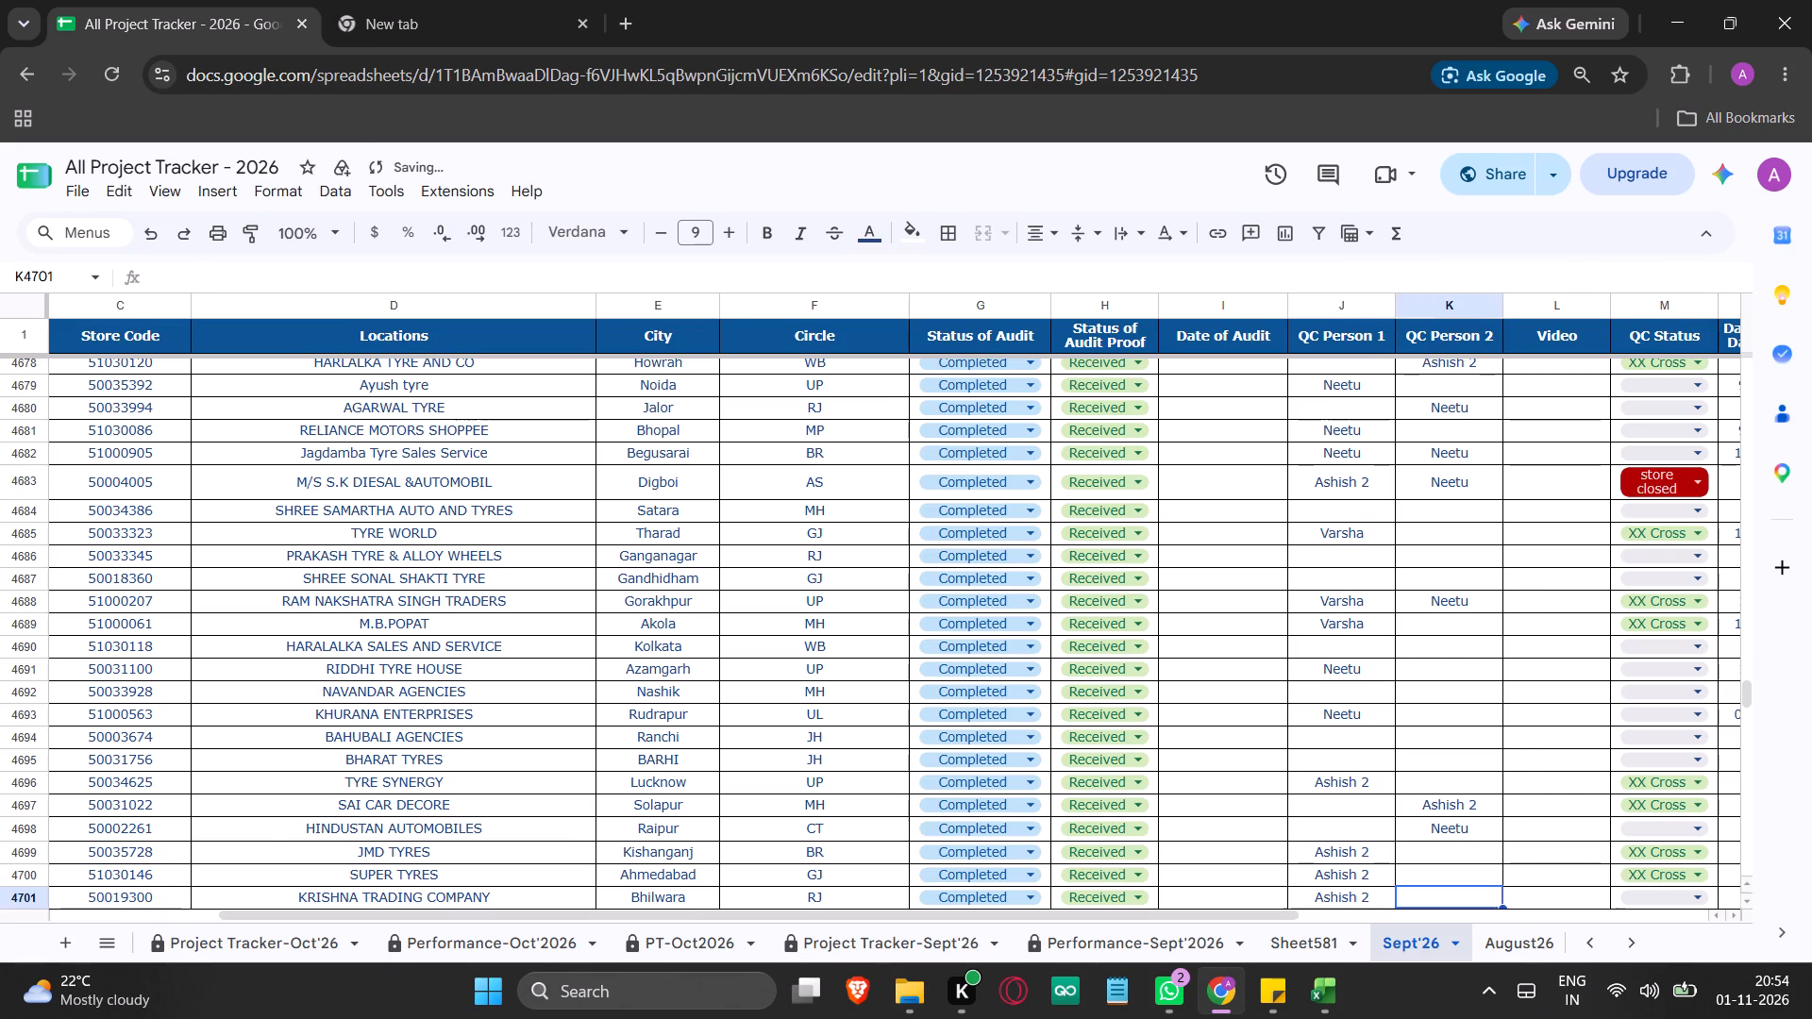
Set the QC Status of store 50019300 to XX Cross and its Date of QC 1 to 9Oct.
key("Tab")
key("Tab")
key("Tab")
key("Tab")
left_click(1494, 894)
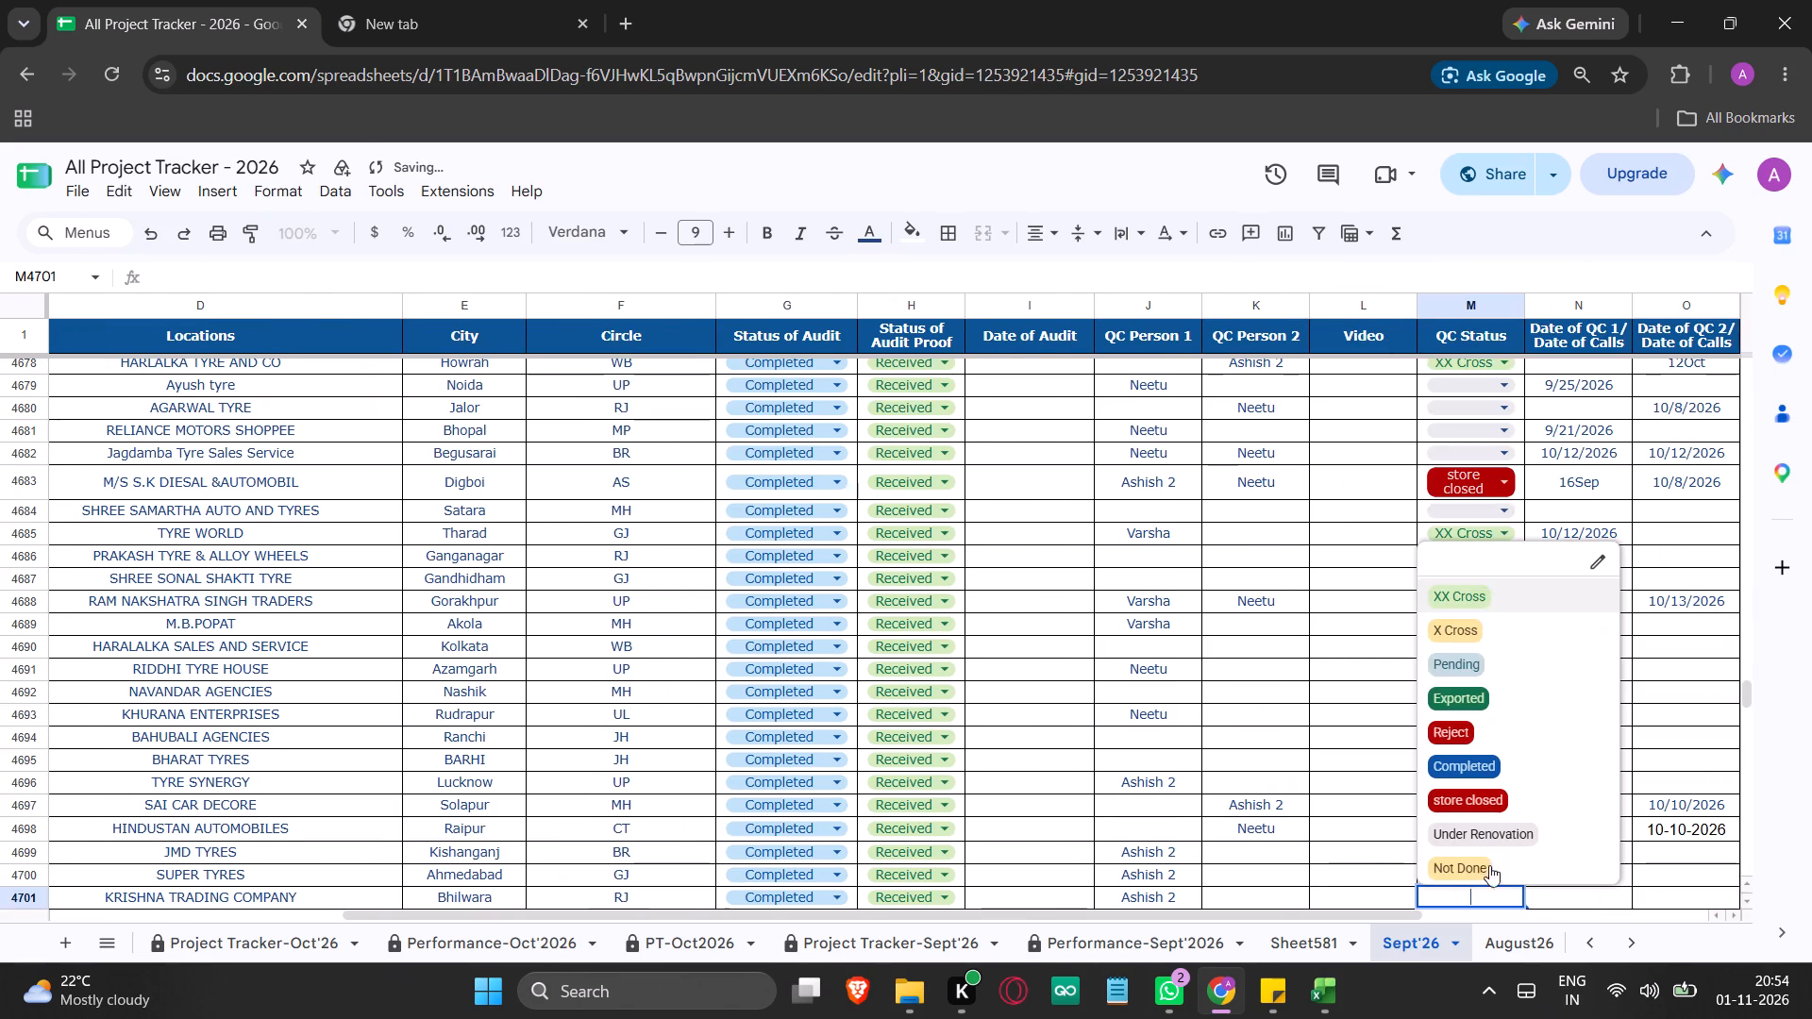
left_click(1467, 592)
left_click(1563, 894)
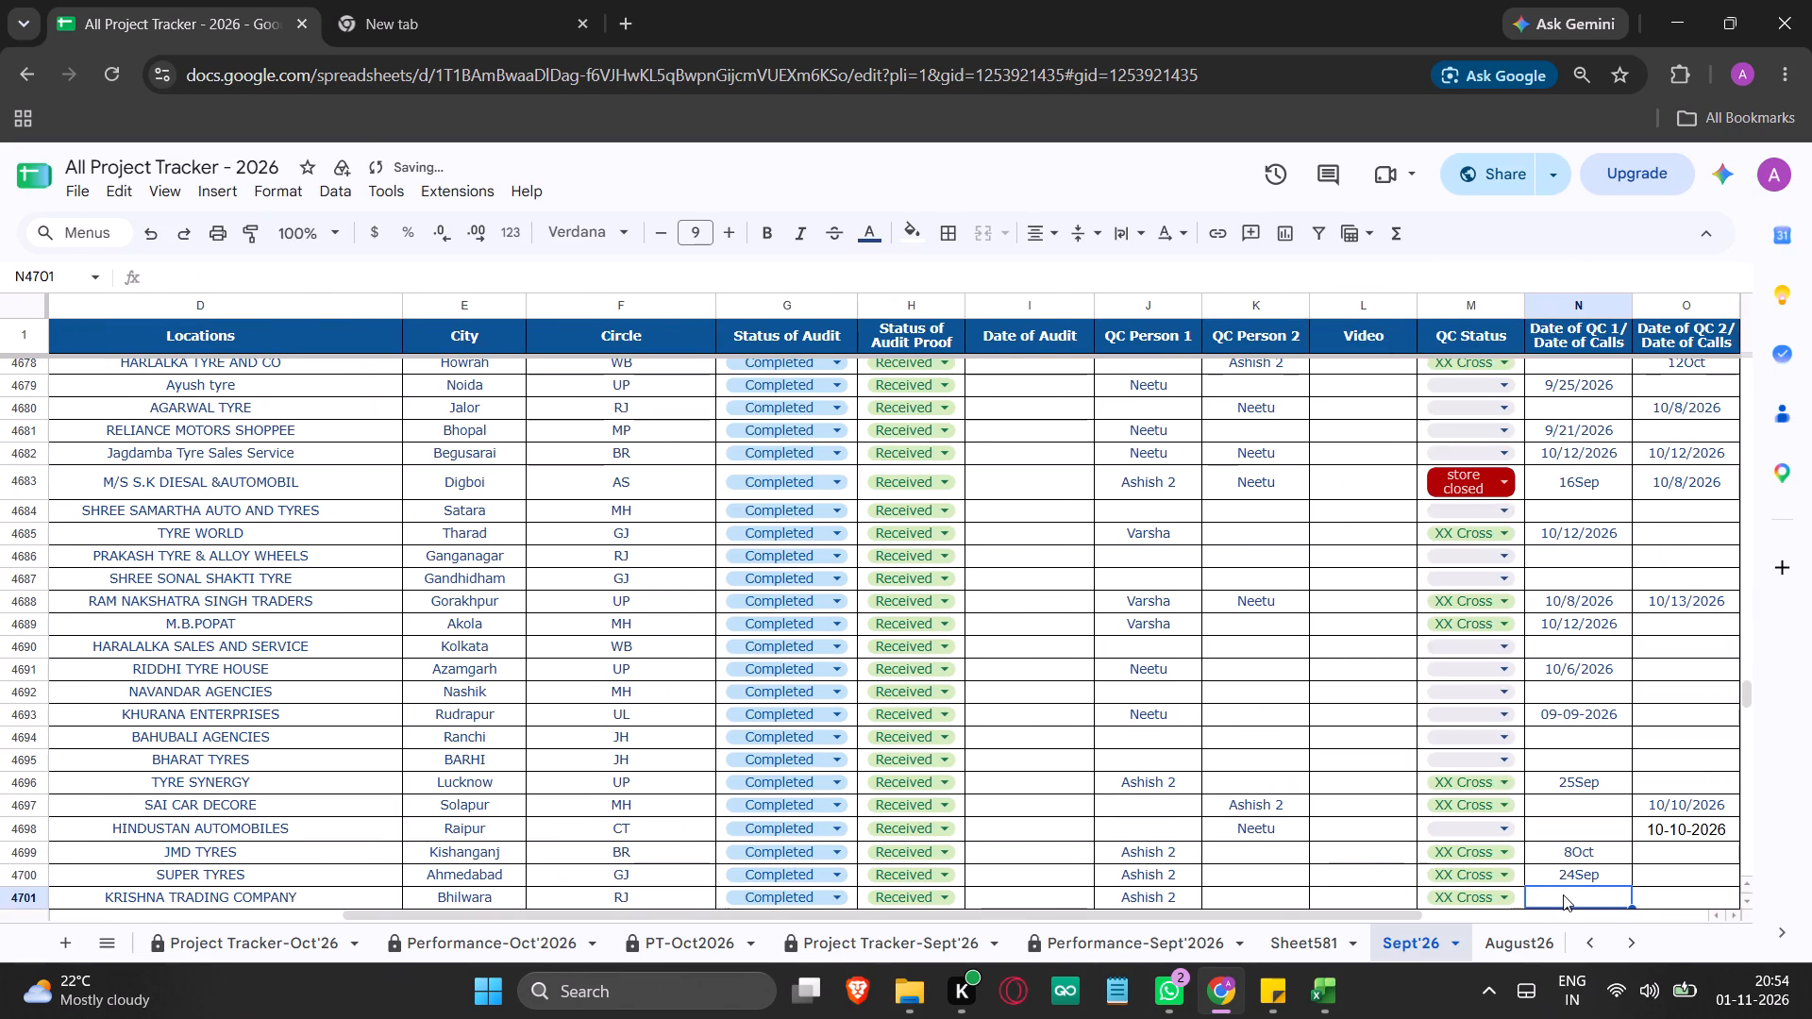
type("9Oct")
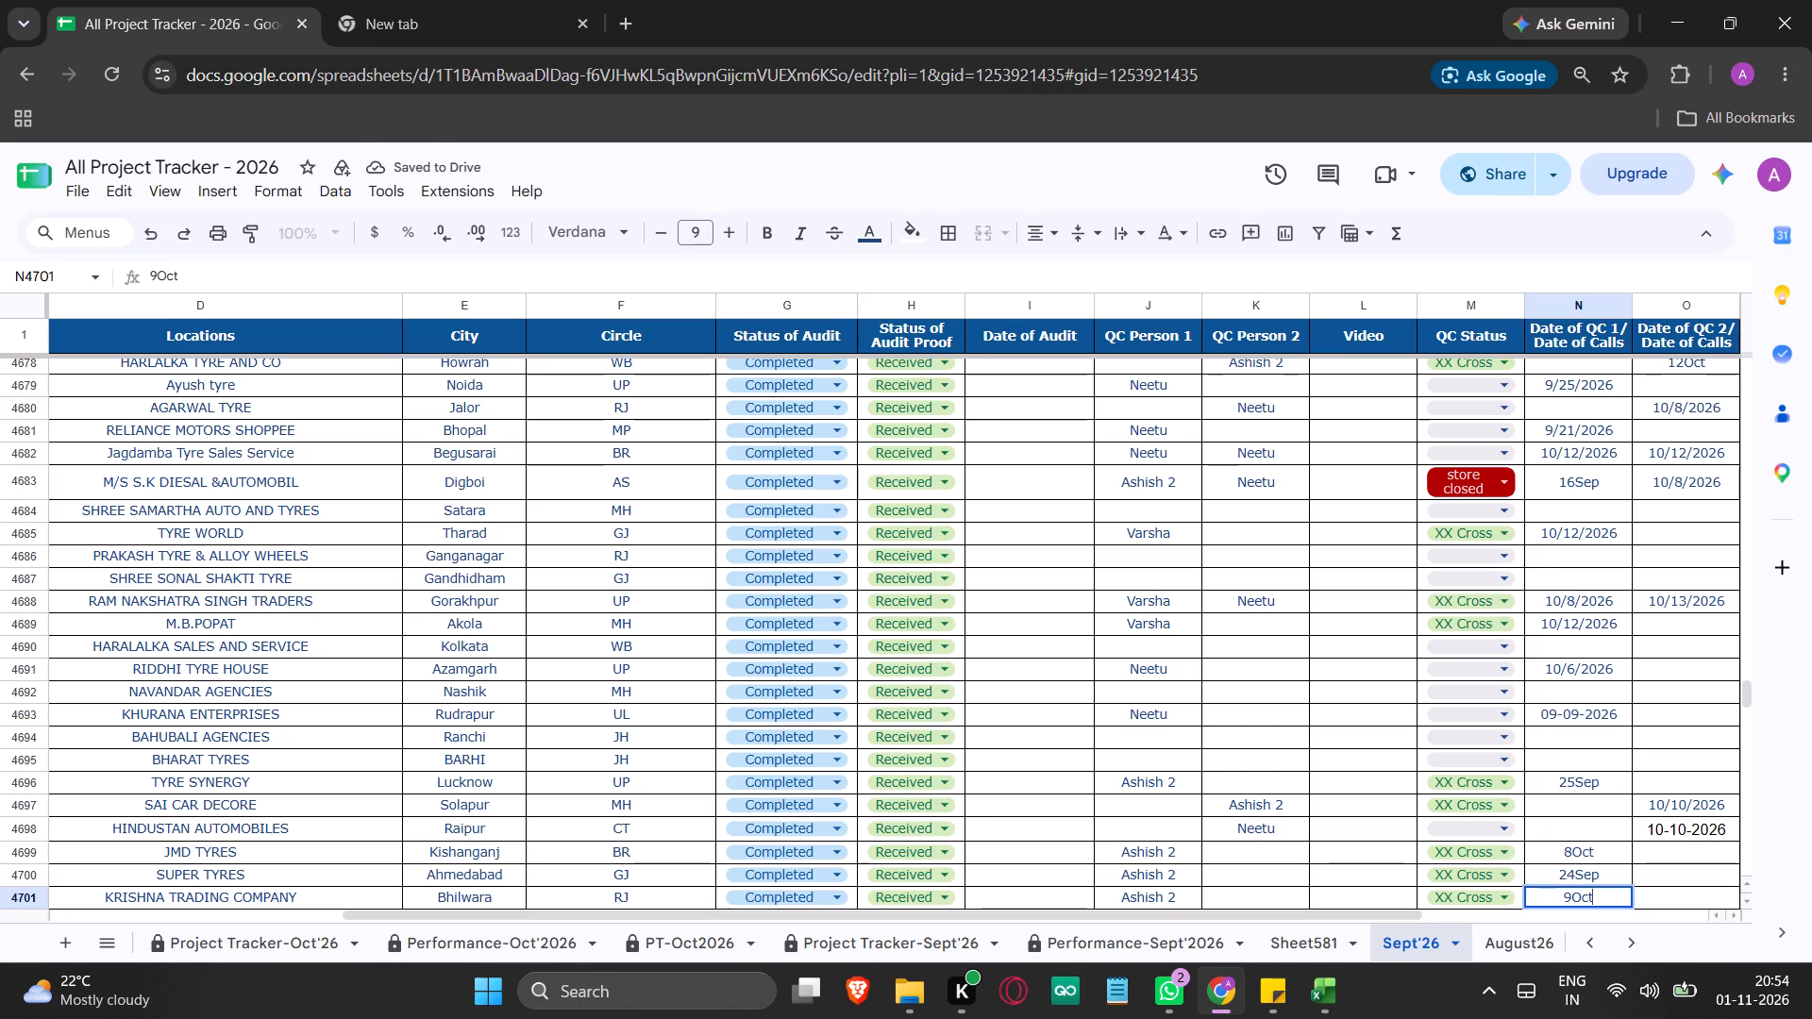
key("Tab")
Copy store code 50018115 from the sticky note's 09-10-2026 list and search the Sept'26 sheet for it.
left_click(1280, 989)
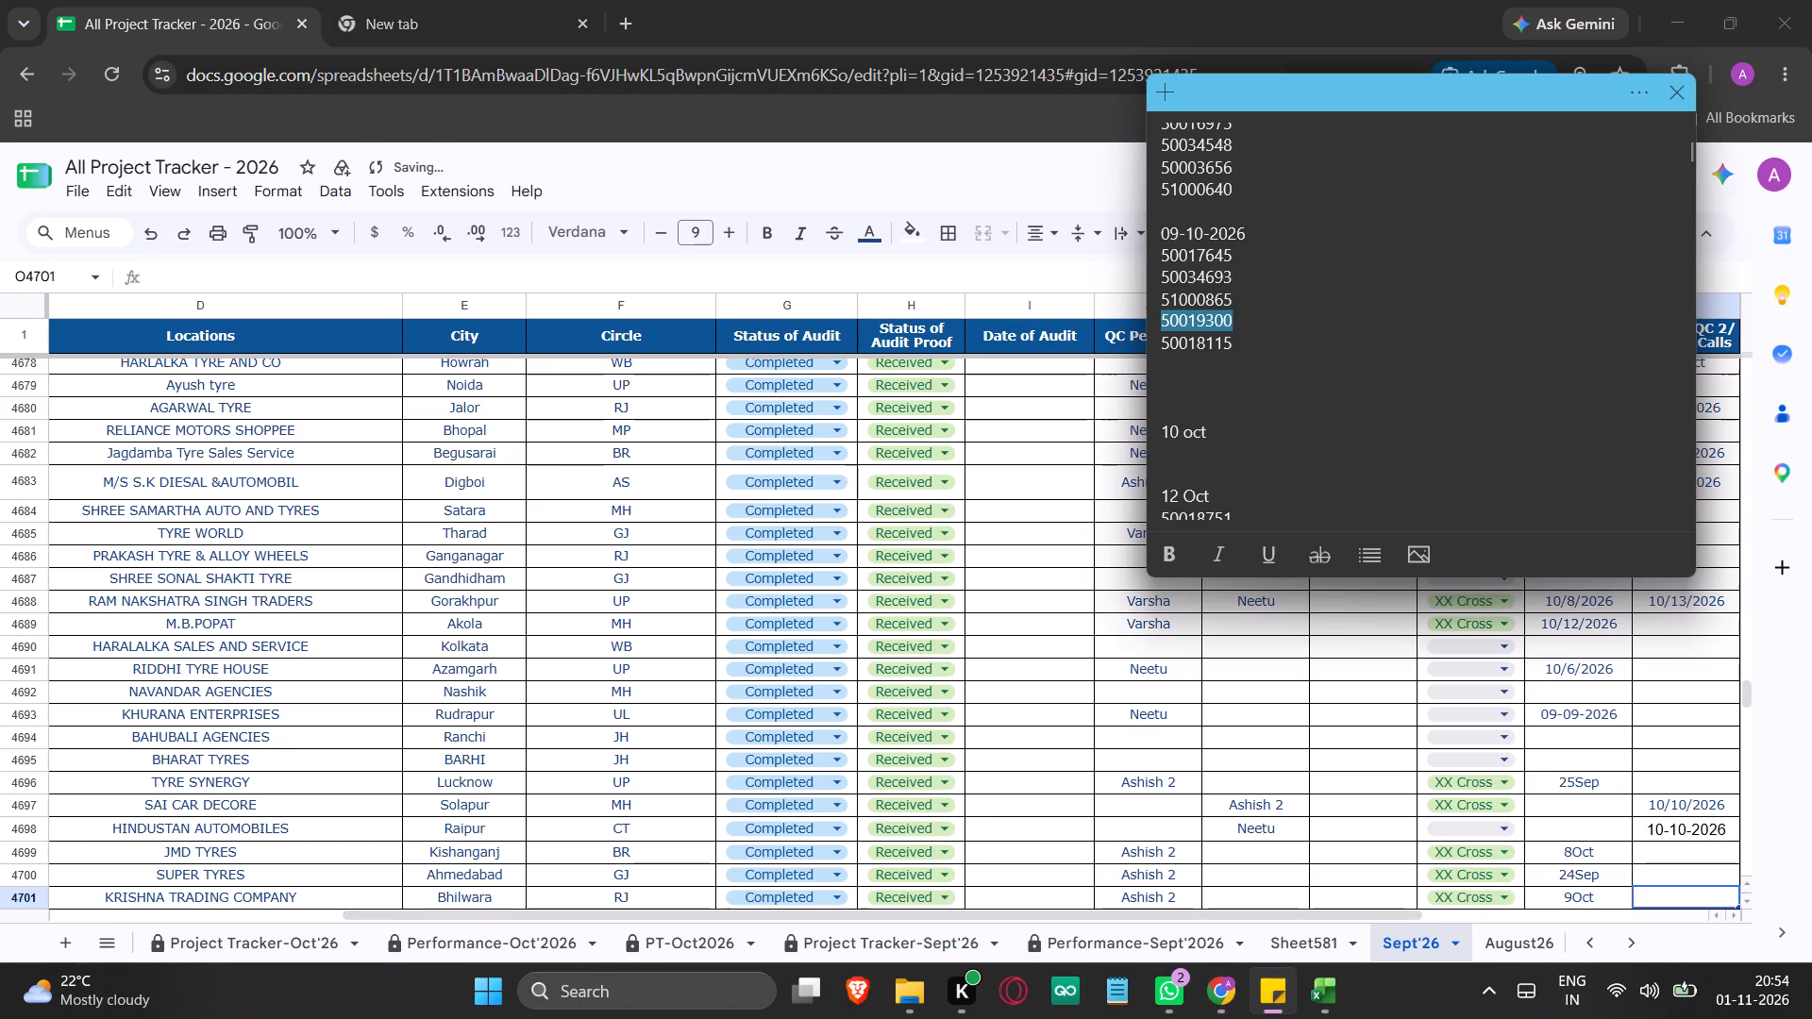
double_click(1219, 349)
right_click(1219, 350)
left_click(1271, 373)
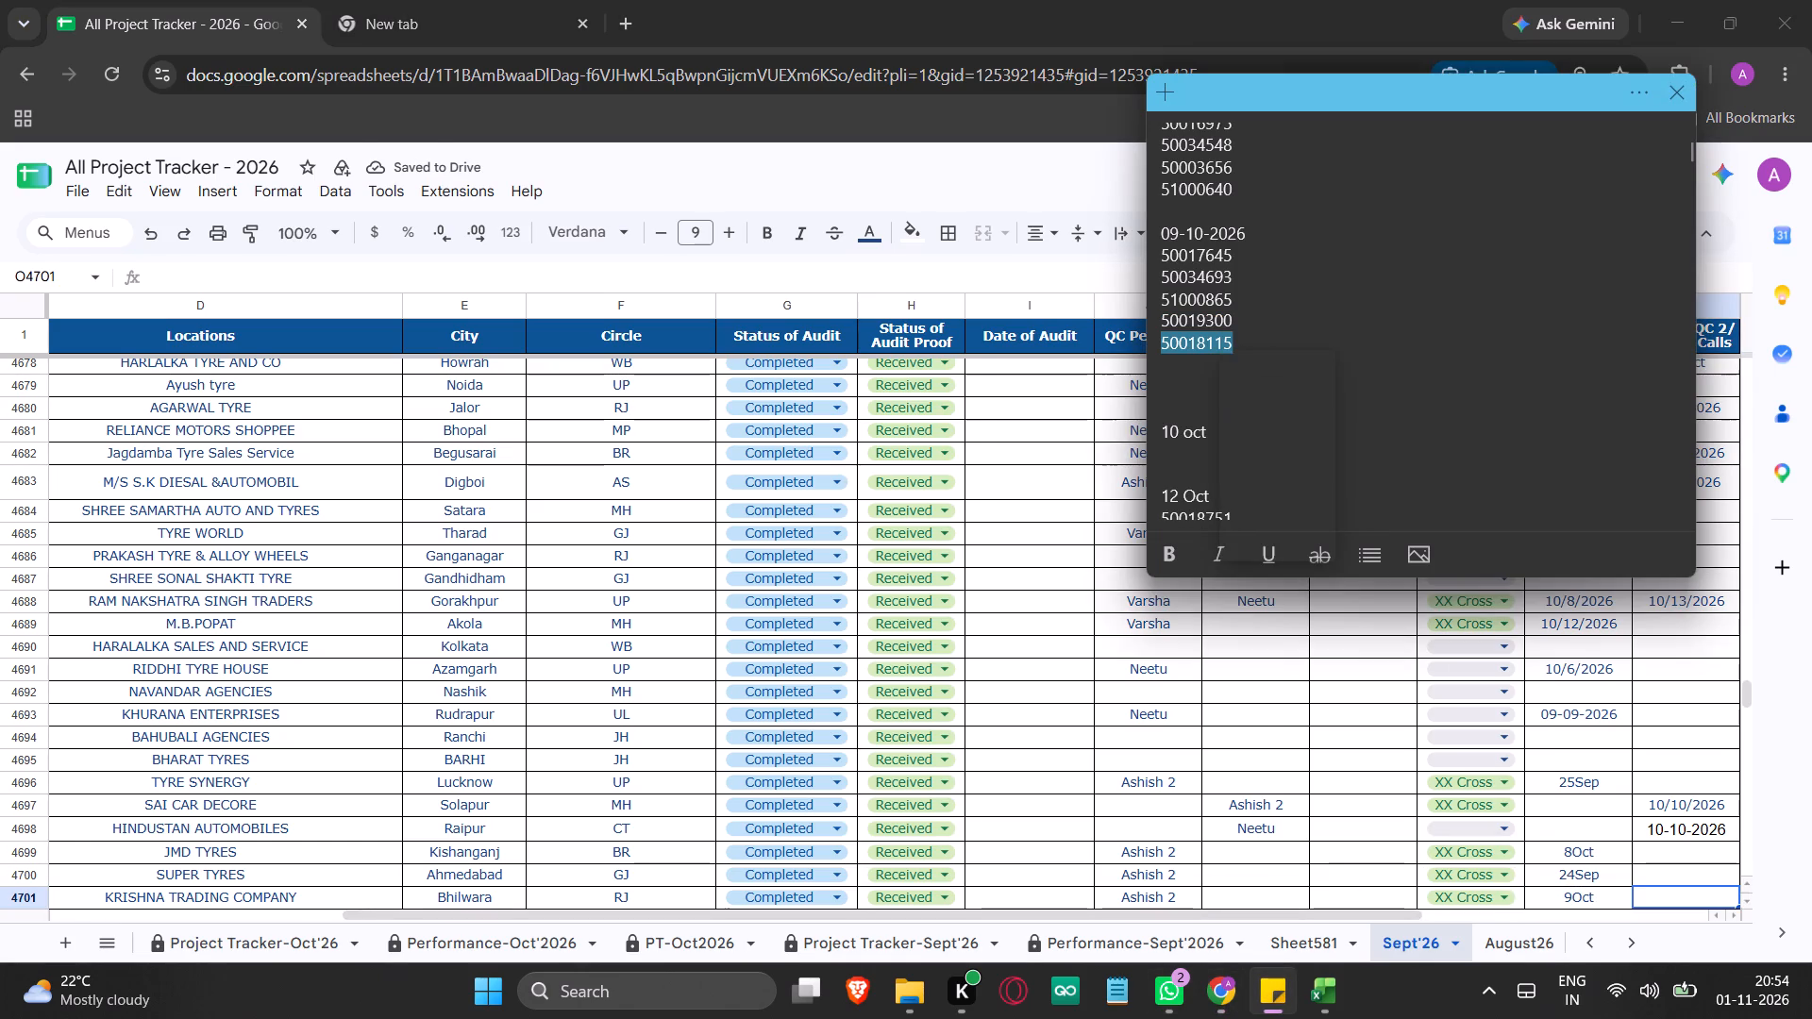
left_click(1253, 677)
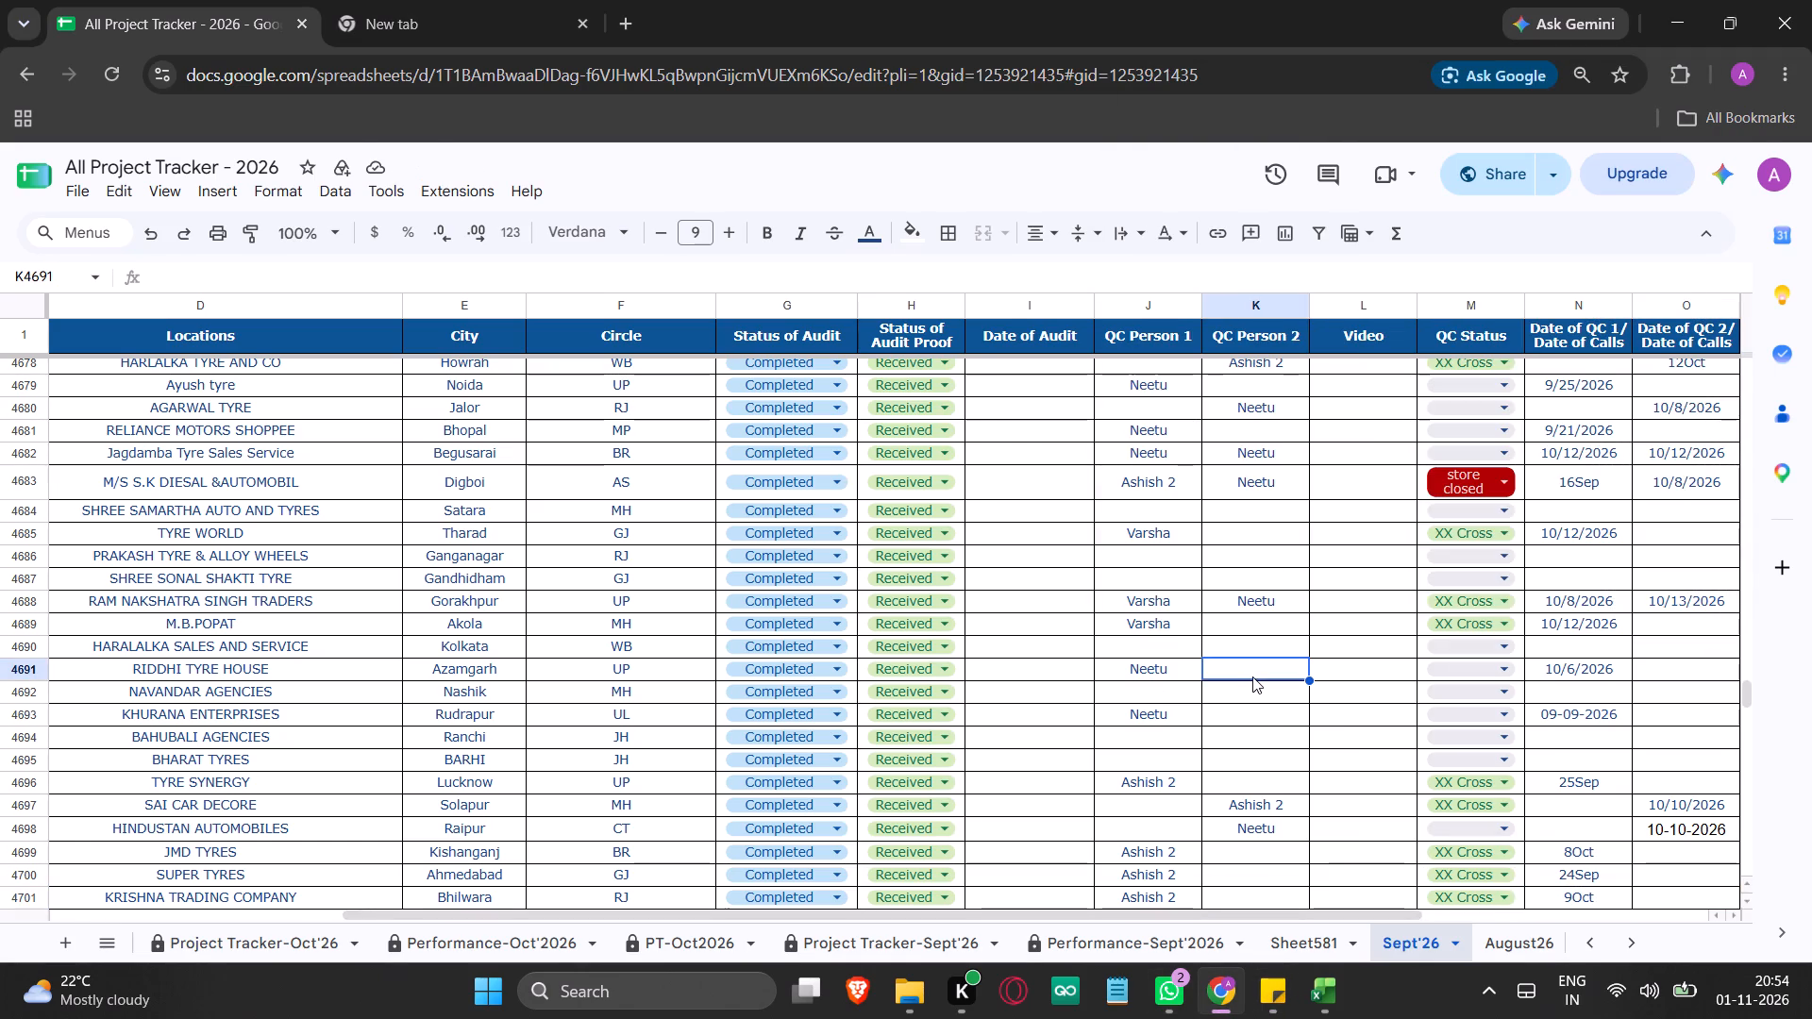
key("ctrl+f")
key("ctrl+v")
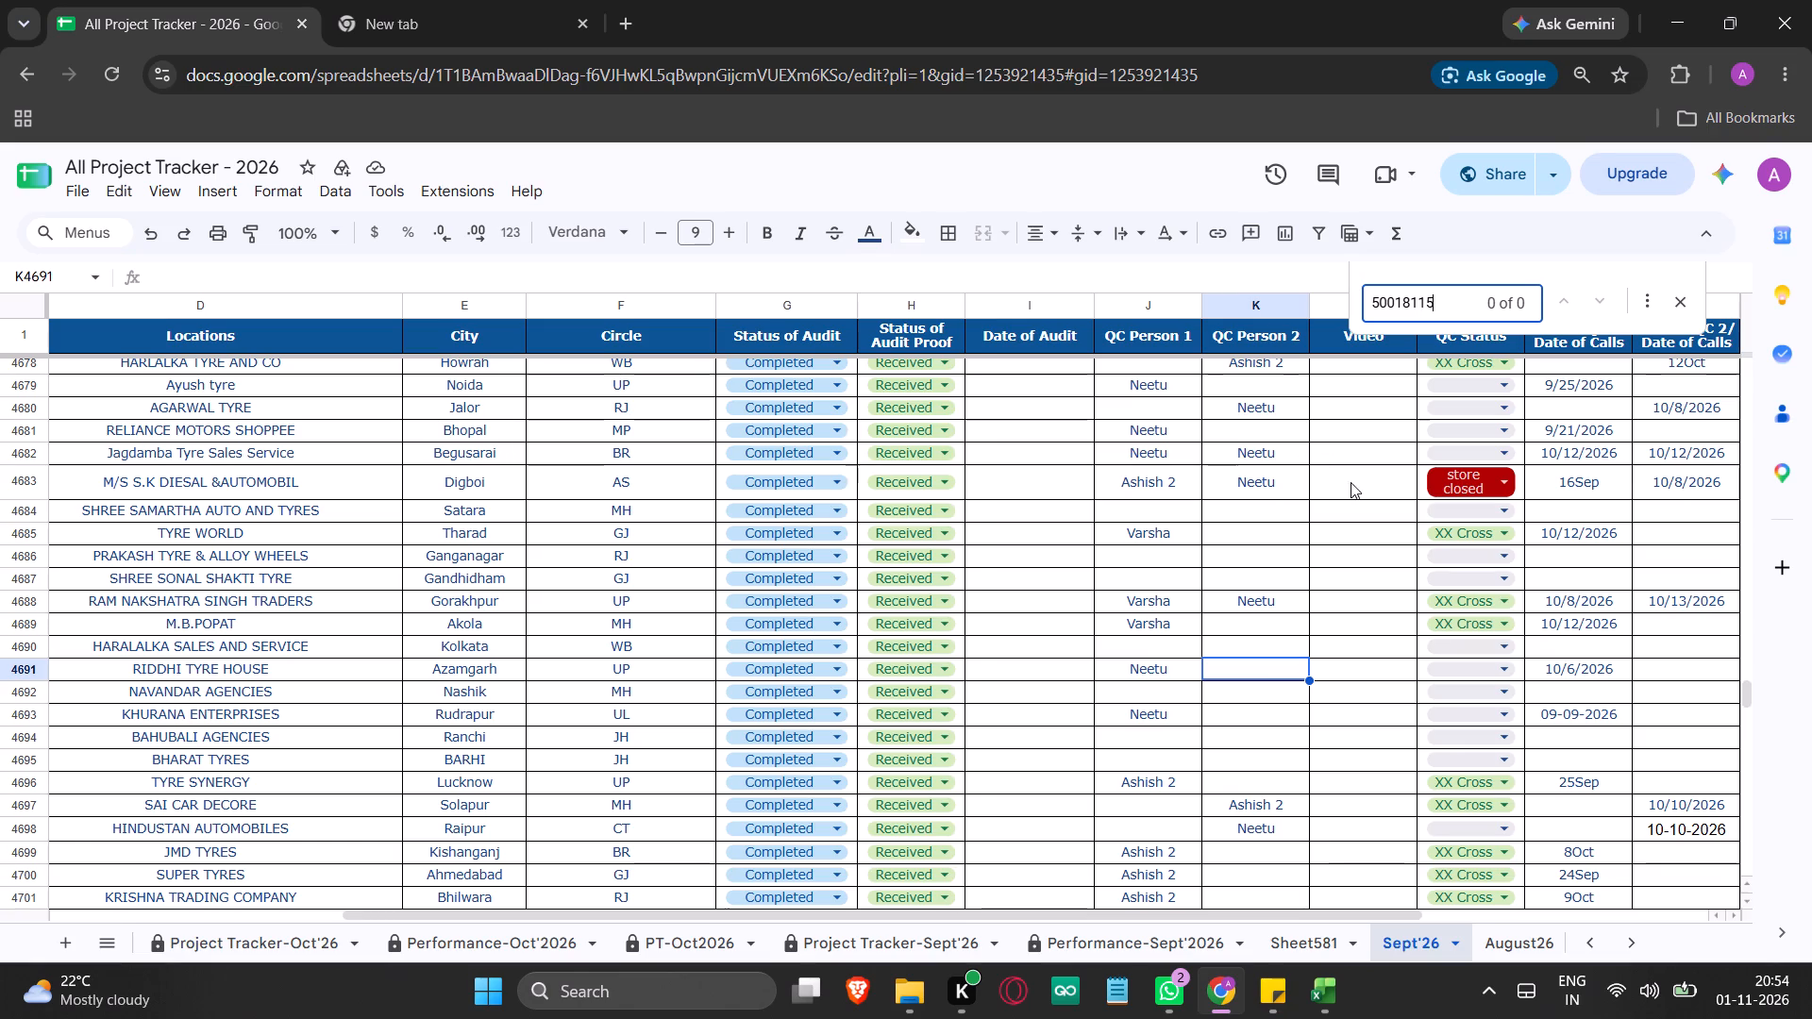
left_click(1678, 302)
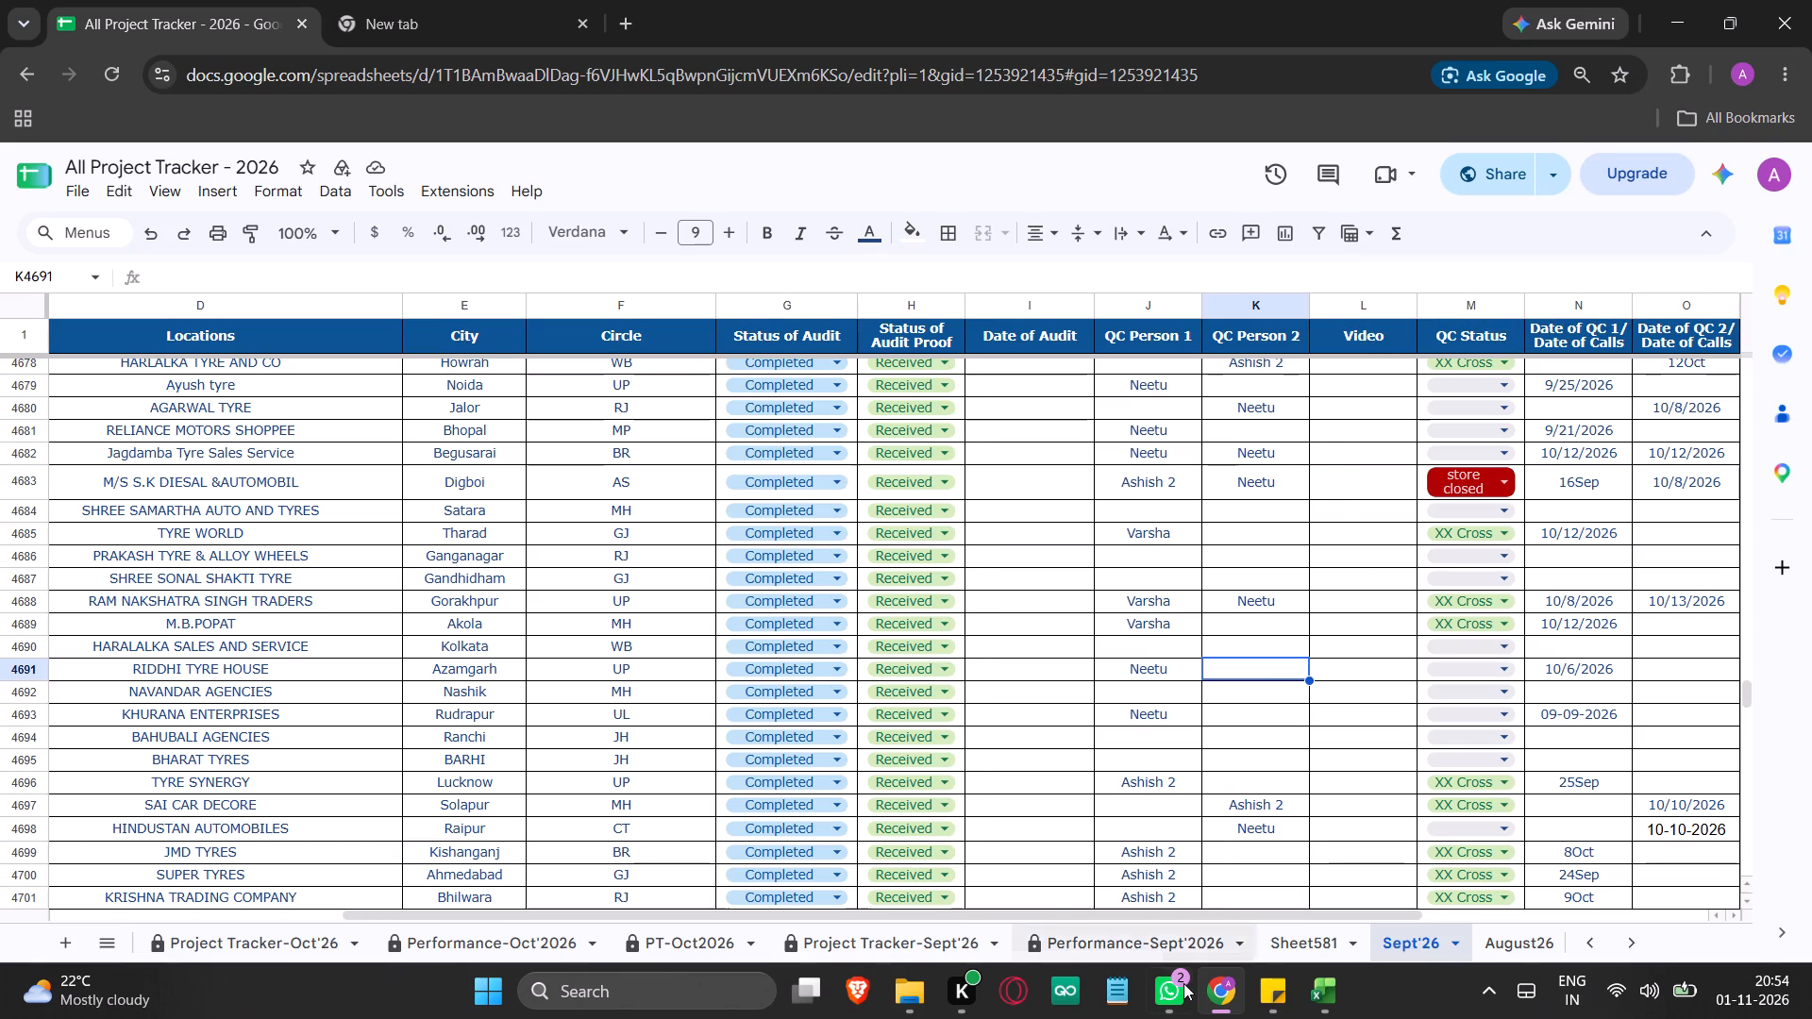
Bring up the sticky note's dated store code lists again.
left_click(1272, 1000)
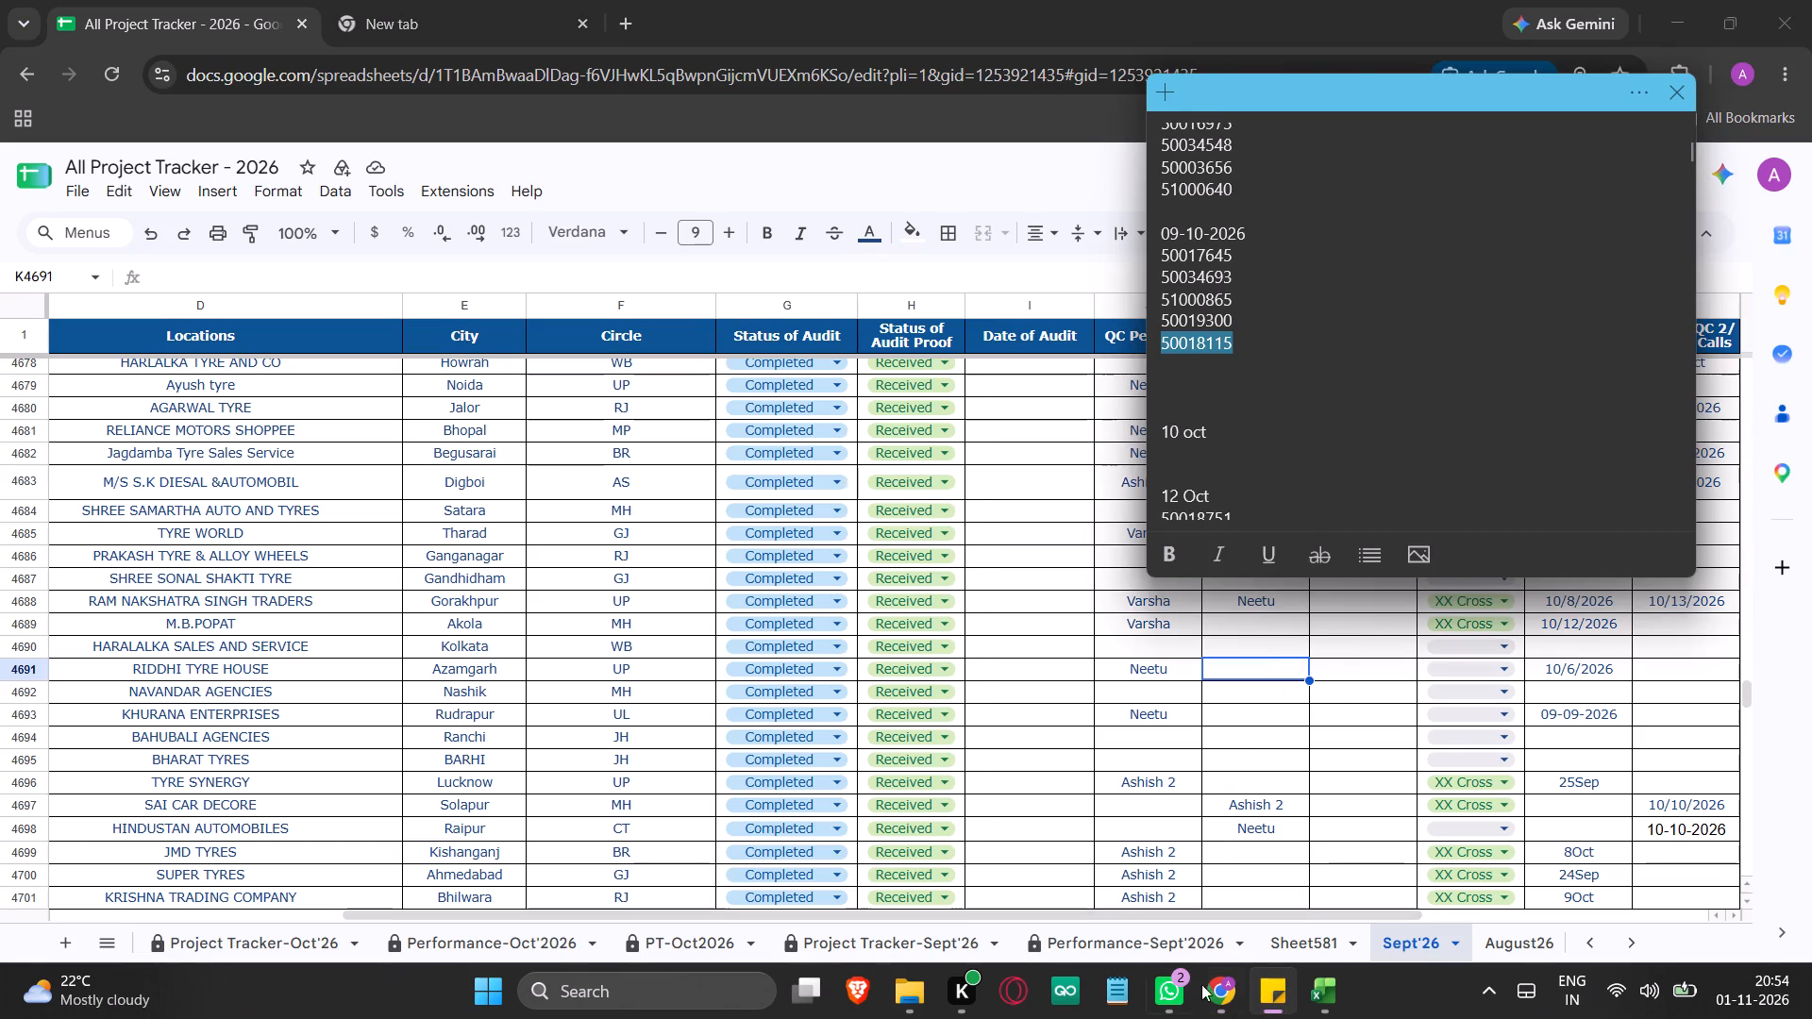
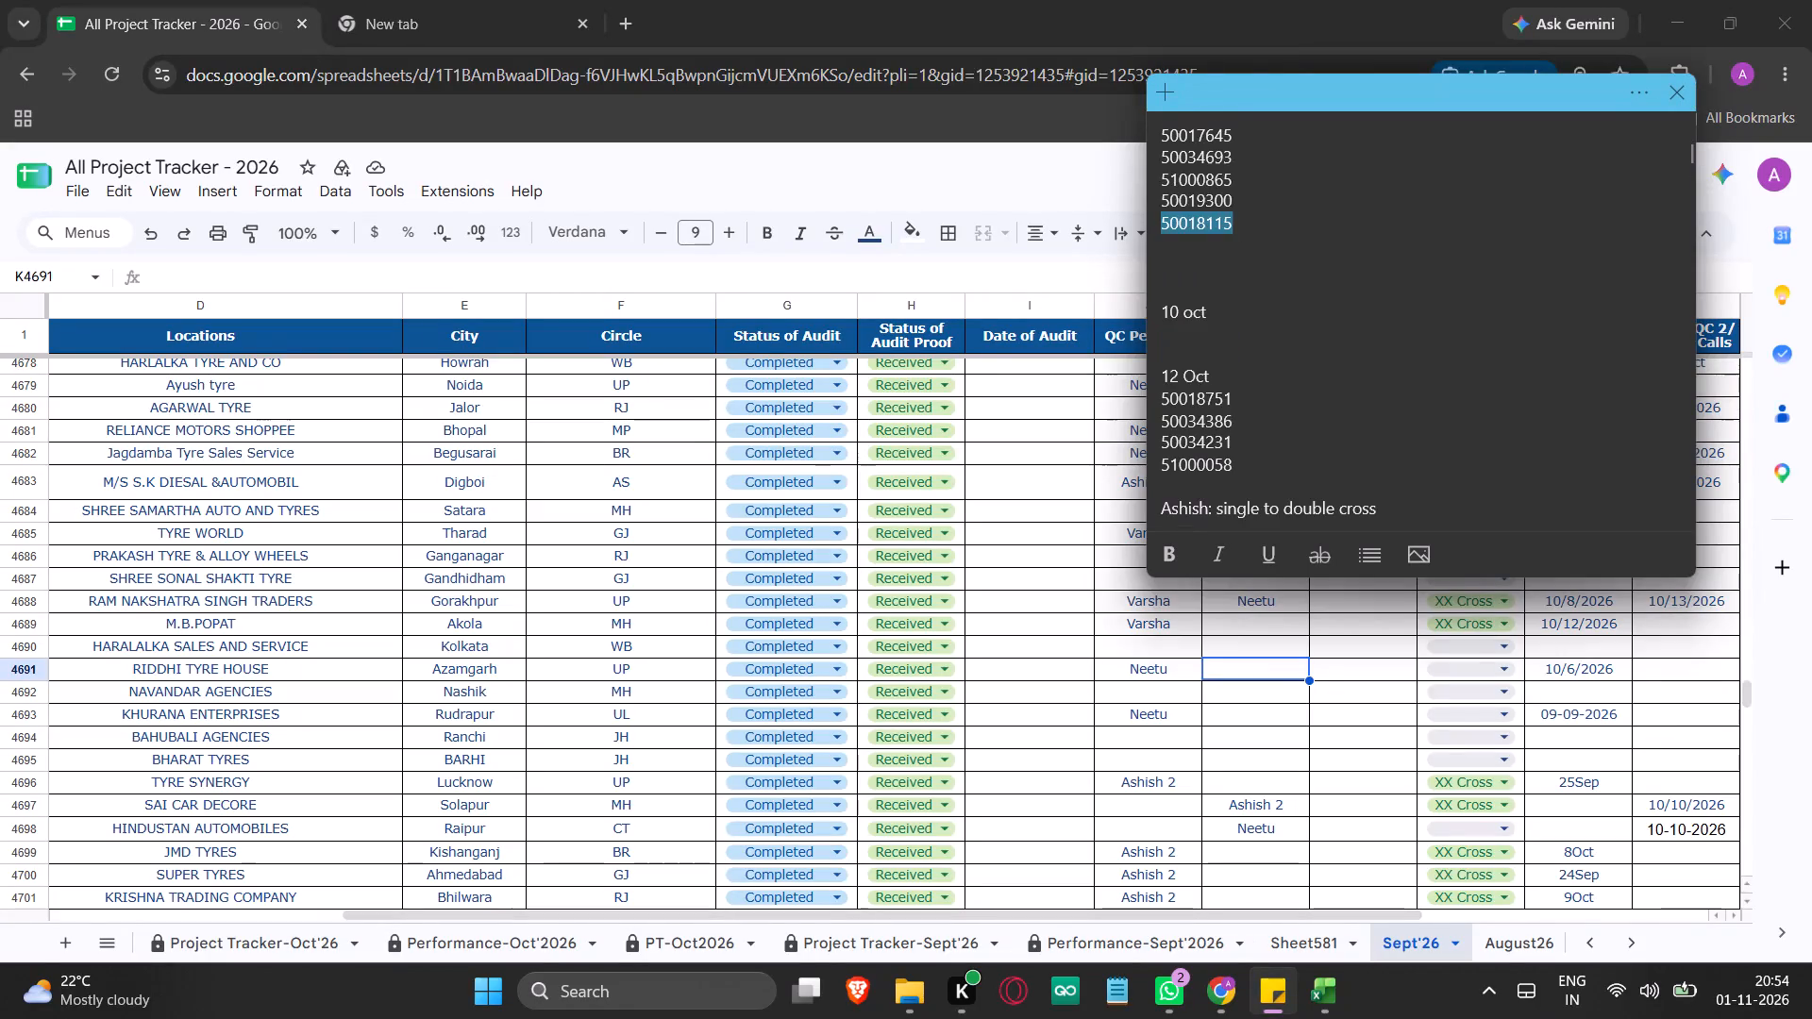
Find store code 50018751 from the sticky note's 12 Oct list in the Sept'26 sheet and enter Ashish 2 as its QC Person 1.
scroll(1235, 363, "down", 2)
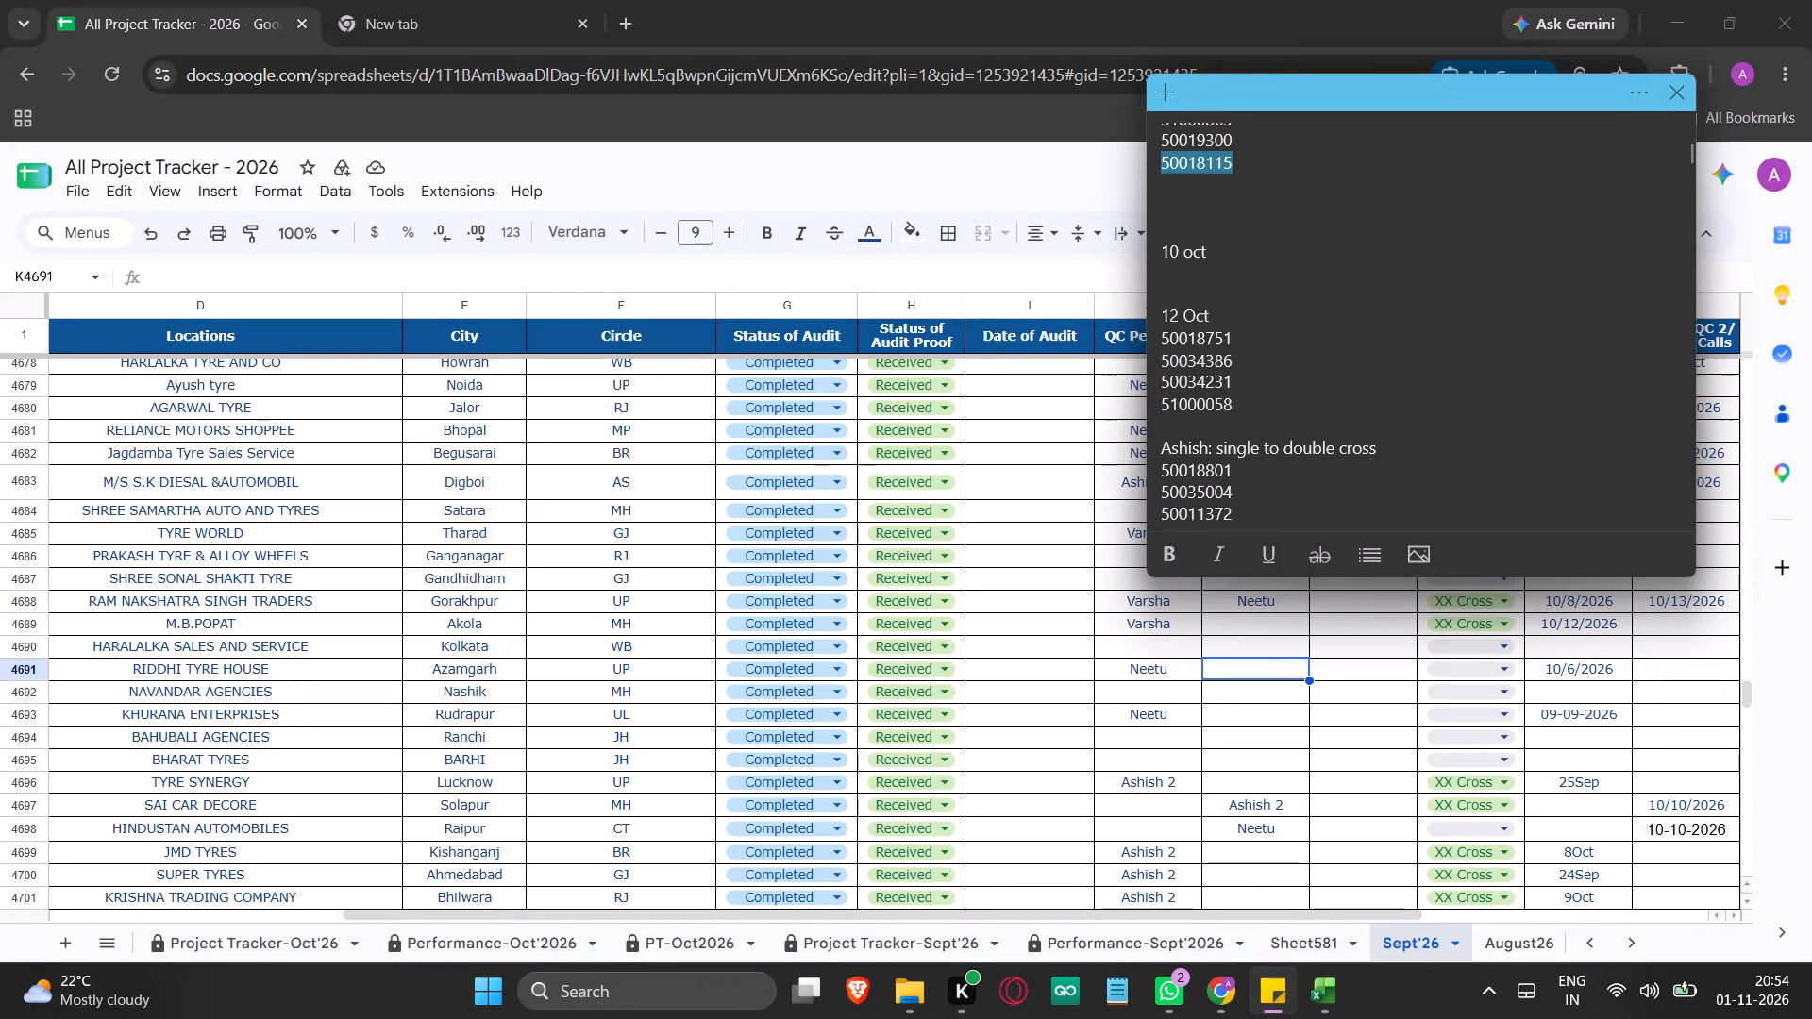
double_click(1193, 287)
right_click(1193, 287)
left_click(1231, 302)
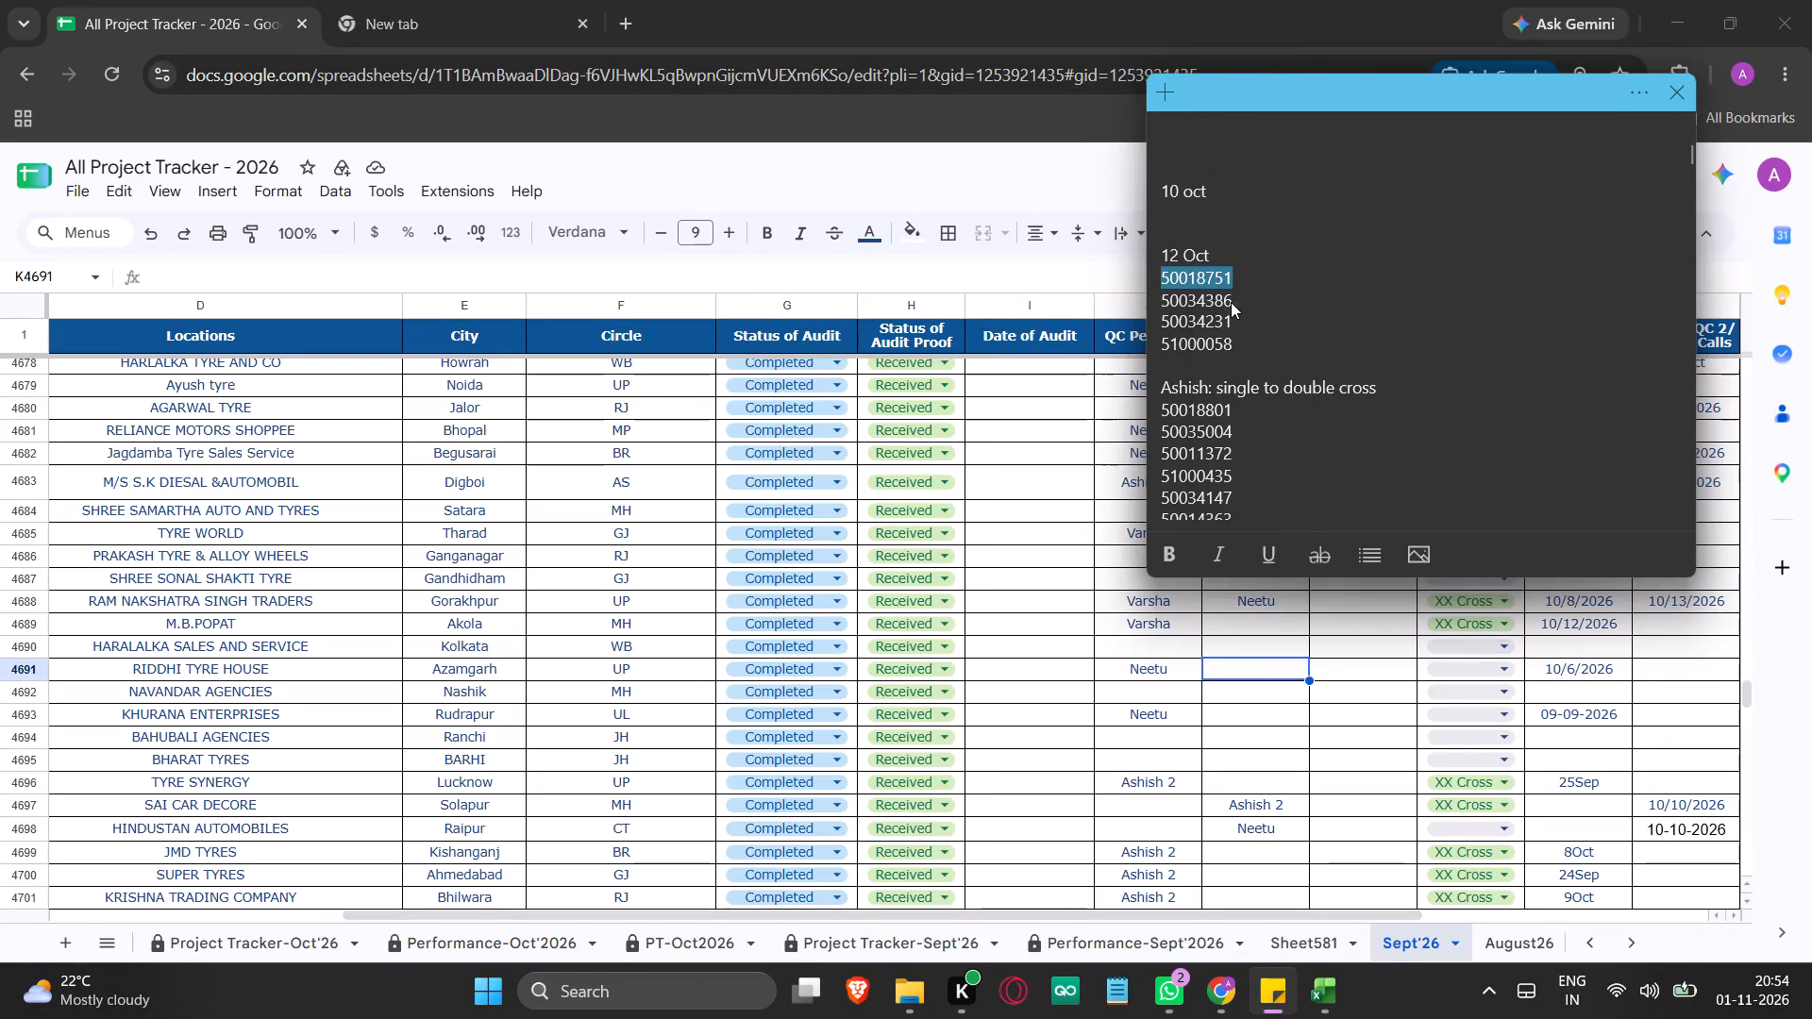
left_click(1253, 741)
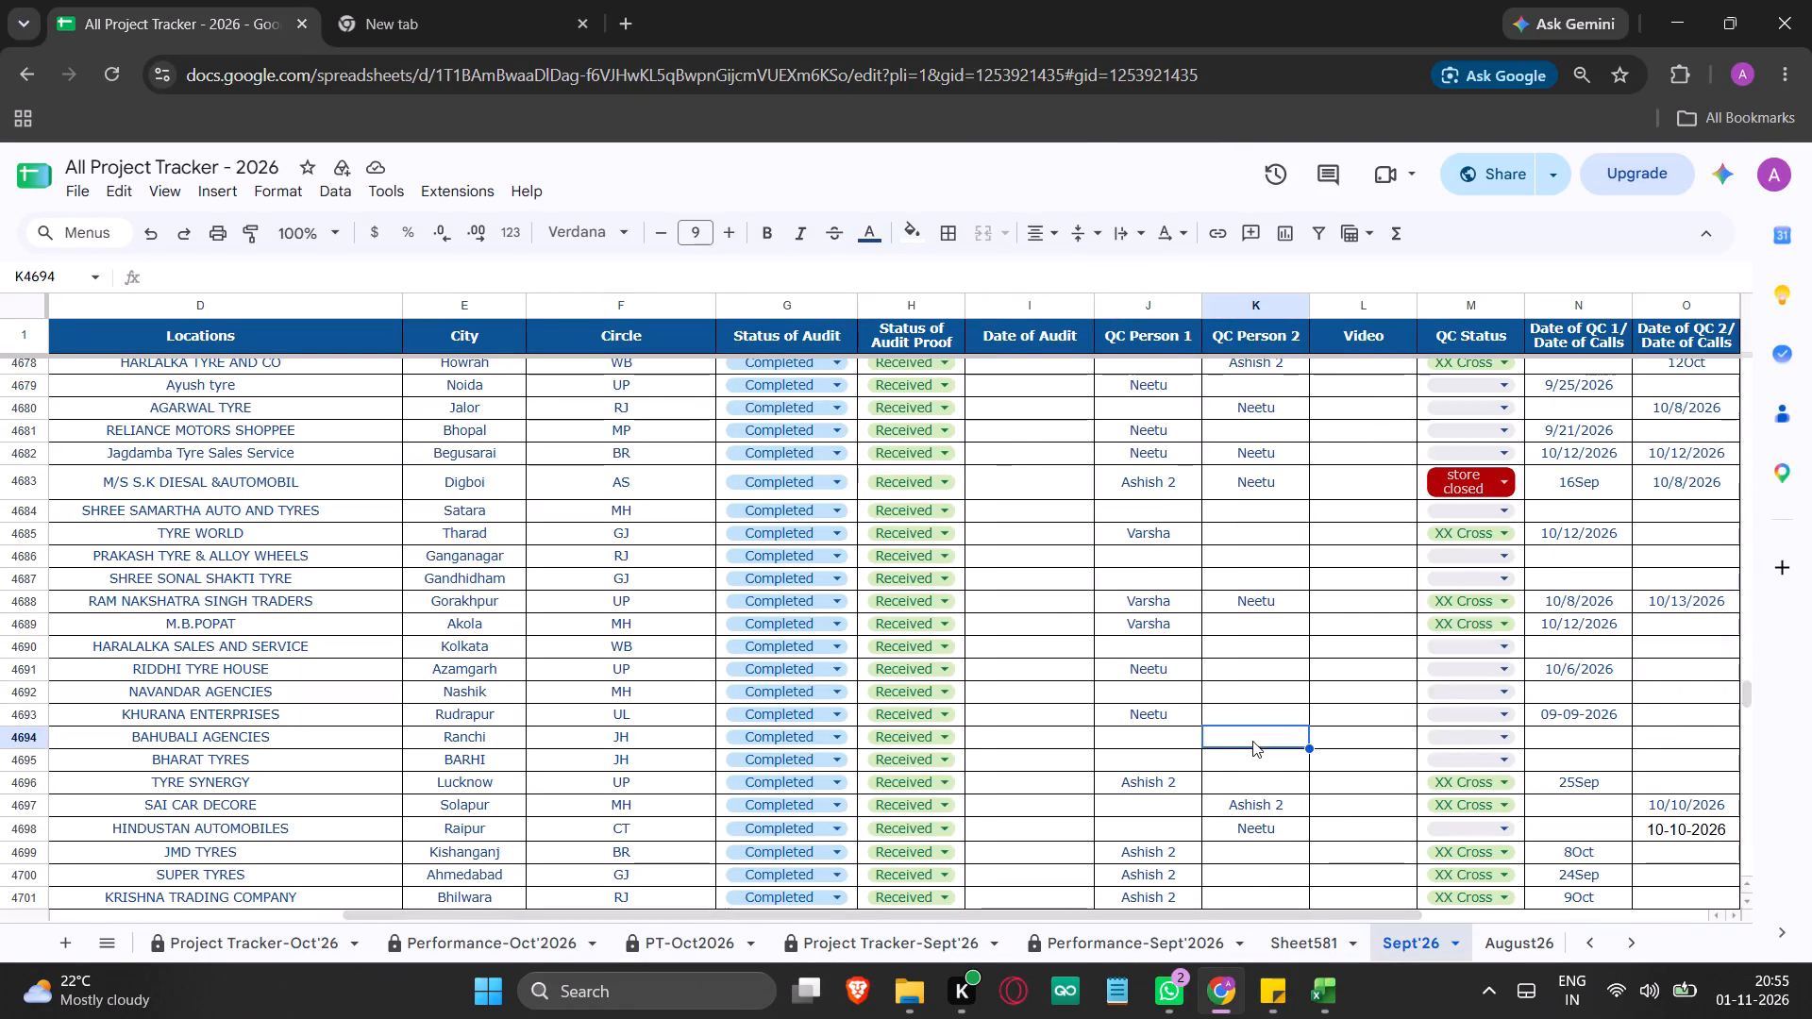
key("ctrl+f")
key("ctrl+v")
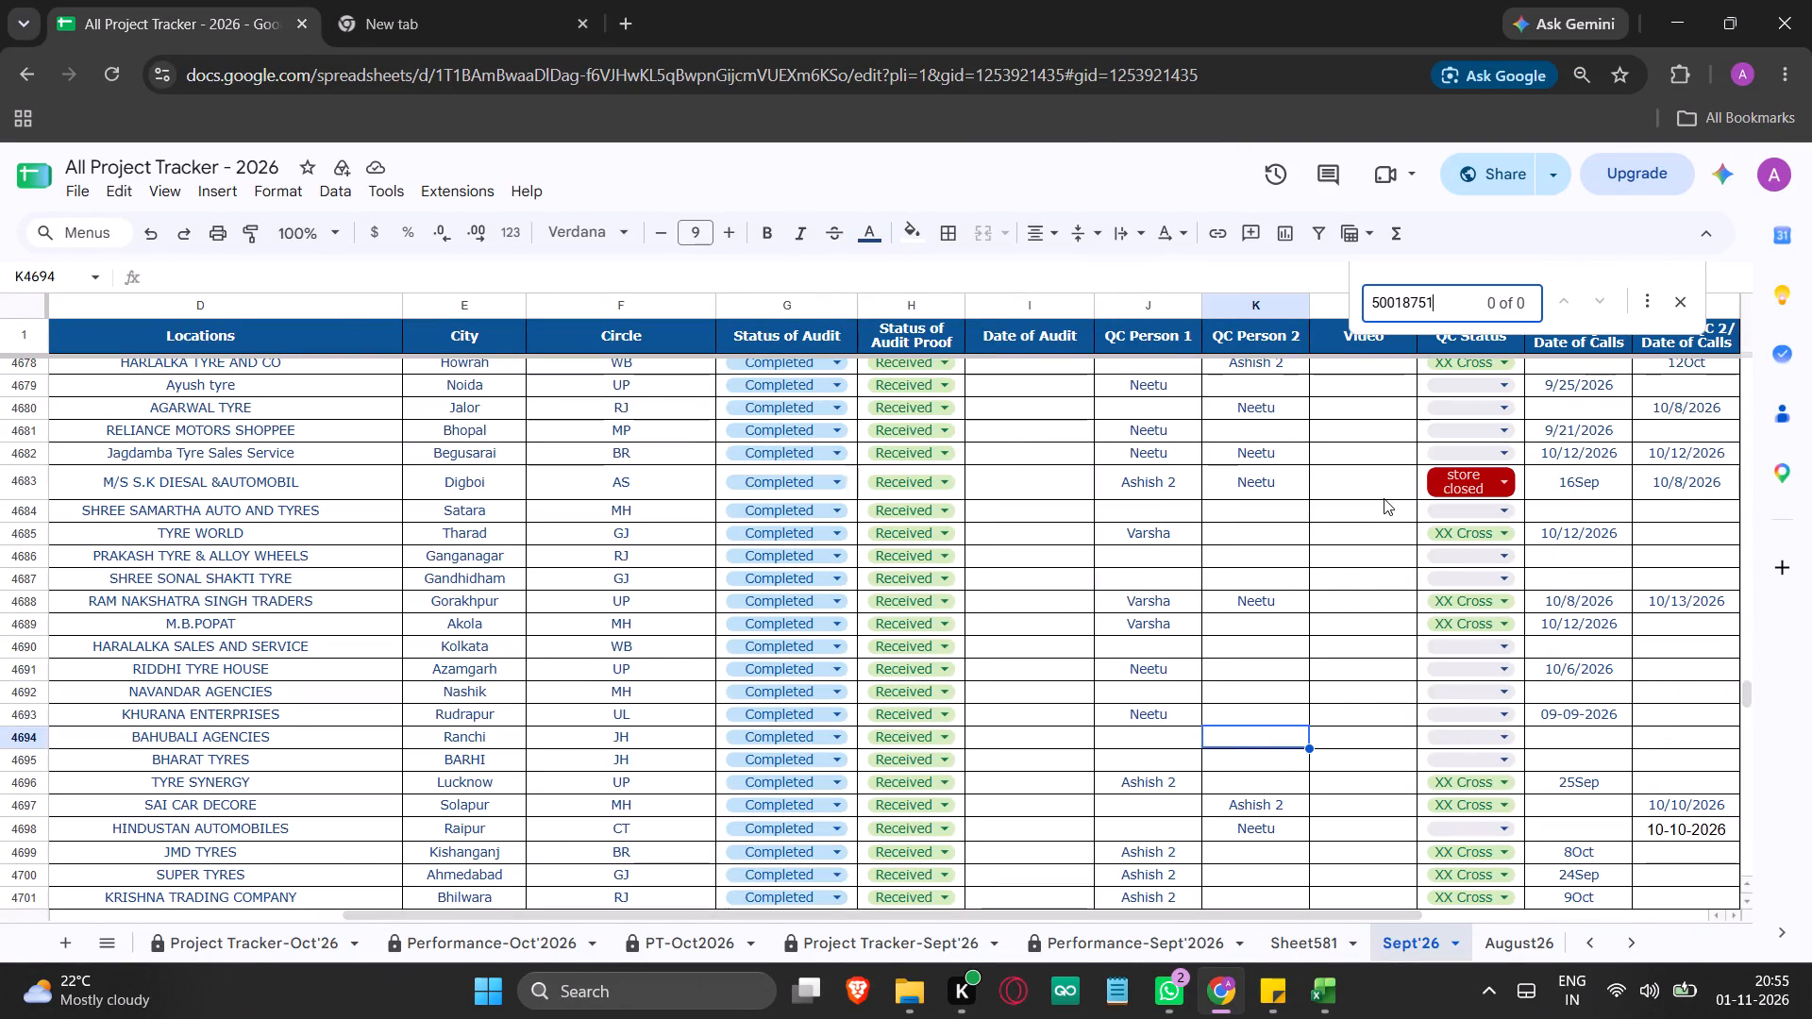
left_click(1680, 299)
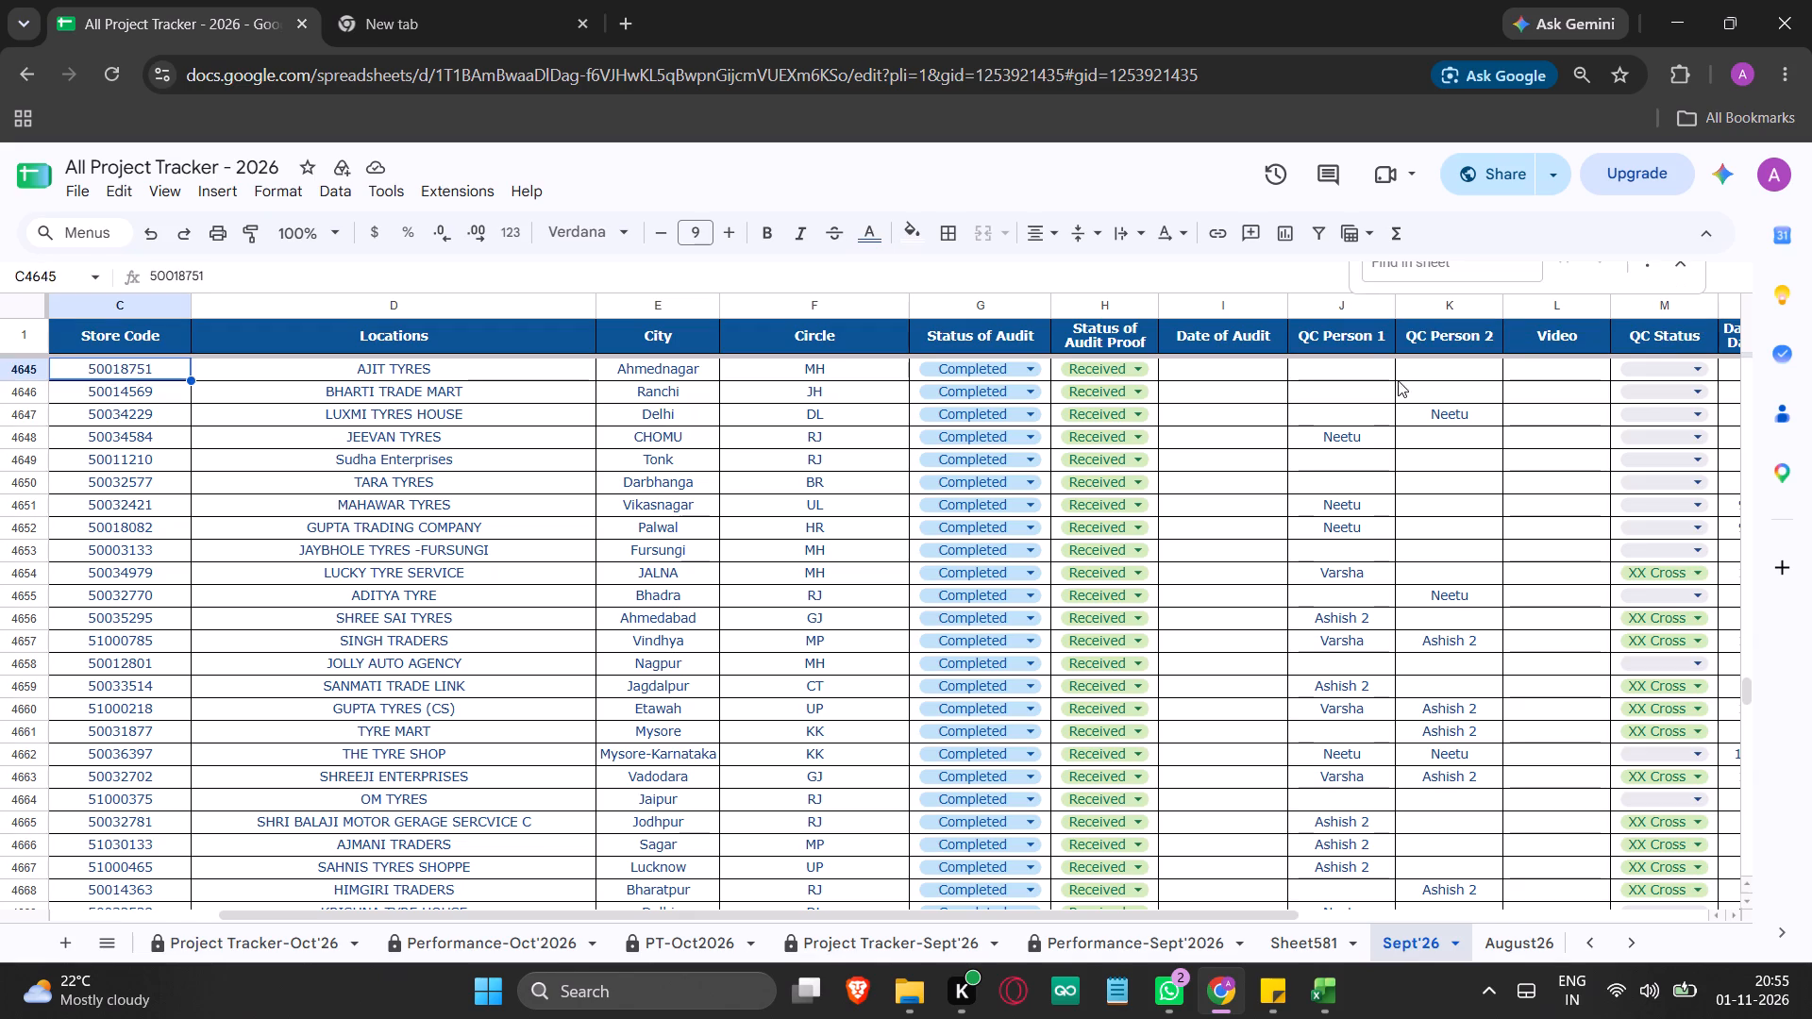
left_click(1379, 375)
key("shift+a")
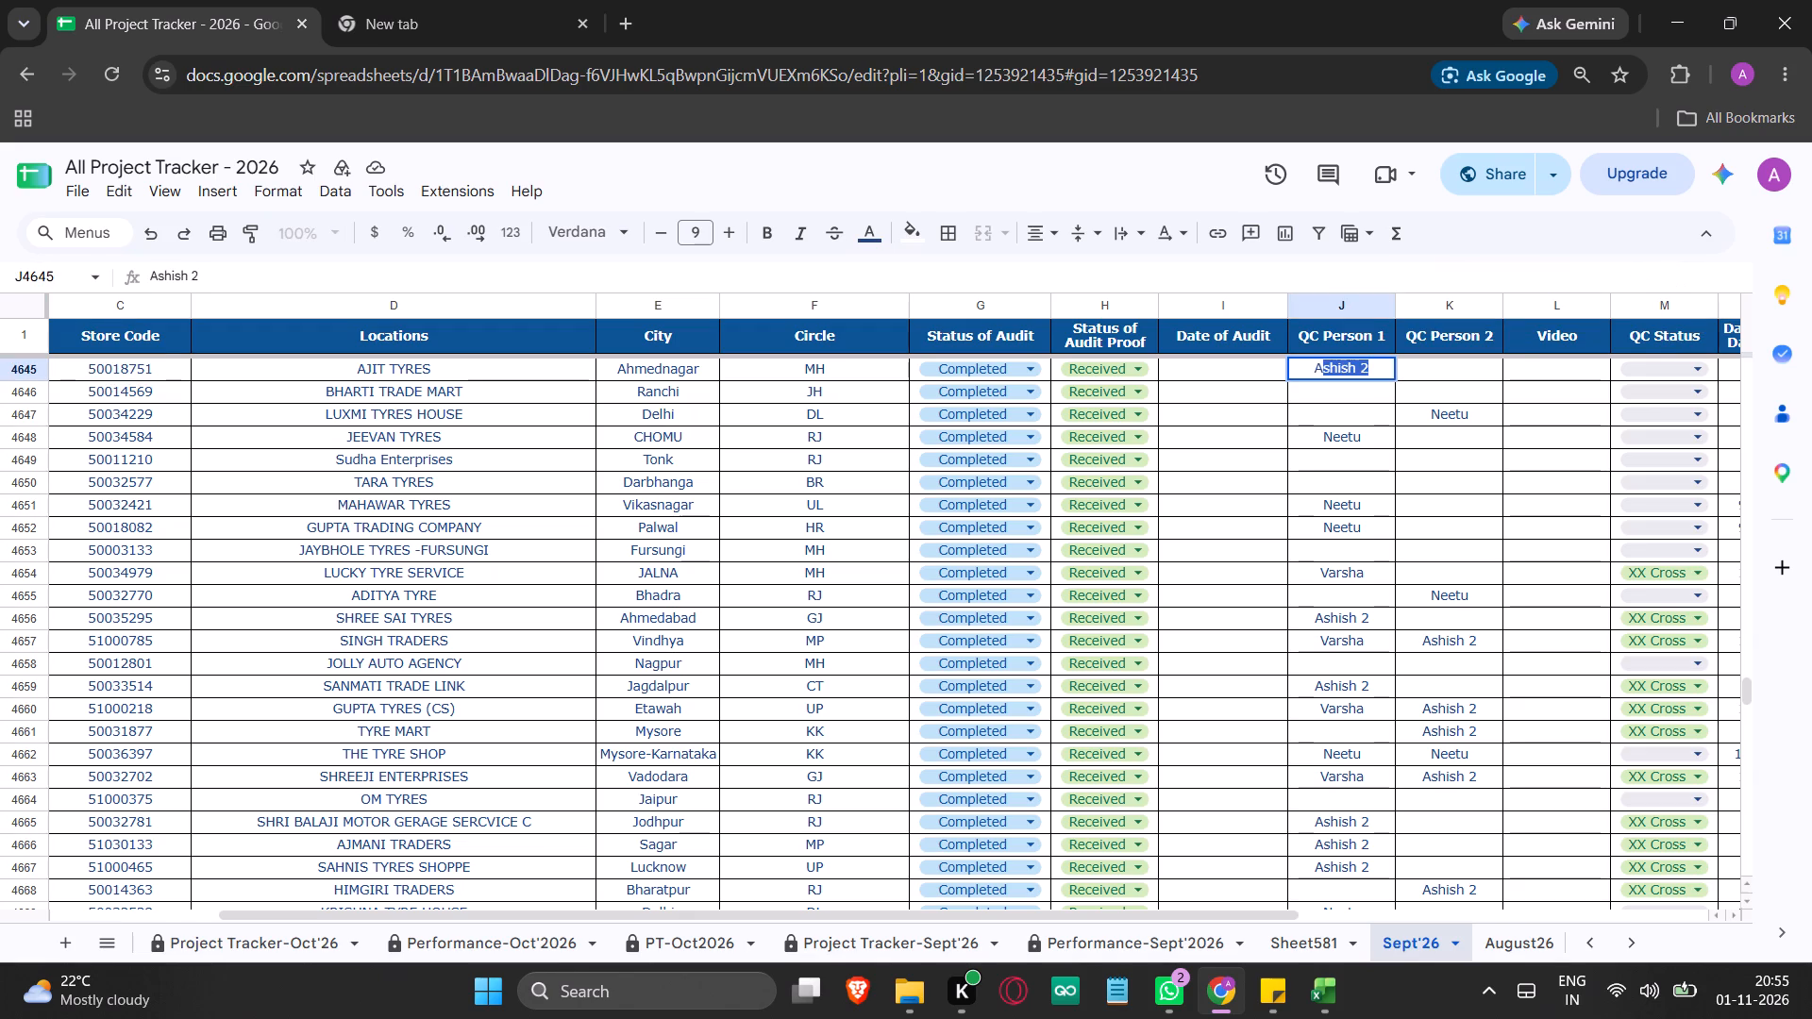
key("Tab")
Set the QC Status of store 50018751 to XX Cross and its Date of QC 1 to 12Oct.
key("Tab")
key("Tab")
key("Tab")
key("Tab")
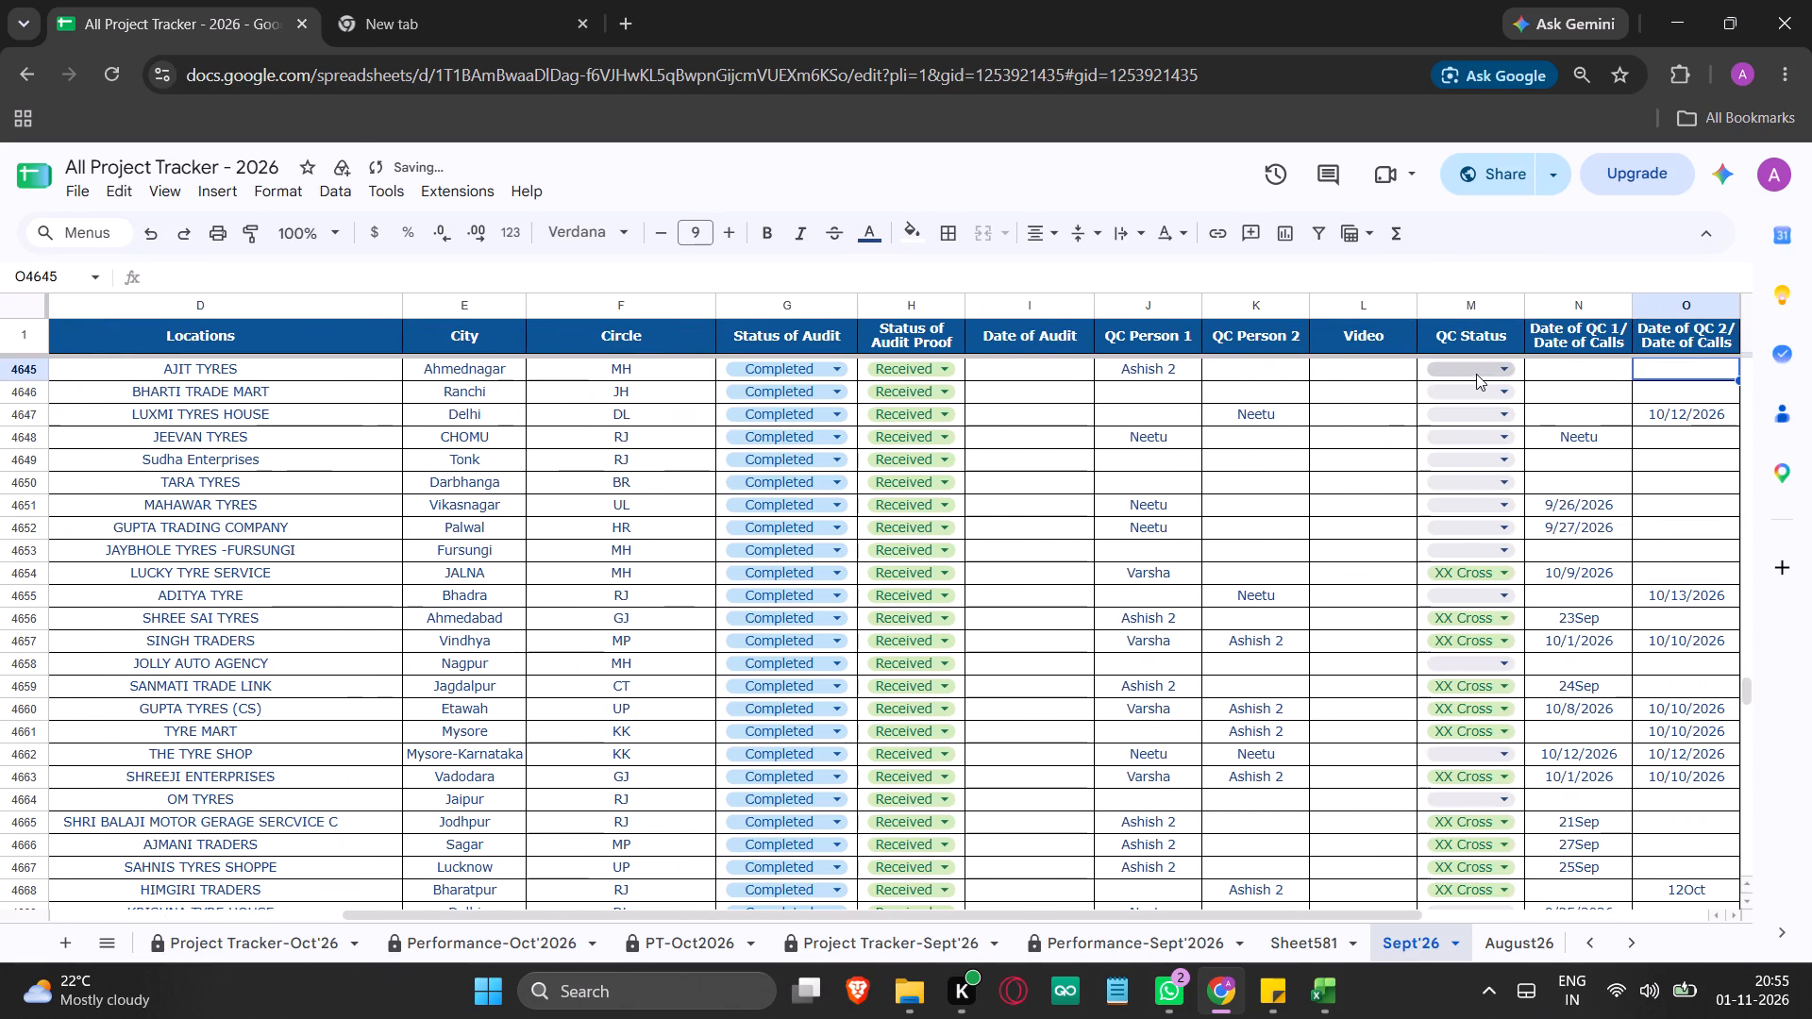
left_click(1476, 373)
left_click(1472, 395)
left_click(1585, 367)
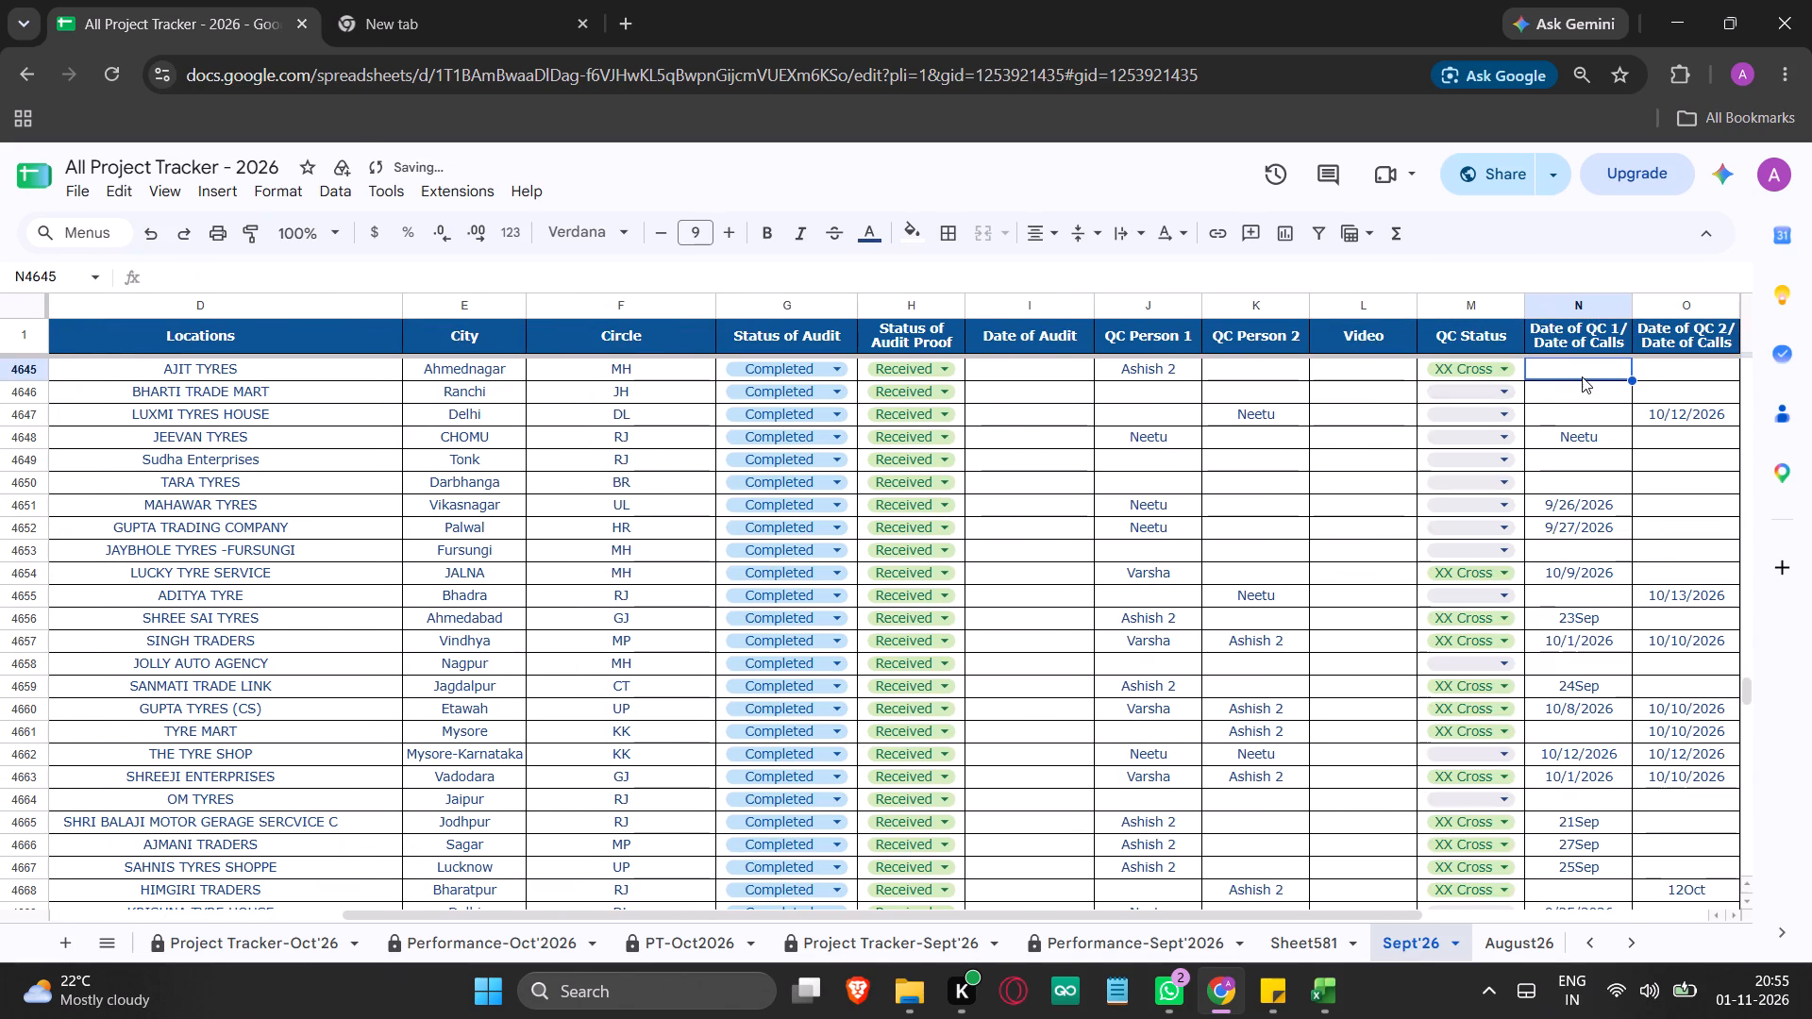
type("12")
type("Oct")
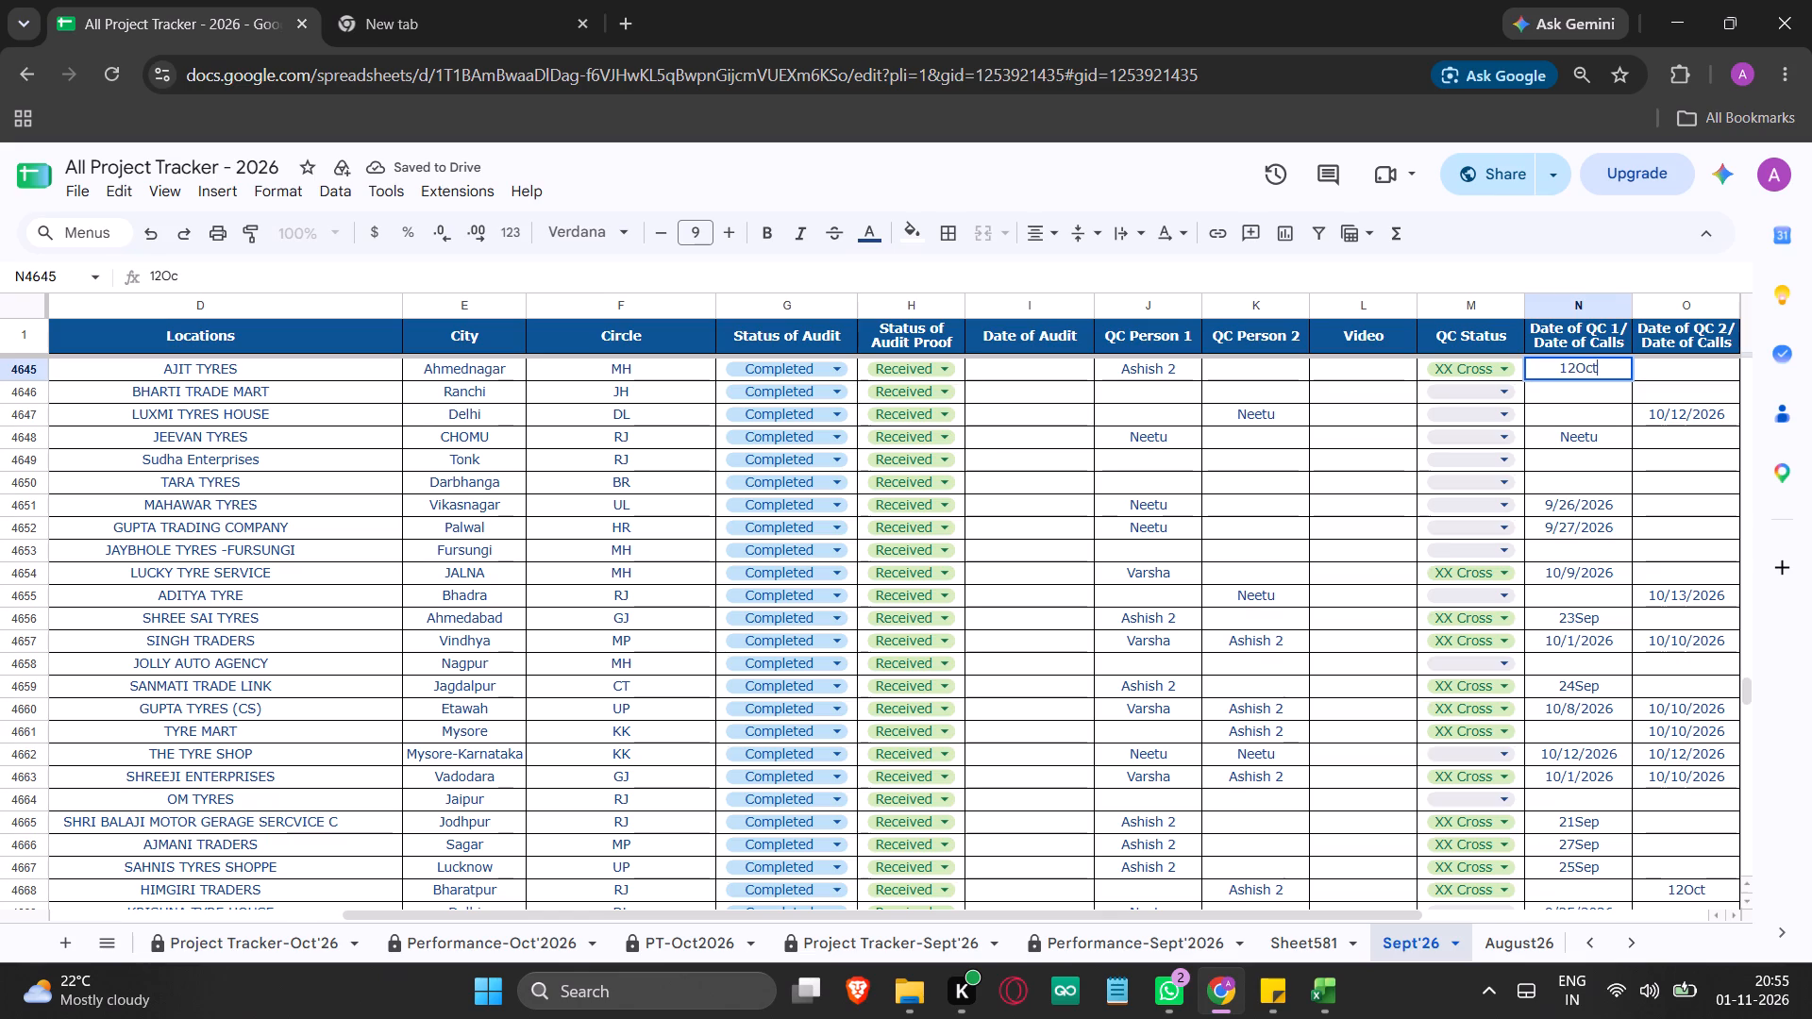
key("Tab")
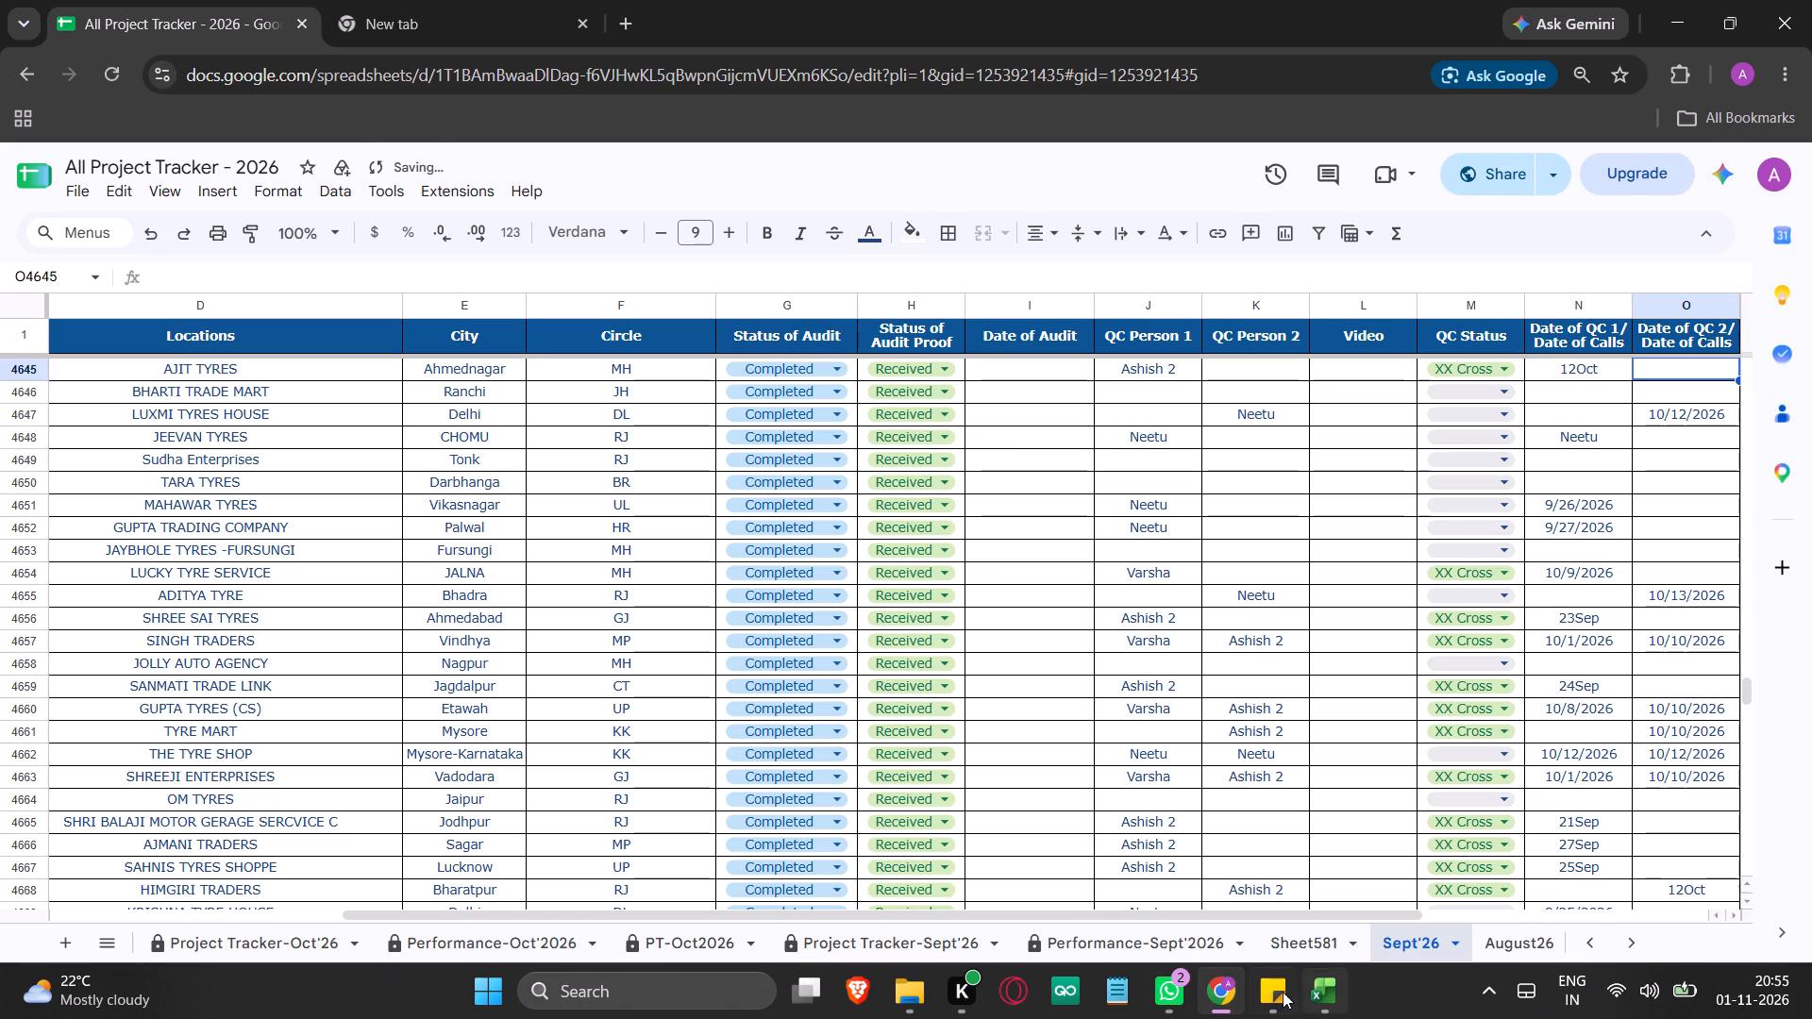
Find store code 50034386 from the sticky note's 12 Oct list in the Sept'26 sheet and enter Ashish 2 as its QC Person 1.
left_click(1281, 993)
double_click(1206, 304)
right_click(1206, 304)
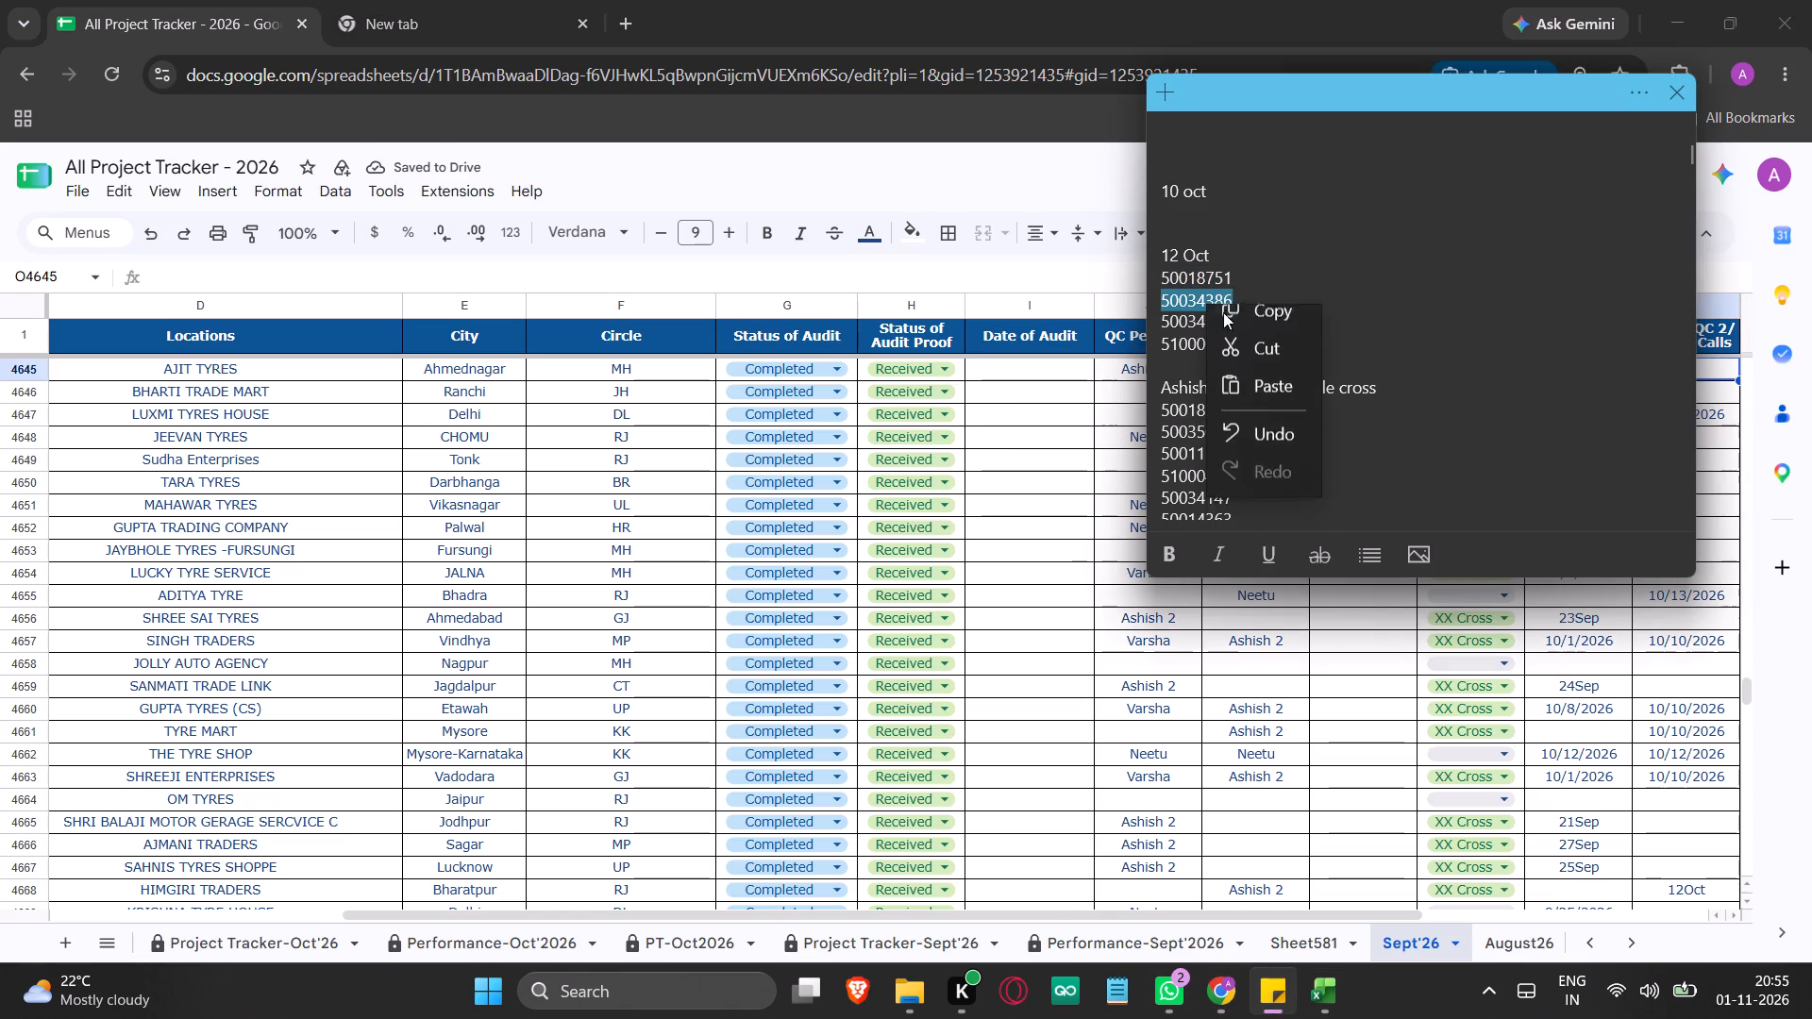
left_click(1255, 330)
left_click(1060, 499)
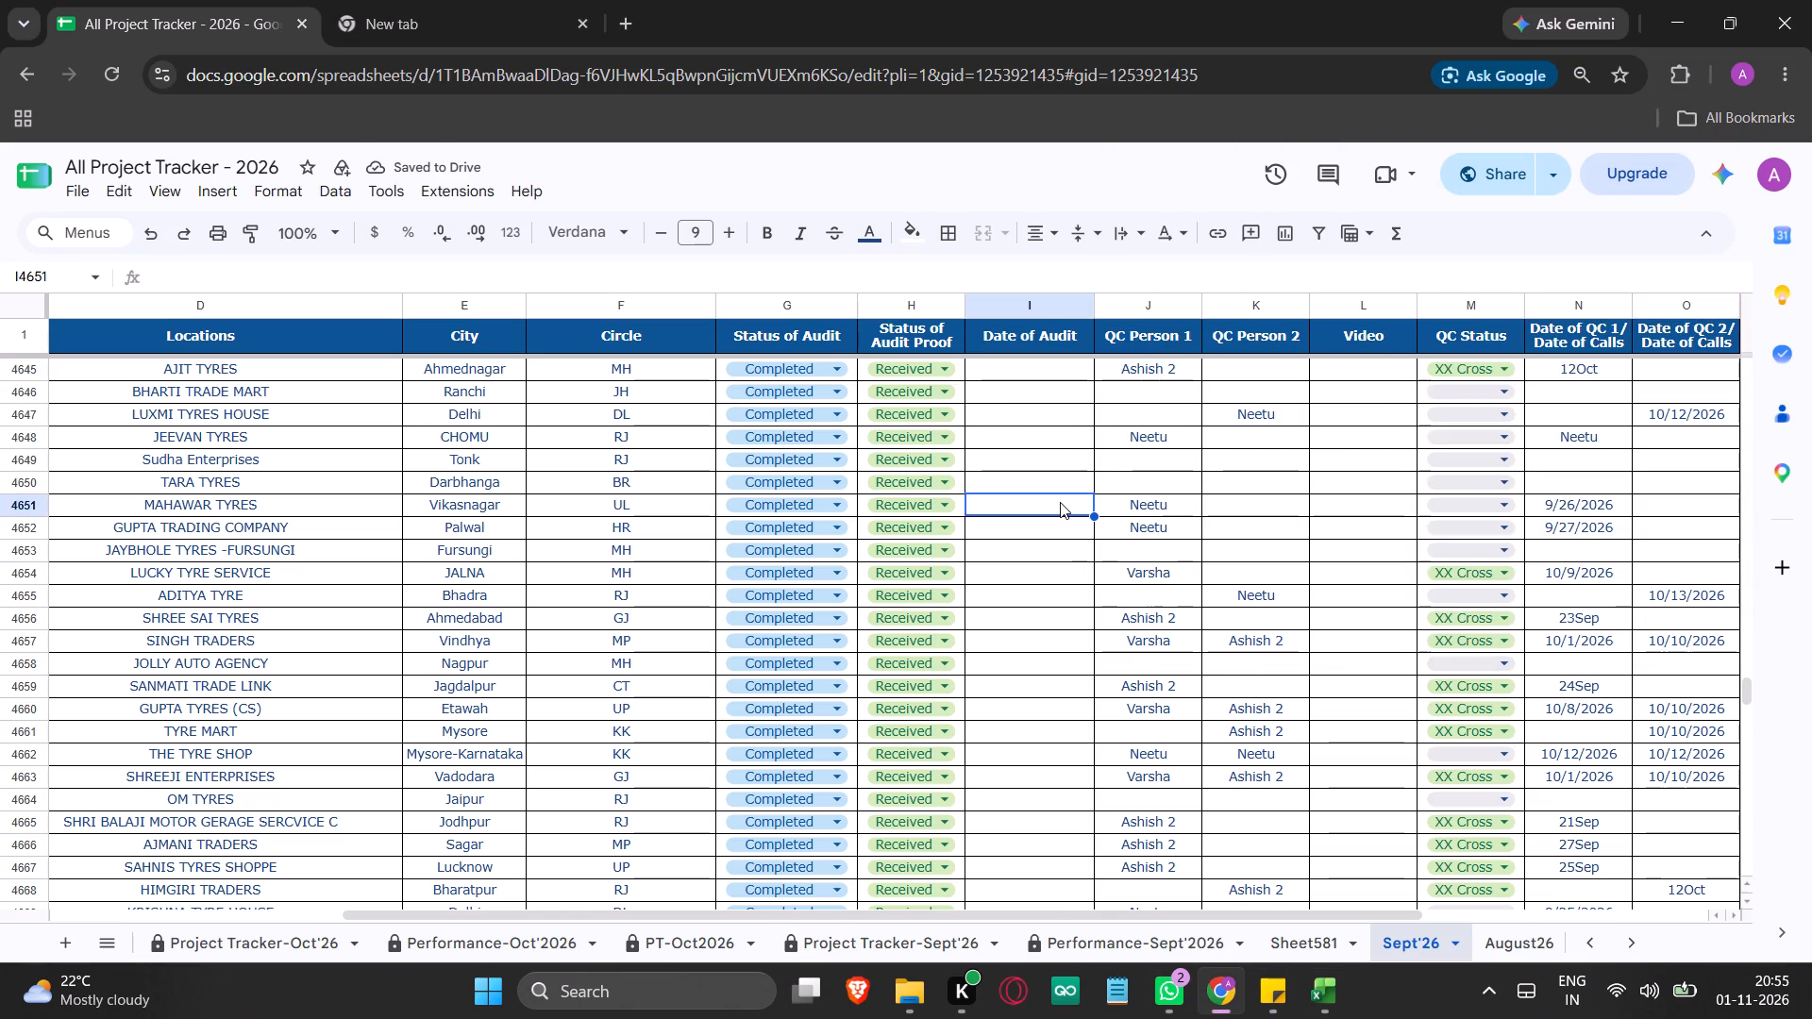
key("ctrl+f")
key("ctrl+v")
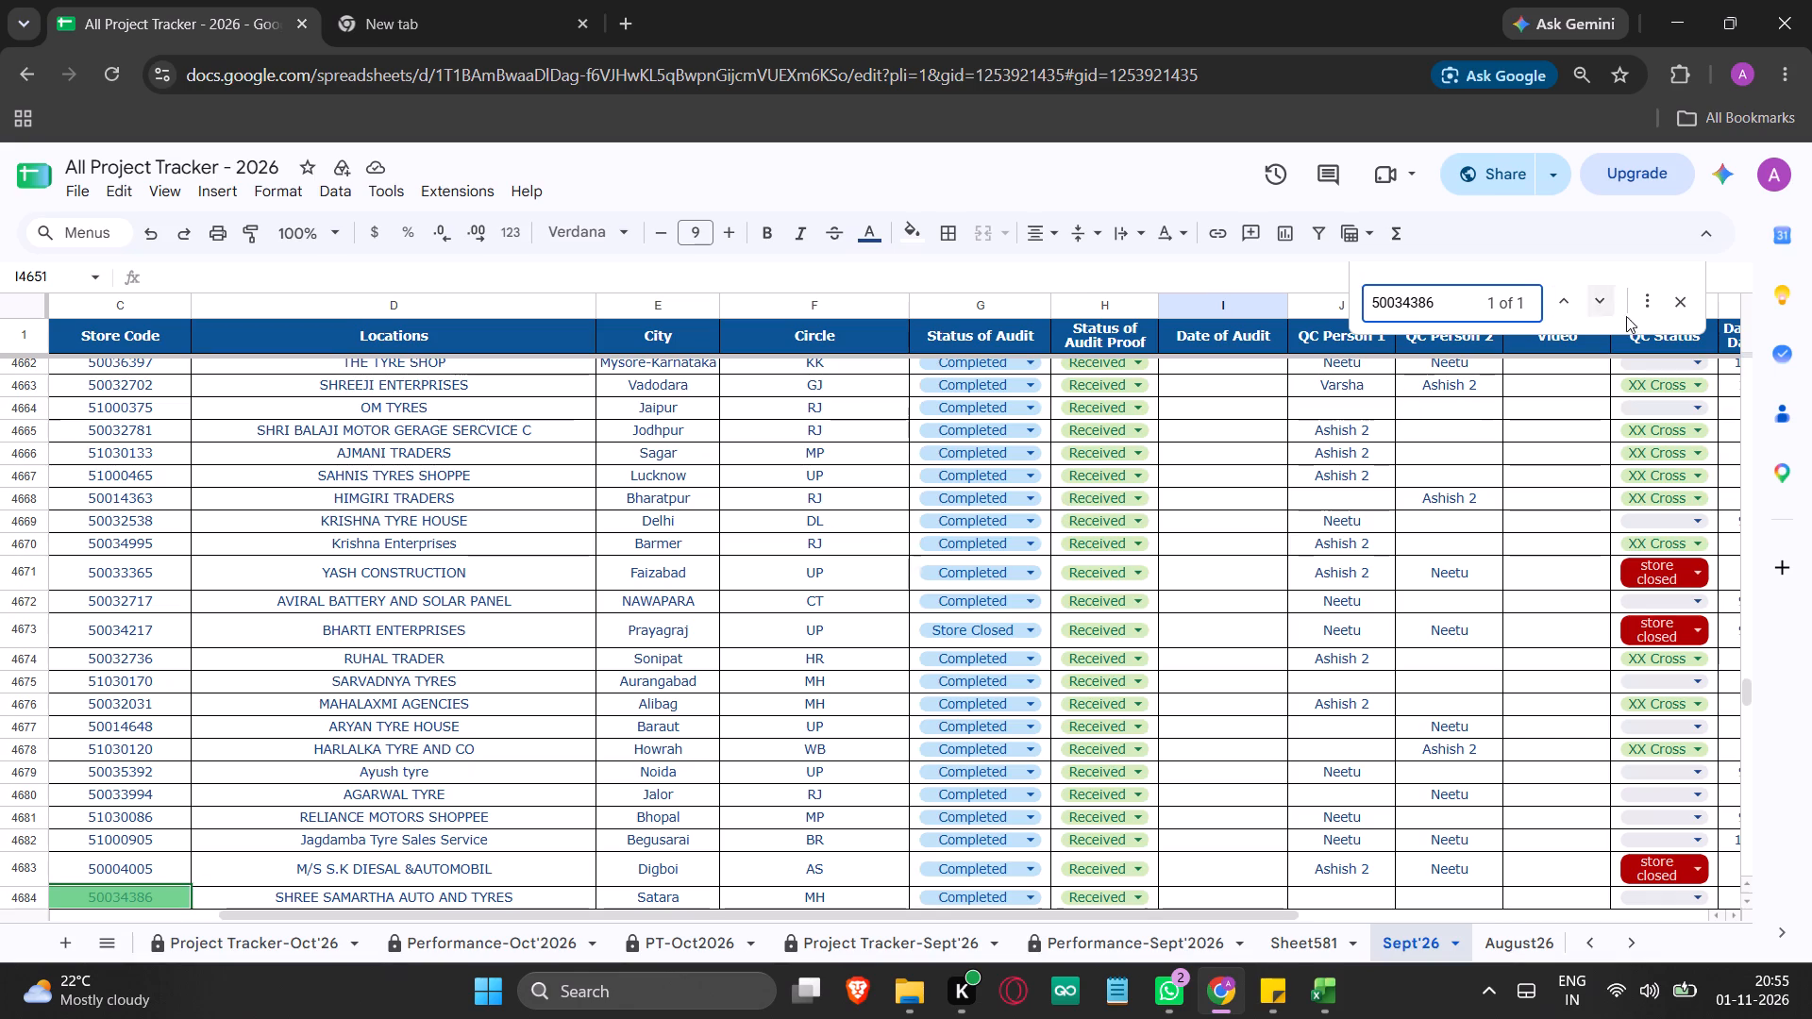
left_click(1678, 303)
left_click(1350, 896)
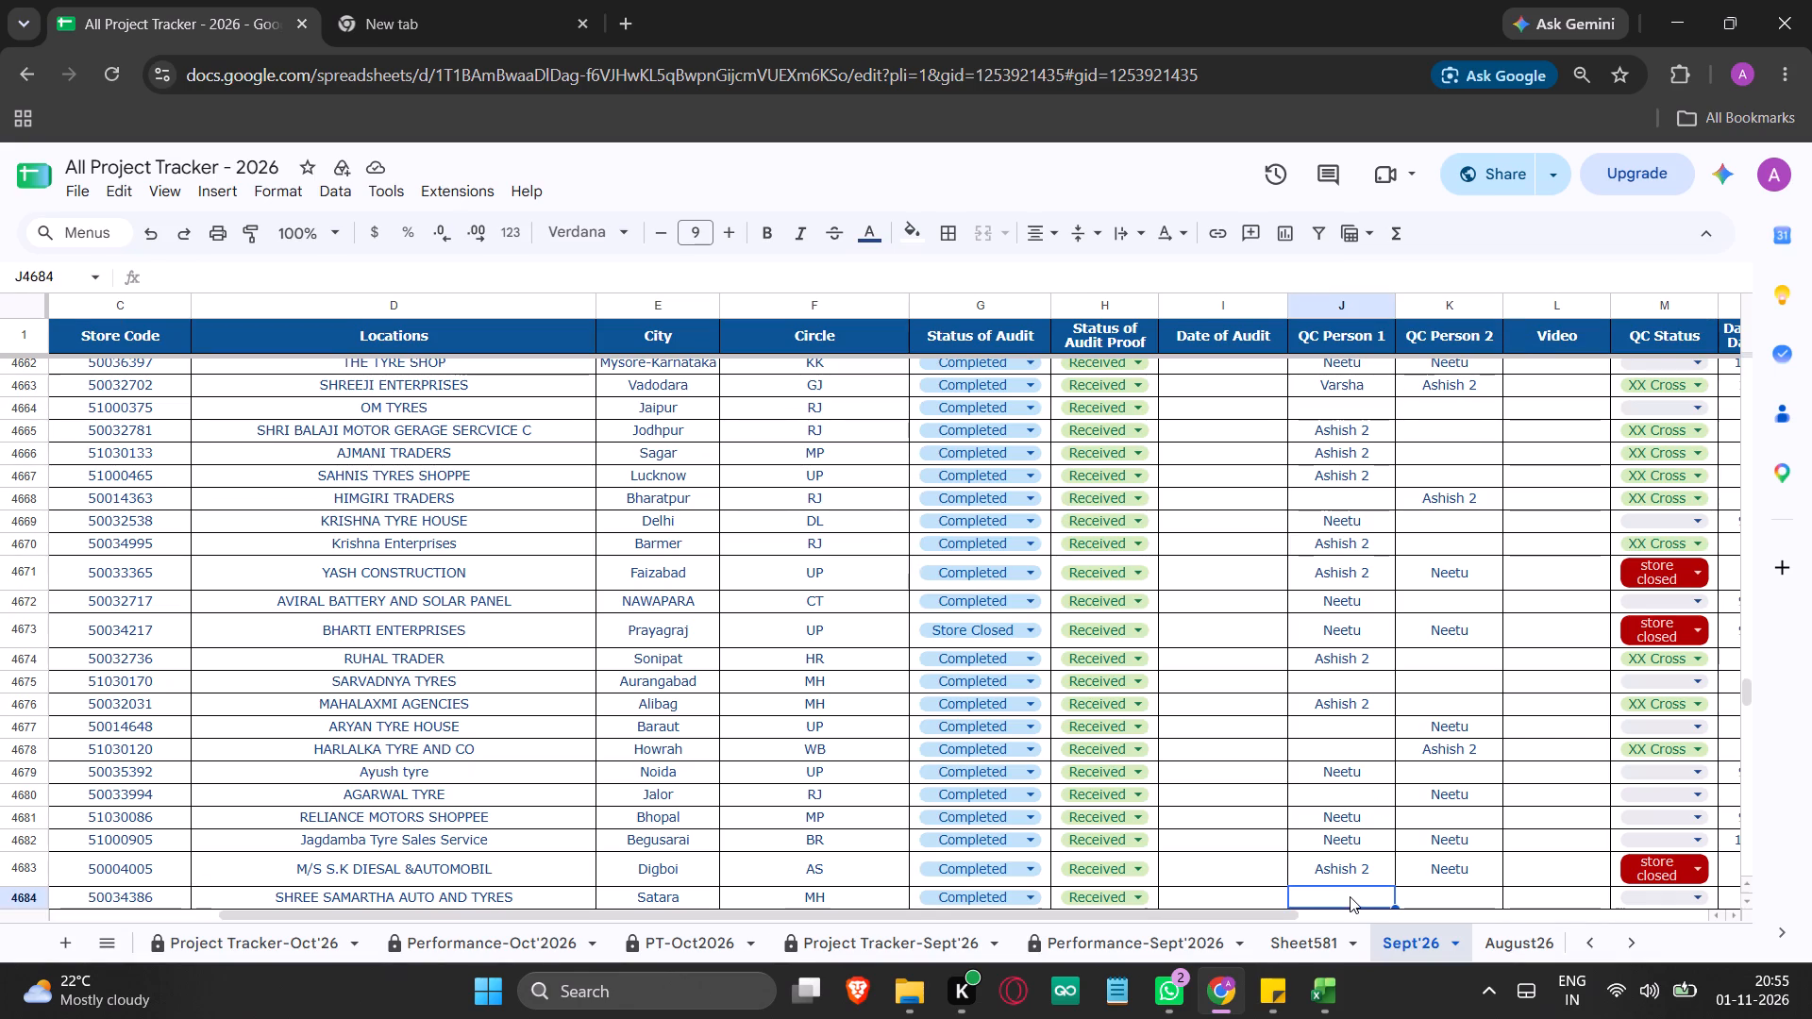
key("shift+a")
key("Tab")
Set the QC Status of store 50034386 to XX Cross and its Date of QC 1 to 12Oct.
key("Tab")
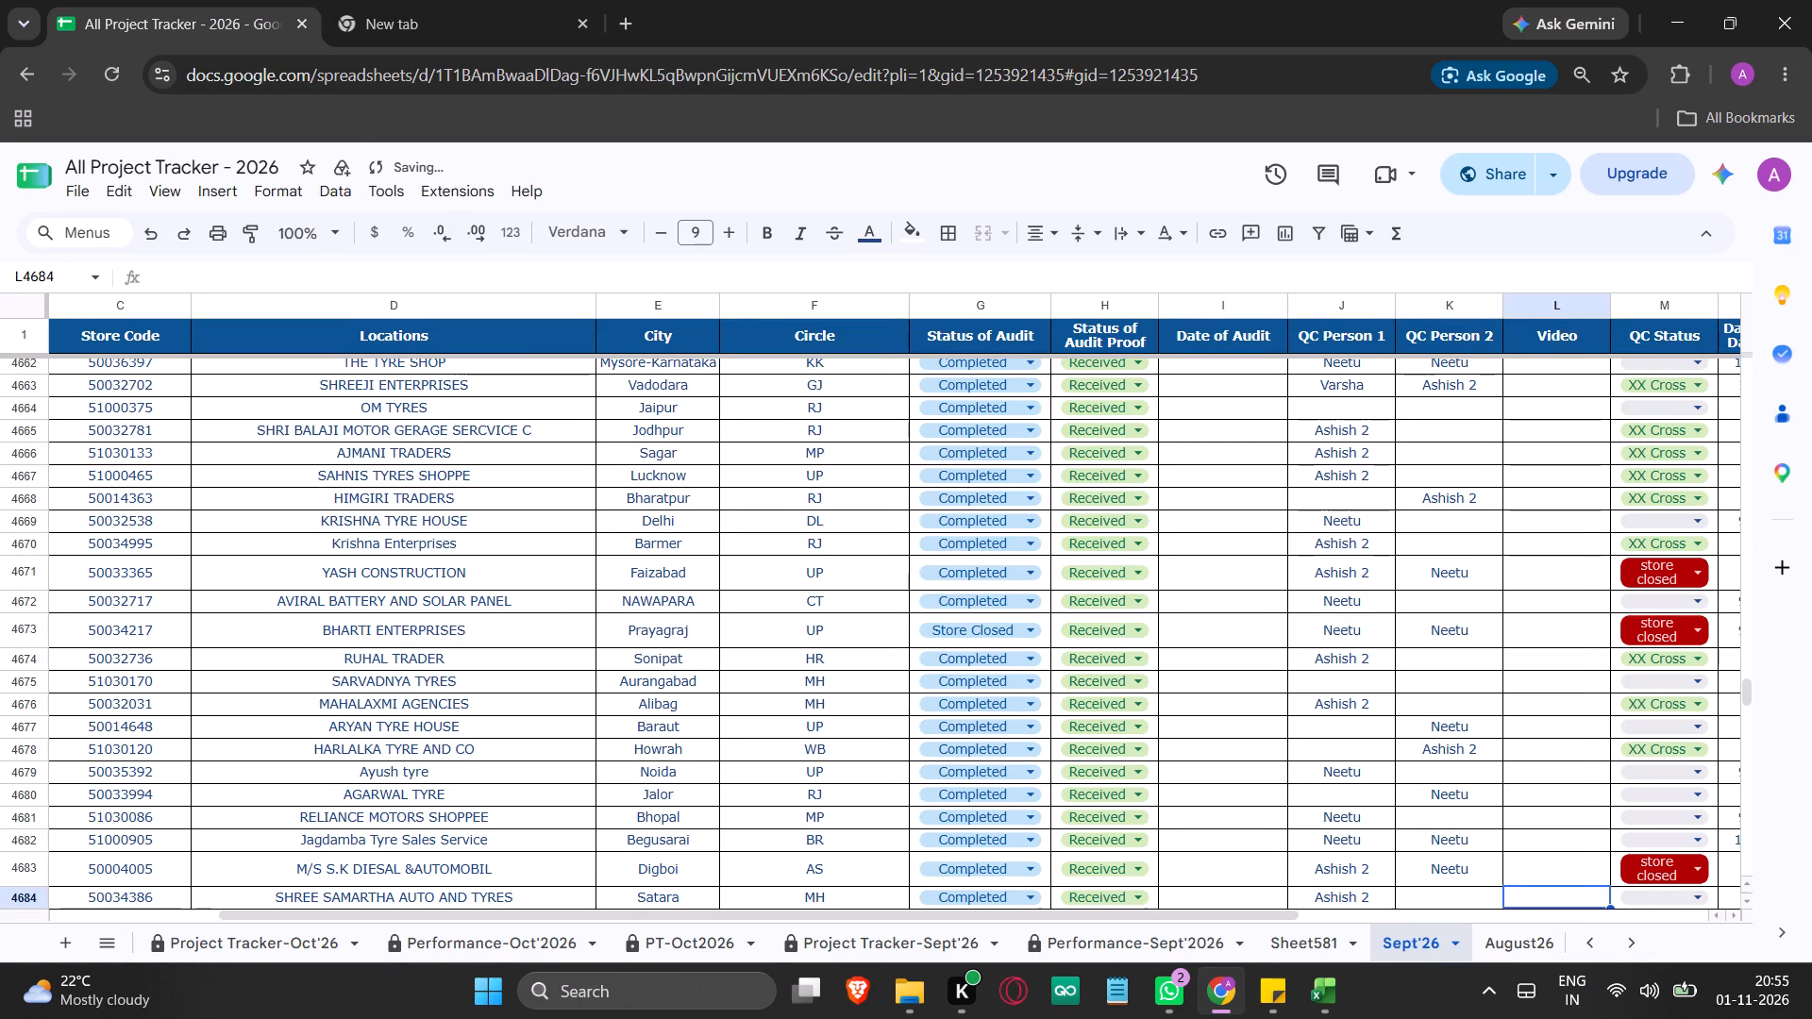
key("Tab")
key("Tab")
key("Tab")
left_click(1460, 898)
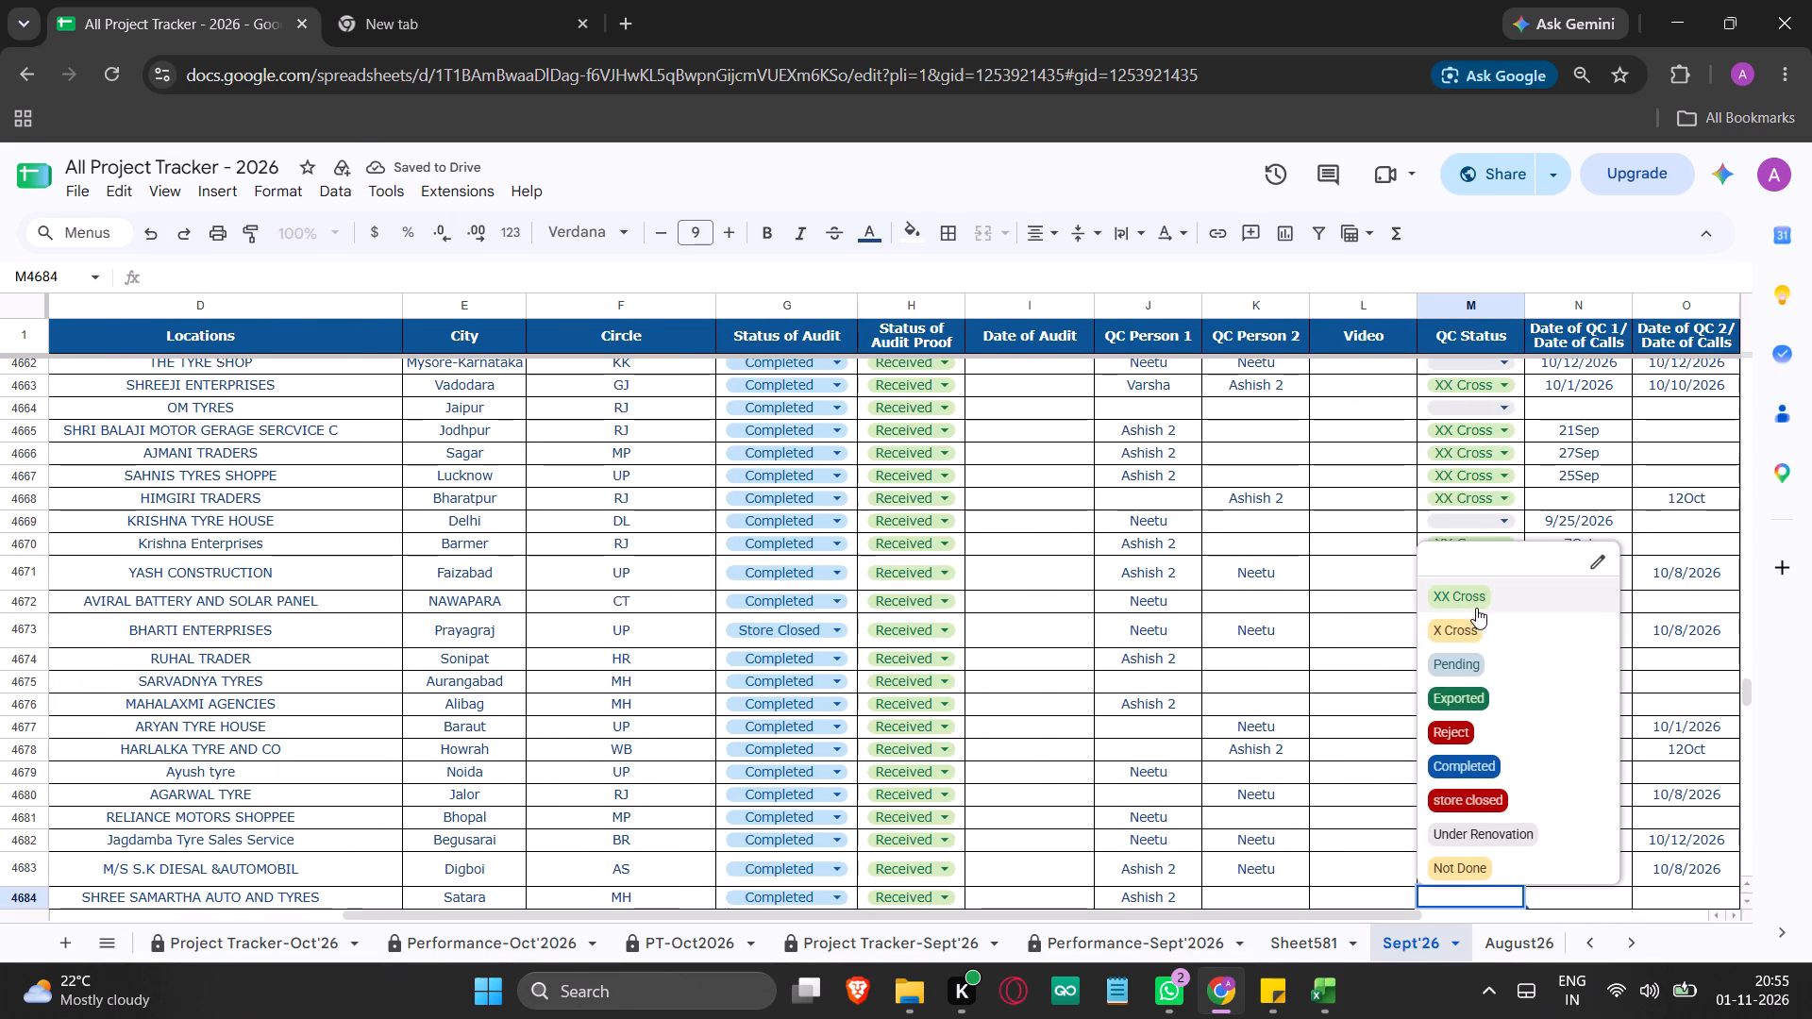
left_click(1479, 593)
left_click(1589, 900)
type("12")
type("Oct")
key("Tab")
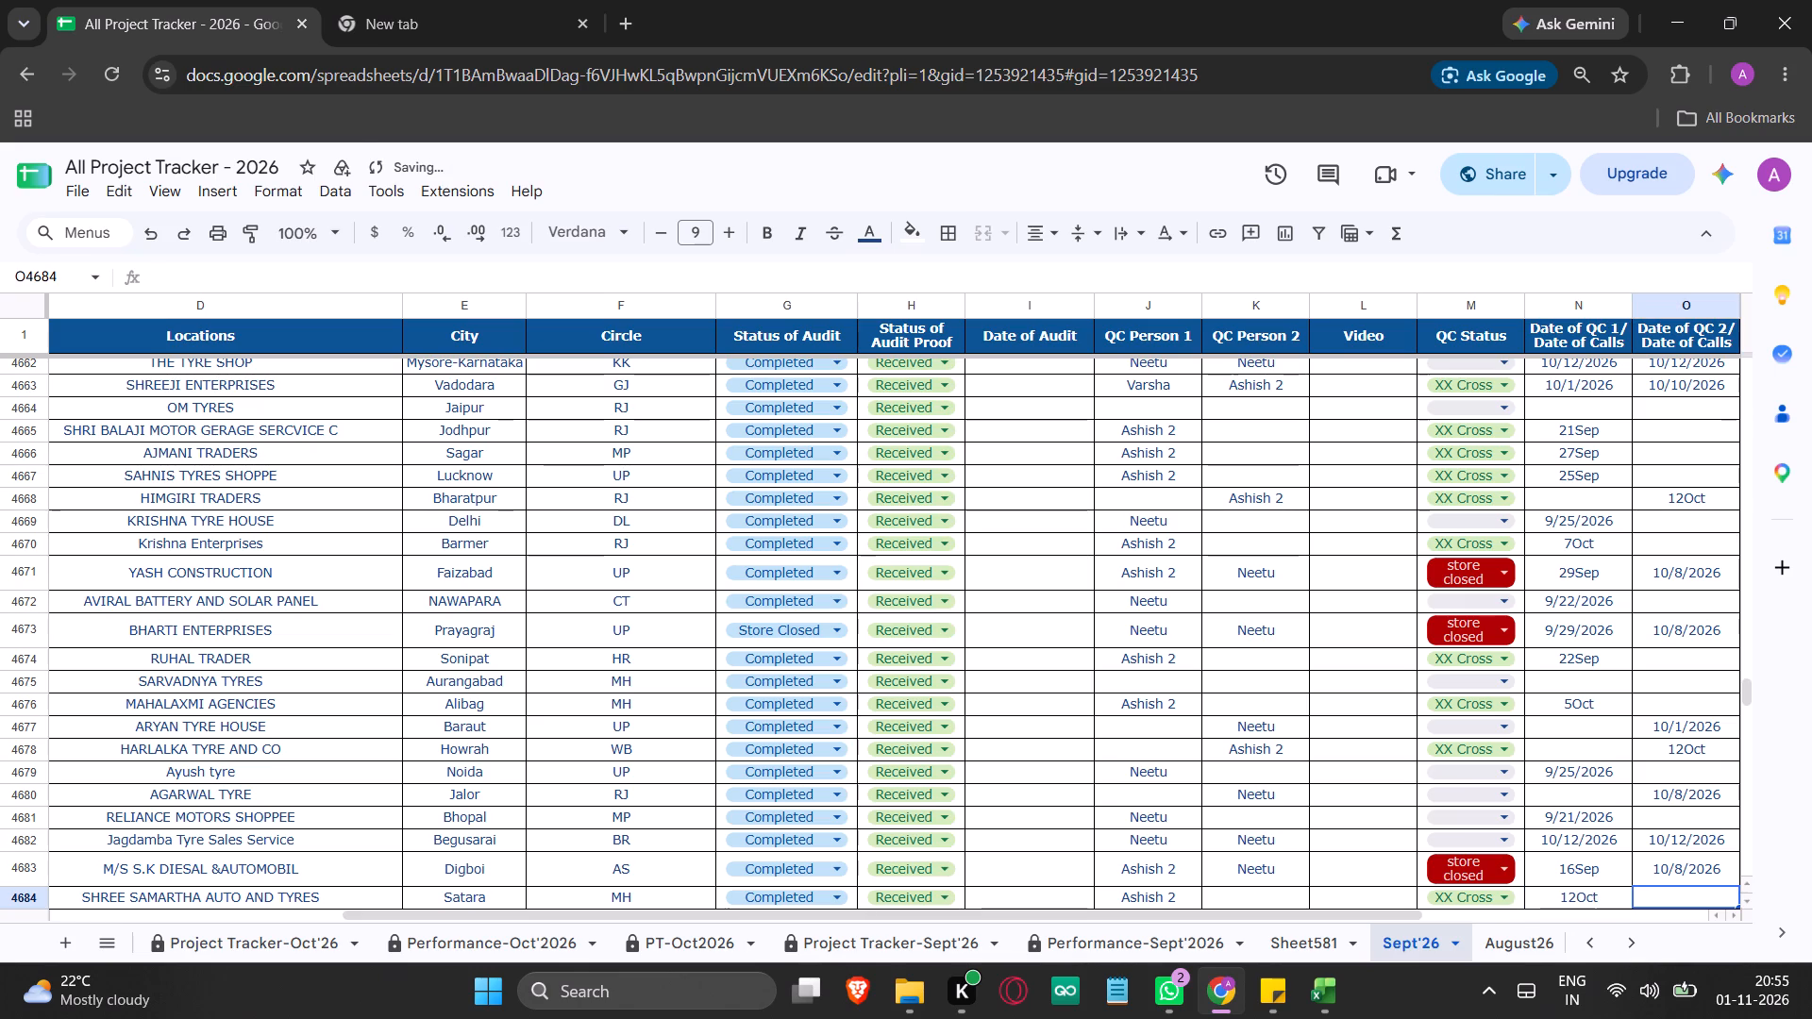
Copy store code 50034231 from the sticky note's 12 Oct list and search the Sept'26 sheet for it.
left_click(1281, 993)
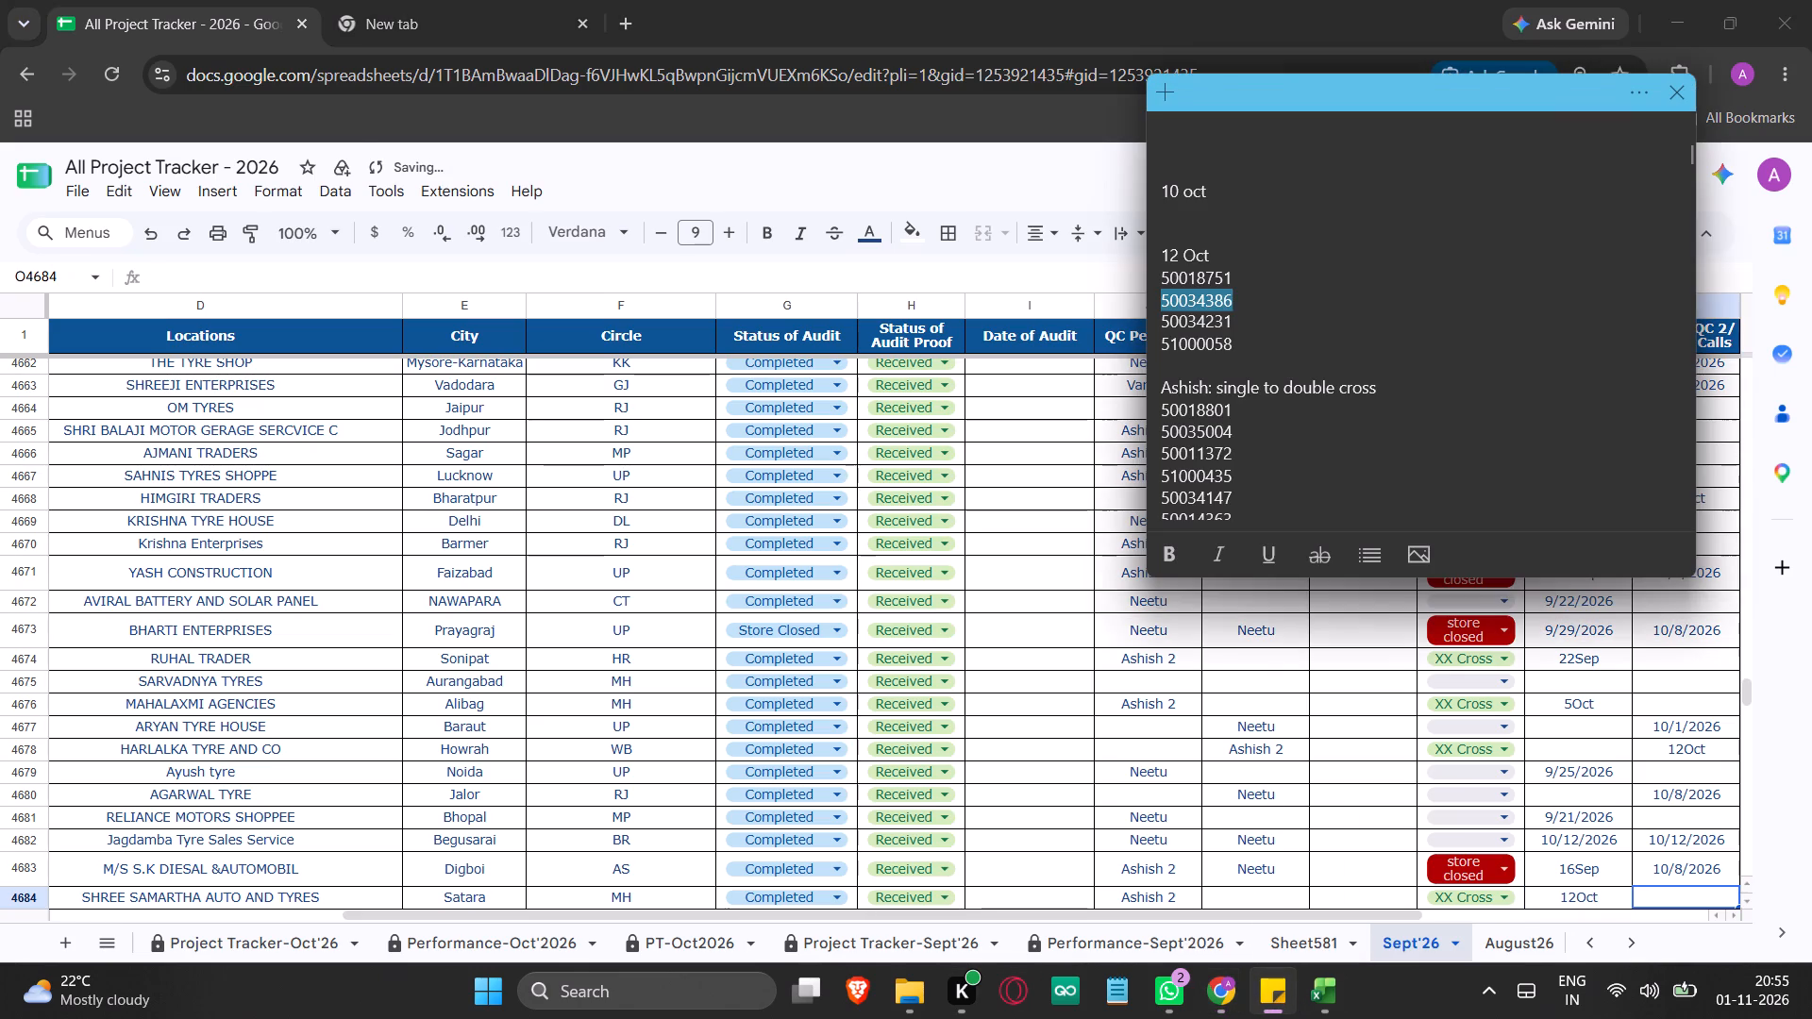
double_click(1201, 328)
right_click(1201, 327)
left_click(1242, 347)
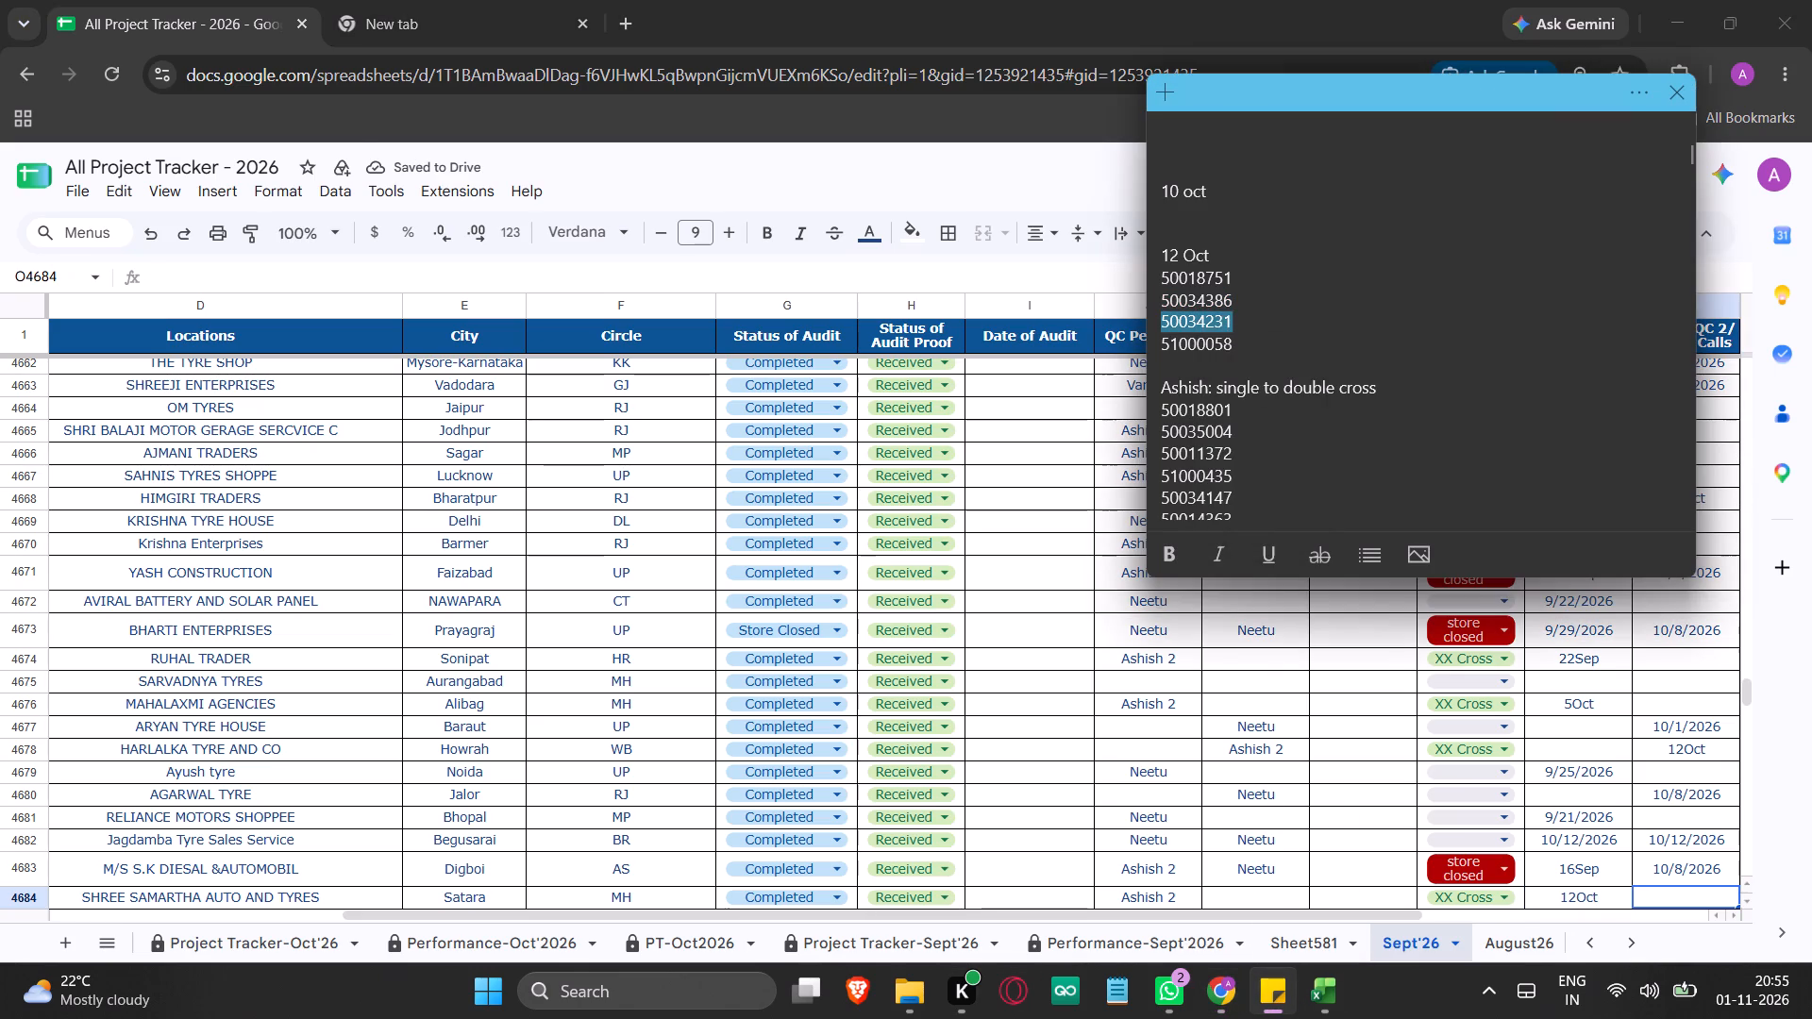
left_click(1247, 692)
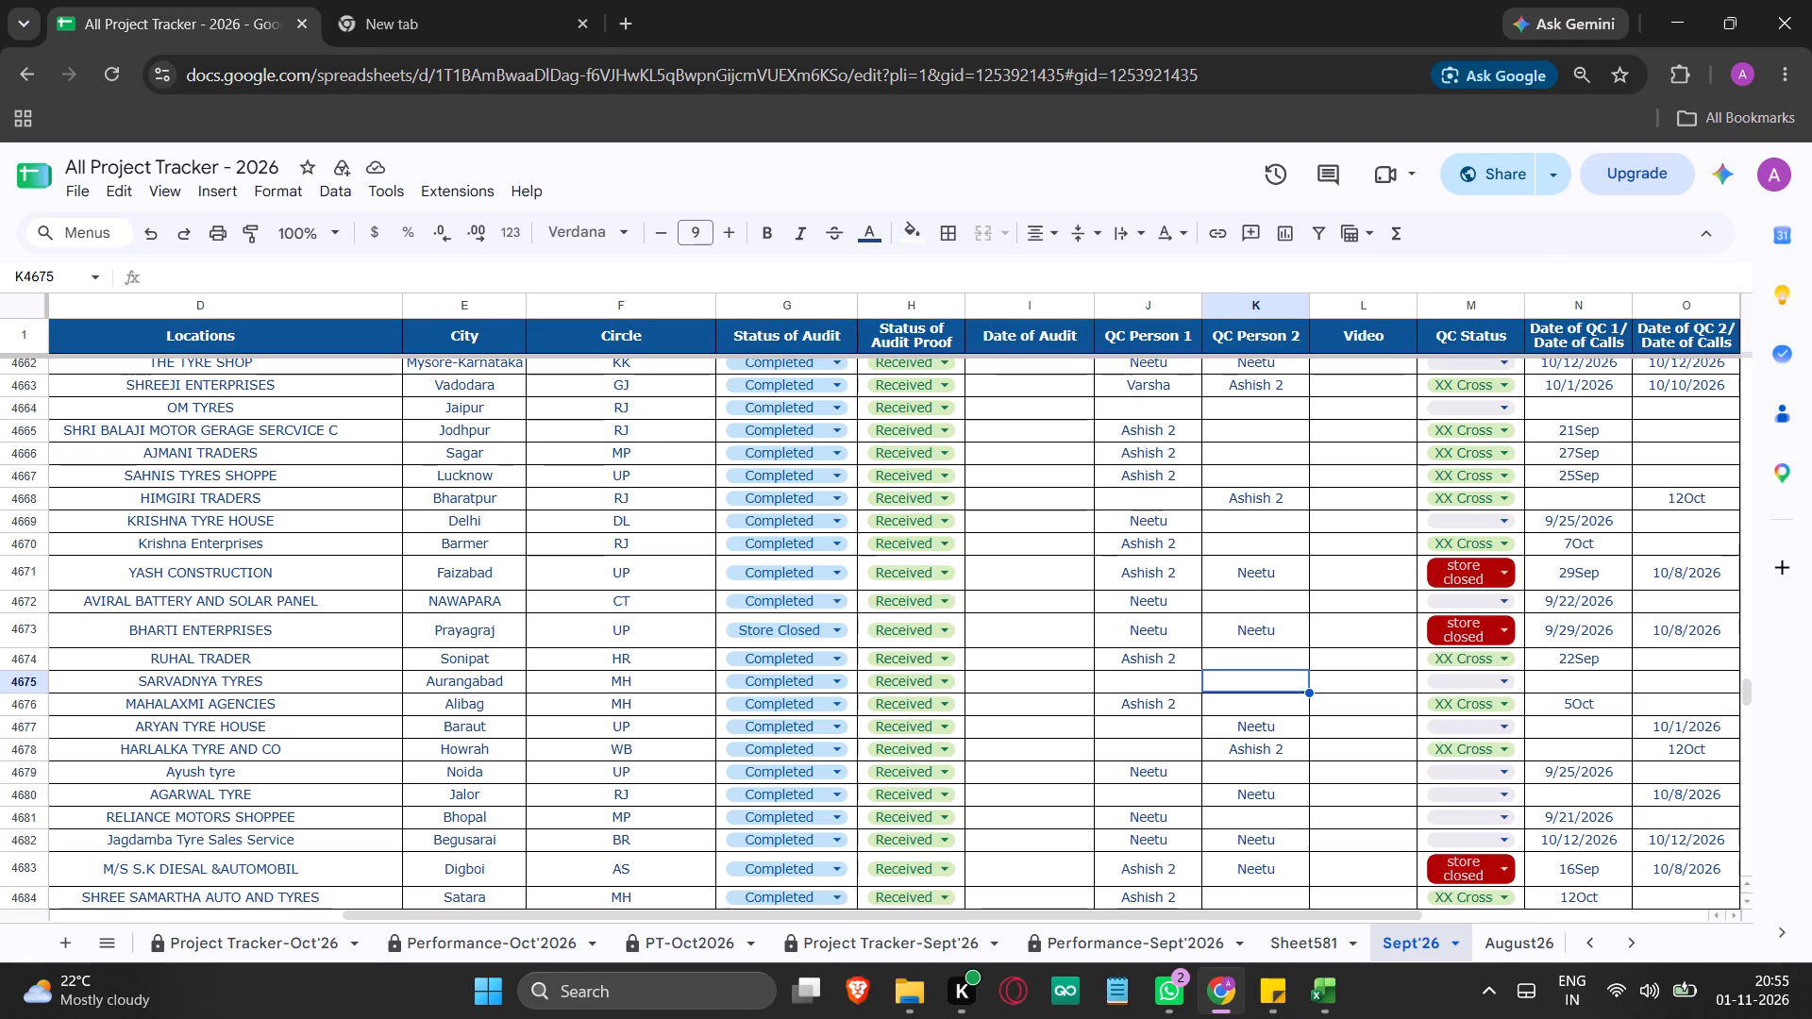
key("ctrl+f")
key("ctrl+v")
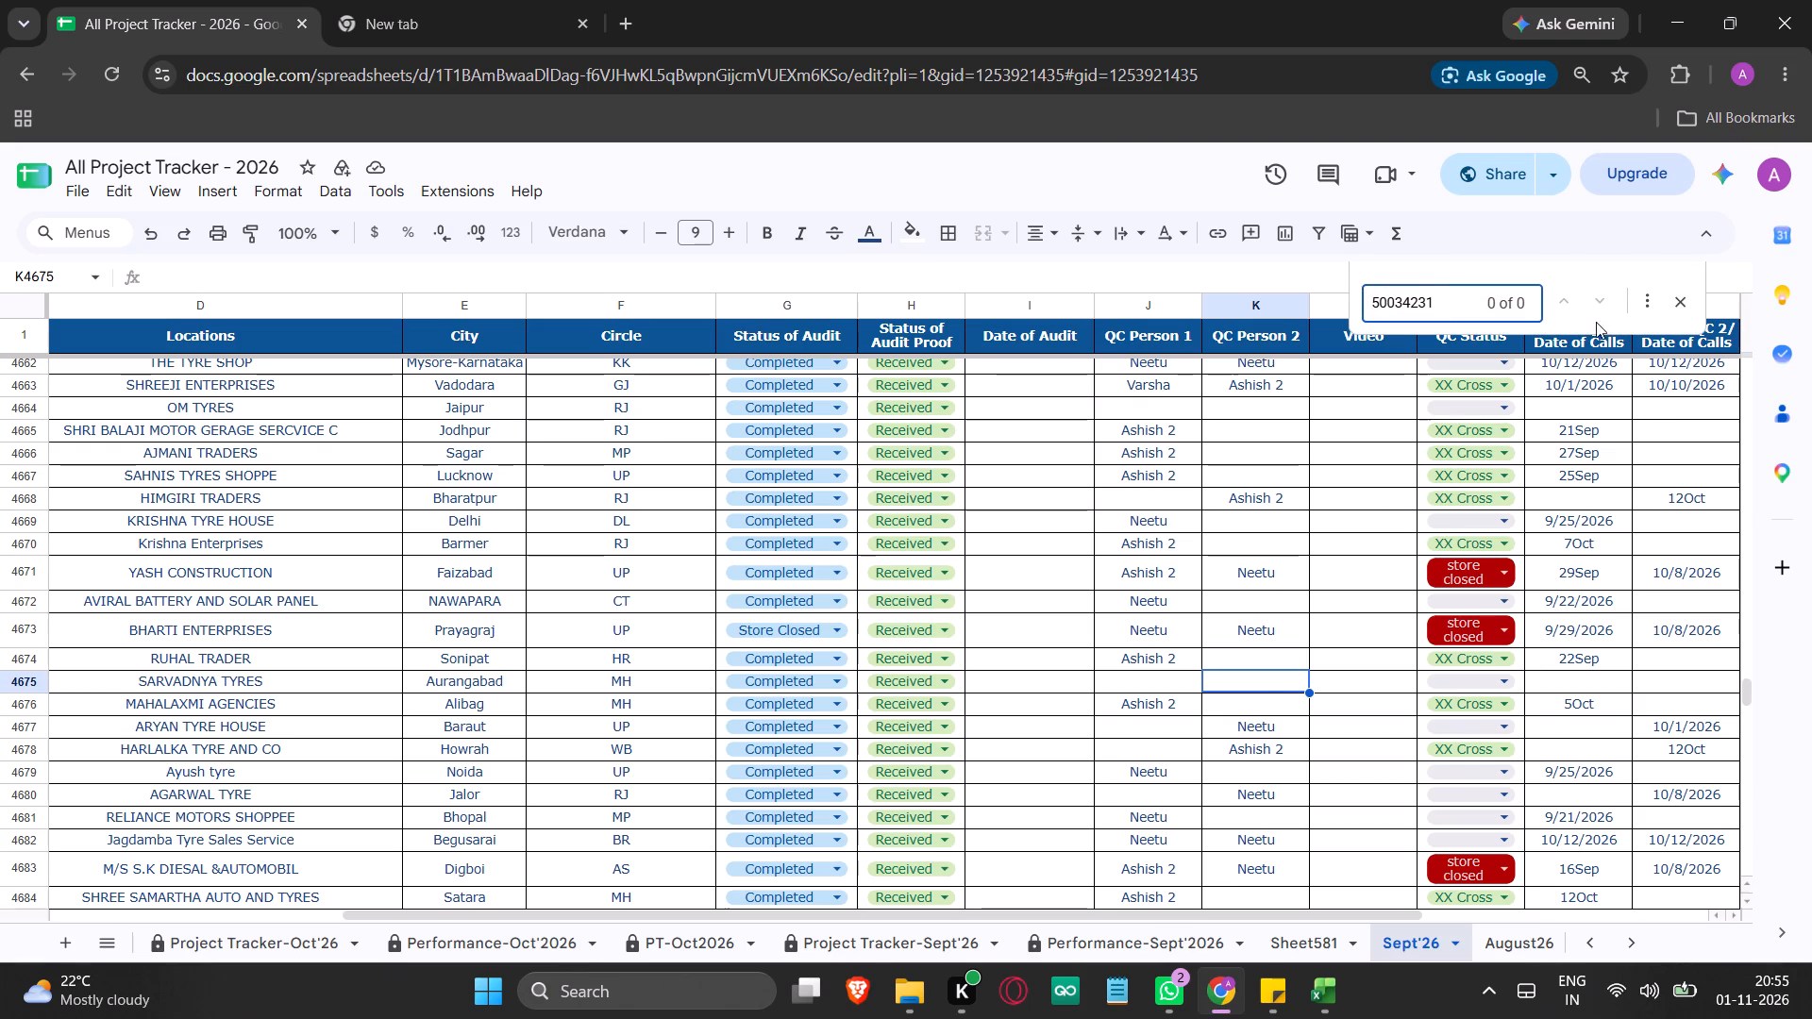
left_click(1681, 304)
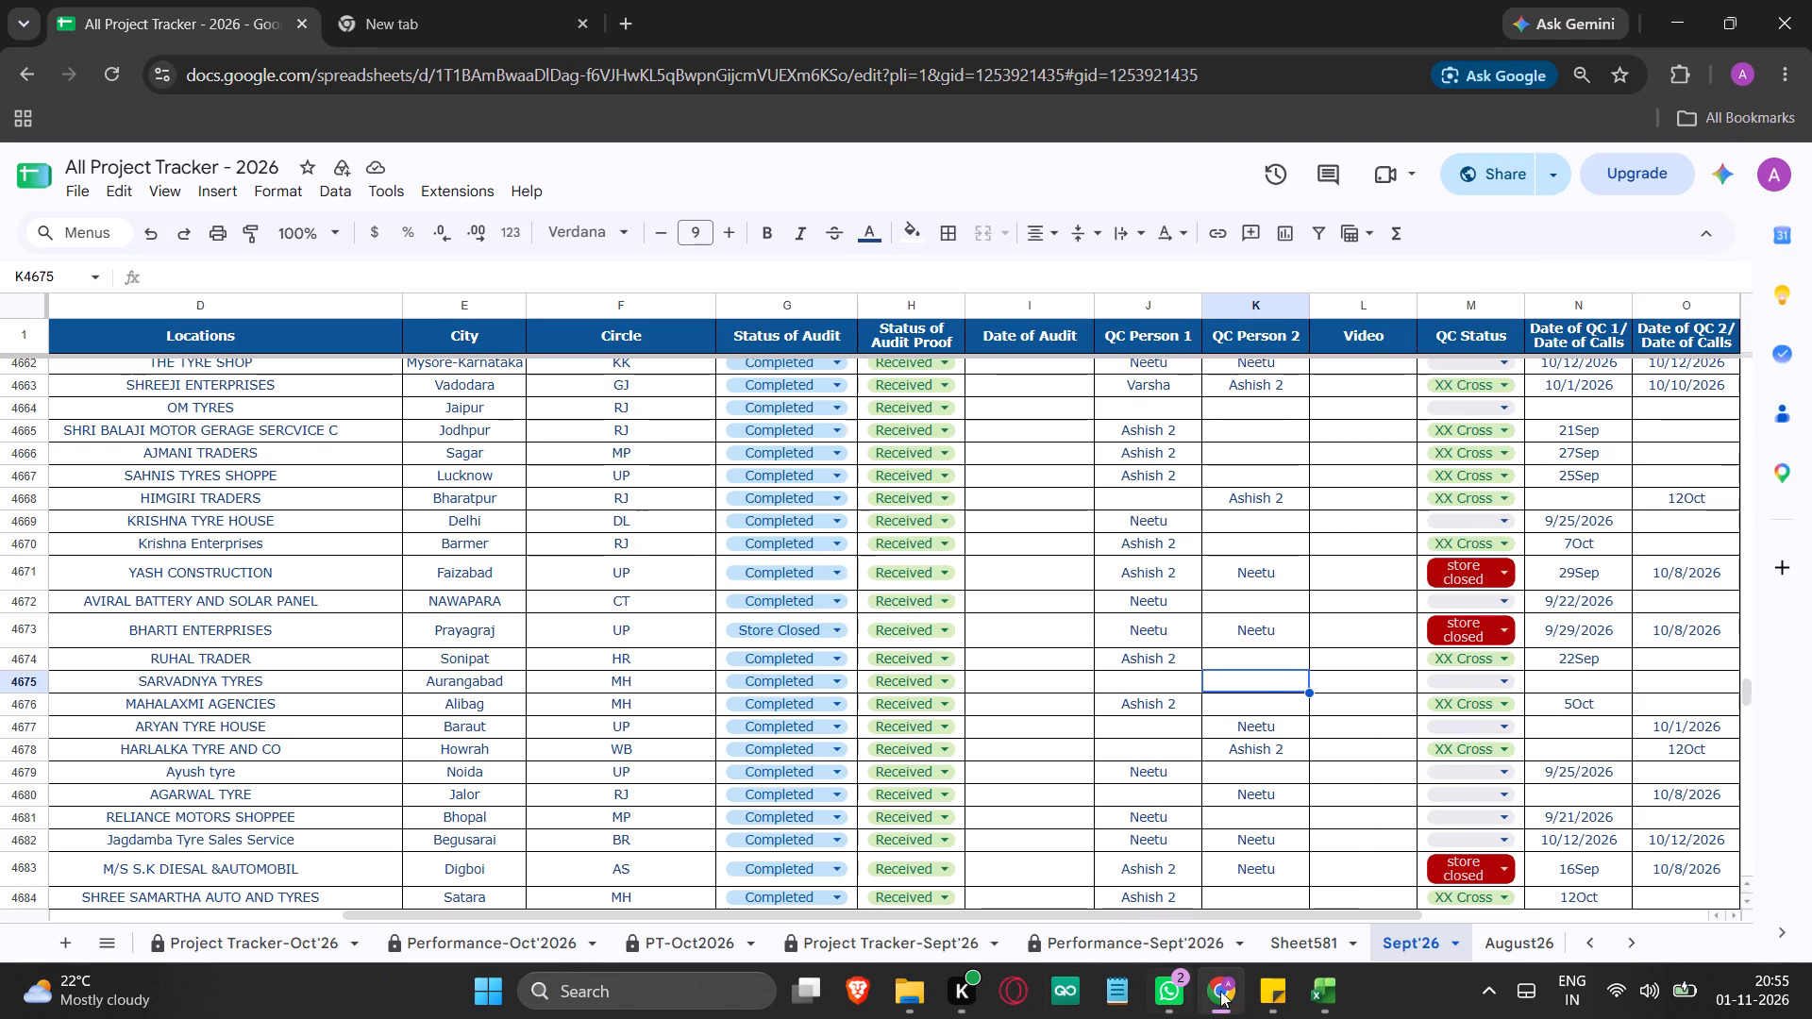
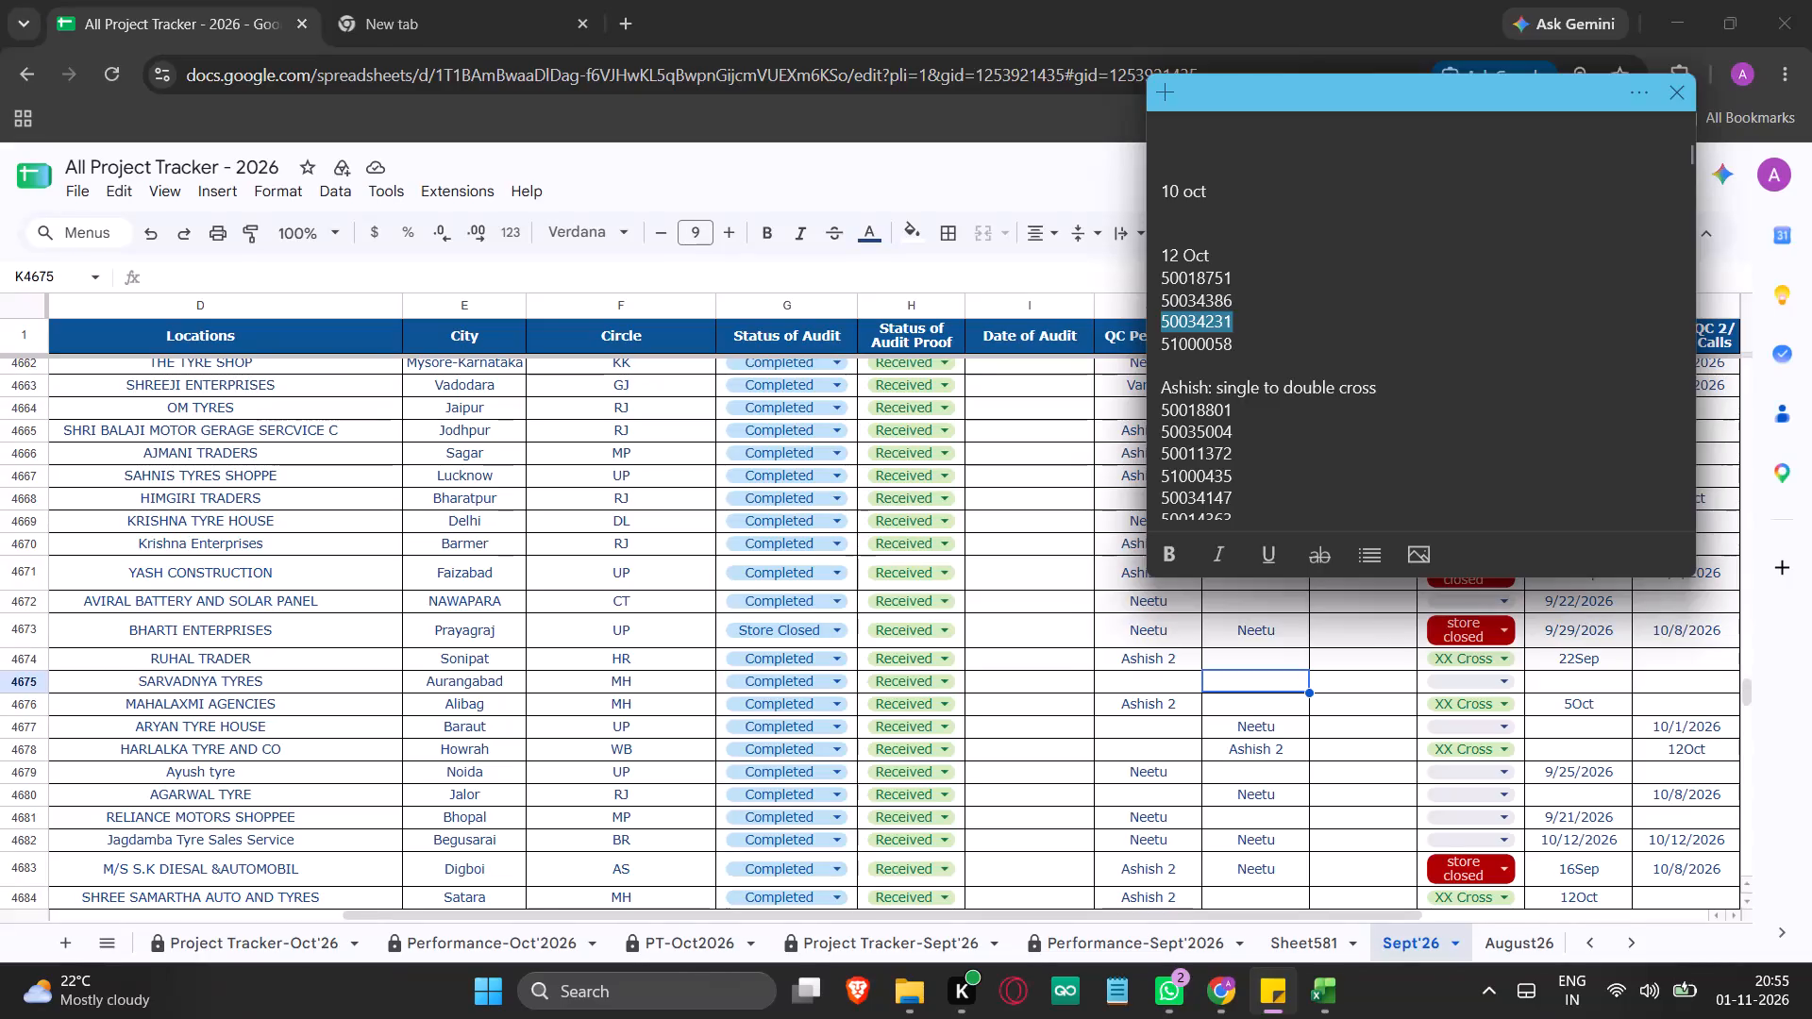
Find store code 51000058 from the sticky note's 12 Oct list in the Sept'26 sheet and enter Ashish 2 as its QC Person 1.
double_click(1204, 340)
right_click(1204, 340)
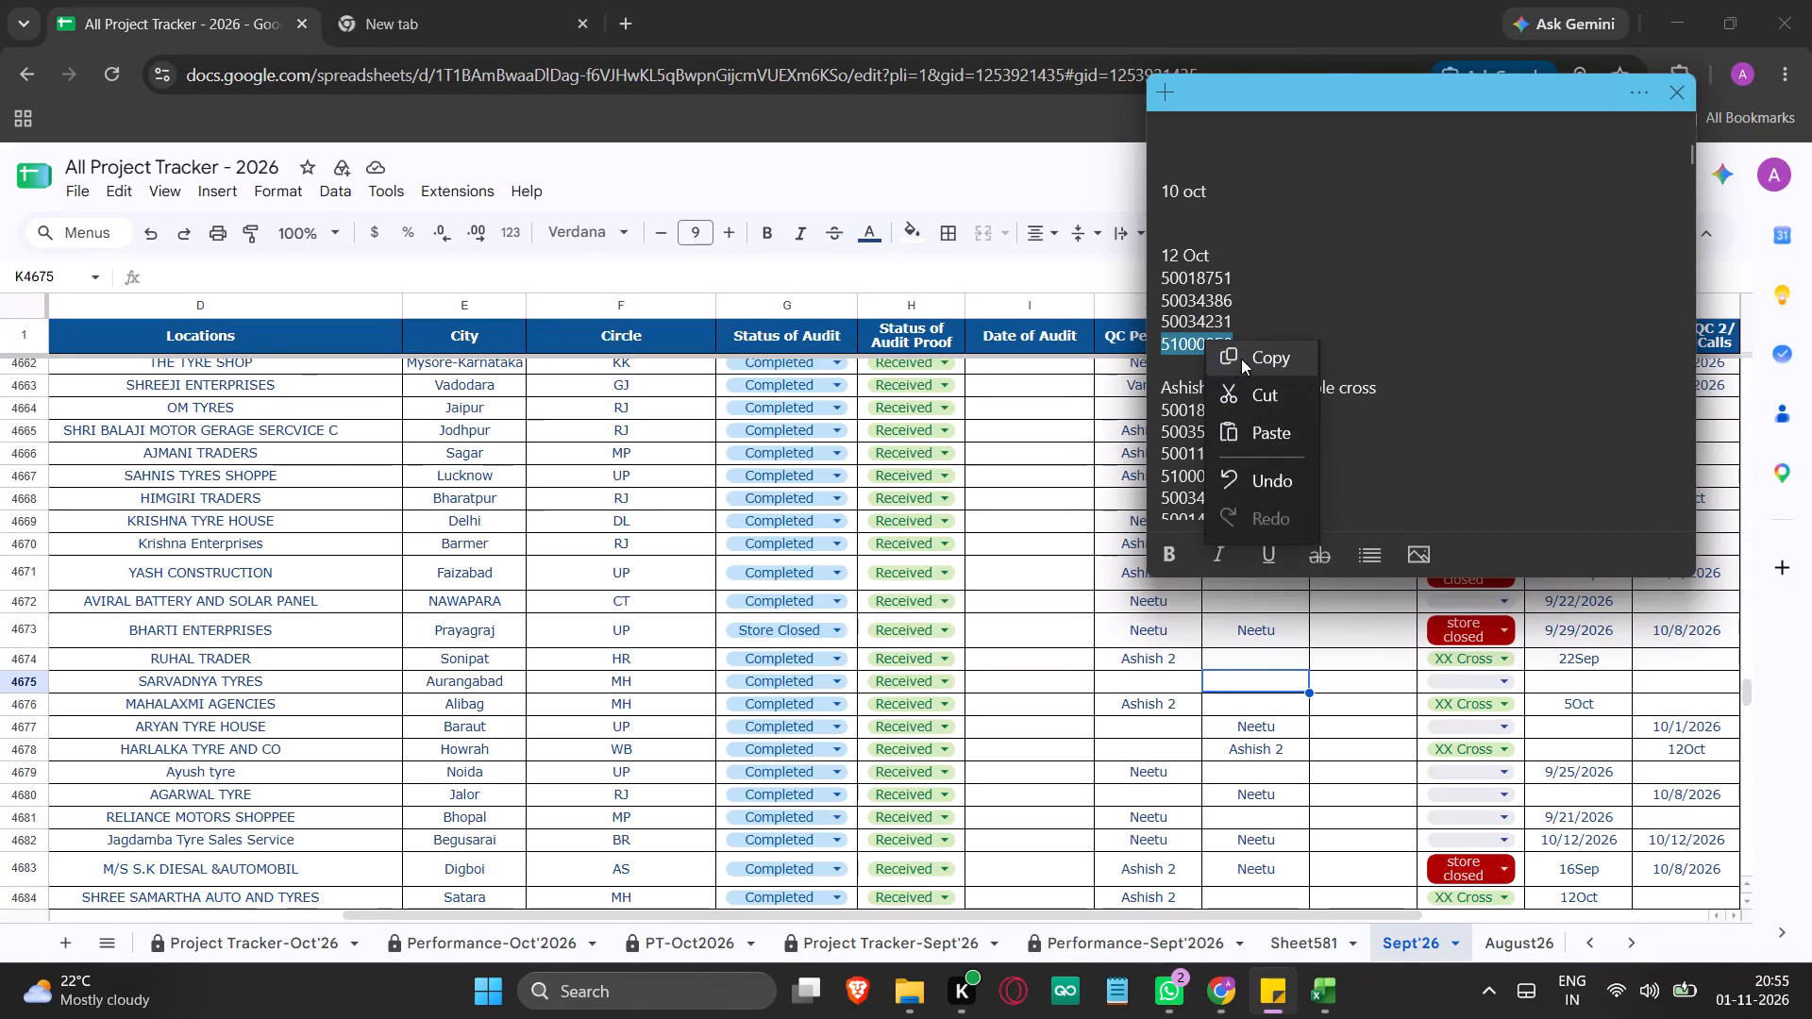
left_click(1241, 359)
left_click(1064, 560)
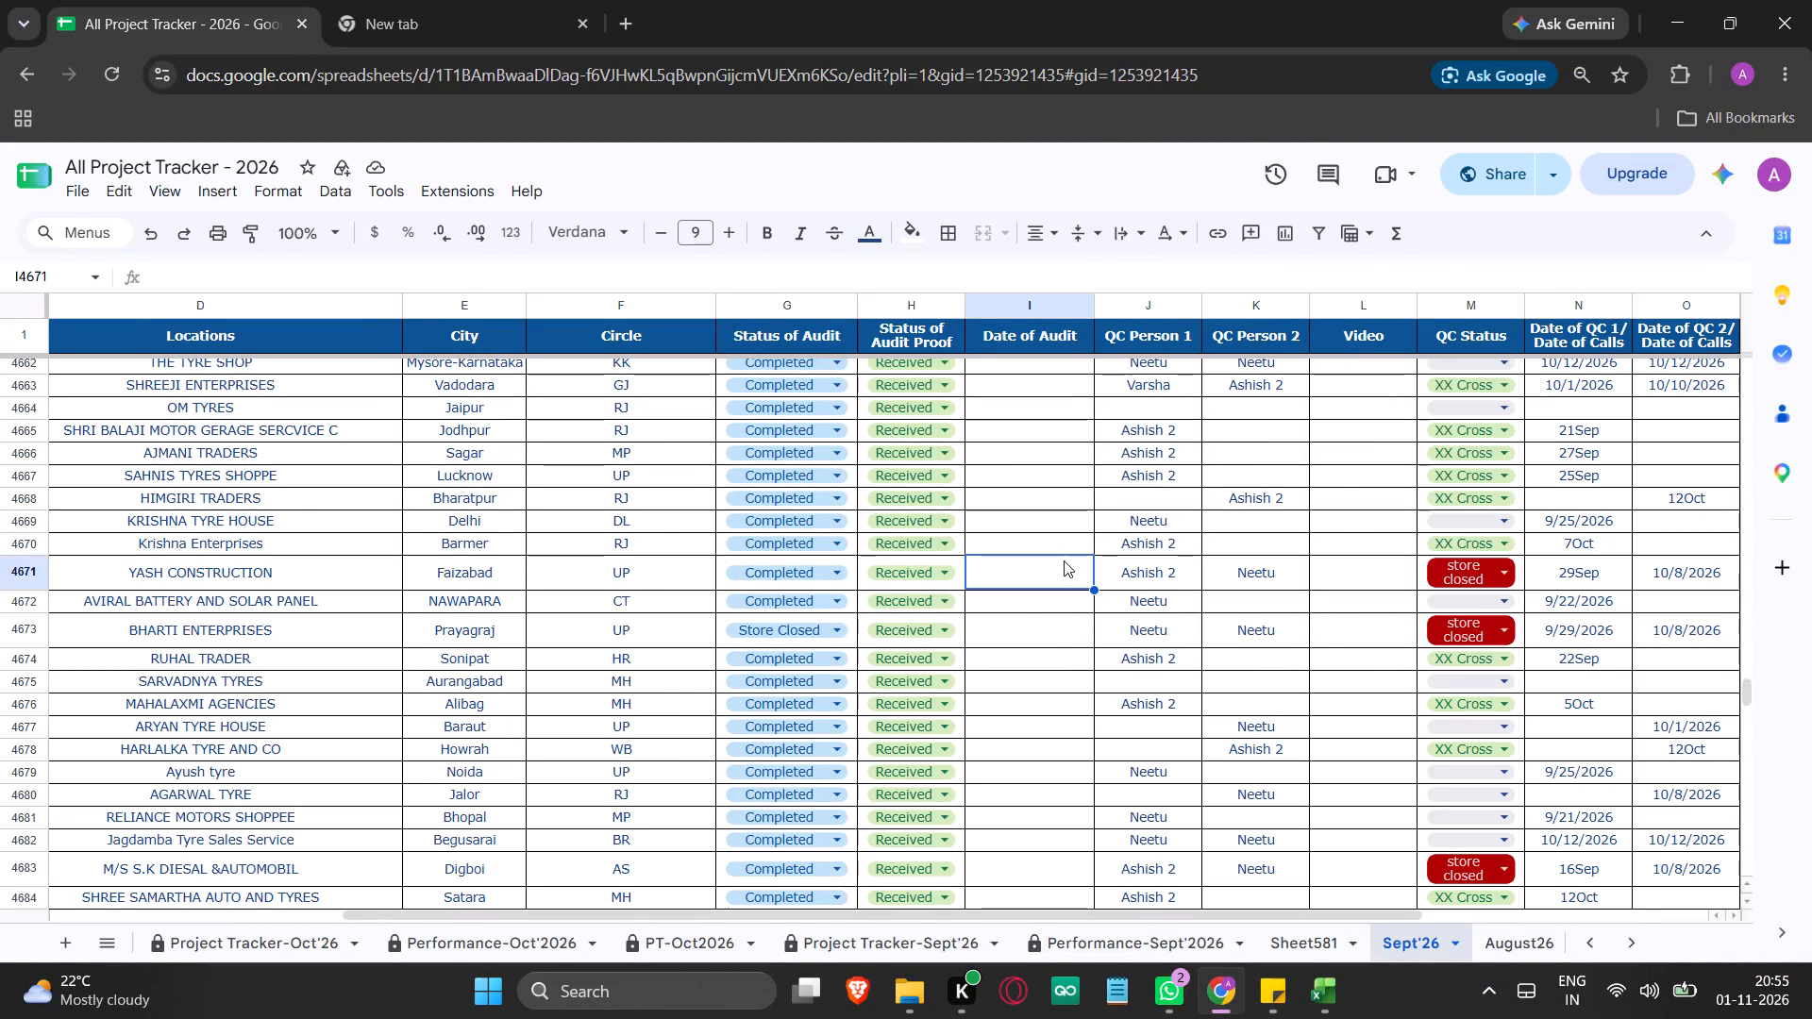
key("ctrl+f")
key("ctrl+v")
left_click(1676, 301)
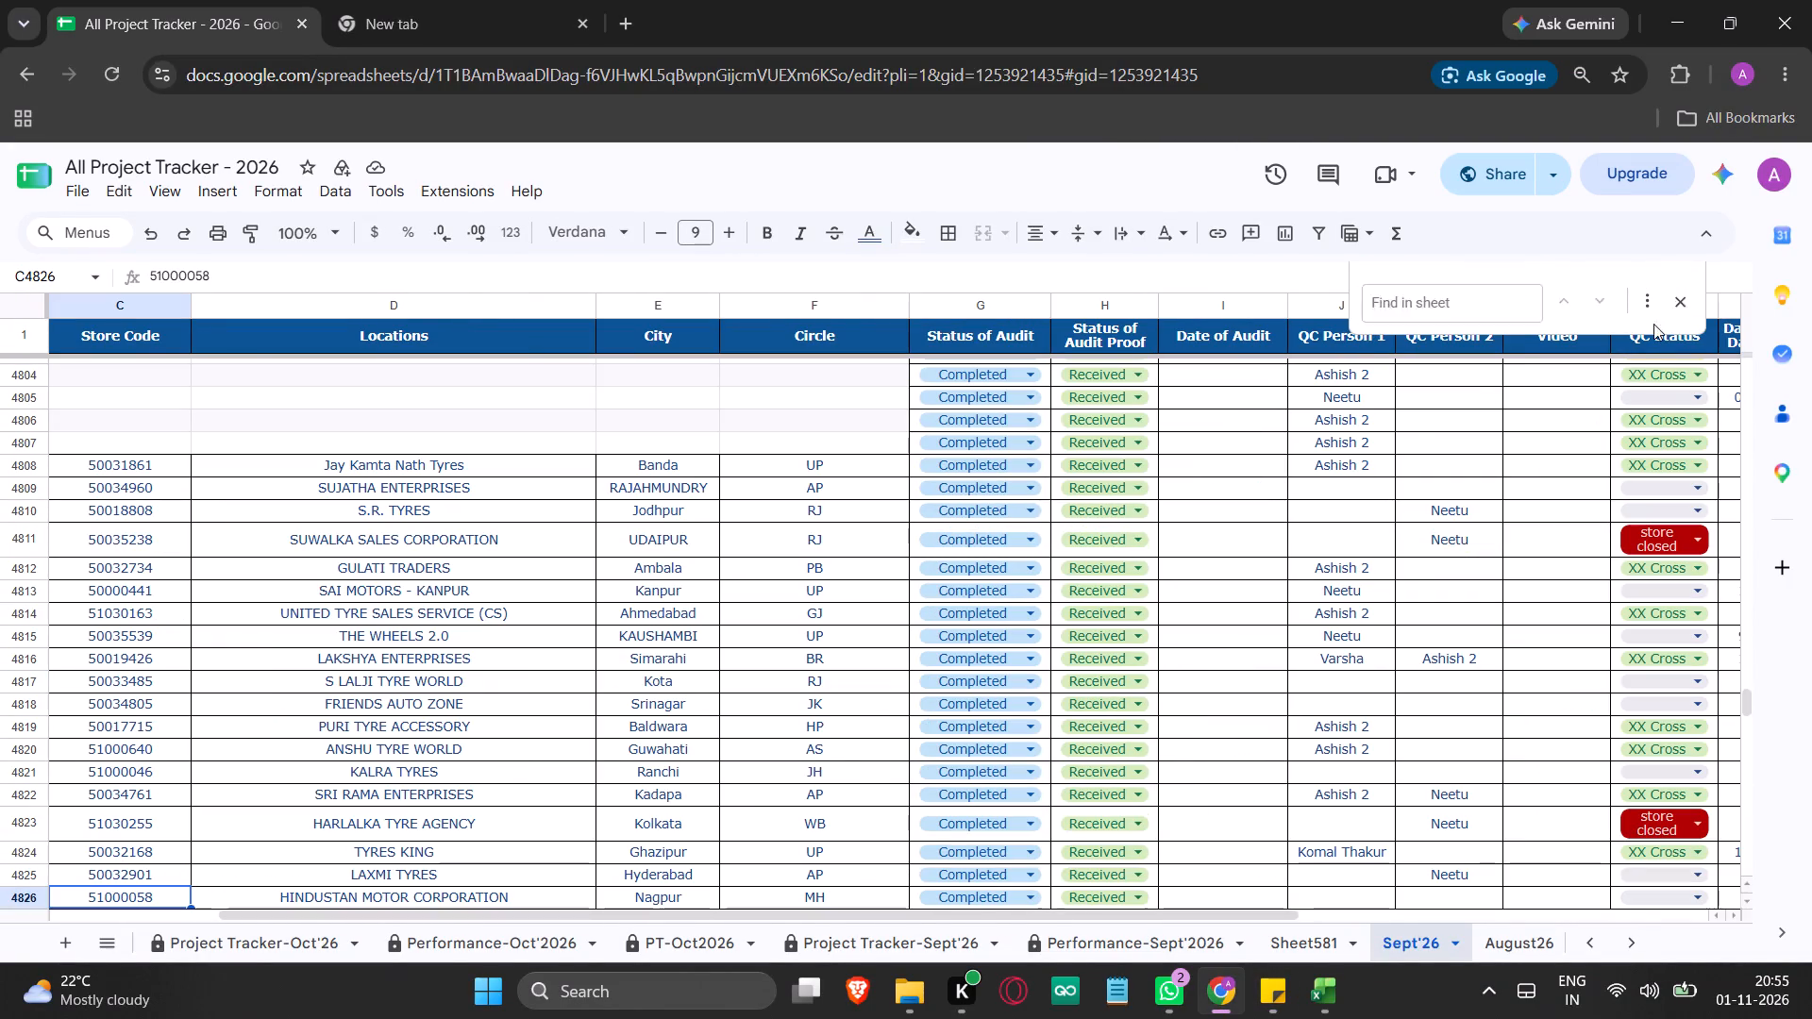
left_click(1321, 894)
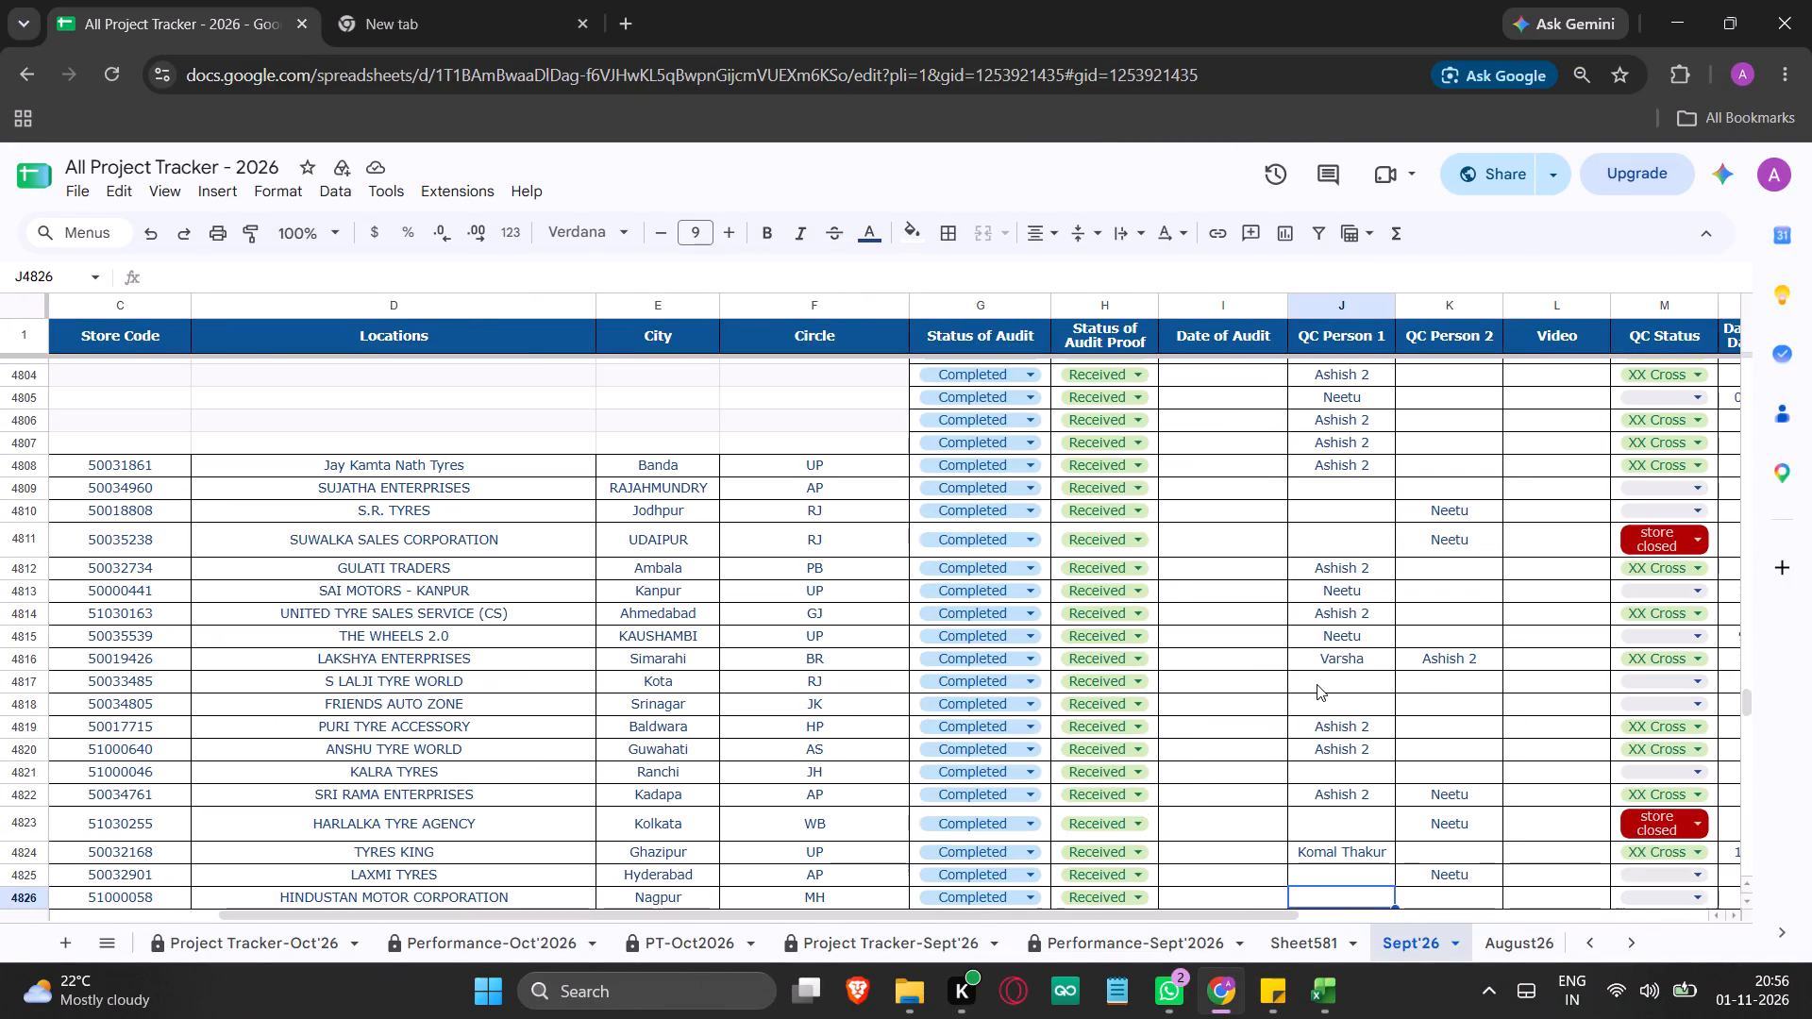
key("shift+a")
key("Tab")
Set the QC Status of store 51000058 to XX Cross and its Date of QC 1 to 12Oct.
key("Tab")
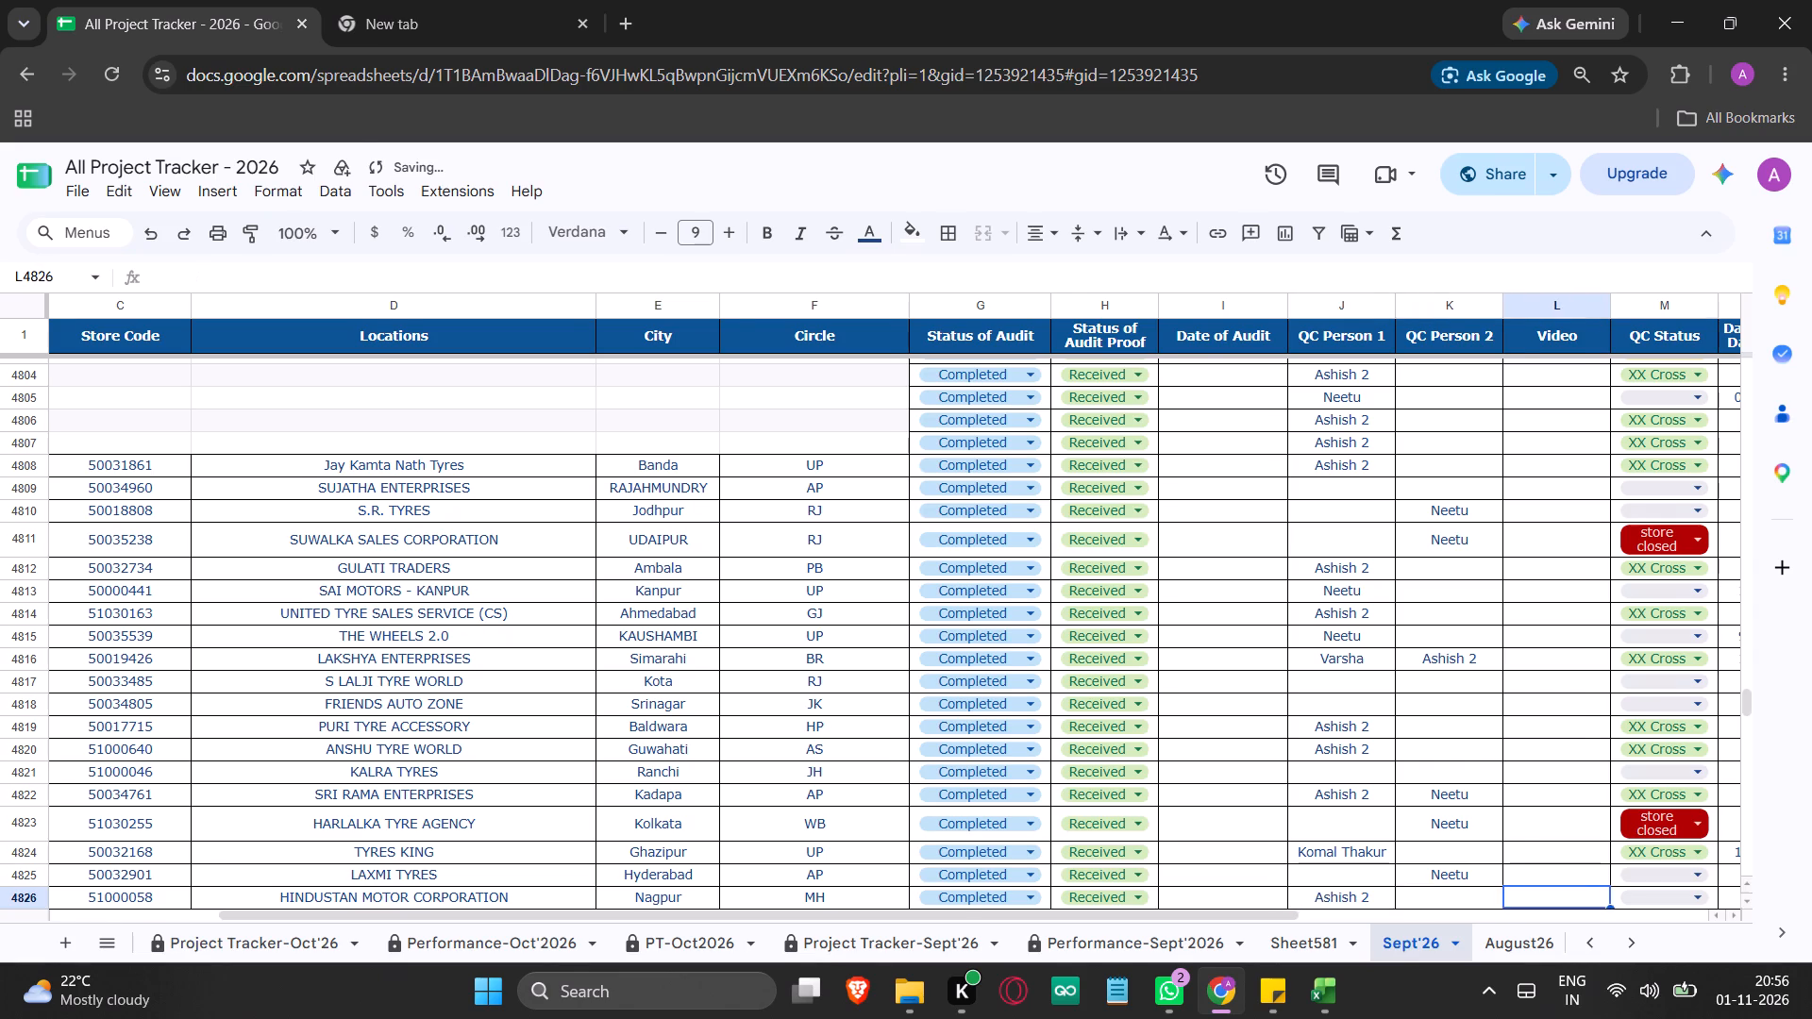
key("Tab")
key("Tab")
key("Tab")
left_click(1478, 897)
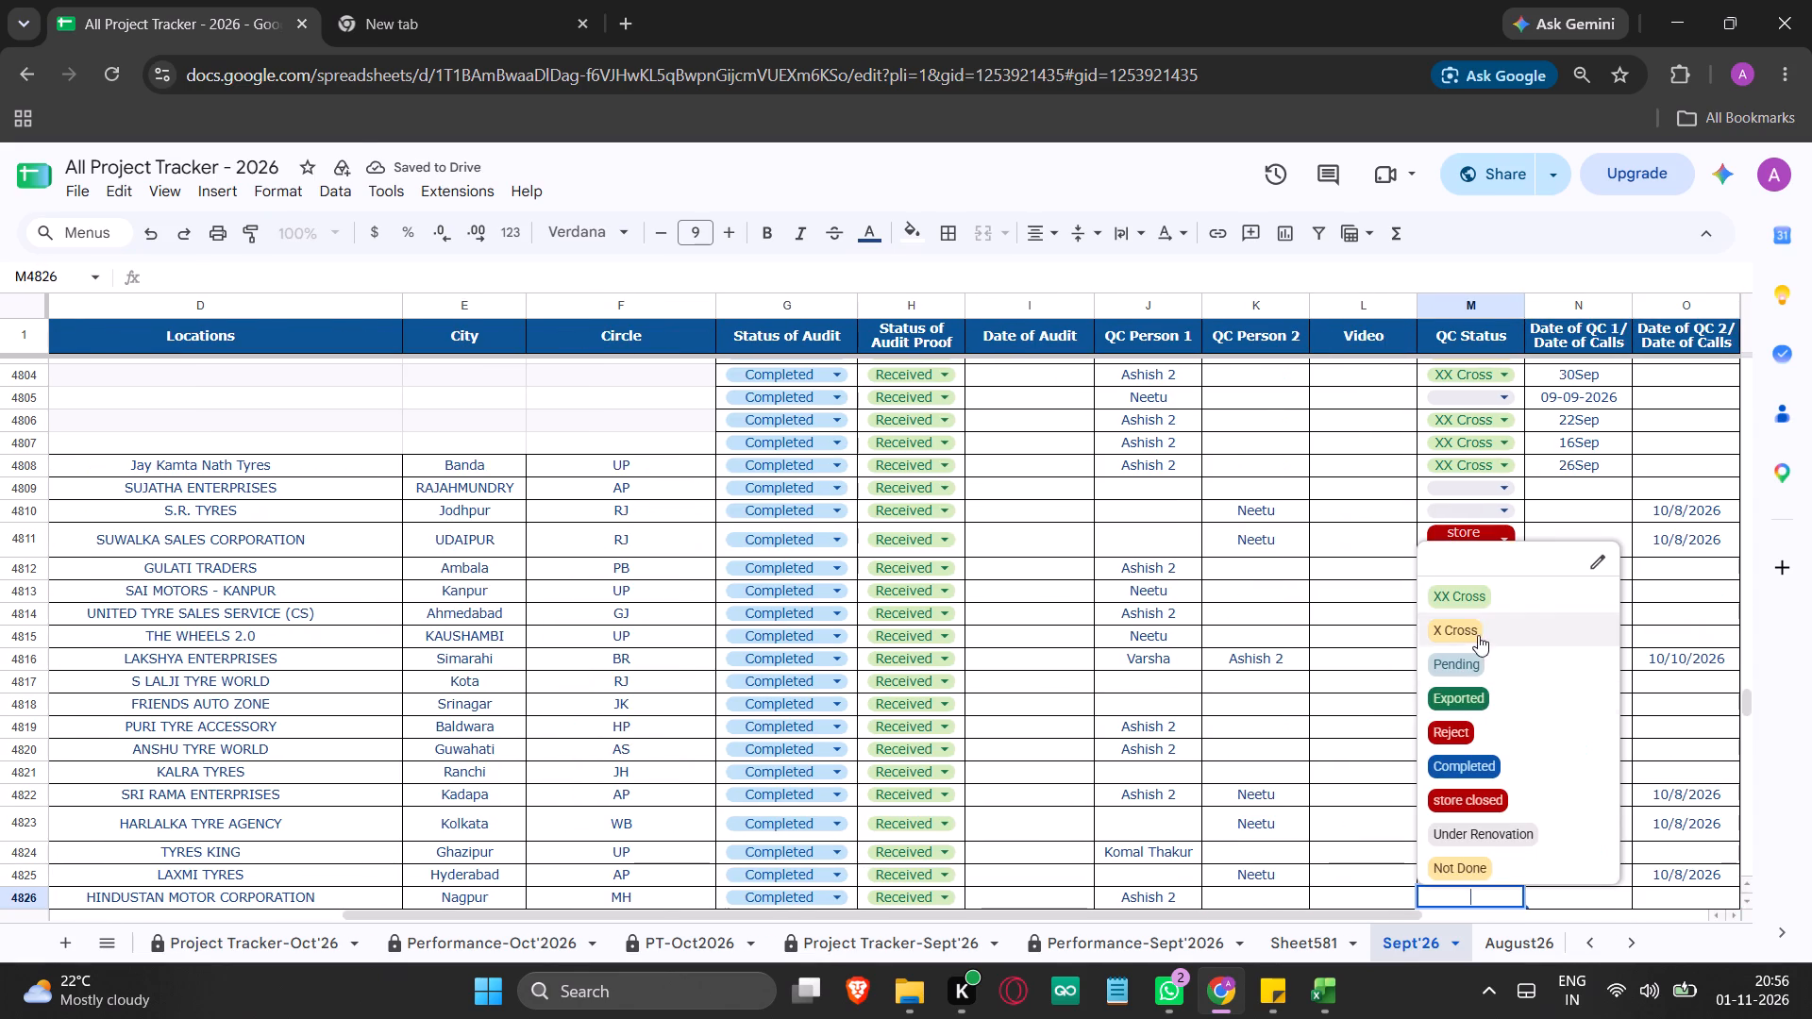
left_click(1480, 600)
left_click(1580, 902)
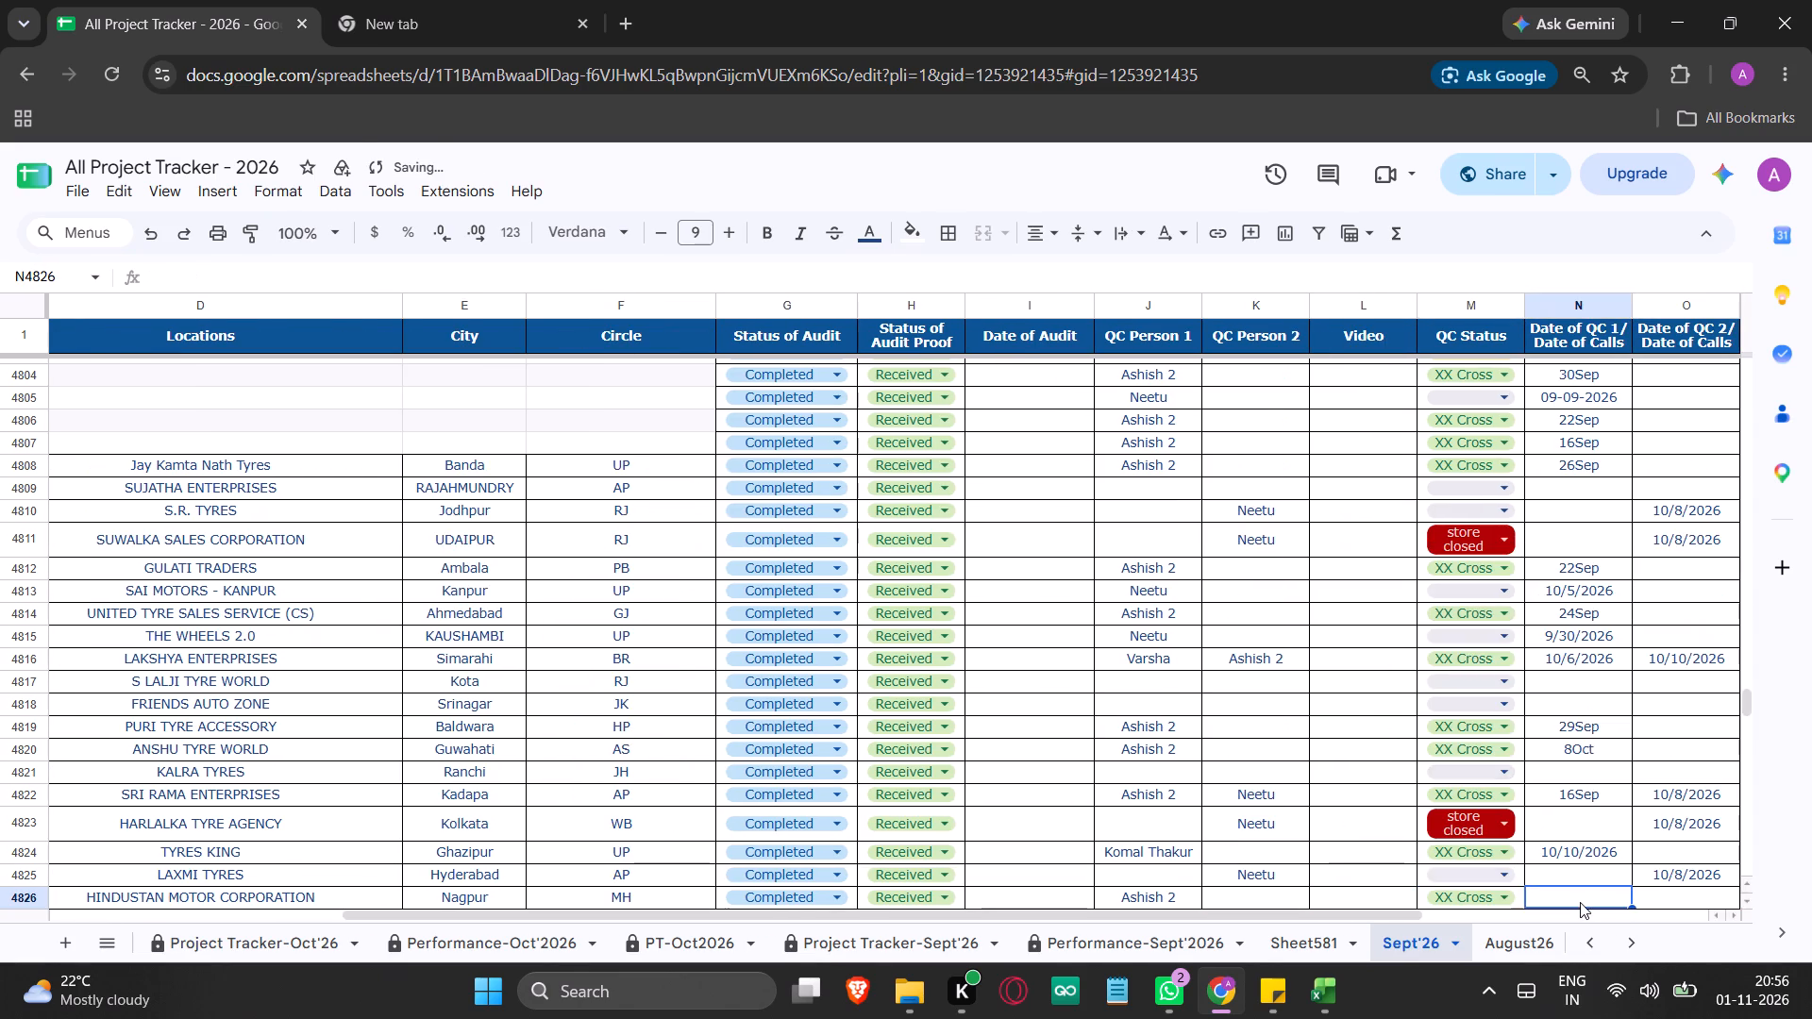
type("12")
type("Oct")
key("Tab")
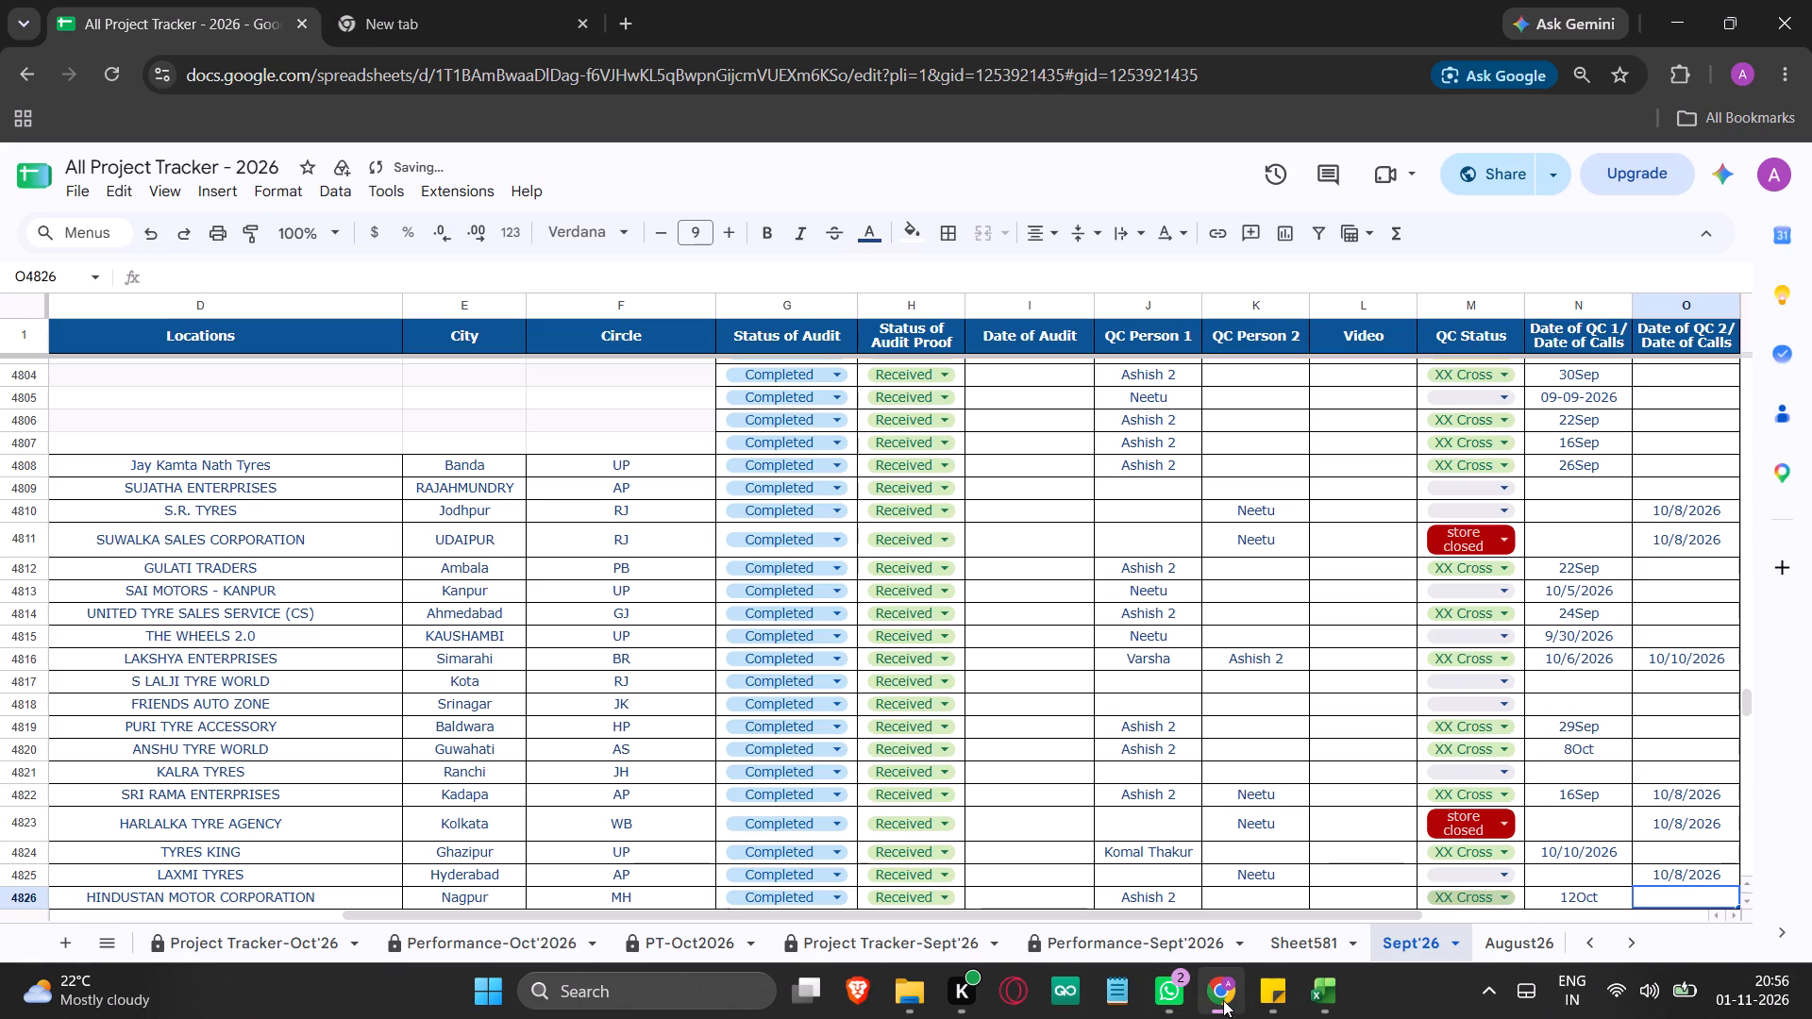
Find store code 51000545 from the sticky note's 13-10-2026 list in the Sept'26 sheet and enter Ashish 2 as its QC Person 1.
left_click(1274, 1001)
scroll(1290, 322, "down", 6)
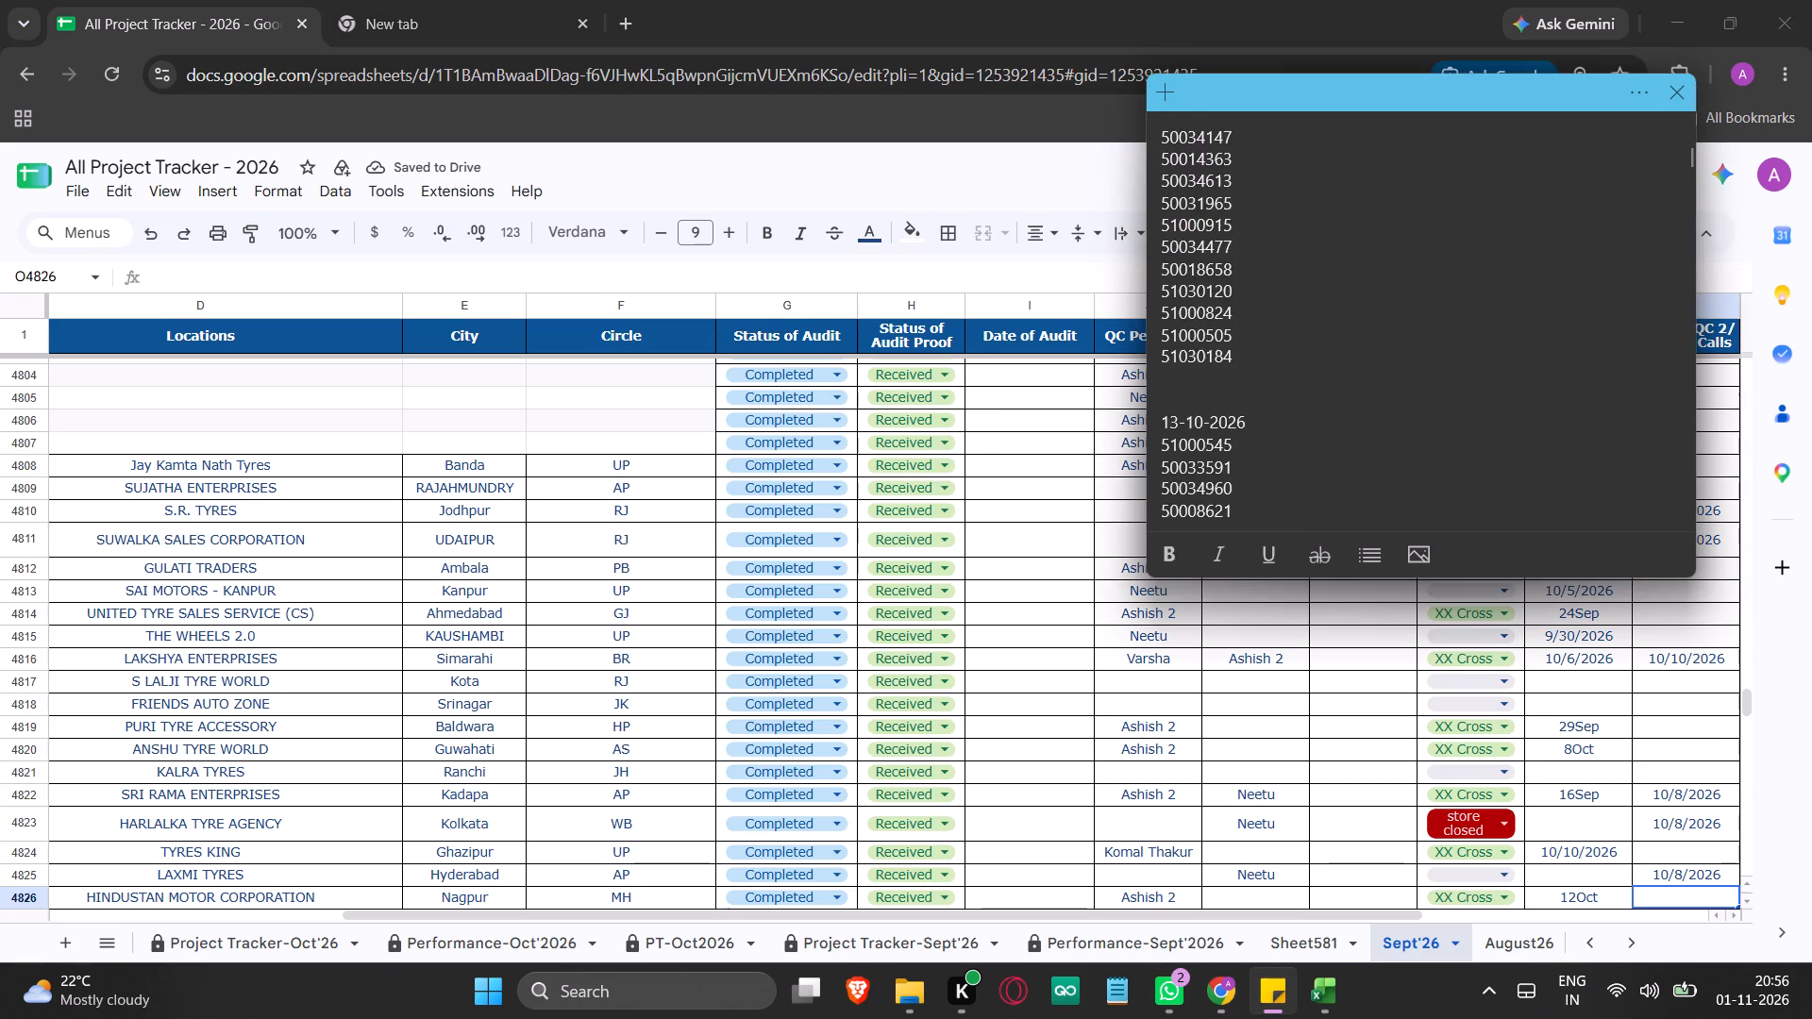
scroll(1273, 345, "down", 3)
double_click(1200, 258)
right_click(1202, 259)
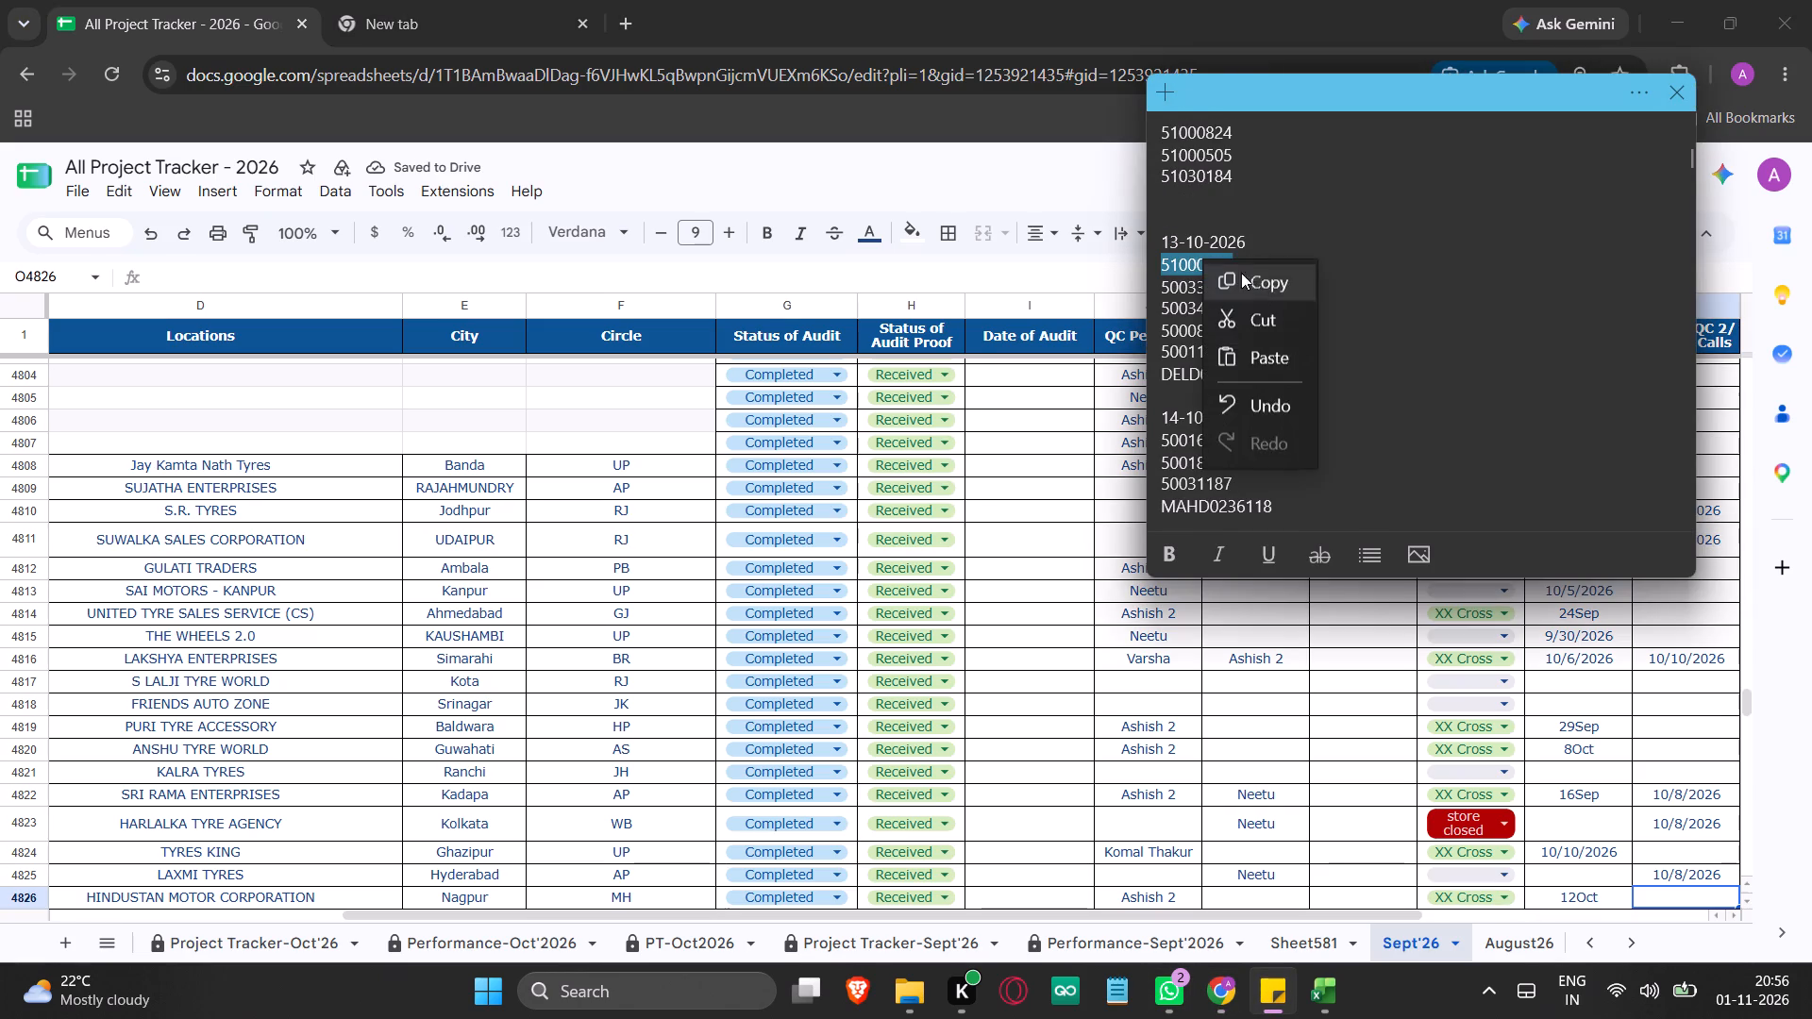
left_click(1251, 277)
left_click(1057, 520)
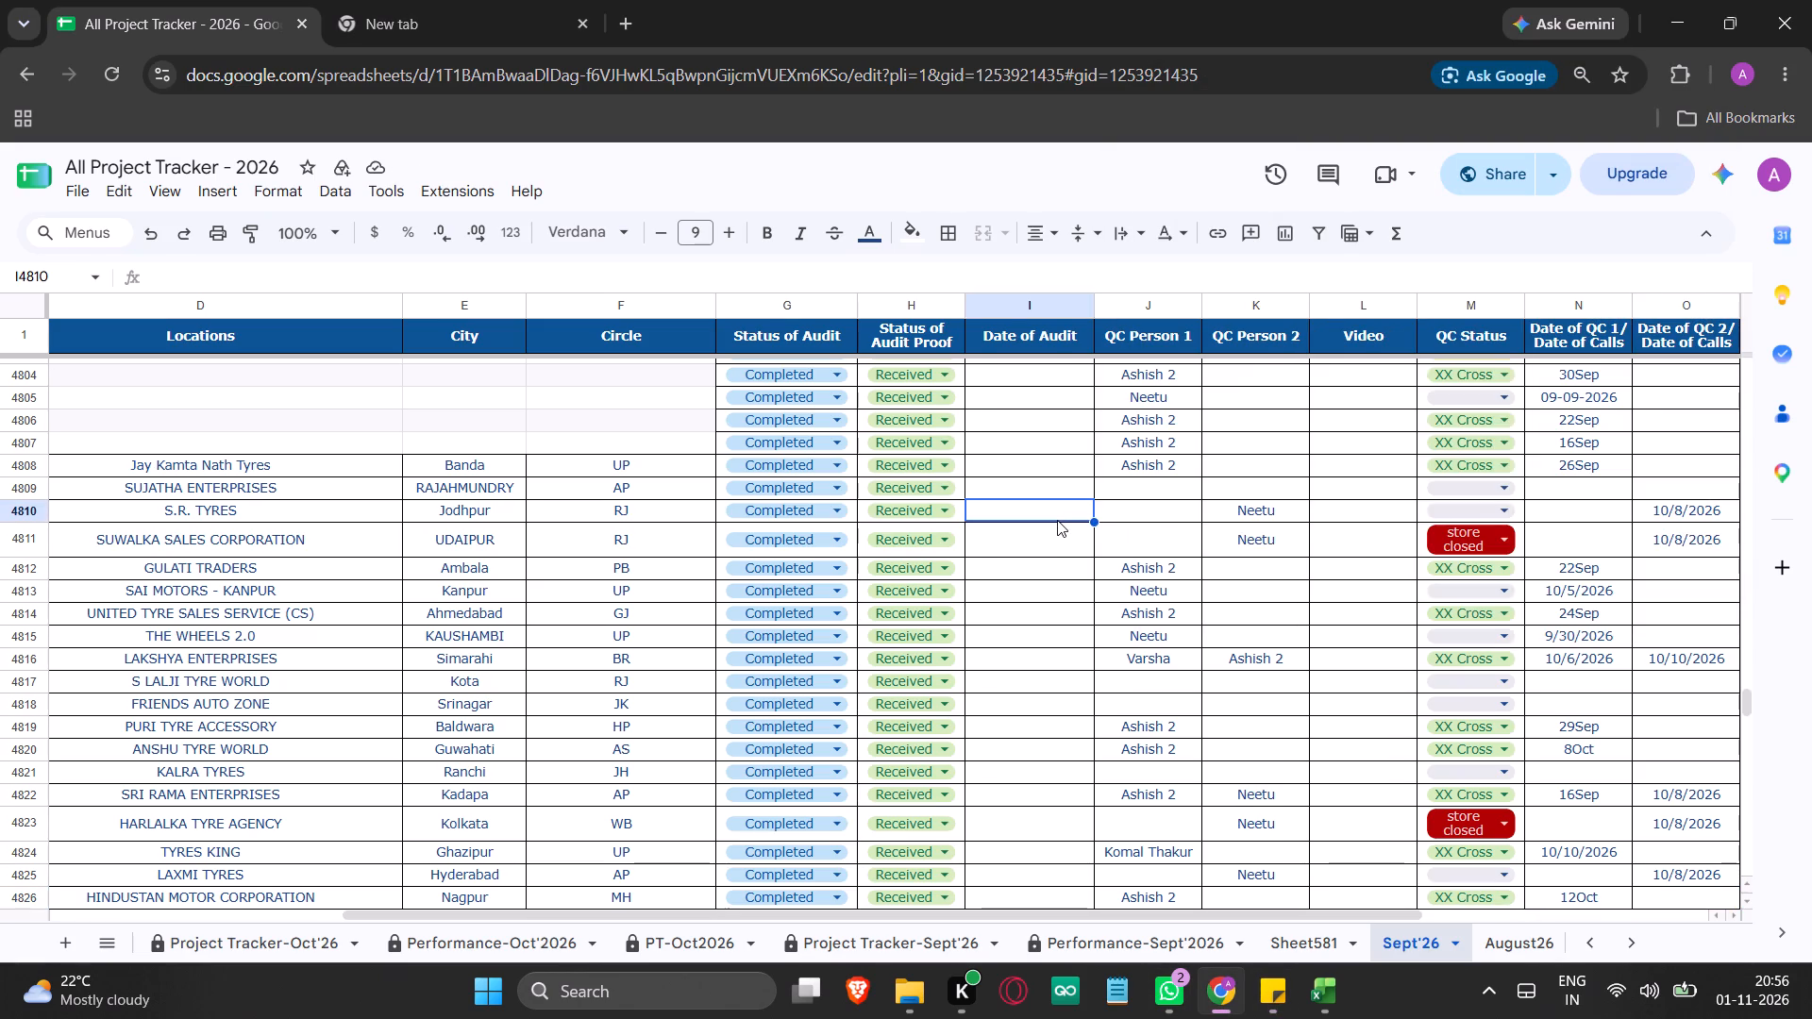
key("ctrl+f")
key("ctrl+v")
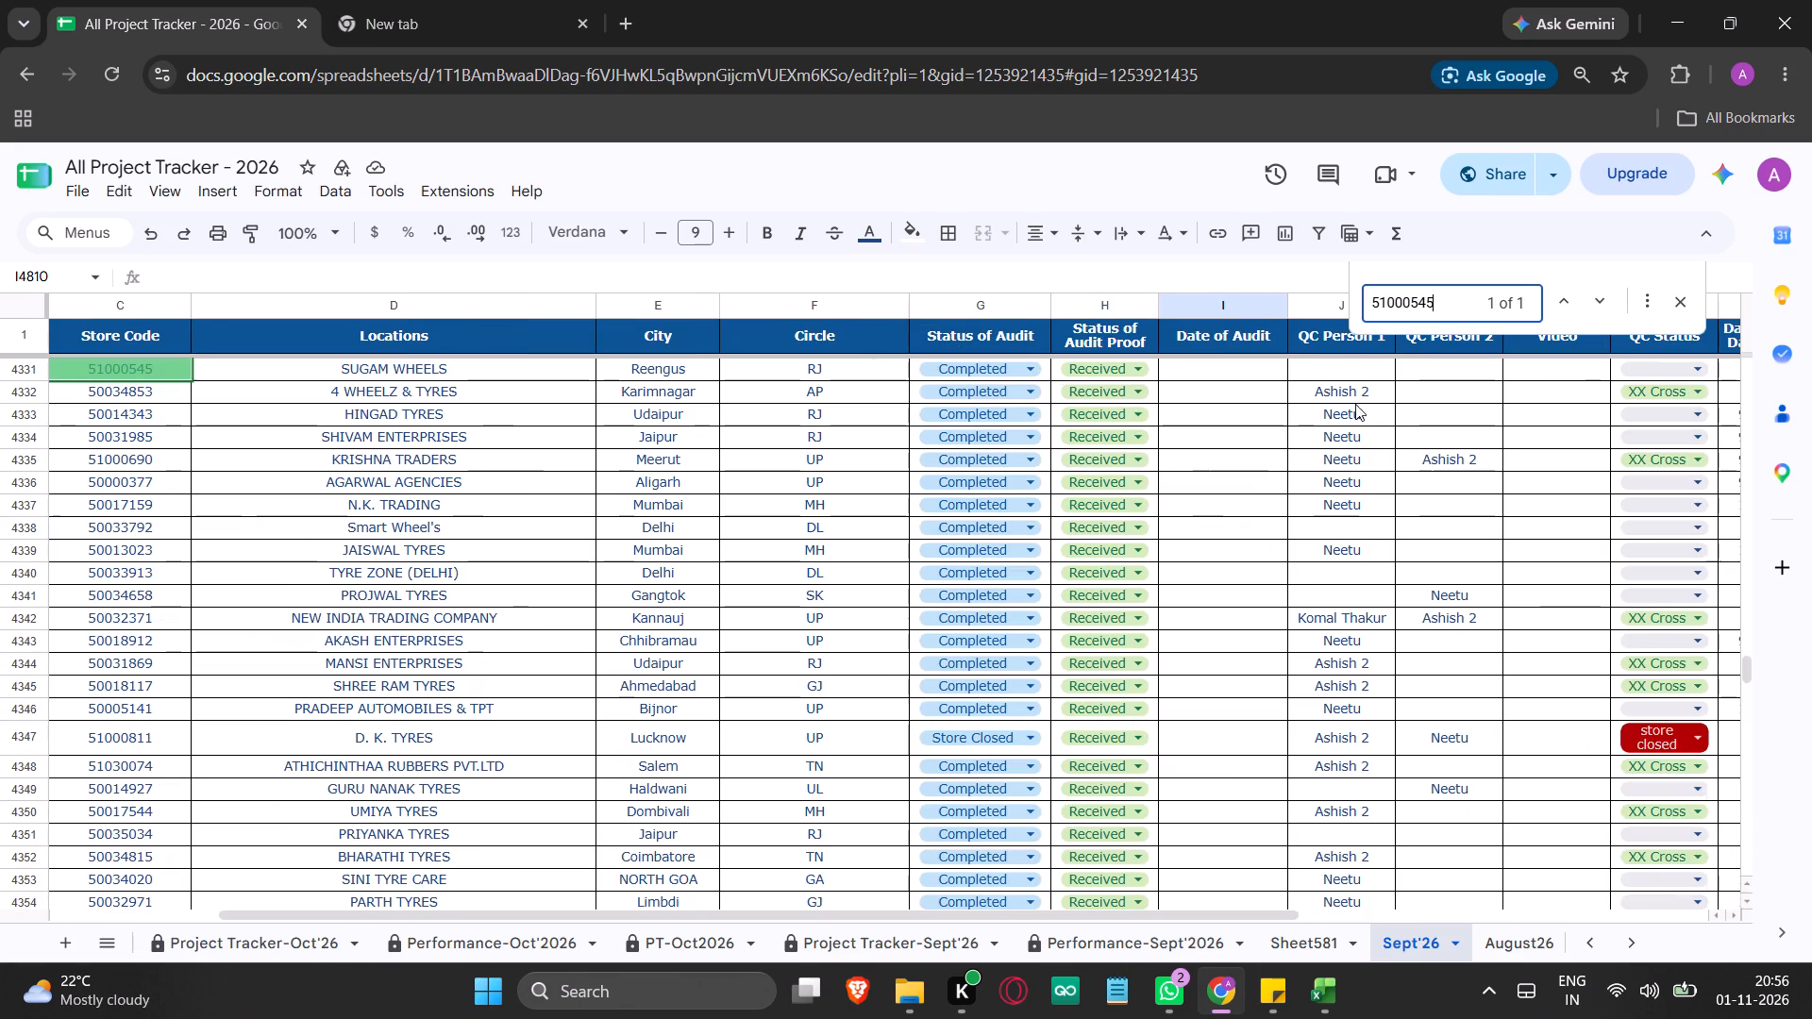
left_click(1677, 296)
left_click(1359, 370)
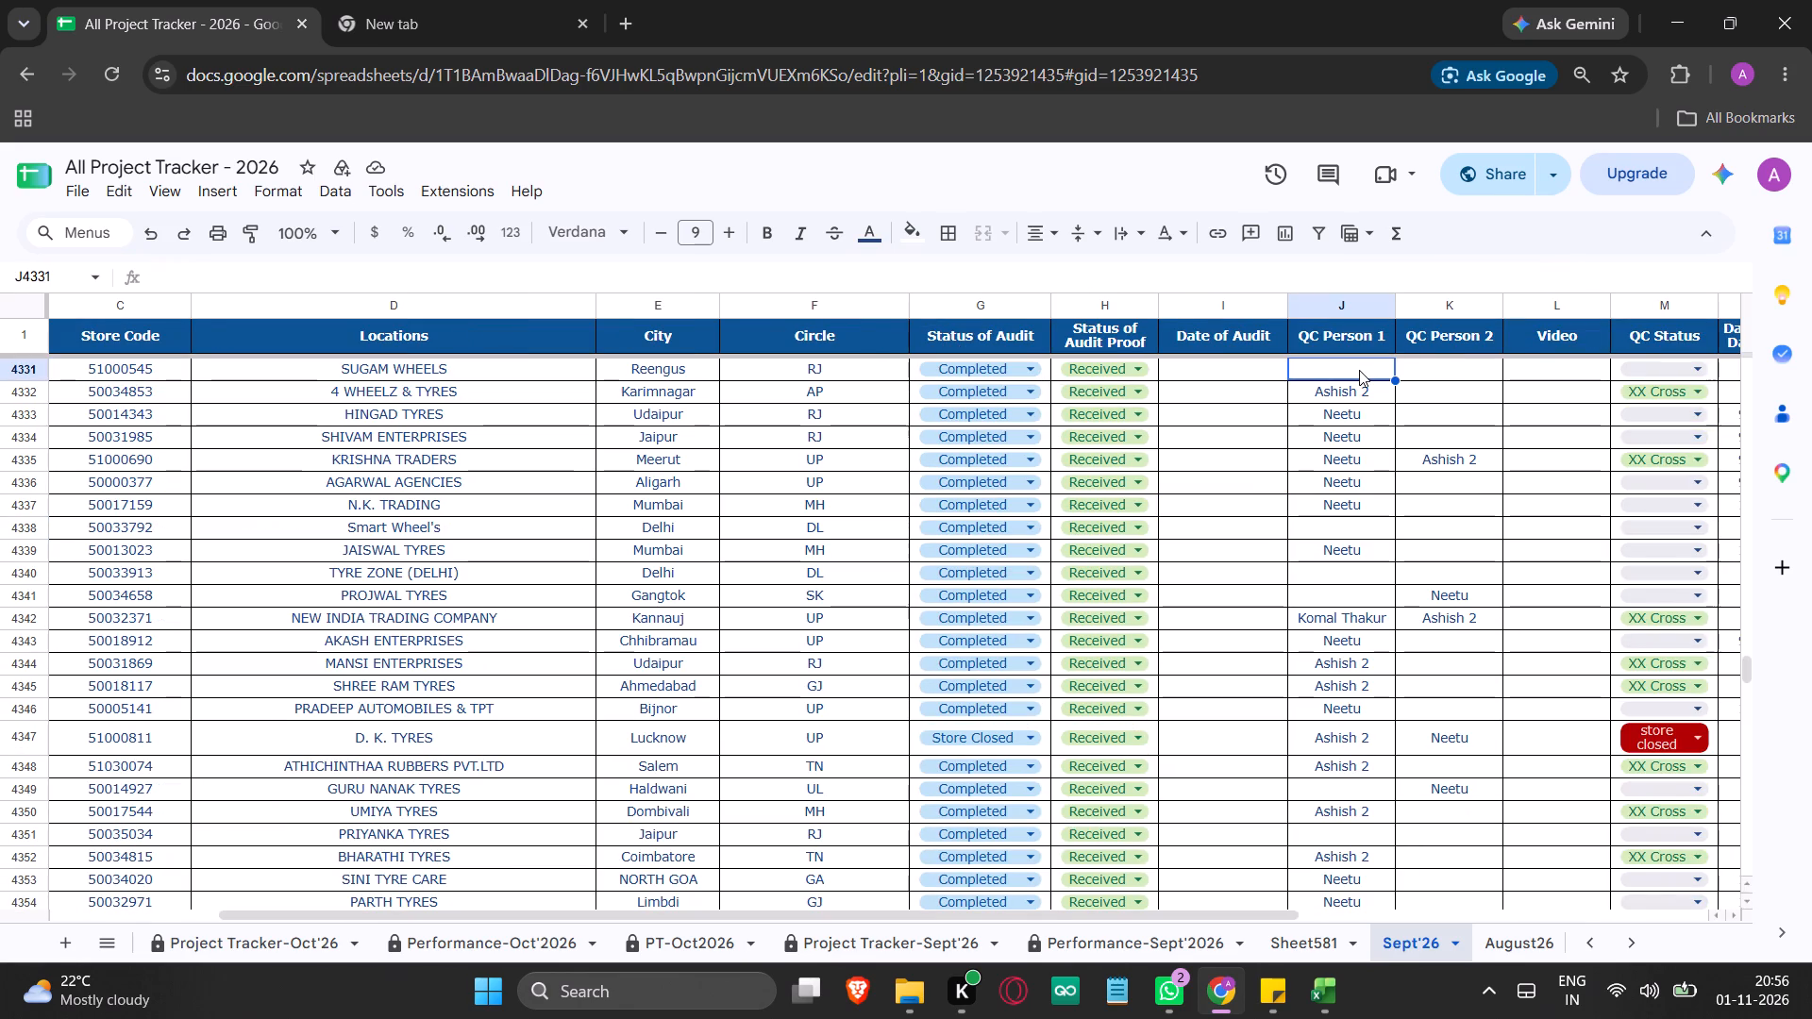
key("shift+a")
key("Tab")
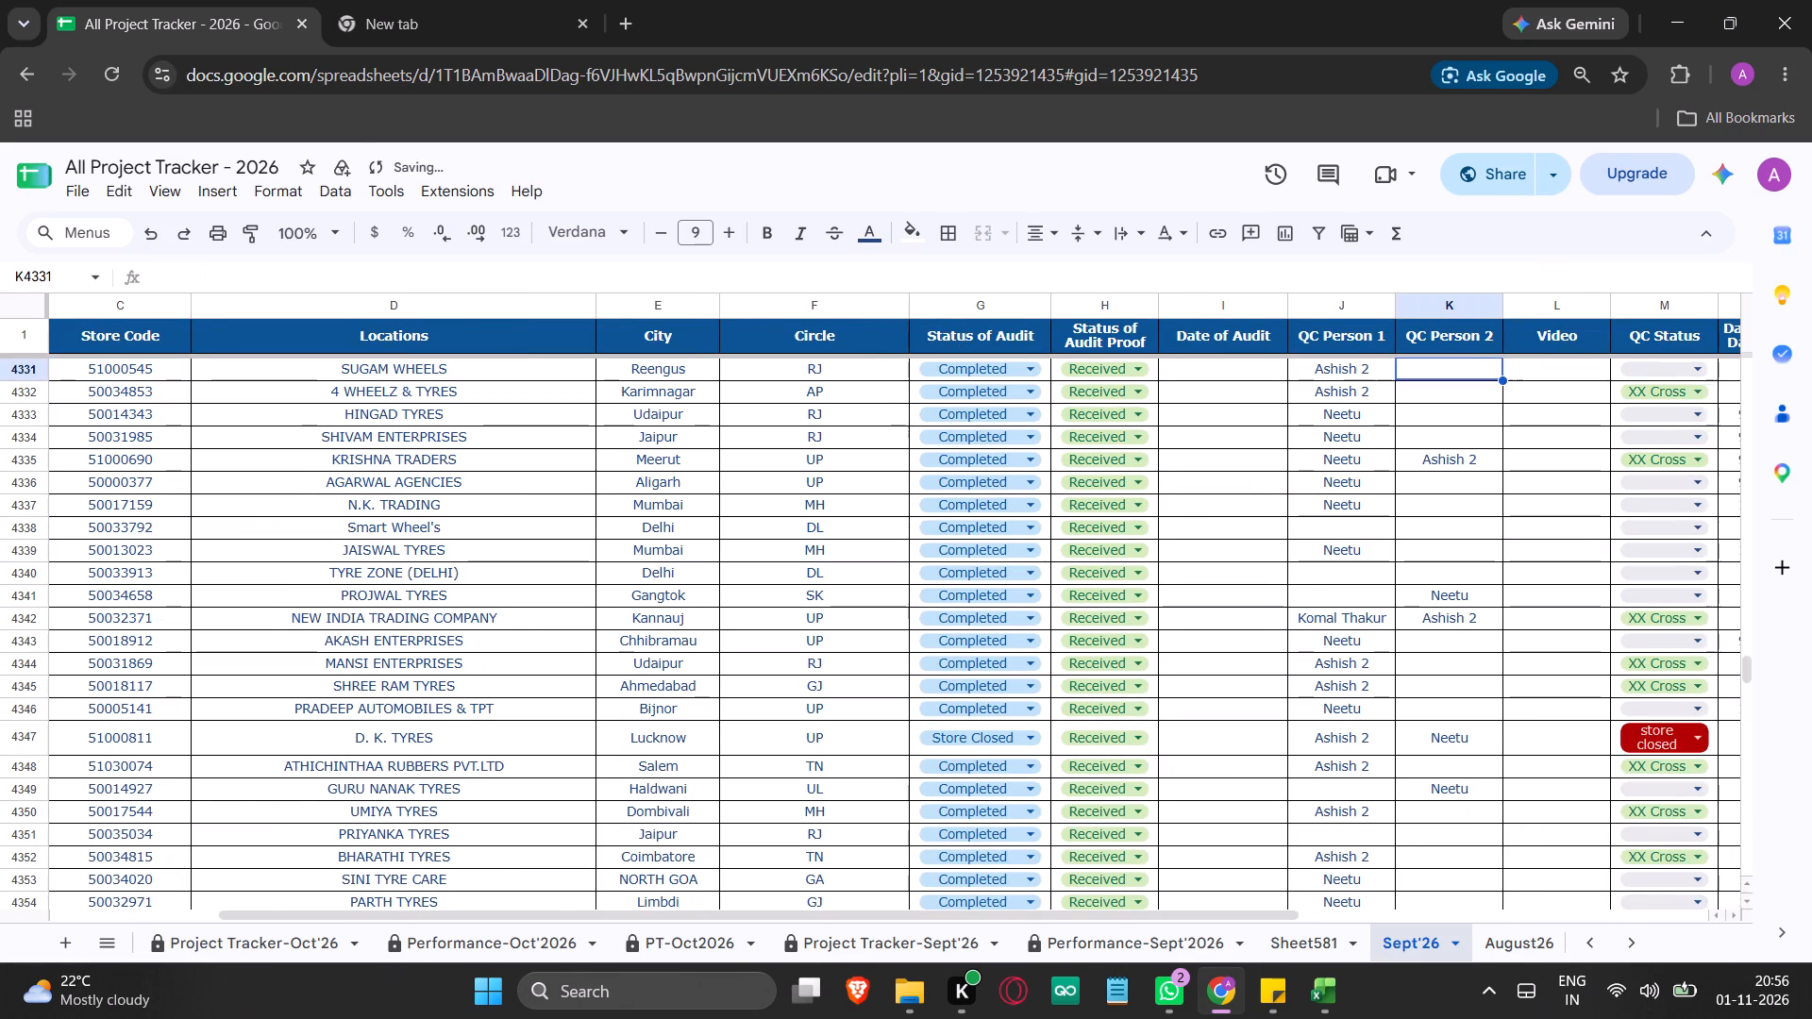
Set the QC Status of store 51000545 to XX Cross and its Date of QC 1 to 13Oct.
key("Tab")
key("Tab")
key("Tab")
key("Tab")
left_click(1487, 372)
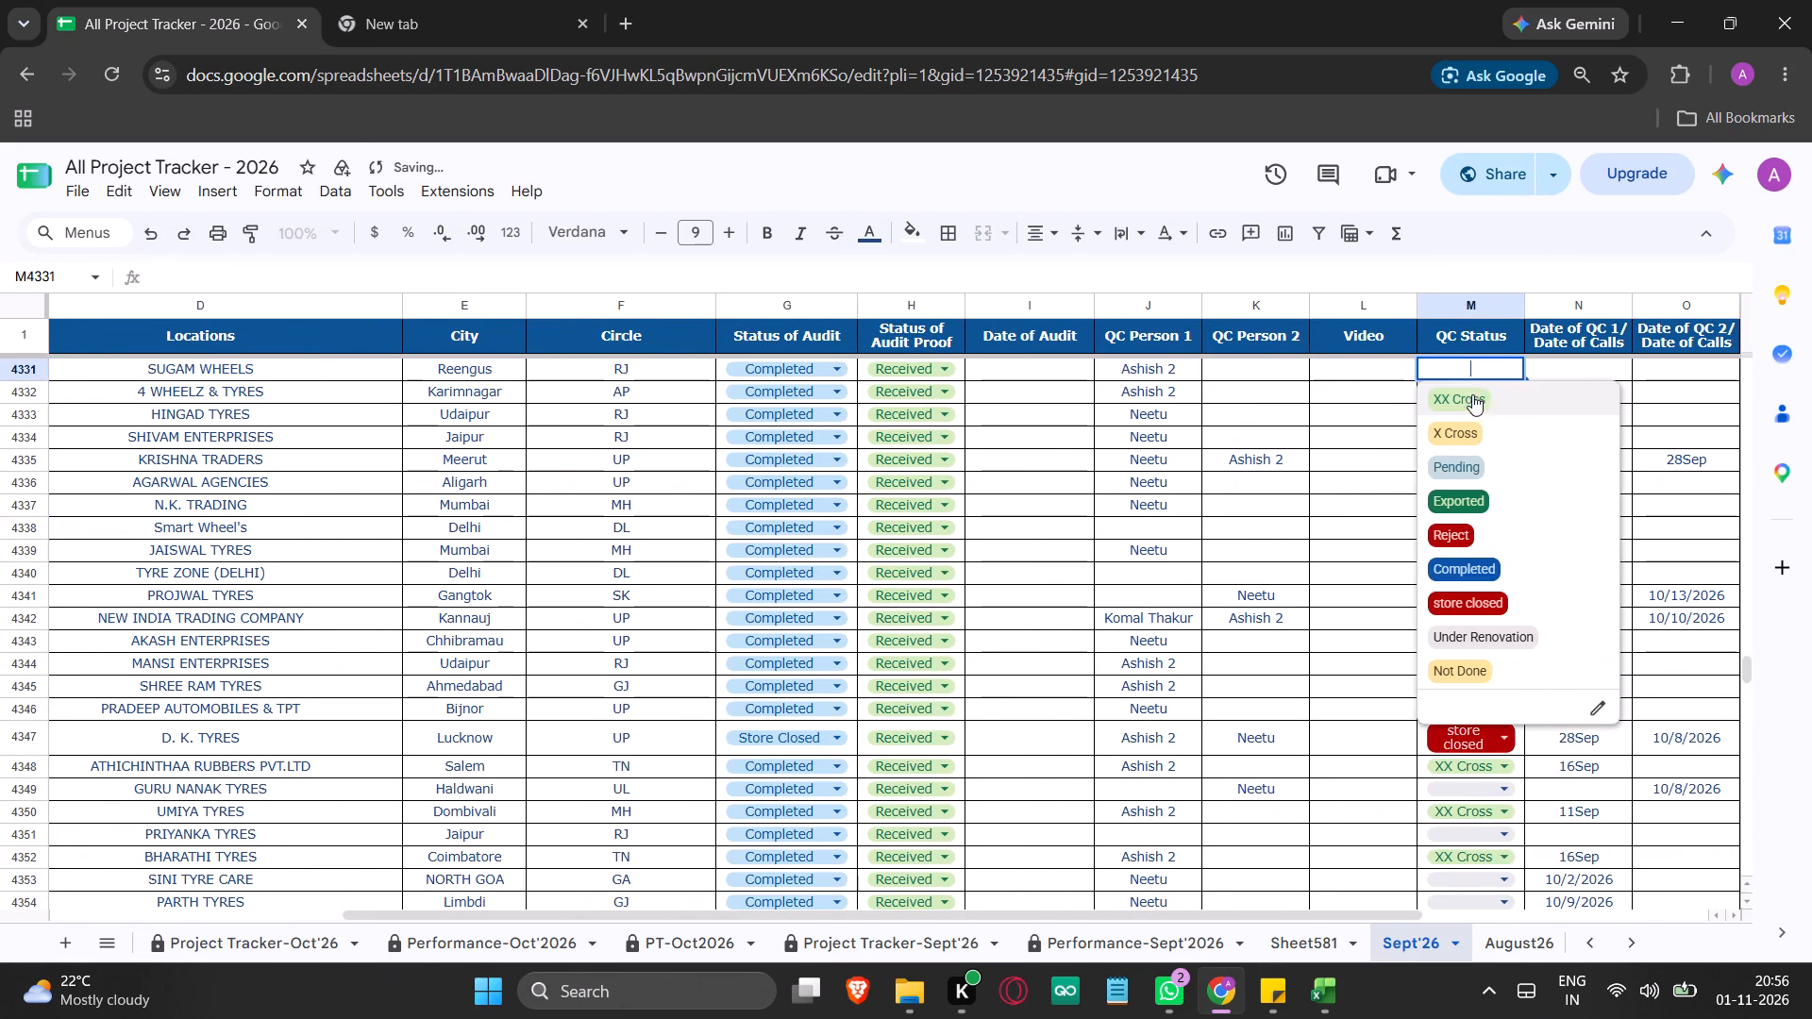
left_click(1469, 395)
left_click(1570, 369)
key("1")
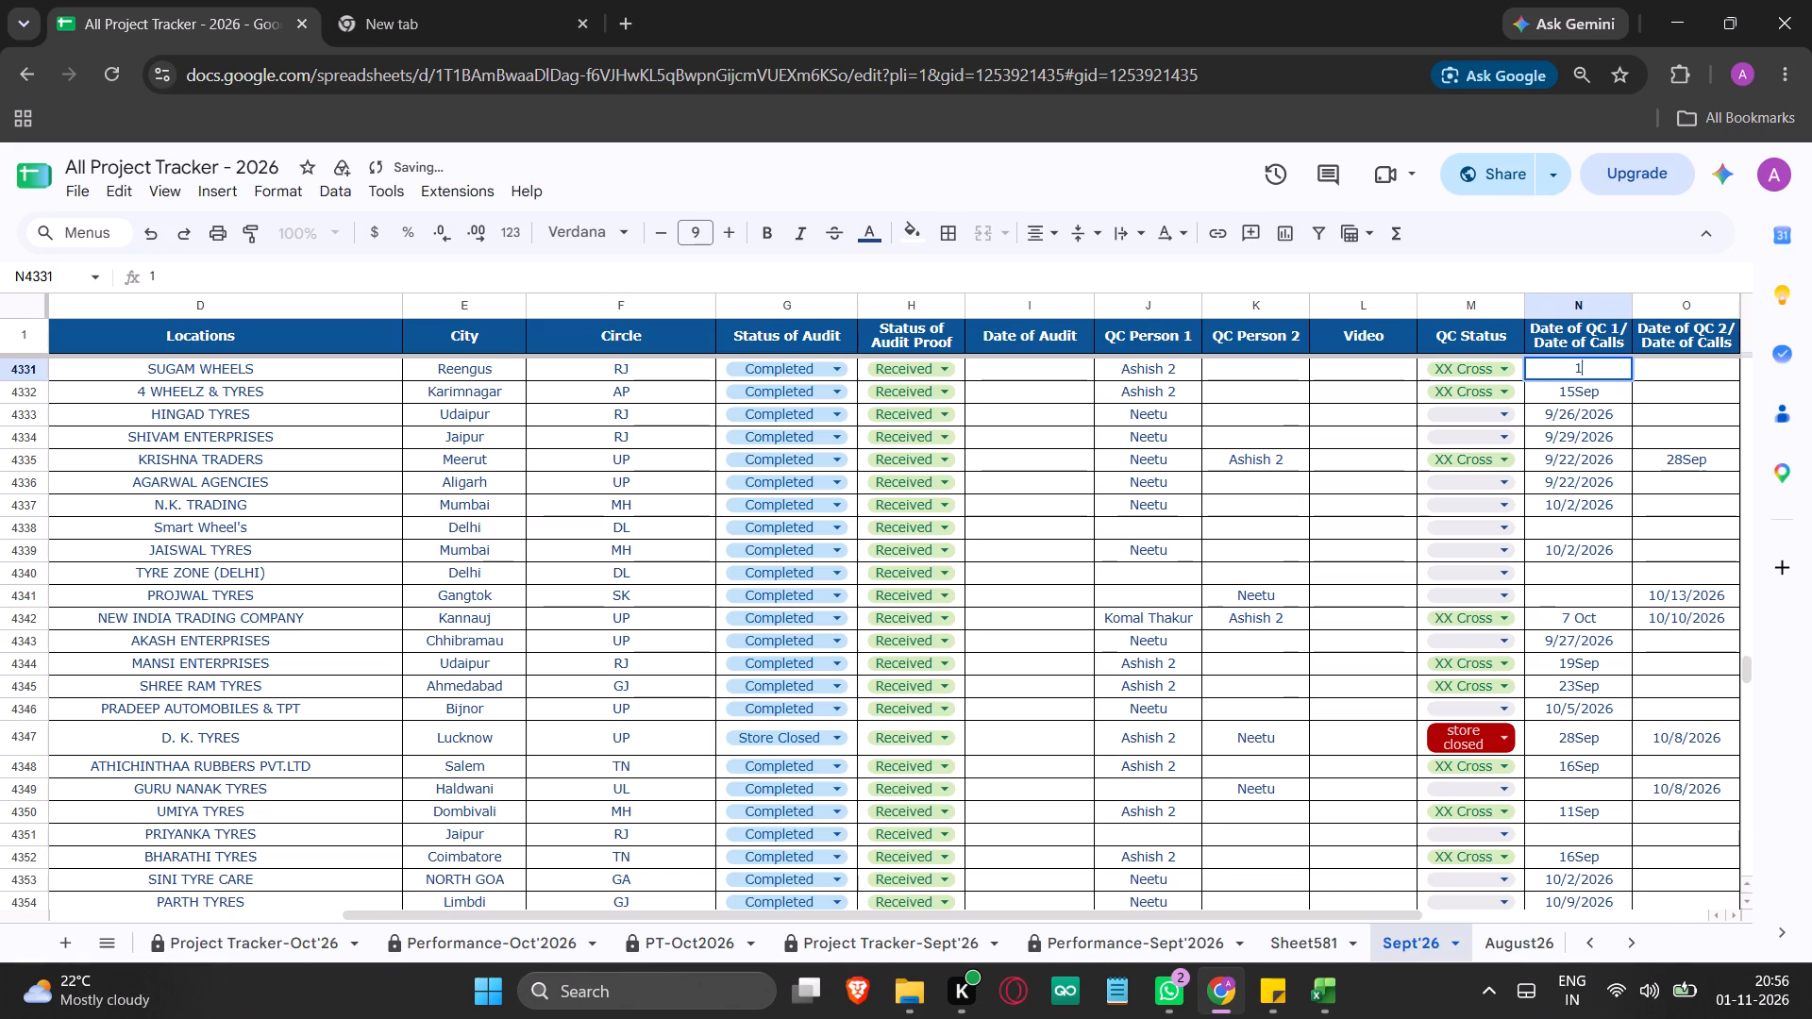
key("3")
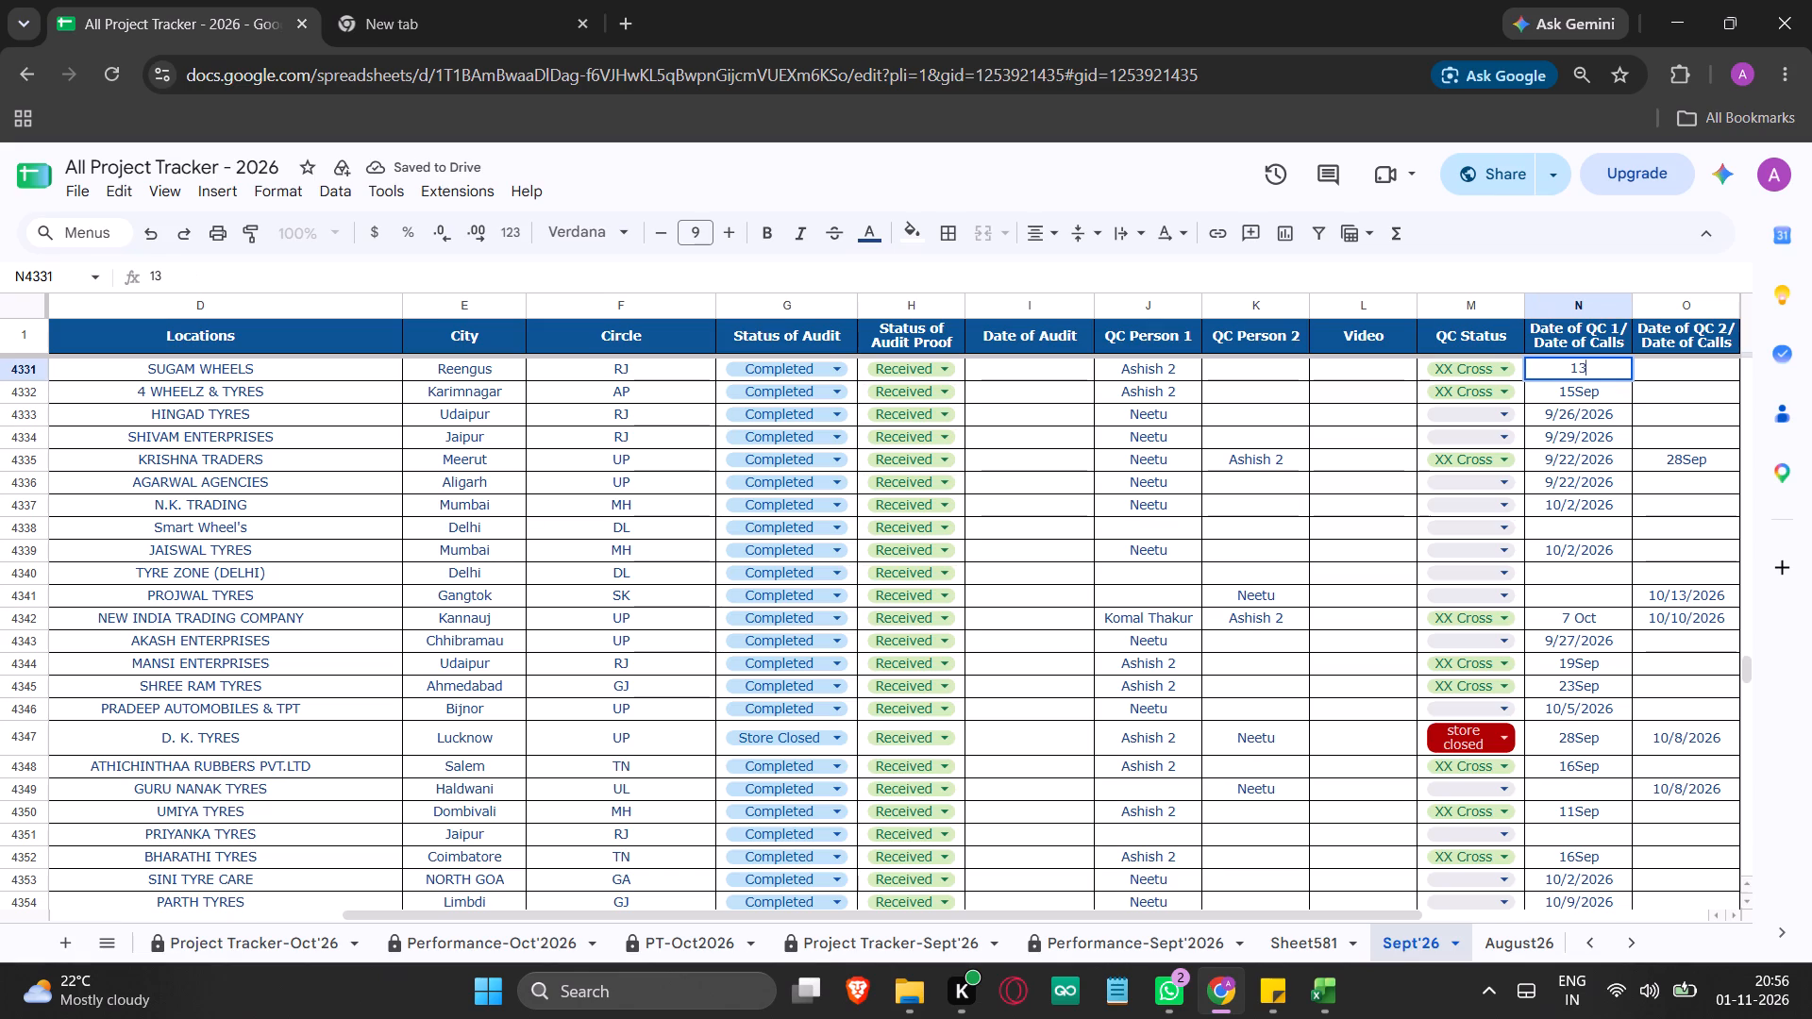
type("Oct")
key("Tab")
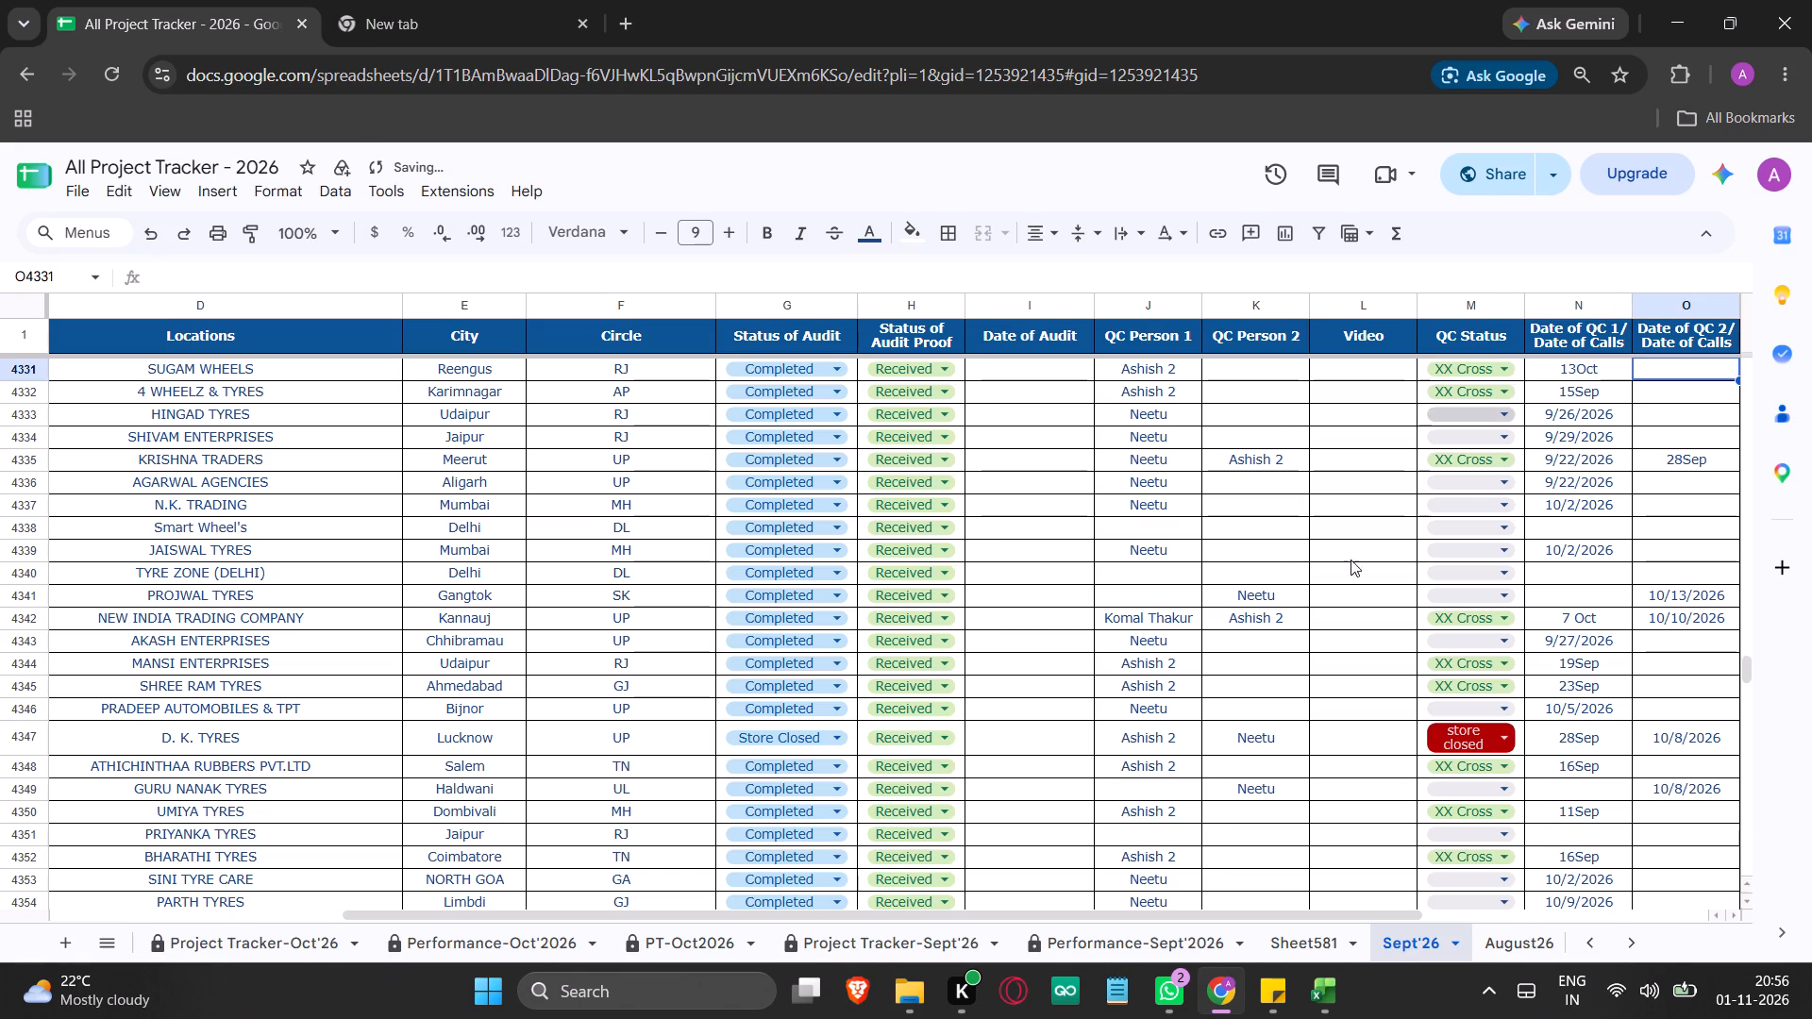
Find store code 50033591 from the sticky note's 13-10-2026 list in the Sept'26 sheet and enter Ashish 2 as its QC Person 1.
left_click(1260, 1006)
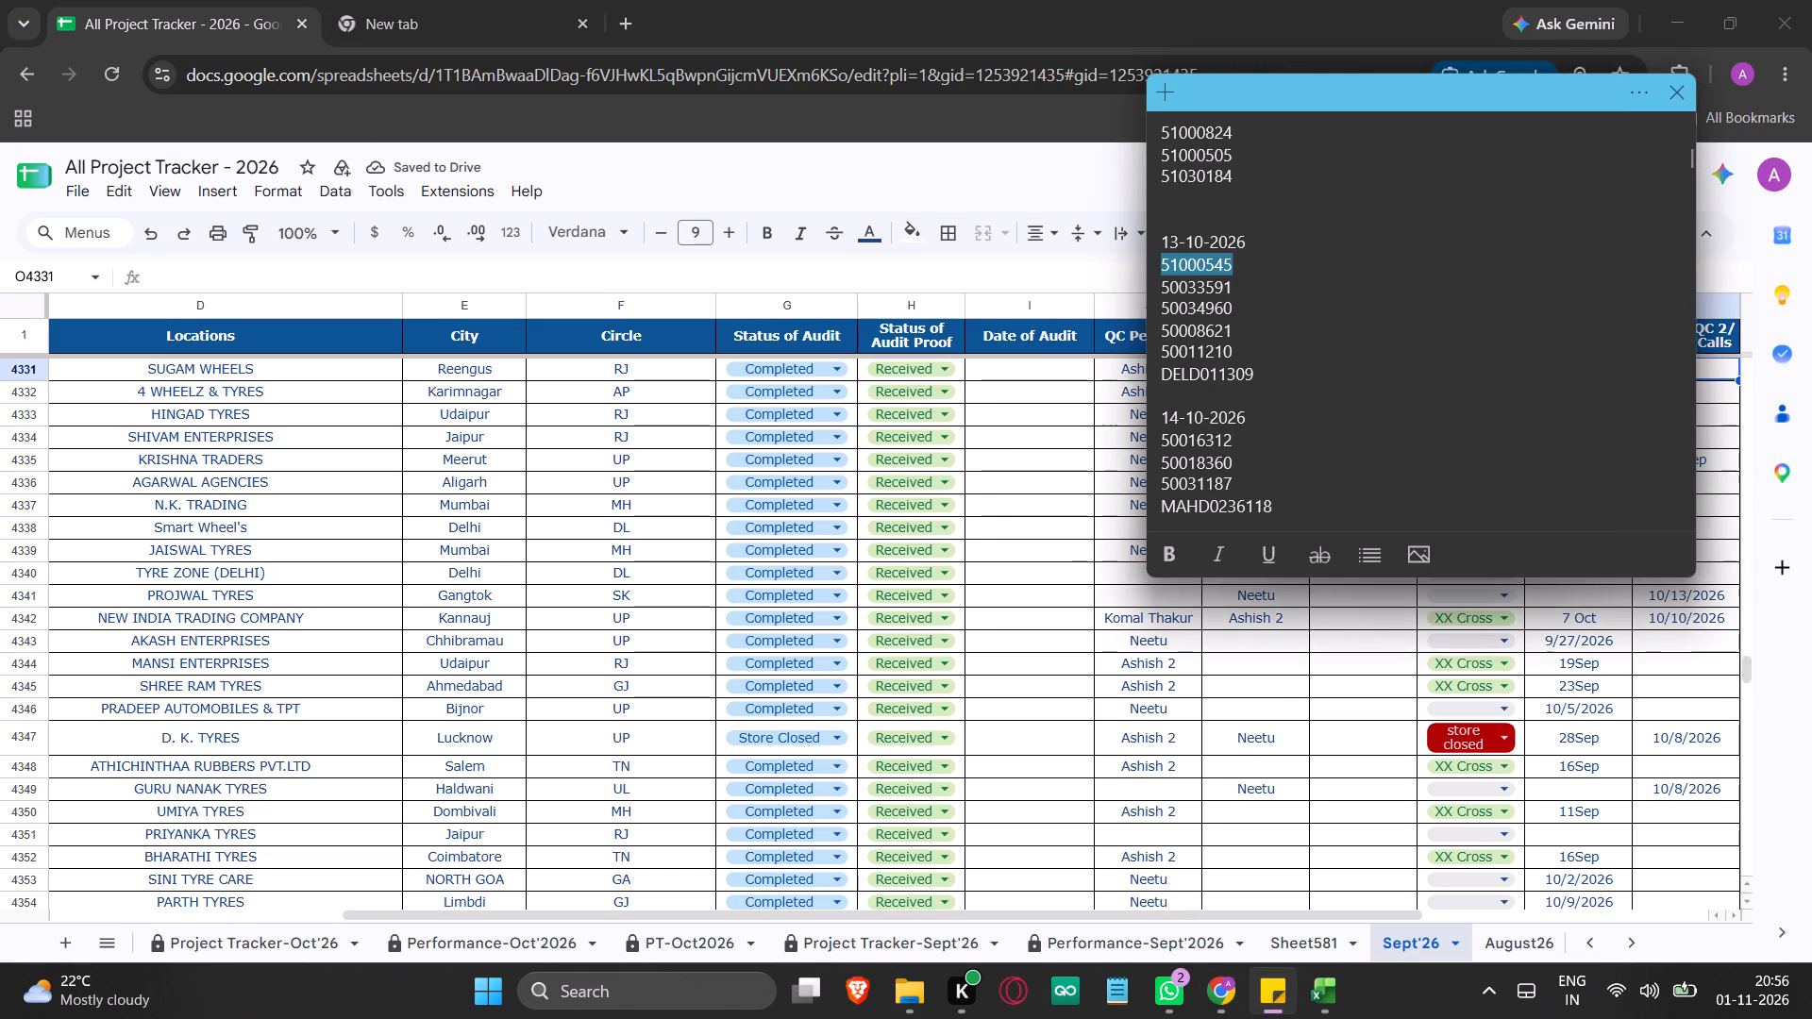
double_click(1220, 297)
double_click(1216, 291)
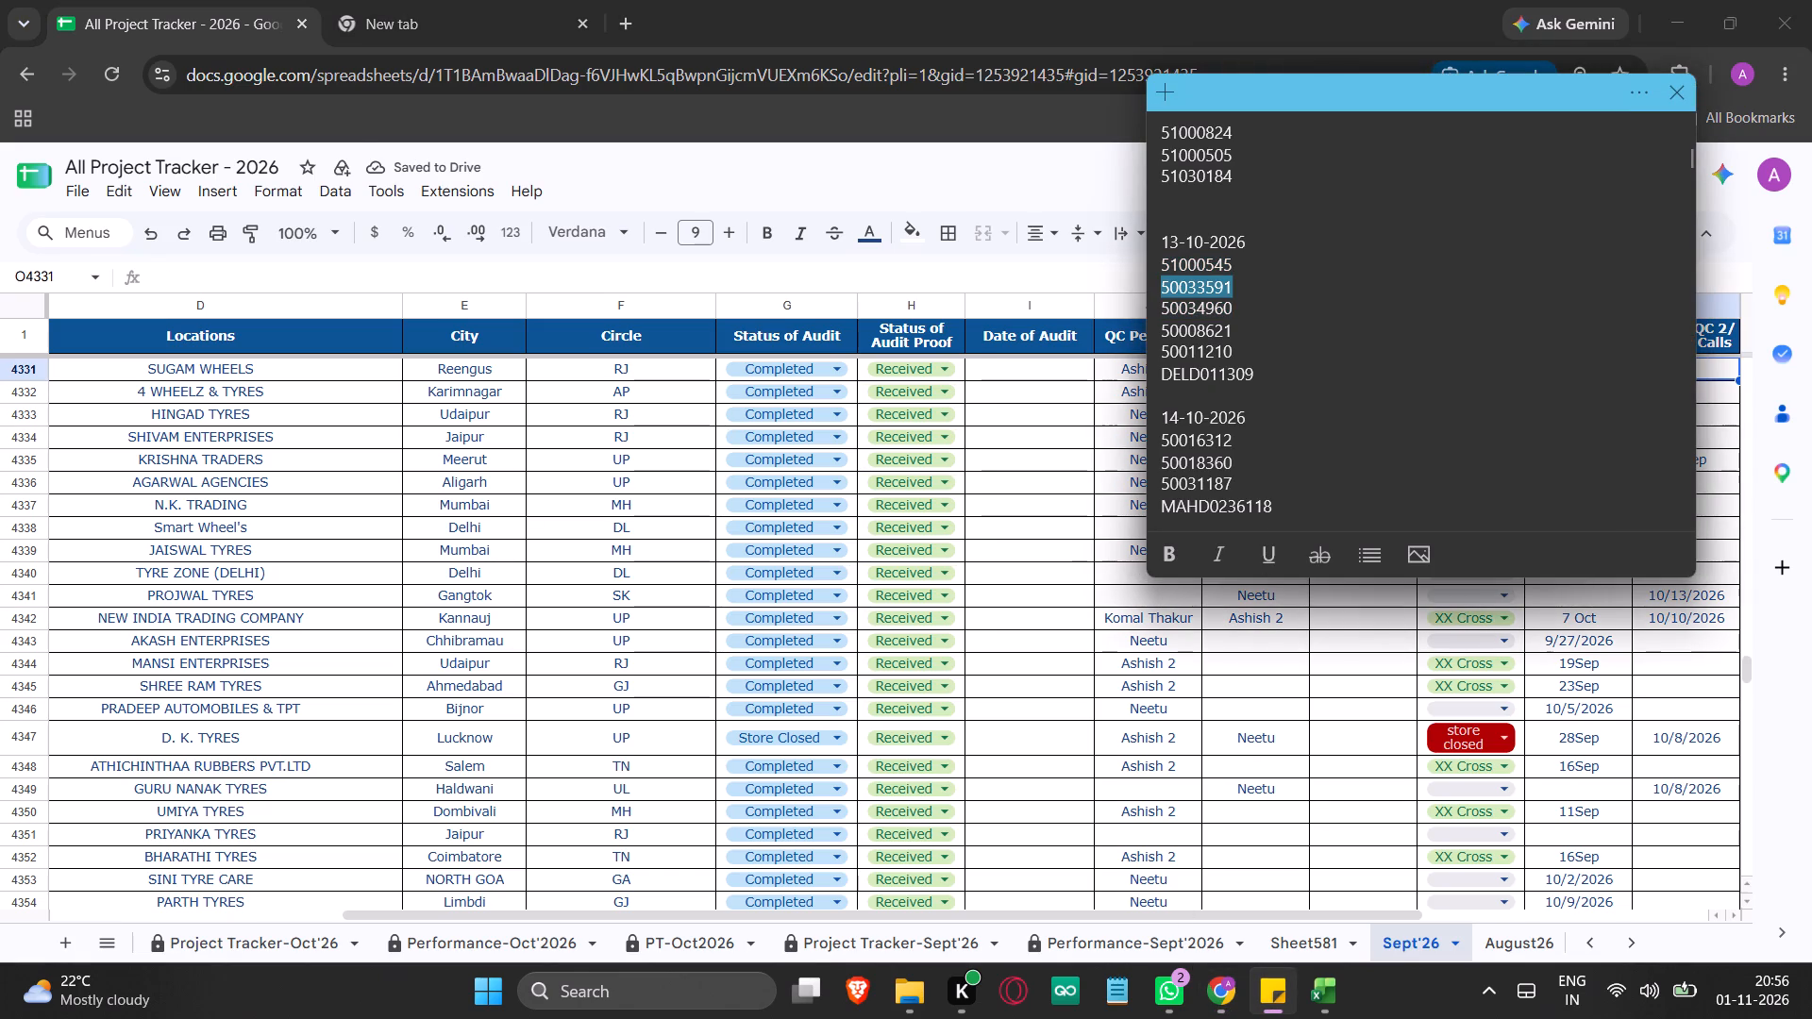
right_click(1216, 291)
left_click(1252, 306)
left_click(1056, 510)
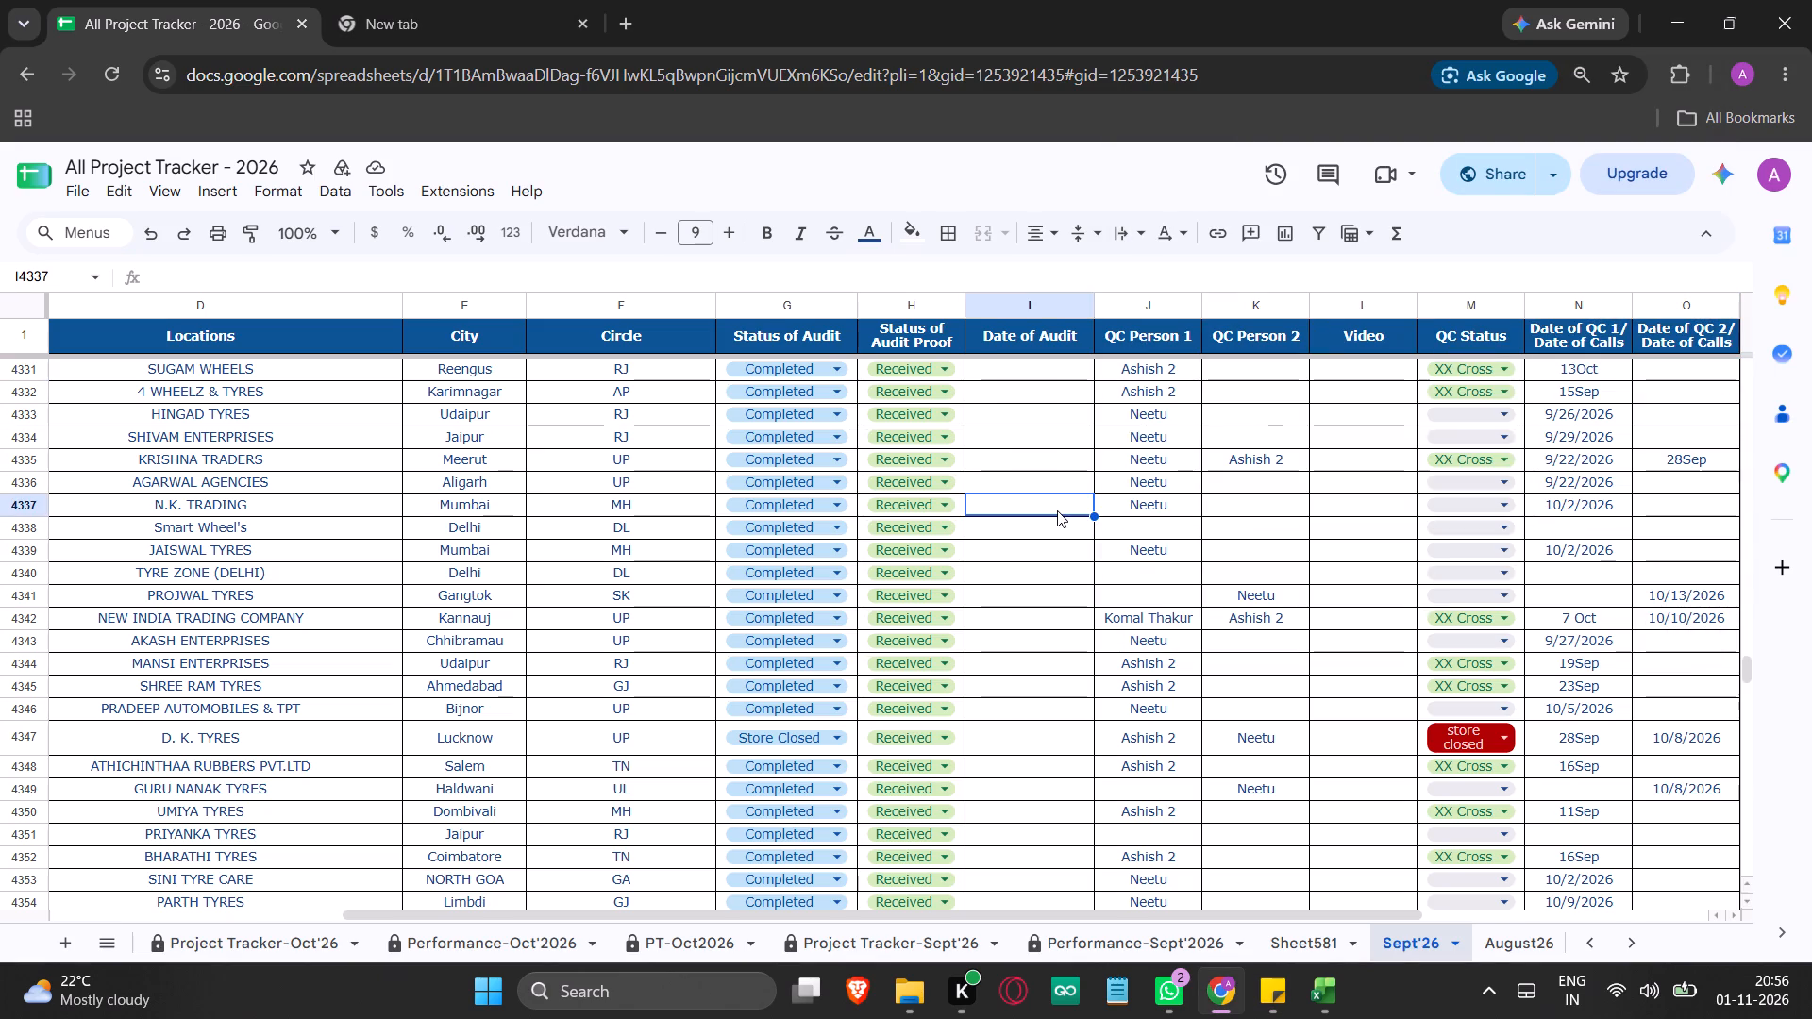
key("ctrl+f")
key("ctrl+v")
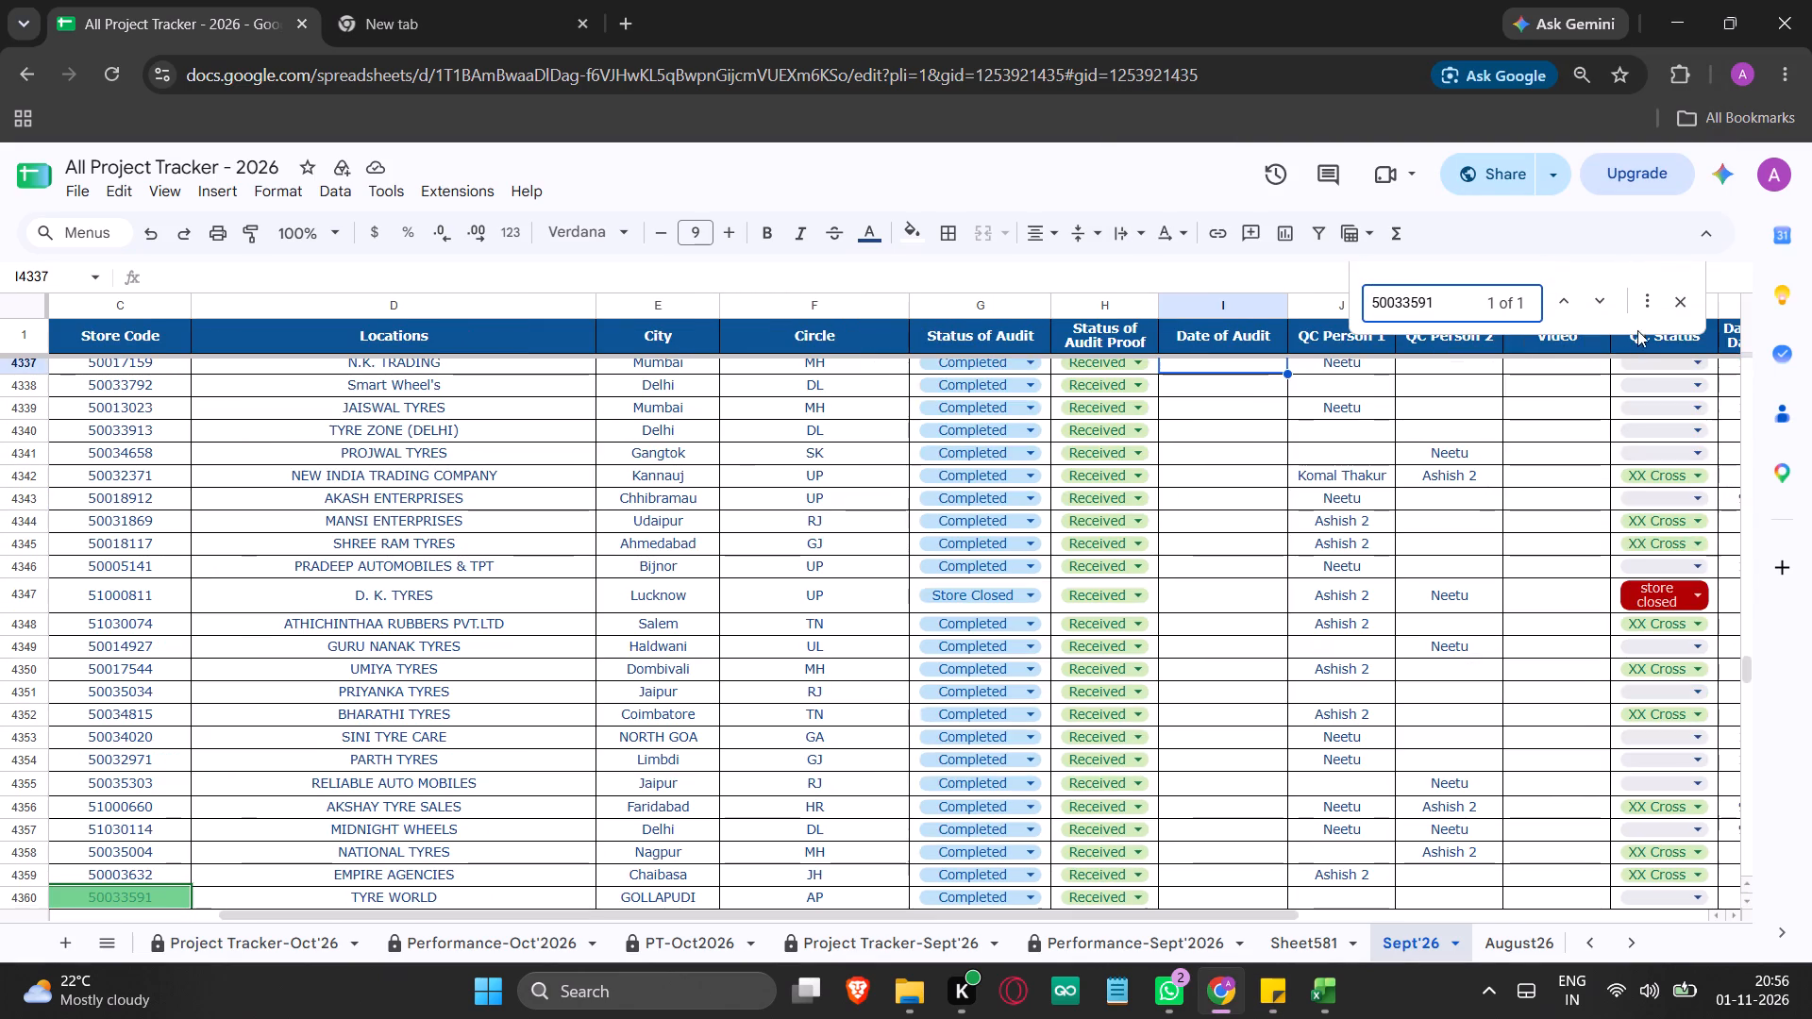
left_click(1680, 299)
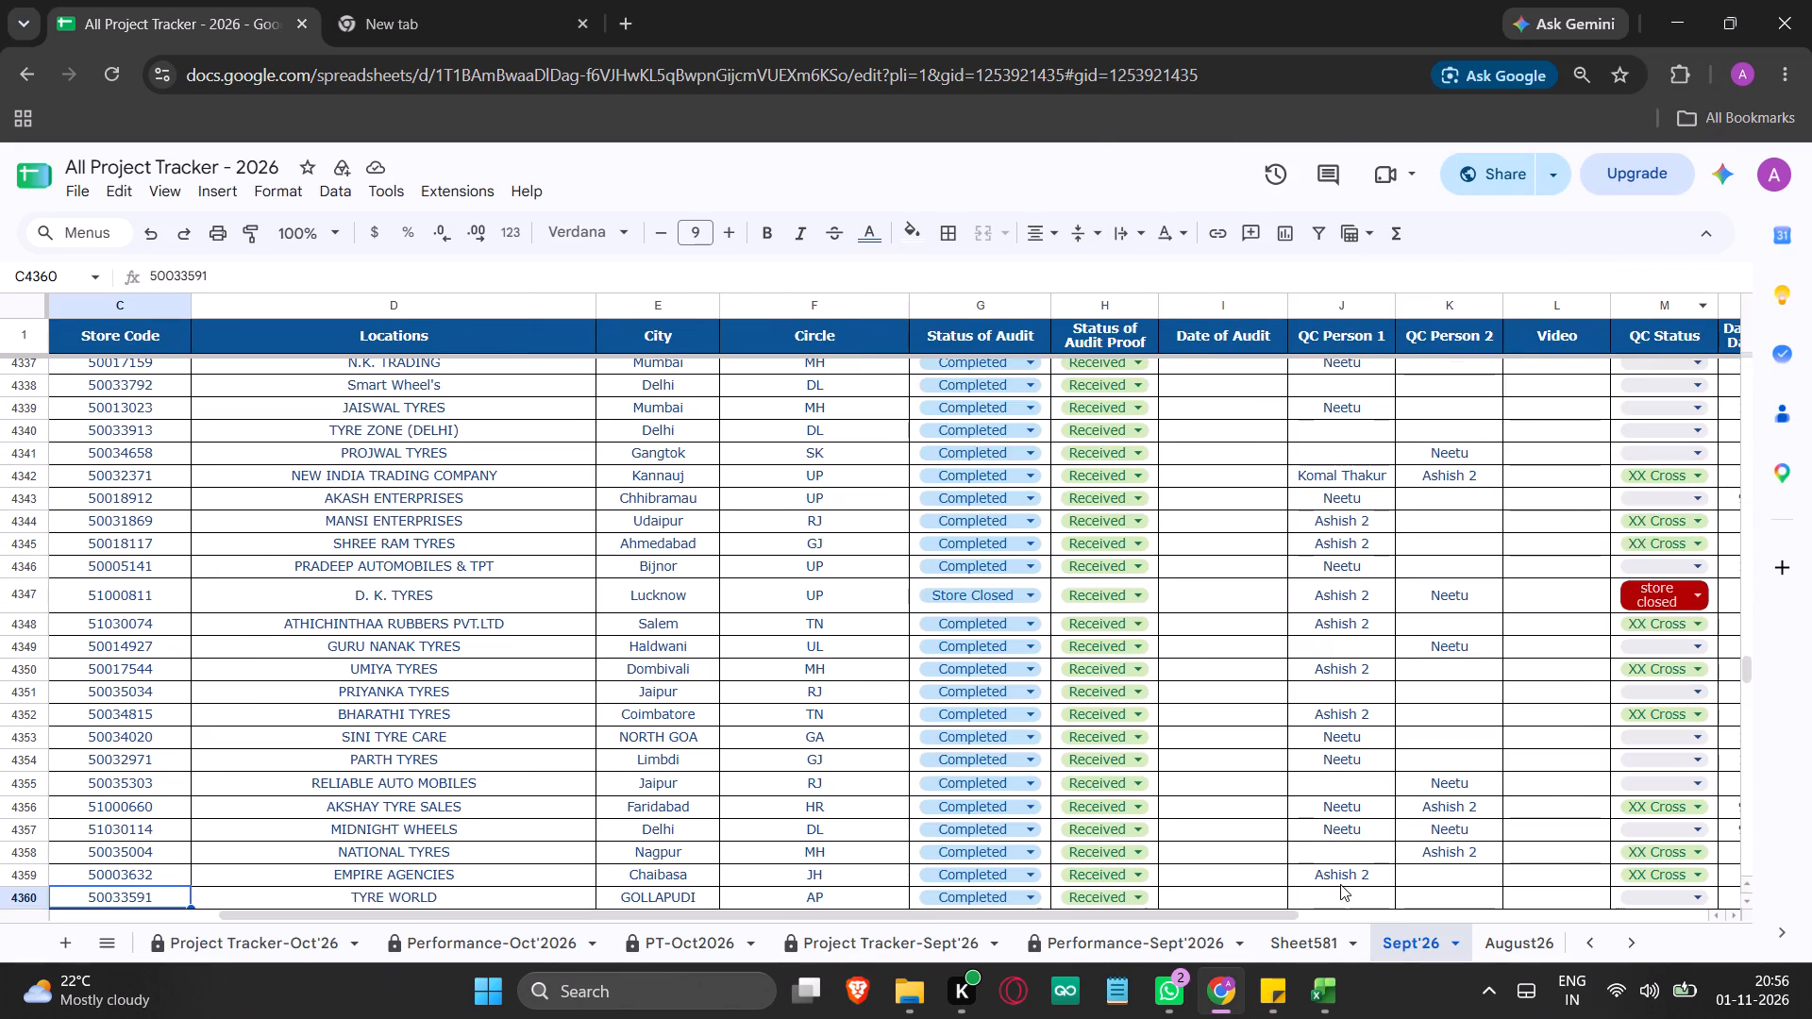
left_click(1345, 888)
key("shift+a")
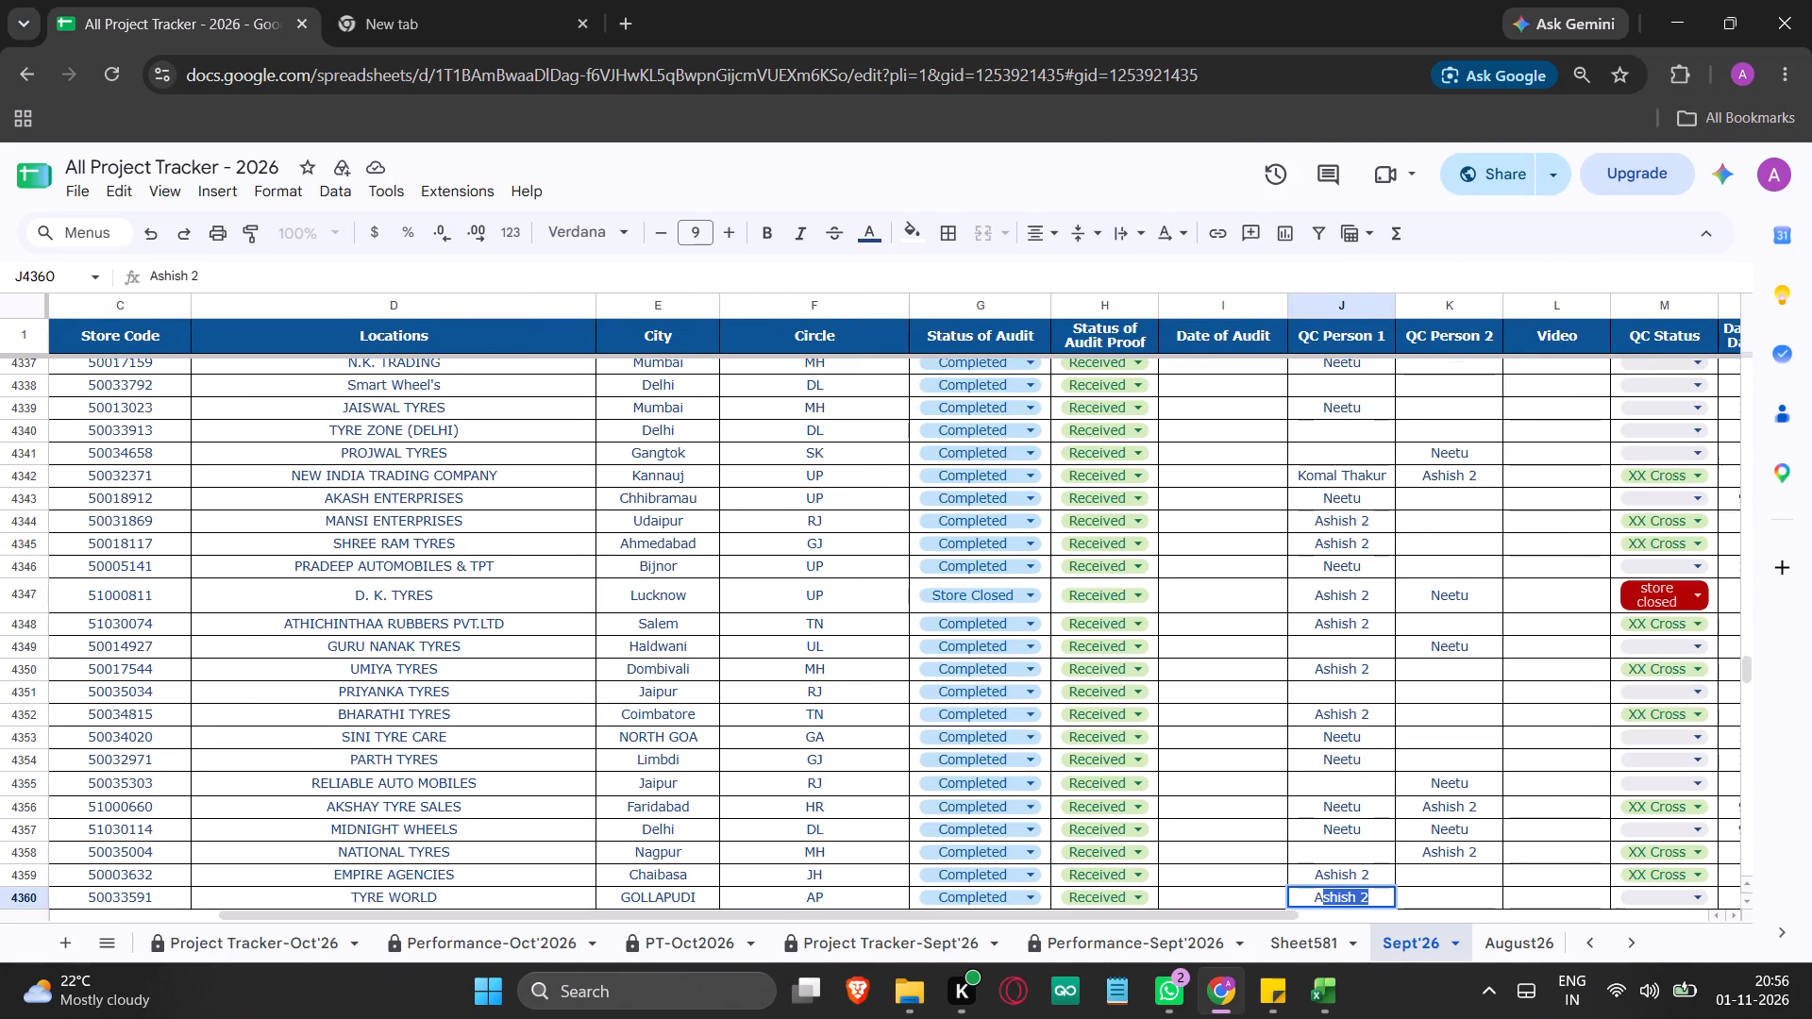
key("Tab")
Set the QC Status of store 50033591 to XX Cross and its Date of QC 1 to 13Oct.
key("Tab")
key("Tab")
key("Tab")
key("Tab")
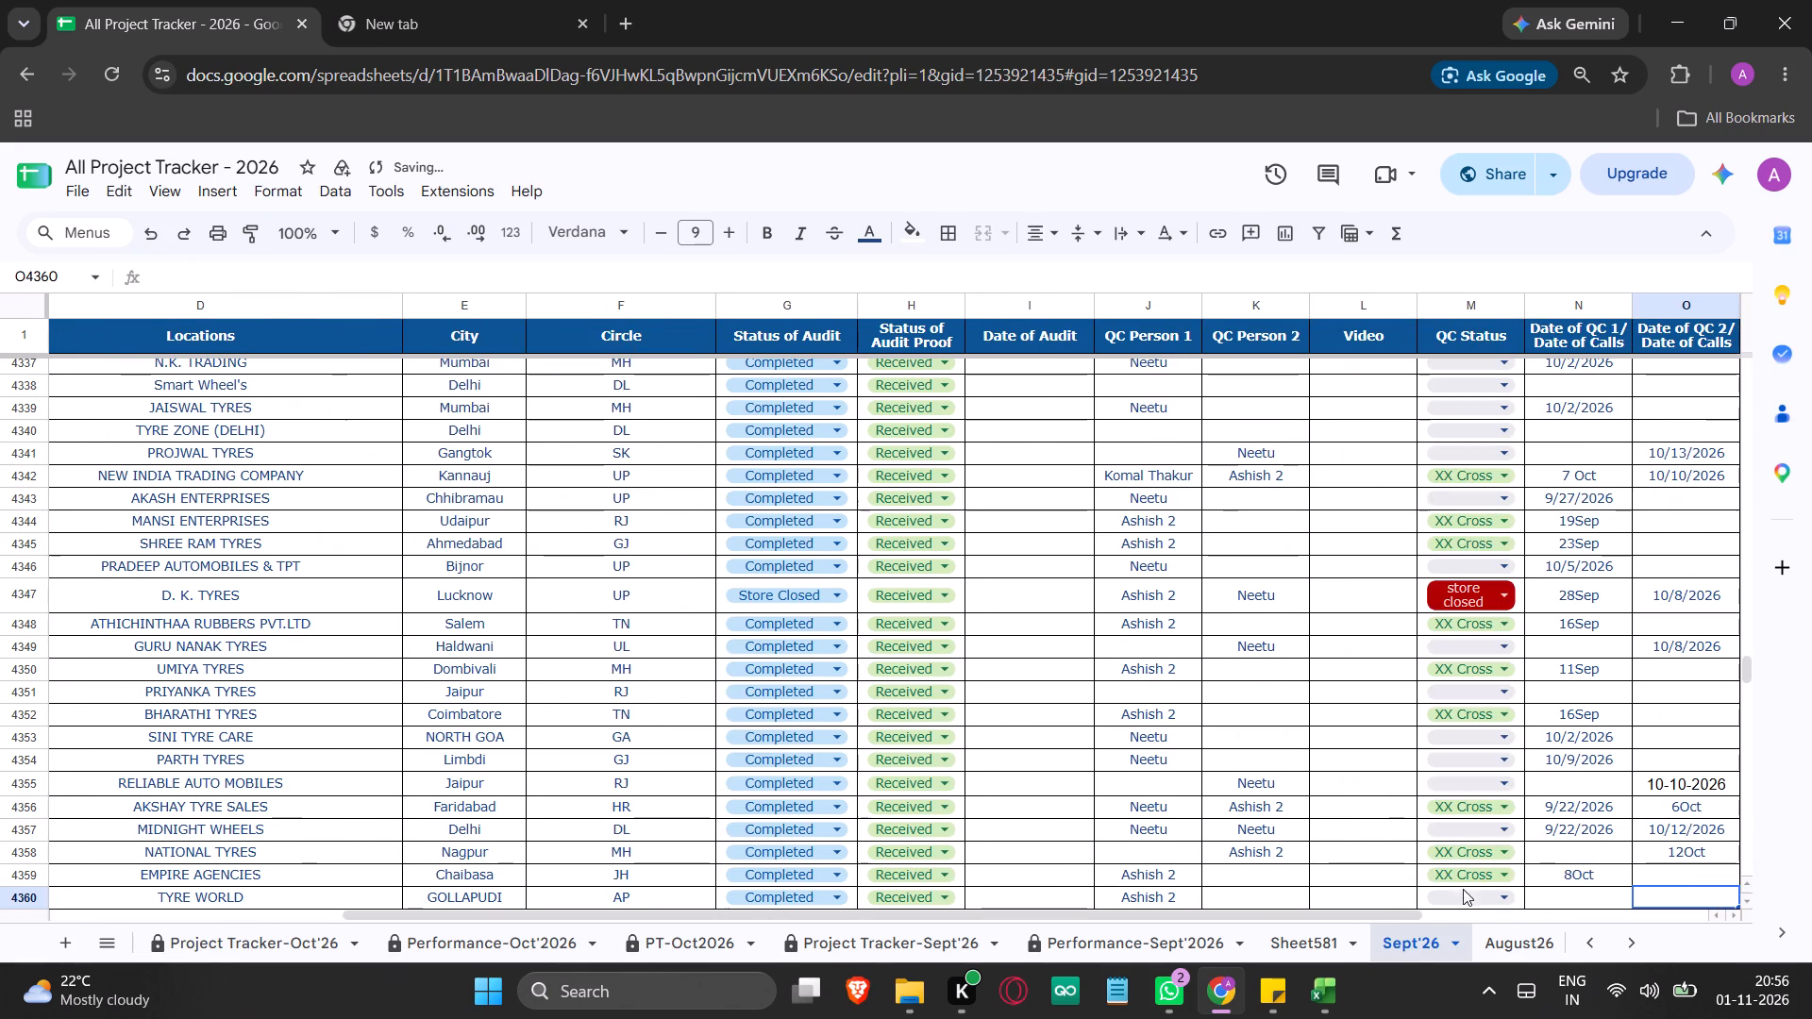
left_click(1469, 897)
left_click(1473, 599)
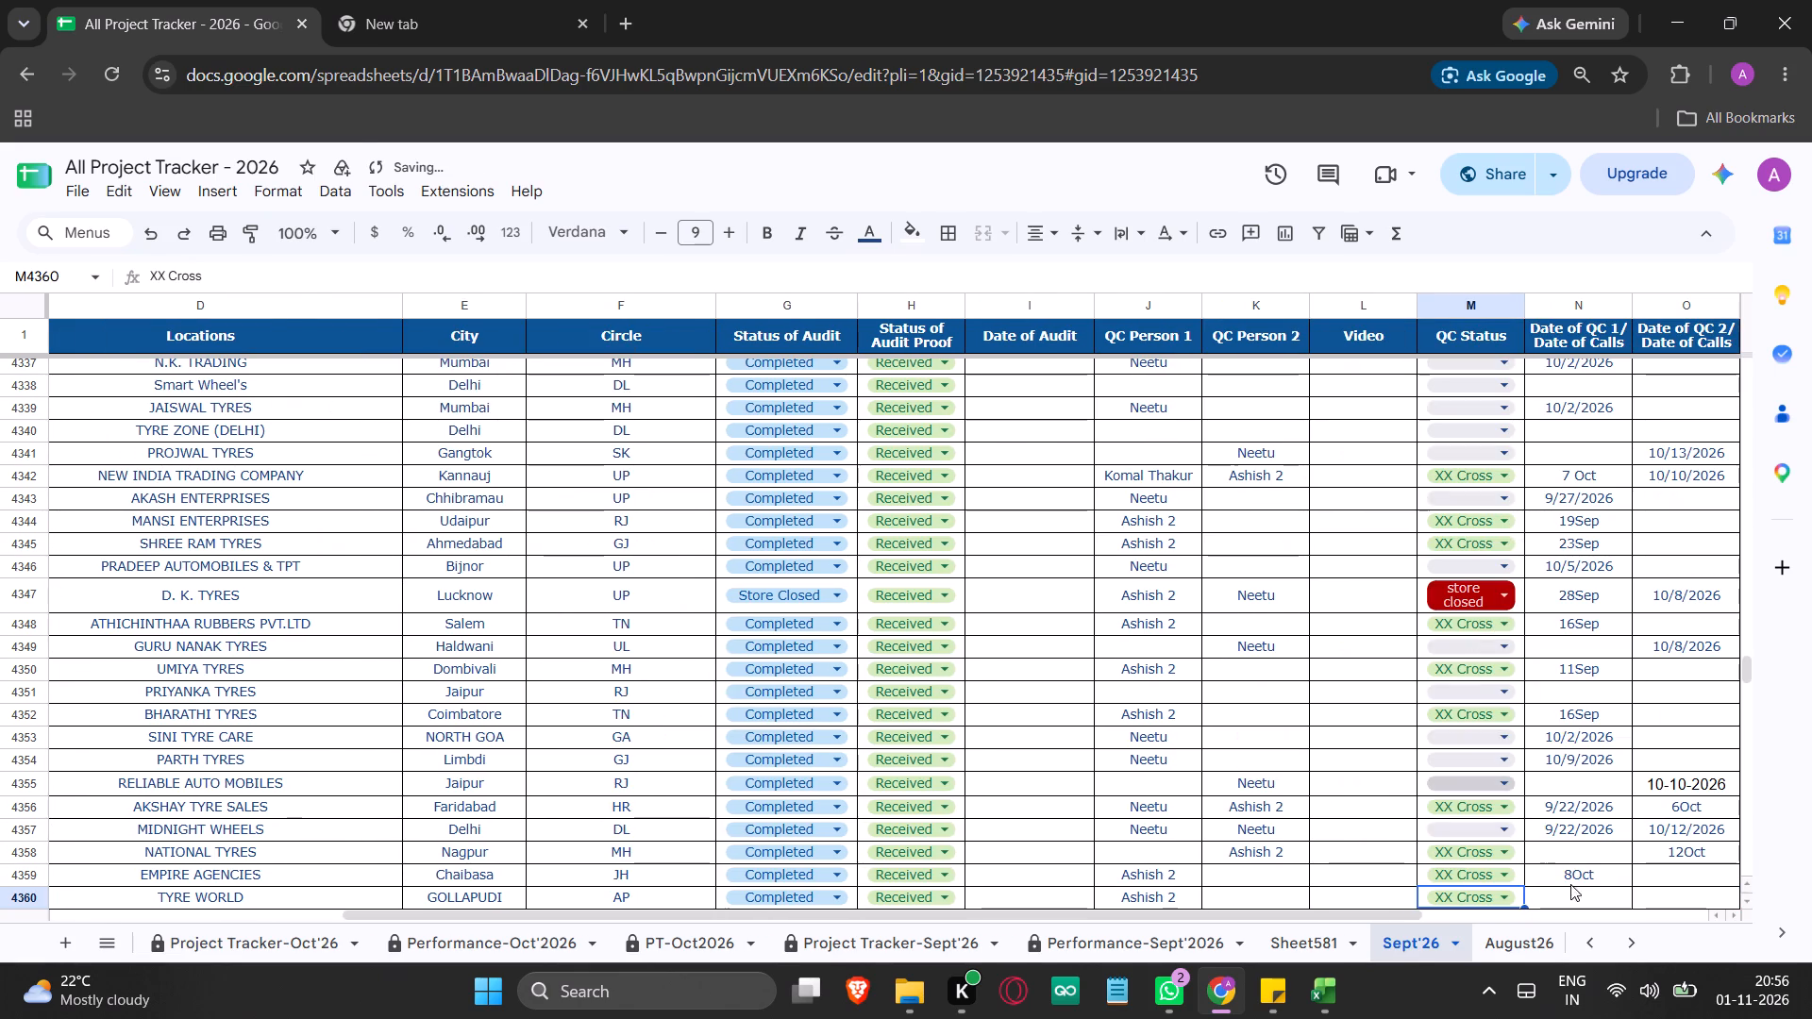
left_click(1568, 904)
type("13")
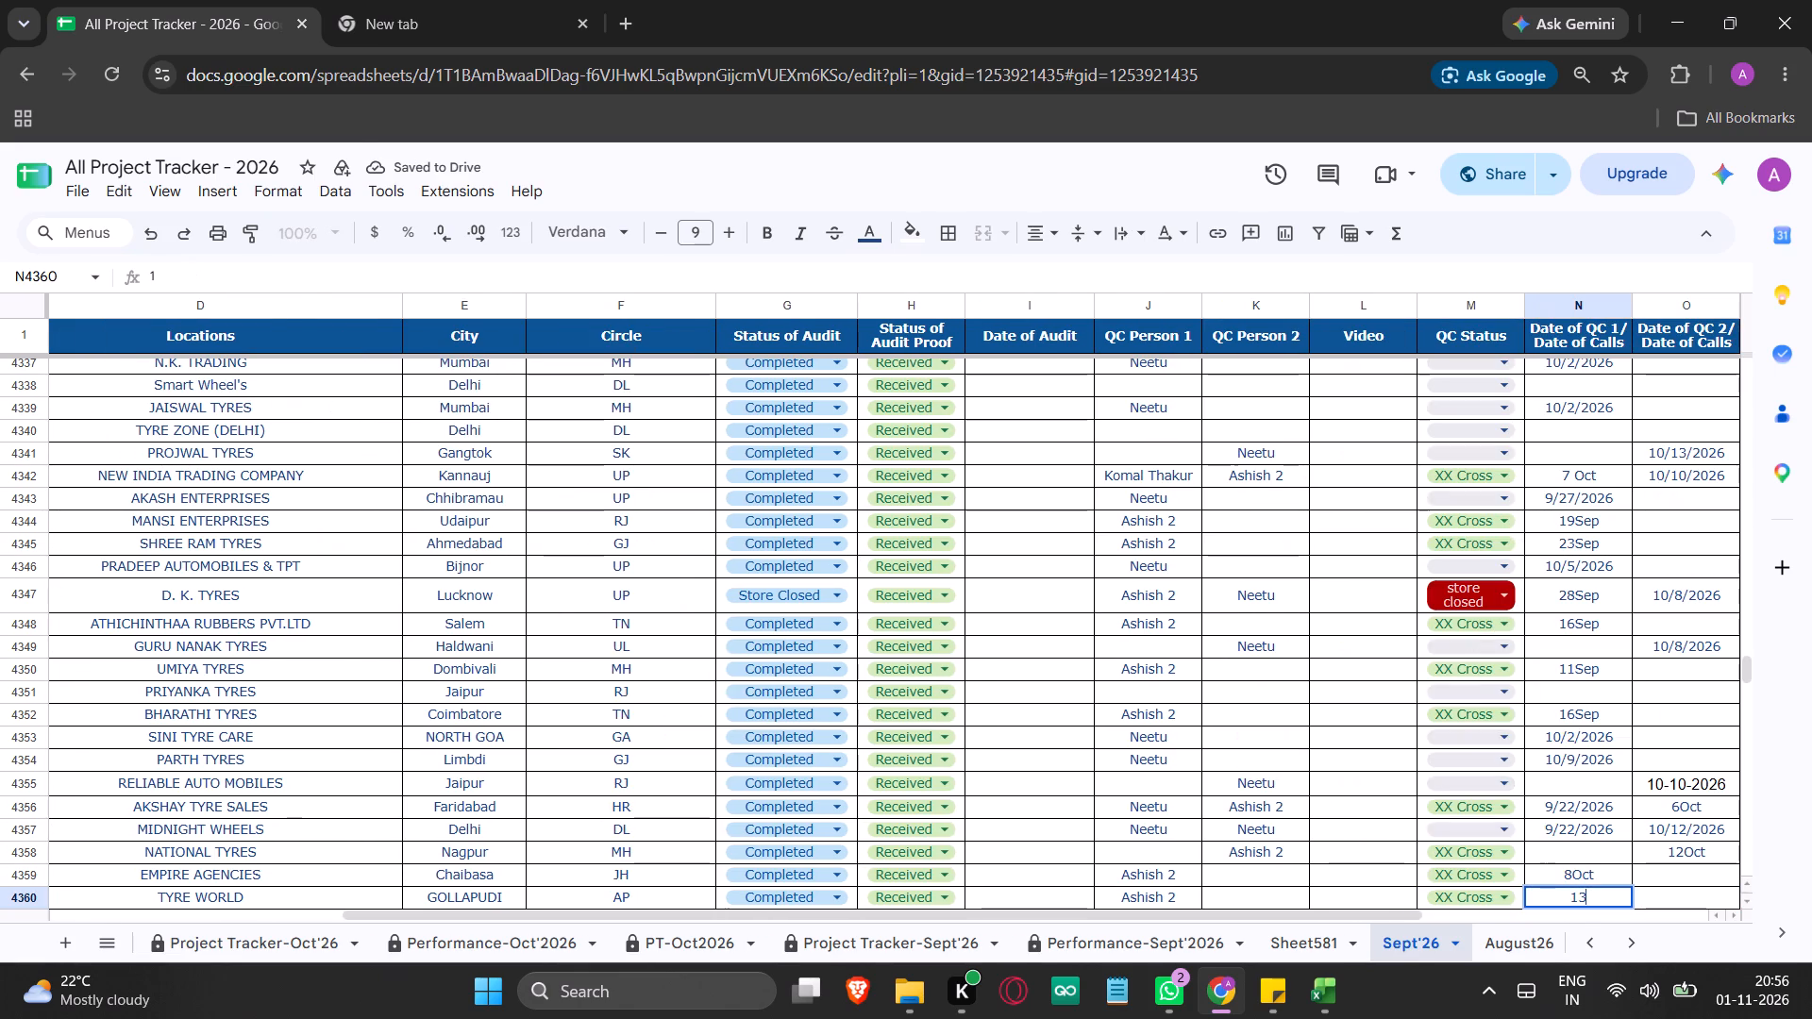
type("Oct")
key("Tab")
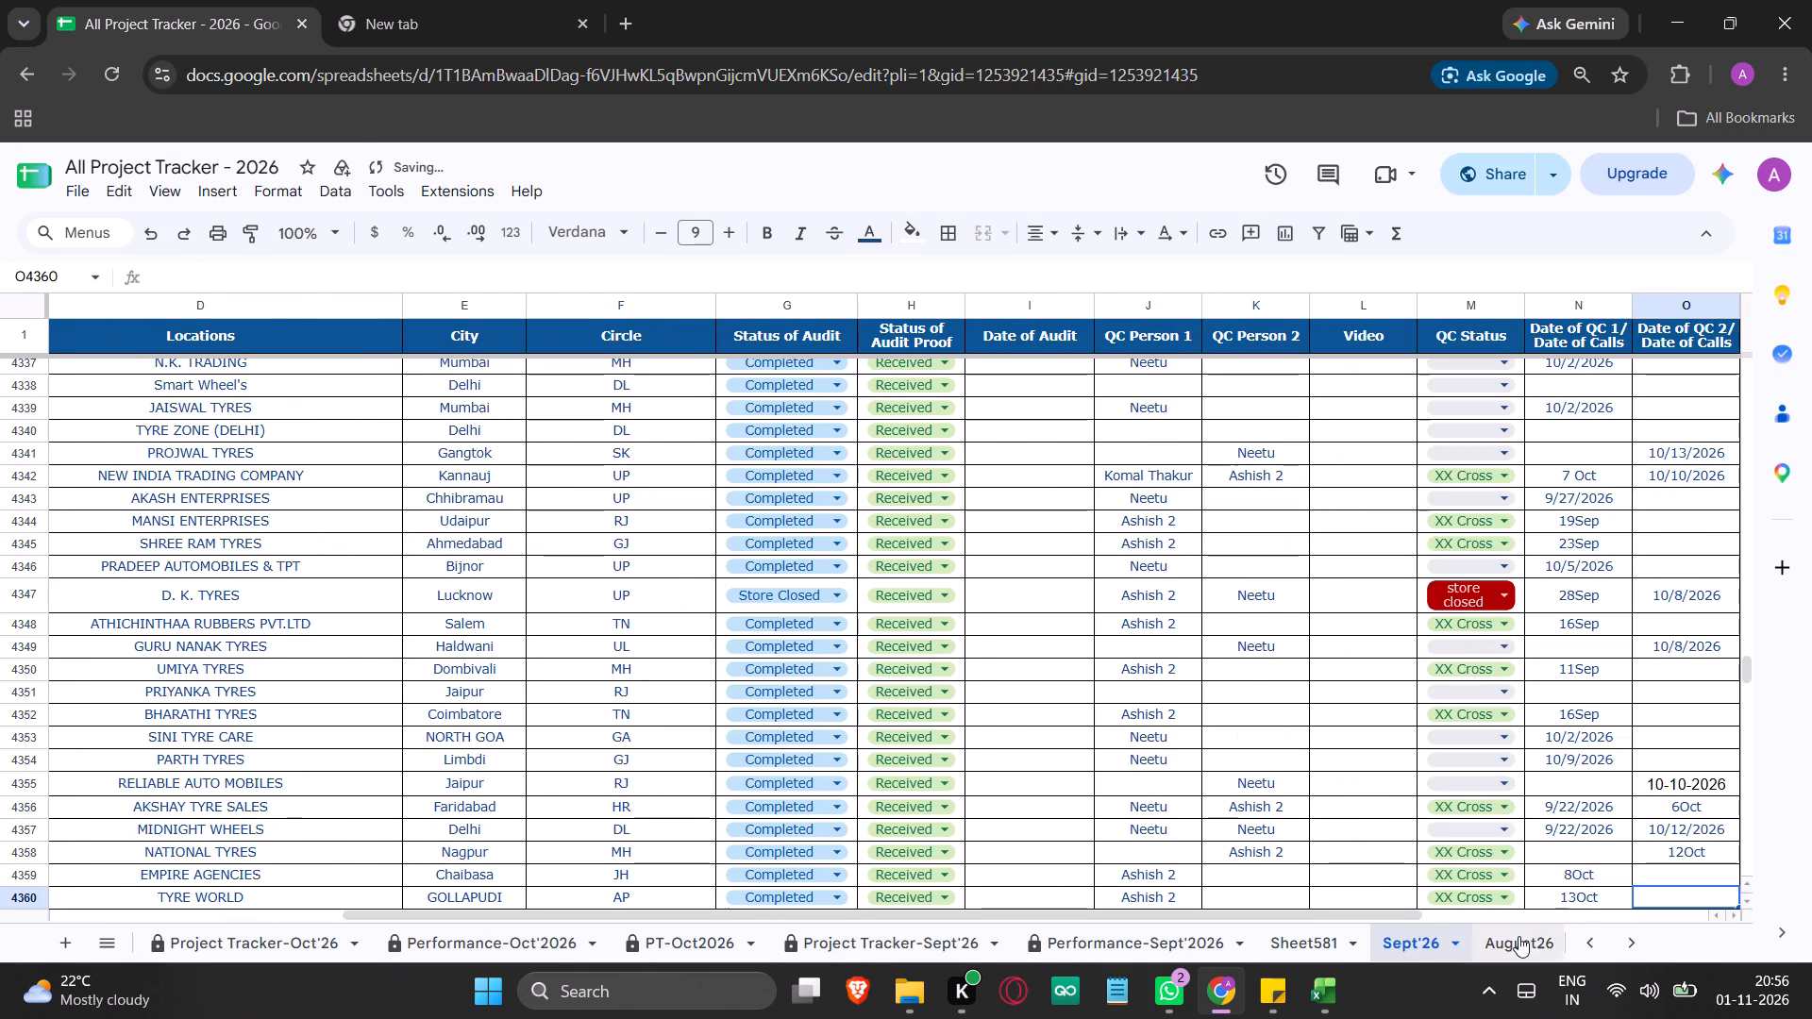
Find store code 50034960 from the sticky note's 13-10-2026 list in the Sept'26 sheet and enter Ashish 2 as its QC Person 1.
left_click(1272, 998)
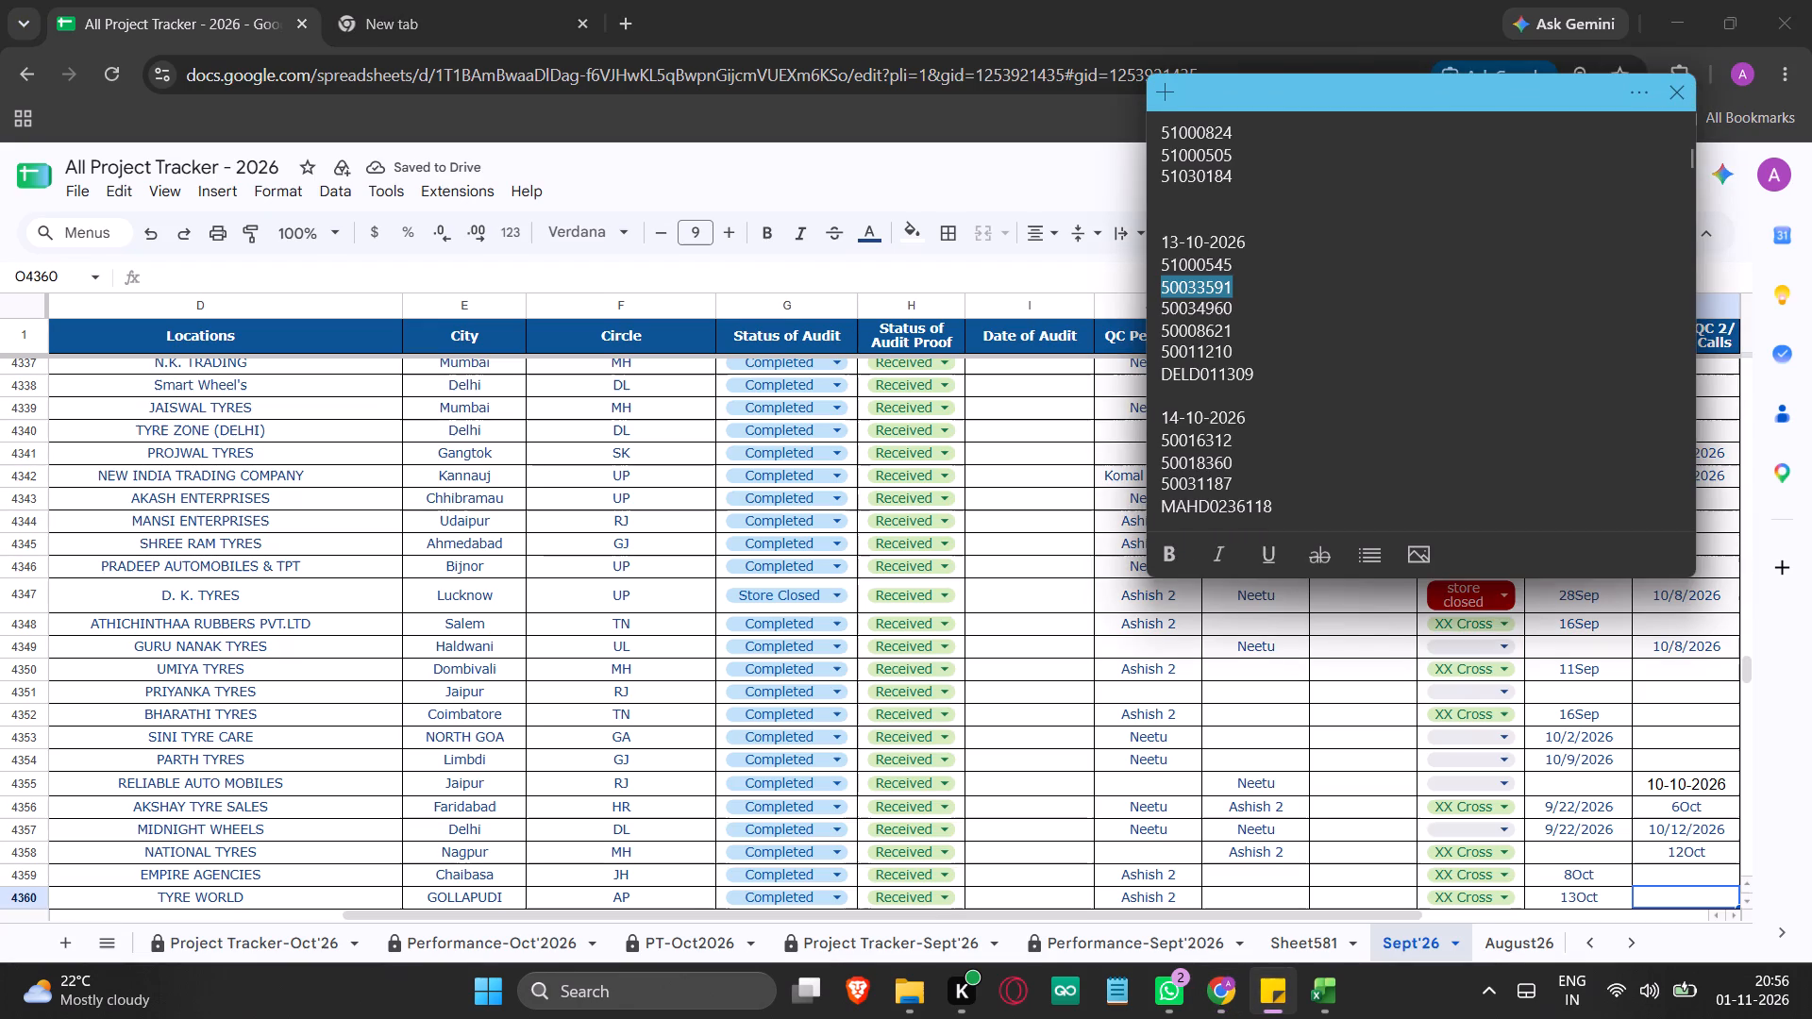
double_click(1209, 320)
double_click(1207, 306)
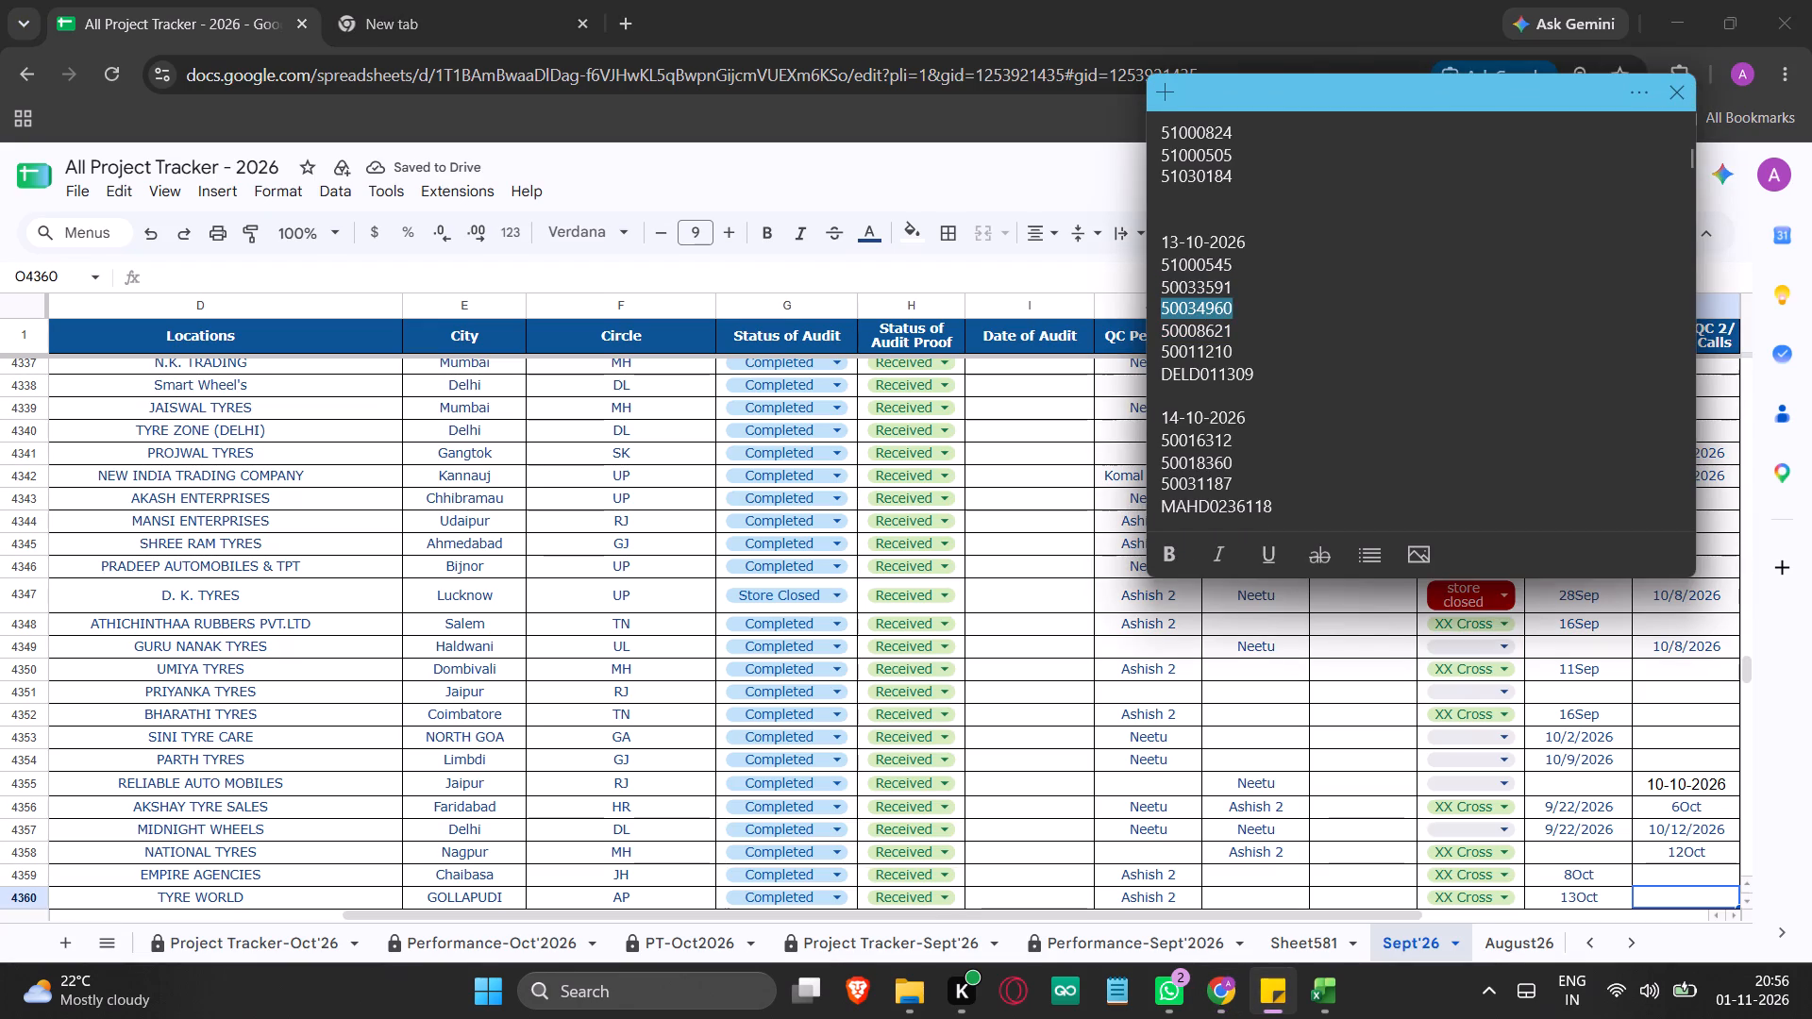
right_click(1207, 306)
left_click(1275, 333)
left_click(1231, 690)
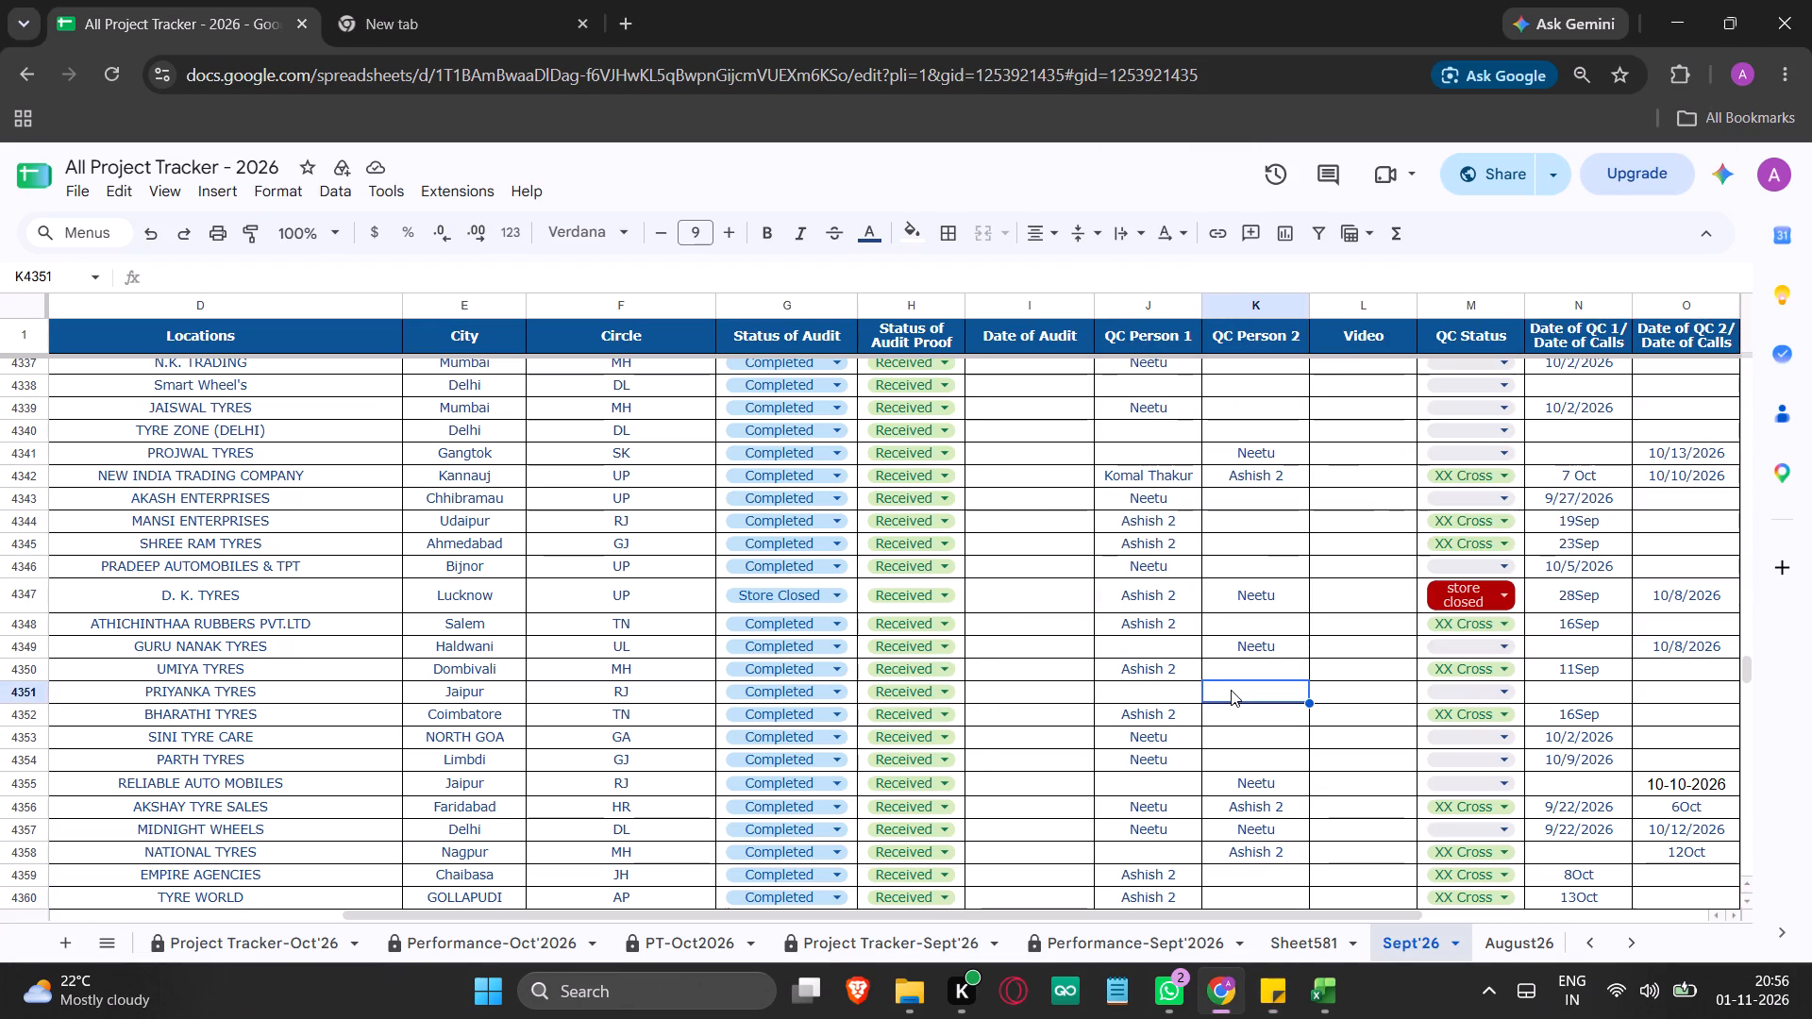
key("ctrl+f")
key("ctrl+v")
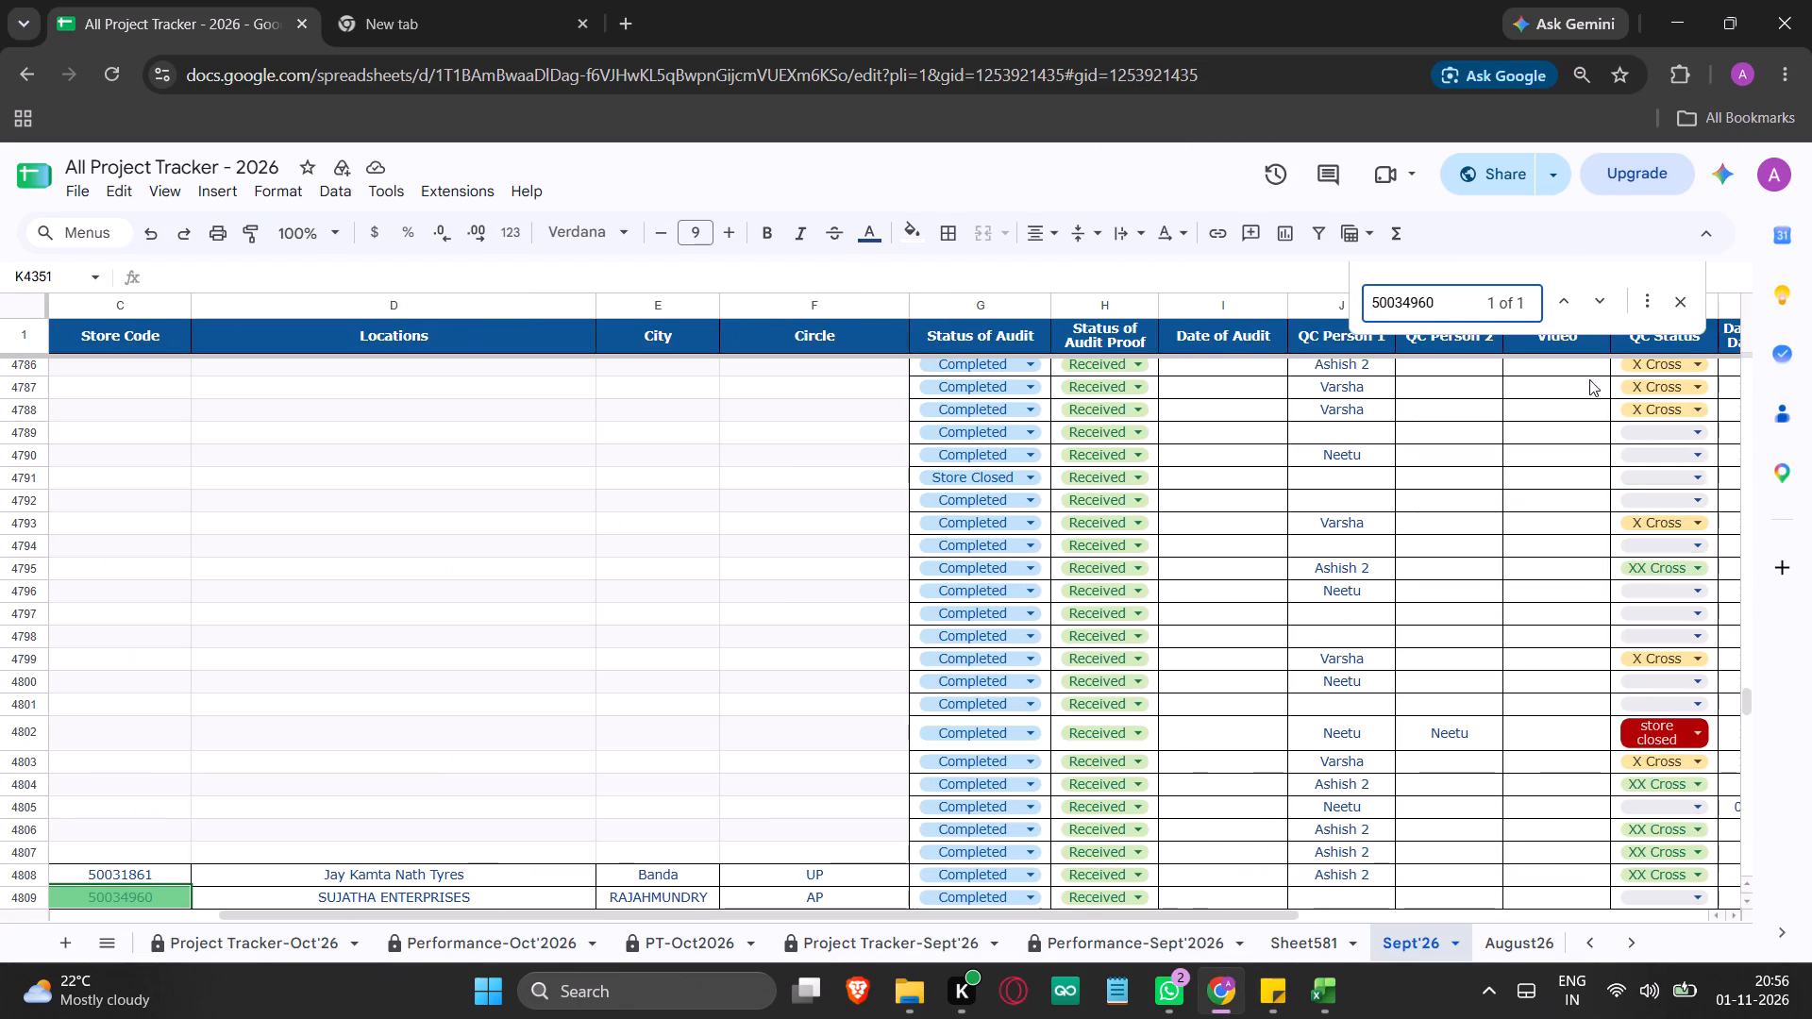
left_click(1675, 308)
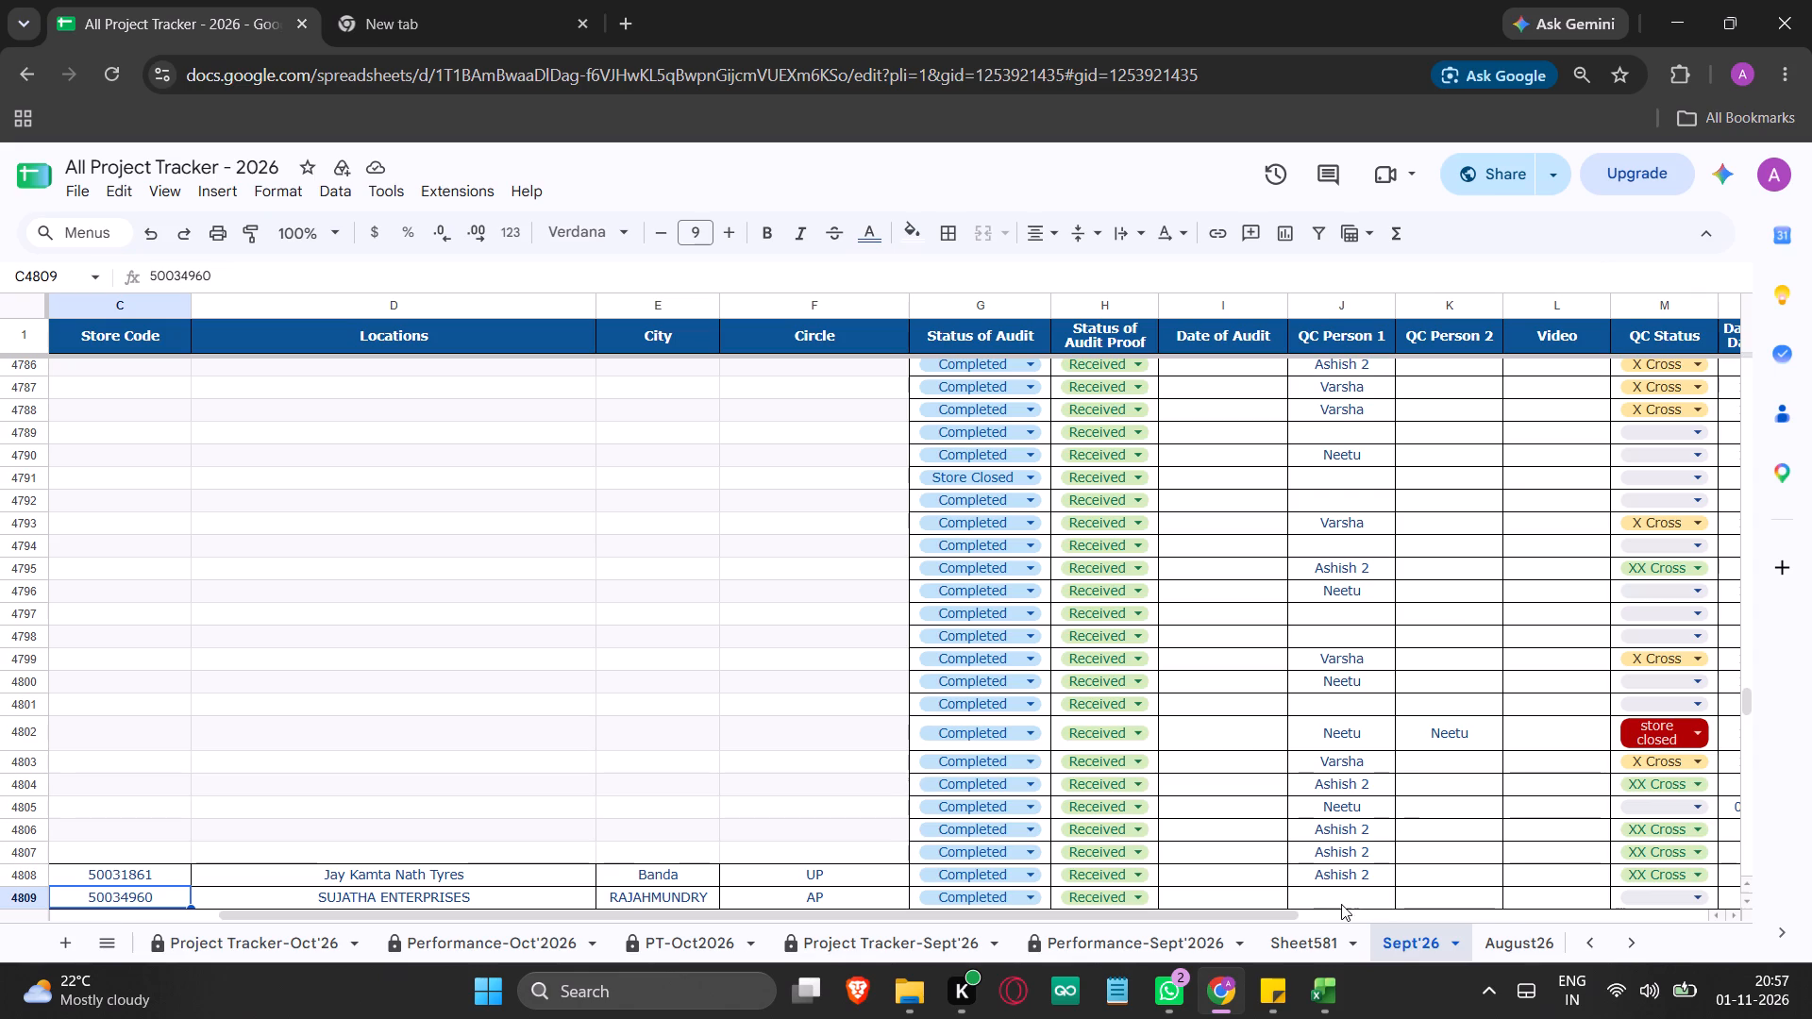
left_click(1339, 897)
key("shift+a")
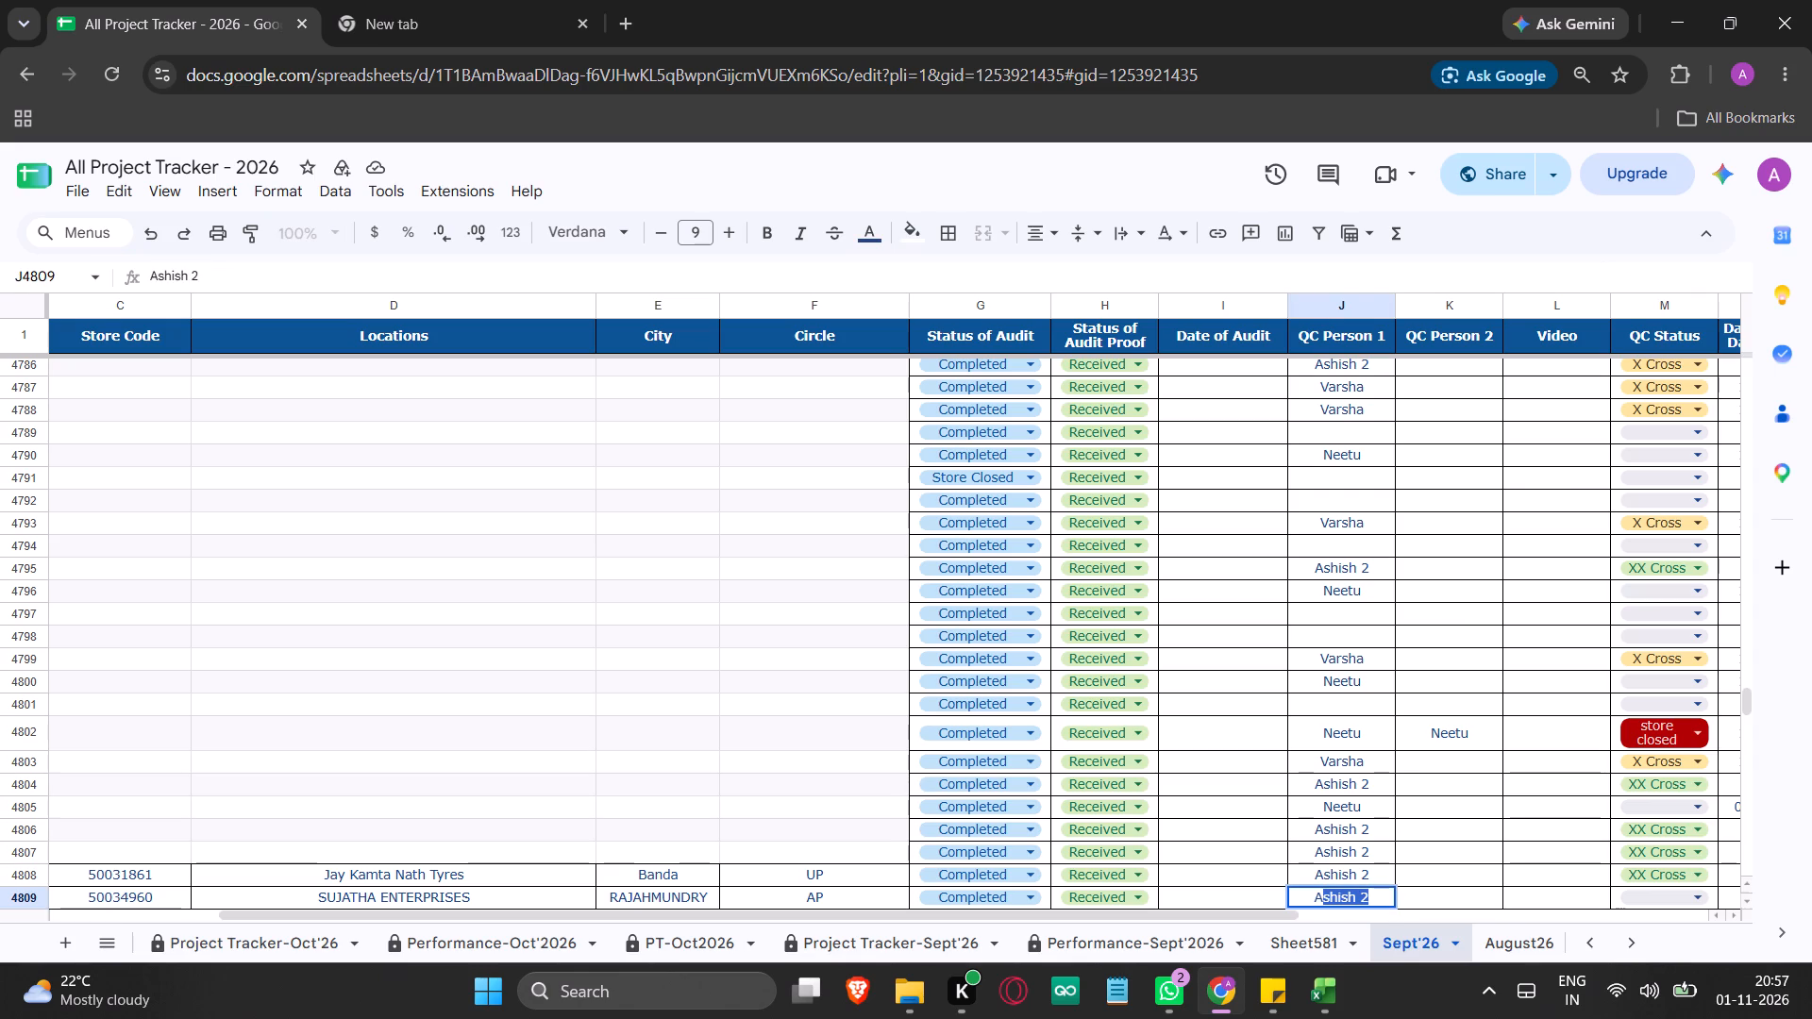
key("Tab")
key("Tab")
key("Tab")
key("Tab")
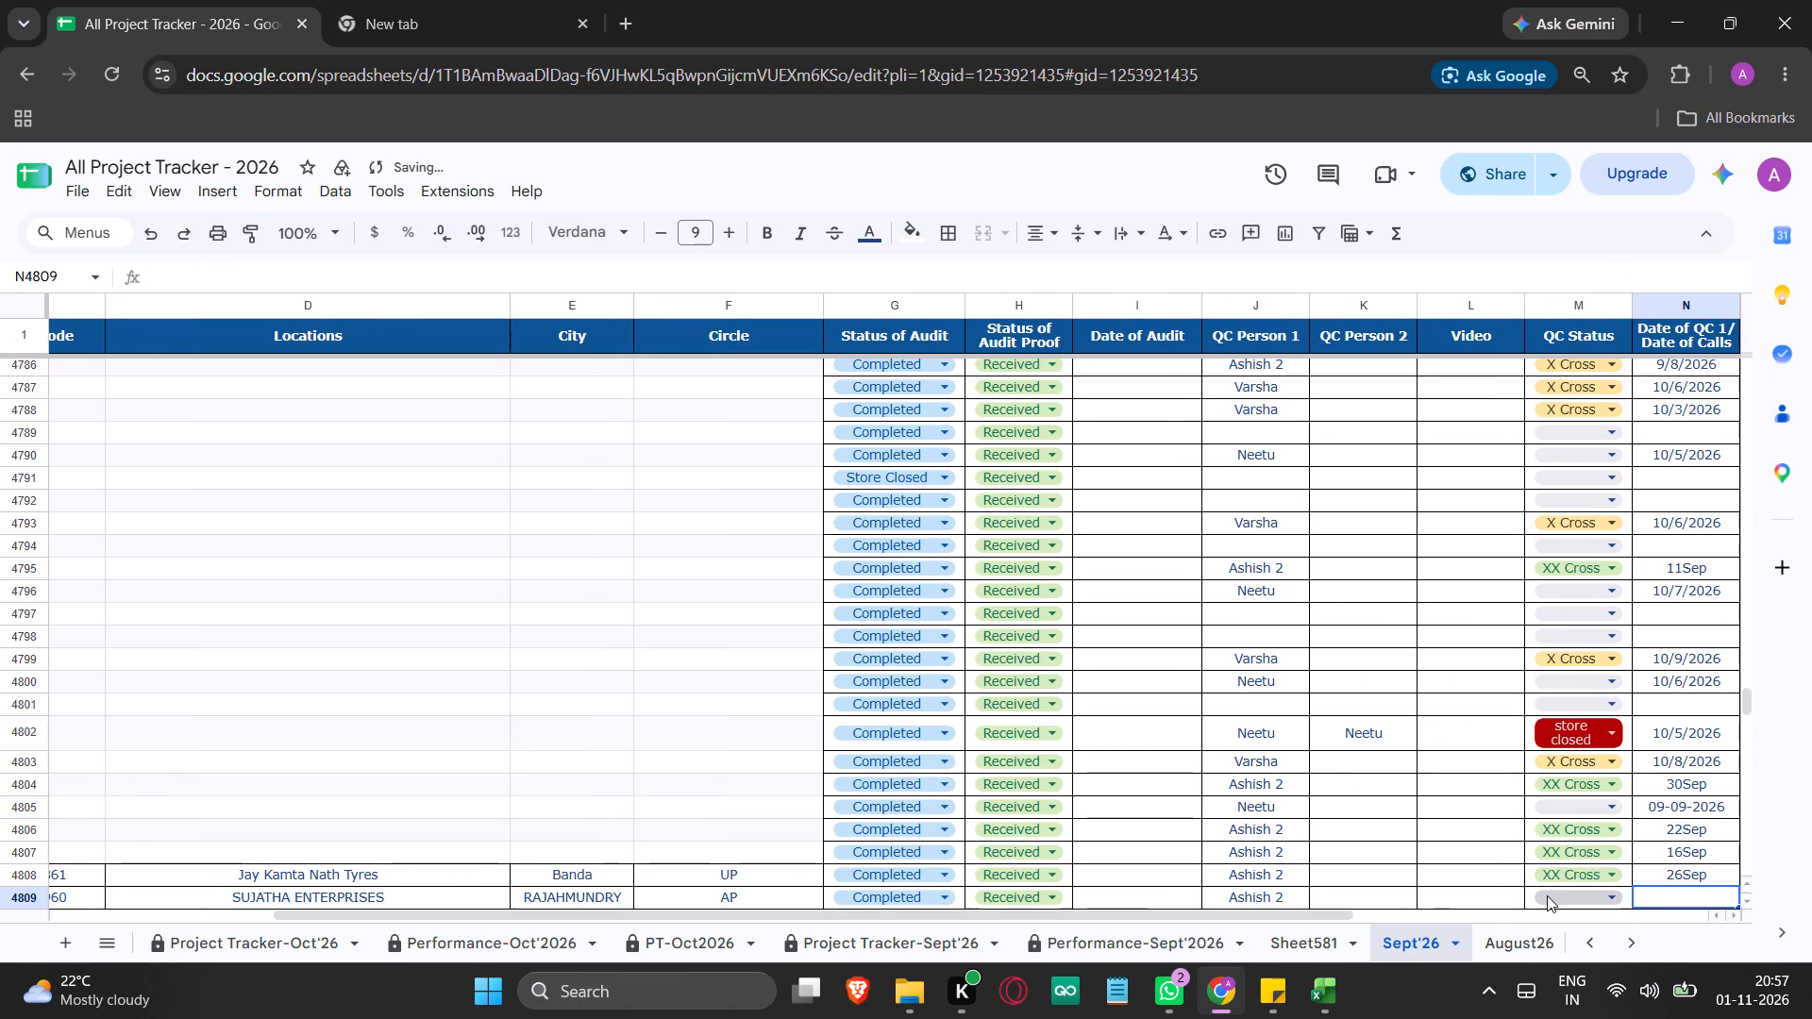
Set the QC Status of store 50034960 to XX Cross and its Date of QC 1 to 13Oct.
left_click(1549, 895)
left_click(1568, 596)
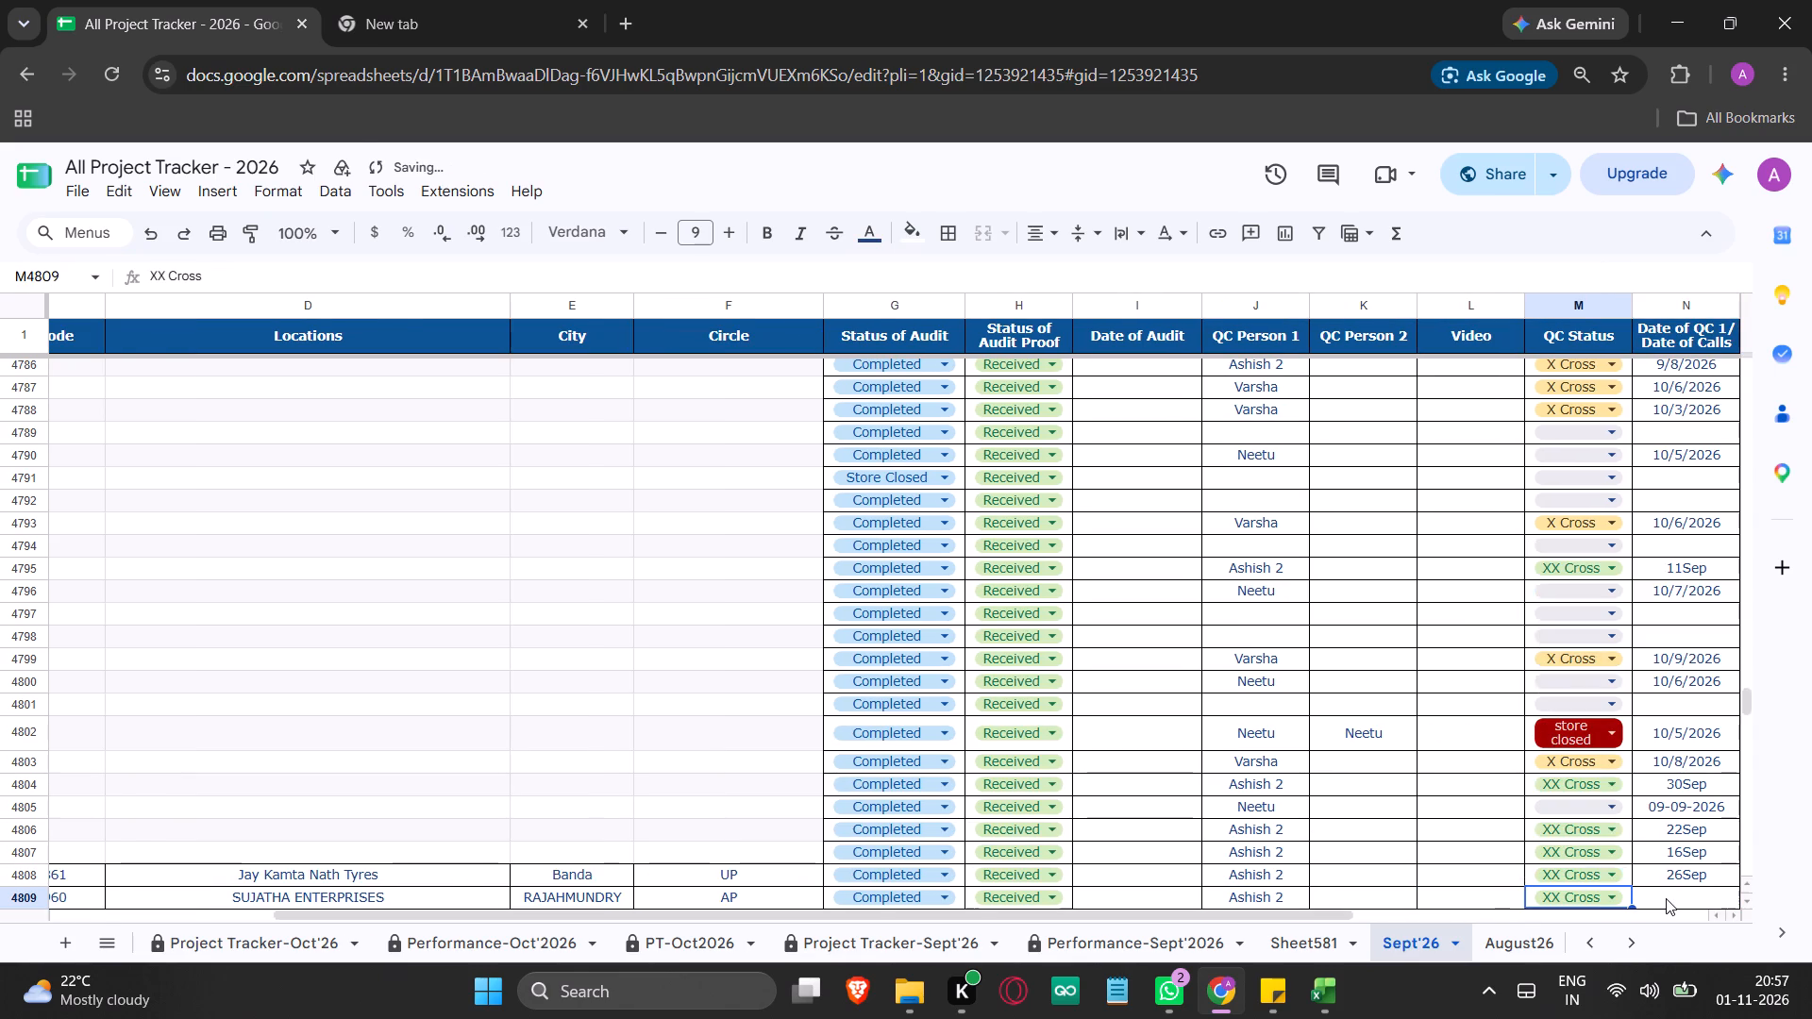
left_click(1666, 898)
type("13")
type("Oct")
key("Tab")
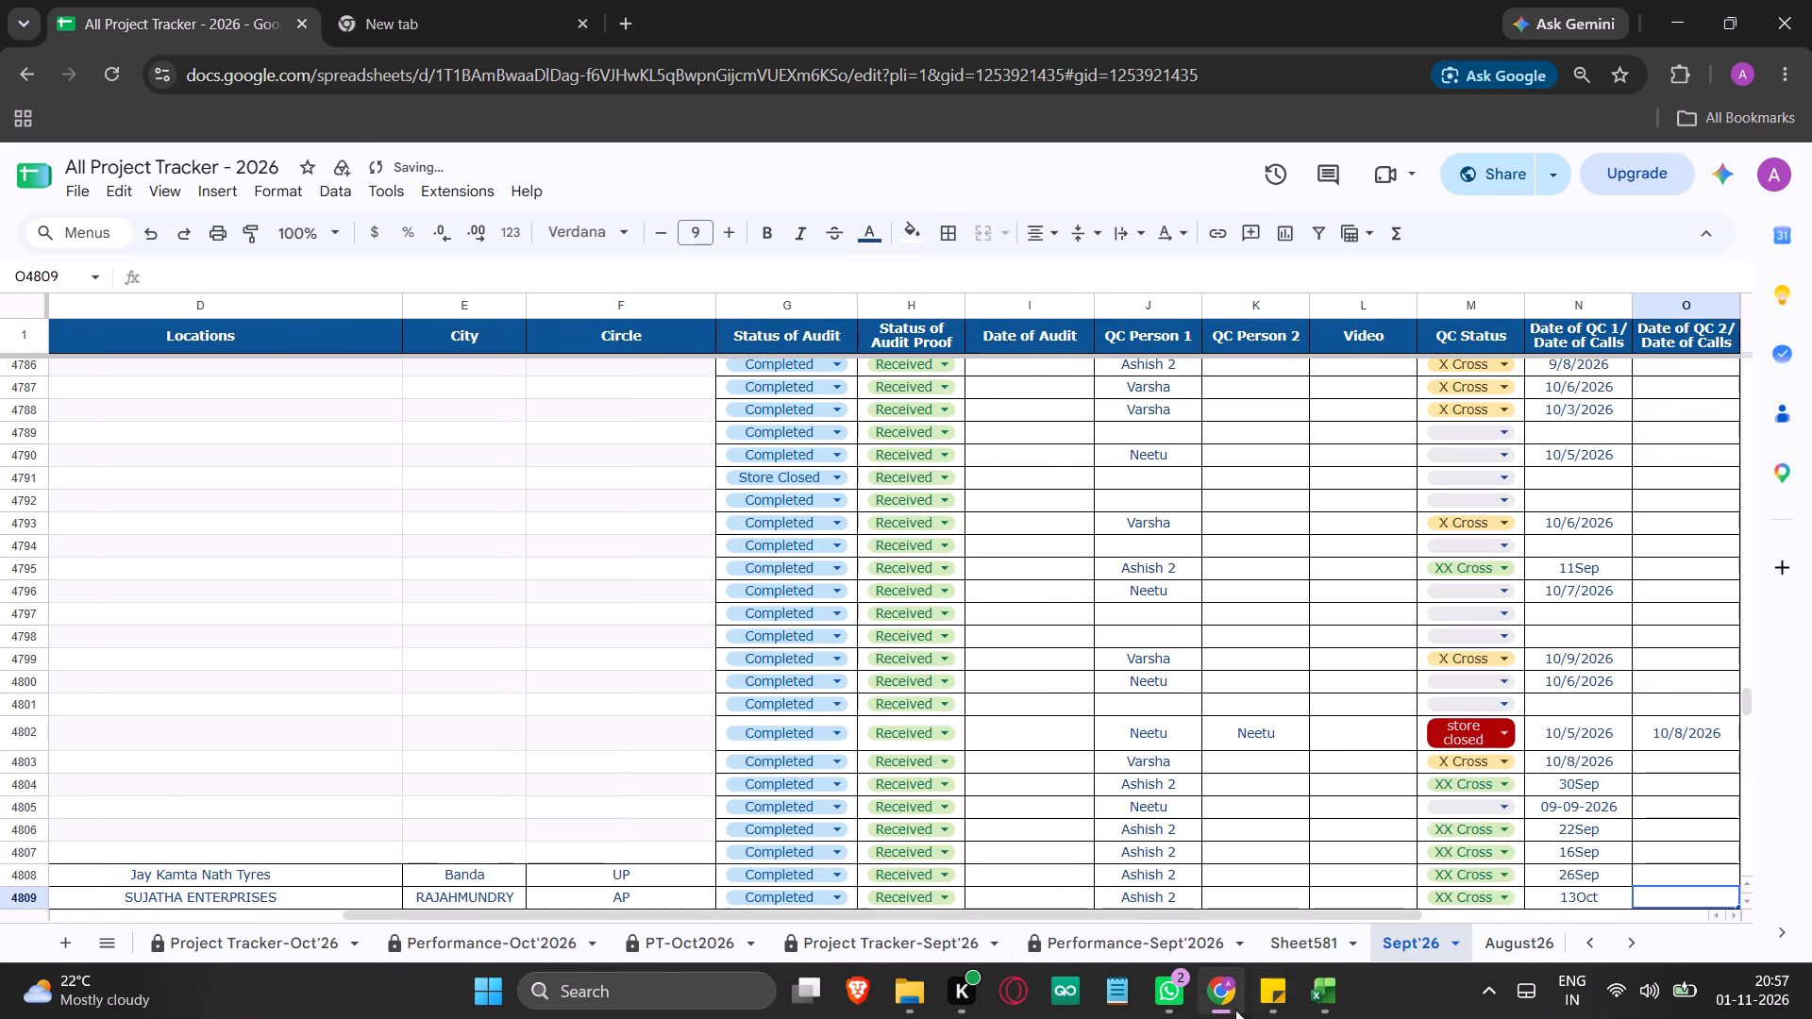
Find store code 50008621 from the sticky note's 13-10-2026 list in the Sept'26 sheet and enter Ashish 2 as its QC Person 1.
left_click(1269, 995)
double_click(1199, 325)
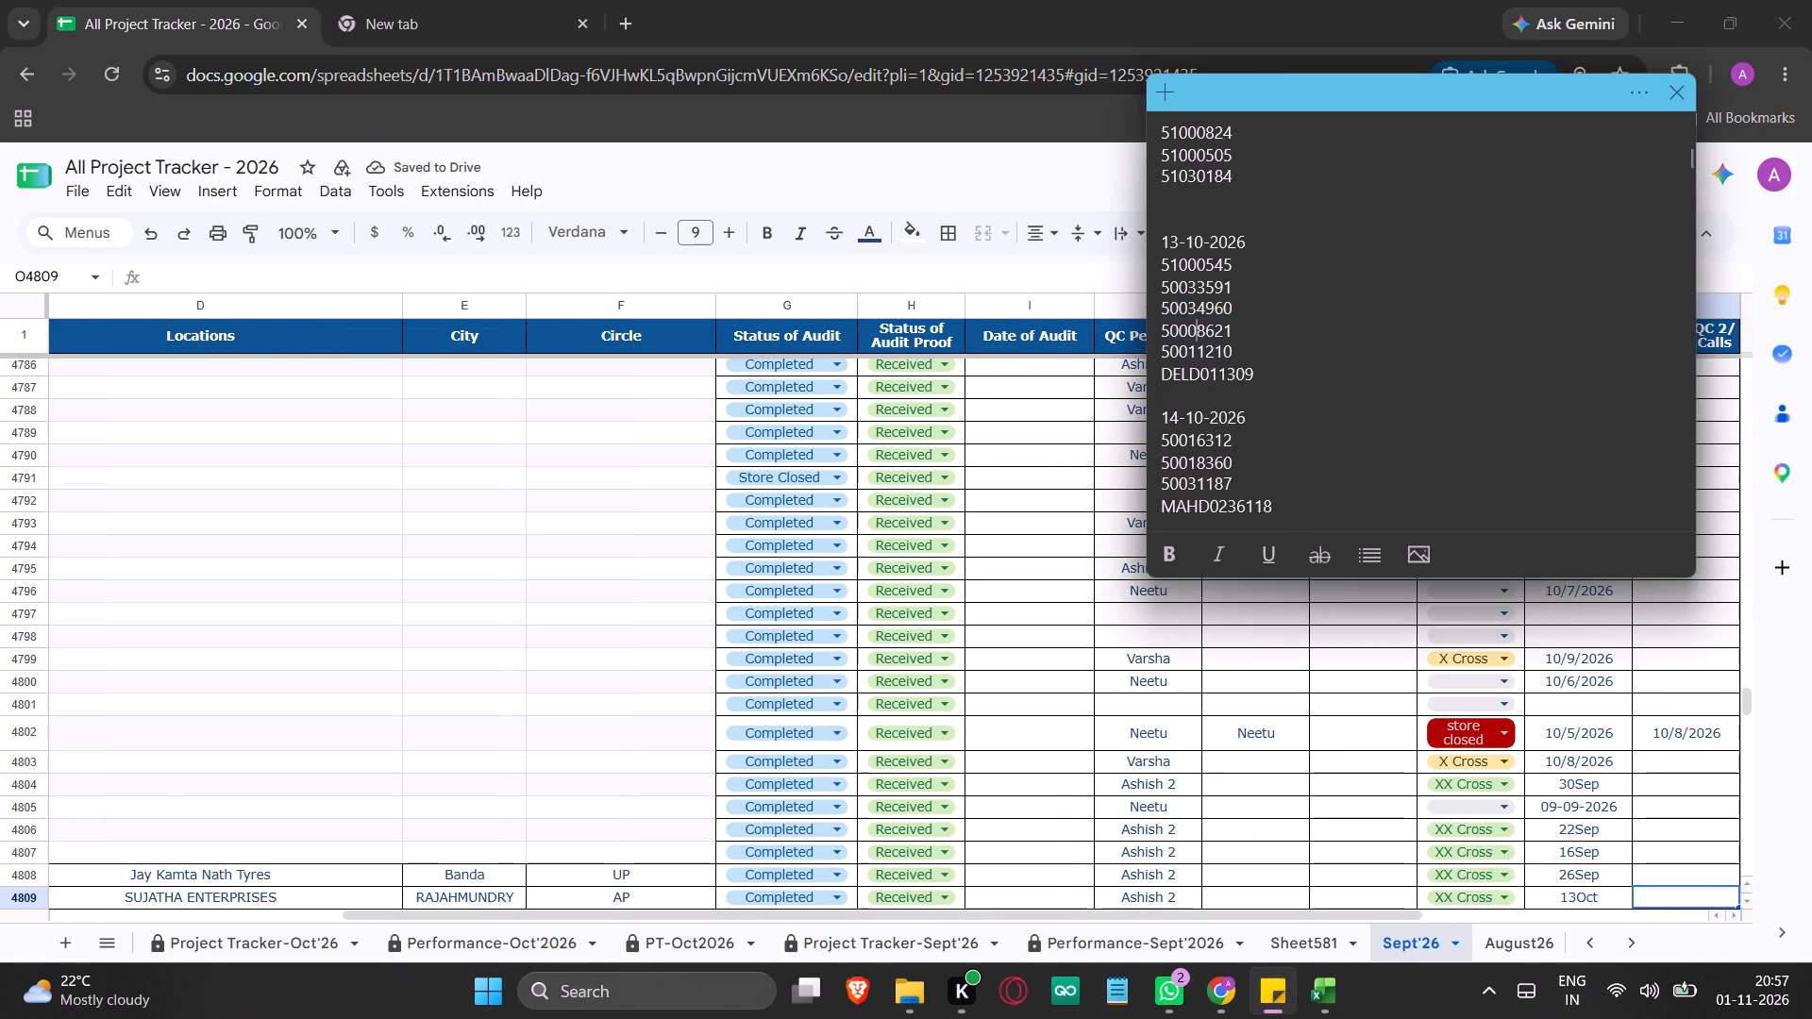
right_click(1200, 326)
left_click(1251, 348)
left_click(1064, 544)
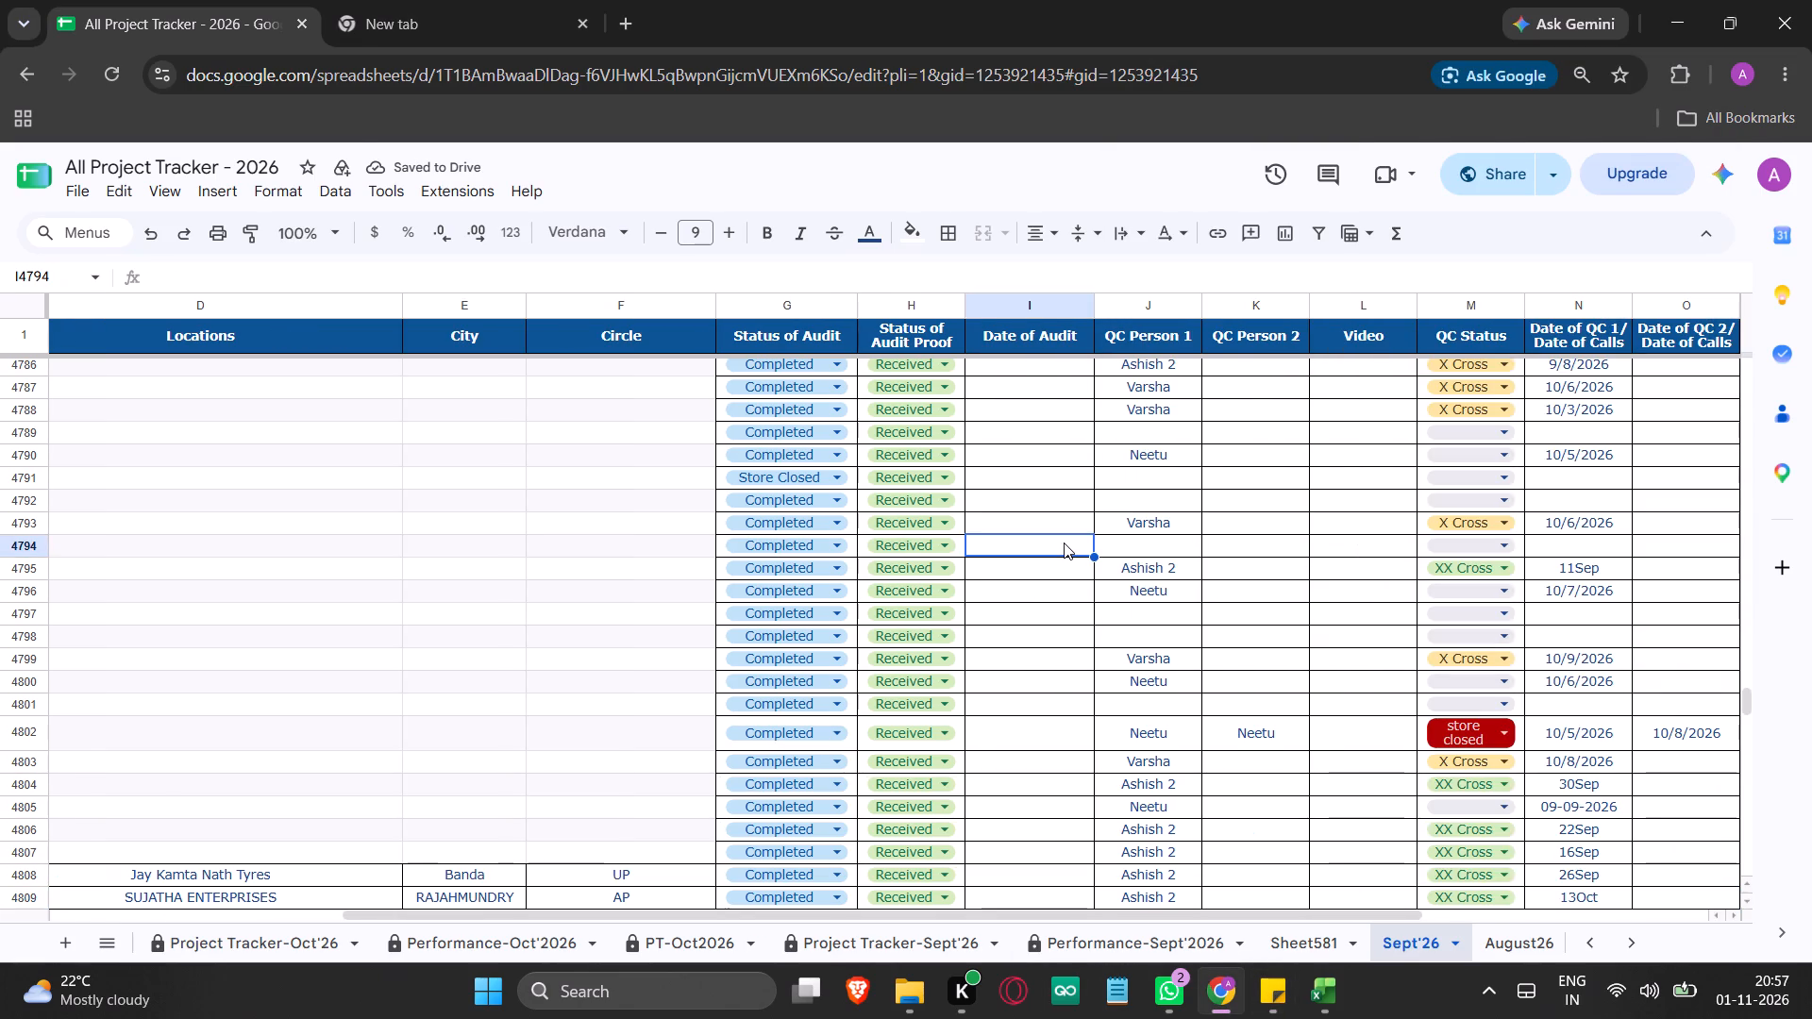
key("ctrl+f")
key("ctrl+v")
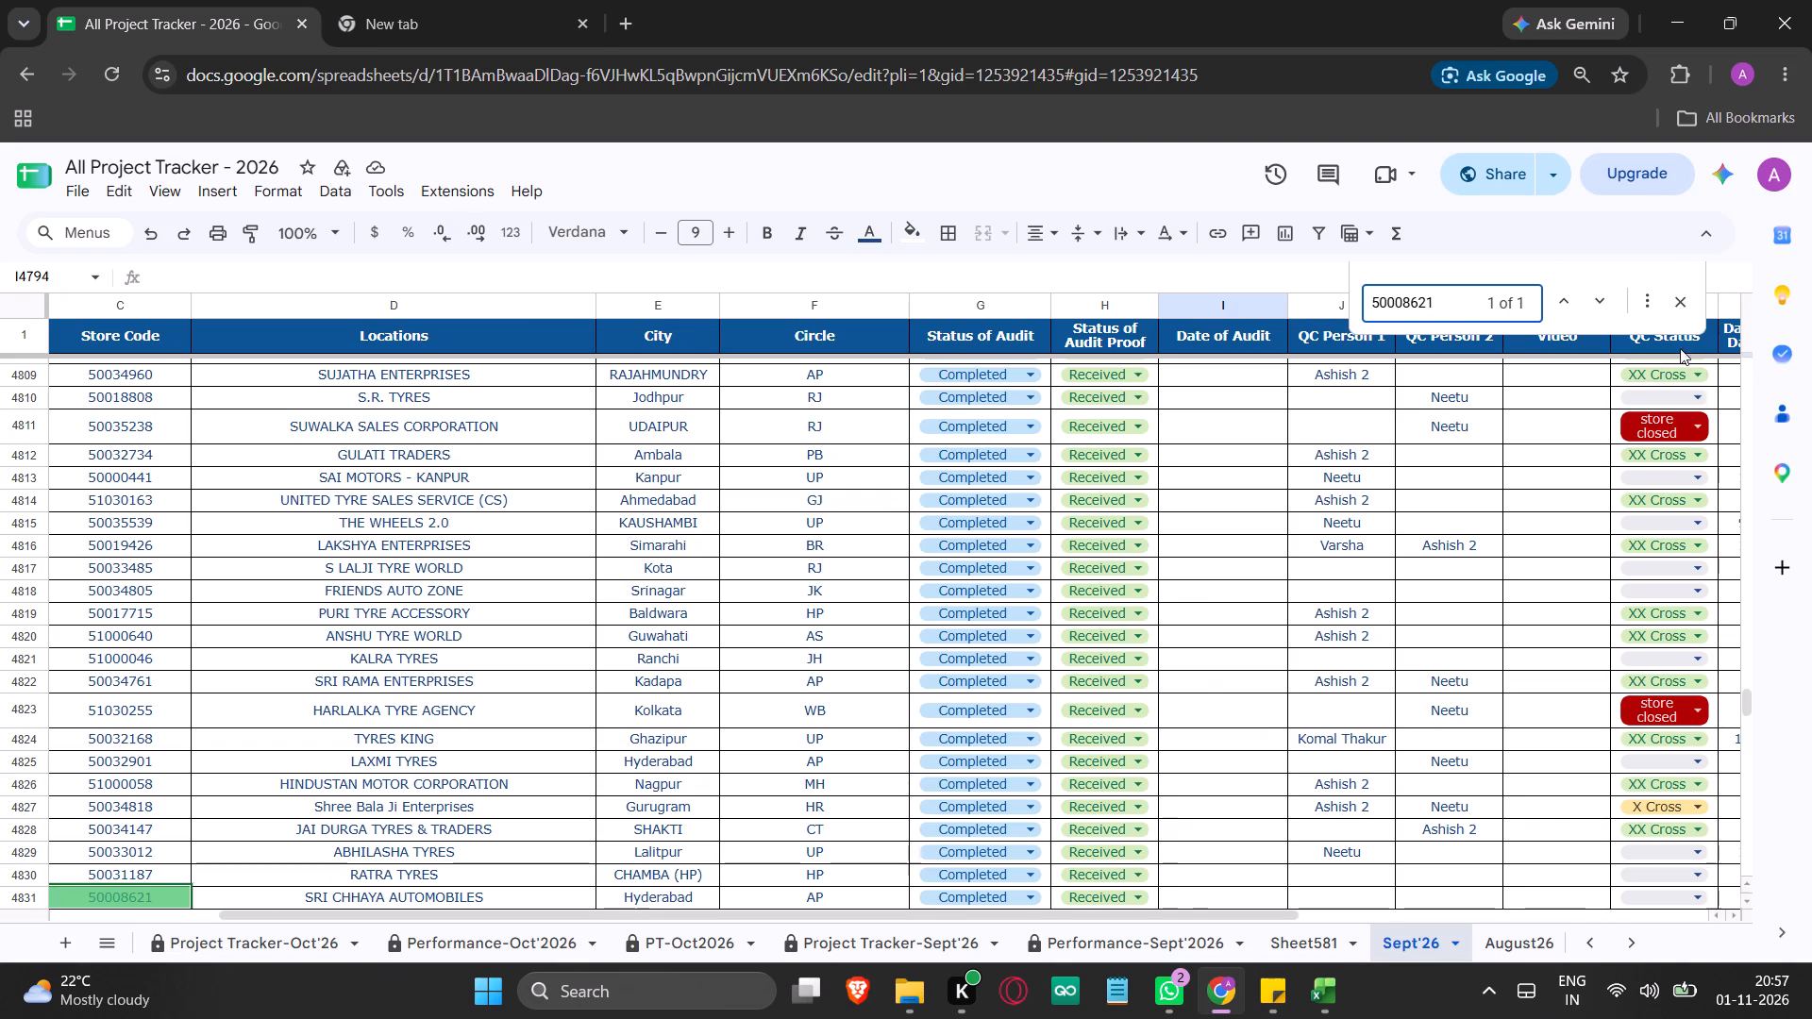
left_click(1681, 299)
left_click(1345, 892)
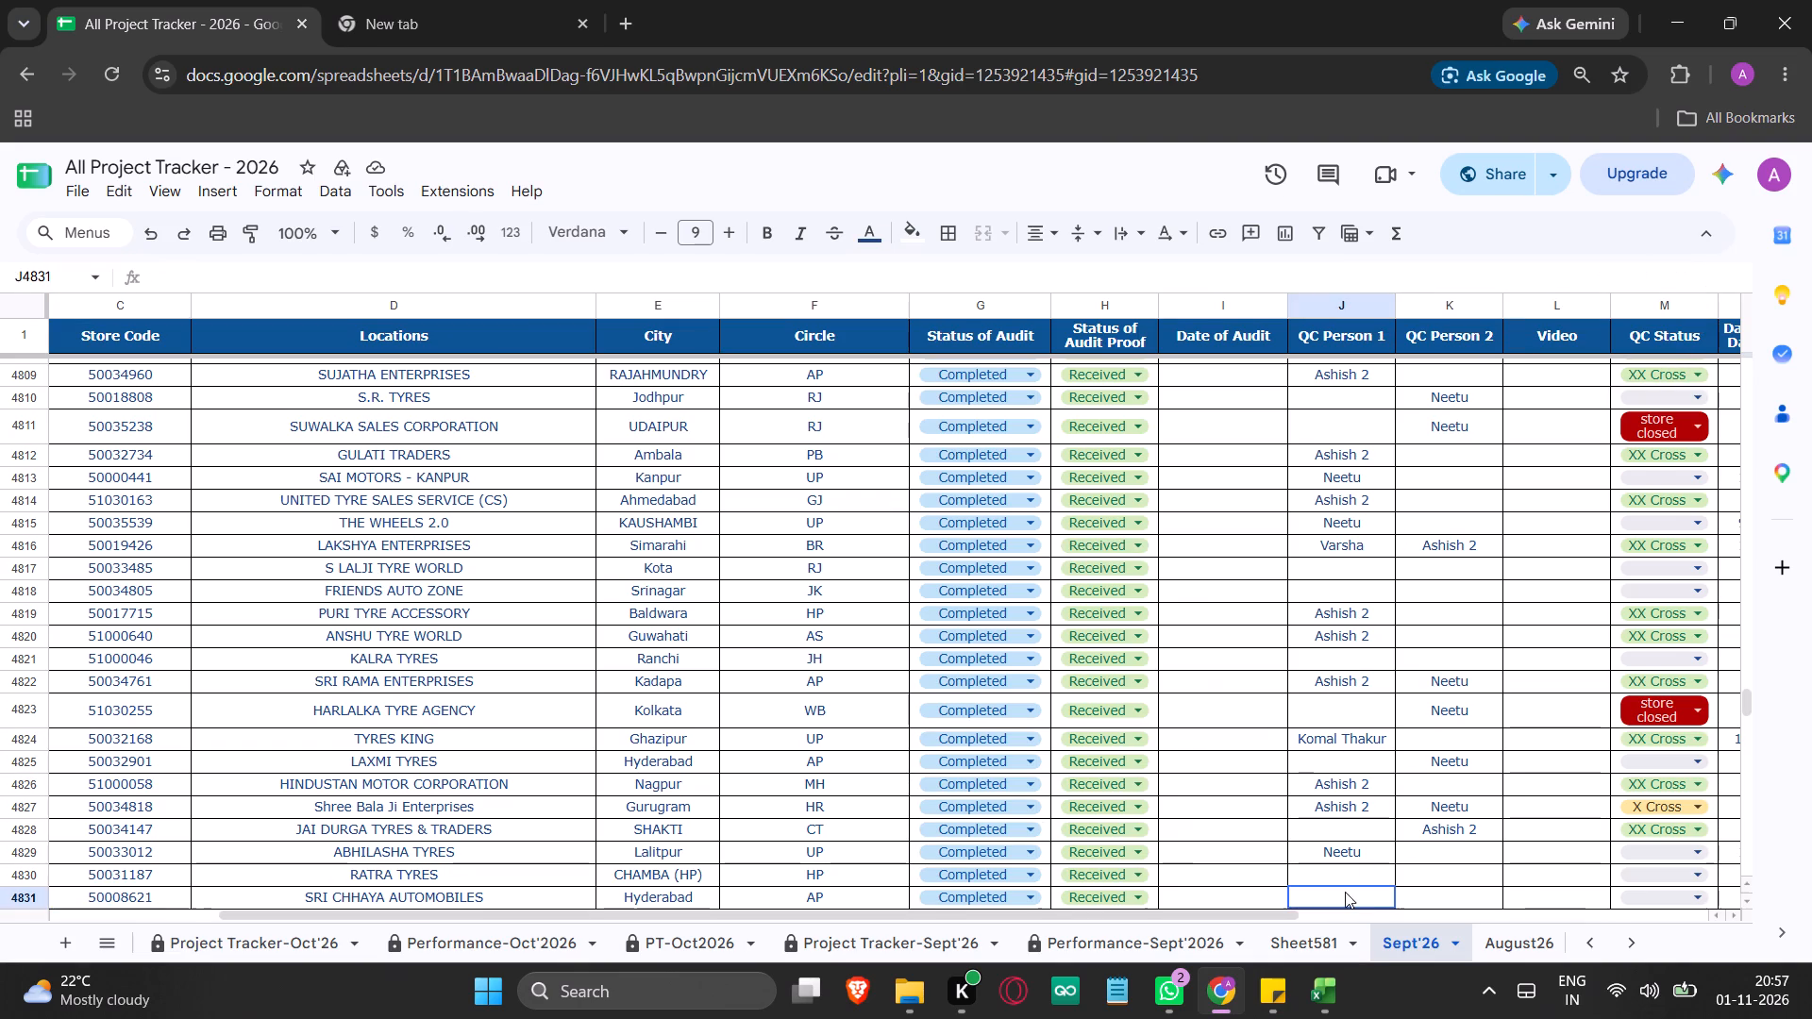
key("shift+a")
key("Tab")
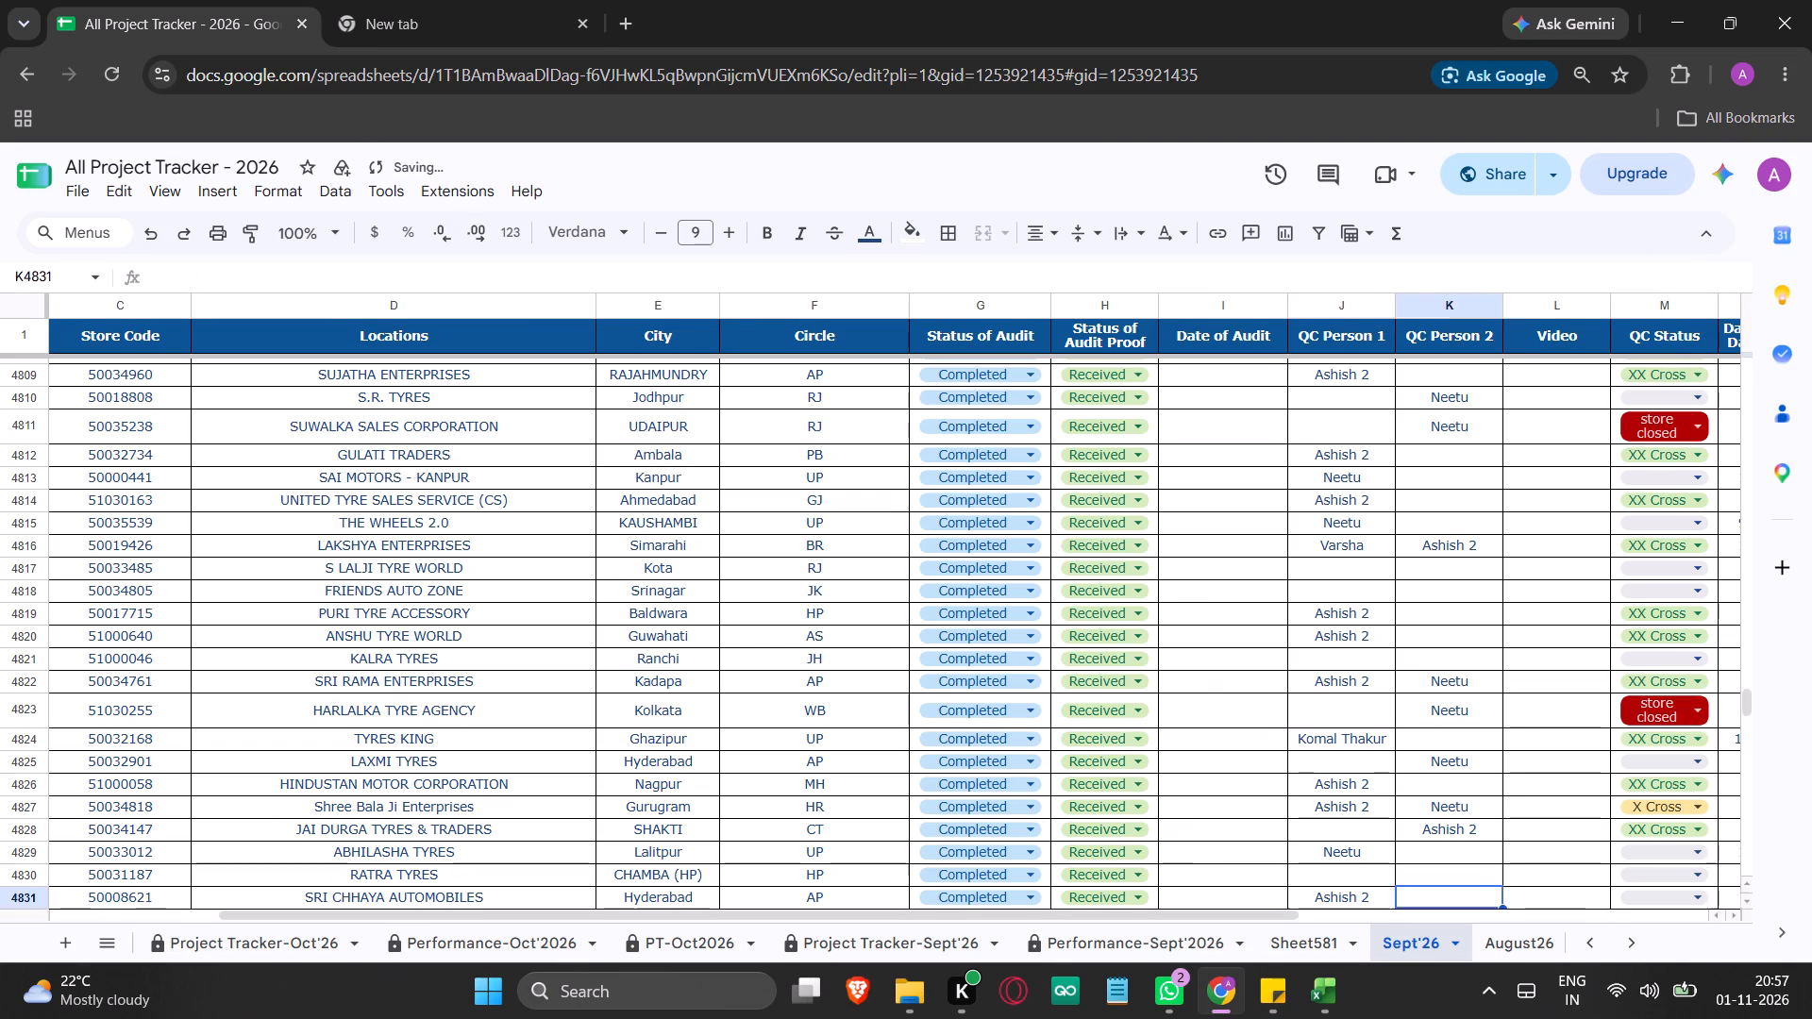
Set the QC Status of store 50008621 to XX Cross and its Date of QC 1 to 13Oct.
key("Tab")
key("Tab")
key("Tab")
key("Tab")
left_click(1485, 898)
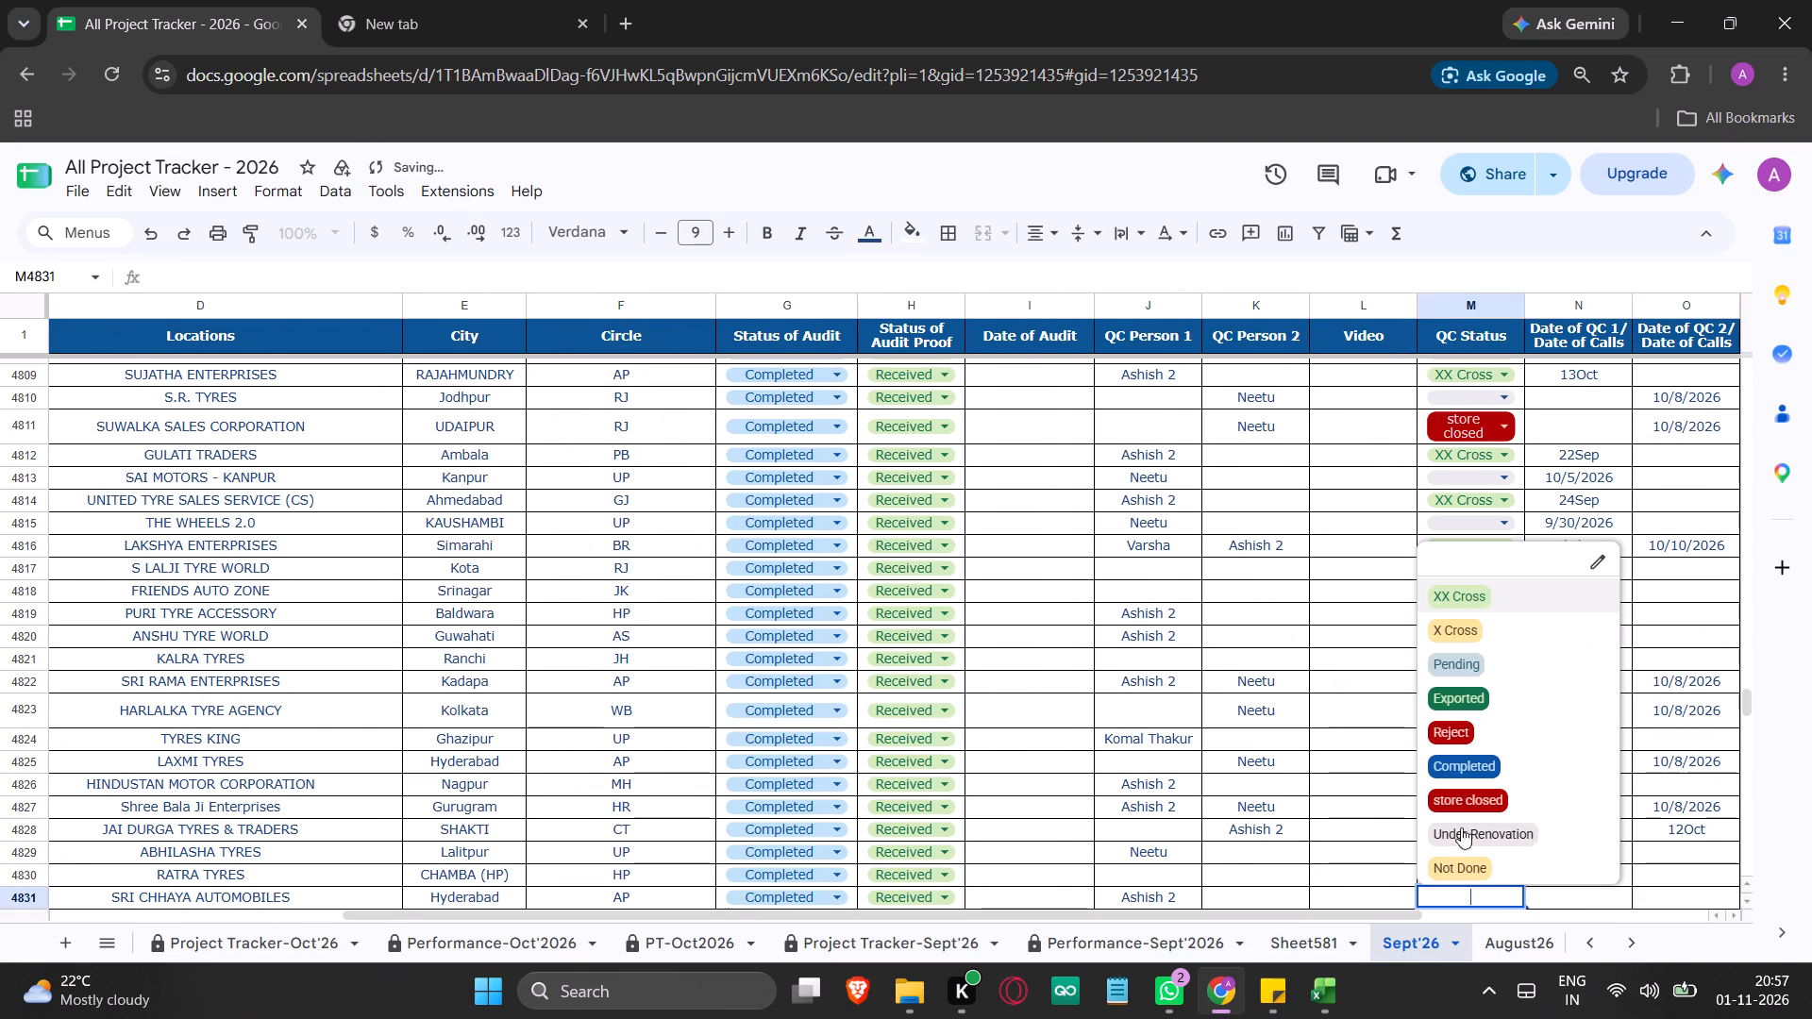
left_click(1465, 597)
left_click(1580, 899)
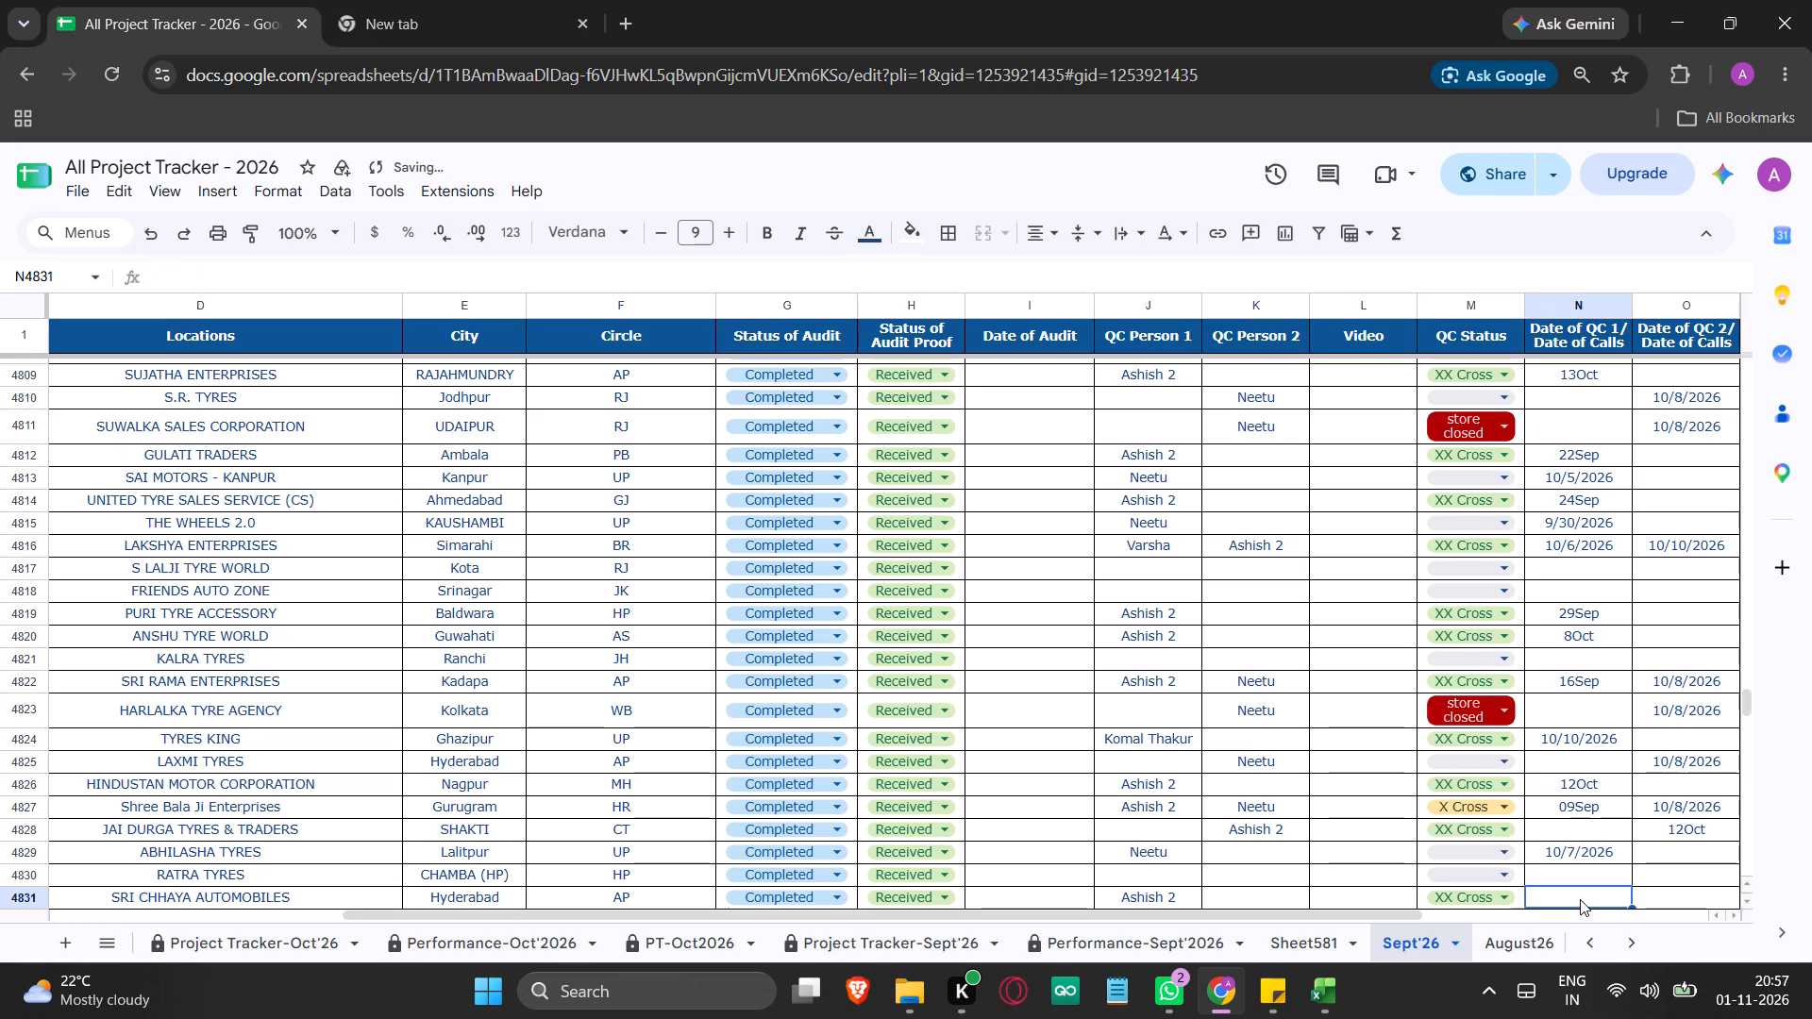
type("13")
type("Oct")
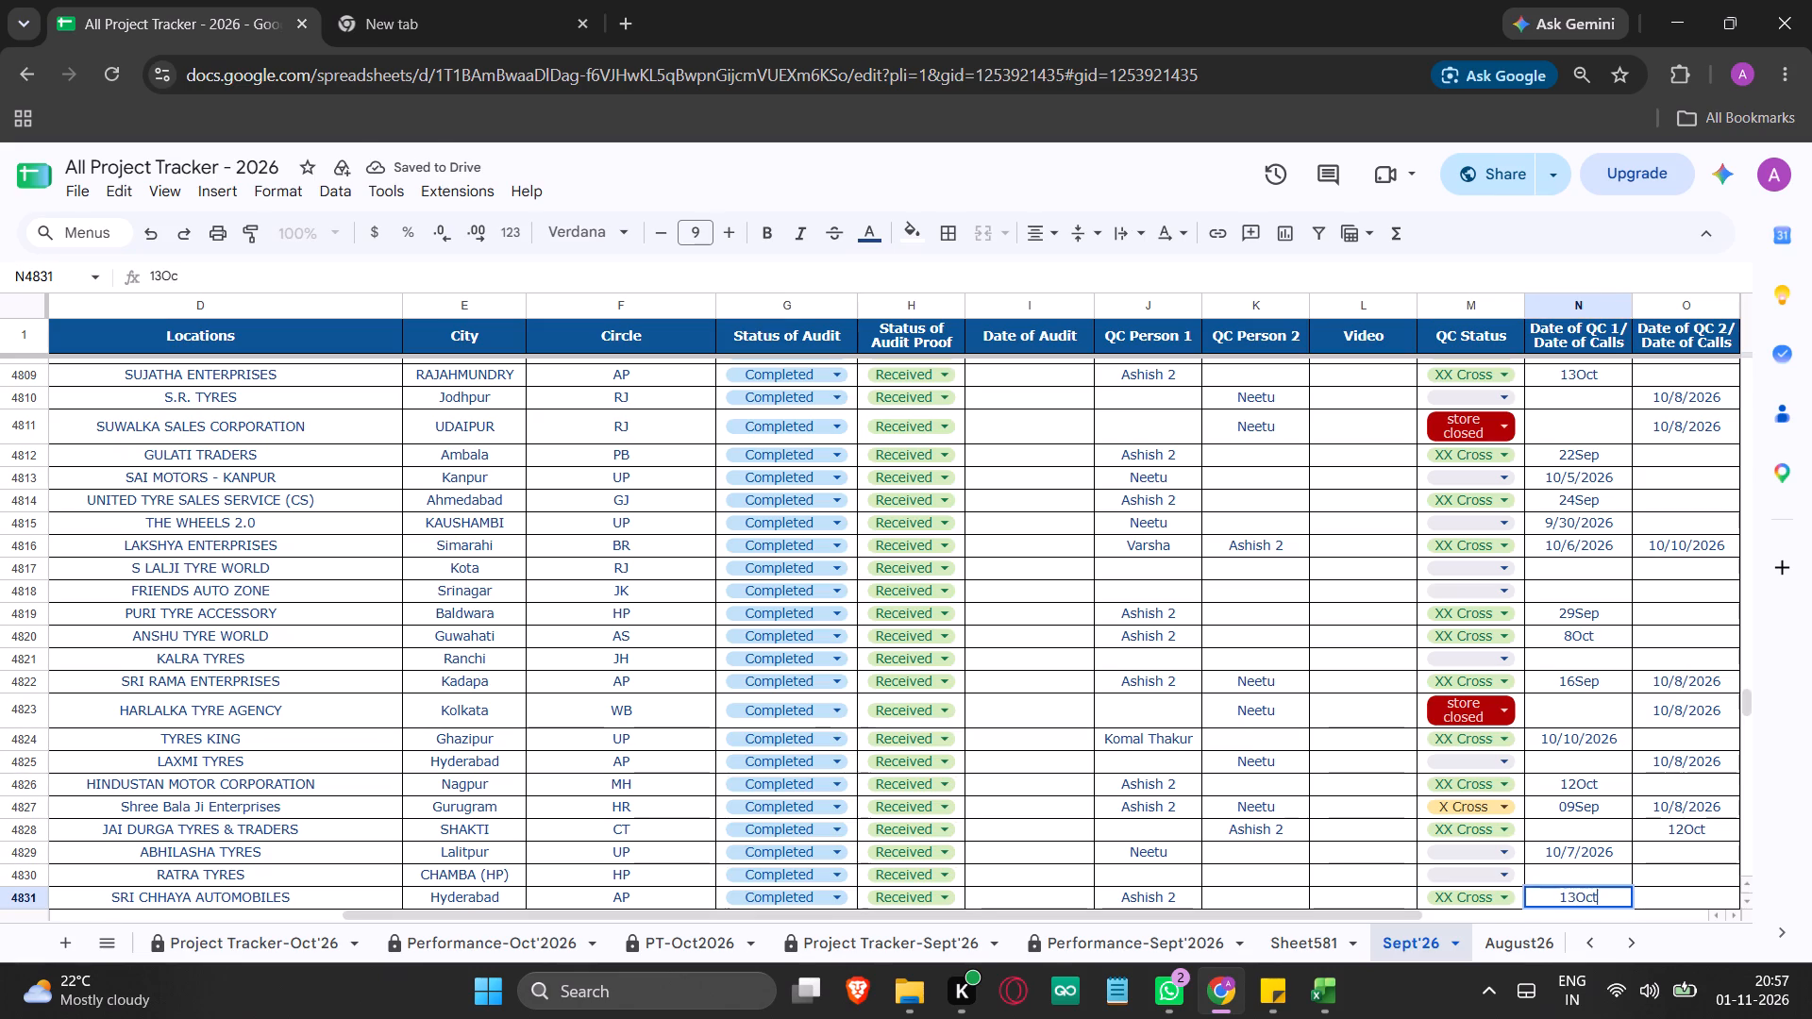
key("Tab")
Find store code 50011210 from the sticky note's 13-10-2026 list in the Sept'26 sheet and enter Ashish 2 as its QC Person 1.
left_click(1289, 998)
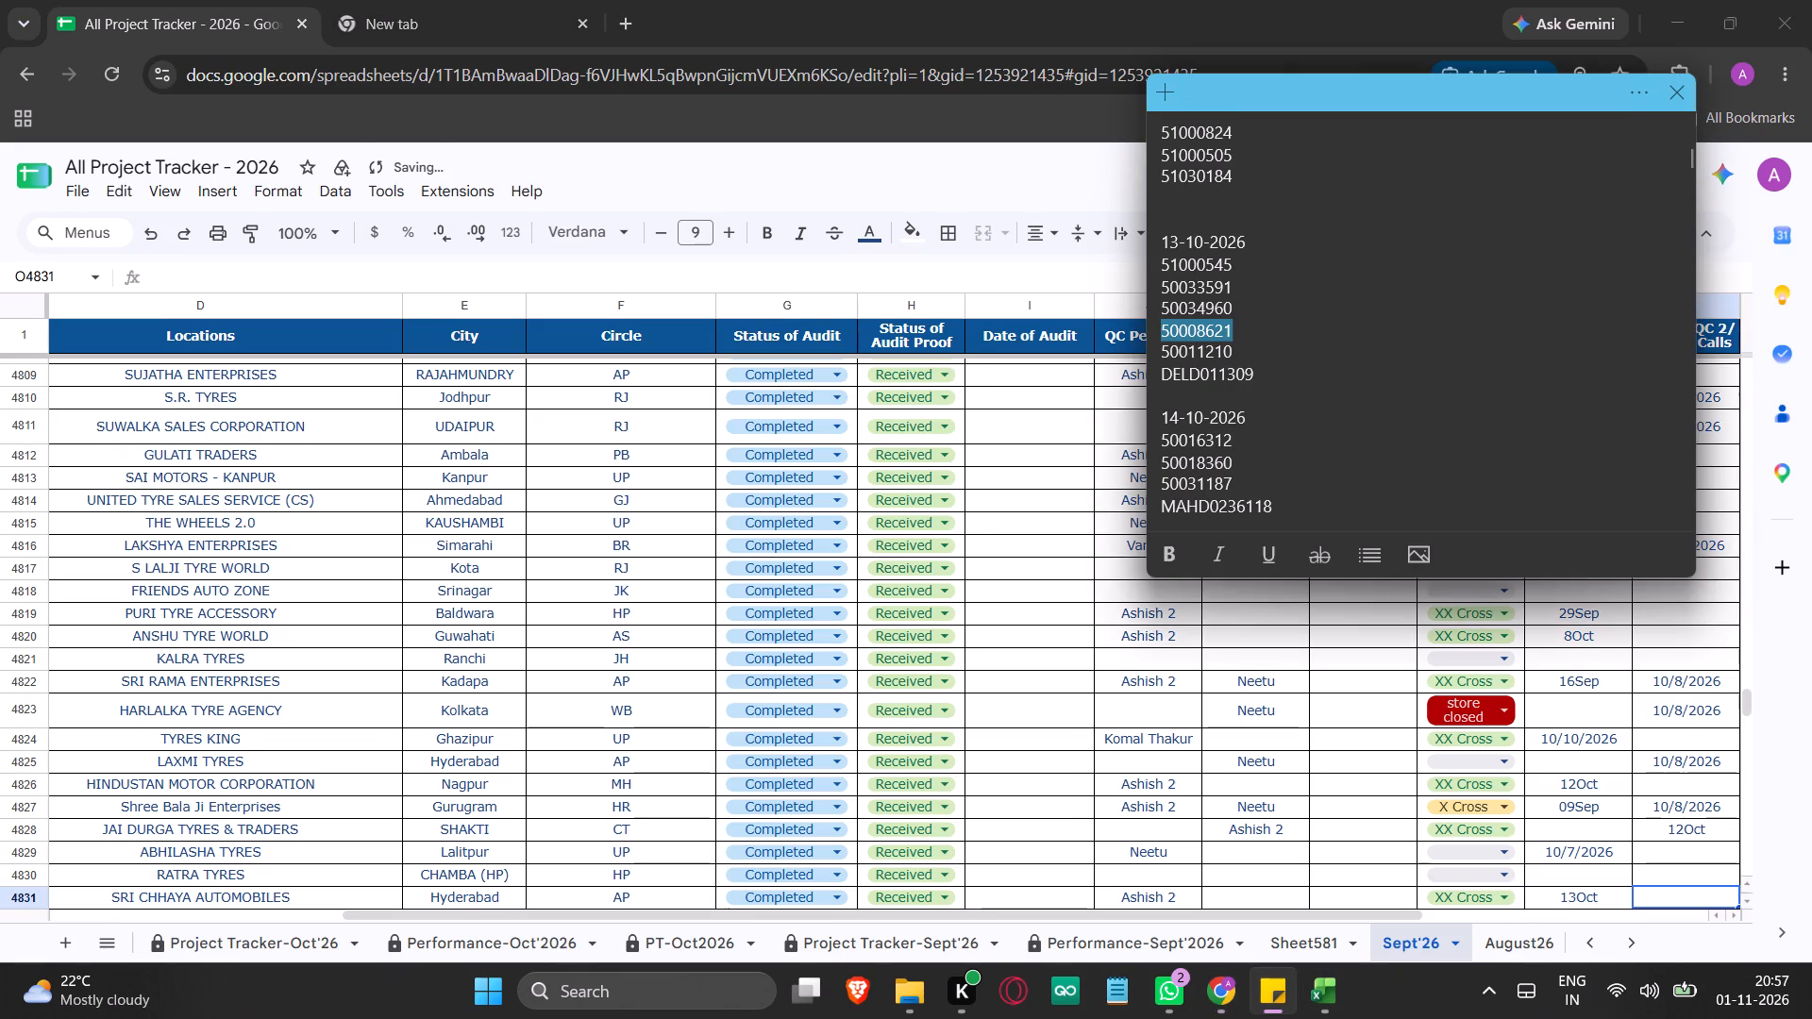
double_click(1211, 358)
right_click(1211, 357)
left_click(1250, 381)
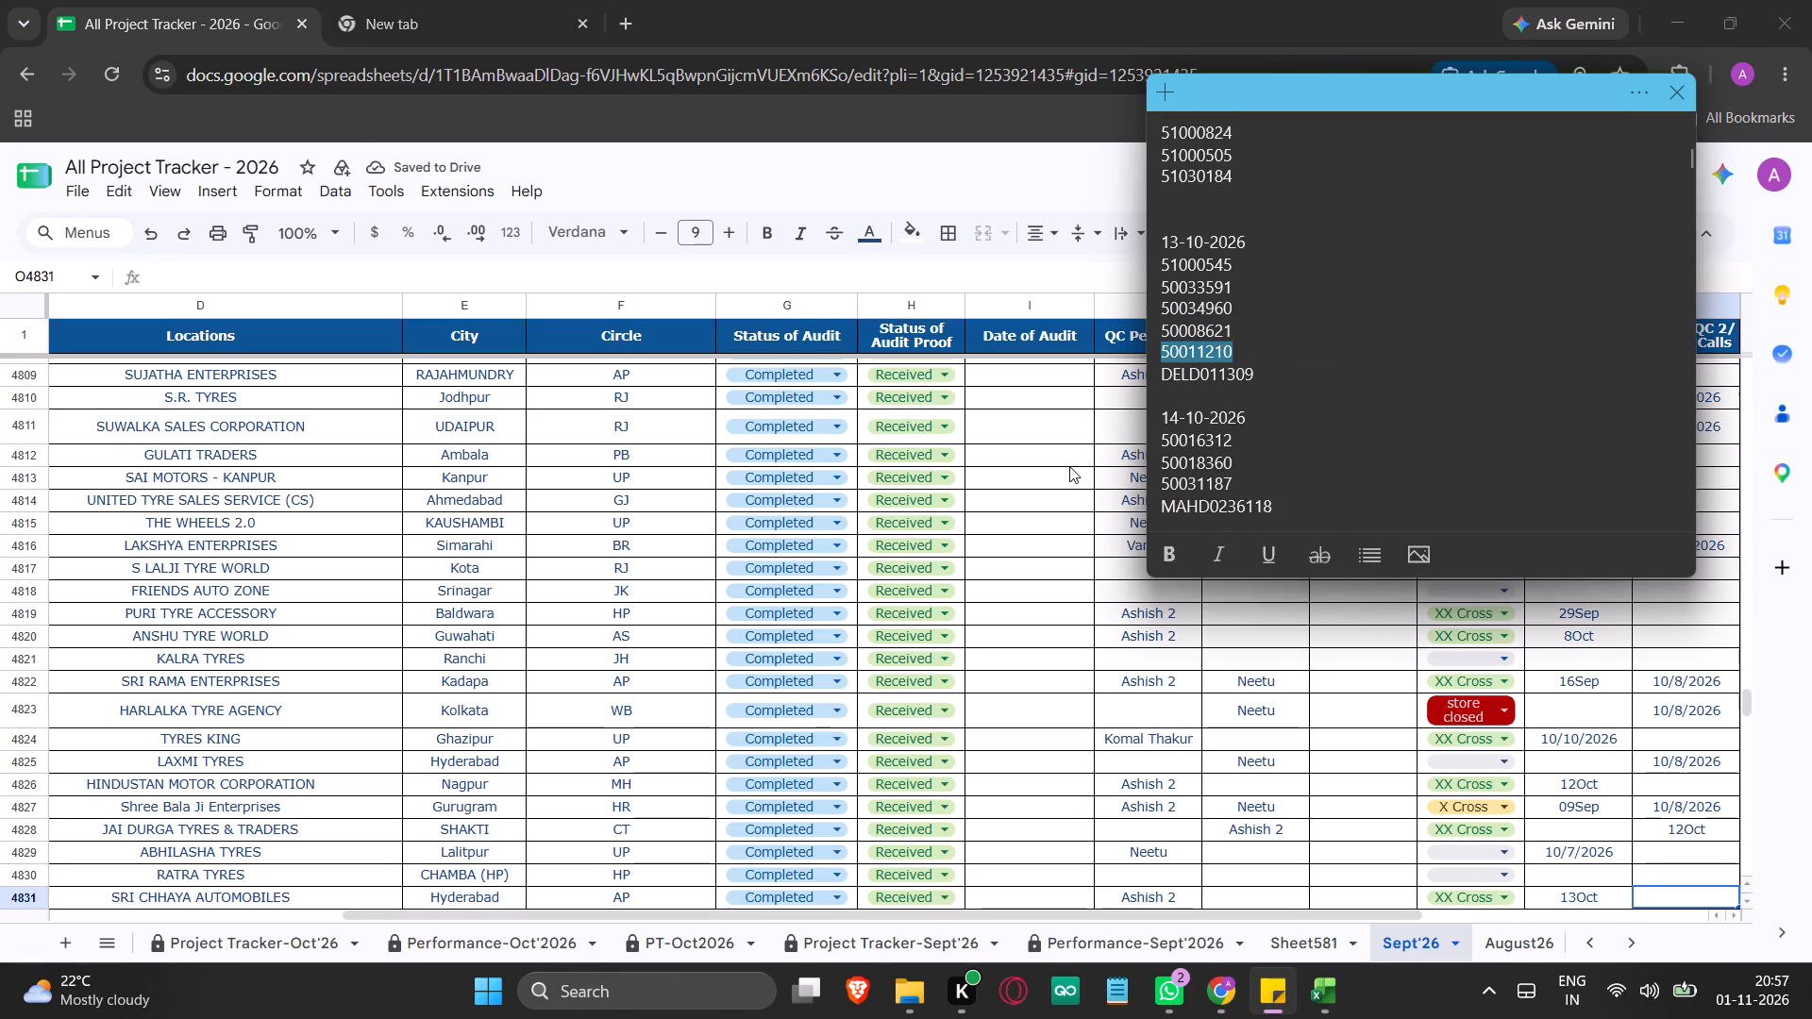
left_click(1069, 466)
key("ctrl+f")
key("ctrl+v")
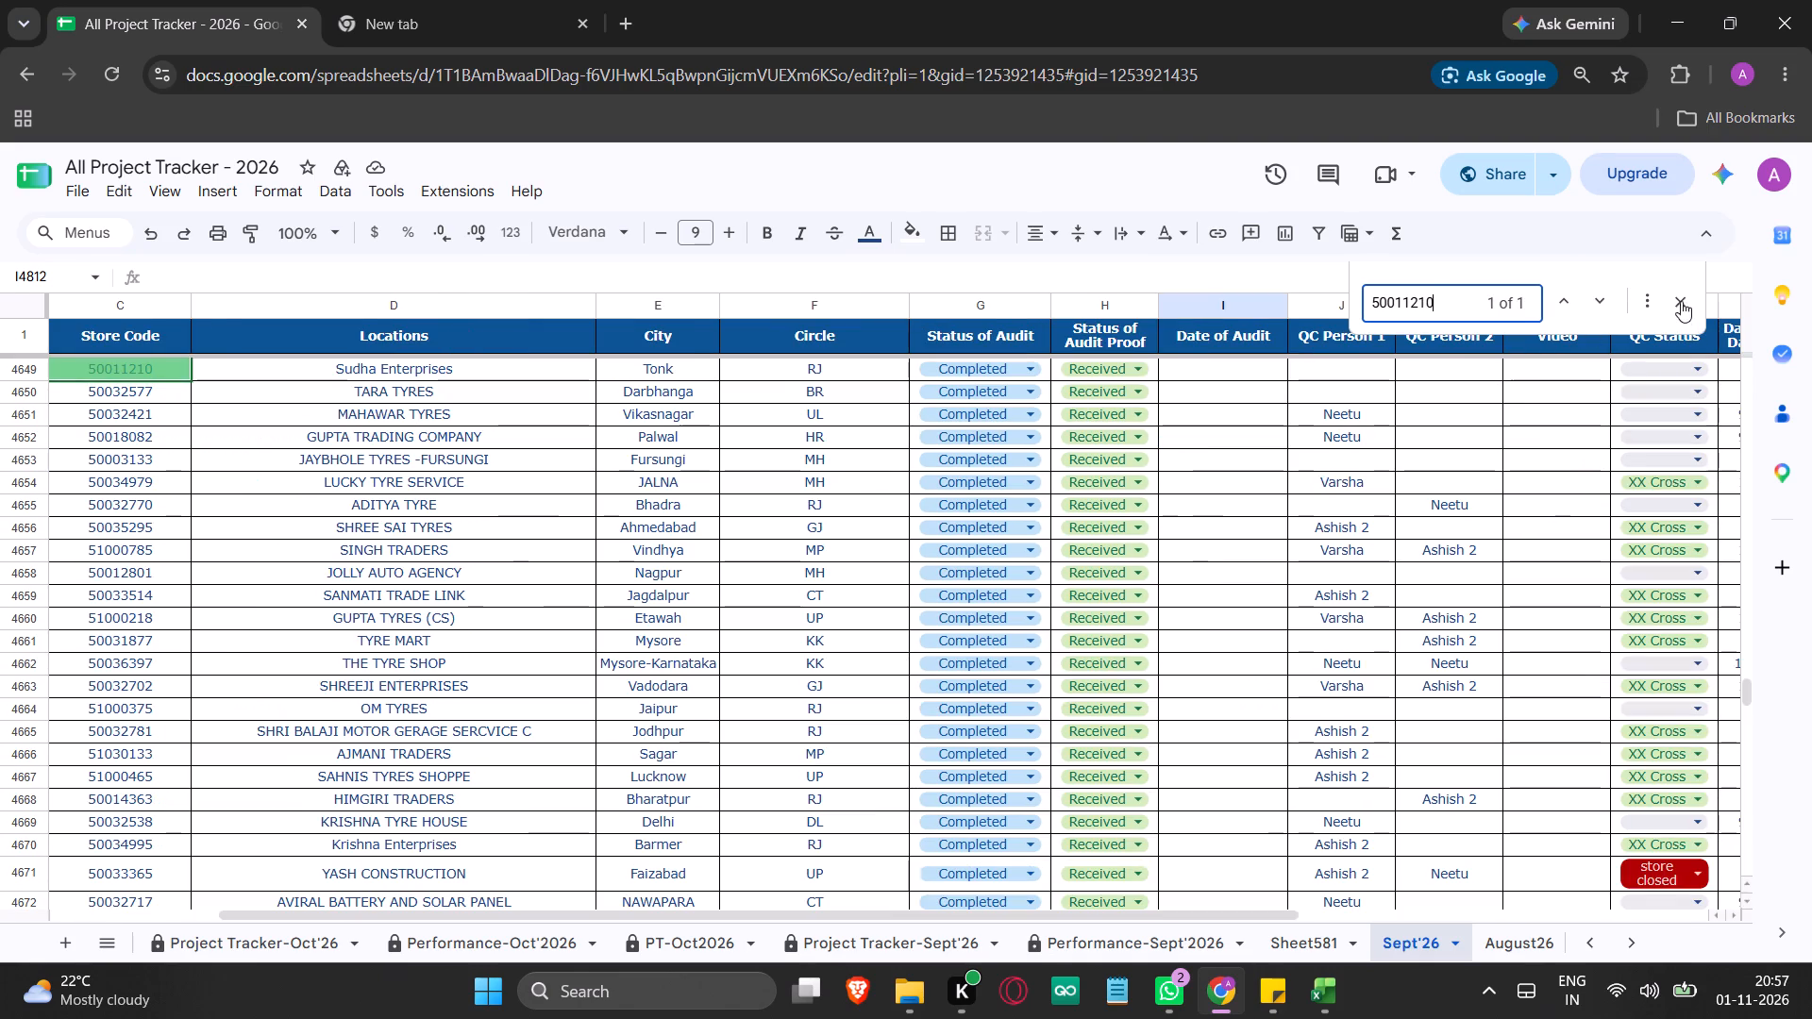
left_click(1681, 301)
left_click(1349, 365)
key("shift+a")
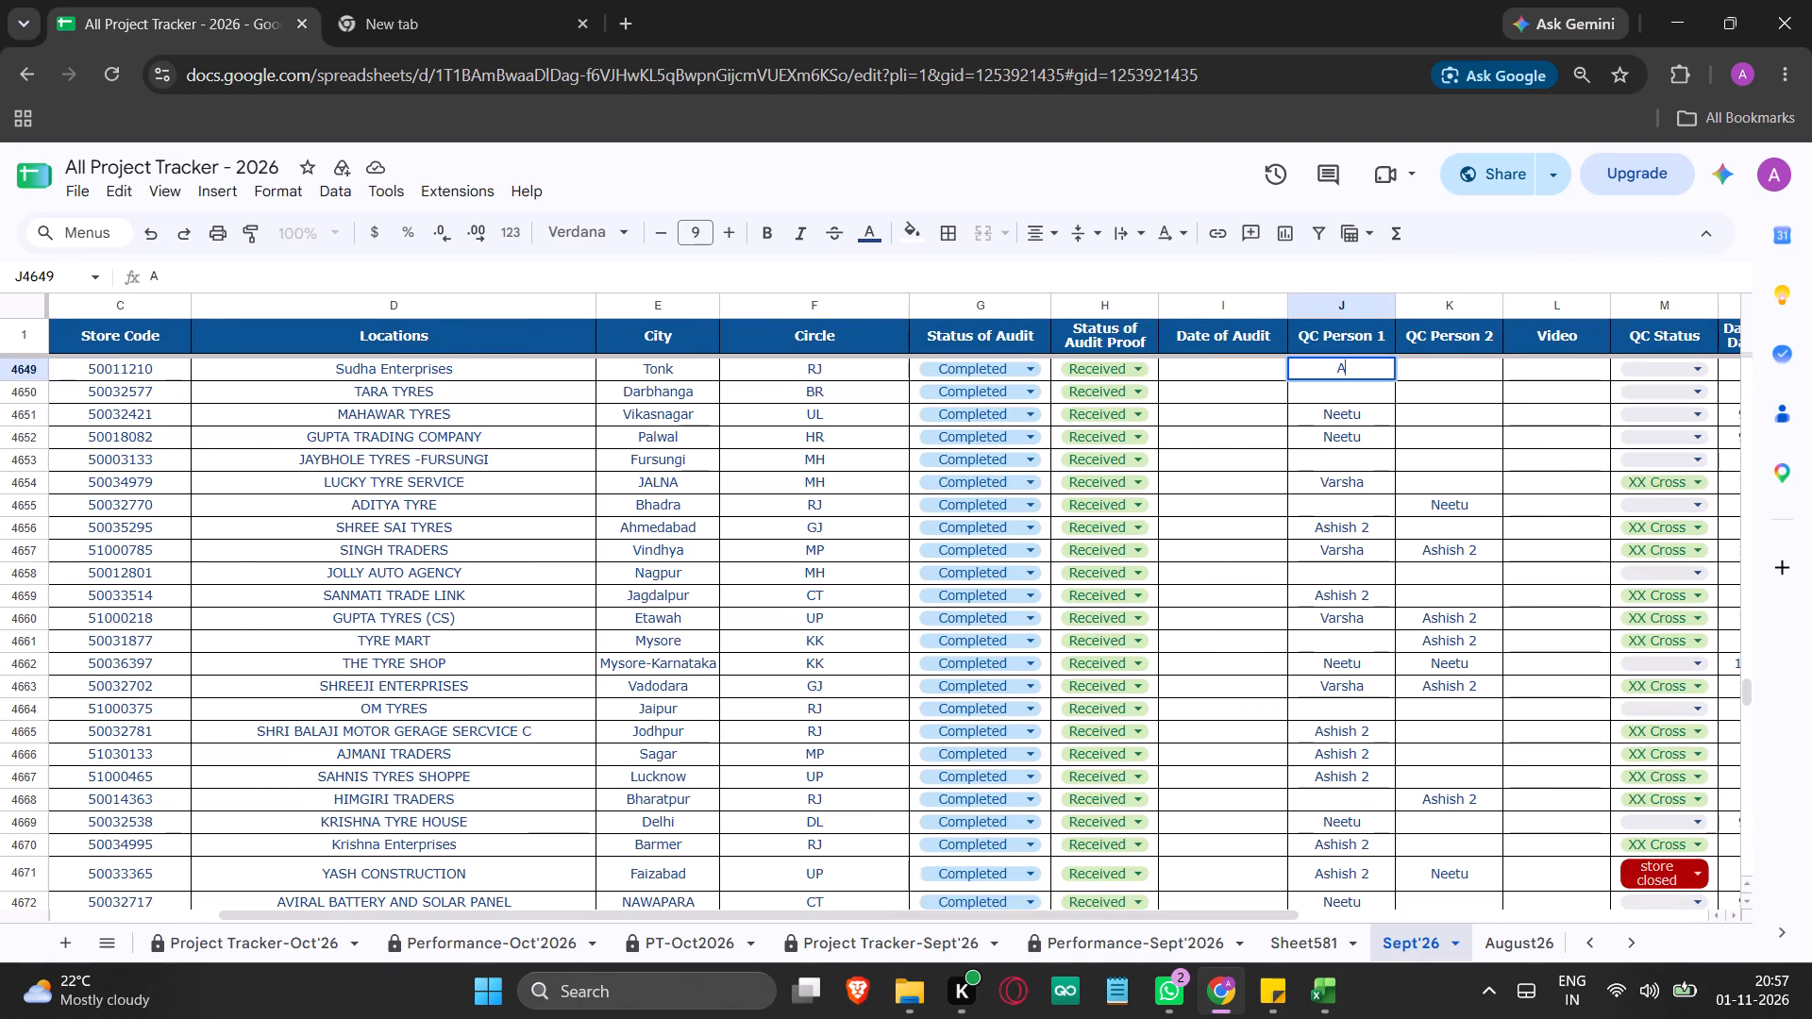
type("shih")
key("BackSpace")
type("sh")
key("space")
key("2")
key("Tab")
Set the QC Status of store 50011210 to XX Cross and its Date of QC 1 to 13Oct.
key("Tab")
key("Tab")
key("Tab")
key("Tab")
left_click(1460, 372)
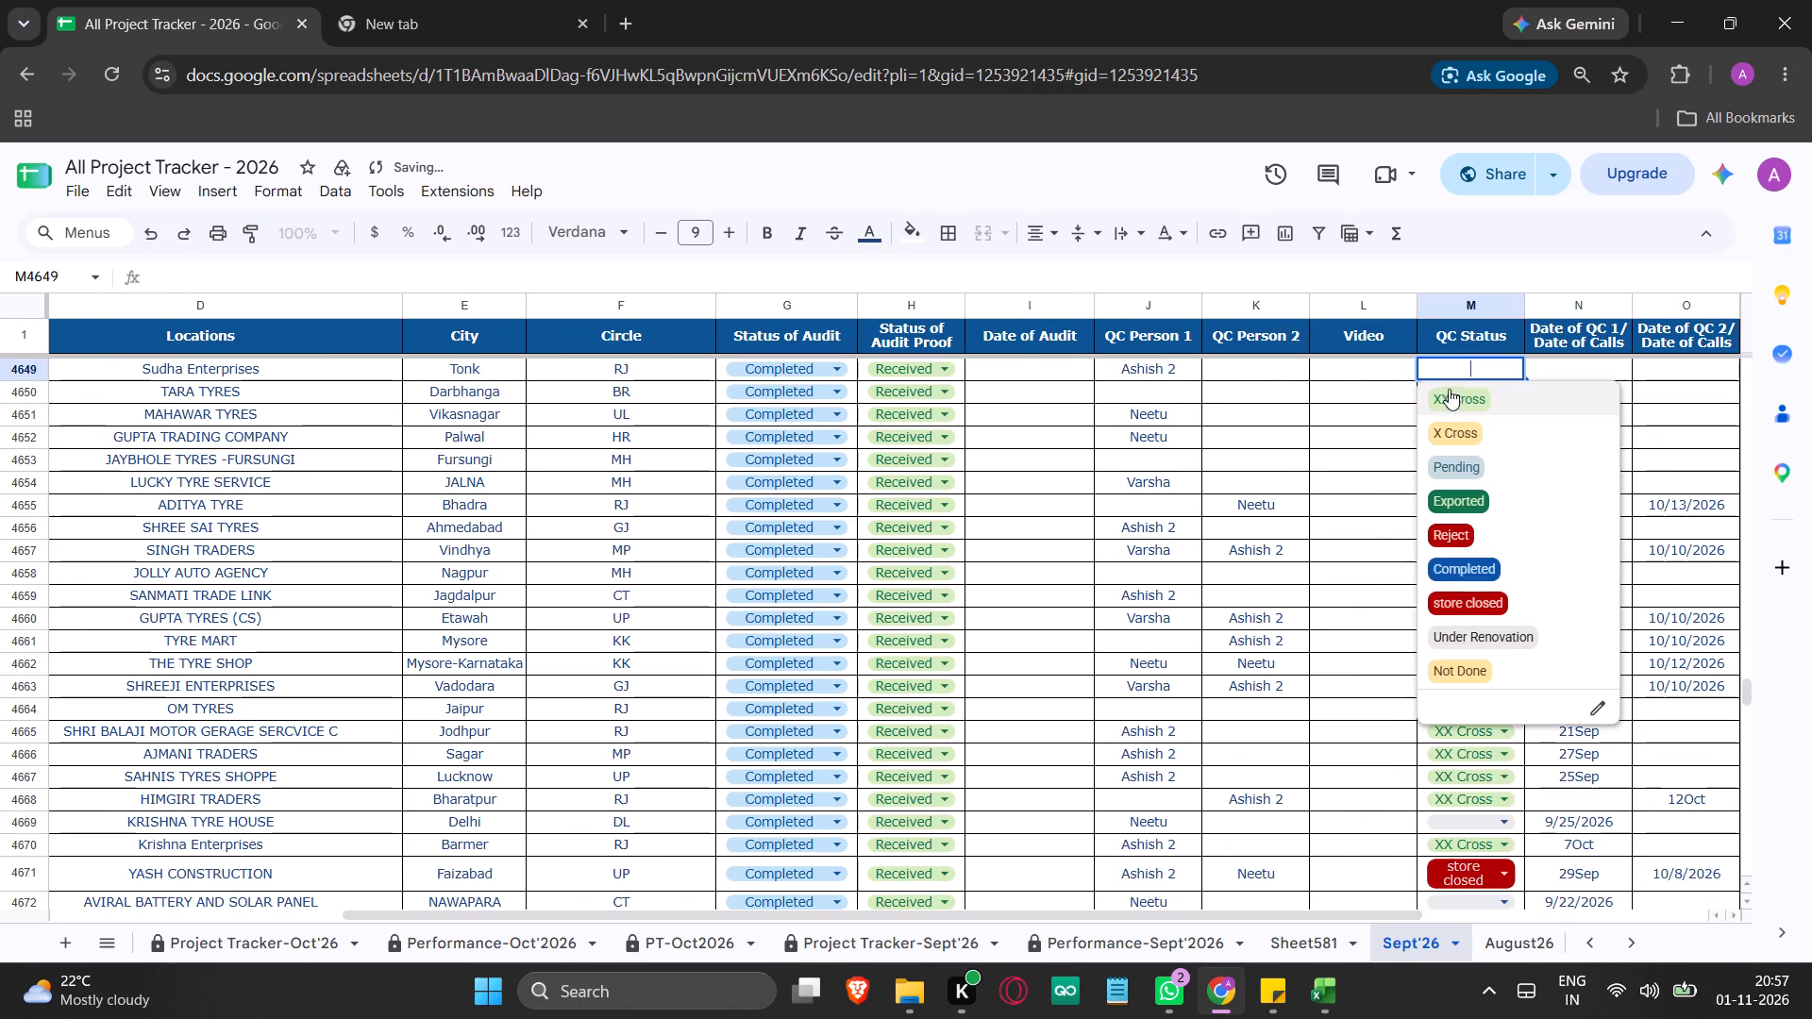
left_click(1446, 401)
left_click(1576, 369)
type("13")
type("Oct")
key("Tab")
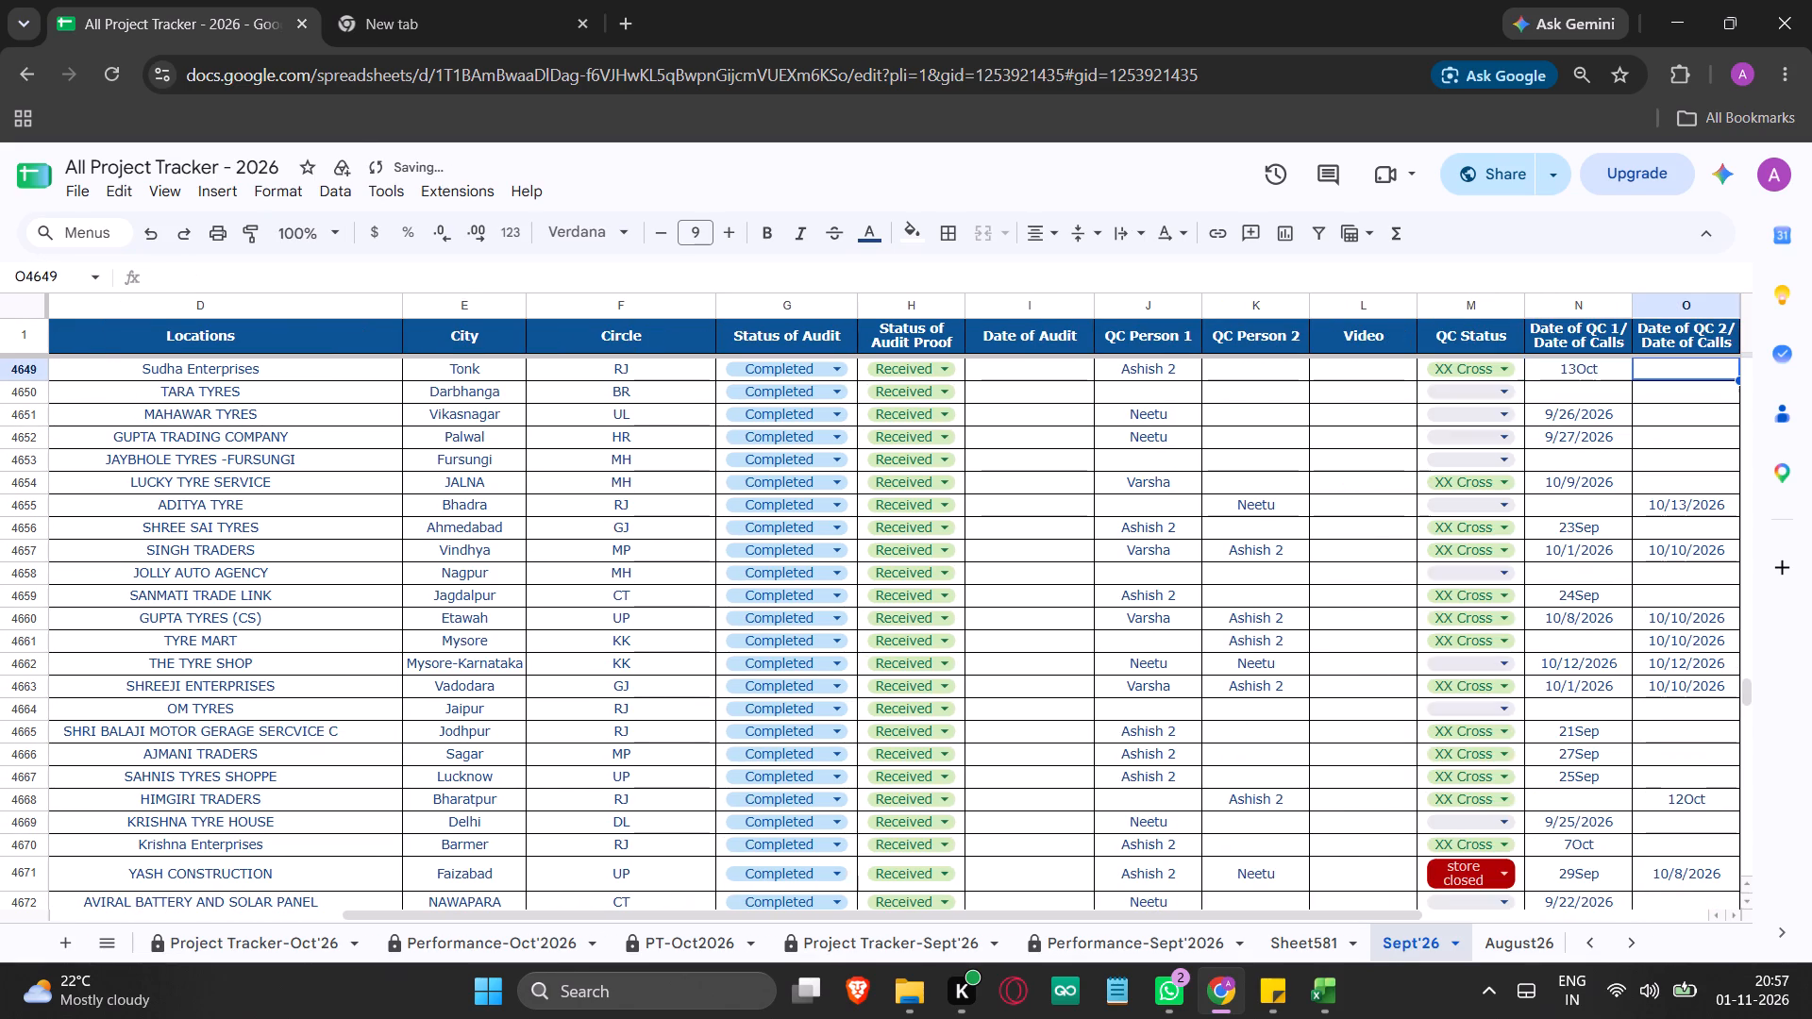
Find store code DELD011309 from the sticky note's 13-10-2026 list in the Sept'26 sheet and enter Ashish 2 as its QC Person 1.
left_click(1266, 982)
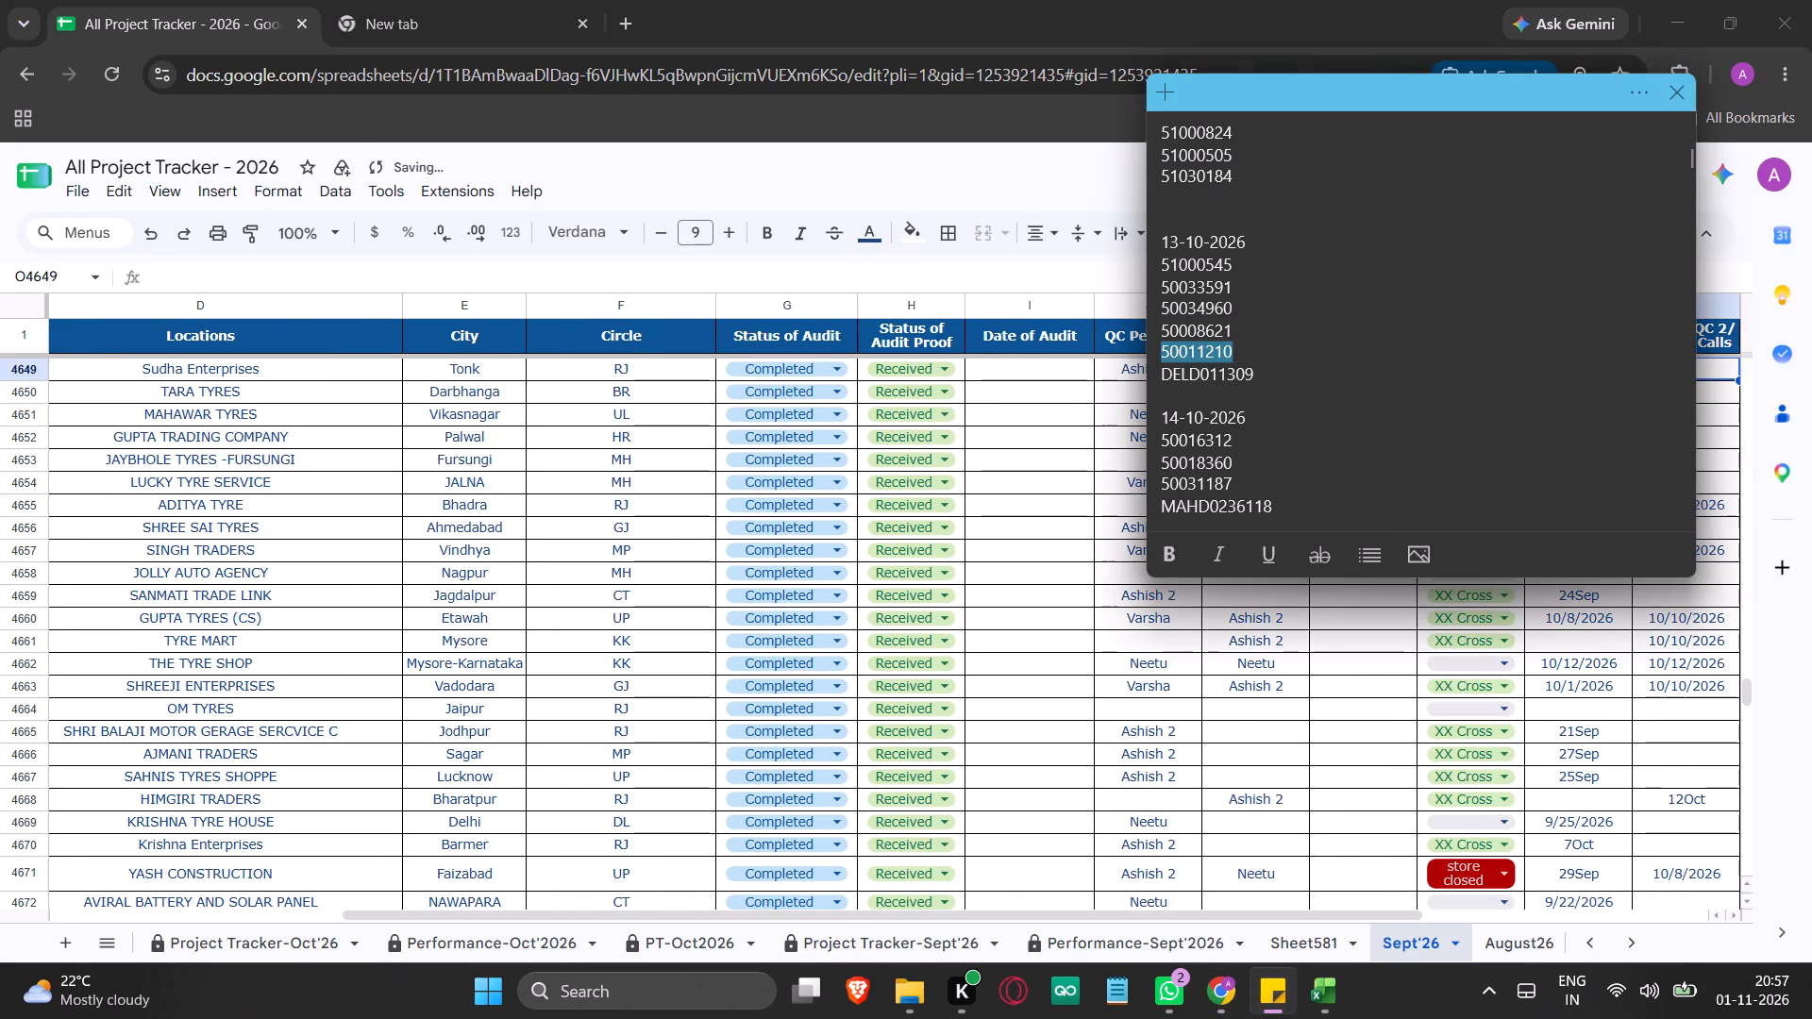
double_click(1223, 375)
right_click(1224, 375)
left_click(1284, 397)
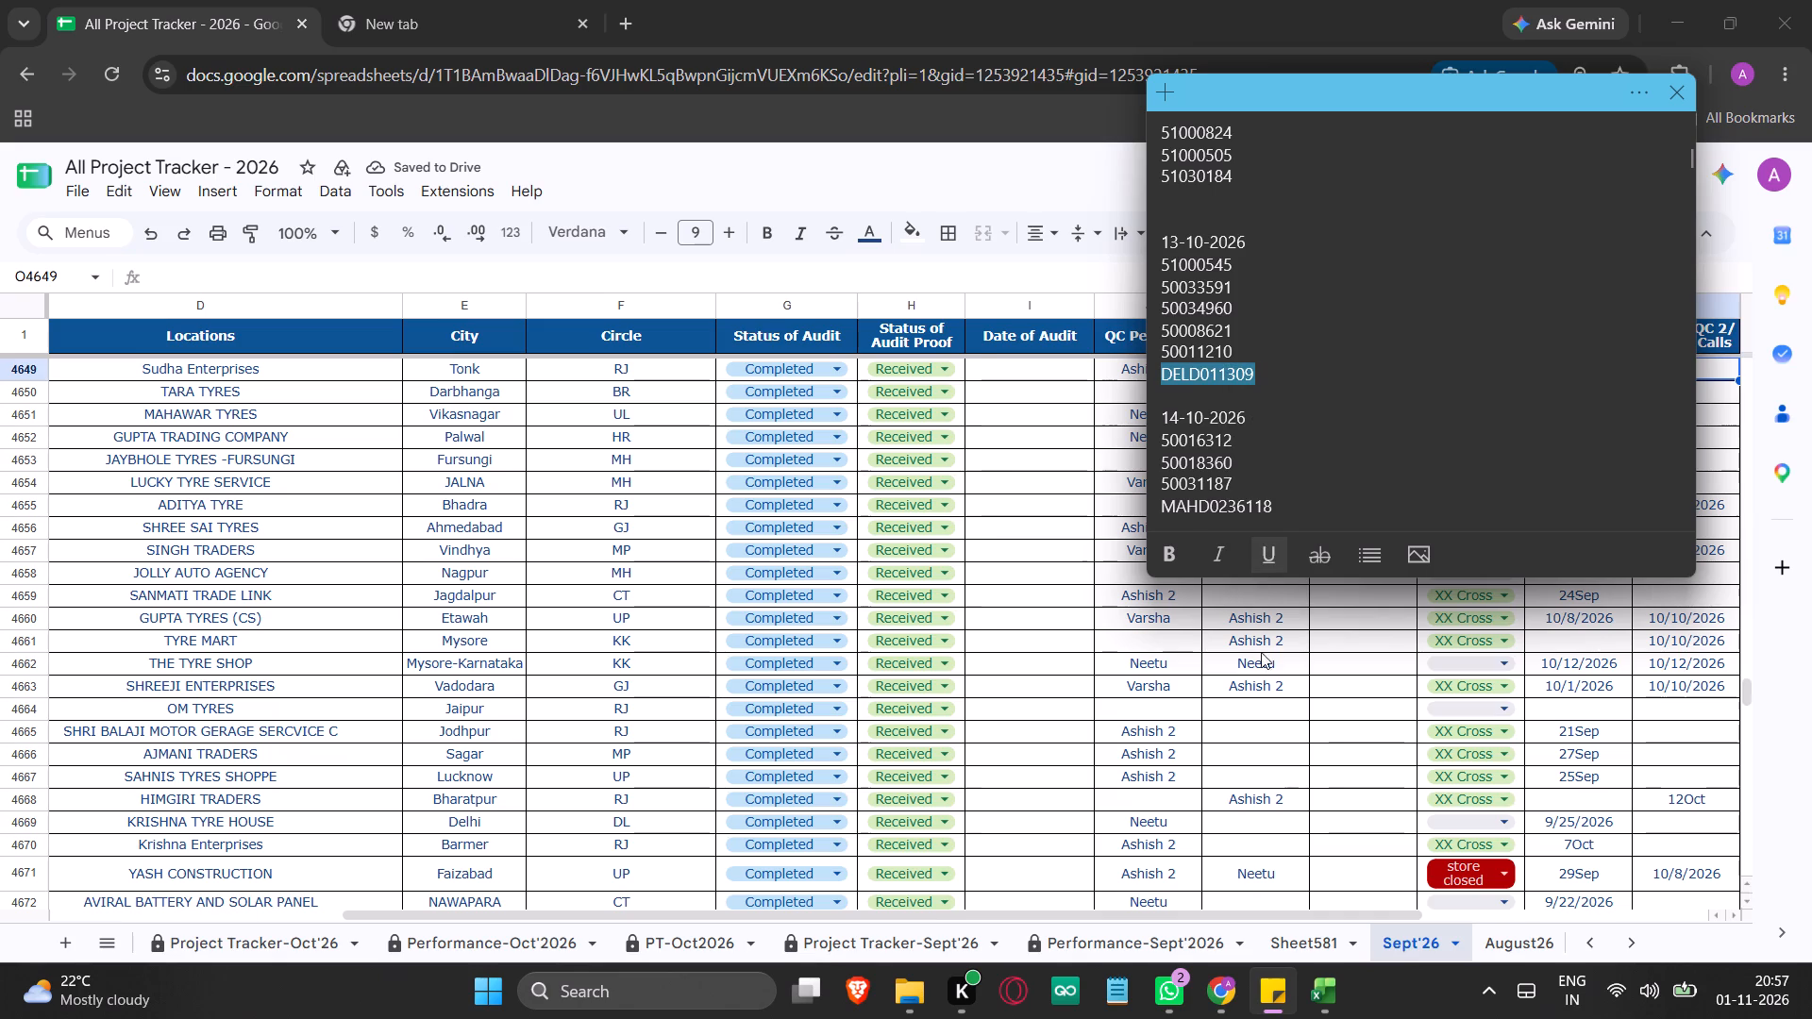
left_click(1335, 646)
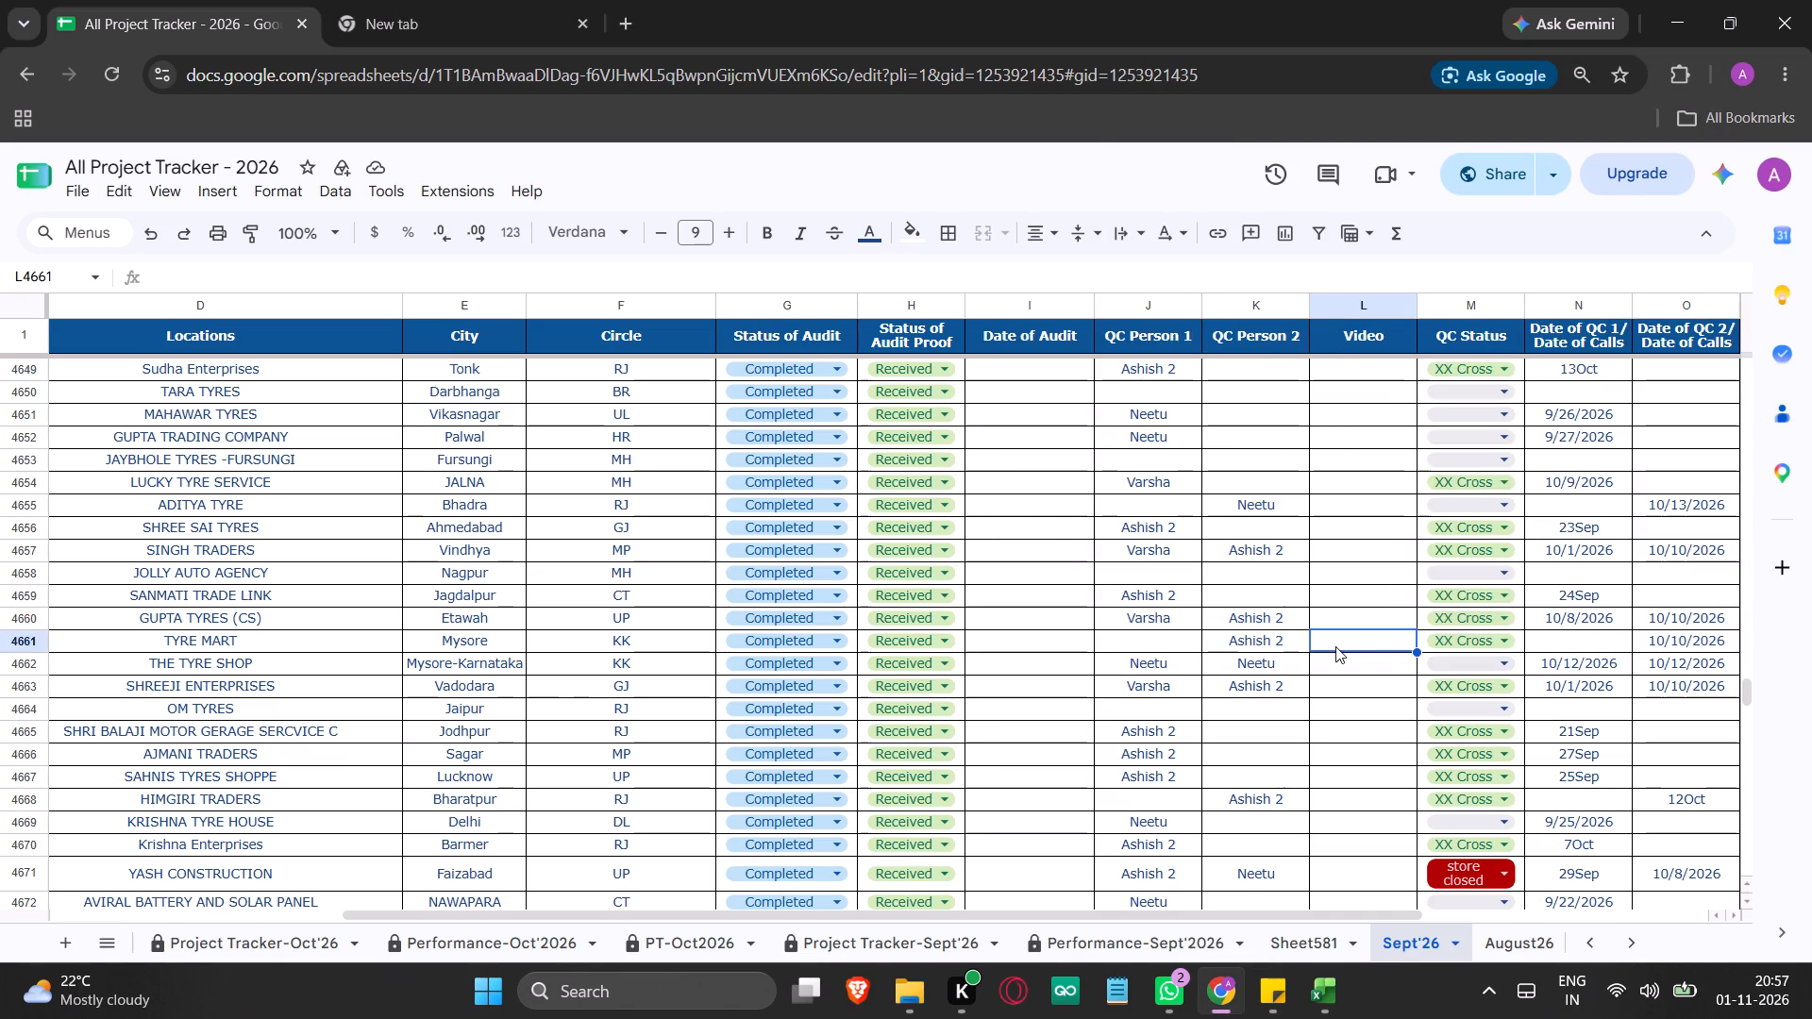
key("ctrl+f")
key("ctrl+v")
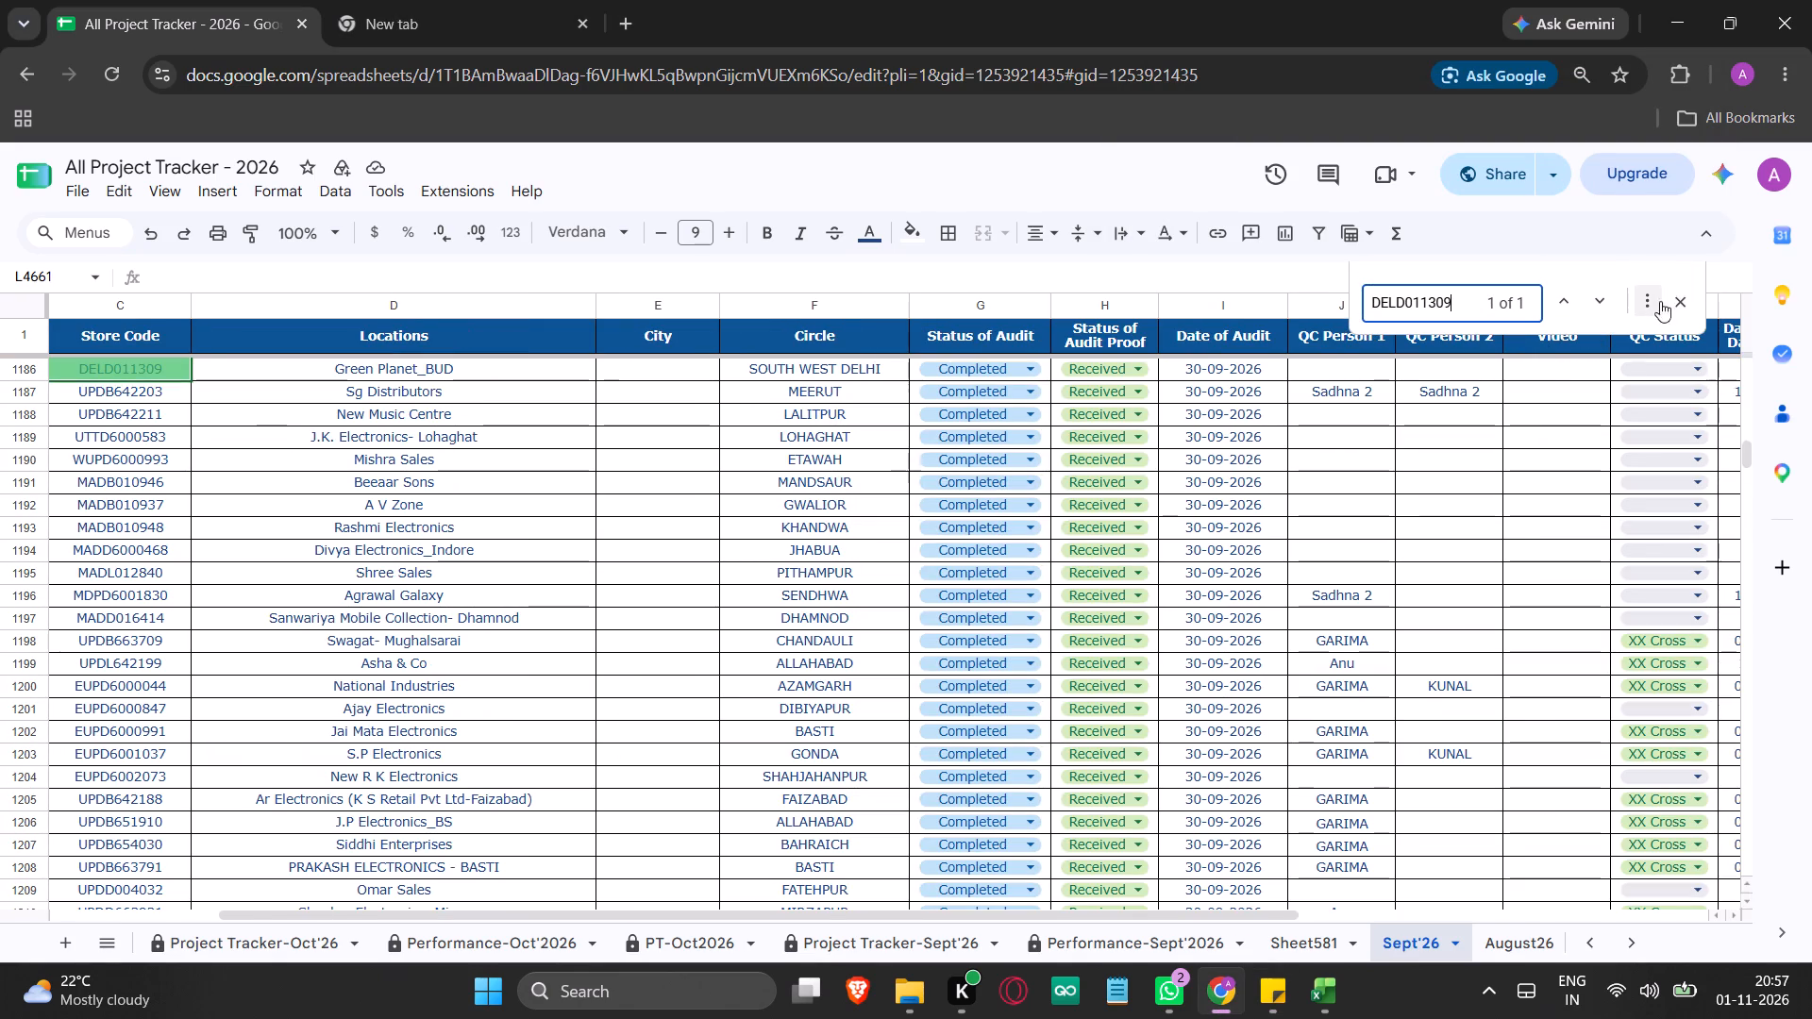
left_click(1678, 304)
left_click(1362, 362)
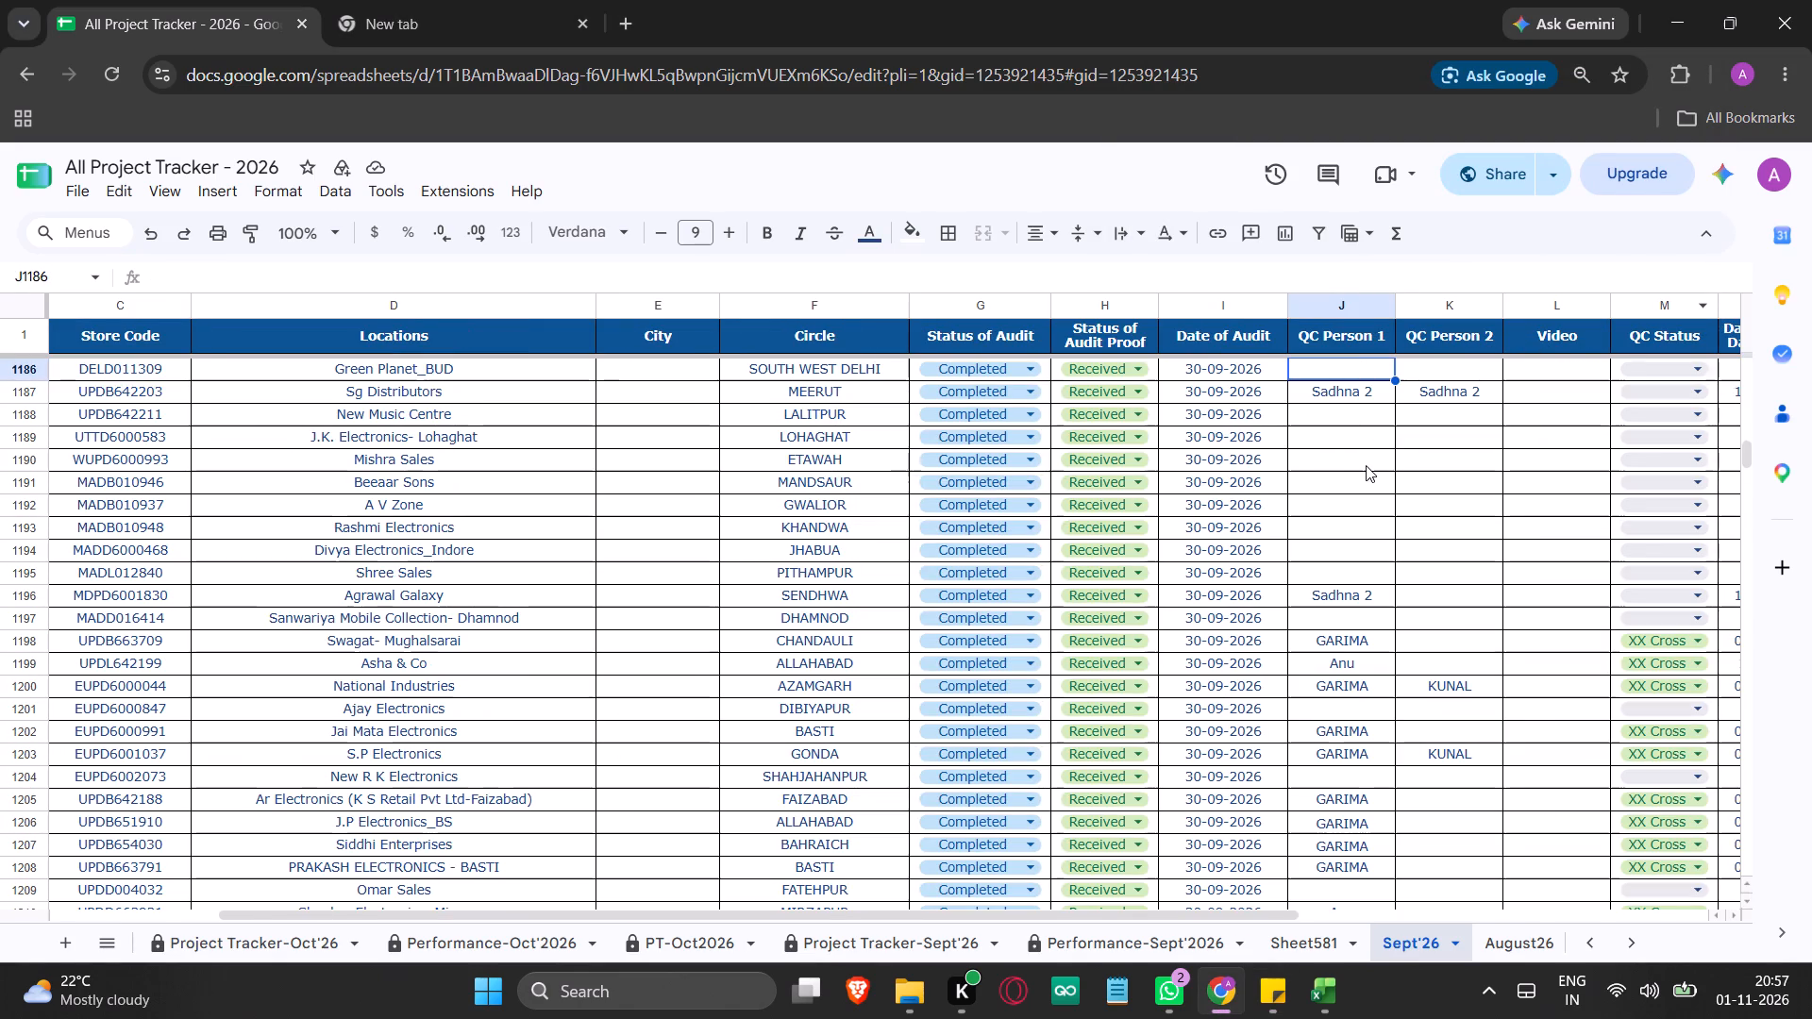
key("shift+a")
type("shish")
key("space")
key("2")
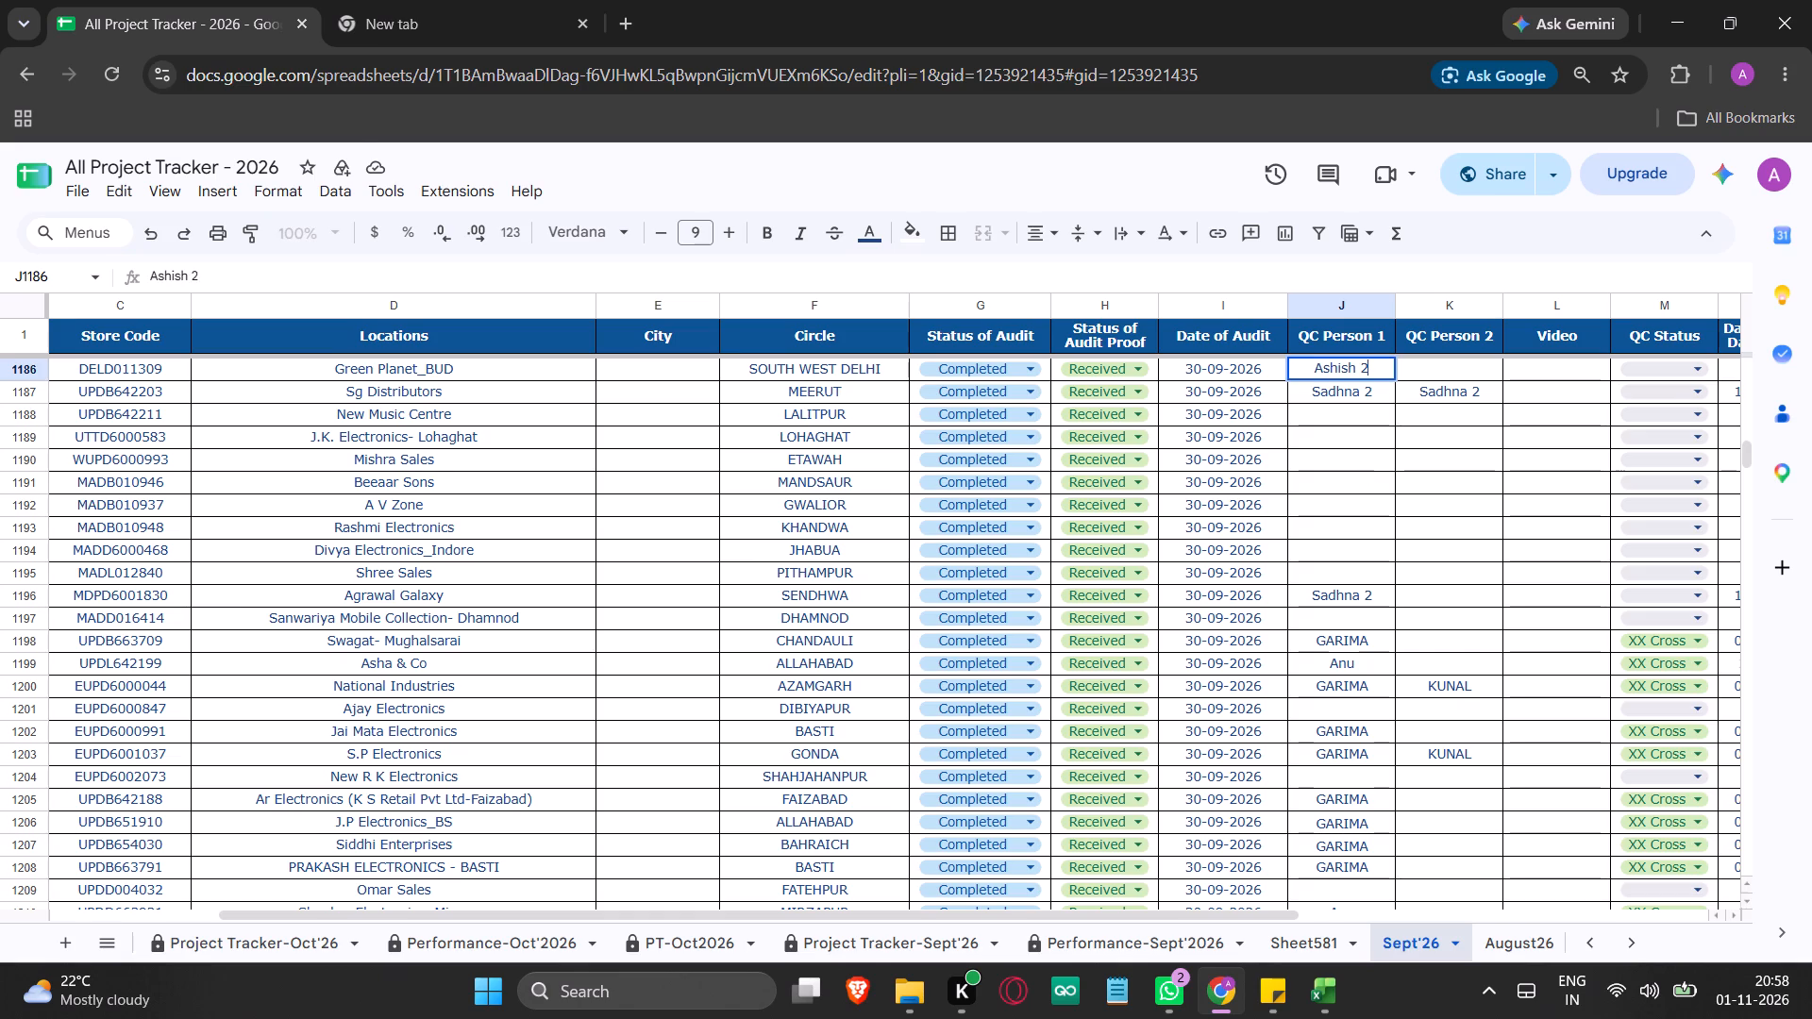
key("Tab")
Set the QC Status of store DELD011309 to XX Cross and its Date of QC 1 to 13Oct.
key("Tab")
key("Tab")
key("Tab")
key("Tab")
key("Tab")
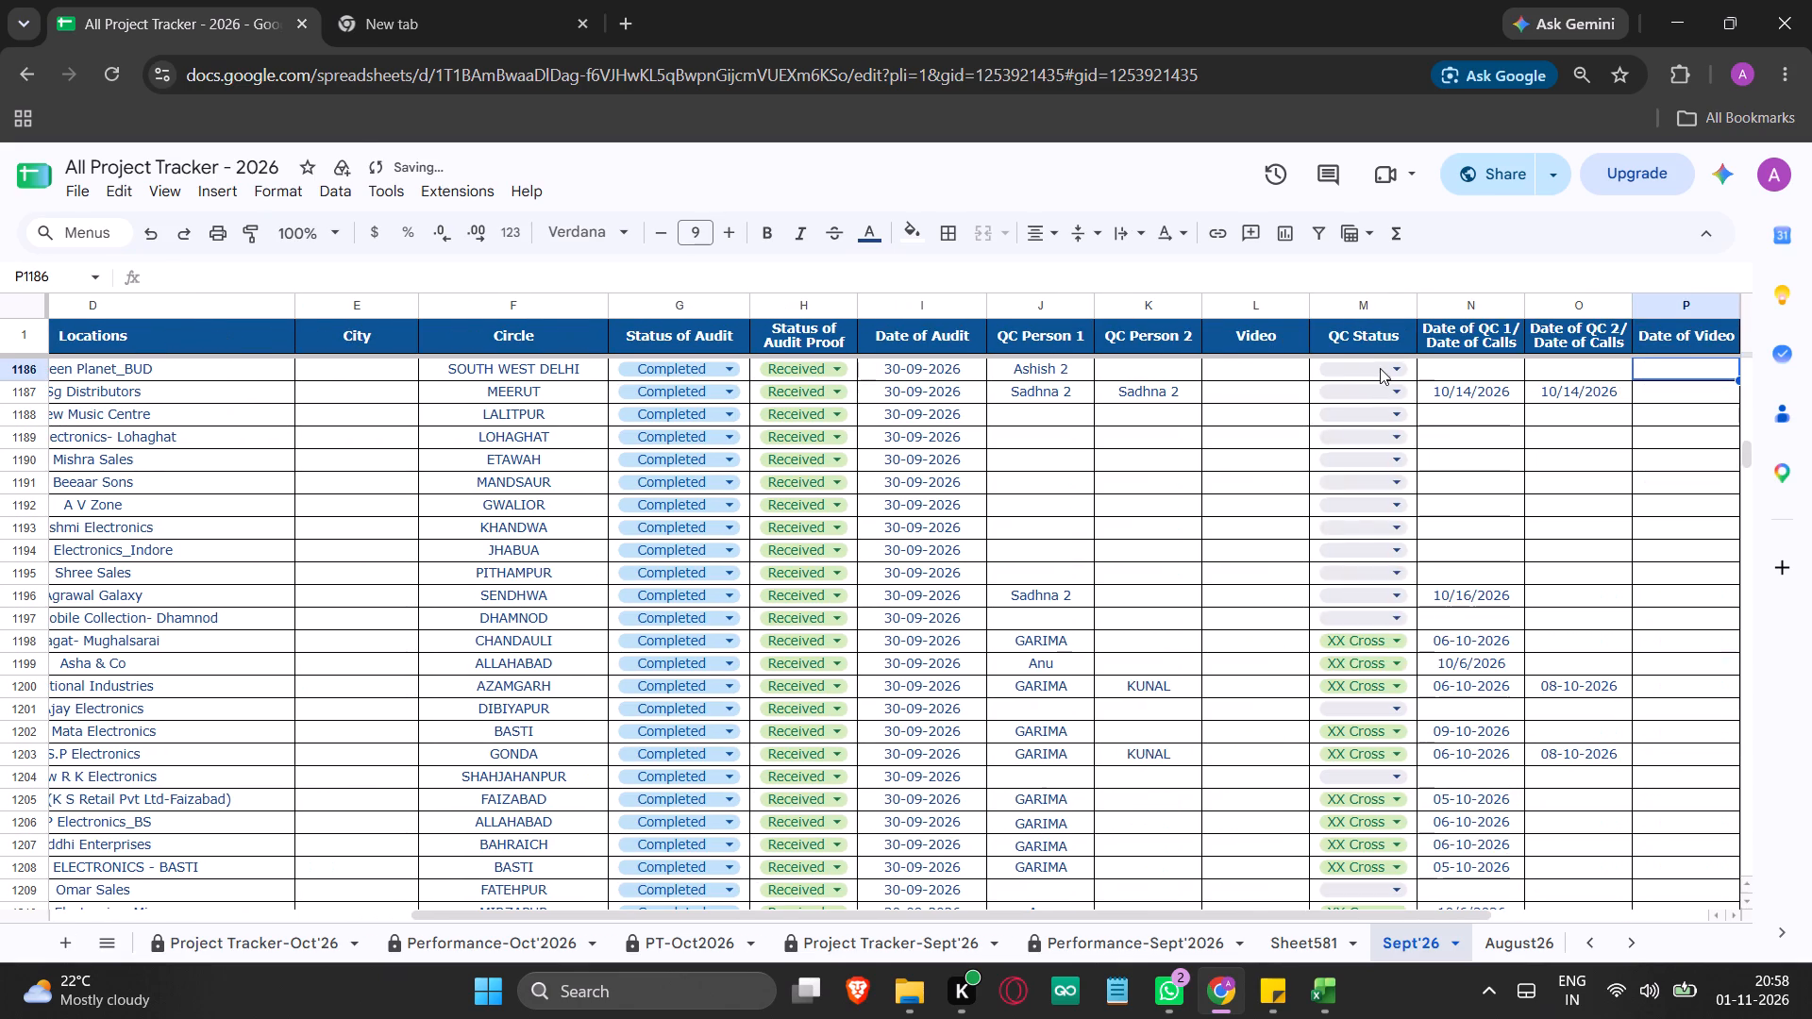
left_click(1378, 369)
left_click(1359, 398)
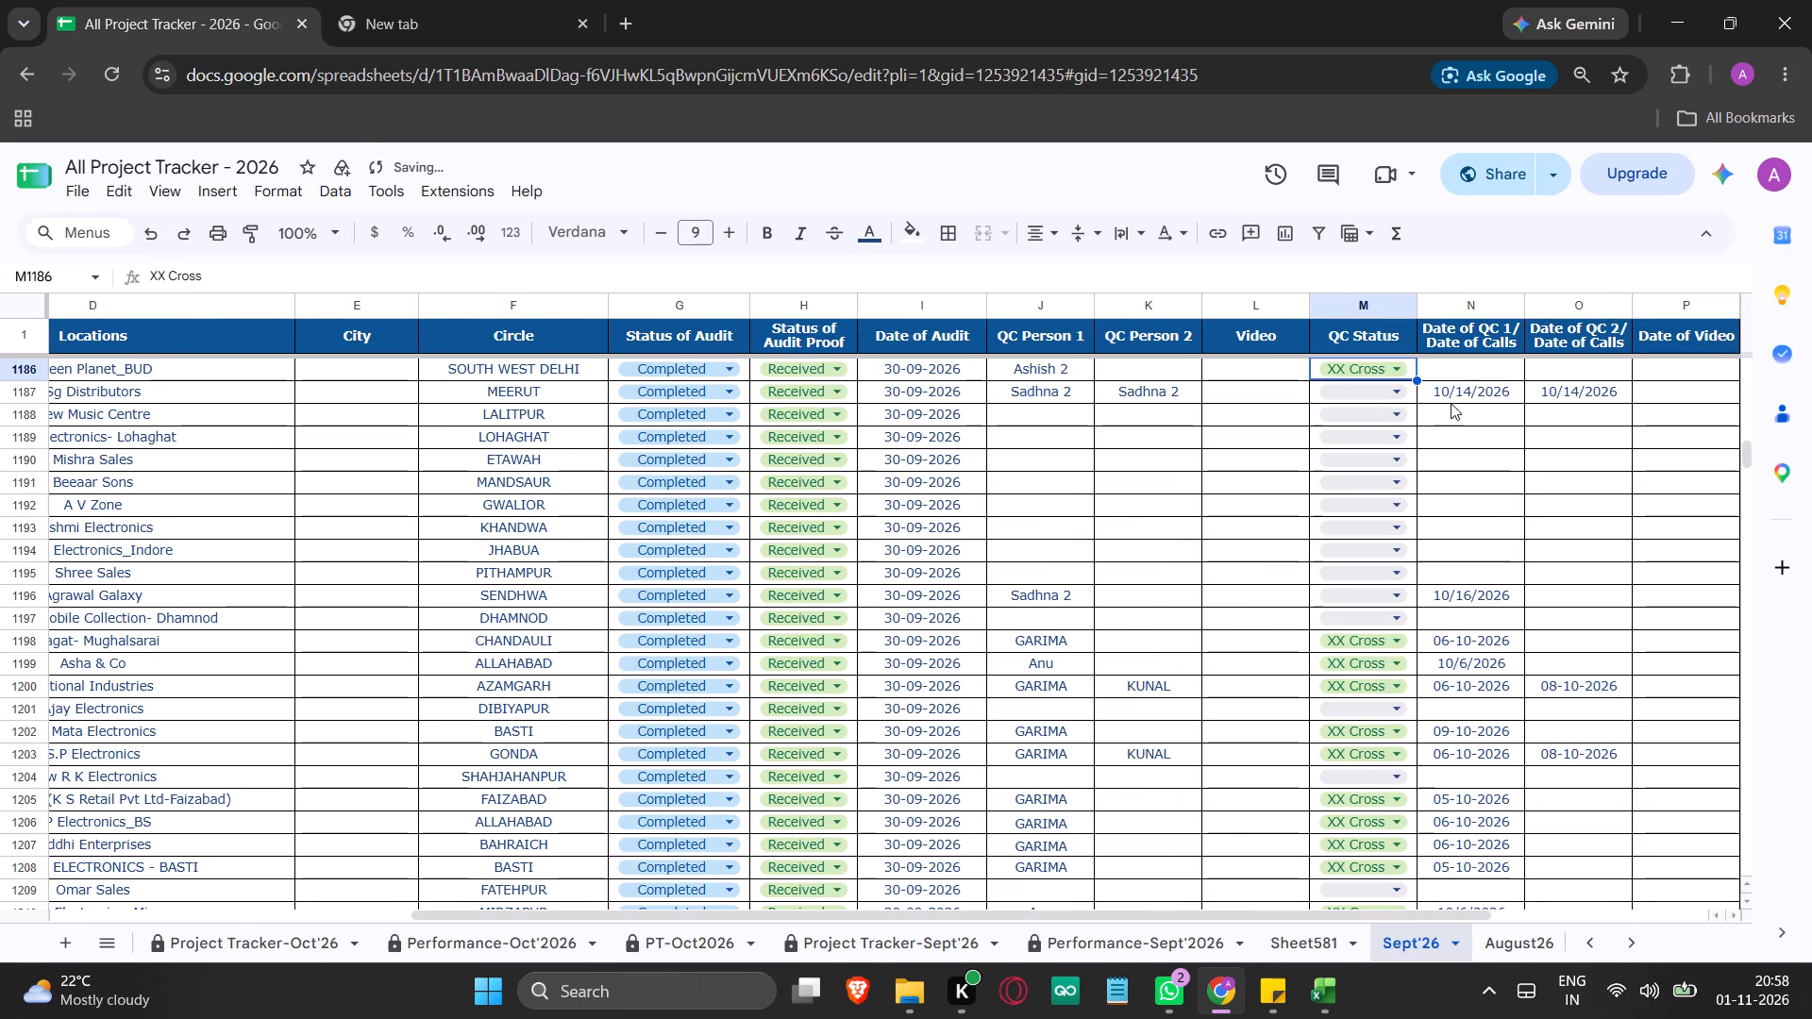
left_click(1450, 366)
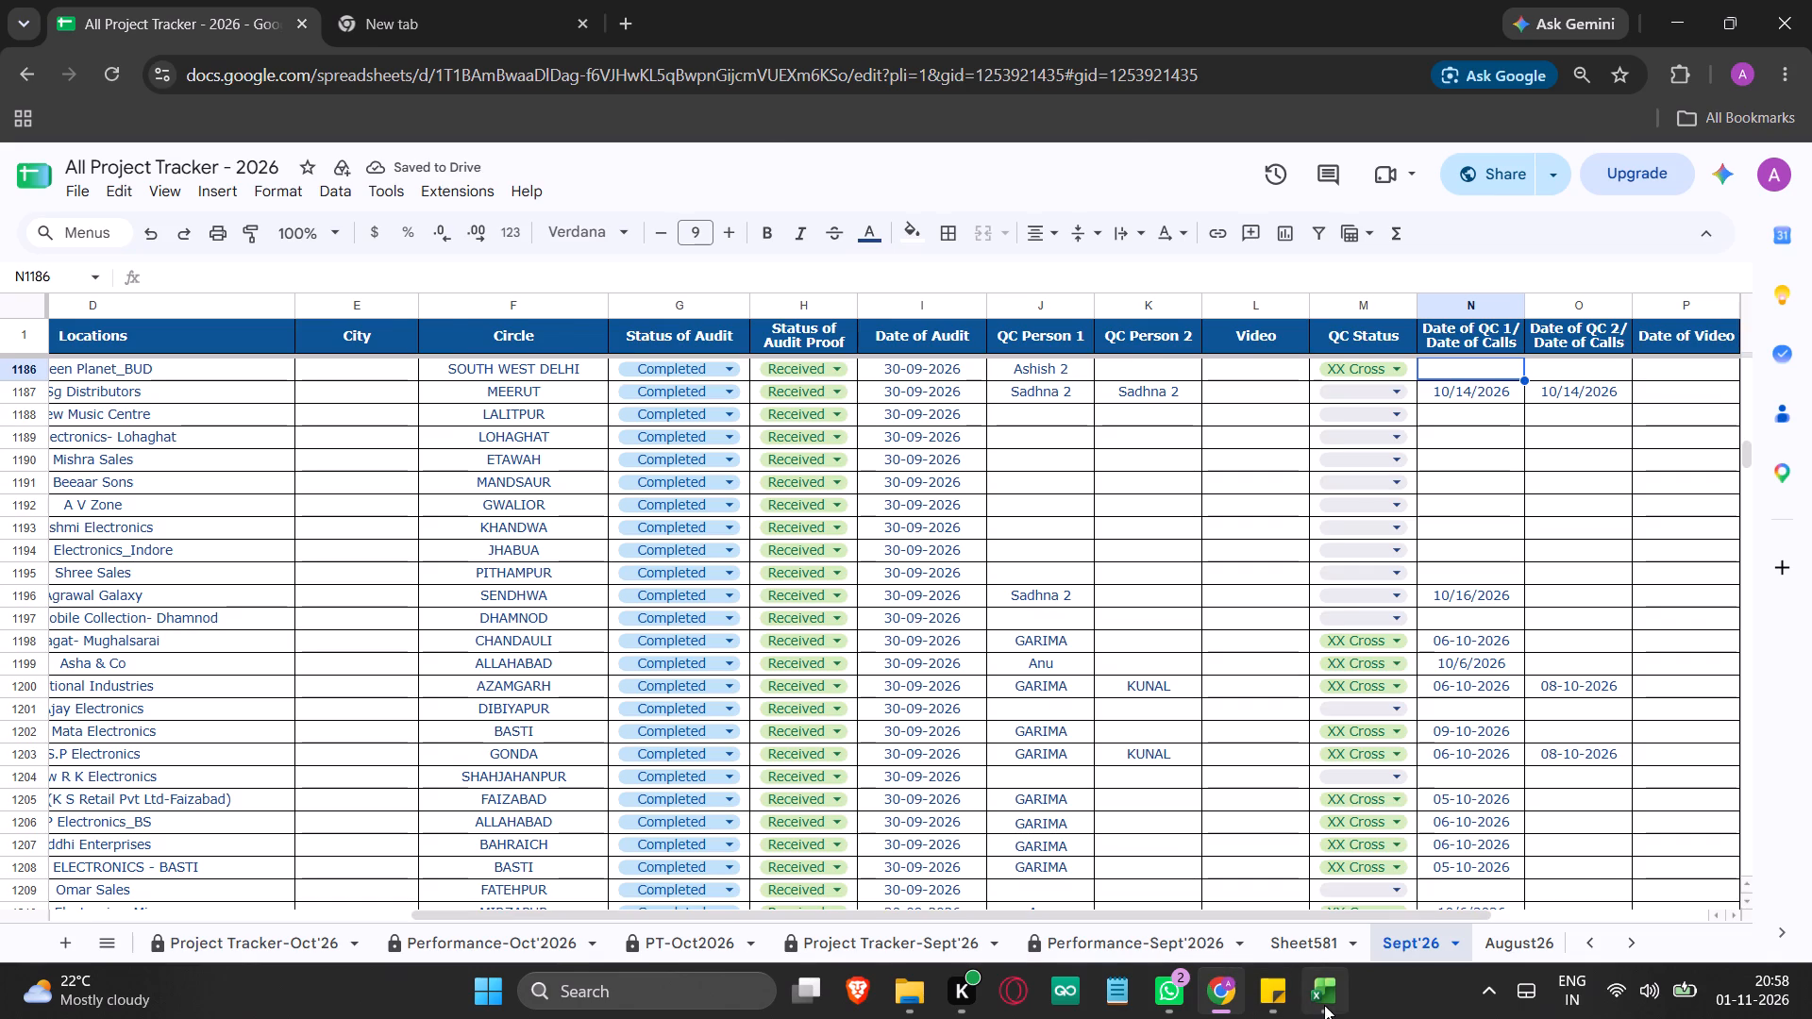
left_click(1323, 1005)
left_click(1222, 994)
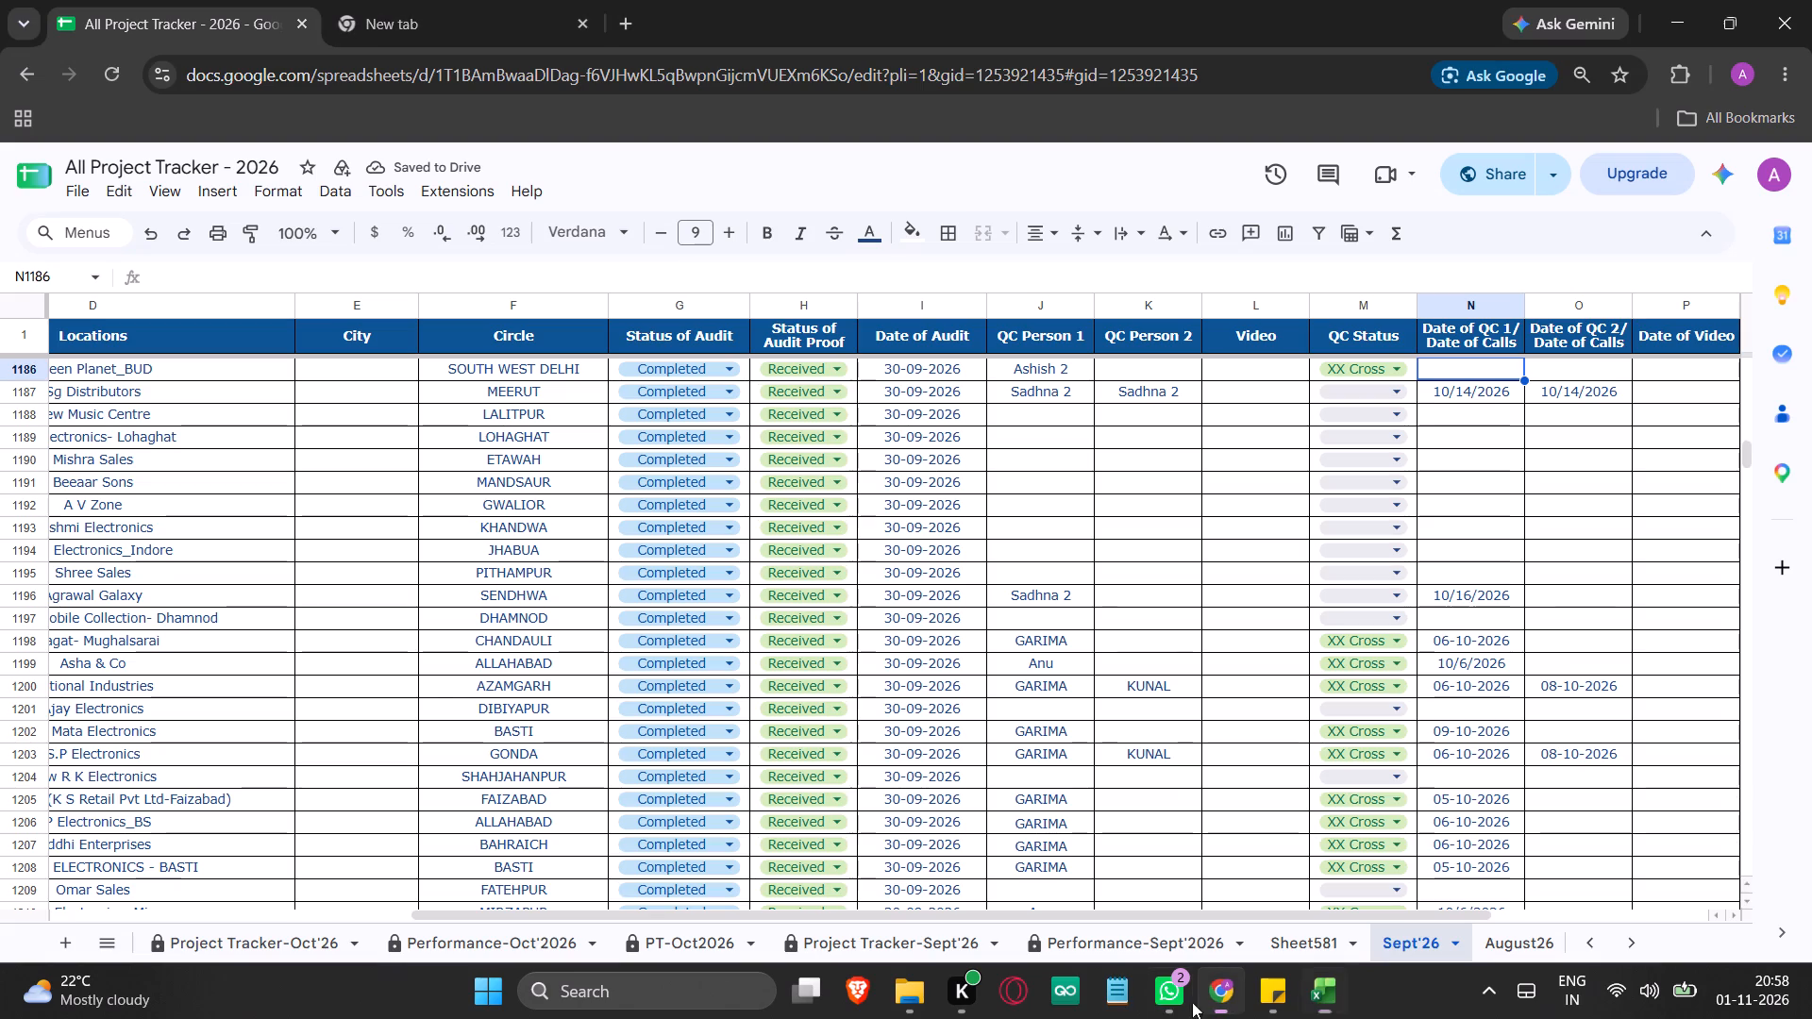
left_click(1272, 1002)
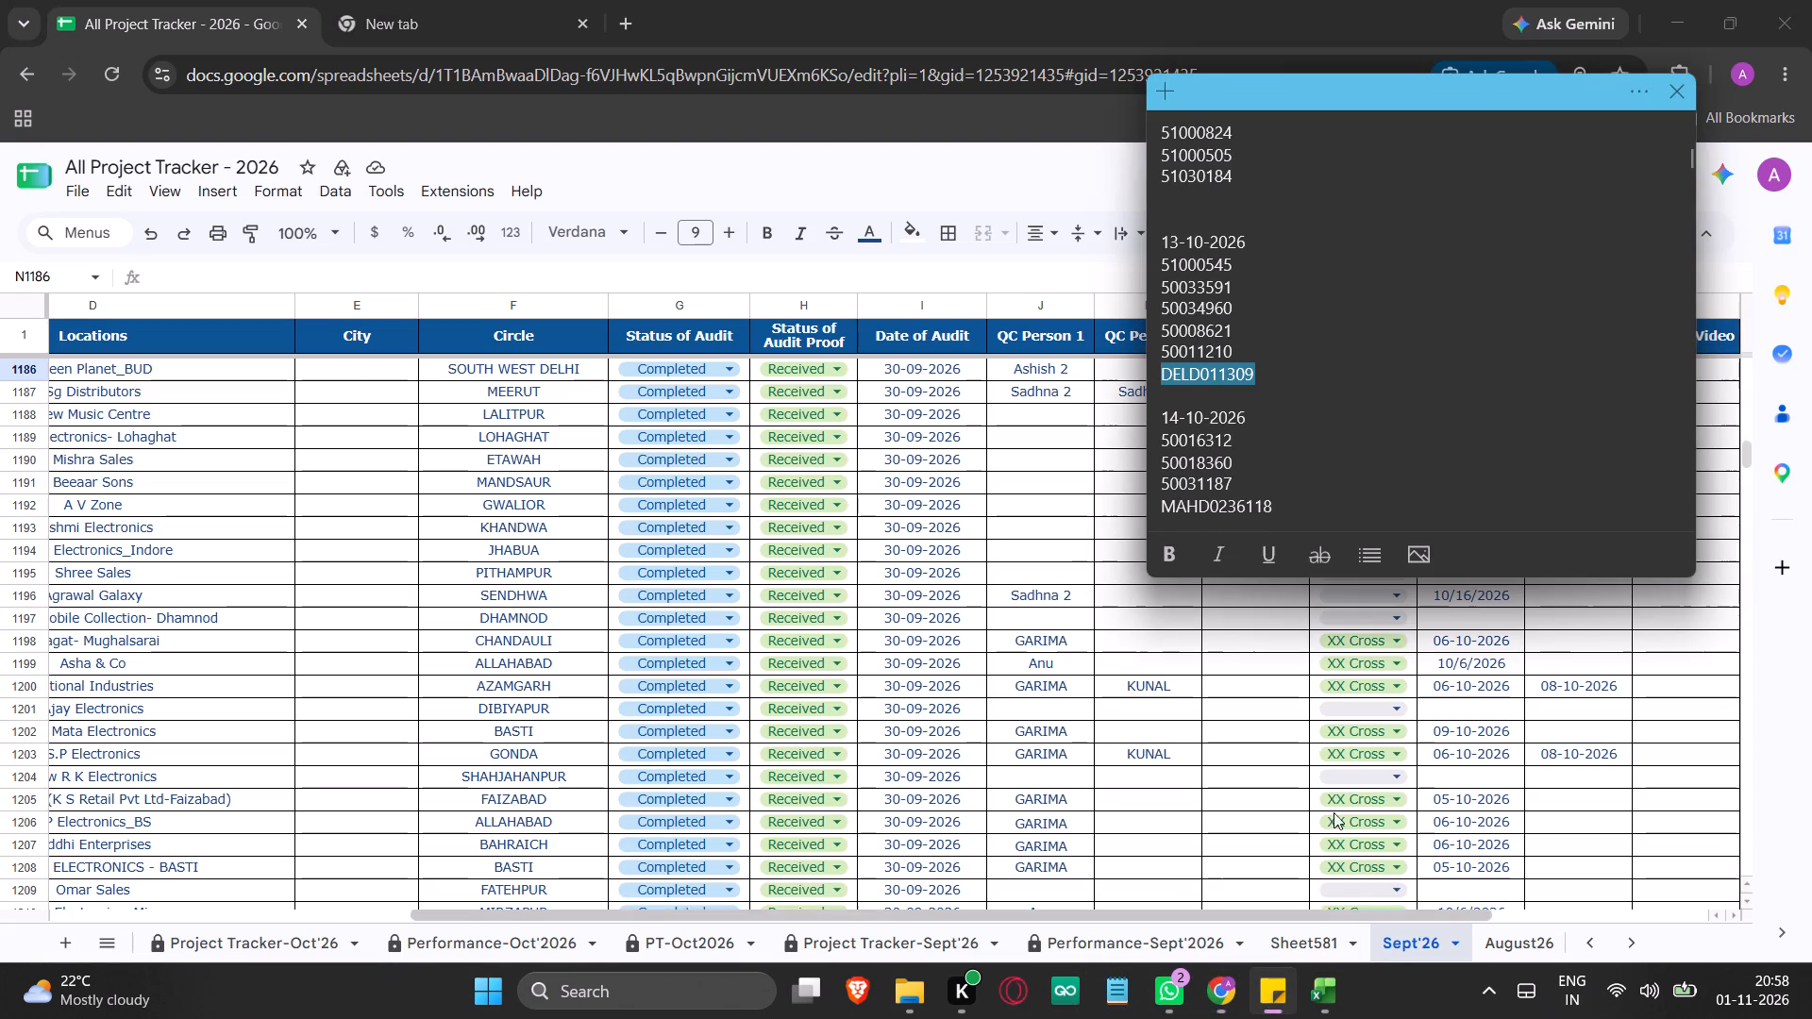
left_click(1065, 457)
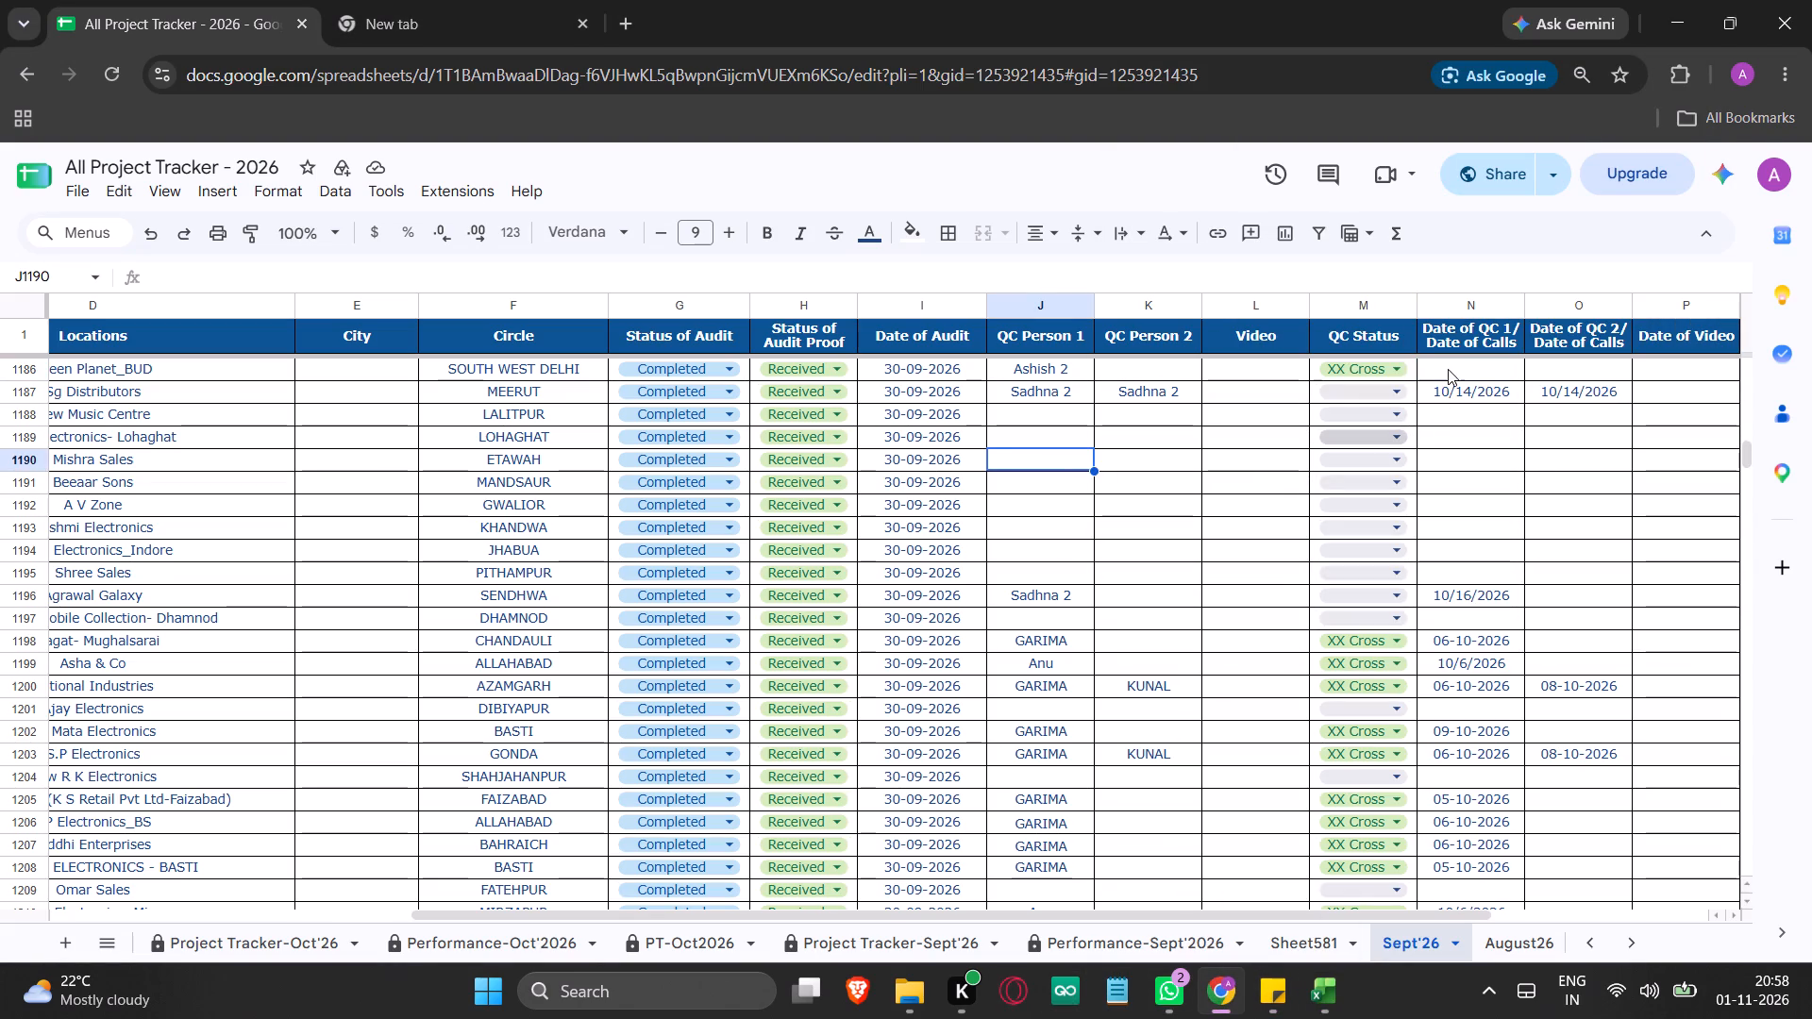
left_click(1451, 365)
type("13")
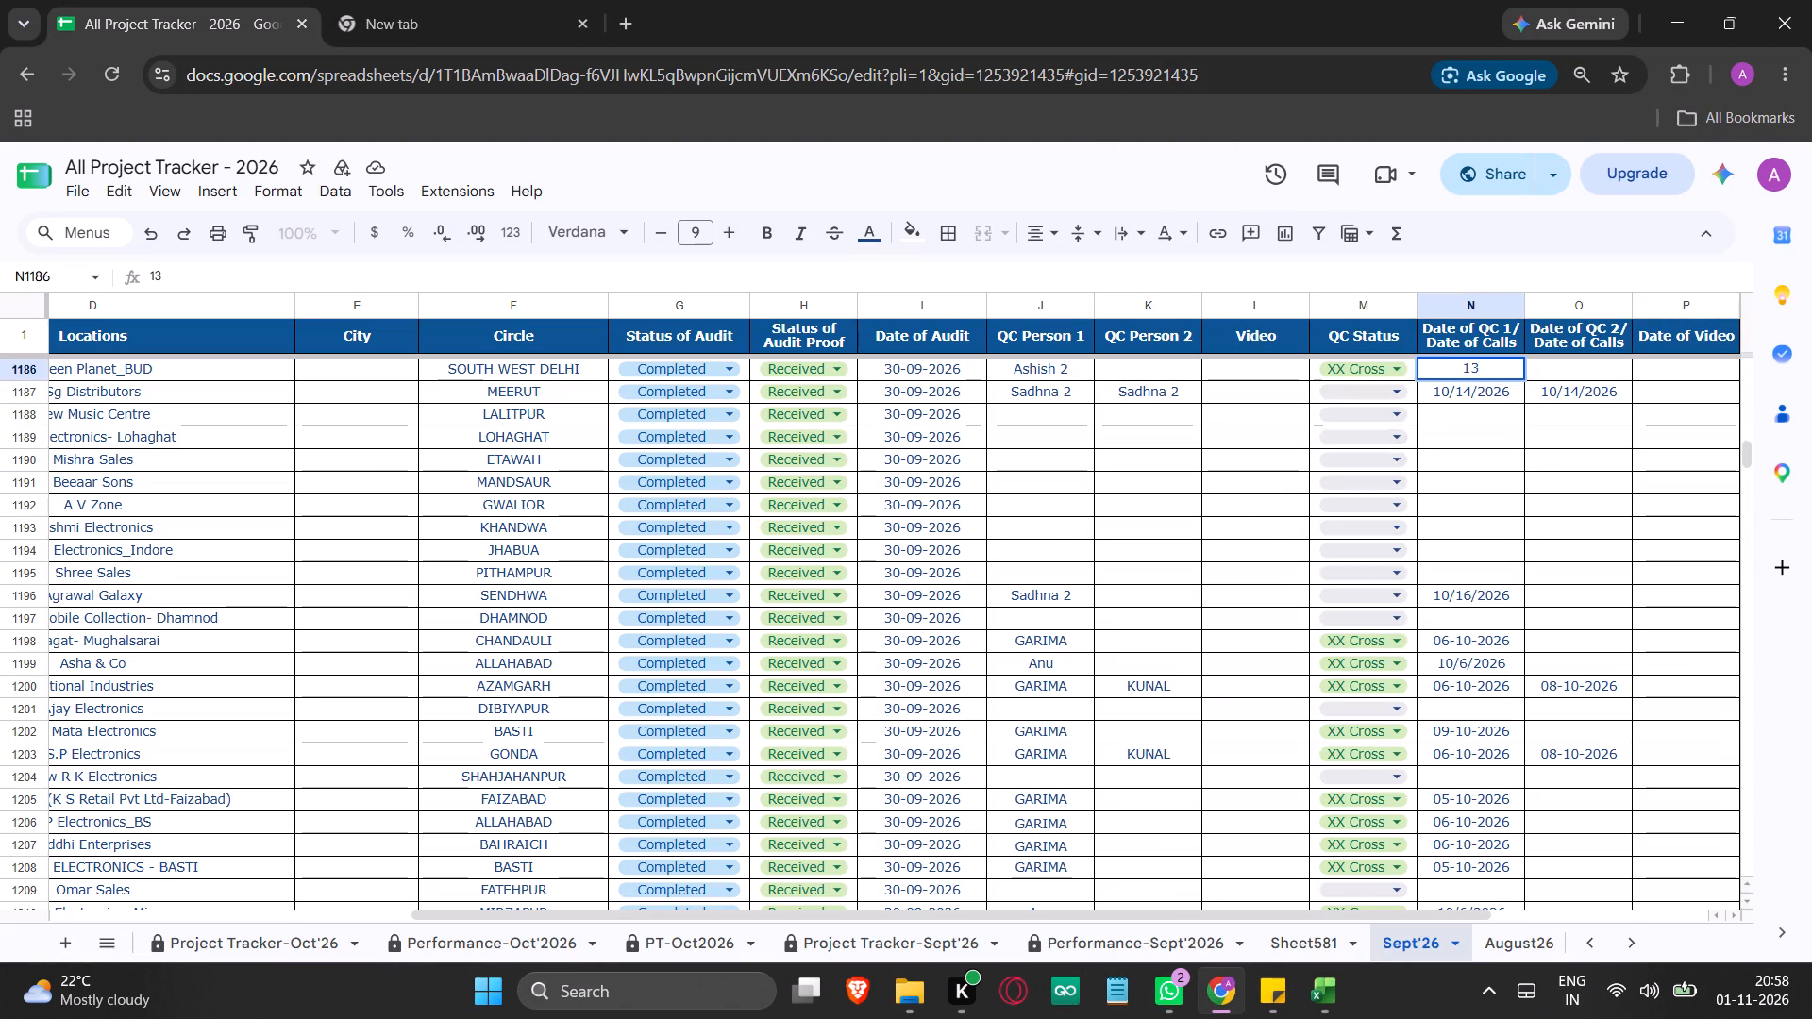
type("Oct")
key("Tab")
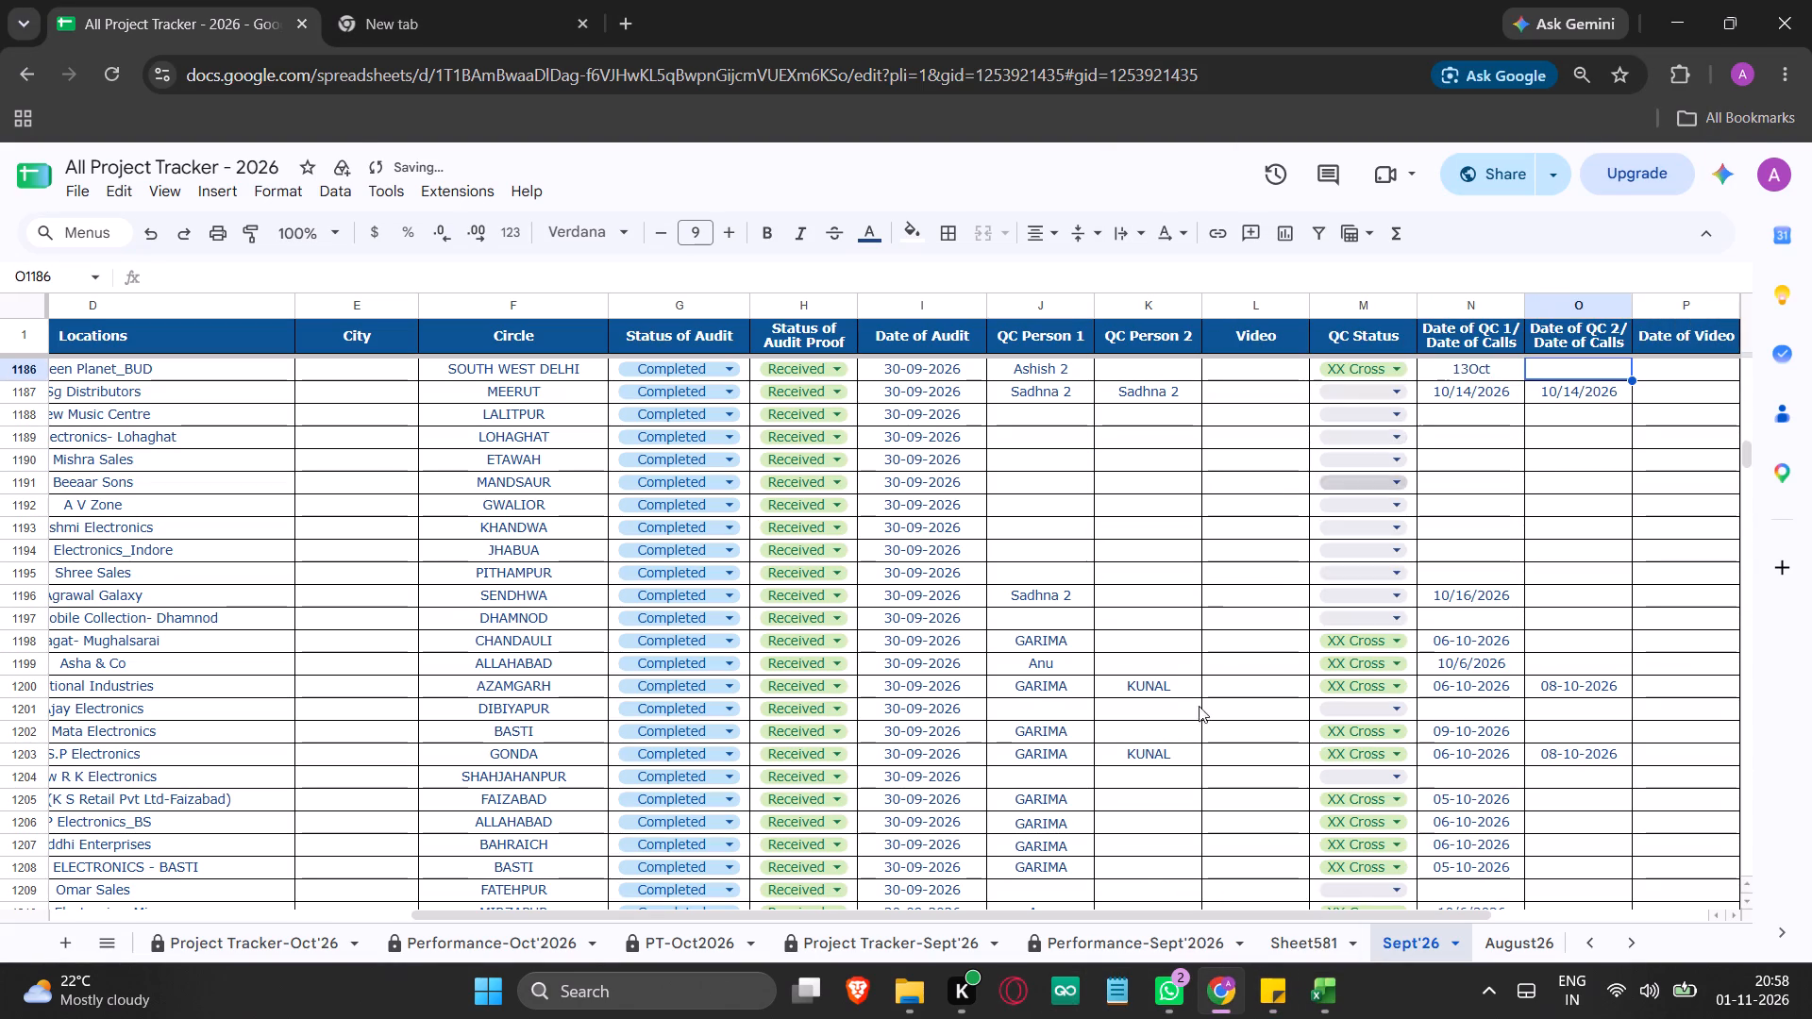
Find store code 50016312 from the sticky note's 14-10-2026 list in the Sept'26 sheet and enter Ashish 2 as its QC Person 1.
left_click(1275, 992)
scroll(1252, 366, "down", 3)
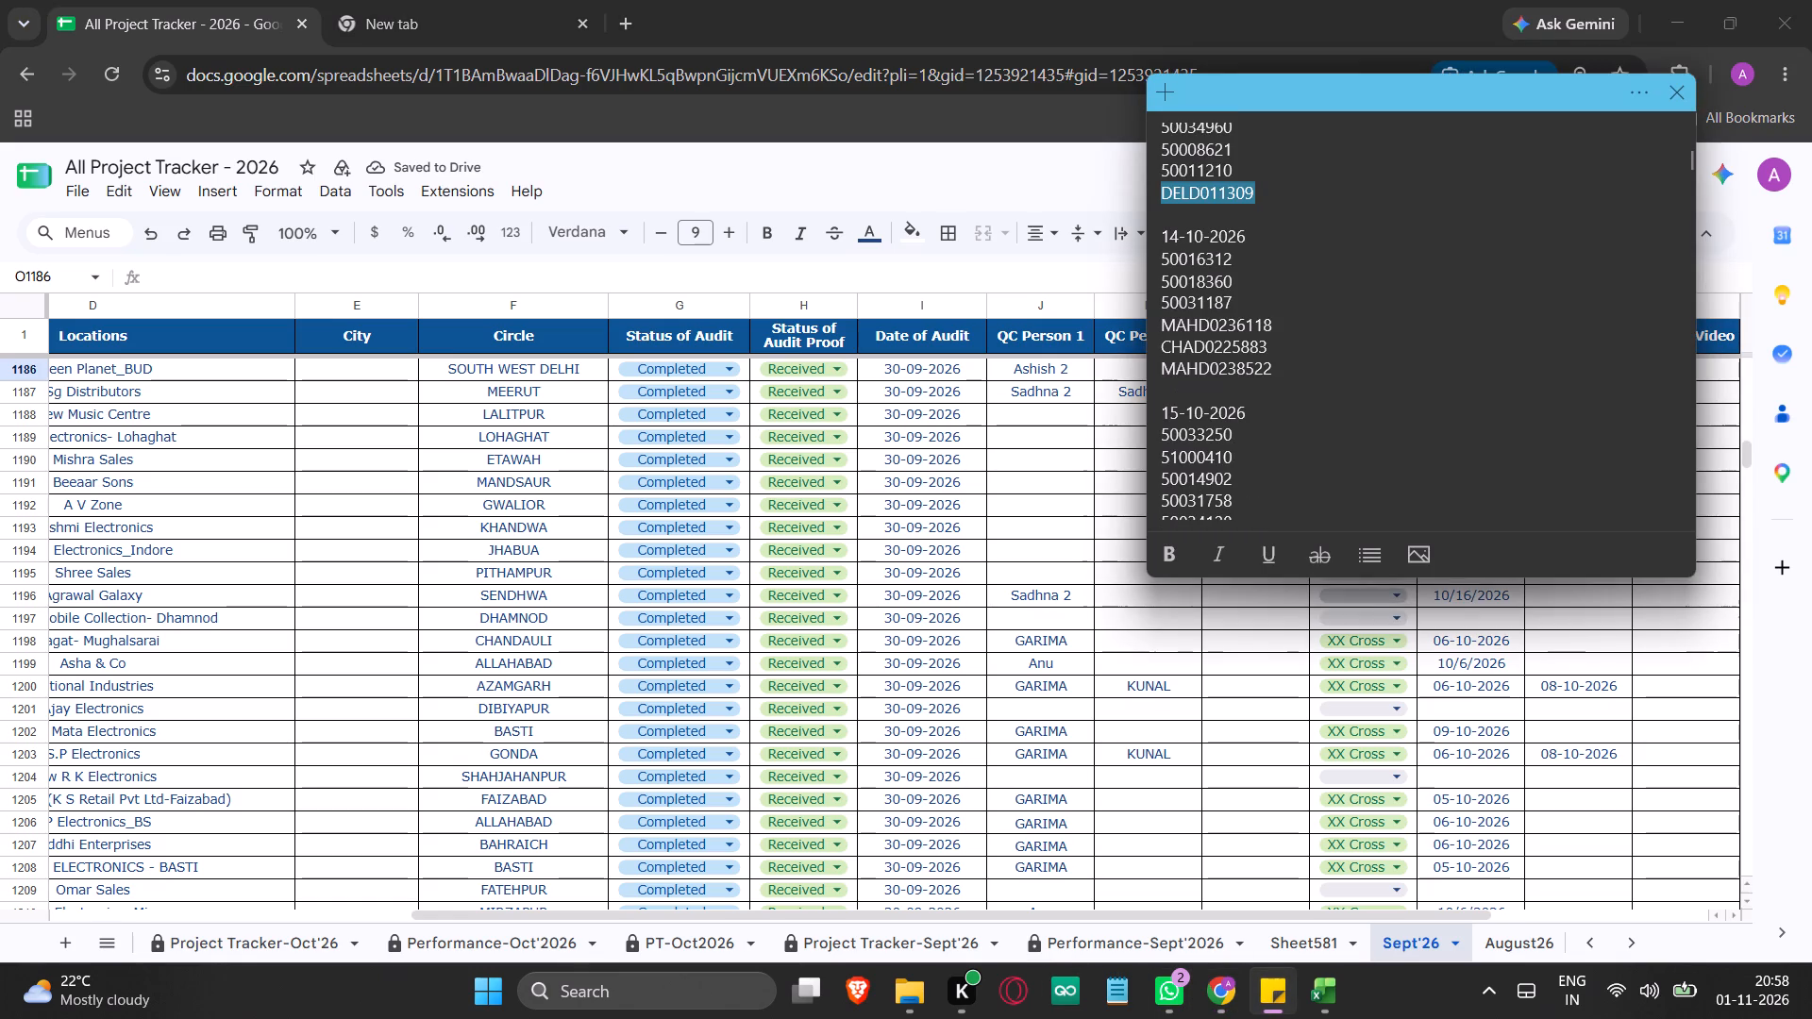
double_click(1209, 254)
right_click(1209, 255)
left_click(1272, 291)
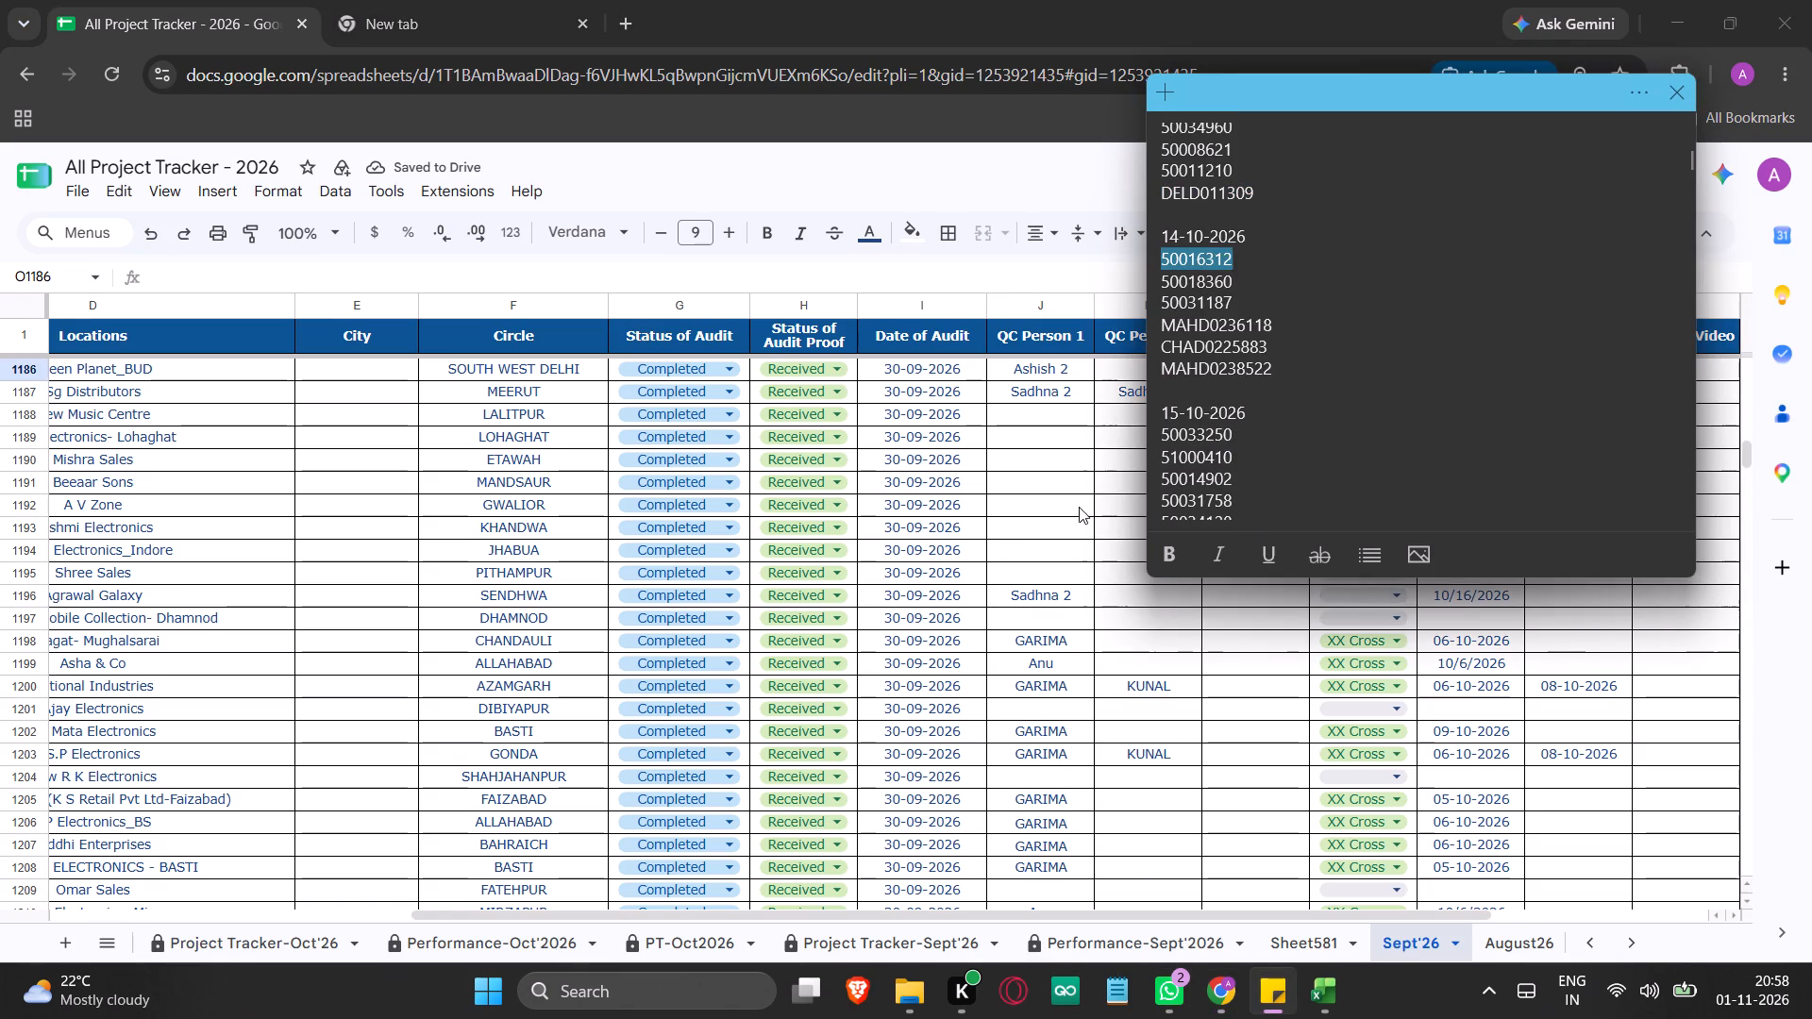
left_click(1073, 505)
key("ctrl+f")
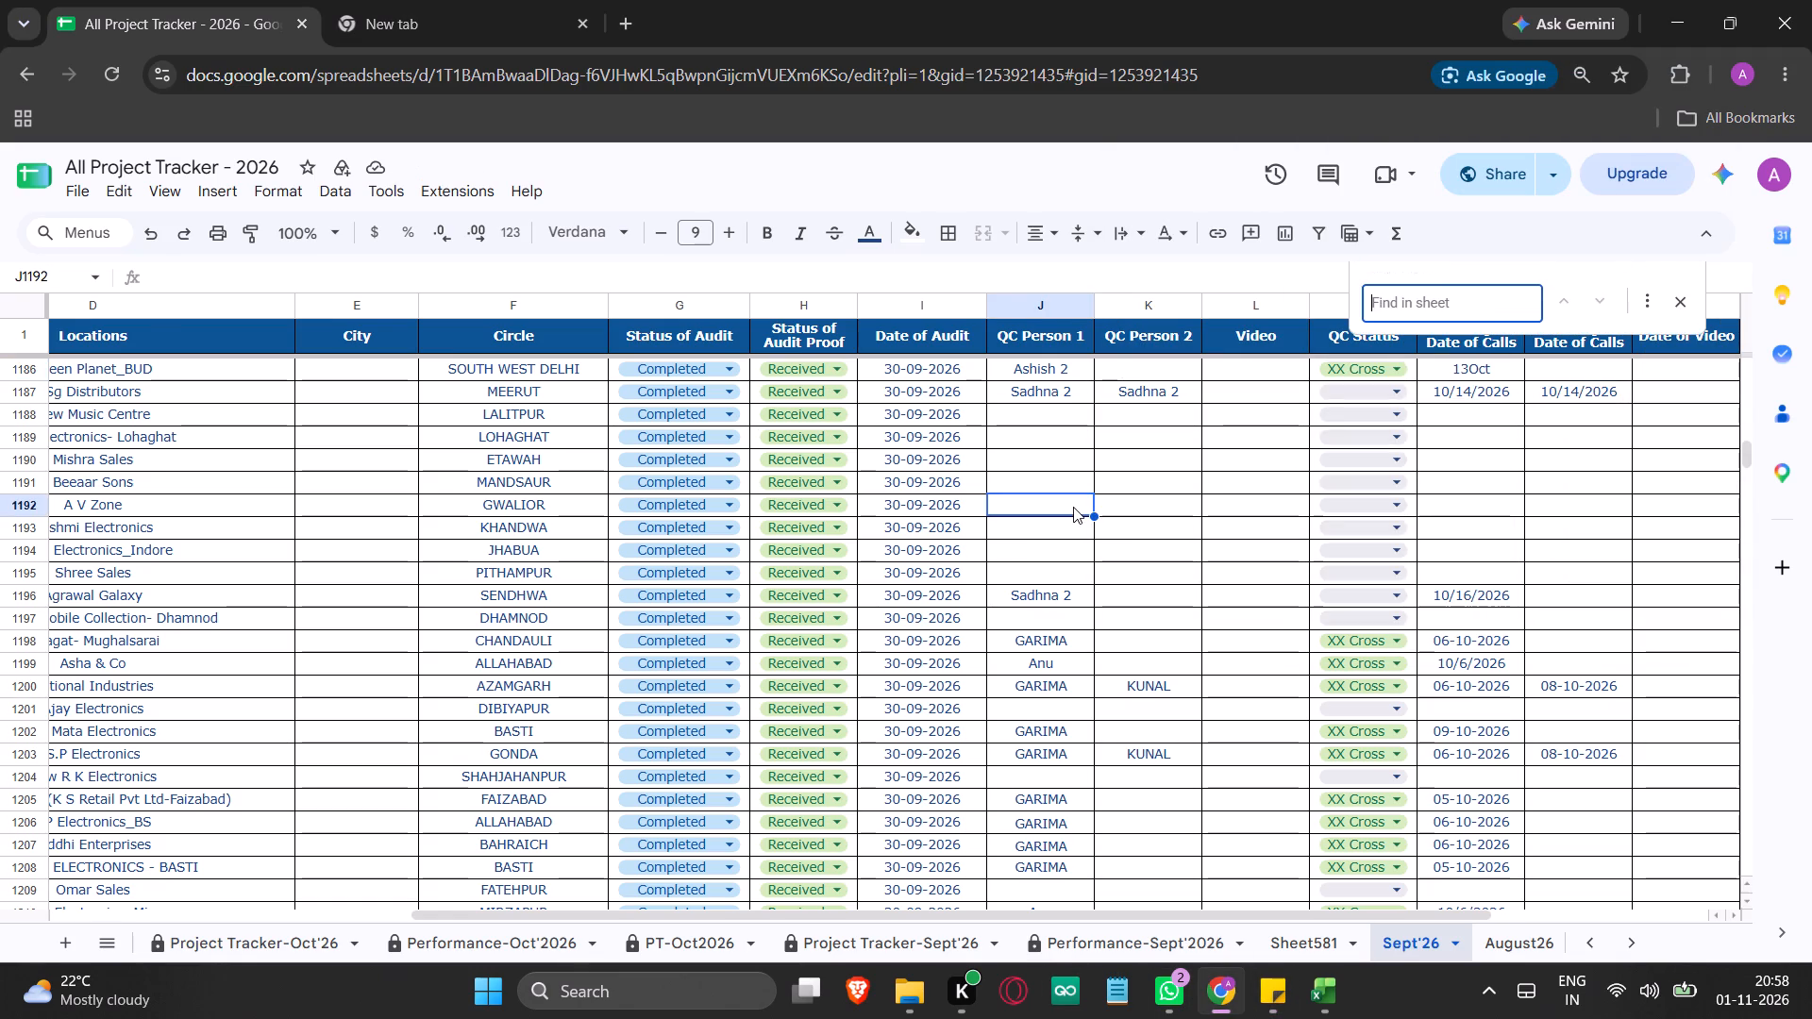
key("ctrl+v")
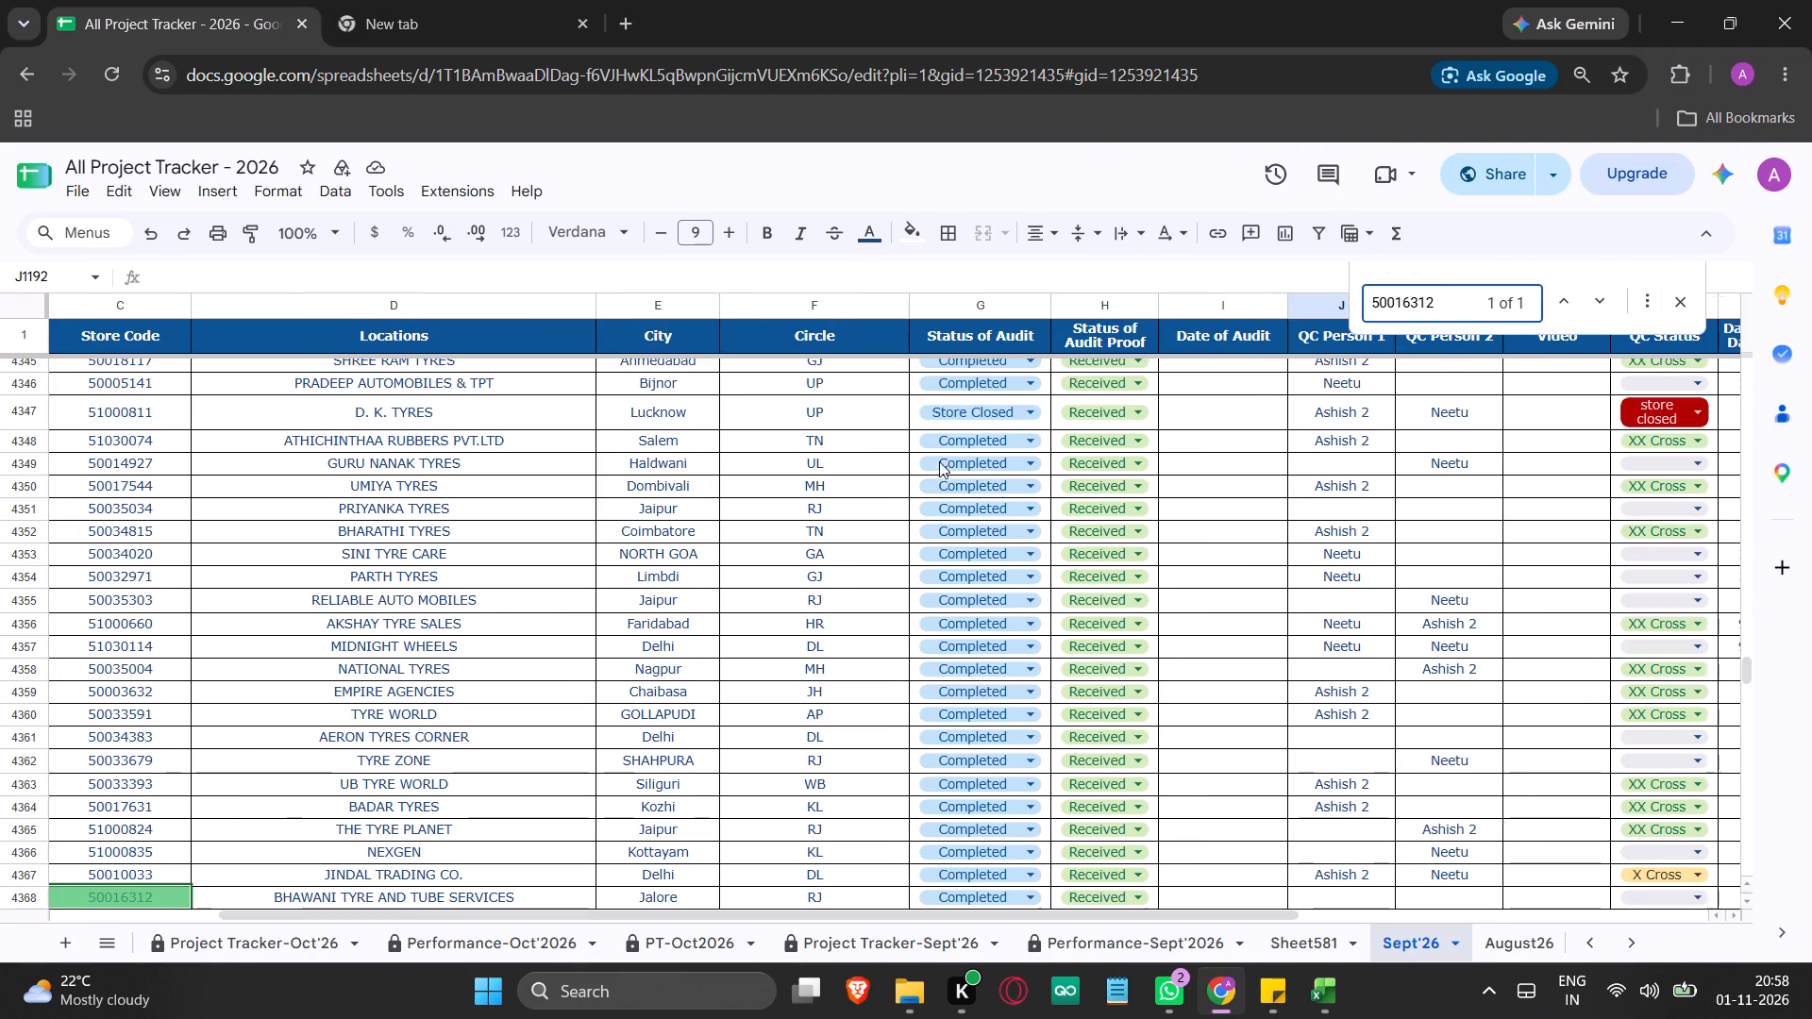
left_click(1683, 301)
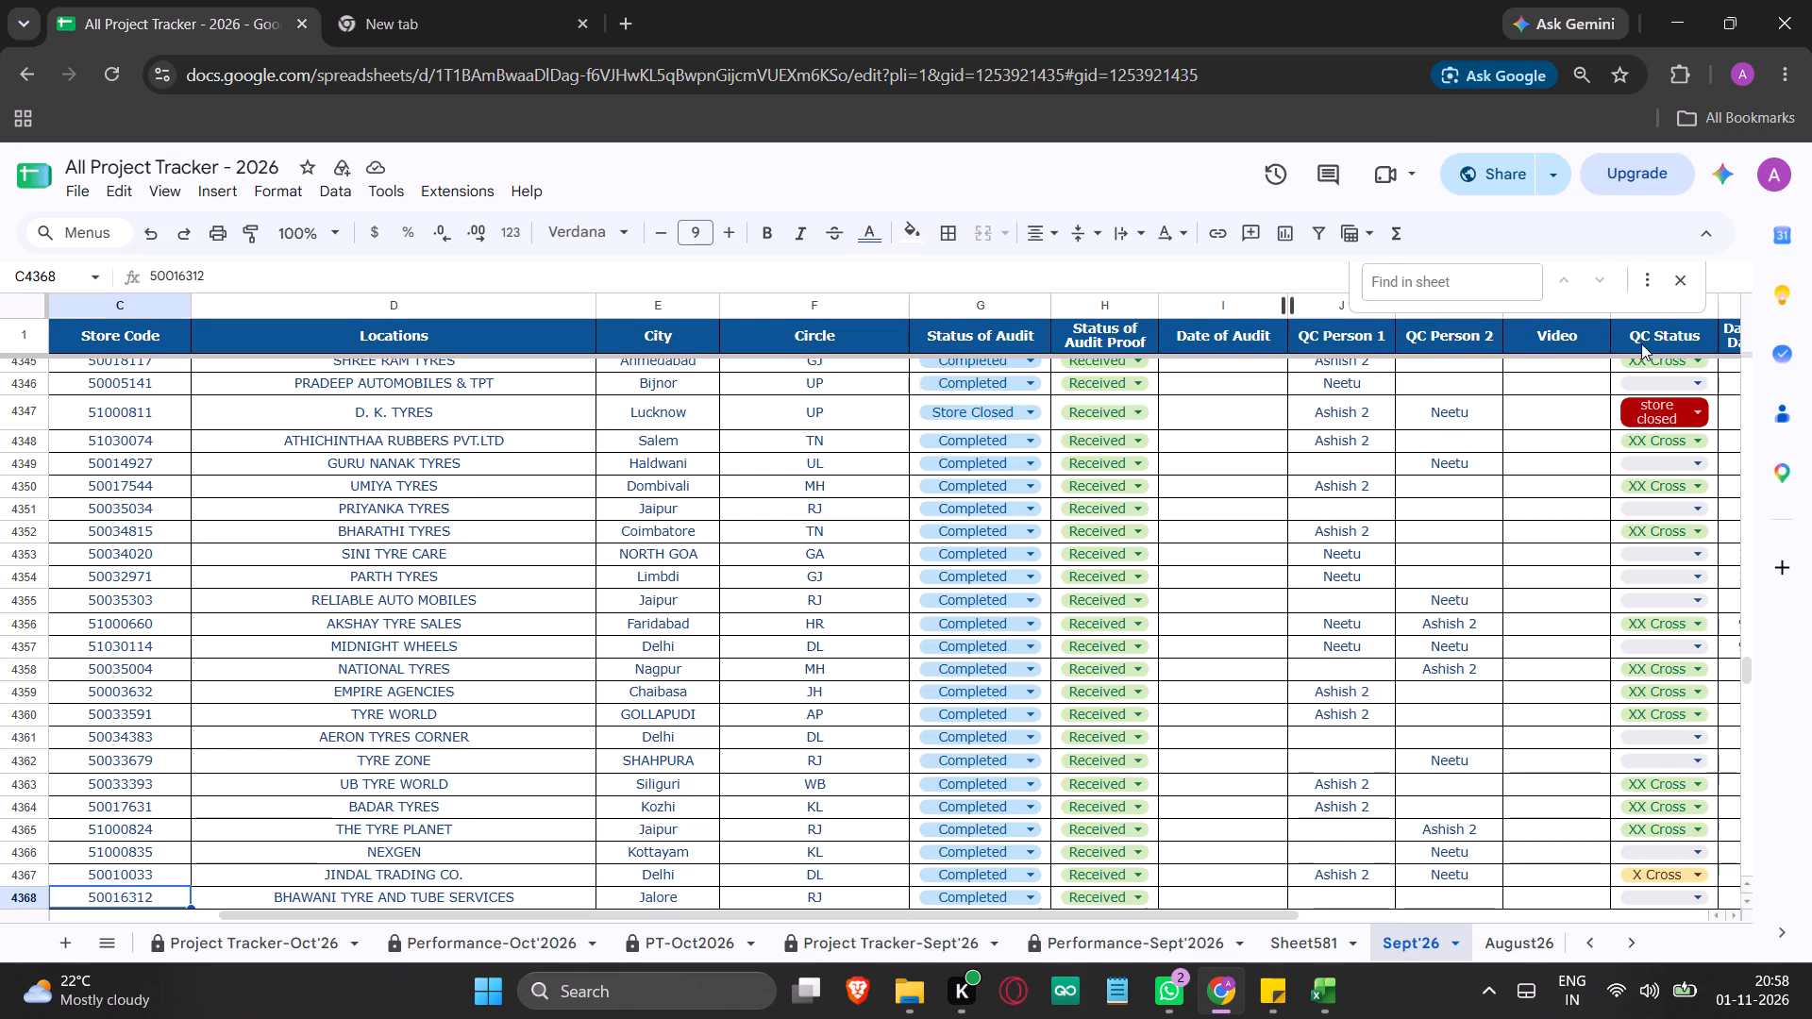
left_click(1336, 899)
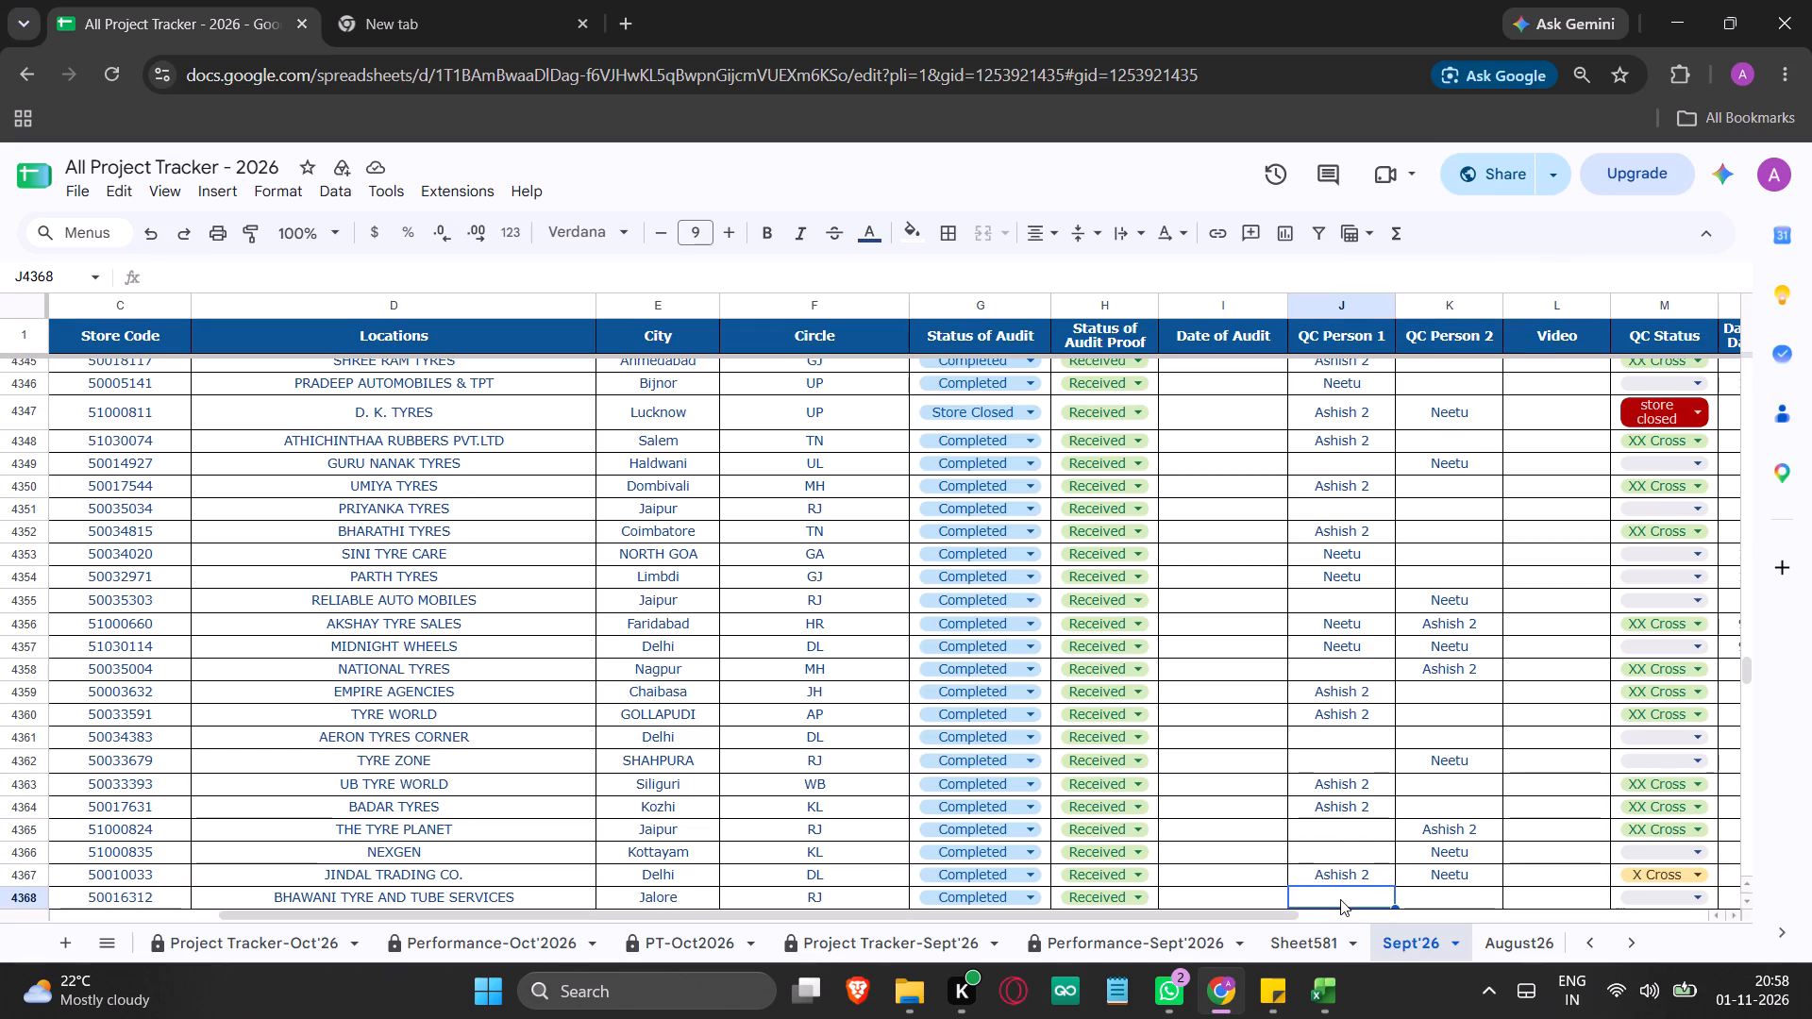
key("shift+a")
key("Tab")
Set the QC Status of store 50016312 to XX Cross and its Date of QC 1 to 14Oct.
key("Tab")
key("Tab")
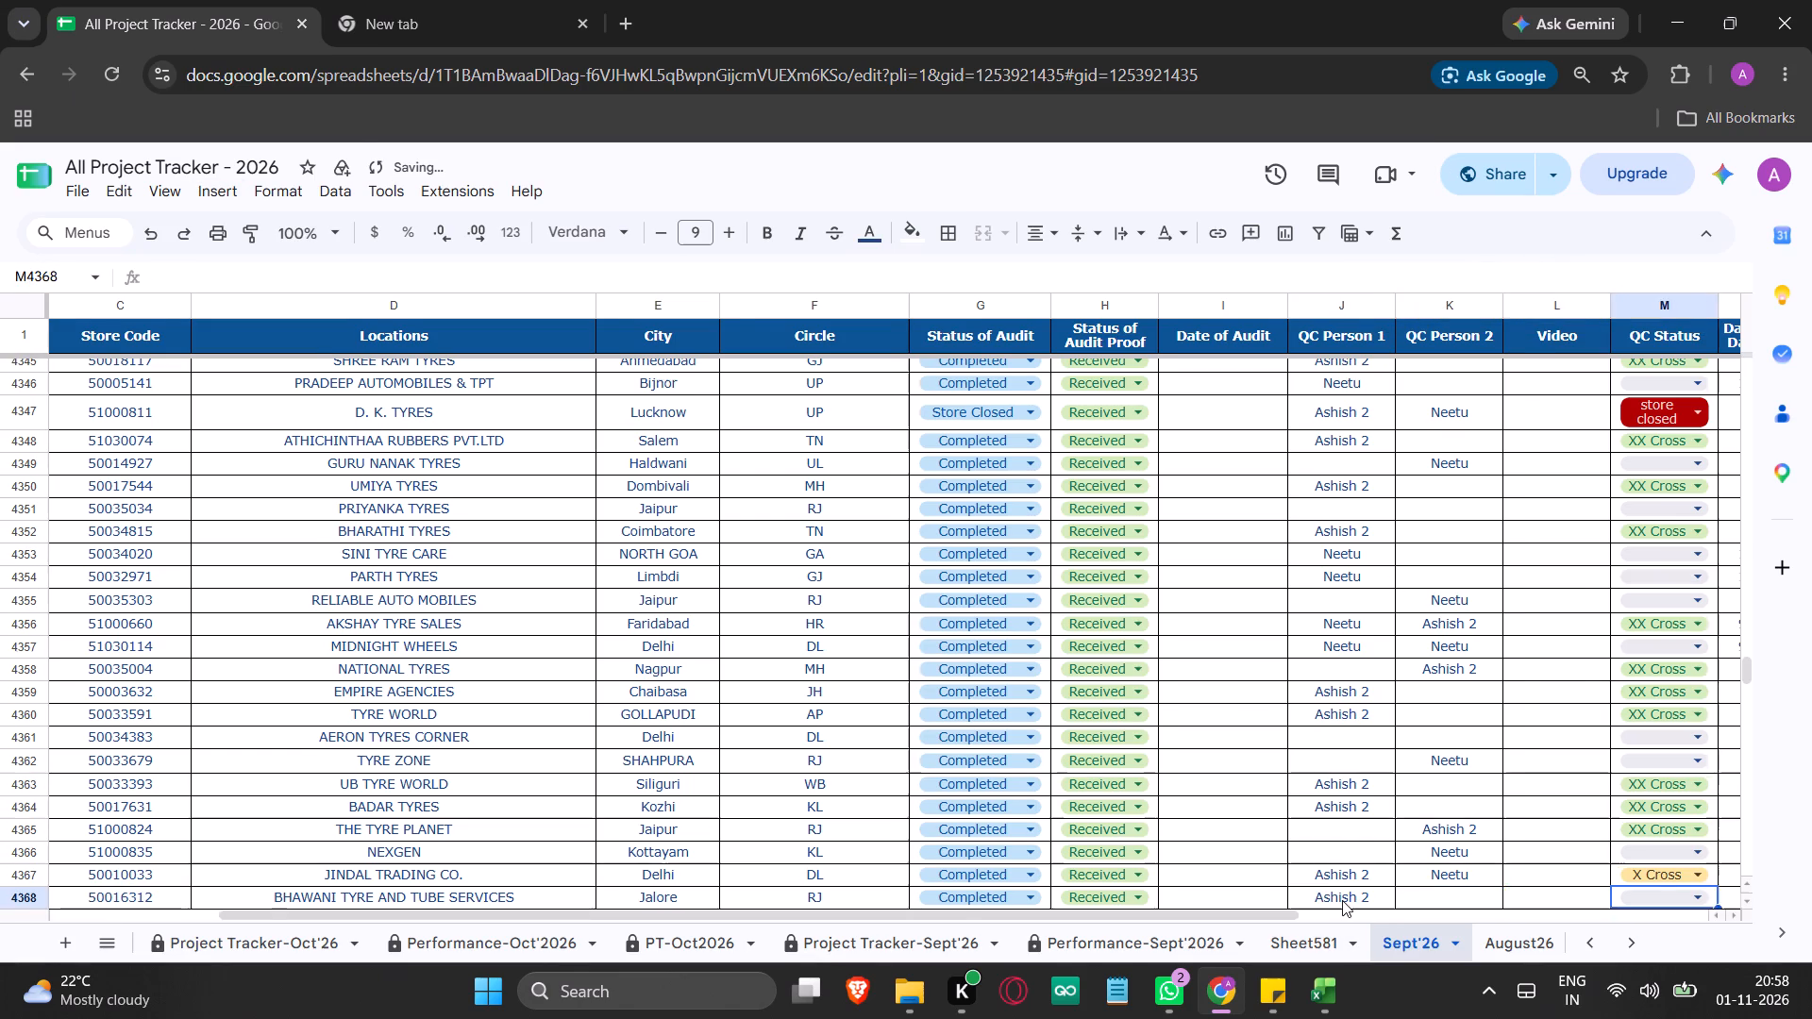
key("Tab")
key("Tab")
left_click(1481, 902)
left_click(1470, 599)
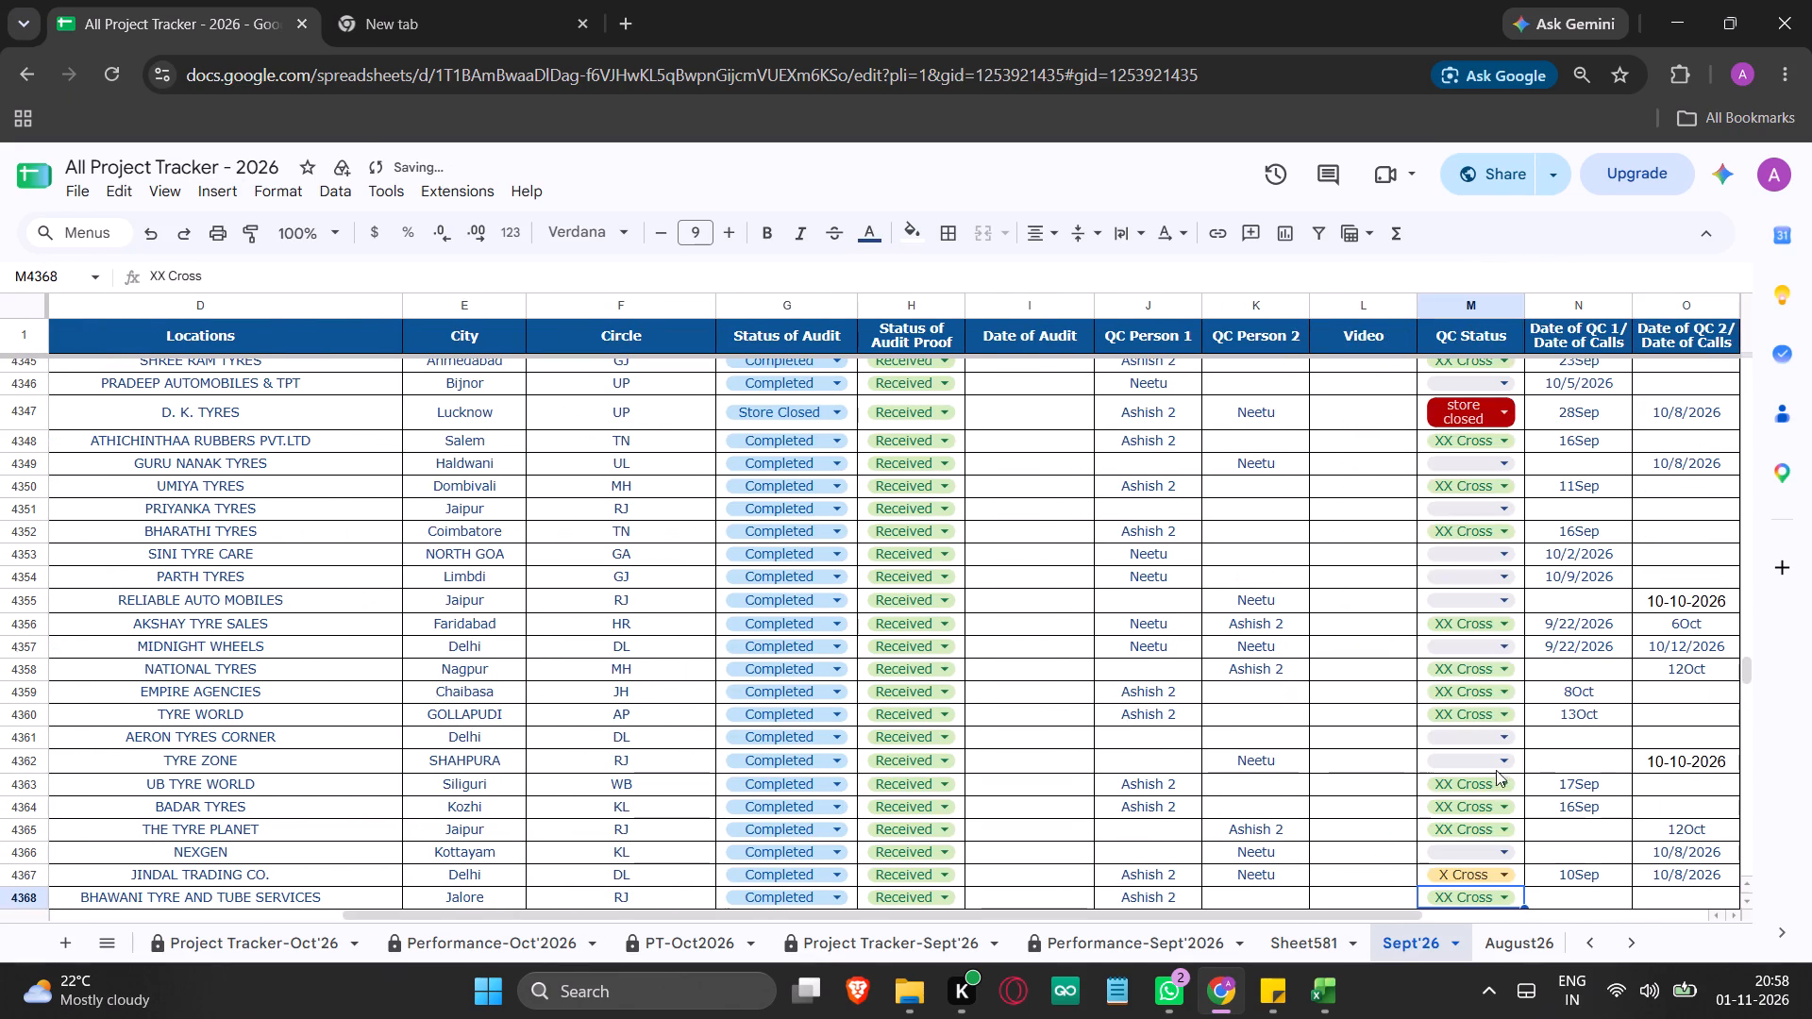
left_click(1596, 898)
type("14")
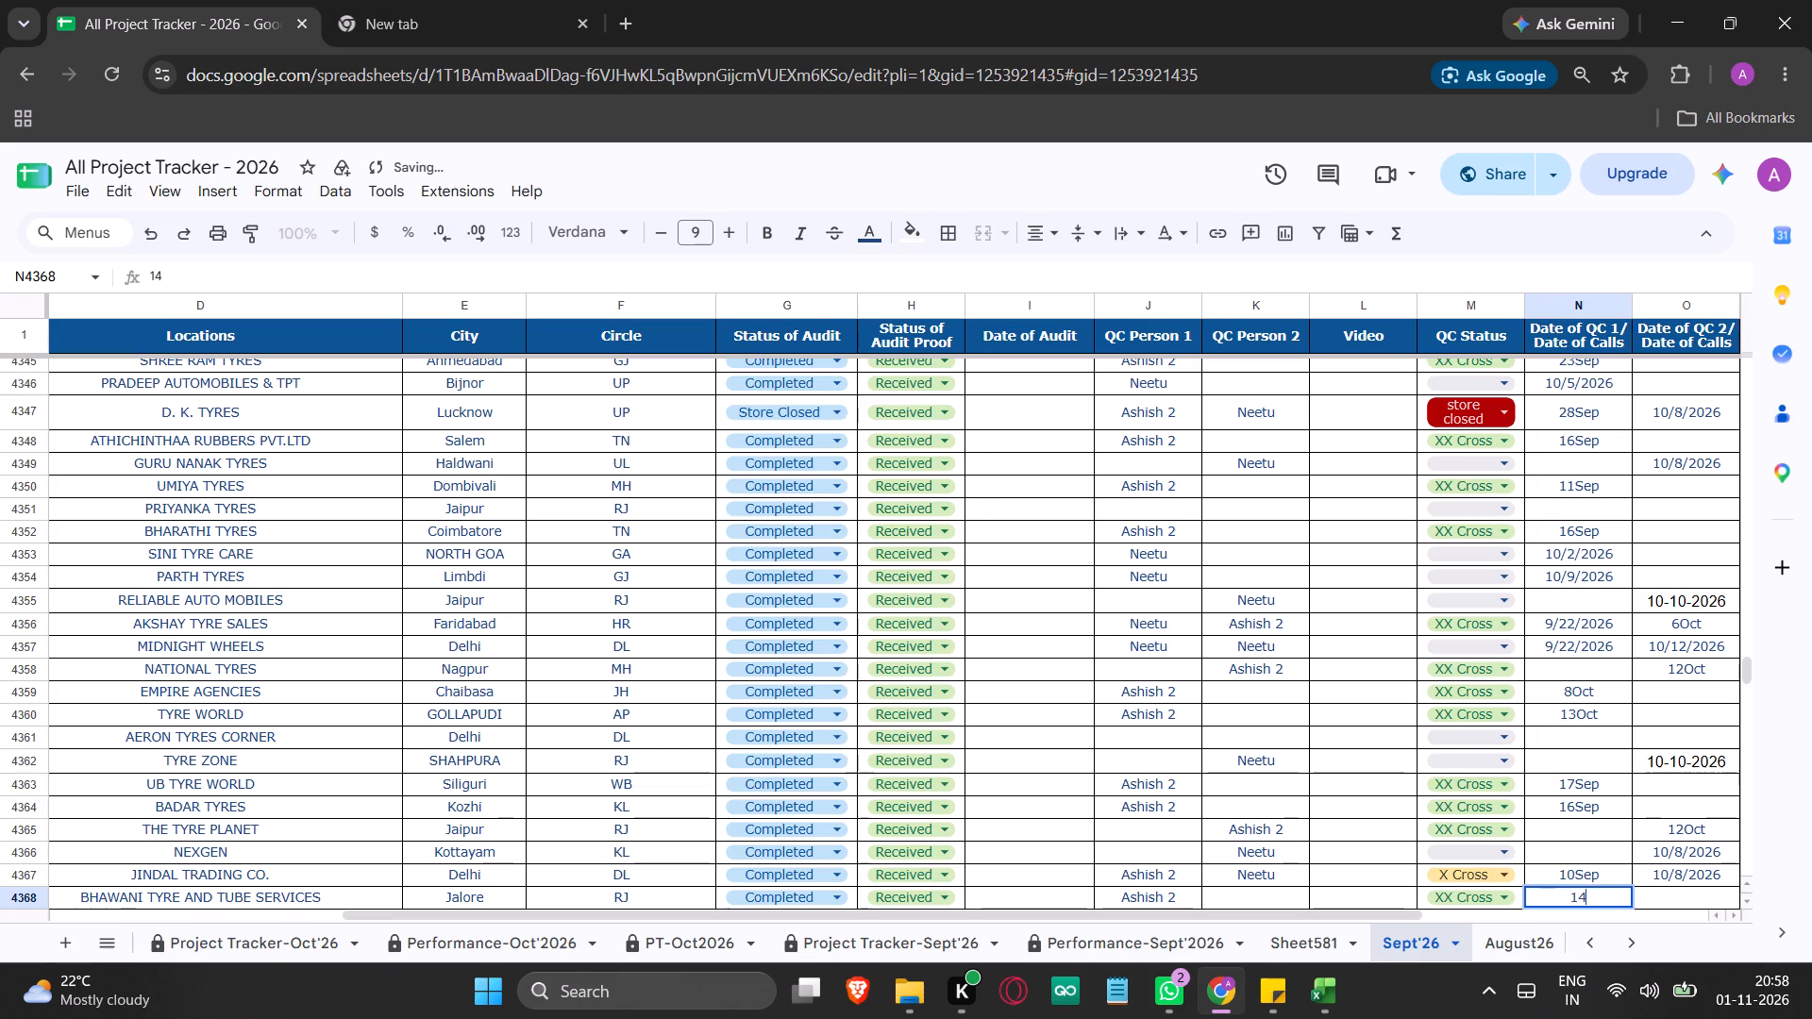
type("Oct")
key("Tab")
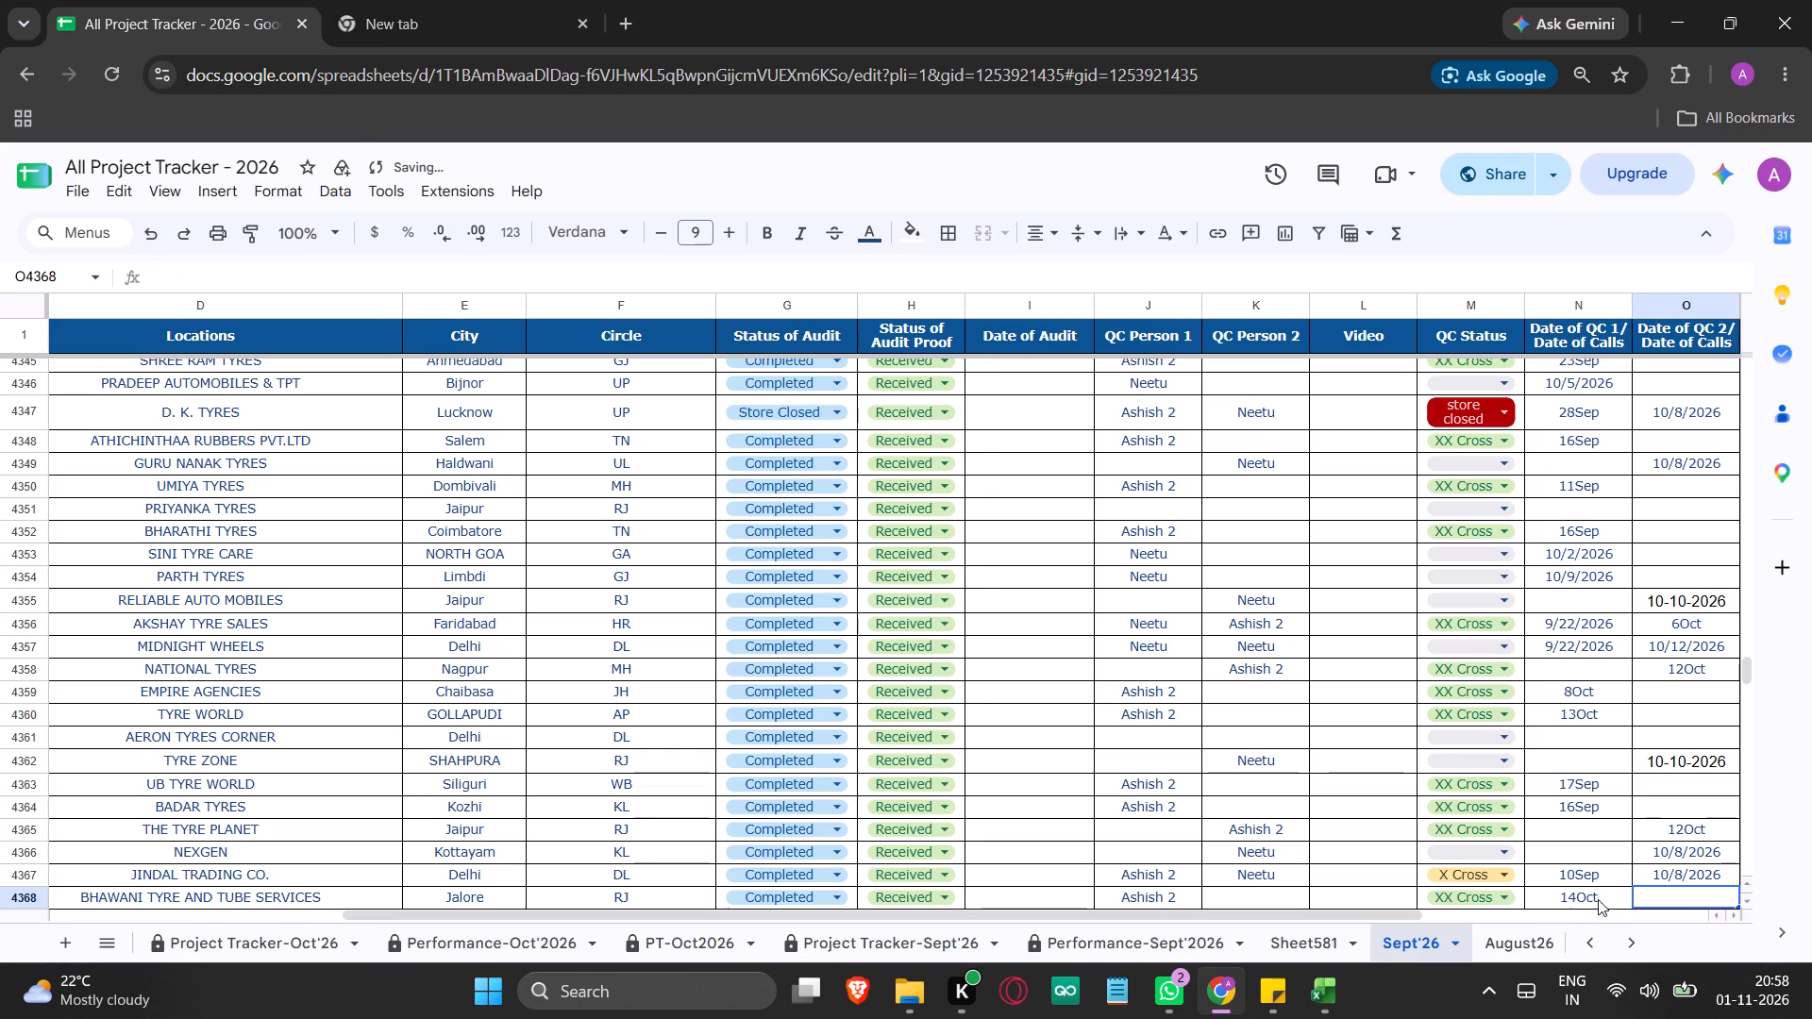
Find store code 50018360 from the sticky note's 14-10-2026 list in the Sept'26 sheet and enter Ashish 2 as its QC Person 1.
left_click(1268, 993)
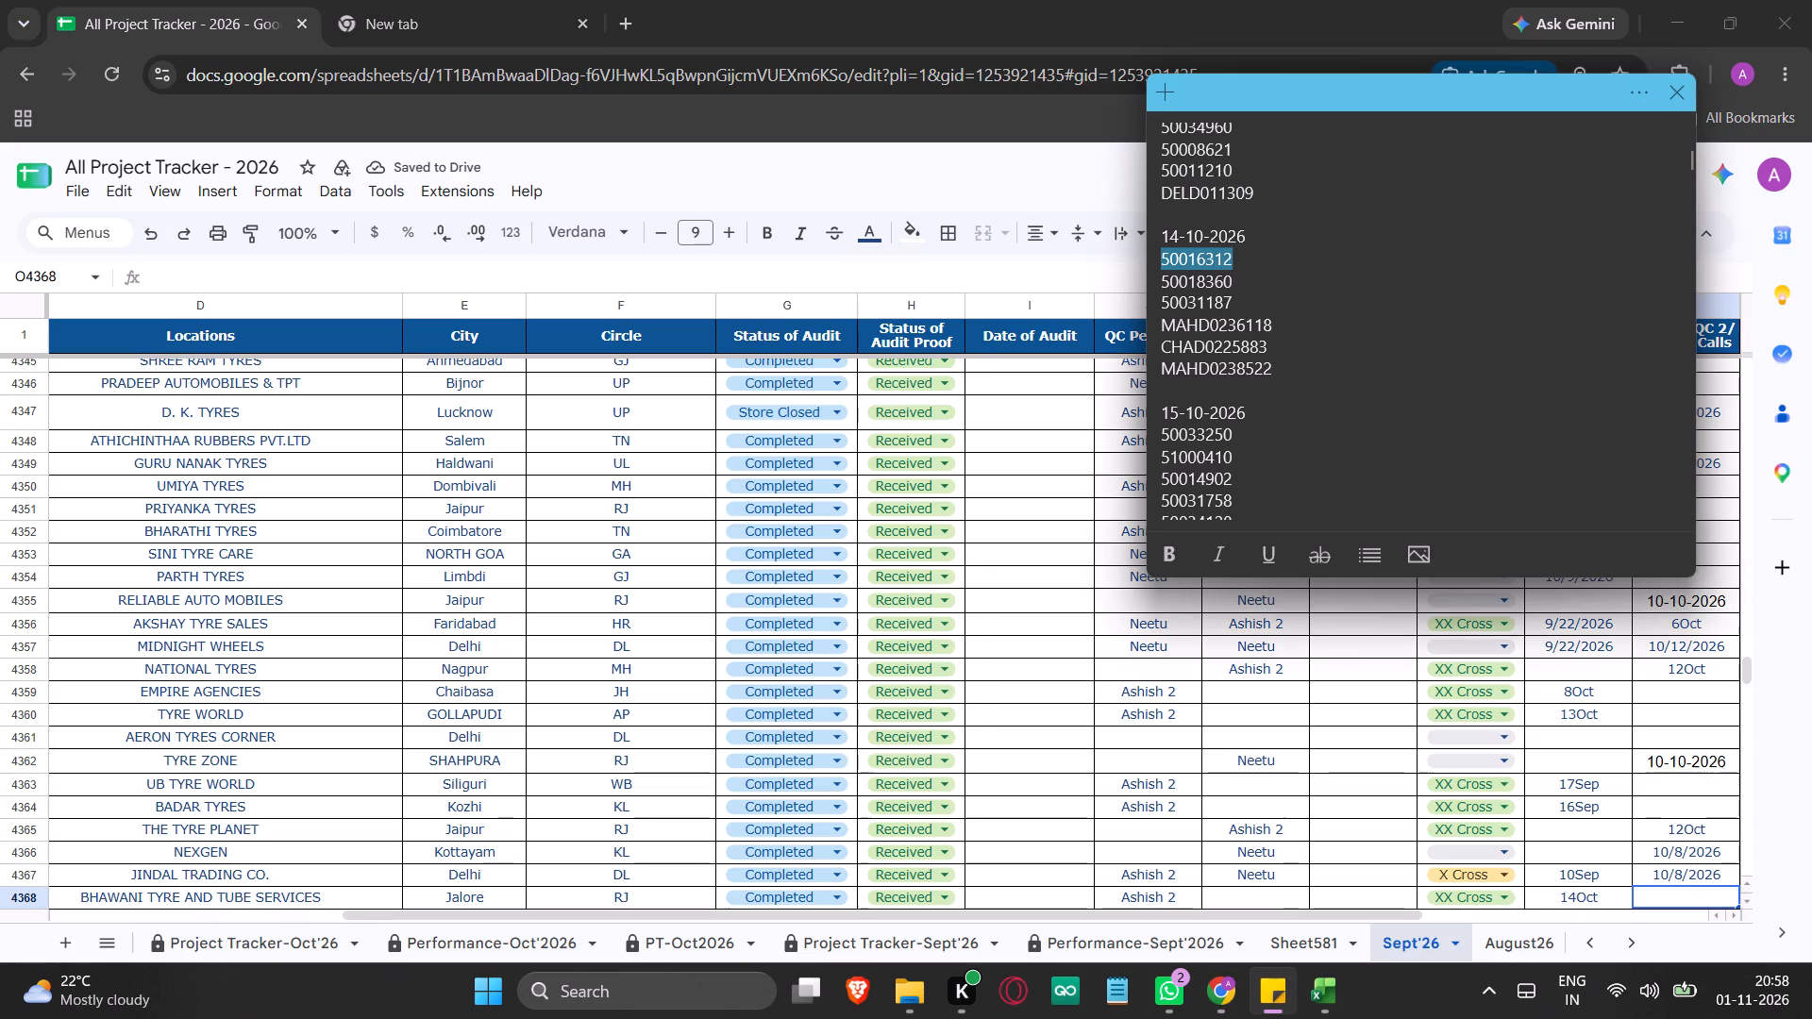
double_click(1206, 285)
right_click(1206, 284)
left_click(1274, 315)
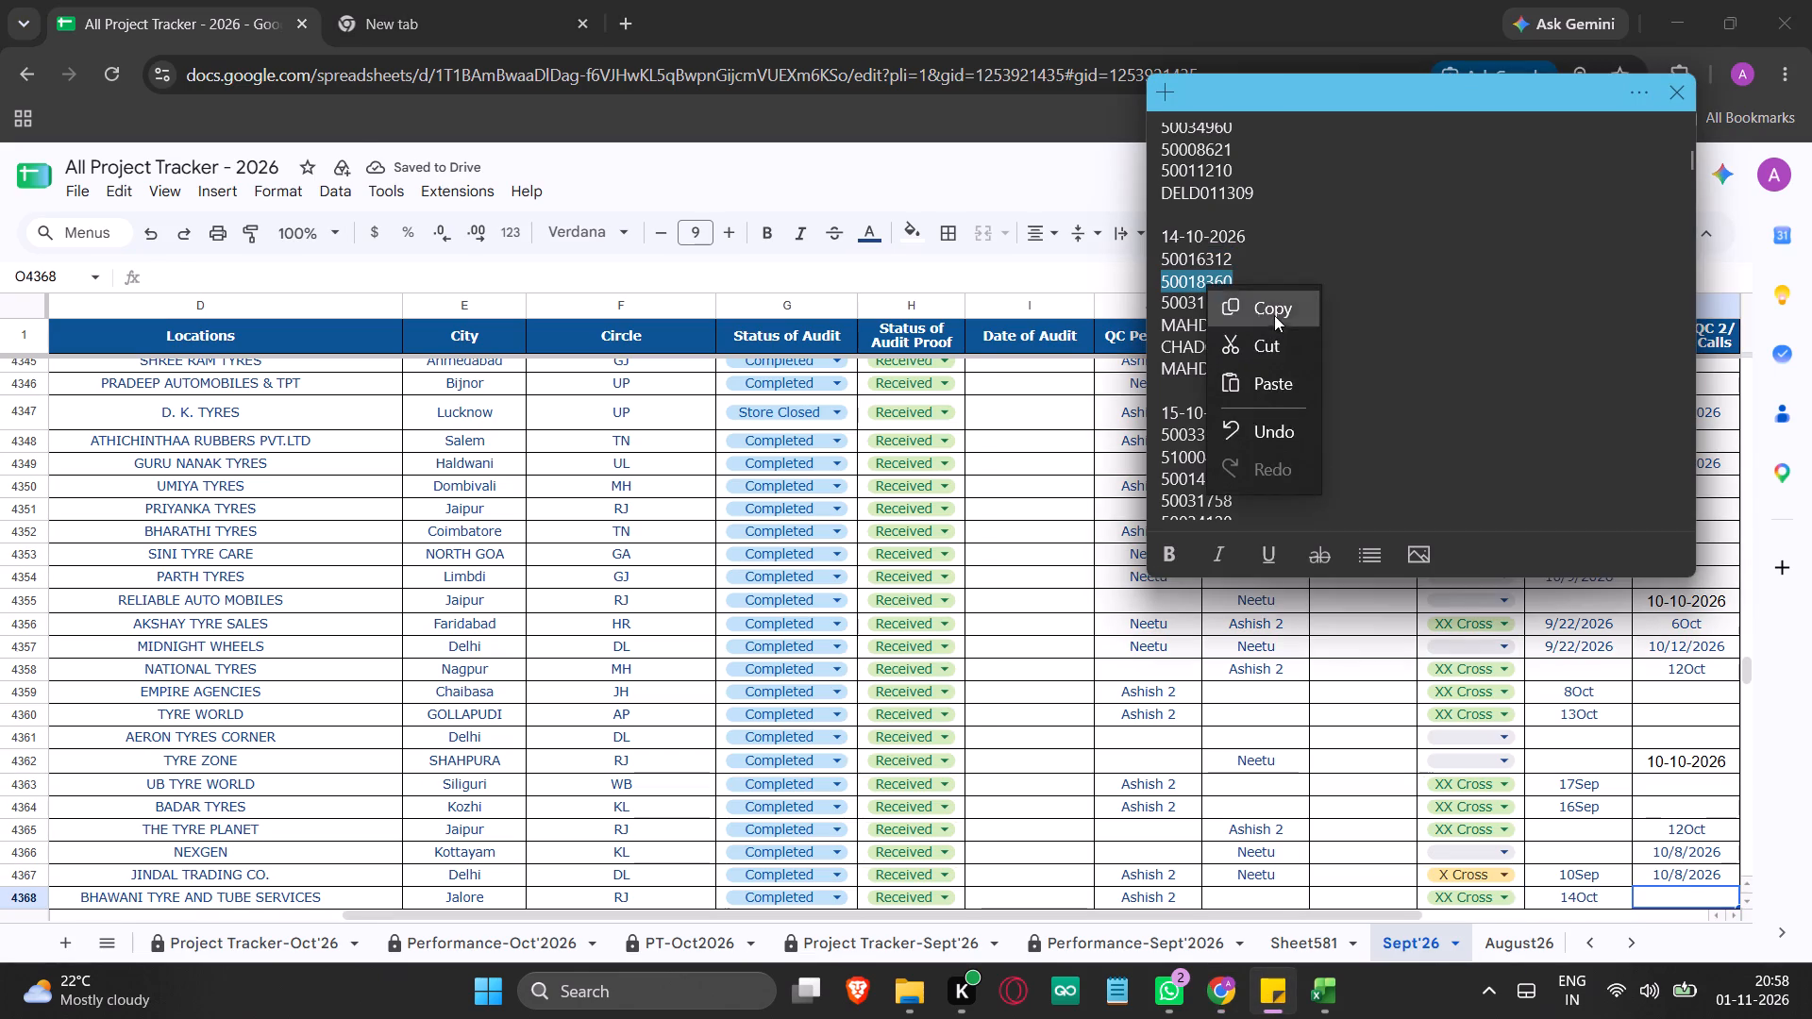
left_click(1055, 564)
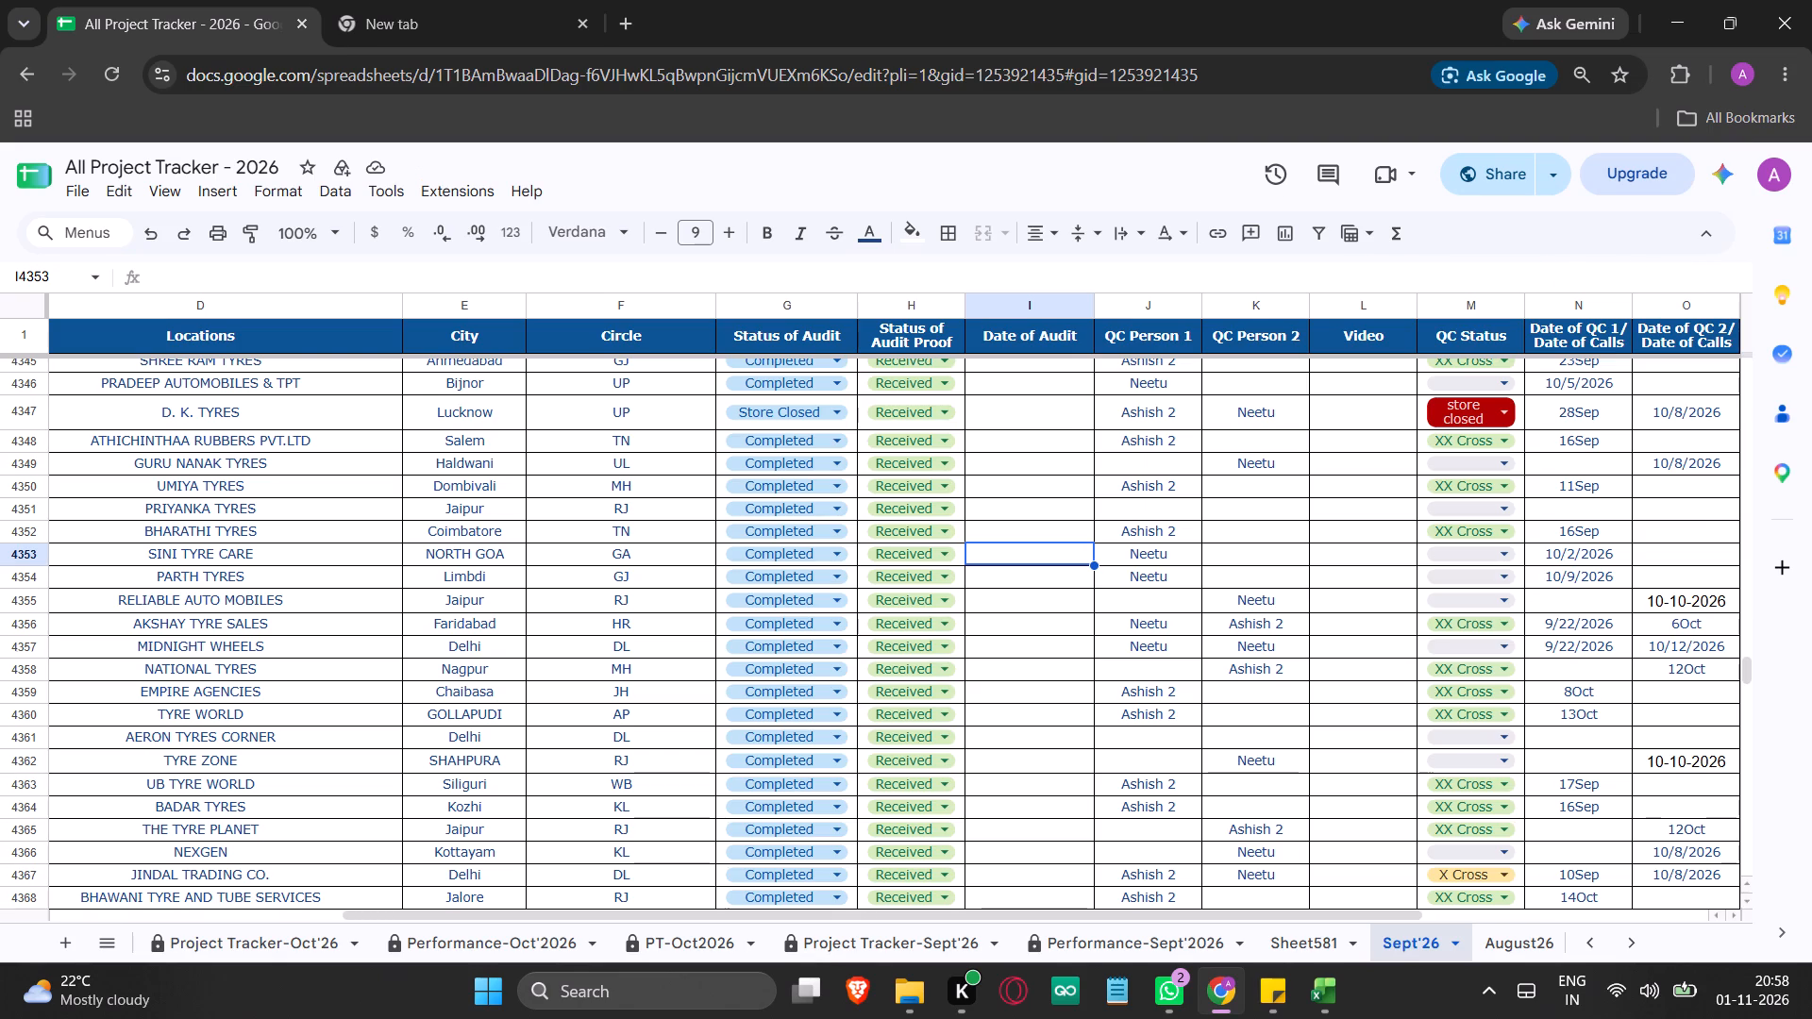
key("ctrl+f")
key("ctrl+v")
left_click(1681, 296)
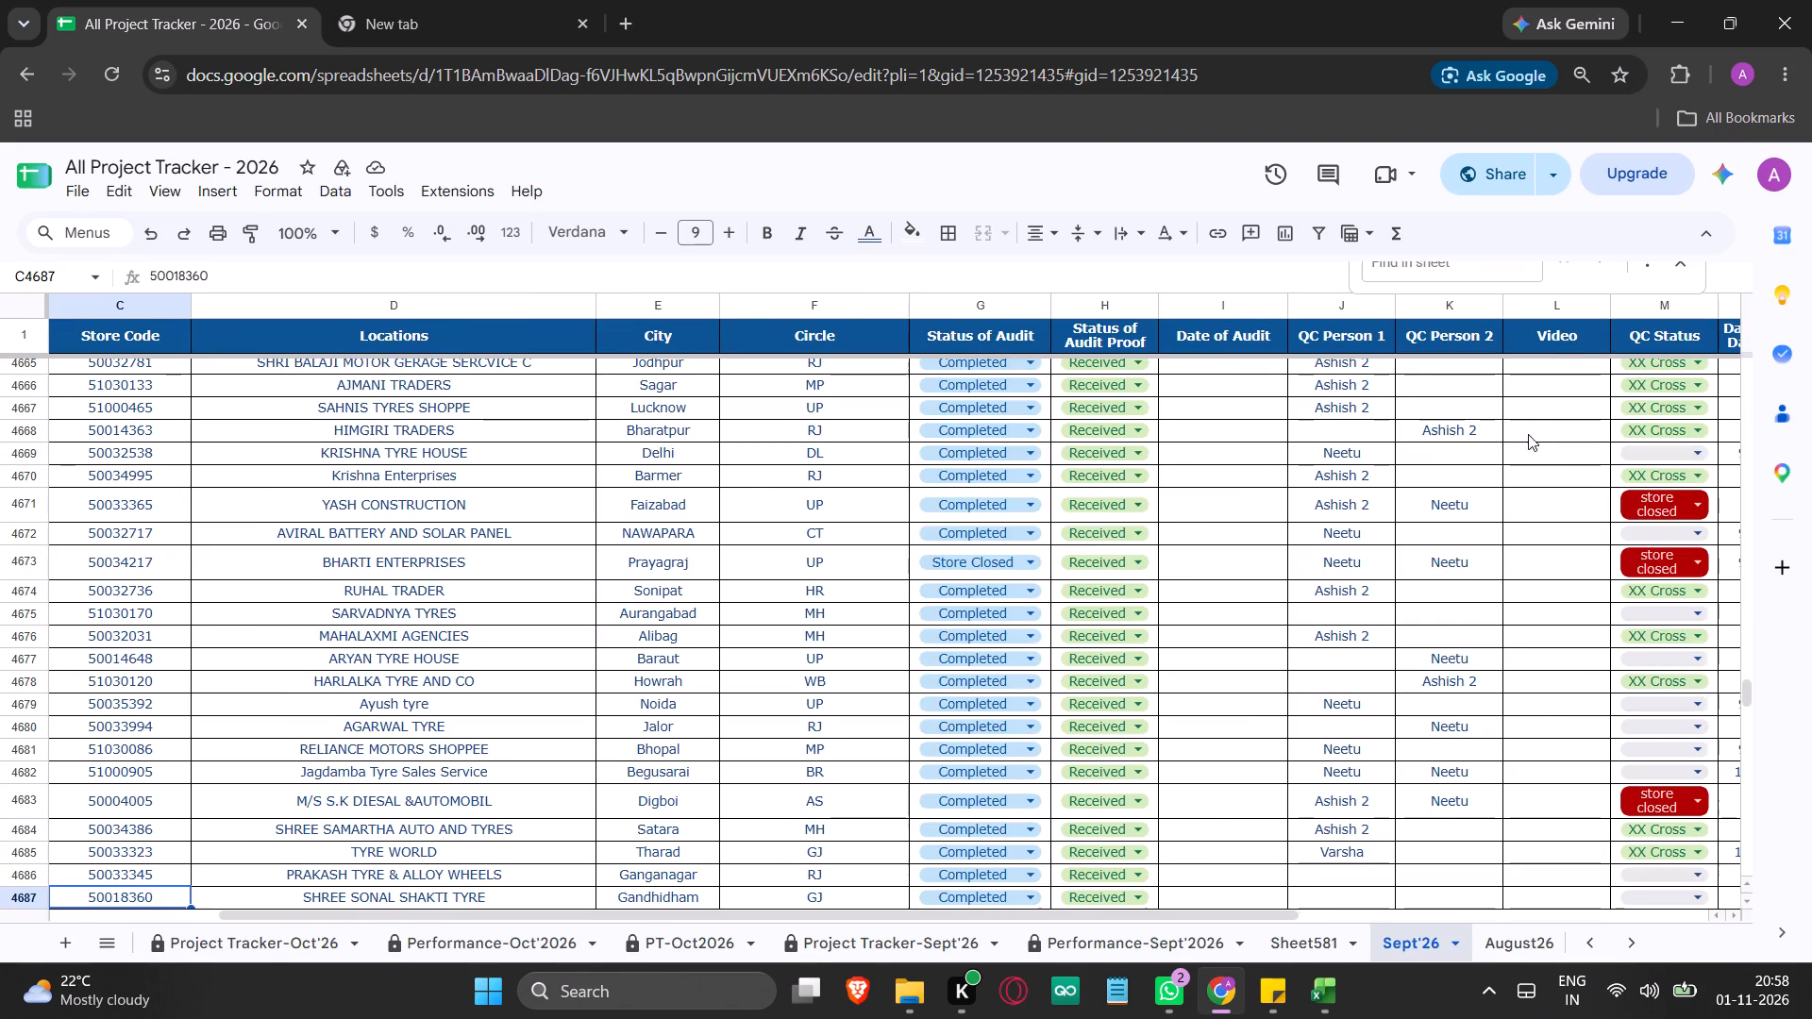
left_click(1337, 900)
type("Ashish 2")
key("Tab")
Set the QC Status of store 50018360 to XX Cross and its Date of QC 1 to 14Oct.
key("Tab")
key("Tab")
key("Tab")
left_click(1559, 897)
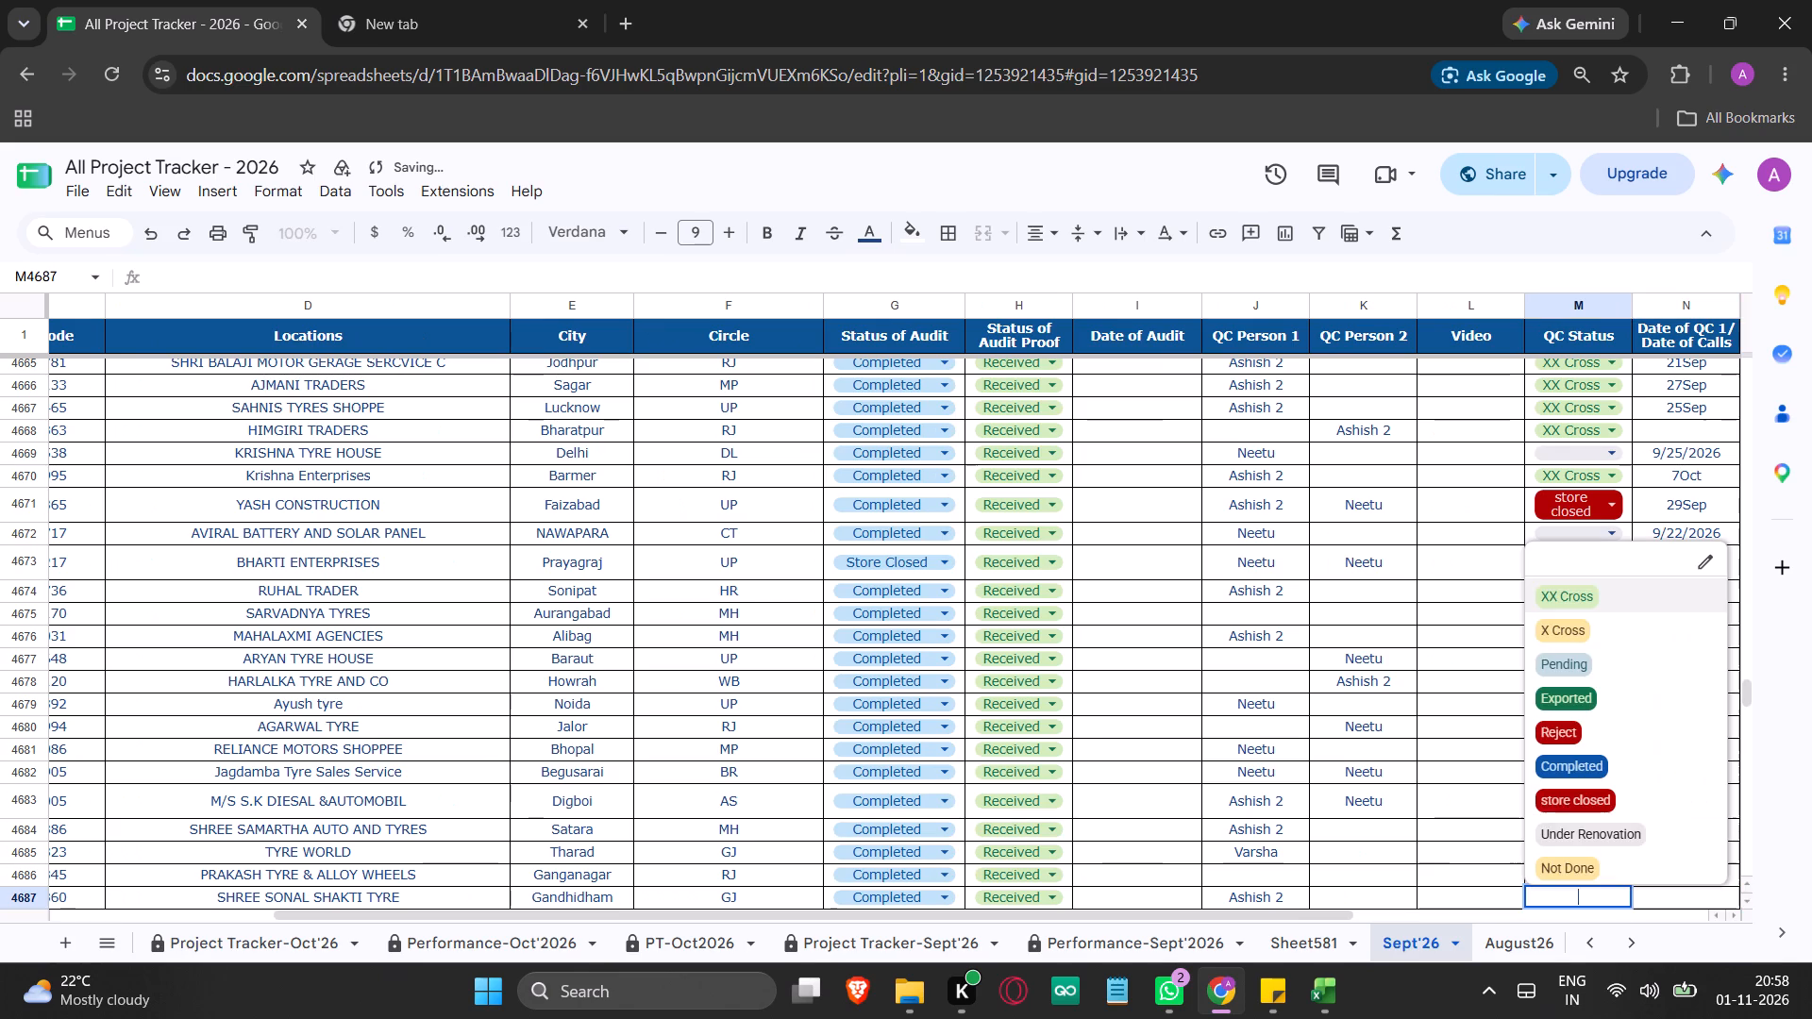
left_click(1559, 599)
left_click(1665, 899)
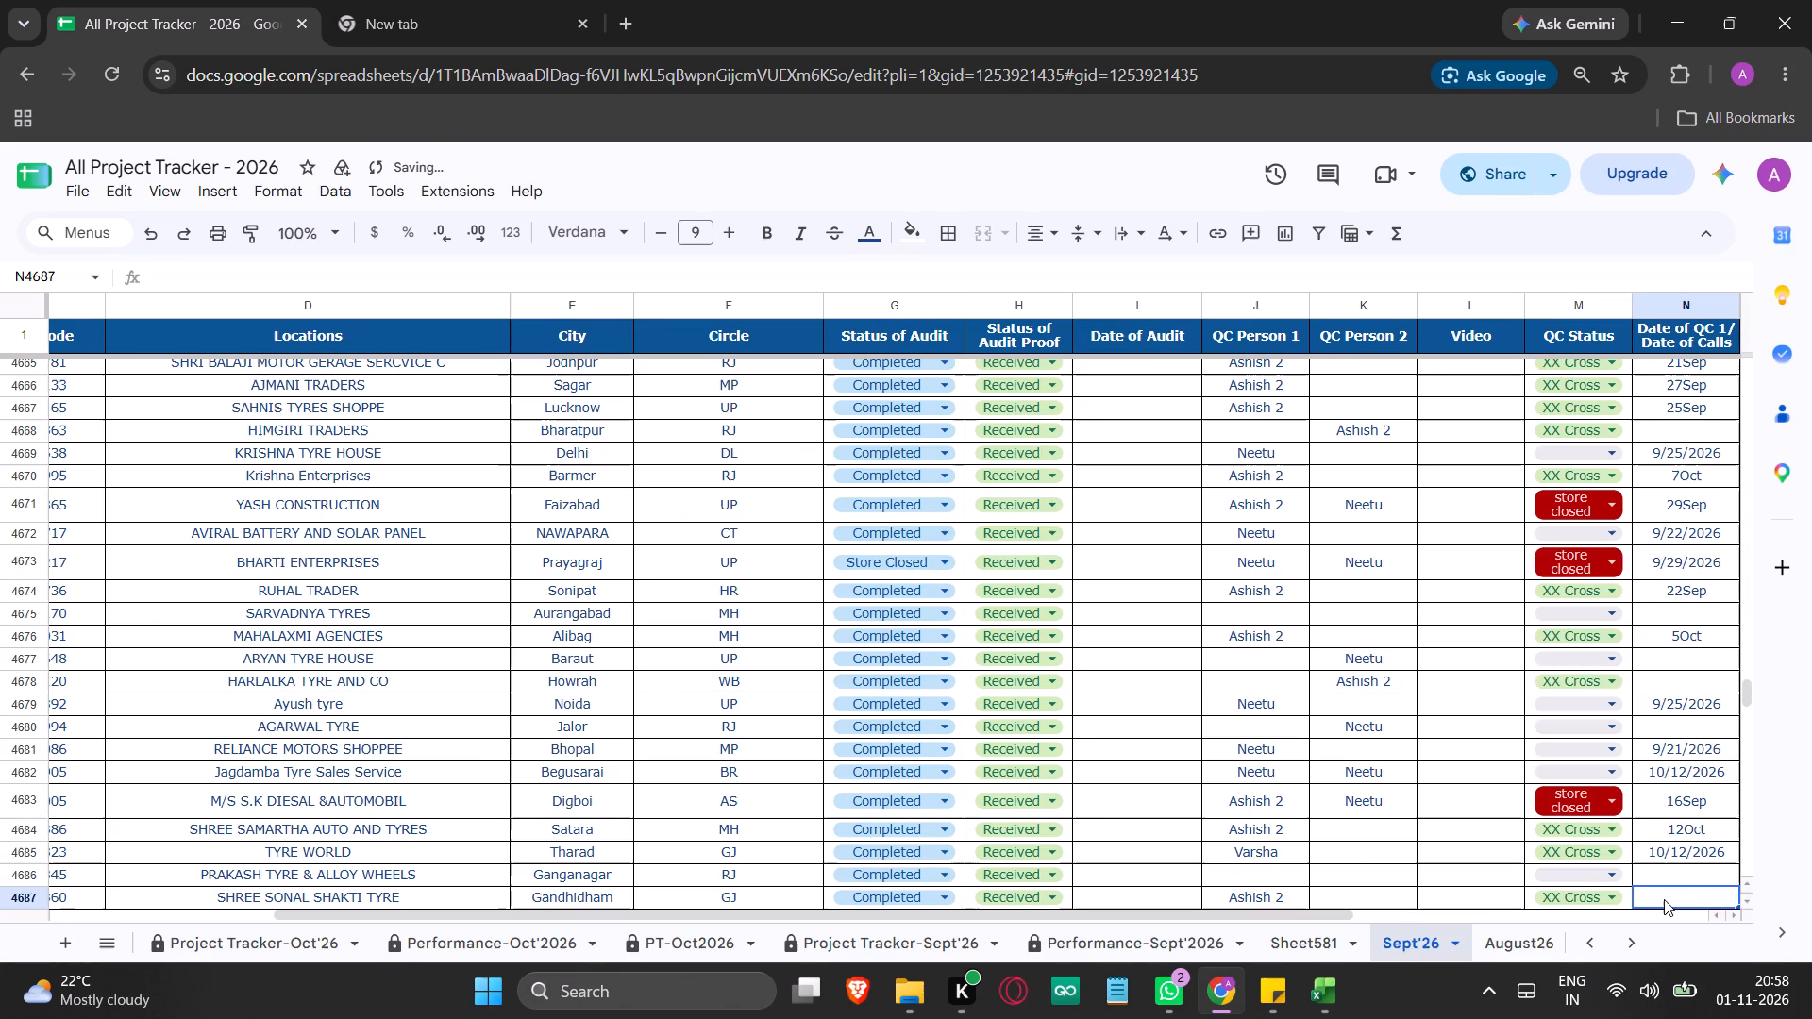
type("14")
type("Oct")
key("Tab")
Find store code 50031187 from the sticky note's 14-10-2026 list in the Sept'26 sheet and enter Ashish 2 as its QC Person 1.
left_click(1253, 1011)
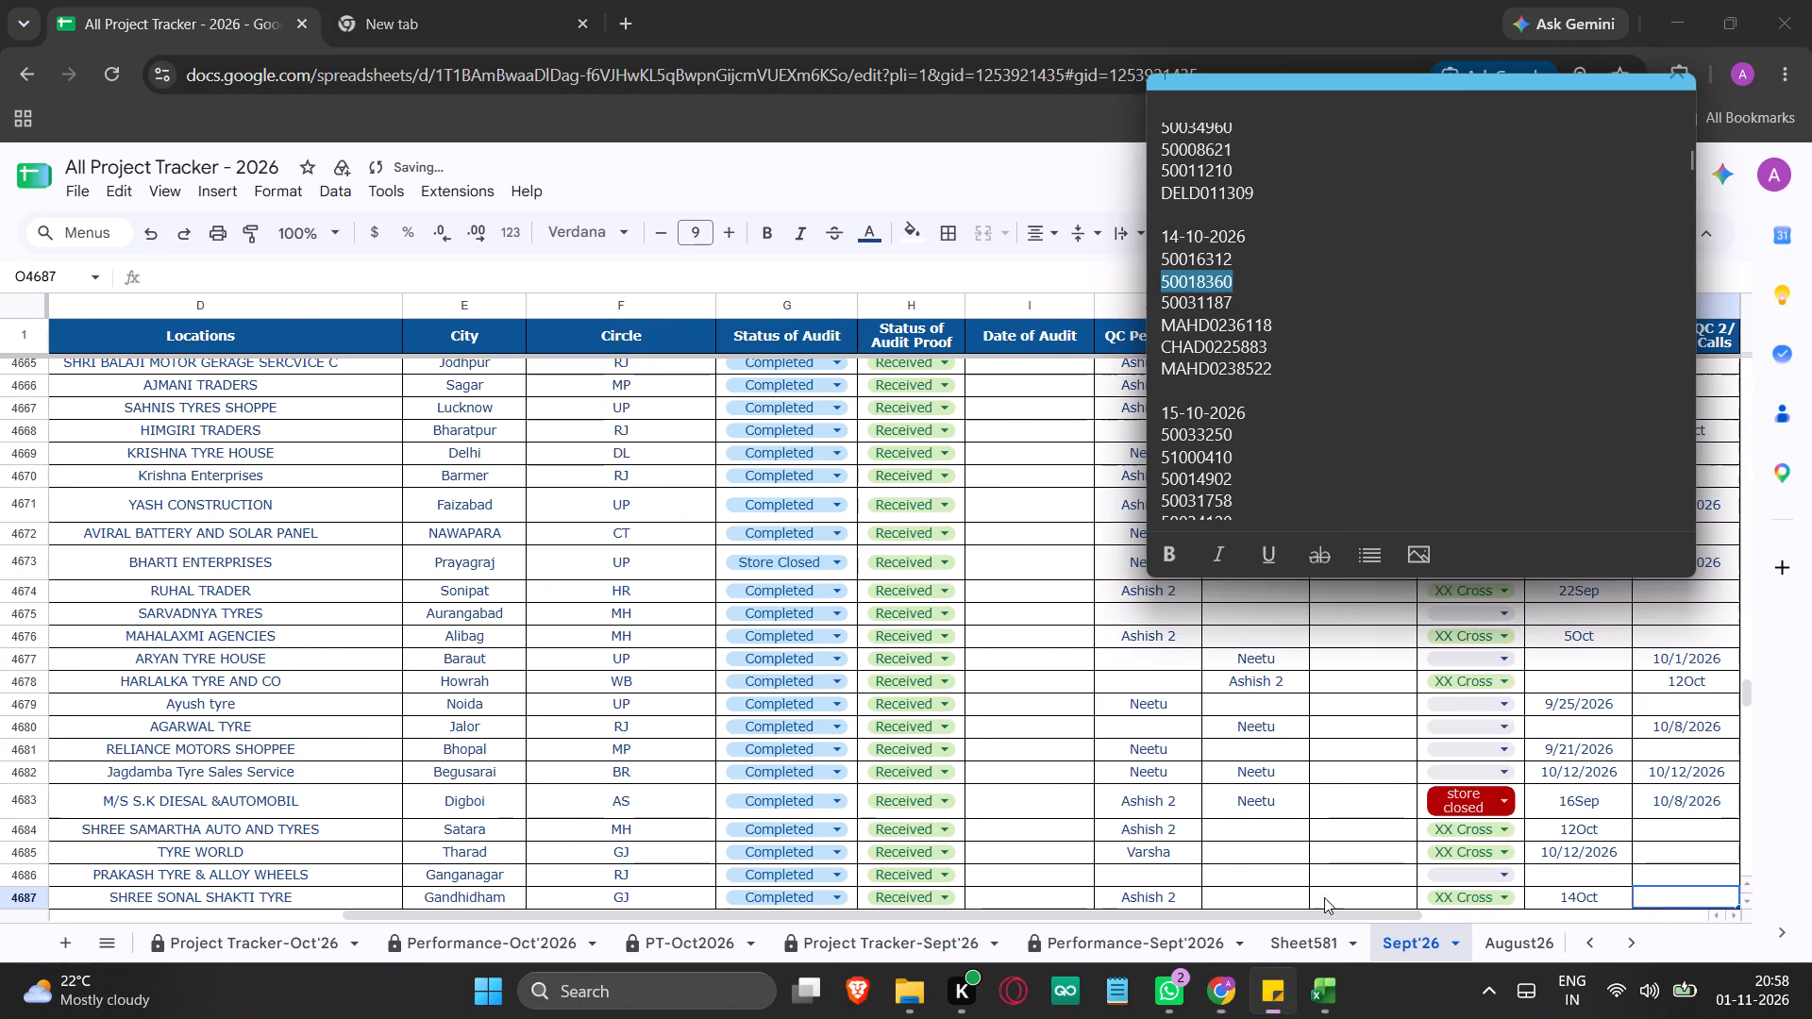
double_click(1210, 296)
right_click(1210, 297)
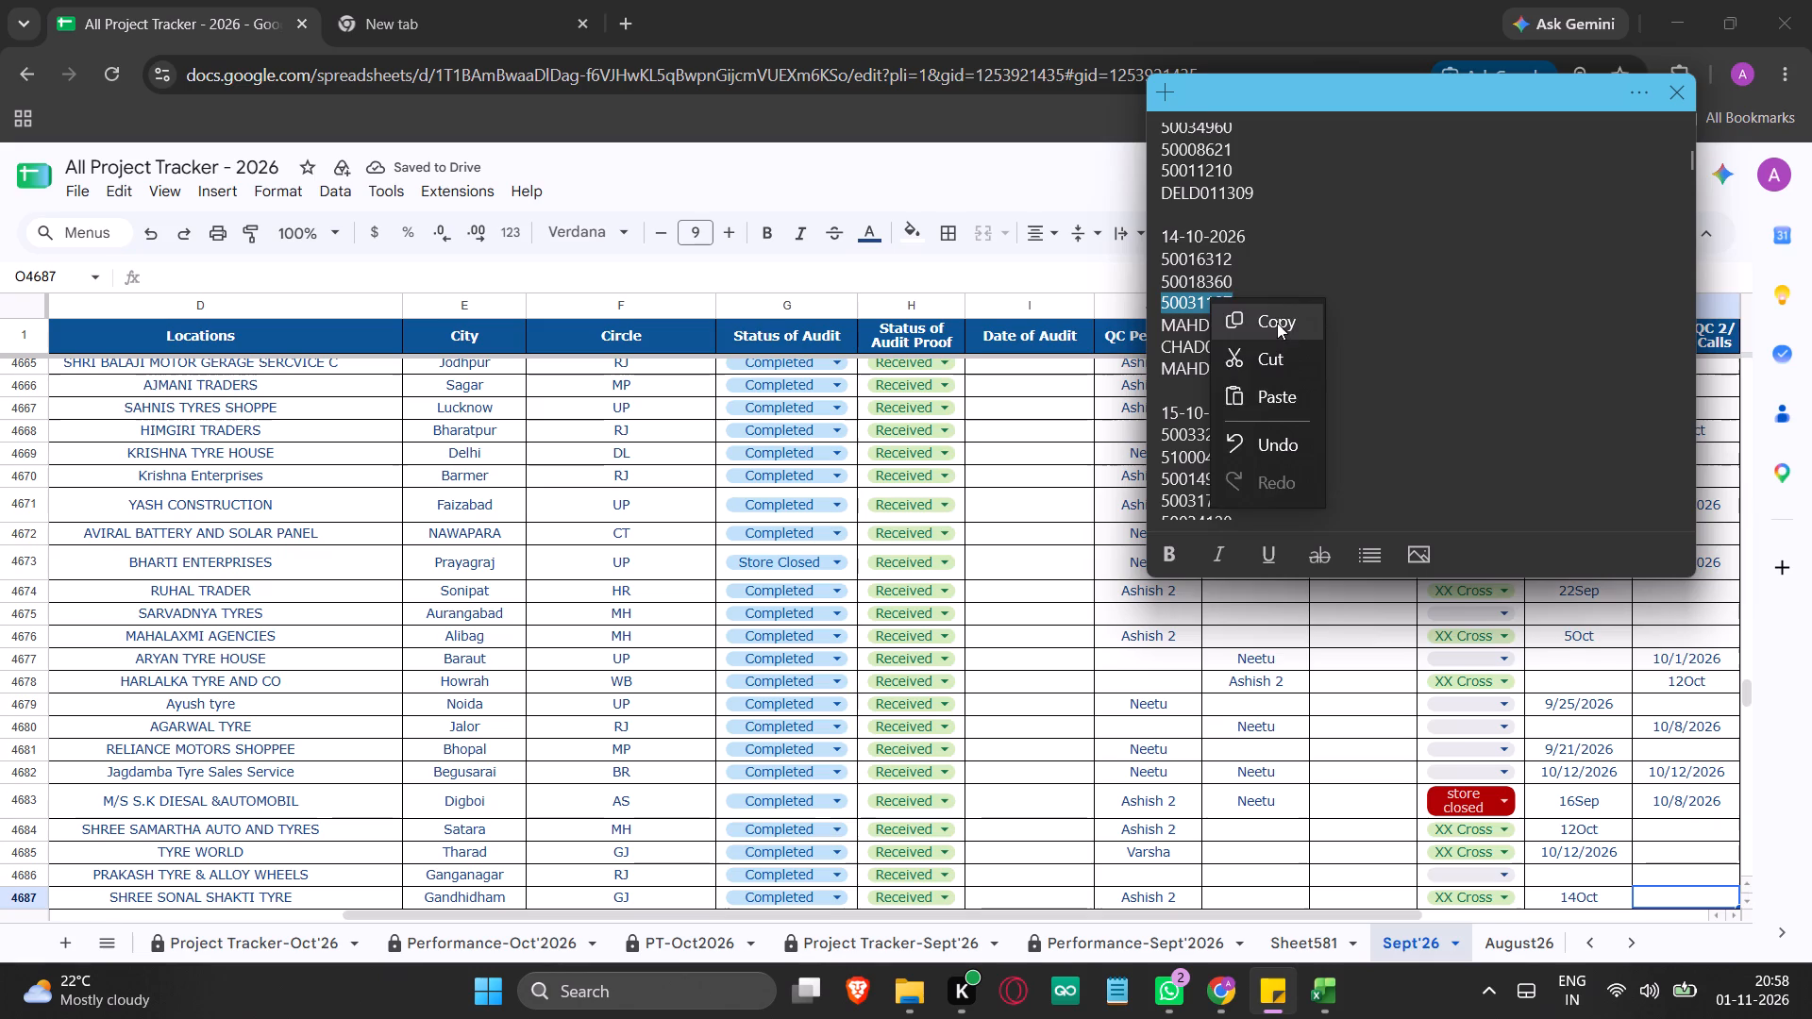
left_click(1277, 323)
left_click(1068, 559)
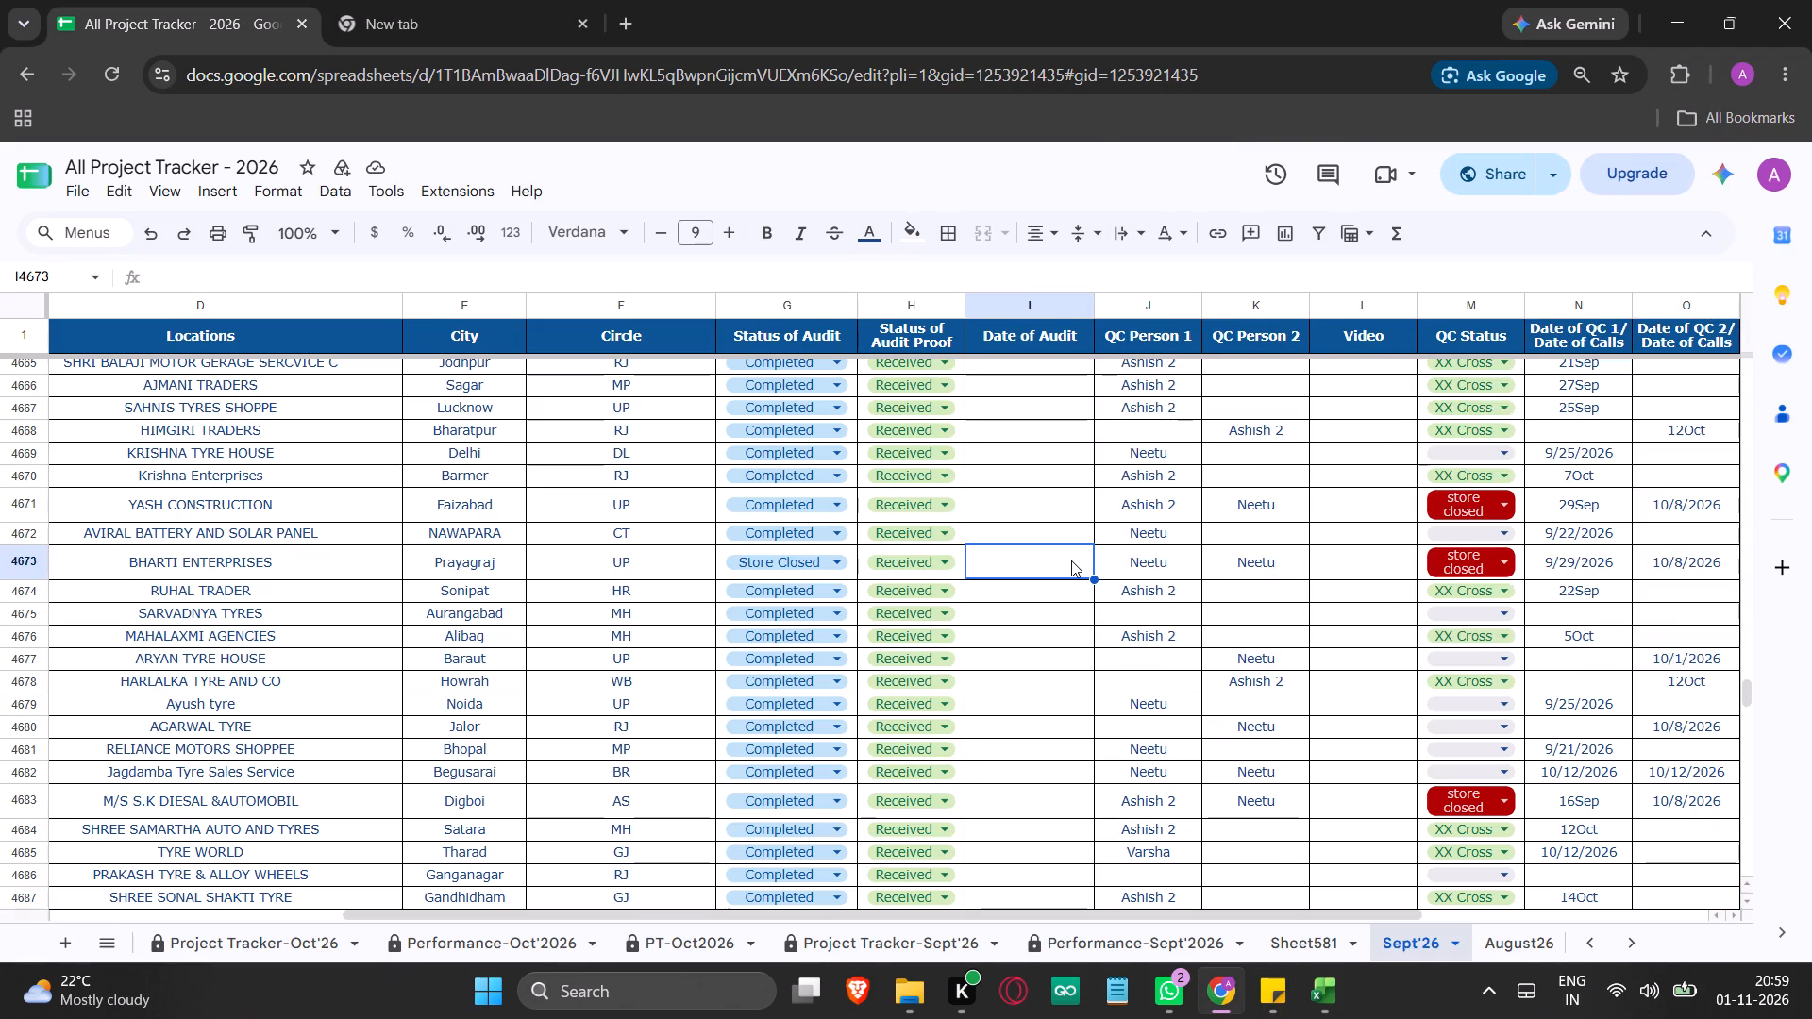
key("ctrl+f")
key("ctrl+v")
left_click(1683, 297)
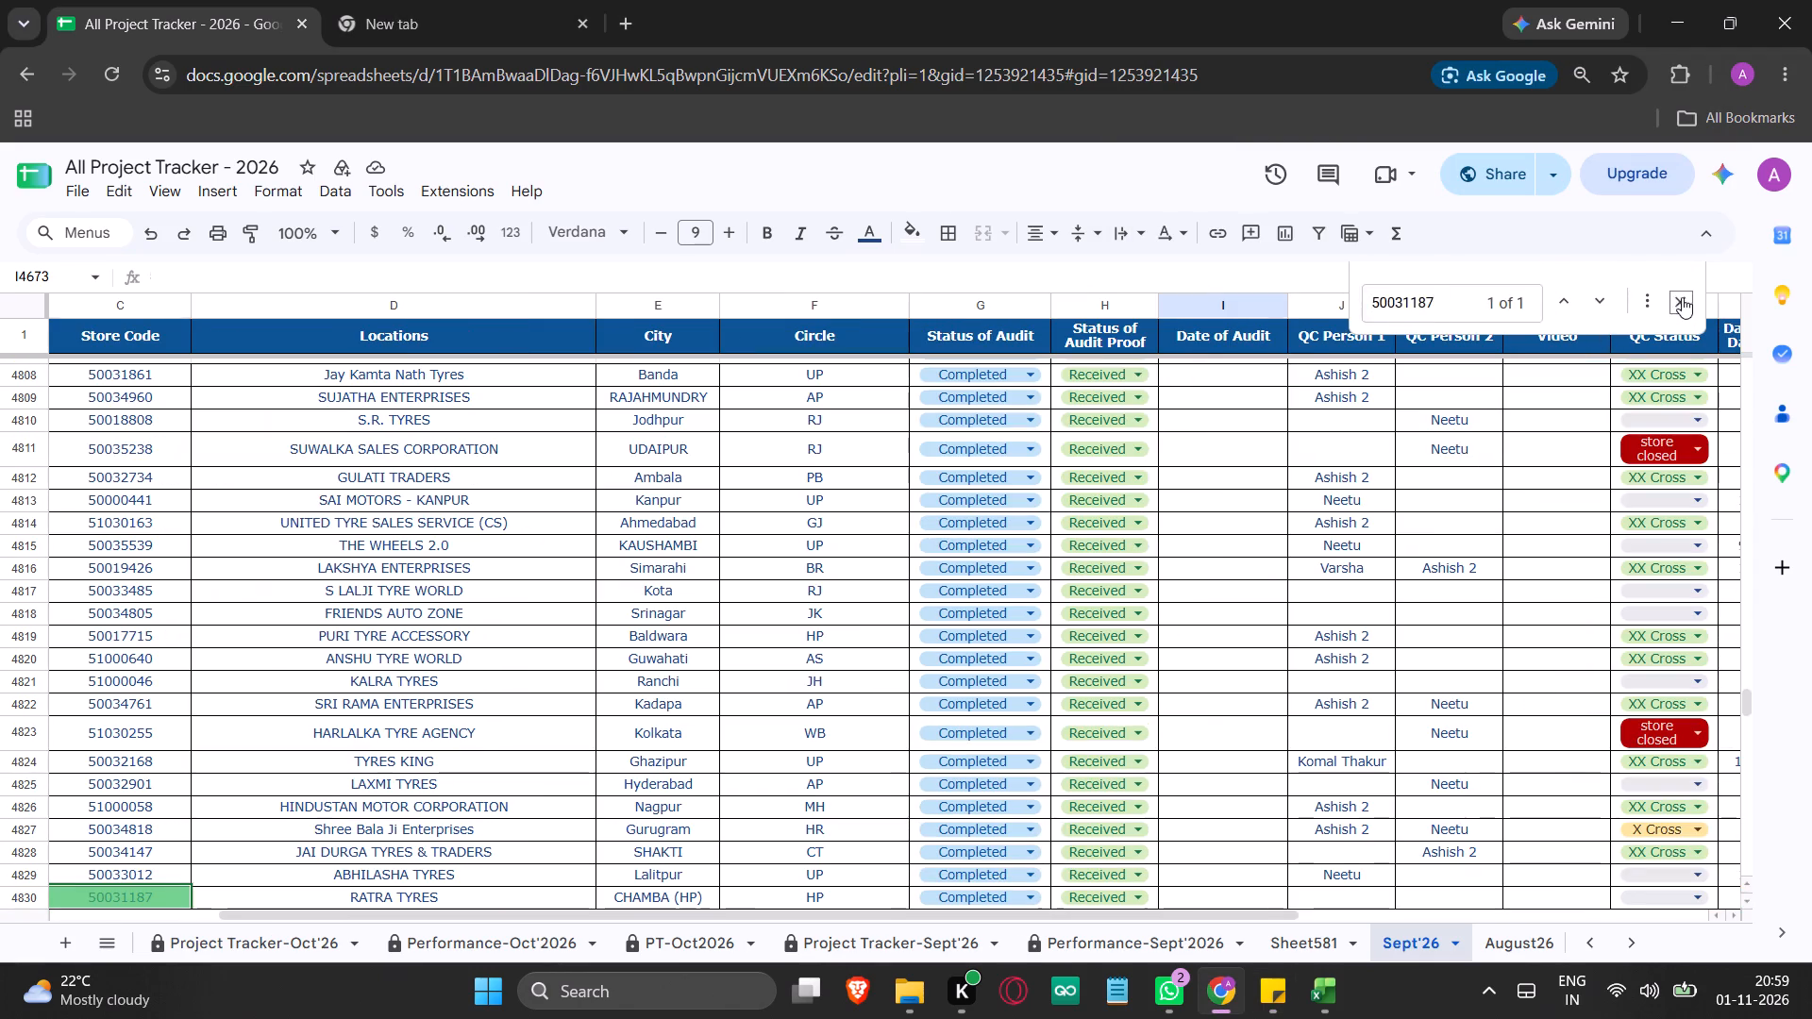
left_click(1373, 897)
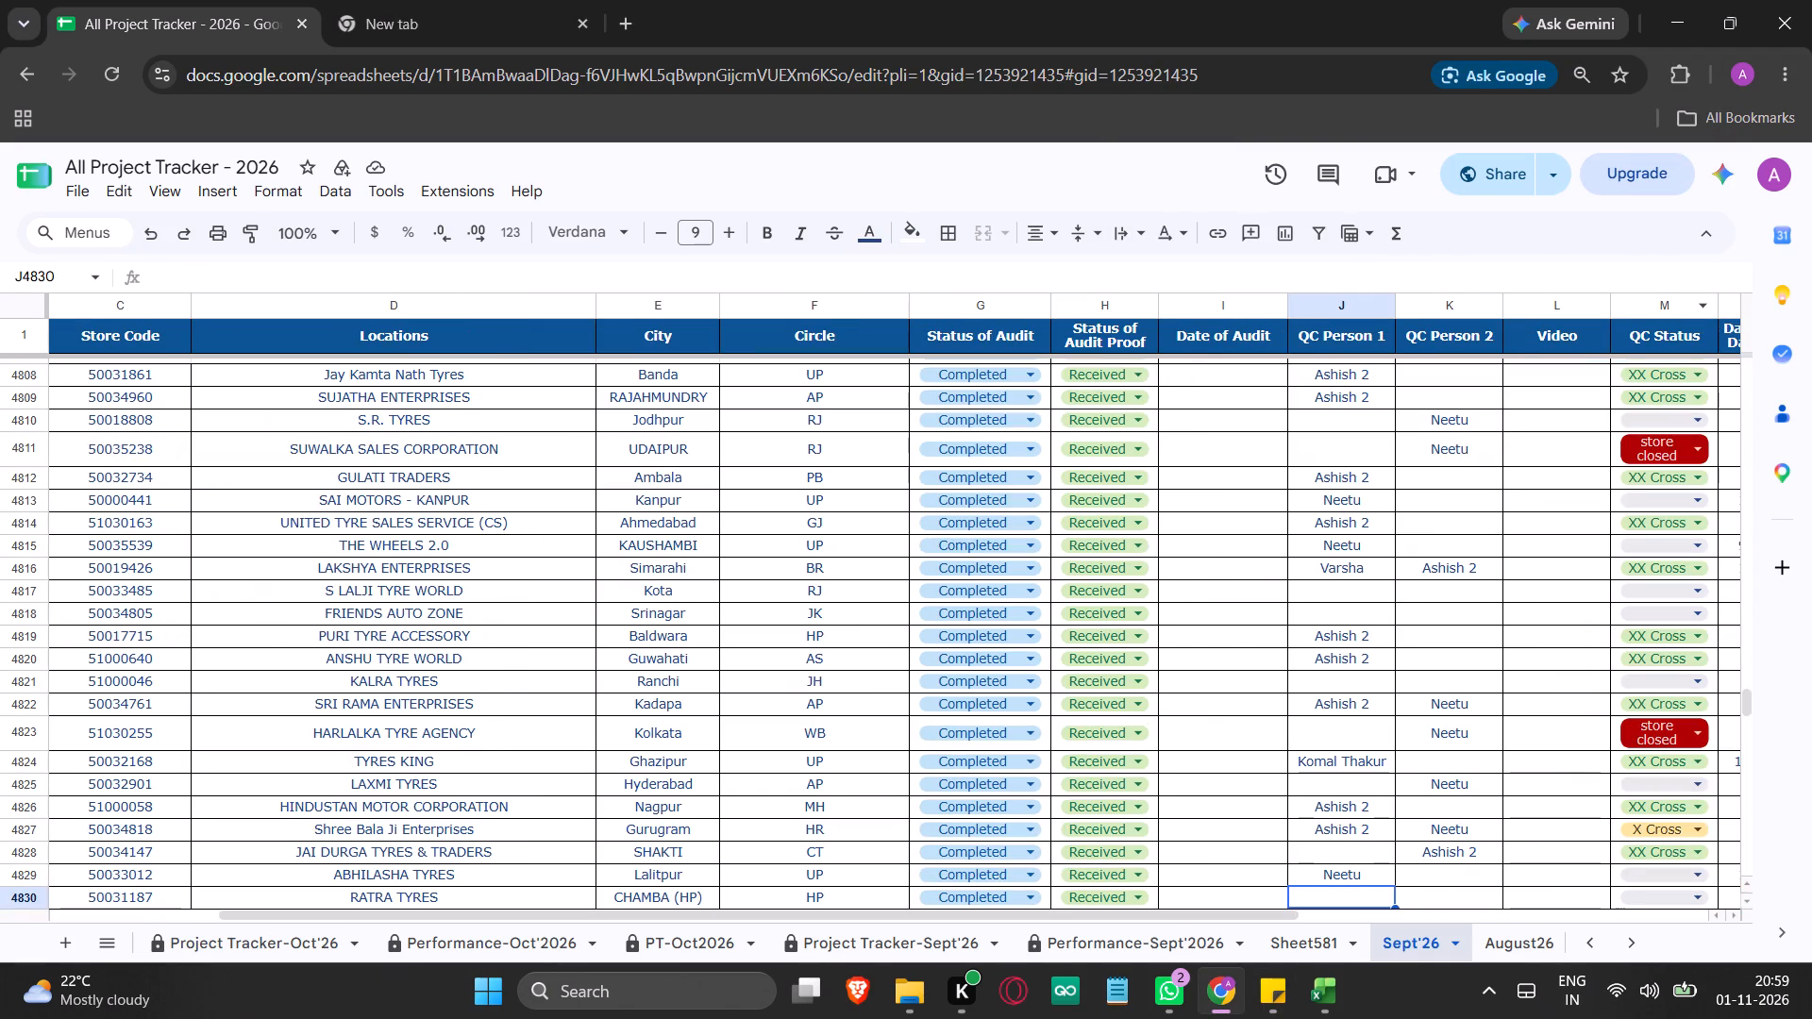
key("shift+a")
key("Tab")
Set the QC Status of store 50031187 to XX Cross and its Date of QC 1 to 14Oct.
key("Tab")
key("Tab")
key("Tab")
key("Tab")
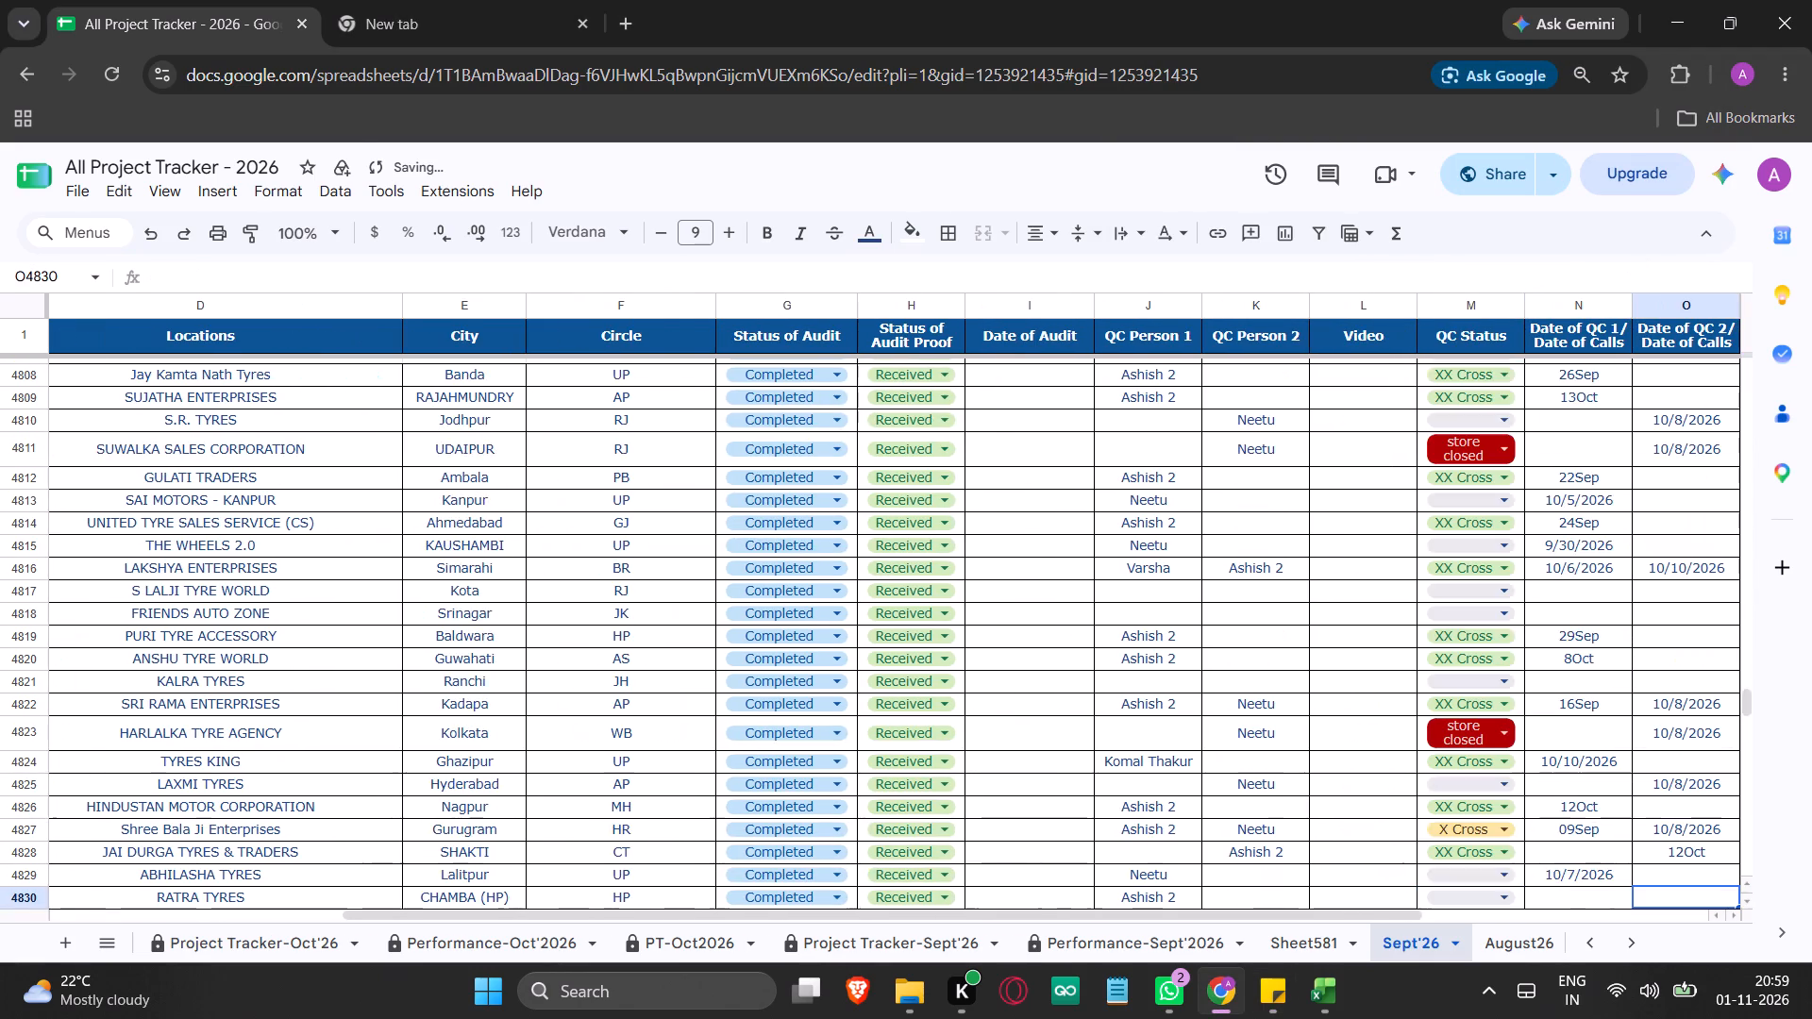
left_click(1461, 892)
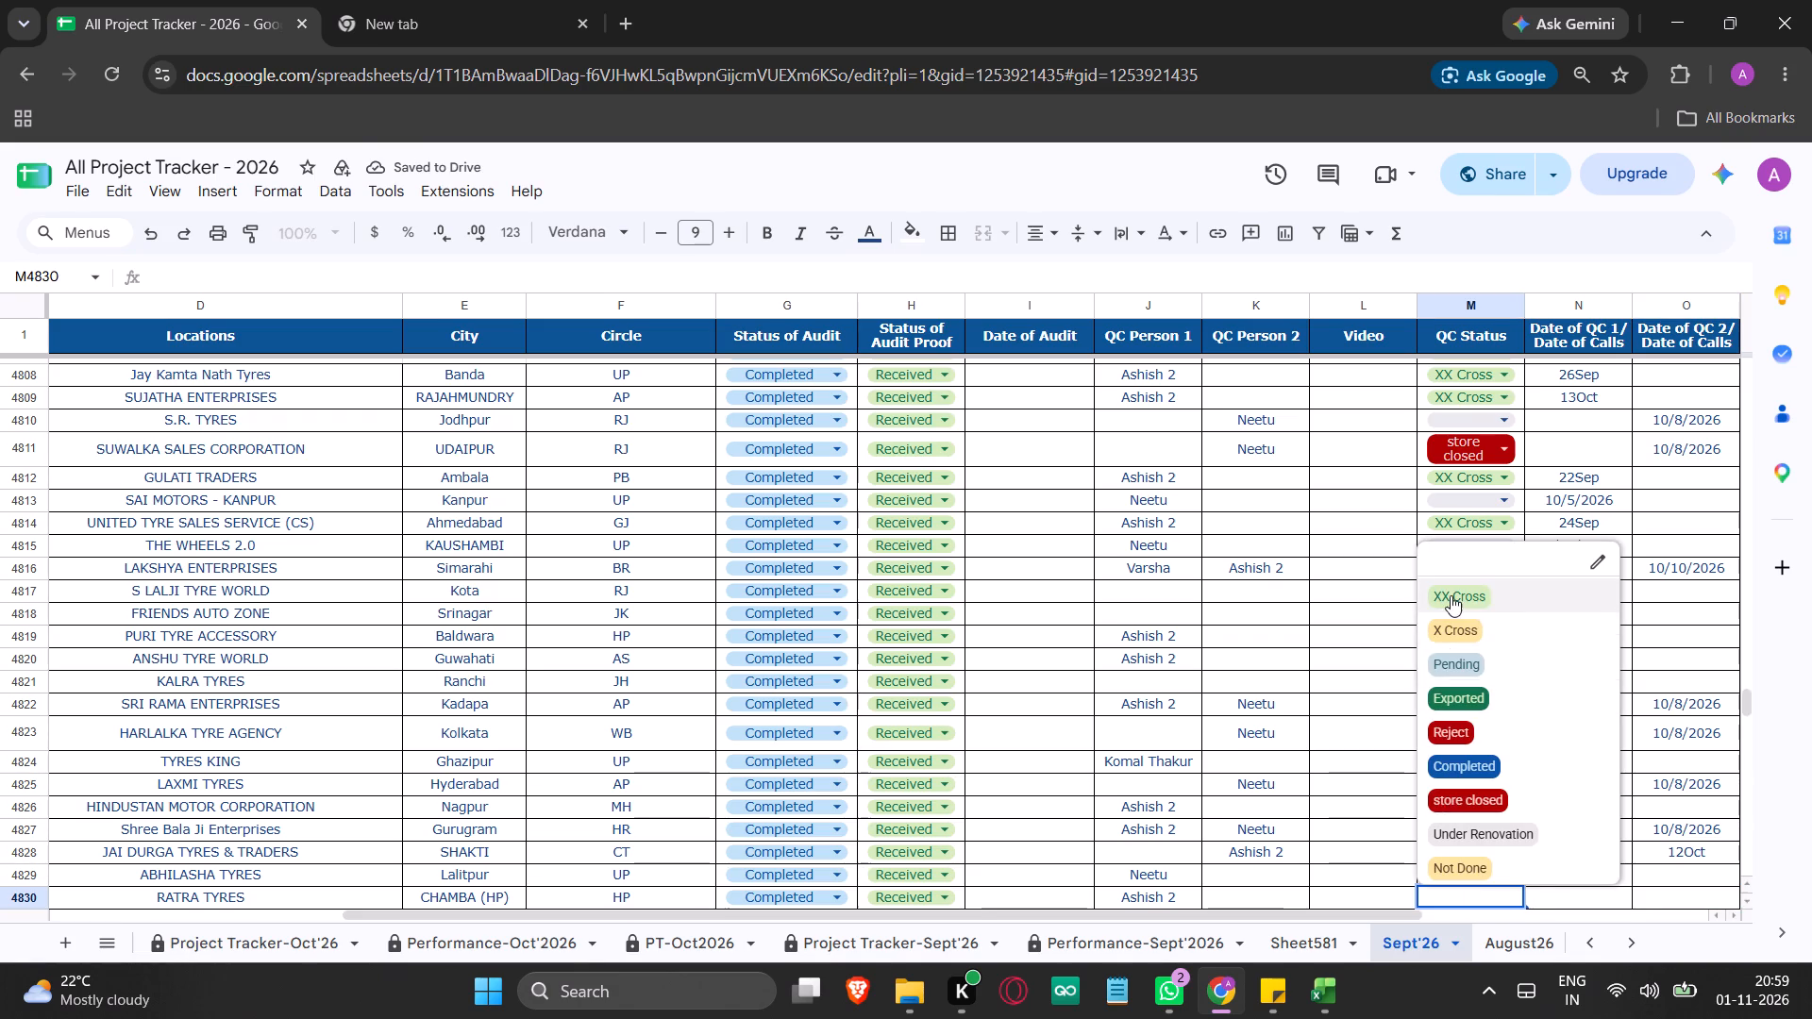
left_click(1451, 596)
left_click(1568, 897)
type("14")
type("Oct")
key("Tab")
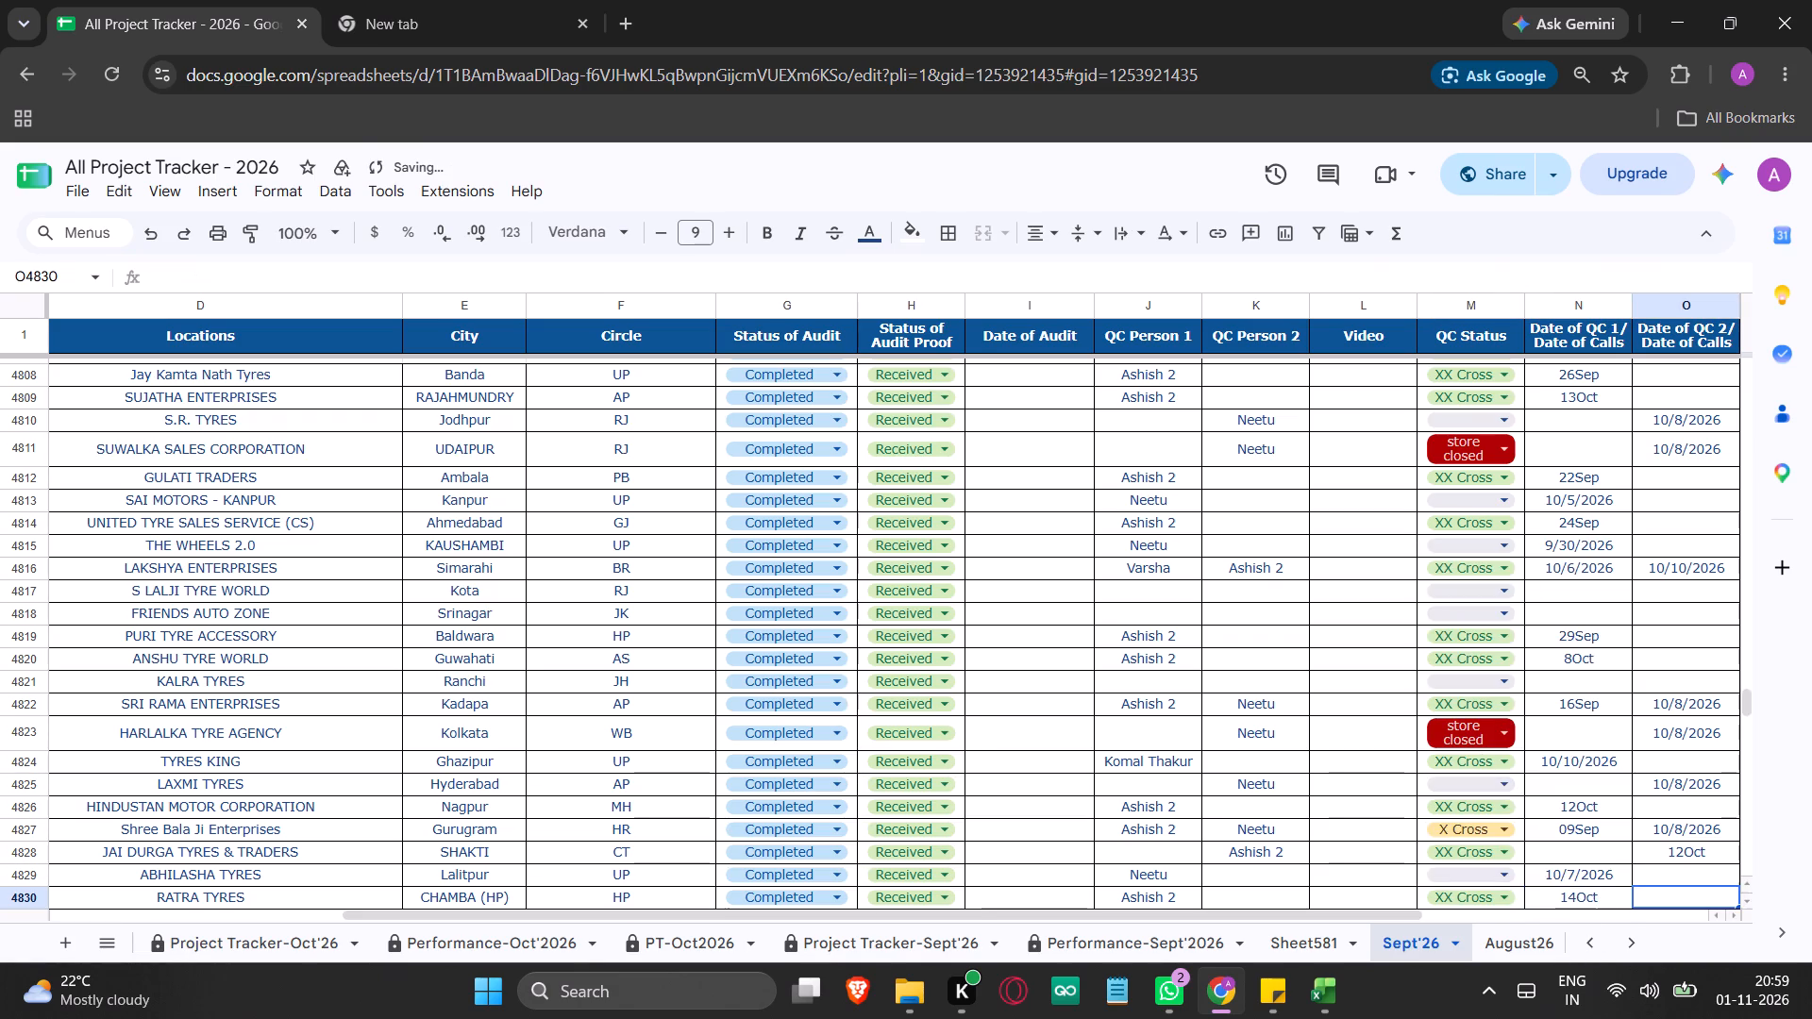
Find store code MAHD0236118 from the sticky note's 14-10-2026 list in the Sept'26 sheet.
left_click(1270, 1009)
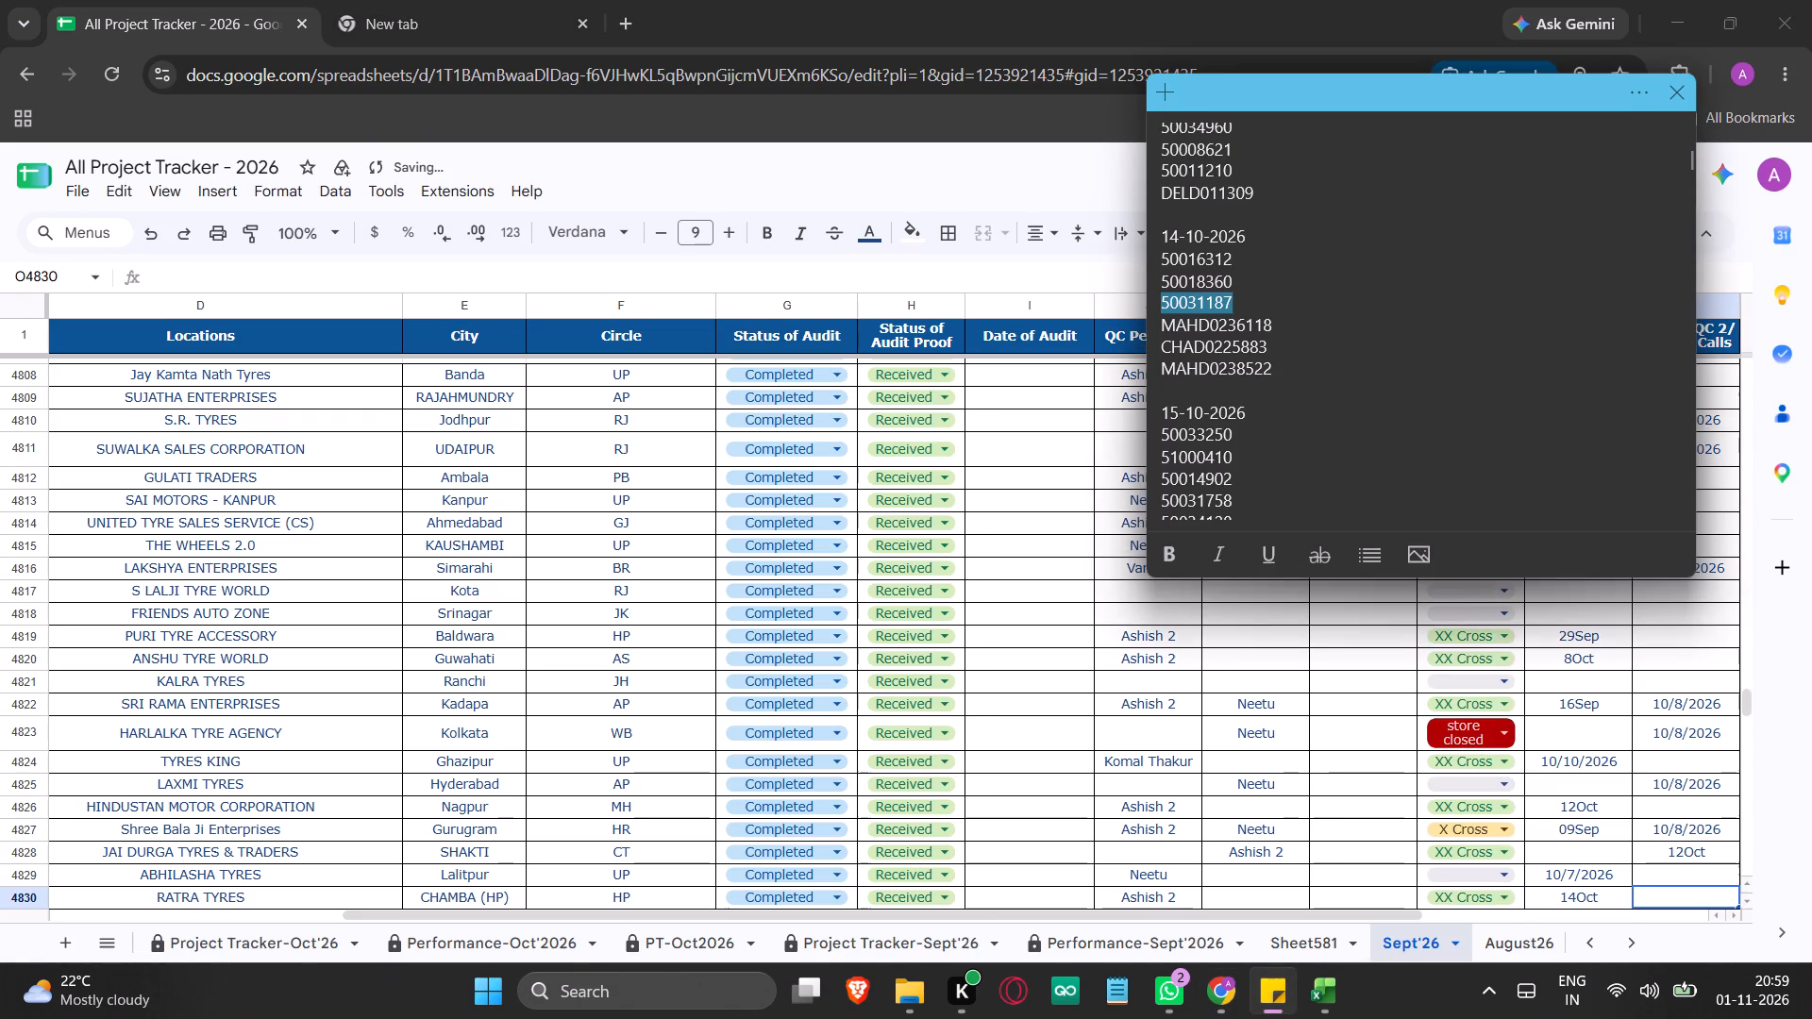
double_click(1223, 324)
right_click(1224, 325)
left_click(1266, 343)
left_click(1067, 485)
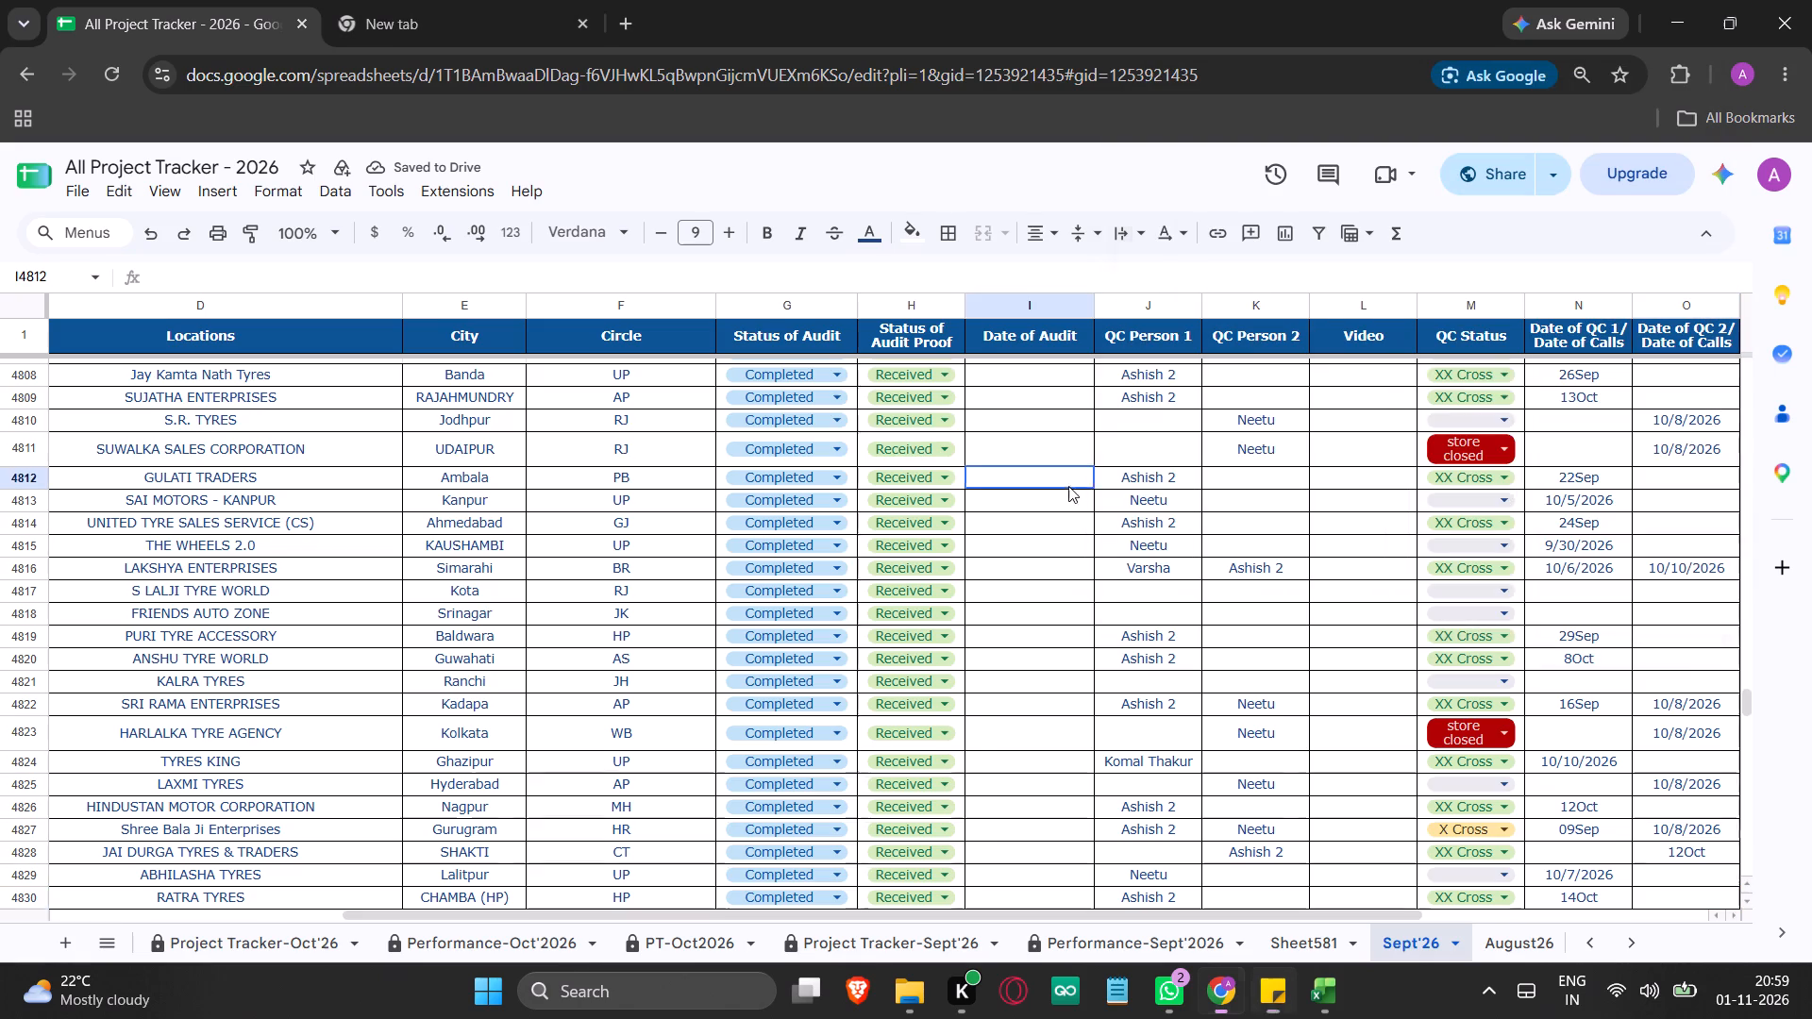
key("ctrl+f")
key("ctrl+v")
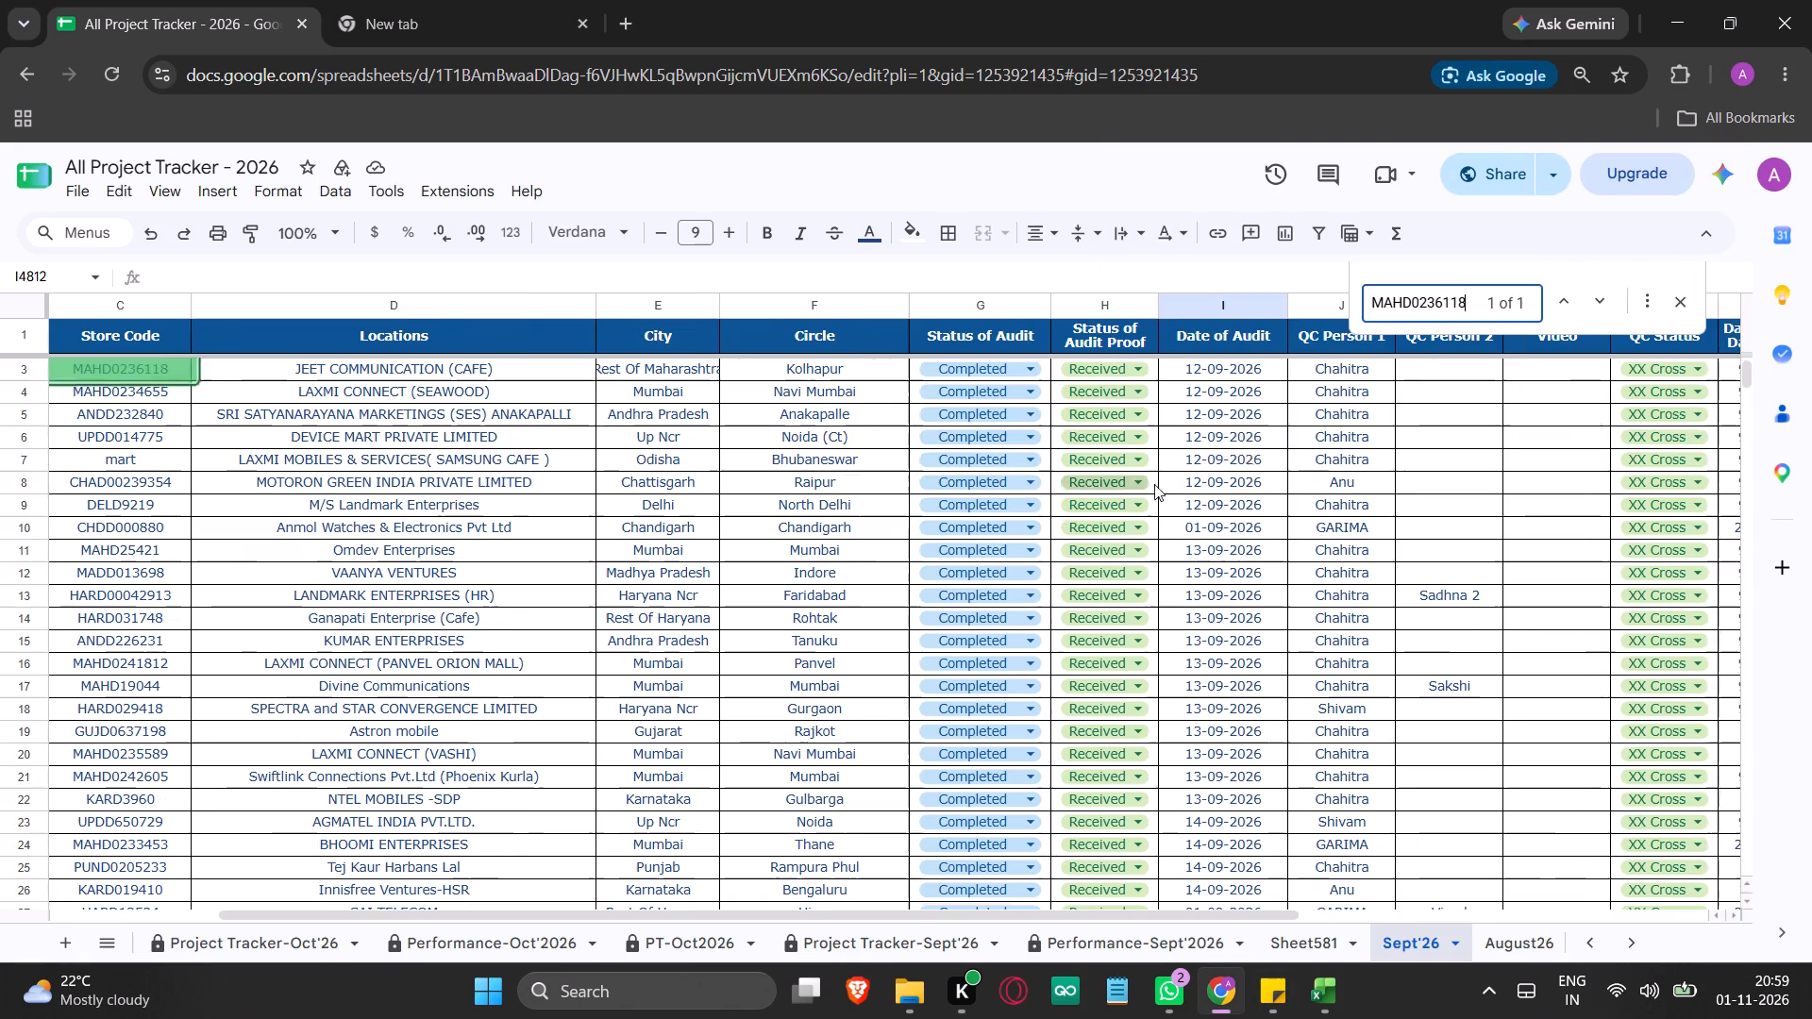
left_click(1679, 307)
Review the existing QC person, status and date entries in the row of store MAHD0236118.
left_click(1443, 370)
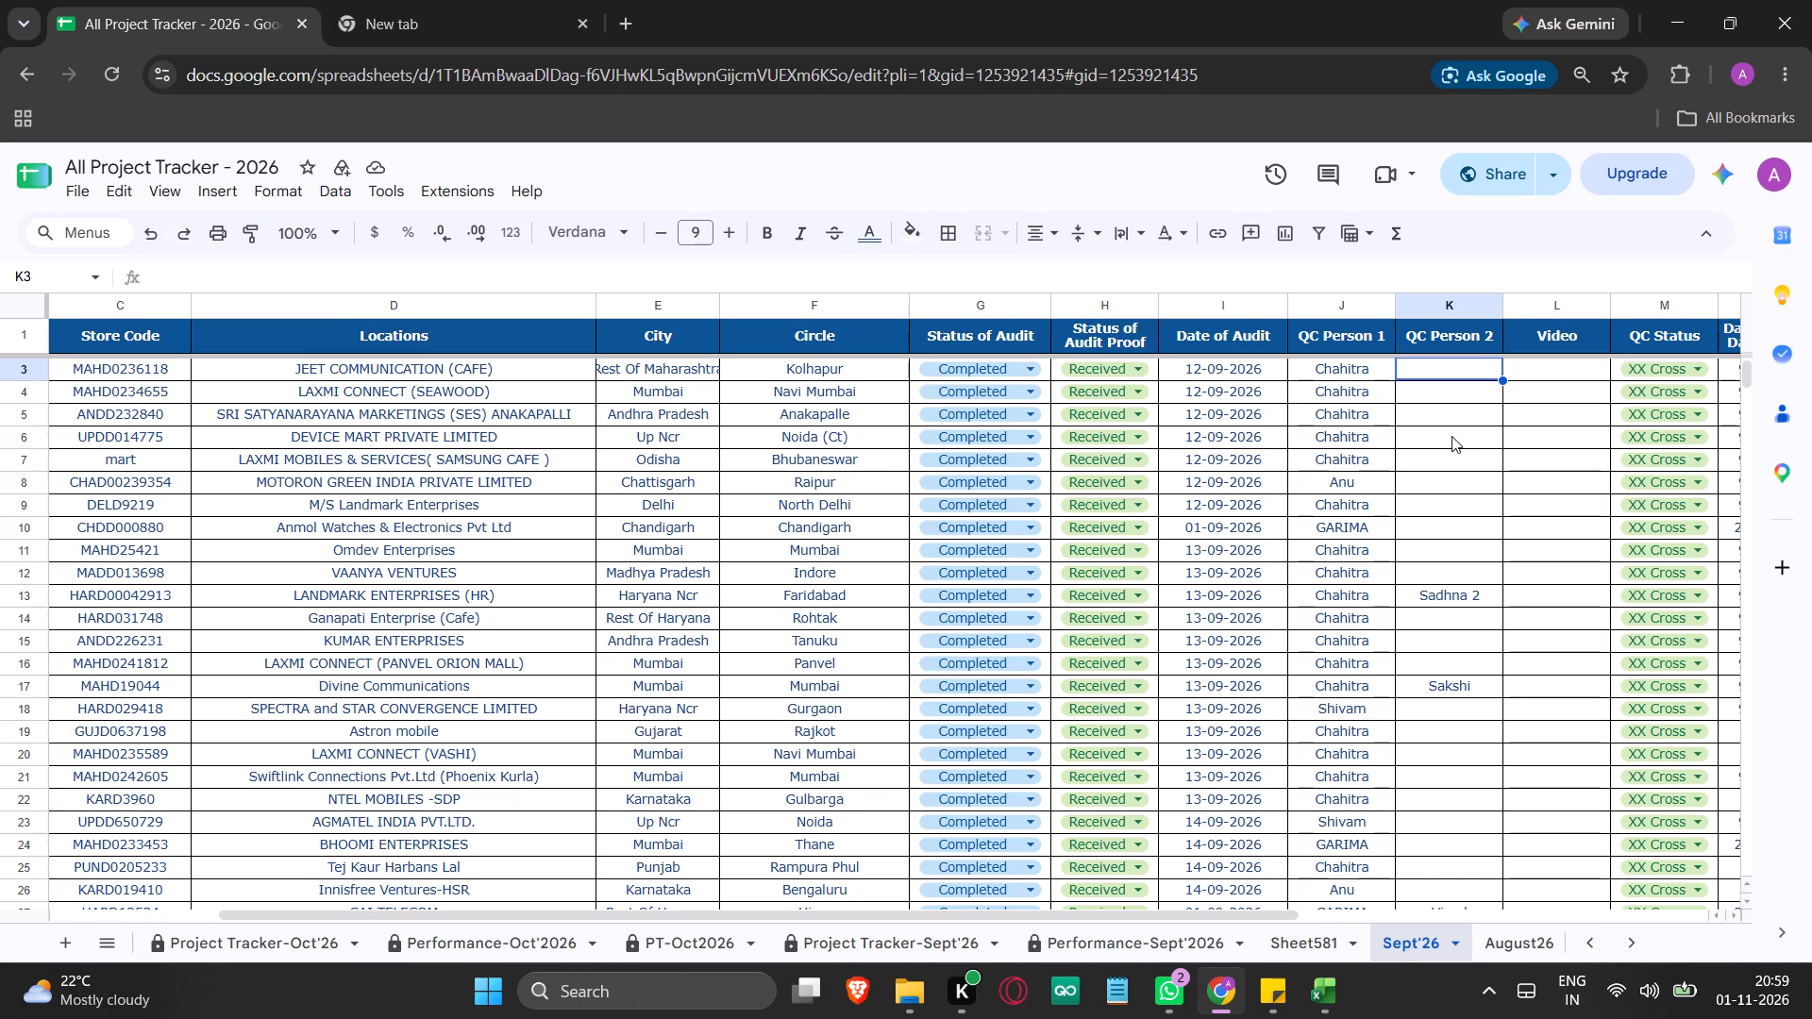
key("Right")
key("Right")
key("Right")
key("Right")
key("Right")
key("Right")
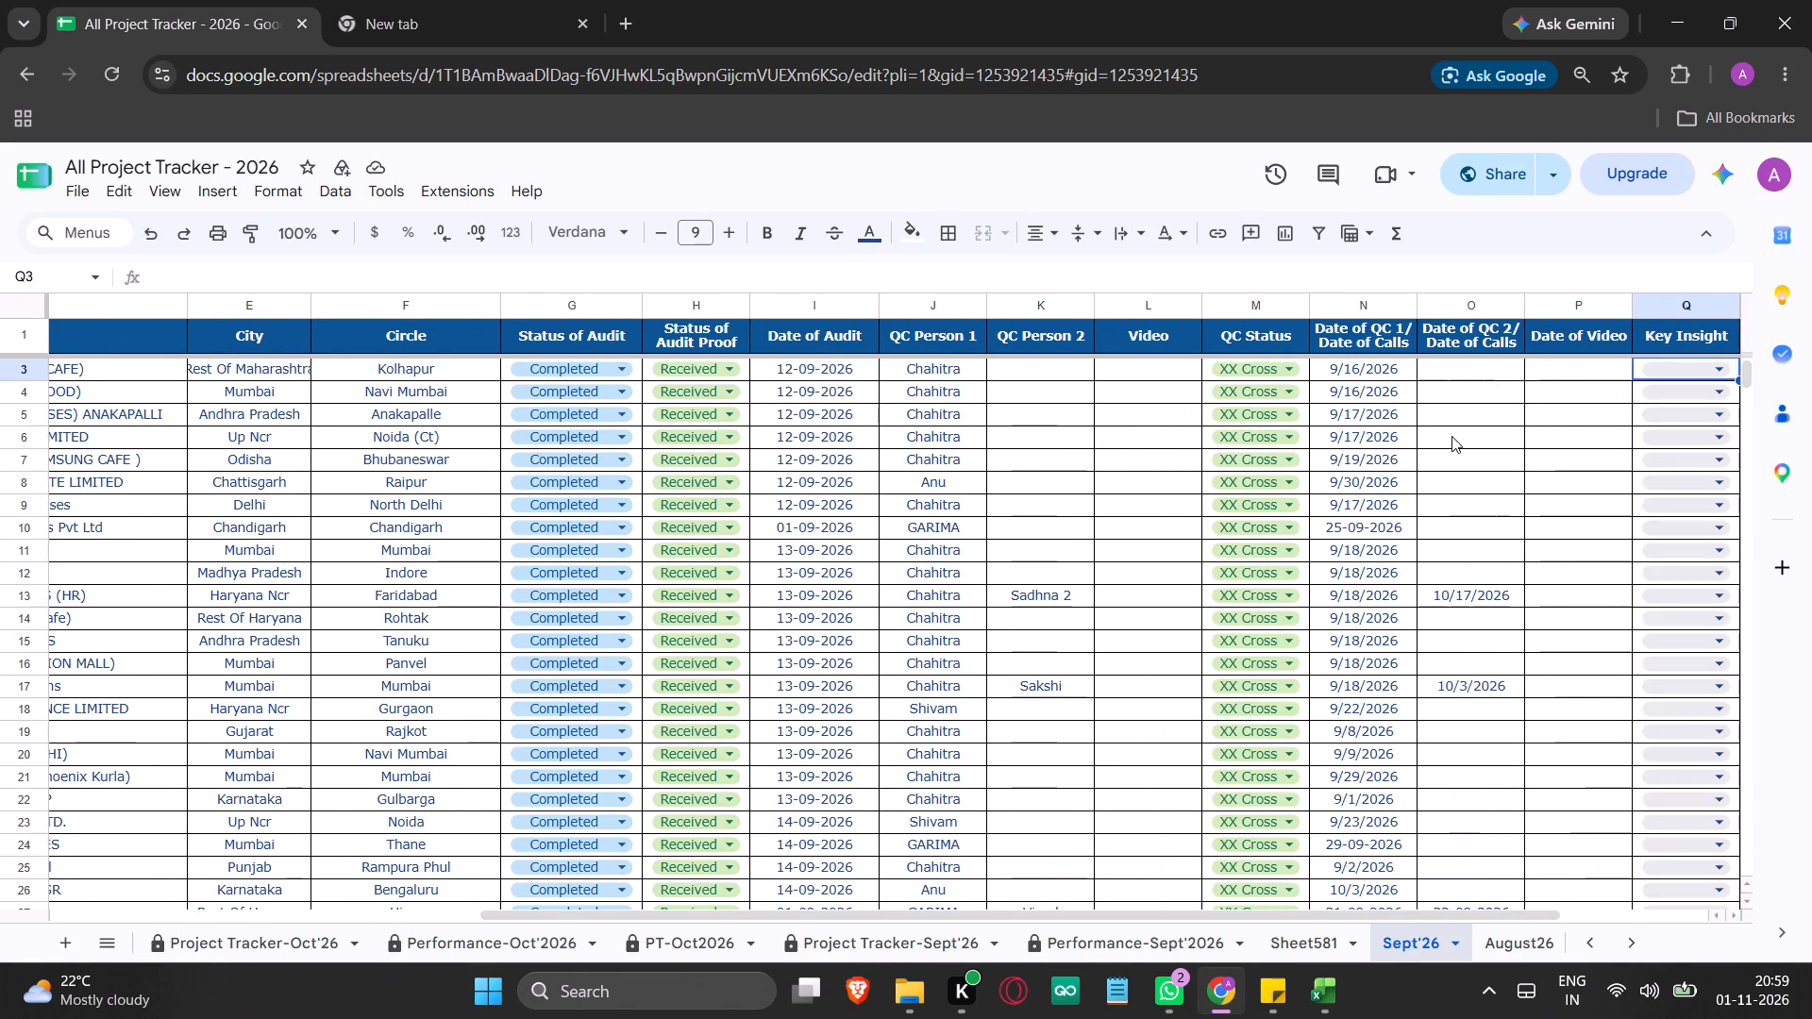
key("Left")
key("Left")
key("Left")
key("Left")
key("Left")
key("Left")
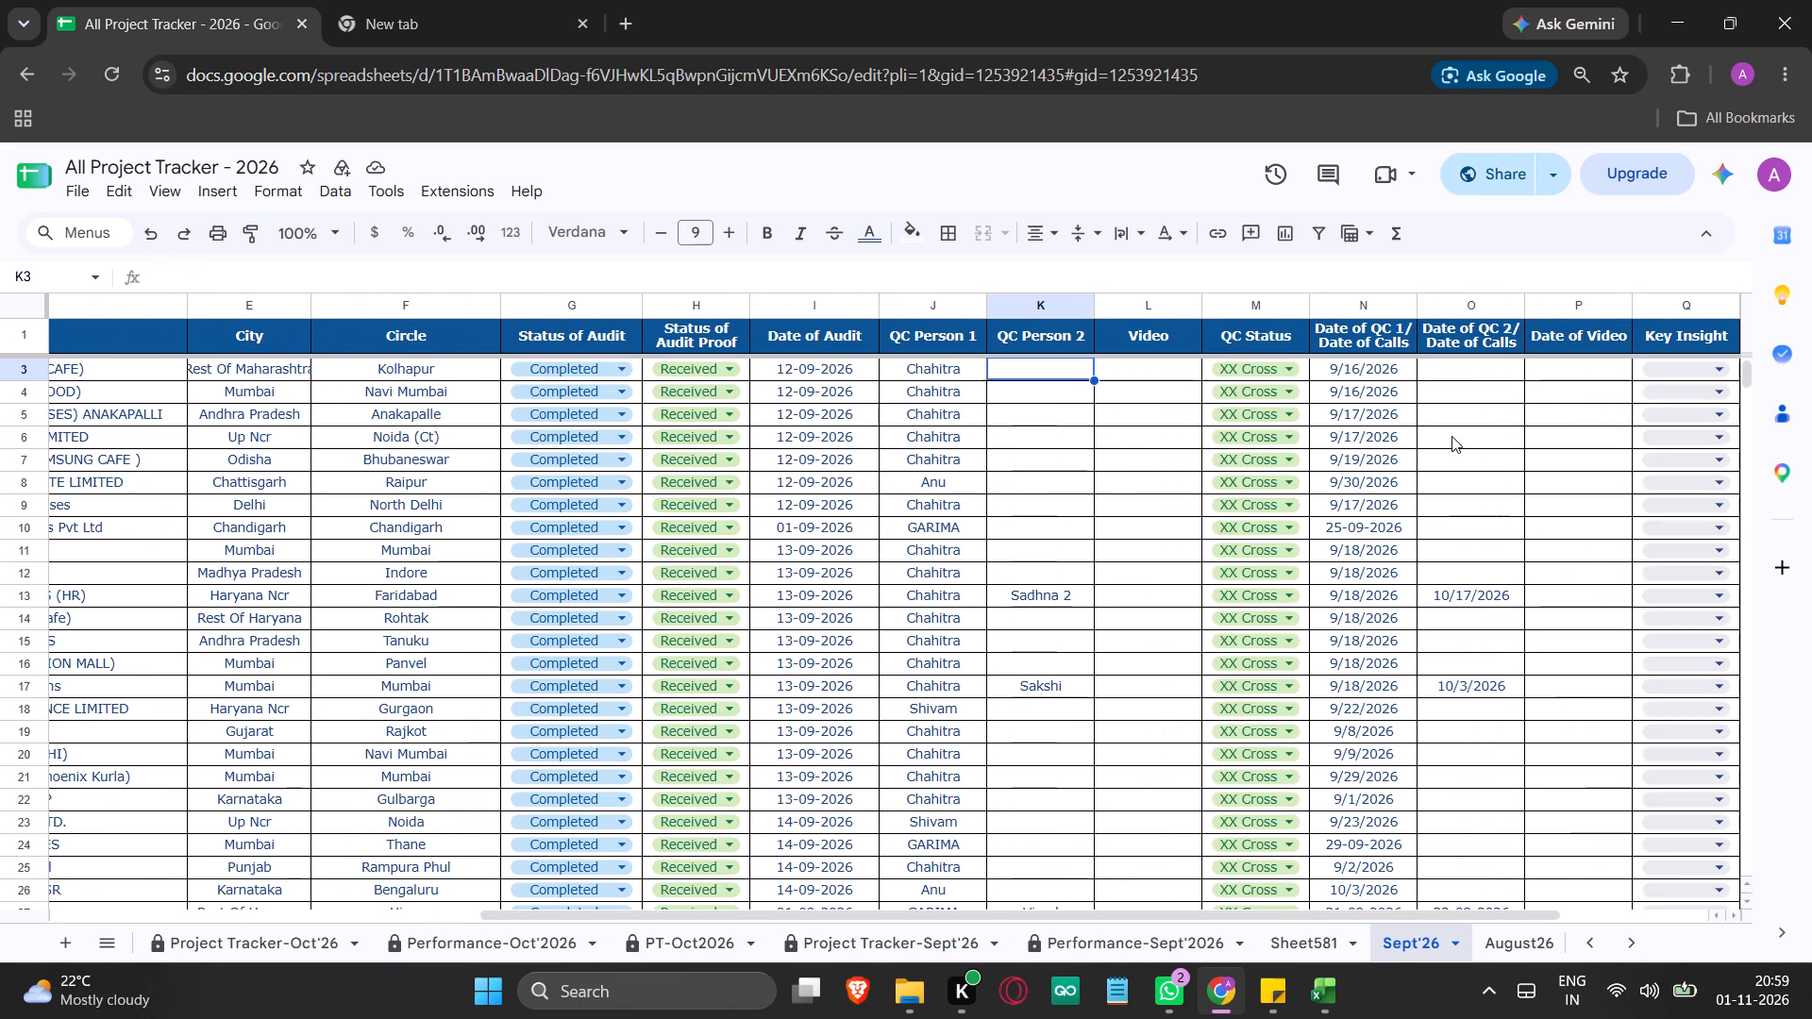
Enter Ashish 2 as QC Person 2 of store MAHD0236118 and set its Date of QC 2 to 14Oct.
key("shift+a")
type("shish 2")
key("Tab")
key("Tab")
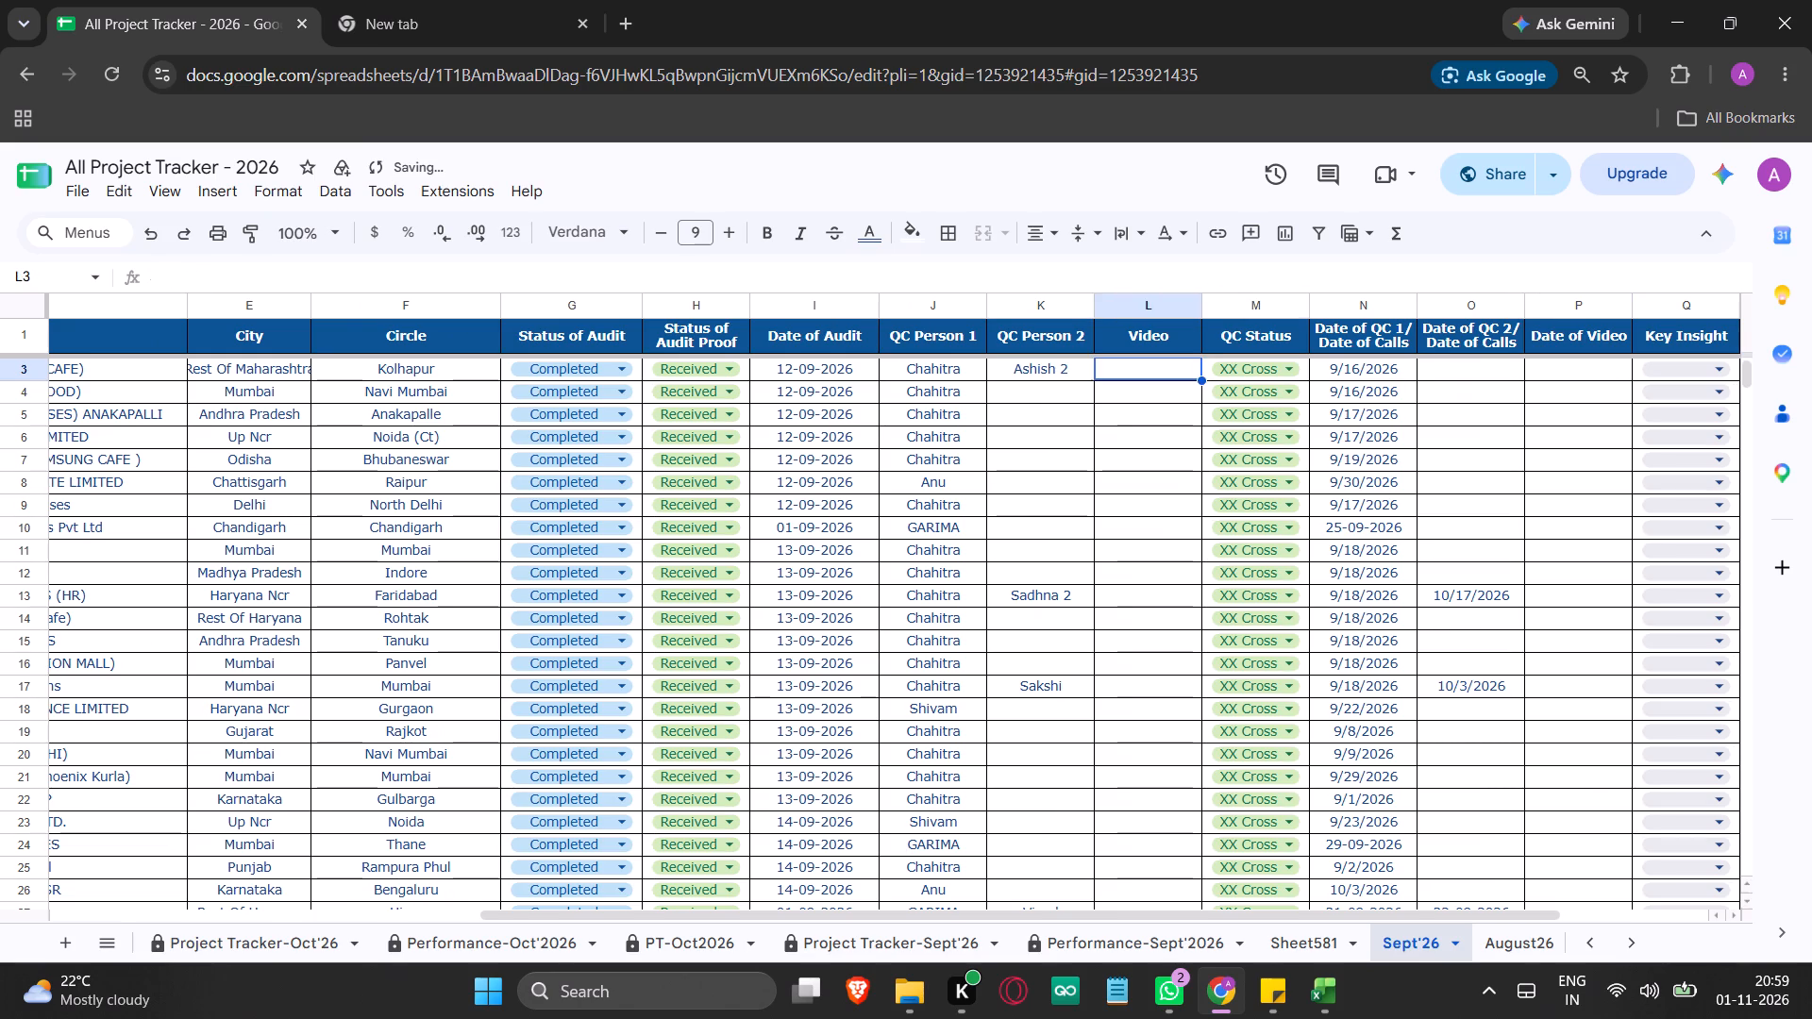
key("Tab")
key("Tab")
key("Tab")
key("Left")
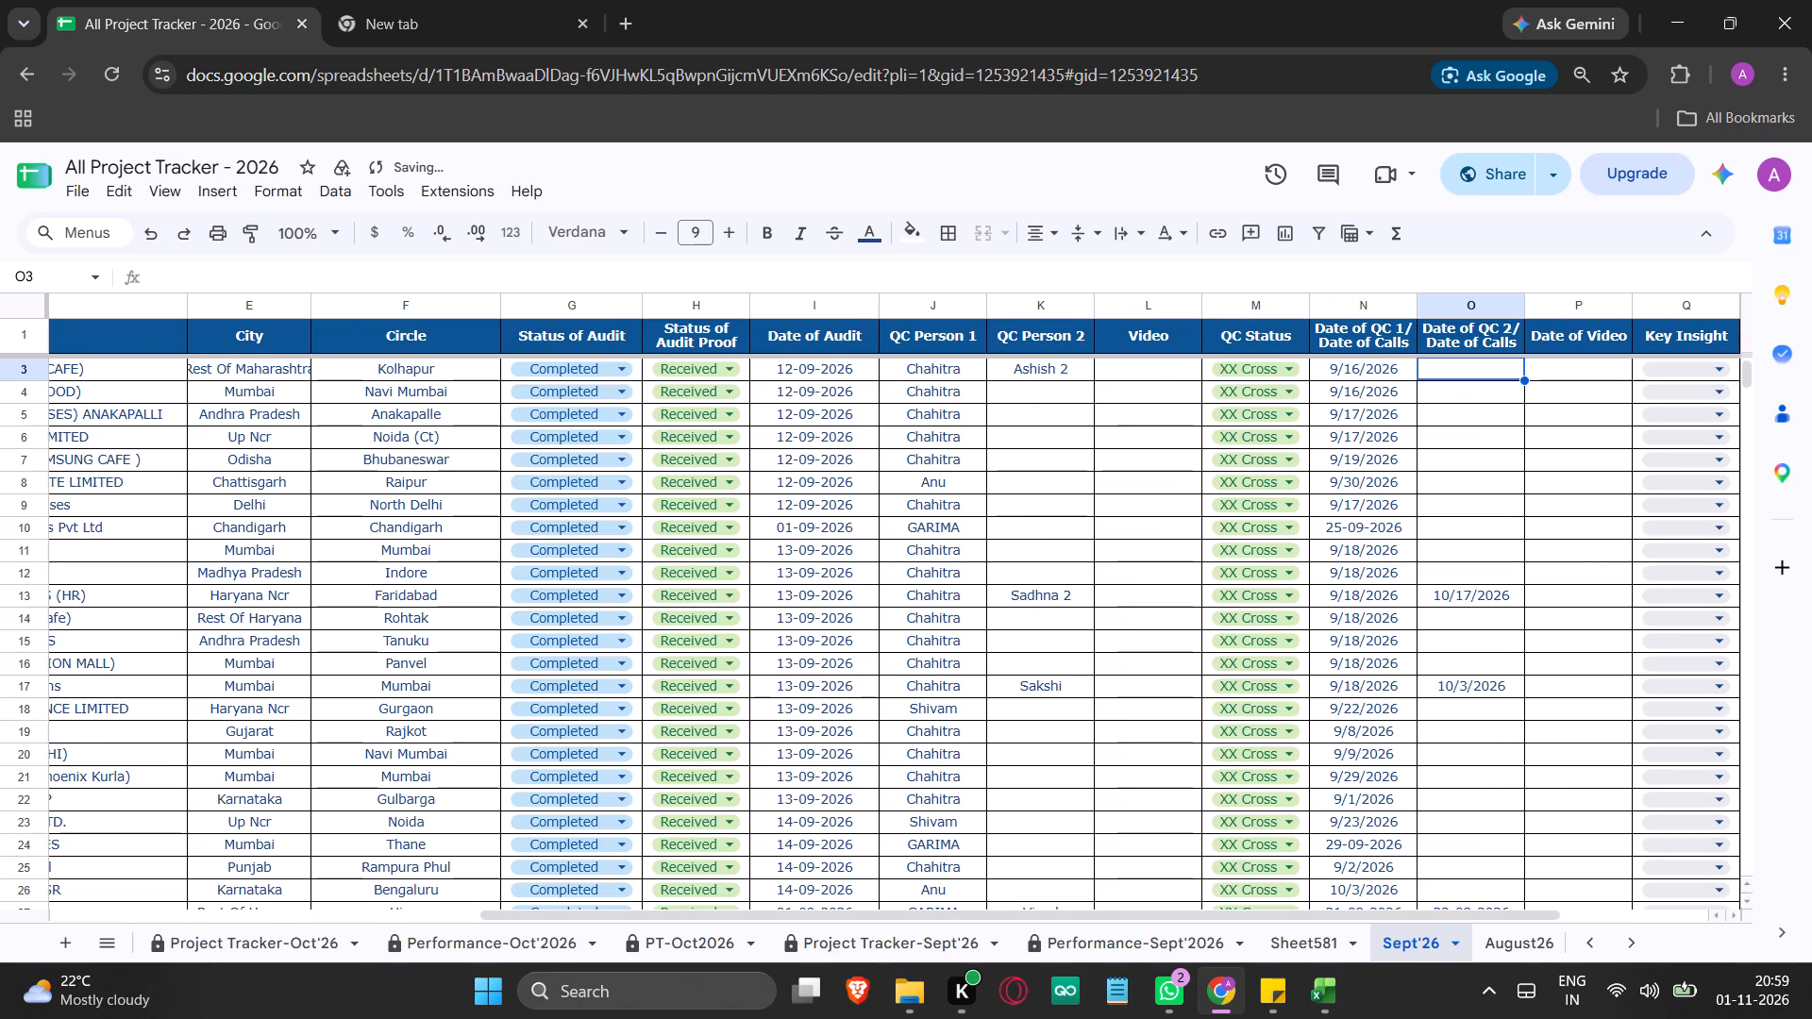
type("14")
type("Oct")
key("Tab")
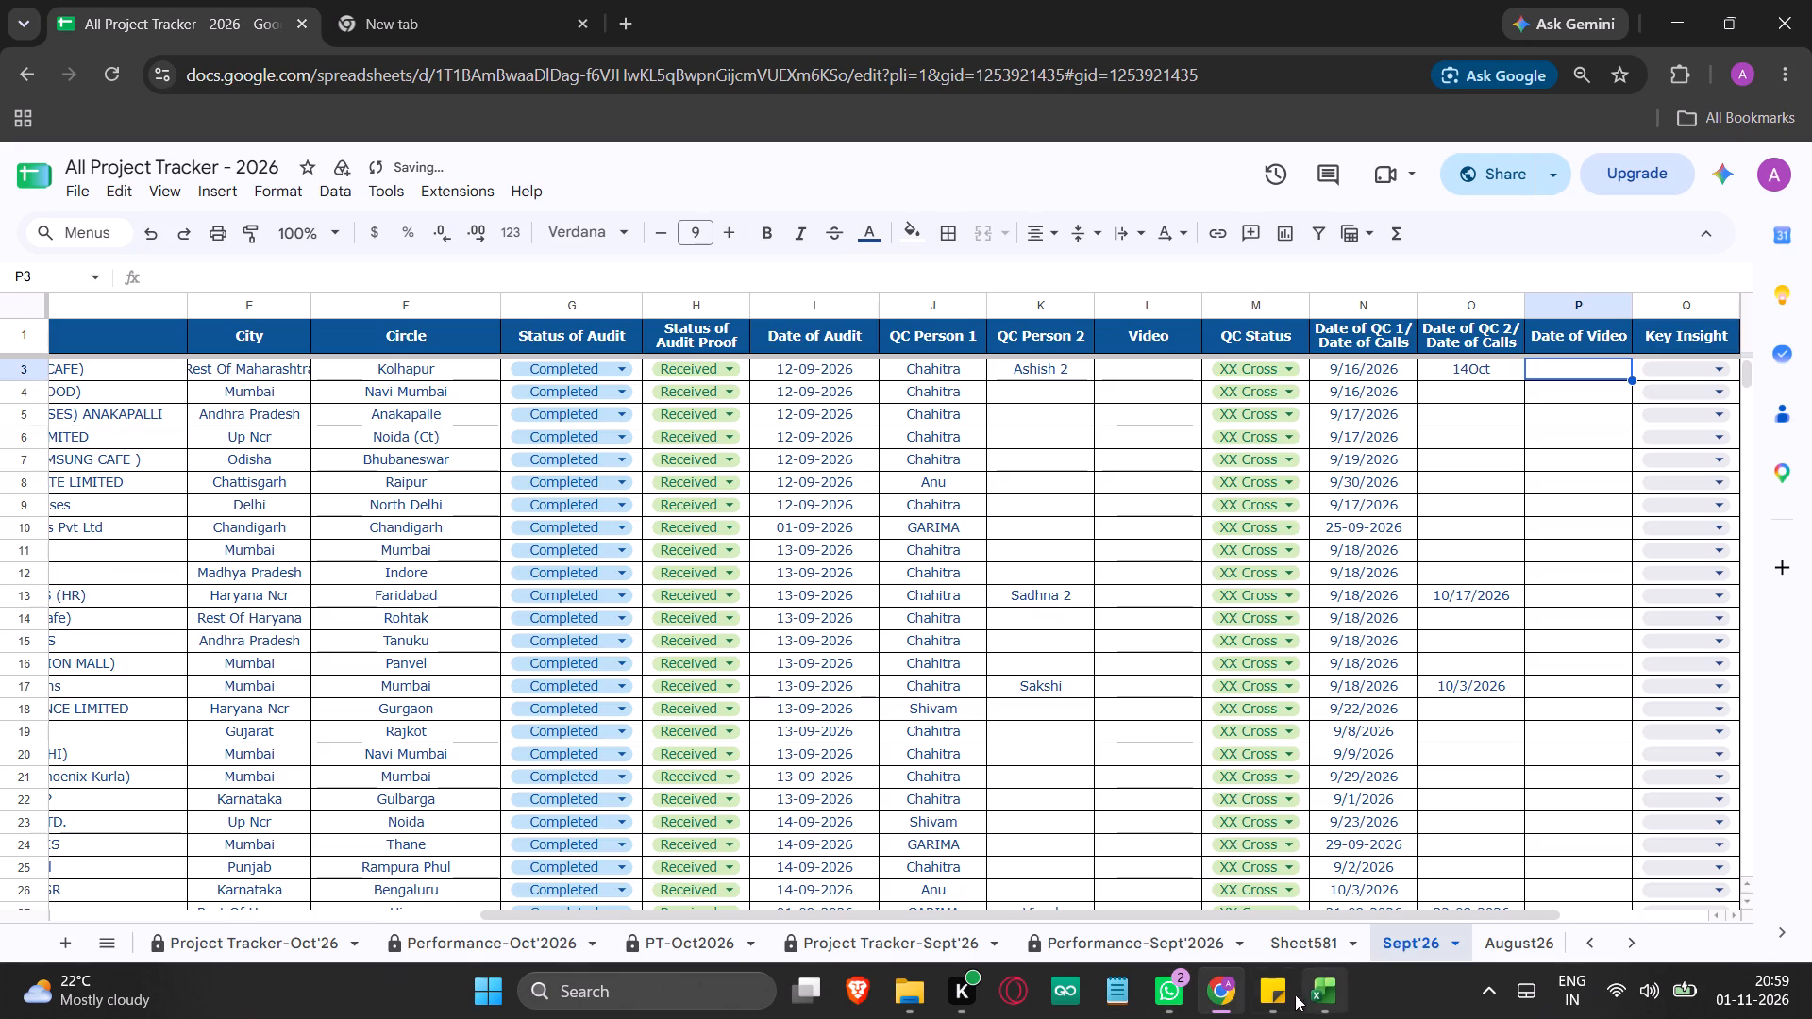
Find store code CHAD0225883 from the sticky note's 14-10-2026 list in the Sept'26 sheet.
left_click(1280, 990)
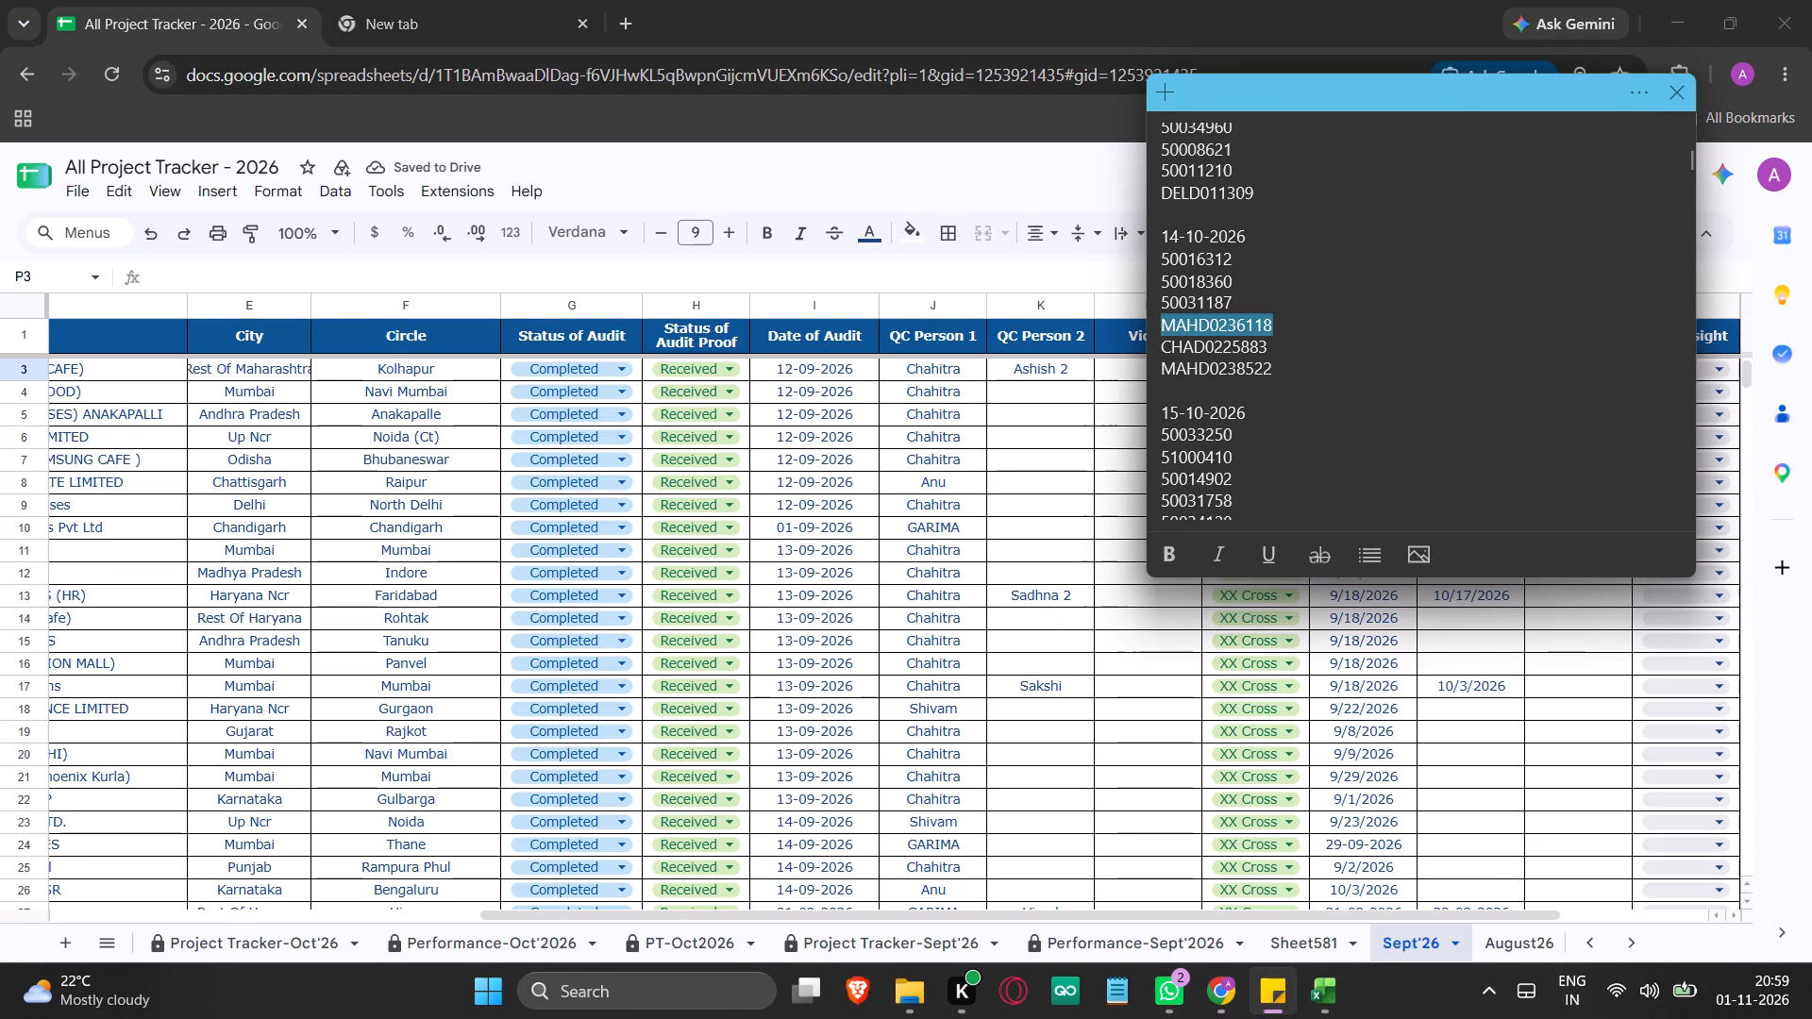
double_click(1250, 348)
right_click(1250, 348)
left_click(1291, 367)
left_click(1028, 458)
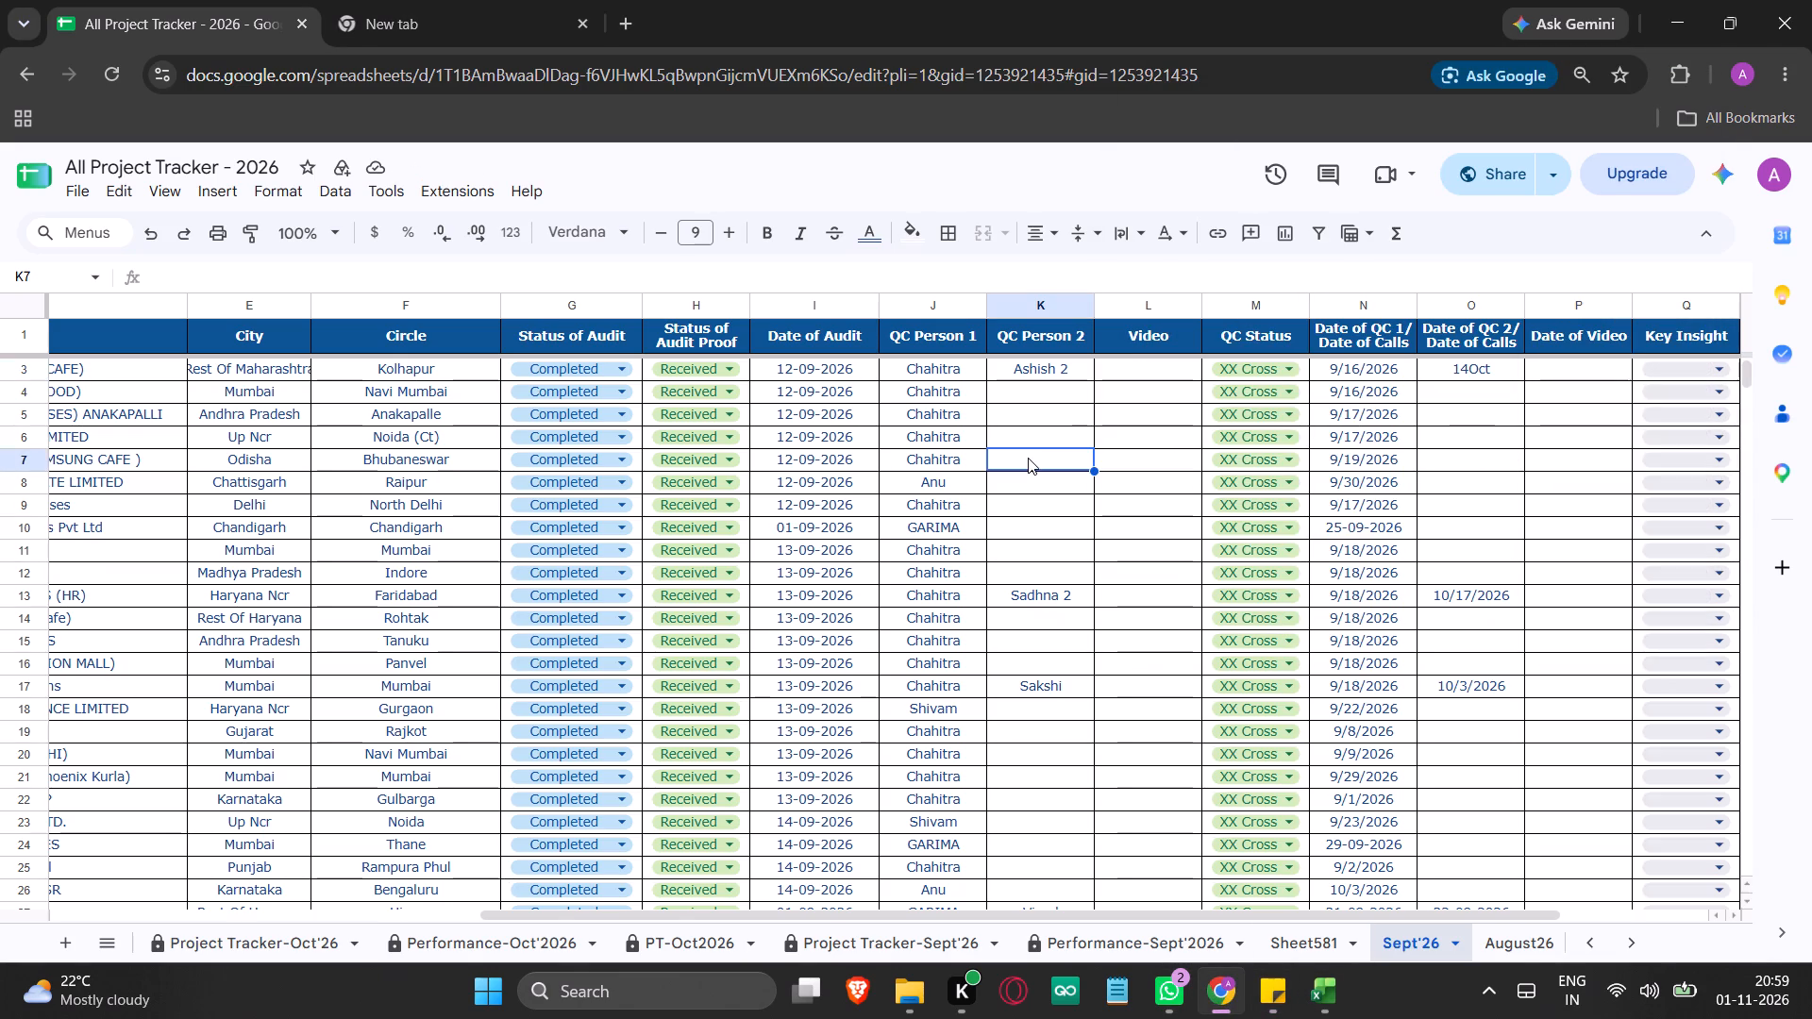
key("ctrl+f")
key("ctrl+v")
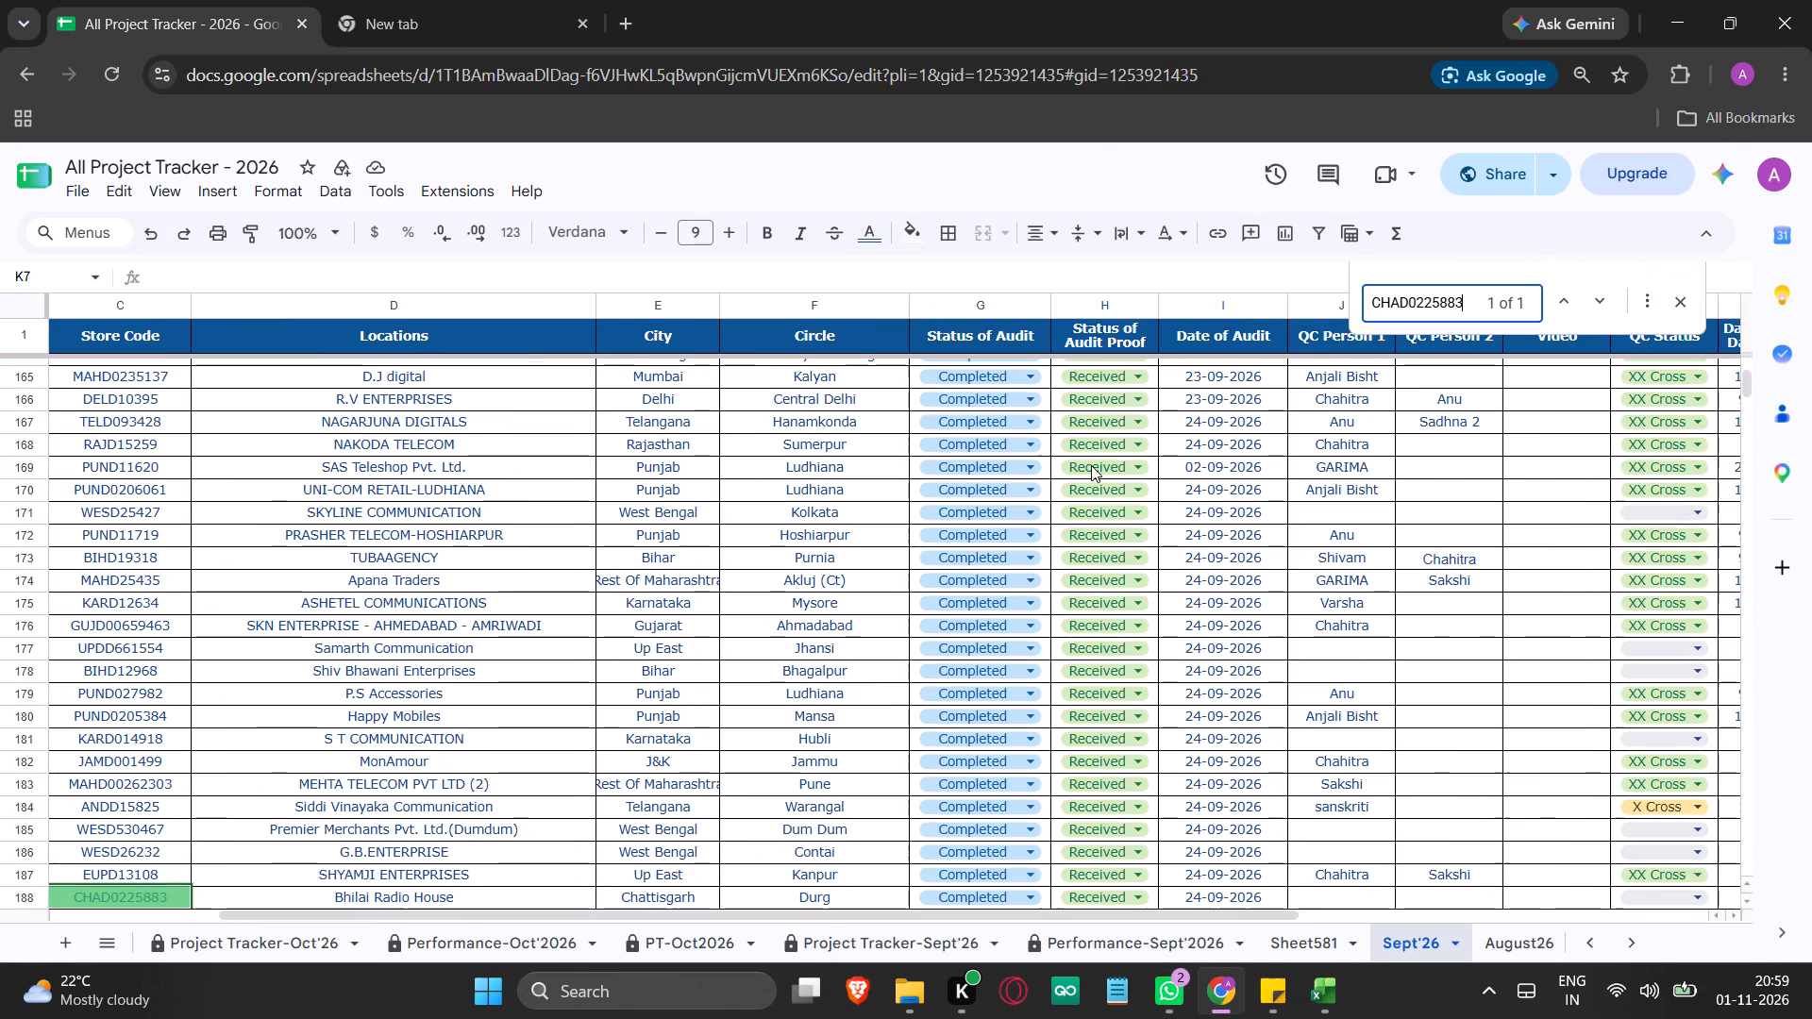
left_click(1683, 303)
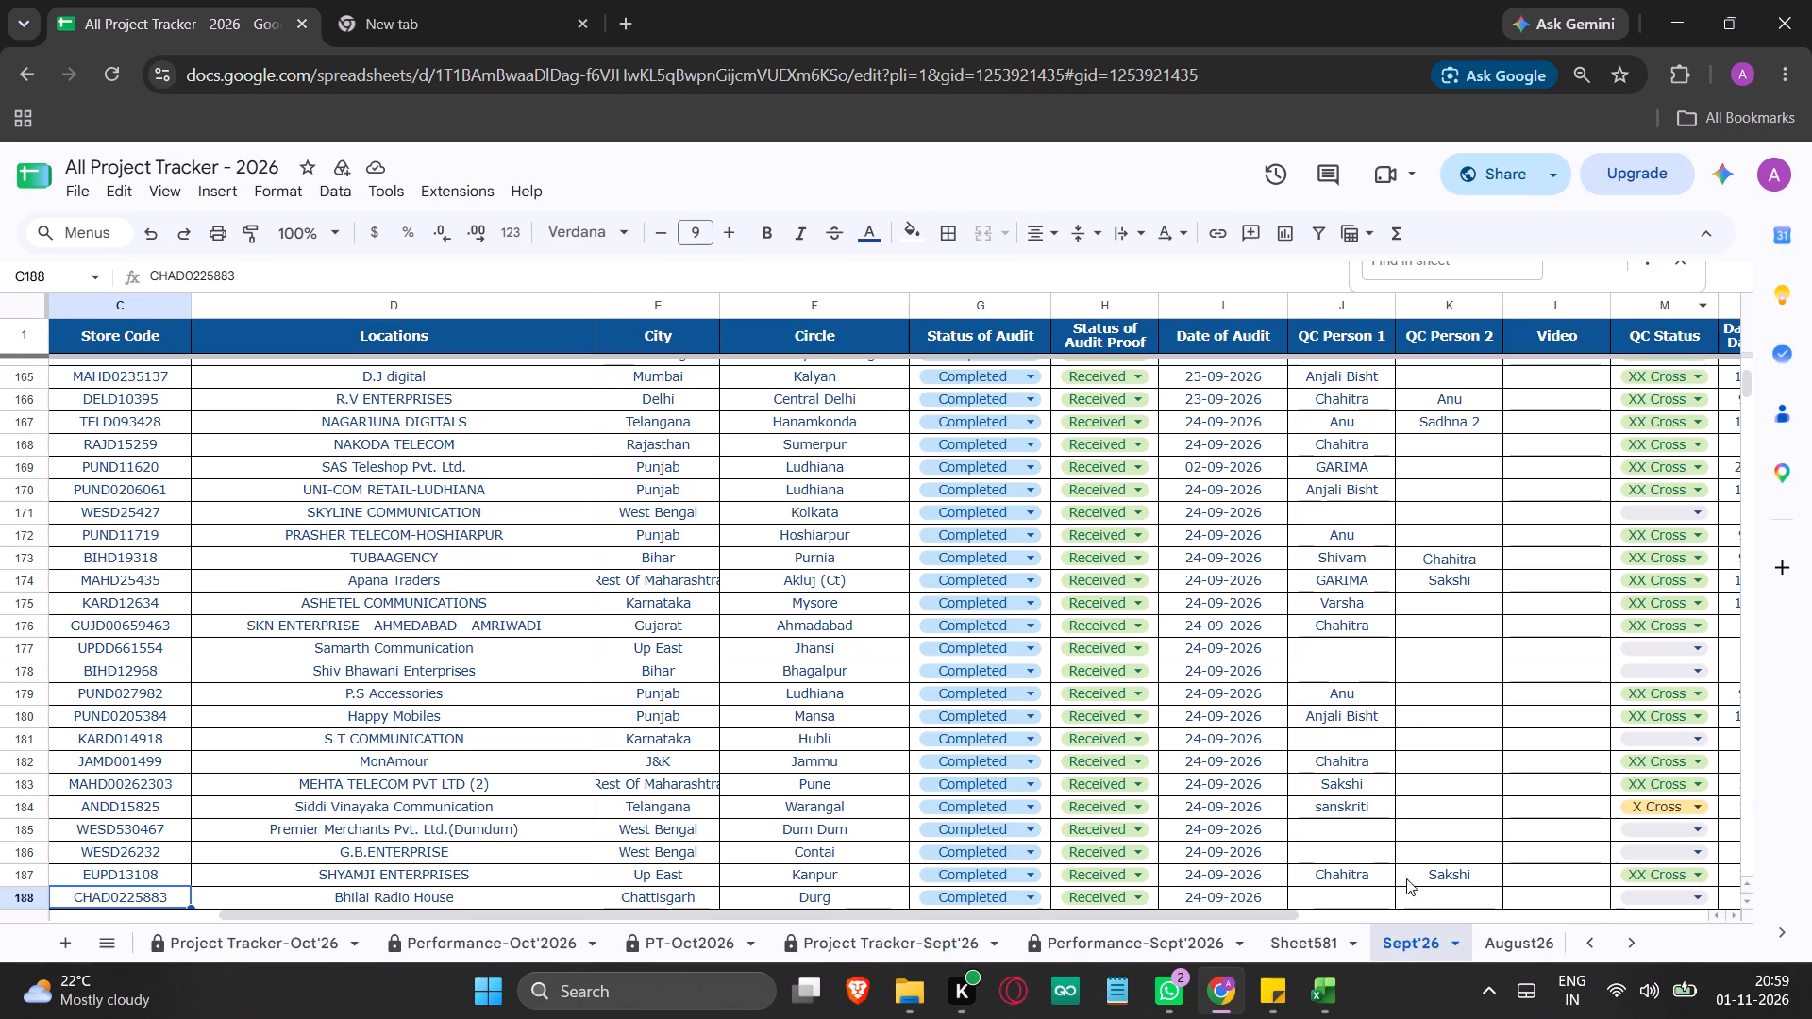
Enter Ashish 2 as QC Person 1 of store CHAD0225883.
left_click(1343, 899)
key("shift+a")
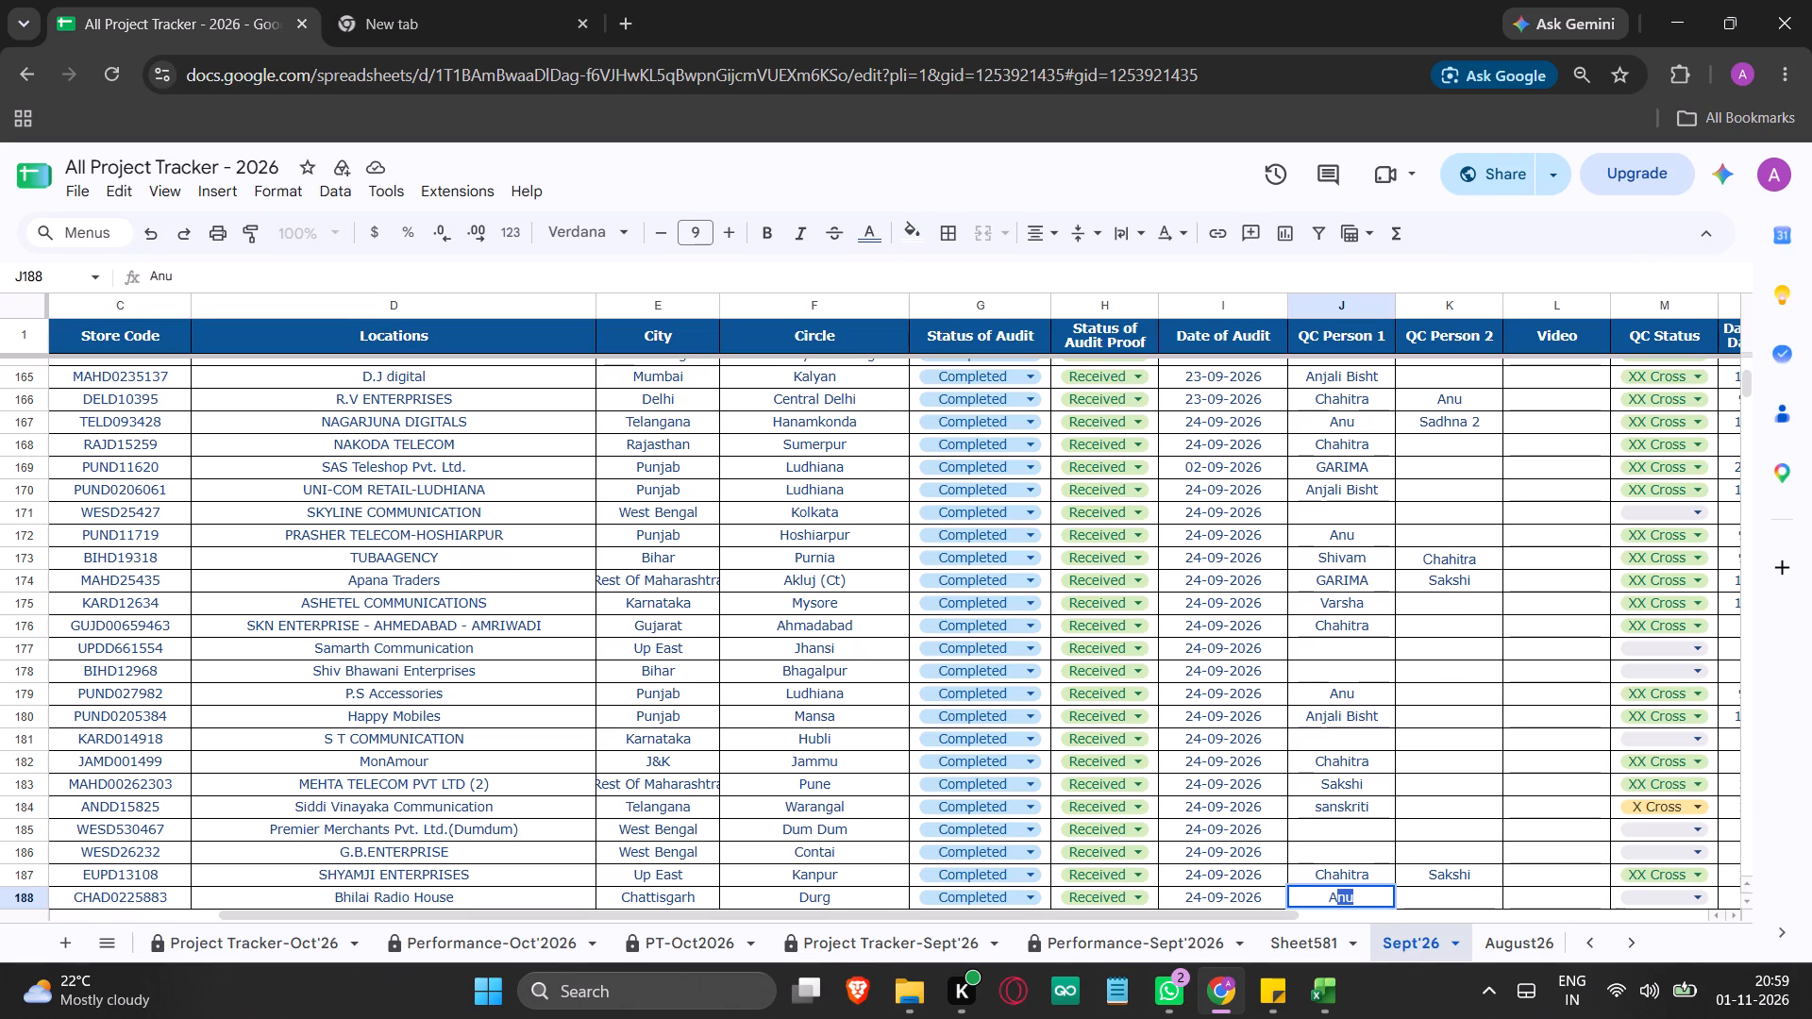
type("shish 2")
key("Tab")
Set the QC Status of store CHAD0225883 to XX Cross and its Date of QC 1 to 14Oct.
key("Tab")
key("Tab")
key("Tab")
key("Tab")
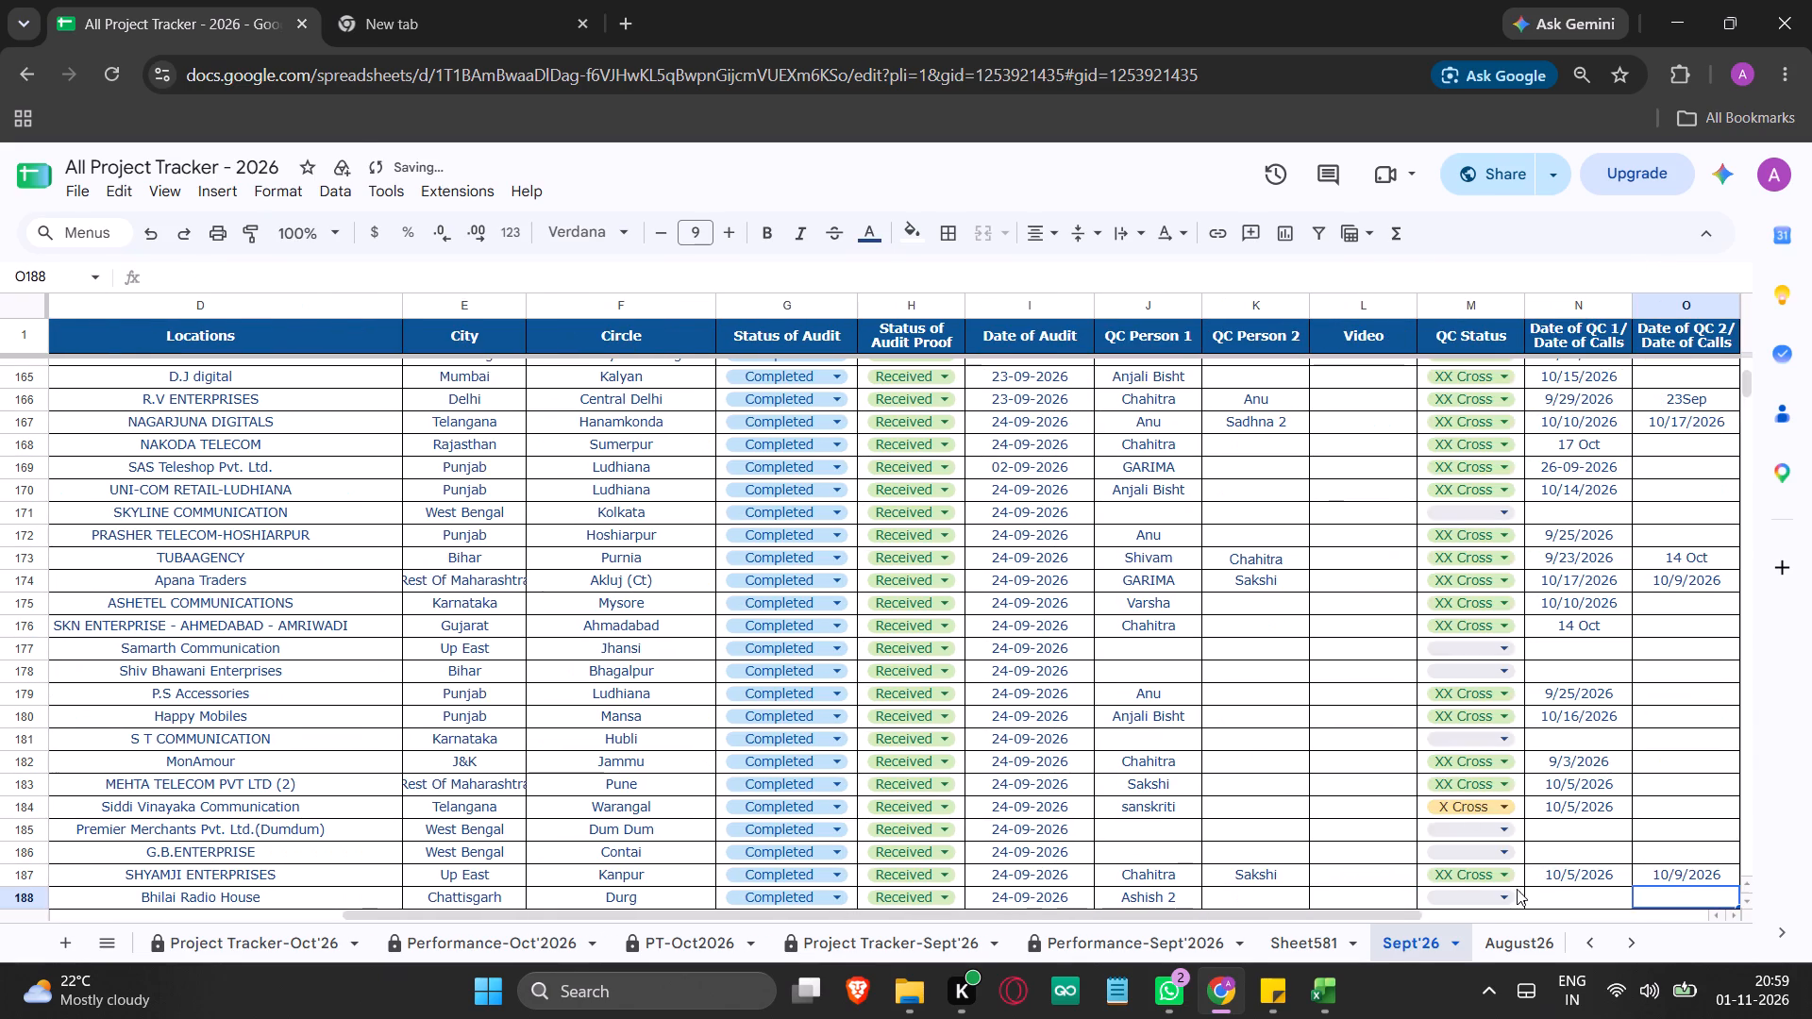
left_click(1502, 897)
left_click(1476, 602)
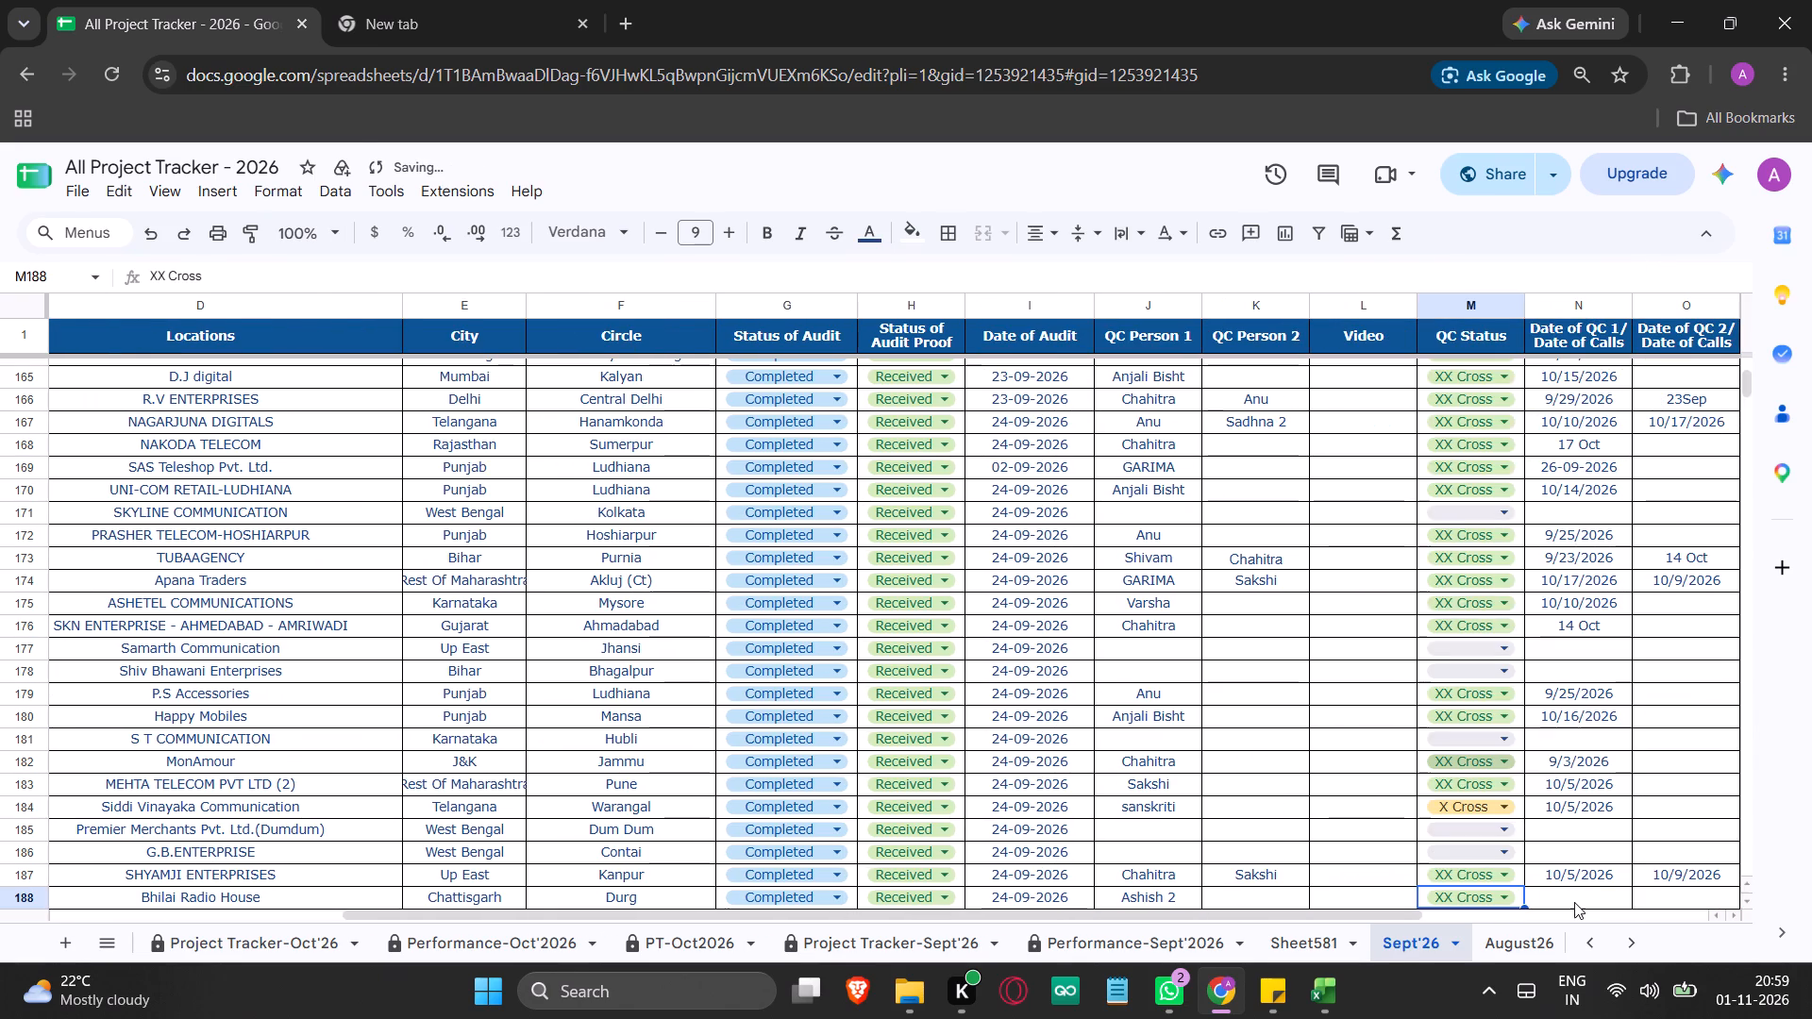
left_click(1573, 895)
type("14")
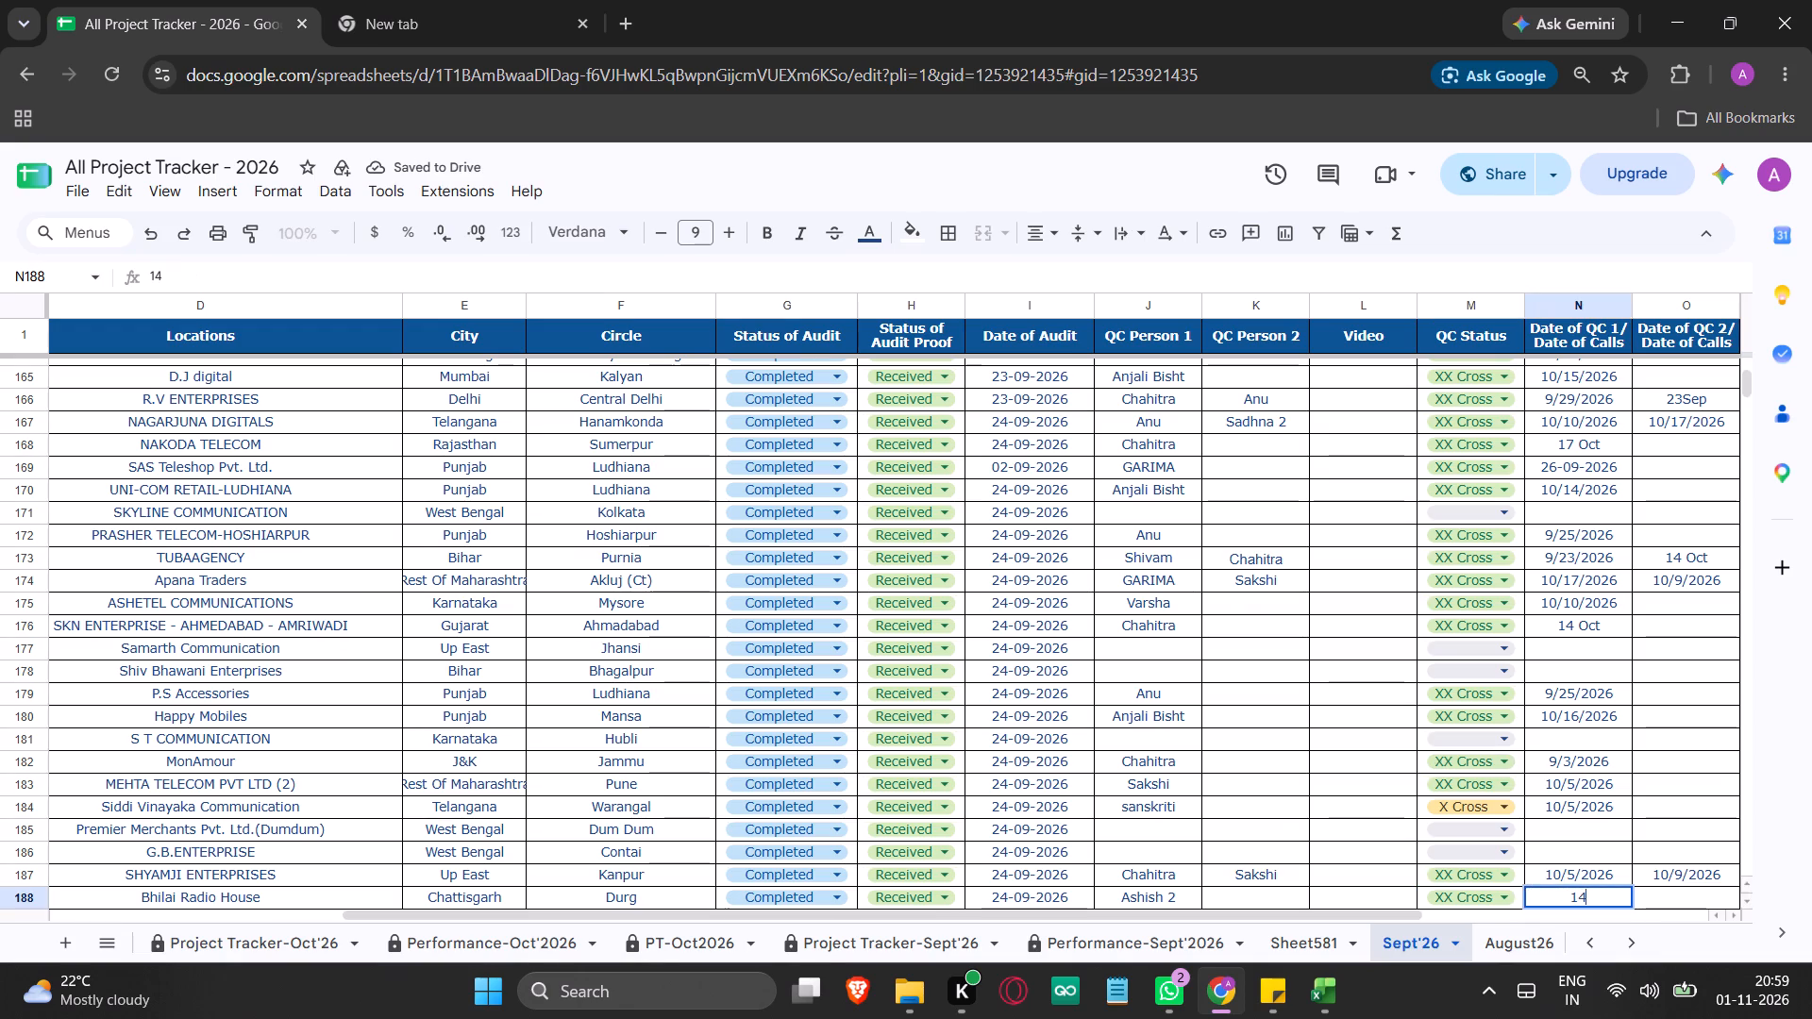
type("Oct")
key("Tab")
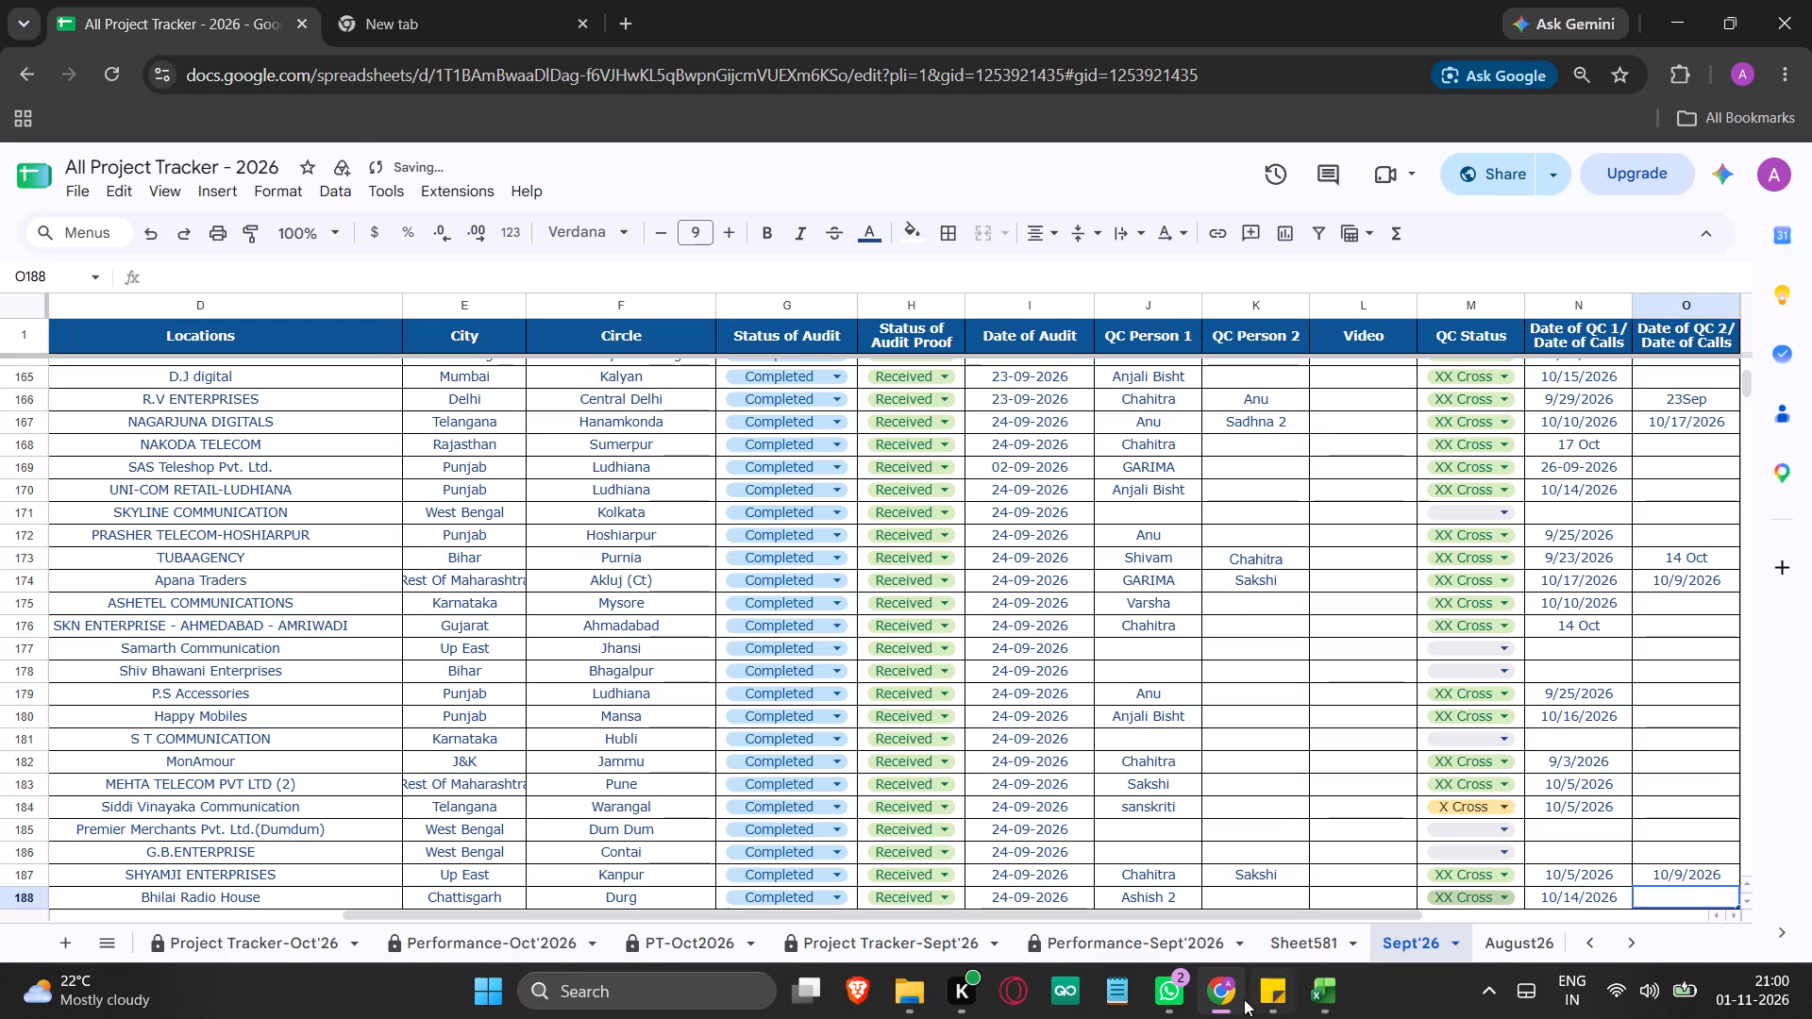
Find store code MAHD0238522 from the sticky note's 14-10-2026 list in the Sept'26 sheet.
left_click(1289, 997)
double_click(1235, 376)
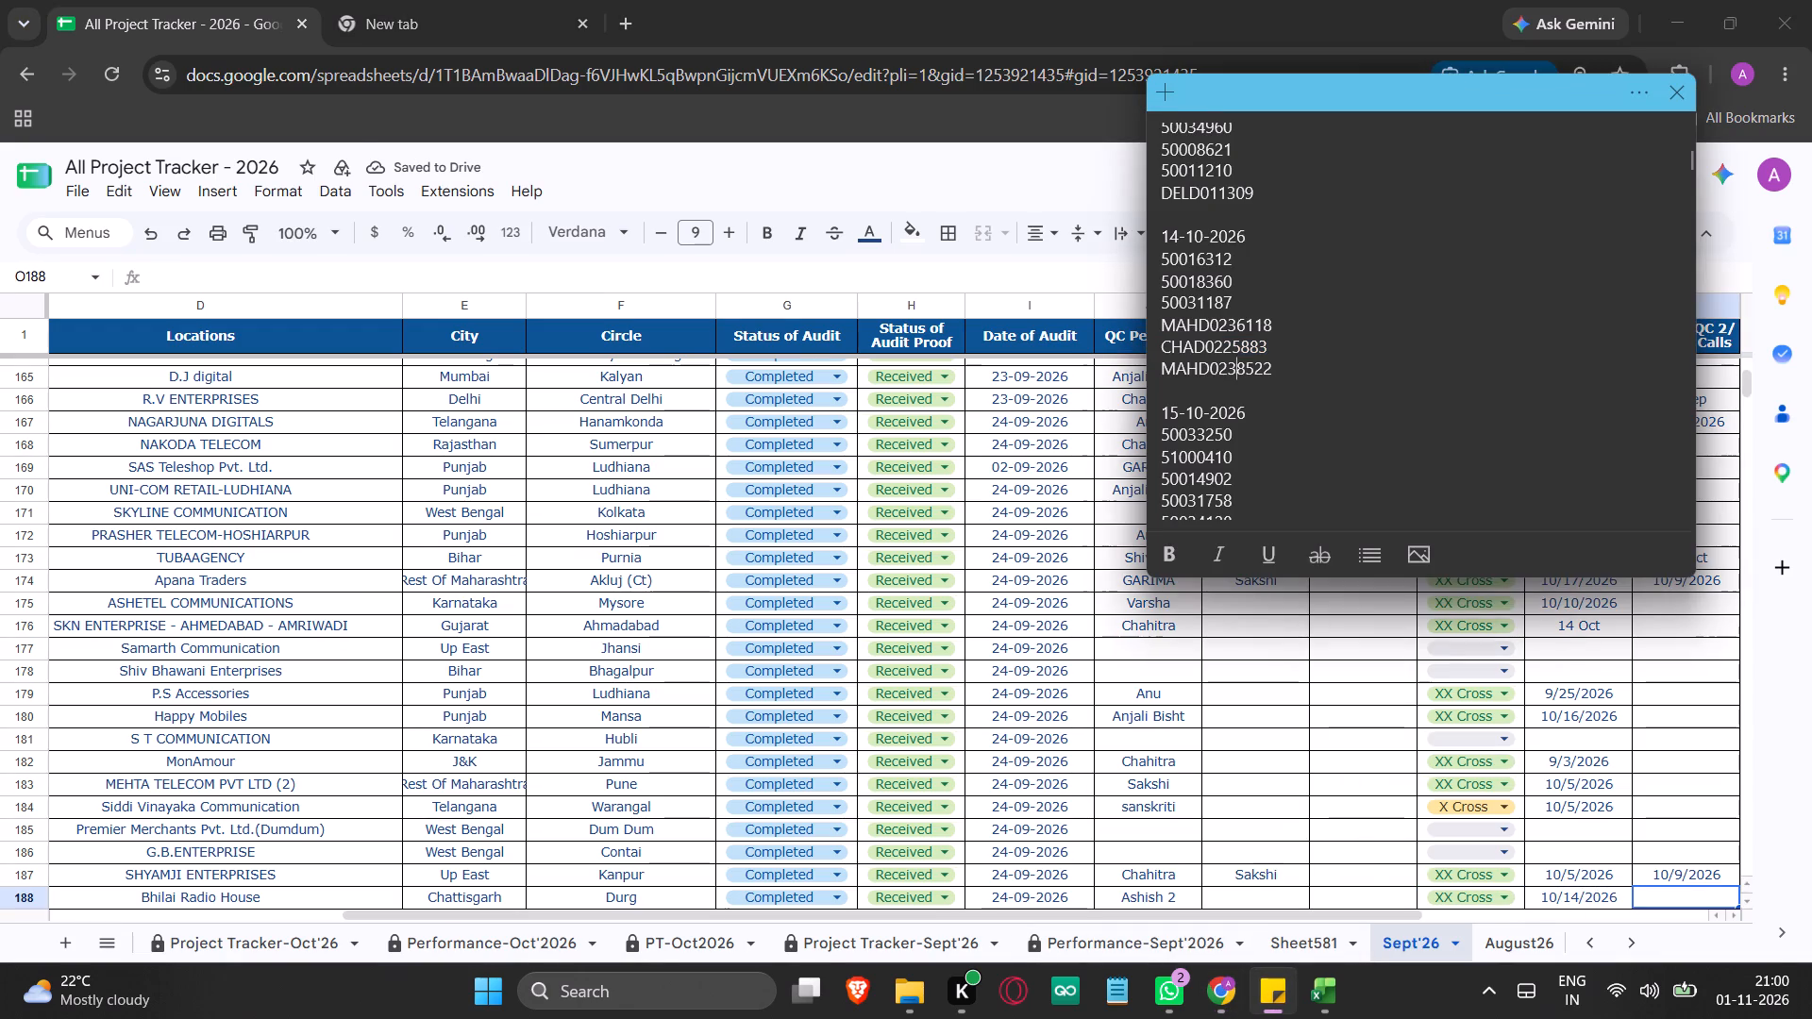
right_click(1236, 376)
left_click(1267, 398)
left_click(1240, 712)
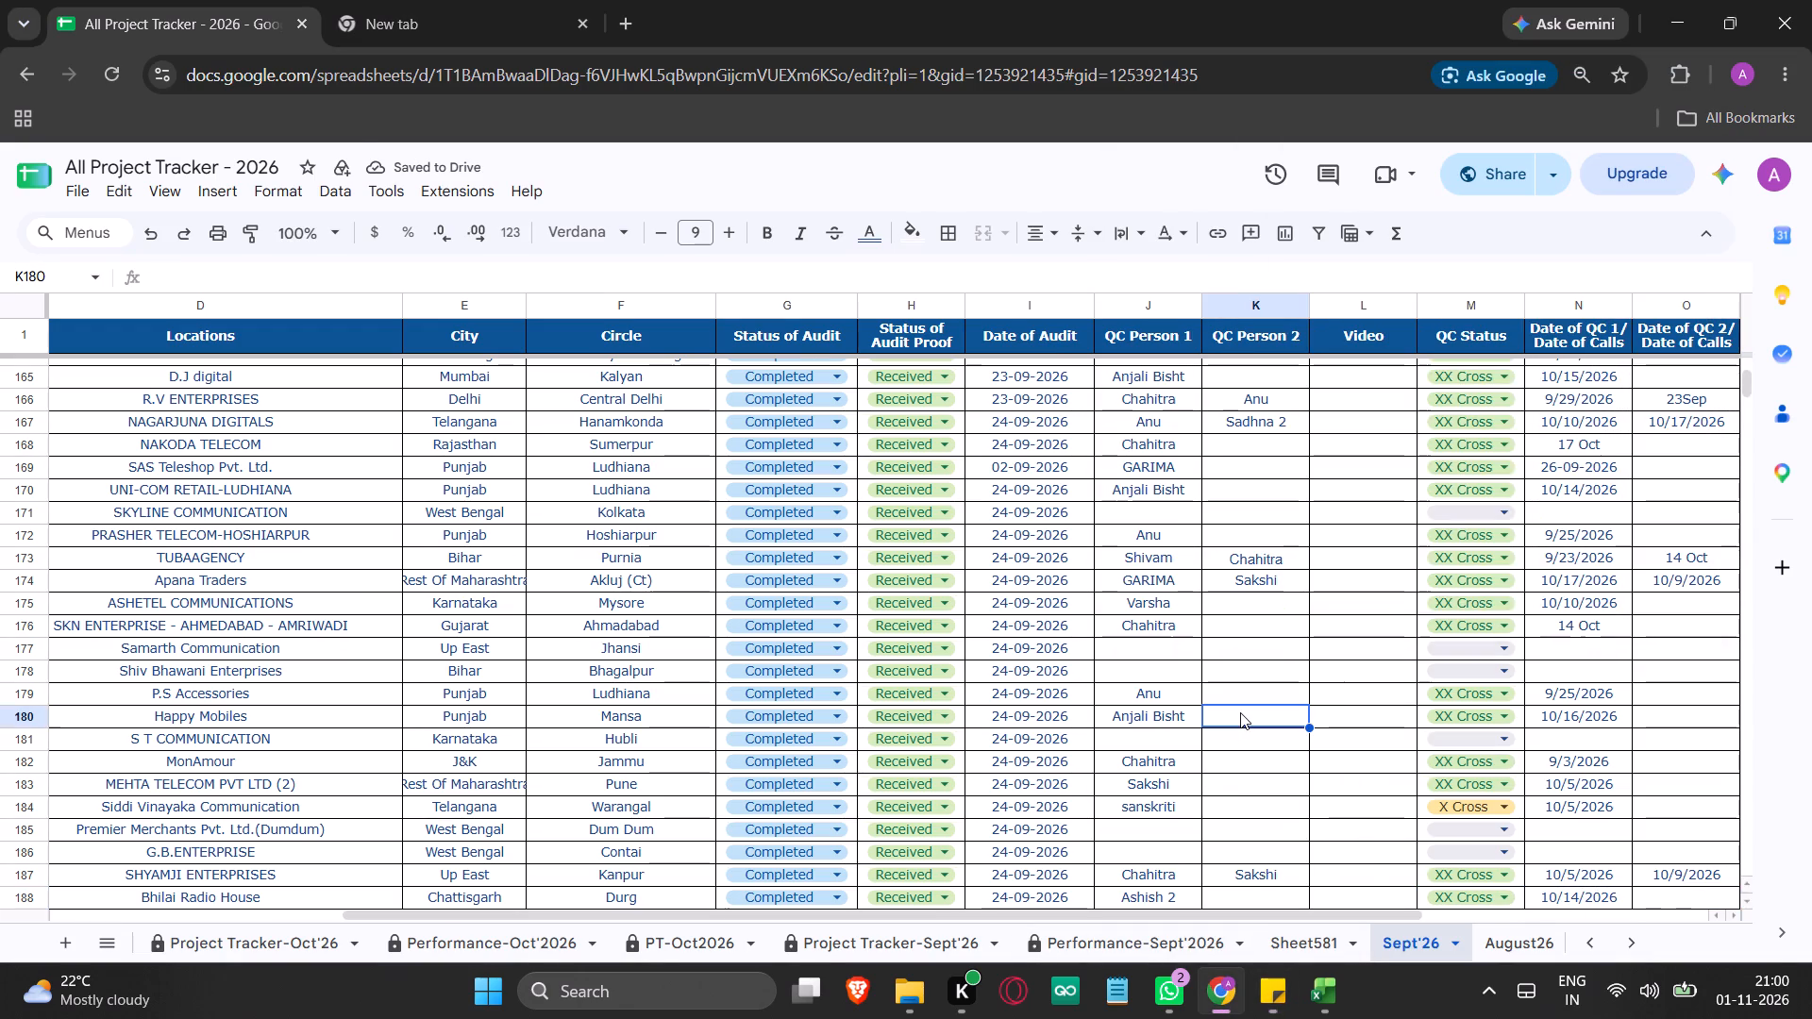
key("ctrl+f")
key("ctrl+v")
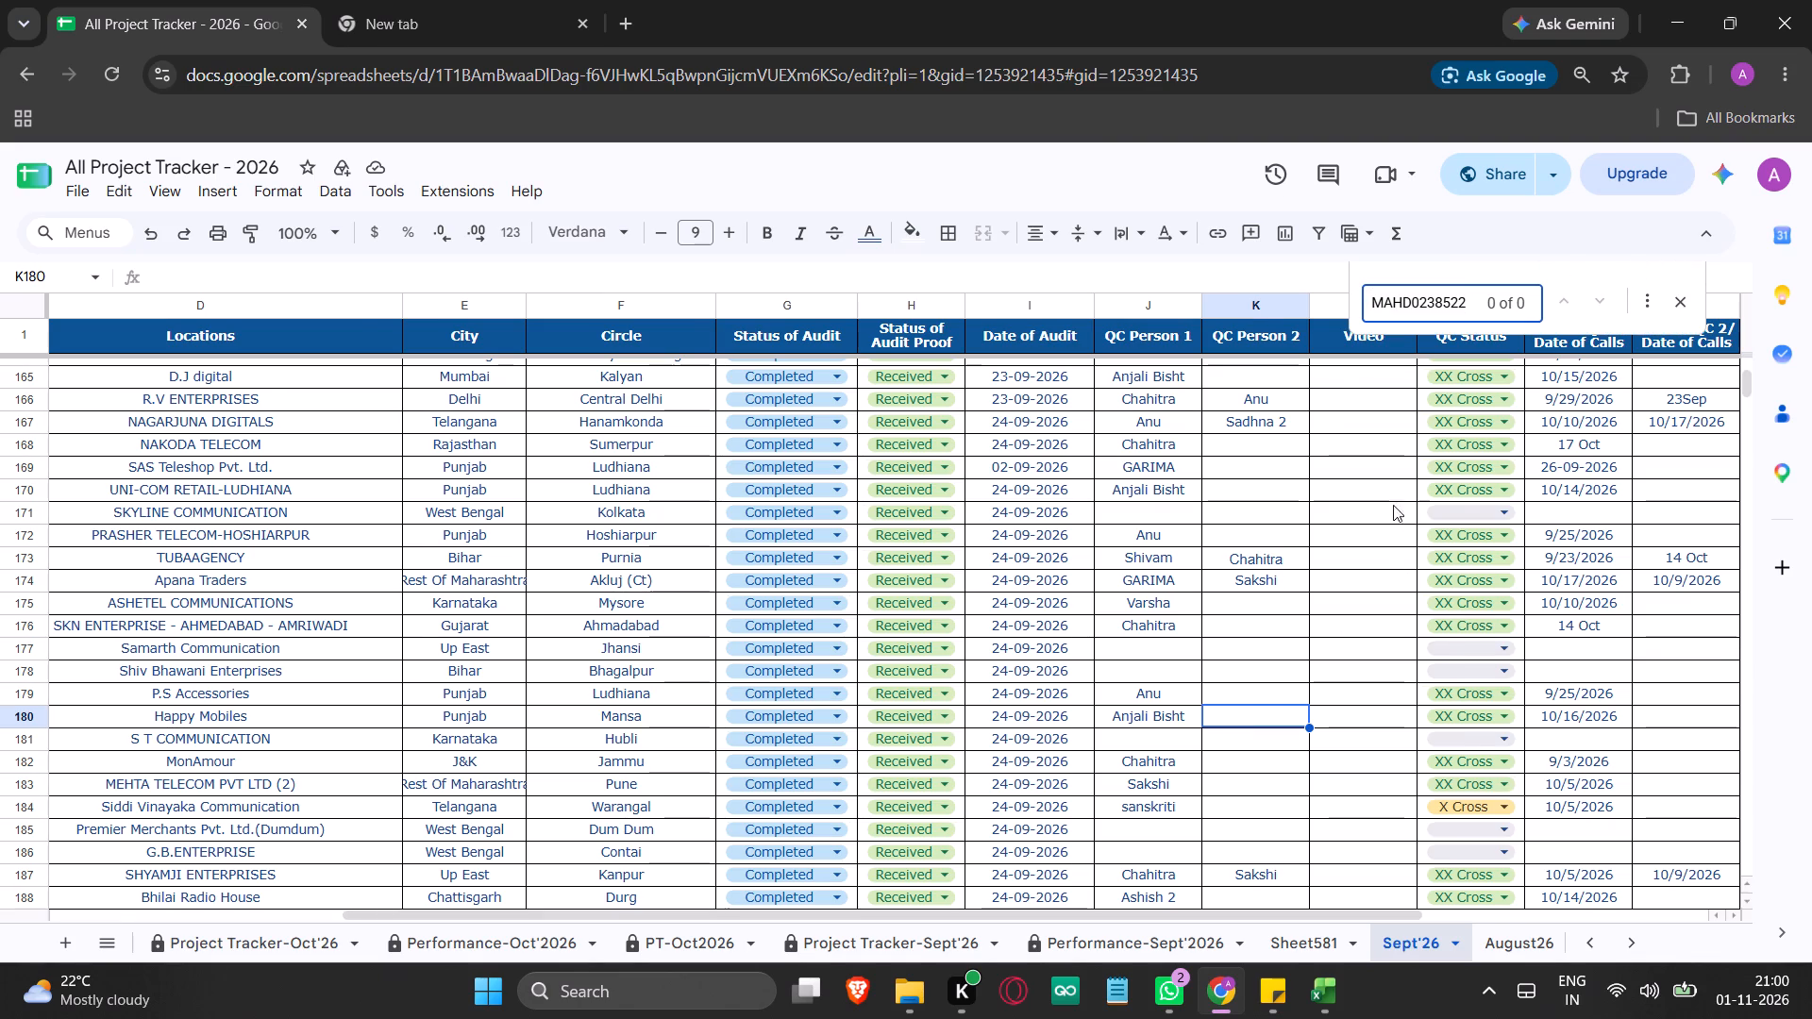
left_click(1675, 300)
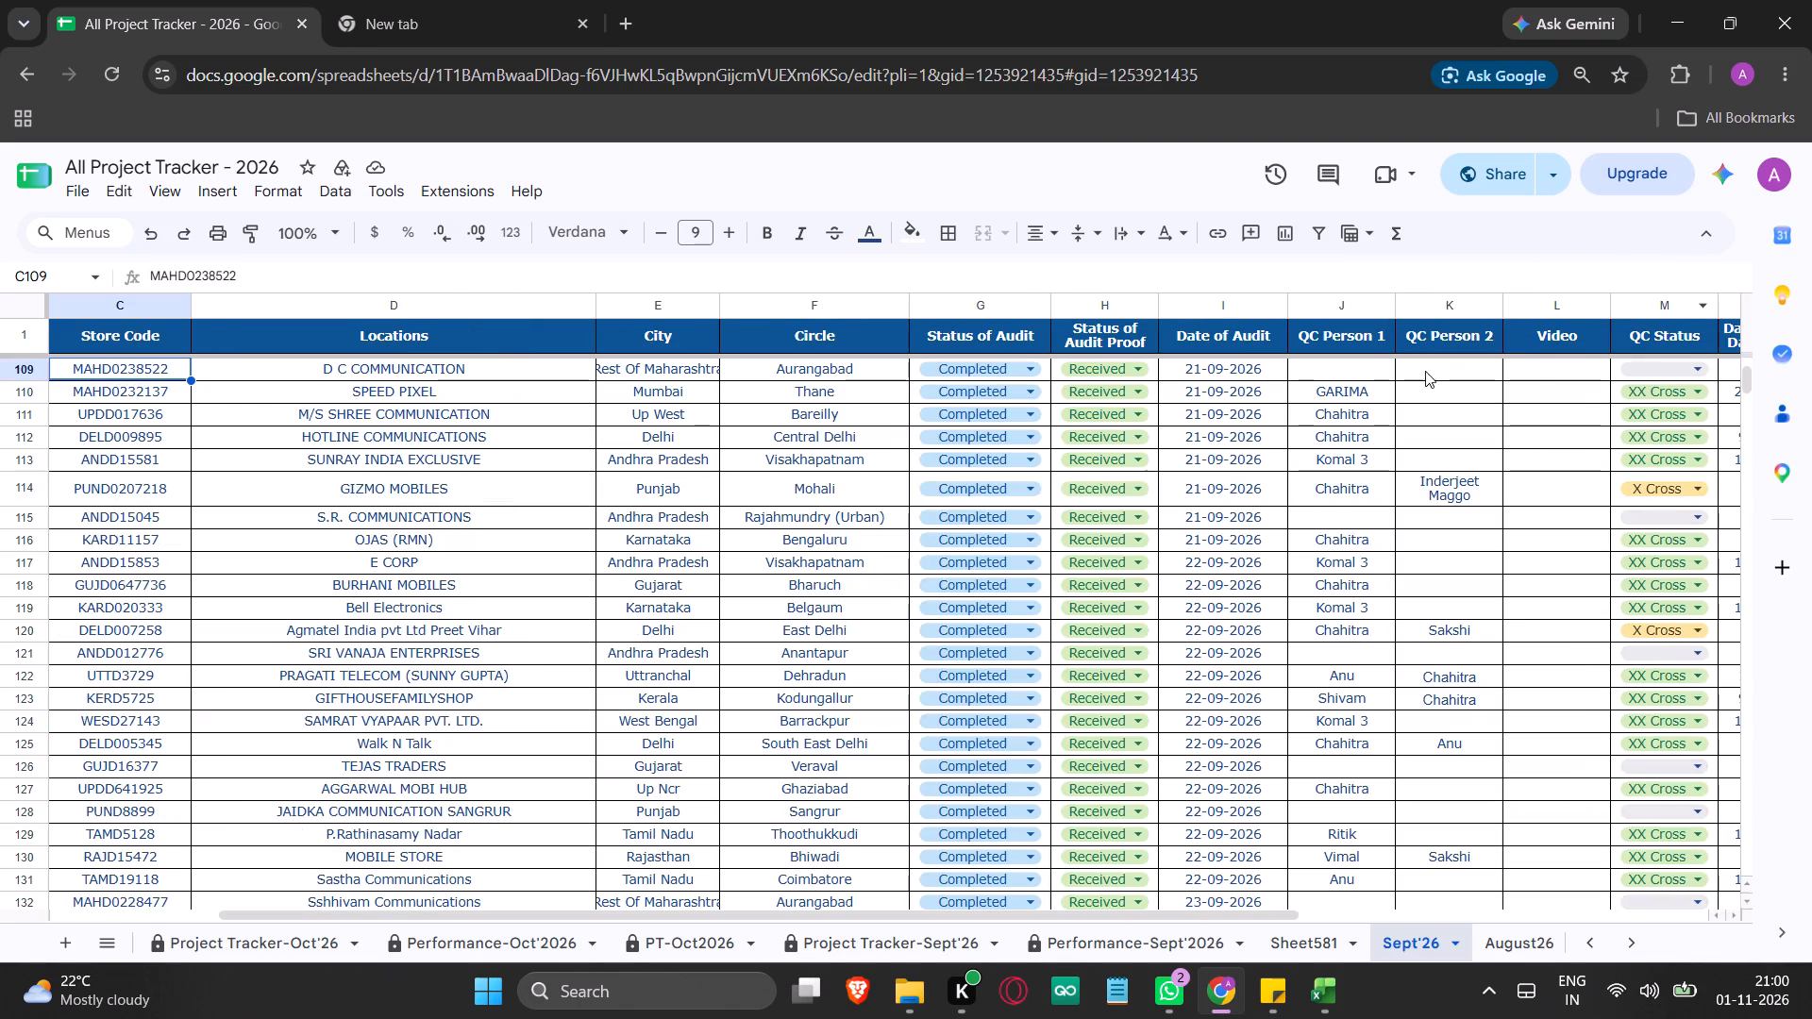
Enter Ashish 2 as QC Person 1 of store MAHD0238522.
left_click(1344, 360)
type("Ashish 2")
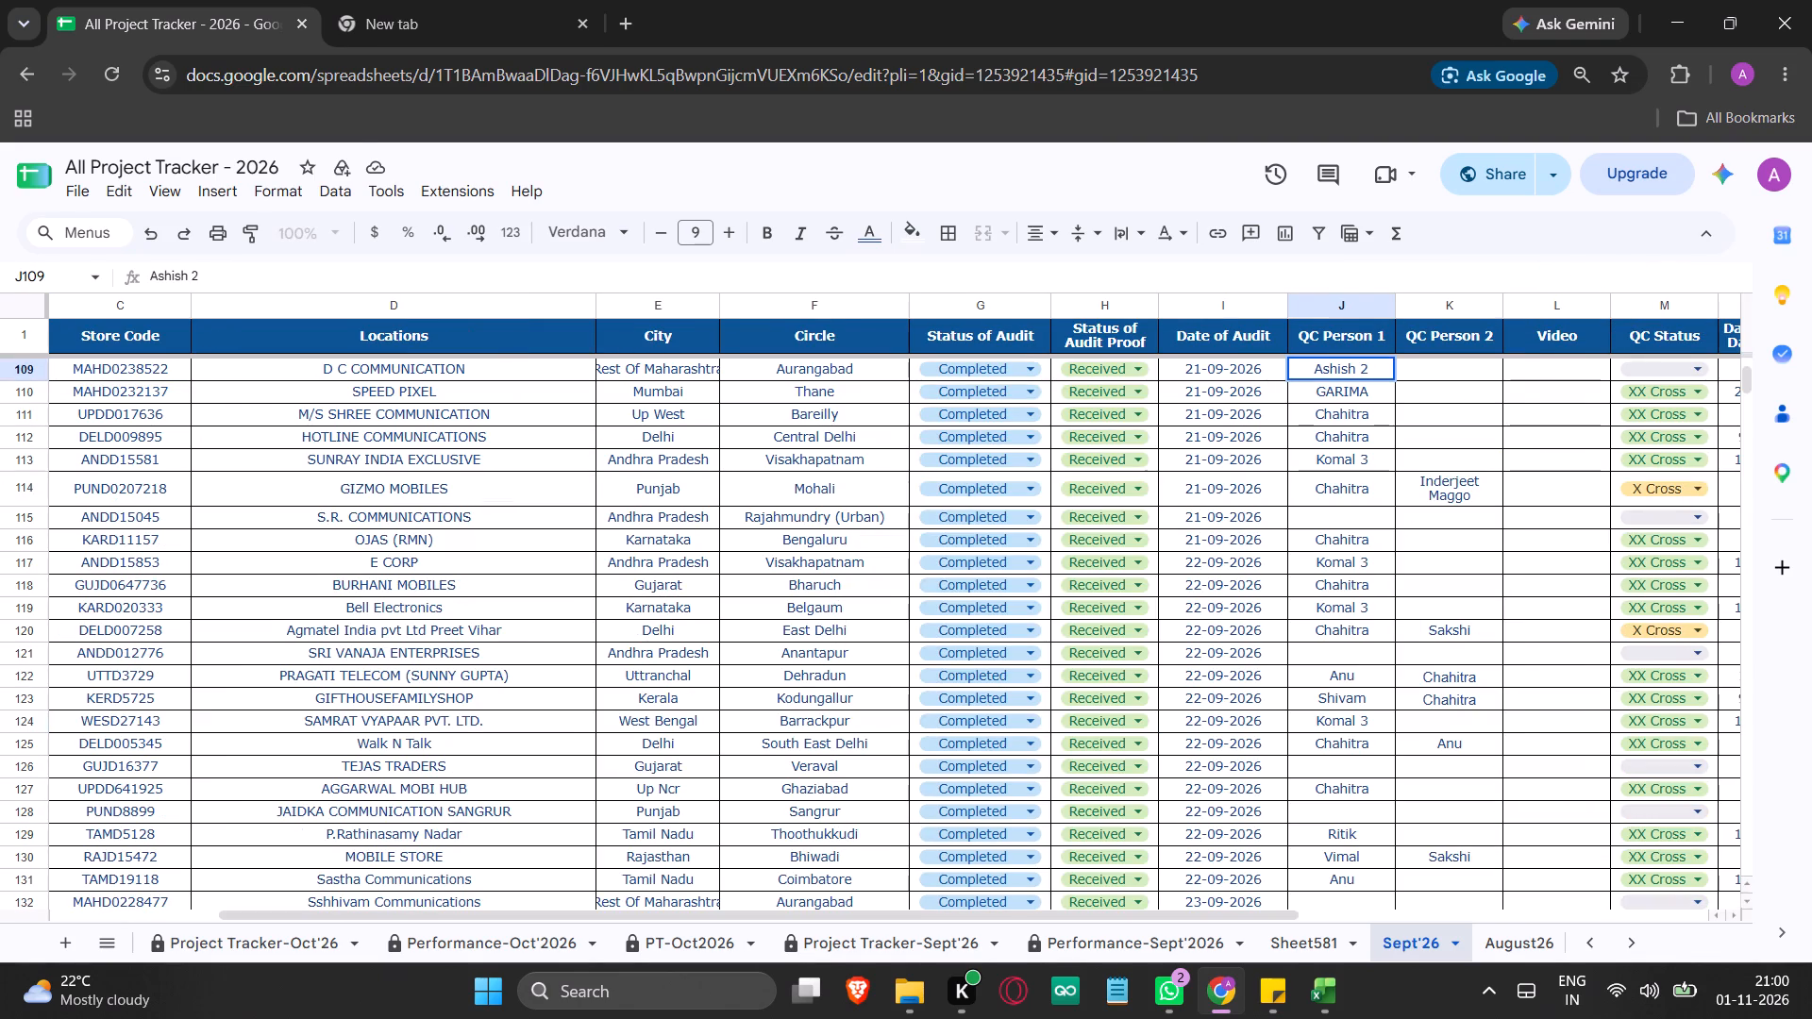
key("Tab")
Set the QC Status of store MAHD0238522 to XX Cross and its Date of QC 1 to 14Oct.
key("Tab")
key("Tab")
key("Tab")
key("Tab")
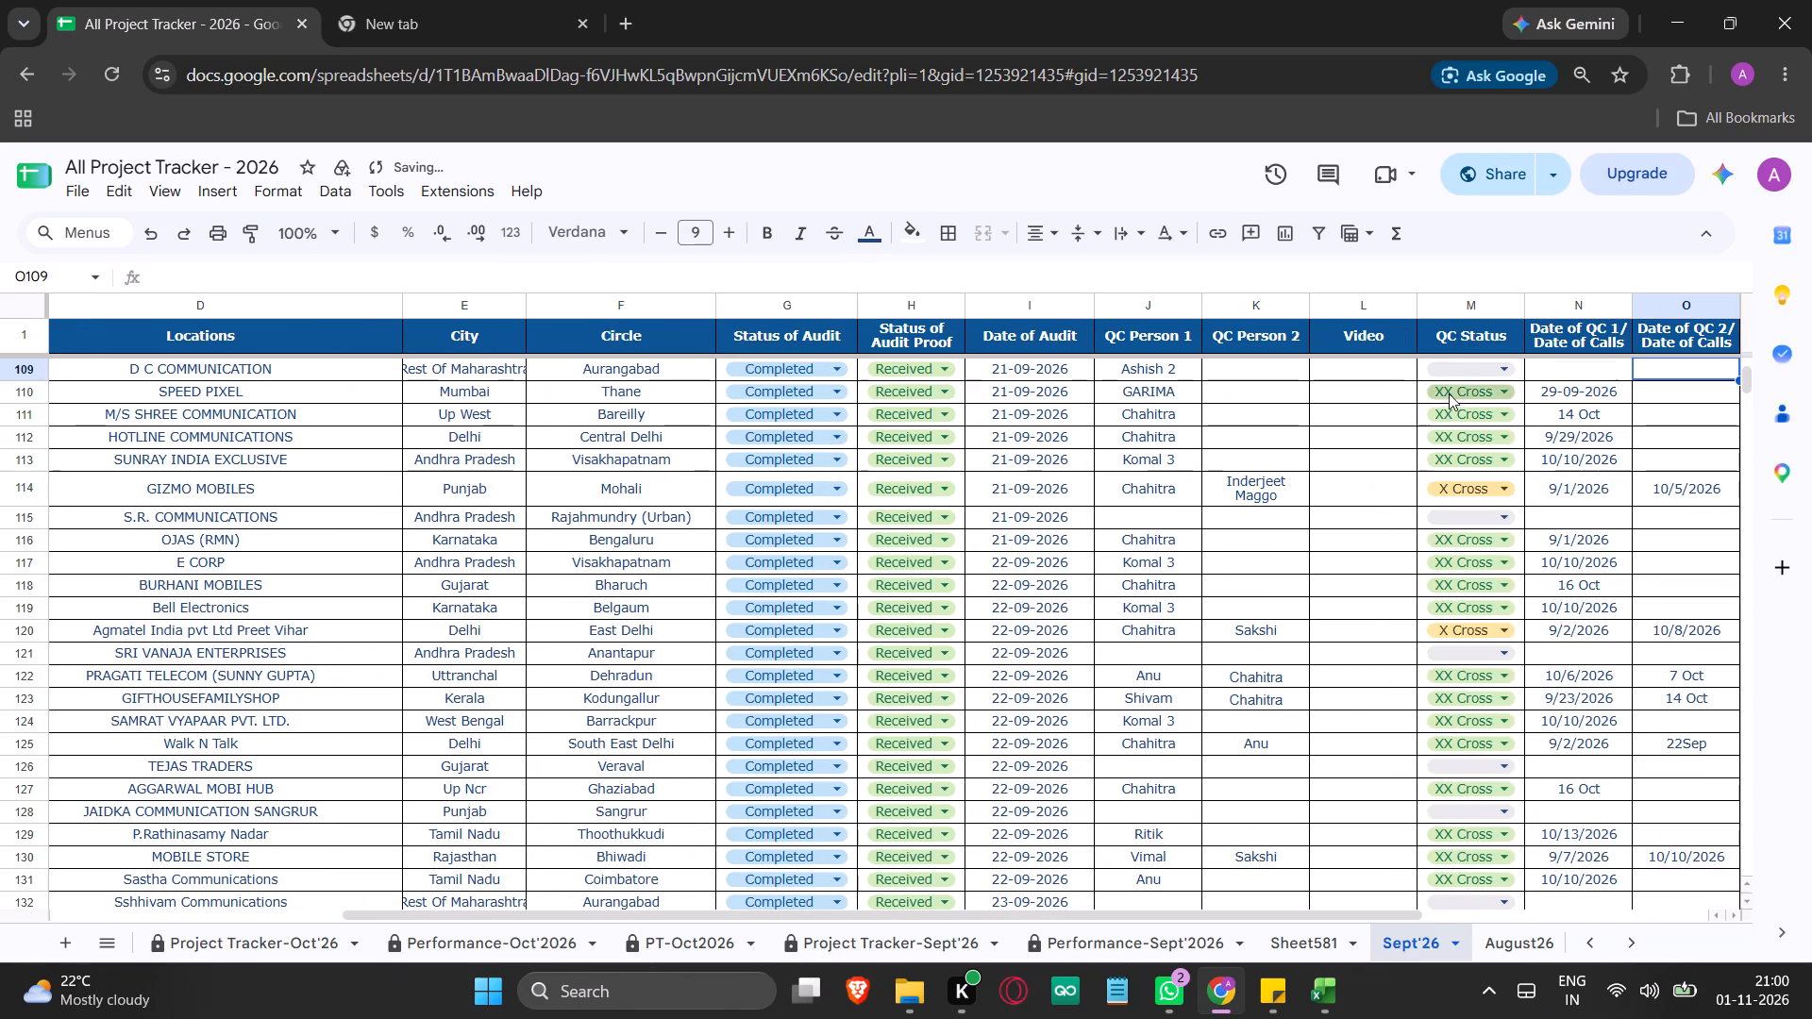
left_click(1464, 373)
left_click(1454, 399)
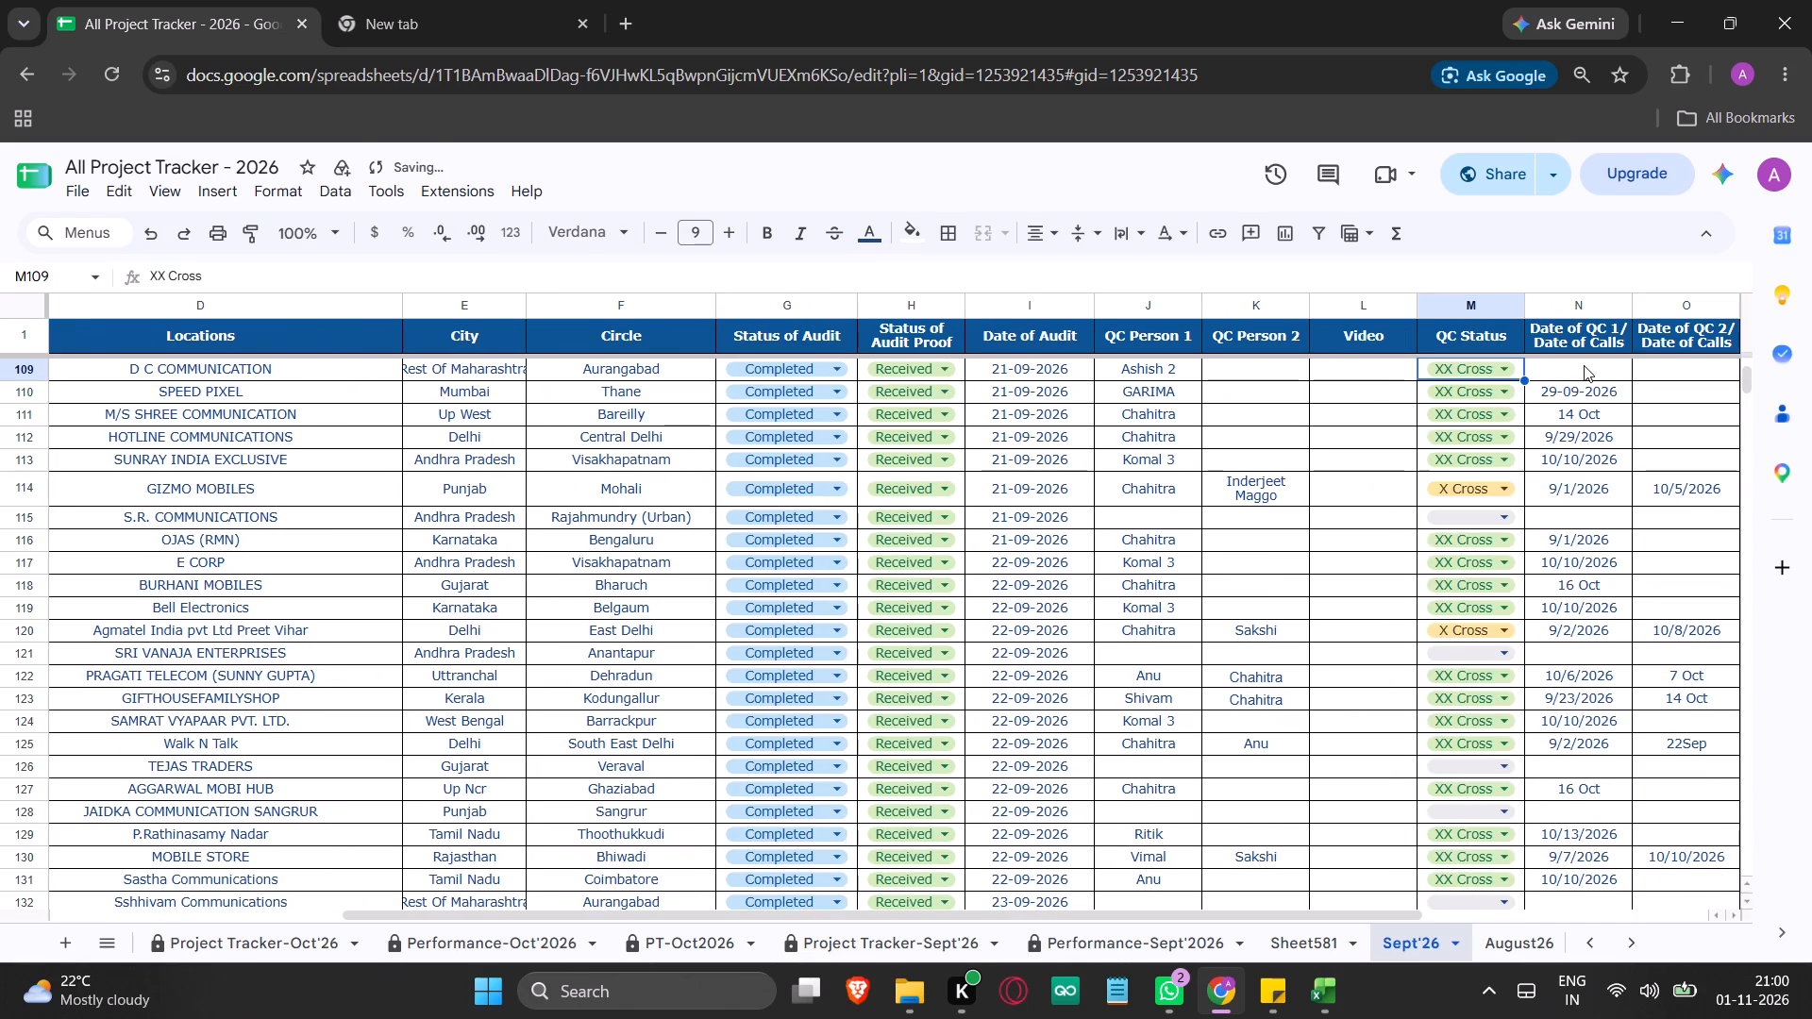
left_click(1581, 368)
type("14Oct")
key("Tab")
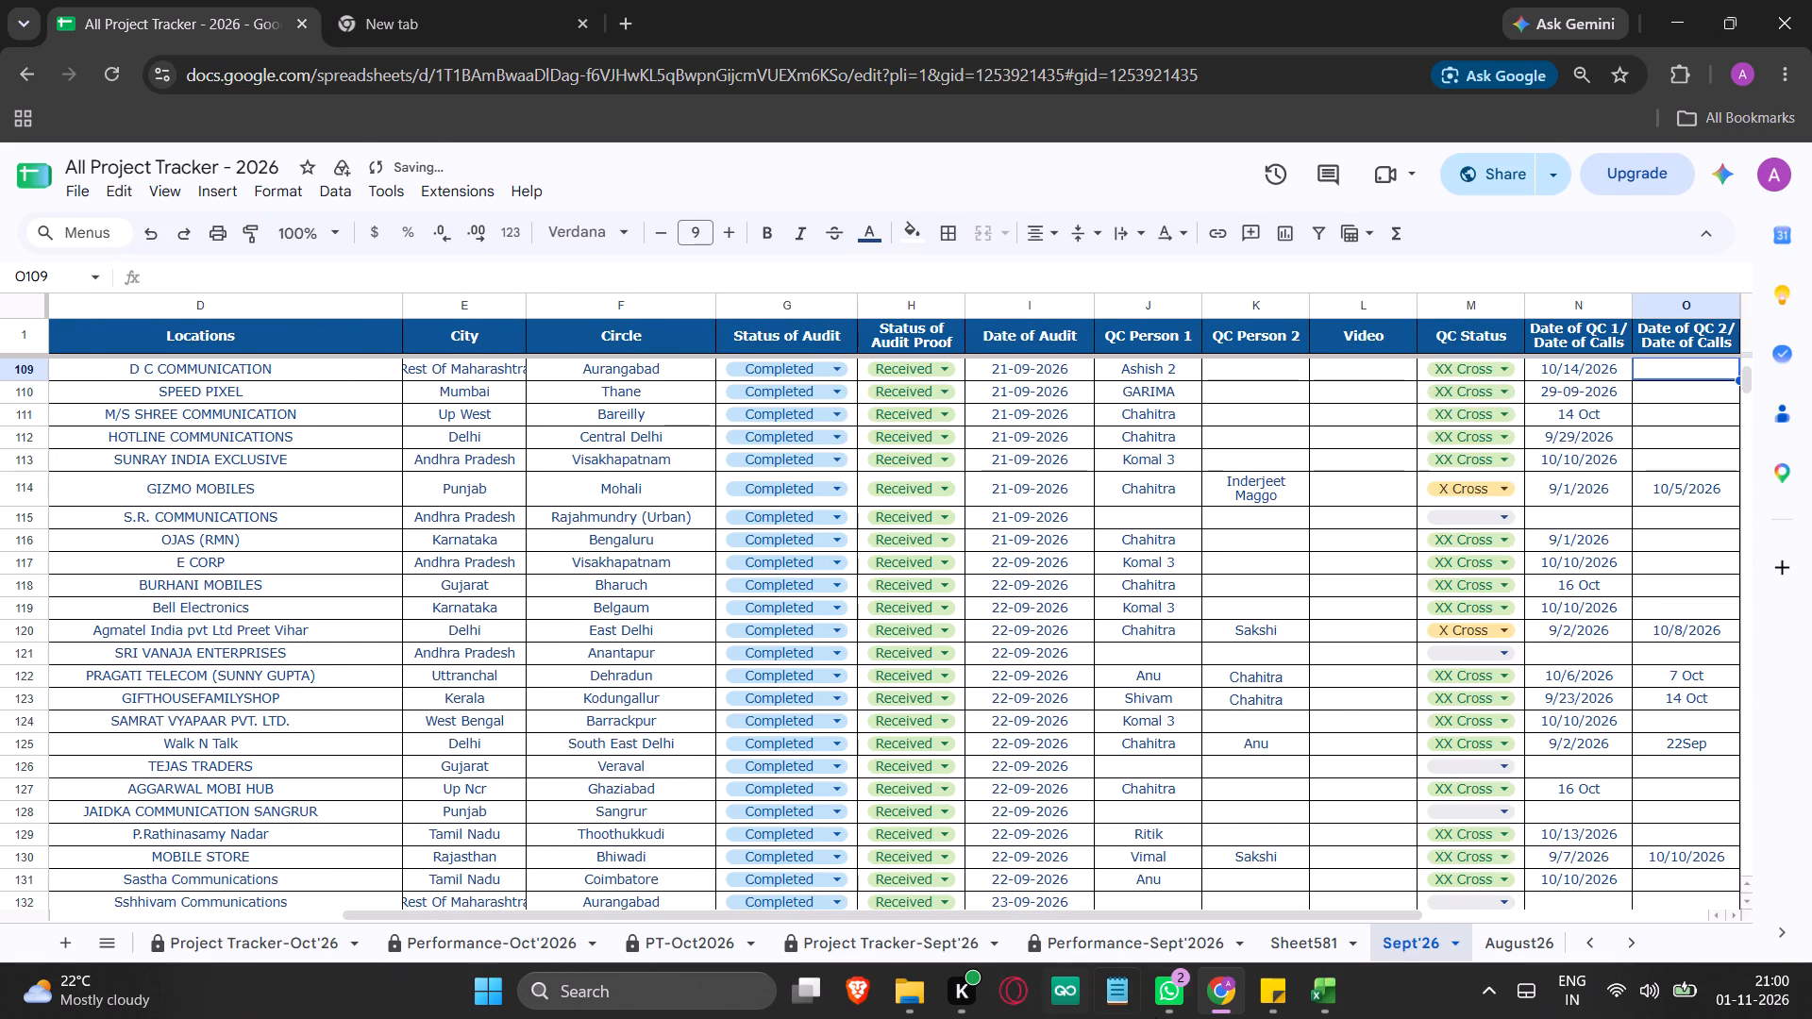
Find store code 50033250, the first in the sticky note's 15-10-2026 list, in the Sept'26 sheet.
left_click(1286, 1007)
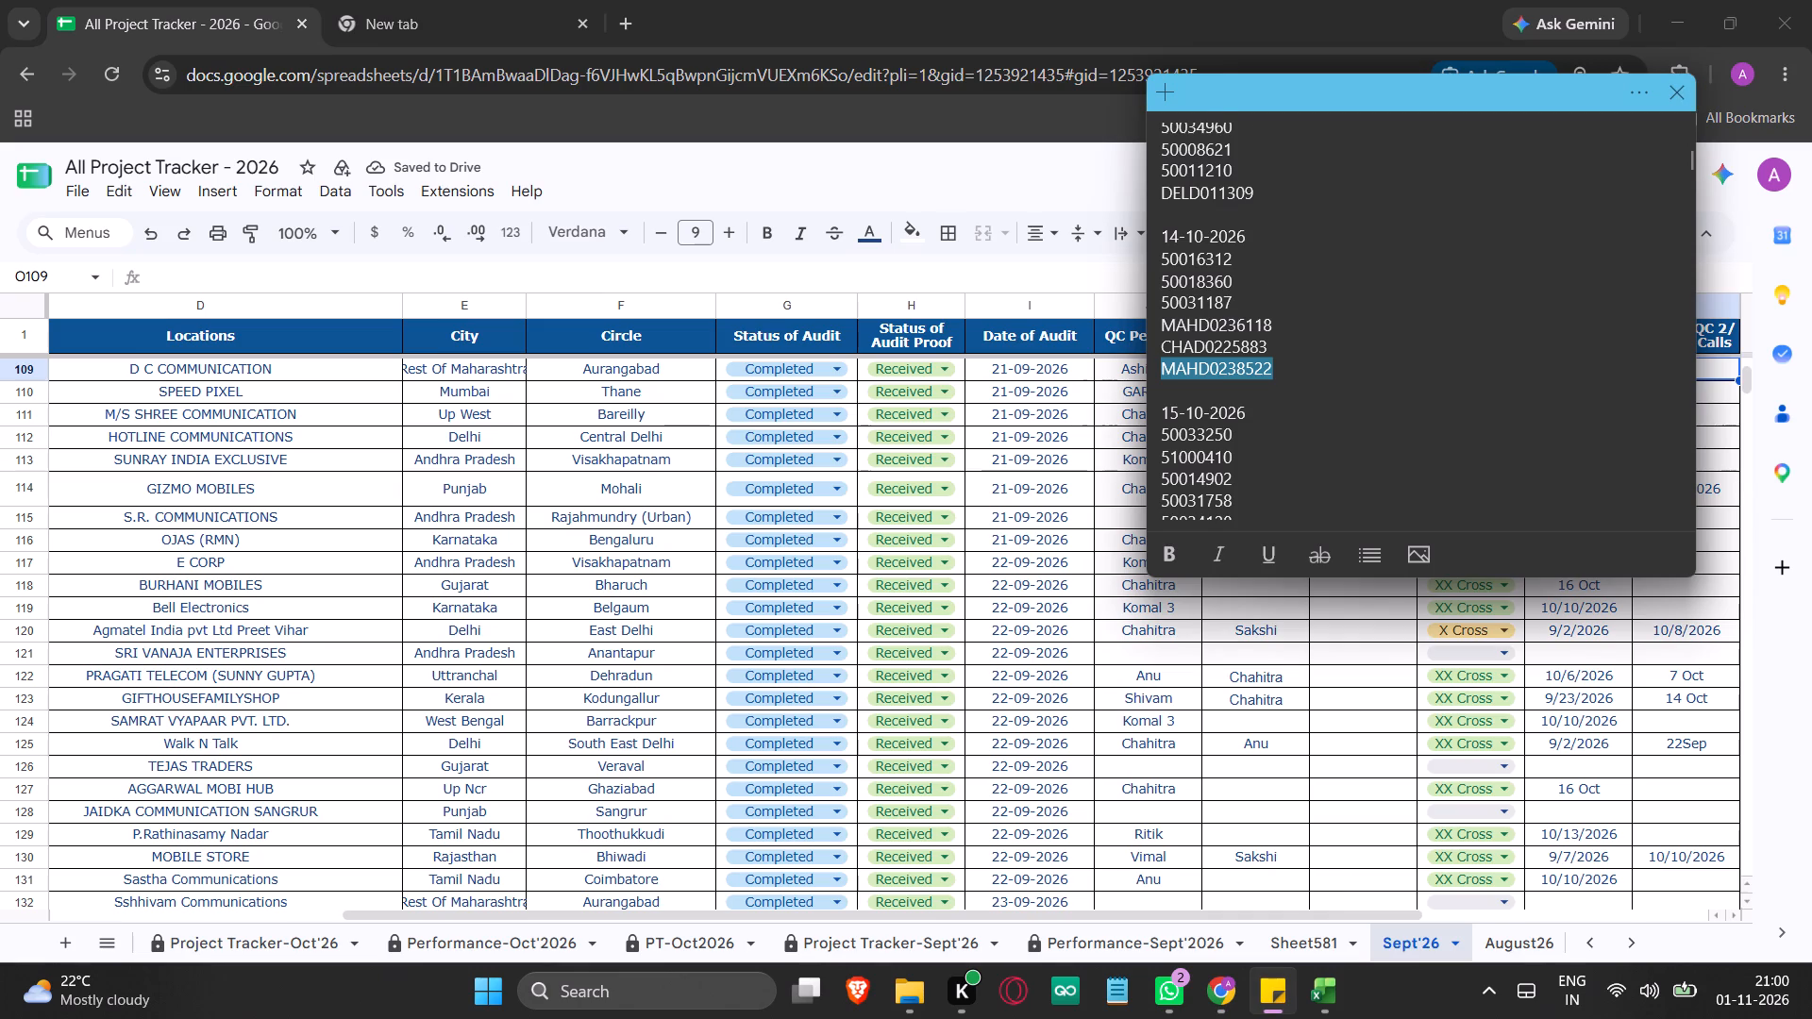
scroll(1301, 377, "down", 4)
scroll(1246, 305, "up", 1)
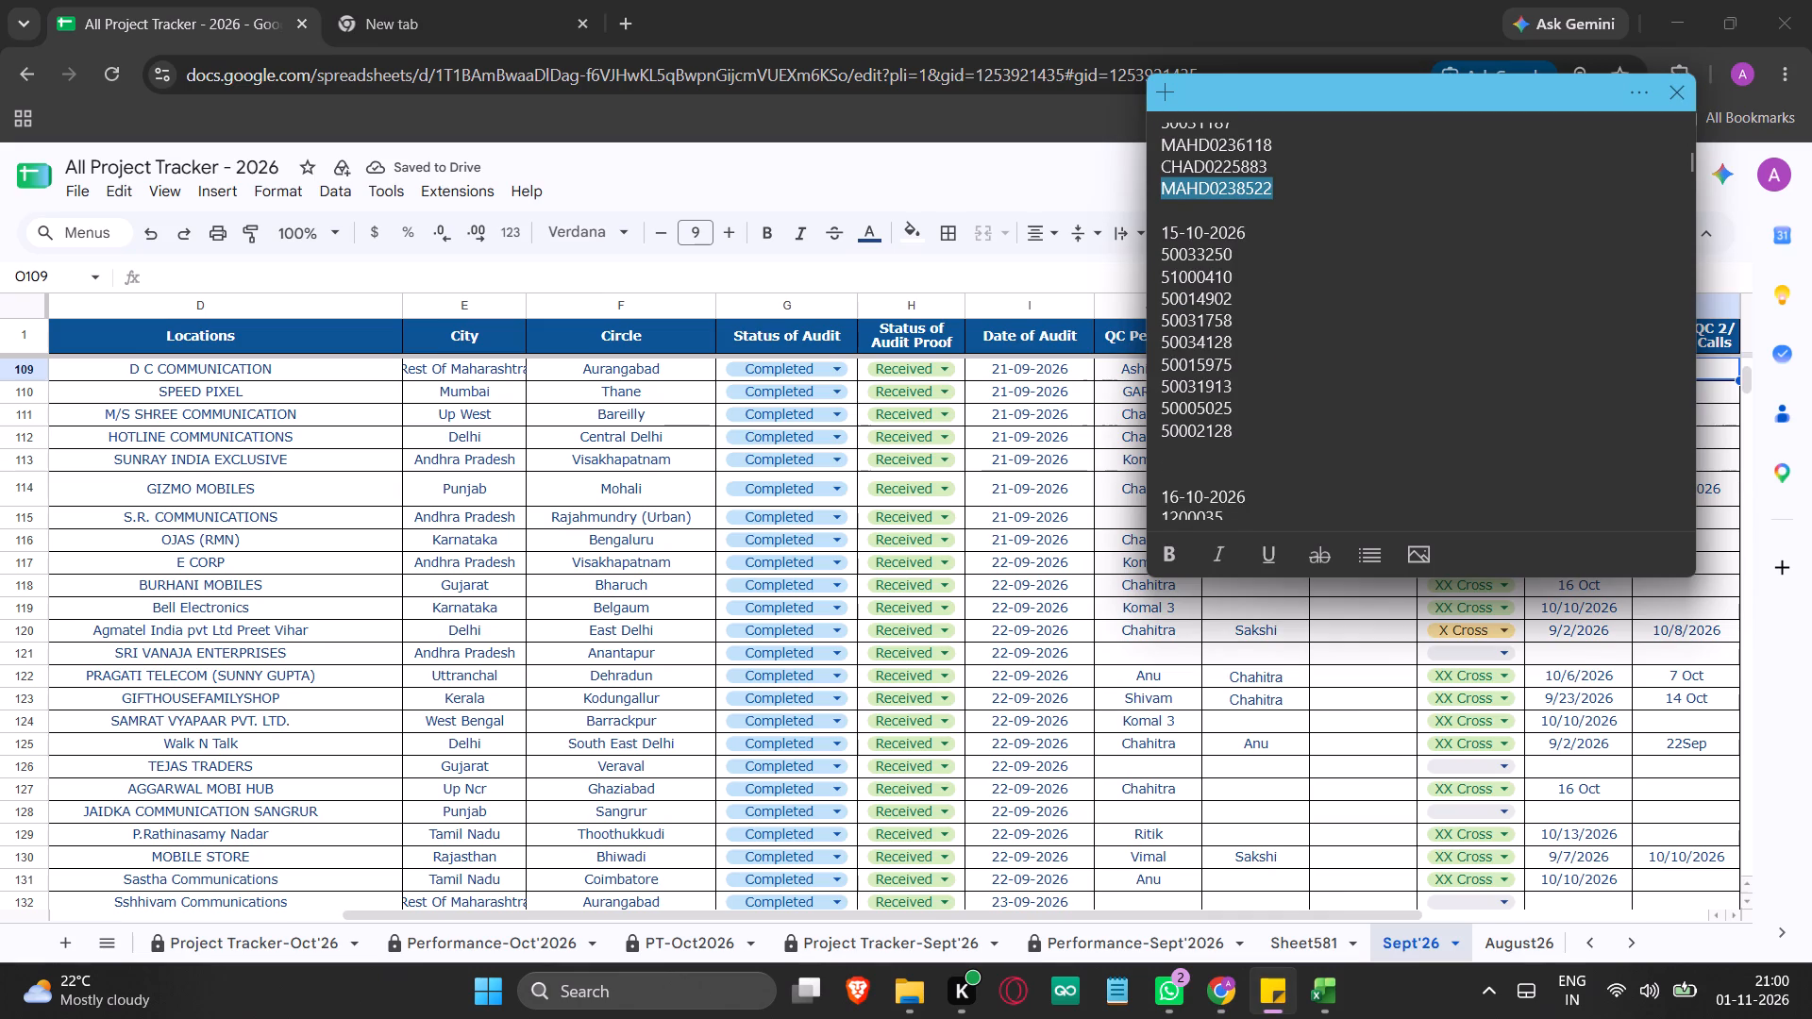
double_click(1200, 254)
right_click(1198, 254)
left_click(1248, 275)
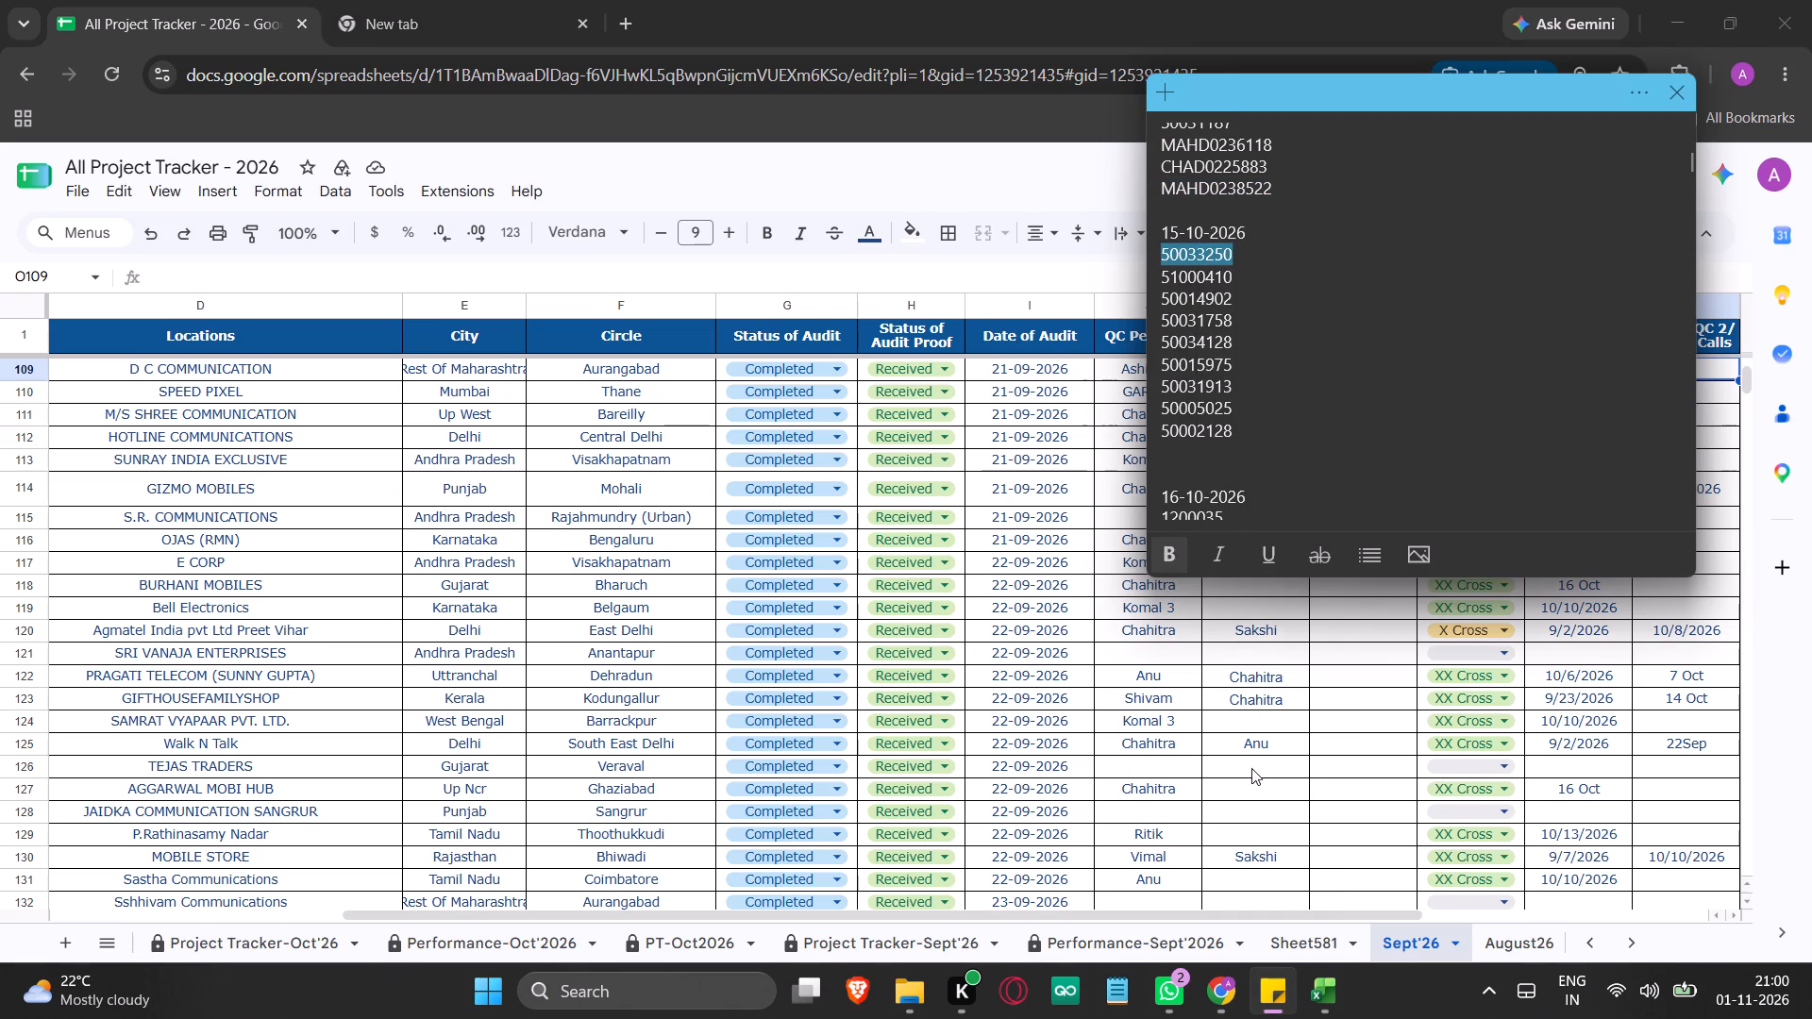
left_click(1251, 765)
key("ctrl+f")
key("ctrl+v")
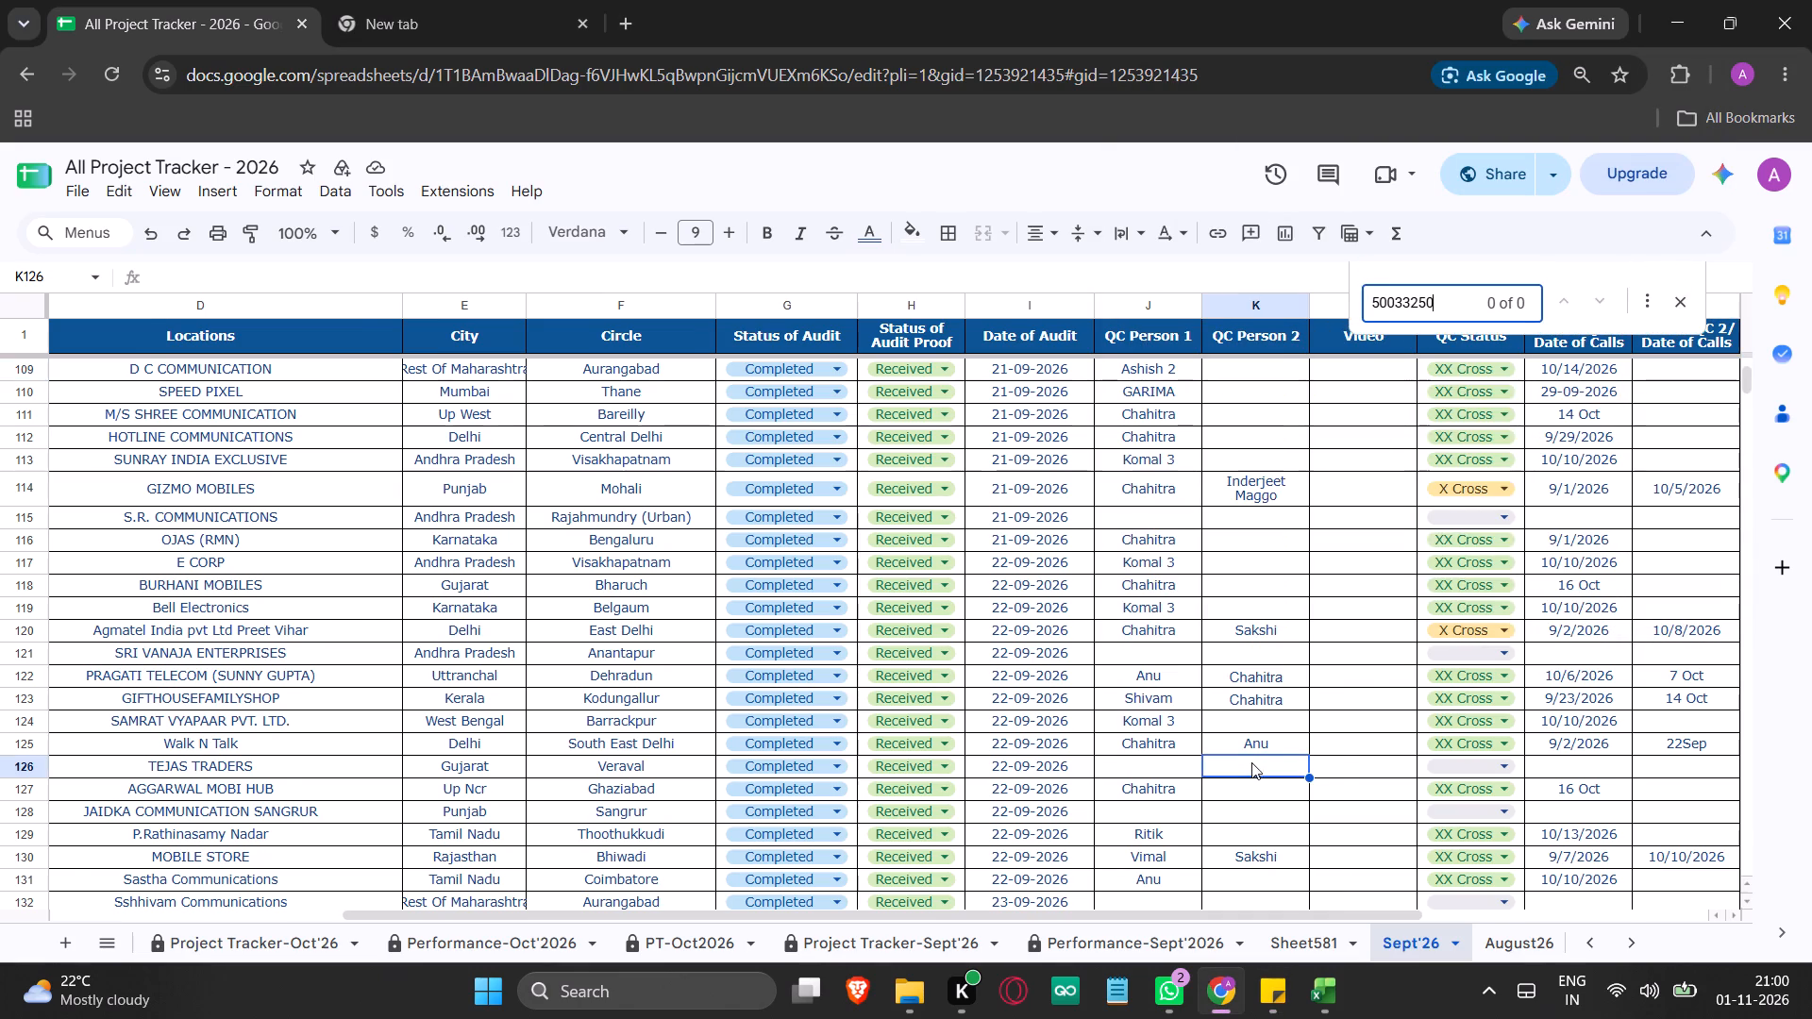
left_click(1677, 306)
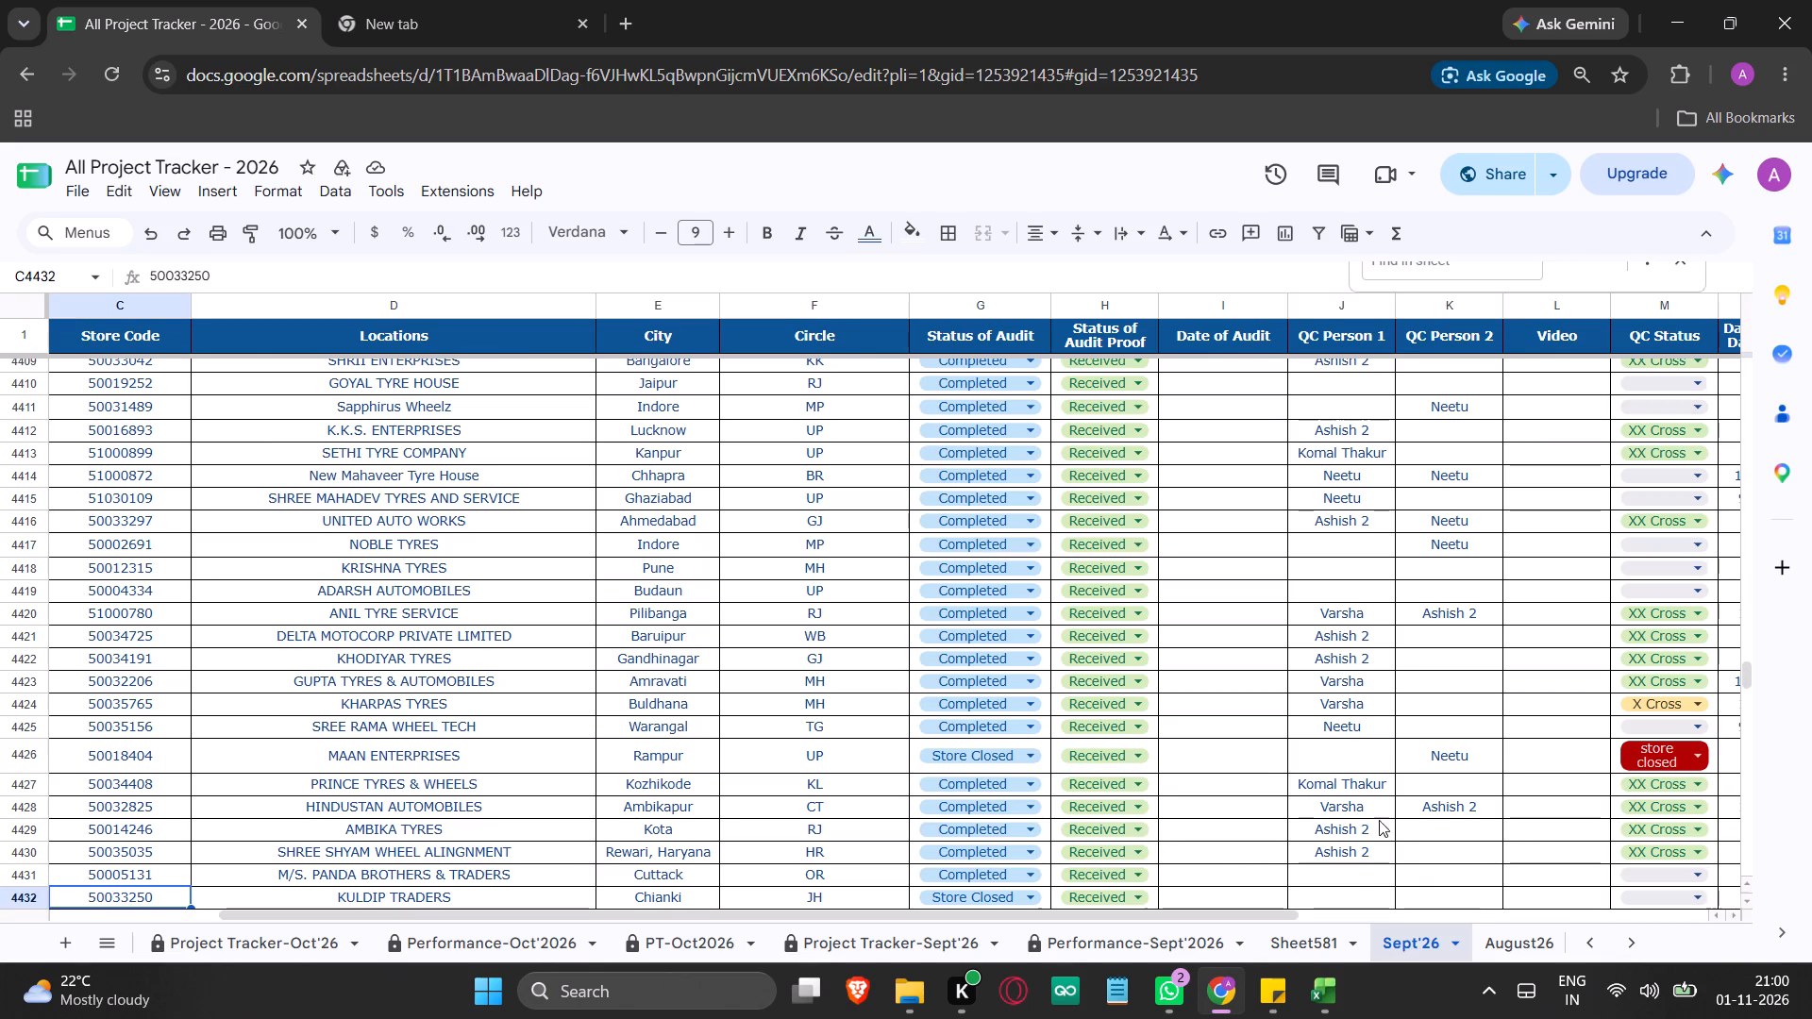
Enter Ashish 2 as QC Person 1 of store 50033250.
left_click(1337, 894)
type("Ashish 2")
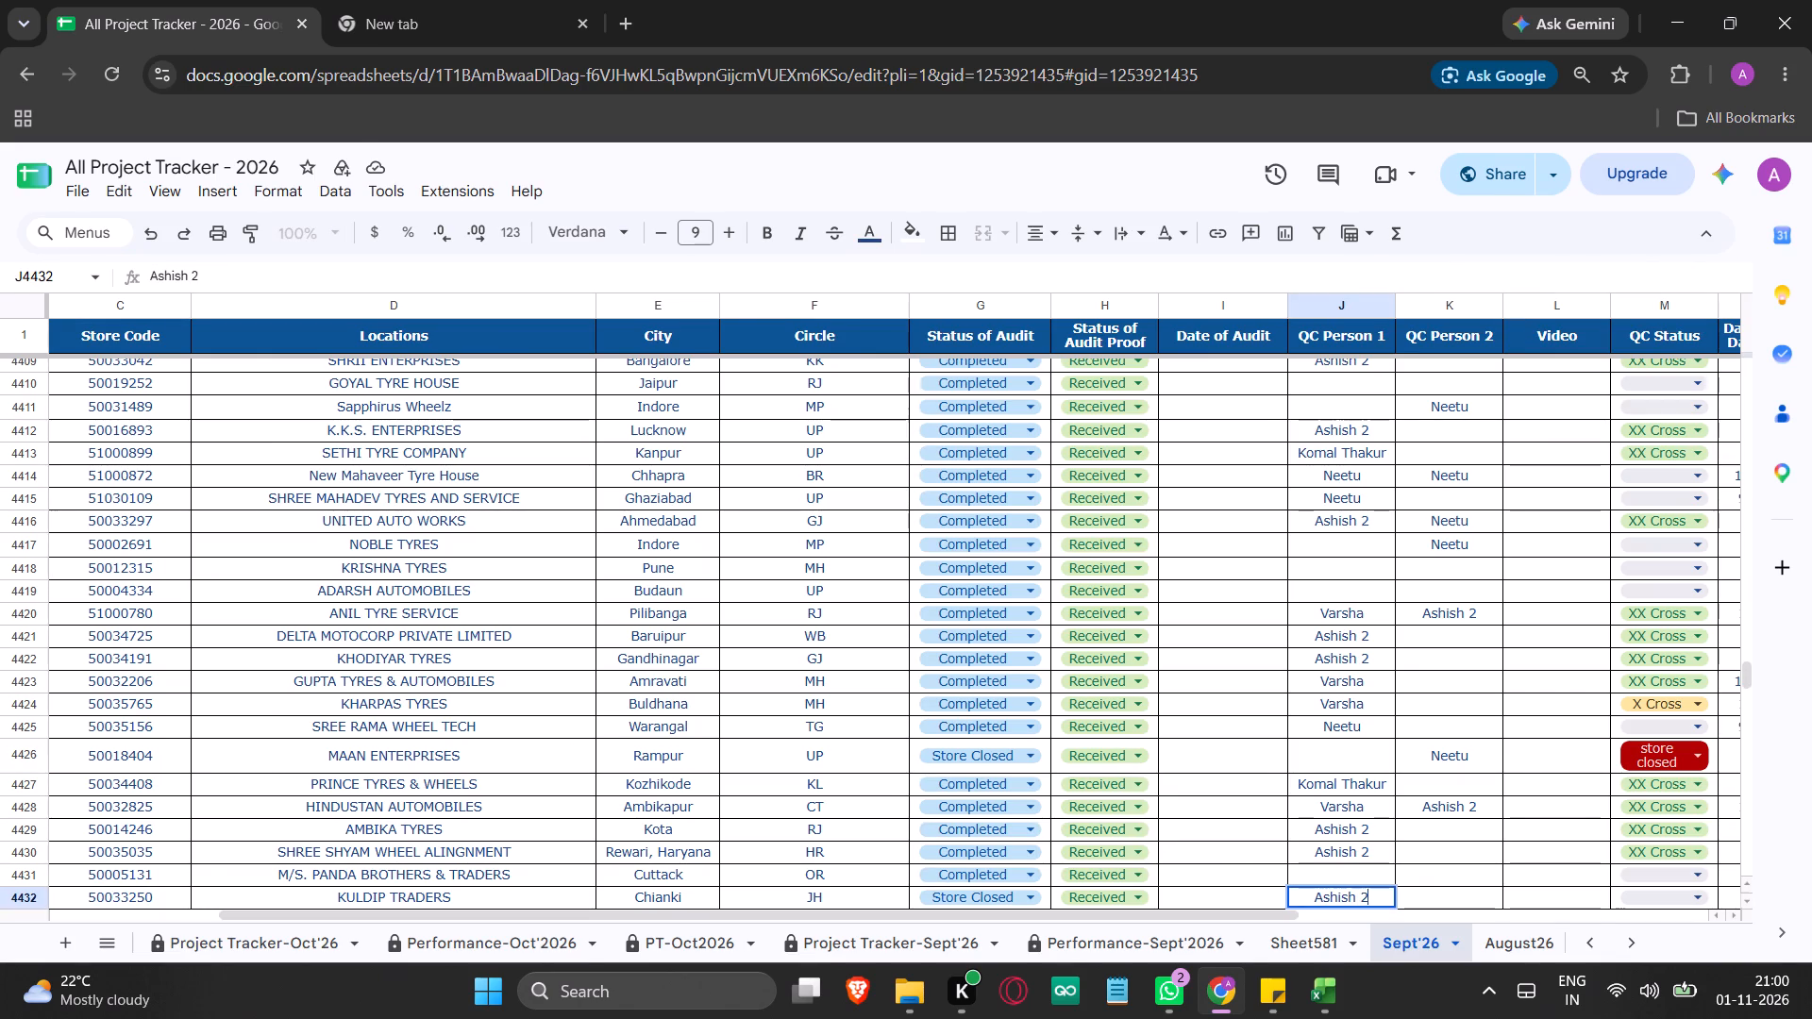
key("Tab")
Set the QC Status of store 50033250 to XX Cross and its Date of QC 1 to 15Oct.
key("Tab")
key("Tab")
key("Tab")
key("Tab")
left_click(1471, 900)
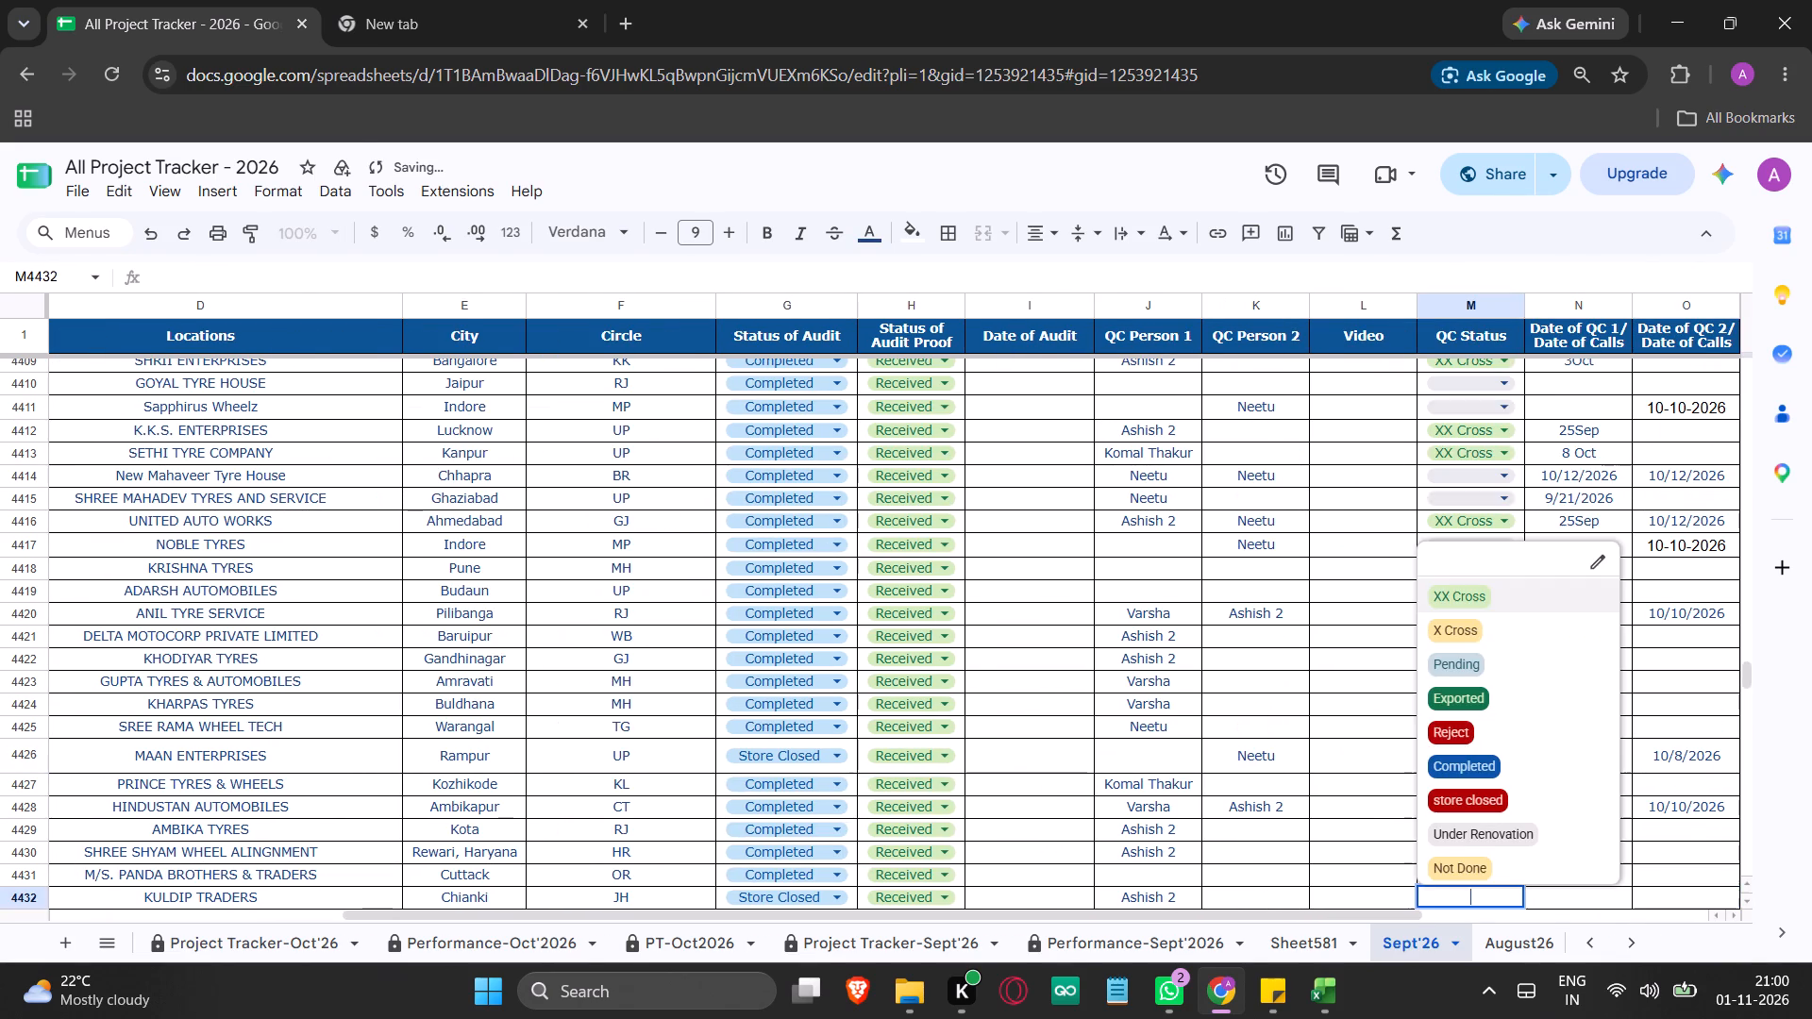
left_click(1471, 595)
left_click(1585, 897)
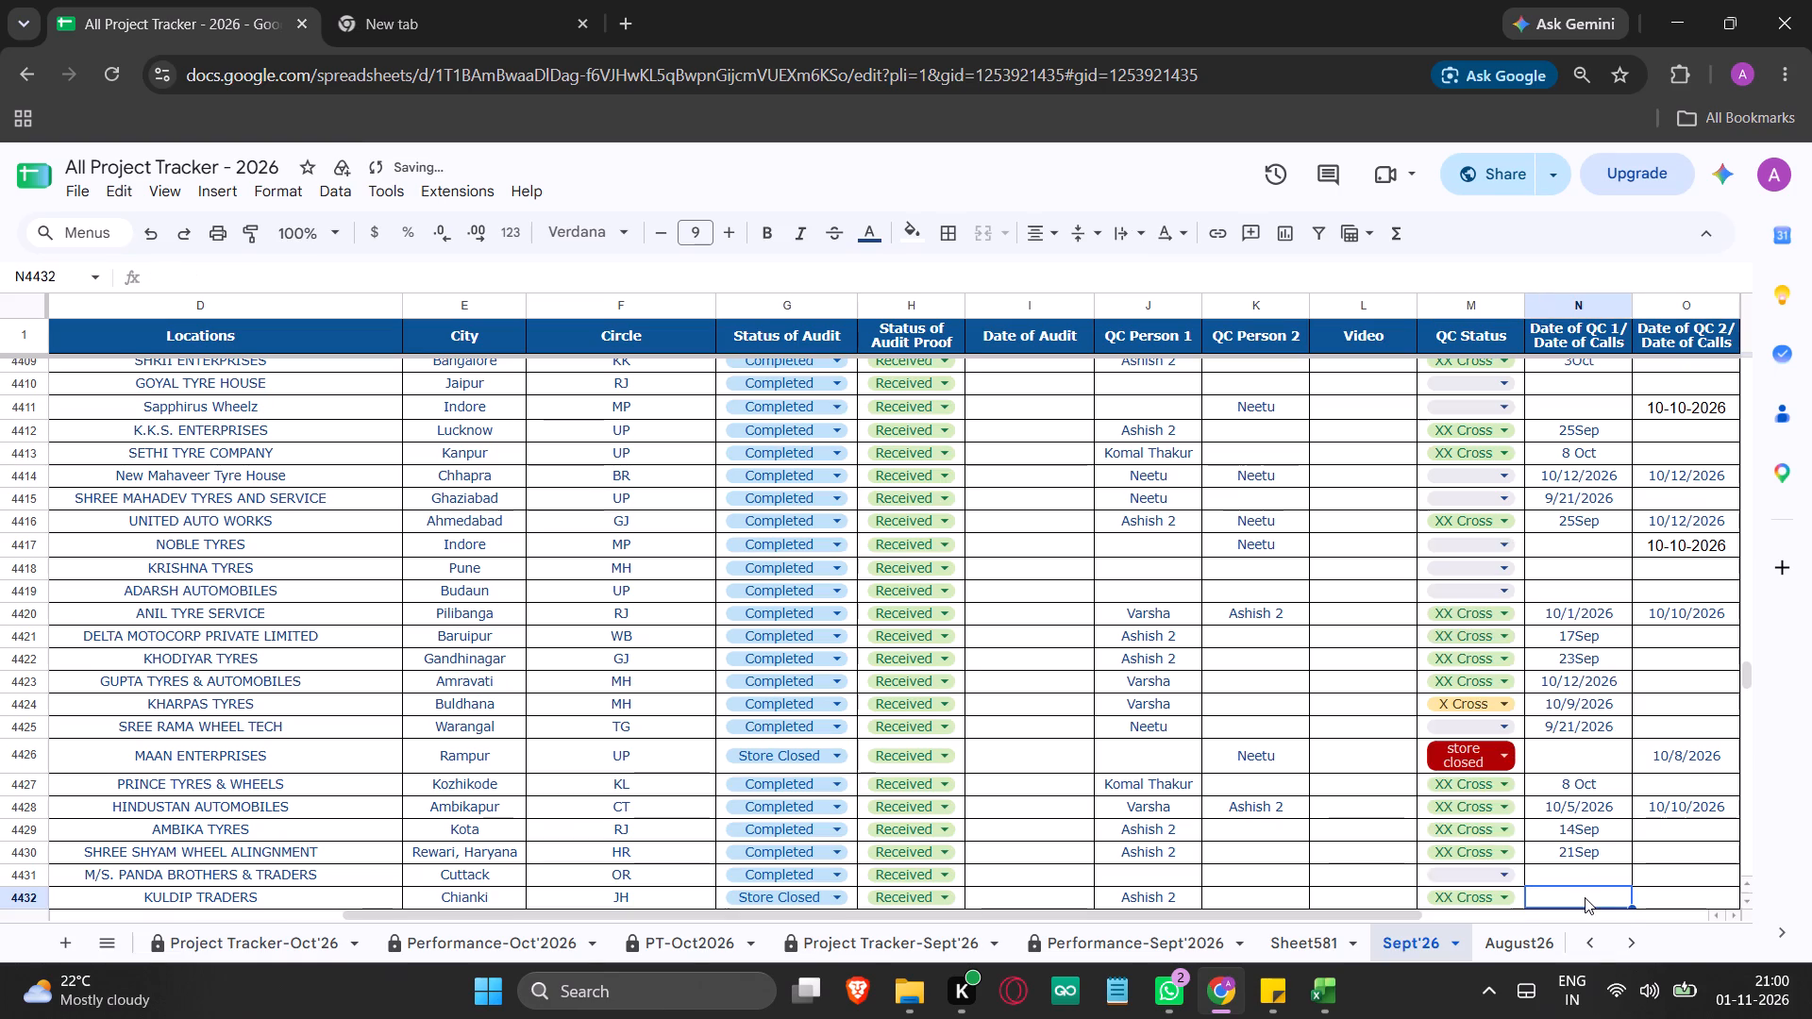
type("15")
type("Oct")
key("Tab")
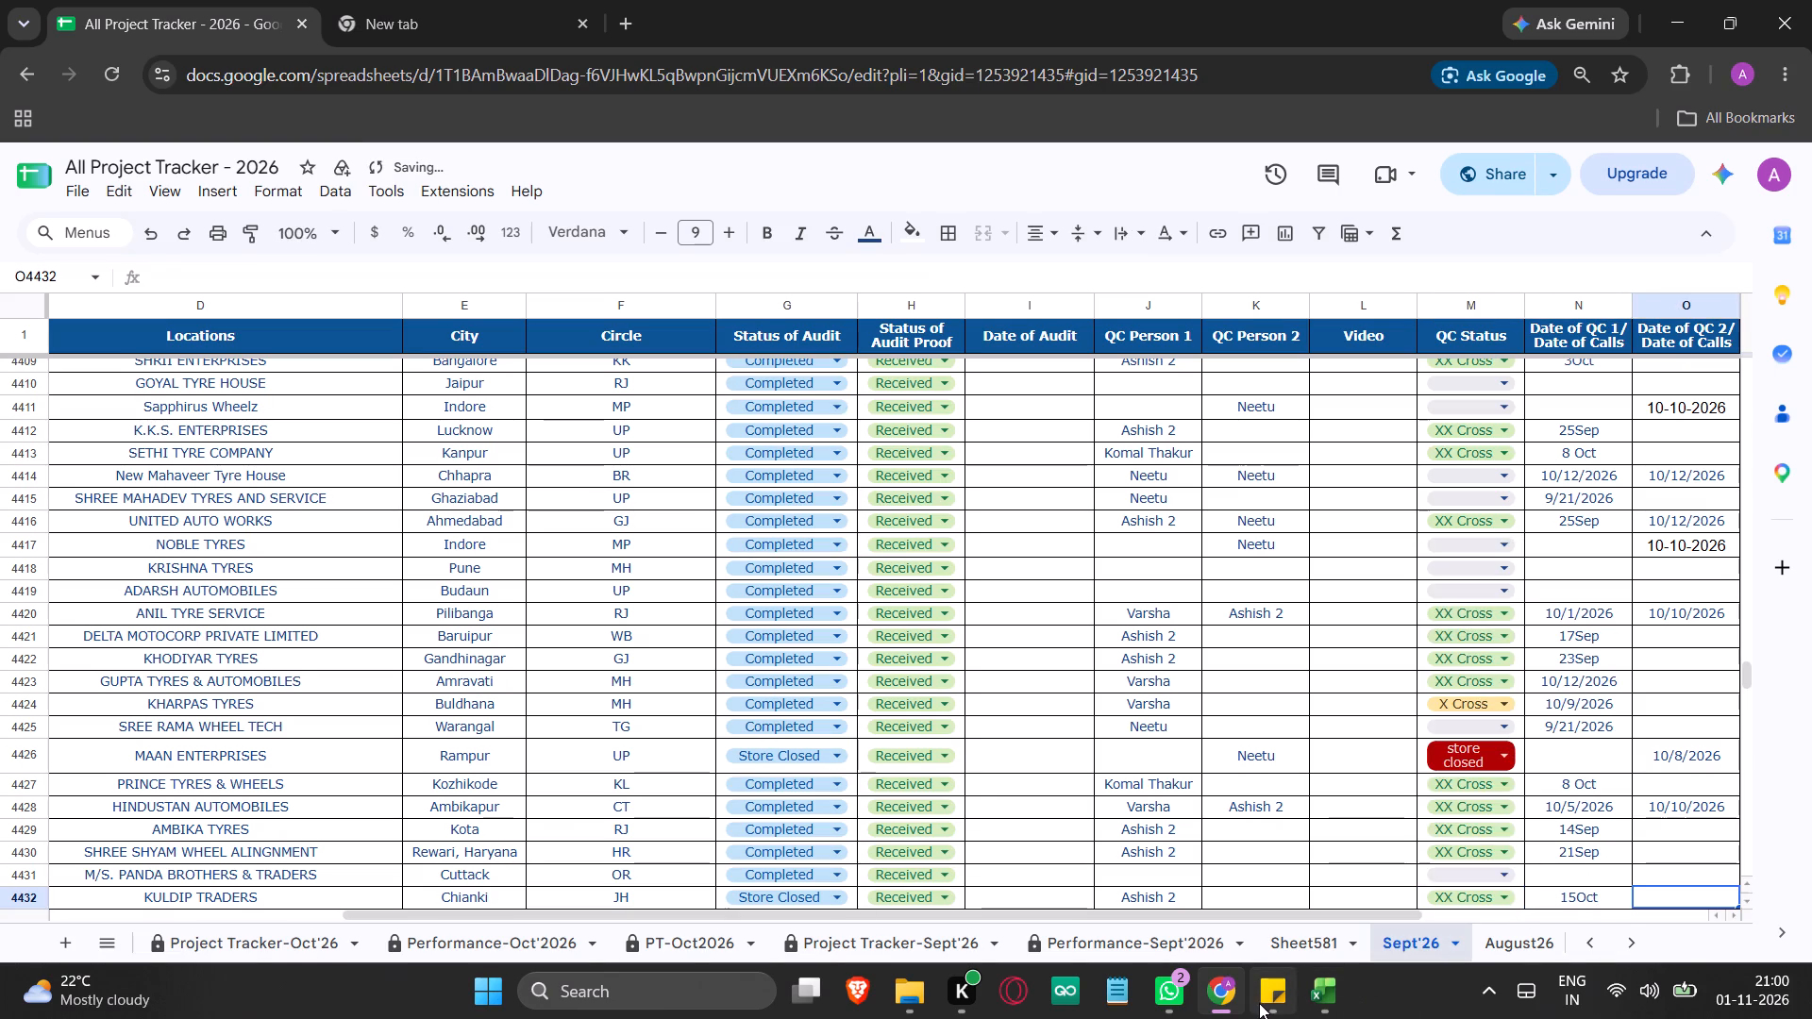
Find store code 51000410 from the sticky note's 15-10-2026 list in the Sept'26 sheet.
left_click(1260, 1000)
double_click(1197, 277)
right_click(1198, 277)
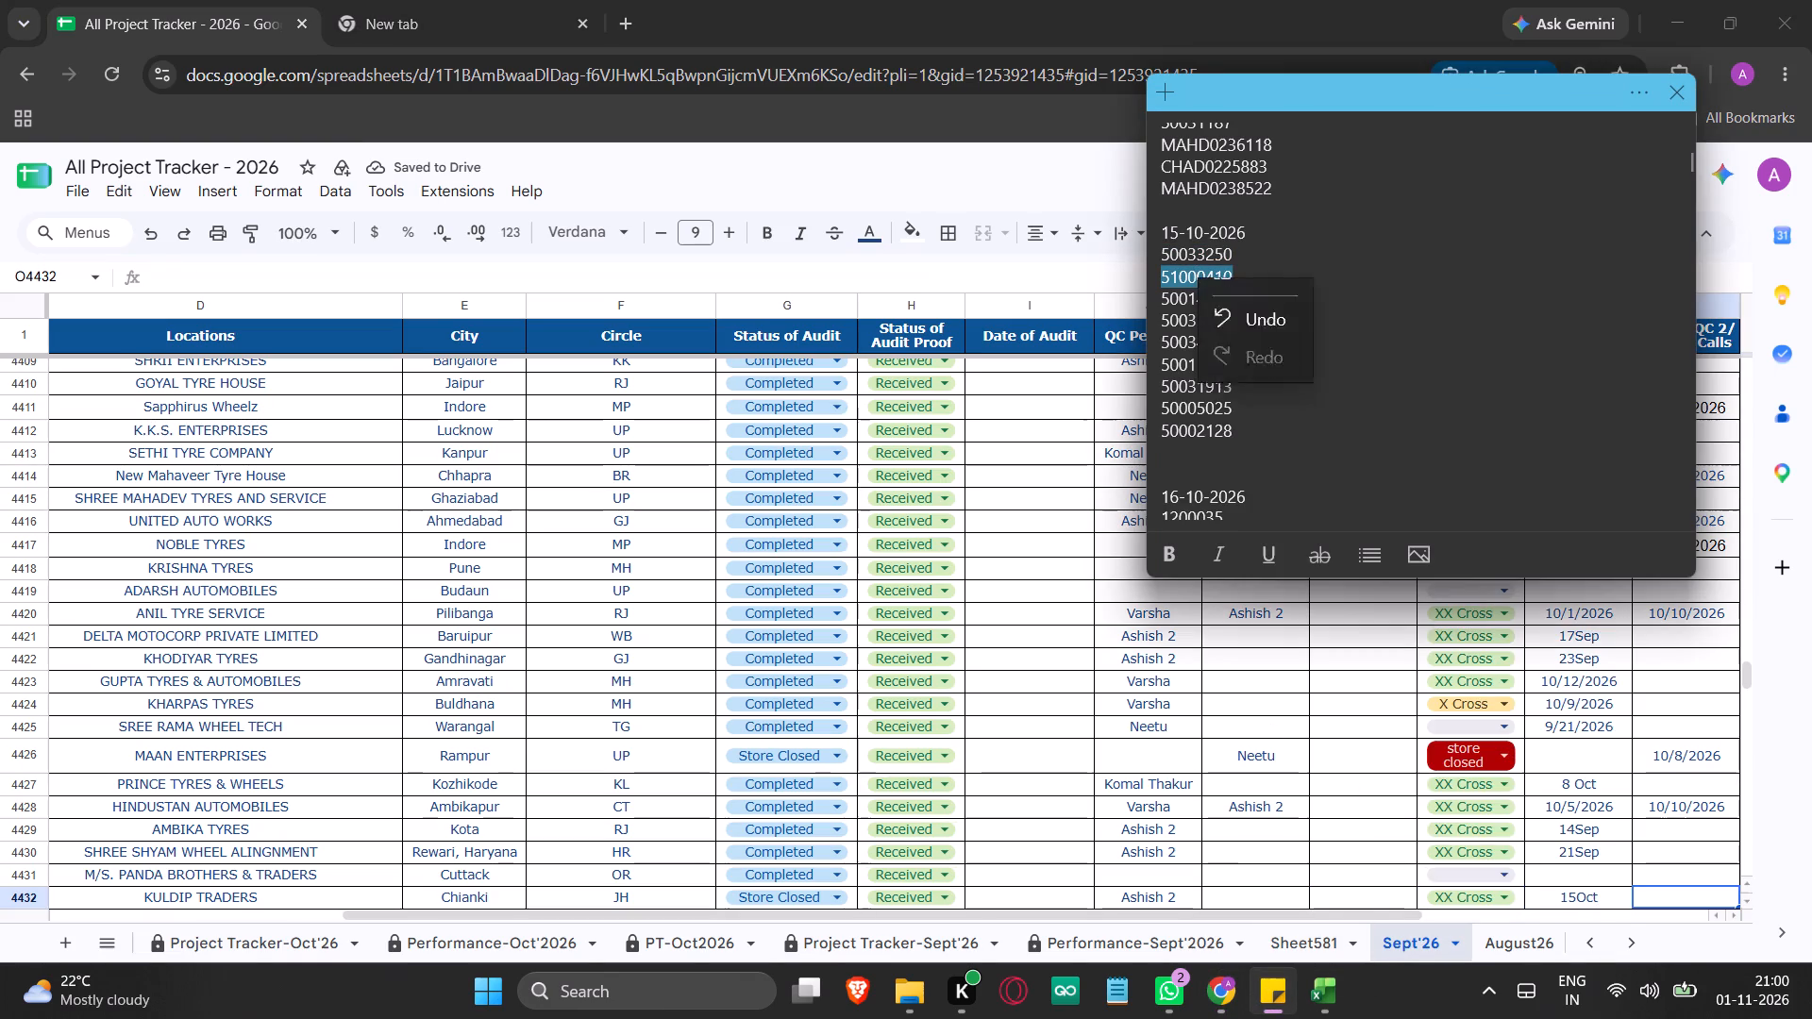
left_click(1224, 288)
left_click(1056, 565)
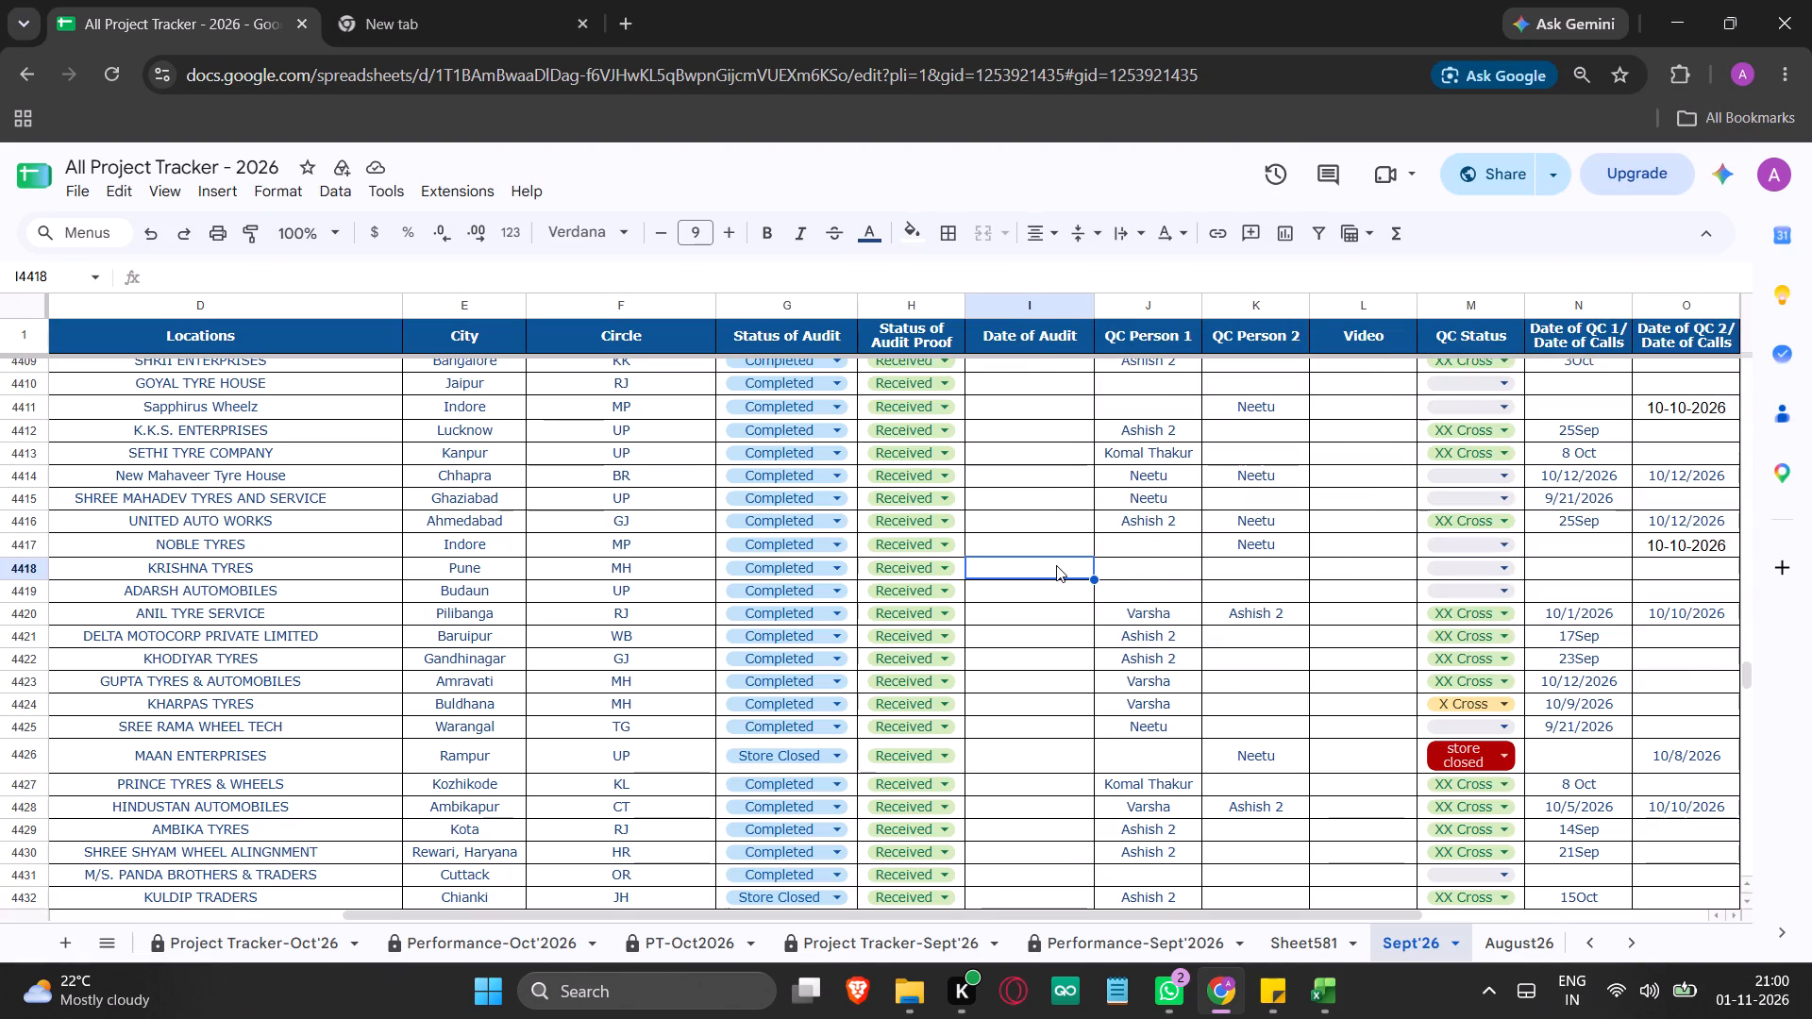
key("ctrl+f")
key("ctrl+v")
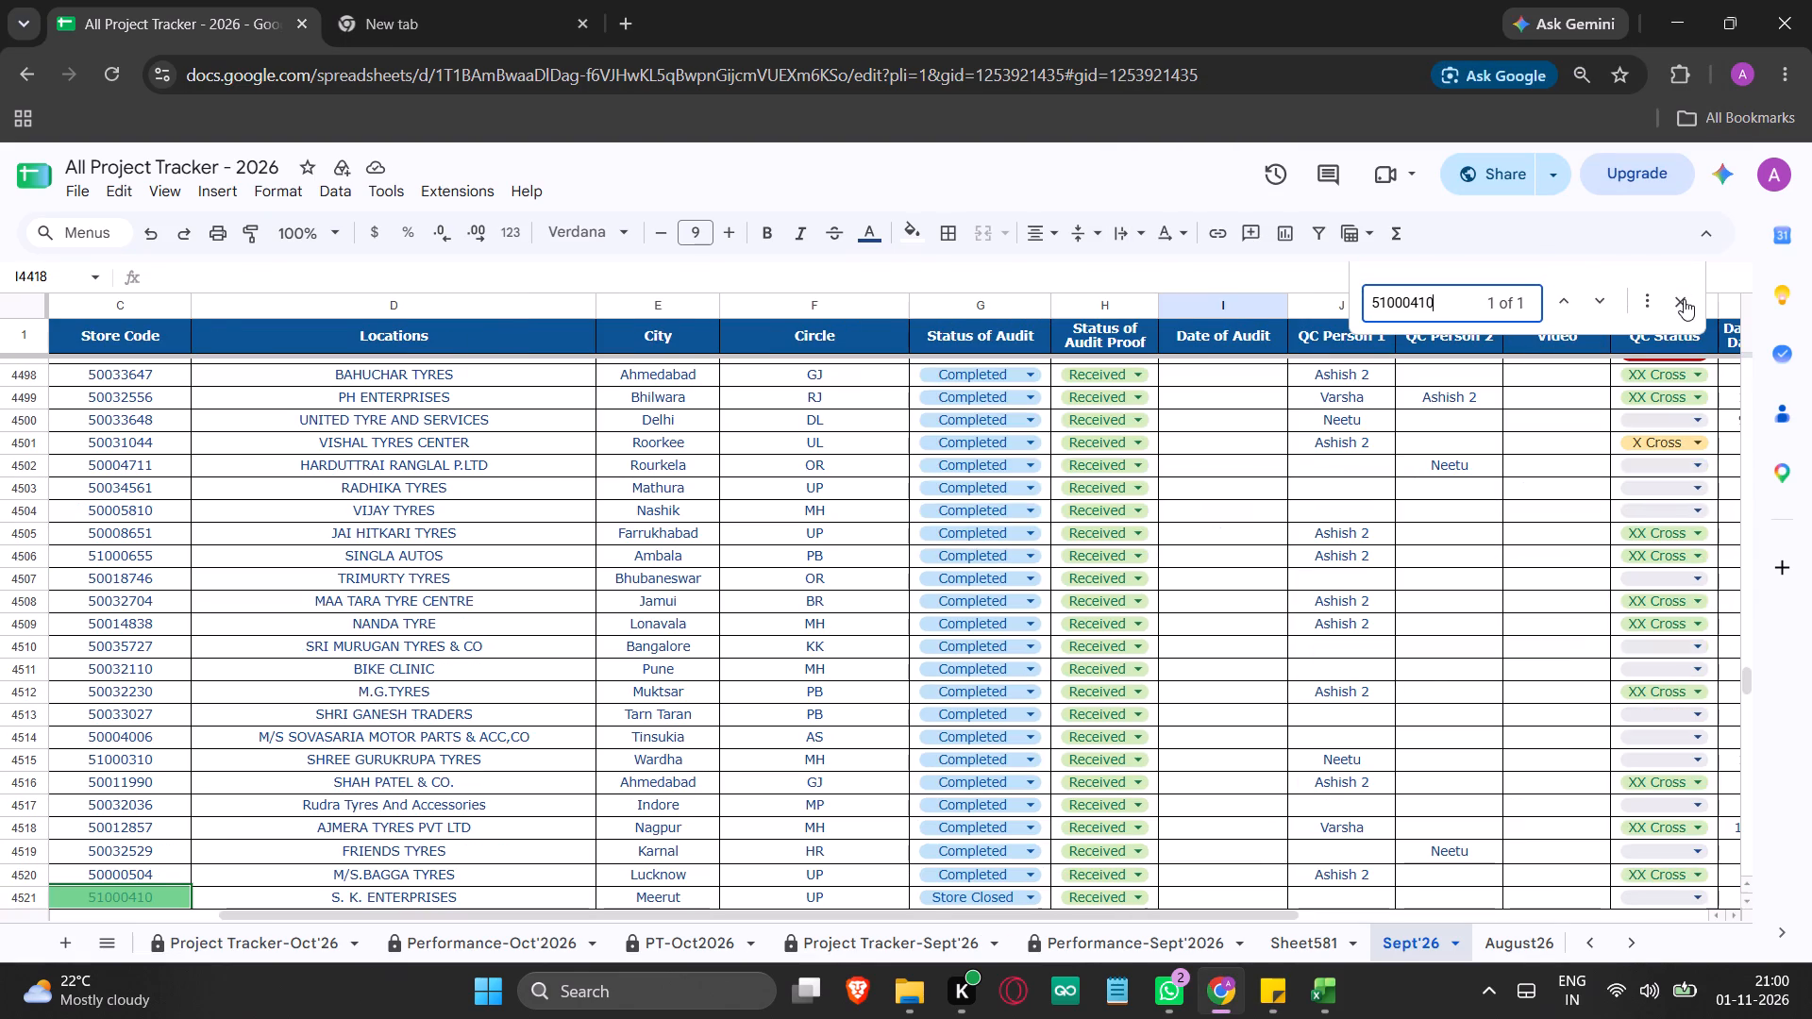
double_click(1684, 299)
Enter Ashish 2 as QC Person 1 of store 51000410.
left_click(1333, 899)
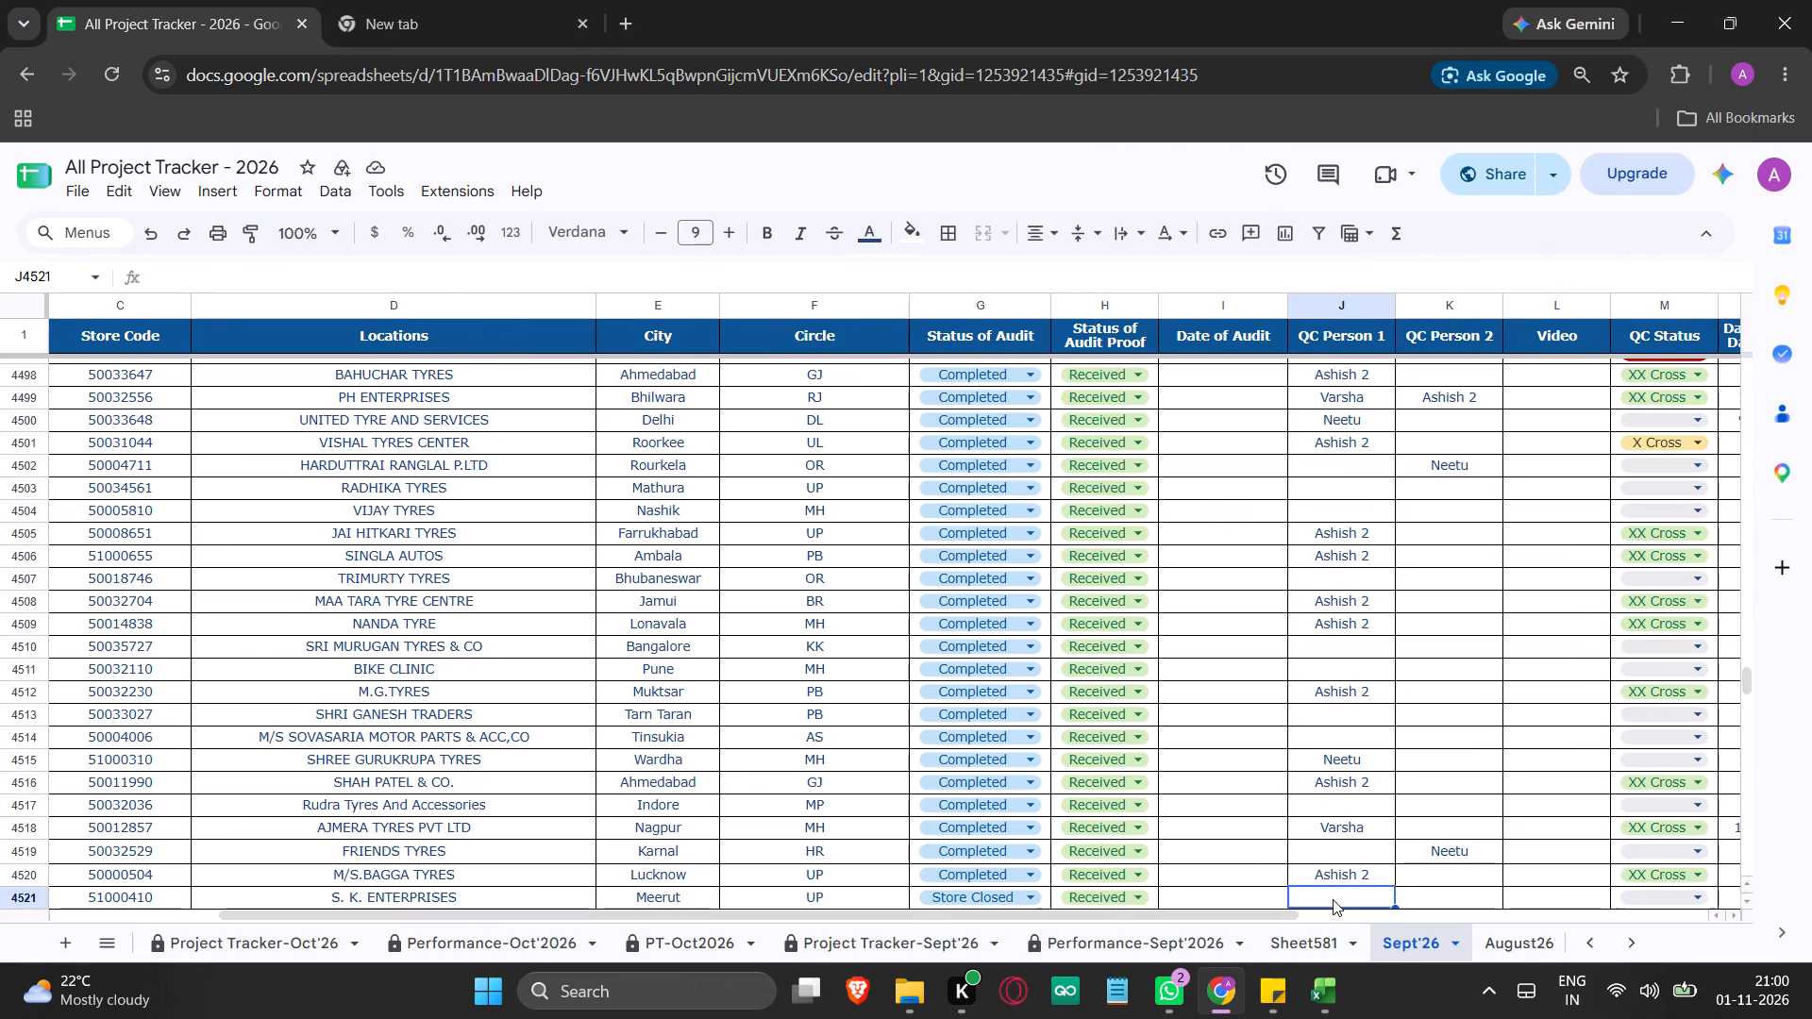
key("shift+a")
key("Tab")
Set the QC Status of store 51000410 to XX Cross and its Date of QC 1 to 15Oct.
key("Tab")
key("Tab")
key("Tab")
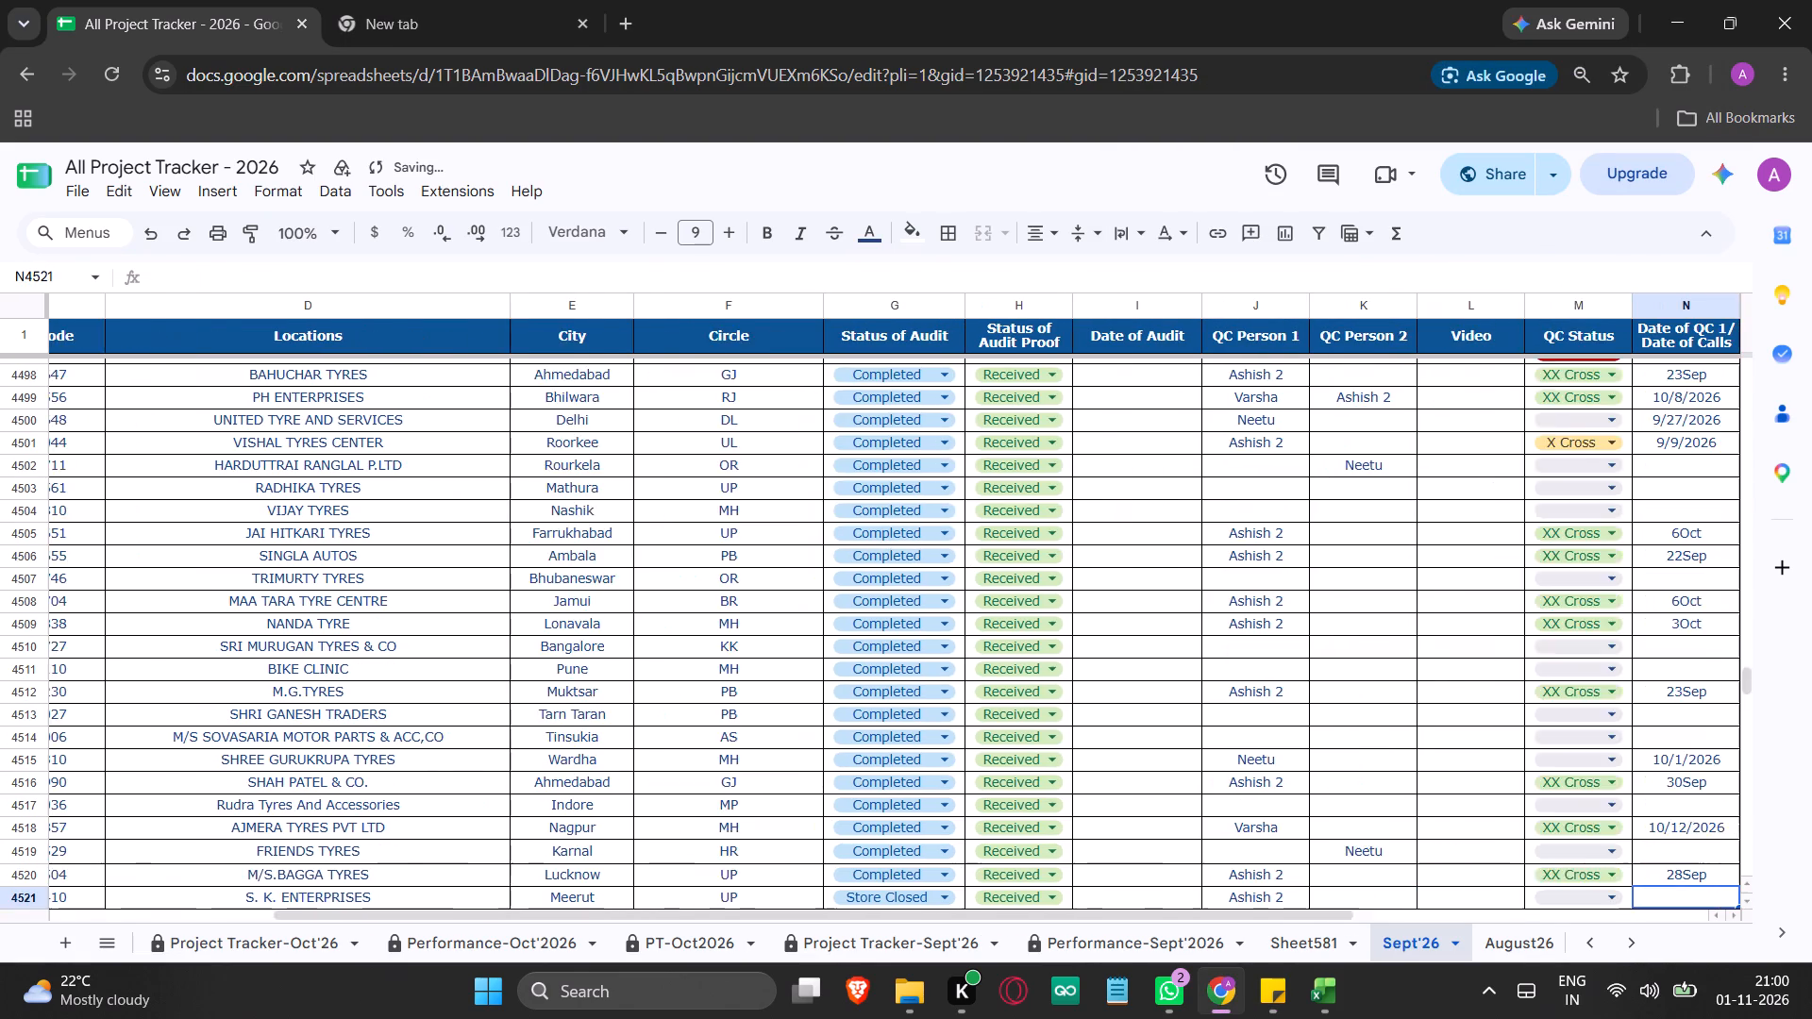
key("Tab")
left_click(1455, 904)
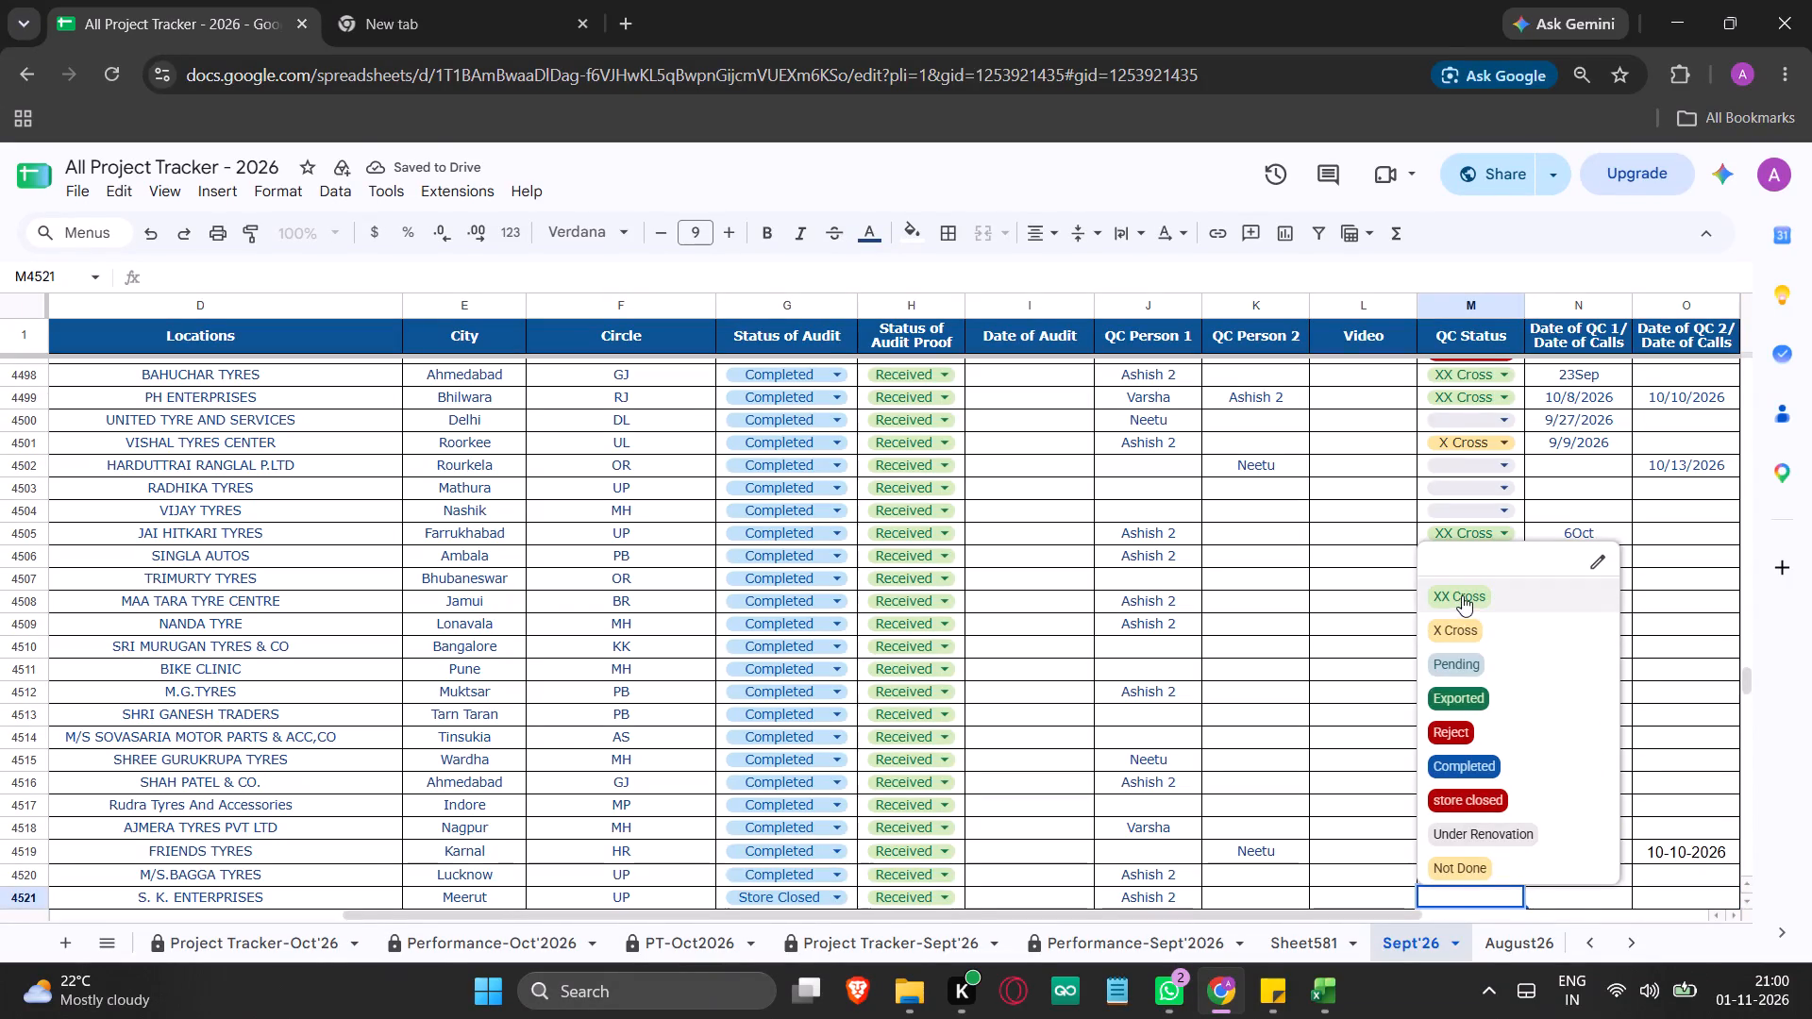
left_click(1462, 595)
left_click(1569, 897)
type("15")
type("Oct")
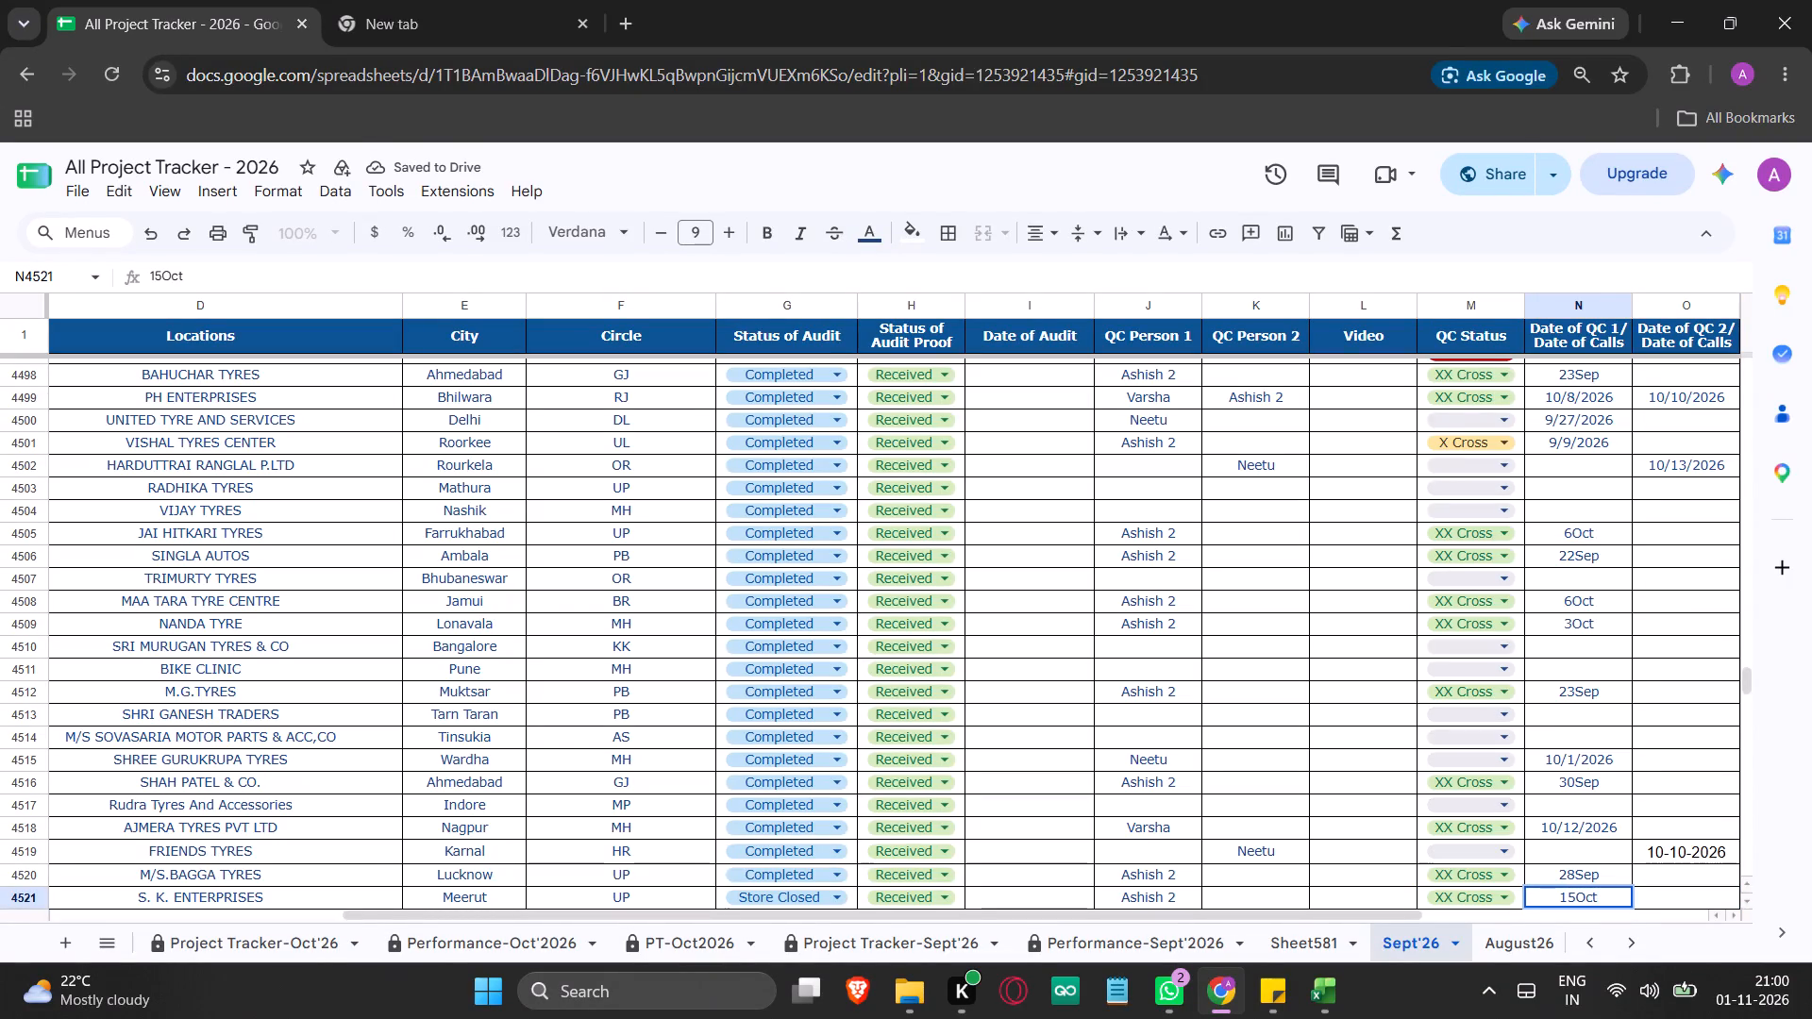
key("Tab")
Find store code 50014902 from the sticky note's 15-10-2026 list in the Sept'26 sheet.
left_click(1265, 994)
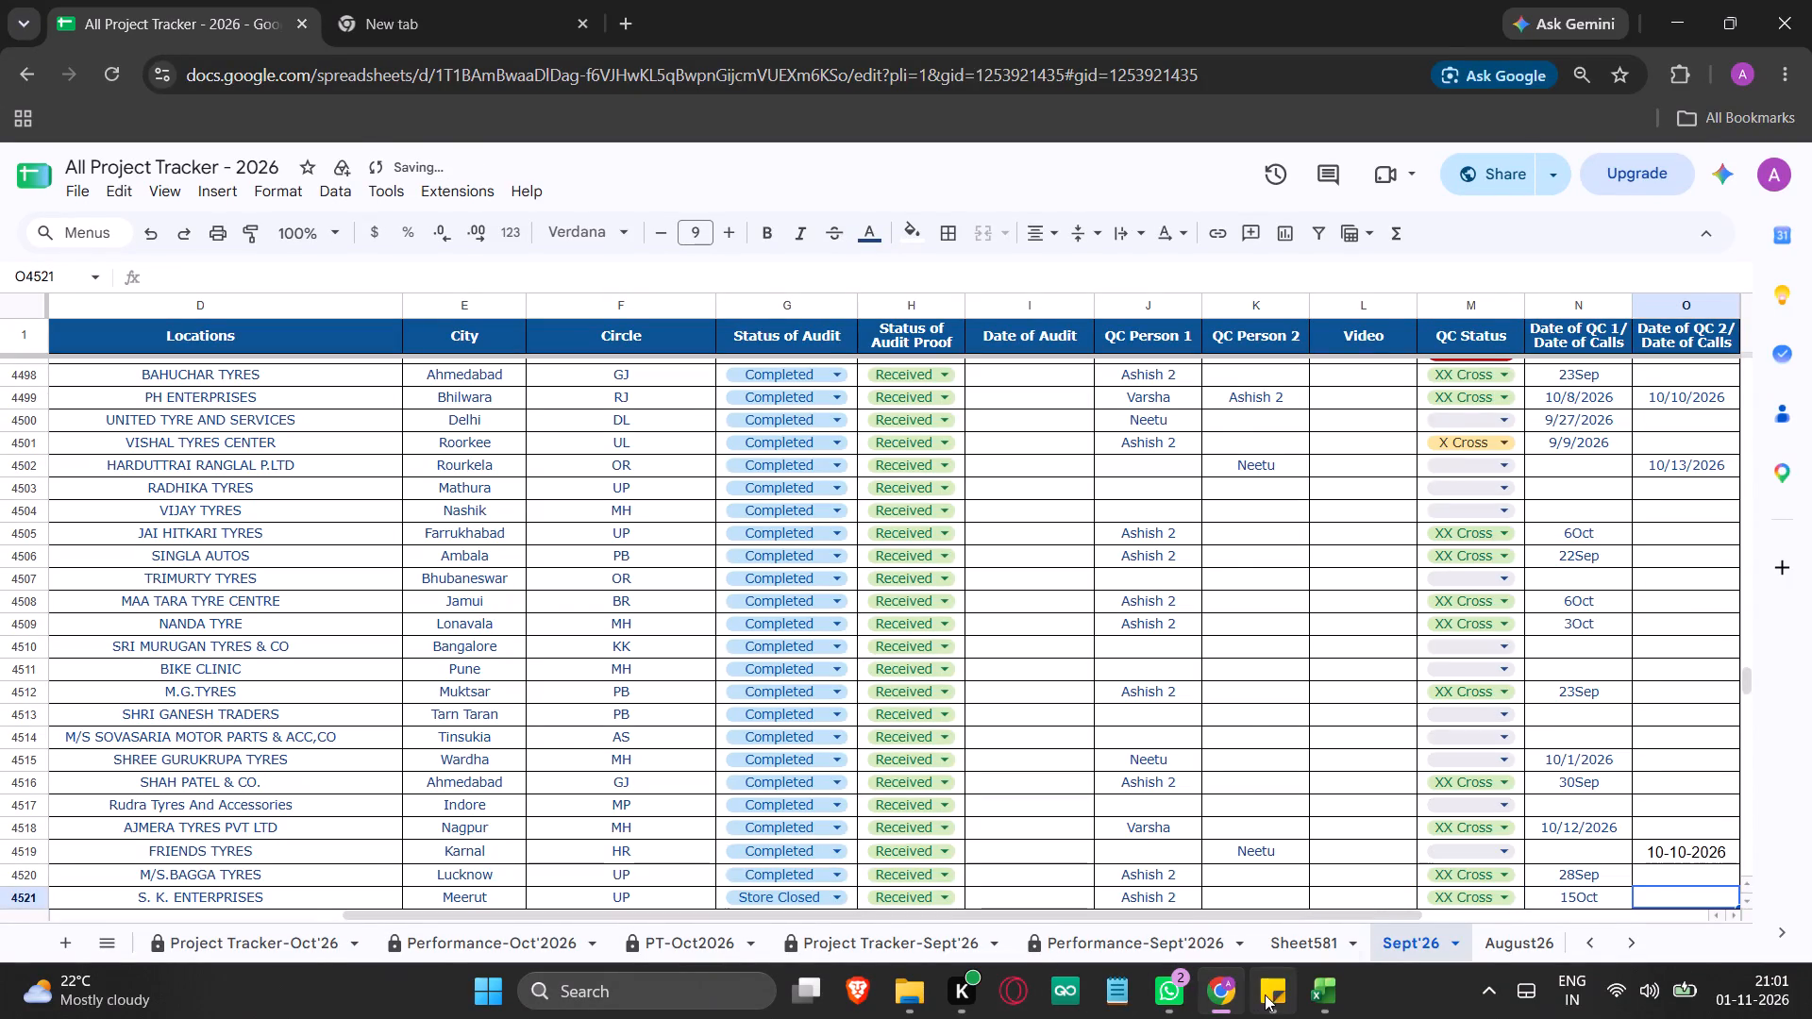
double_click(1200, 300)
right_click(1200, 300)
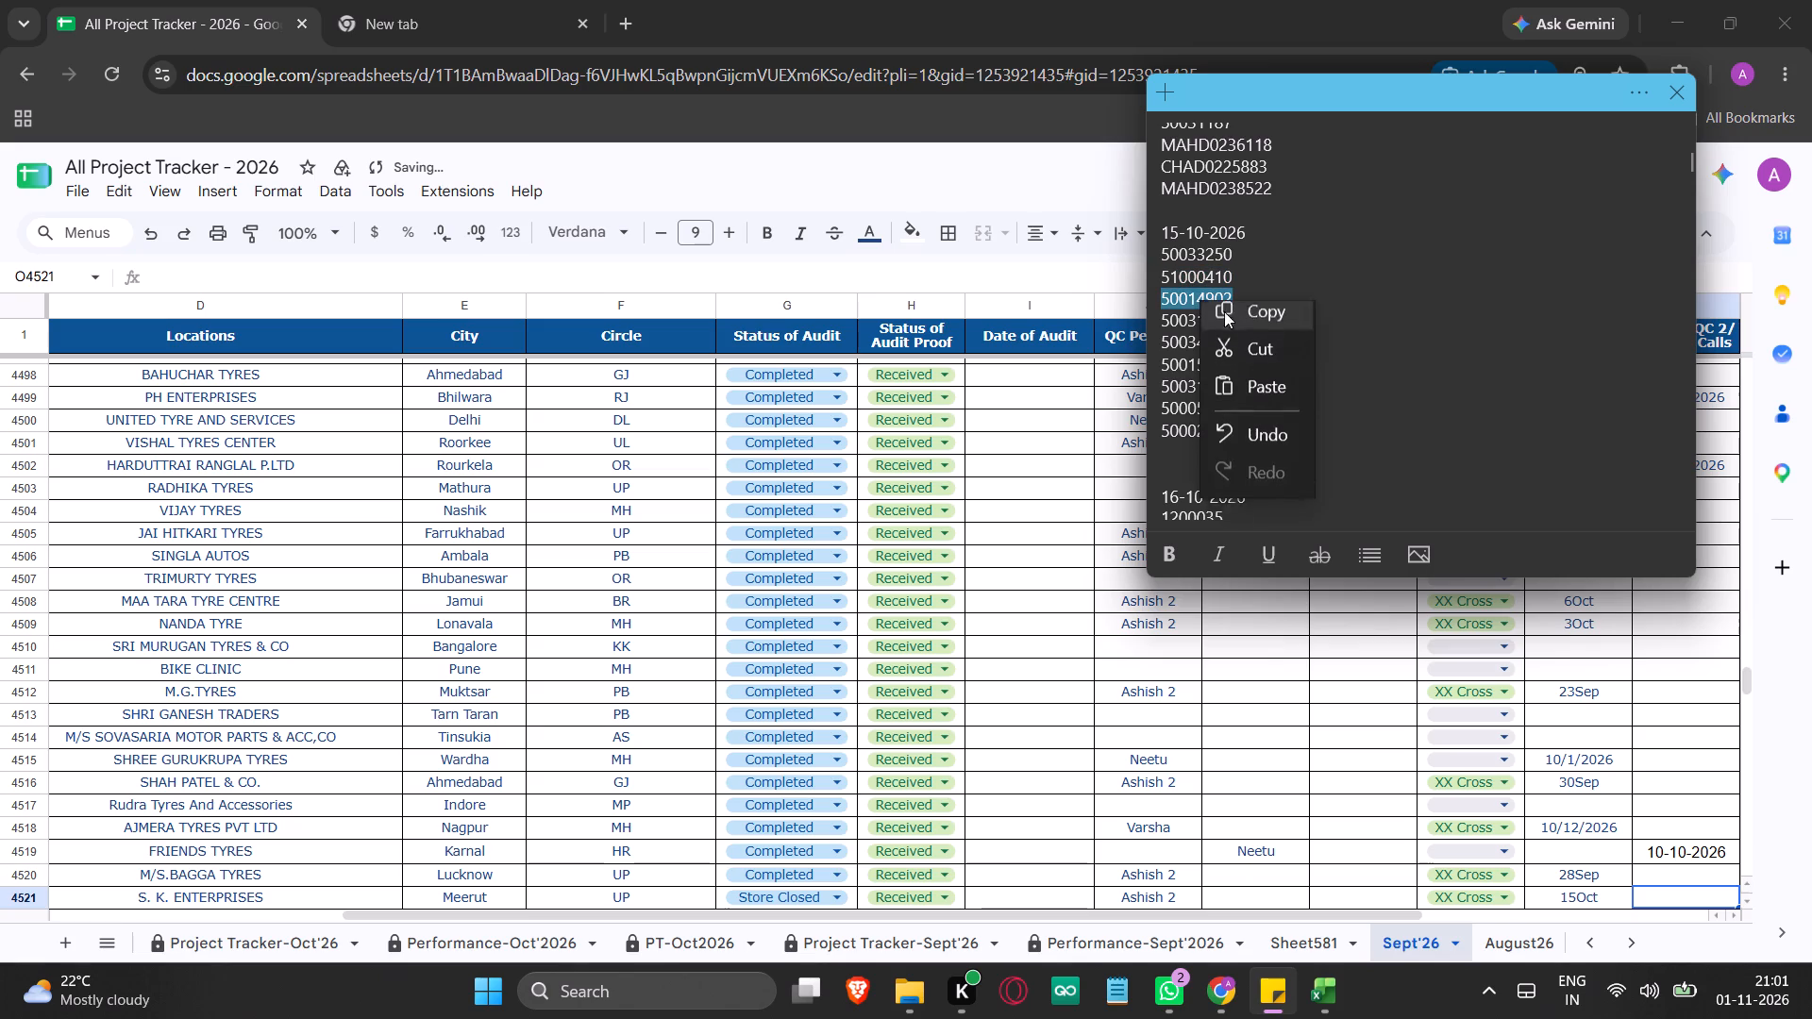
left_click(1241, 319)
left_click(1071, 512)
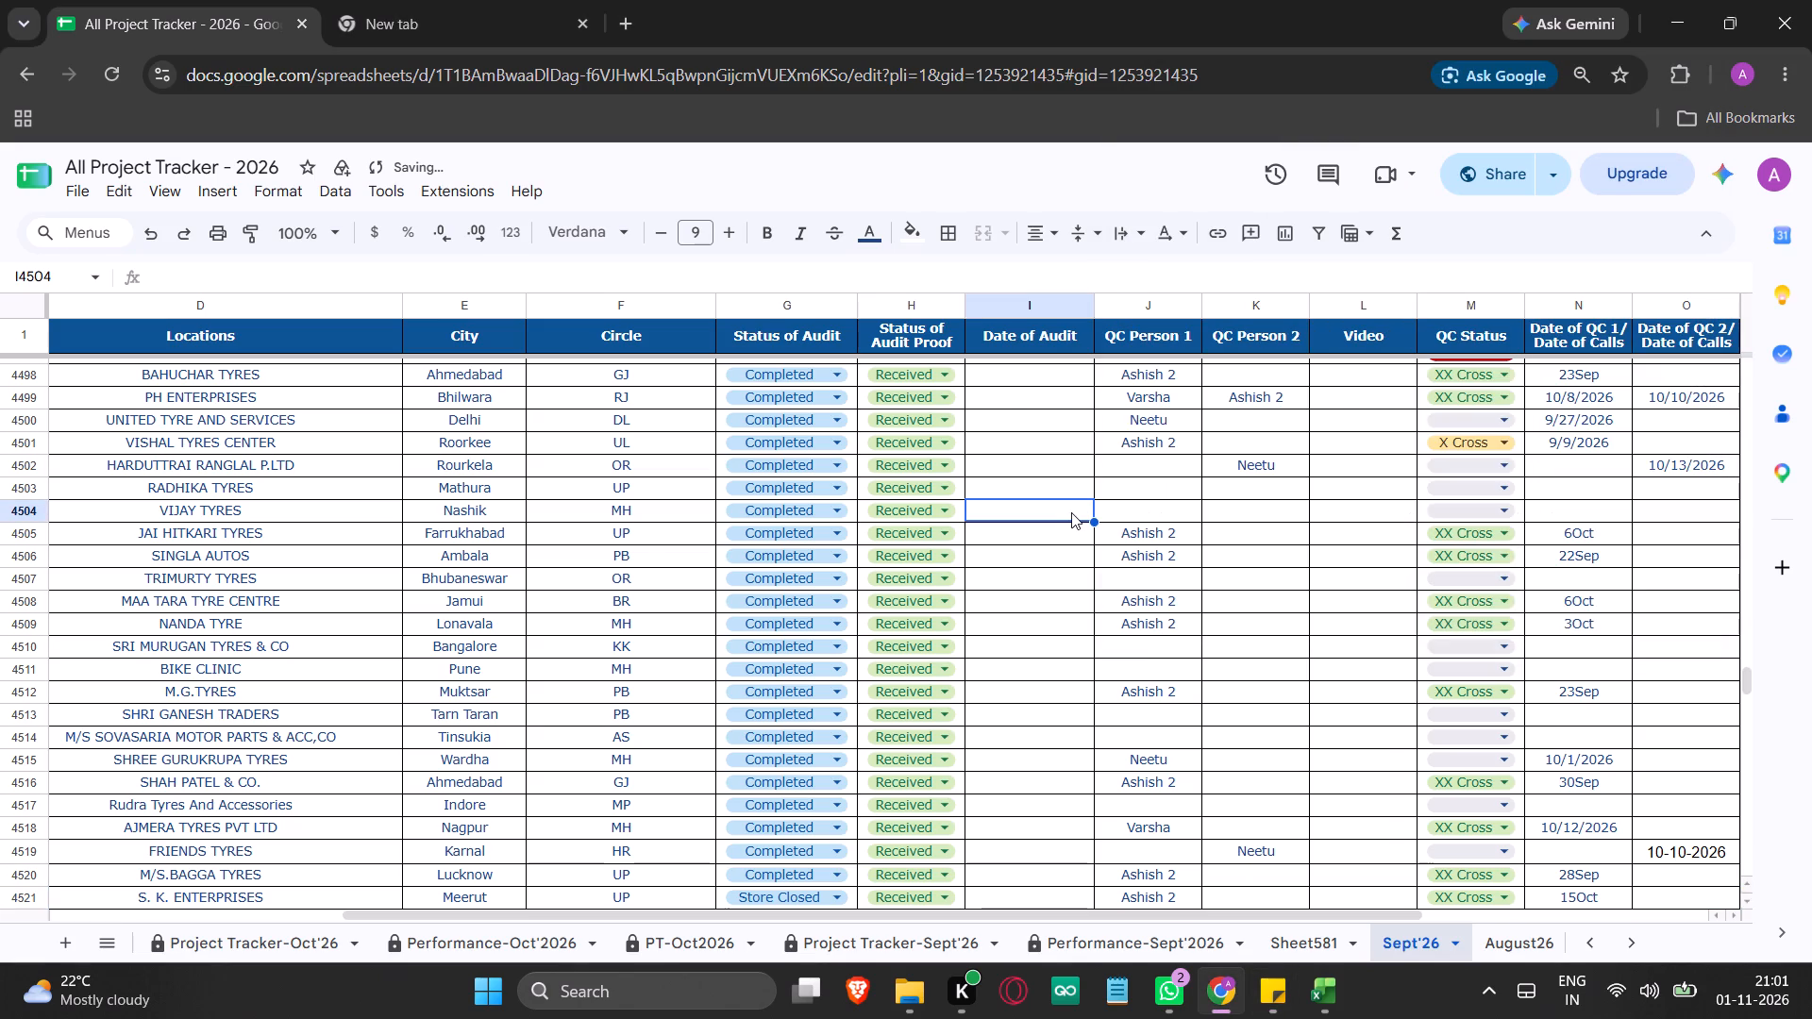
key("ctrl+f")
key("ctrl+v")
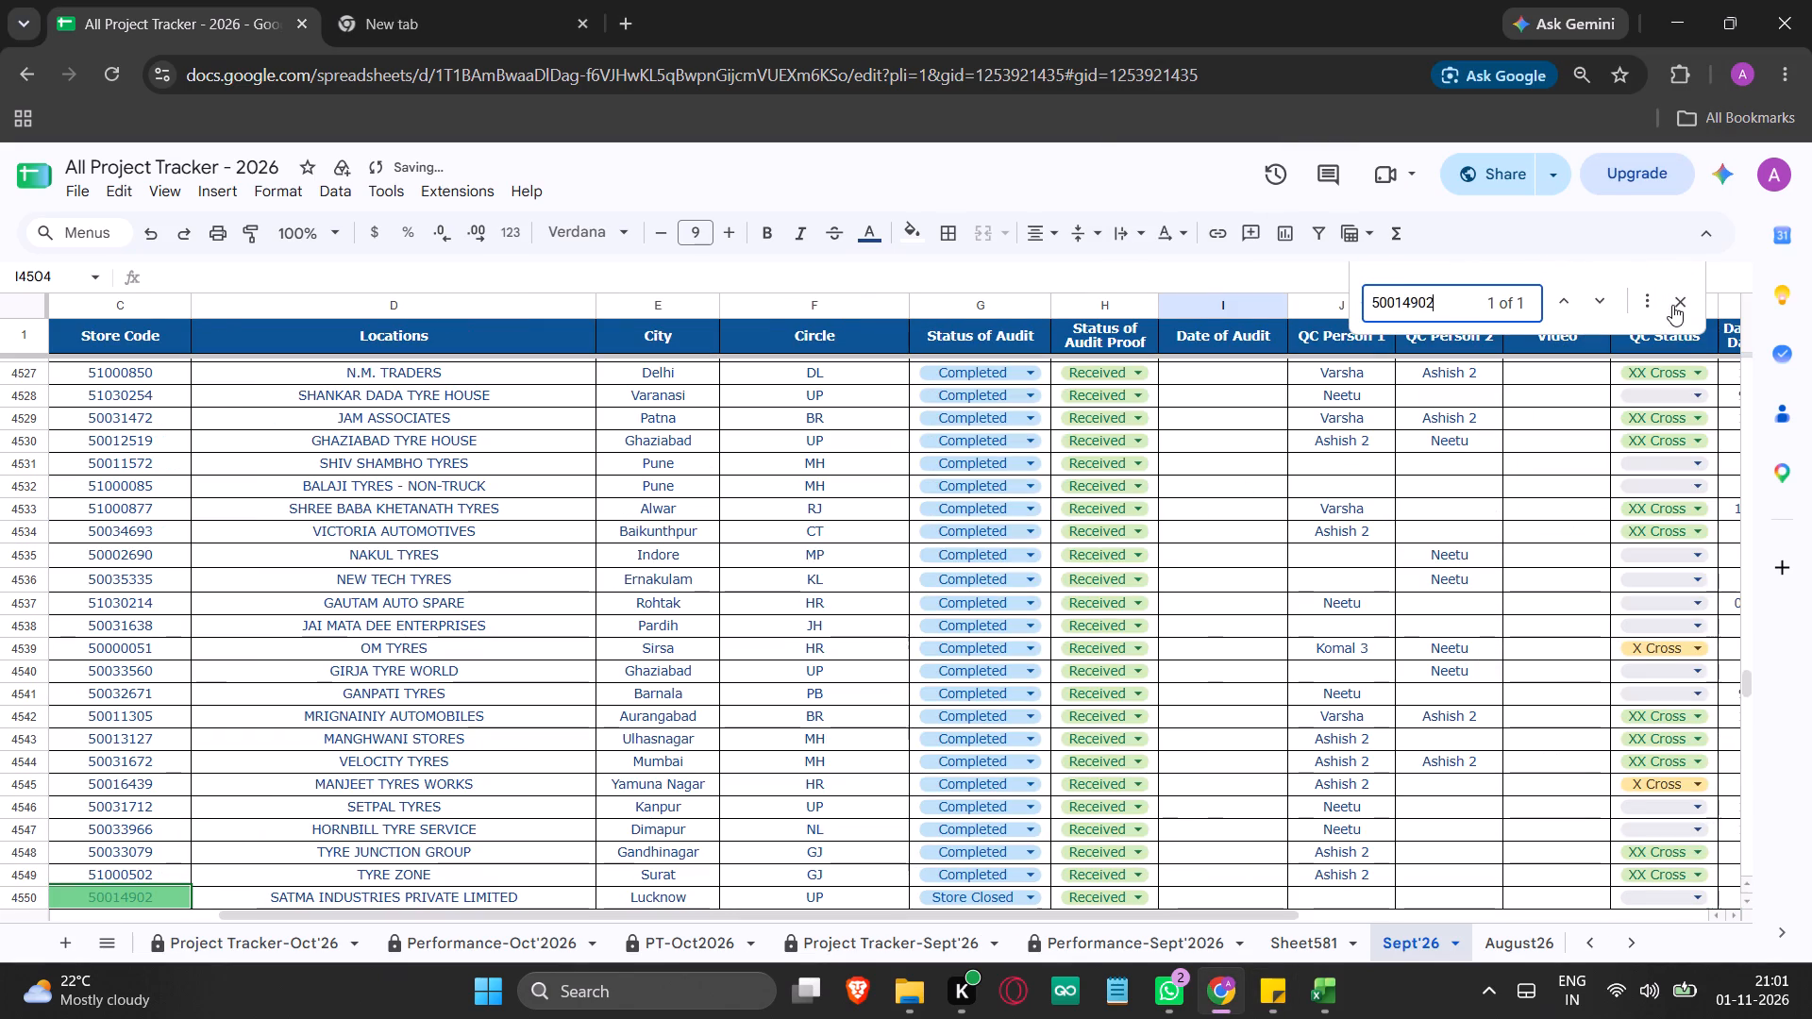
left_click(1672, 305)
Enter Ashish 2 as QC Person 1 of store 50014902.
left_click(1348, 902)
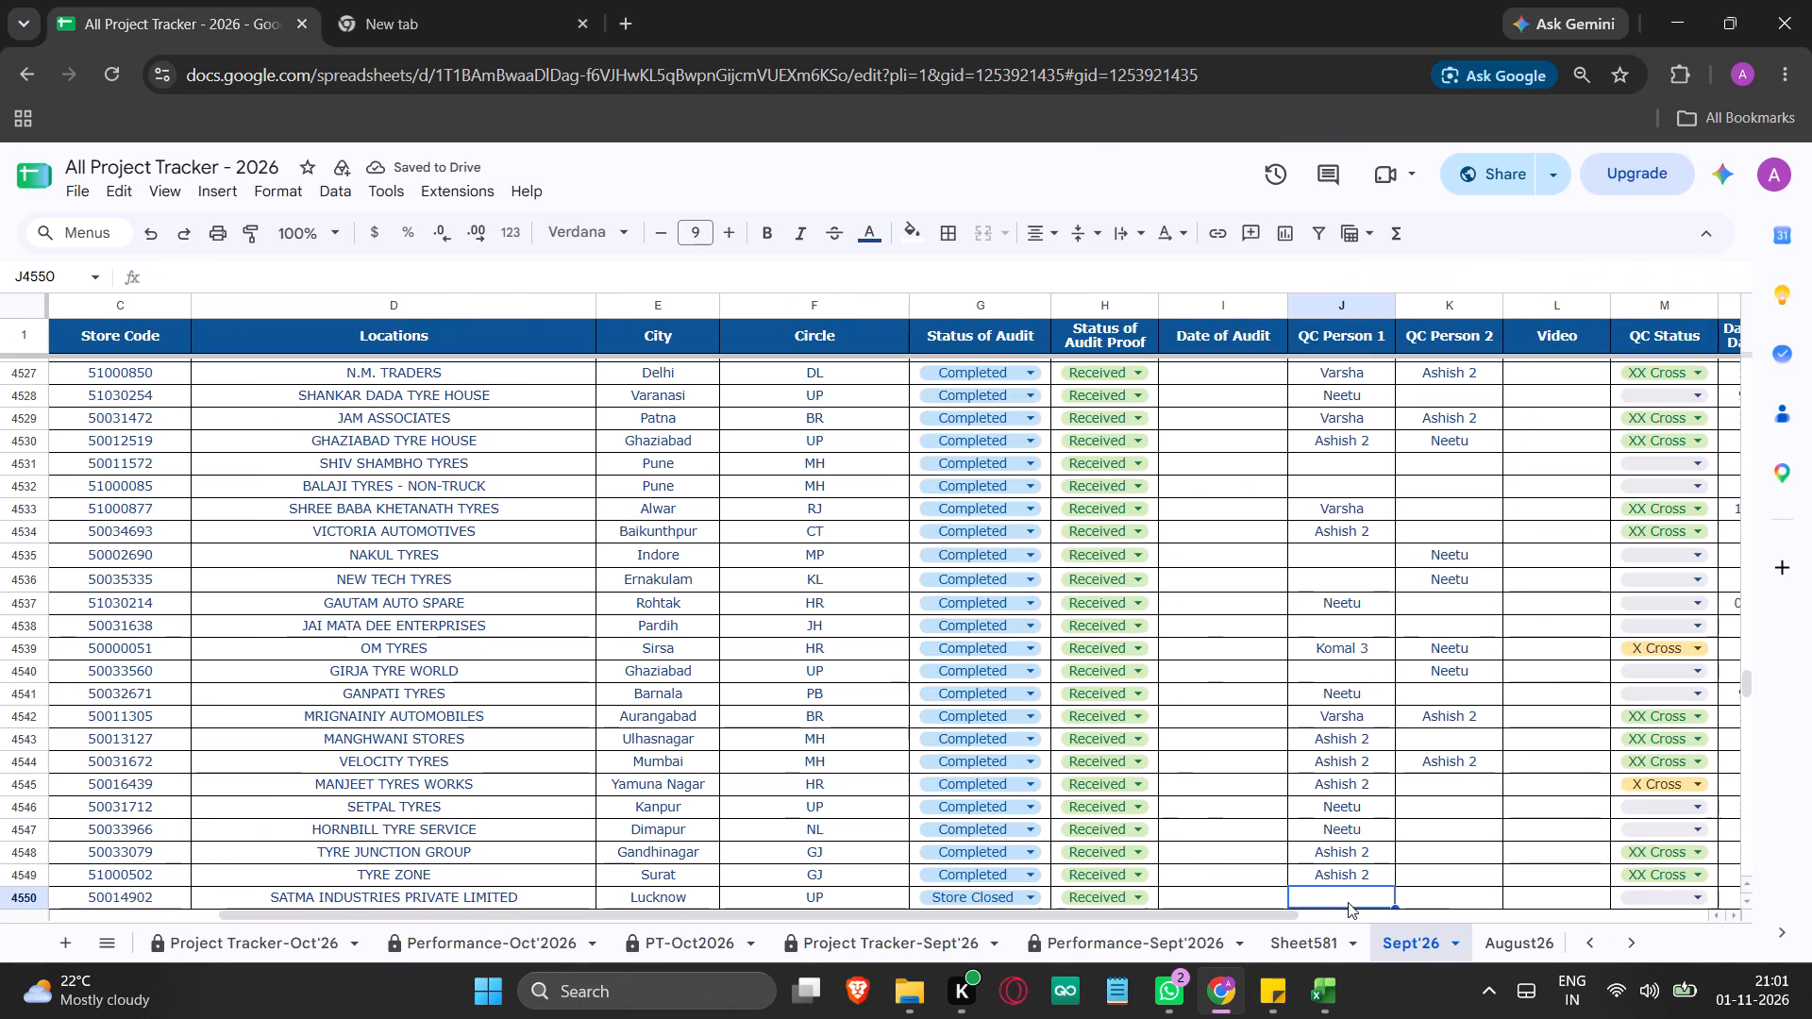
key("shift+a")
key("Tab")
Set the QC Status of store 50014902 to XX Cross and its Date of QC 1 to 15Oct.
key("Tab")
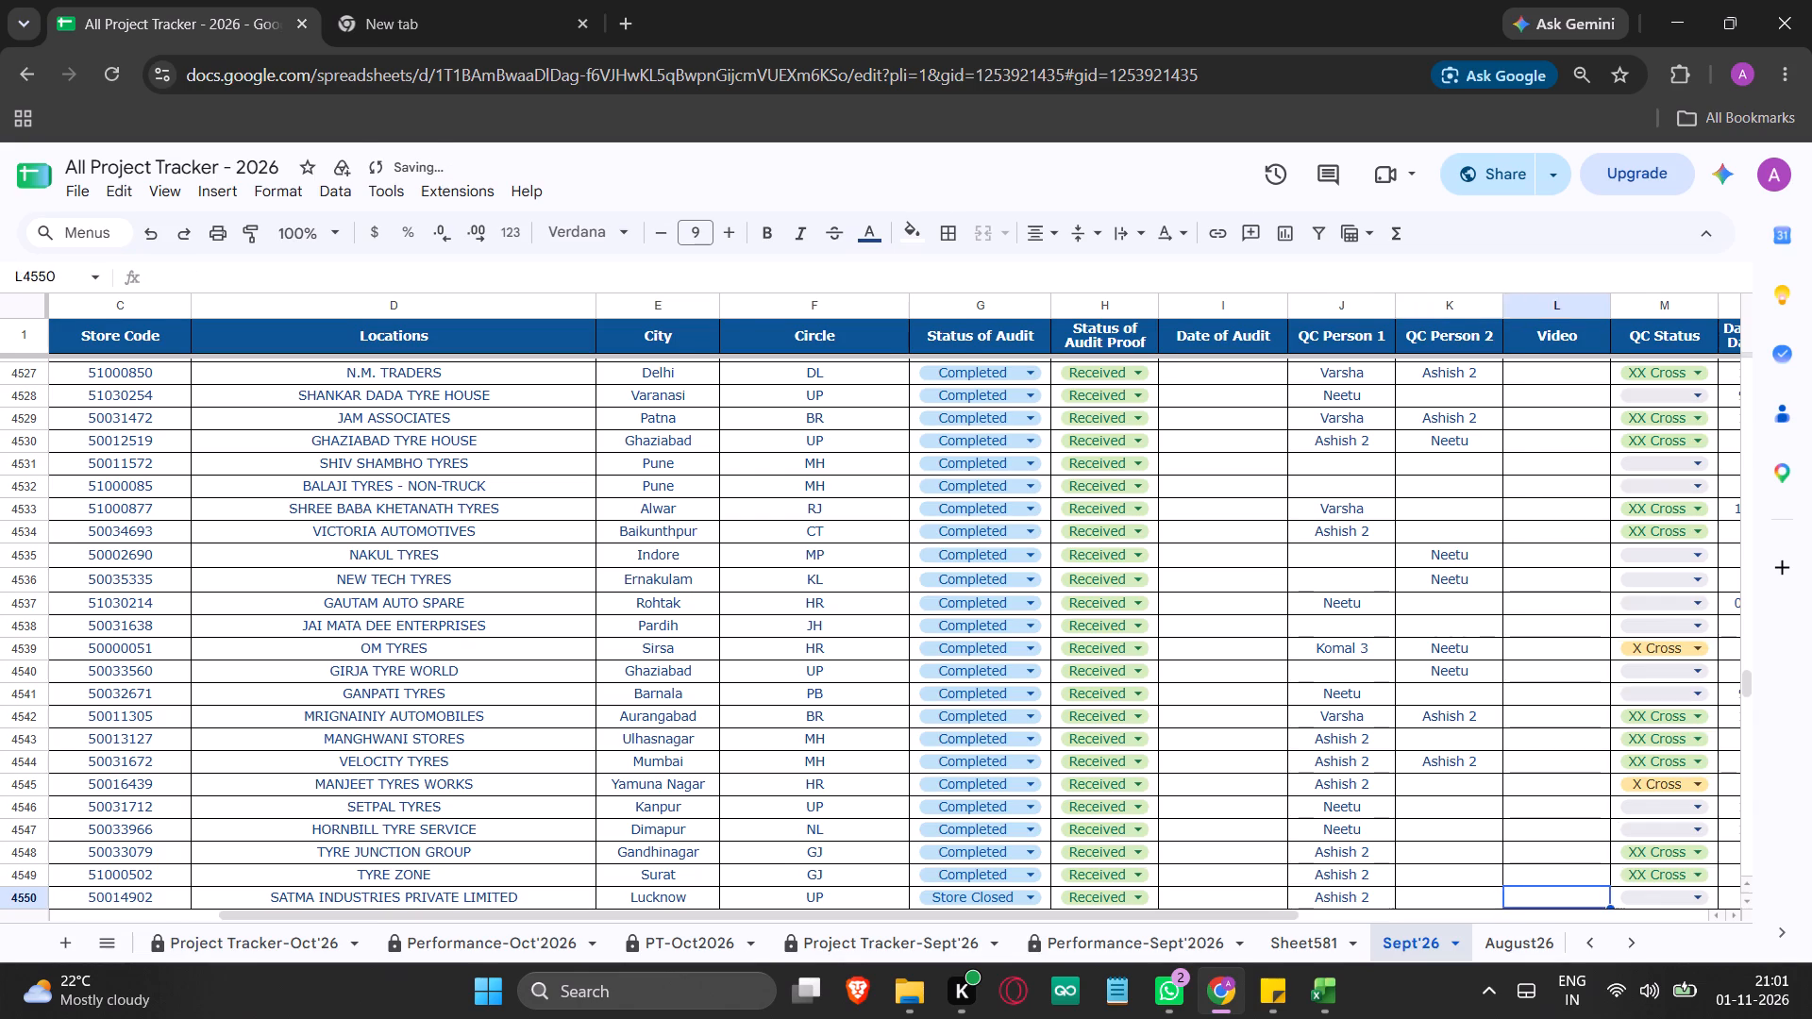
key("Tab")
key("Tab")
key("Tab")
left_click(1460, 893)
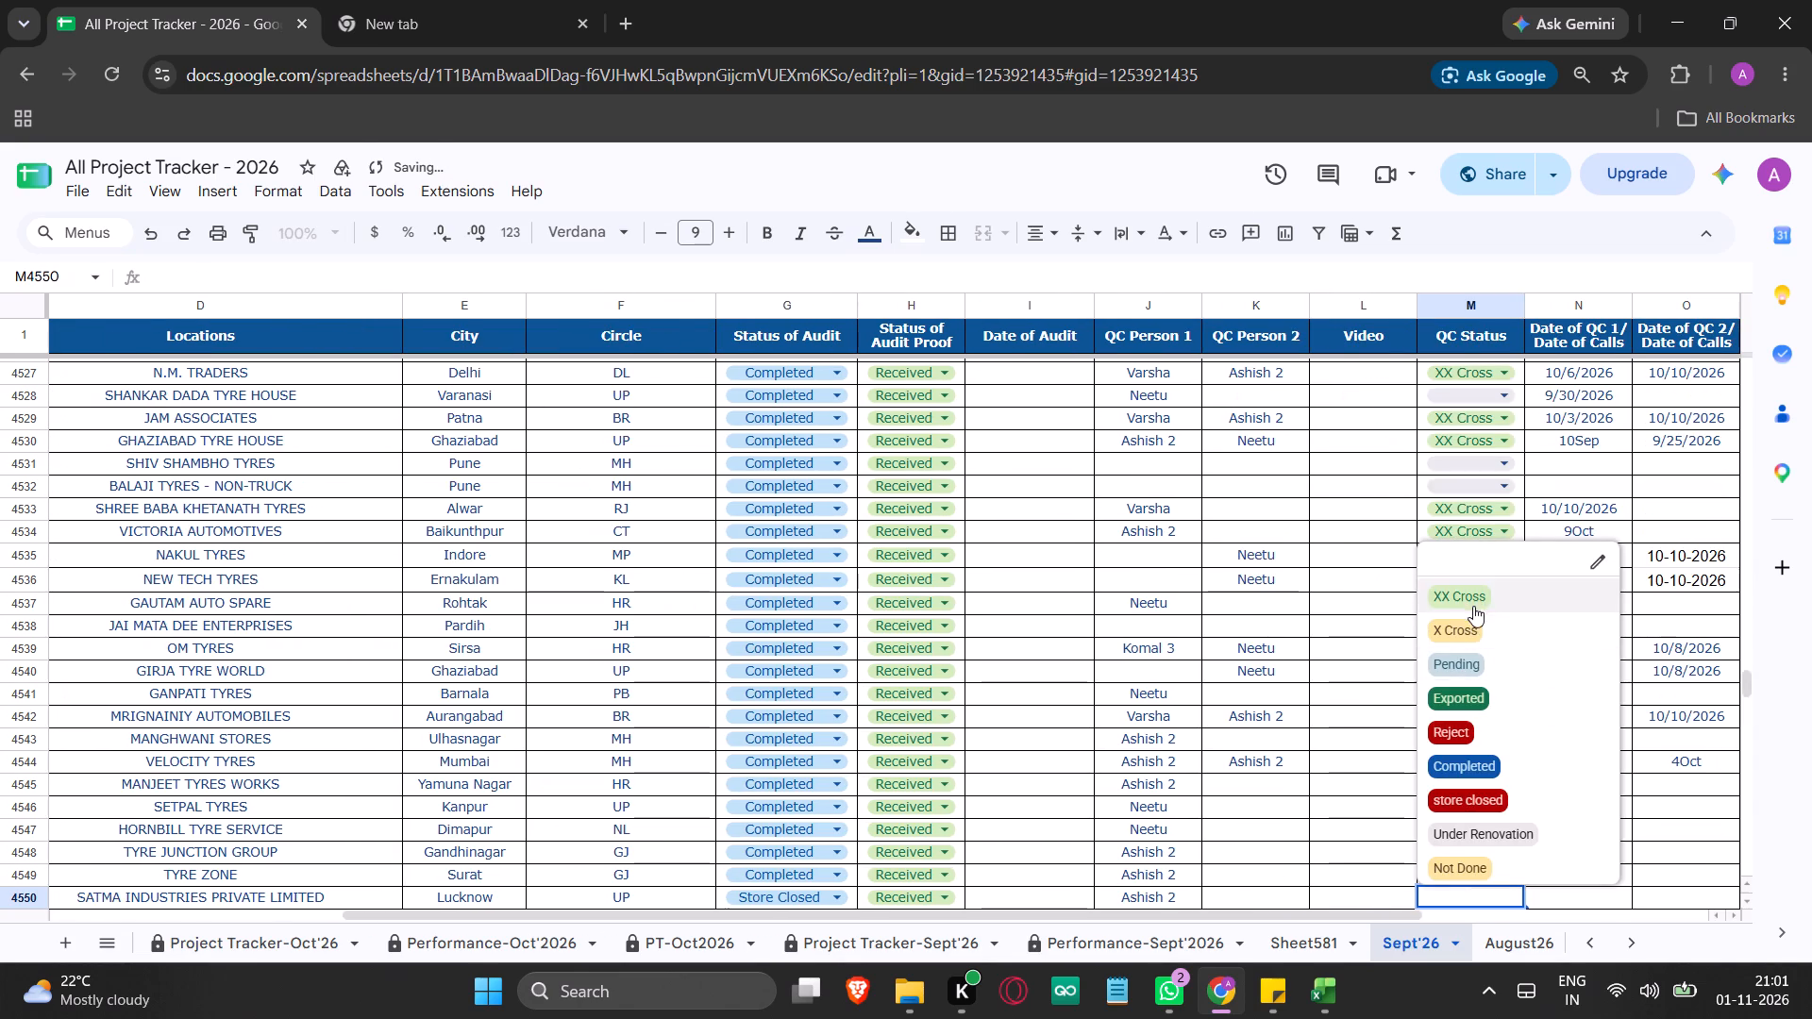
left_click(1473, 597)
left_click(1572, 896)
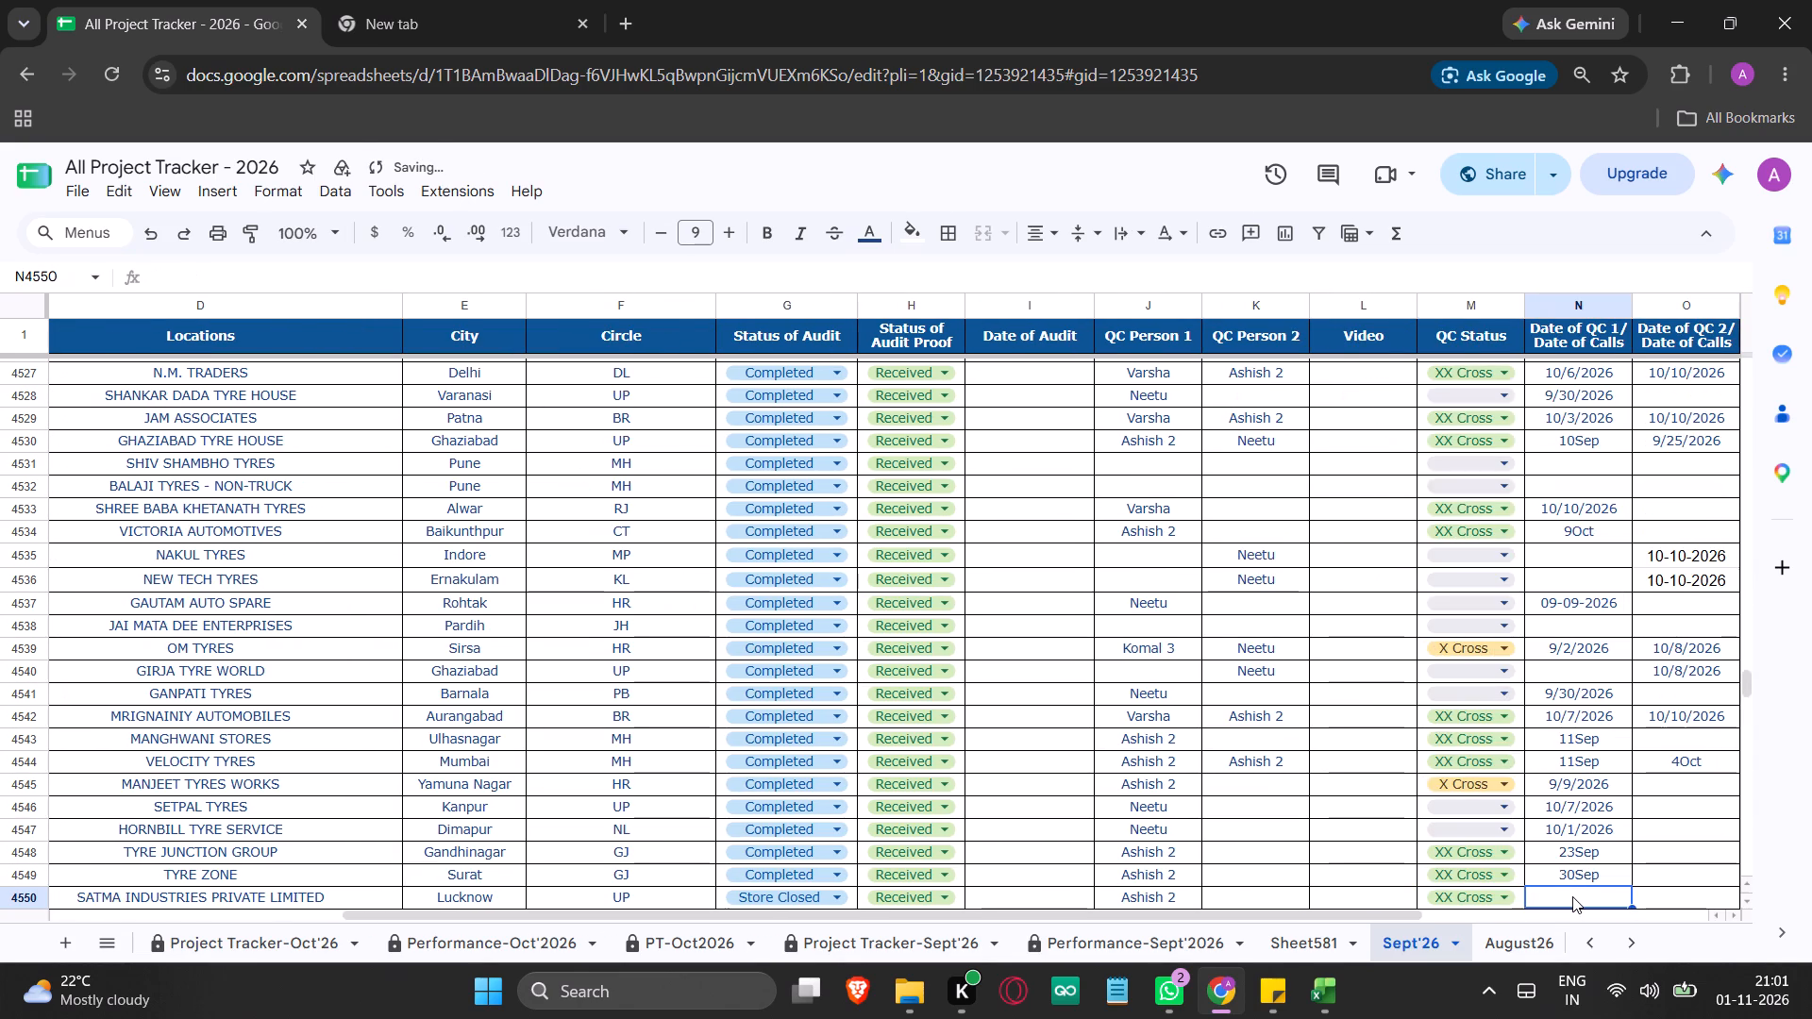
type("15")
type("Oct")
key("Tab")
Find store code 50031758 from the sticky note's 15-10-2026 list in the Sept'26 sheet.
left_click(1283, 988)
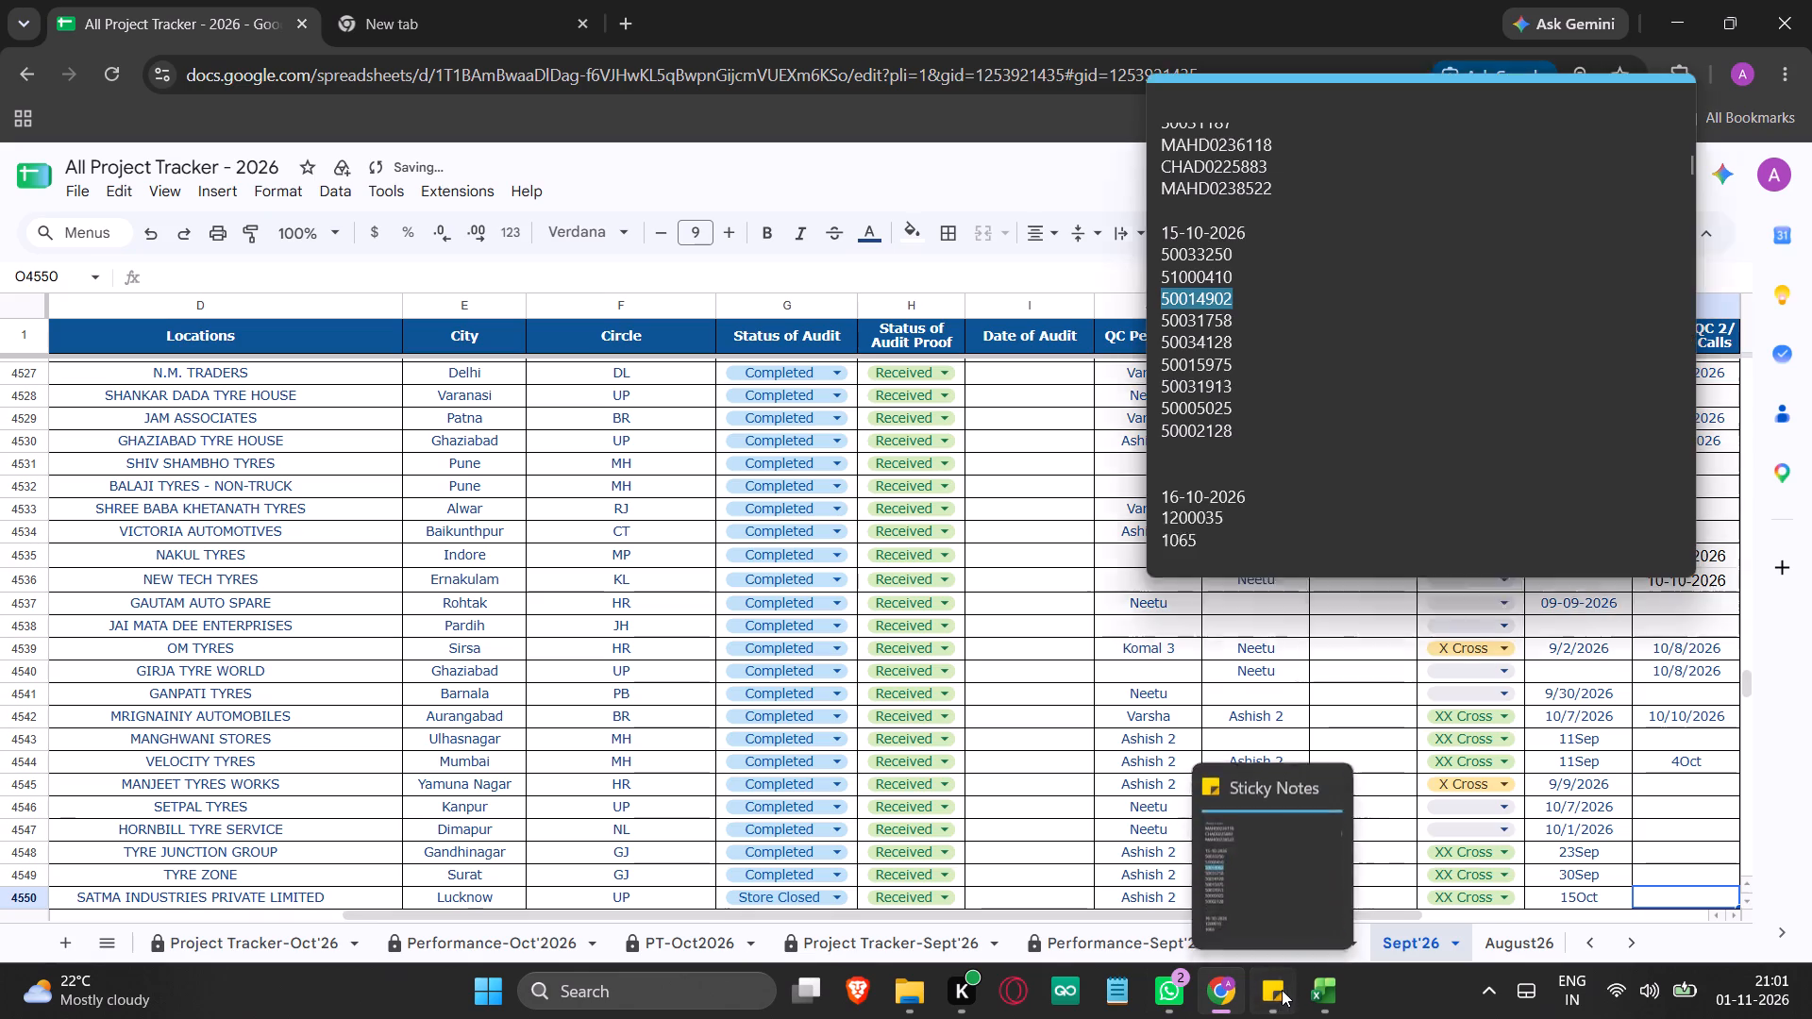
double_click(1208, 310)
right_click(1208, 310)
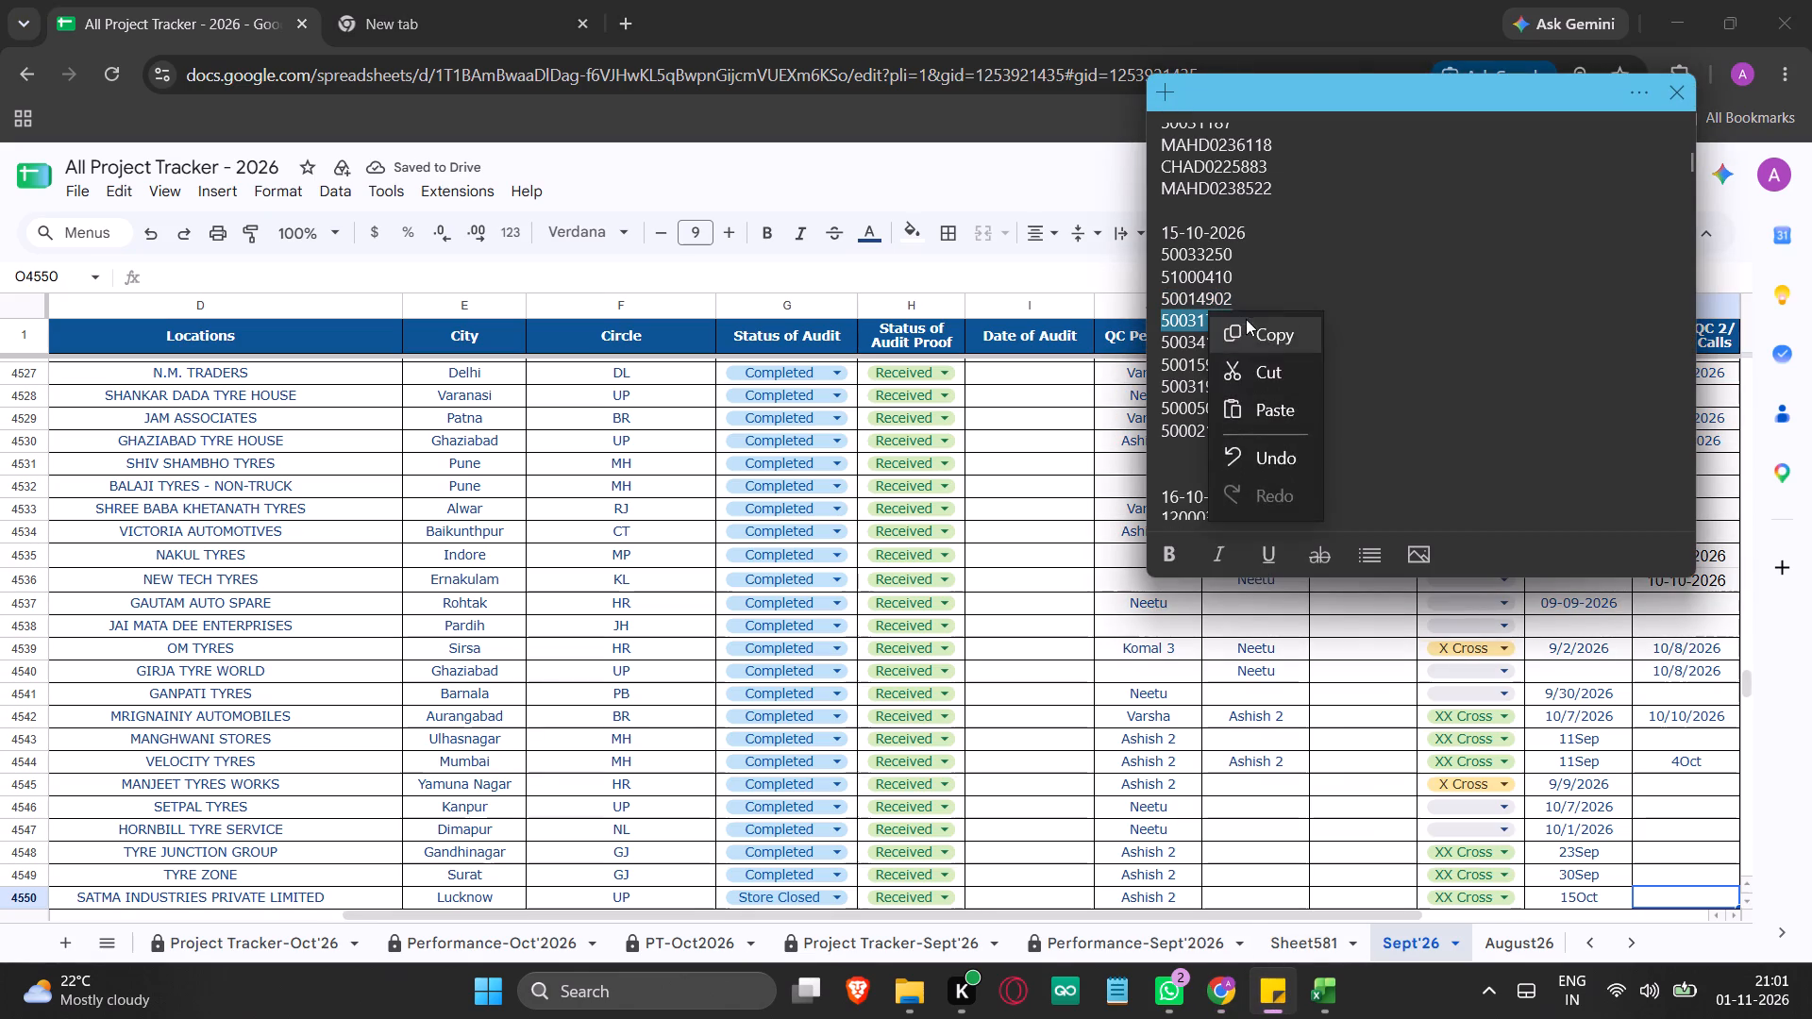
left_click(1247, 319)
left_click(1058, 594)
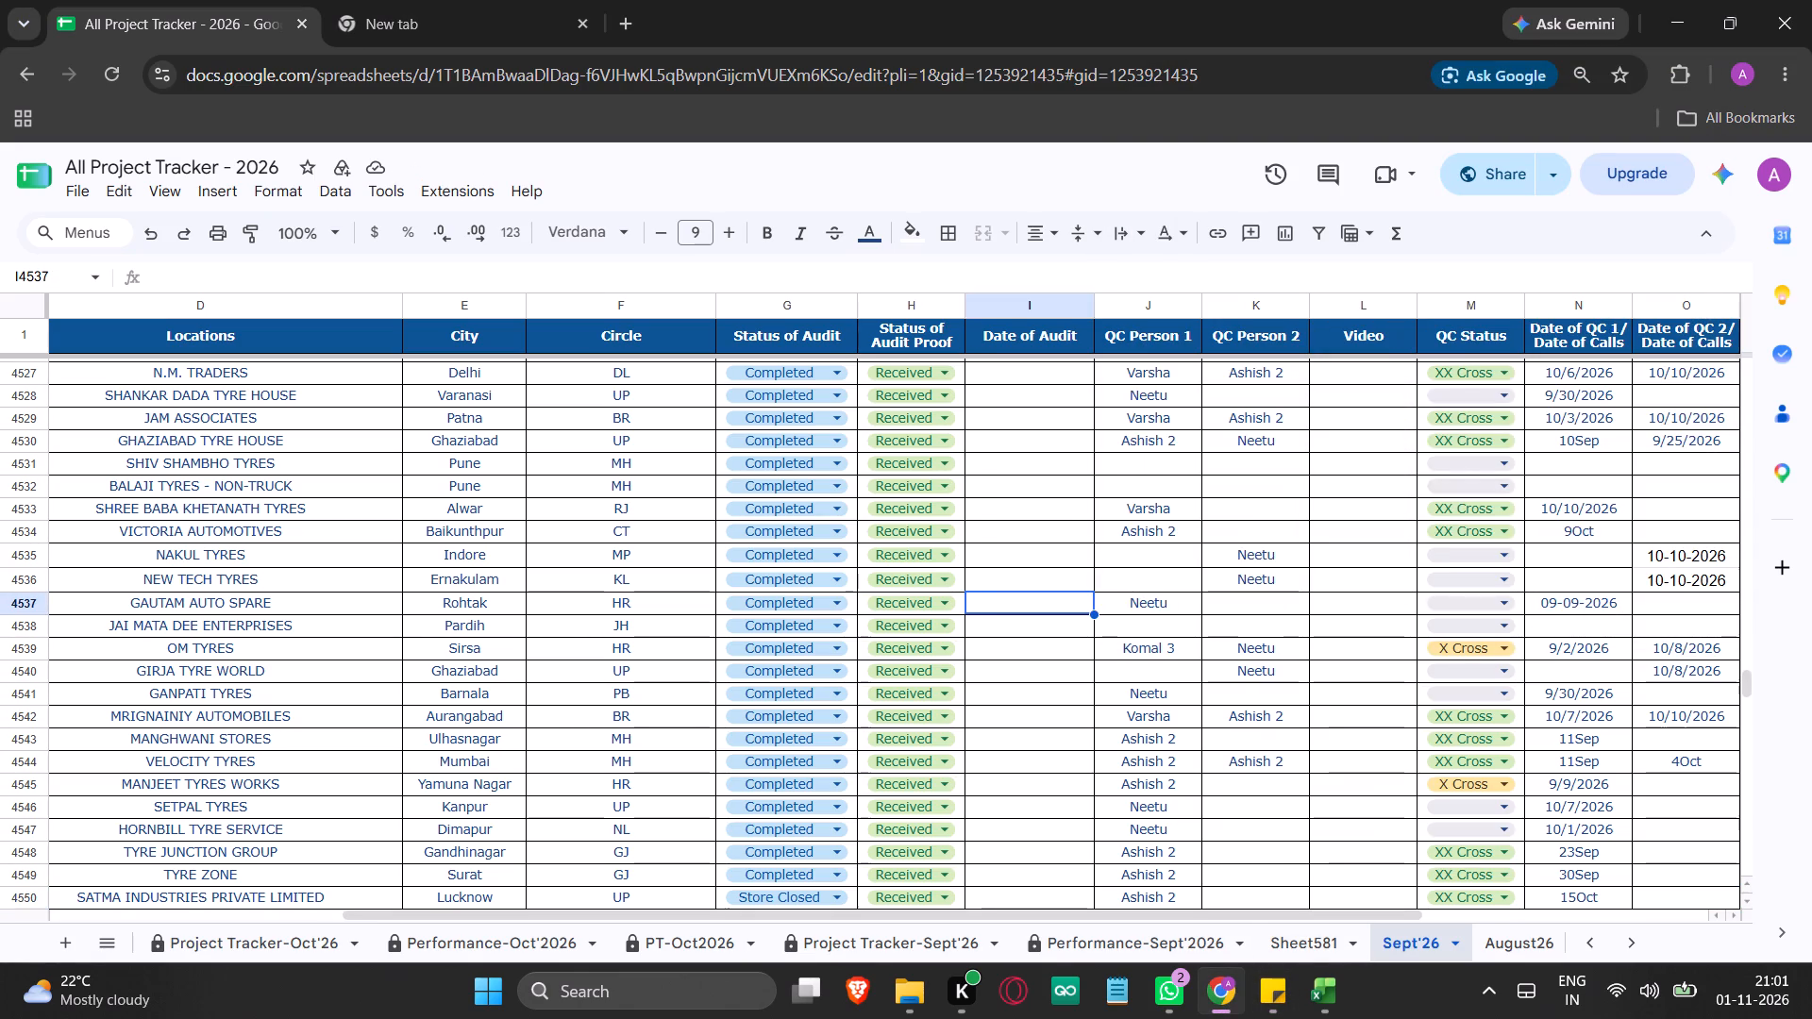
key("ctrl+f")
key("ctrl+v")
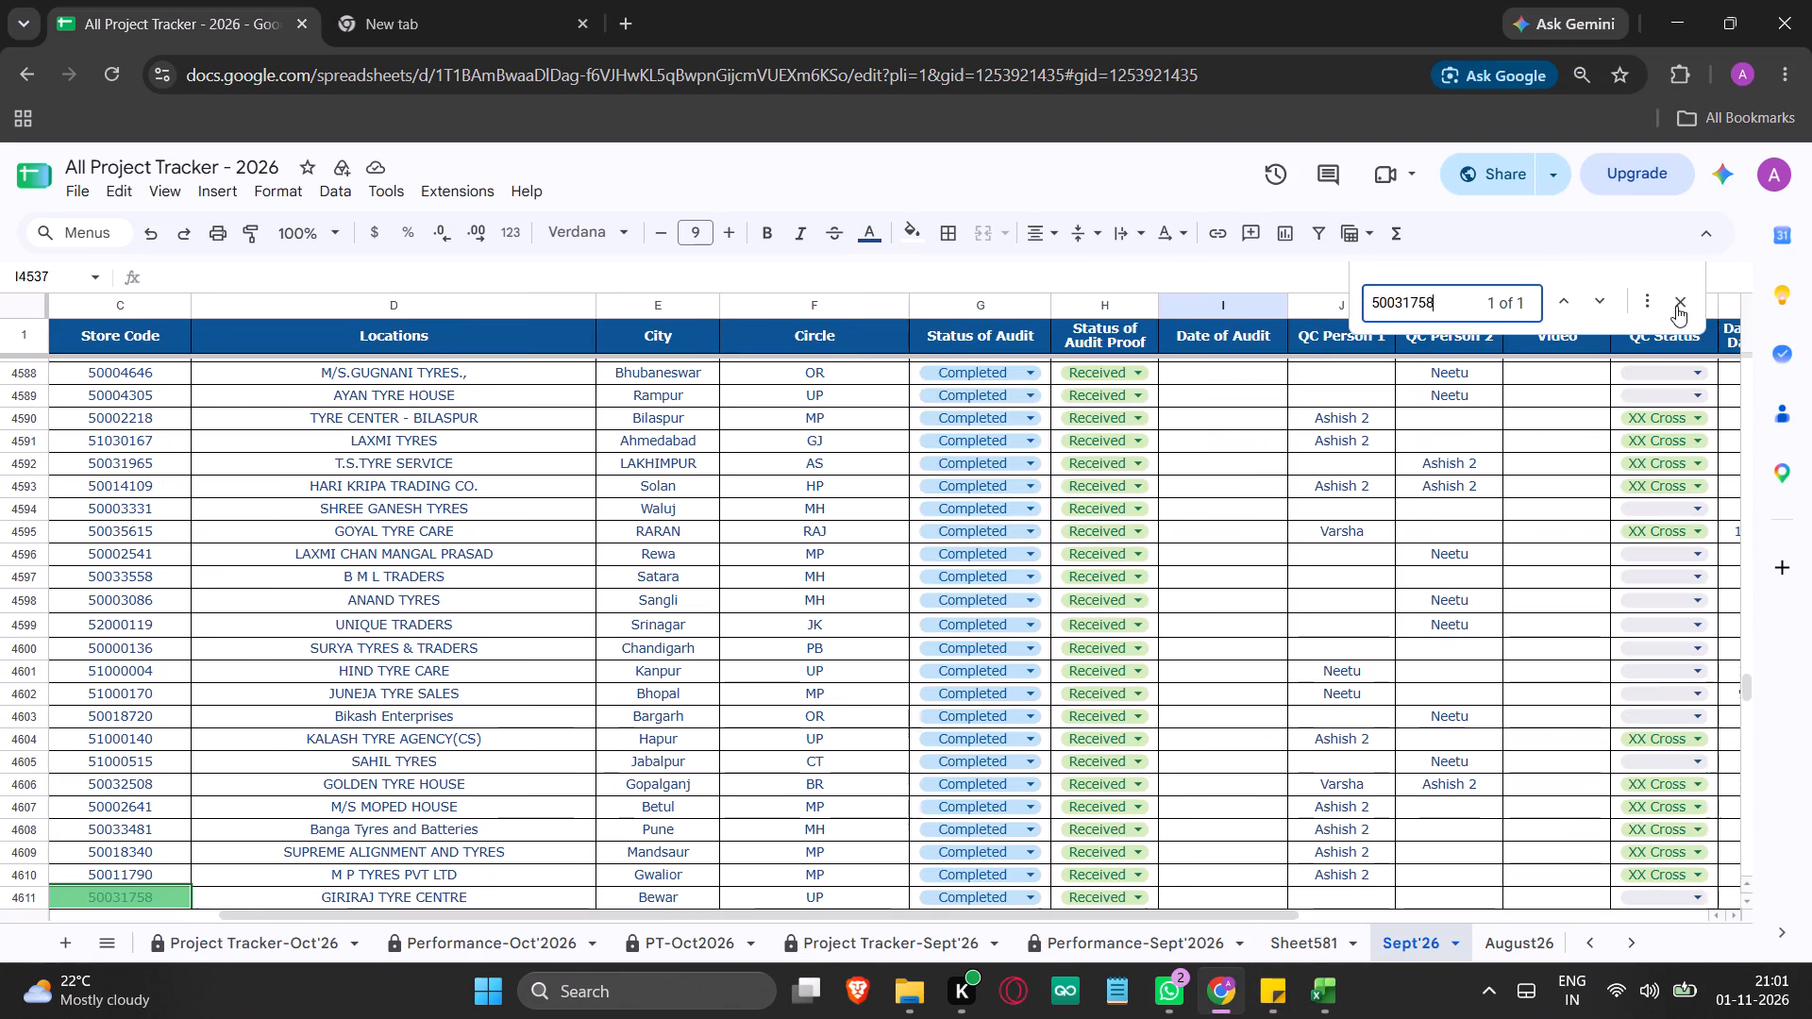
left_click(1677, 305)
Enter Ashish 2 as QC Person 1 of store 50031758.
left_click(1349, 898)
key("shift+a")
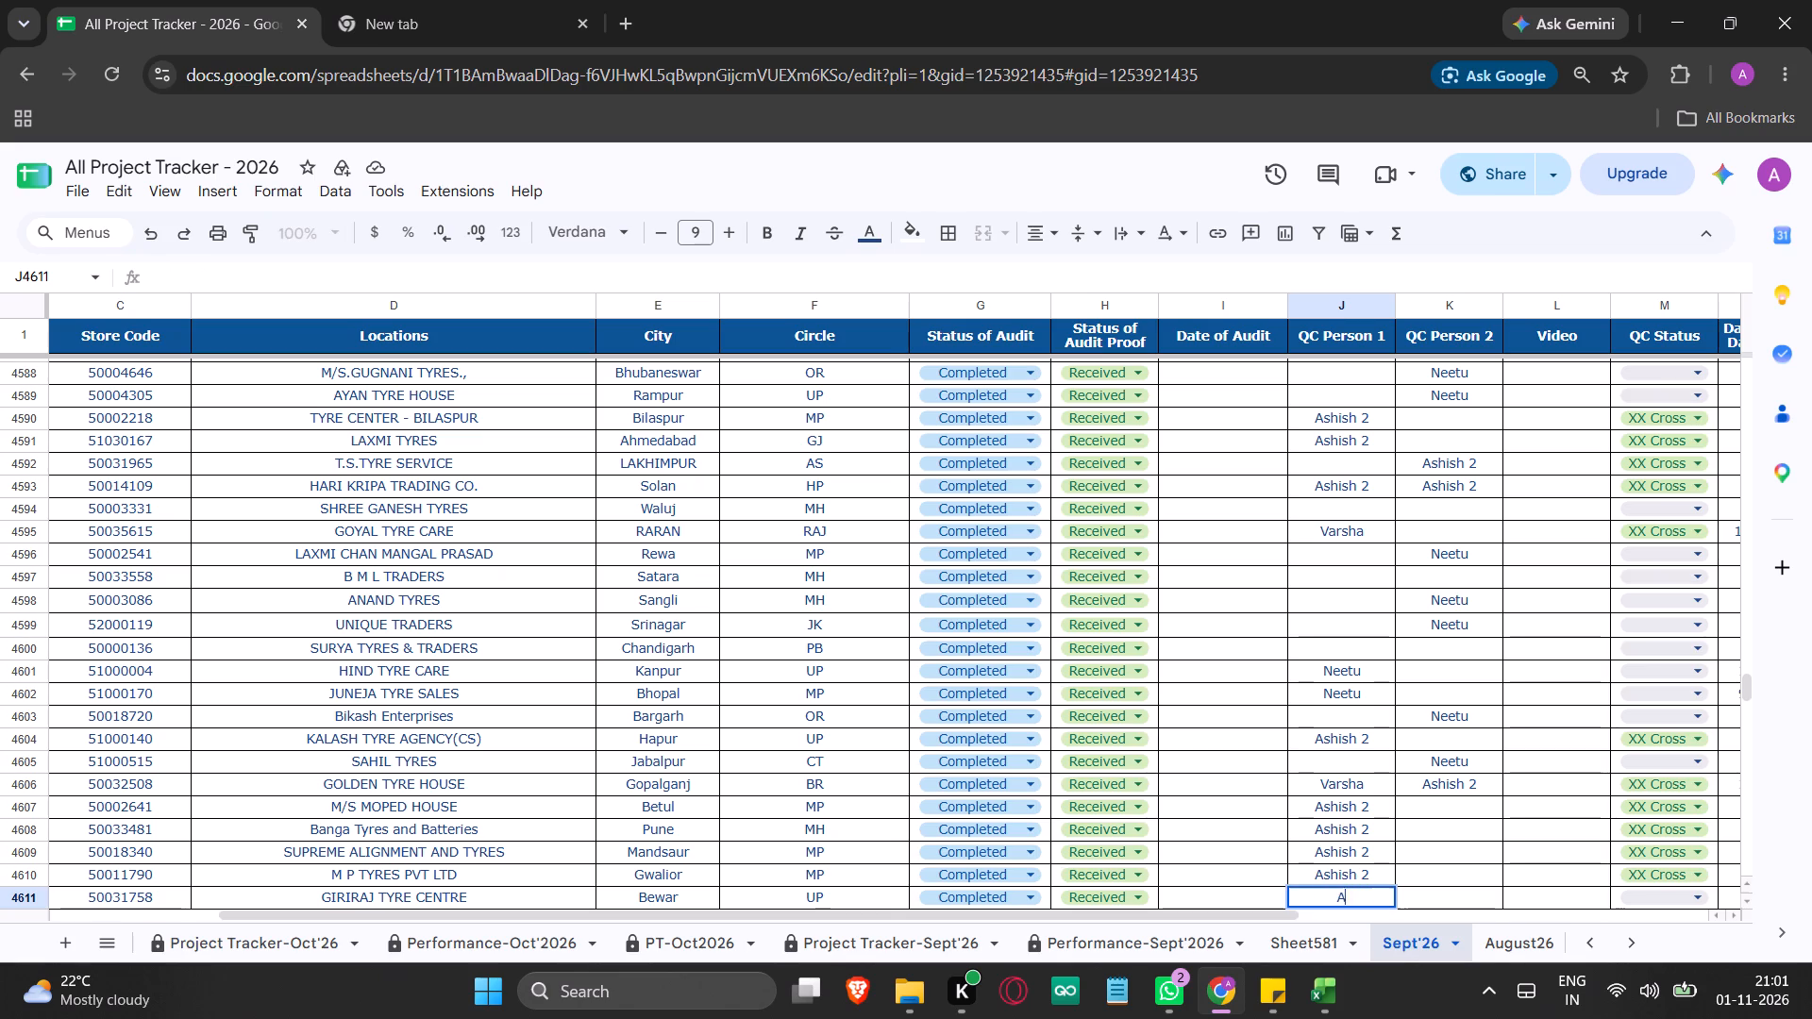
key("Tab")
Set the QC Status of store 50031758 to XX Cross and its Date of QC 1 to 15Oct.
key("Tab")
key("Tab")
key("Tab")
key("Tab")
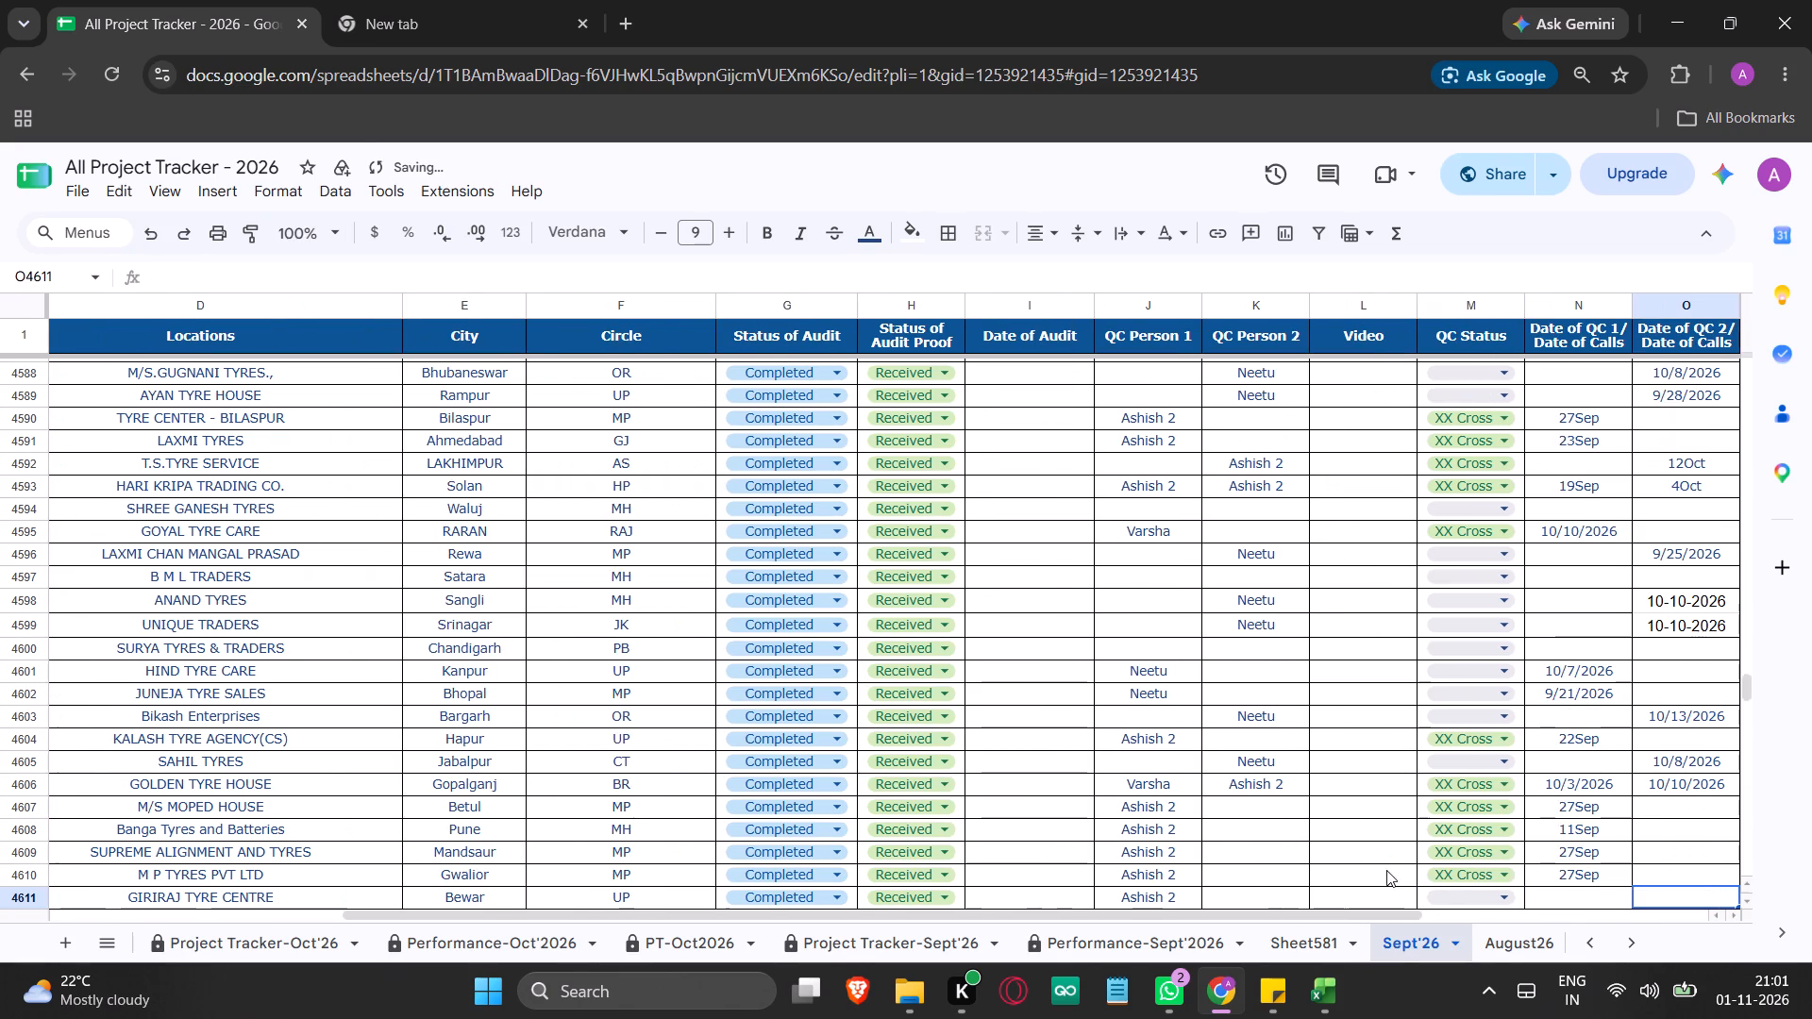
left_click(1453, 898)
left_click(1460, 598)
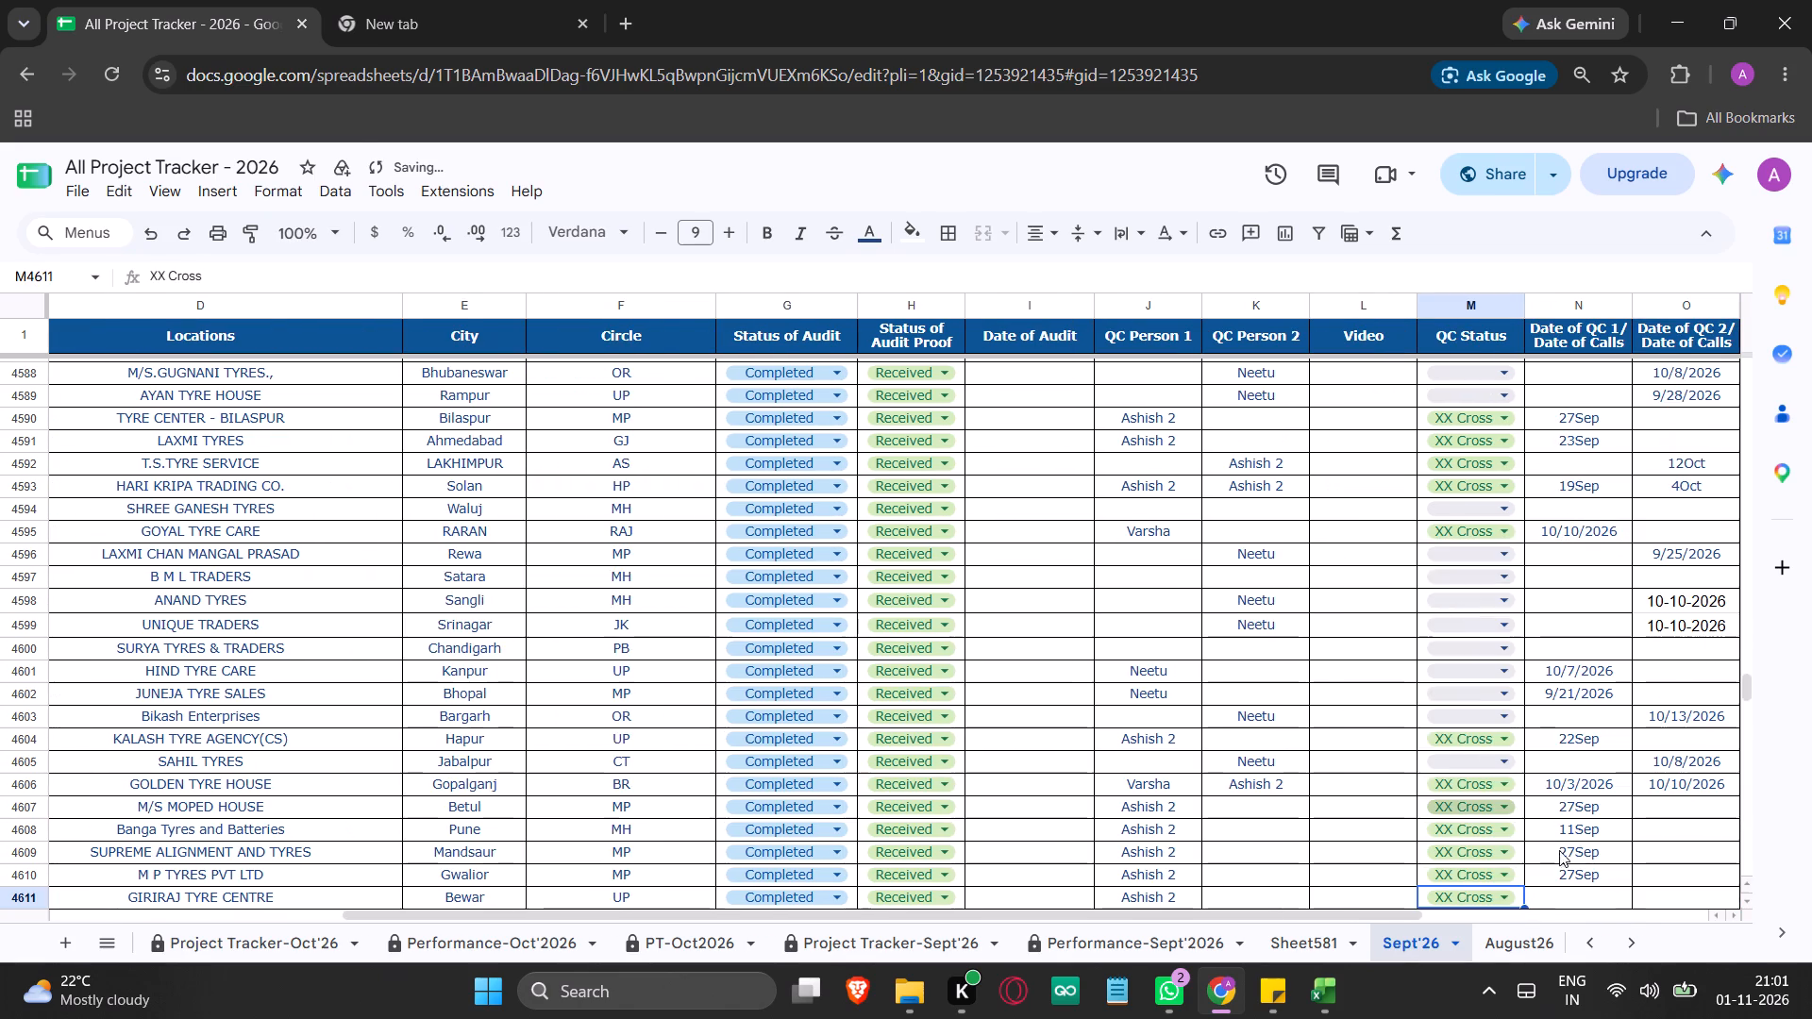
left_click(1577, 893)
type("15")
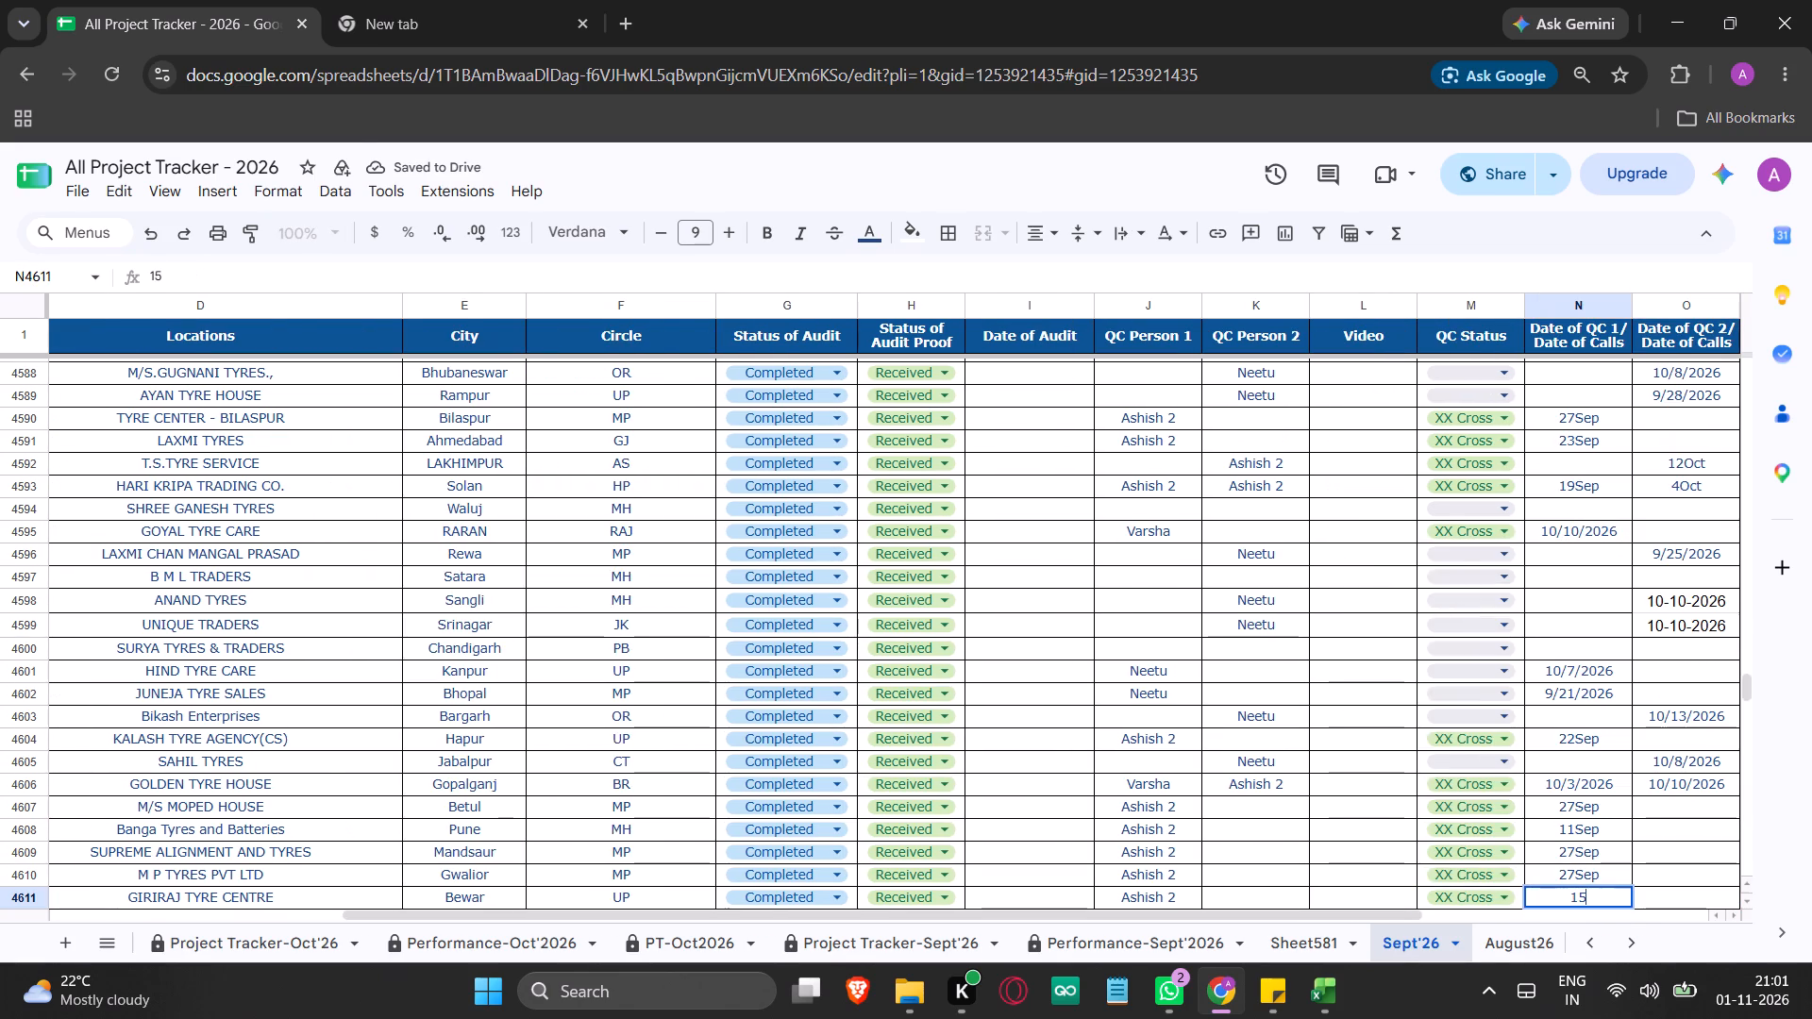
type("Oct")
key("Tab")
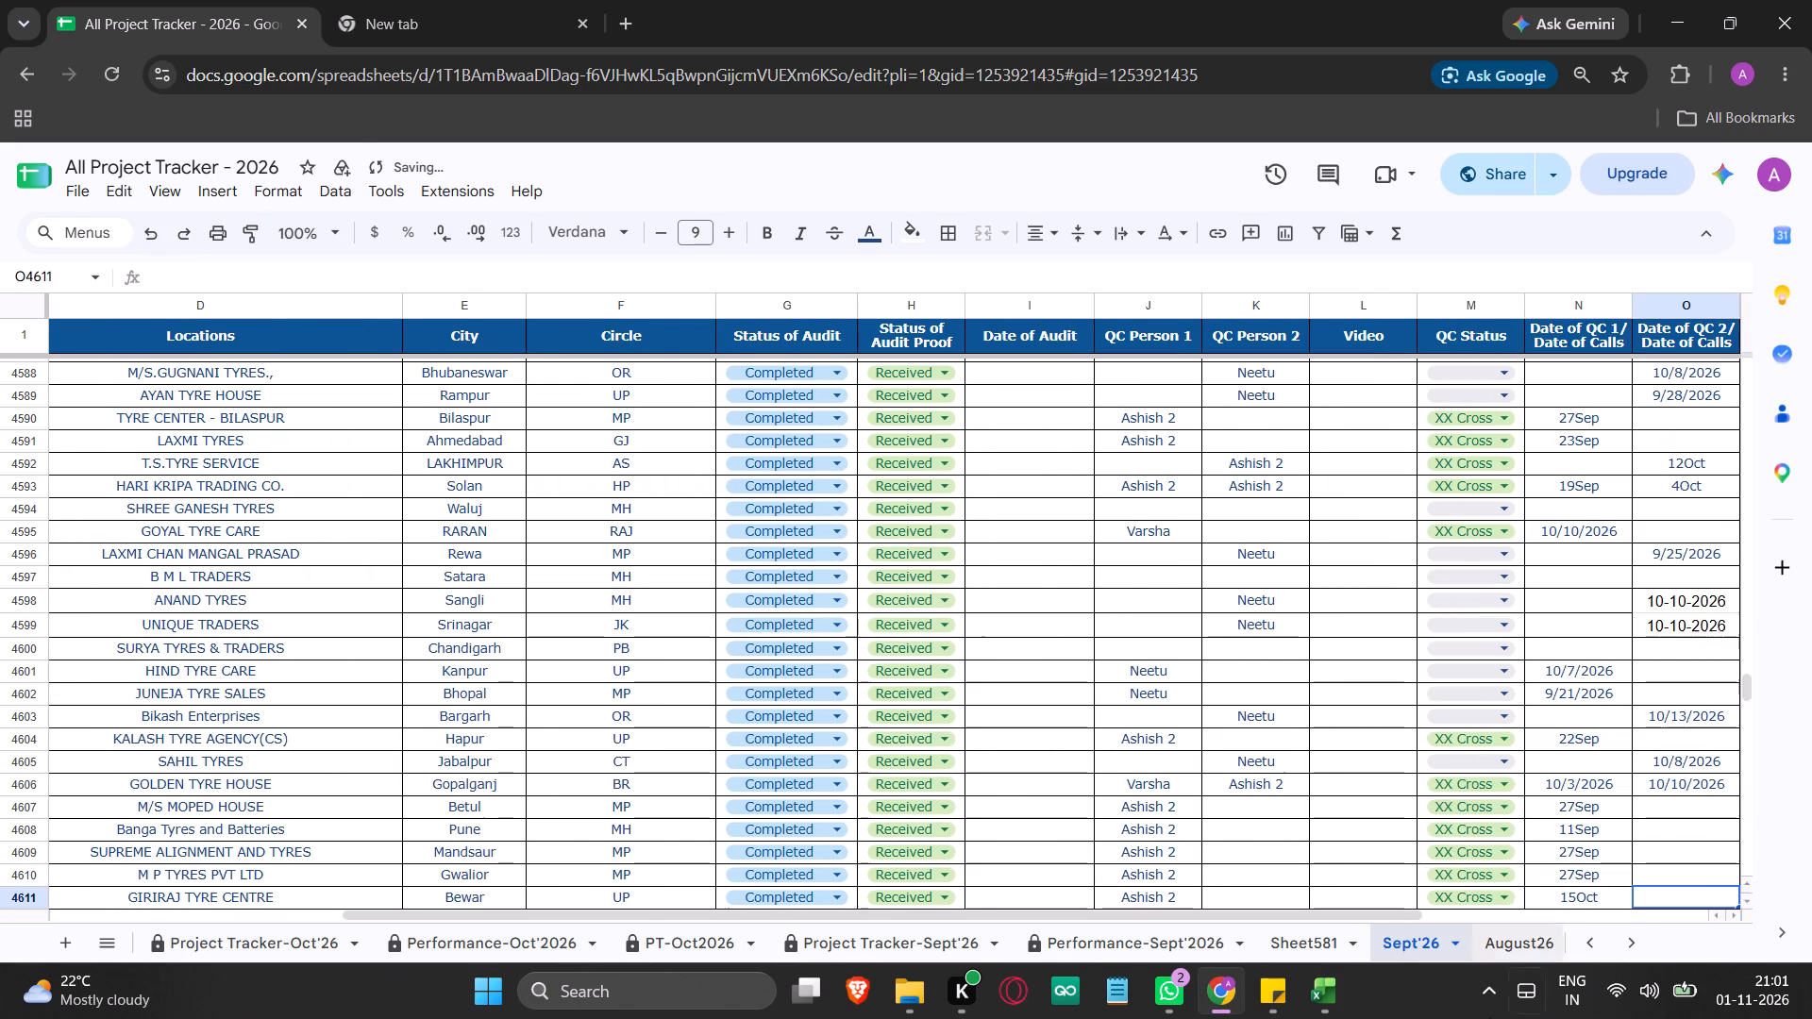
Search the Sept'26 sheet for store code 50034128 from the sticky note's 15-10-2026 list.
left_click(1283, 993)
double_click(1204, 343)
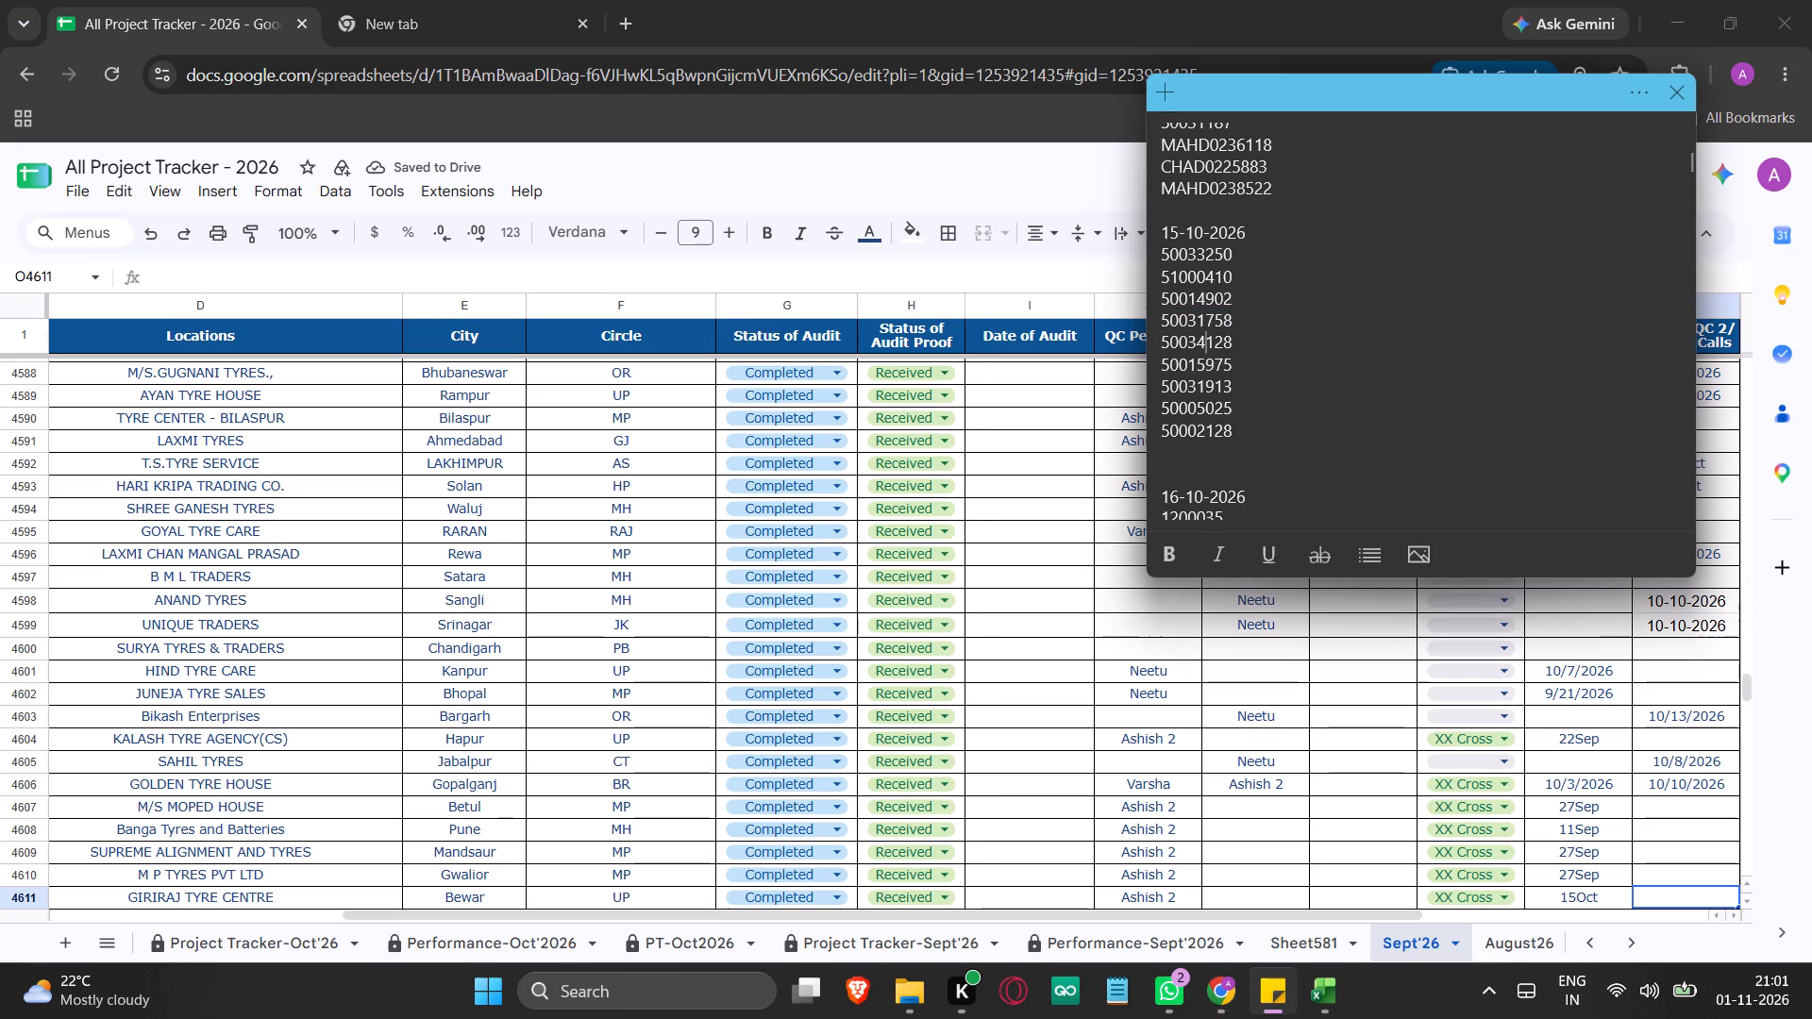
right_click(1204, 343)
left_click(1251, 361)
left_click(1068, 571)
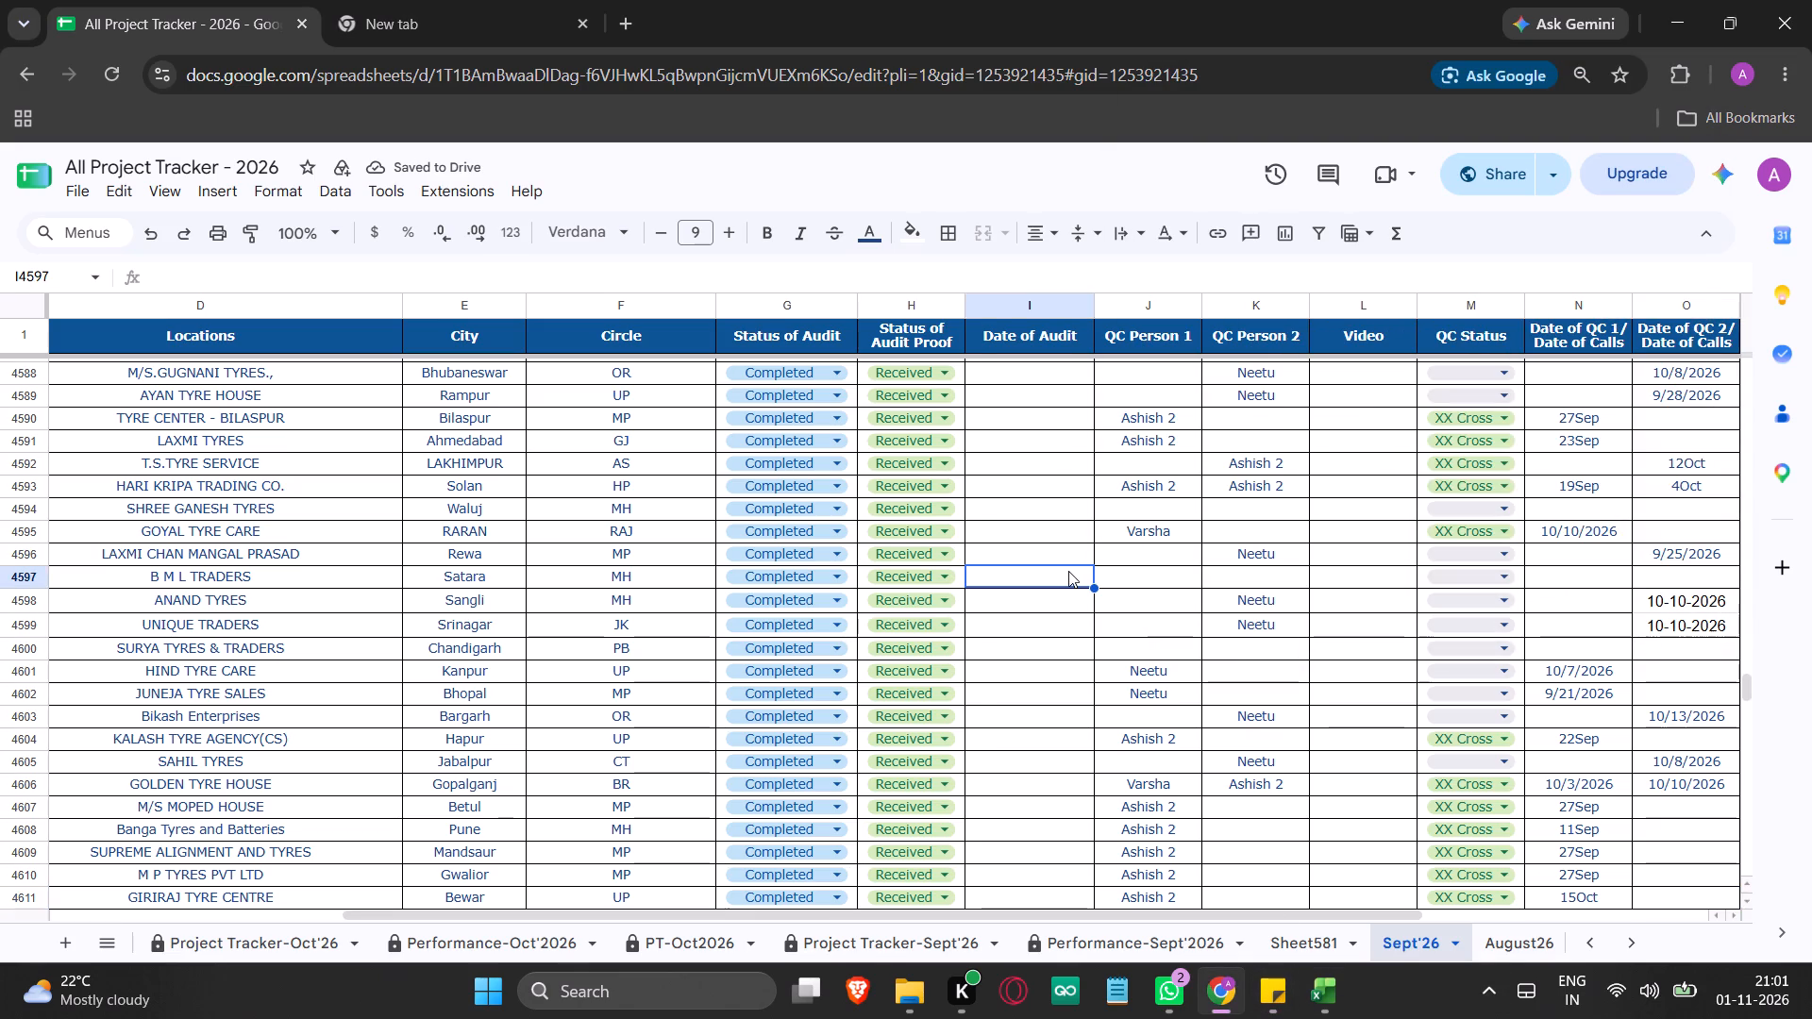
key("ctrl+f")
key("ctrl+v")
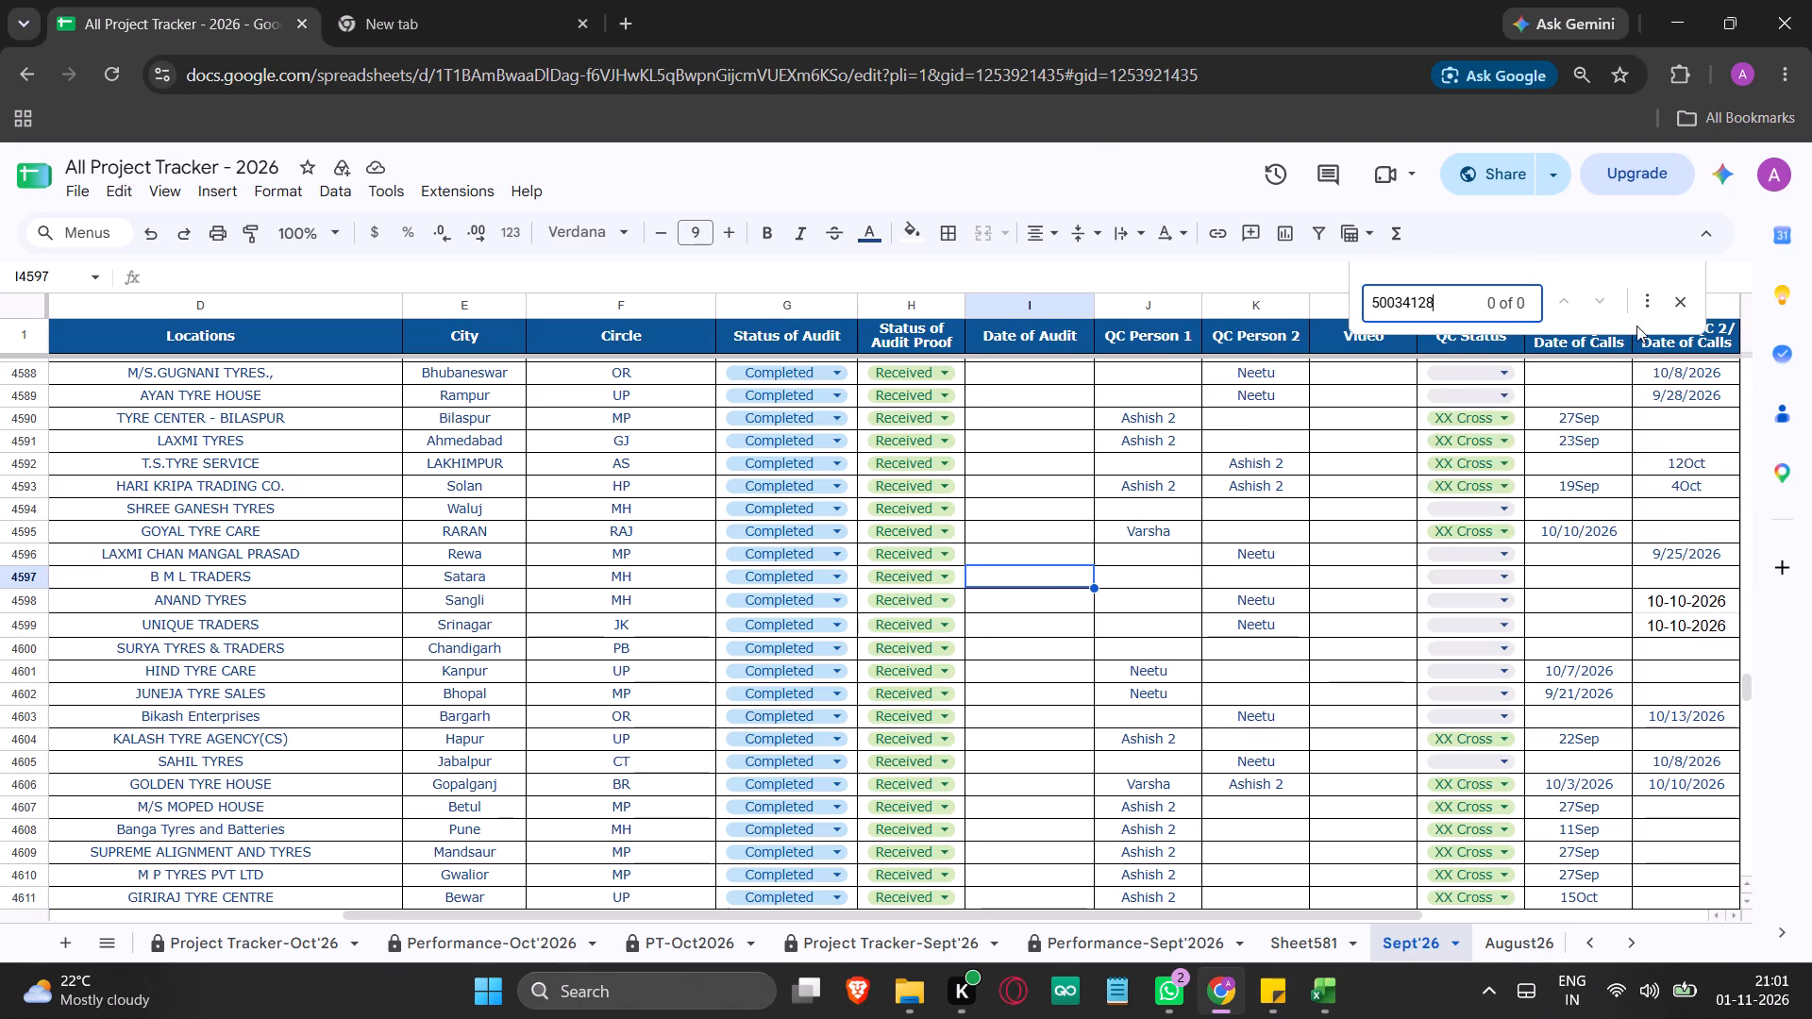
left_click(1681, 305)
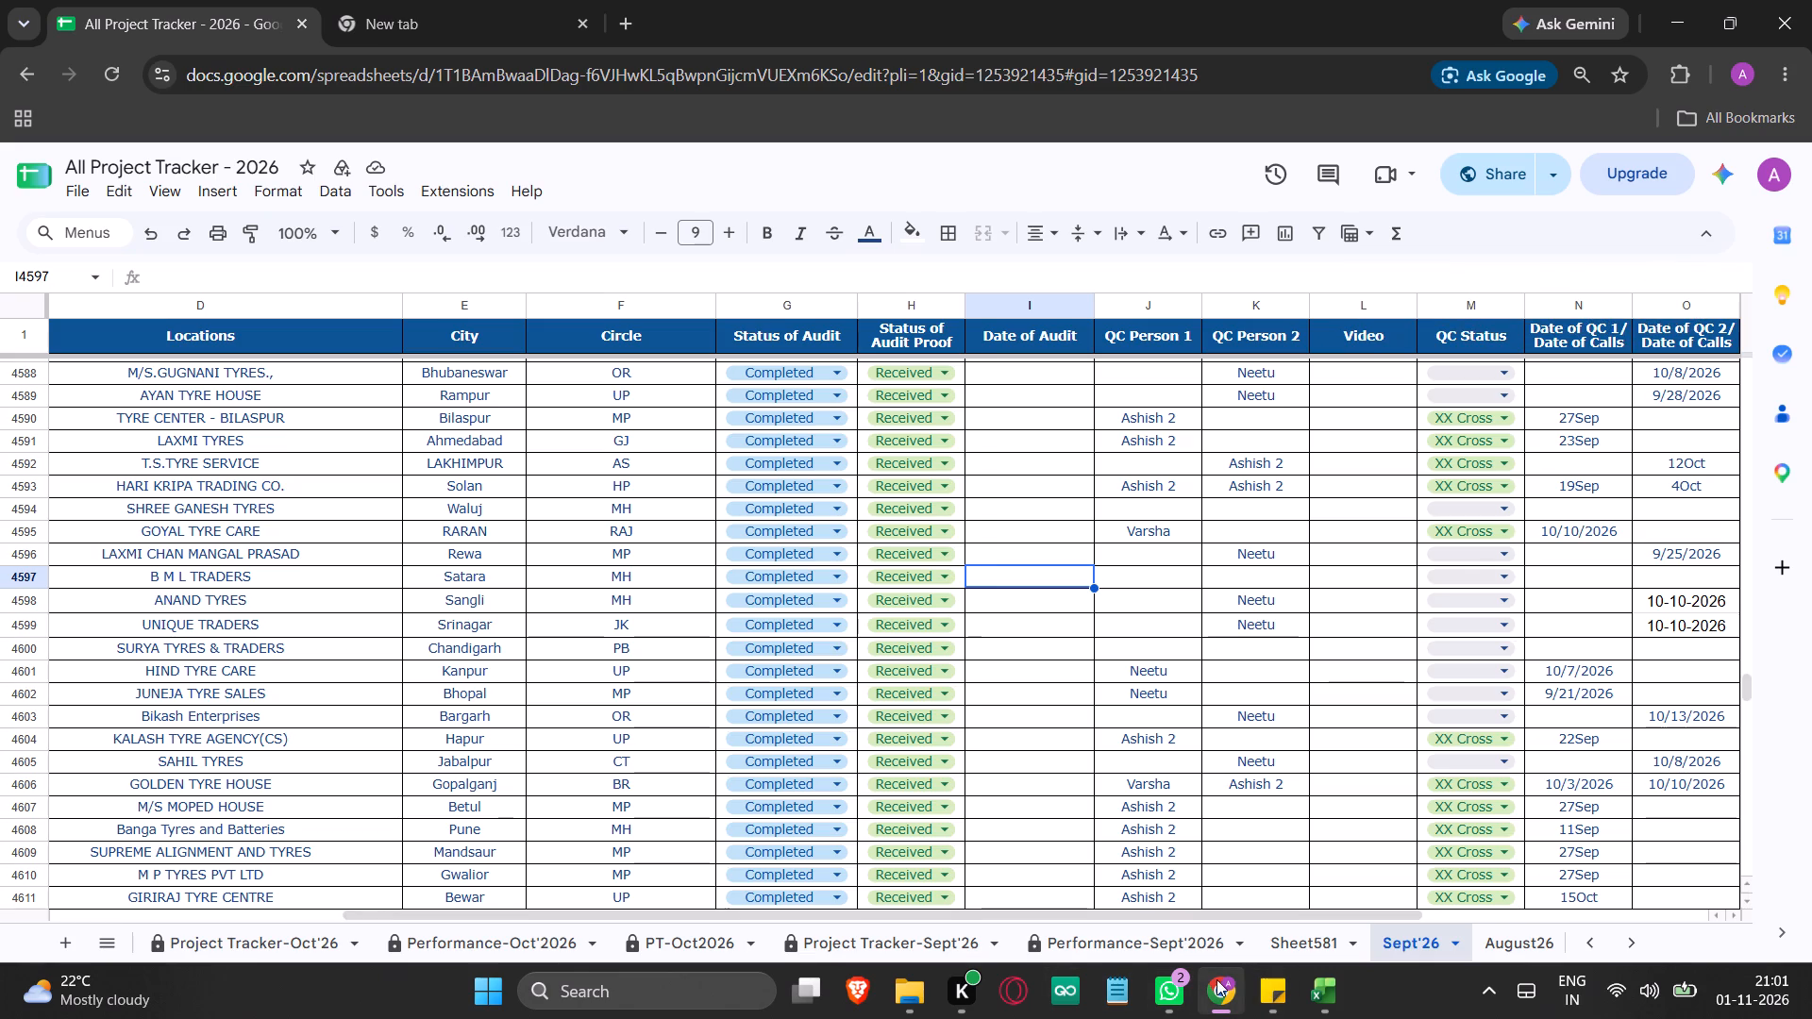
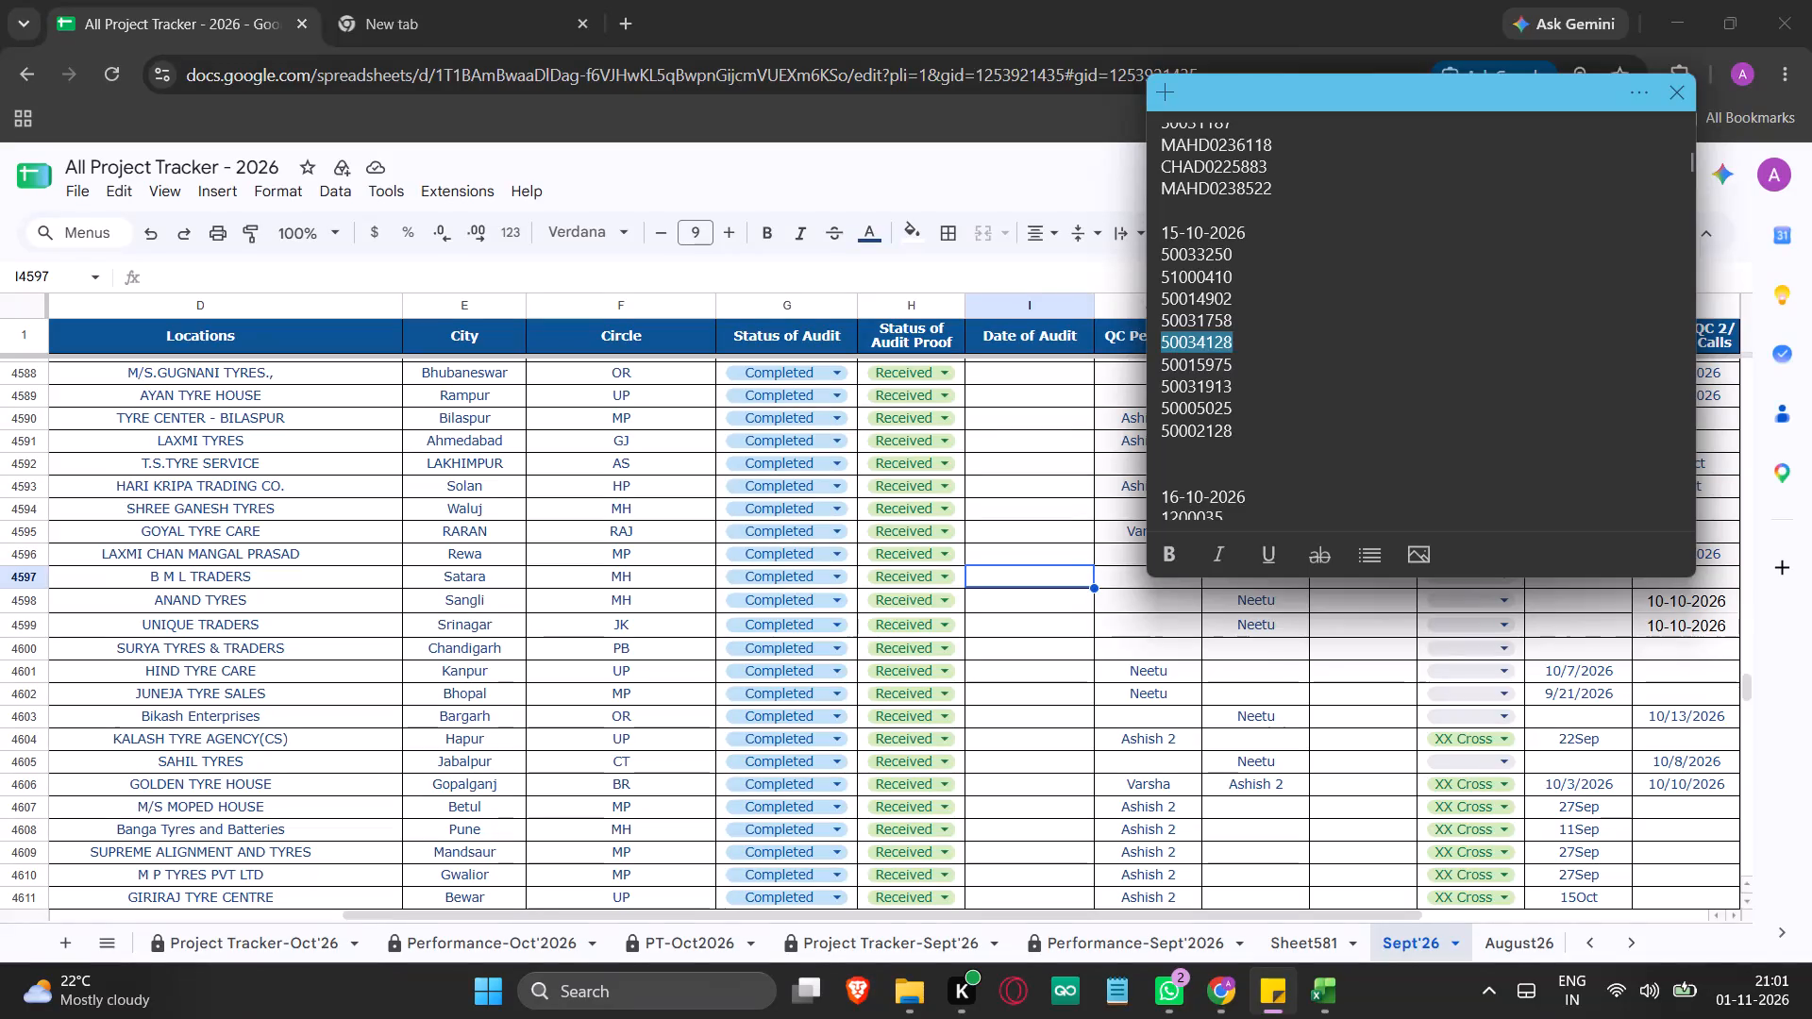
Search the Sept'26 sheet for store code 50015975, copied from the sticky note's 15-10-2026 list.
double_click(1206, 366)
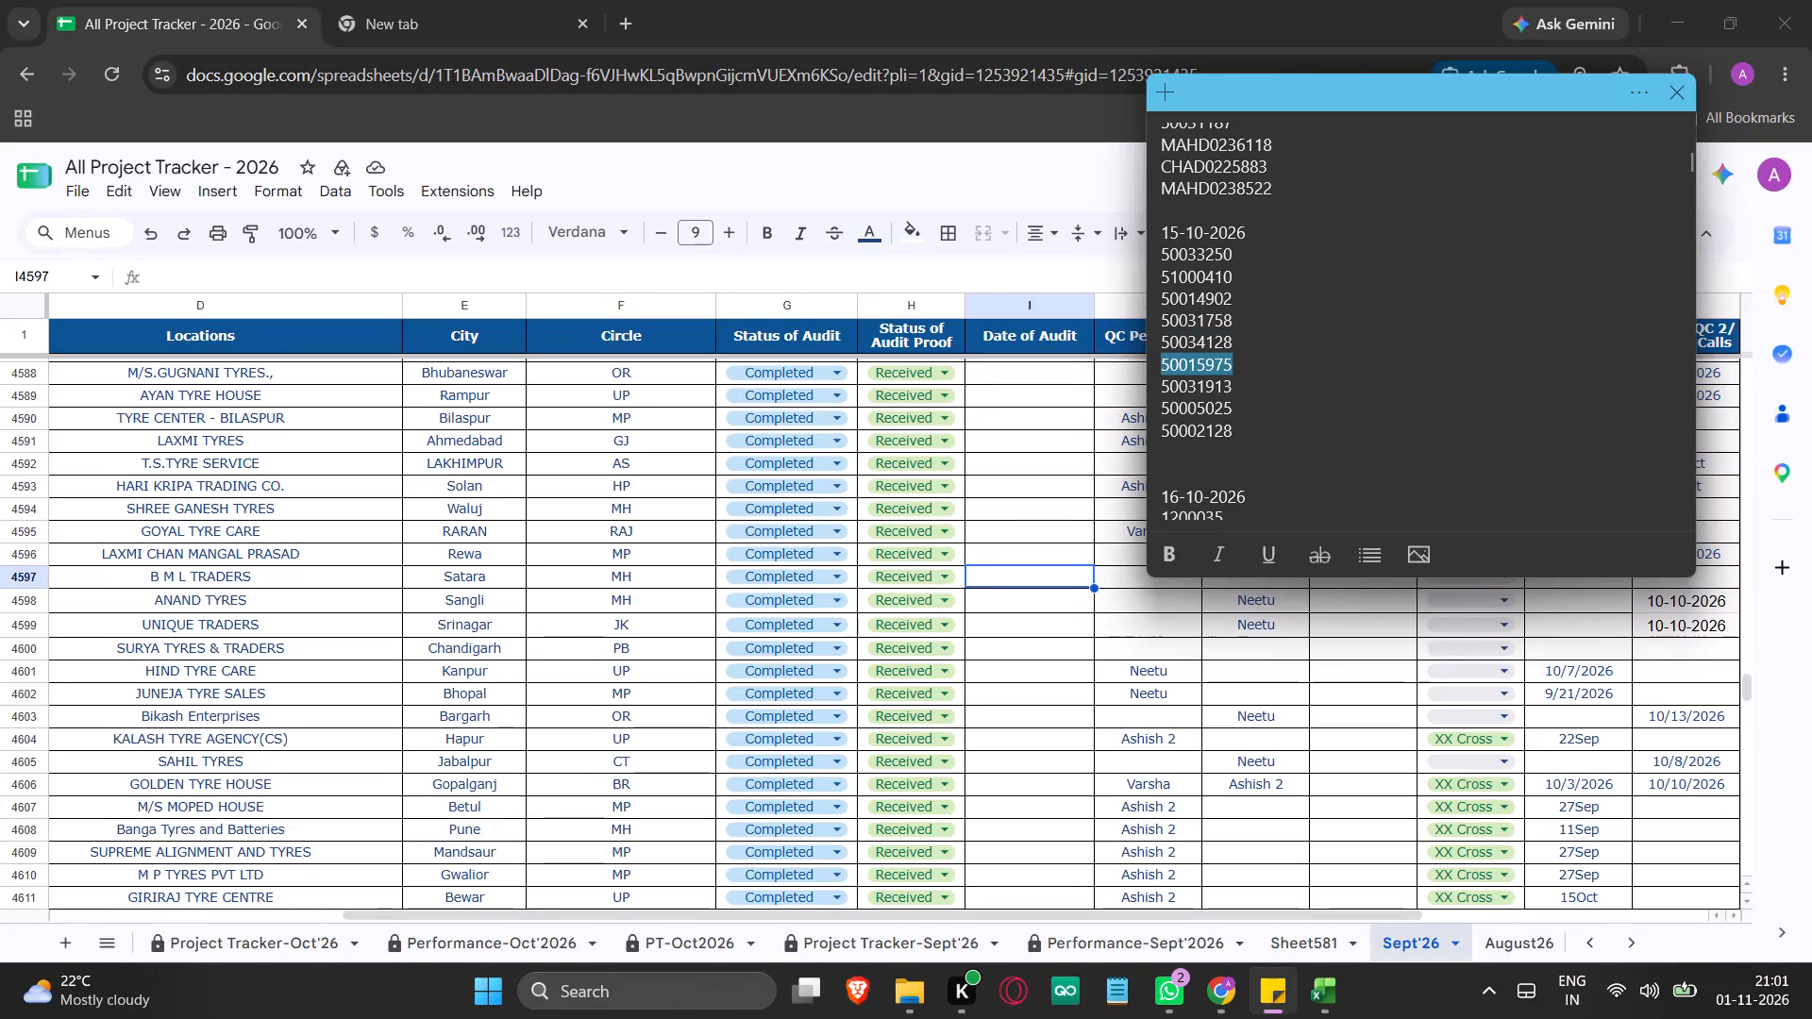
right_click(1206, 365)
left_click(1249, 389)
left_click(1066, 504)
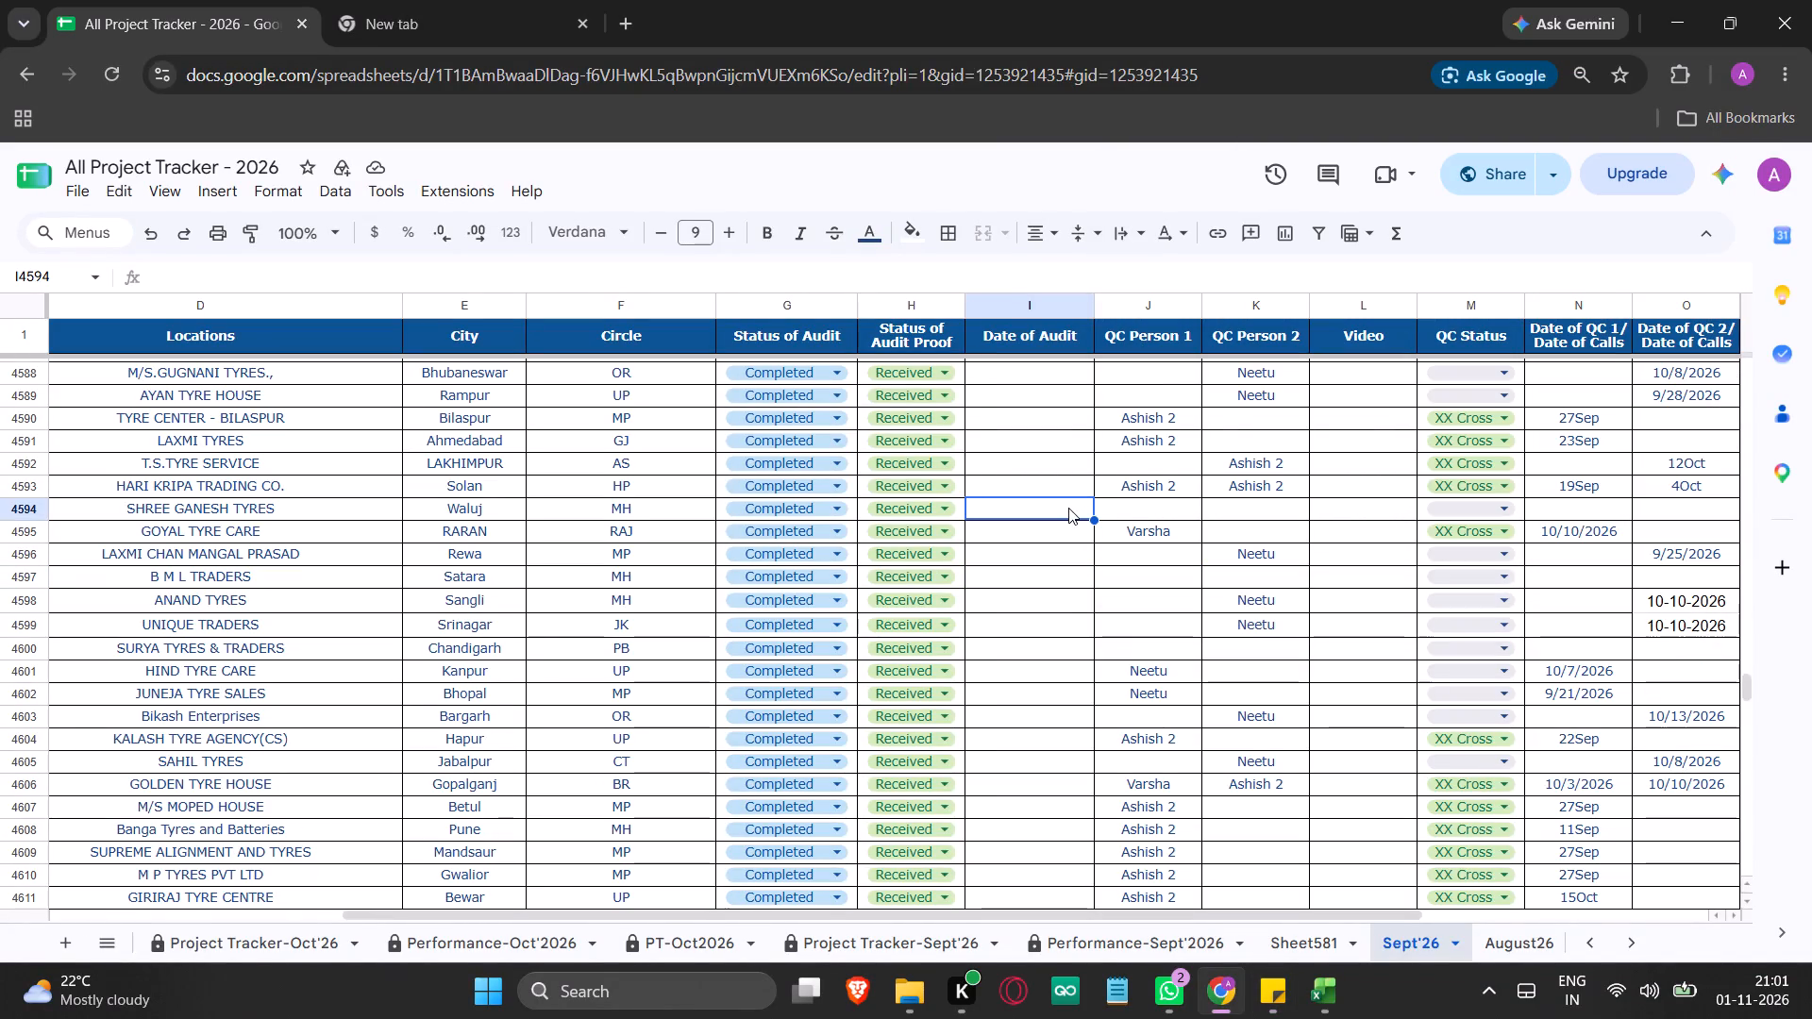
key("ctrl+f")
key("ctrl+v")
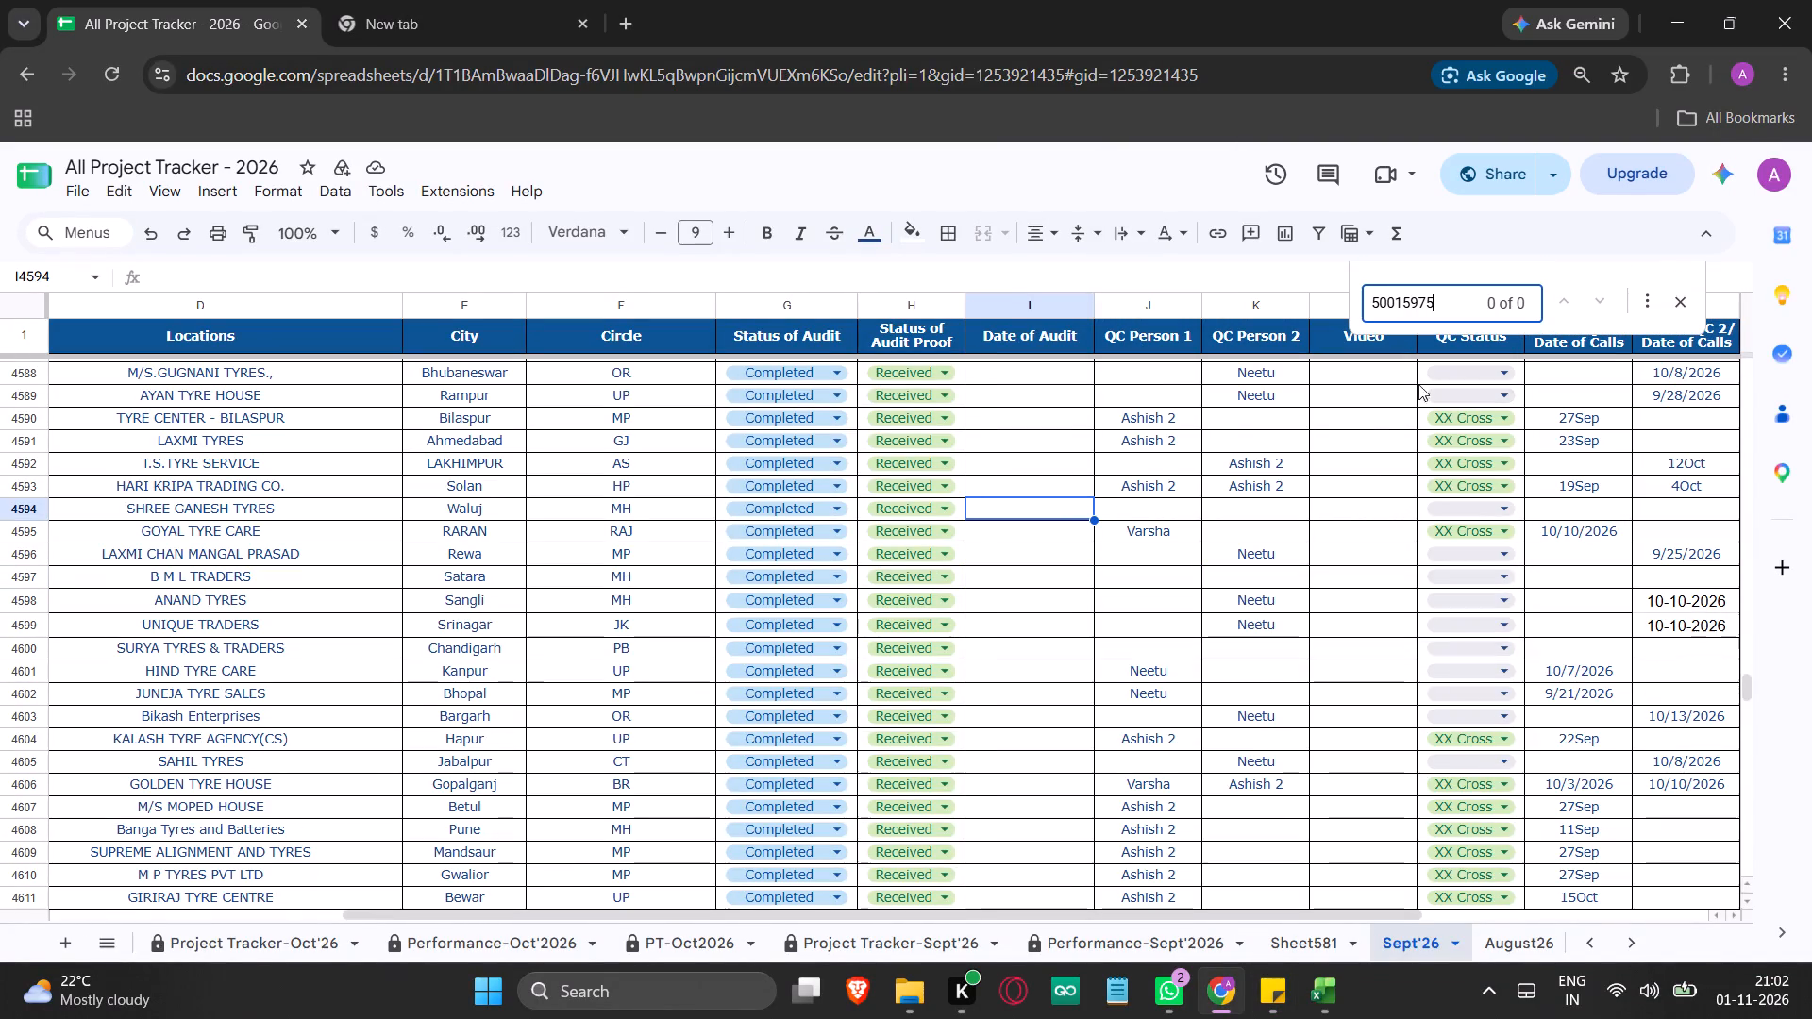
left_click(1675, 302)
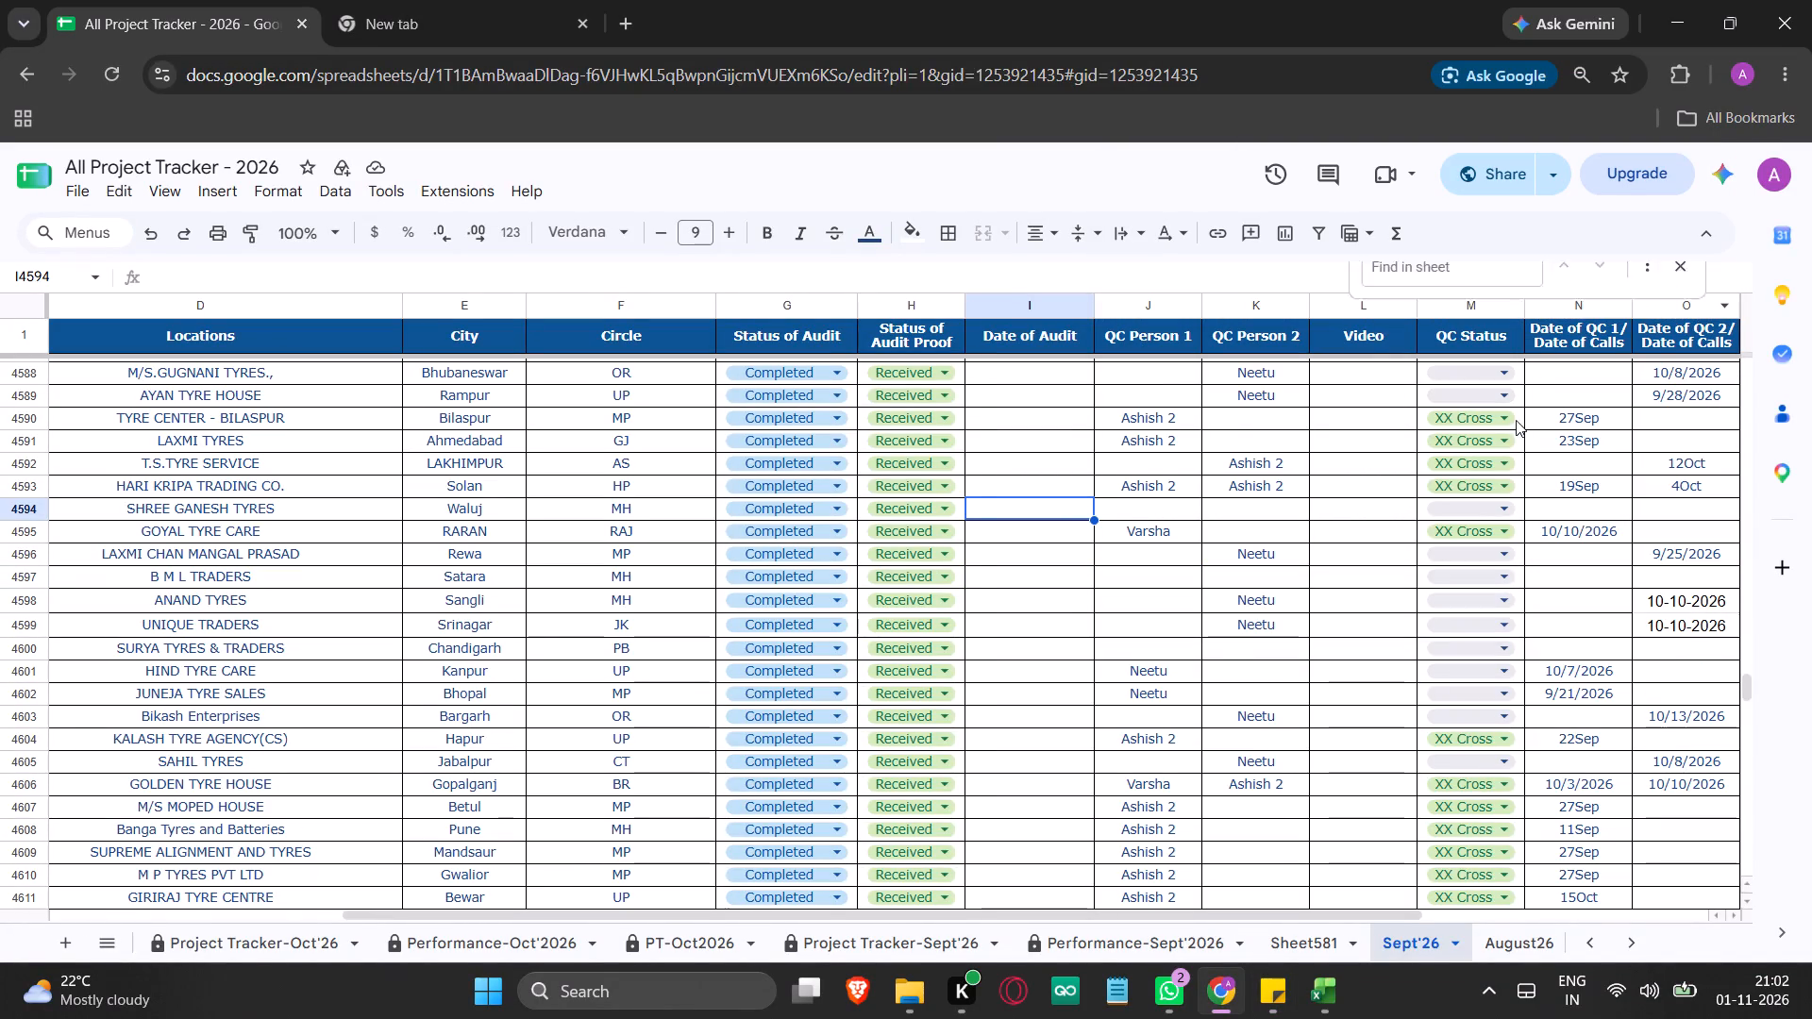
Search the Oct'26 sheet for the same store code, 50015975.
left_click(98, 944)
scroll(195, 782, "up", 3)
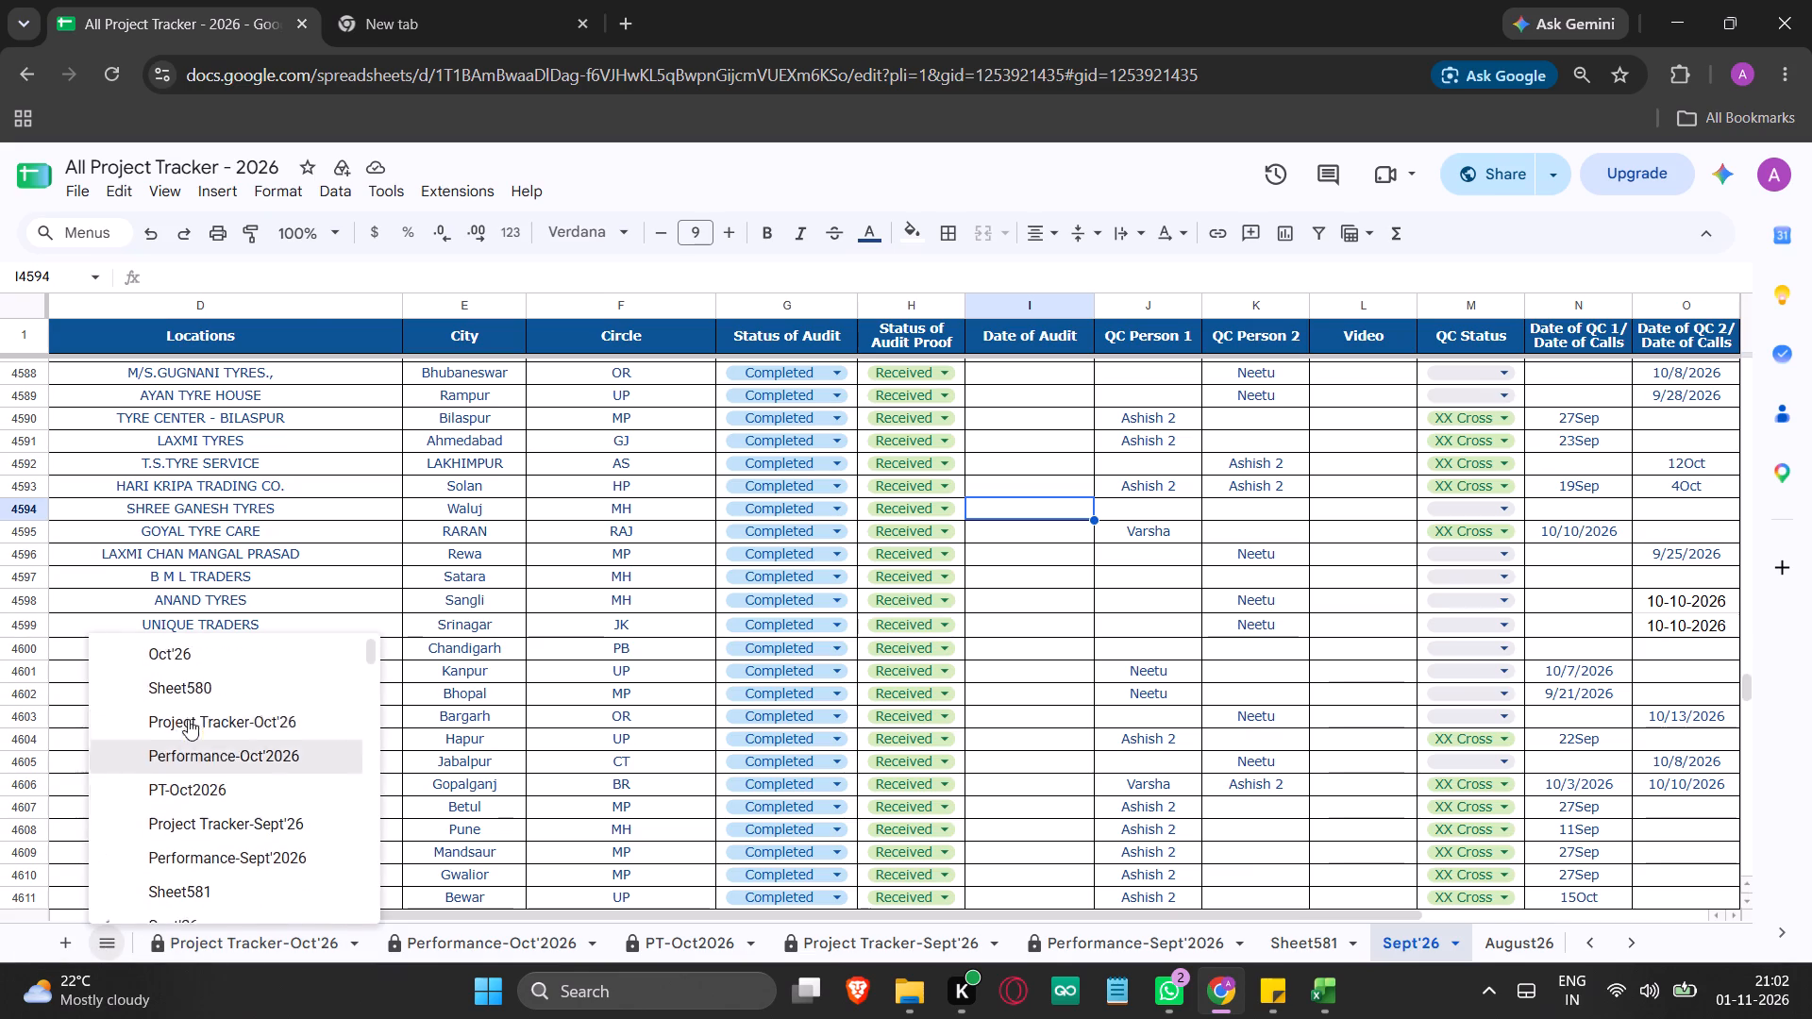
left_click(193, 669)
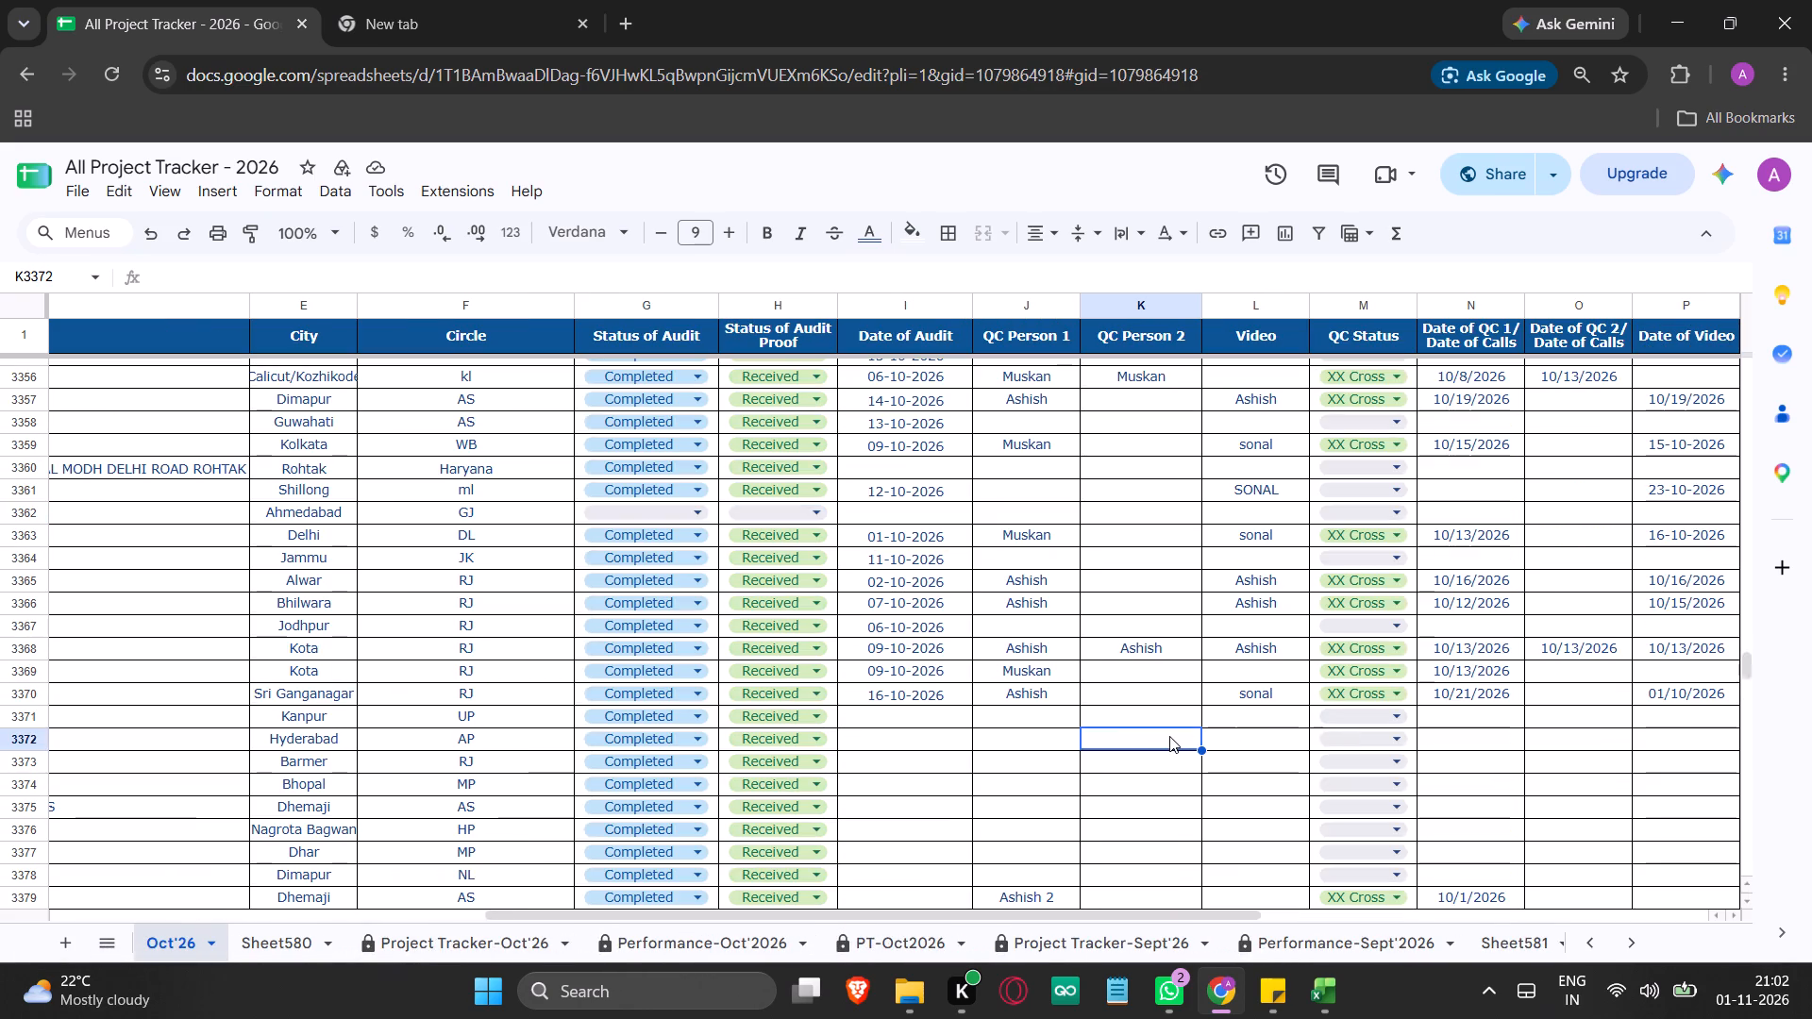
key("ctrl+f")
key("ctrl+v")
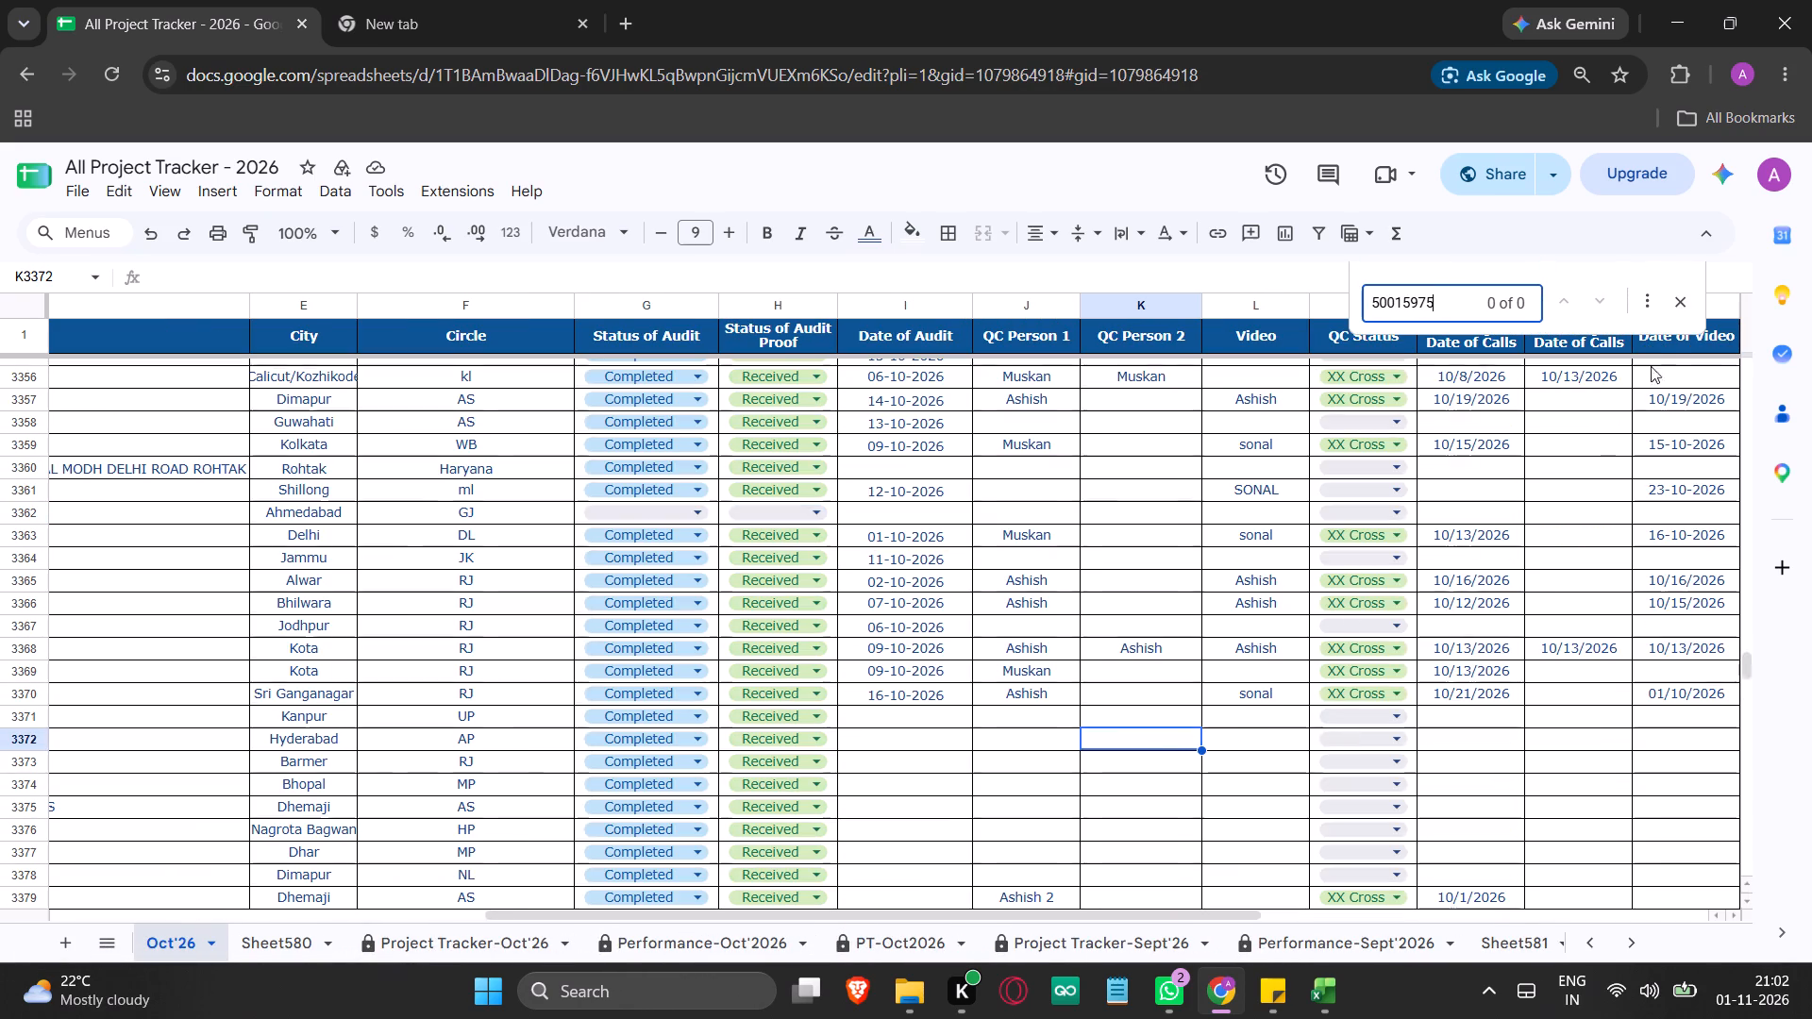
left_click(1679, 302)
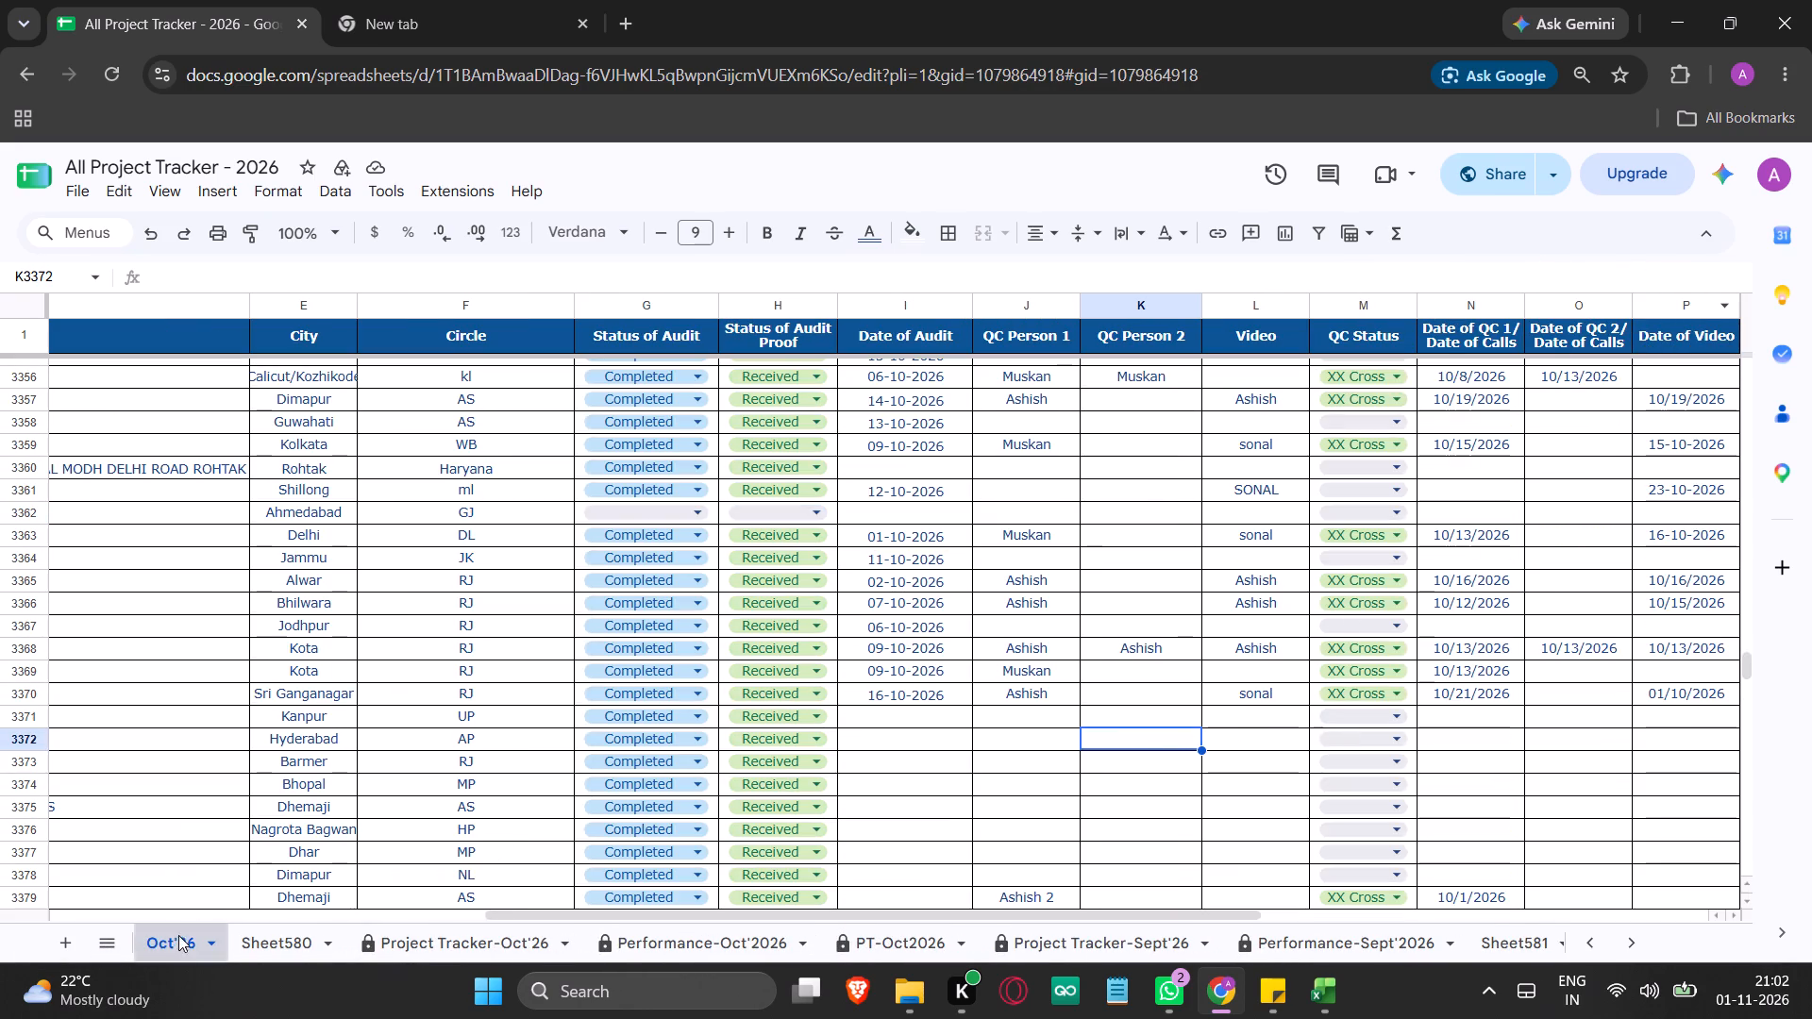
Return to the Sept'26 sheet of the tracker.
left_click(107, 945)
scroll(207, 788, "down", 1)
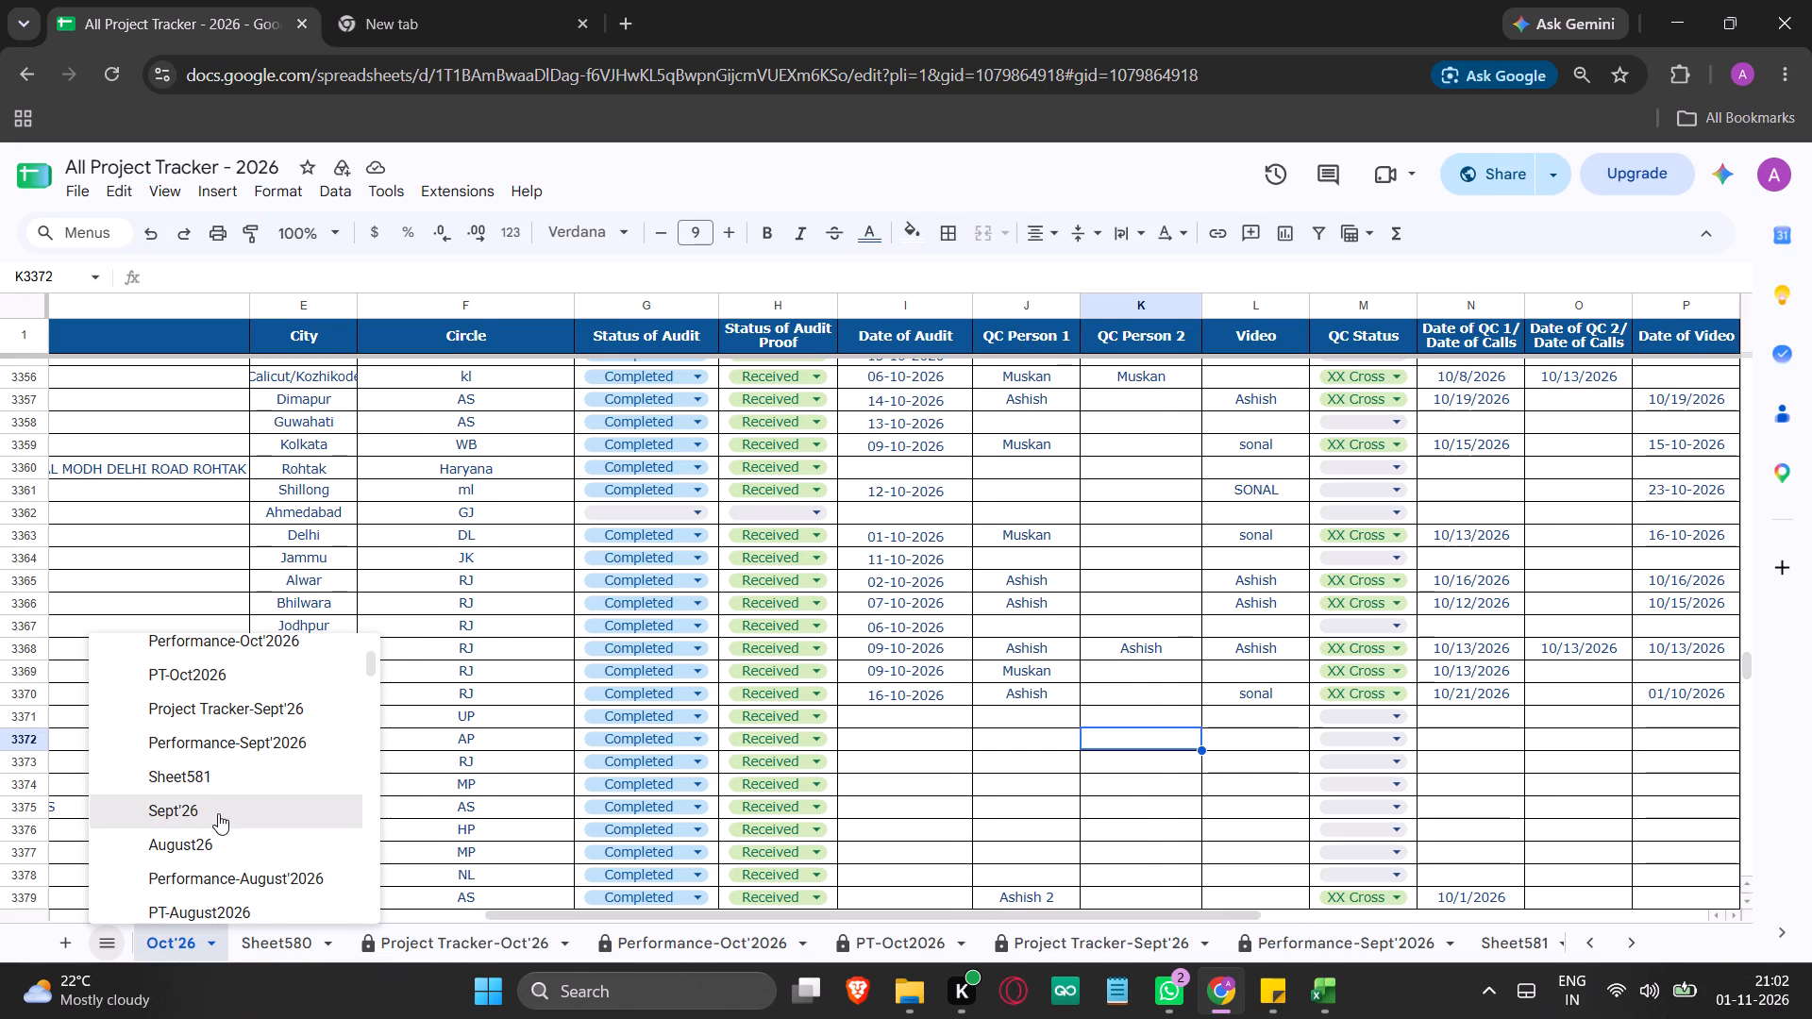
left_click(218, 813)
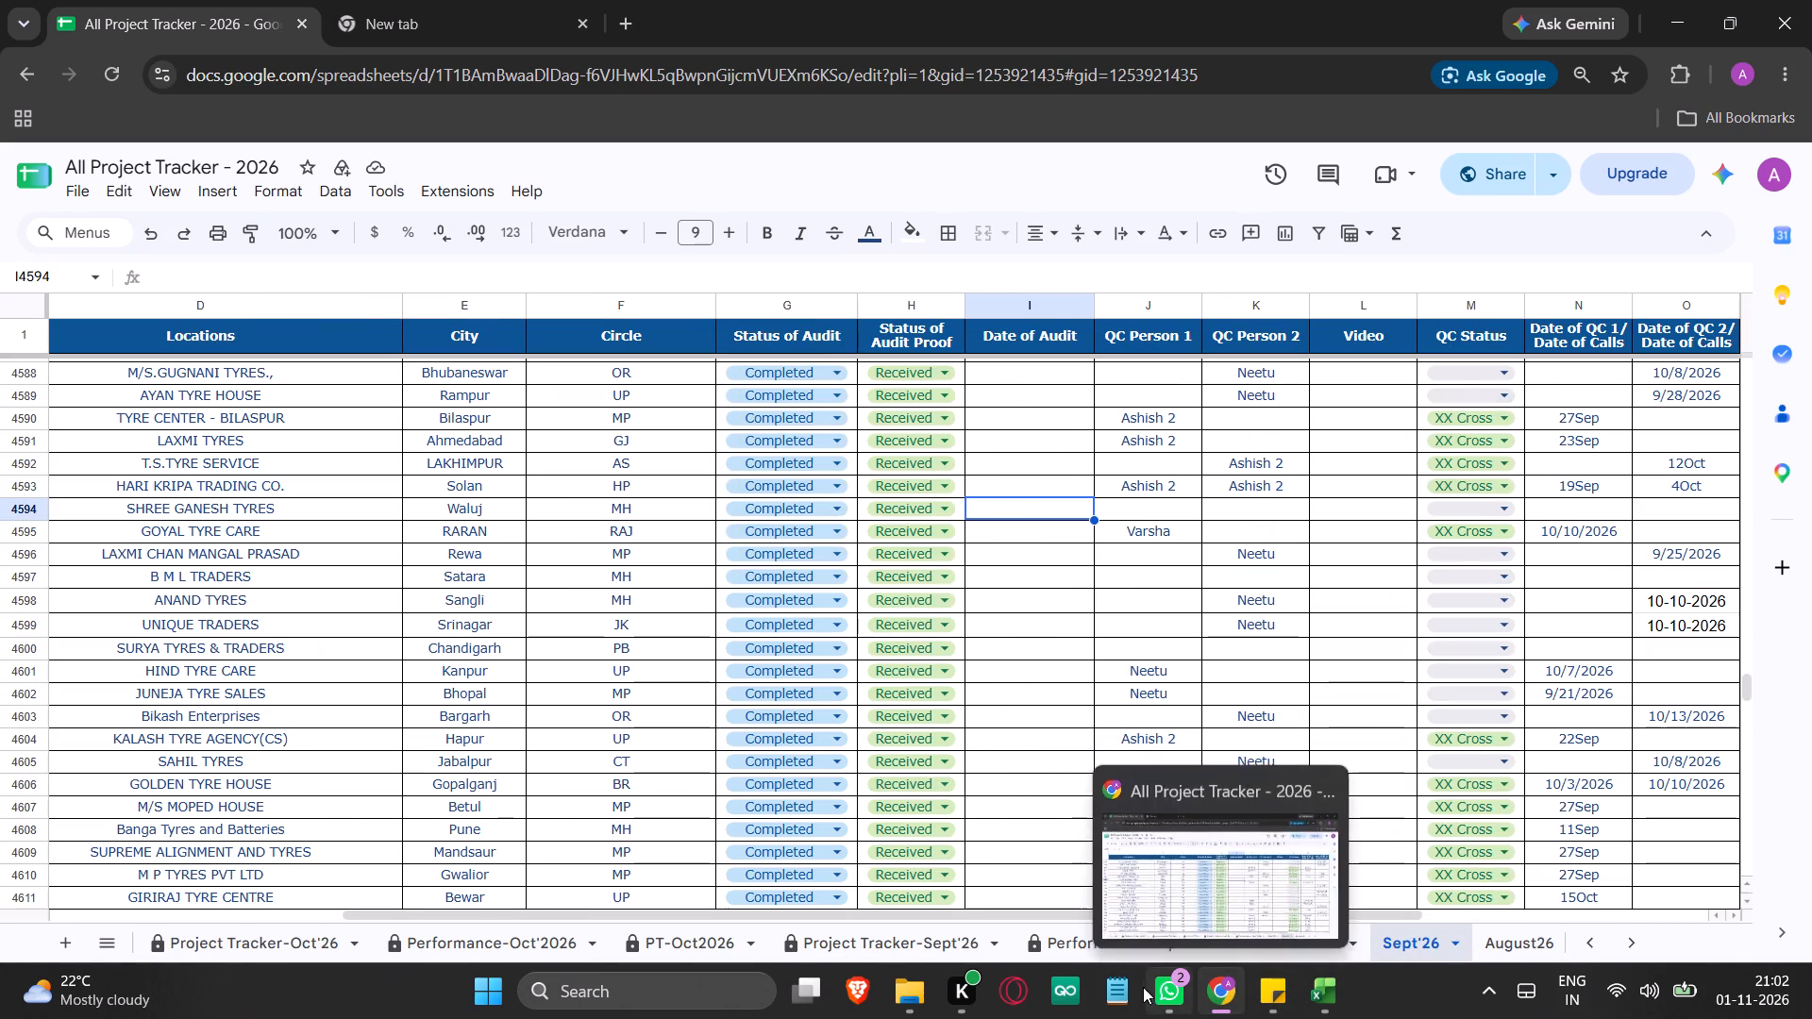
left_click(1142, 988)
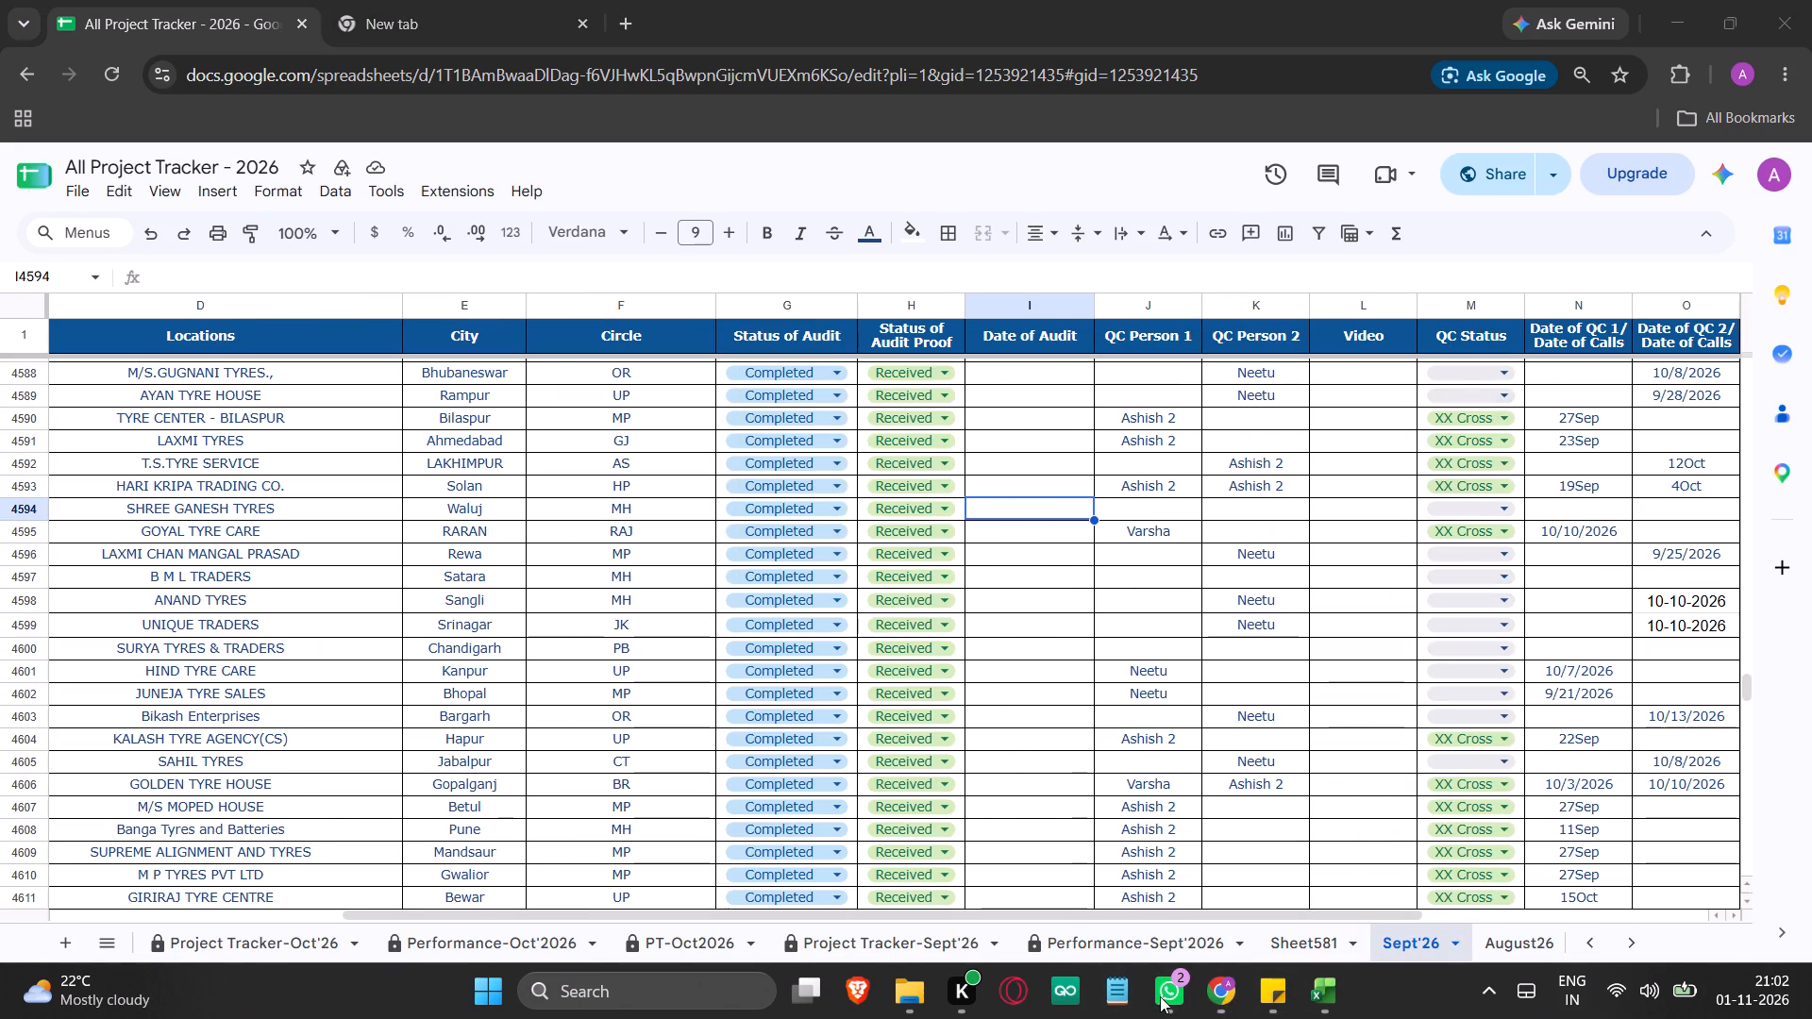
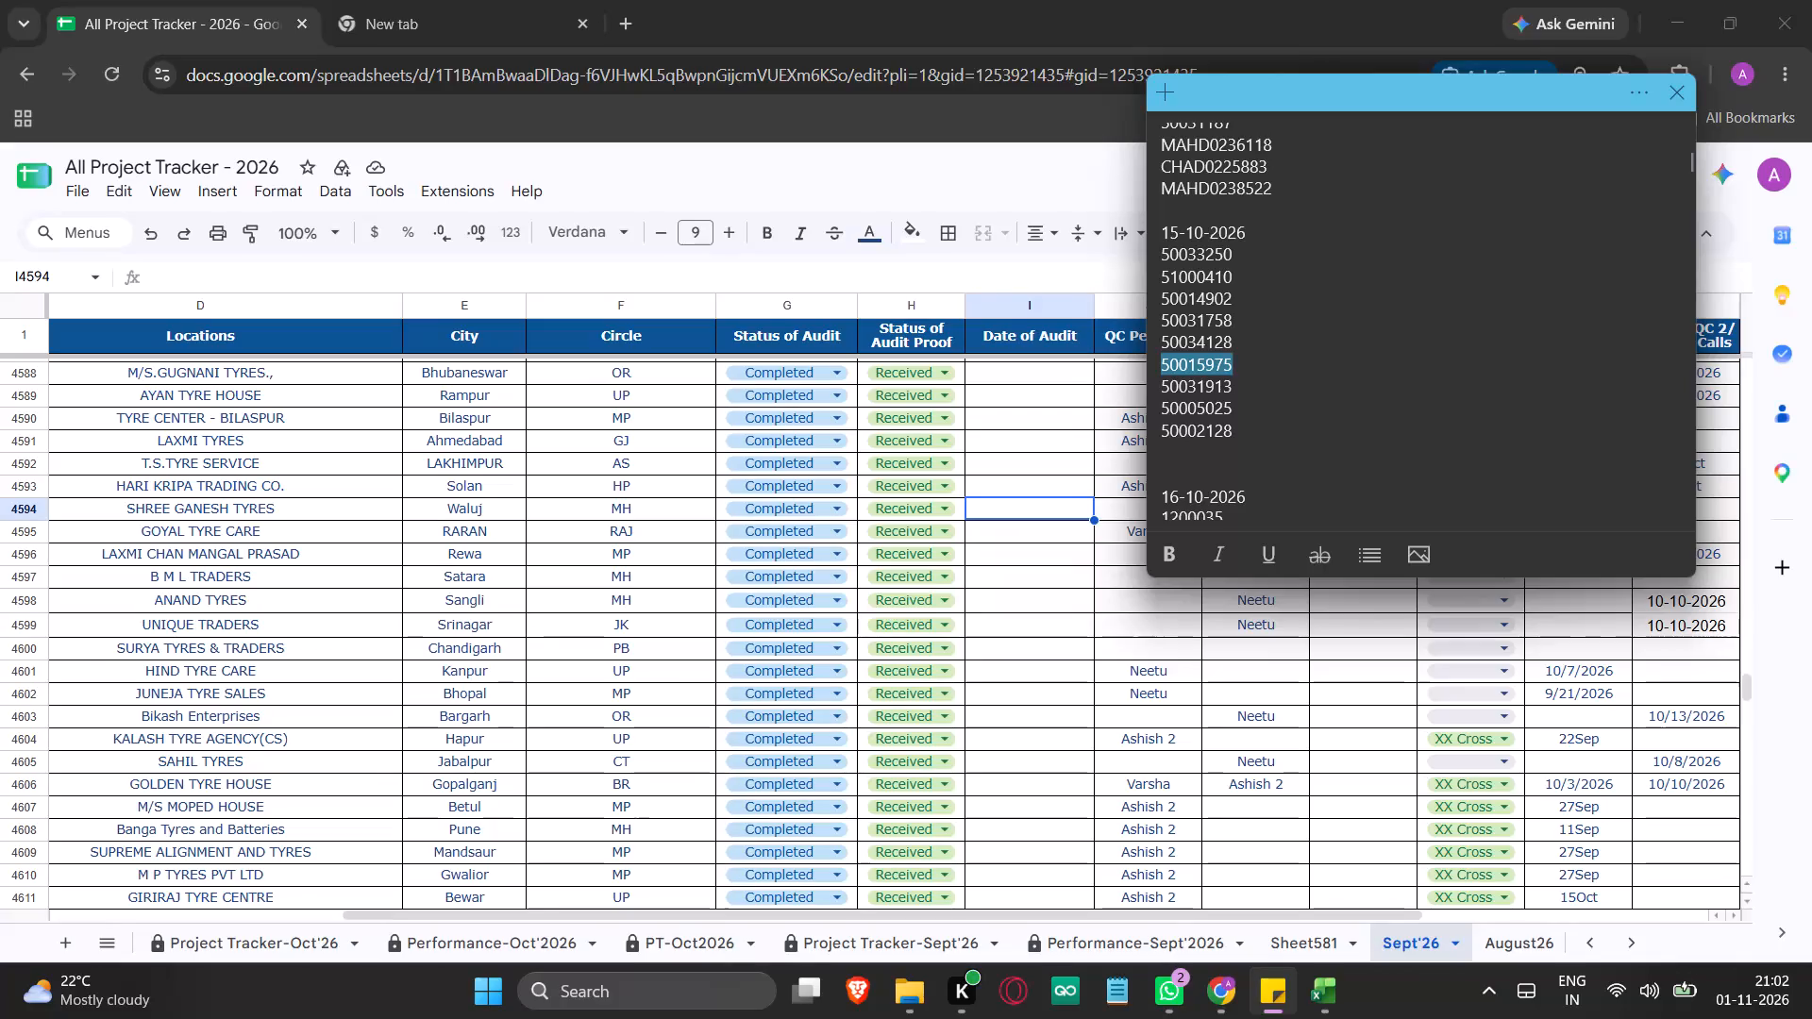
Search the Sept'26 sheet for store code 50031913, copied from the sticky note's 15-10-2026 list.
double_click(1208, 385)
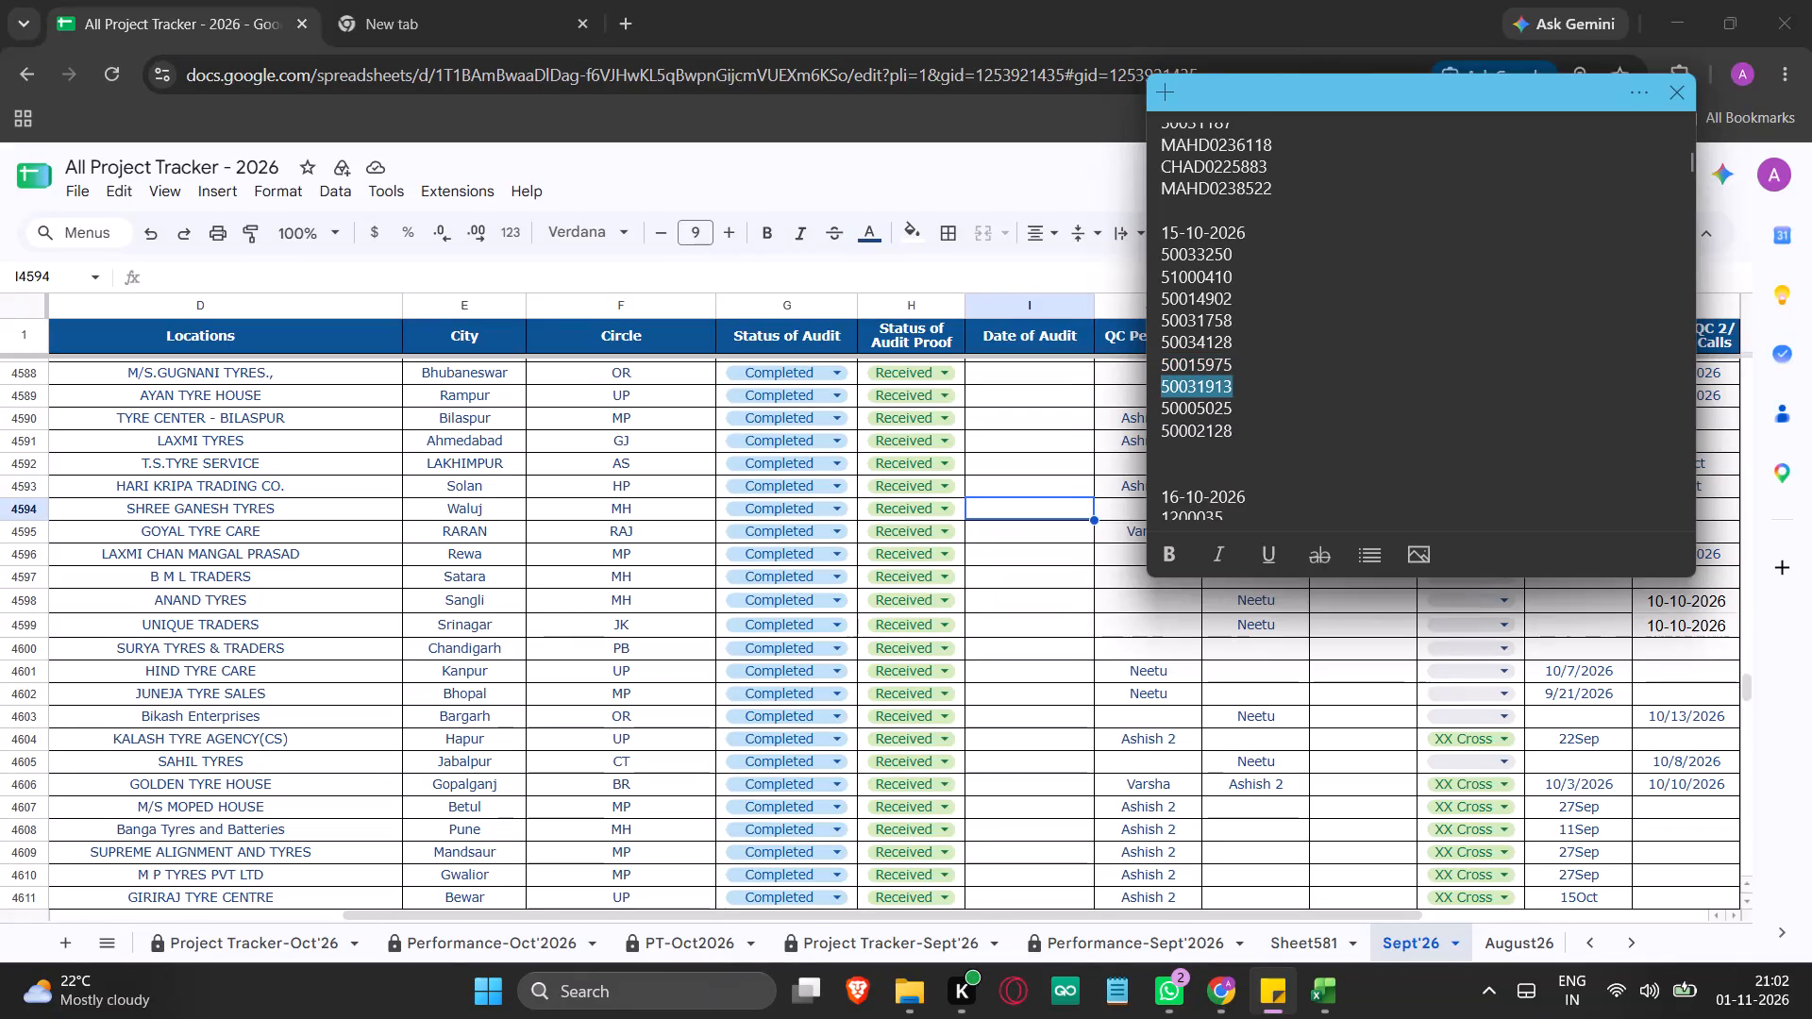
right_click(1209, 385)
left_click(1253, 414)
left_click(1069, 494)
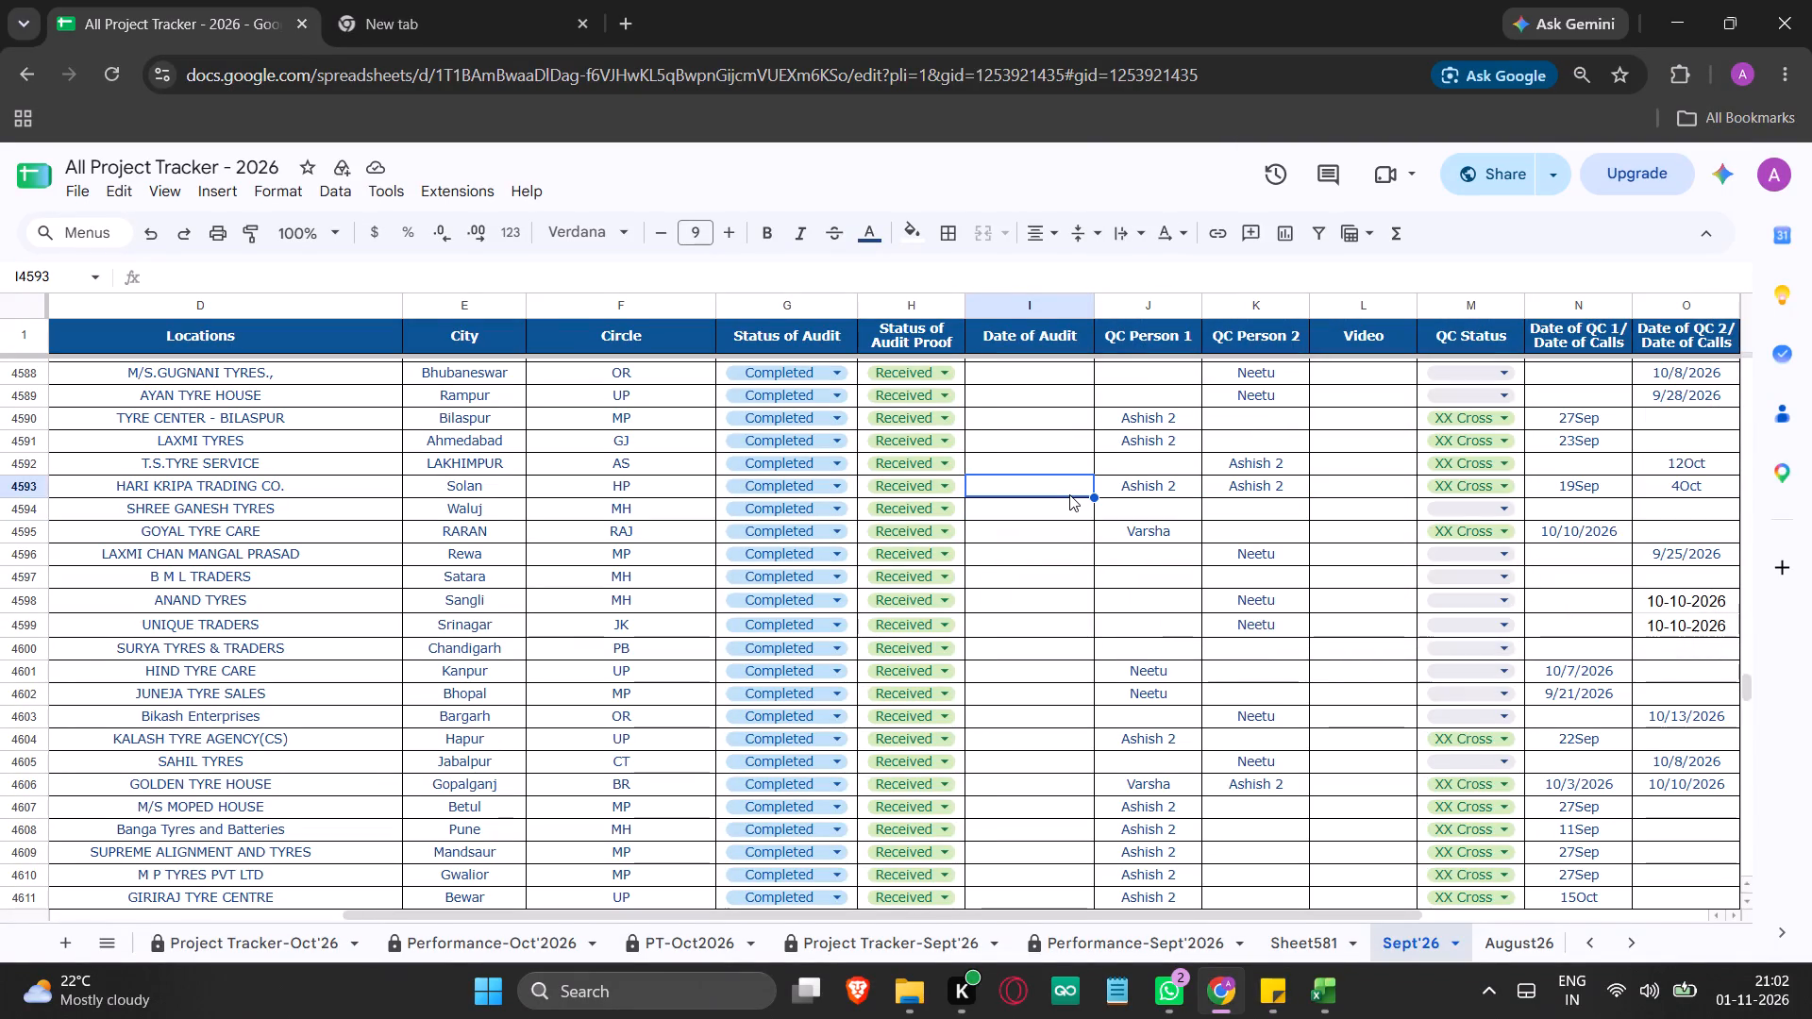
key("ctrl+f")
key("ctrl+v")
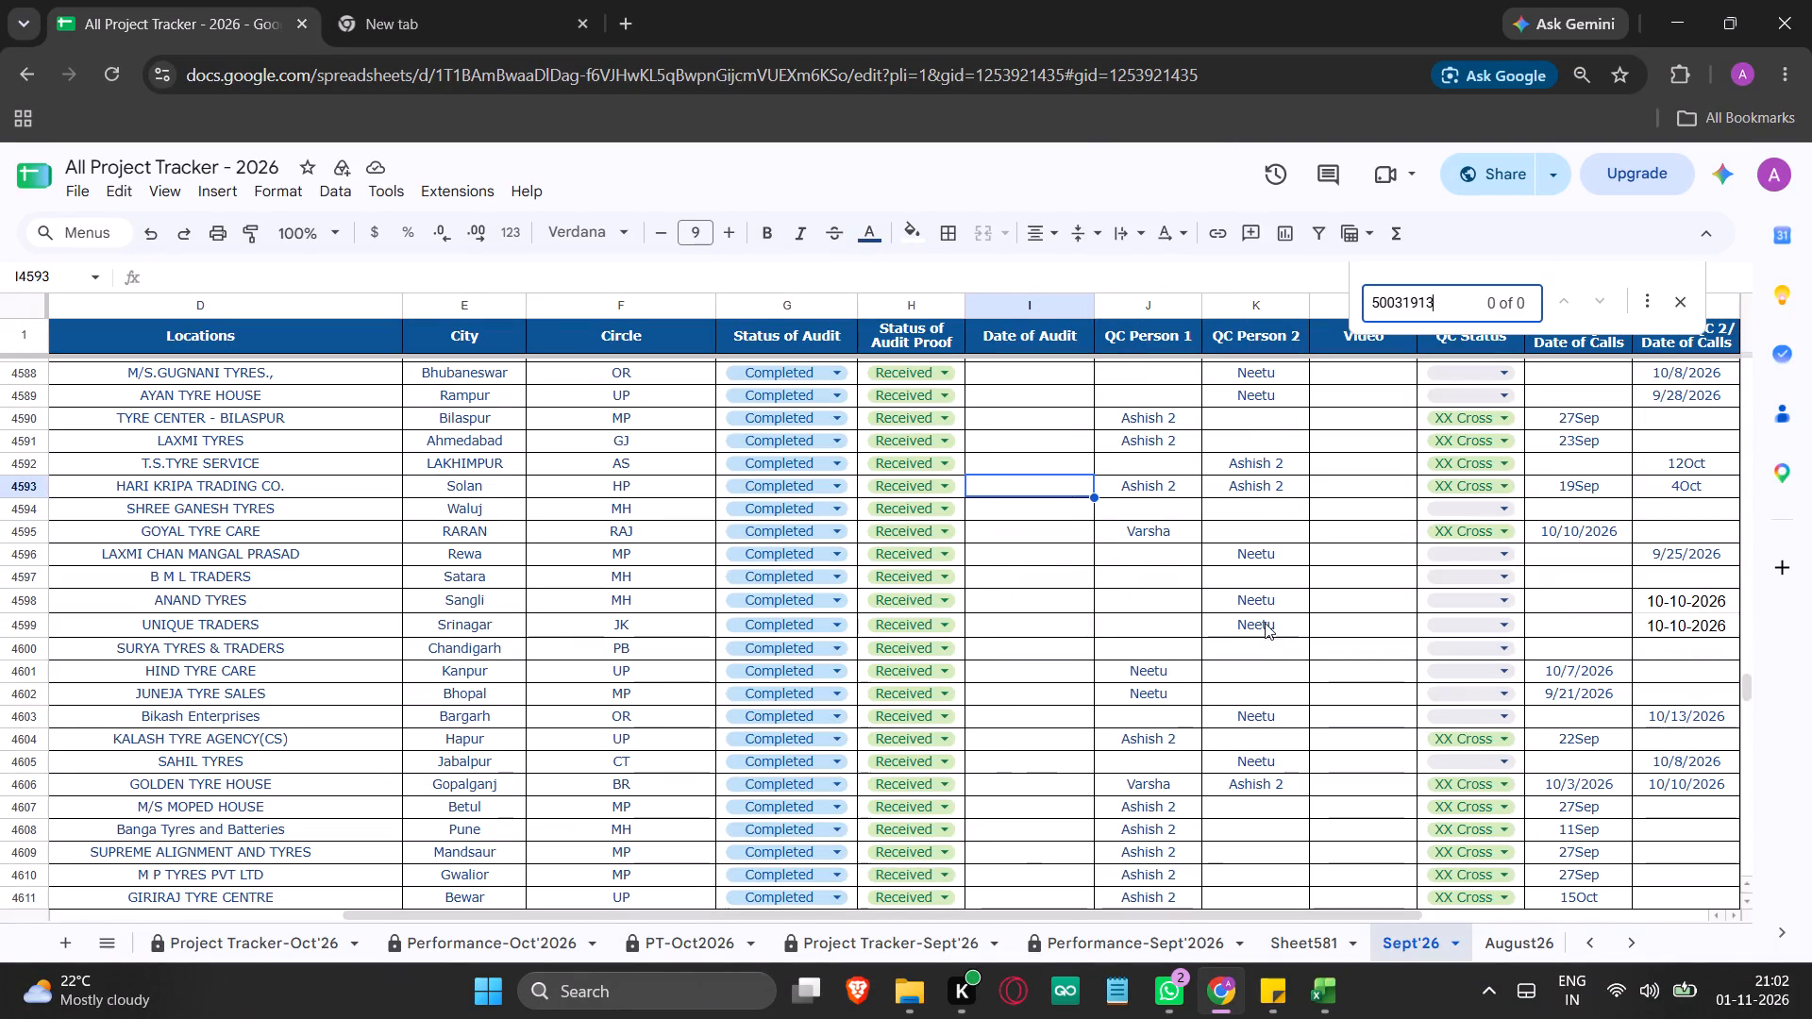
left_click(1675, 305)
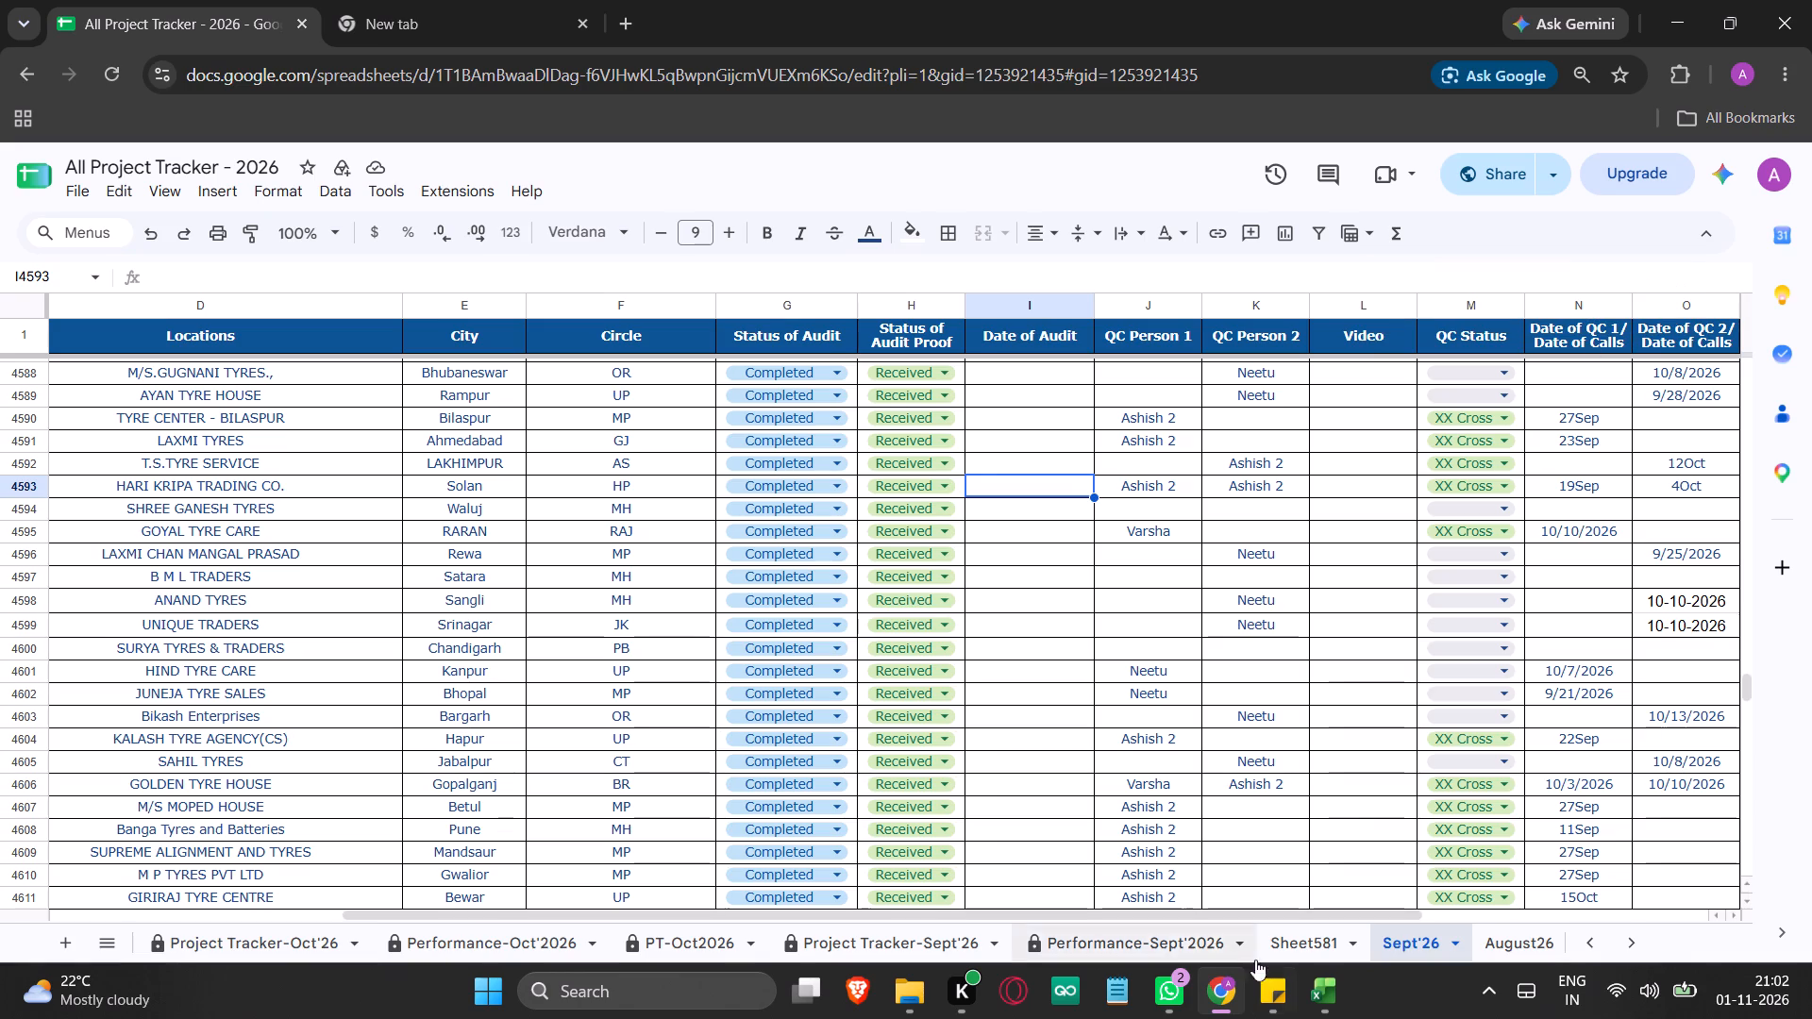
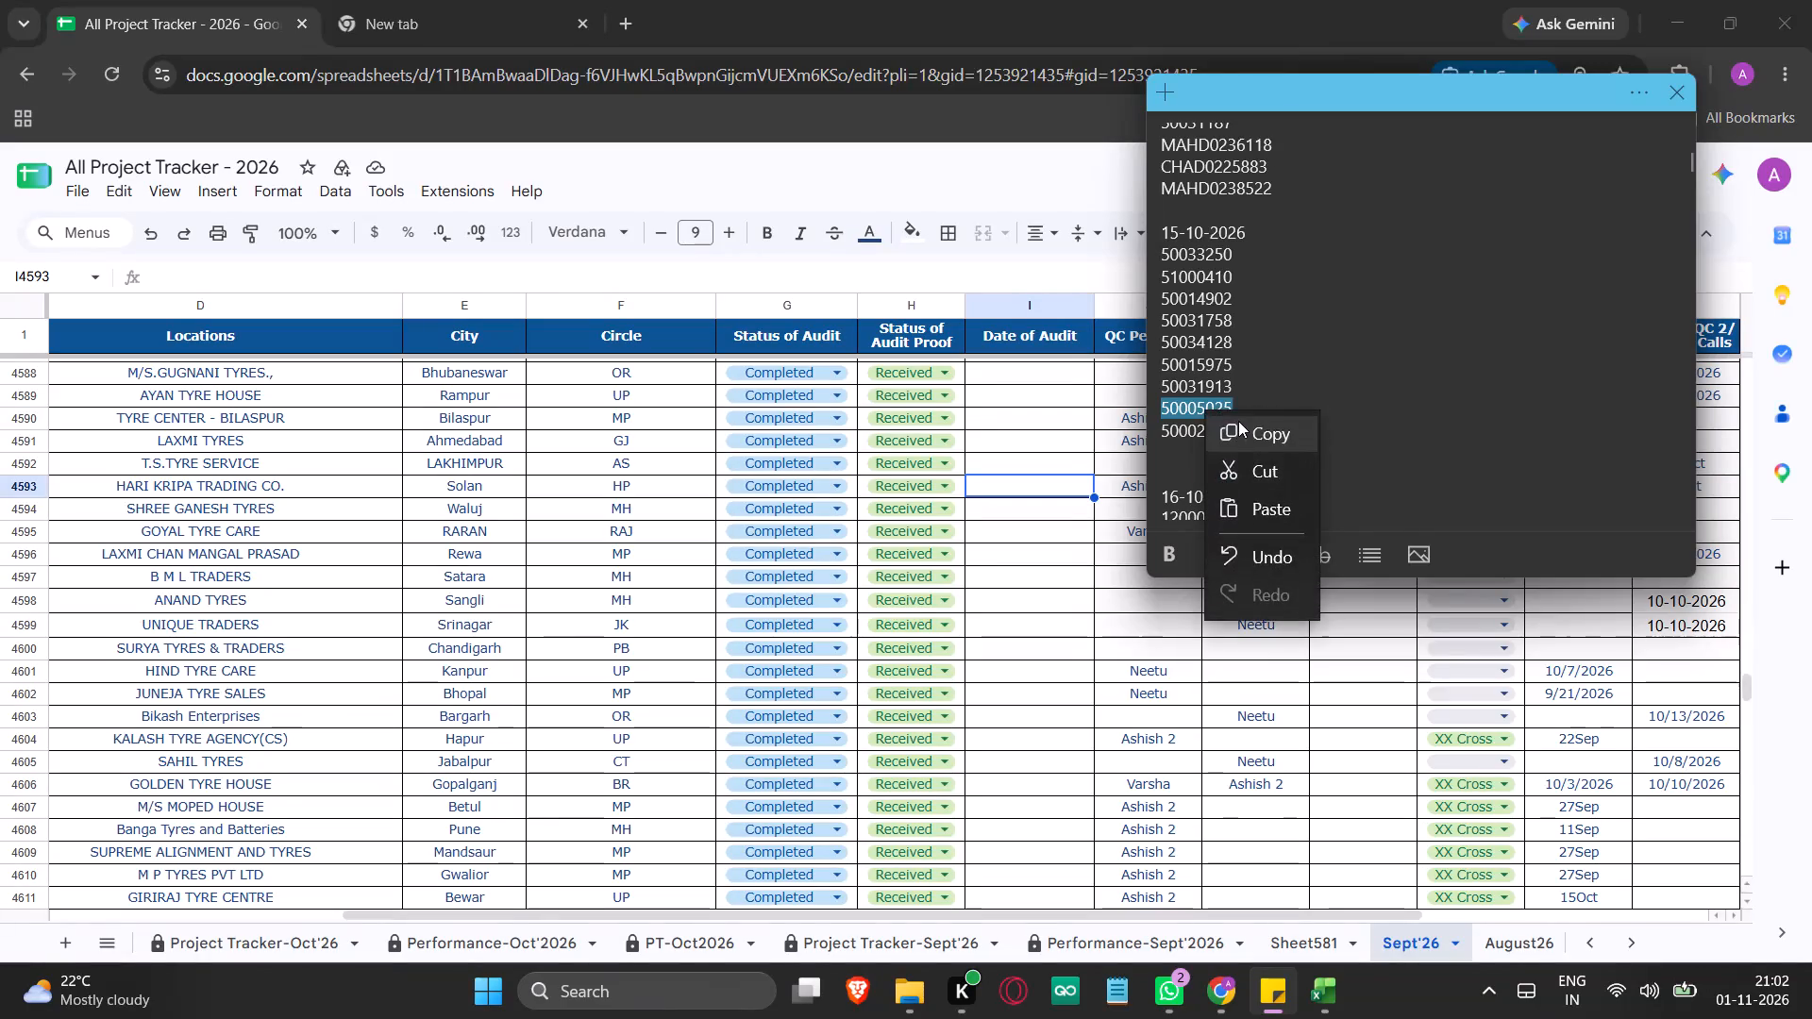
Search the Sept'26 sheet for store code 50005025, copied from the sticky note's 15-10-2026 list.
left_click(1239, 421)
left_click(1118, 605)
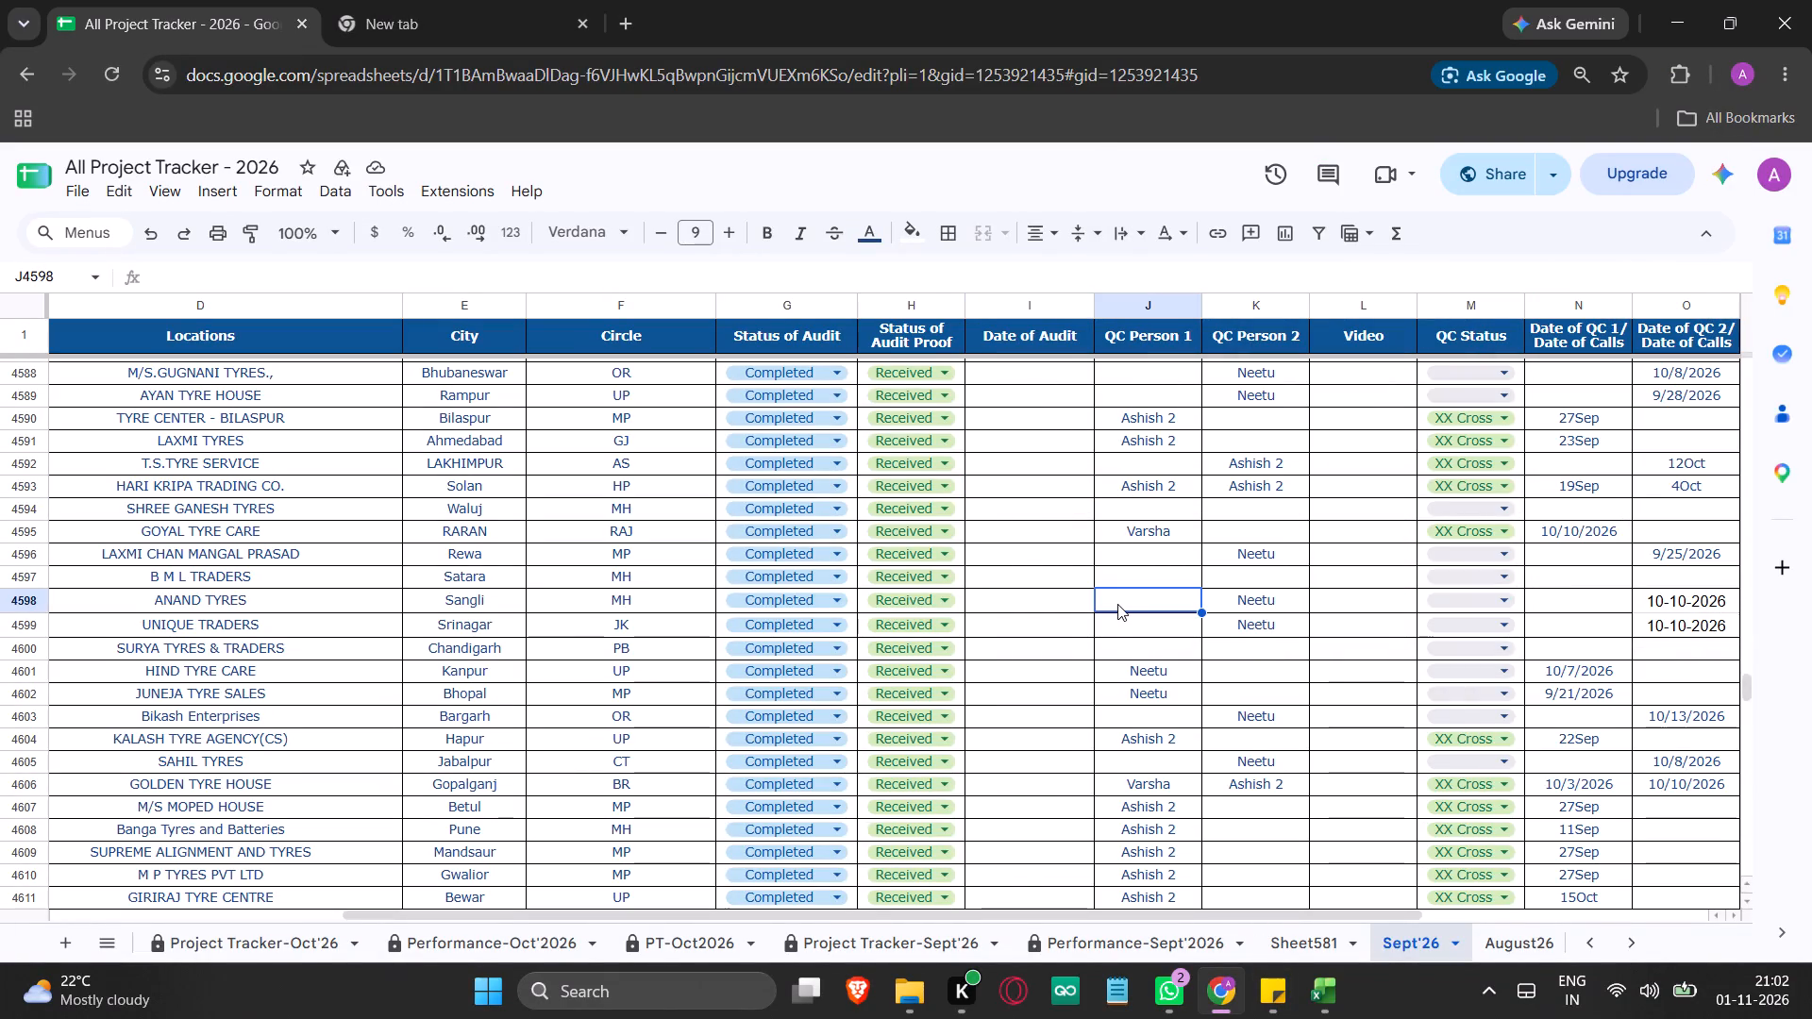
key("ctrl+f")
key("ctrl+v")
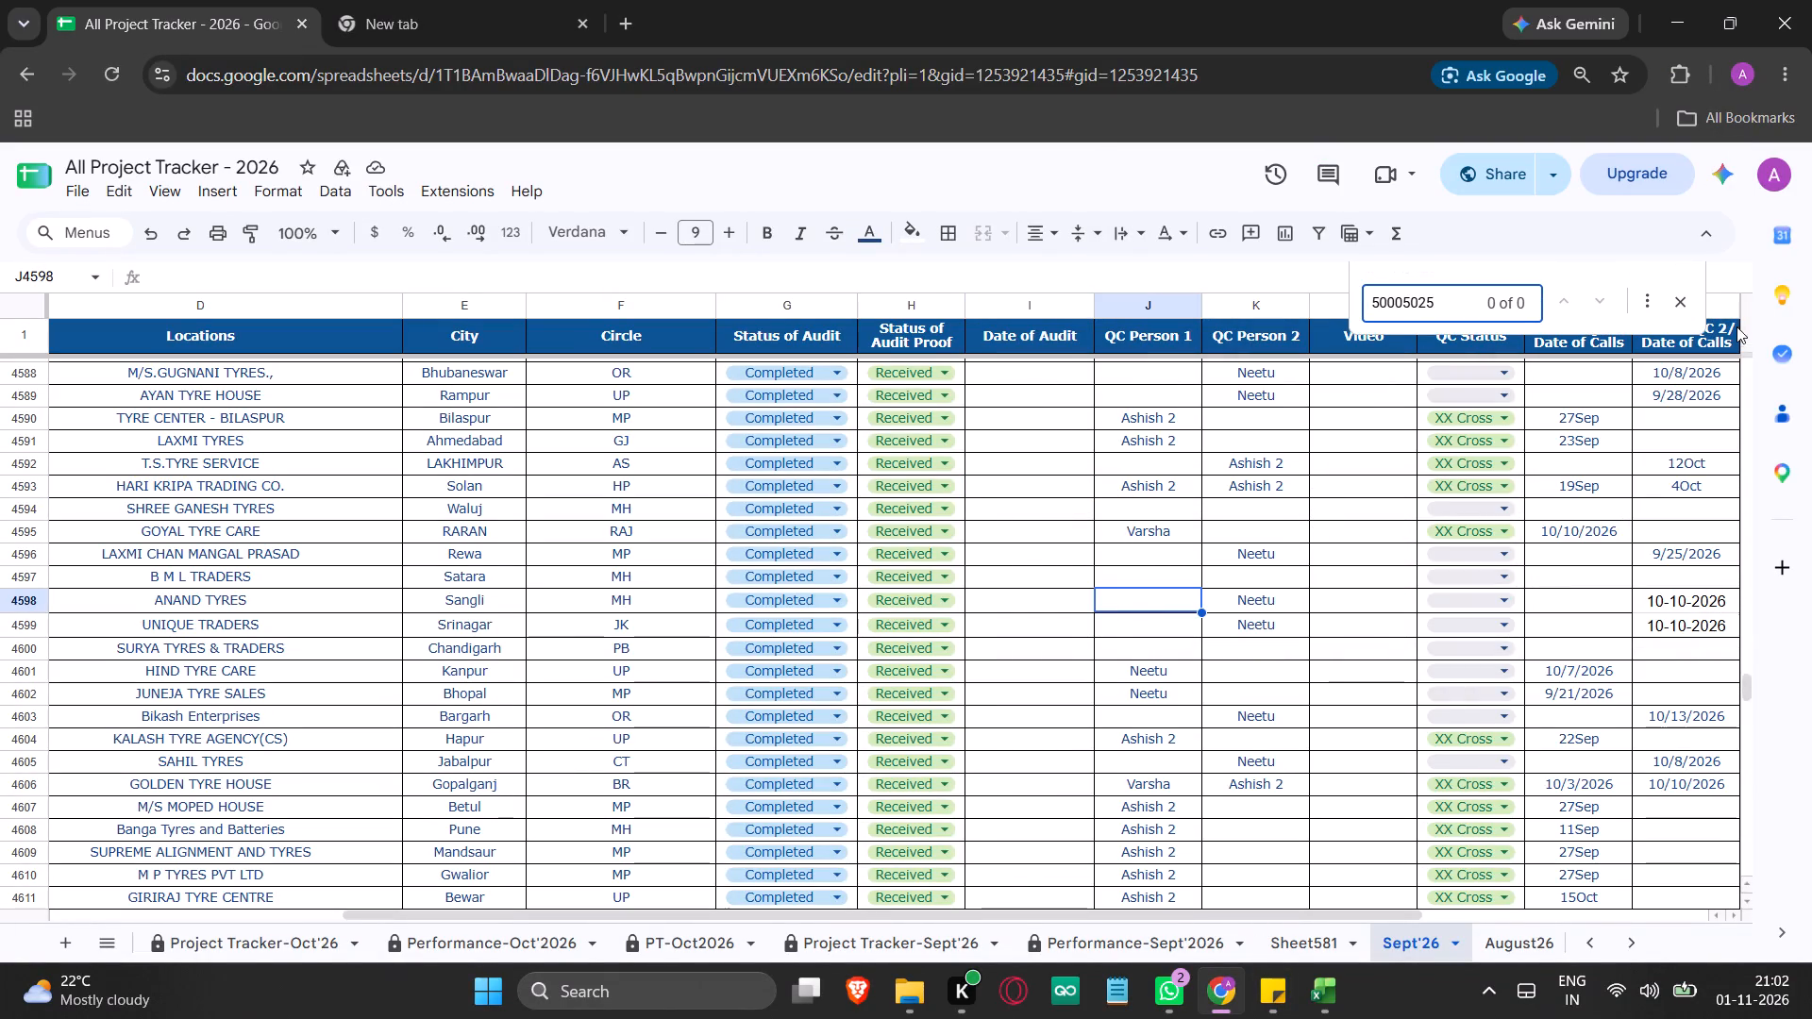
left_click(1676, 302)
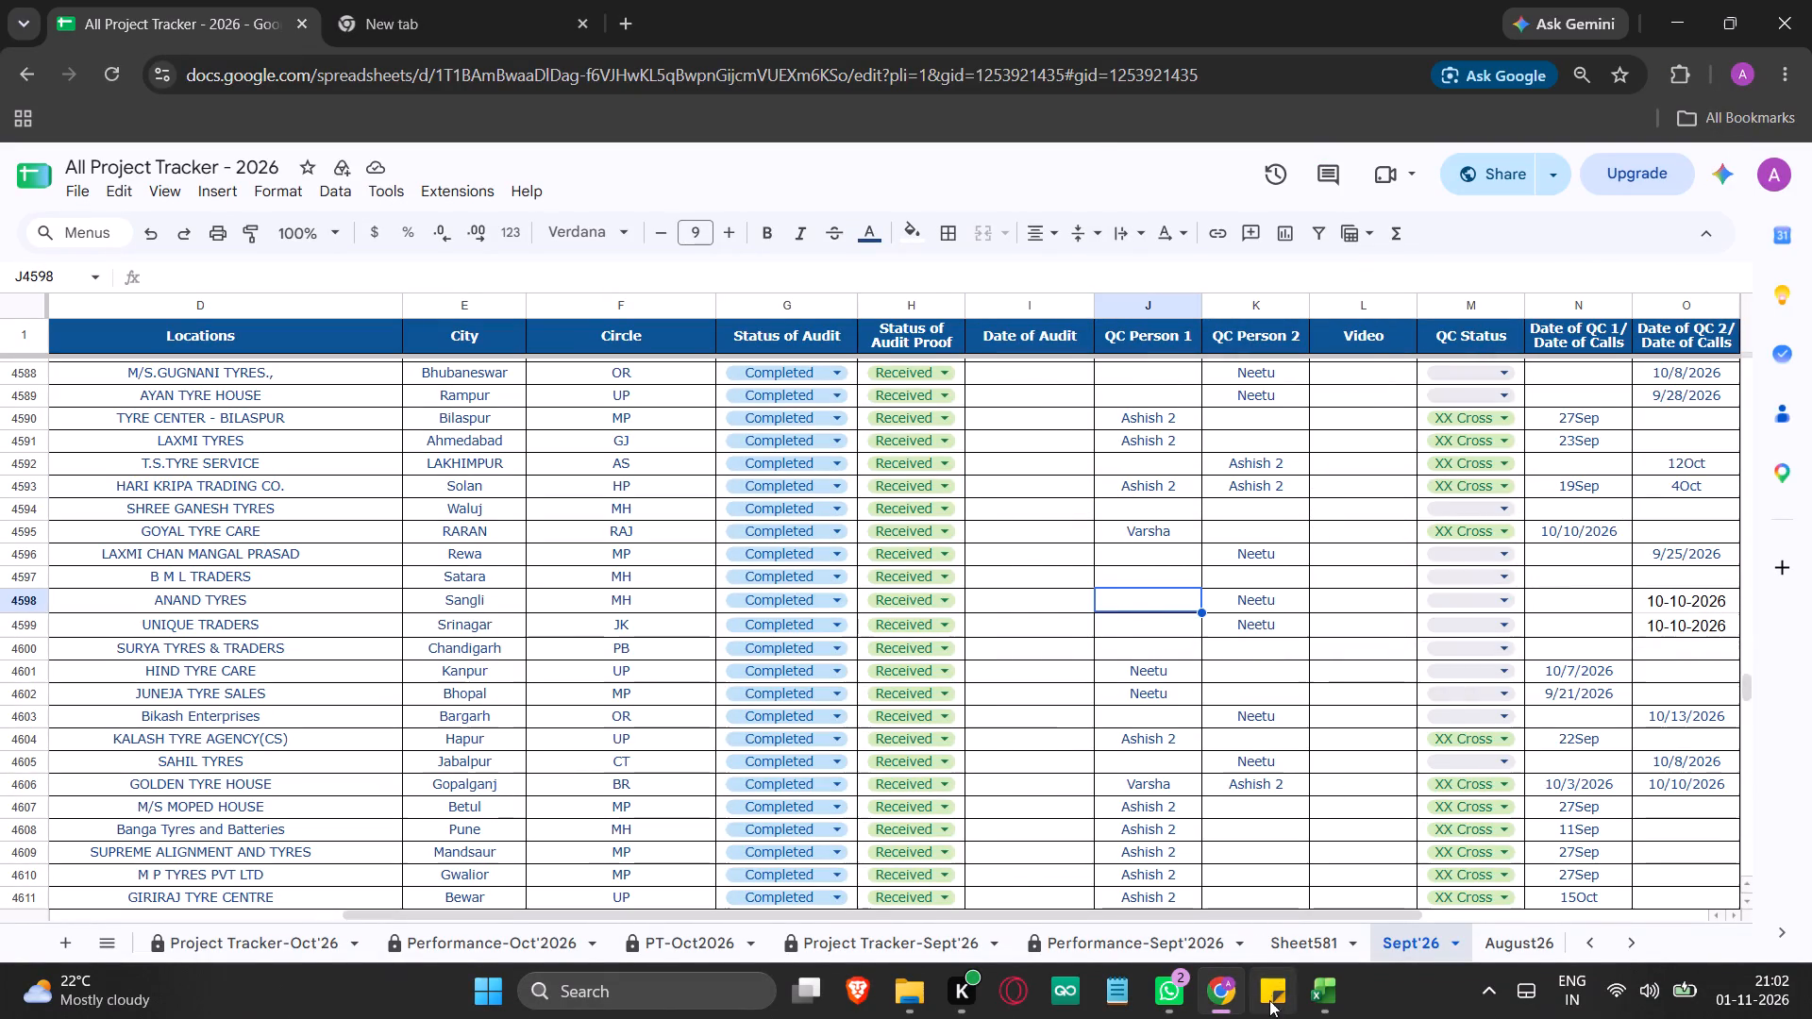
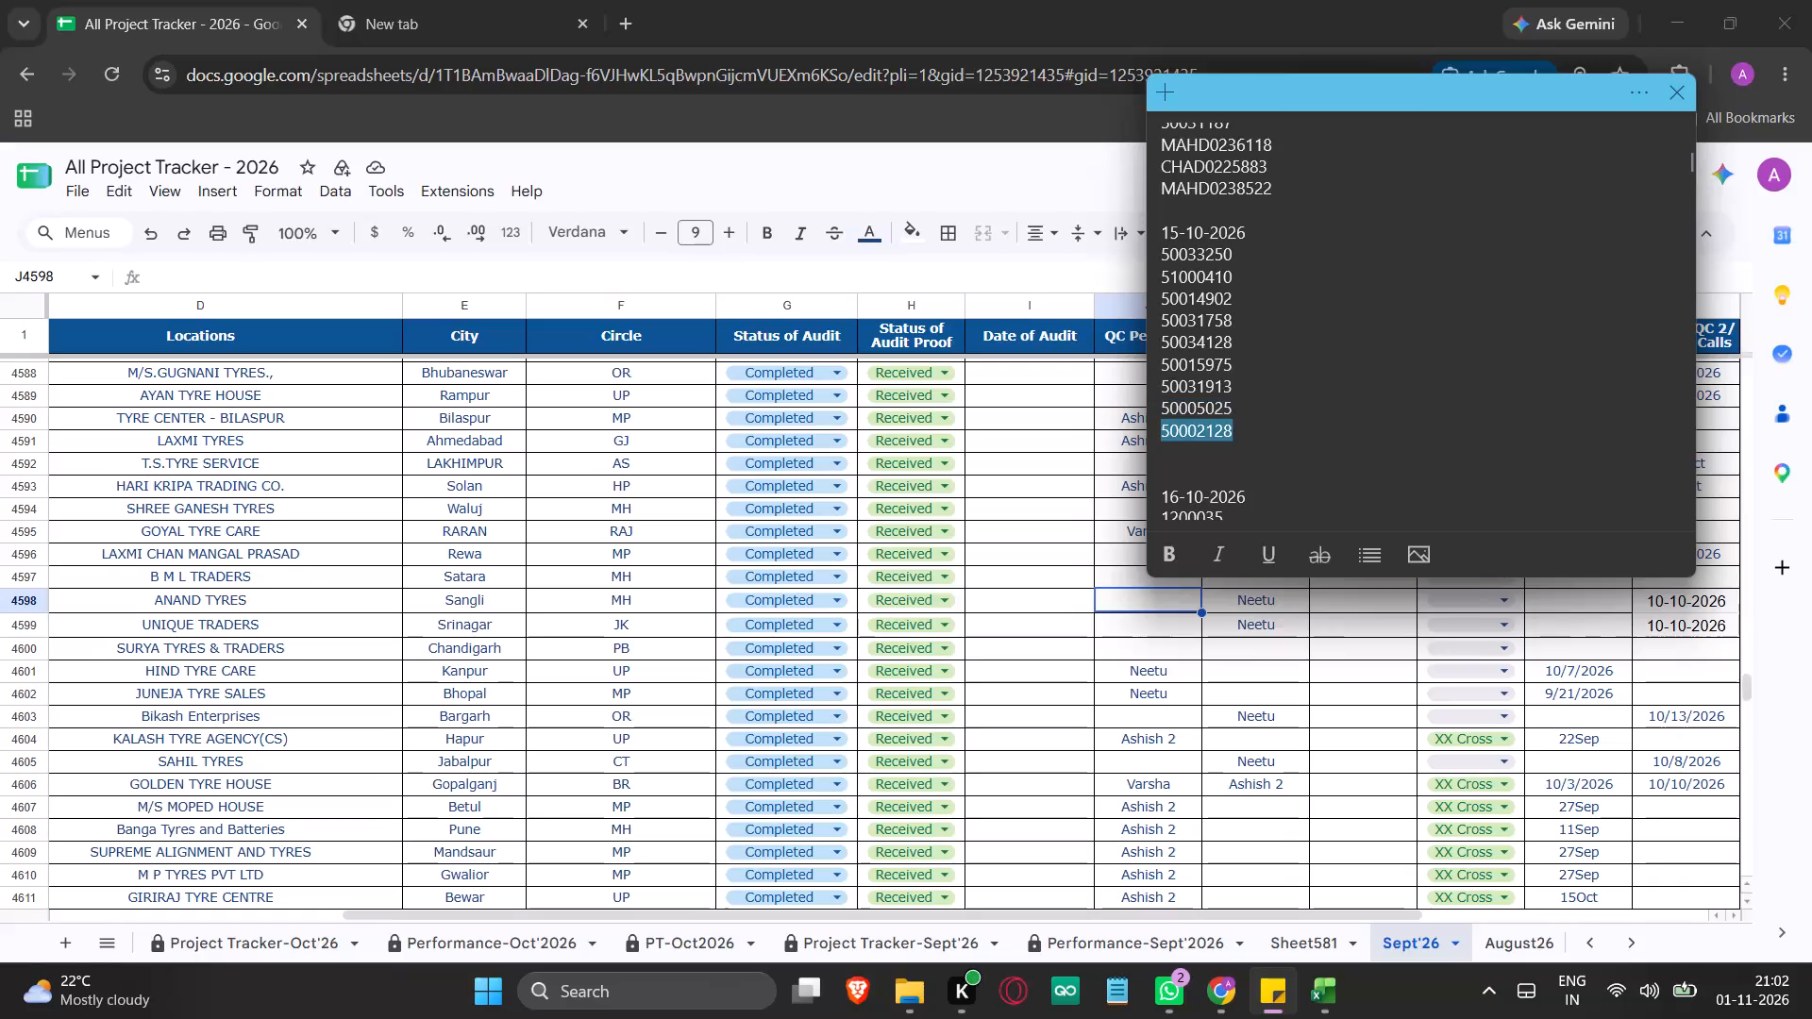
For store code 50002128 from the sticky note, record QC Person 1 Ashish 2, QC Status XX Cross and QC 1 date 15Oct in the Sept'26 sheet.
left_click(1251, 454)
left_click(1051, 498)
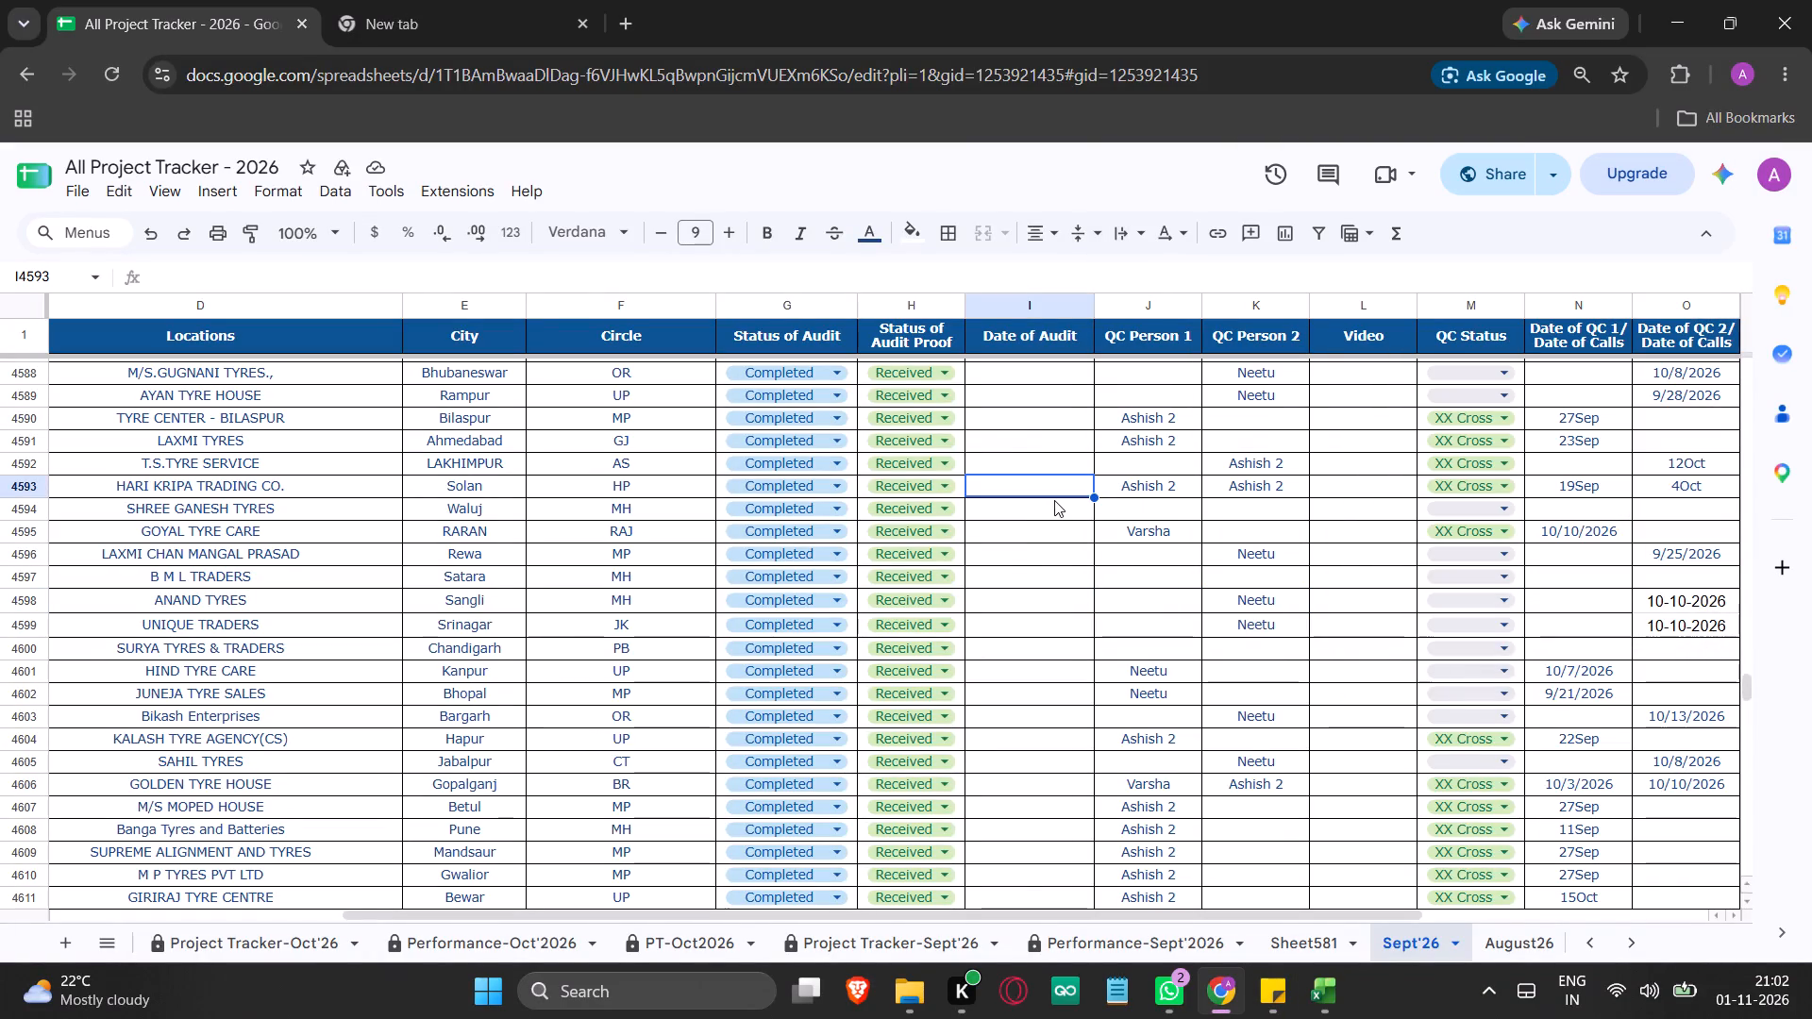
key("ctrl+f")
key("ctrl+v")
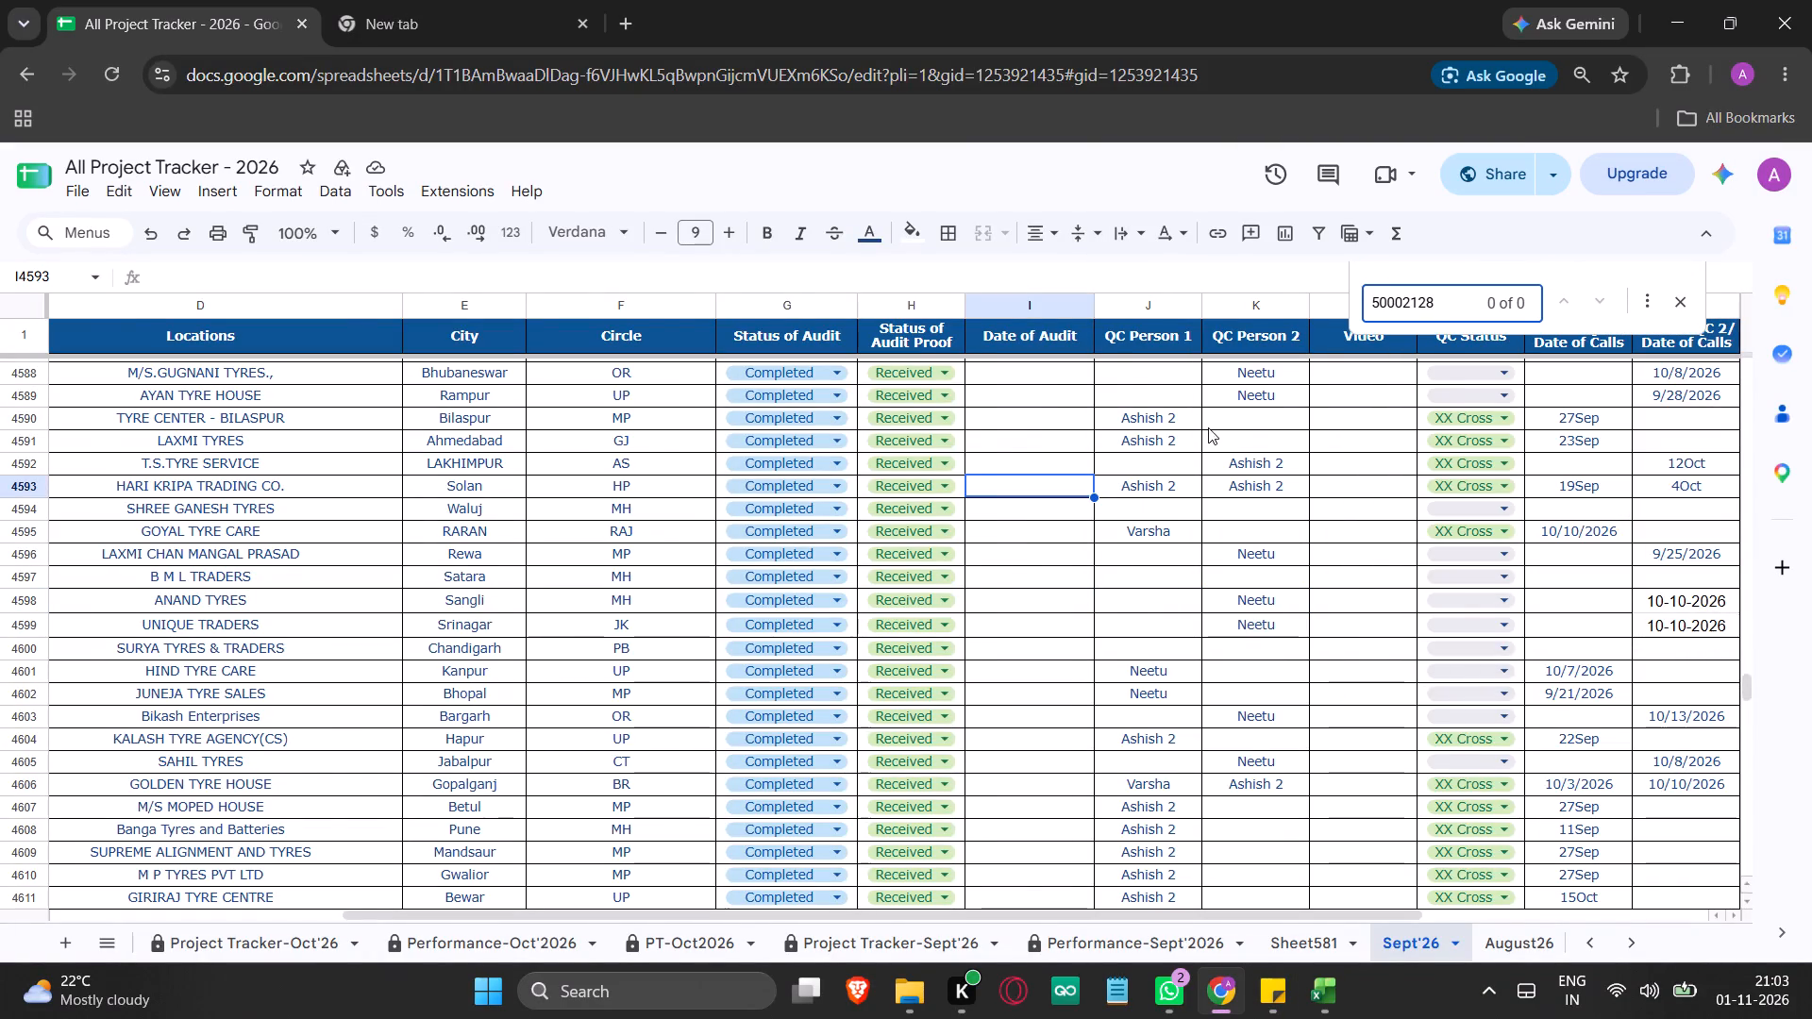
left_click(1676, 301)
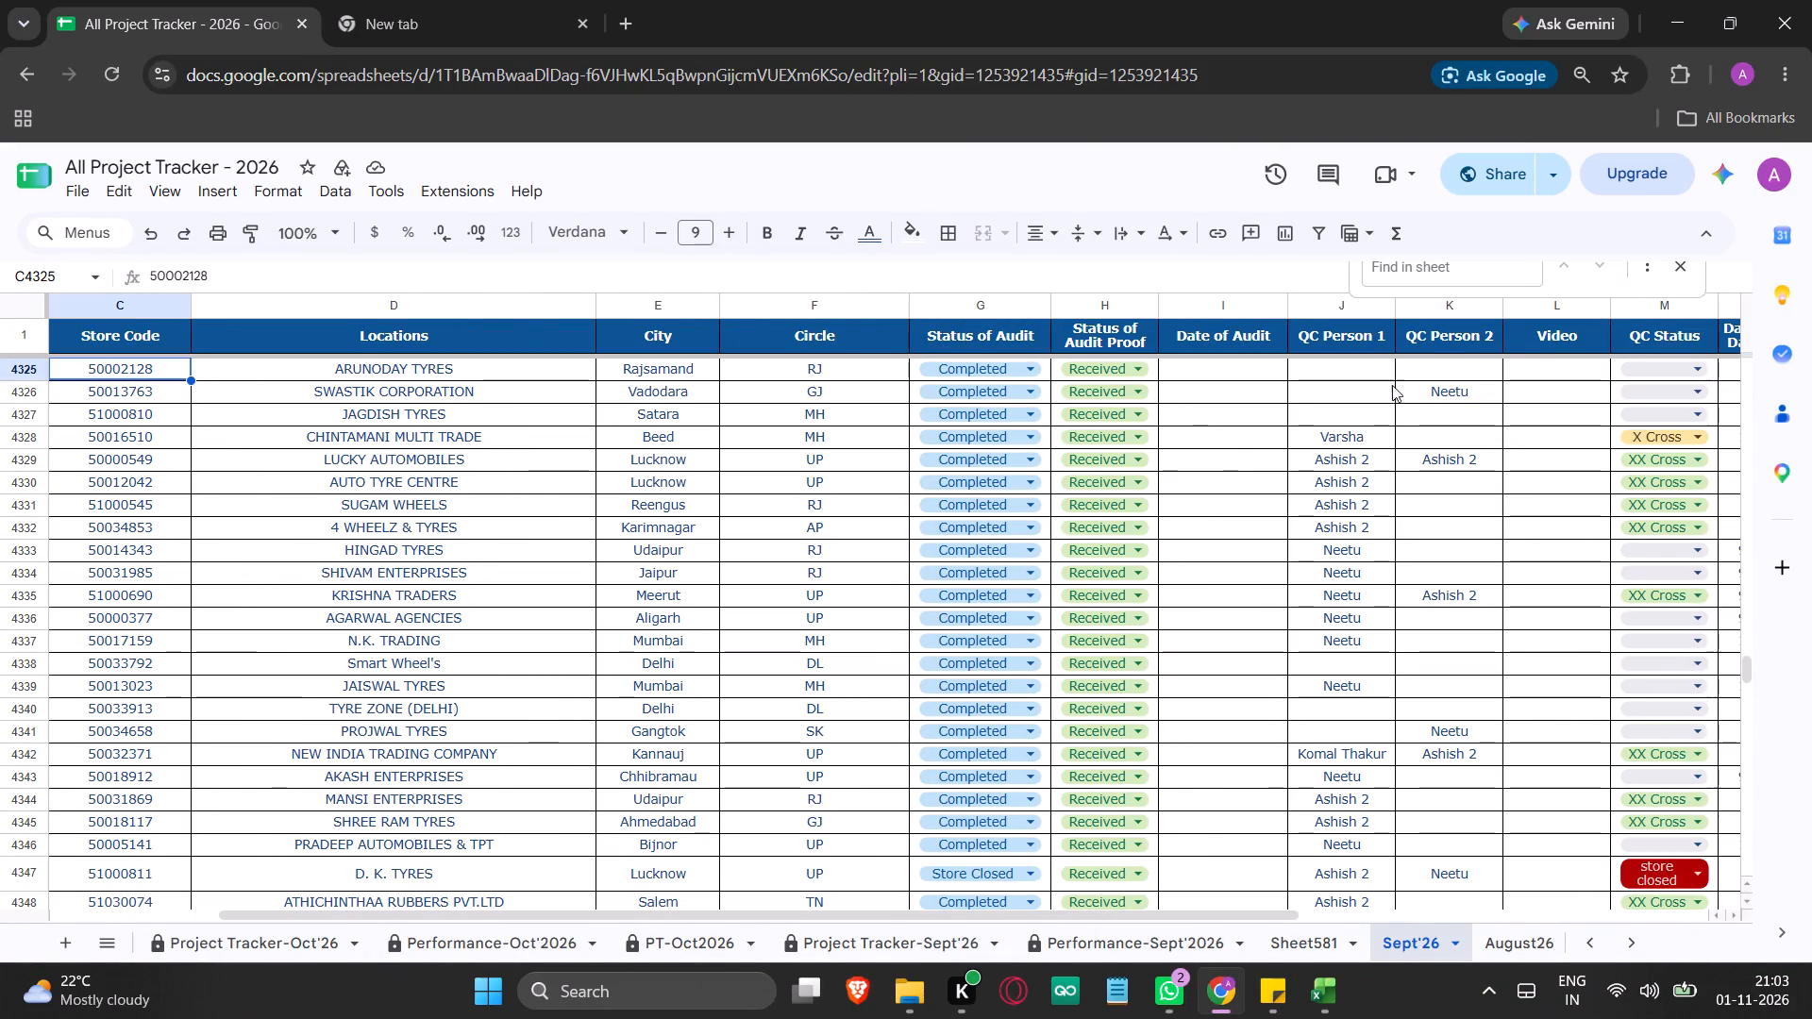
left_click(1348, 366)
key("shift+a")
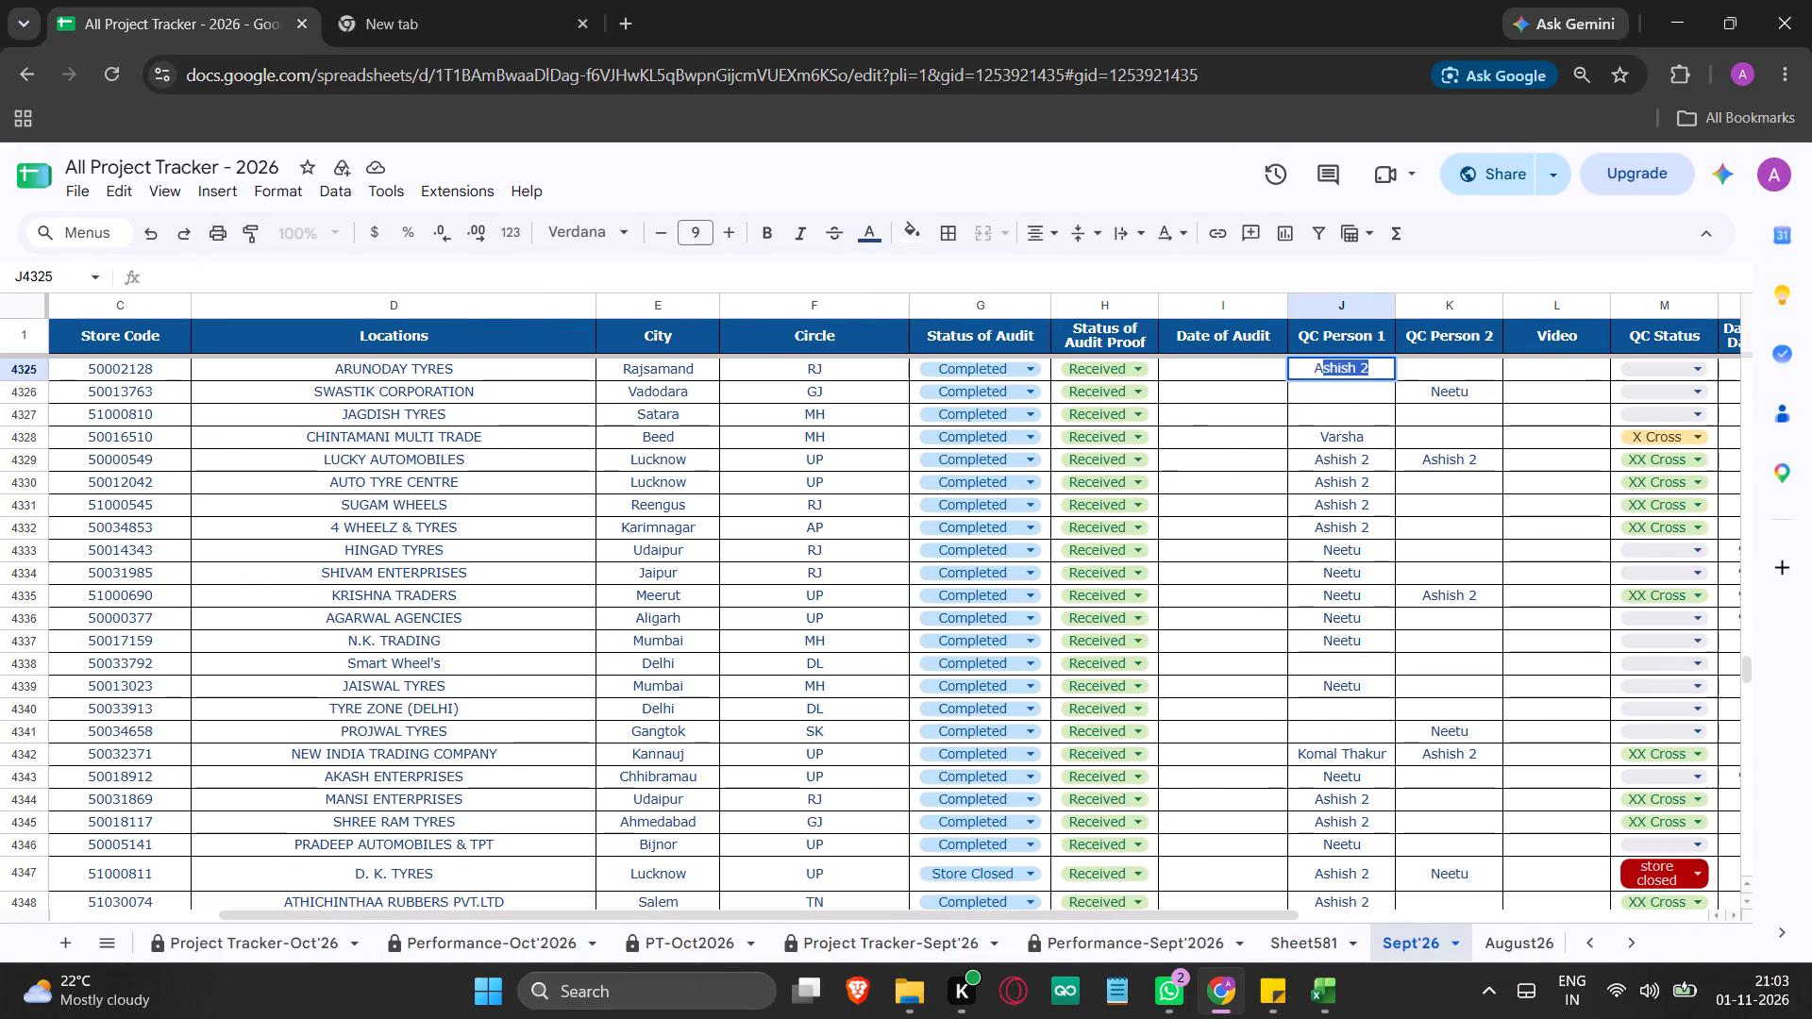
key("Tab")
key("Tab")
key("Tab")
key("Tab")
key("Tab")
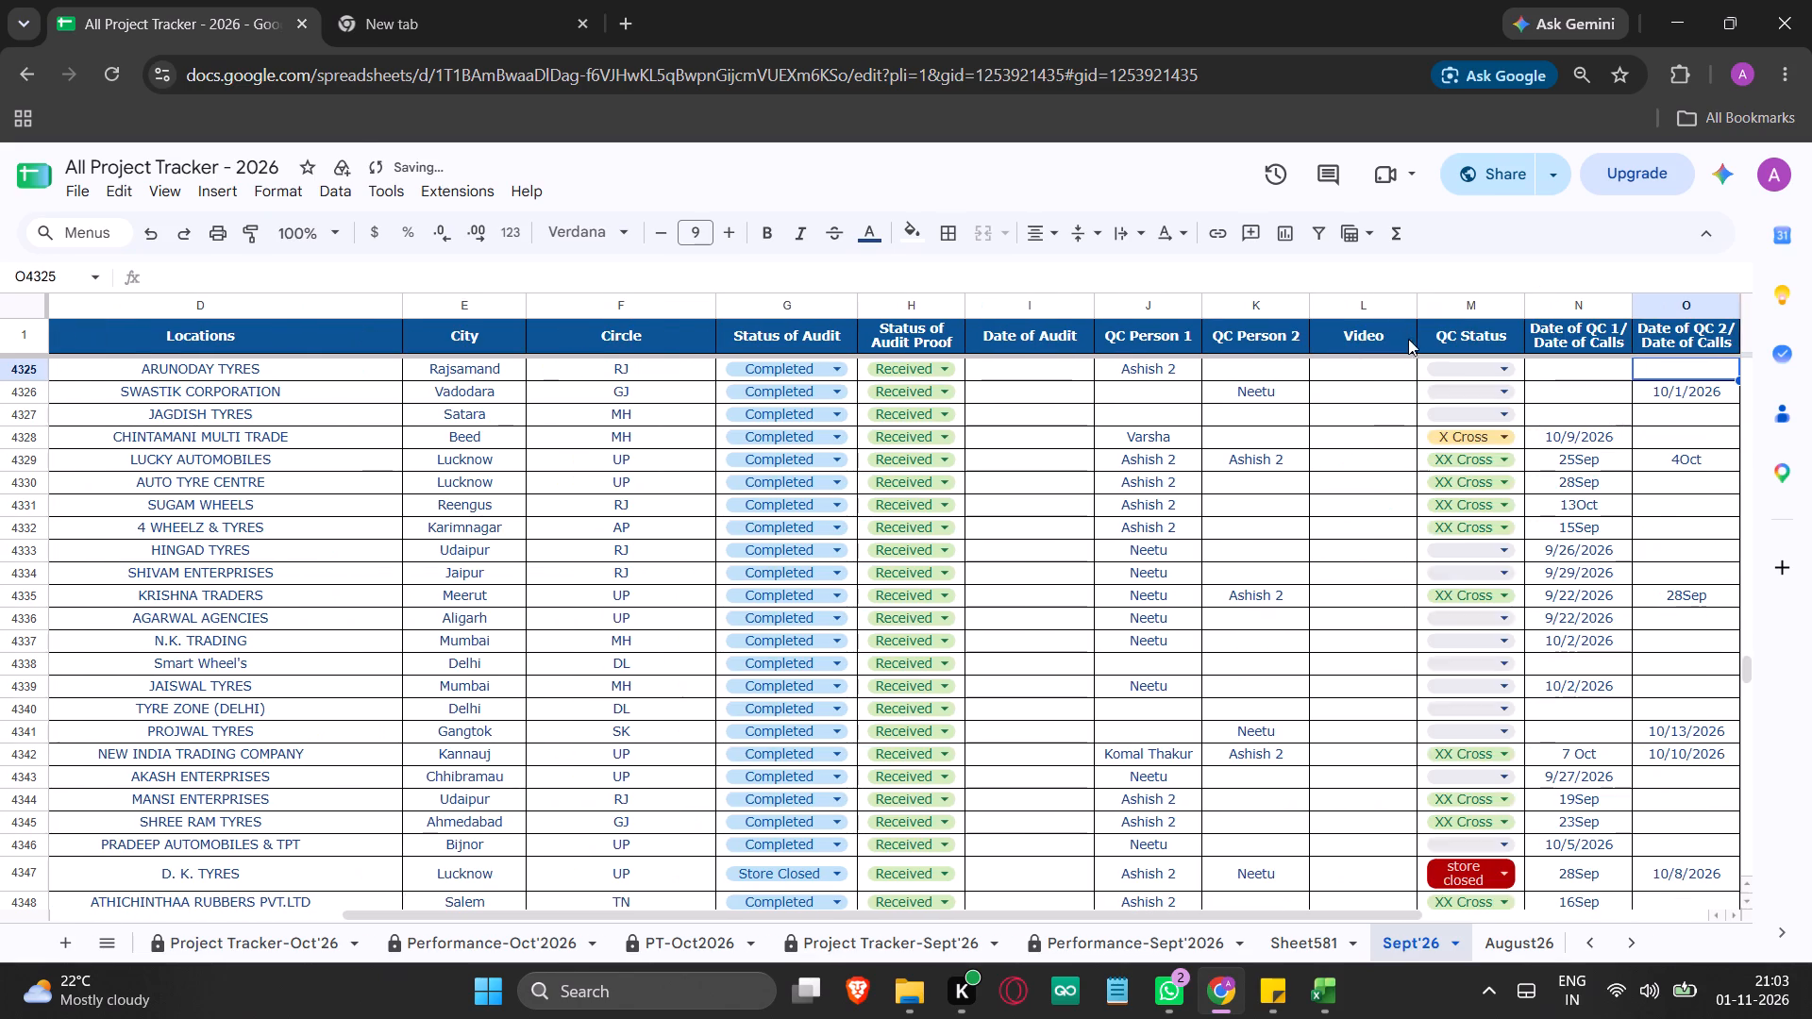
left_click(1486, 375)
left_click(1461, 403)
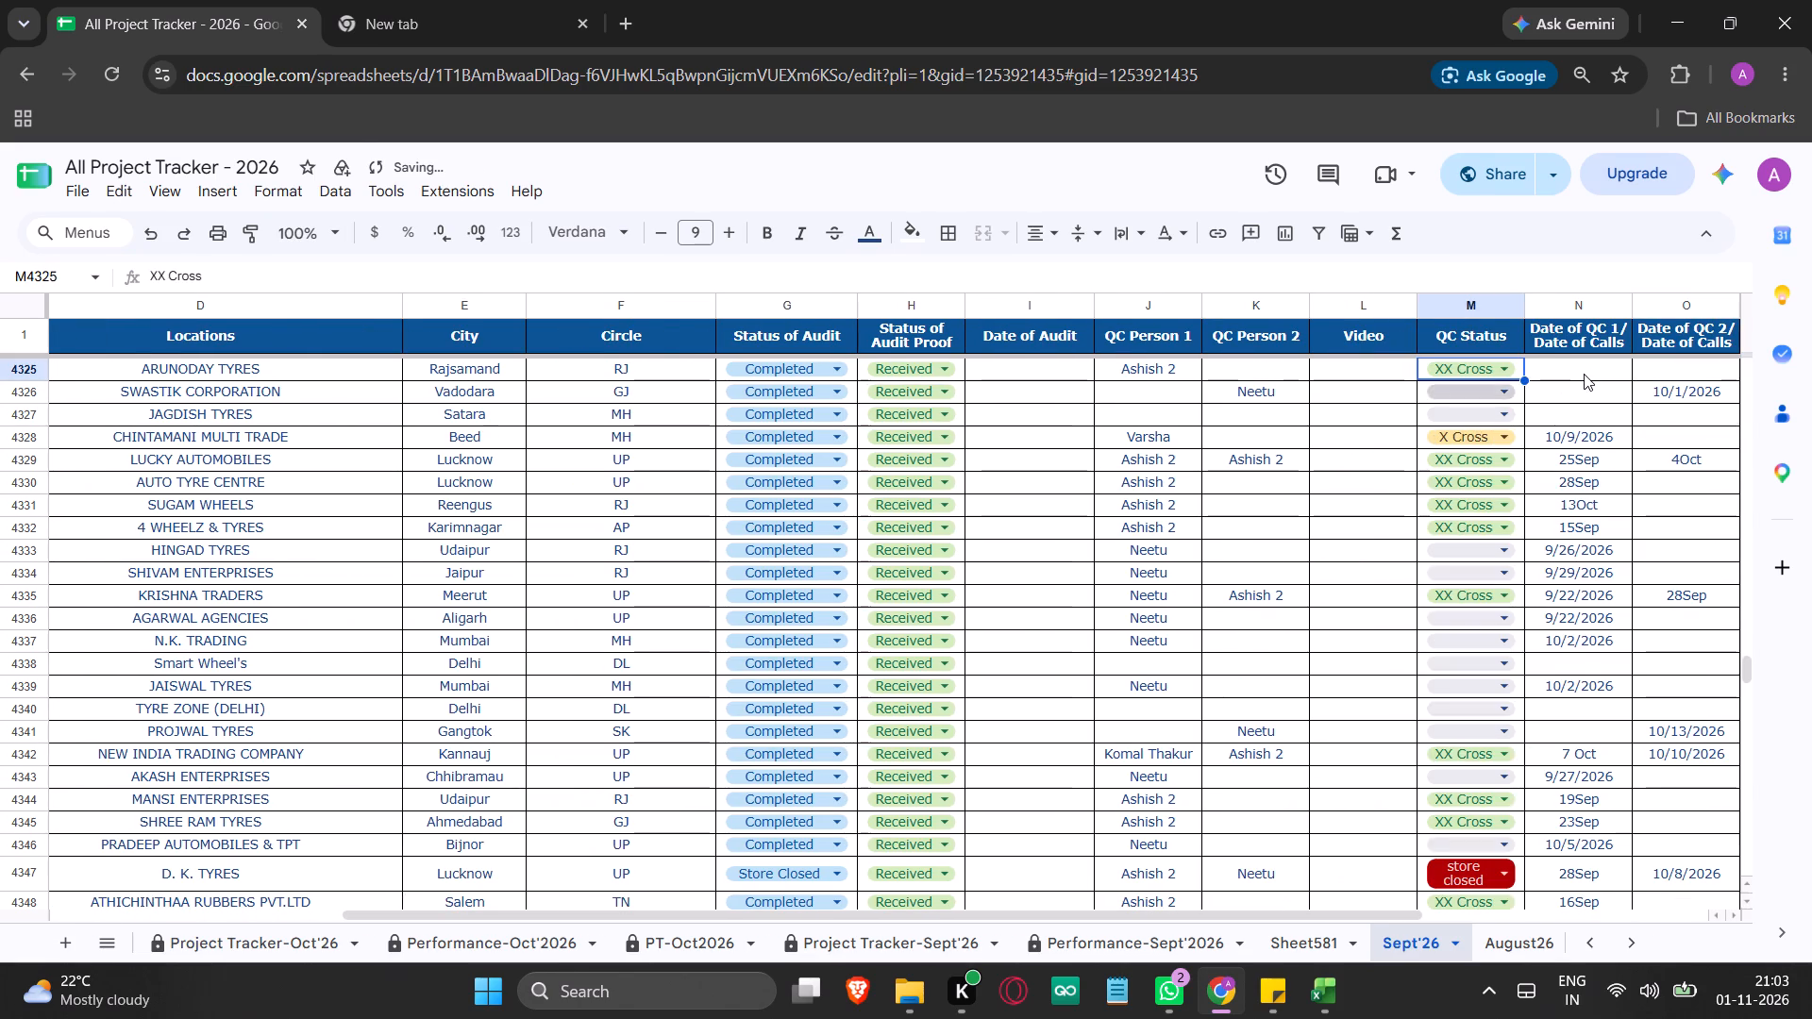
left_click(1583, 374)
type("15")
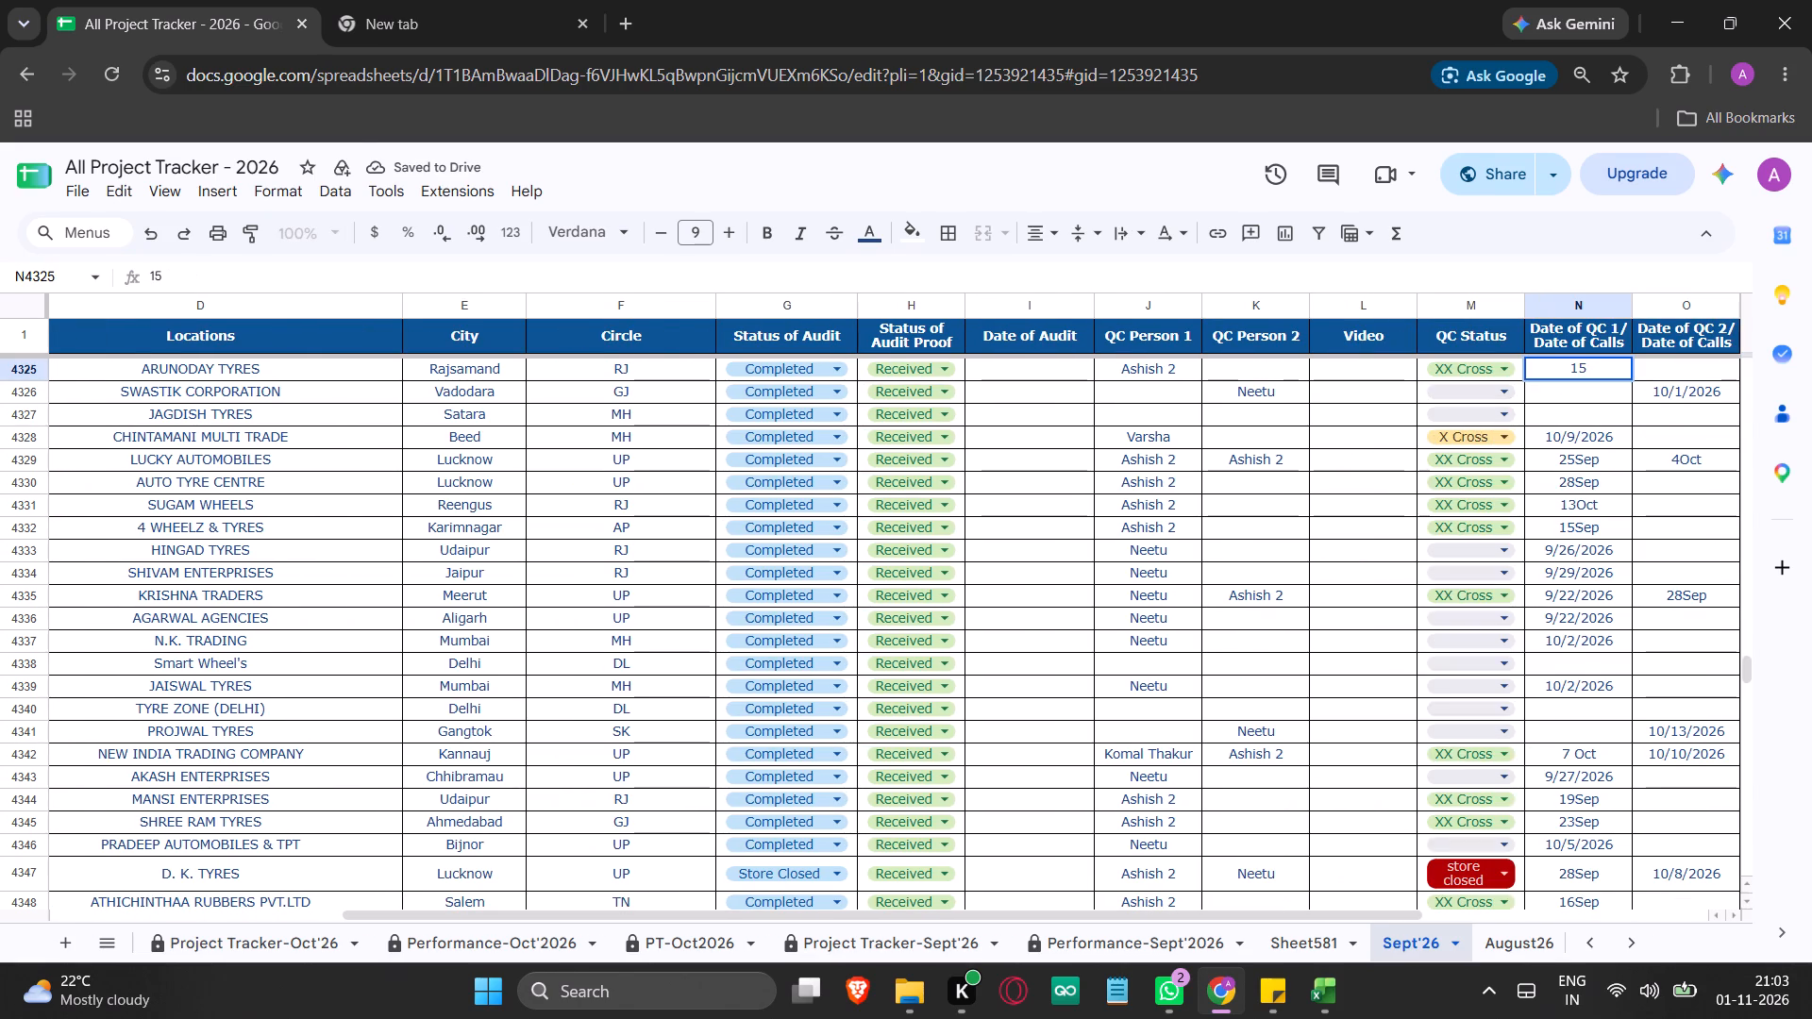
type("Oct")
key("Tab")
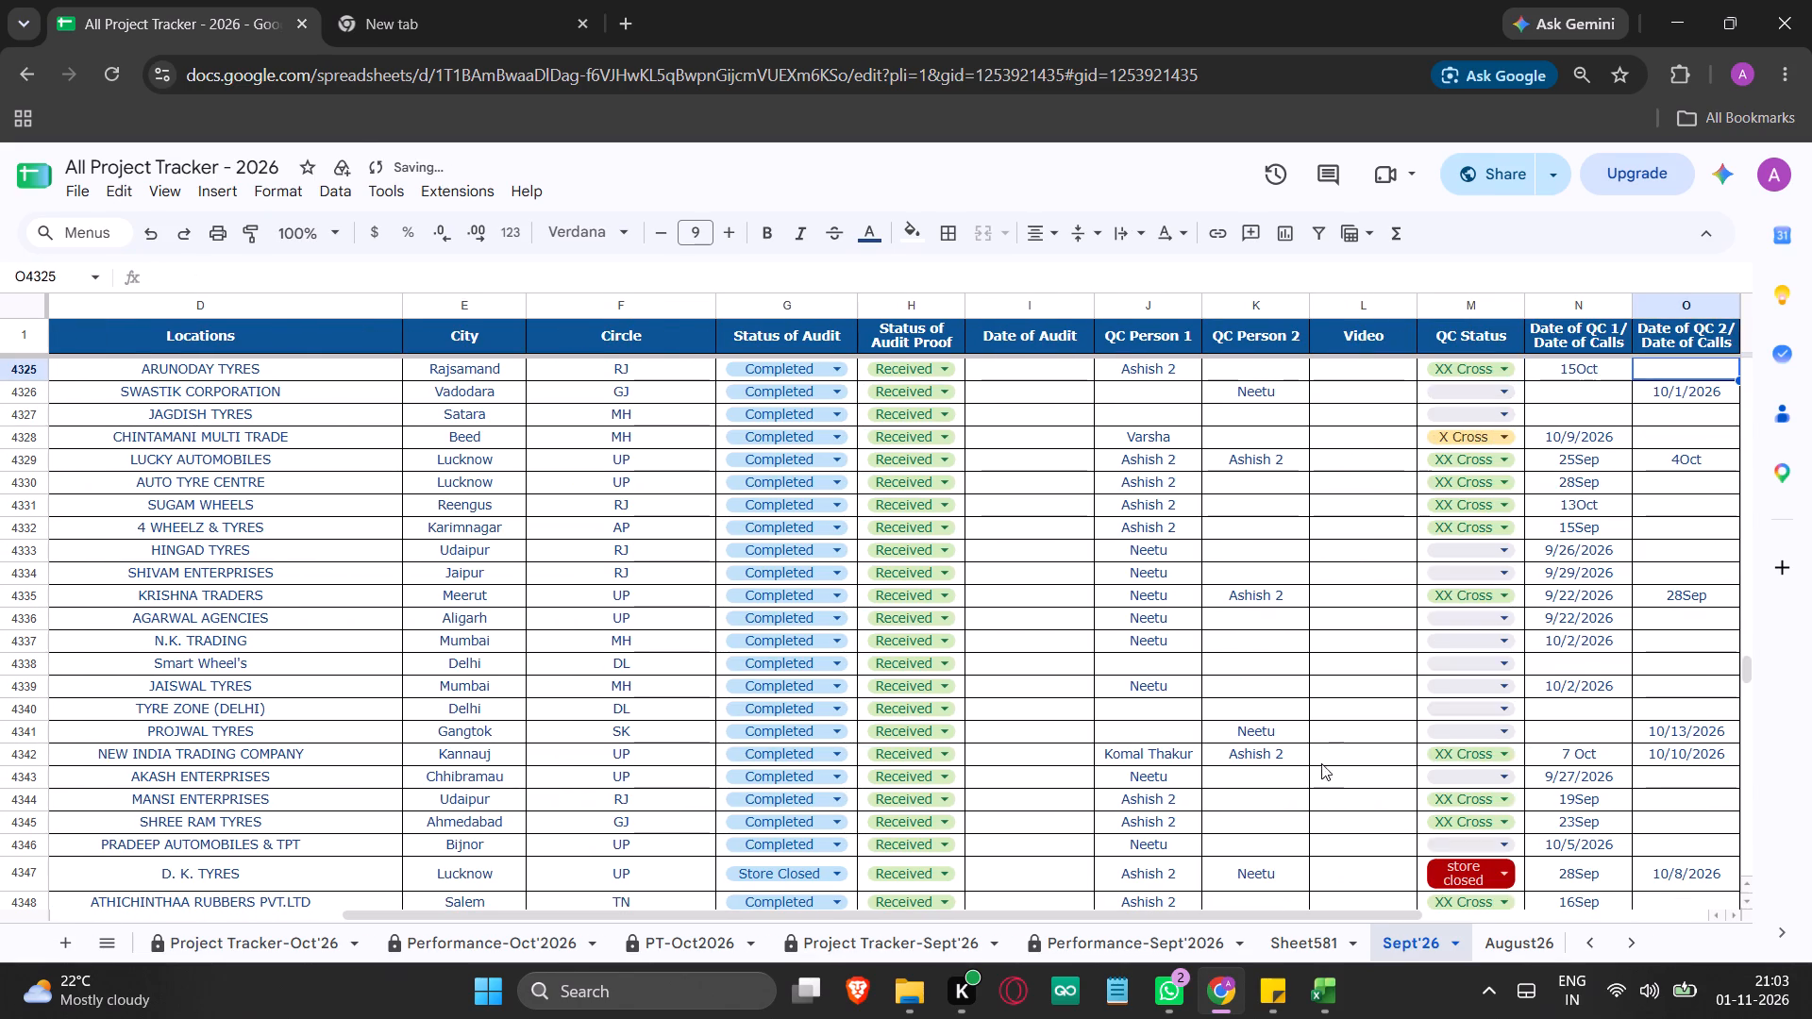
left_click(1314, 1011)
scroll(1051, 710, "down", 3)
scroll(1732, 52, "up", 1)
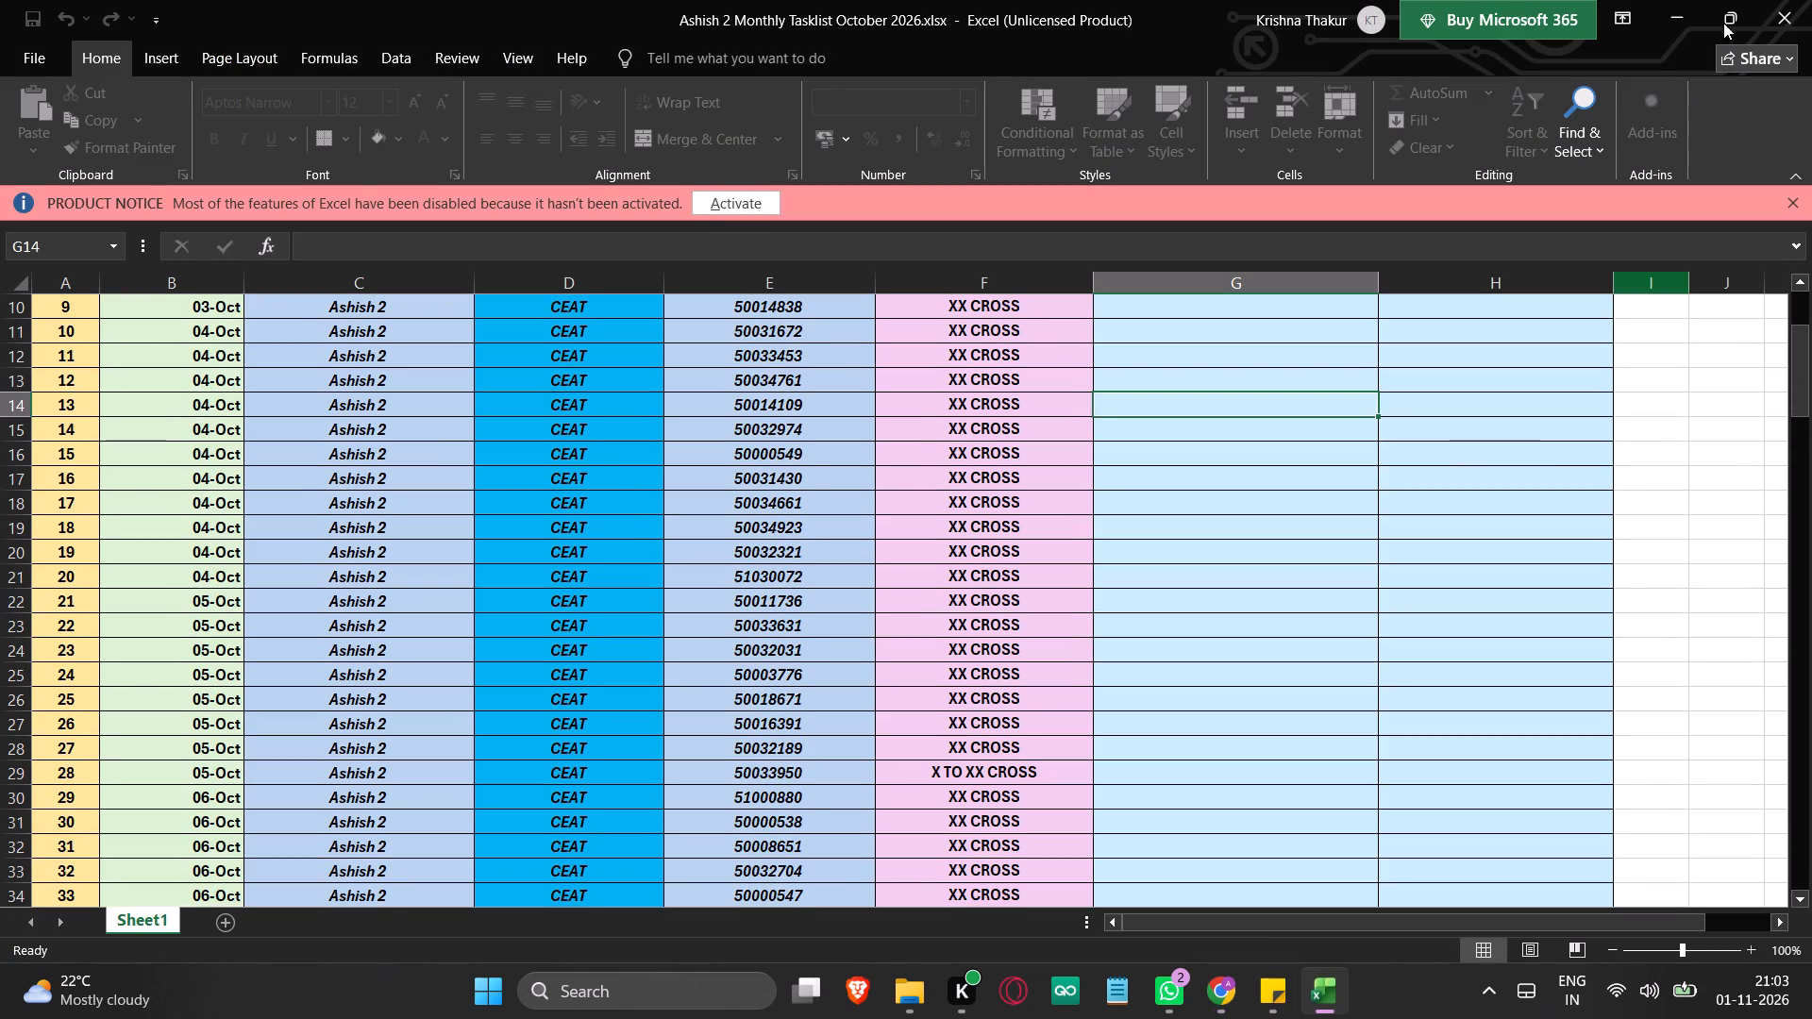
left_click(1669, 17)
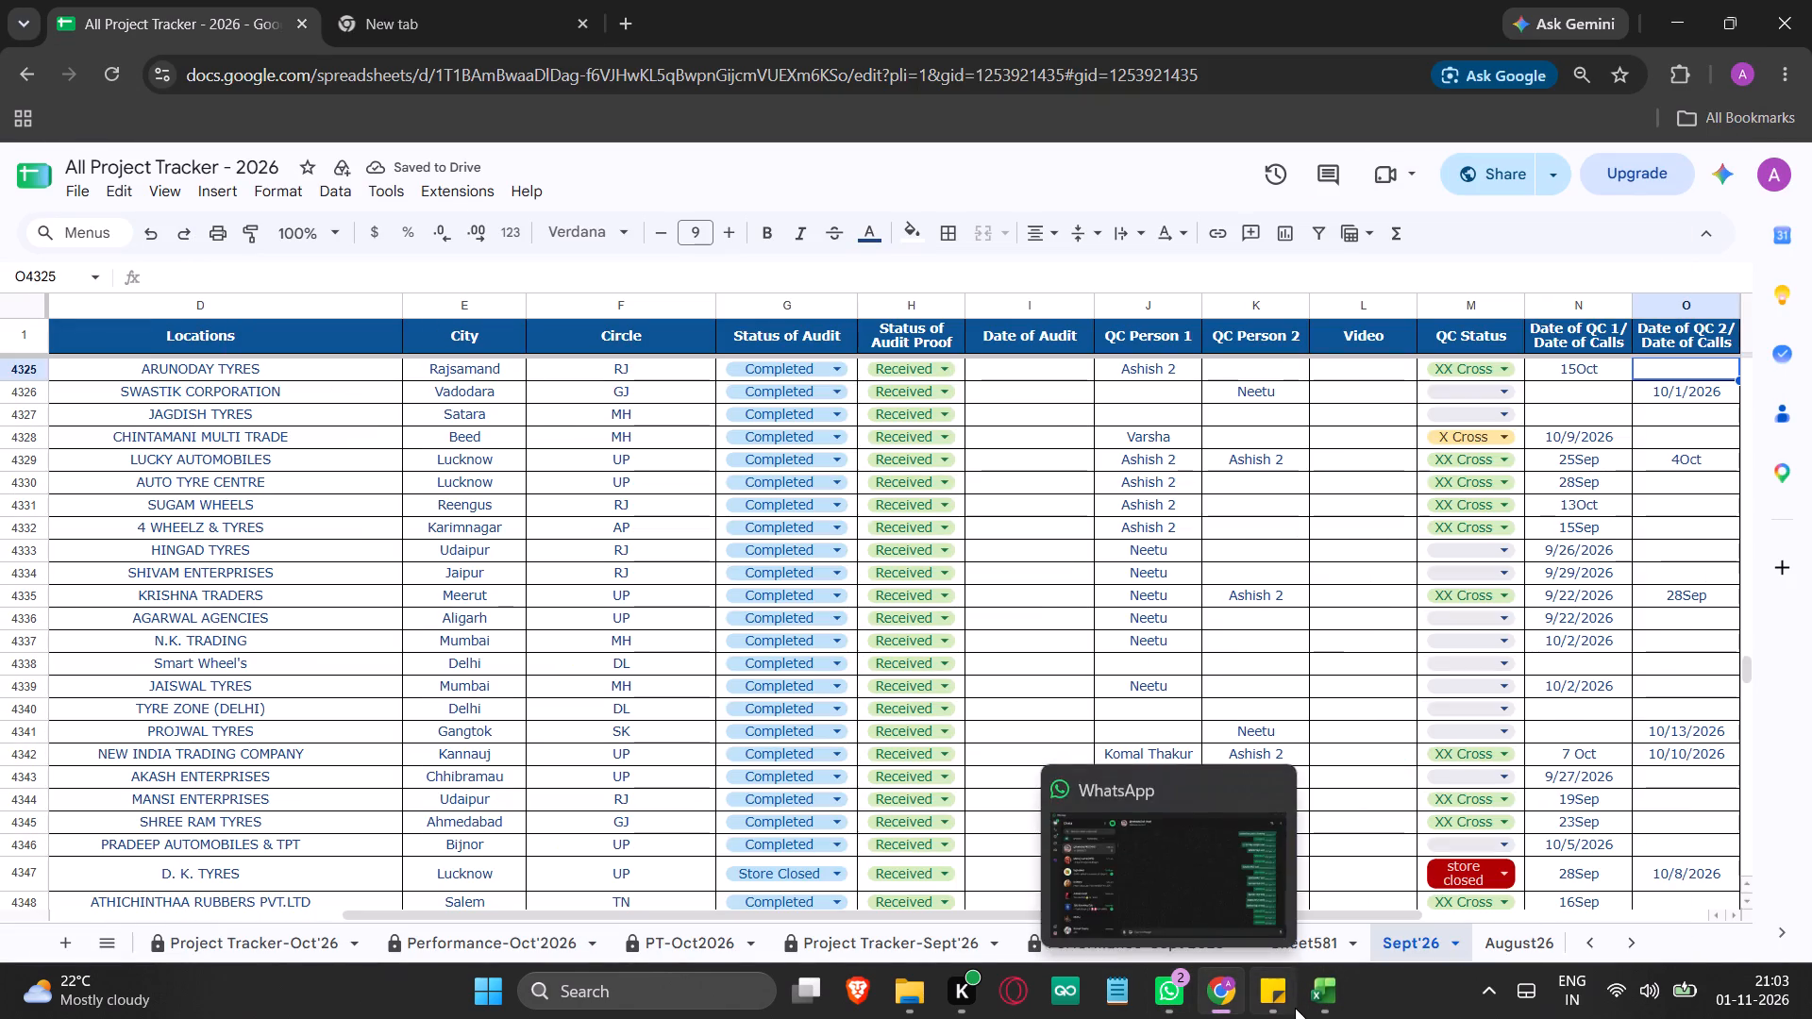
Search the Sept'26 sheet for store code 1200035, copied from the sticky note's 16-10-2026 list.
left_click(1275, 1003)
scroll(1320, 401, "down", 2)
scroll(1204, 362, "down", 1)
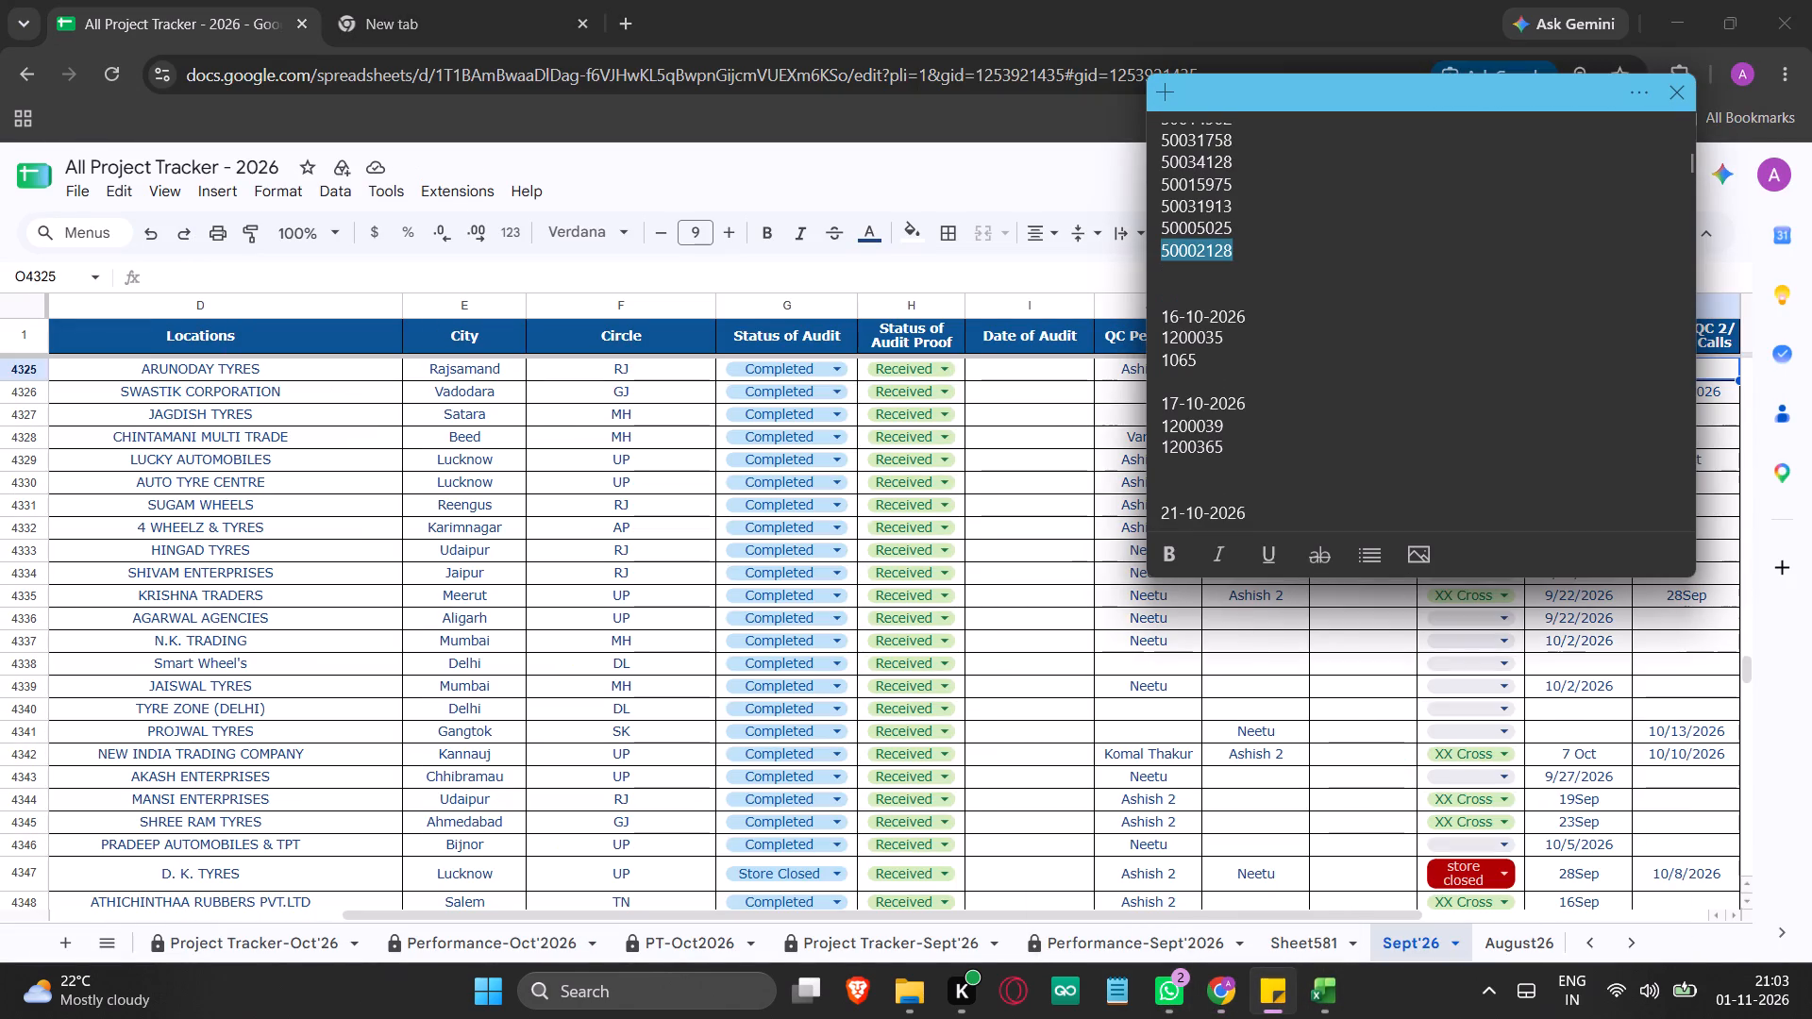
double_click(1200, 341)
right_click(1200, 341)
left_click(1235, 367)
left_click(1070, 499)
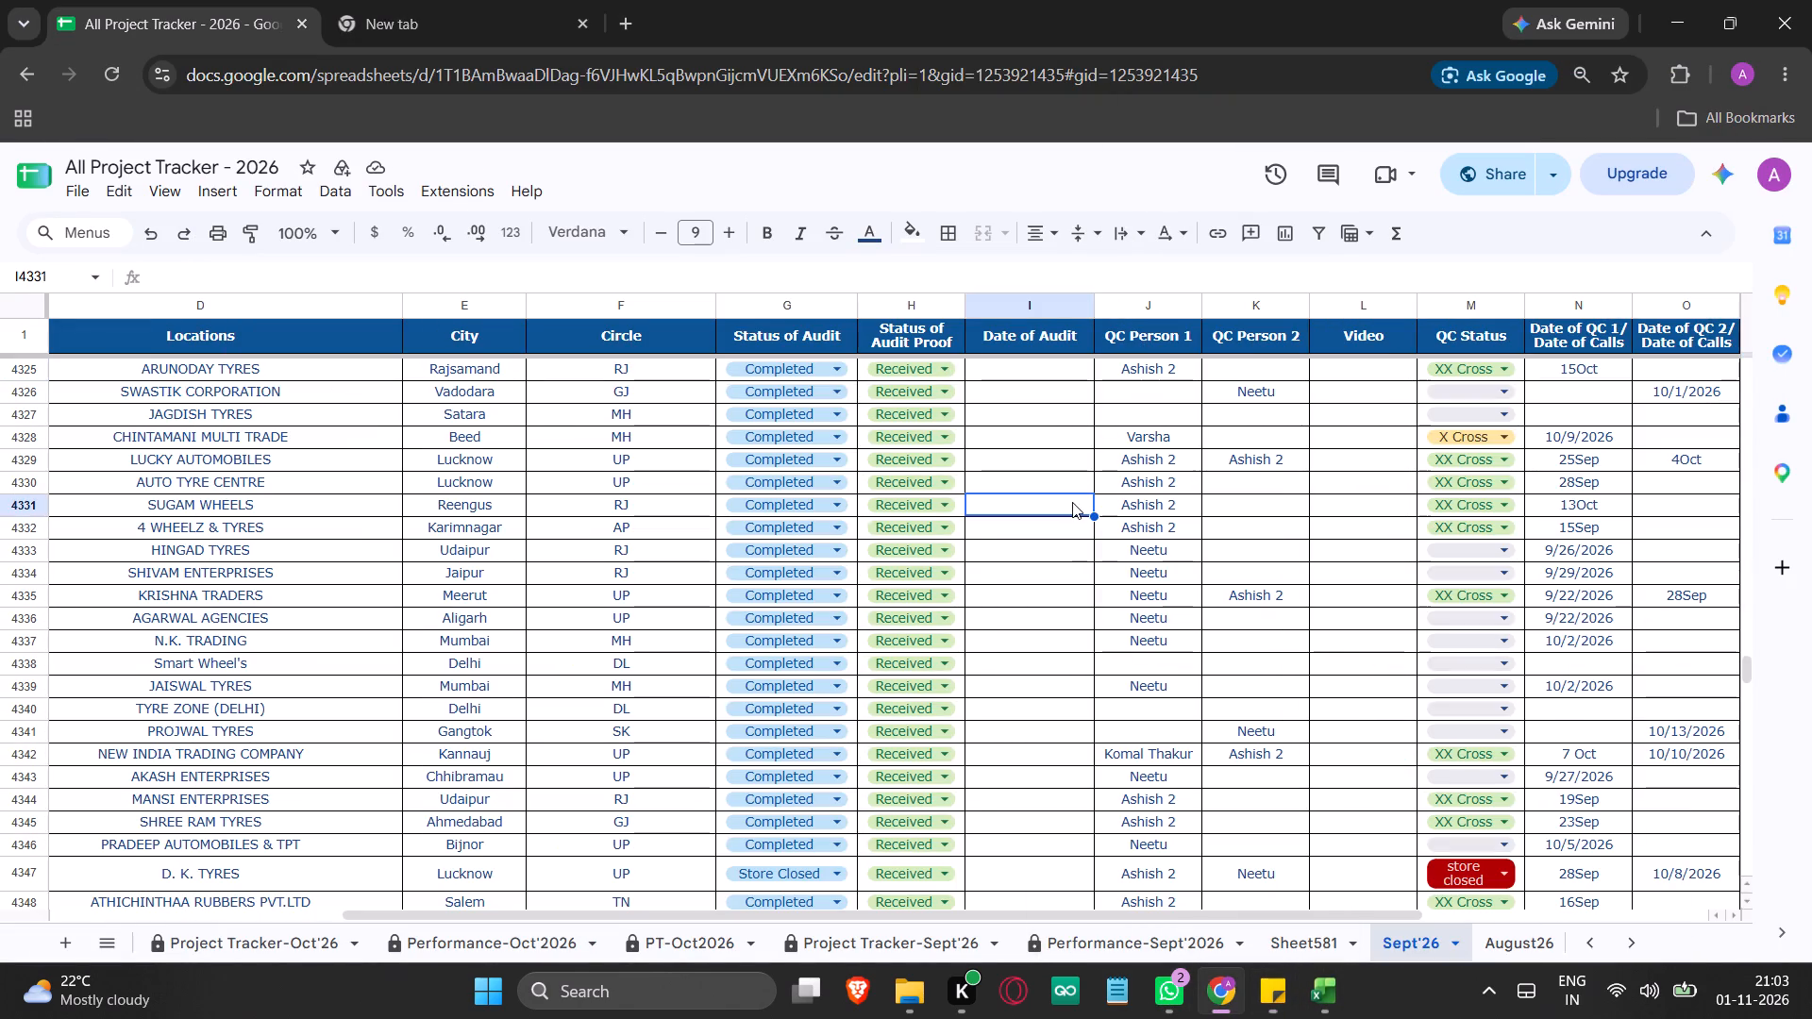
key("ctrl+f")
key("ctrl+v")
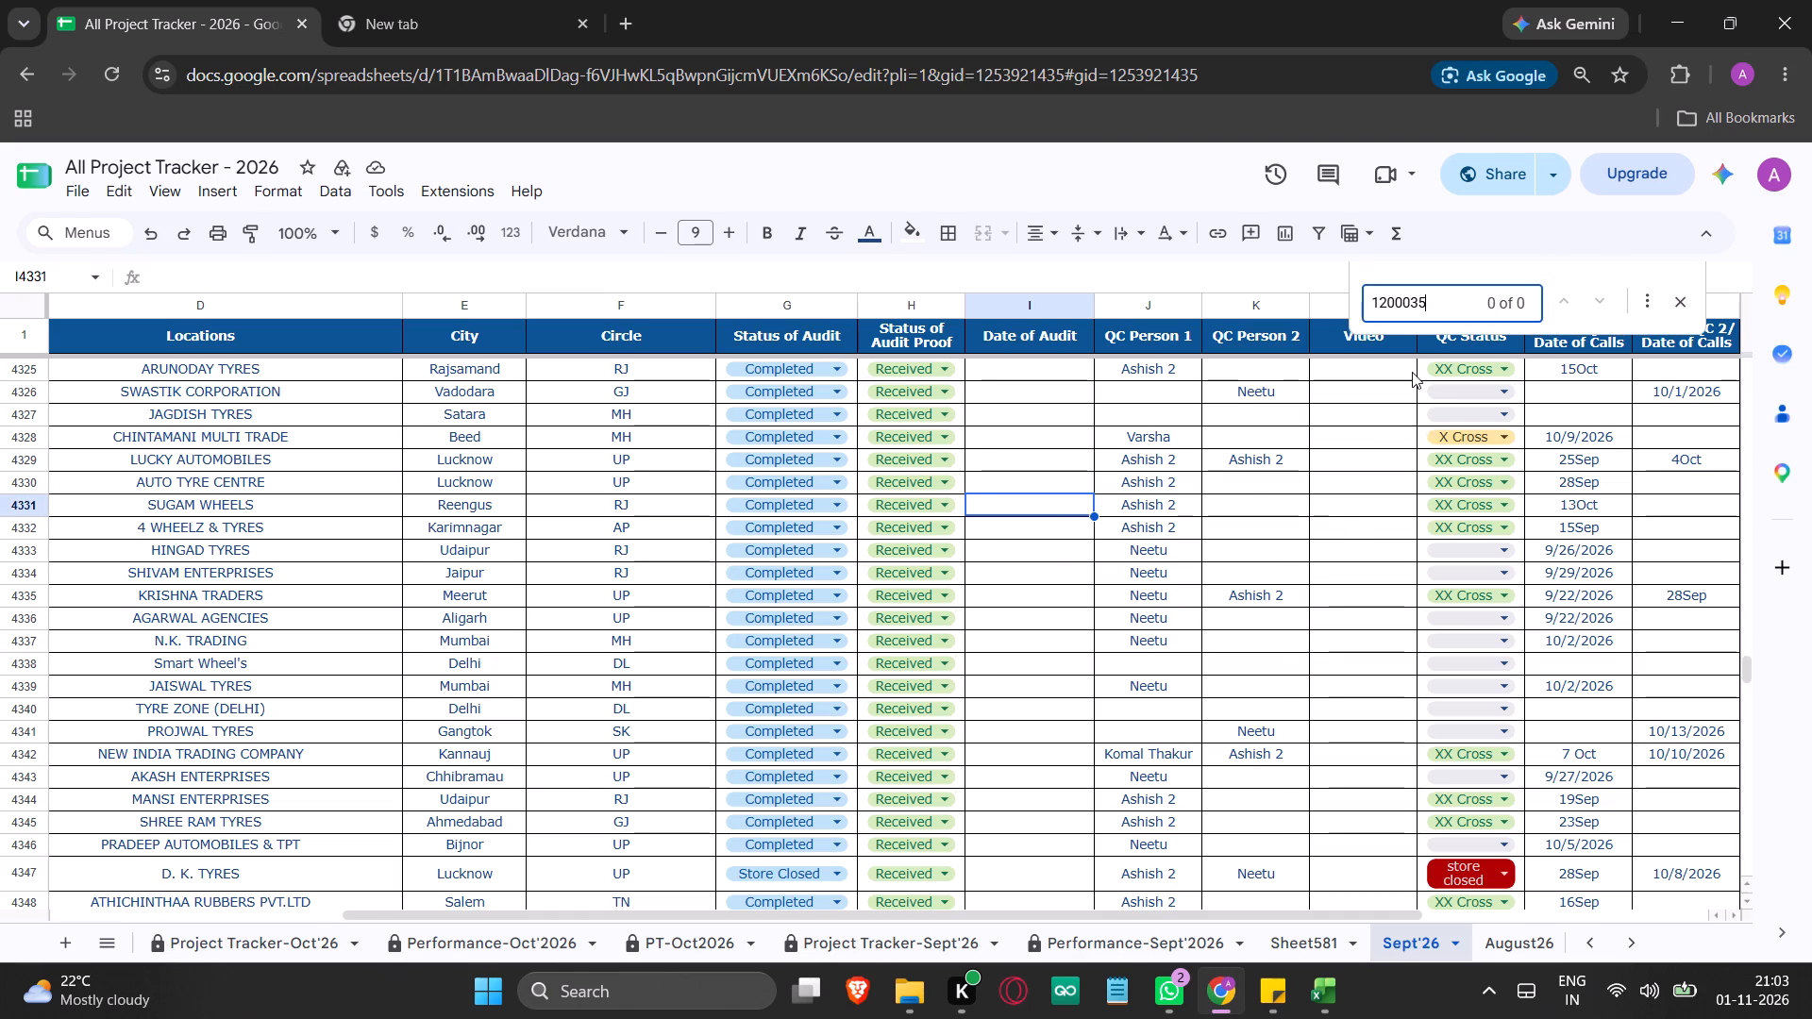
left_click(1441, 305)
left_click(1682, 304)
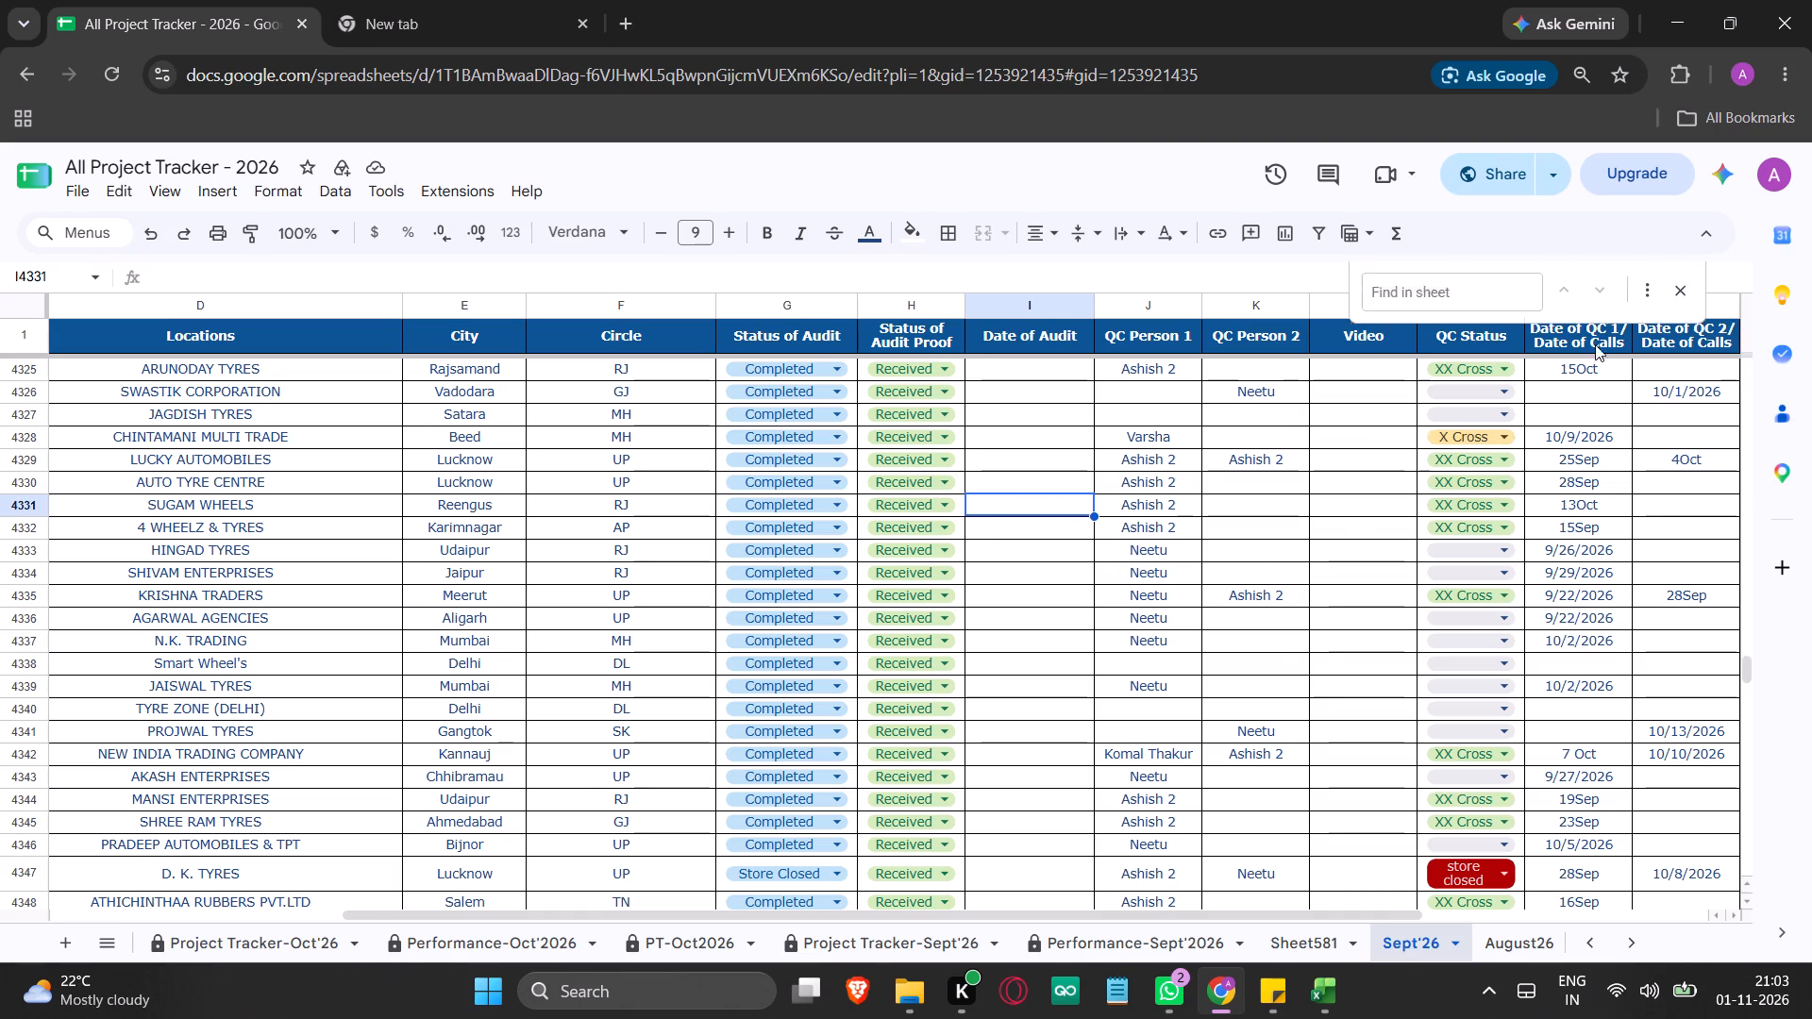
Switch to the Oct'26 sheet and search it for store code 1200035.
left_click(108, 948)
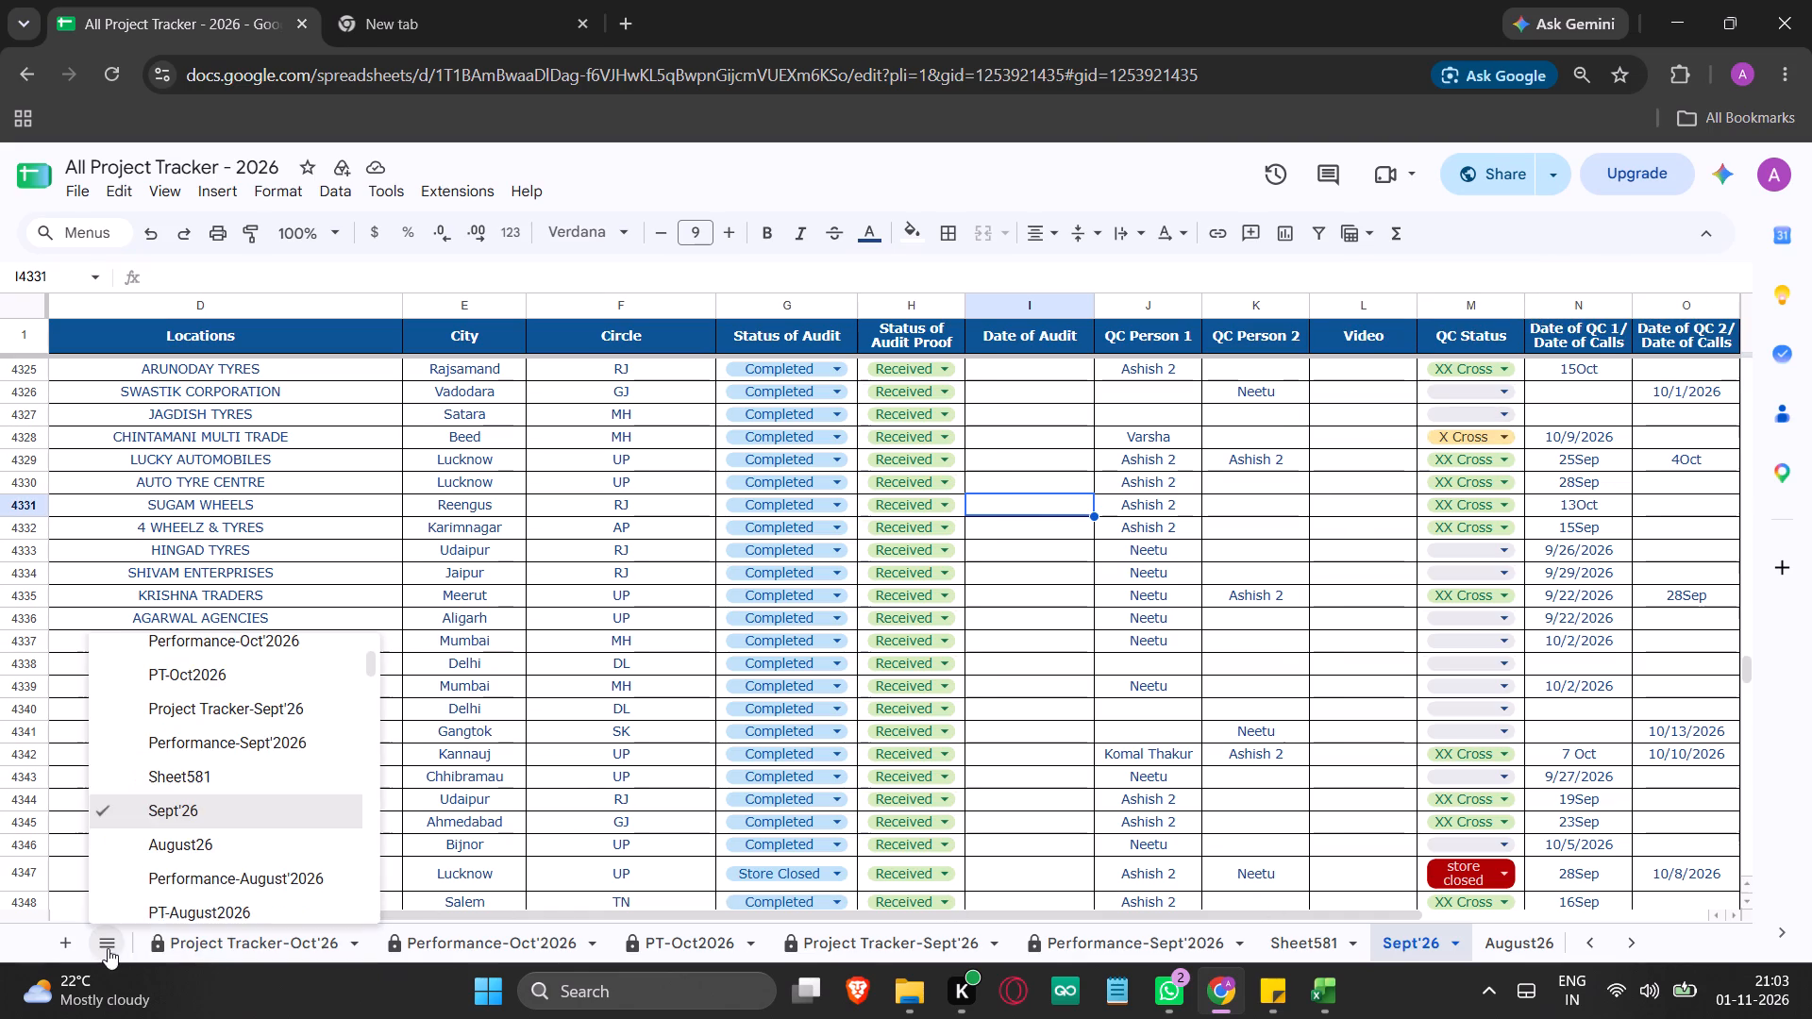
scroll(222, 772, "up", 5)
left_click(235, 669)
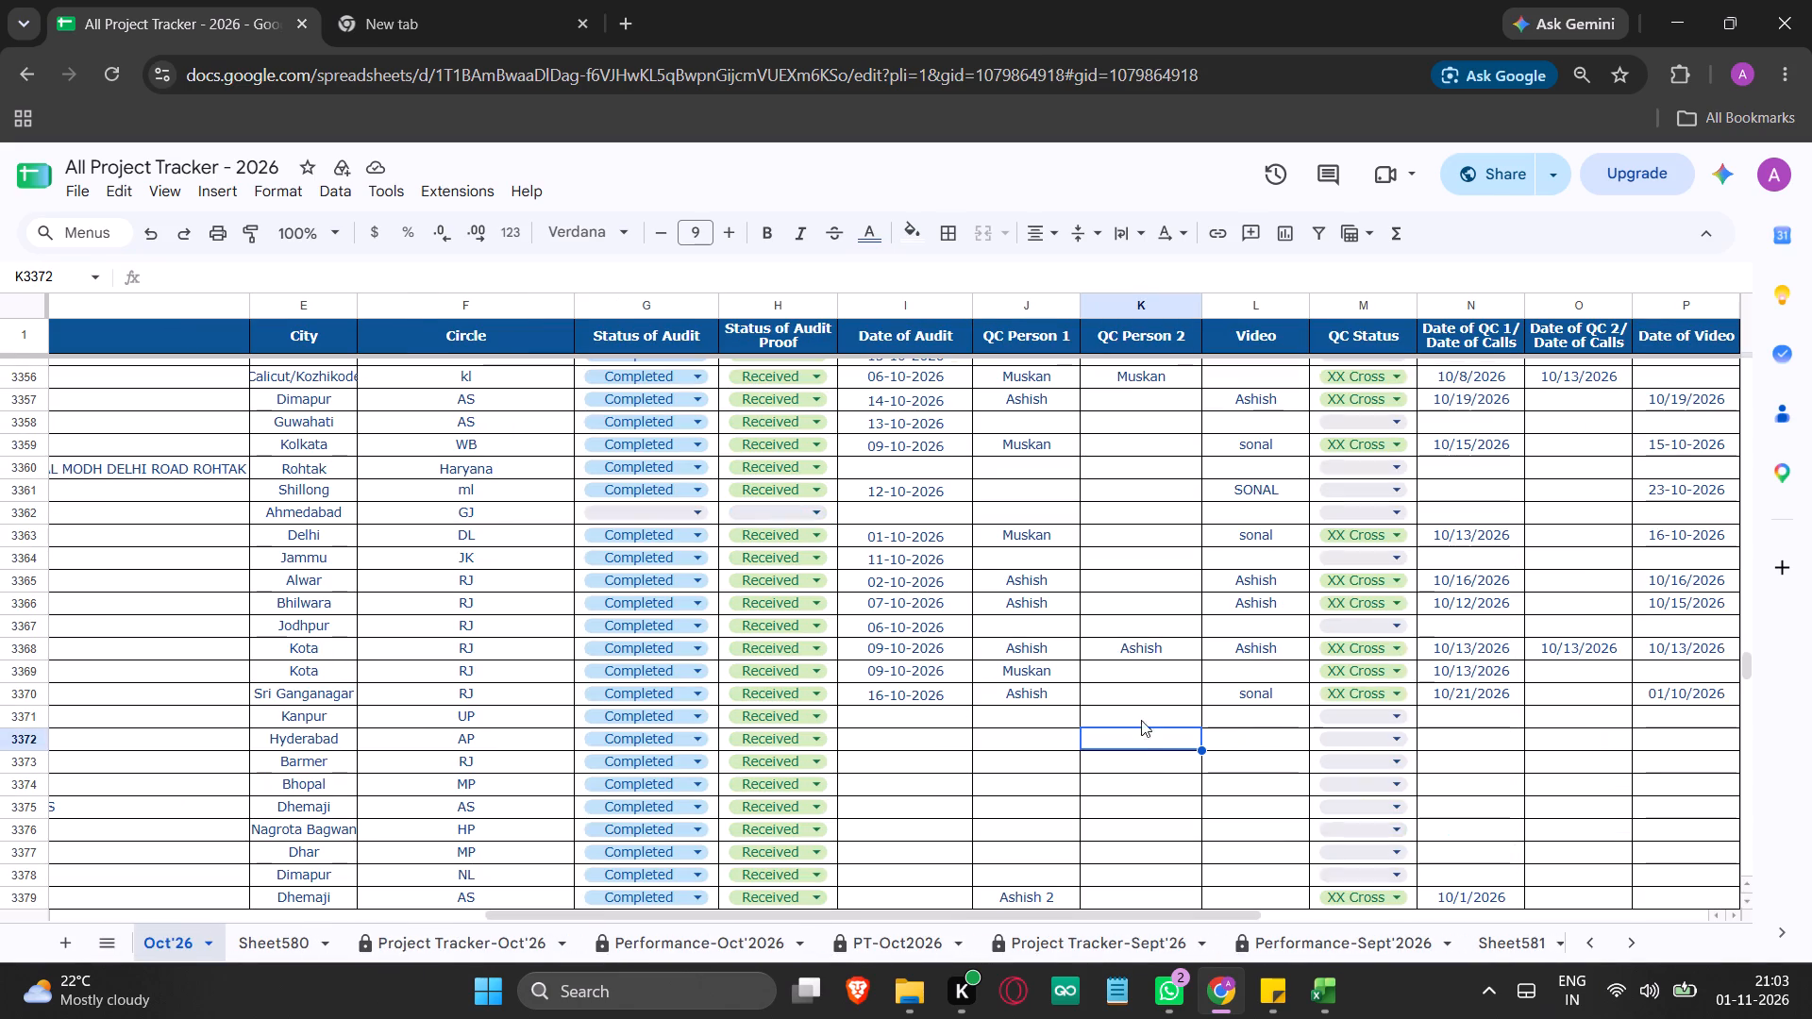
key("ctrl+f")
key("ctrl+v")
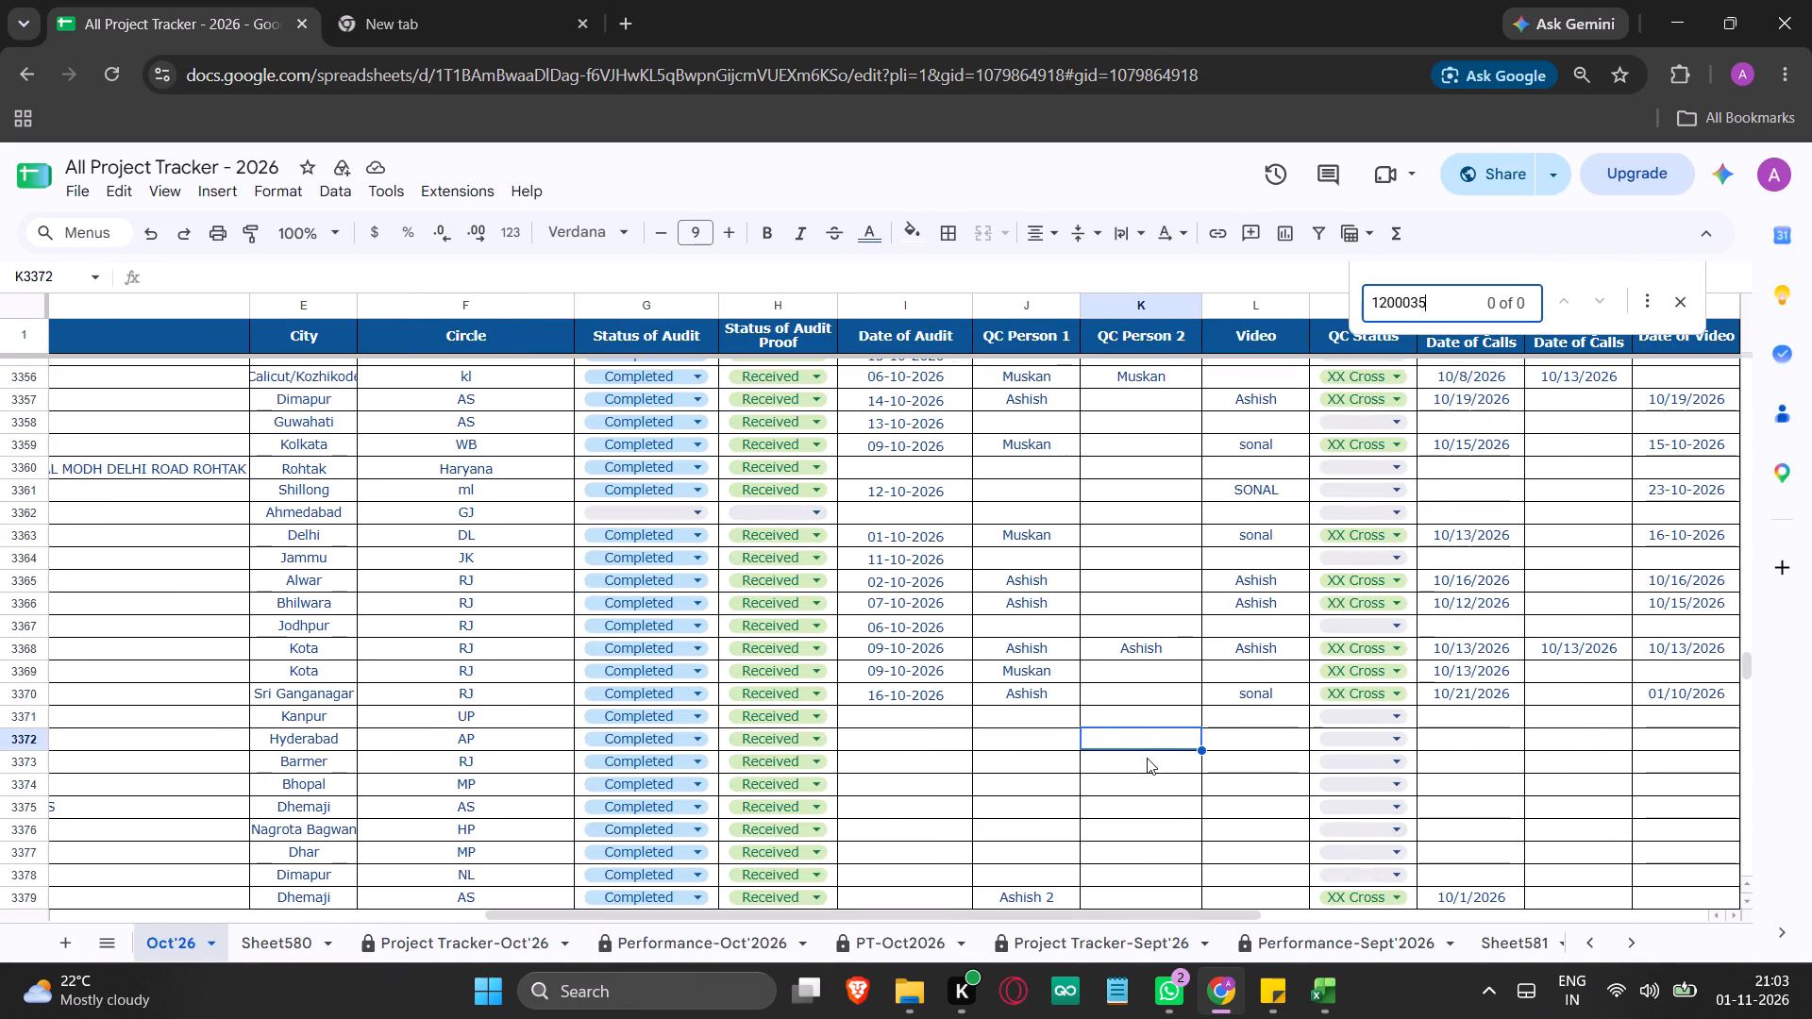
left_click(1683, 304)
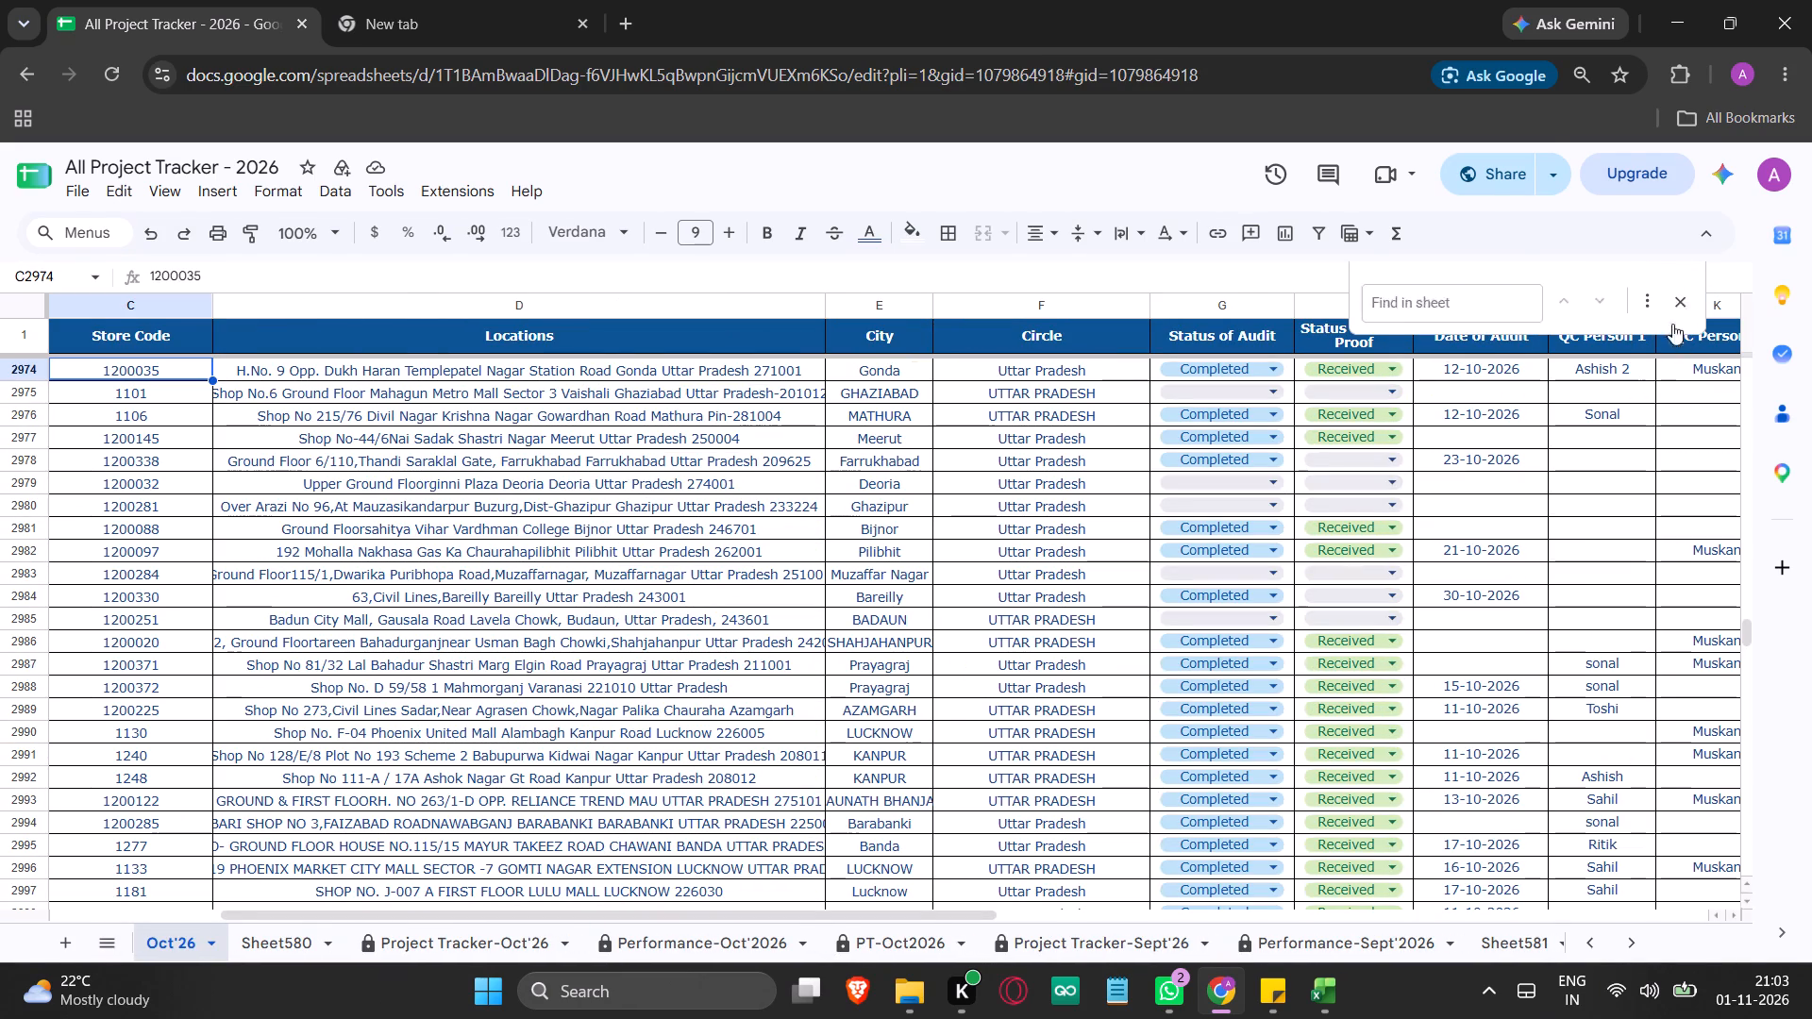
Check the QC persons, QC status, QC dates and key insight in the row of store code 1200035.
key("Right")
key("Right")
key("Right")
key("Right")
key("Right")
key("Right")
key("Right")
key("Right")
key("Right")
key("Right")
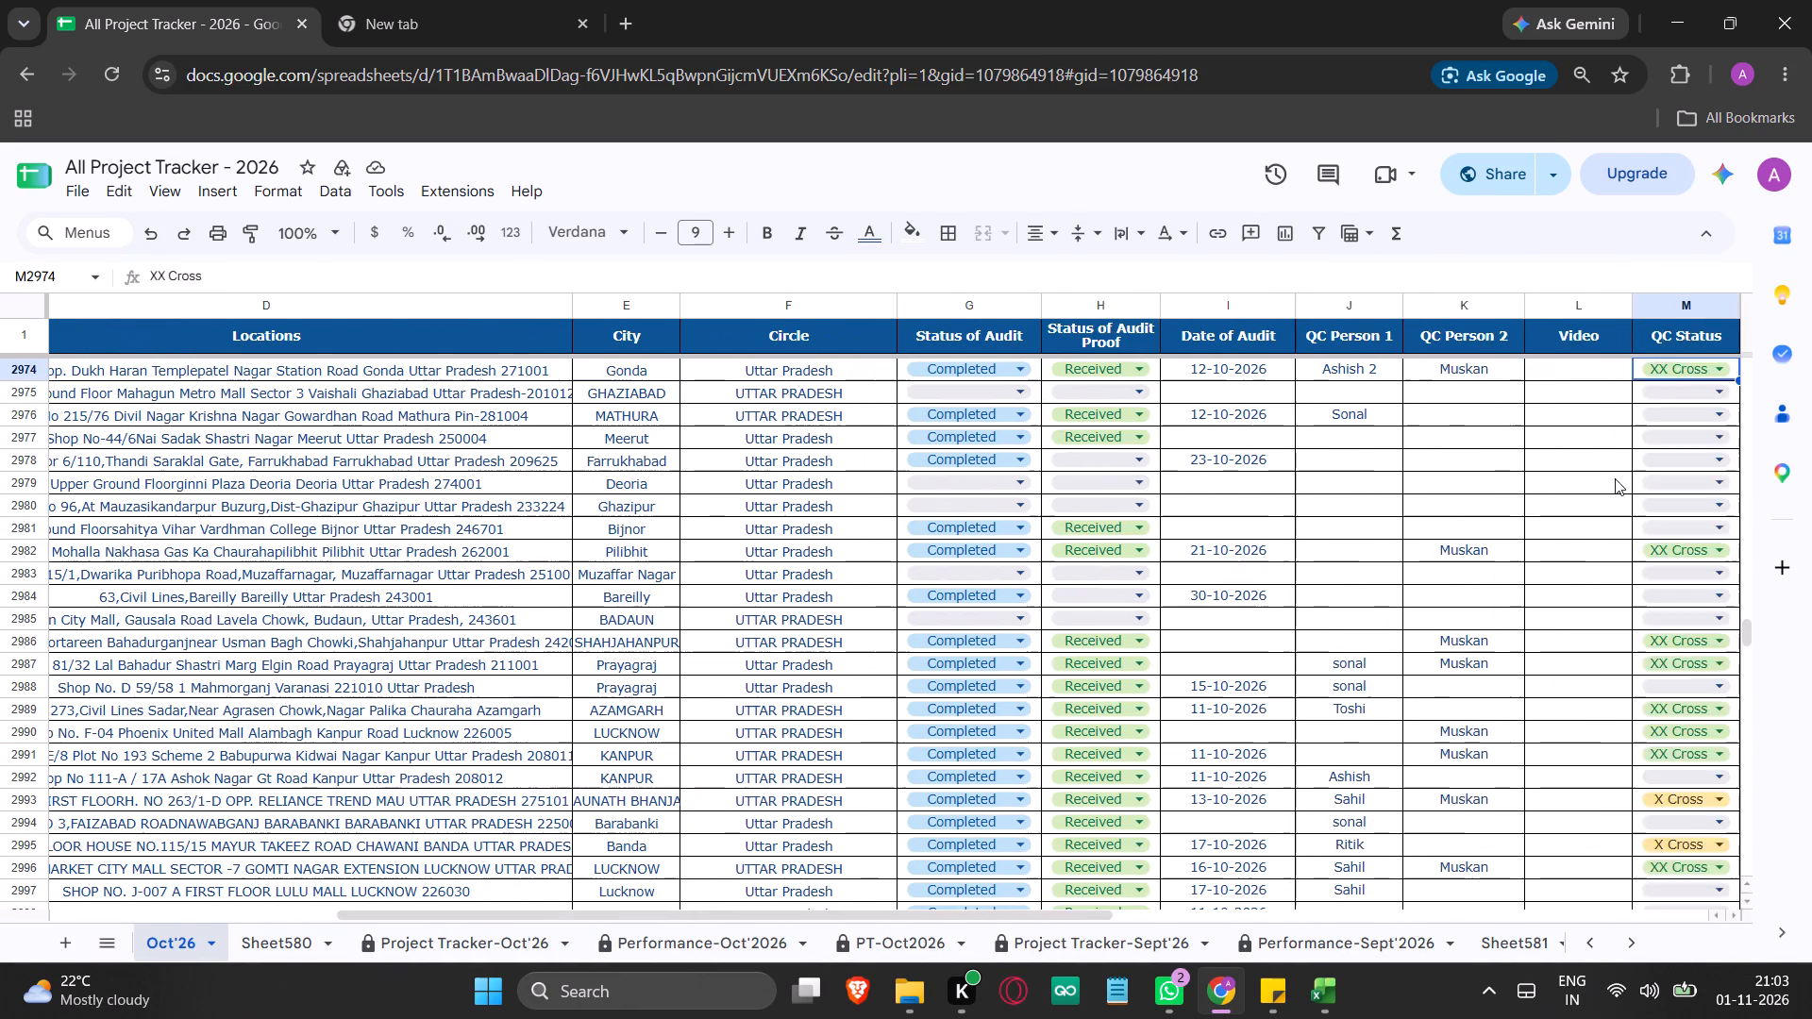
key("Right")
key("Right")
key("Right")
key("Right")
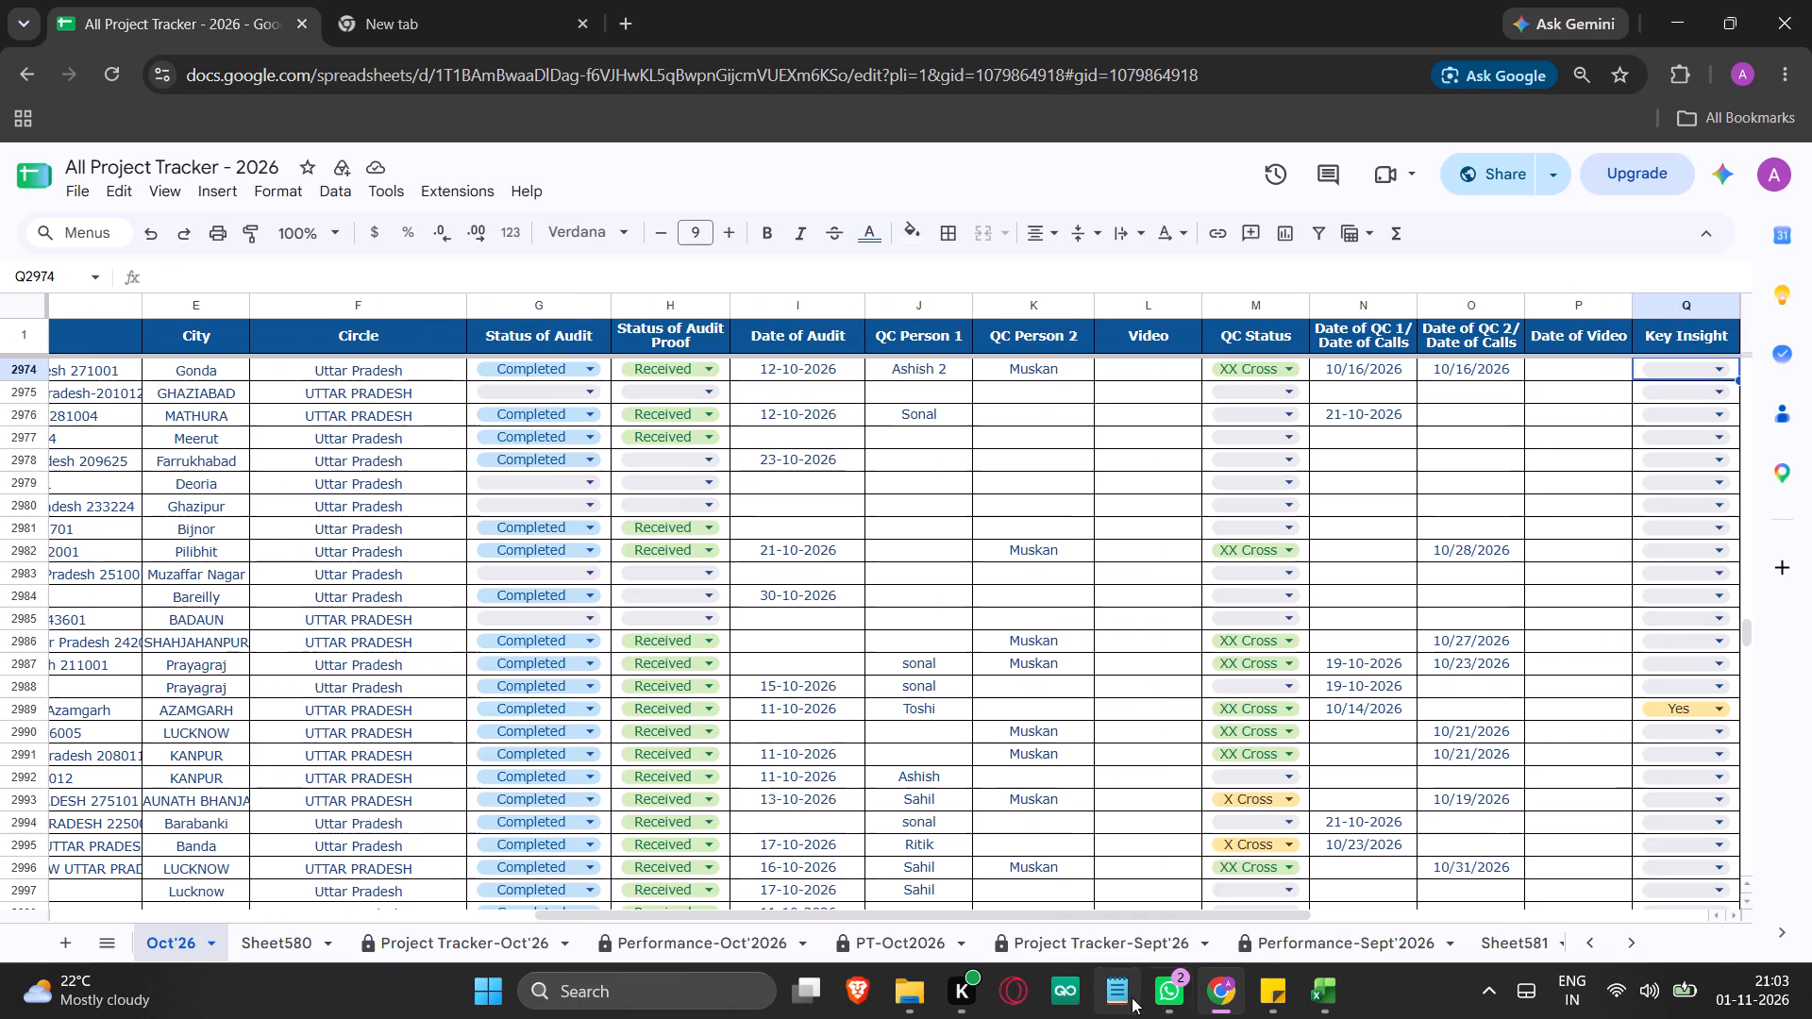
Search the Oct'26 sheet for store code 1065, copied from the sticky note's 16-10-2026 list.
left_click(1281, 994)
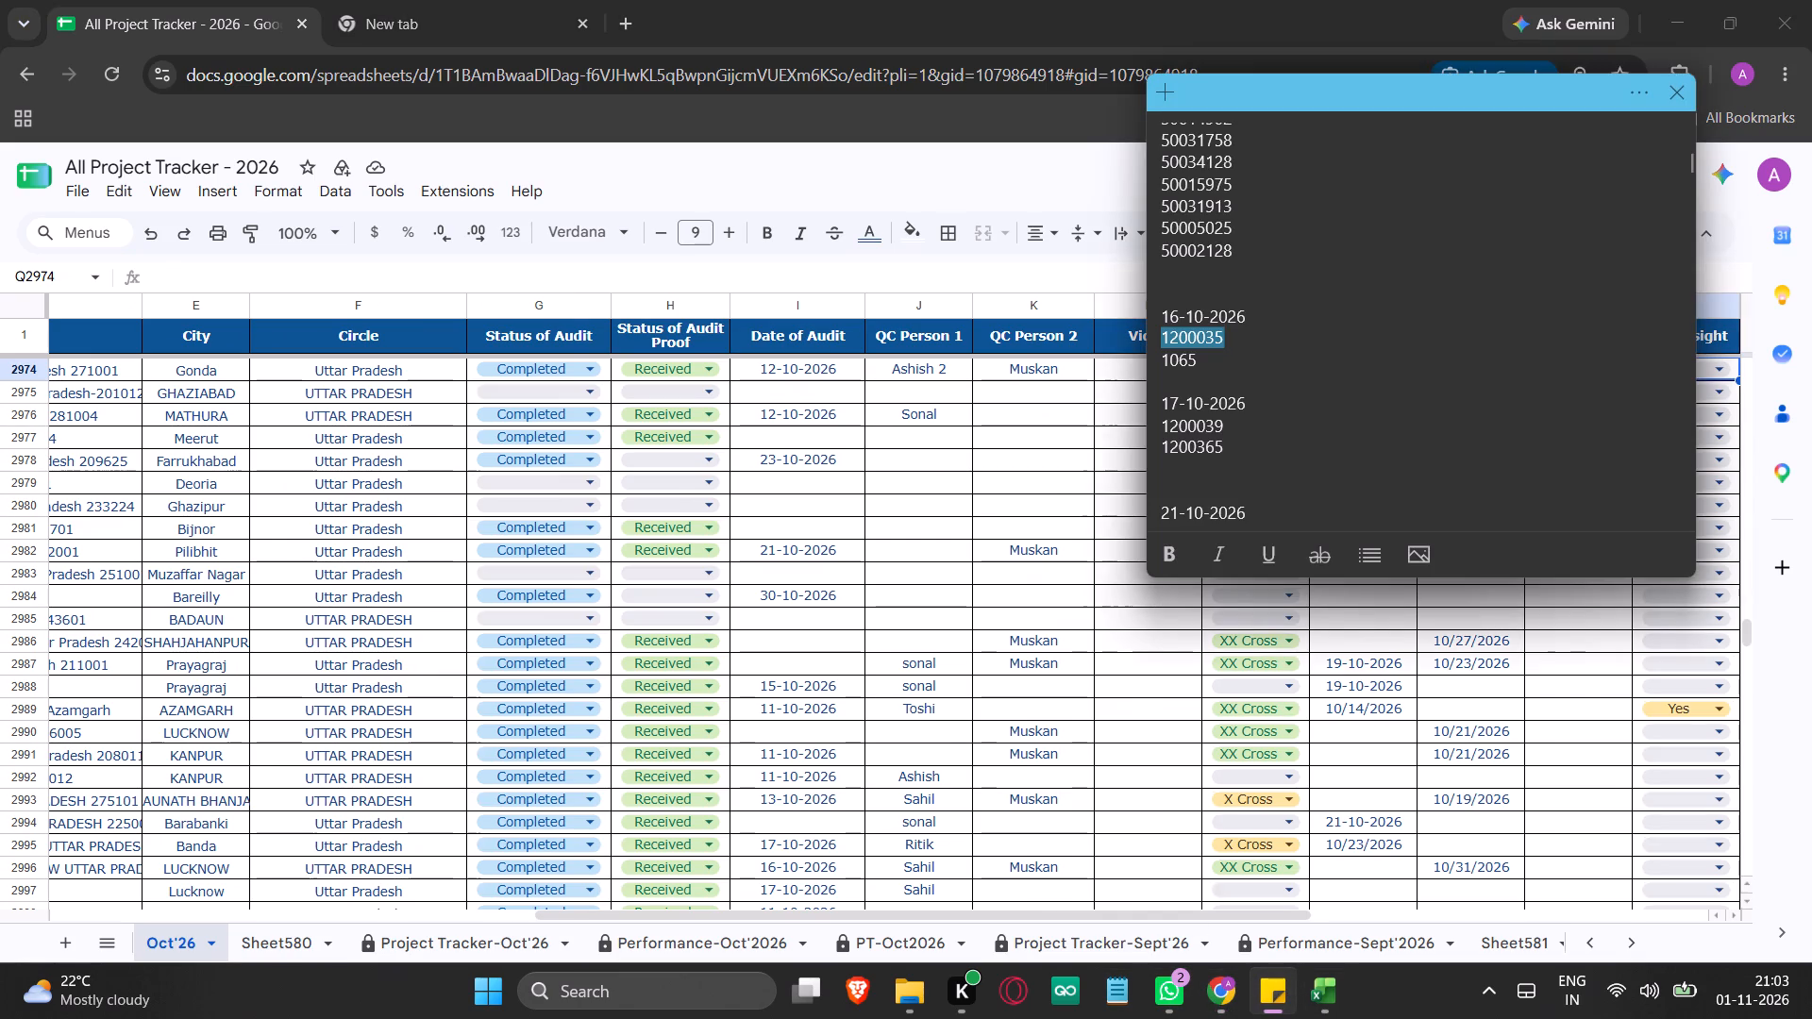
double_click(1189, 359)
right_click(1189, 359)
left_click(1244, 376)
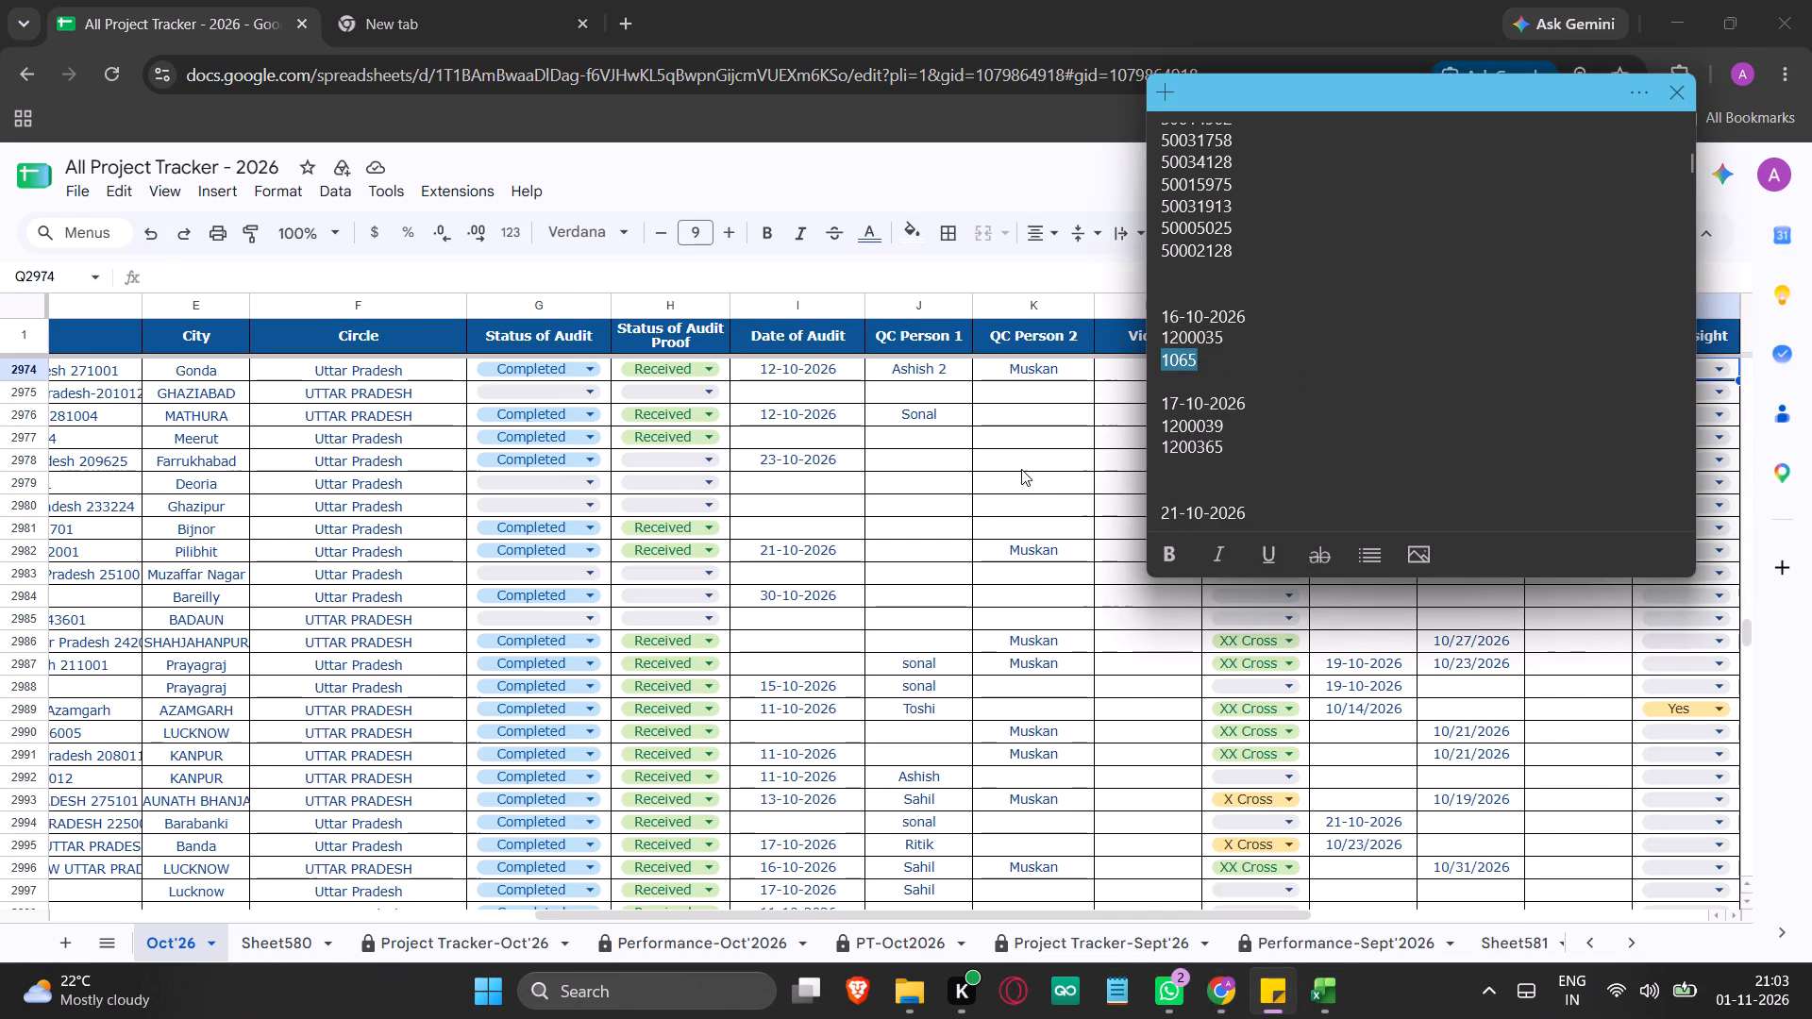
left_click(1018, 471)
key("ctrl+f")
key("ctrl+v")
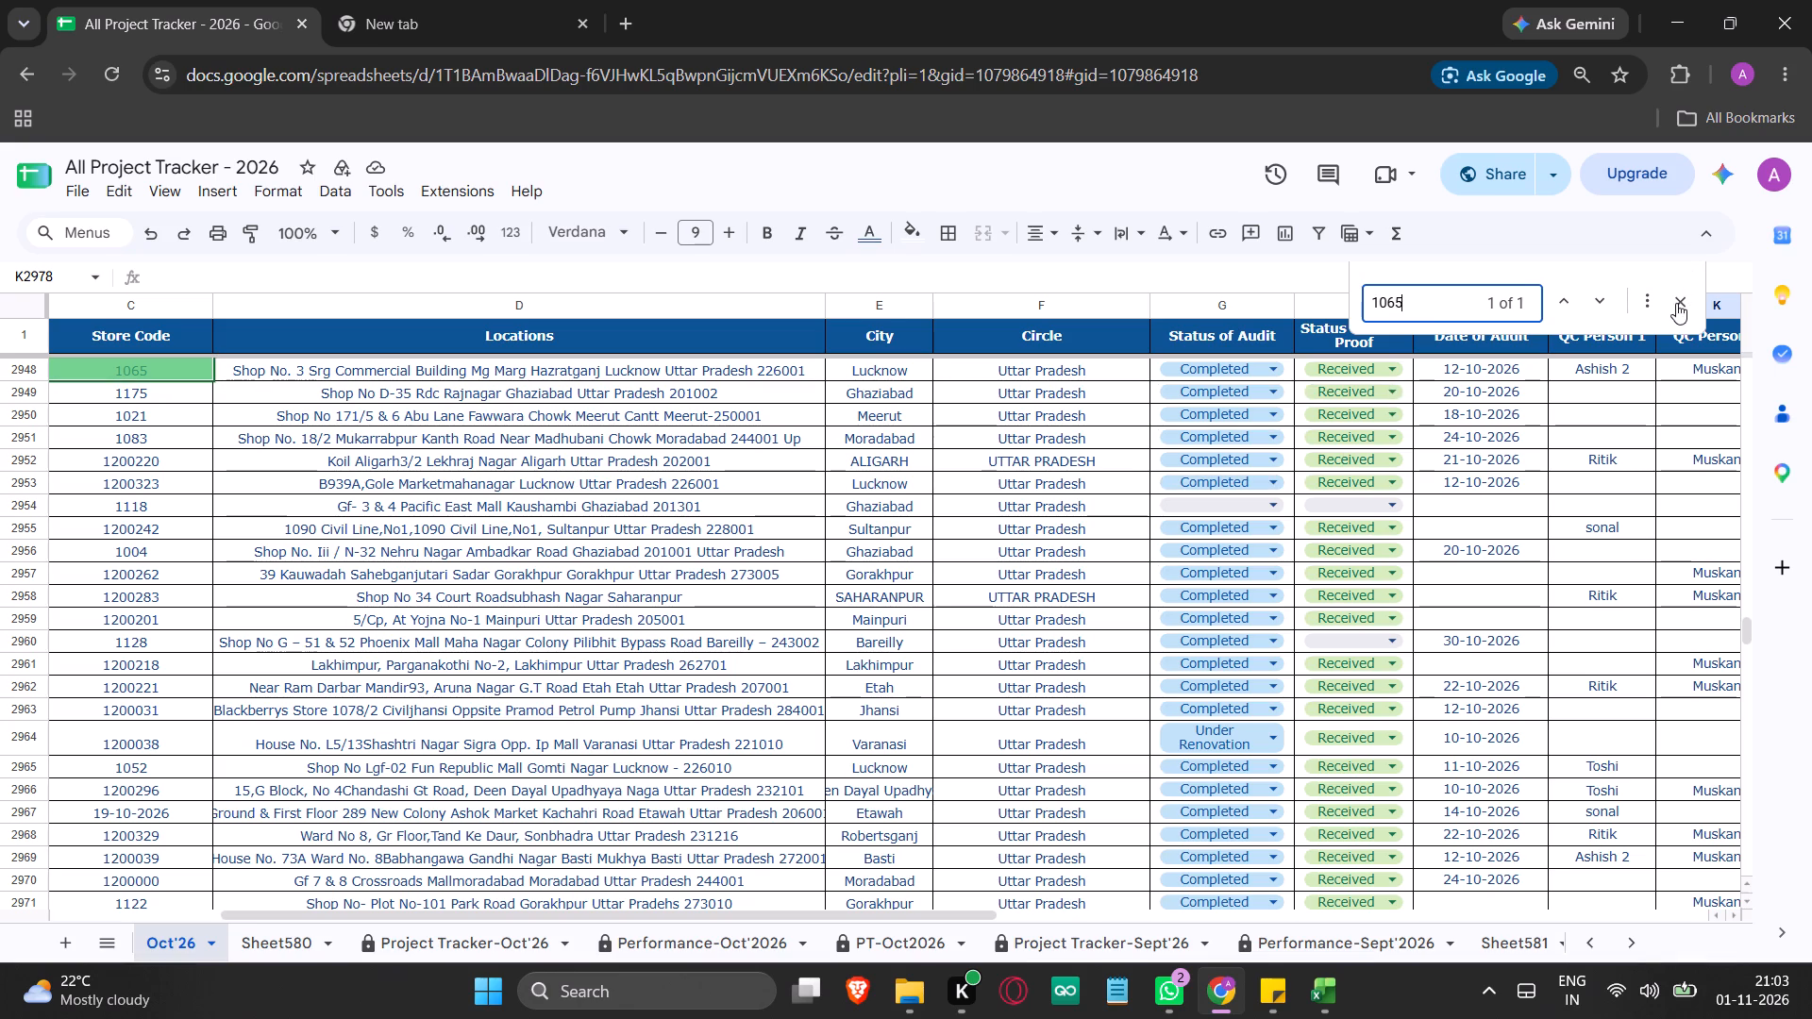
left_click(1678, 303)
Check the QC persons, QC status and QC dates in the row of store code 1065.
left_click(1602, 372)
key("Down")
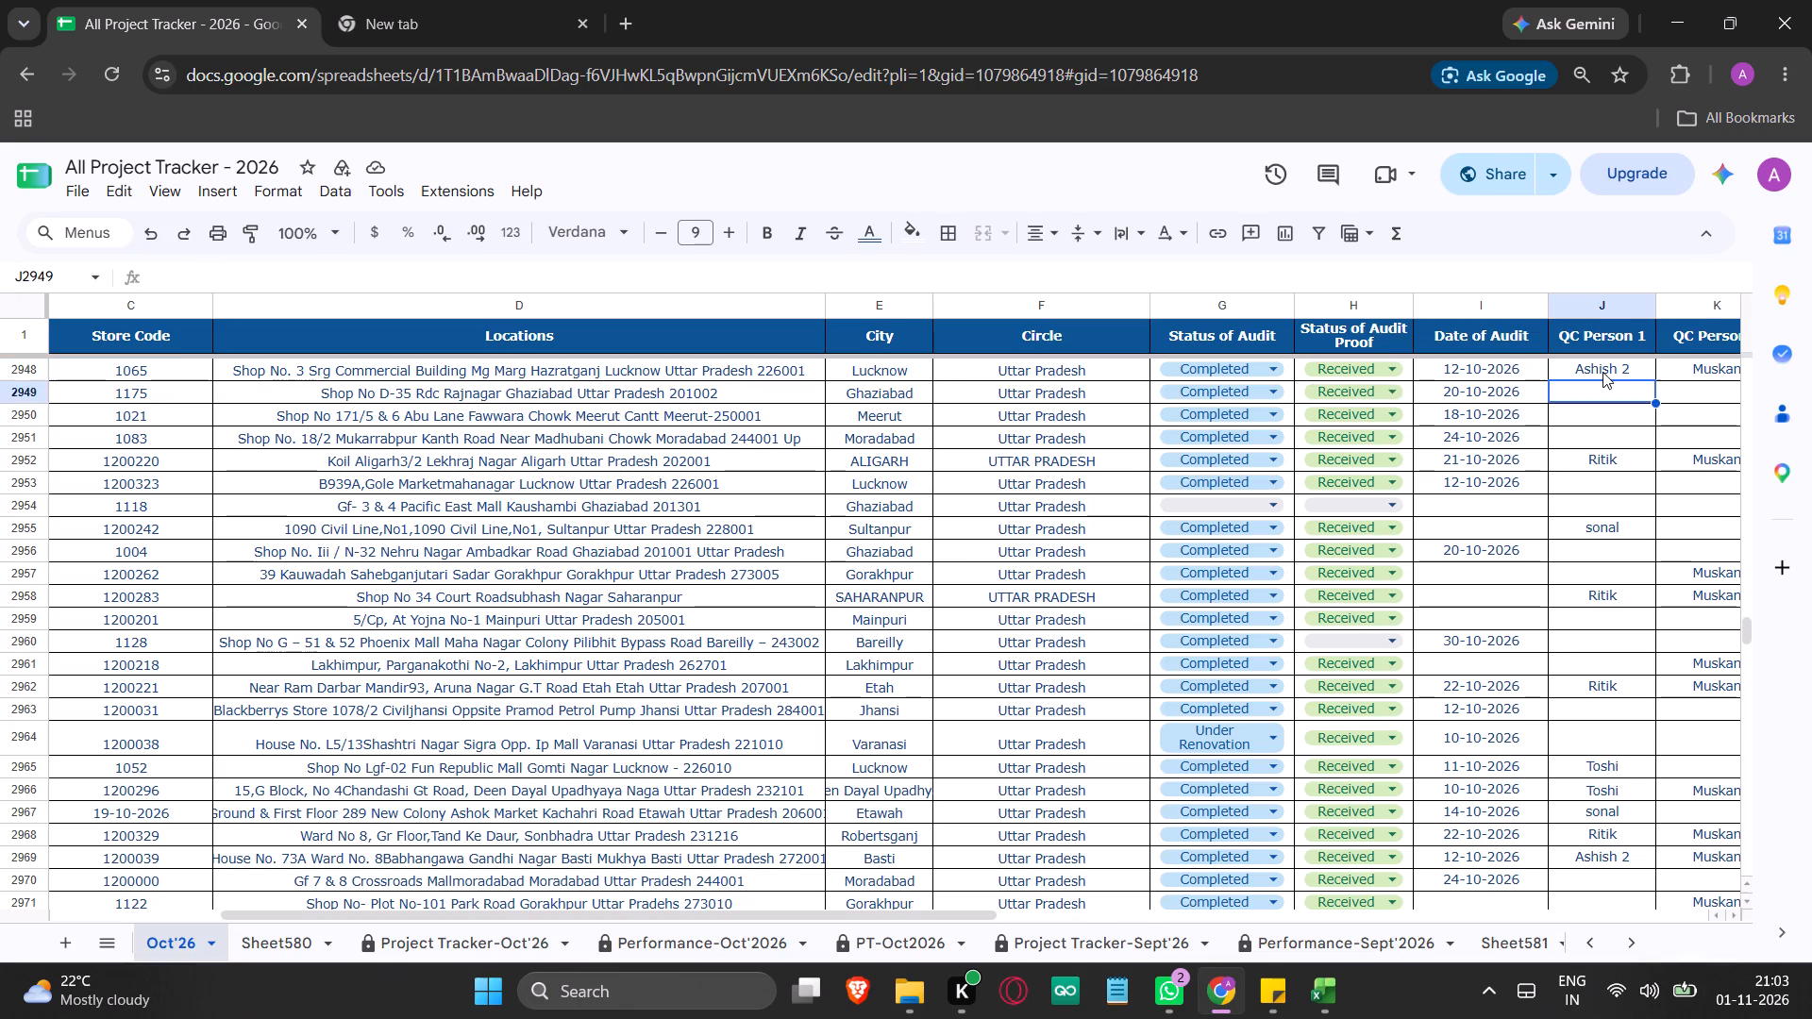
key("Right")
key("Right")
key("Right")
key("Right")
key("Right")
key("Right")
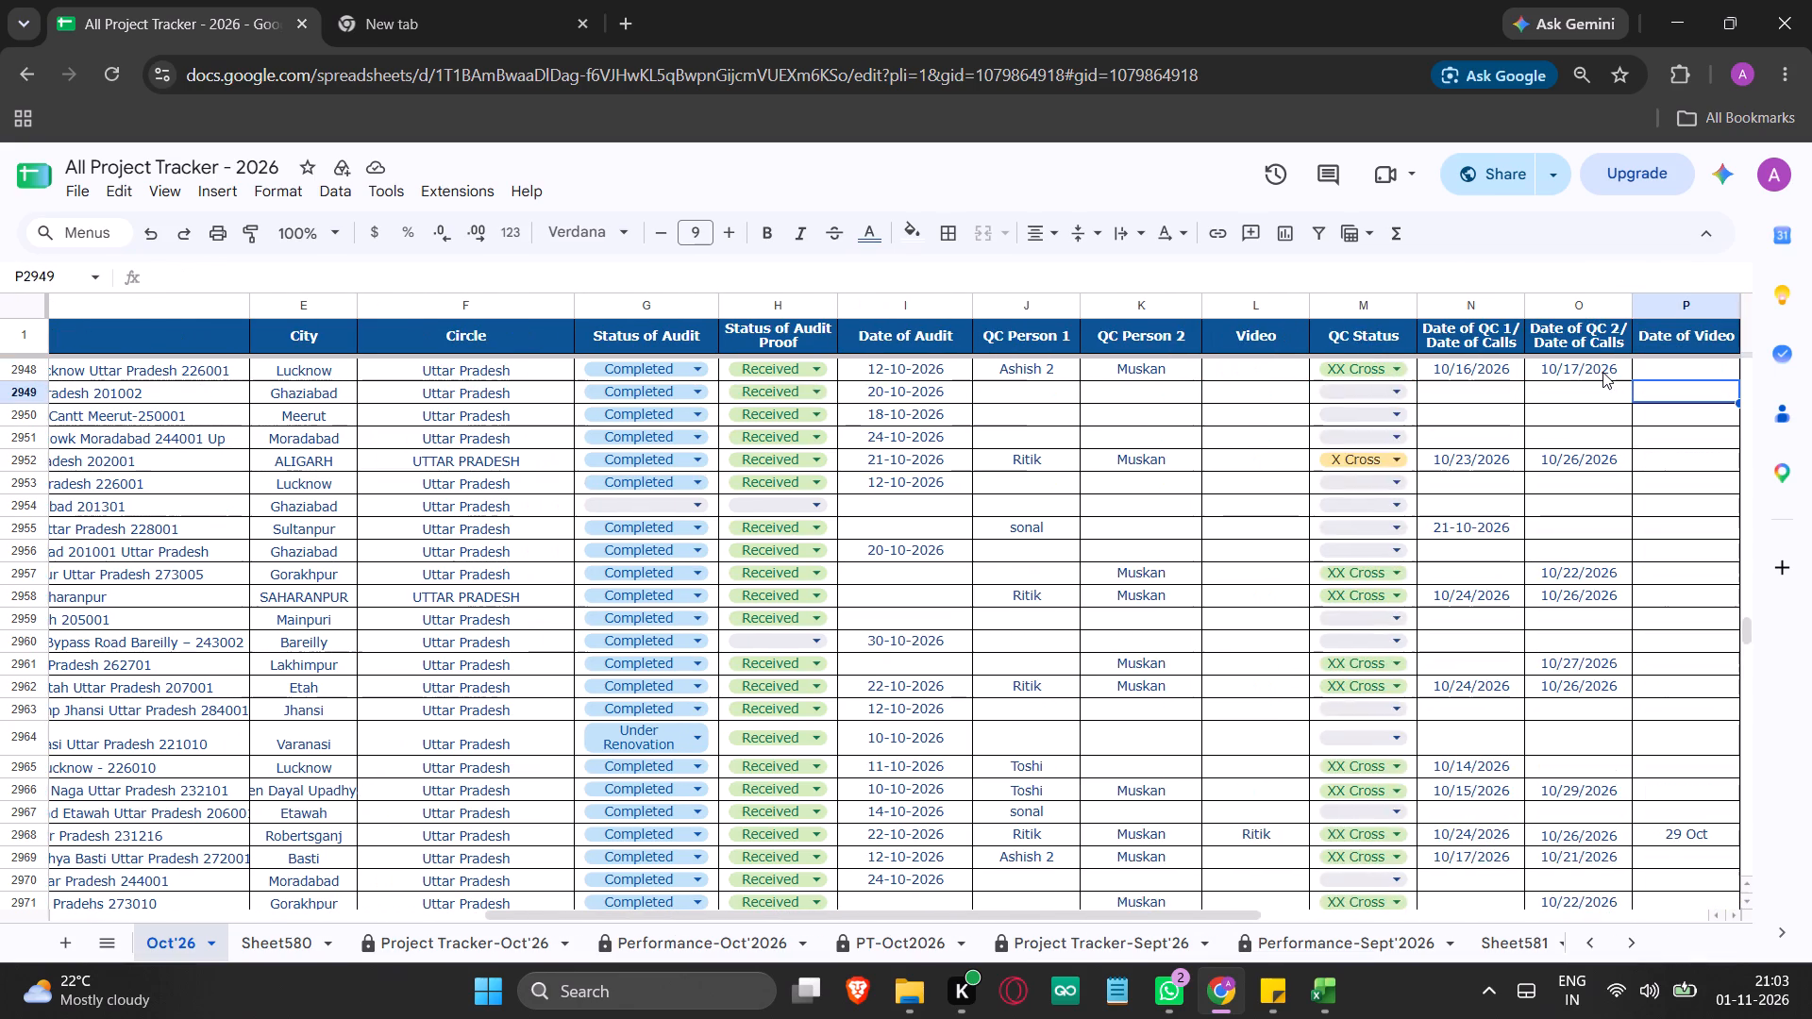
Search the Oct'26 sheet for store code 1200039, copied from the sticky note's 17-10-2026 list.
left_click(1264, 997)
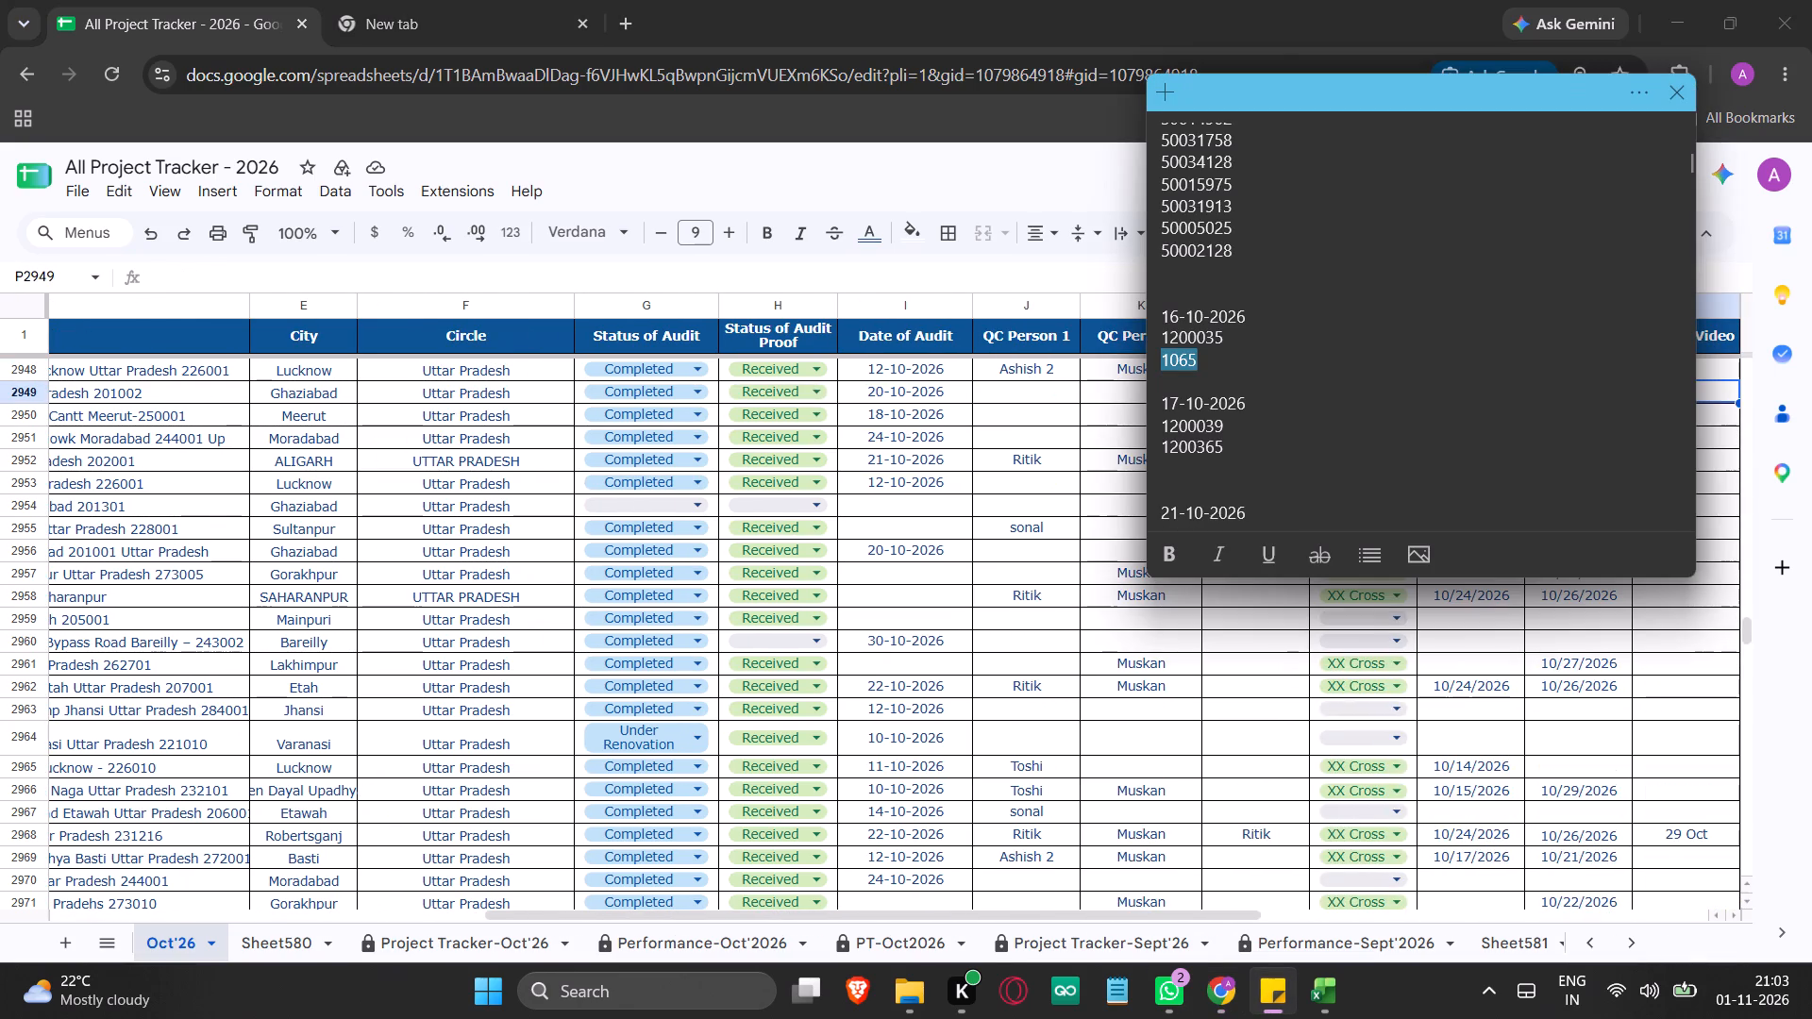
scroll(1205, 425, "down", 2)
double_click(1200, 311)
right_click(1200, 311)
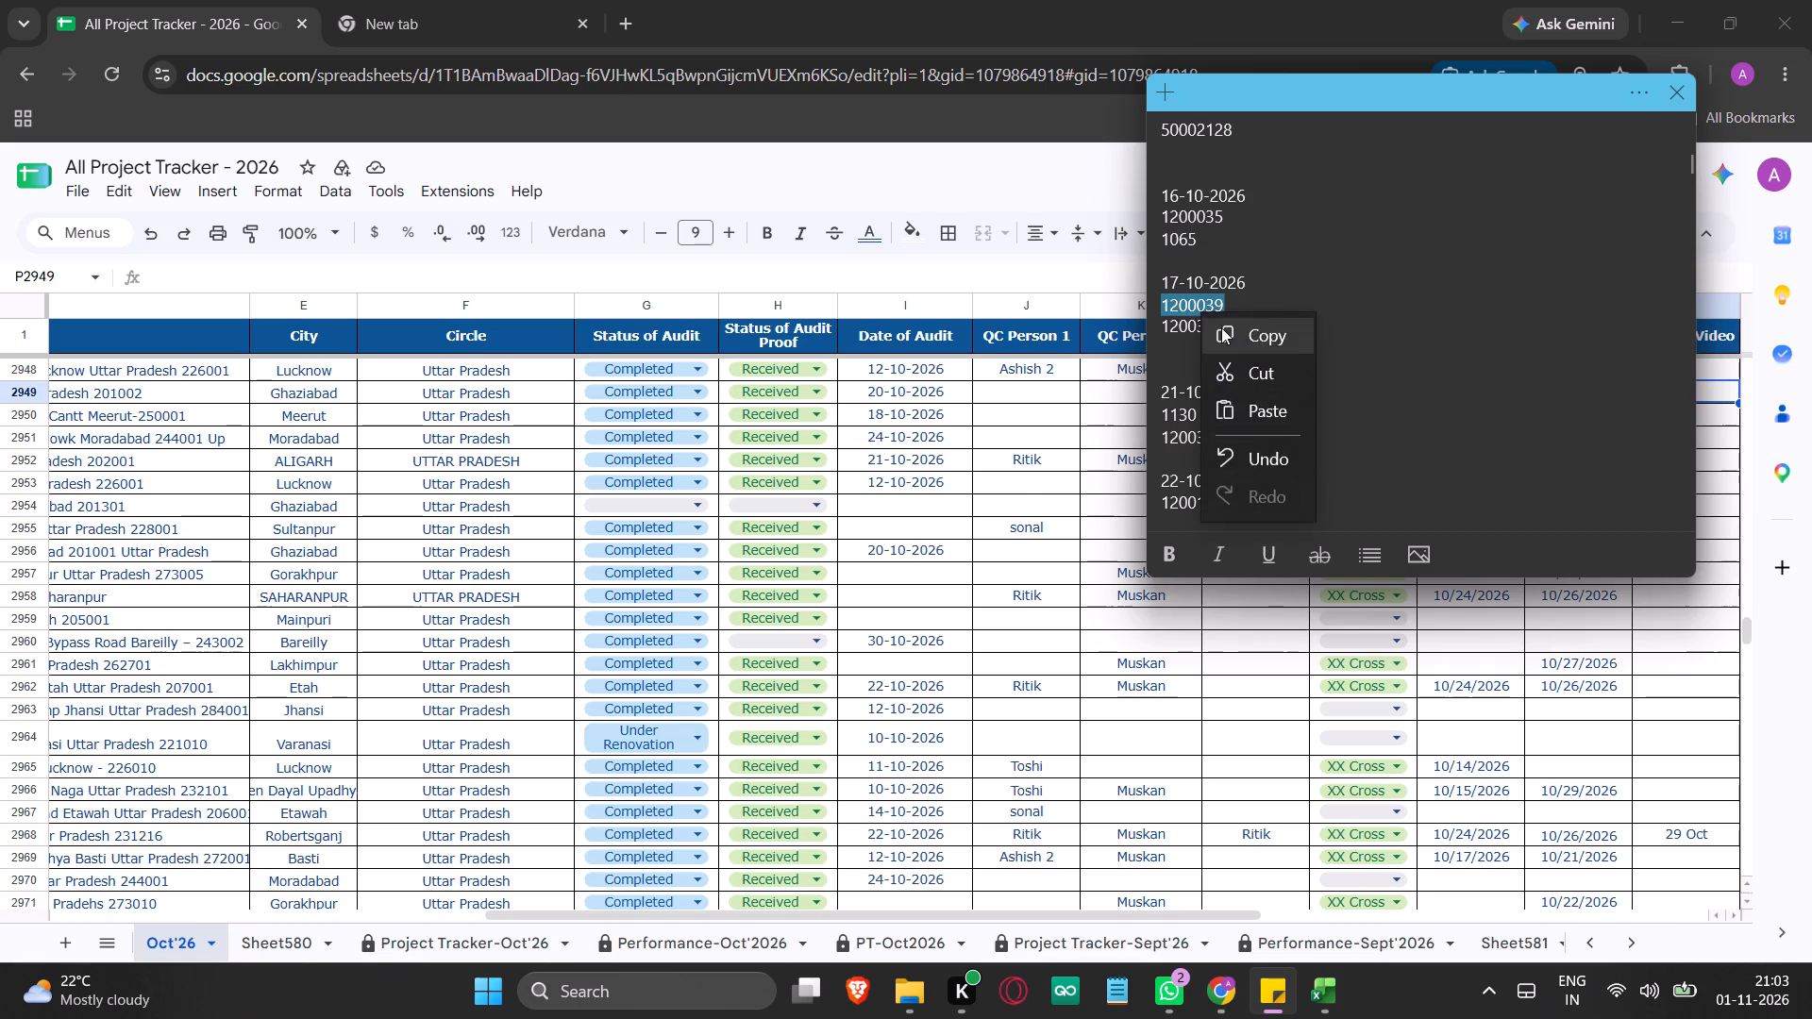
left_click(1229, 330)
left_click(1024, 482)
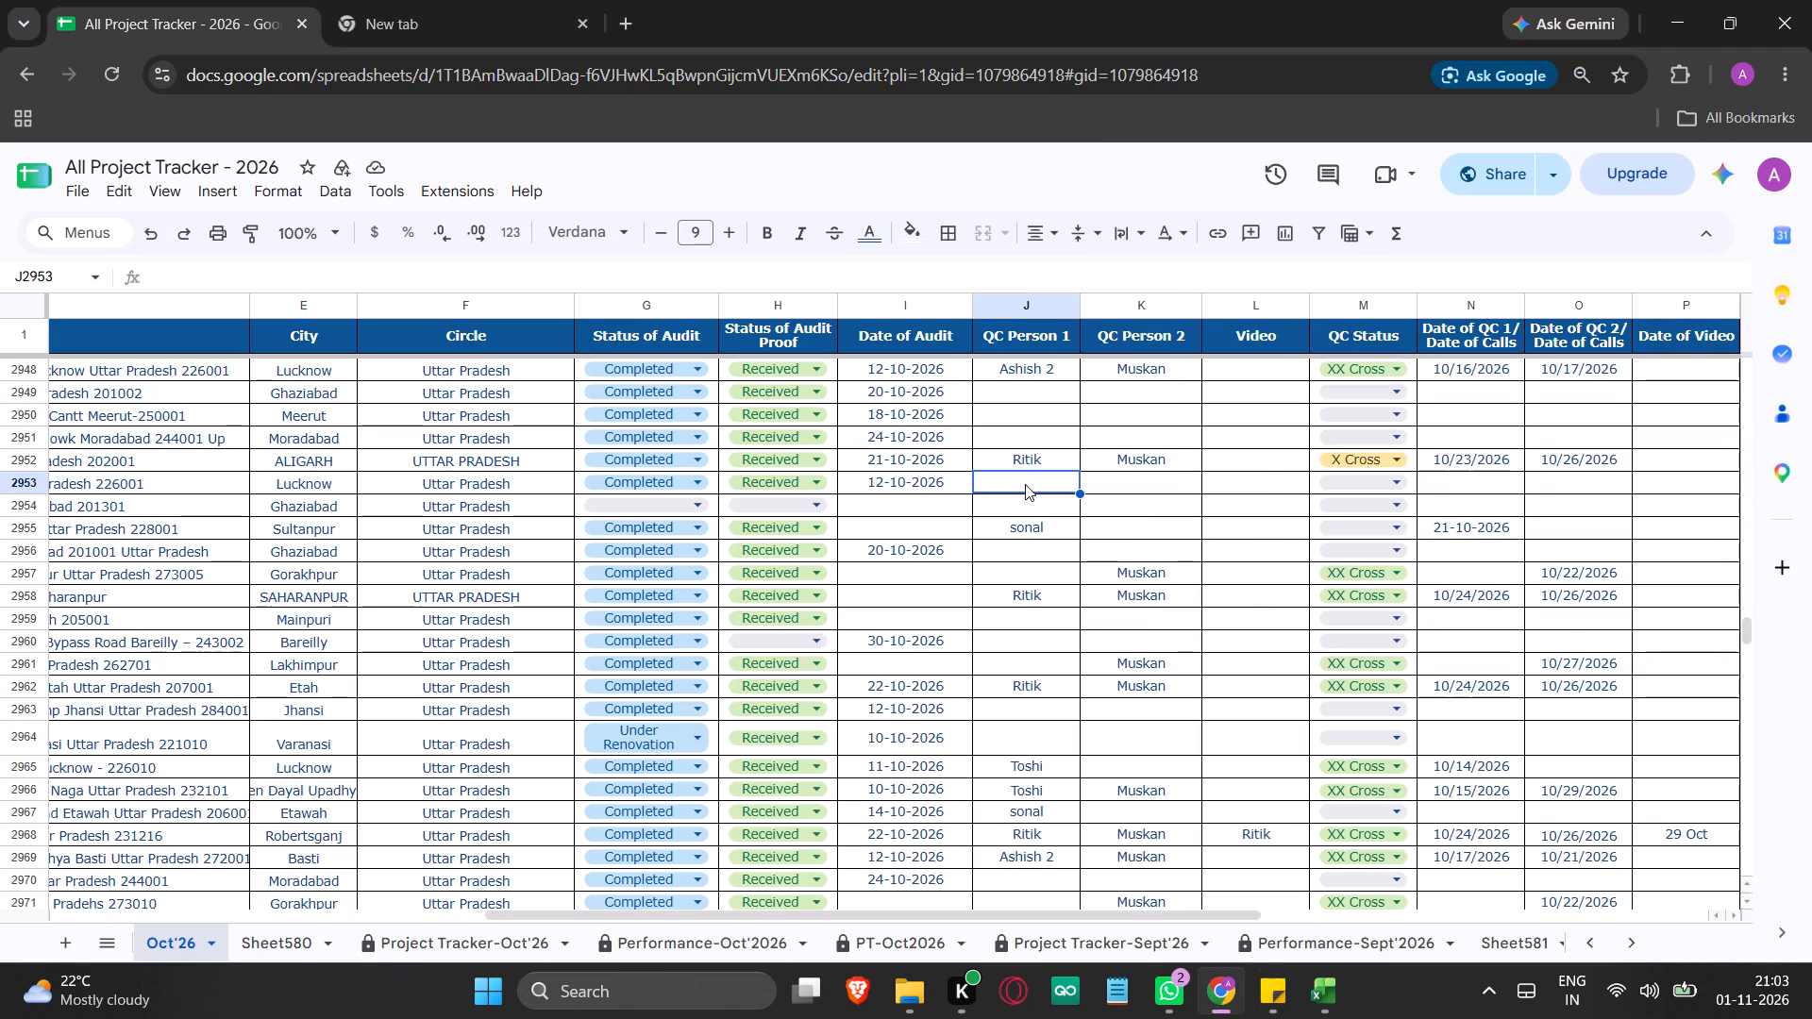
key("ctrl+f")
key("ctrl+v")
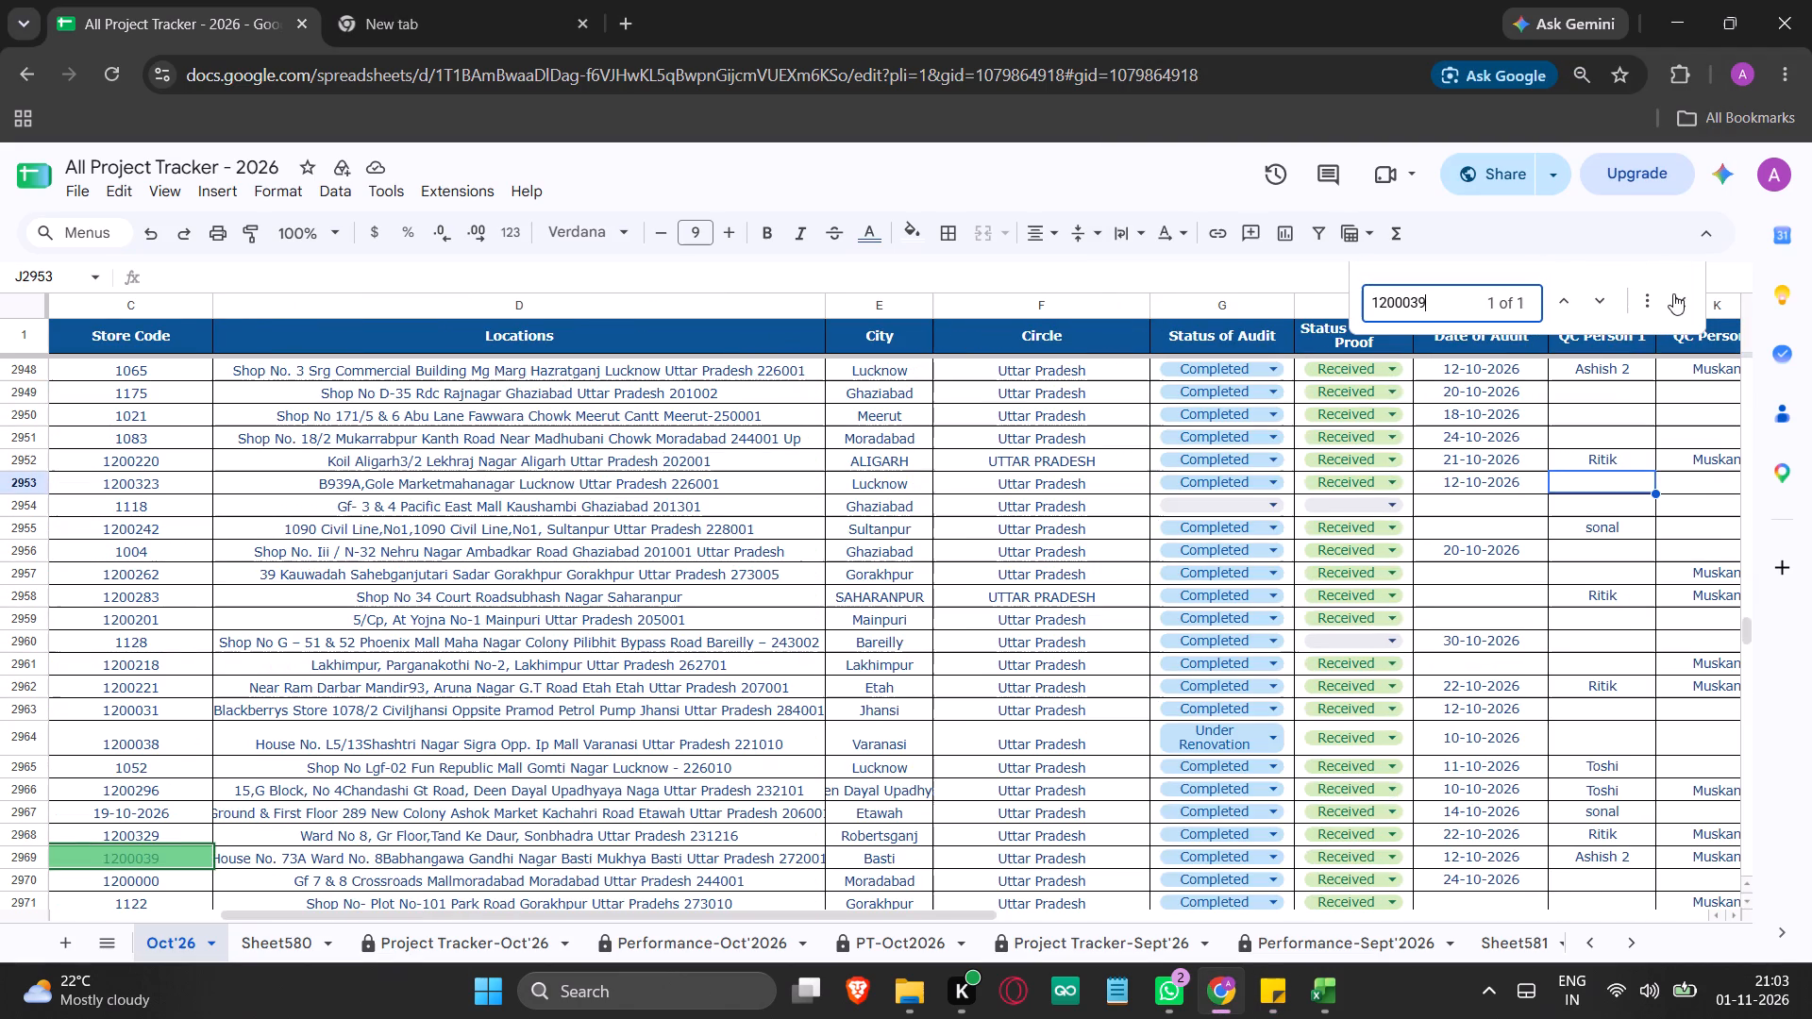
left_click(1682, 305)
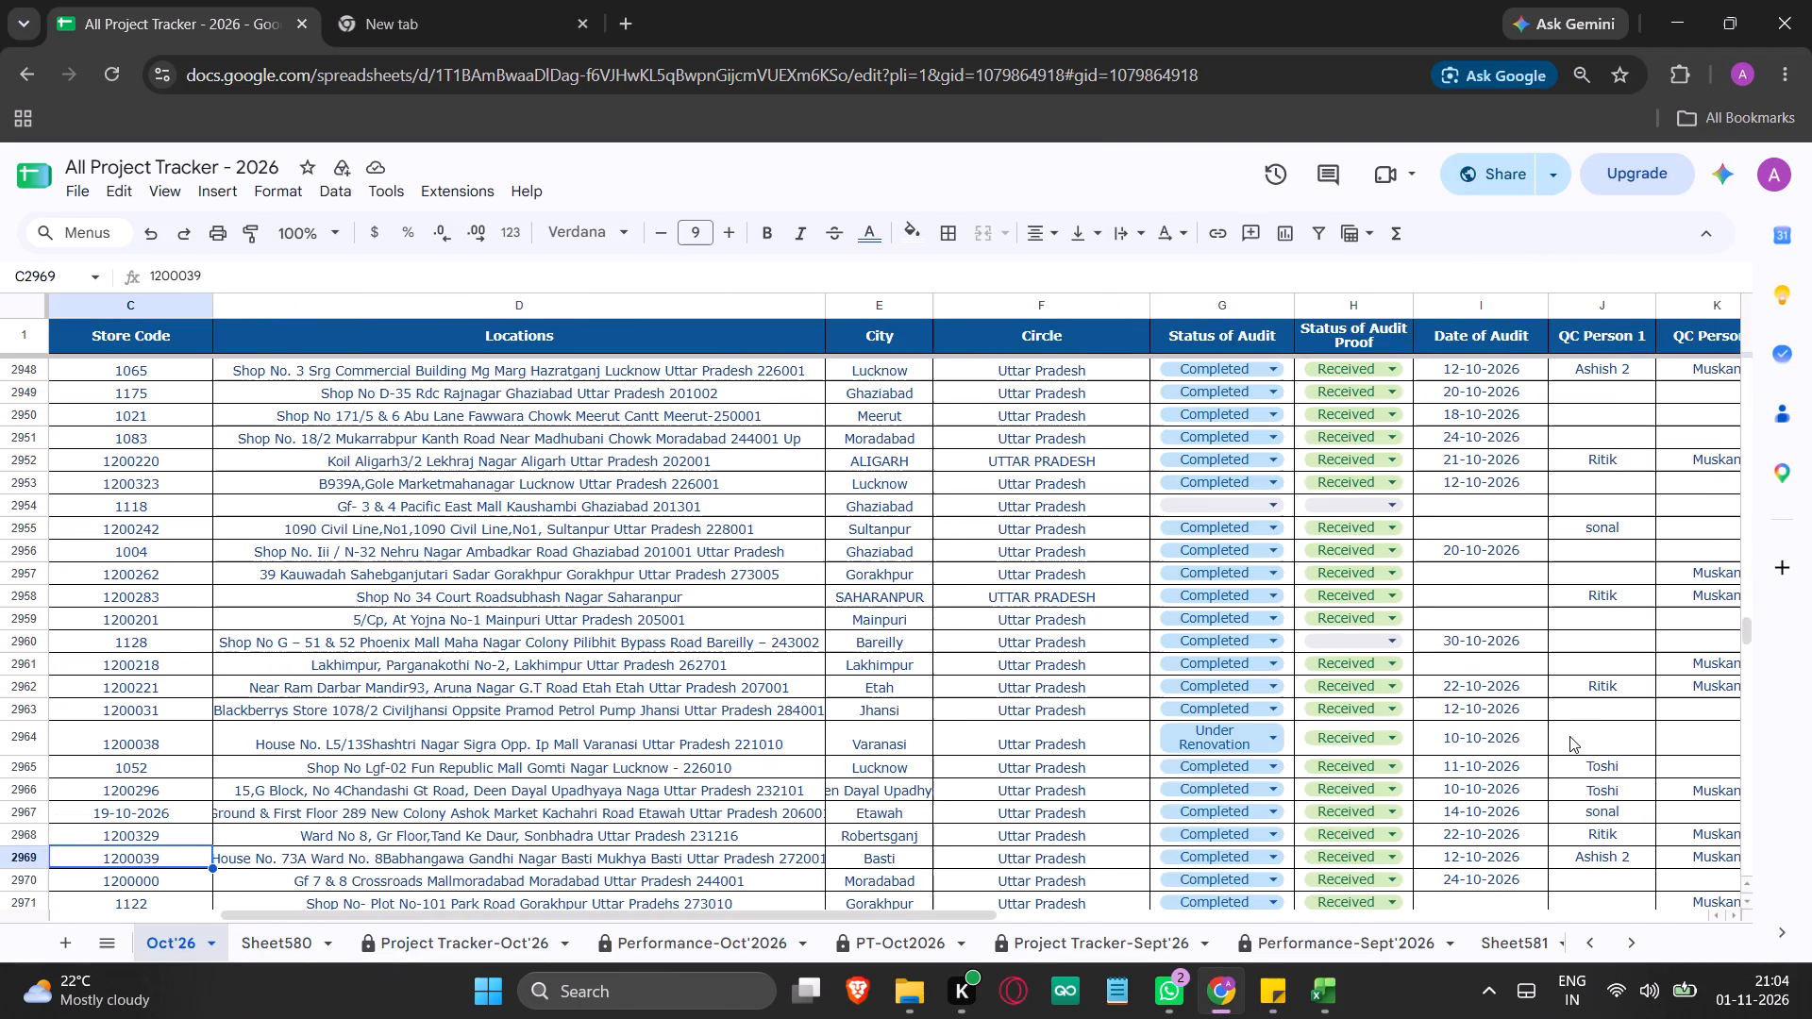
Check the QC persons, QC status and QC dates in the row of store code 1200039.
key("Right")
key("Right")
key("Right")
key("Right")
key("Right")
key("Right")
key("Right")
key("Right")
key("Right")
key("Right")
key("Right")
key("Right")
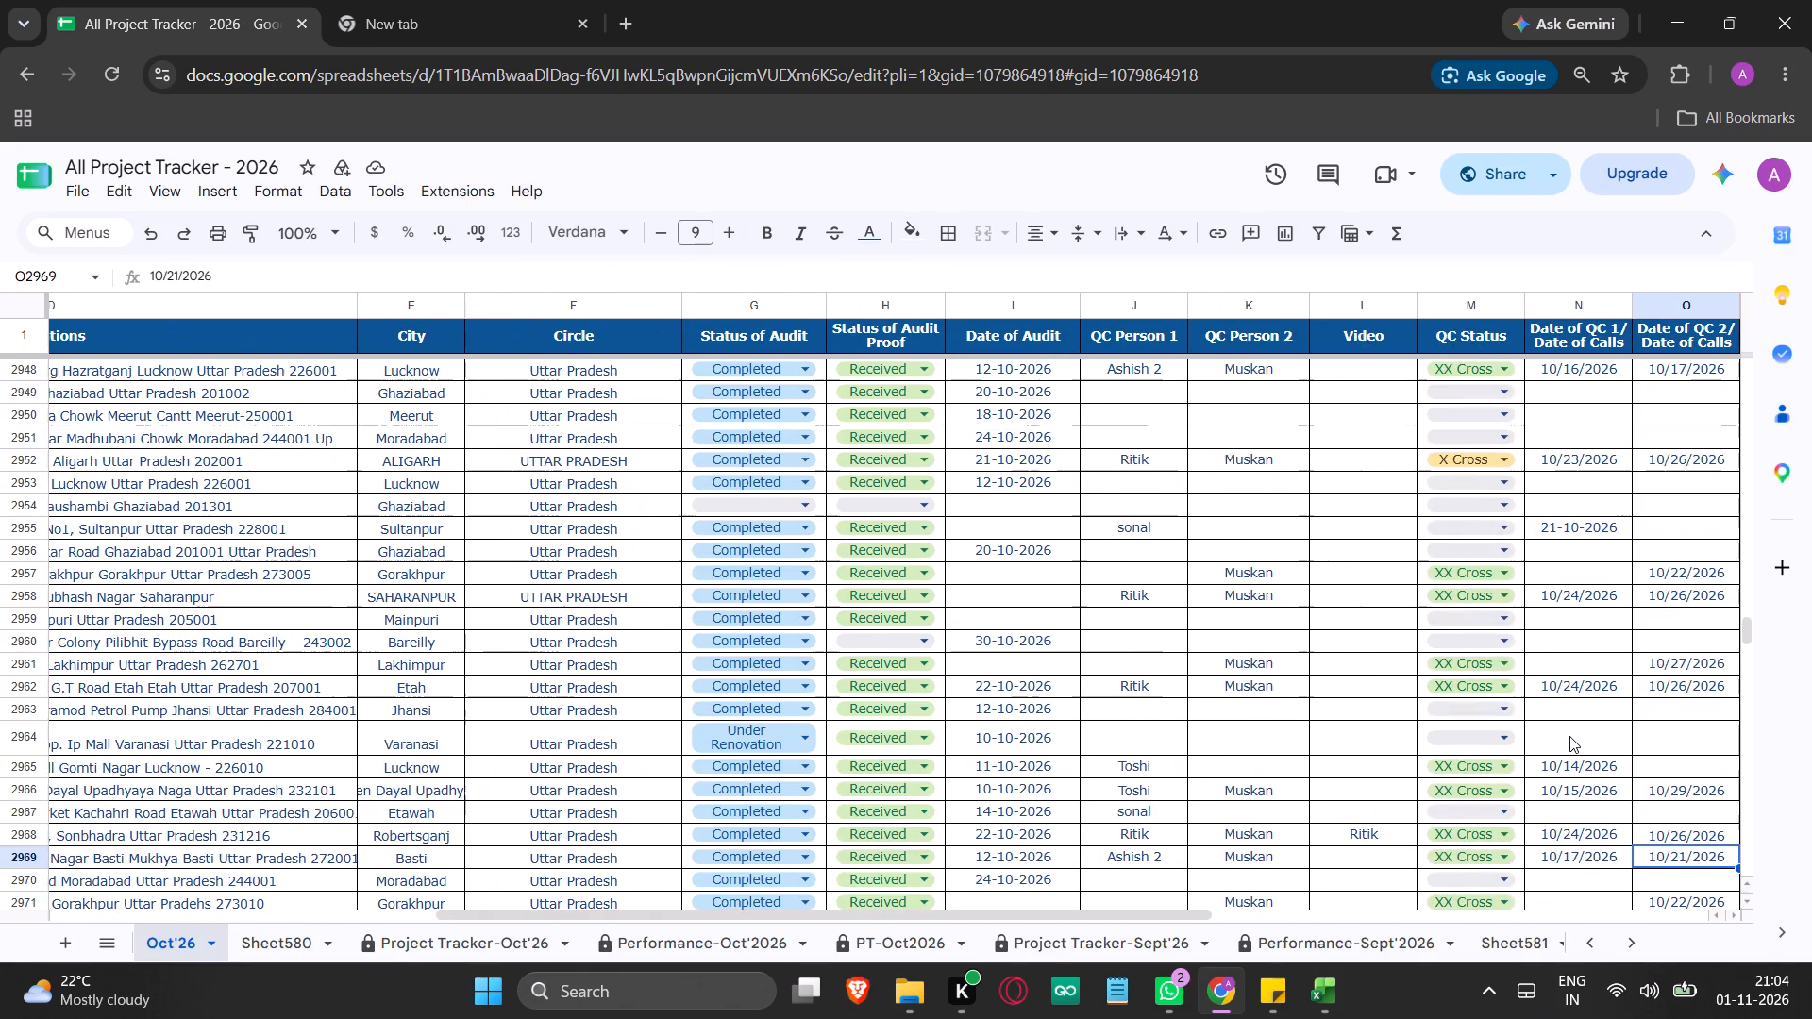
Search the Oct'26 sheet for store code 1200365, copied from the sticky note's 17-10-2026 list.
left_click(1277, 995)
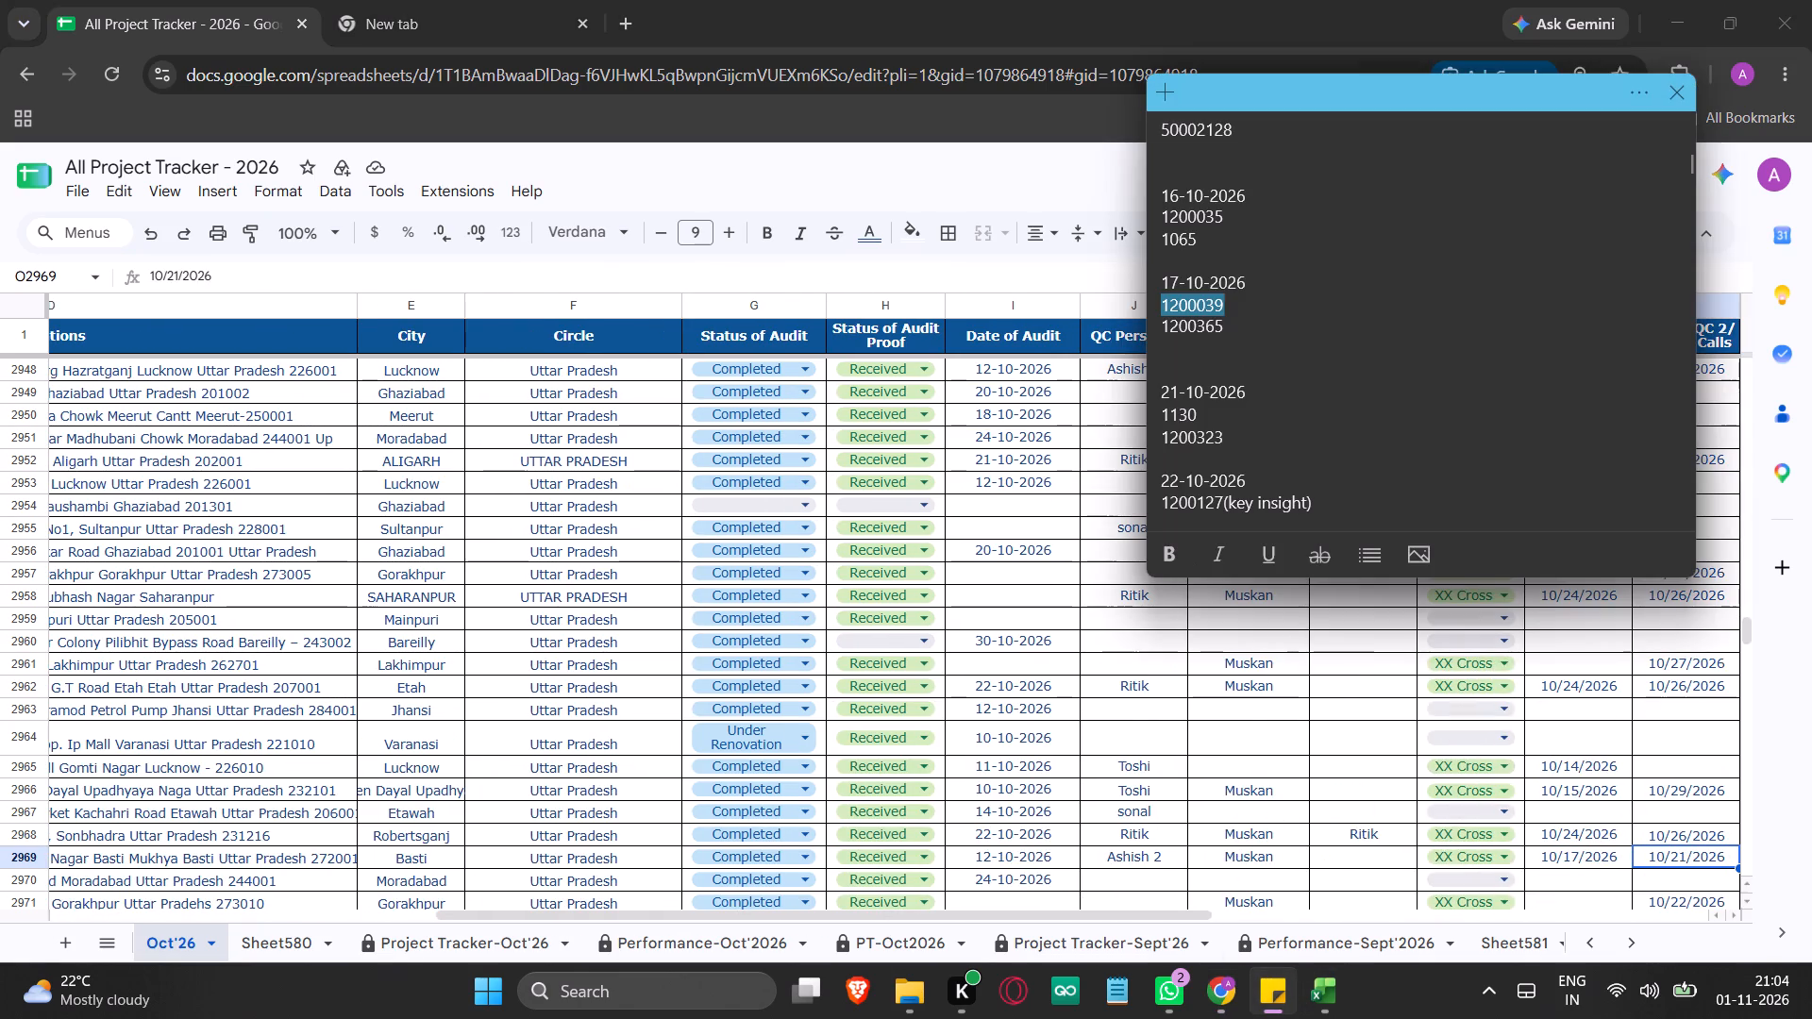
double_click(1189, 334)
right_click(1189, 334)
left_click(1232, 359)
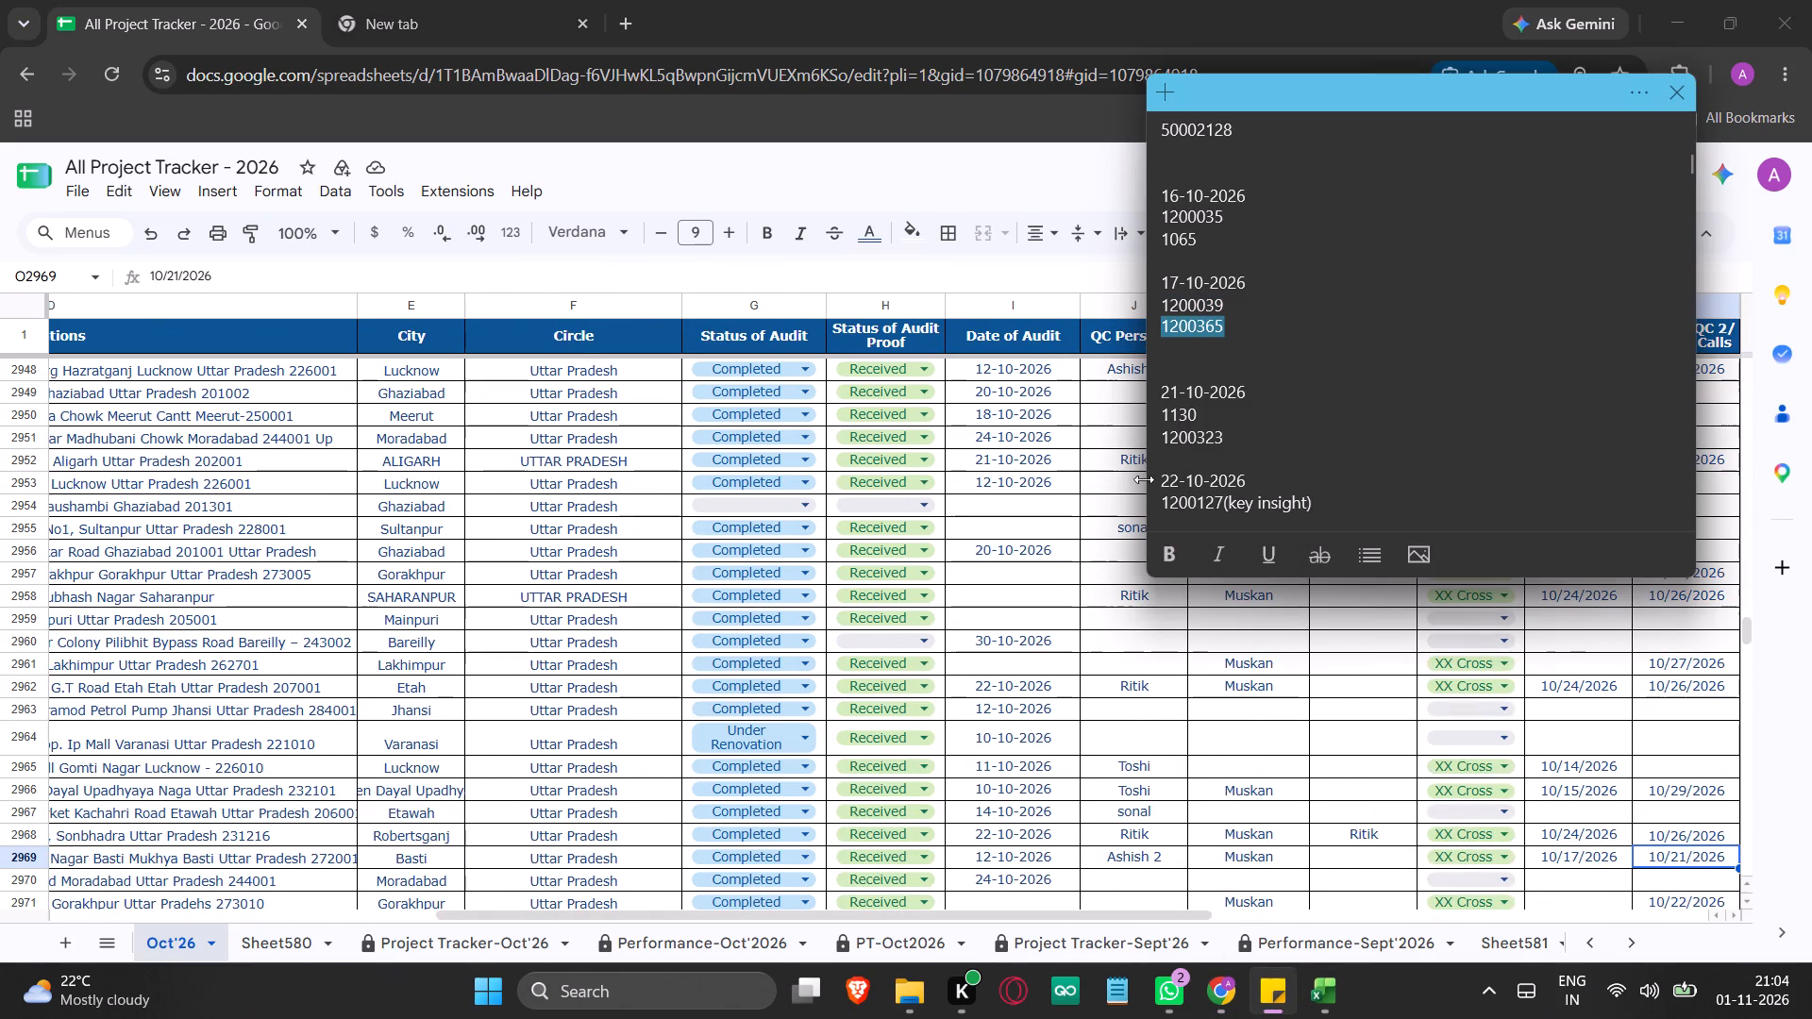
left_click(1112, 494)
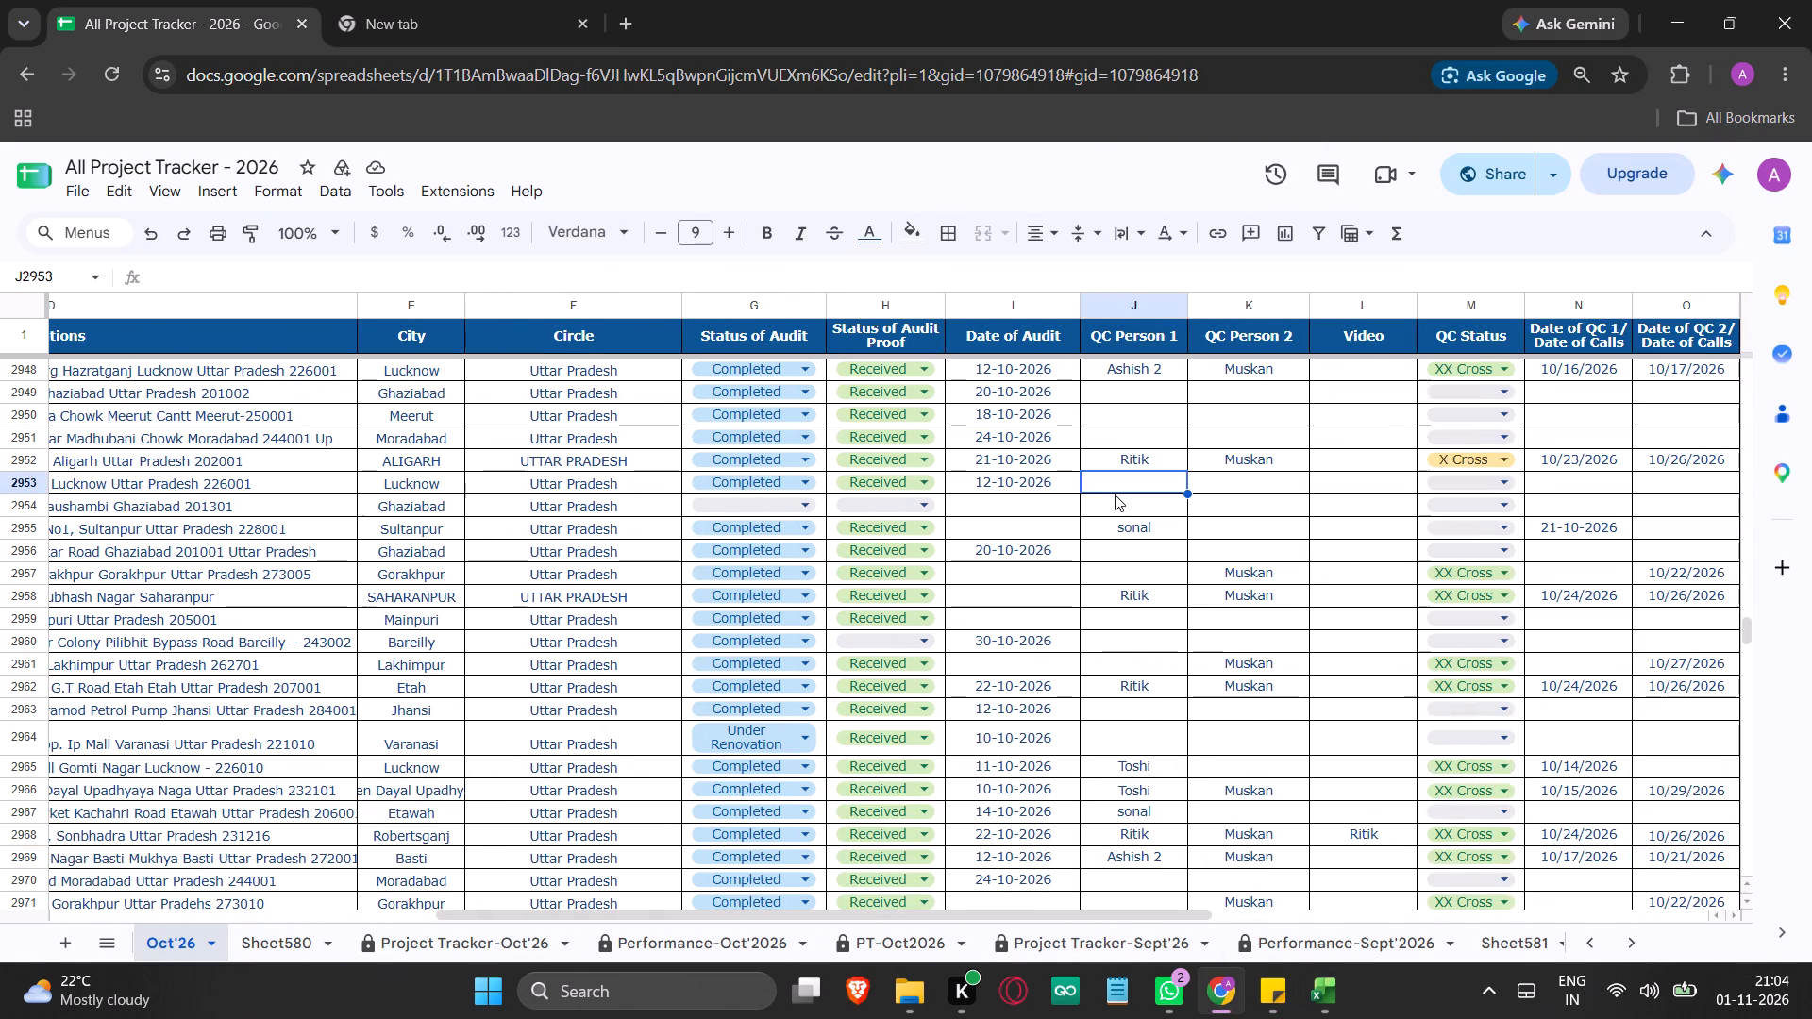
key("ctrl+f")
key("ctrl+v")
left_click(1672, 304)
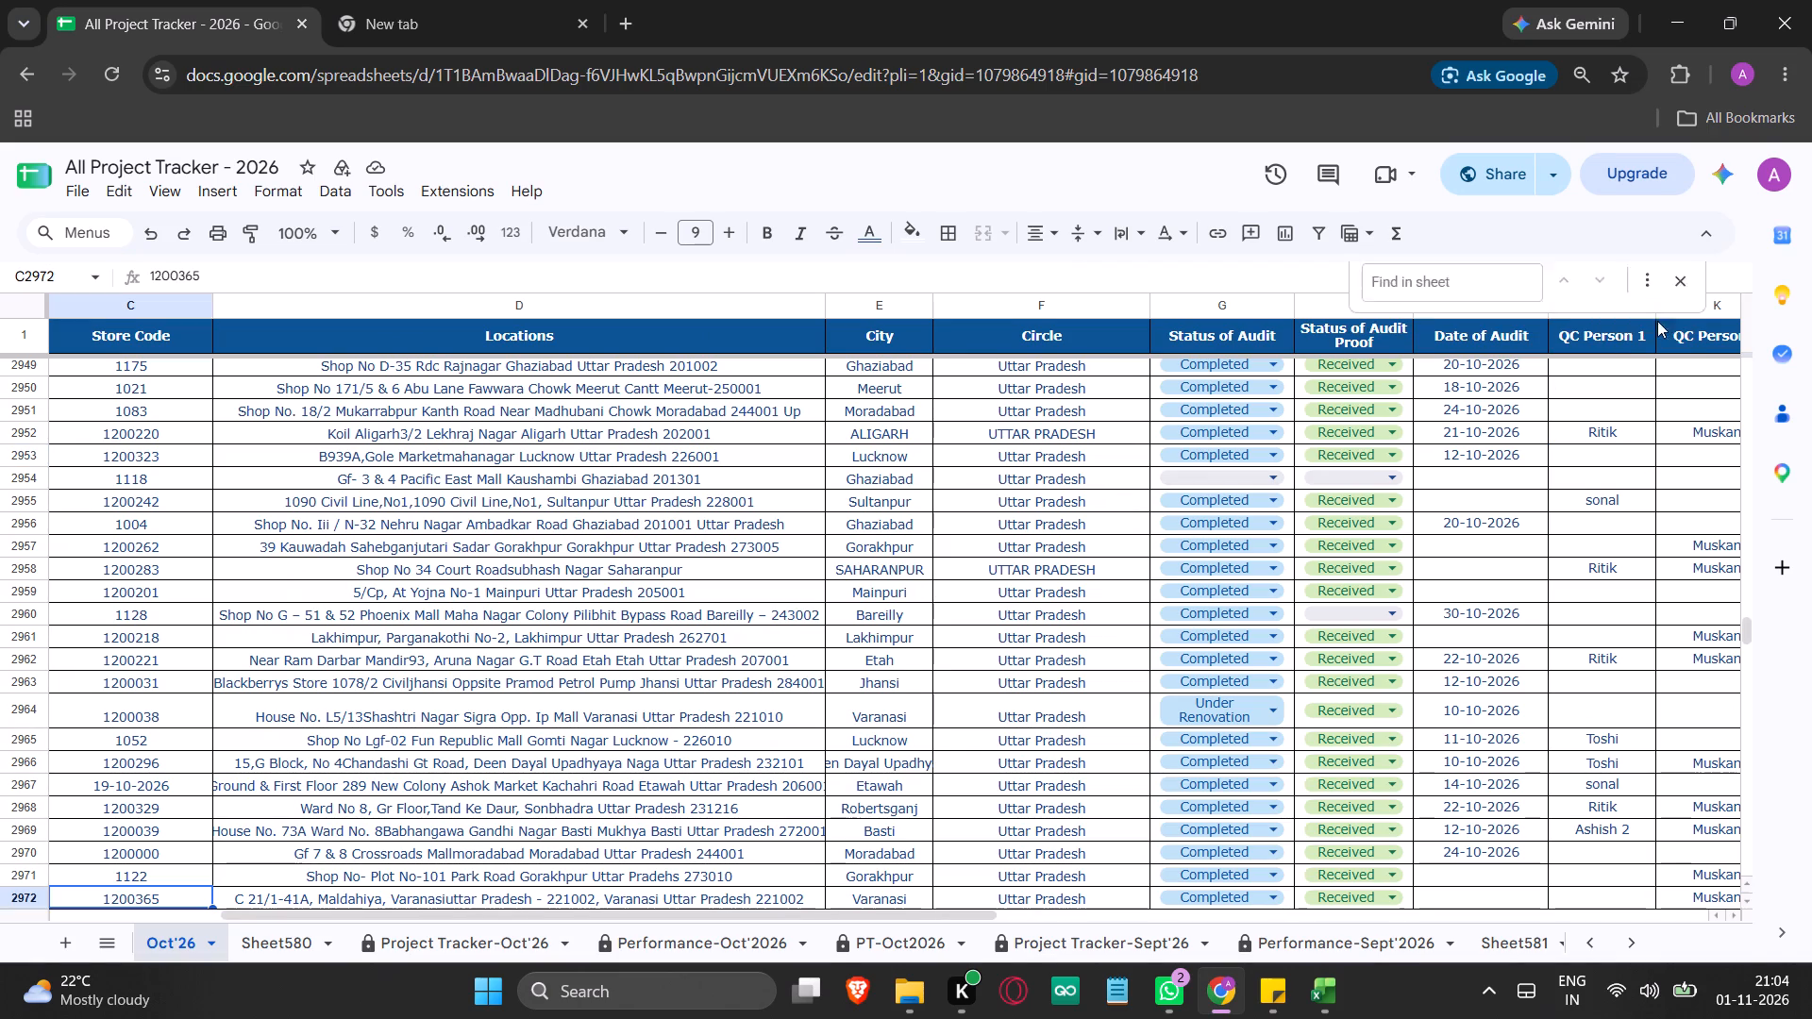
Enter Ashish 2 as QC Person 1 in the row of store code 1200365 on the Oct'26 sheet.
key("Right")
key("Right")
key("Right")
key("Right")
key("Right")
key("Right")
key("Right")
key("Right")
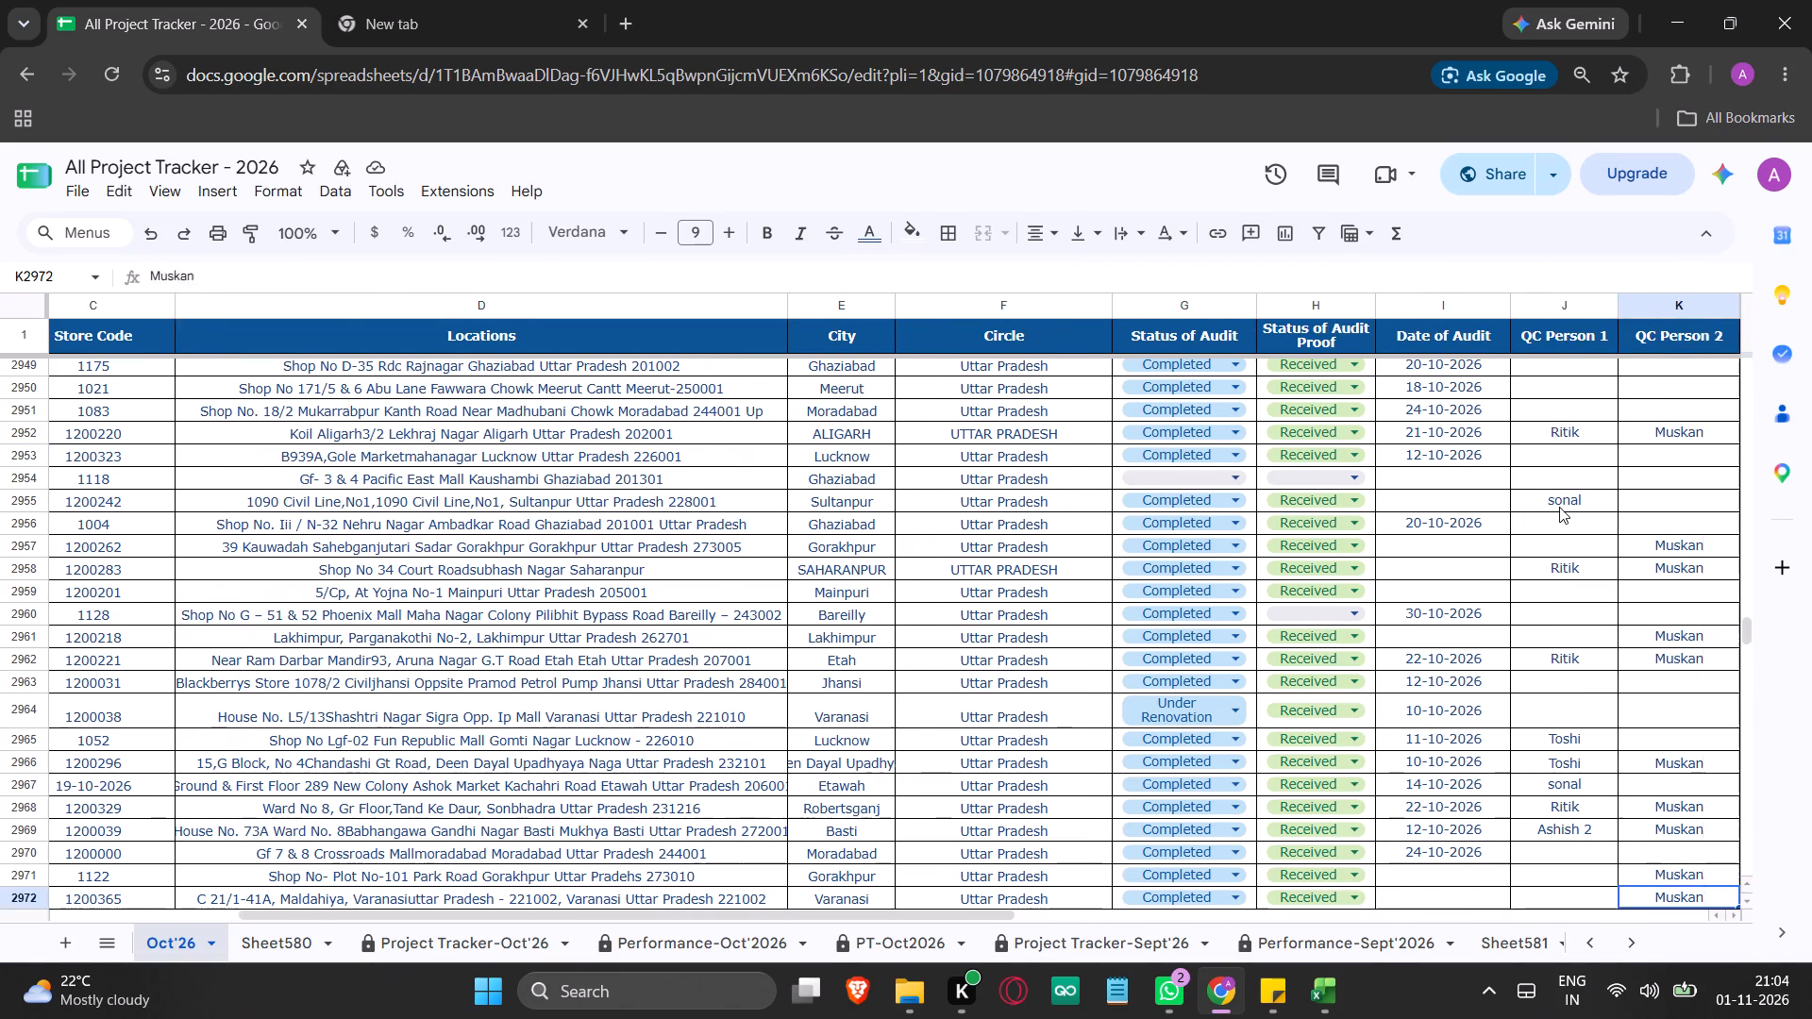
key("Right")
key("Right")
key("Right")
key("Right")
key("Left")
key("Left")
key("Left")
key("Left")
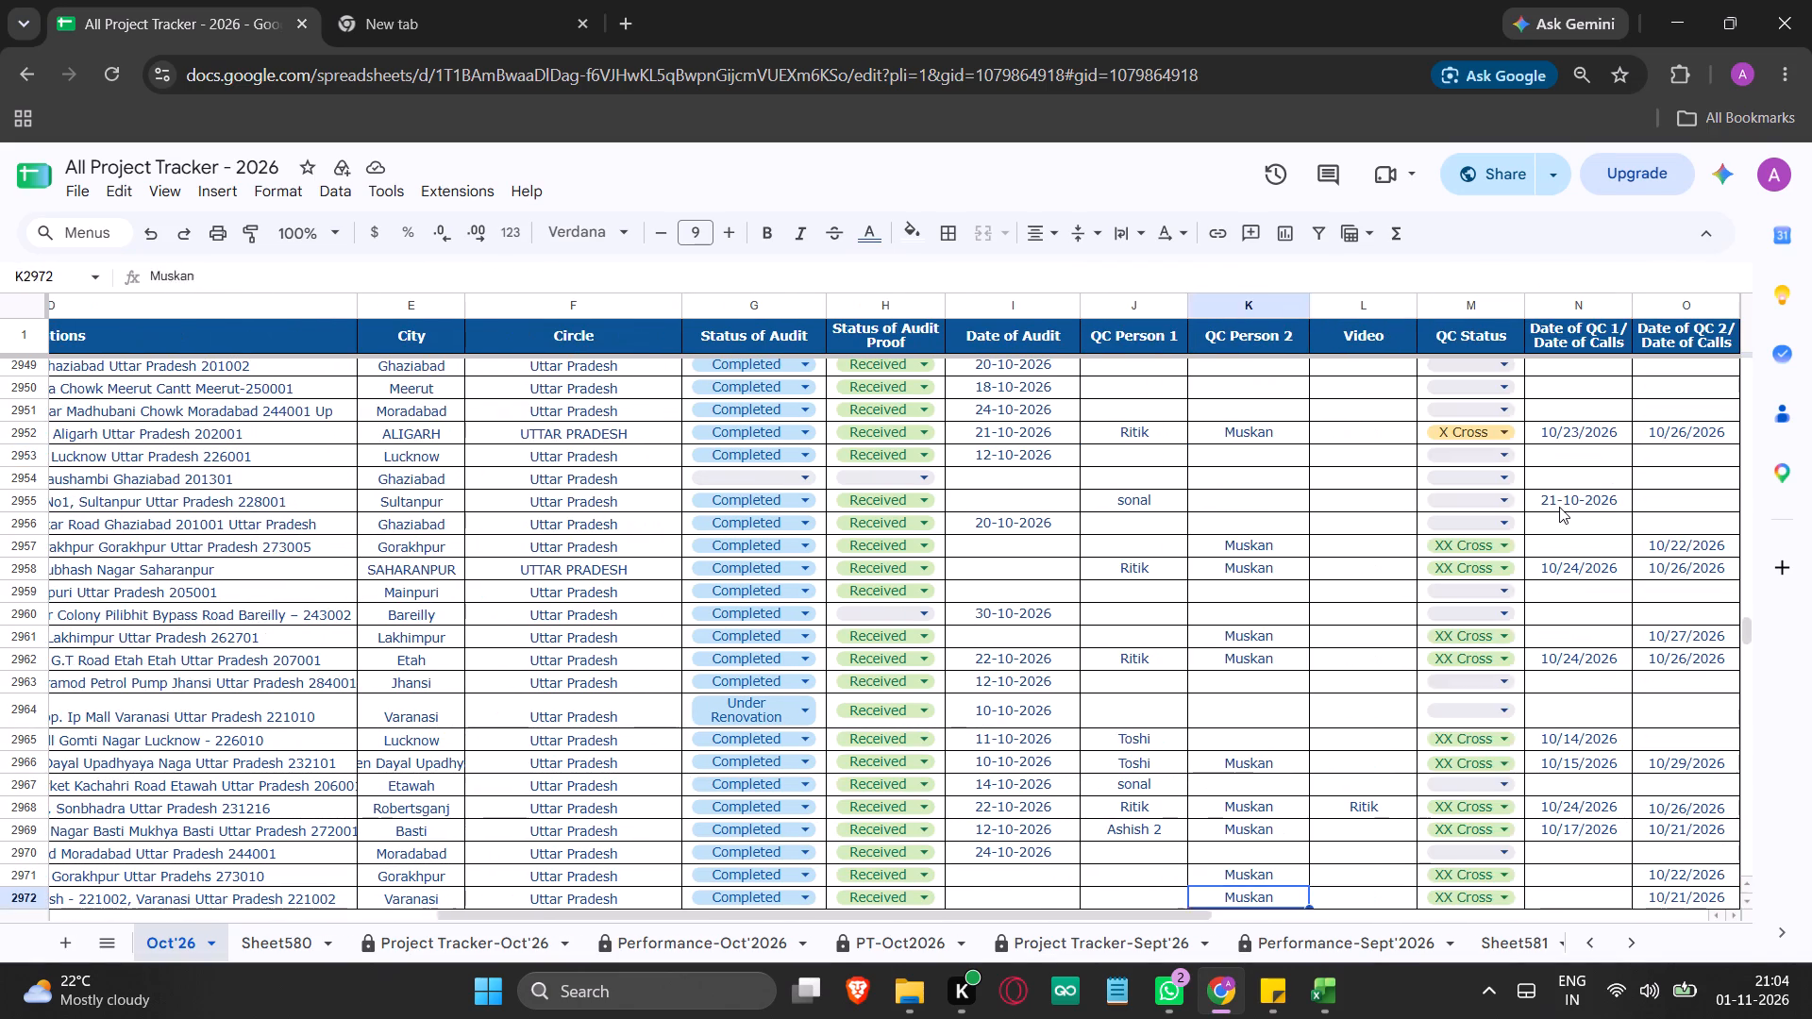
key("Left")
type("Ashish 2")
key("Tab")
Enter 17 Oct as the Date of QC 1 in the row of store code 1200365.
key("Tab")
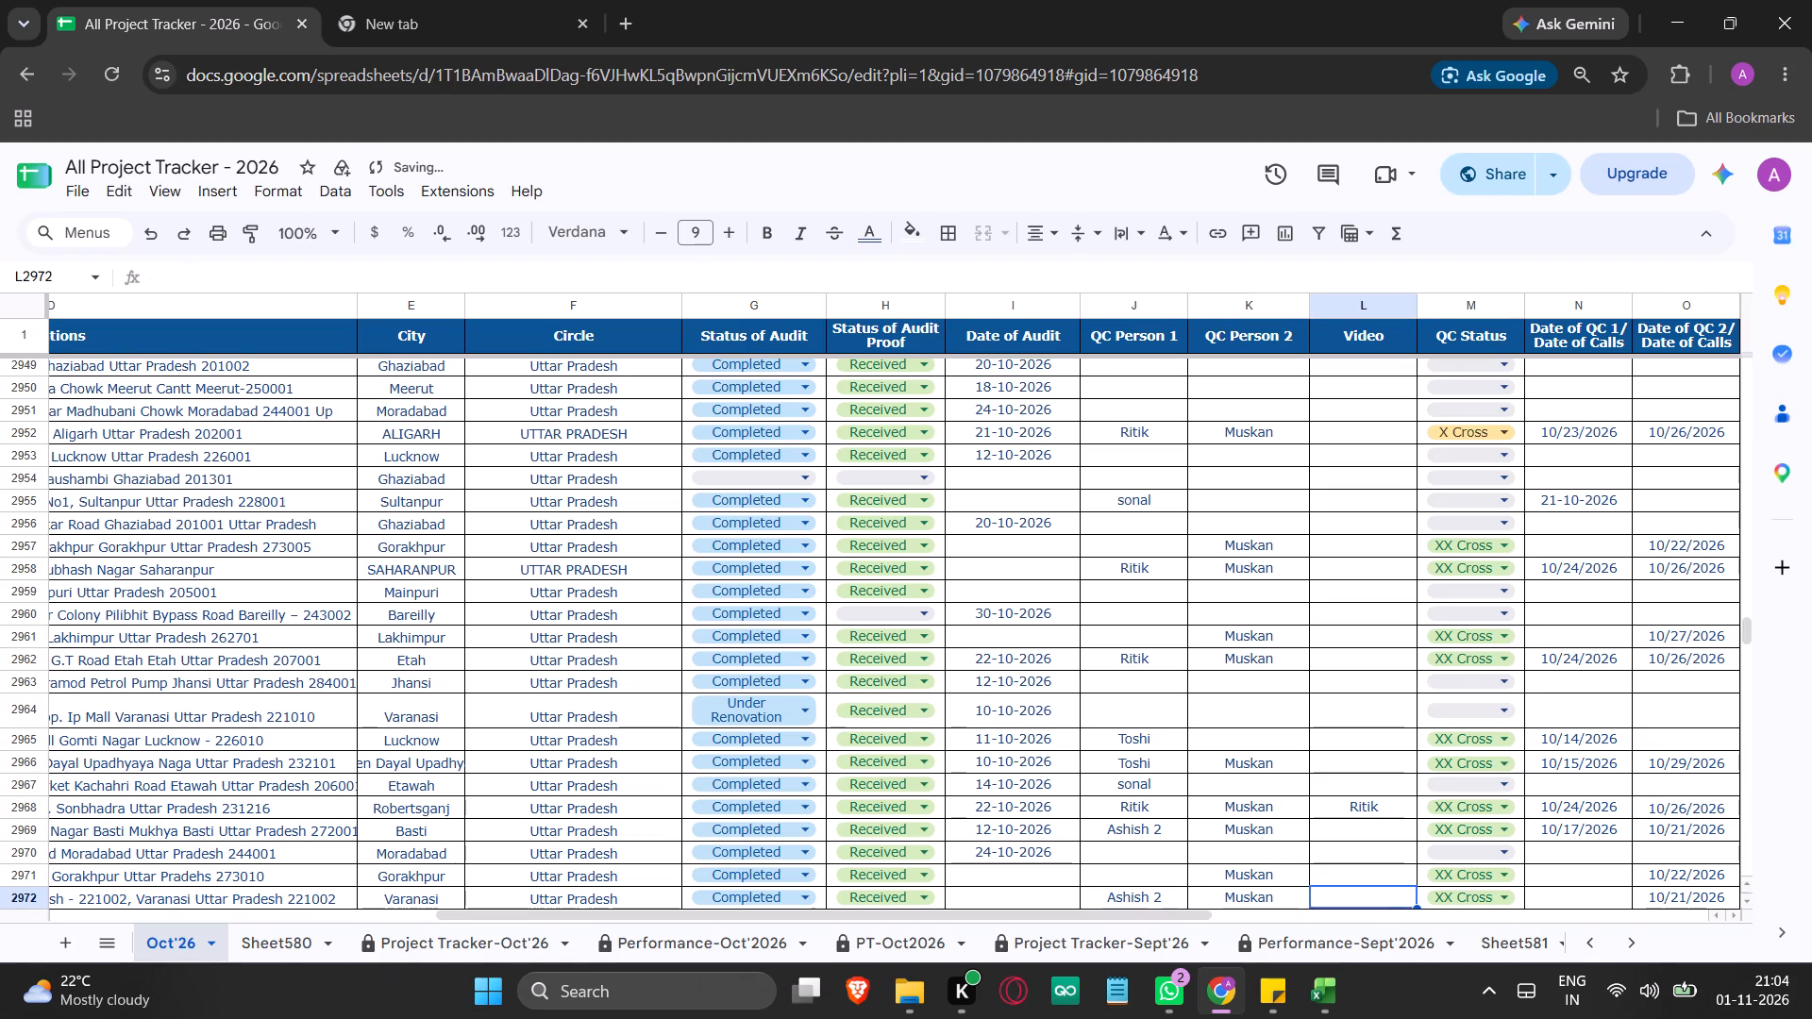
key("Tab")
key("Tab")
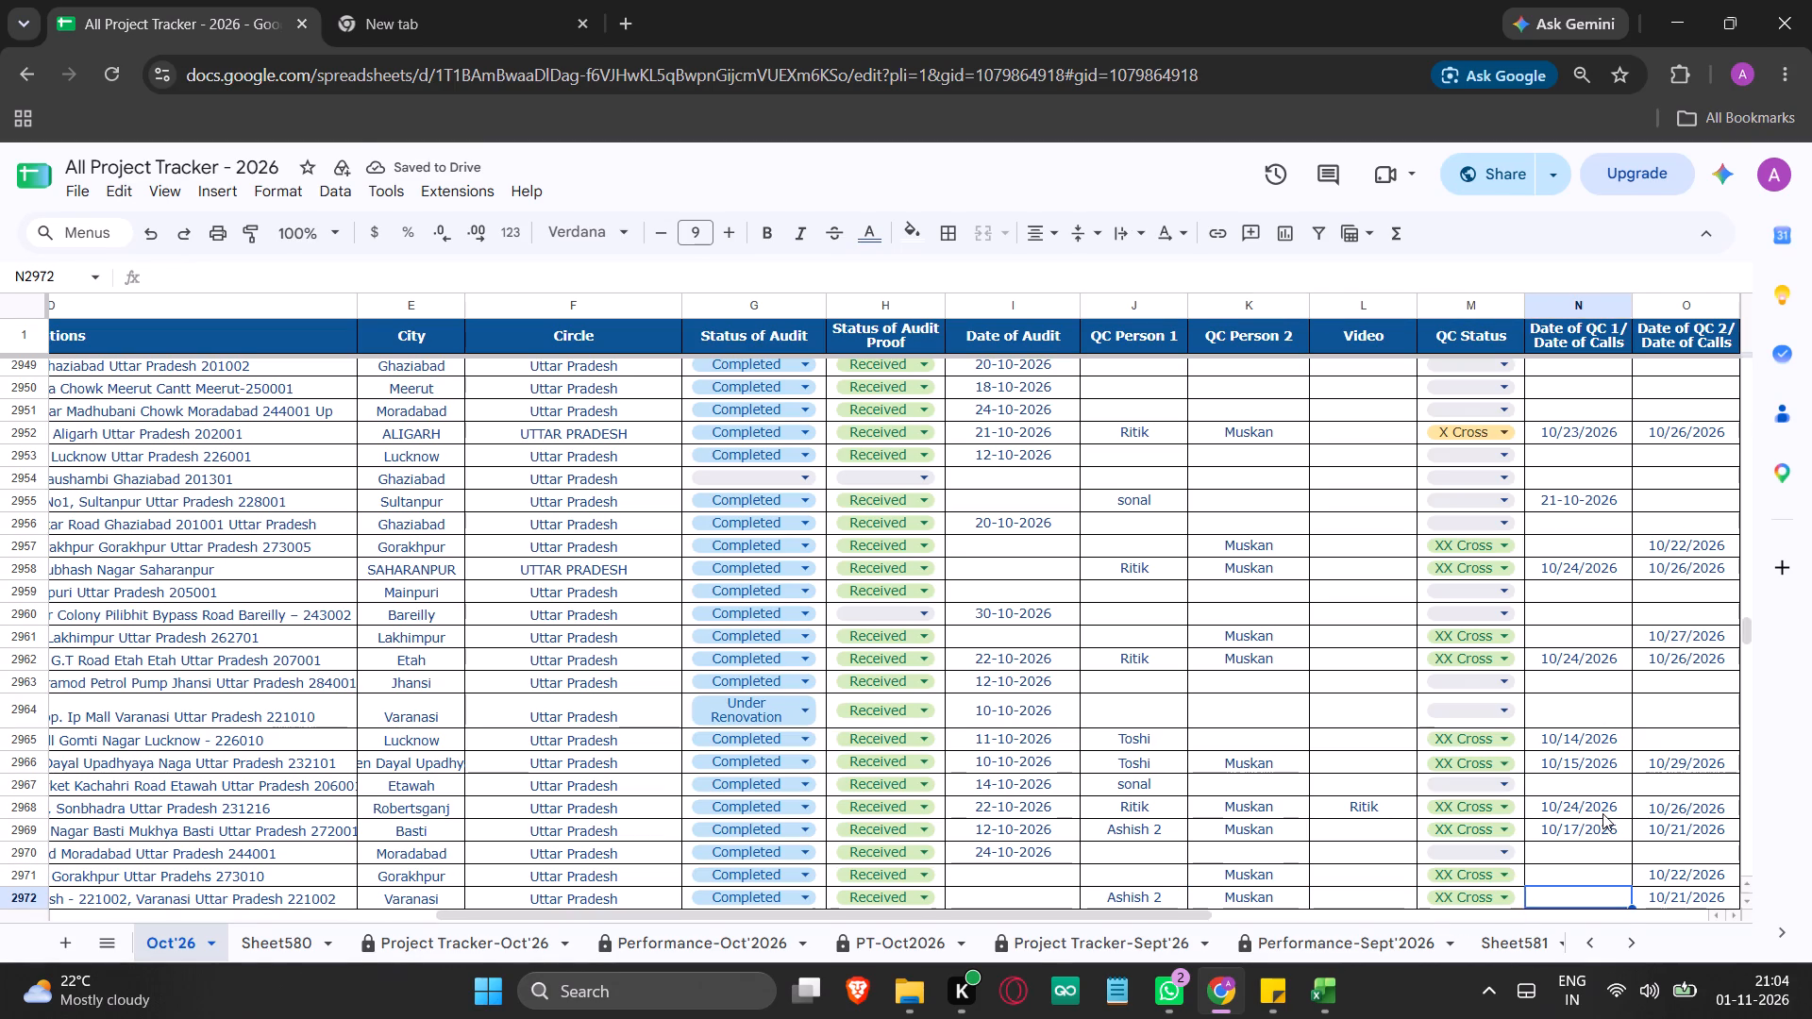
type("17")
type("Oct")
key("Tab")
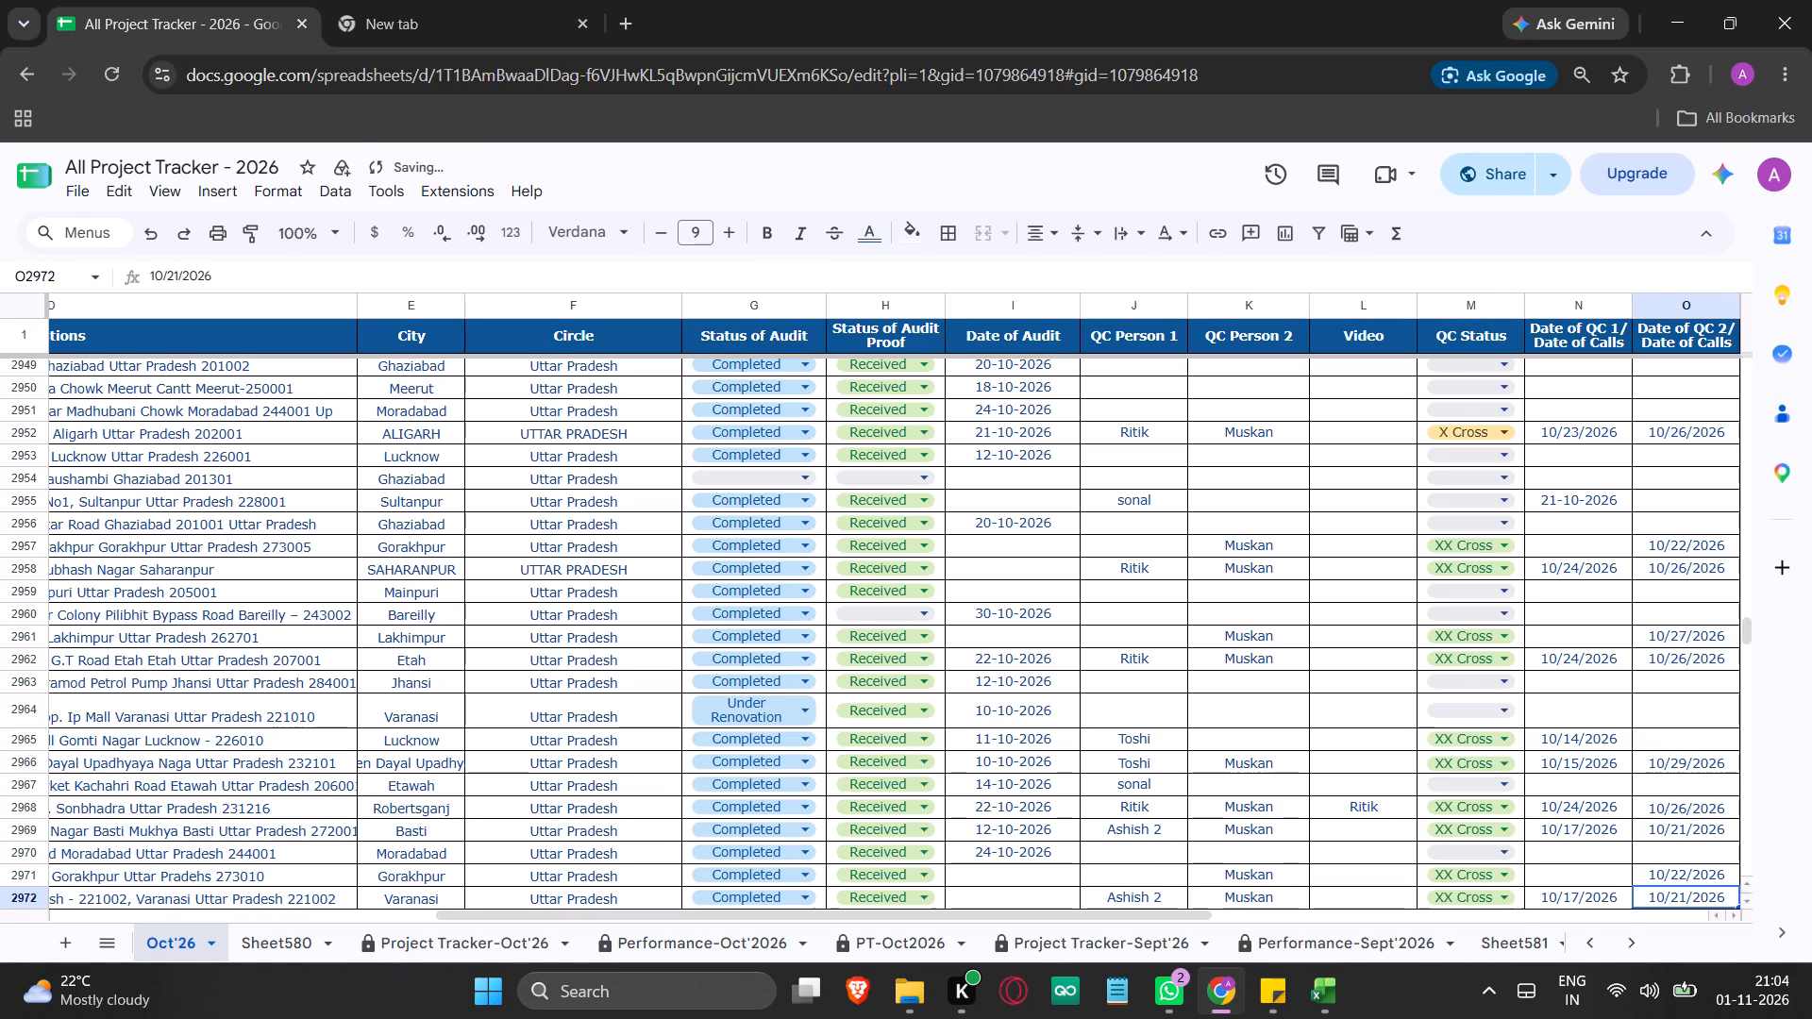
Search the Oct'26 sheet for store code 1130, copied from the sticky note's 21-10-2026 list.
left_click(1270, 1005)
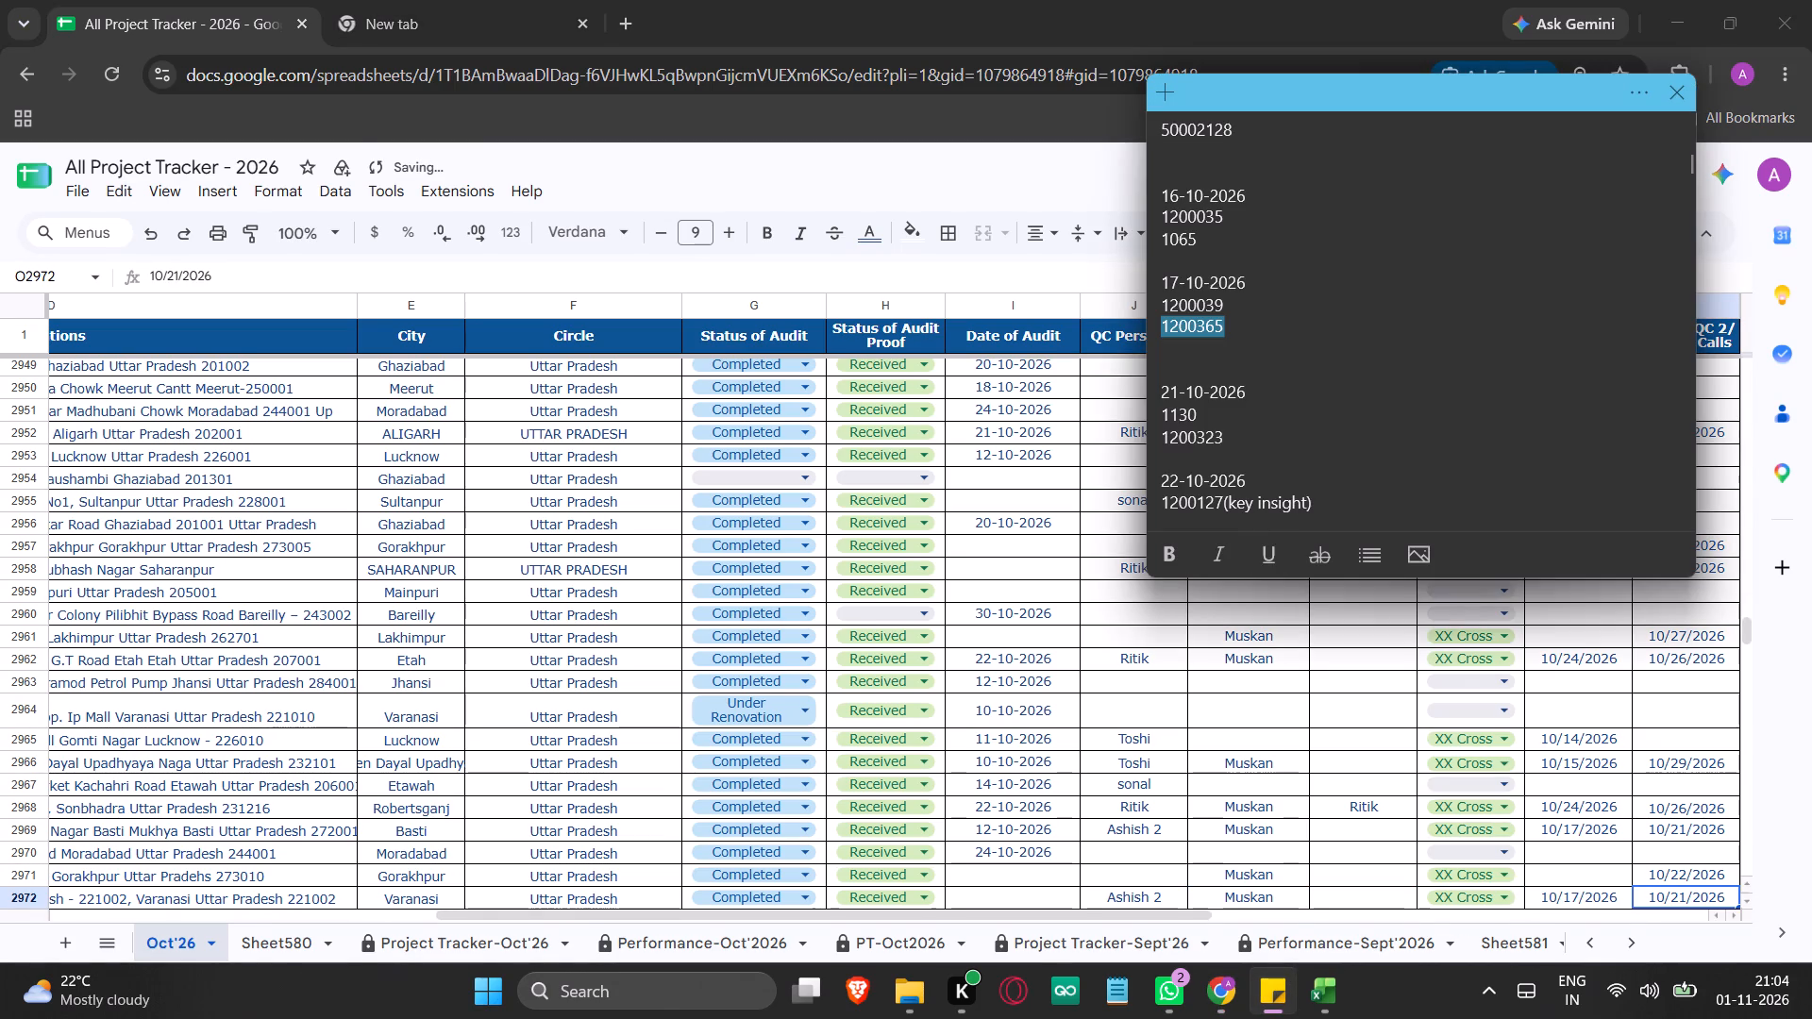
scroll(1204, 376, "down", 1)
double_click(1178, 355)
right_click(1179, 356)
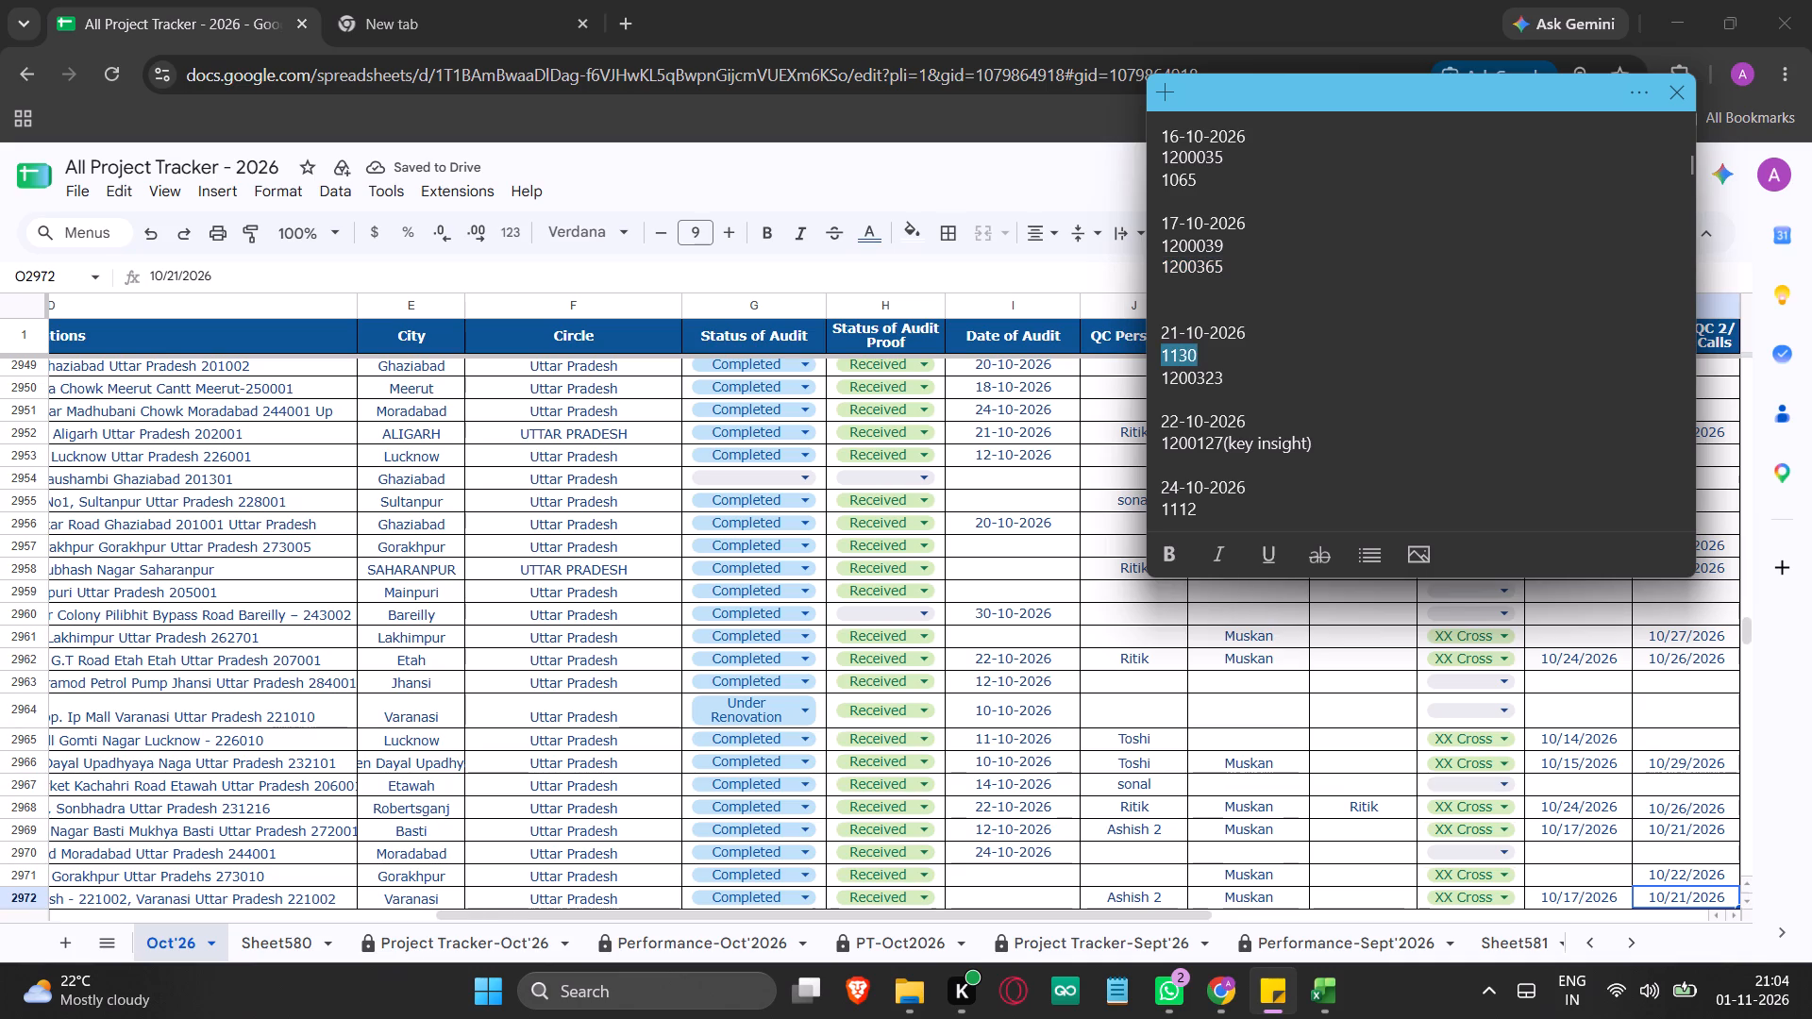
left_click(1235, 383)
left_click(1132, 620)
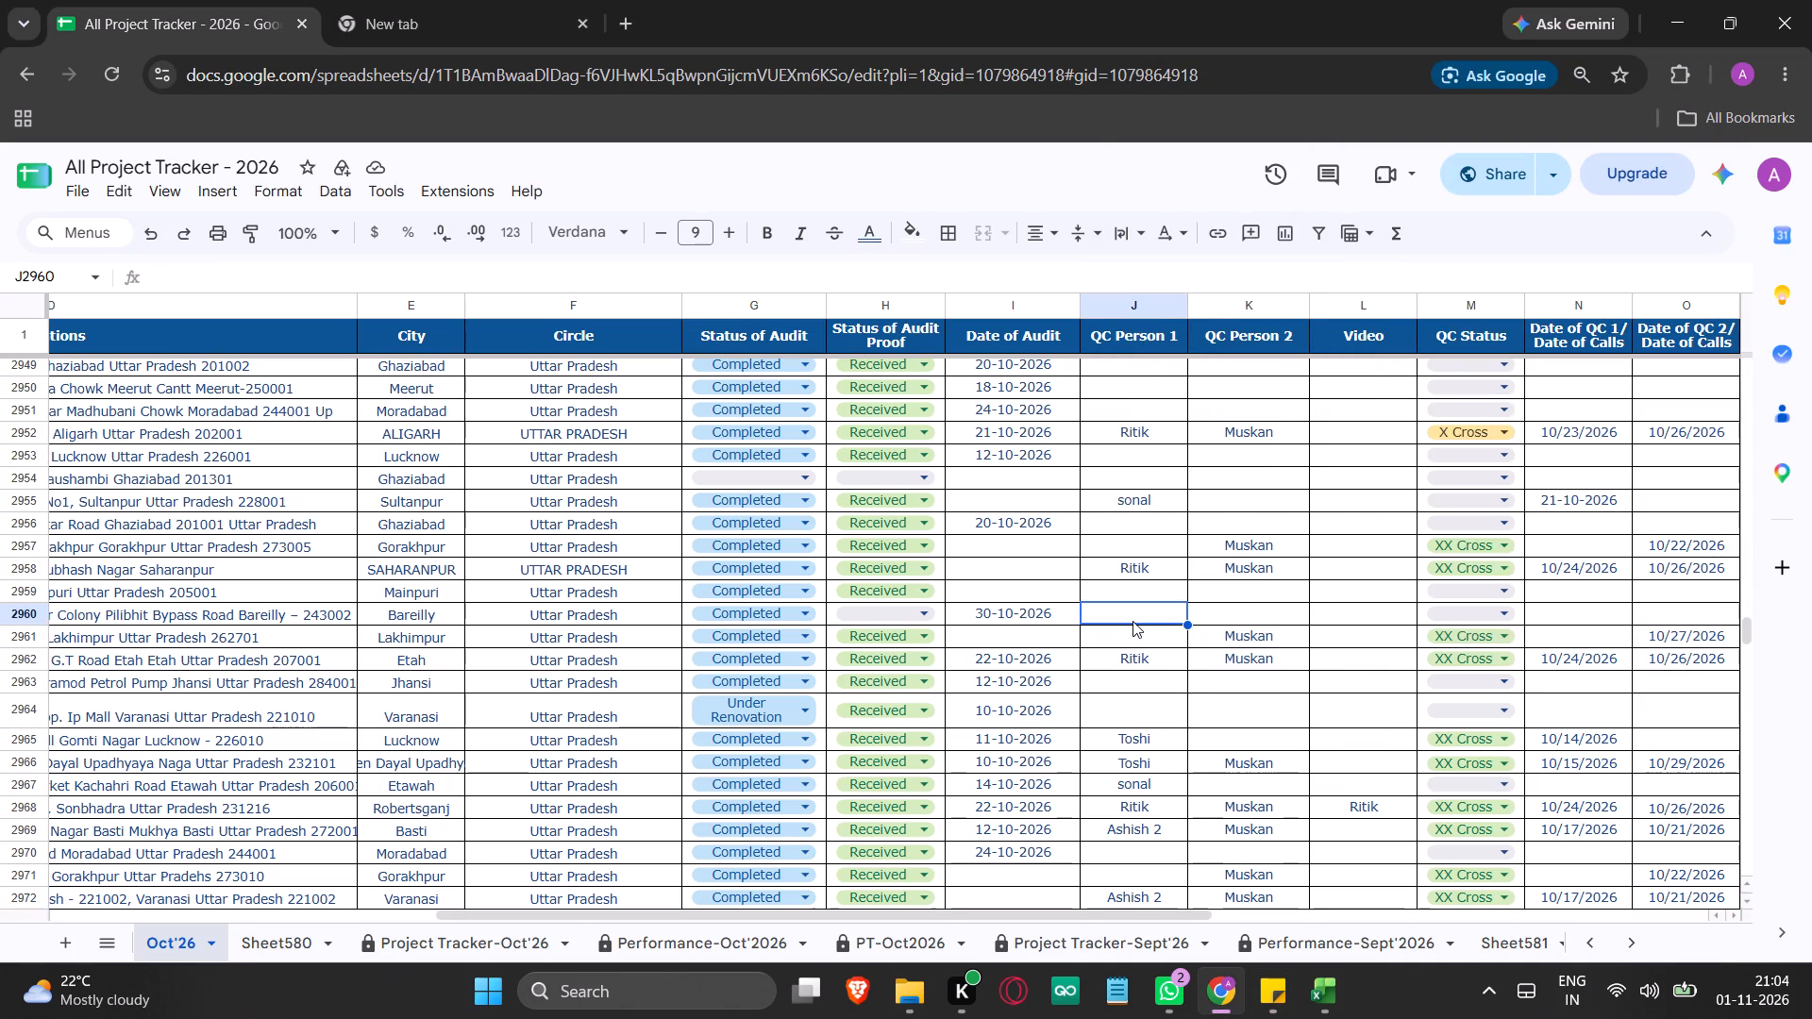
key("ctrl+f")
key("ctrl+v")
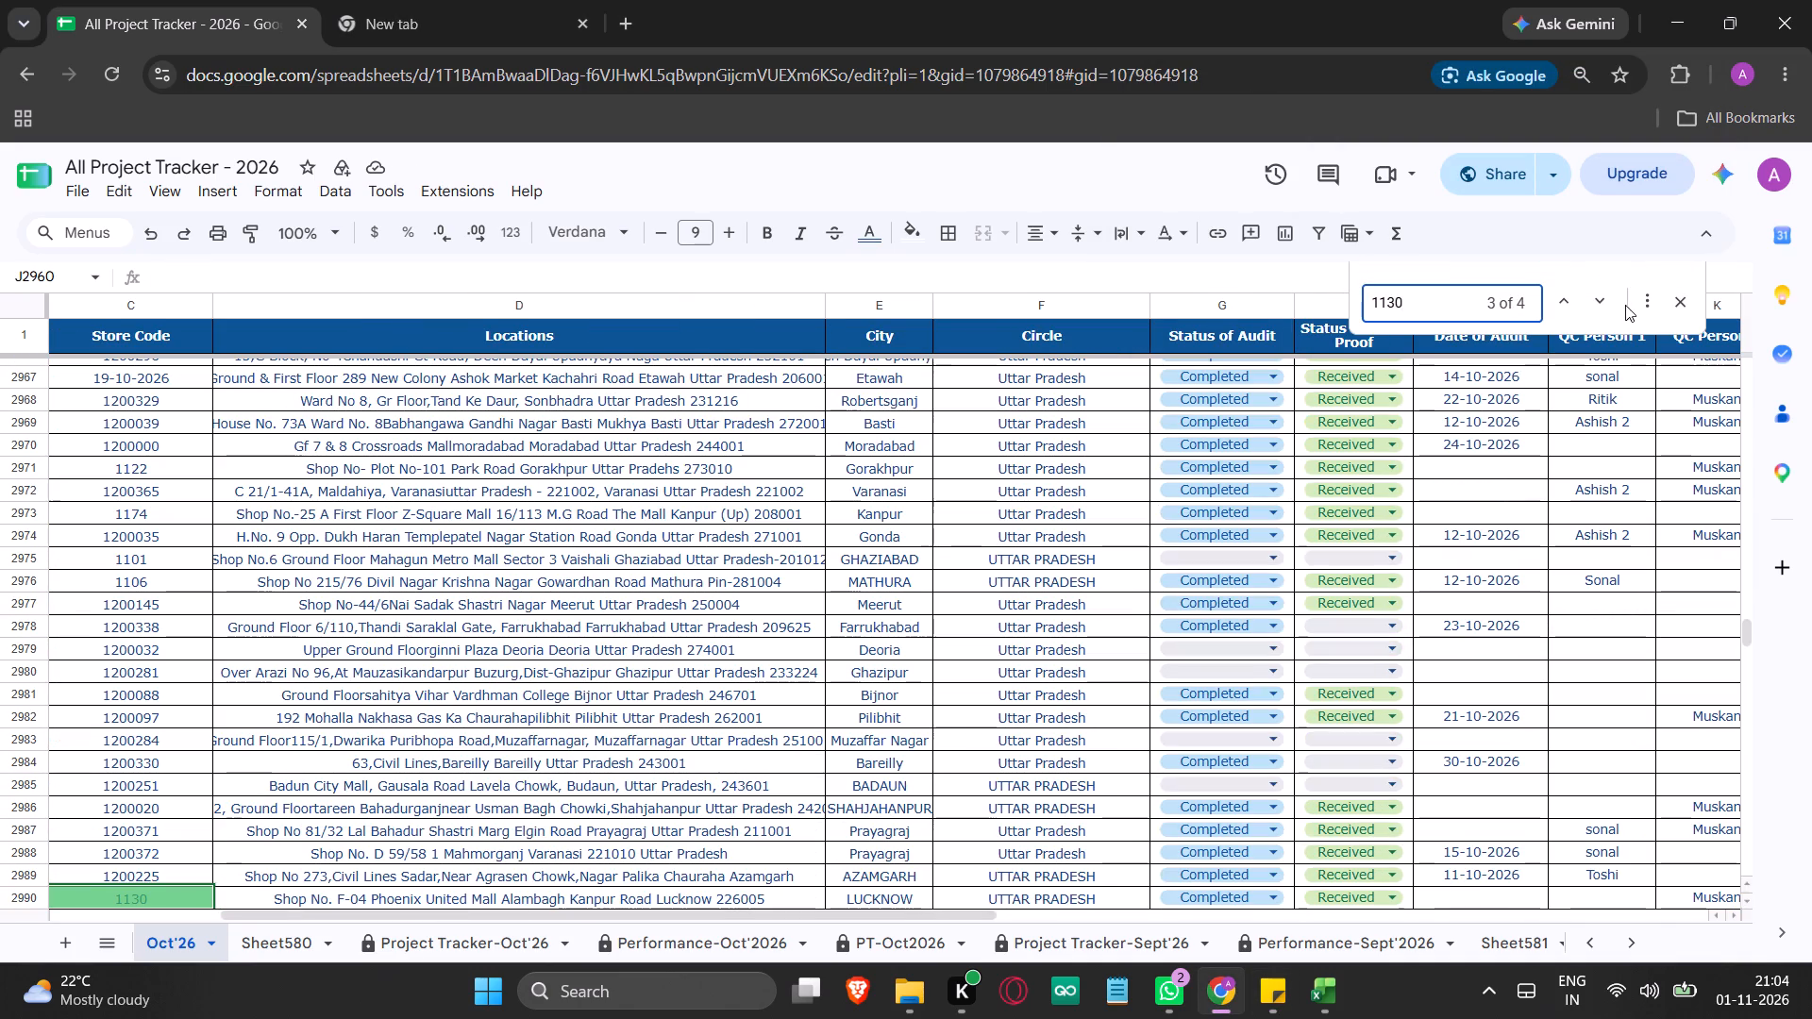
left_click(1676, 303)
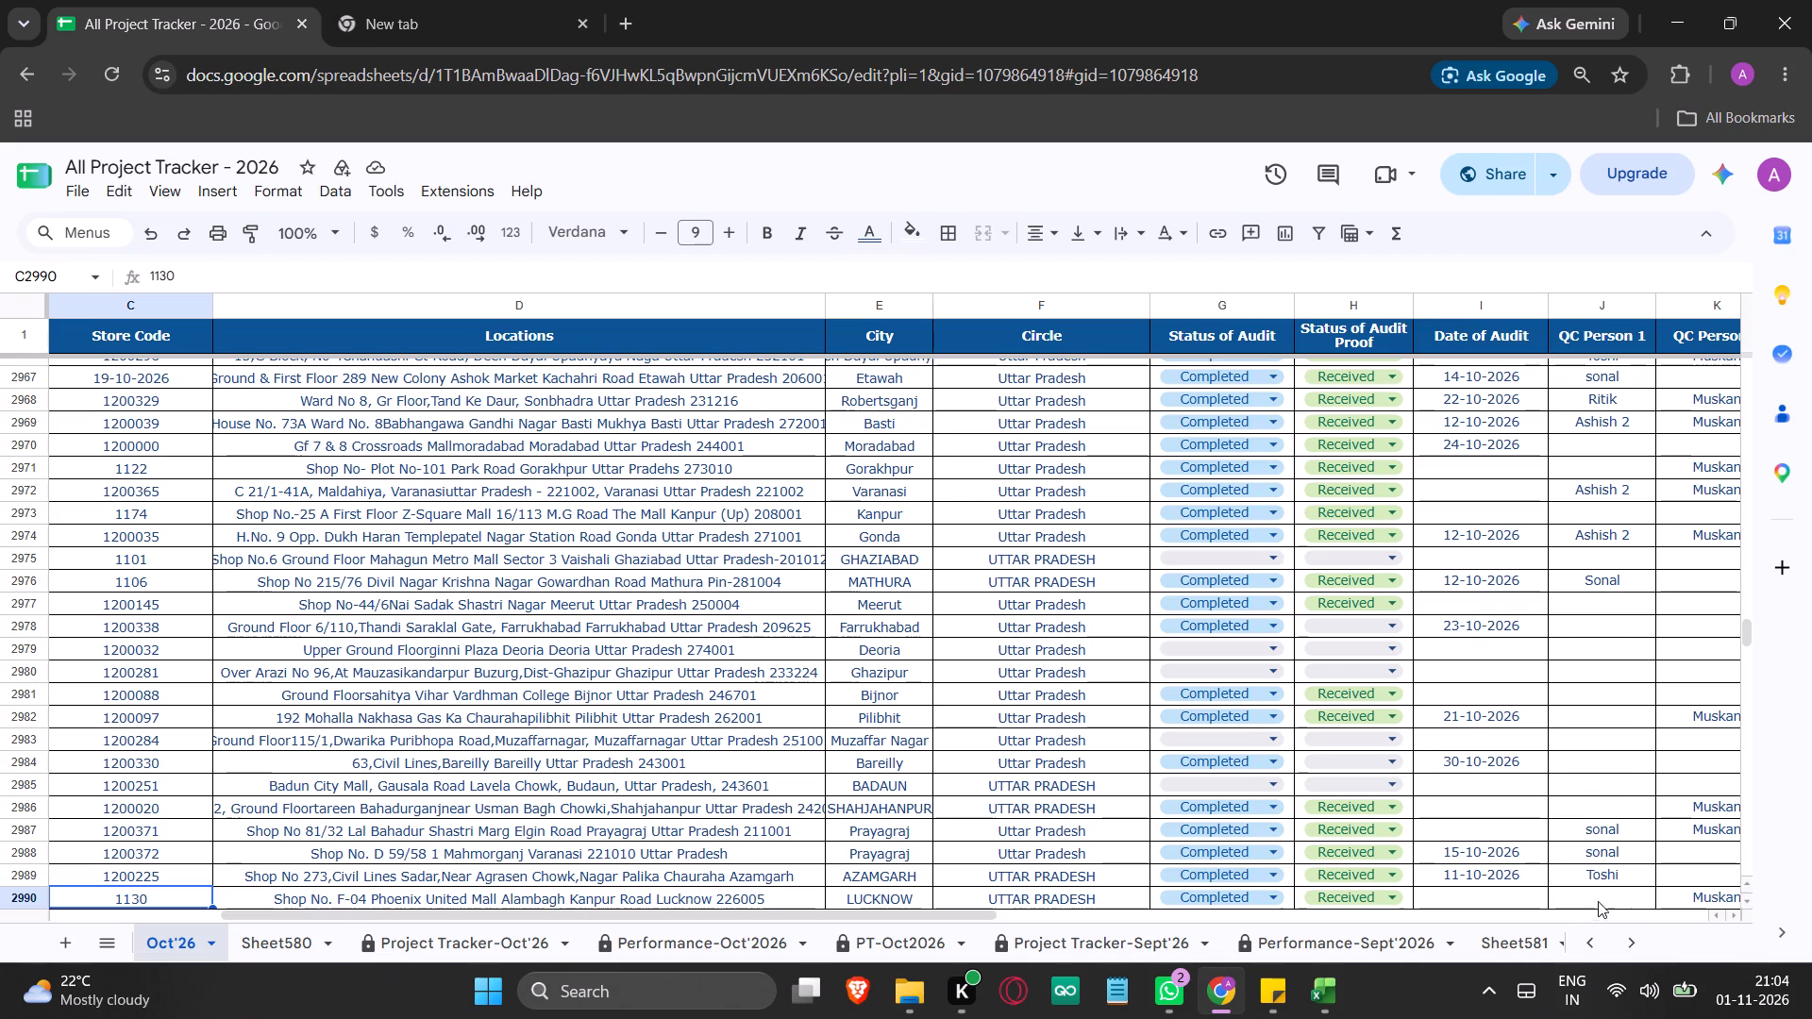
Enter Ashish 2 as QC Person 1 in the row of store code 1130.
left_click(1592, 899)
key("shift+a")
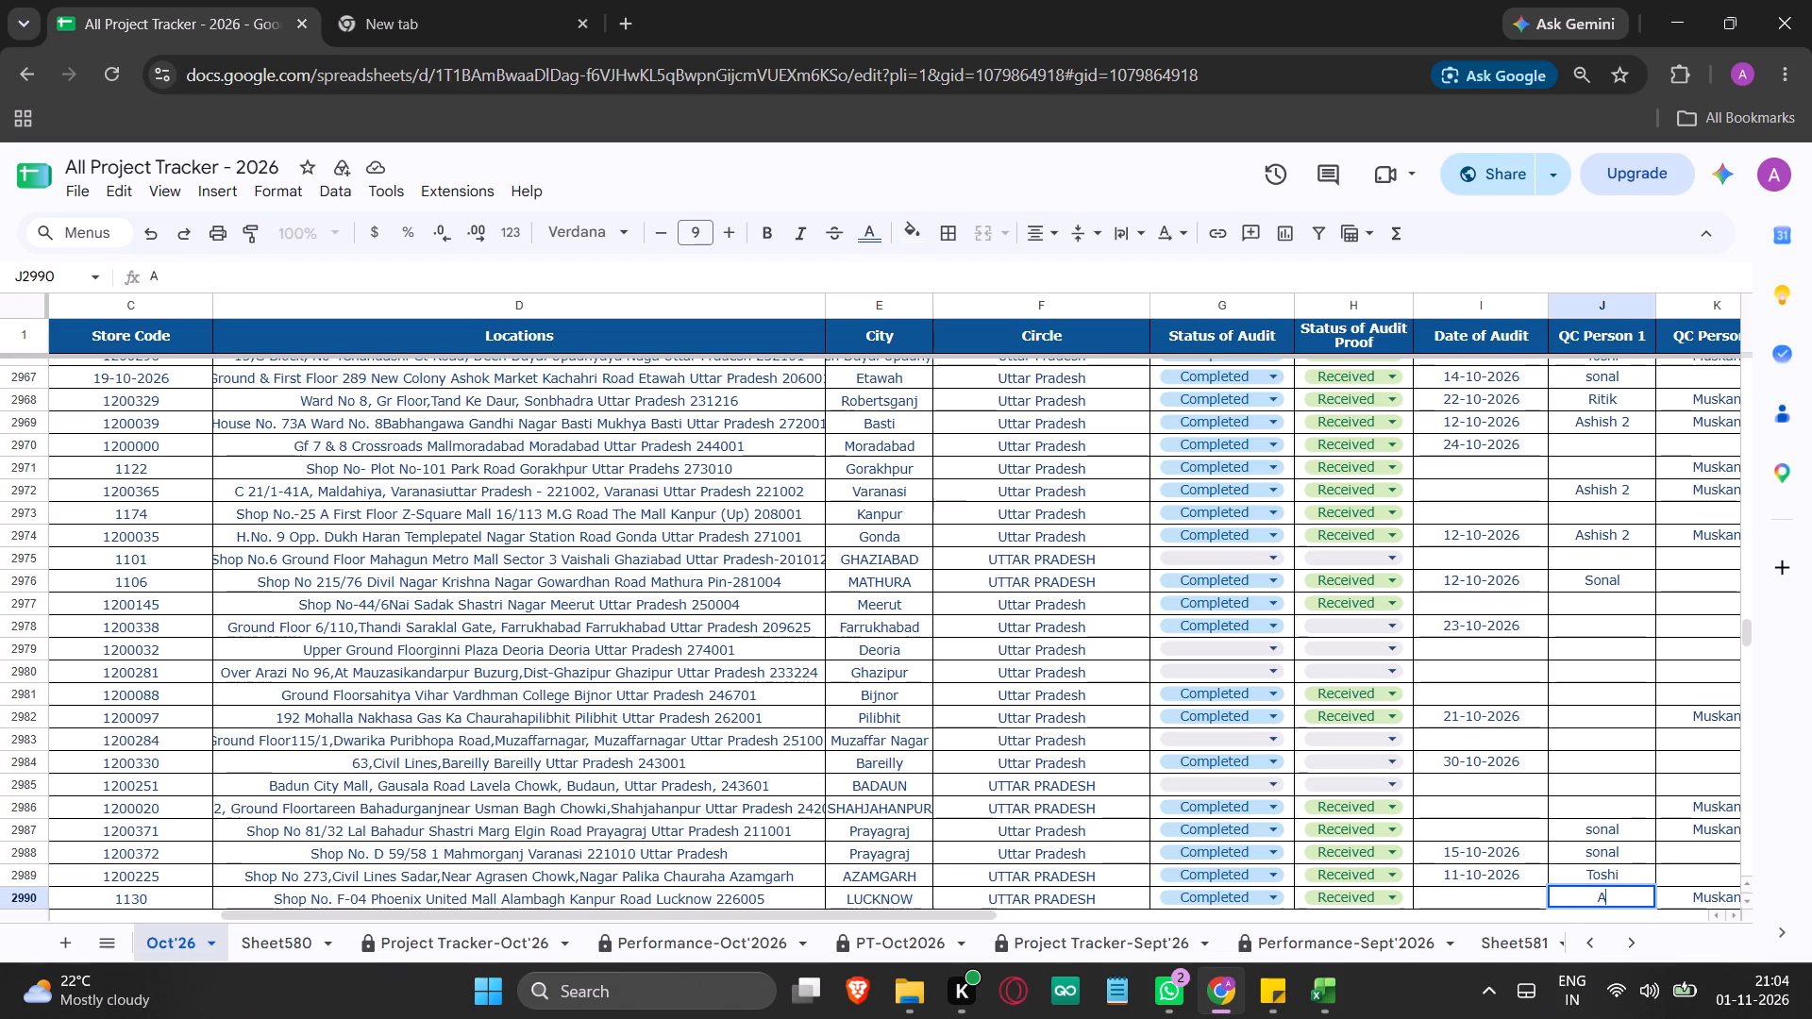
type("shish 2")
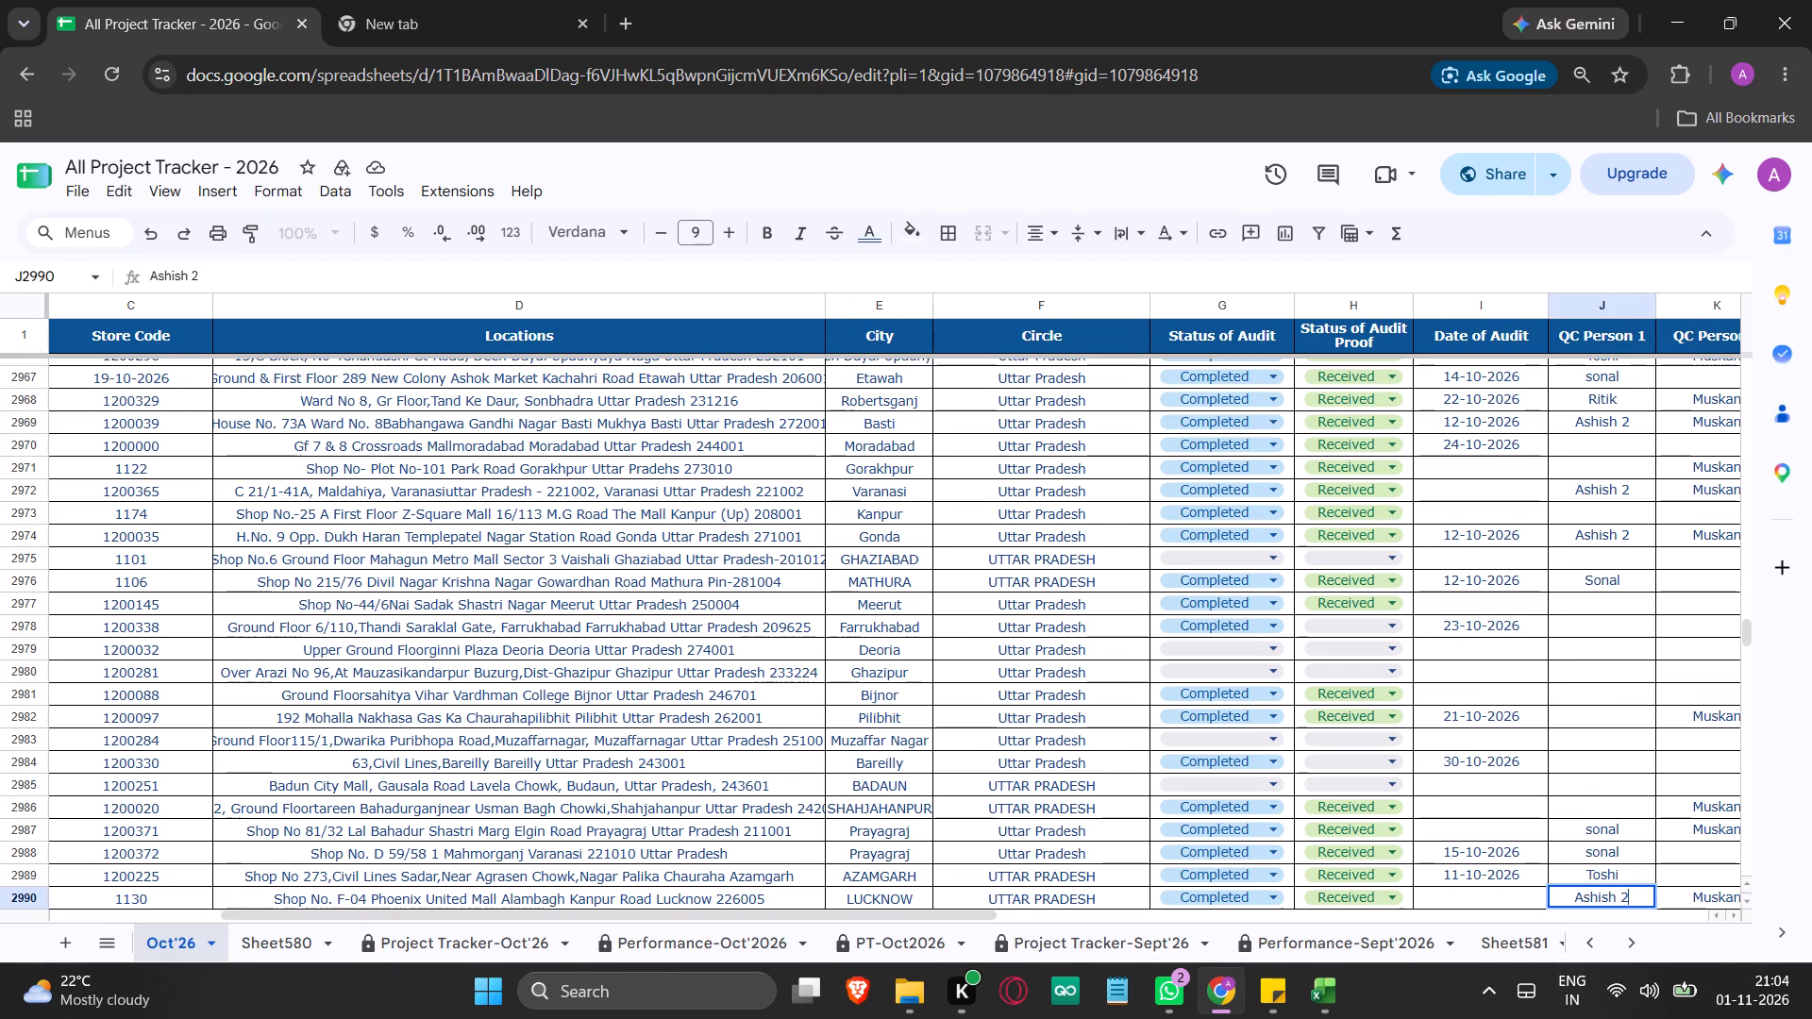
key("Tab")
Enter the sticky note's date, 21 Oct, as the Date of QC 1 in the row of store code 1130.
key("Tab")
key("Tab")
key("Tab")
key("Tab")
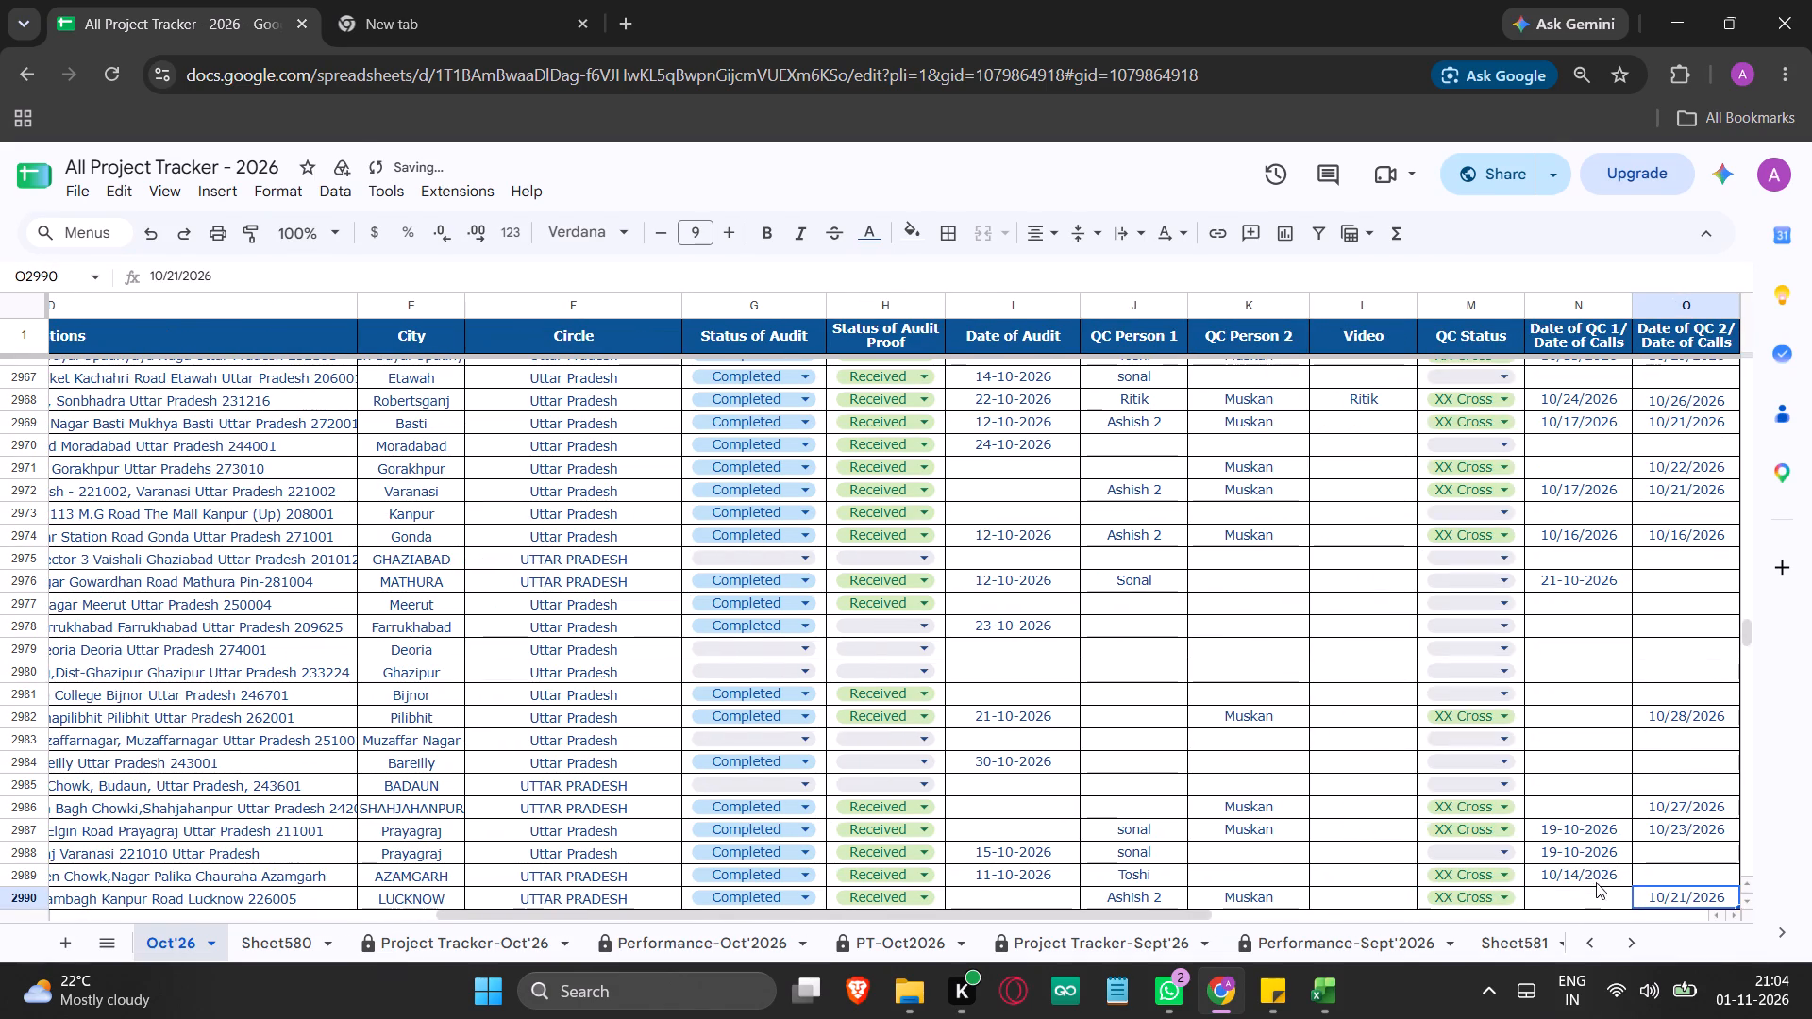
double_click(1268, 1007)
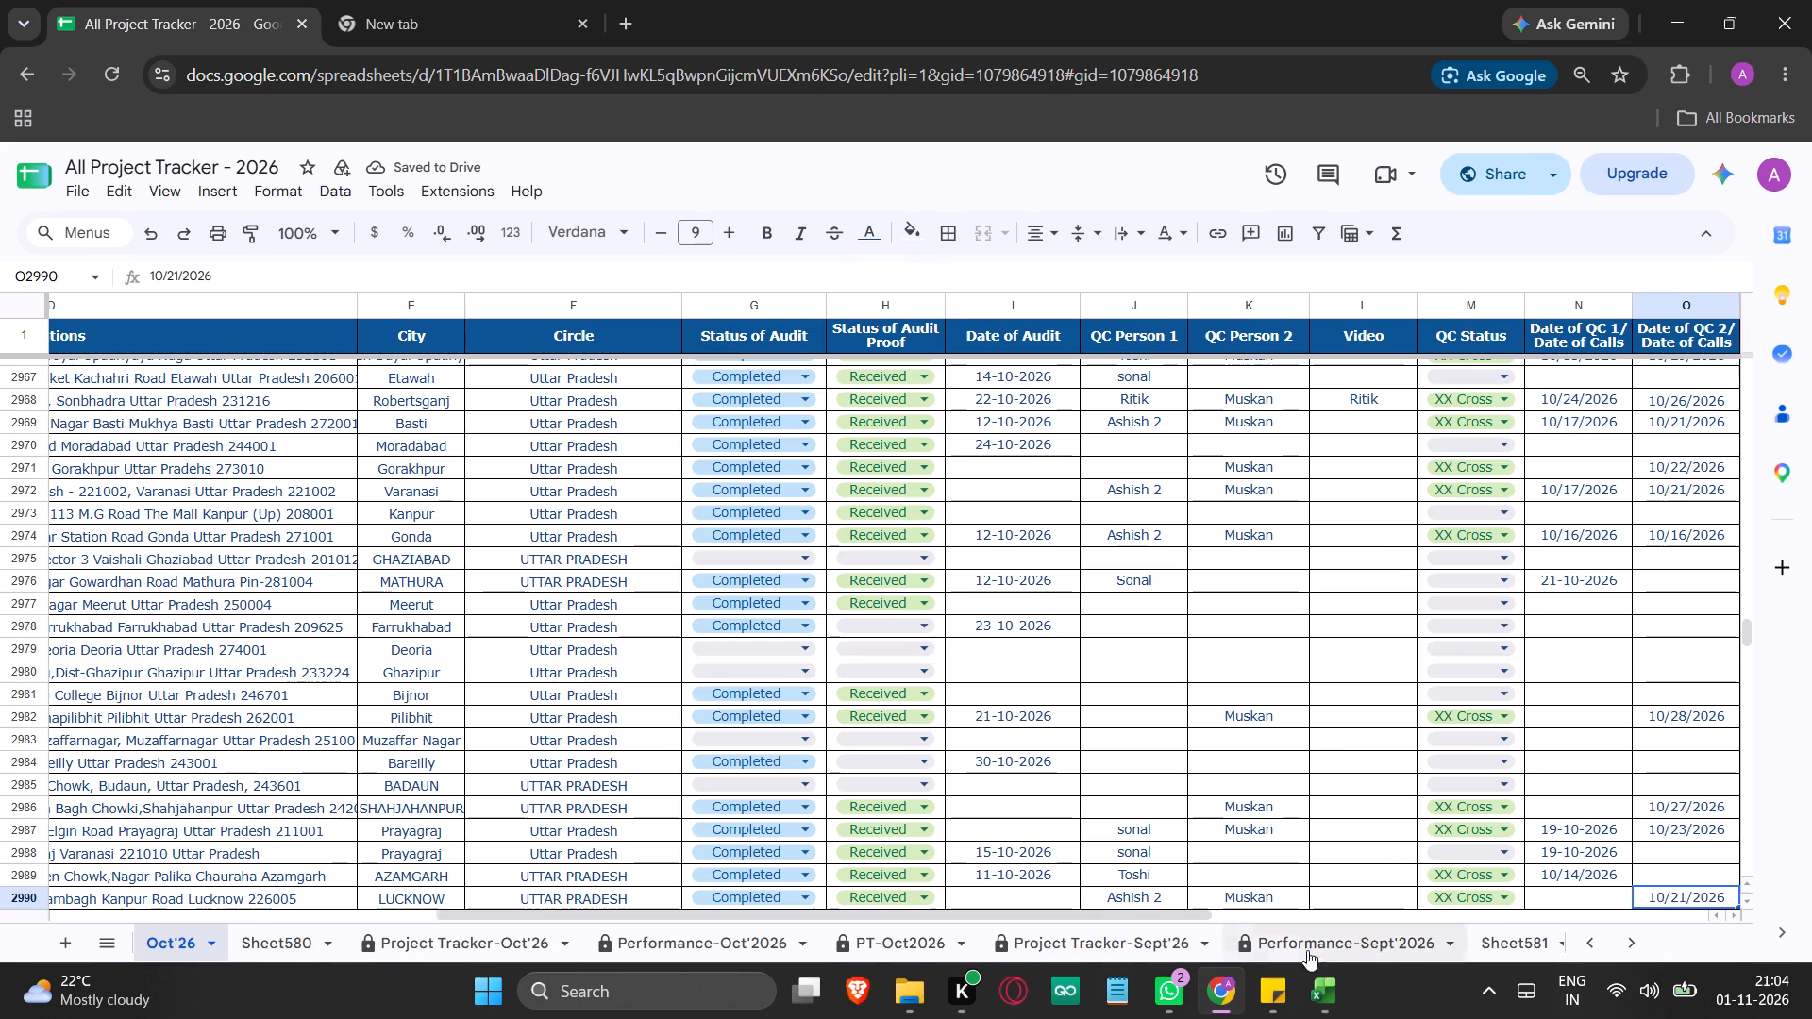
left_click(1268, 992)
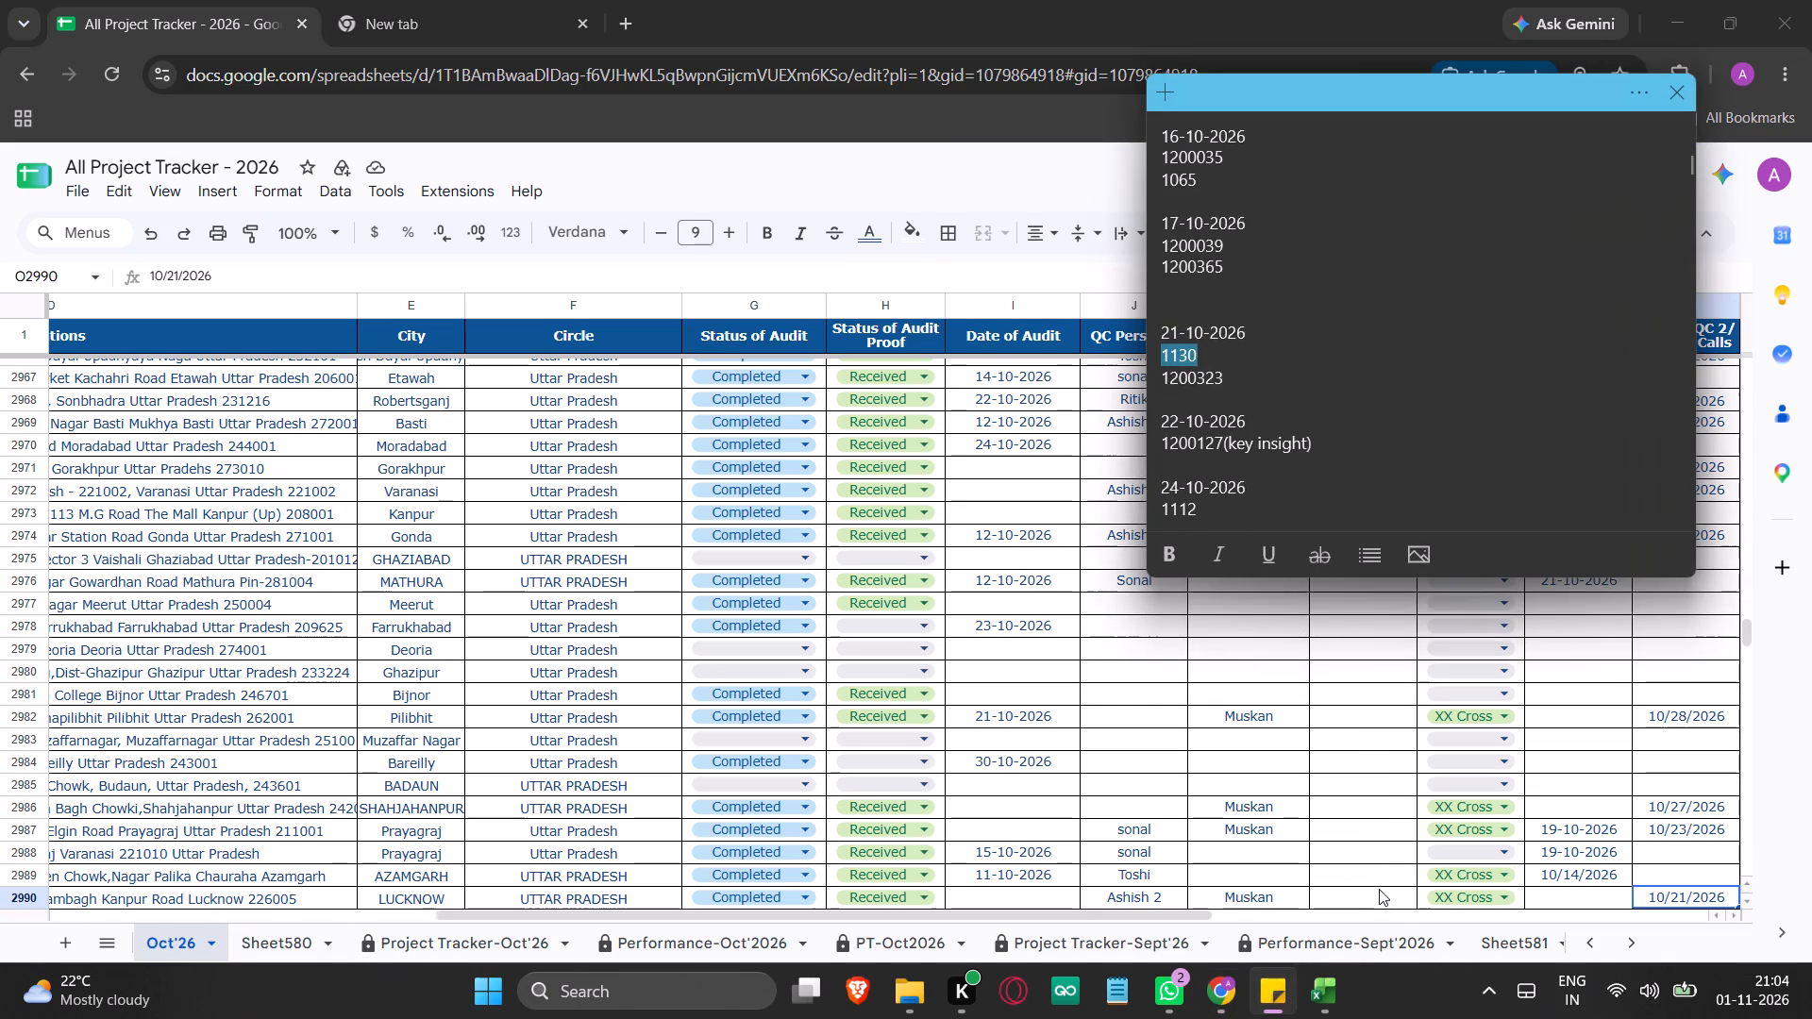
left_click(1373, 904)
left_click(1584, 900)
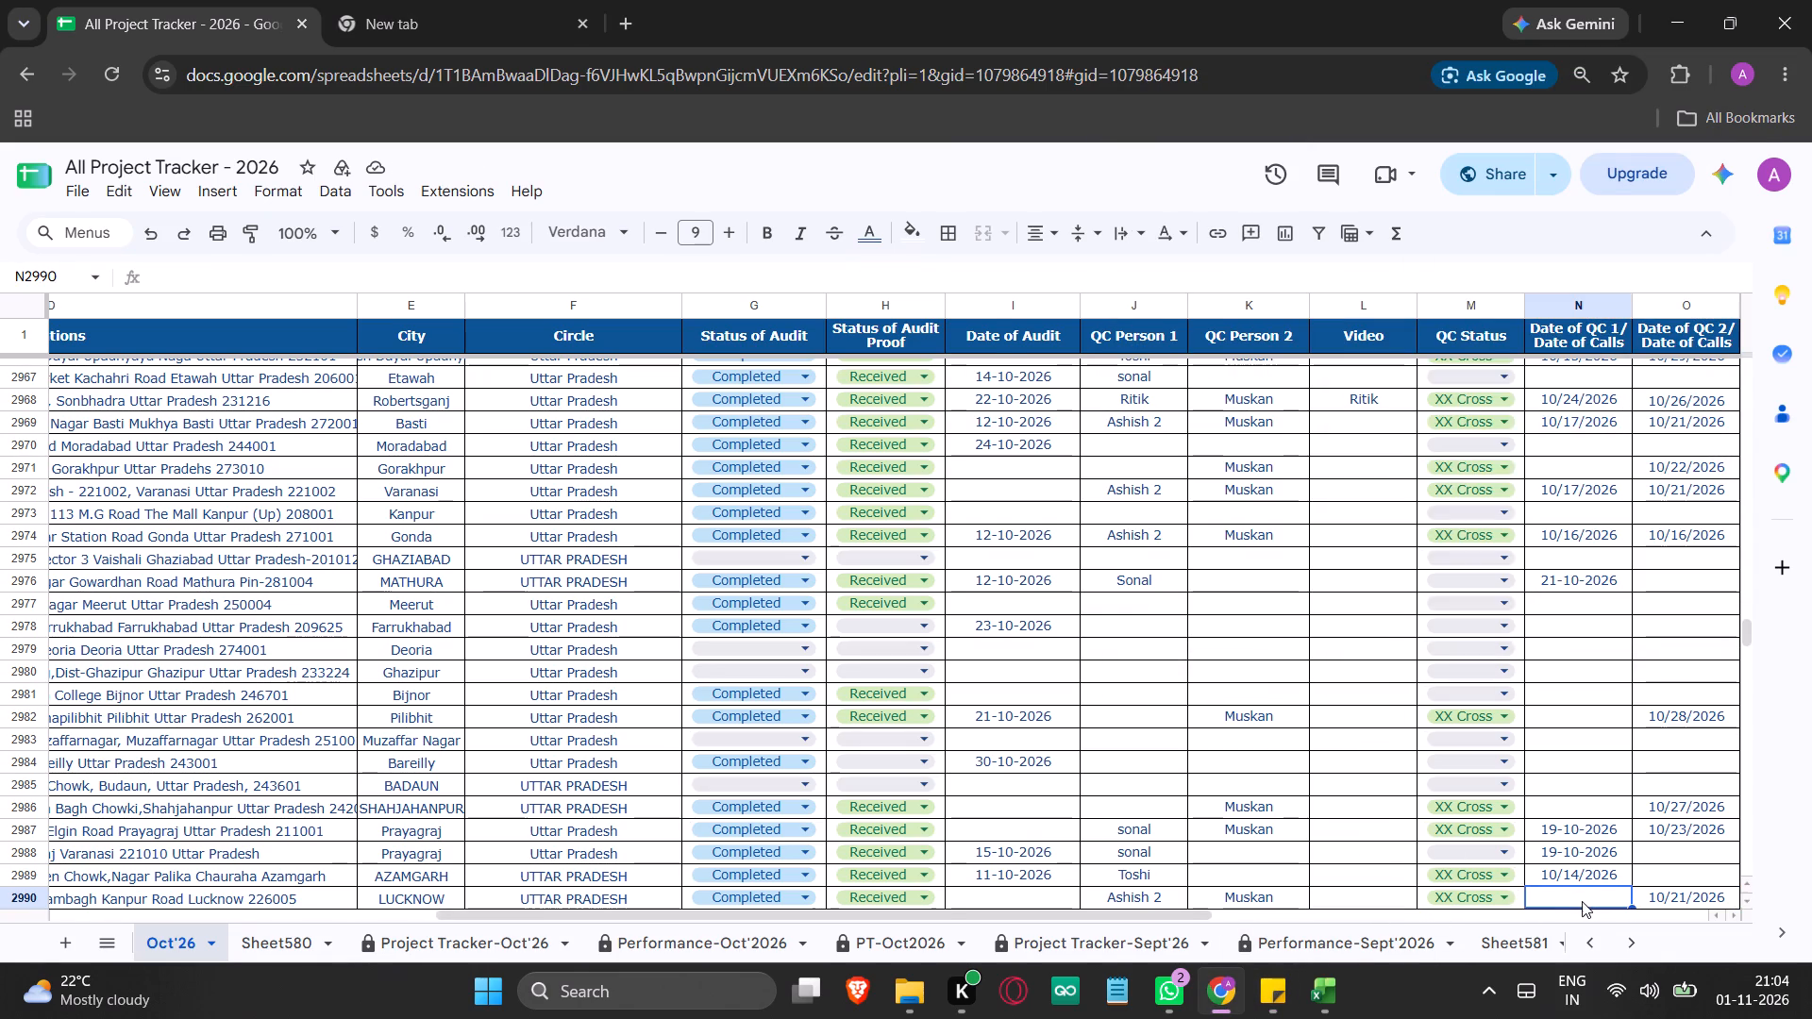
type("21")
type("Oct")
key("Tab")
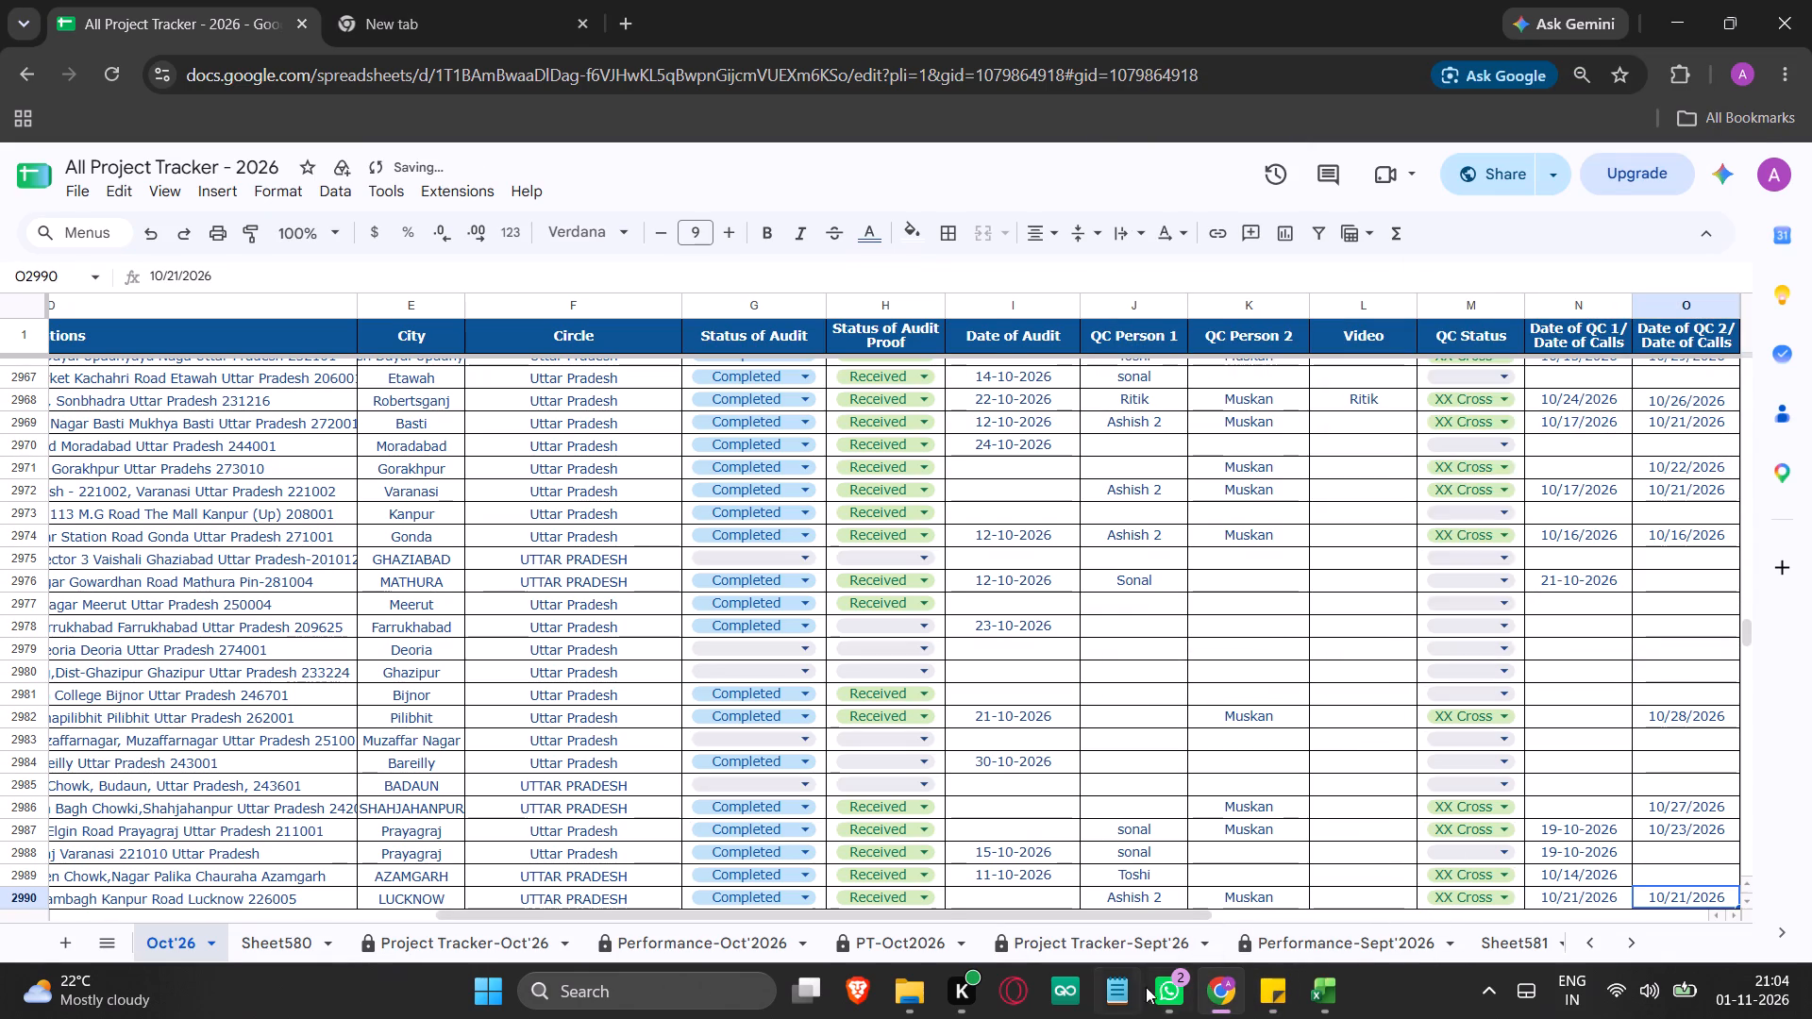
Search the Oct'26 sheet for store code 1200323, copied from the sticky note's 21-10-2026 list.
left_click(1272, 986)
double_click(1196, 377)
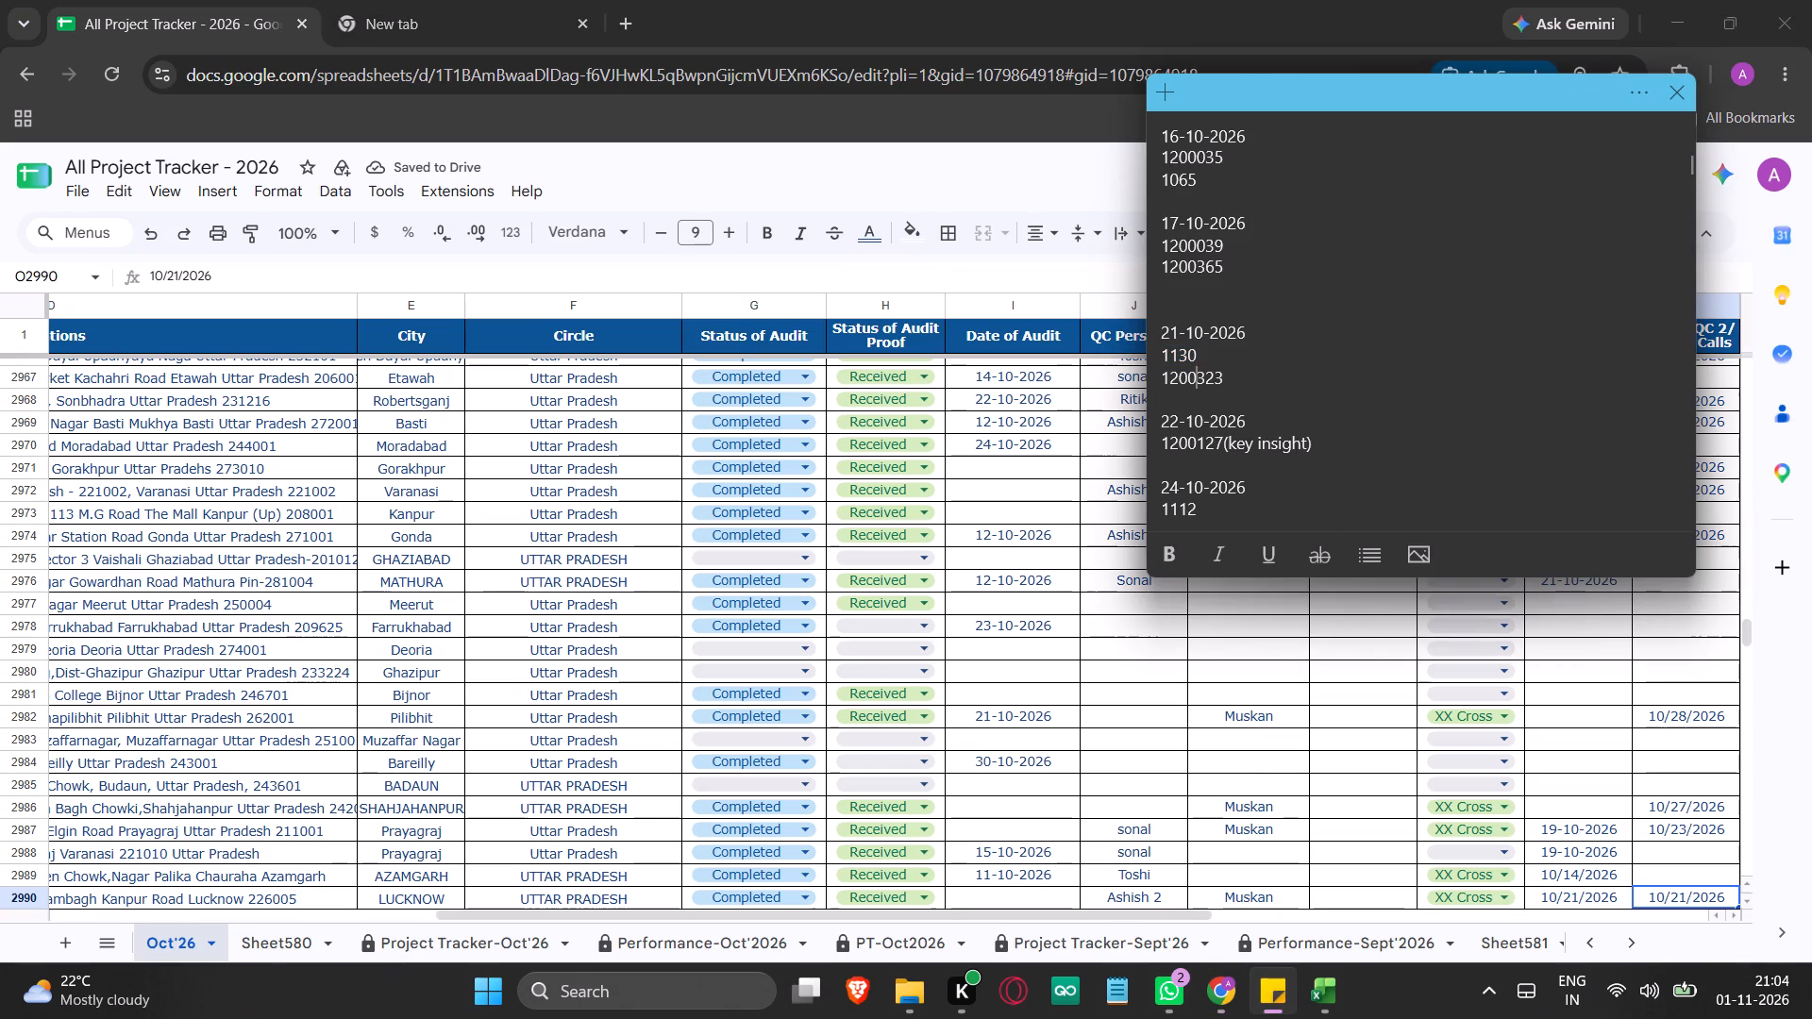
right_click(1196, 377)
left_click(1254, 407)
left_click(1223, 684)
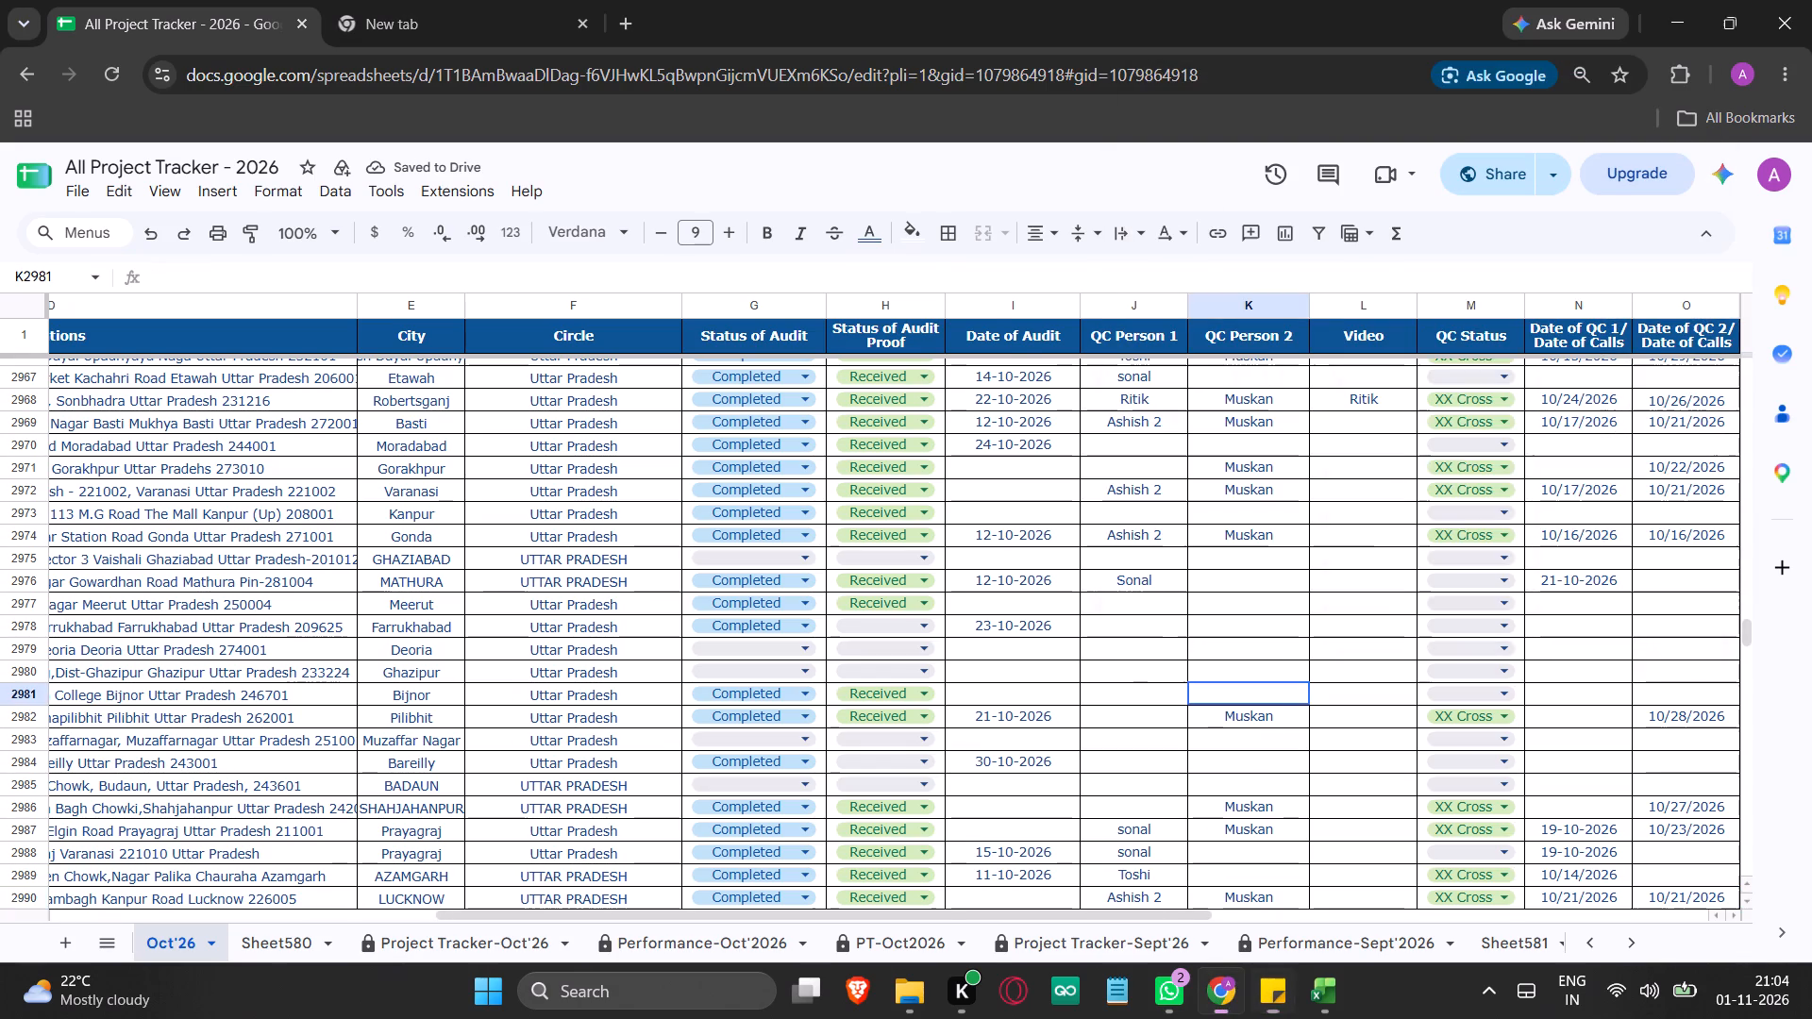
key("ctrl+f")
key("ctrl+v")
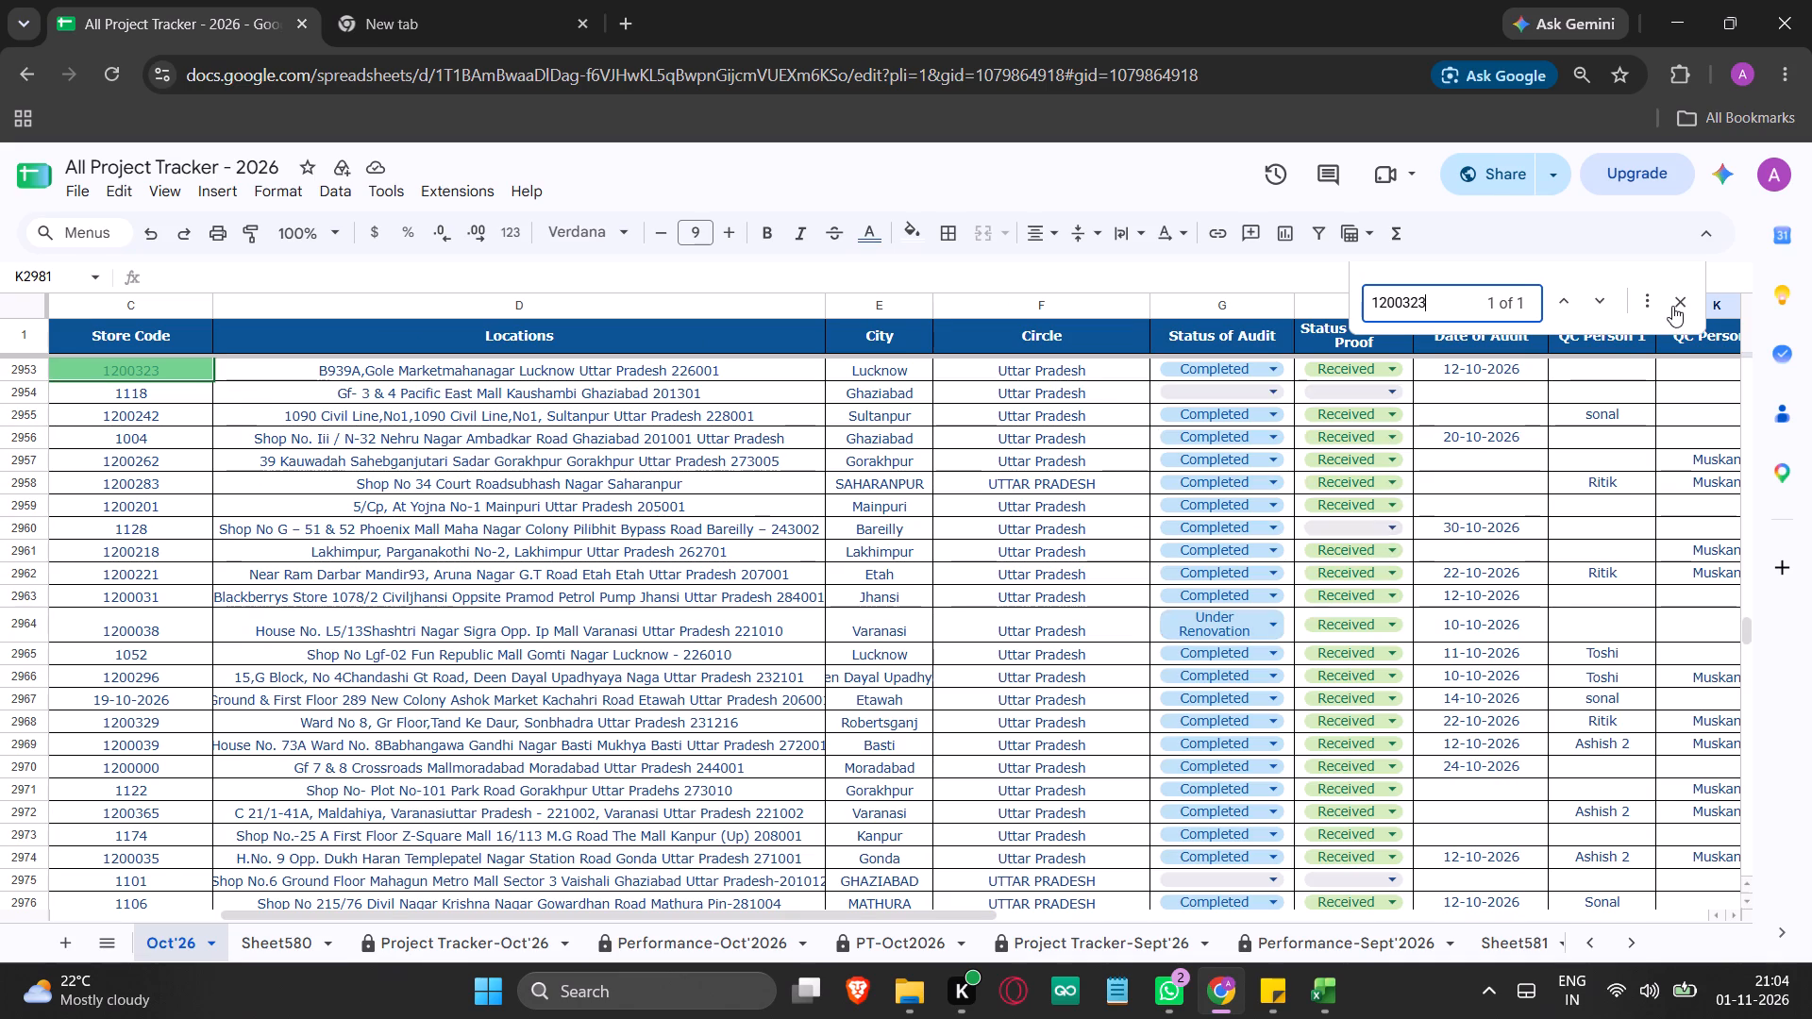
left_click(1674, 306)
In the row of store code 1200323, enter Ashish 2 as QC Person 1 and set the QC Status to XX Cross.
left_click(1599, 372)
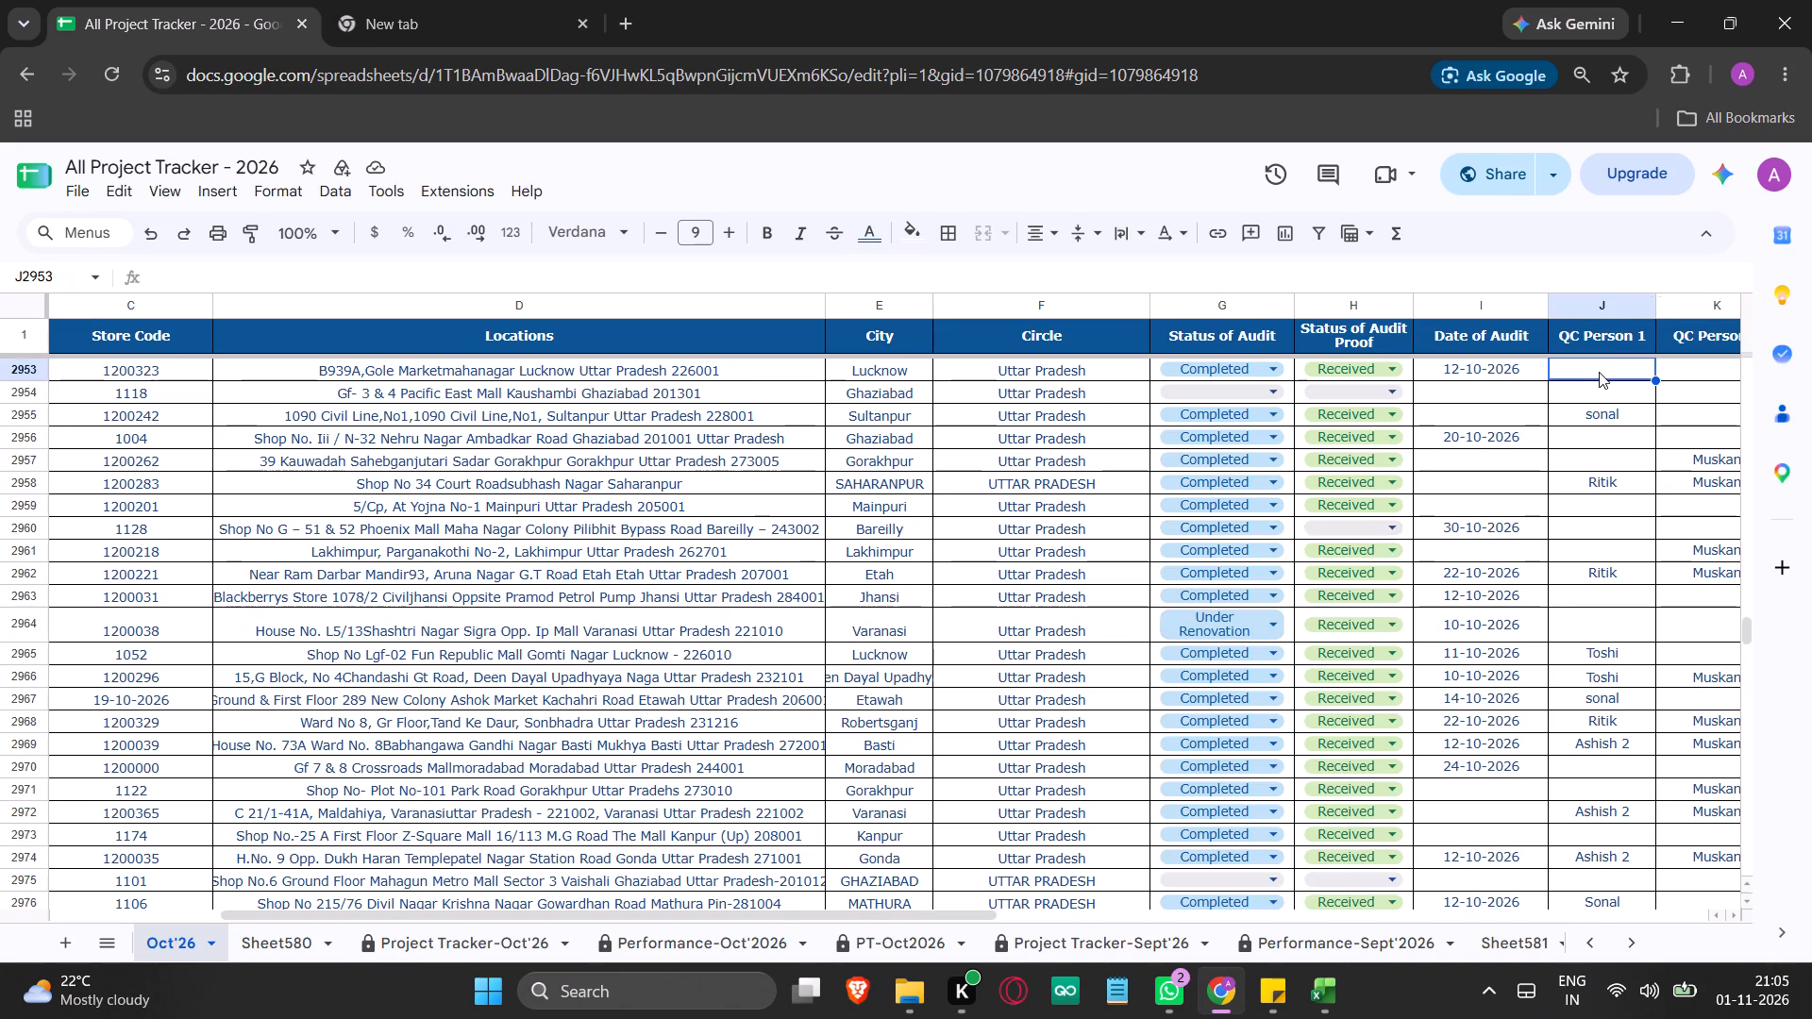
key("shift+a")
type("shish 2")
key("Tab")
key("Tab")
key("Tab")
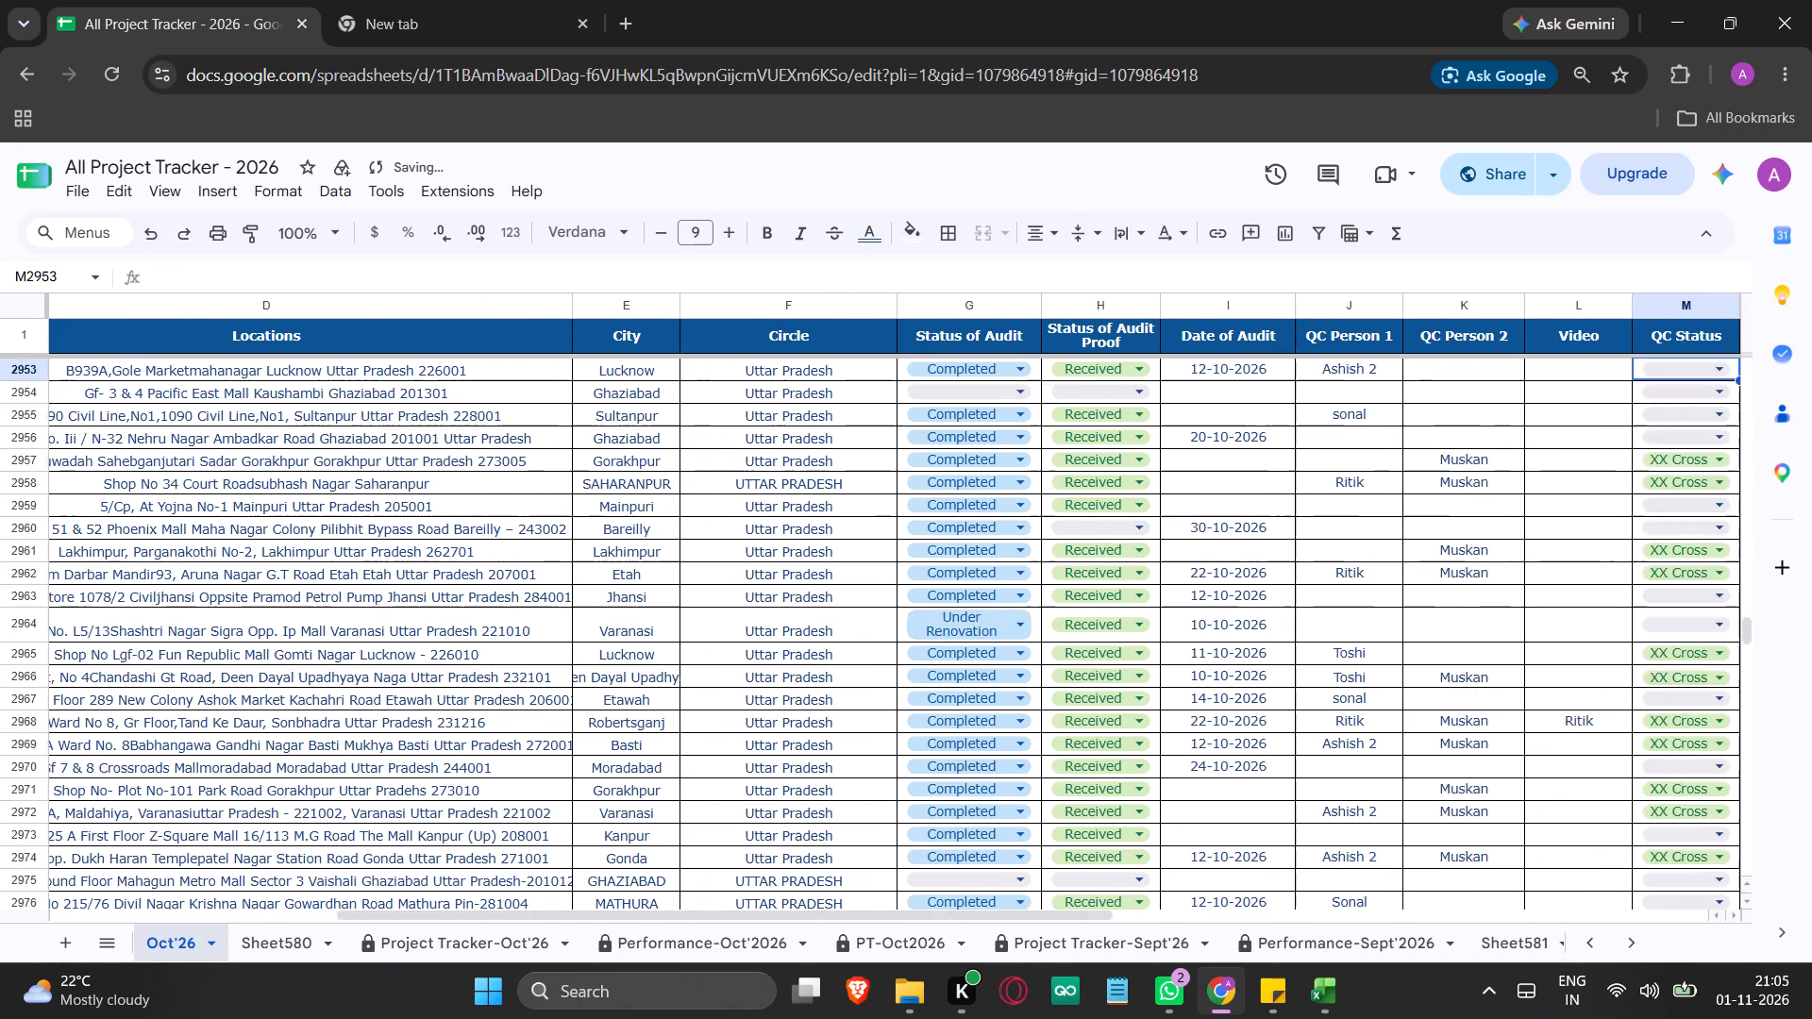
key("Tab")
key("Tab")
left_click(1498, 370)
left_click(1465, 395)
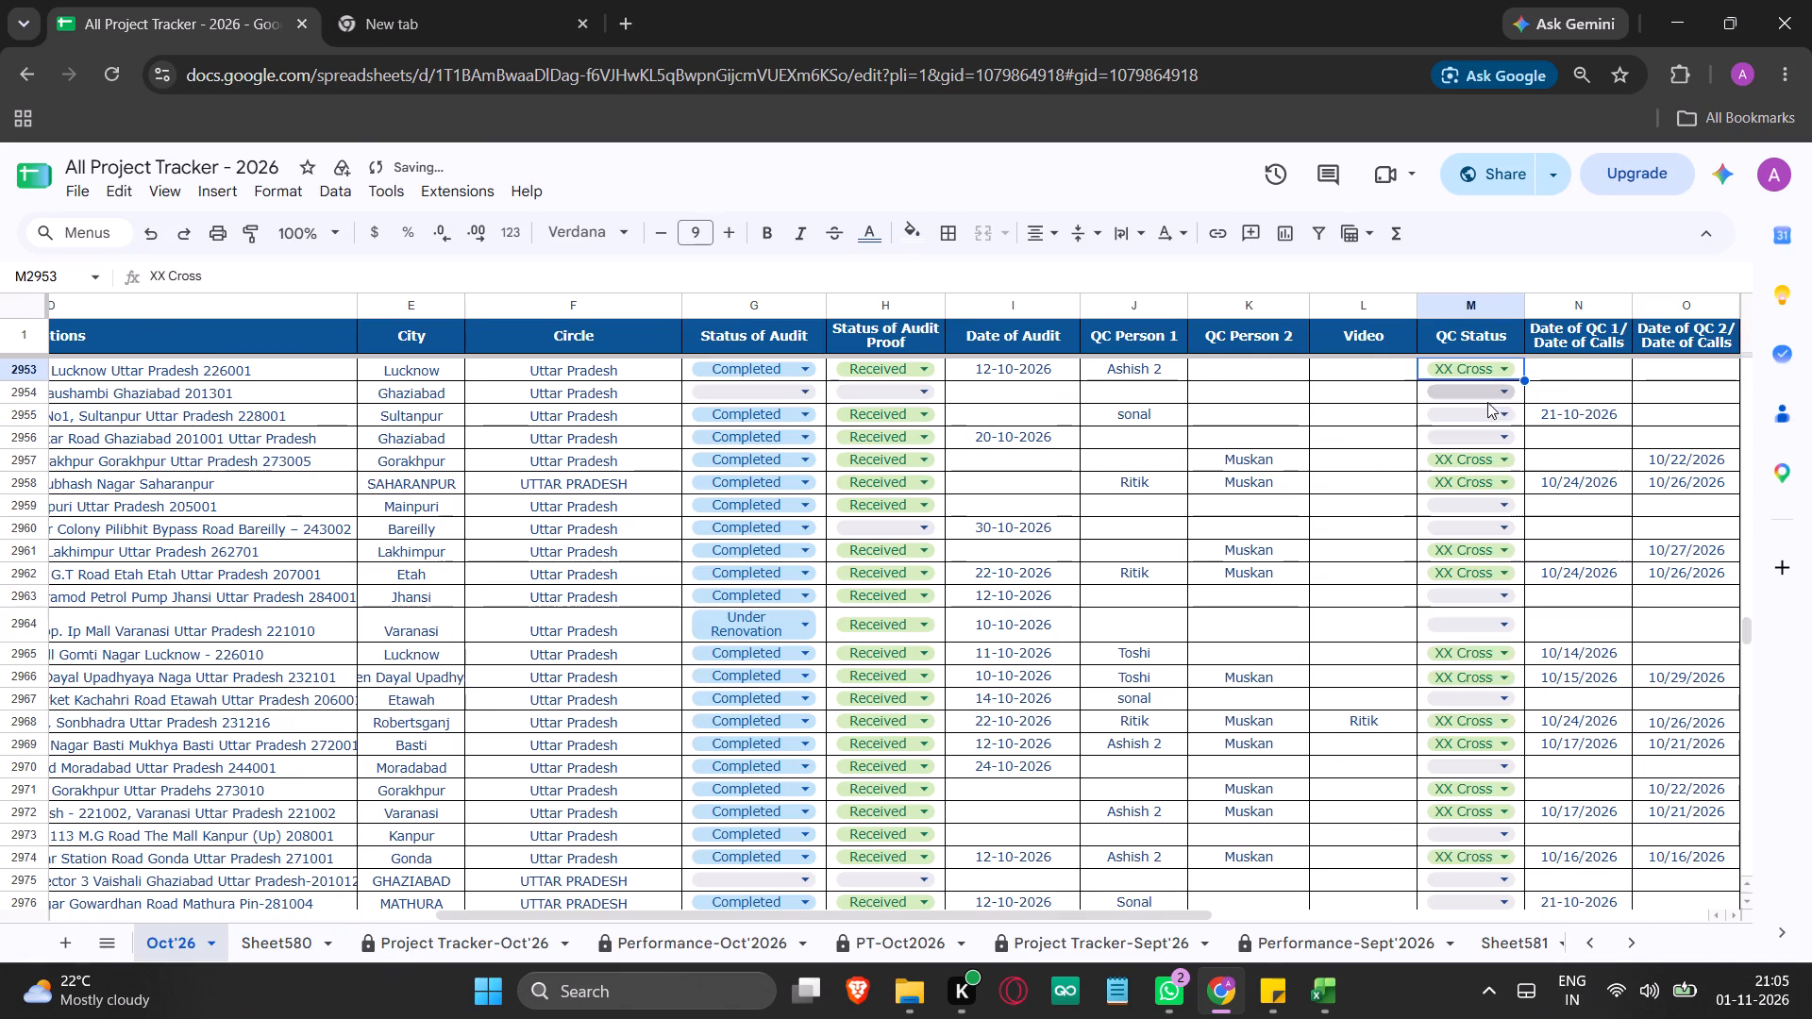
Enter the sticky note's date, 21 Oct, as the Date of QC 1 in the row of store code 1200323.
left_click(1569, 368)
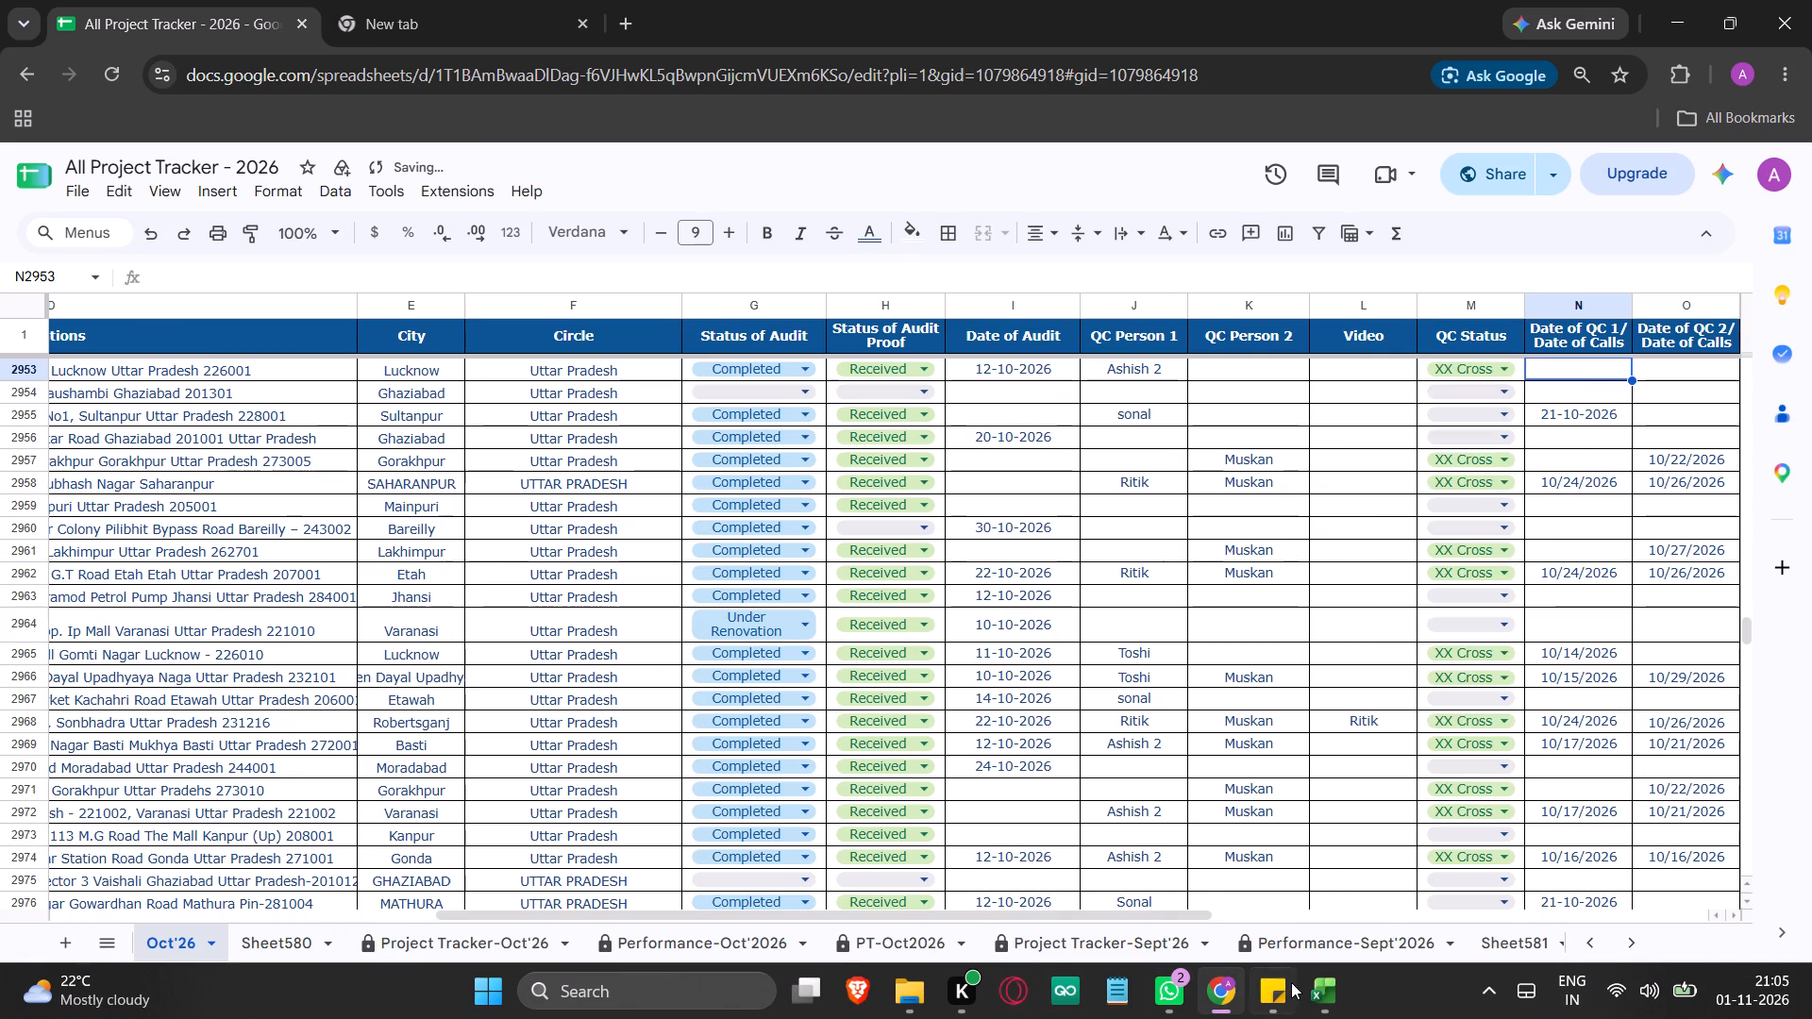
left_click(1275, 990)
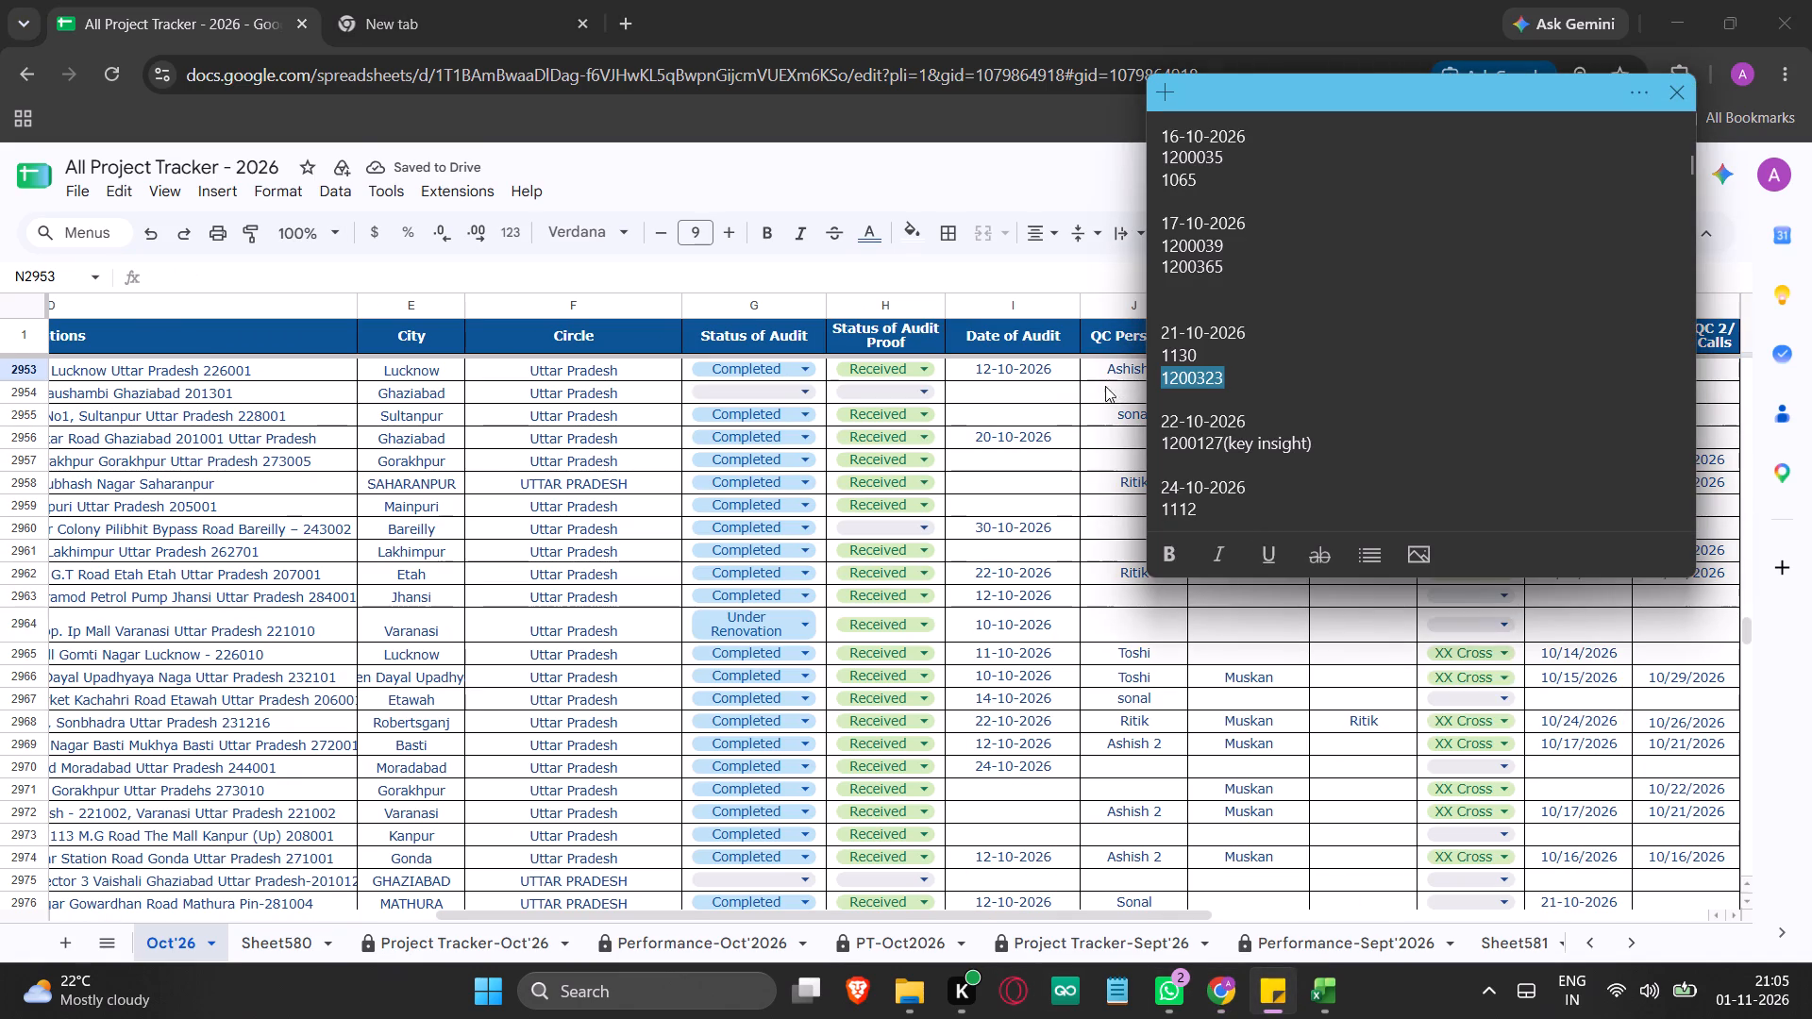
left_click(1100, 393)
left_click(1575, 366)
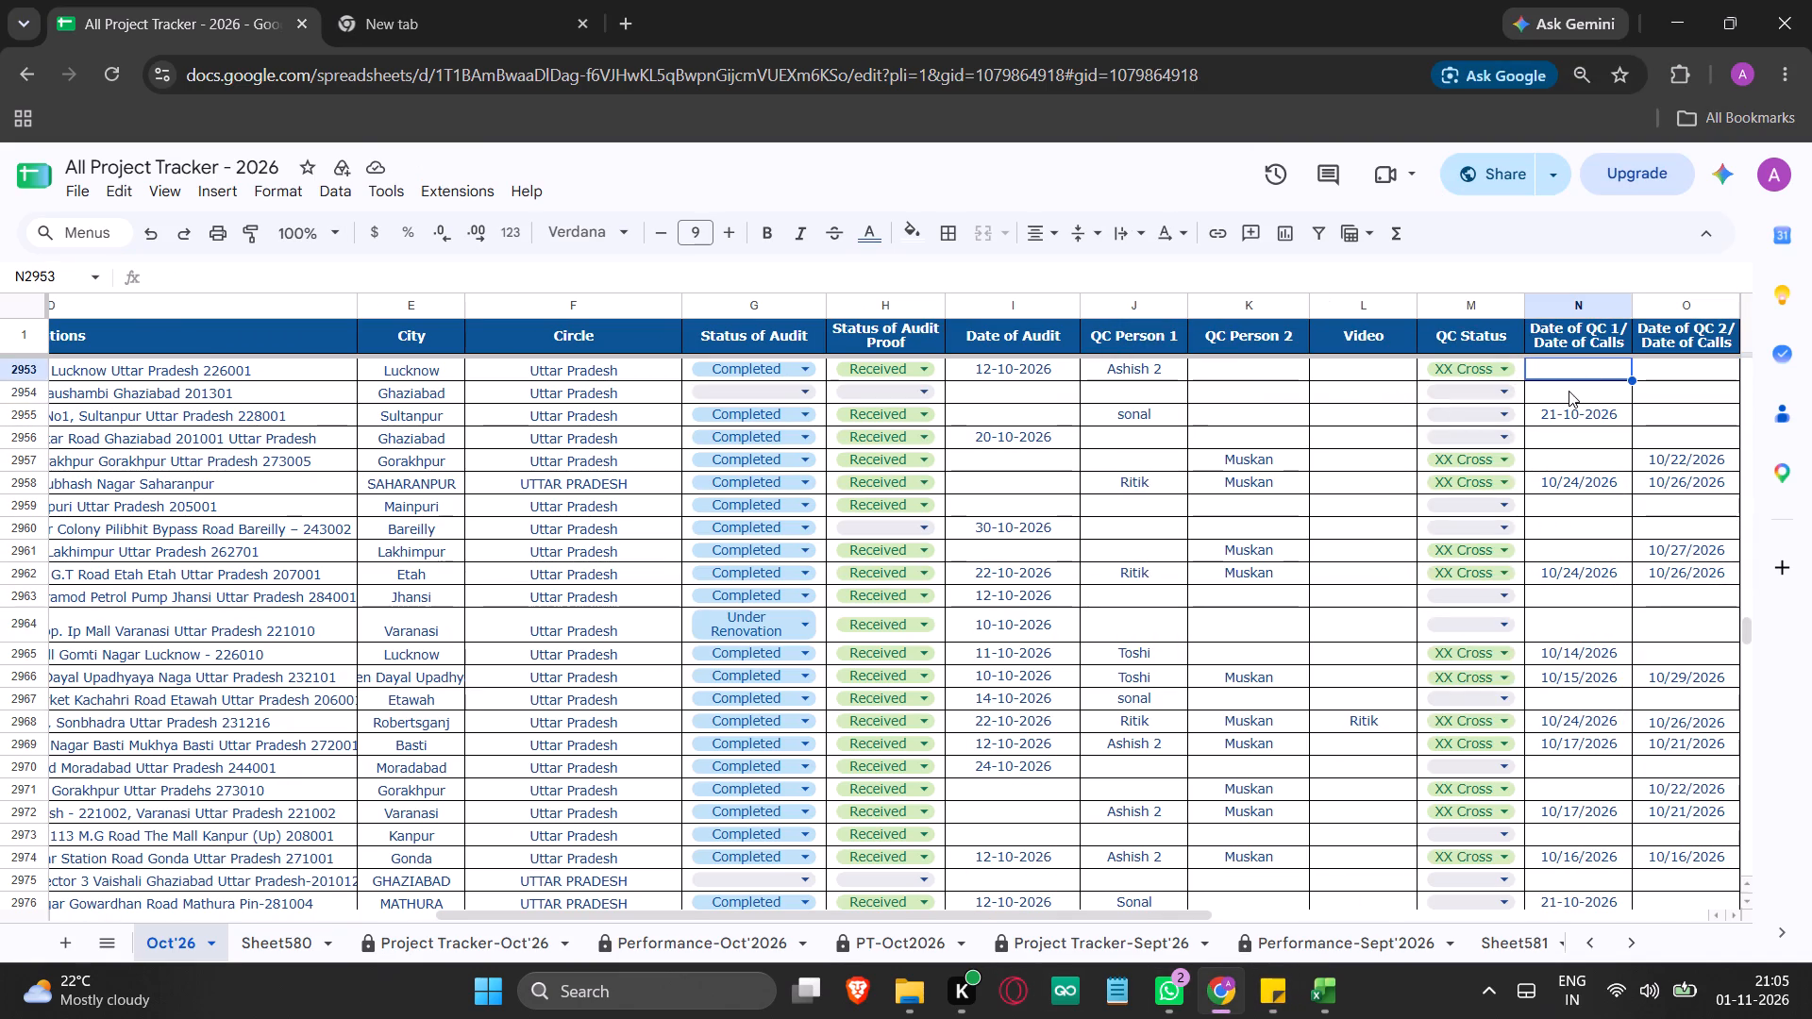
type("21")
type("Oct")
key("Tab")
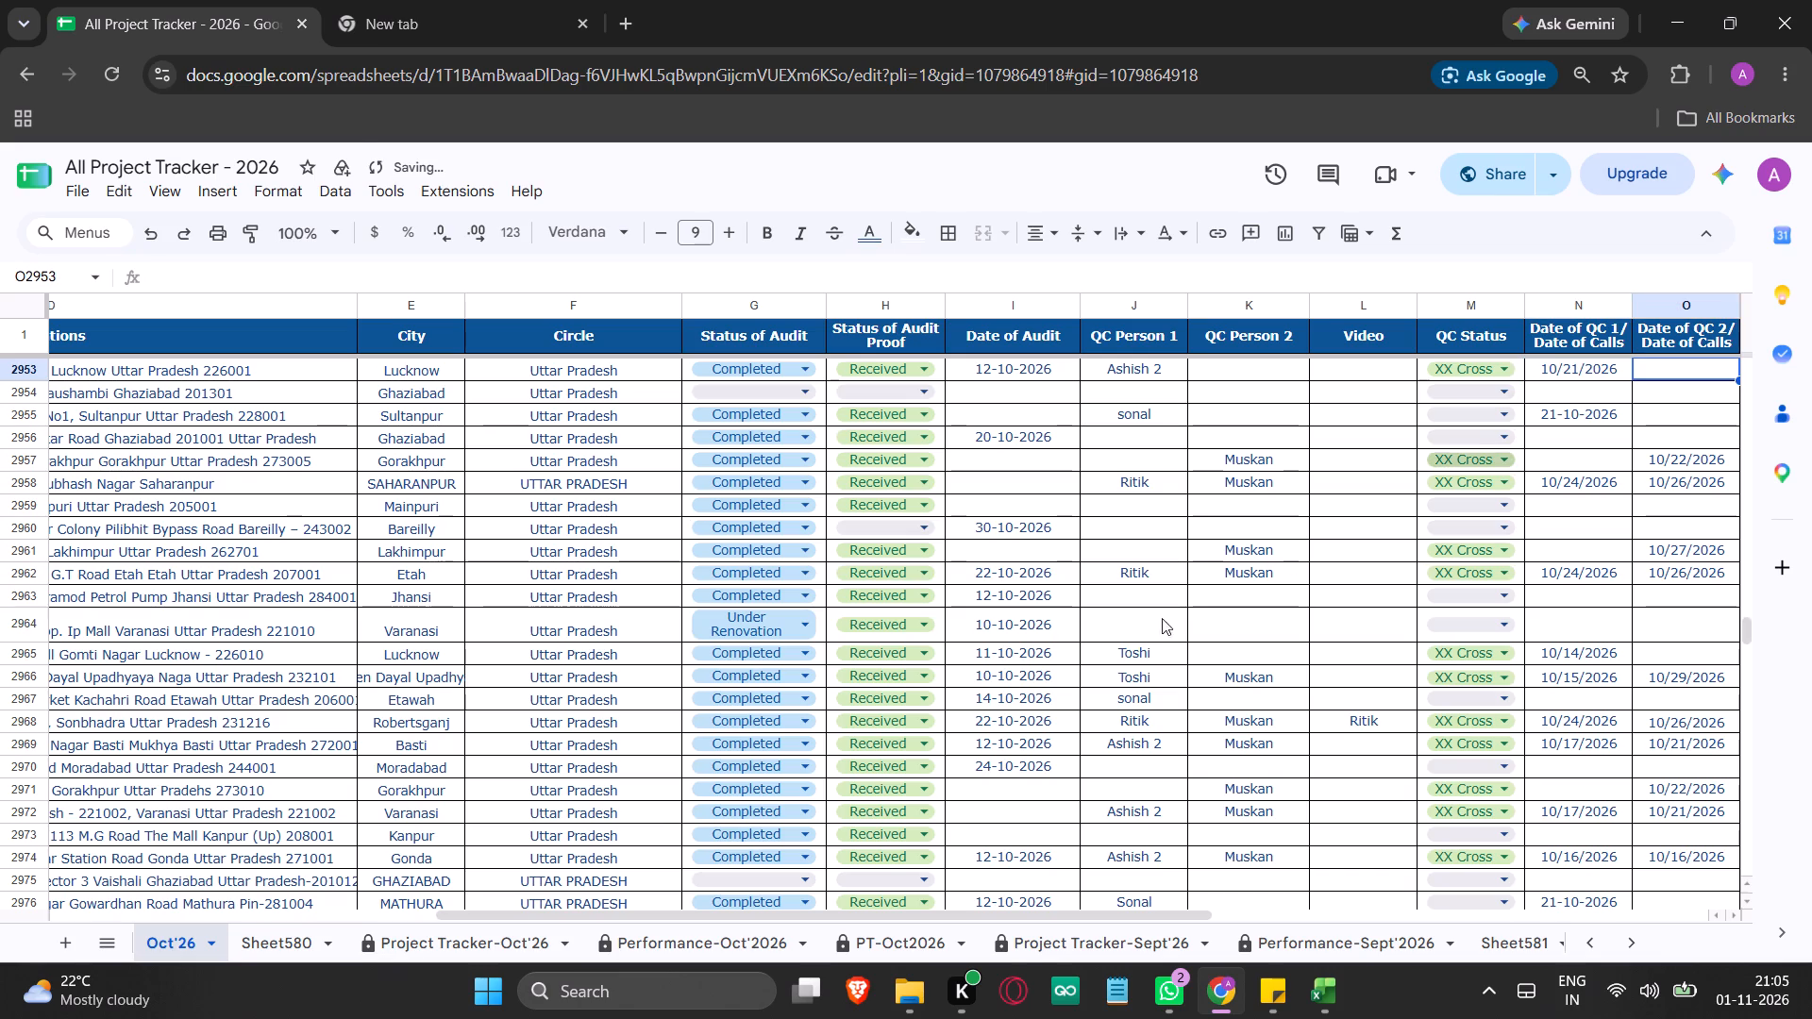
Search the Oct'26 sheet for store code 1200127, copied from the sticky note's 22-10-2026 list.
left_click(1264, 1001)
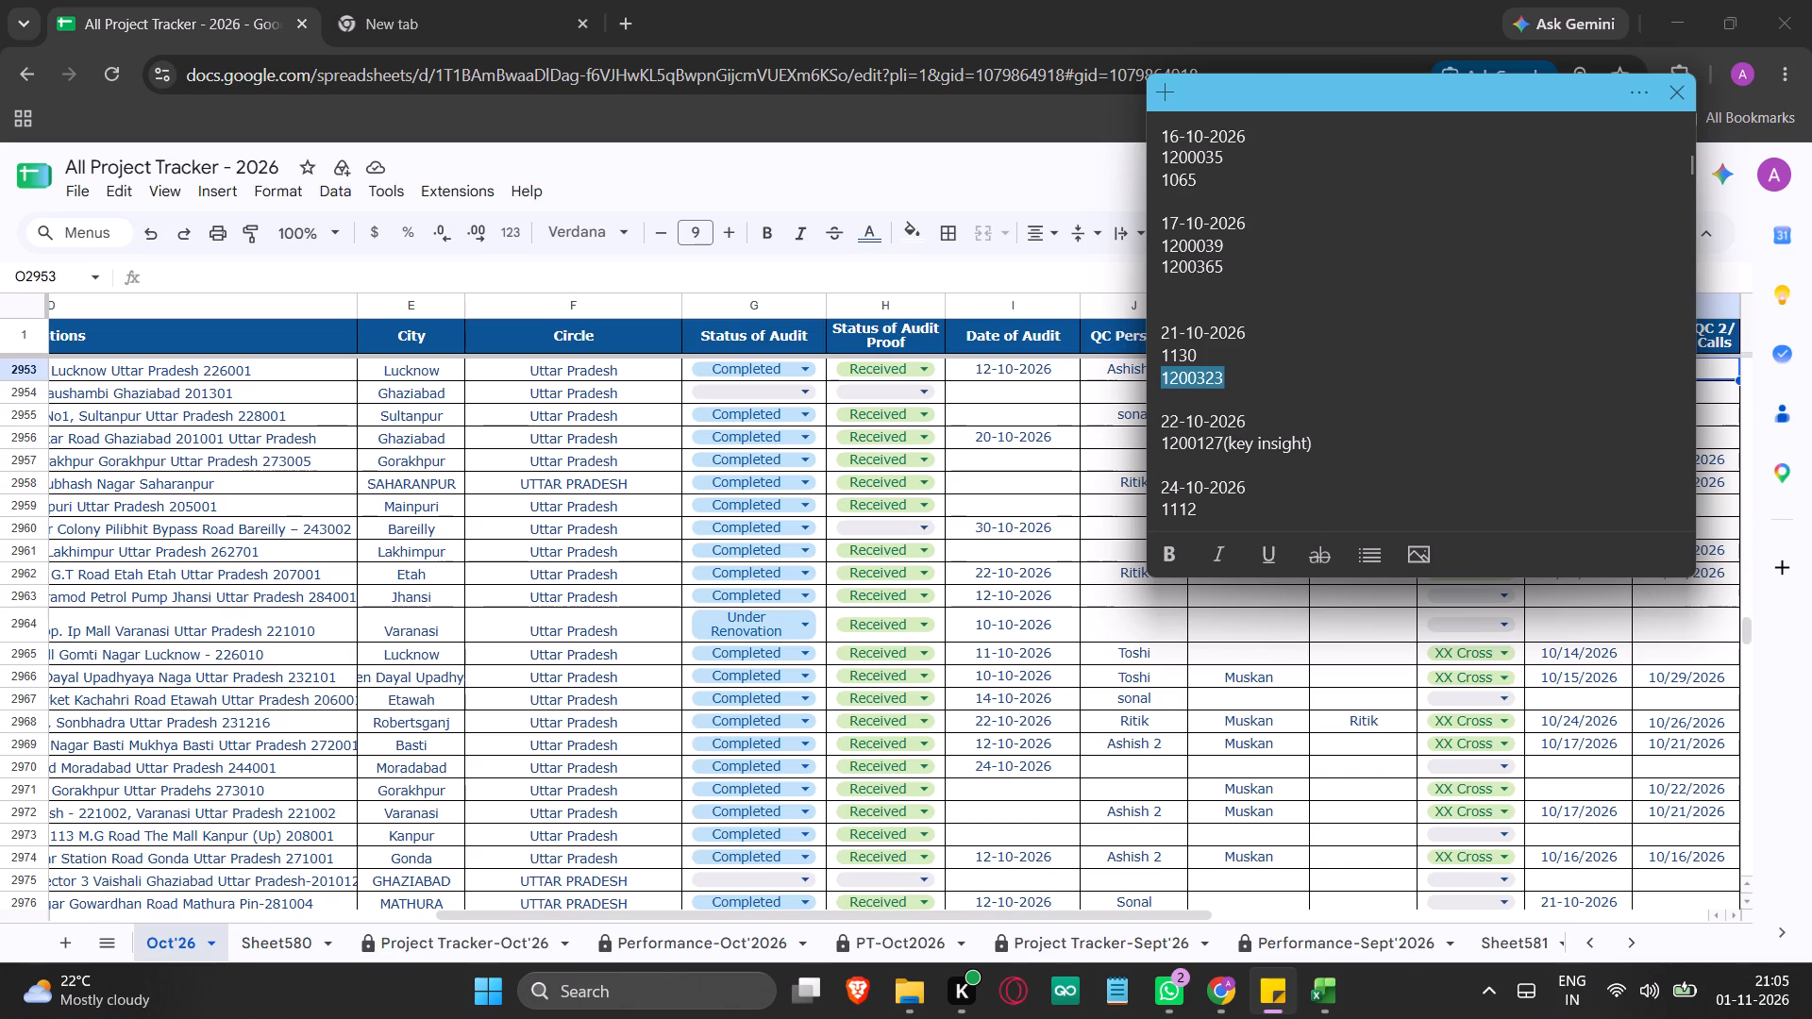
scroll(1212, 417, "down", 2)
double_click(1192, 321)
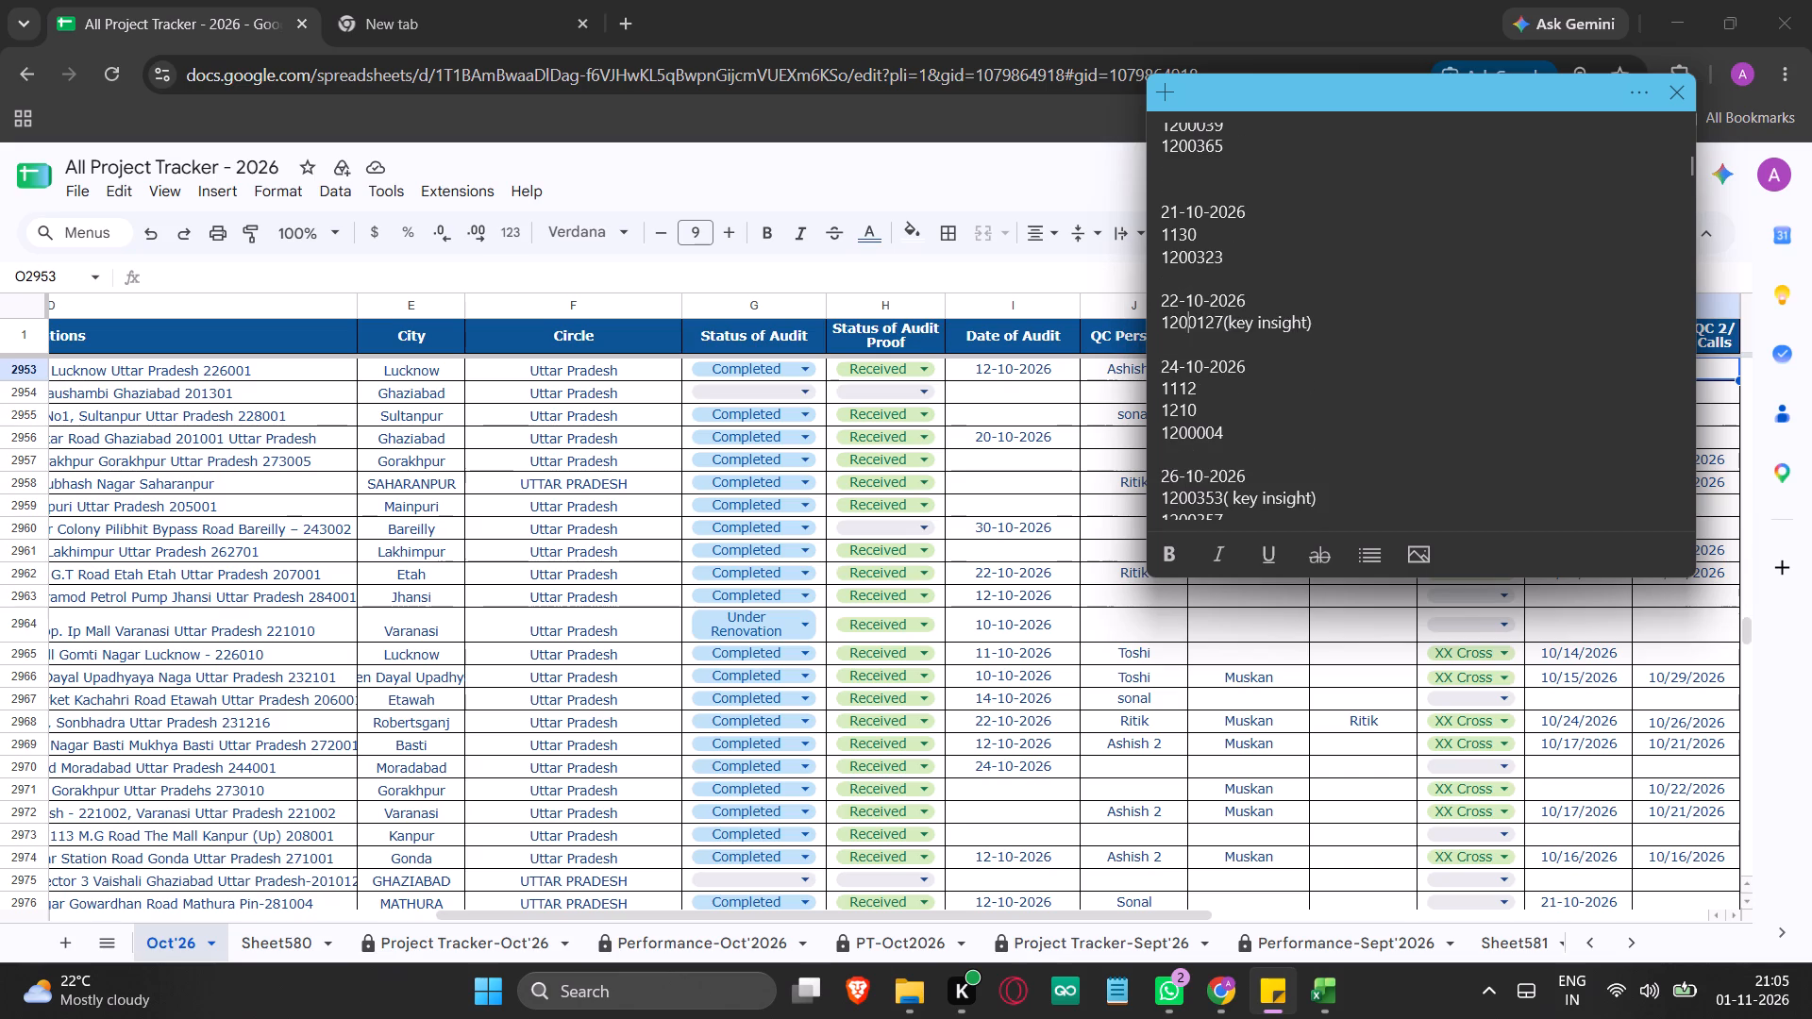
right_click(1192, 323)
left_click(1244, 353)
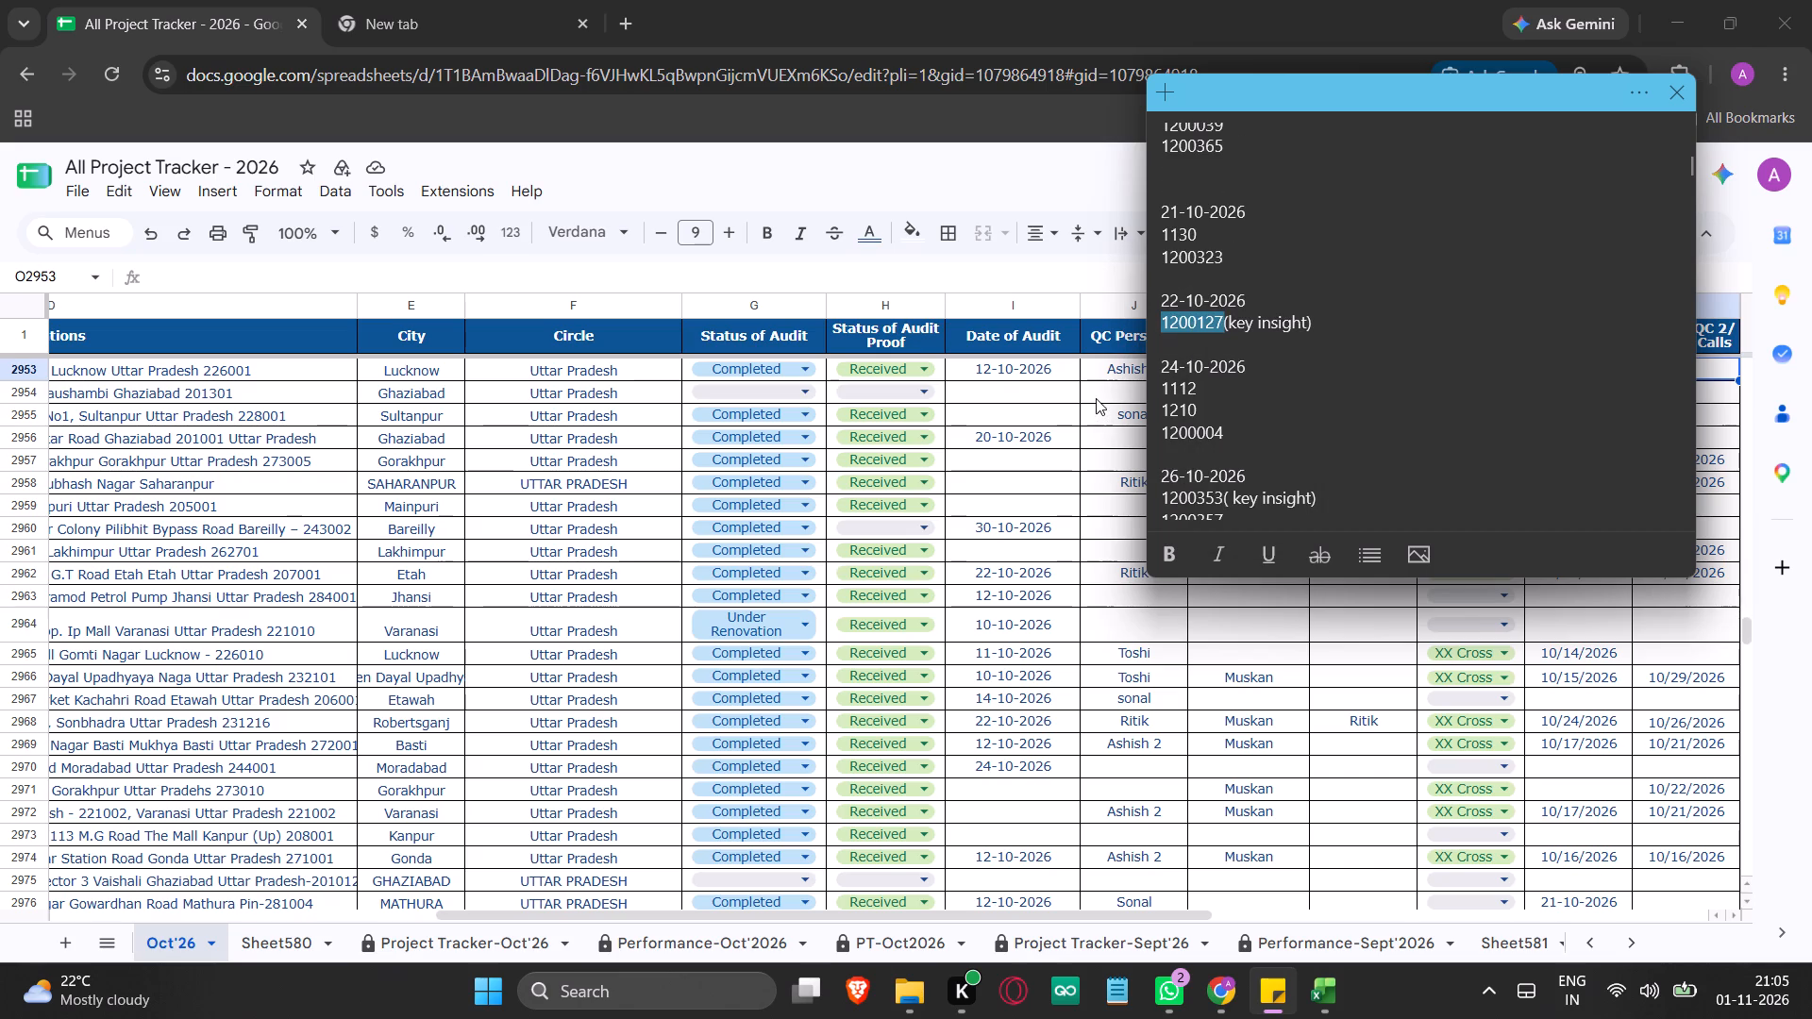
left_click(1096, 398)
key("ctrl+f")
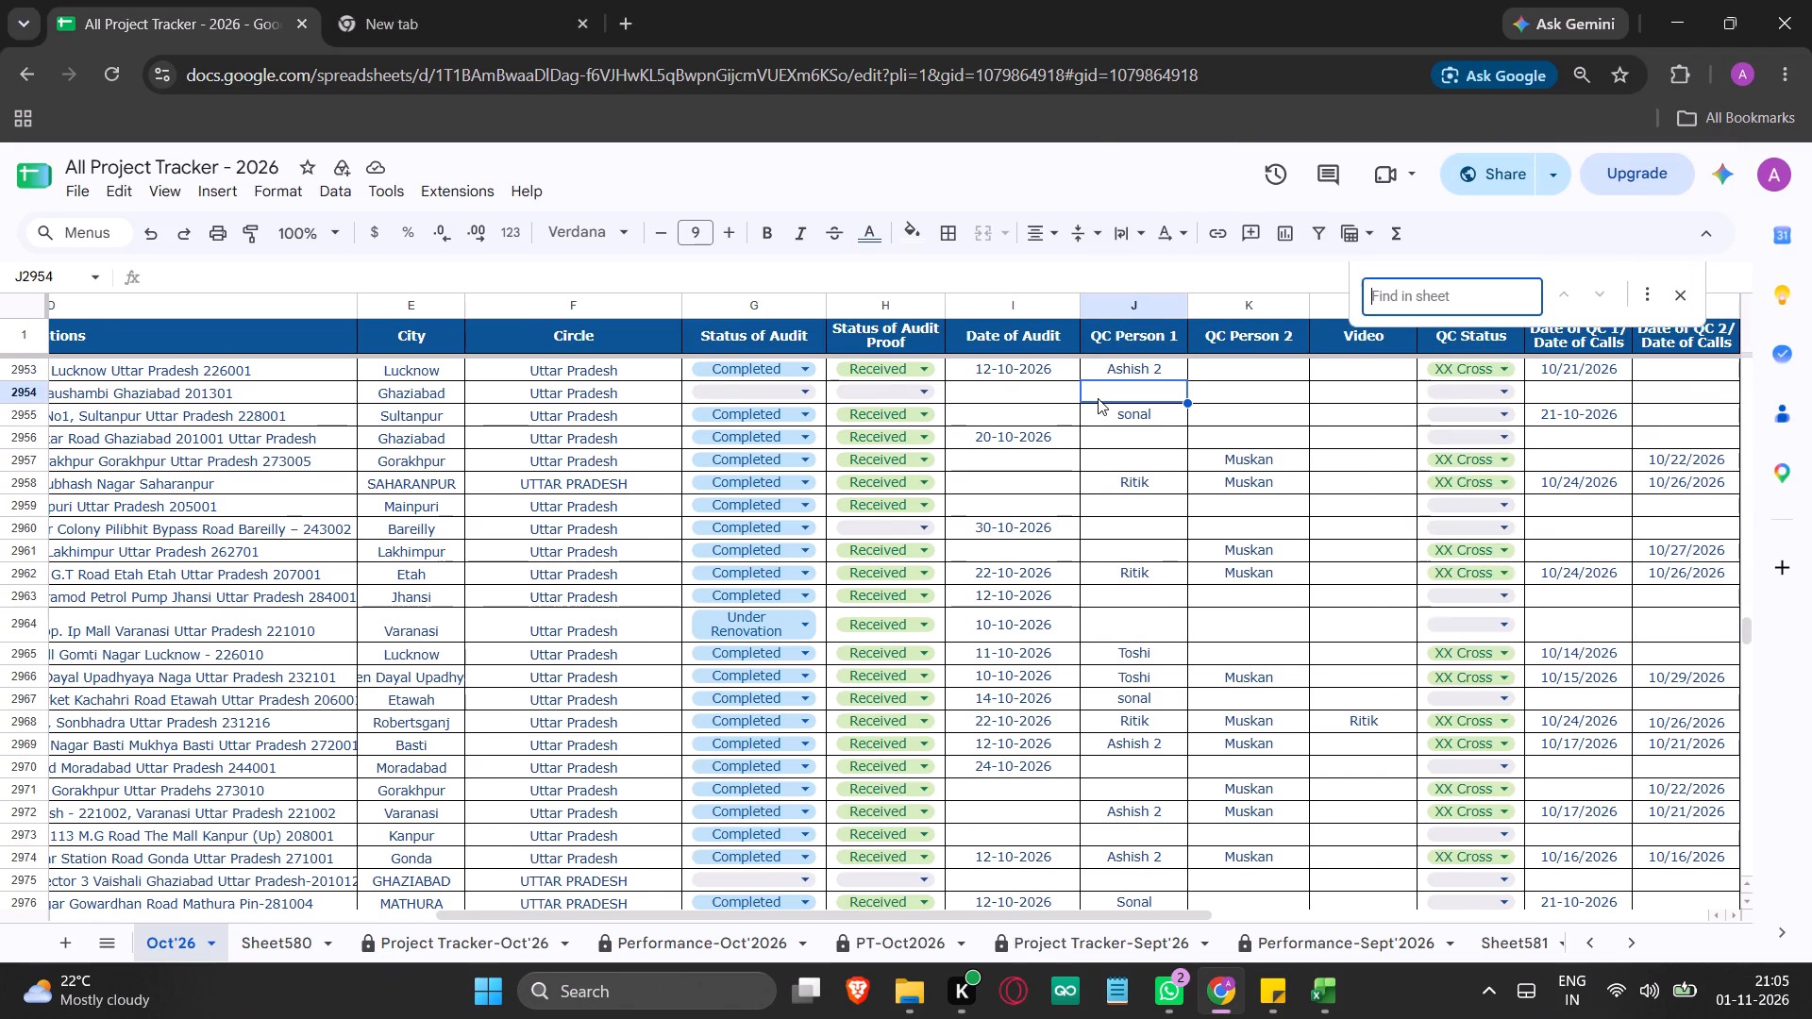
key("ctrl+v")
left_click(1685, 302)
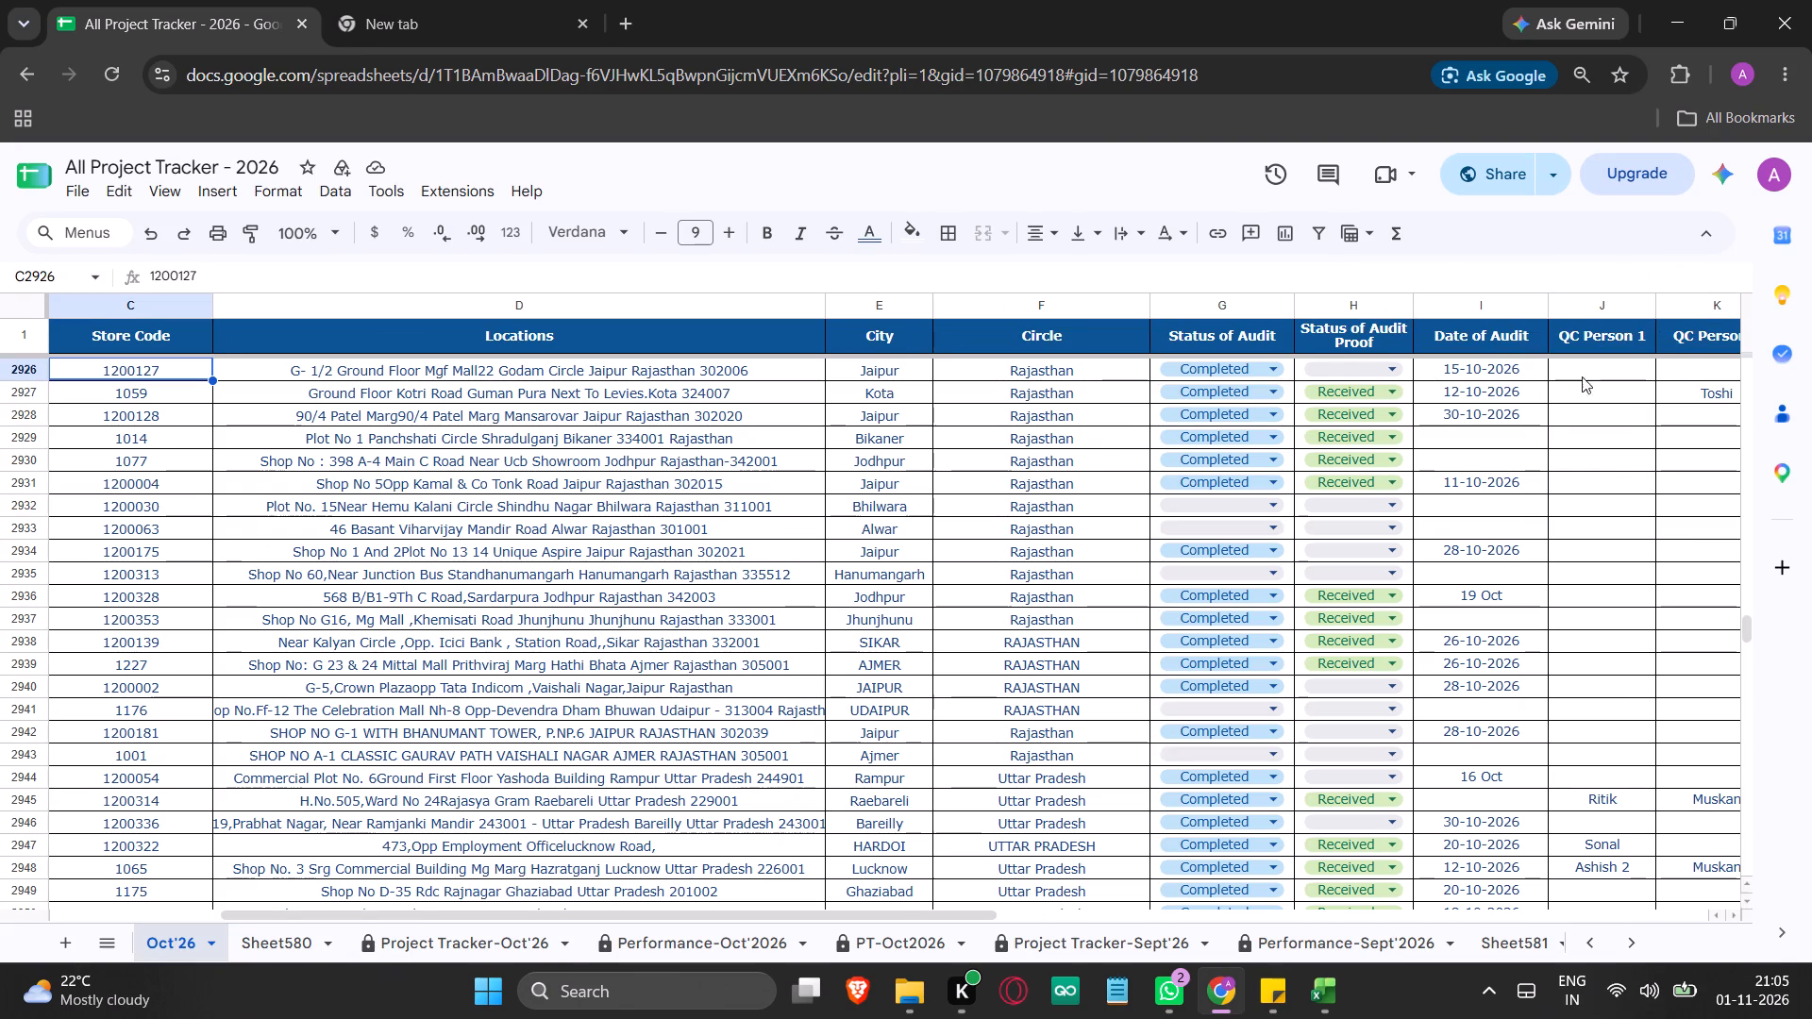
Enter Ashish 2 as QC Person 1 in the row of store code 1200127, listed under 22-10-2026 in the sticky note.
left_click(1279, 999)
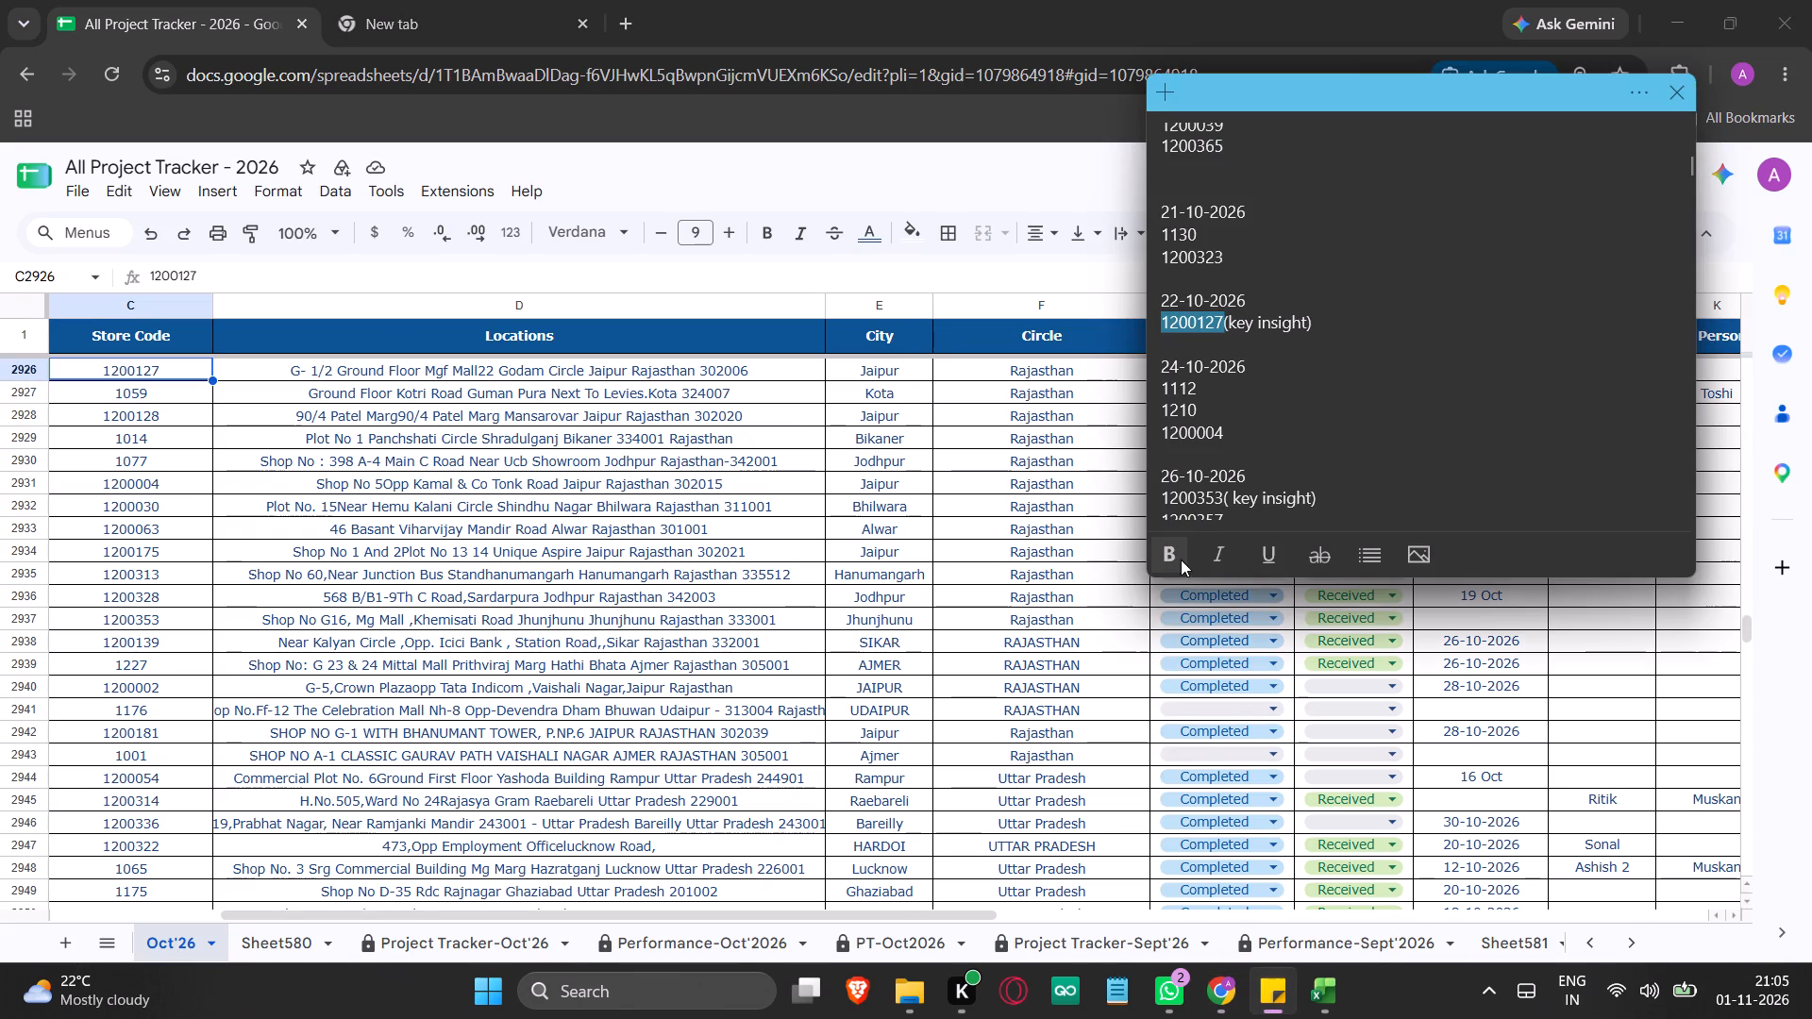
left_click(594, 367)
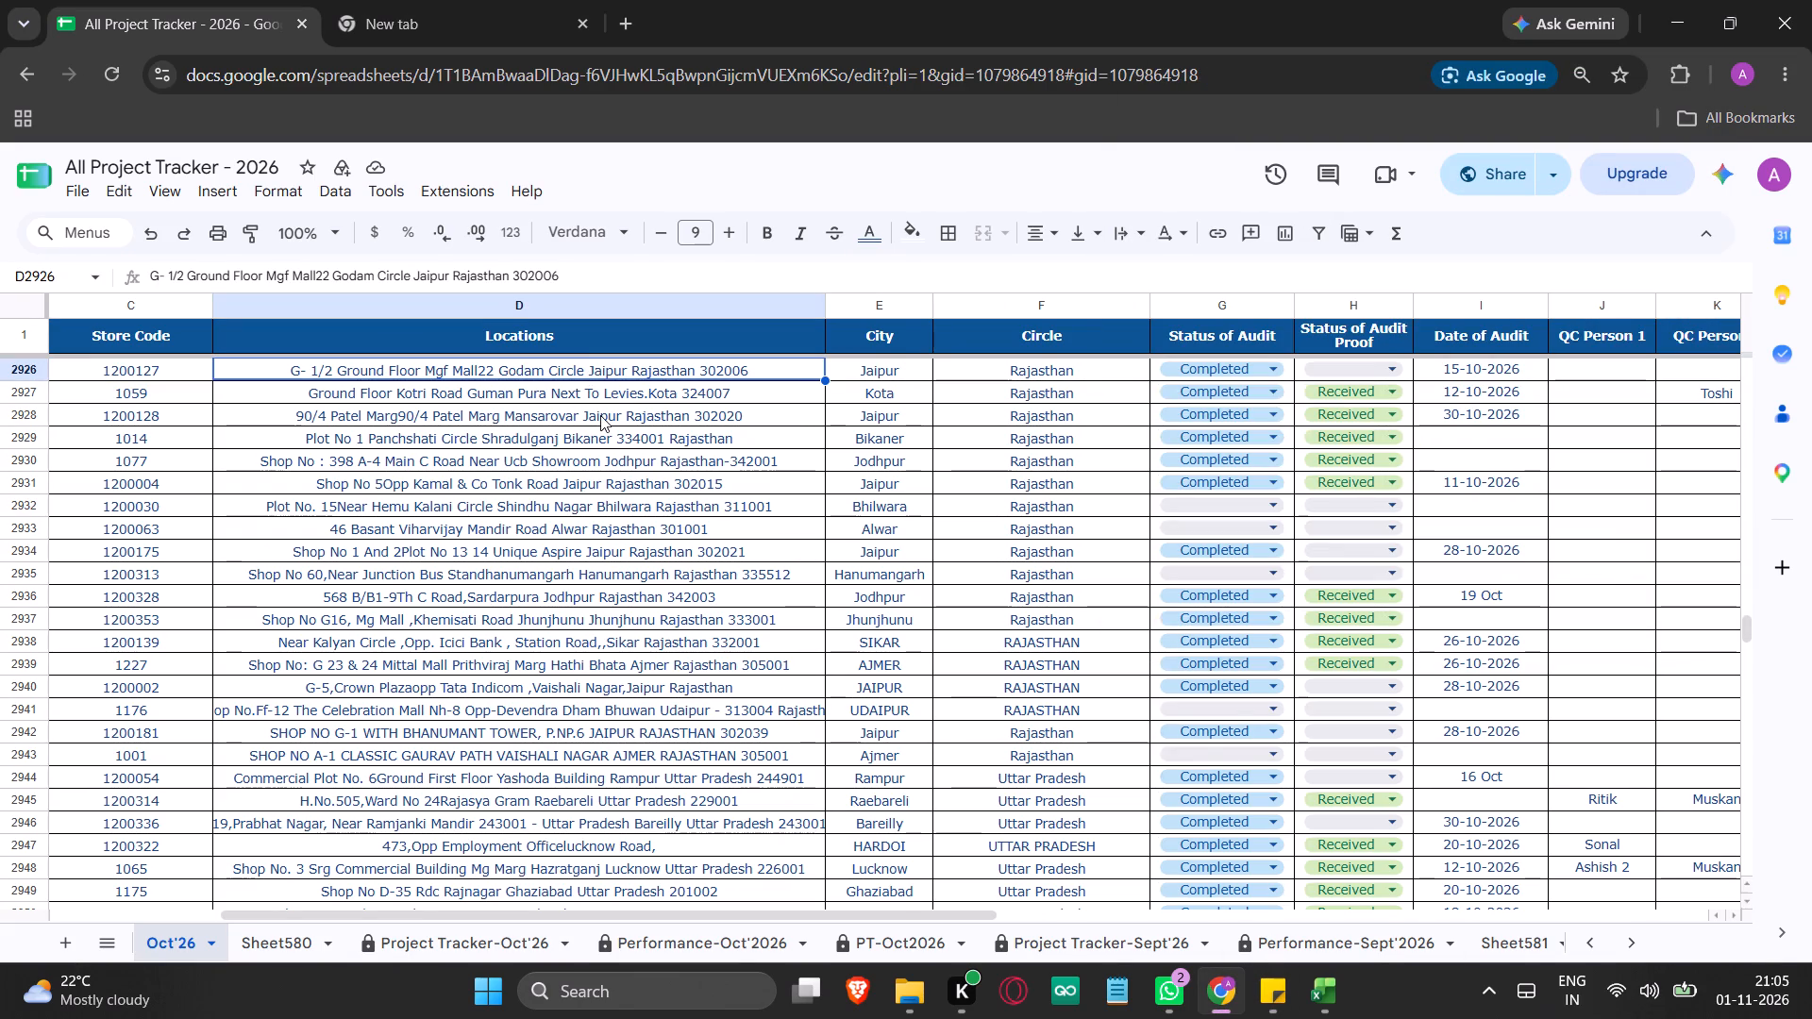
key("Right")
key("Right")
key("Right")
key("Right")
key("Right")
key("Right")
key("Right")
key("Right")
key("Right")
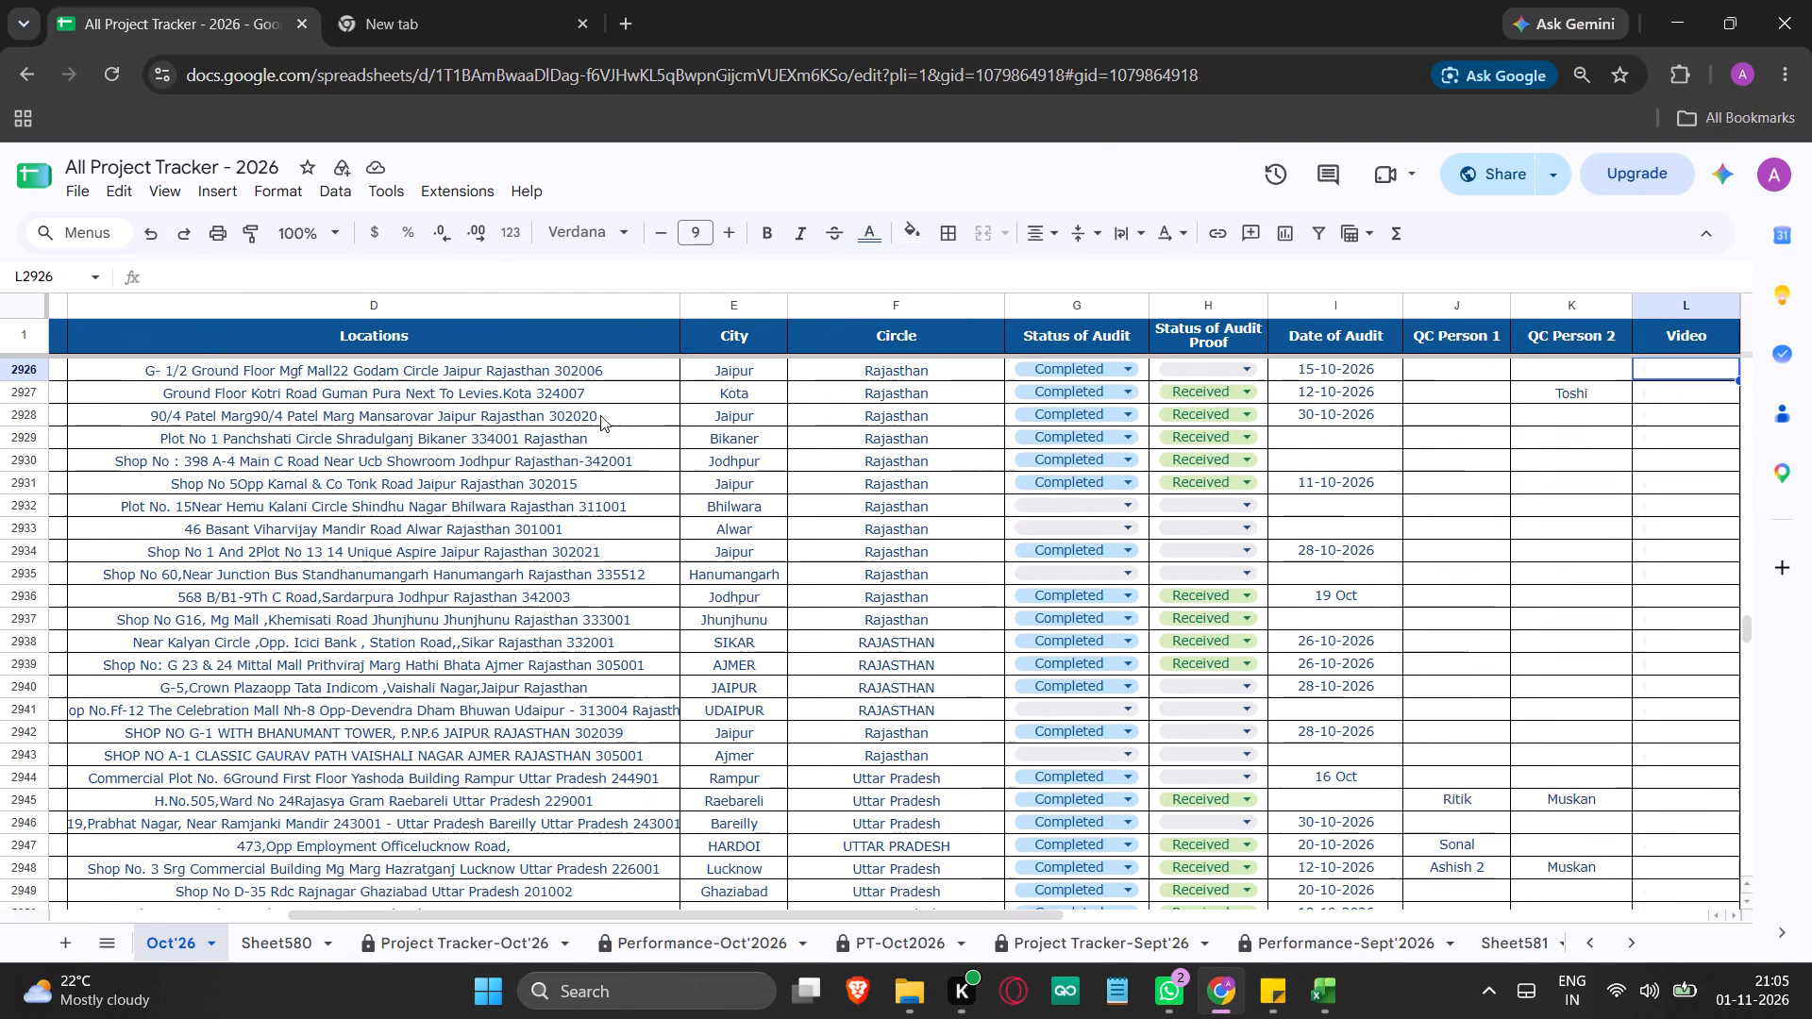
key("Right")
key("Right")
key("Left")
key("Left")
key("Left")
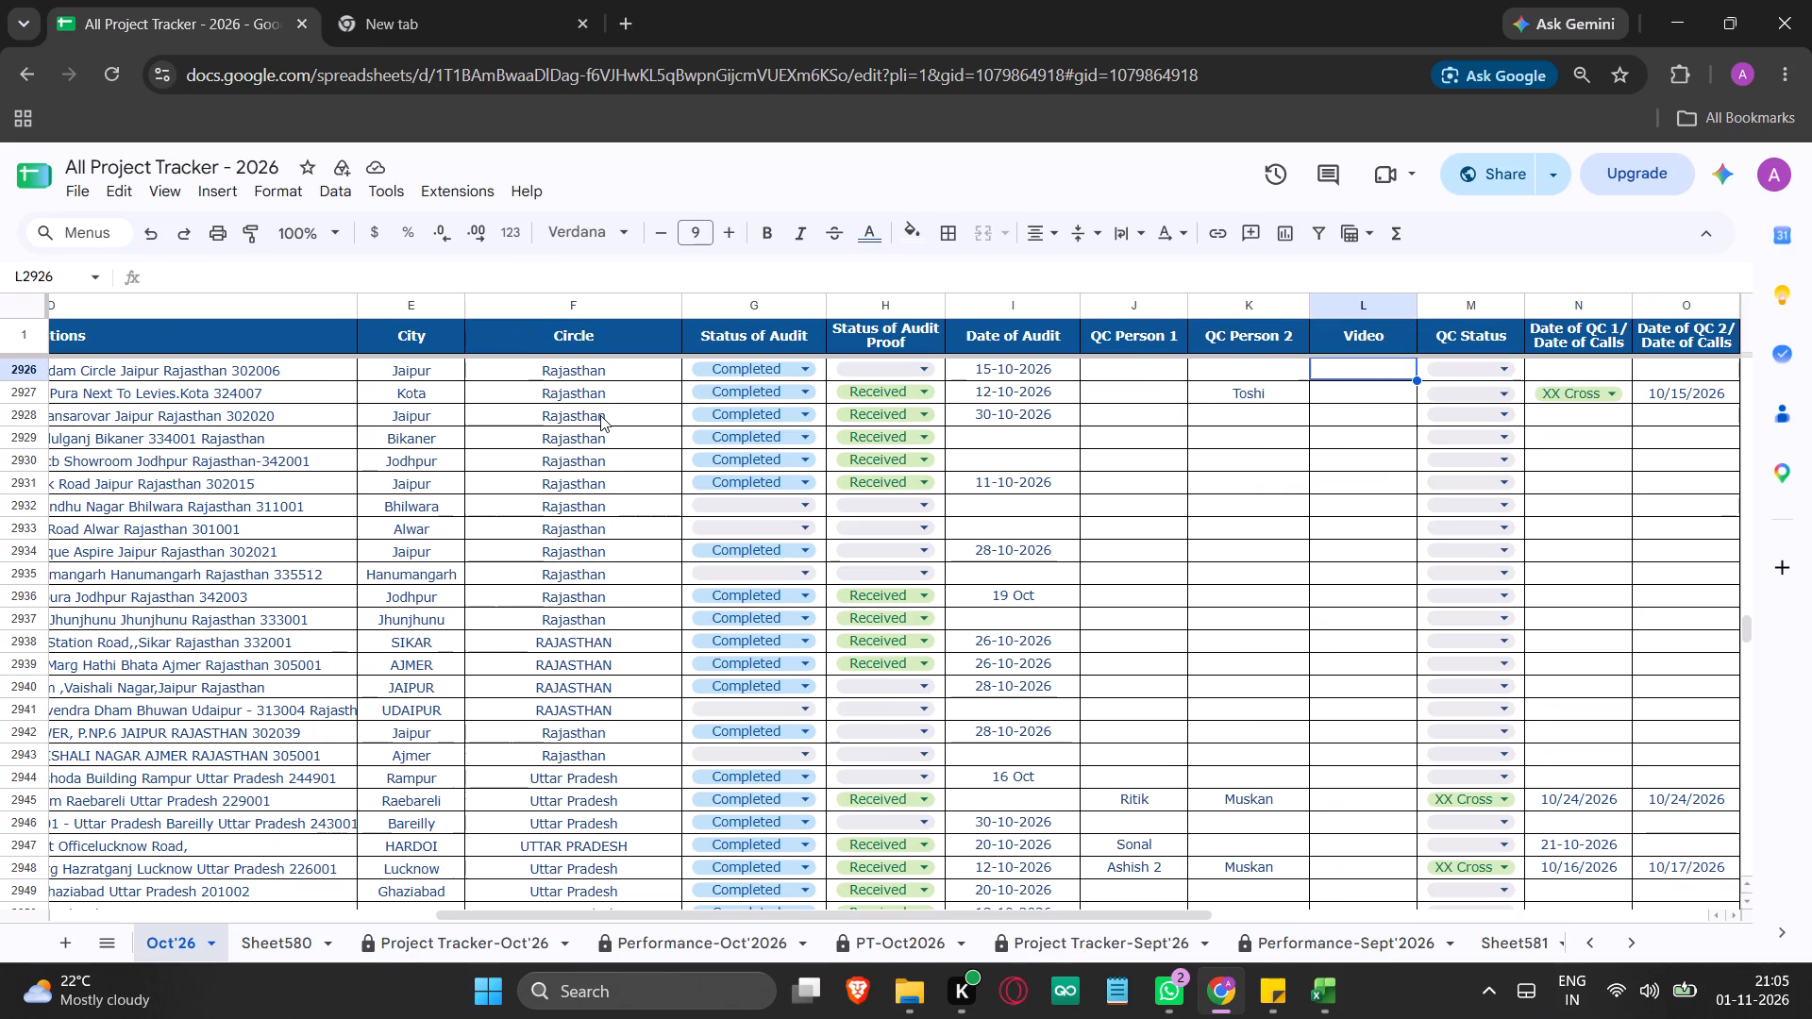
key("Left")
key("Left")
key("shift+a")
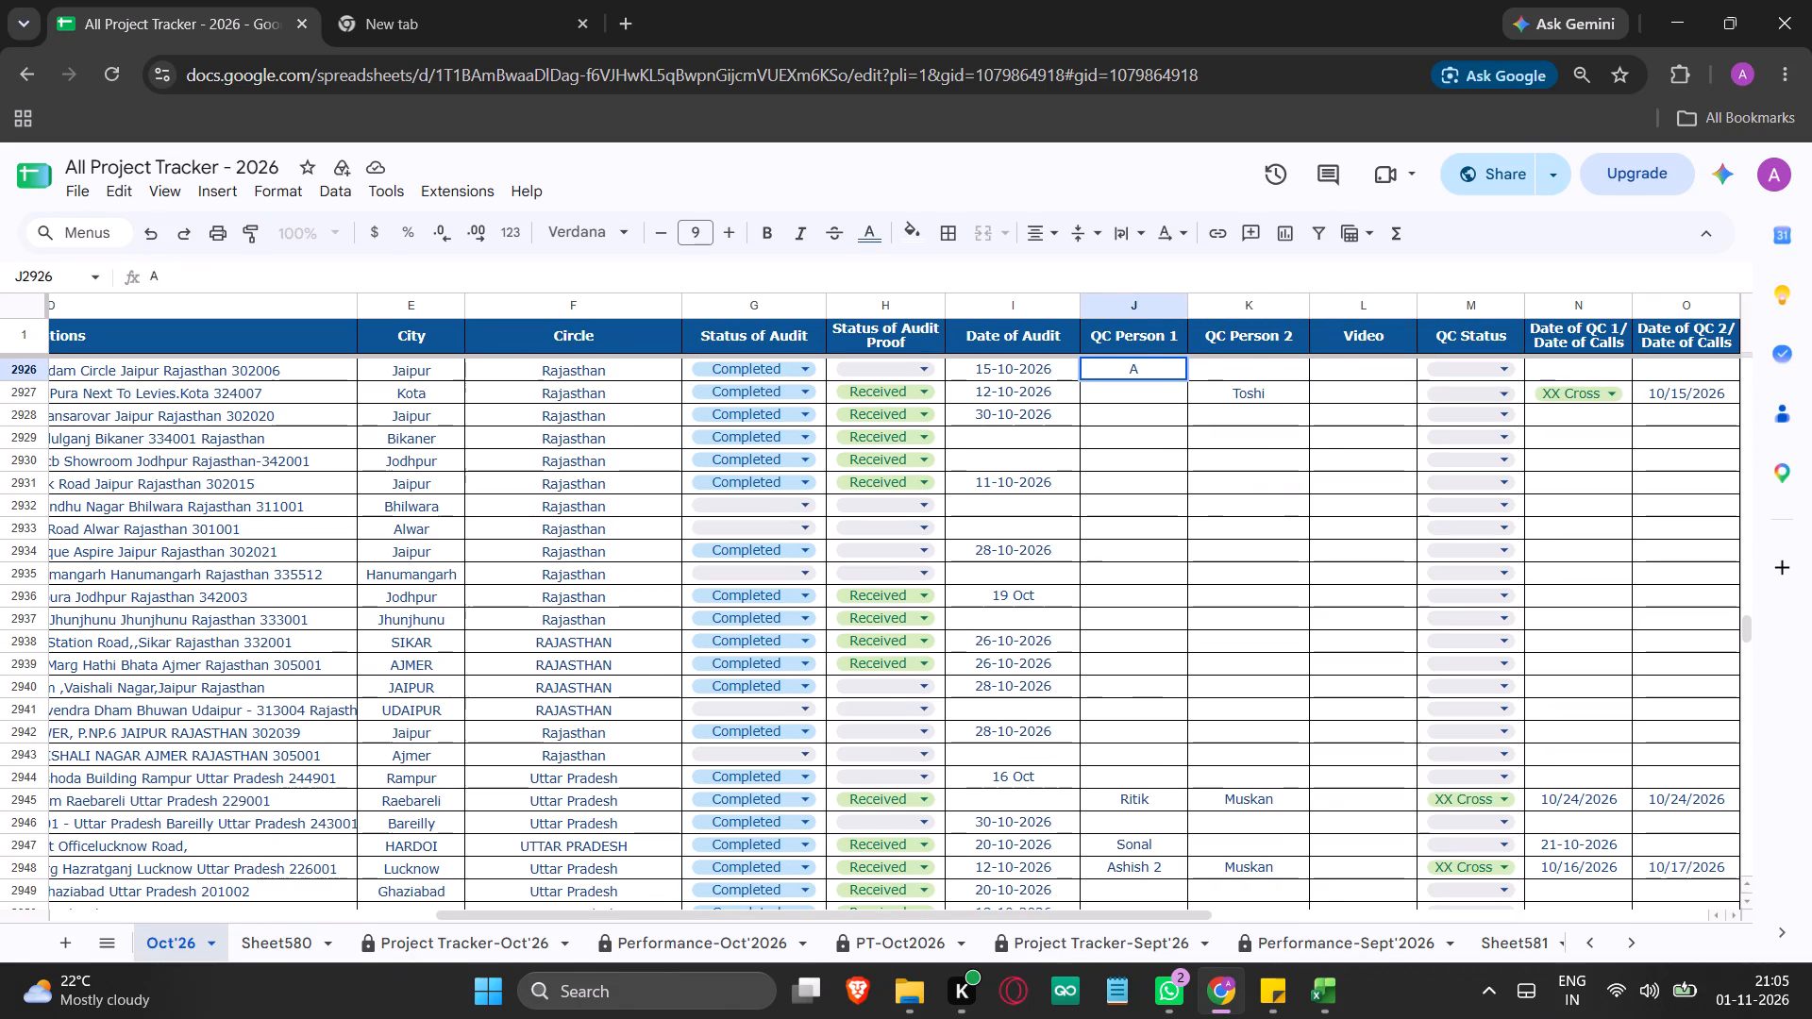
type("shish 2")
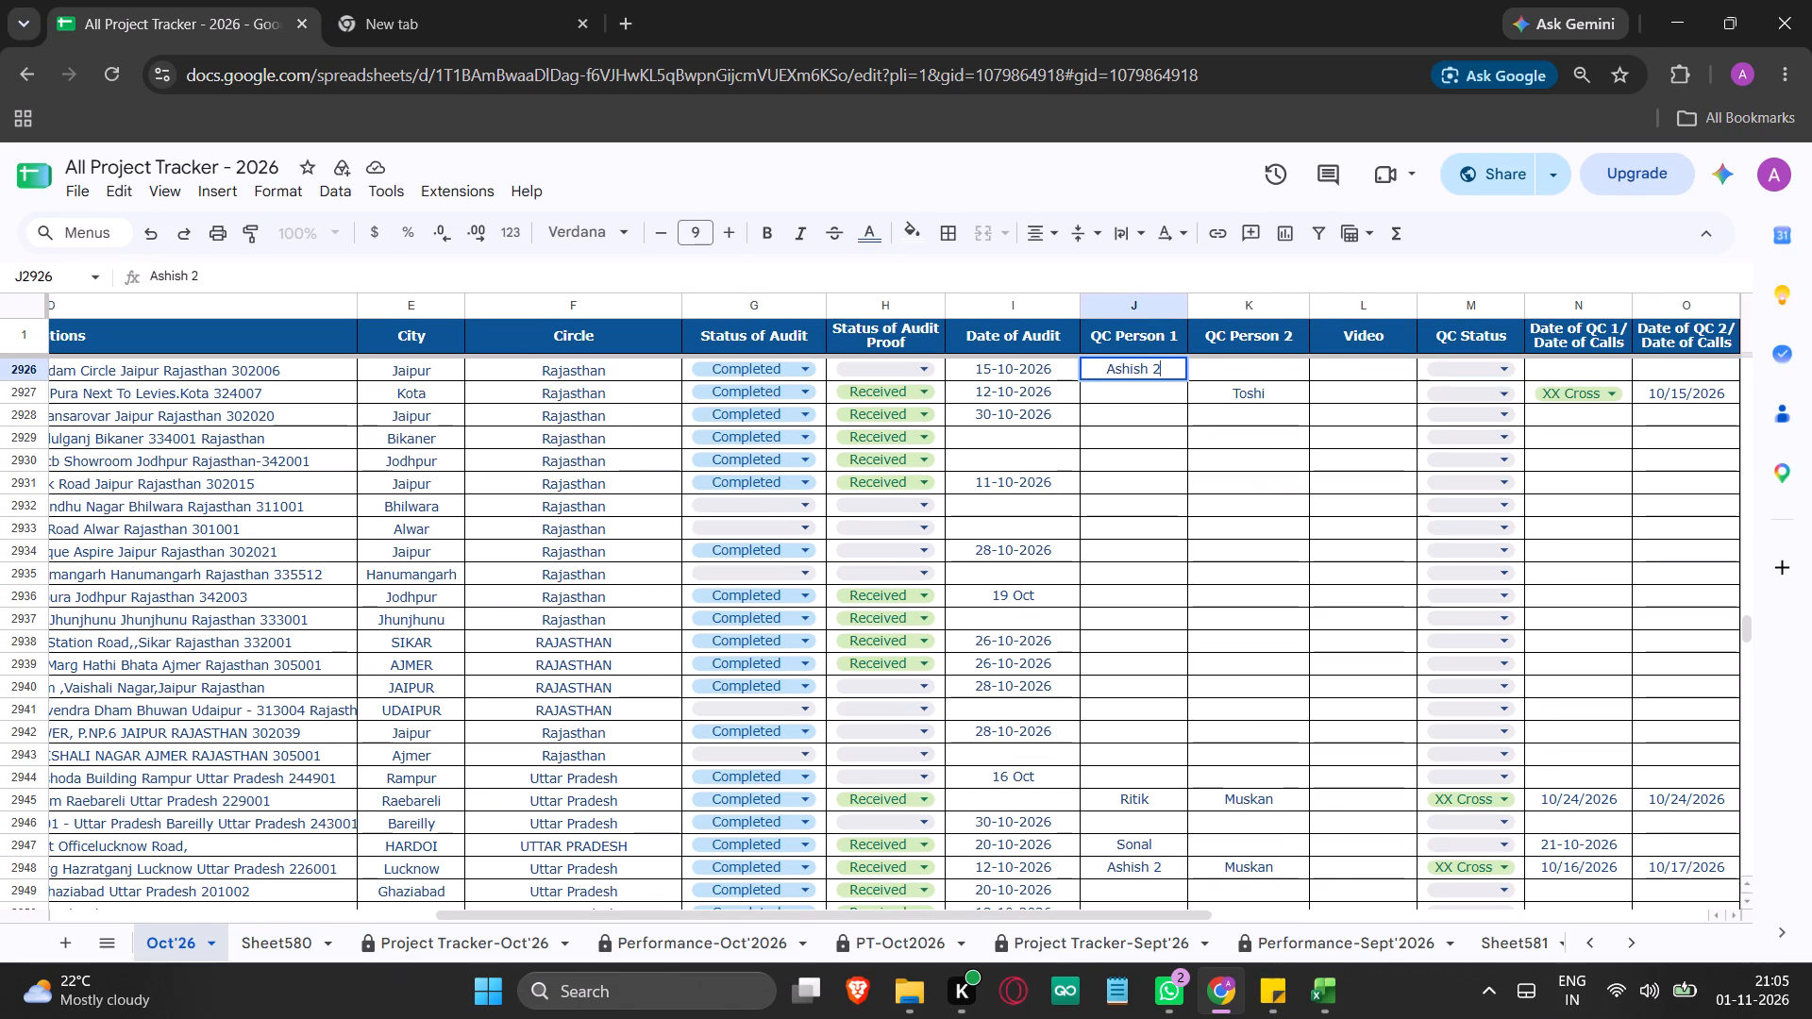
key("Tab")
Set the QC Status of store code 1200127 to XX Cross.
key("Tab")
key("Tab")
key("Tab")
key("Tab")
key("Tab")
key("Tab")
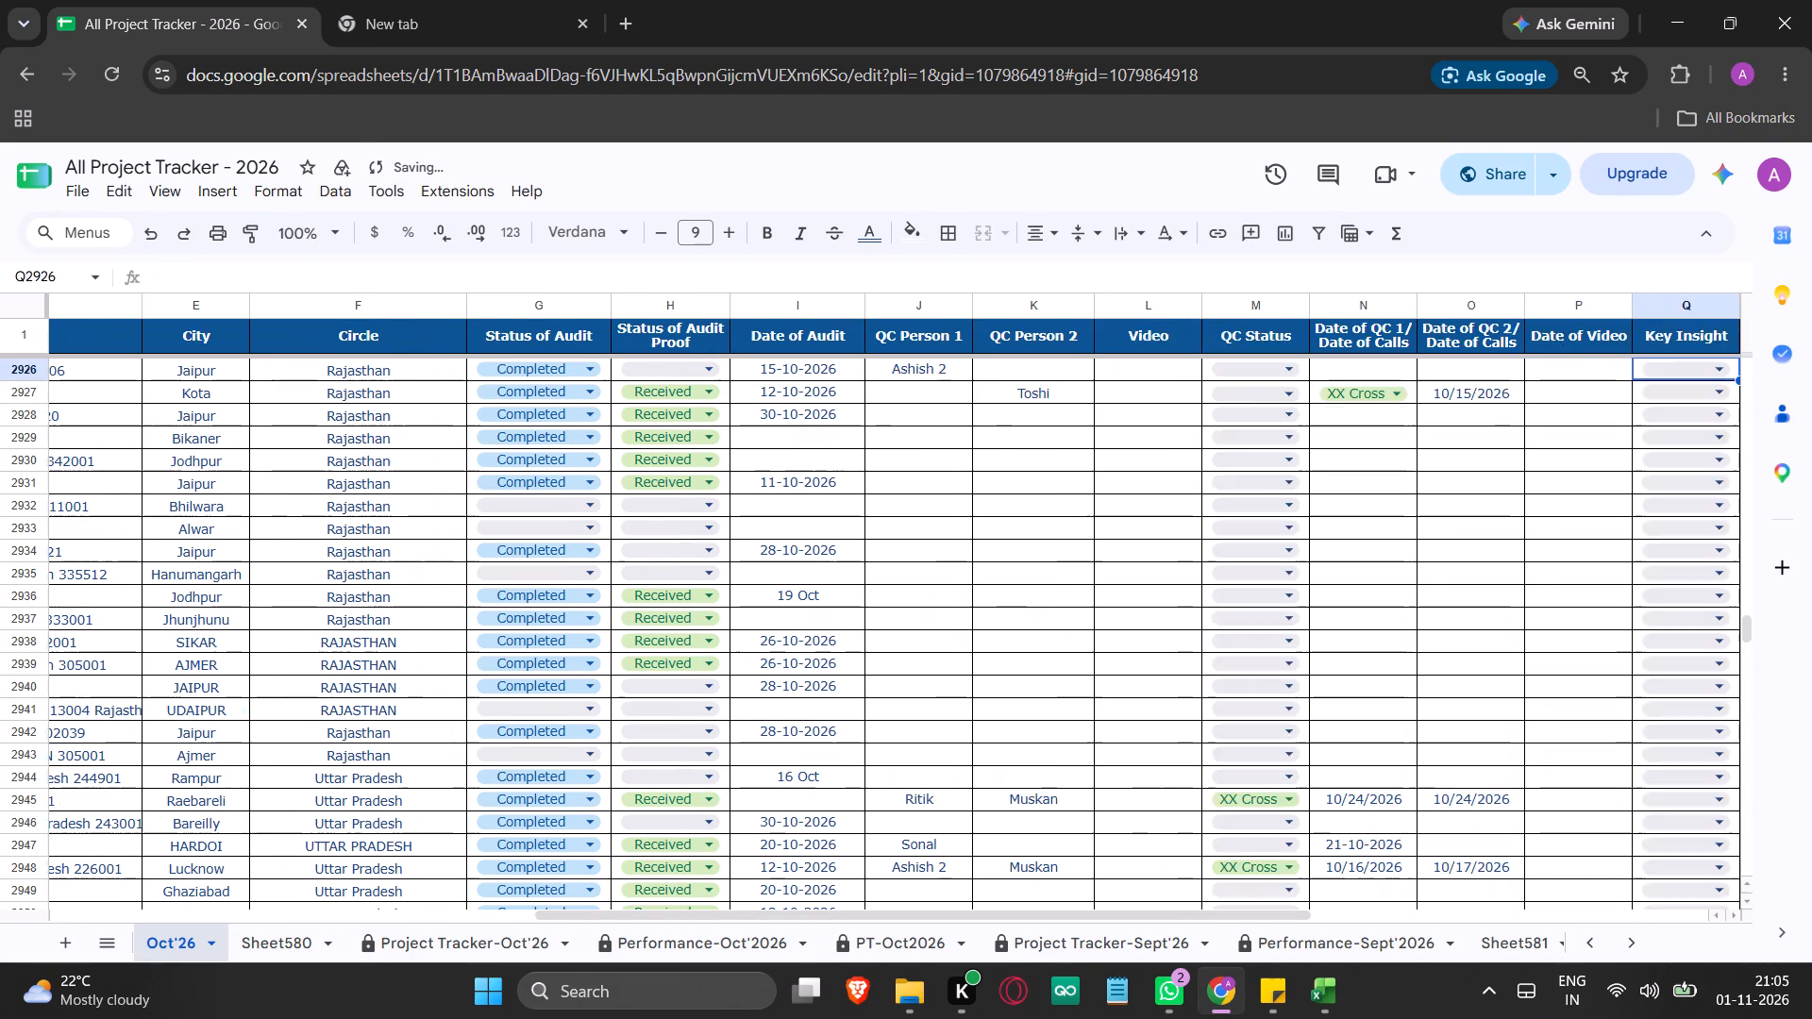
key("Tab")
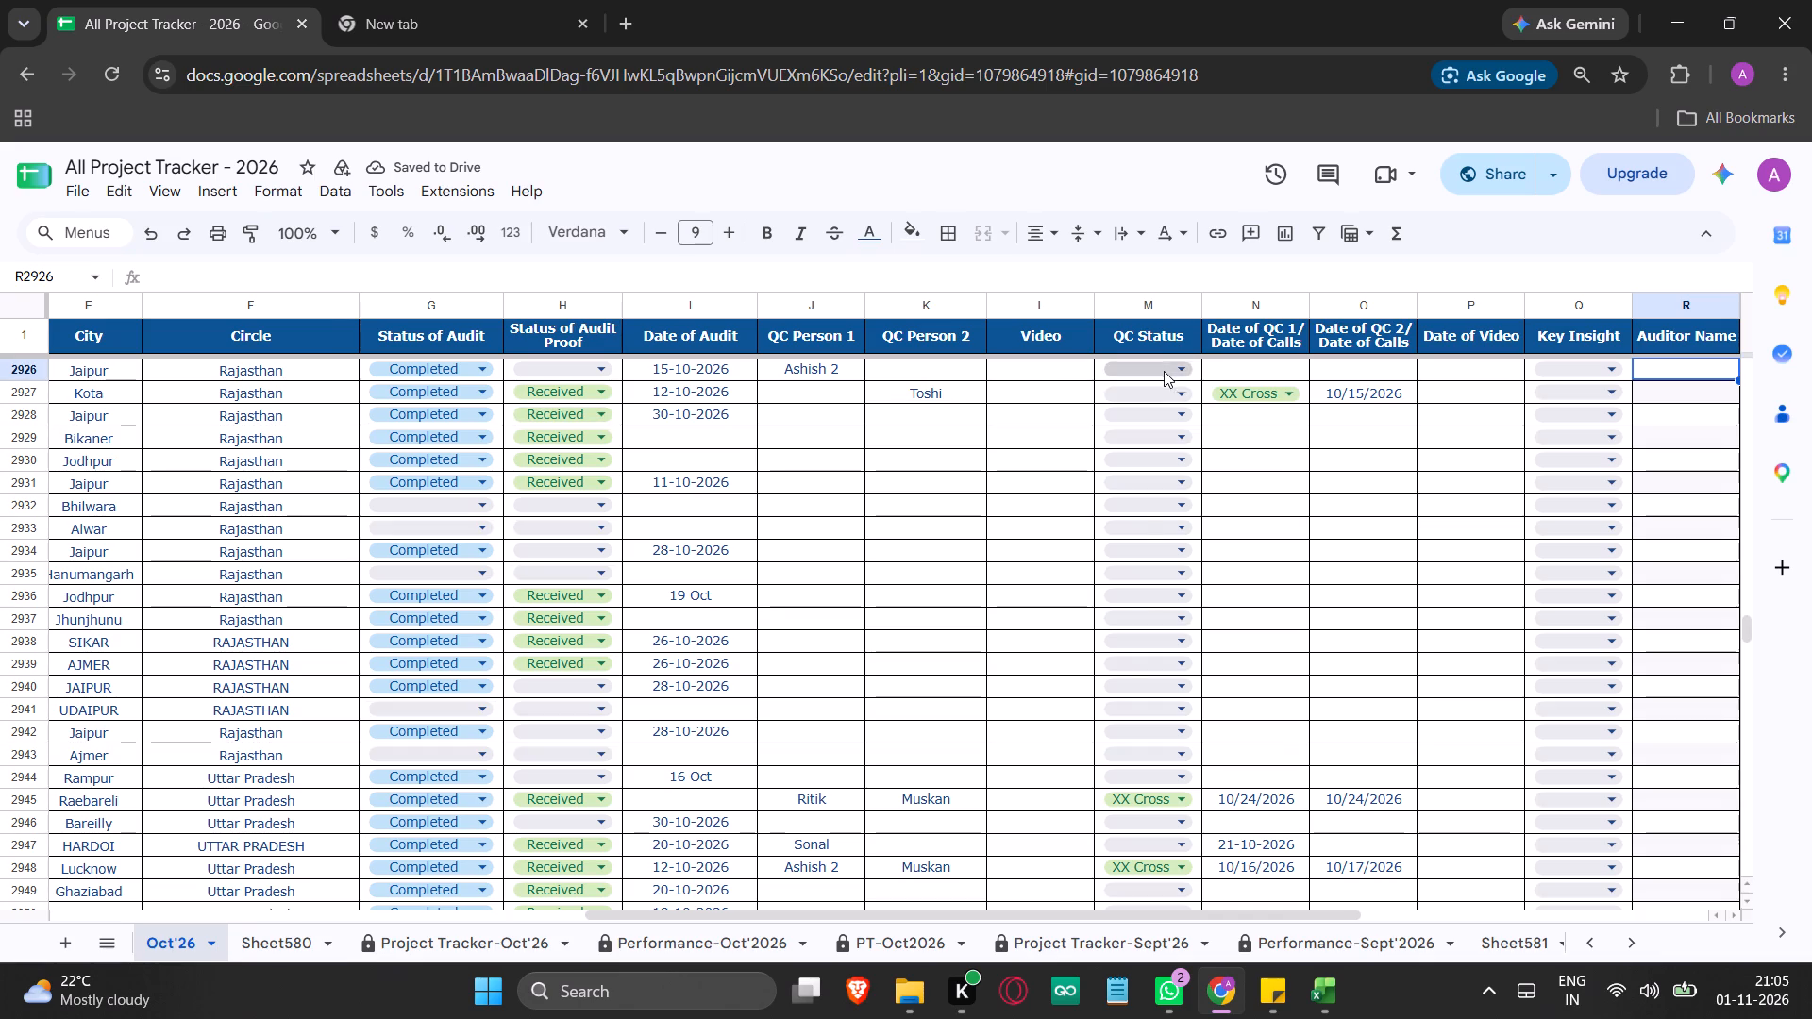
left_click(1164, 371)
left_click(1142, 402)
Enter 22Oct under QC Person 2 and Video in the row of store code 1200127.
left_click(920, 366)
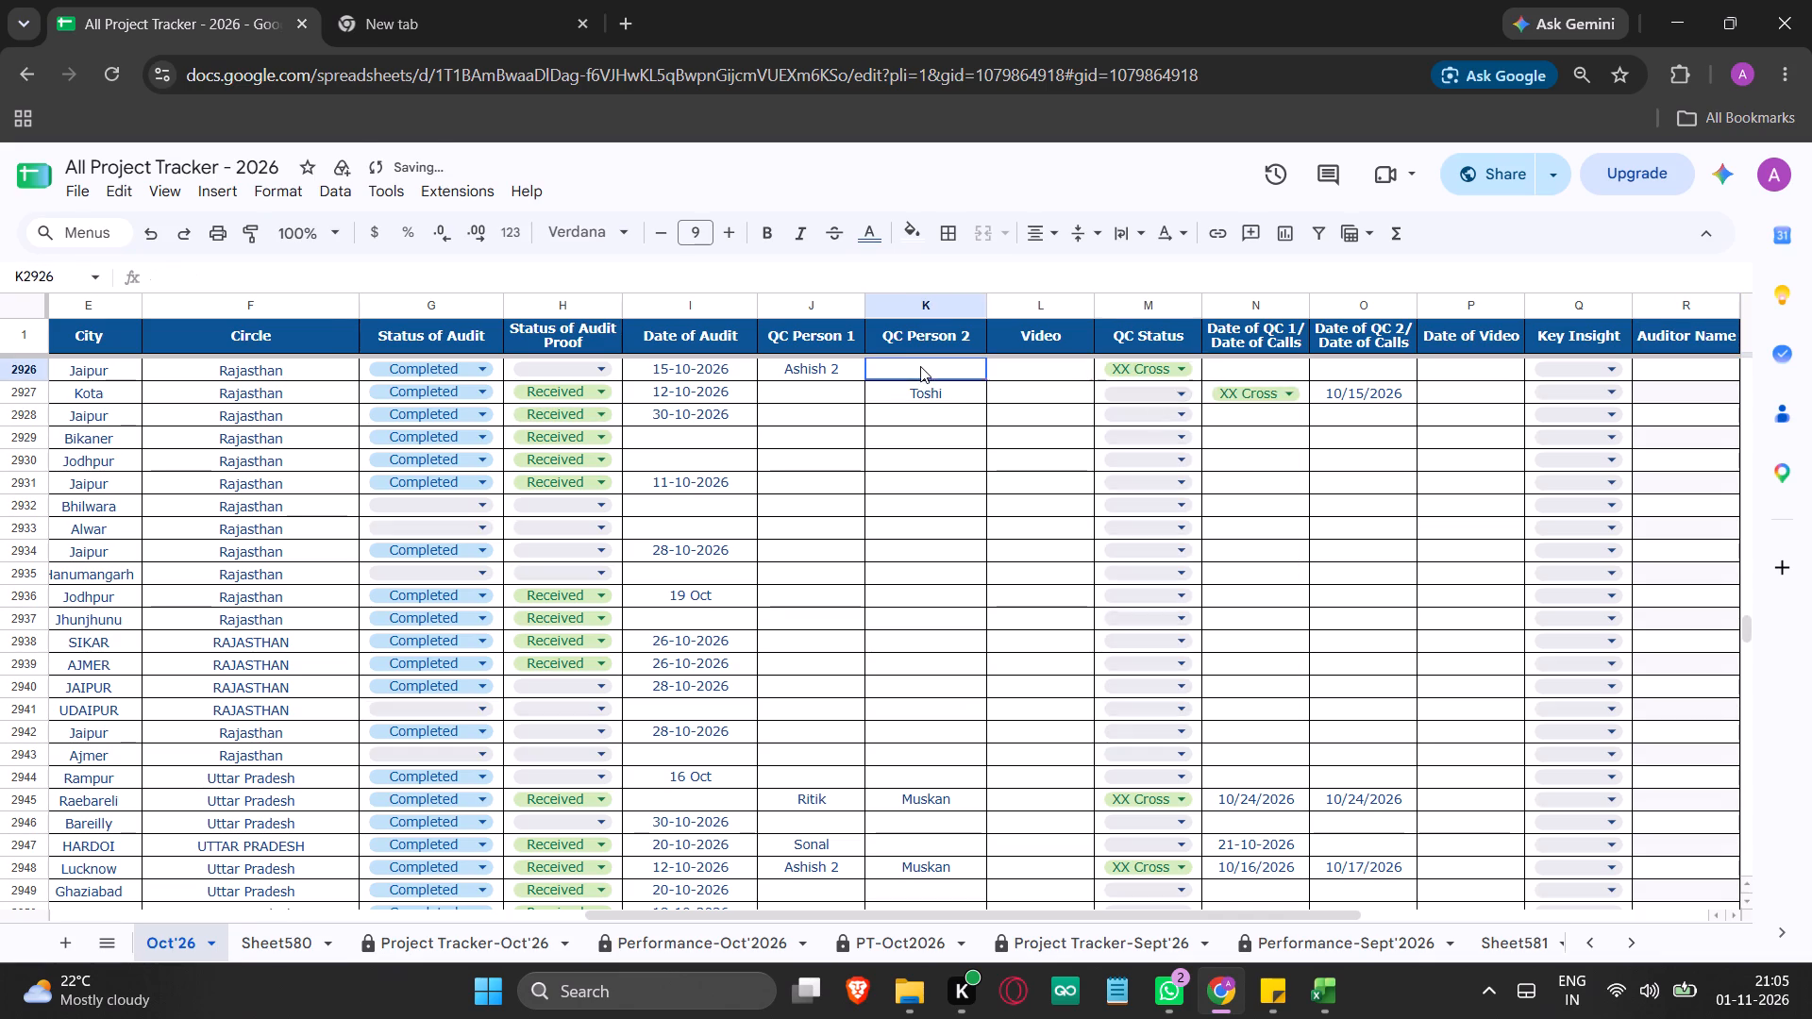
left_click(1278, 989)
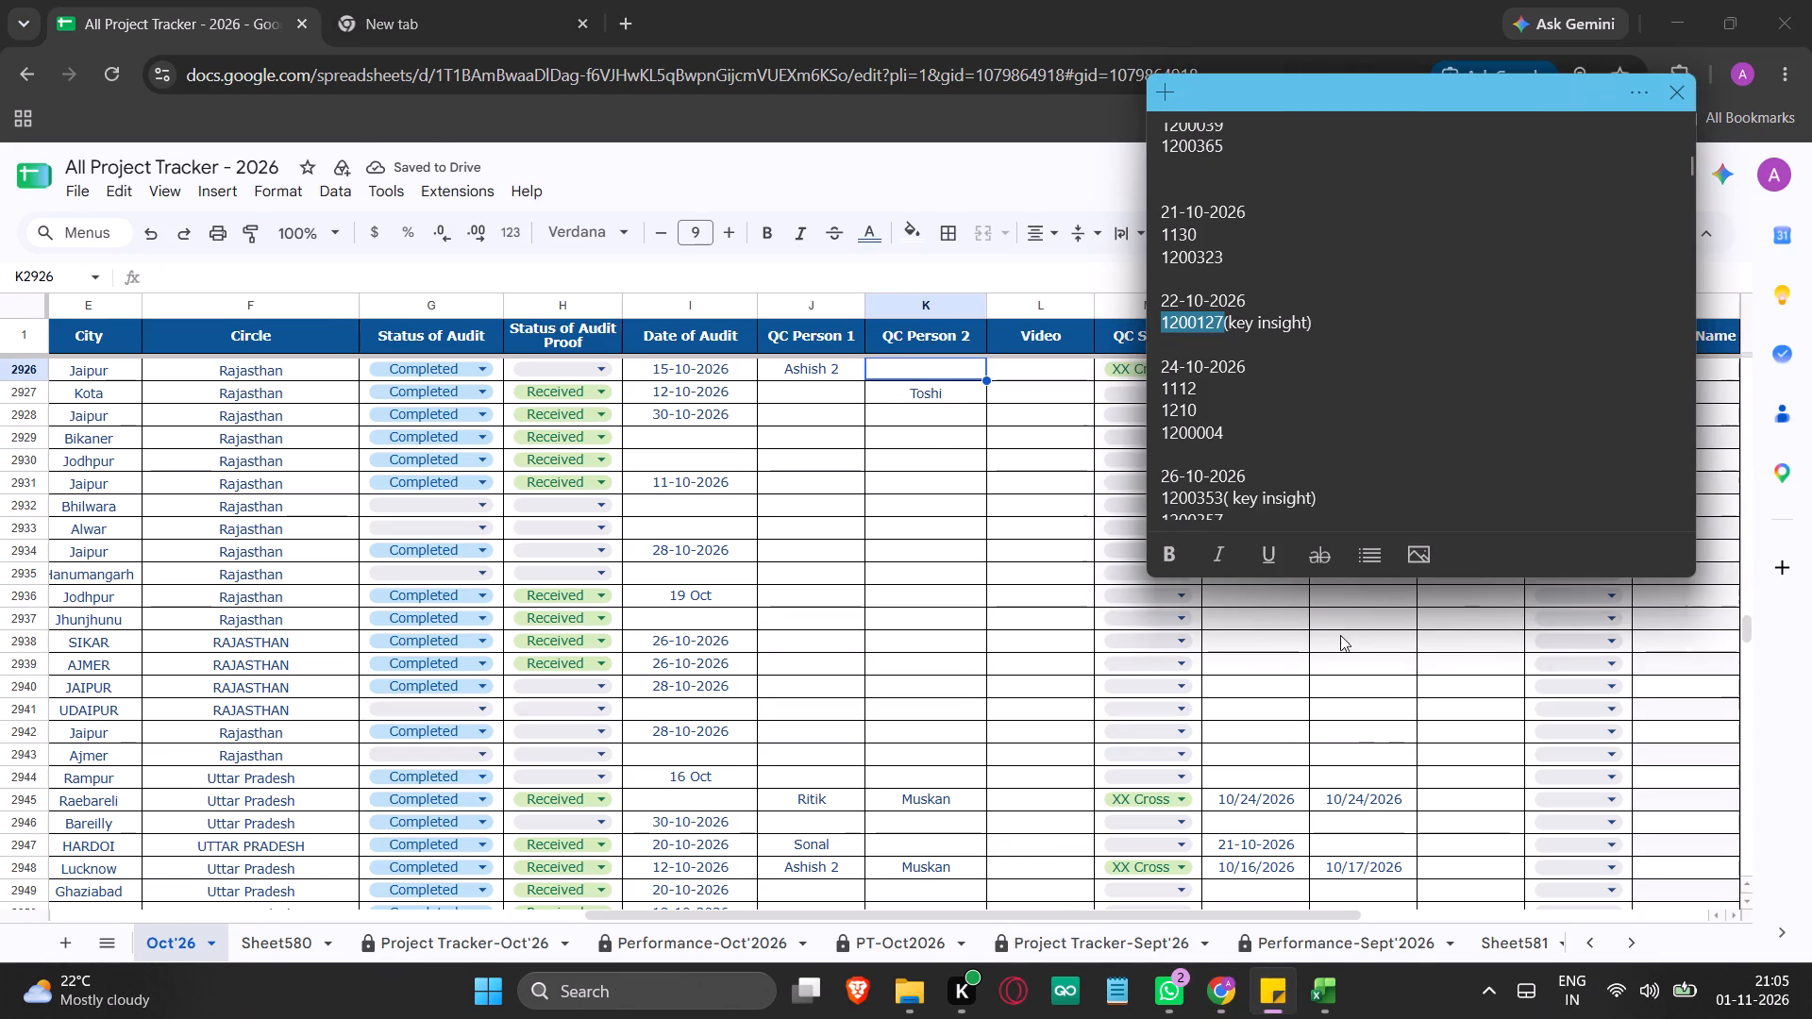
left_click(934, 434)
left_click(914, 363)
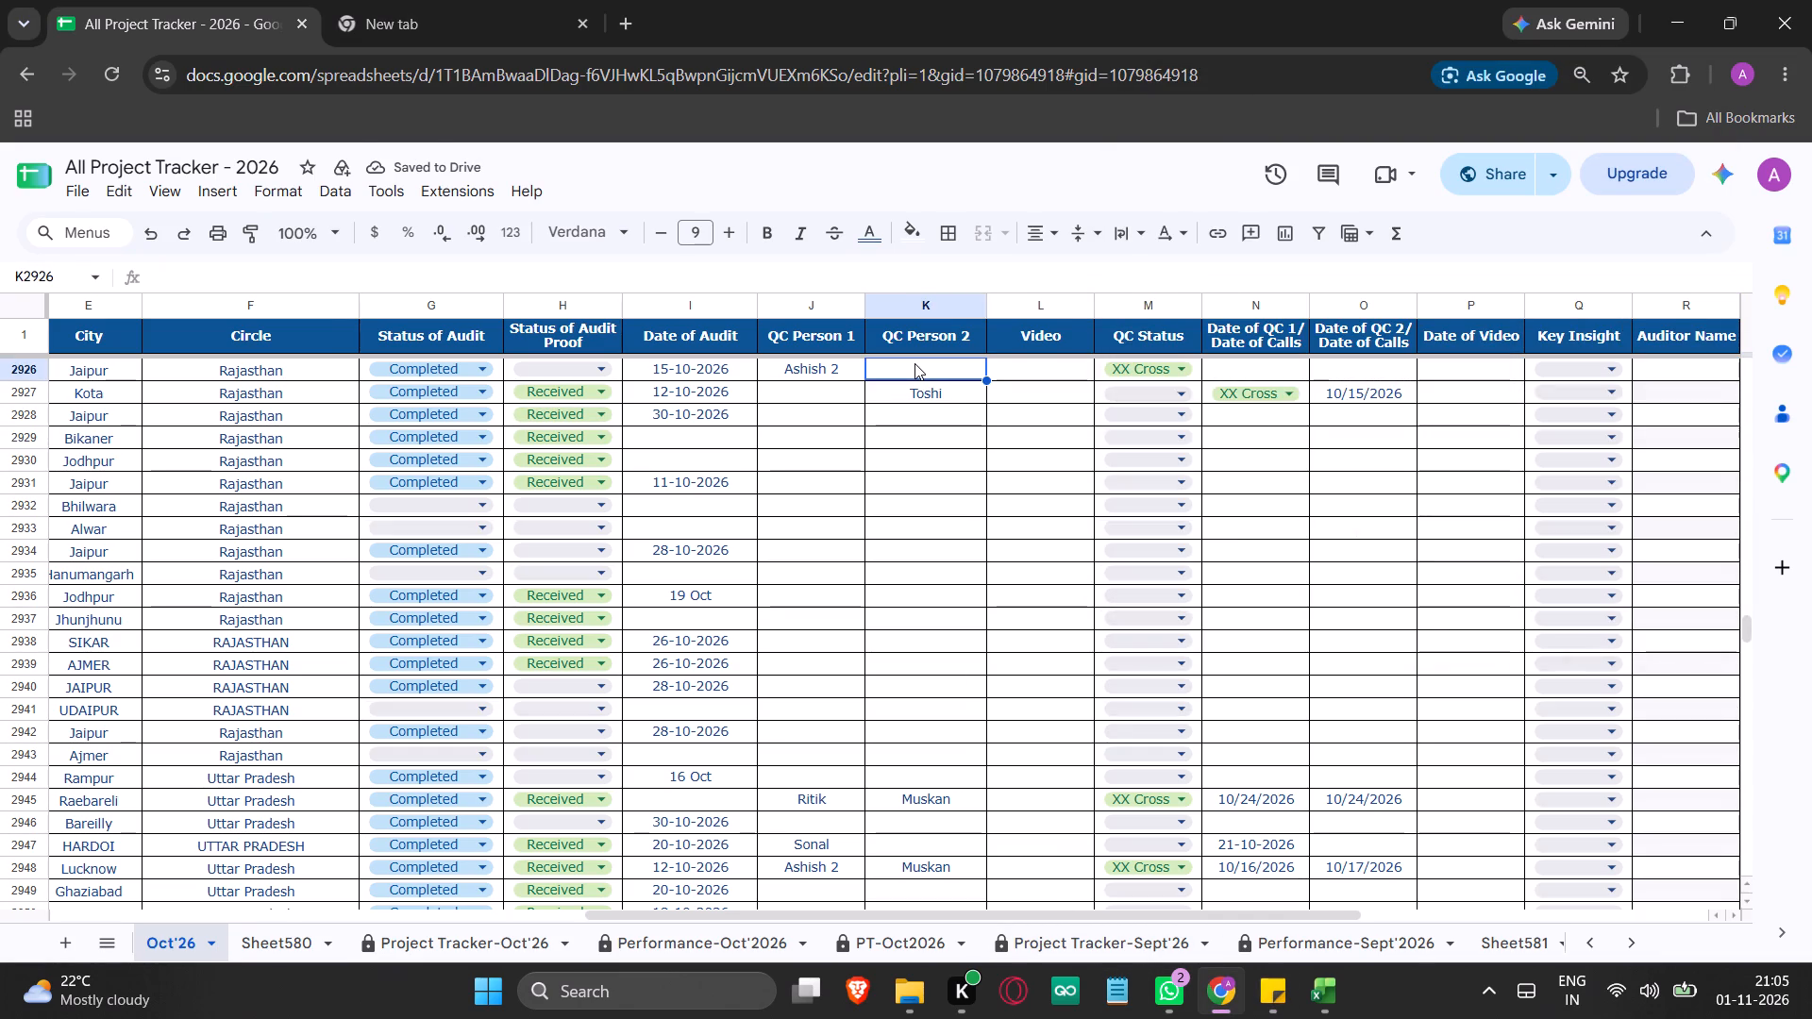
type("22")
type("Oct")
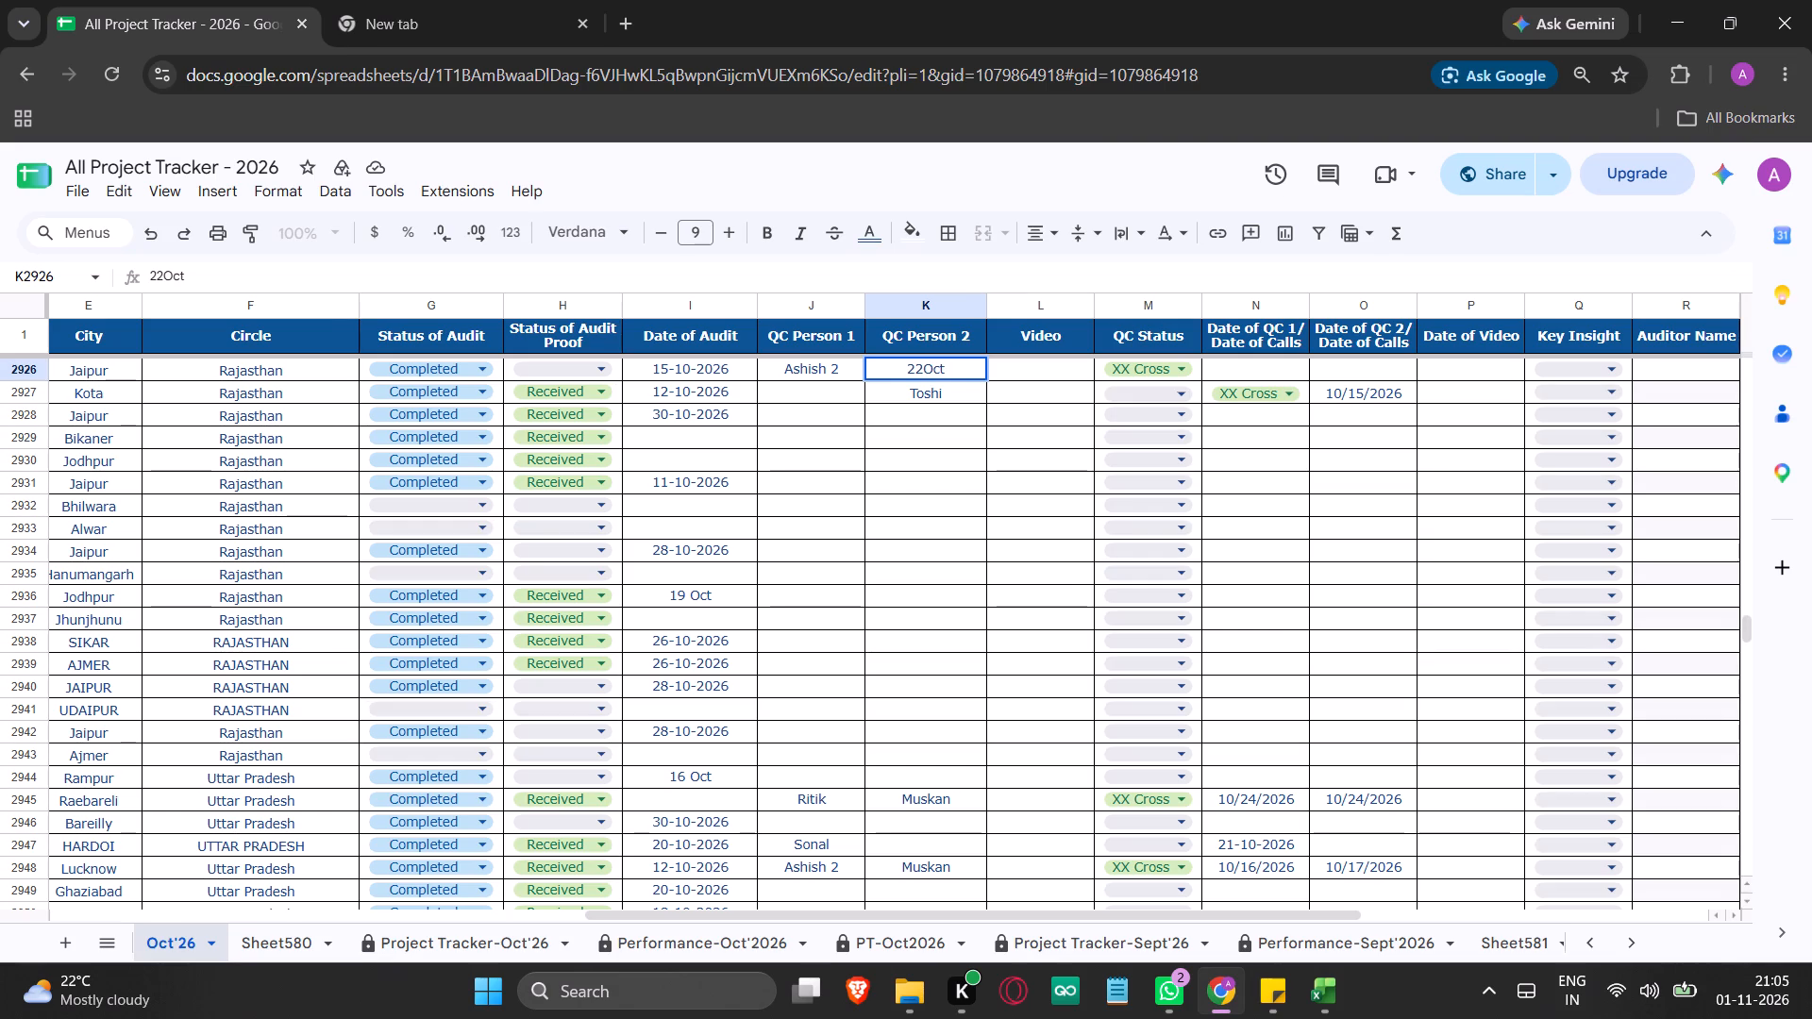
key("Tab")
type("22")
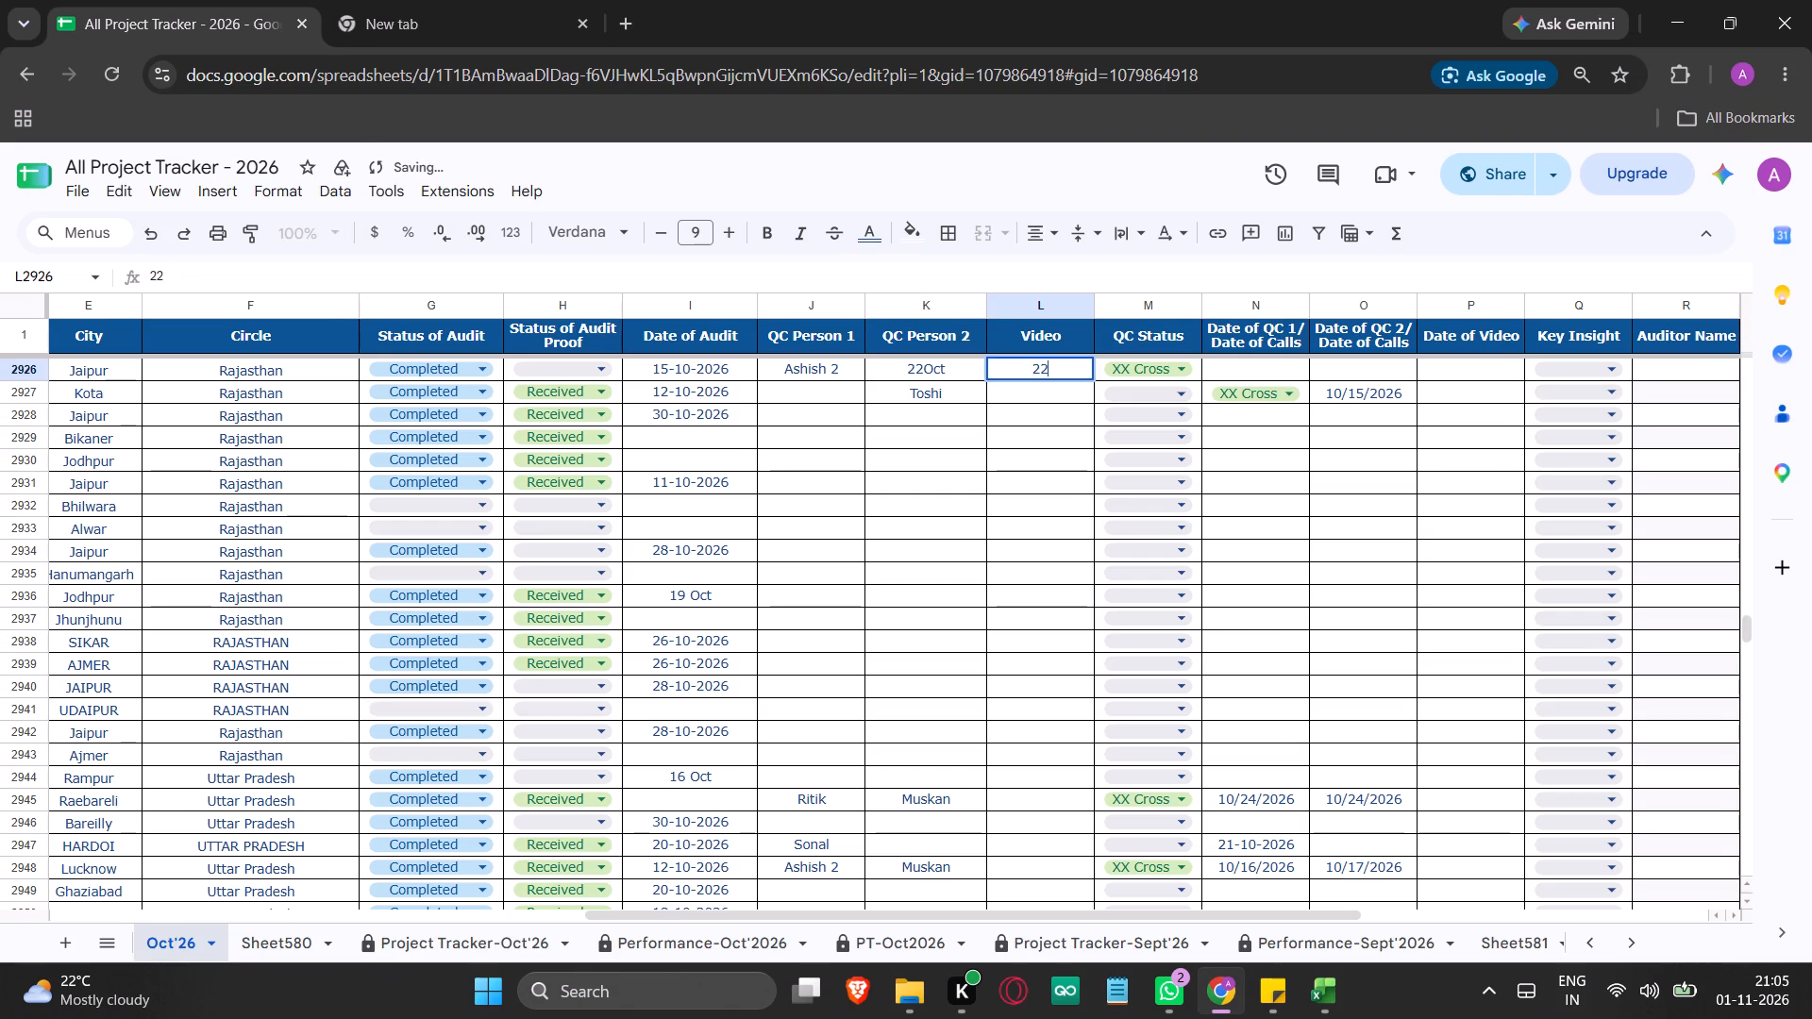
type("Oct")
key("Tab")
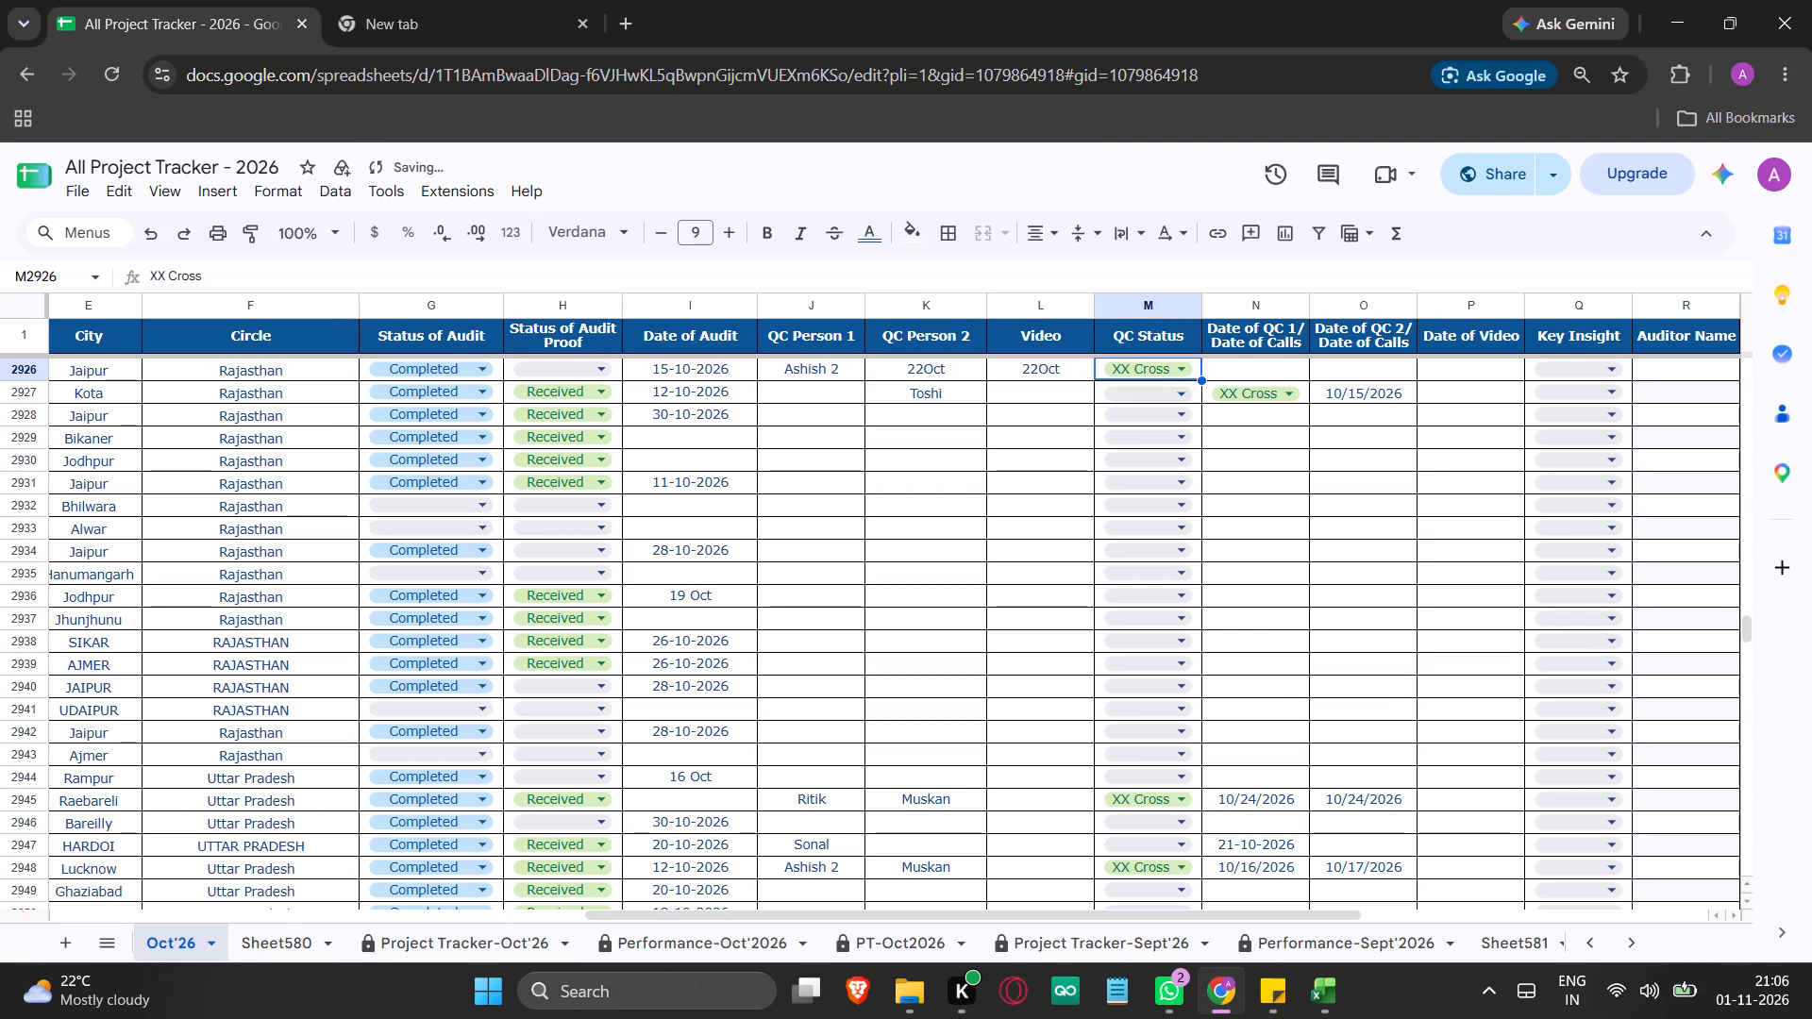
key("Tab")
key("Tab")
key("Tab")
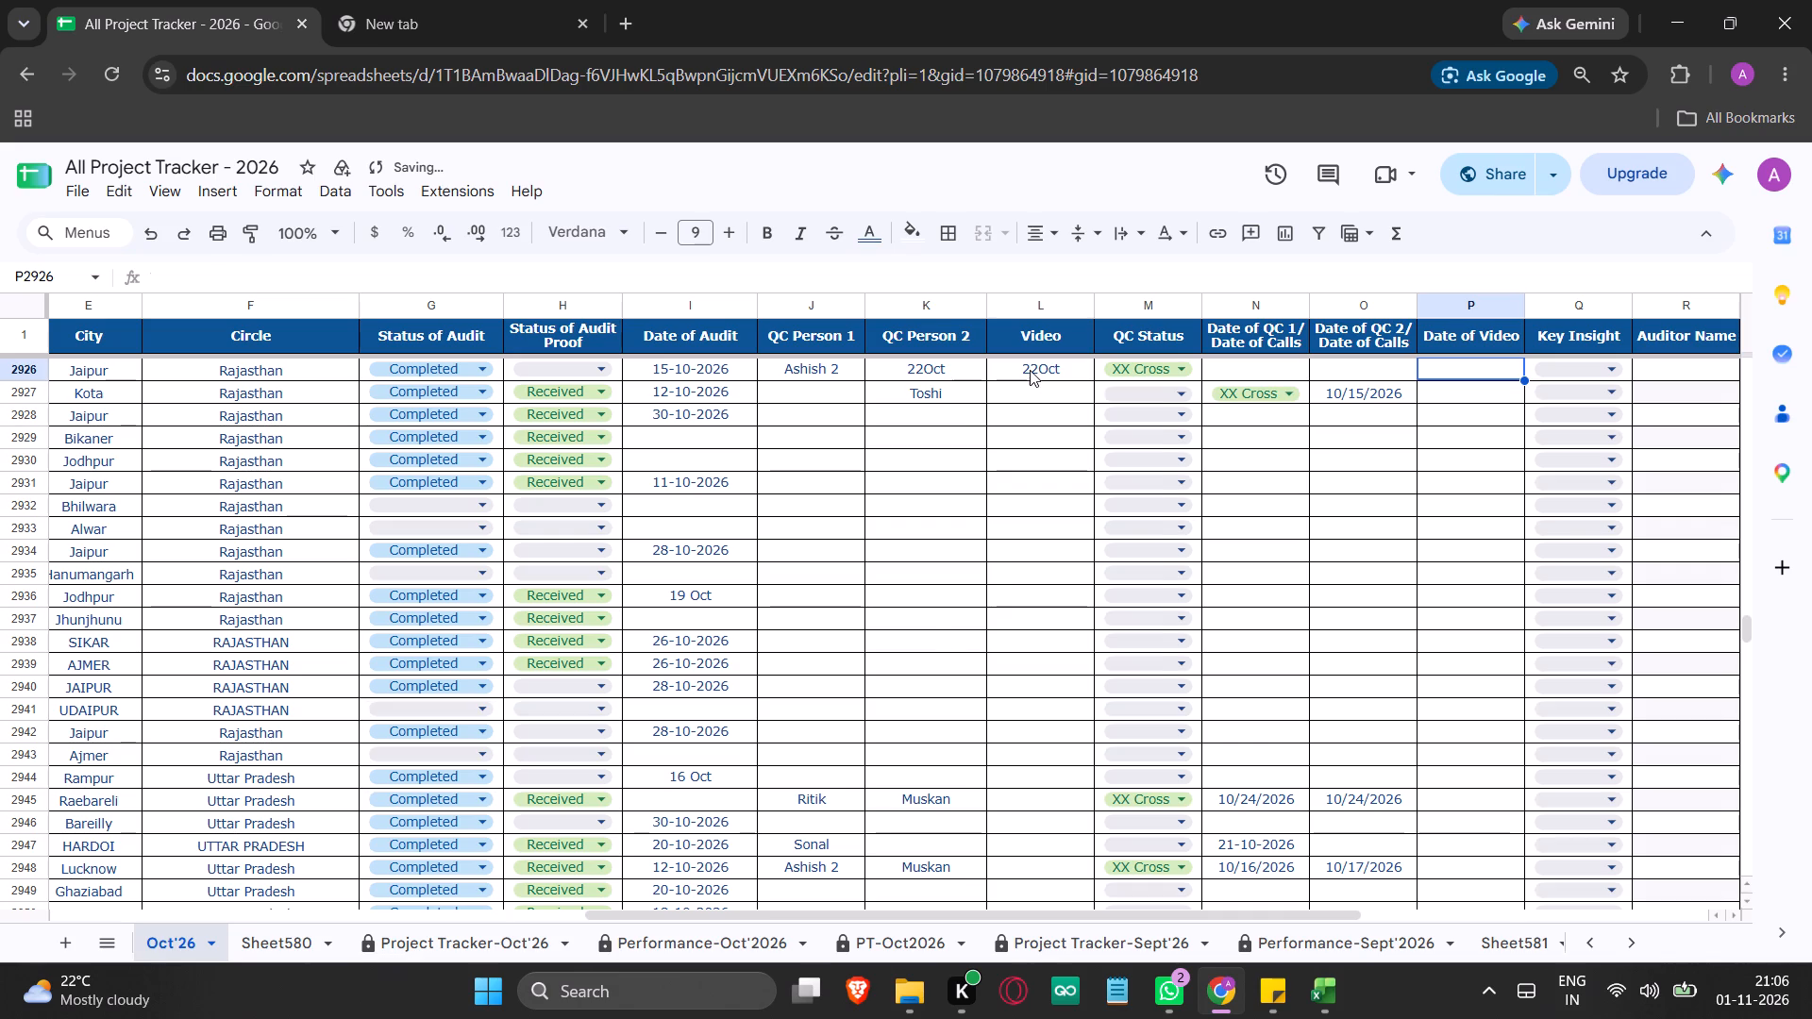
Copy Ashish 2 from QC Person 1 into the QC Person 2 and Video cells of store code 1200127's row.
double_click(1030, 370)
left_click(871, 396)
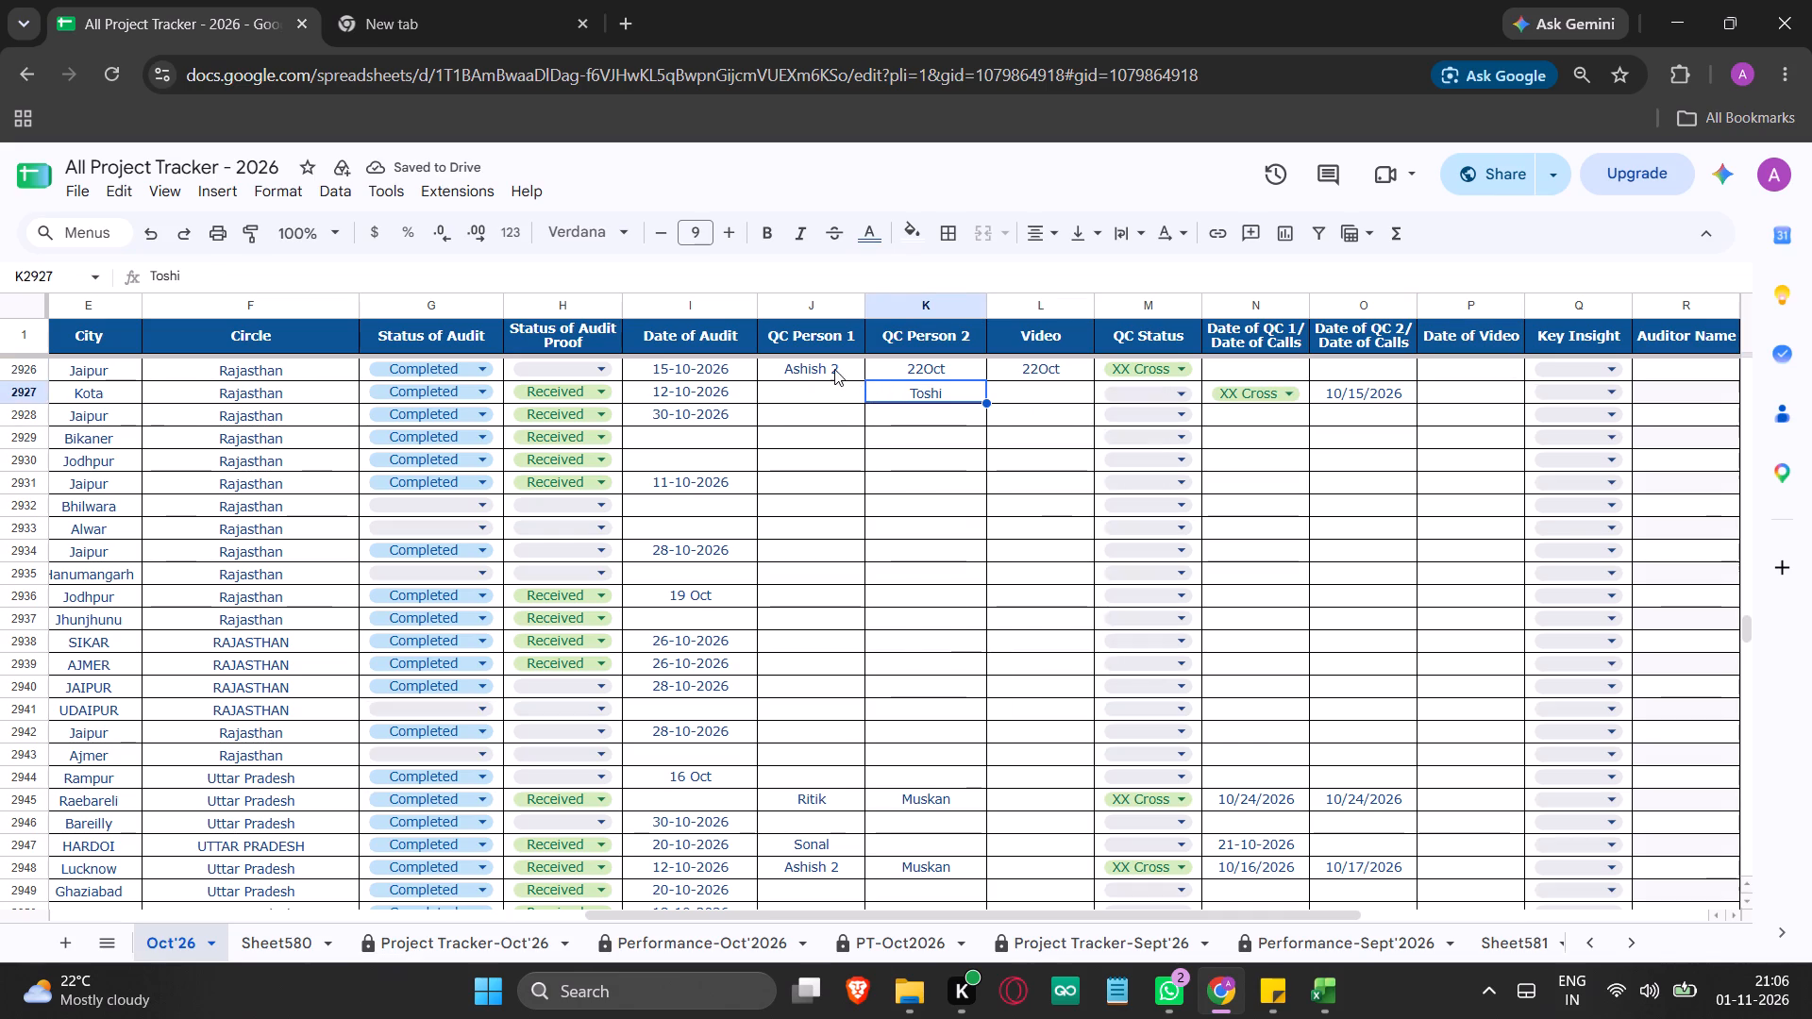
left_click(830, 369)
left_click(913, 370)
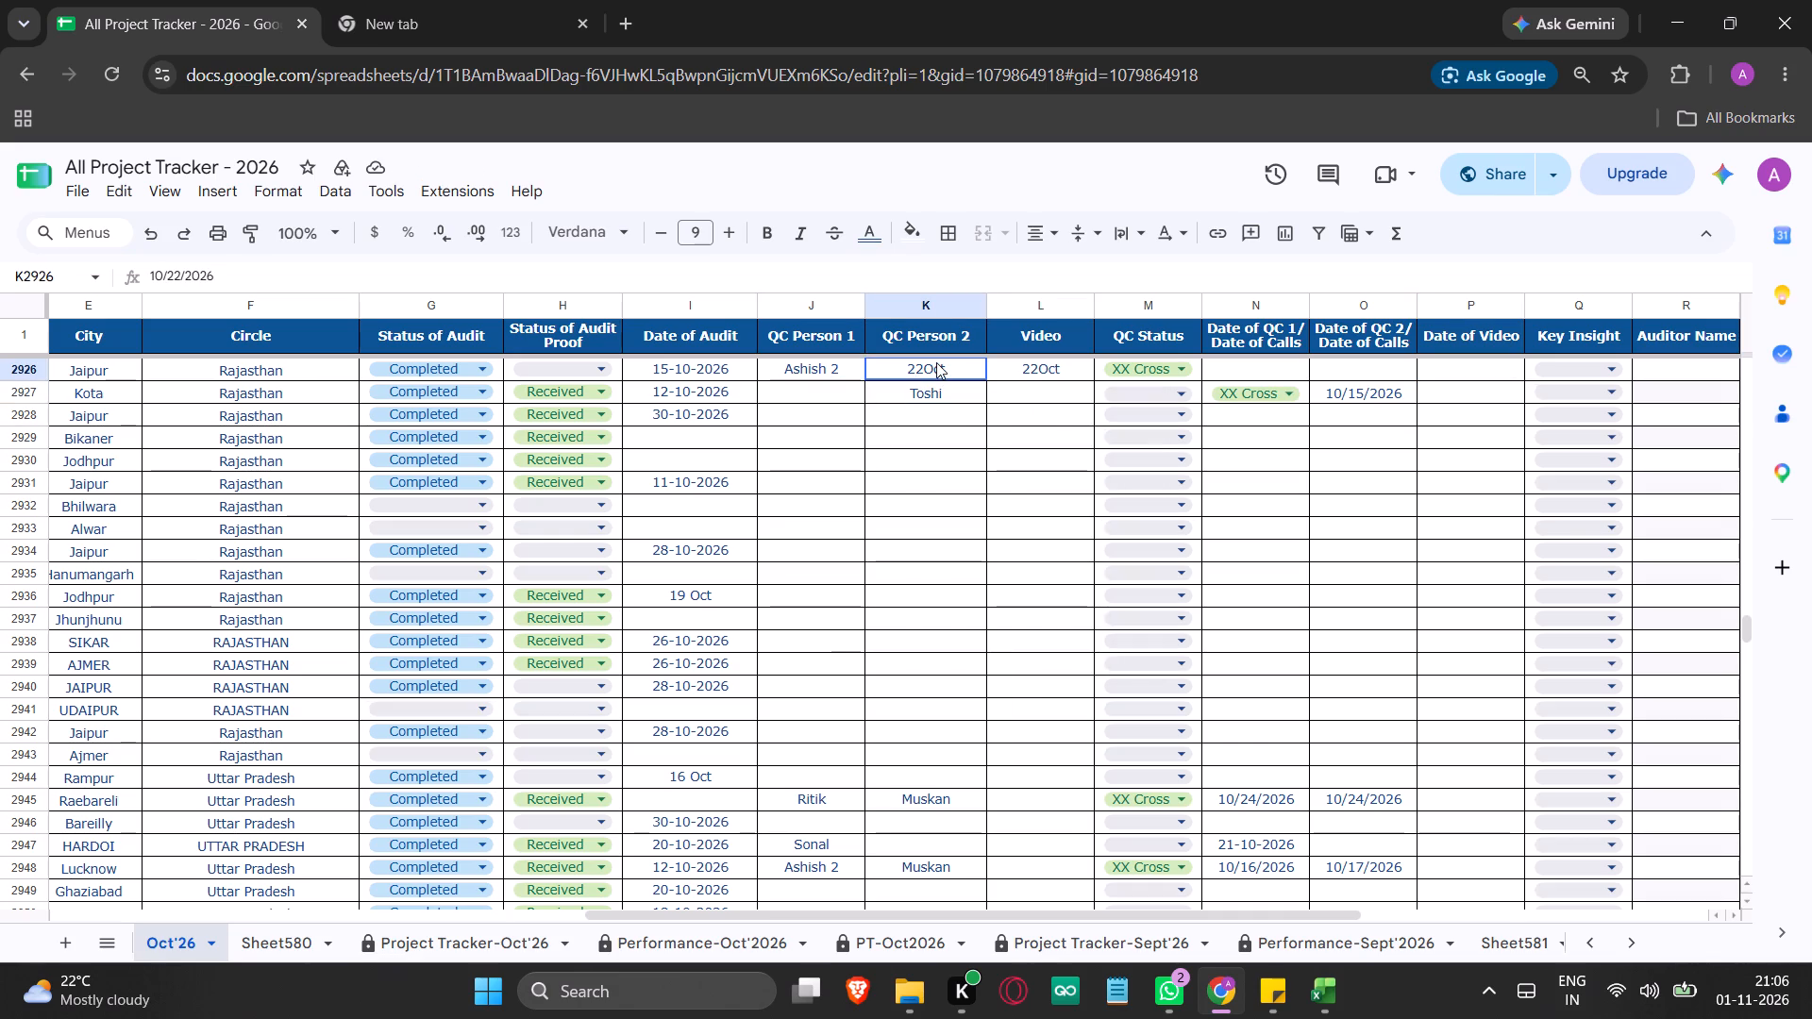
double_click(936, 362)
left_click(782, 389)
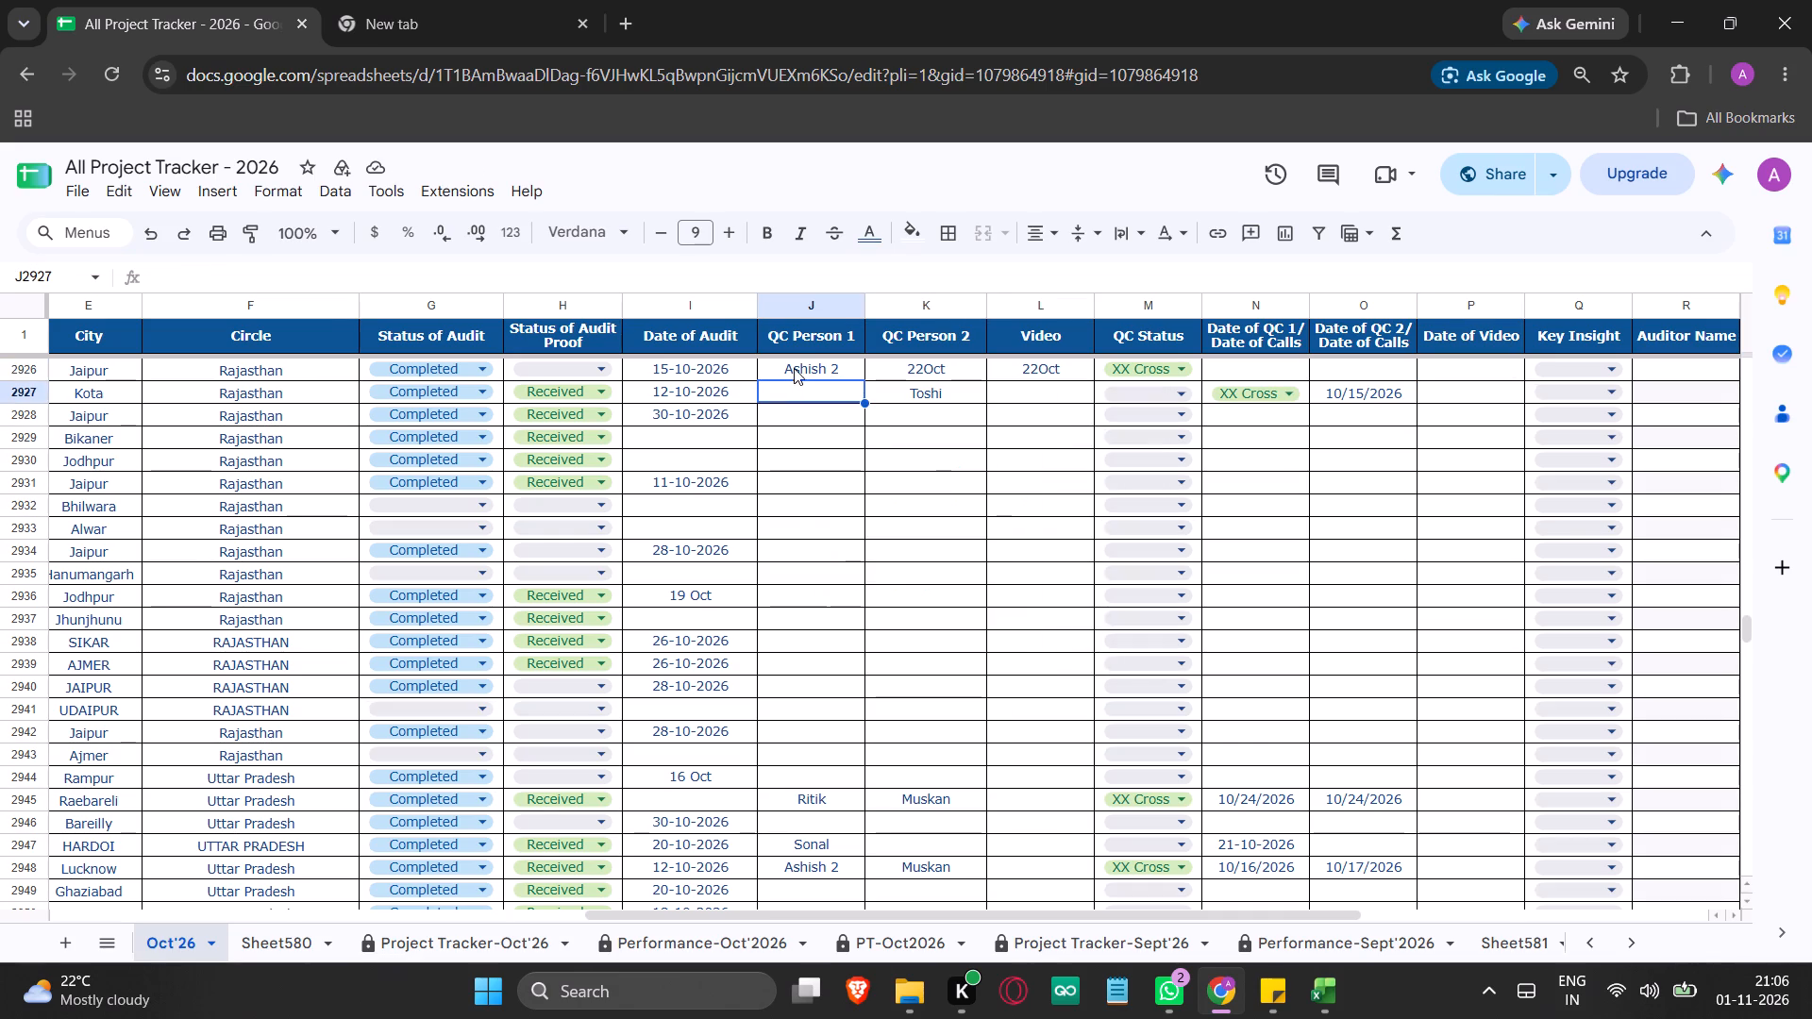
left_click(799, 361)
key("ctrl+c")
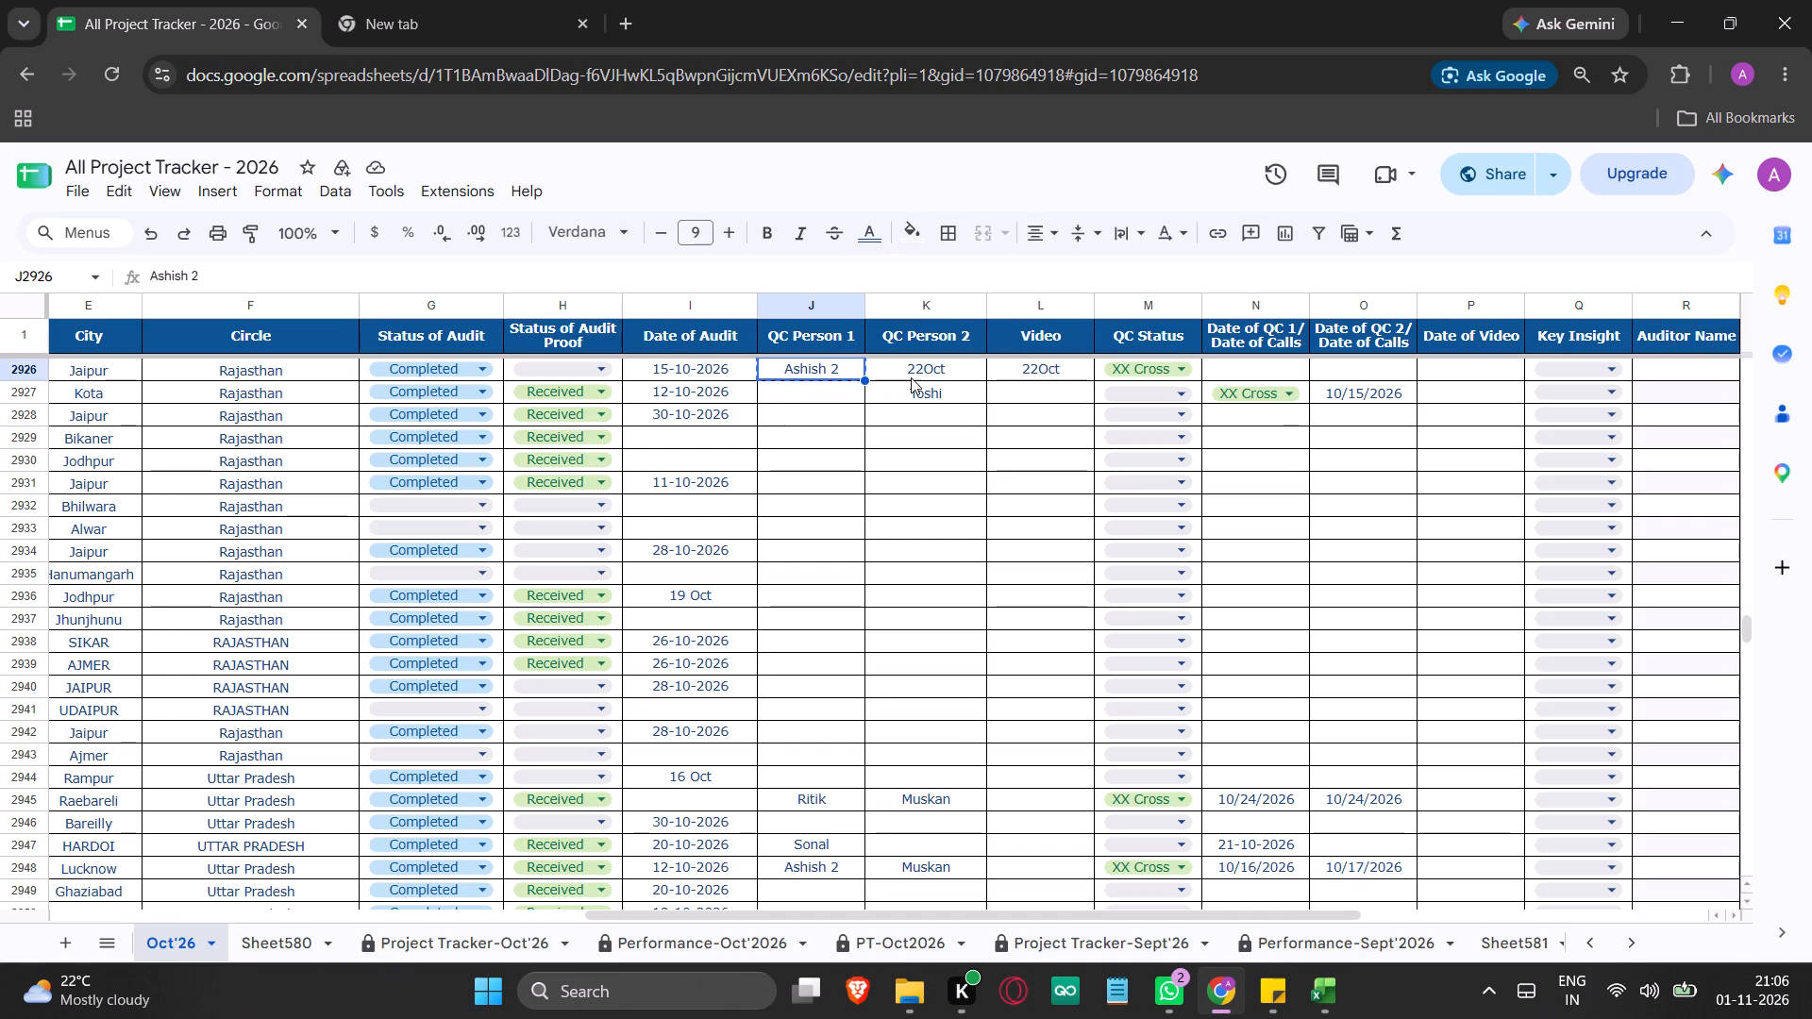
left_click(917, 370)
key("ctrl+v")
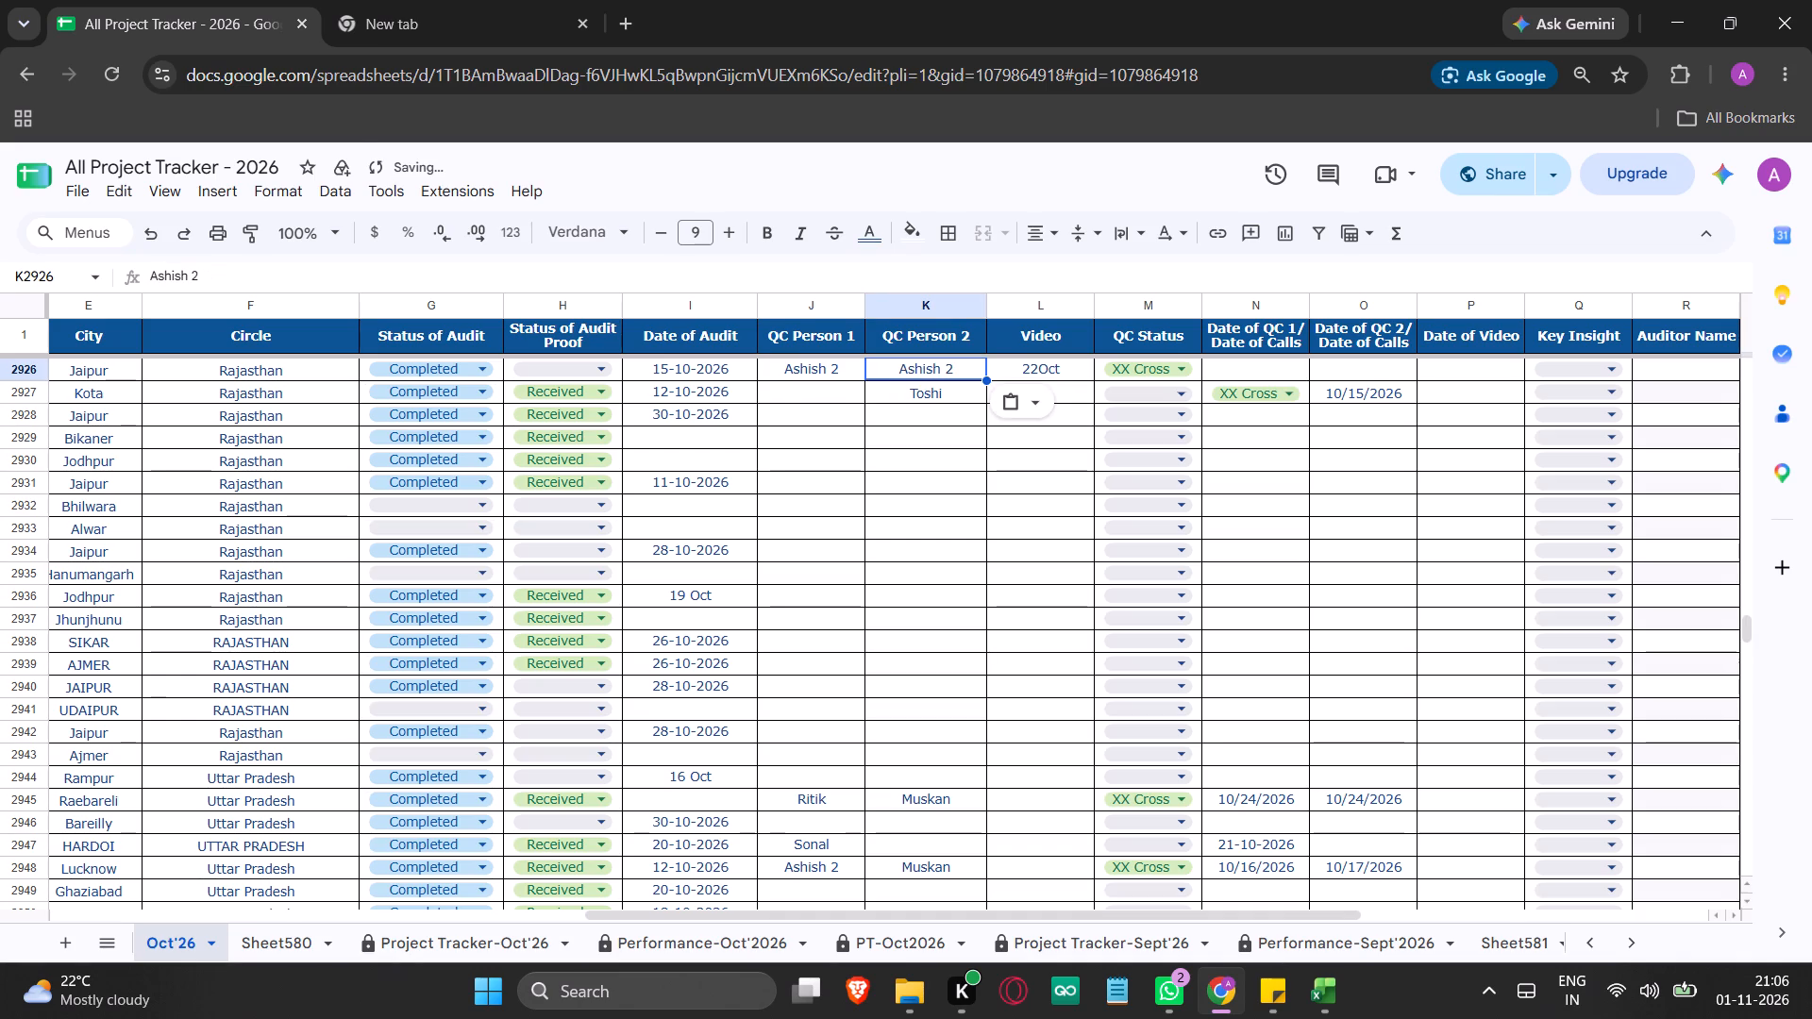
left_click(1019, 368)
key("ctrl+v")
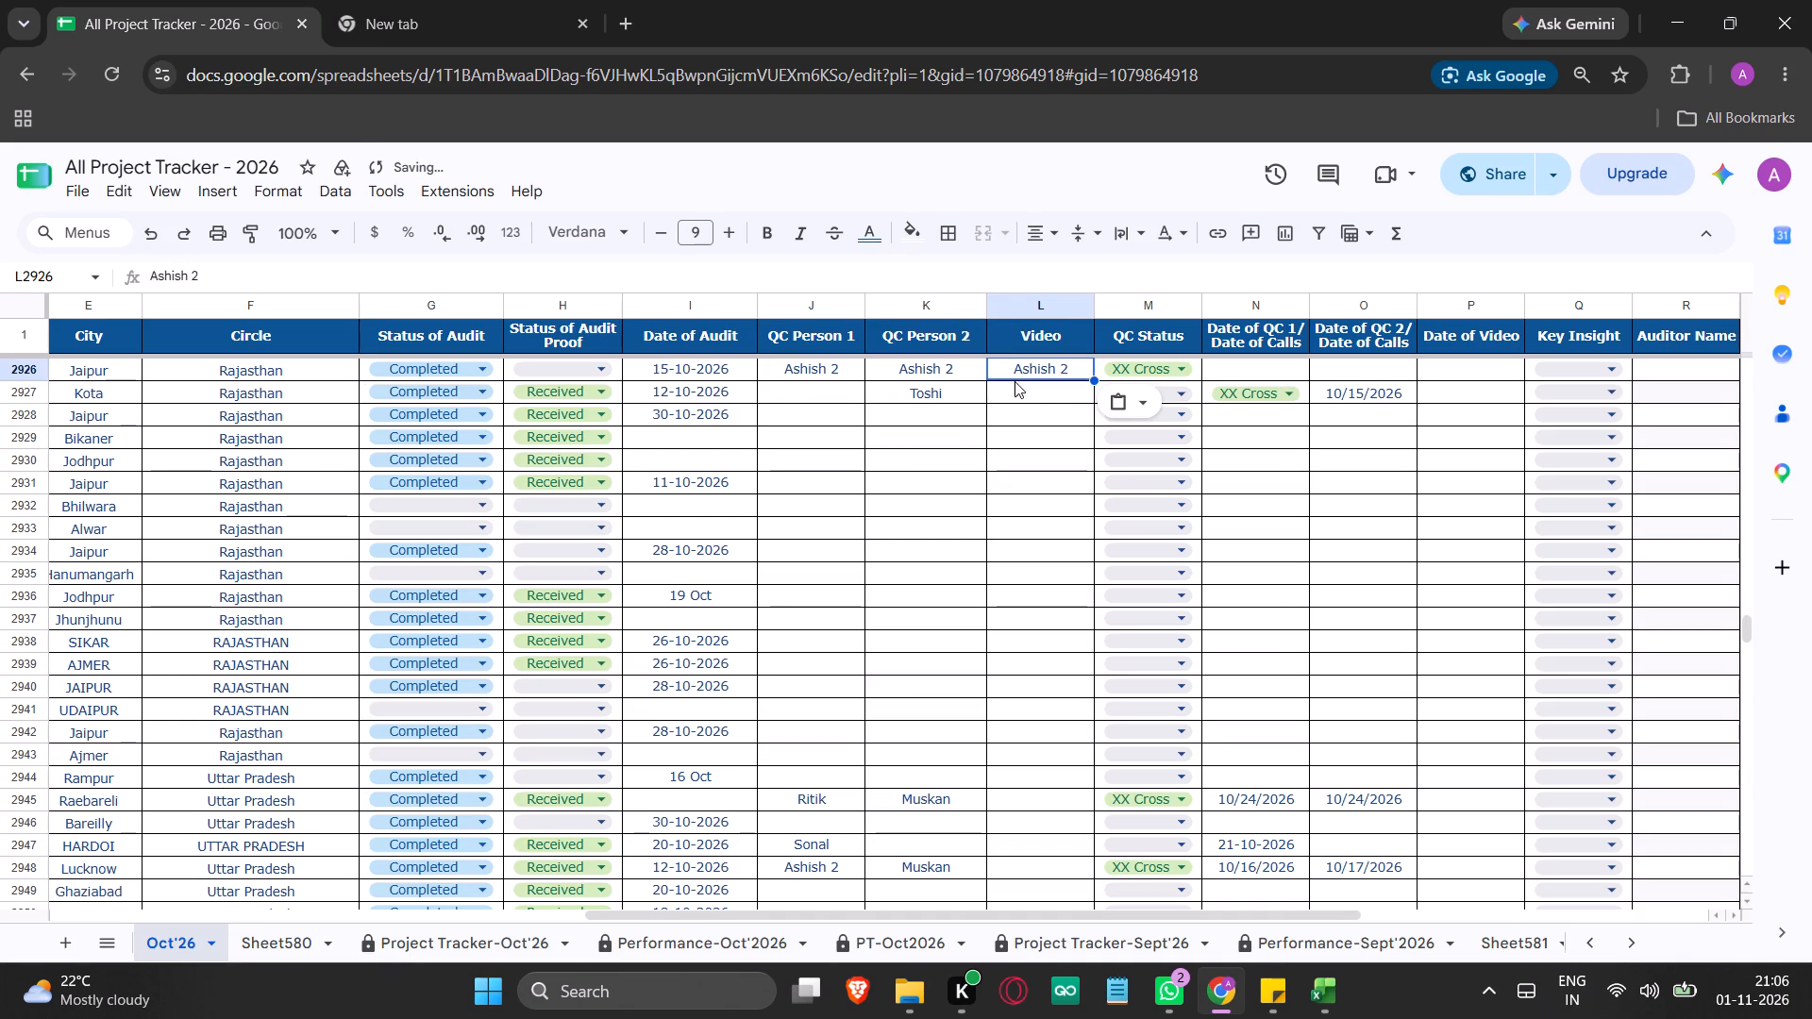
Enter the sticky note's date, 22 Oct, as the Date of QC 1 in the row of store code 1200127.
left_click(1267, 370)
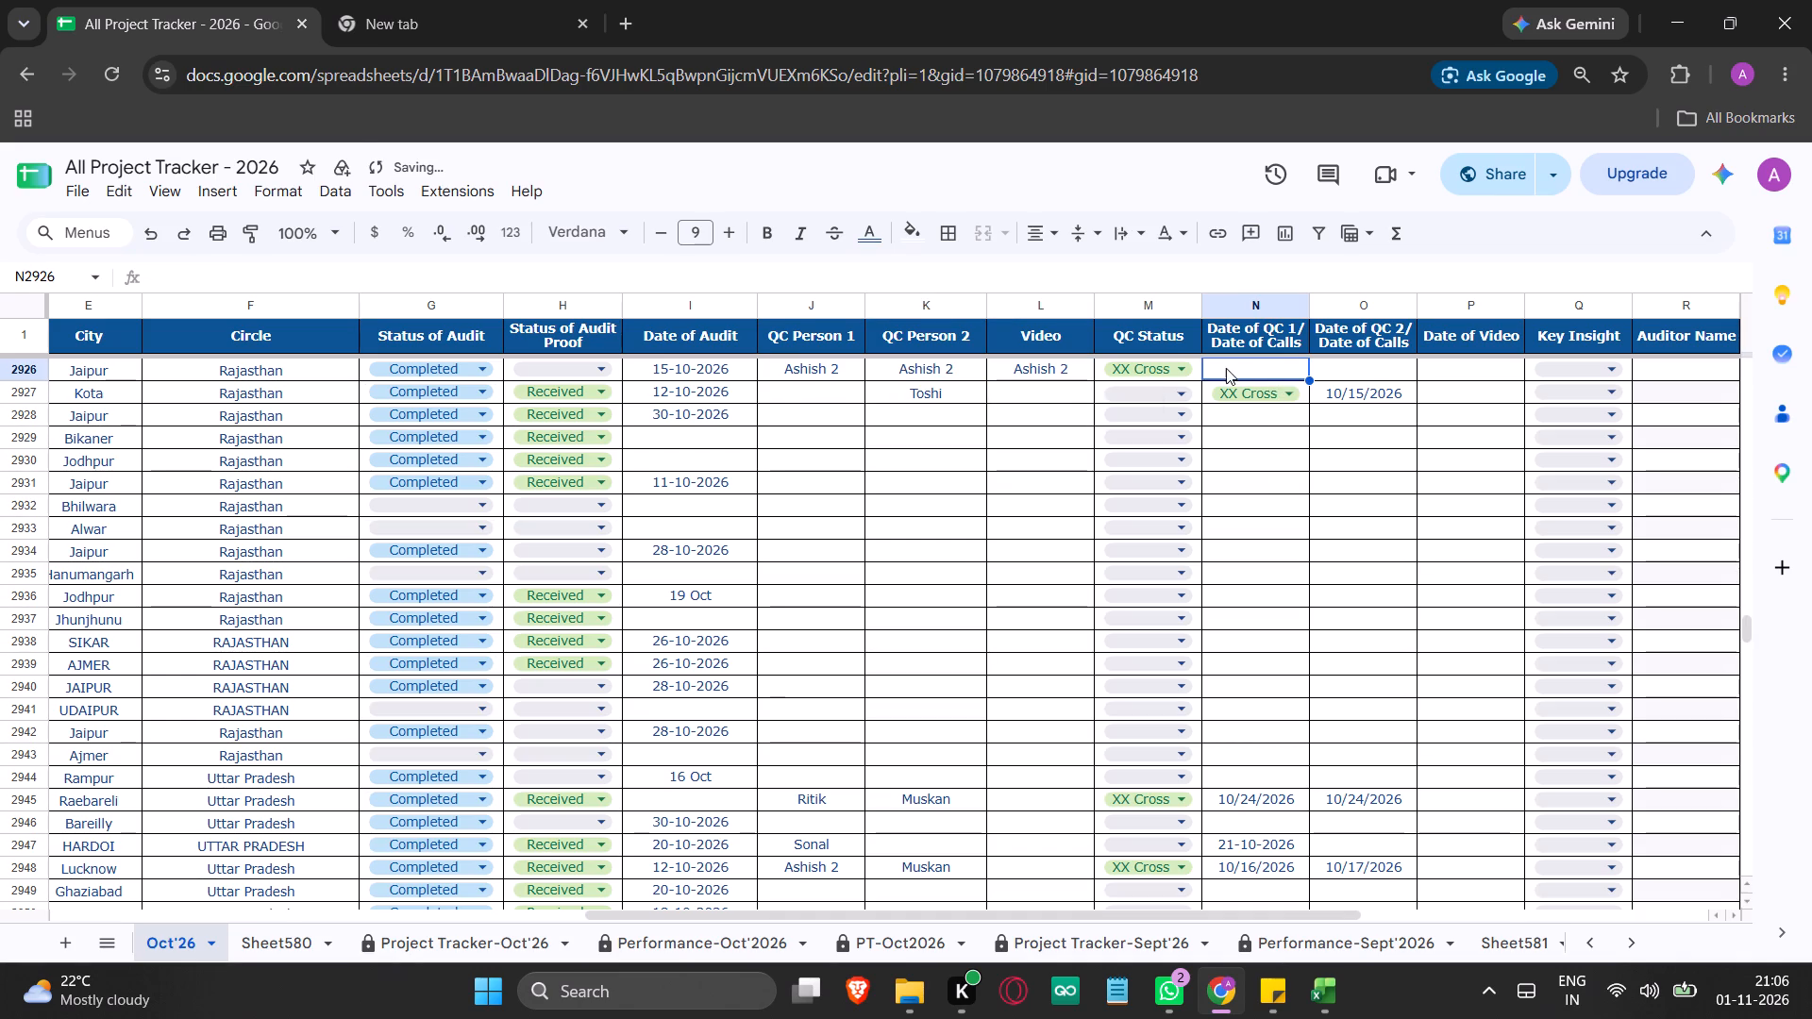
left_click(1264, 995)
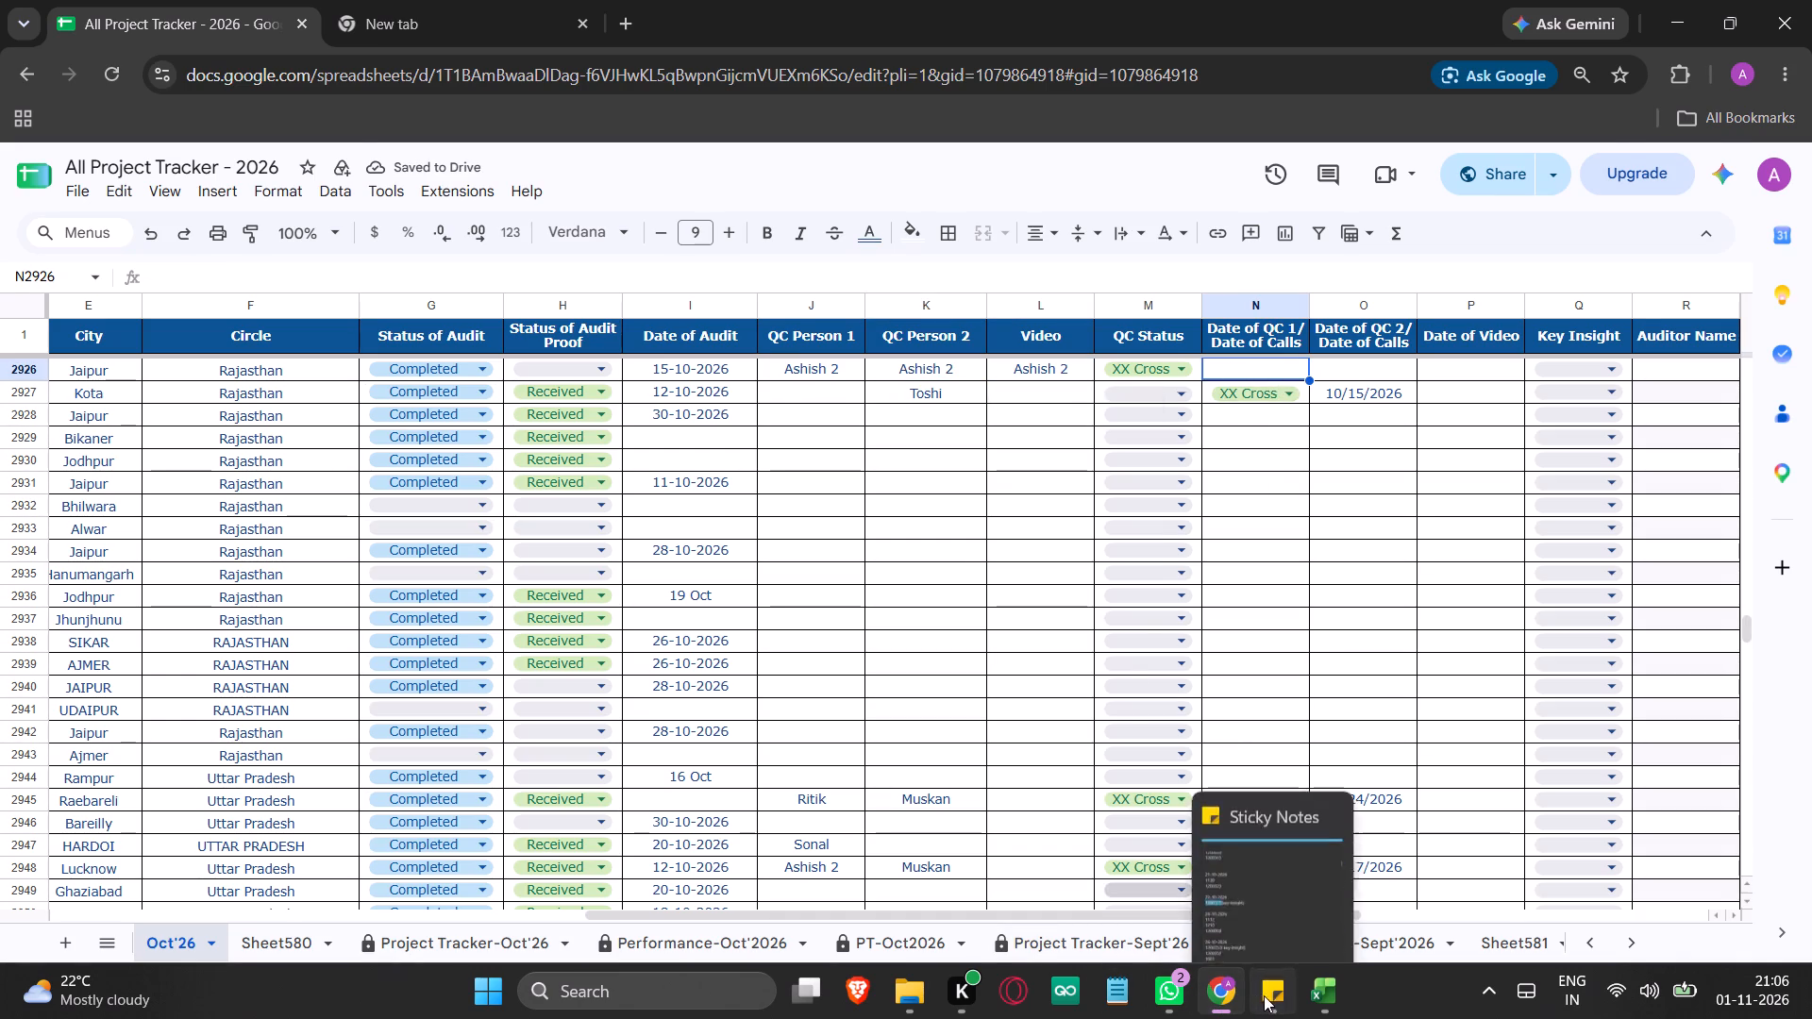
left_click(1010, 376)
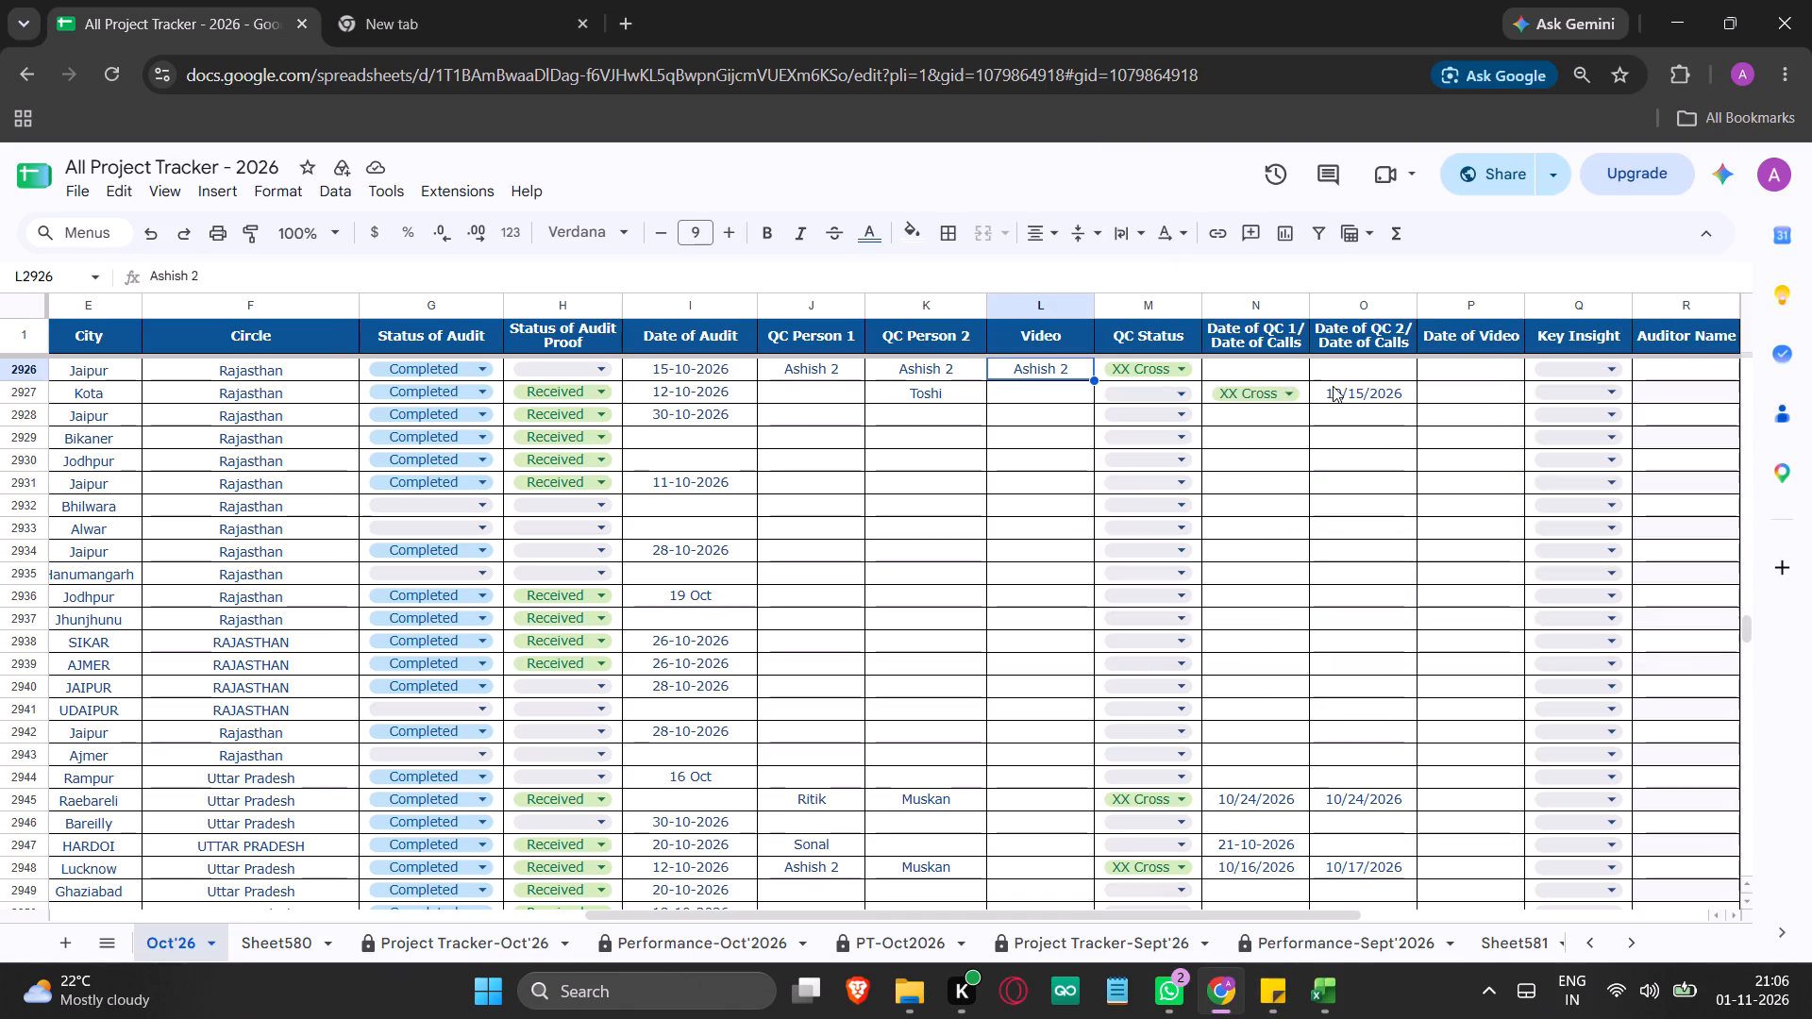
left_click(1256, 369)
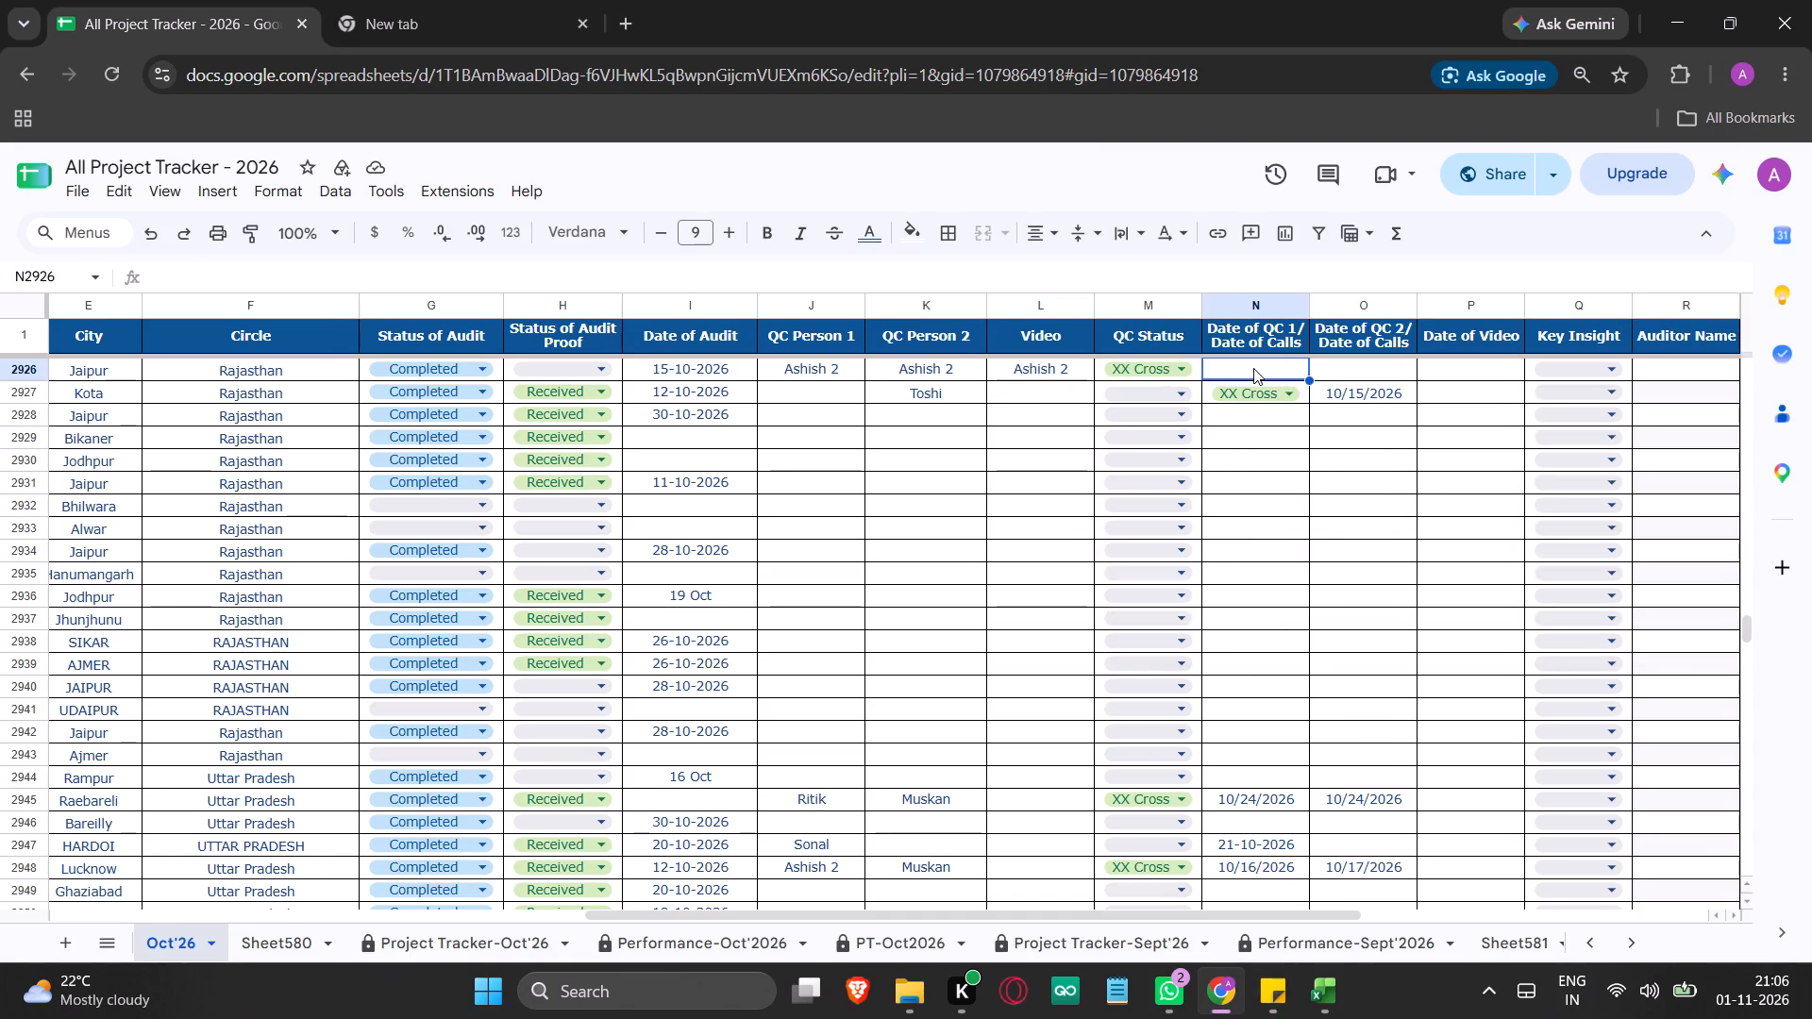
double_click(1253, 368)
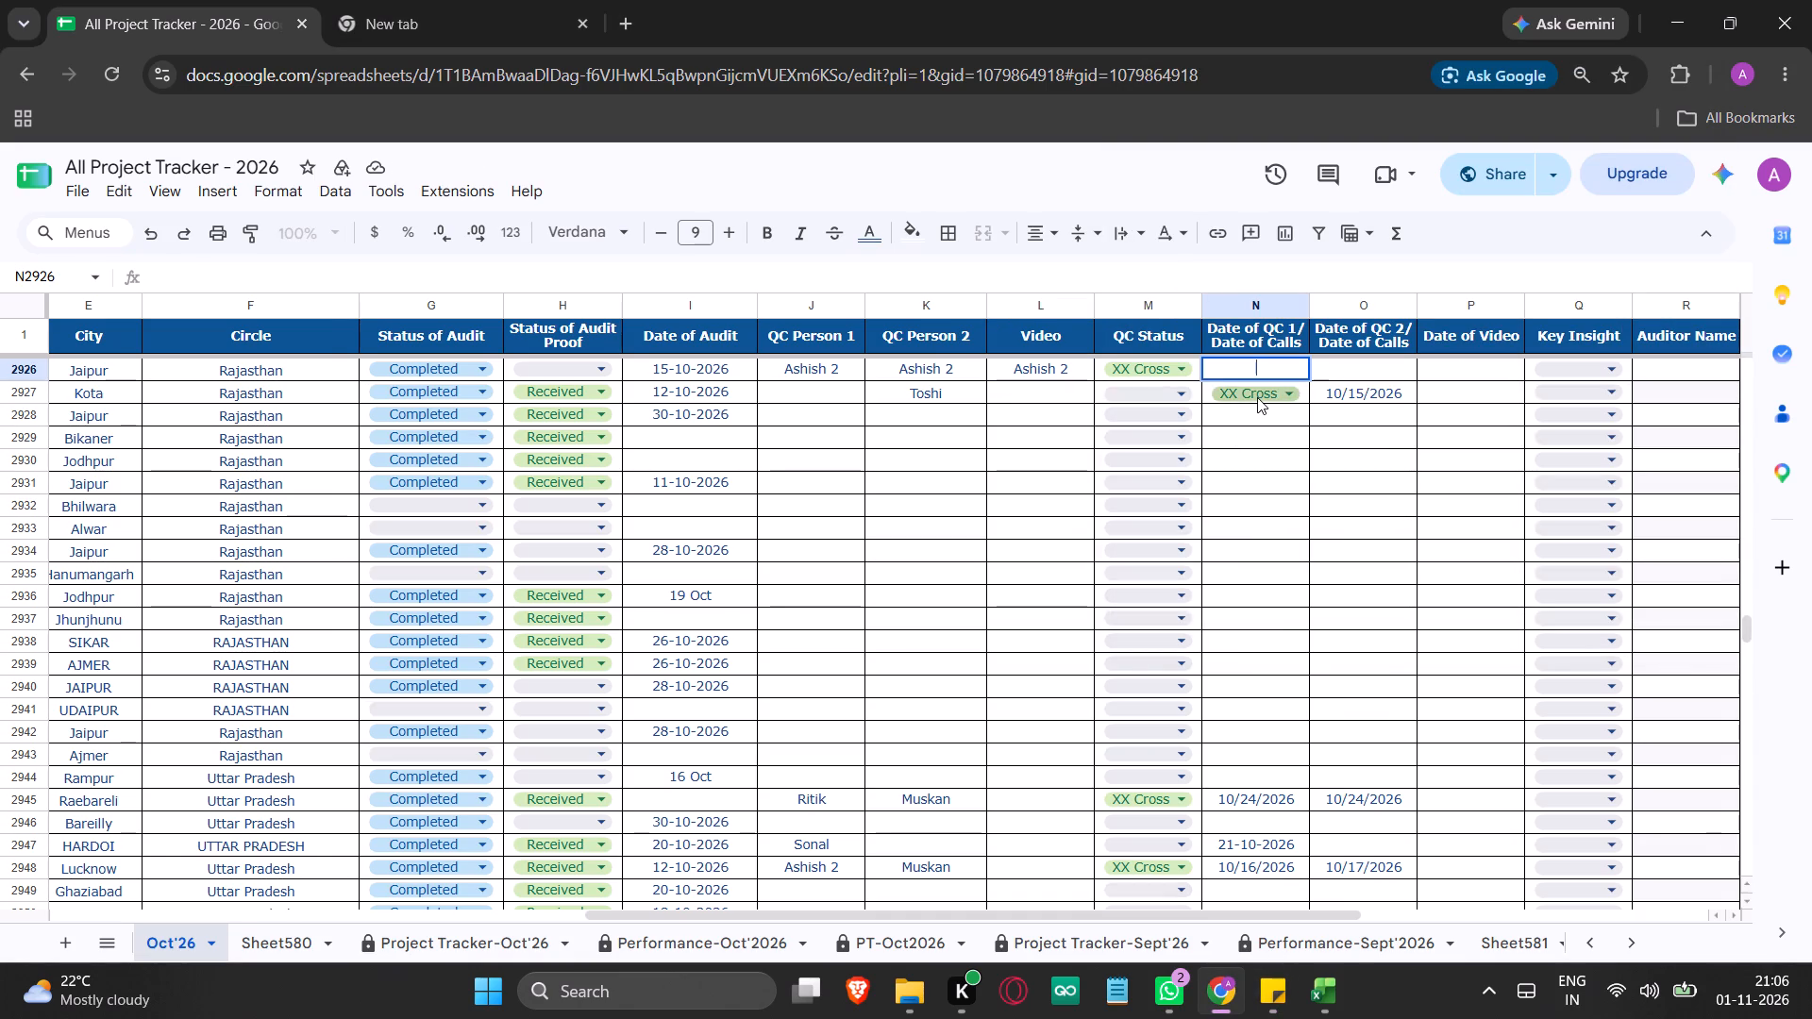
type("22")
type("Oct")
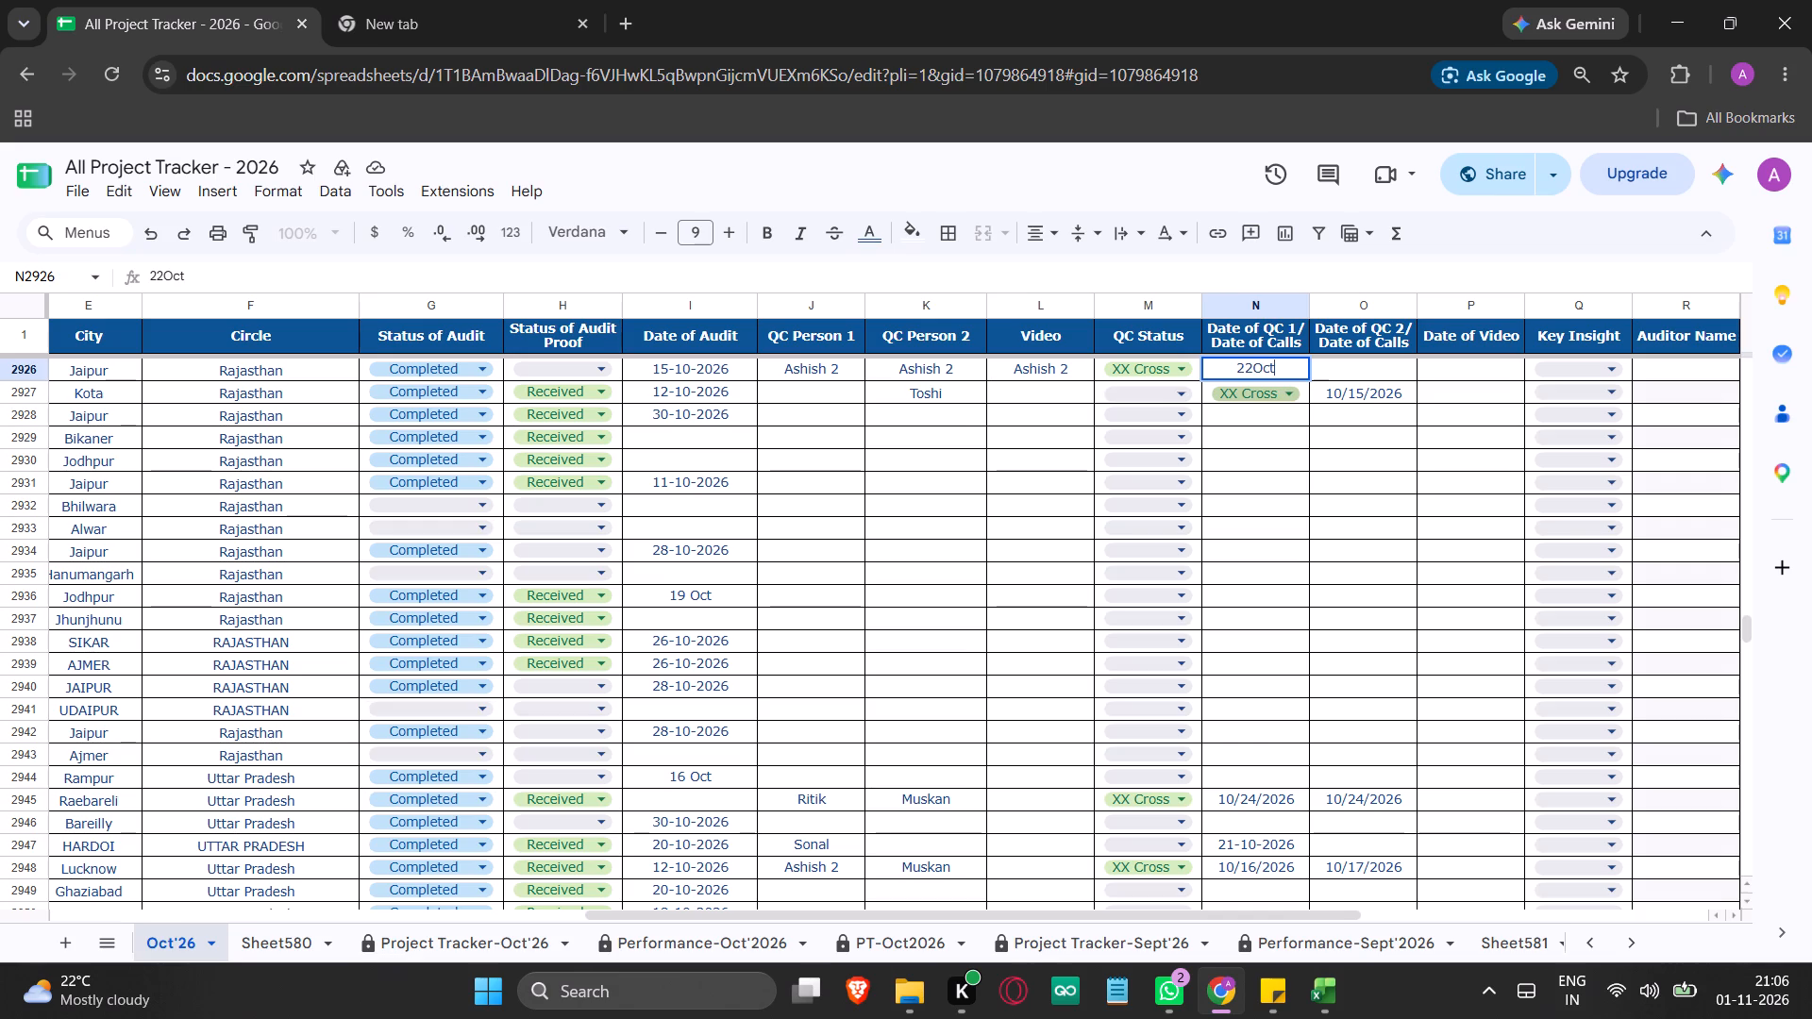
left_click(1395, 464)
Copy the Date of QC 1 into the Date of QC 2 and Date of Video cells of store code 1200127's row.
left_click(1287, 364)
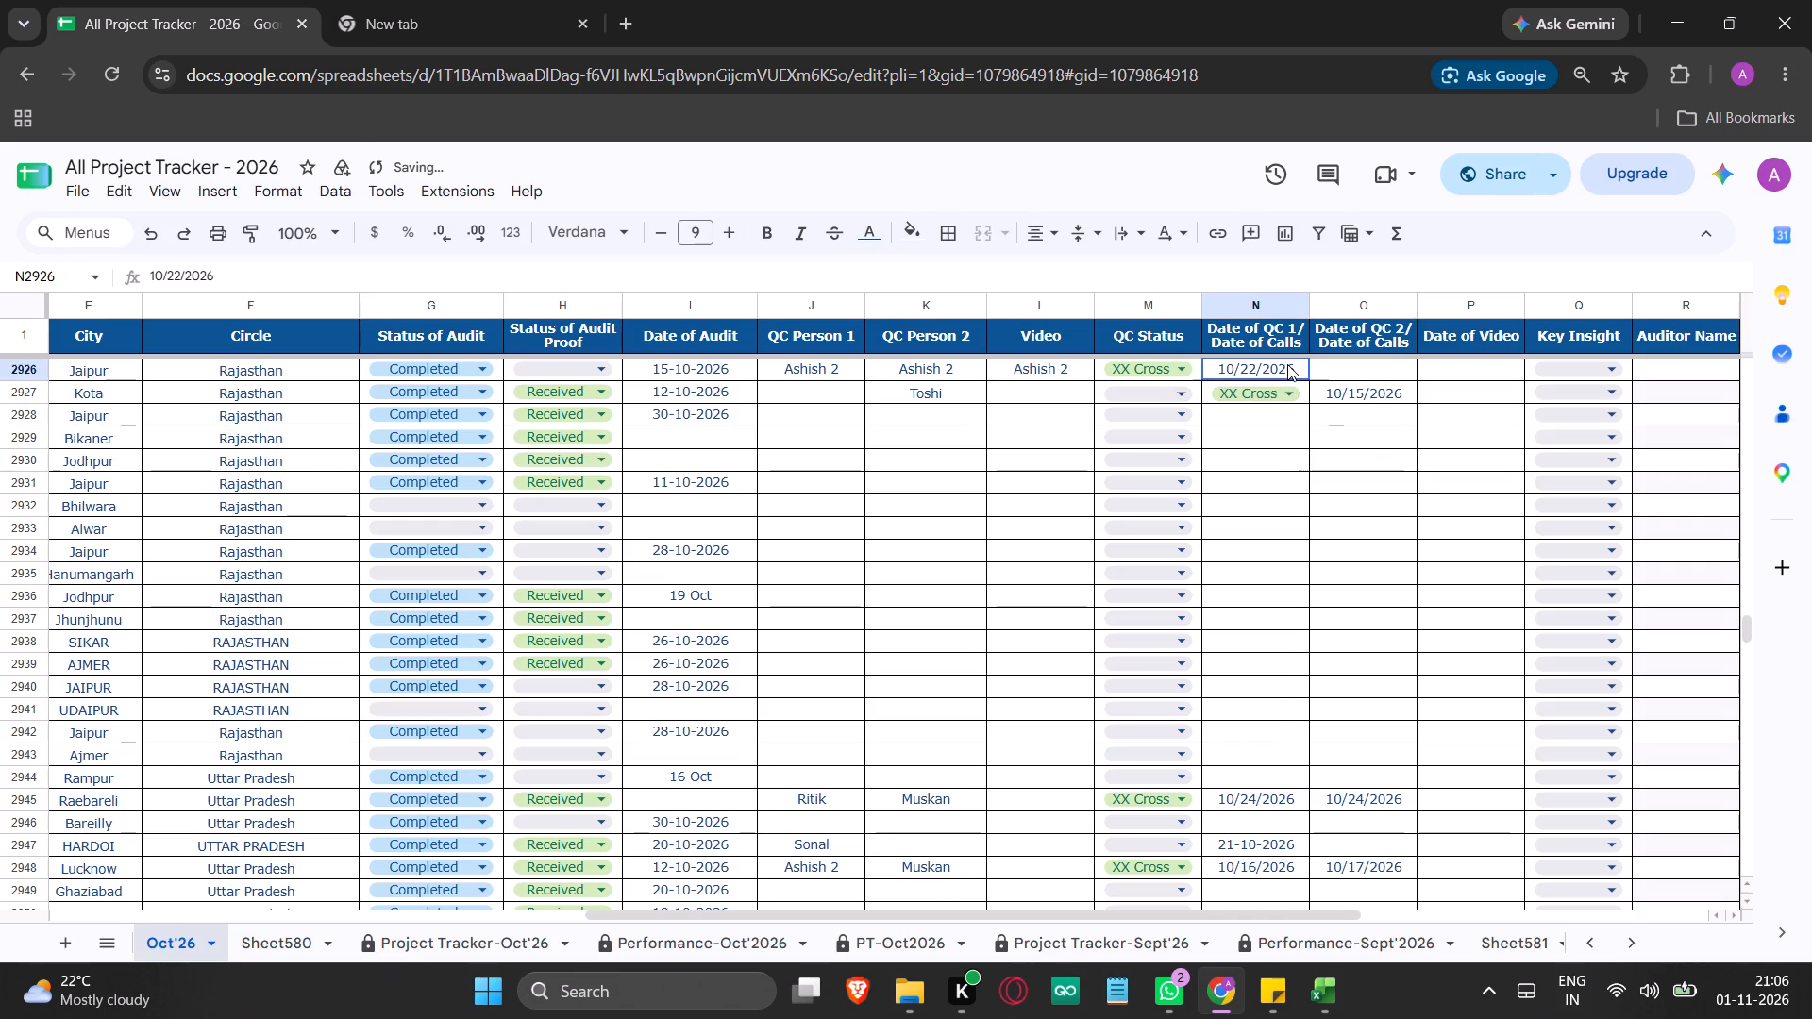
key("ctrl+c")
left_click(1355, 369)
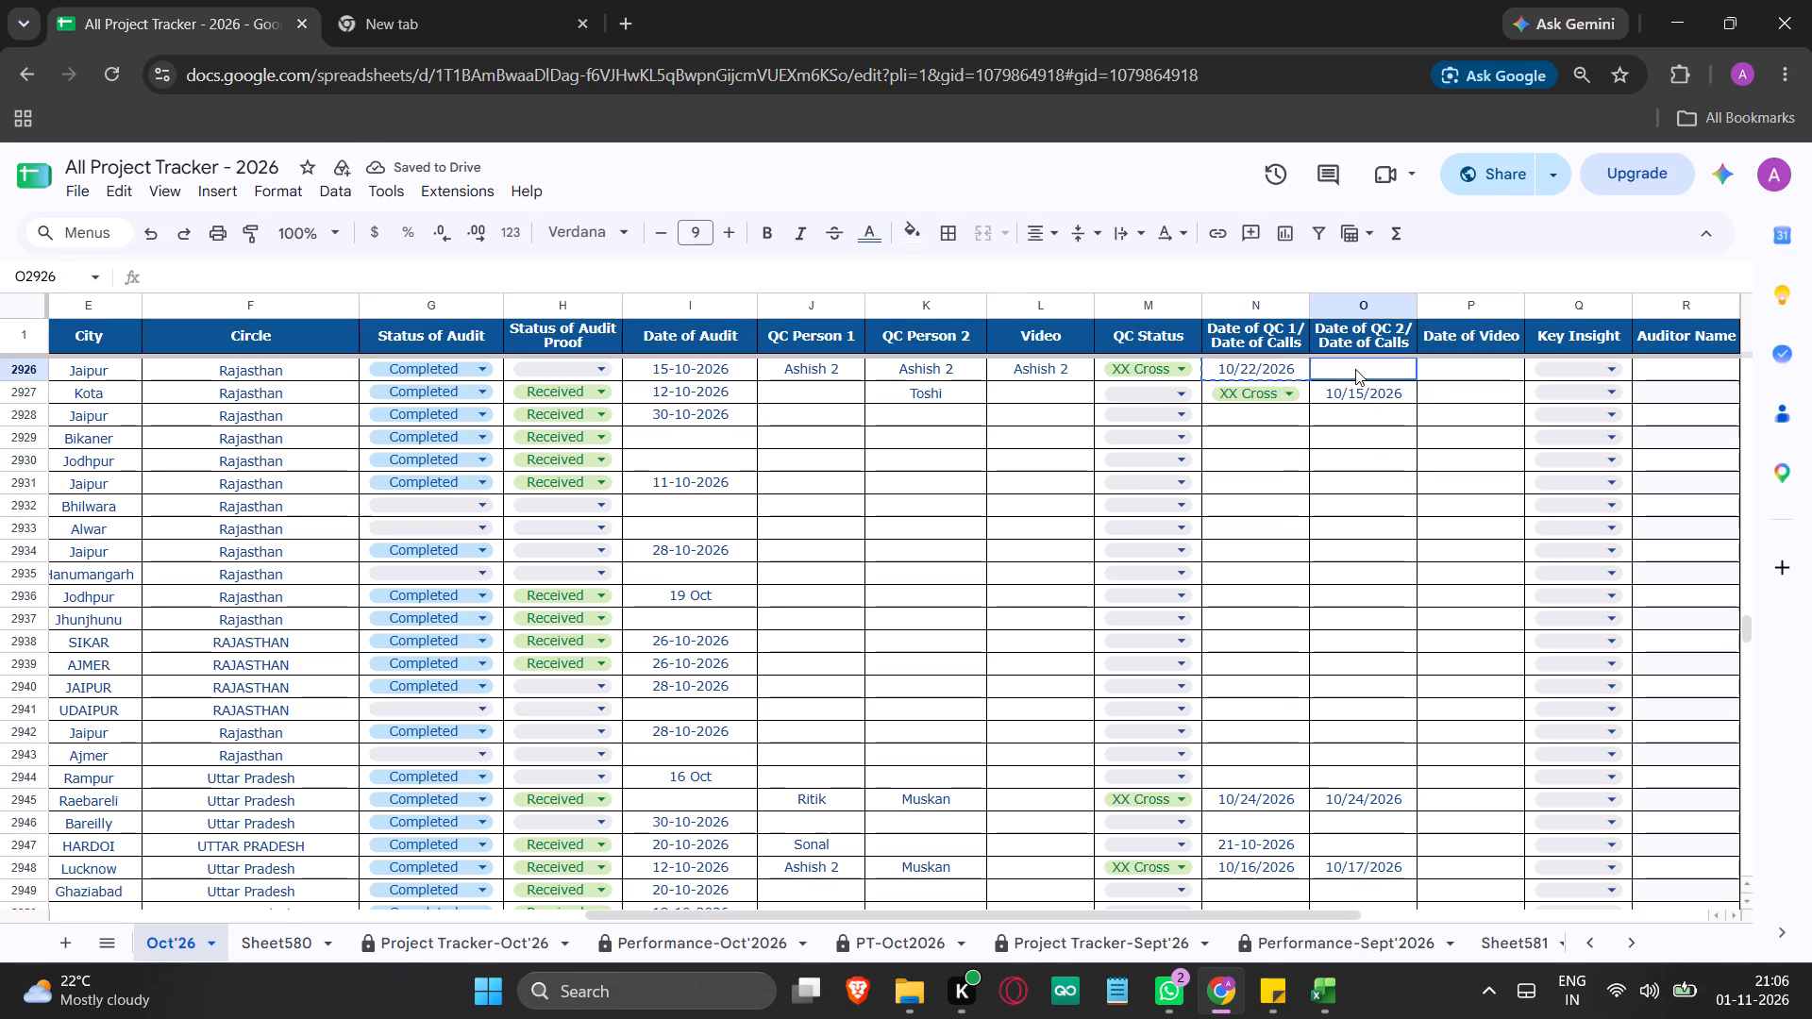
key("ctrl+v")
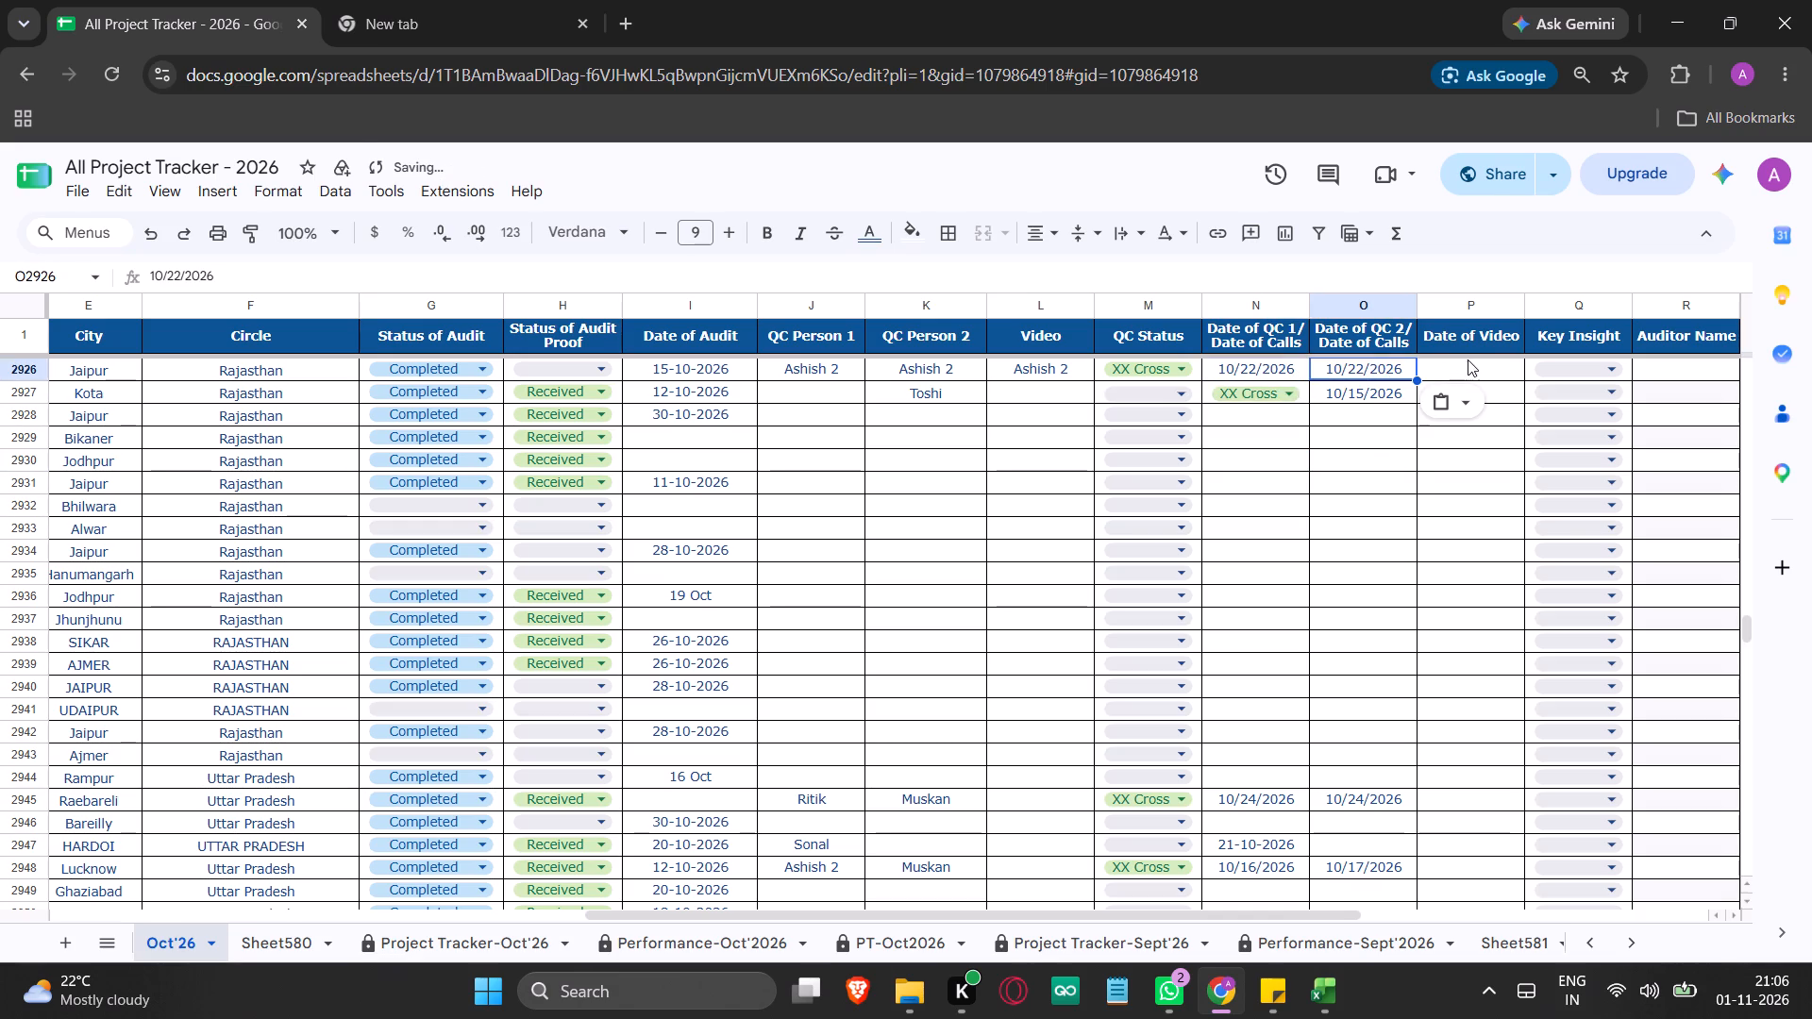
left_click(1468, 365)
key("ctrl+v")
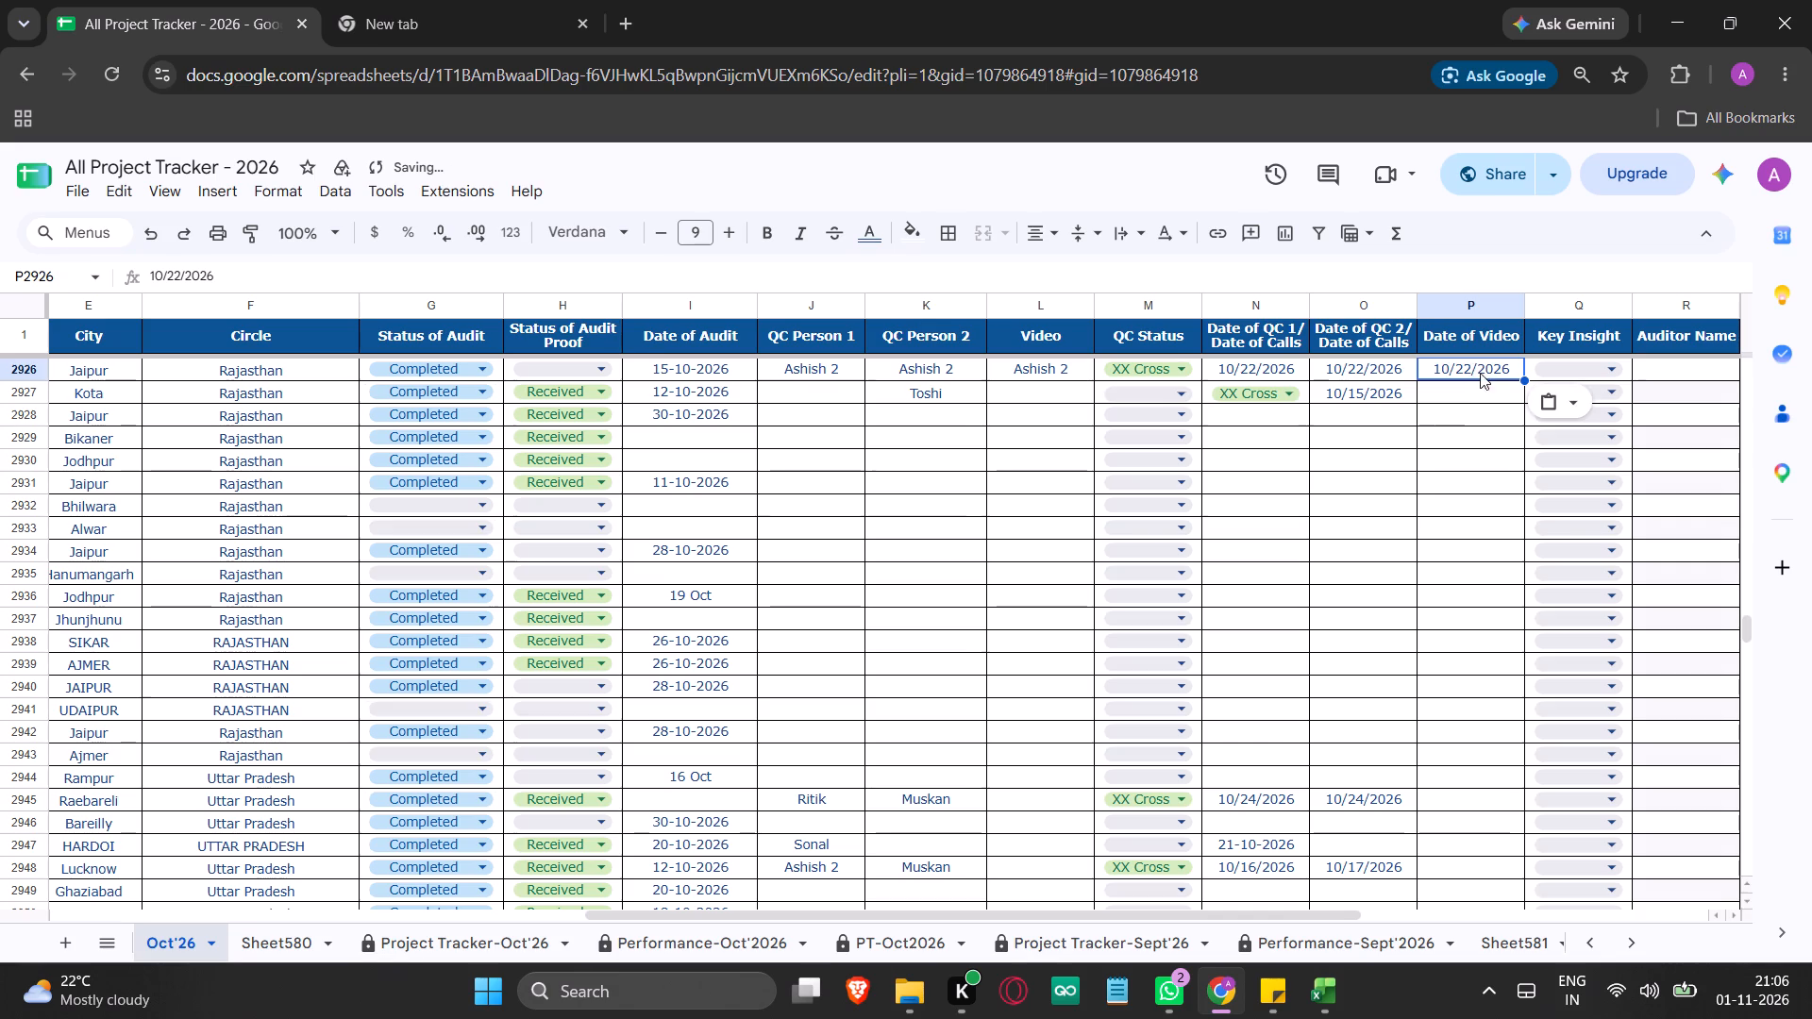
Set the Key Insight of store code 1200127 to Yes, following the sticky note's remark.
left_click(1603, 368)
left_click(1552, 401)
left_click(1317, 509)
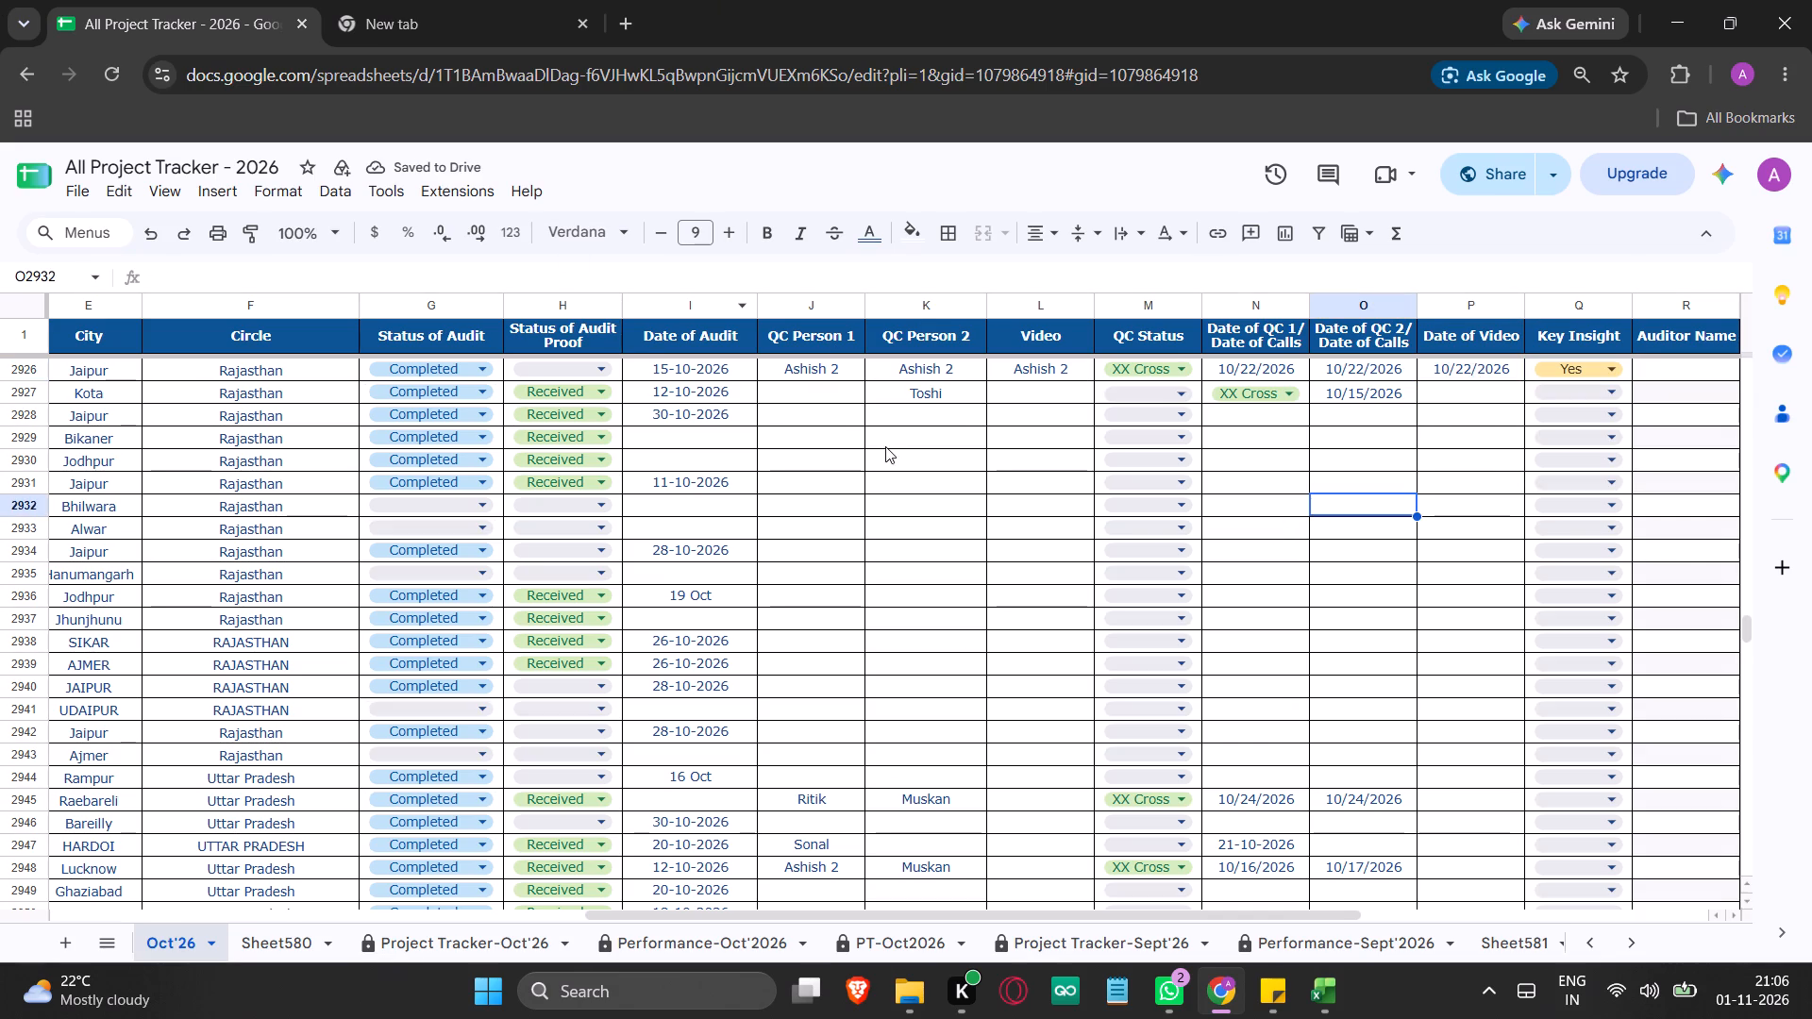
left_click(920, 498)
left_click(958, 595)
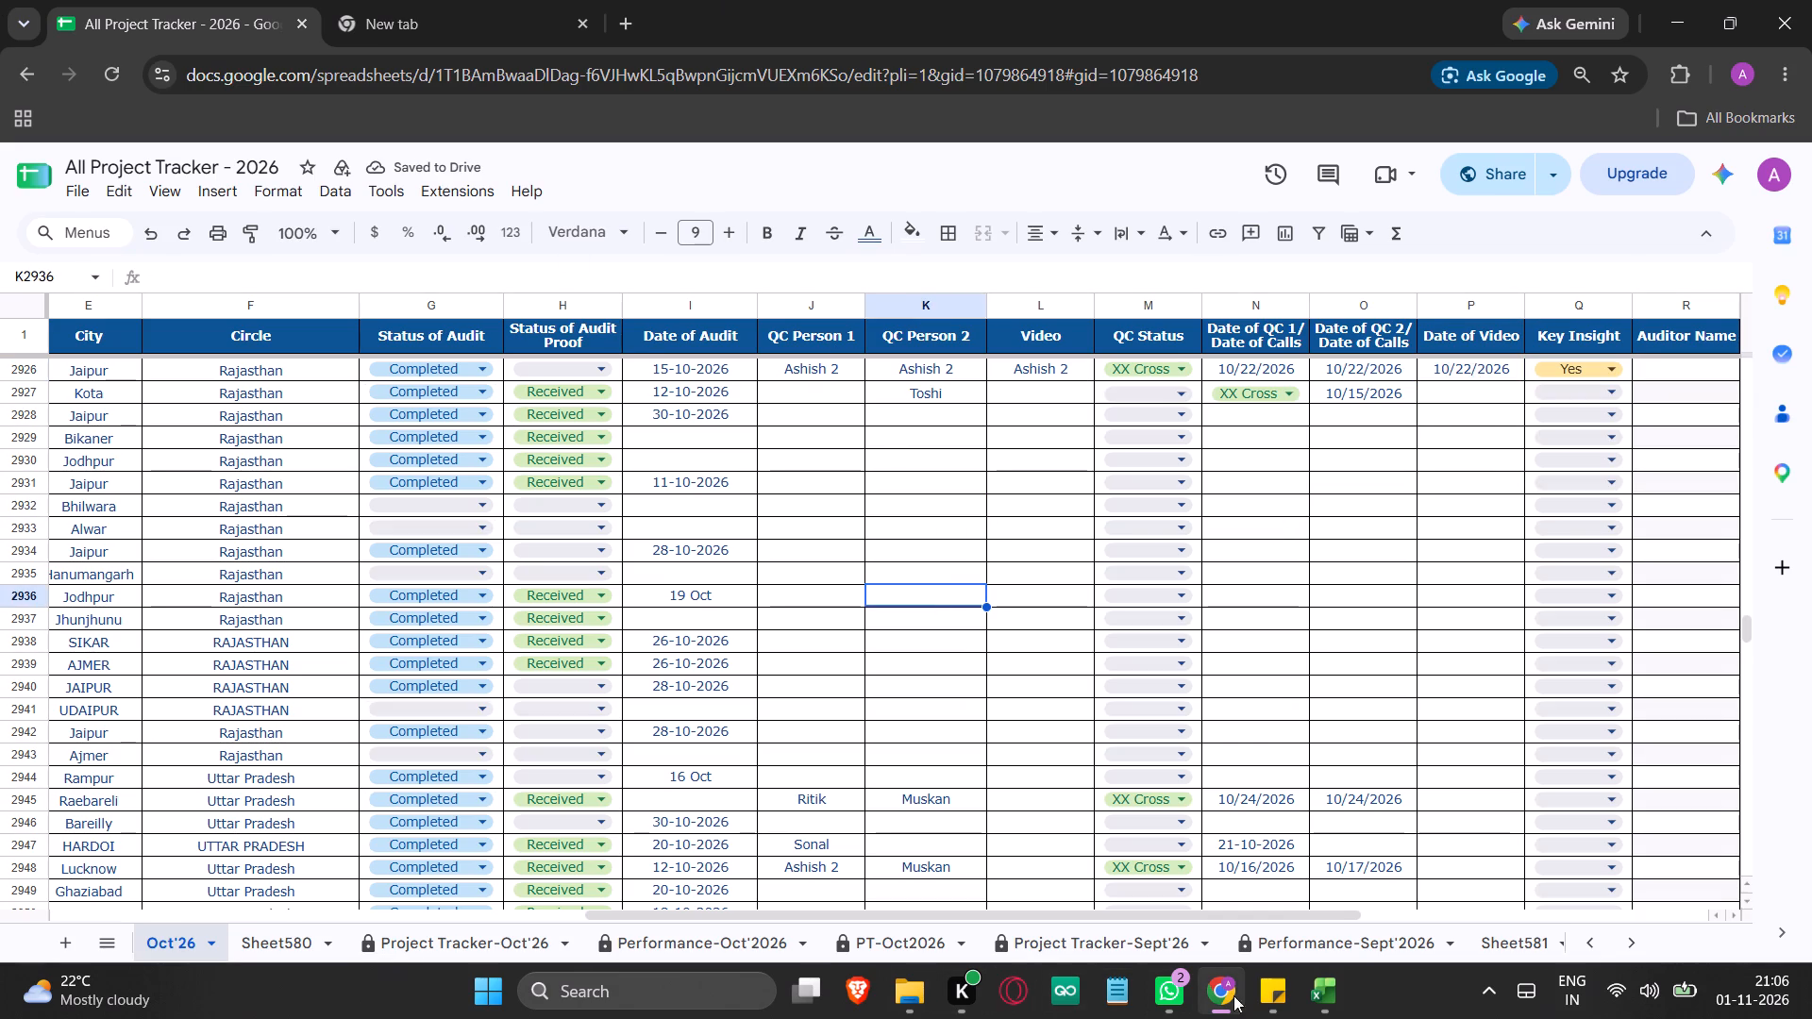
Find store code 1112 from the sticky note in the tracker and enter Ashish 2 as its QC Person 1.
left_click(1269, 1002)
triple_click(1184, 389)
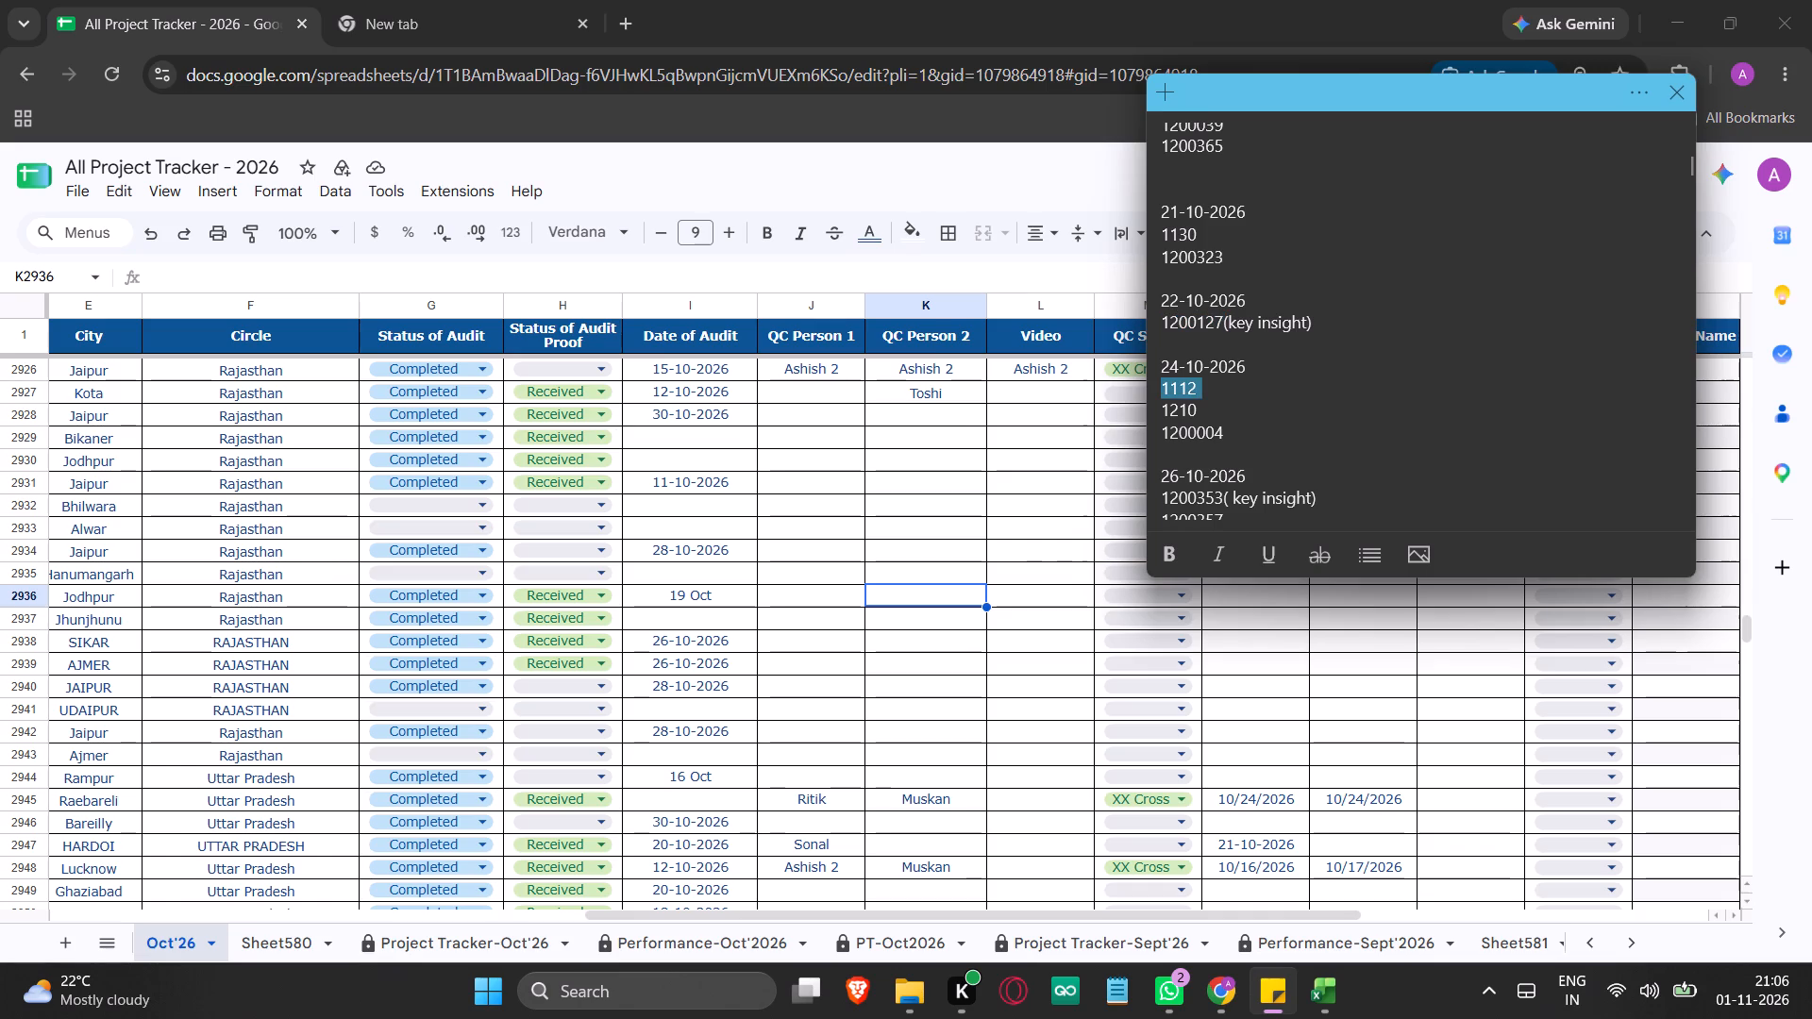
right_click(1184, 389)
left_click(1244, 412)
left_click(959, 476)
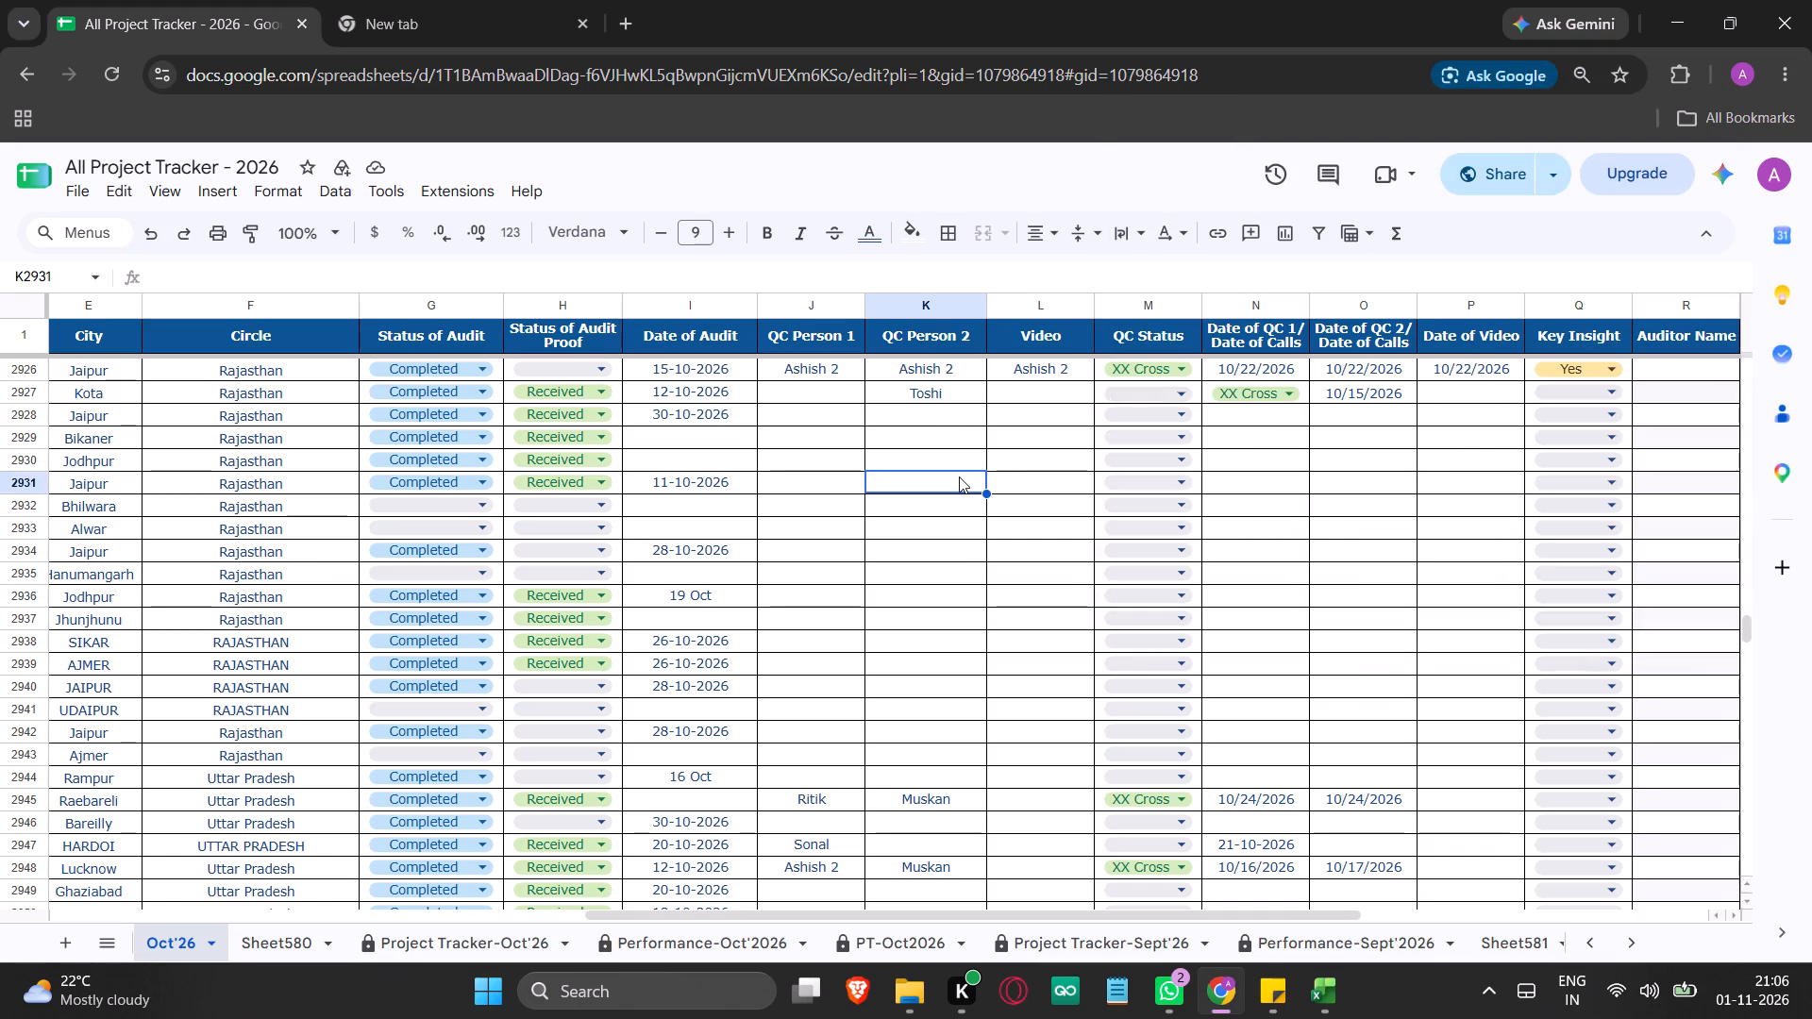
key("ctrl+f")
key("ctrl+v")
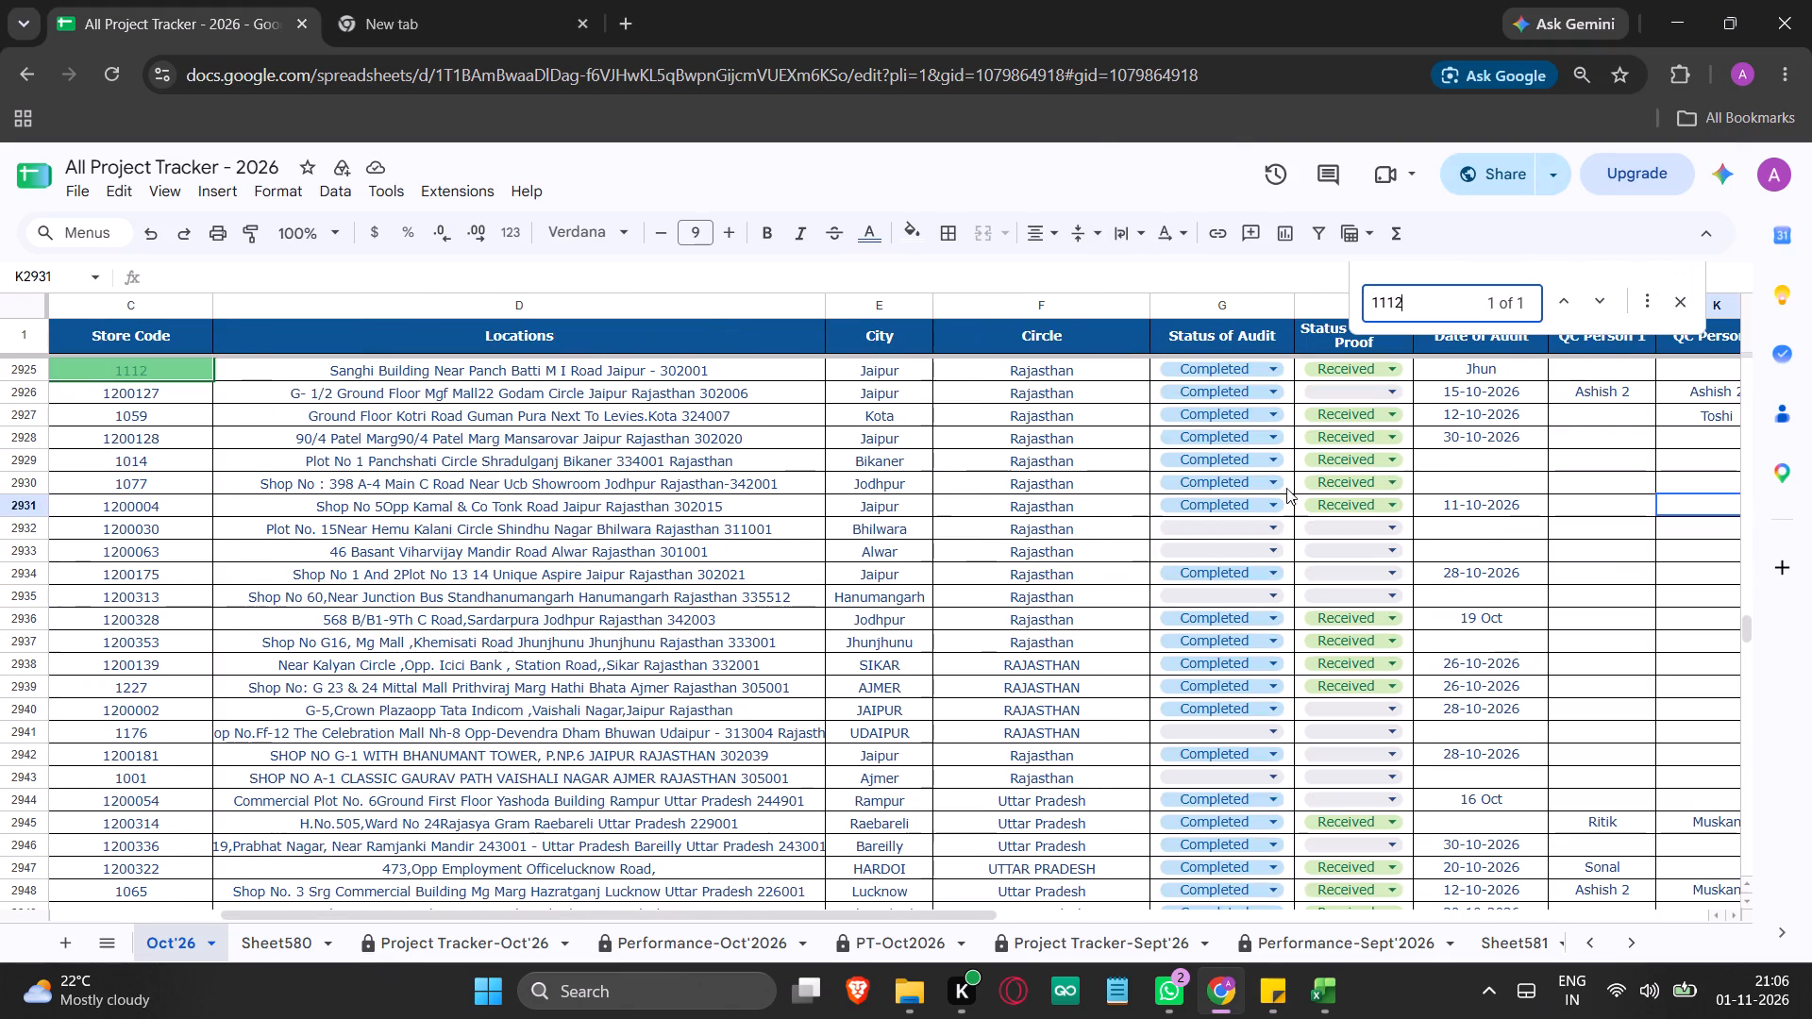
left_click(1677, 303)
left_click(1586, 361)
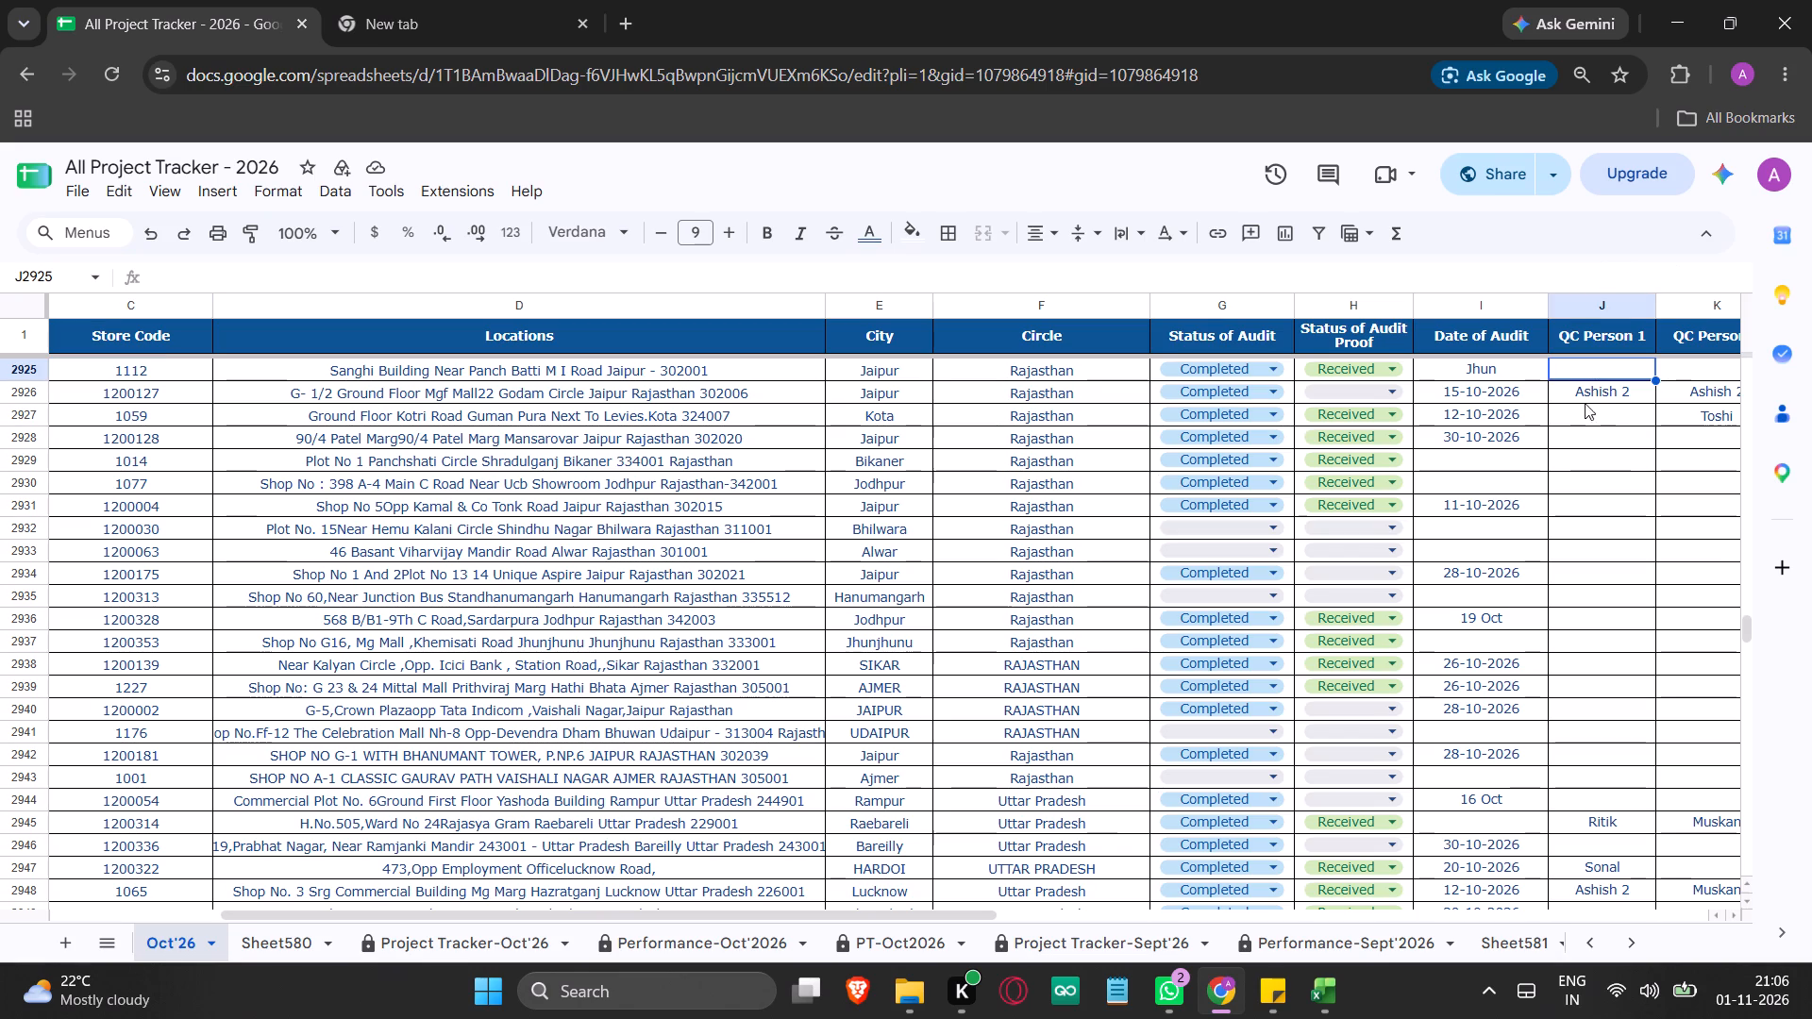
type("Ashish")
key("Tab")
key("Tab")
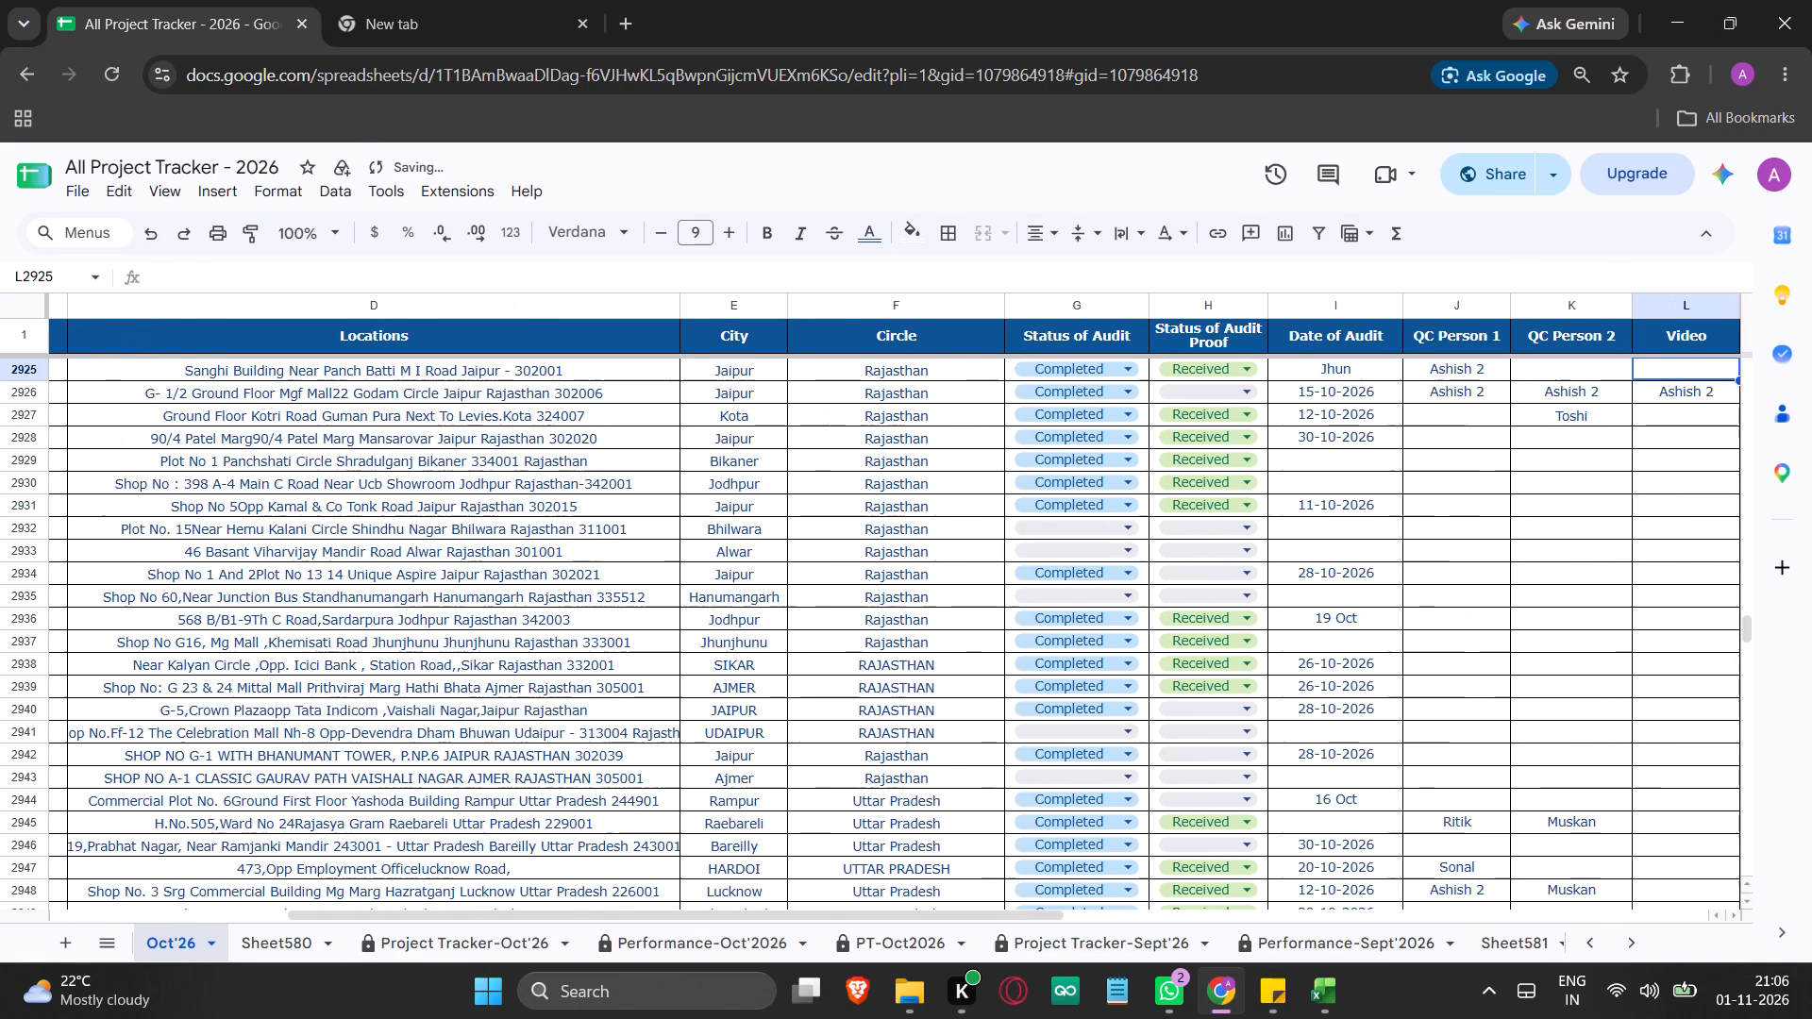
Set store code 1112's QC Status to XX Cross and its Date of QC 1 to the sticky note's date, 24 Oct.
left_click(1279, 1001)
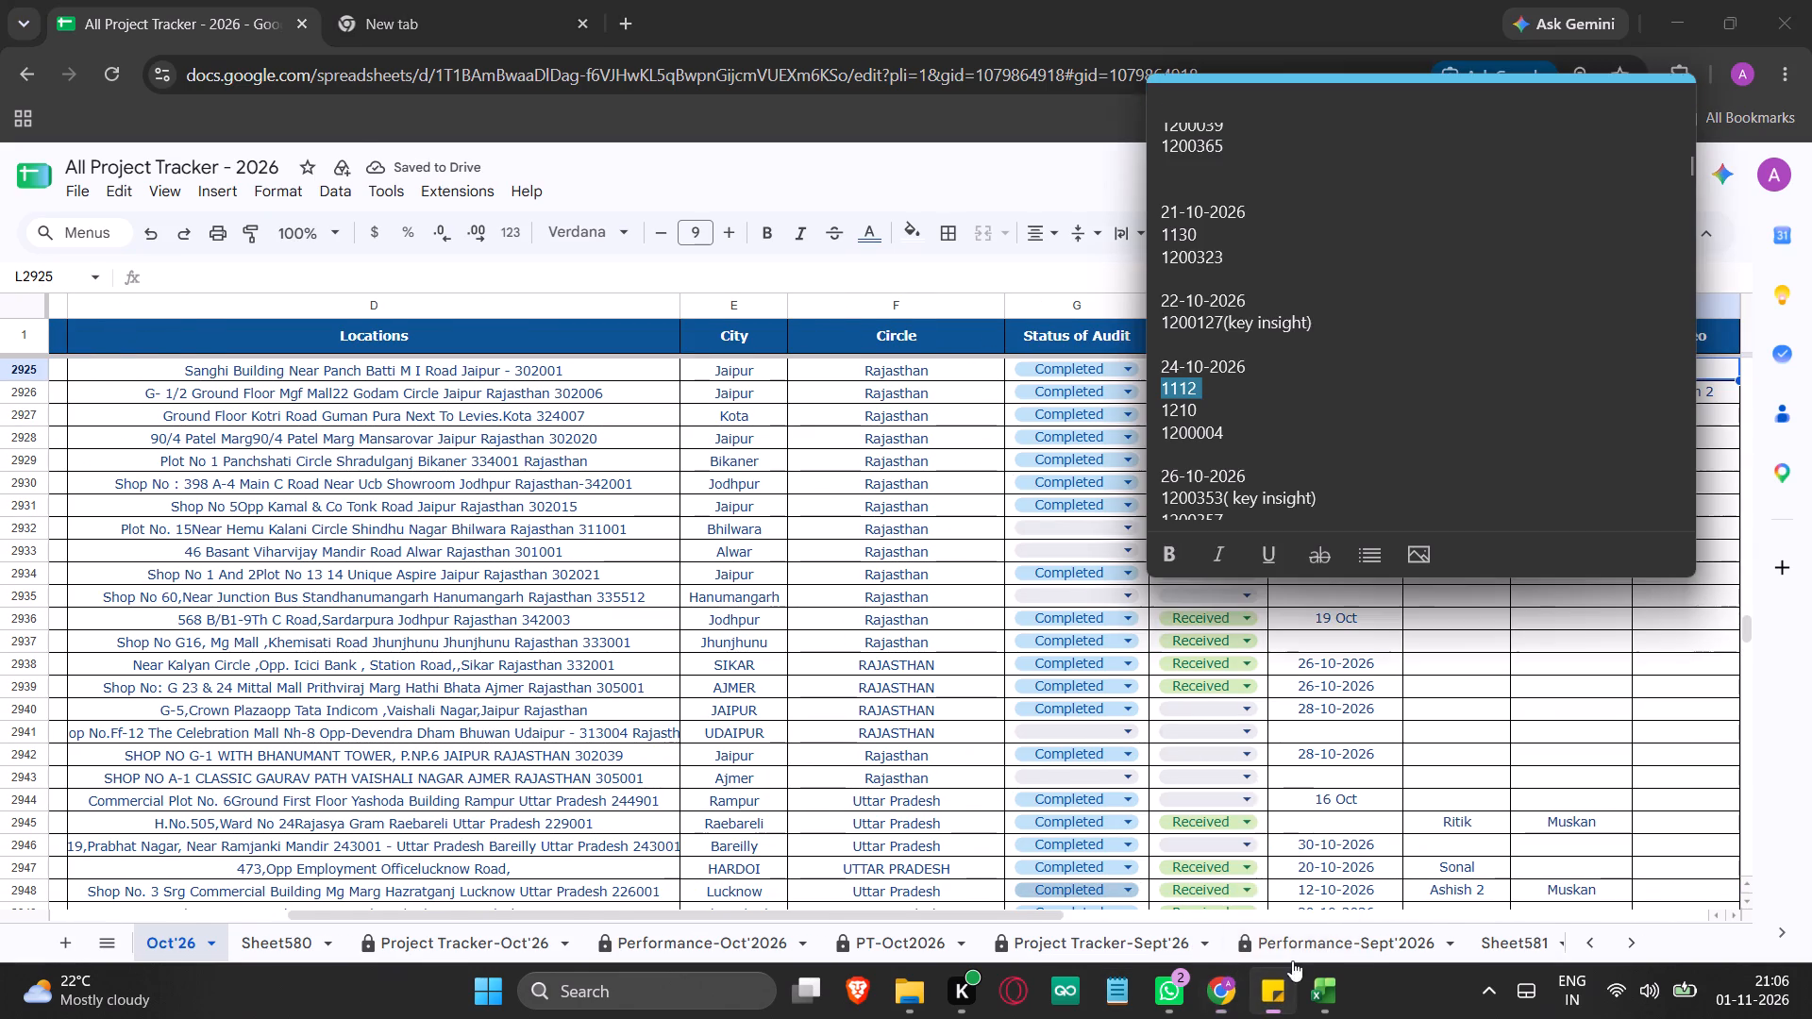
left_click(1520, 724)
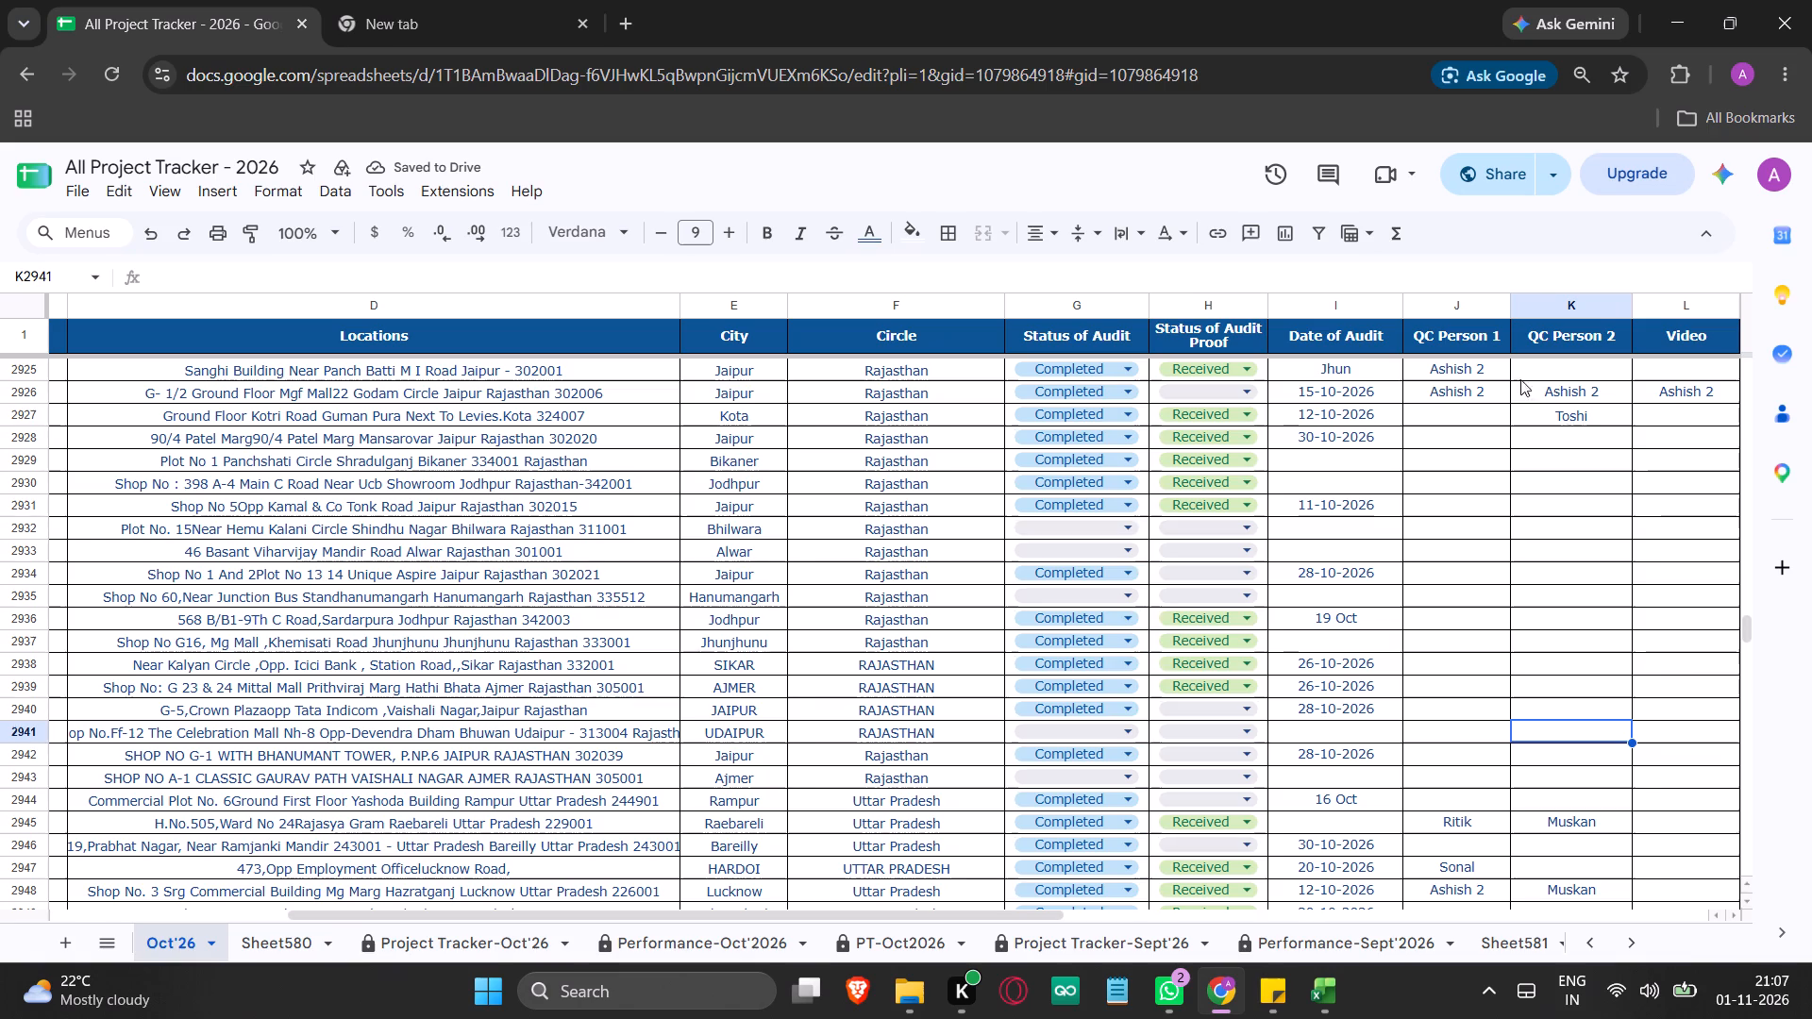
left_click(1530, 363)
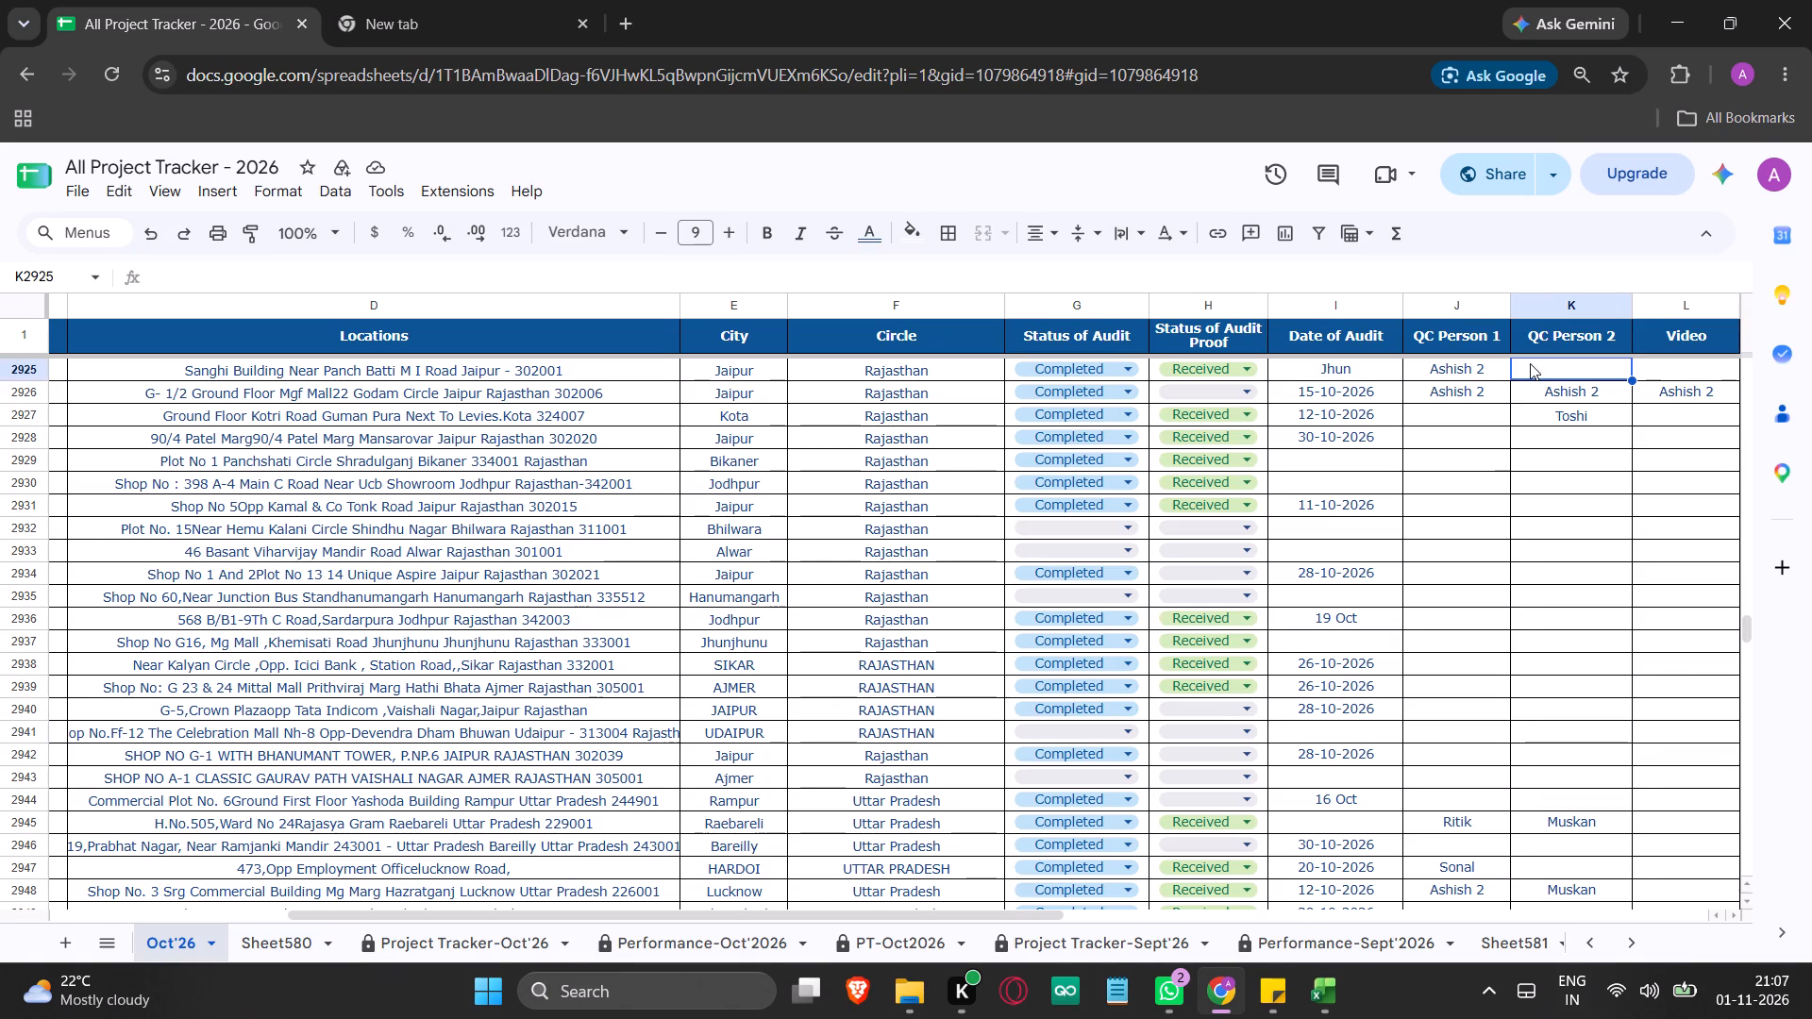
key("Right")
key("Right")
key("Right")
key("Right")
key("Right")
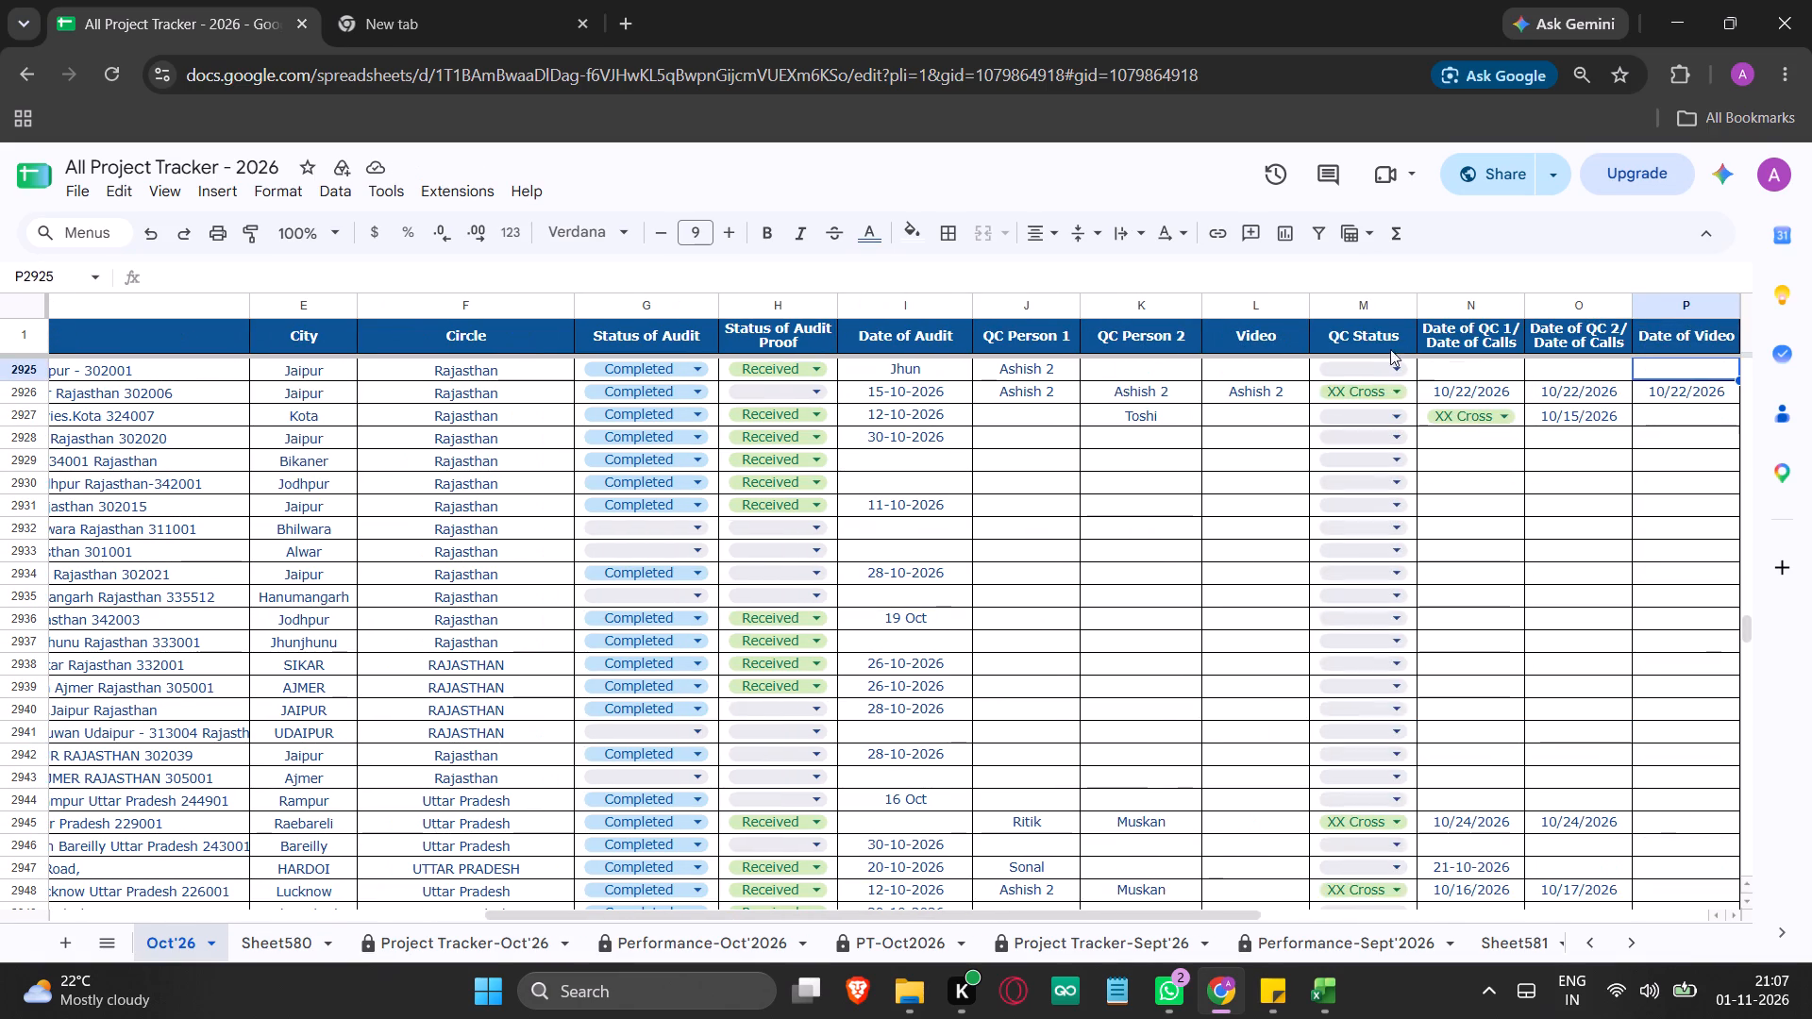
left_click(1384, 364)
left_click(1342, 404)
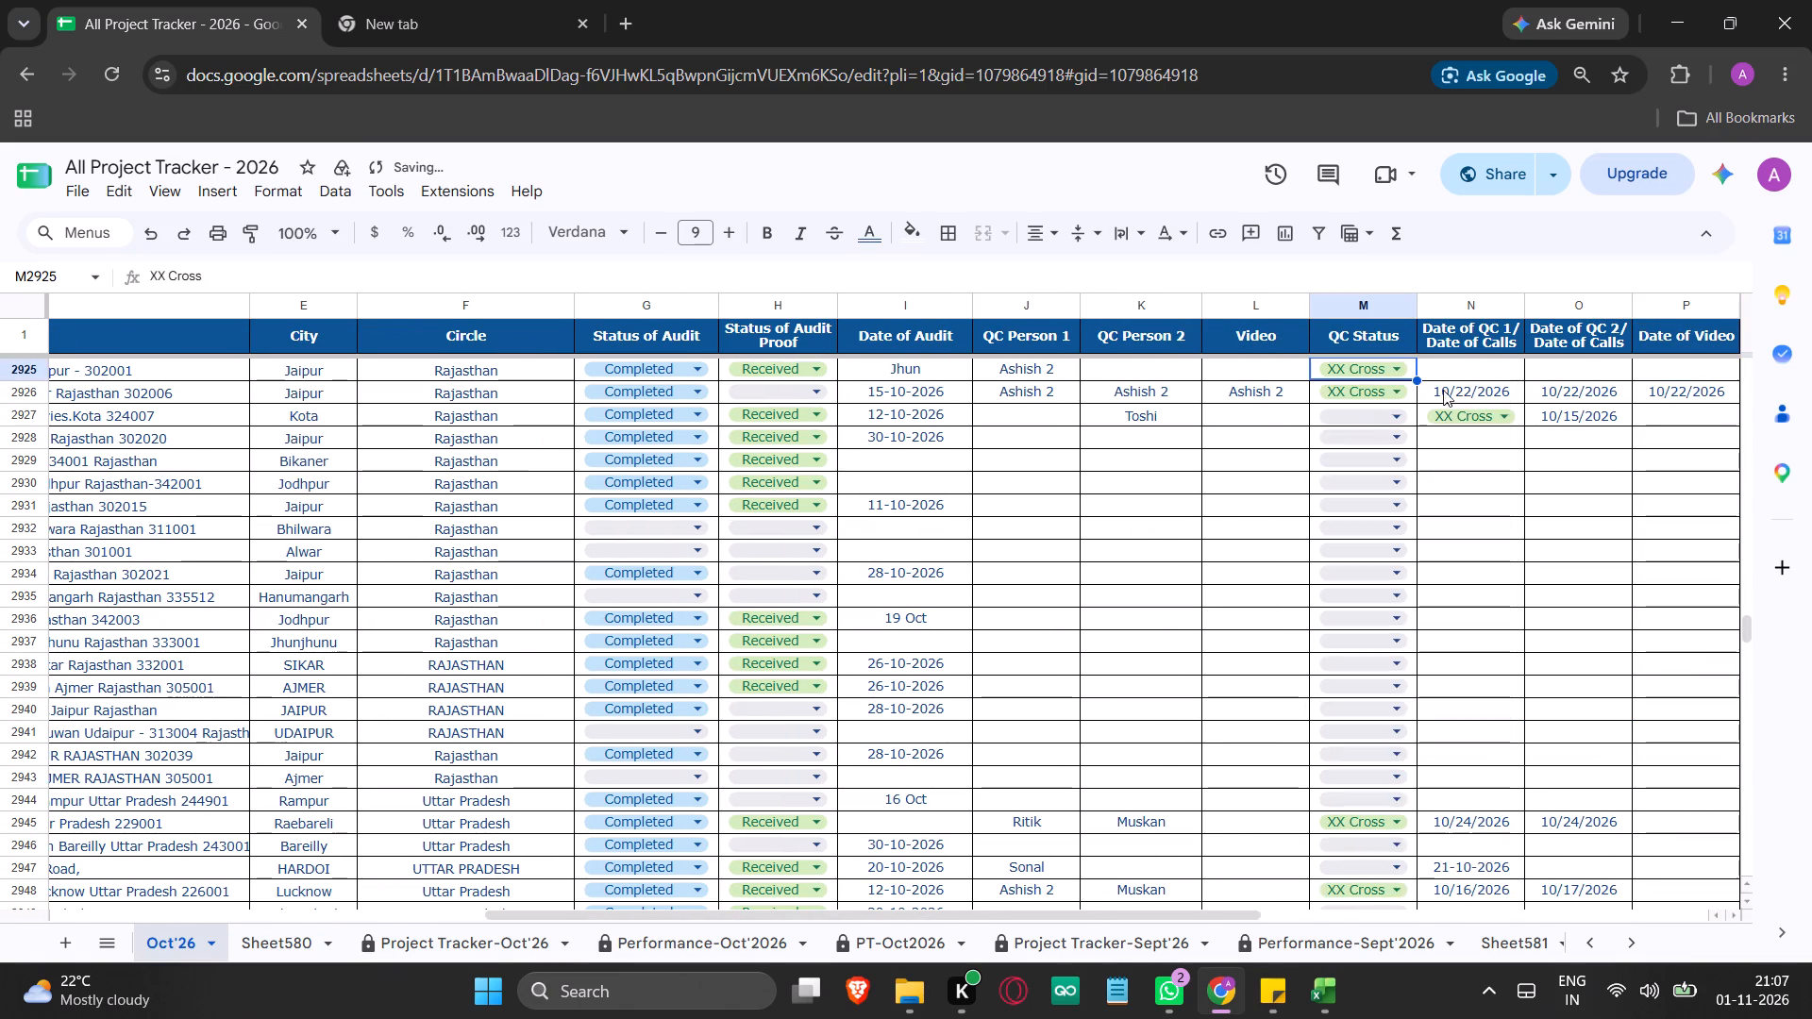
left_click(1458, 371)
type("24")
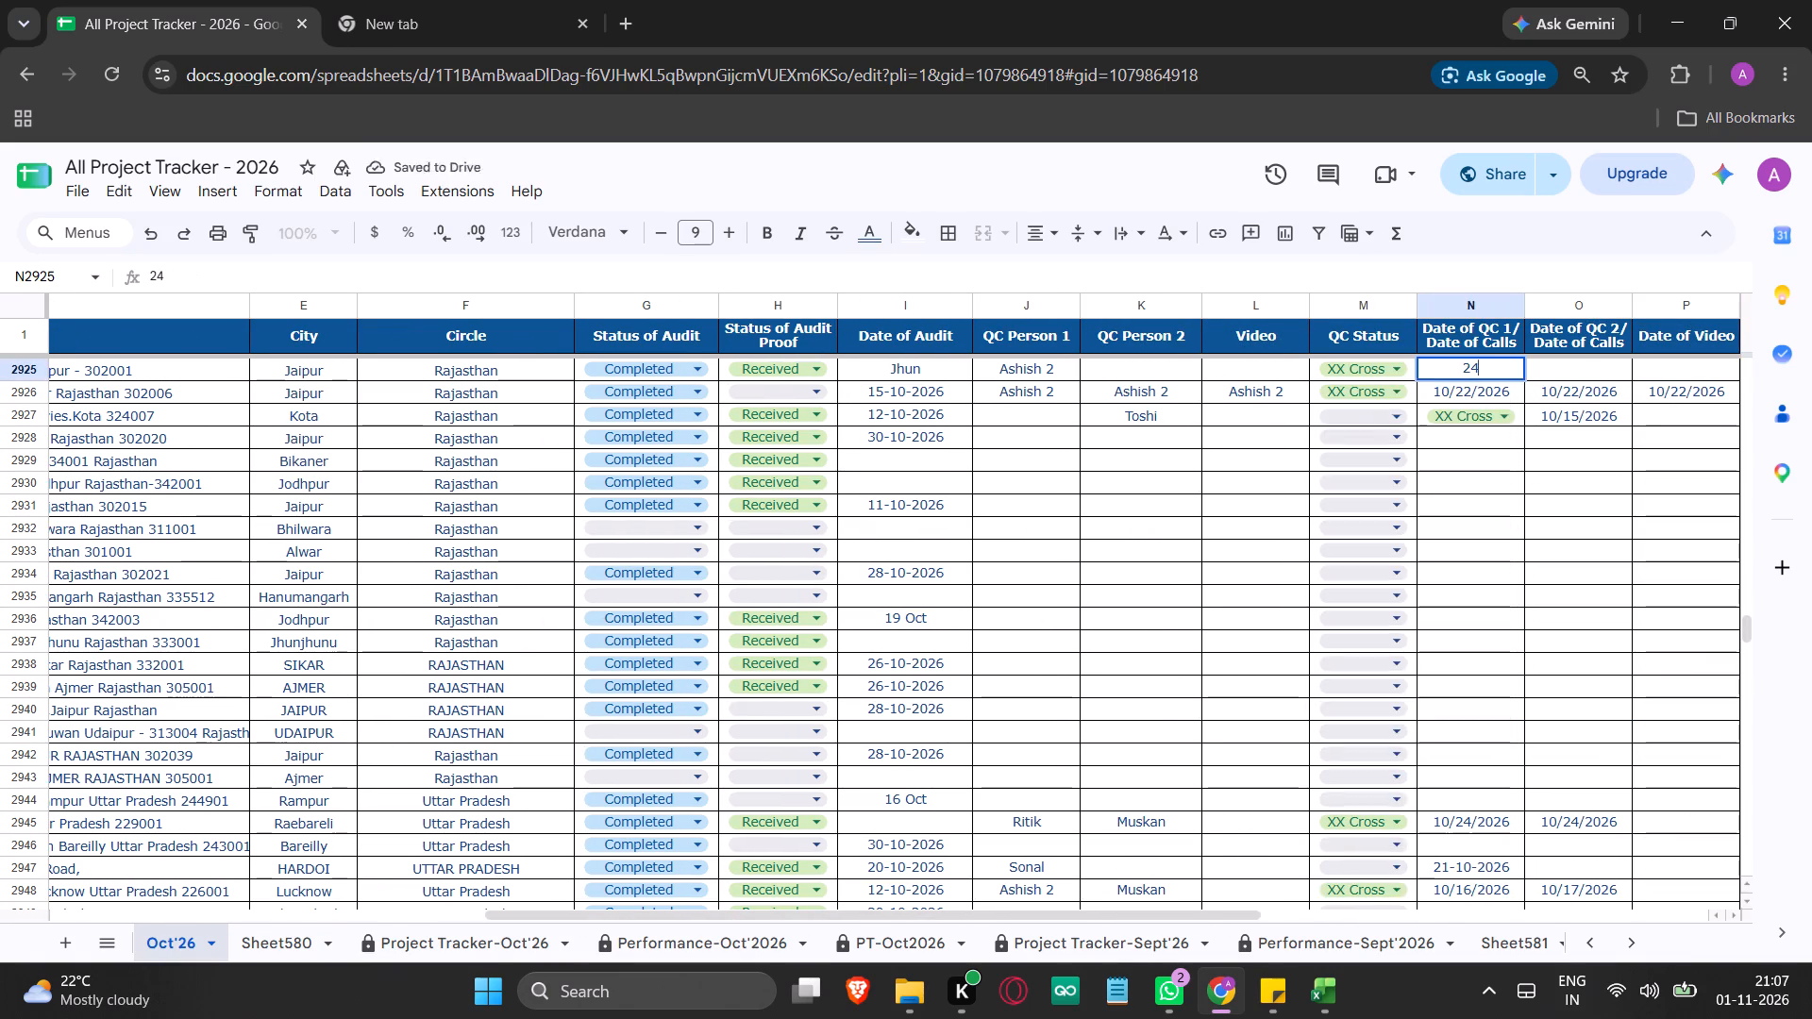
type("Oct")
key("Tab")
Find the sticky note's next store code, 1210, in the tracker and enter Ashish 2 as its QC Person 1.
left_click(1275, 999)
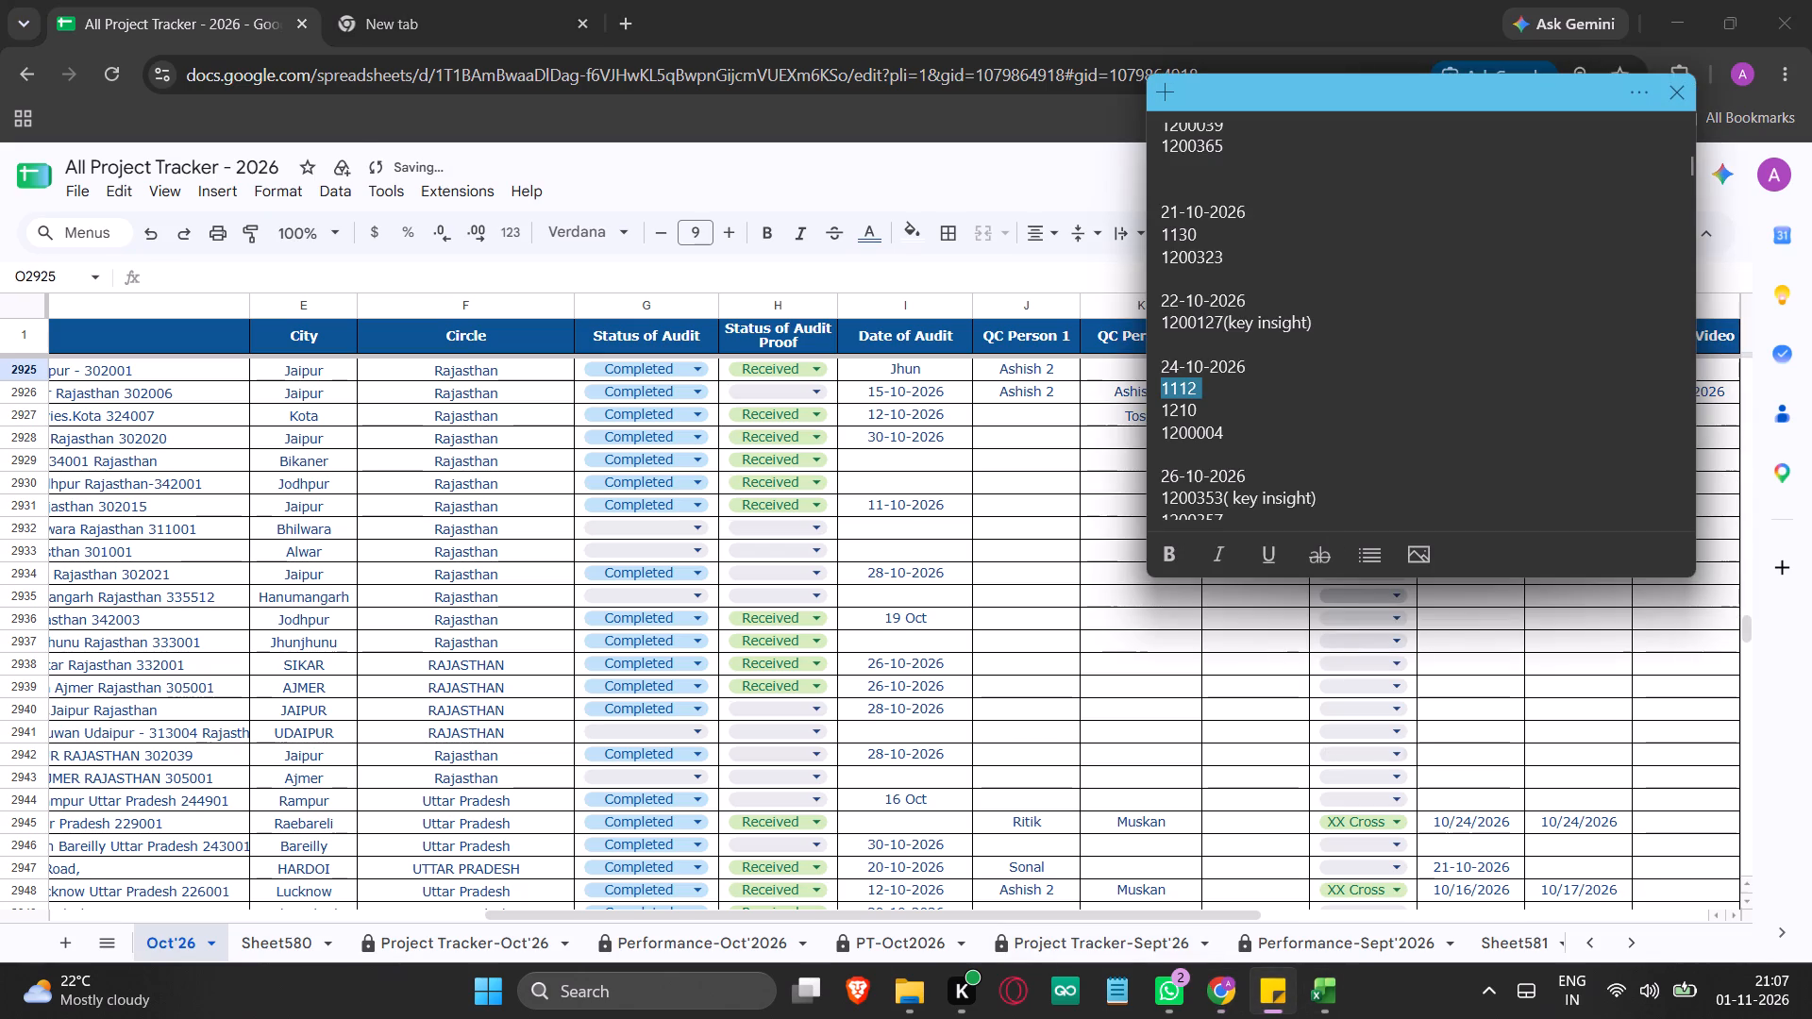
scroll(1241, 401, "down", 1)
double_click(1183, 348)
right_click(1183, 348)
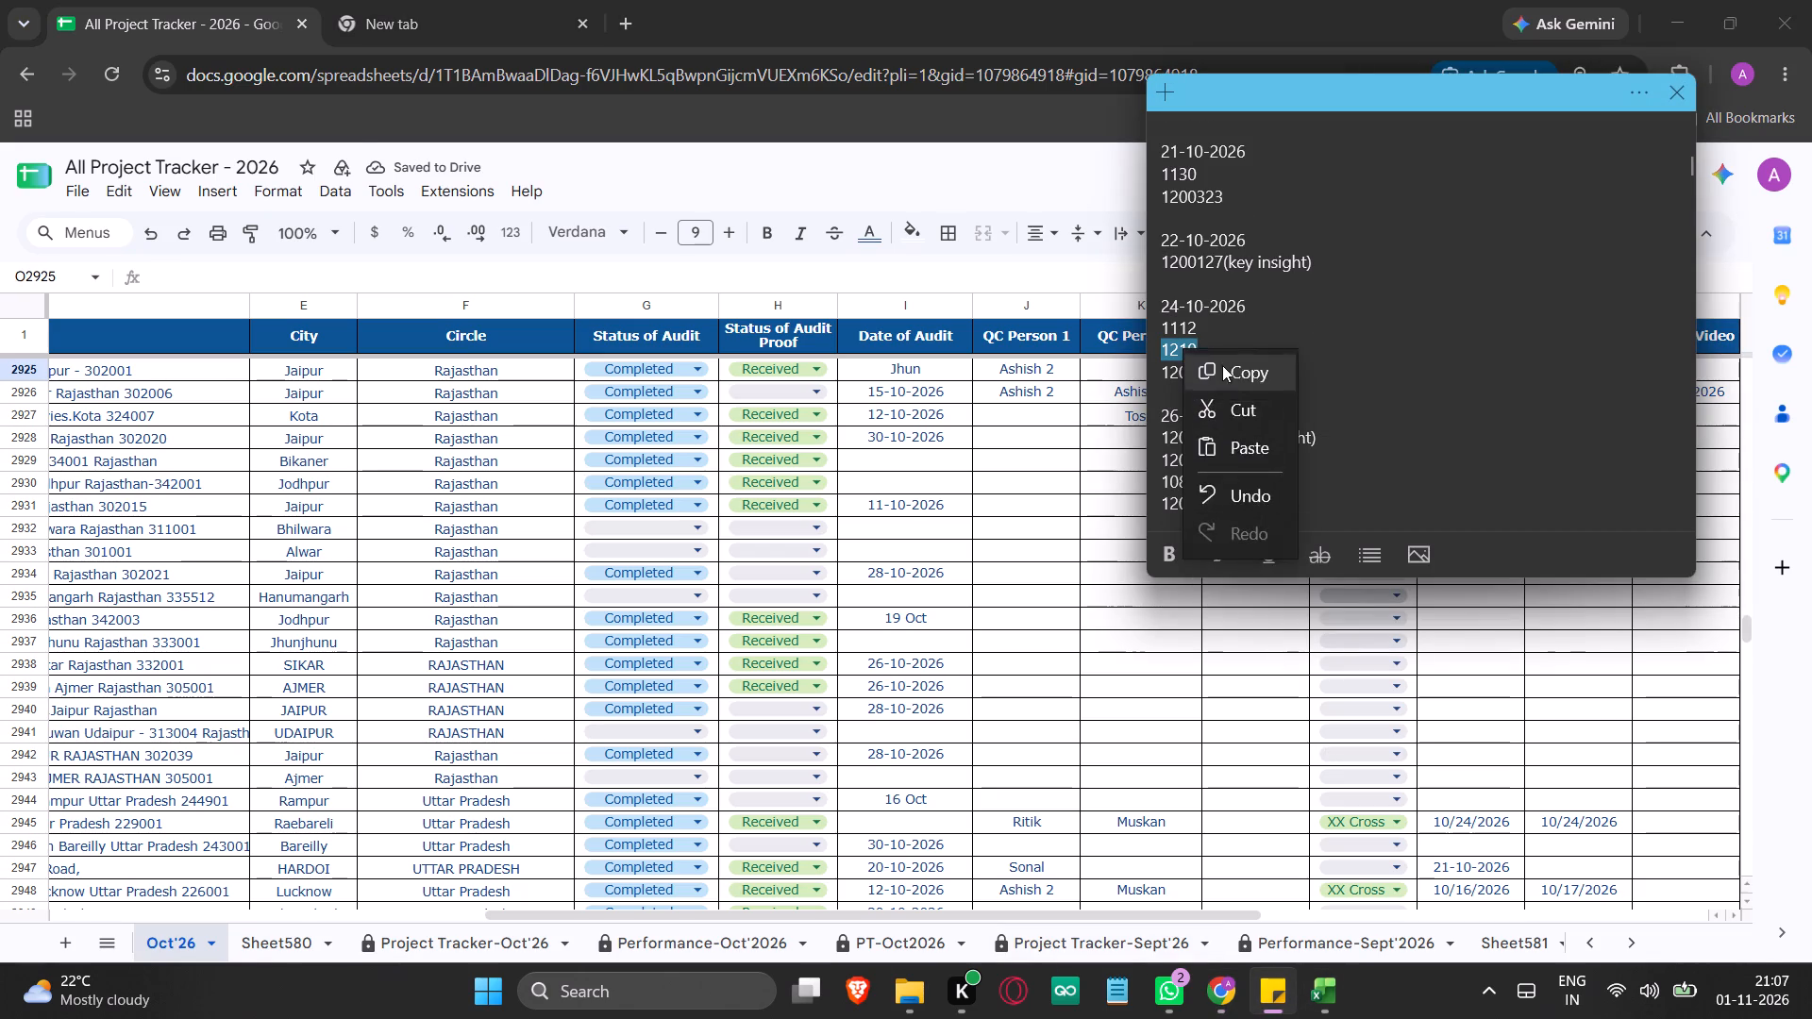
left_click(1222, 365)
left_click(1032, 576)
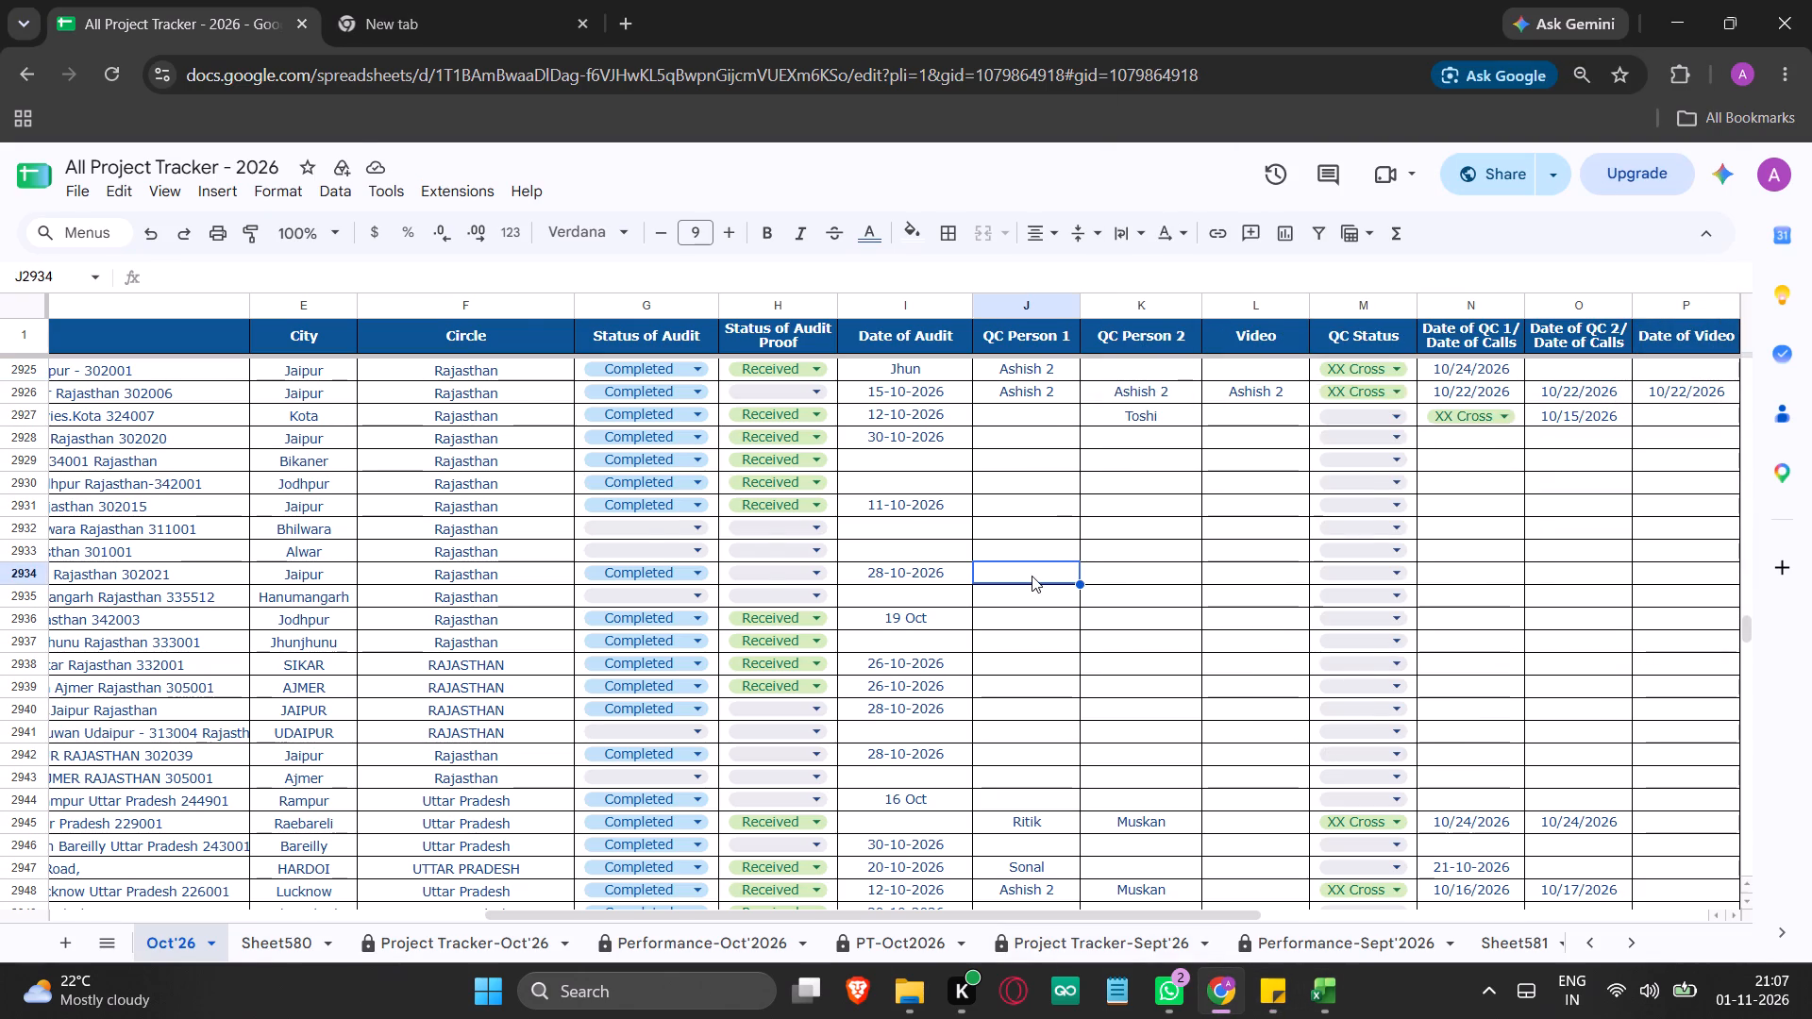
key("ctrl+f")
key("ctrl+v")
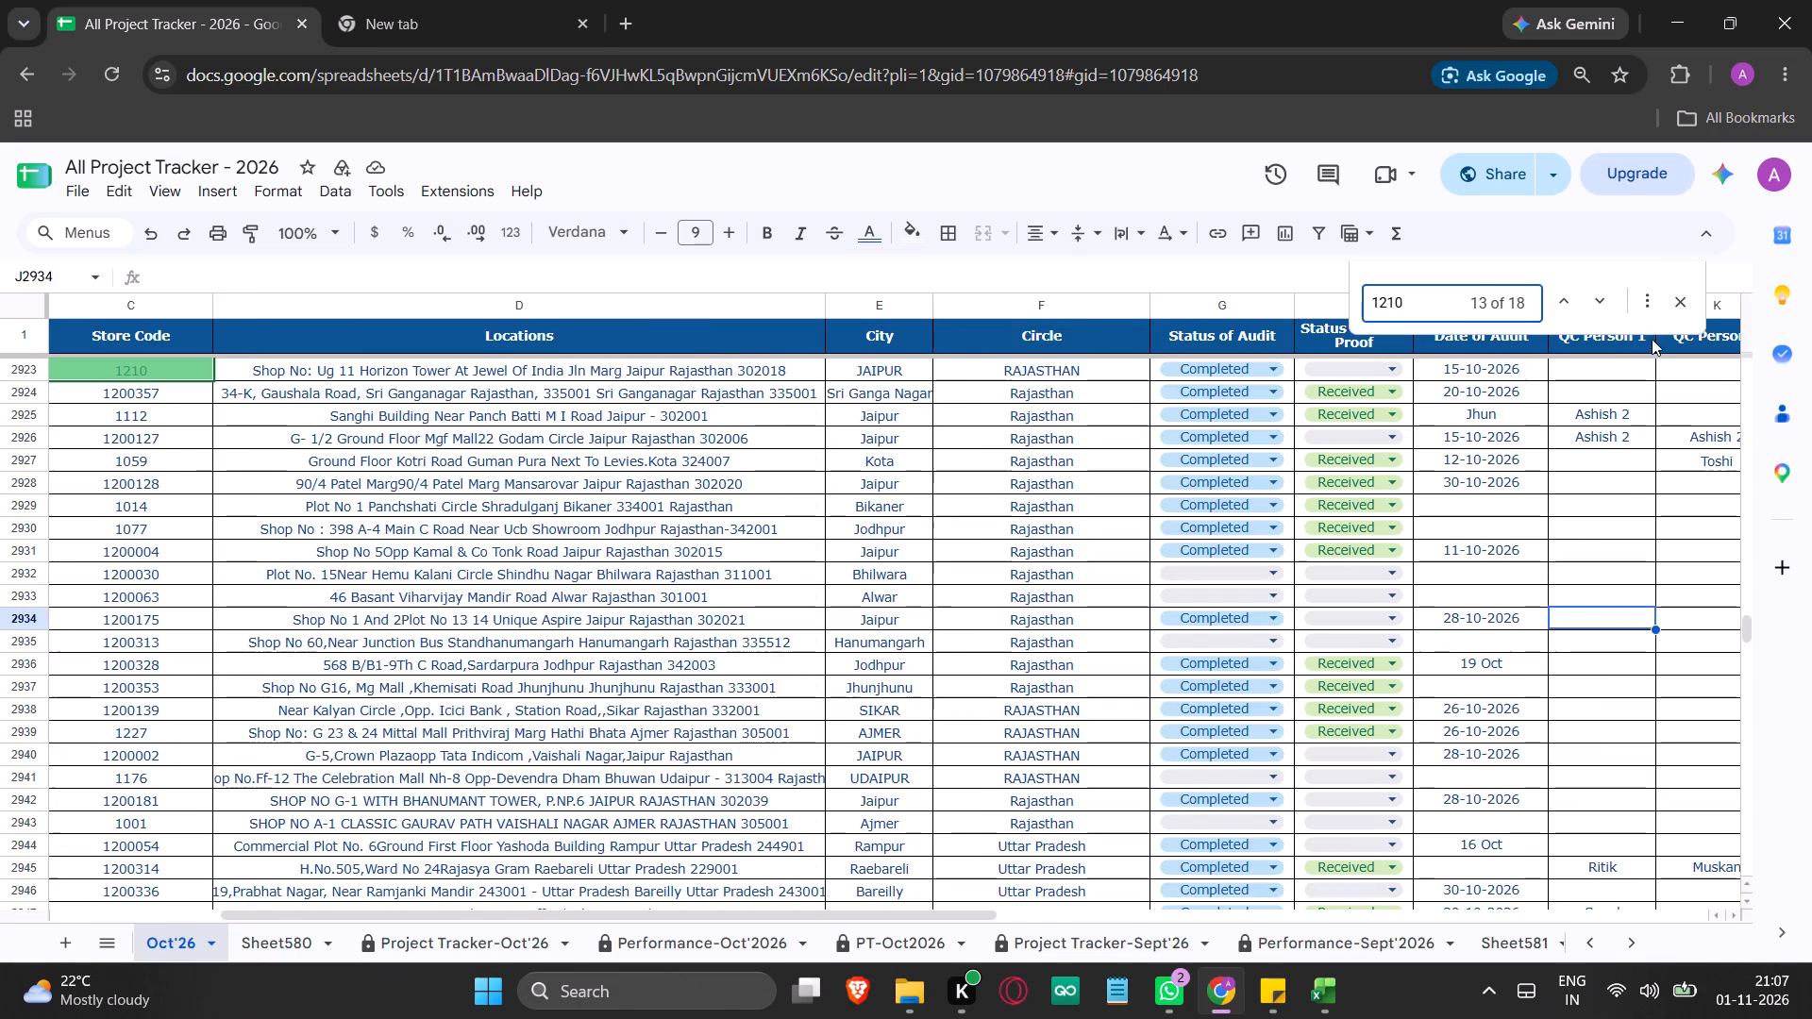
left_click(1682, 304)
left_click(1591, 367)
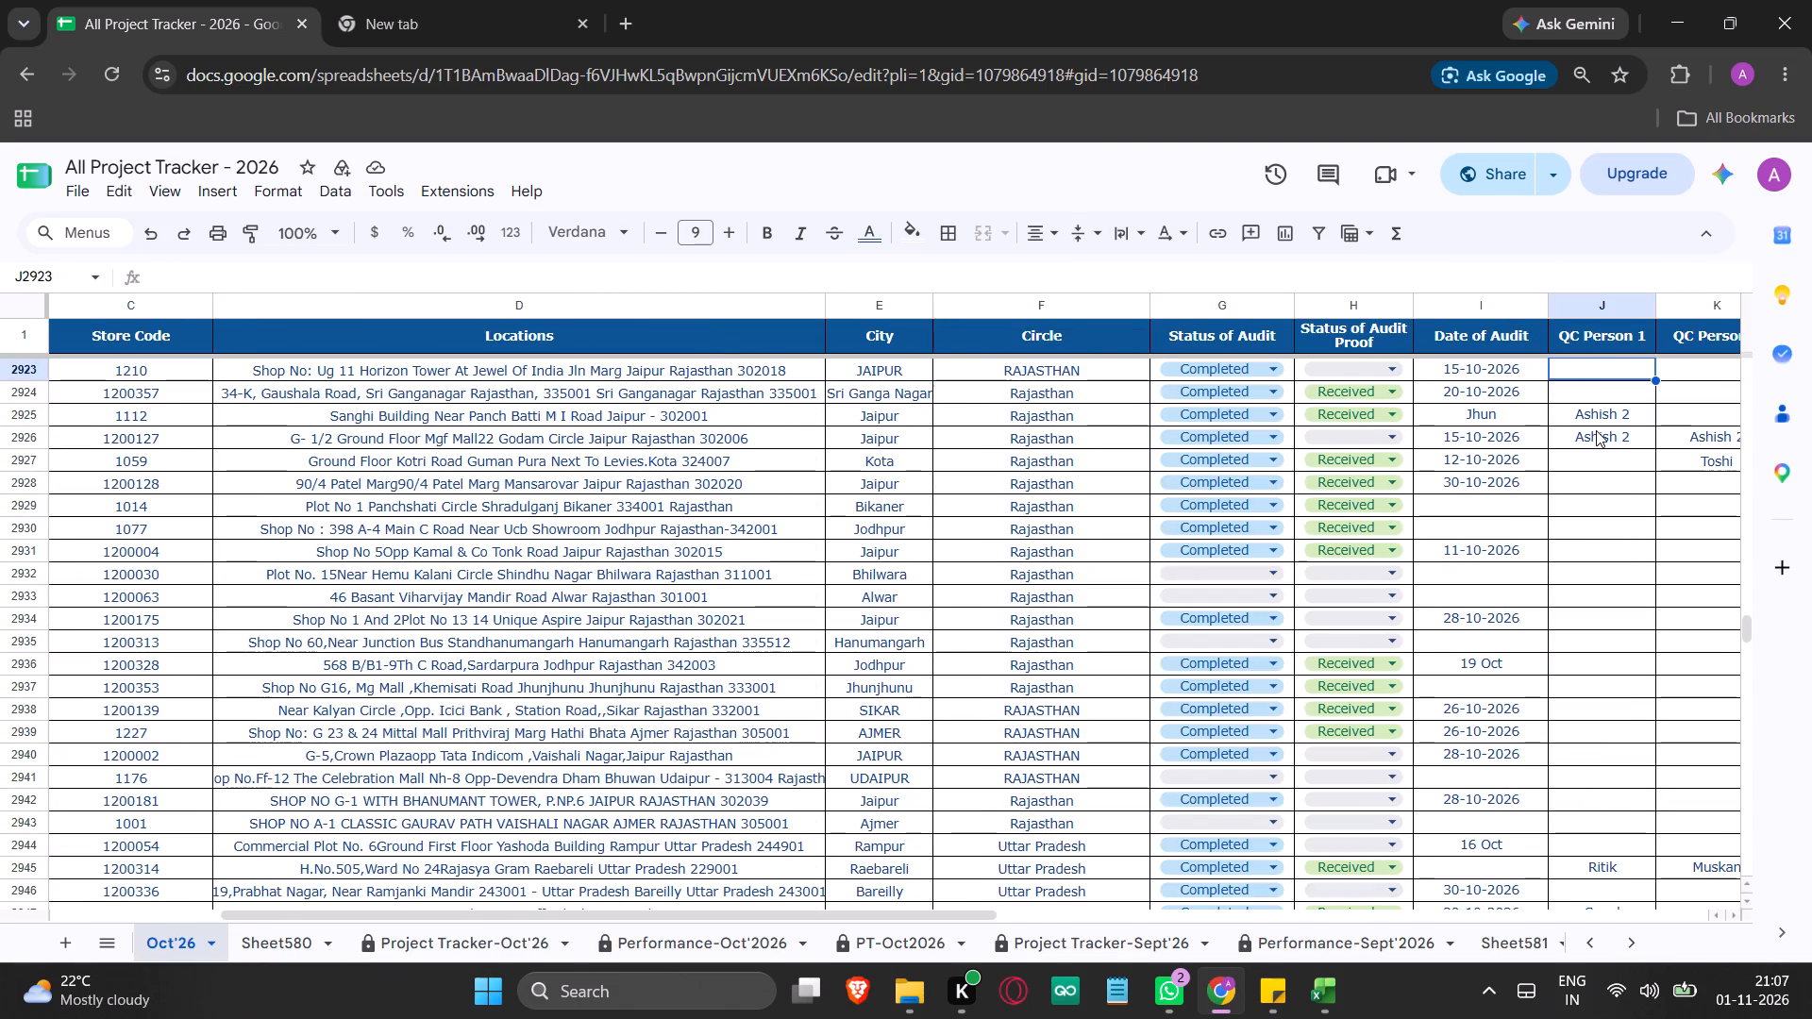
key("shift+a")
type("shish")
key("space")
key("2")
key("Tab")
Set store code 1210's QC Status to XX Cross and its Date of QC 1 to 24 Oct.
key("Tab")
key("Tab")
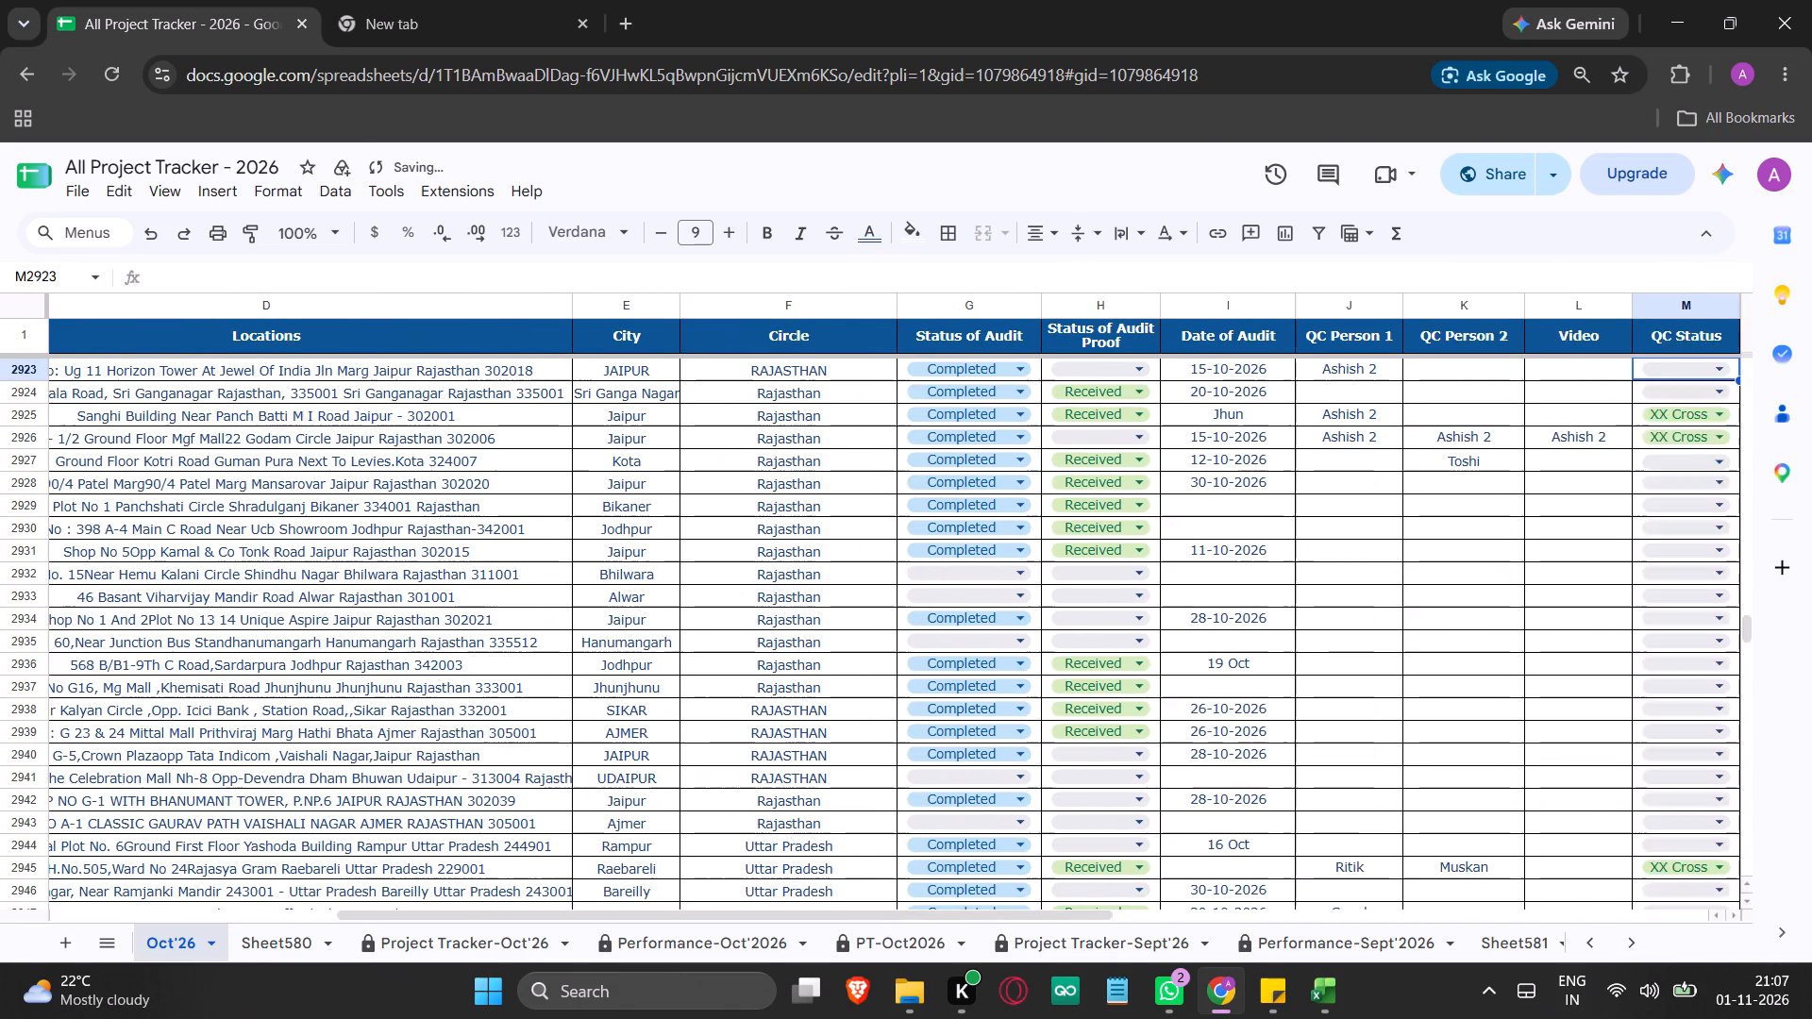
key("Tab")
key("Tab")
left_click(1484, 375)
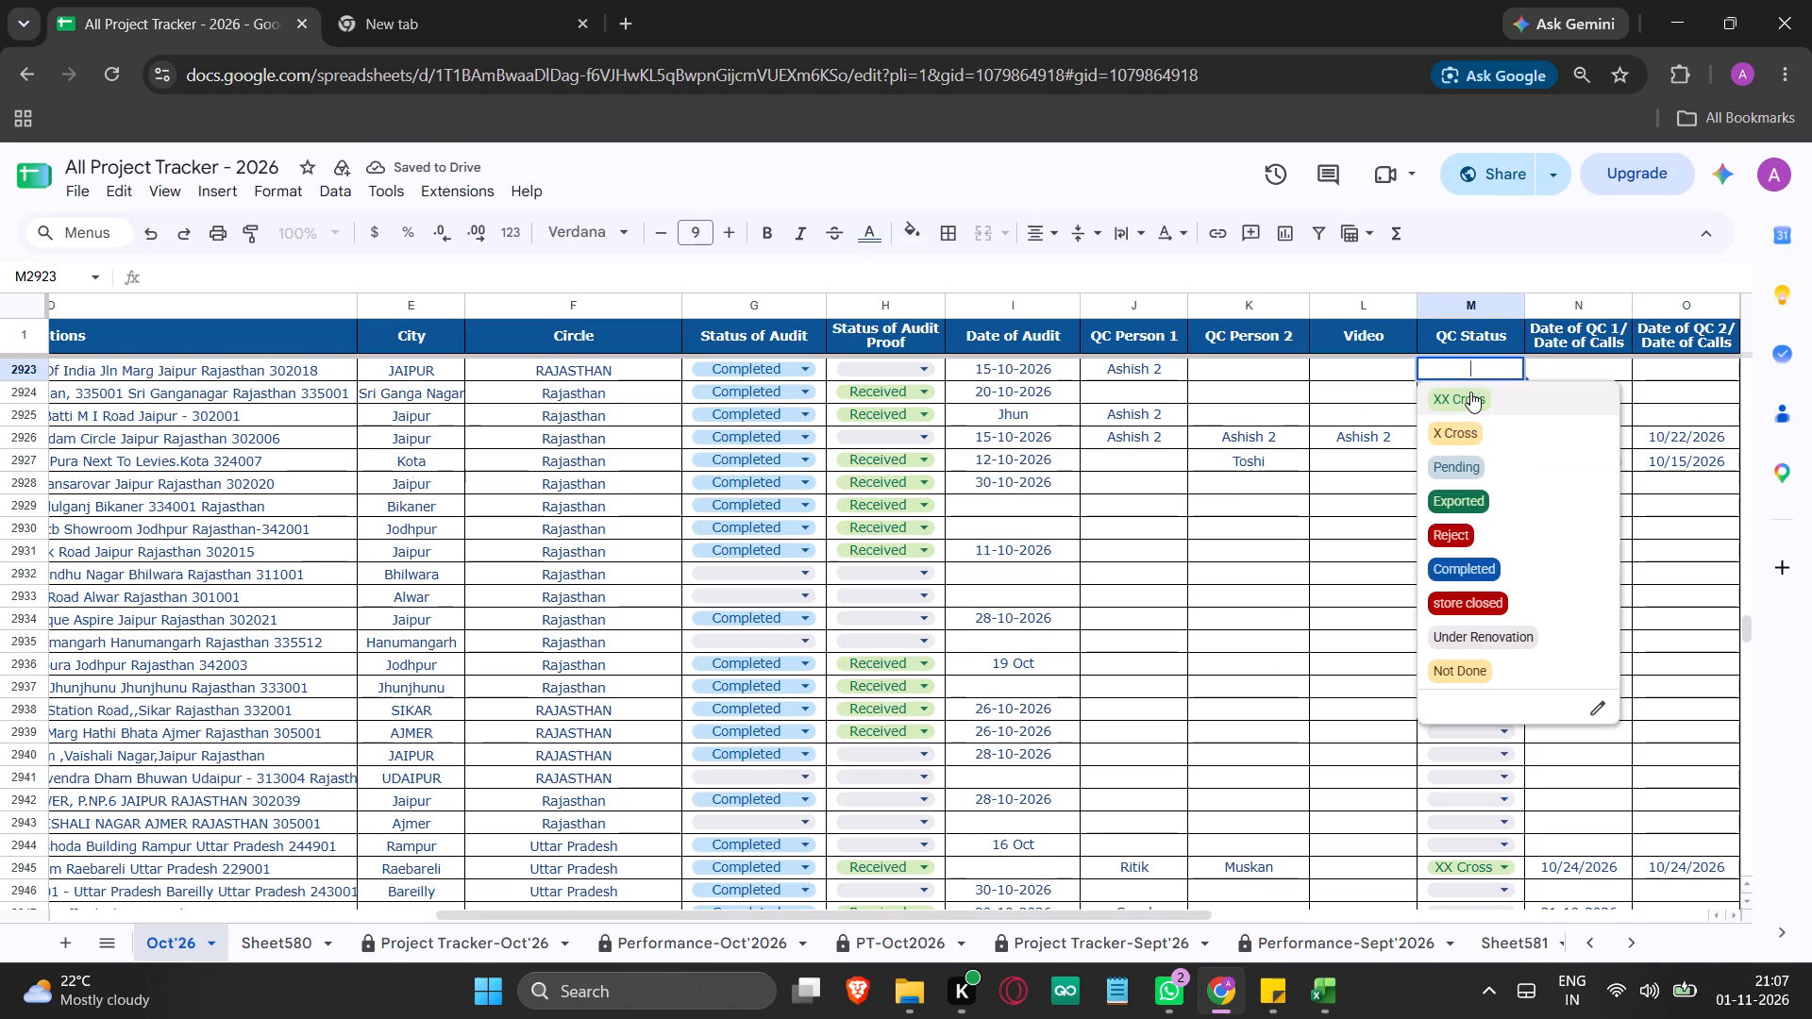
left_click(1460, 399)
left_click(1582, 372)
type("24")
type("Oct")
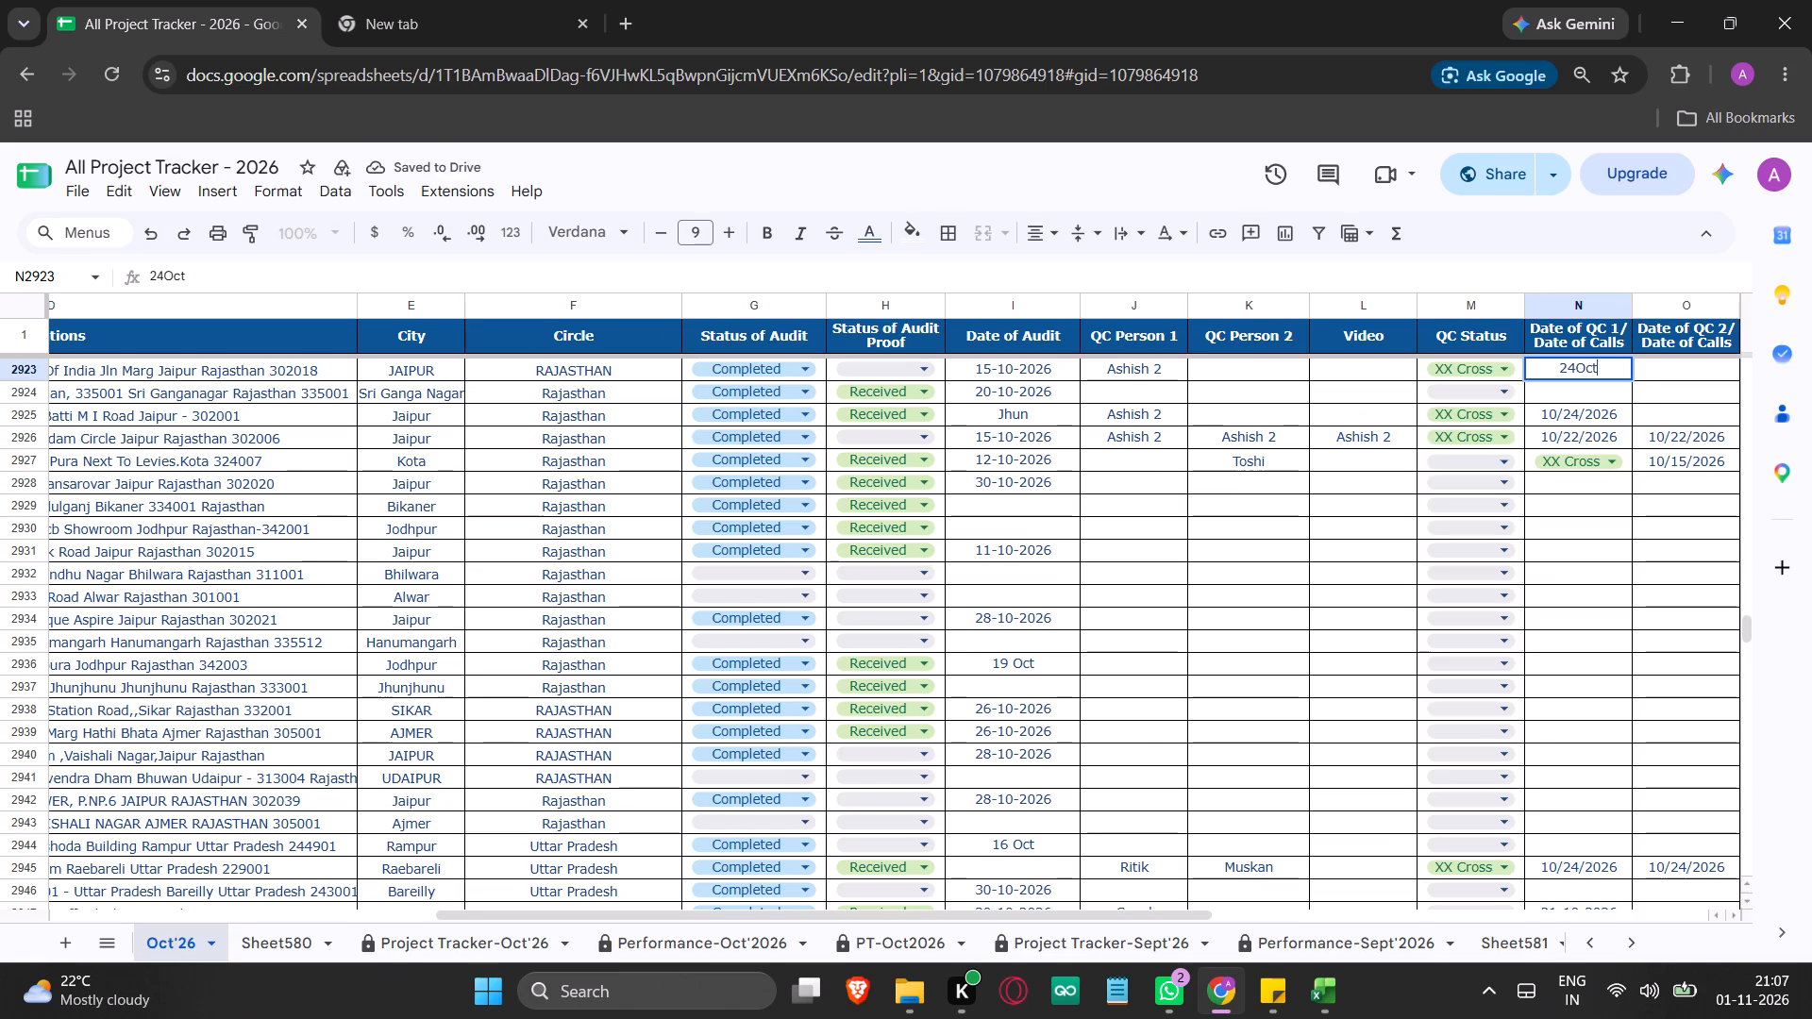
key("Tab")
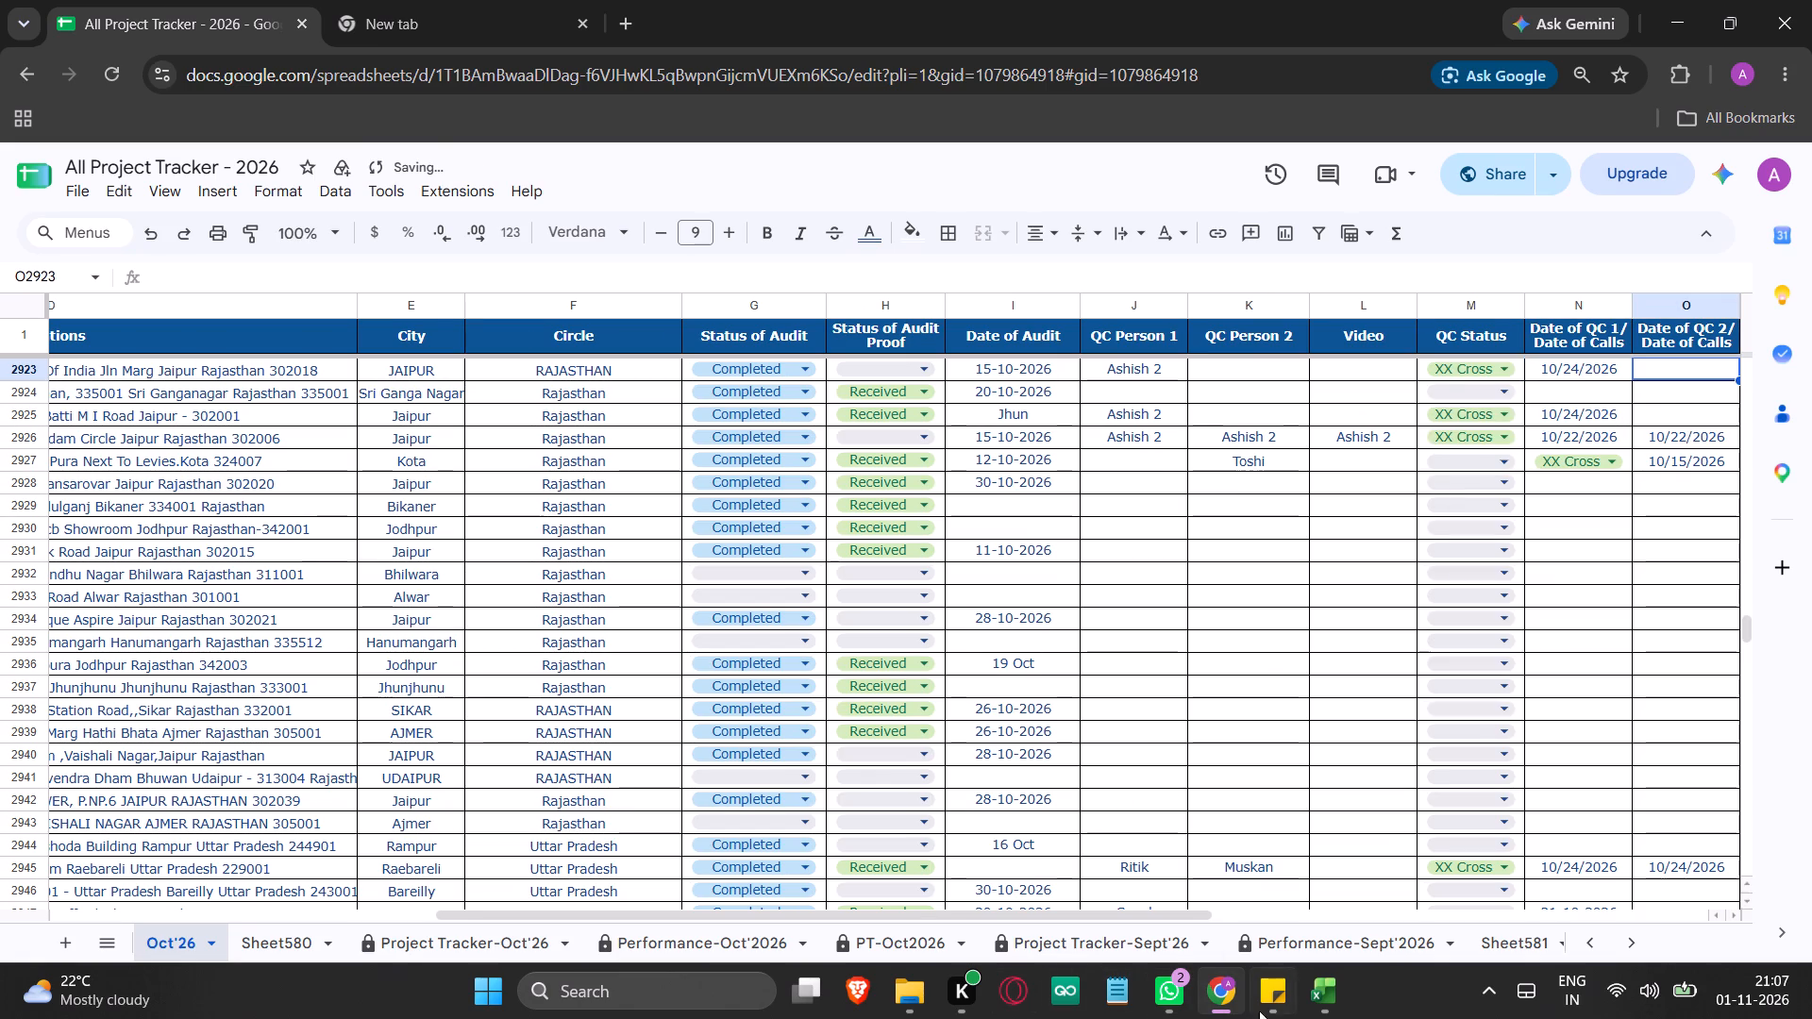
Find store code 1200004 from the sticky note in the tracker and enter Ashish 2 as its QC Person 1.
left_click(1264, 1003)
double_click(1194, 376)
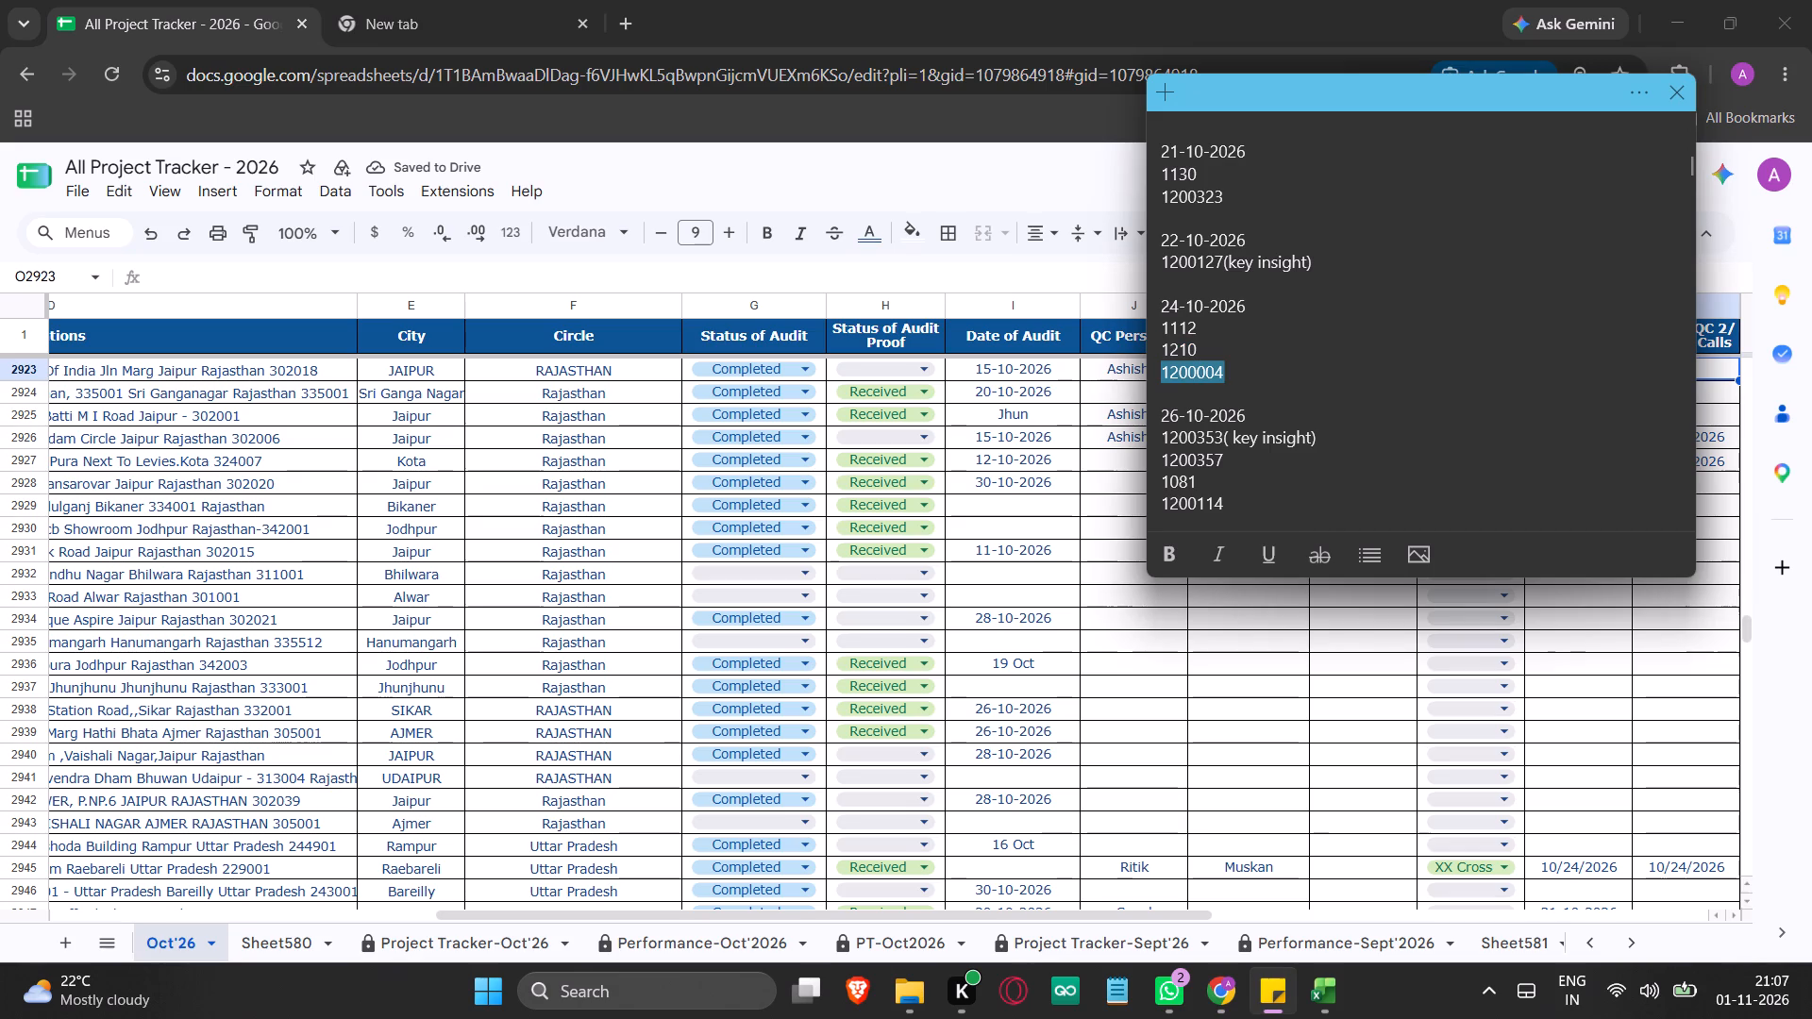
right_click(1194, 376)
left_click(1232, 394)
left_click(1137, 651)
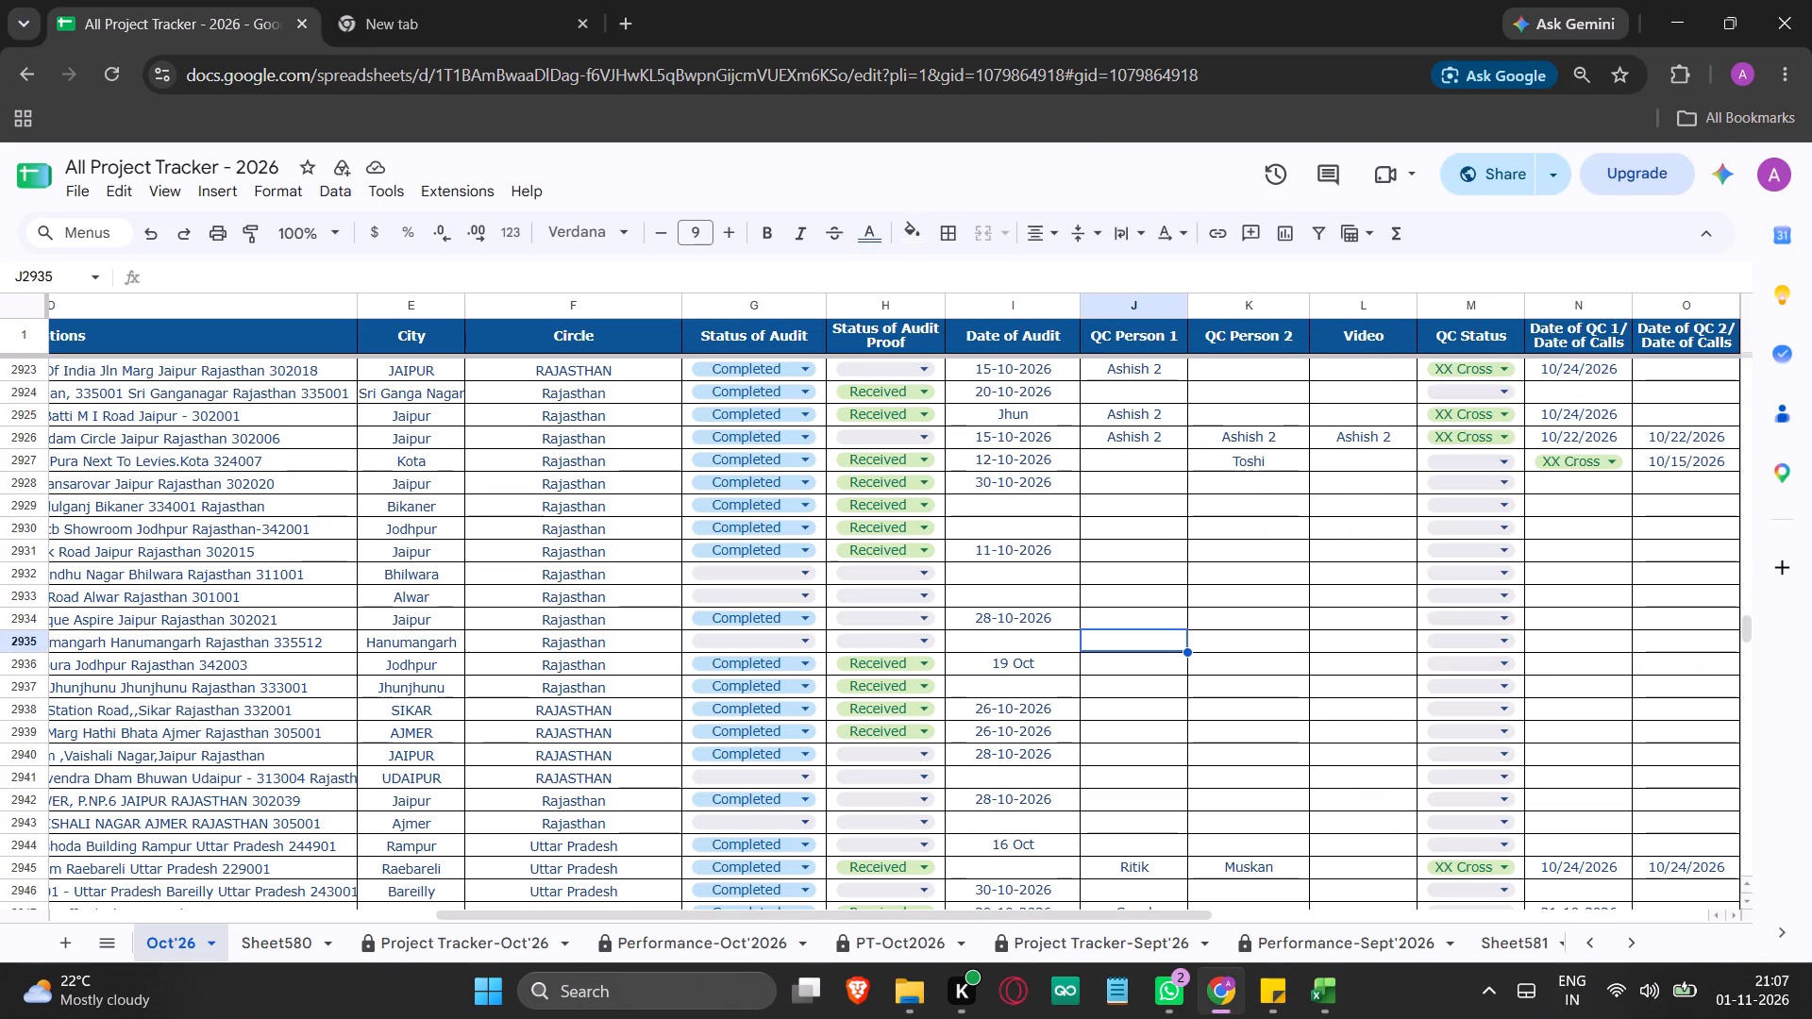
key("ctrl+f")
key("ctrl+v")
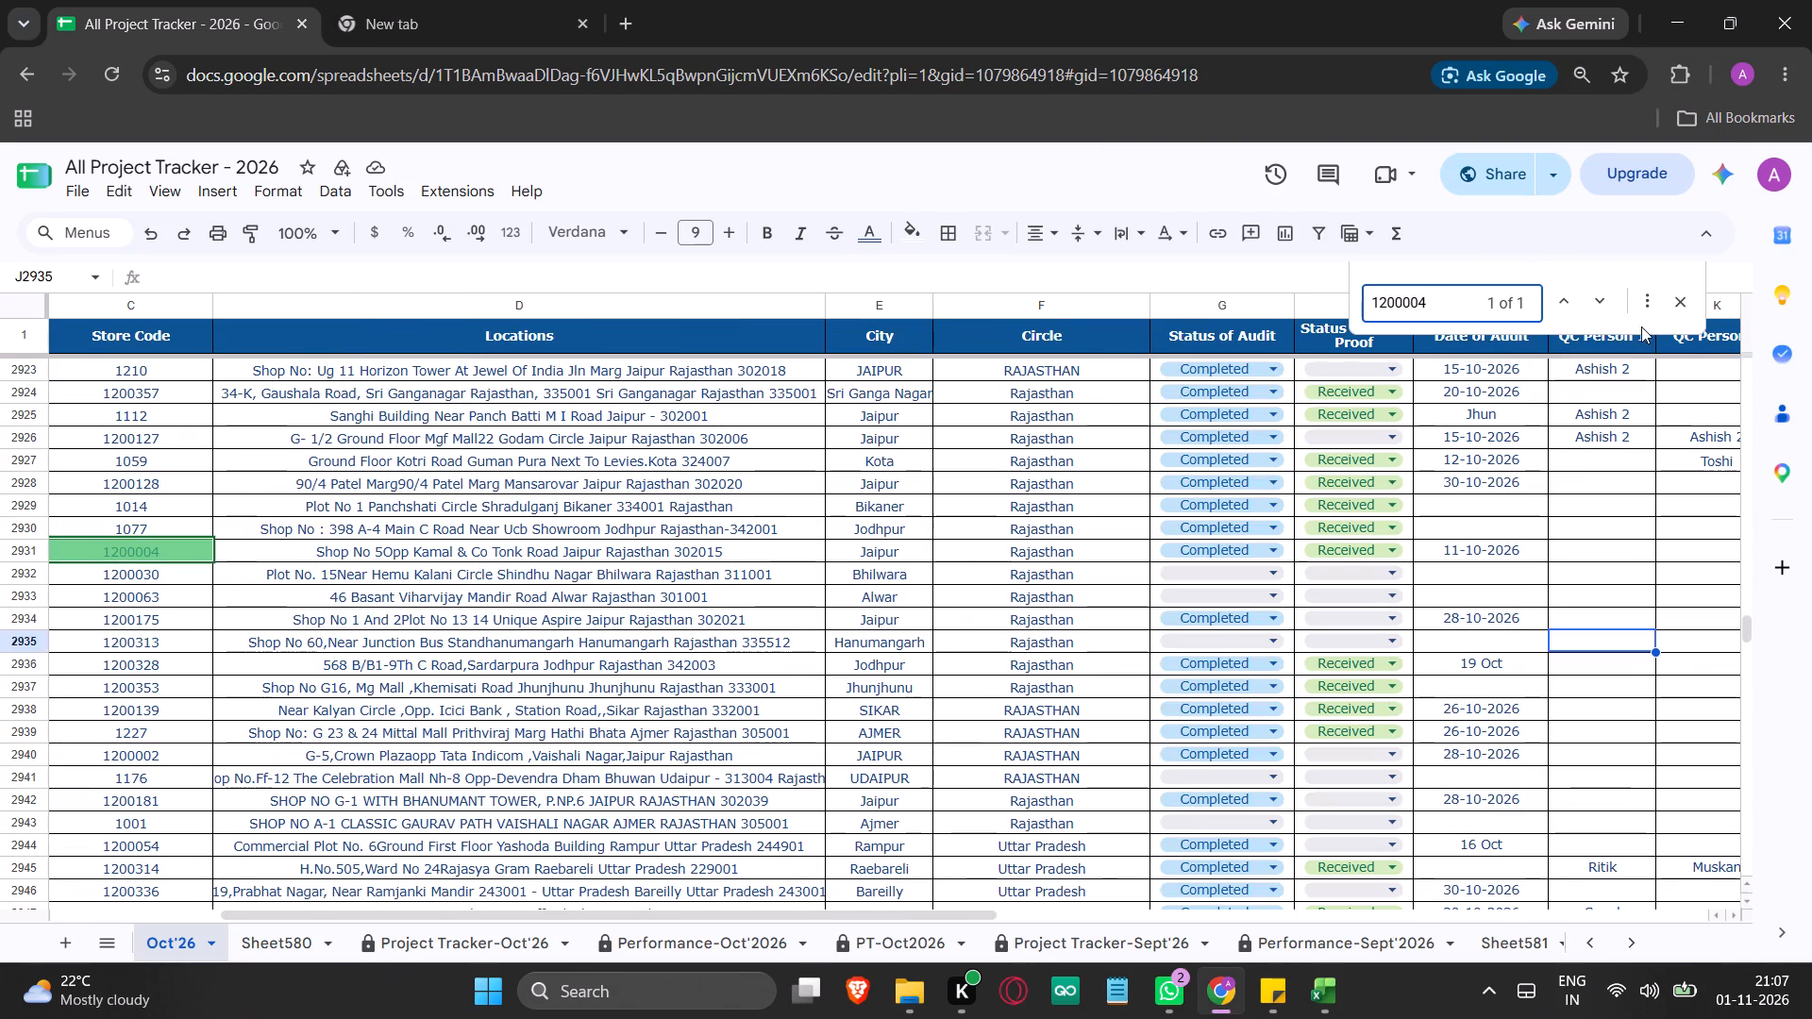
left_click(1677, 305)
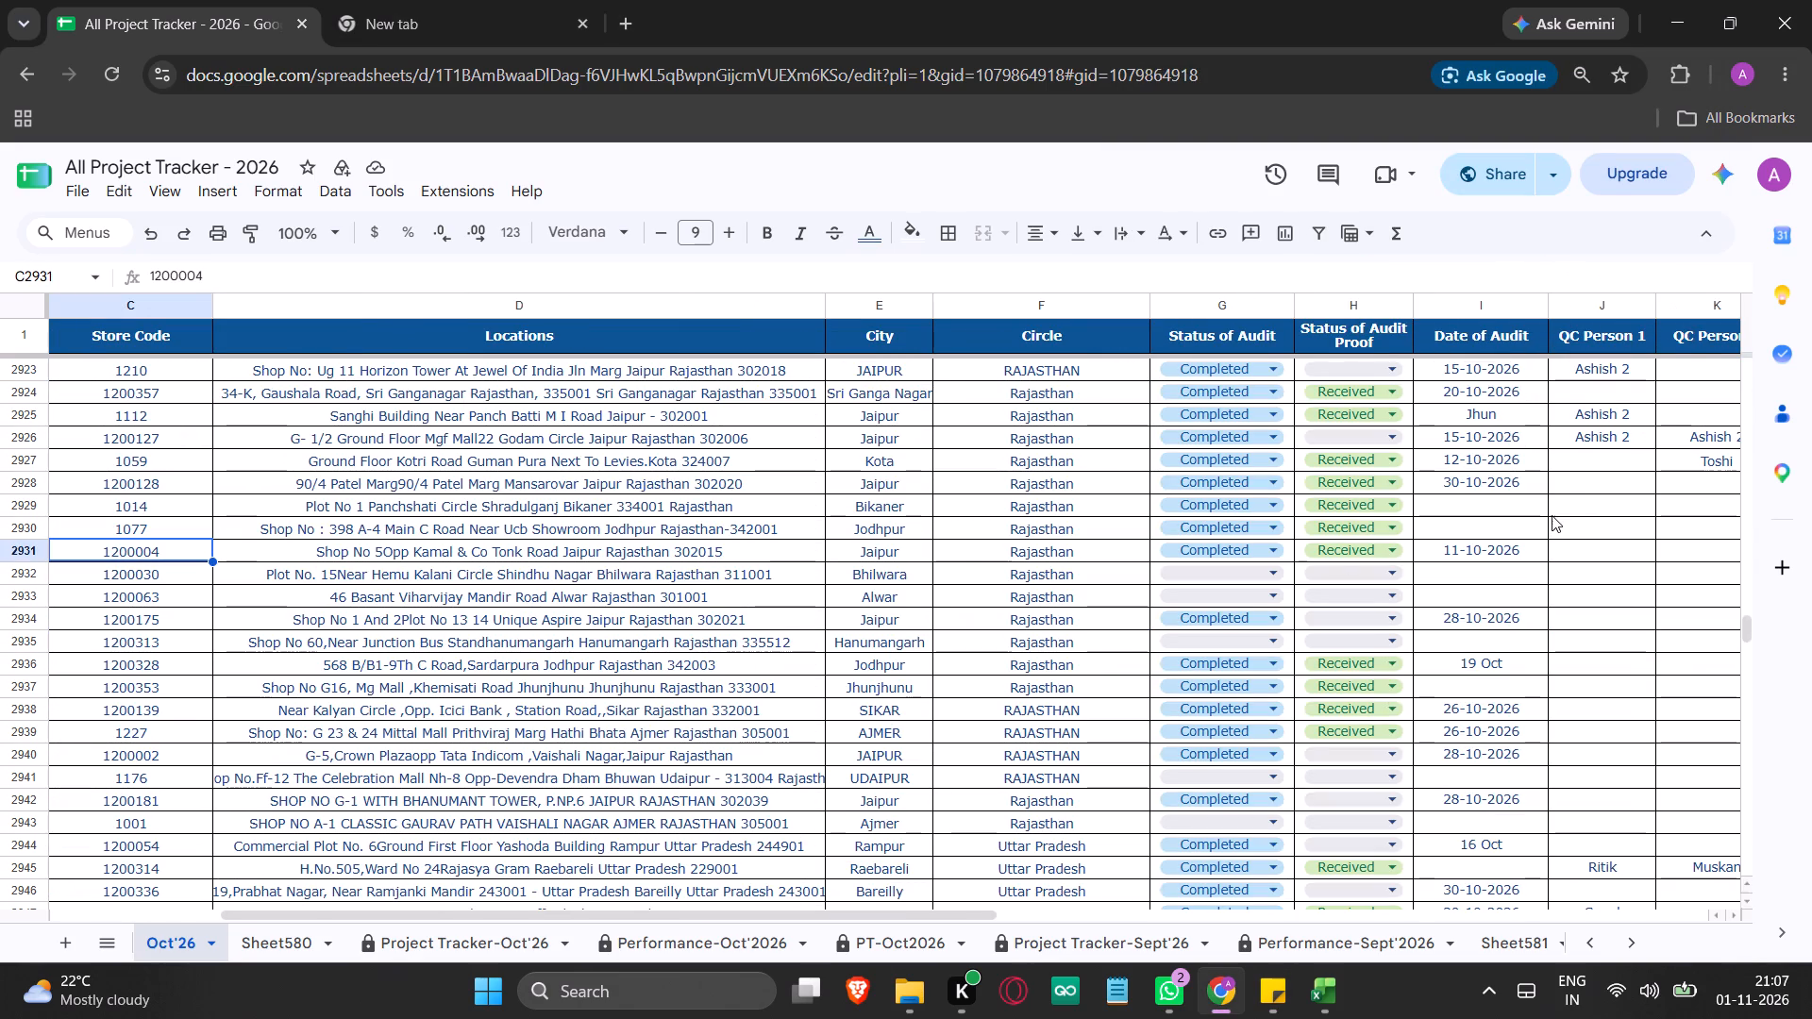
key("Right")
key("Right")
key("Right")
key("Right")
key("Right")
key("Right")
key("Right")
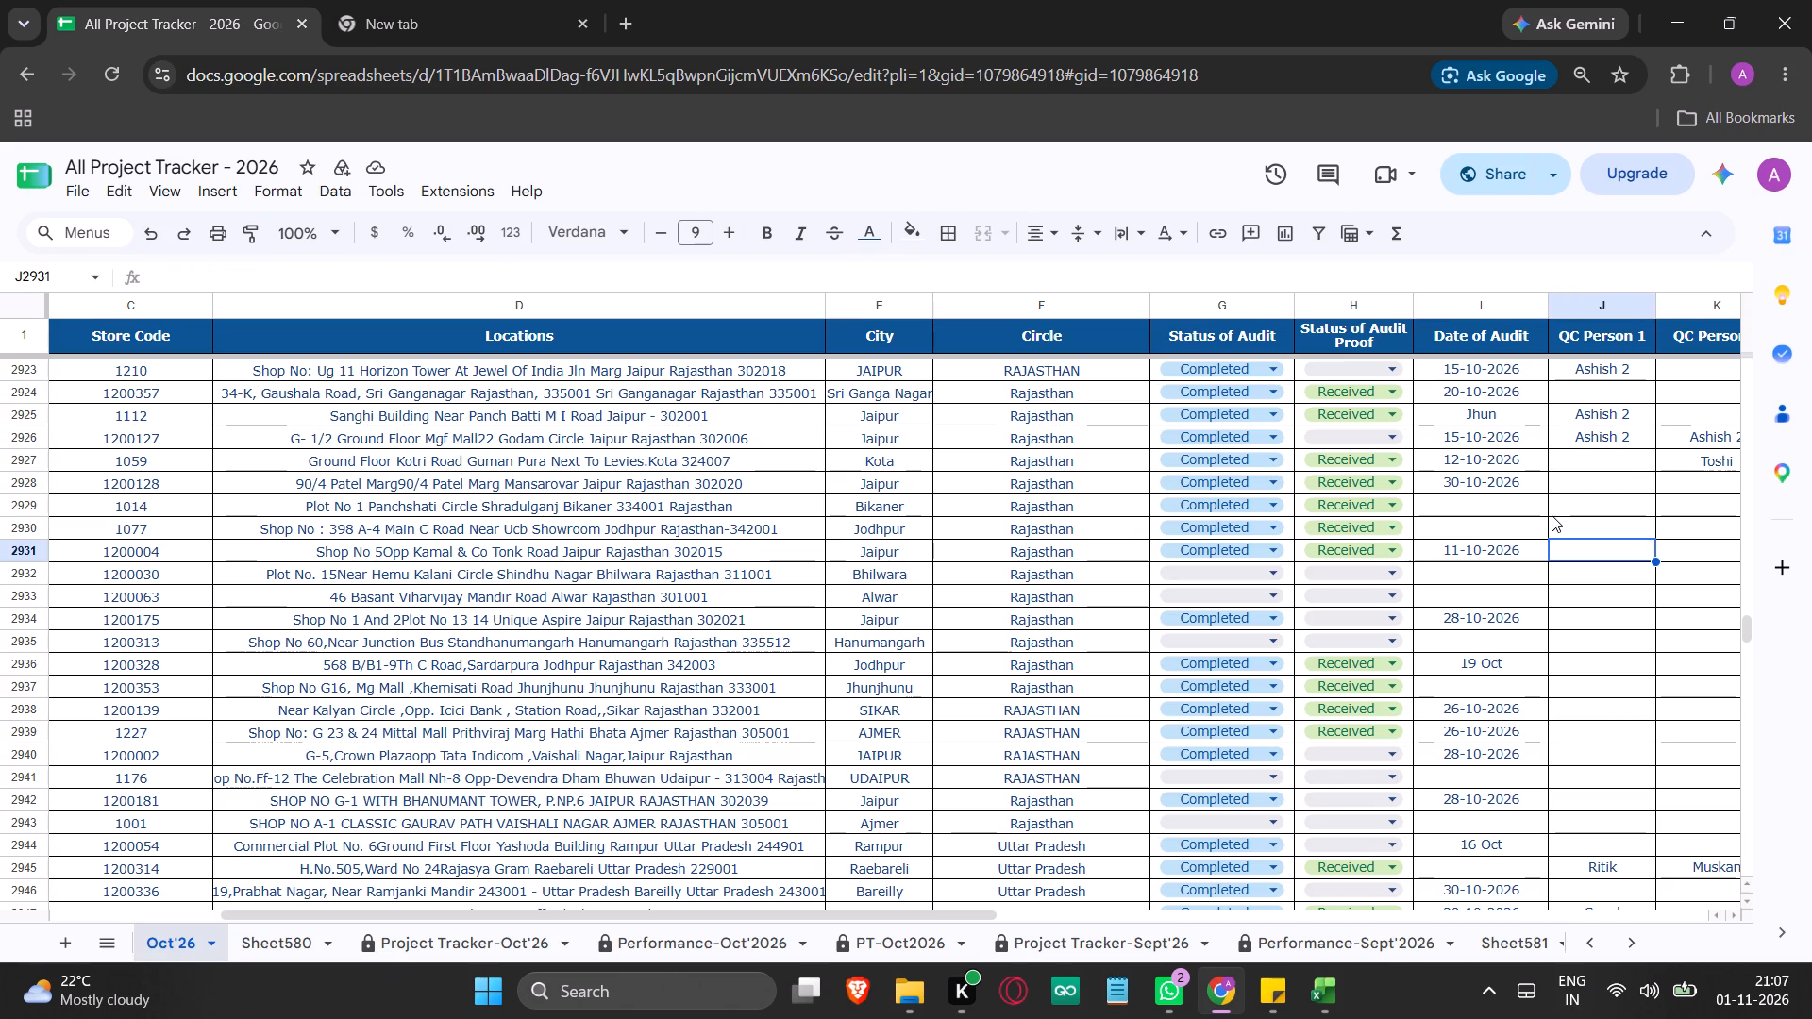
key("shift+a")
type("shish")
key("space")
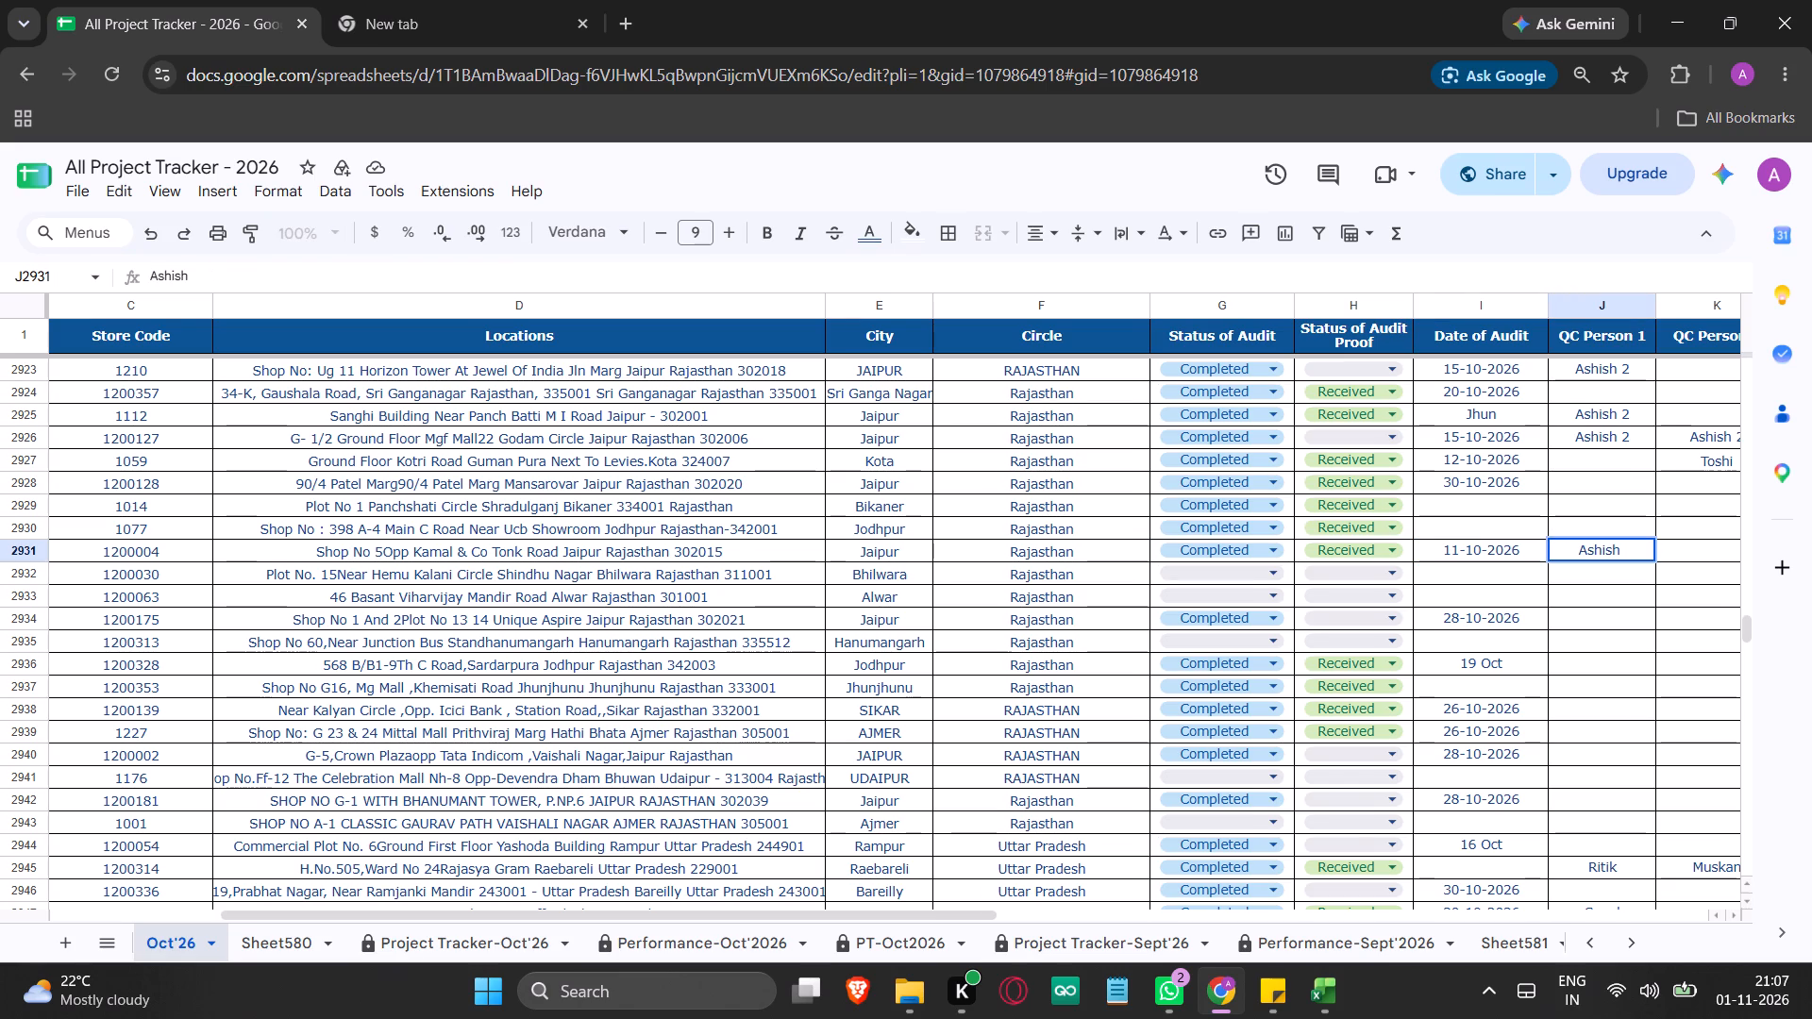
key("2")
key("Tab")
Set store code 1200004's QC Status to XX Cross and its Date of QC 1 to 24 Oct.
key("Tab")
key("Tab")
key("Tab")
key("Tab")
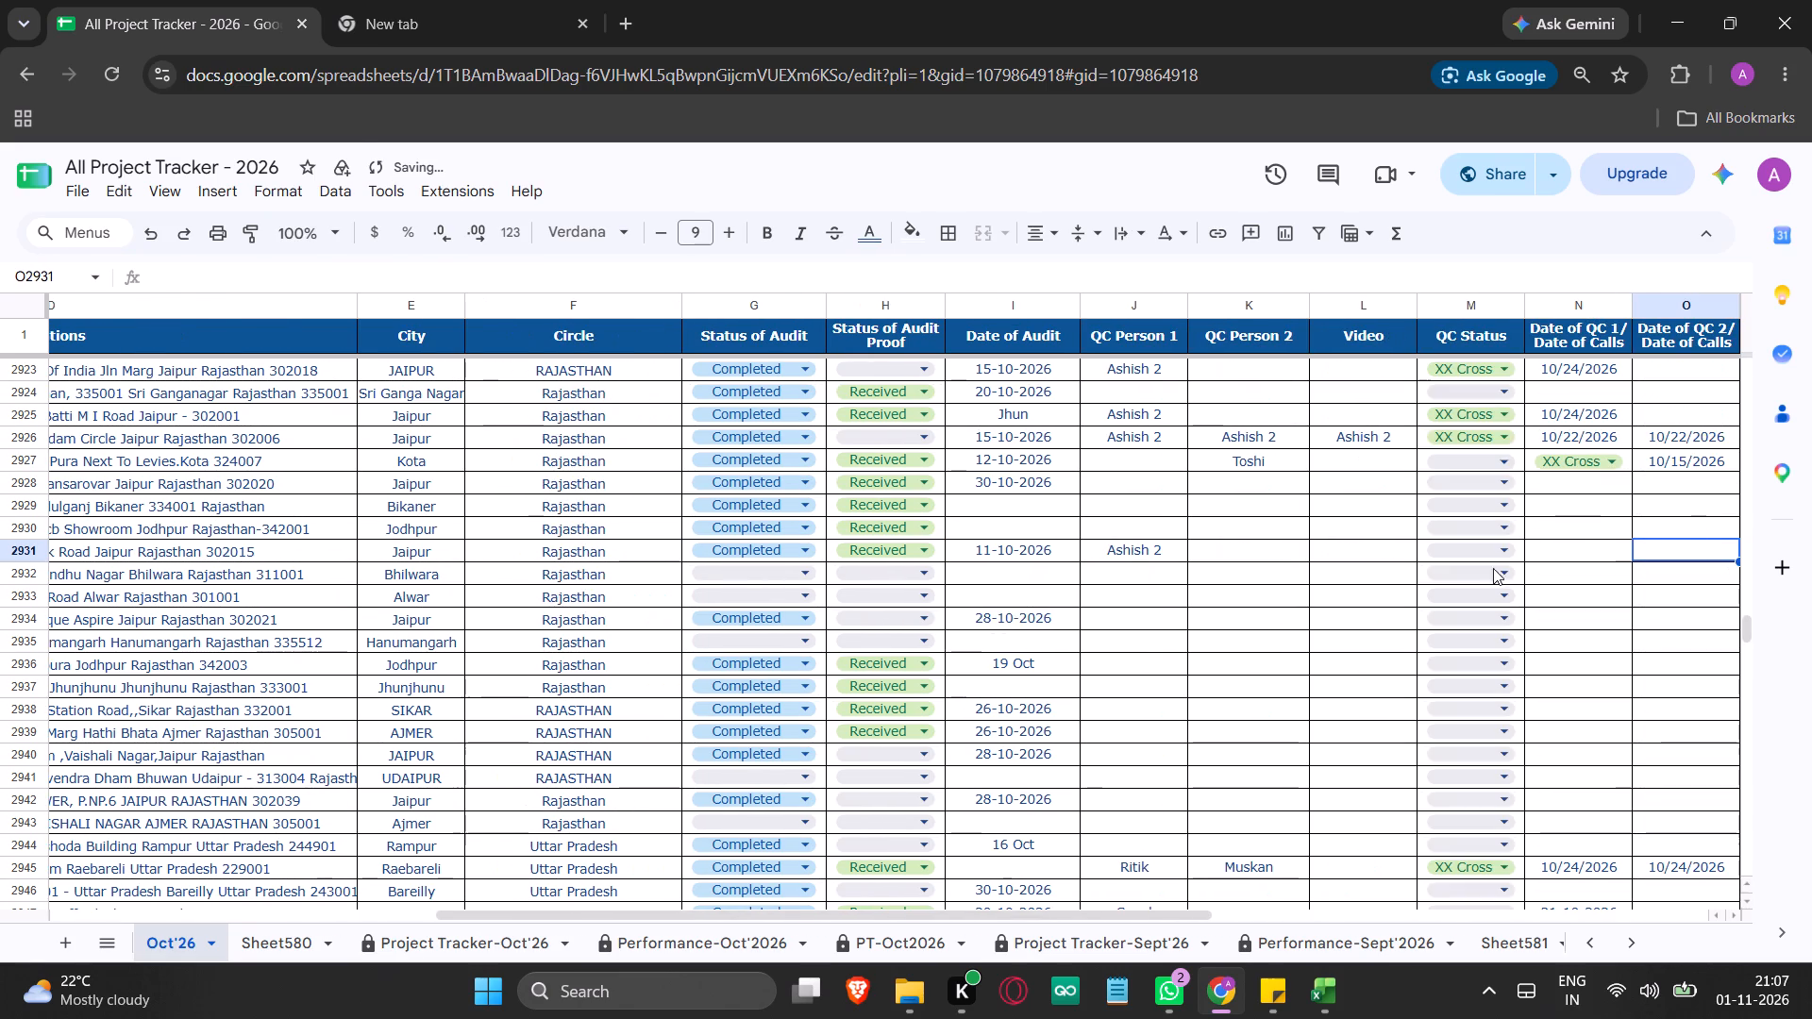
left_click(1485, 557)
left_click(1454, 583)
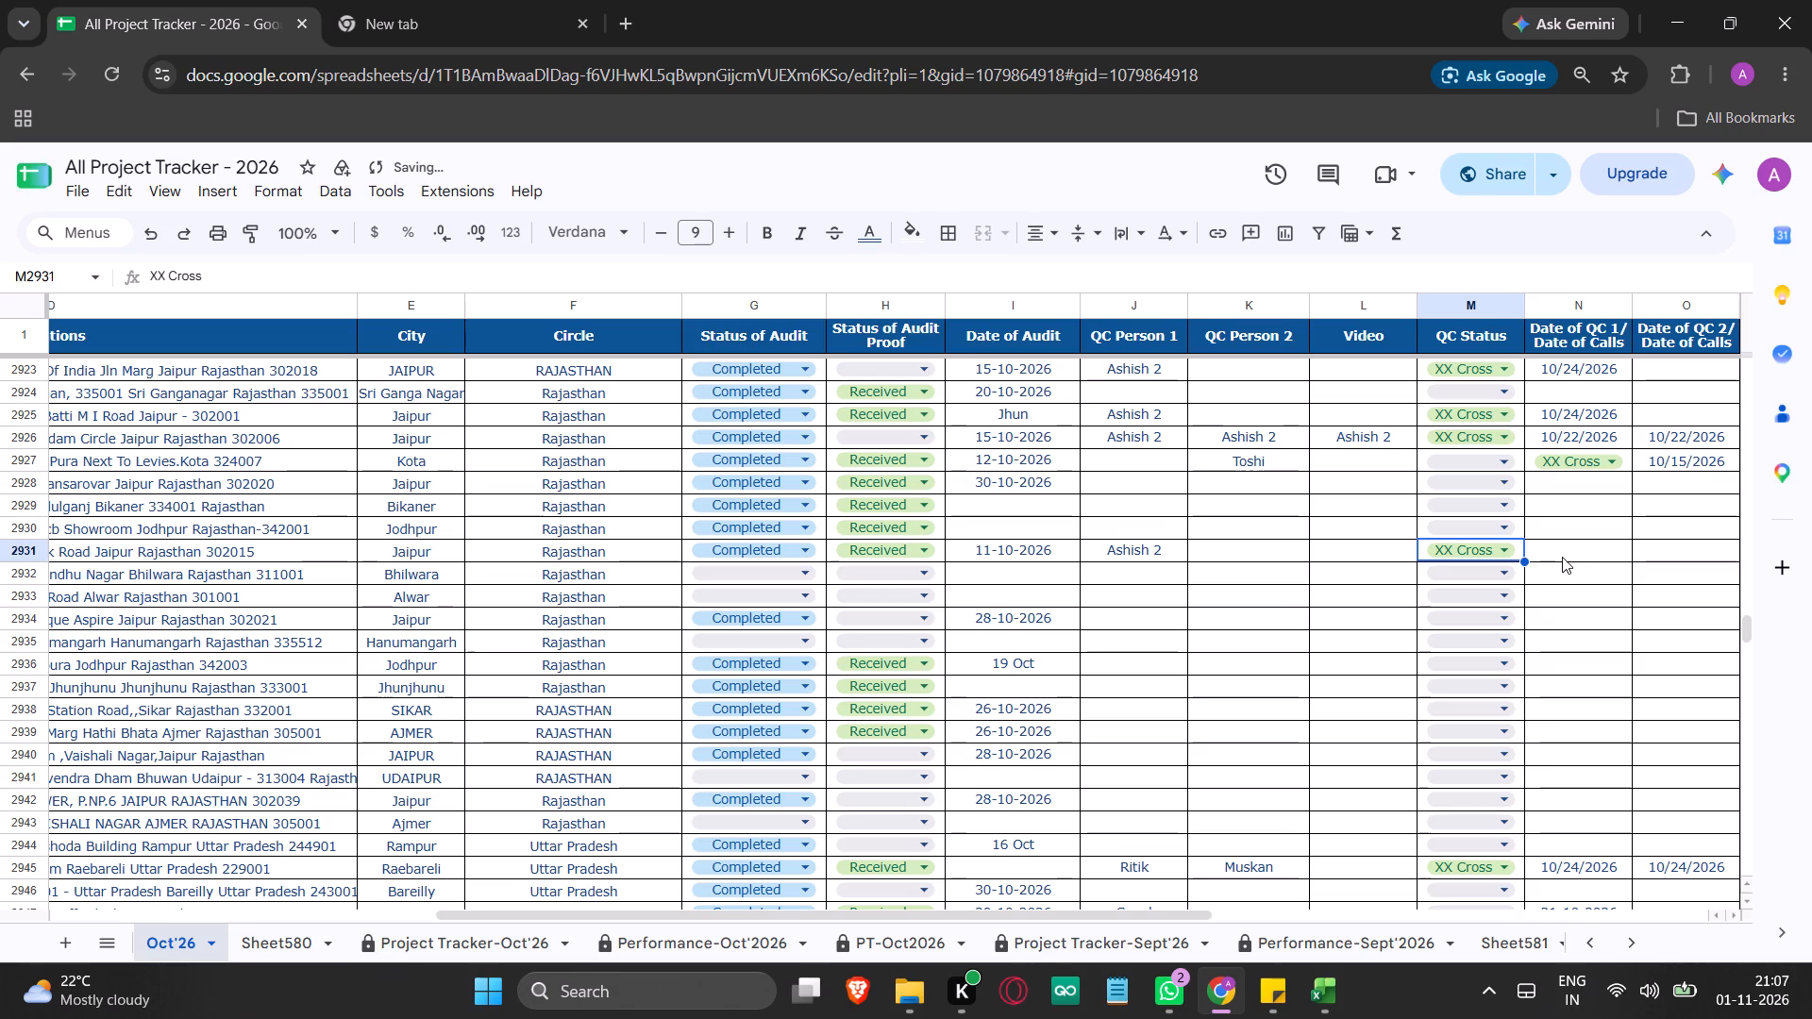
left_click(1562, 557)
type("24")
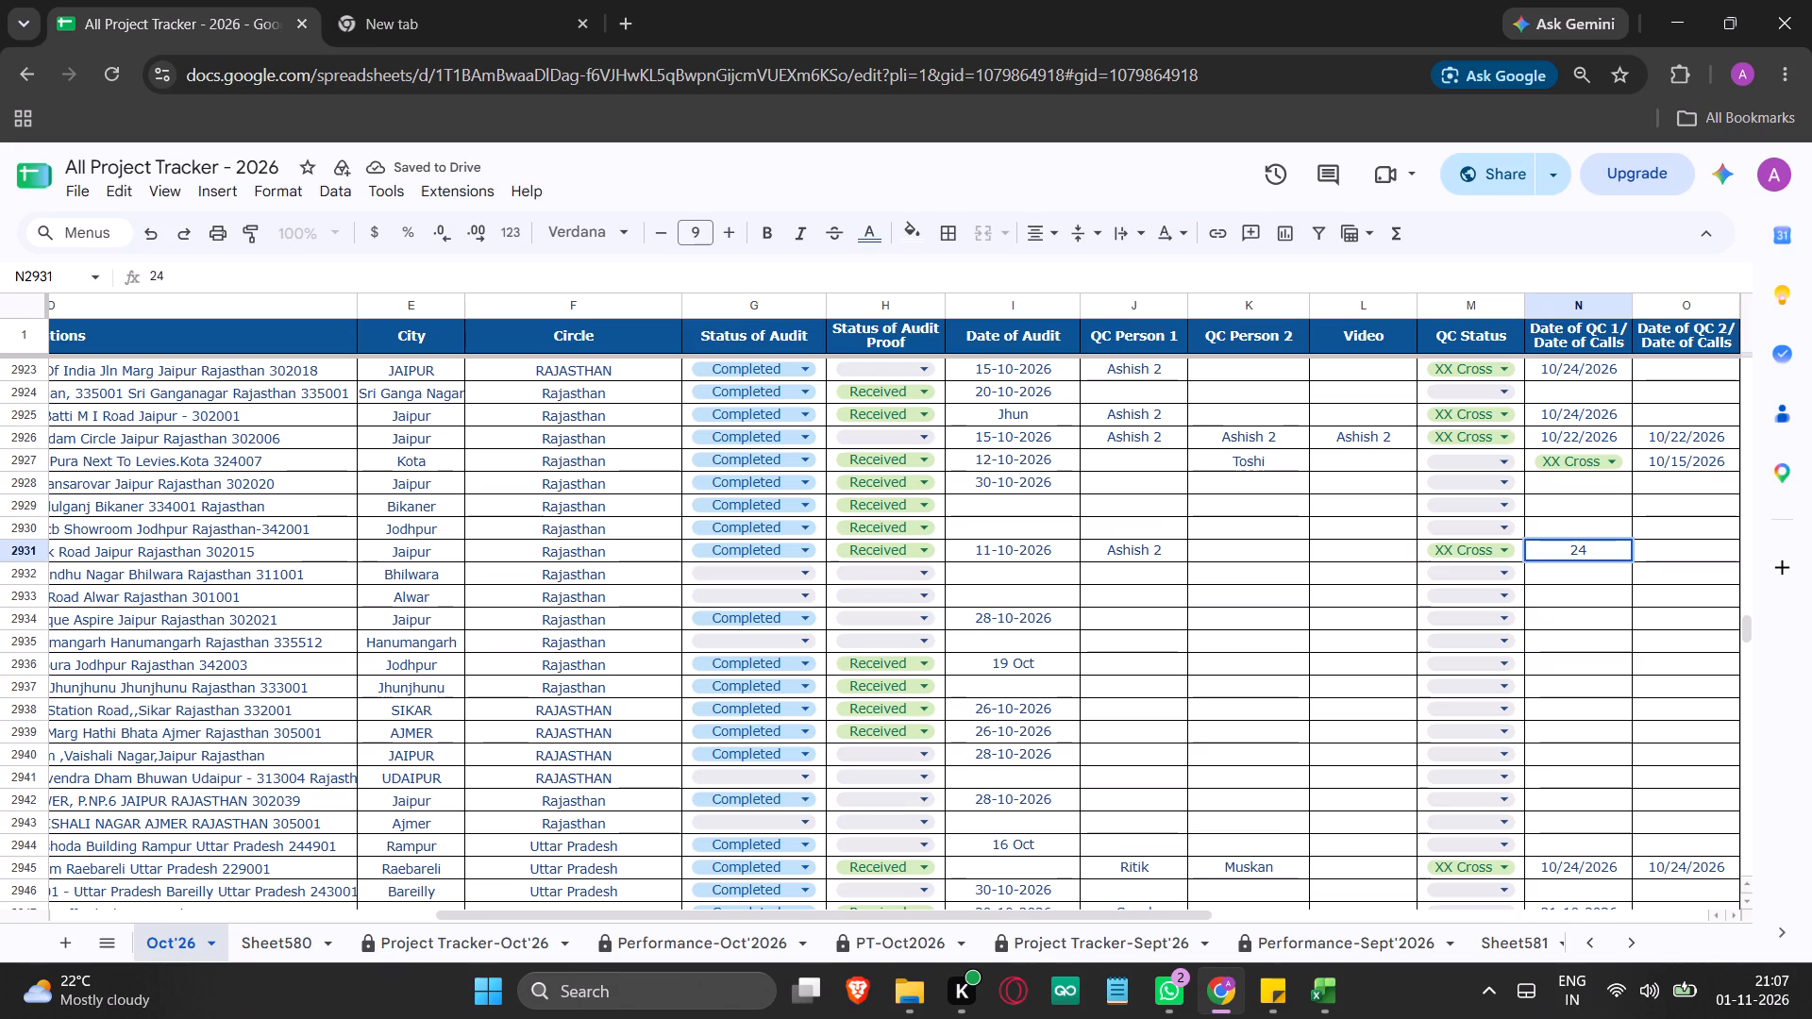
type("Oct")
key("Tab")
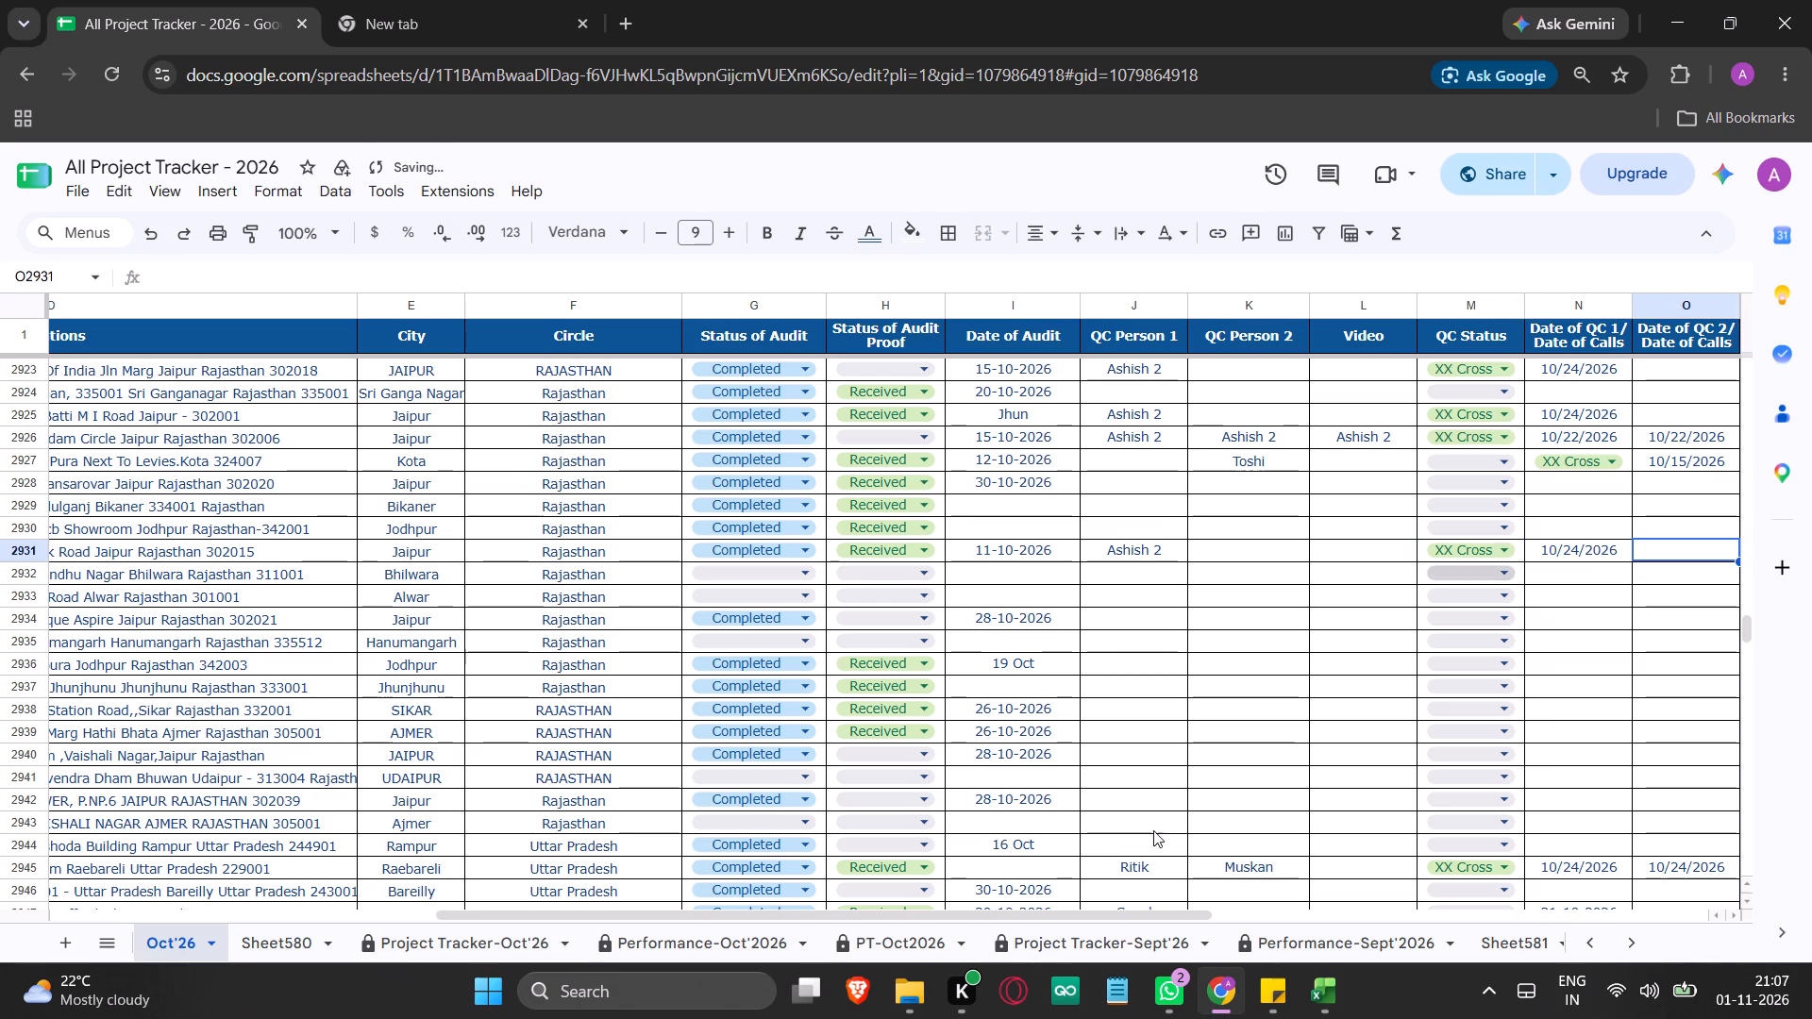
Find the sticky note's first 26-10-2026 store code, 1200353, in the tracker and enter Ashish 2 as its QC Person 1.
left_click(1275, 989)
scroll(1249, 426, "down", 1)
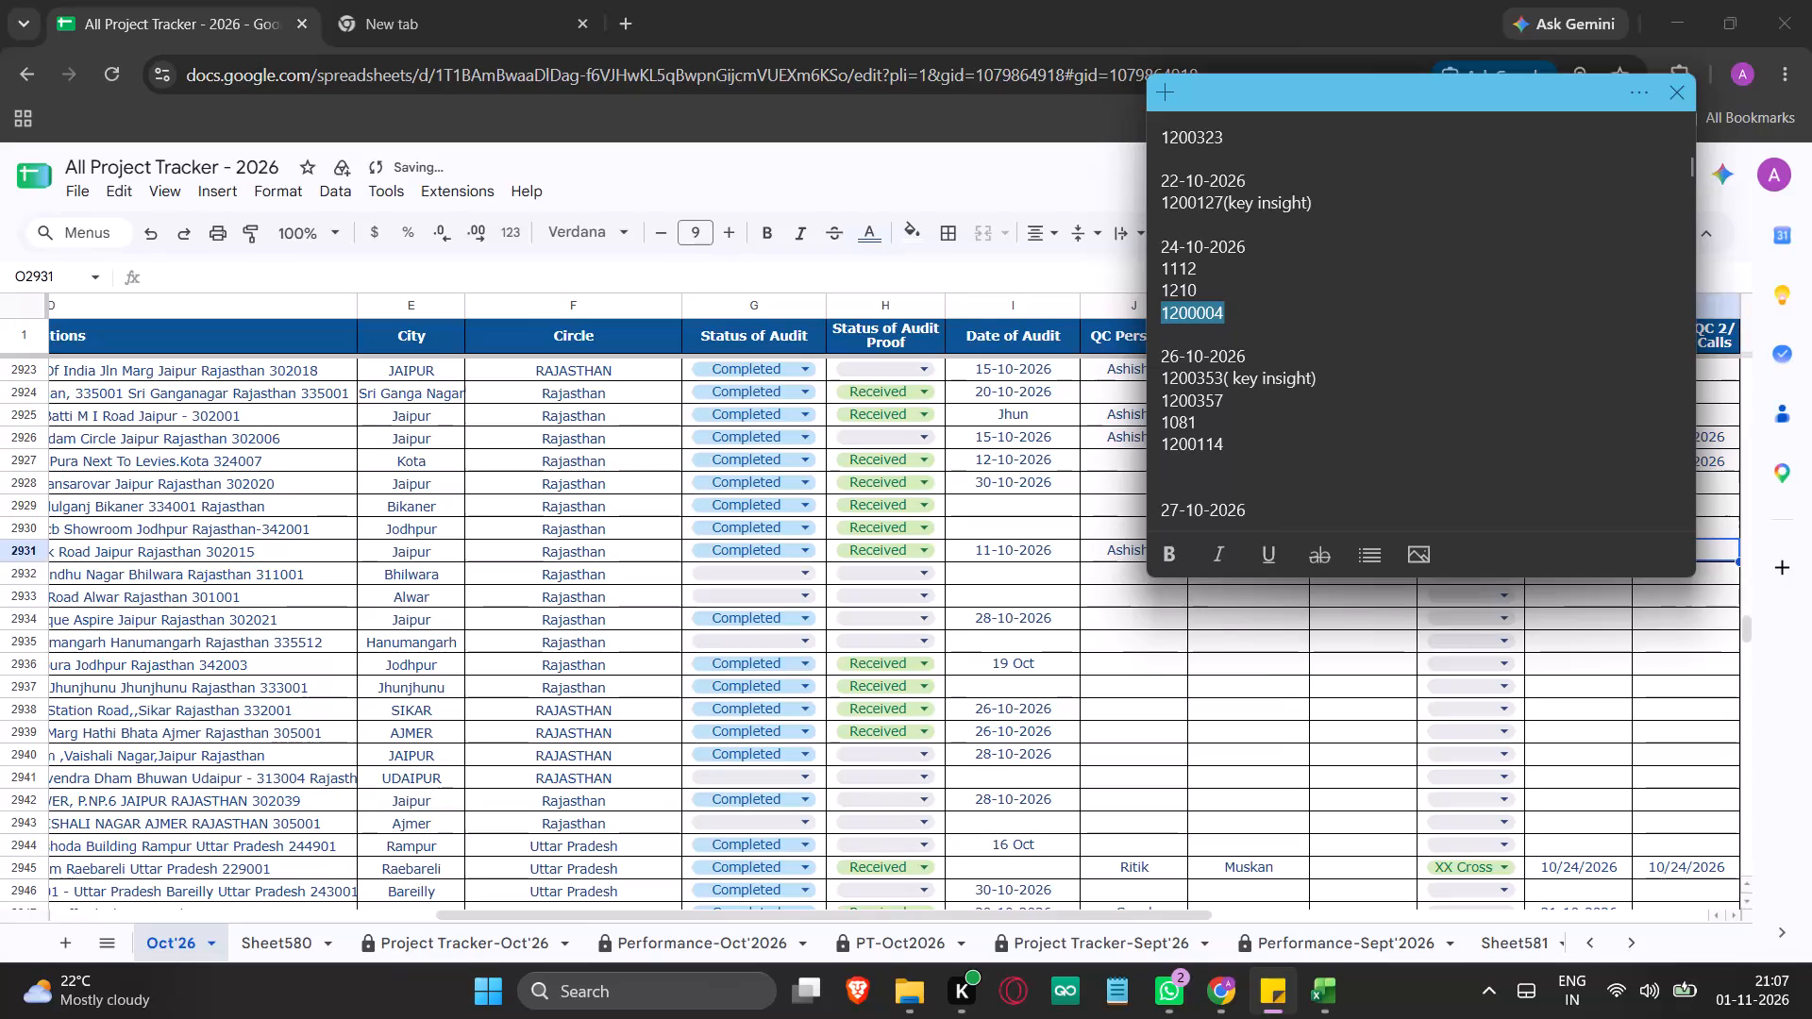
double_click(1207, 384)
scroll(1226, 419, "down", 9)
scroll(1230, 423, "up", 6)
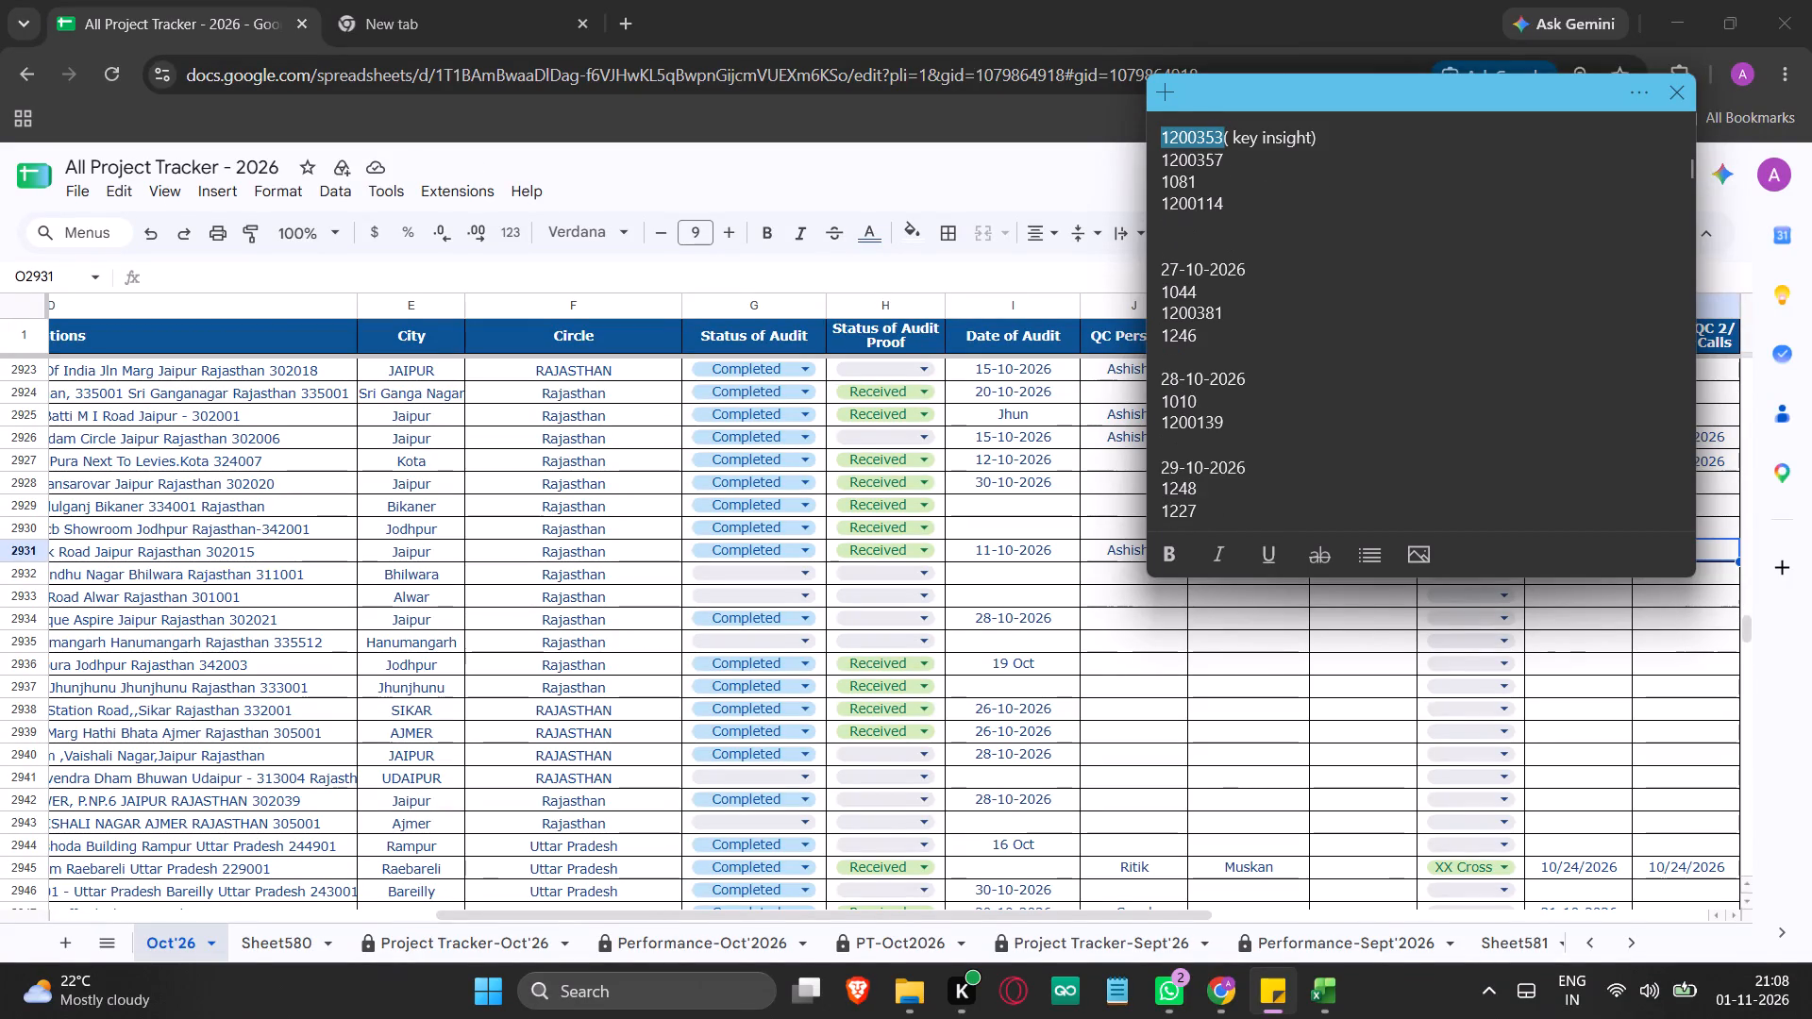
right_click(1197, 201)
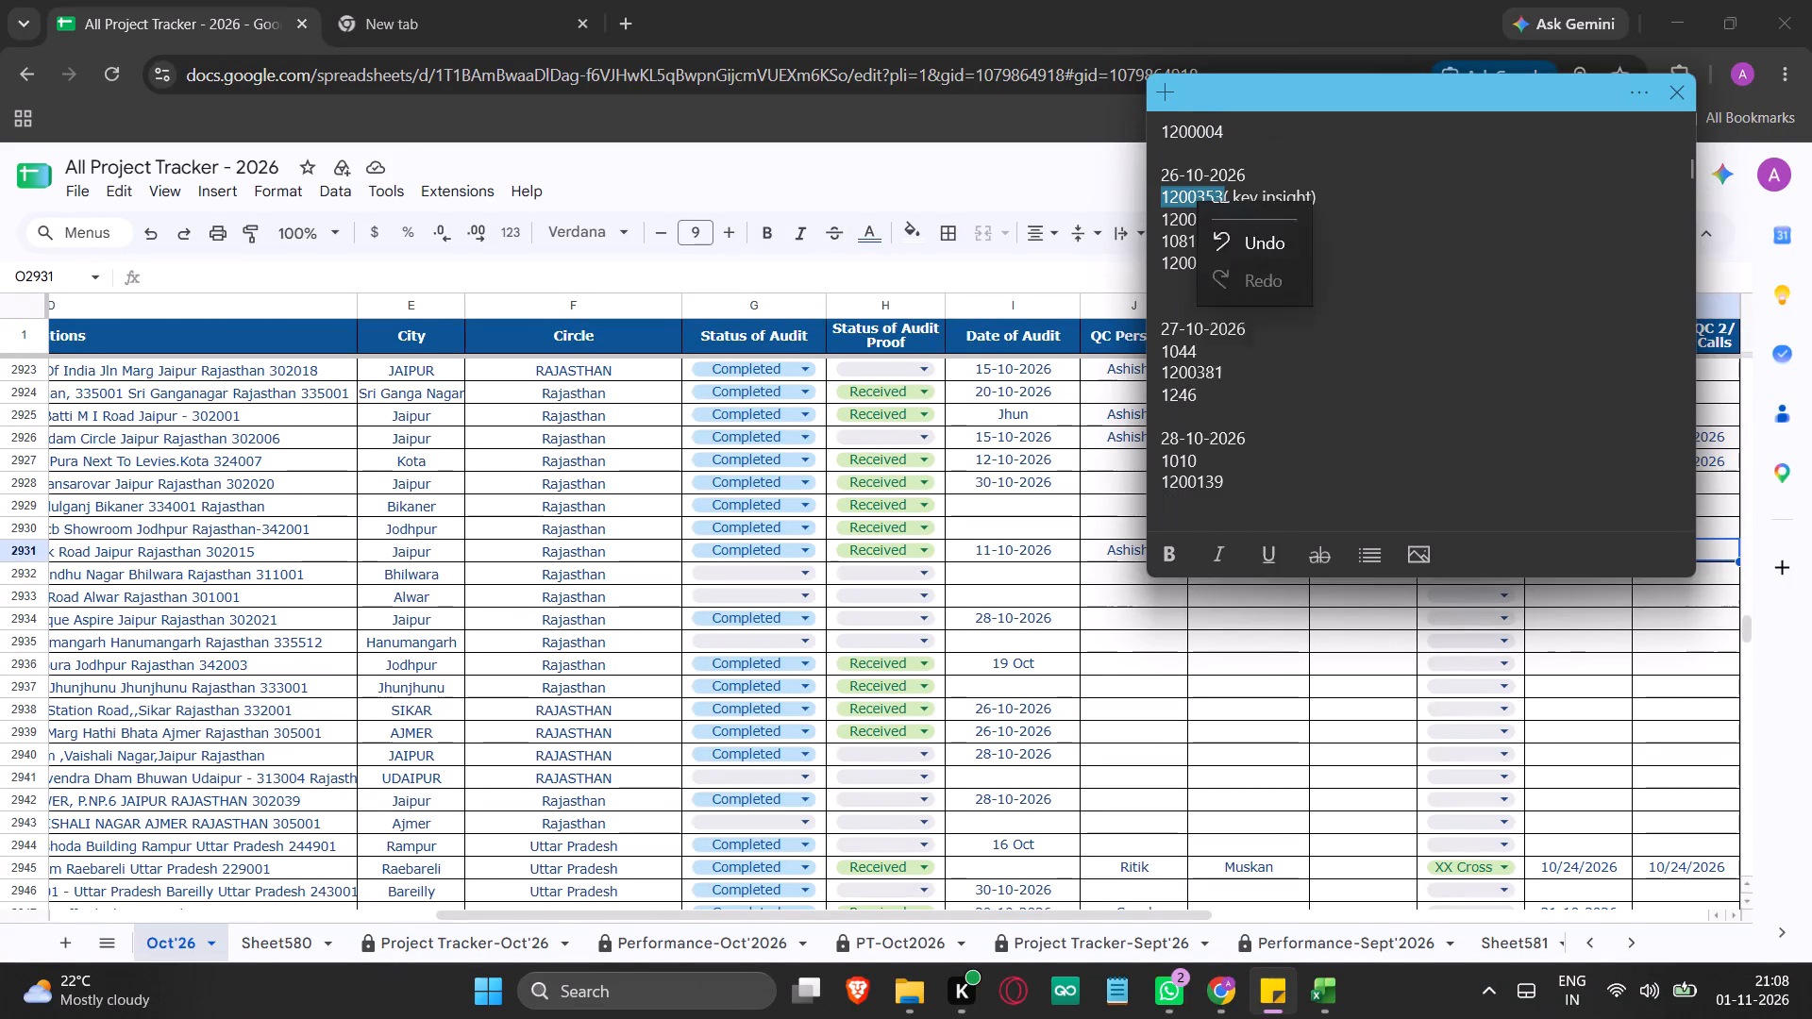
left_click(1256, 228)
left_click(1274, 672)
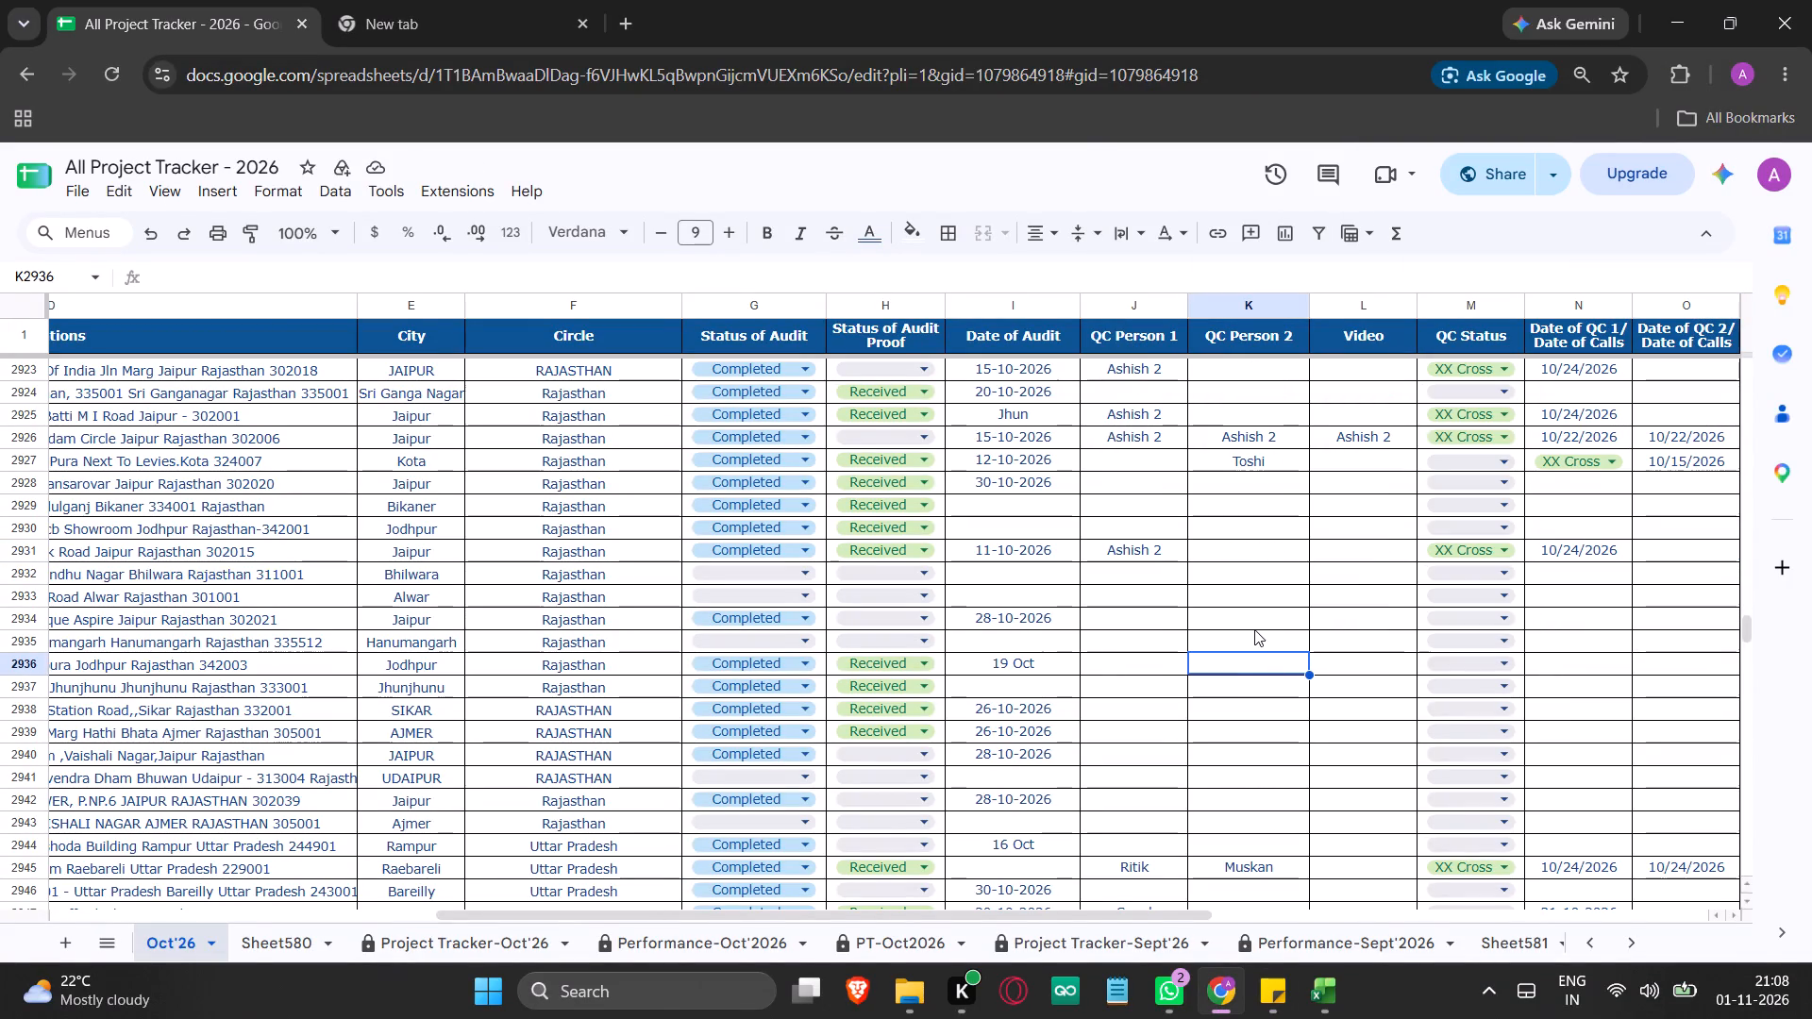
key("ctrl+f")
key("ctrl+v")
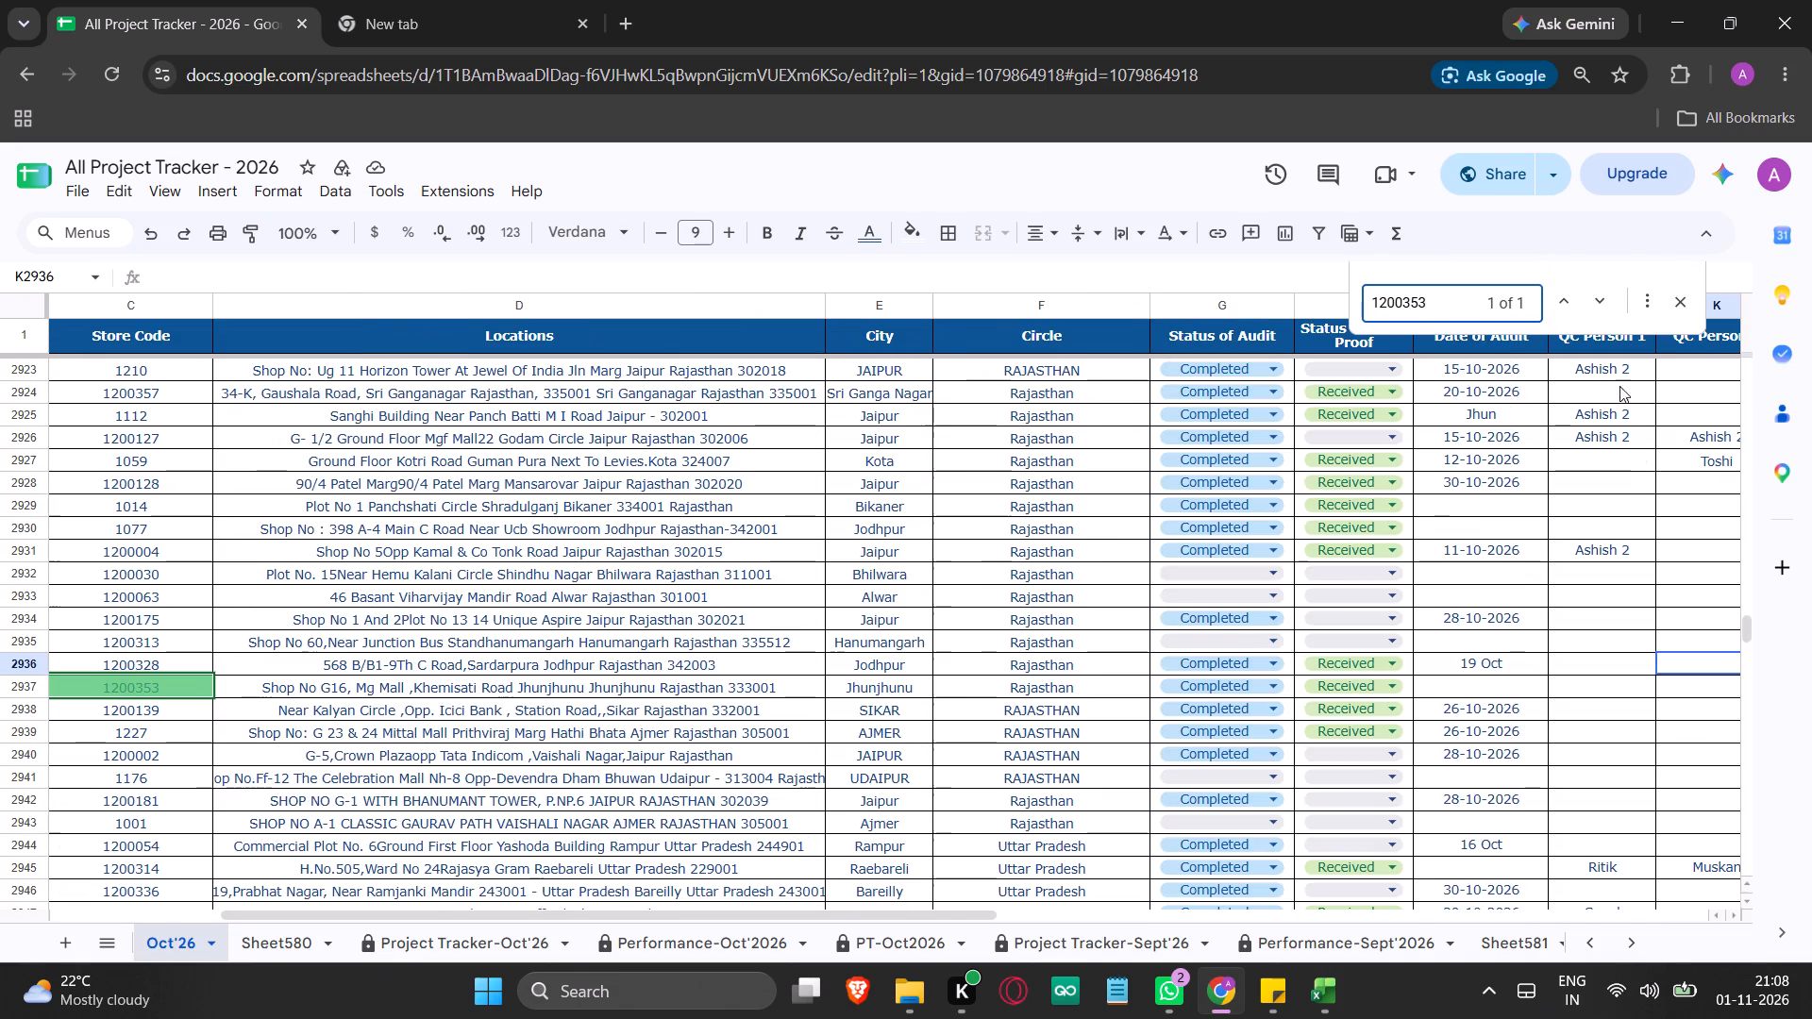
left_click(1683, 302)
key("Right")
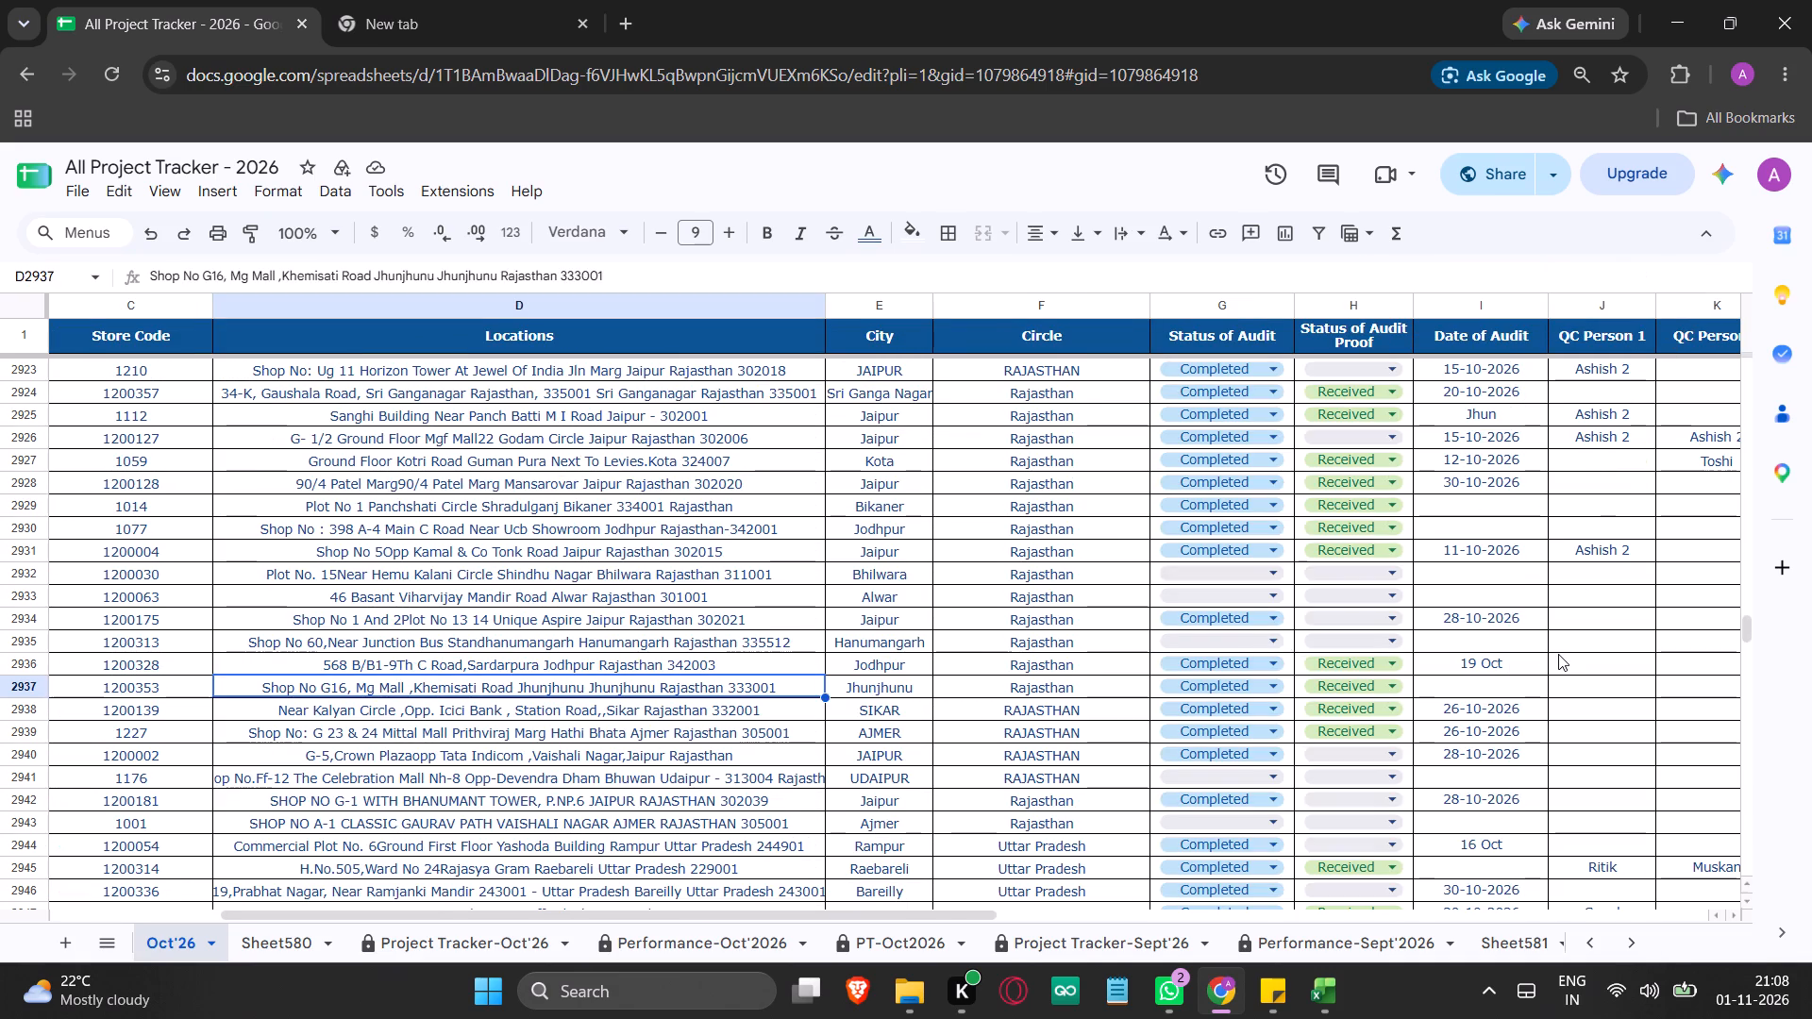
key("Right")
key("Right")
key("Right")
key("Right")
key("Right")
key("Right")
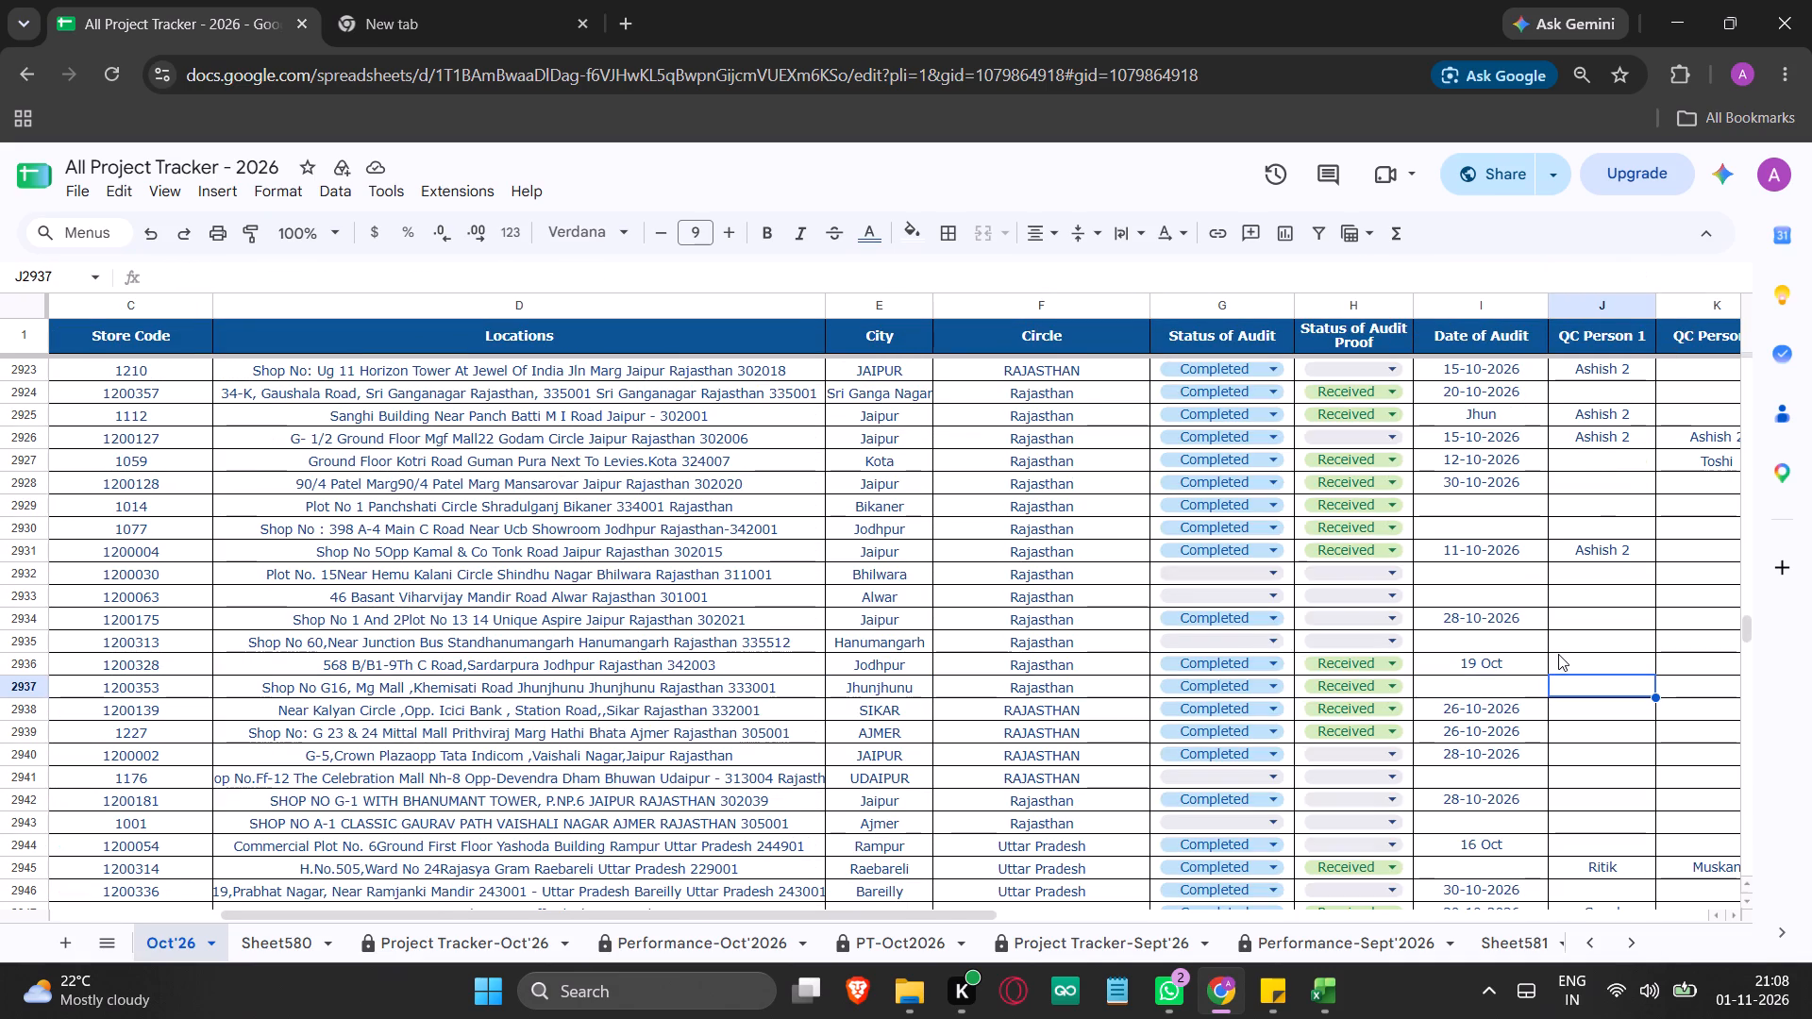
key("shift+a")
type("shish 2")
key("Tab")
Set store code 1200353's QC Status to XX Cross and its Date of QC 1 to 26 Oct.
key("Tab")
key("Tab")
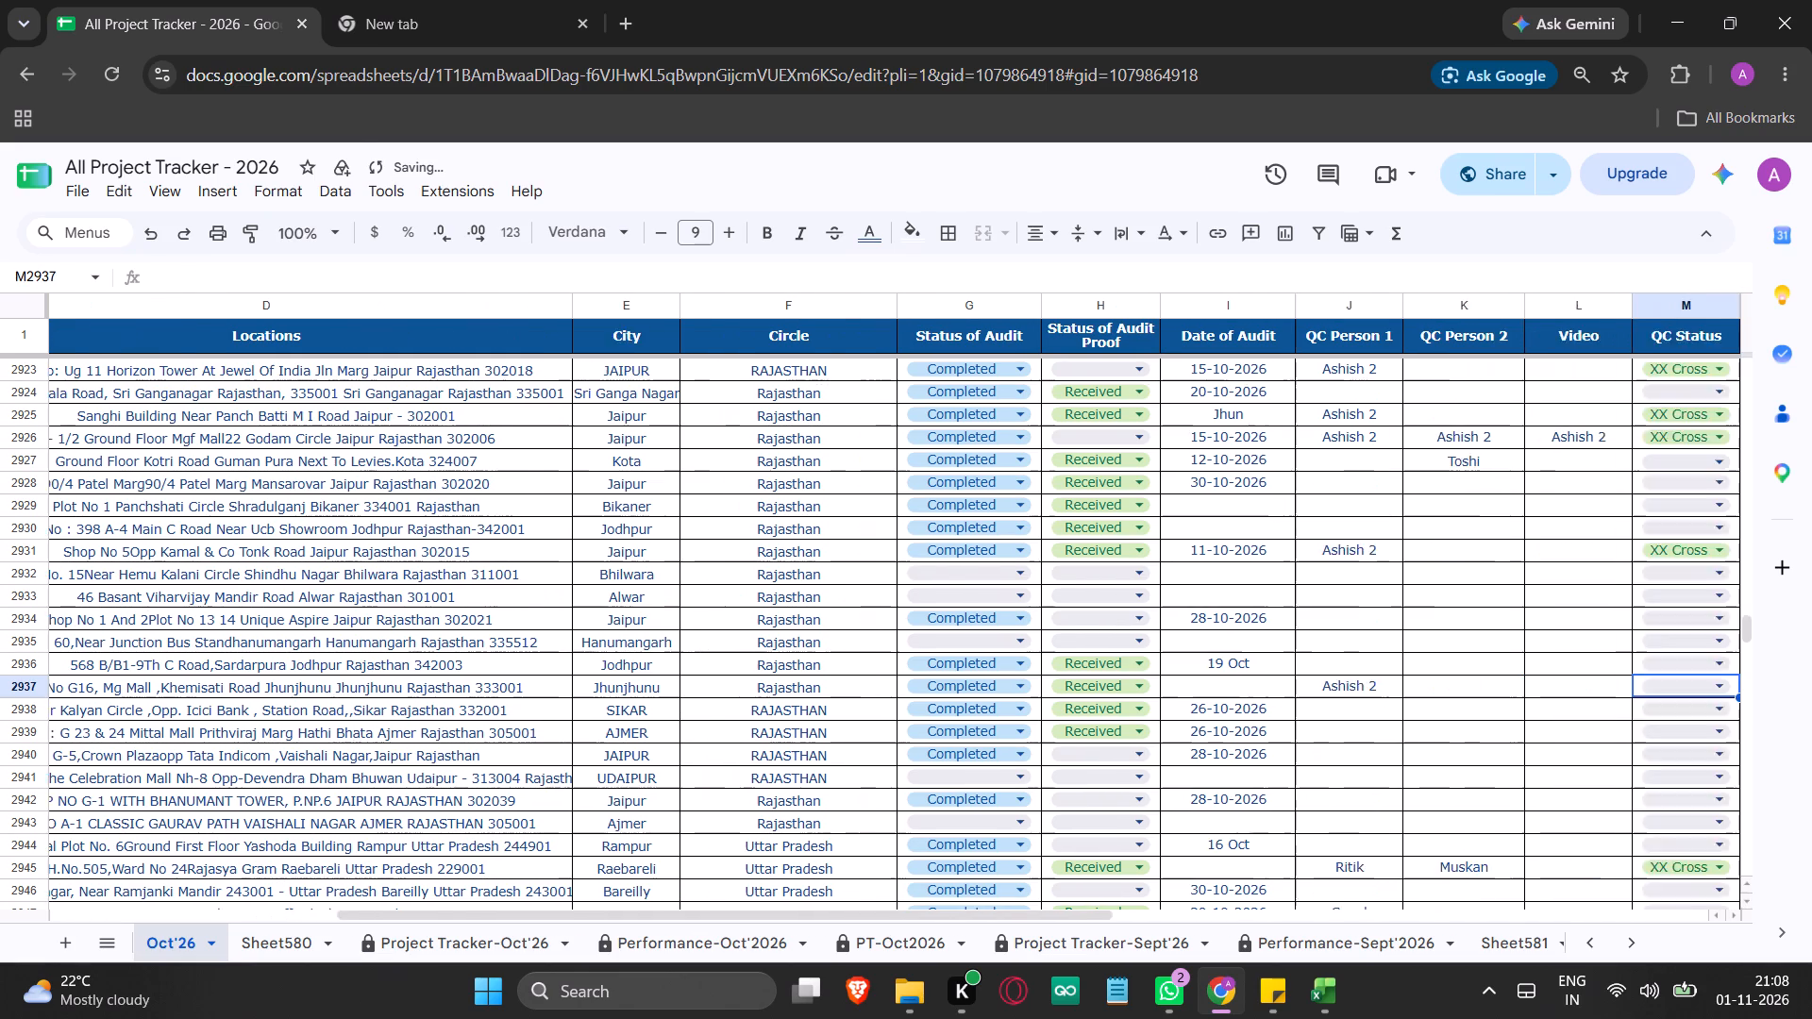
key("Tab")
key("Tab")
left_click(1501, 684)
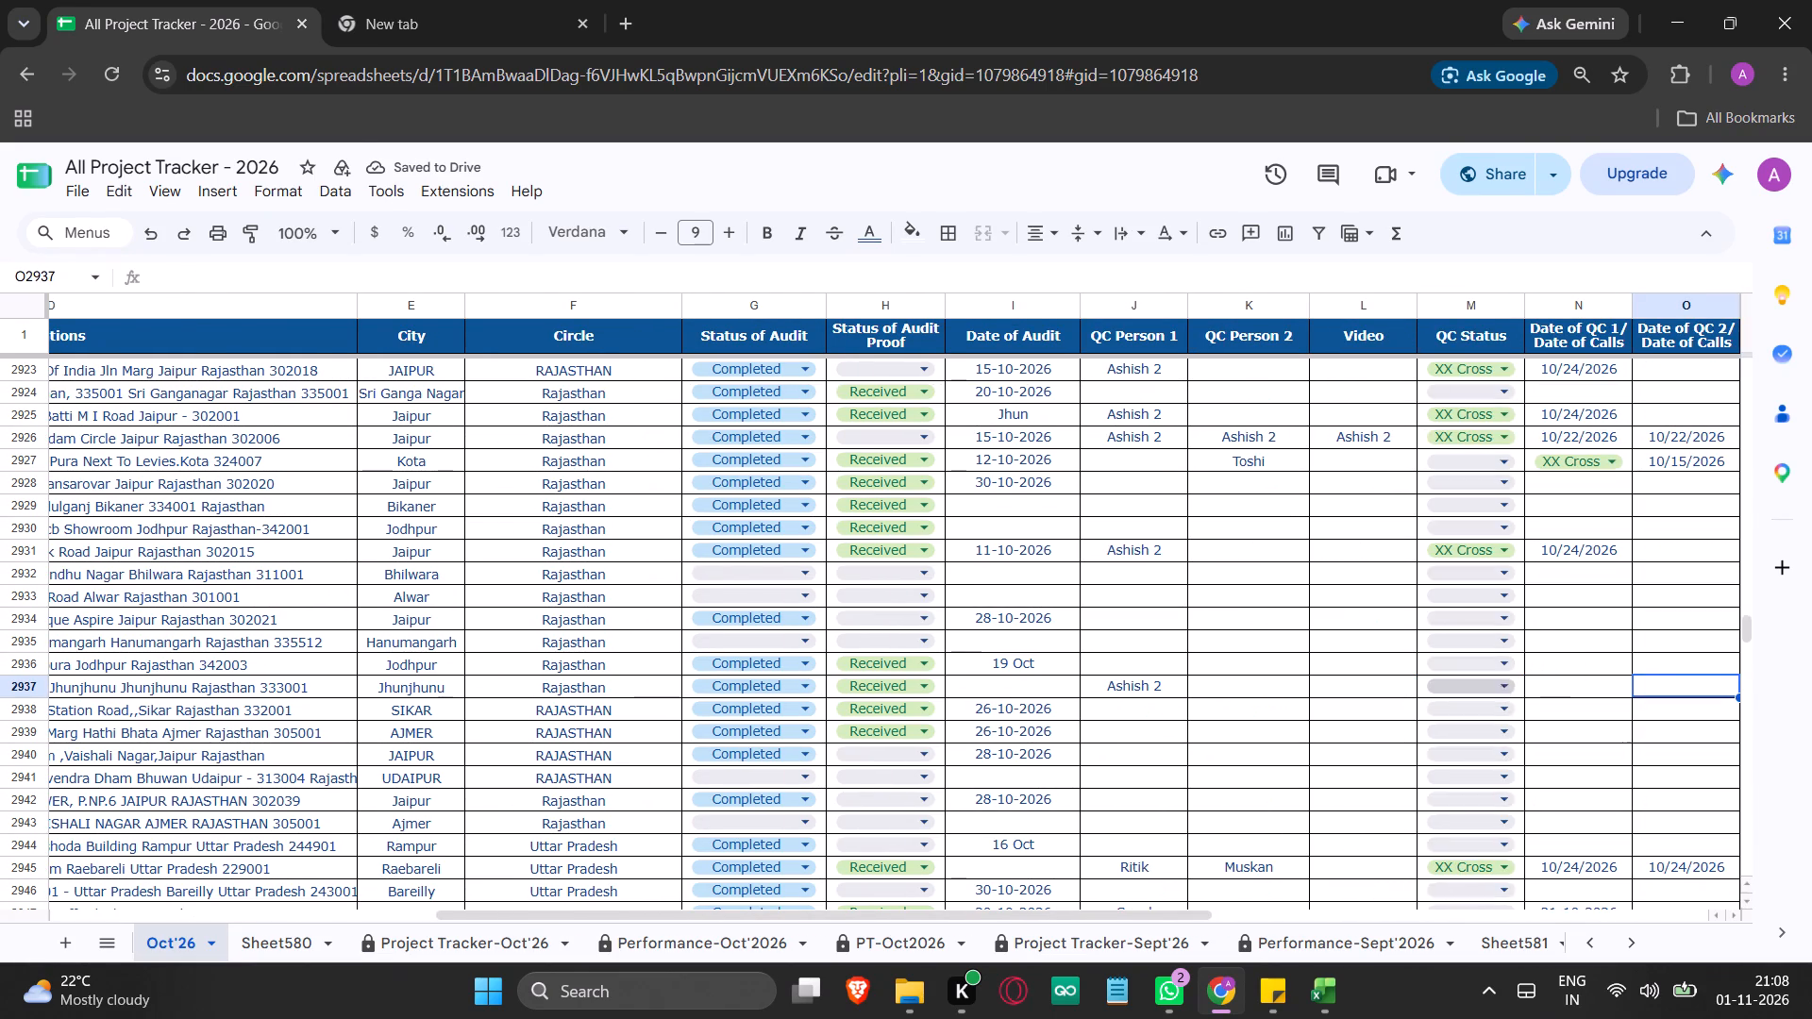
left_click(1468, 723)
left_click(1574, 690)
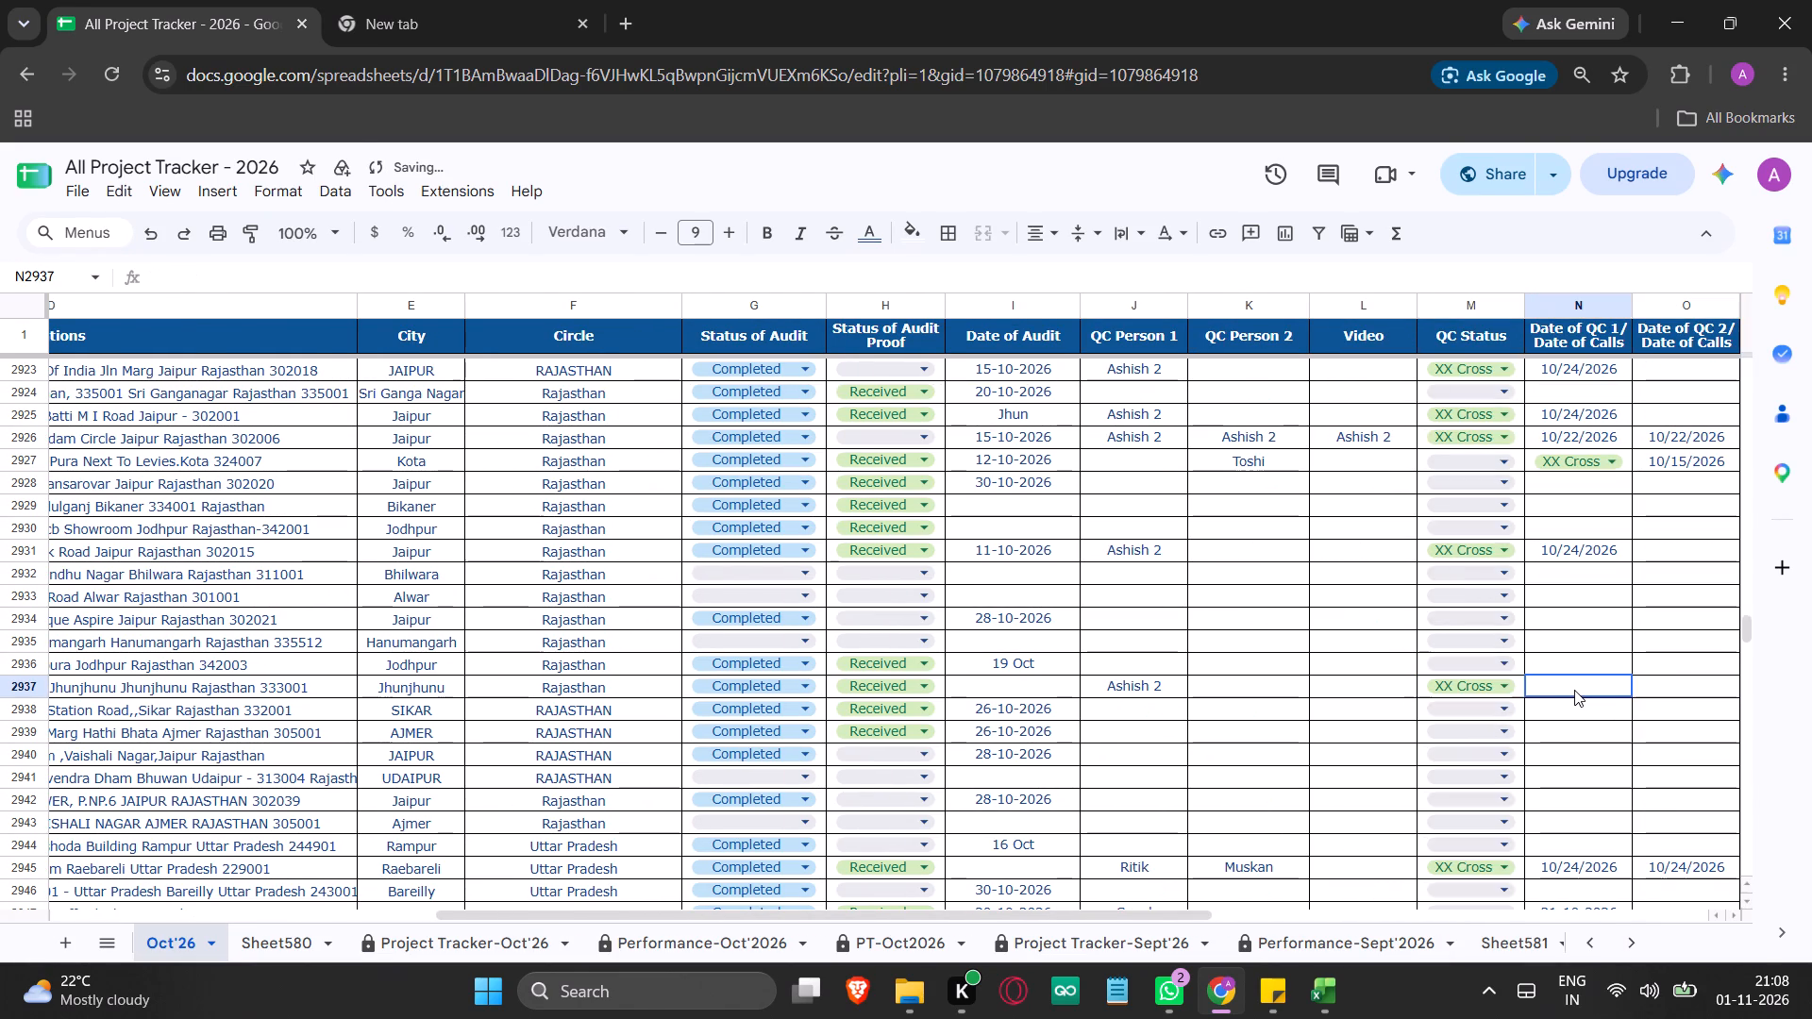
type("26")
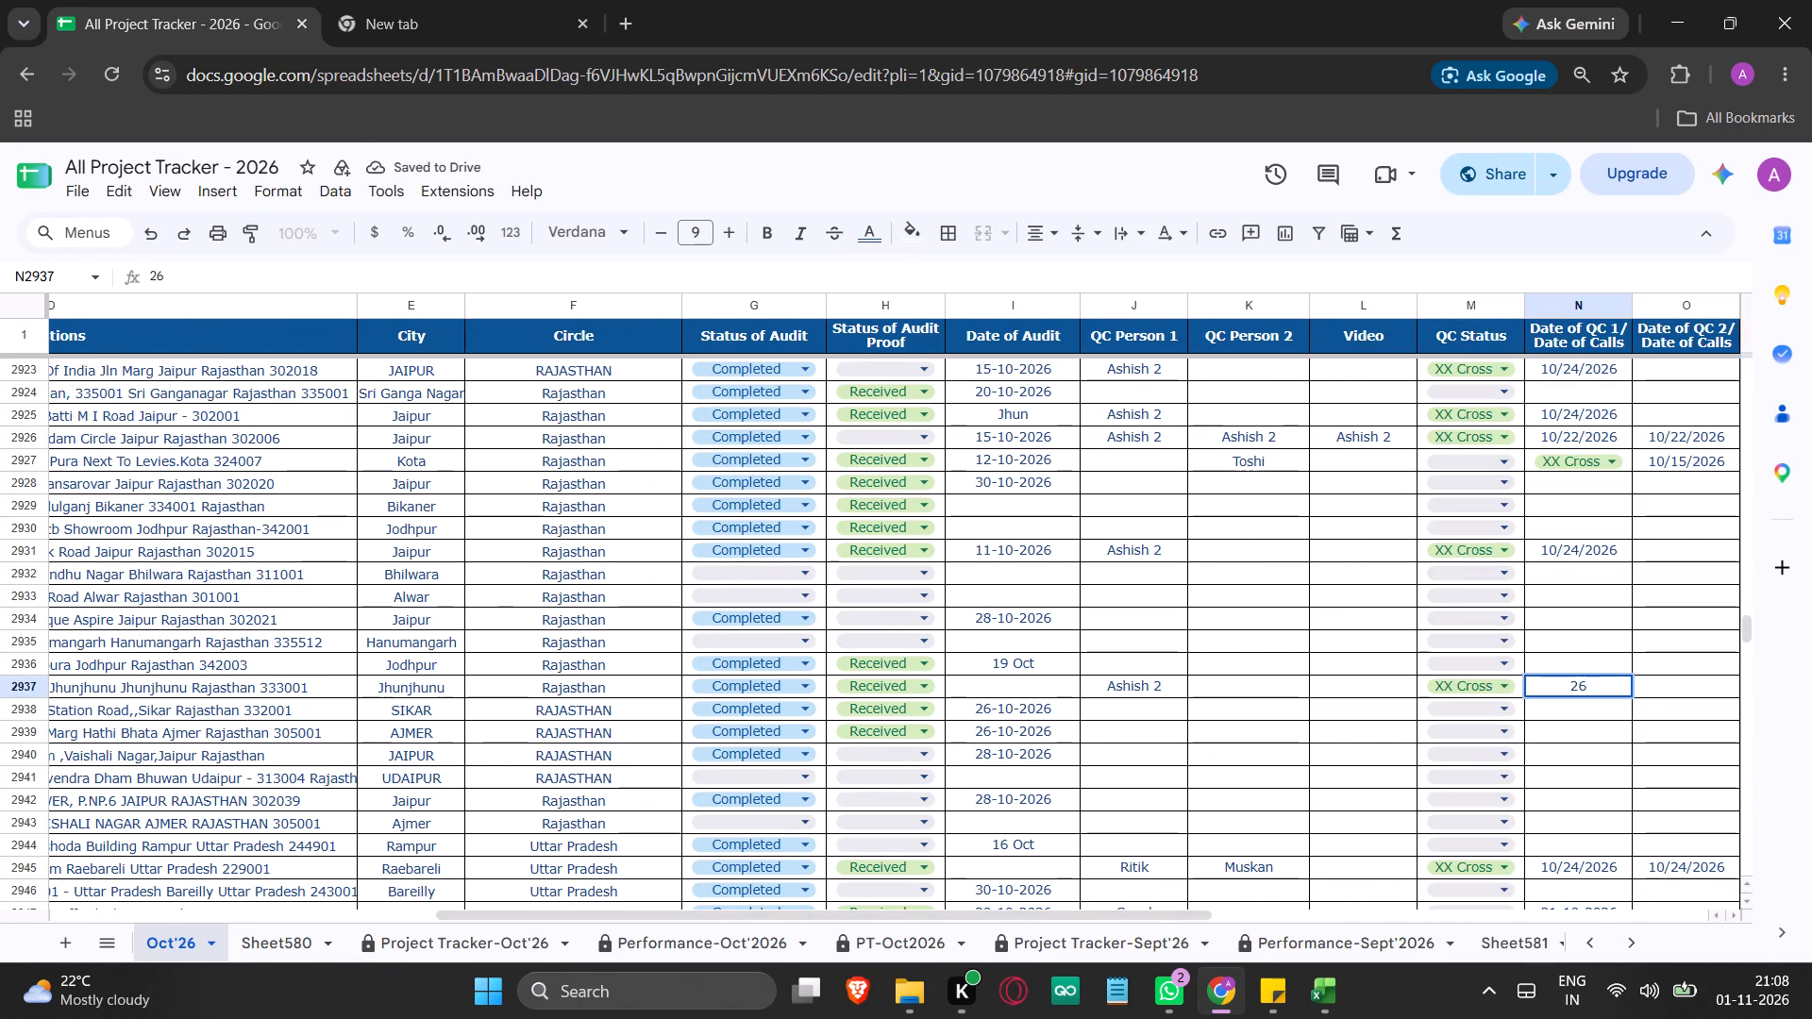
type("Oct")
key("Tab")
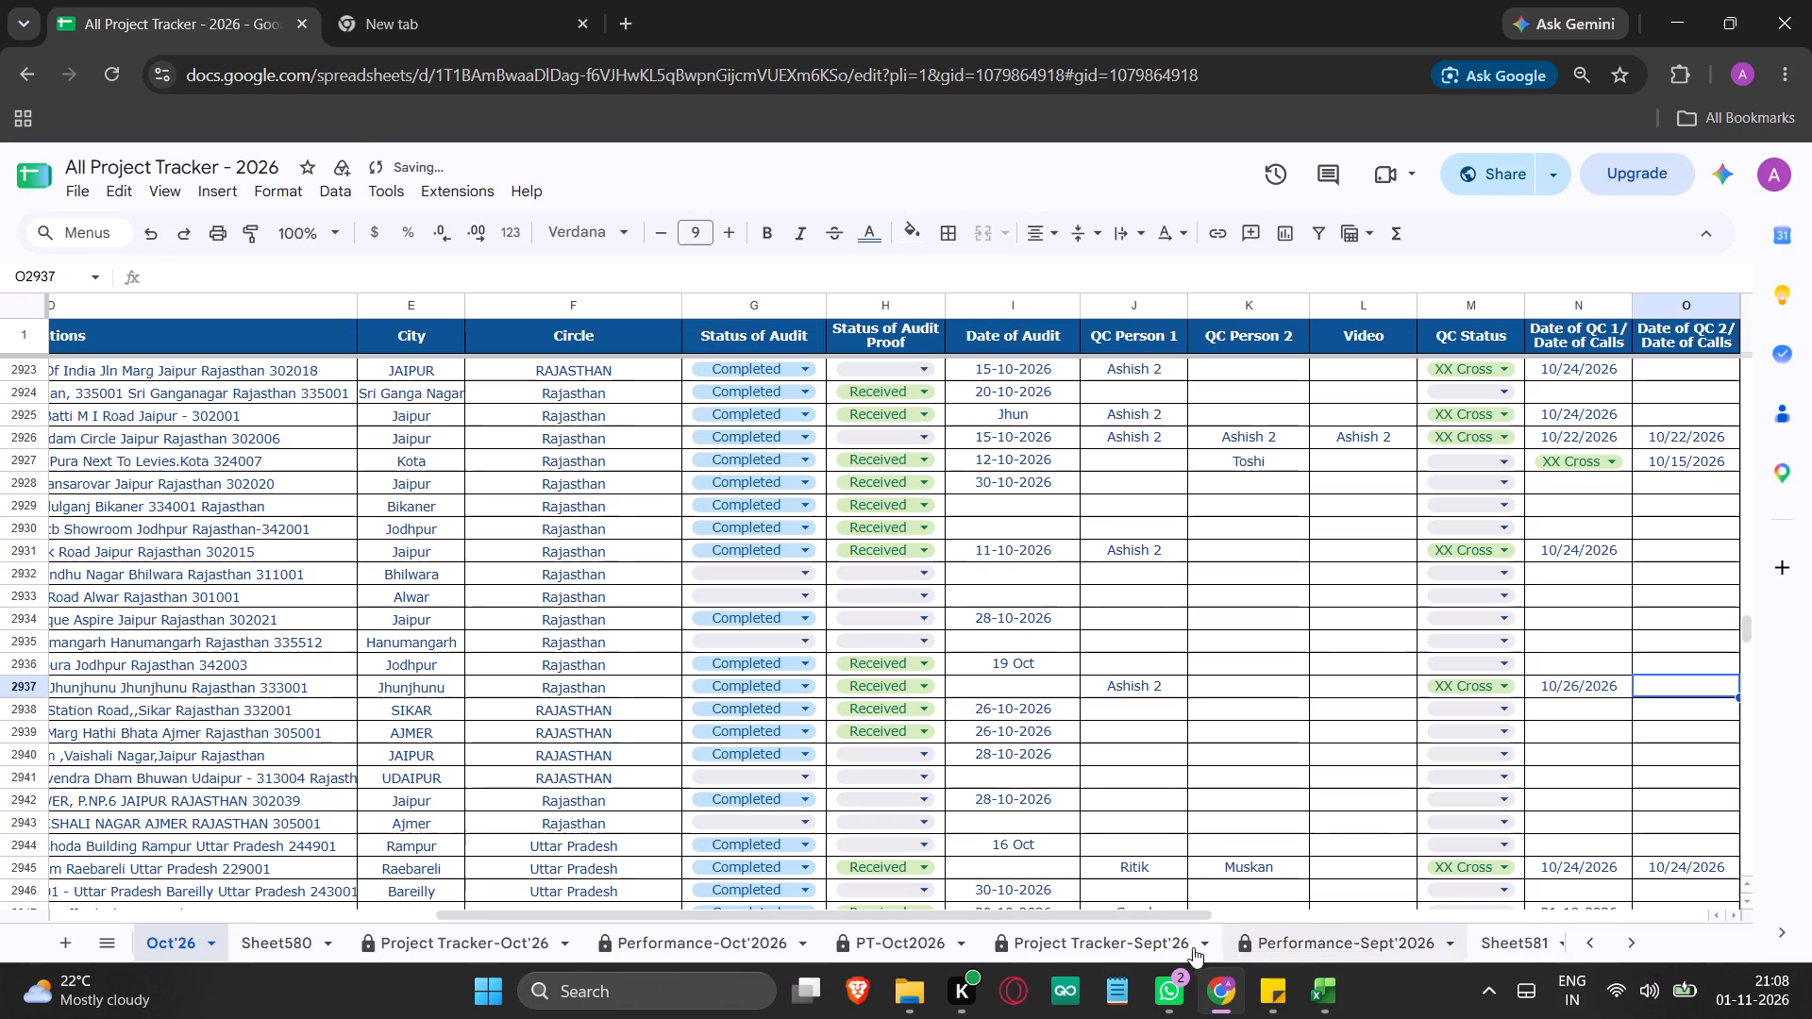
Recheck the sticky note's entry for store code 1200353 and enter Ashish 2 in its Video column.
left_click(1275, 996)
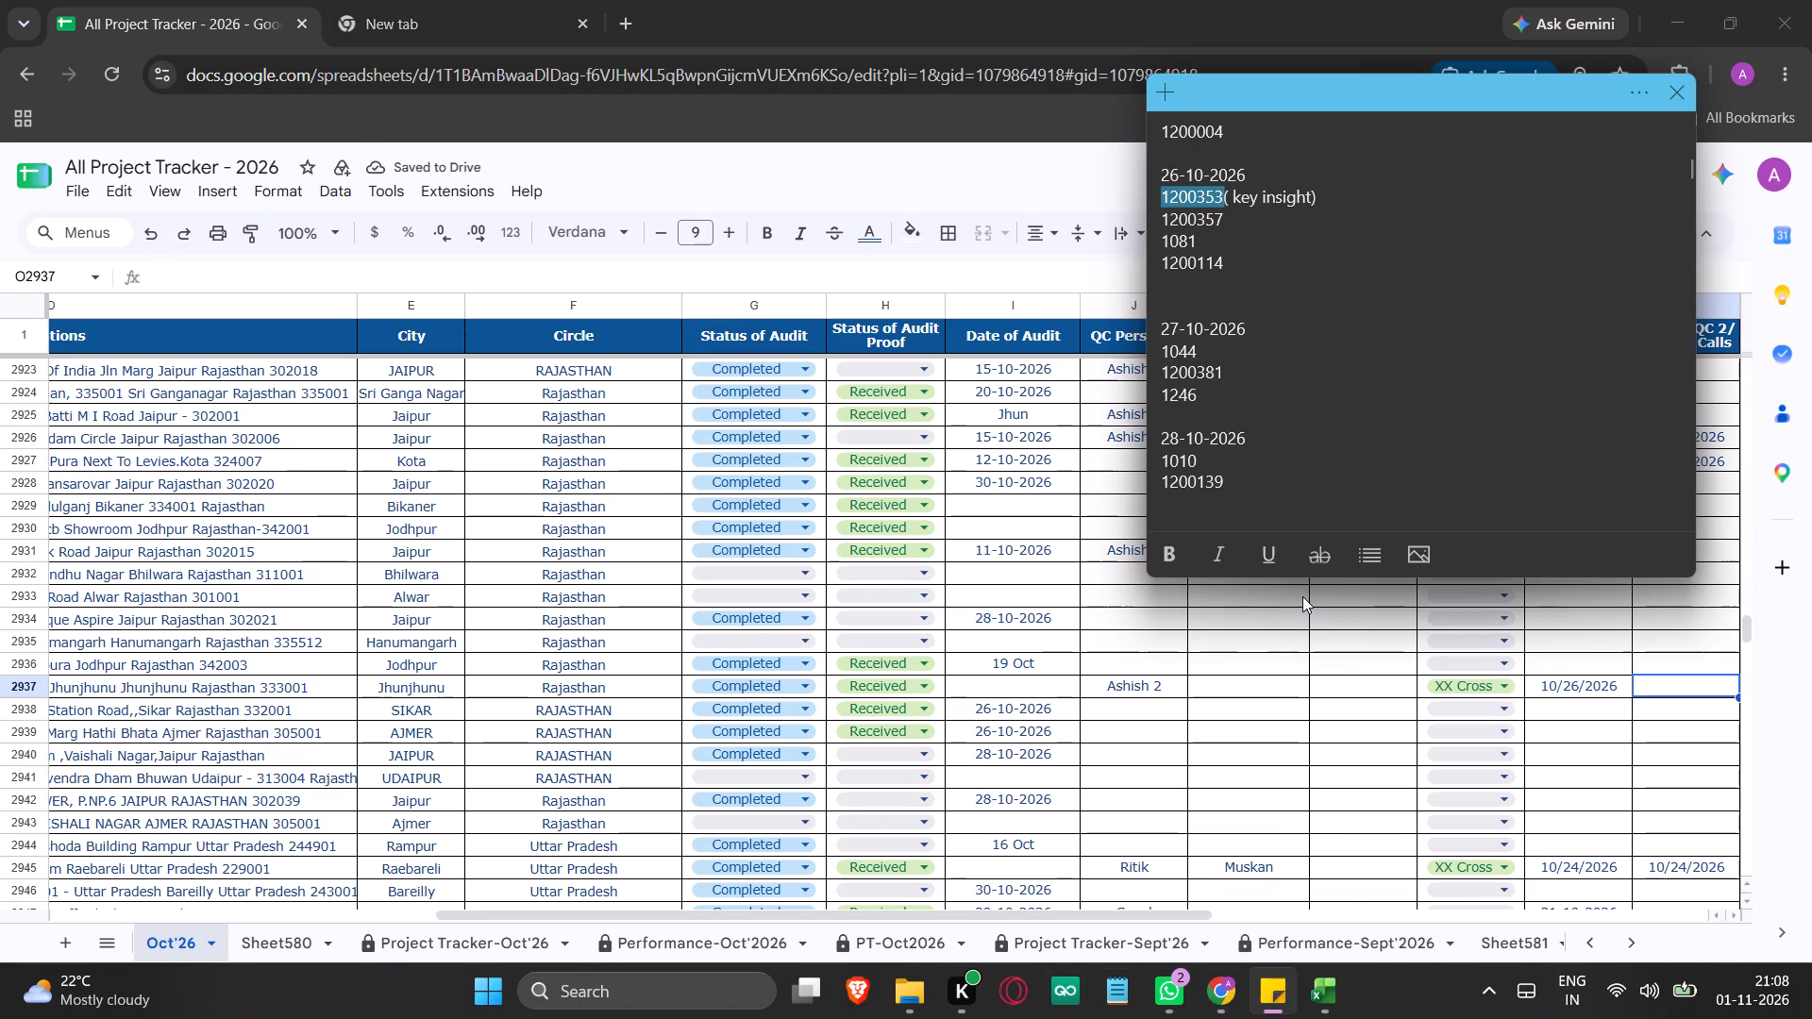
left_click(1237, 681)
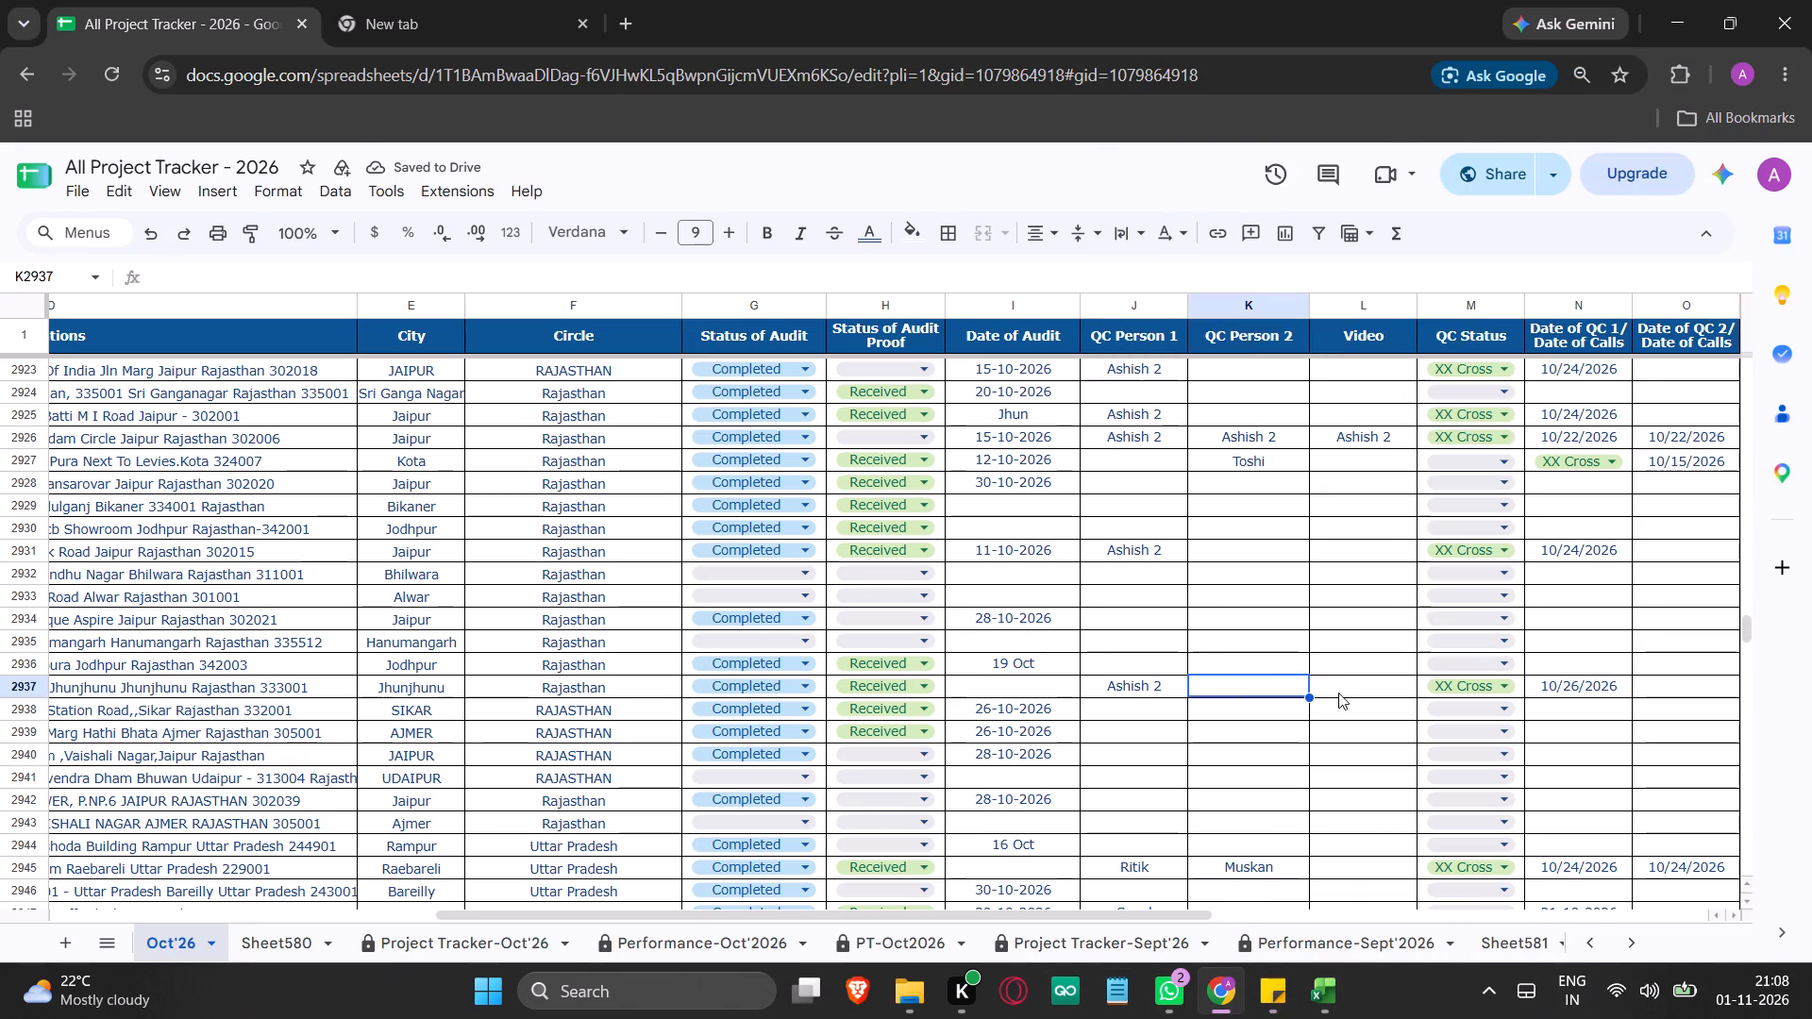
left_click(1346, 687)
key("shift+a")
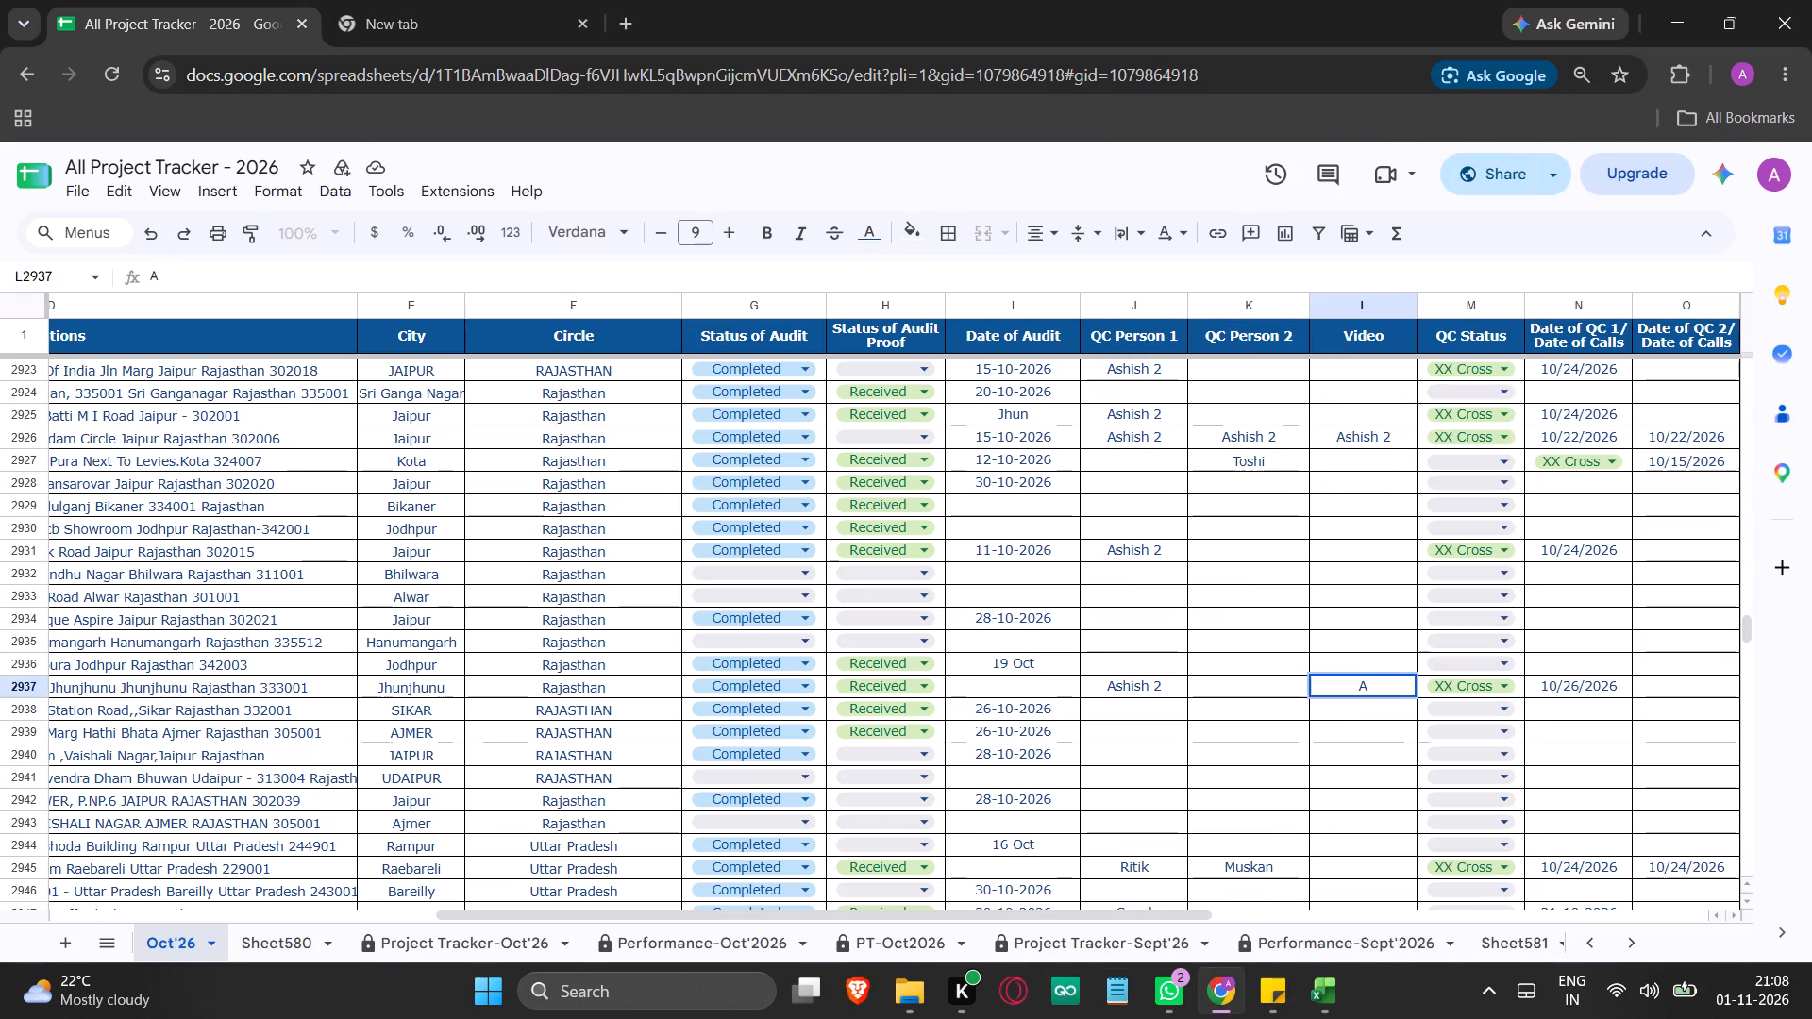
type("shish 2")
key("Tab")
Enter 27Oct as store code 1200353's Date of Video.
key("Tab")
key("Tab")
key("Tab")
key("Tab")
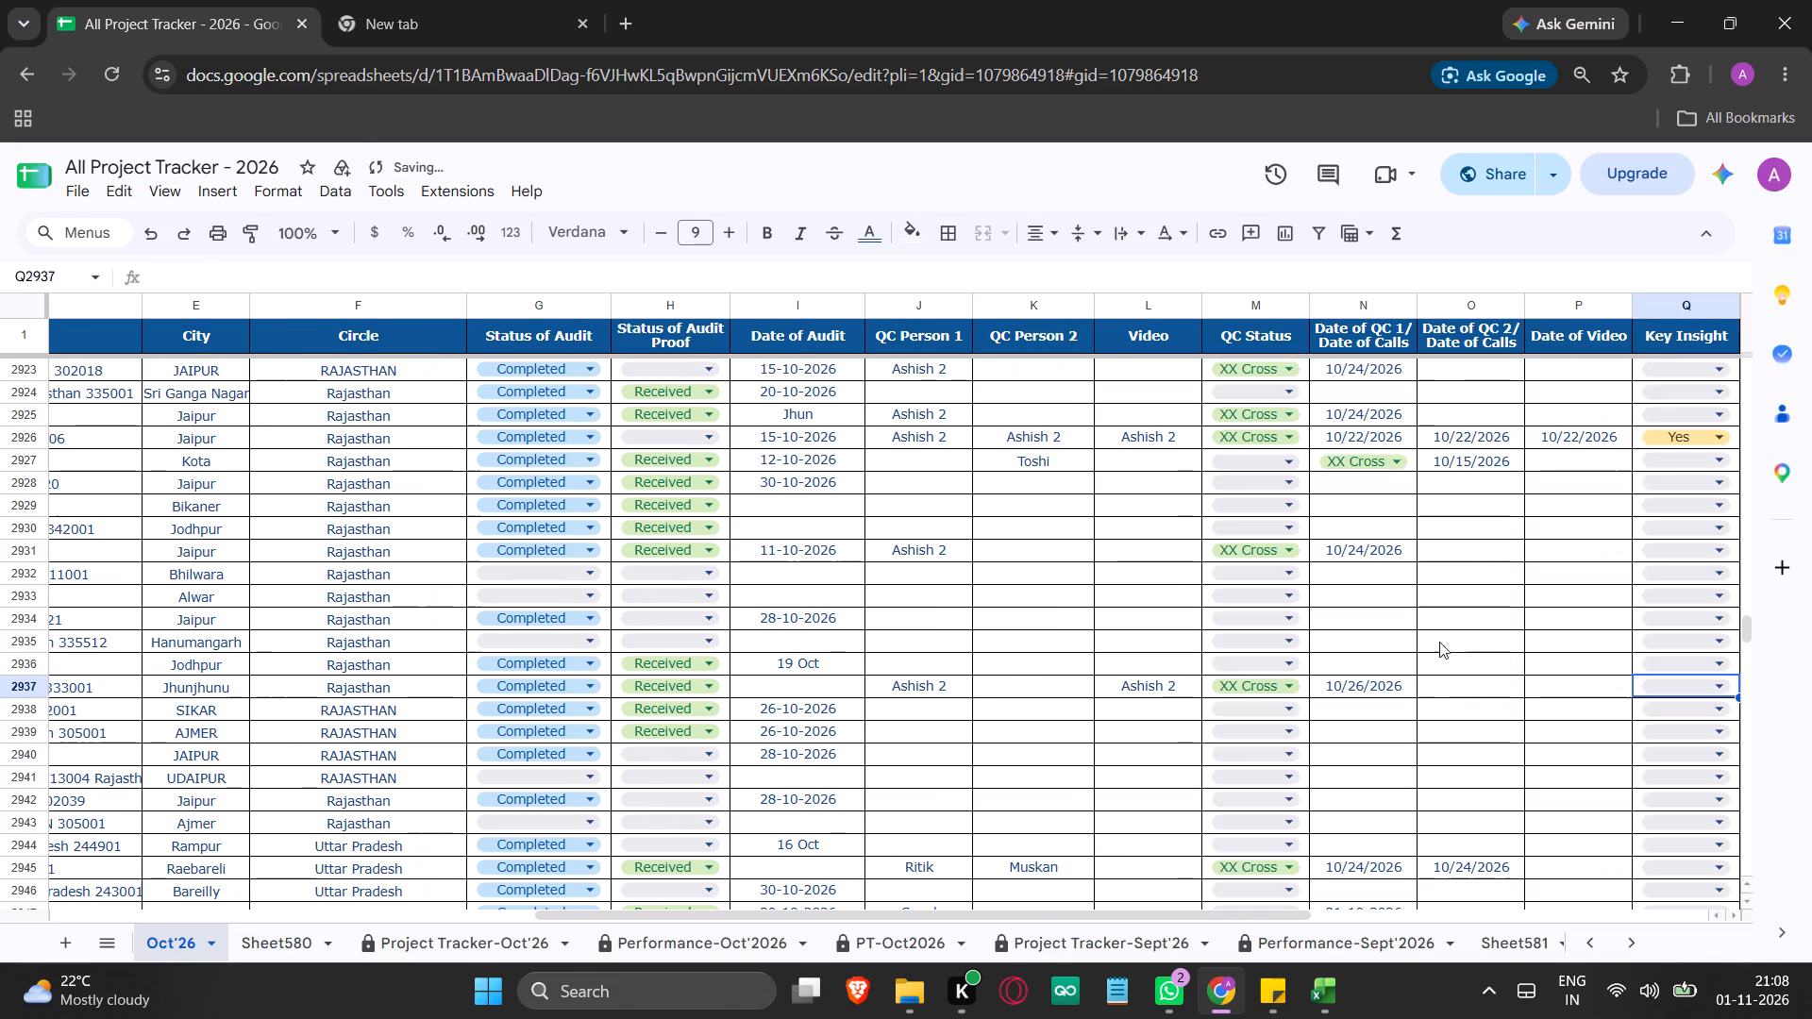
left_click(1554, 688)
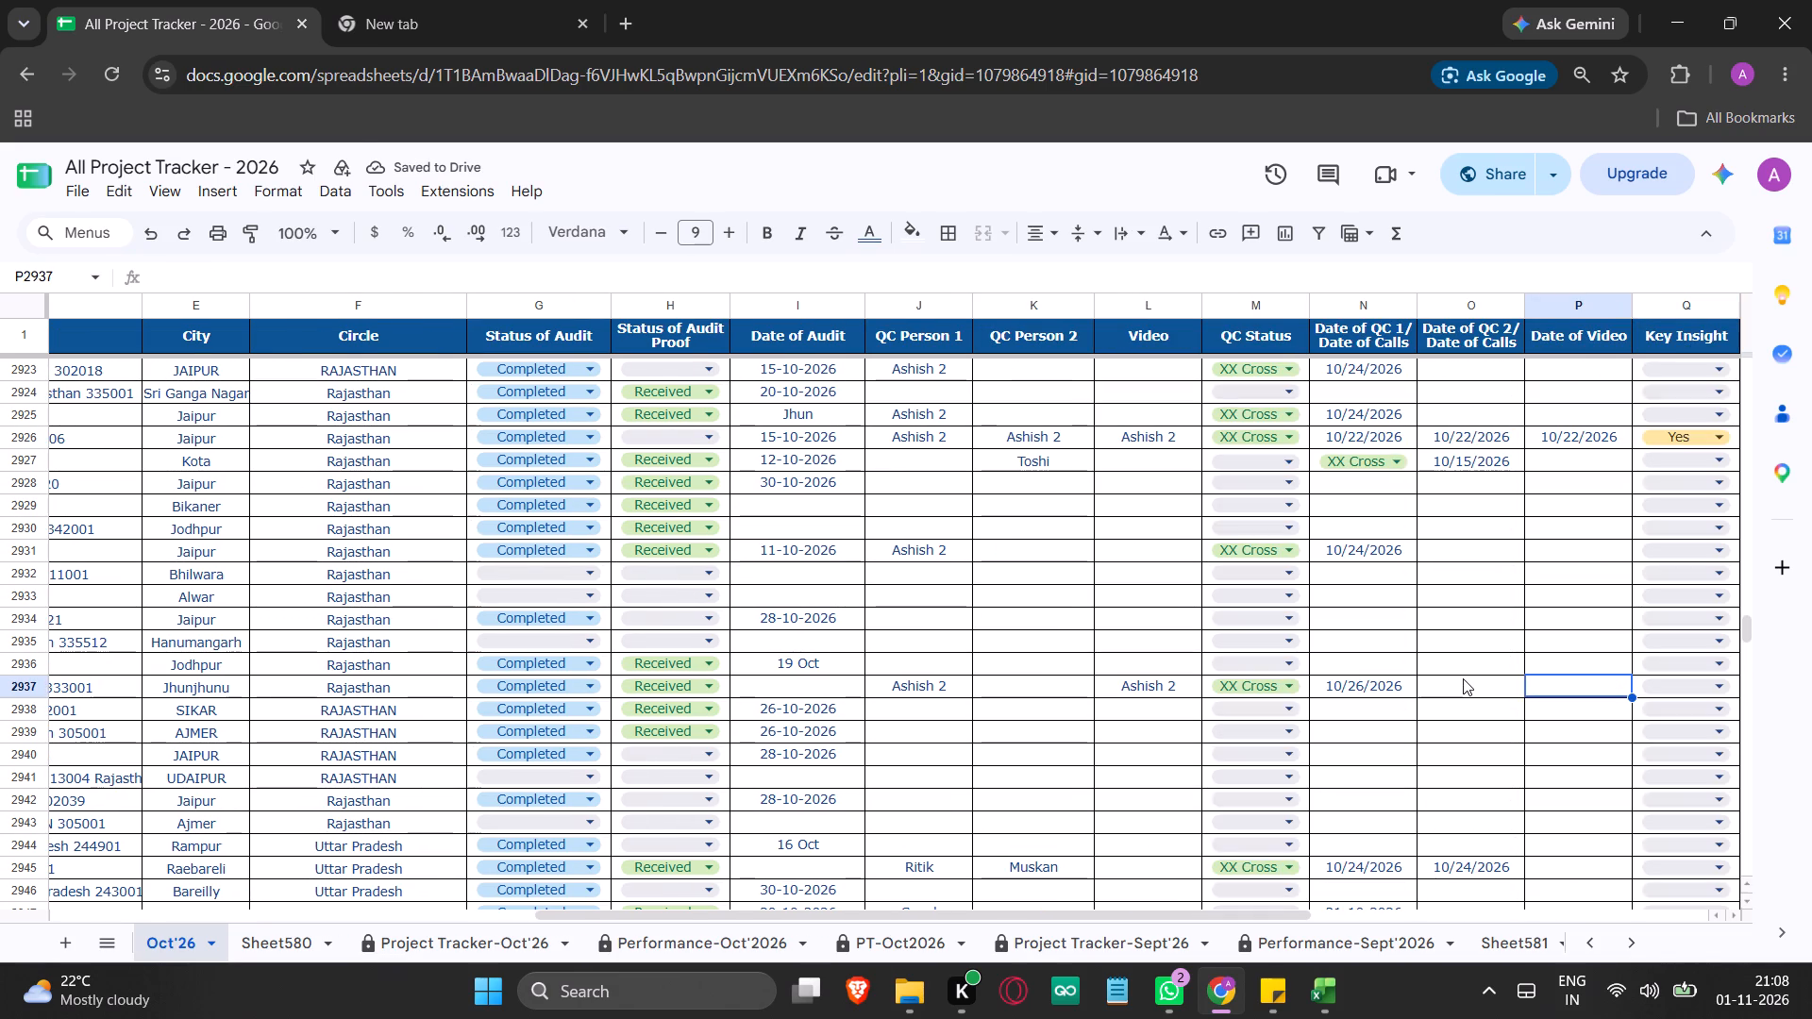
left_click(1450, 678)
left_click(1565, 689)
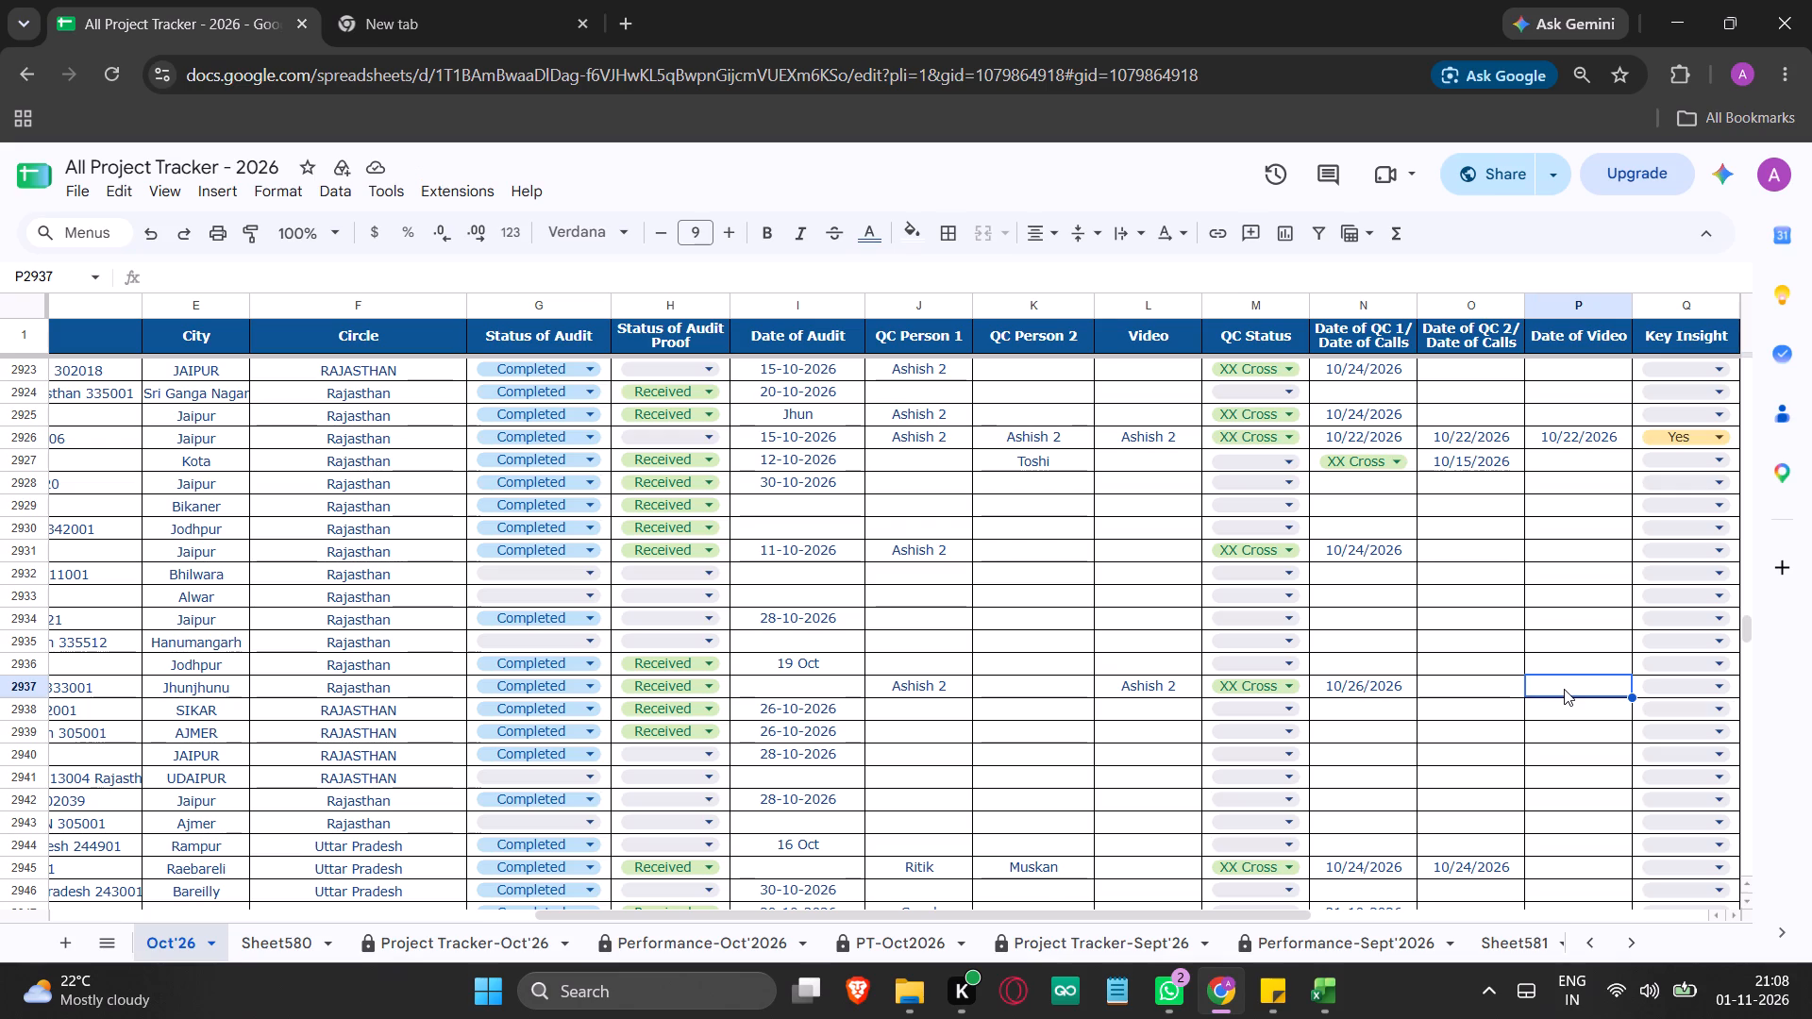
type("27")
type("Oct")
key("Tab")
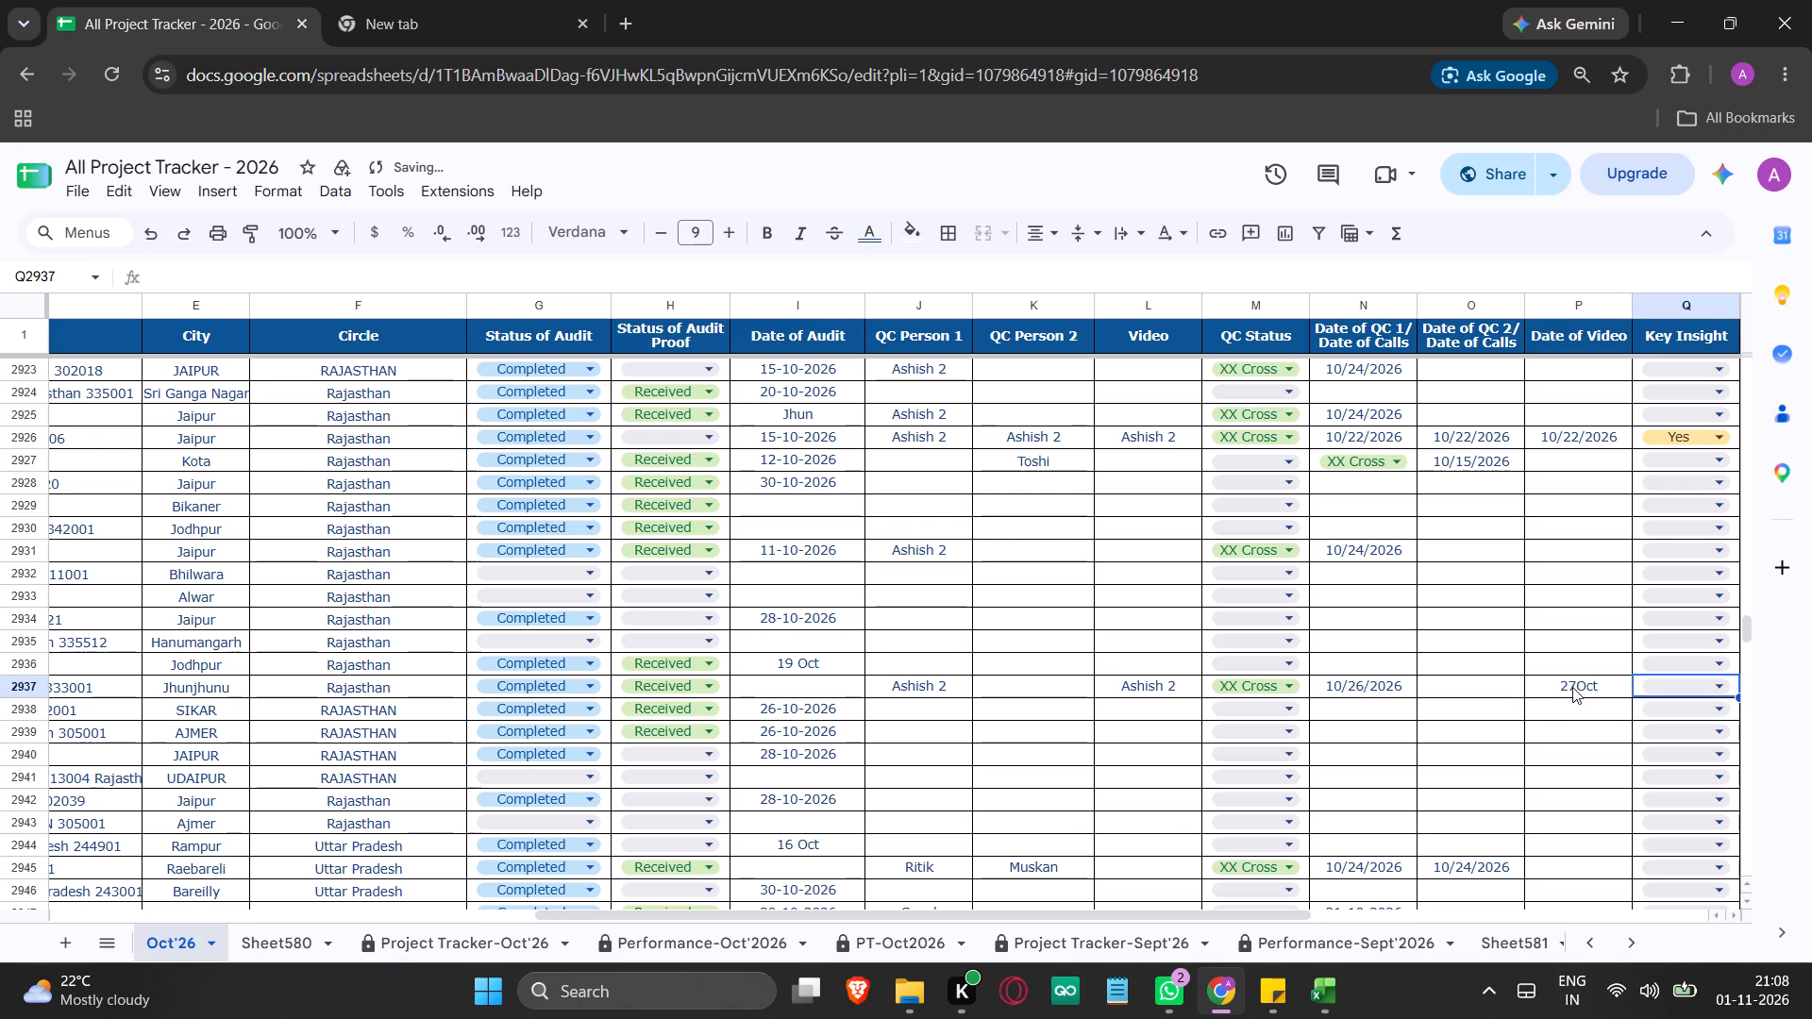
double_click(1573, 684)
left_click(1576, 736)
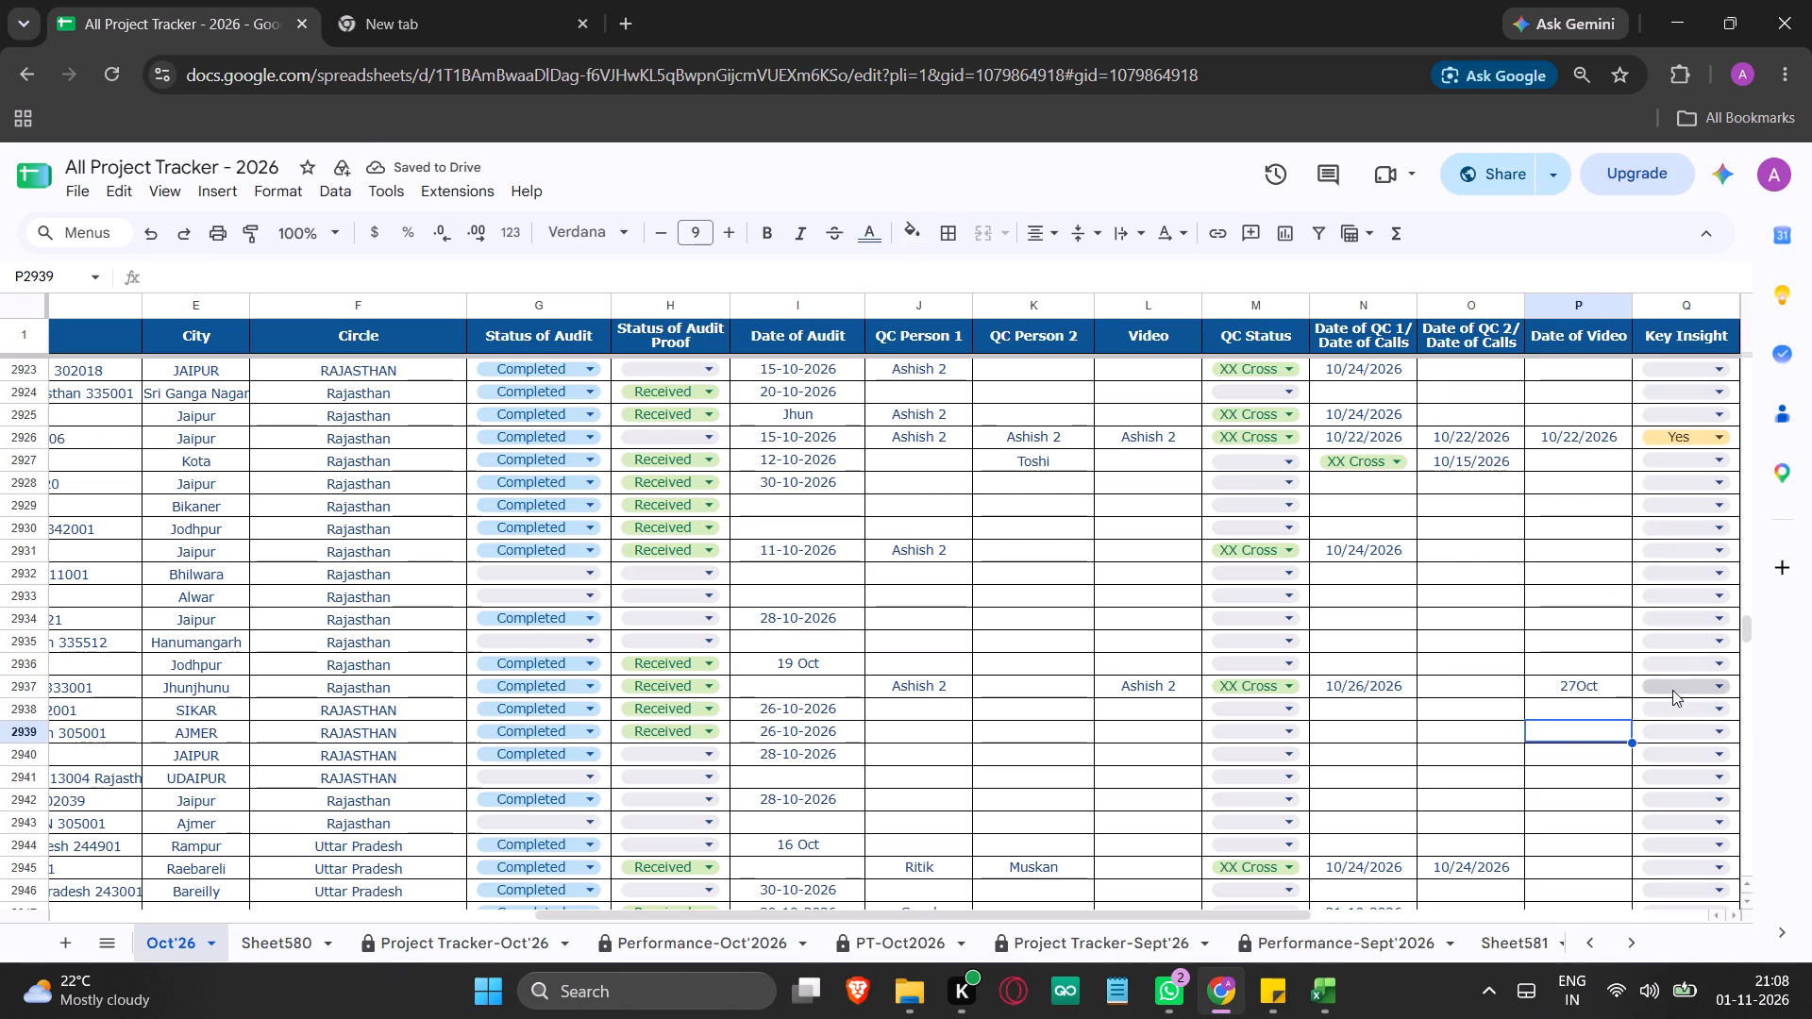
Set store code 1200353's Key Insight to Yes.
left_click(1672, 690)
left_click(1660, 718)
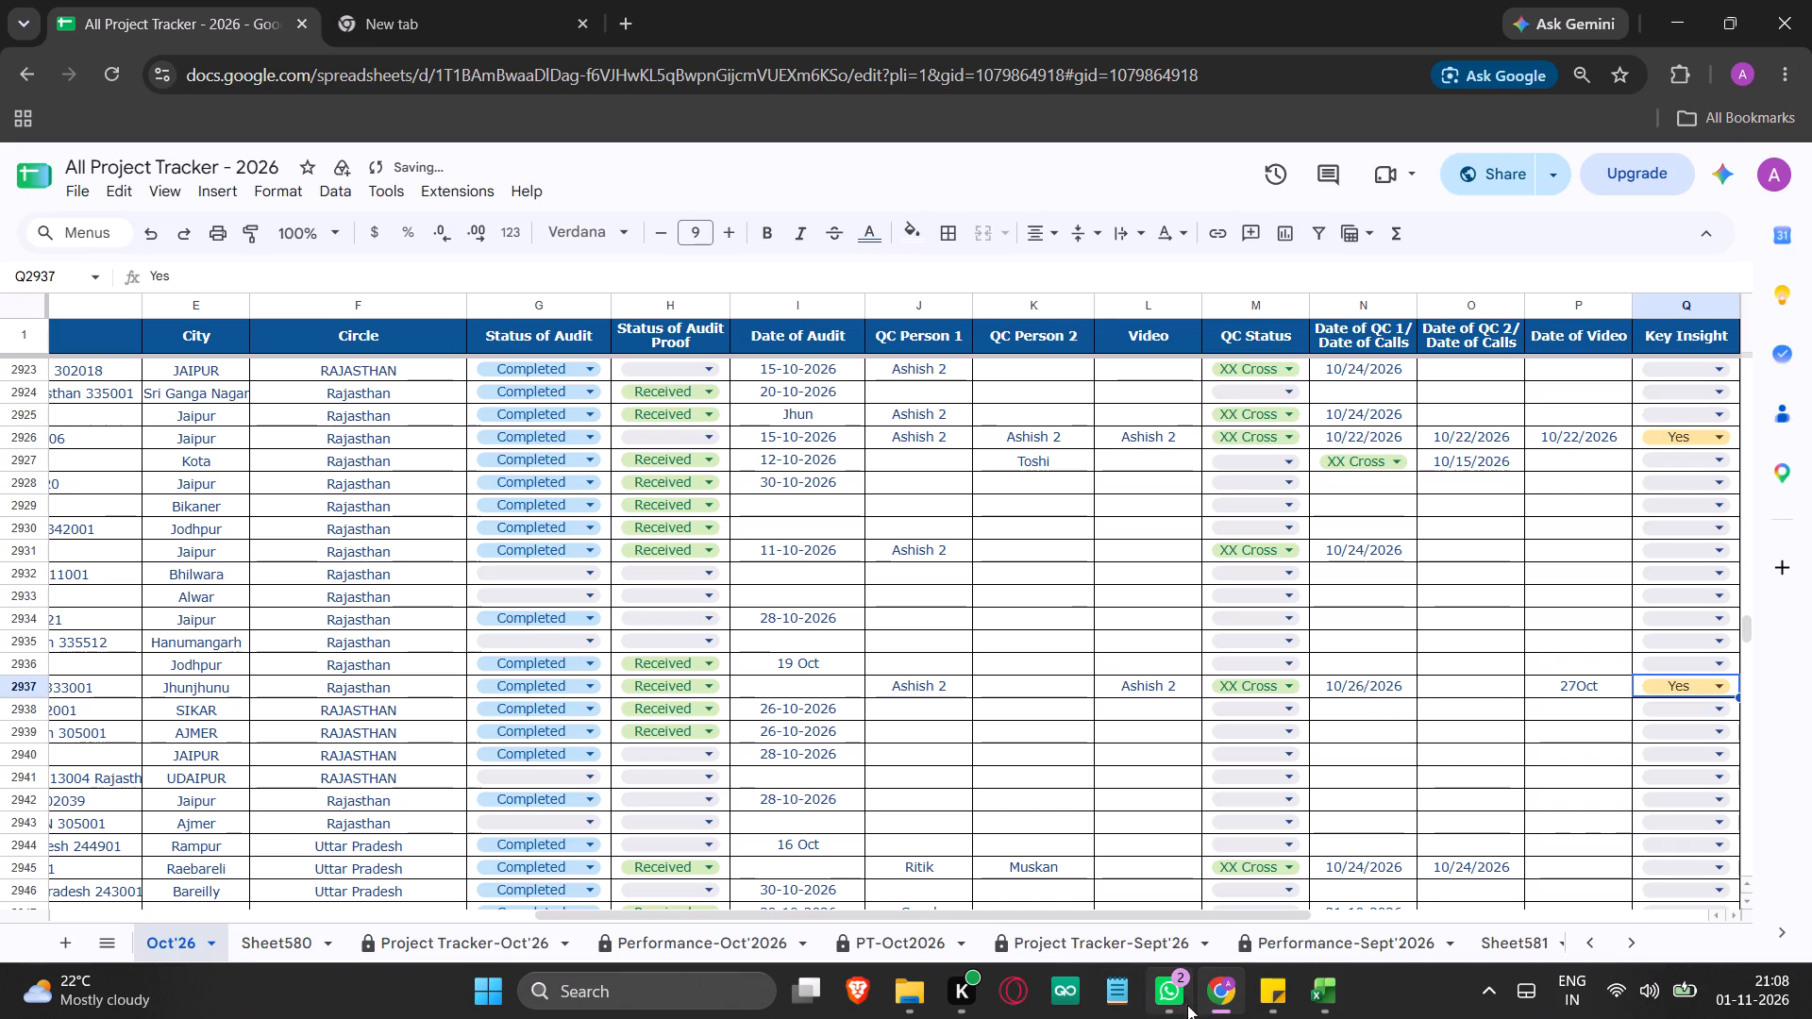
Find the sticky note's next store code, 1200357, in the tracker and enter Ashish 2 as its QC Person 1.
left_click(1276, 999)
scroll(1269, 365, "down", 1)
scroll(1269, 365, "up", 2)
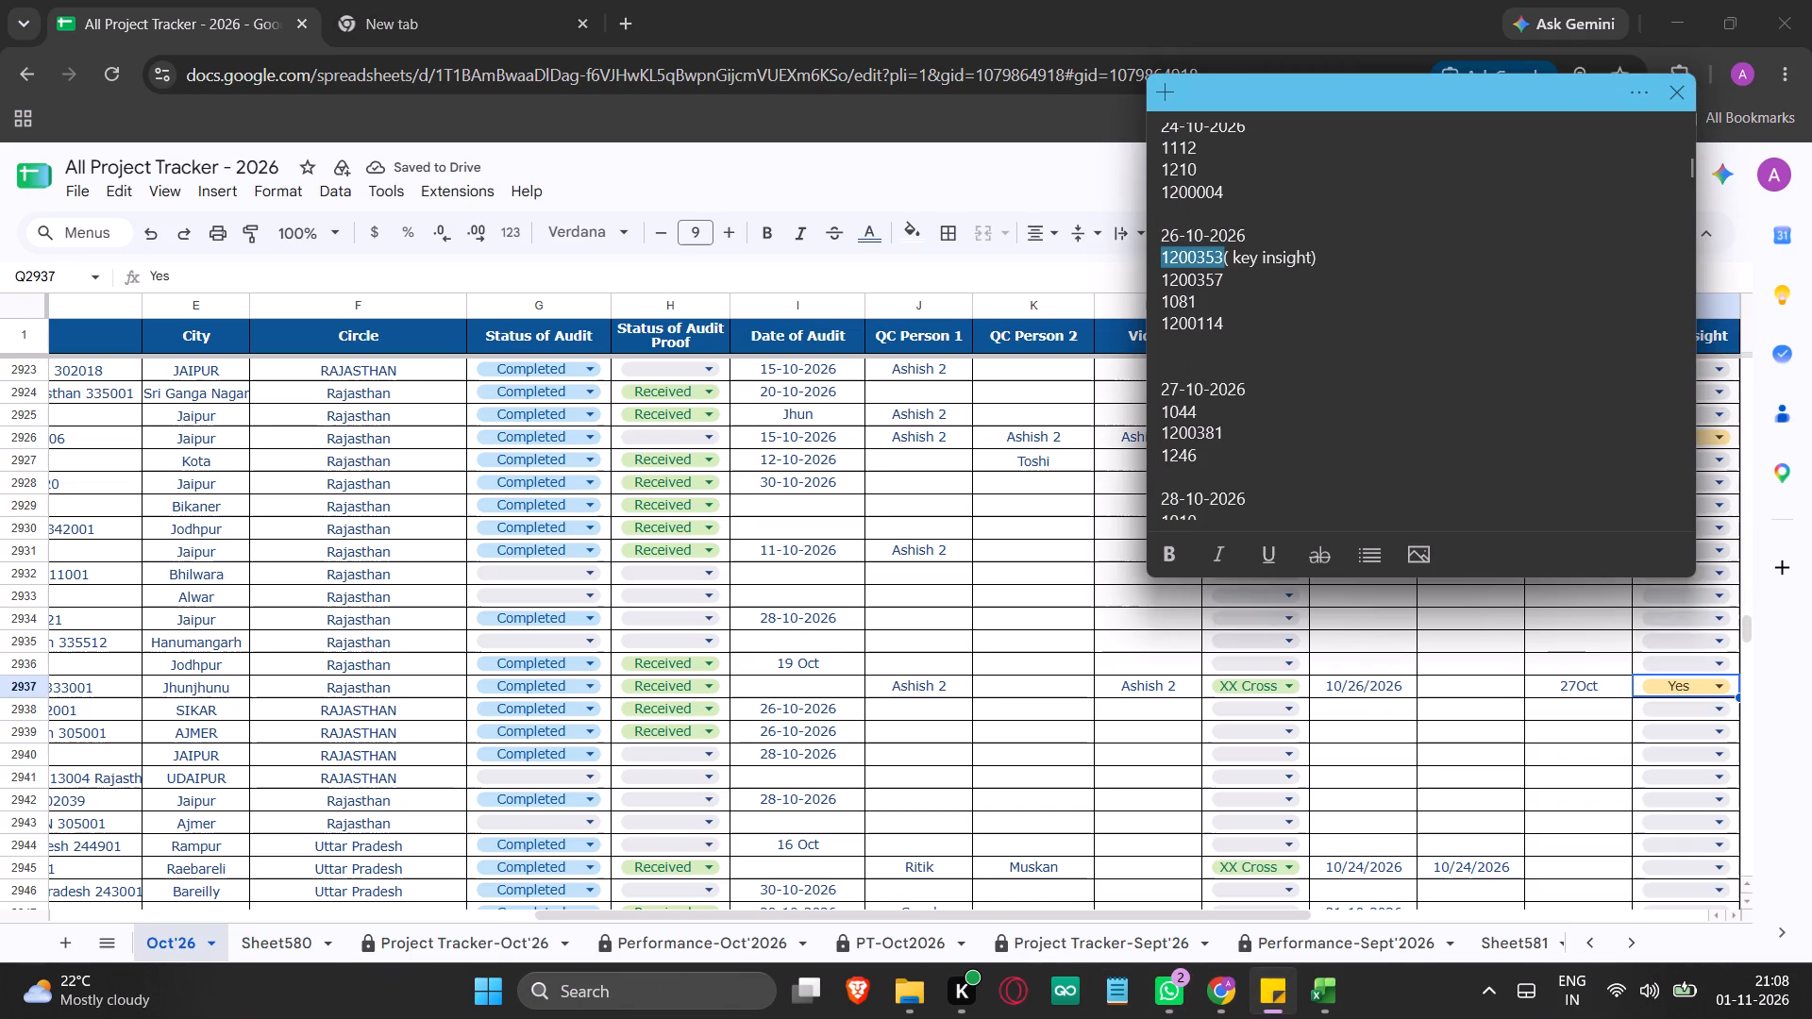
double_click(1194, 283)
right_click(1193, 283)
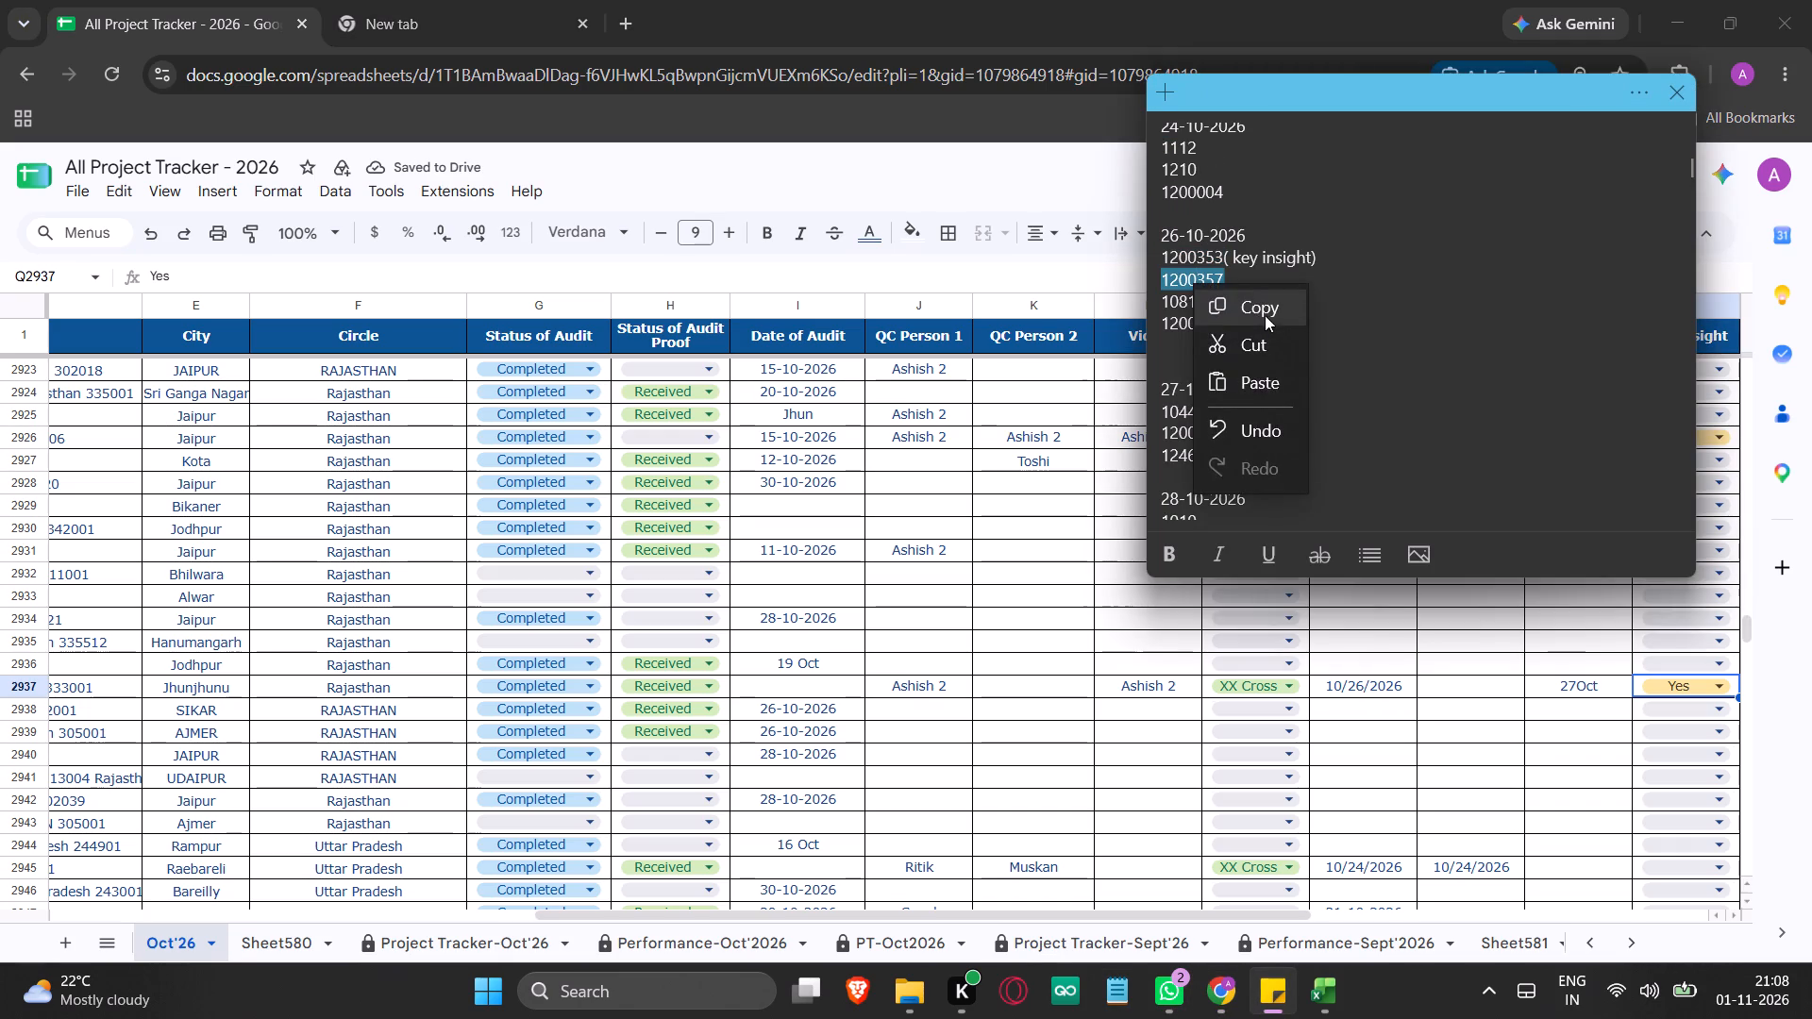
left_click(1265, 315)
left_click(1006, 590)
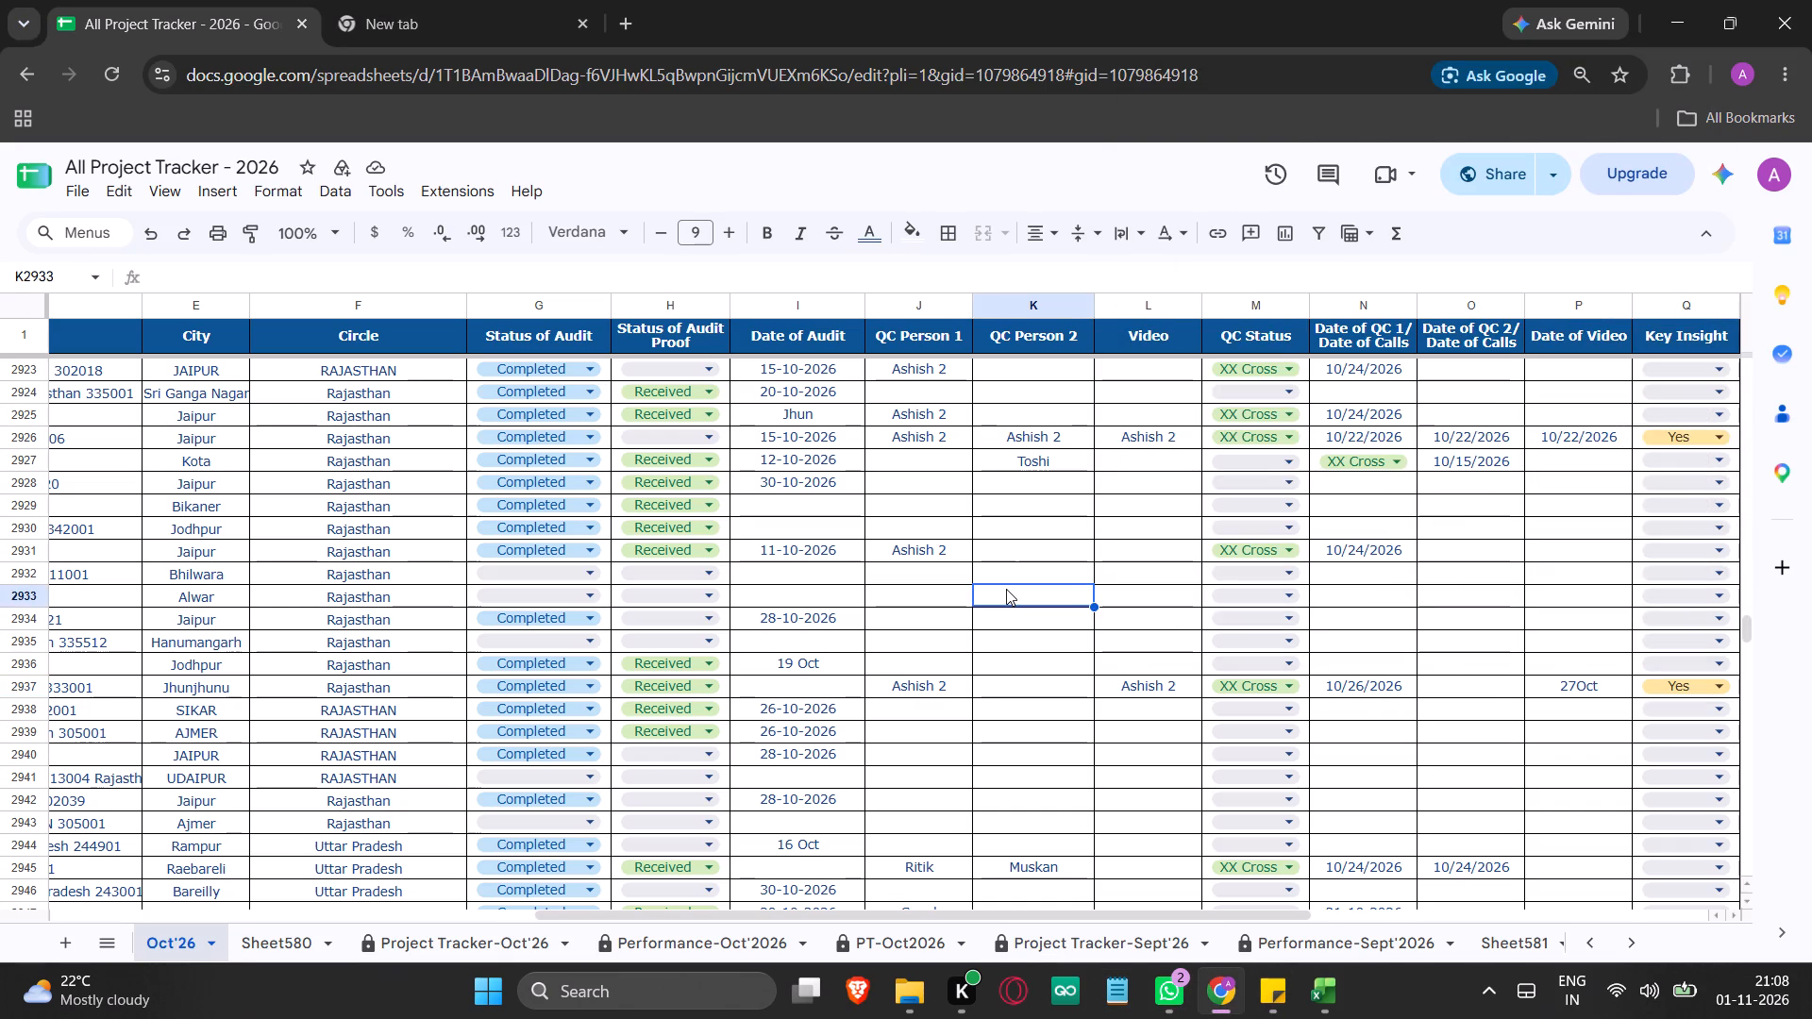
key("ctrl+f")
key("ctrl+v")
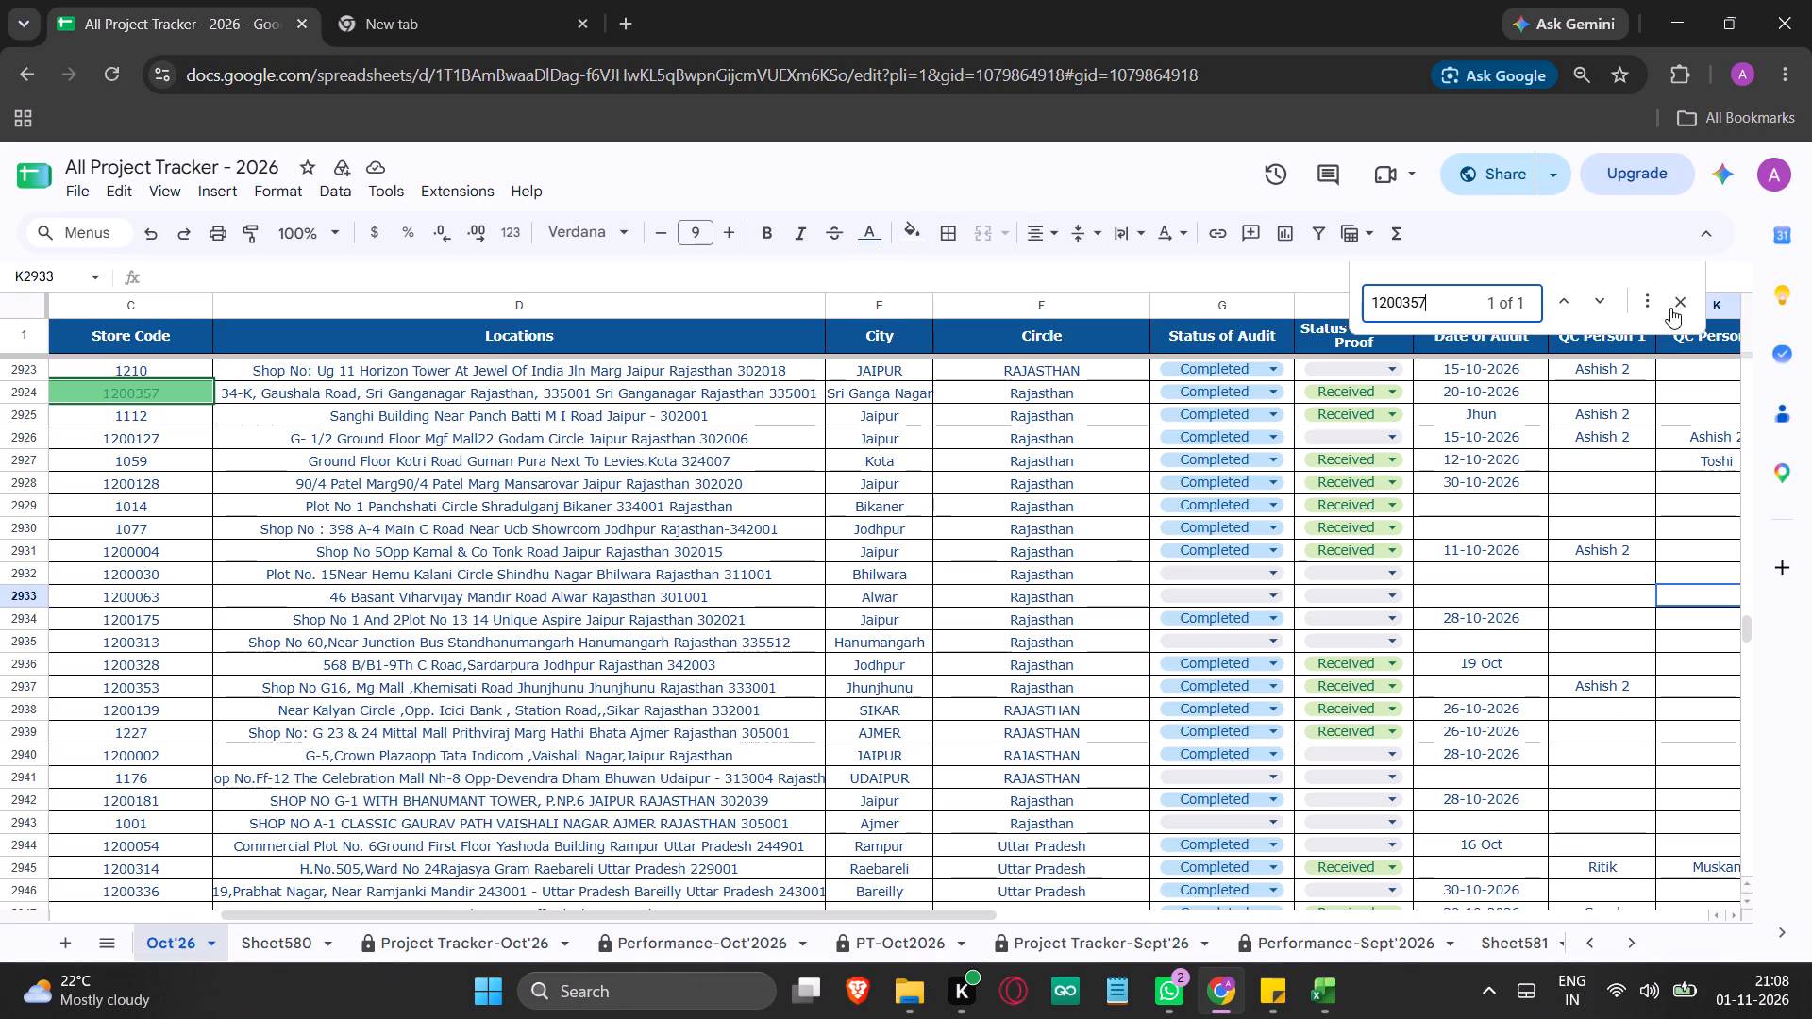
left_click(1674, 302)
key("Right")
key("Right")
key("Right")
key("Right")
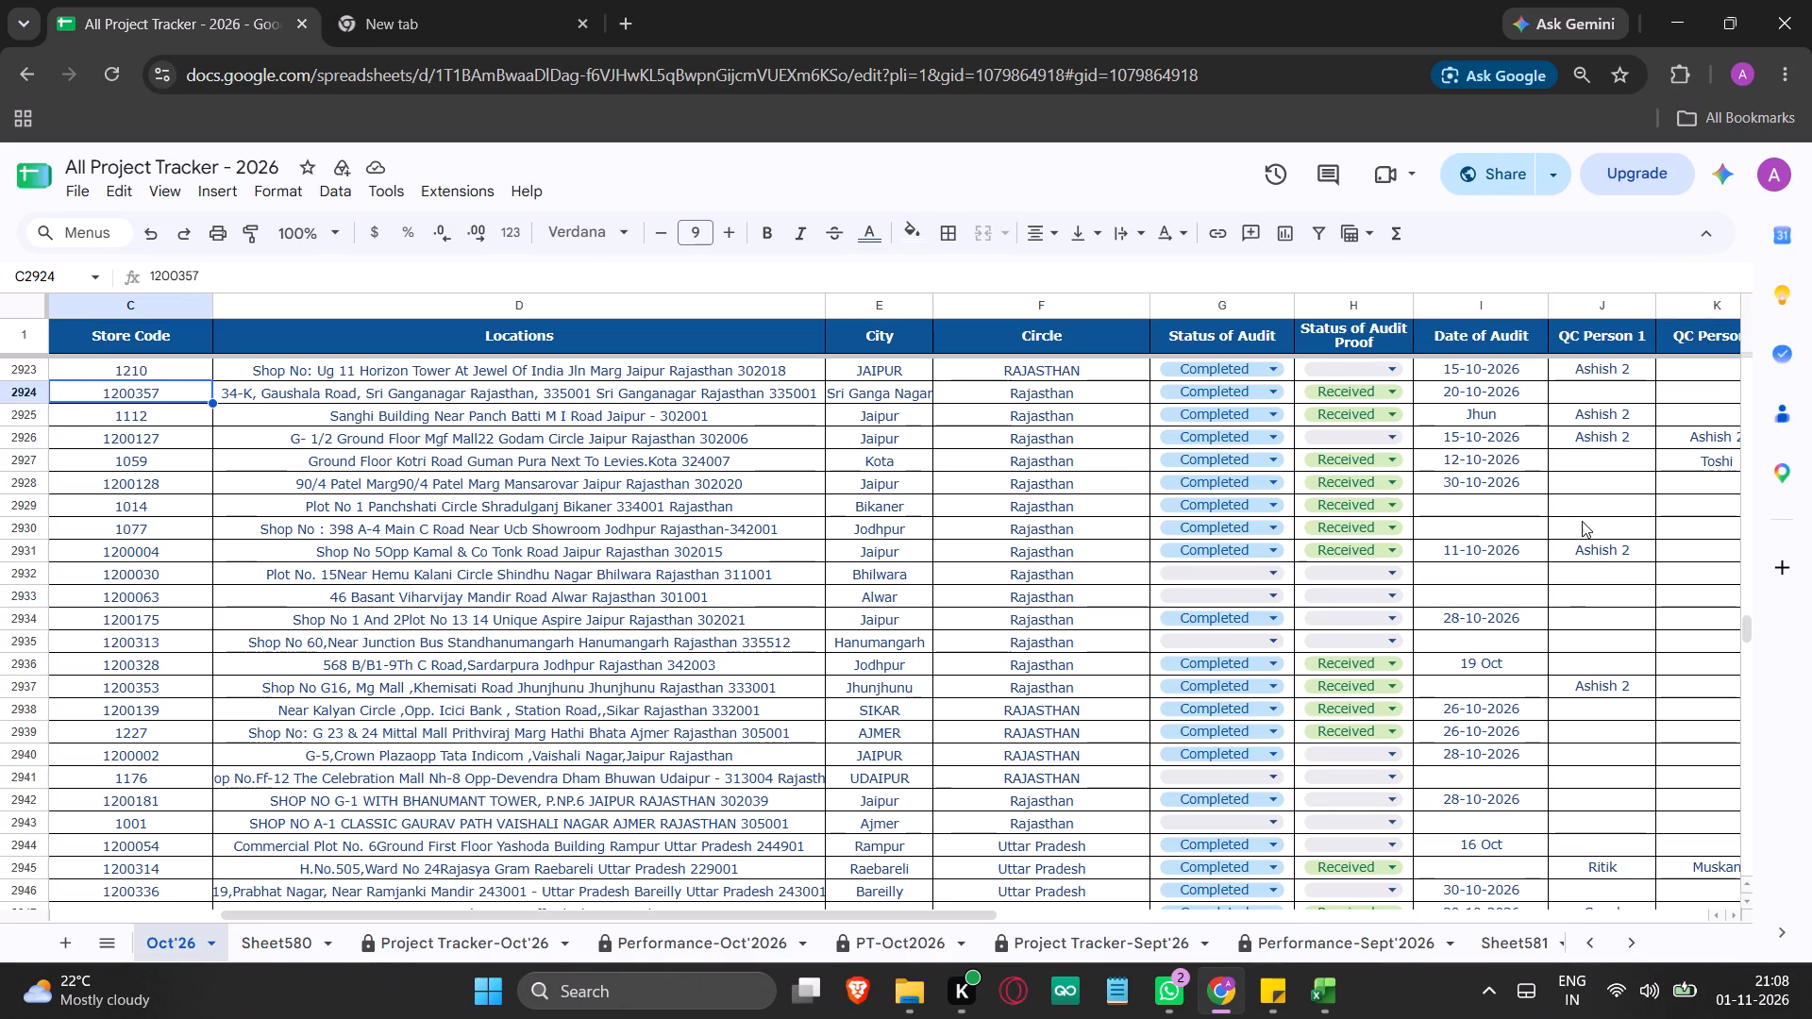
key("Right")
key("Right")
key("Right")
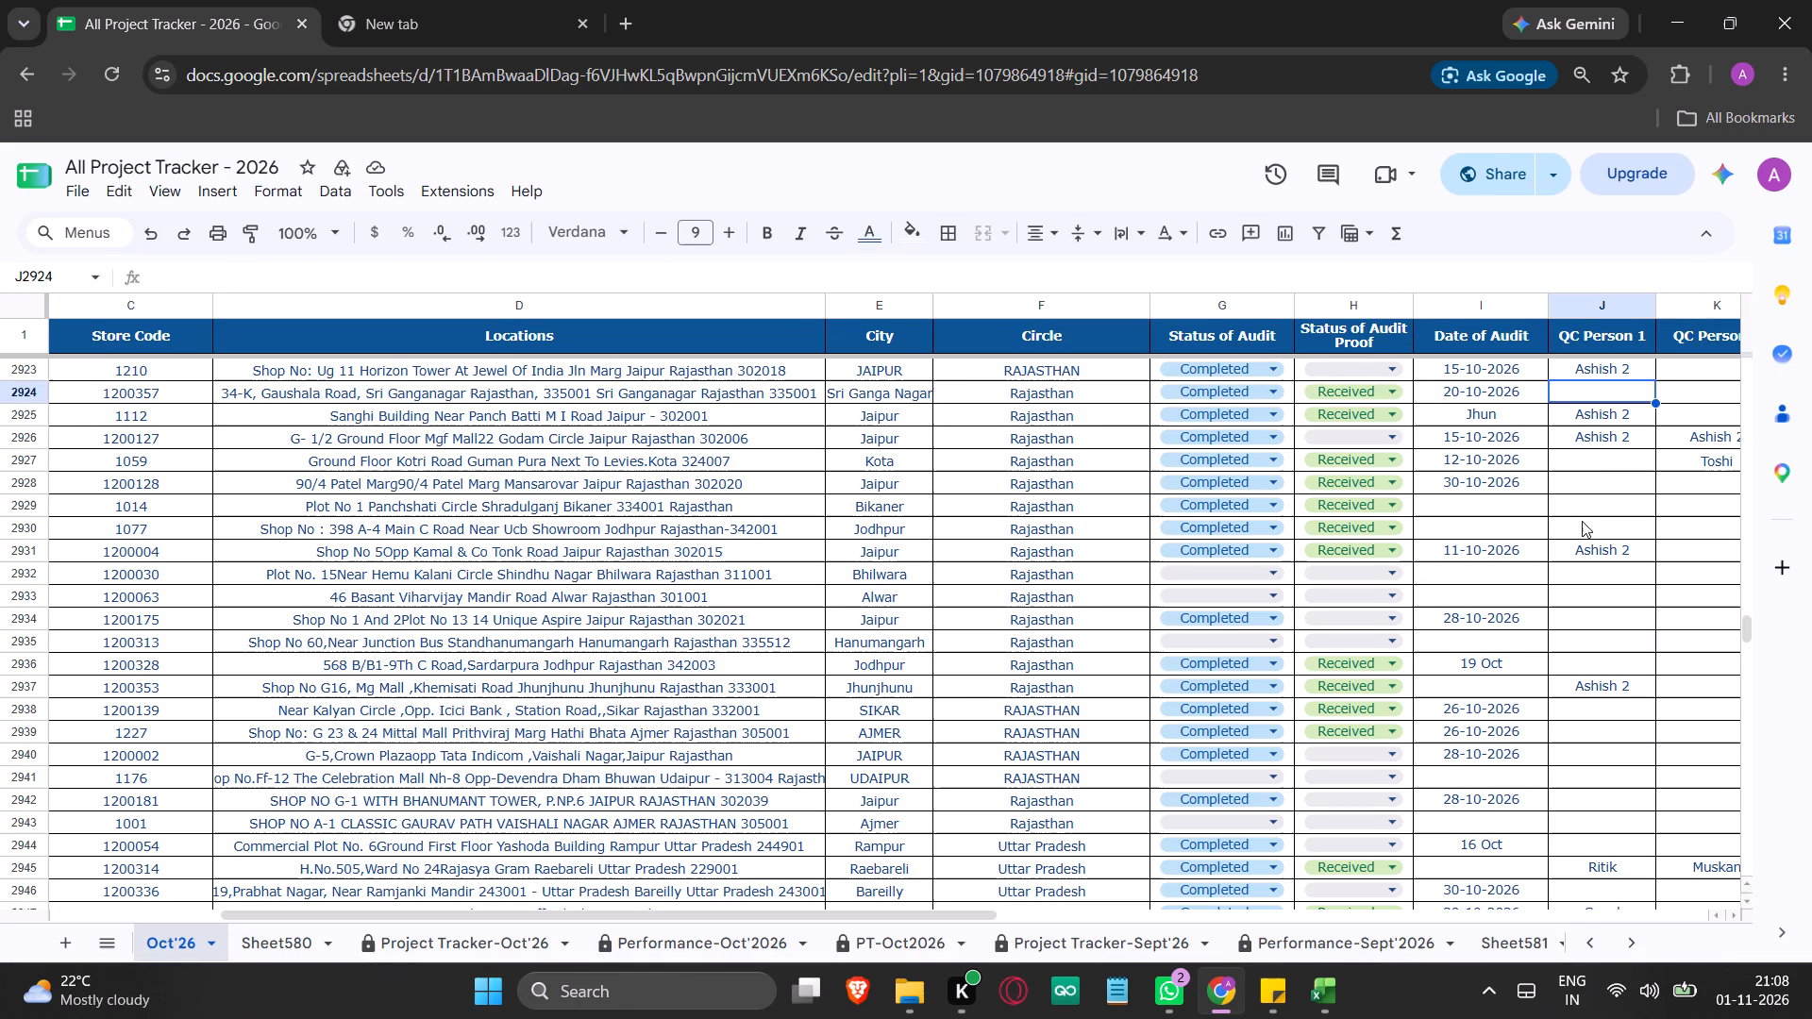
key("shift+a")
key("Tab")
Set store code 1200357's QC Status to XX Cross.
key("Tab")
key("Tab")
key("Tab")
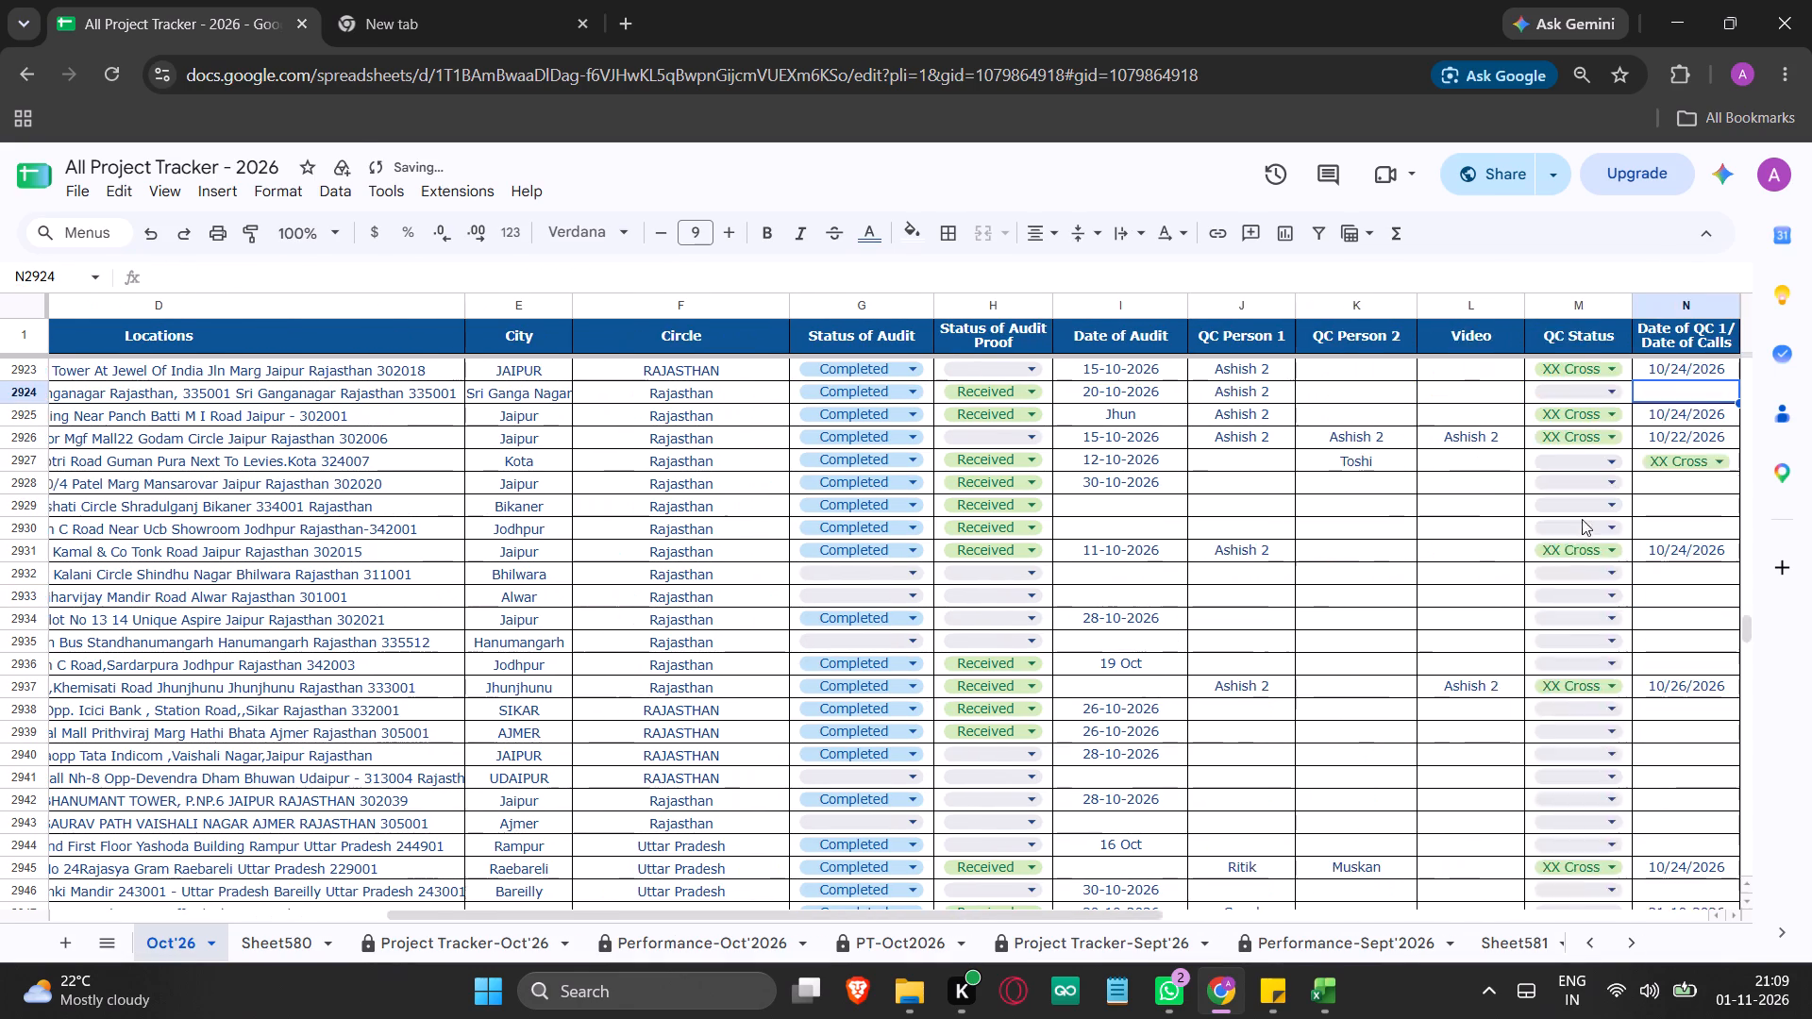
key("Tab")
left_click(1502, 393)
left_click(1474, 413)
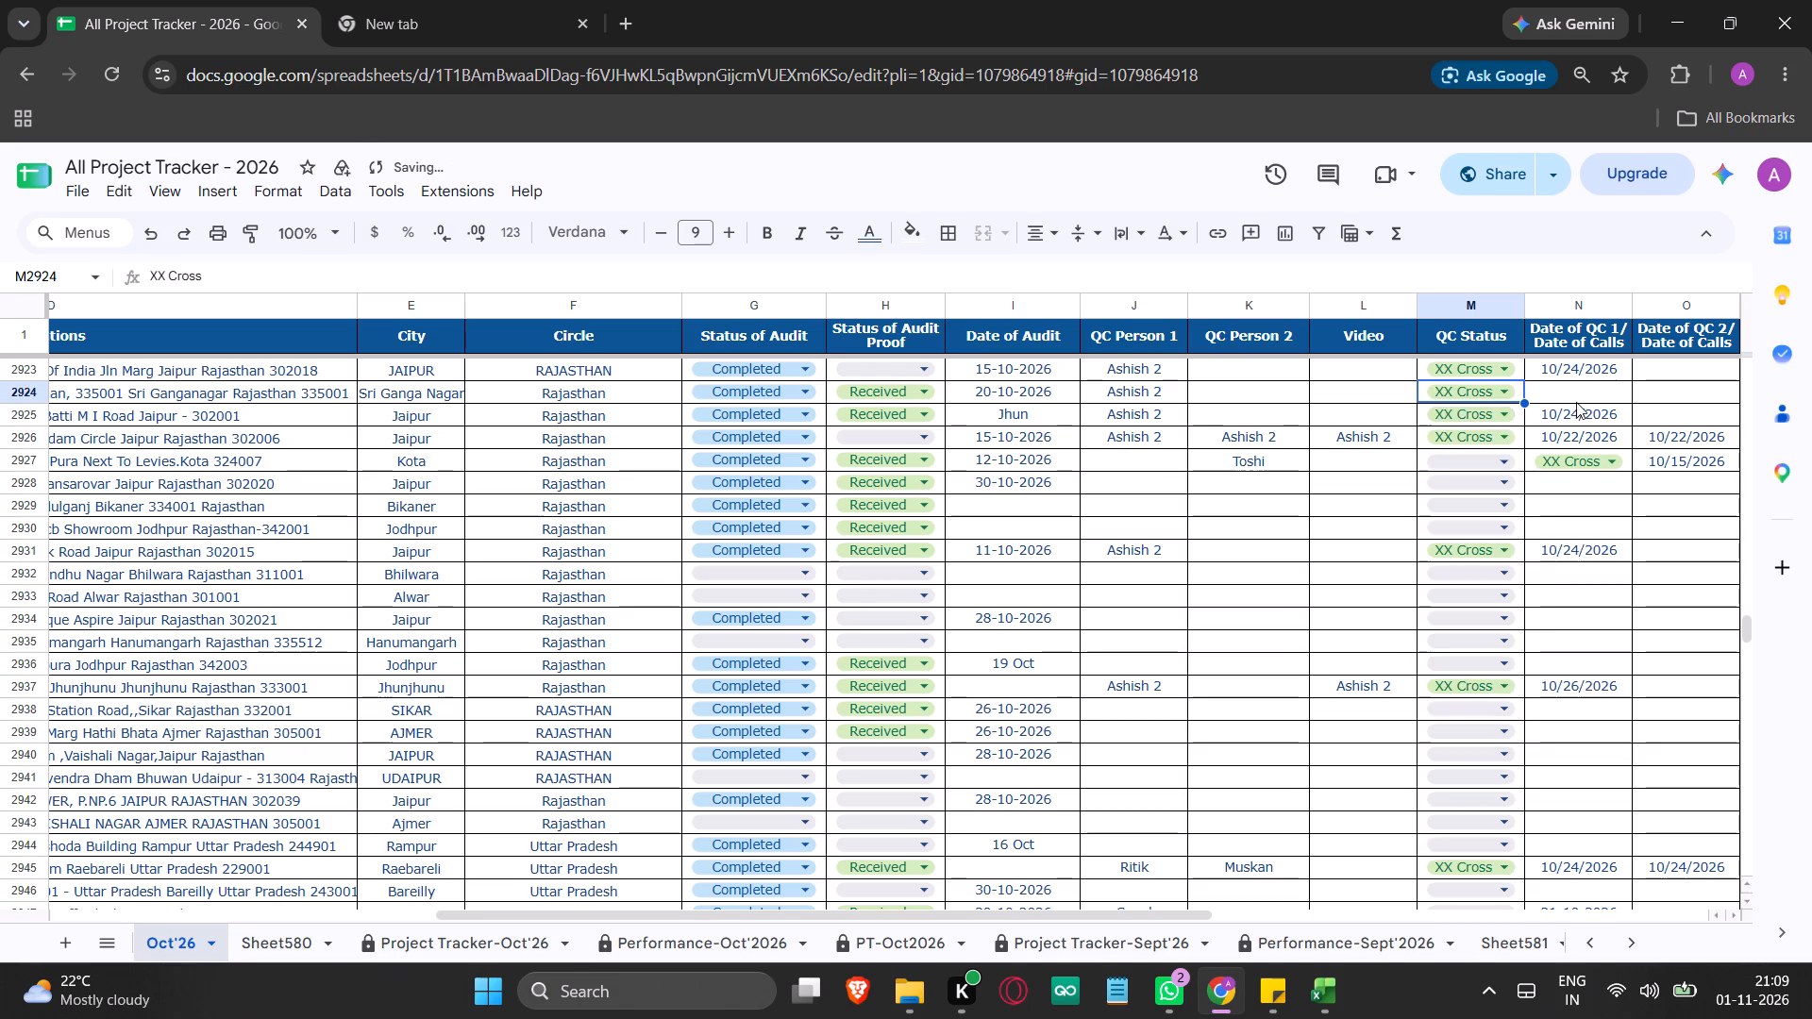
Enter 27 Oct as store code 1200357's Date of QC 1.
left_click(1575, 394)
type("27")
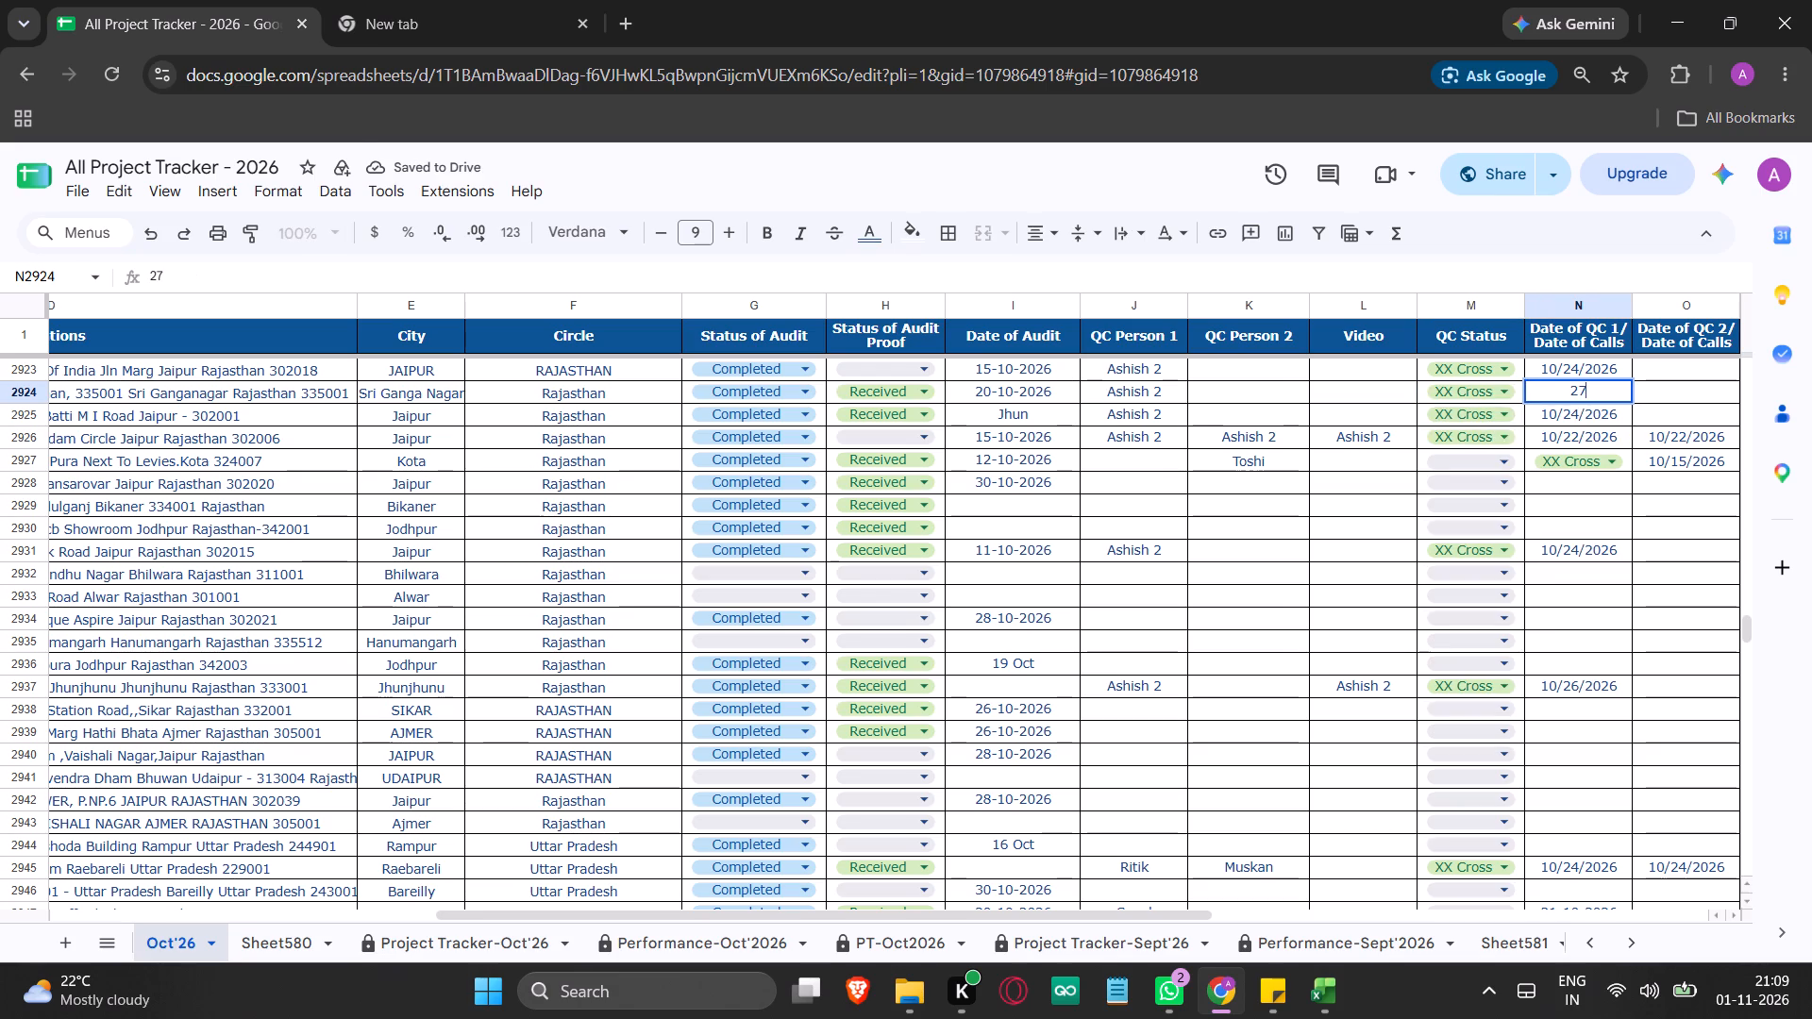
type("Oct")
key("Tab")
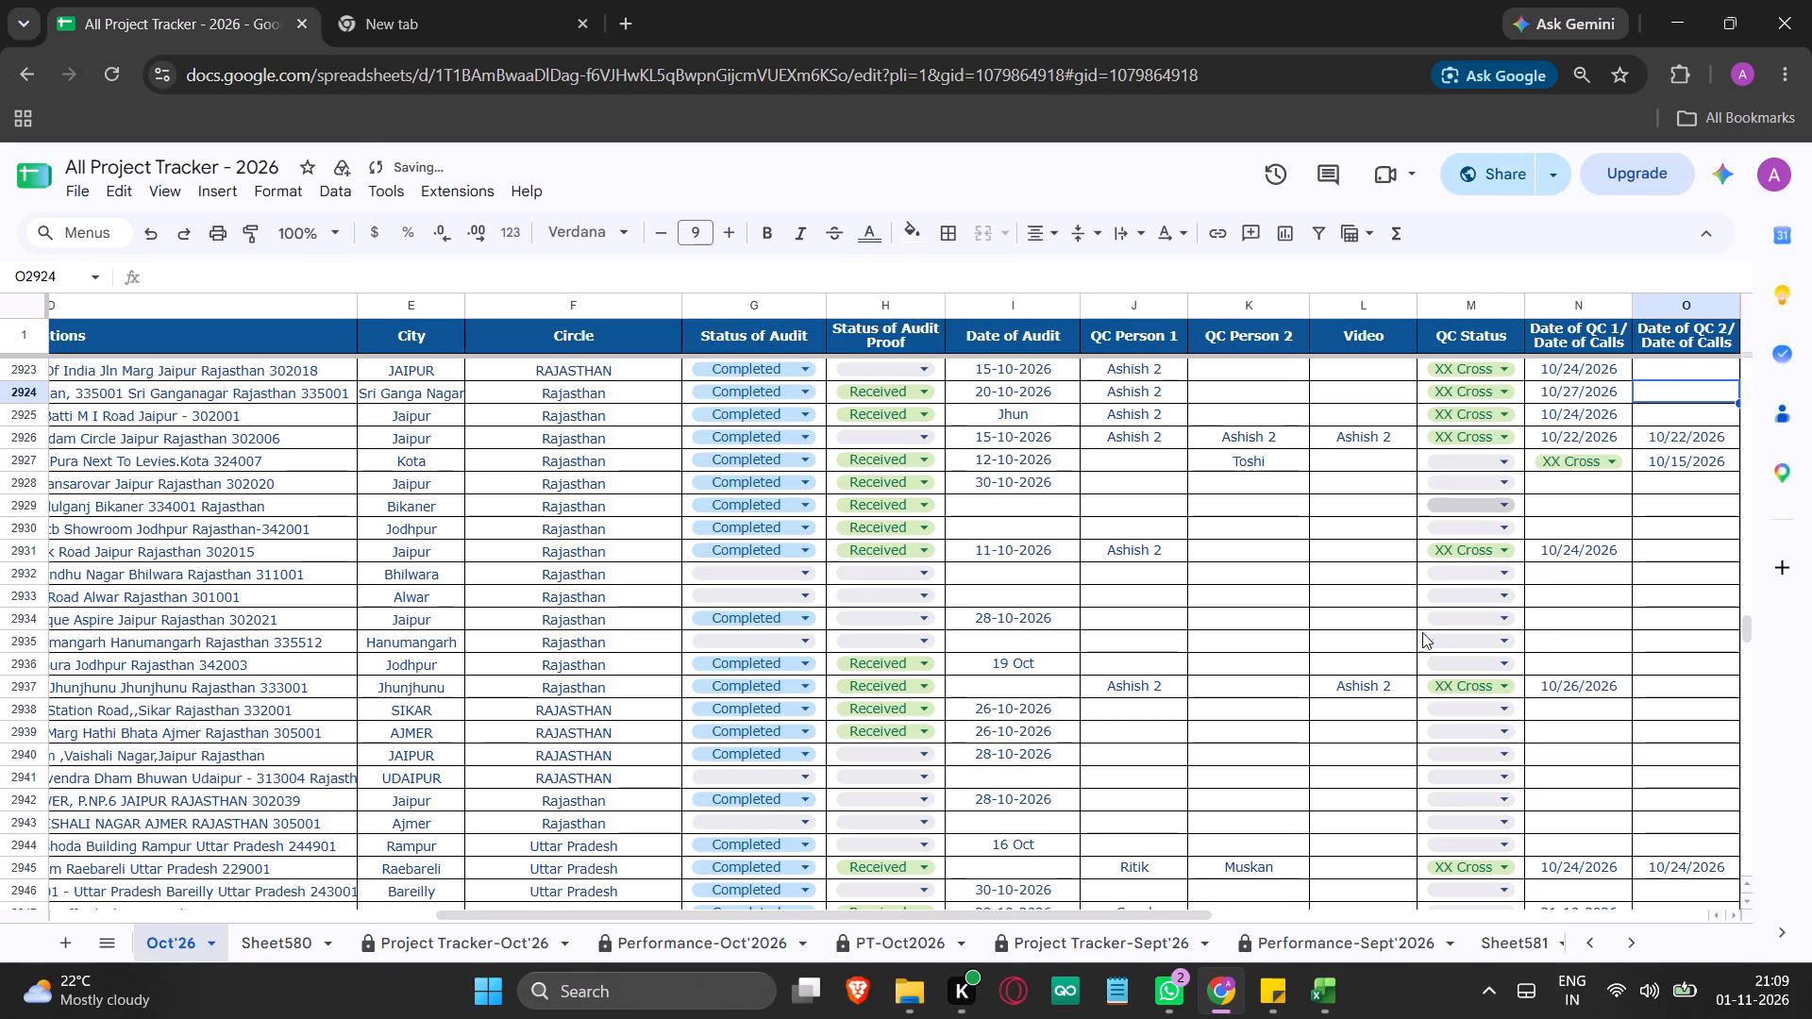
Check the sticky note's date for store code 1200357 and change its Date of QC 1 to 26 Oct.
left_click(1269, 983)
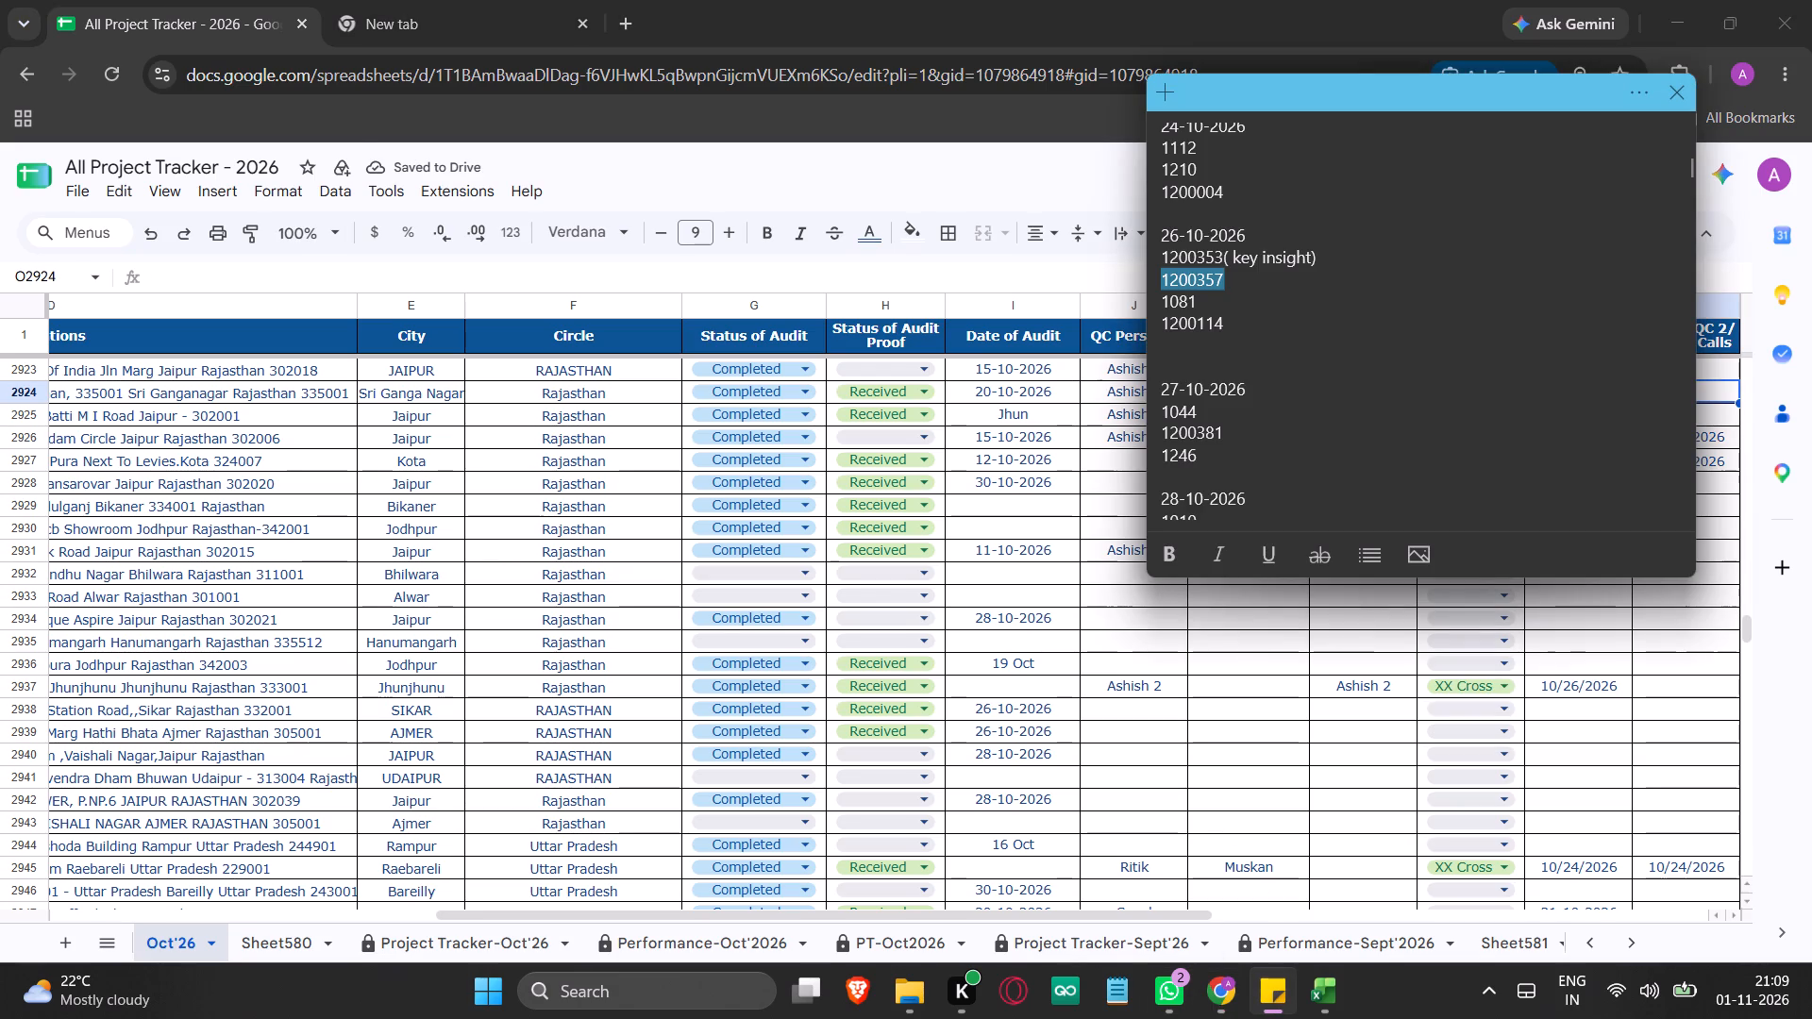
left_click(1116, 390)
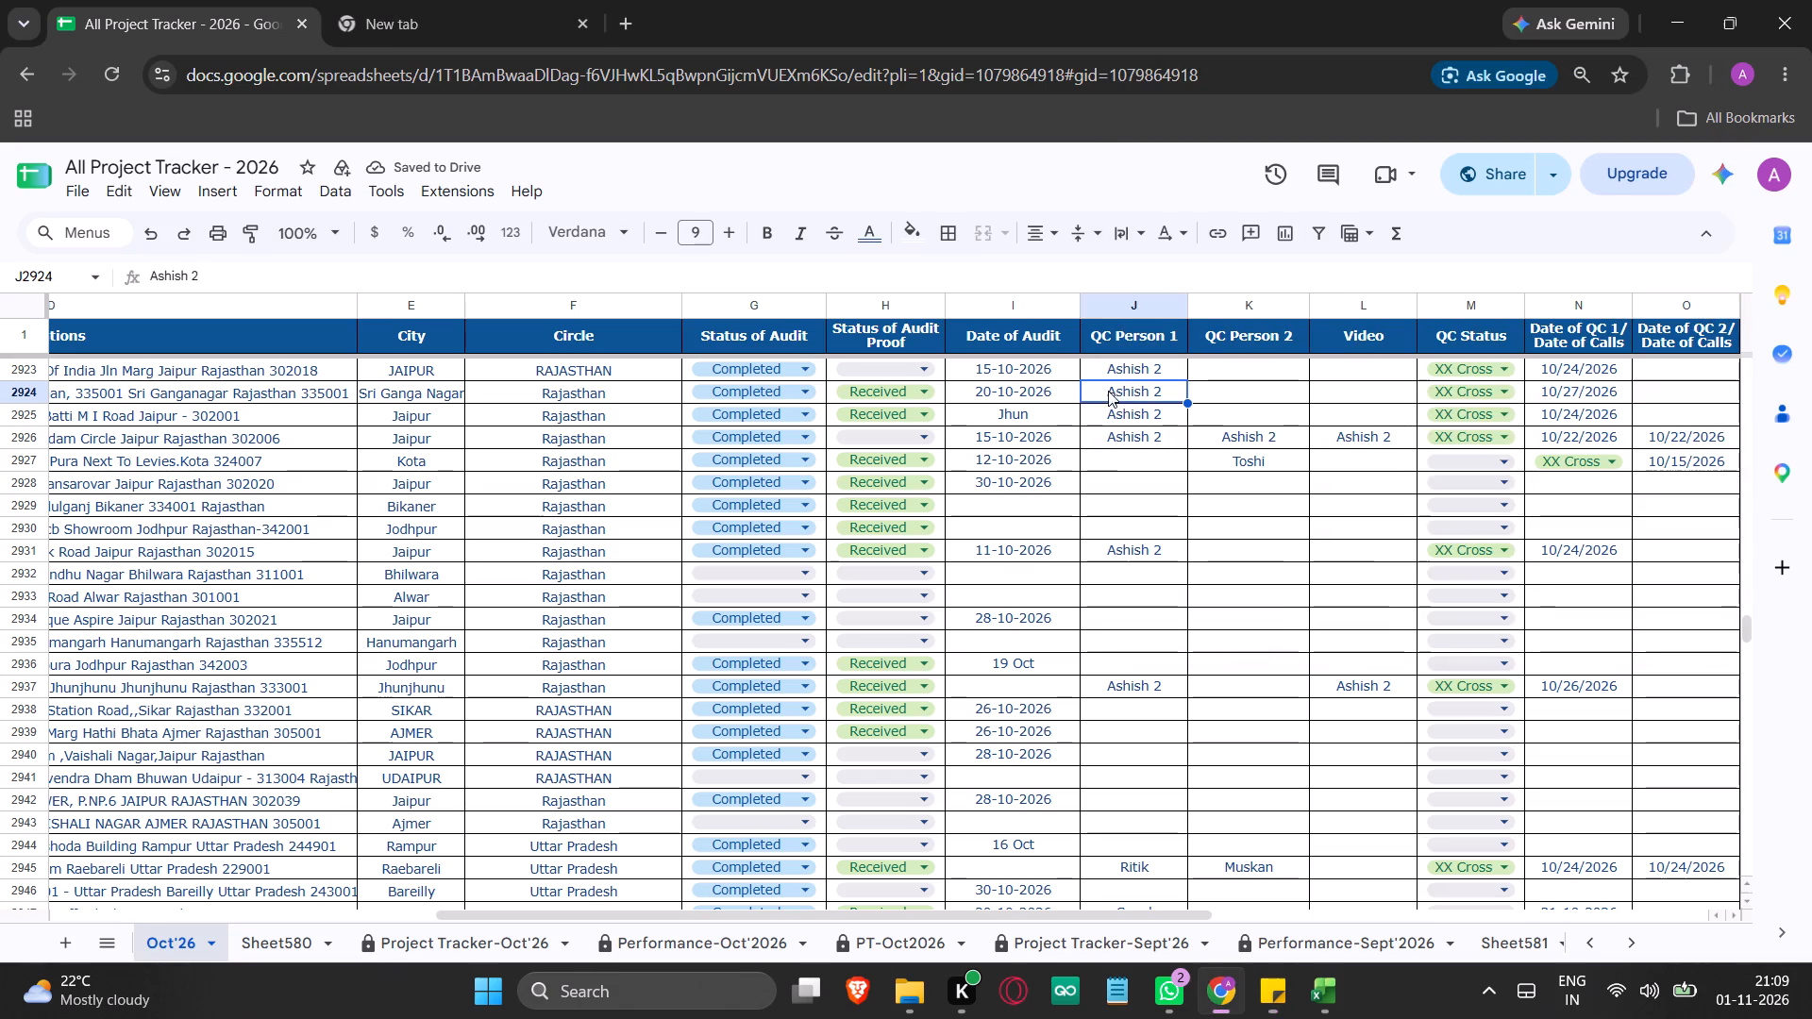
left_click(1581, 393)
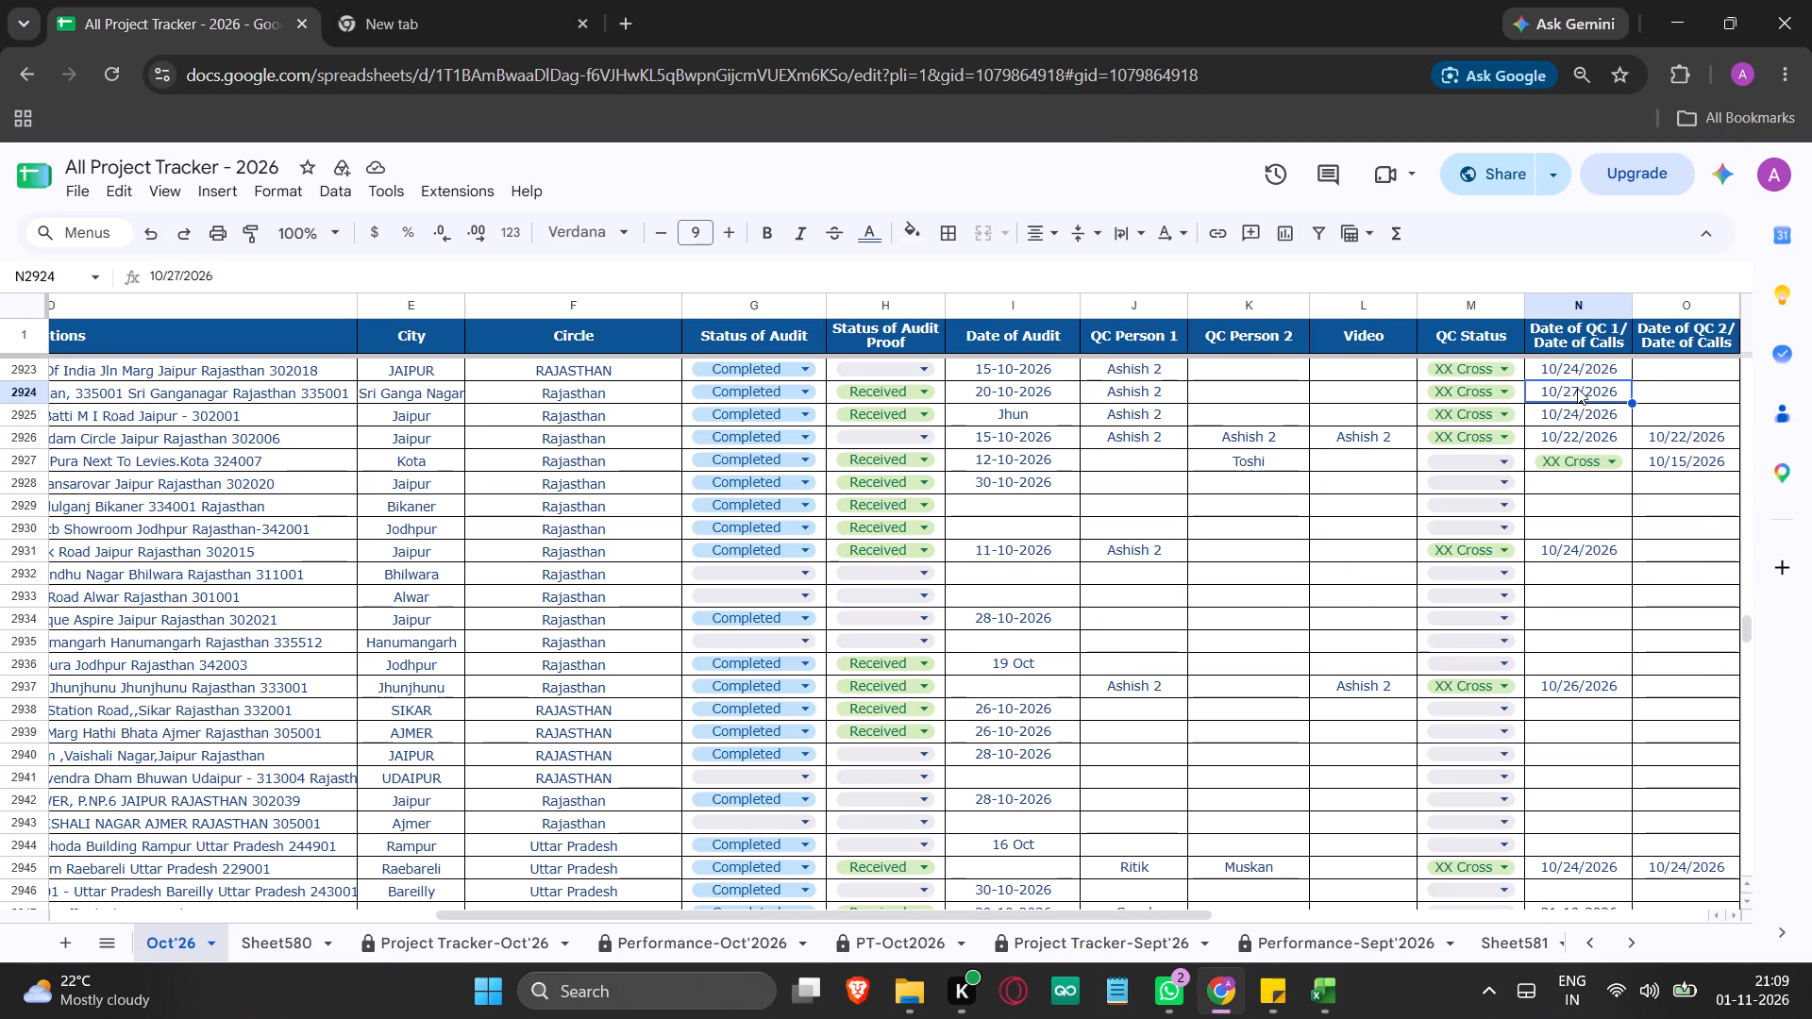
double_click(1577, 388)
left_click(1513, 602)
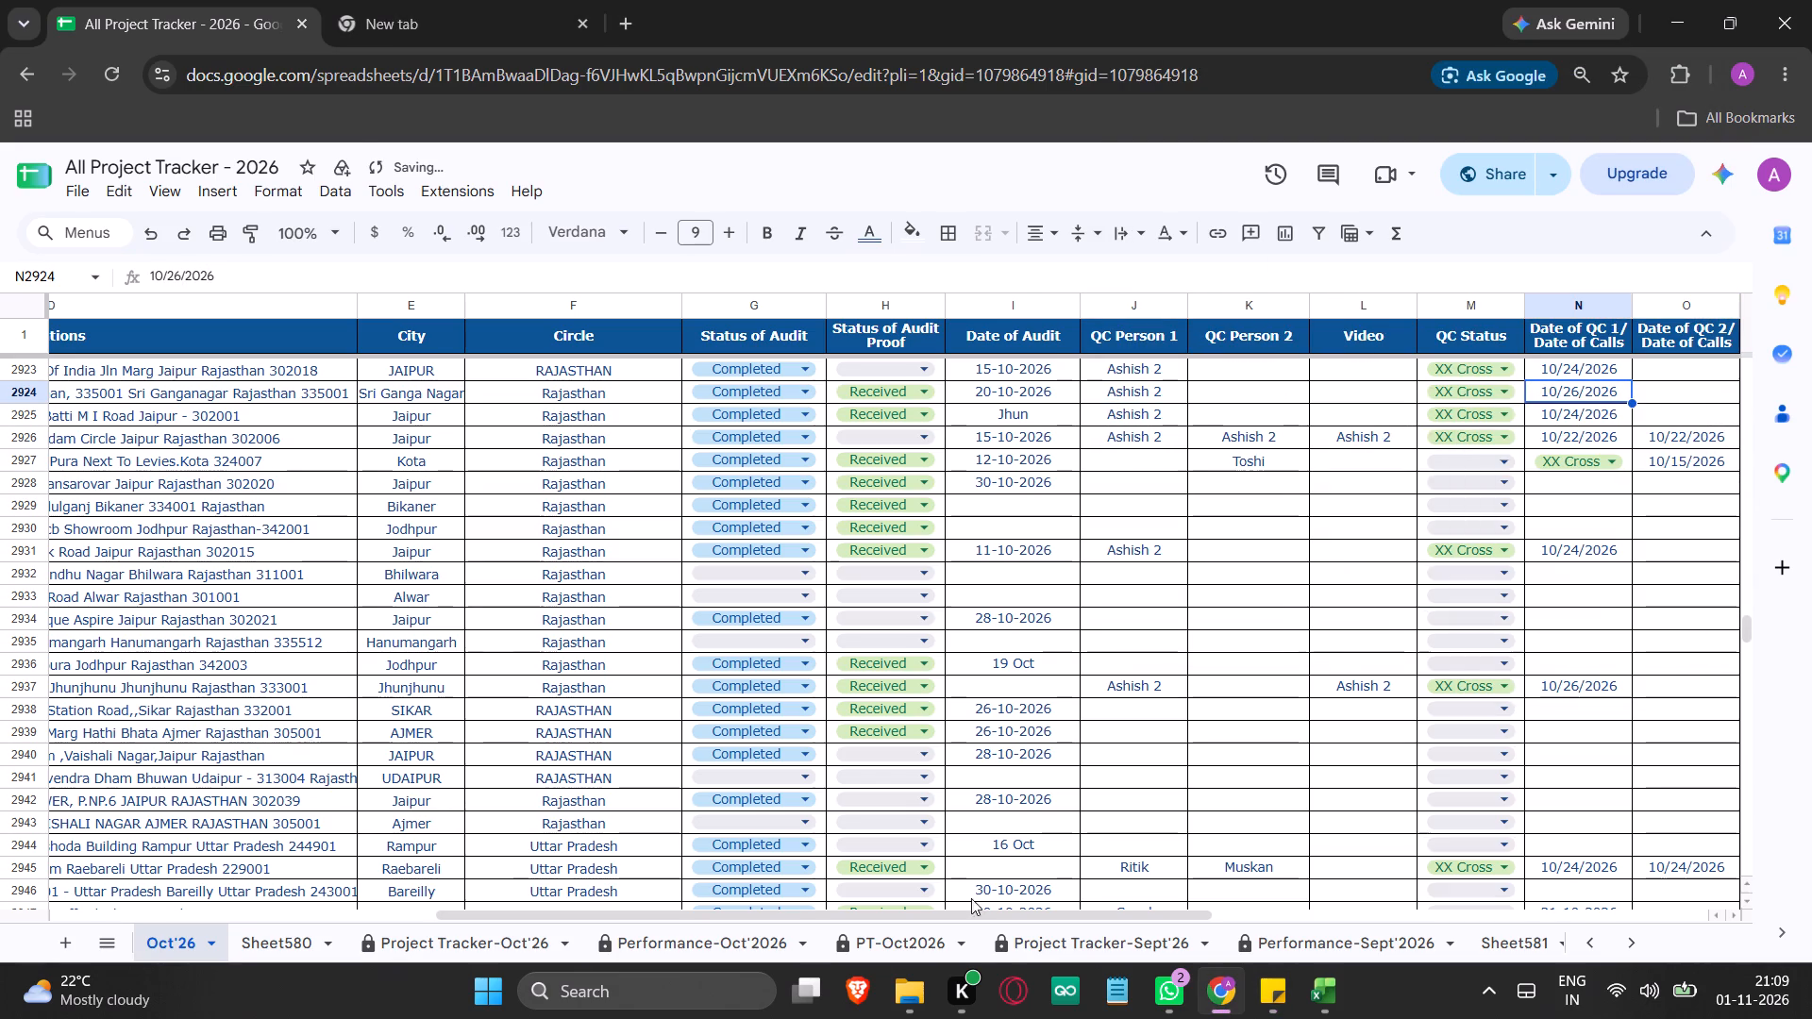
Find the sticky note's next store code, 1081, in the tracker and enter Ashish 2 as its QC Person 1.
left_click(1263, 994)
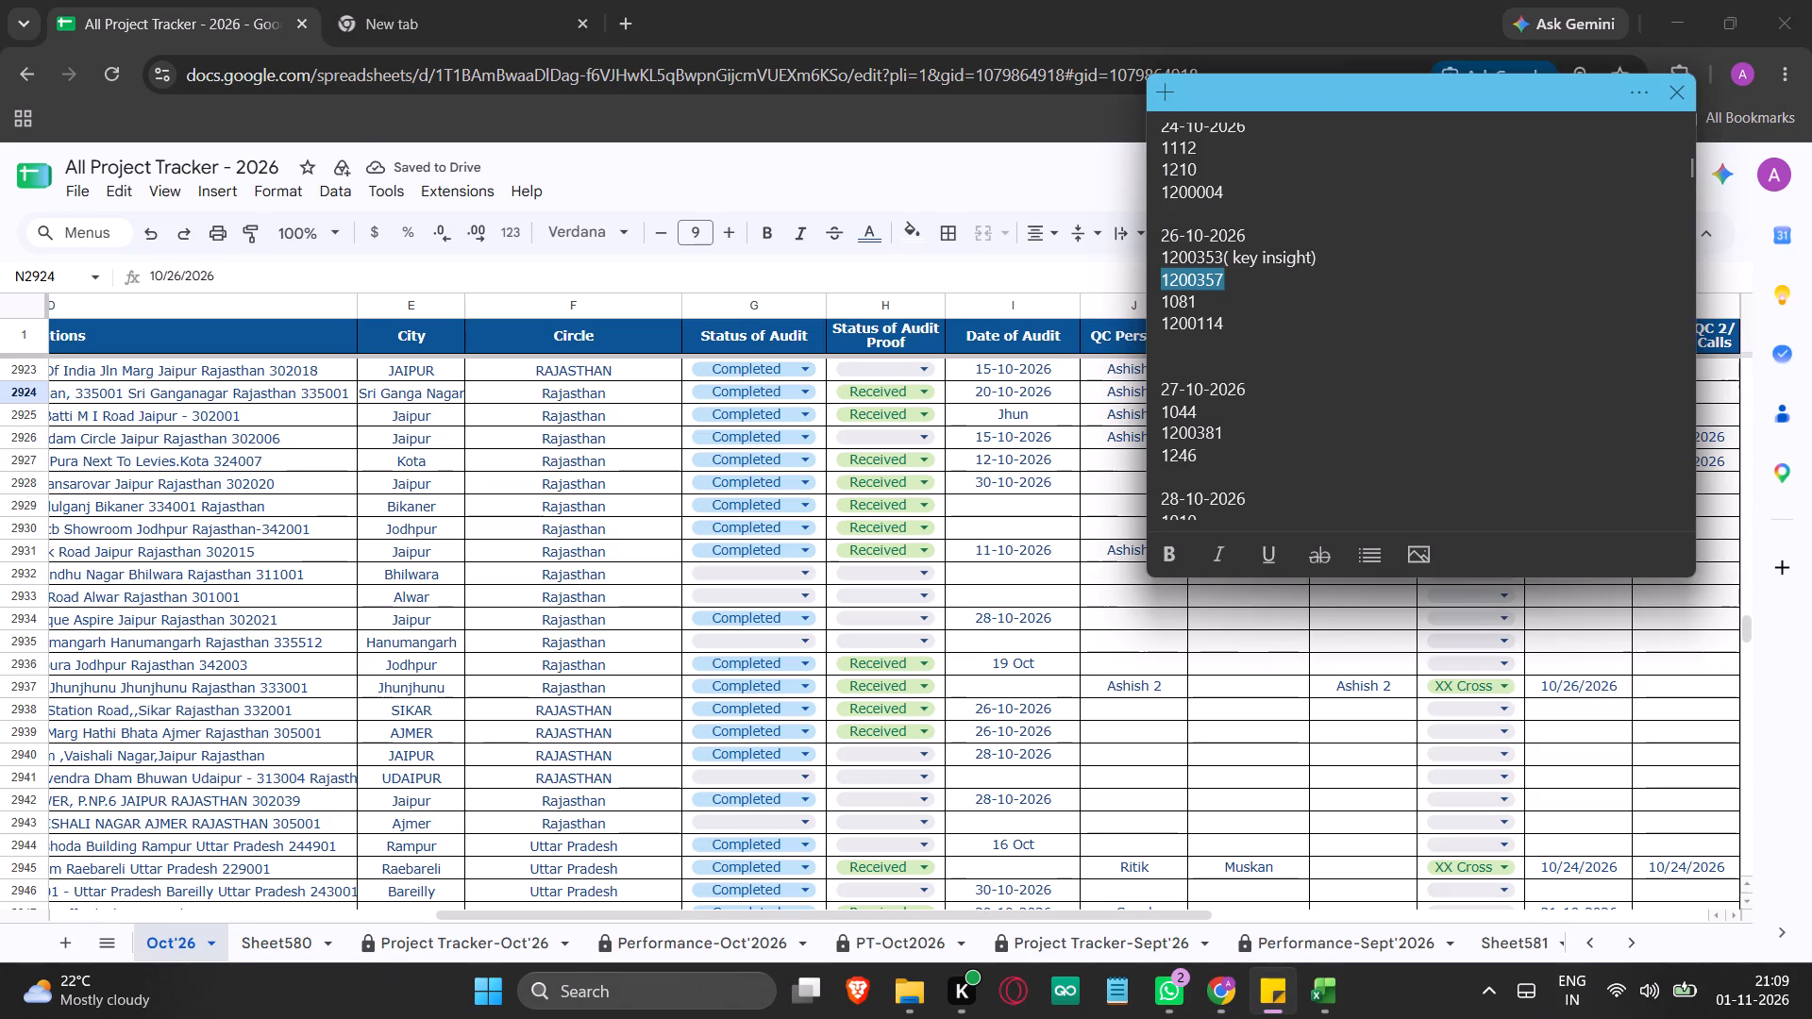
double_click(1171, 297)
right_click(1172, 296)
left_click(1208, 313)
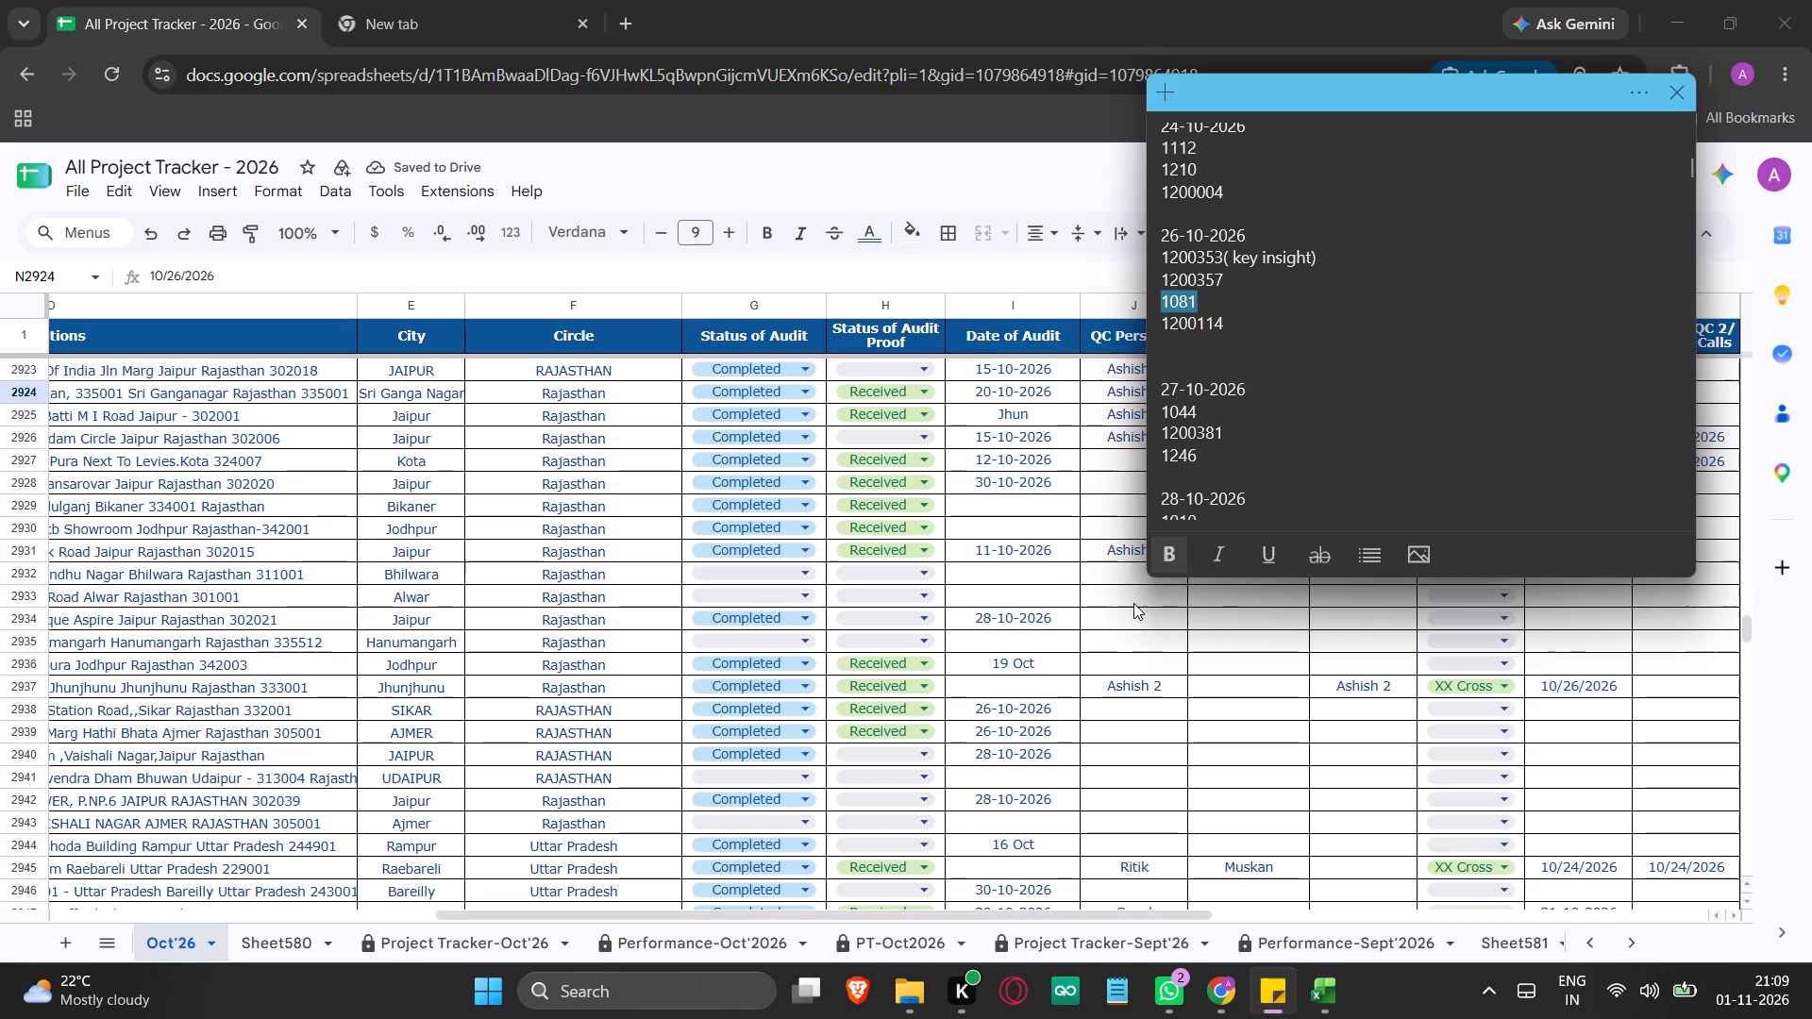
left_click(1133, 603)
key("ctrl+f")
key("ctrl+v")
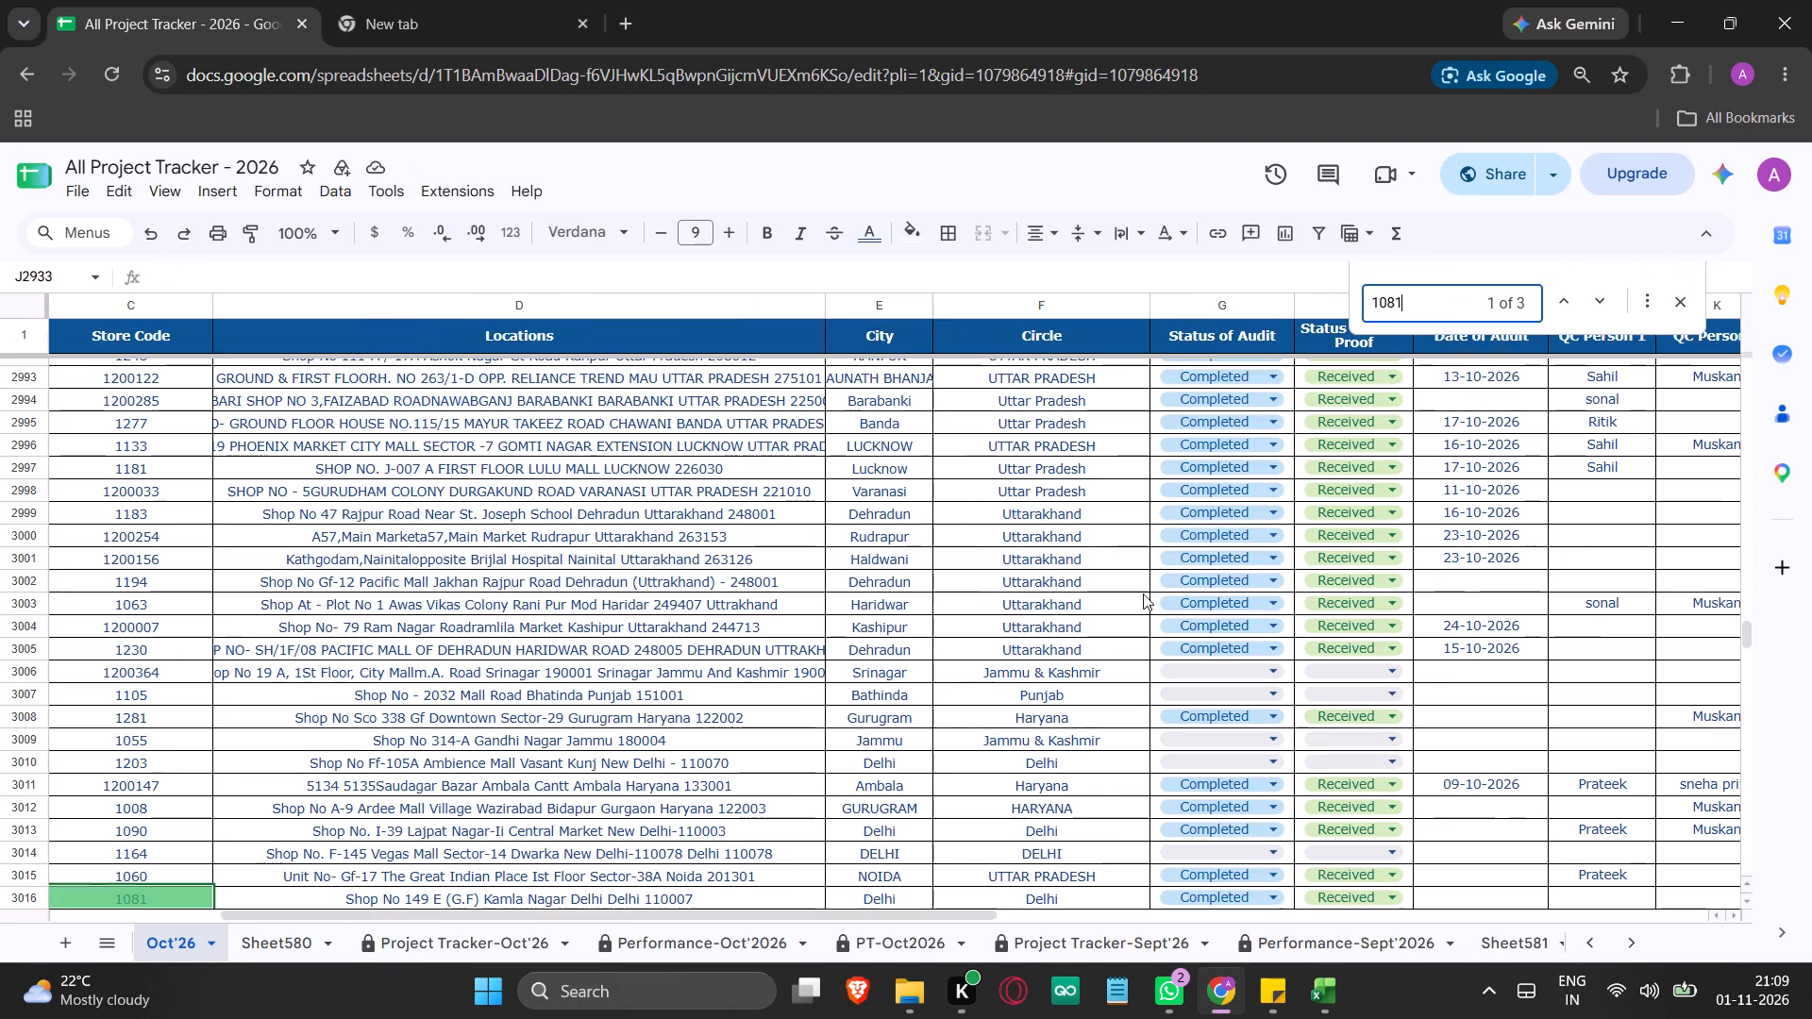
left_click(1684, 305)
left_click(1579, 892)
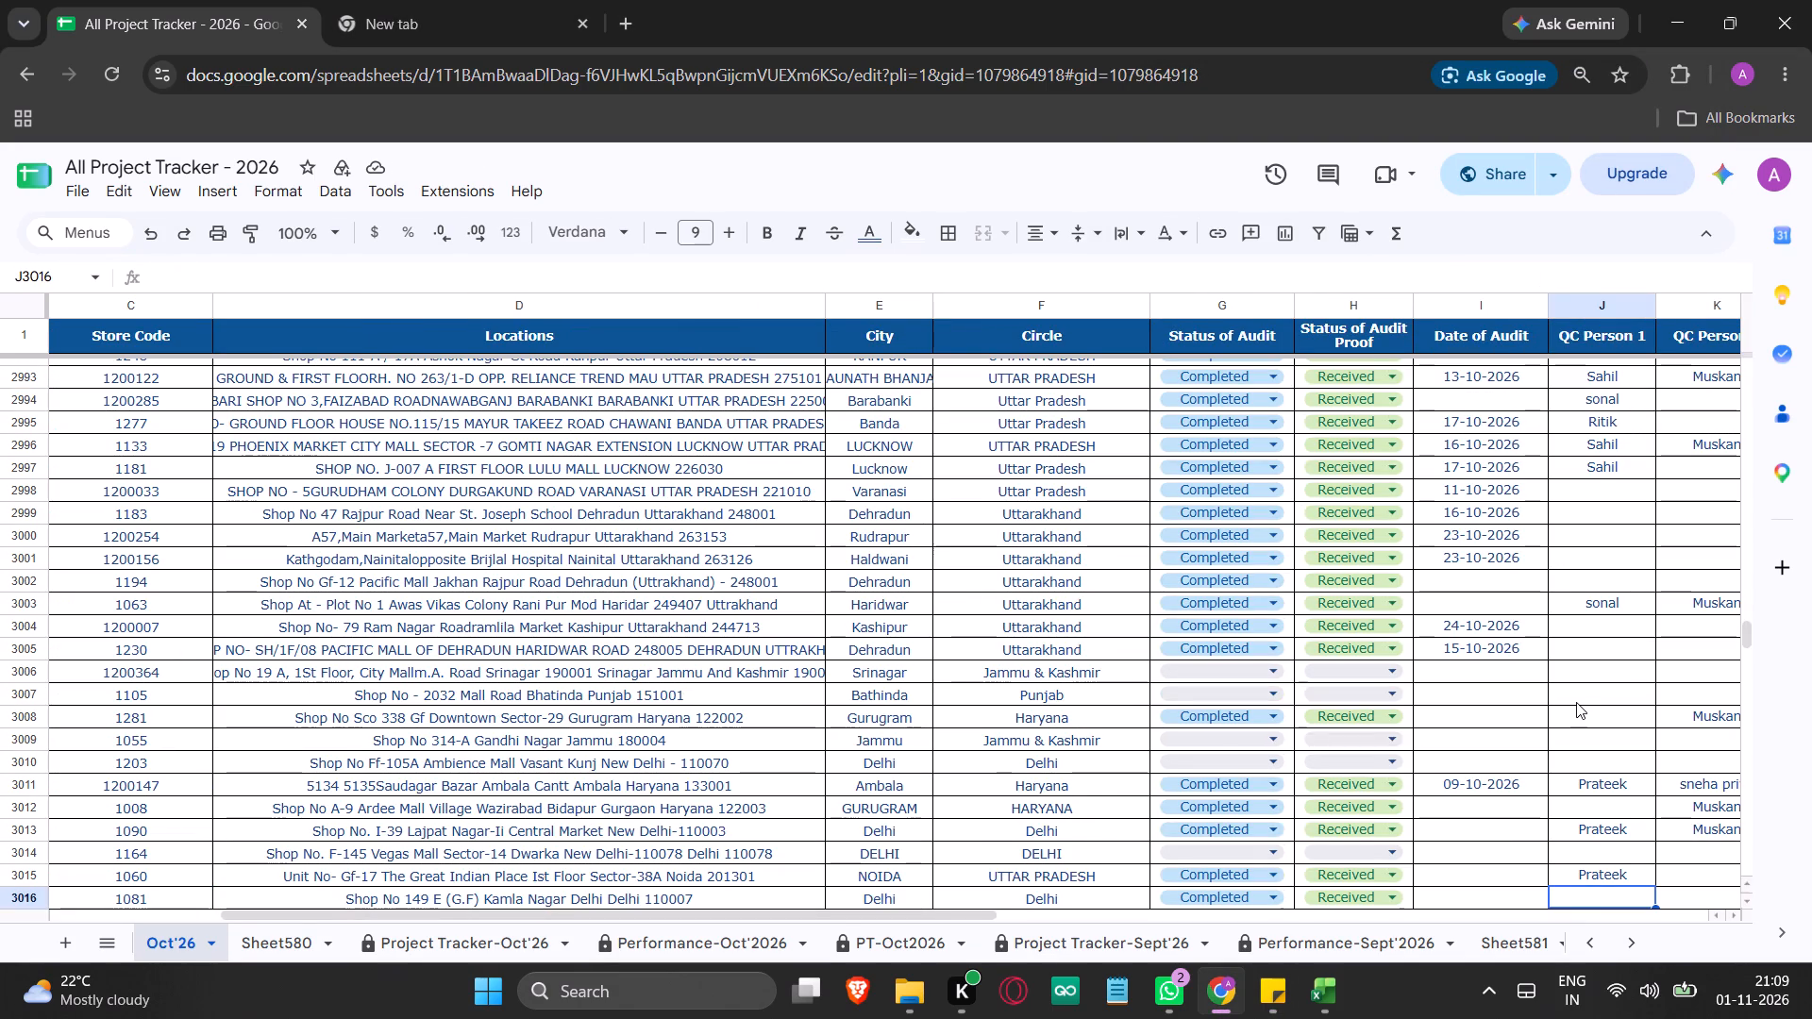
key("shift+a")
type("shish 2")
key("Tab")
Set store code 1081's QC Status to XX Cross.
key("Tab")
key("Tab")
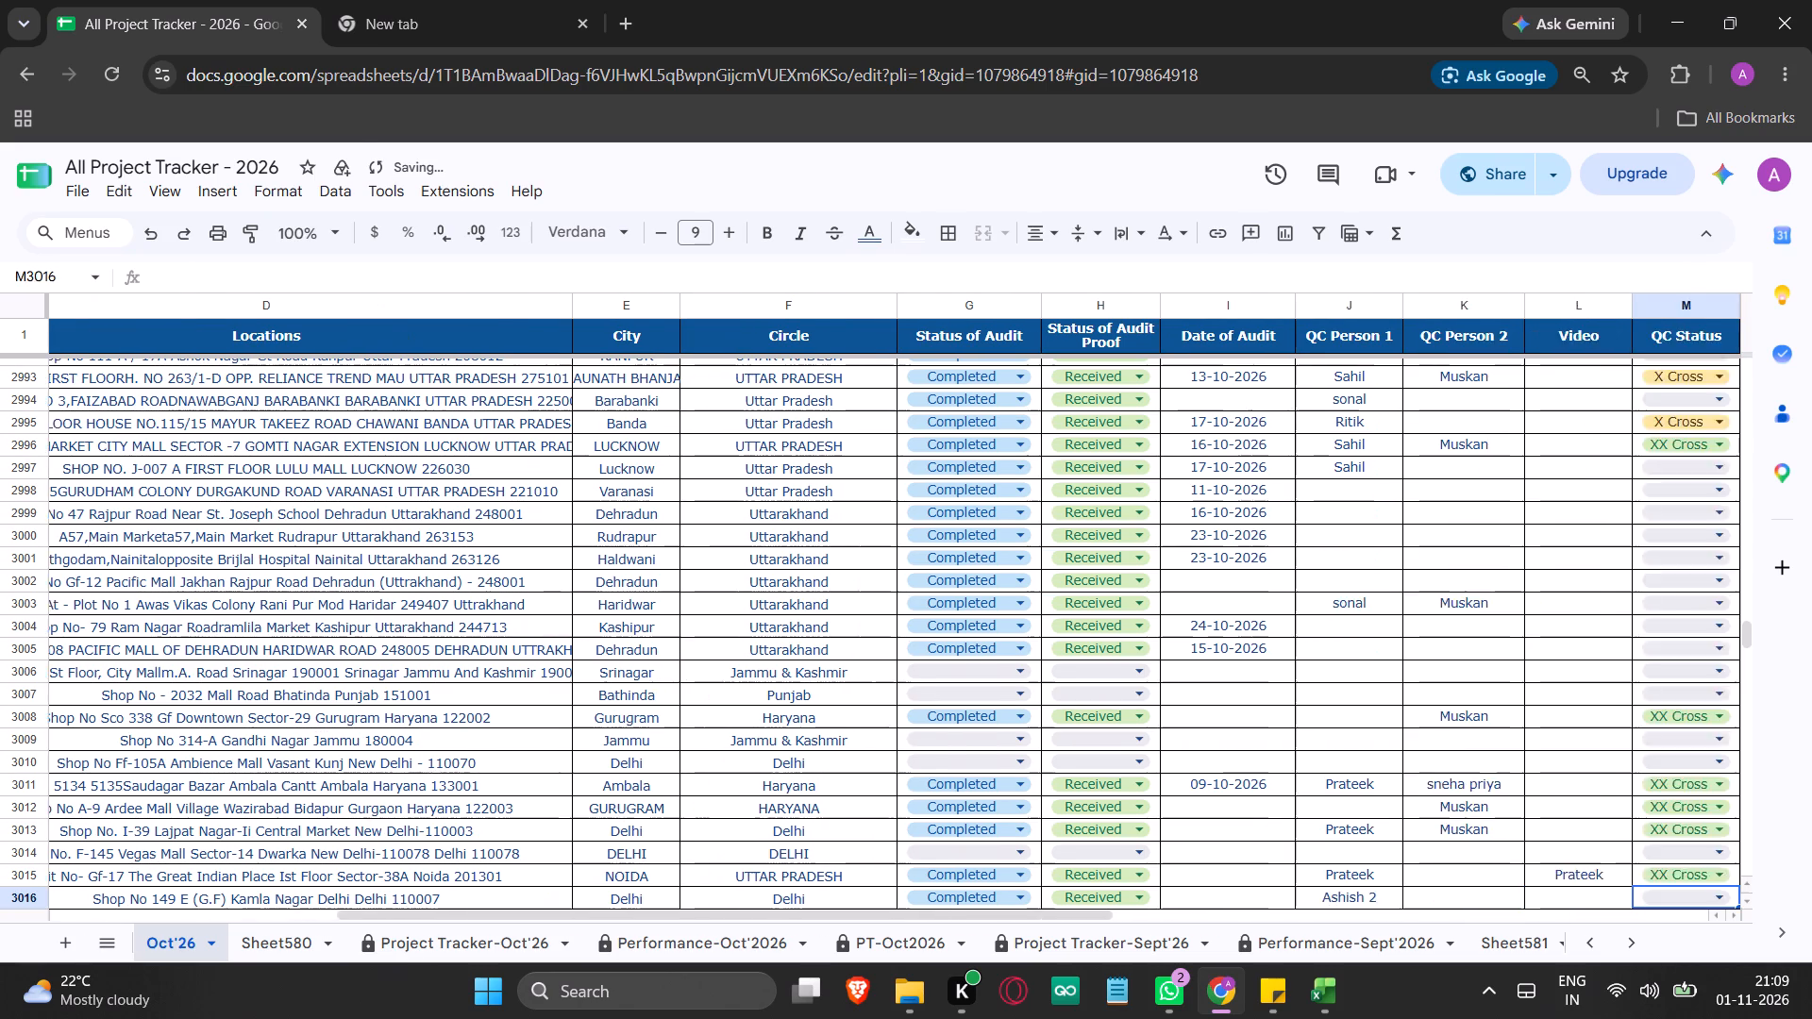
key("Tab")
key("Tab")
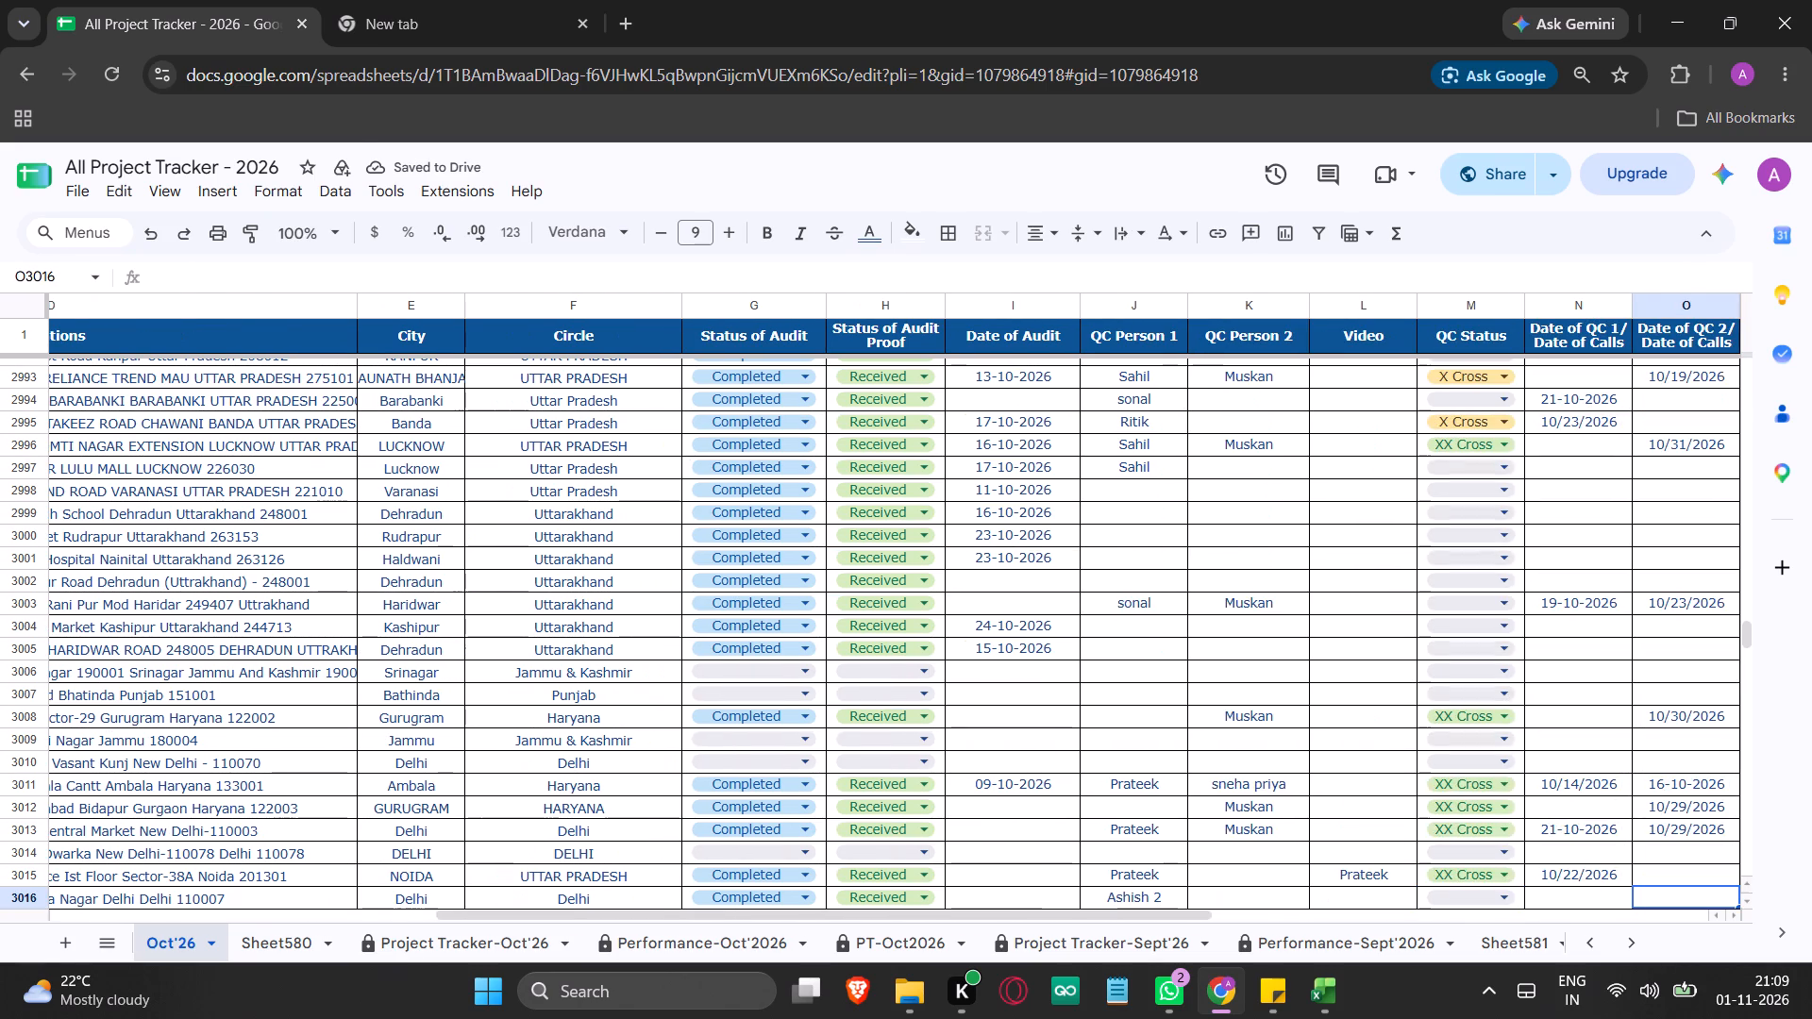
left_click(1499, 895)
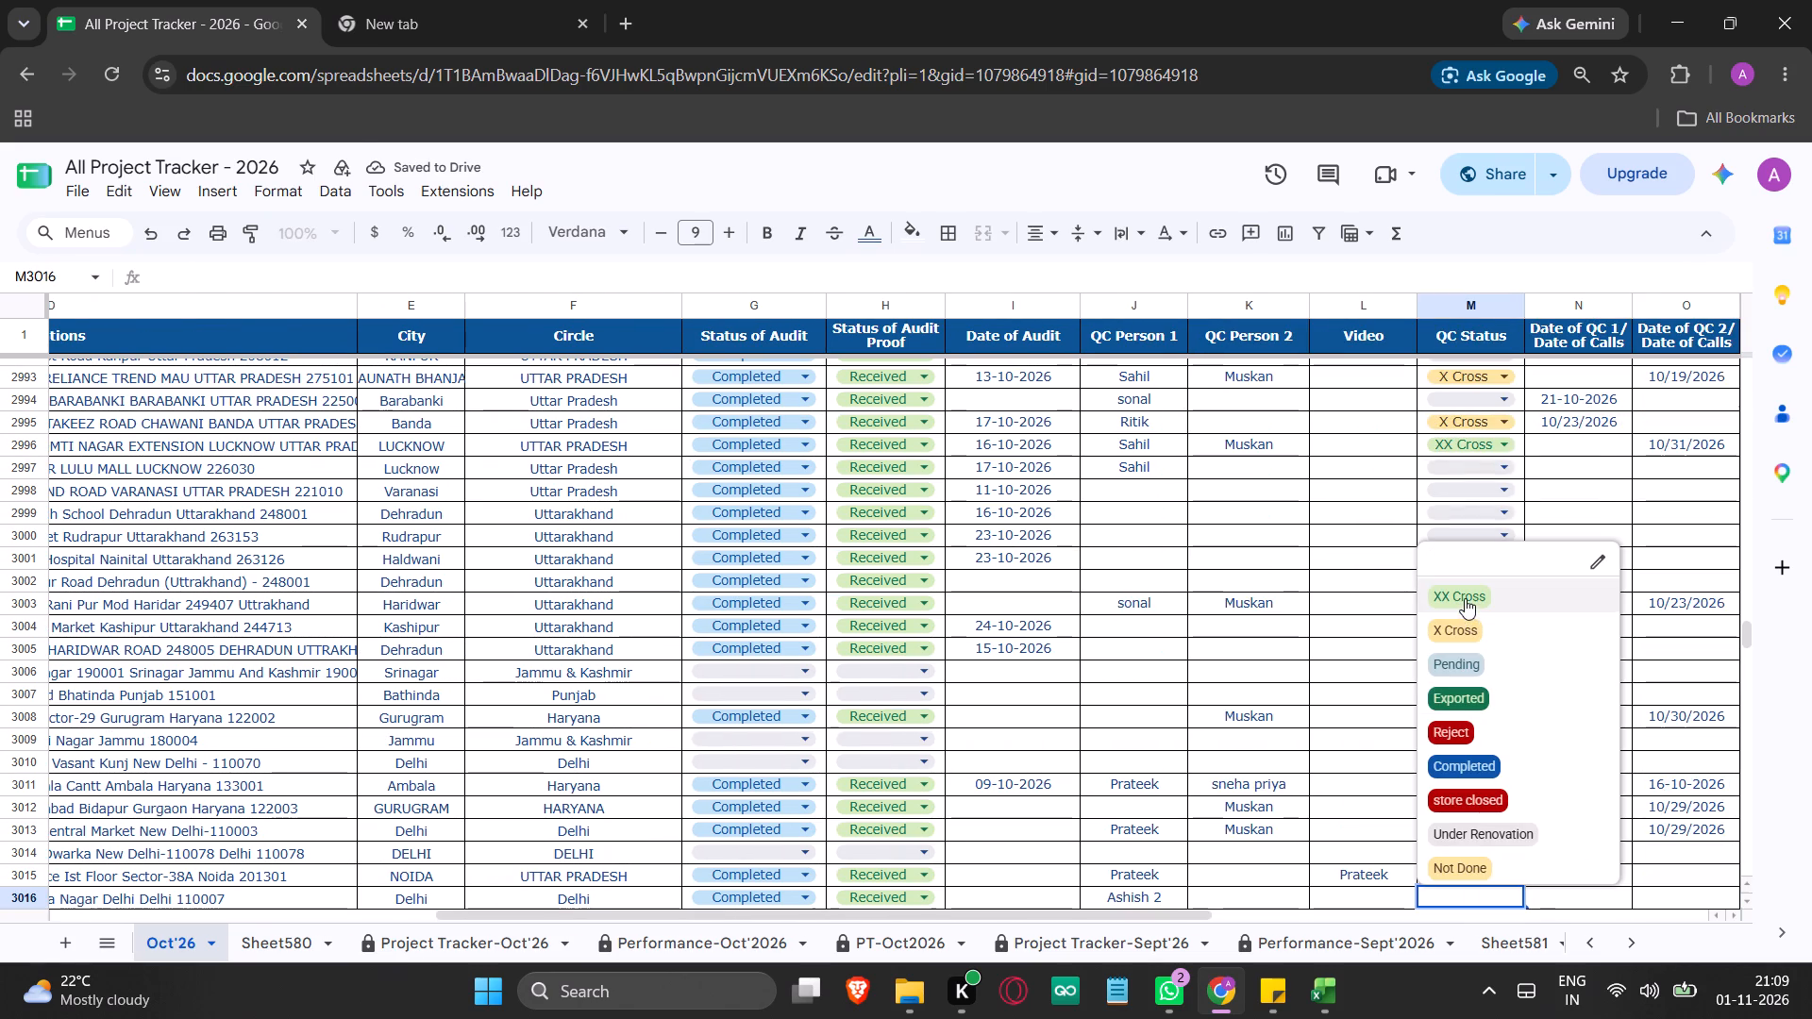
left_click(1465, 596)
Check the sticky note's date for store code 1081 and enter 26 Oct as its Date of QC 1.
left_click(1267, 991)
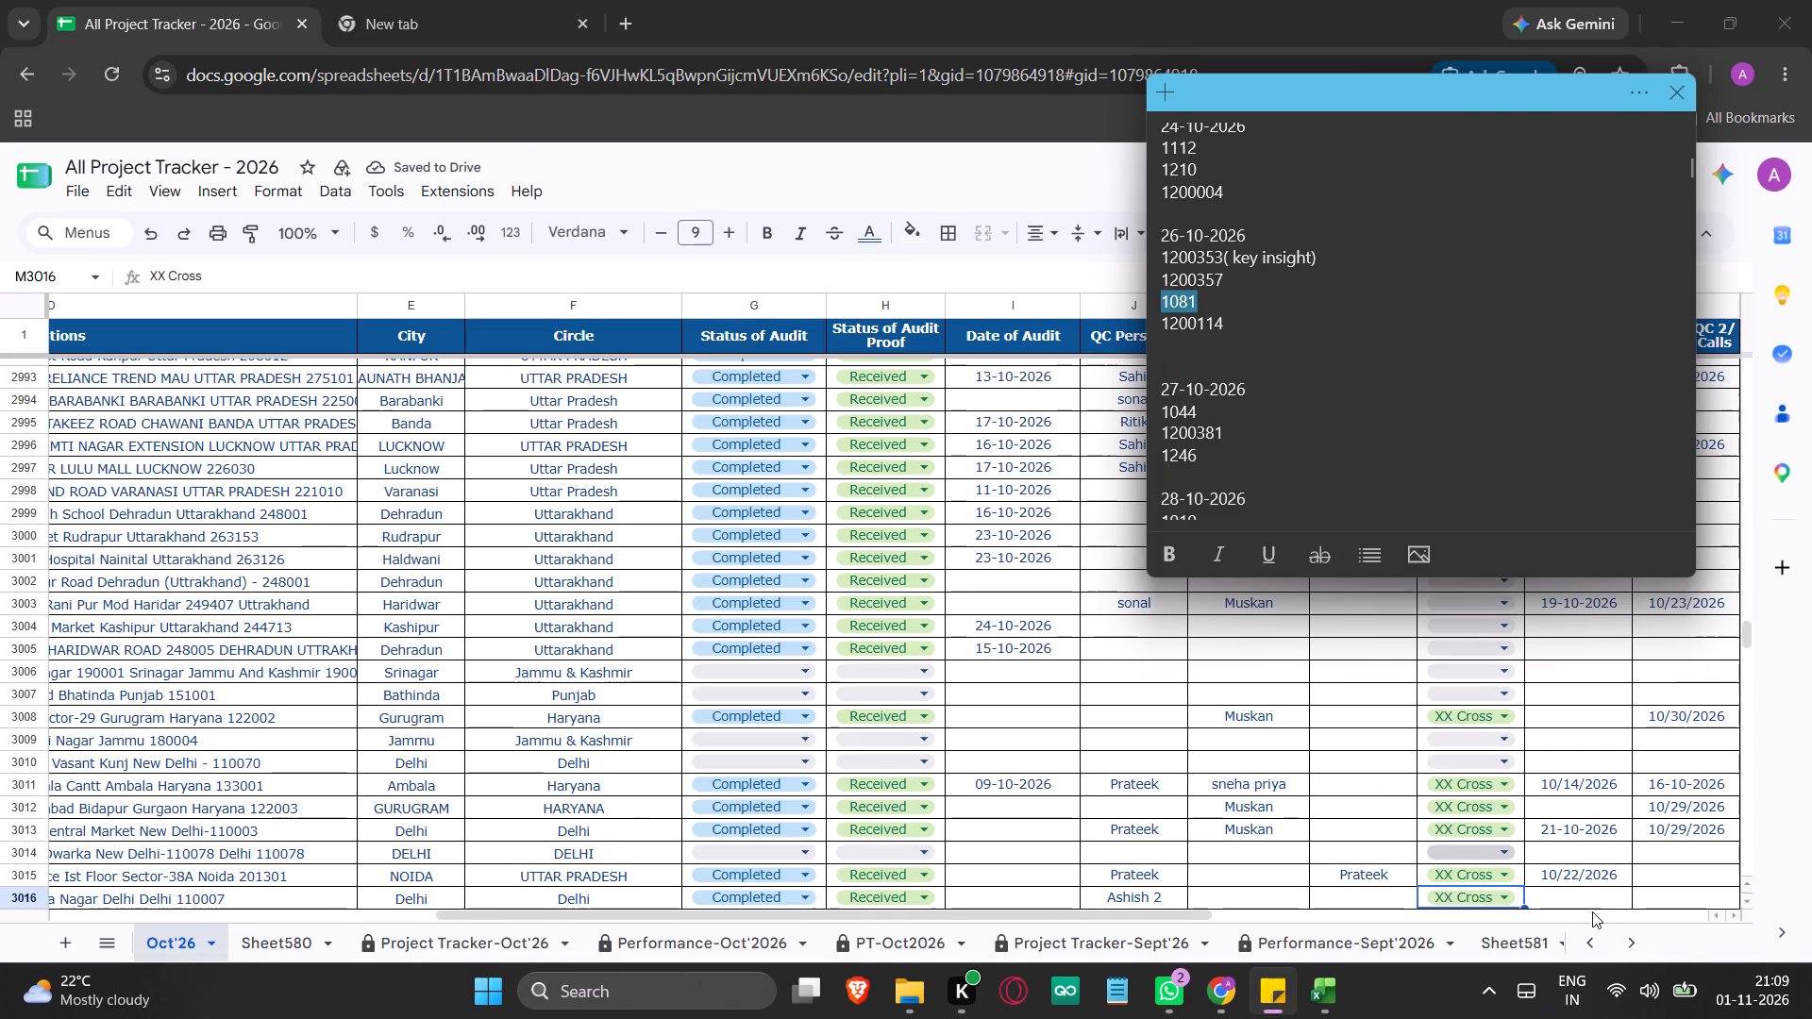
left_click(1570, 897)
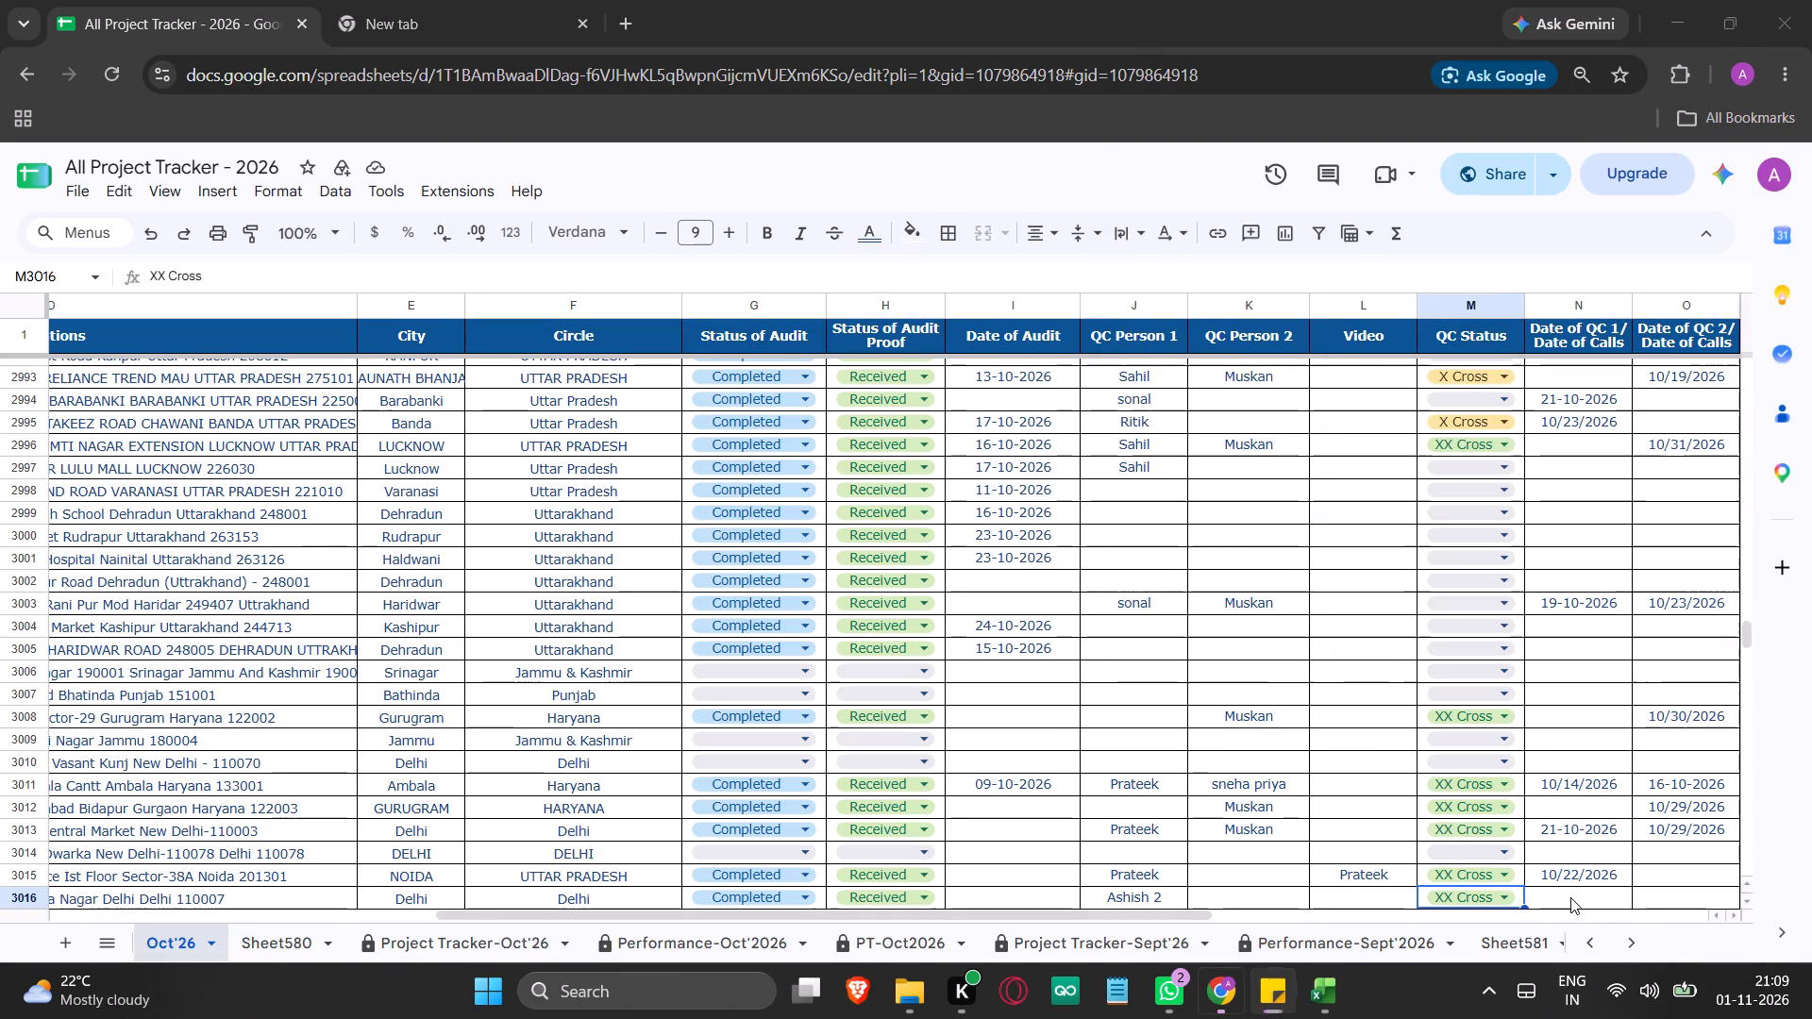
type("26")
type("Oct")
key("Tab")
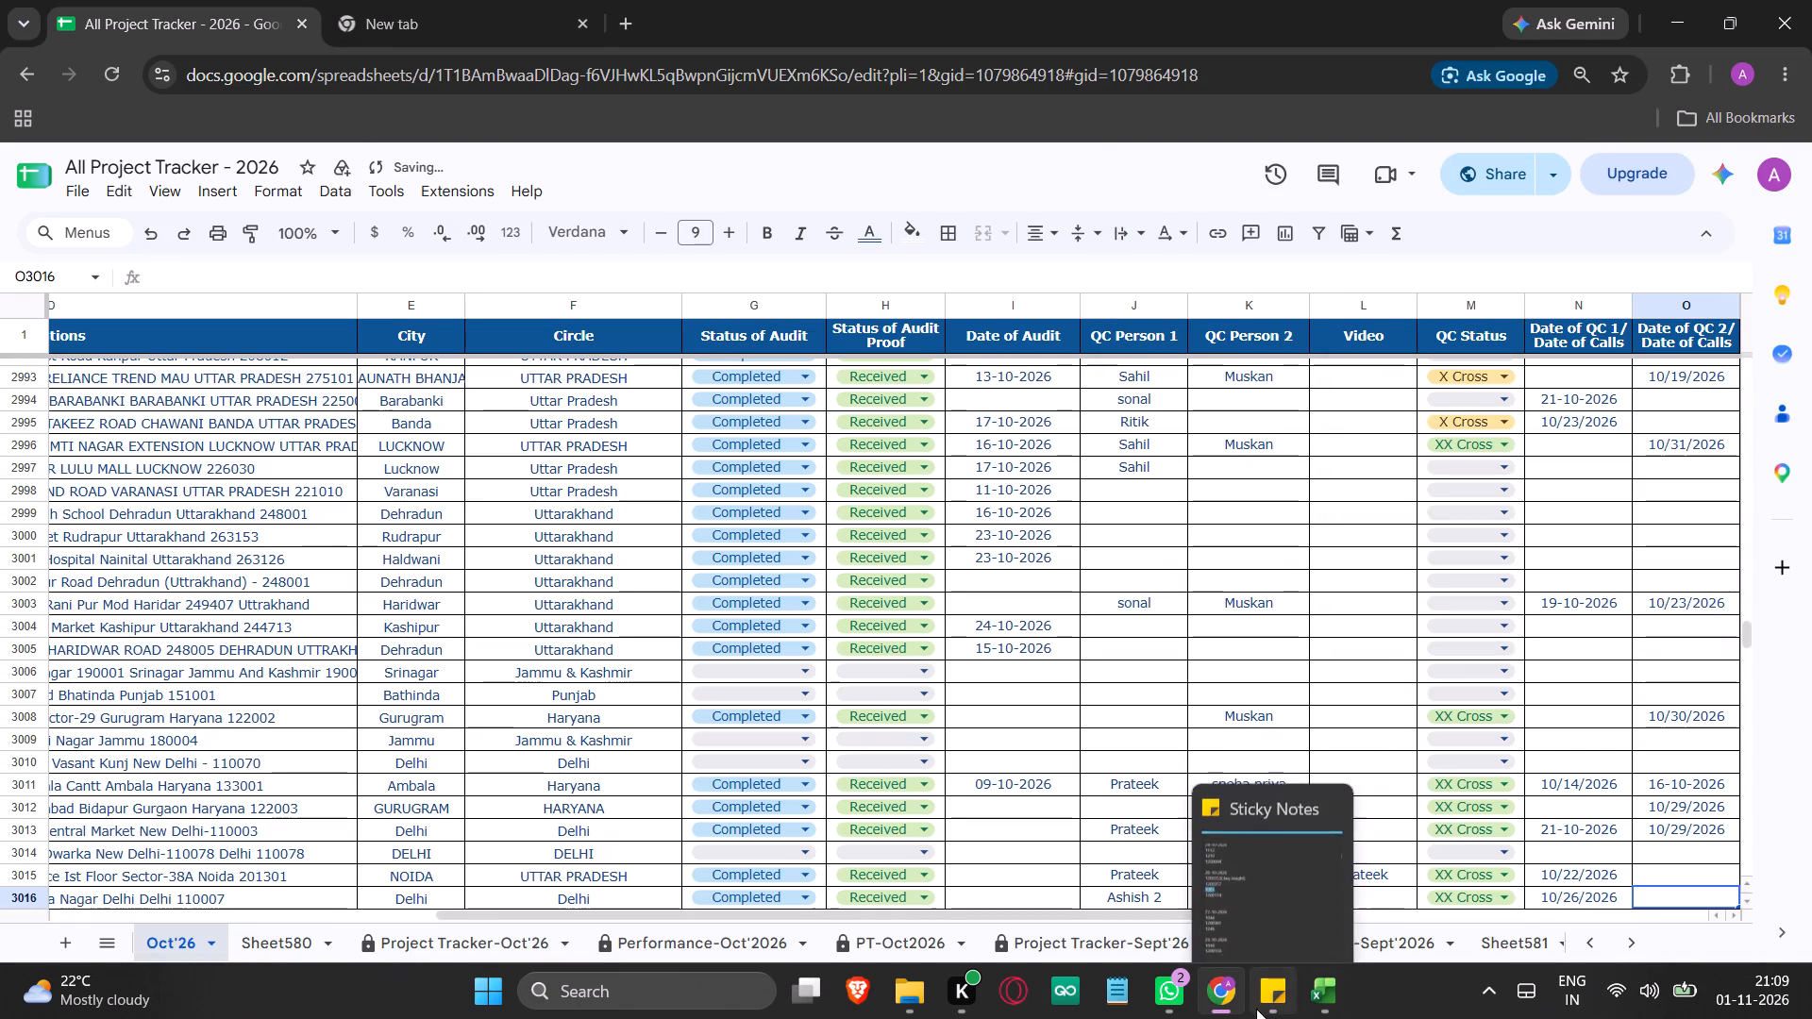
Find the sticky note's next store code, 1200114, in the tracker and enter Ashish 2 as its QC Person 1.
left_click(1259, 1008)
double_click(1214, 329)
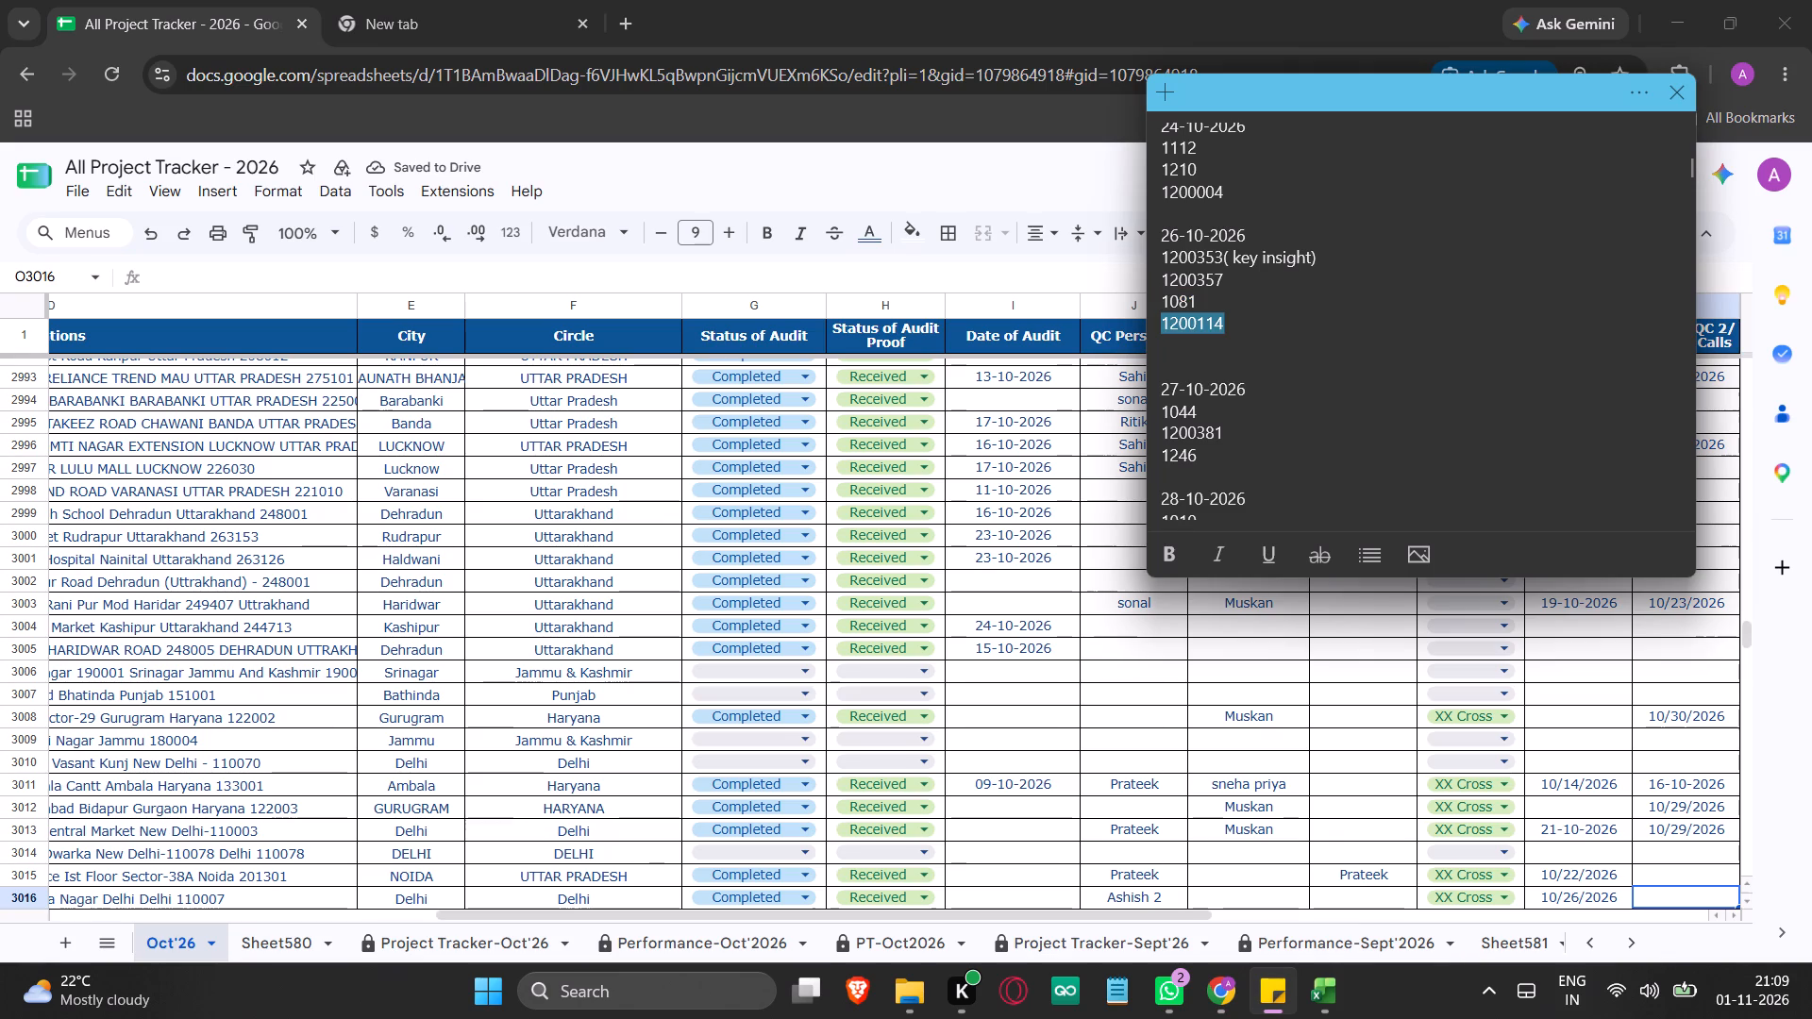
right_click(1215, 329)
left_click(1267, 350)
left_click(1144, 695)
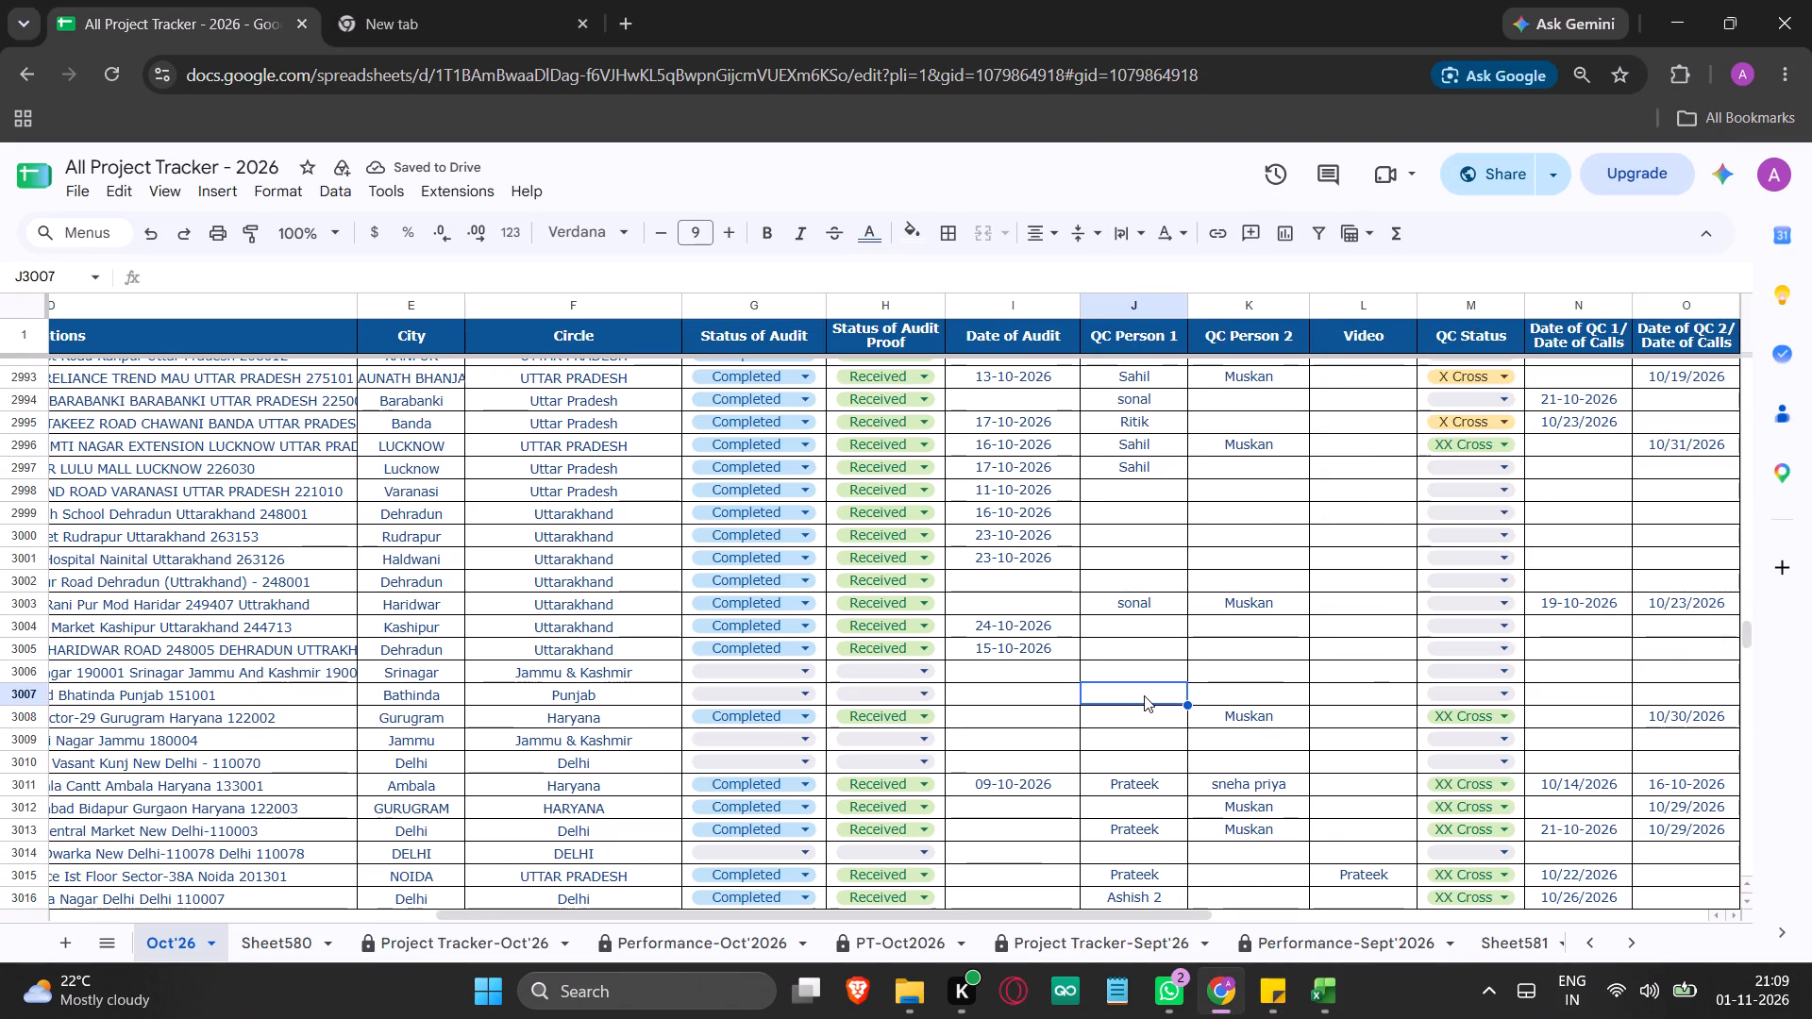
key("ctrl+f")
key("ctrl+v")
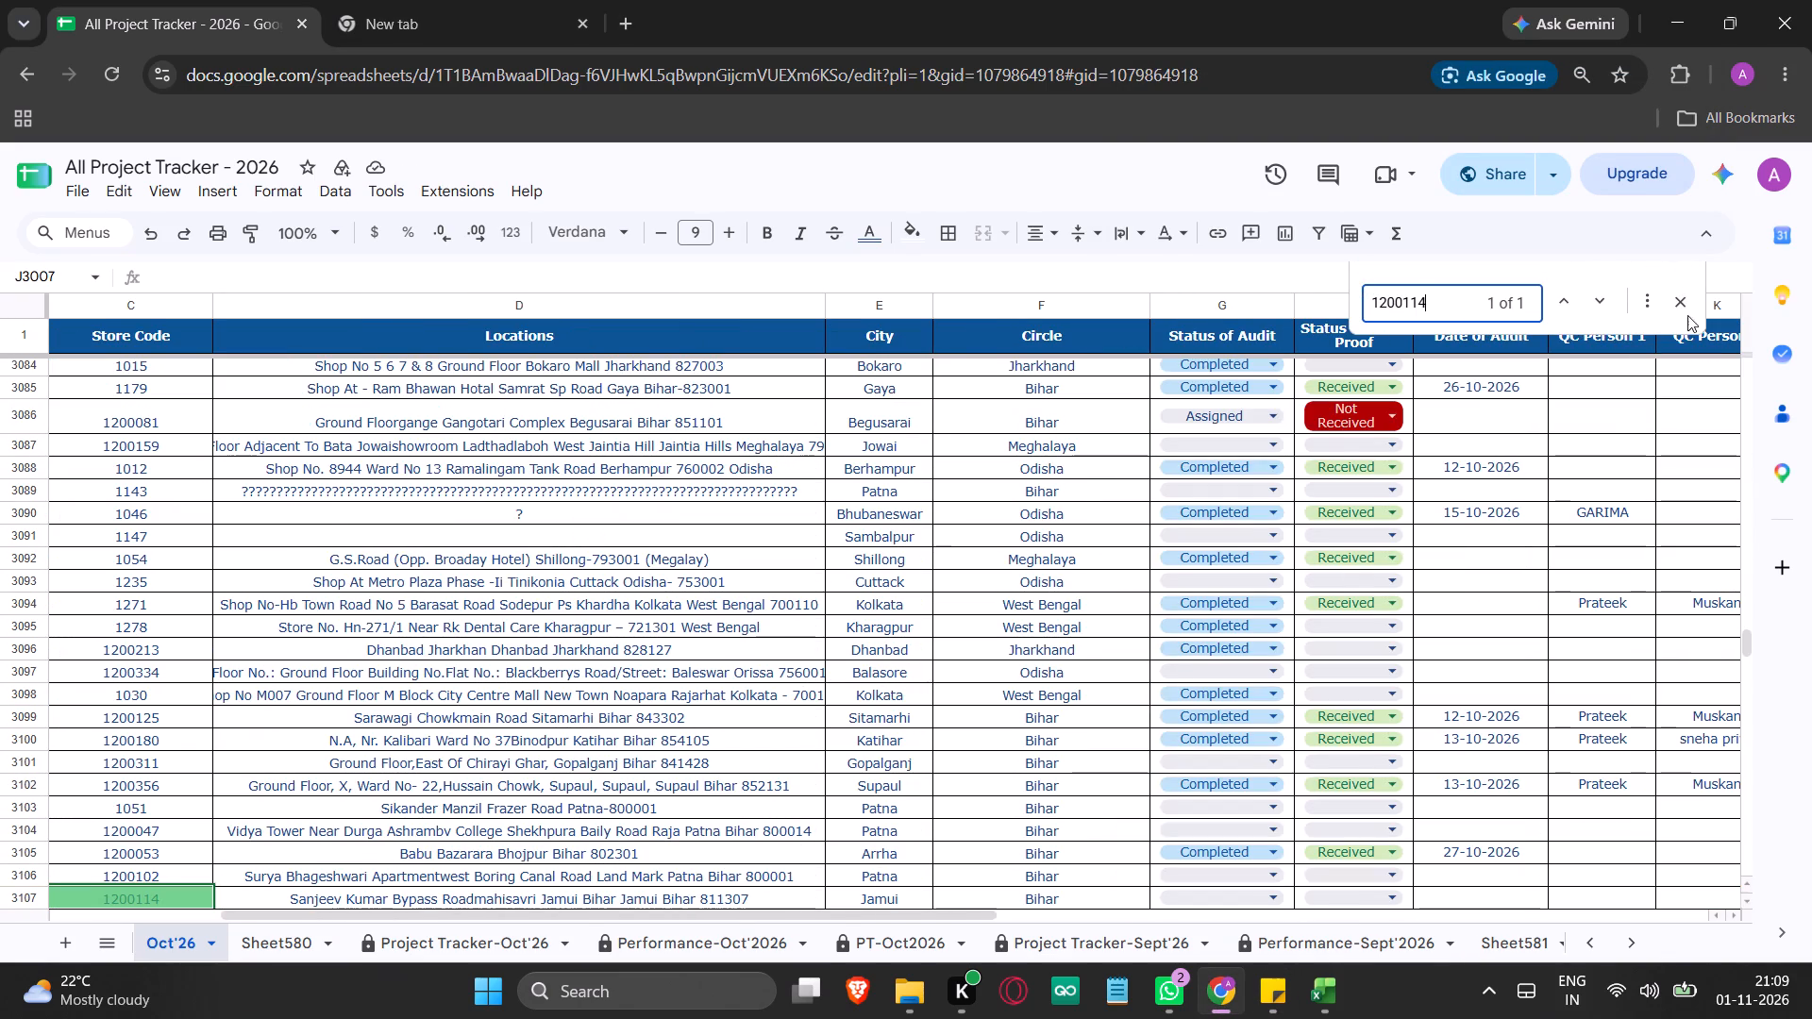
left_click(1686, 297)
left_click(1570, 895)
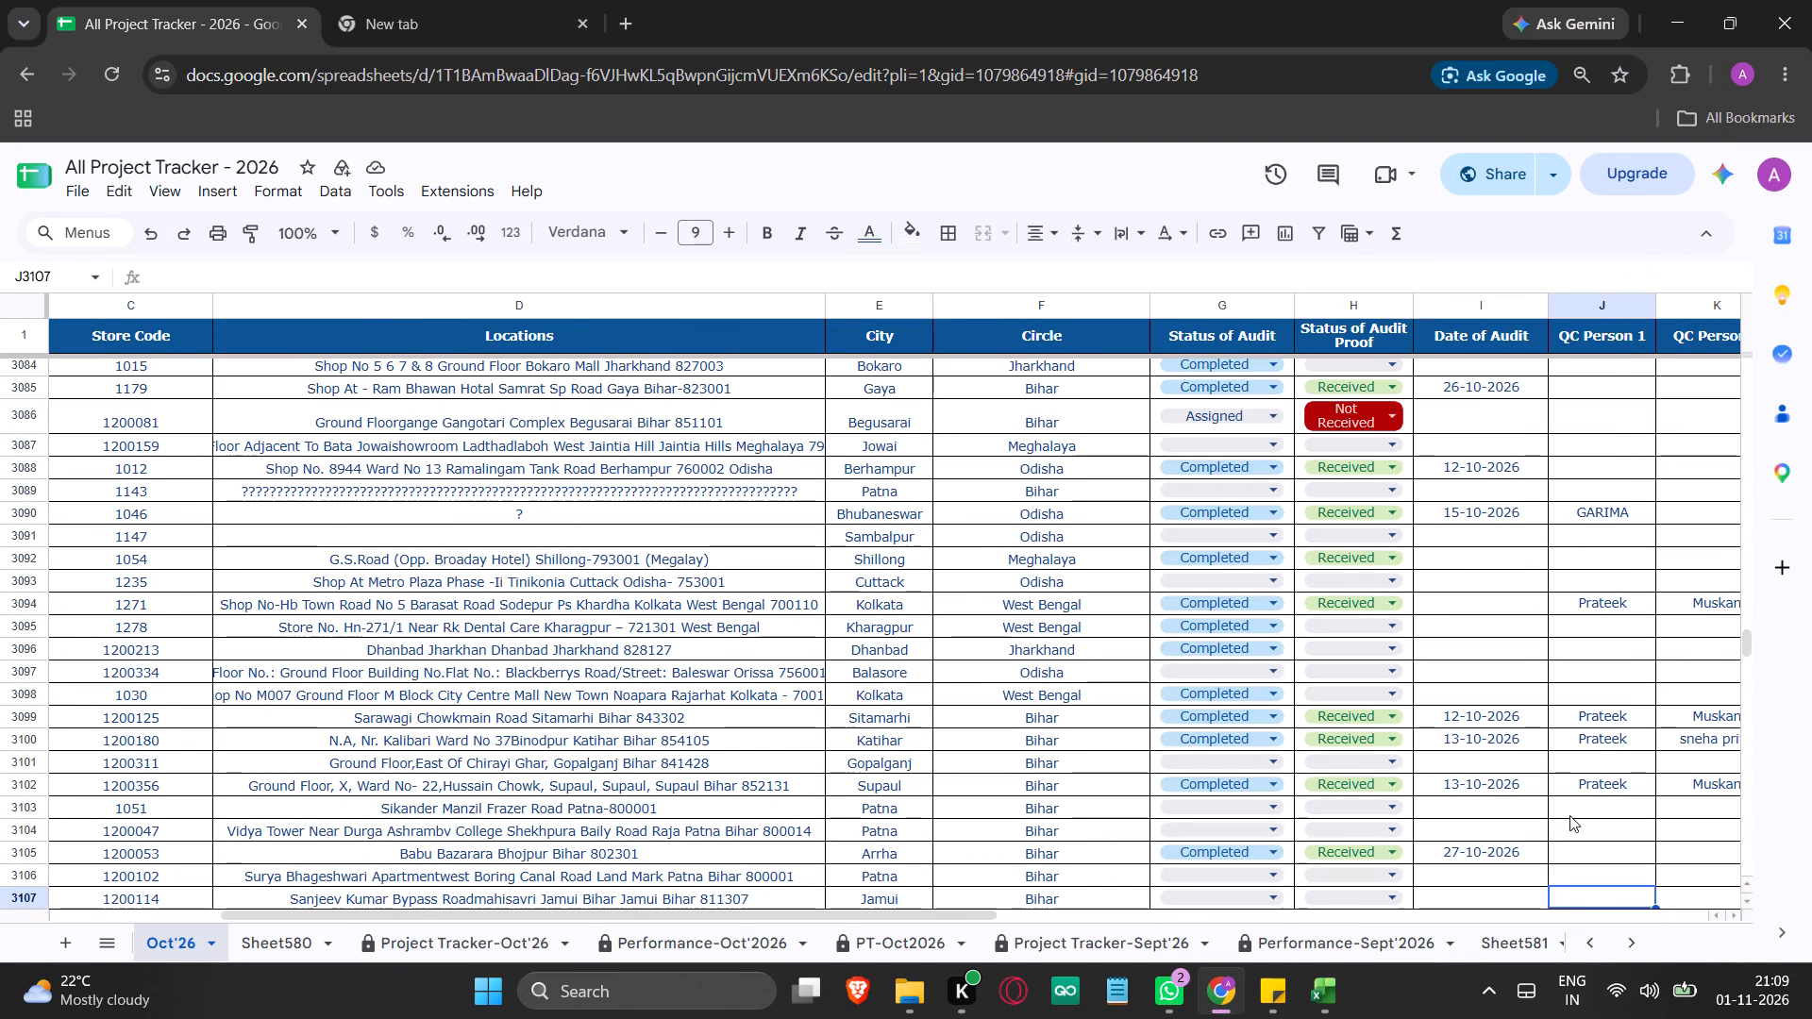
key("shift+a")
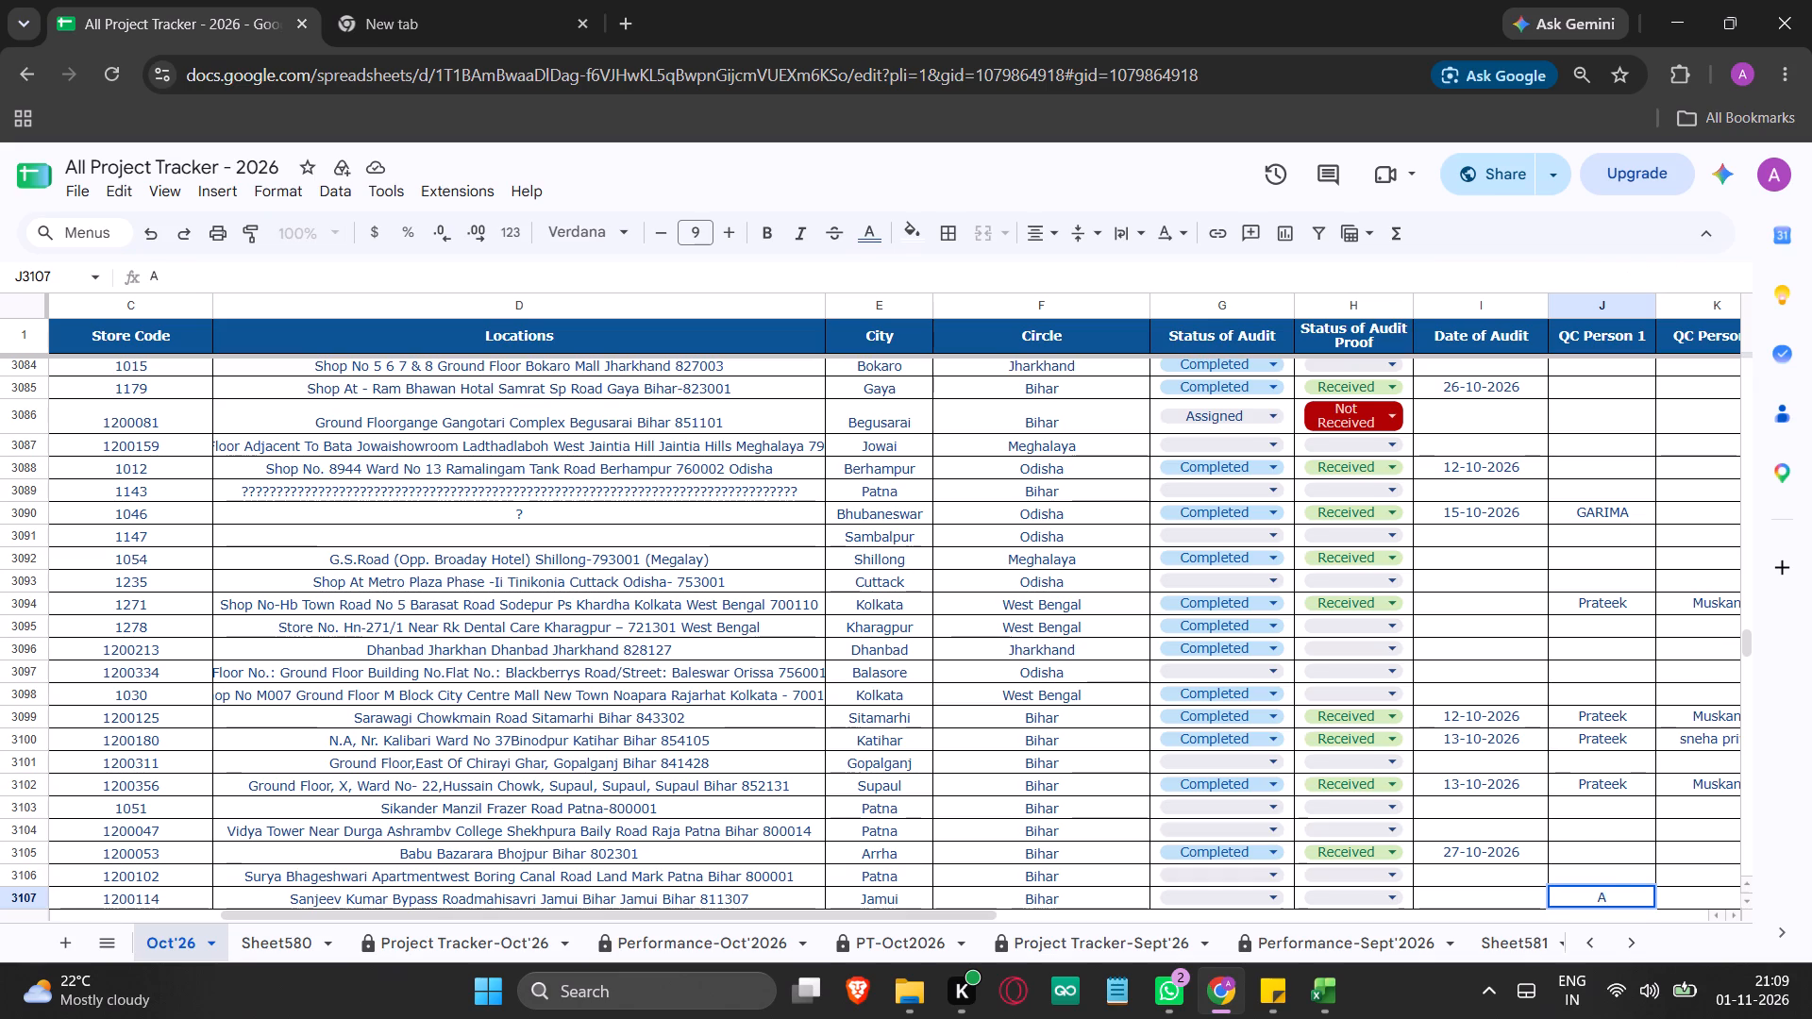
type("shish 2")
key("Tab")
Set store code 1200114's QC Status to XX Cross.
key("Tab")
key("Tab")
key("Tab")
key("Tab")
left_click(1486, 896)
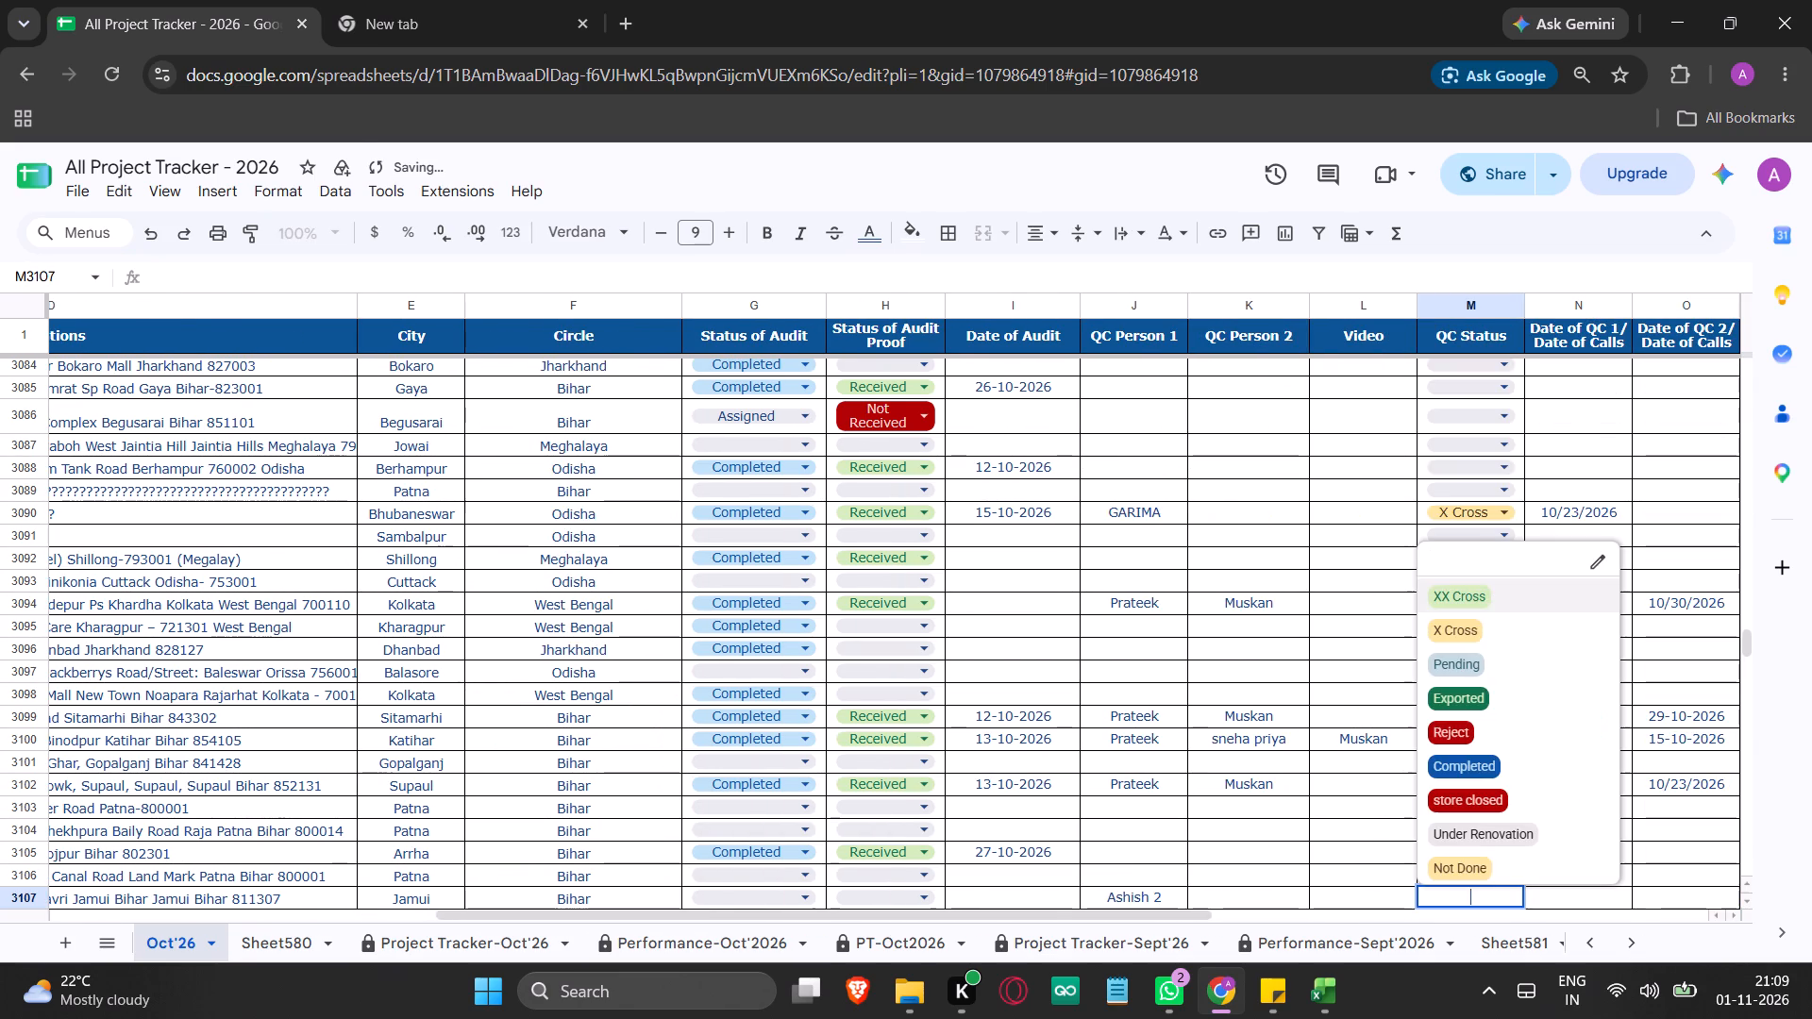
left_click(1464, 599)
Enter 26 Oct as store code 1200114's Date of QC 1.
left_click(1567, 896)
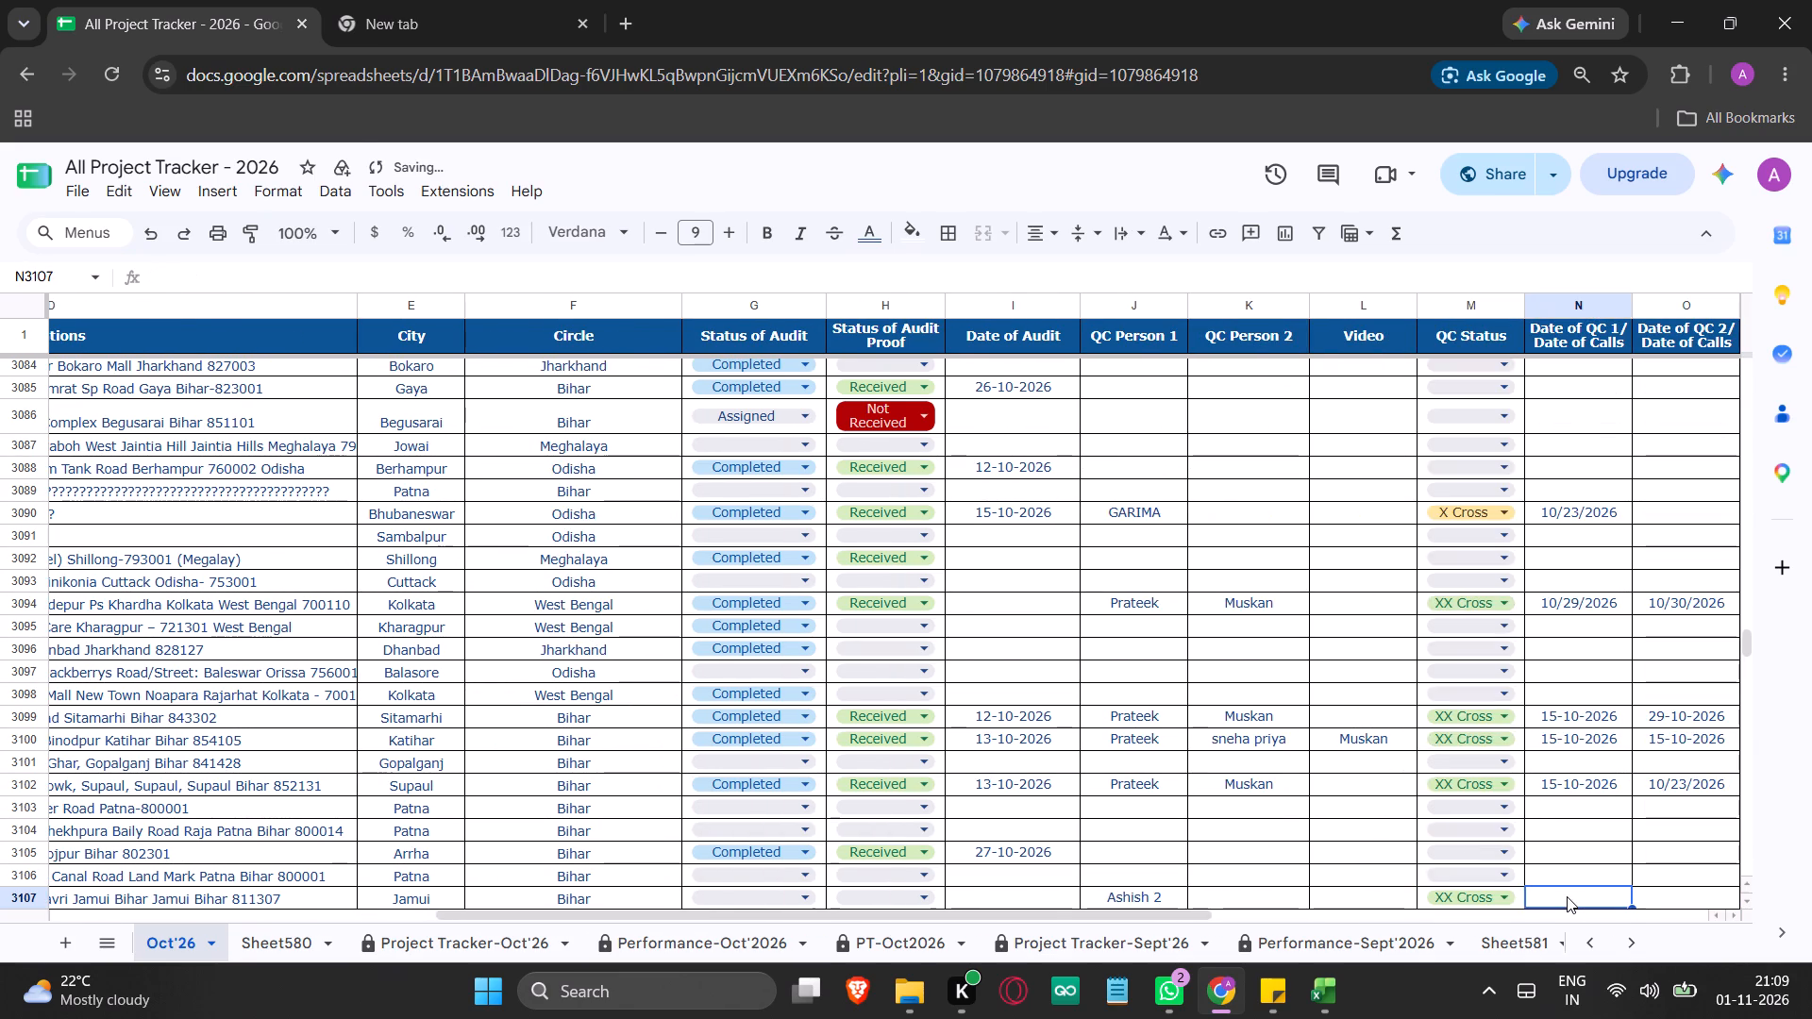
type("26")
type("Oct")
key("Tab")
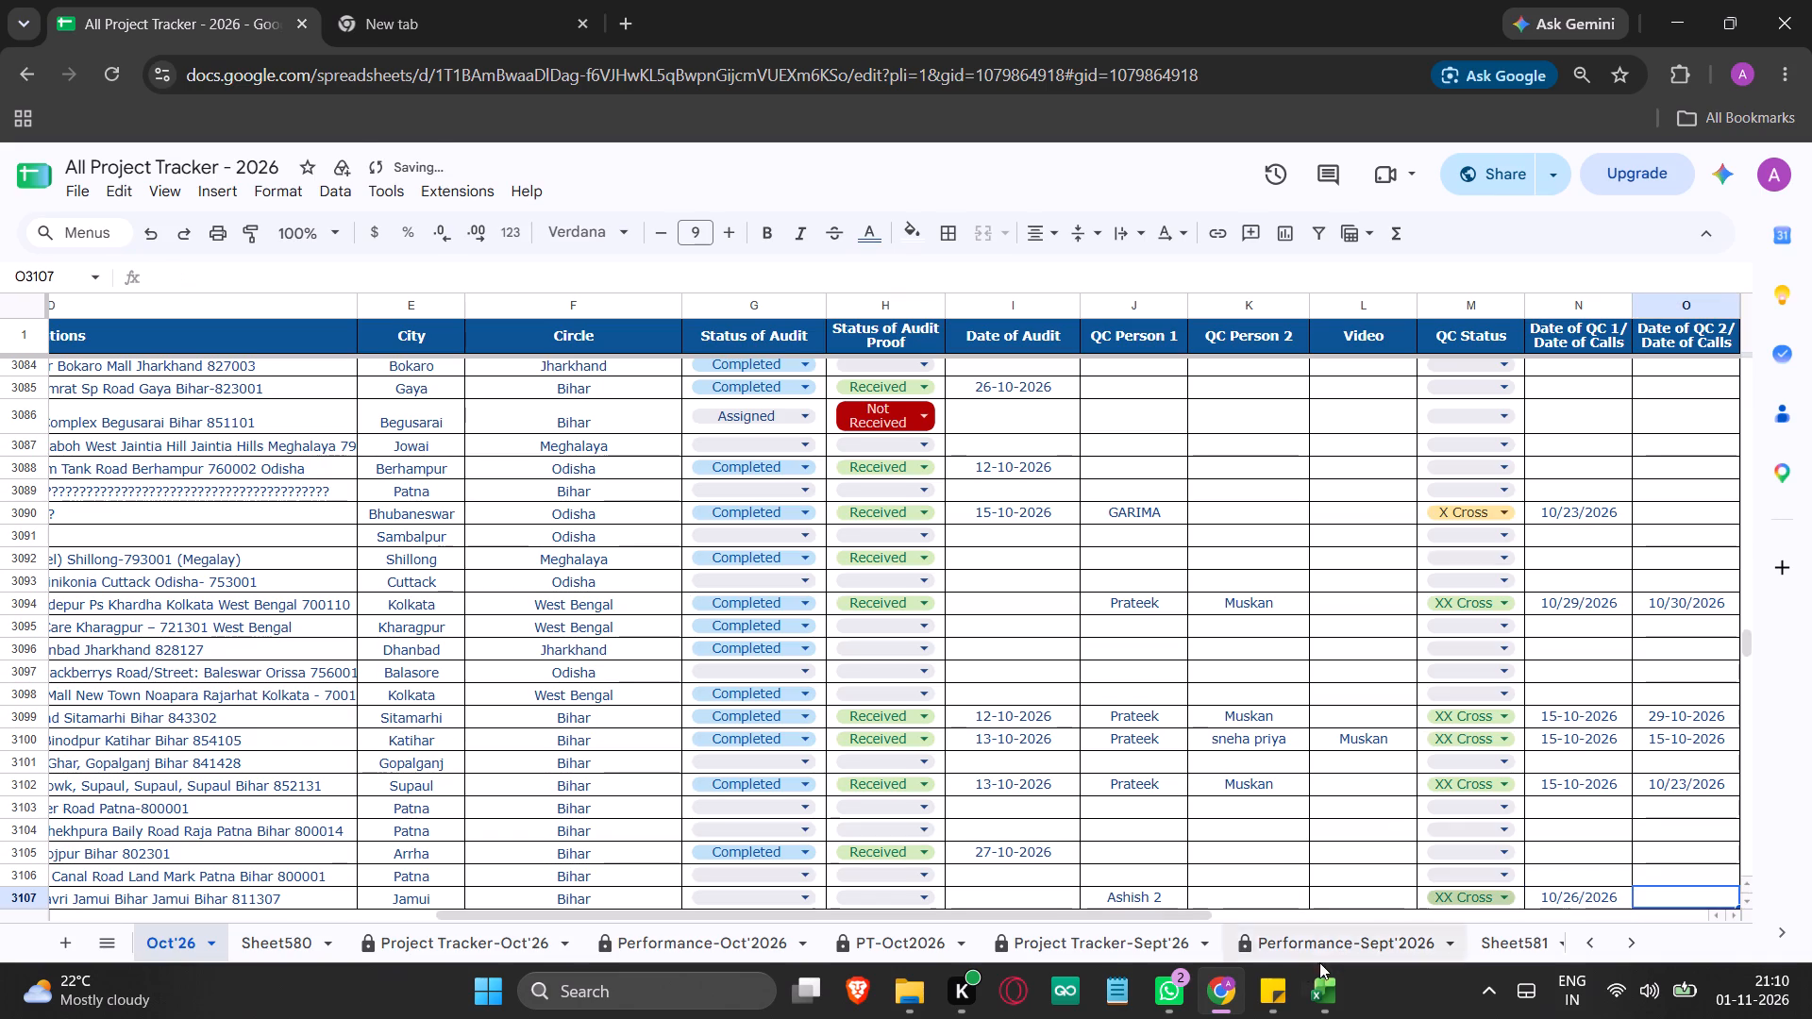
Find store code 1044, the first under the sticky note's 27-10-2026 heading, in the tracker and enter Ashish 2 as its QC Person 1.
left_click(1264, 996)
scroll(1269, 376, "down", 2)
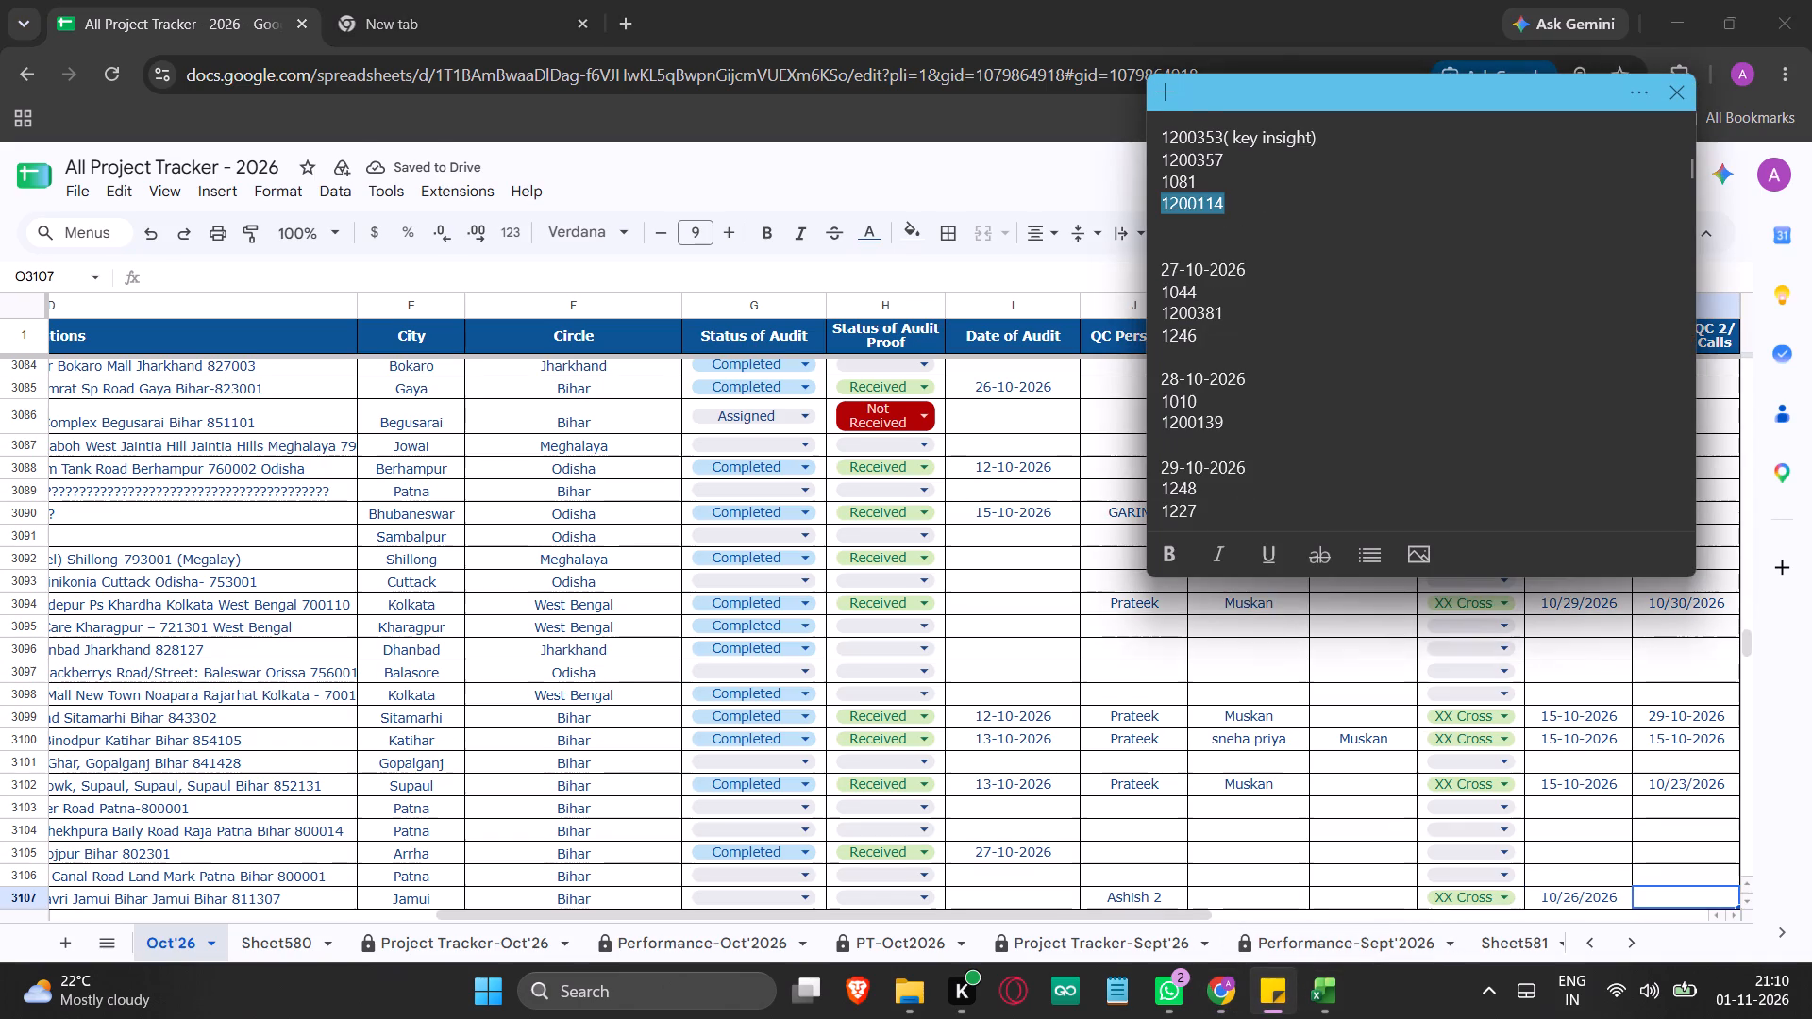
double_click(1170, 292)
right_click(1170, 292)
left_click(1215, 314)
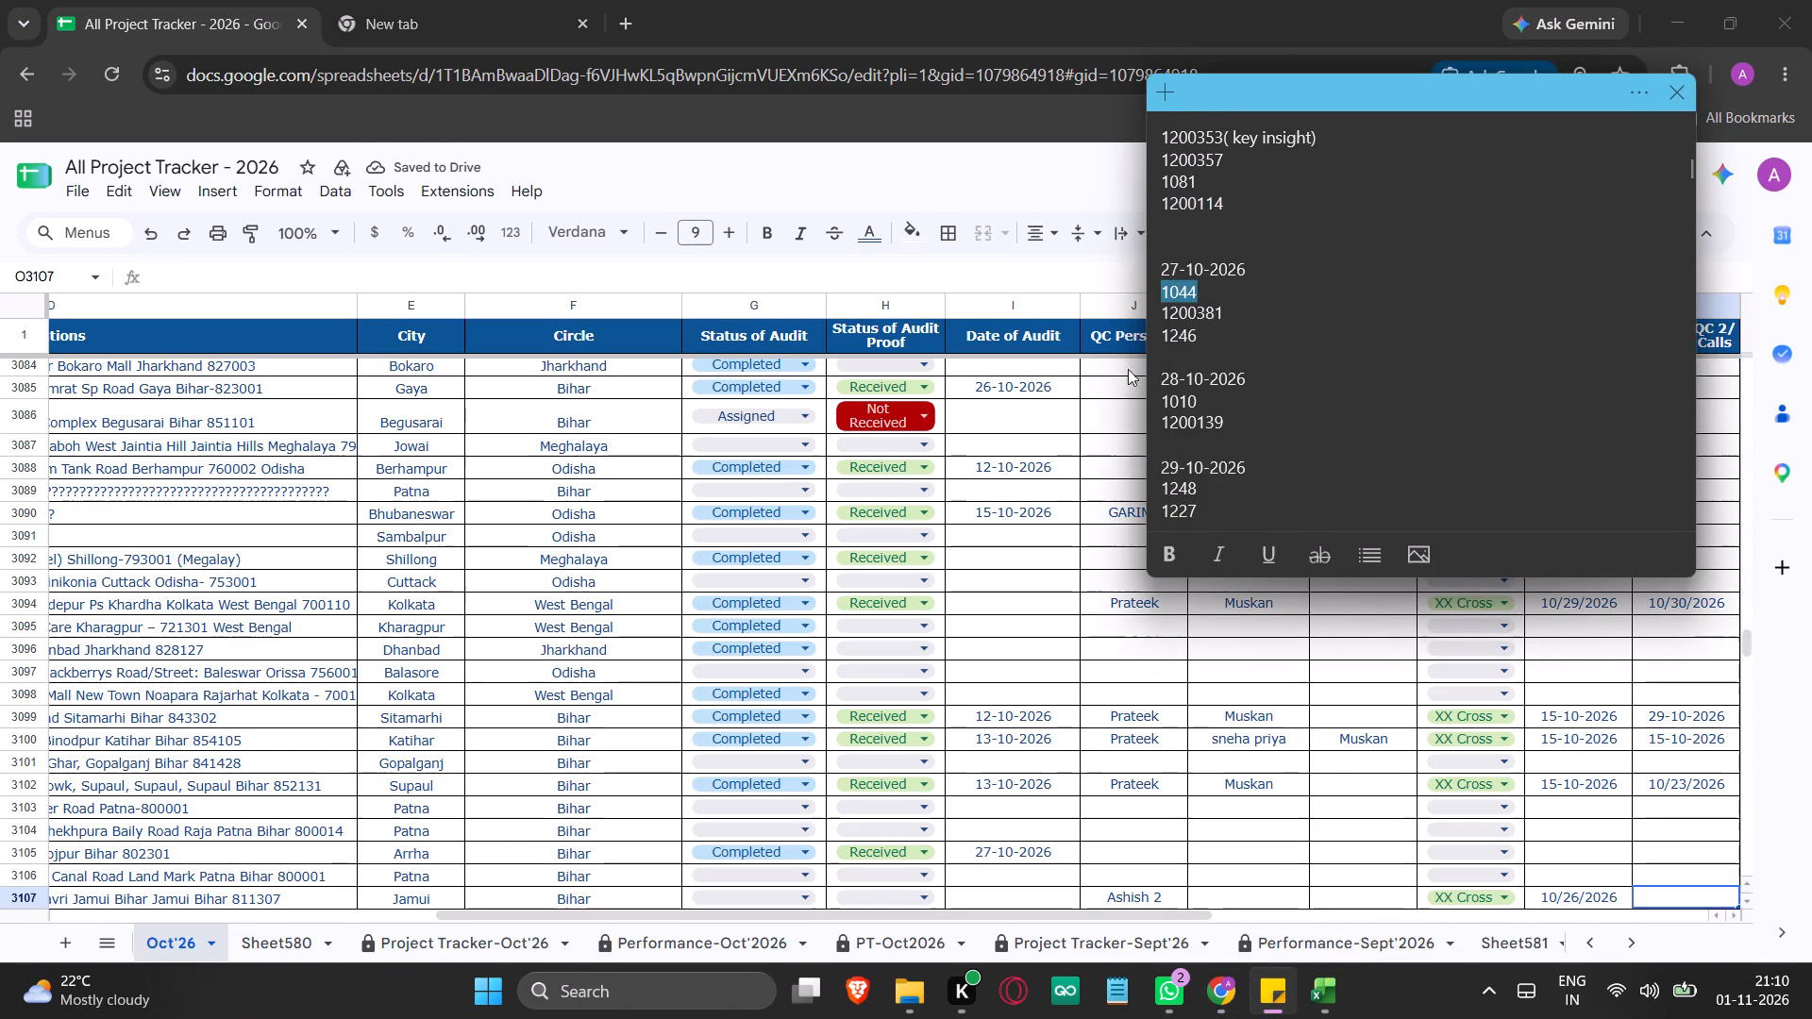
left_click(1105, 443)
key("ctrl+f")
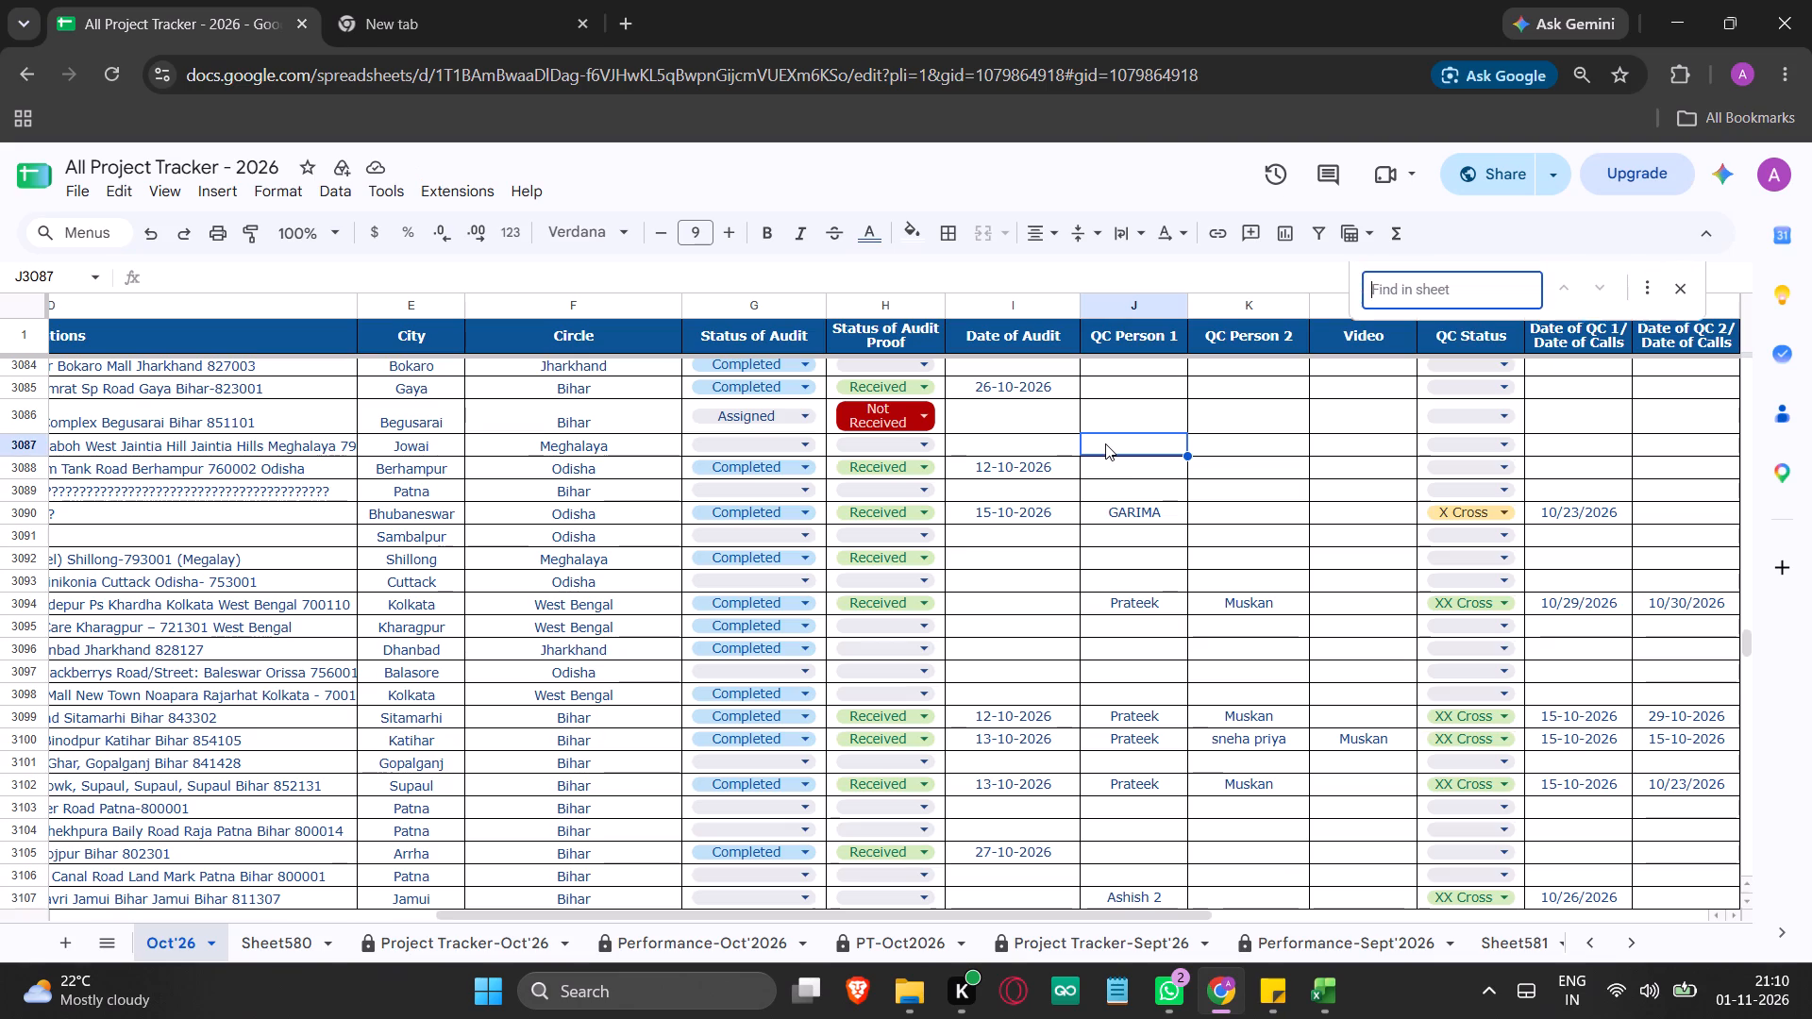
key("ctrl+v")
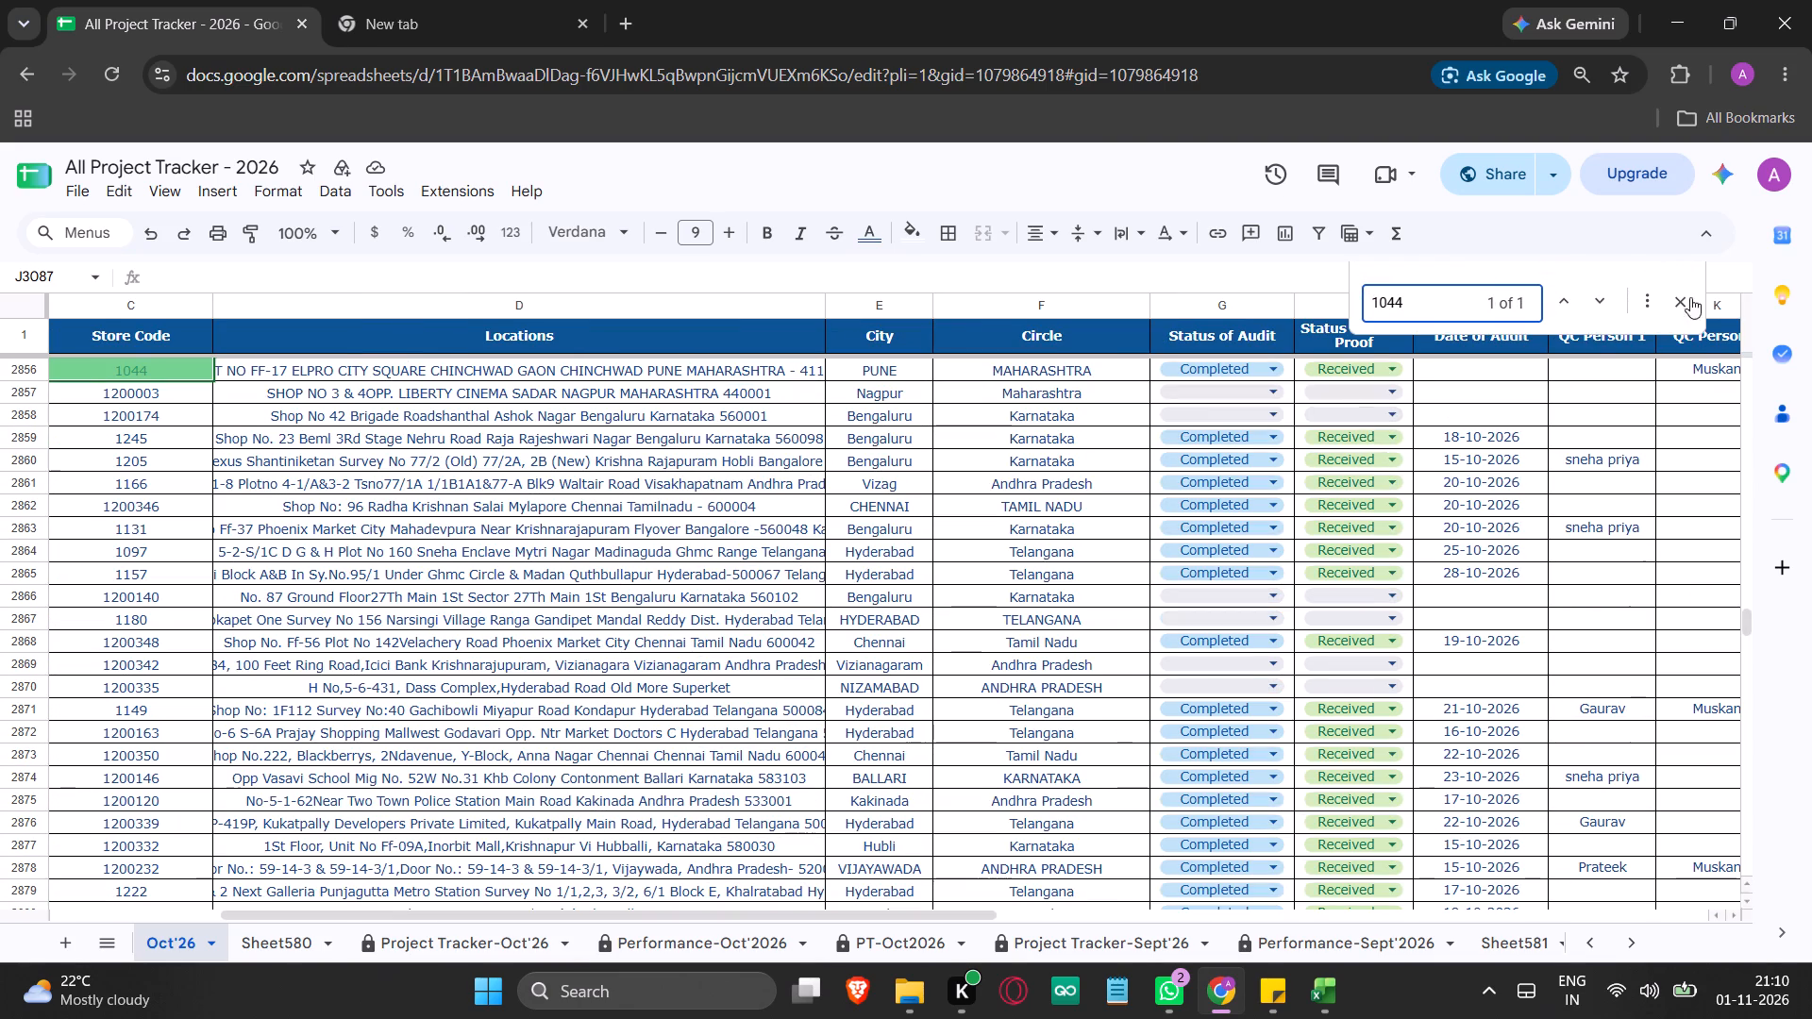
left_click(1682, 296)
left_click(1580, 366)
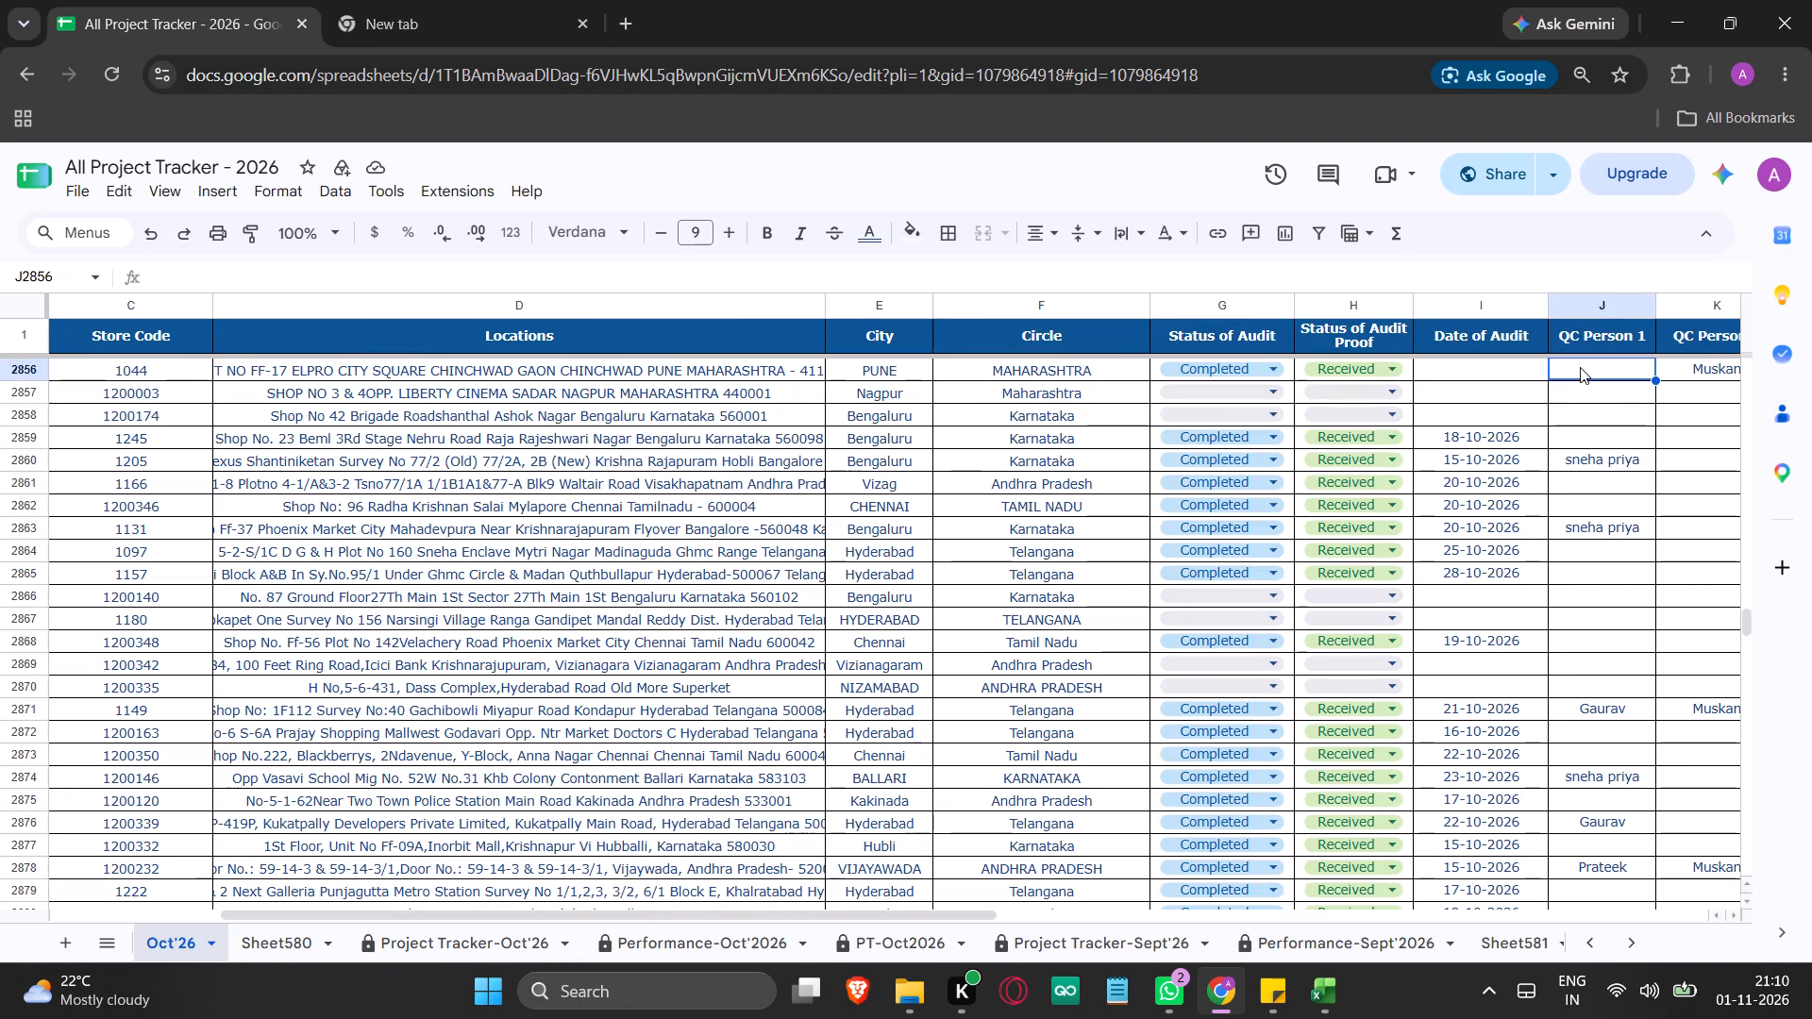
type("Ashish")
key("space")
key("2")
key("Tab")
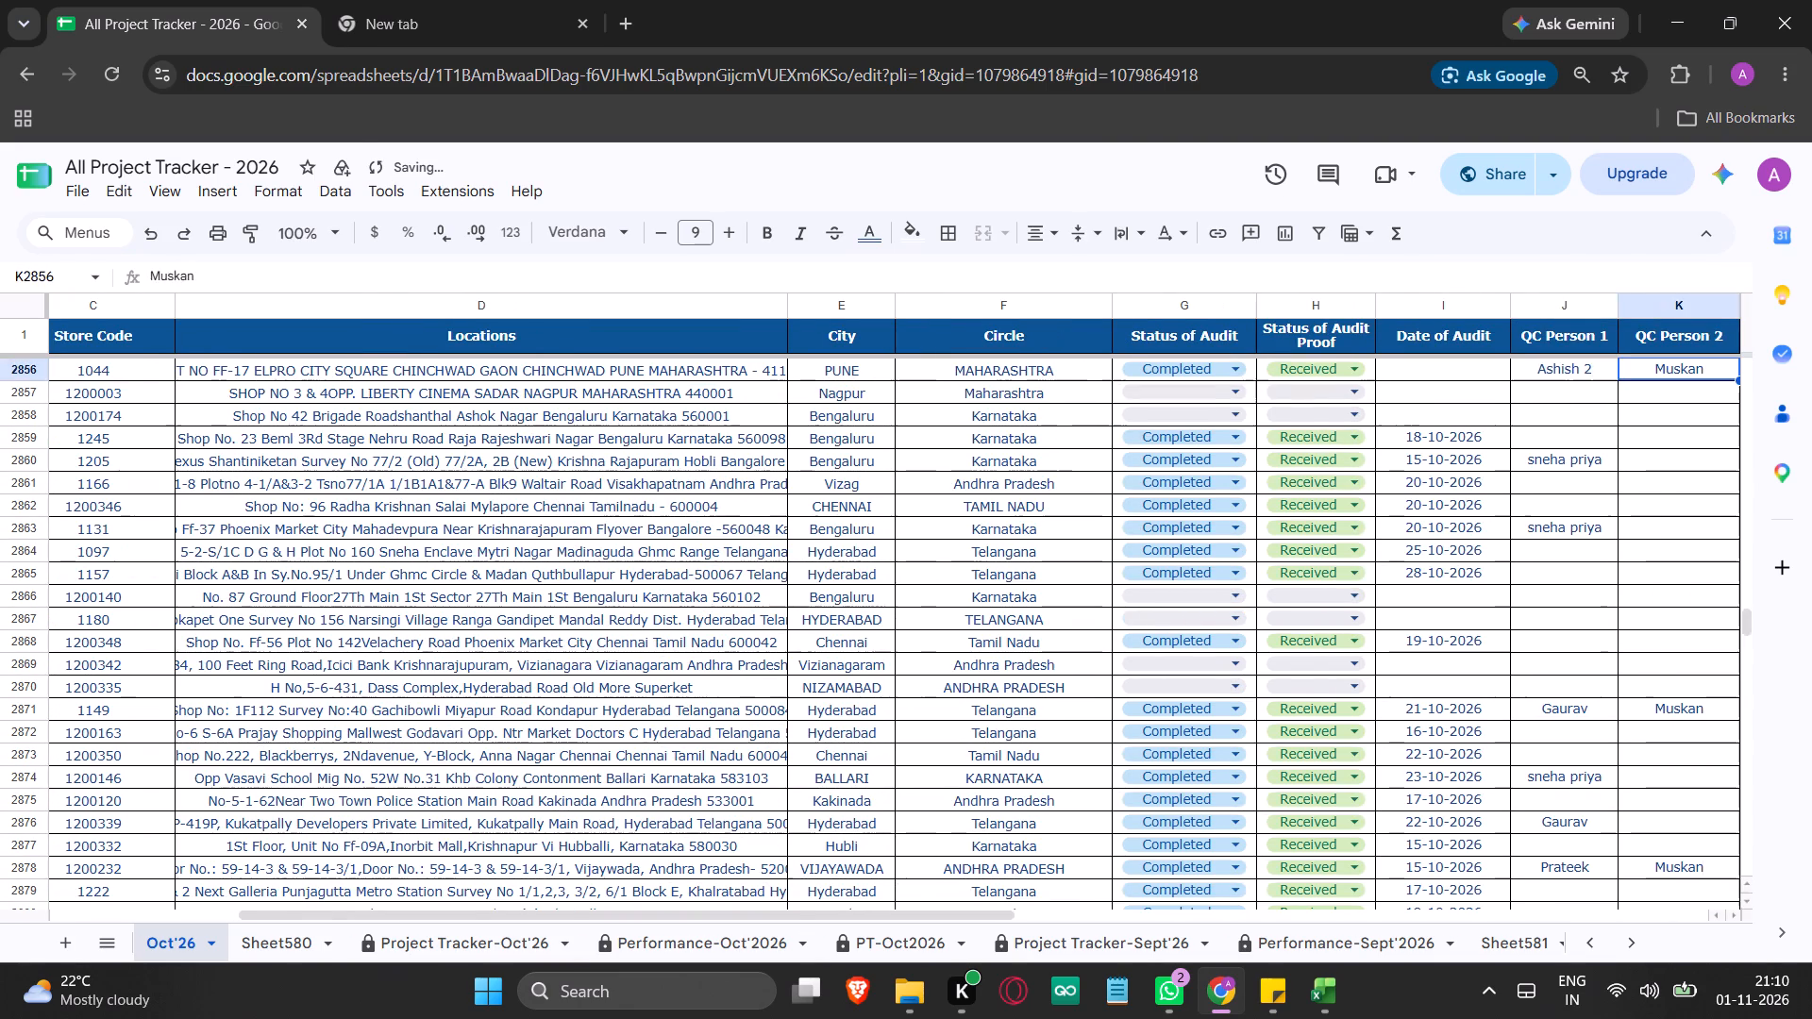
Check the sticky note's date for store code 1044 and enter 27 Oct as its Date of QC 1.
key("Tab")
key("Tab")
key("Tab")
key("Tab")
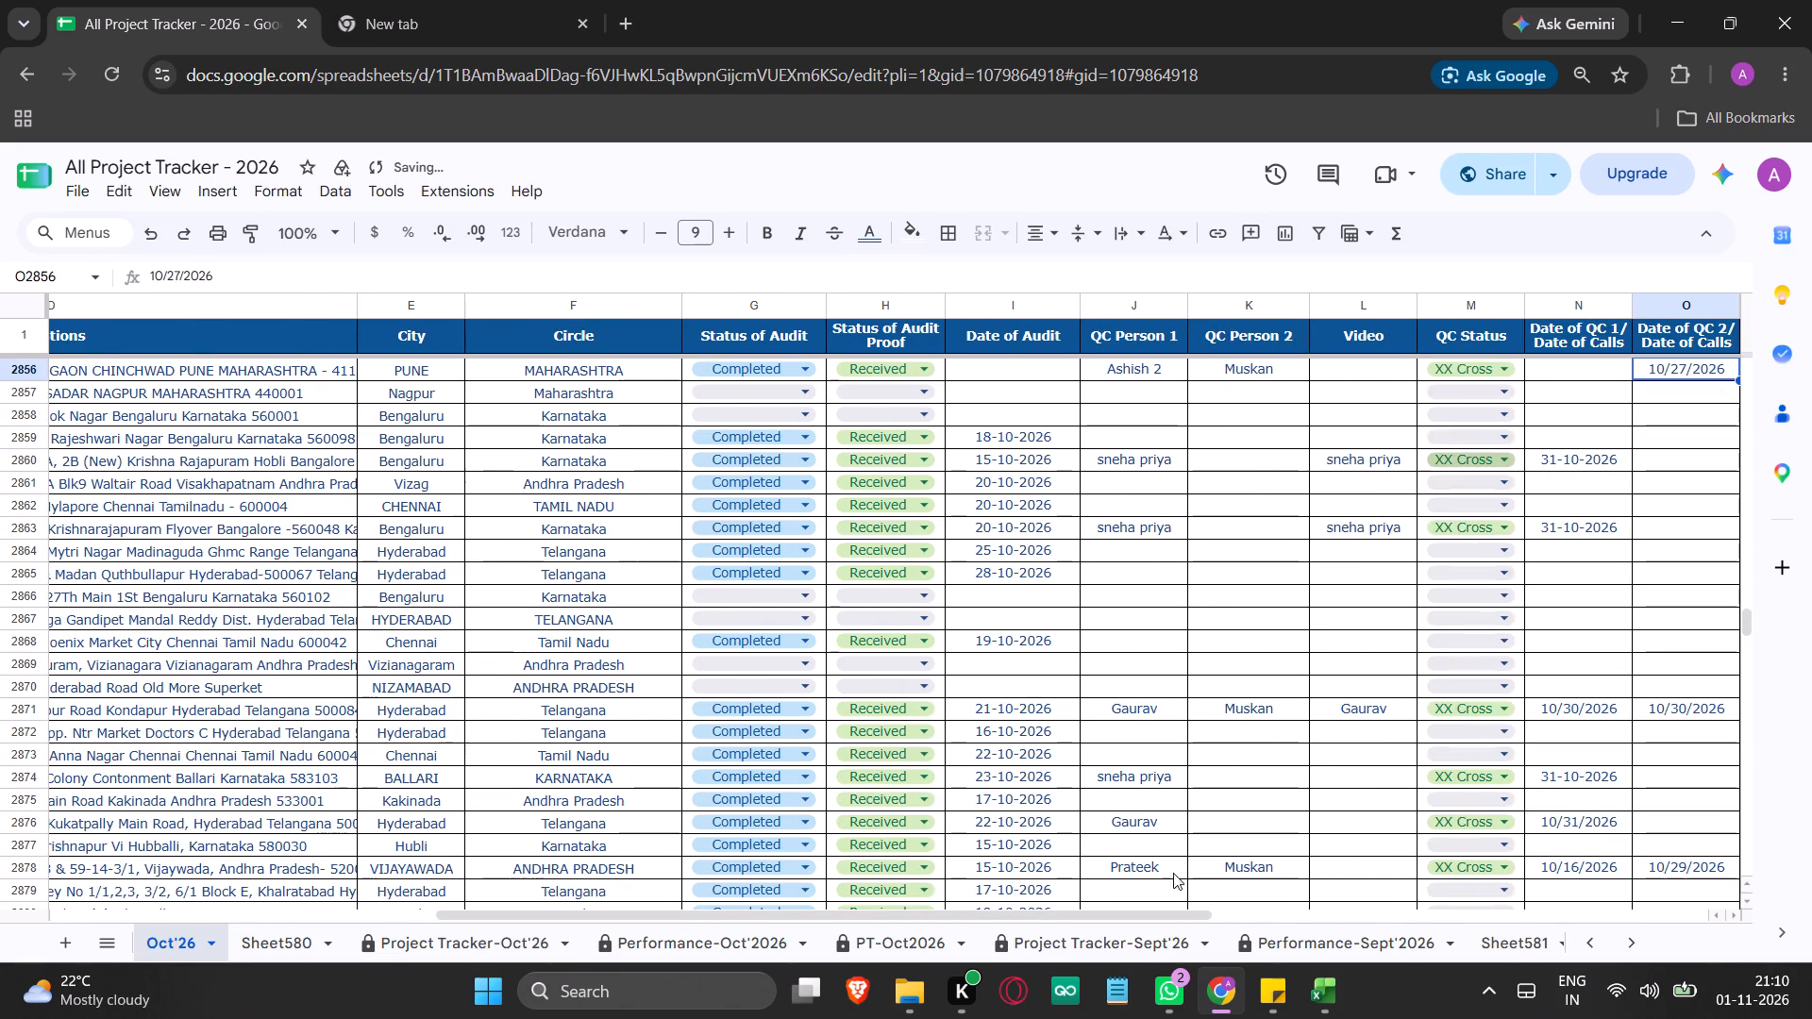
left_click(1278, 998)
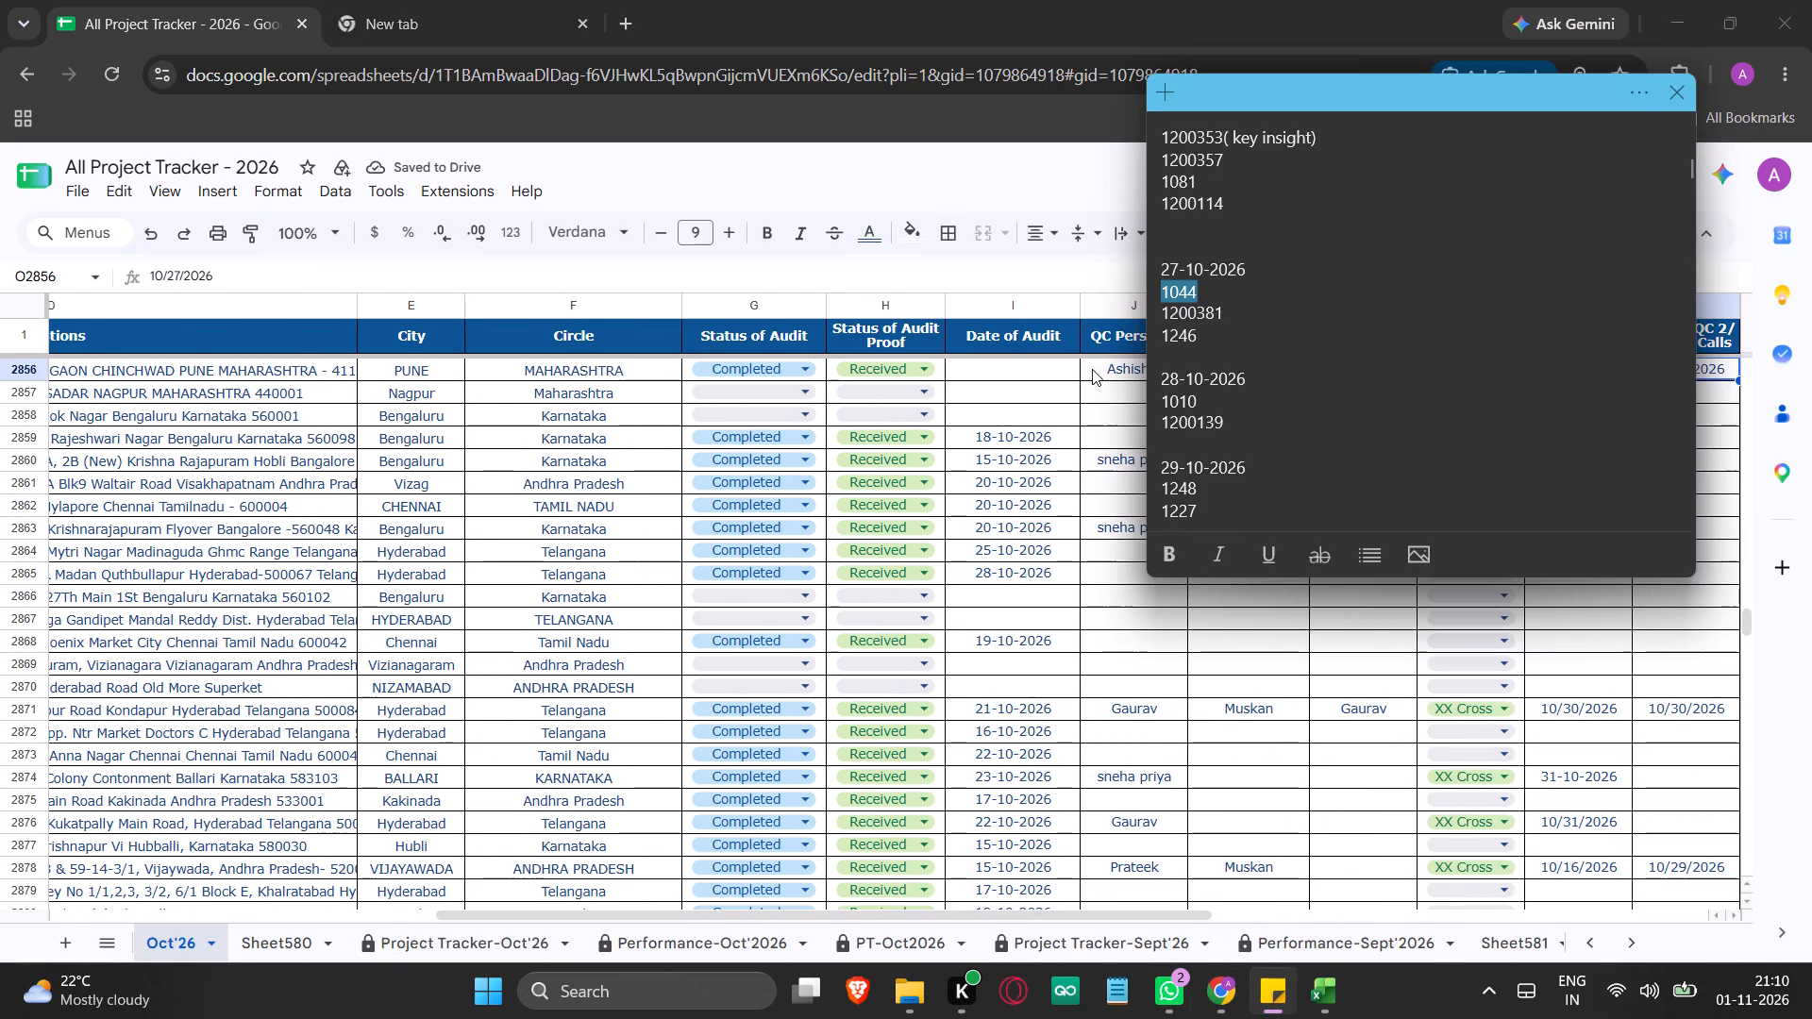
left_click(1092, 369)
left_click(1551, 367)
type("27")
type("Oct")
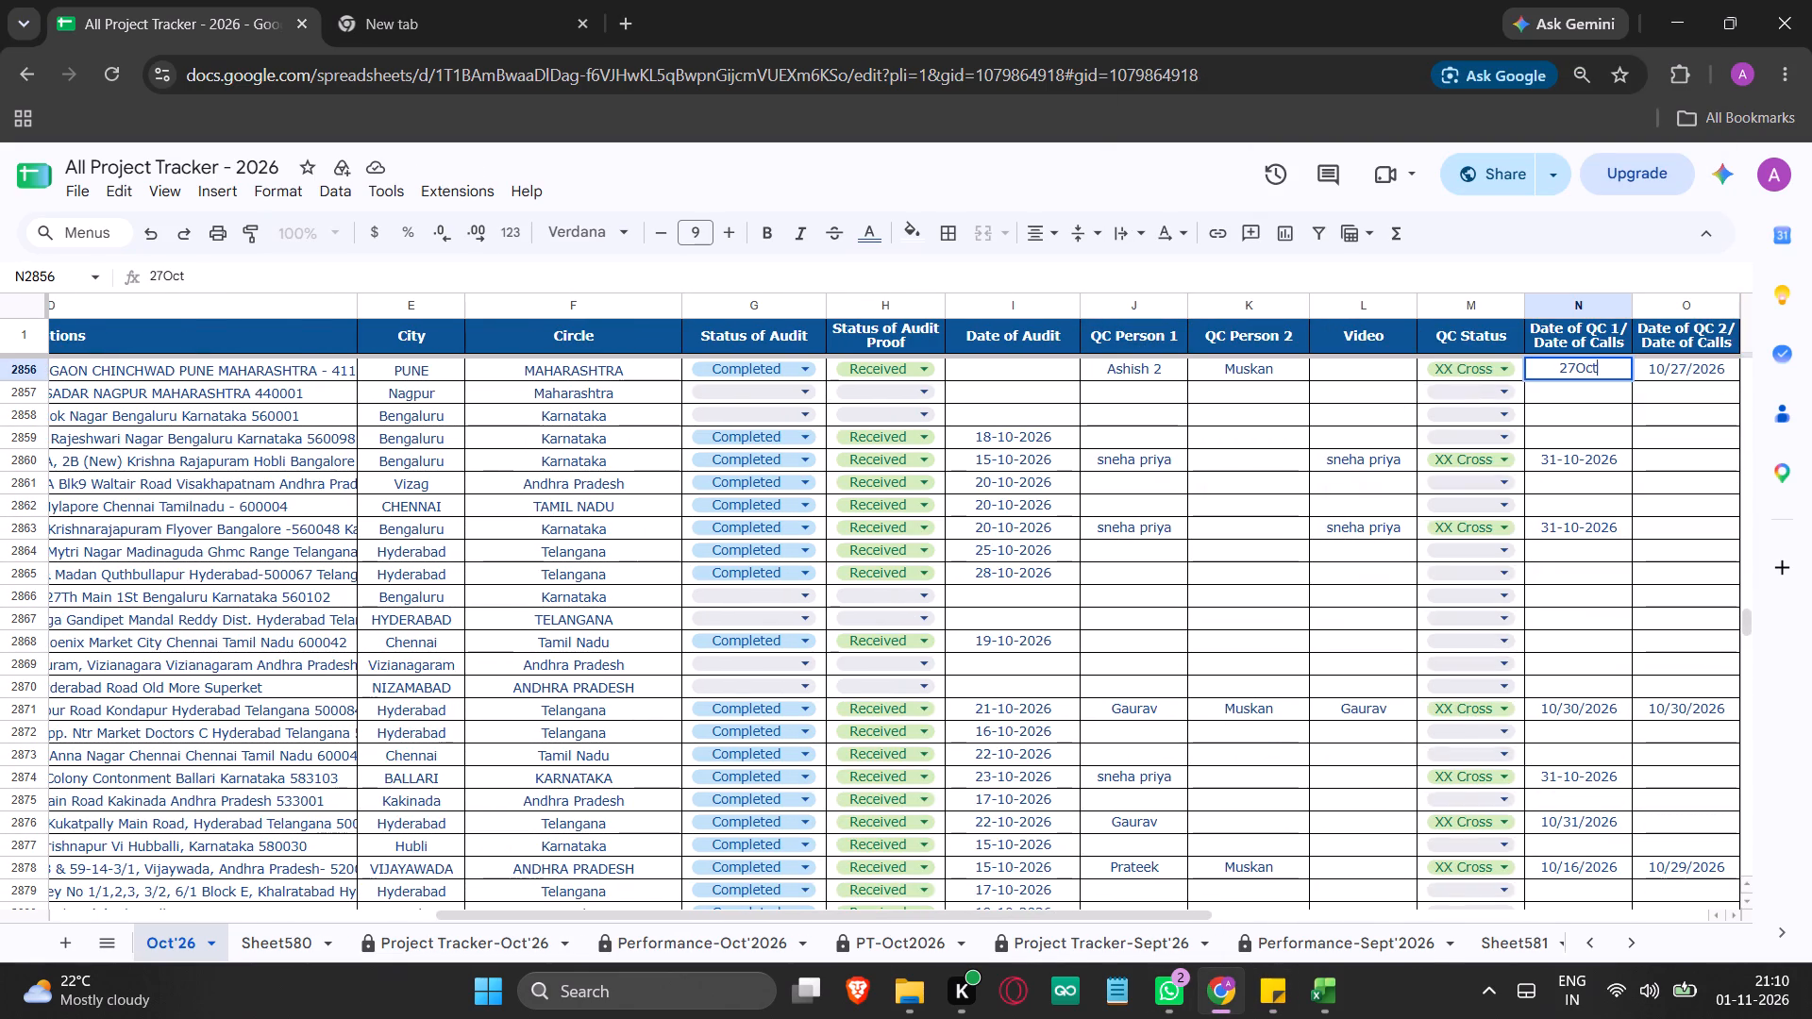
key("Tab")
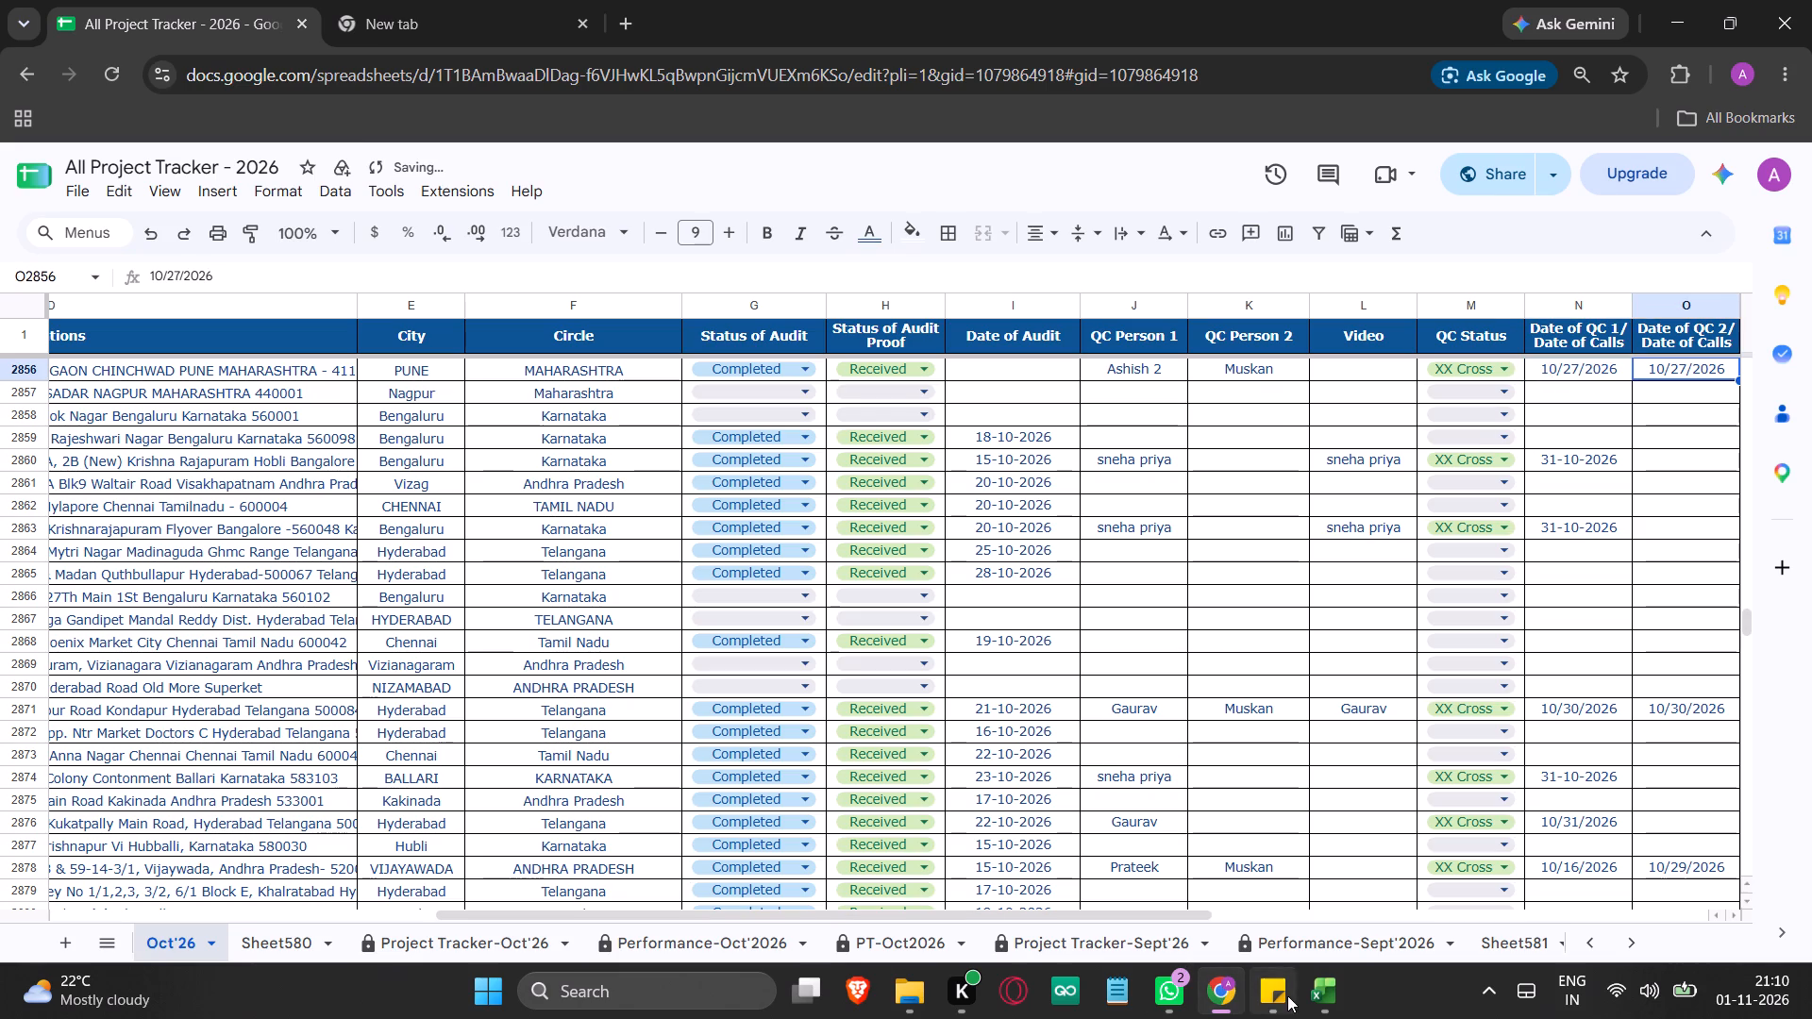
Find the sticky note's next store code, 1200381, in the tracker and enter Ashish 2 as its QC Person 1.
left_click(1287, 995)
double_click(1196, 314)
right_click(1196, 314)
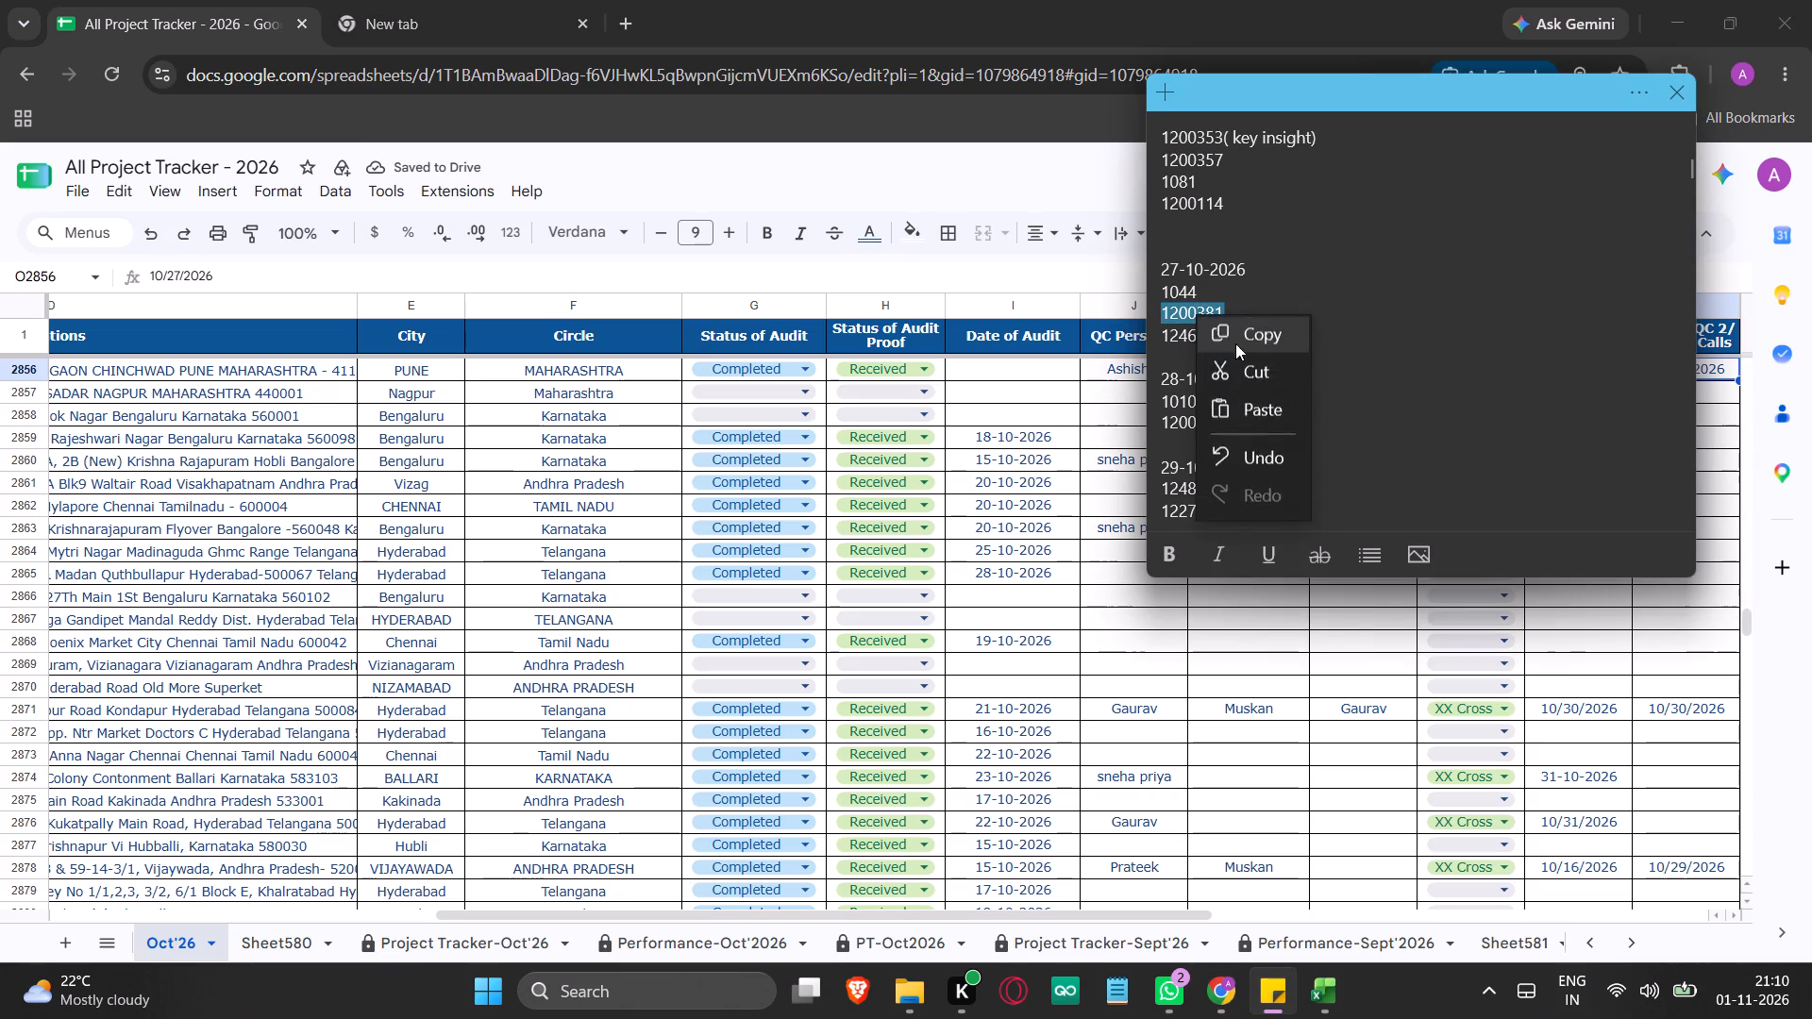
left_click(1237, 344)
left_click(1099, 411)
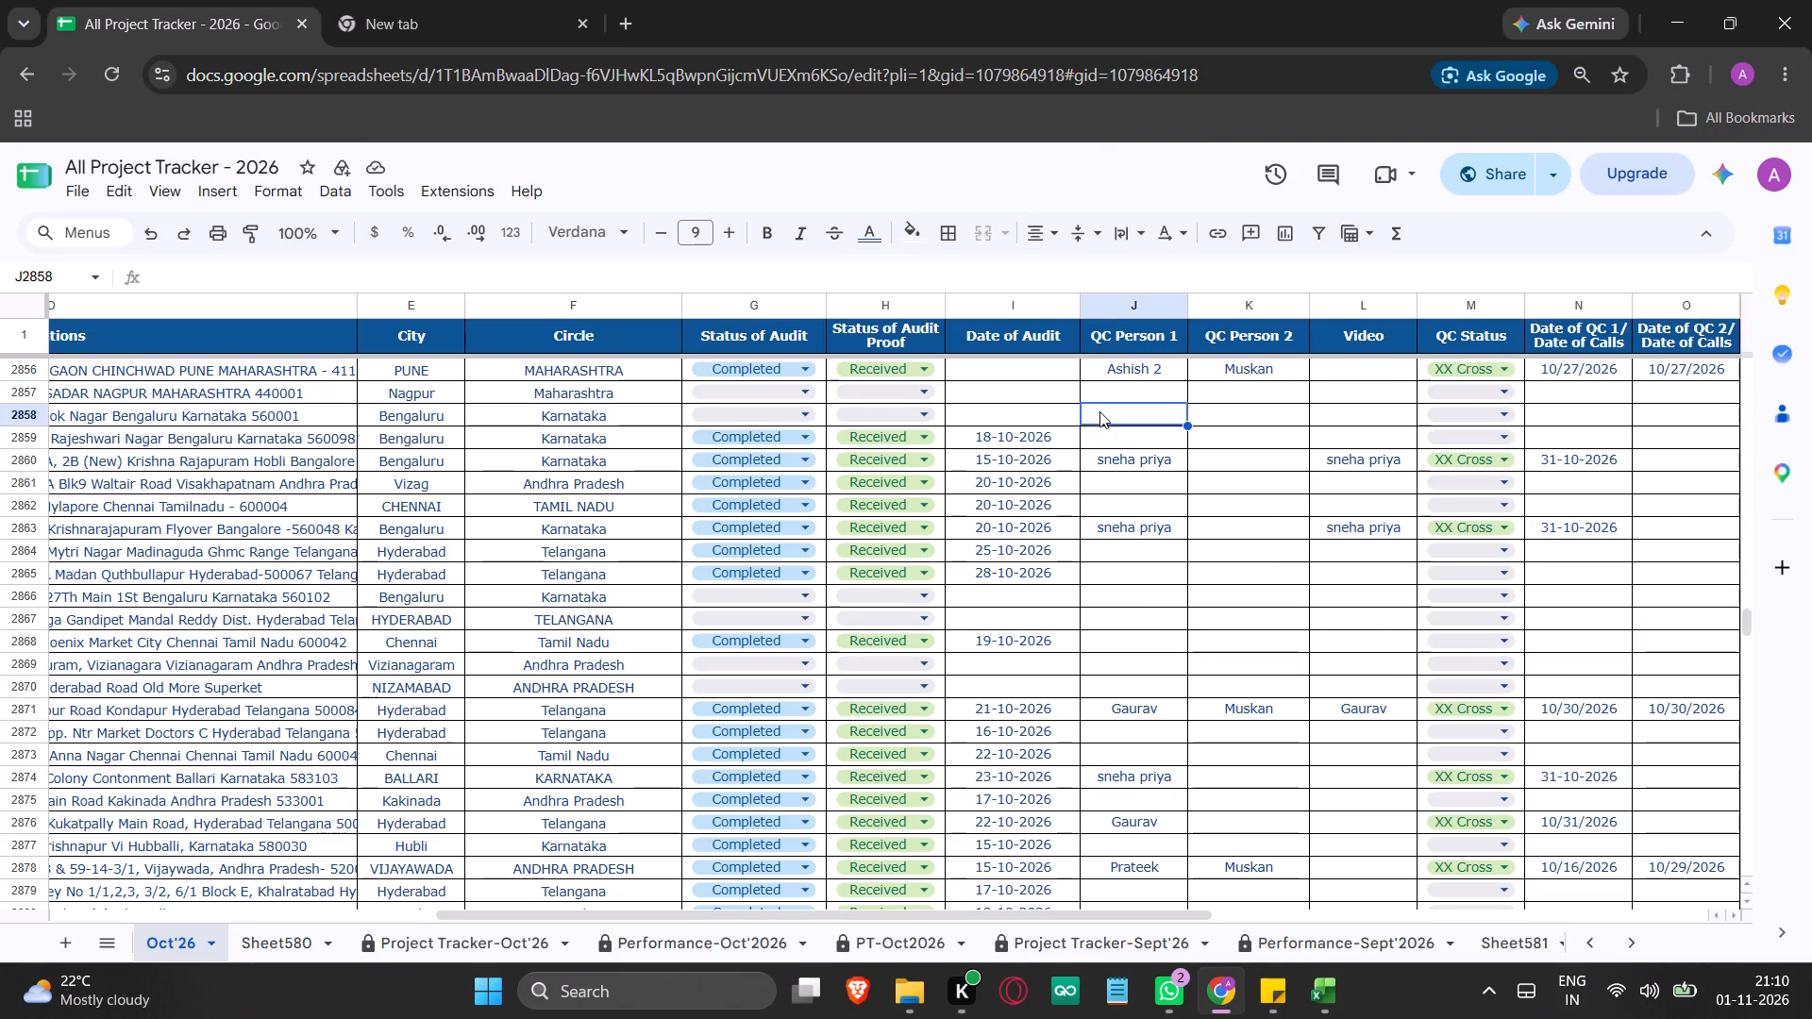
key("ctrl+f")
key("ctrl+v")
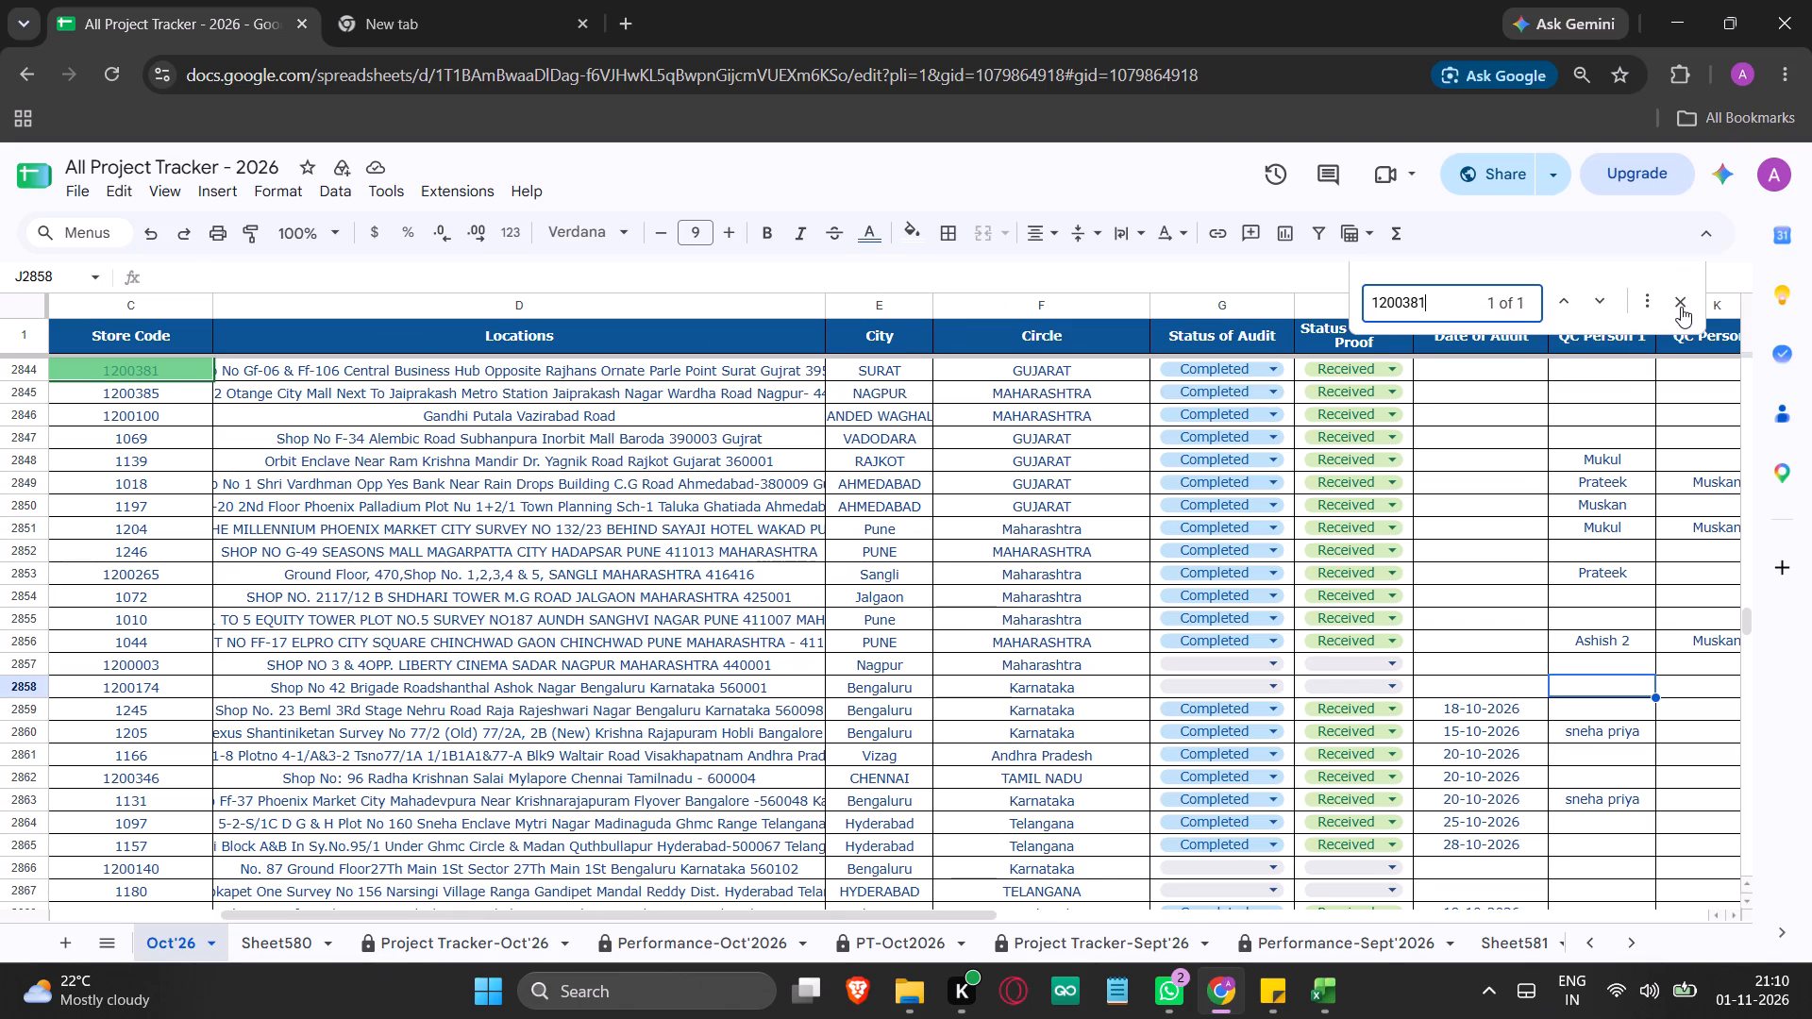
left_click(1681, 307)
left_click(1602, 379)
type("Ashish 2")
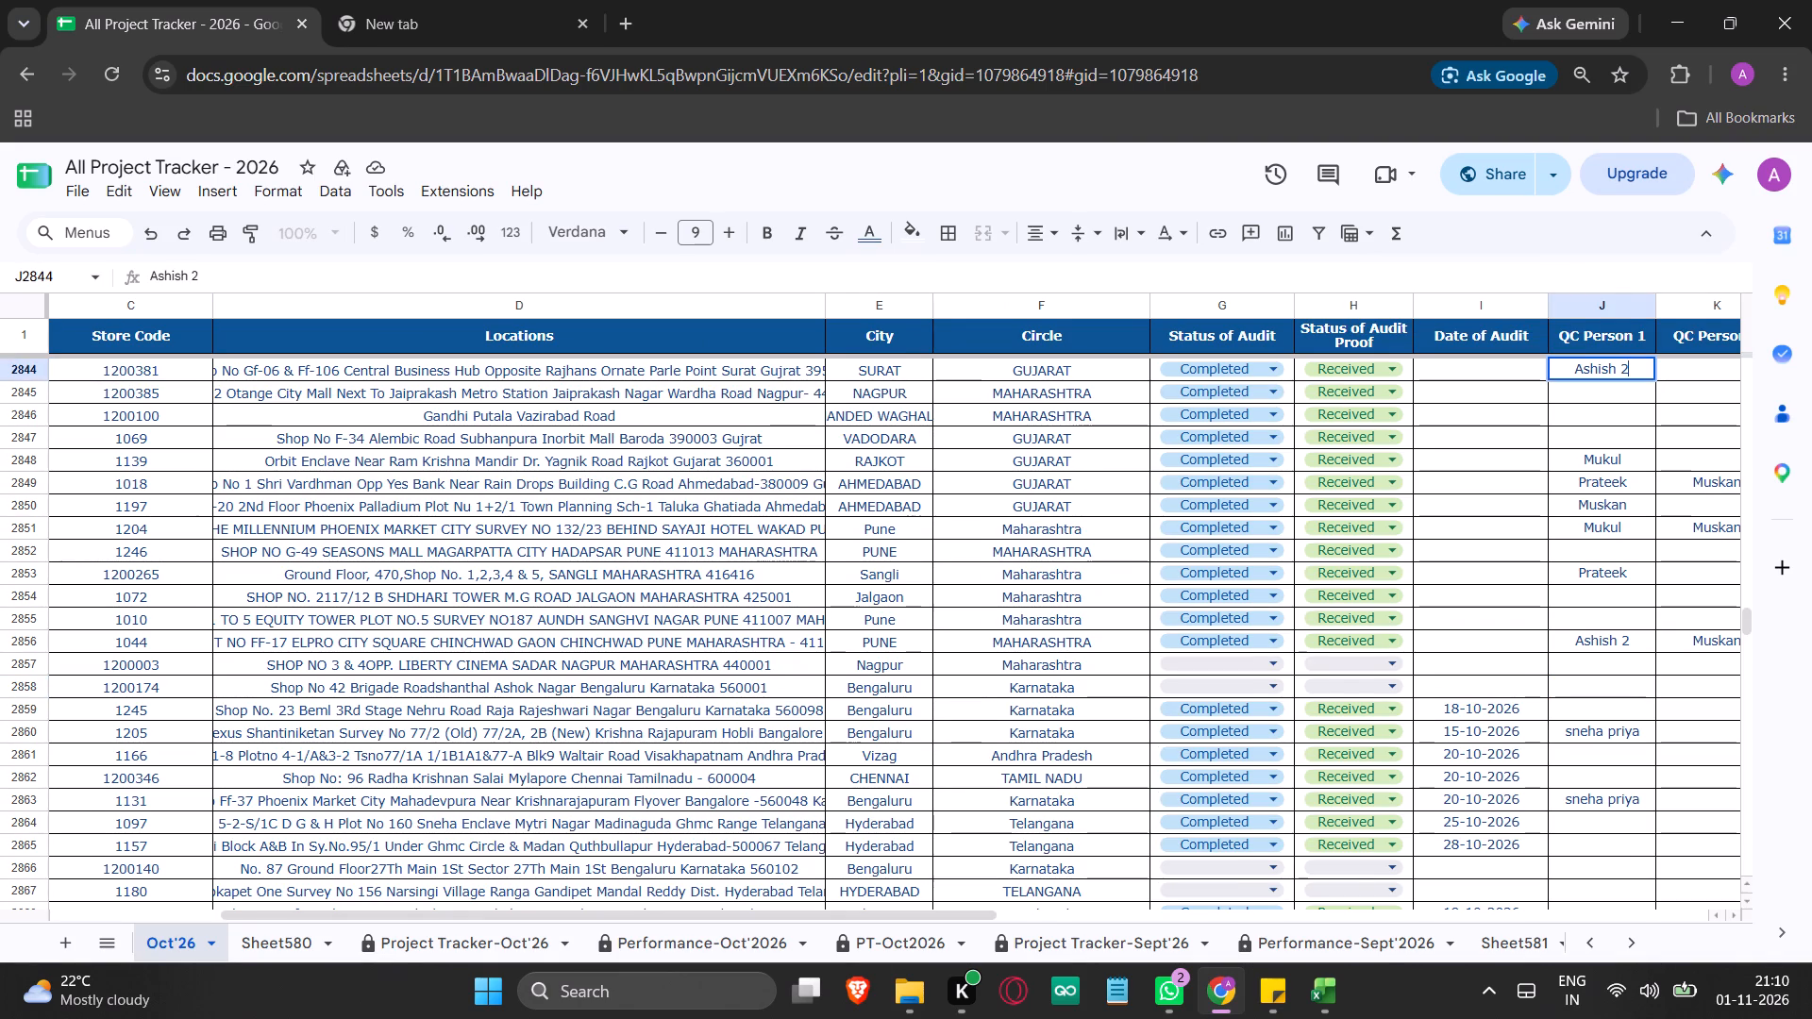
key("Tab")
Set store code 1200381's QC Status to XX Cross.
key("Tab")
key("Tab")
key("Tab")
key("Tab")
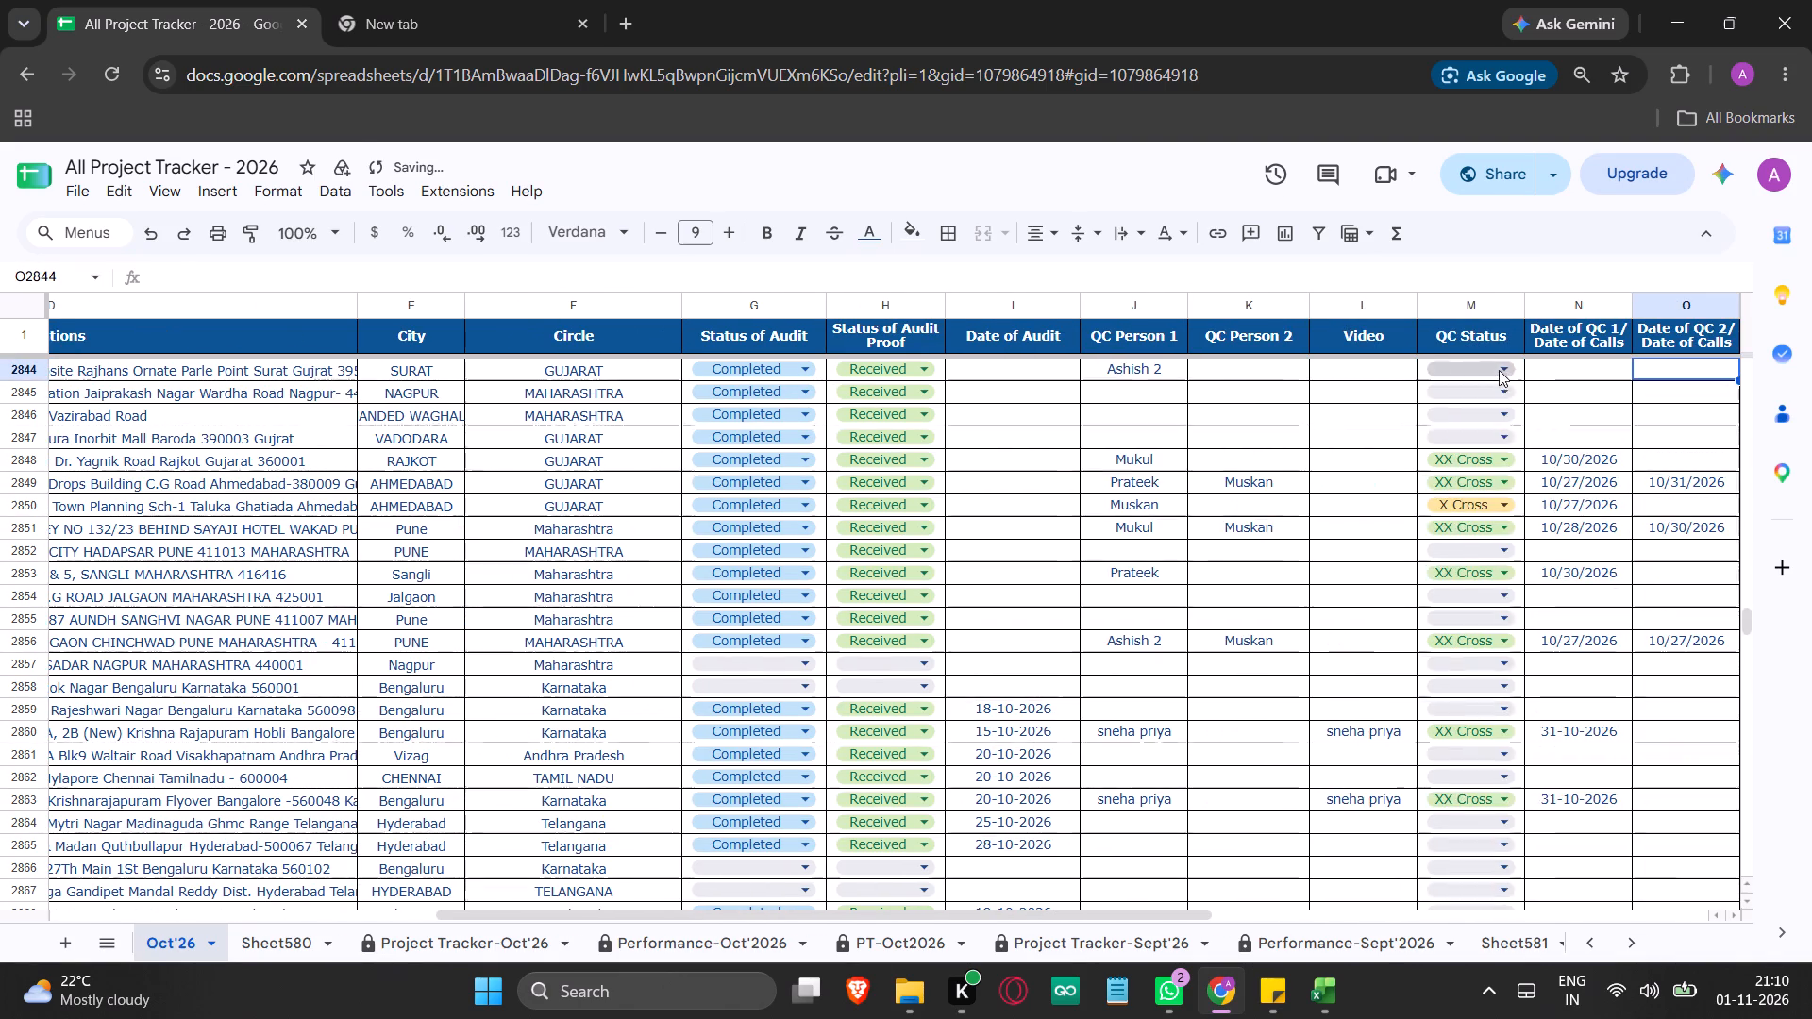
left_click(1498, 369)
left_click(1461, 406)
Enter 27 Oct as store code 1200381's Date of QC 1.
left_click(1596, 373)
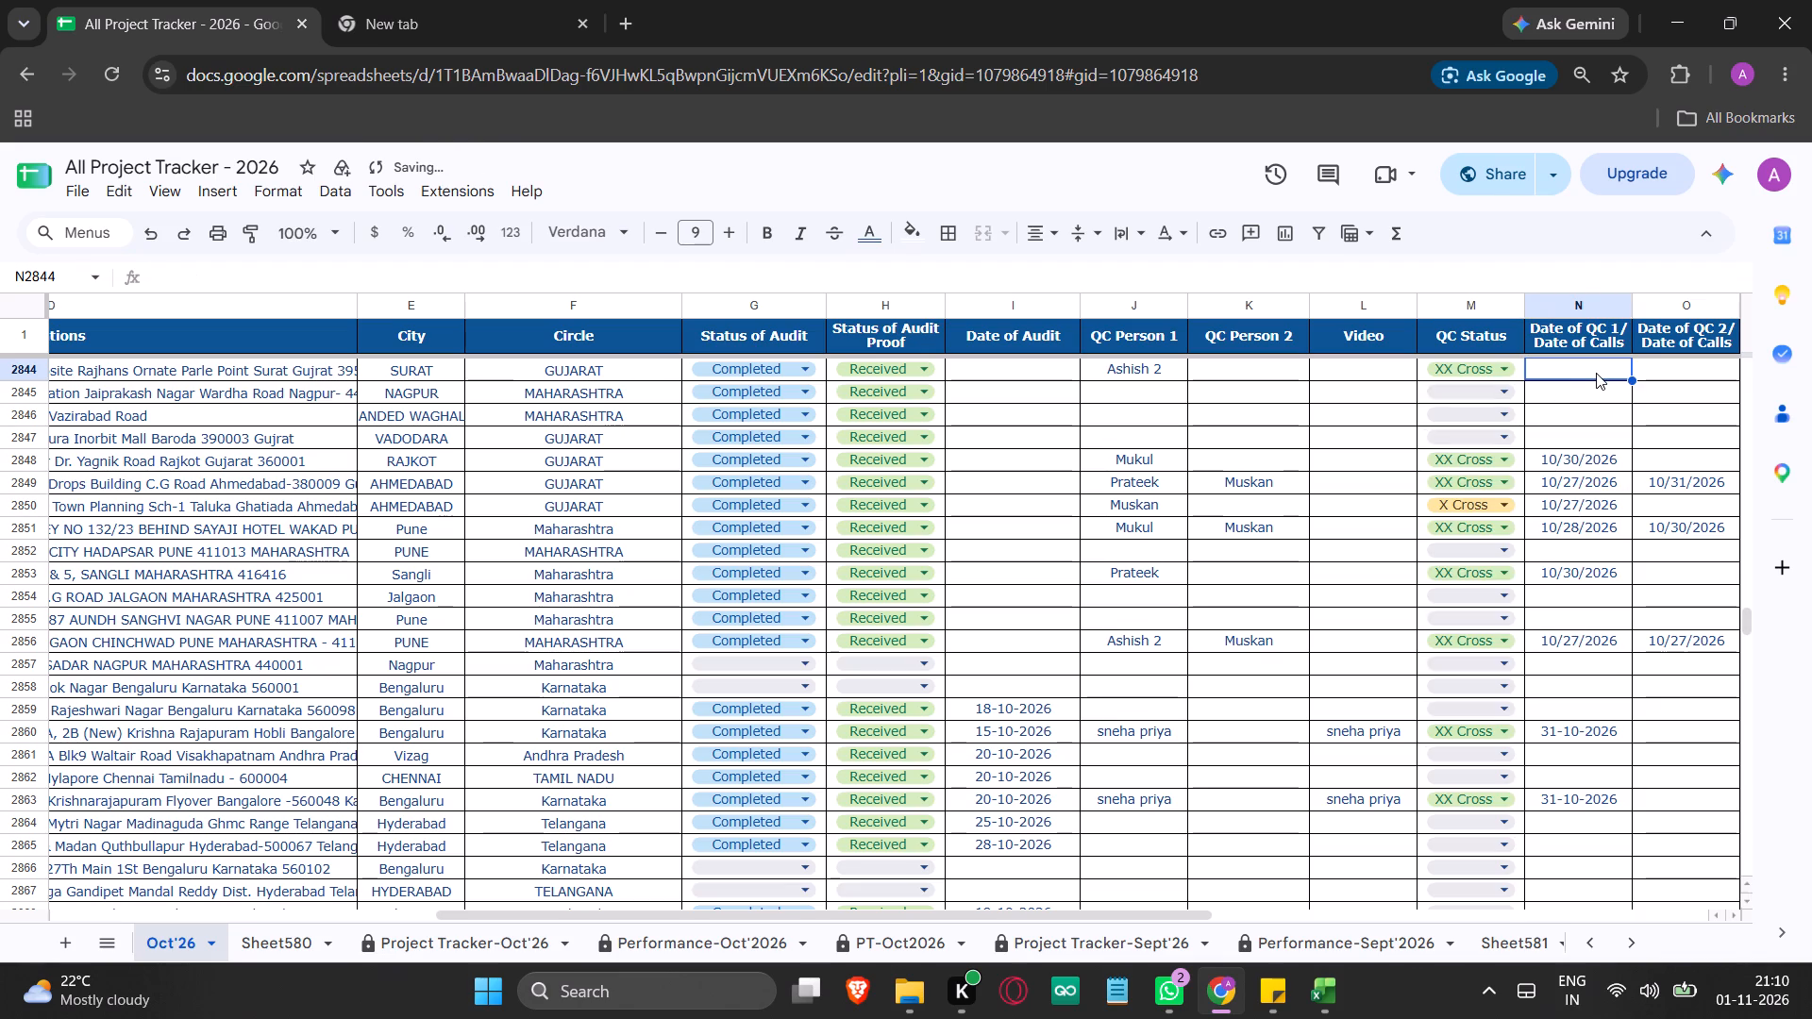
type("27")
type("Oct")
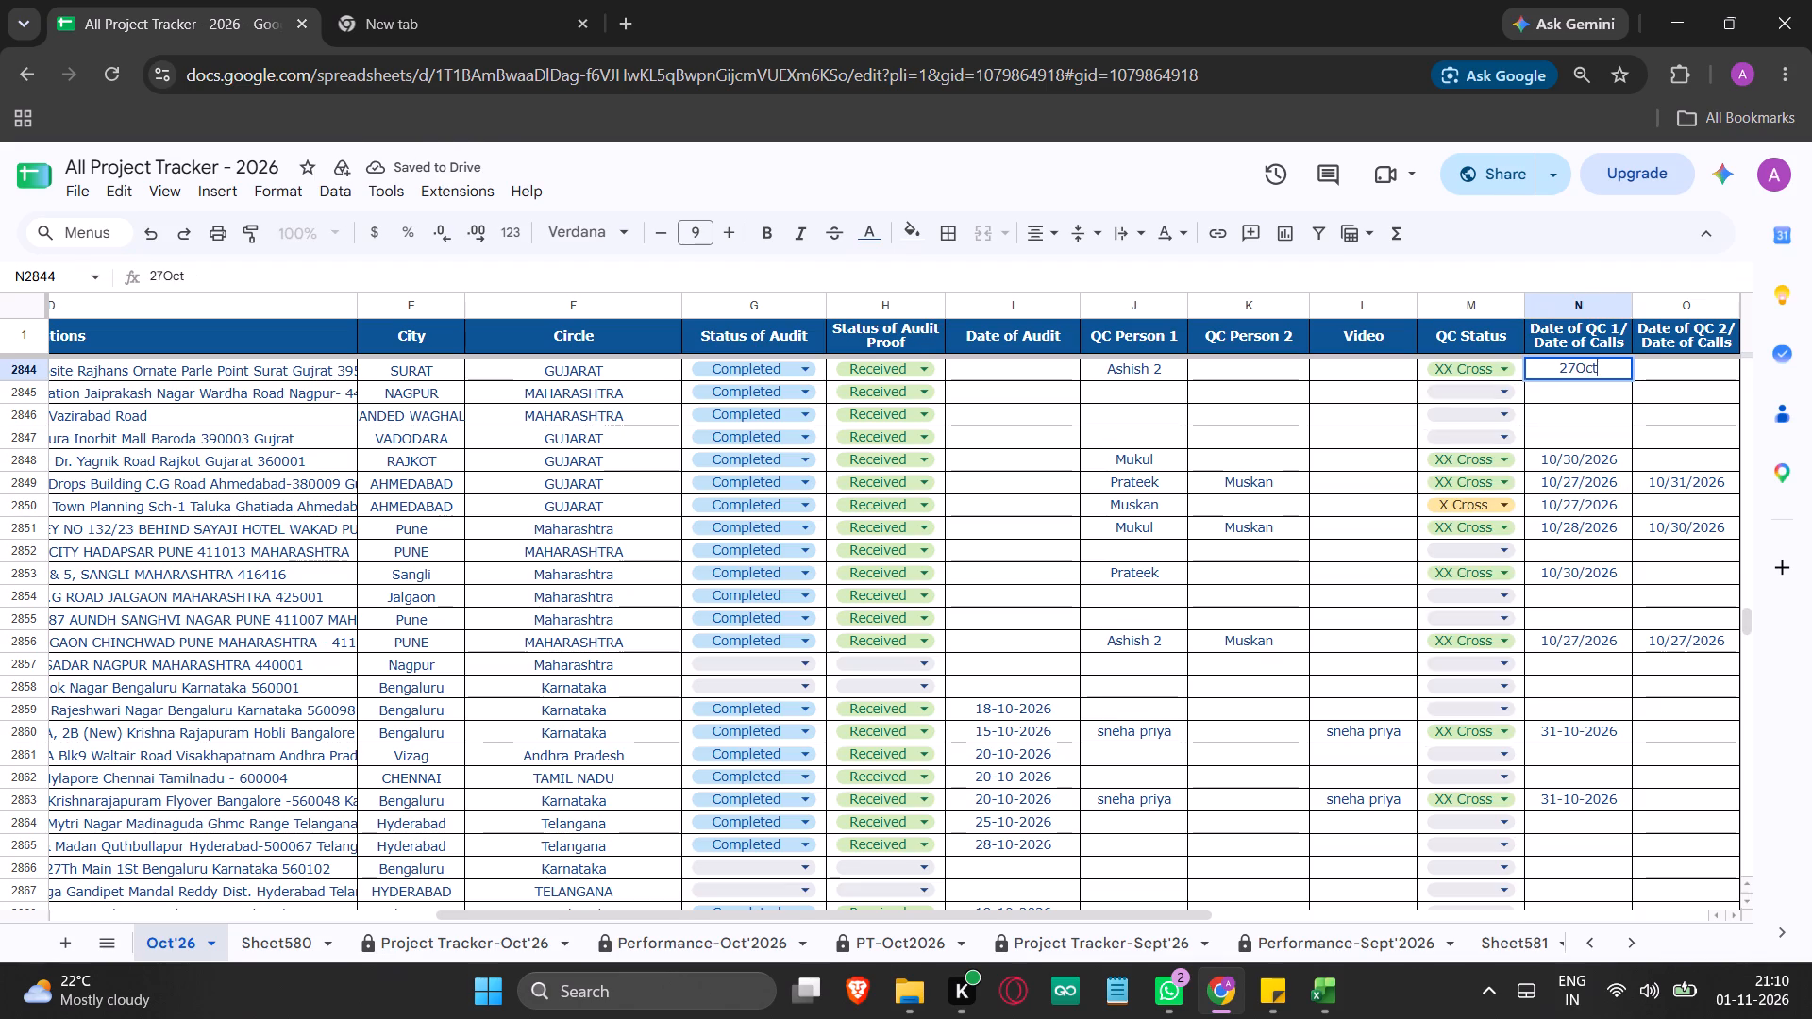
key("Tab")
Find the sticky note's next store code, 1246, in the tracker and enter Ashish 2 as its QC Person 1.
left_click(1278, 999)
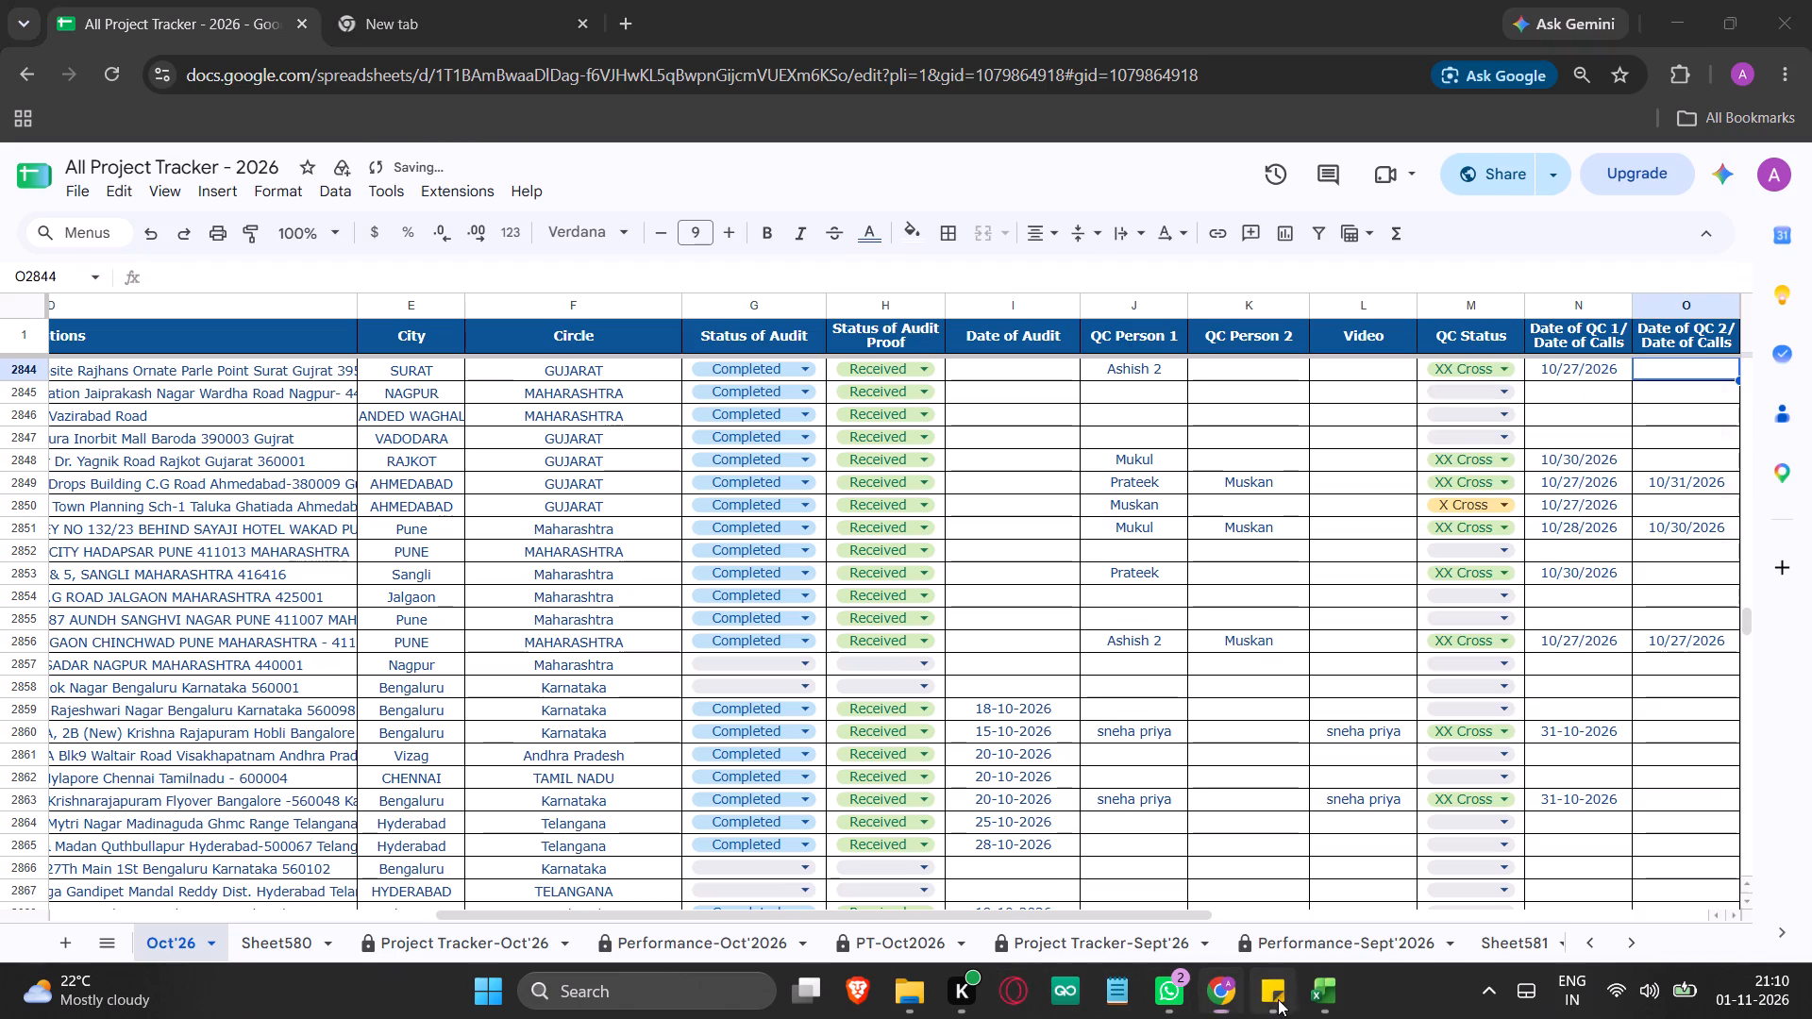
double_click(1179, 328)
right_click(1179, 328)
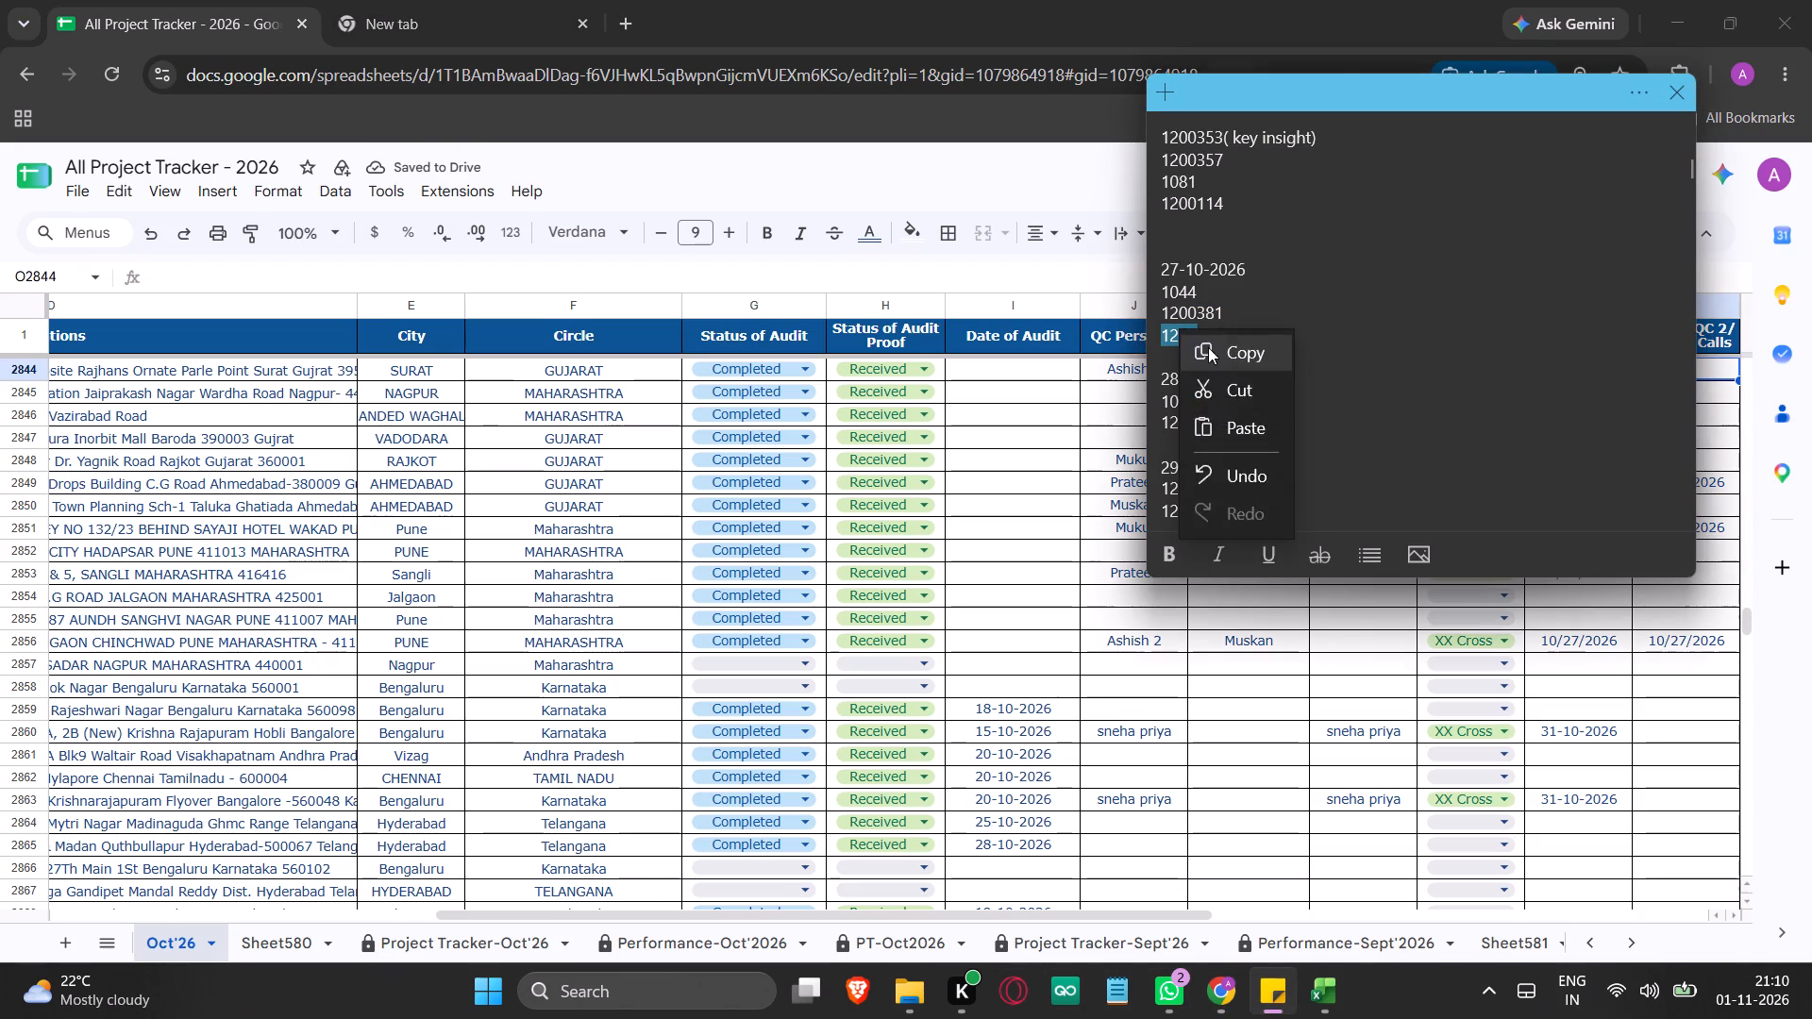
left_click(1208, 347)
left_click(1109, 417)
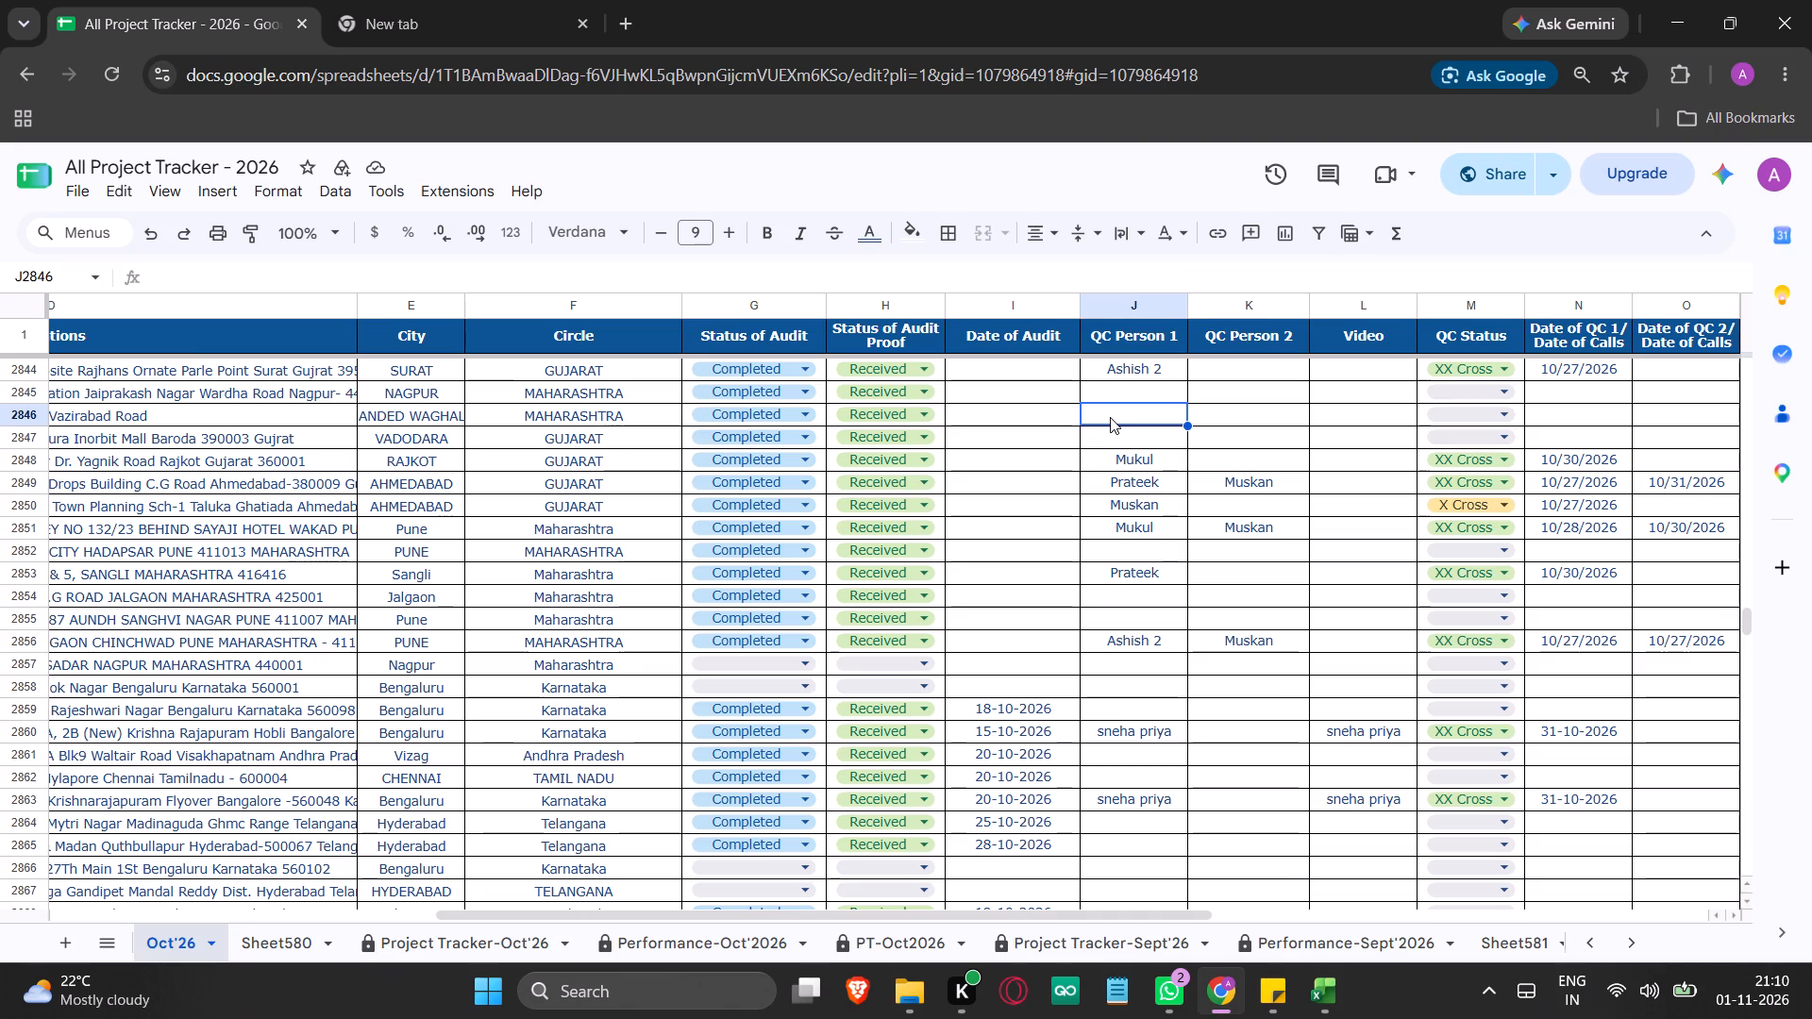
key("ctrl+f")
key("ctrl+v")
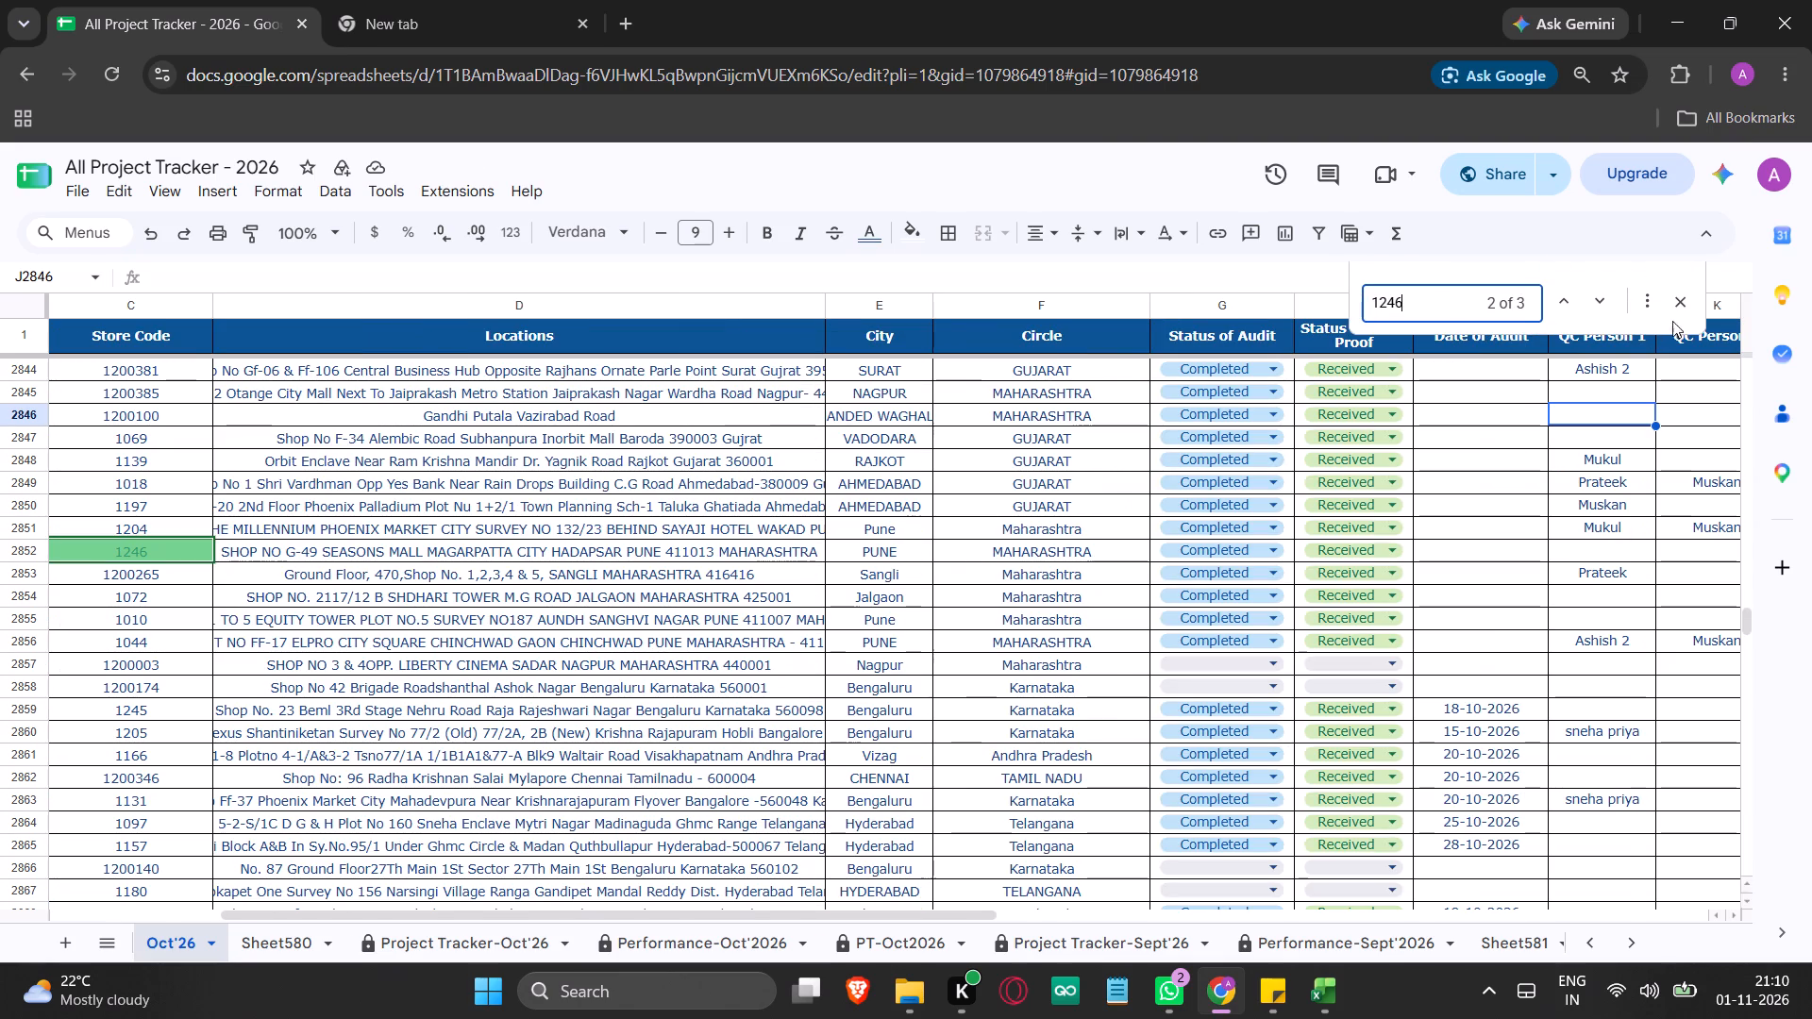
left_click(1677, 303)
left_click(1589, 551)
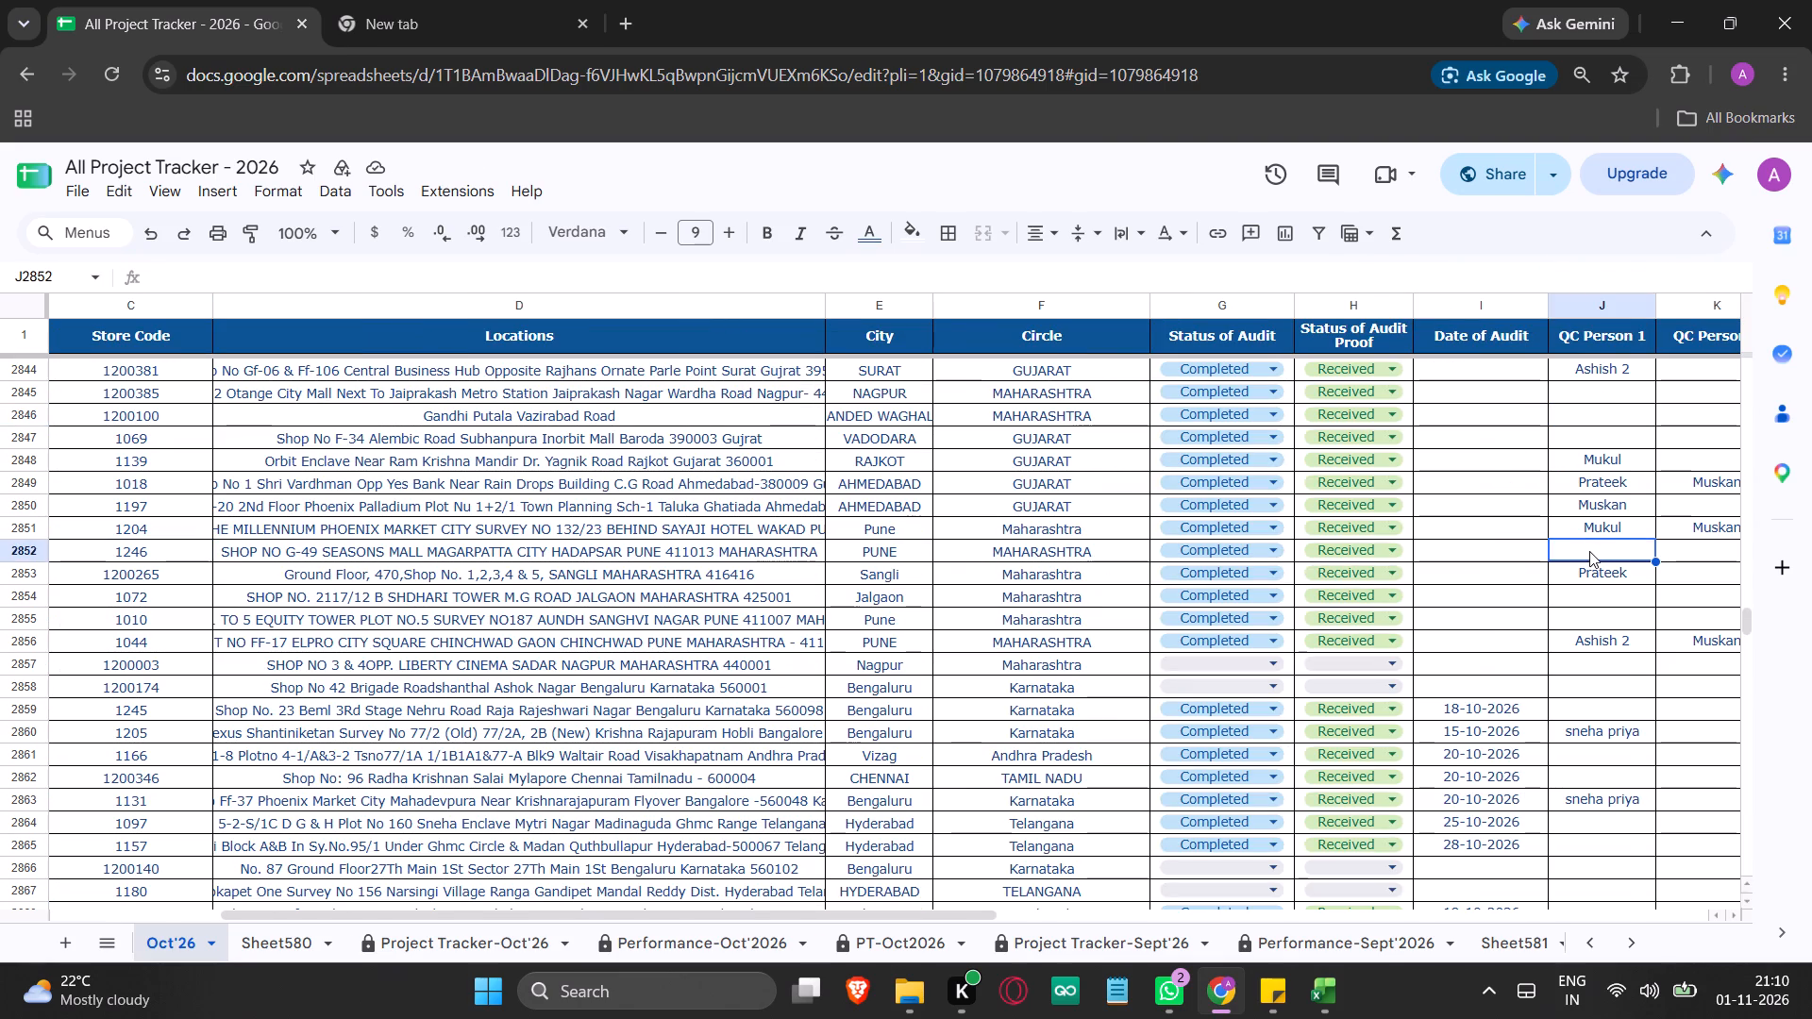
key("shift+a")
type("shish 2")
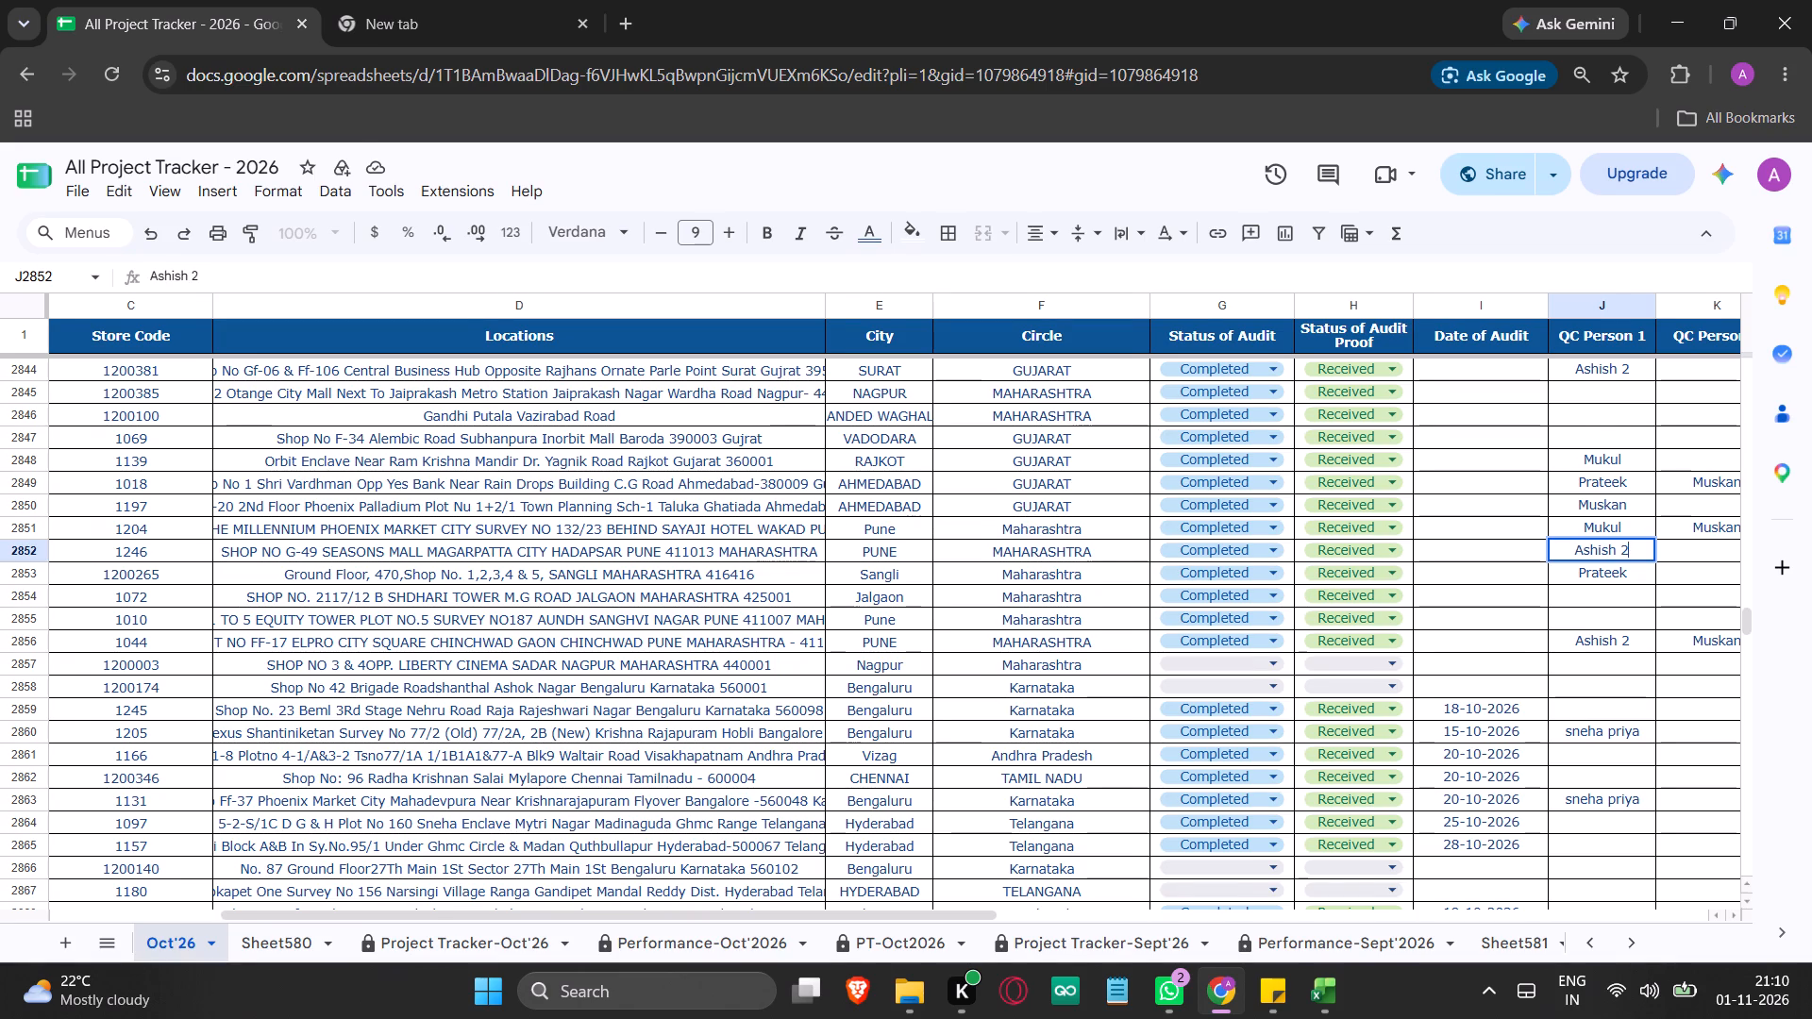
key("Tab")
Set store code 1246's QC Status to XX Cross and its Date of QC 1 to 27 Oct.
key("Tab")
key("Tab")
key("Tab")
key("Tab")
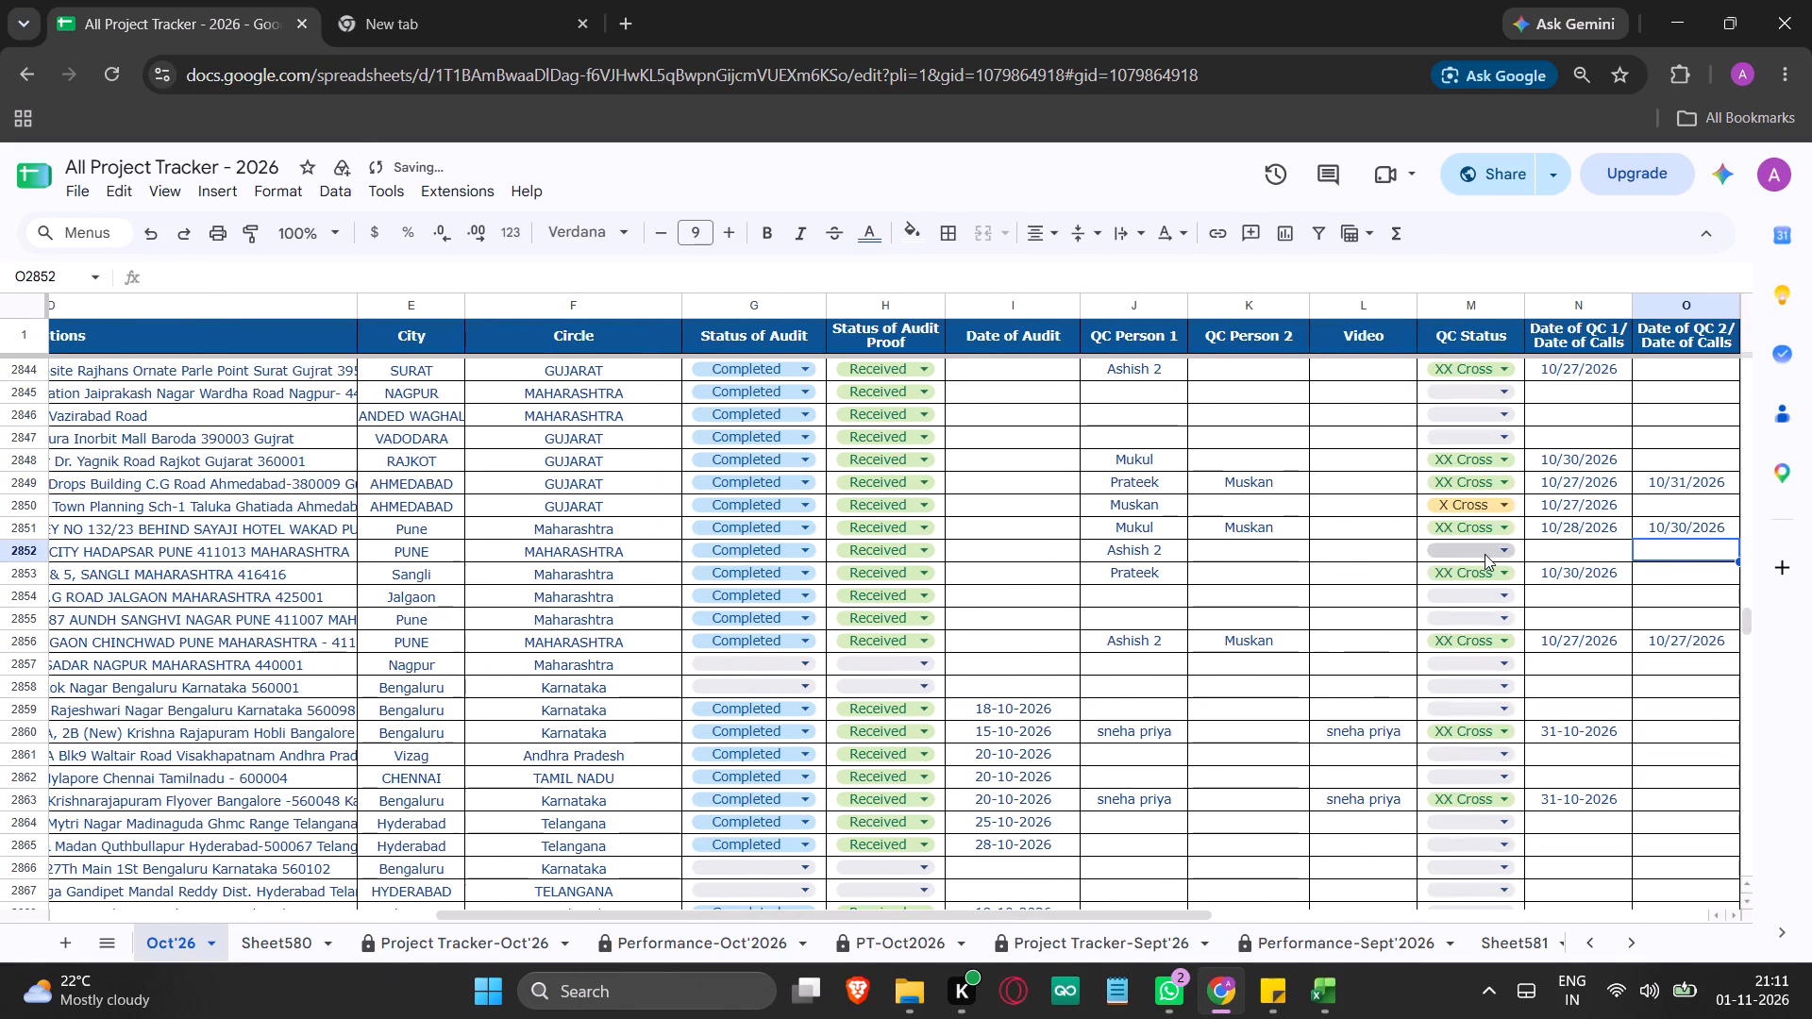
left_click(1485, 554)
left_click(1473, 578)
left_click(1581, 553)
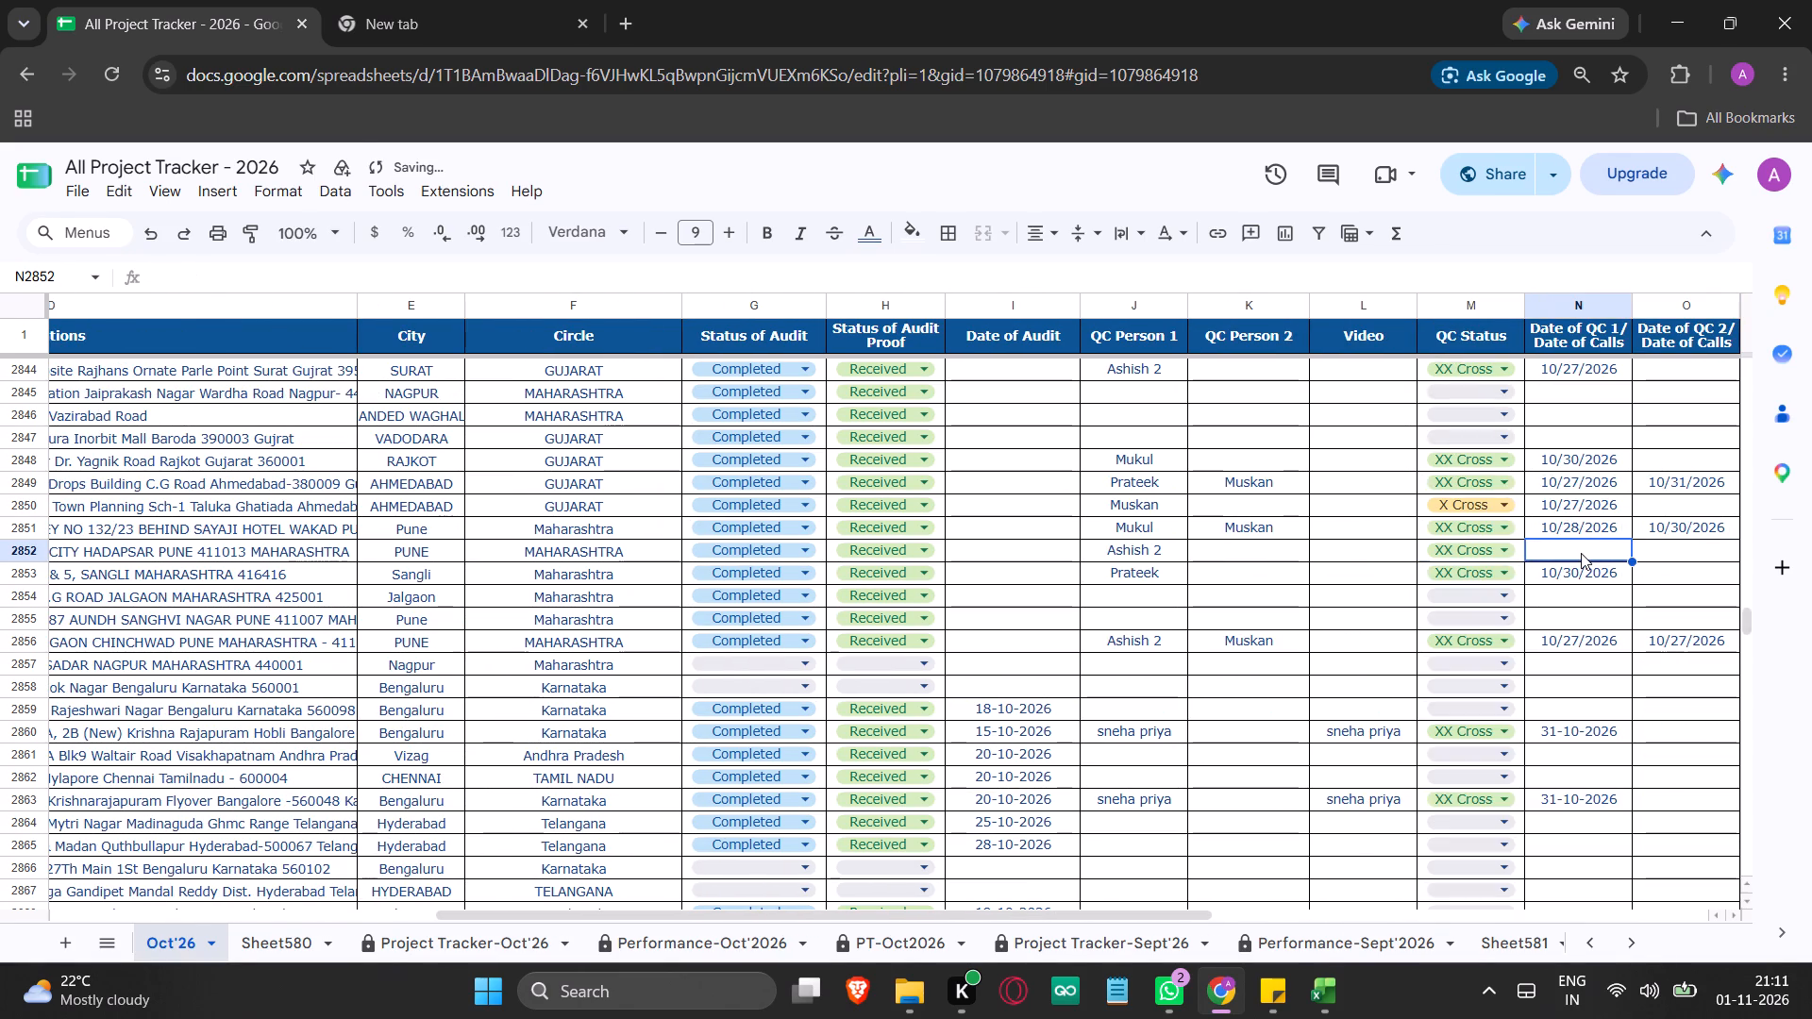
type("27")
type("Oct")
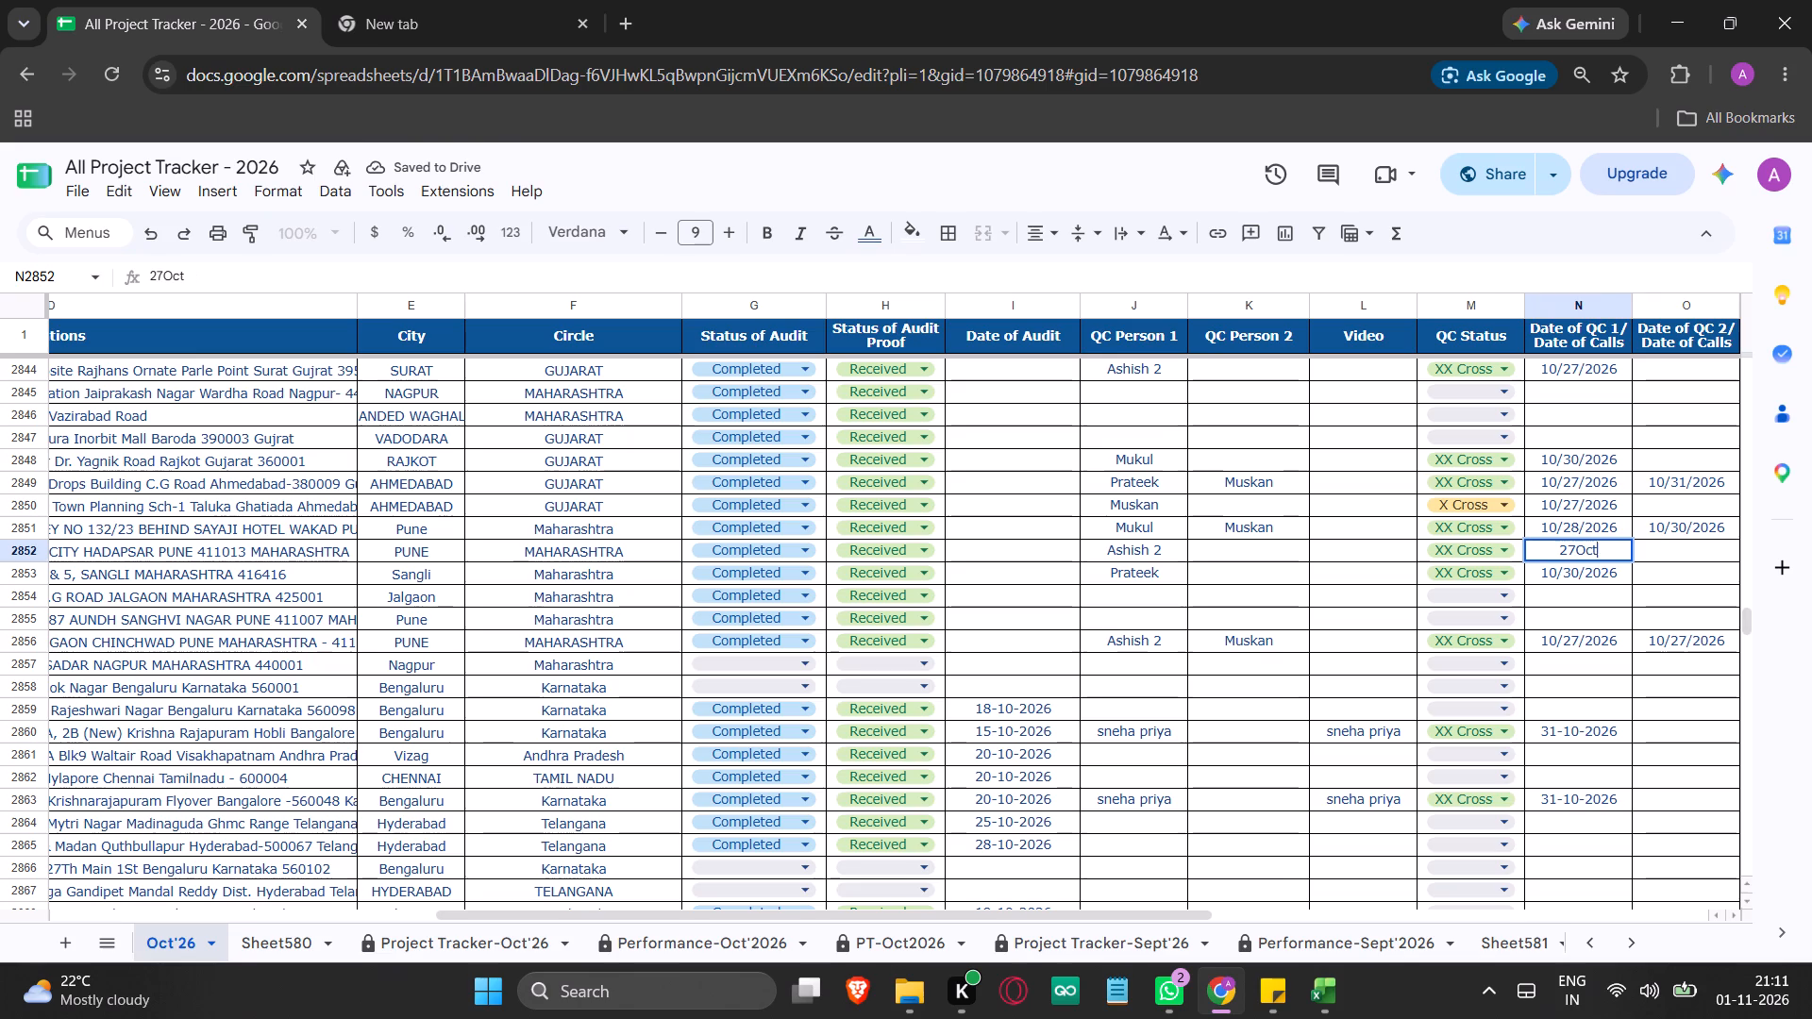
key("Tab")
Find store code 1010, the first under the sticky note's 28-10-2026 heading, in the tracker and enter Ashish 2 as its QC Person 1.
left_click(1283, 992)
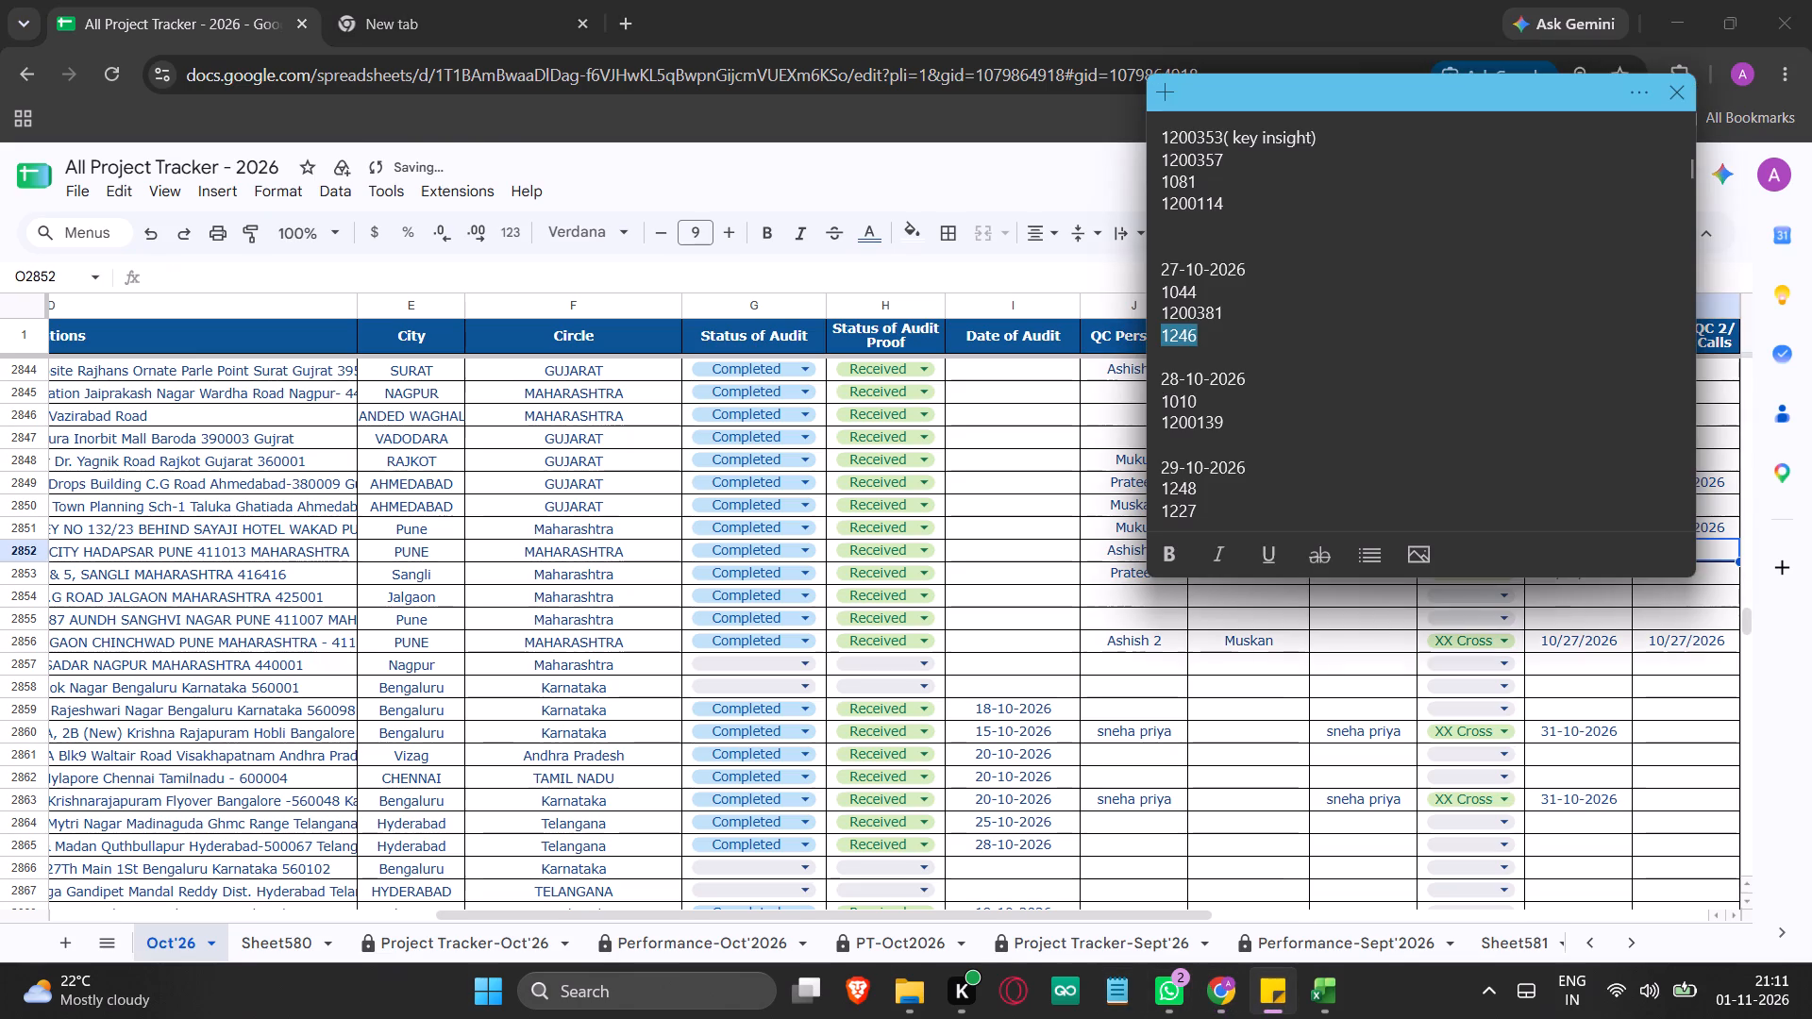
scroll(1216, 365, "down", 1)
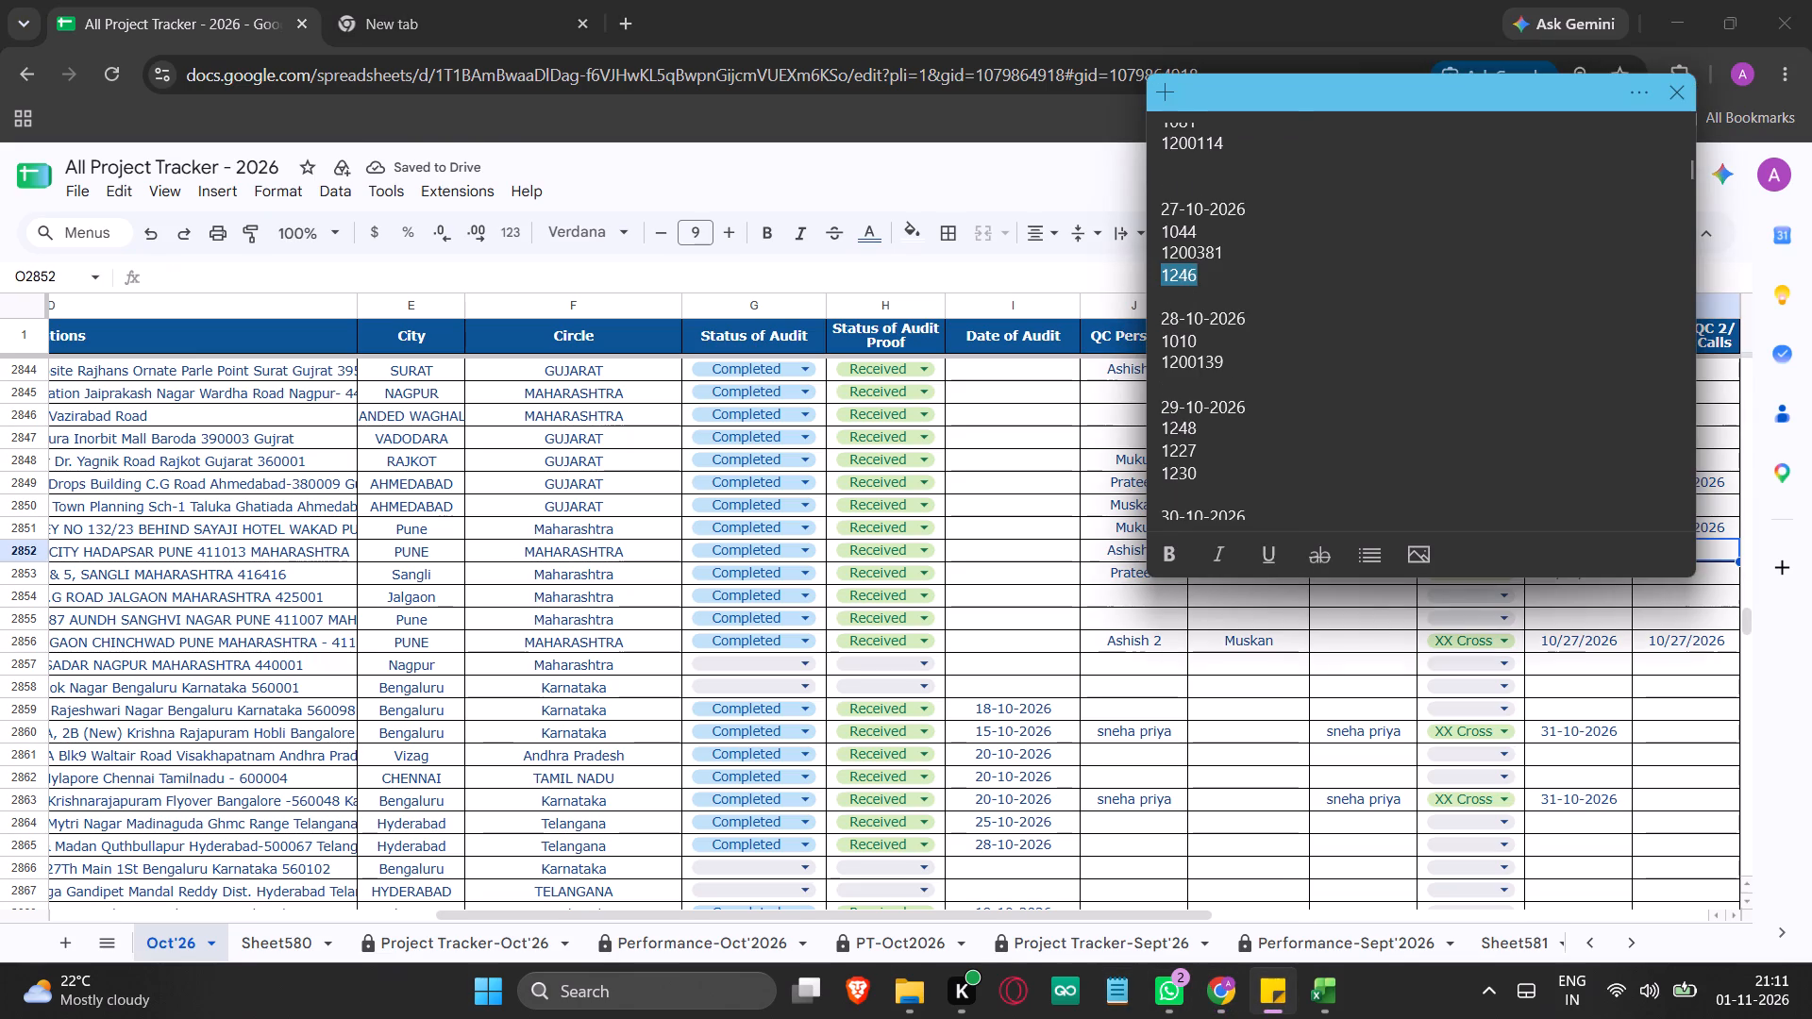
double_click(1180, 340)
right_click(1180, 339)
left_click(1219, 354)
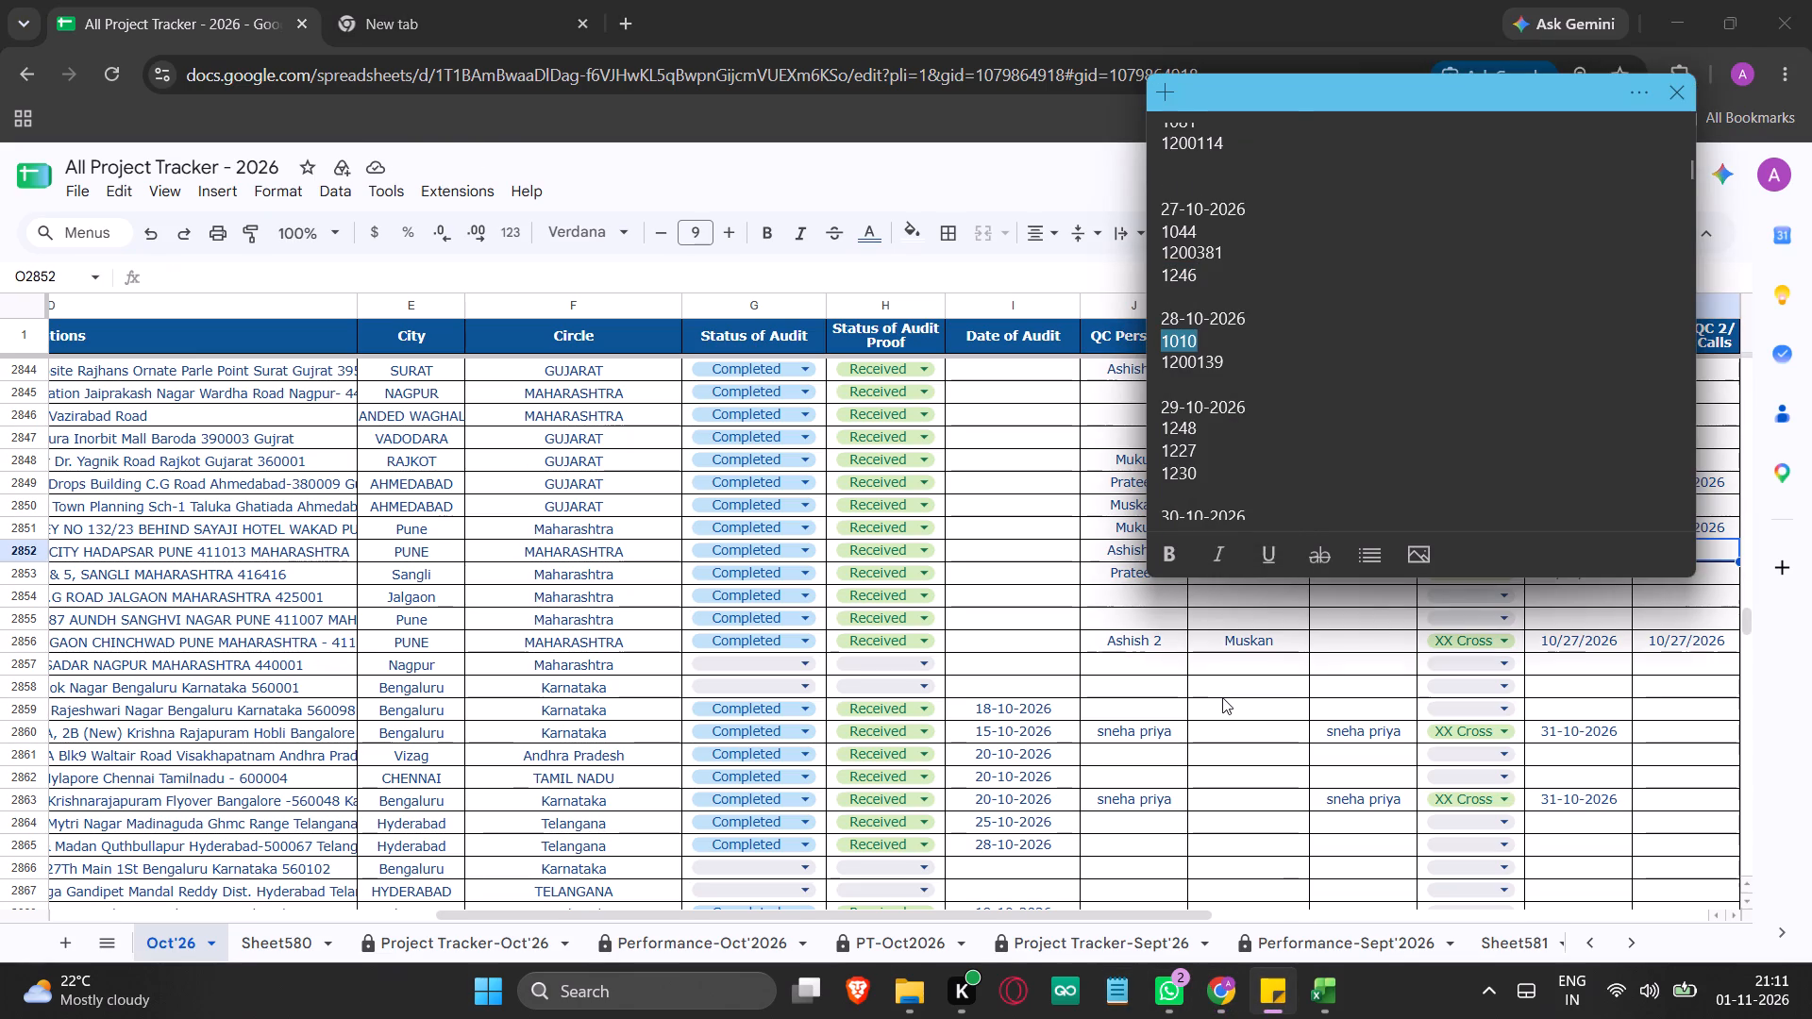
left_click(1222, 697)
key("ctrl+f")
key("ctrl+v")
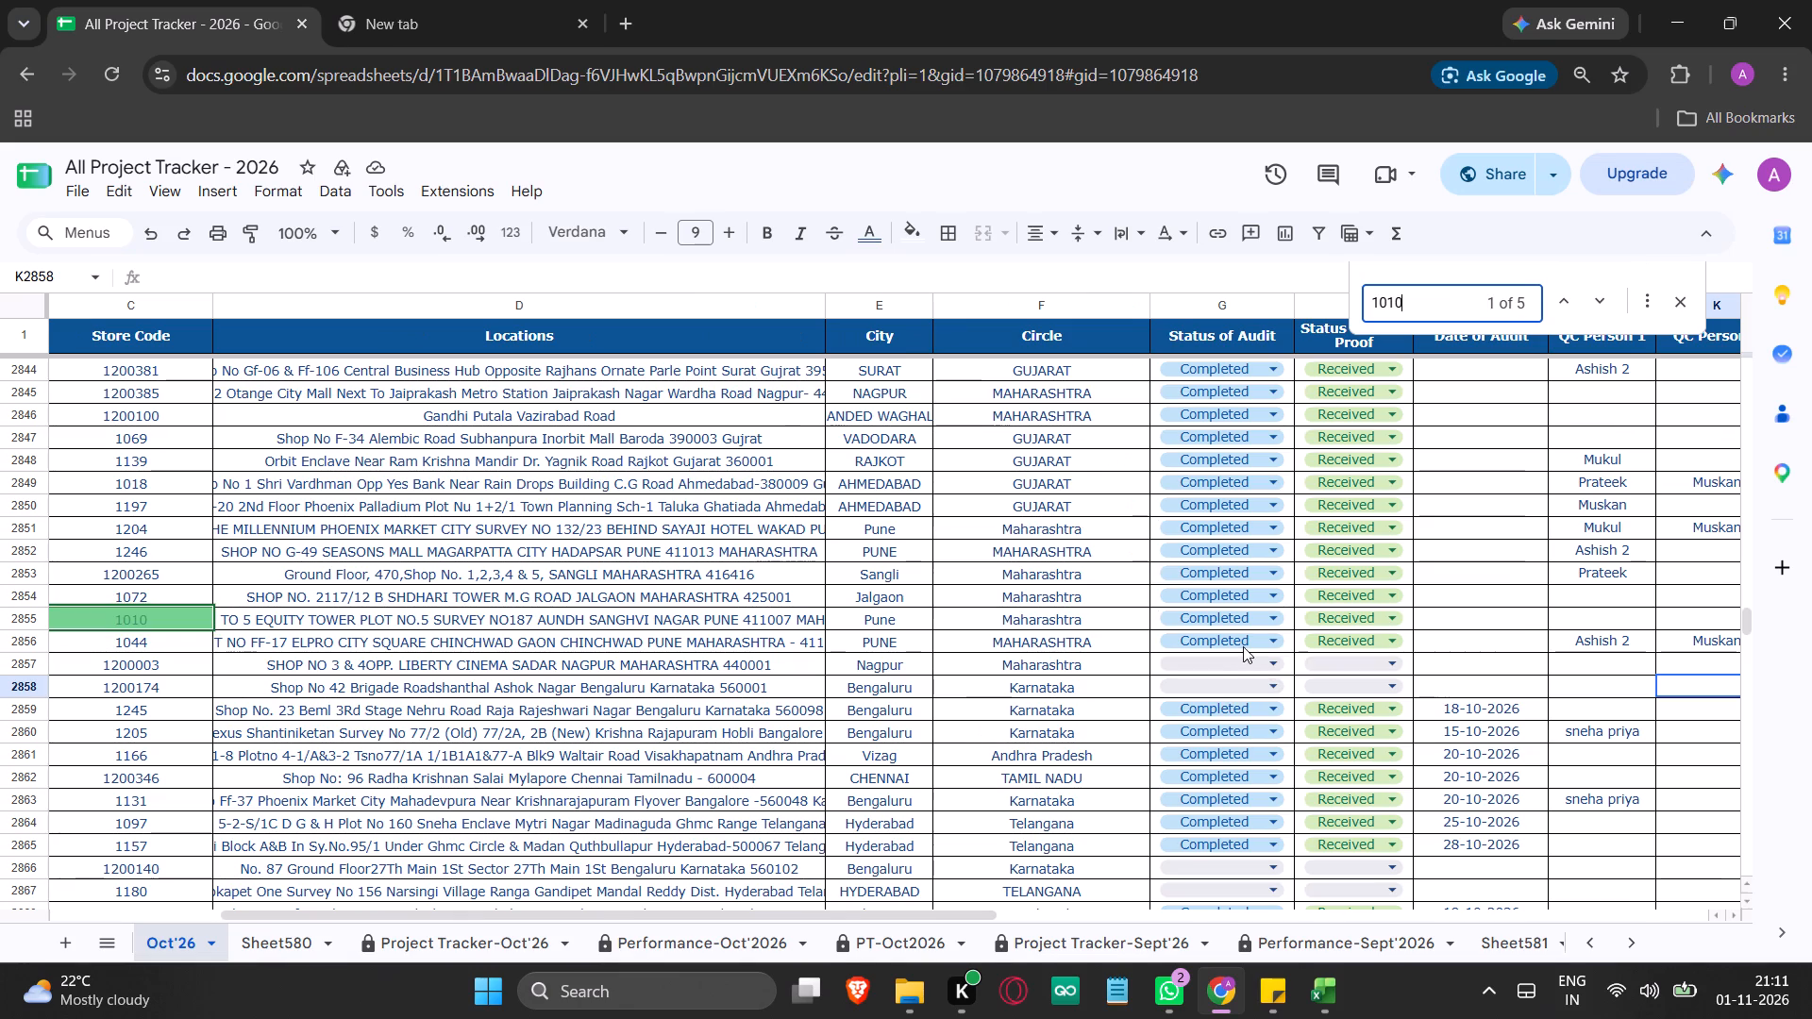
left_click(1681, 299)
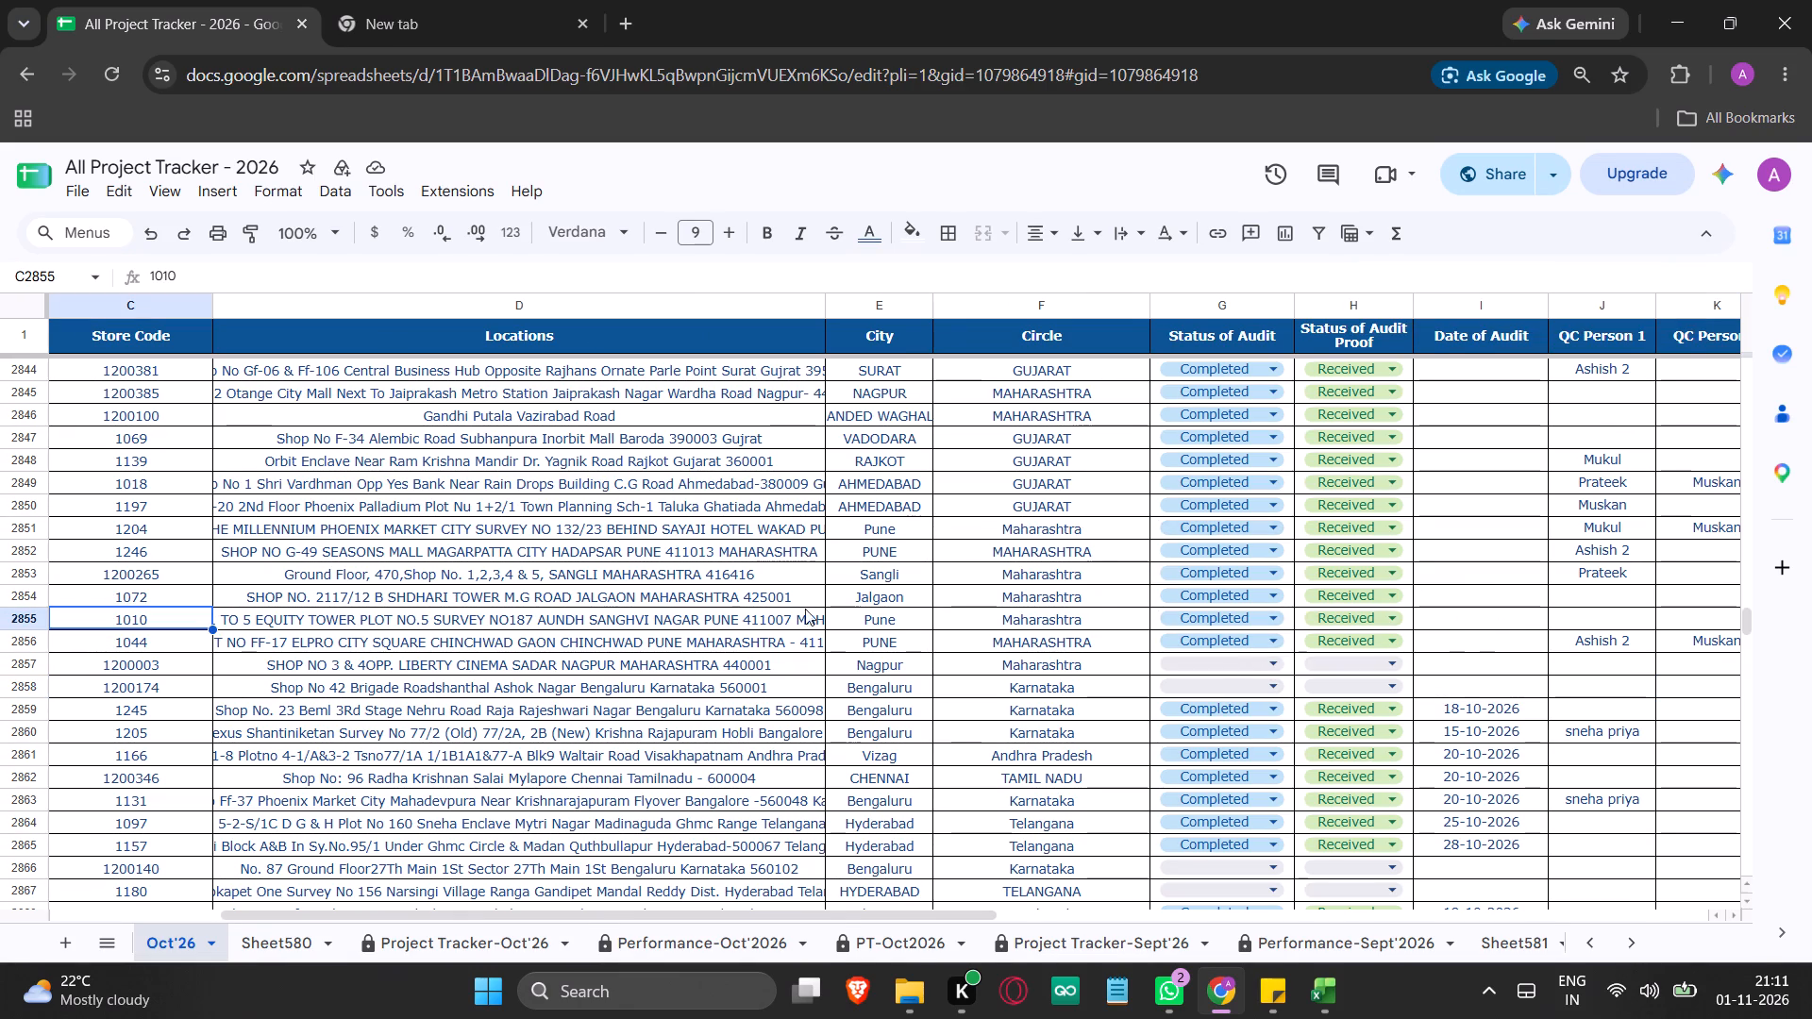
left_click(1594, 612)
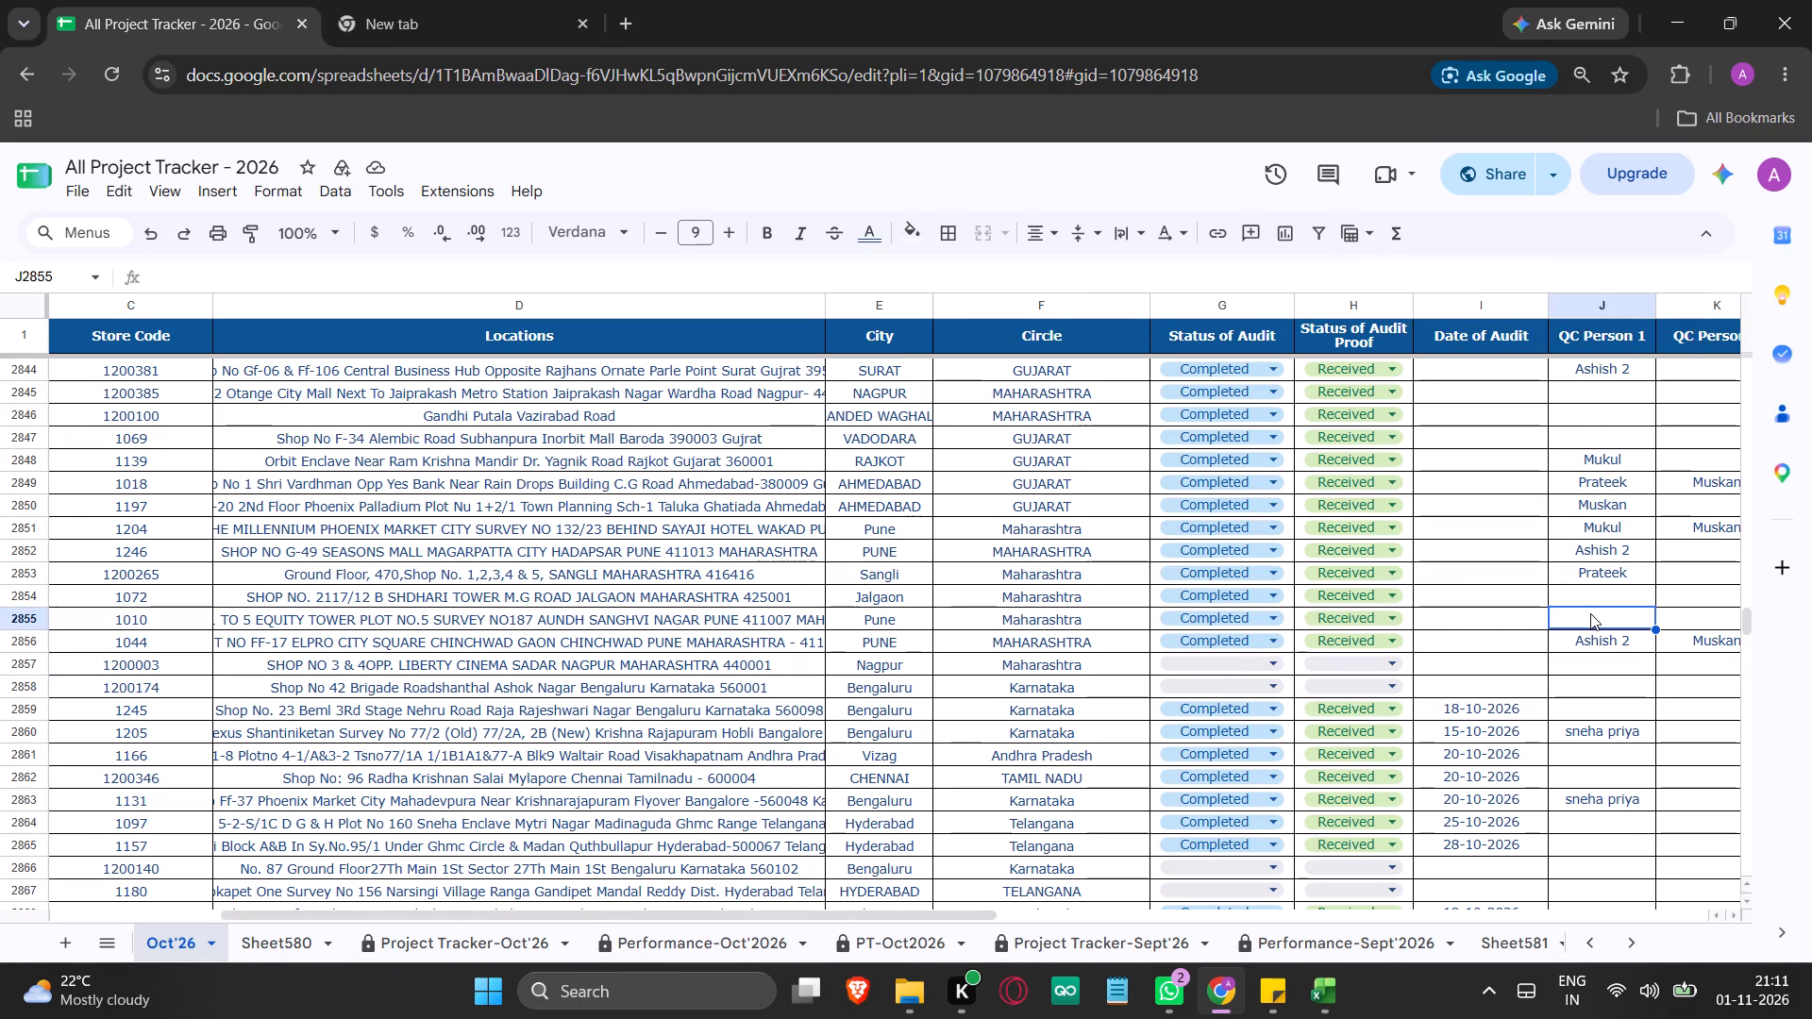
key("shift+a")
key("Tab")
Set store code 1010's QC Status to XX Cross and its Date of QC 1 to 28 Oct.
key("Tab")
key("Tab")
key("Tab")
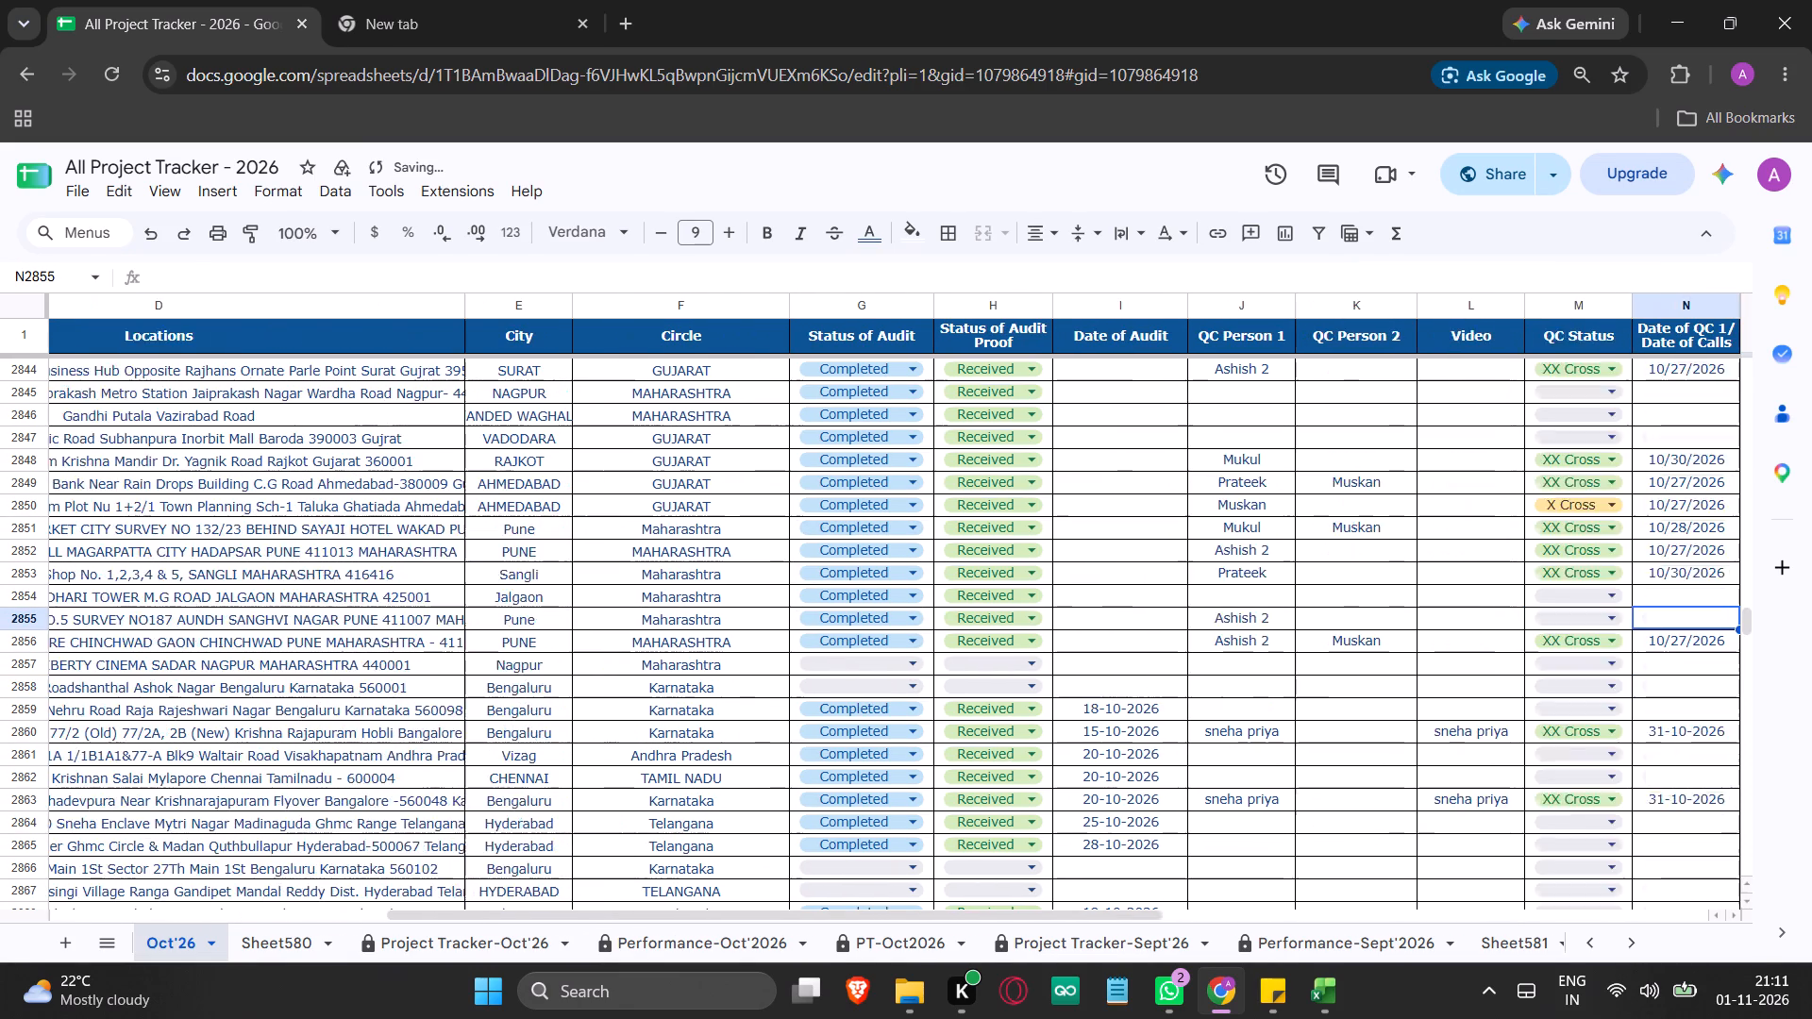
key("Tab")
left_click(1483, 618)
left_click(1459, 640)
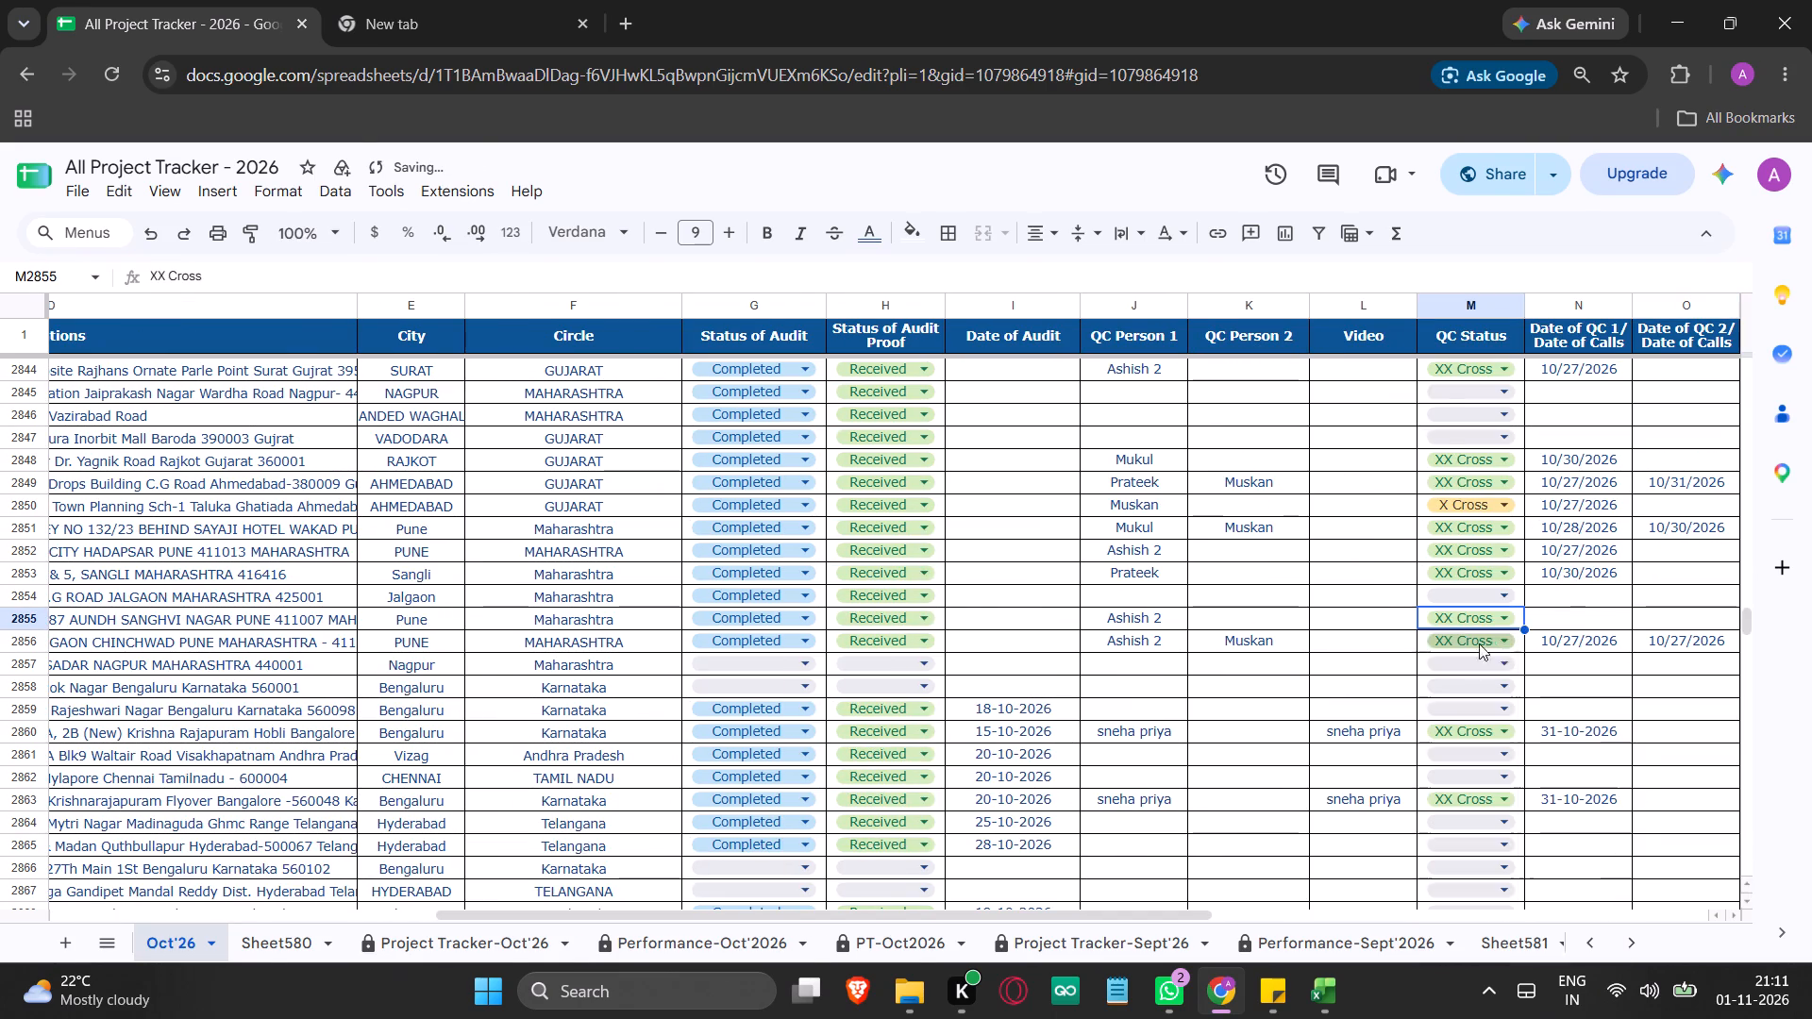
left_click(1588, 621)
type("28")
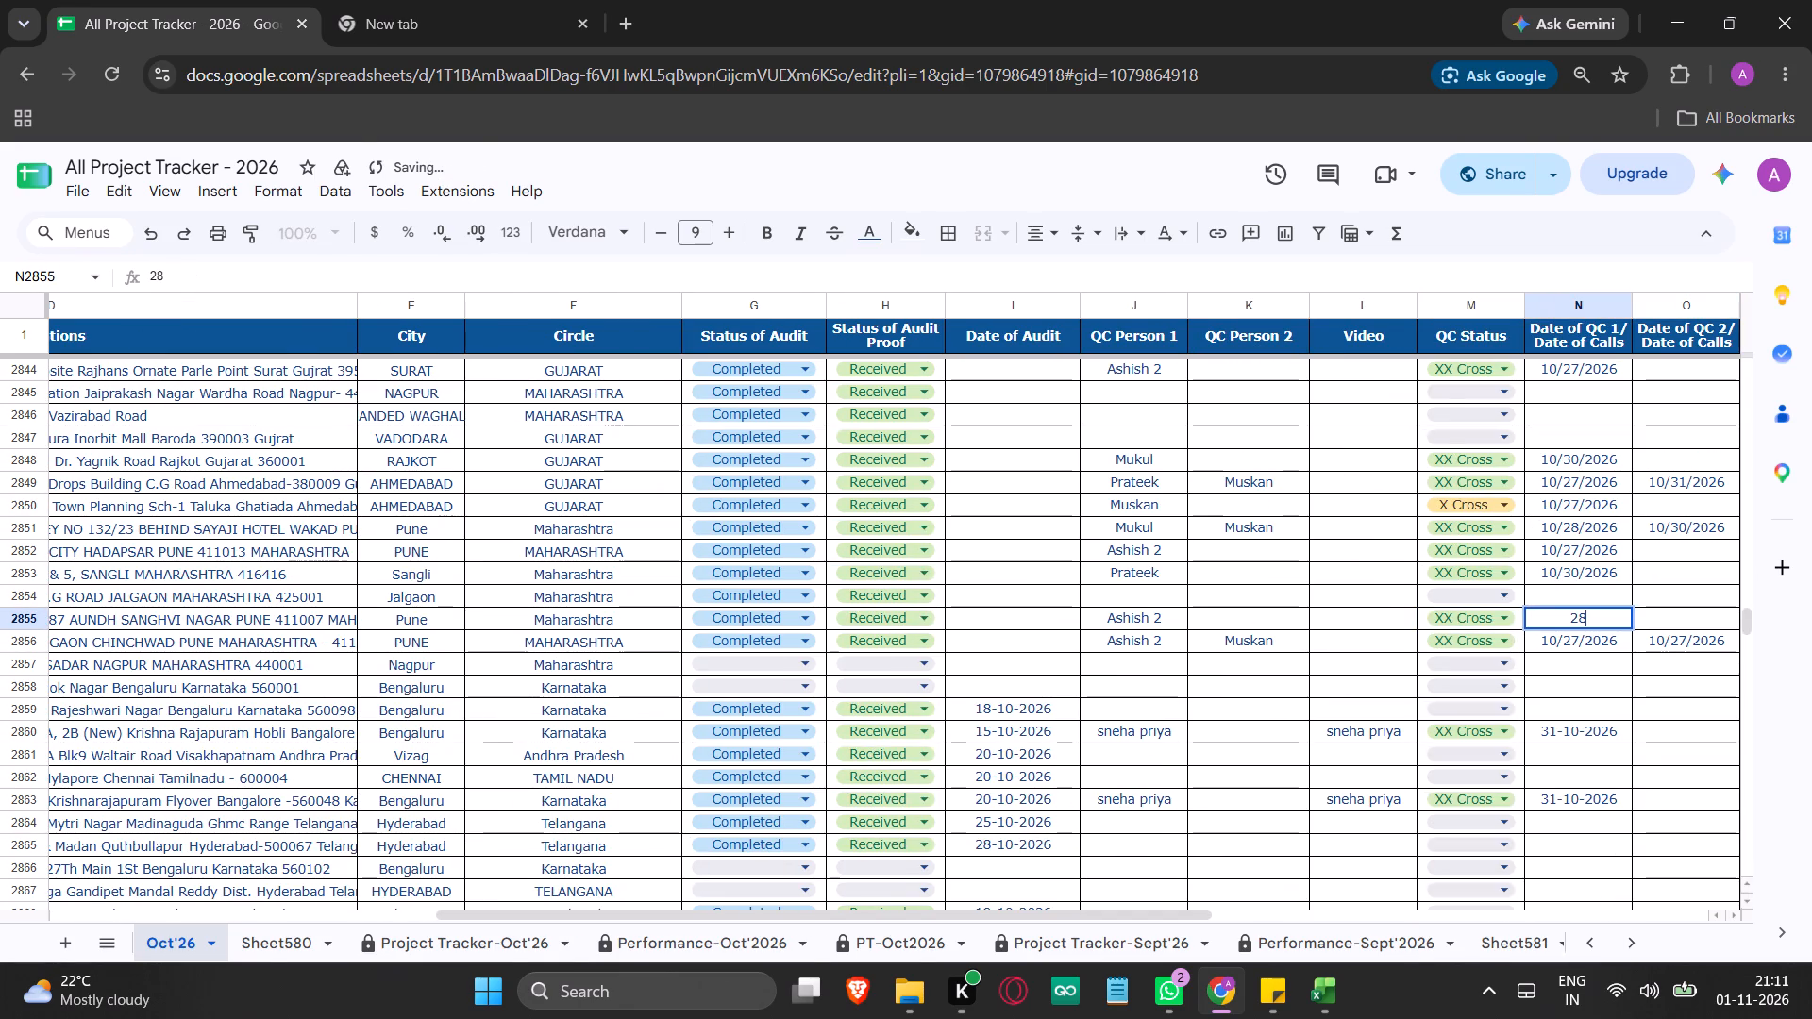
type("Oct")
key("Tab")
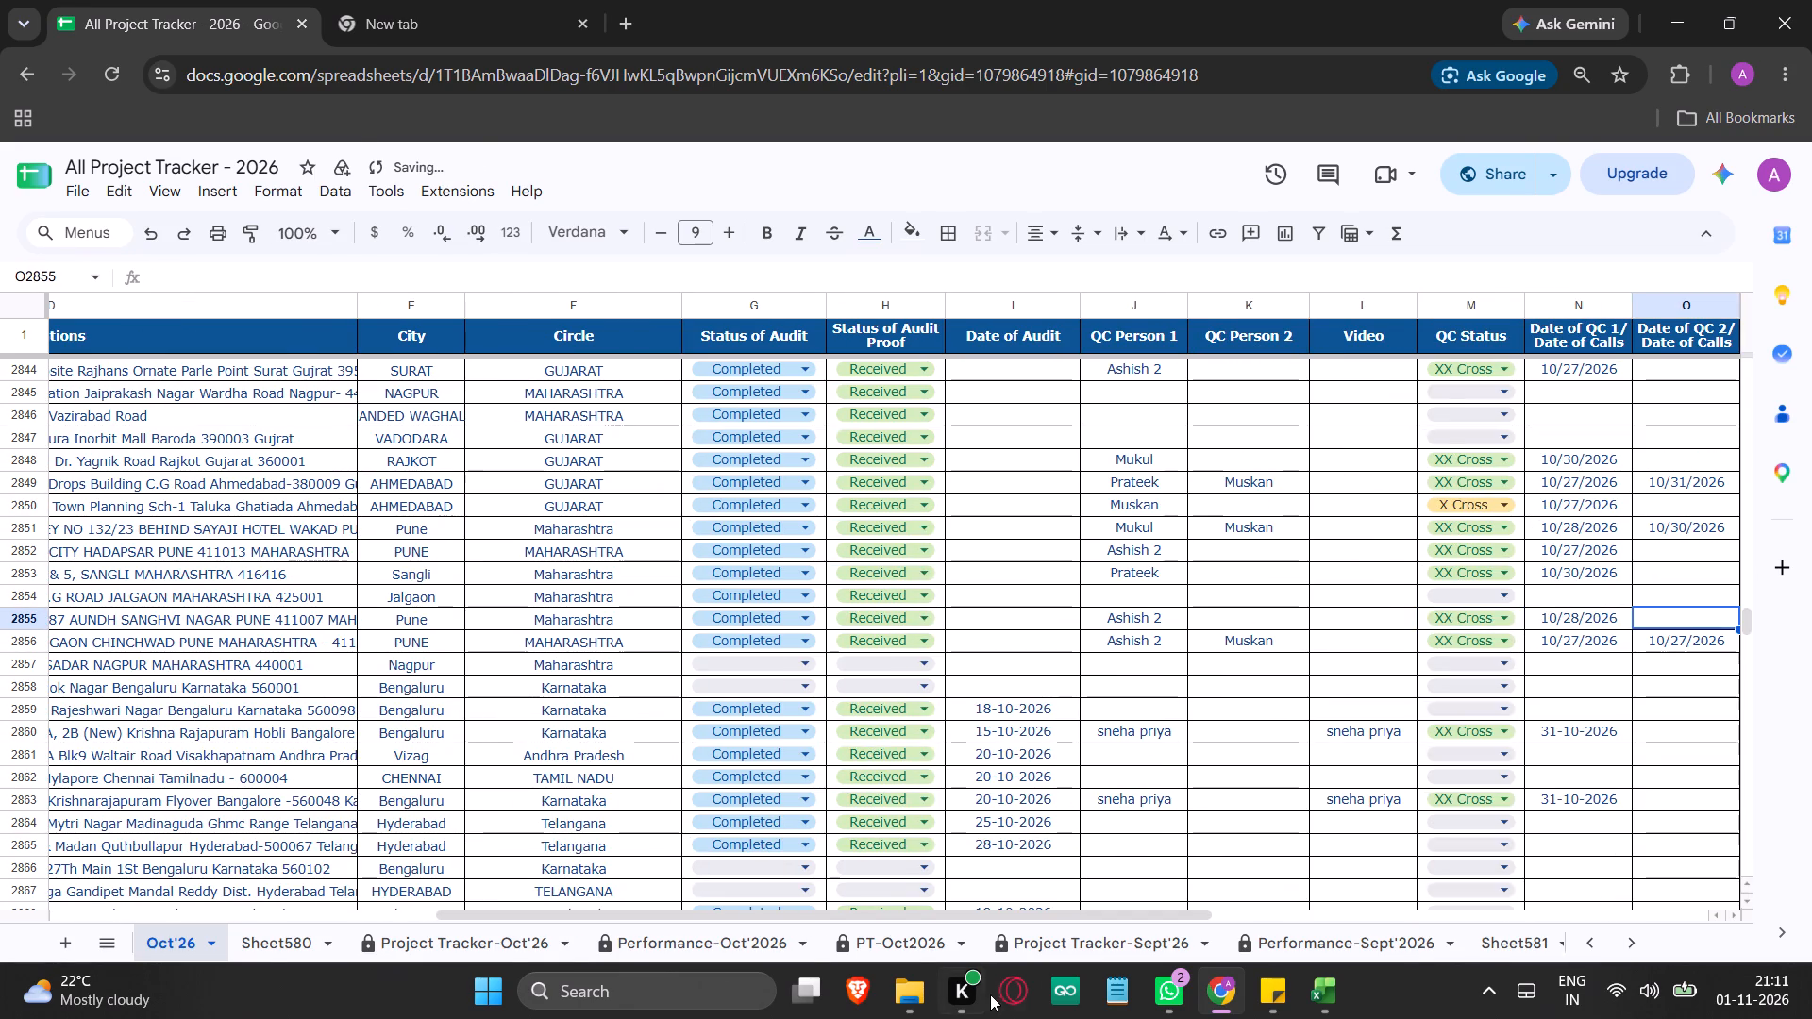
Find the sticky note's next store code, 1200139, in the tracker and enter Ashish 2 as its QC Person 1.
left_click(1281, 994)
double_click(1206, 365)
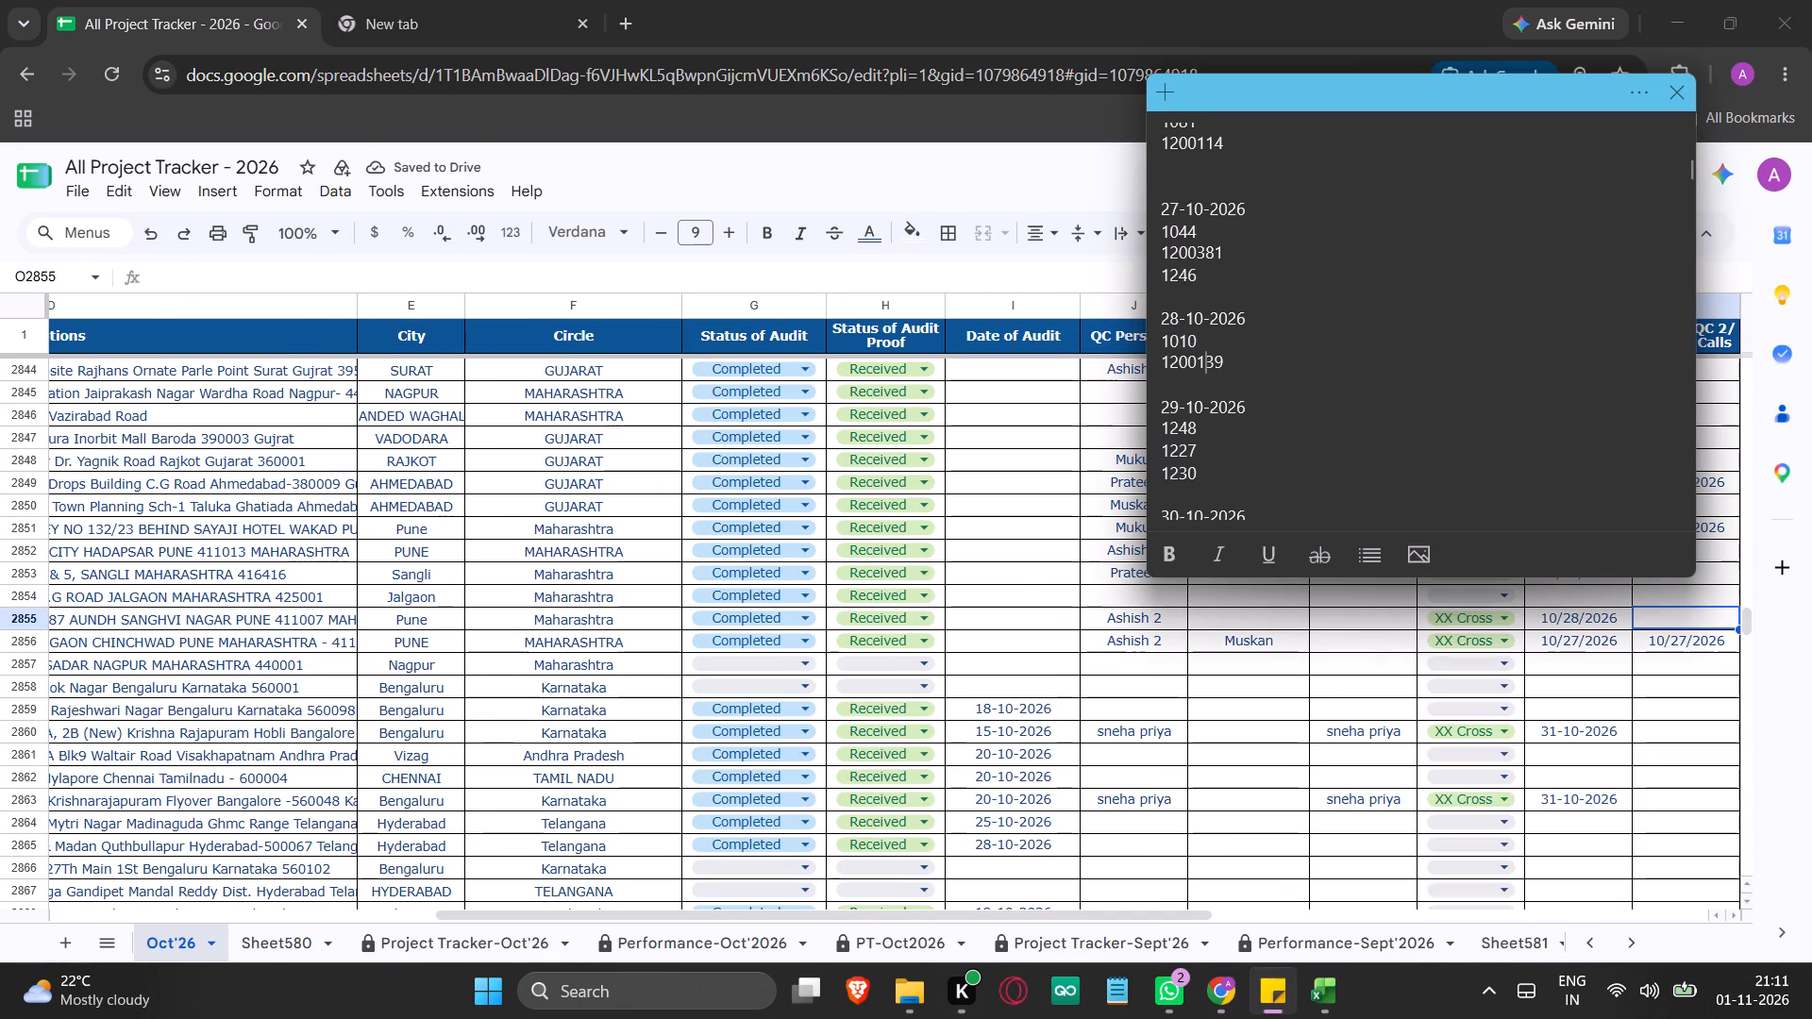
right_click(1206, 366)
left_click(1245, 384)
left_click(1074, 443)
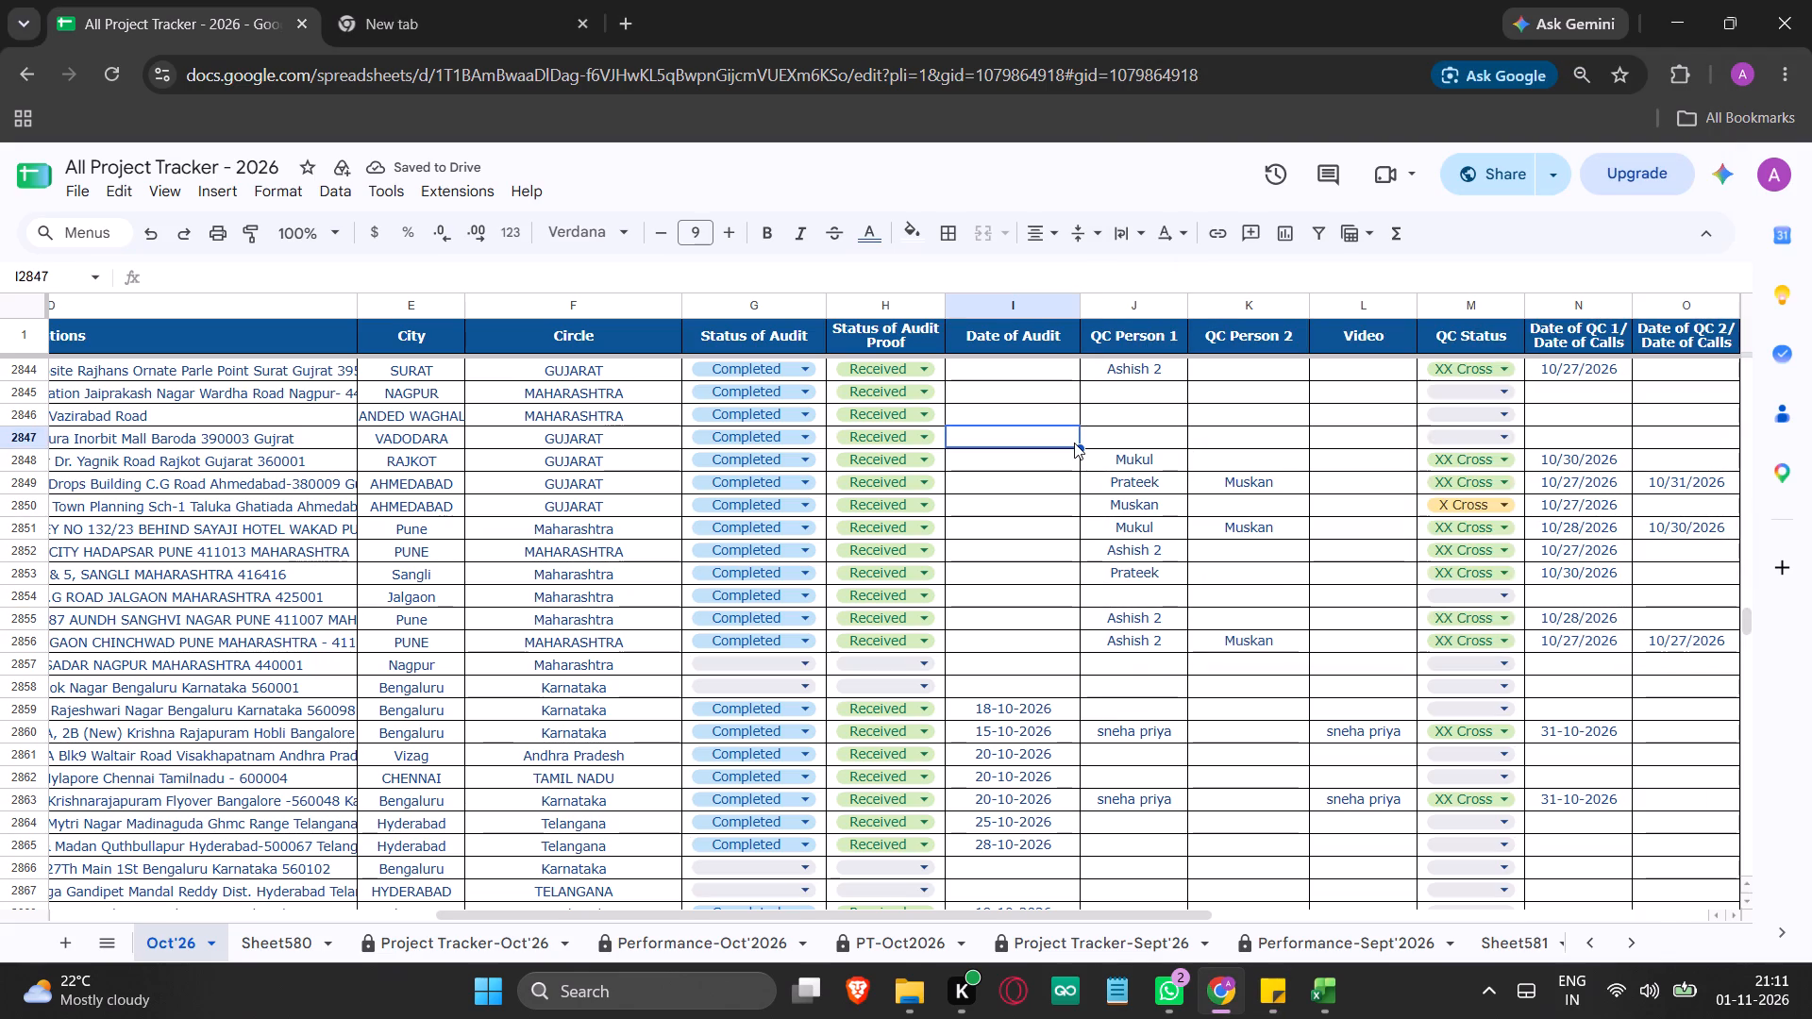
key("ctrl+f")
key("ctrl+v")
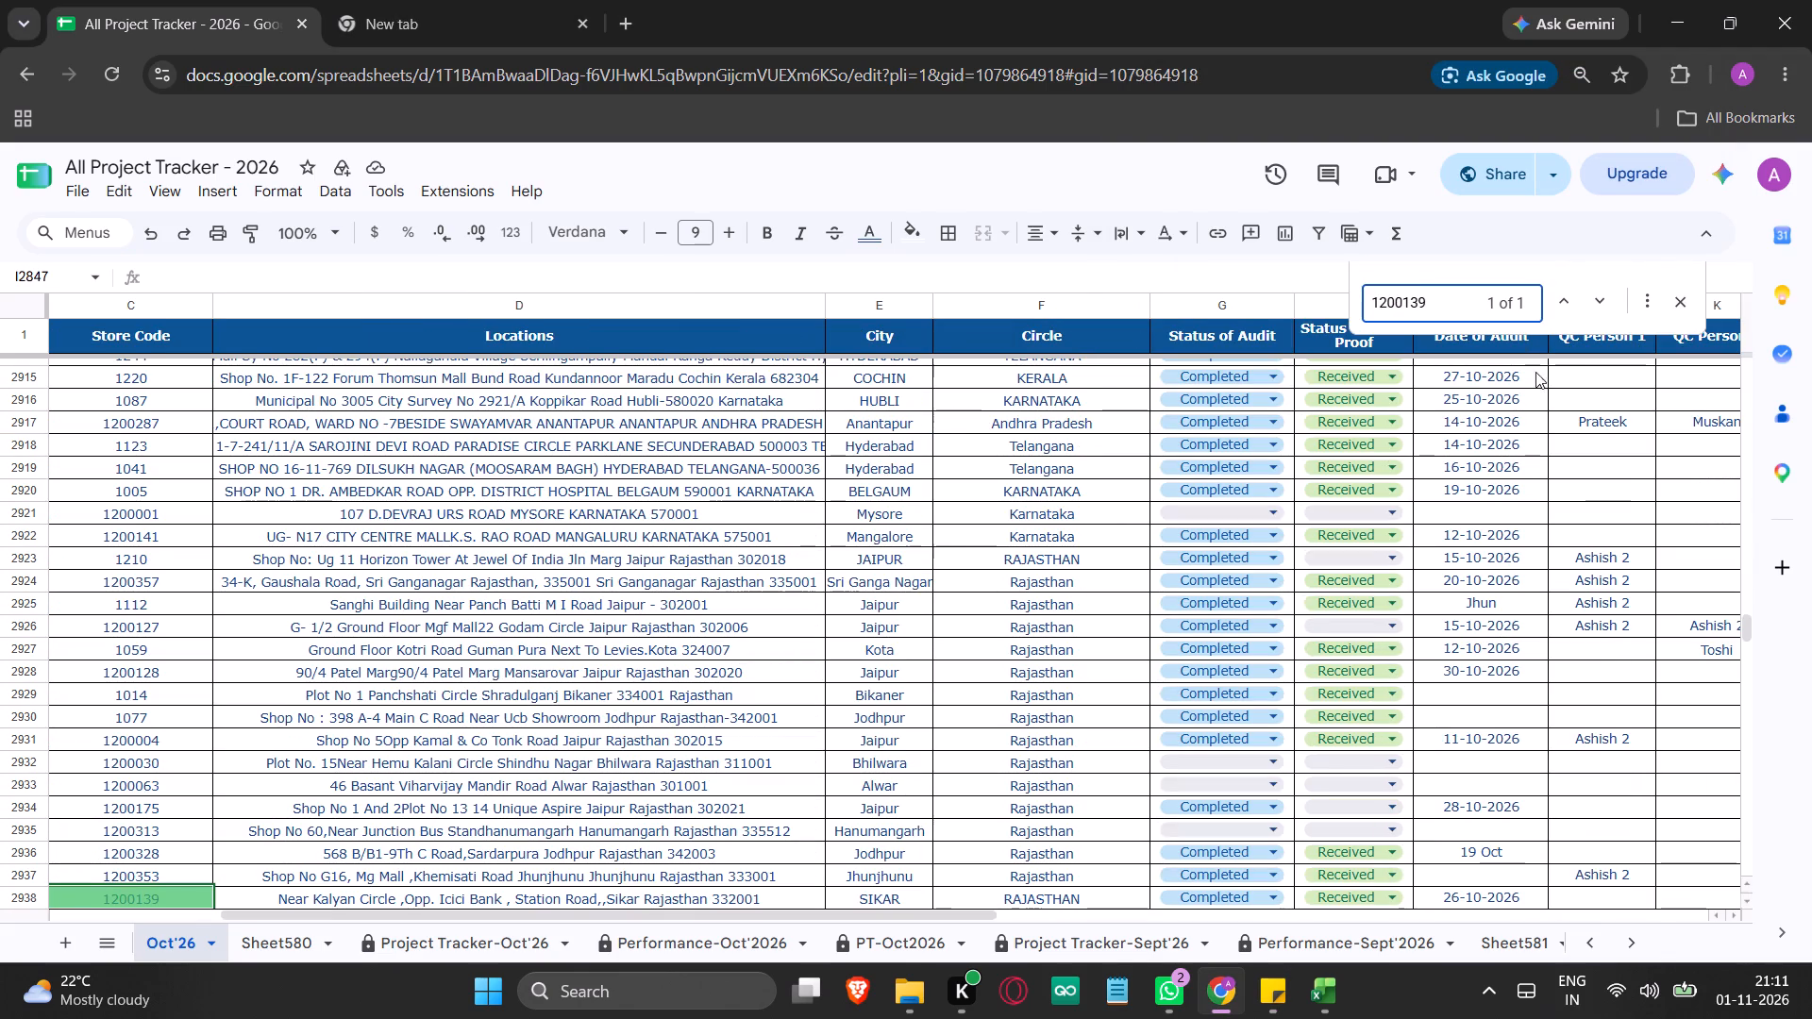
left_click(1675, 302)
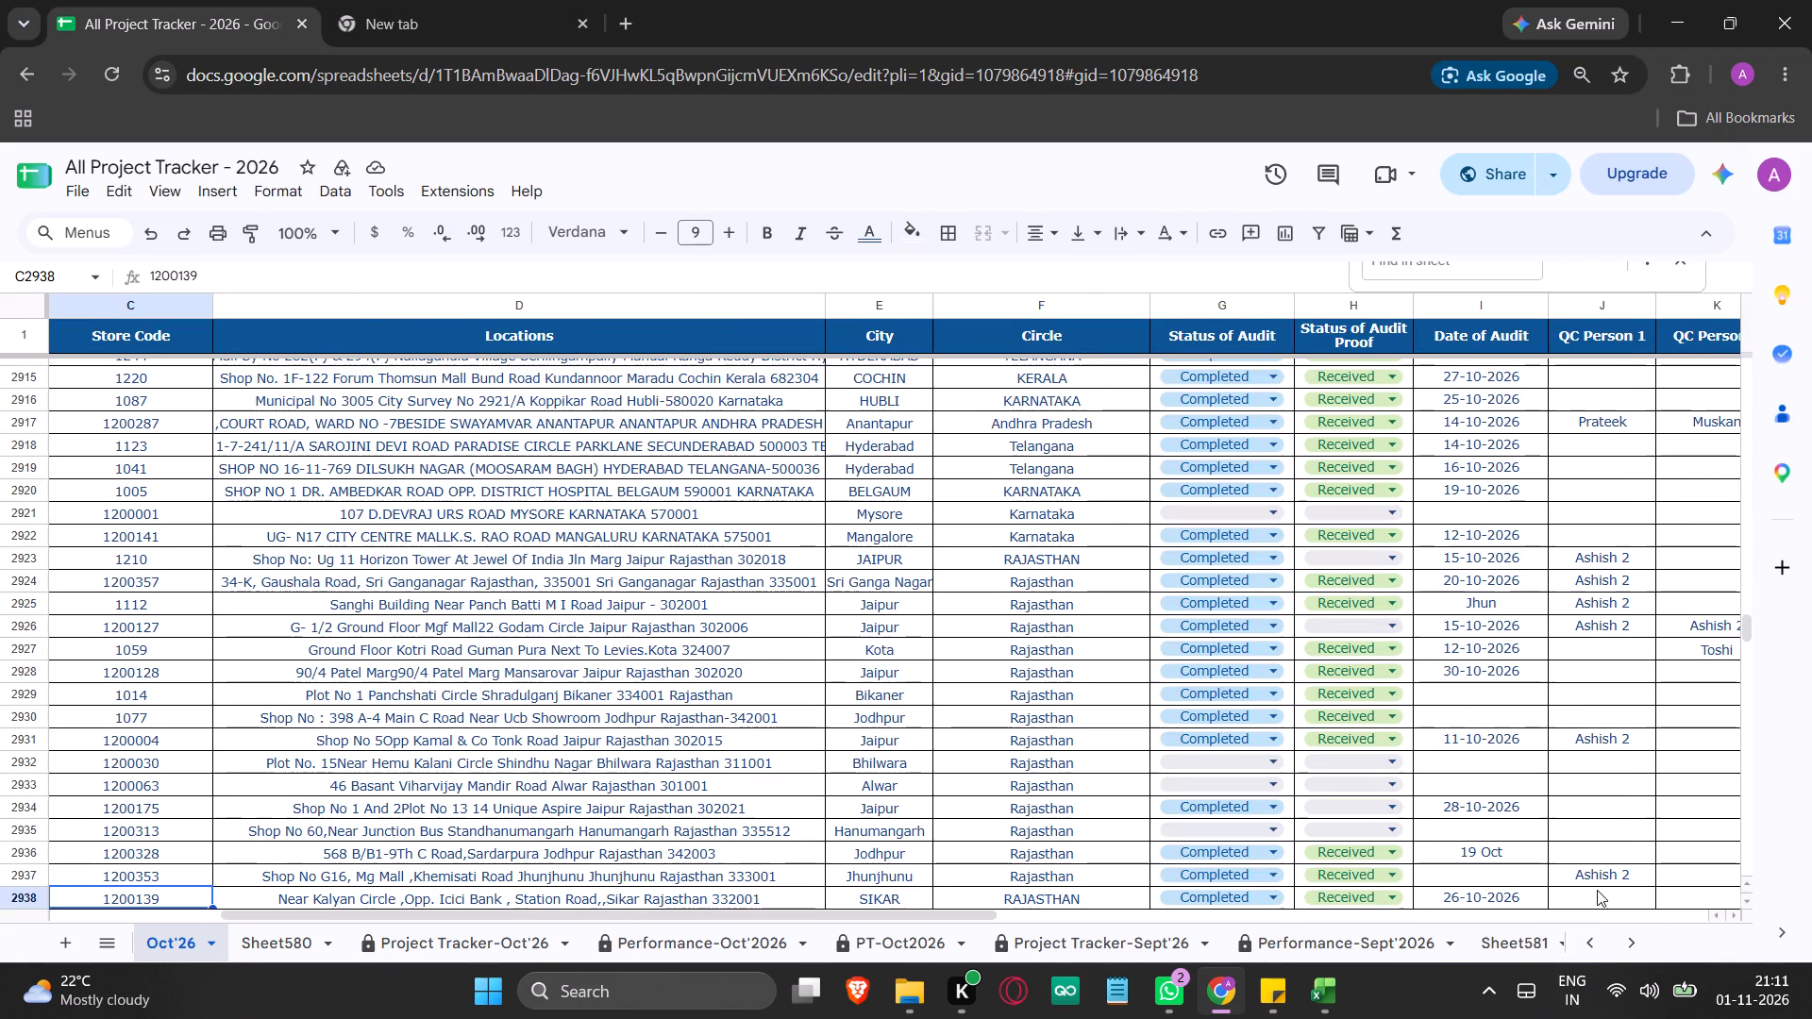
left_click(1591, 890)
key("shift+a")
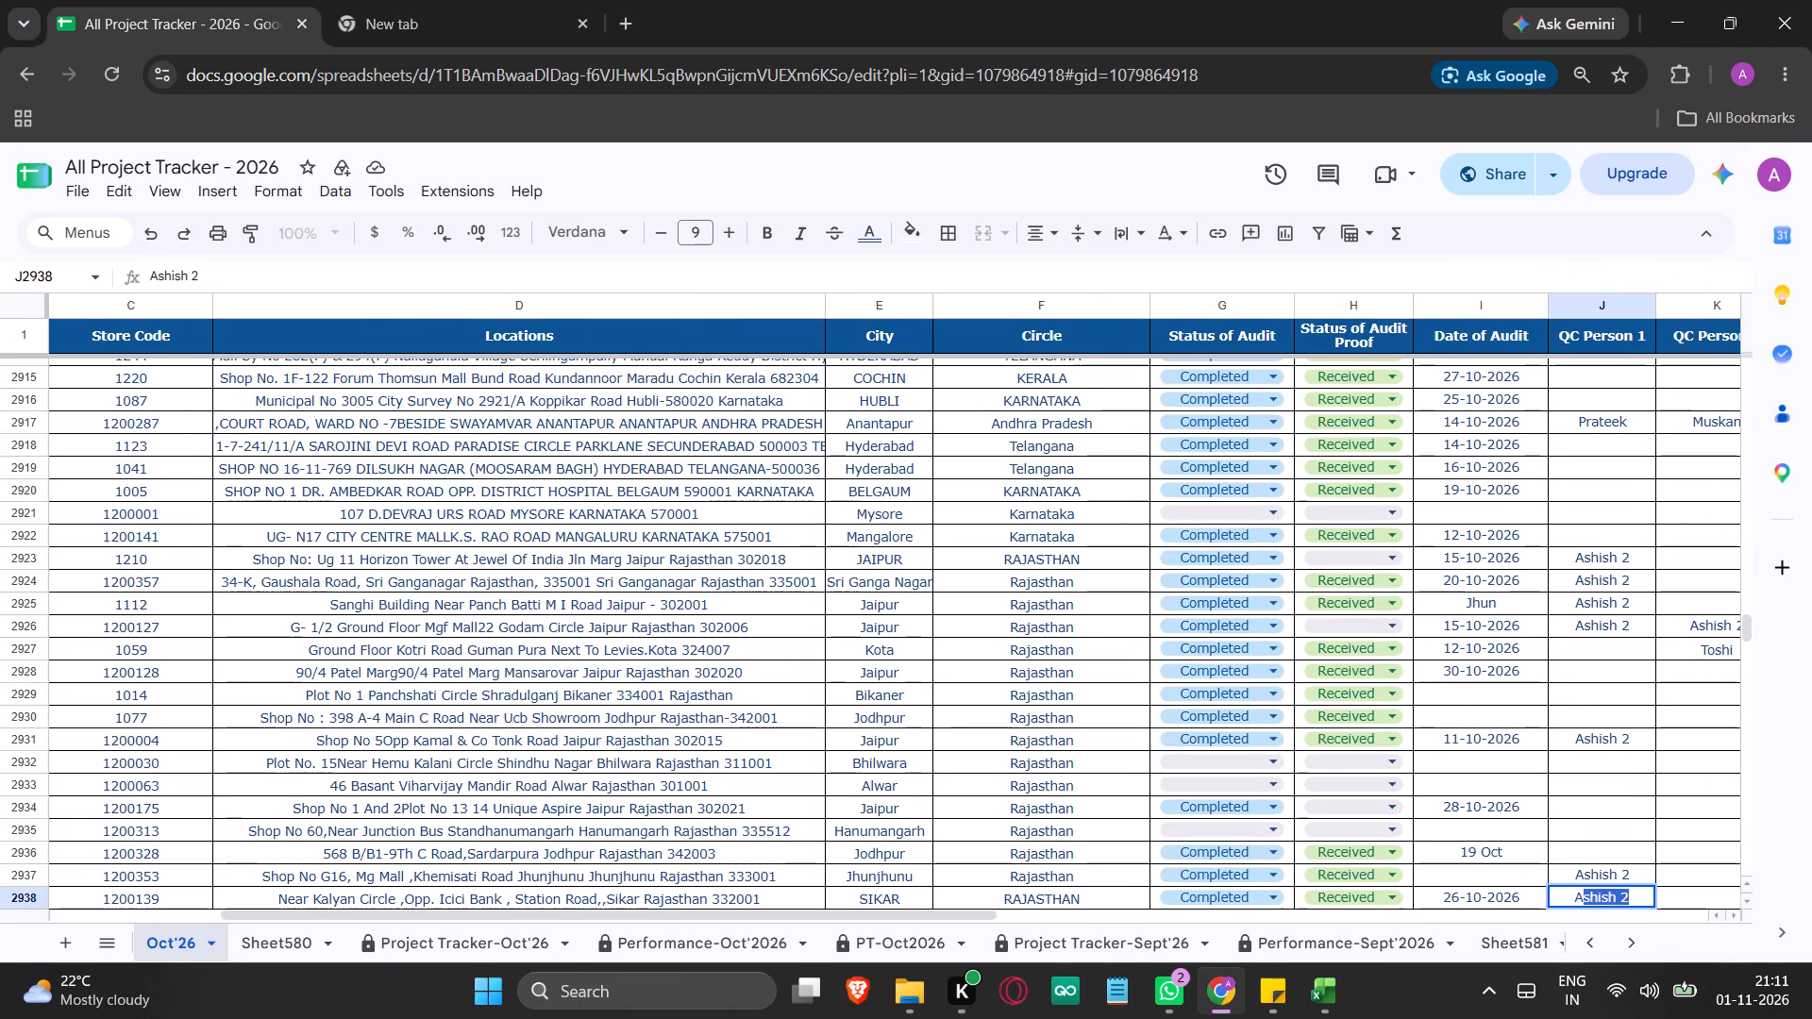
key("Tab")
Set store code 1200139's QC Status to XX Cross and its Date of QC 1 to 28 Oct.
key("Tab")
key("Tab")
key("Tab")
key("Tab")
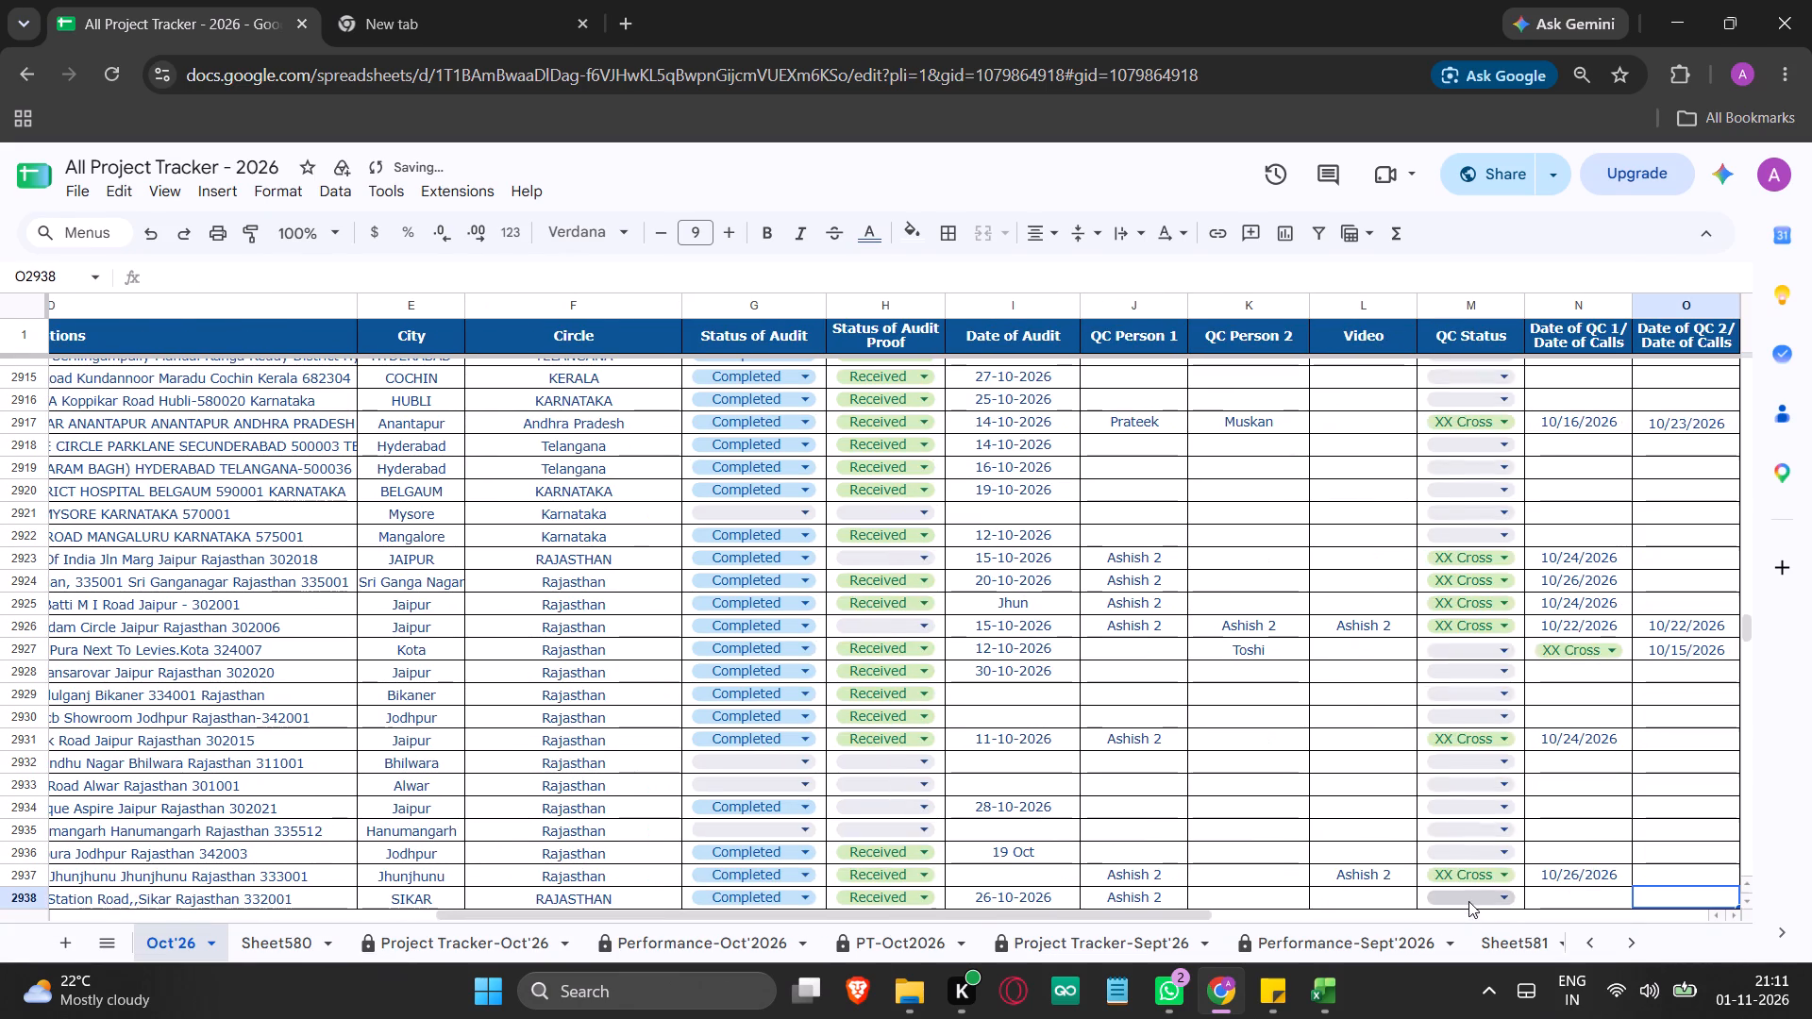
left_click(1468, 900)
left_click(1468, 594)
left_click(1571, 895)
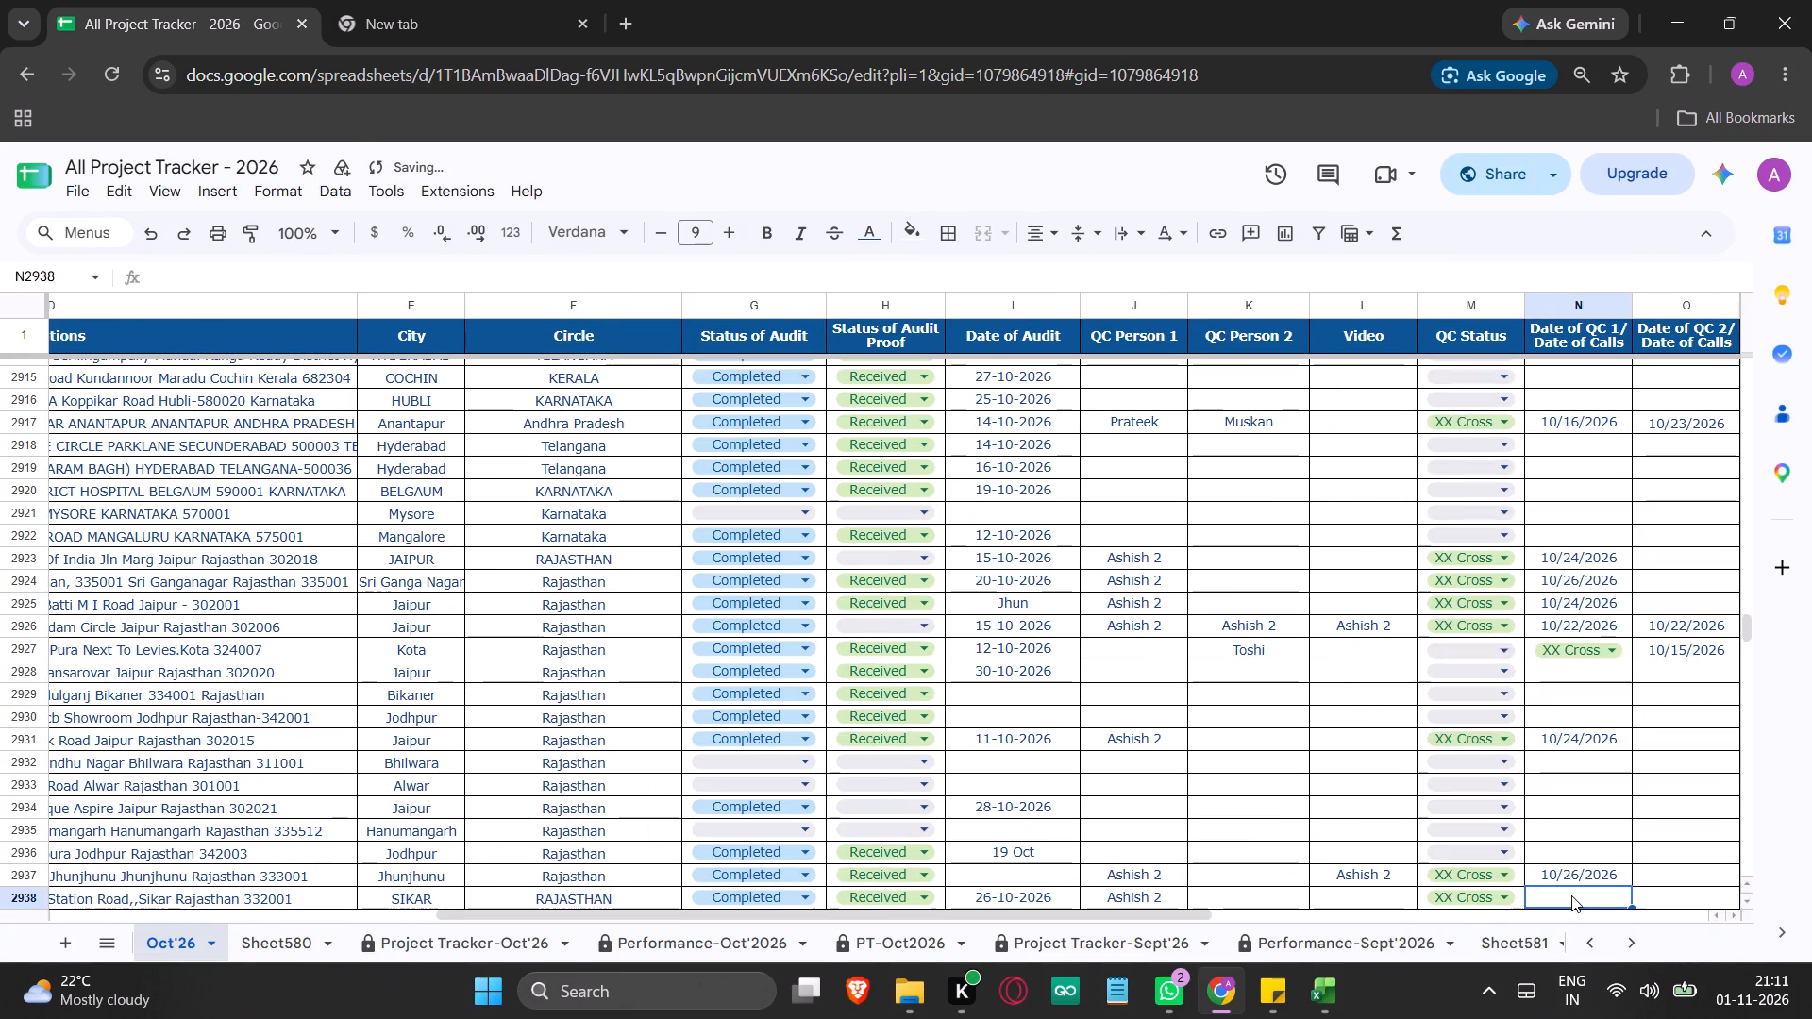
type("28")
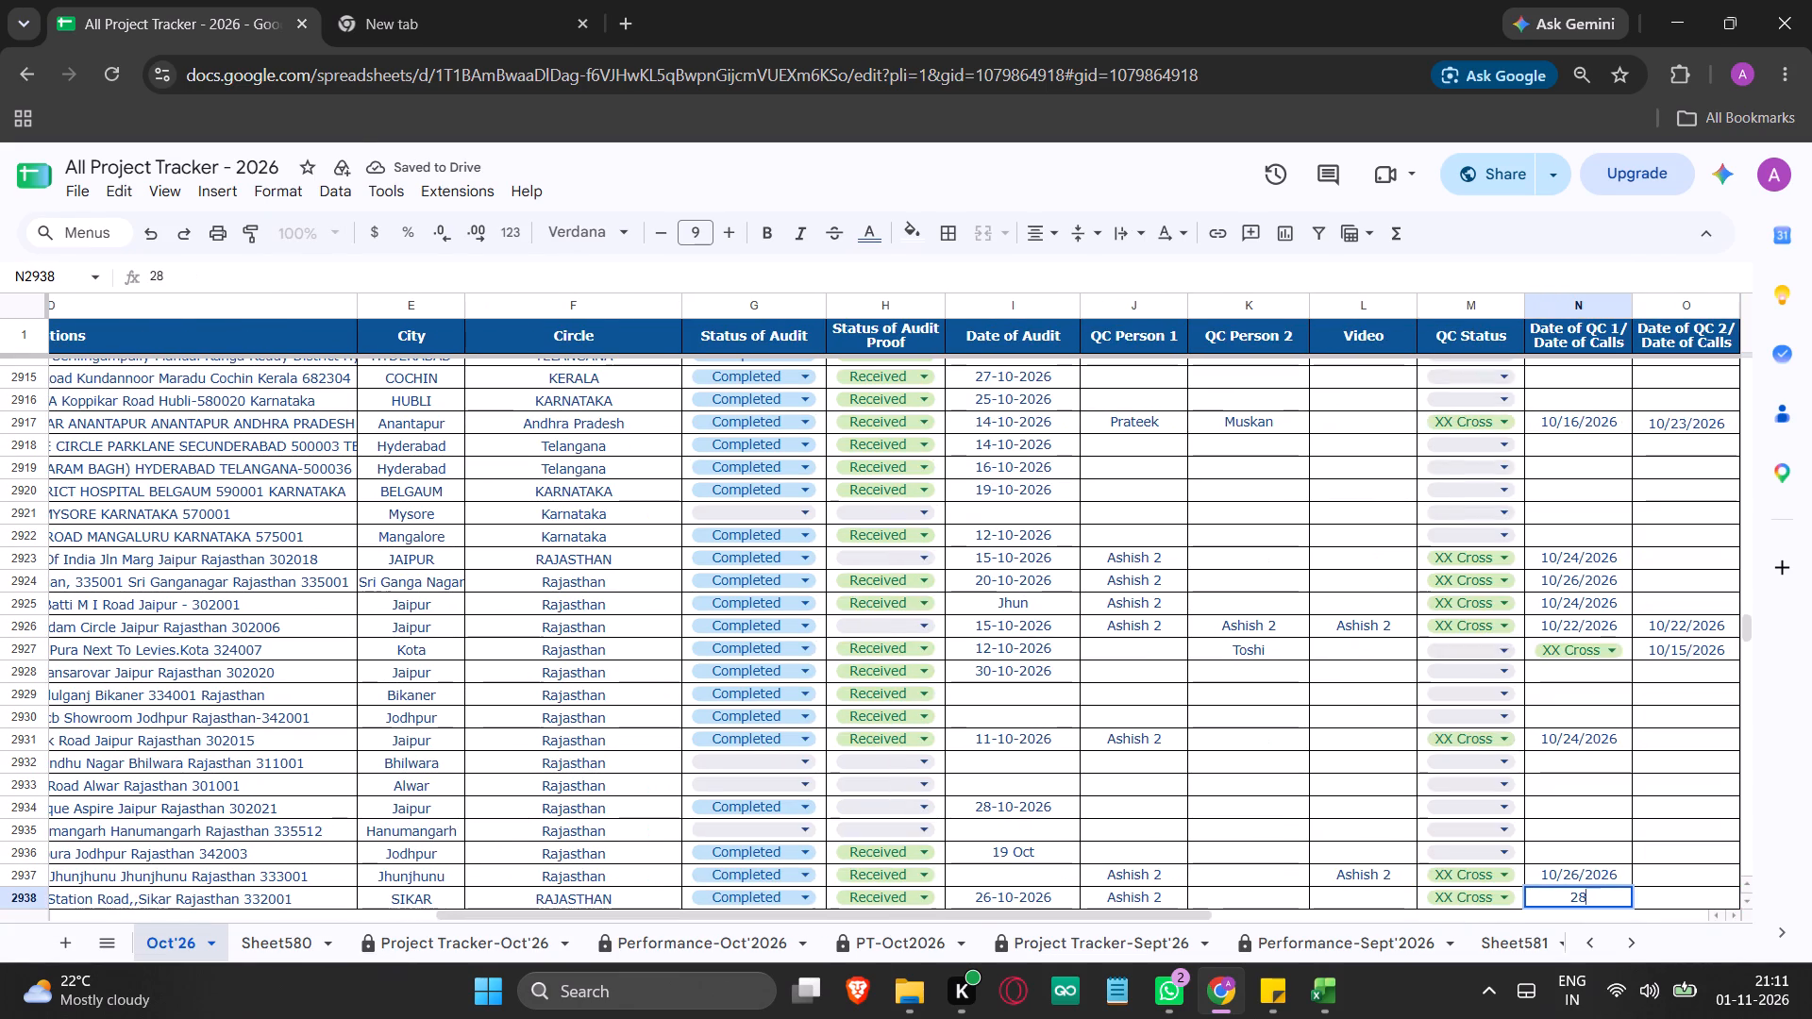
type("Oct")
key("Tab")
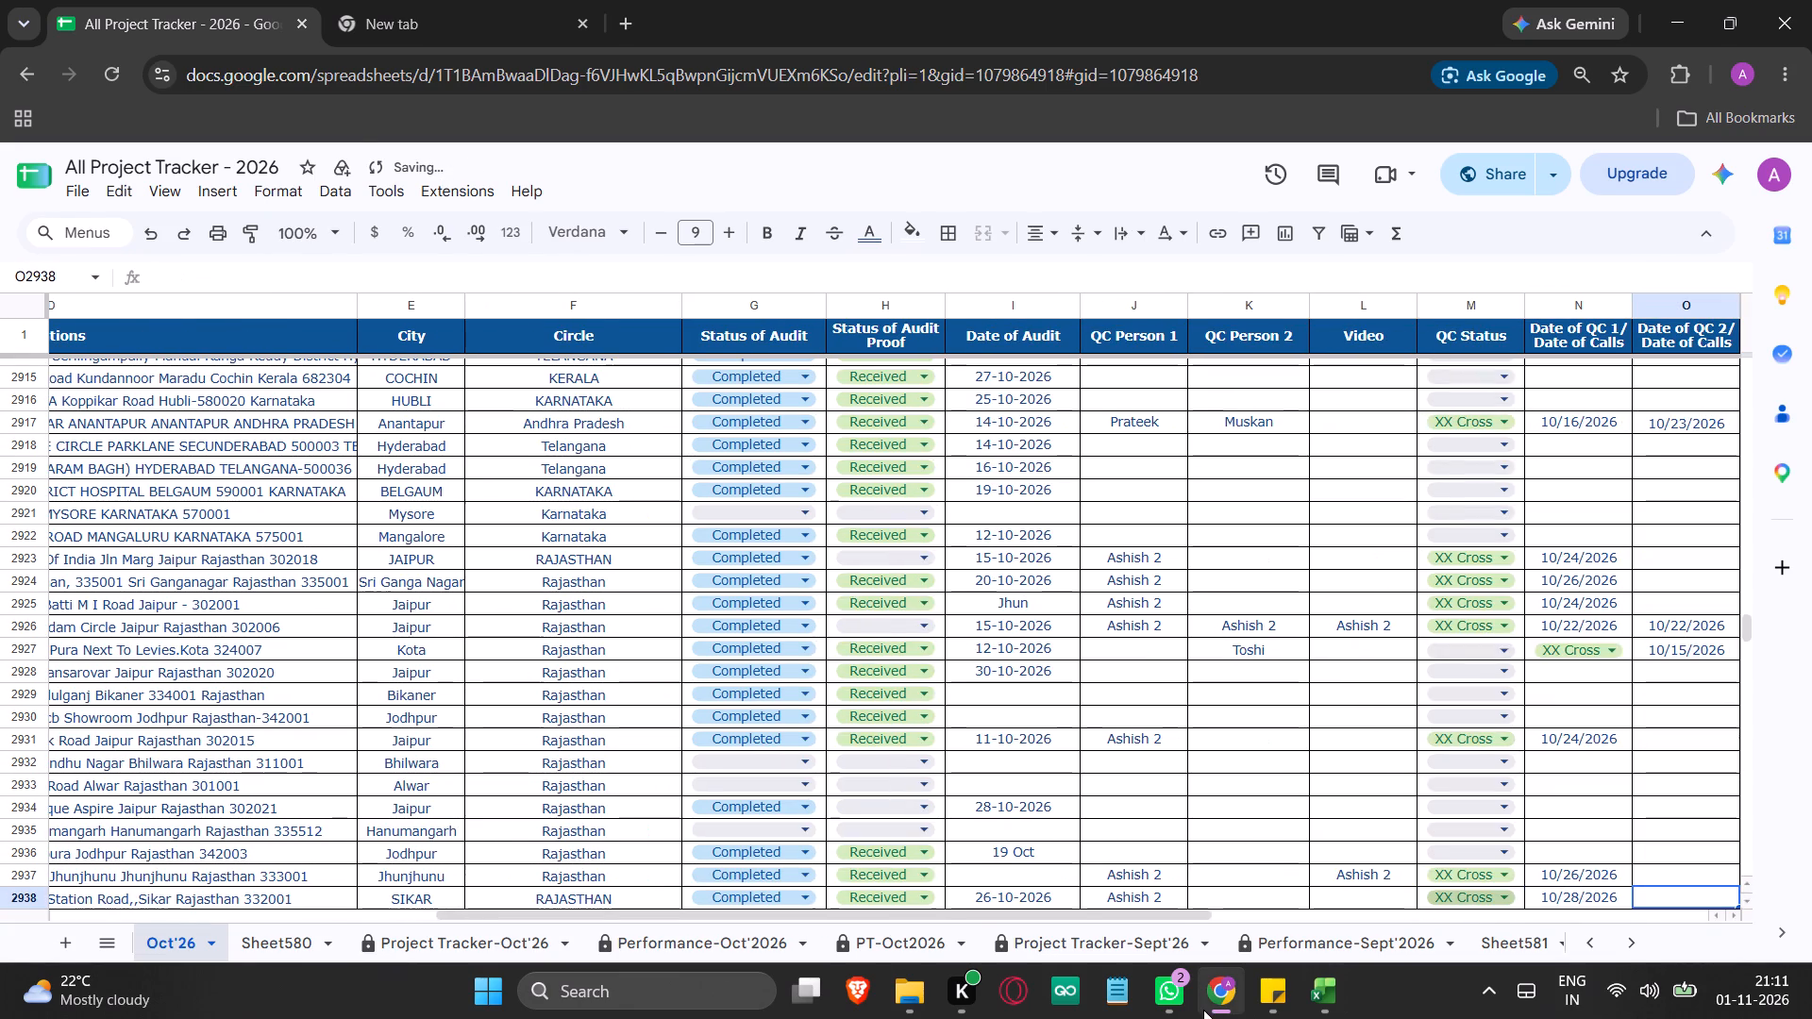
Find store code 1248, the first under the sticky note's 29-10-2026 heading, in the tracker.
left_click(1261, 1008)
scroll(1366, 287, "down", 2)
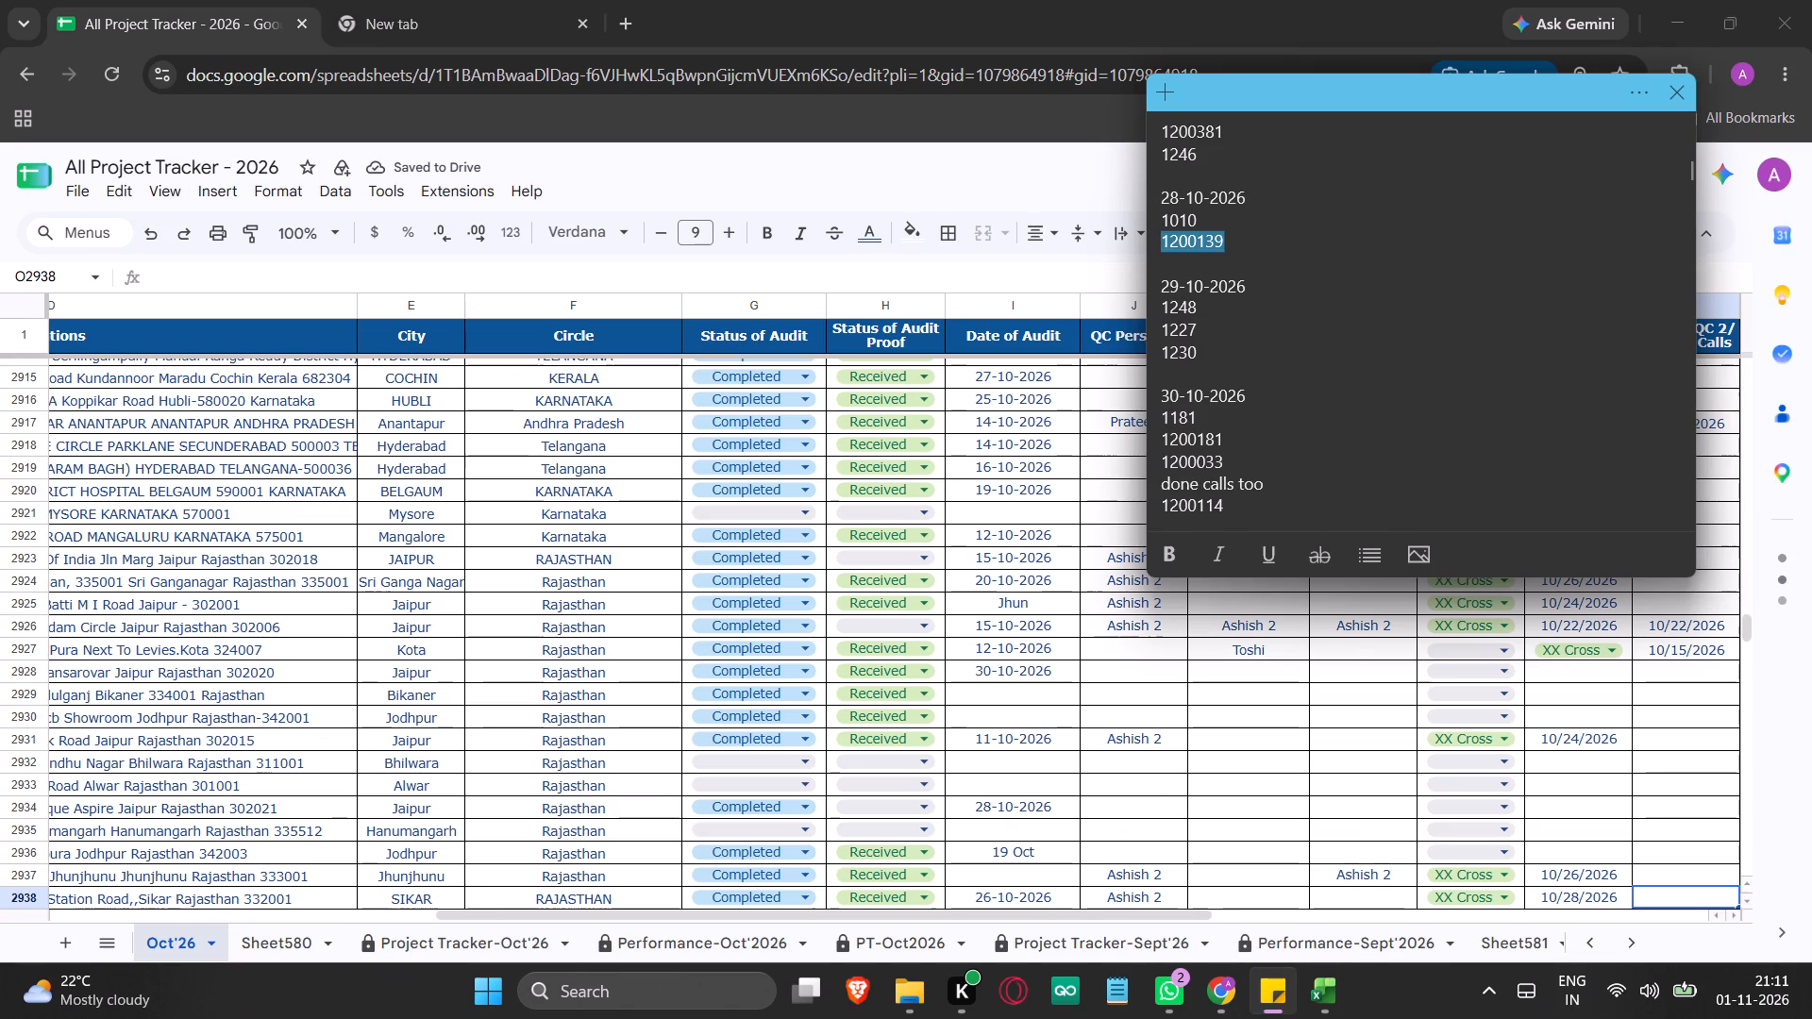
double_click(1177, 307)
right_click(1179, 307)
left_click(1231, 341)
scroll(1260, 309, "down", 2)
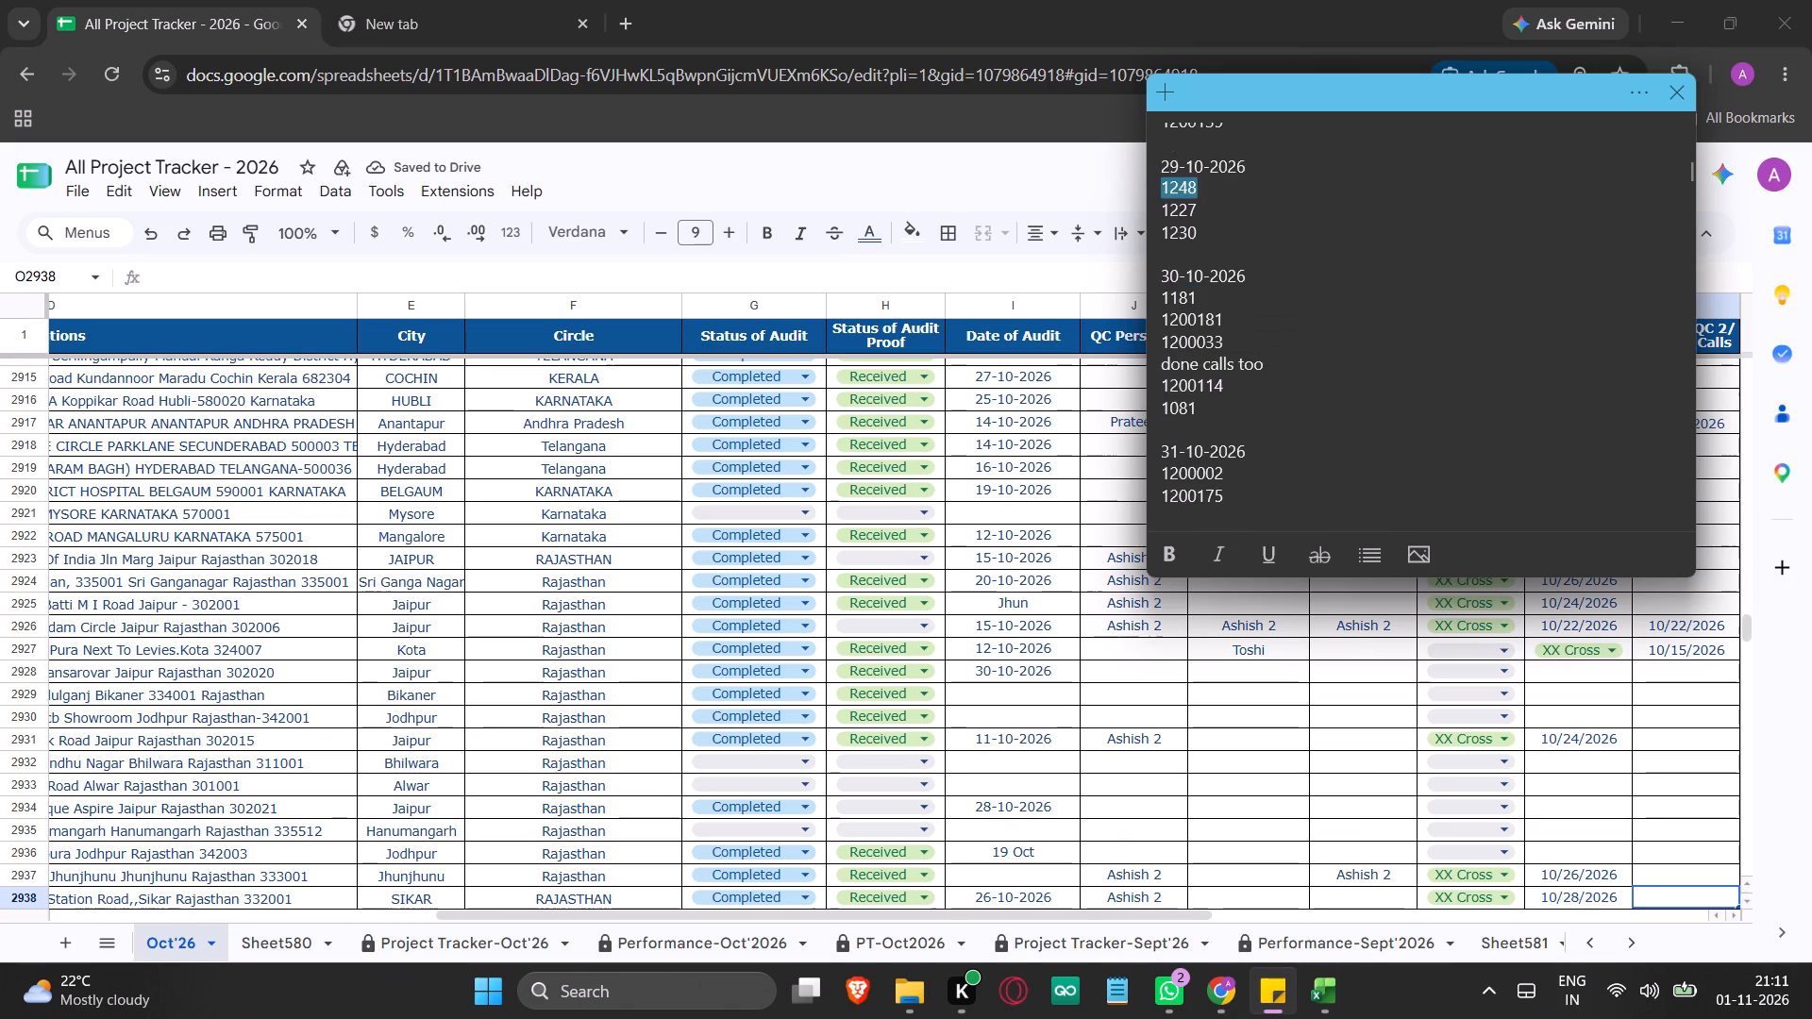
scroll(1262, 318, "down", 1)
scroll(1262, 318, "up", 6)
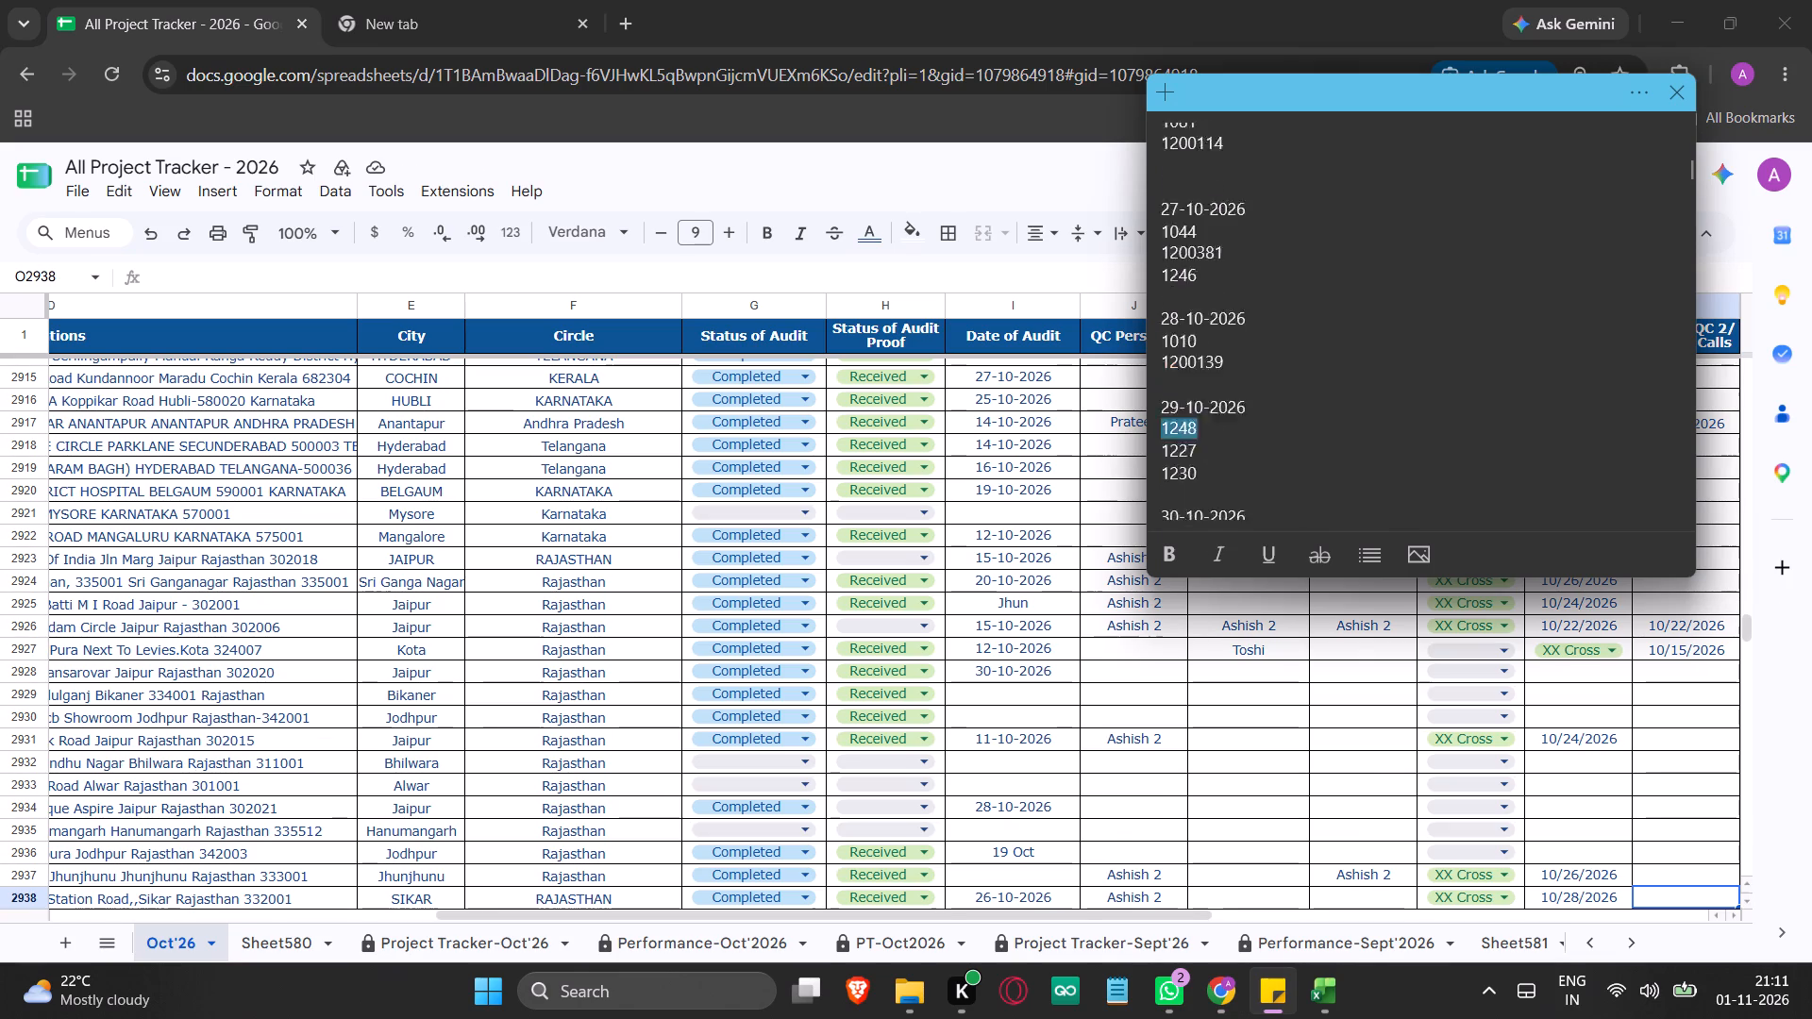
scroll(1200, 289, "up", 4)
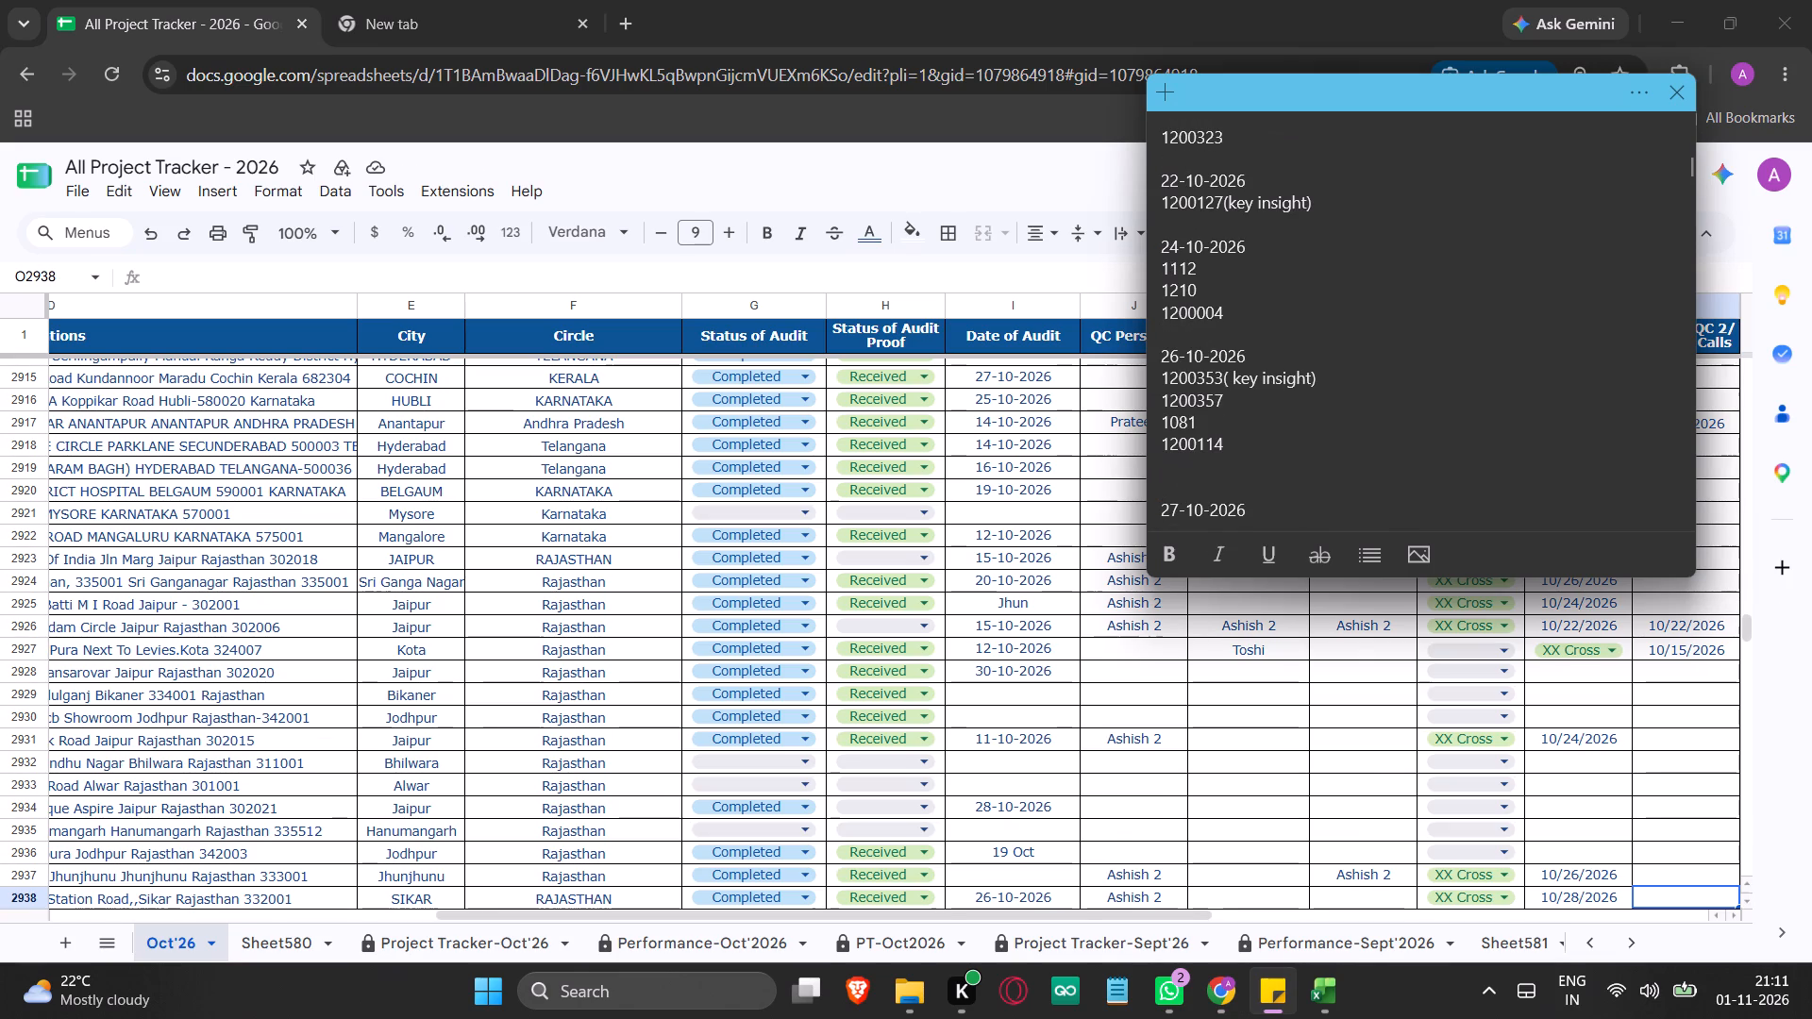
scroll(1202, 290, "down", 3)
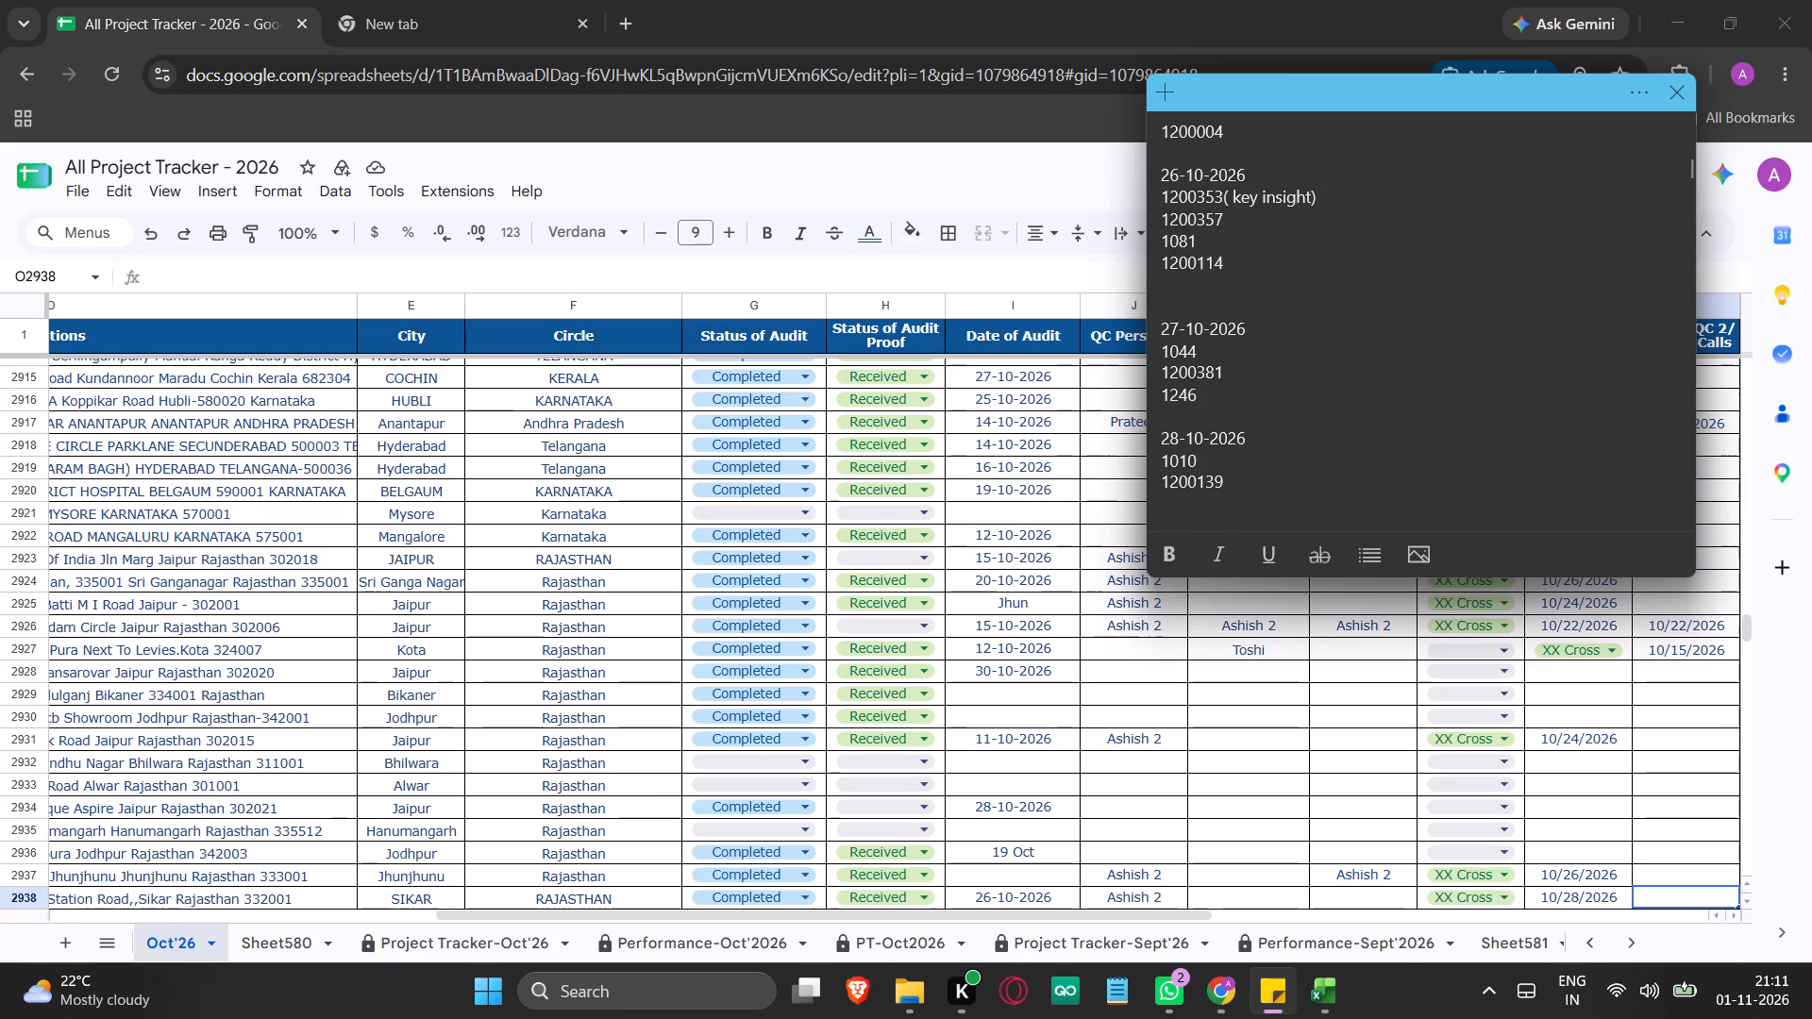
scroll(1204, 291, "down", 4)
right_click(1189, 304)
left_click(1217, 321)
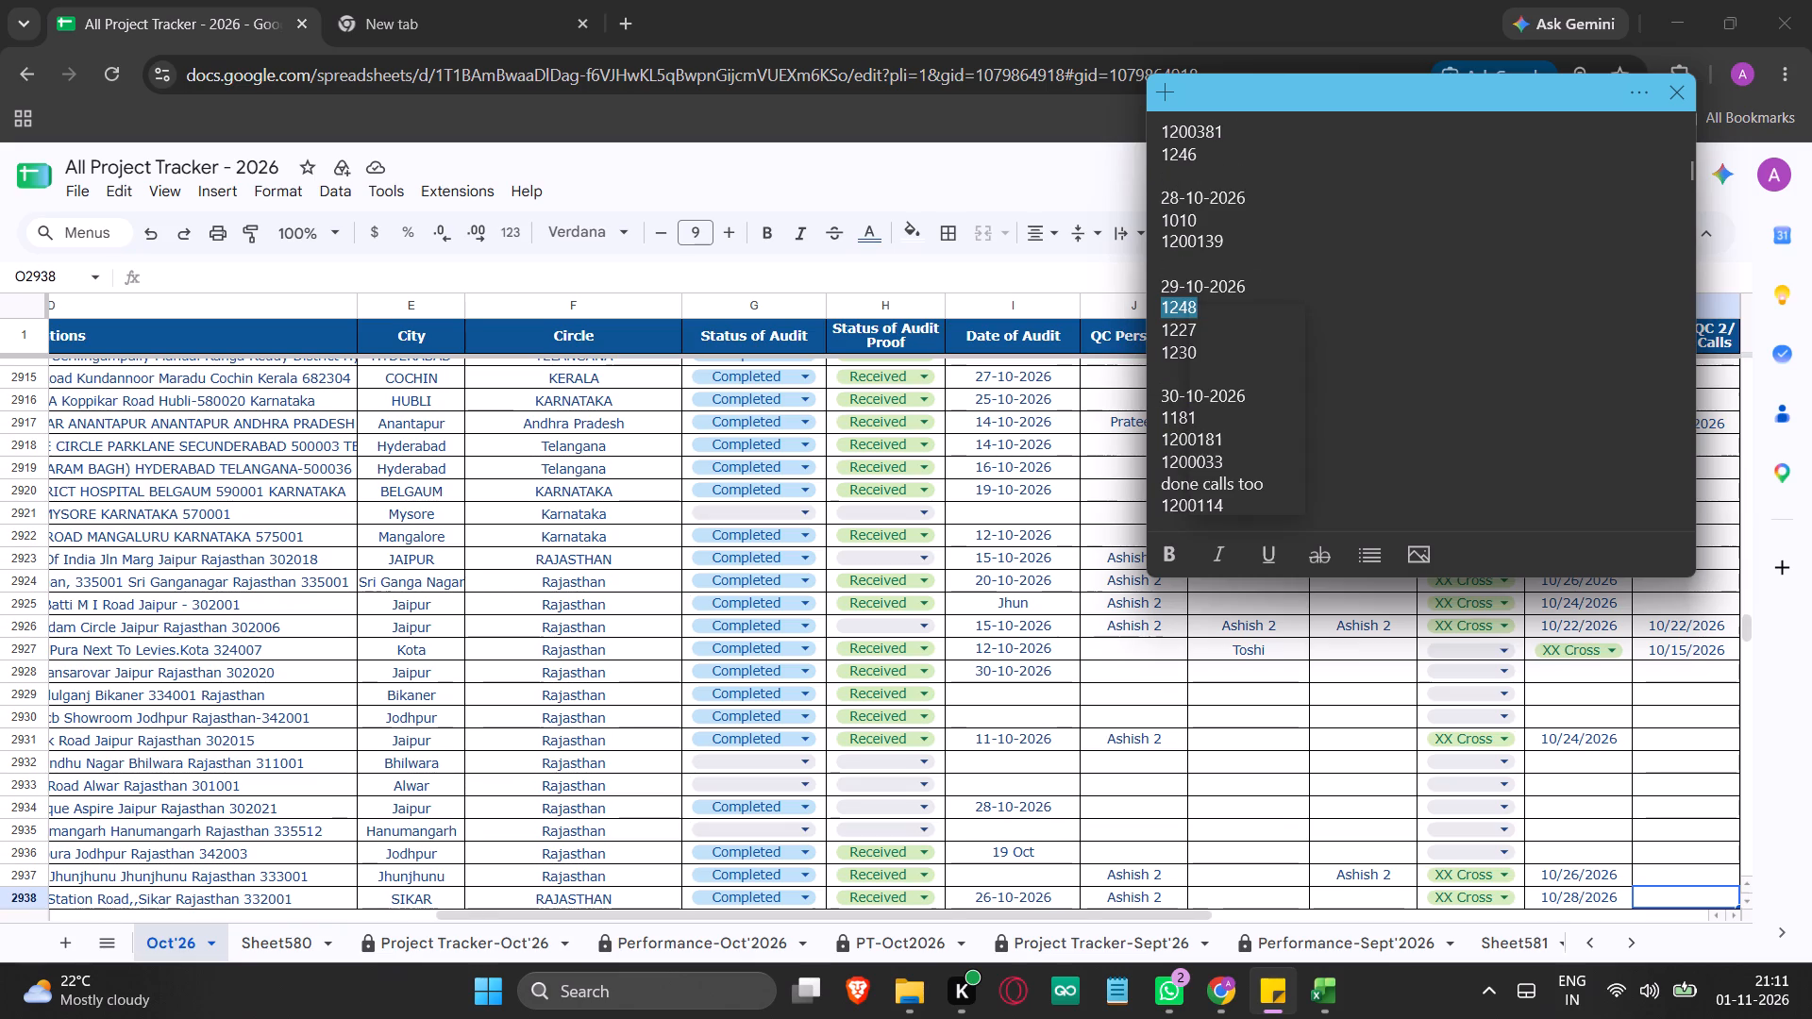
left_click(1241, 771)
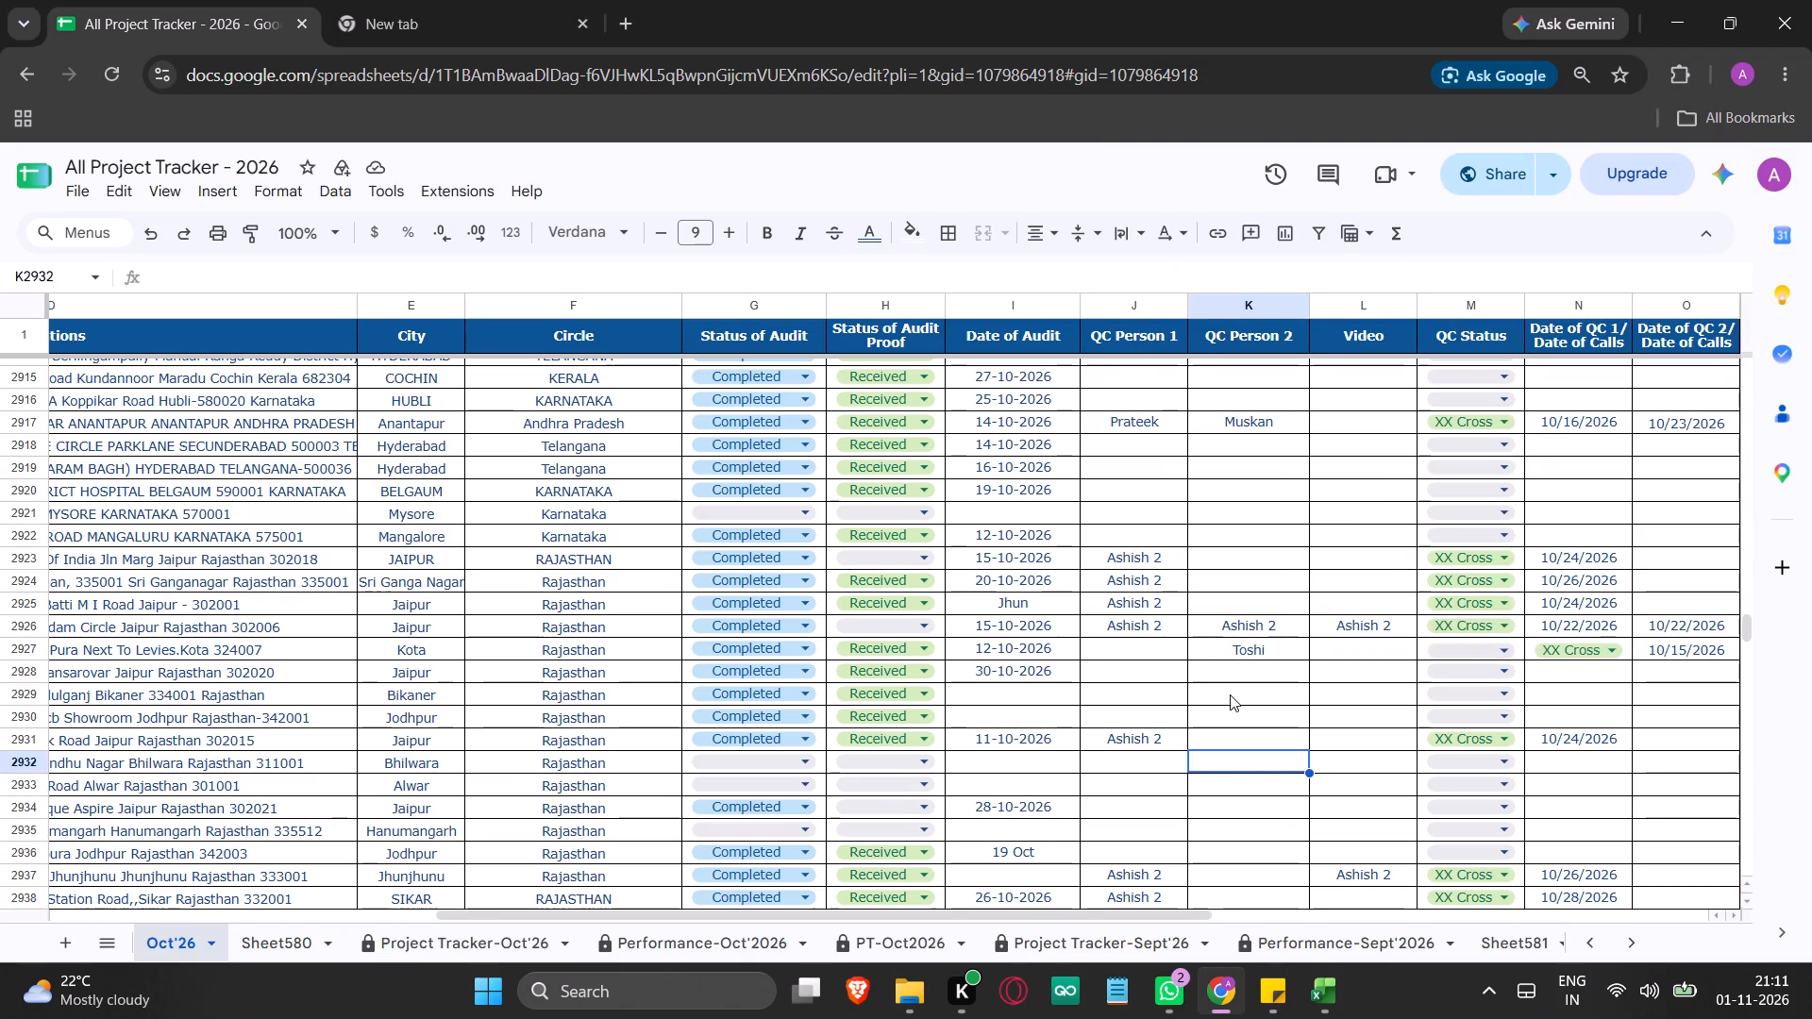
key("ctrl+f")
key("ctrl+v")
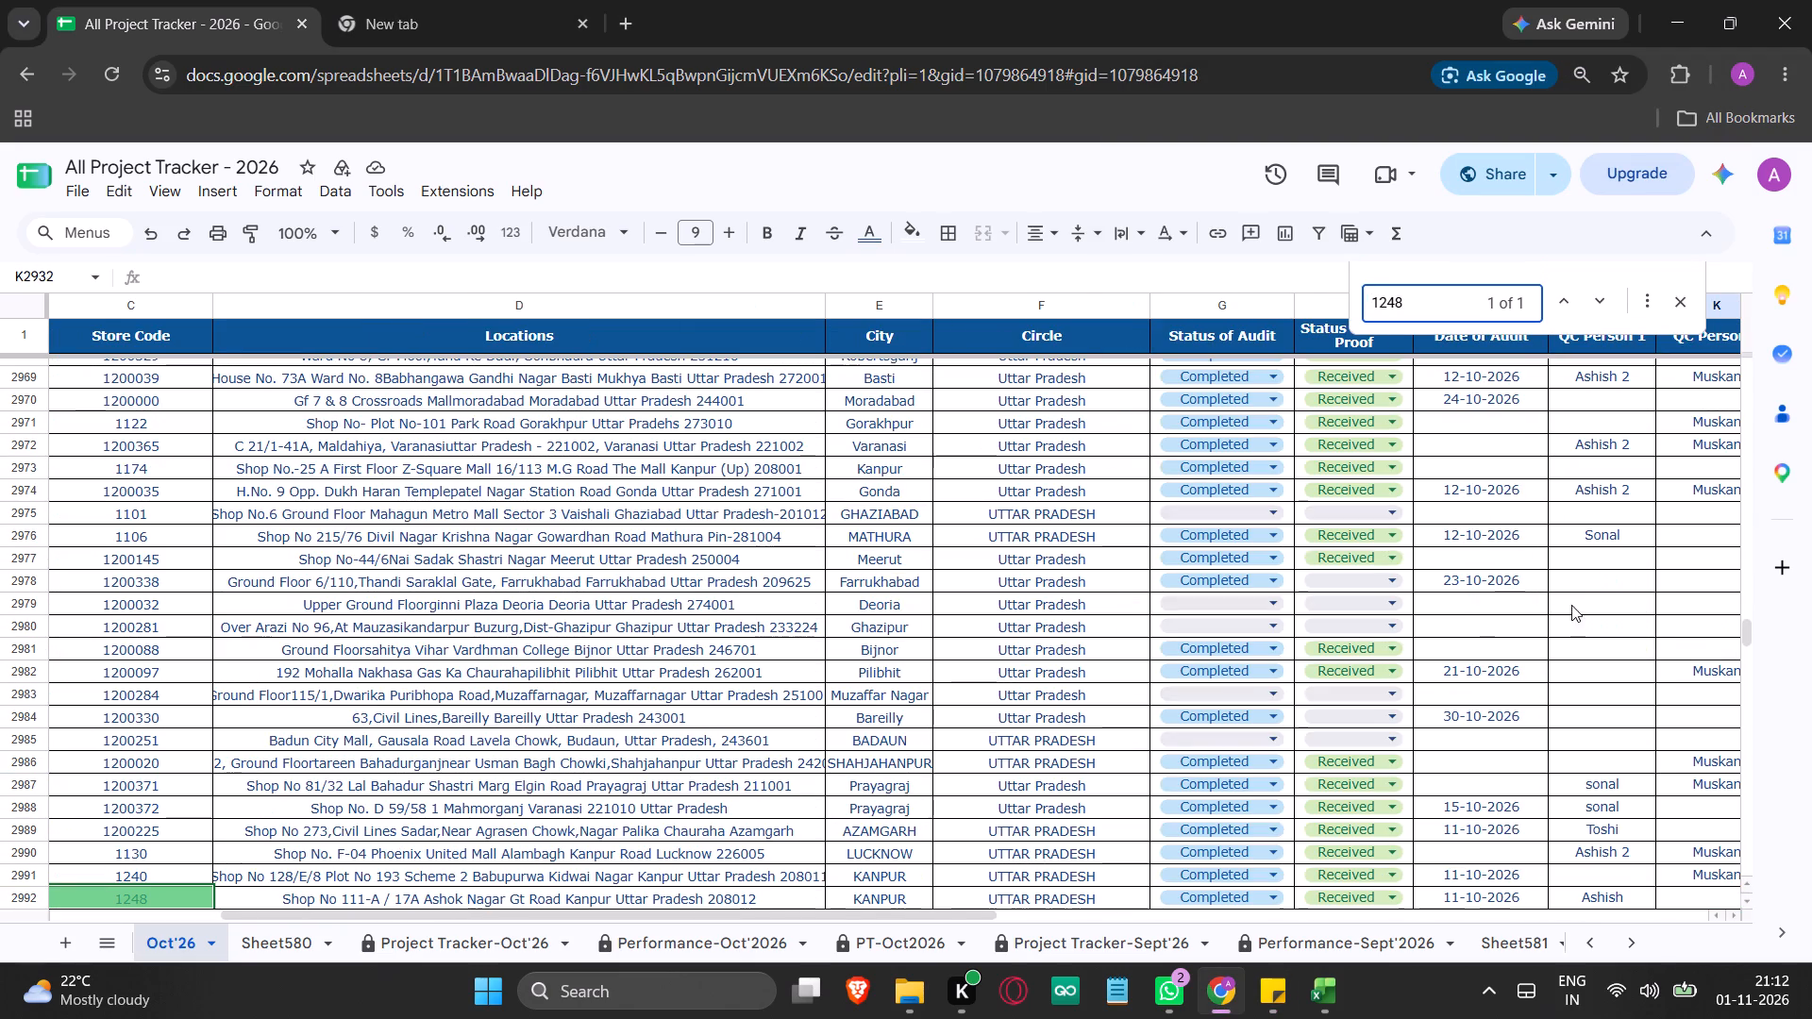
left_click(1685, 301)
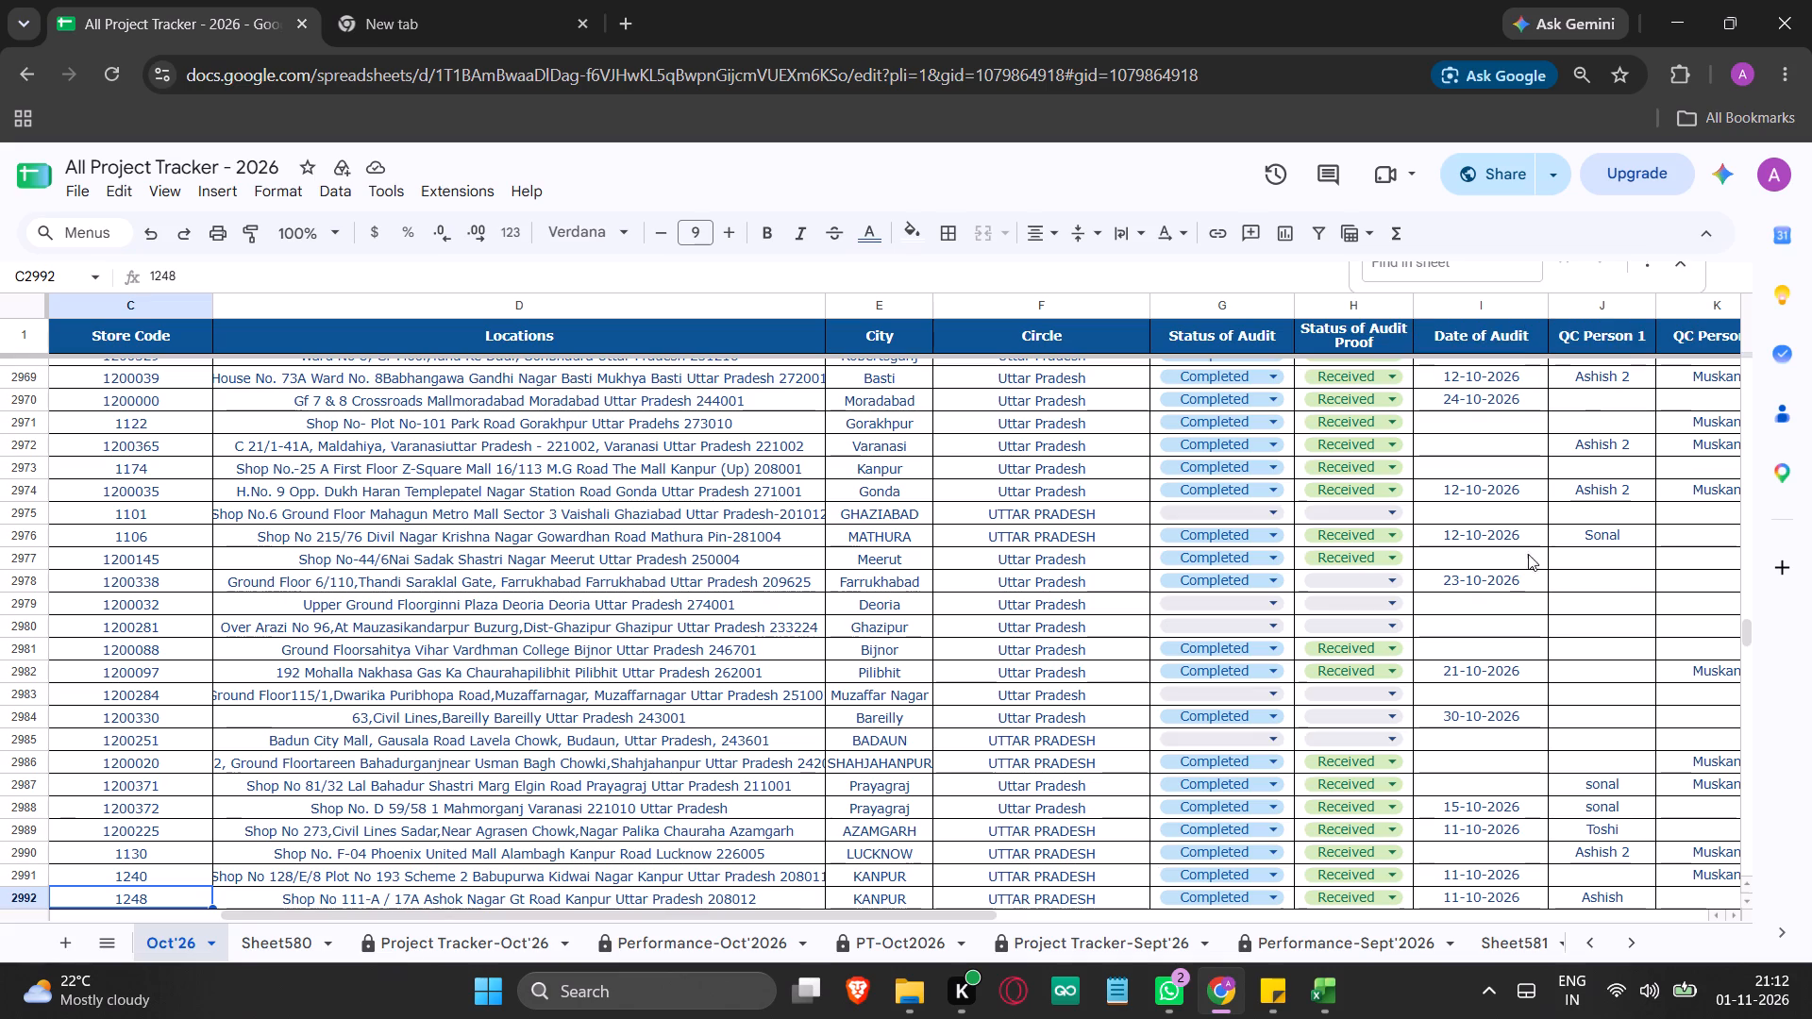
Replace store code 1248's QC Person 1 entry with Ashish 2.
key("Left")
key("Left")
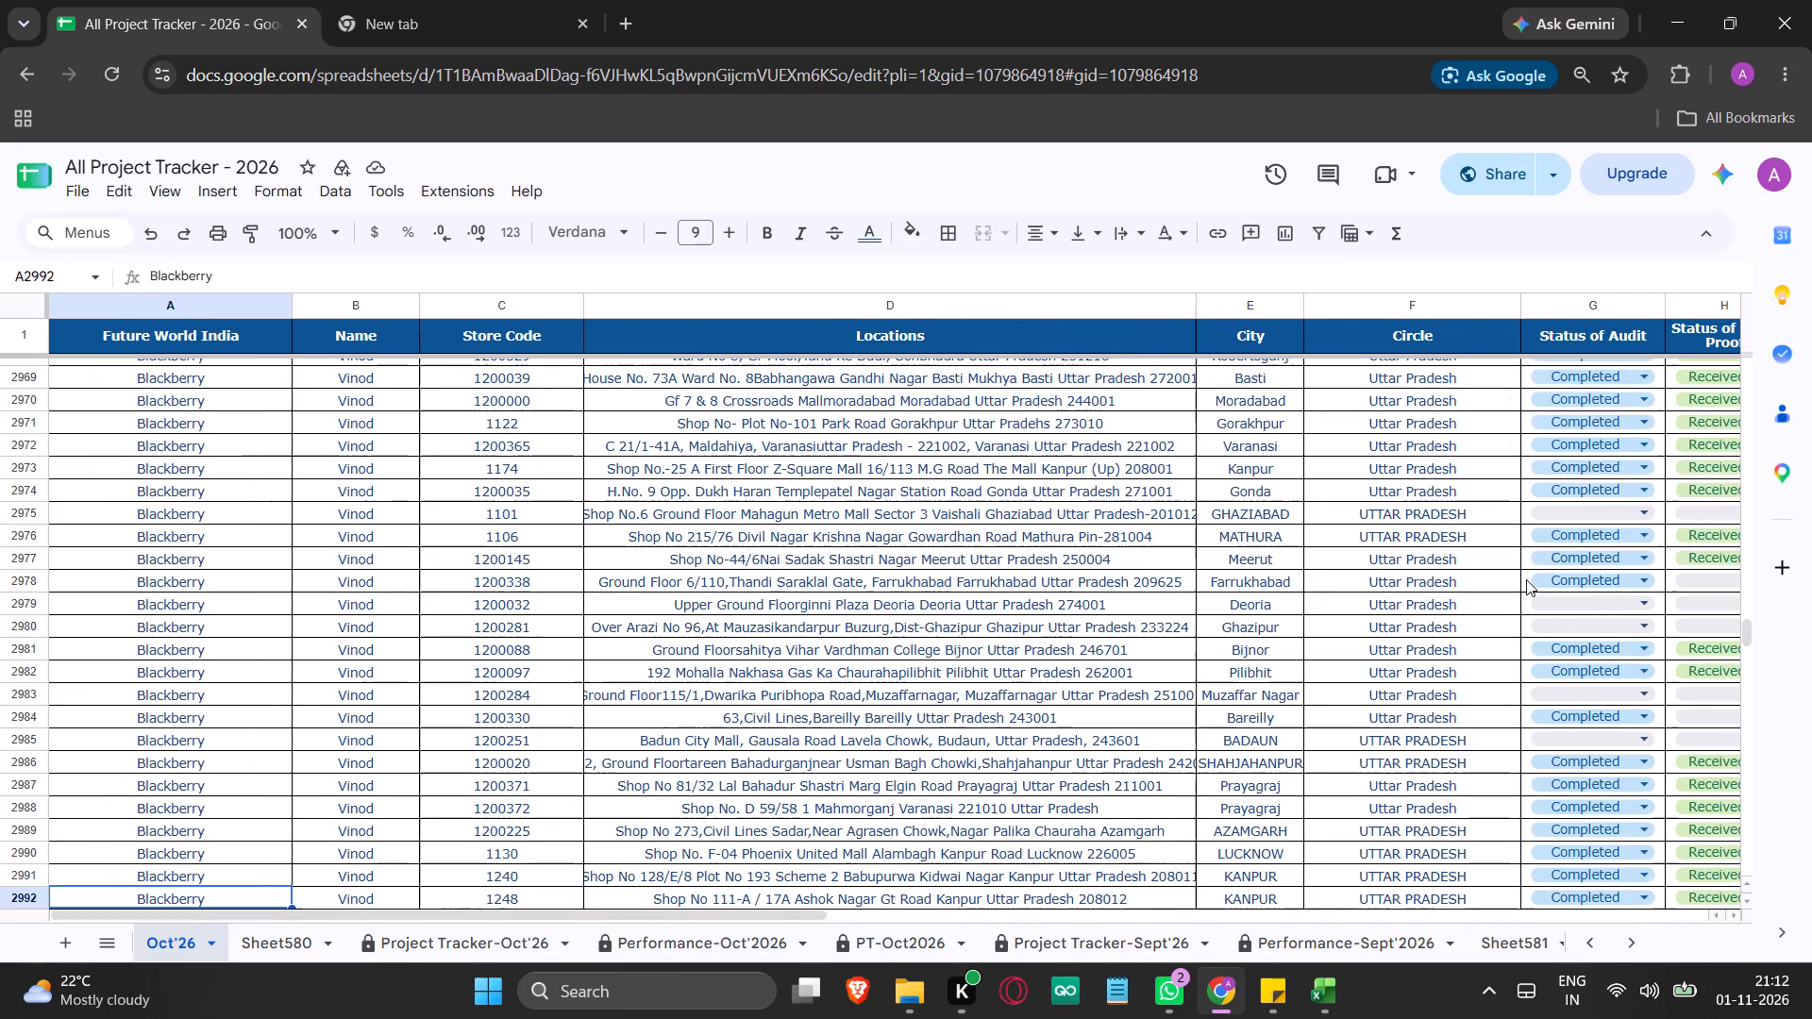
key("Right")
key("Right")
key("Right")
key("Right")
key("Right")
key("Right")
key("Right")
key("Right")
key("Right")
key("Right")
key("Right")
key("Right")
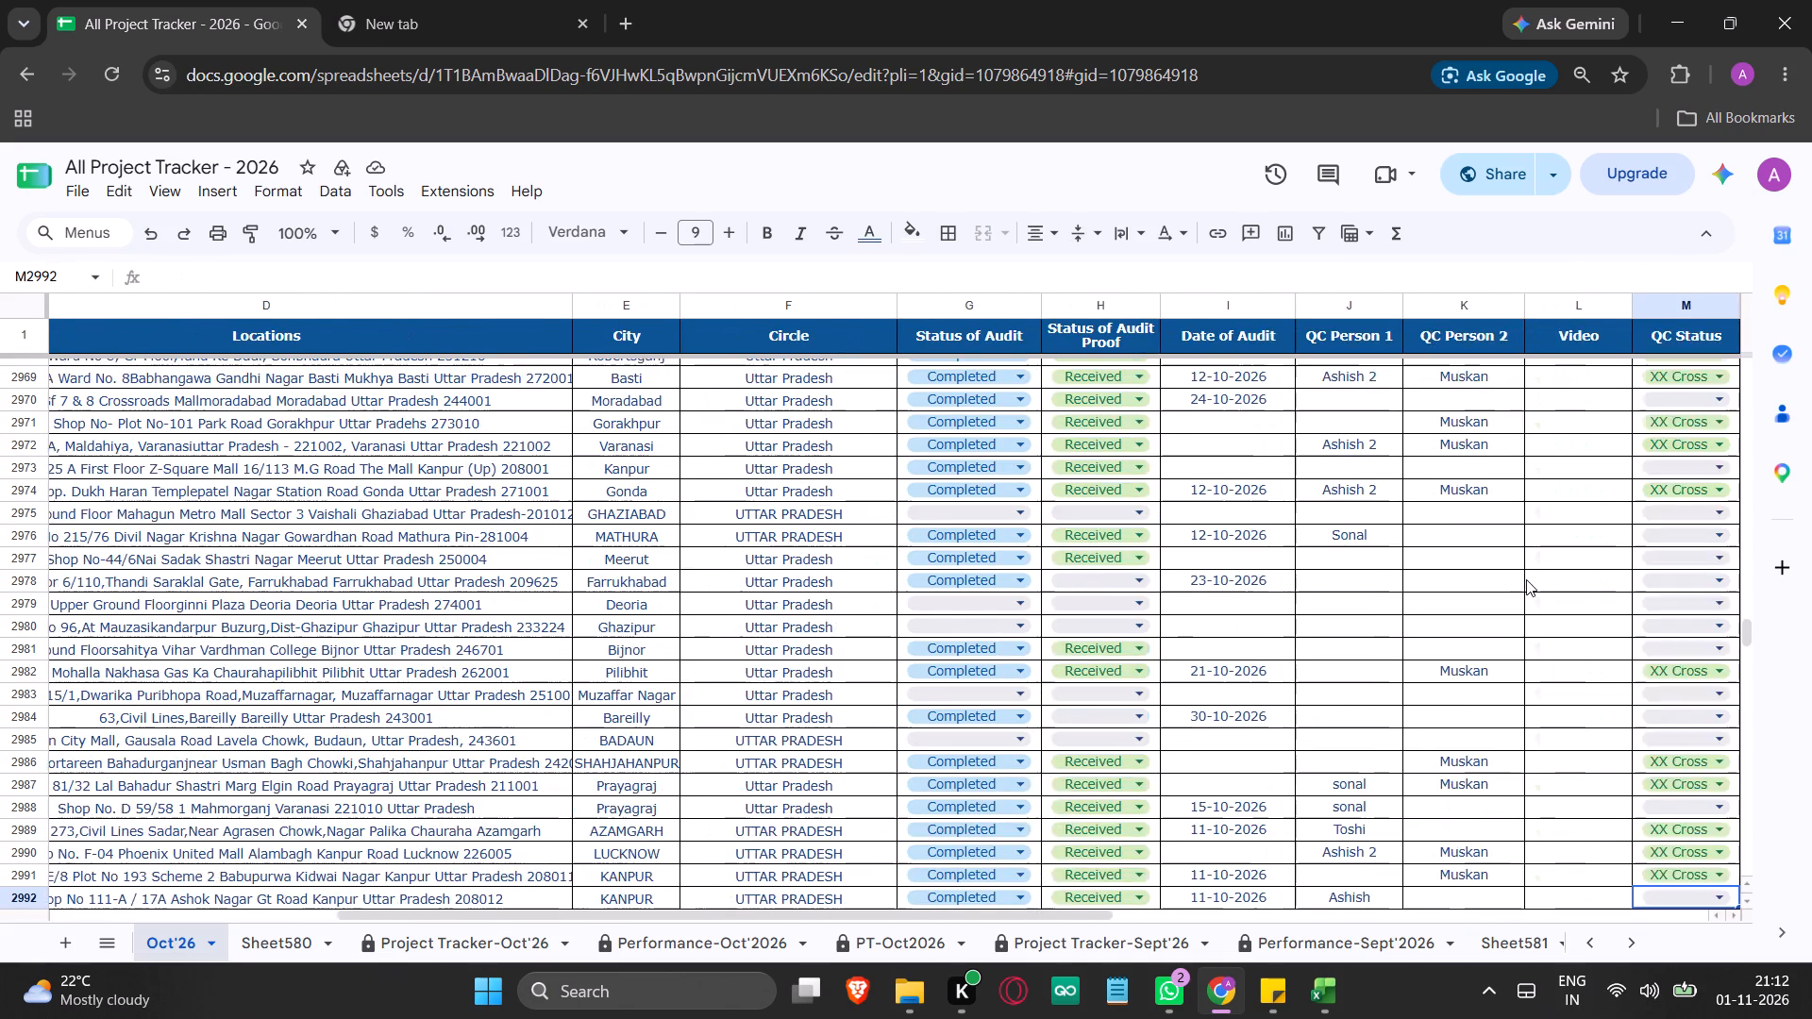
key("Right")
key("Right")
key("Left")
key("Left")
key("Left")
key("Left")
key("Left")
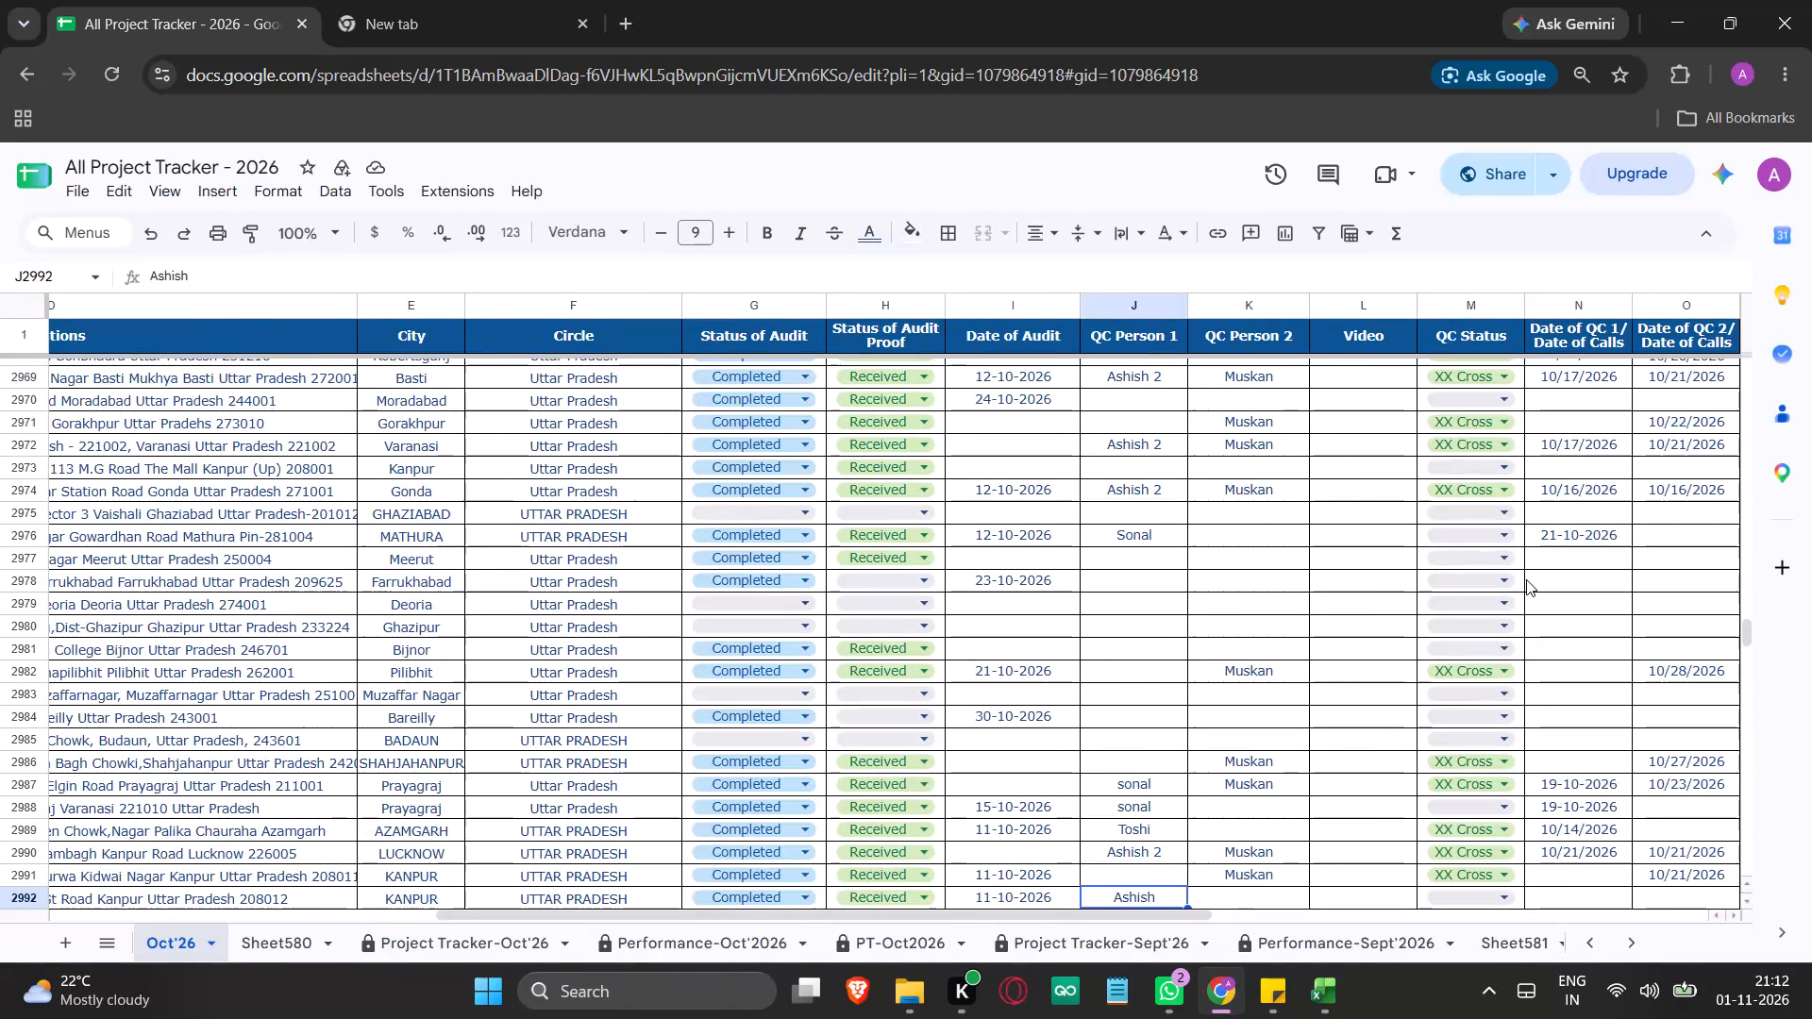
key("shift+a")
type("shish 2")
key("Tab")
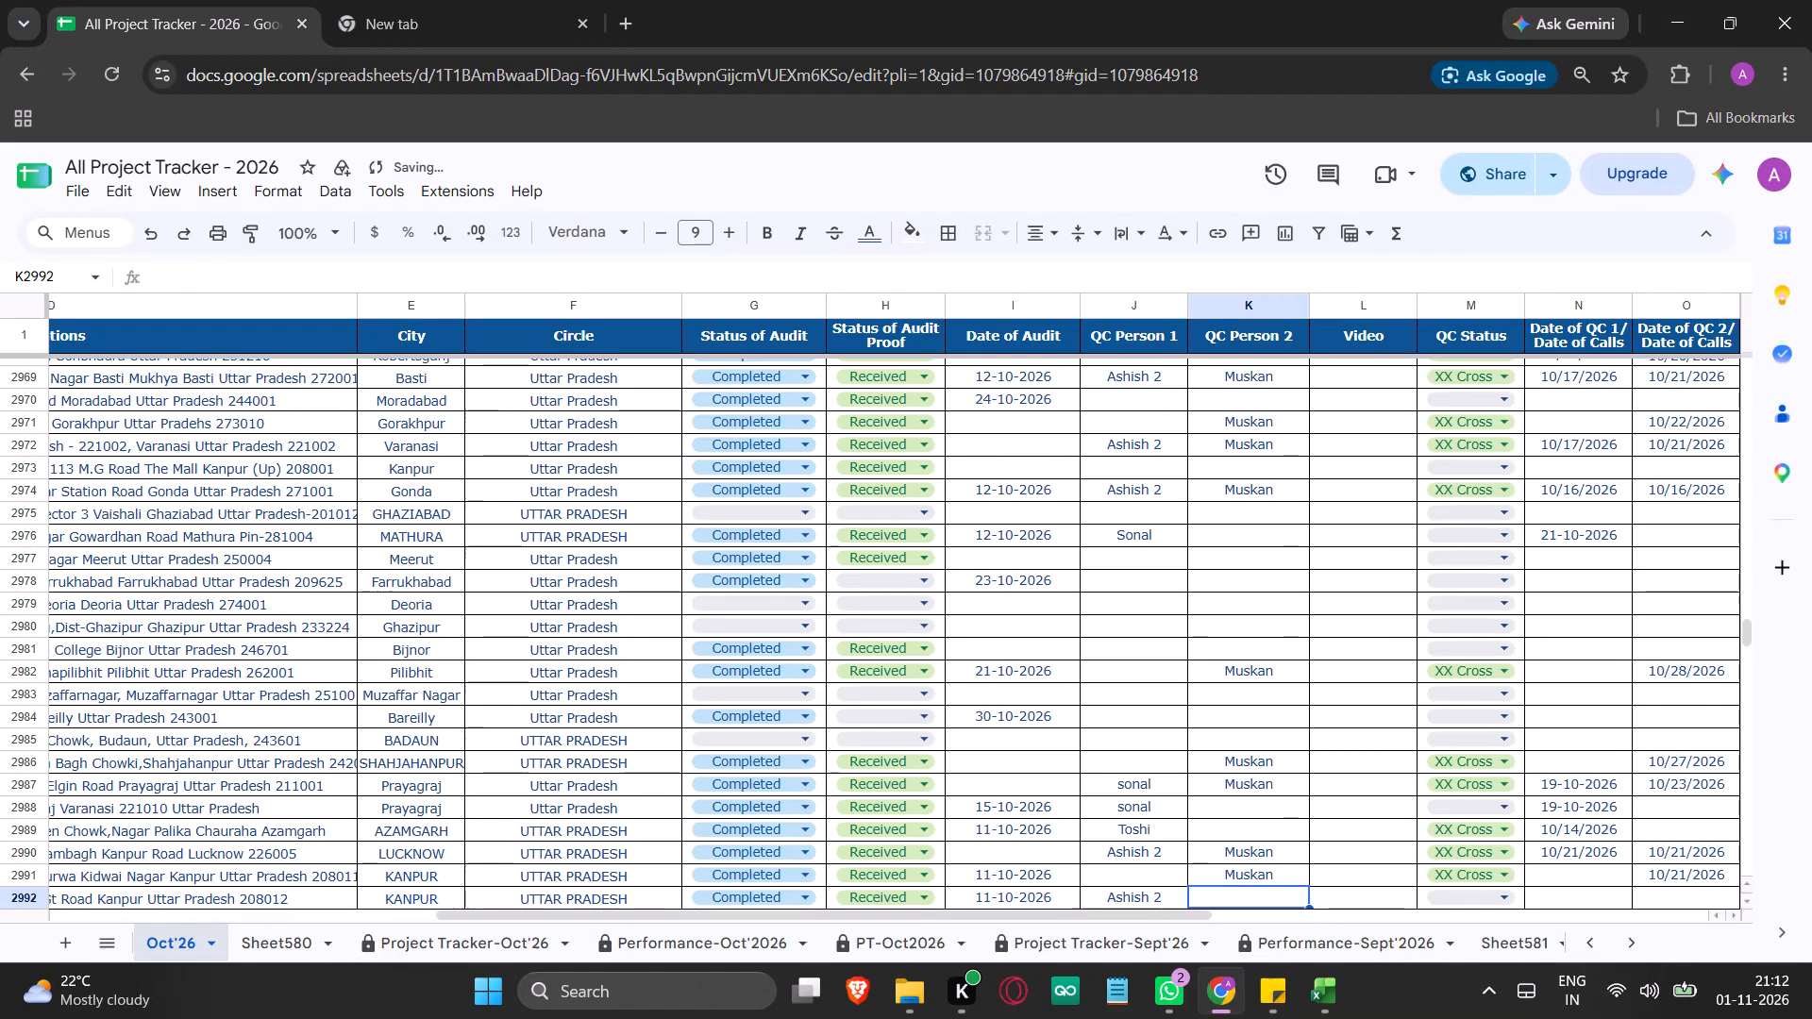
Set store code 1248's QC Status to XX Cross and its Date of QC 1 to 29 Oct.
key("Tab")
key("Tab")
key("Tab")
key("Tab")
left_click(1487, 903)
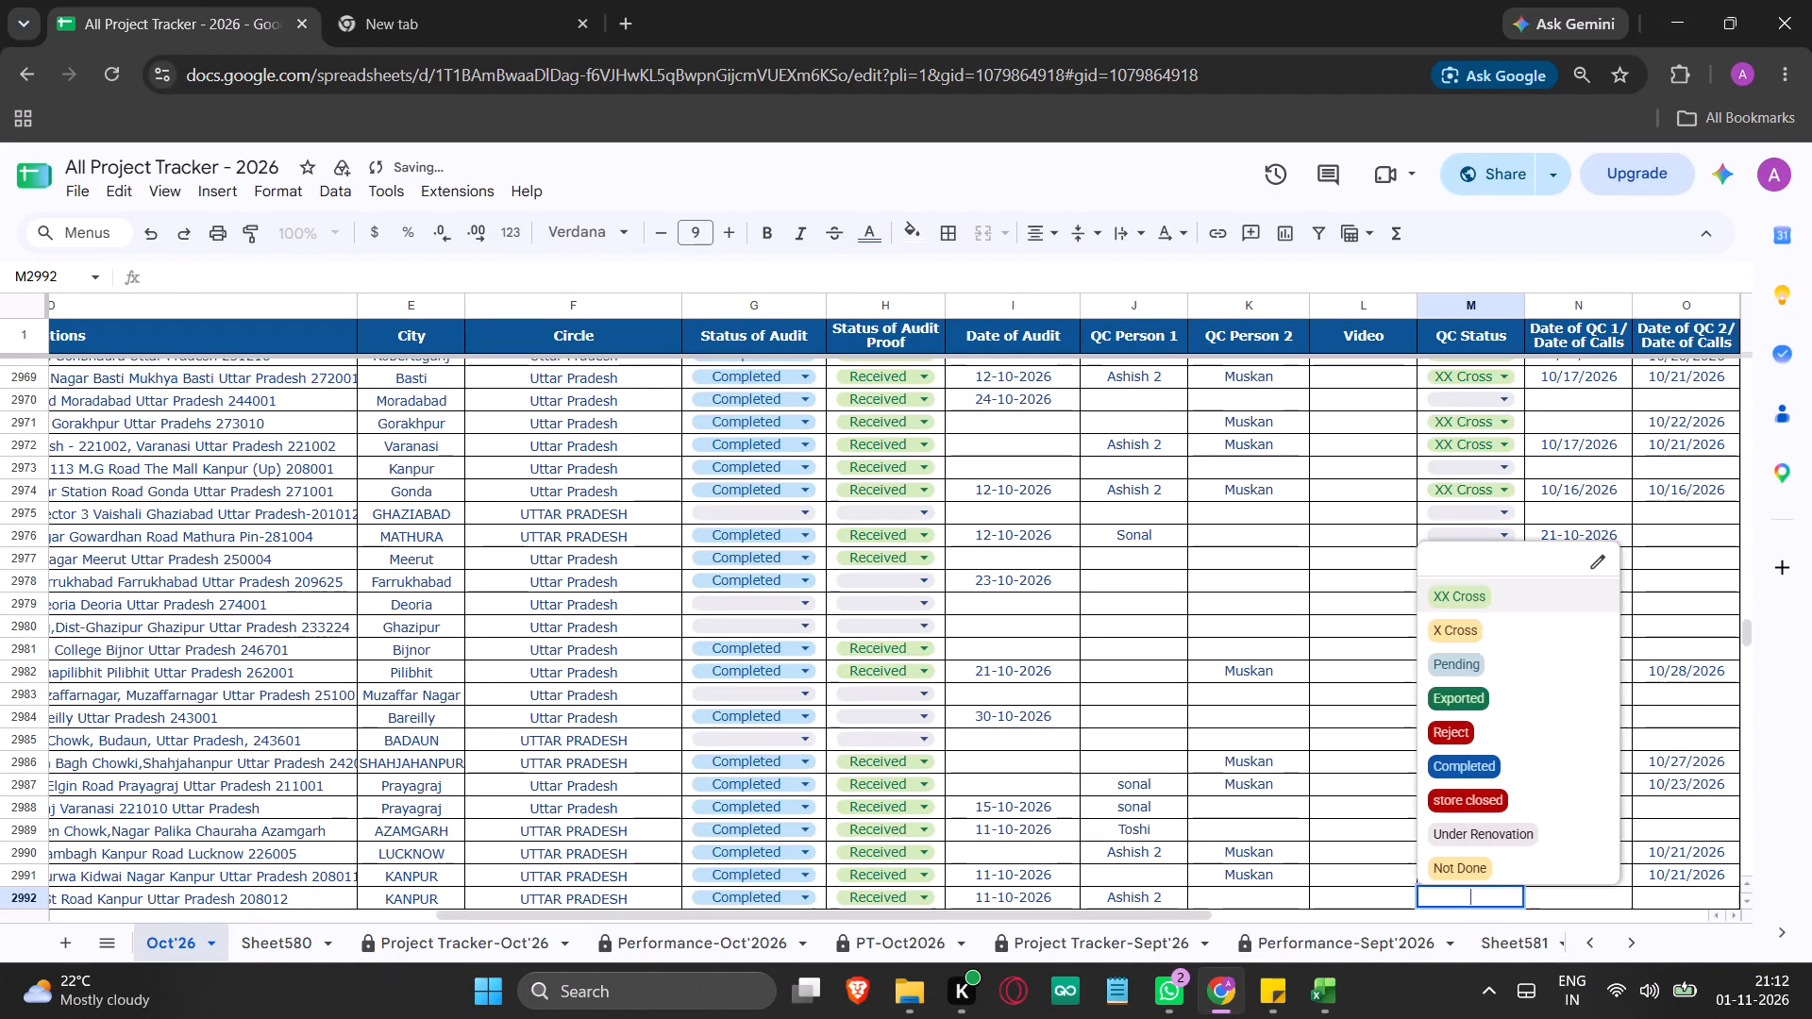
left_click(1467, 601)
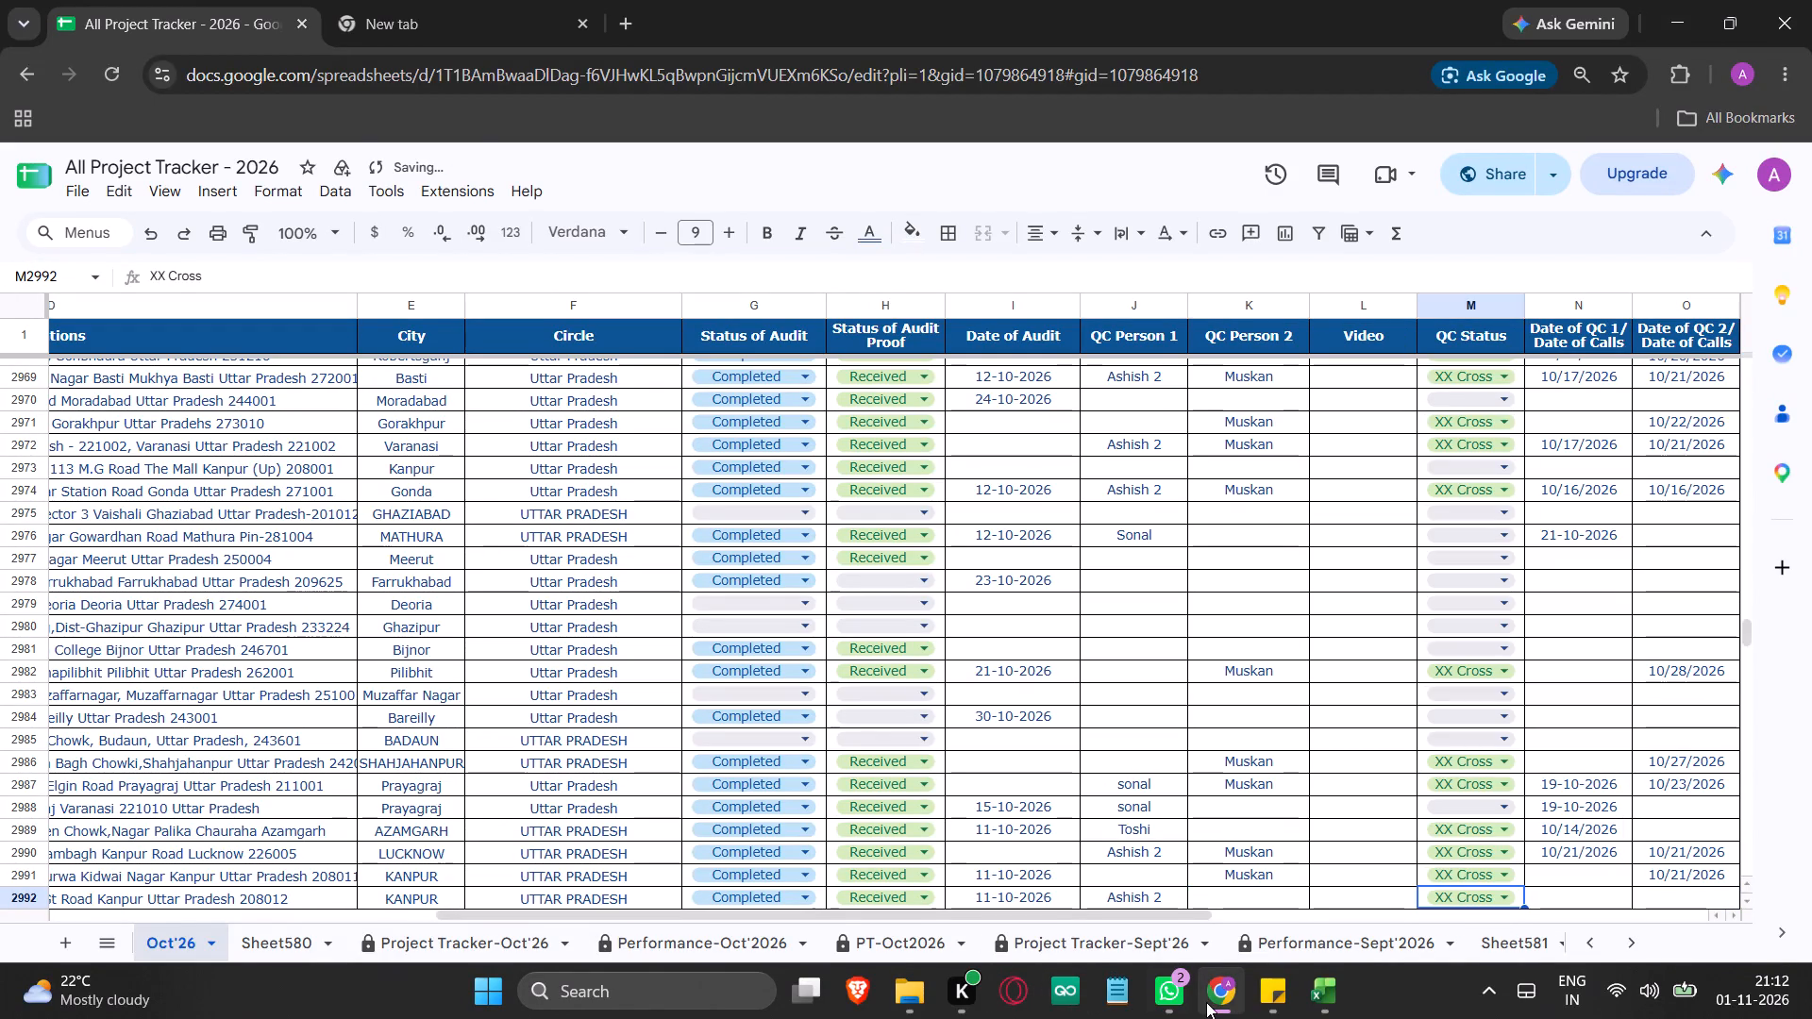
left_click(1272, 986)
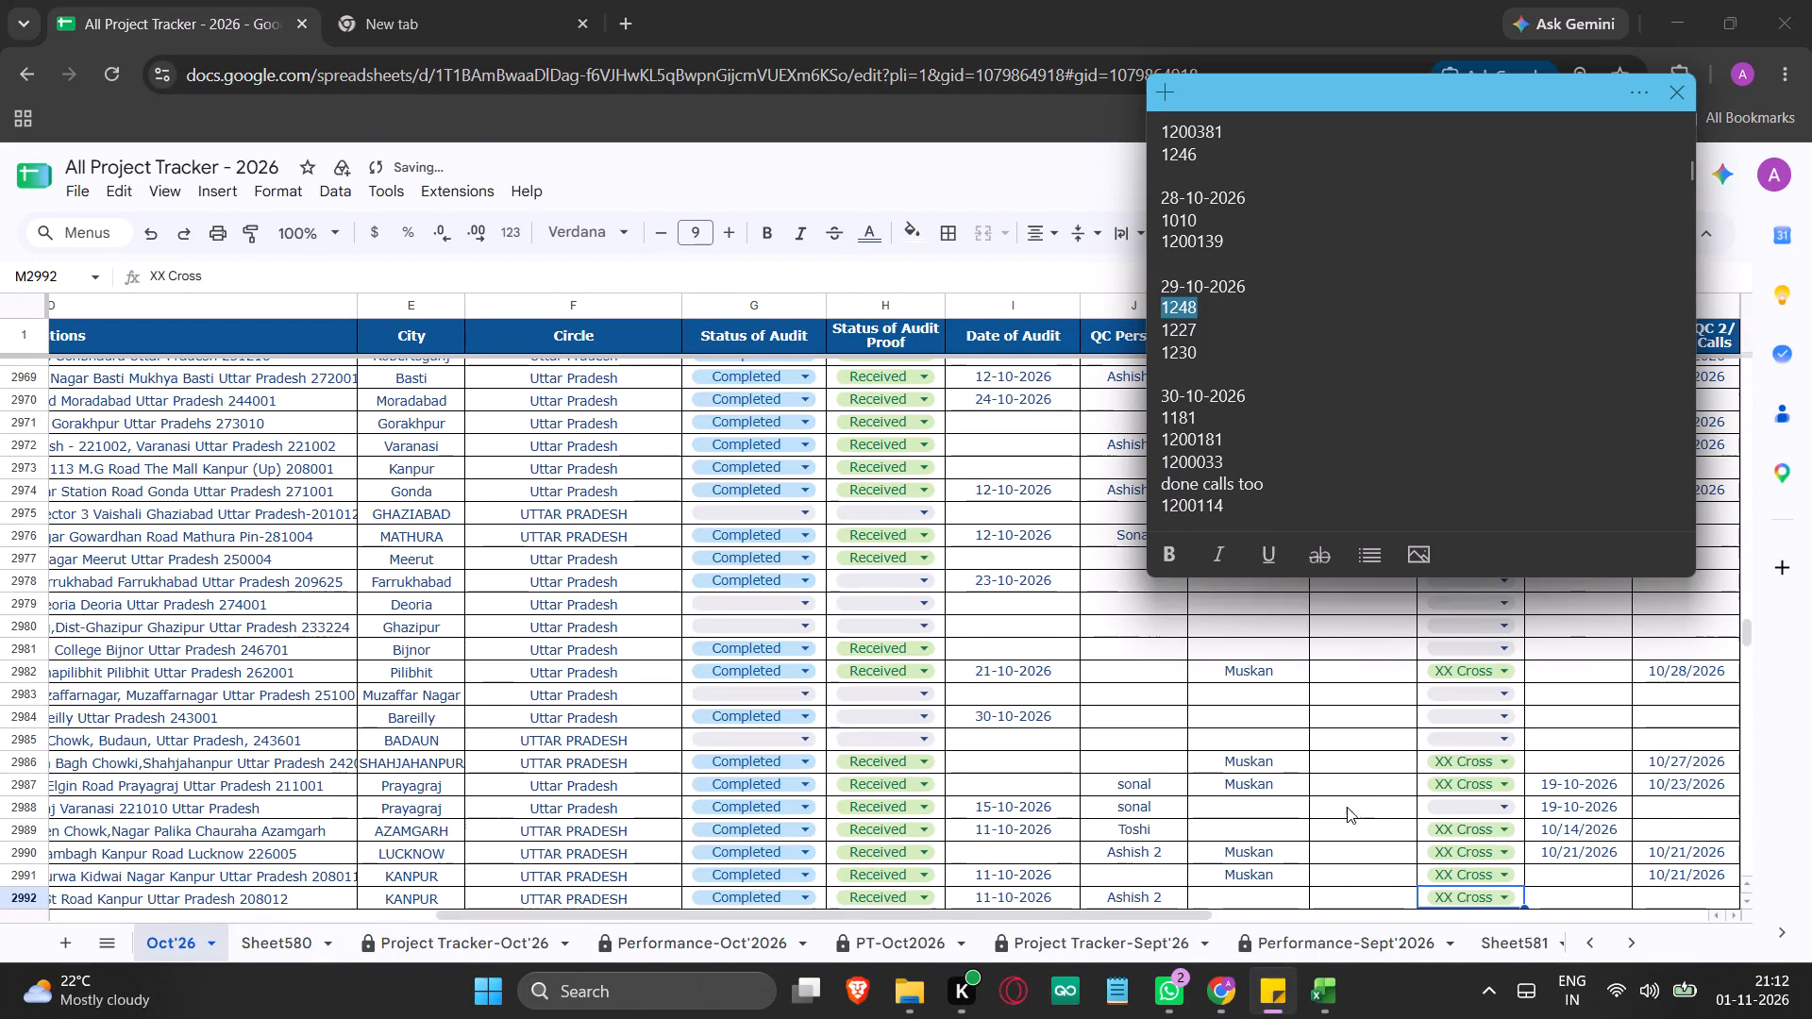
left_click(1580, 894)
type("29")
type("Oct")
key("Tab")
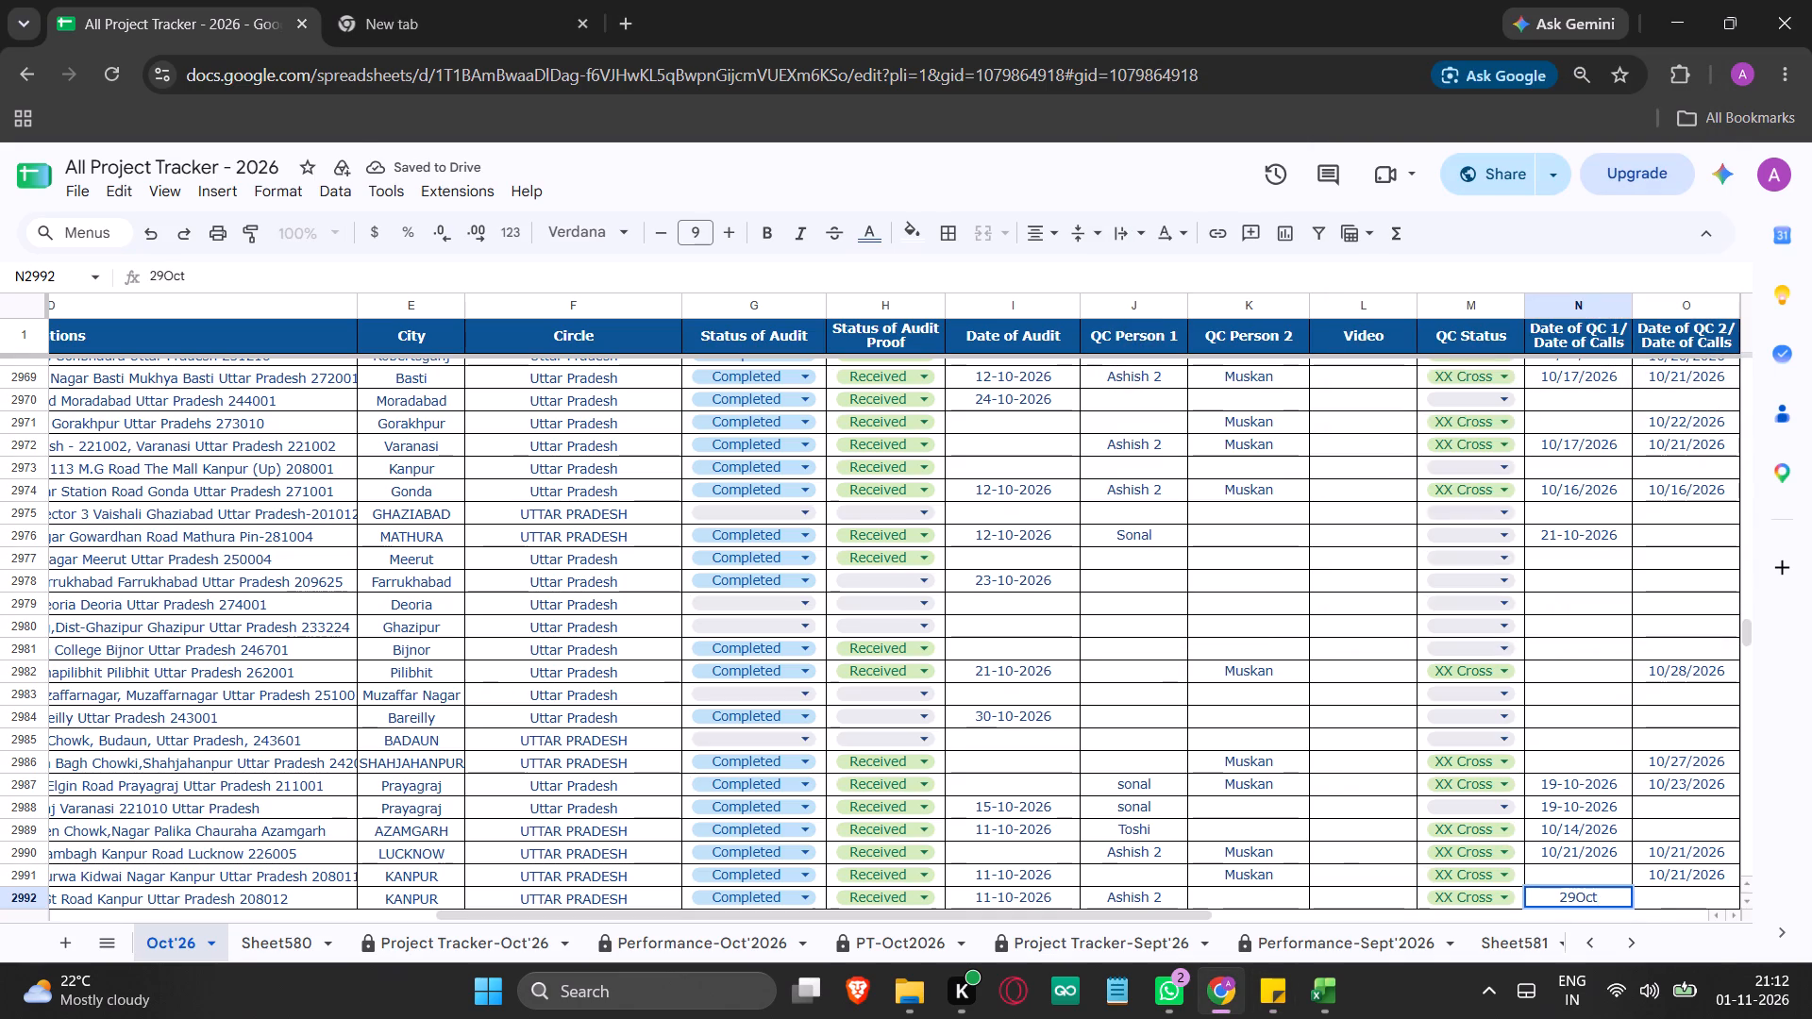
Find the sticky note's next store code, 1227, in the tracker and enter Ashish 2 as its QC Person 1.
left_click(1279, 1002)
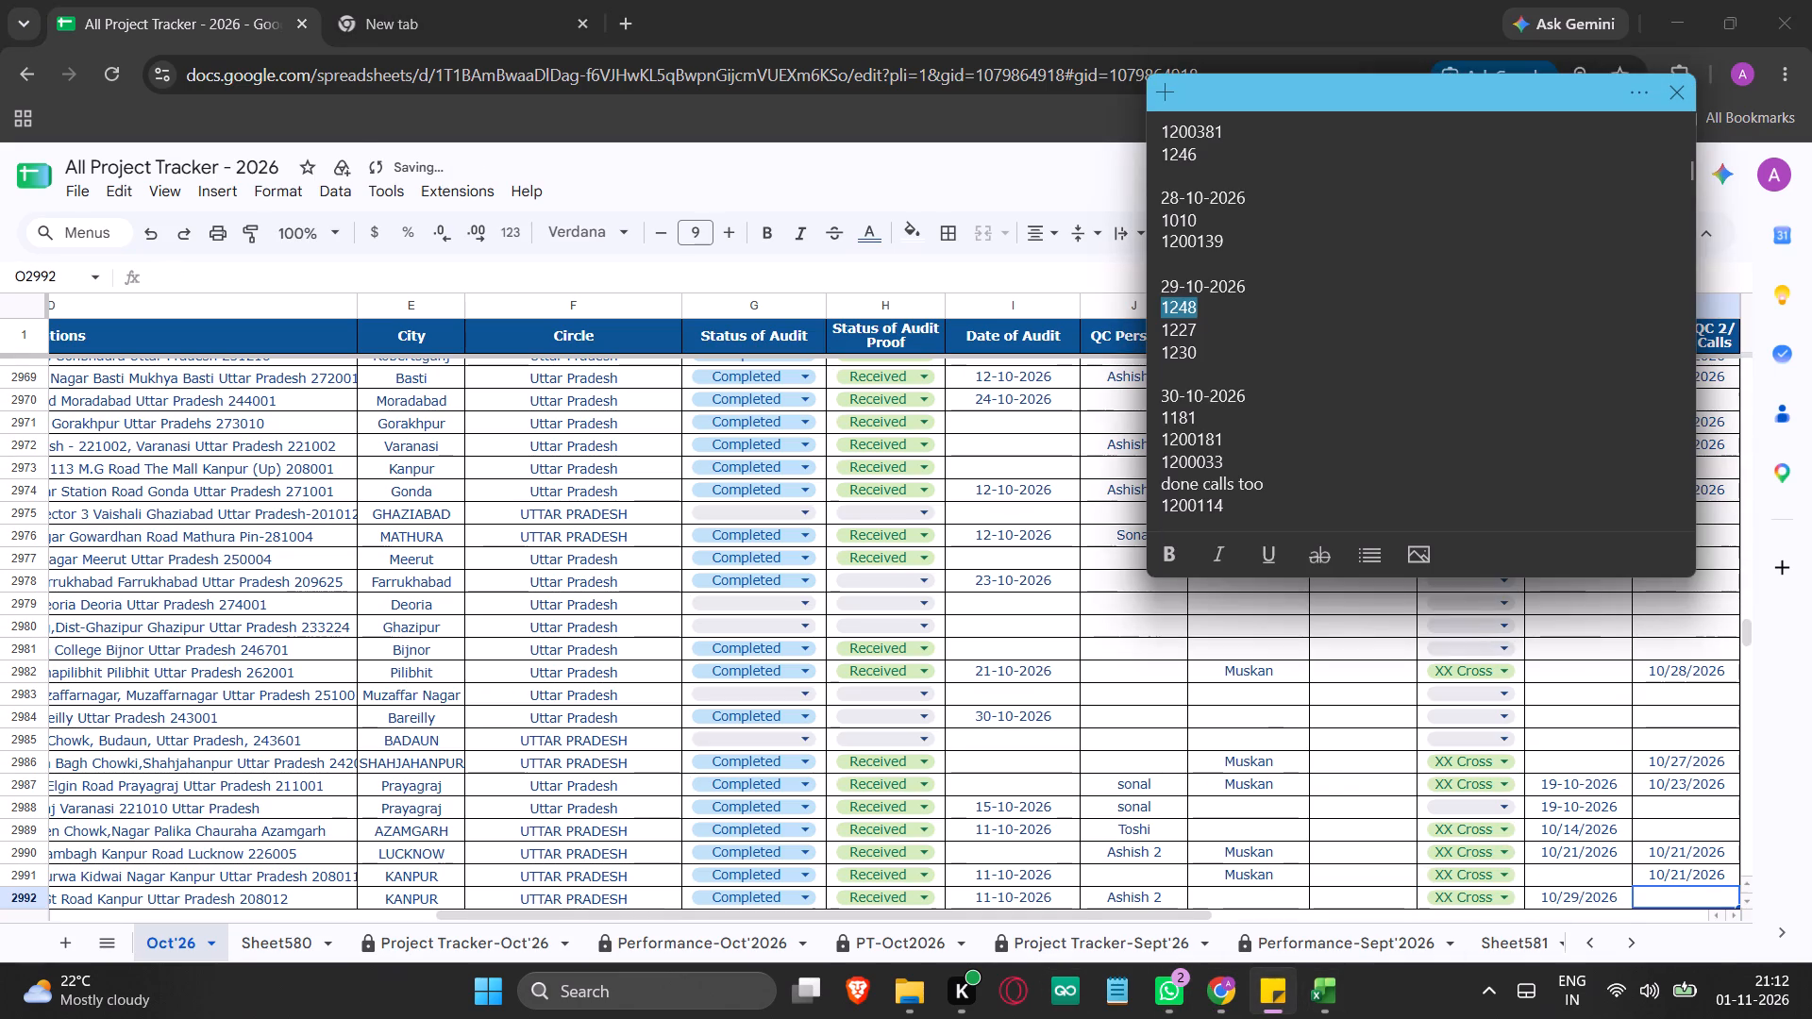
double_click(1183, 335)
right_click(1183, 335)
left_click(1233, 359)
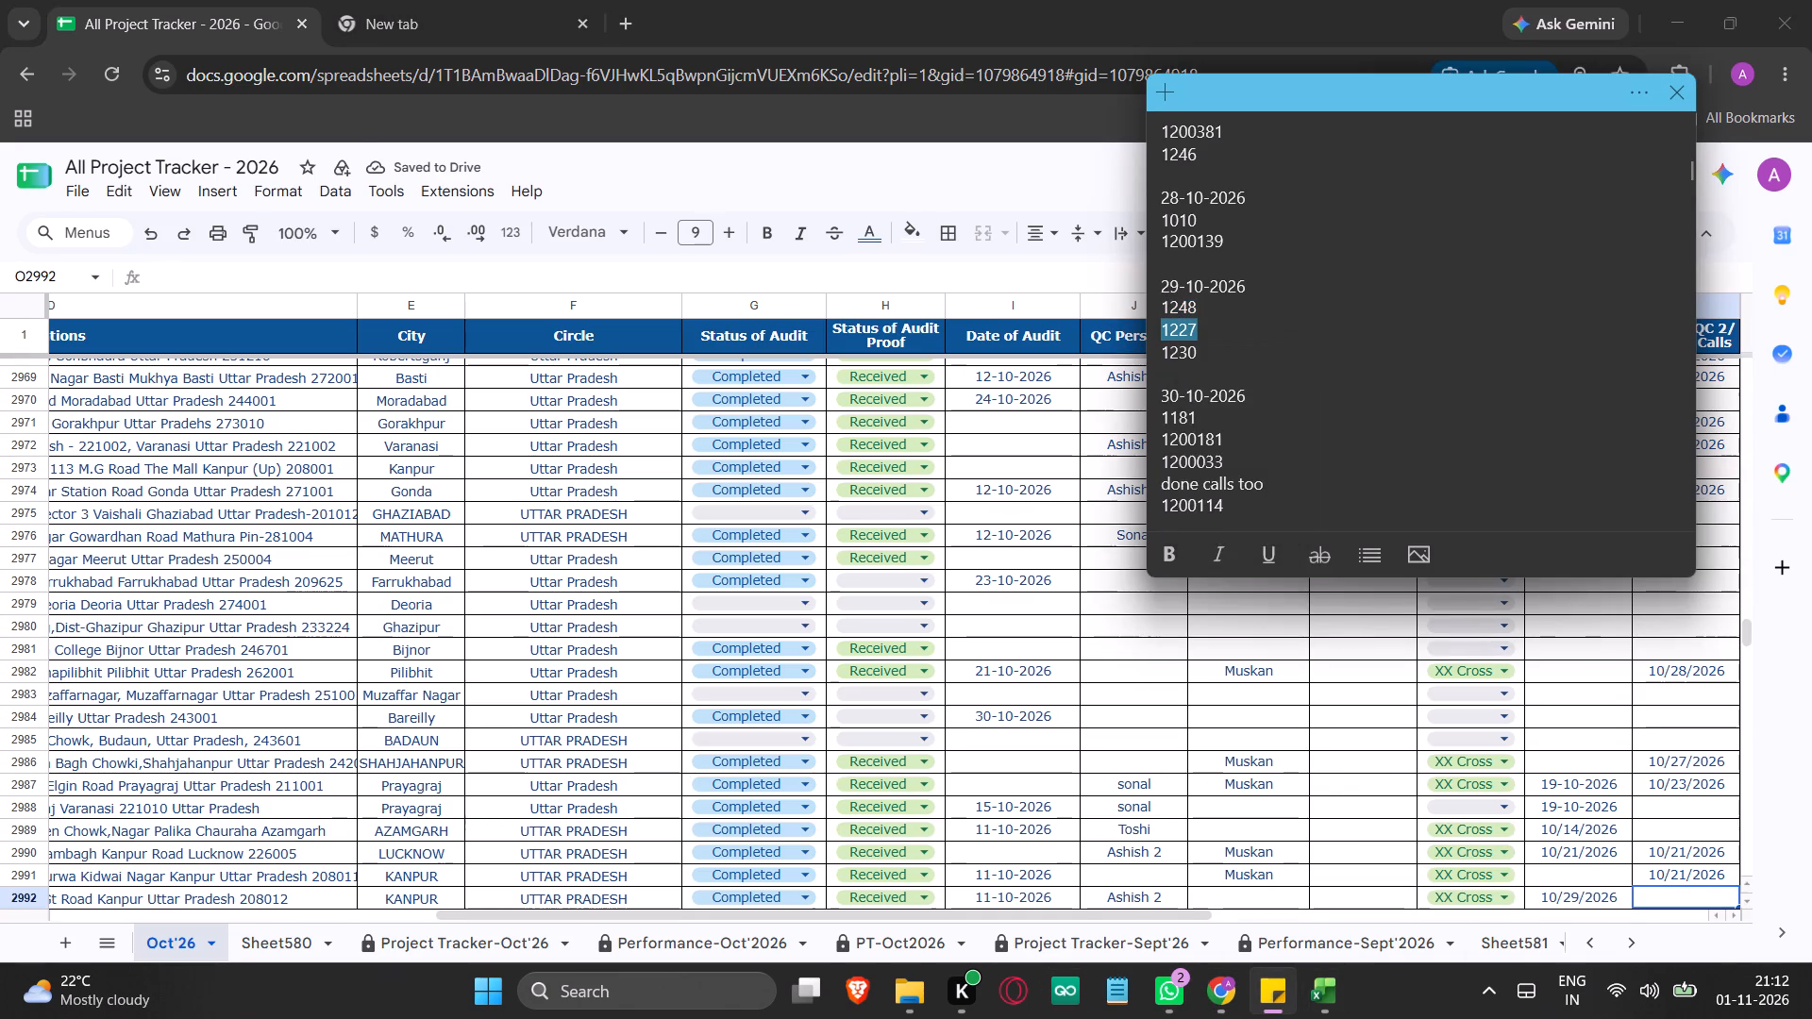
left_click(1148, 671)
key("ctrl+f")
key("ctrl+v")
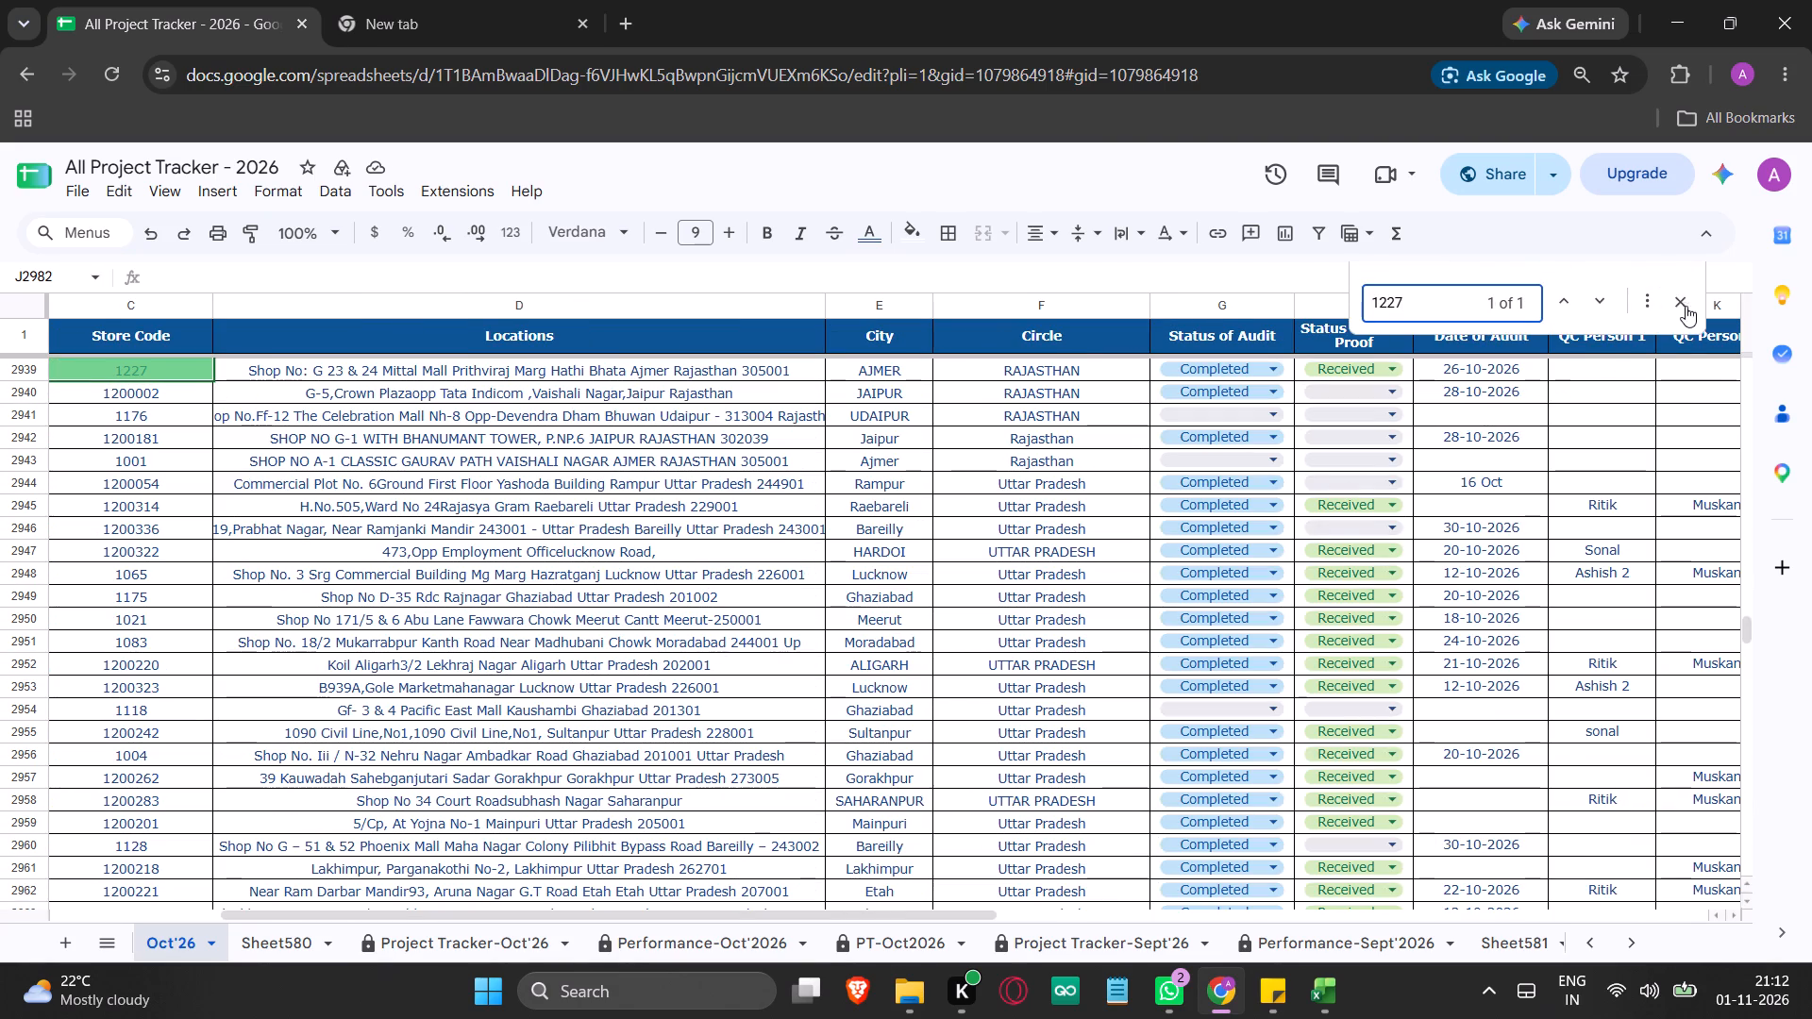
left_click(1681, 301)
left_click(1590, 372)
key("shift+a")
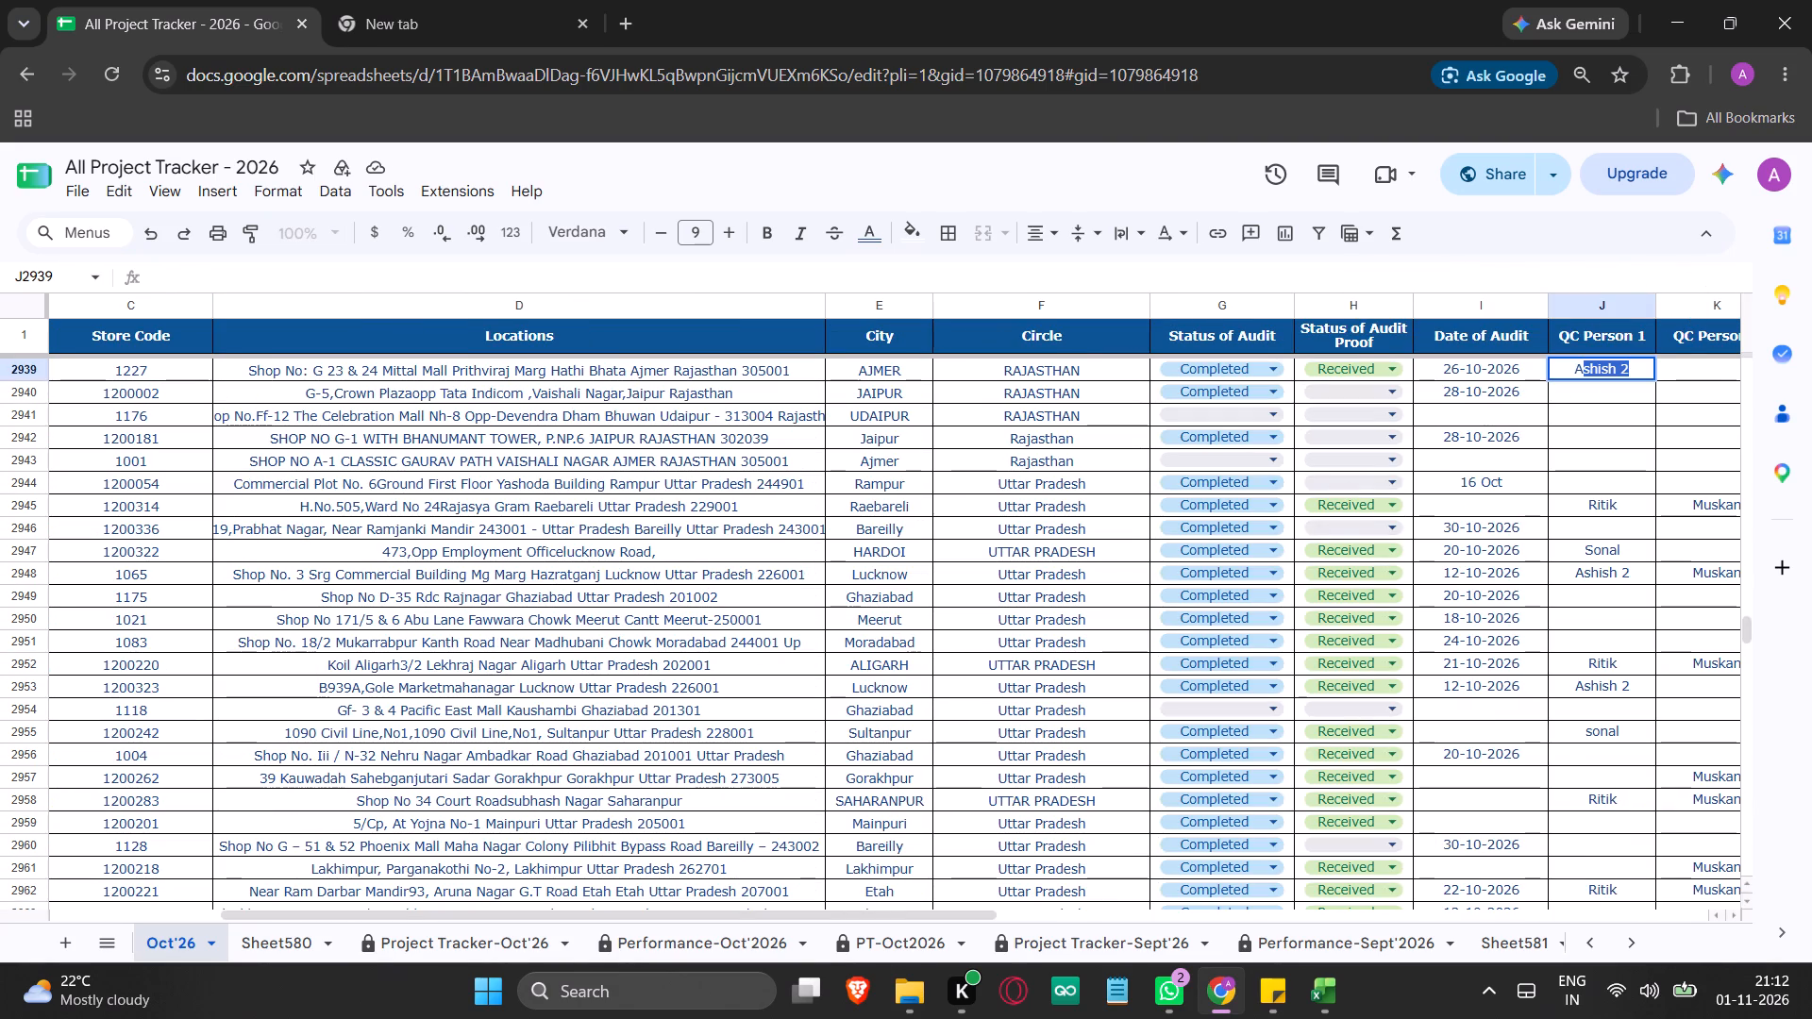
key("Tab")
Set store code 1227's QC Status to XX Cross and its Date of QC 1 to 29 Oct.
key("Tab")
key("Tab")
key("Tab")
key("Tab")
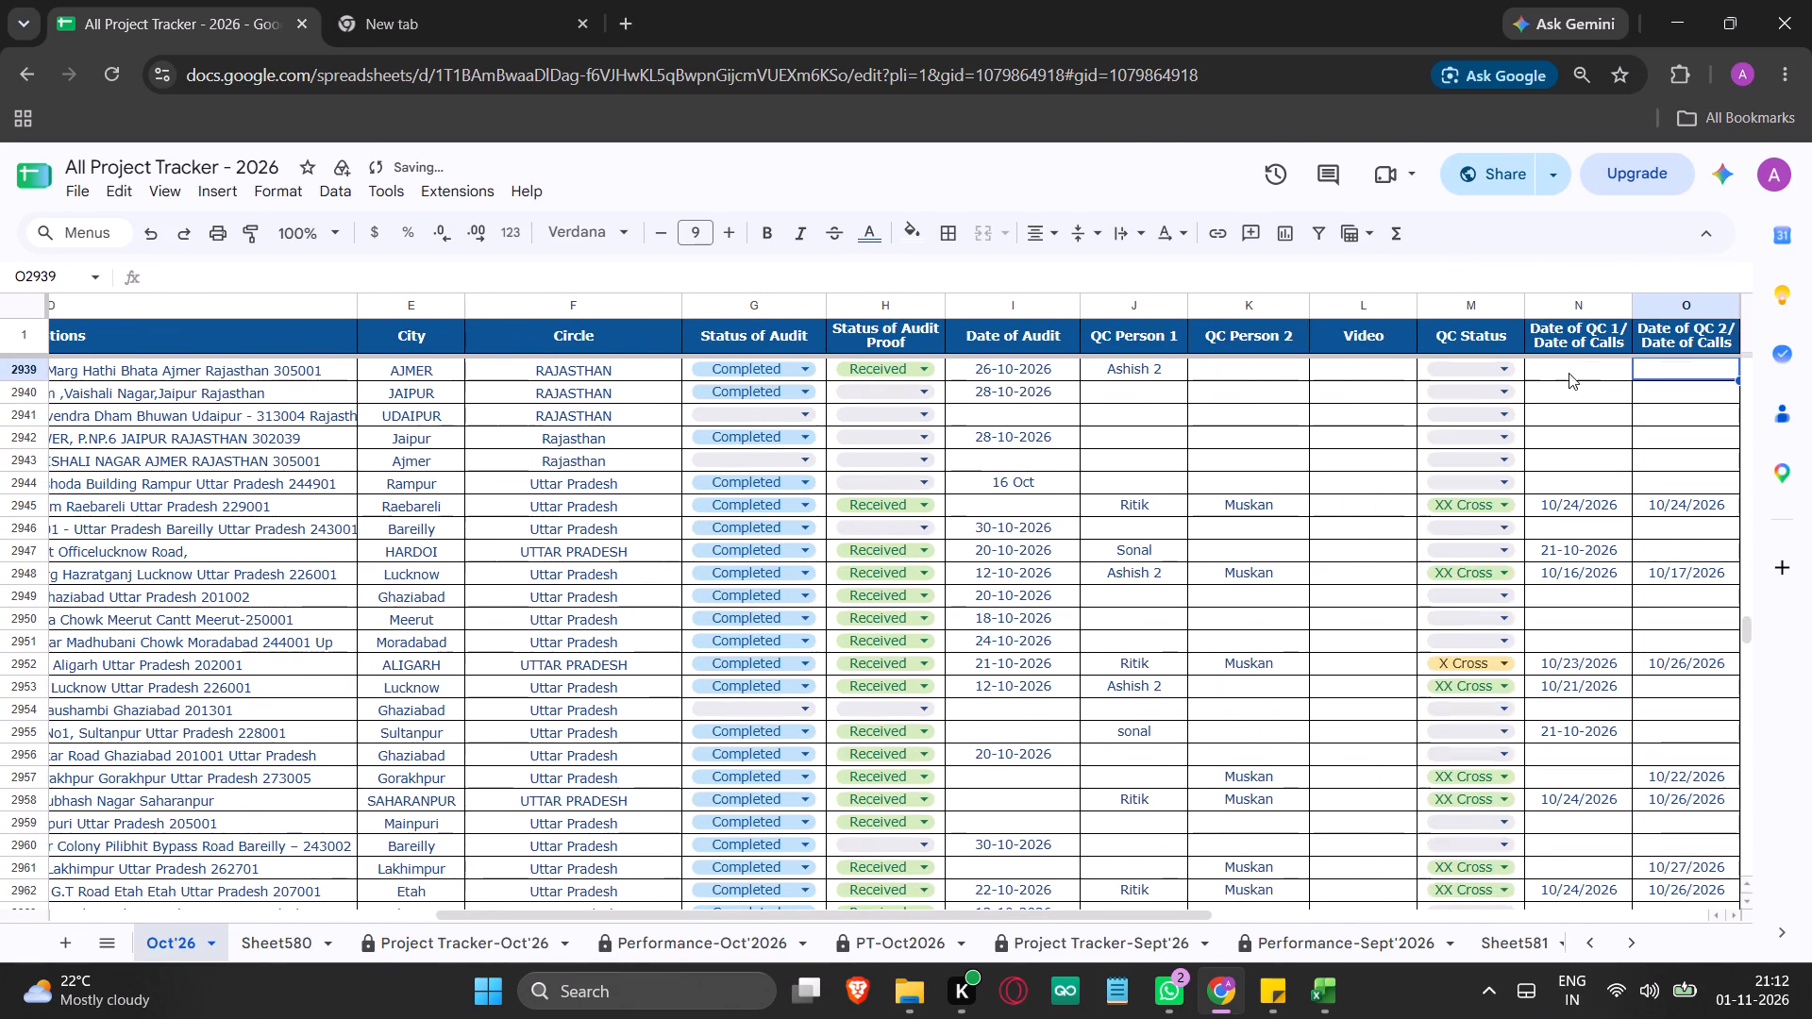
left_click(1472, 374)
left_click(1455, 408)
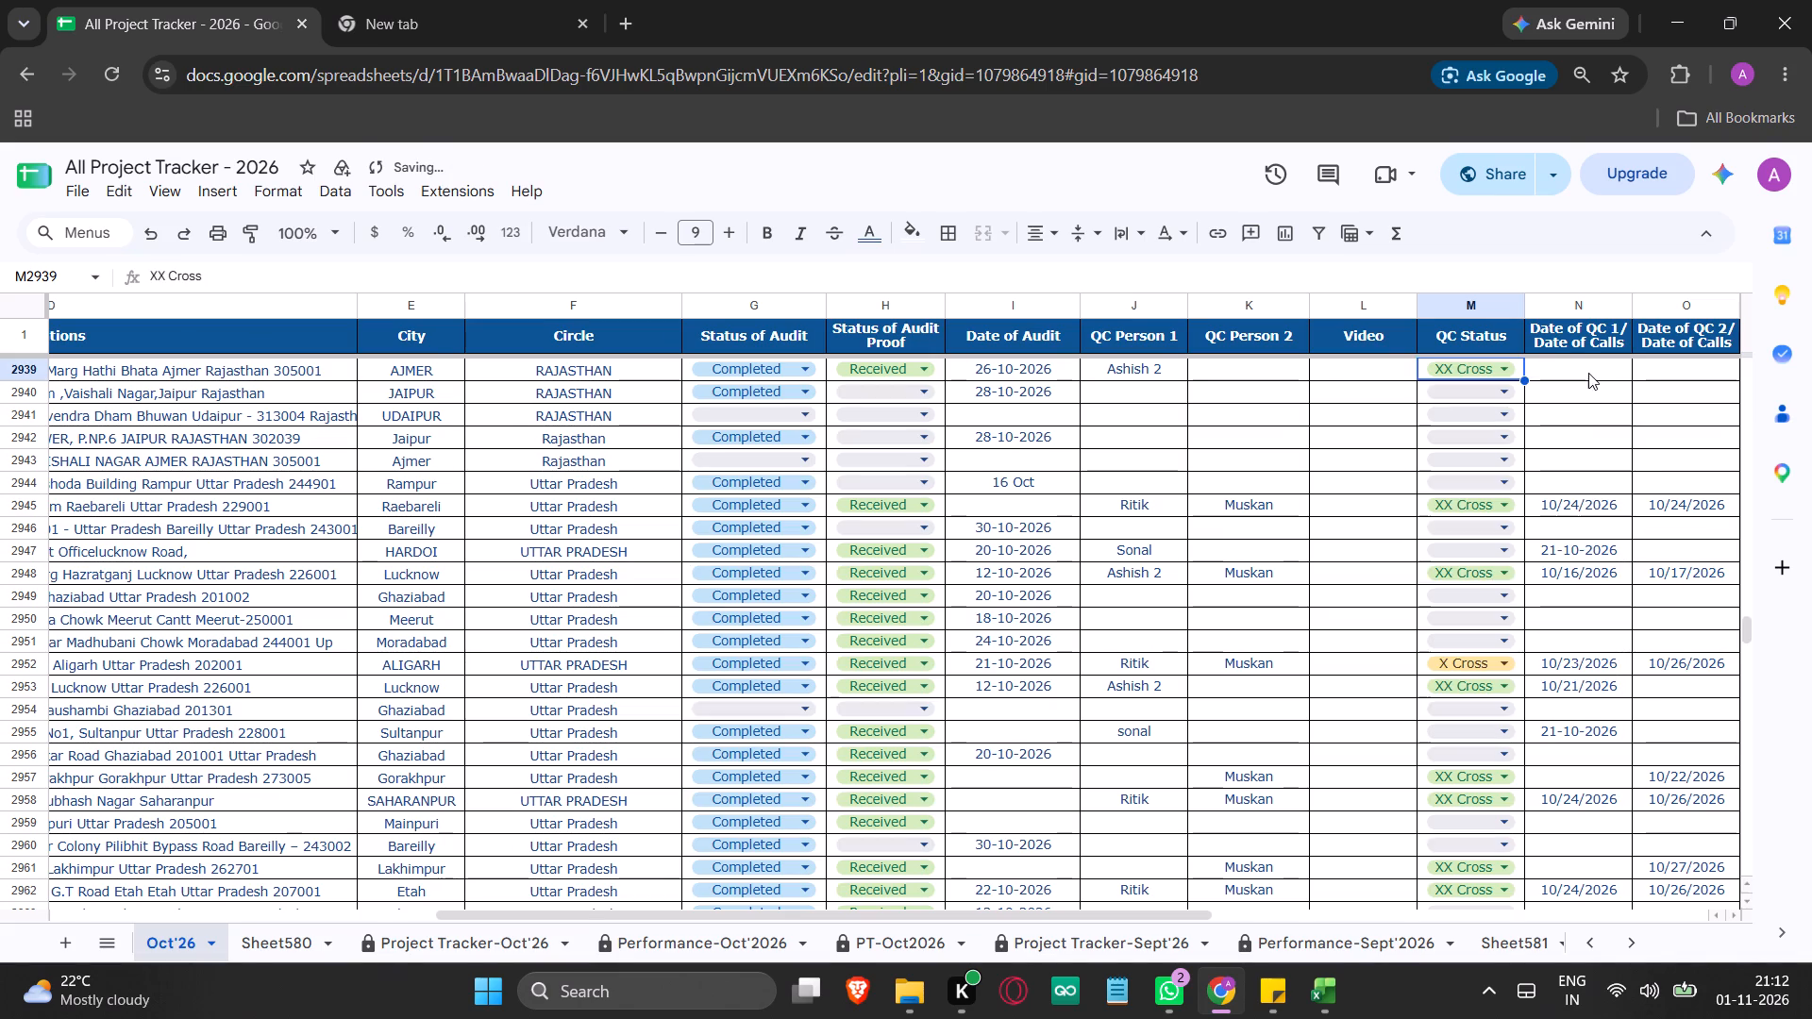
left_click(1588, 373)
type("29")
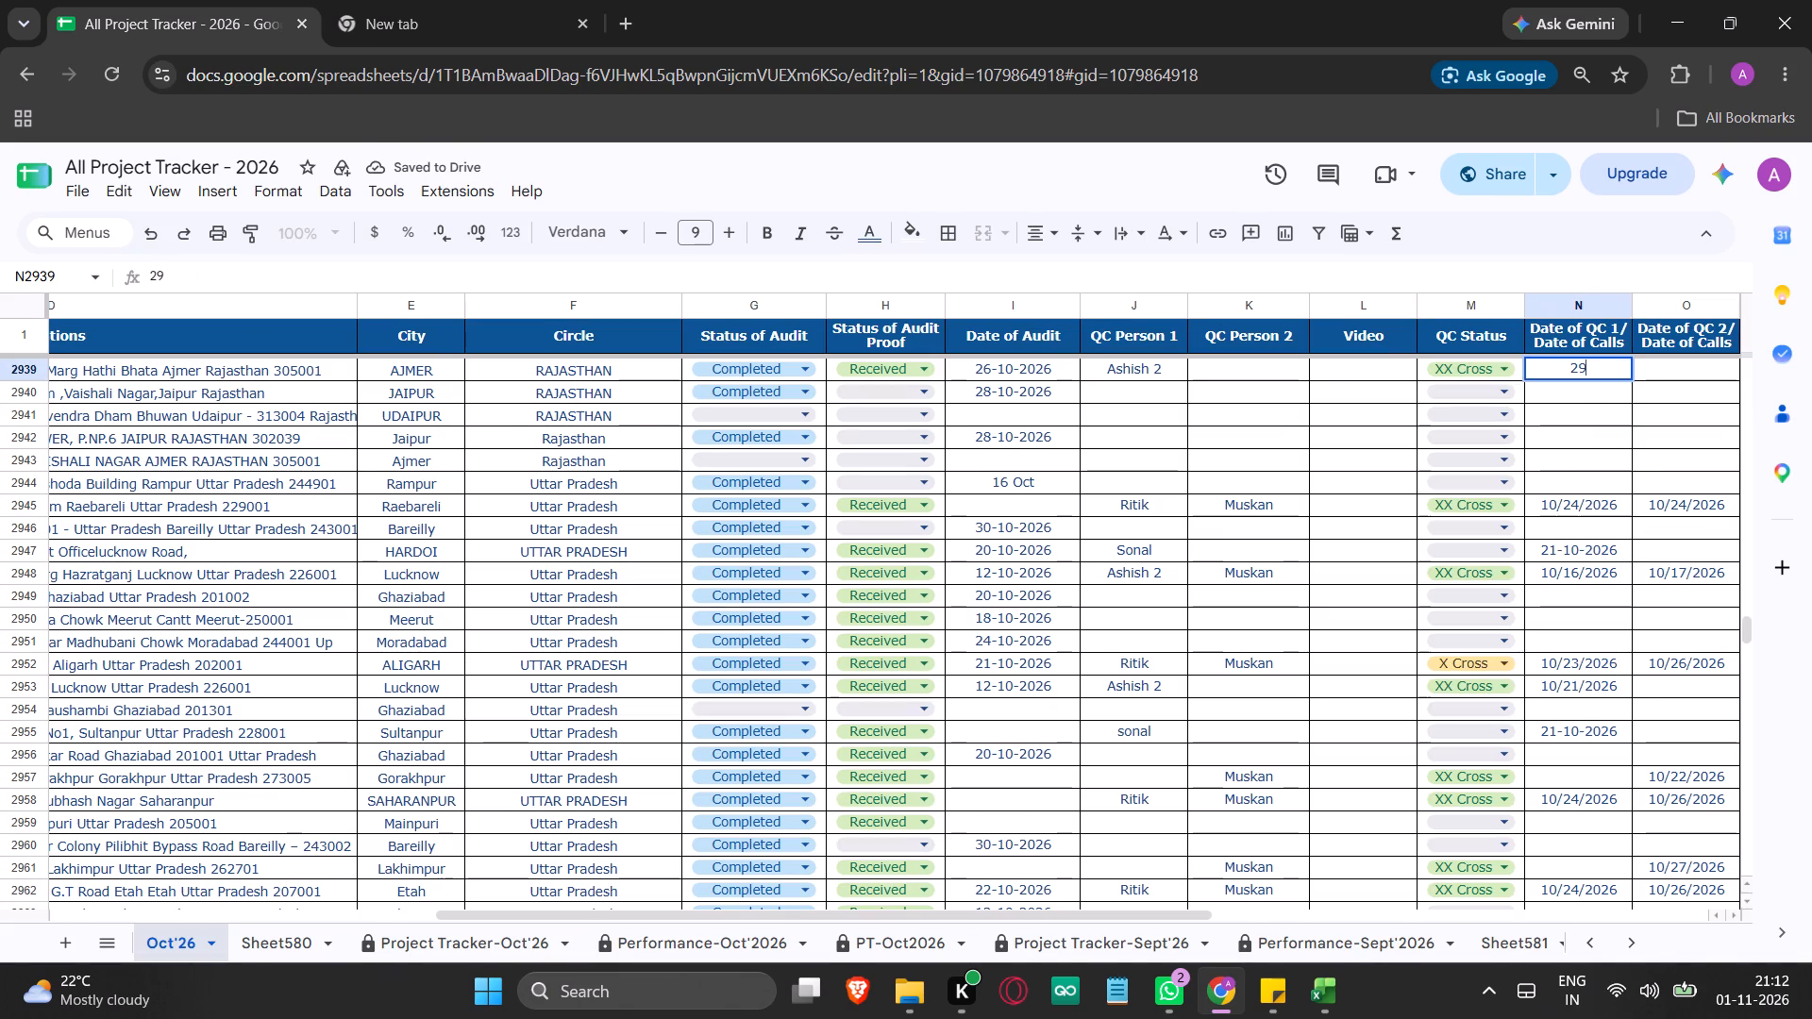
type("Oct")
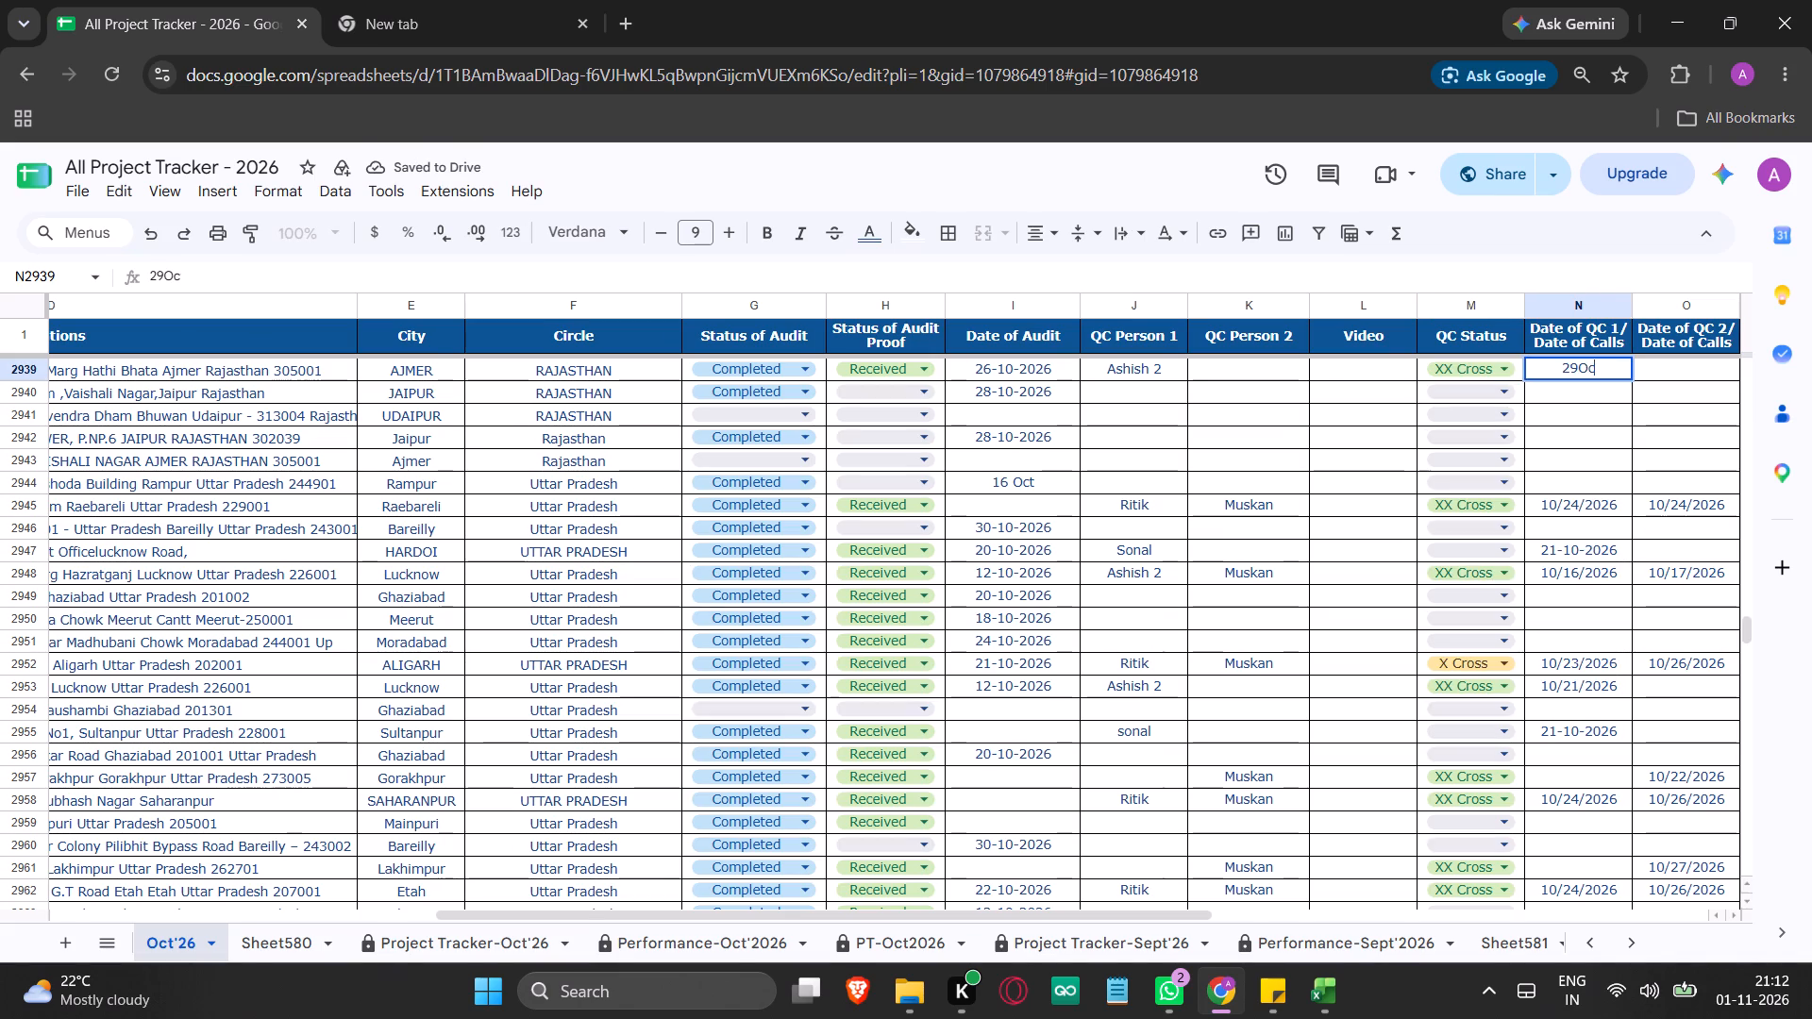
key("Tab")
Find the sticky note's next store code, 1230, in the tracker and enter Ashish 2 as its QC Person 1.
left_click(1267, 991)
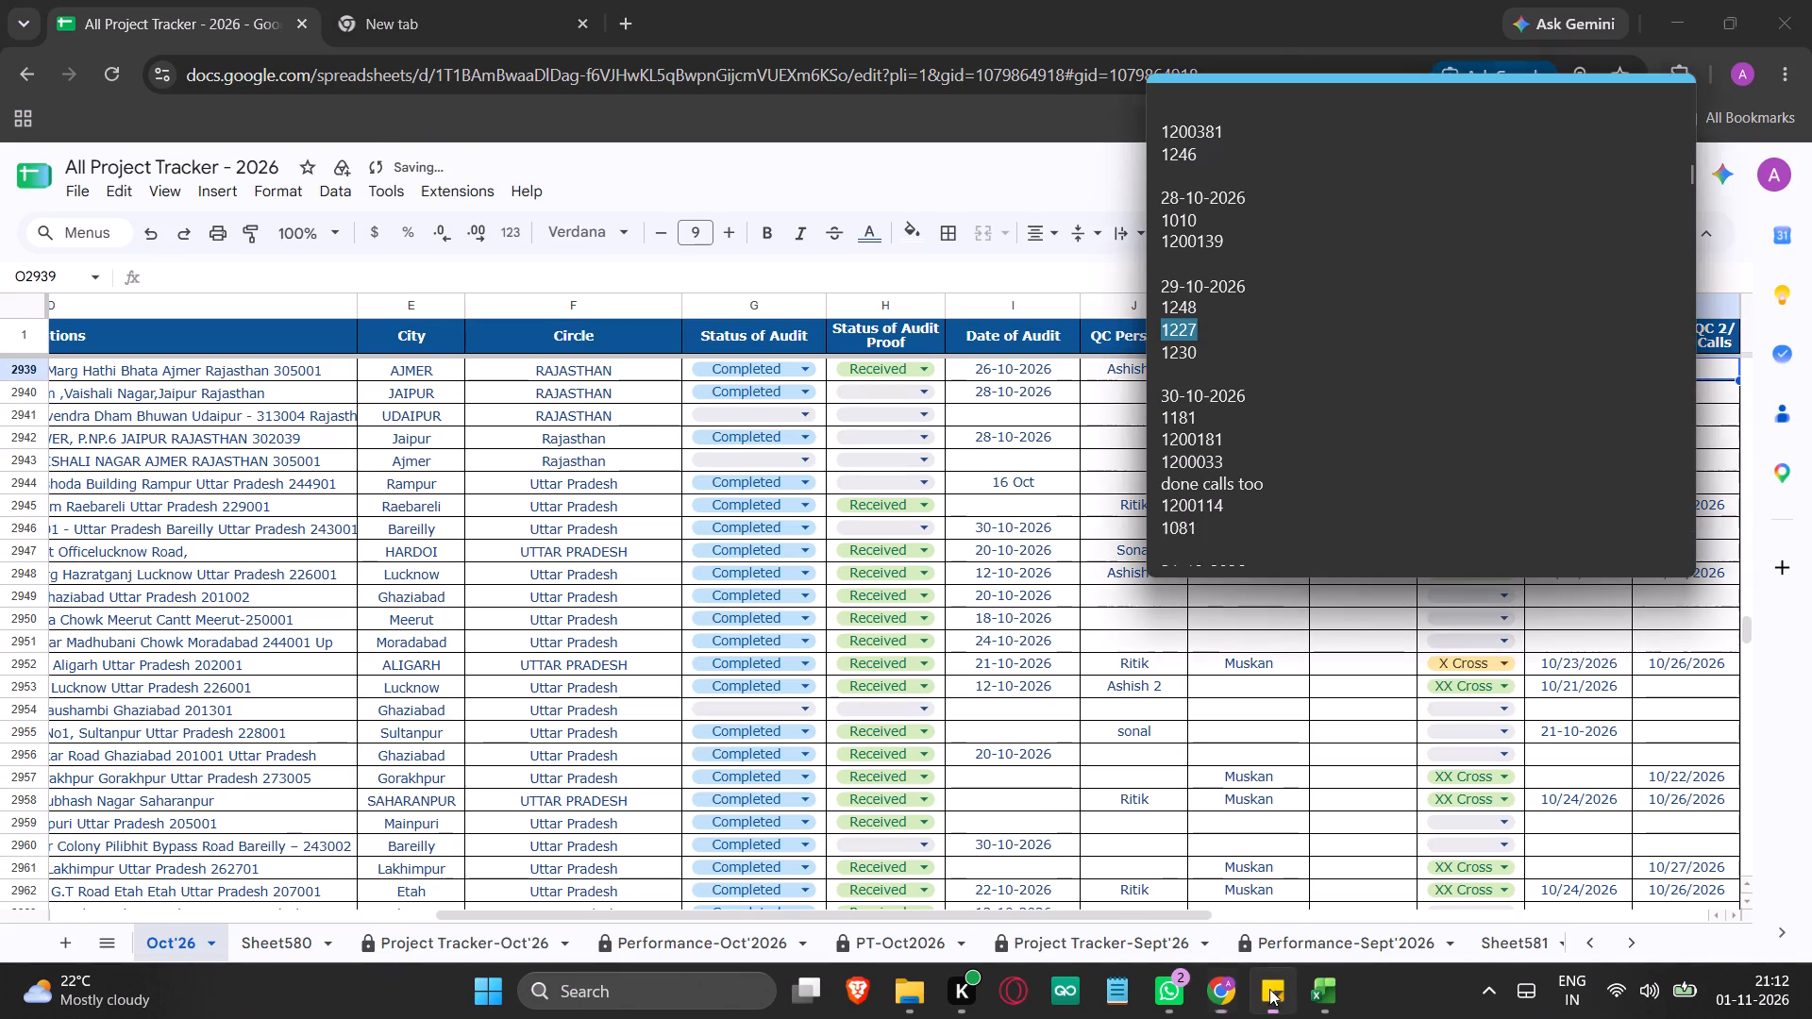
double_click(1176, 353)
right_click(1178, 353)
left_click(1233, 376)
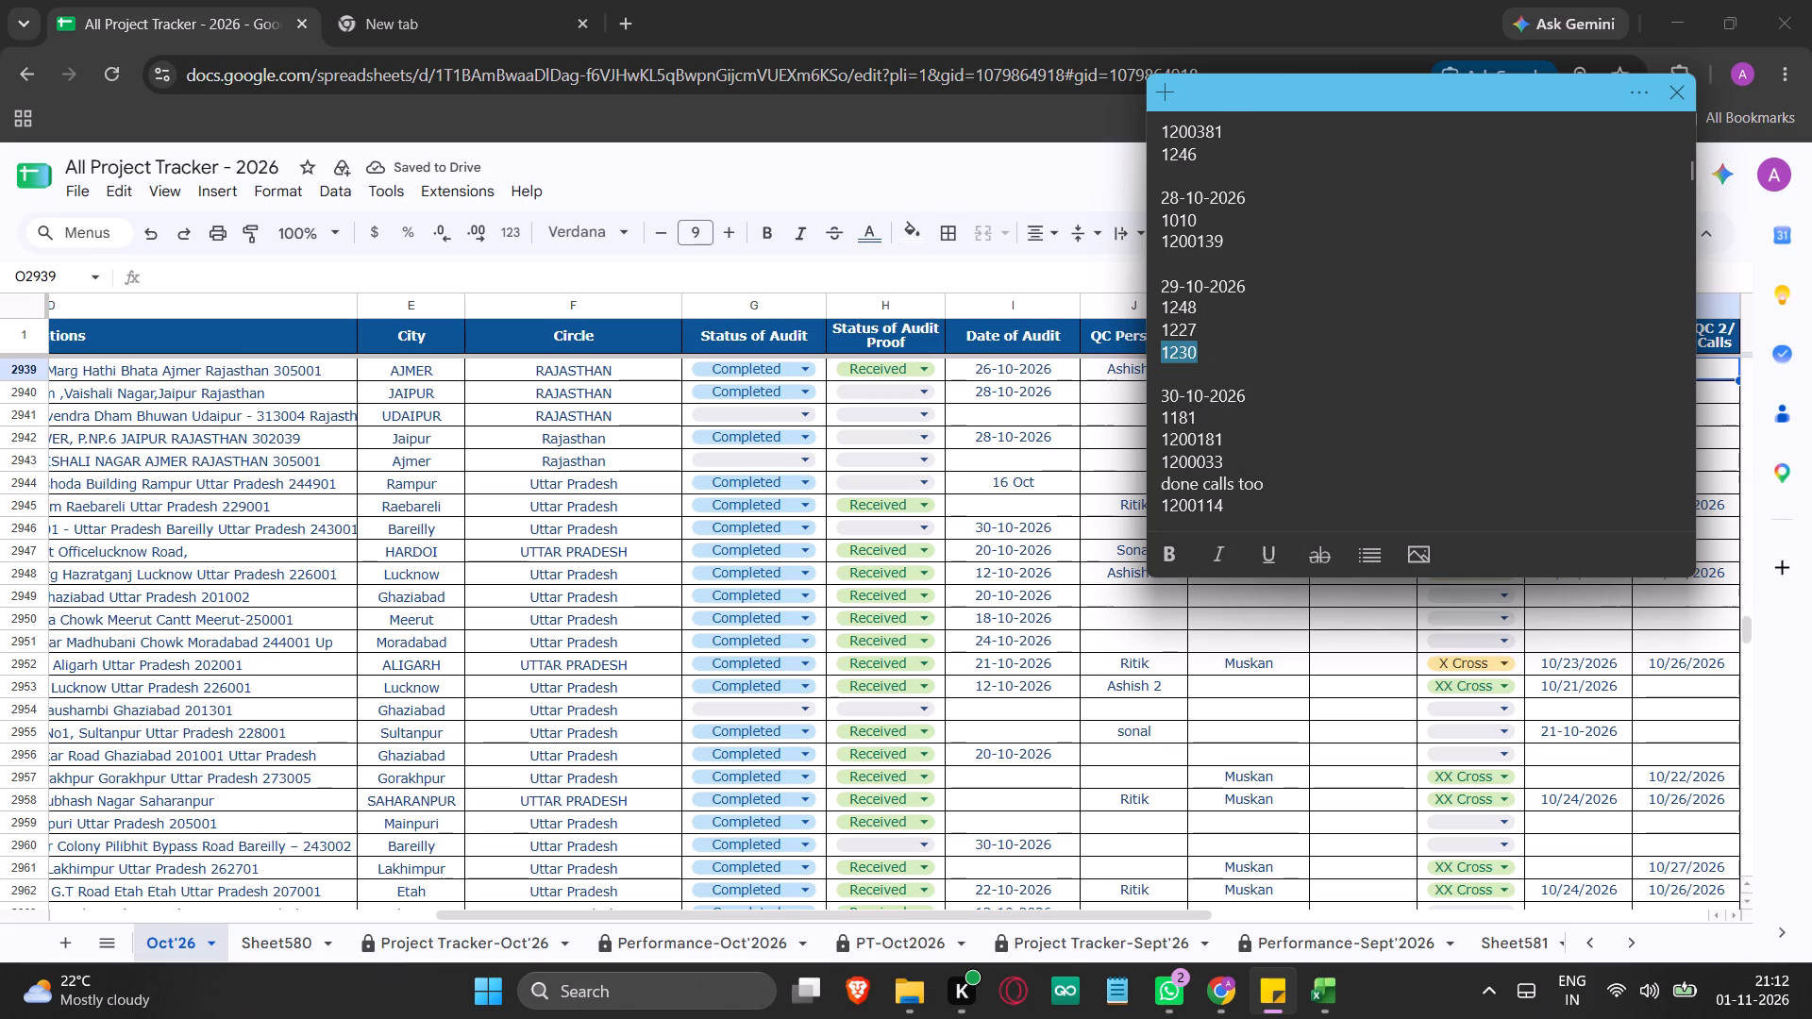
left_click(1145, 613)
key("ctrl+f")
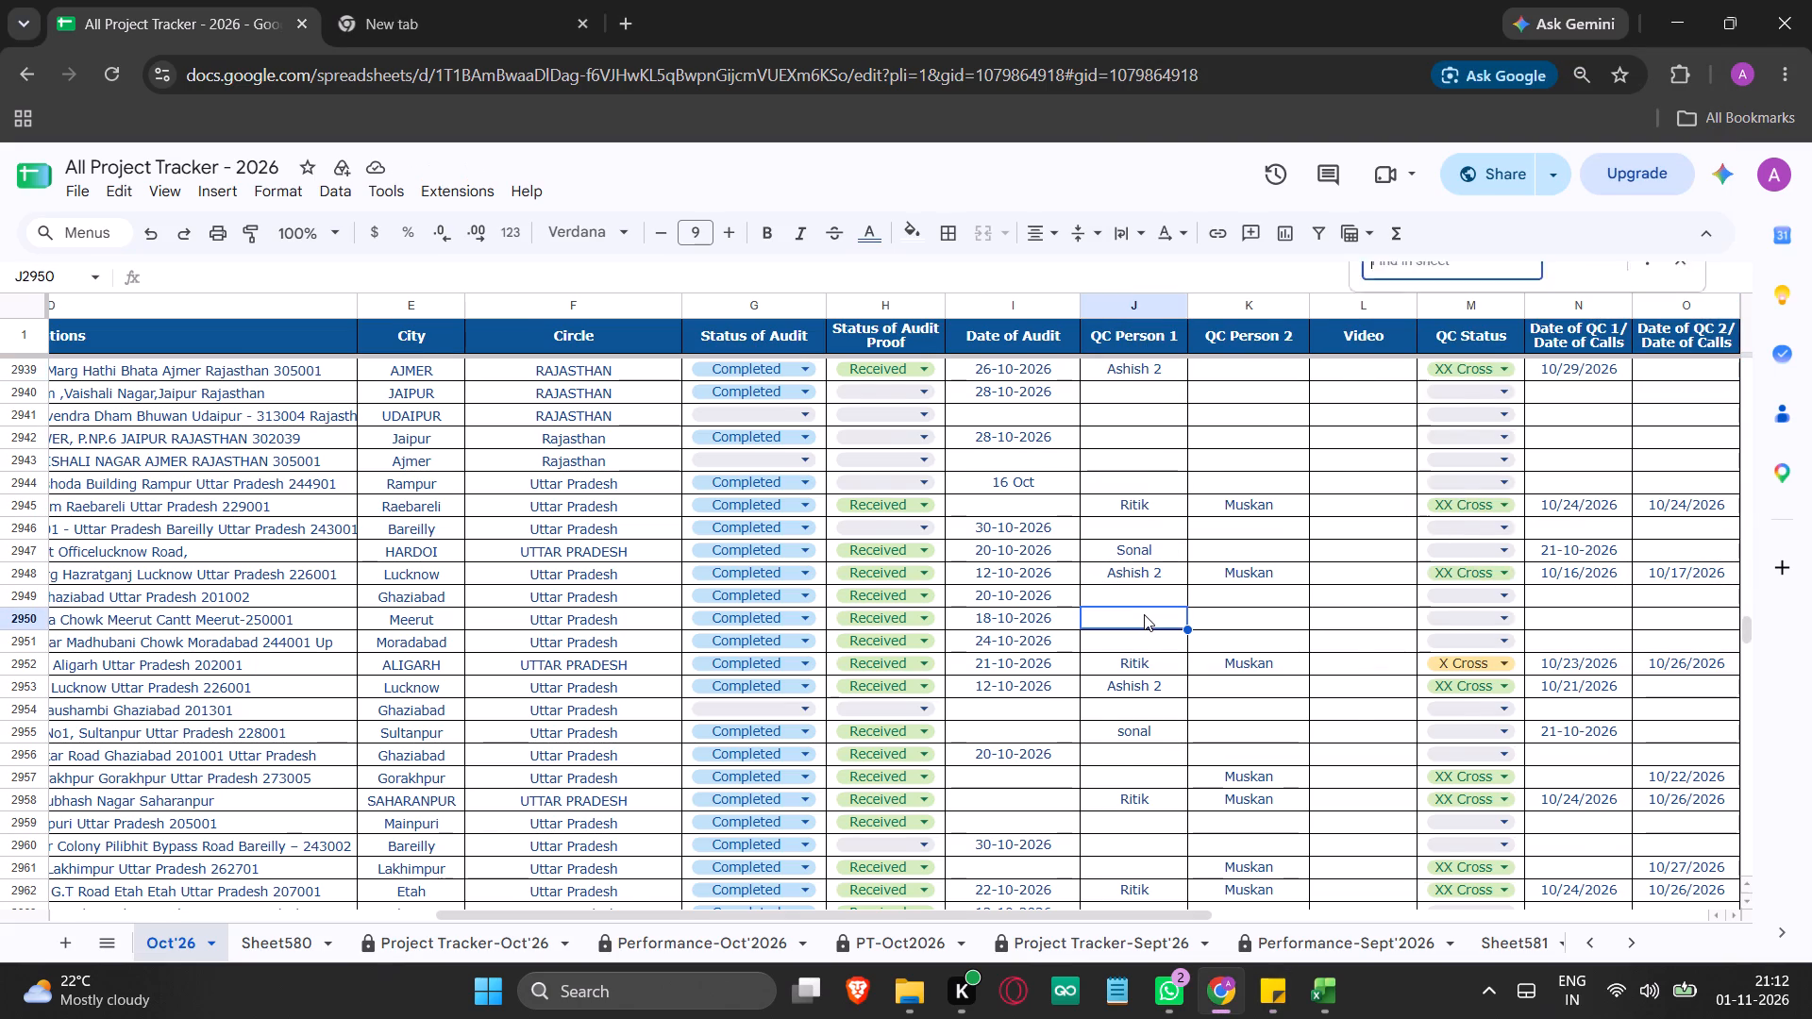
key("ctrl+v")
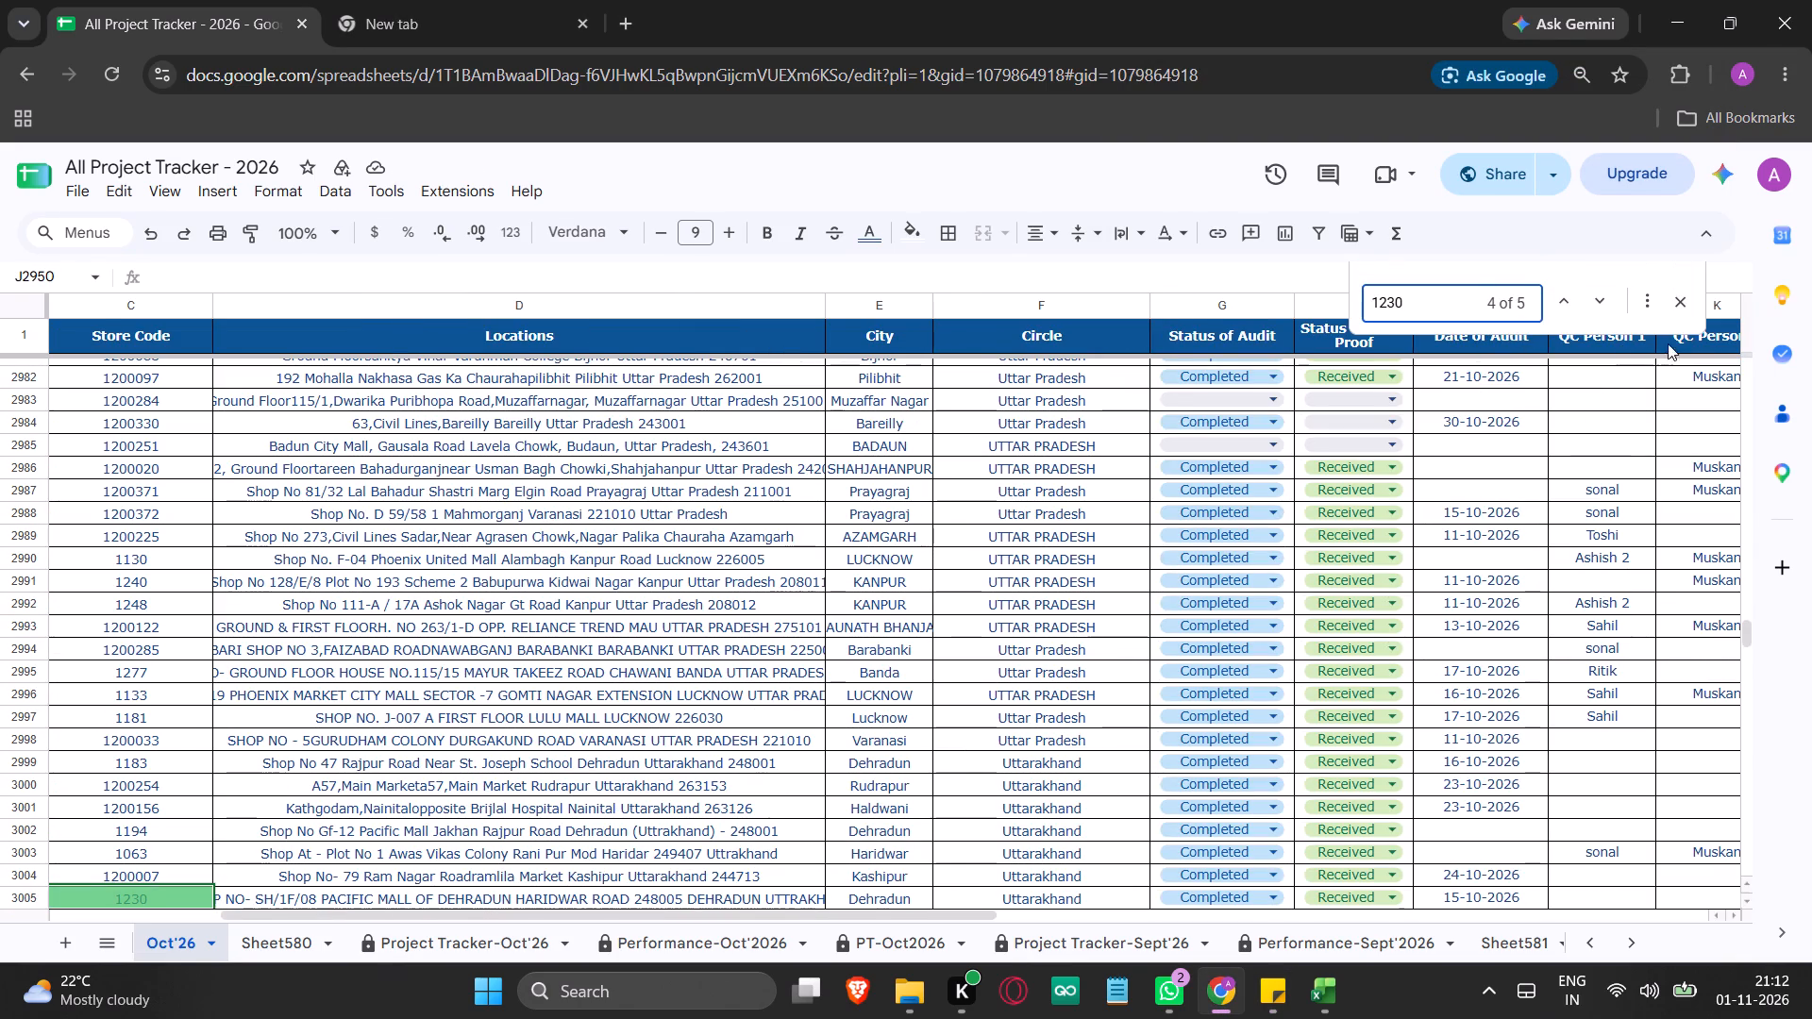
left_click(1674, 306)
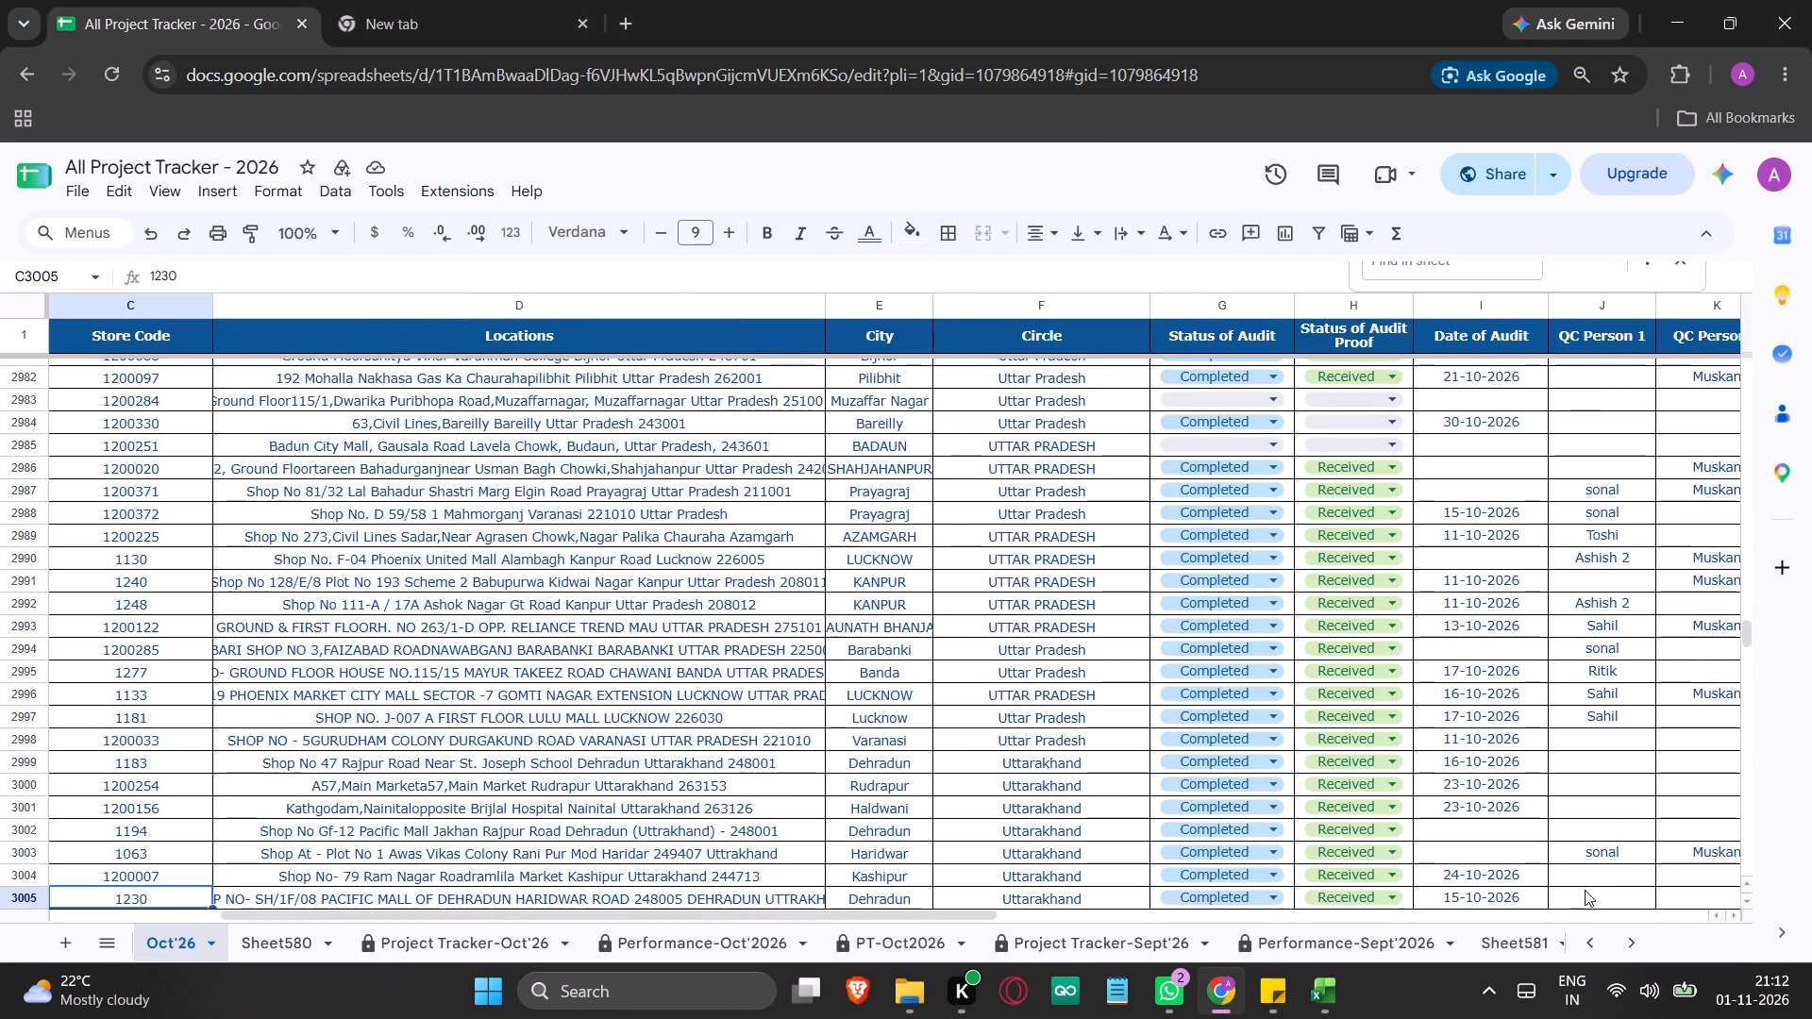
left_click(1574, 894)
key("shift+a")
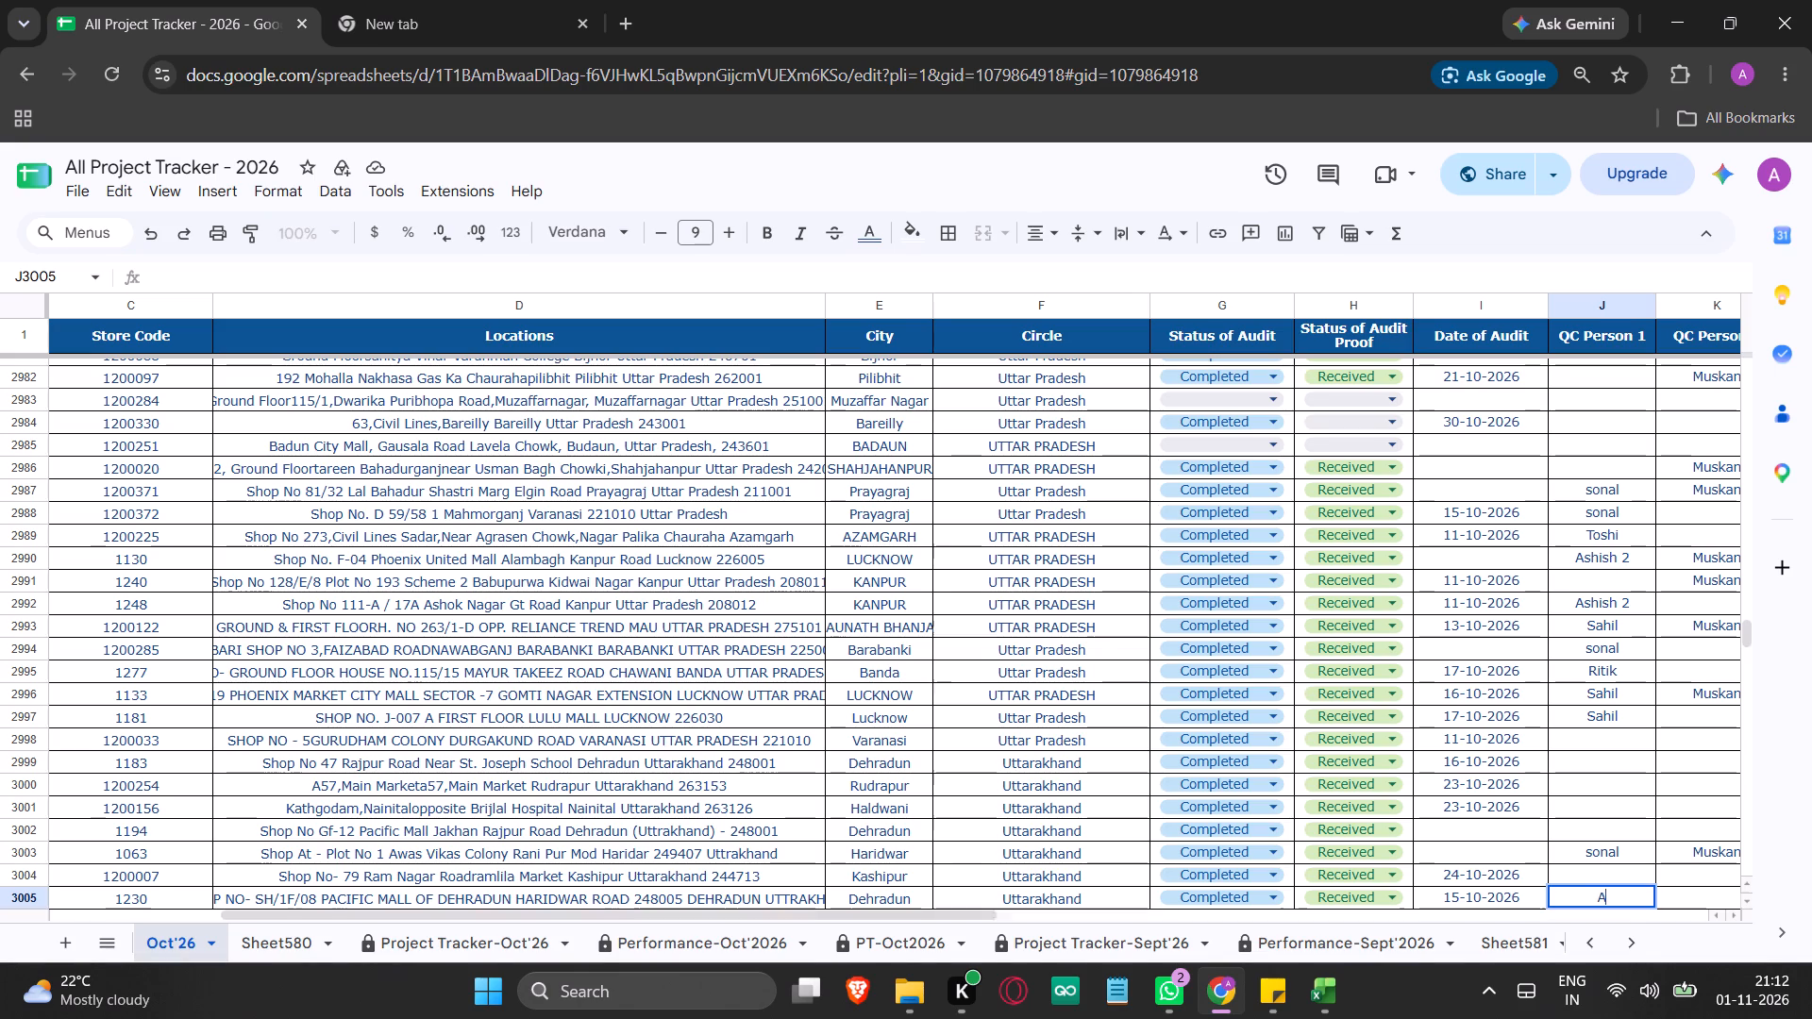
type("shish 2")
key("Tab")
Set store code 1230's QC Status to XX Cross.
key("Tab")
key("Tab")
key("Tab")
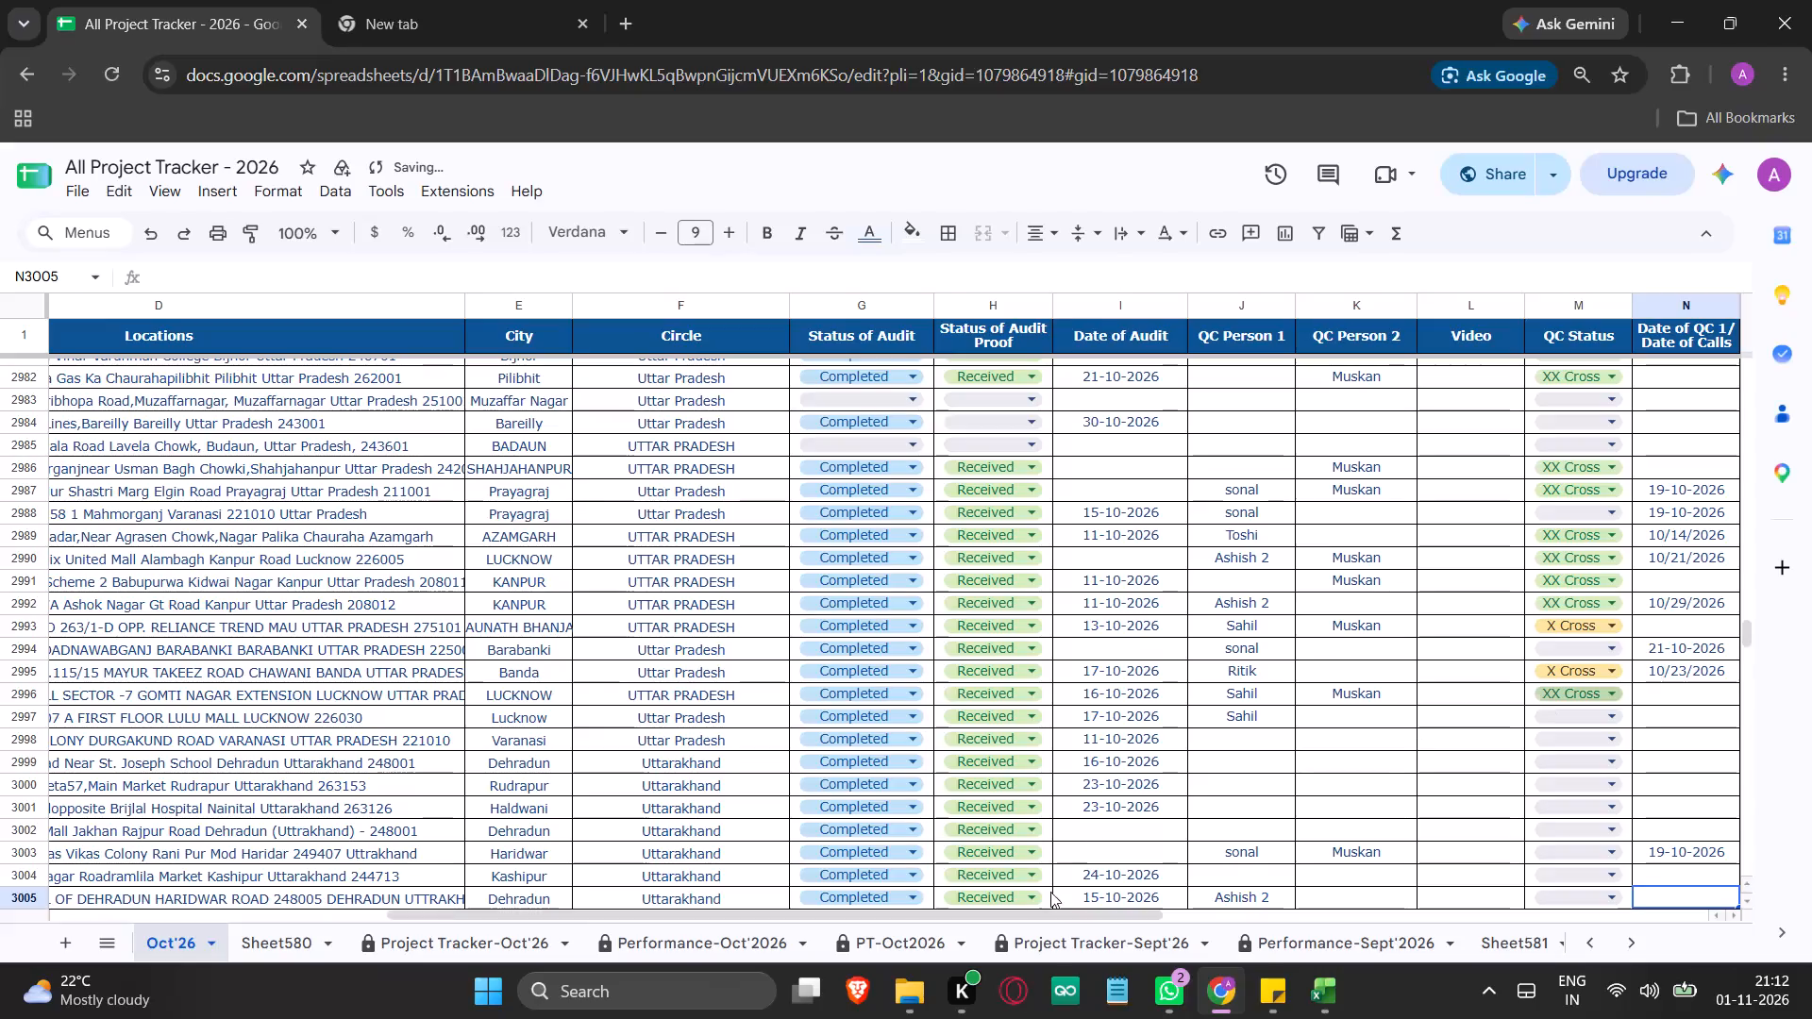
left_click(1269, 998)
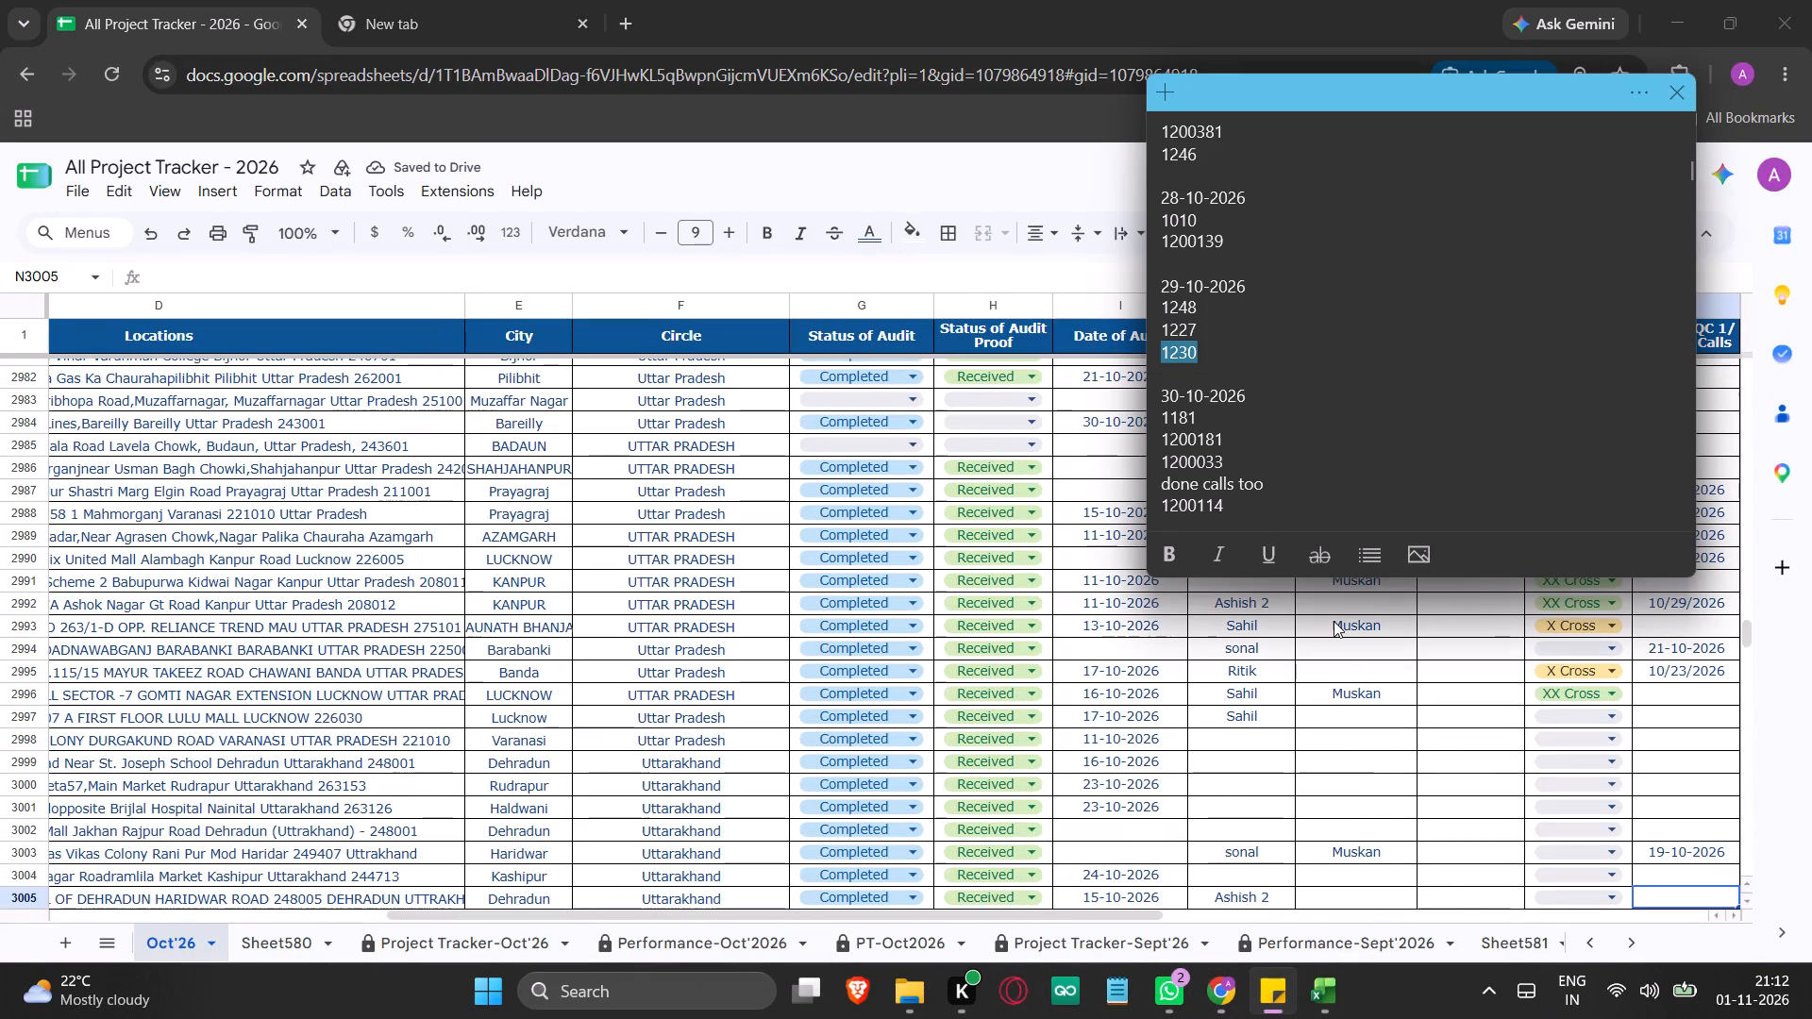
left_click(1470, 898)
left_click(1564, 901)
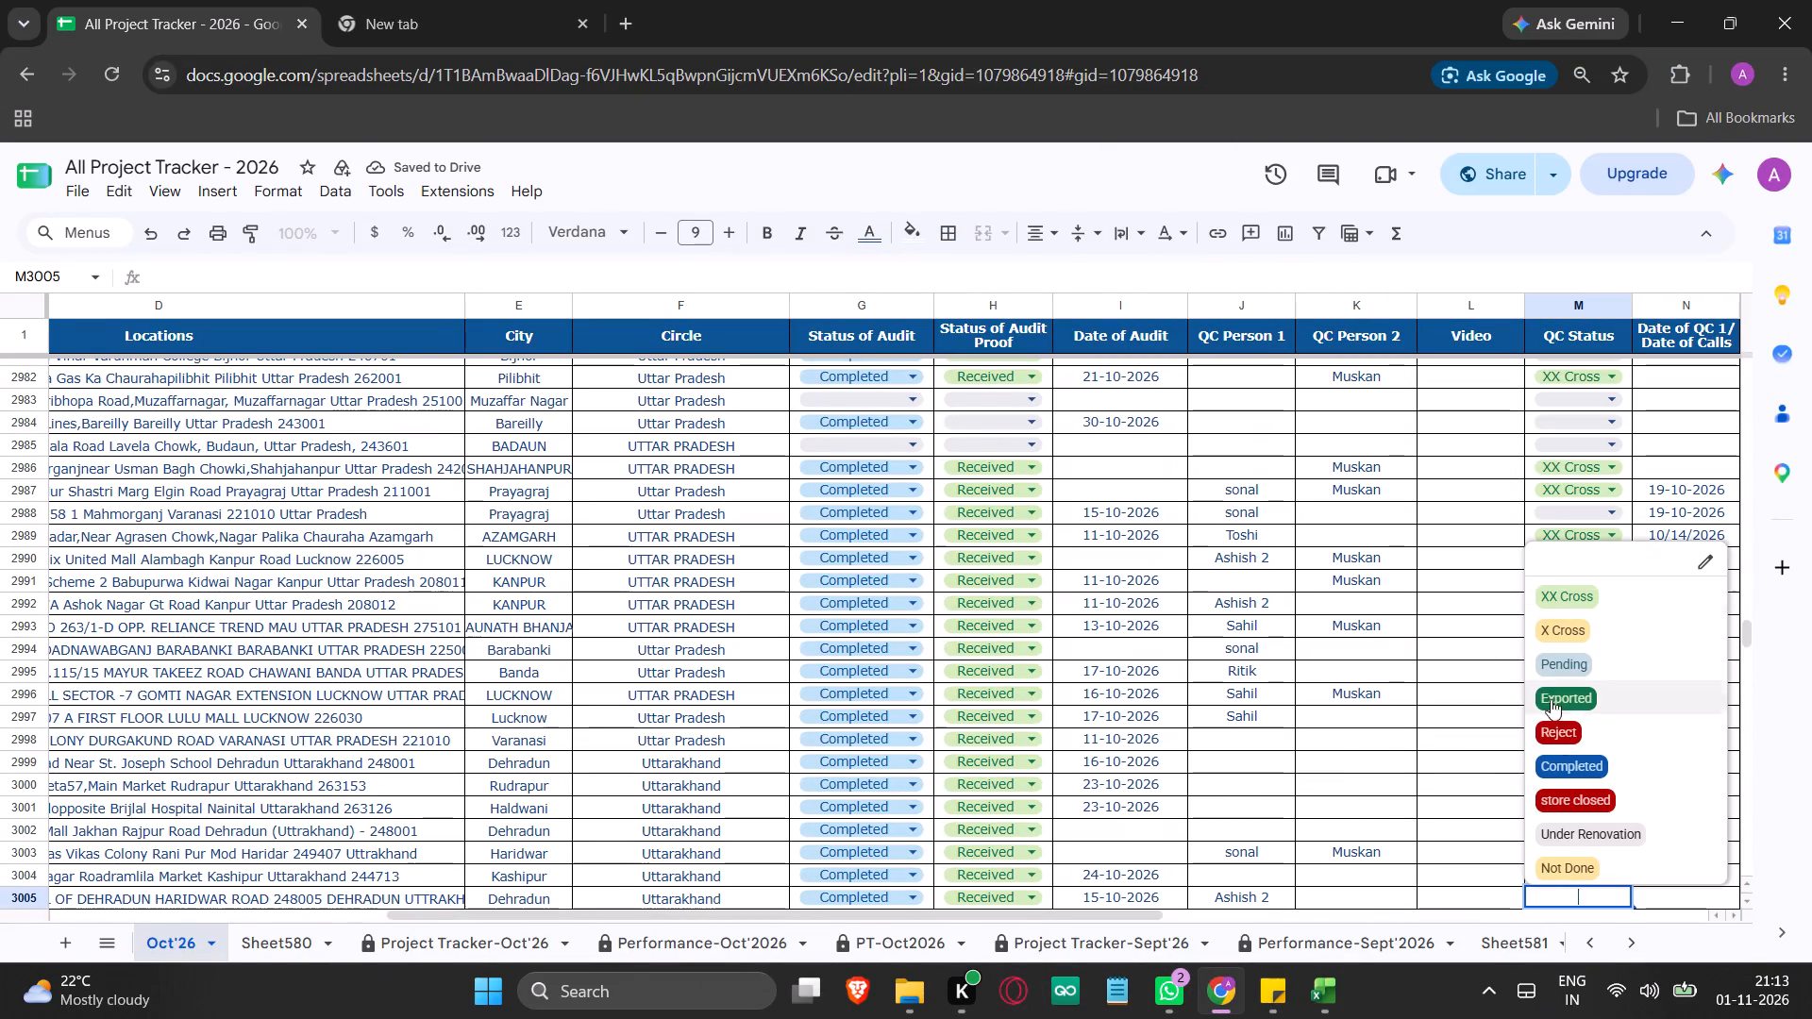
left_click(1563, 598)
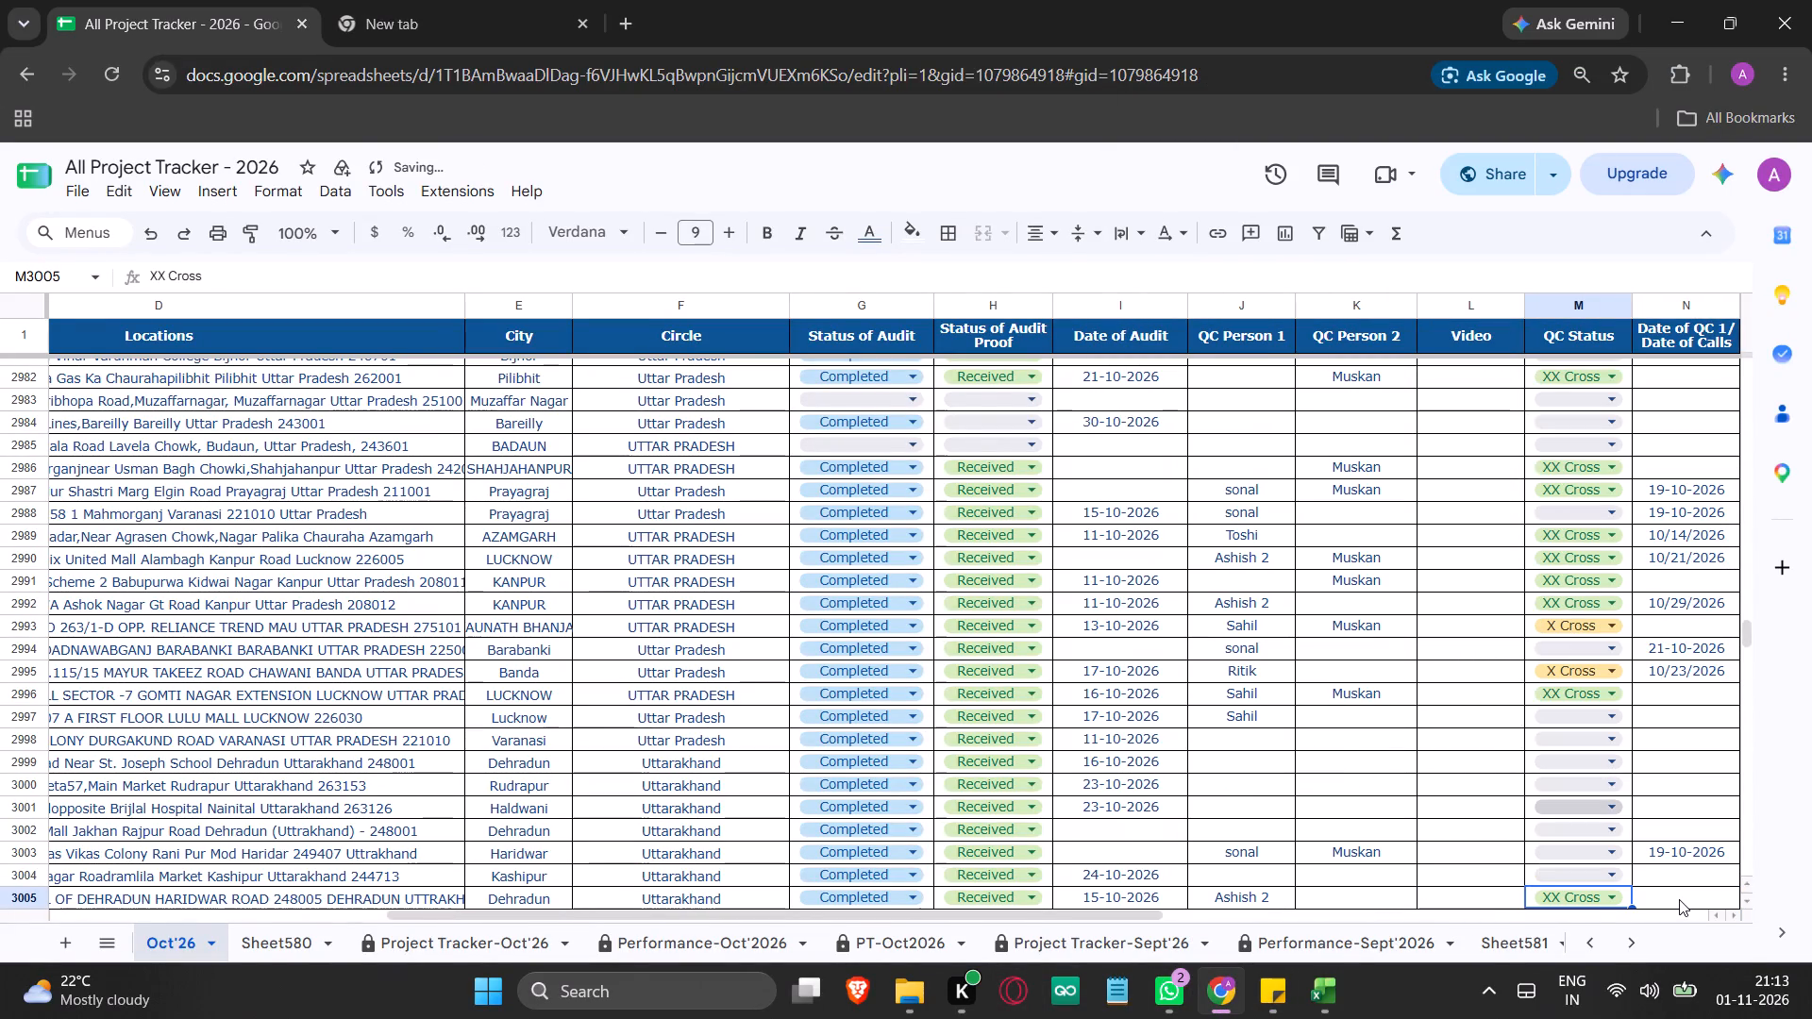
Set store code 1230's Date of QC 1 to 29 Oct.
left_click(1679, 899)
type("29")
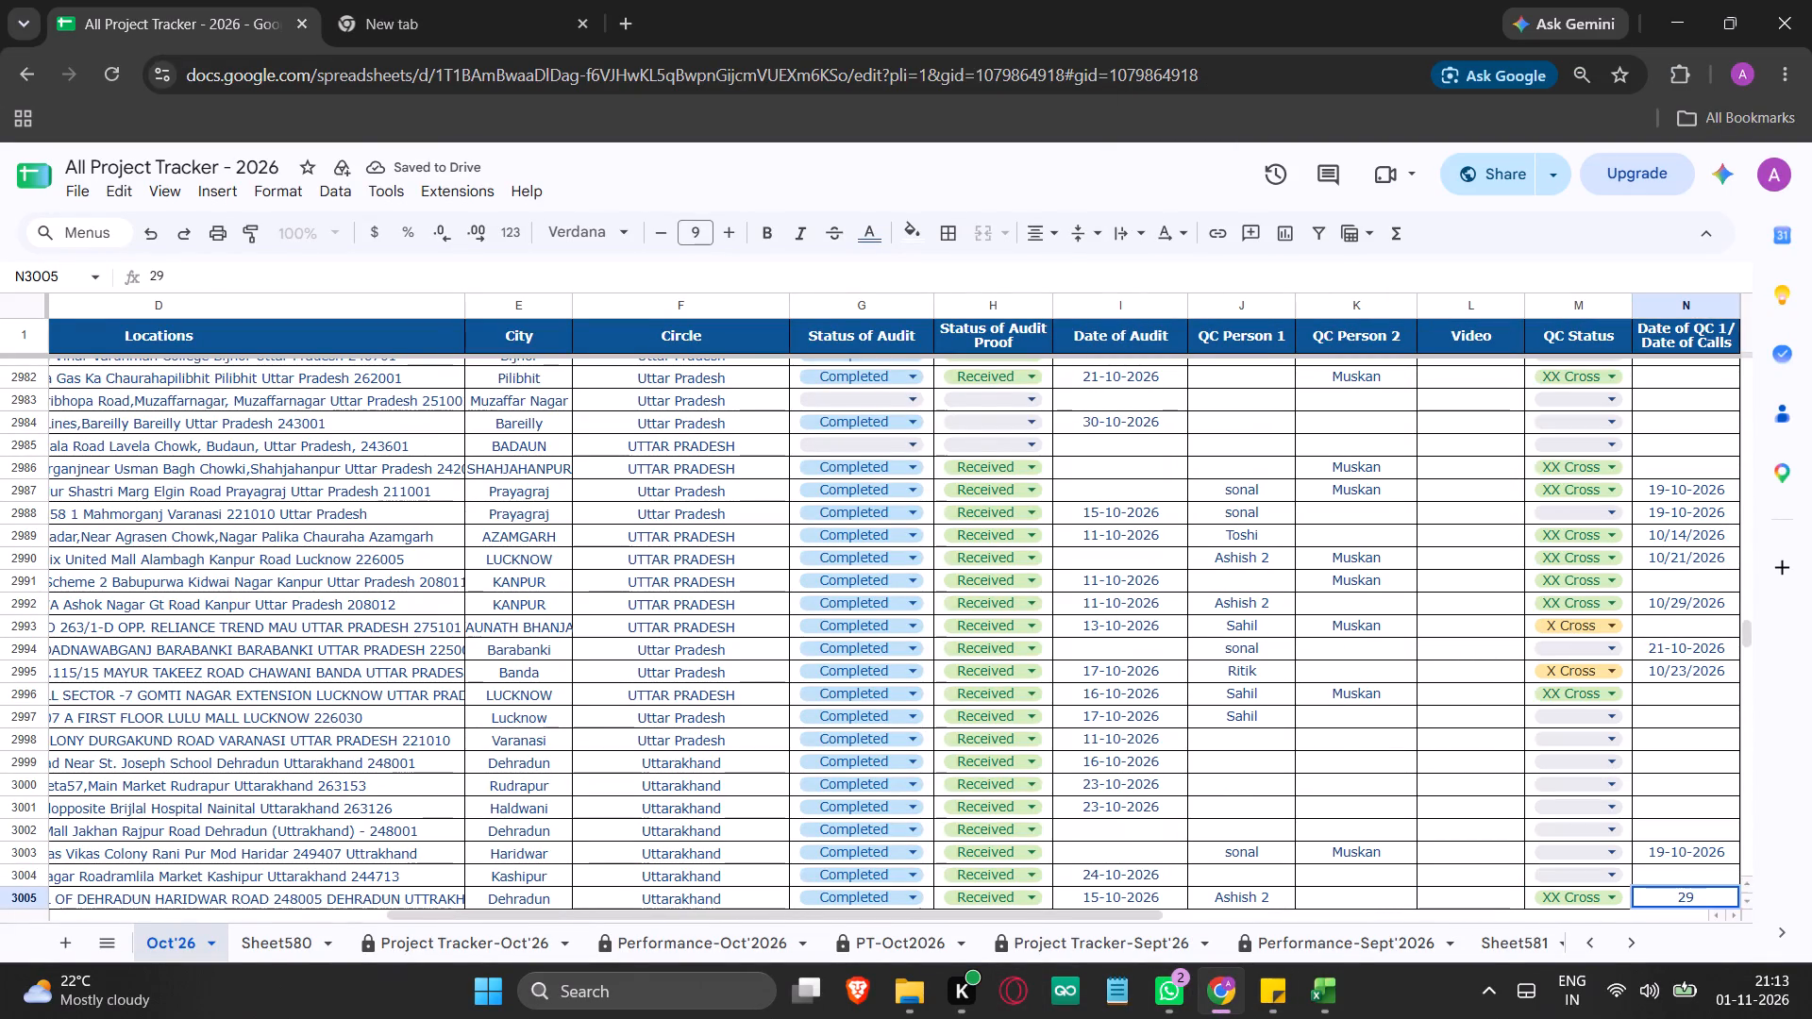
type("Oc")
key("t")
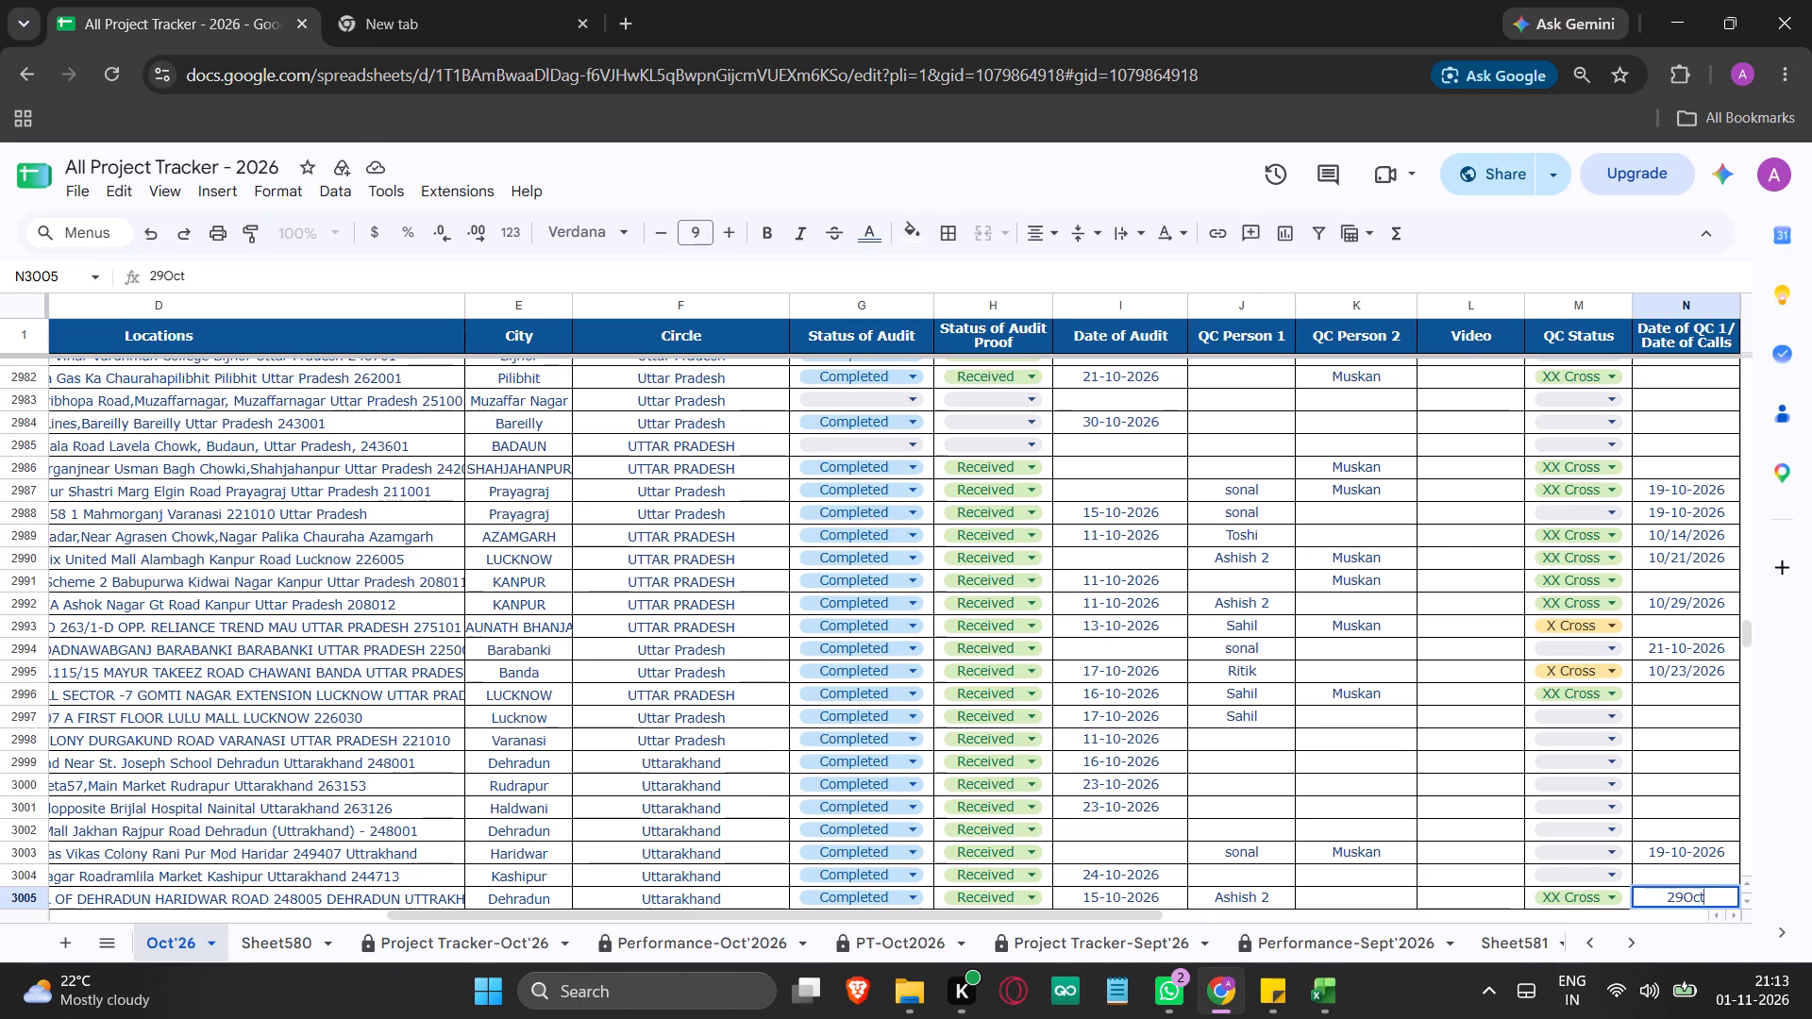
key("Tab")
Find the sticky note's first store code under 30-10-2026, 1181, in the tracker and replace its QC Person 1 with Ashish 2.
left_click(1276, 999)
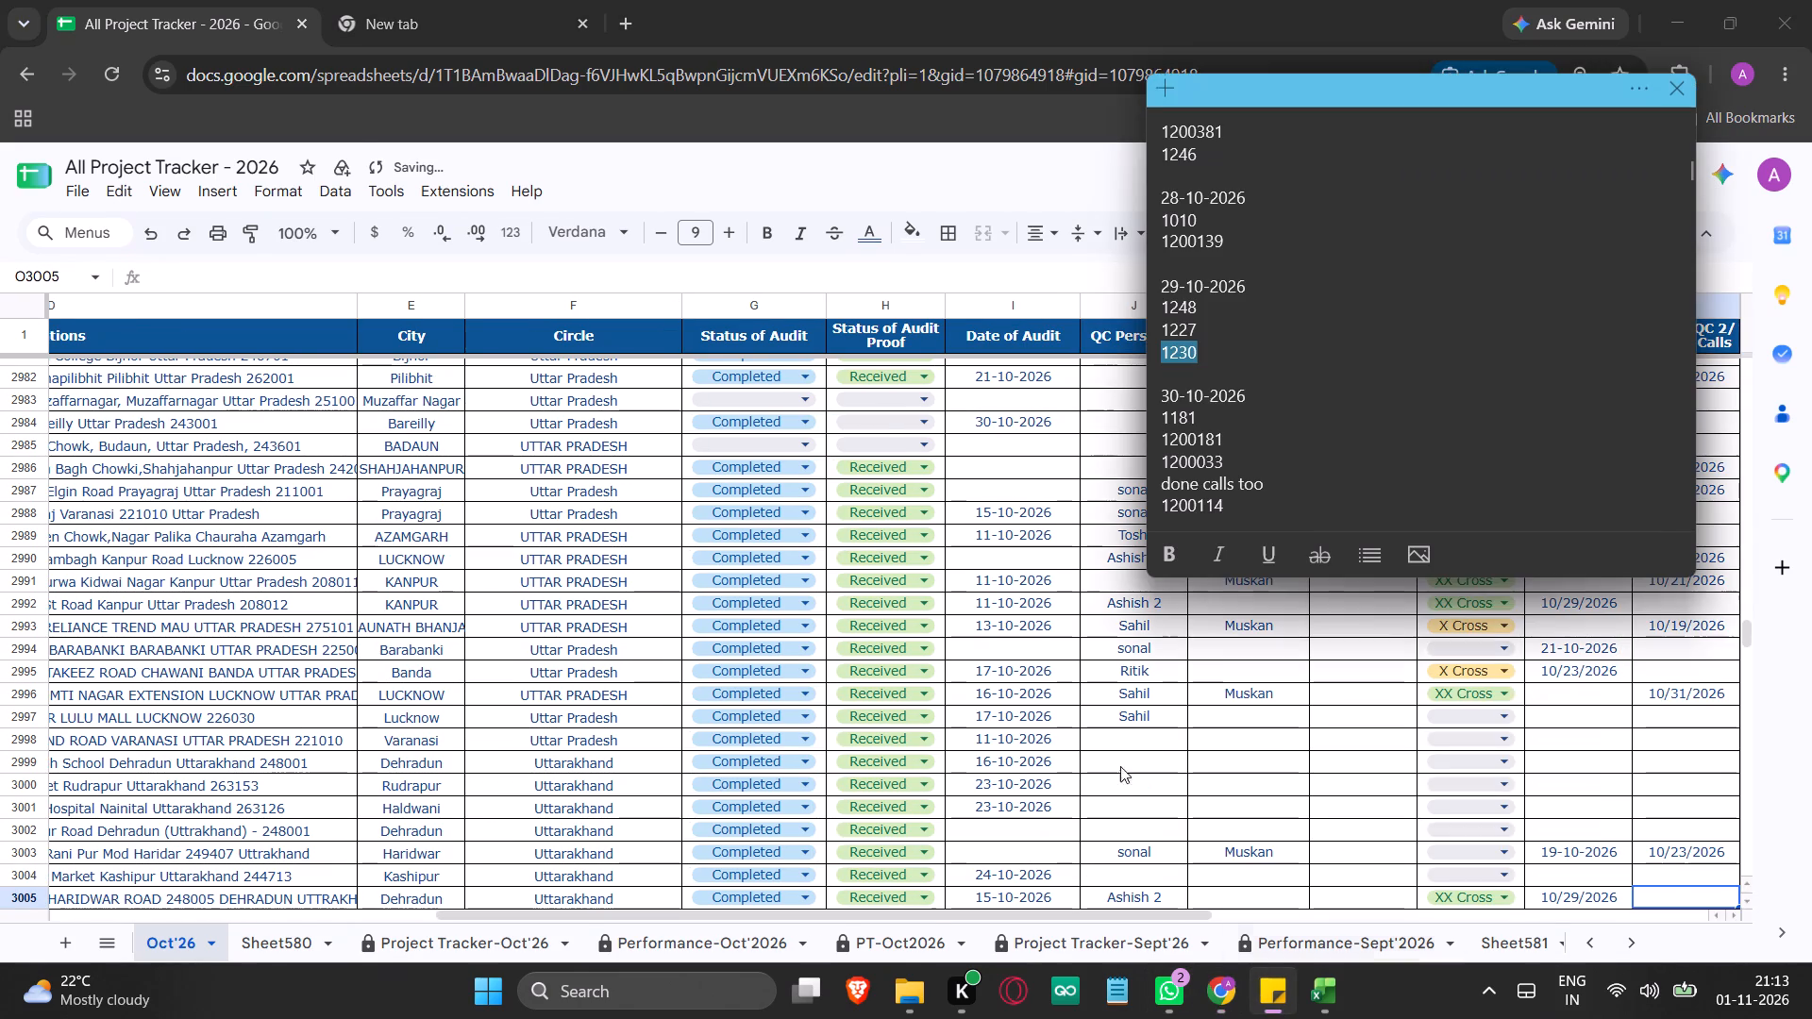
scroll(1278, 372, "down", 2)
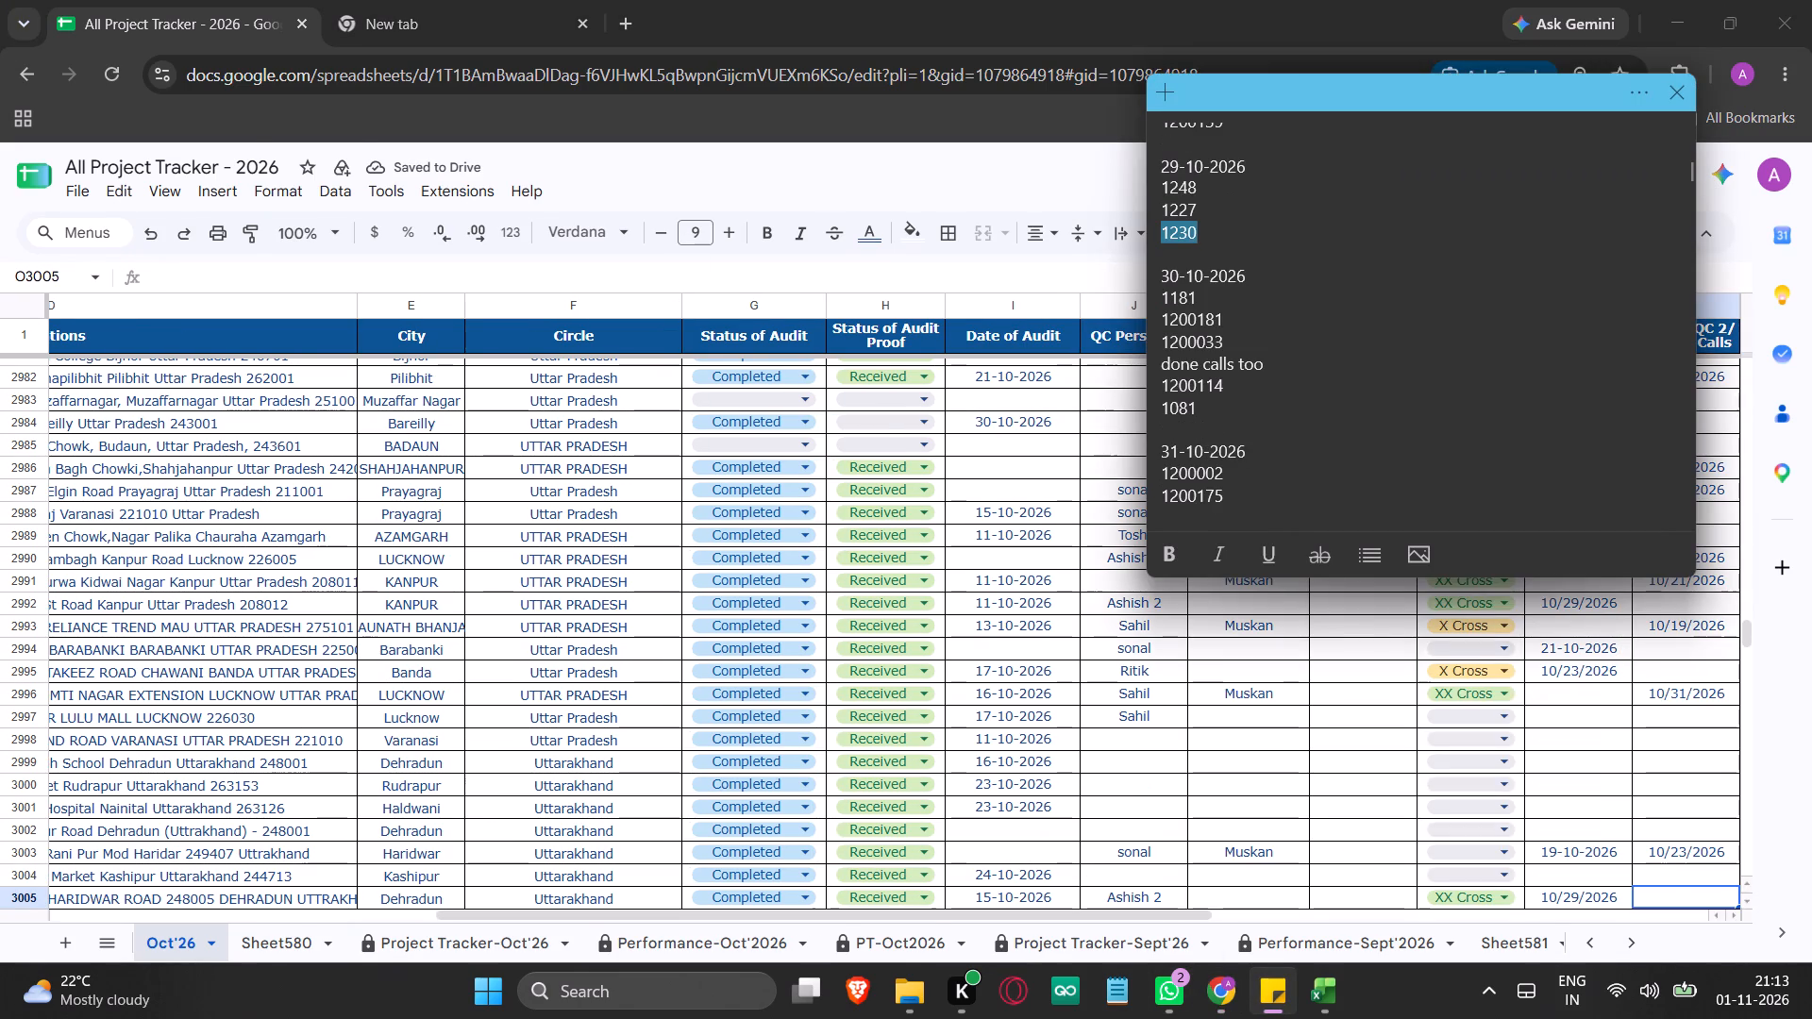
double_click(1181, 307)
right_click(1182, 306)
left_click(1223, 324)
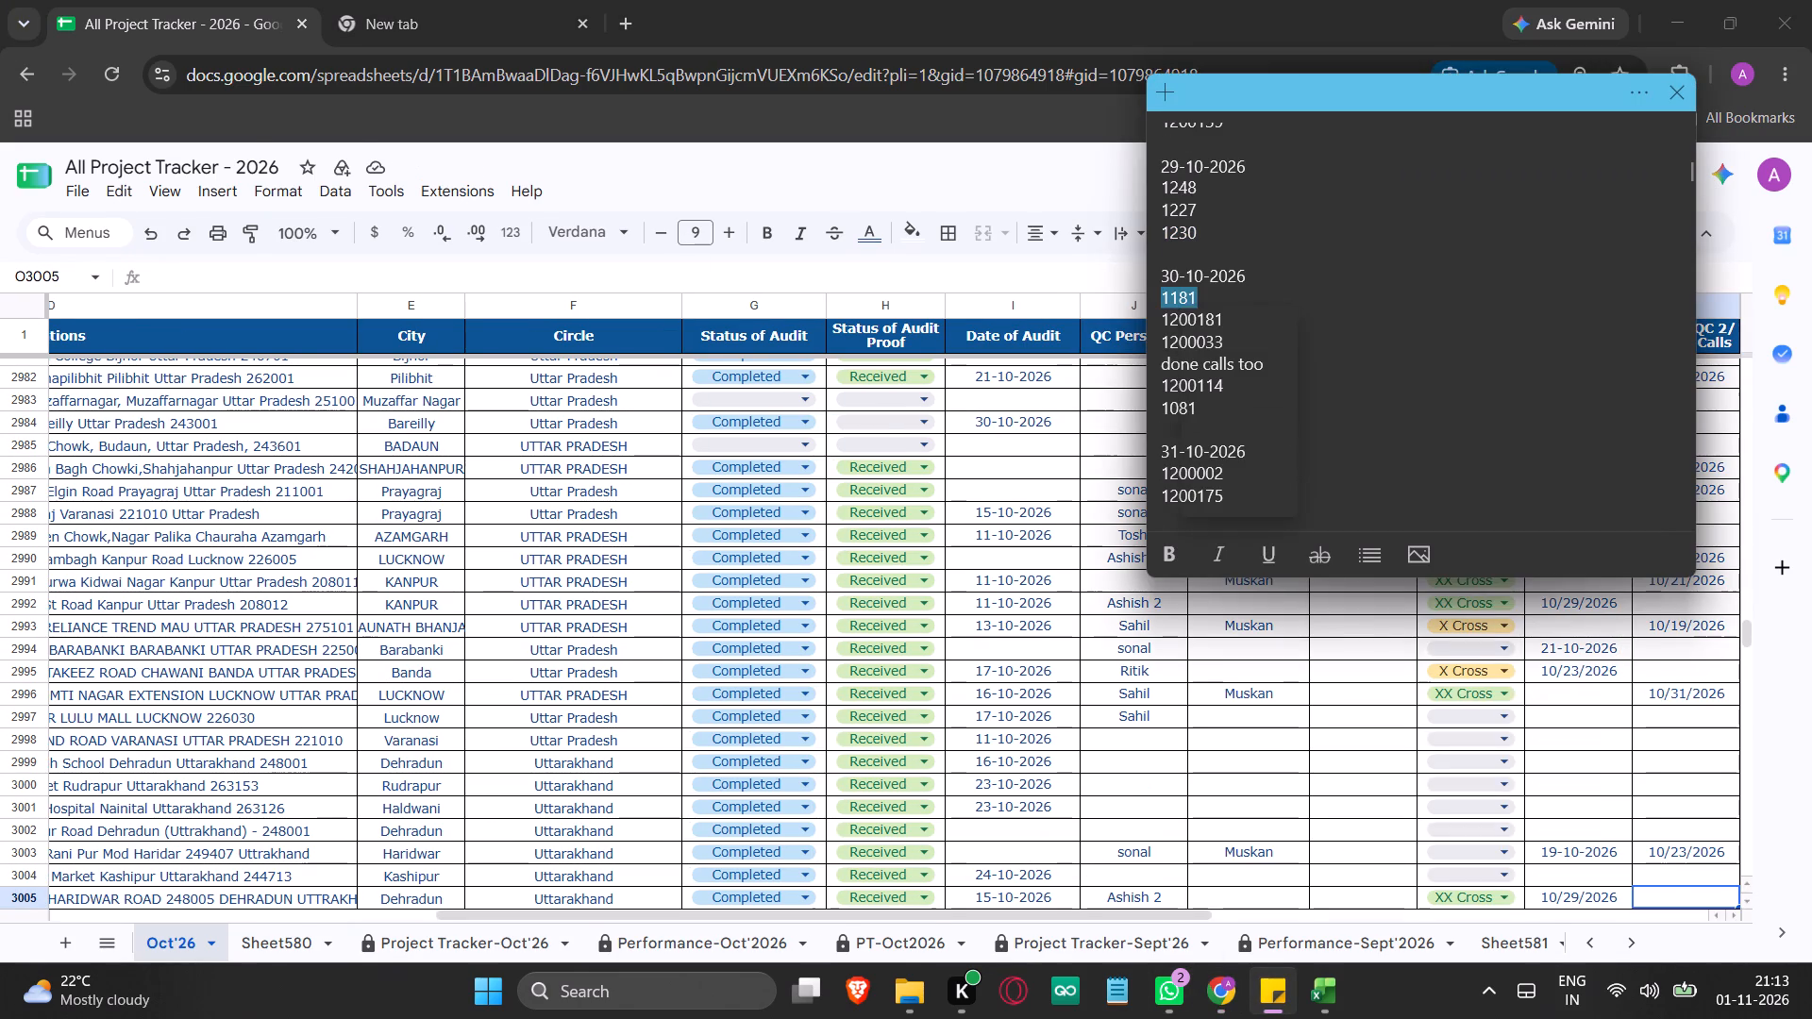
left_click(1236, 748)
key("ctrl+f")
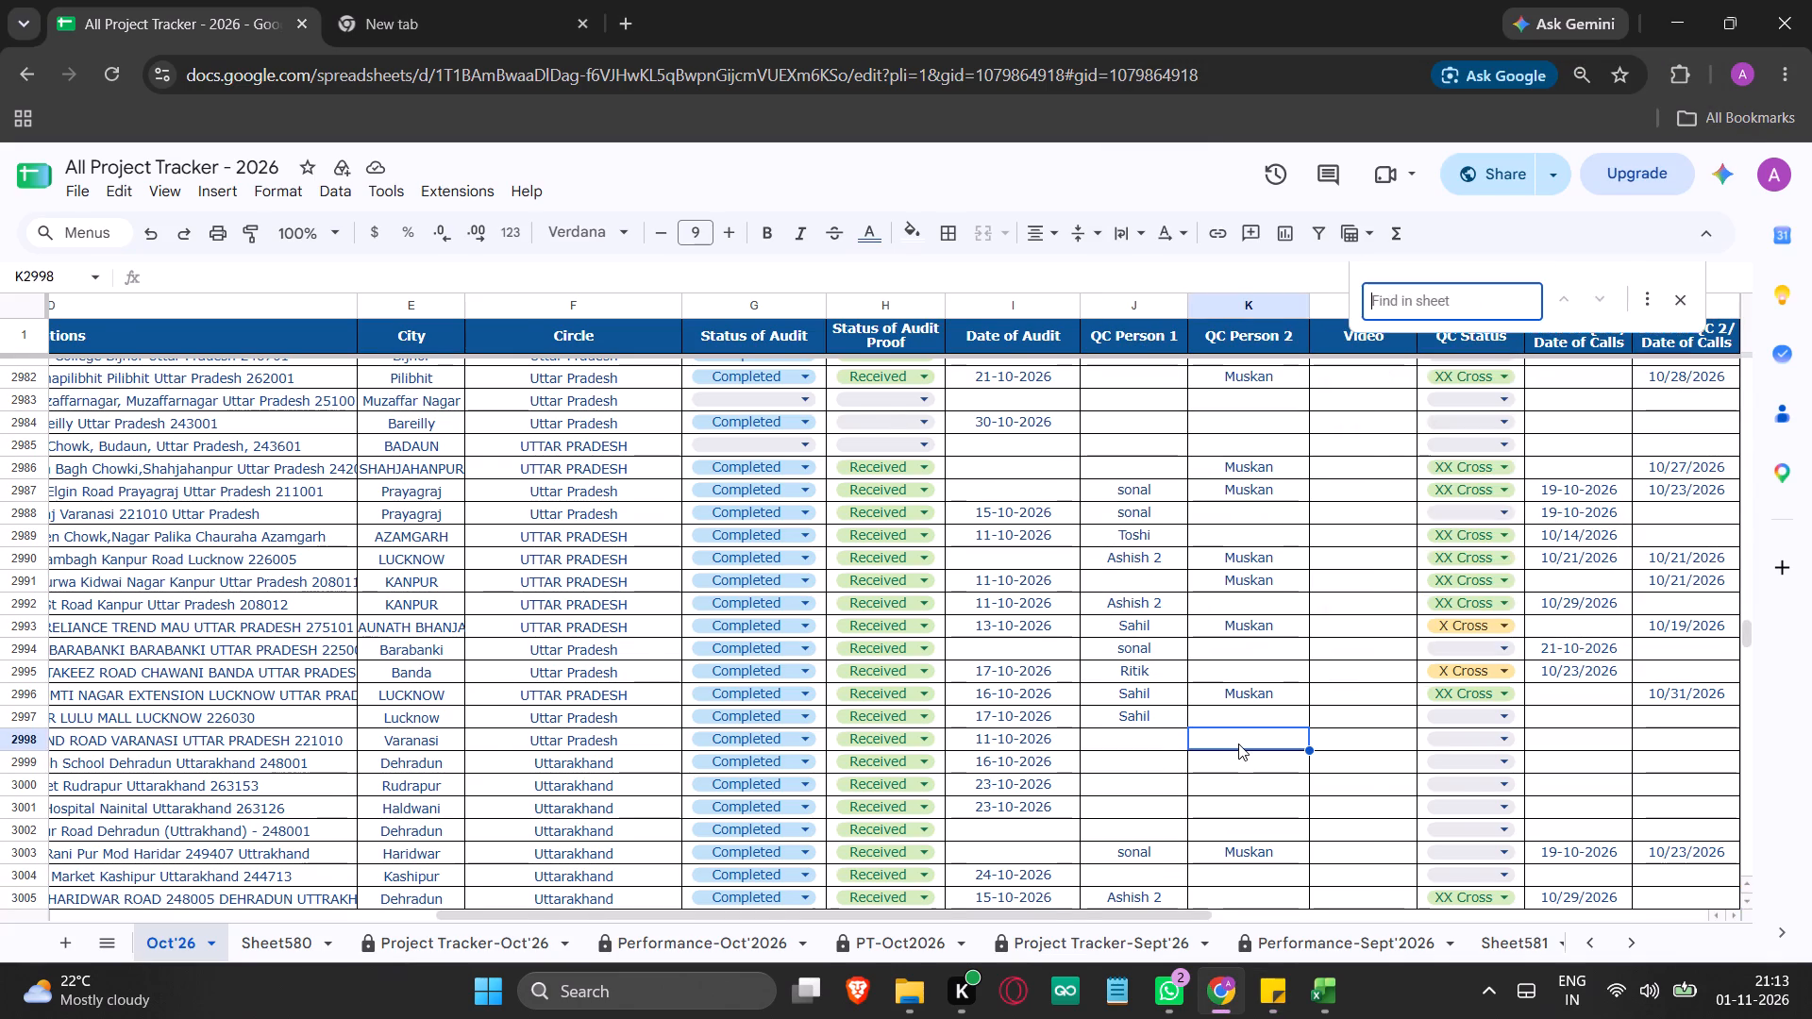
key("ctrl+v")
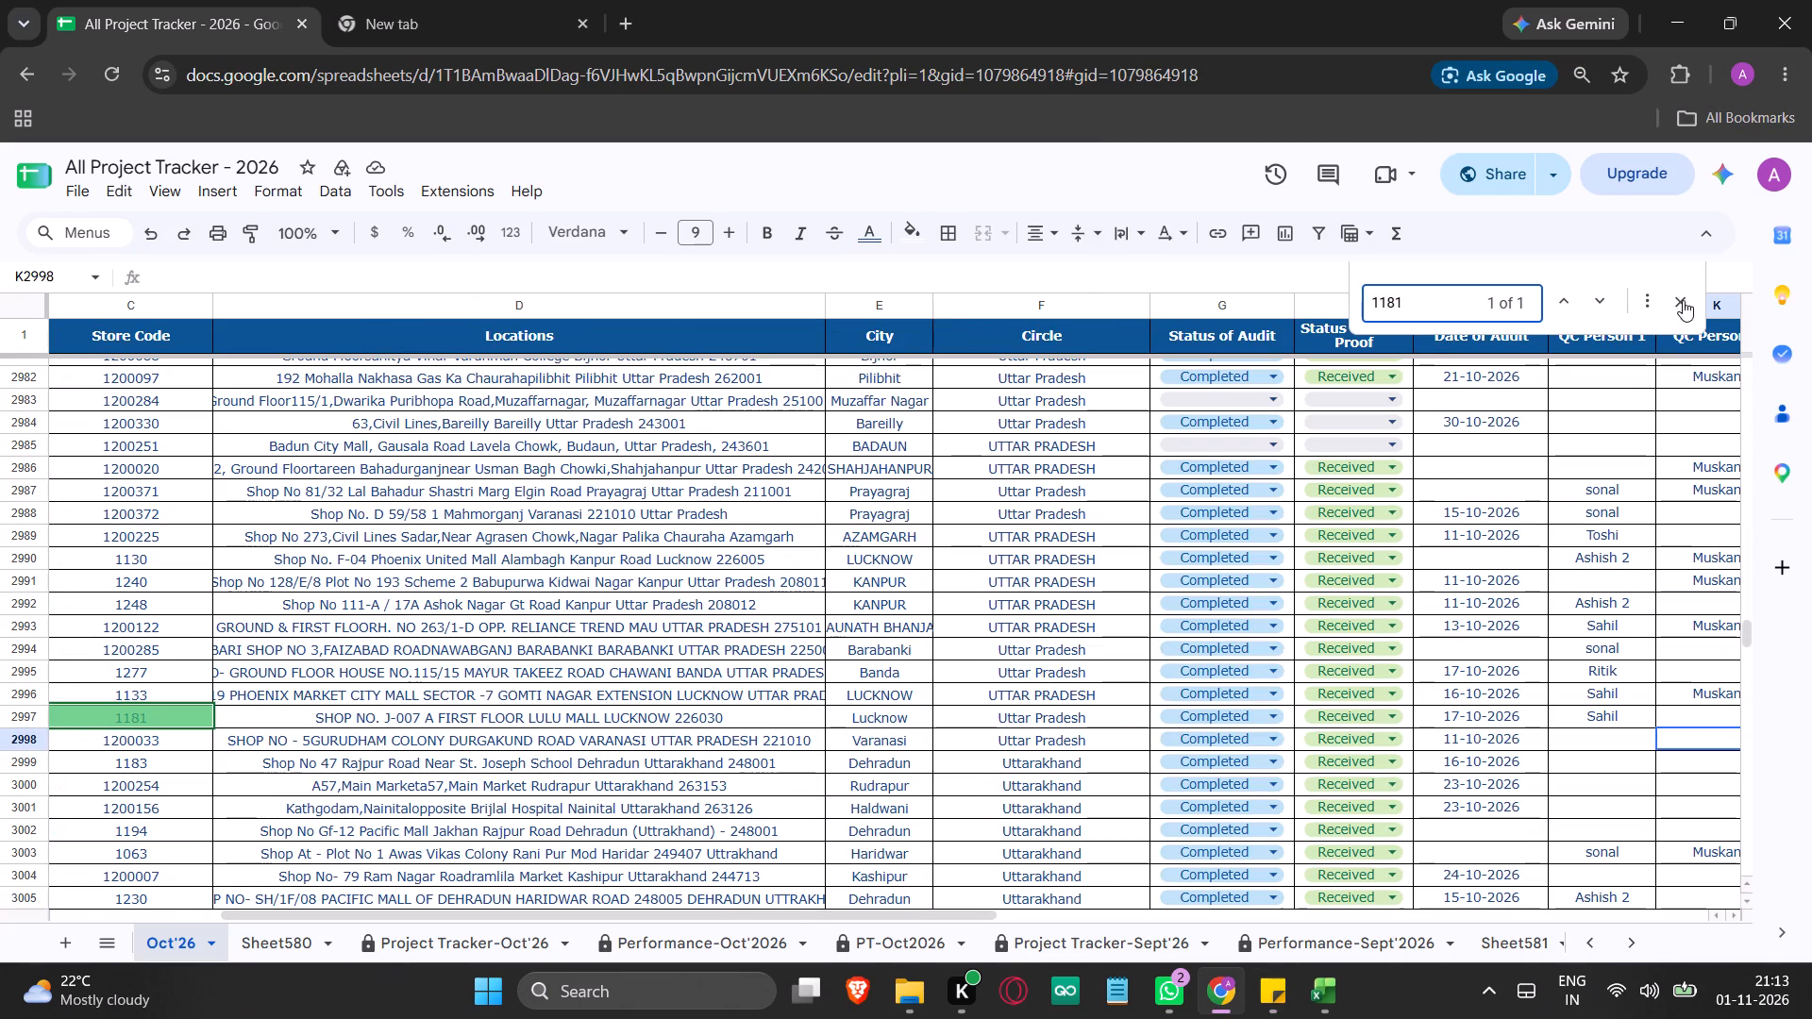
left_click(1683, 300)
key("Right")
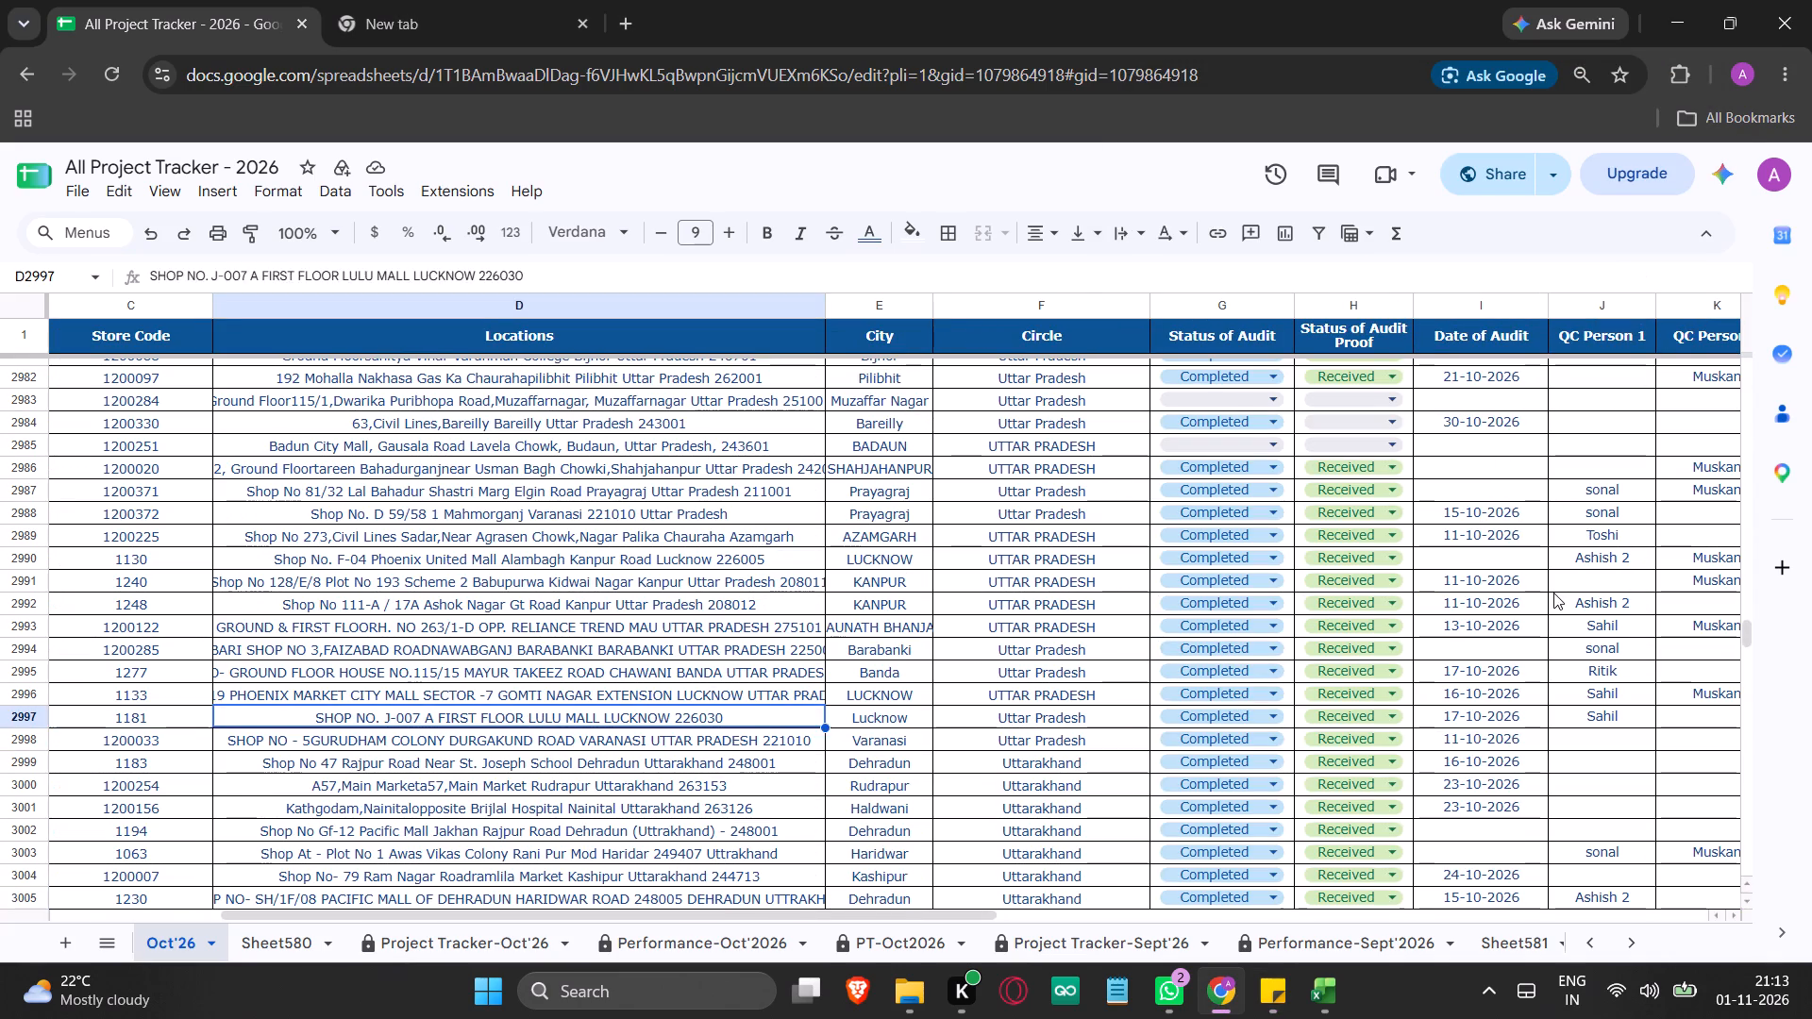
key("Right")
key("Right")
key("Right")
key("Right")
key("Right")
key("Right")
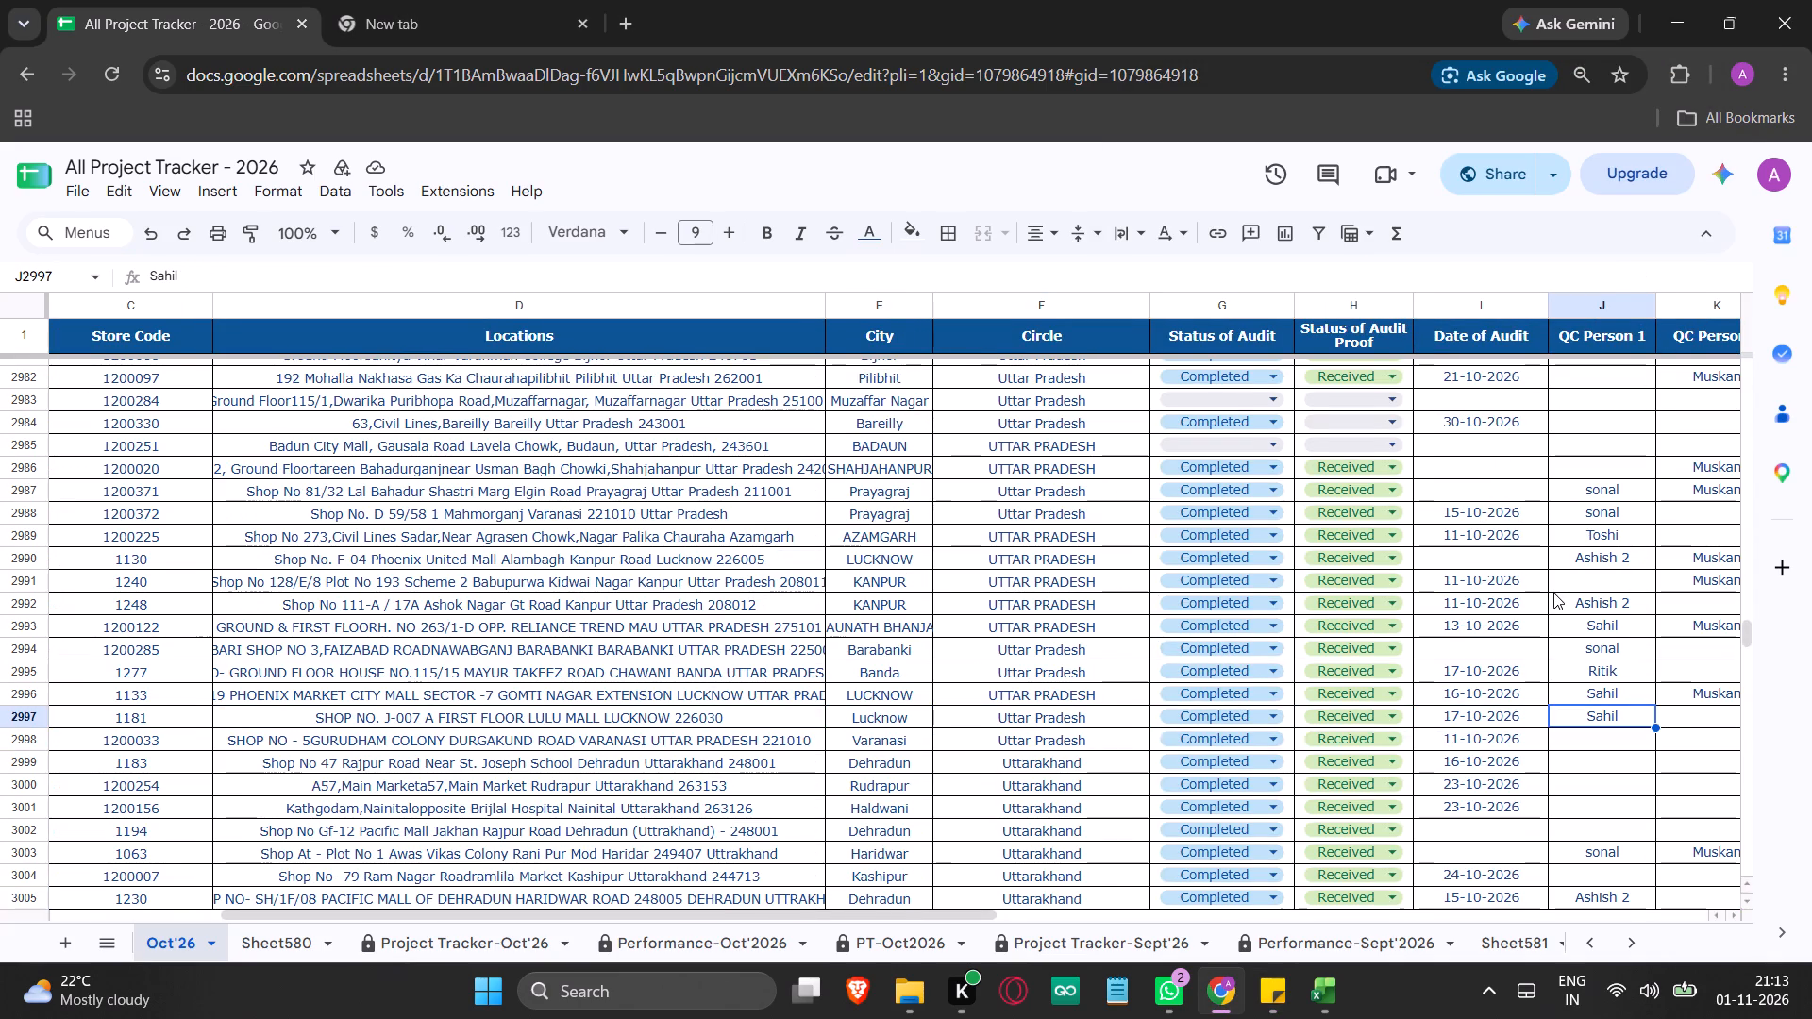
key("Right")
key("Right")
key("Right")
key("Right")
key("Left")
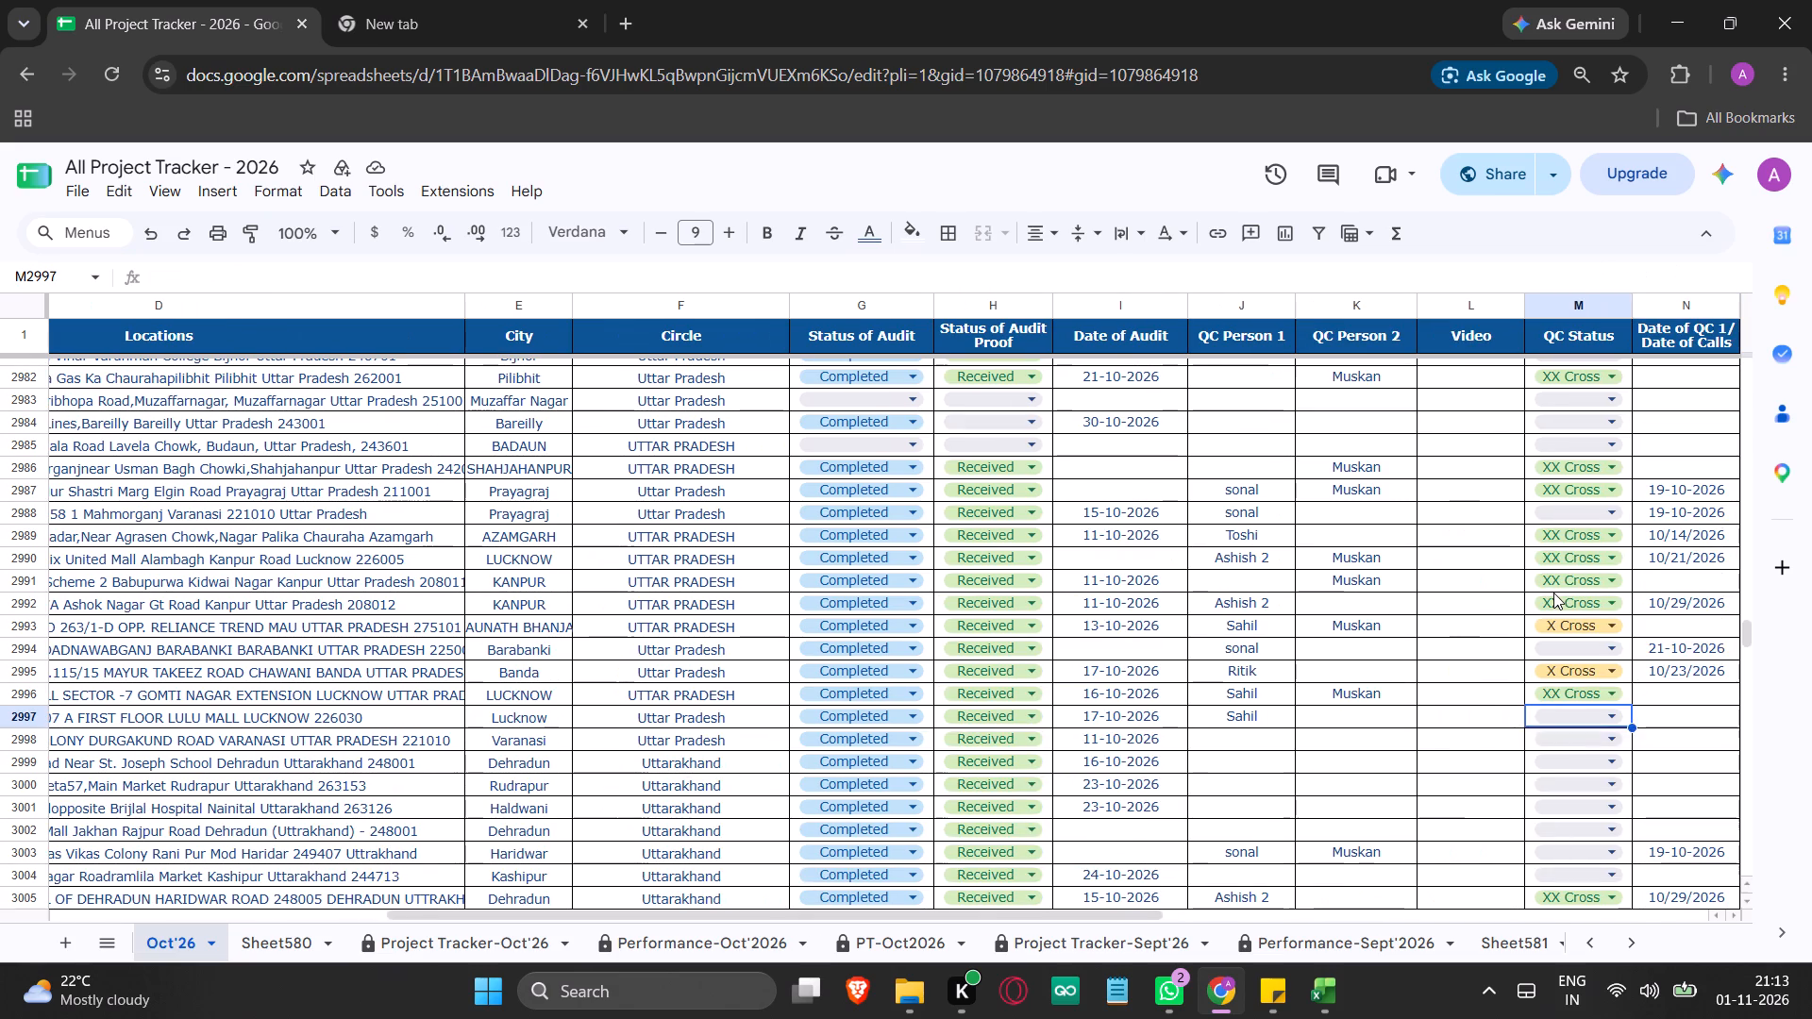
key("Left")
key("Left")
key("Left")
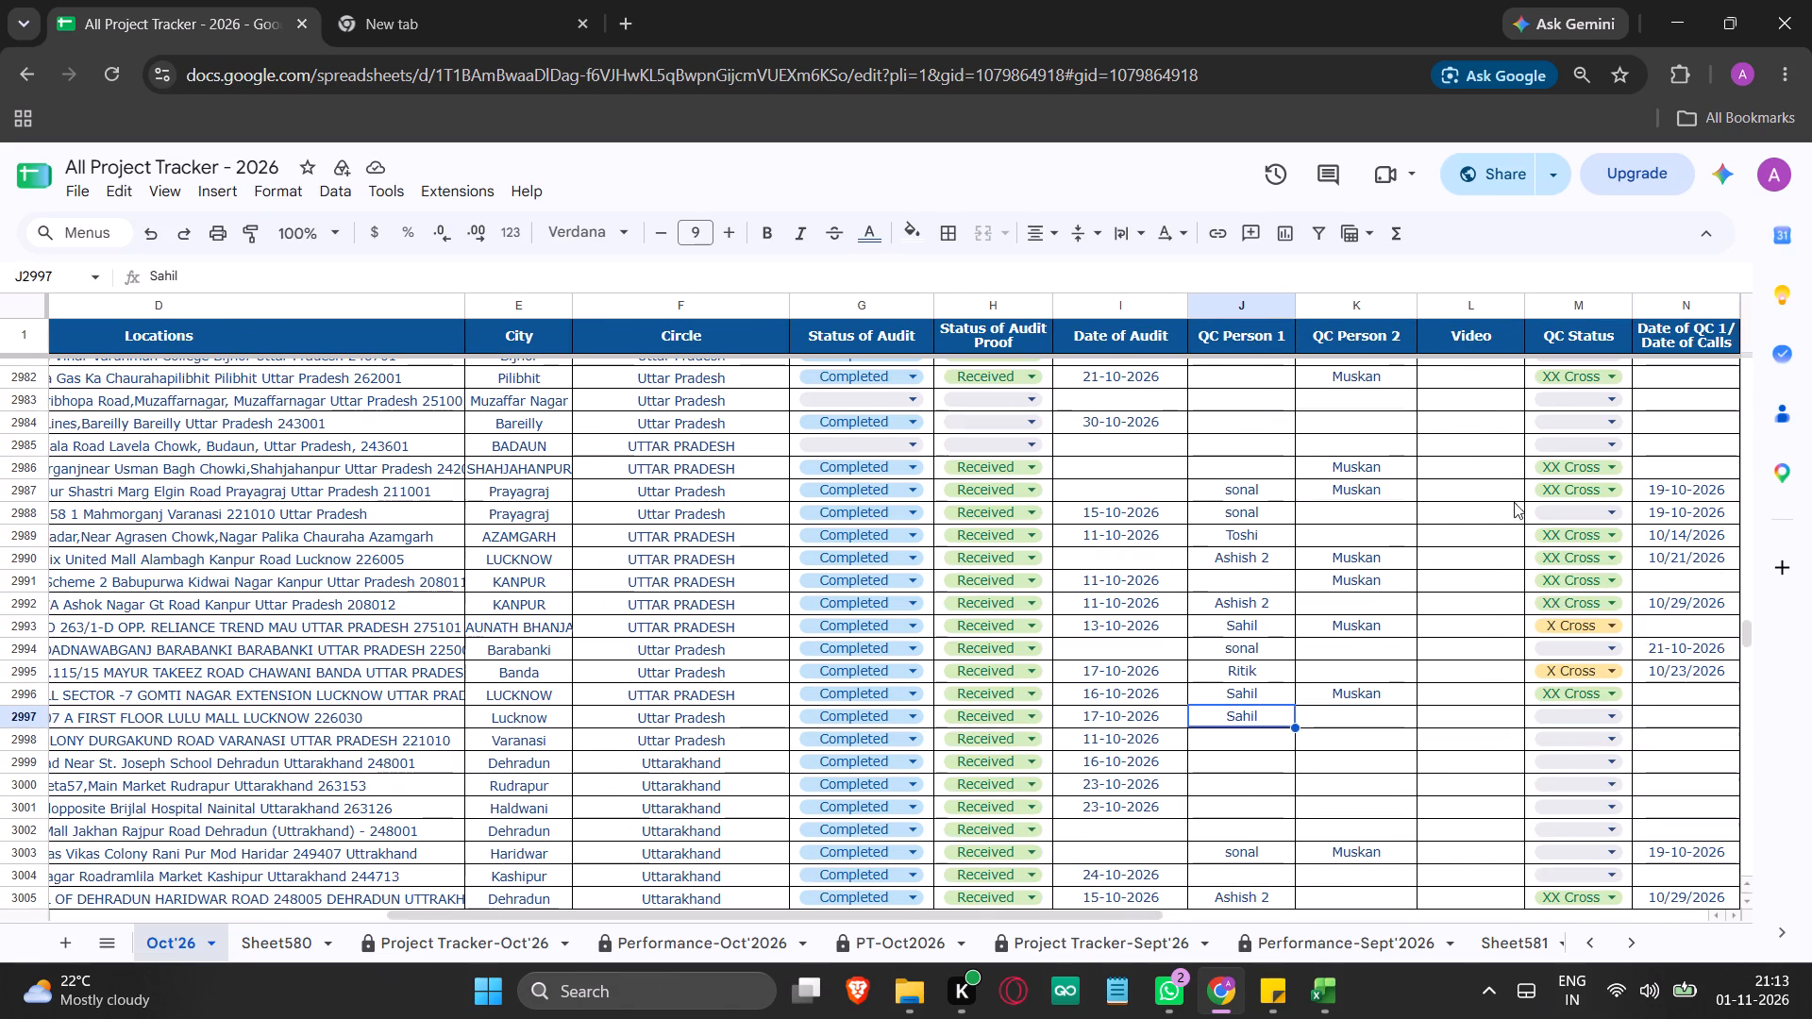
left_click(1271, 1017)
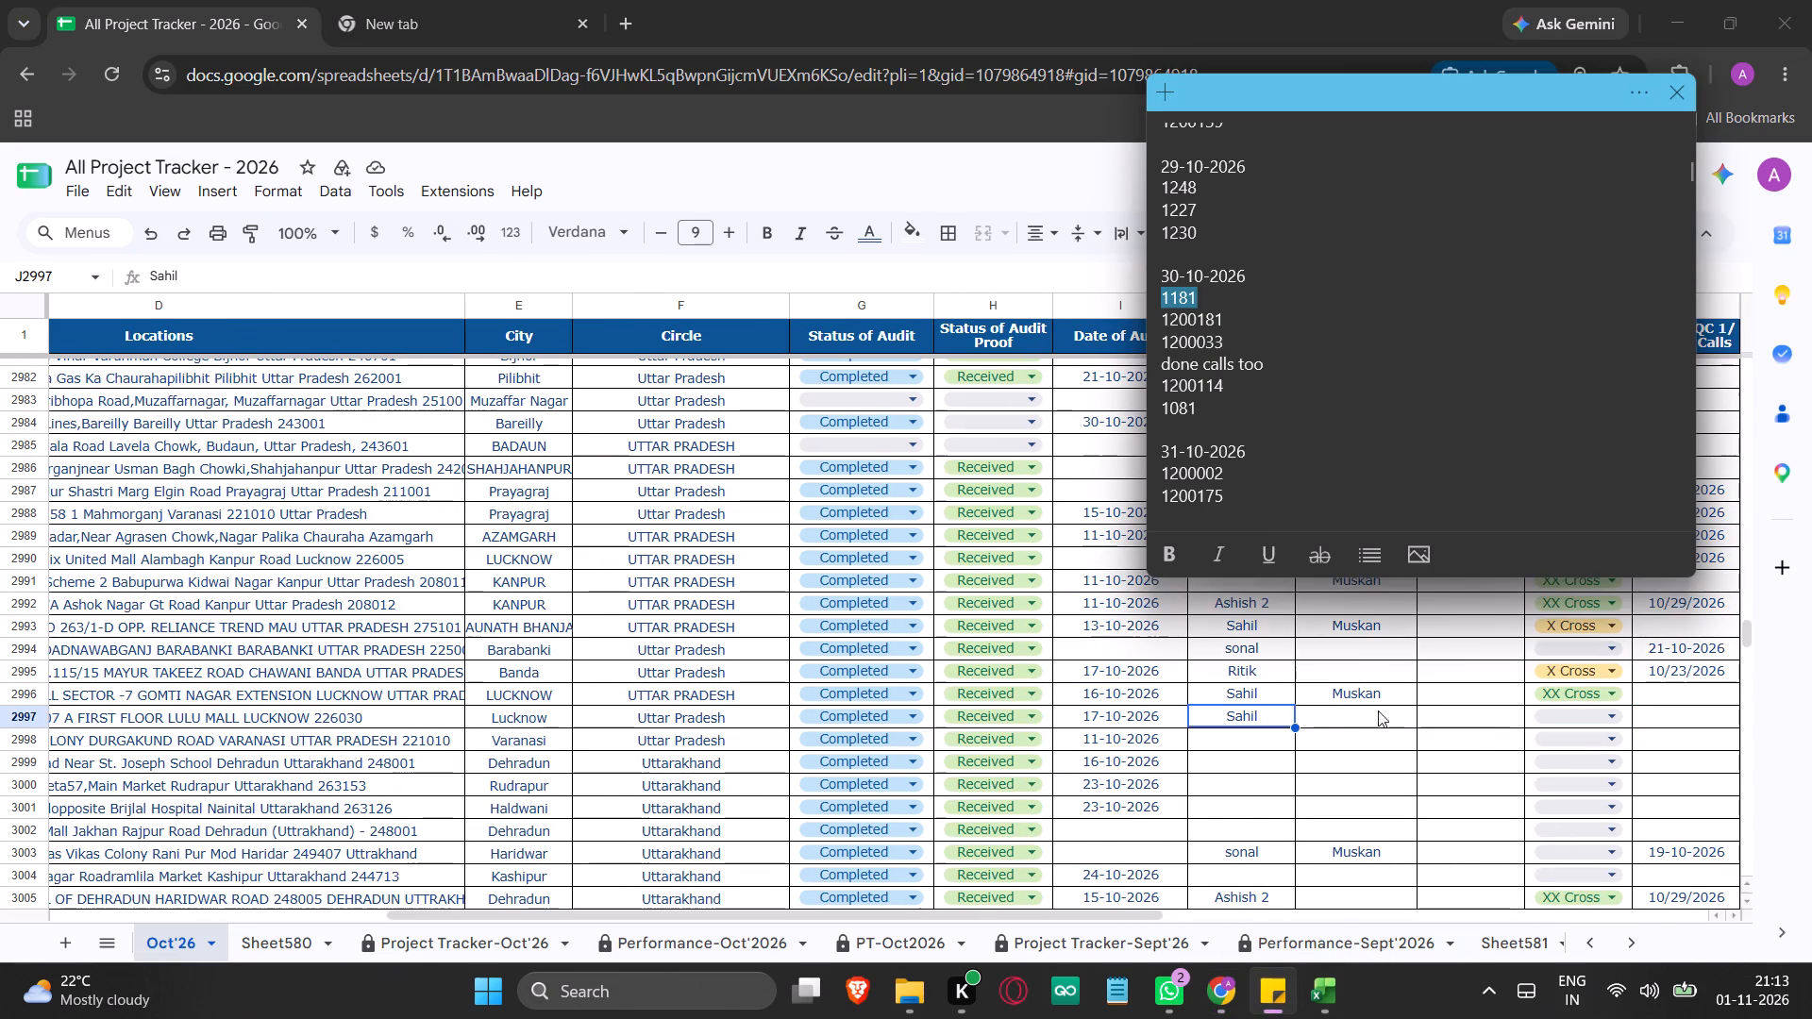
left_click(1348, 722)
left_click(1261, 720)
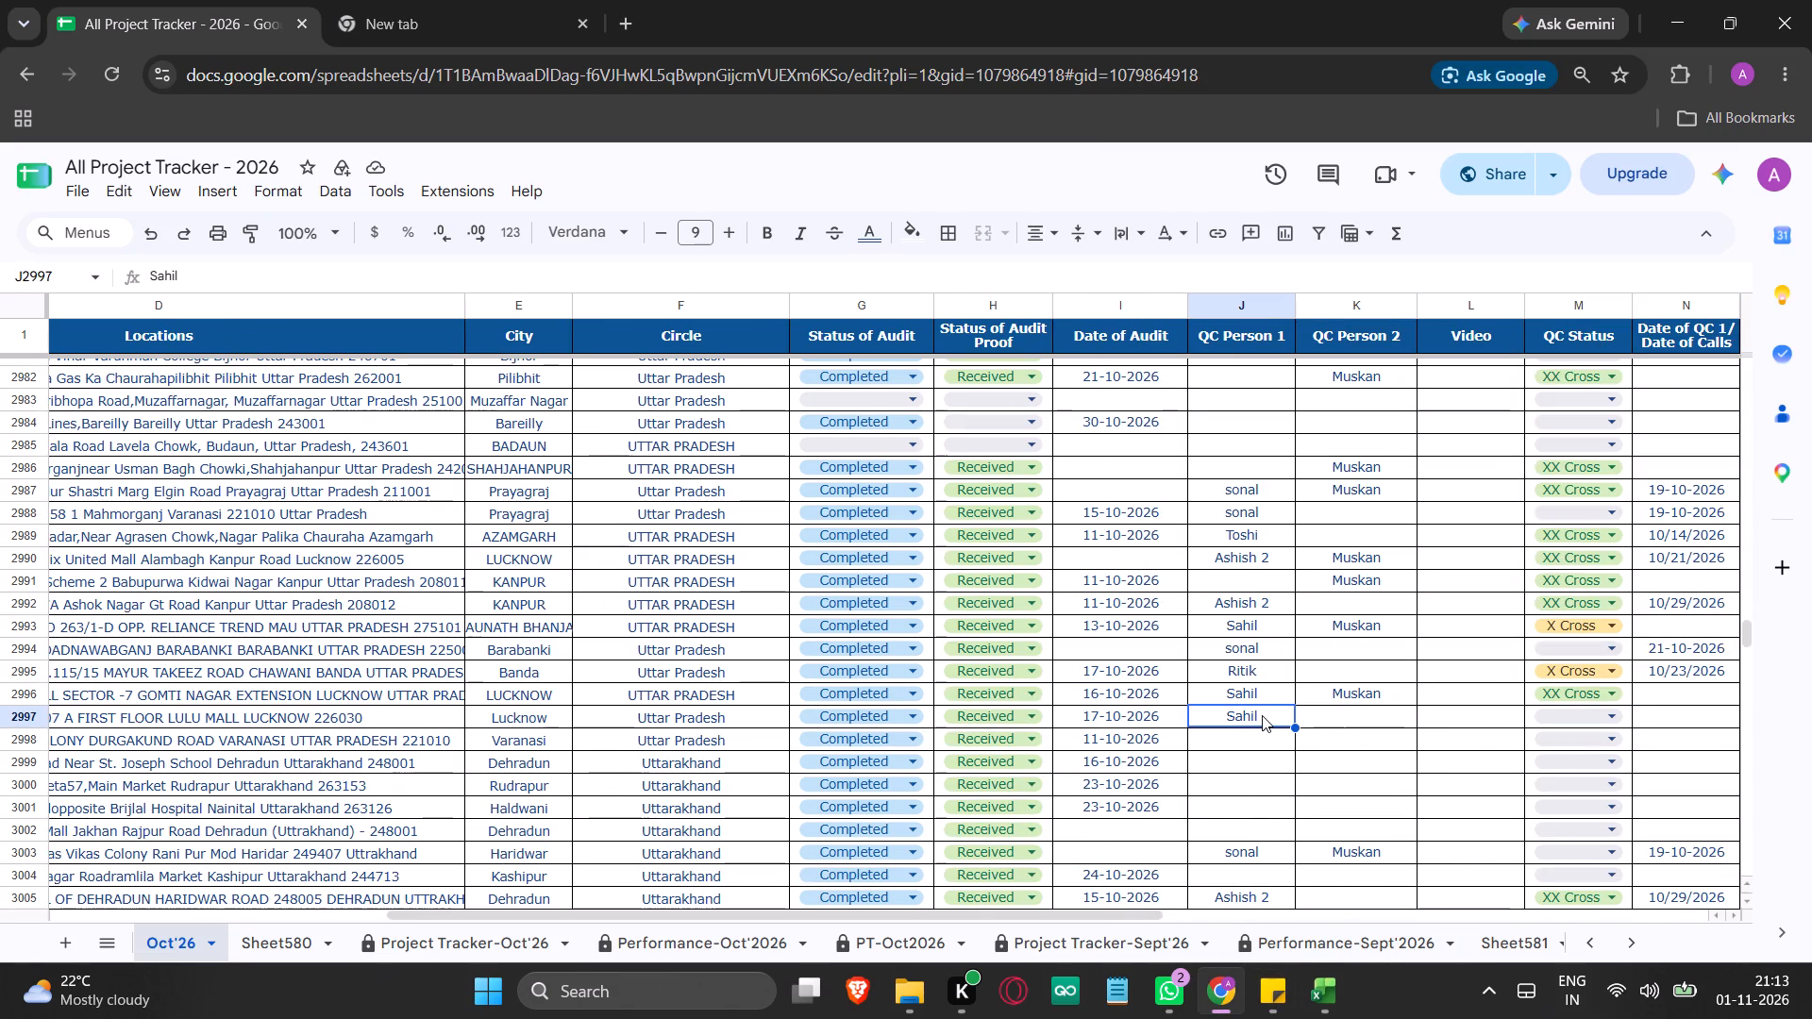
key("shift+a")
key("Tab")
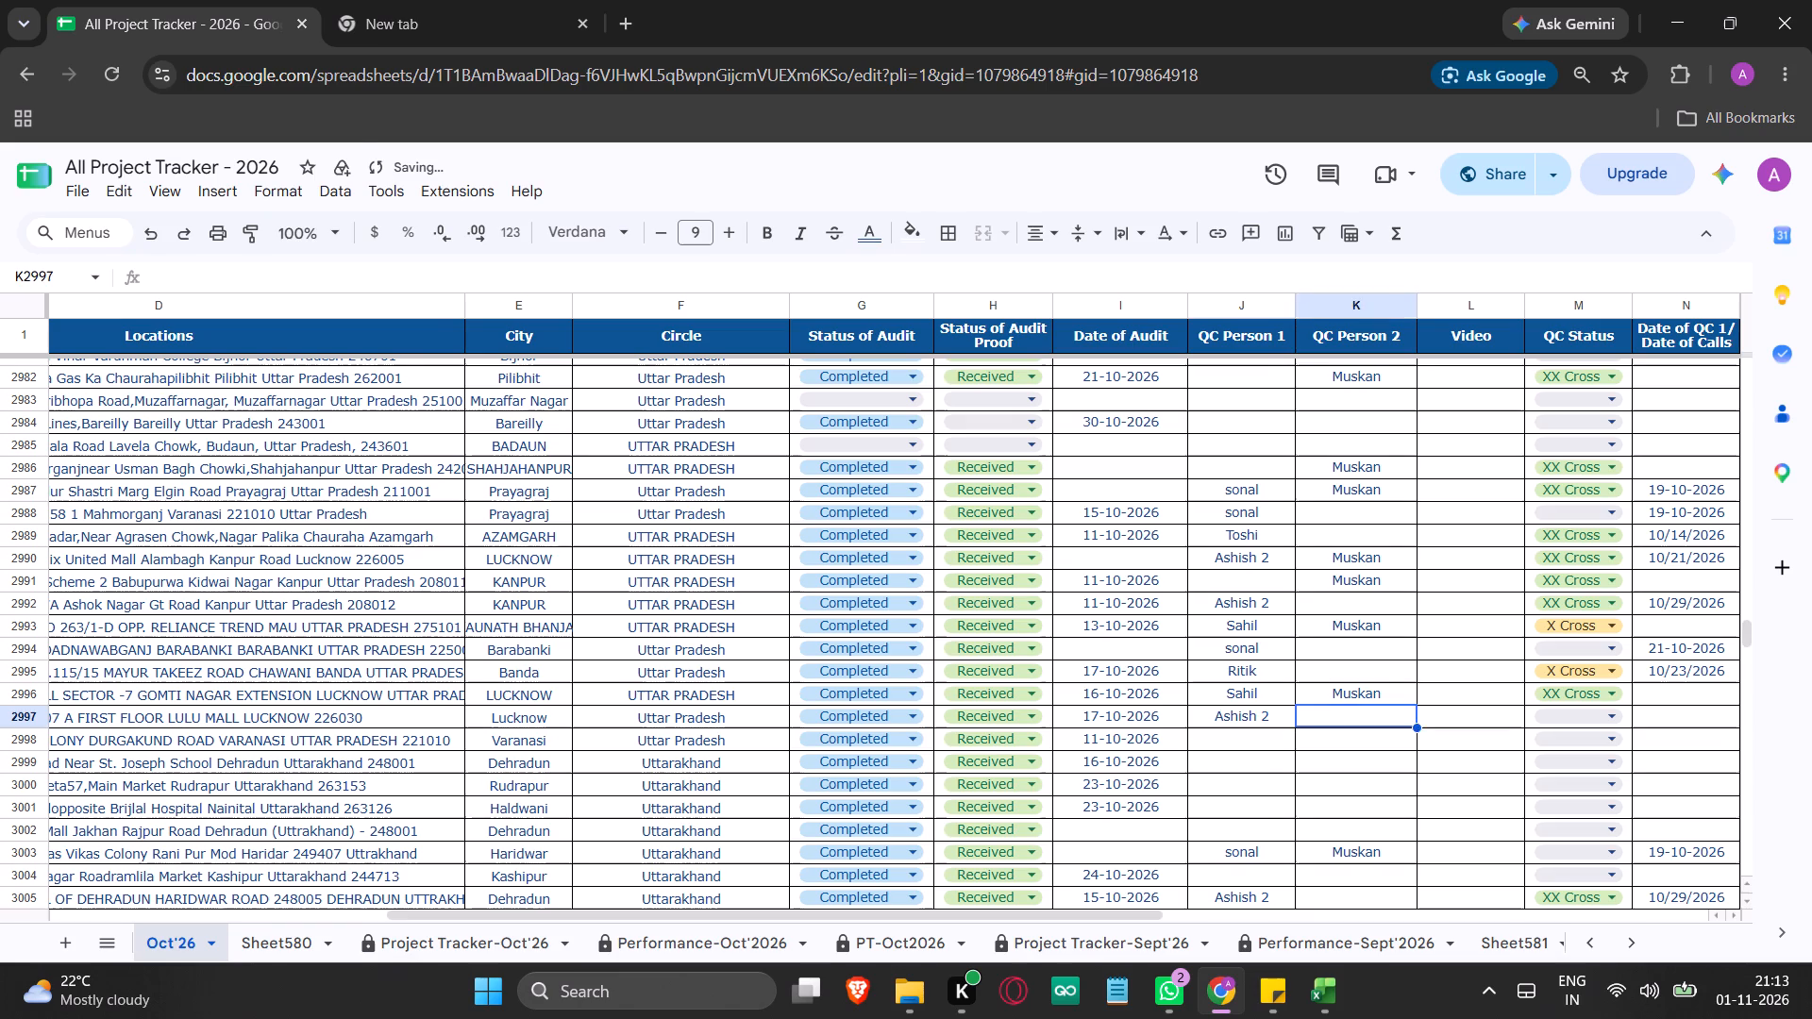
Set store code 1181's QC Status to XX Cross and its Date of QC 1 to 30 Oct.
key("Tab")
key("Tab")
key("Tab")
key("Tab")
left_click(1463, 723)
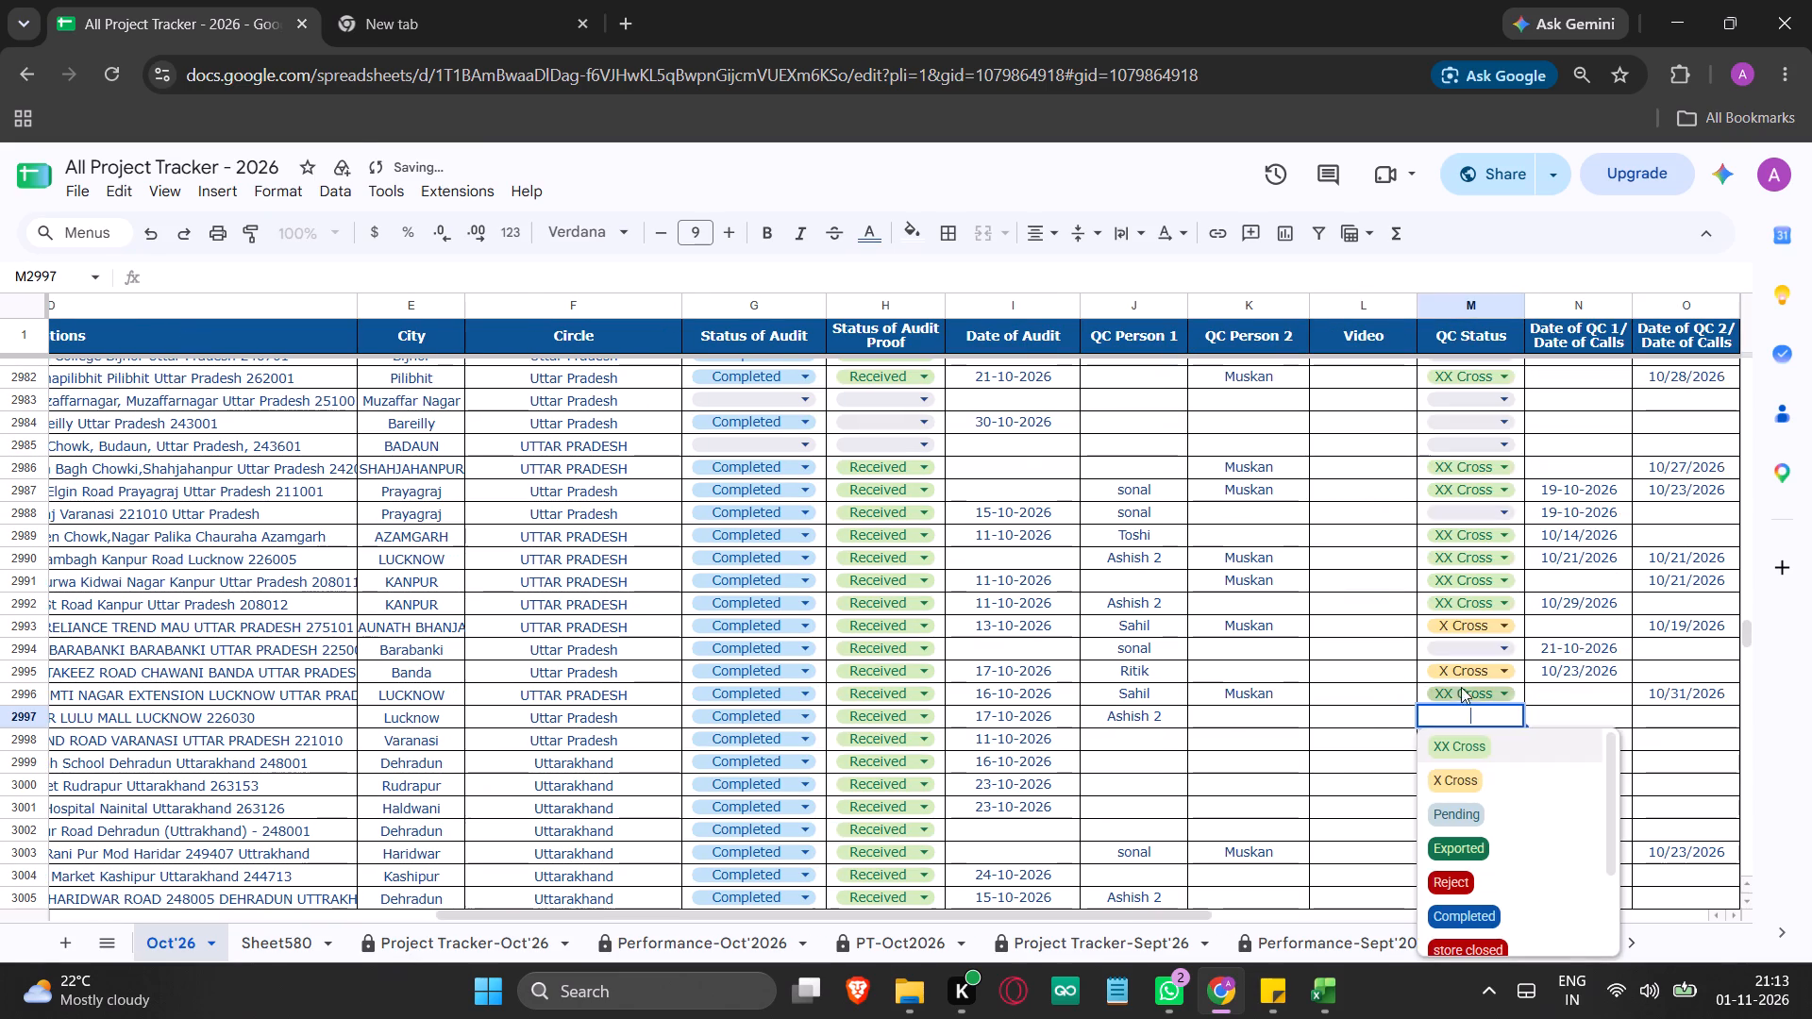
left_click(1456, 752)
left_click(1560, 711)
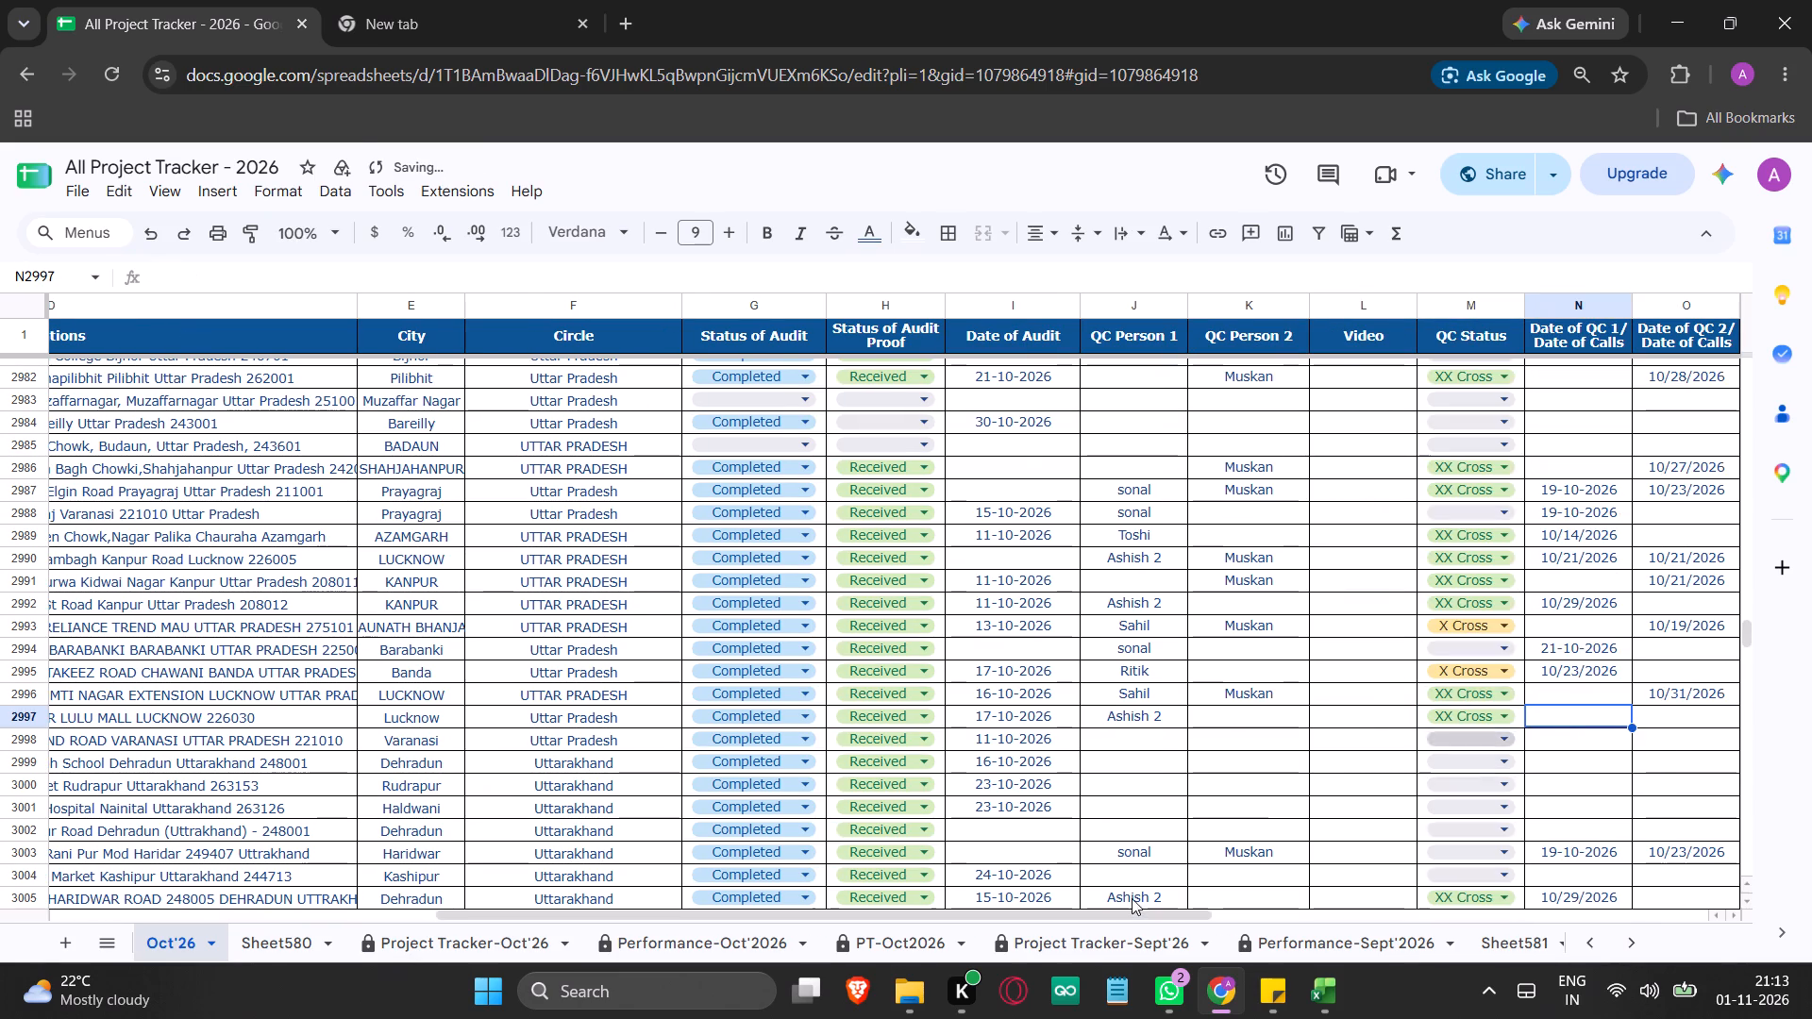
left_click(1274, 995)
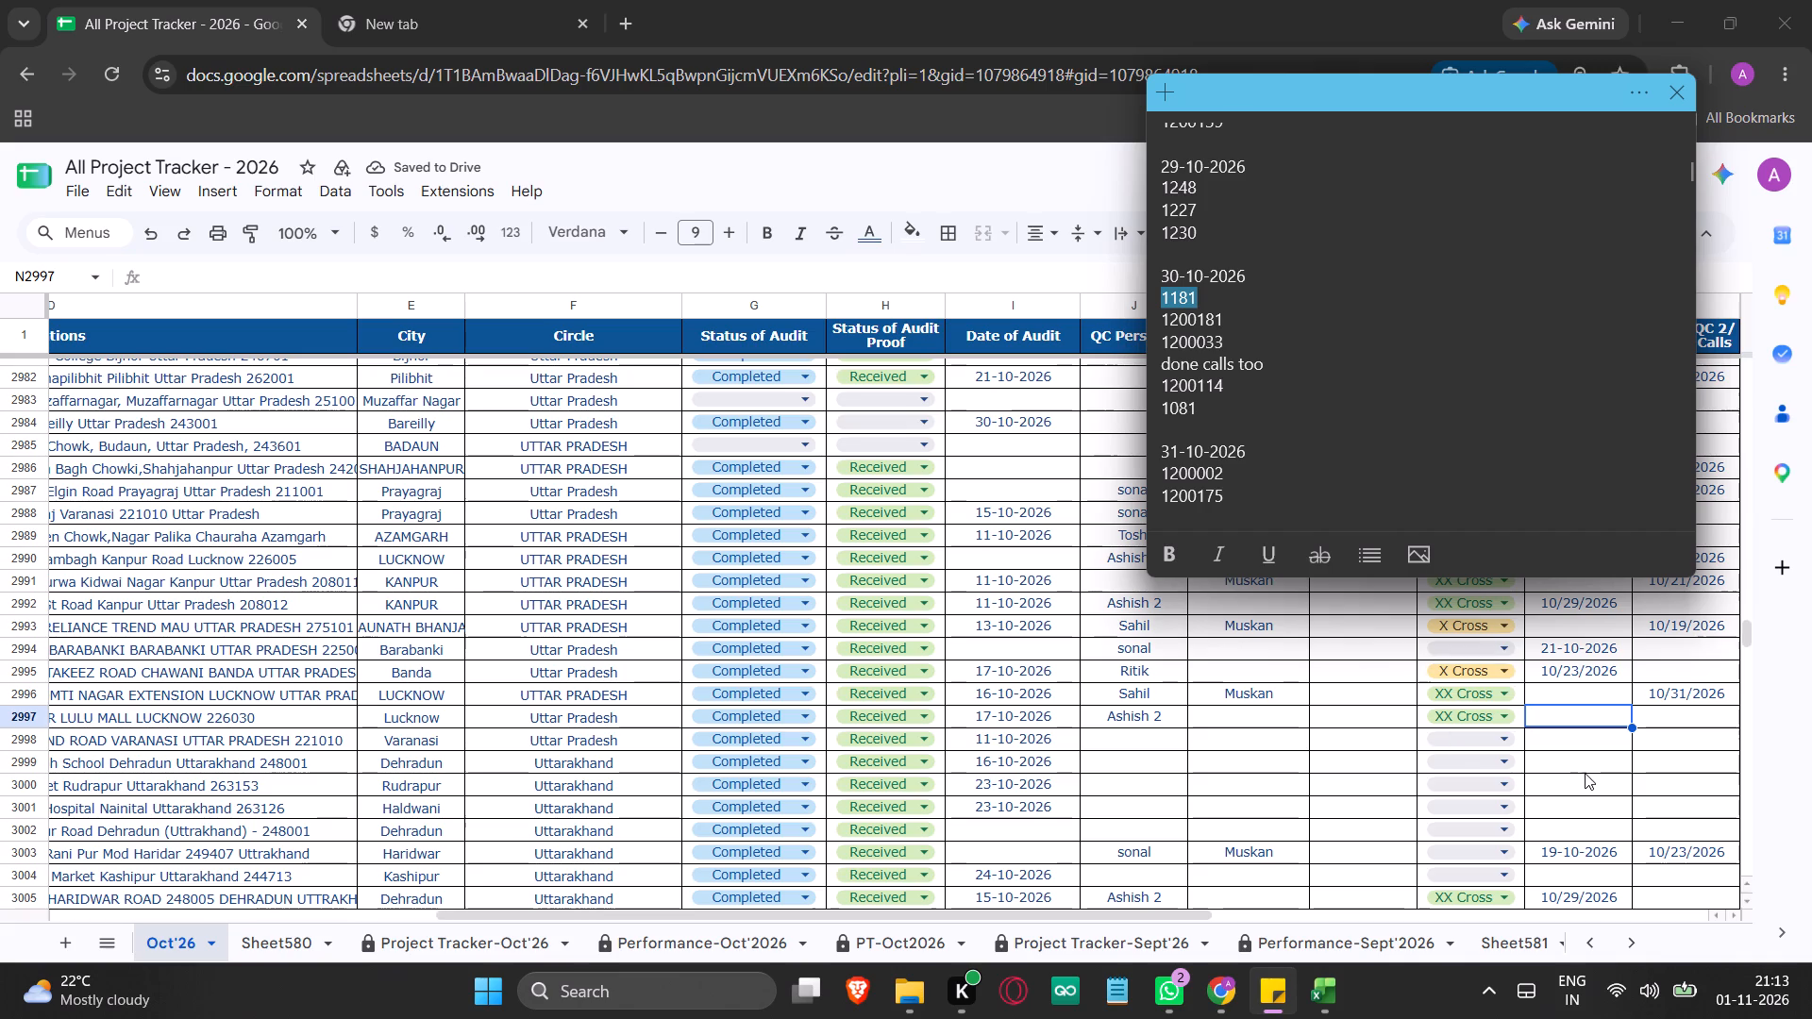
left_click(1668, 756)
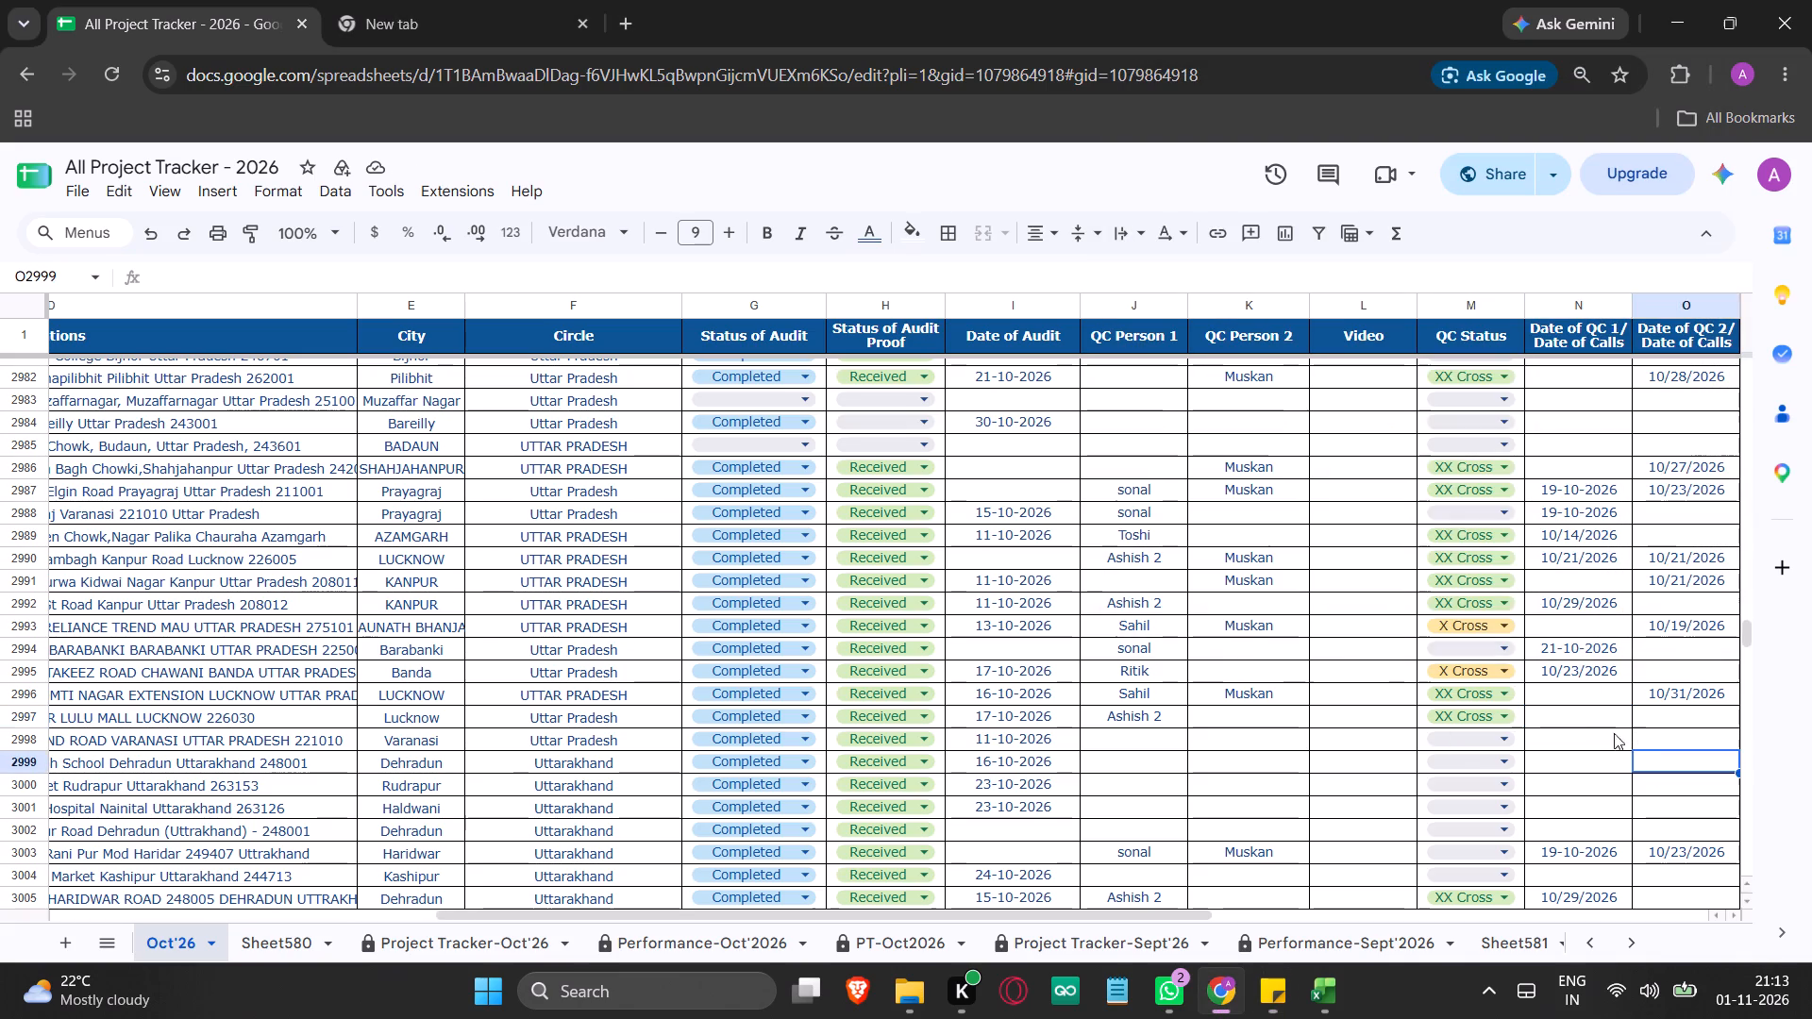
left_click(1574, 718)
type("30")
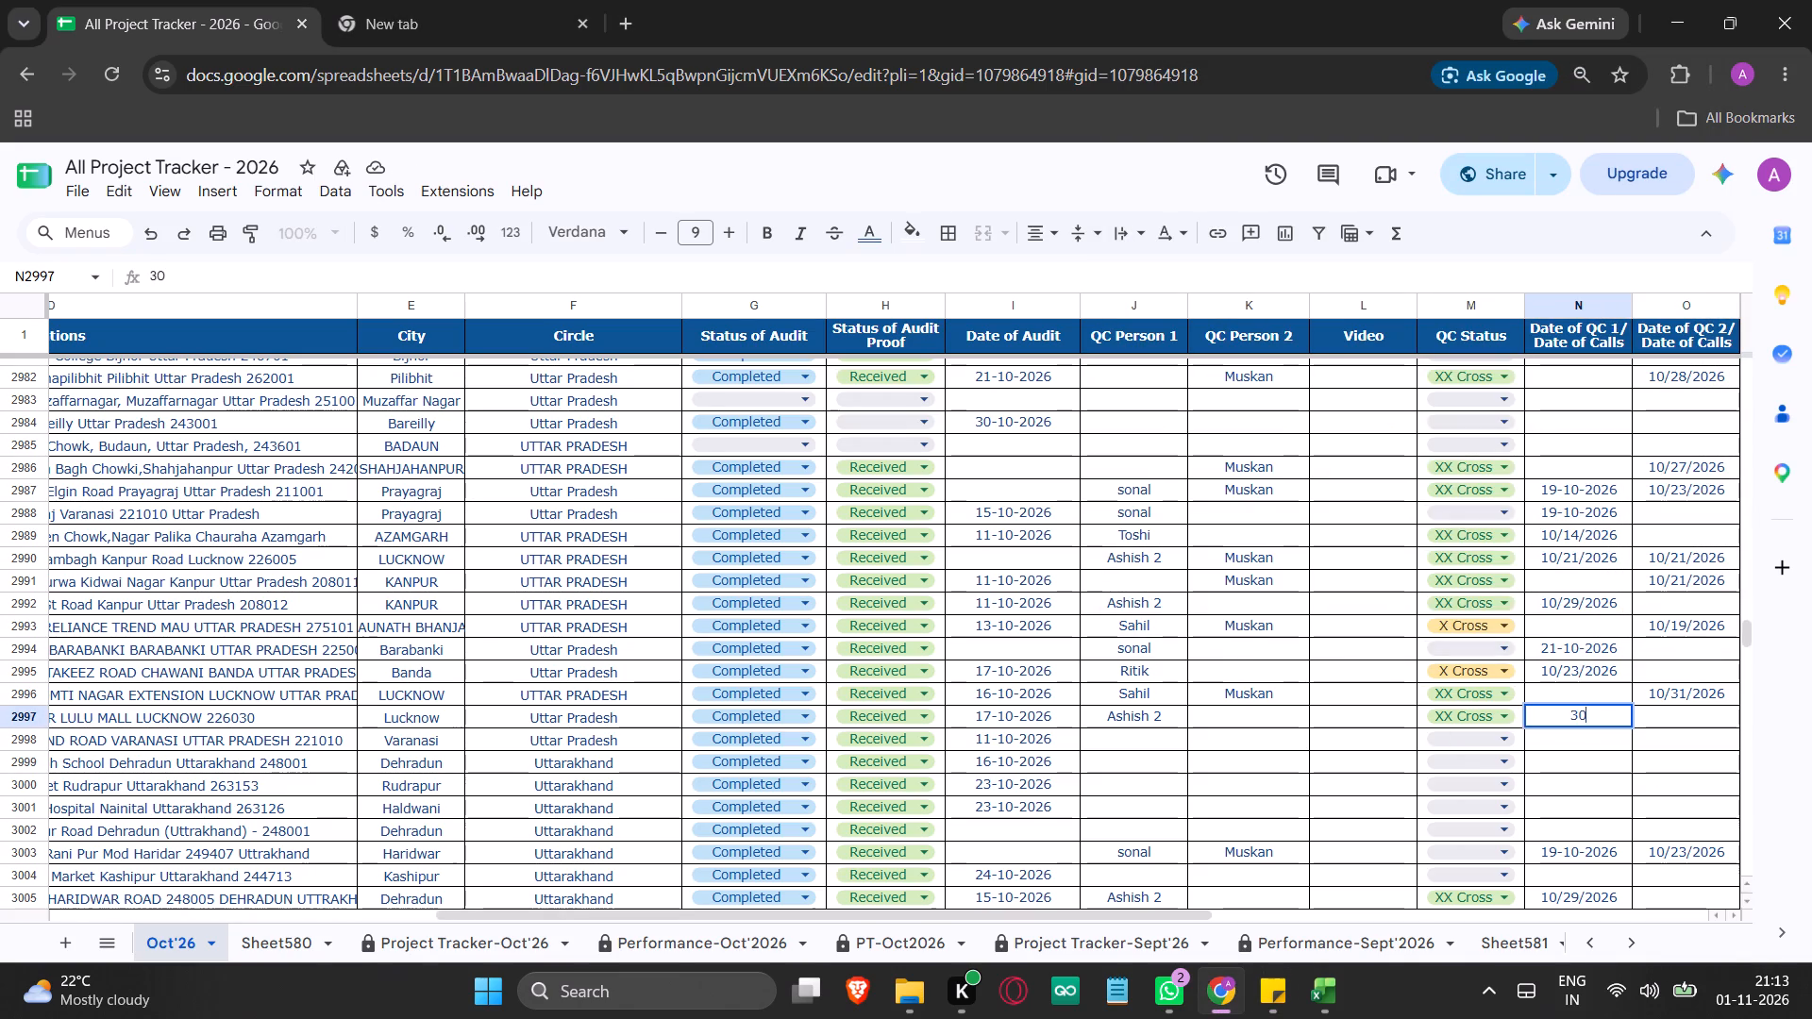
type("Oct")
key("Tab")
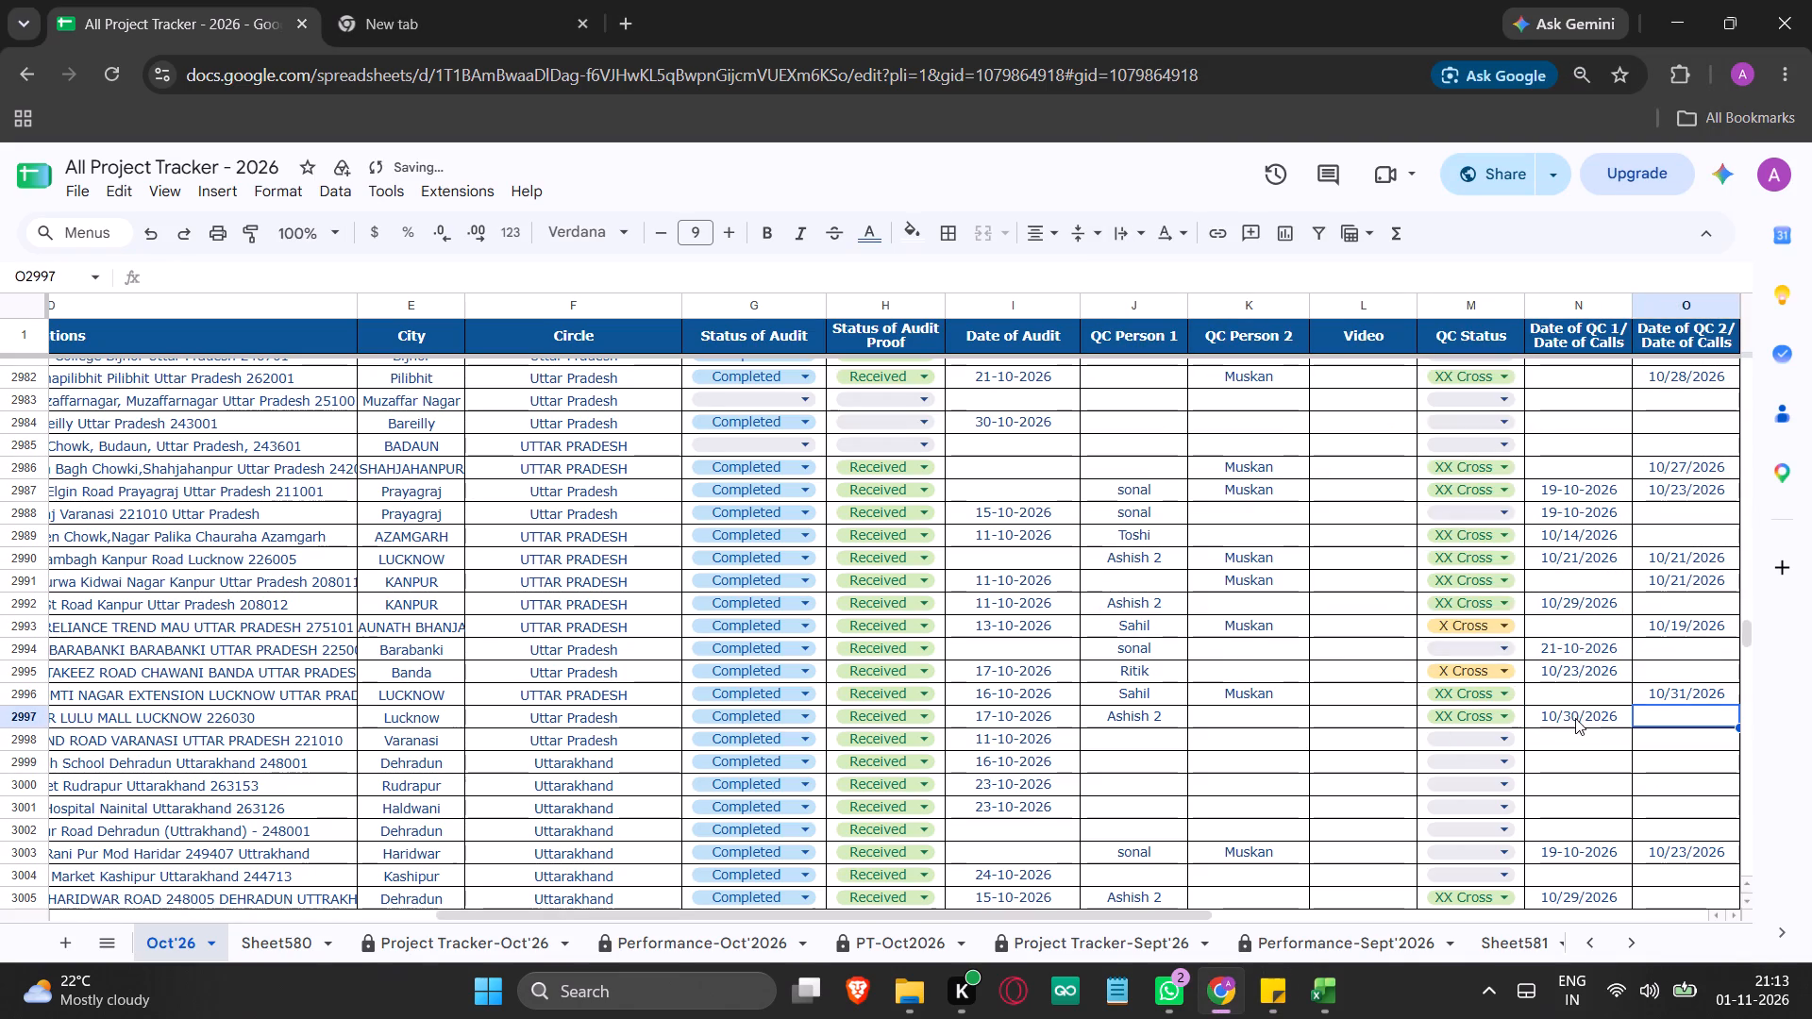
Find the sticky note's next store code, 1200181, in the tracker and enter Ashish 2 as its QC Person 1.
left_click(1267, 993)
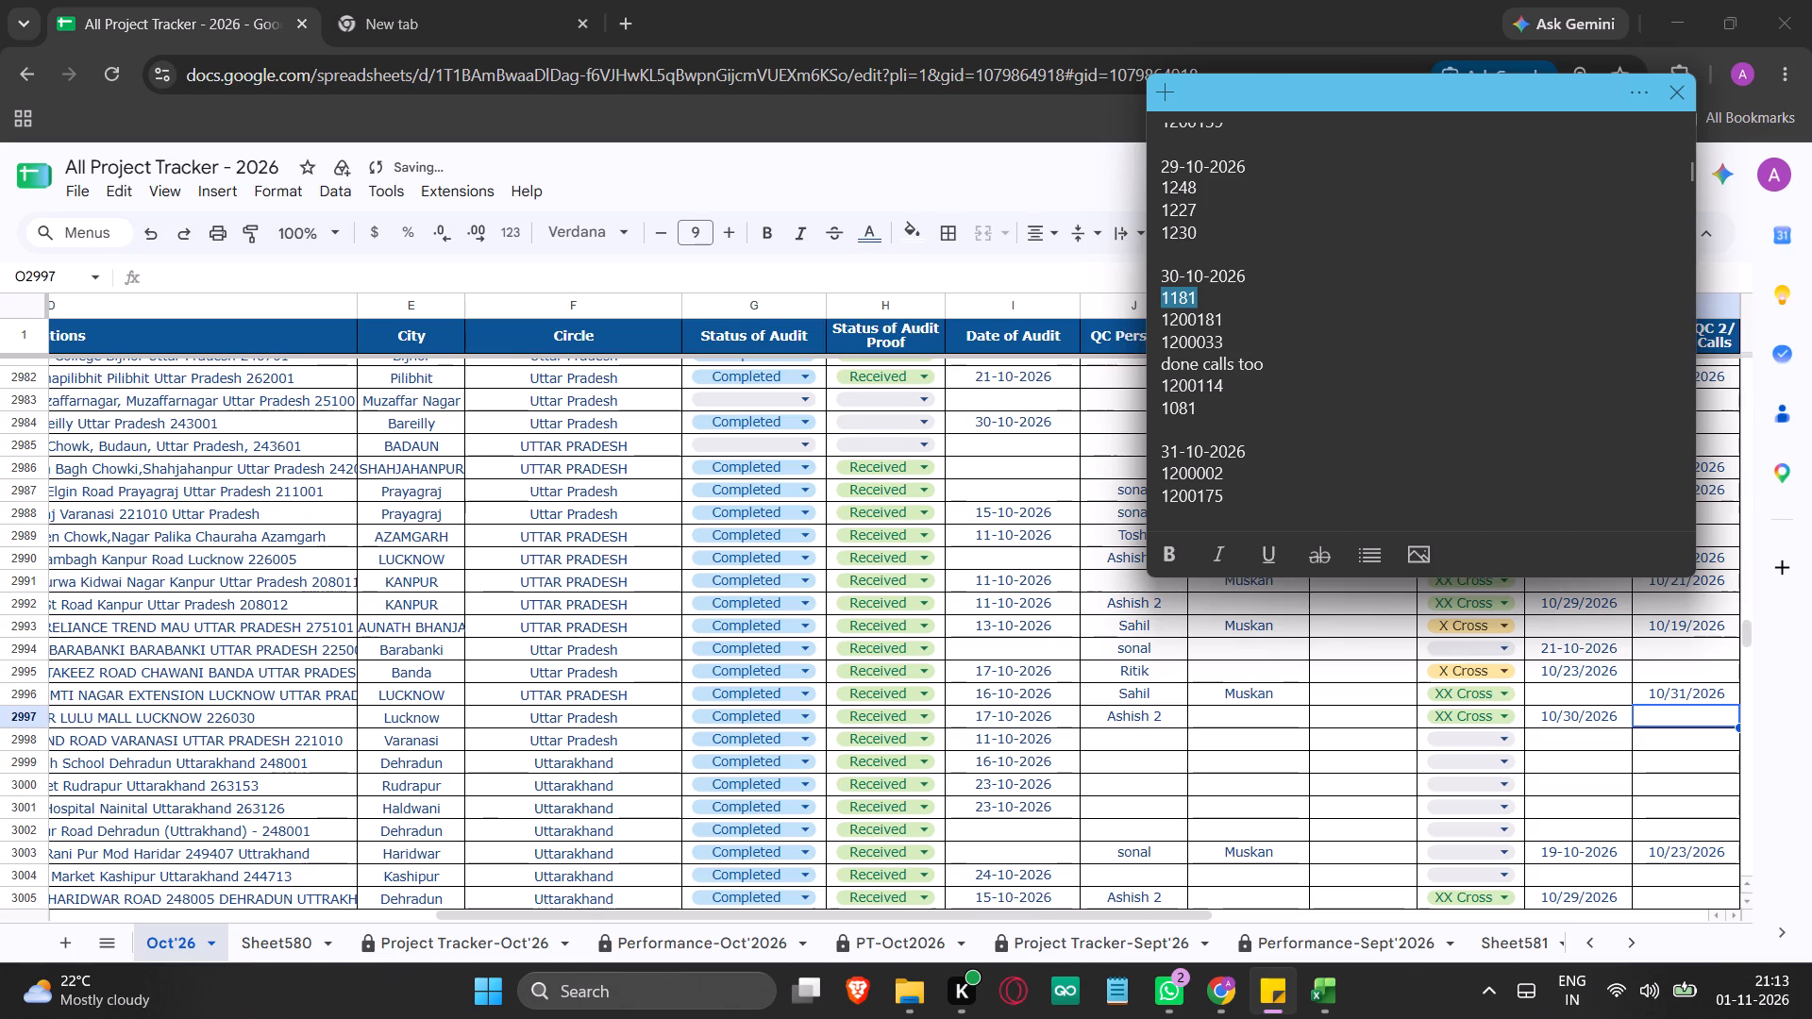
double_click(1180, 329)
right_click(1180, 329)
left_click(1247, 357)
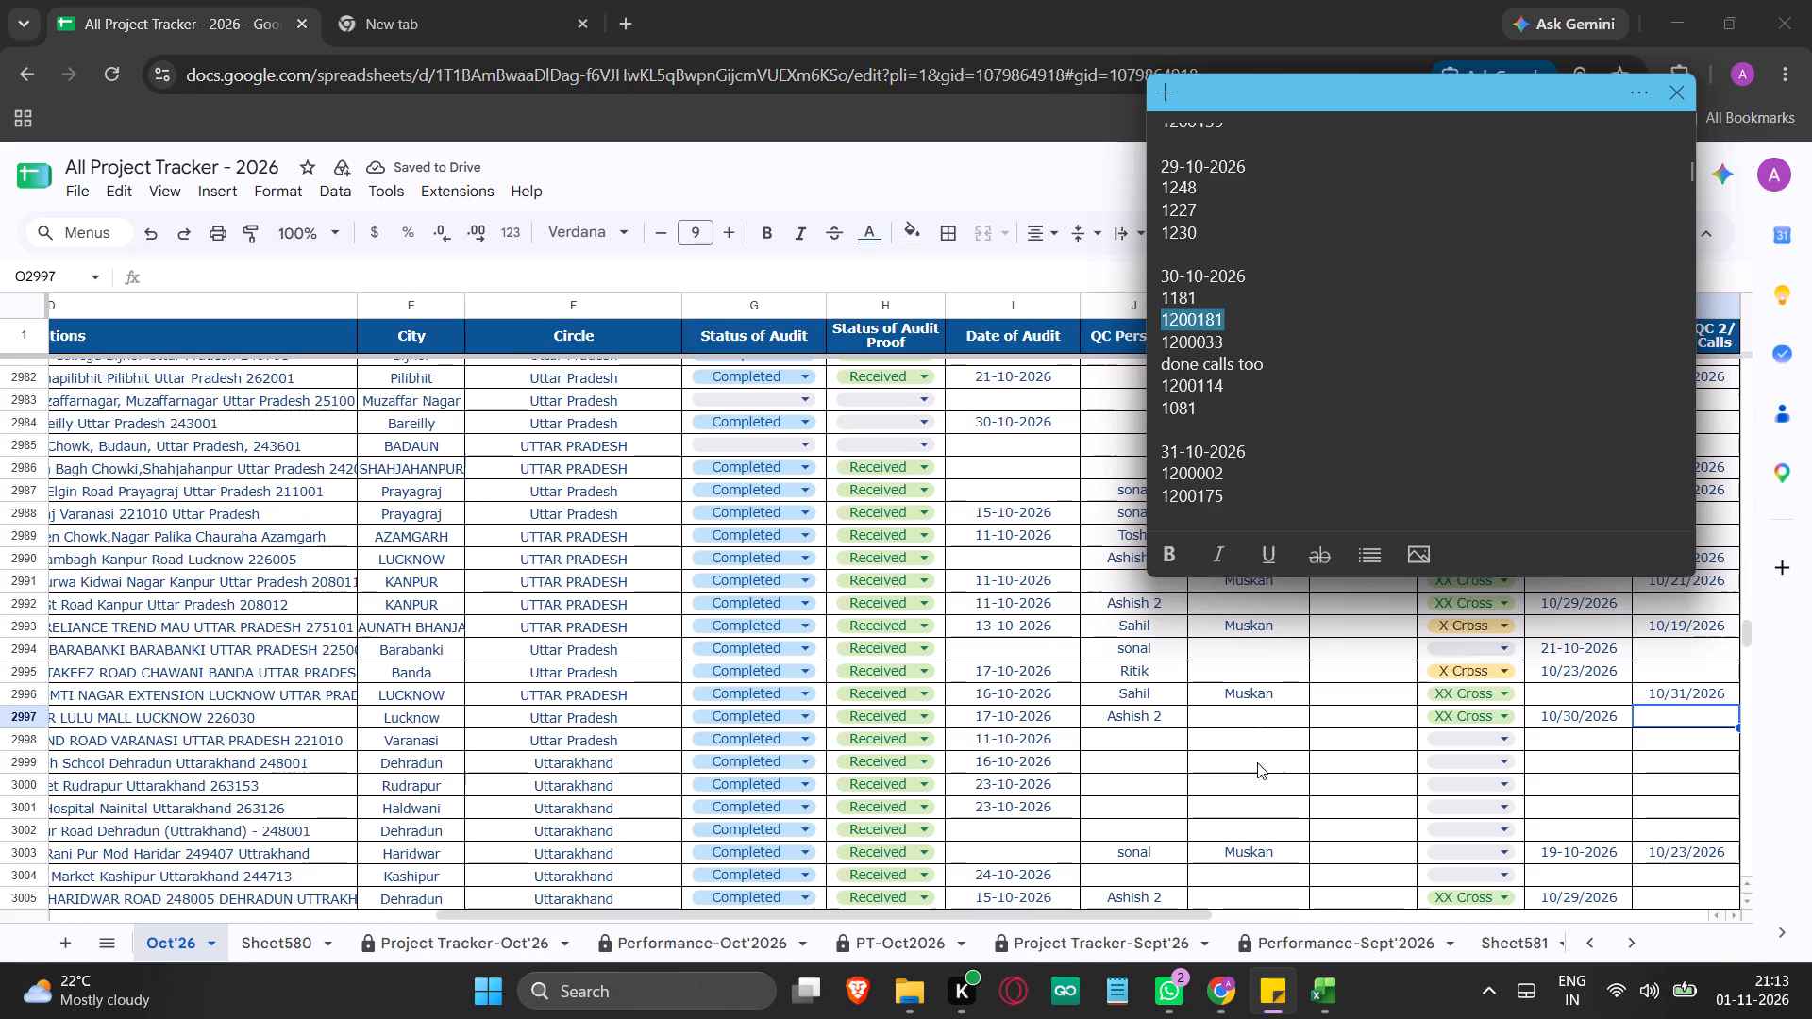
left_click(1254, 759)
key("ctrl+f")
key("ctrl+v")
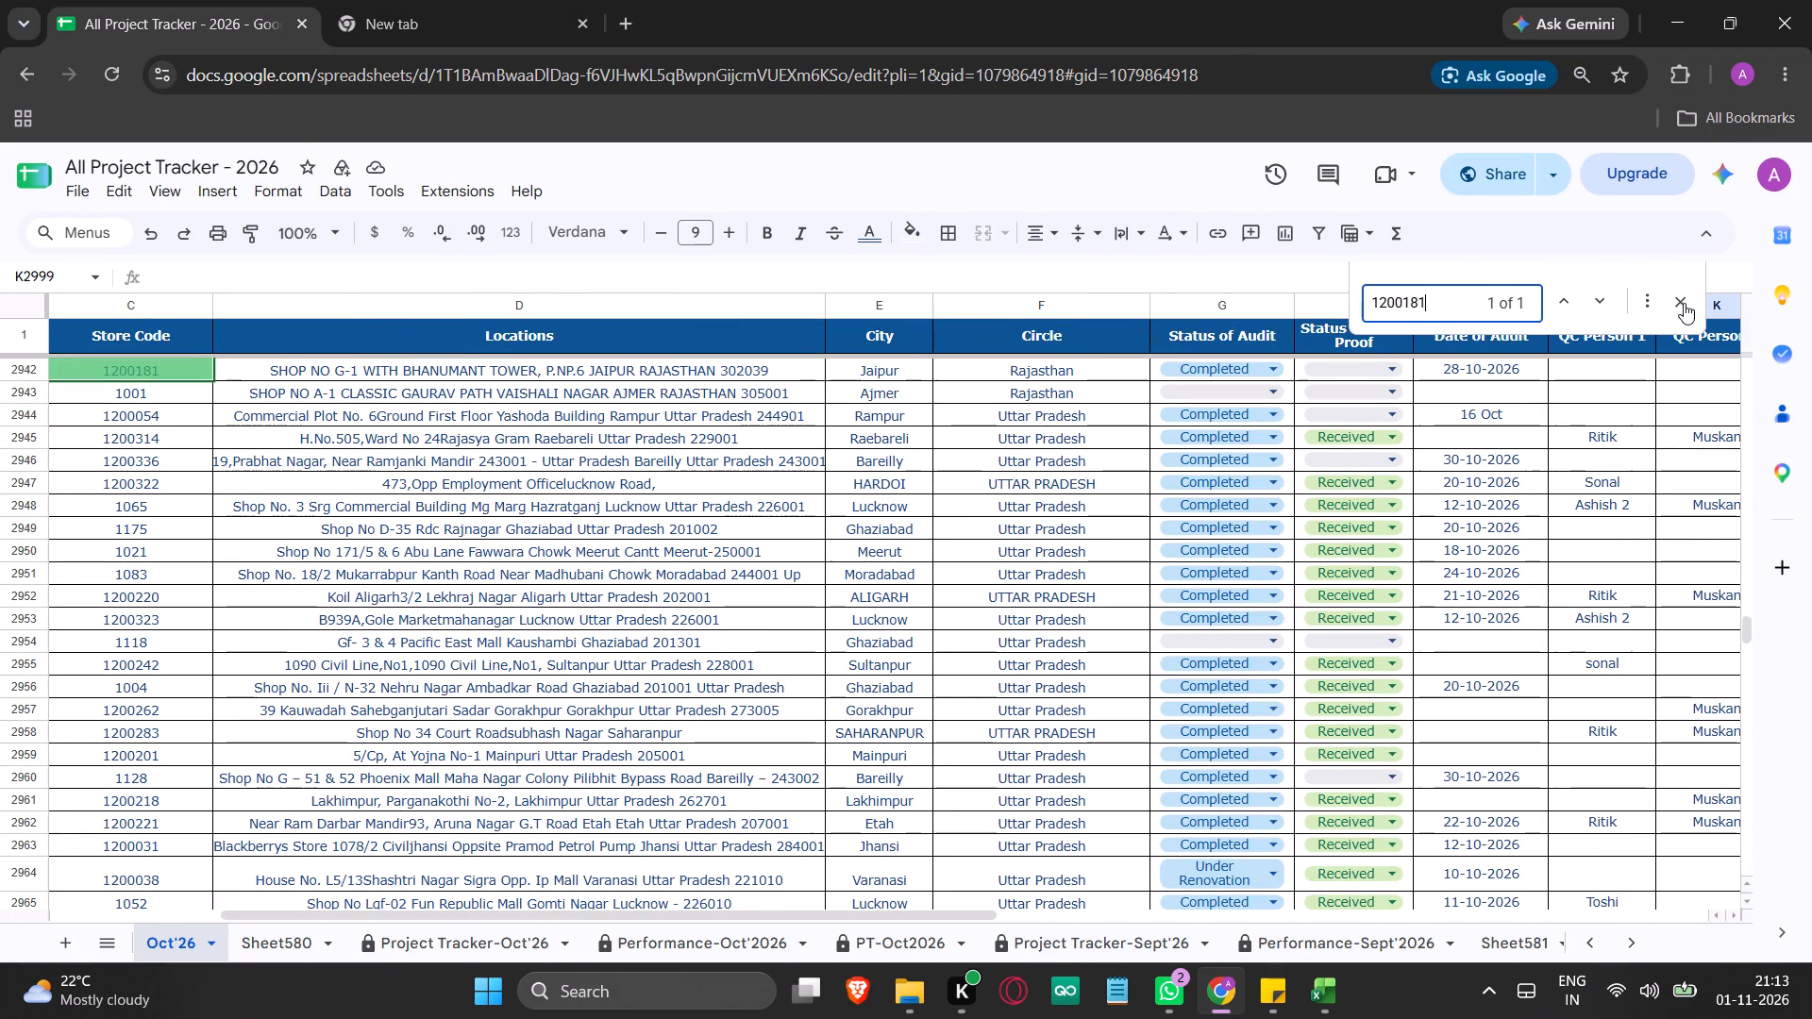
left_click(1681, 297)
left_click(1600, 372)
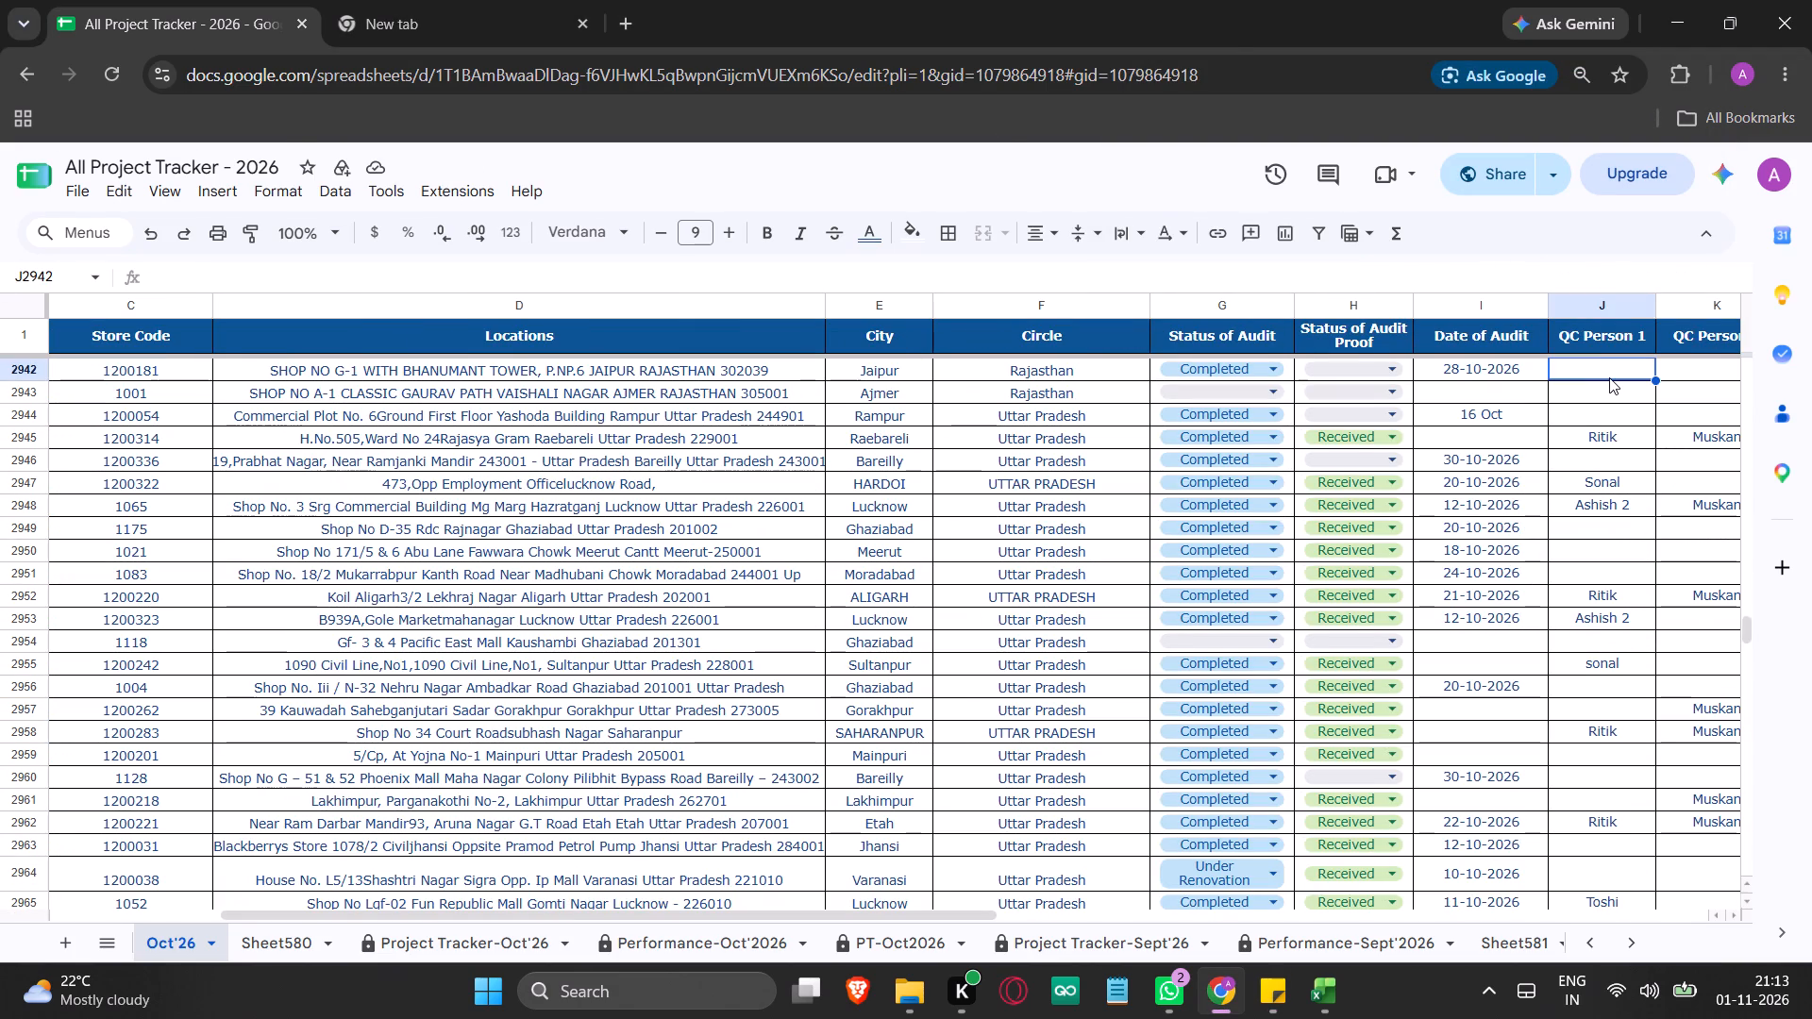
key("shift+a")
type("shis")
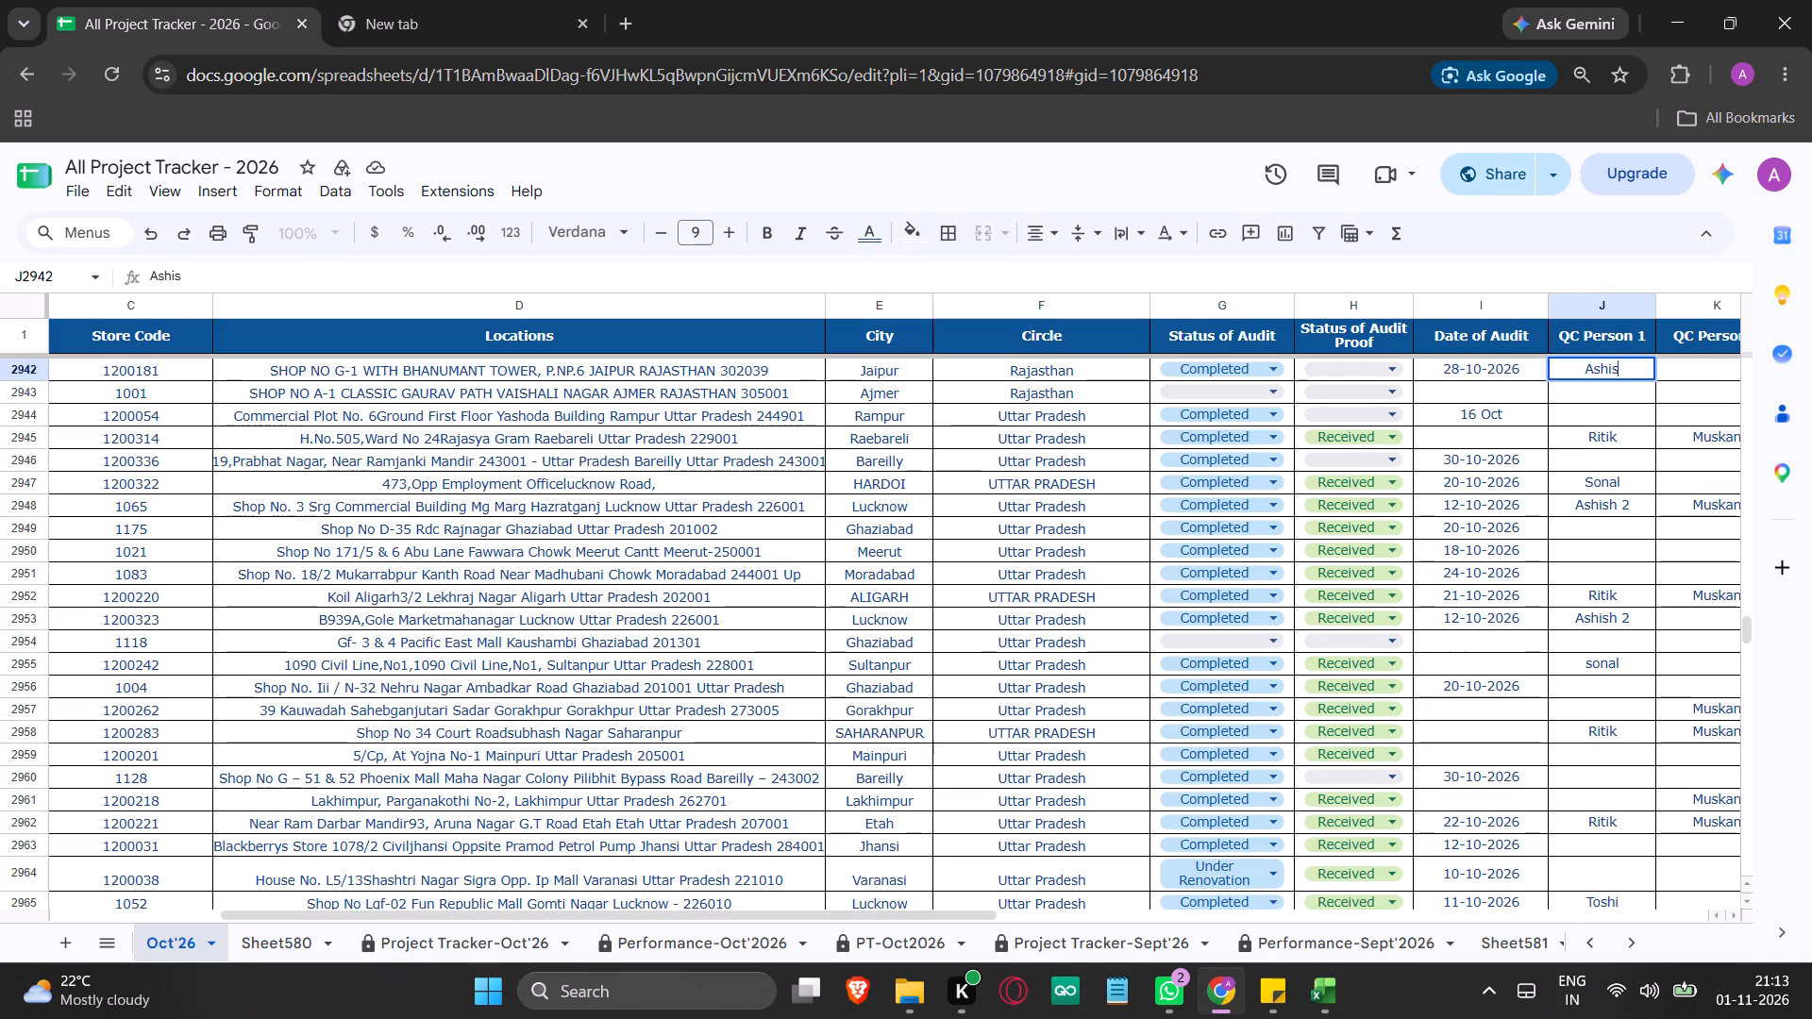
type("h 2")
key("Tab")
Set store code 1200181's QC Status to XX Cross and its Date of QC 1 to 30 Oct.
key("Tab")
key("Tab")
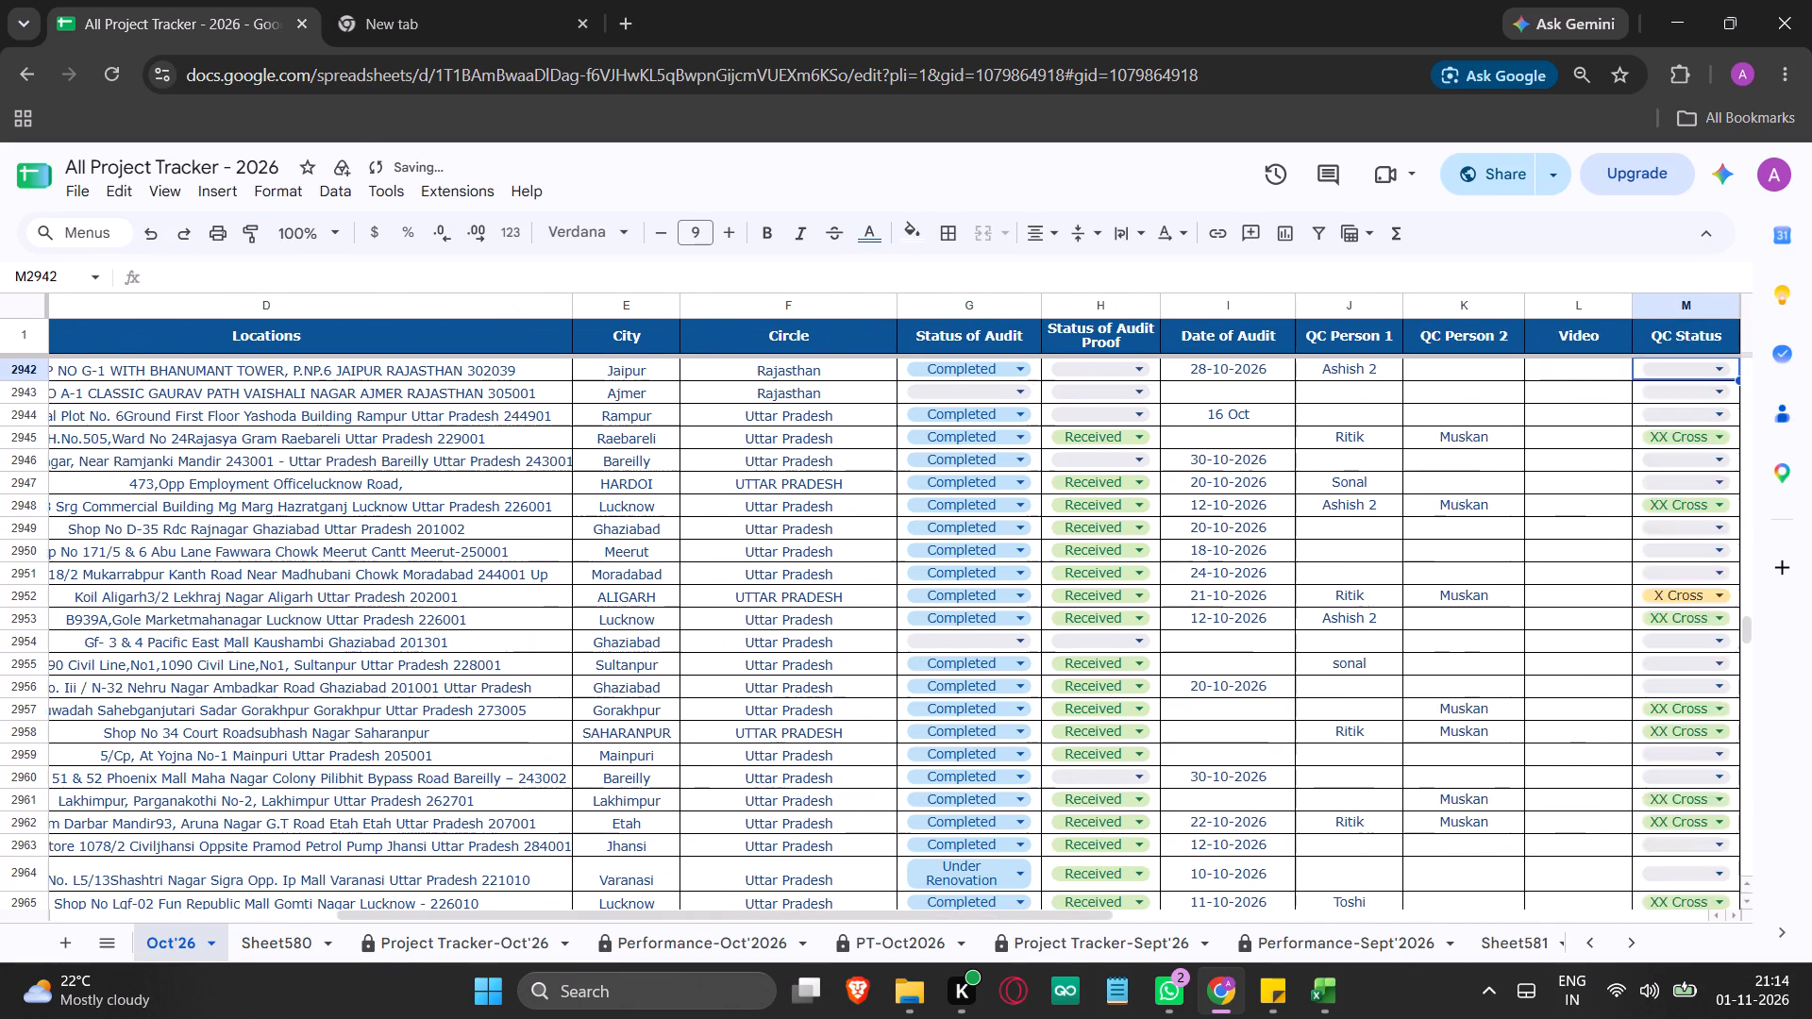
key("Tab")
key("Tab")
left_click(1485, 365)
left_click(1470, 401)
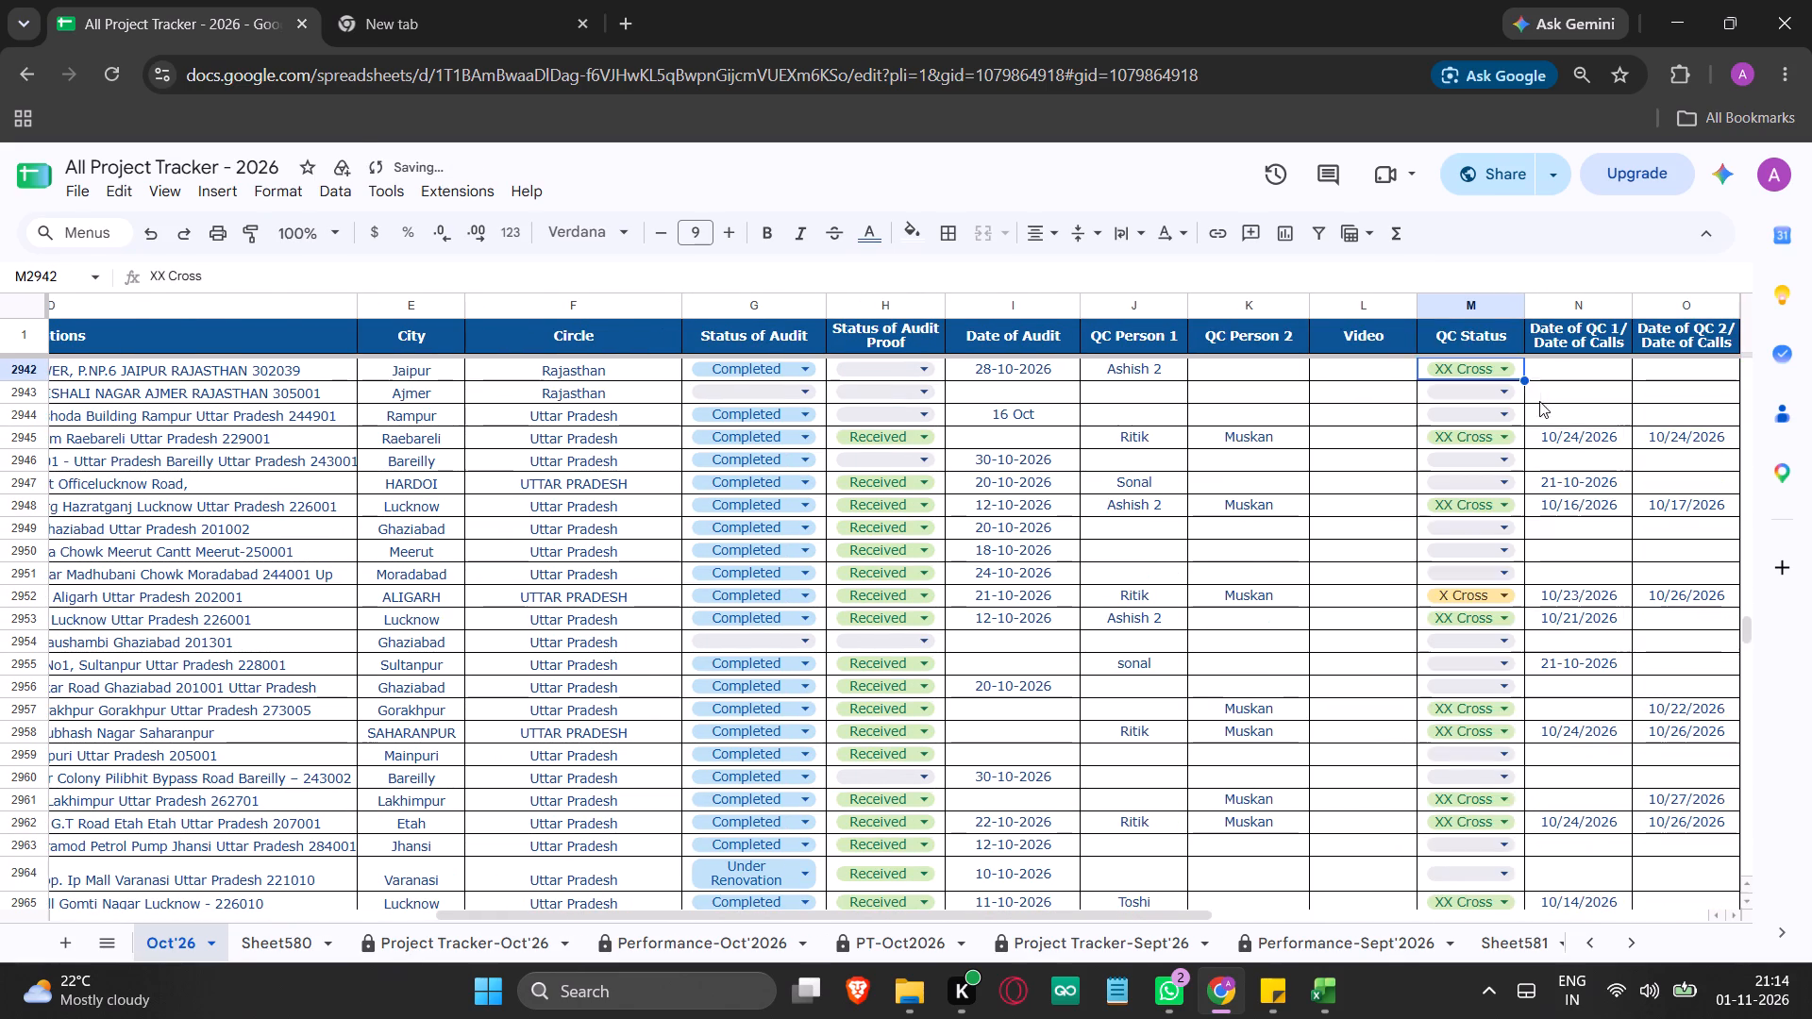
left_click(1594, 361)
type("30")
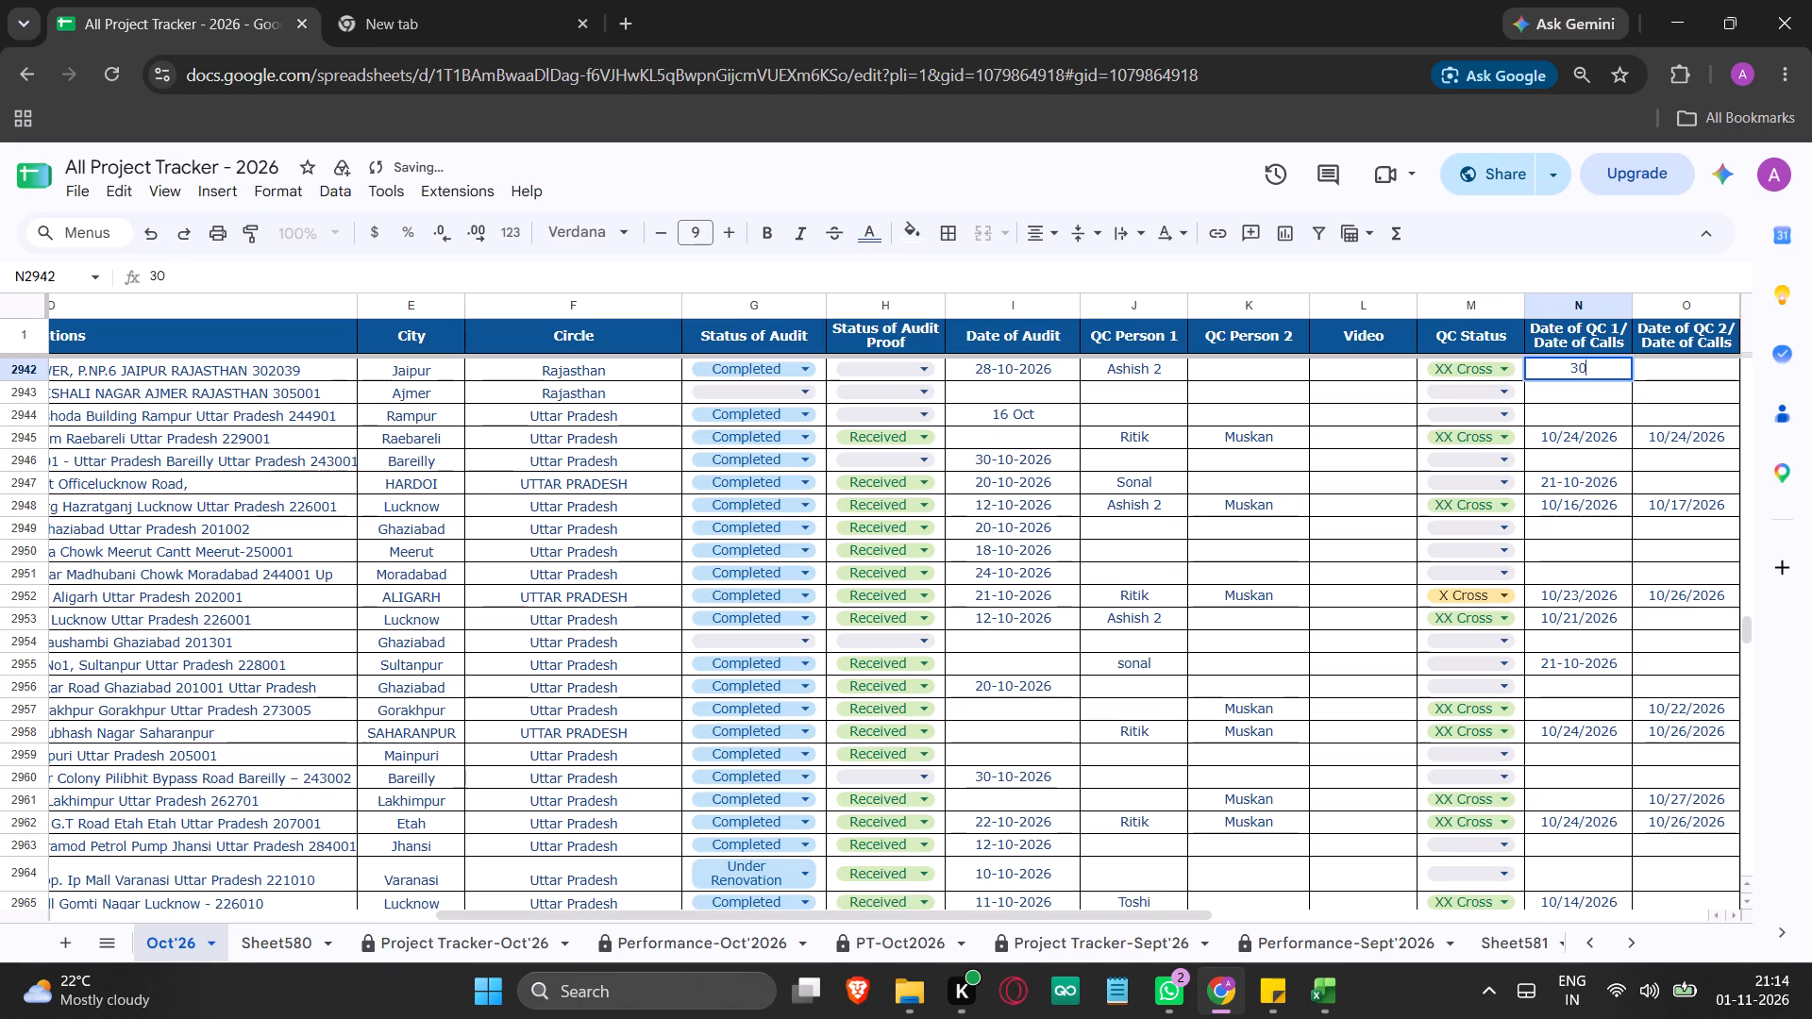
type("Oct")
key("Tab")
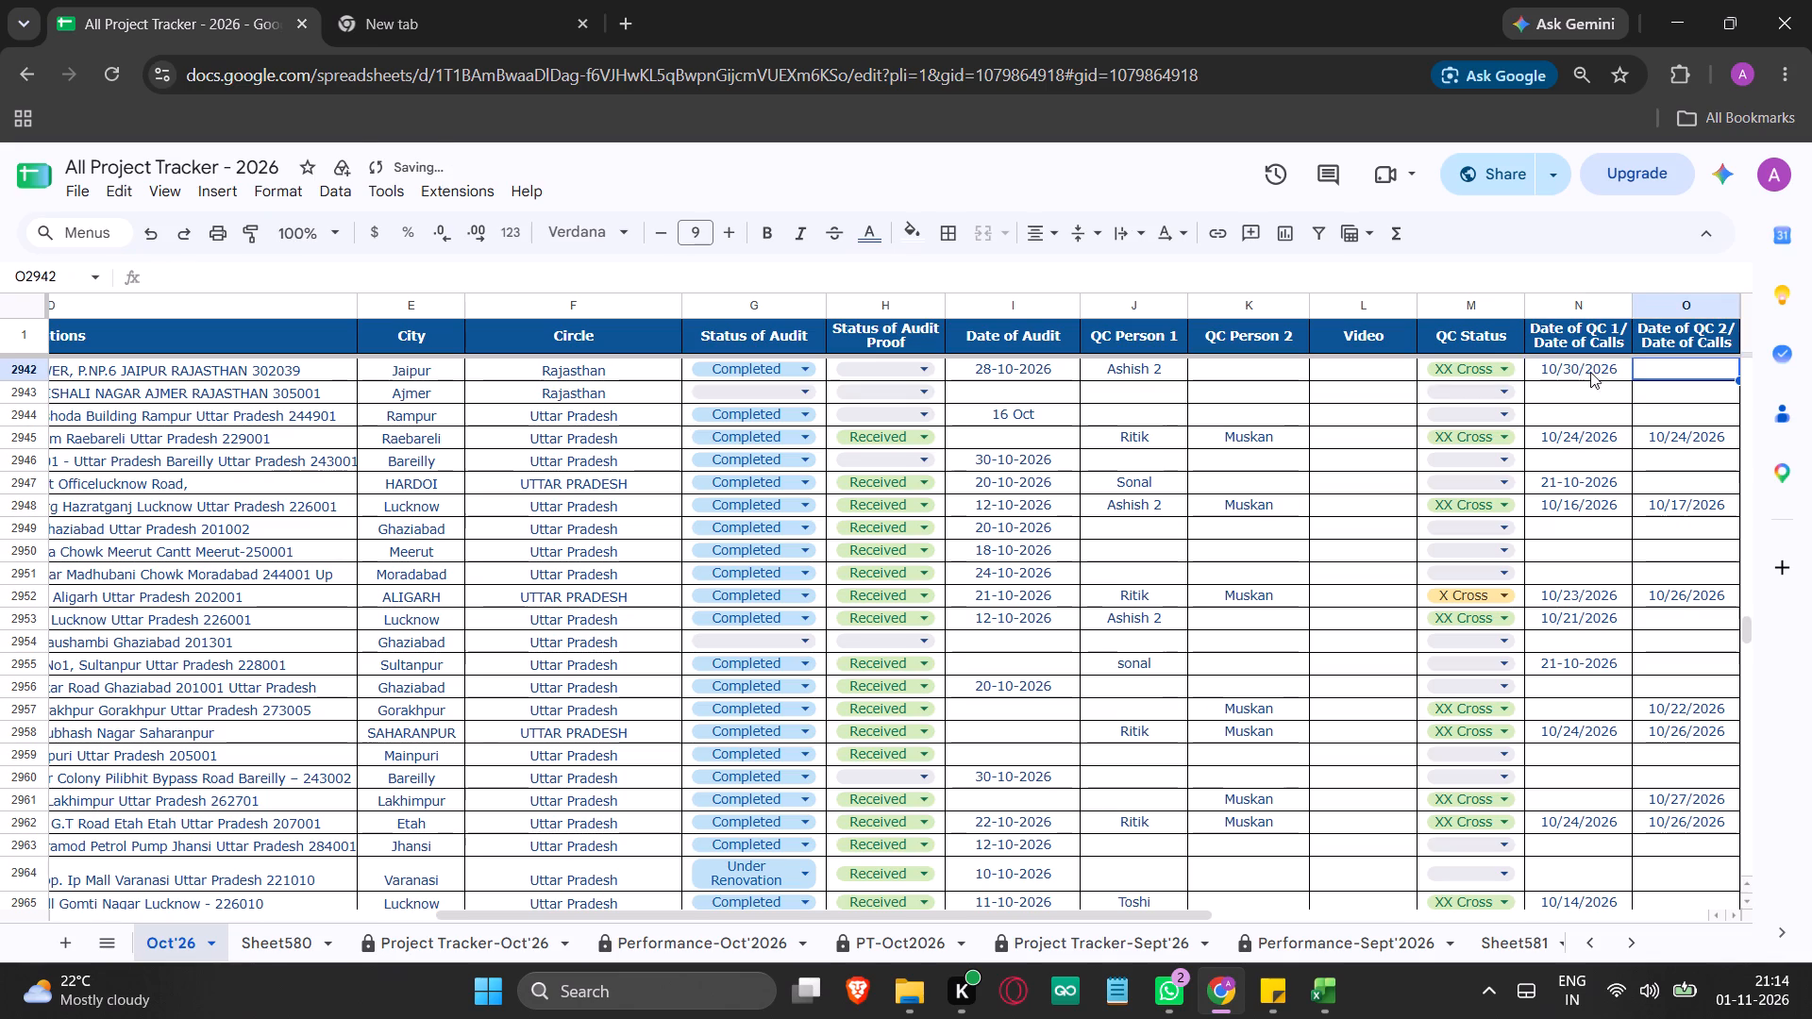
Find the sticky note's next store code, 1200033, in the tracker and enter Ashish 2 as its QC Person 1.
left_click(1267, 1003)
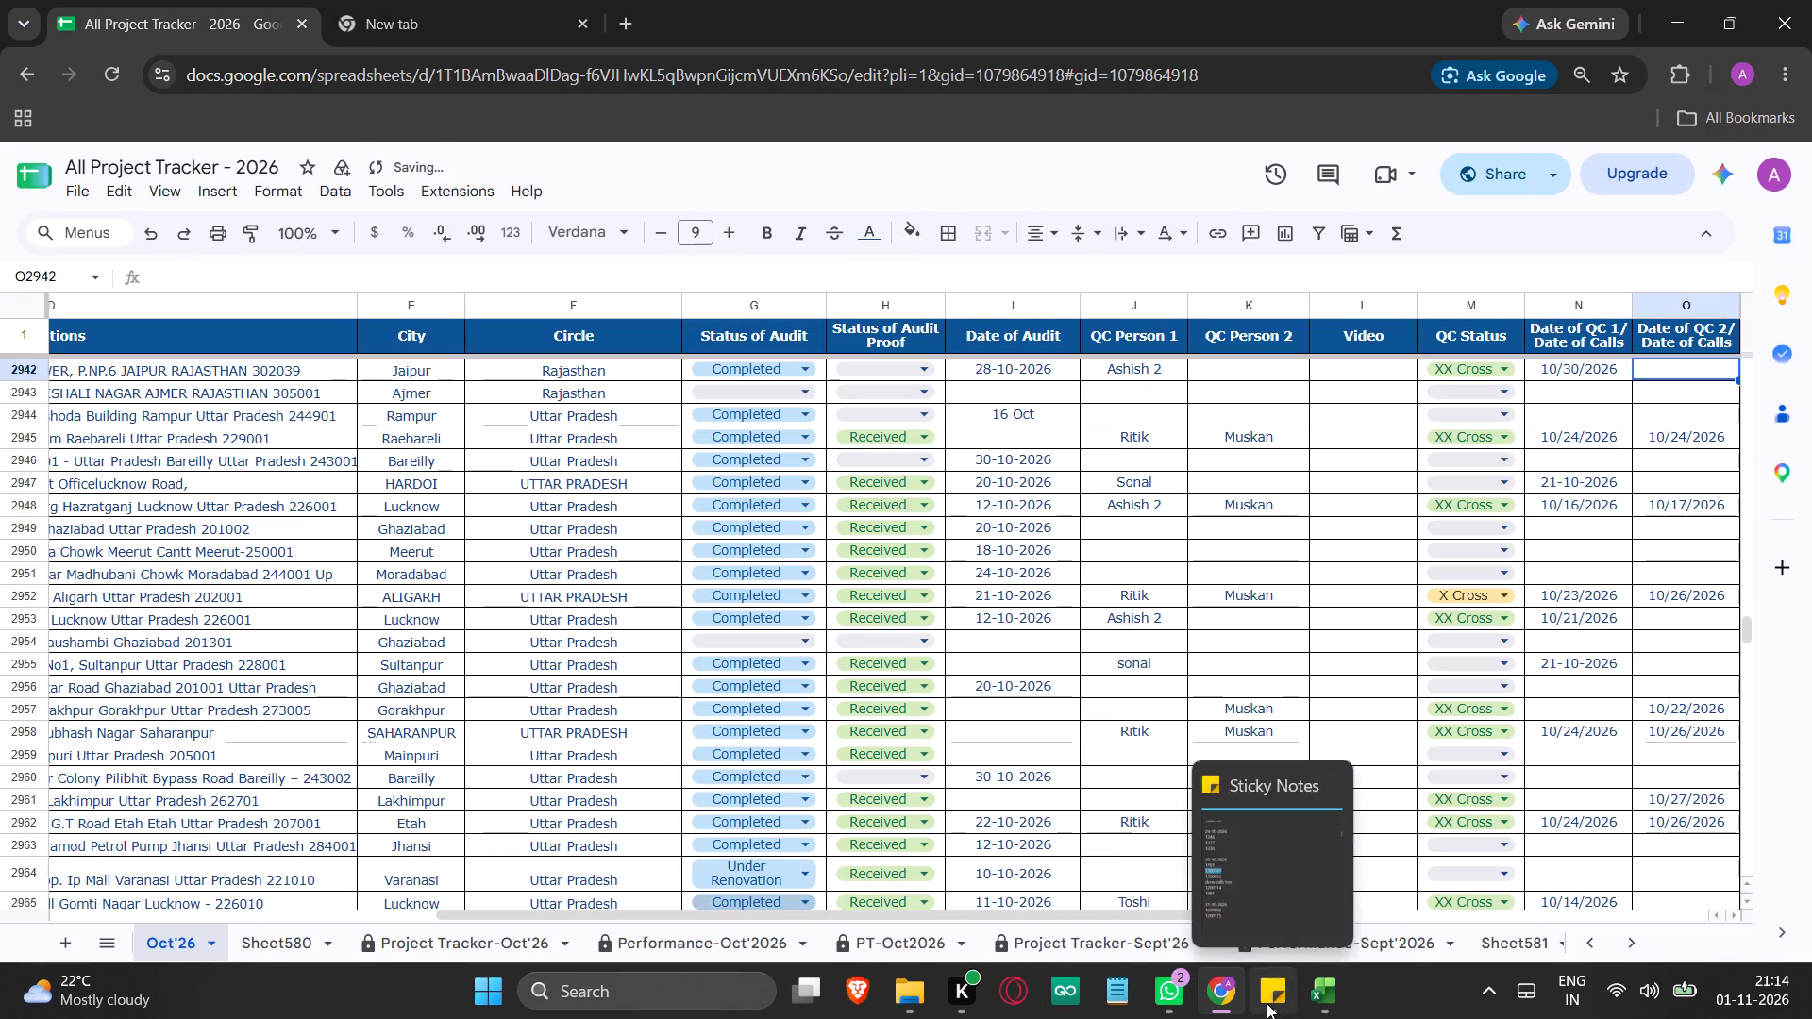
left_click(1211, 352)
double_click(1208, 350)
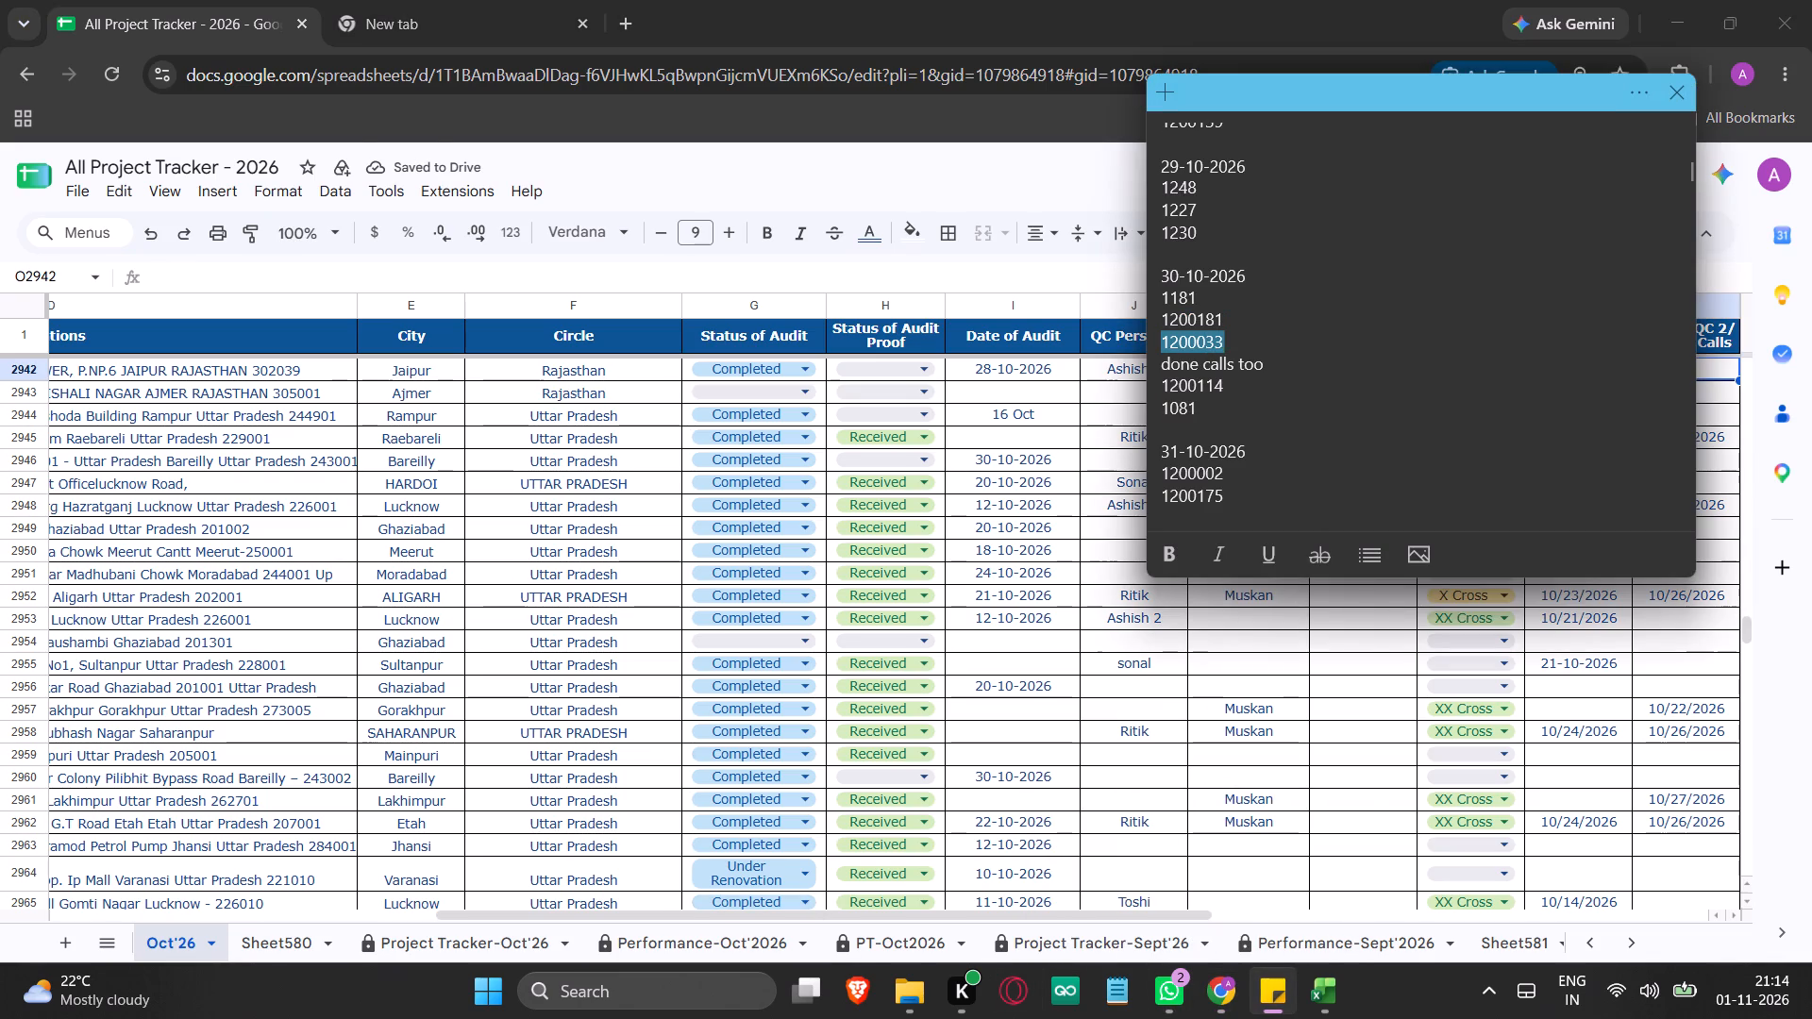
right_click(1208, 350)
left_click(1266, 370)
left_click(1256, 651)
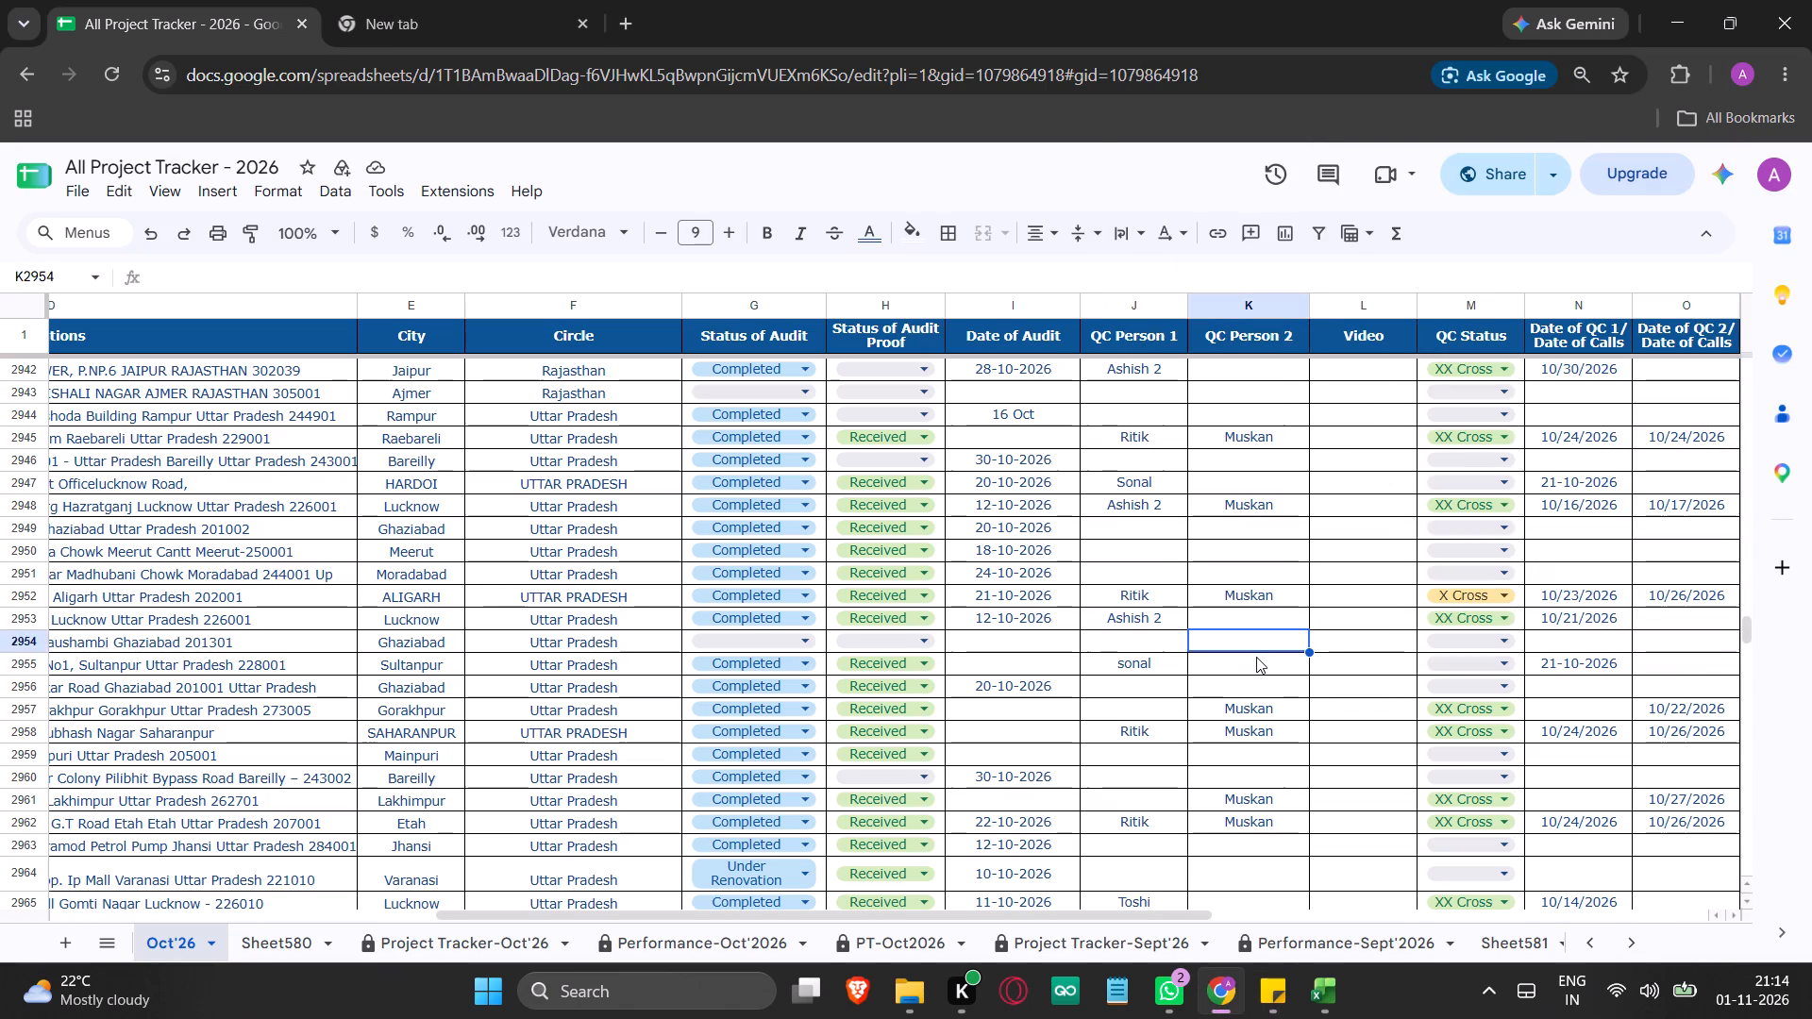
key("ctrl+f")
key("ctrl+v")
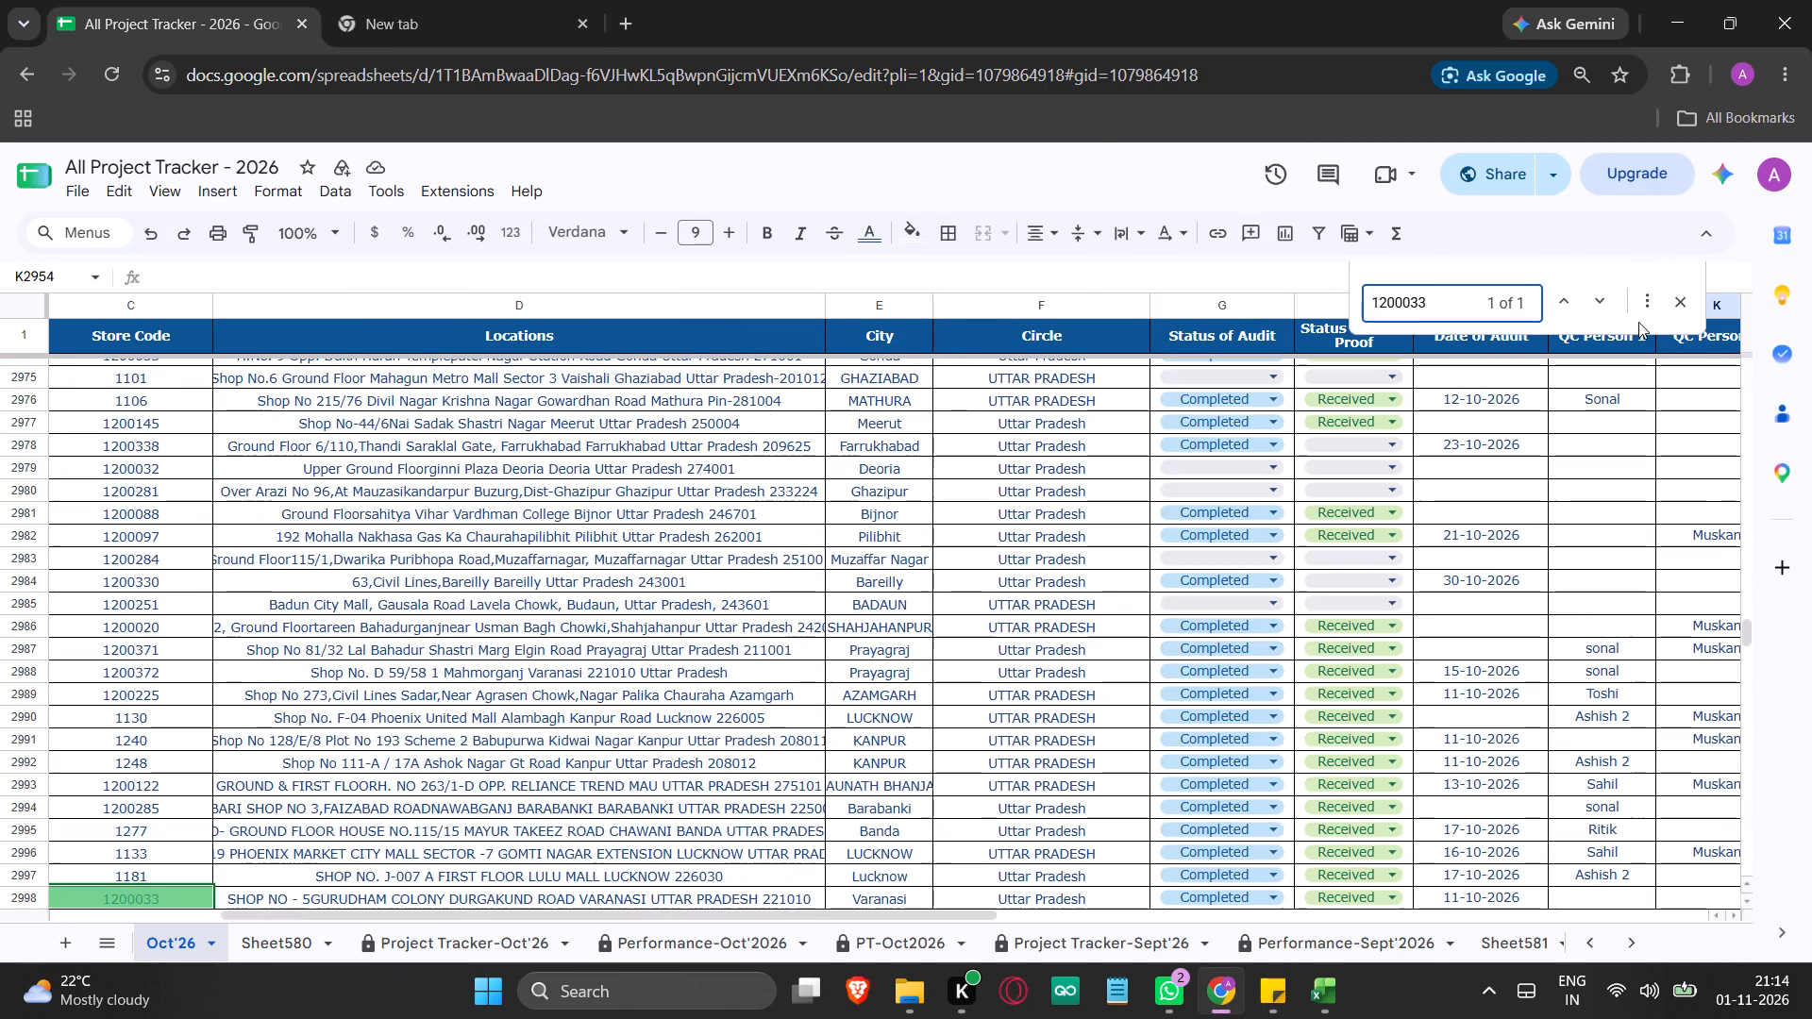
left_click(1686, 299)
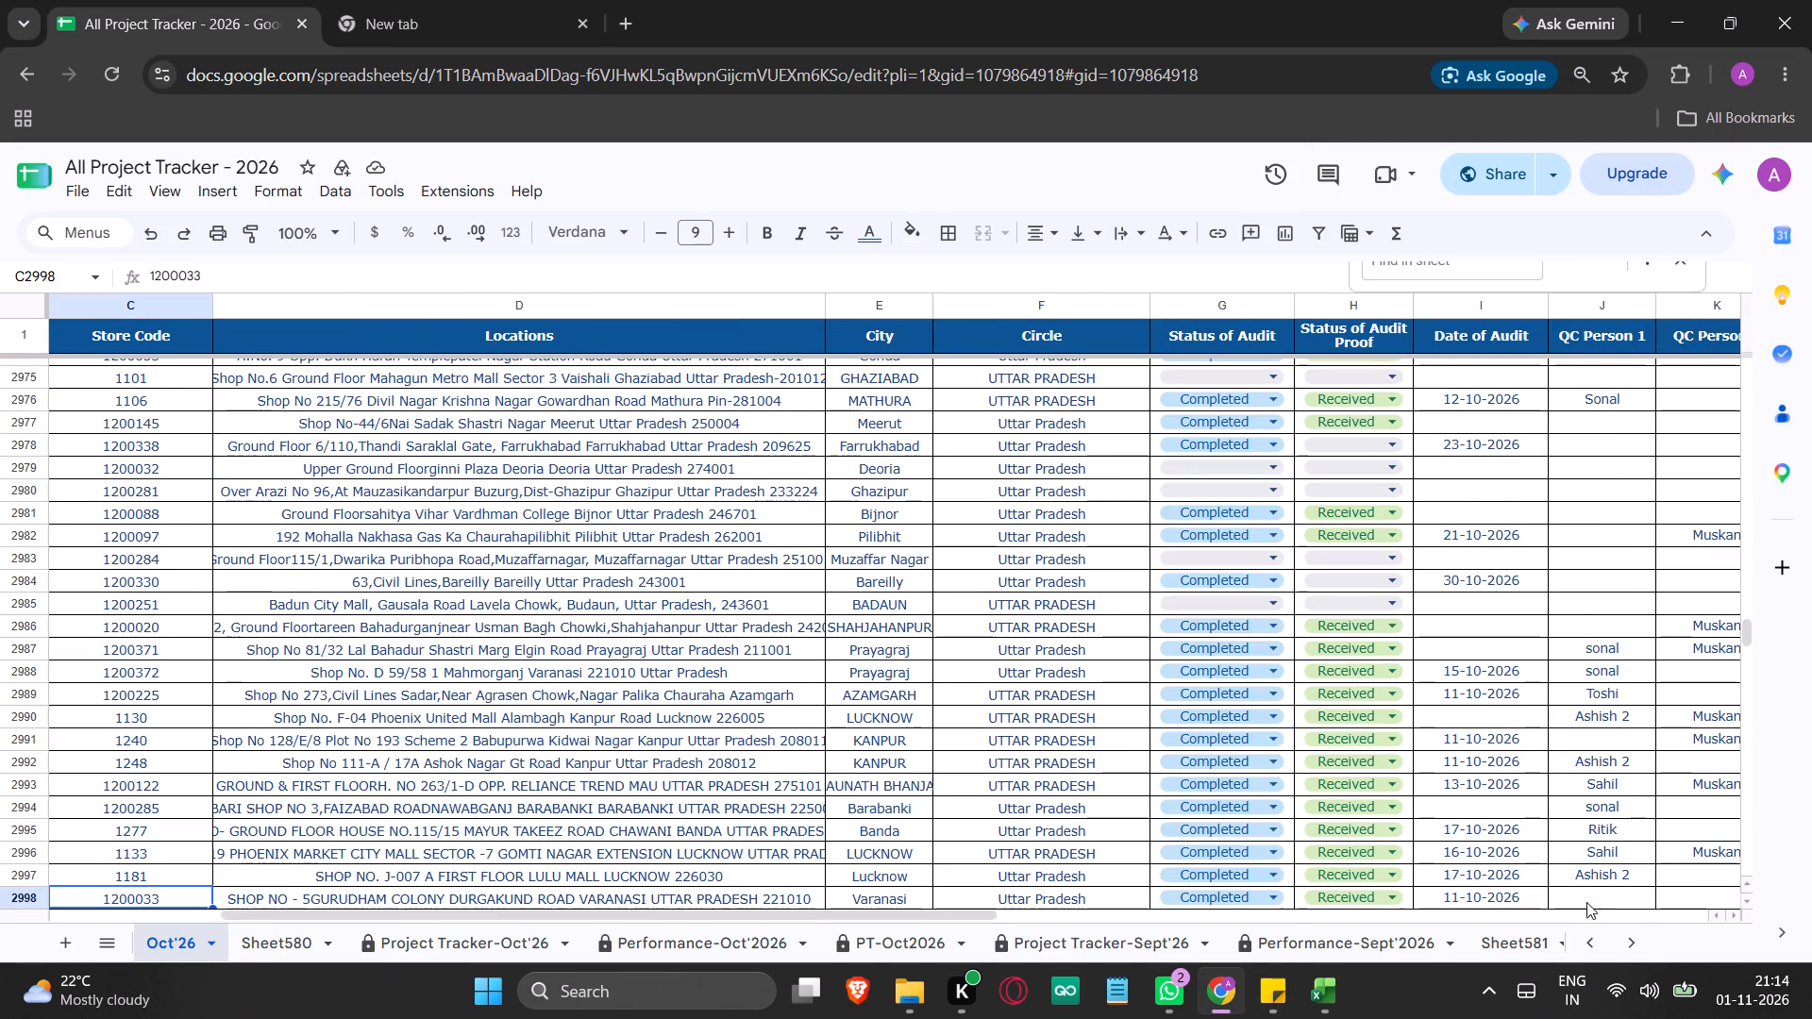
left_click(1584, 893)
key("shift+a")
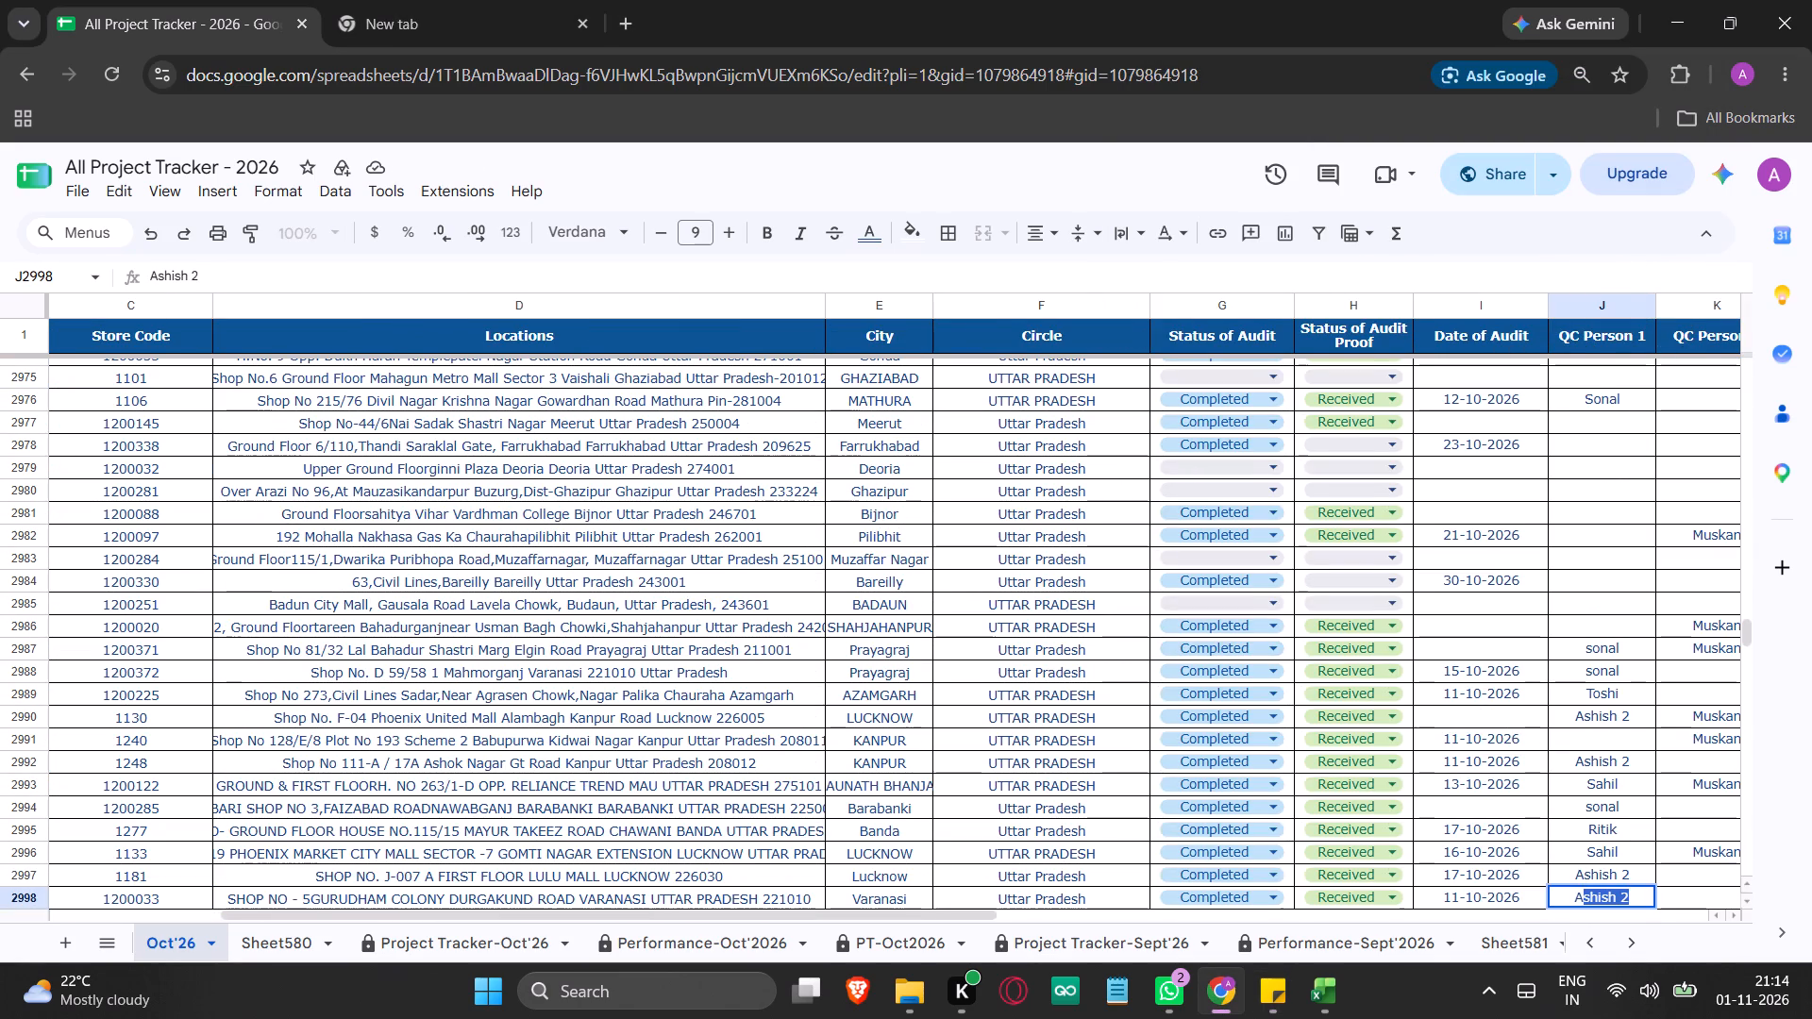
key("Tab")
Set store code 1200033's QC Status to XX Cross and its Date of QC 1 to 30Oct.
key("Tab")
key("Tab")
key("Tab")
key("Tab")
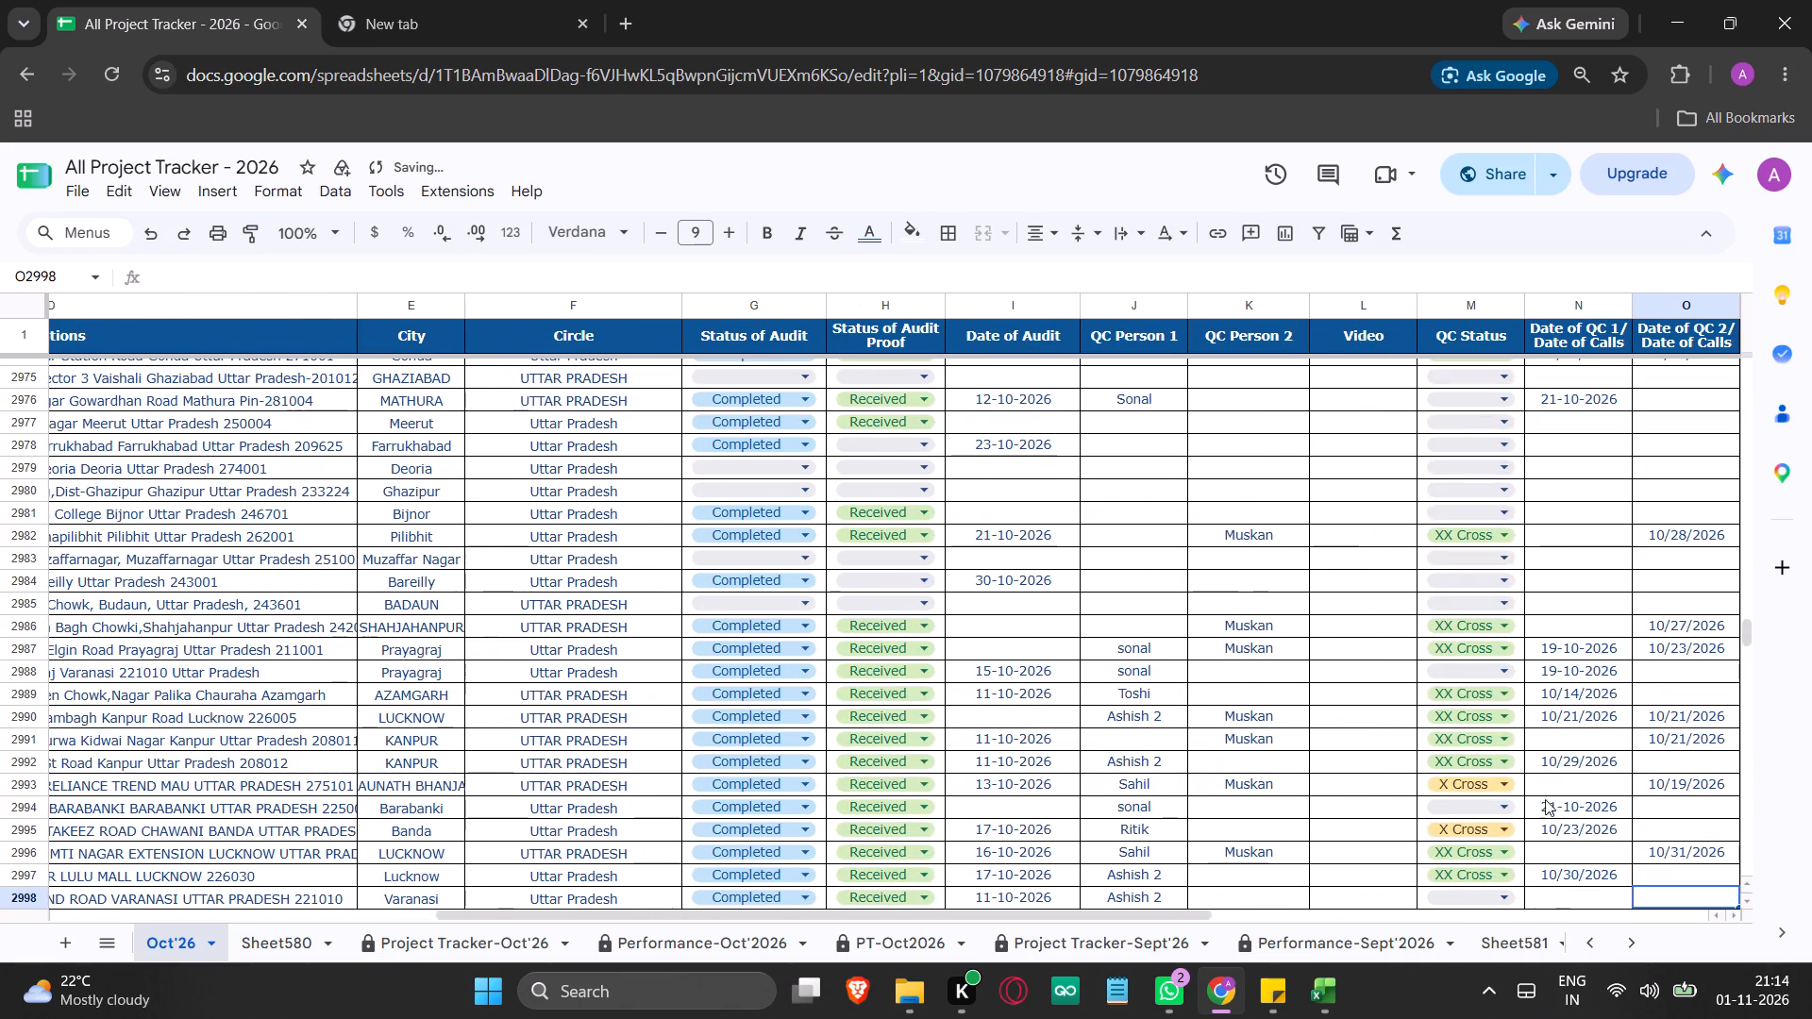
left_click(1504, 901)
left_click(1475, 596)
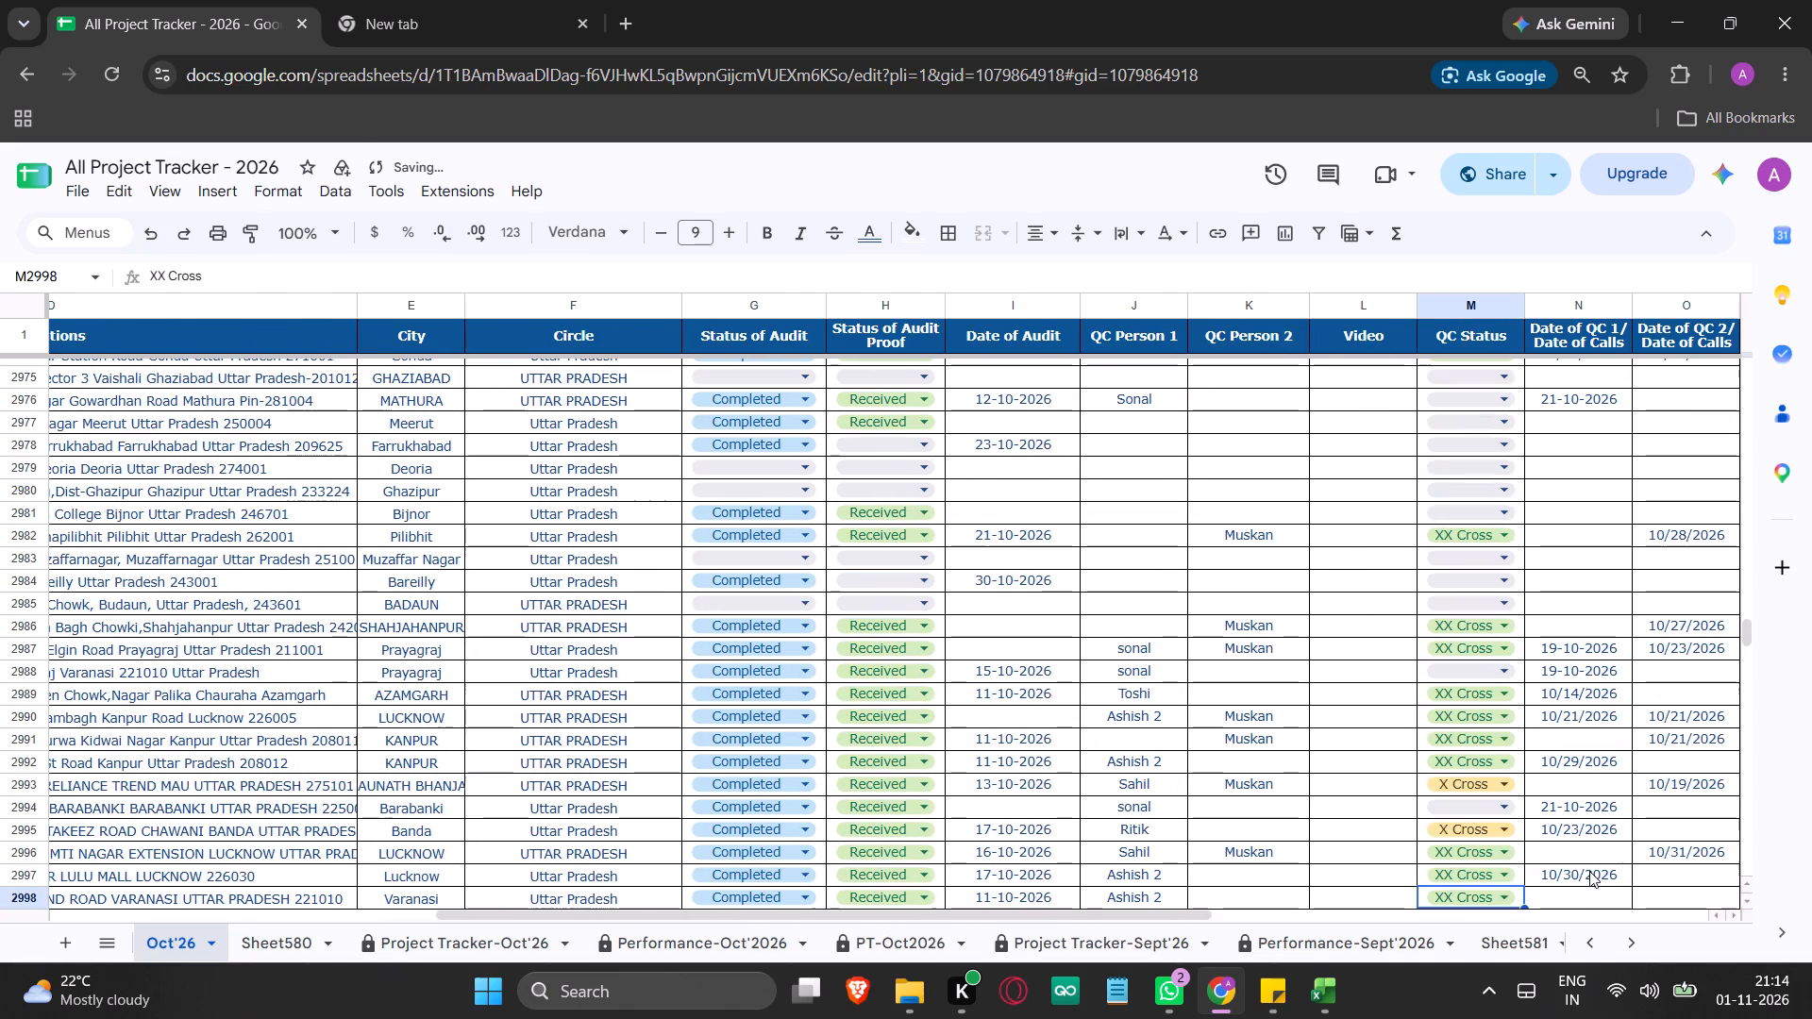
left_click(1571, 899)
type("30")
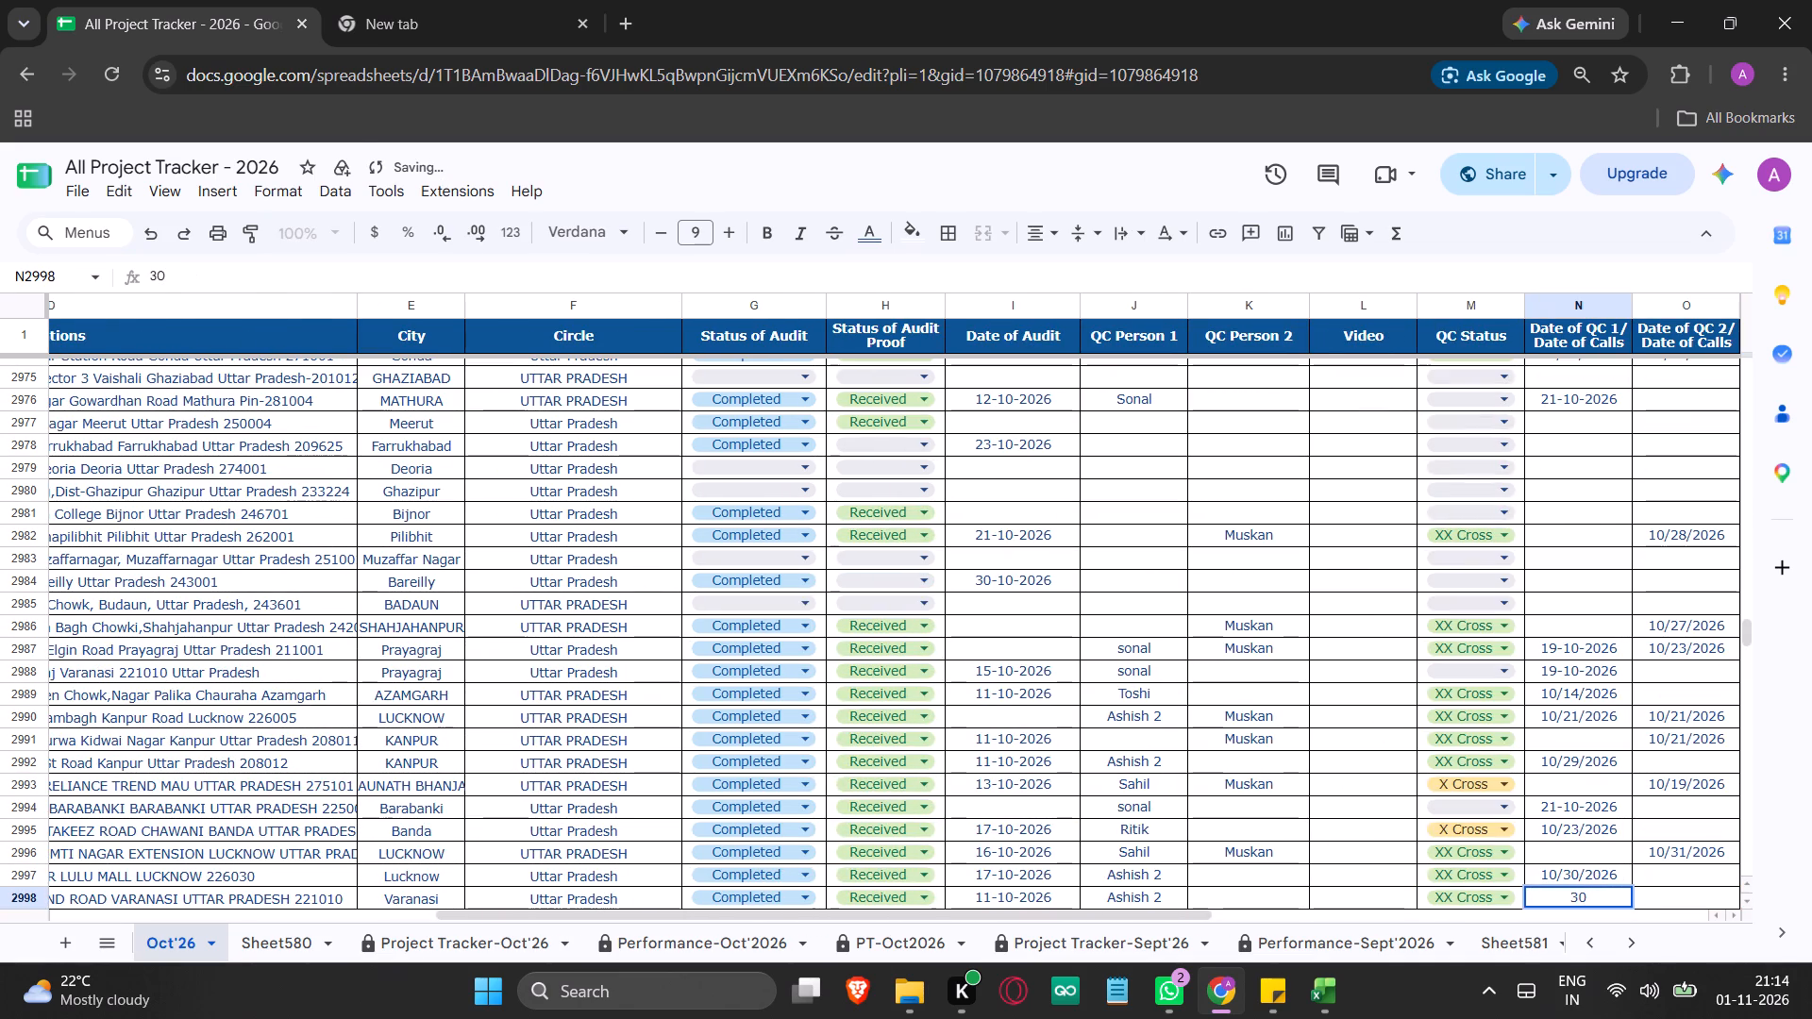
type("Oct")
key("Tab")
key("Tab")
key("Tab")
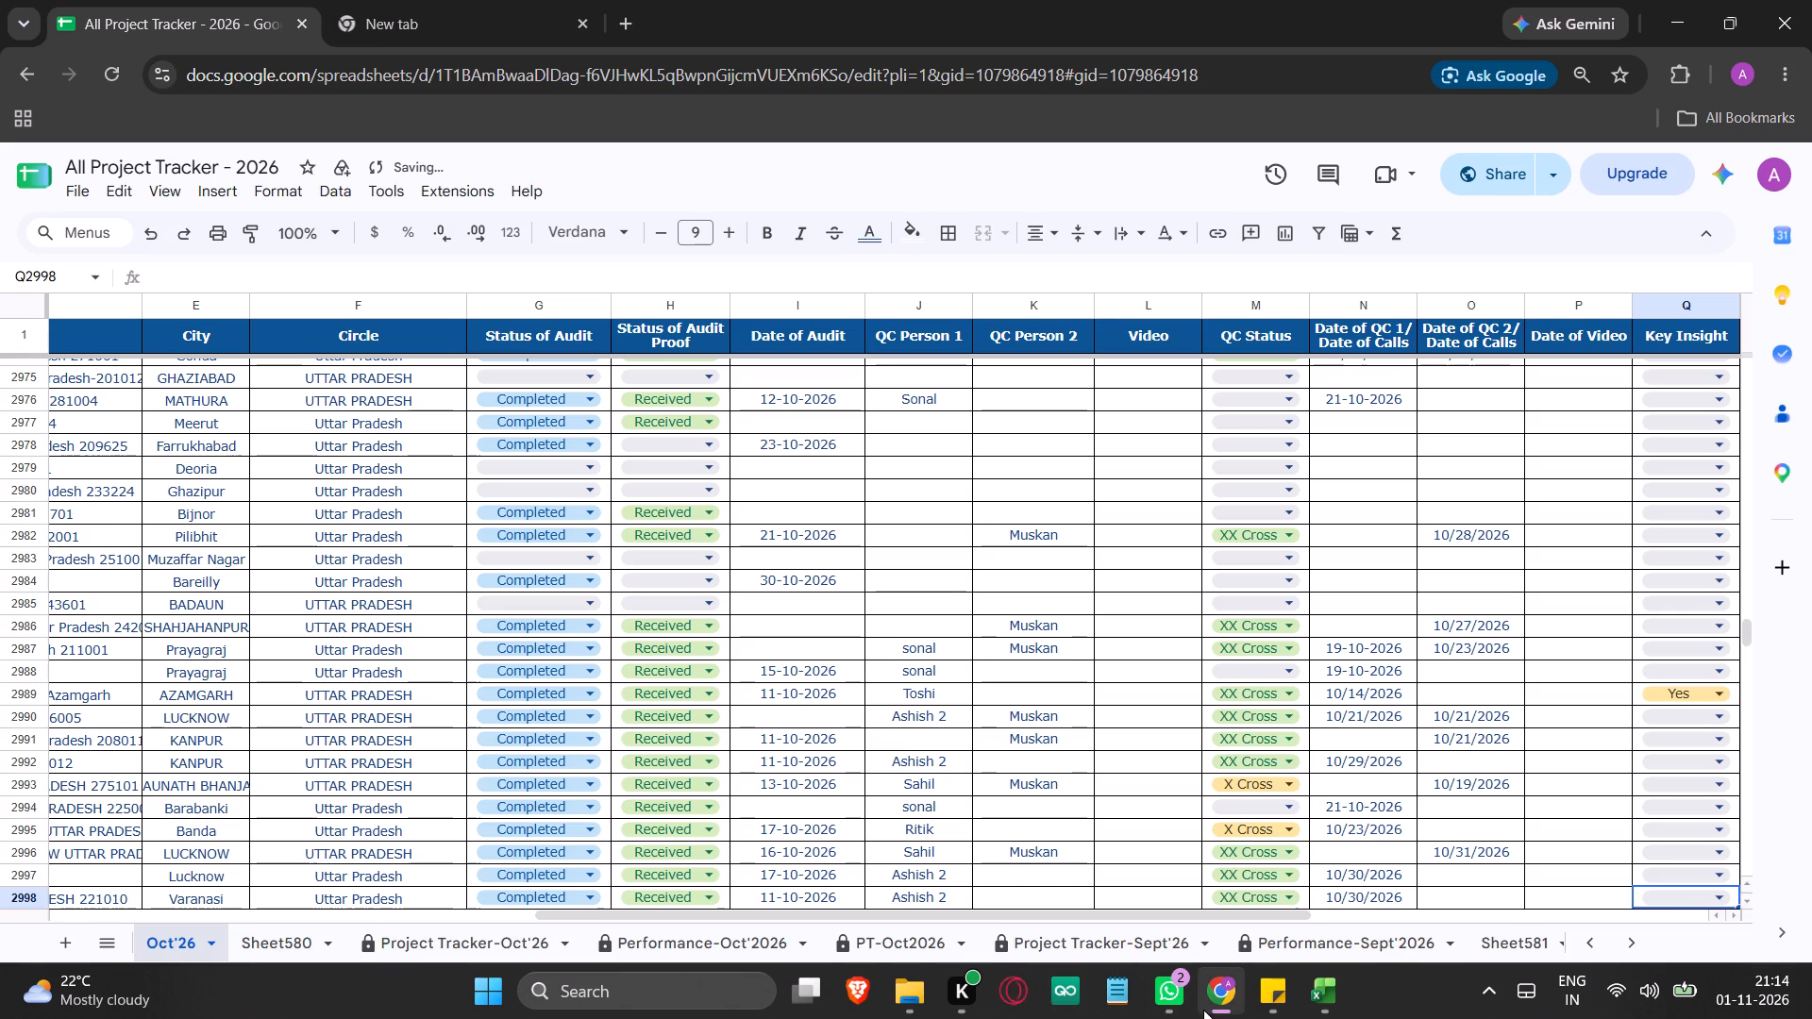
Look up the sticky note's next store code, 1200114, in the tracker and check the QC entries in its row.
left_click(1272, 1004)
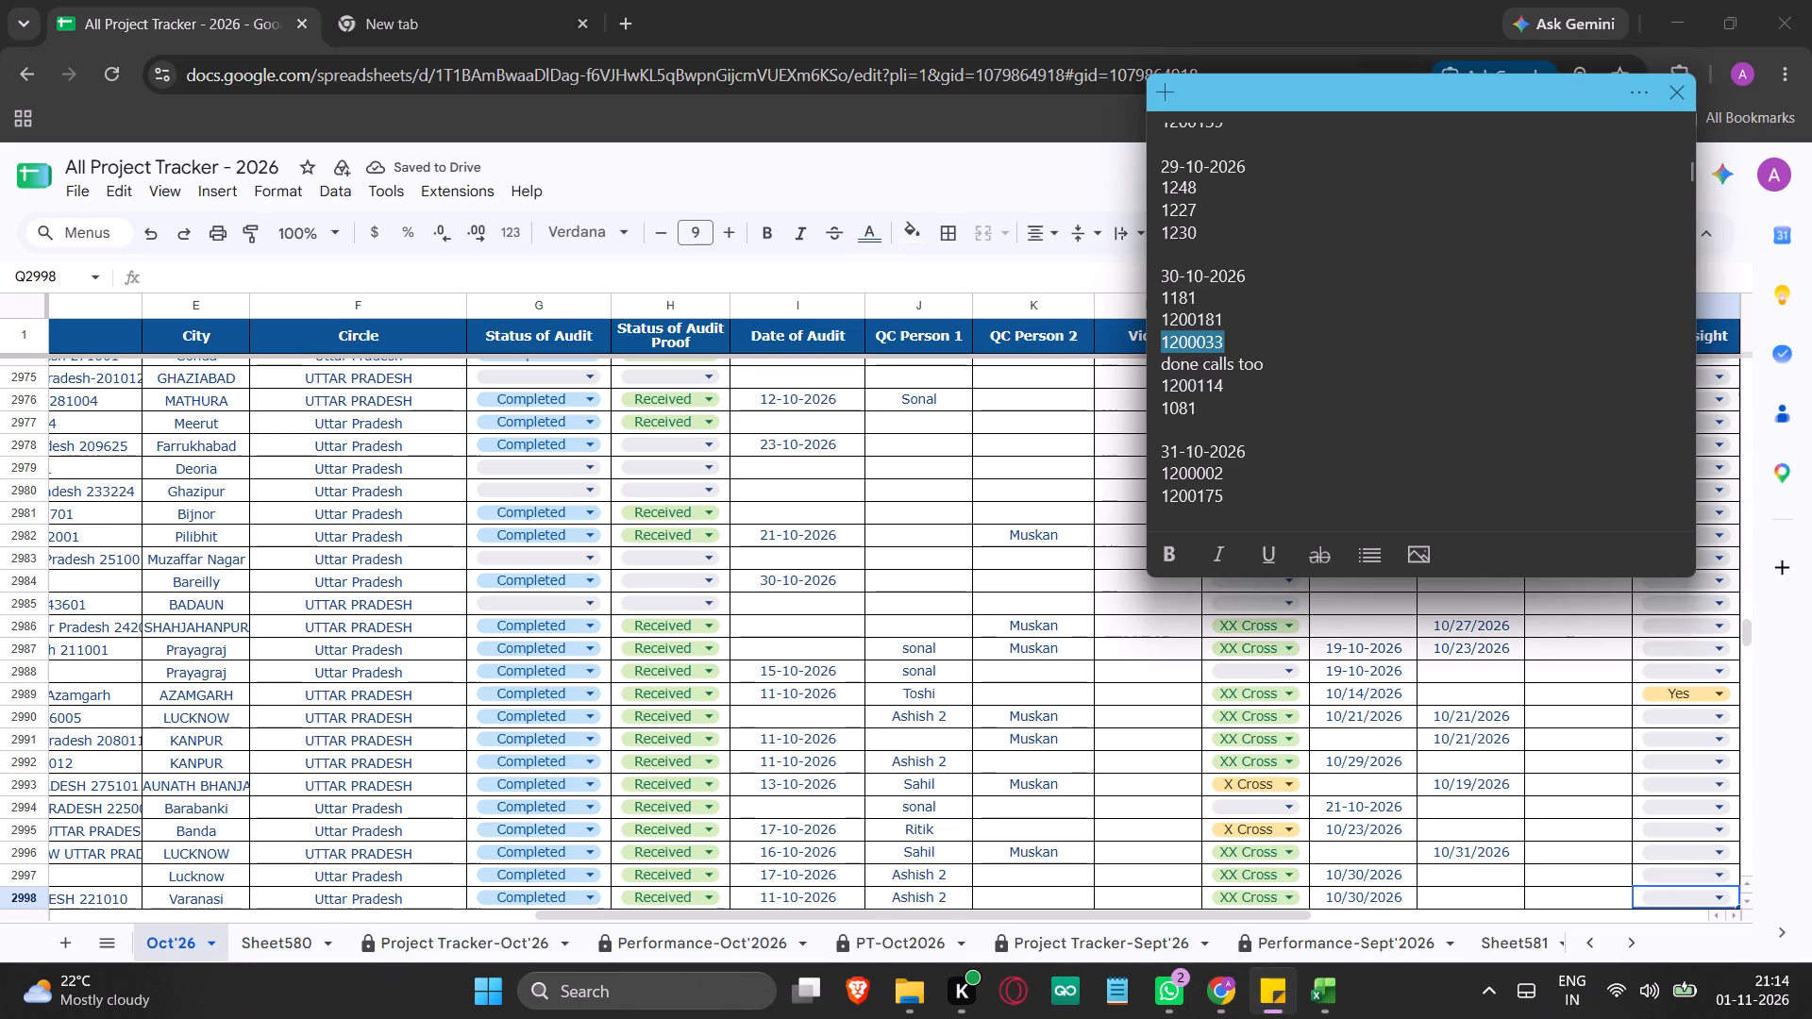
scroll(1200, 349, "down", 2)
double_click(1208, 262)
right_click(1208, 263)
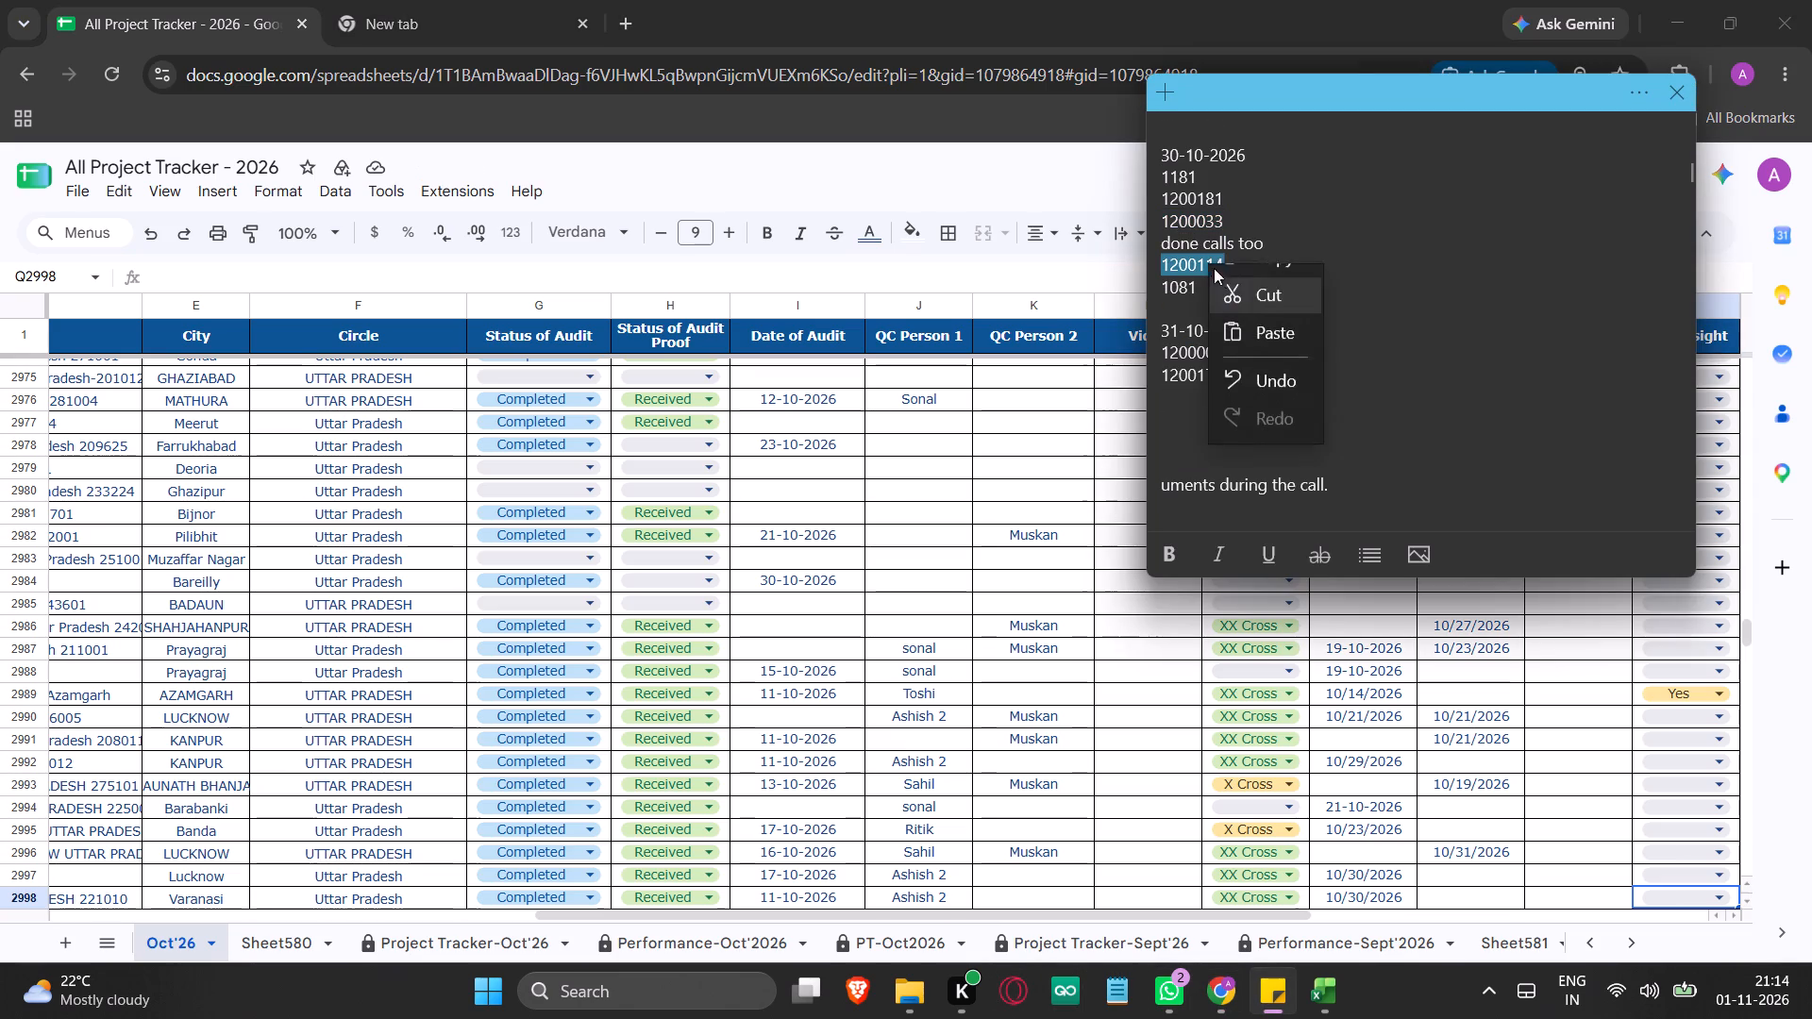
left_click(1246, 287)
left_click(1032, 489)
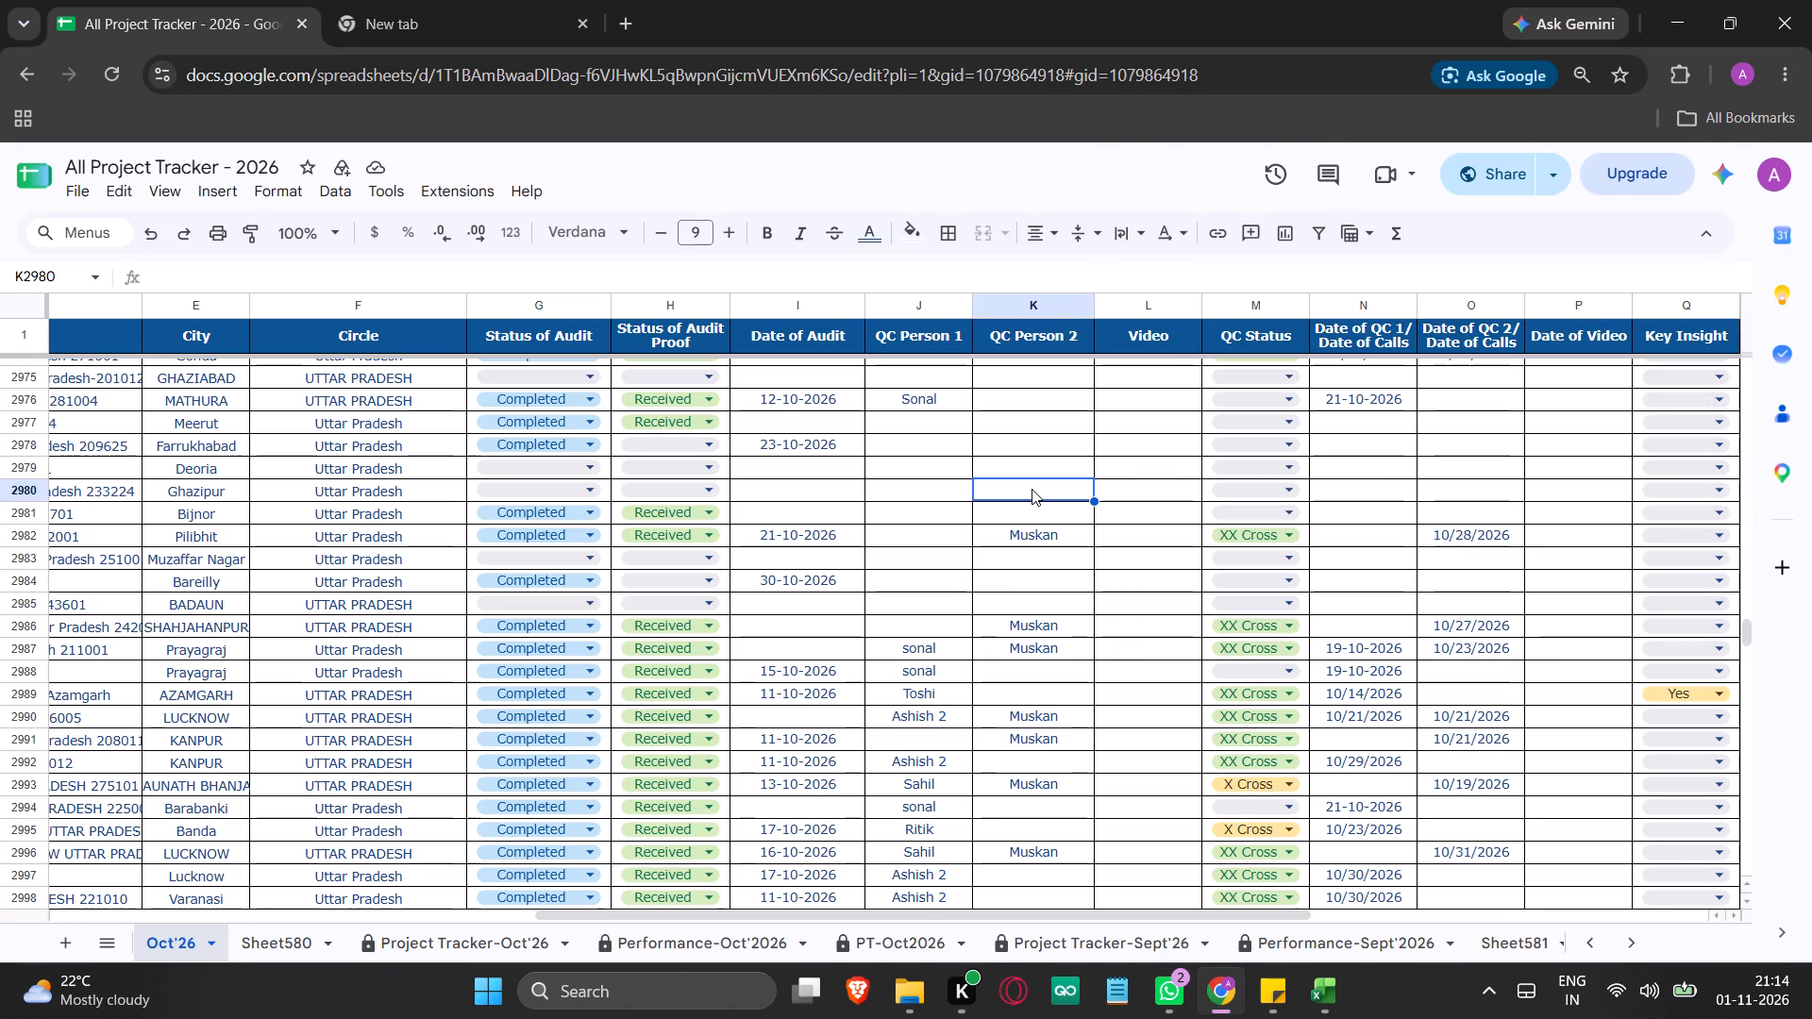
key("ctrl+f")
key("ctrl+v")
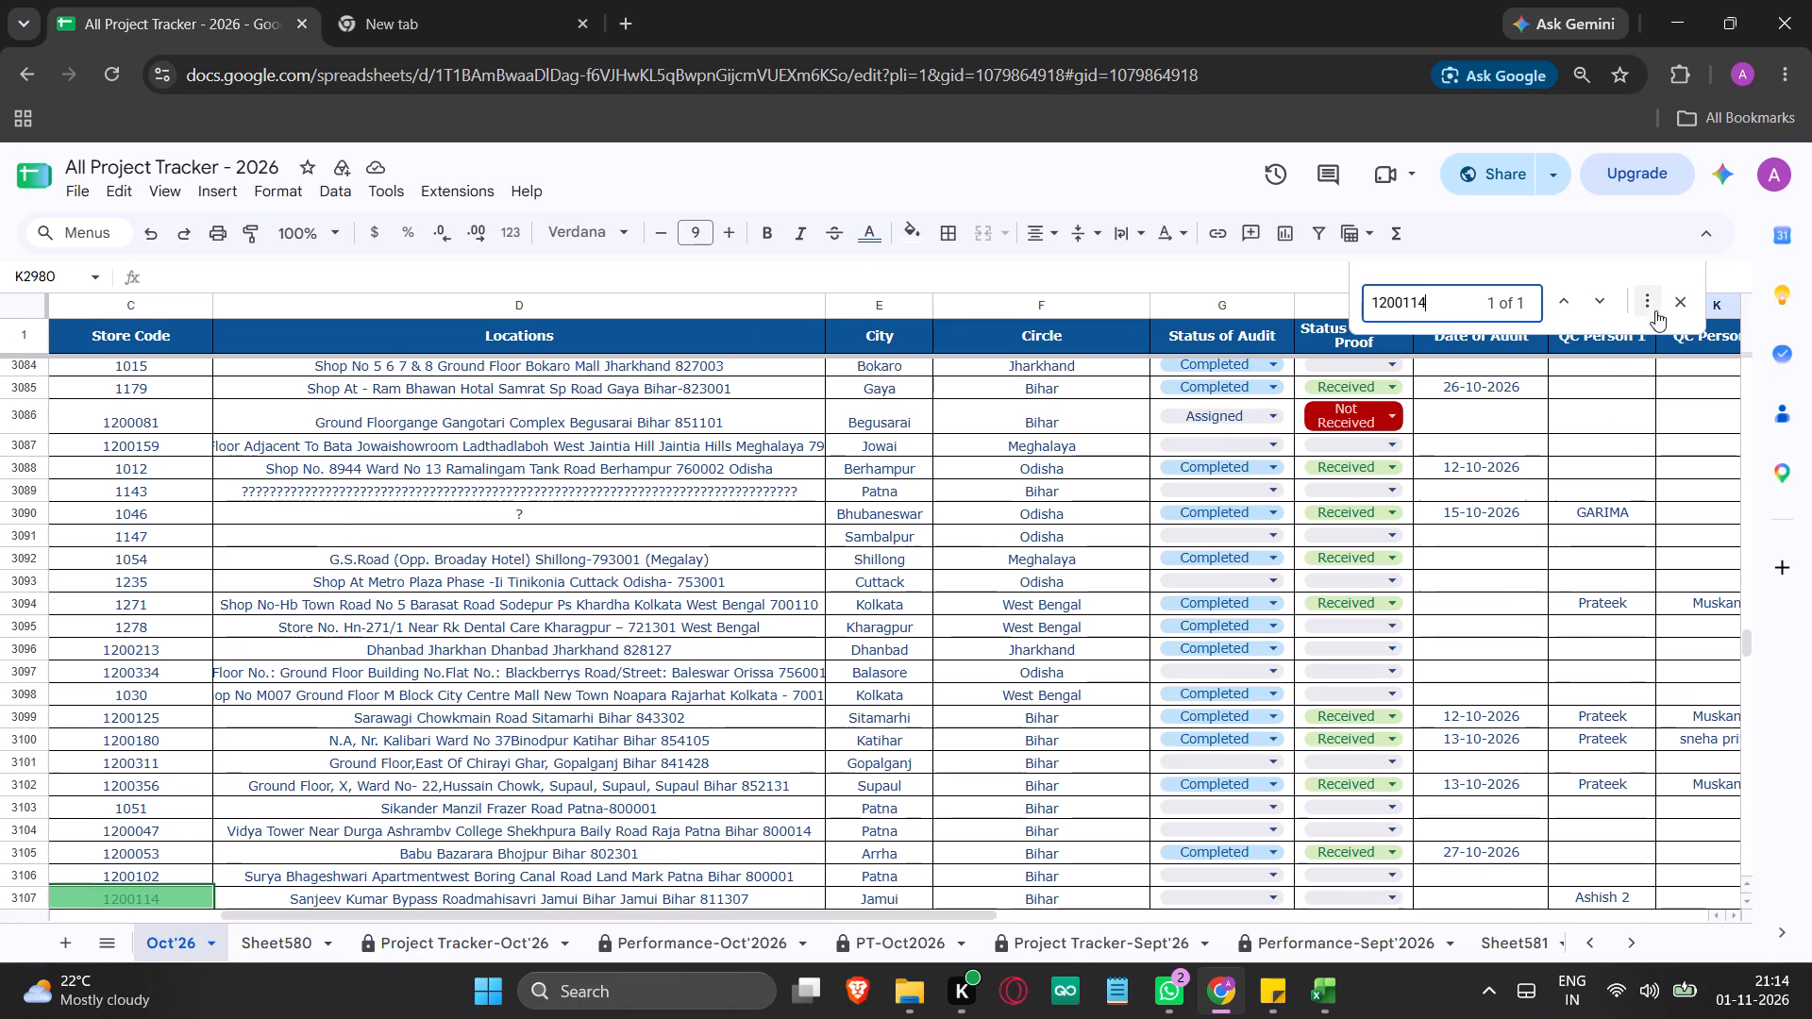
left_click(1681, 311)
key("Right")
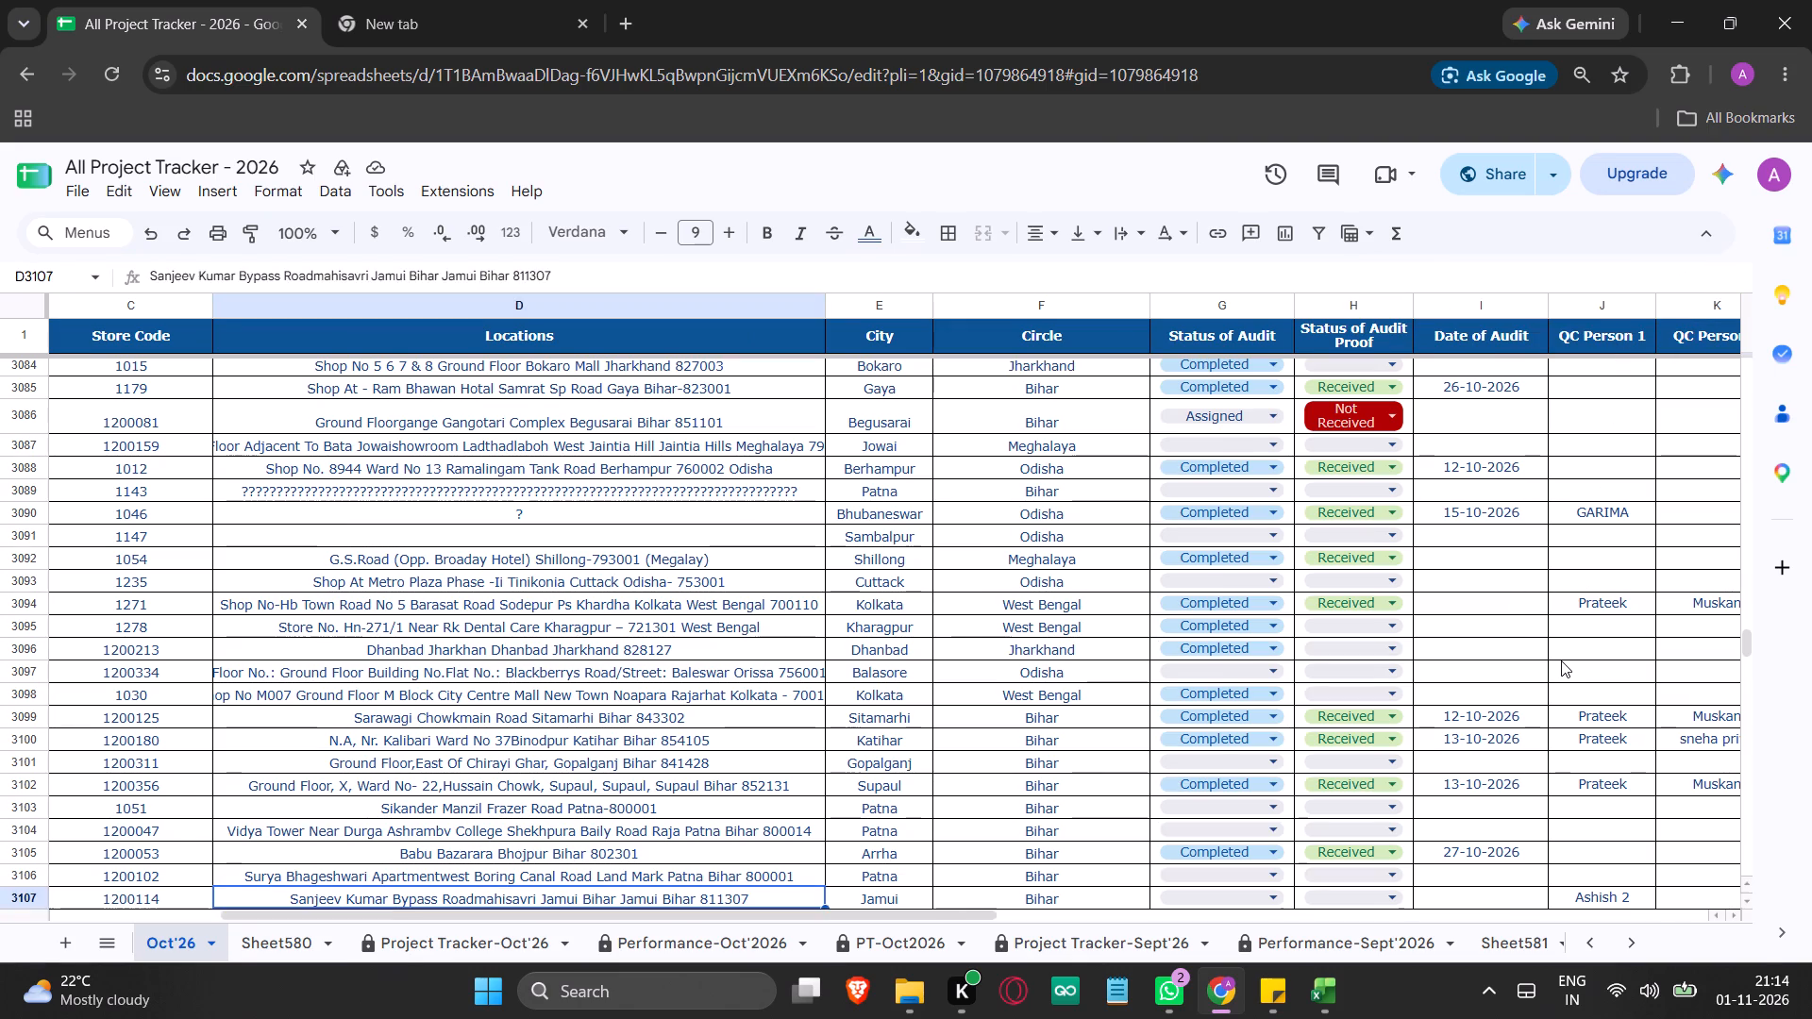
key("Right")
key("Right")
key("Right")
key("Right")
key("Right")
key("Right")
key("Right")
key("Right")
key("Right")
key("Right")
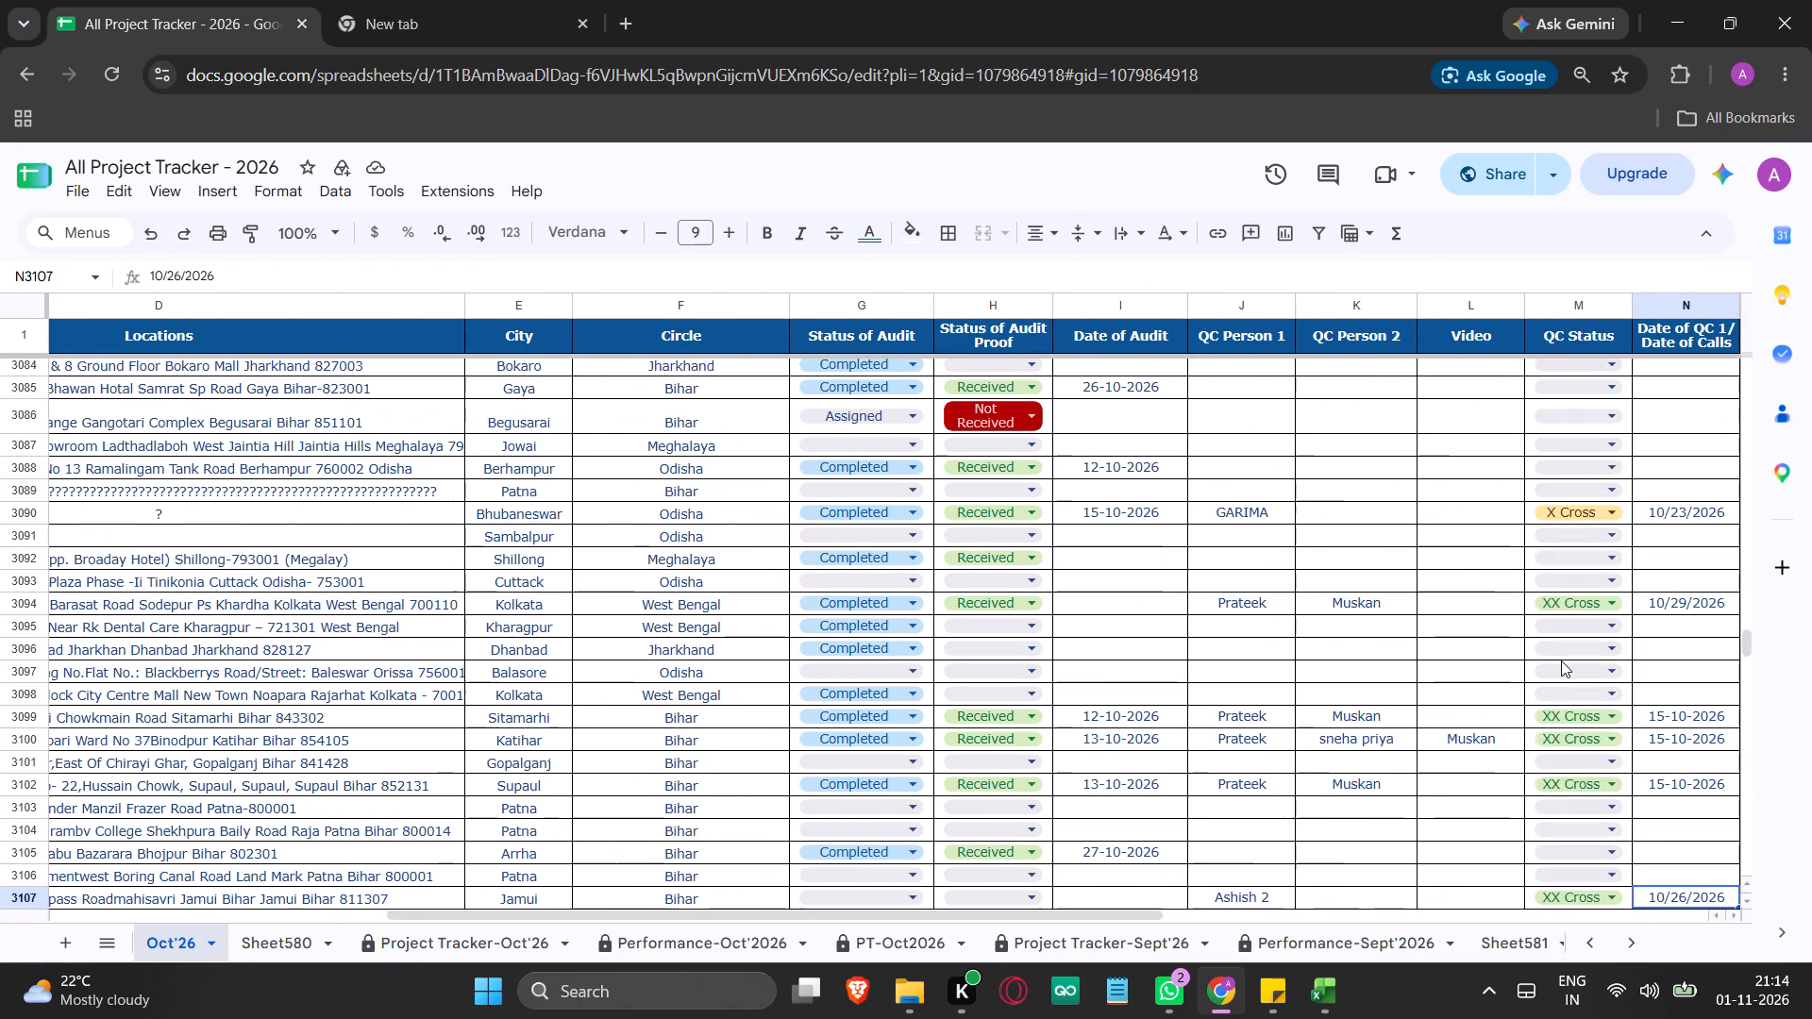
key("Right")
Enter Ashish 2 as the QC Person 2 for store code 1200114.
key("Left")
key("Left")
key("Left")
key("Left")
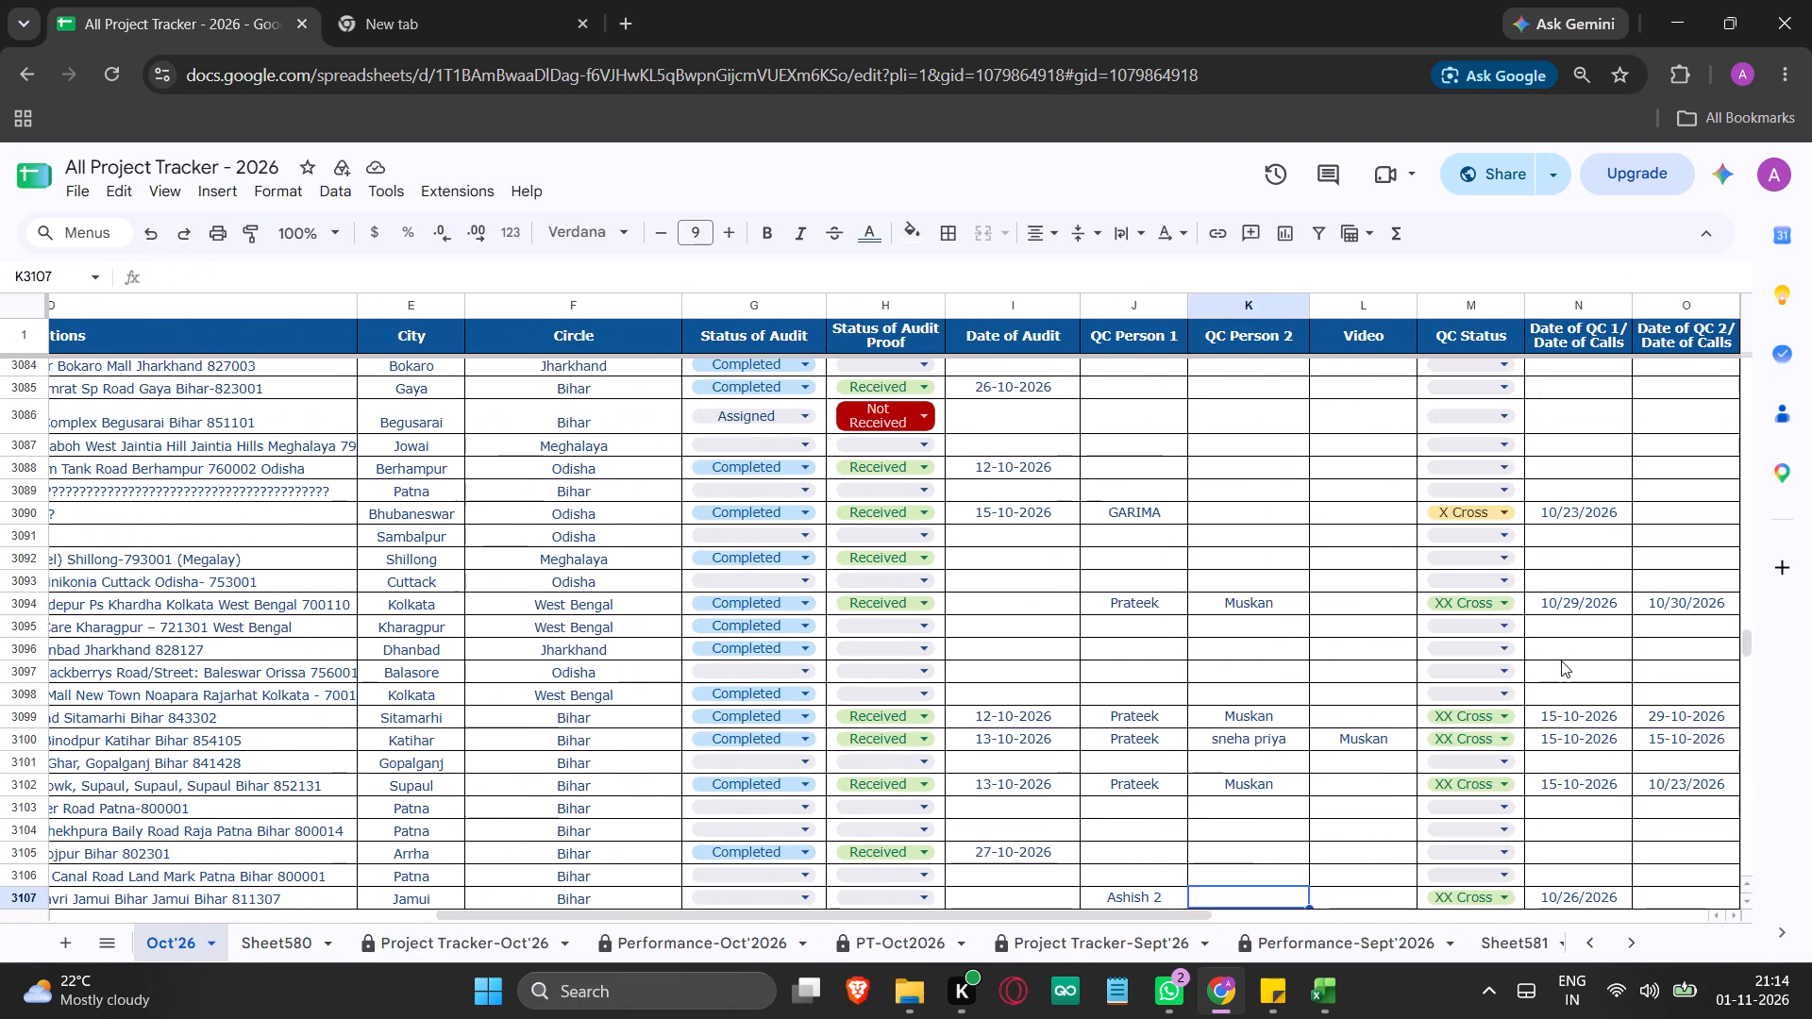
key("shift+a")
type("shish 2")
key("Tab")
Set store code 1200114's Date of QC 2 to 31Oct.
key("Tab")
key("Tab")
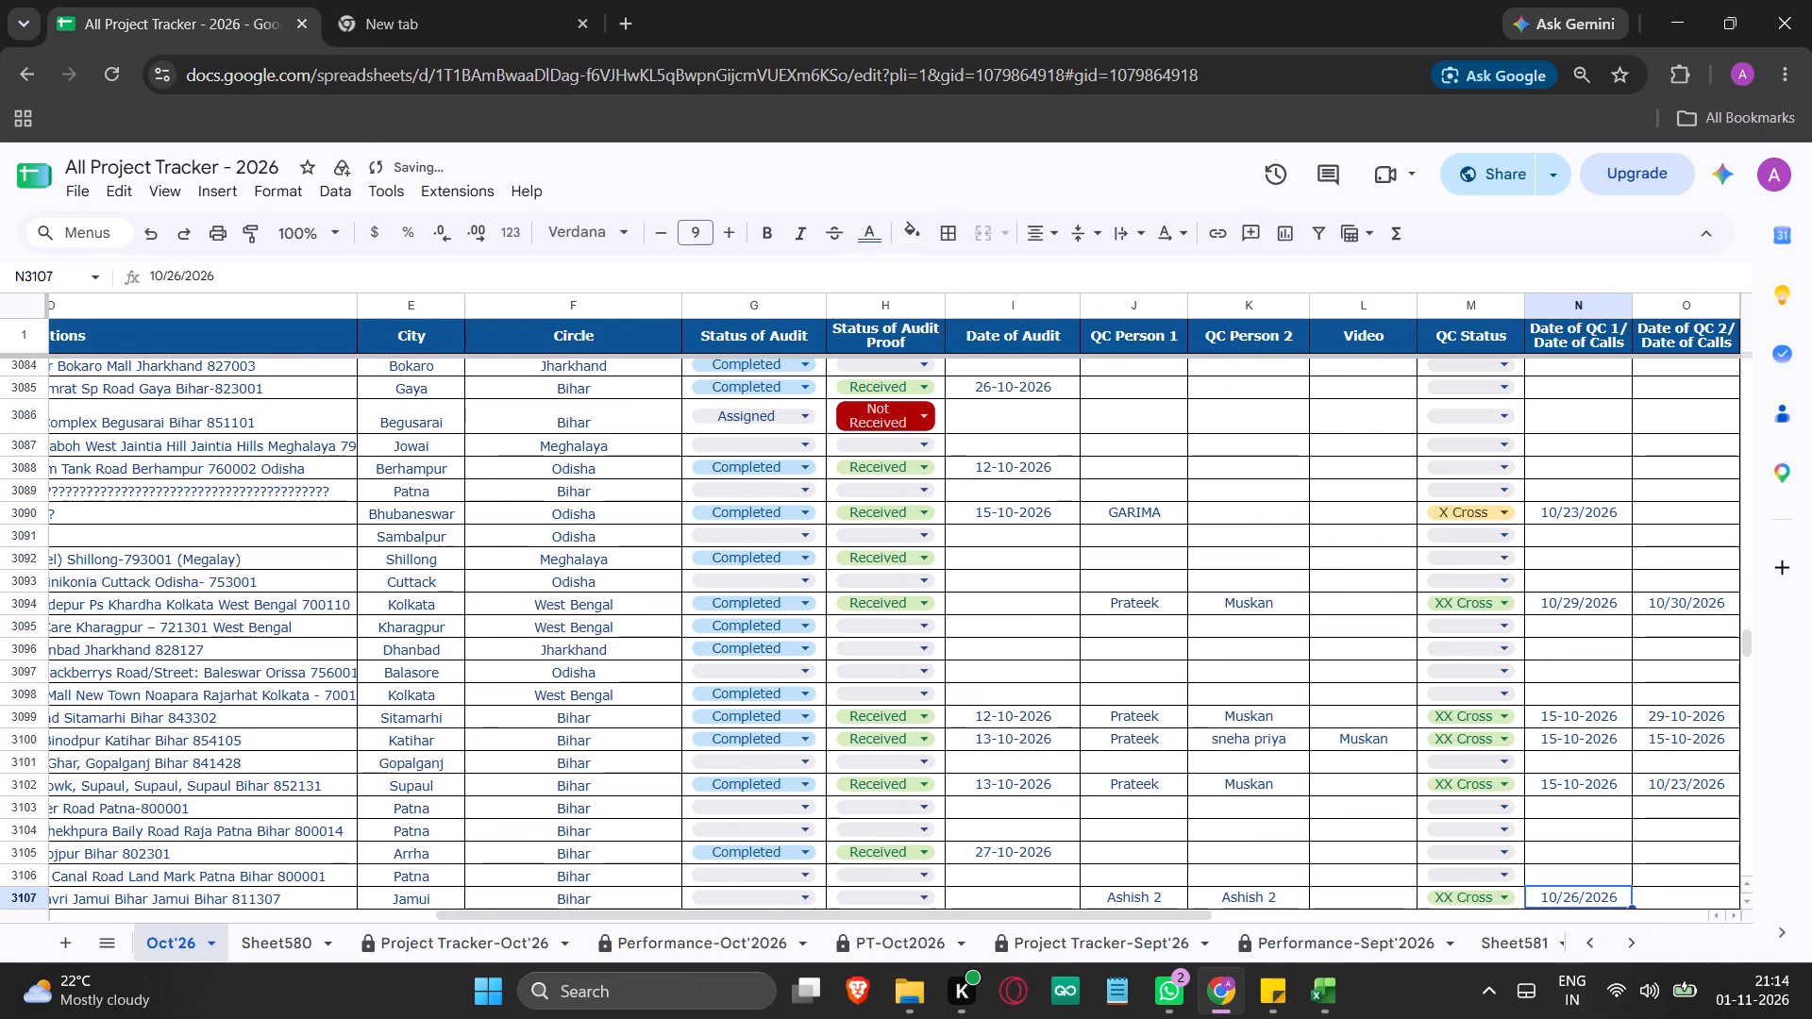
key("Tab")
key("Tab")
left_click(1563, 897)
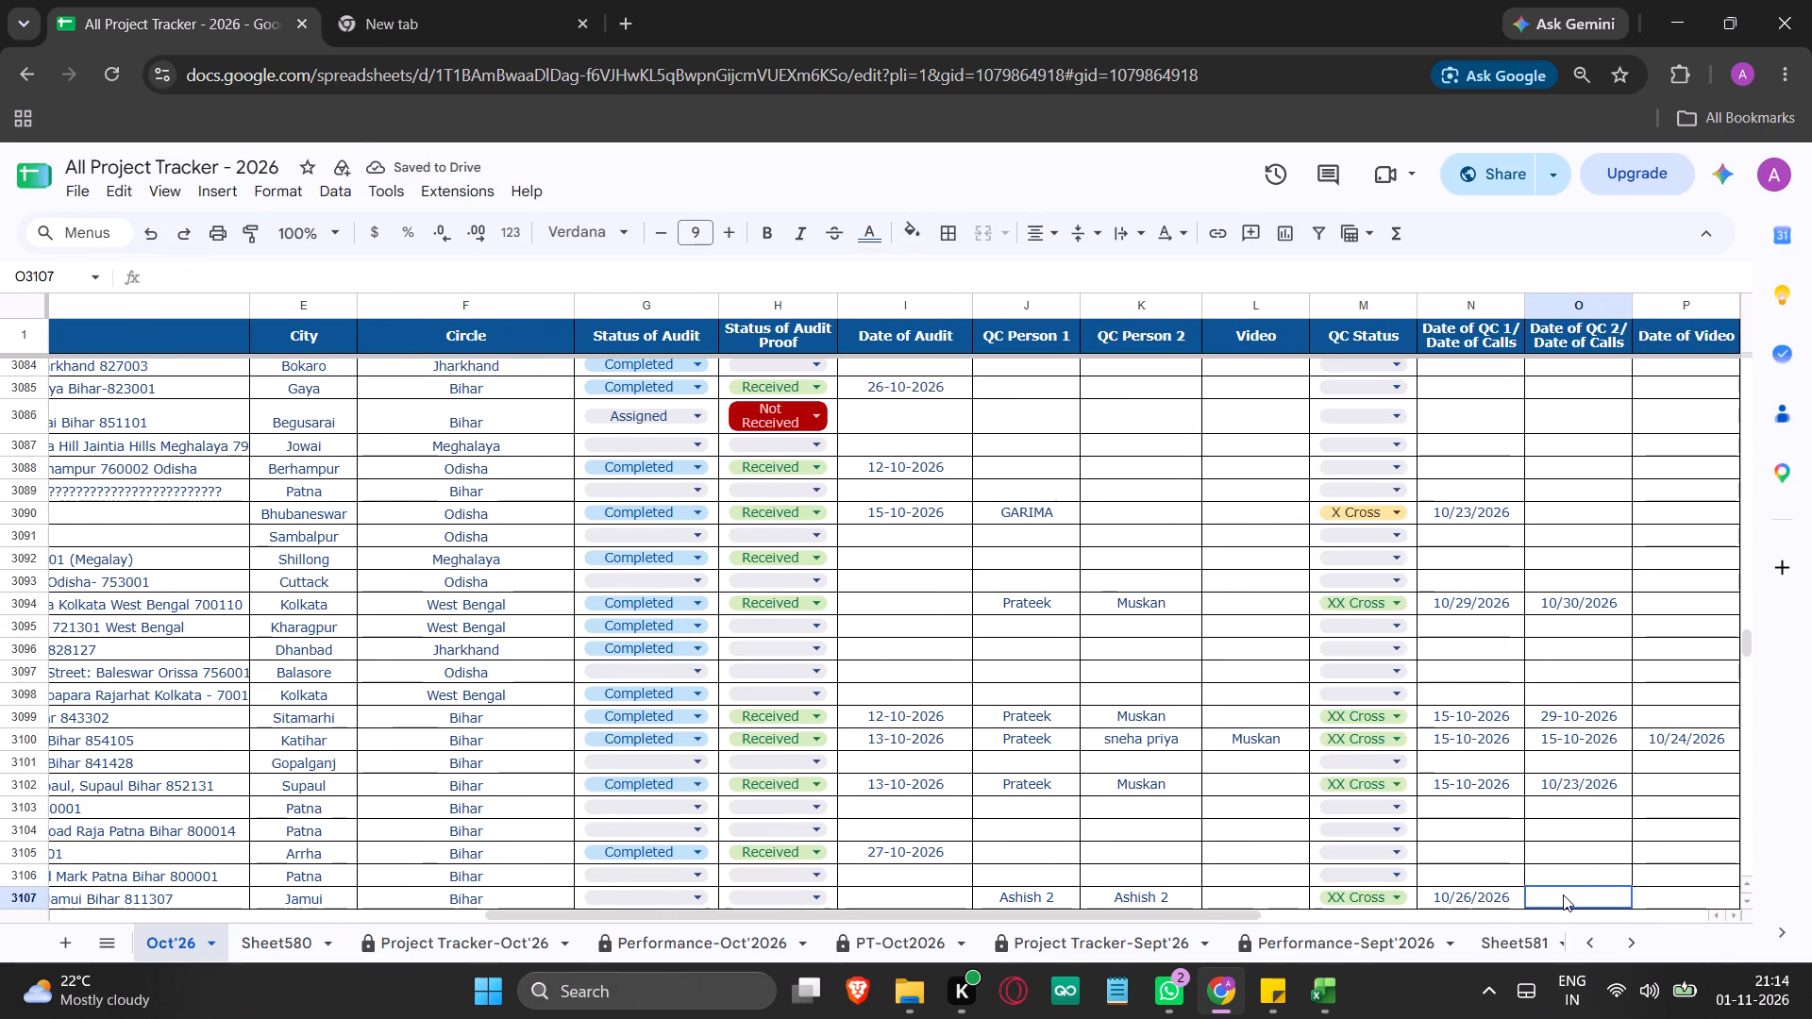
type("31")
type("Oct")
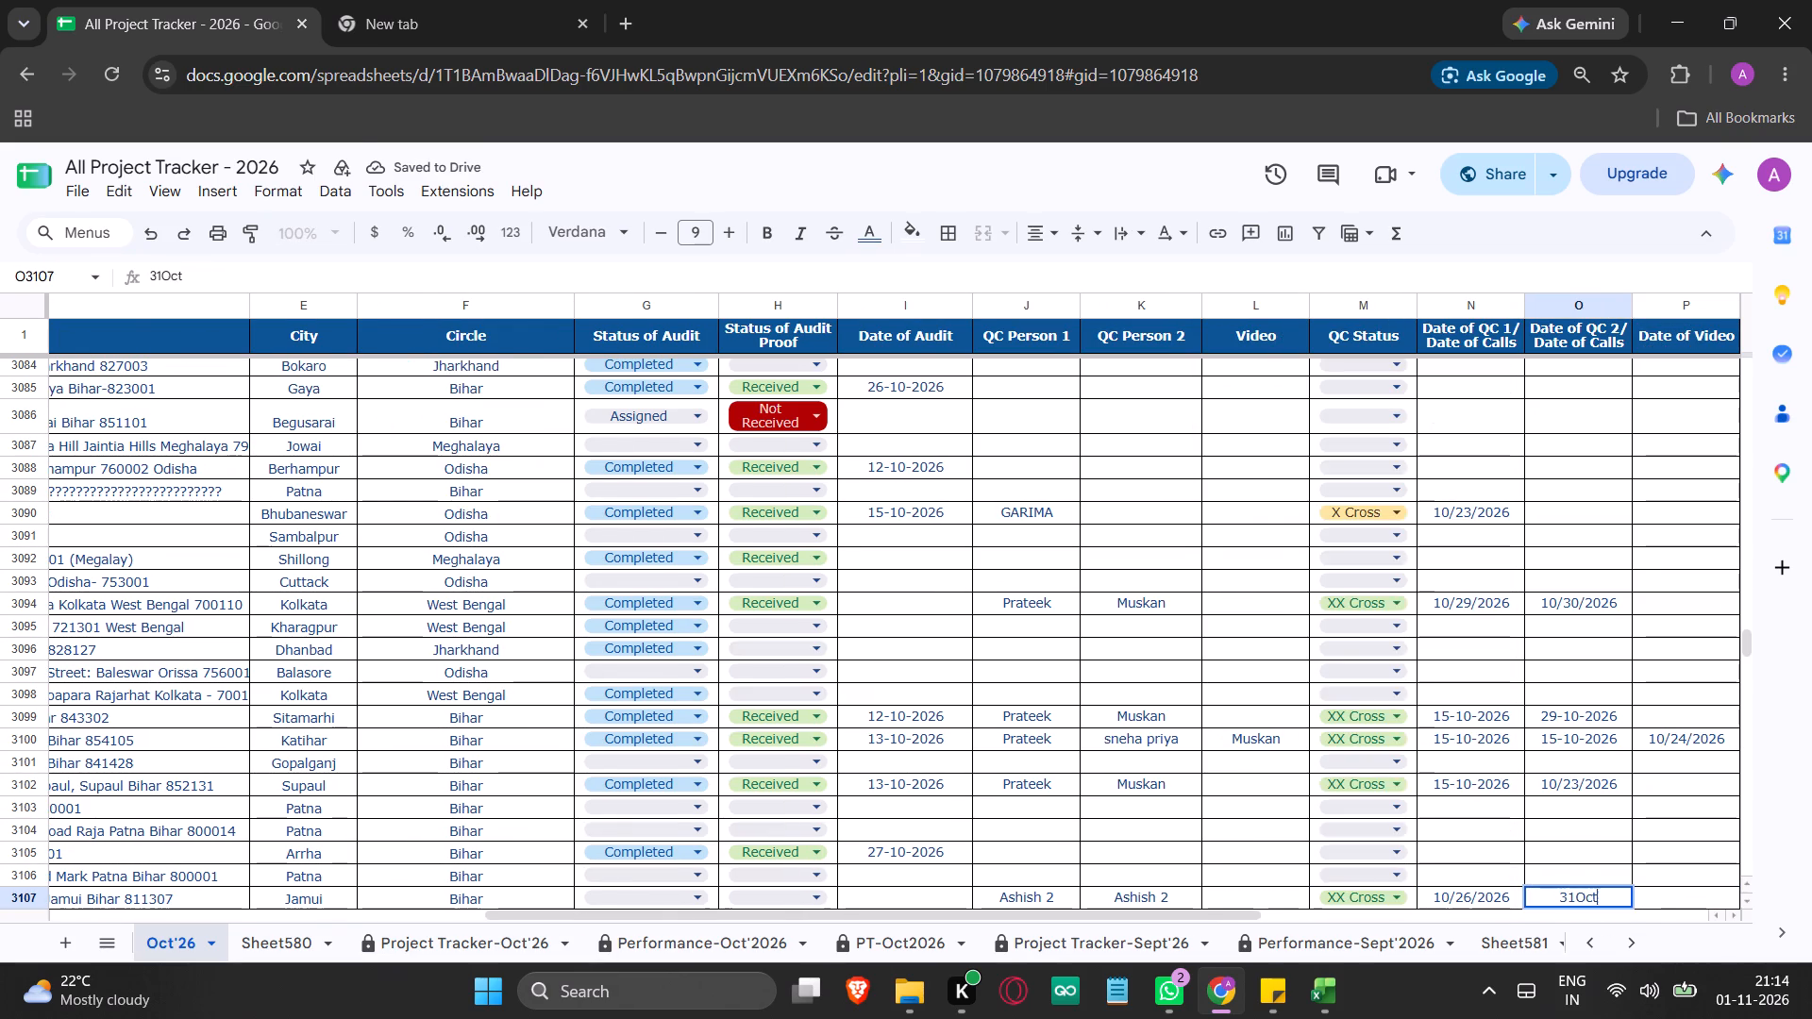
key("Tab")
Find the sticky note's last store code under 30-10-2026, 1081, in the tracker and enter Ashish 2 as its QC Person 2.
left_click(1278, 988)
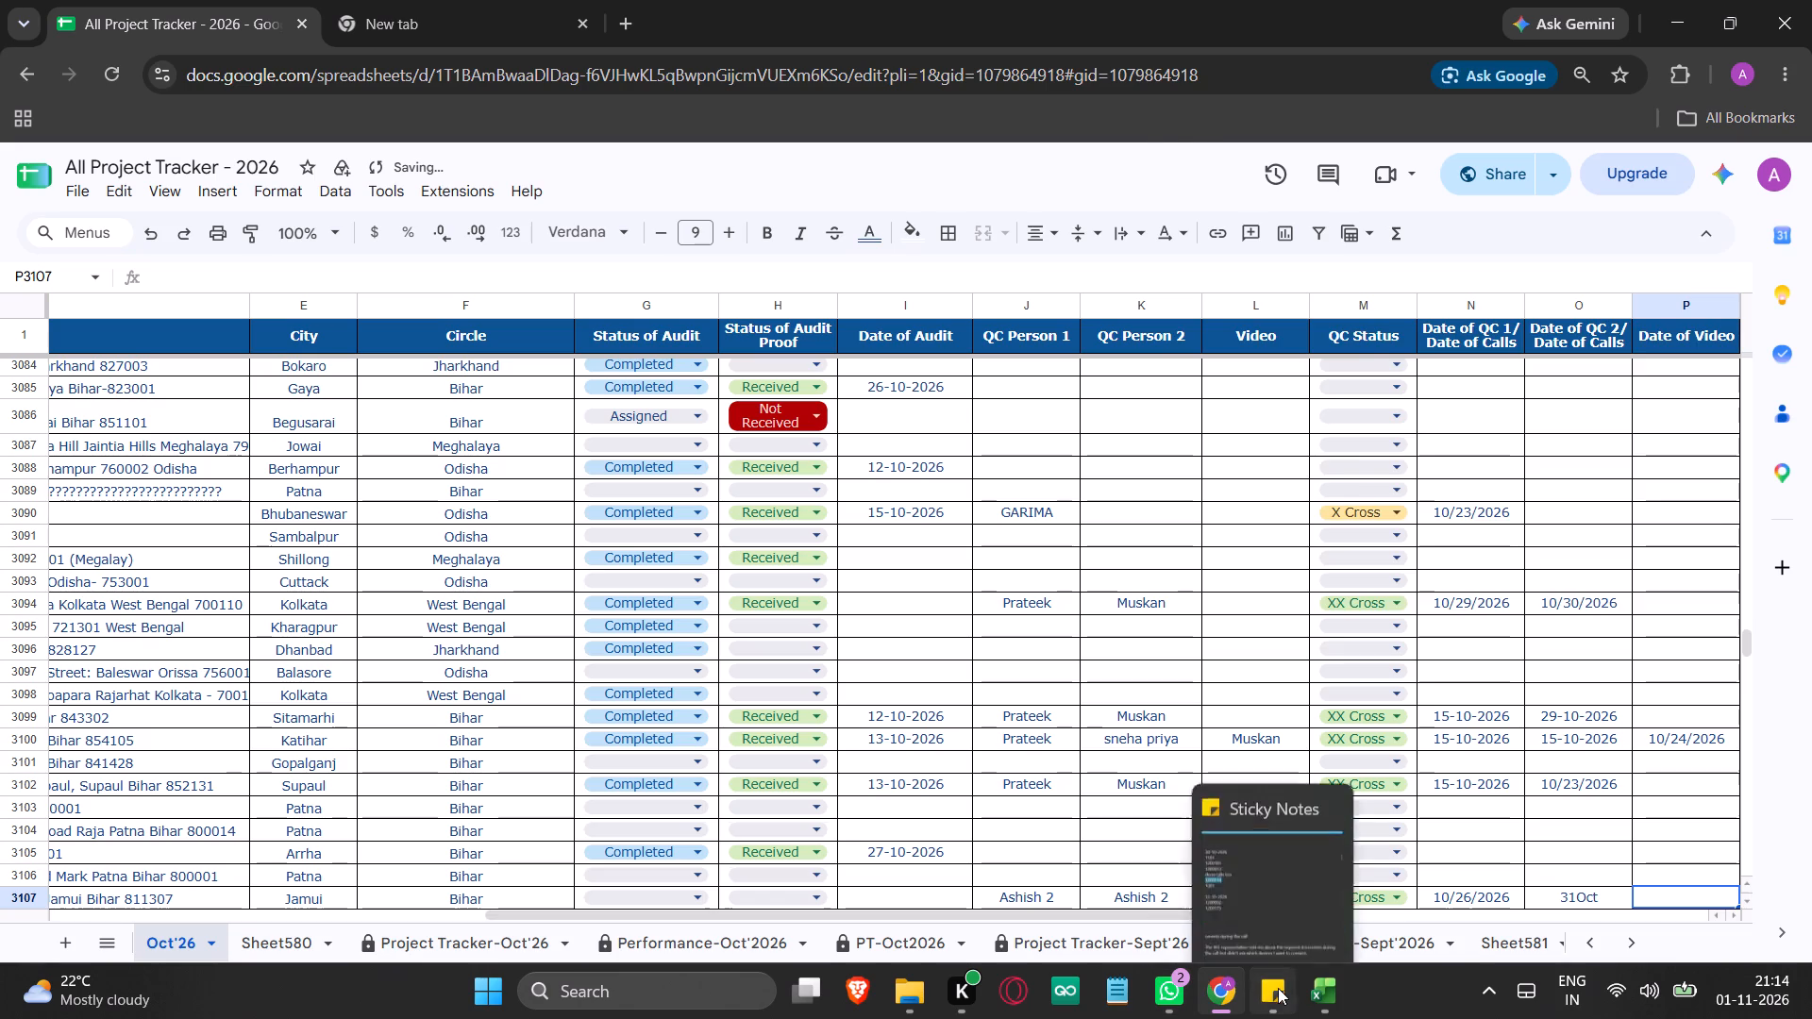
double_click(1188, 289)
right_click(1188, 289)
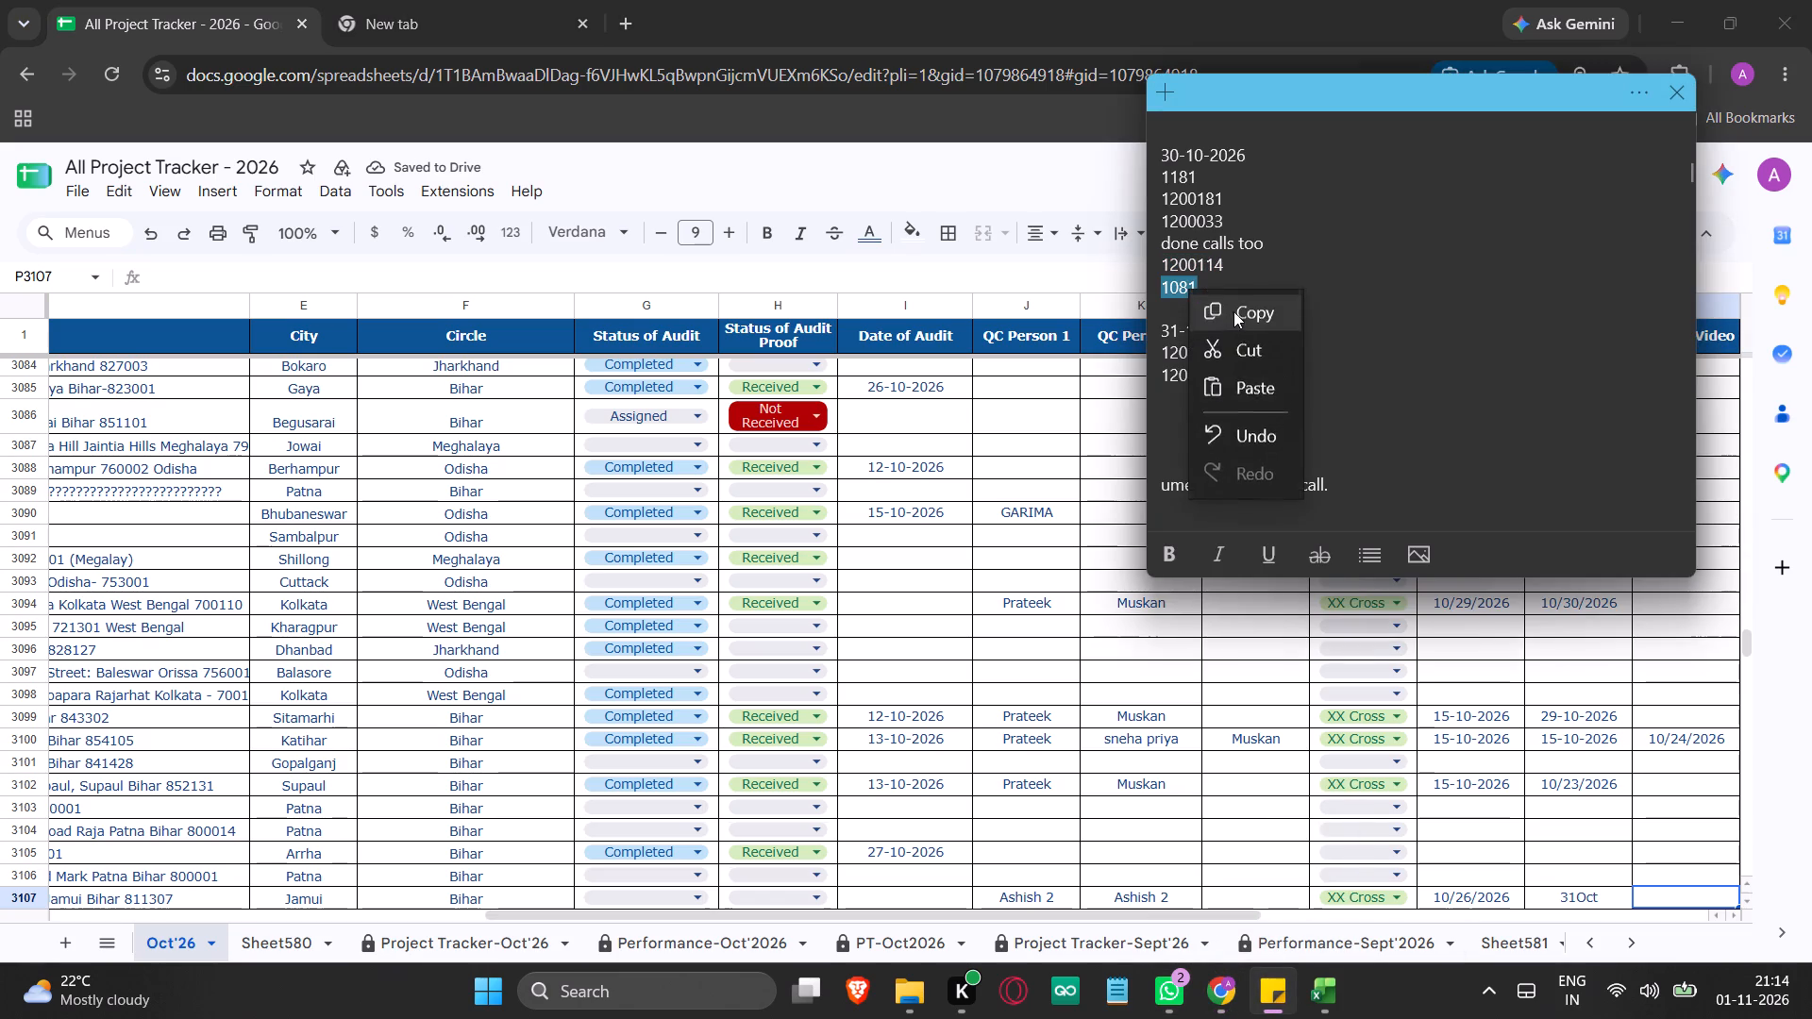
left_click(1237, 312)
left_click(1054, 477)
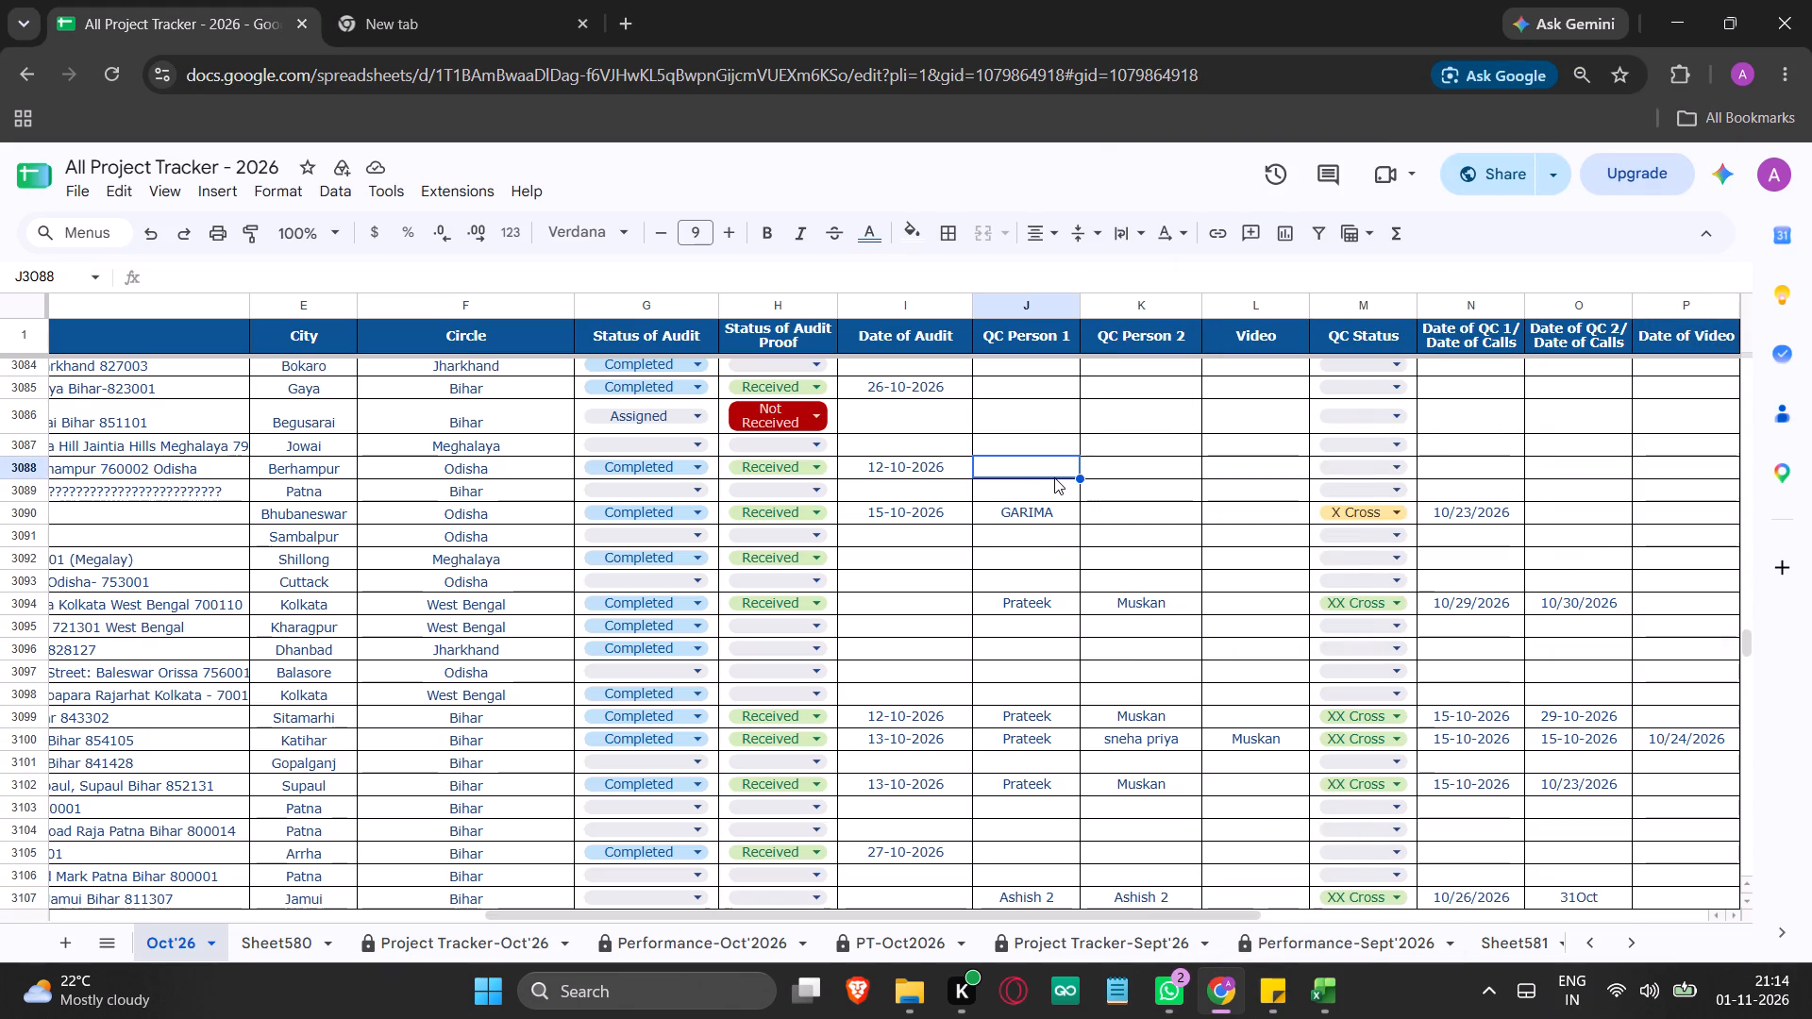
key("ctrl+f")
key("ctrl+v")
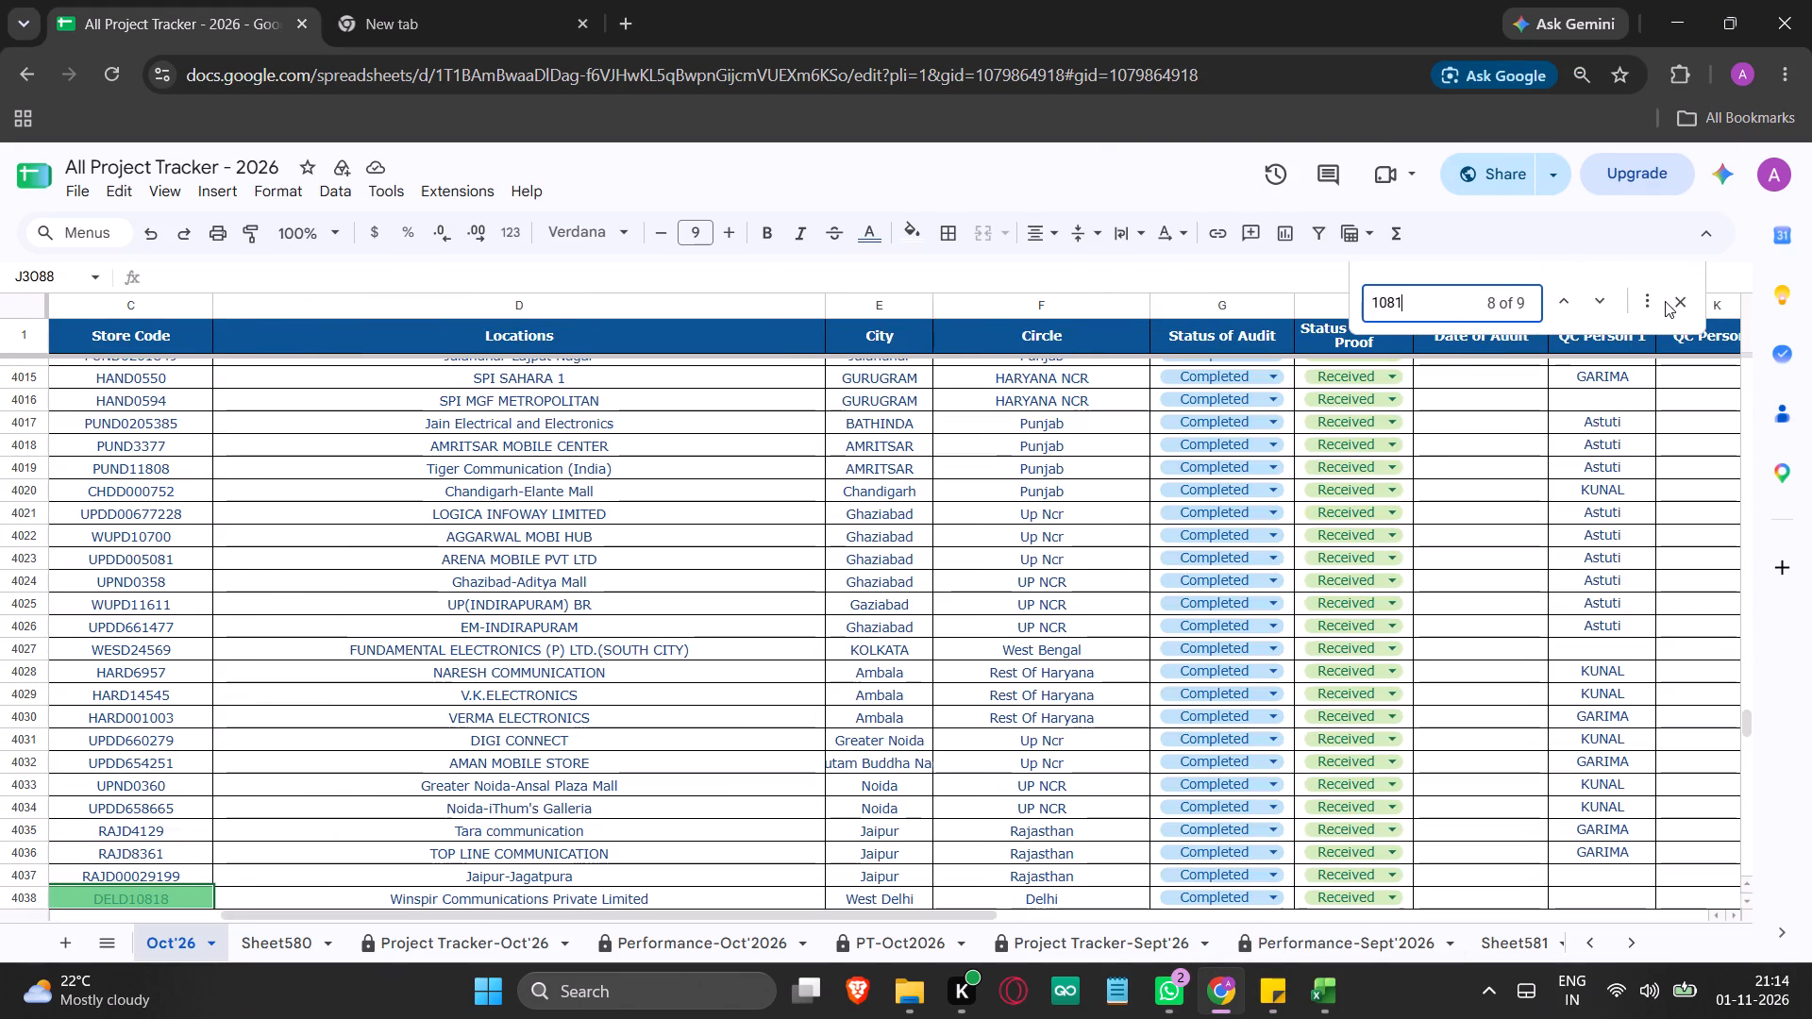
left_click(1672, 303)
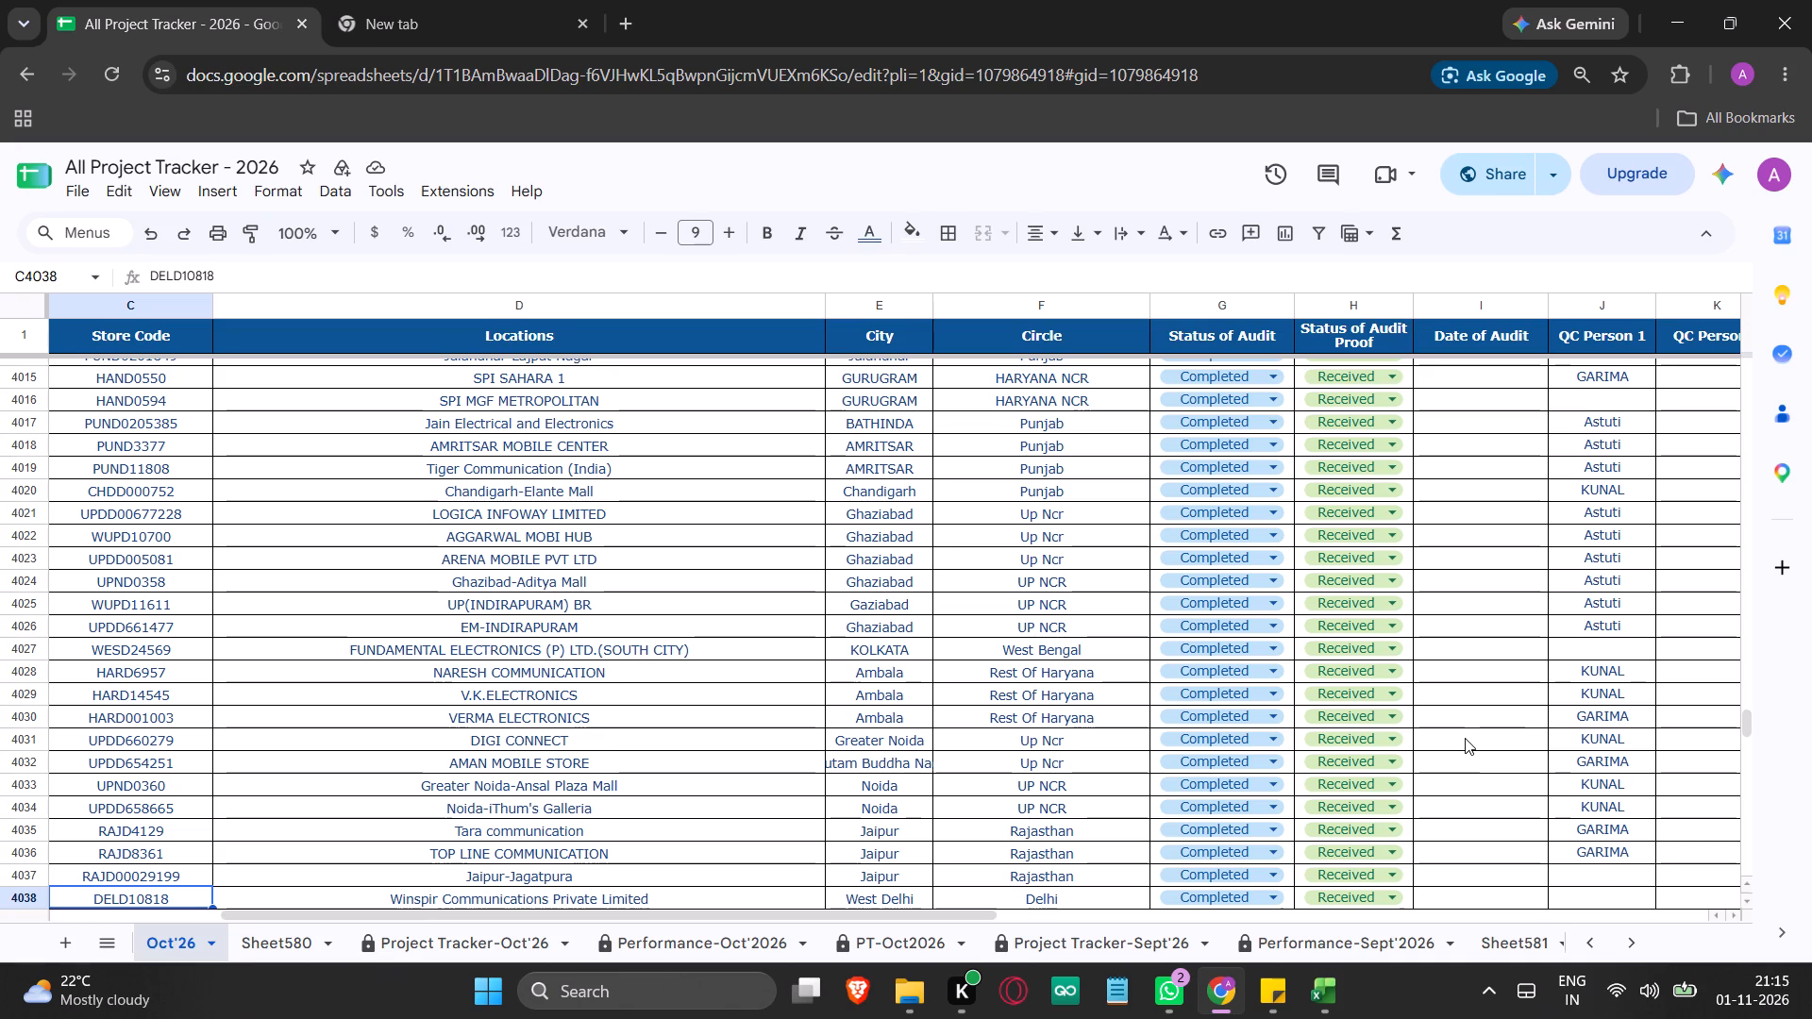
key("ctrl+f")
key("ctrl+v")
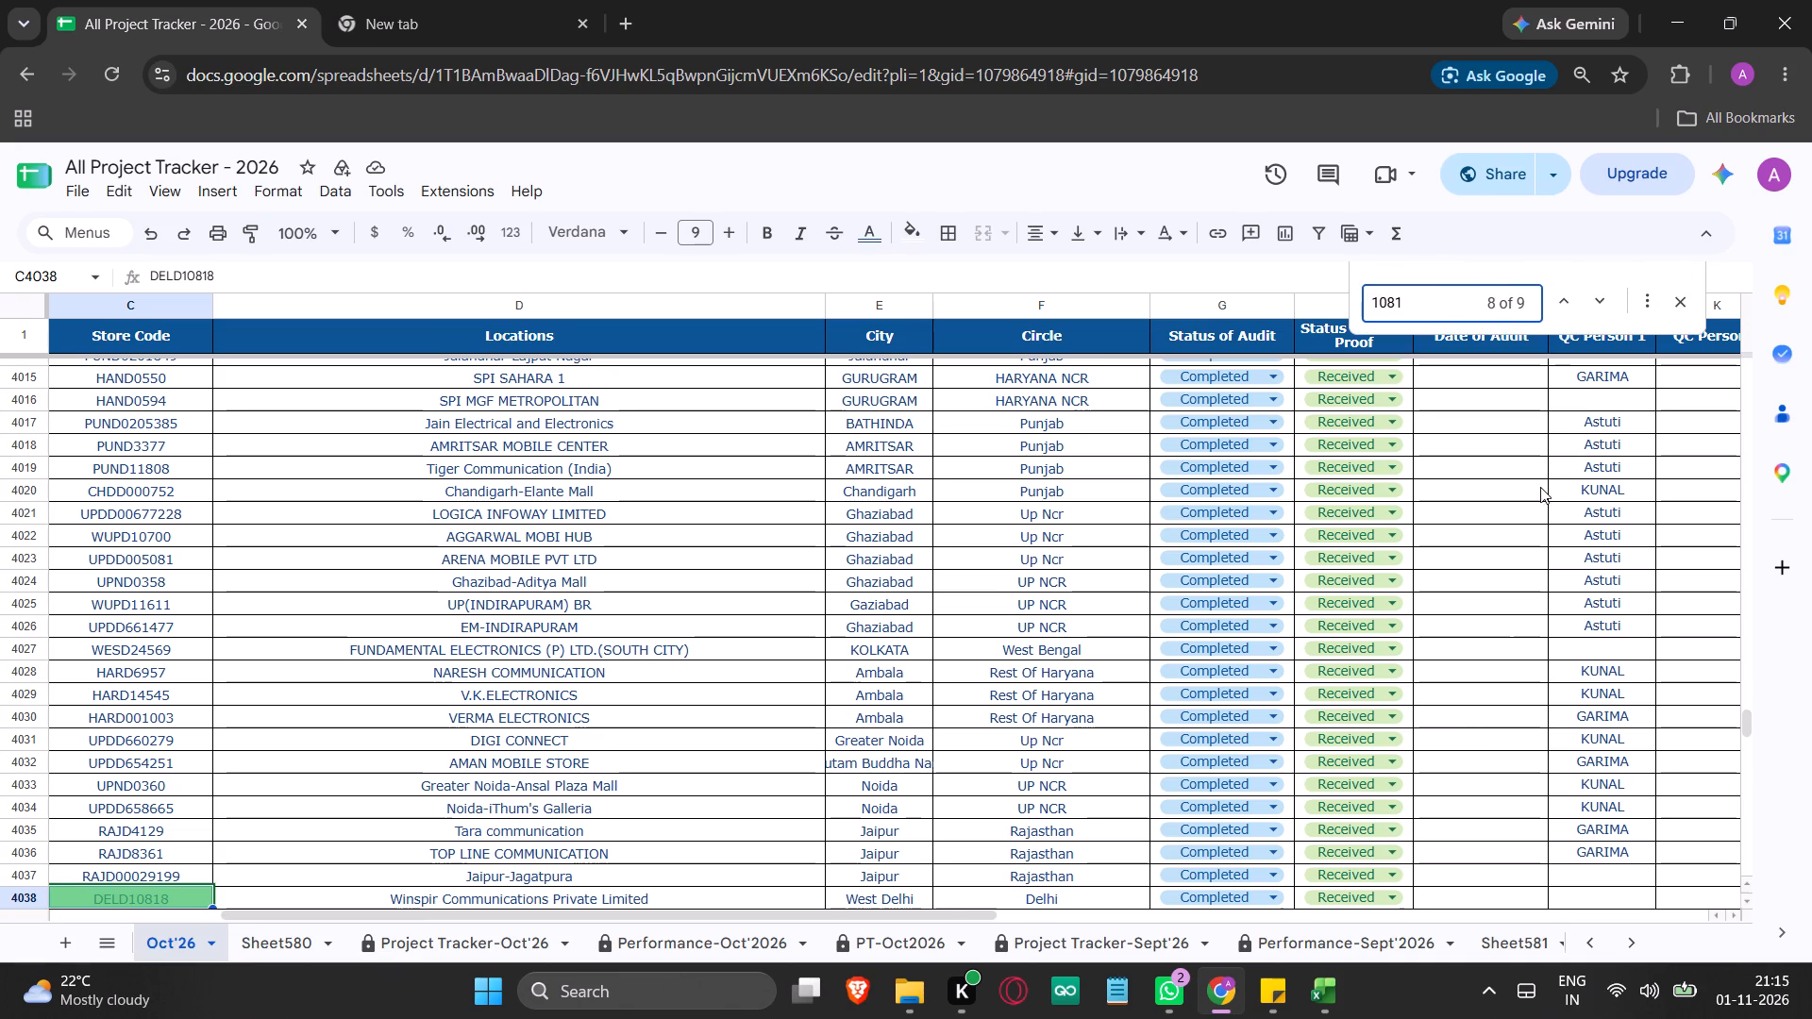
left_click(1569, 302)
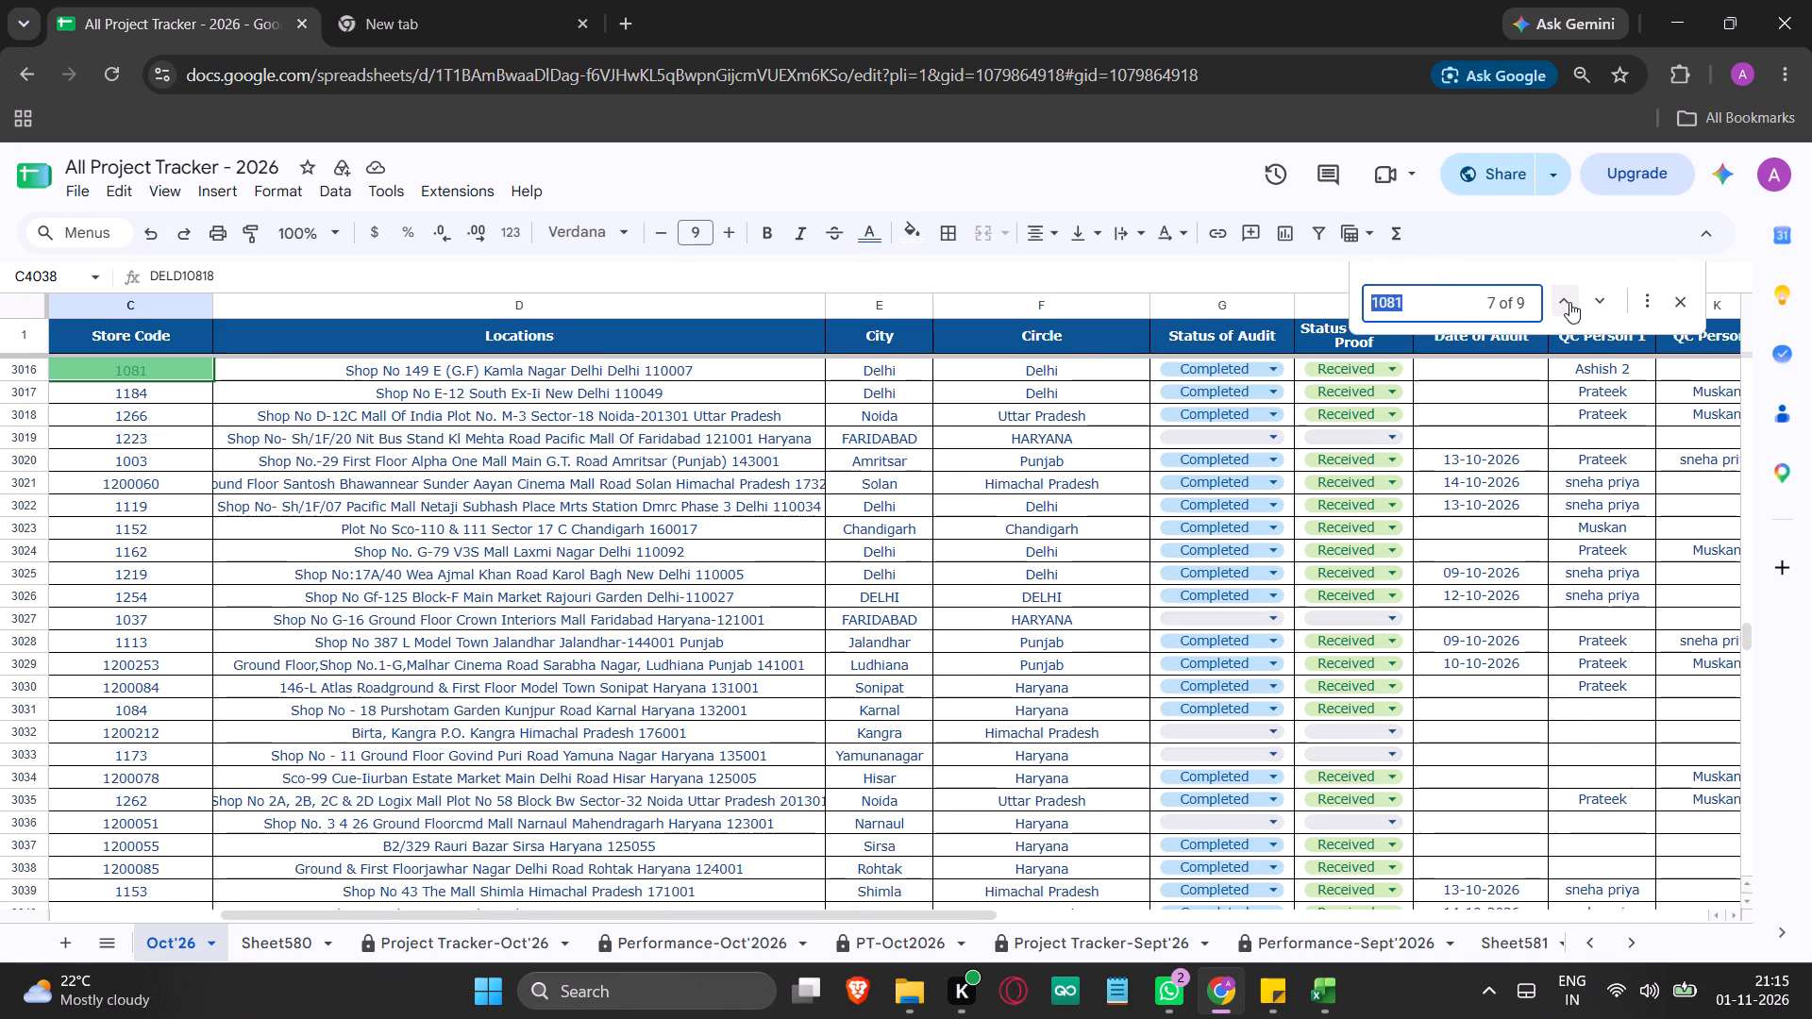
left_click(1673, 305)
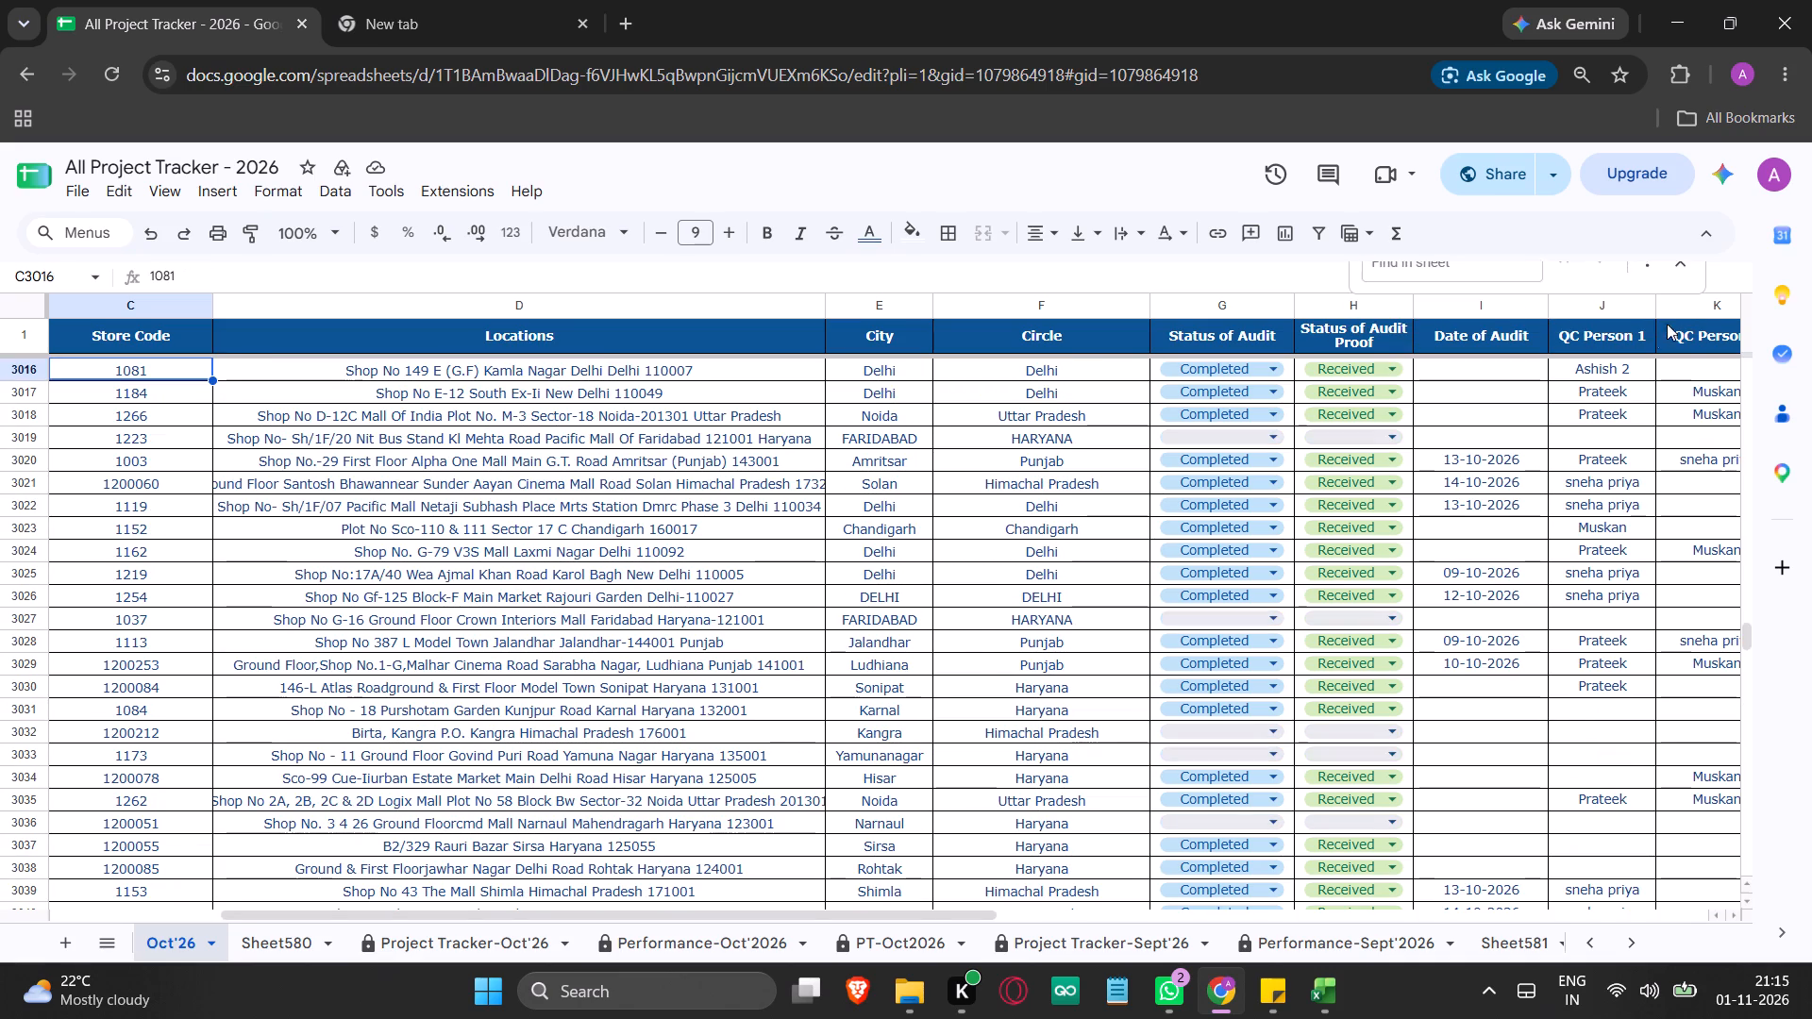
left_click(1612, 367)
key("Right")
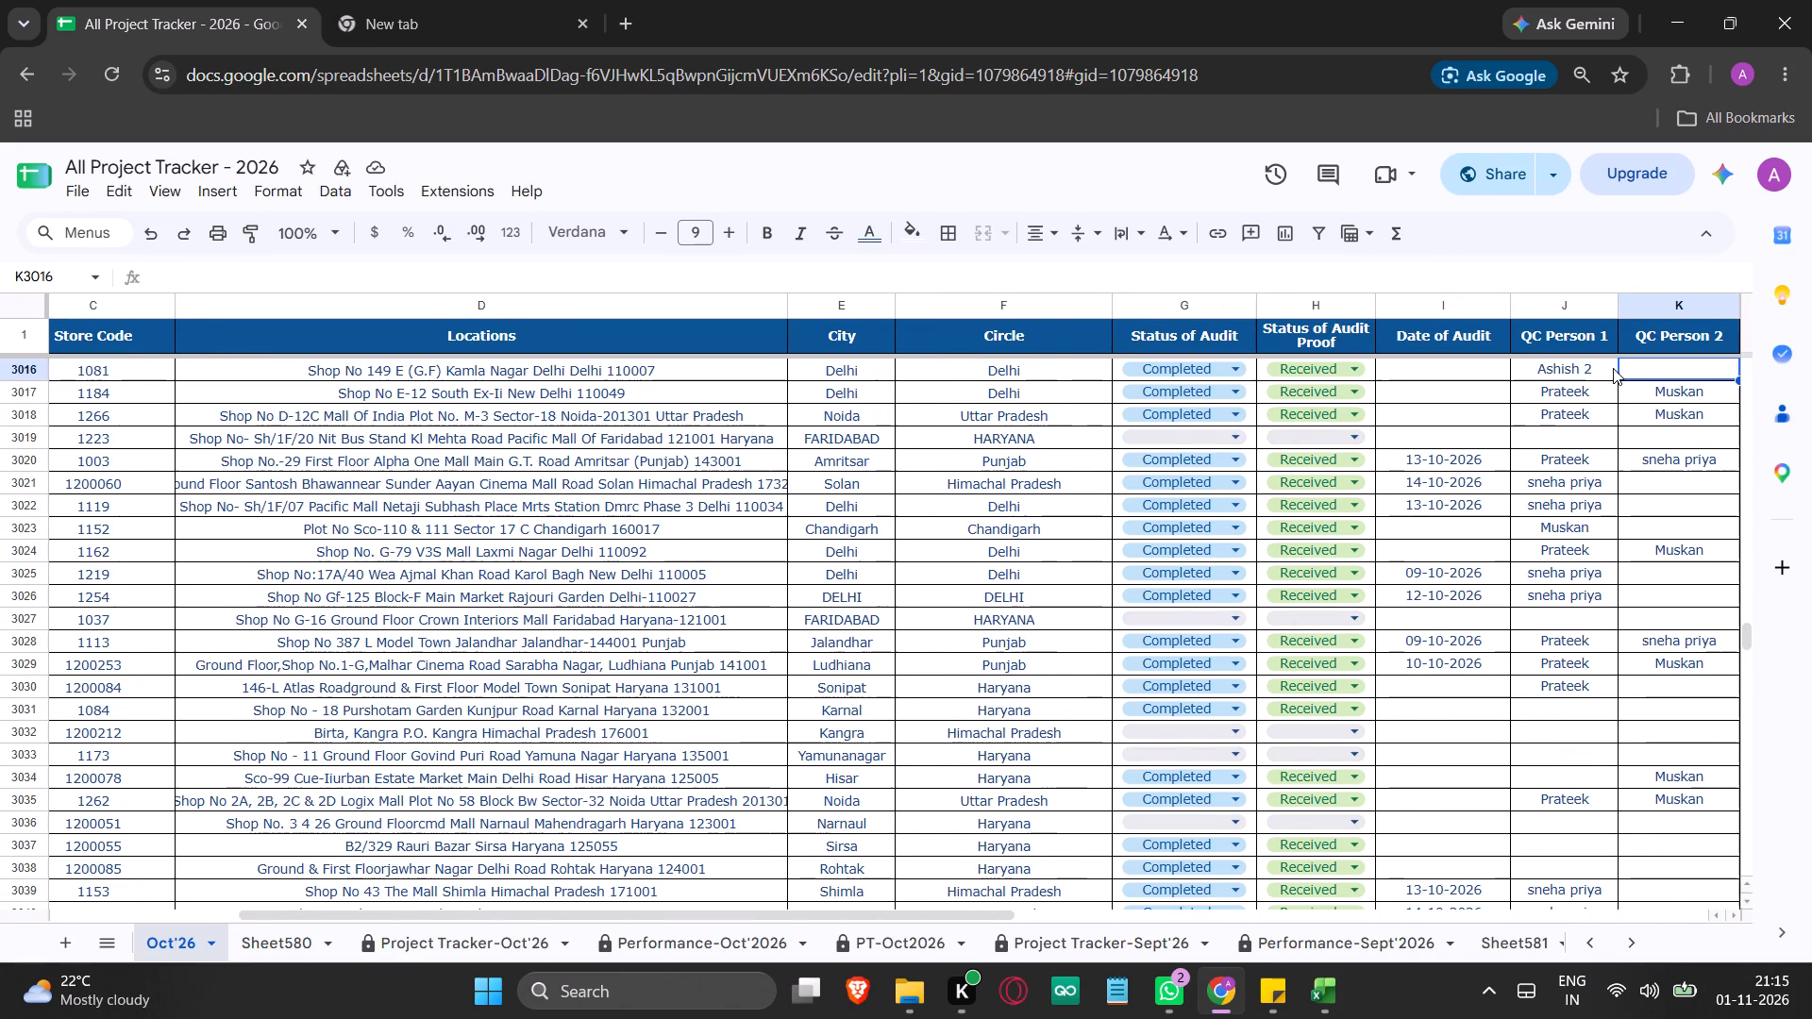
key("shift+a")
type("shish 2")
key("Tab")
Set store code 1081's Date of QC 2 to 31Oct.
key("Tab")
key("Tab")
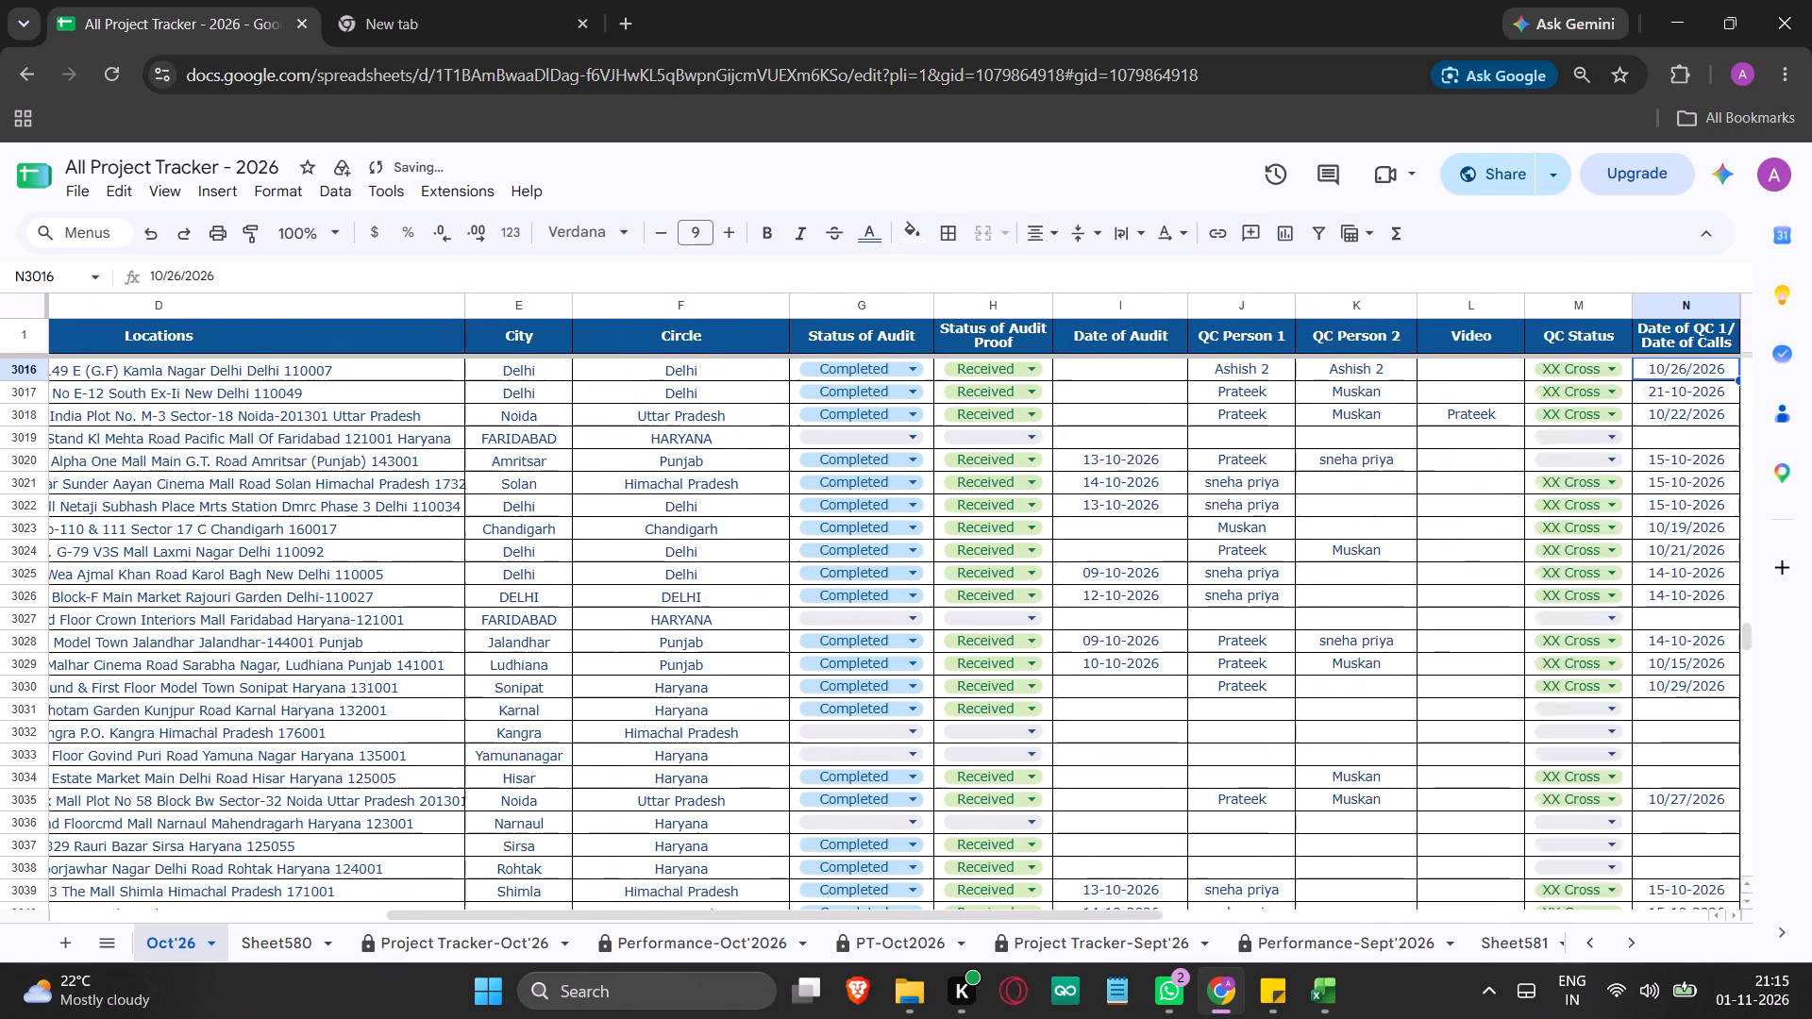
key("Tab")
key("Tab")
left_click(1603, 365)
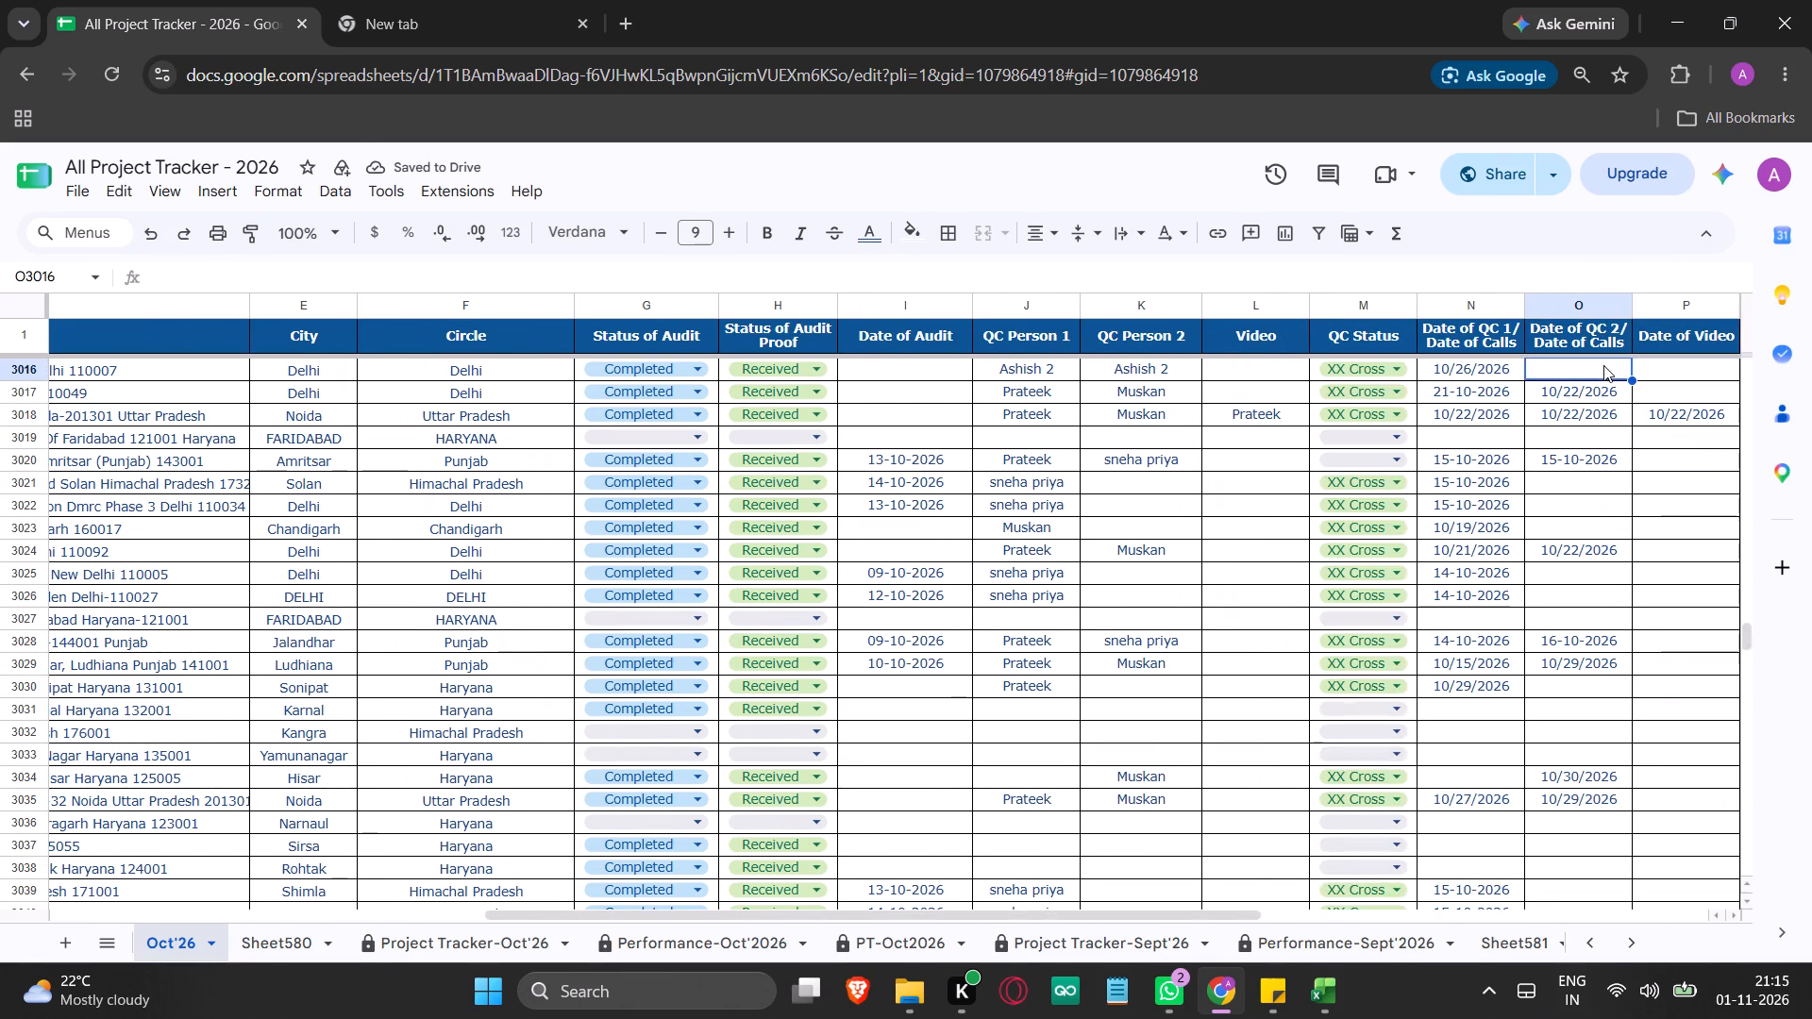
type("31")
type("Oct")
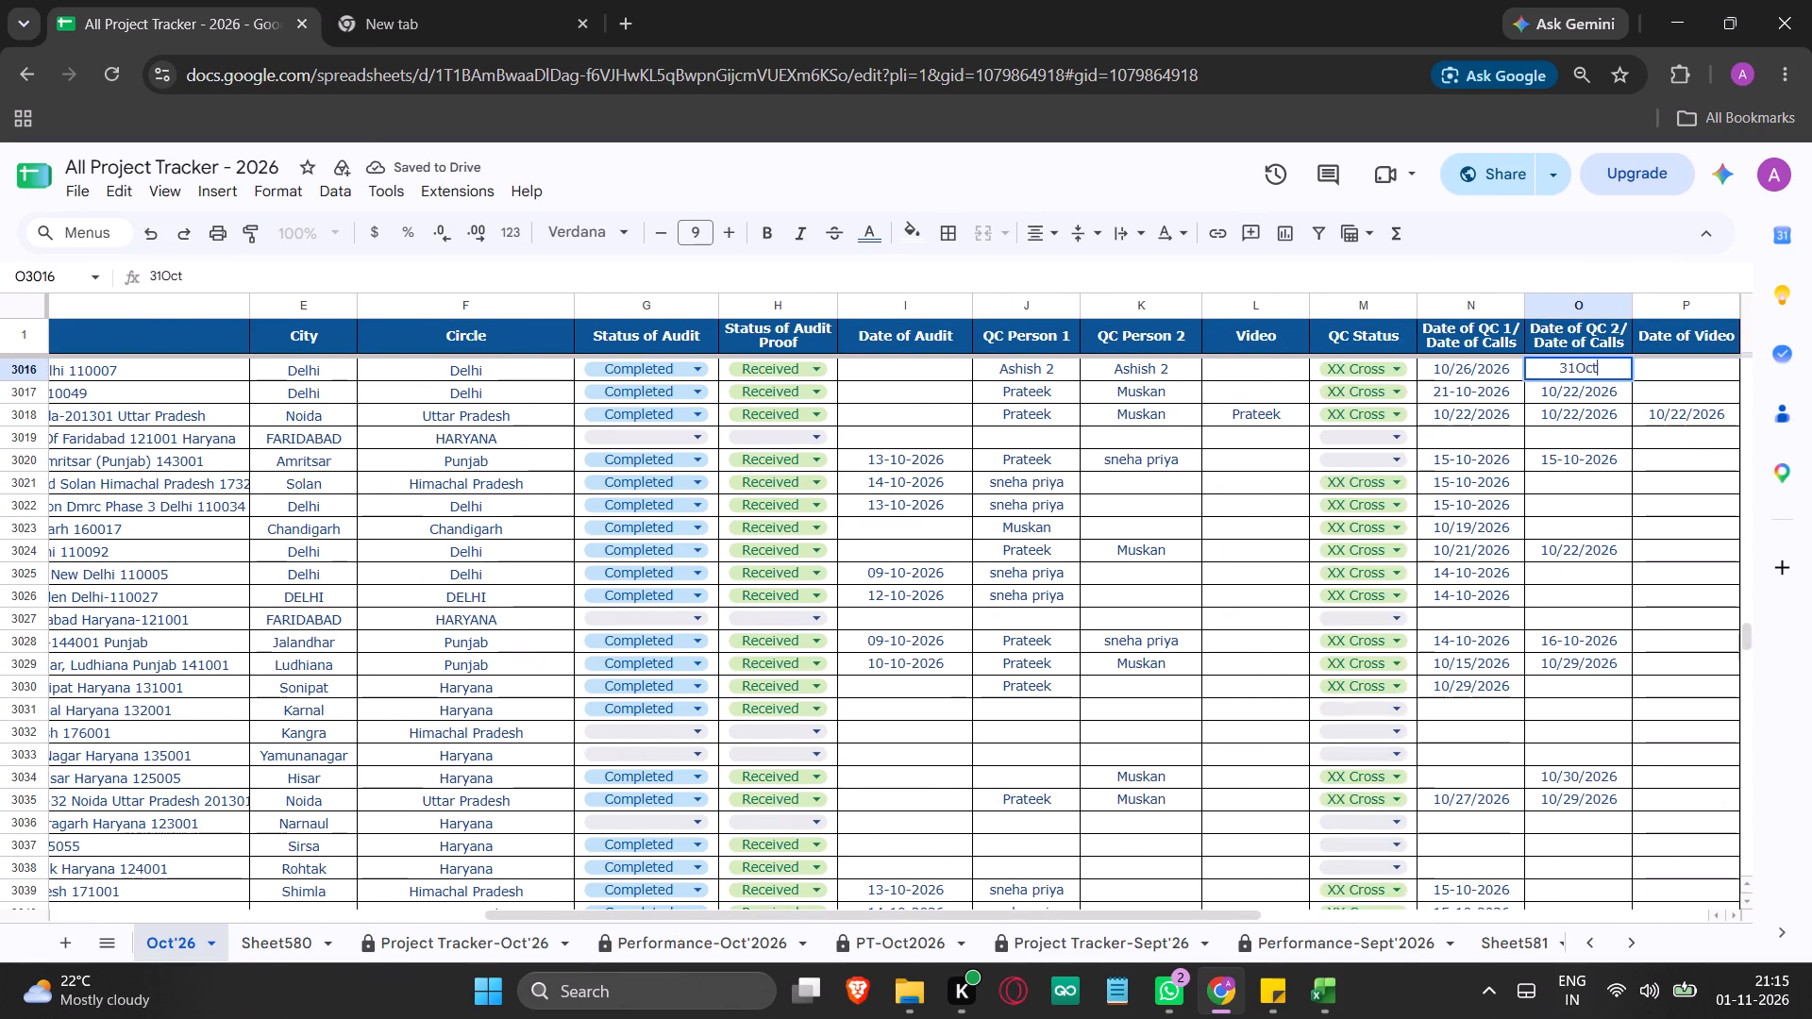
key("Tab")
key("Tab")
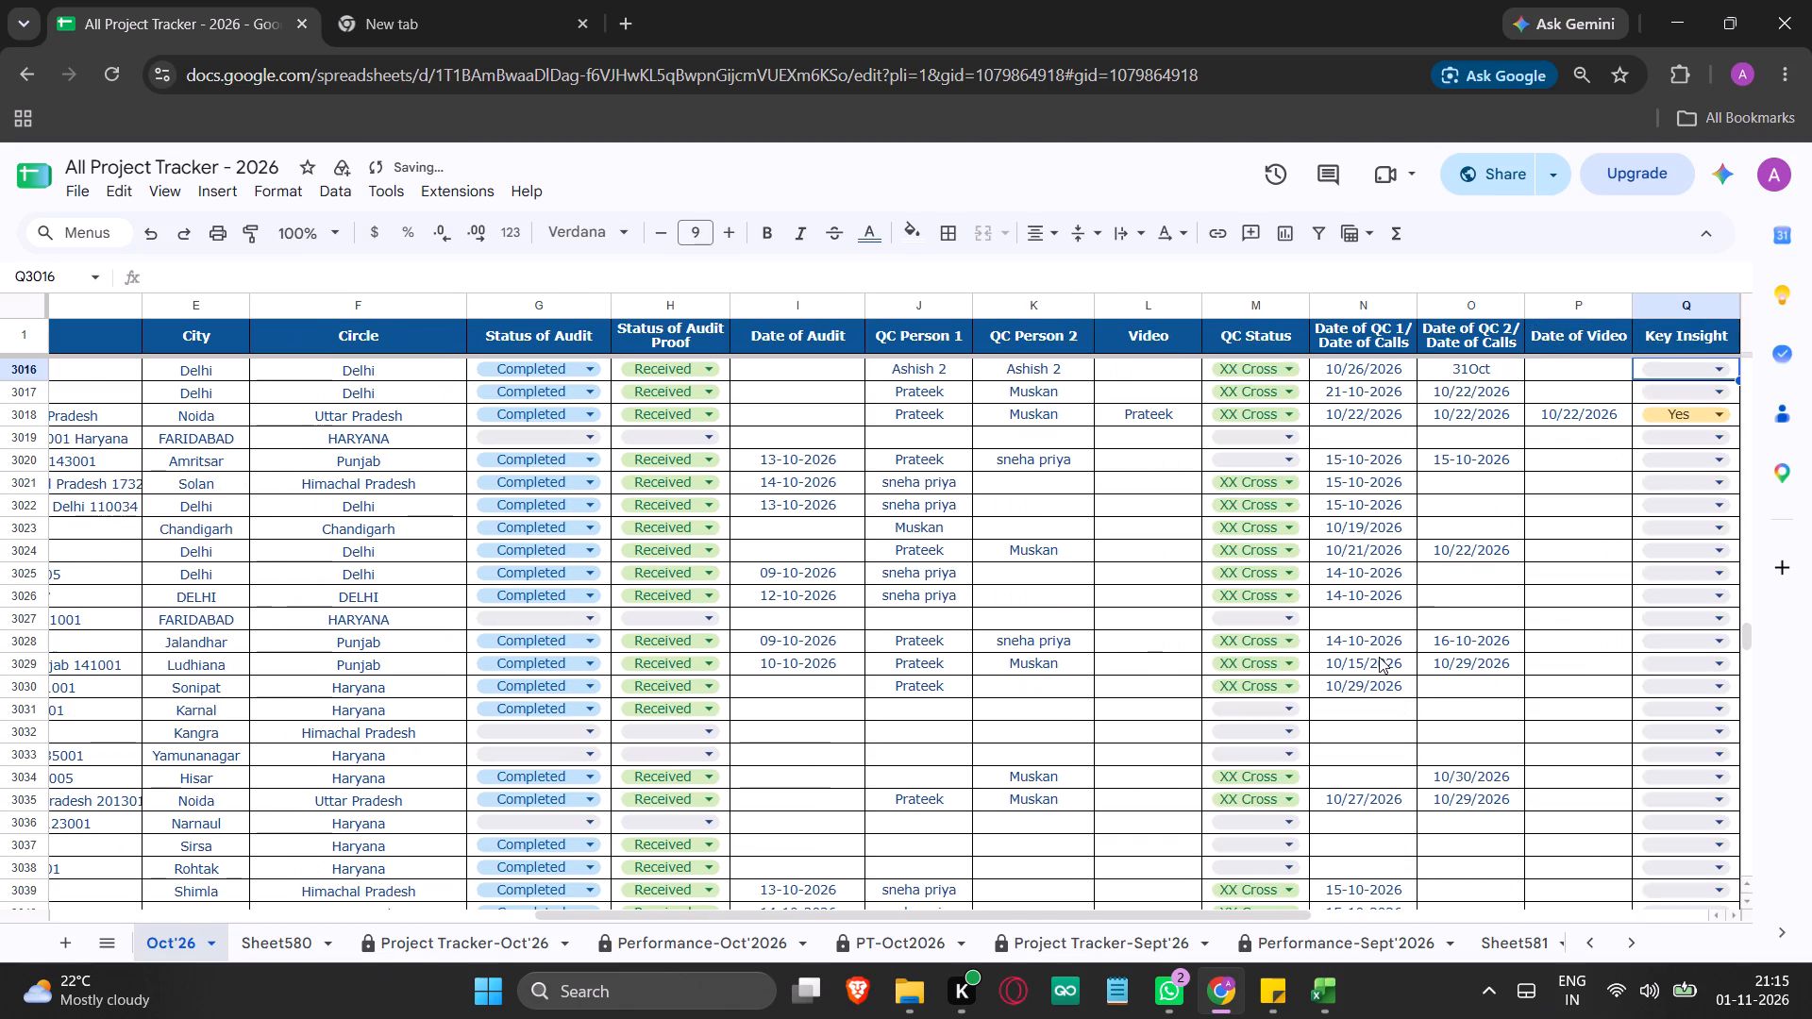
Find the sticky note's first store code under 31-10-2026, 1200002, in the tracker and enter Ashish 2 as its QC Person 1.
left_click(1284, 986)
double_click(1185, 352)
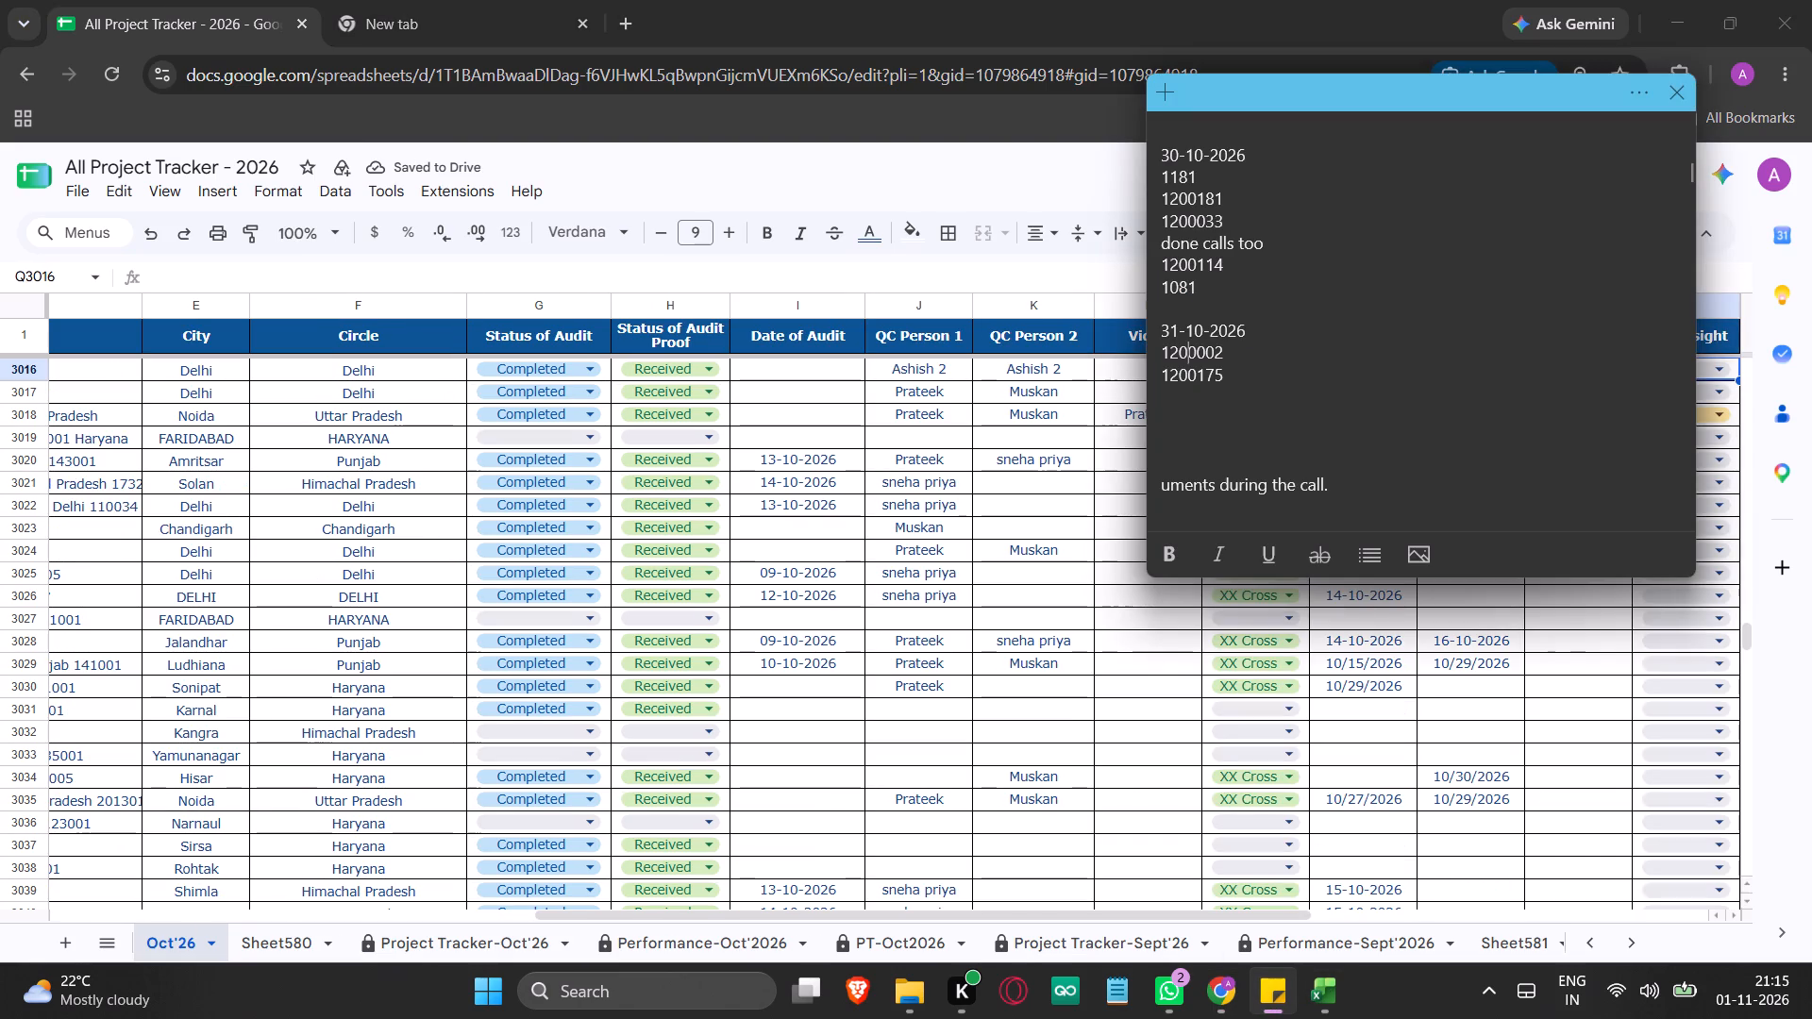
right_click(1187, 352)
left_click(1221, 373)
left_click(1027, 522)
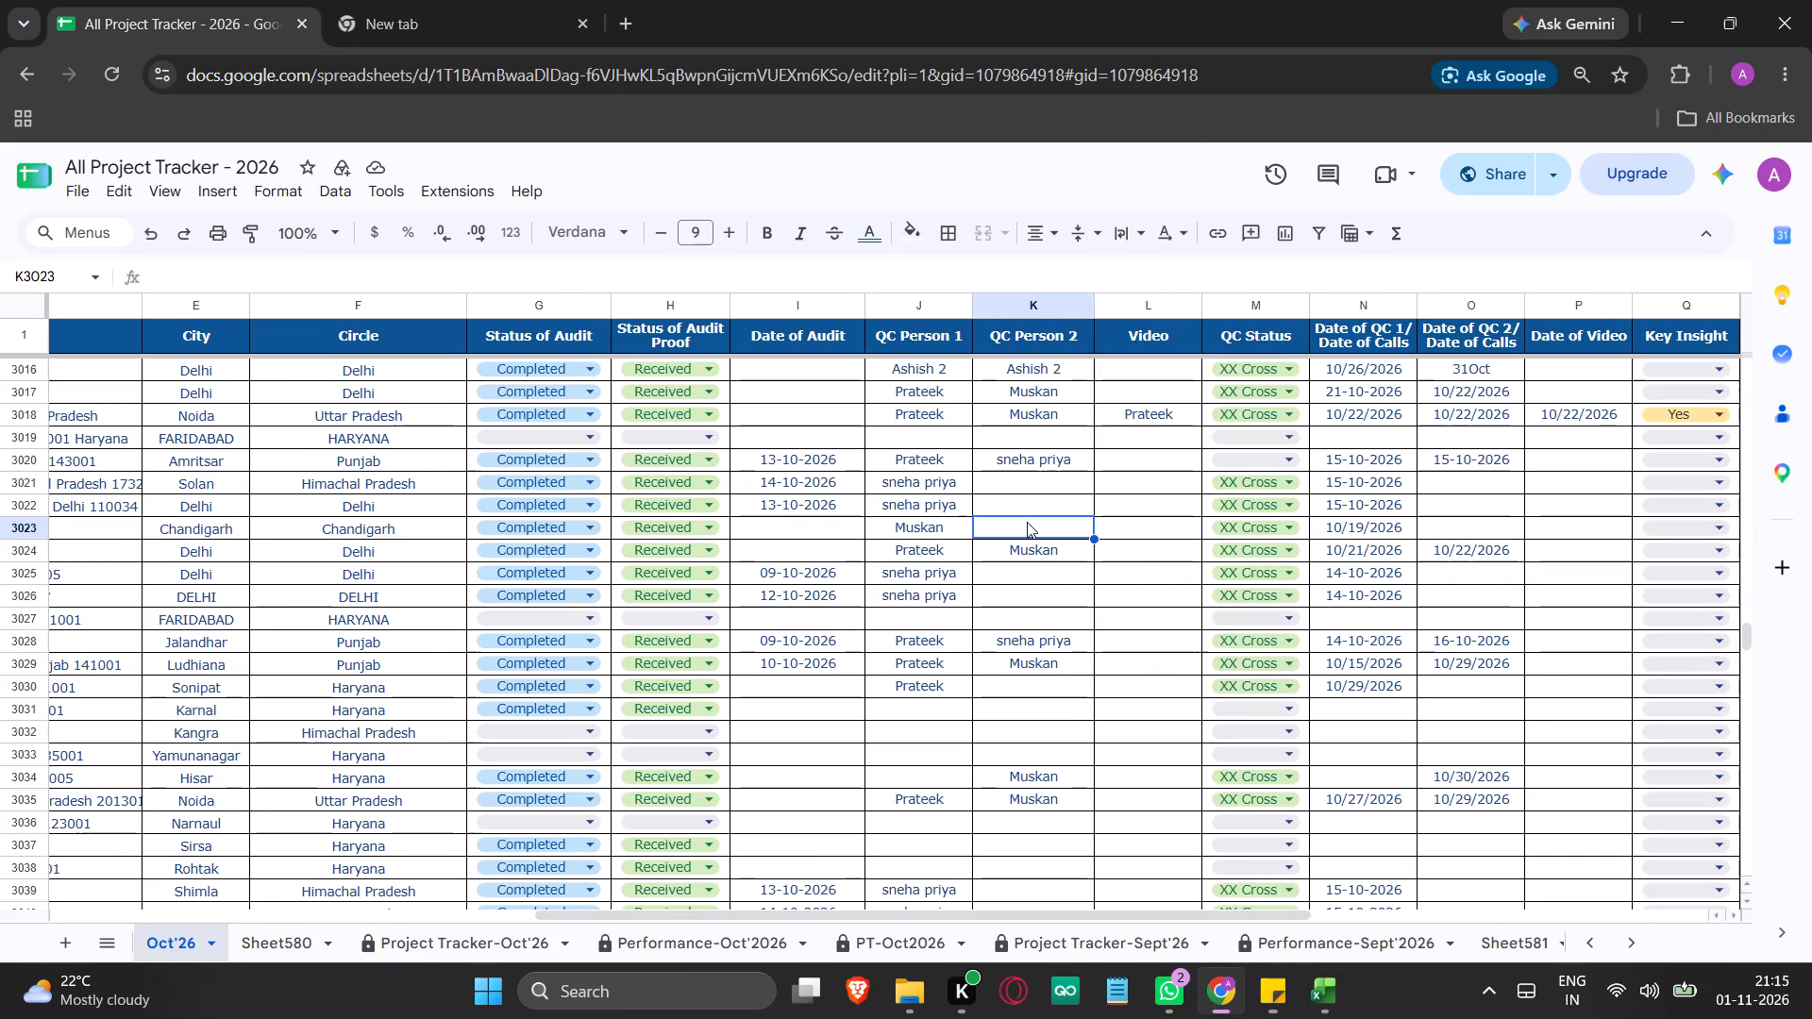
key("ctrl+f")
key("ctrl+v")
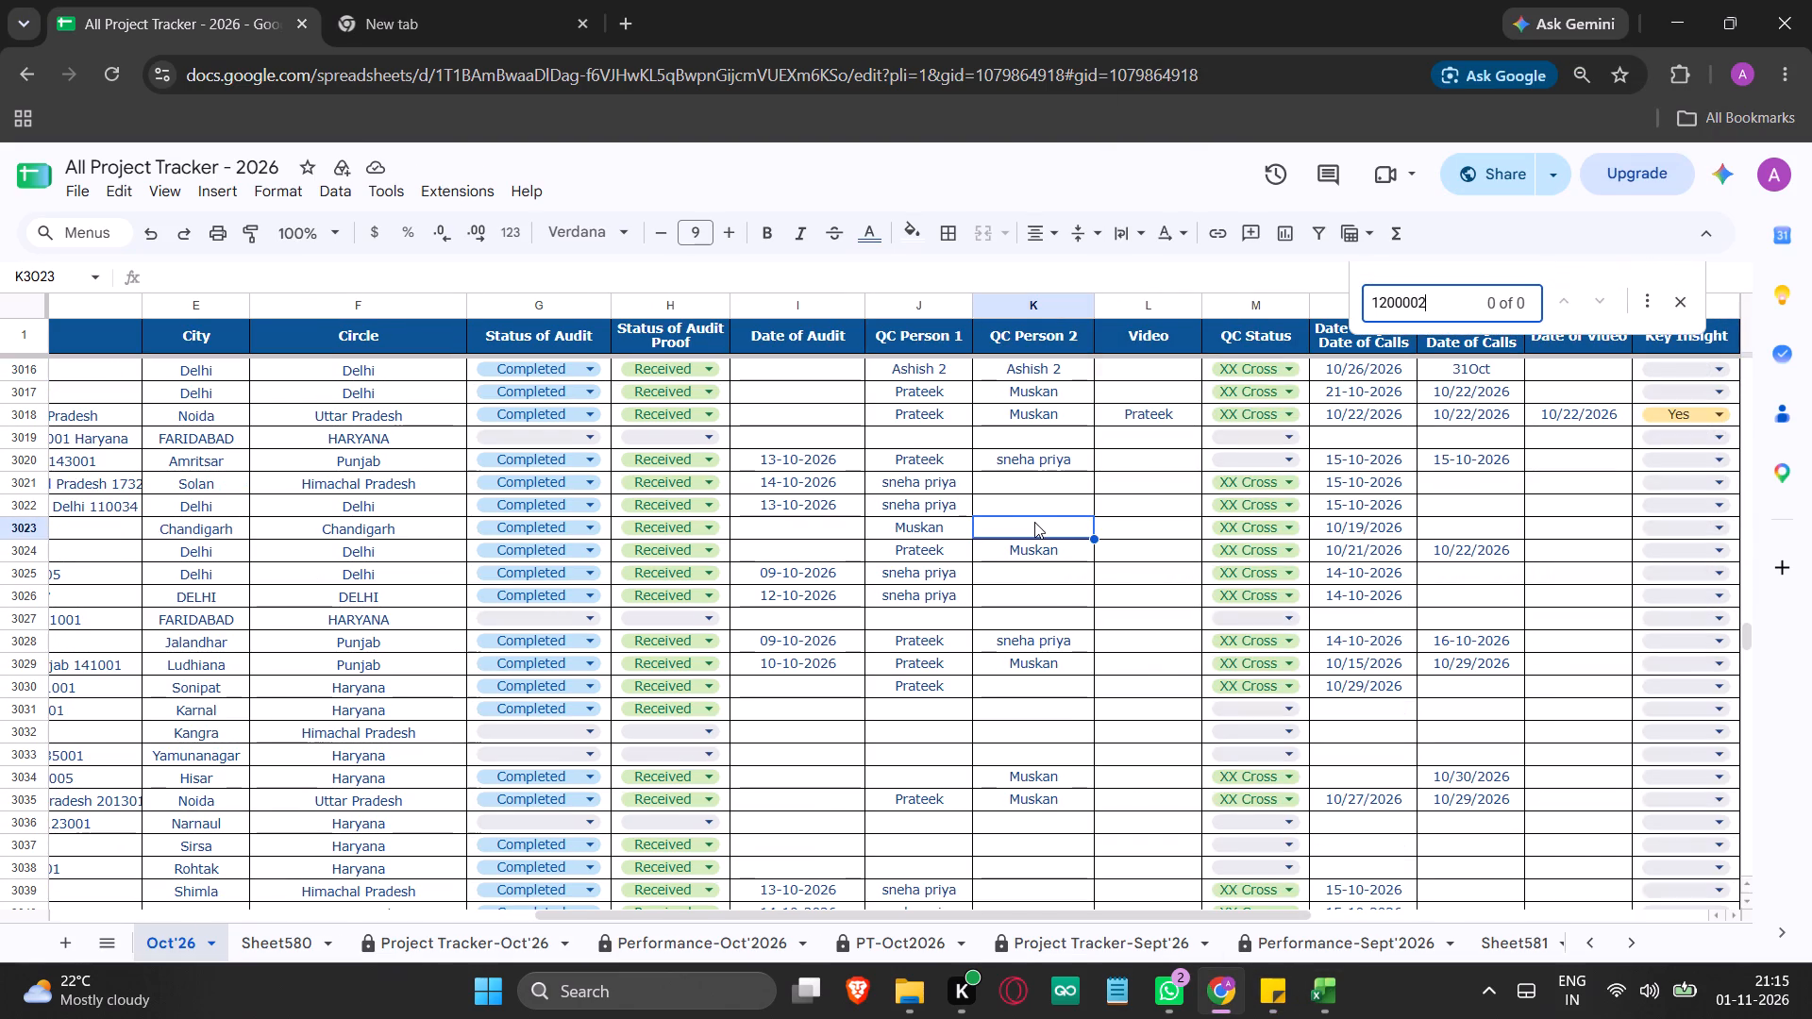
left_click(1684, 299)
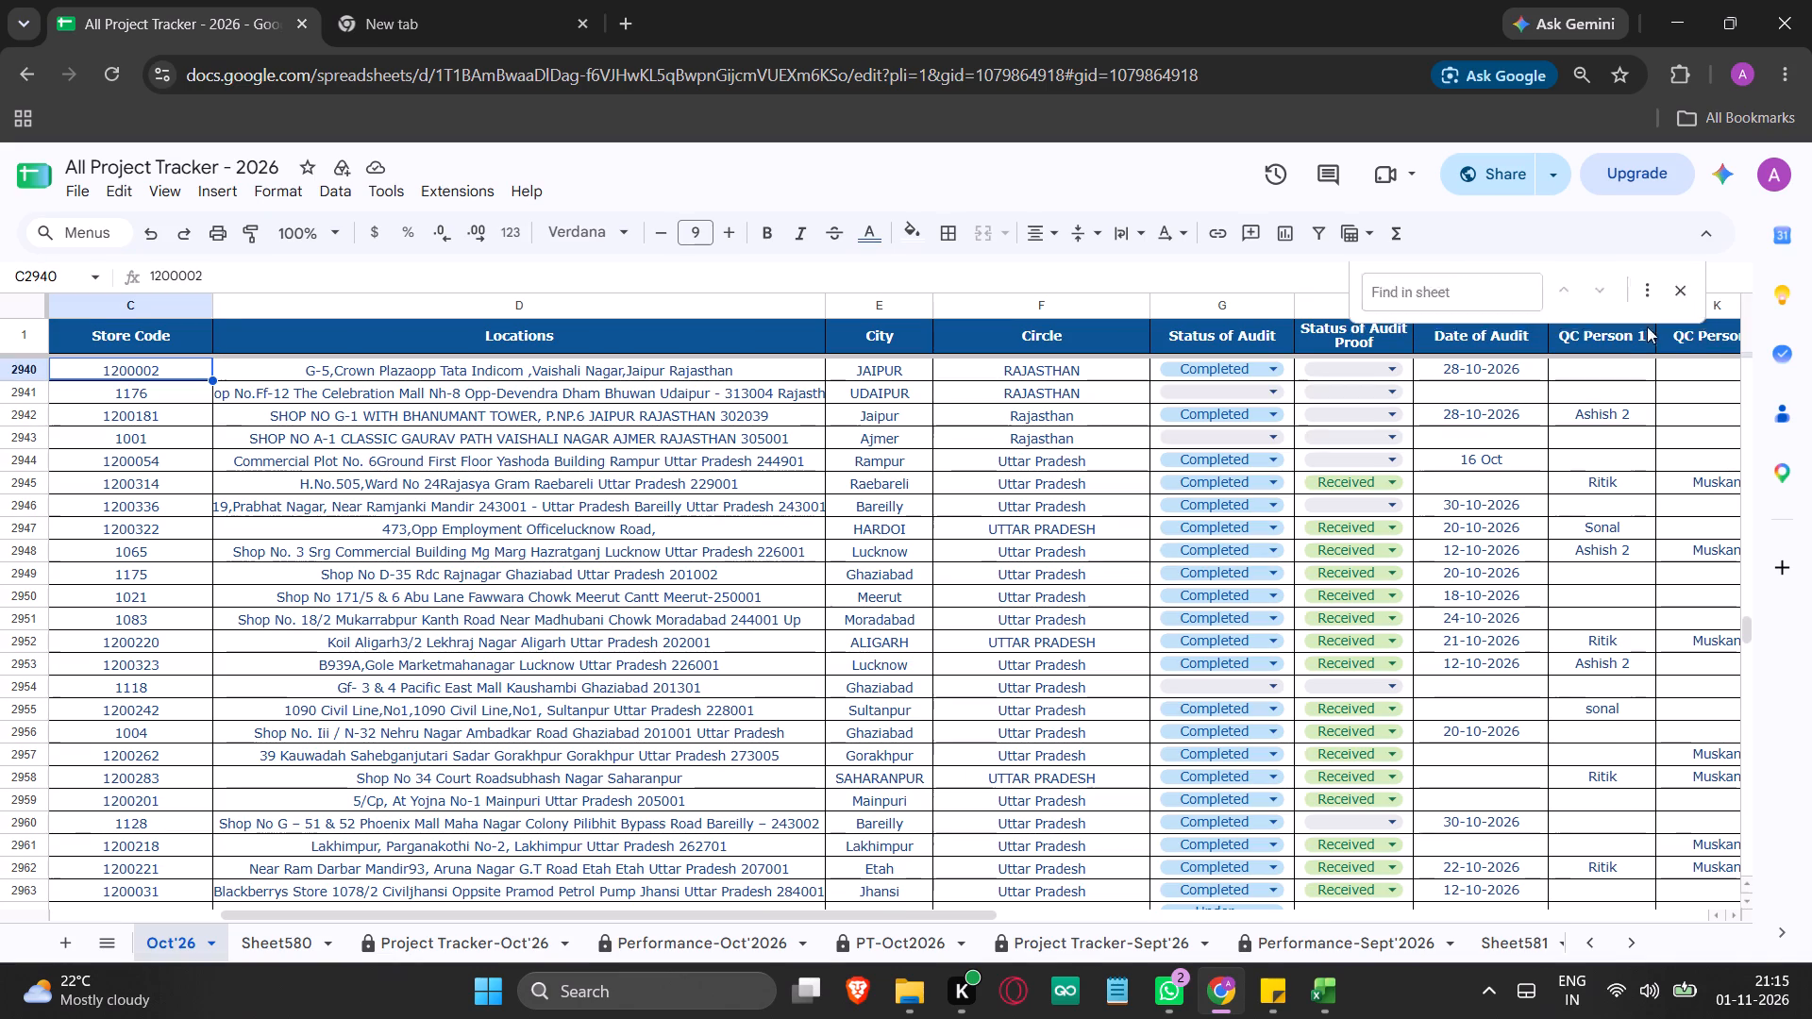
left_click(1579, 369)
key("shift+a")
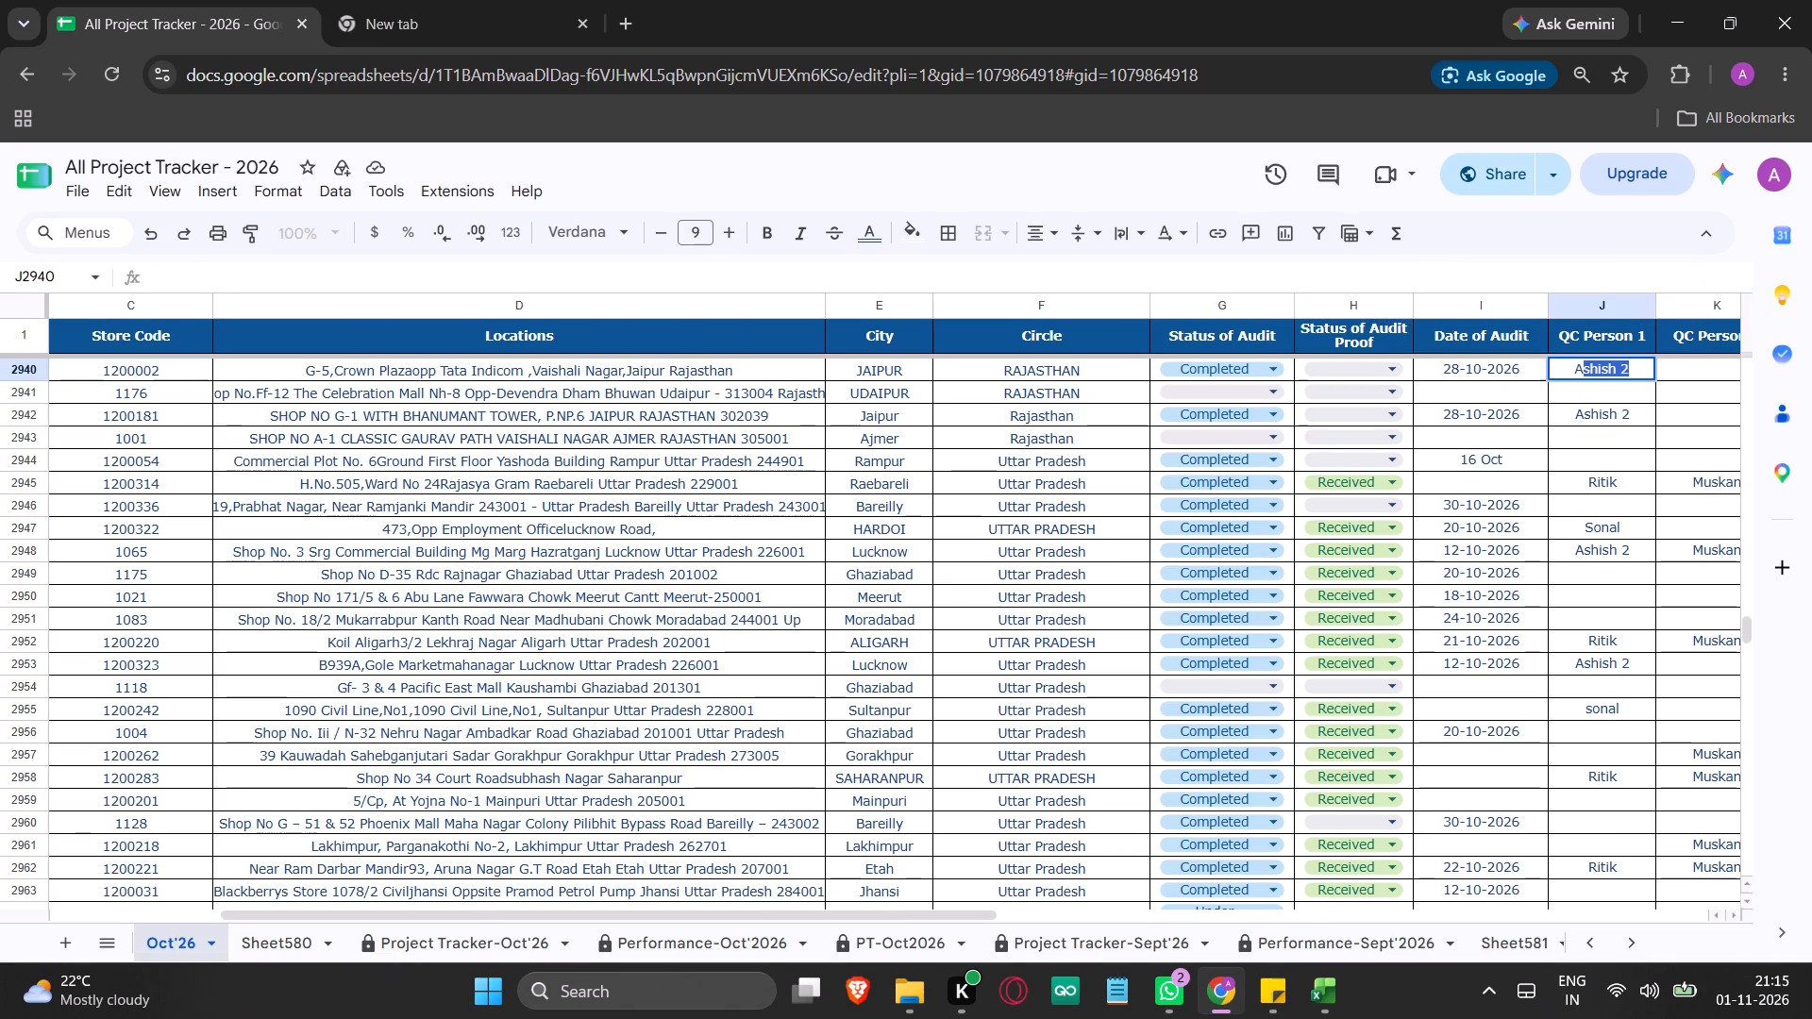
key("Tab")
Set the QC Status of store code 1200002 to XX Cross.
key("Tab")
key("Tab")
key("Tab")
key("Tab")
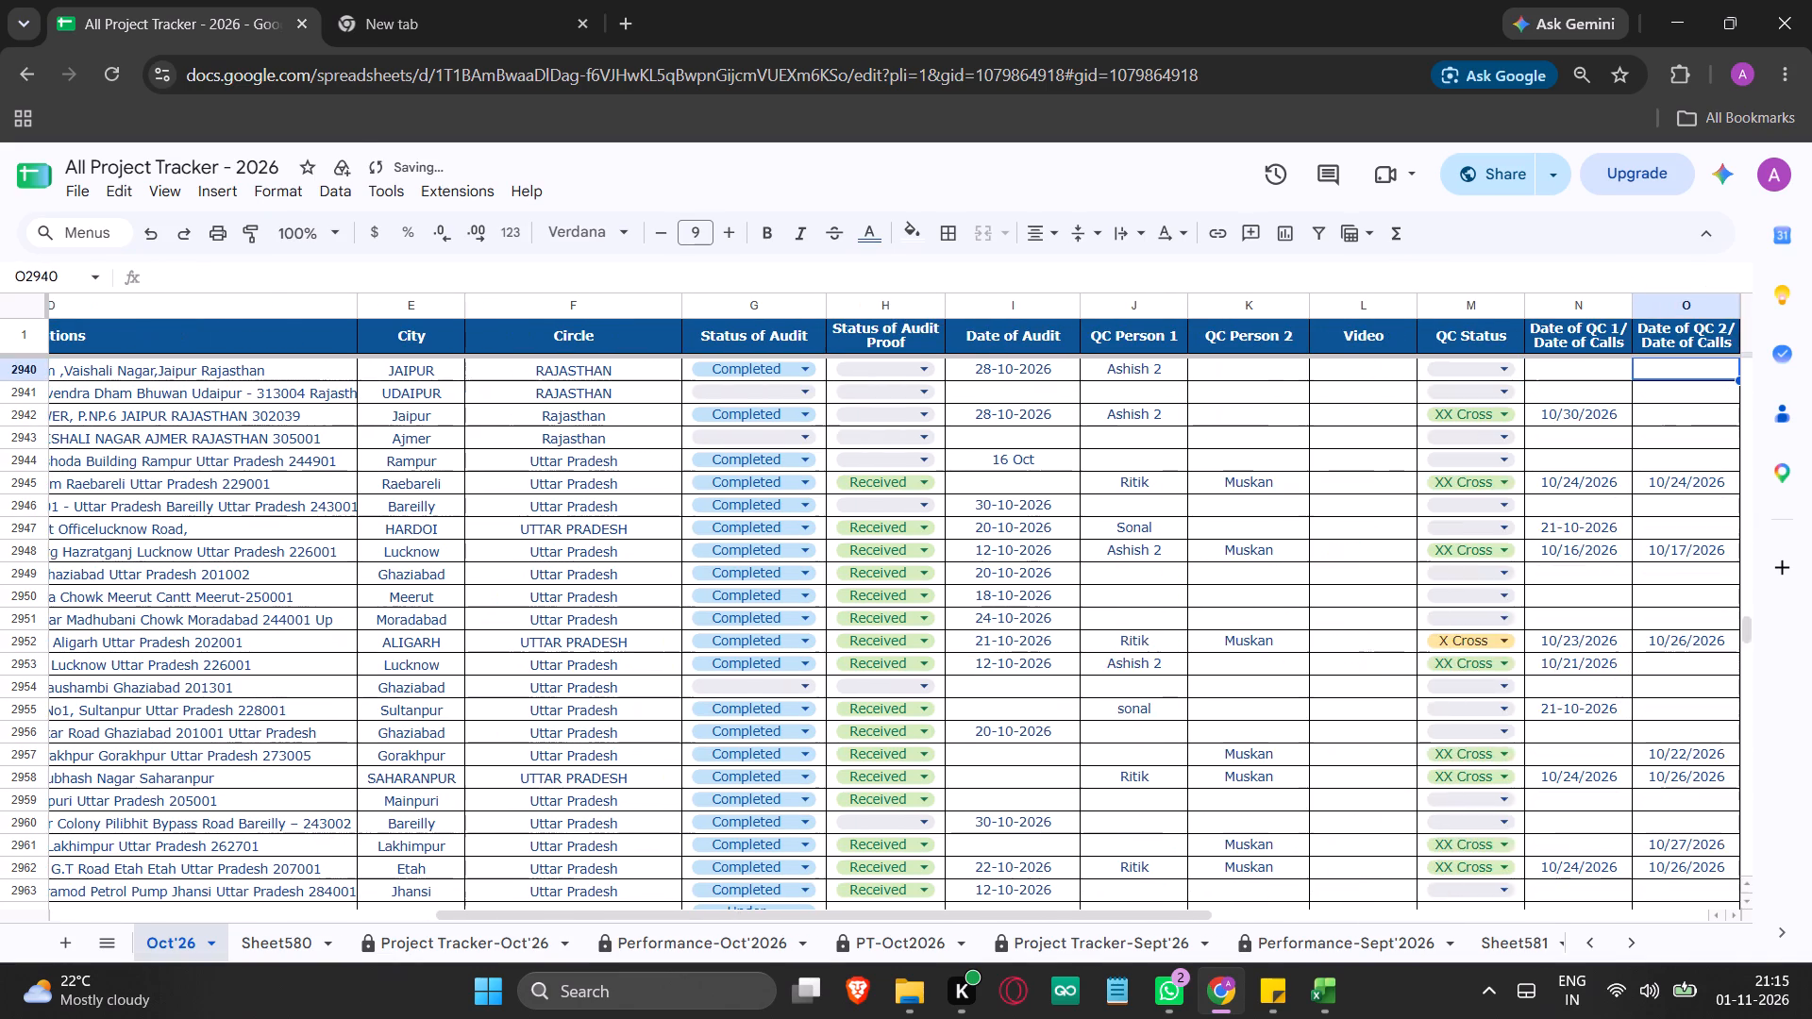
left_click(1482, 364)
left_click(1456, 402)
Set store code 1200002's Date of QC 1 to 31Oct.
left_click(1589, 371)
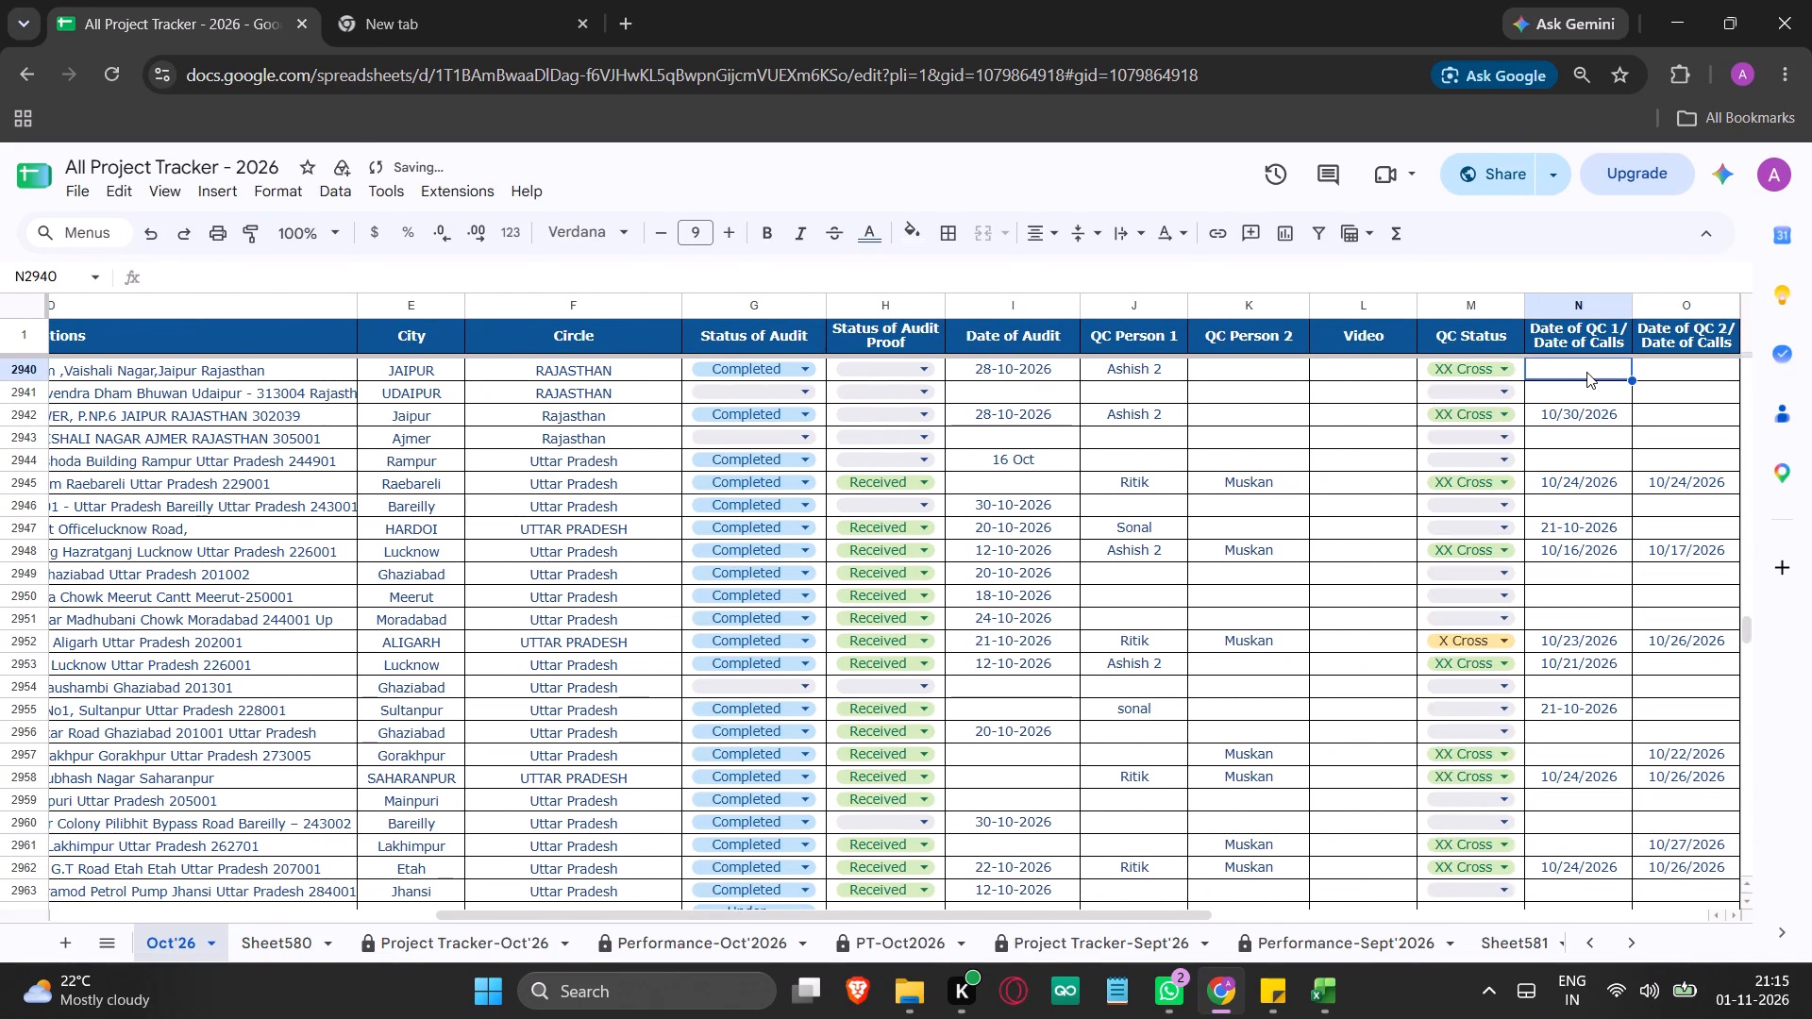
key("3")
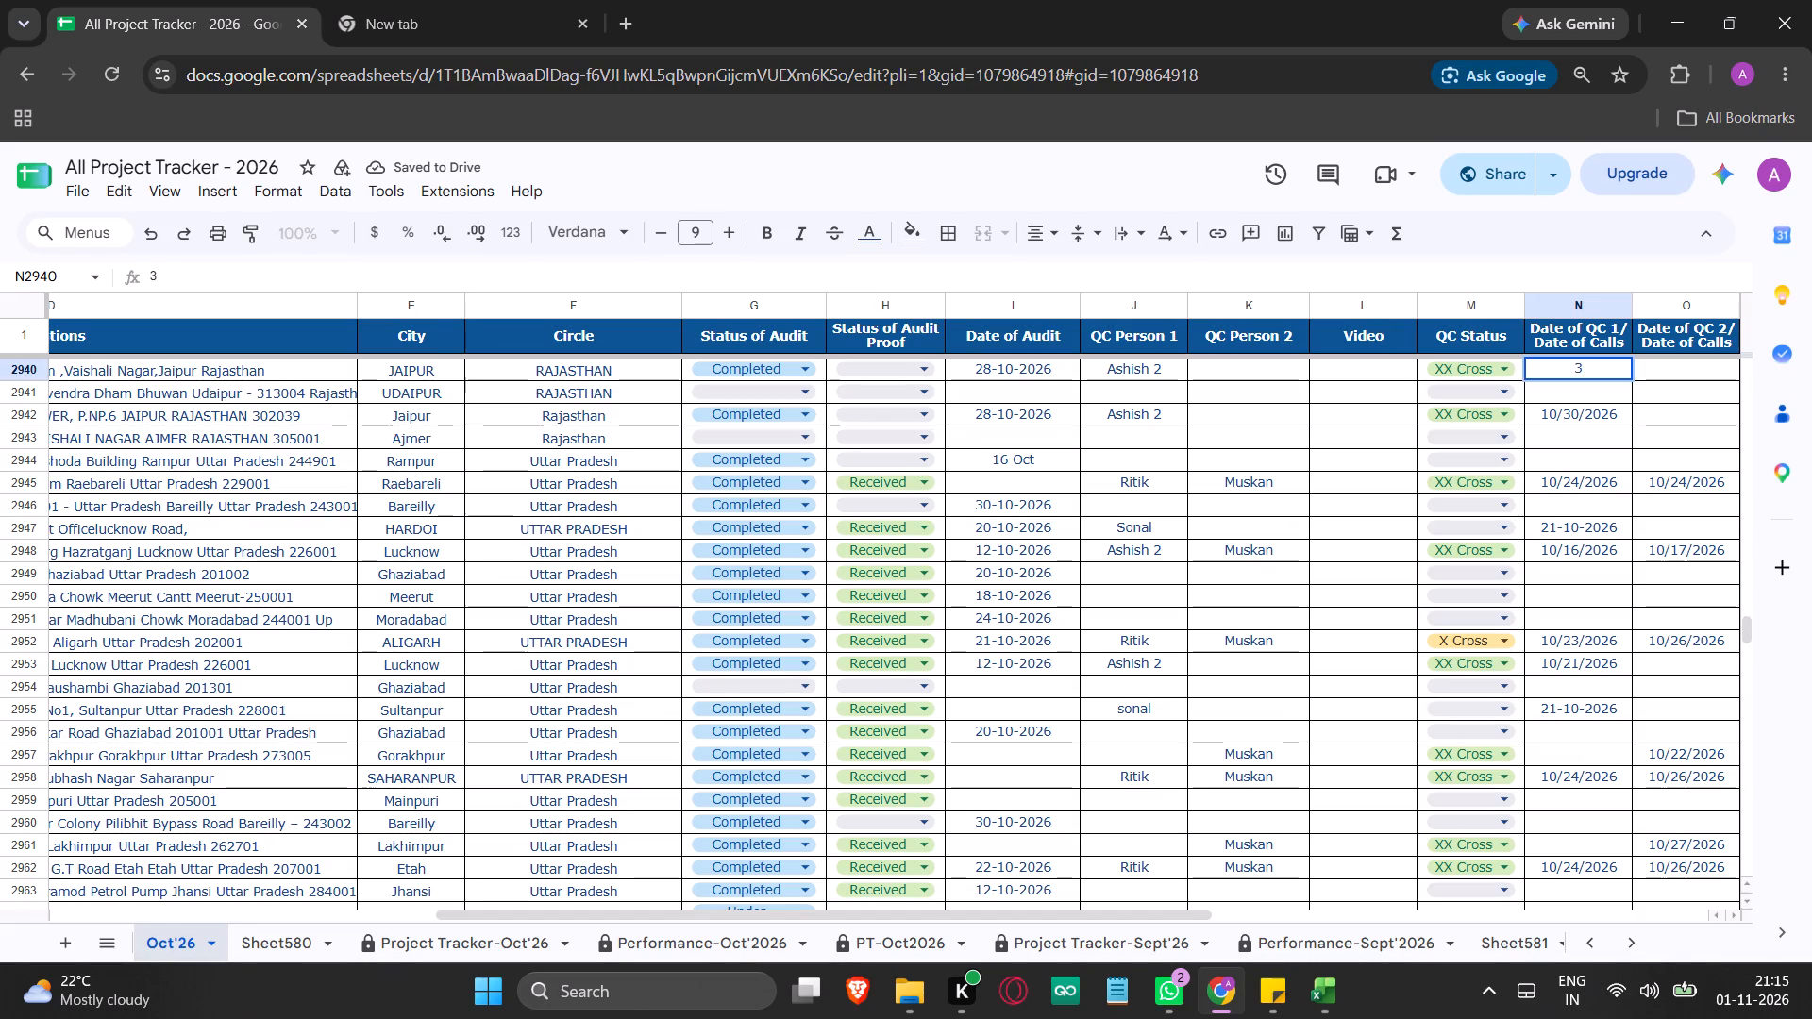
key("1")
type("Oct")
key("Tab")
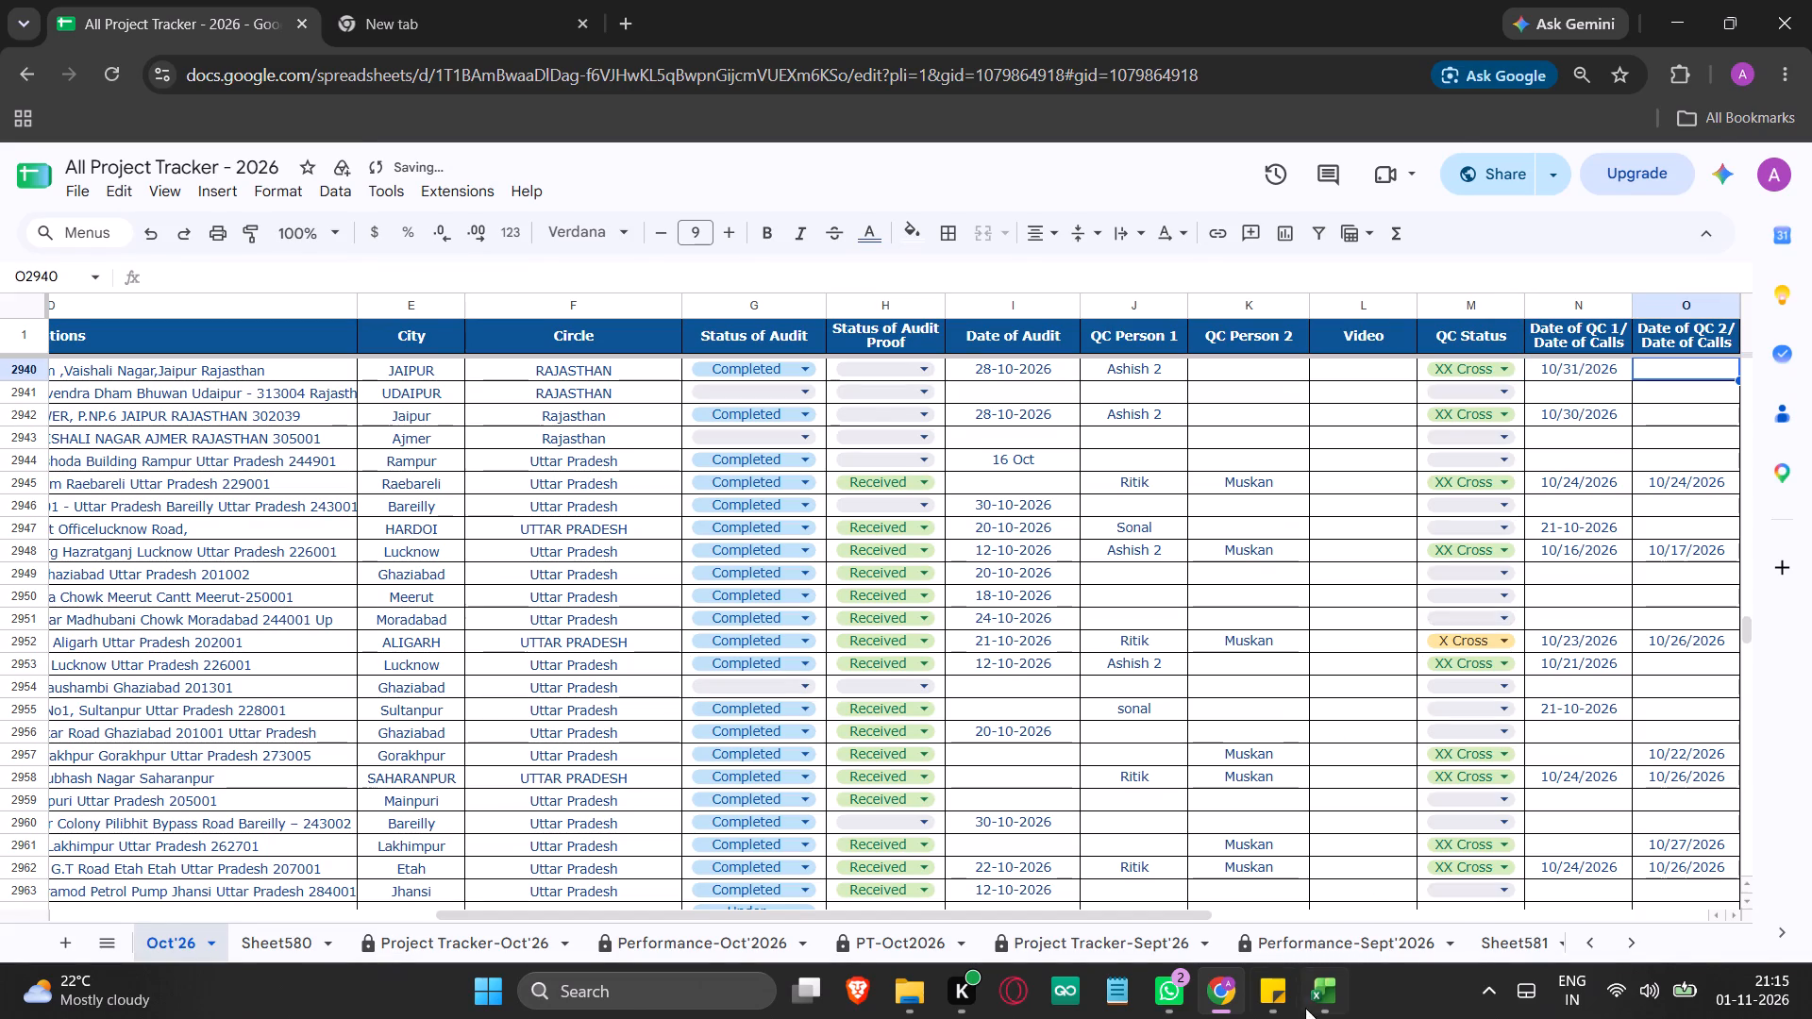
Find the sticky note's second store code under 31-10-2026, 1200175, in the tracker and enter Ashish 2 as its QC Person 1.
left_click(1266, 1001)
double_click(1196, 376)
right_click(1197, 376)
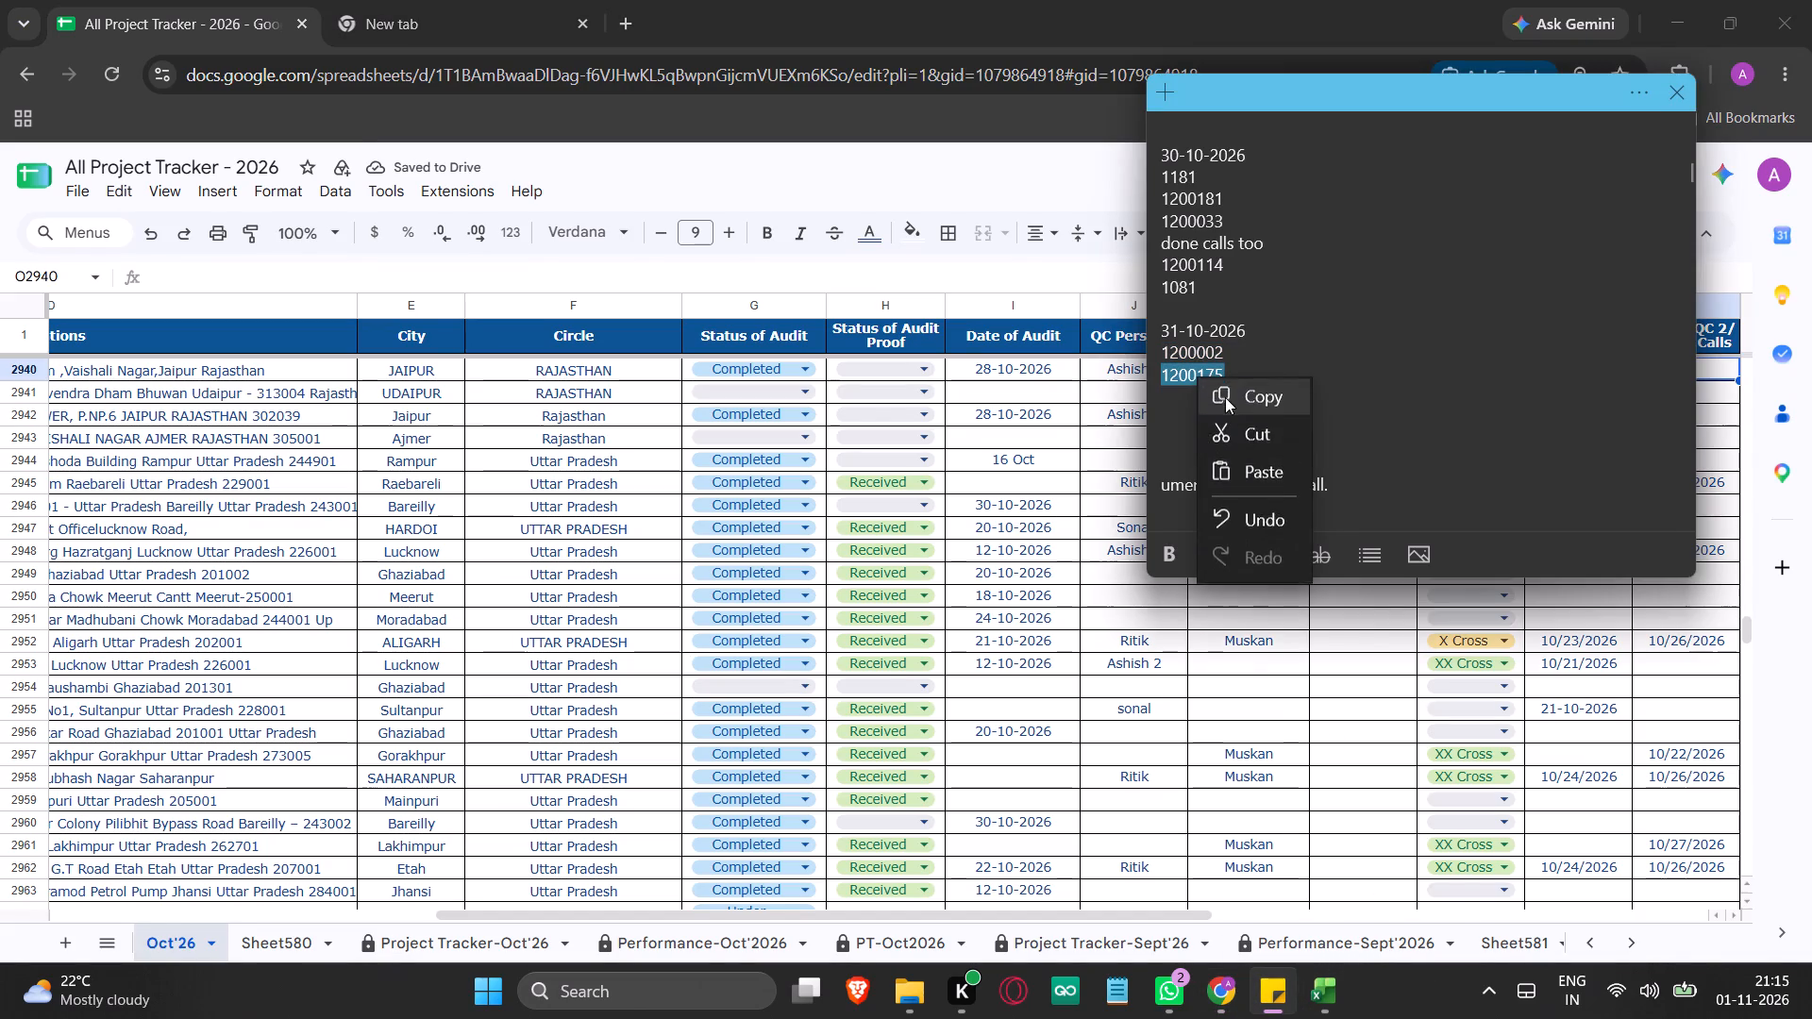
left_click(1228, 399)
left_click(1114, 443)
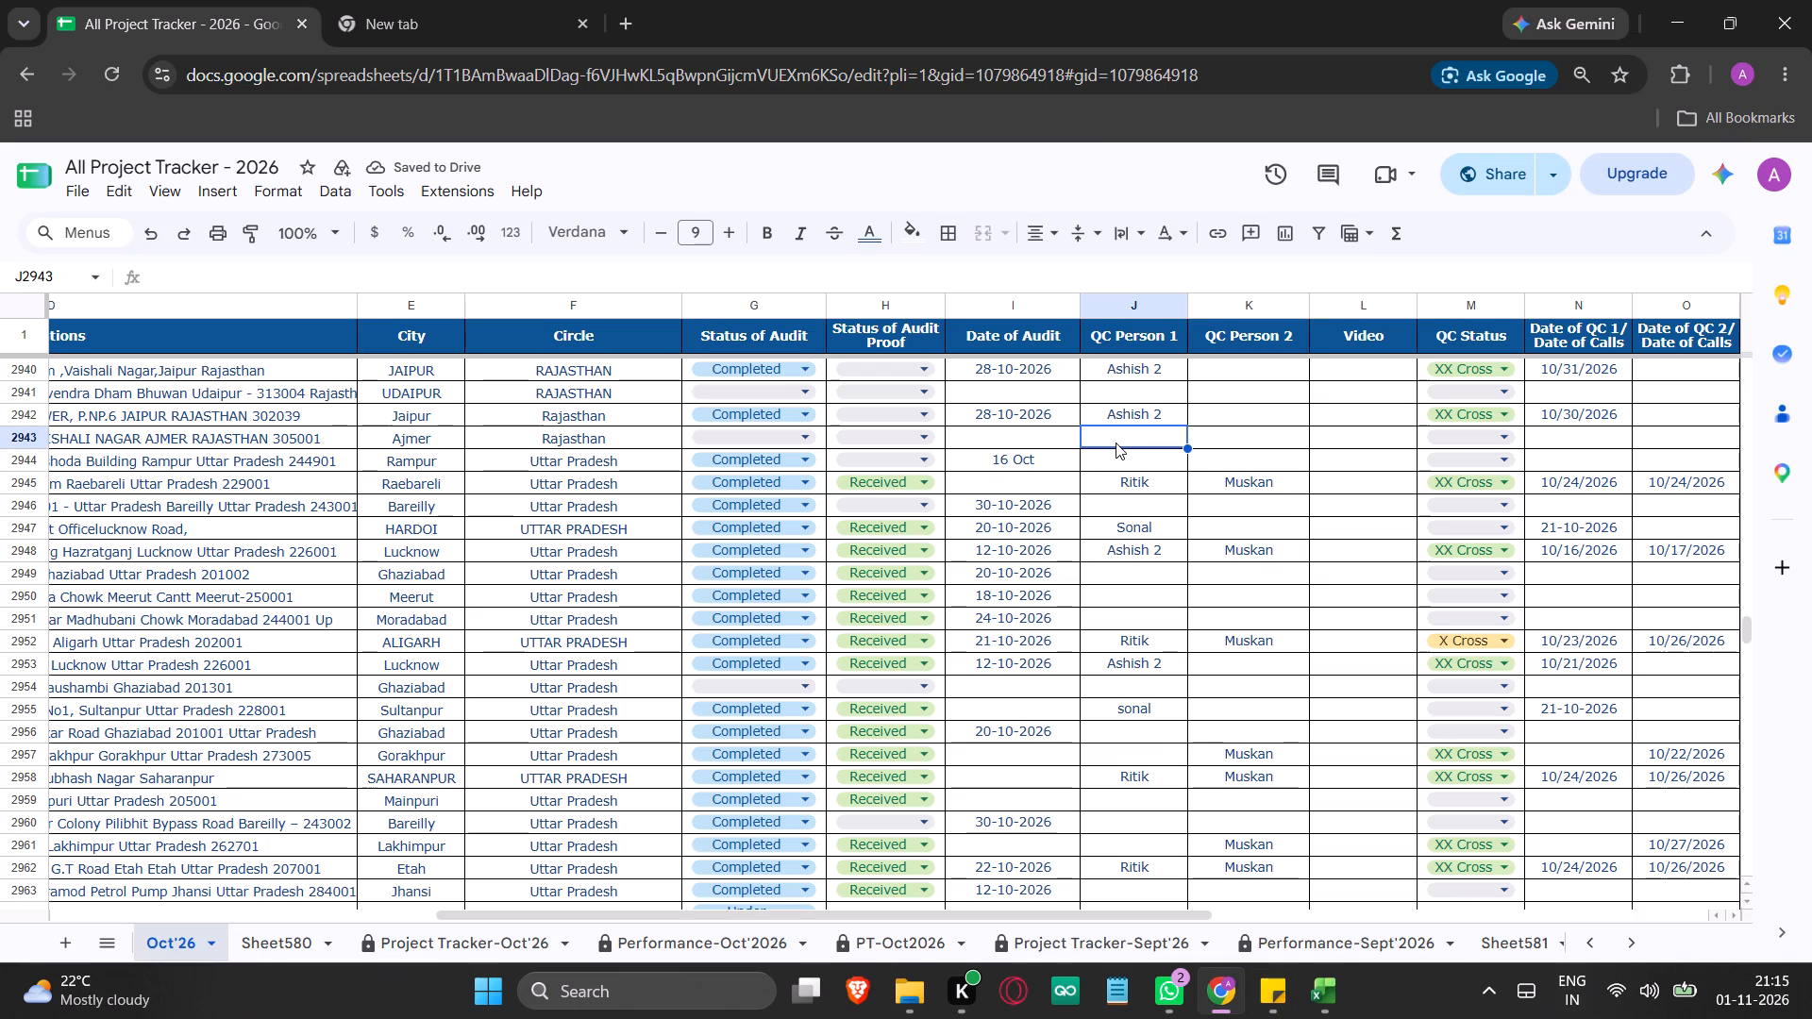
key("ctrl+f")
key("ctrl+v")
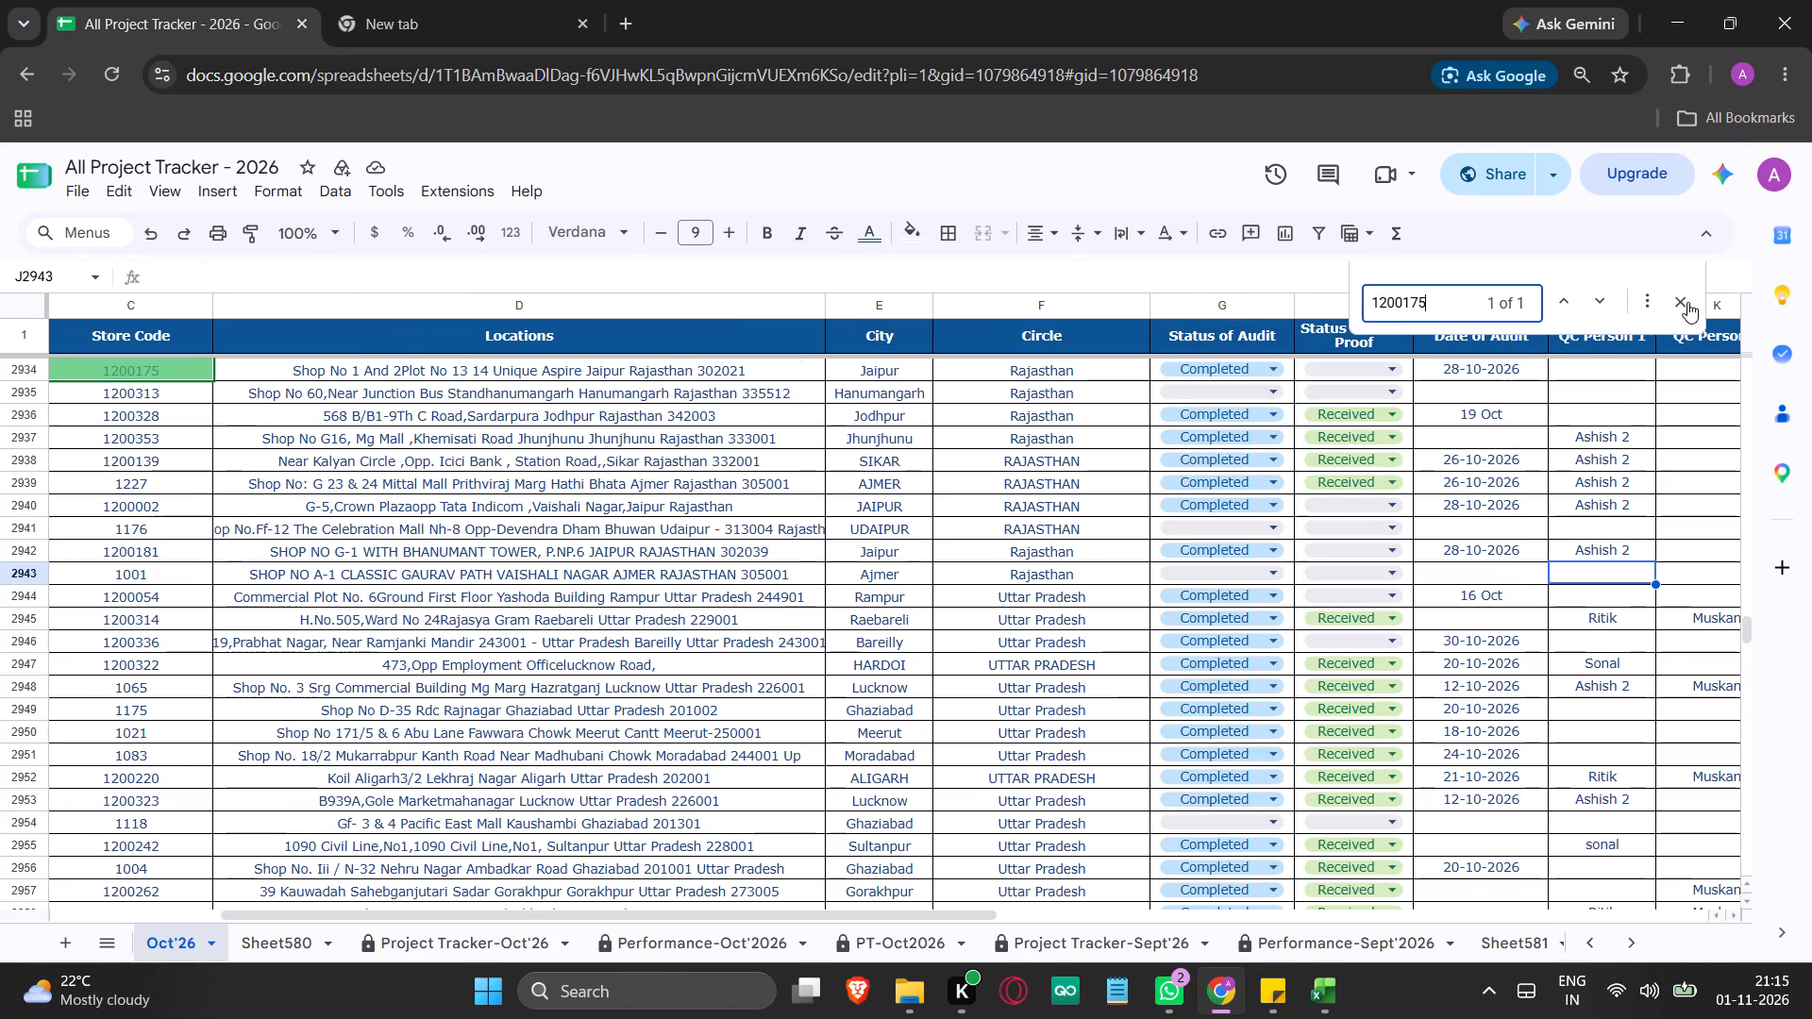
left_click(1684, 301)
left_click(1564, 368)
key("shift+a")
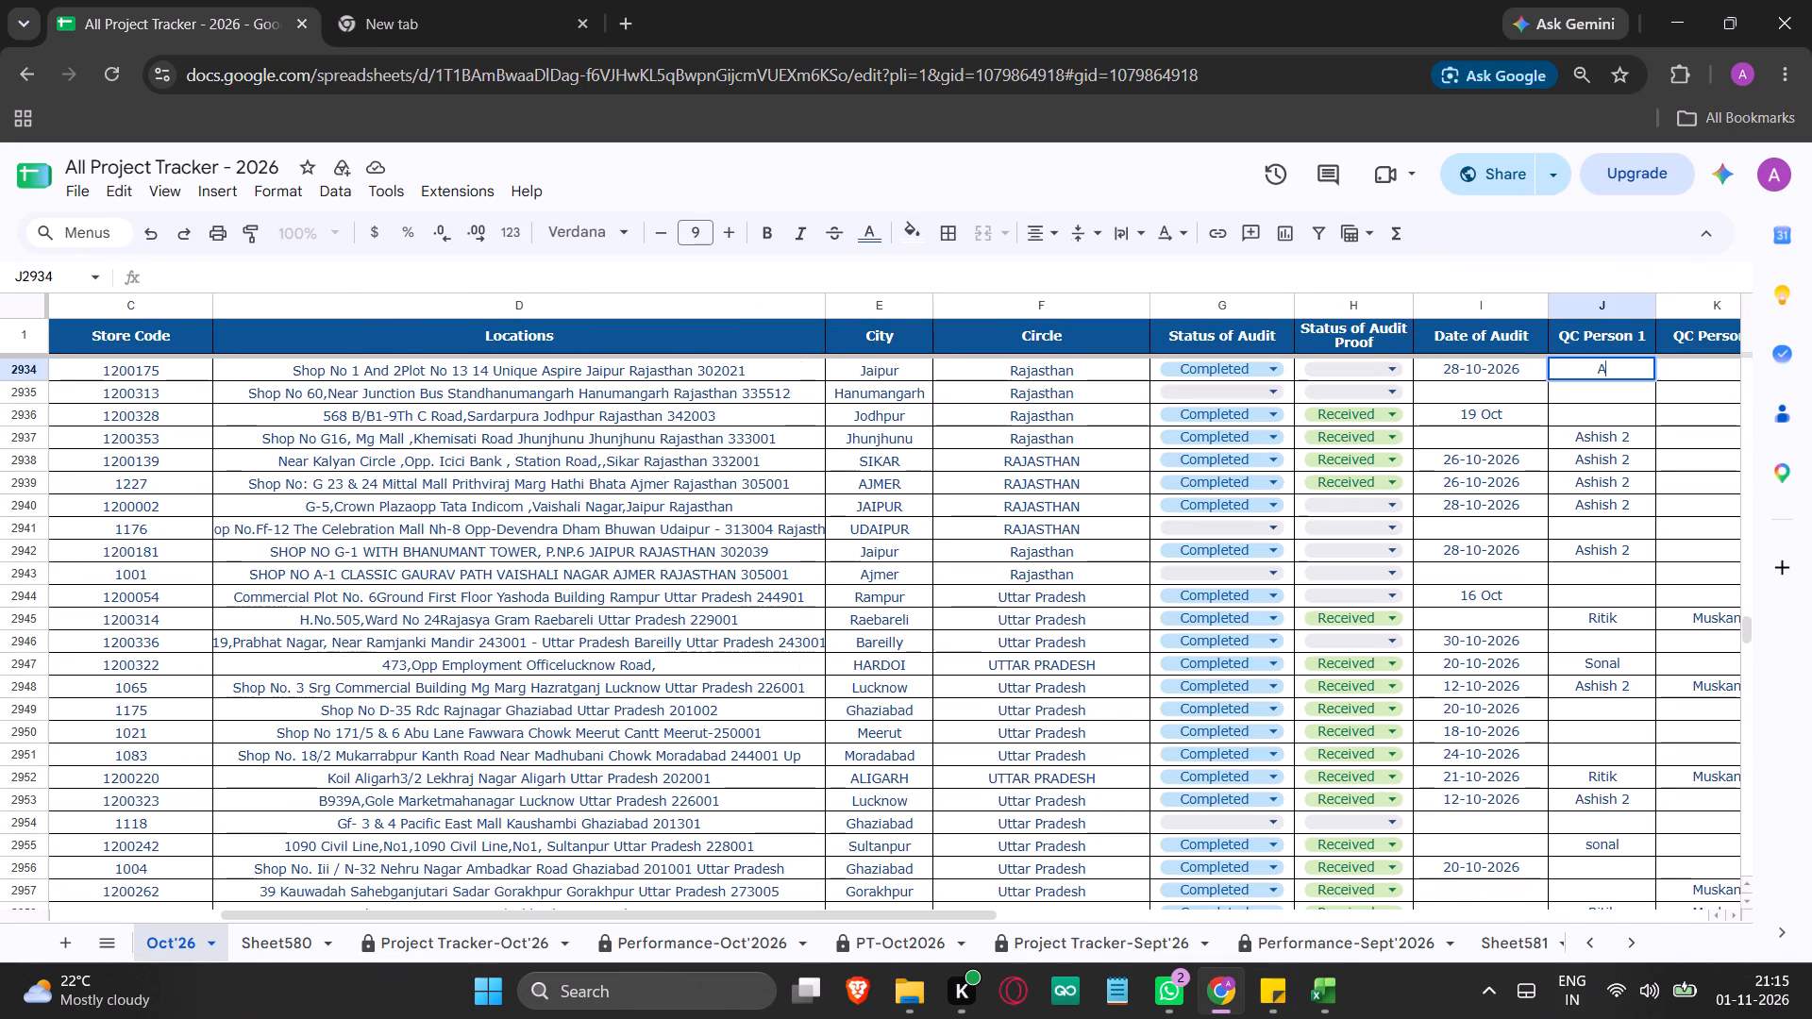
type("shish 2")
key("Tab")
Set the QC Status of store code 1200175 to XX Cross.
key("Tab")
key("Tab")
key("Tab")
key("Tab")
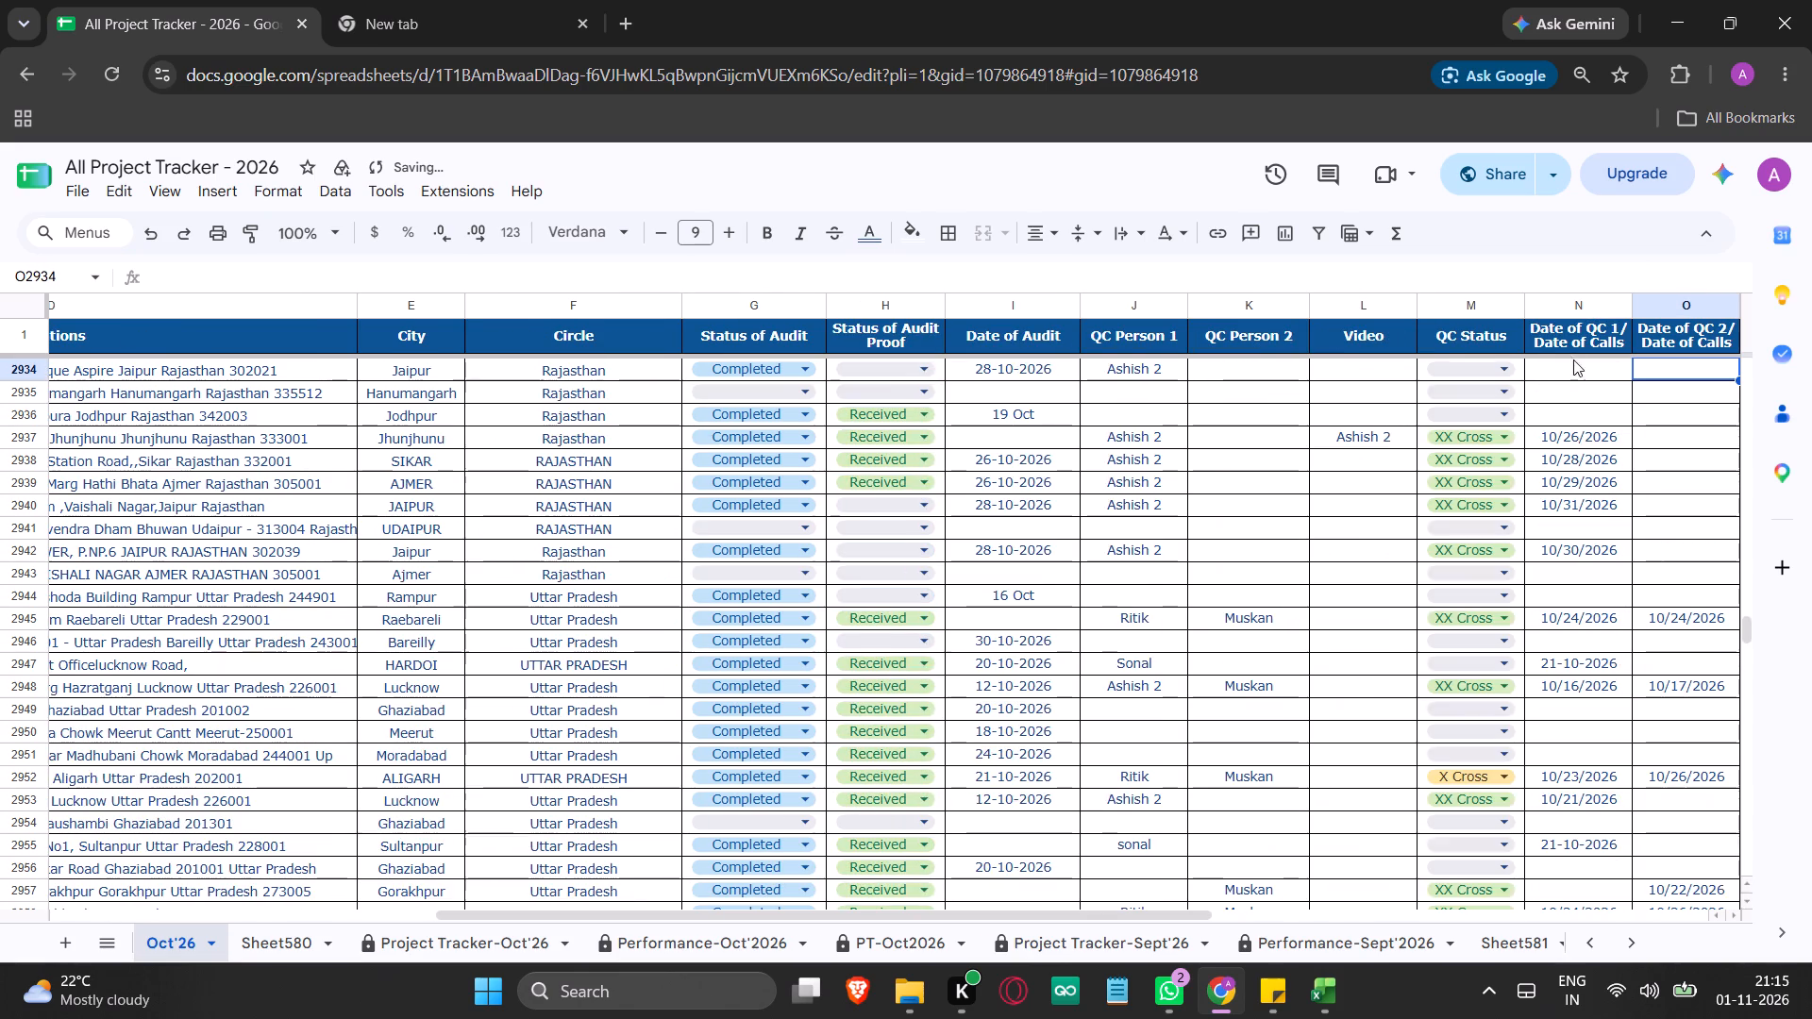
left_click(1499, 369)
left_click(1468, 401)
Set store code 1200175's Date of QC 1 to 31Oct.
left_click(1572, 367)
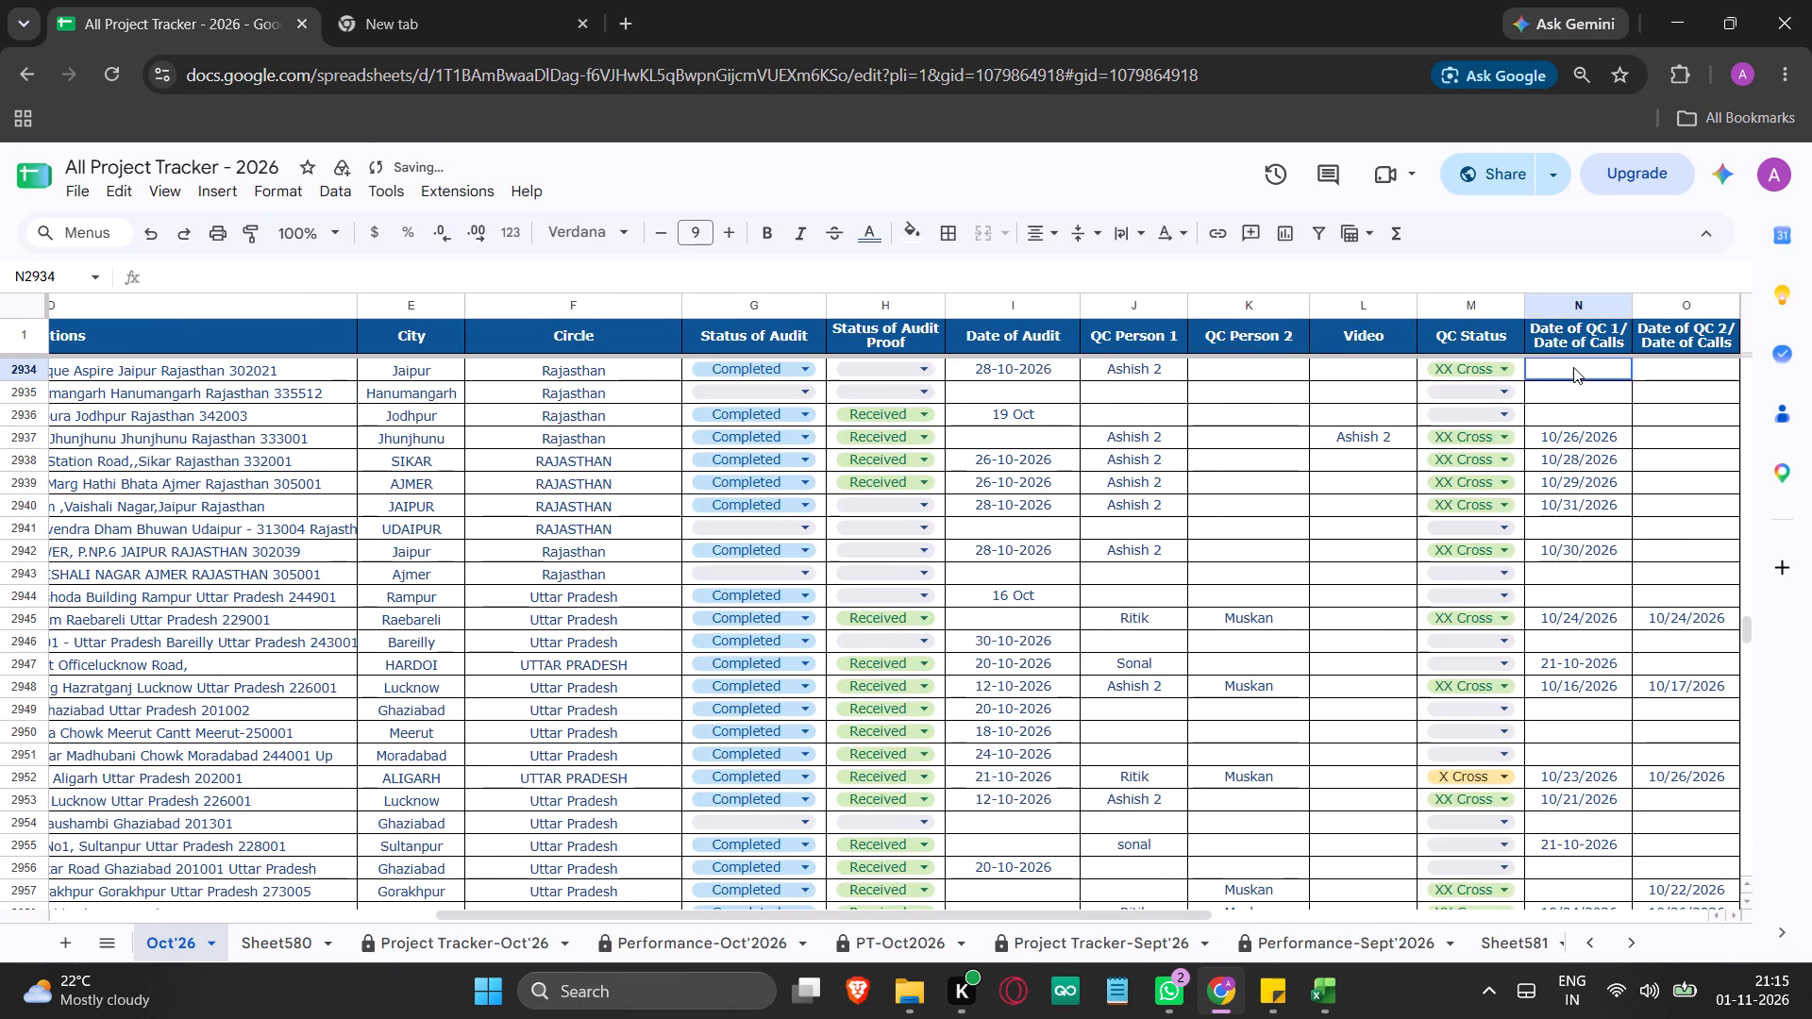
type("31")
type("Oct")
key("Tab")
key("Tab")
key("Tab")
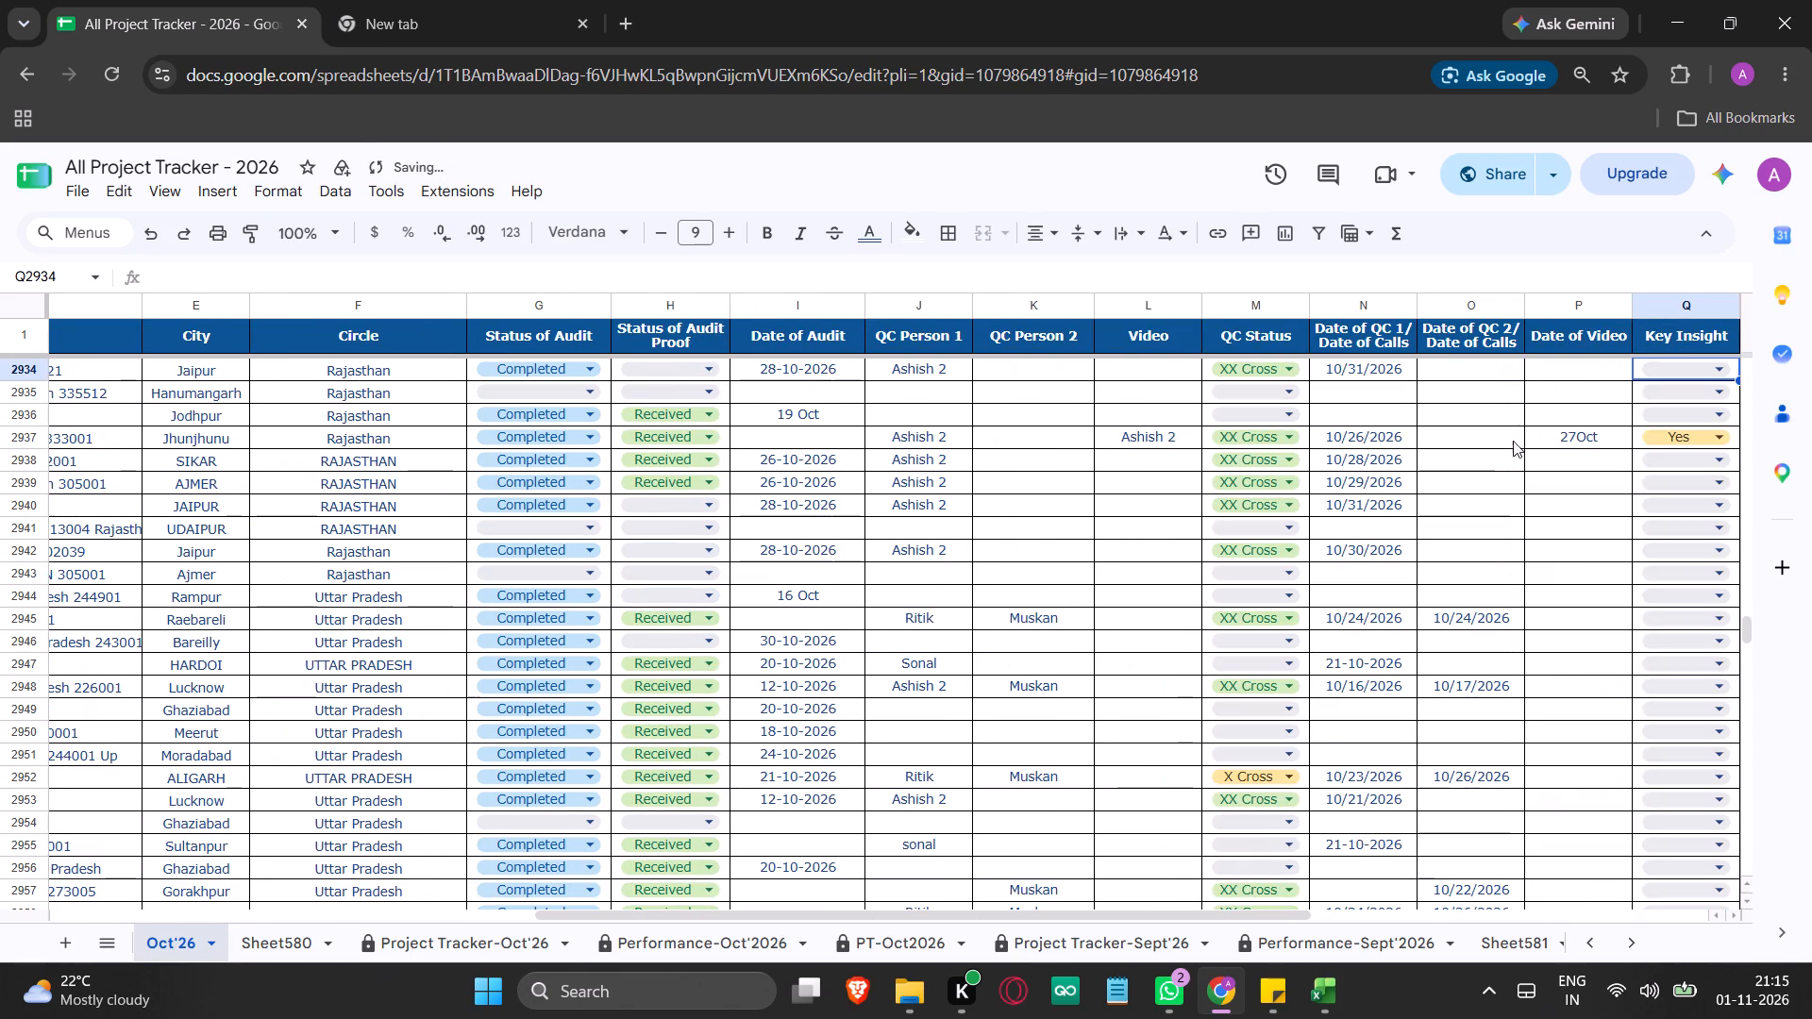
left_click(1490, 452)
left_click(1450, 553)
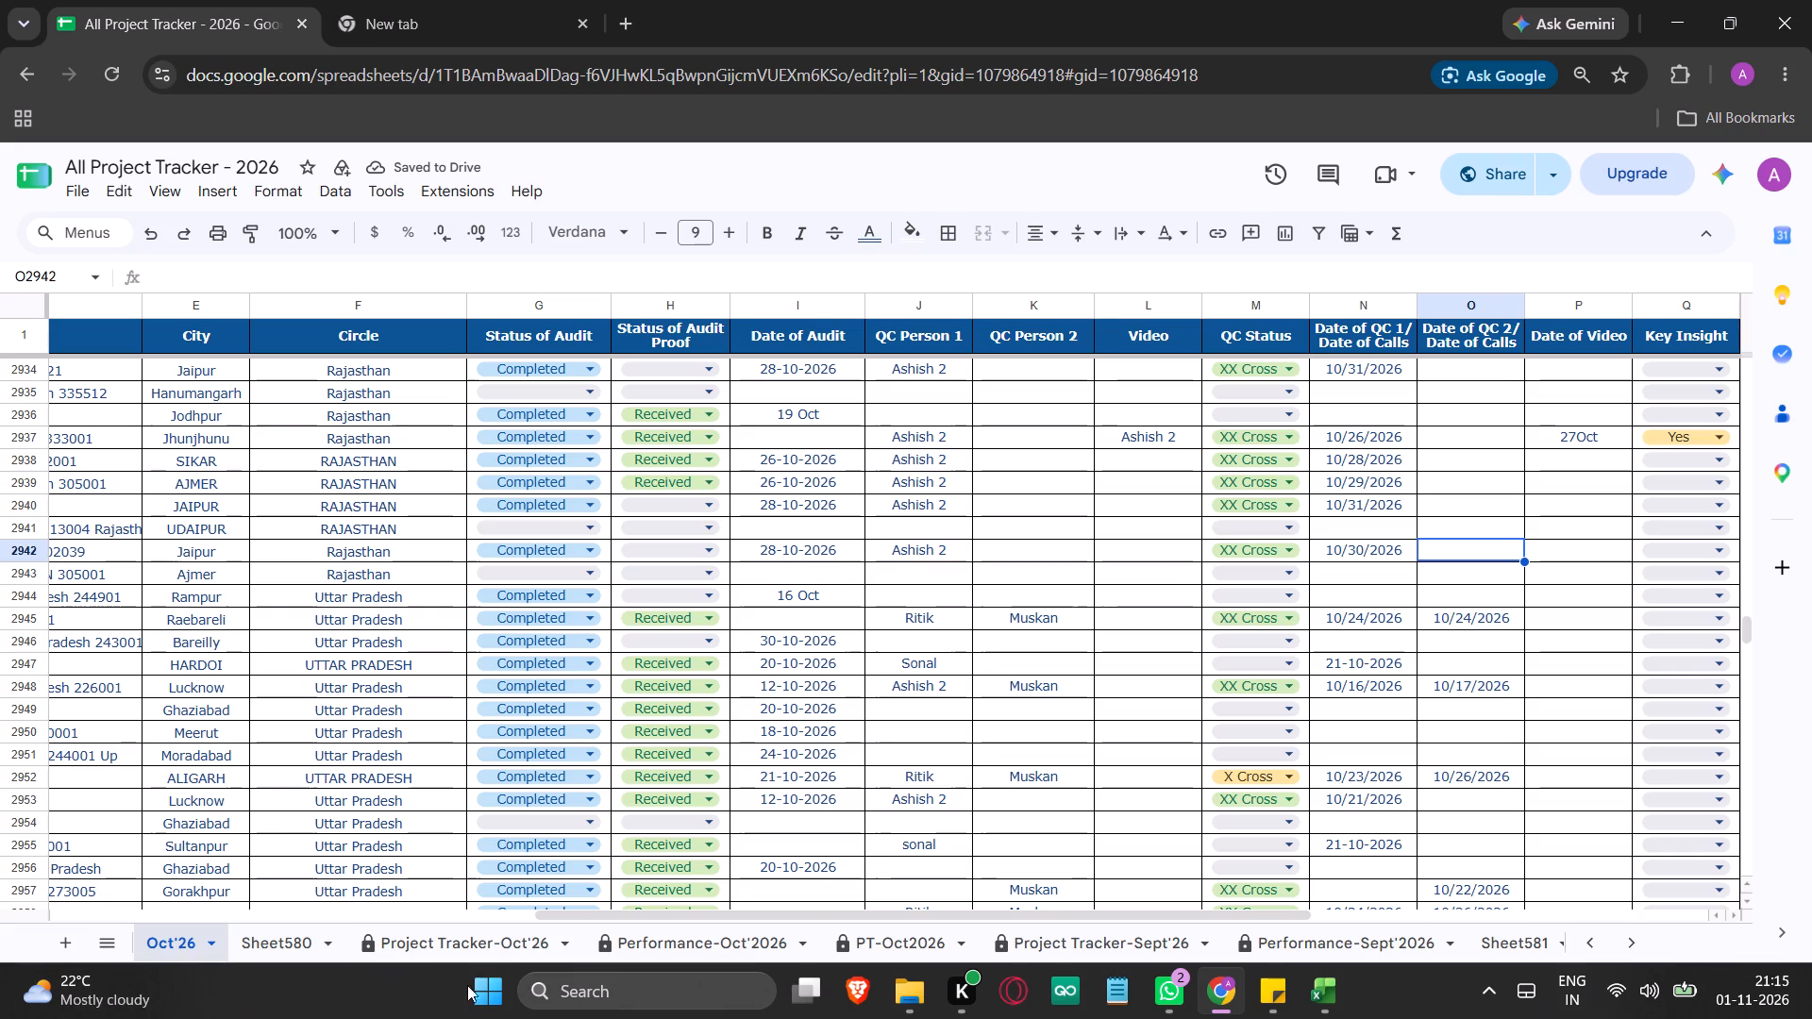
Review Ashish 2's total and day-by-day QC counts for October in the Performance-Oct'2026 sheet.
left_click(643, 950)
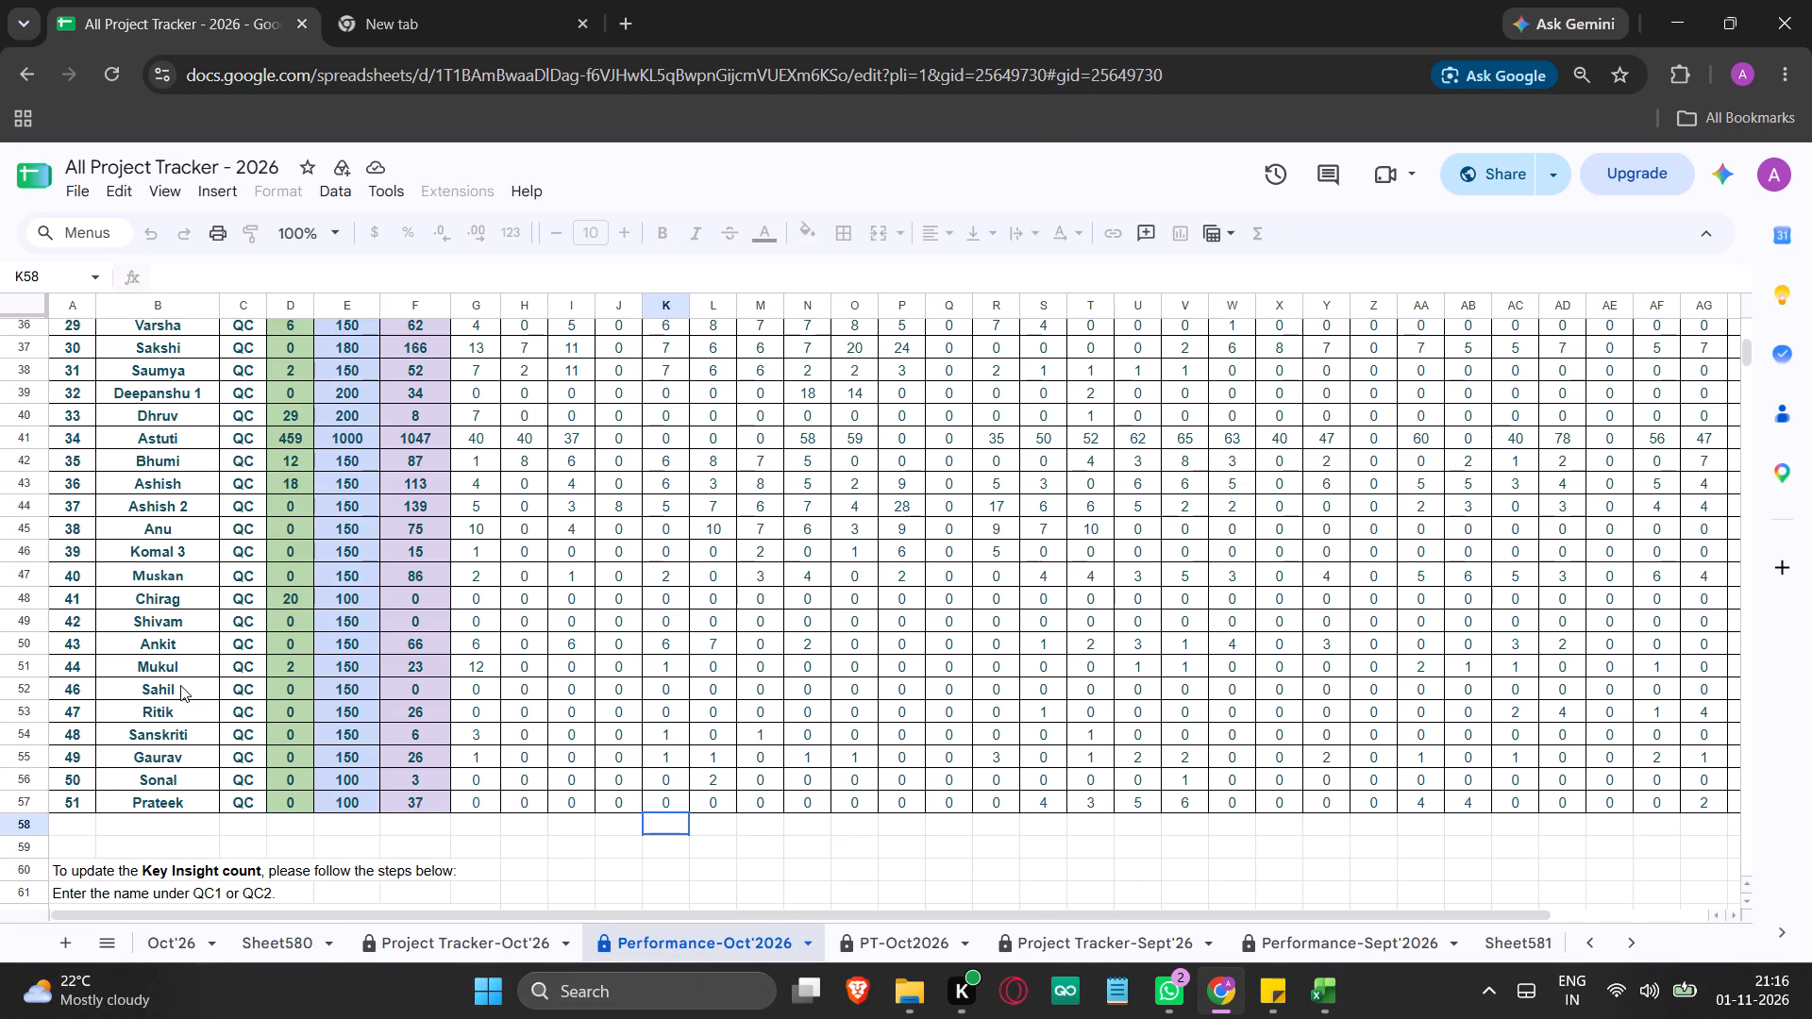
left_click(434, 503)
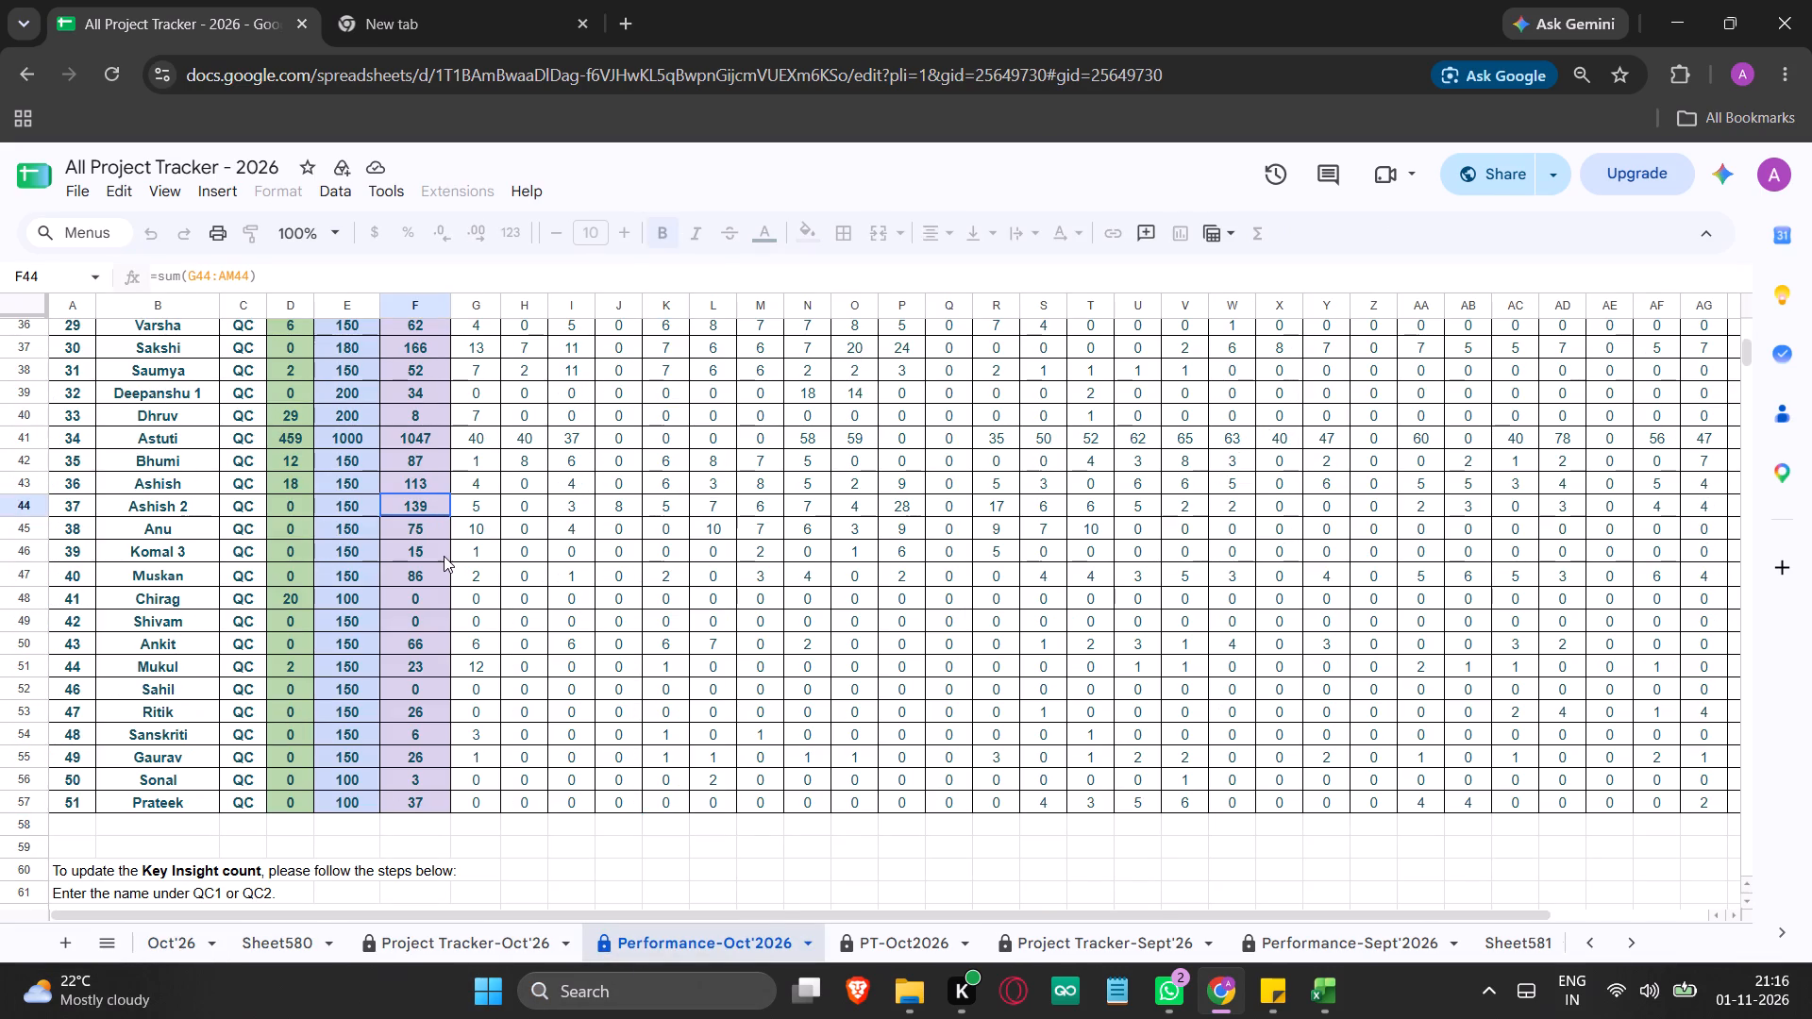
key("Right")
key("Right")
key("Right")
key("Right")
key("Right")
key("Right")
key("Right")
key("Right")
key("Right")
key("Right")
key("Right")
key("Right")
key("Right")
key("Right")
key("Right")
key("Right")
key("Right")
key("Right")
key("Right")
key("Right")
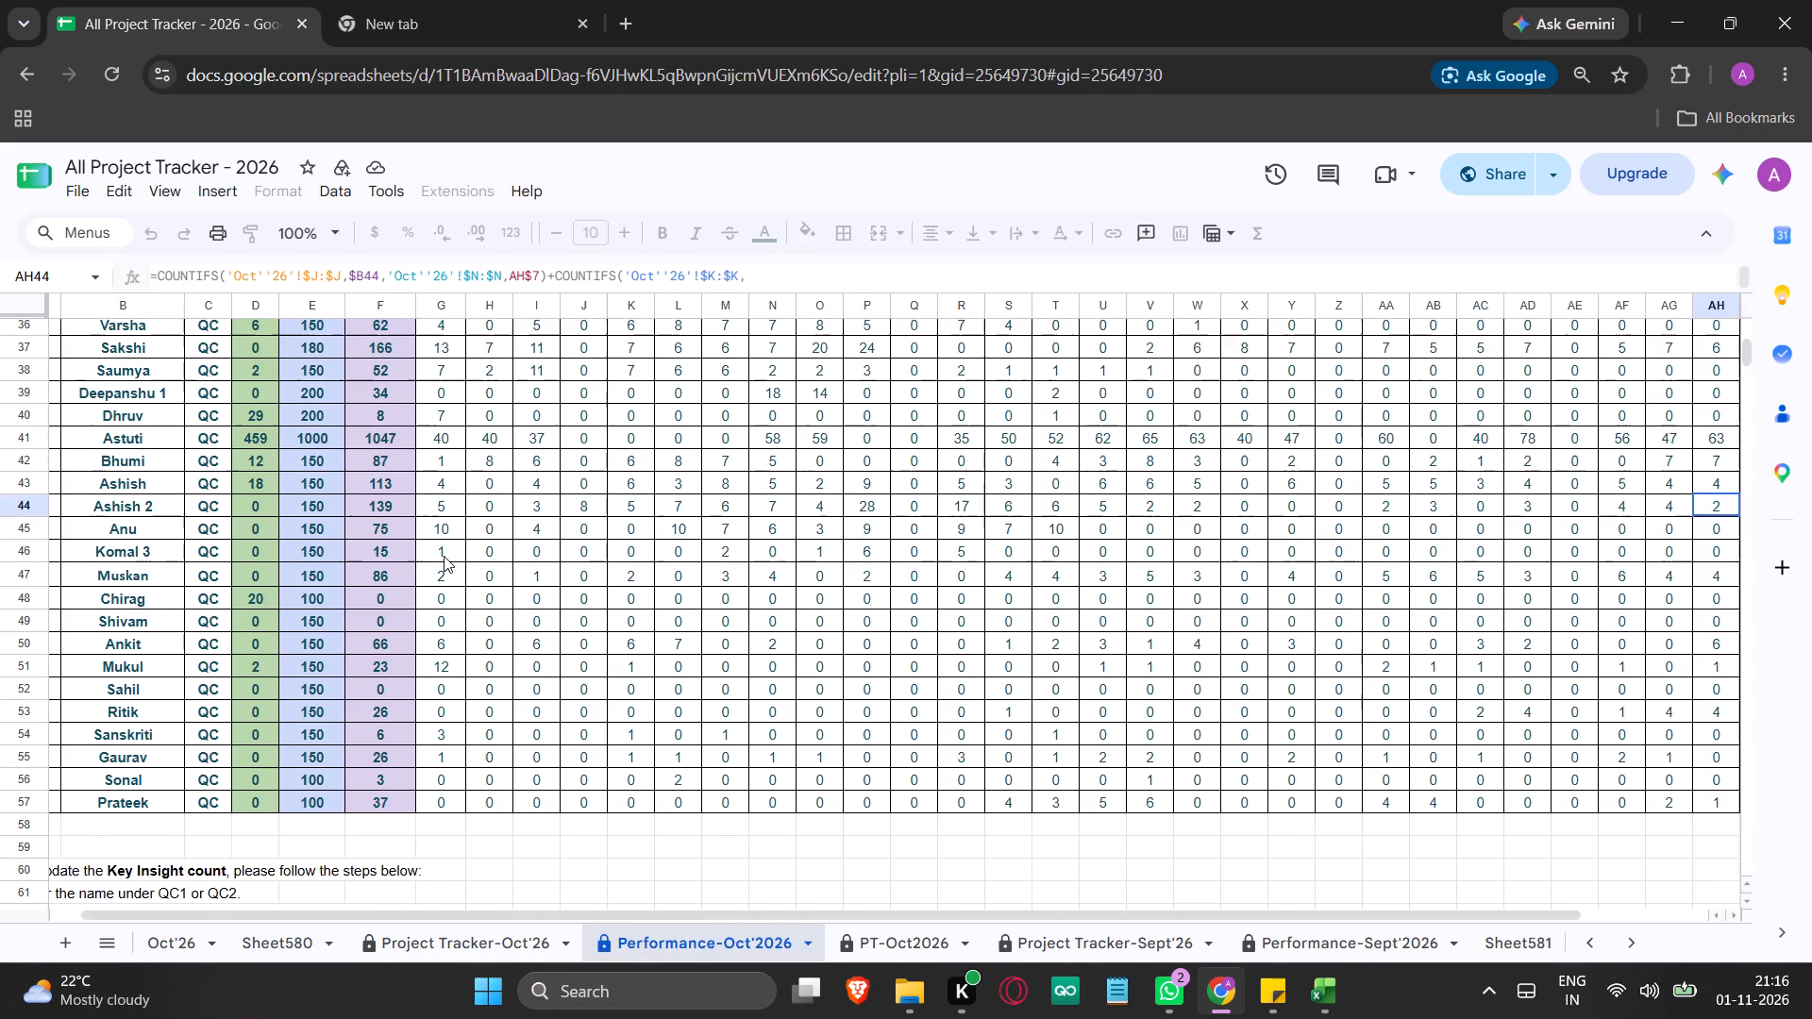
key("Left")
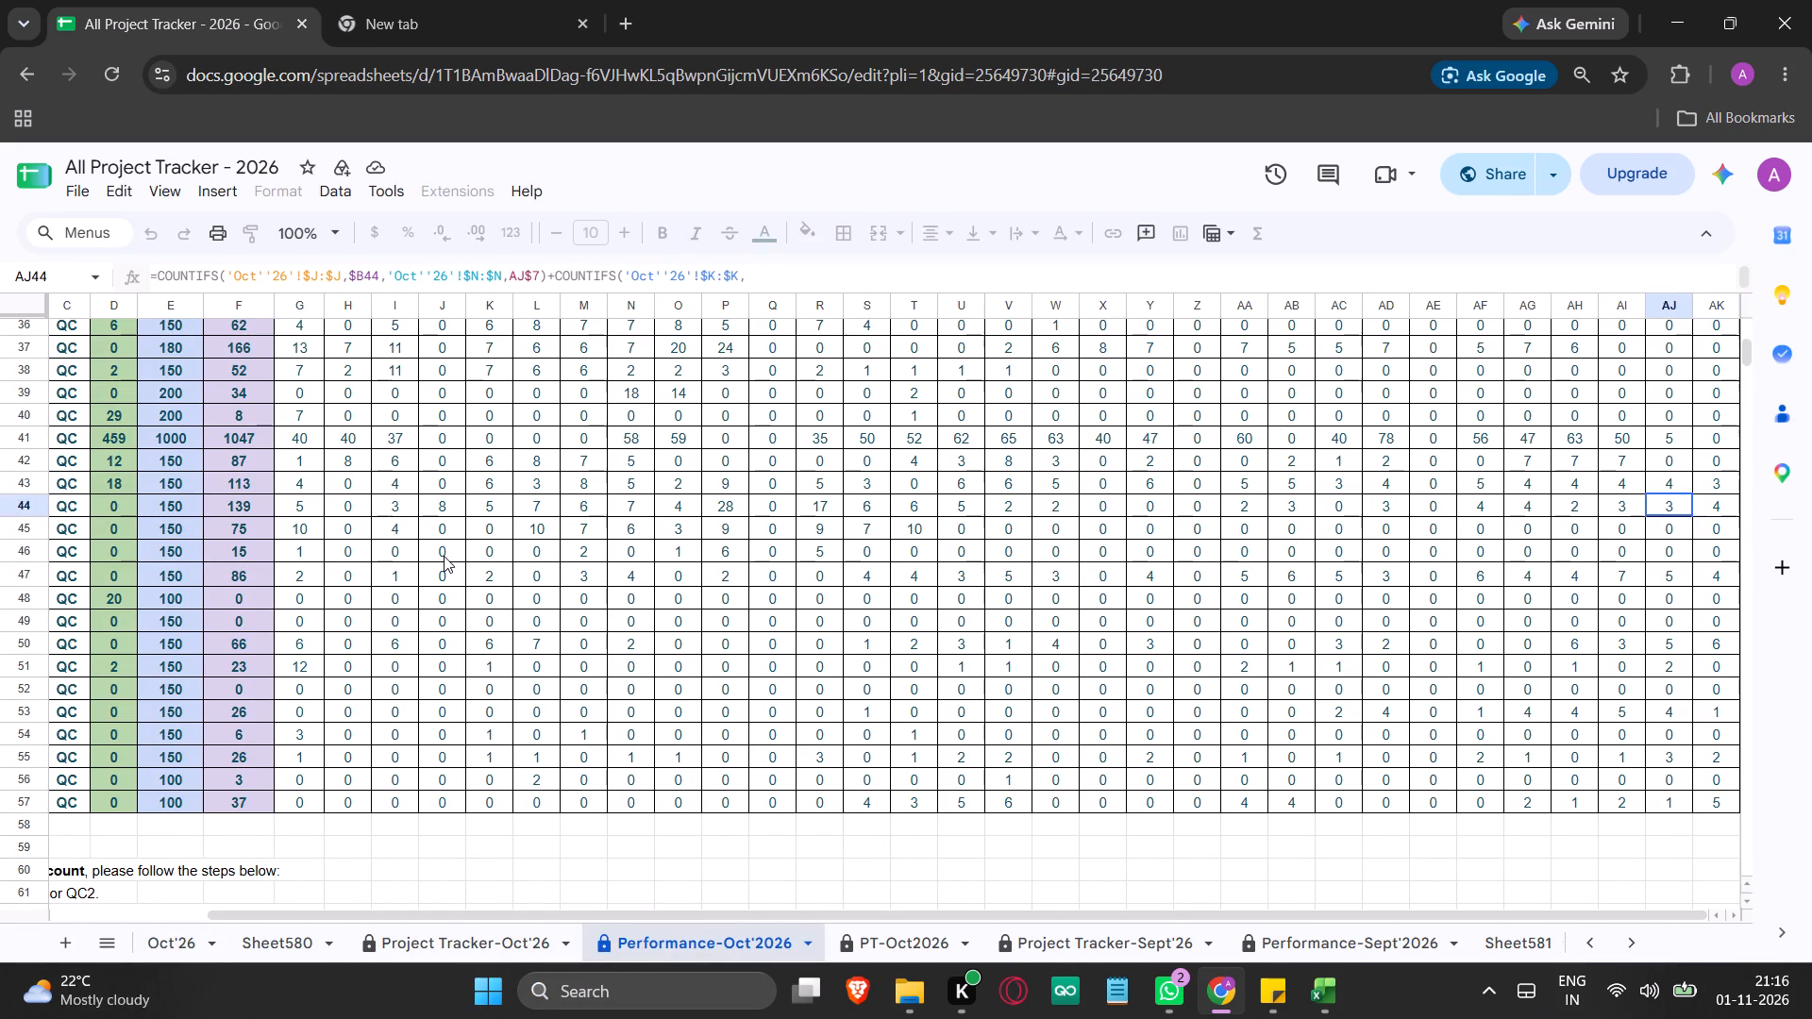
key("Left")
key("Left")
key("Left")
key("Left")
key("Left")
key("Left")
key("Left")
key("Left")
key("Left")
key("Left")
key("Left")
key("Left")
key("Left")
key("Left")
key("Left")
key("Left")
key("Left")
key("Left")
key("Left")
key("Left")
key("Left")
key("Left")
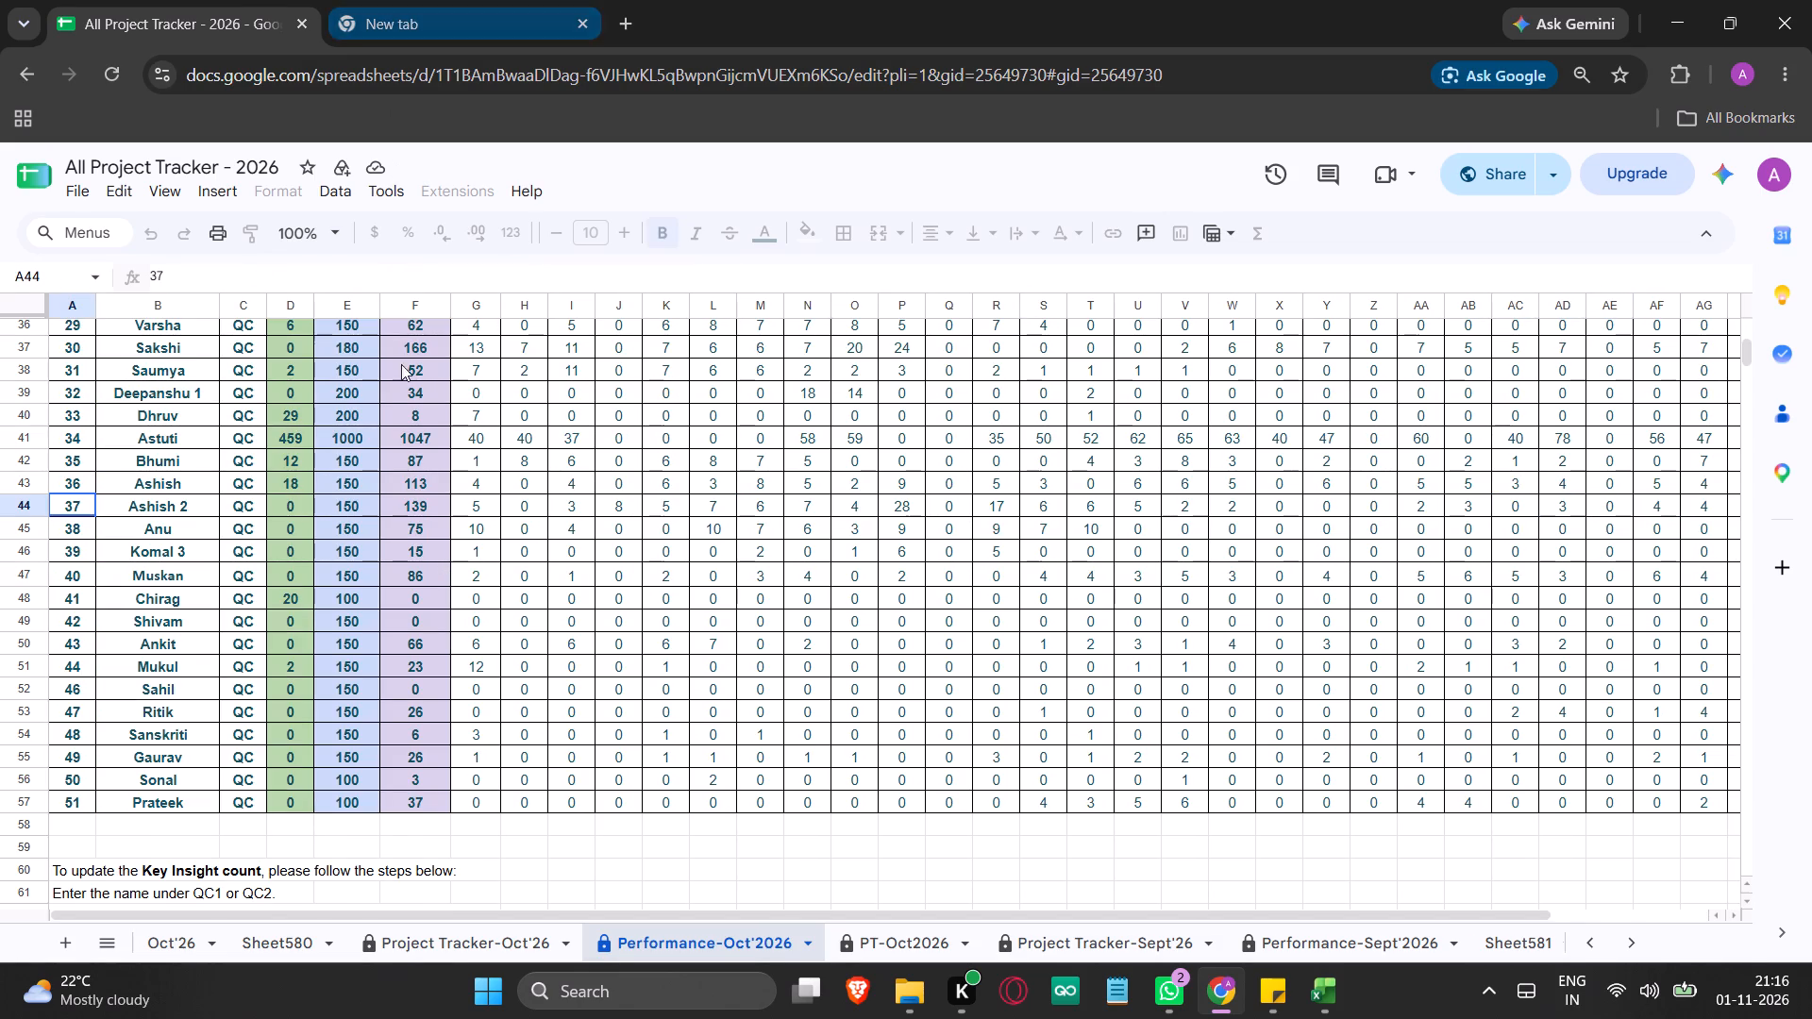
scroll(605, 977, "up", 1)
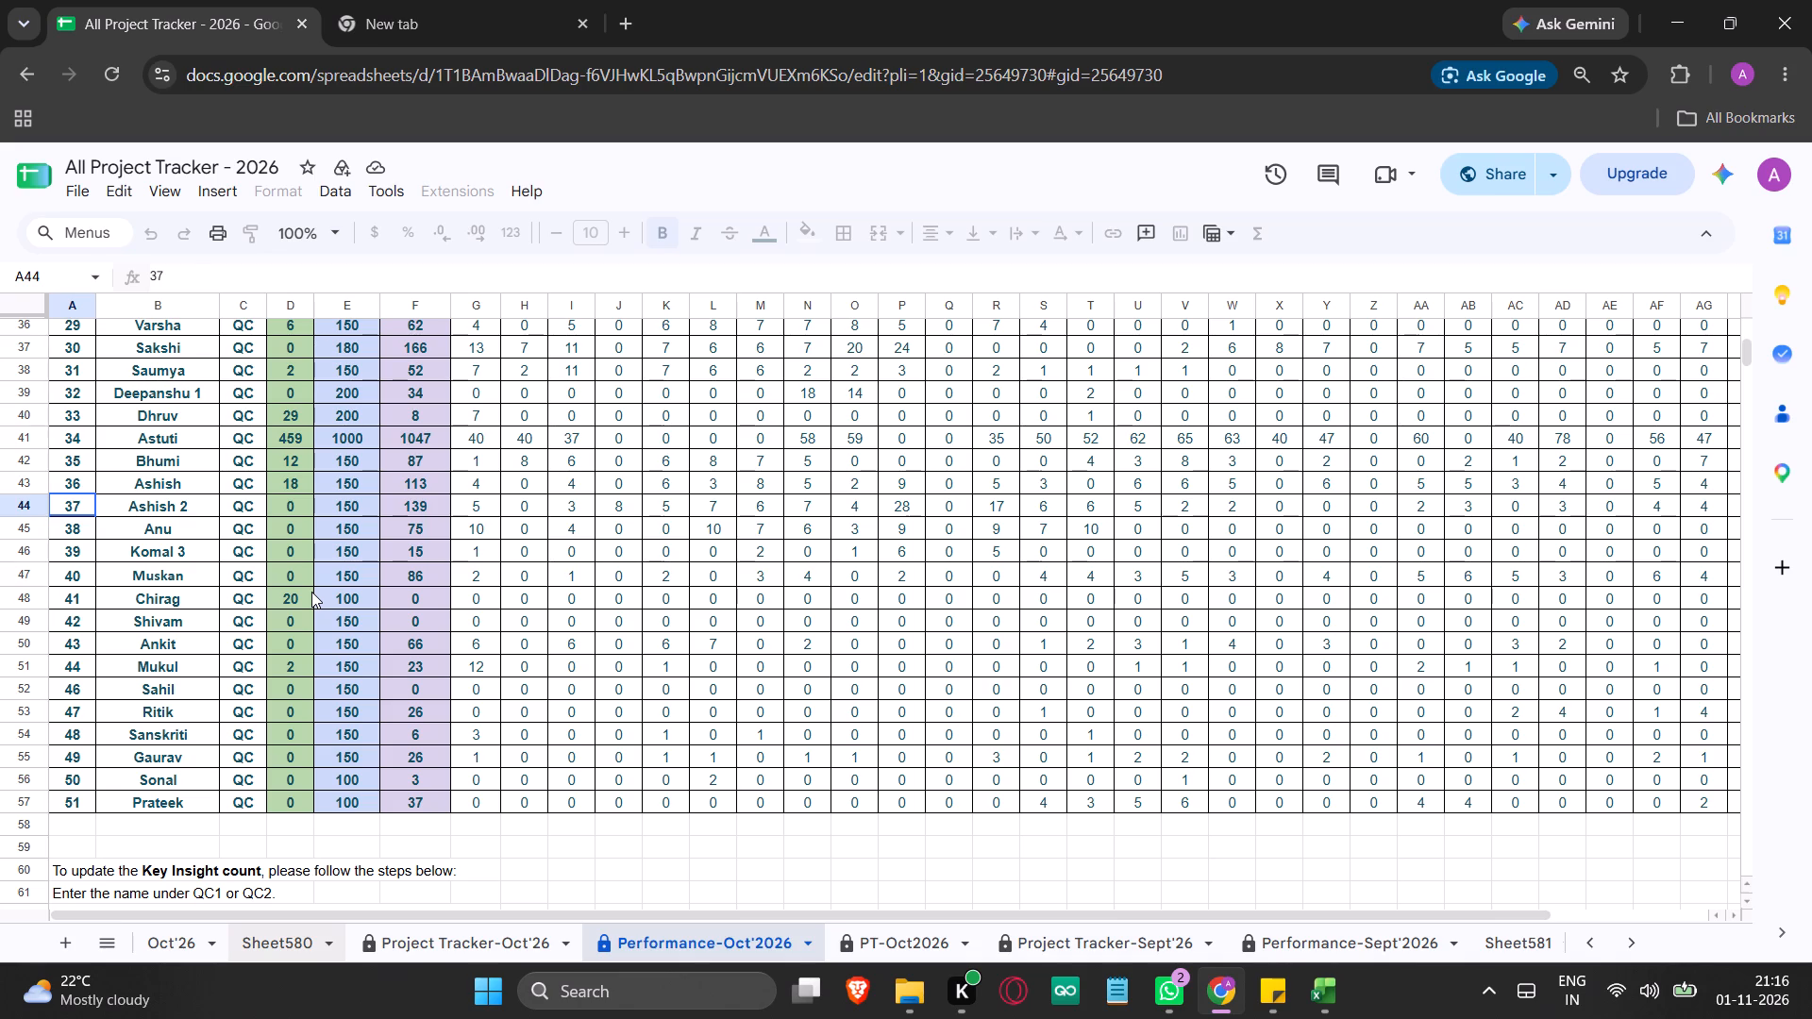
key("Right")
key("Right")
key("Right")
key("Right")
key("Right")
key("Right")
key("Right")
key("Right")
key("Right")
key("Right")
key("Right")
key("Right")
key("Right")
key("Right")
key("Right")
key("Right")
key("Right")
key("Right")
key("Right")
key("Right")
key("Right")
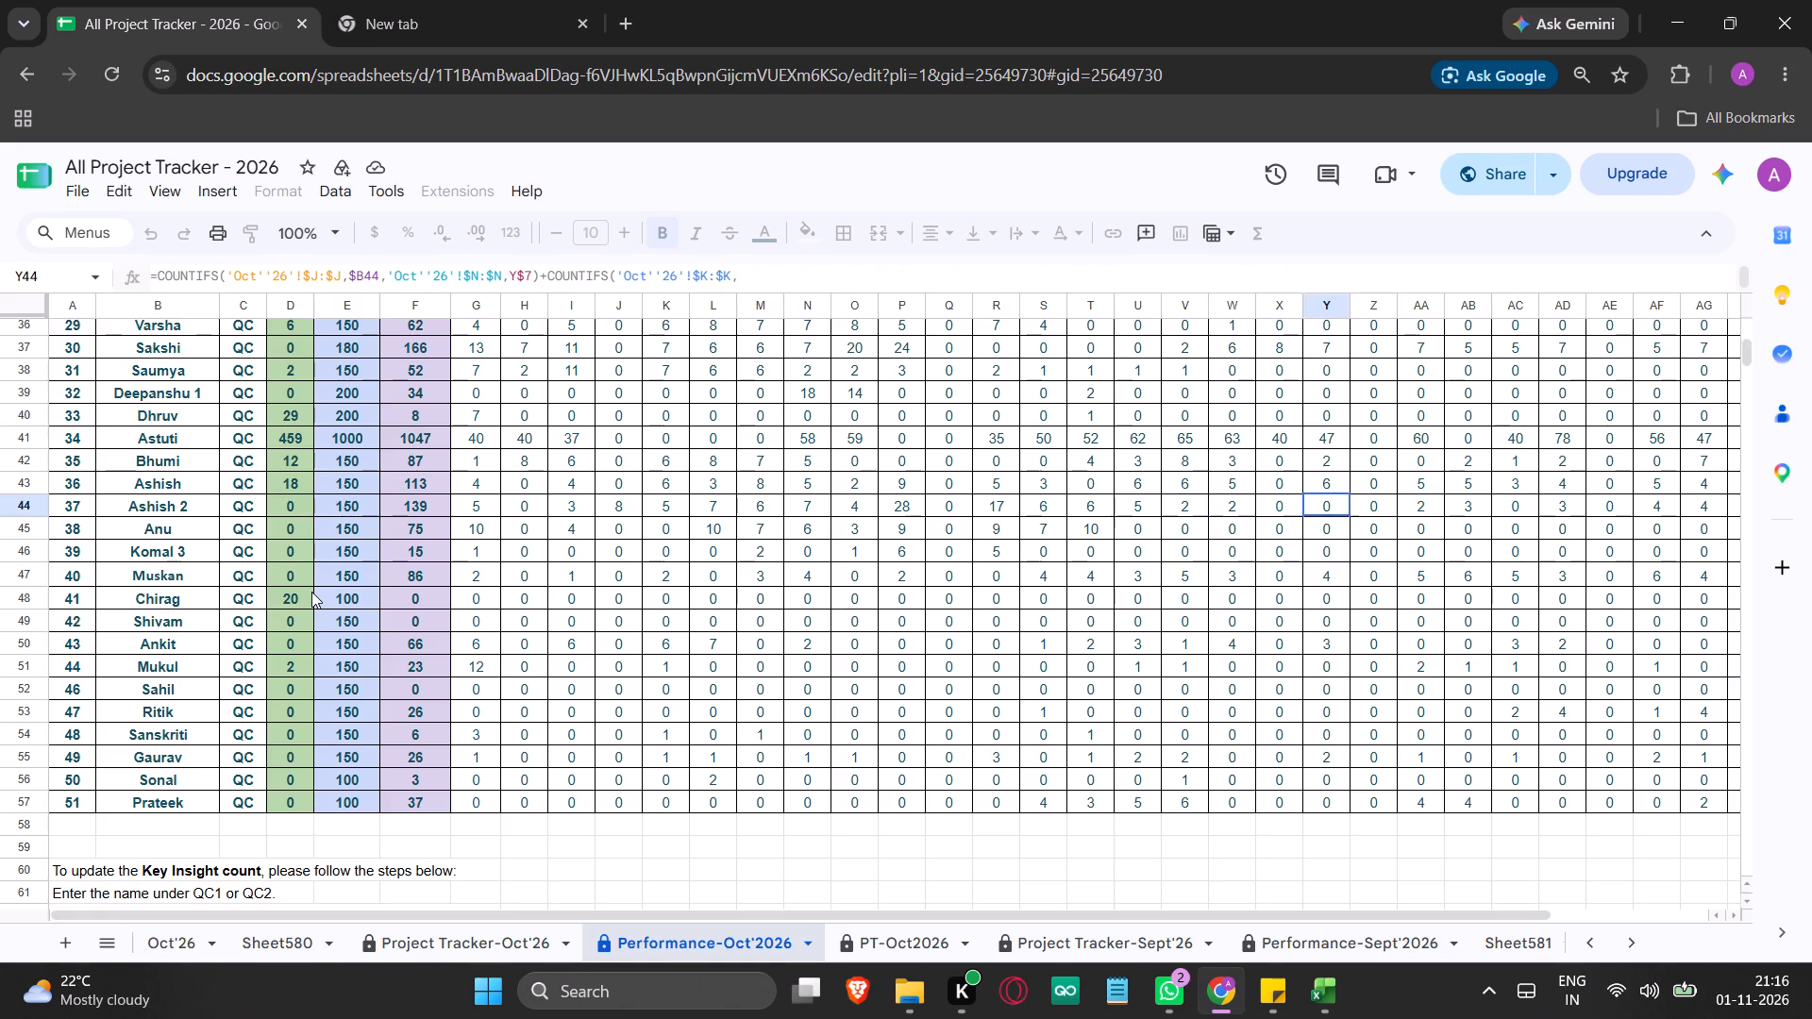
key("Left")
key("Left")
key("Left")
key("Left")
key("Left")
key("Left")
key("Left")
key("Left")
key("Left")
key("Left")
key("Left")
key("Left")
key("Left")
key("Left")
key("Left")
key("Left")
key("Left")
key("Left")
key("Left")
key("Left")
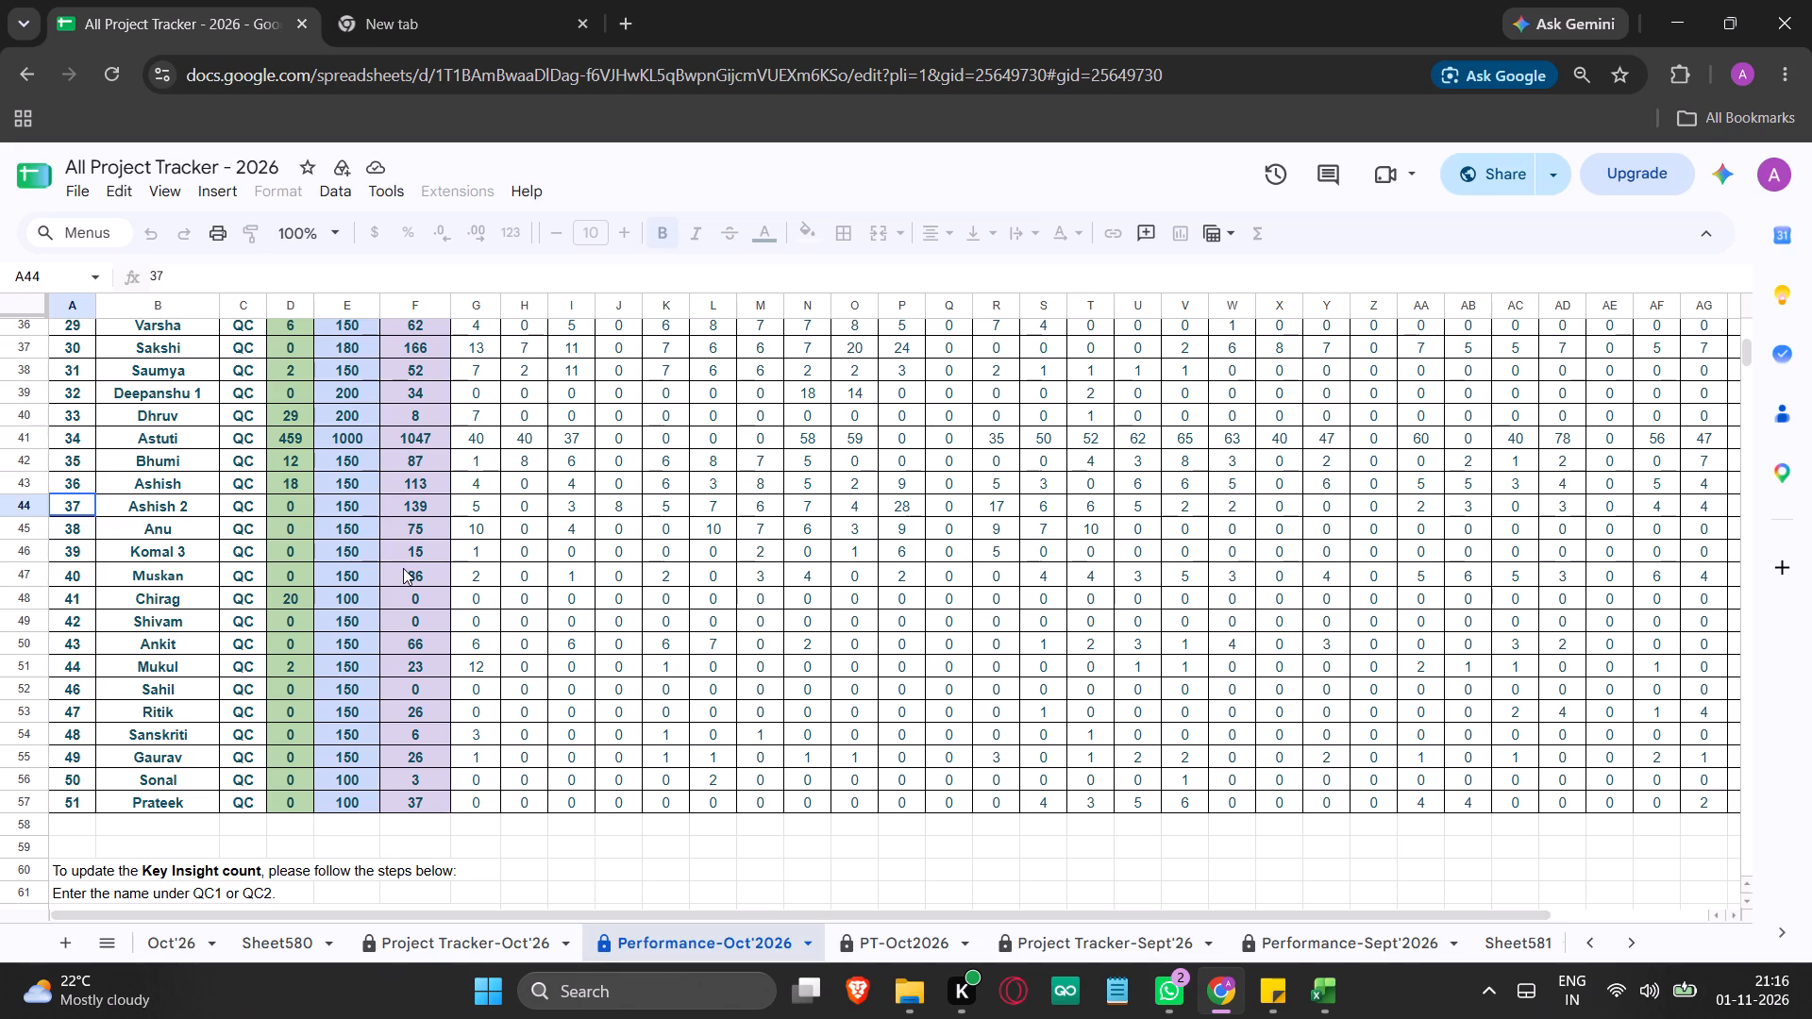
scroll(440, 725, "down", 2)
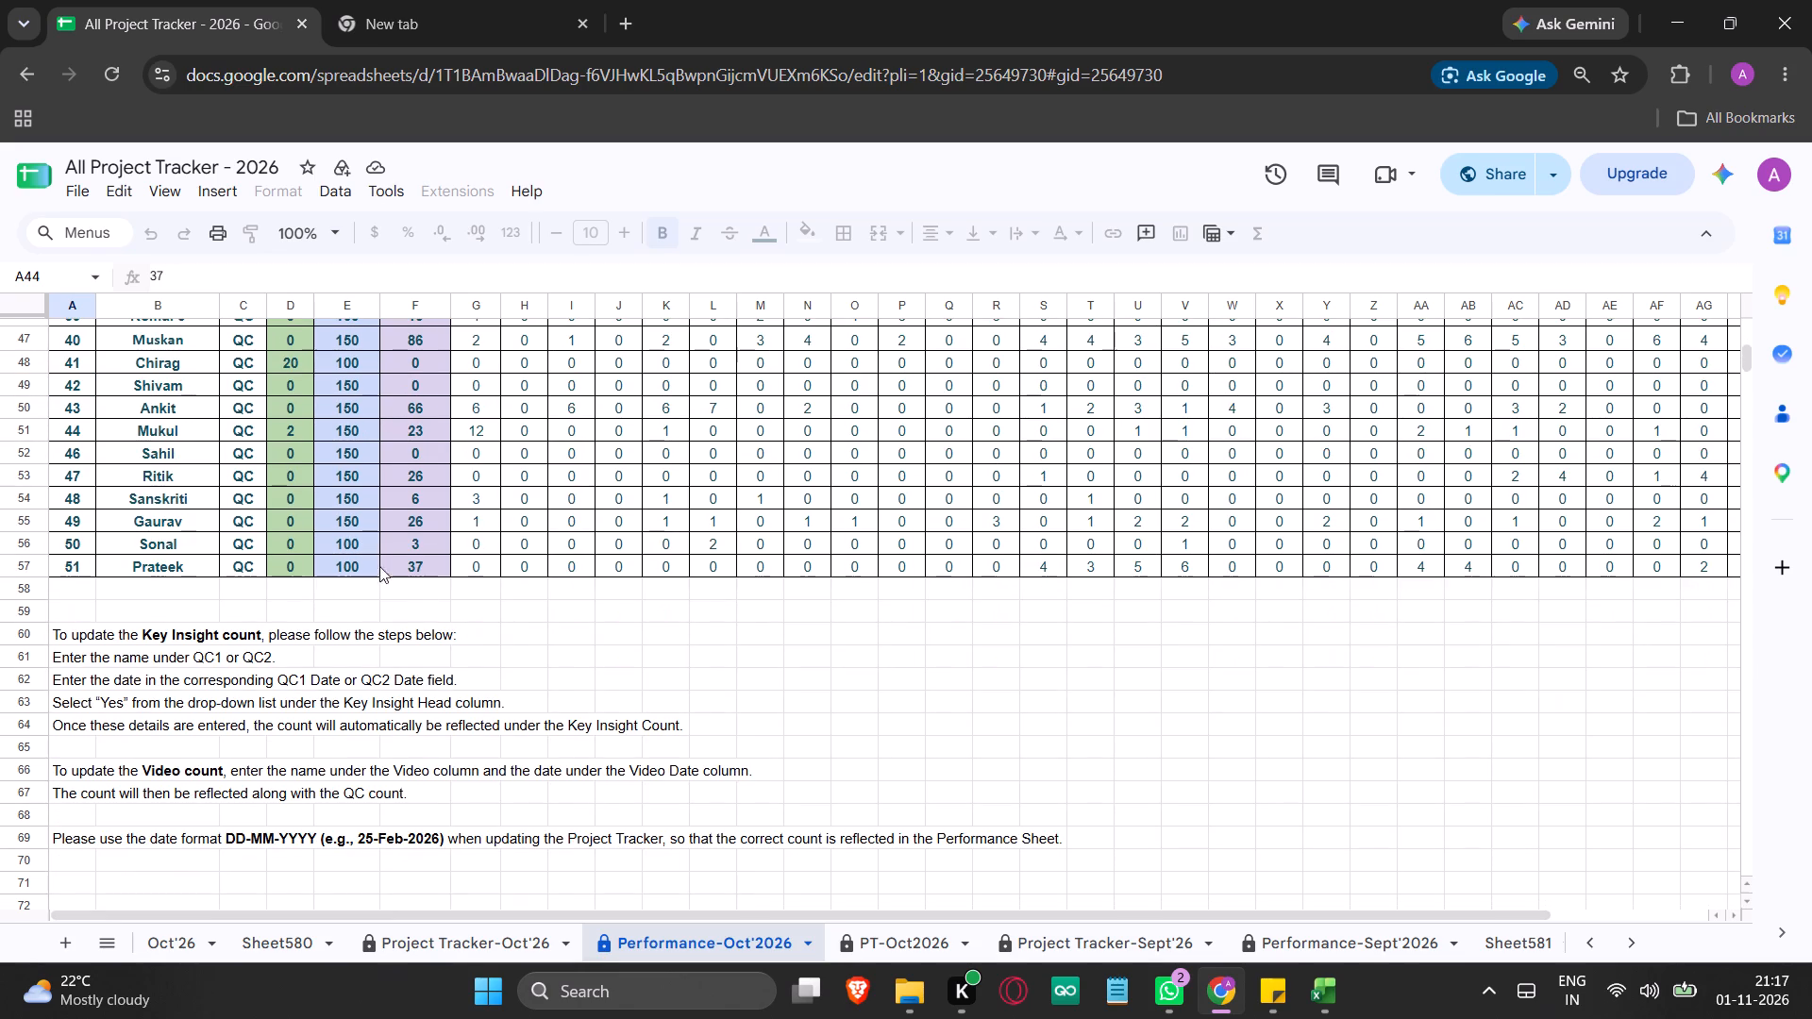
left_click(409, 606)
scroll(455, 450, "up", 3)
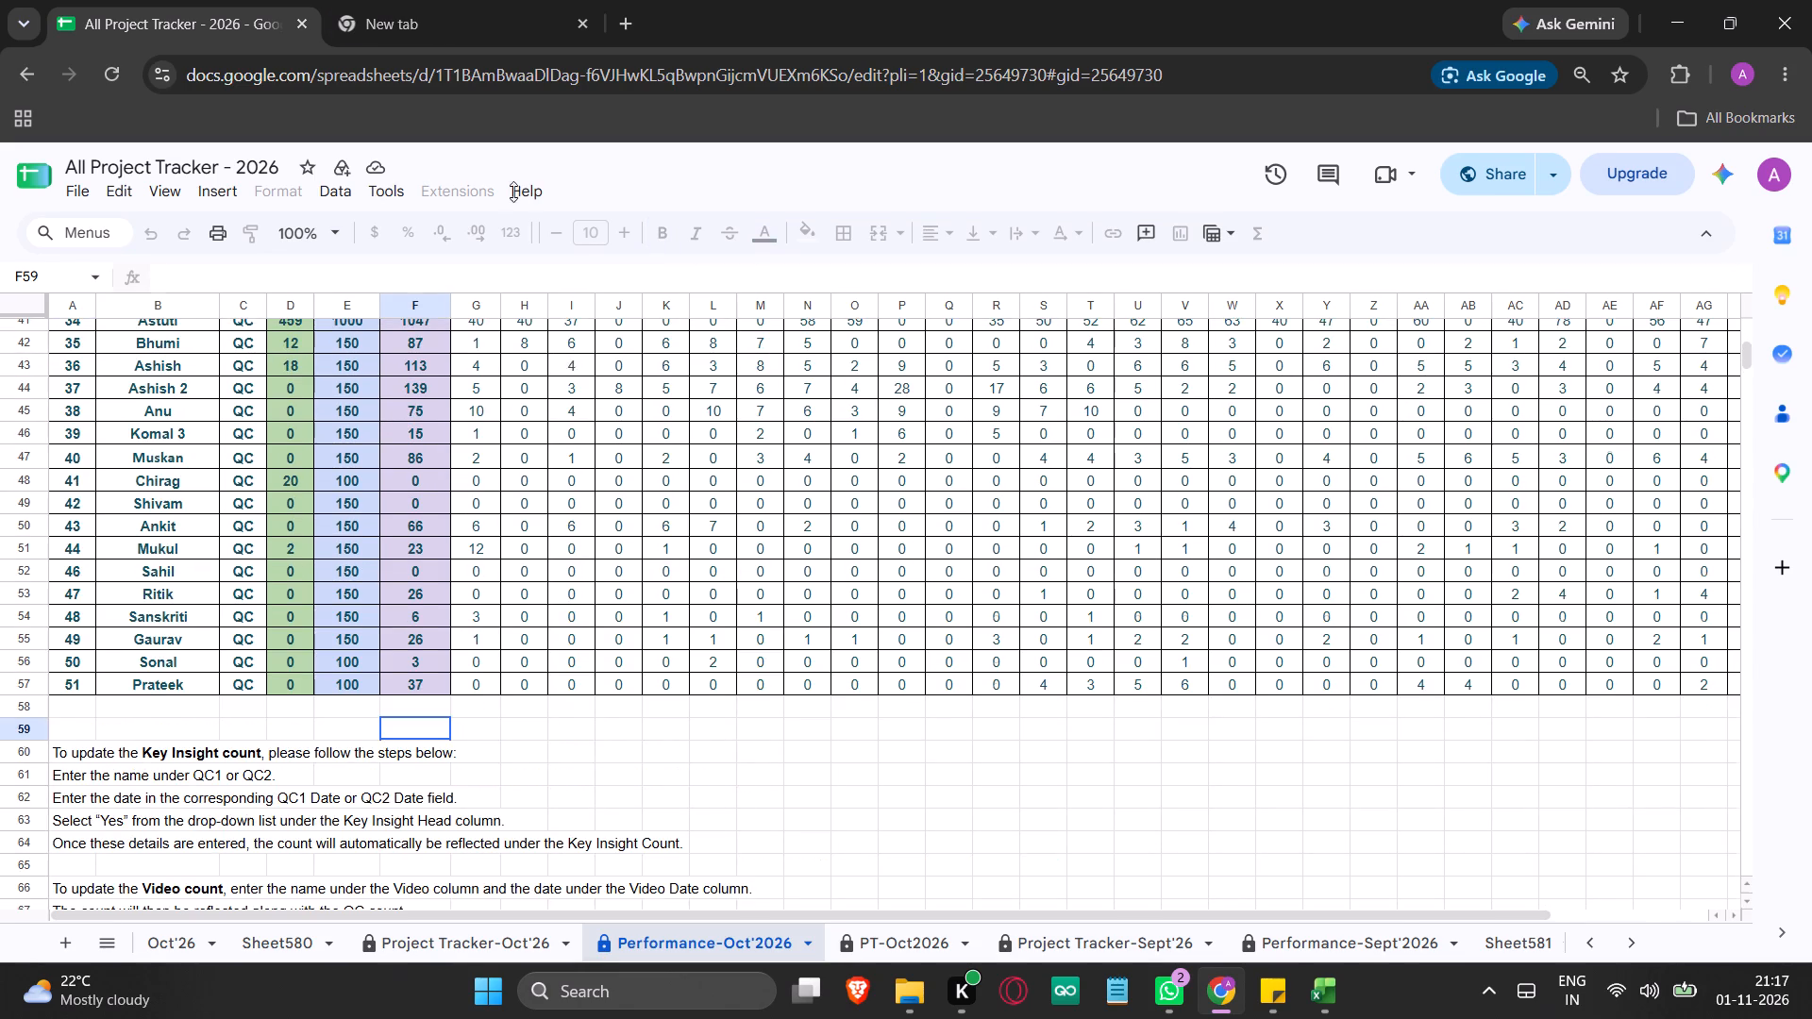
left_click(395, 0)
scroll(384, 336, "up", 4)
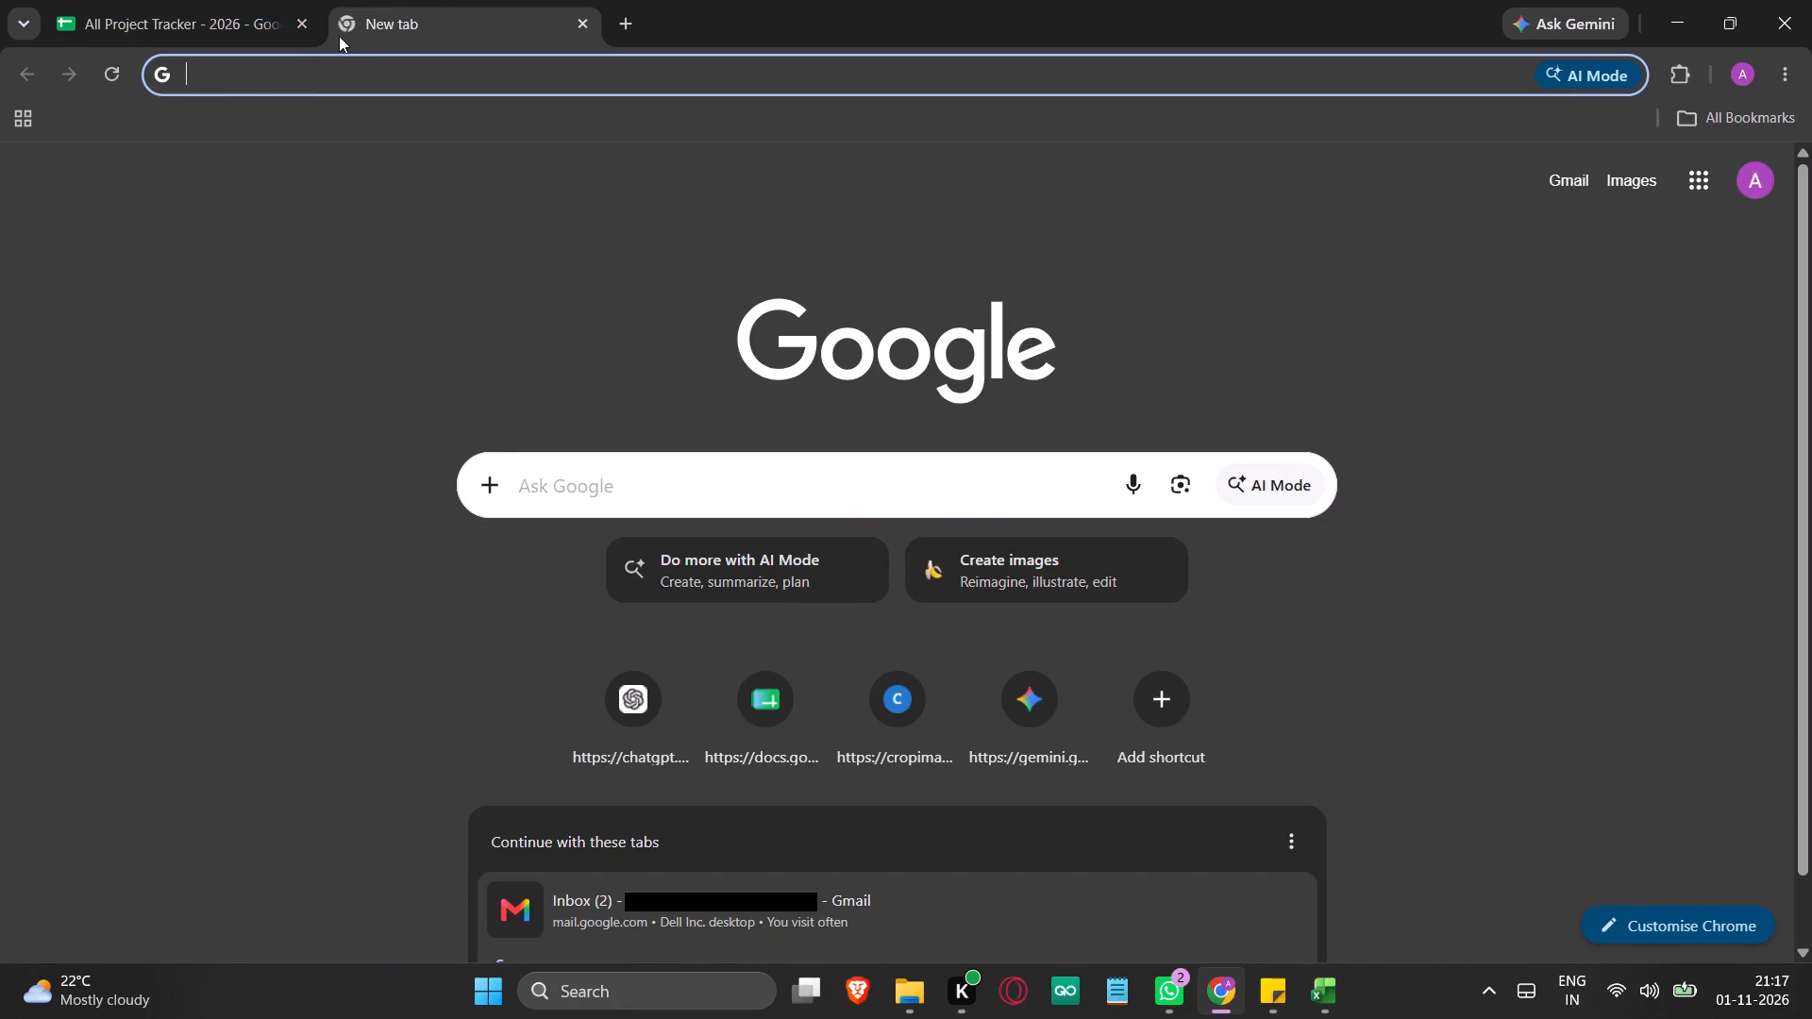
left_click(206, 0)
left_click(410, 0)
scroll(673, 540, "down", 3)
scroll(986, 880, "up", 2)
Switch to Excel, skim the Ashish 2 Monthly Tasklist October 2026 workbook and close it.
left_click(1316, 998)
scroll(1074, 348, "up", 3)
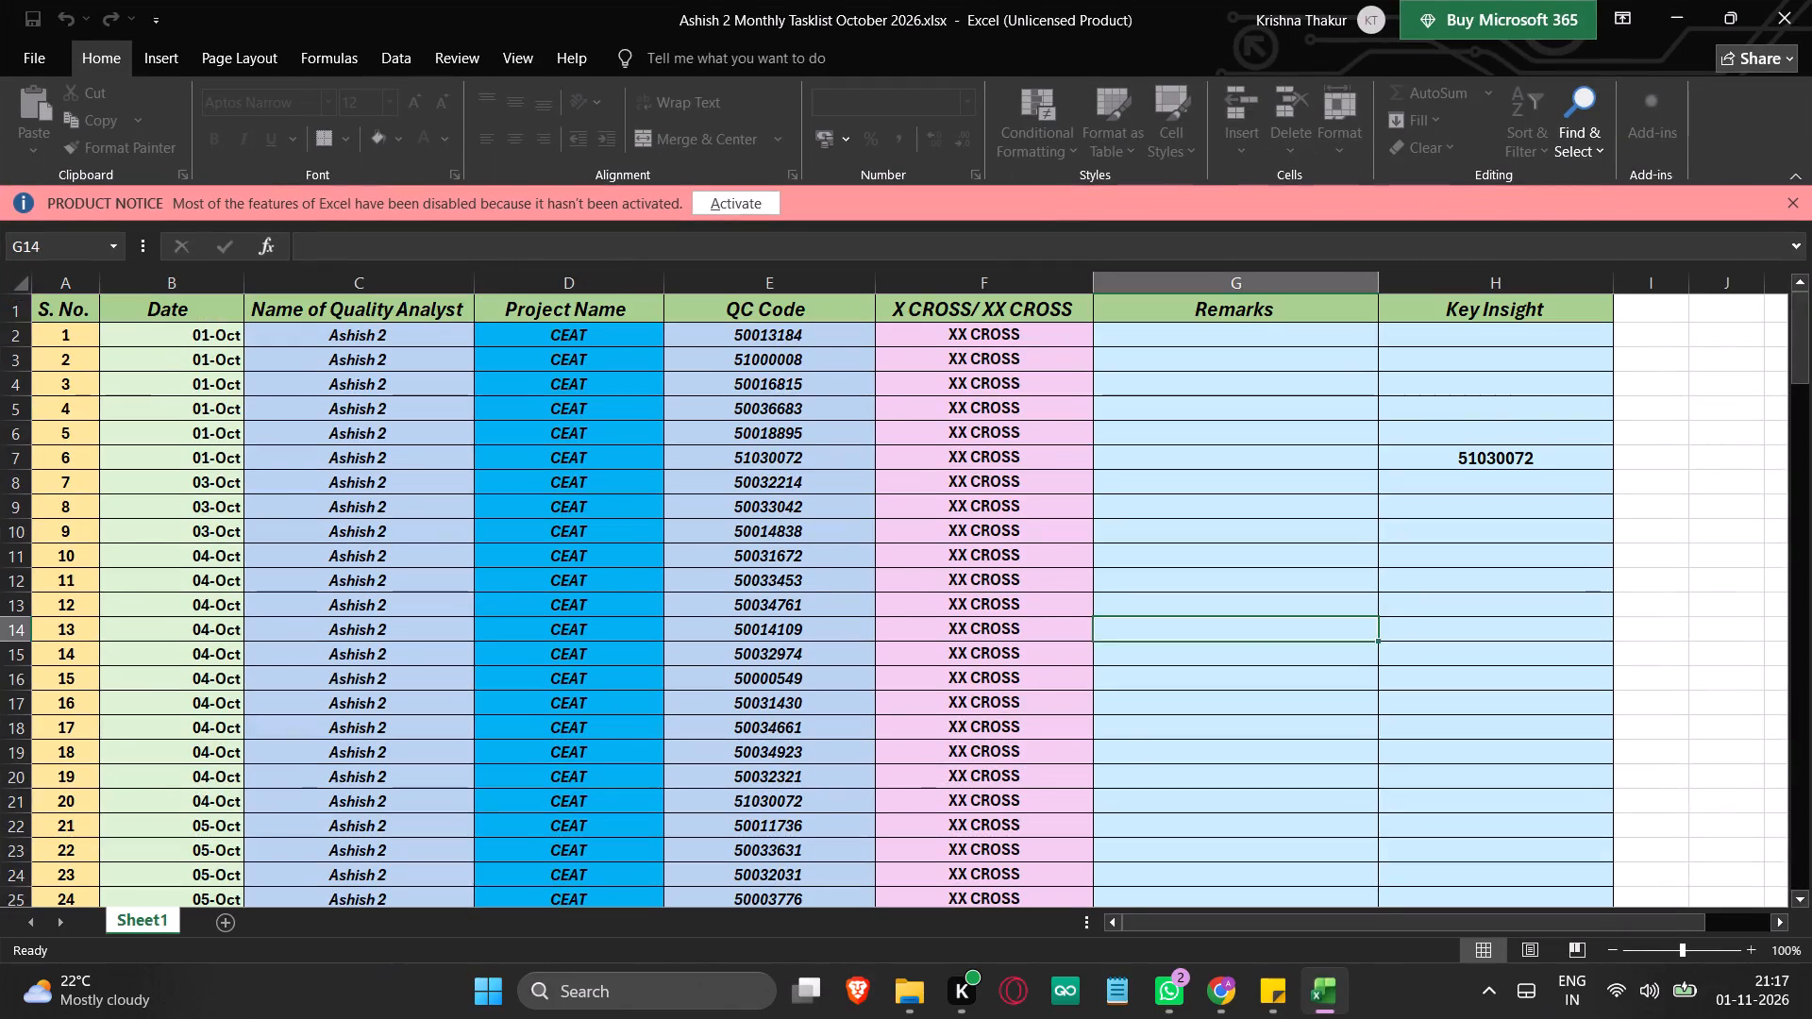
scroll(1124, 564, "up", 1)
scroll(1082, 560, "down", 20)
scroll(1082, 560, "down", 20)
scroll(1082, 560, "down", 1)
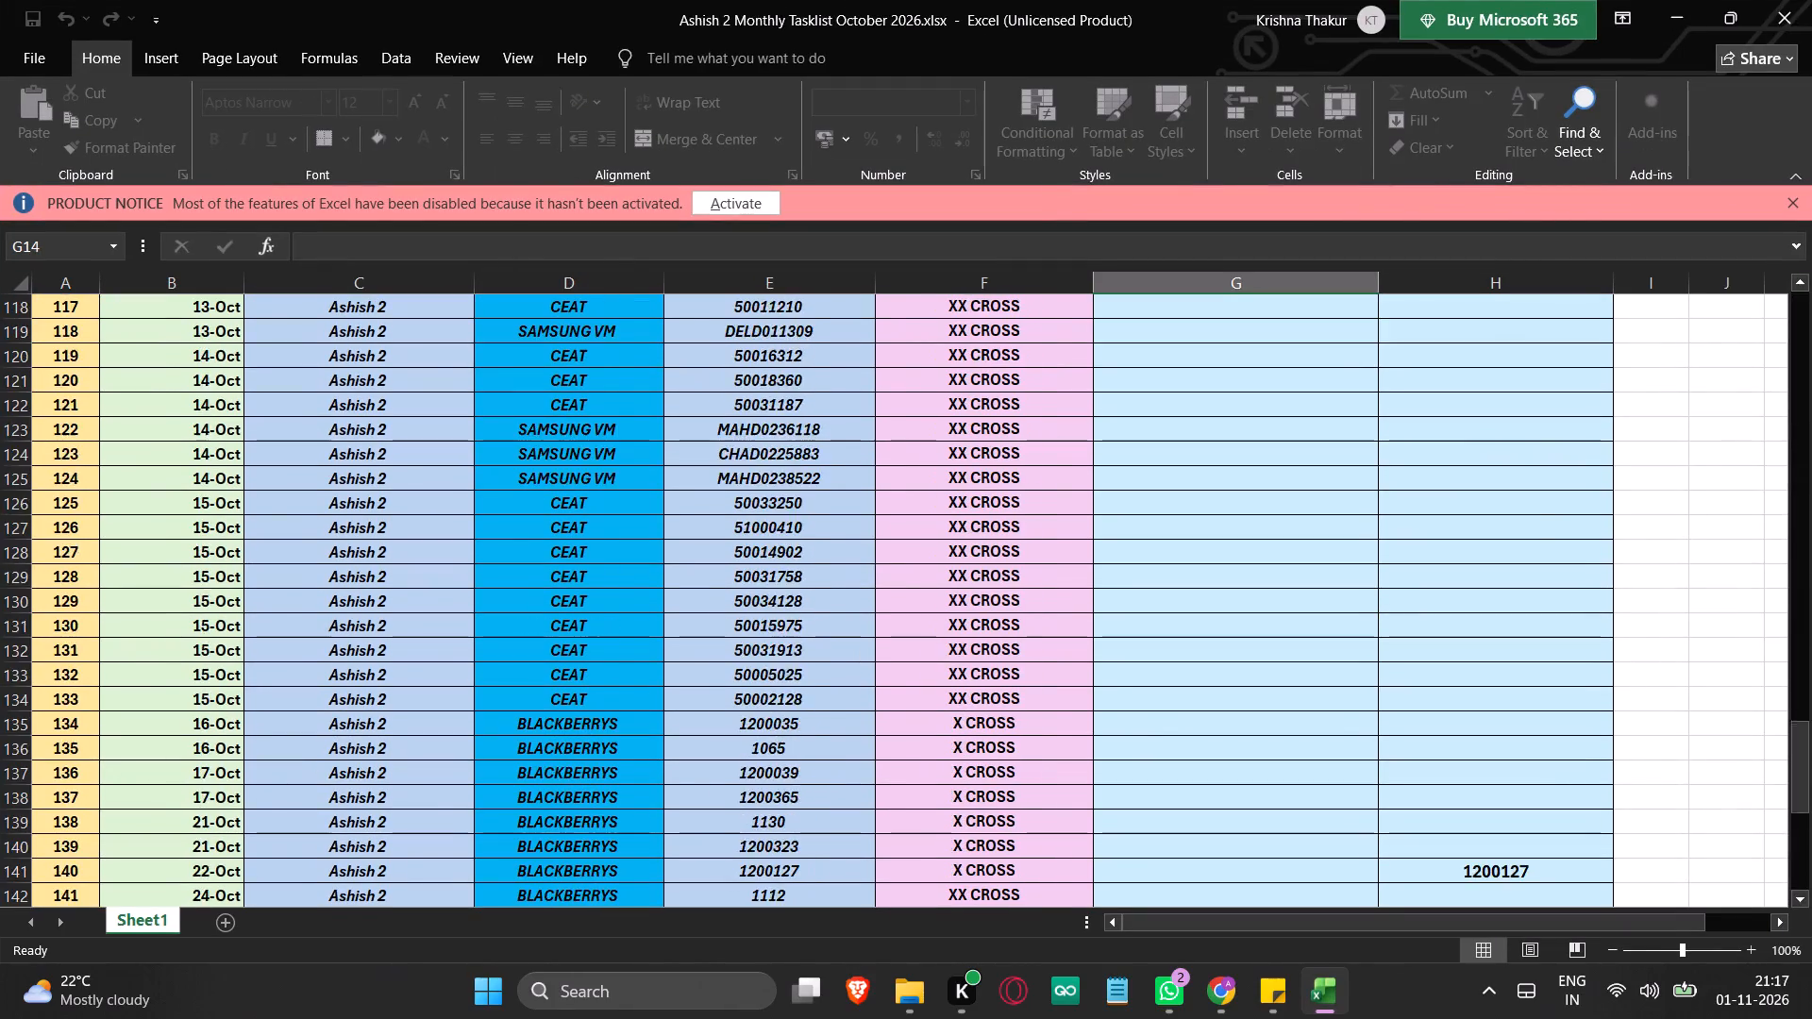
scroll(662, 664, "down", 10)
scroll(1439, 475, "up", 4)
left_click(1811, 4)
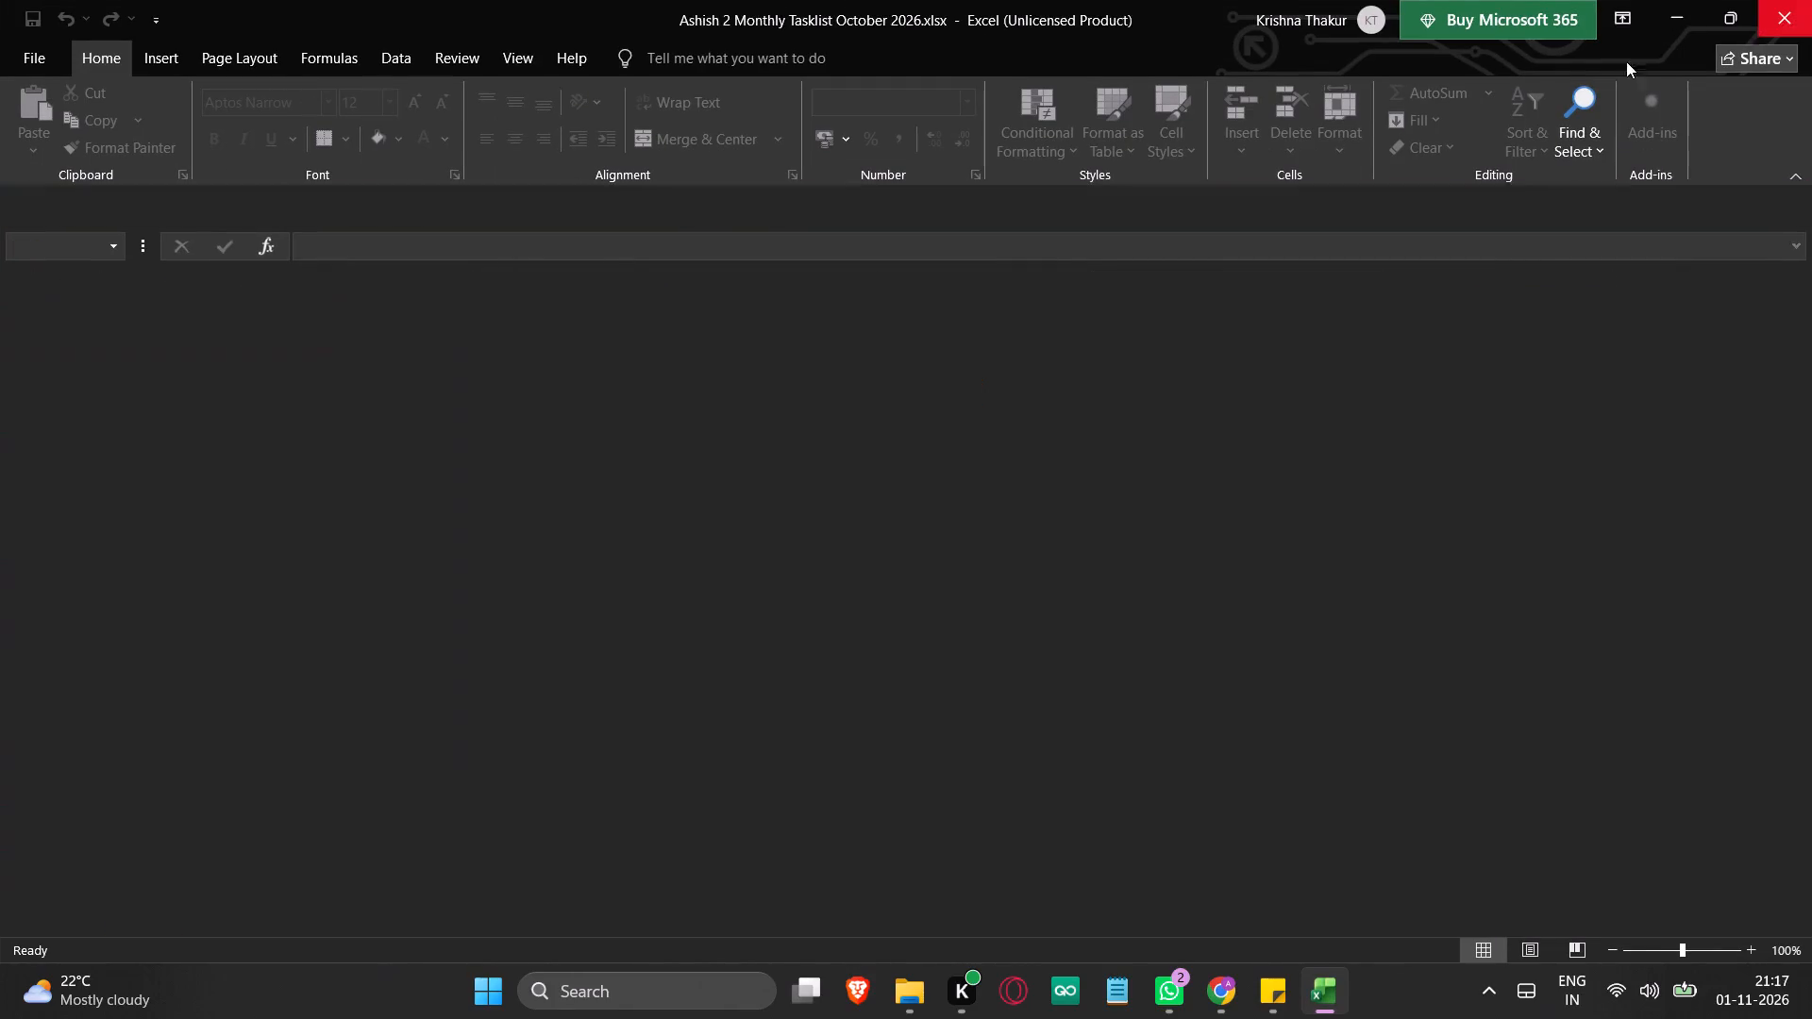
Return to the All Project Tracker - 2026 spreadsheet in Chrome, glance over the performance sheet and close the spreadsheet.
left_click(253, 0)
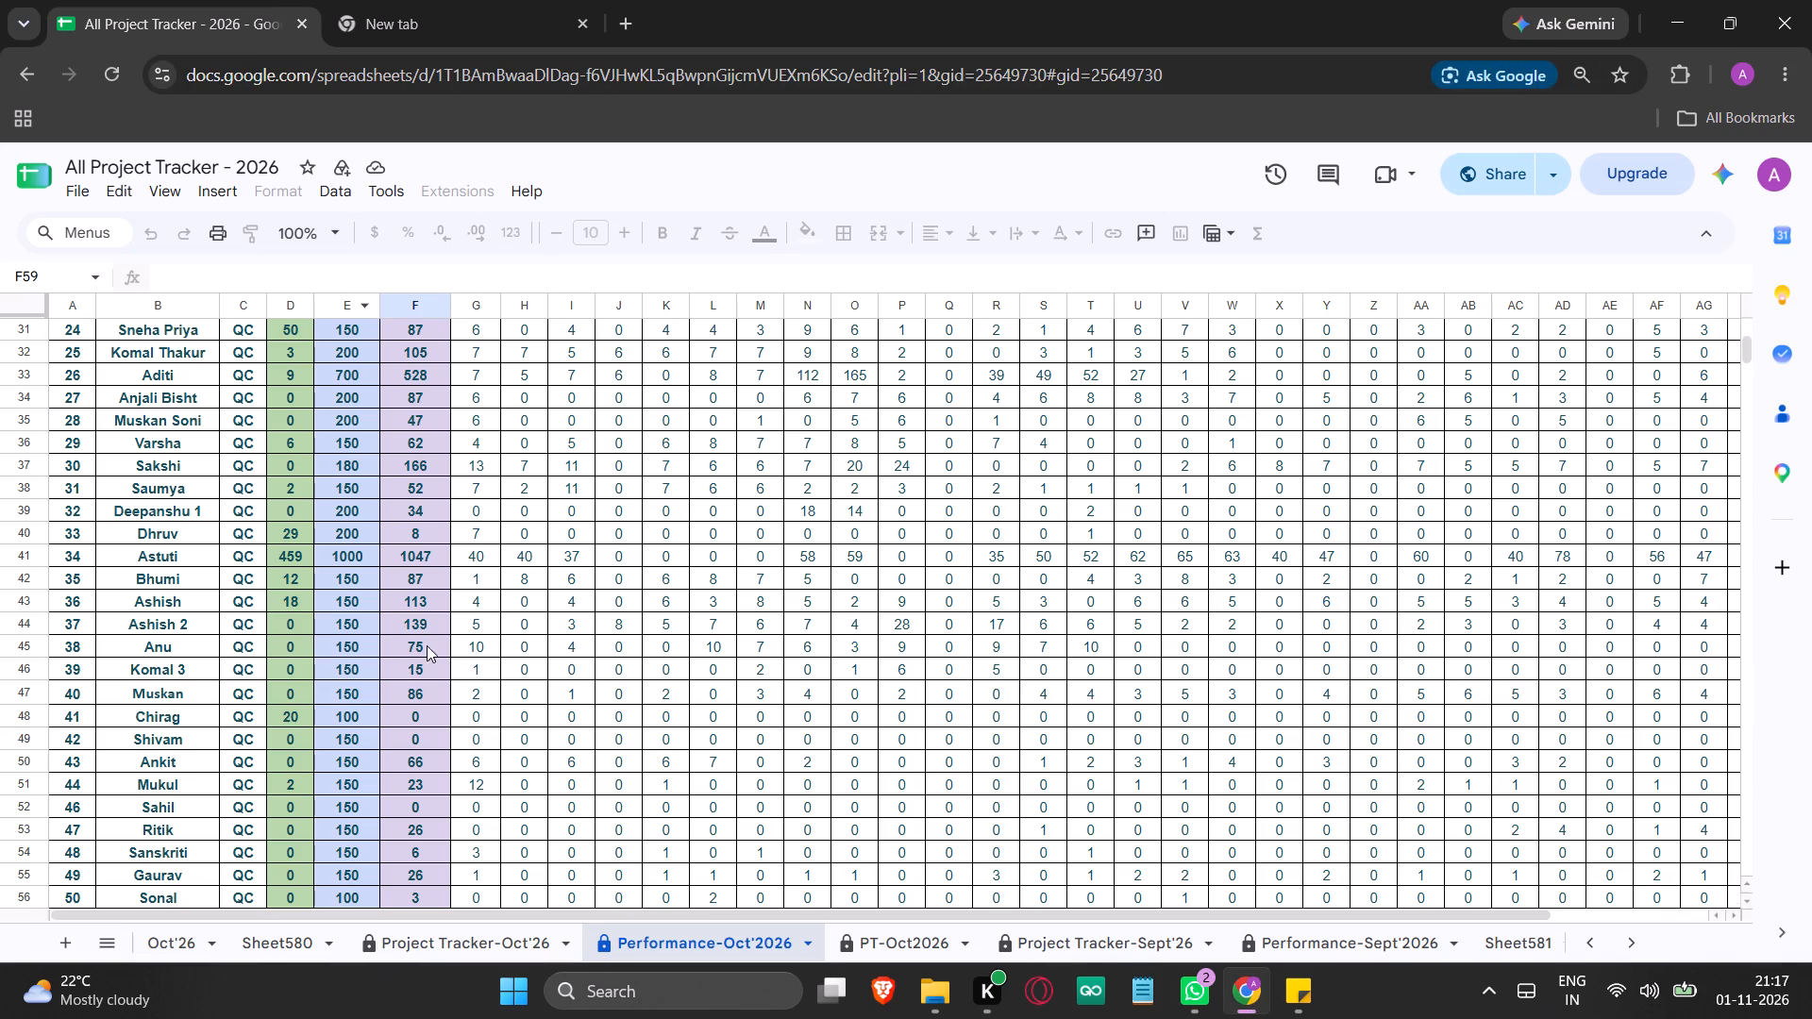
scroll(421, 649, "down", 3)
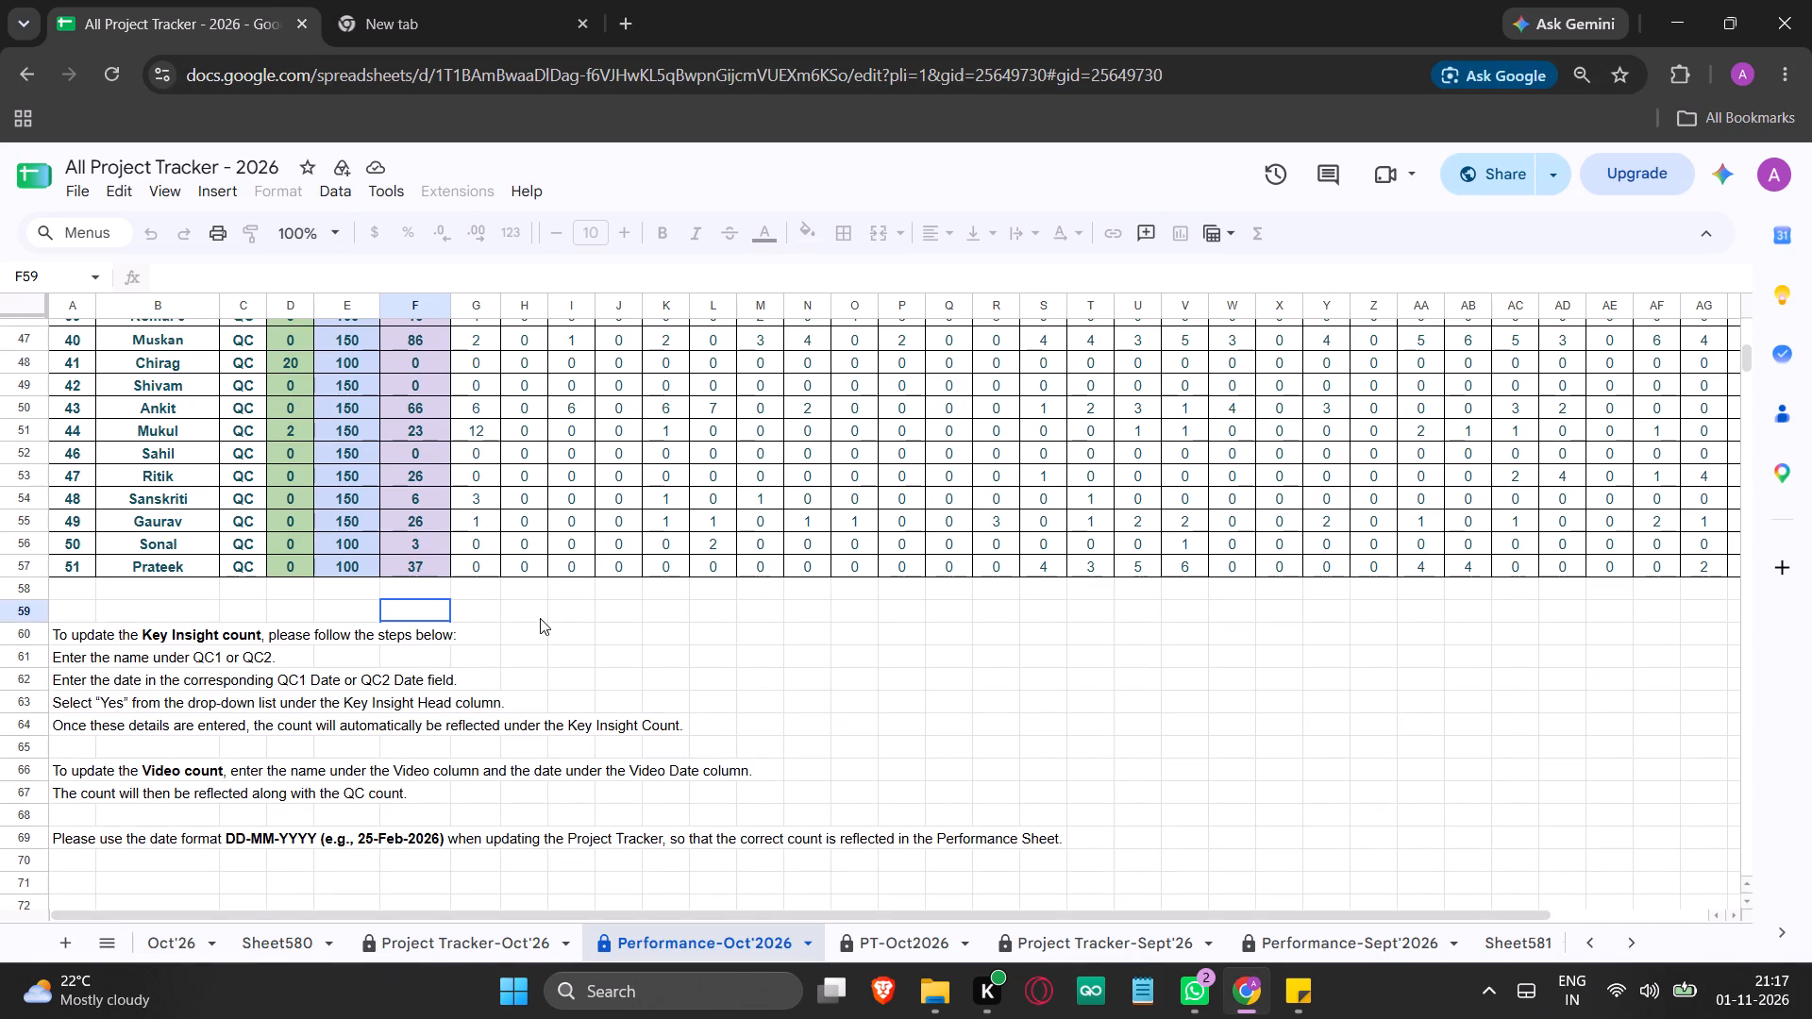
scroll(287, 554, "up", 1)
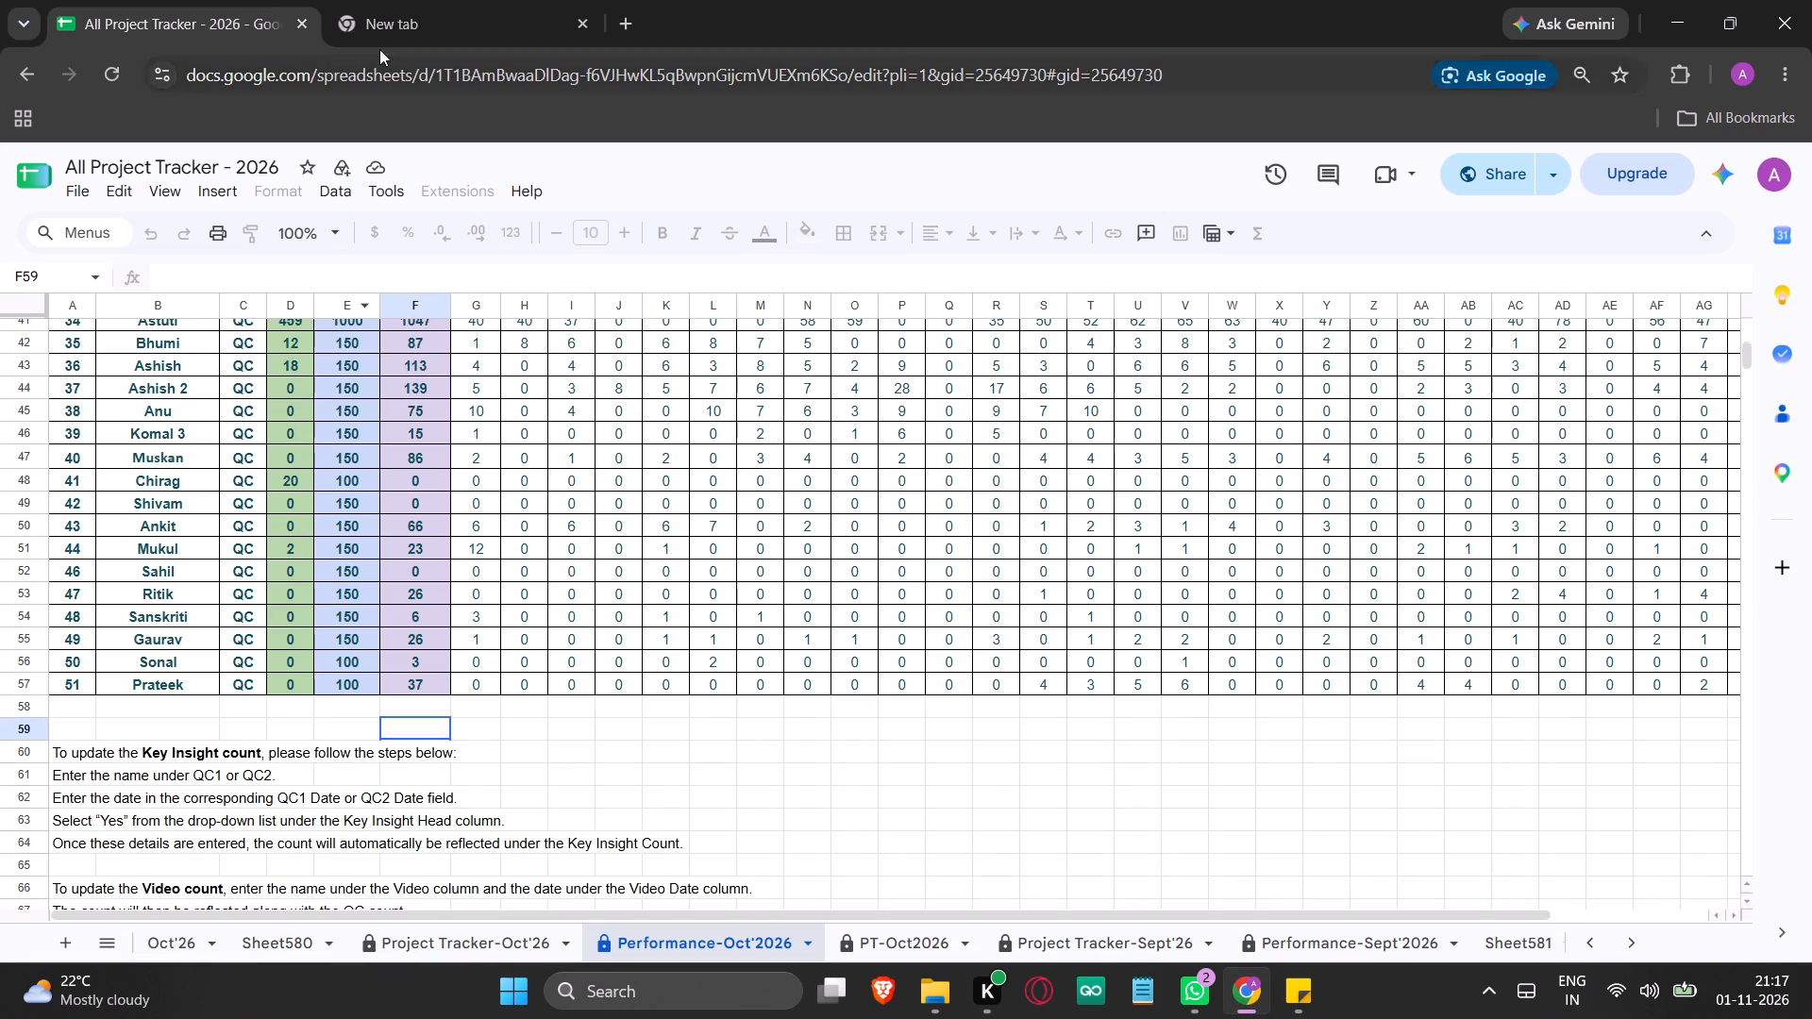
left_click(437, 4)
left_click(303, 17)
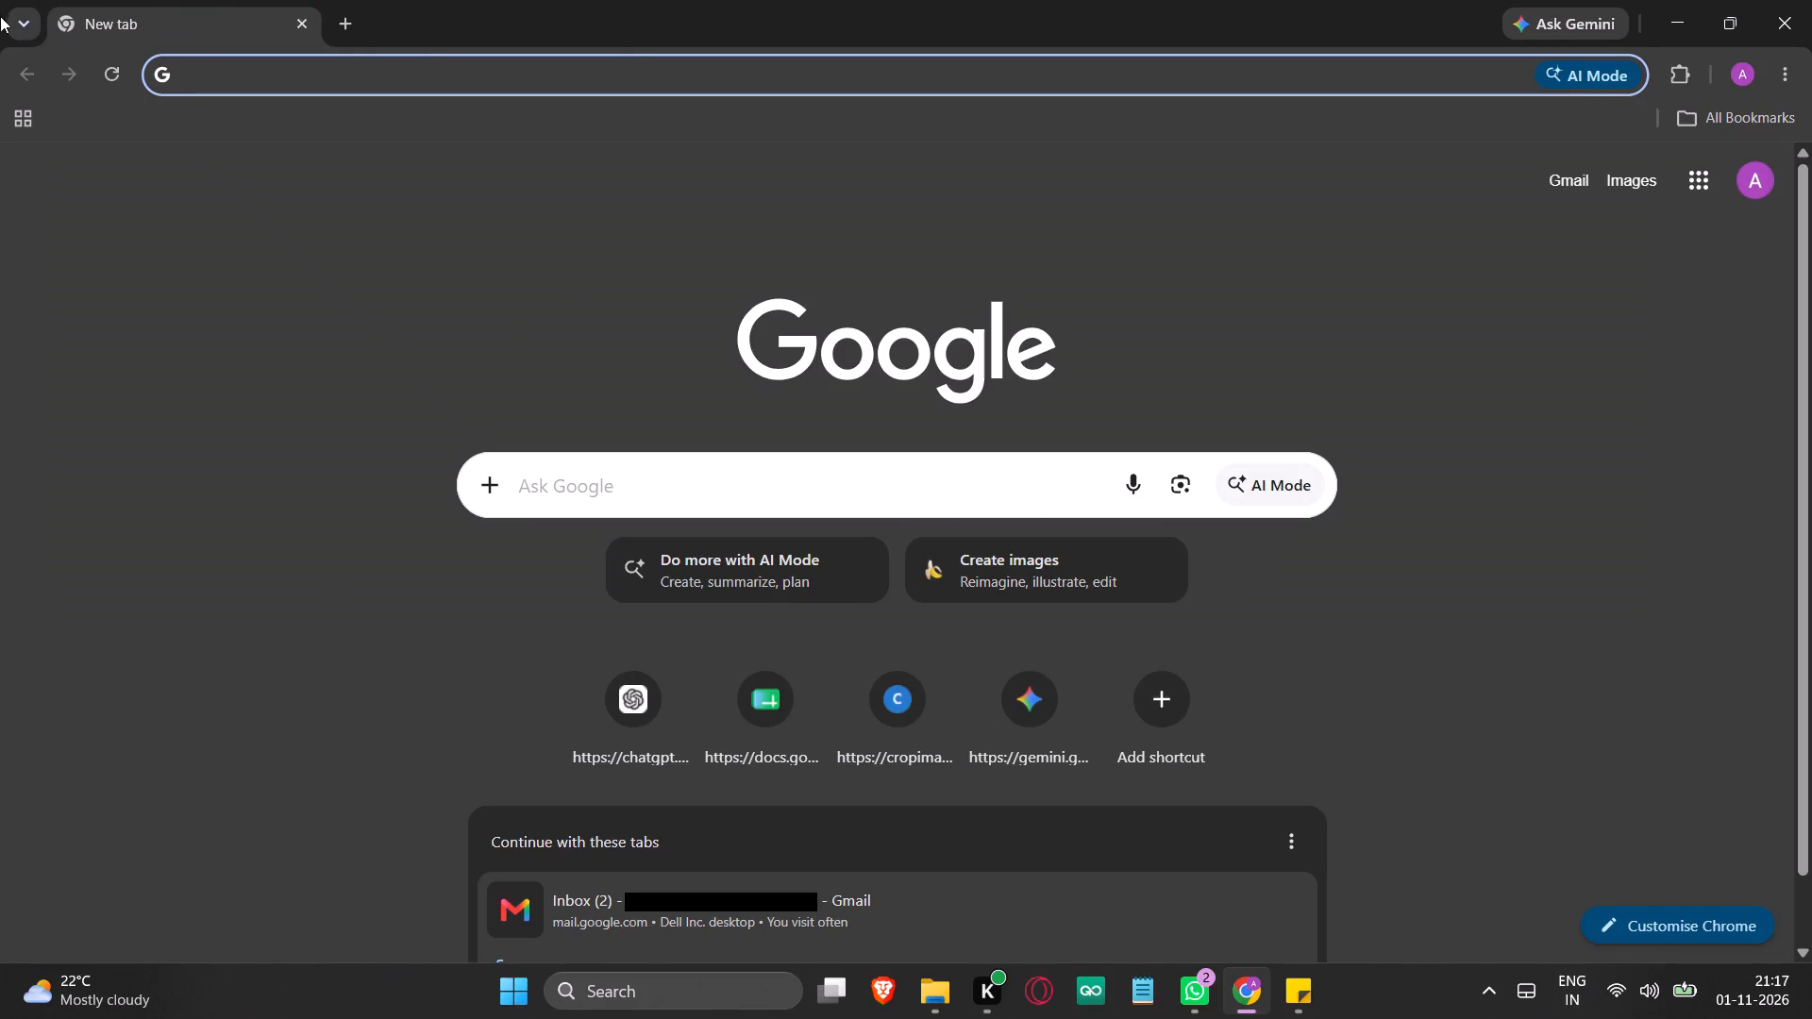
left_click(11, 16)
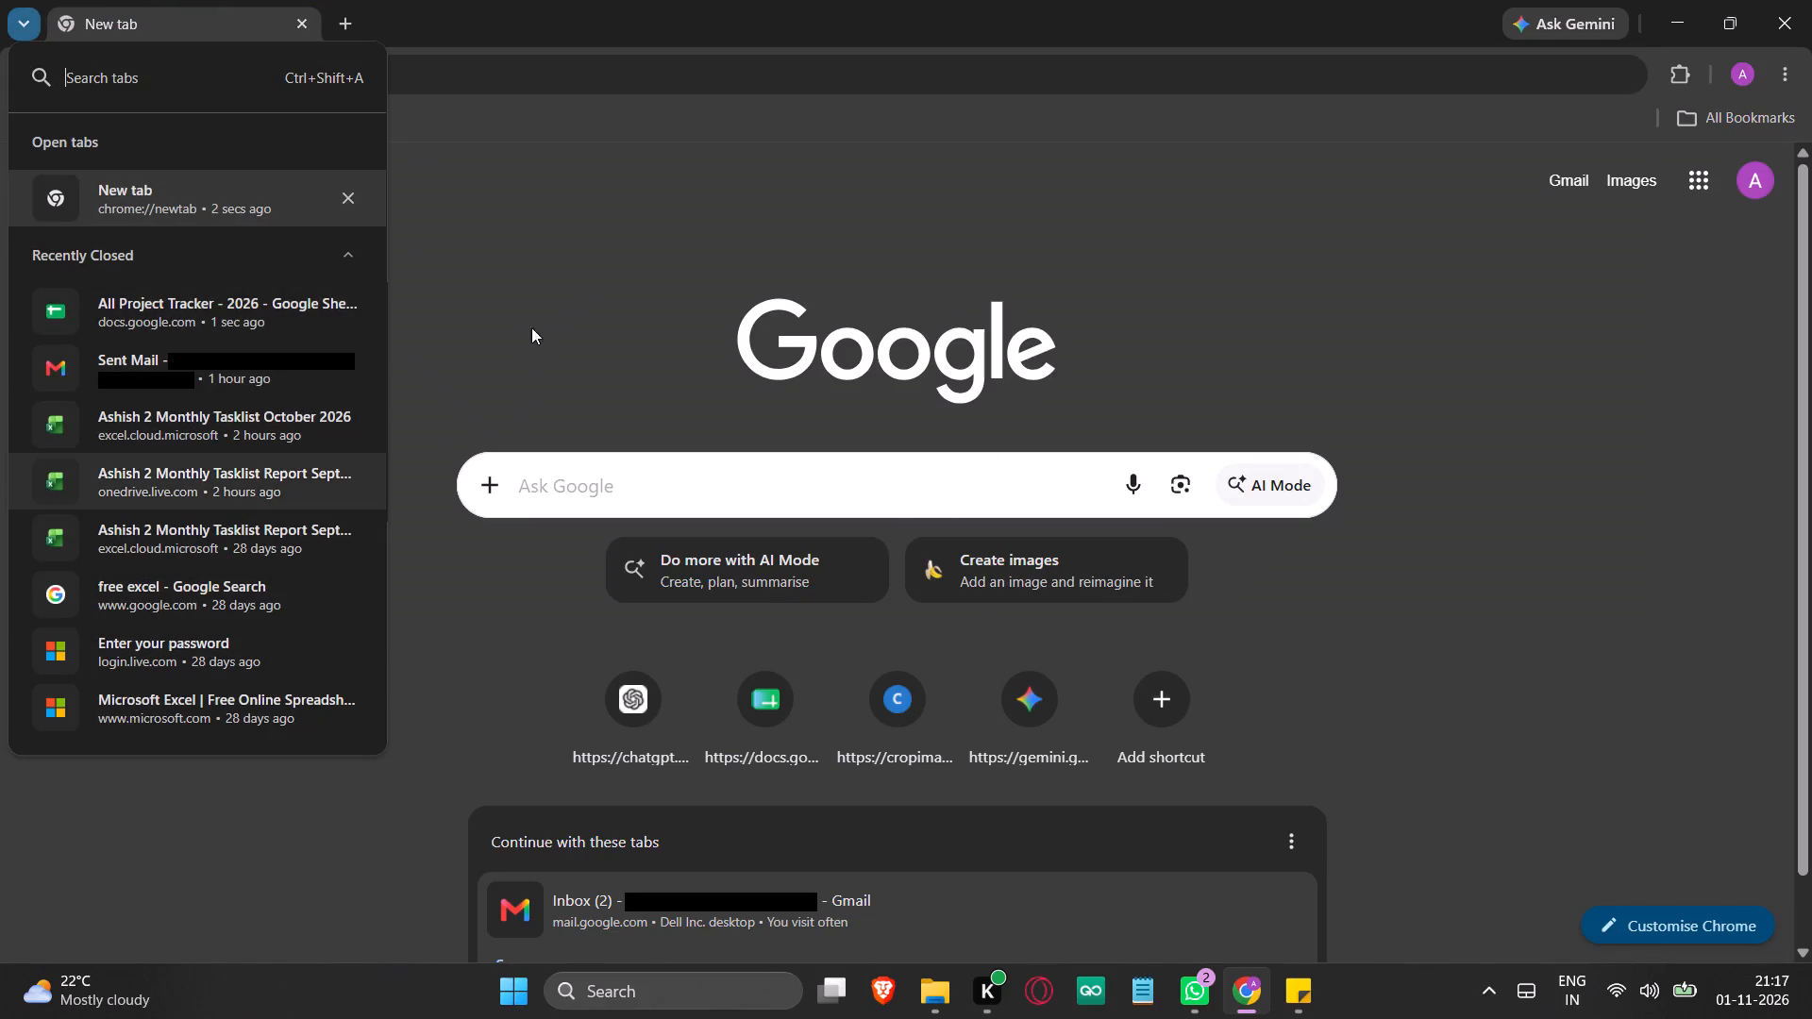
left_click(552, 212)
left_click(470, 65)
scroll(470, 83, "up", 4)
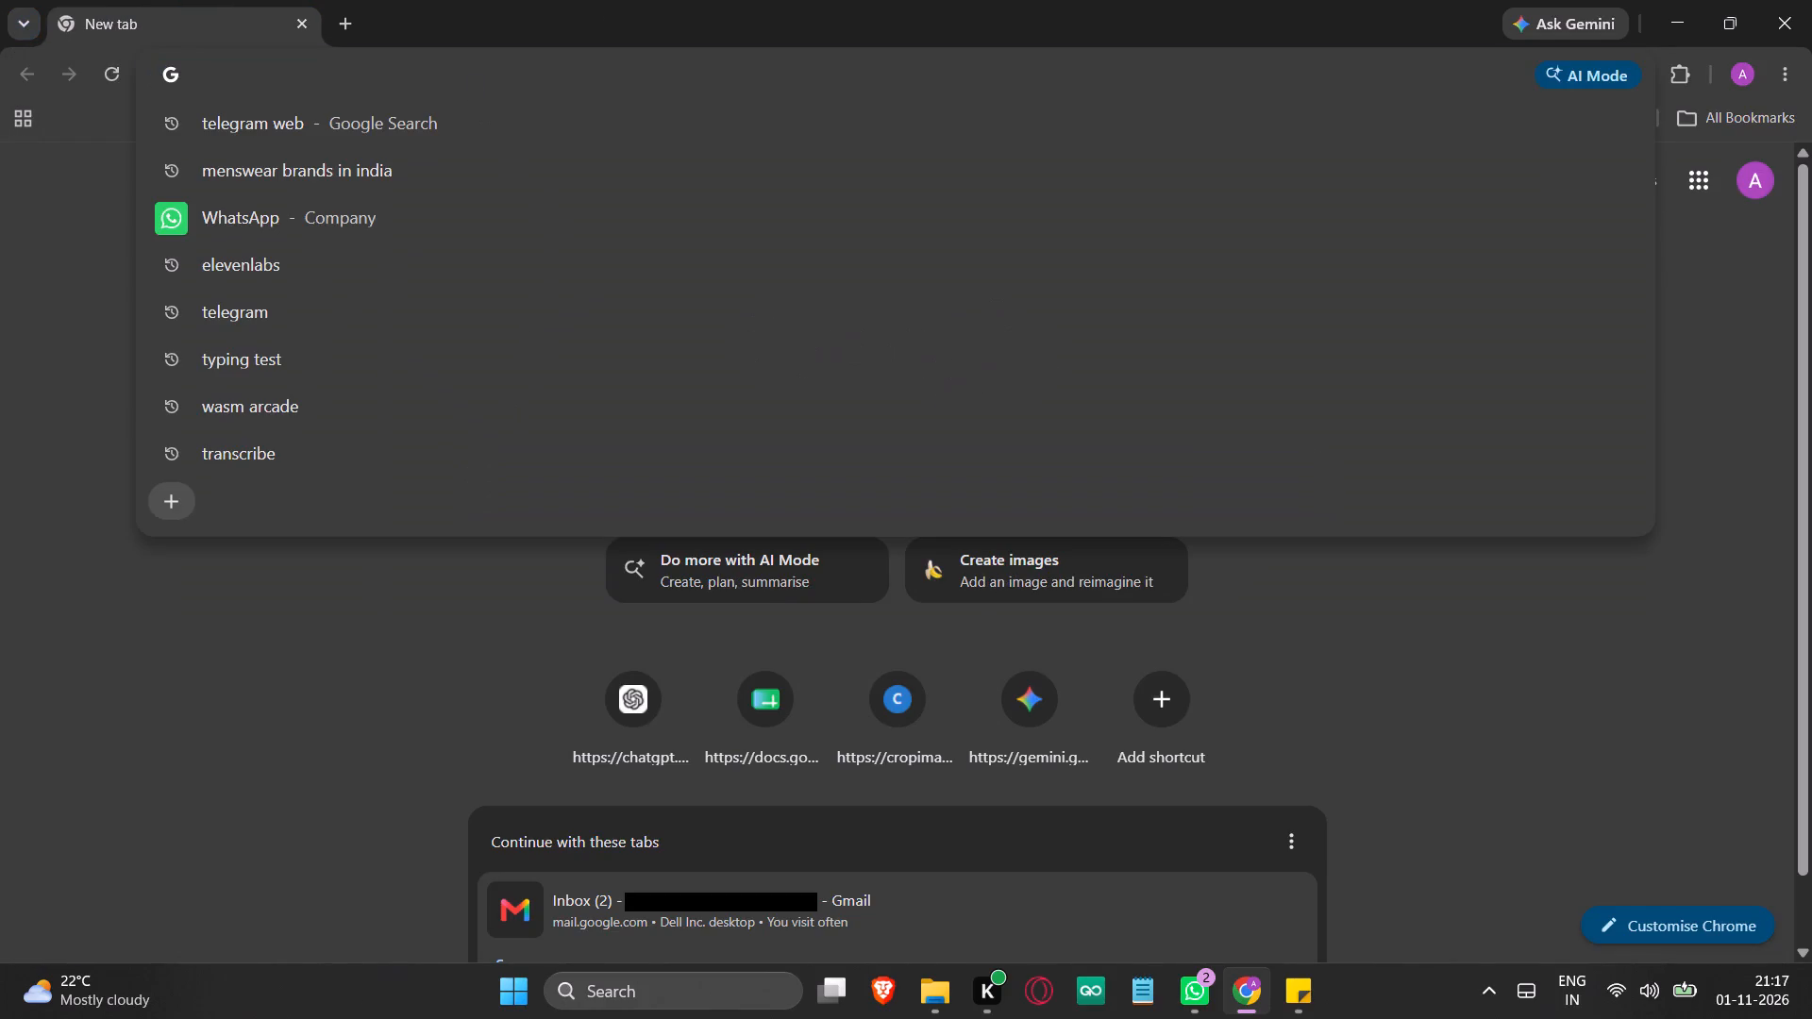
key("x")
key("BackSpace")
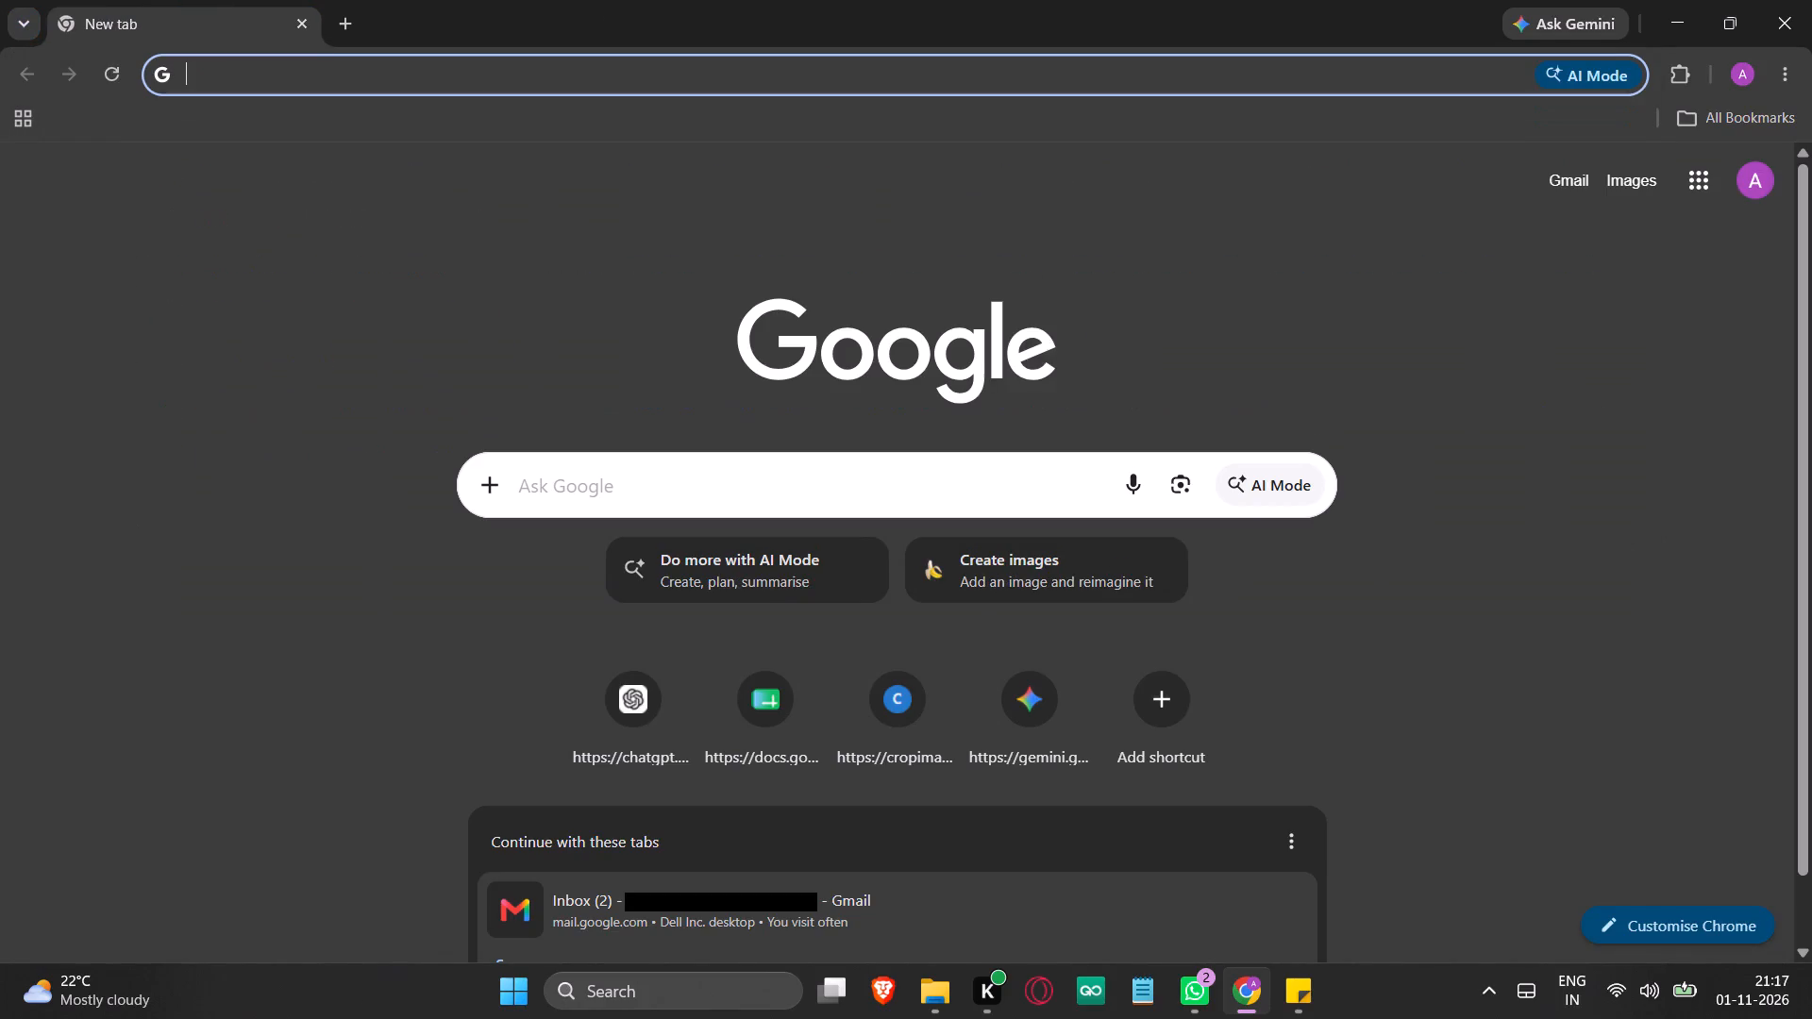
Look over the recently closed tabs in Chrome and close the browser.
left_click(4, 13)
left_click(25, 21)
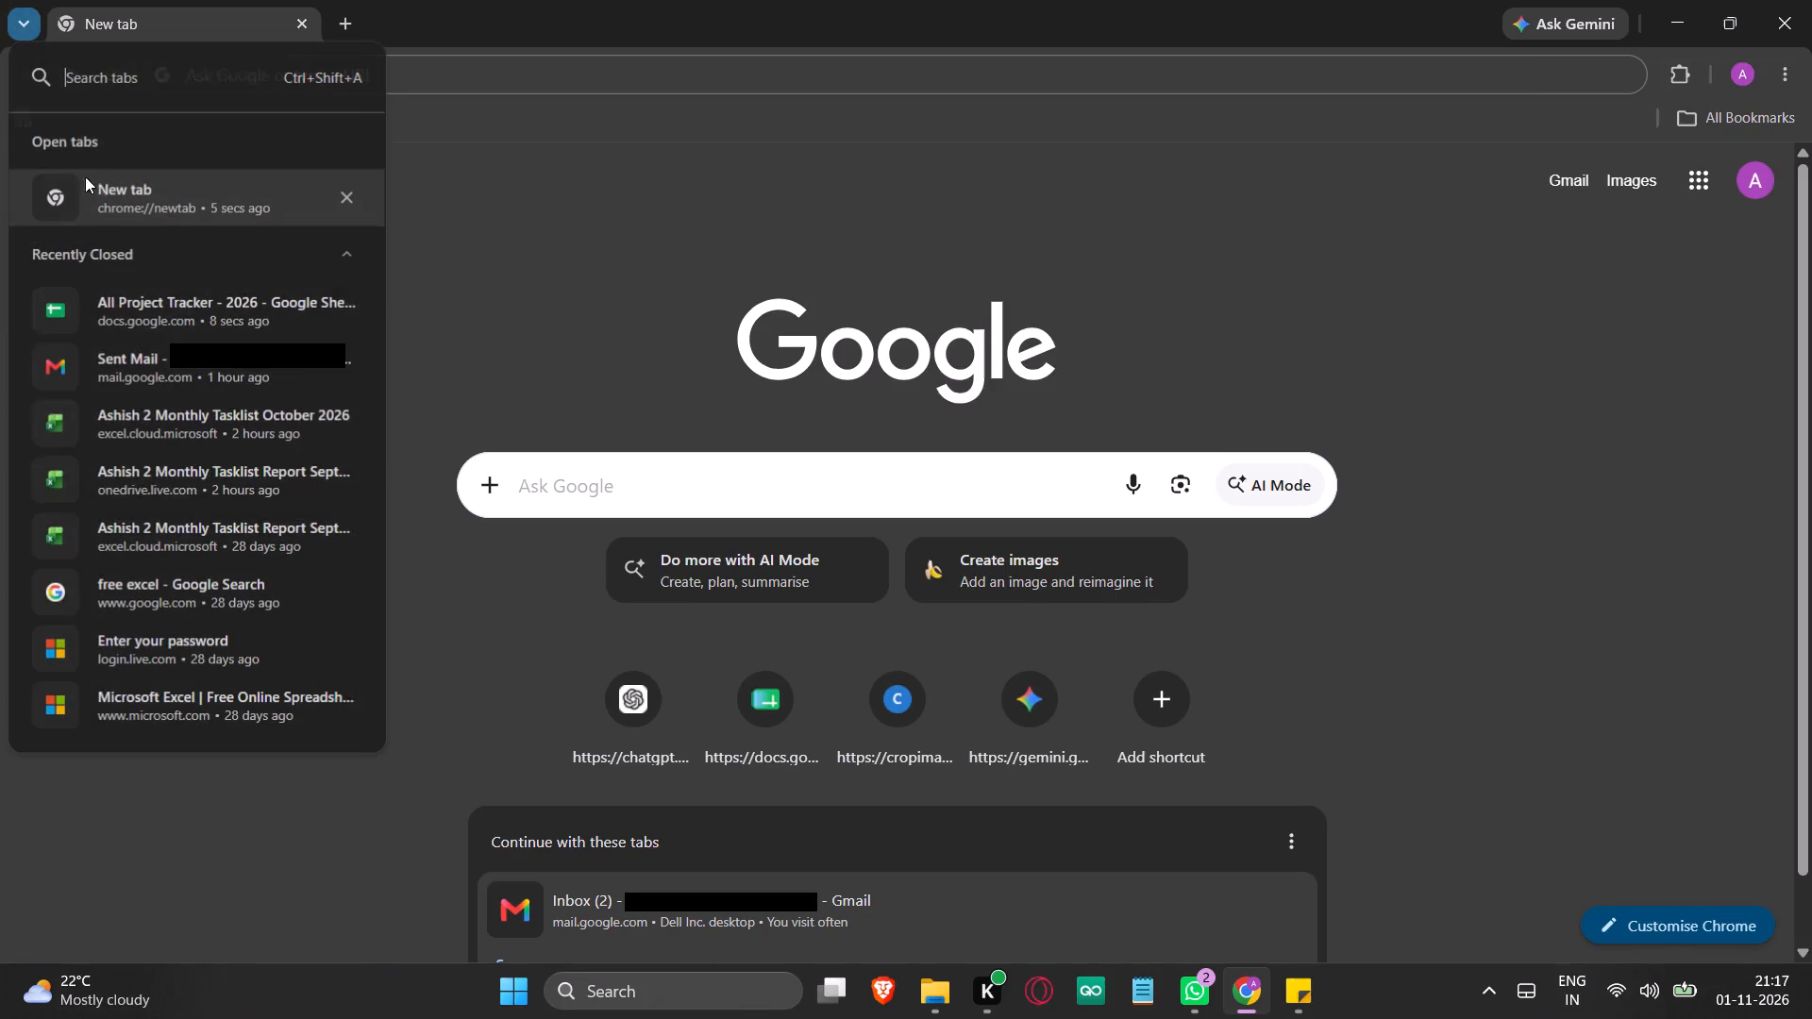
scroll(249, 459, "down", 2)
scroll(249, 459, "up", 3)
scroll(257, 352, "down", 3)
scroll(249, 435, "up", 2)
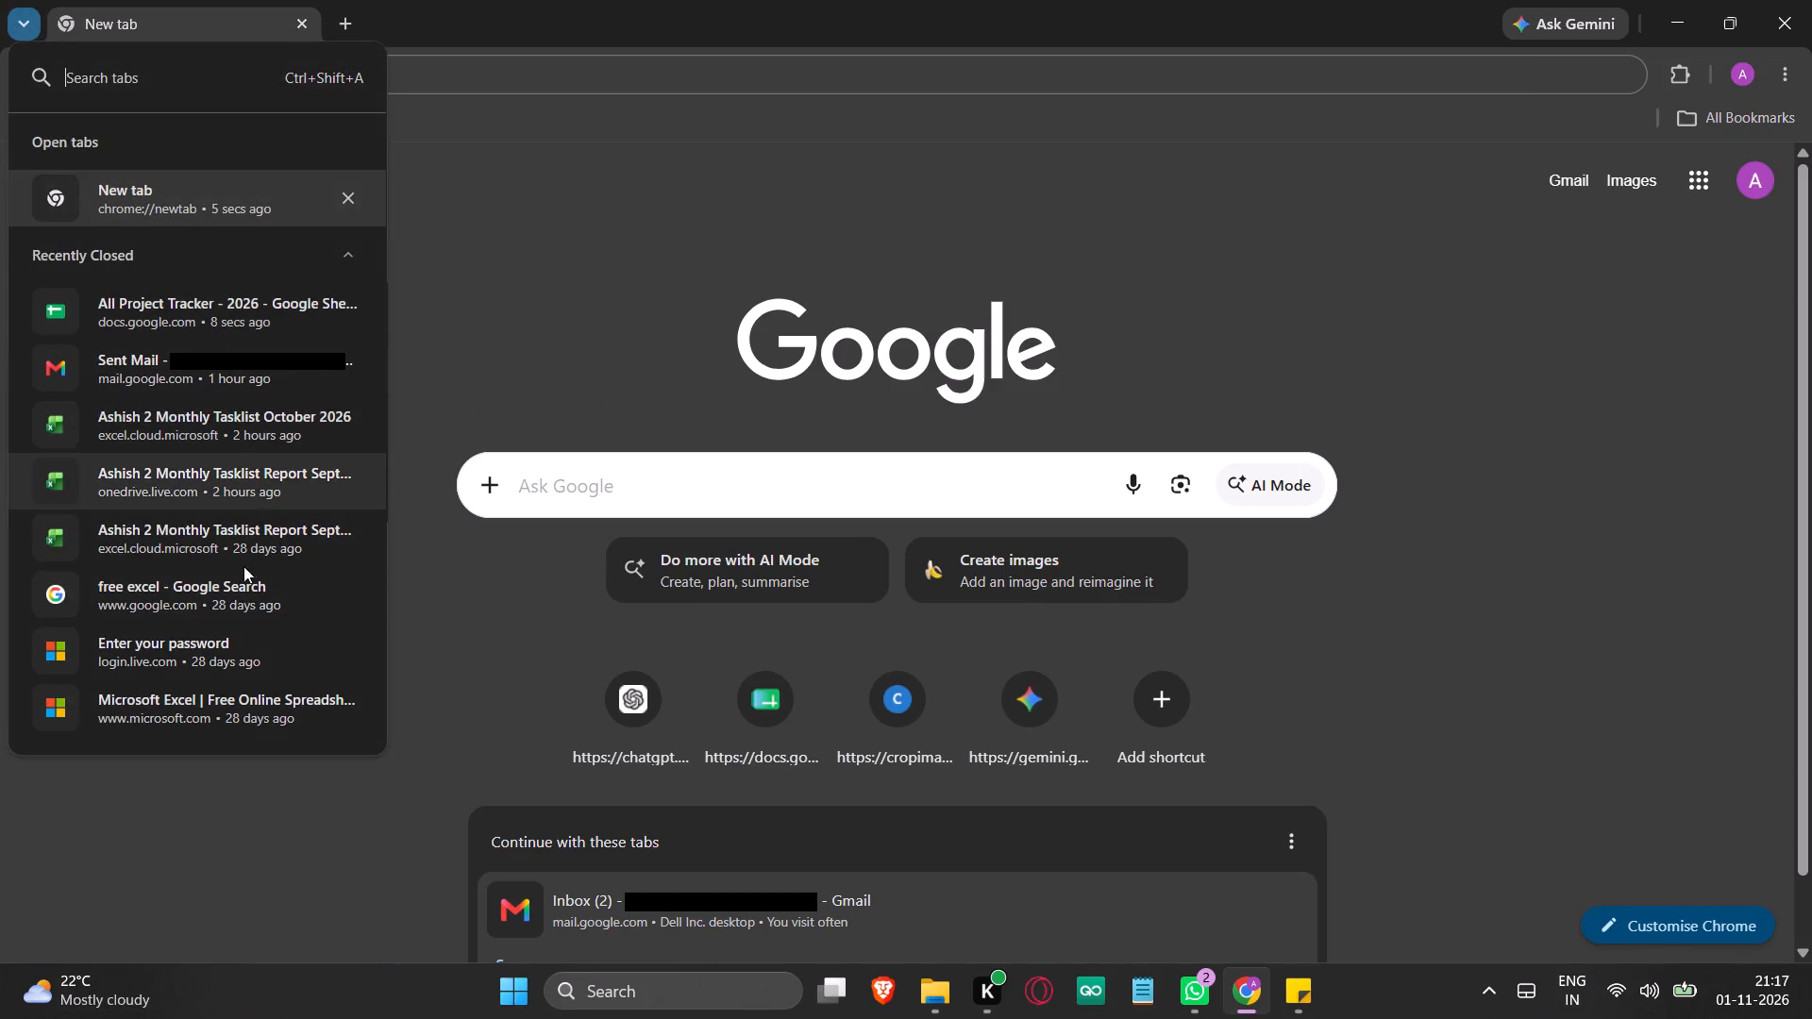
scroll(232, 636, "down", 2)
scroll(232, 636, "up", 3)
left_click(617, 198)
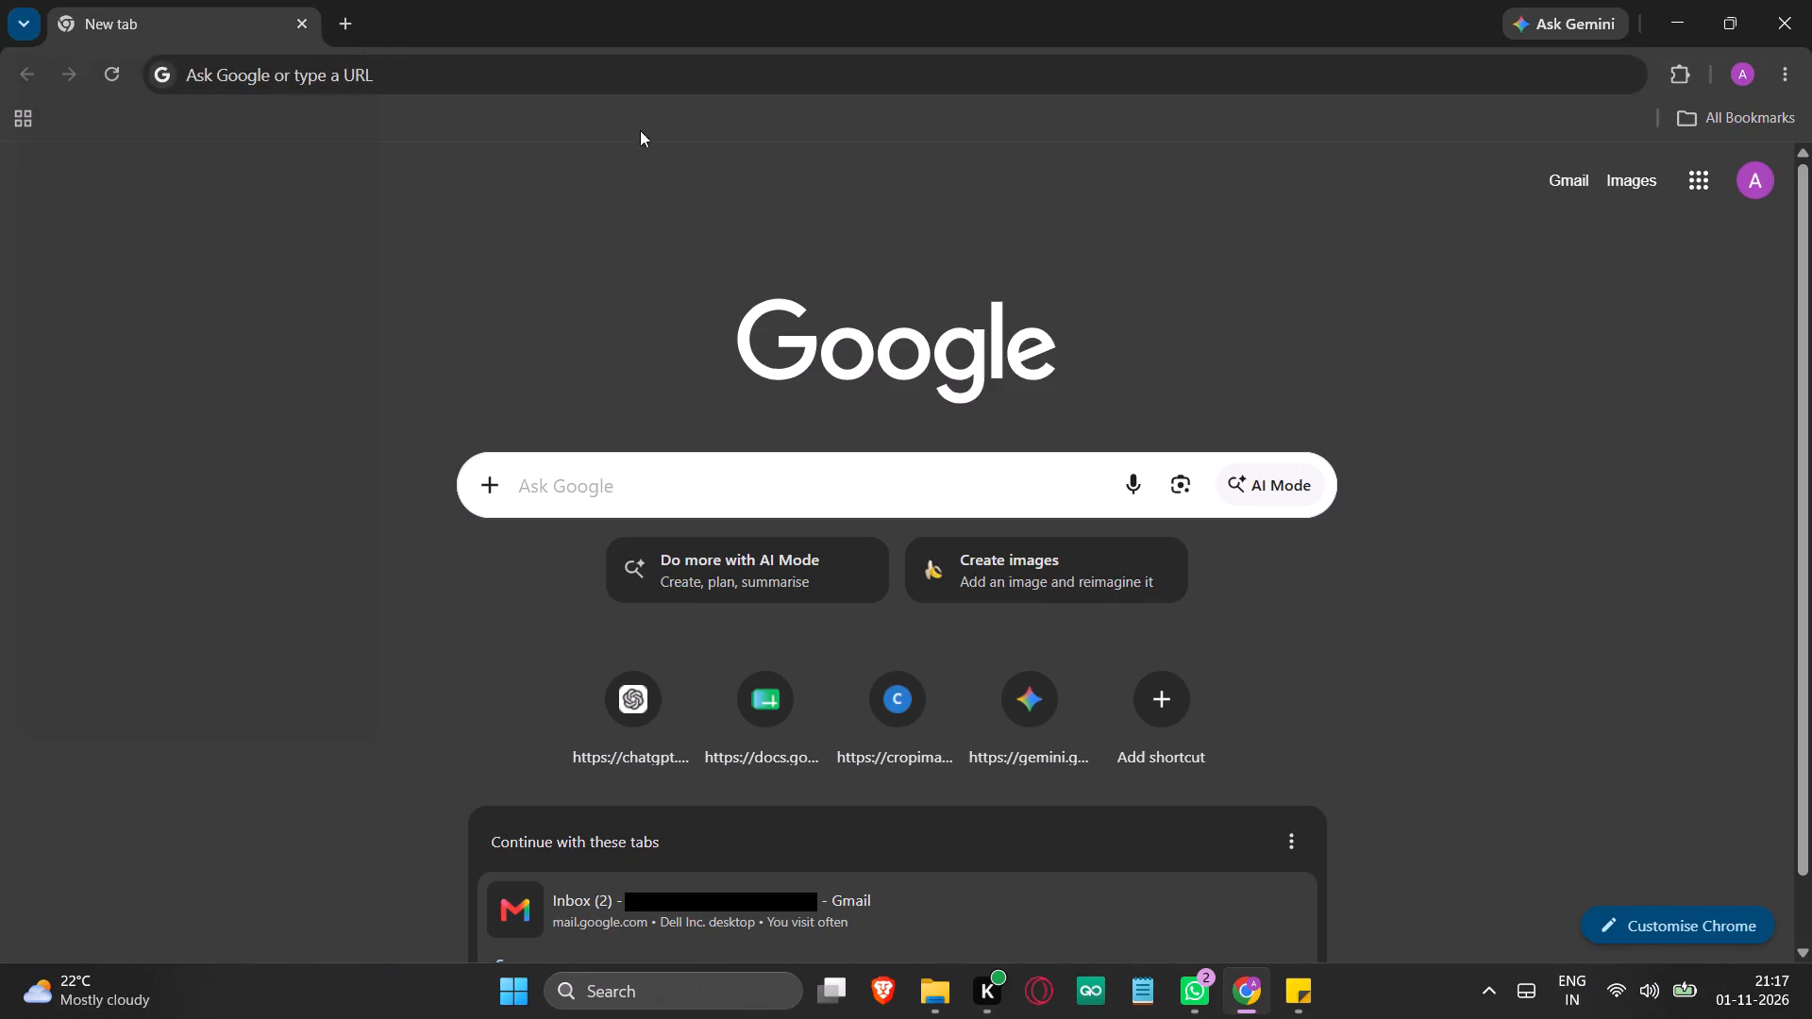
scroll(763, 95, "up", 2)
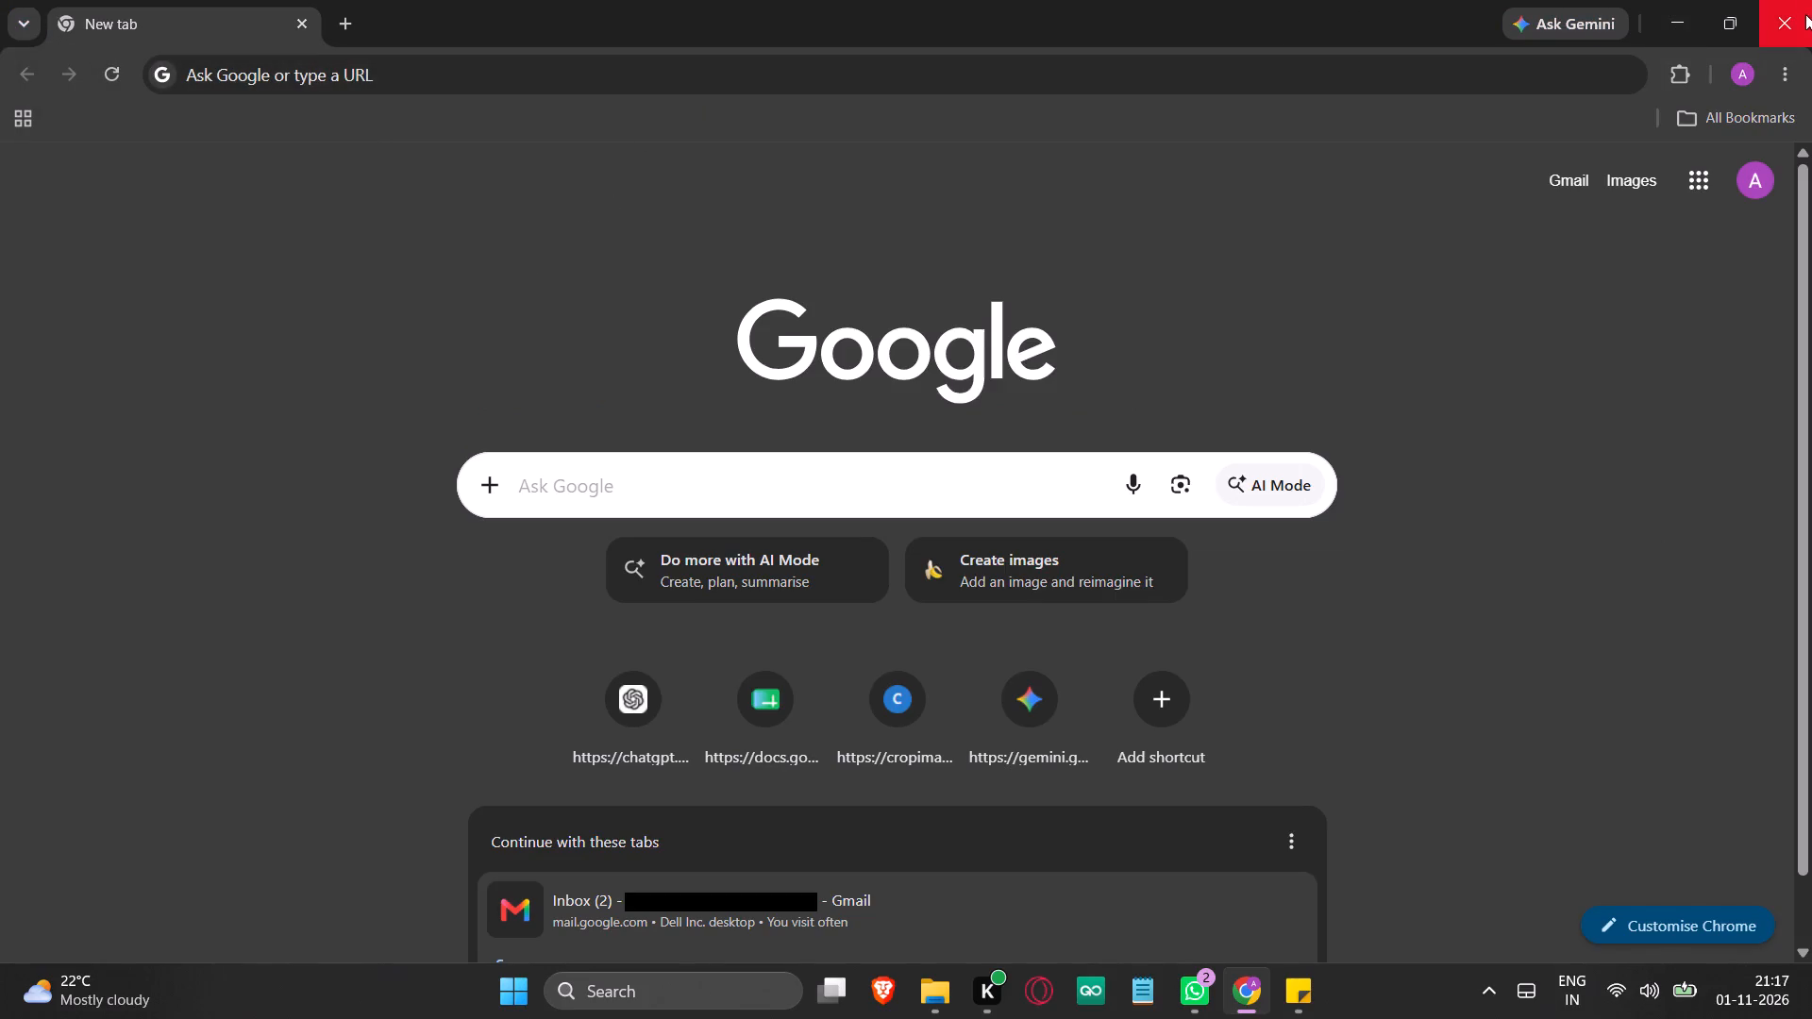
left_click(1805, 14)
scroll(1286, 394, "up", 1)
left_click_drag(1263, 447, 1250, 444)
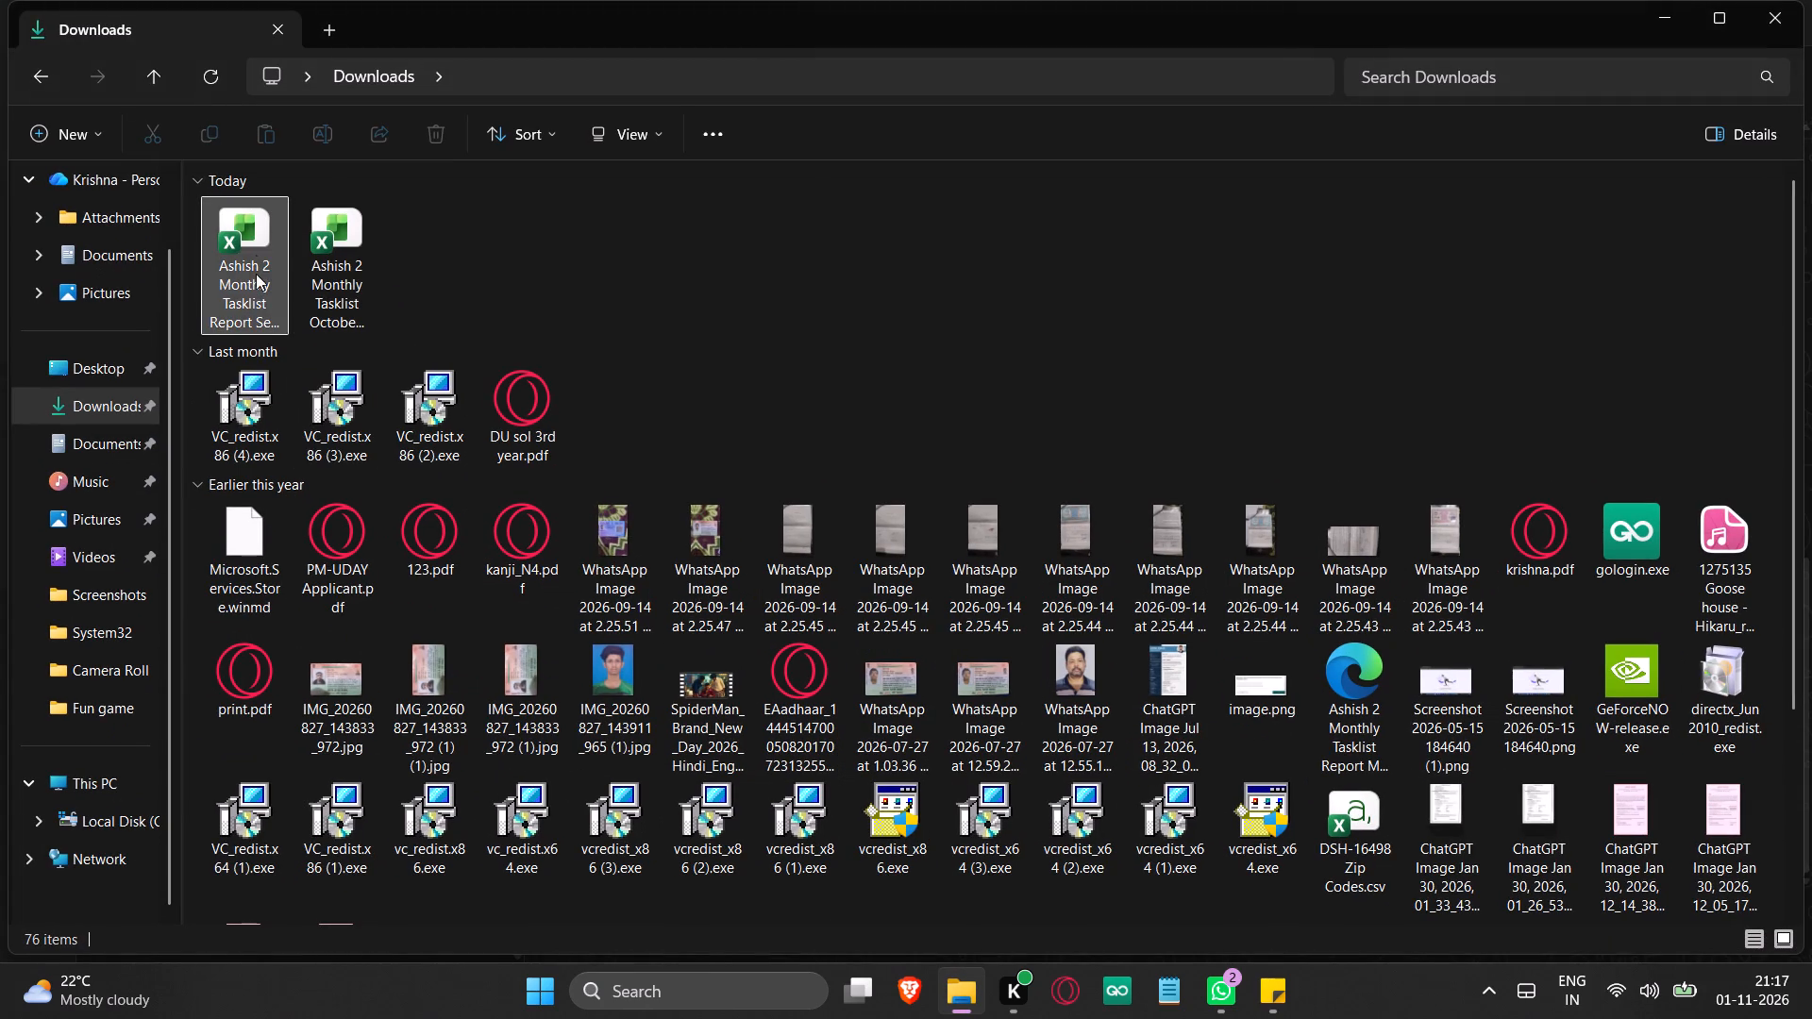
double_click(255, 253)
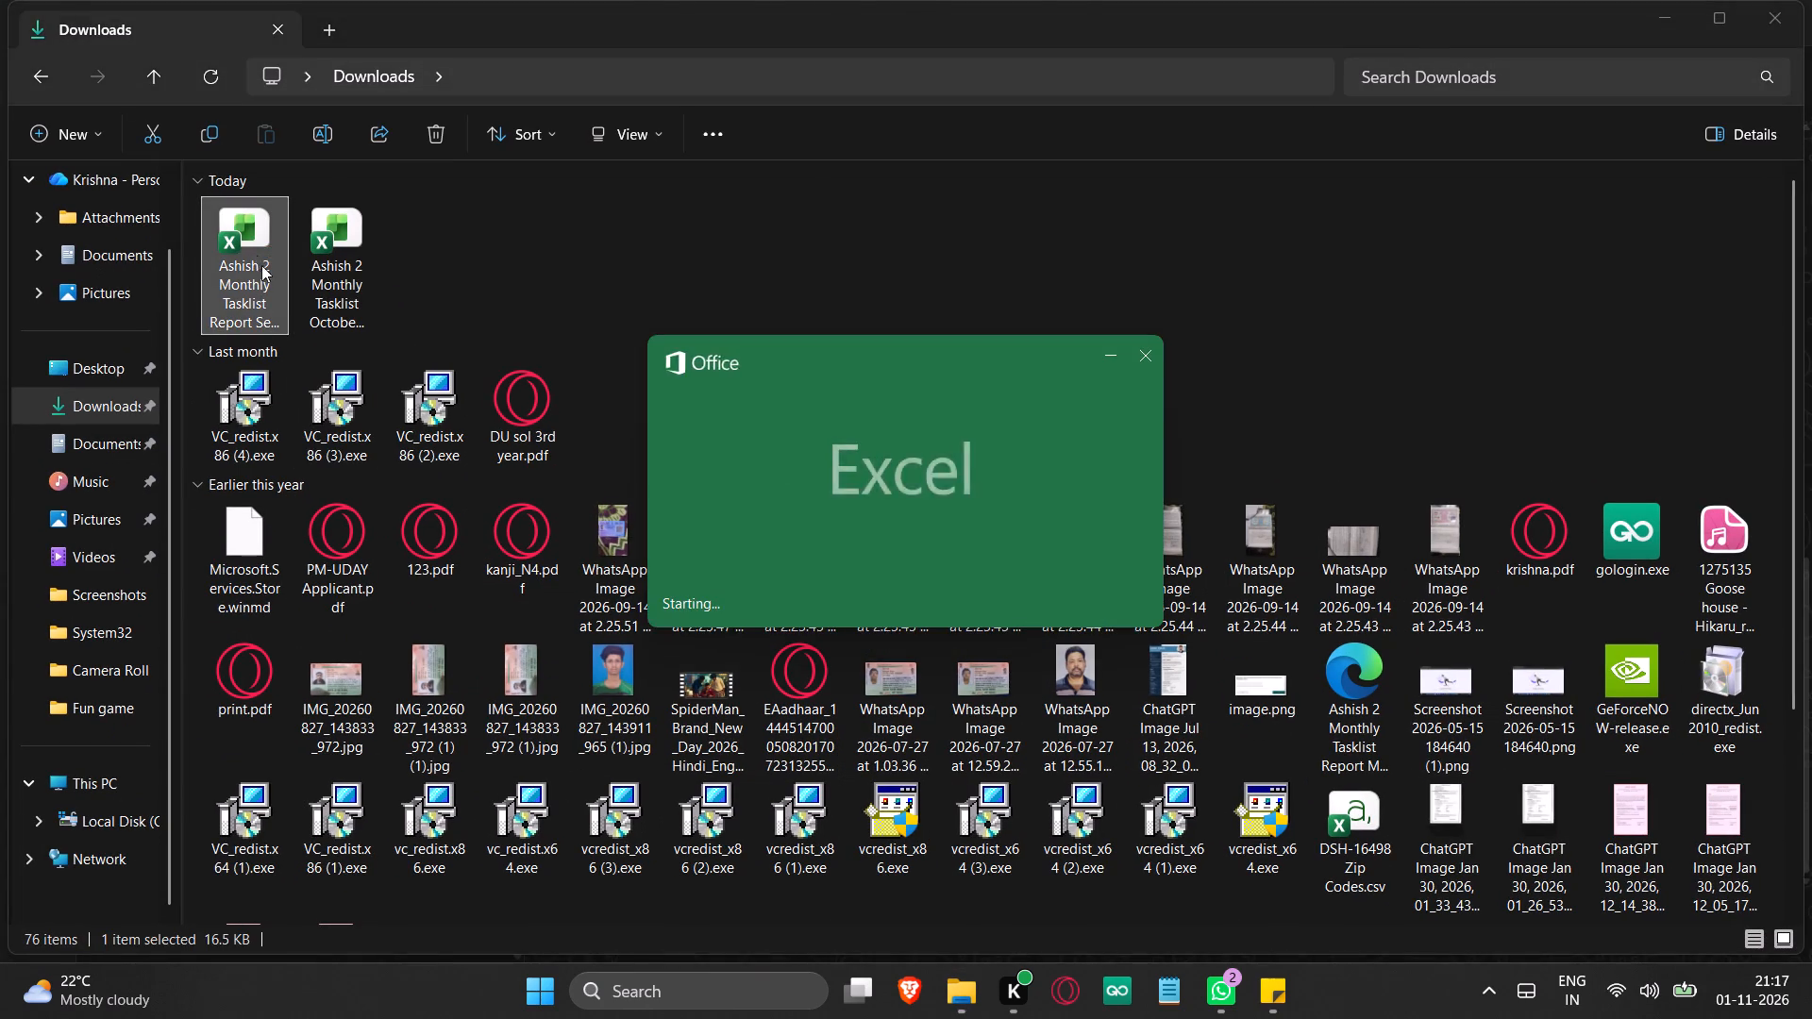
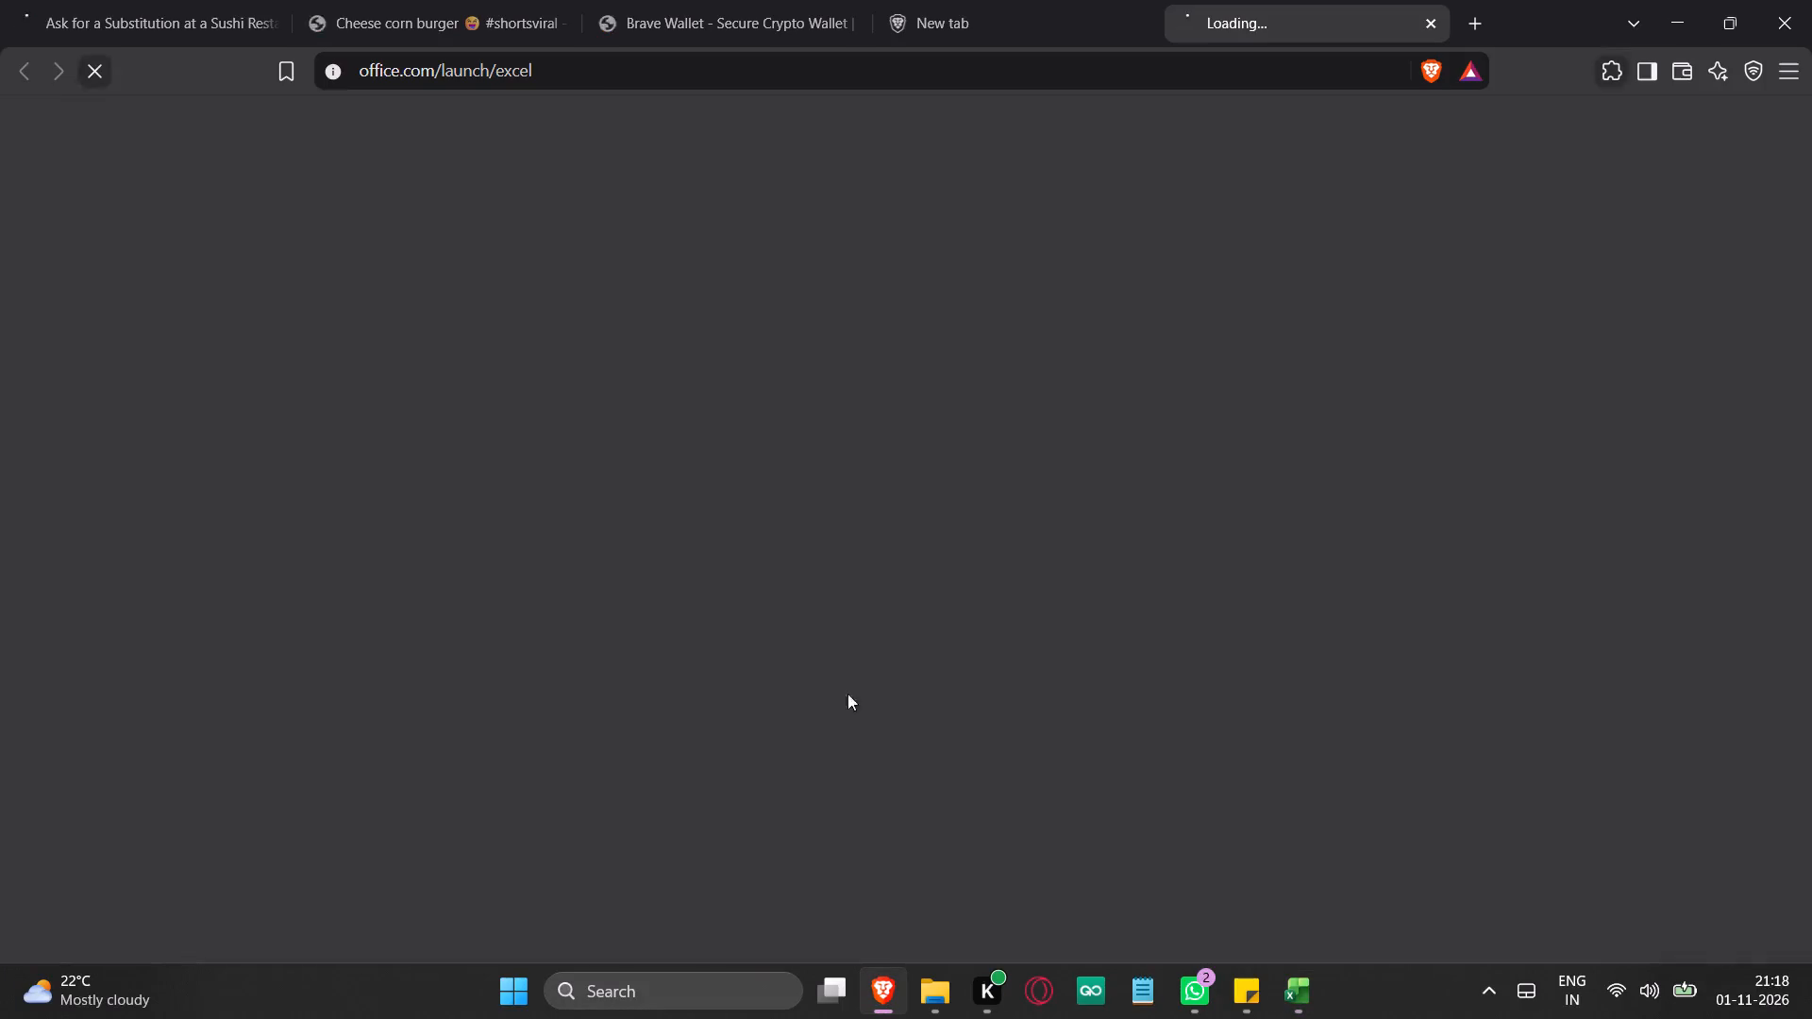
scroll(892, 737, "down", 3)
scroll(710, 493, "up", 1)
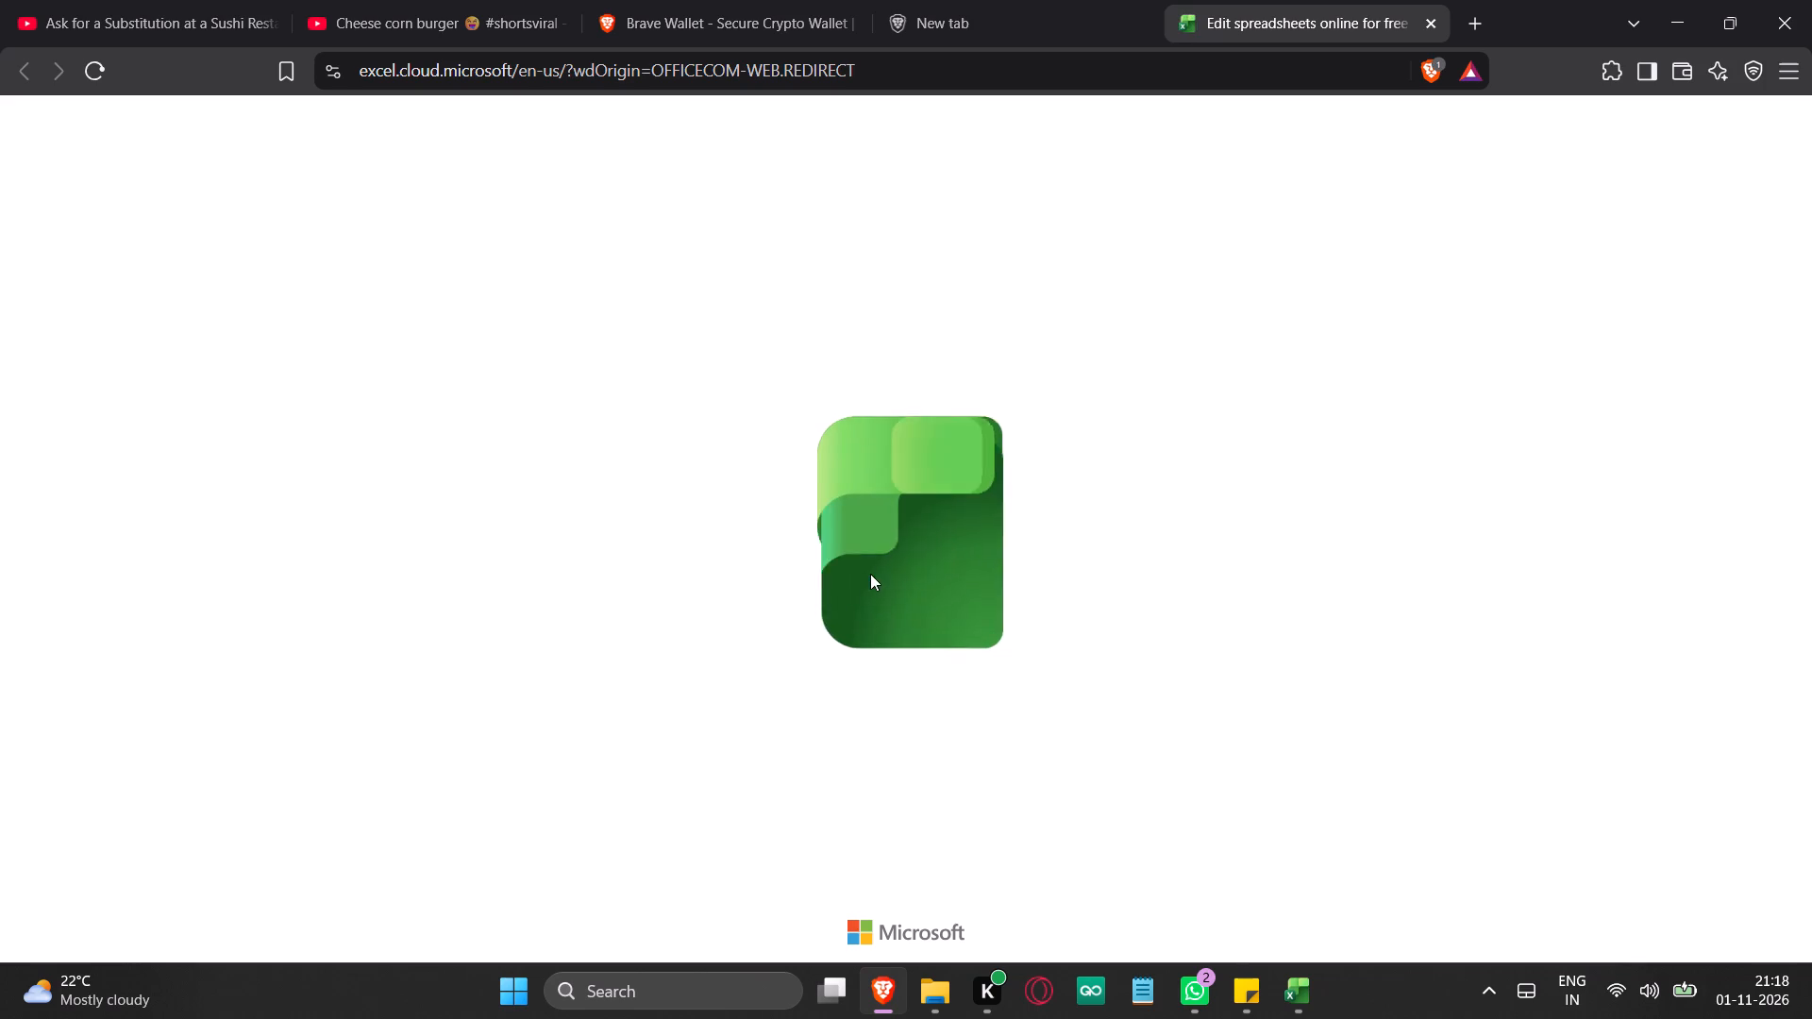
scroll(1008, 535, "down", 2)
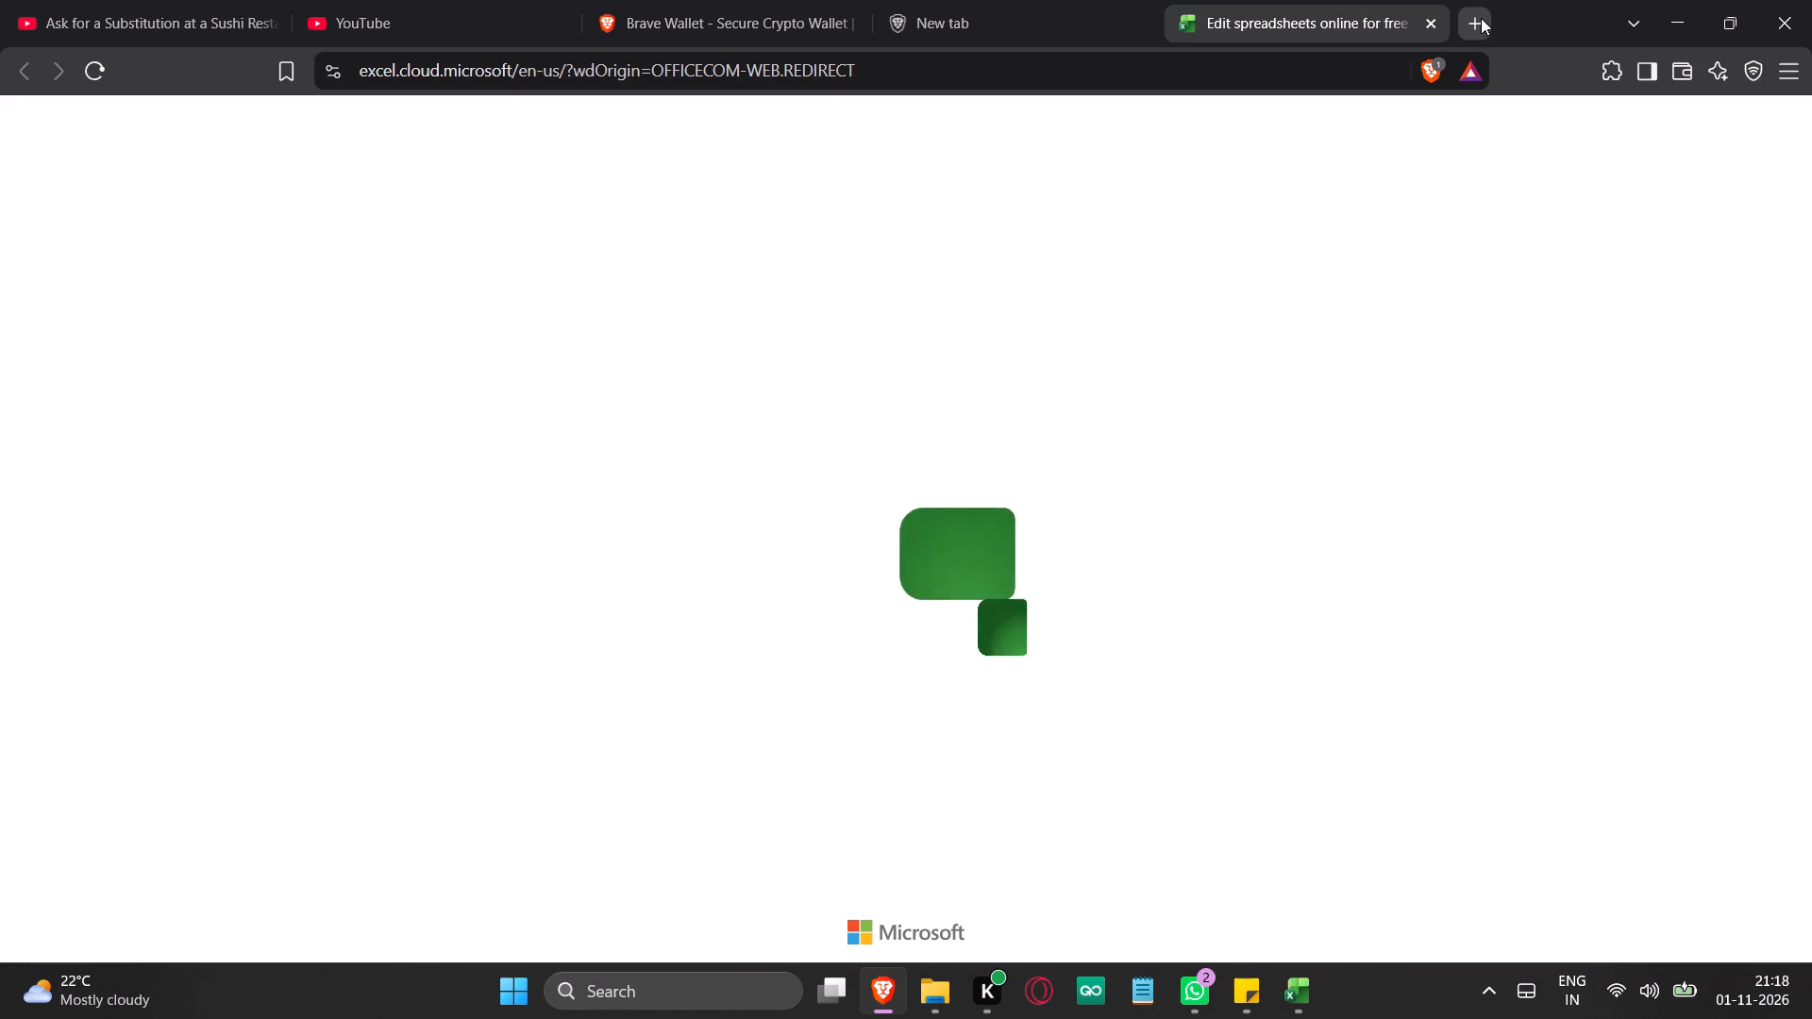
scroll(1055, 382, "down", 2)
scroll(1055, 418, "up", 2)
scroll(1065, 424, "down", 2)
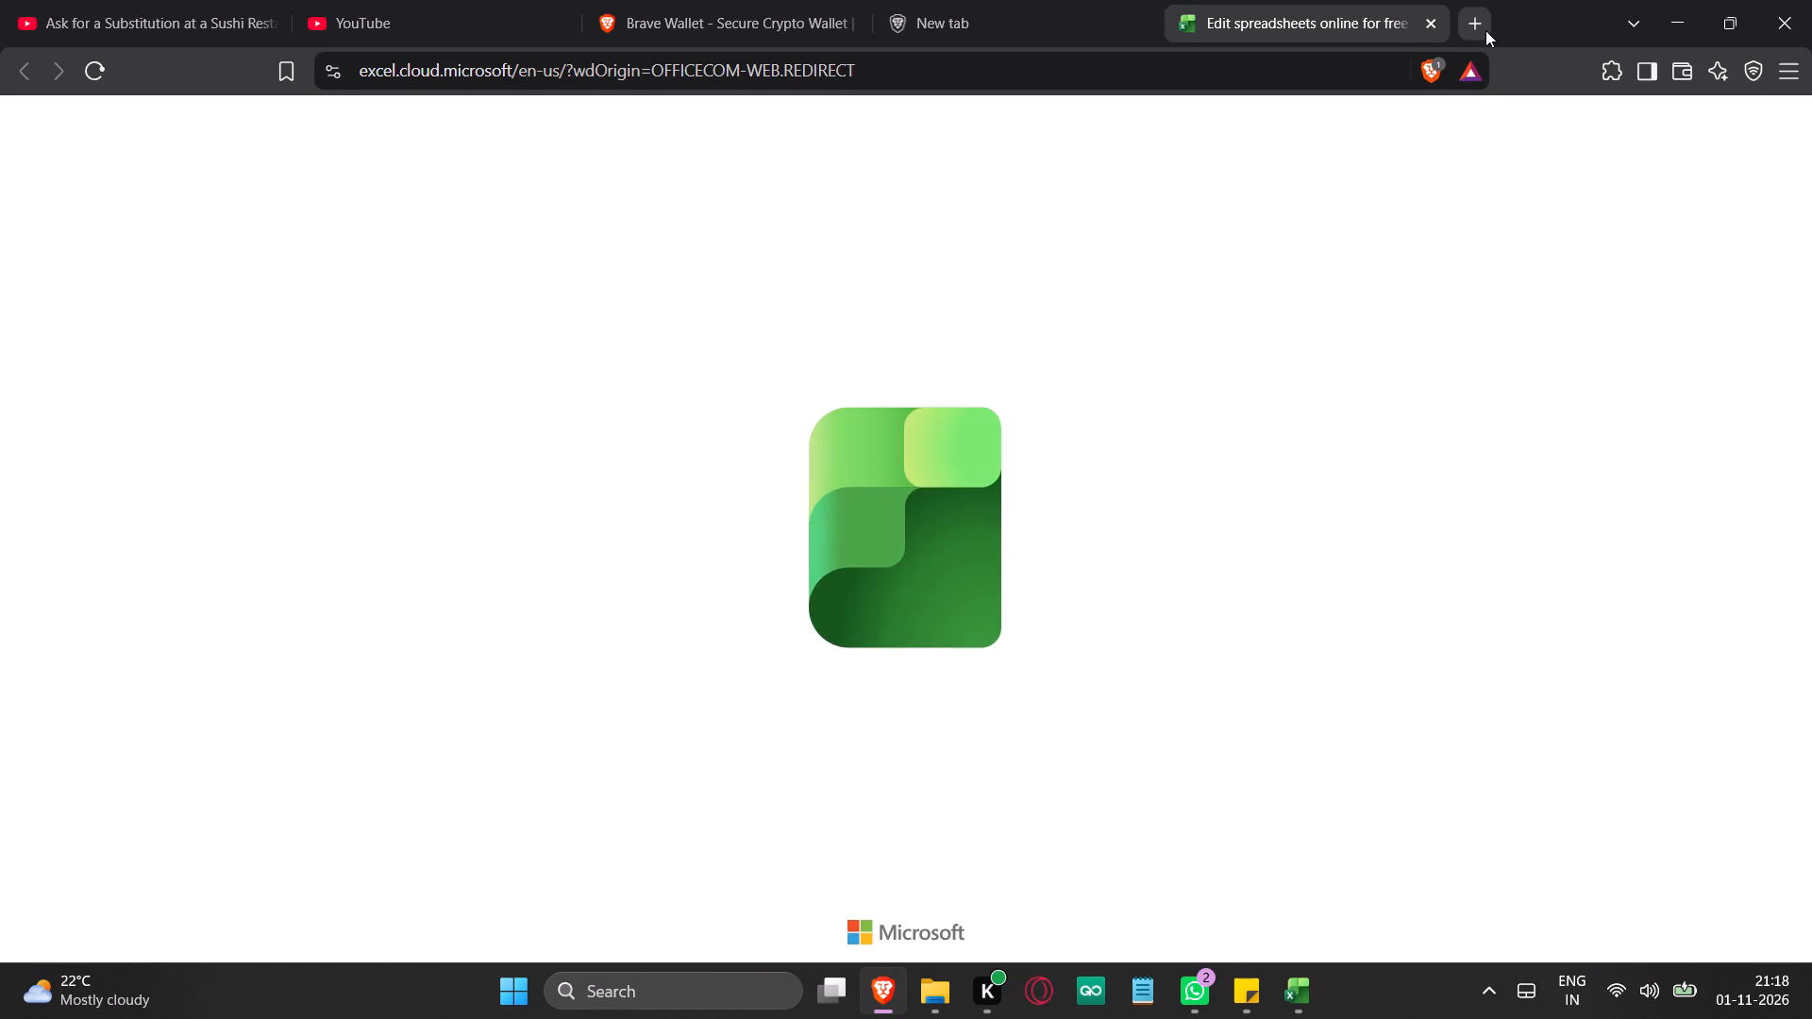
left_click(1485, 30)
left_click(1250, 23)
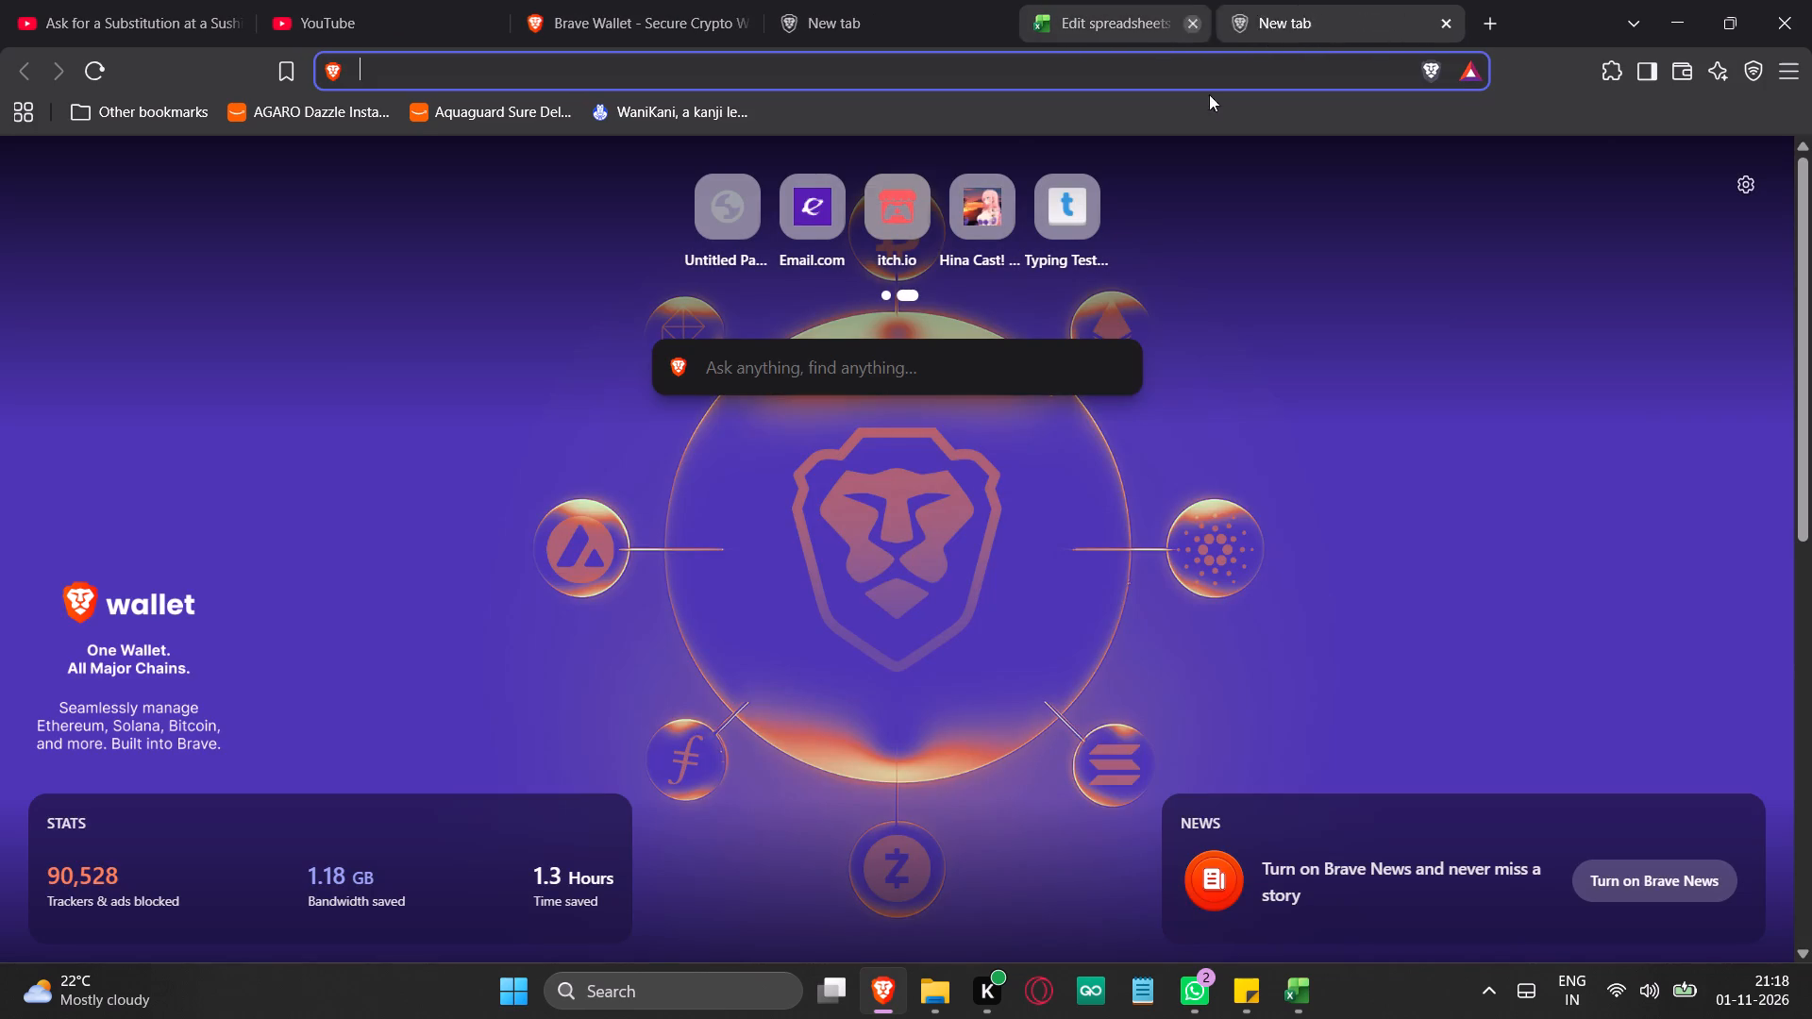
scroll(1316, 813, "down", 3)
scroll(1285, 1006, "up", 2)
Switch to Excel, close the Ashish 2 Monthly Tasklist Report September 2026 workbook and close the Brave window.
left_click(1292, 1005)
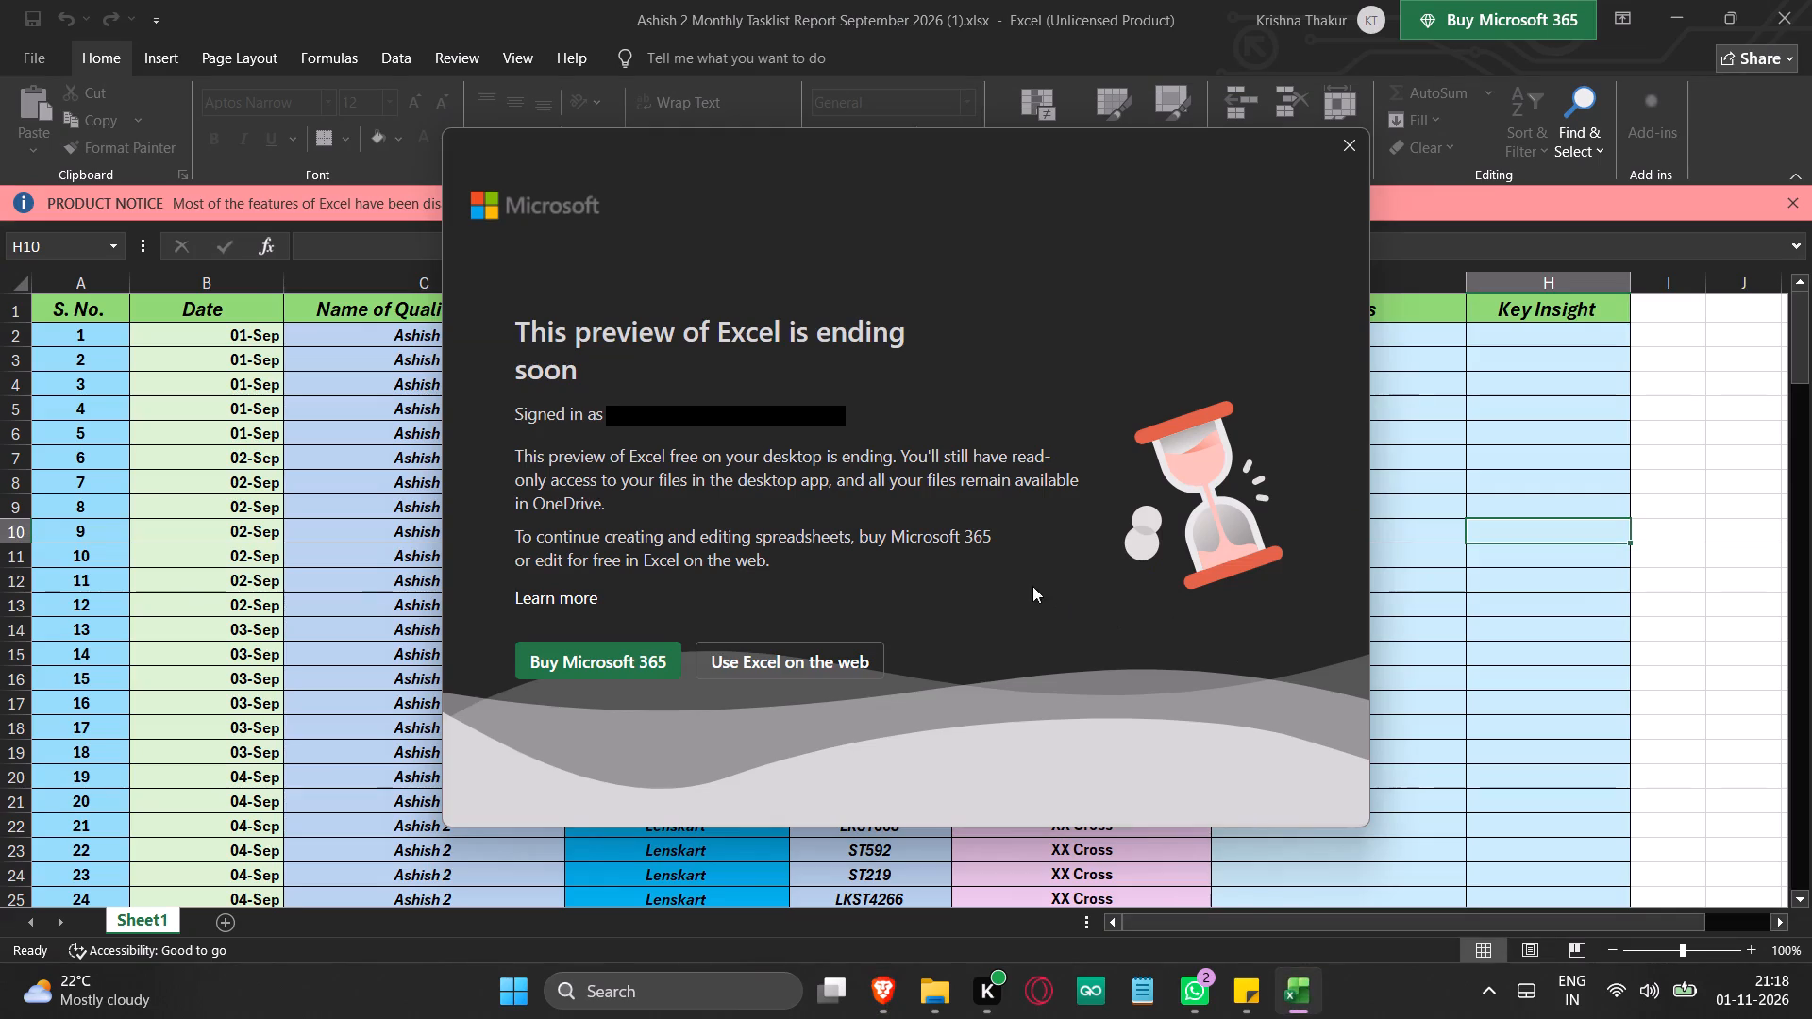
left_click(1596, 504)
left_click(1796, 0)
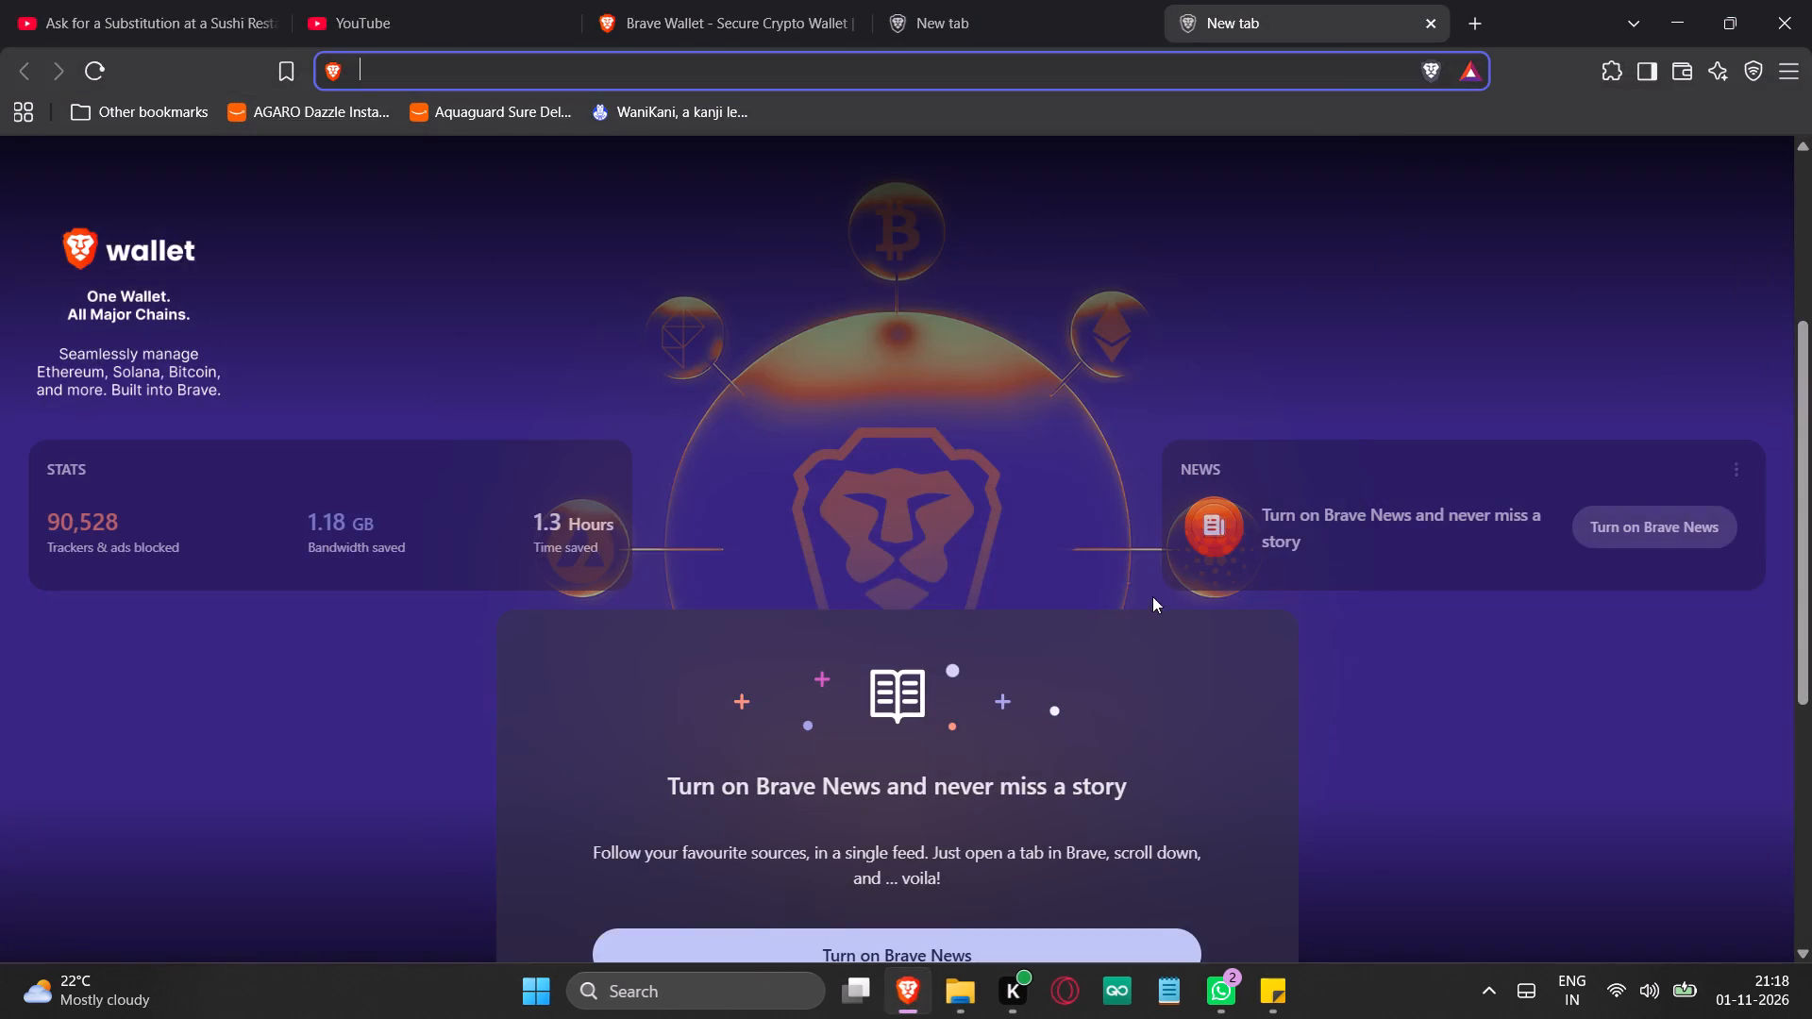
left_click(1811, 0)
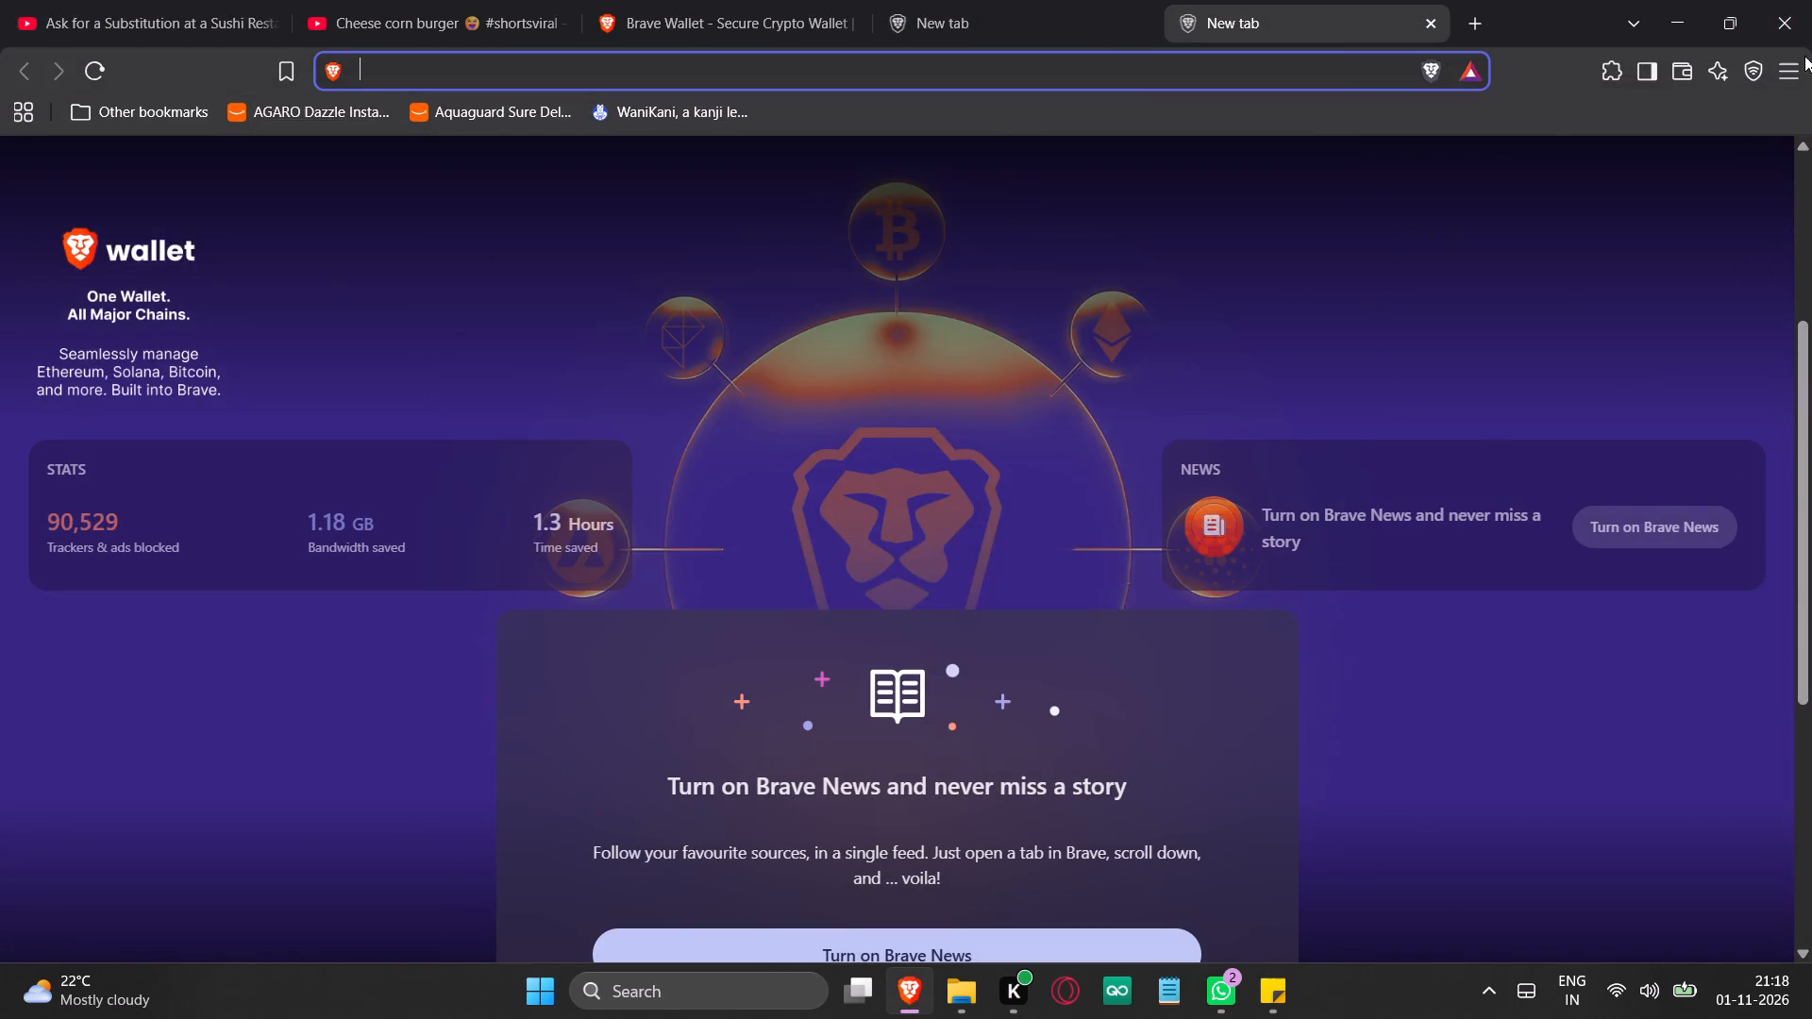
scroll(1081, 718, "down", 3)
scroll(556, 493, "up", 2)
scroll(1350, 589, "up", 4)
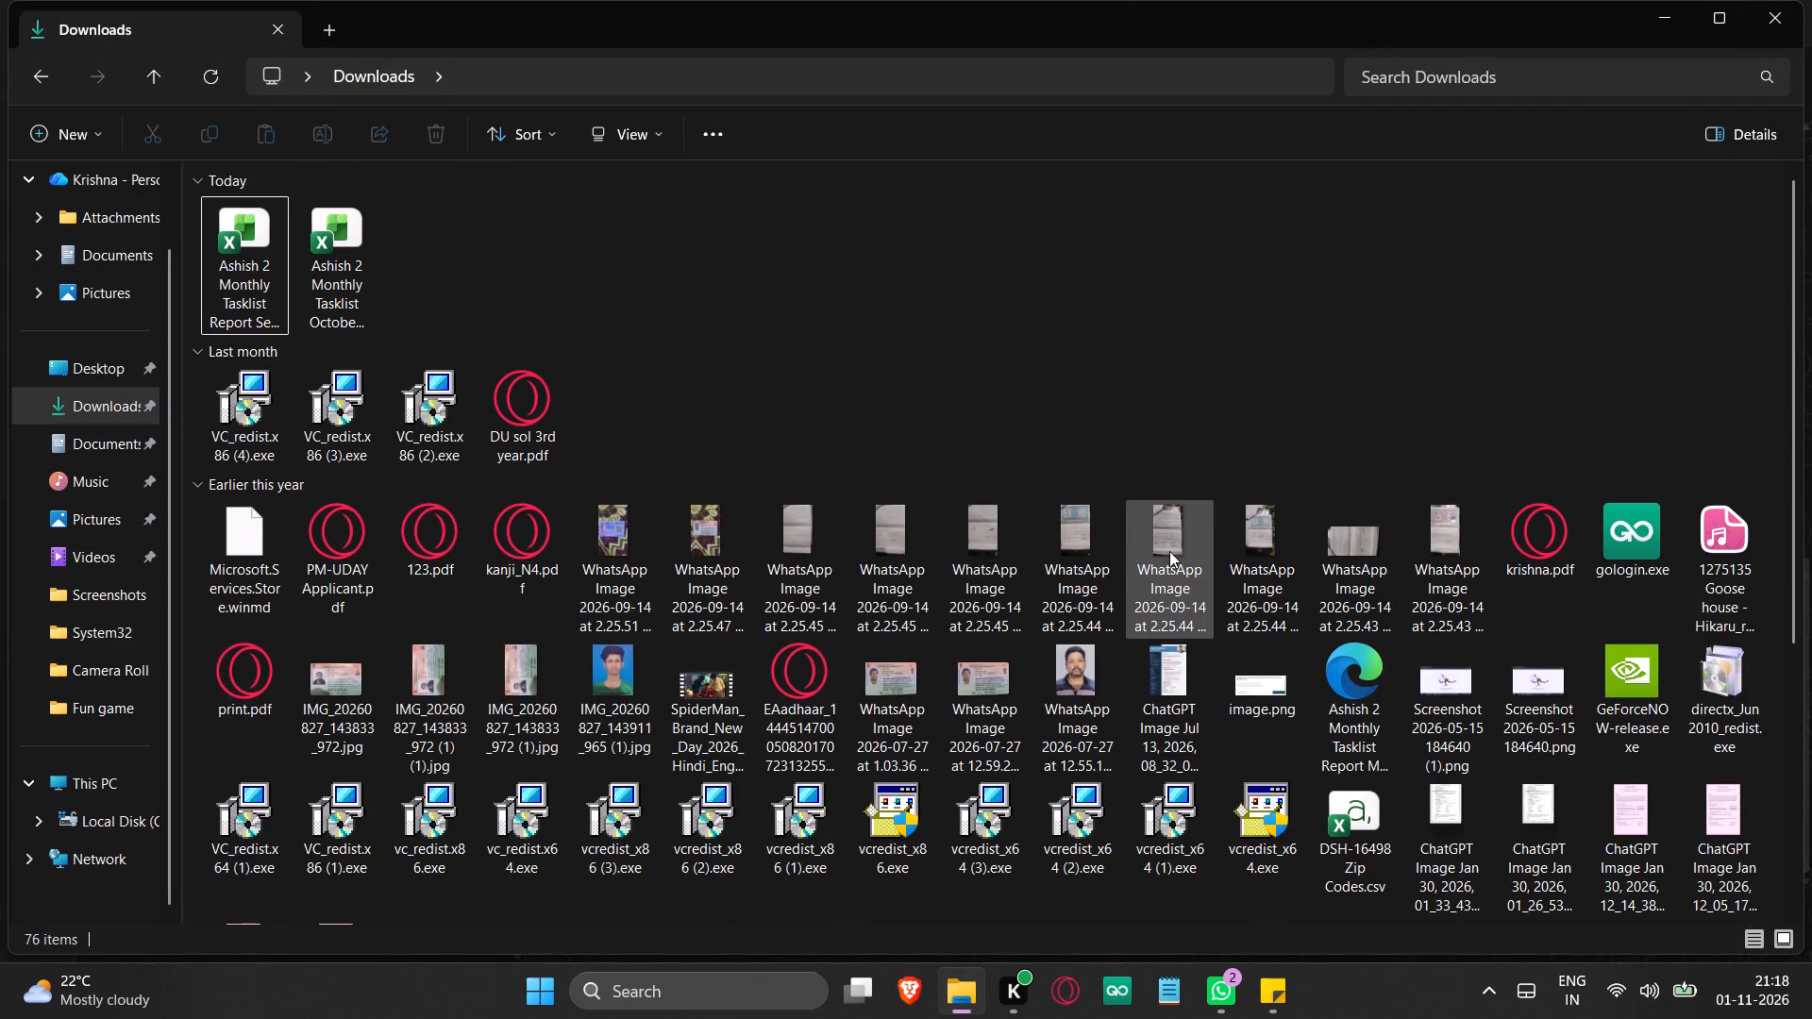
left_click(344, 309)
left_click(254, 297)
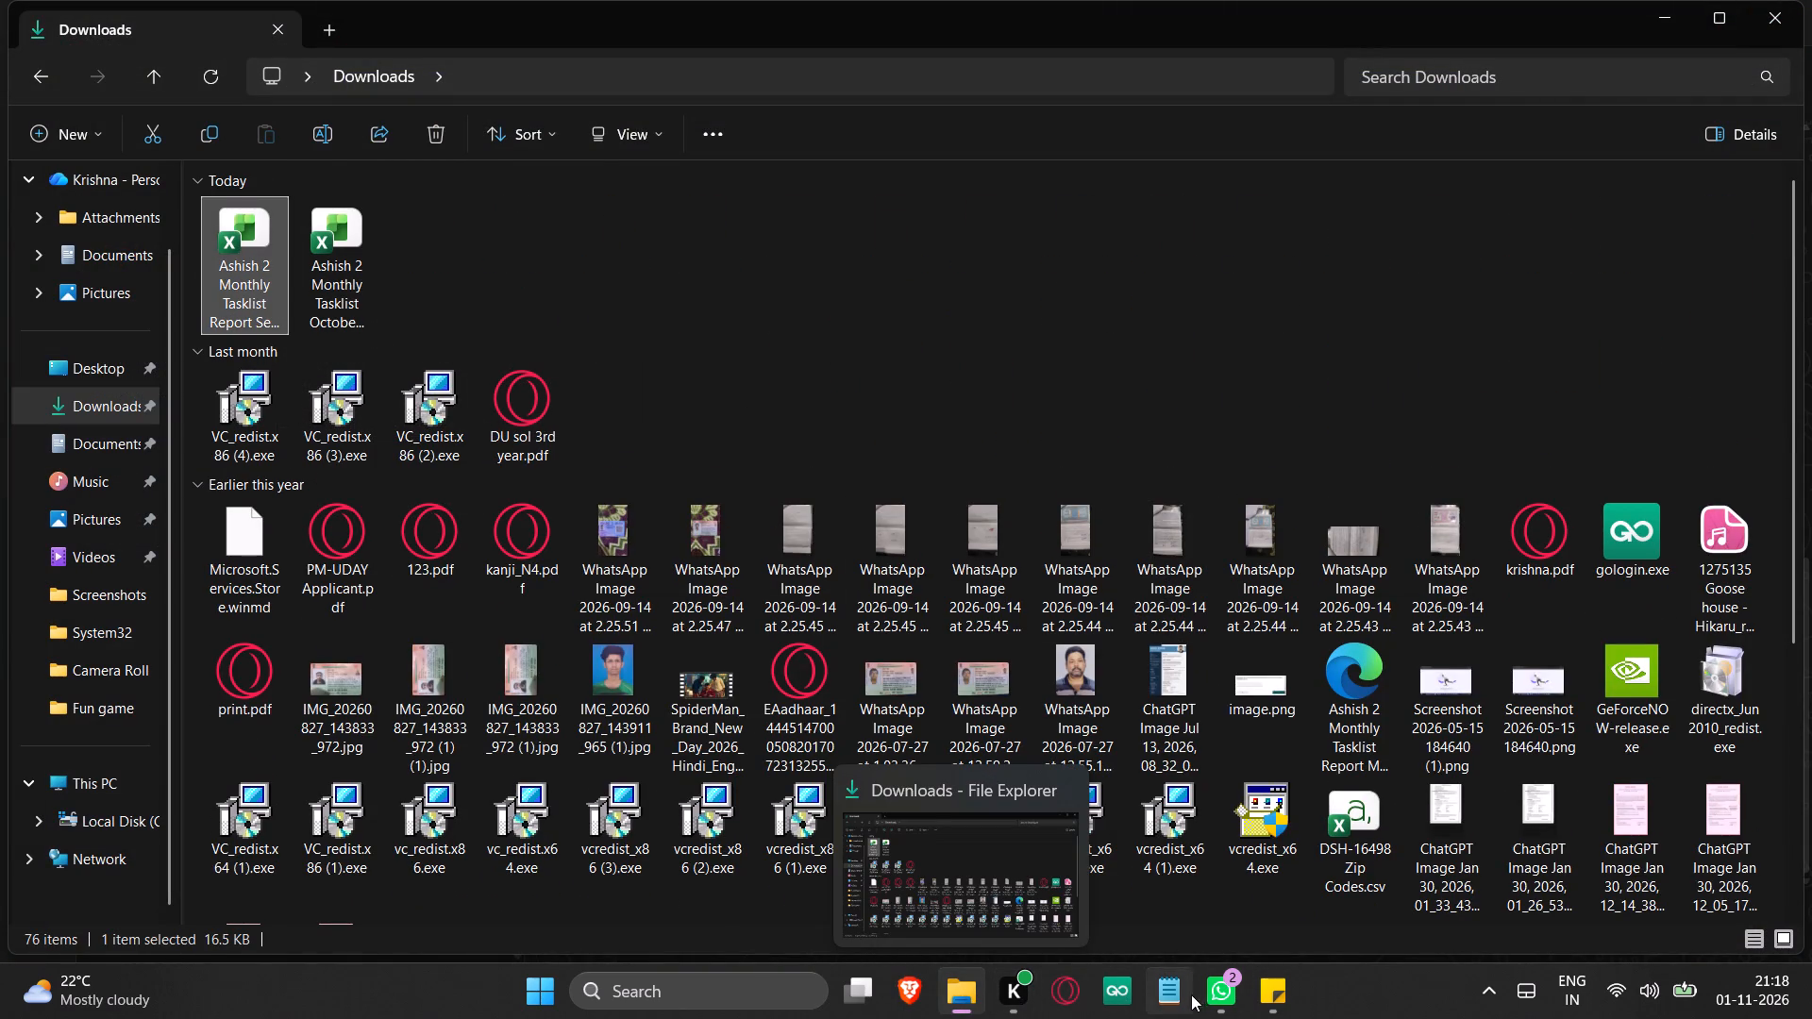
Launch Google Chrome and open it with the Ashish profile.
left_click(703, 977)
scroll(629, 798, "up", 3)
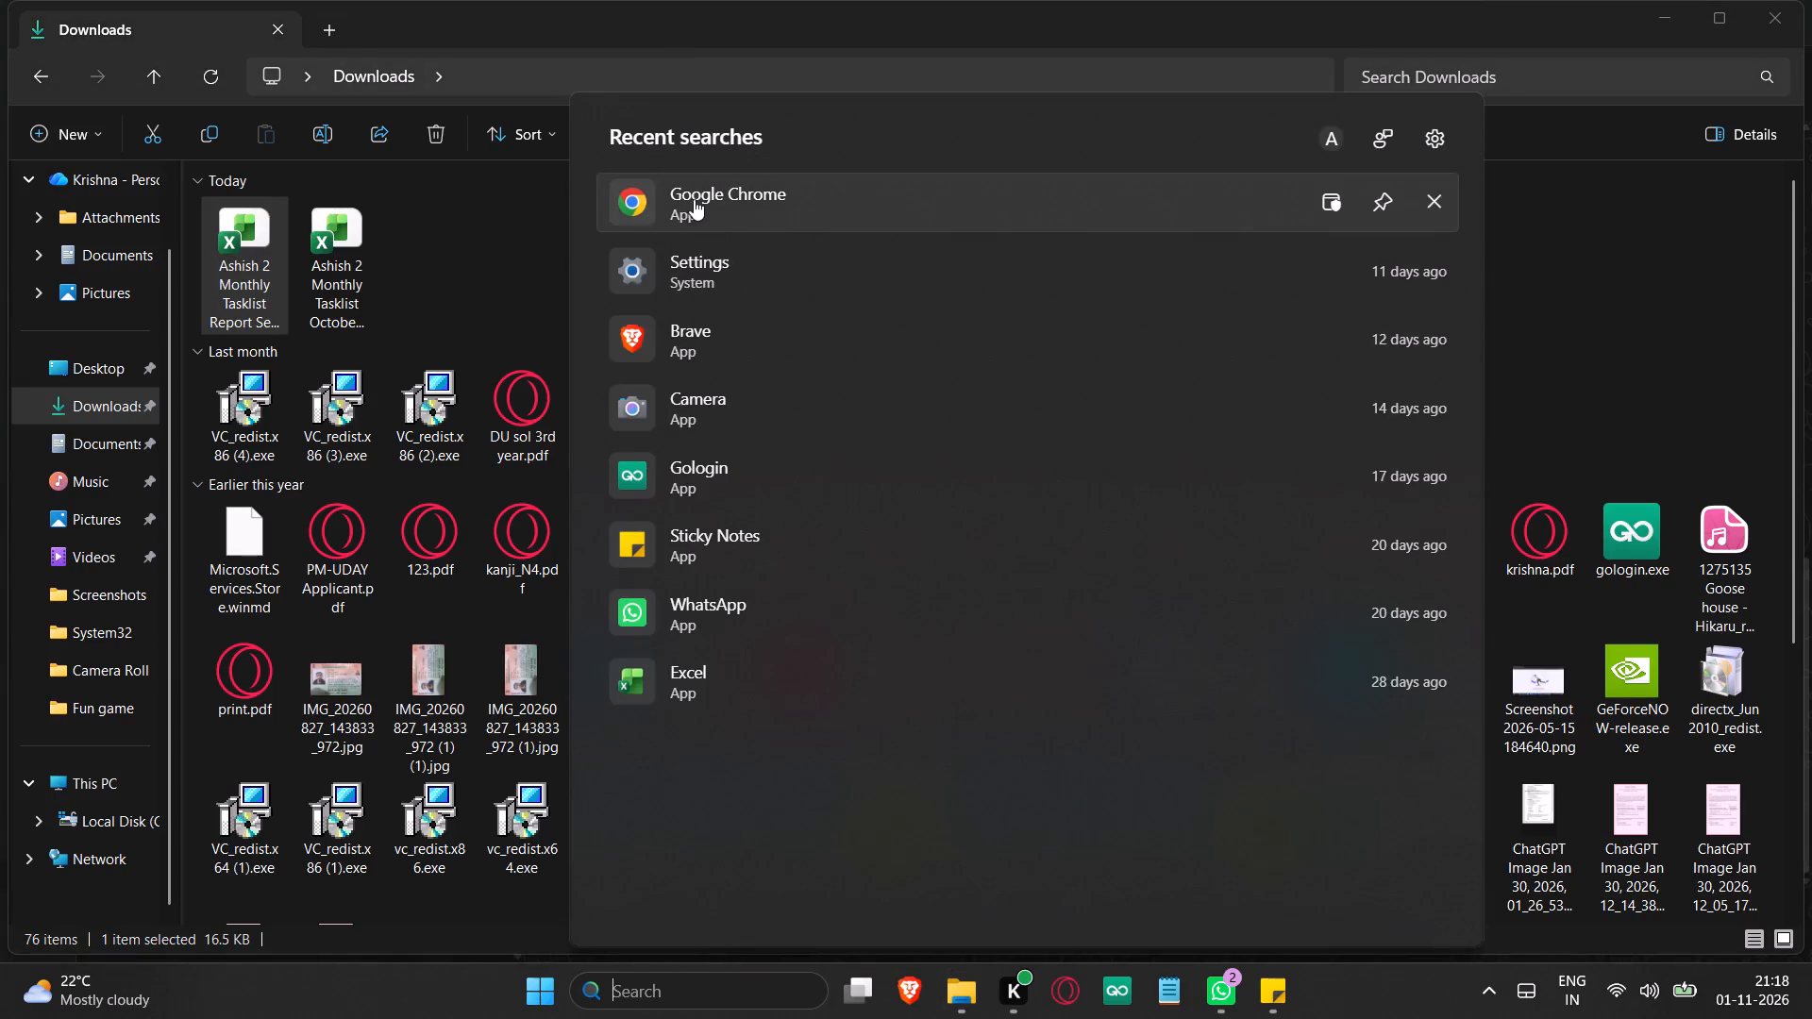
left_click(694, 199)
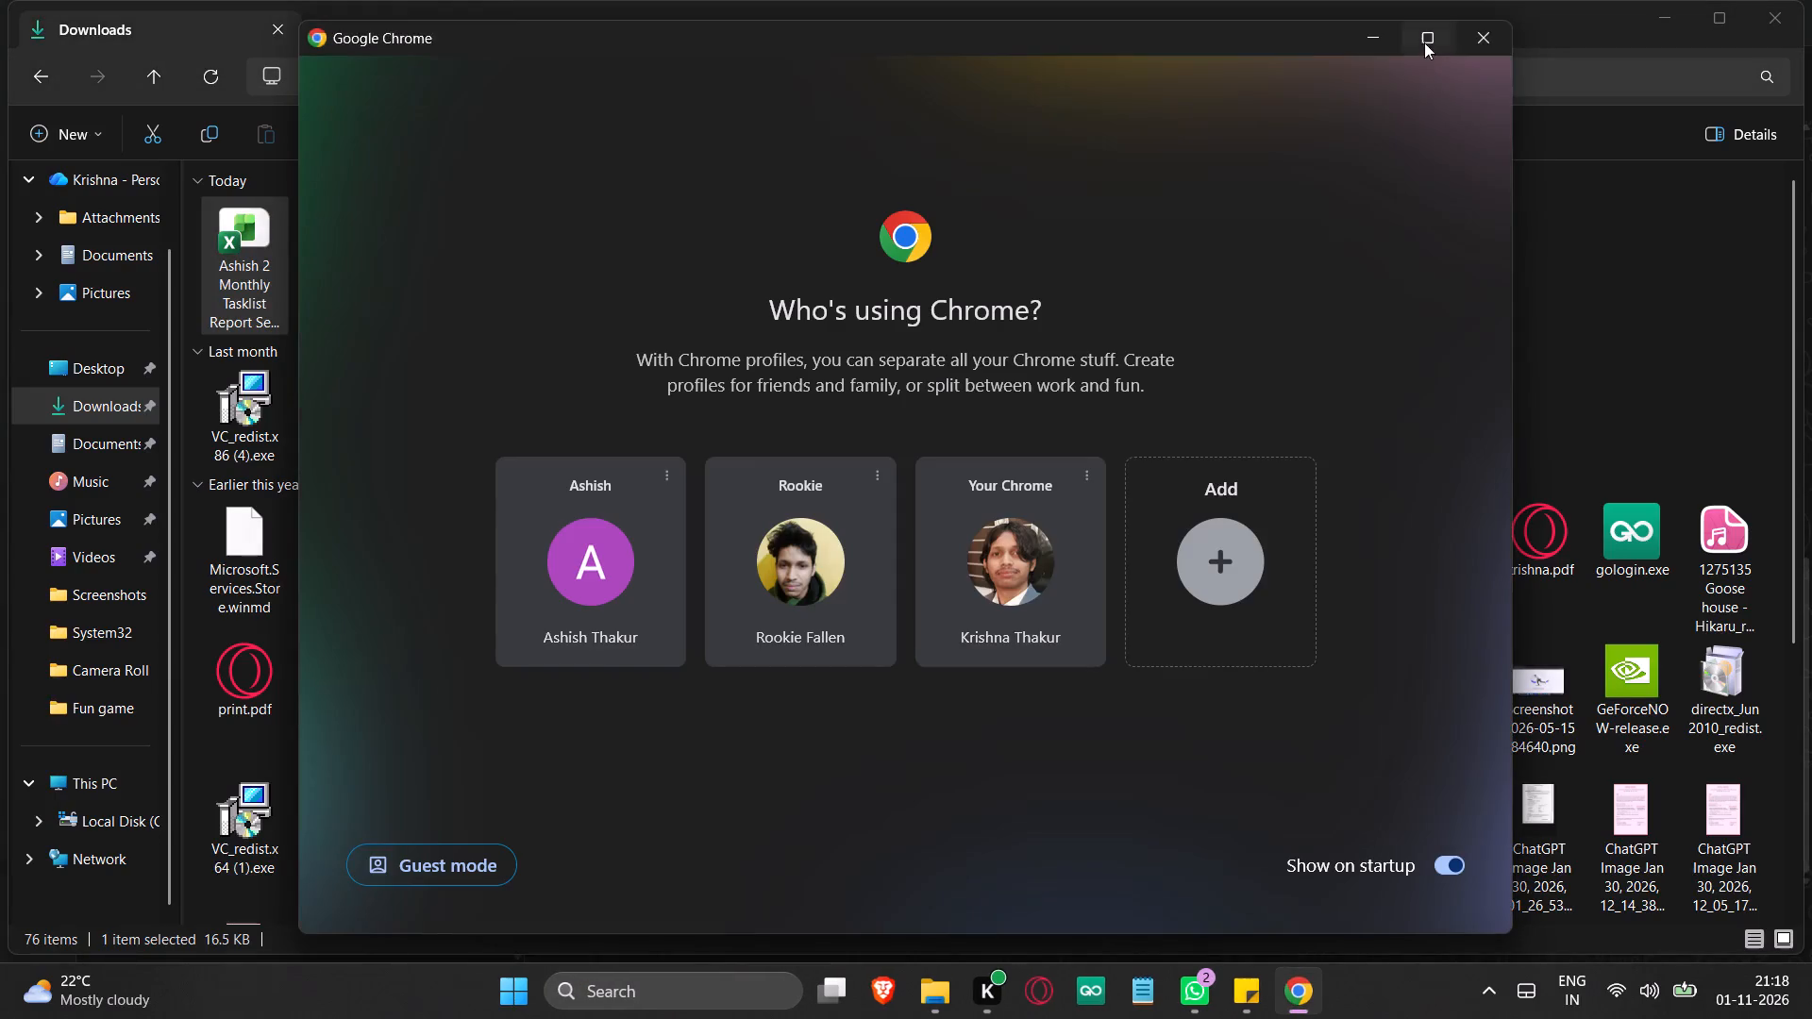
left_click(1424, 42)
left_click(574, 572)
scroll(599, 135, "up", 1)
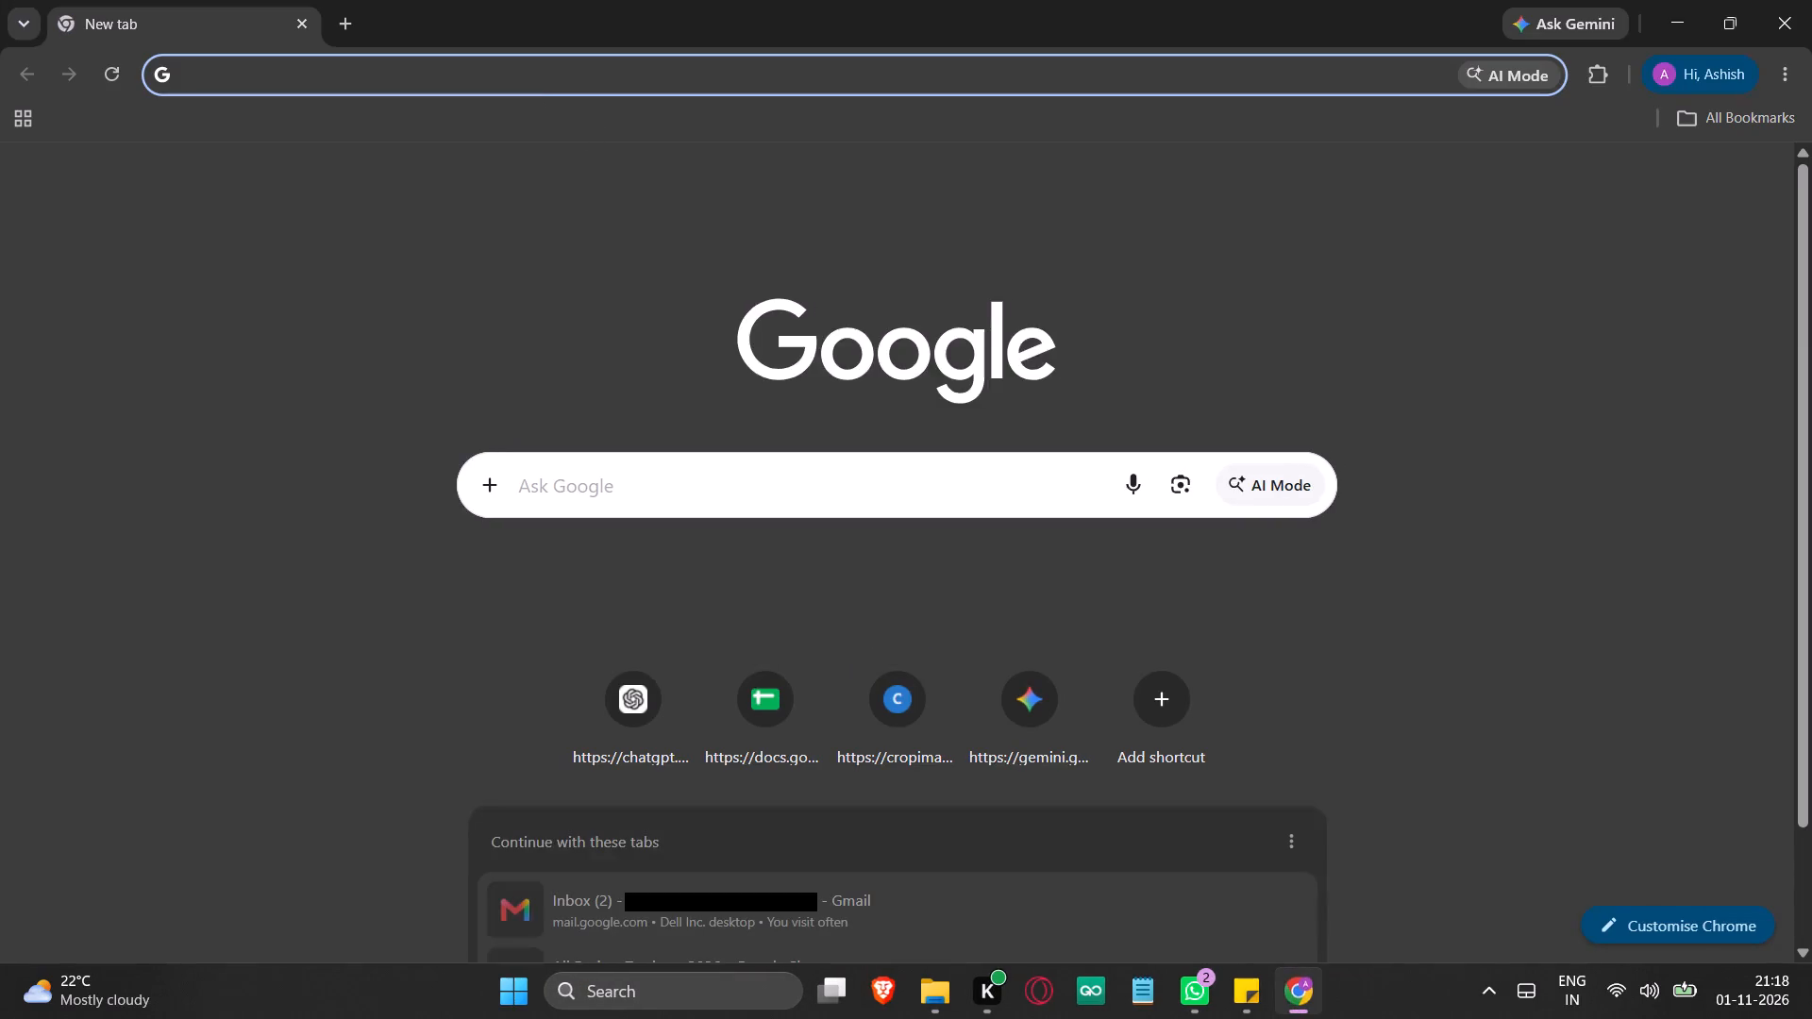
Open Excel for the Web with a new blank workbook in Chrome.
left_click(537, 68)
scroll(537, 71, "up", 4)
type("ec")
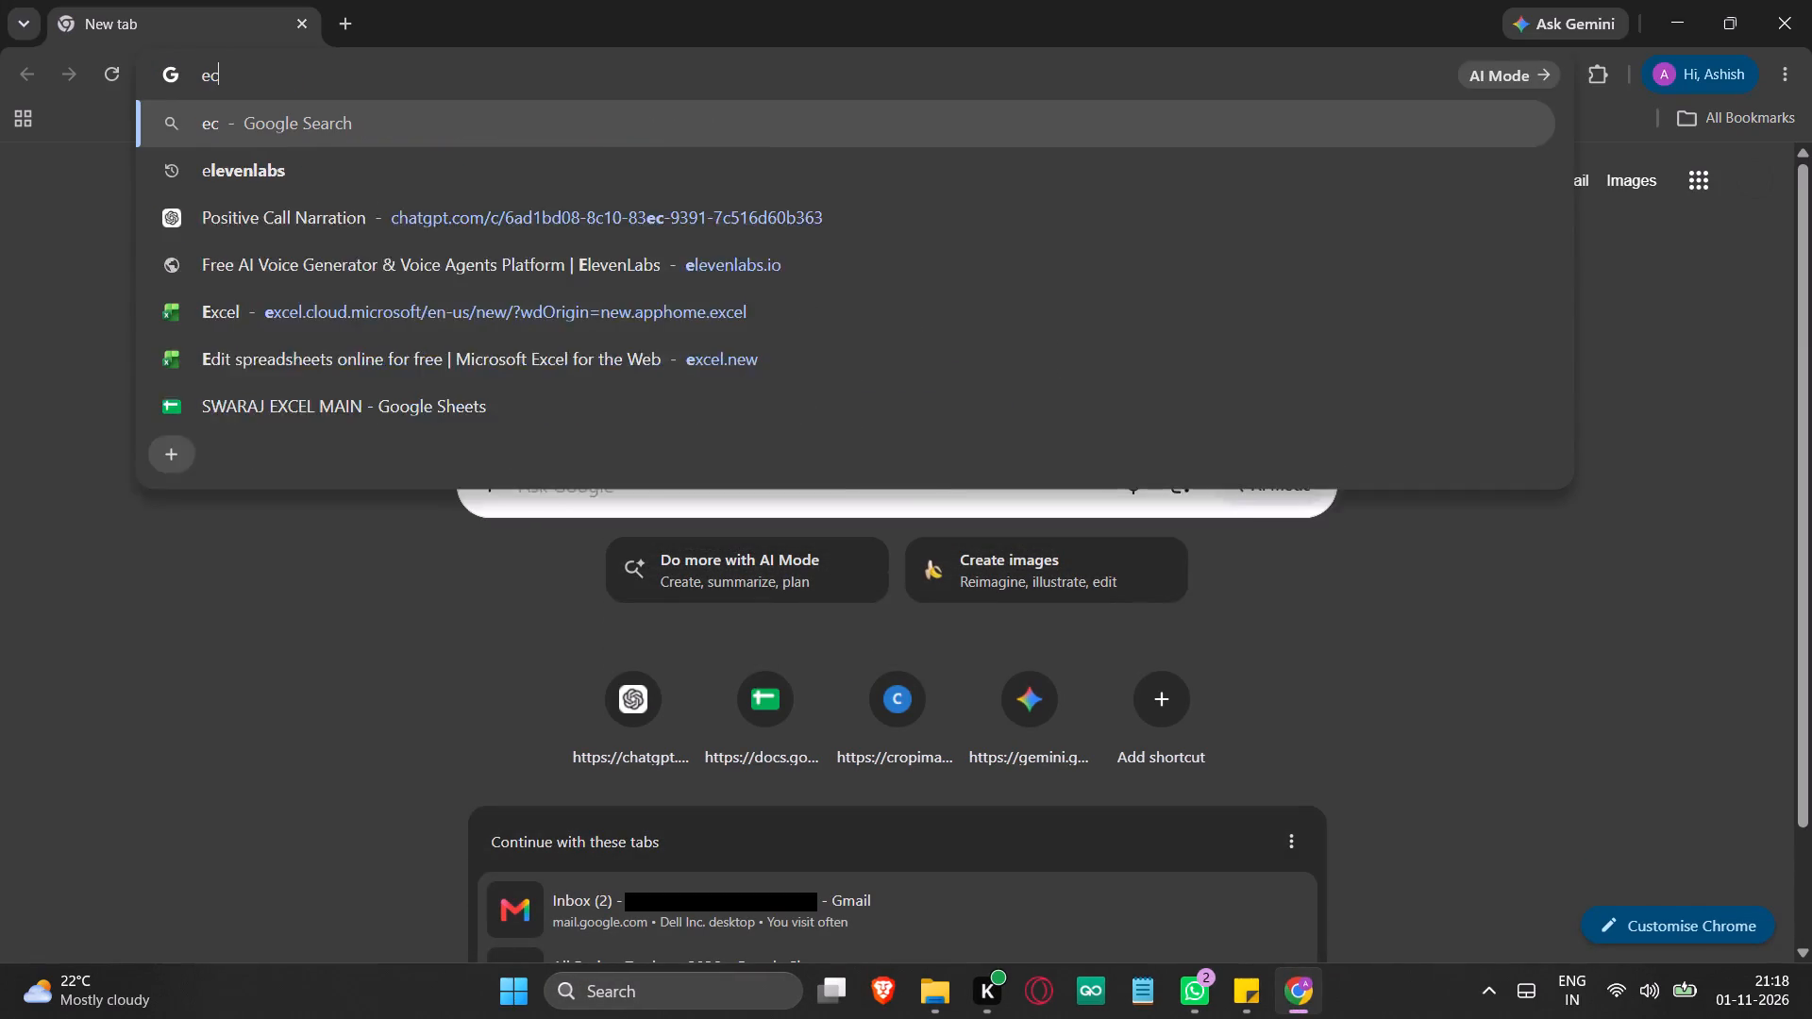
key("BackSpace")
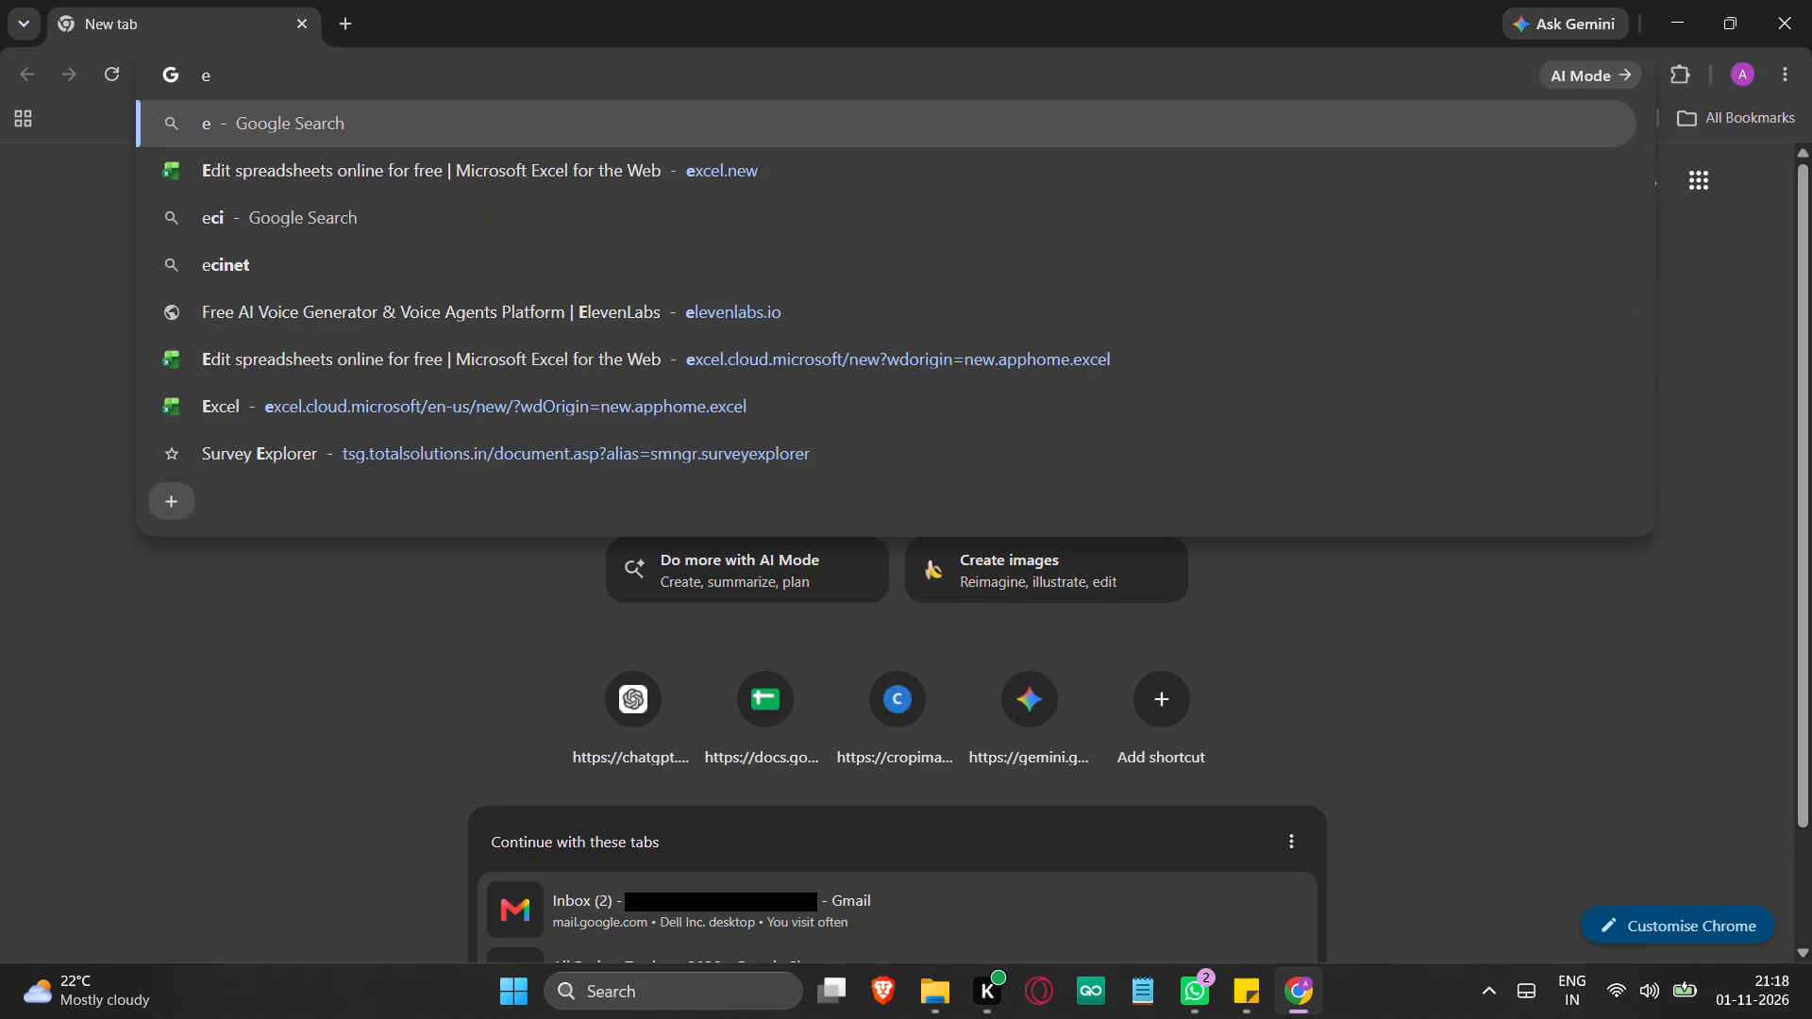
left_click(676, 168)
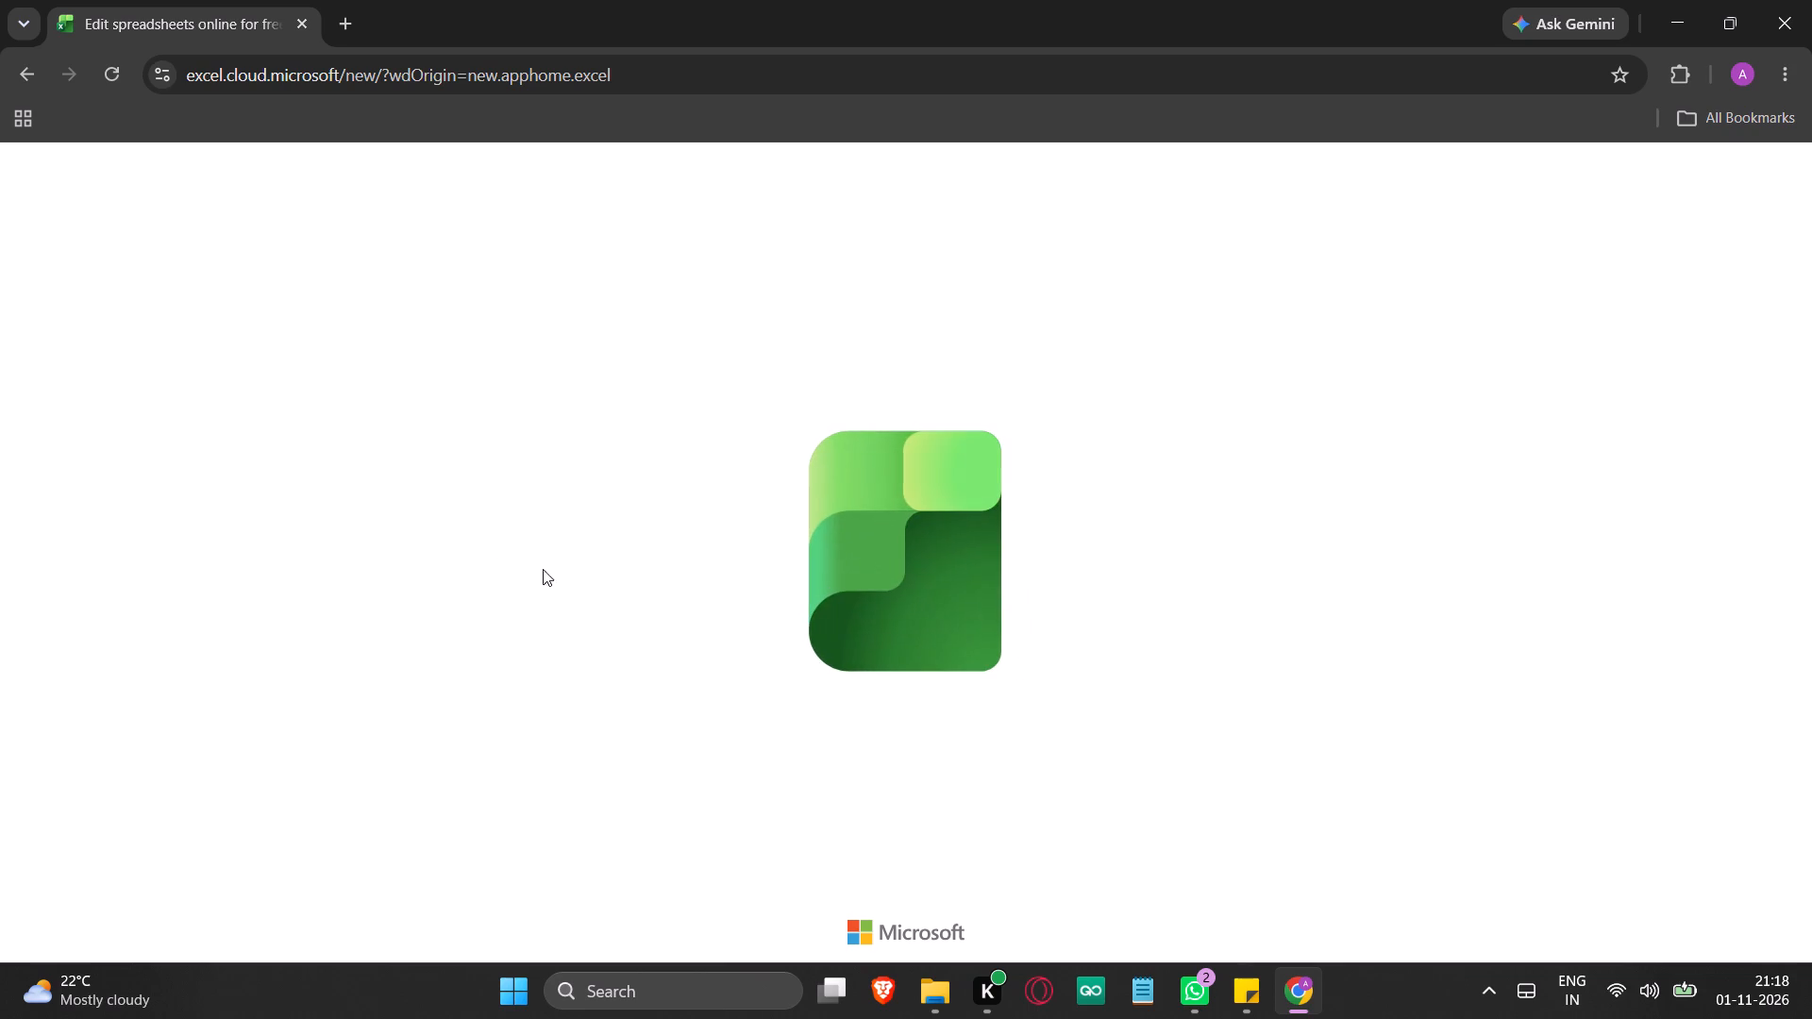
scroll(562, 574, "up", 4)
scroll(544, 471, "down", 3)
scroll(545, 473, "up", 4)
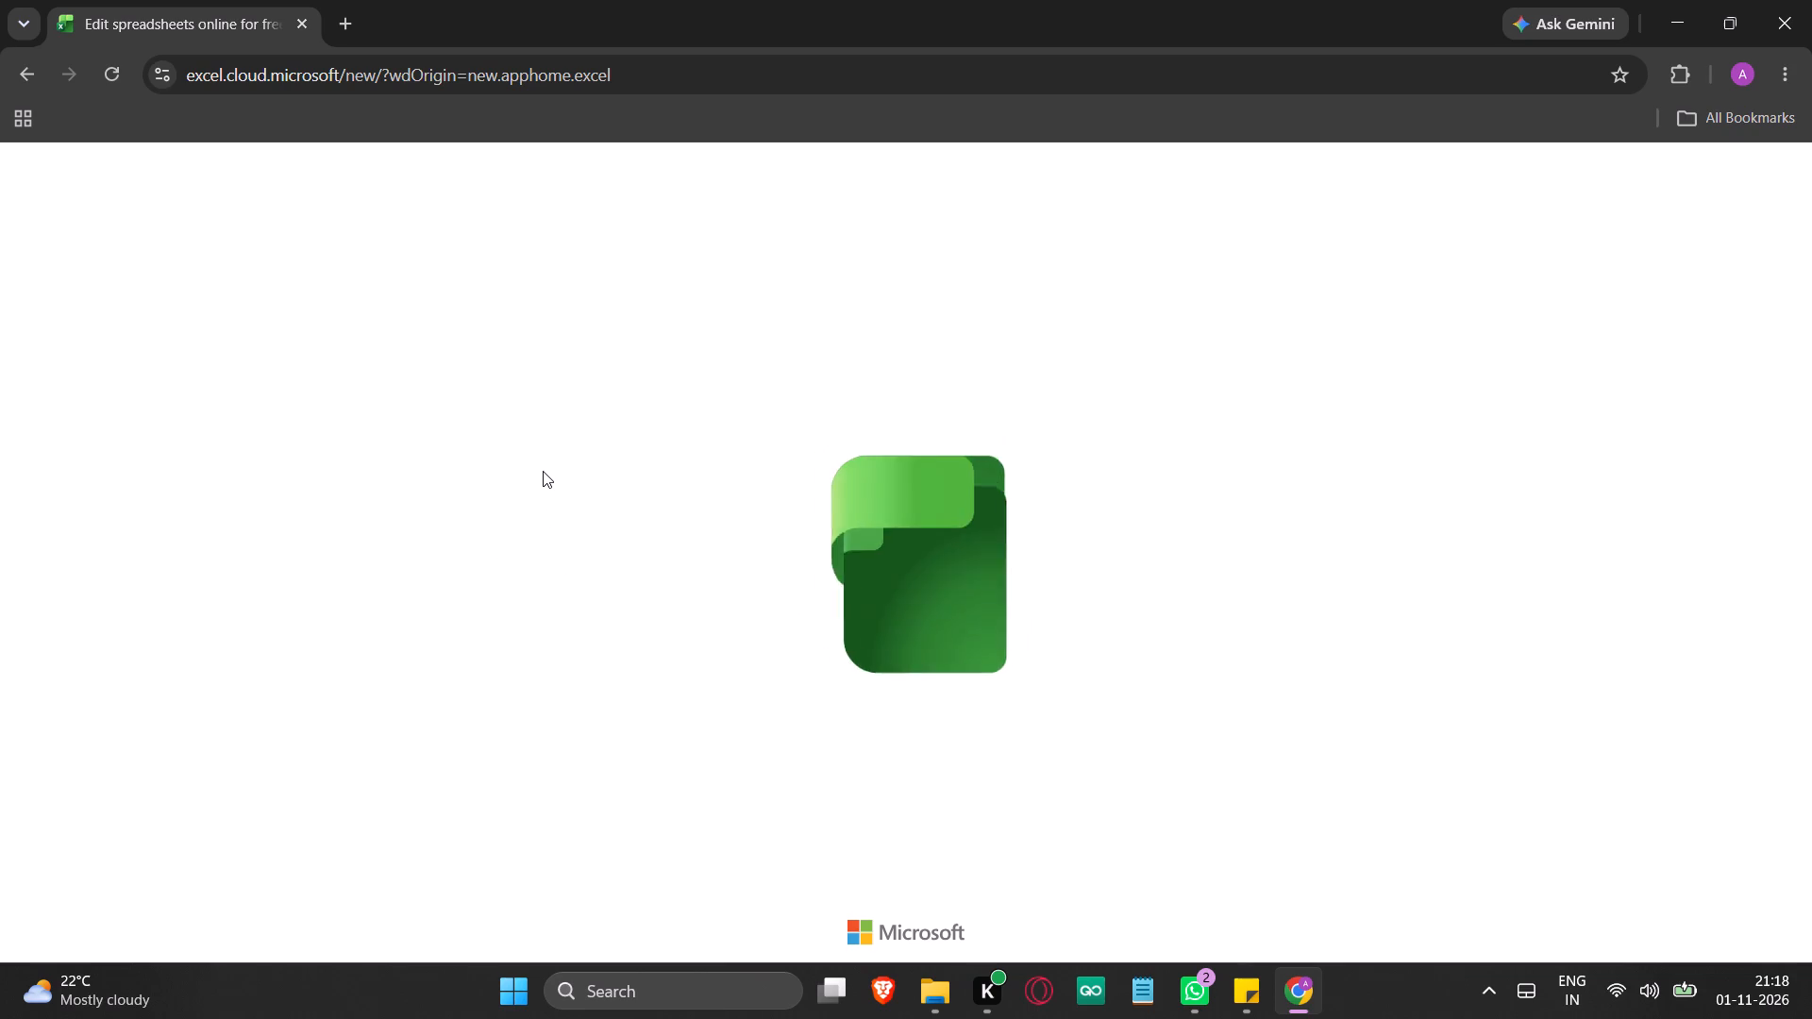
scroll(543, 471, "up", 1)
scroll(543, 471, "down", 1)
scroll(542, 470, "up", 1)
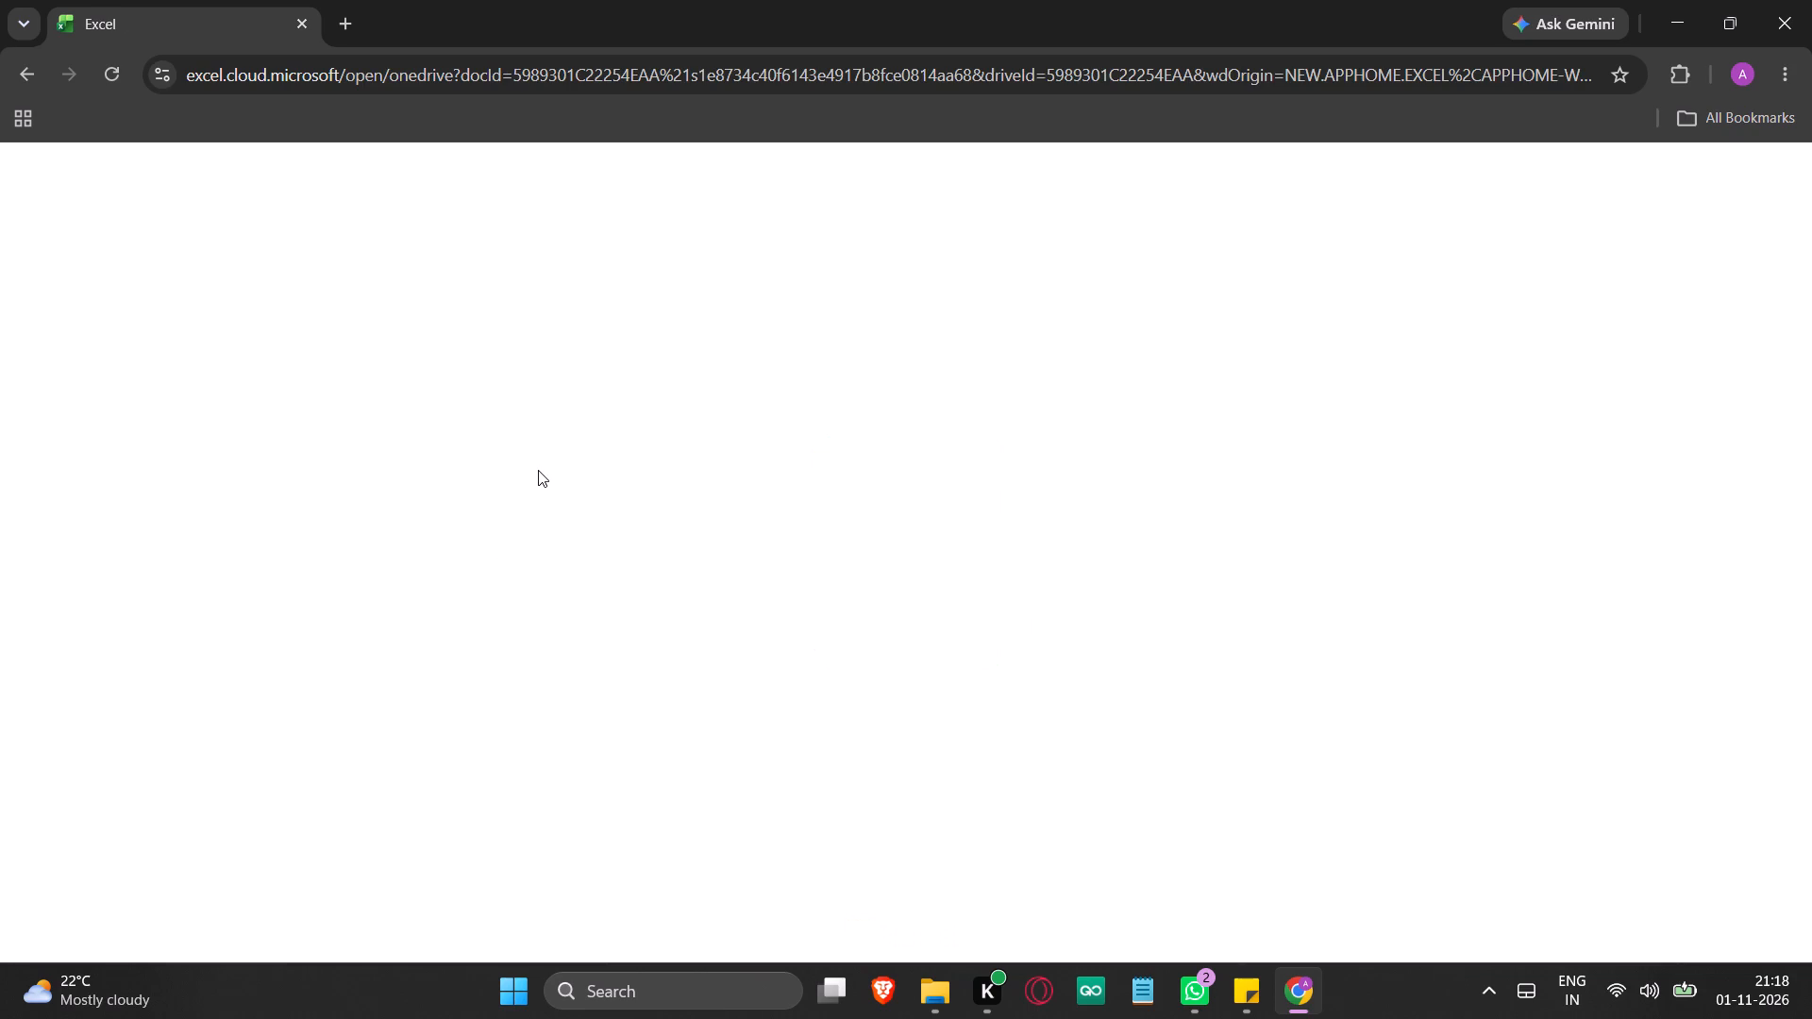
scroll(531, 428, "down", 3)
scroll(535, 540, "up", 8)
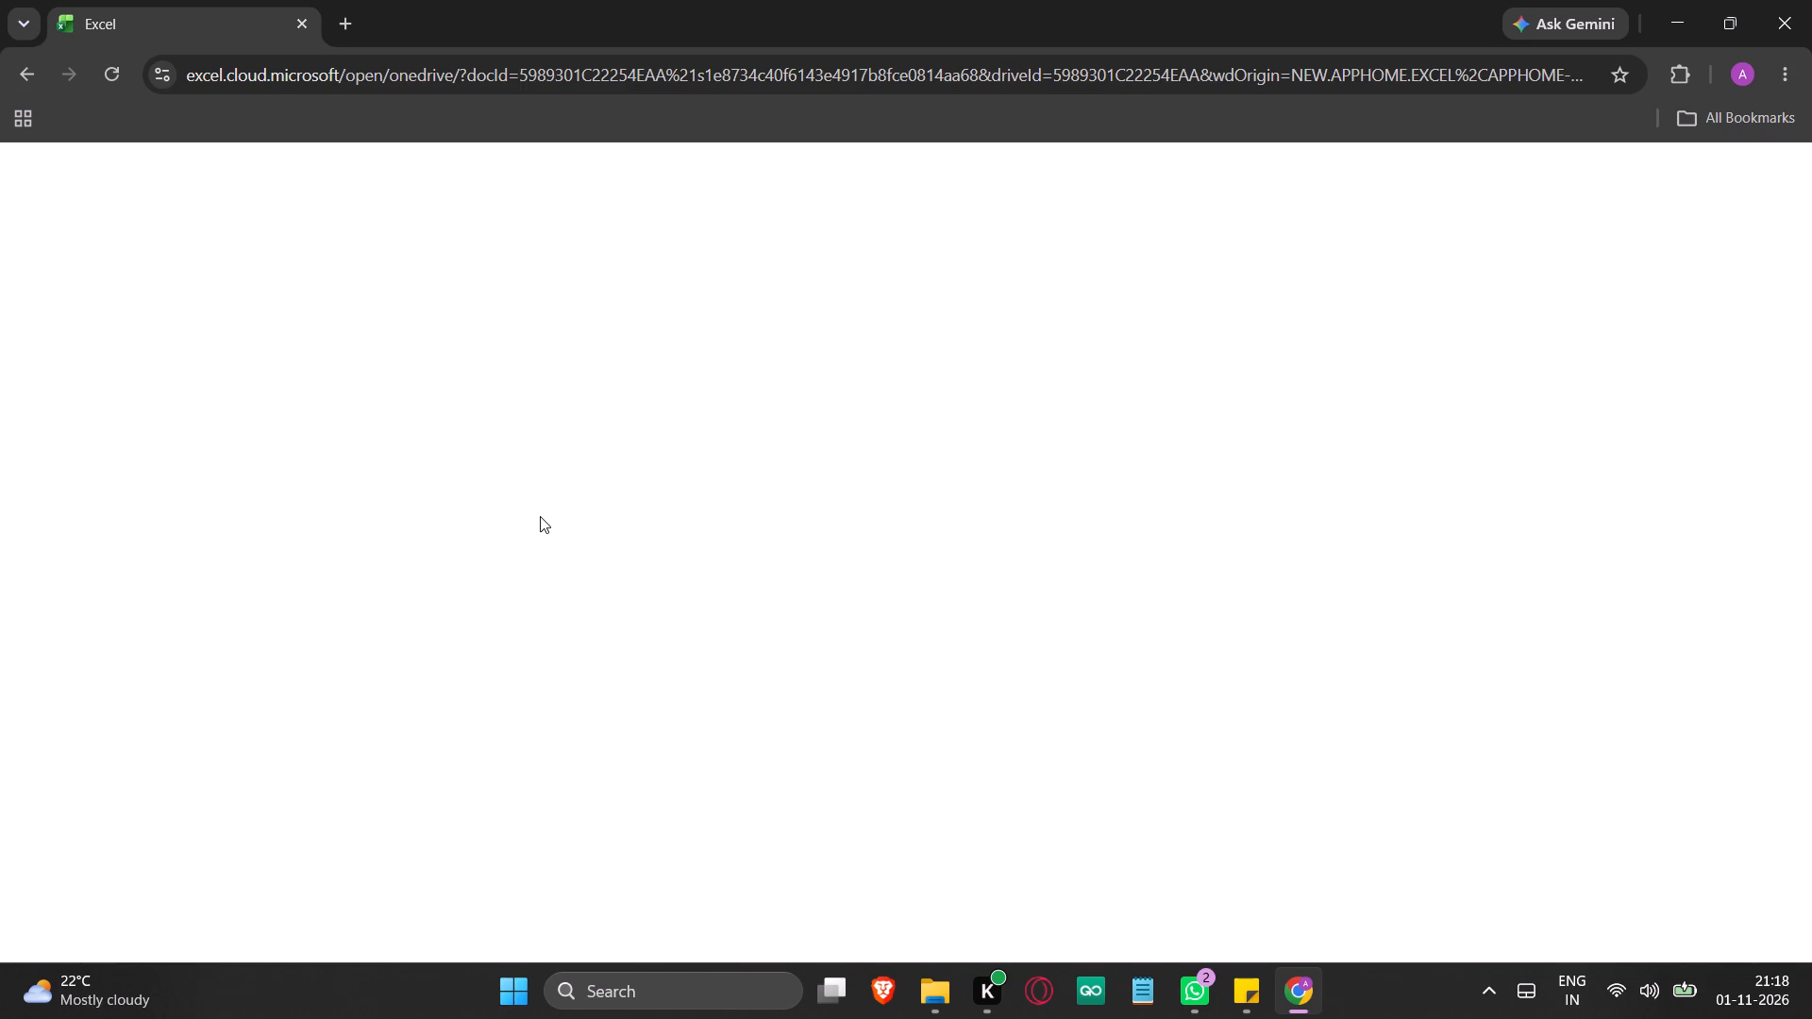
scroll(542, 526, "down", 2)
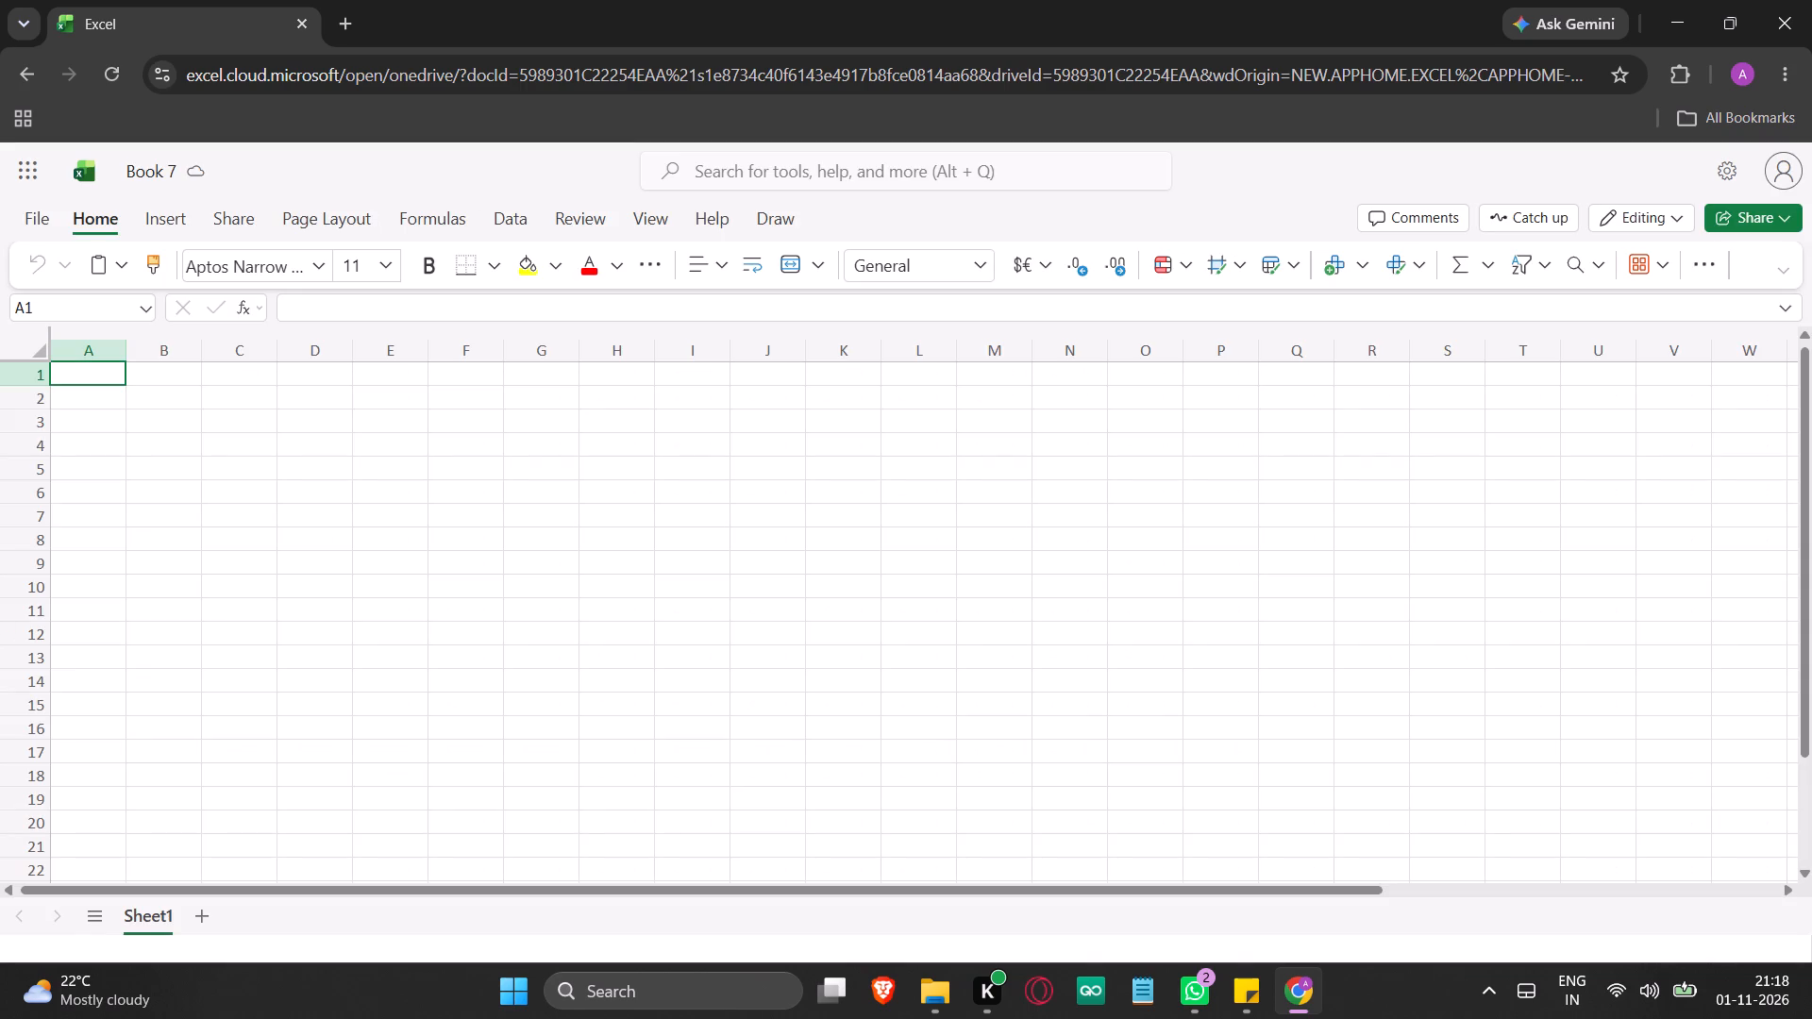
Open the recent Ashish 2 Monthly Tasklist October 2026 workbook in Excel for the Web.
left_click(27, 214)
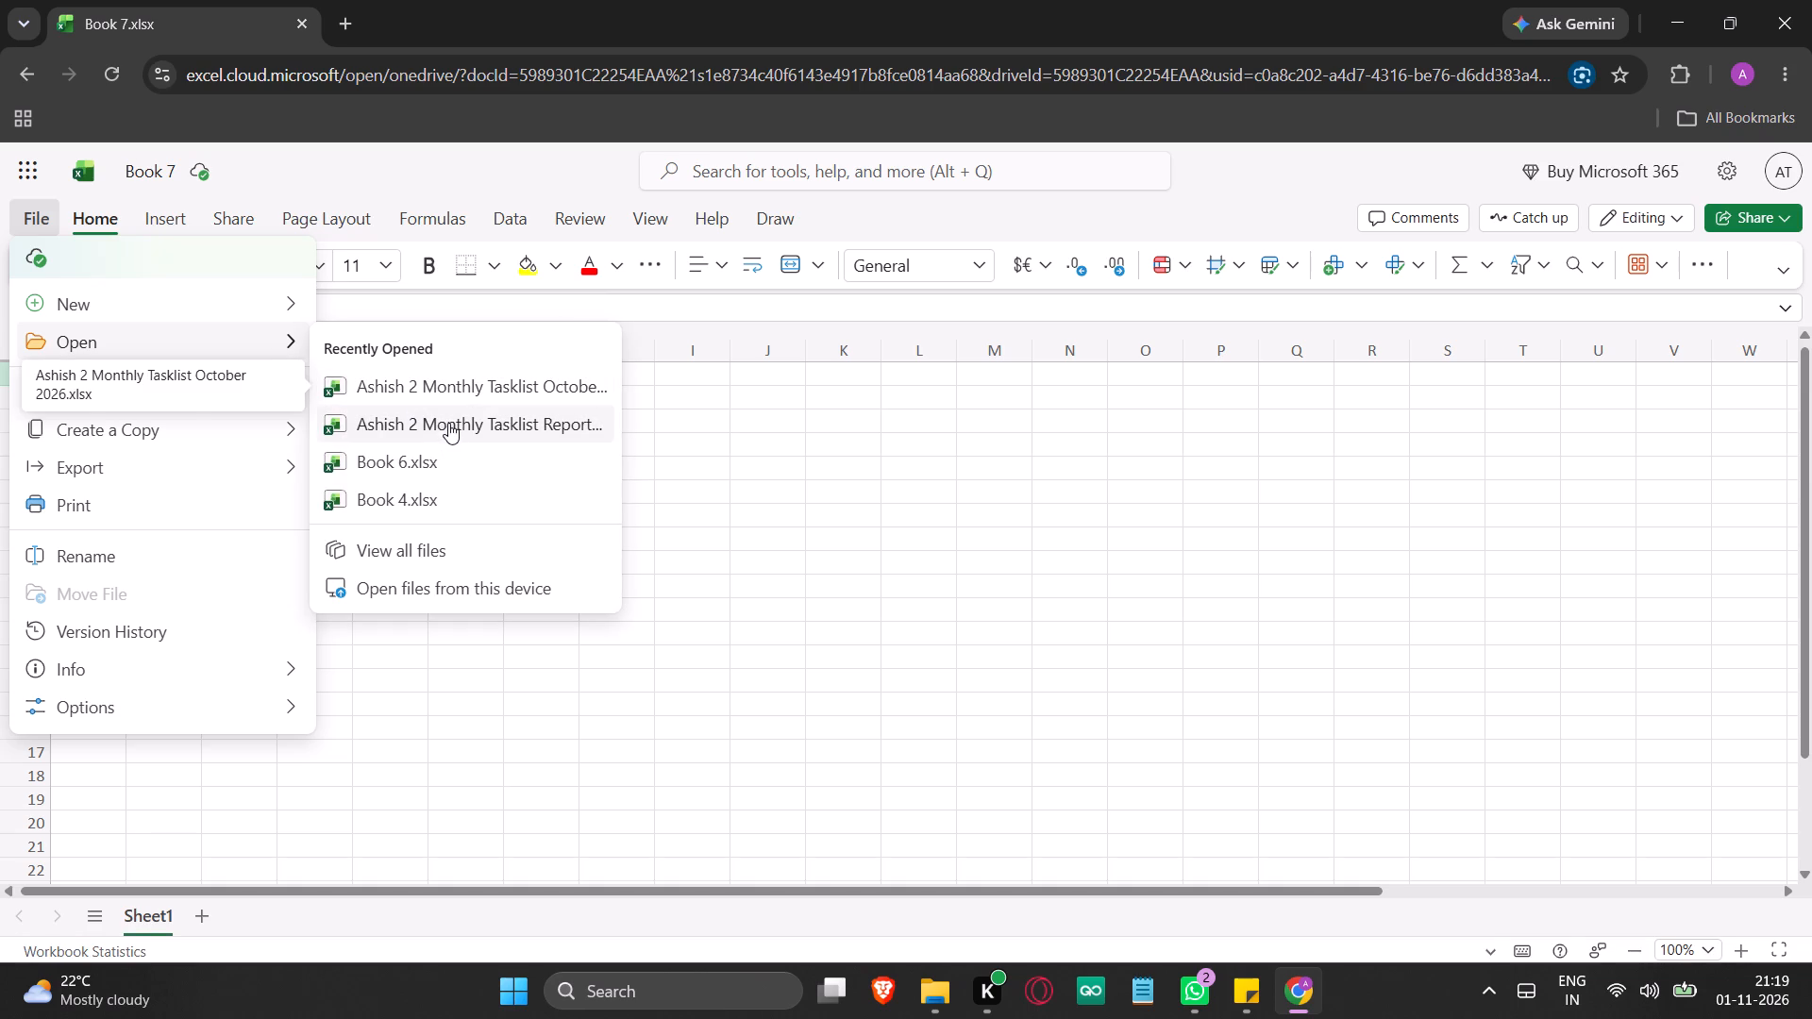
left_click(454, 384)
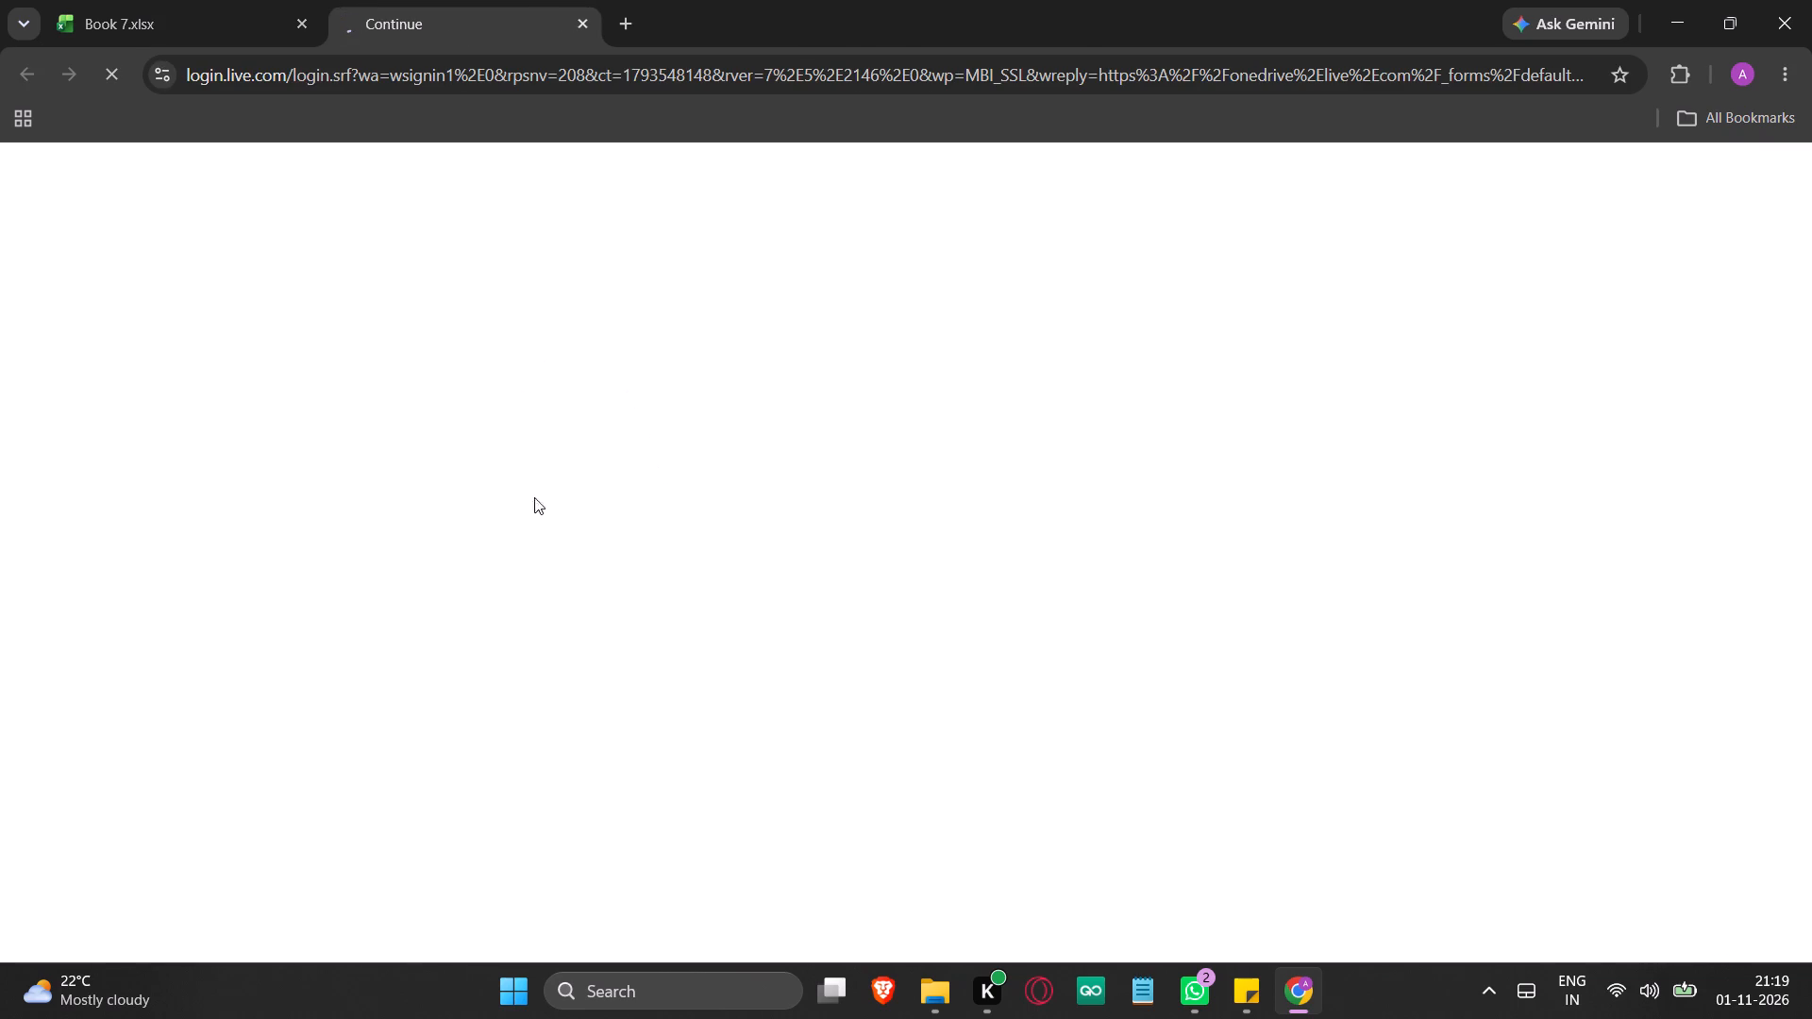
scroll(557, 554, "down", 1)
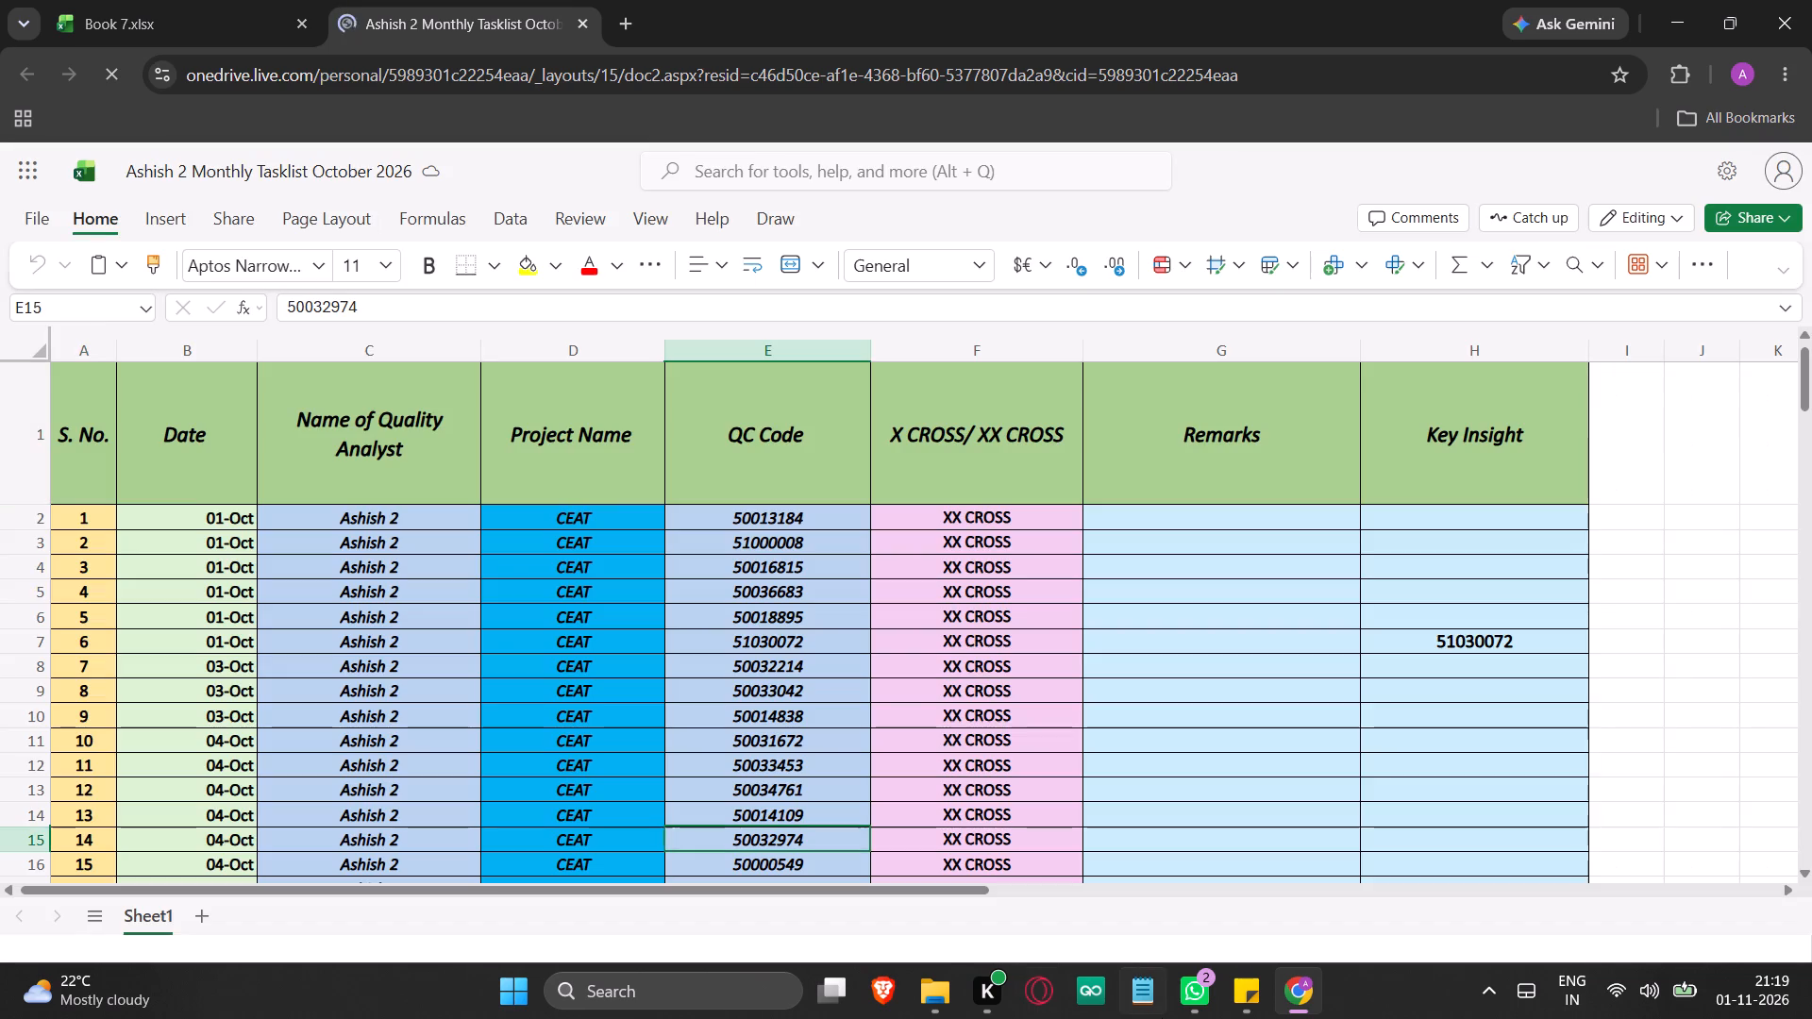
Switch to Sticky Notes and copy codes 1200114 and 1081 listed under "done calls too" for 30-10-2026.
left_click(1251, 998)
scroll(1268, 371, "down", 1)
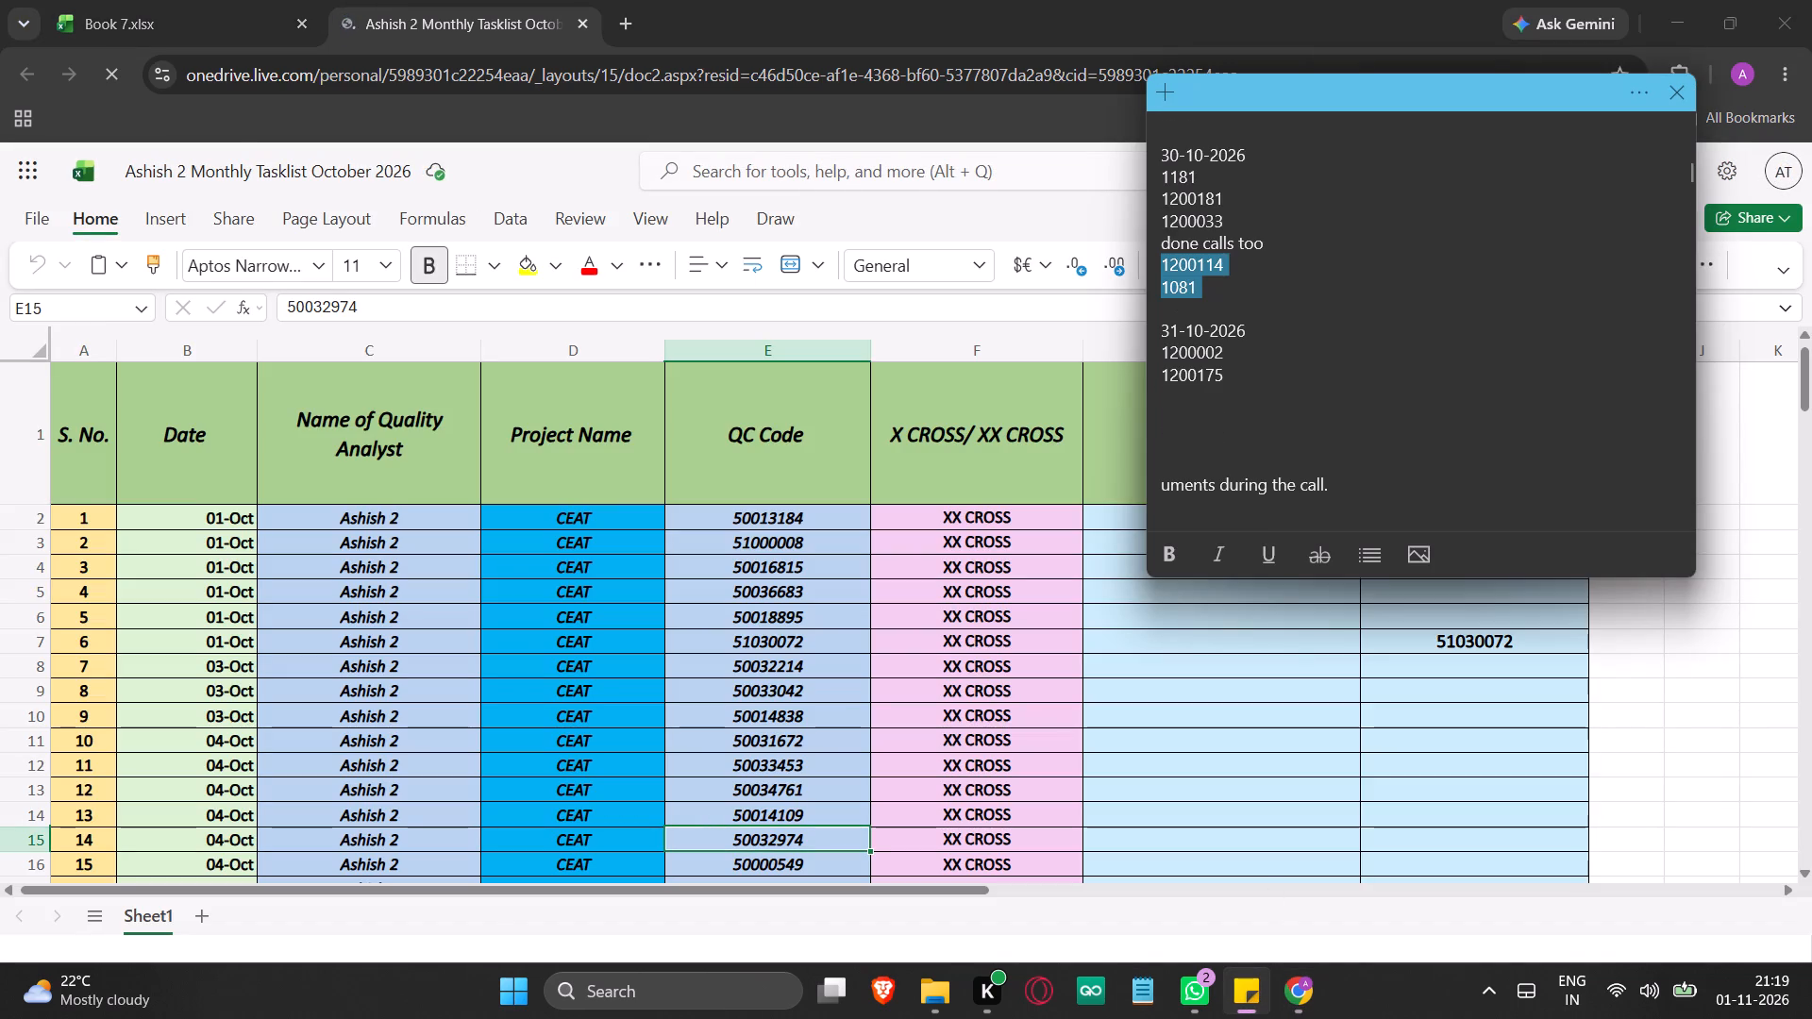
right_click(1174, 267)
left_click(1237, 291)
scroll(524, 603, "down", 6)
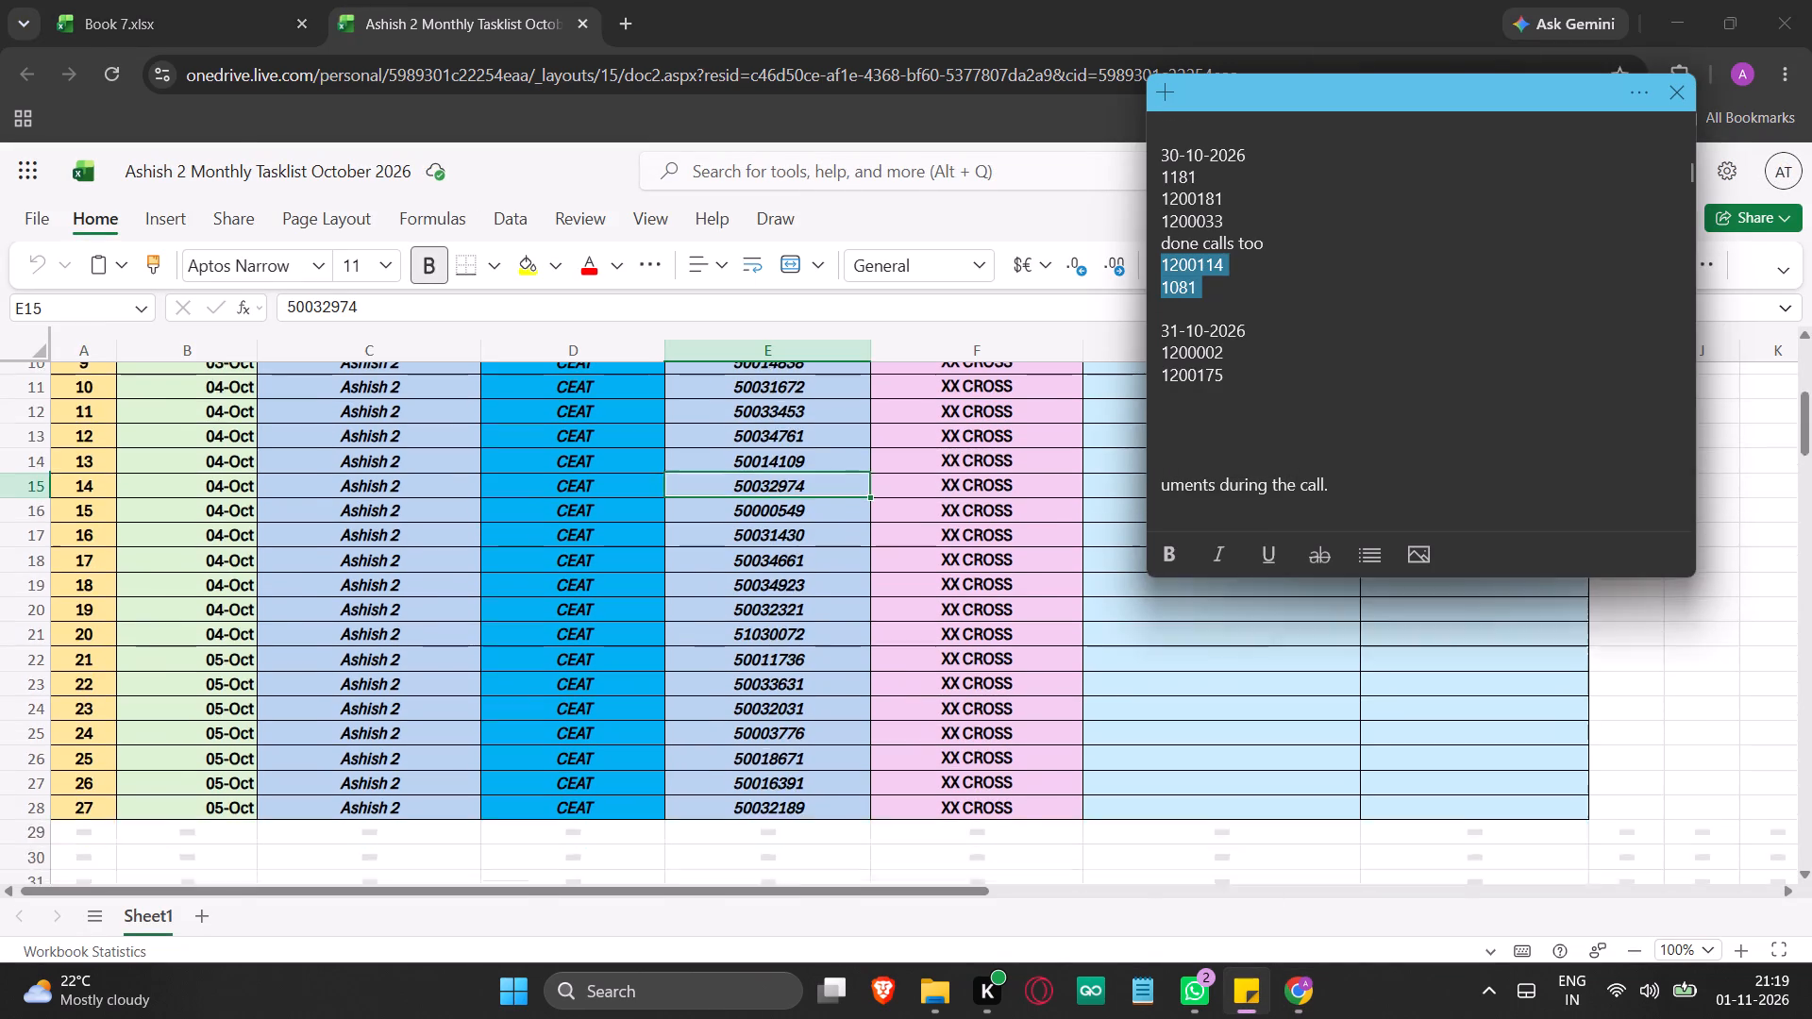
scroll(530, 618, "down", 16)
scroll(557, 663, "down", 10)
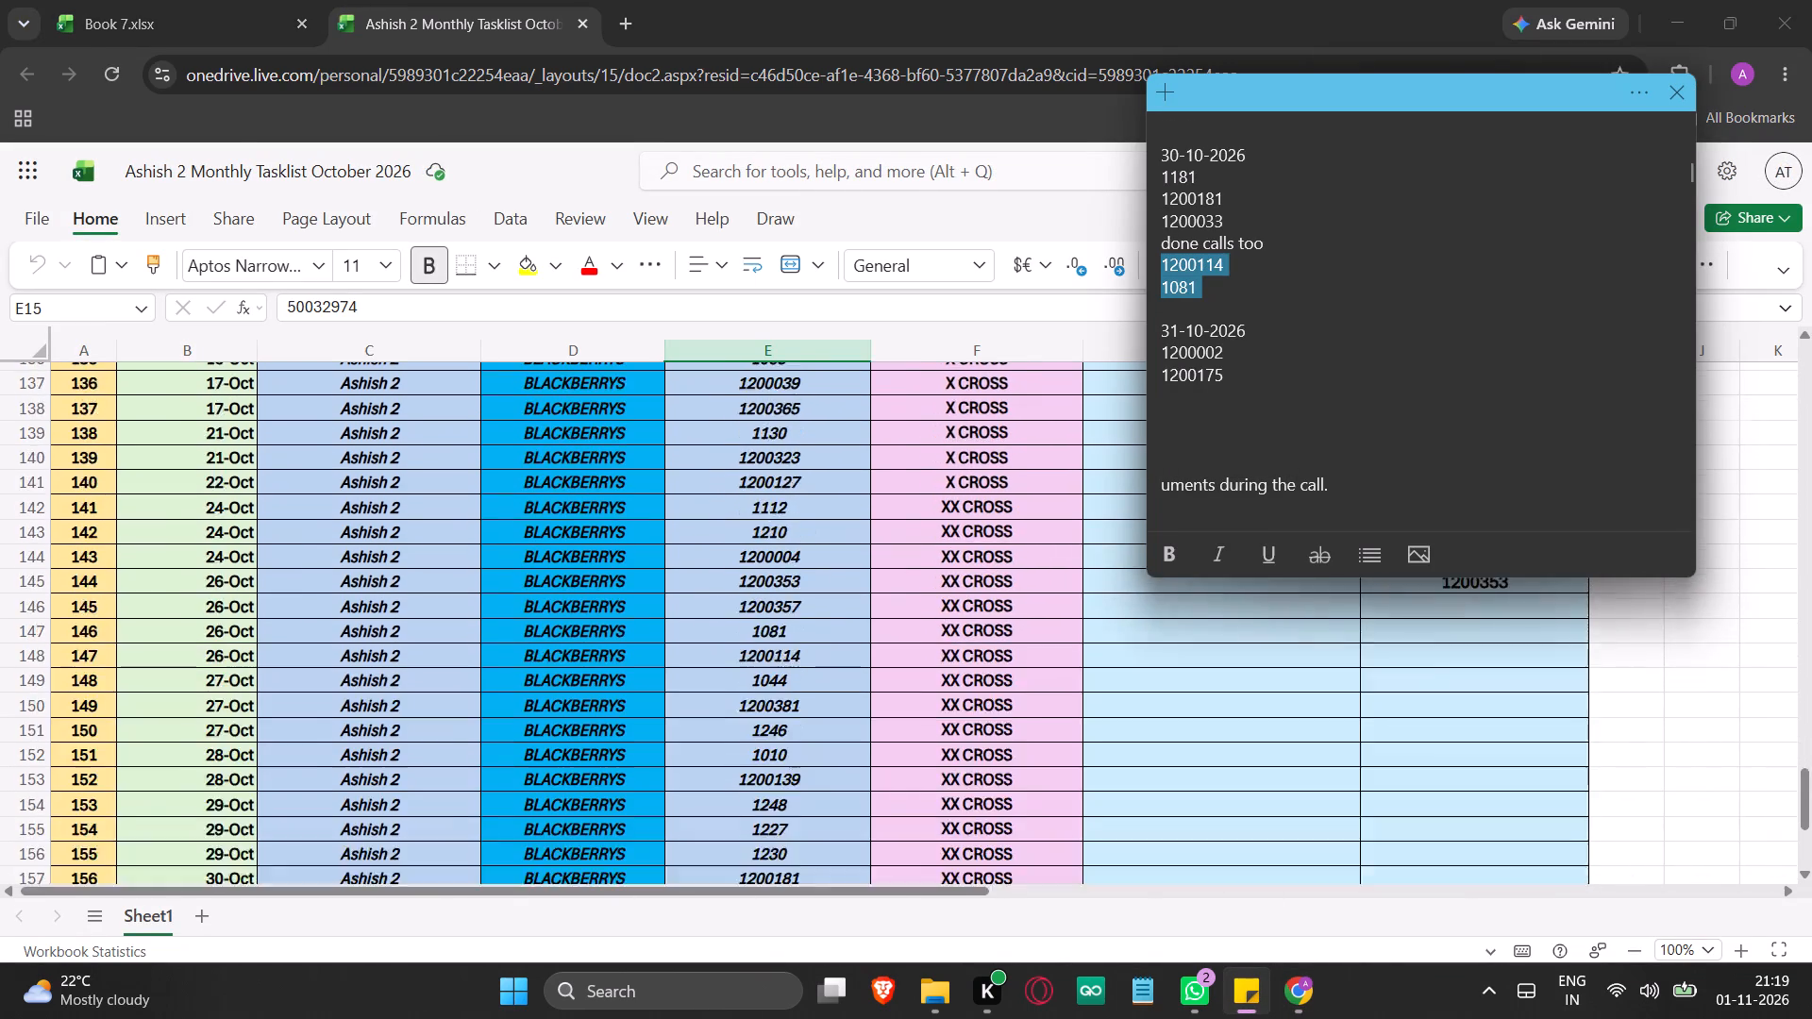
scroll(558, 664, "down", 11)
scroll(558, 664, "up", 8)
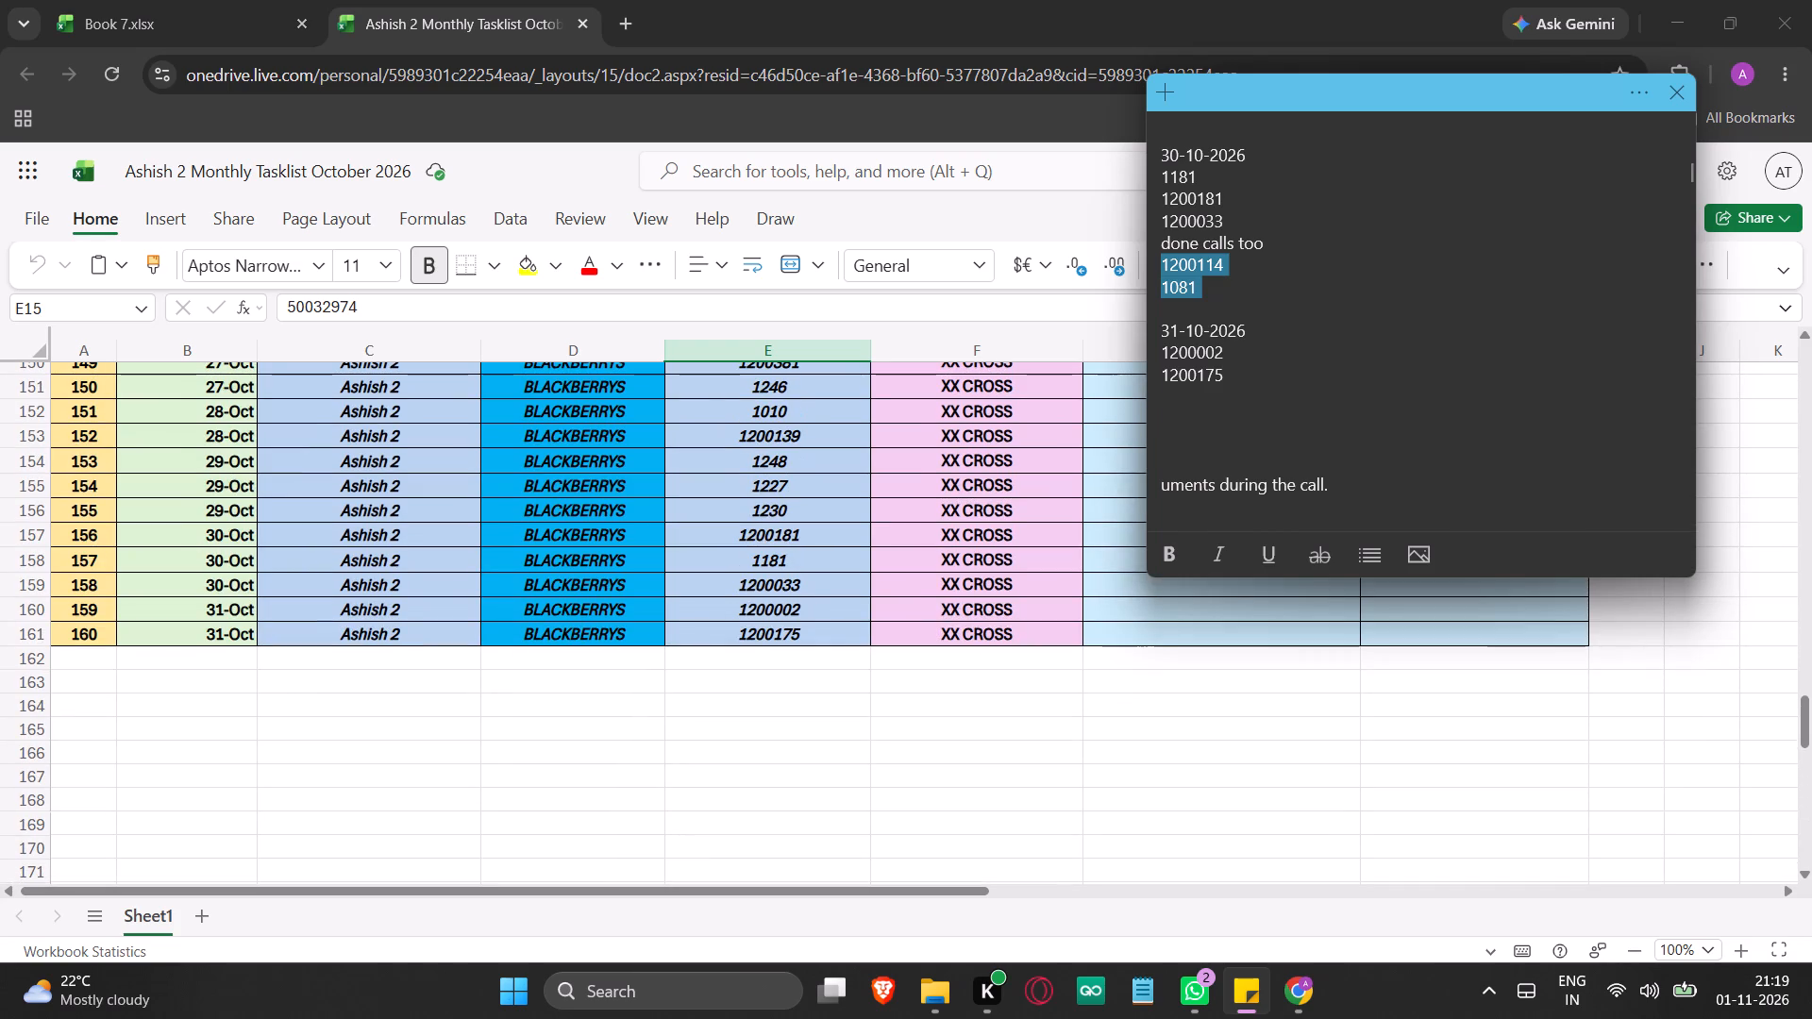
right_click(1213, 260)
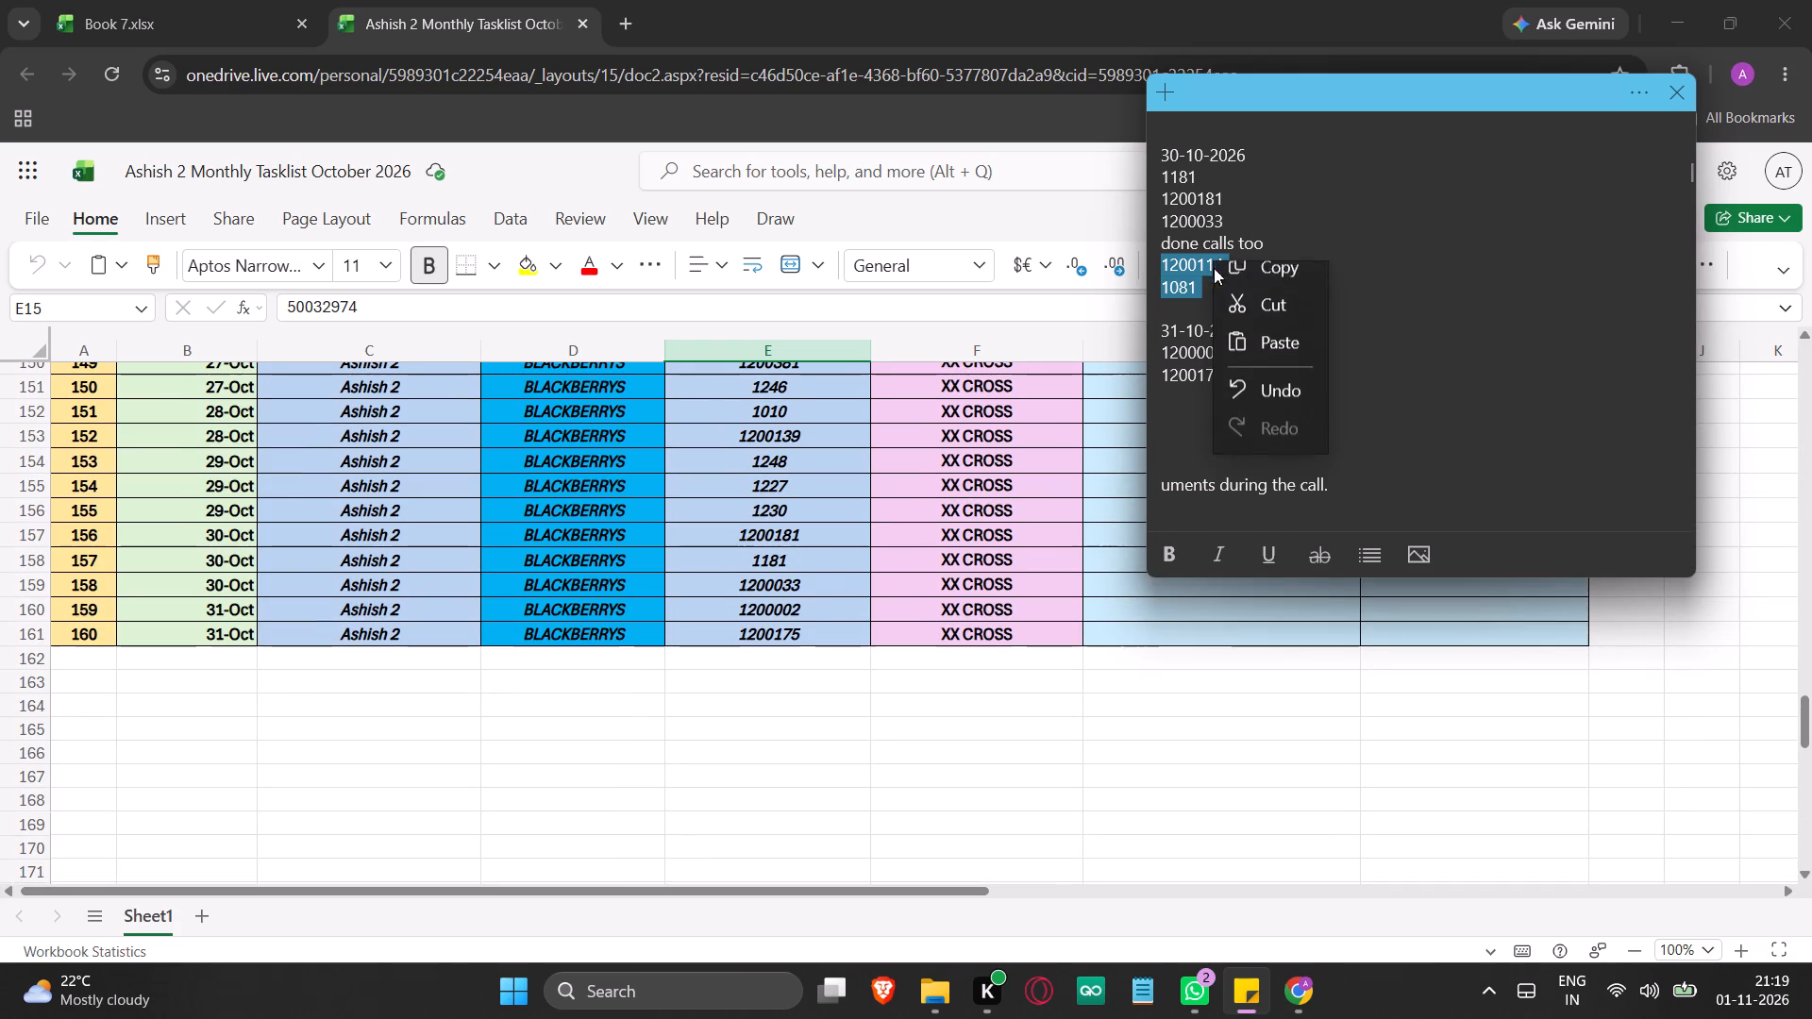
left_click(1275, 292)
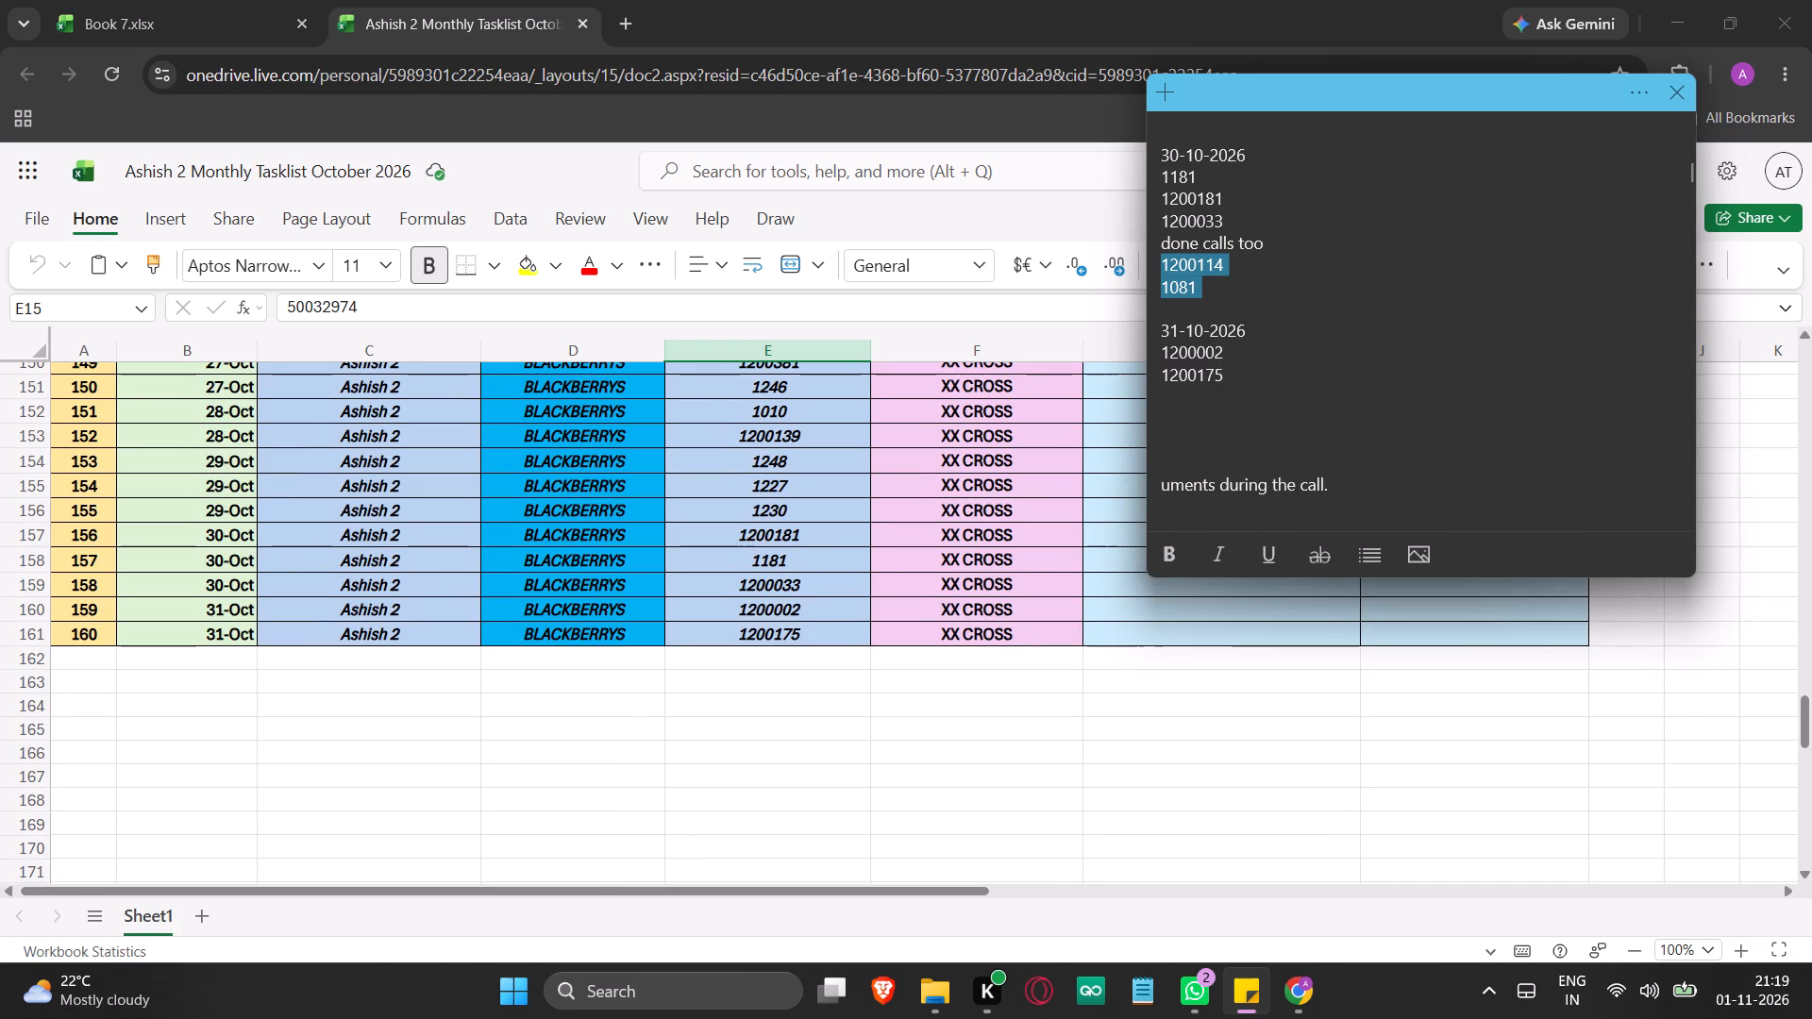
Fill the tasklist's last entry, row 161, down through rows 162 and 163 across columns A to H.
left_click(809, 669)
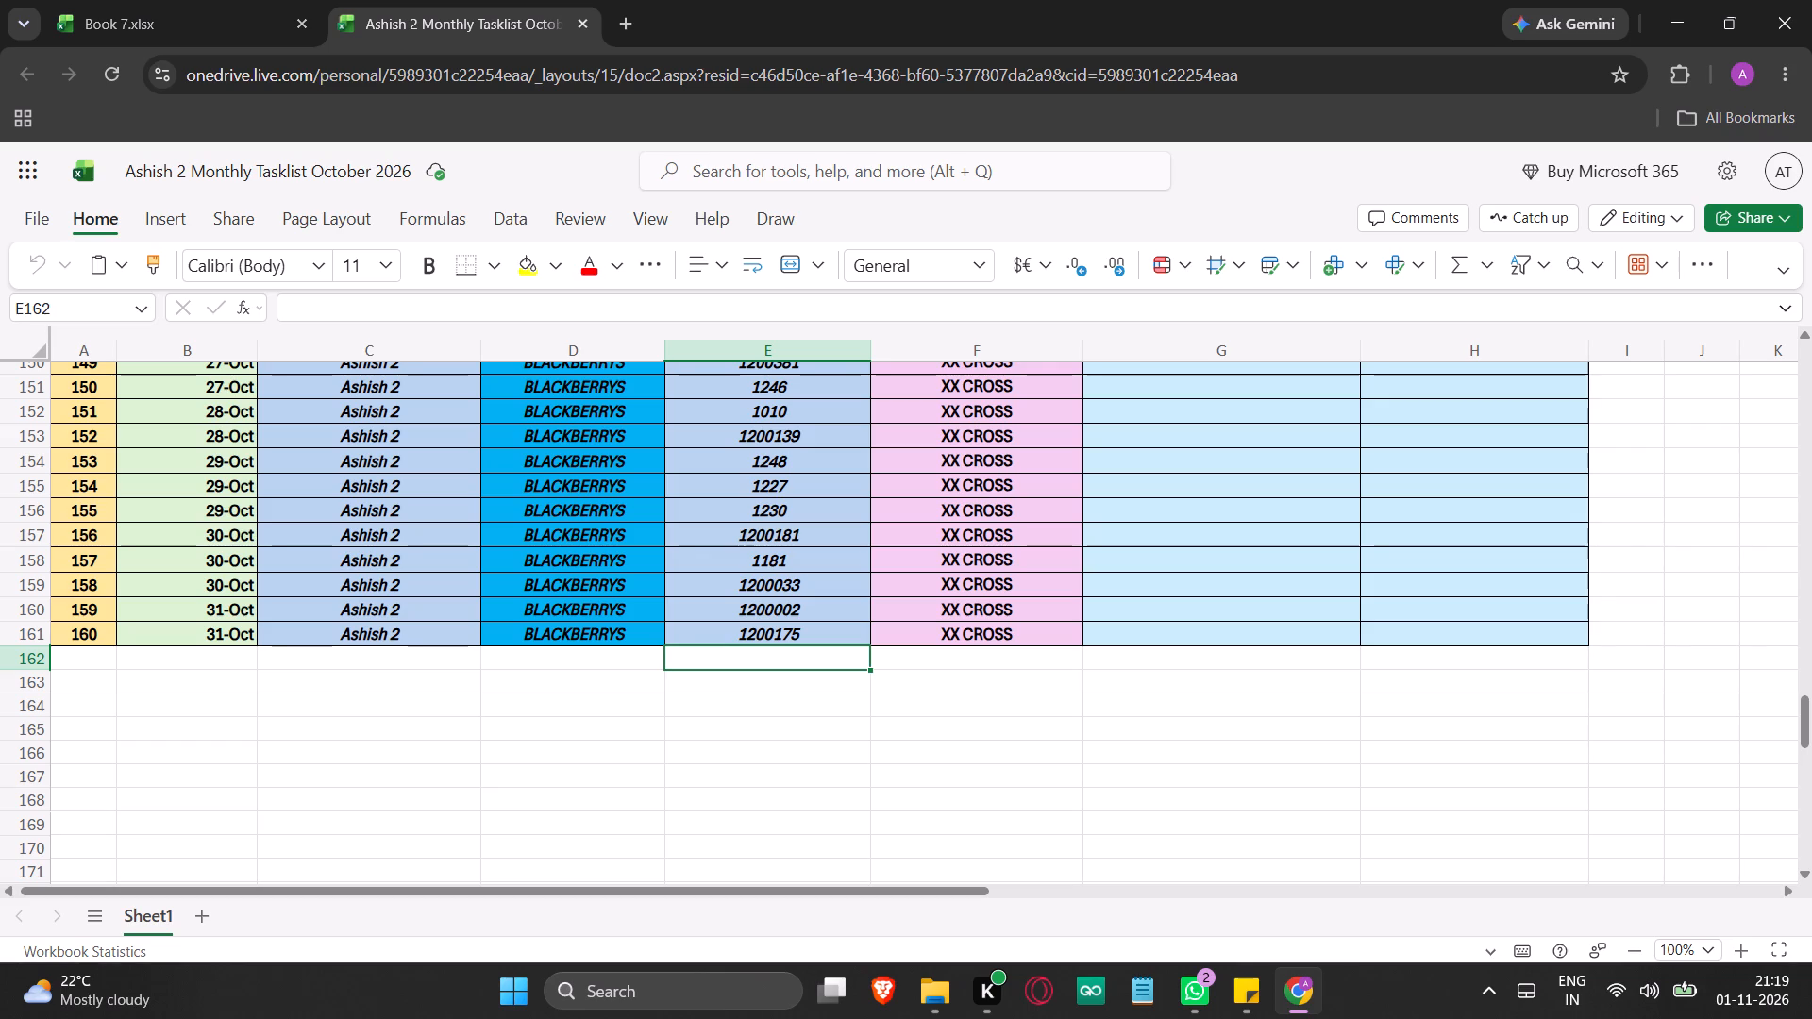
left_click(85, 631)
left_click_drag(108, 636, 456, 638)
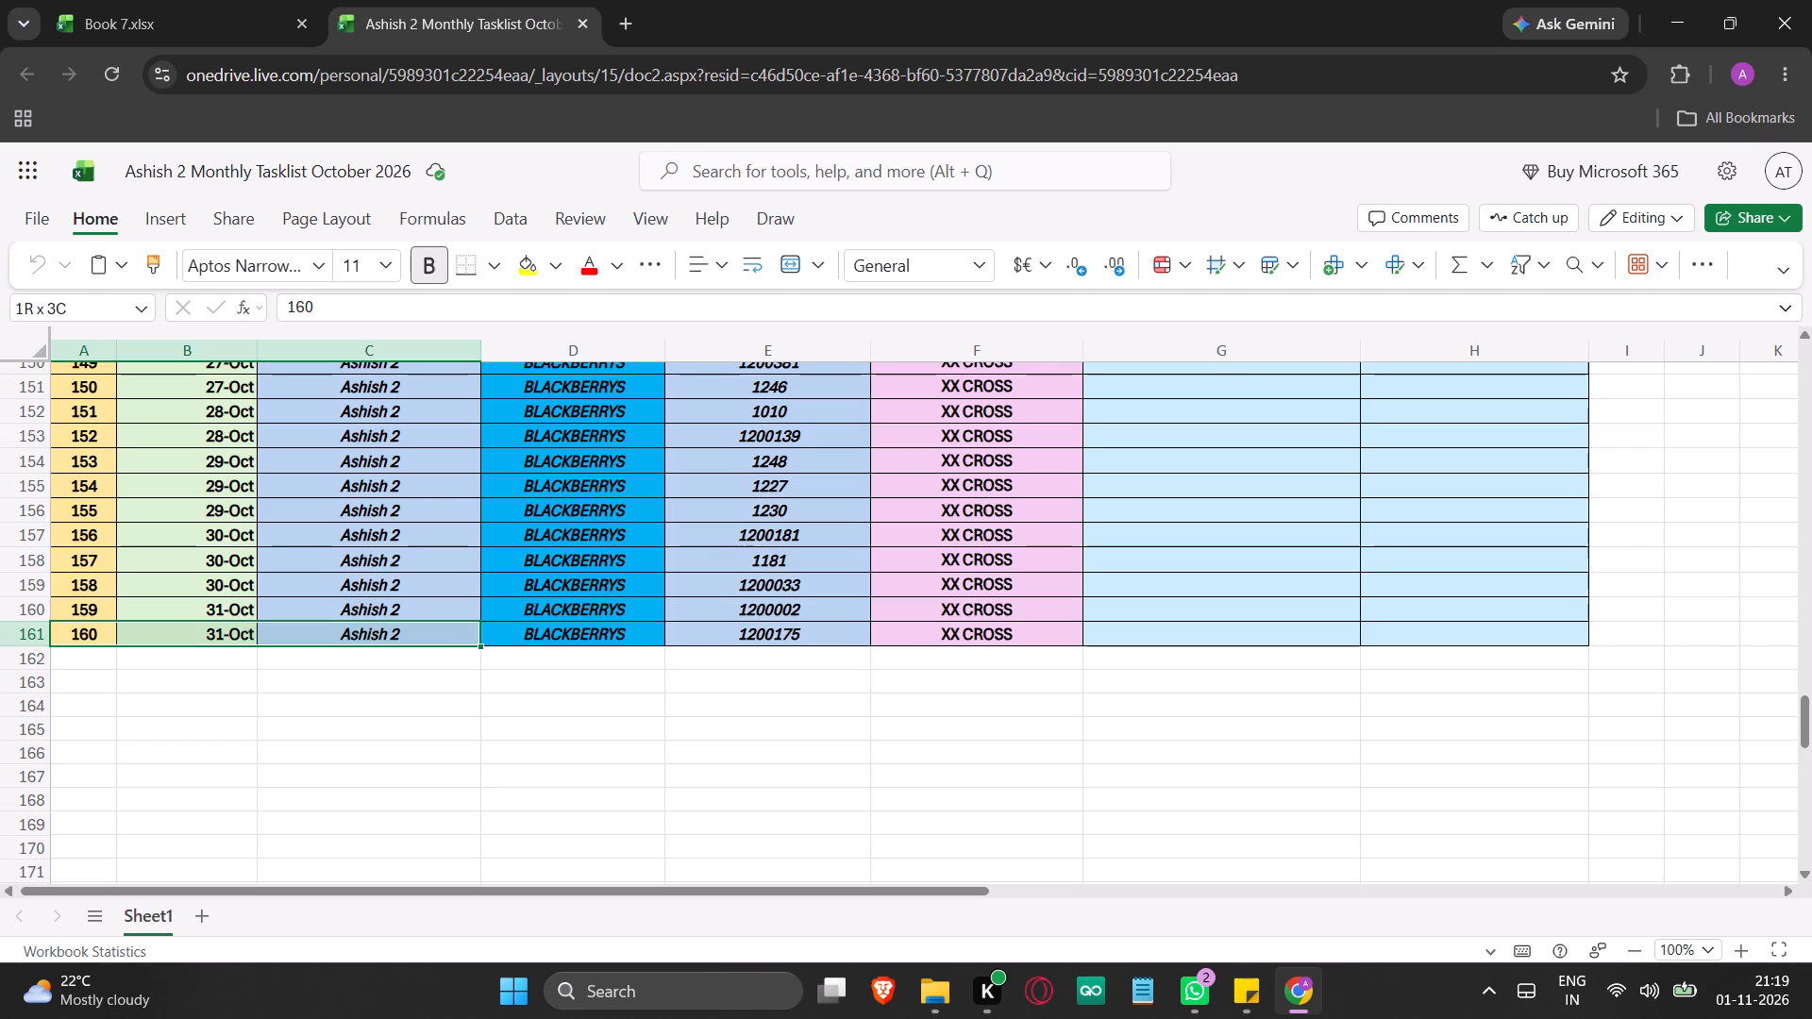
left_click_drag(456, 638, 1532, 689)
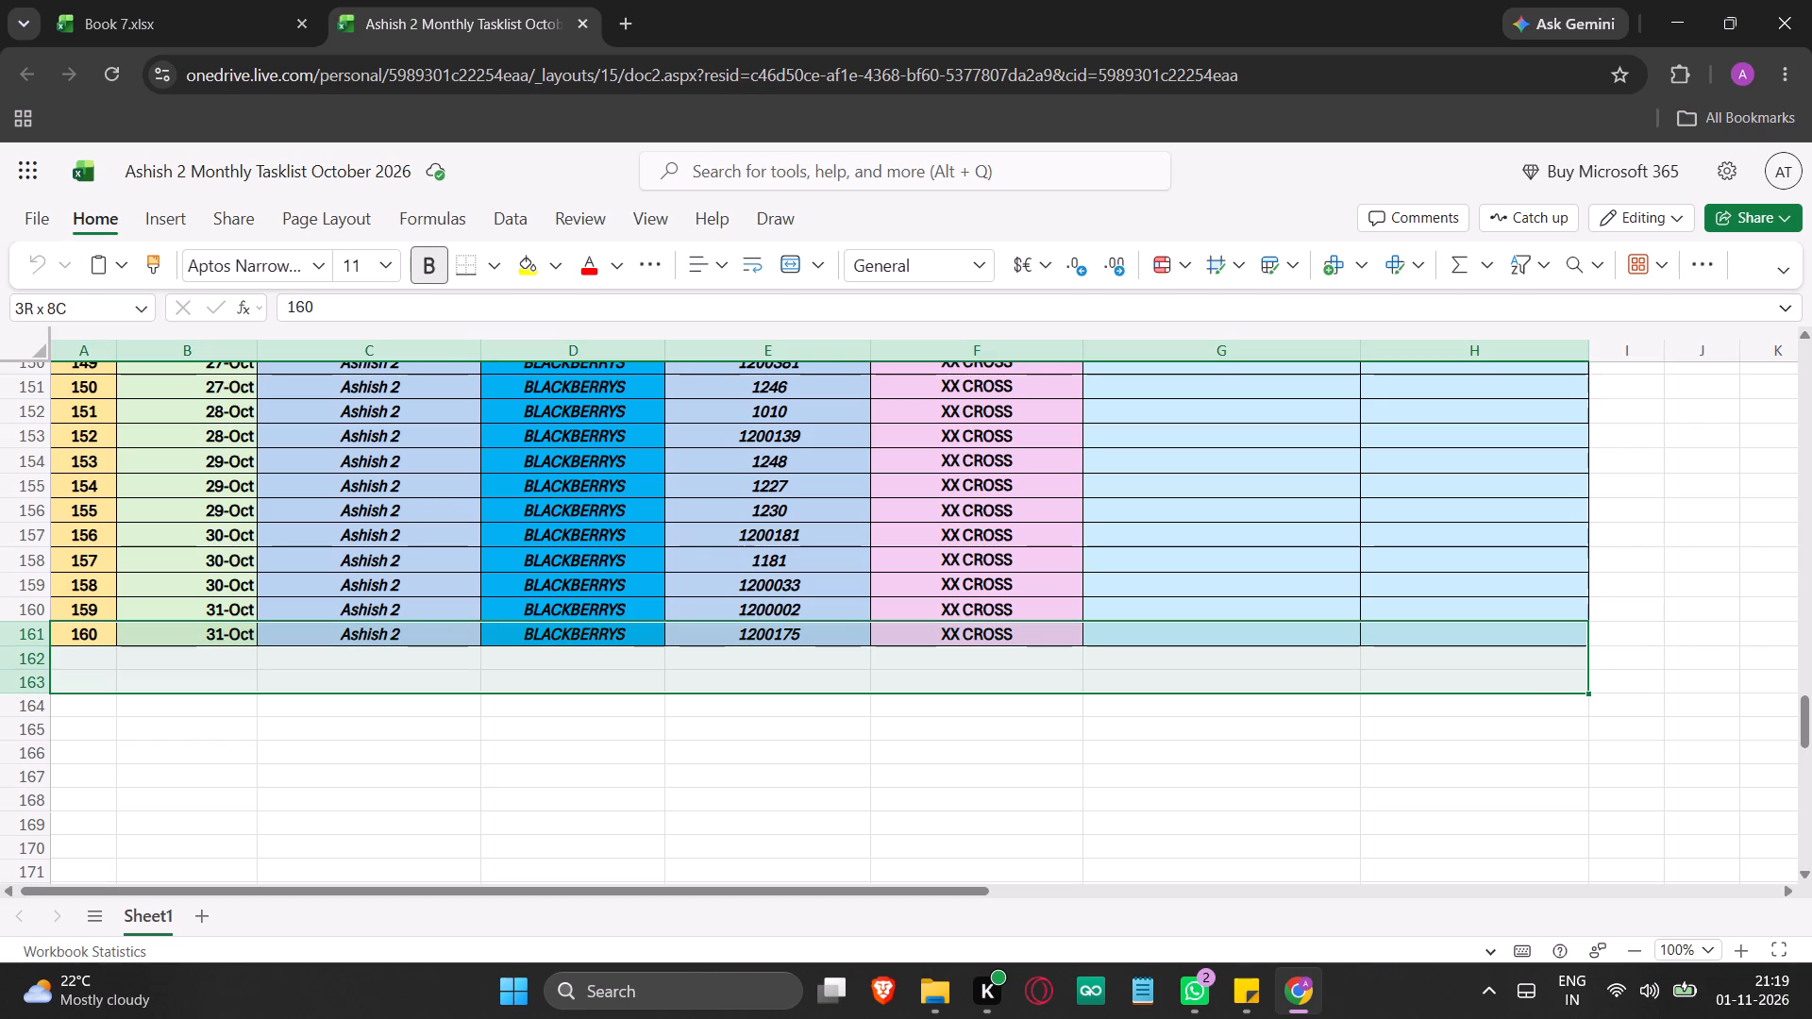
key("ctrl+d")
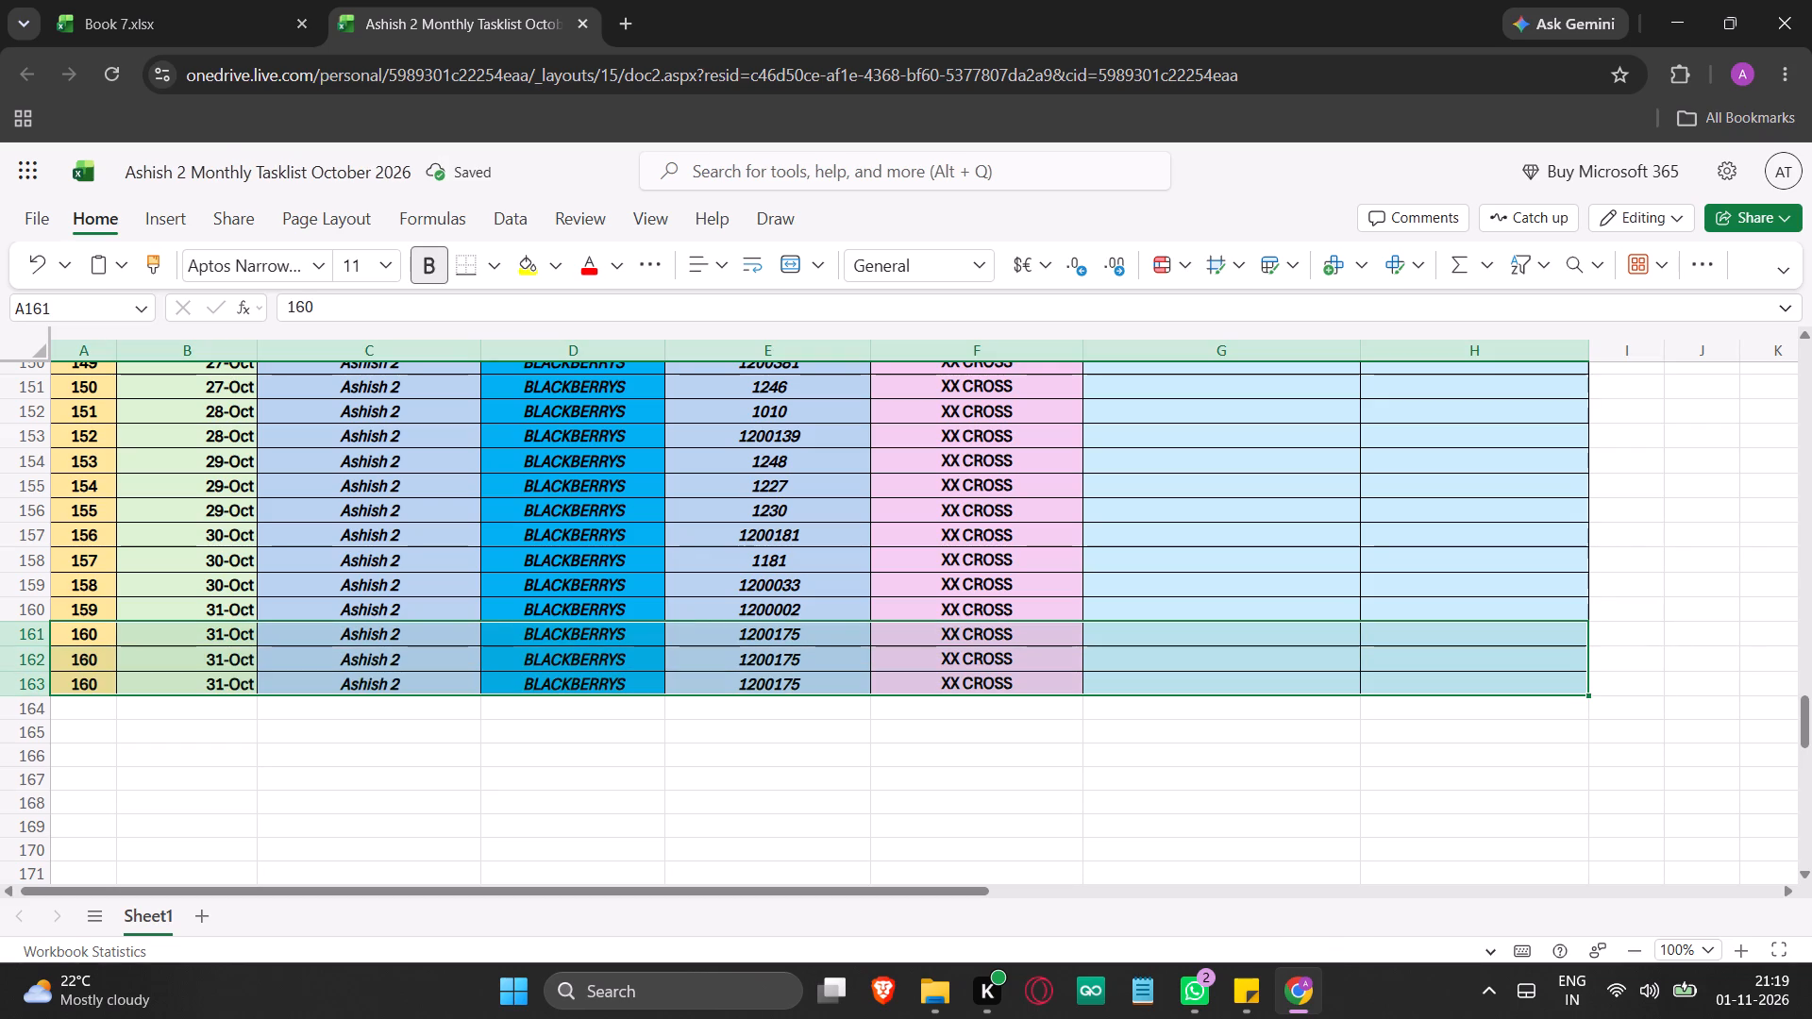
Replace the duplicated codes in E161 and E162 with 1200114 and 1081, copied from the 30-10-2026 list in Sticky Notes.
left_click(738, 658)
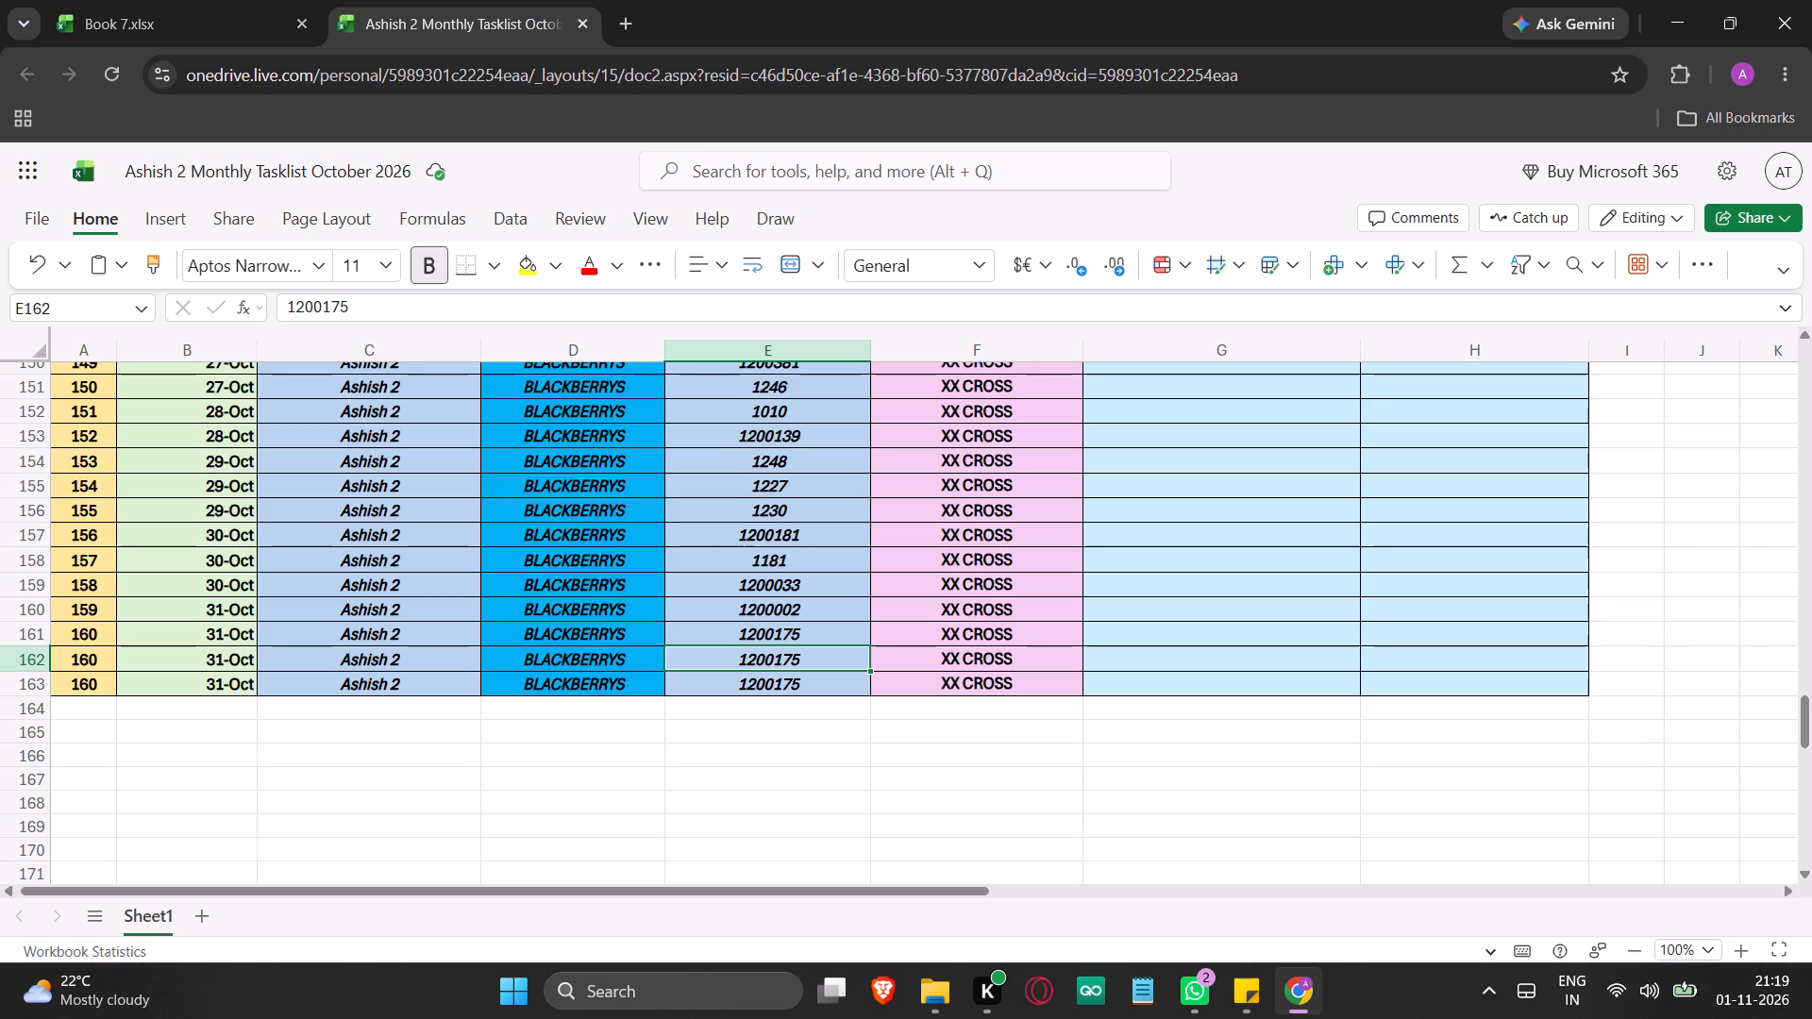
left_click(741, 684)
left_click_drag(731, 634, 735, 642)
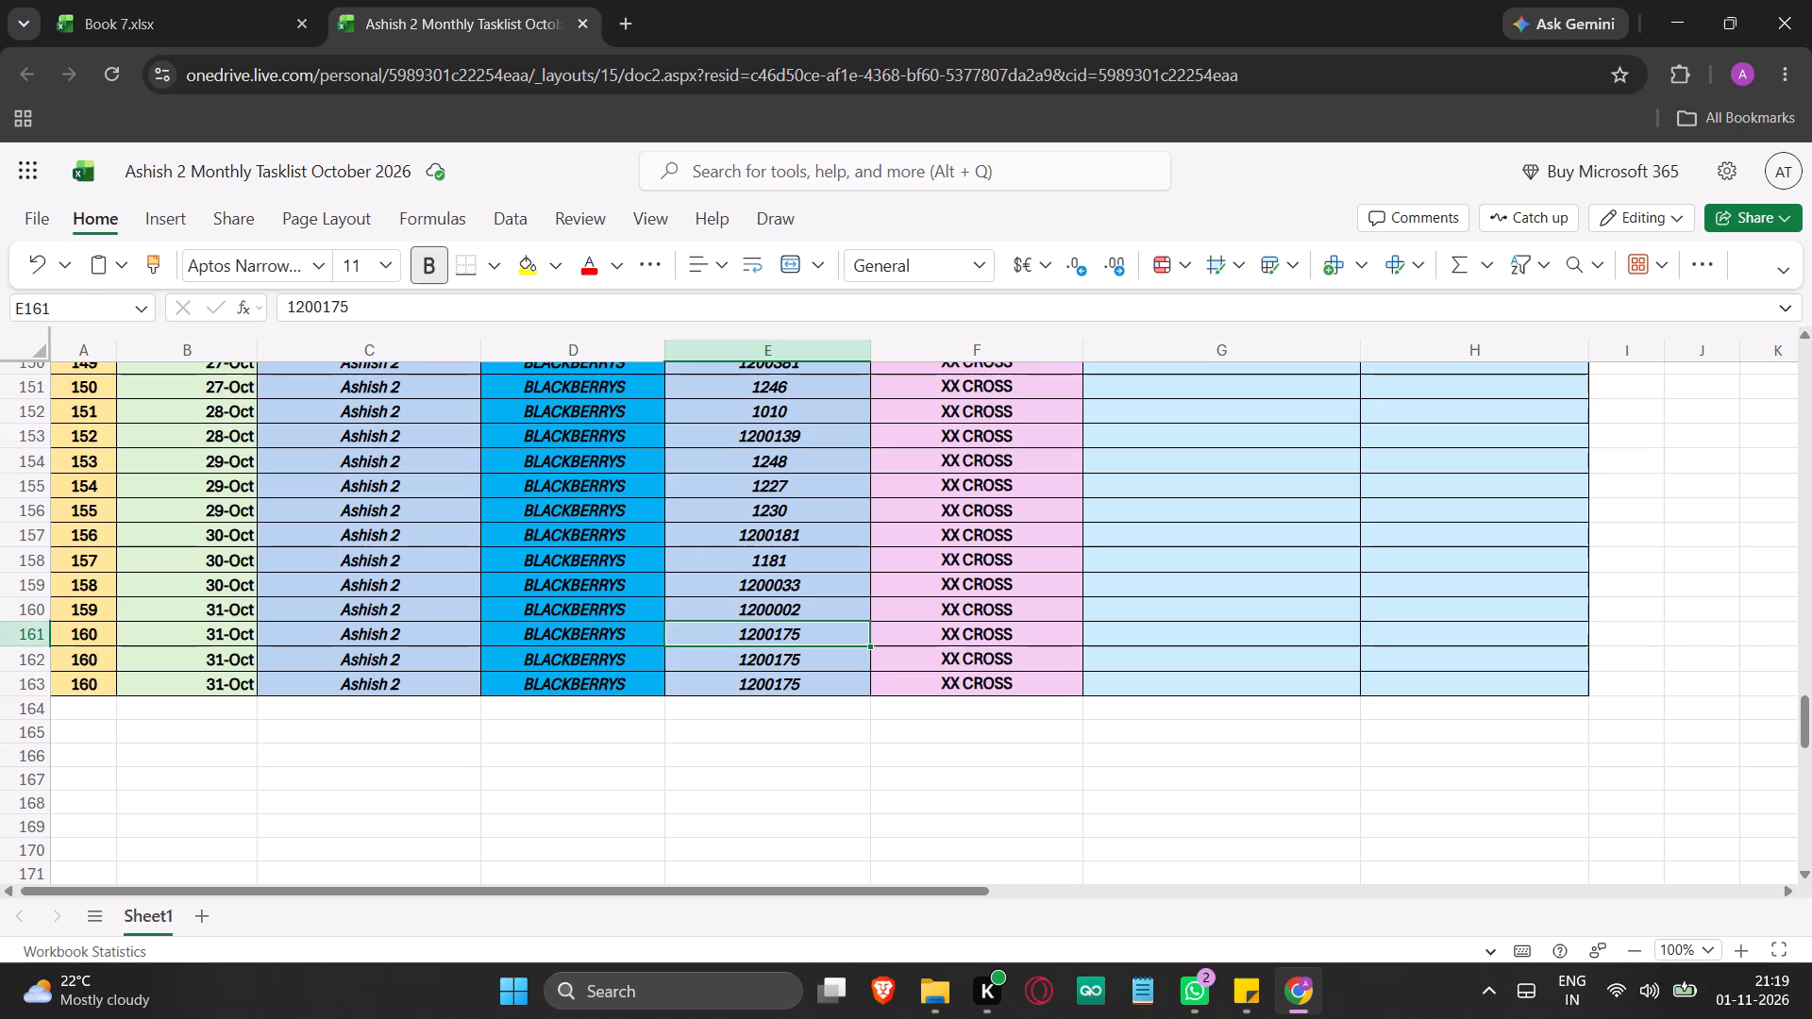
left_click_drag(735, 642, 735, 660)
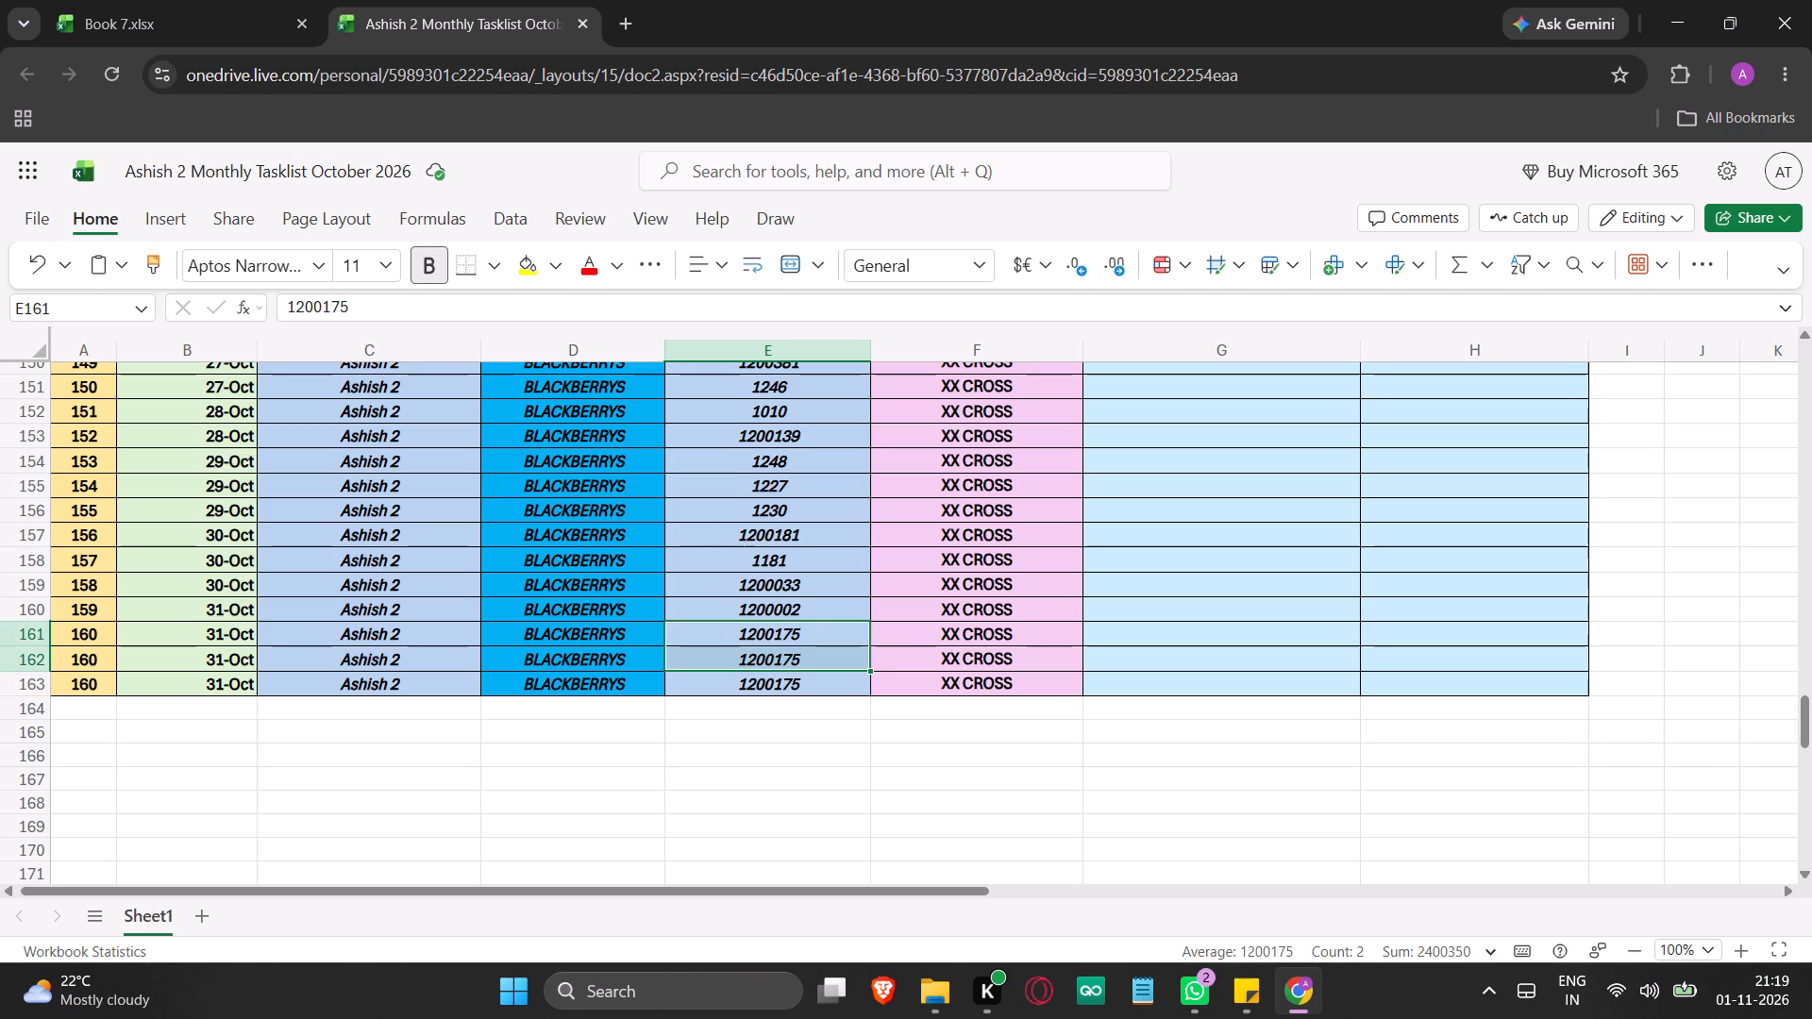
key("BackSpace")
left_click(756, 658)
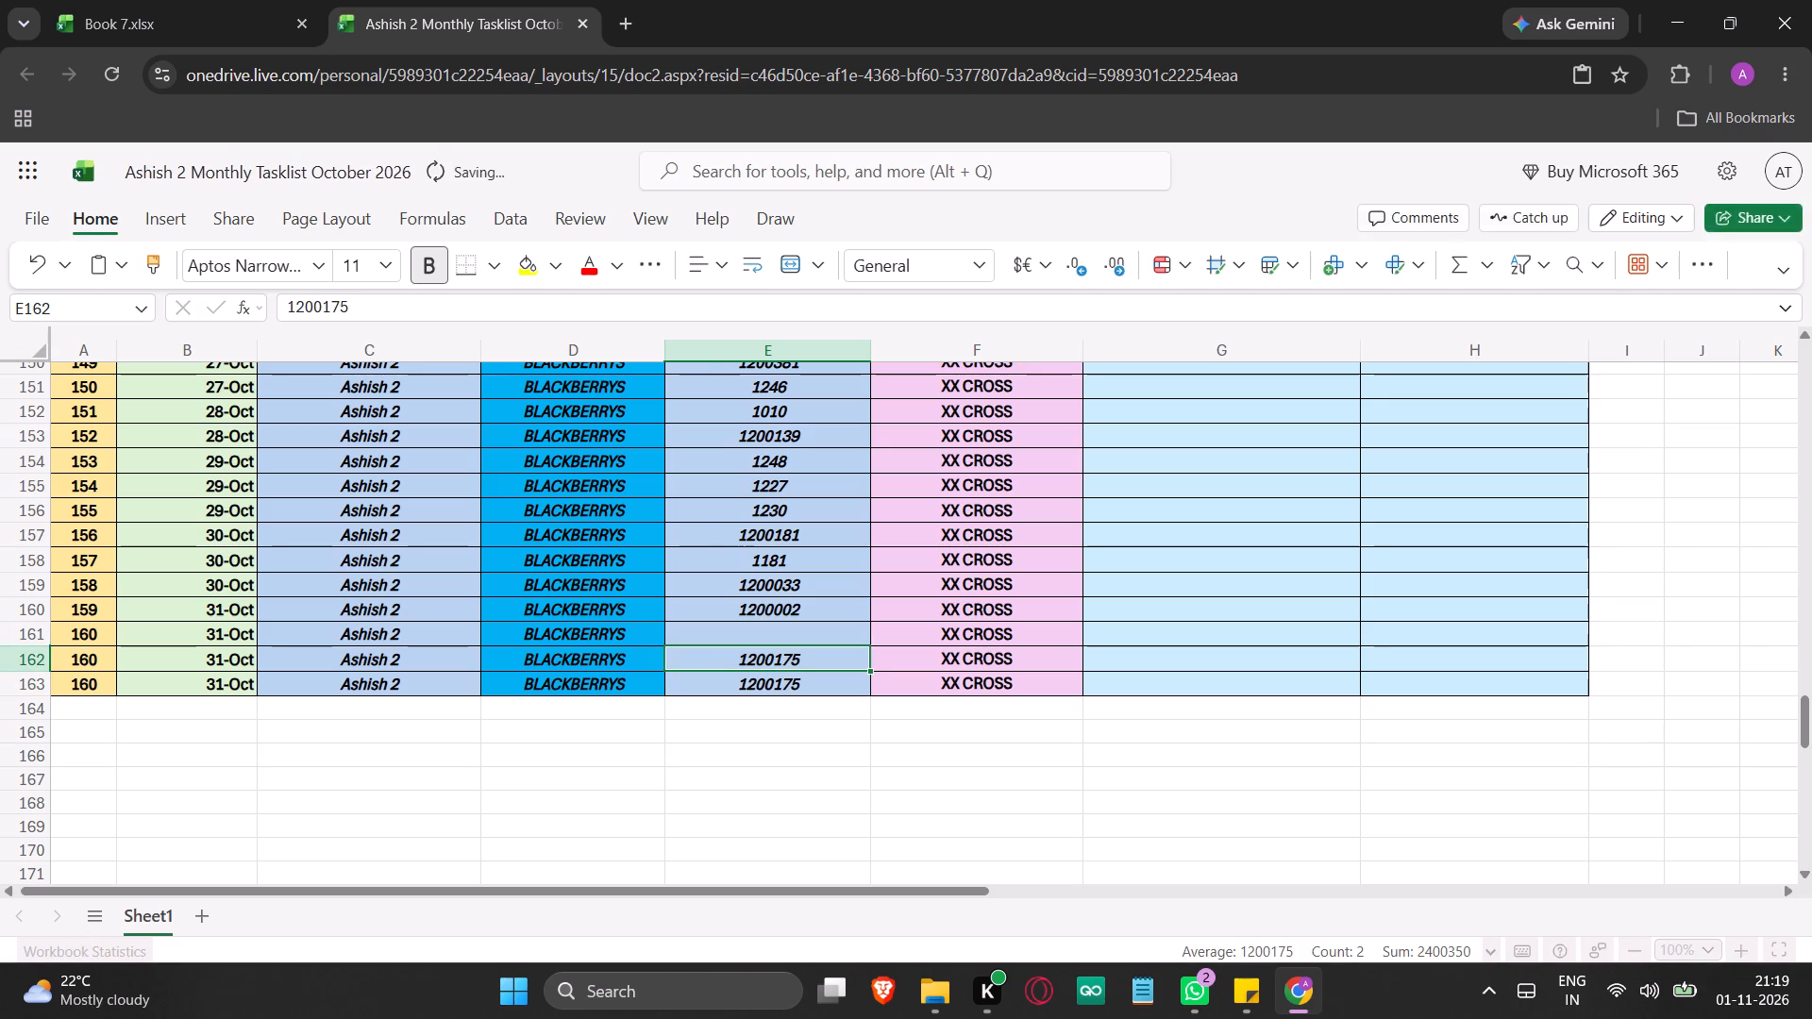
key("BackSpace")
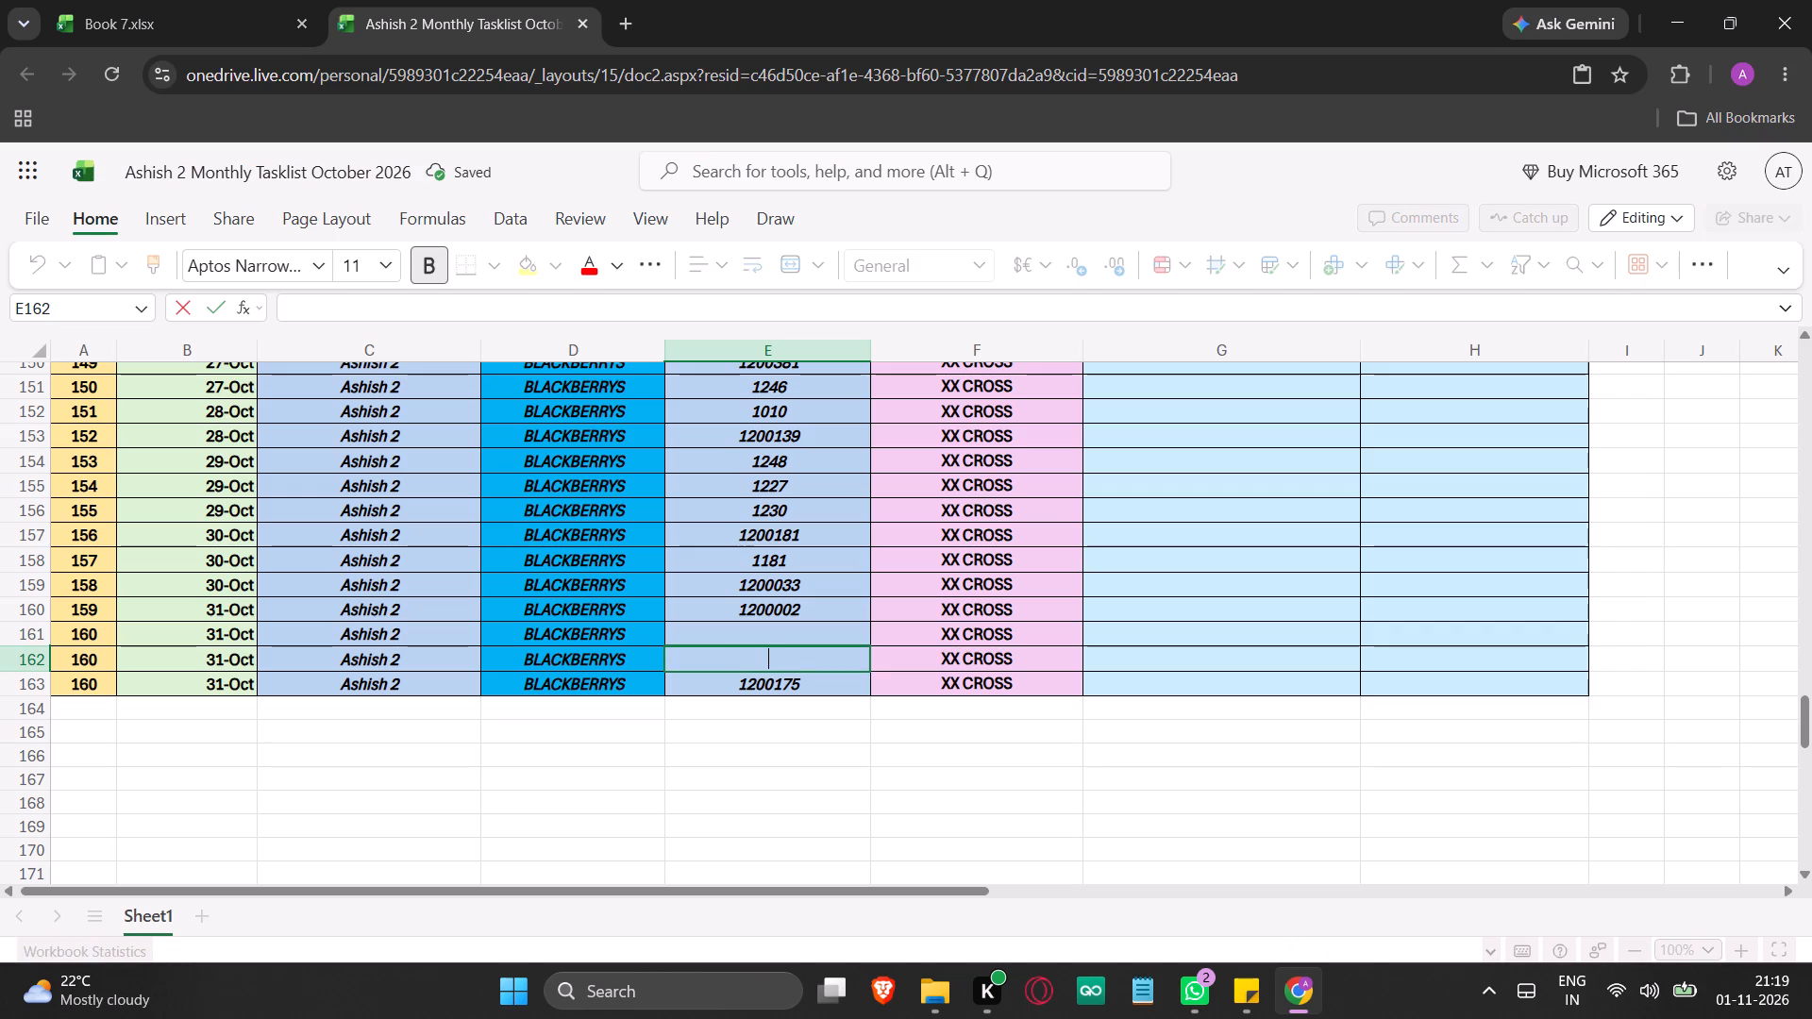
left_click(972, 701)
left_click(1249, 992)
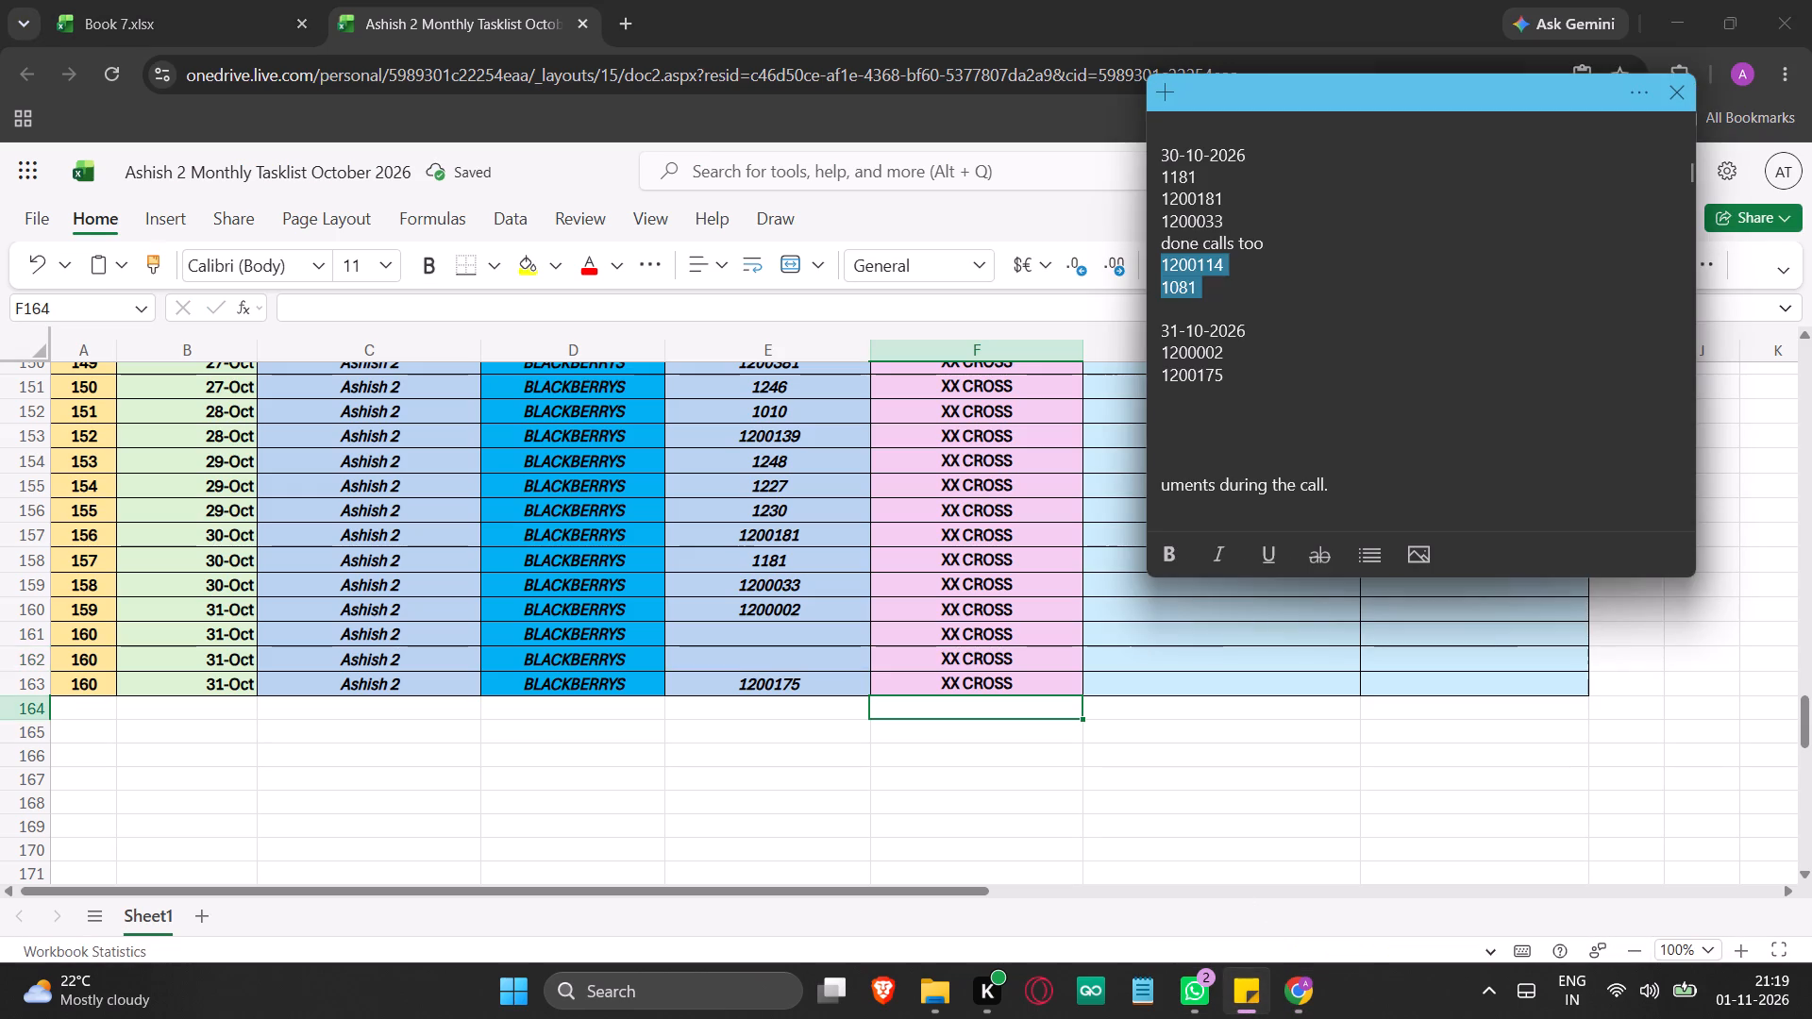
right_click(1187, 268)
left_click(1252, 291)
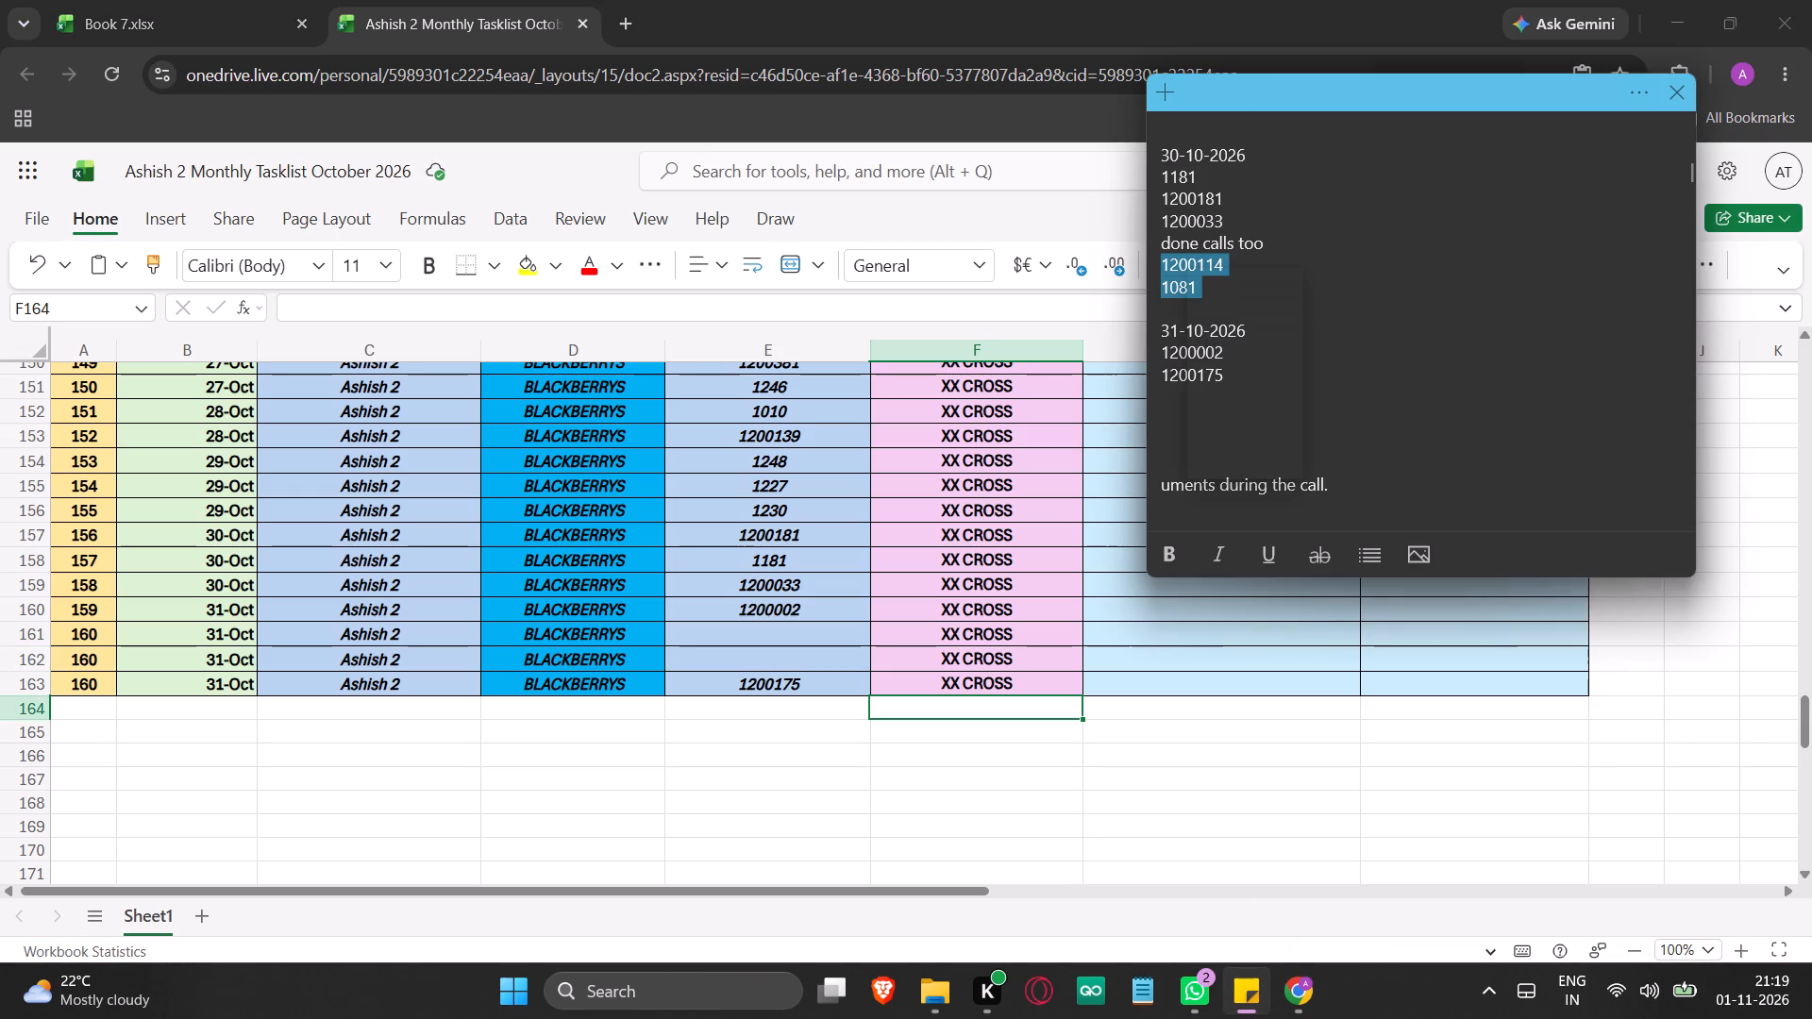
left_click(737, 628)
key("ctrl+v")
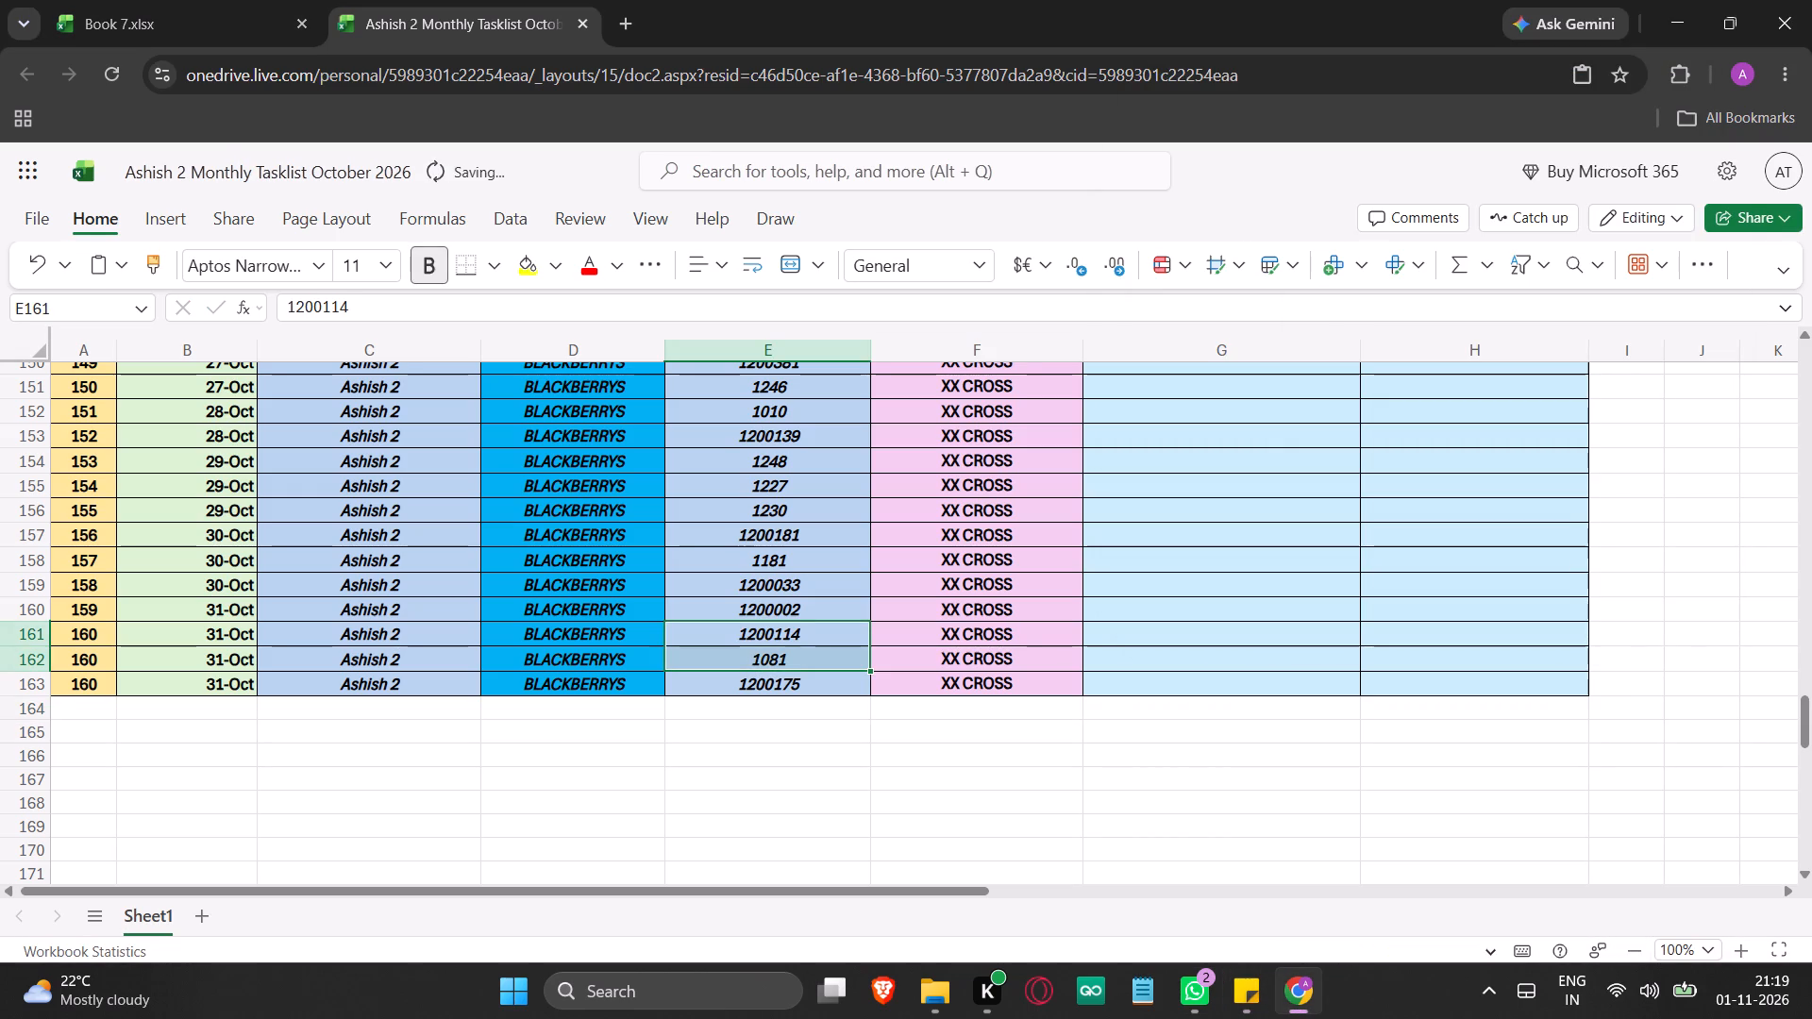
Copy the X TO XX CROSS status from F113 into F161 and fill it down to F162.
left_click(931, 629)
scroll(898, 570, "up", 4)
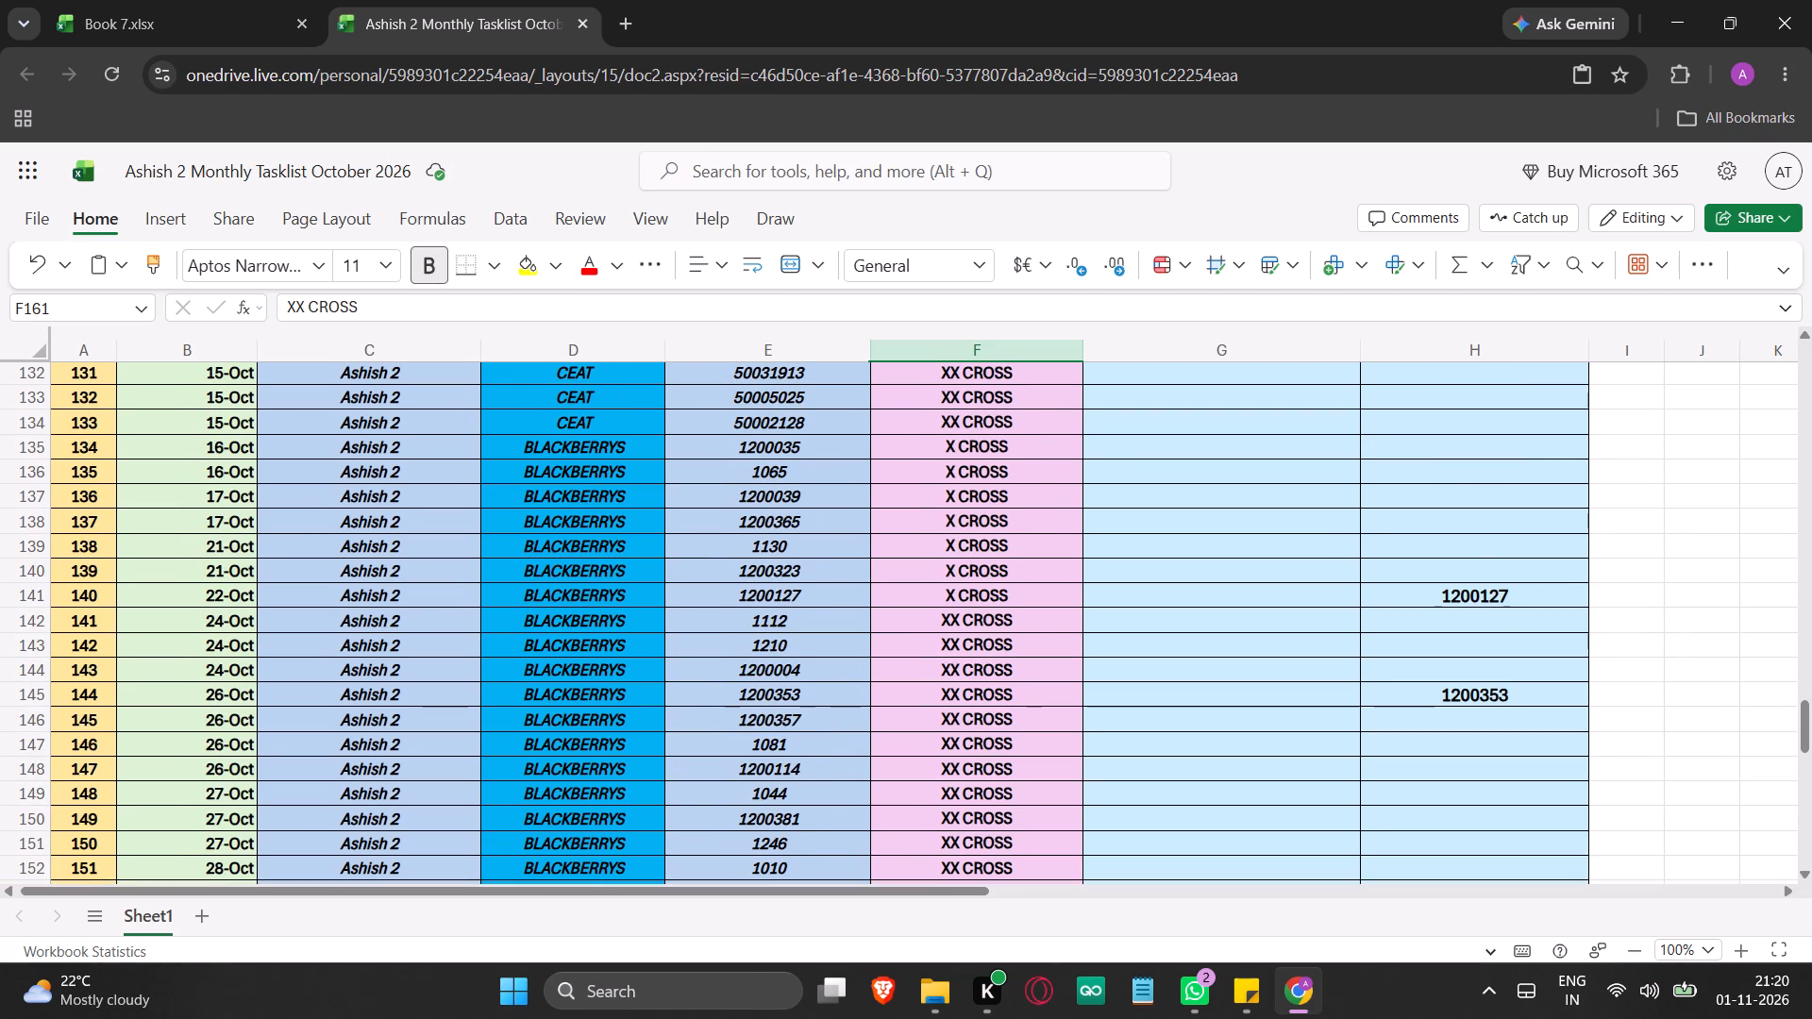
scroll(945, 446, "up", 4)
left_click(919, 384)
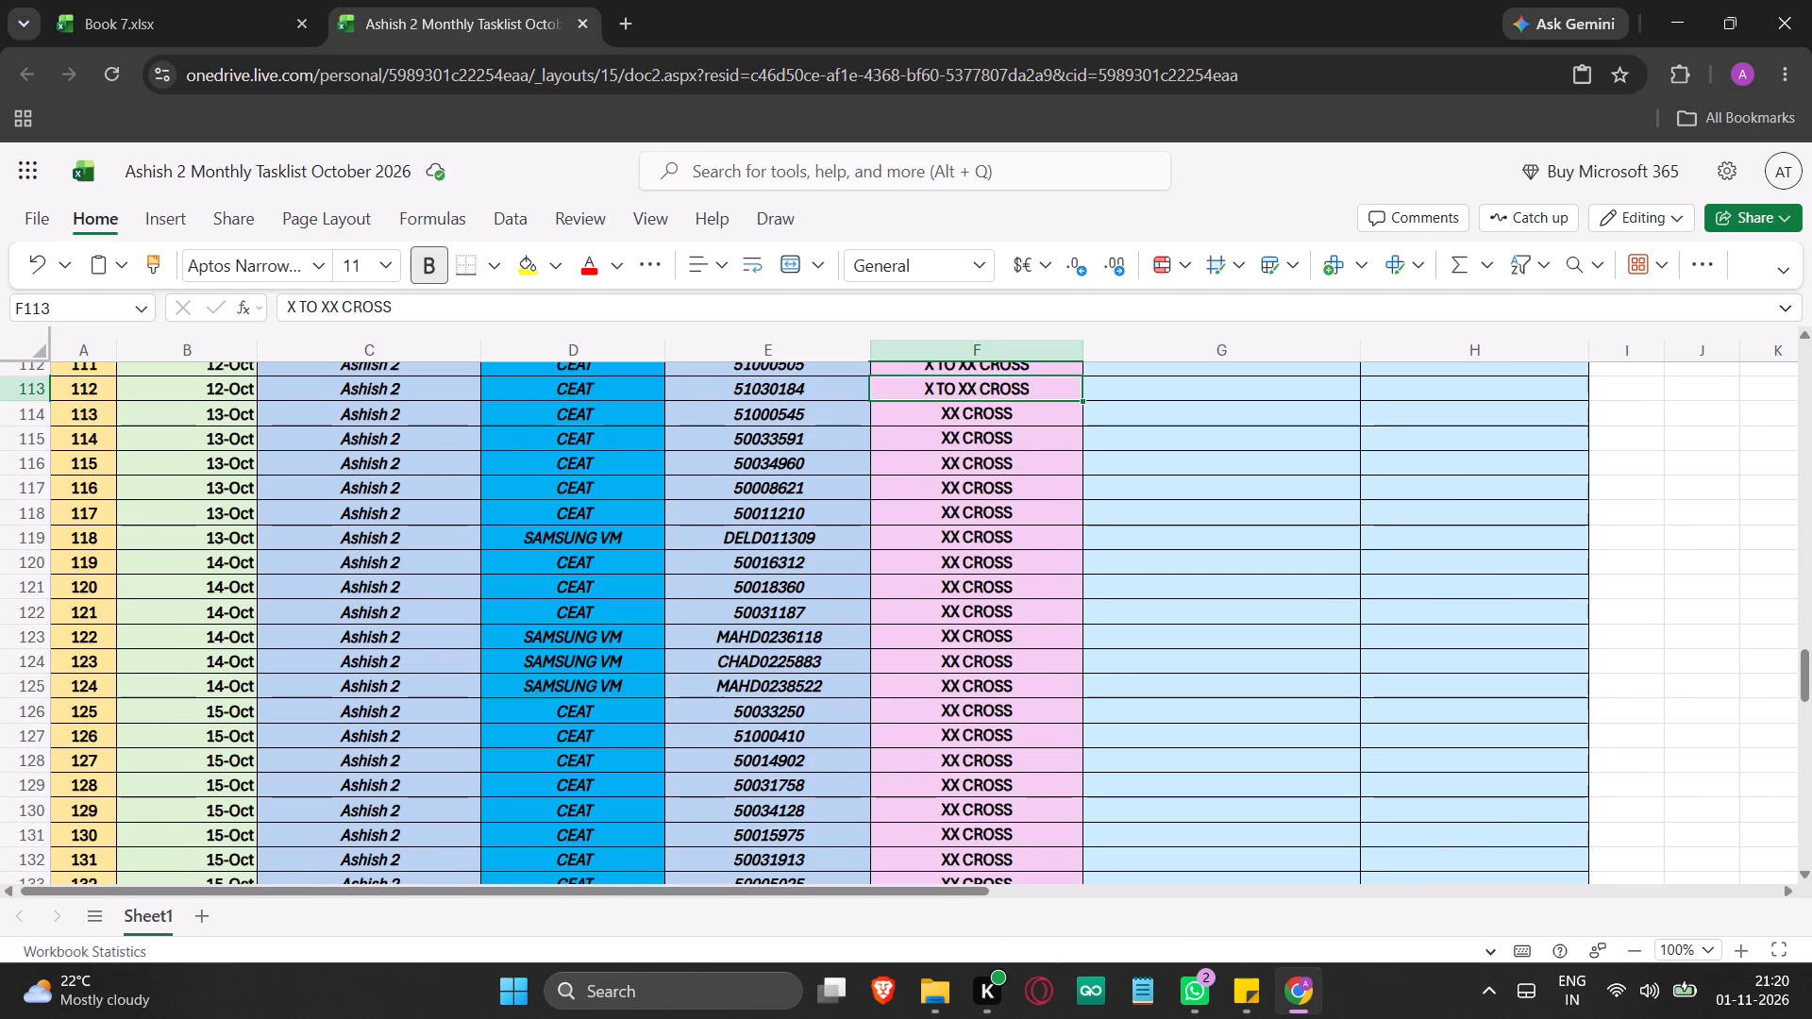
key("ctrl+c")
scroll(924, 600, "down", 8)
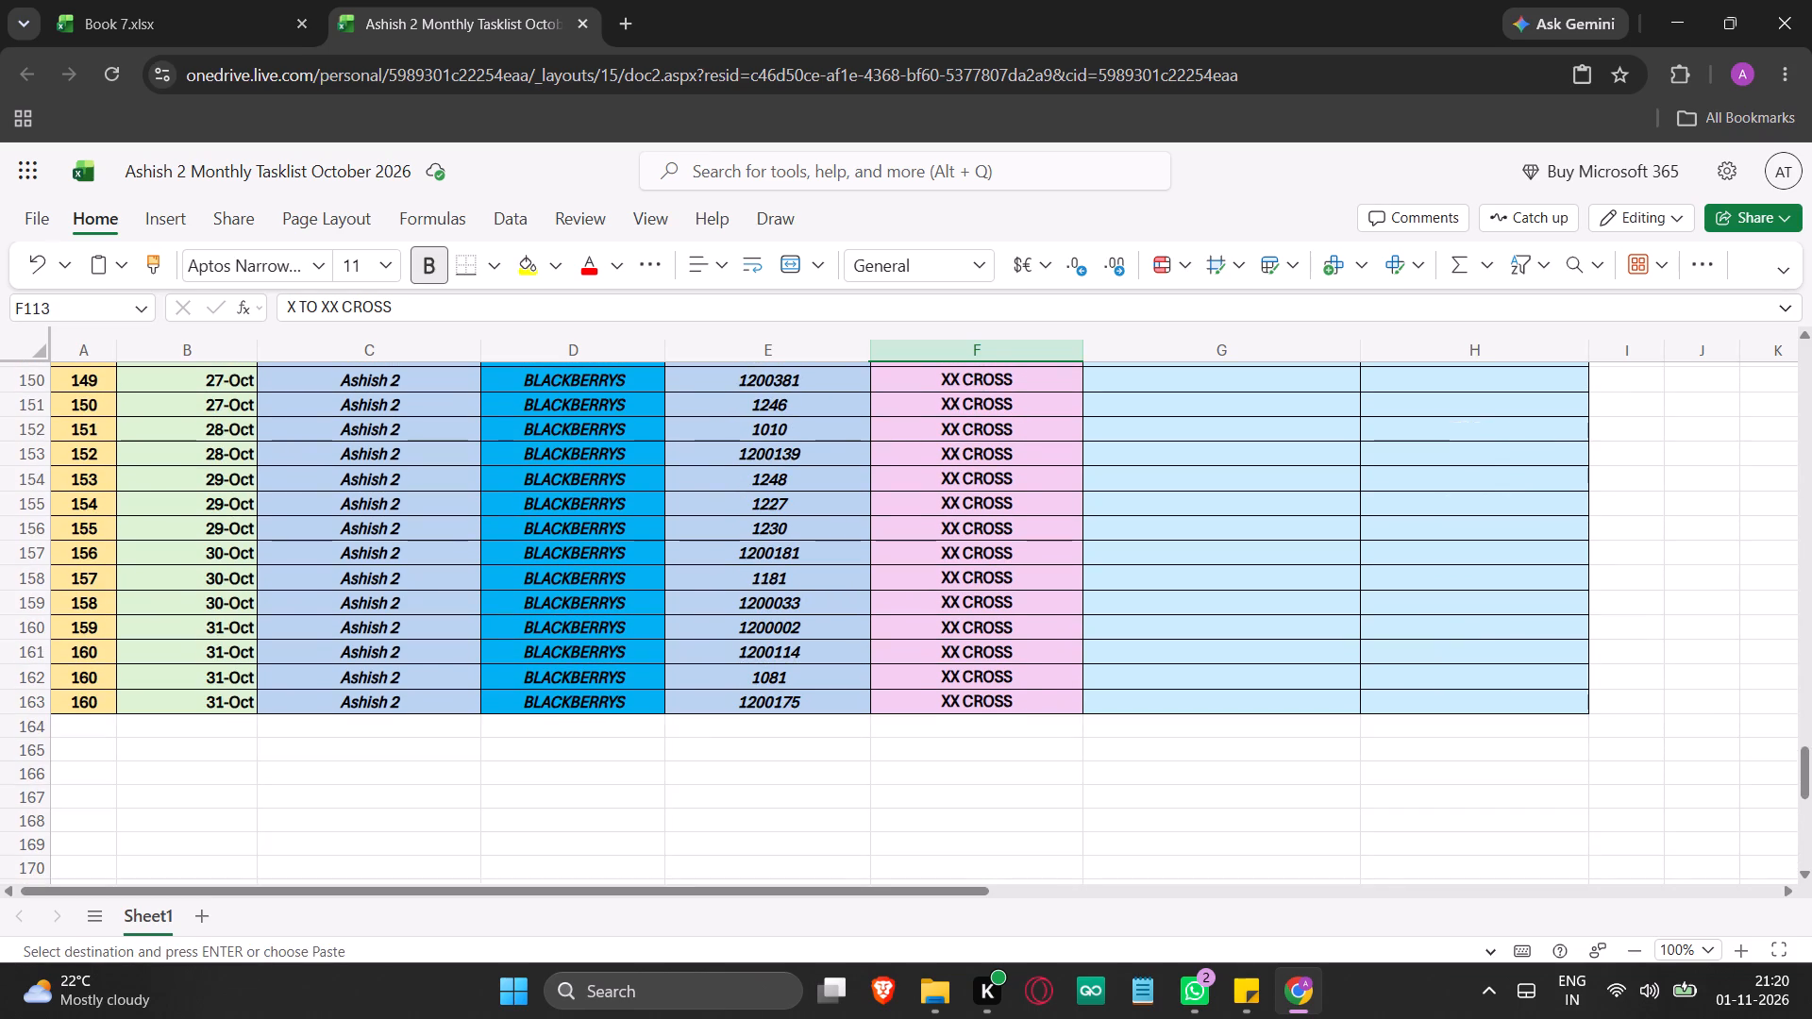
left_click(898, 663)
left_click(900, 631)
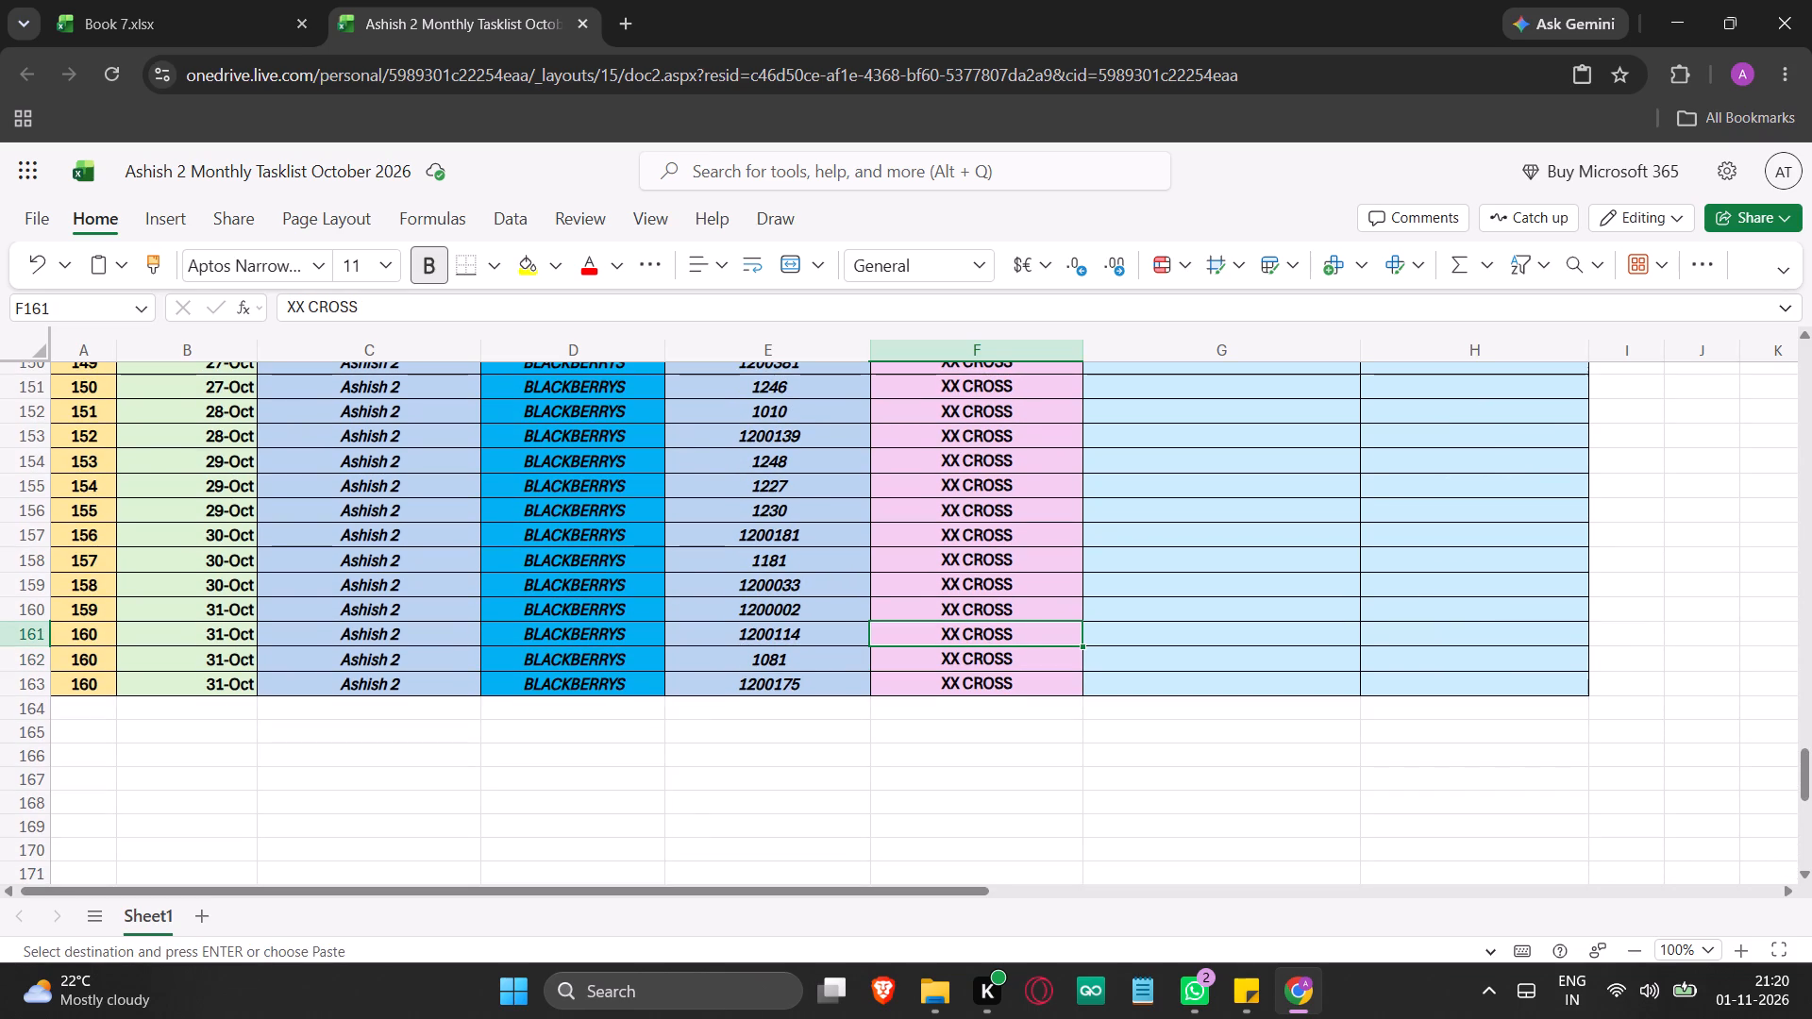
key("ctrl+v")
left_click_drag(914, 635, 926, 658)
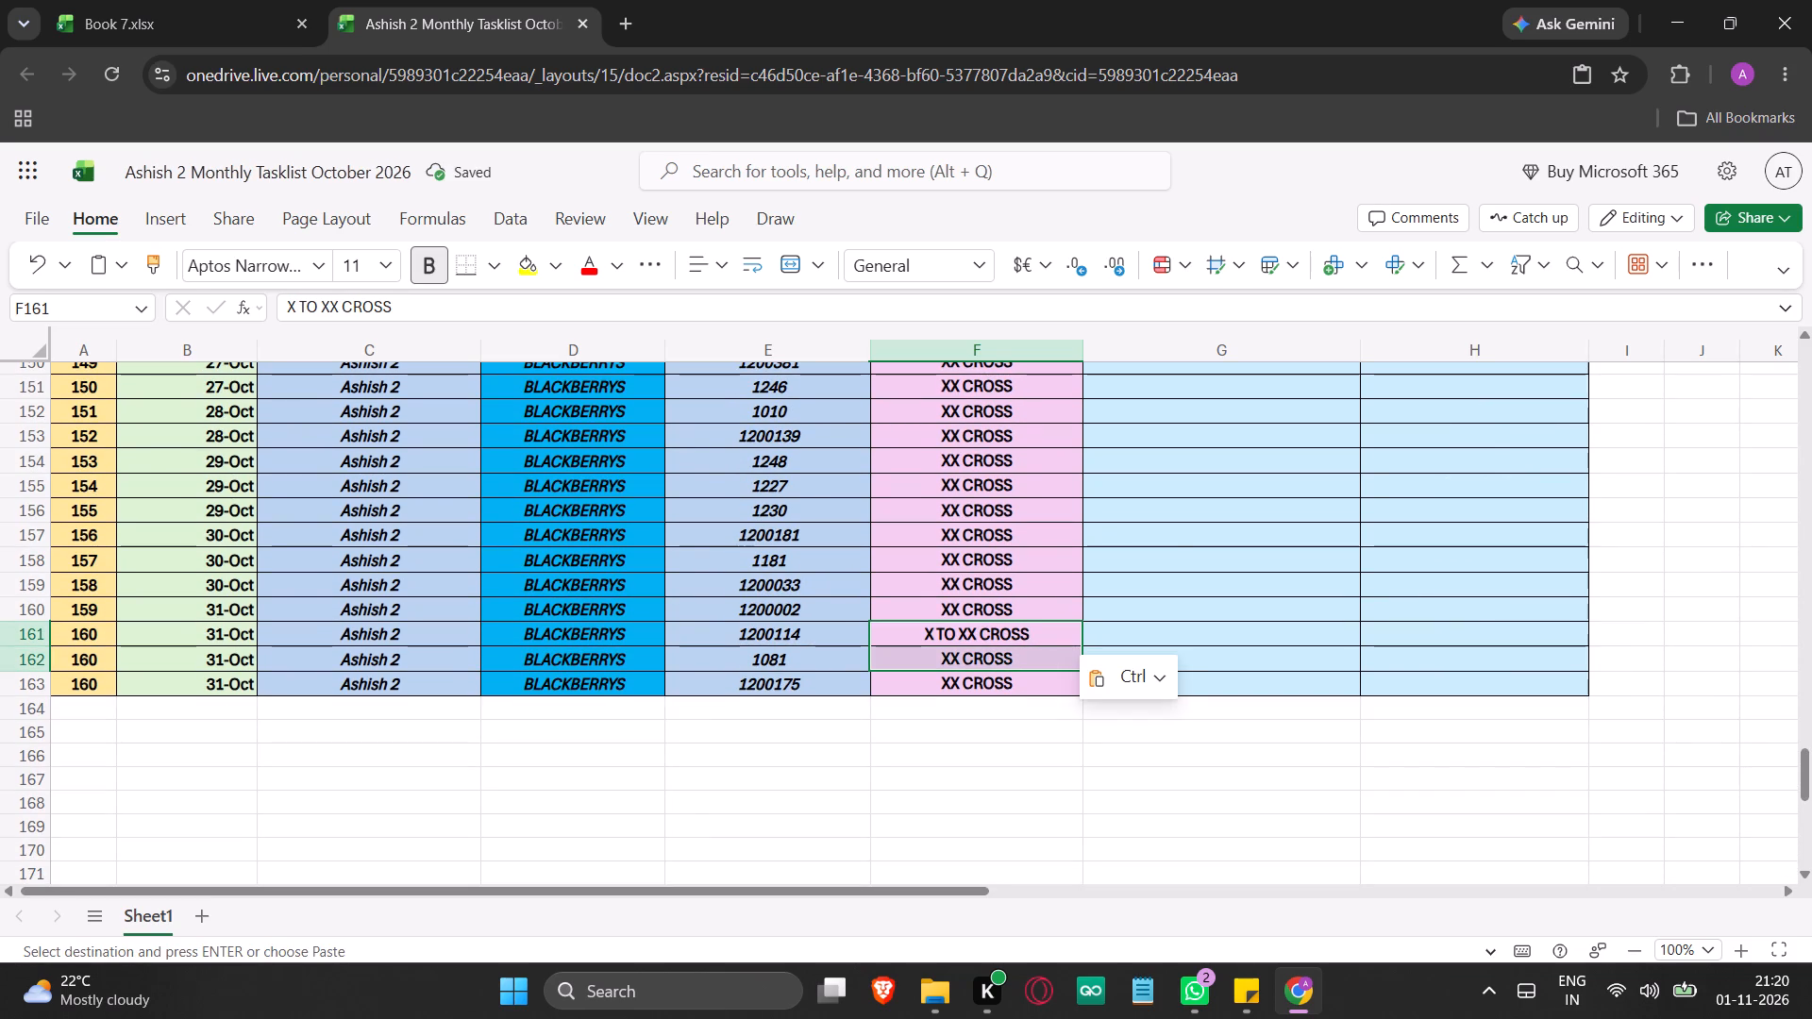
key("ctrl+d")
left_click(486, 741)
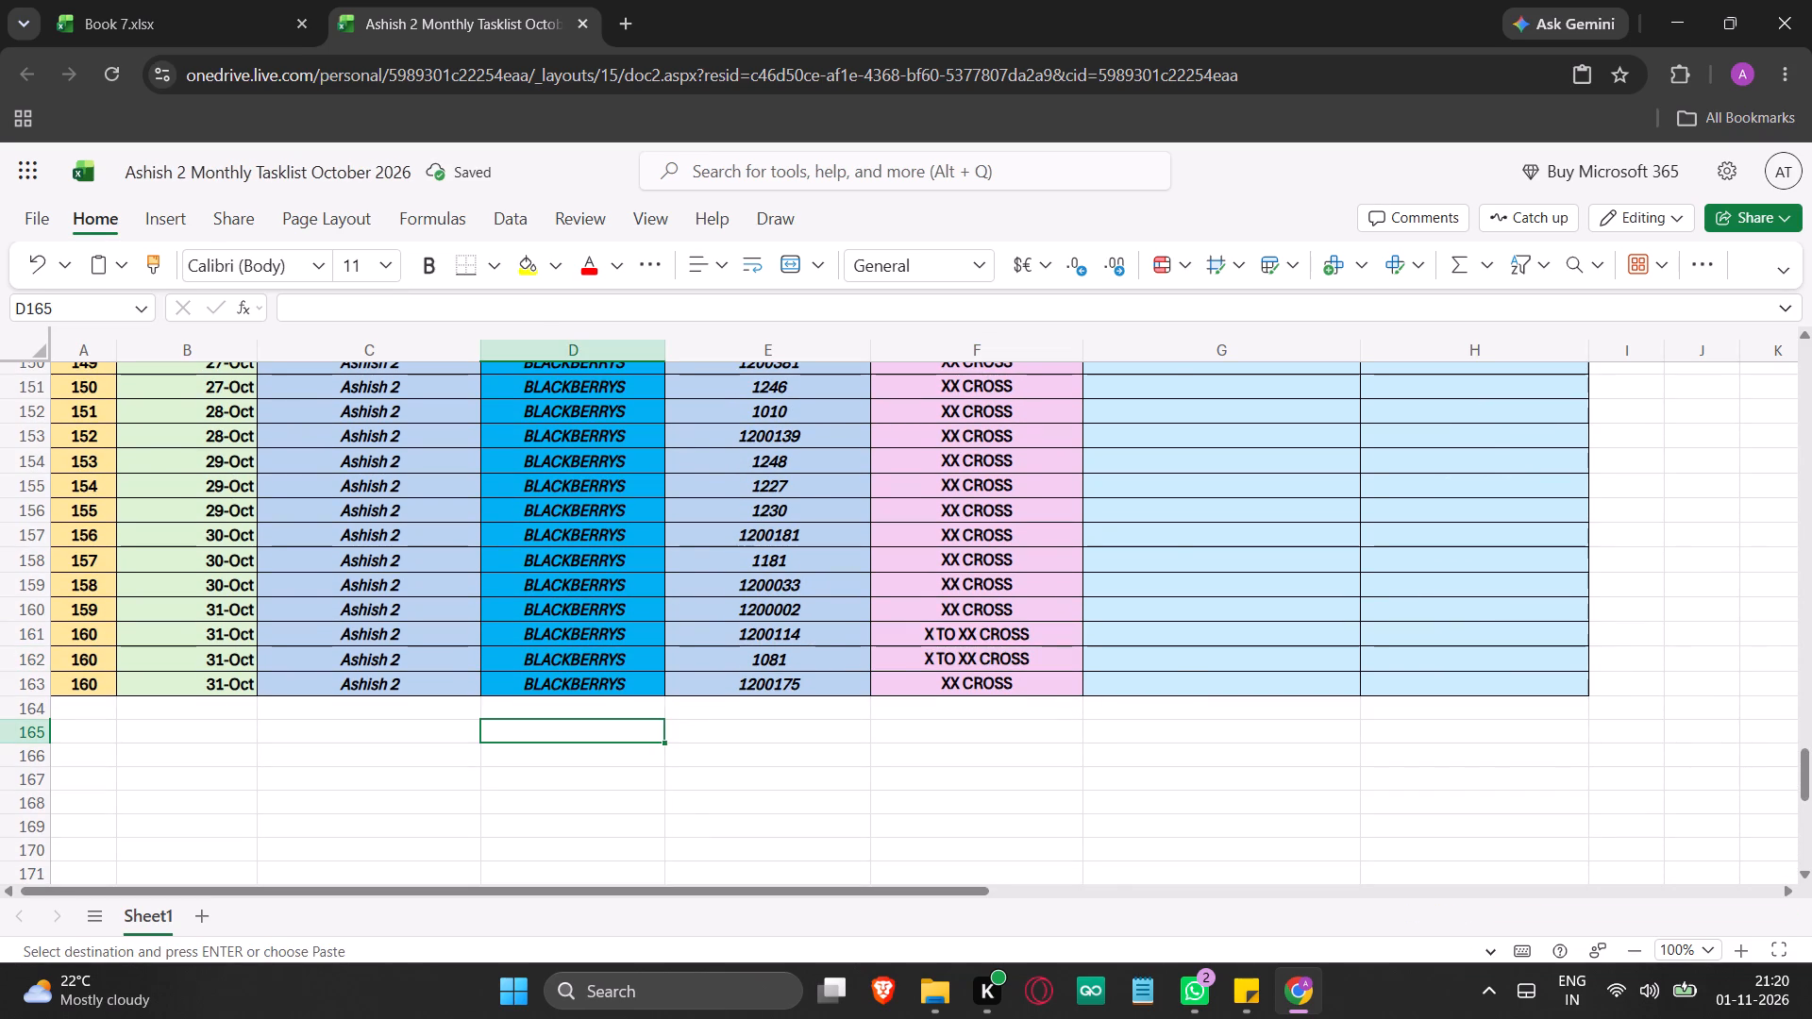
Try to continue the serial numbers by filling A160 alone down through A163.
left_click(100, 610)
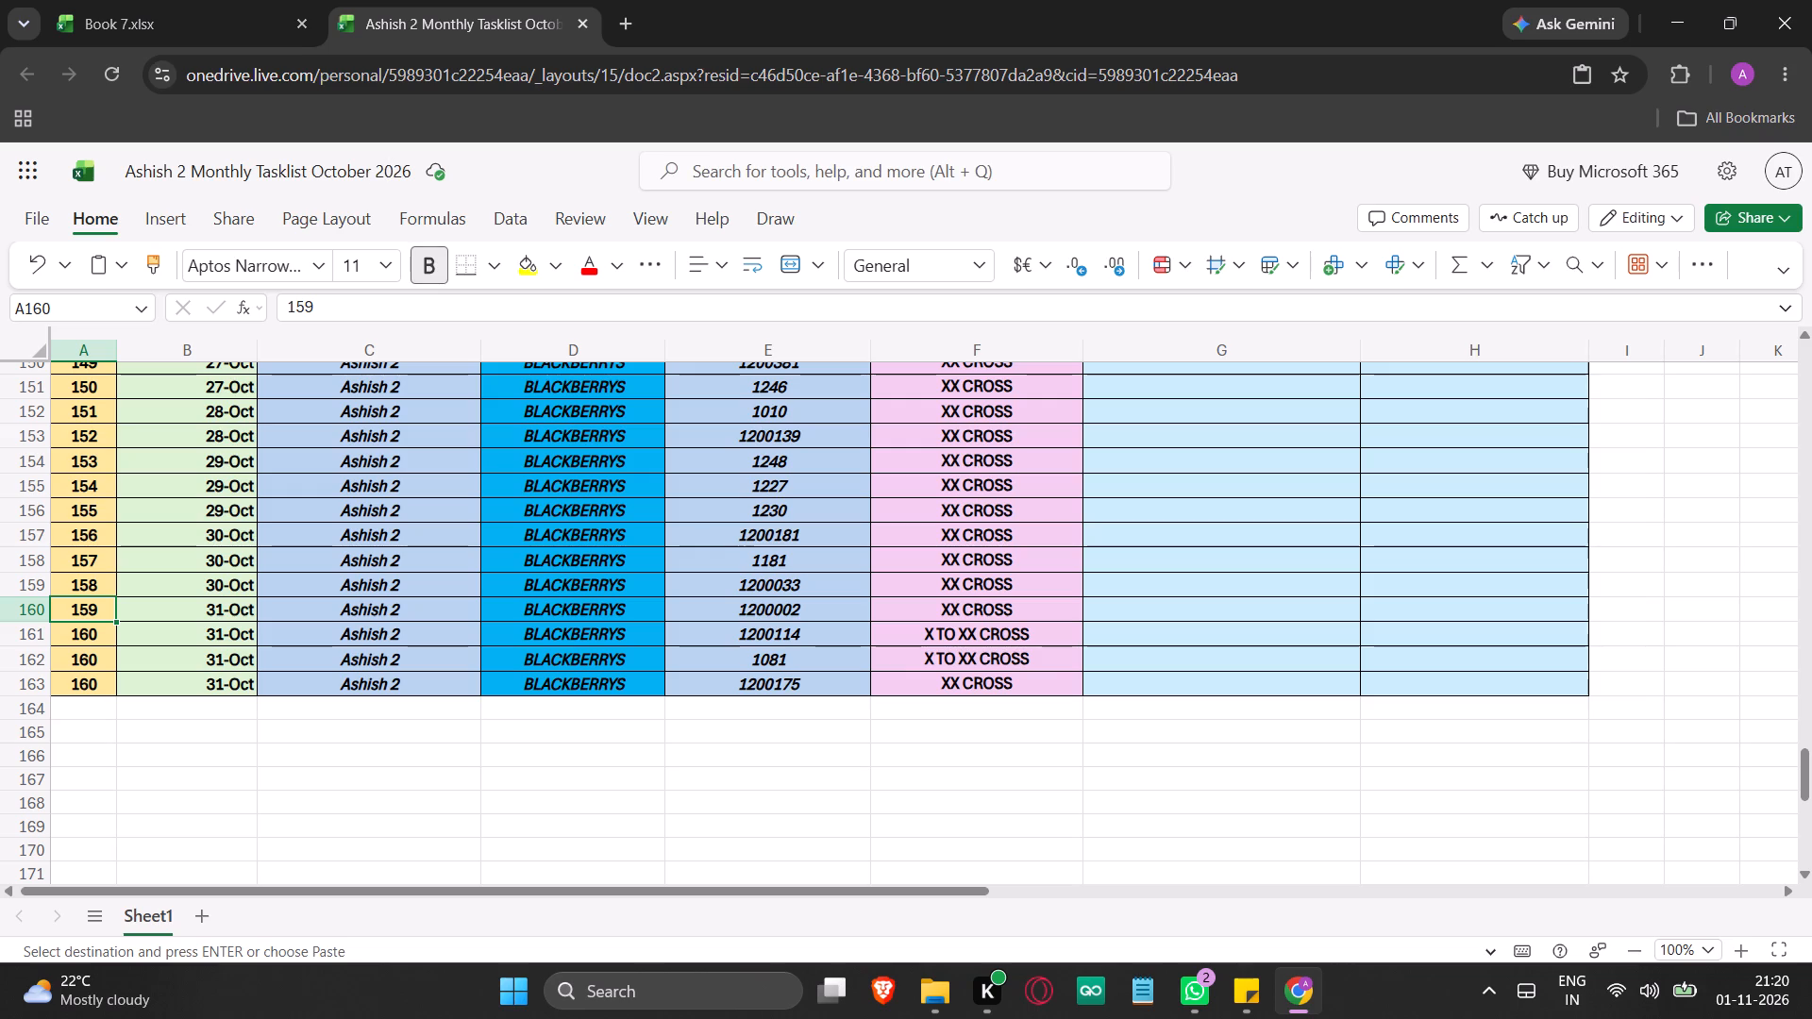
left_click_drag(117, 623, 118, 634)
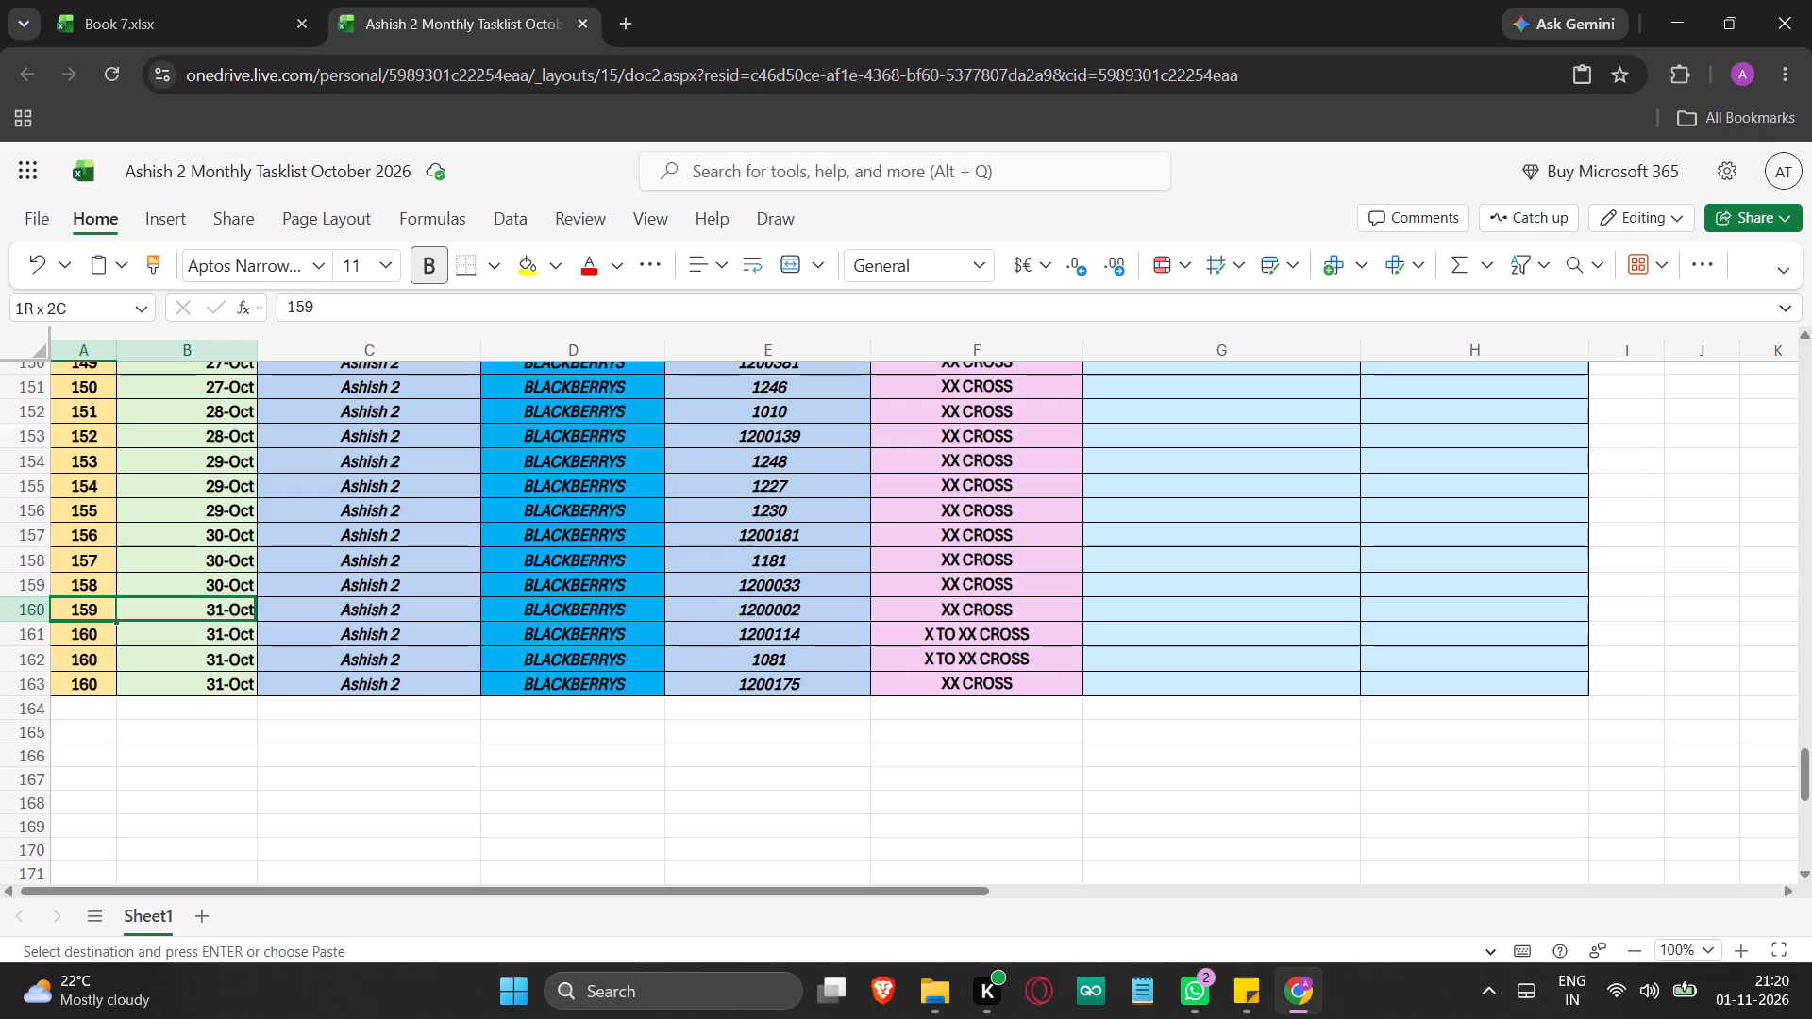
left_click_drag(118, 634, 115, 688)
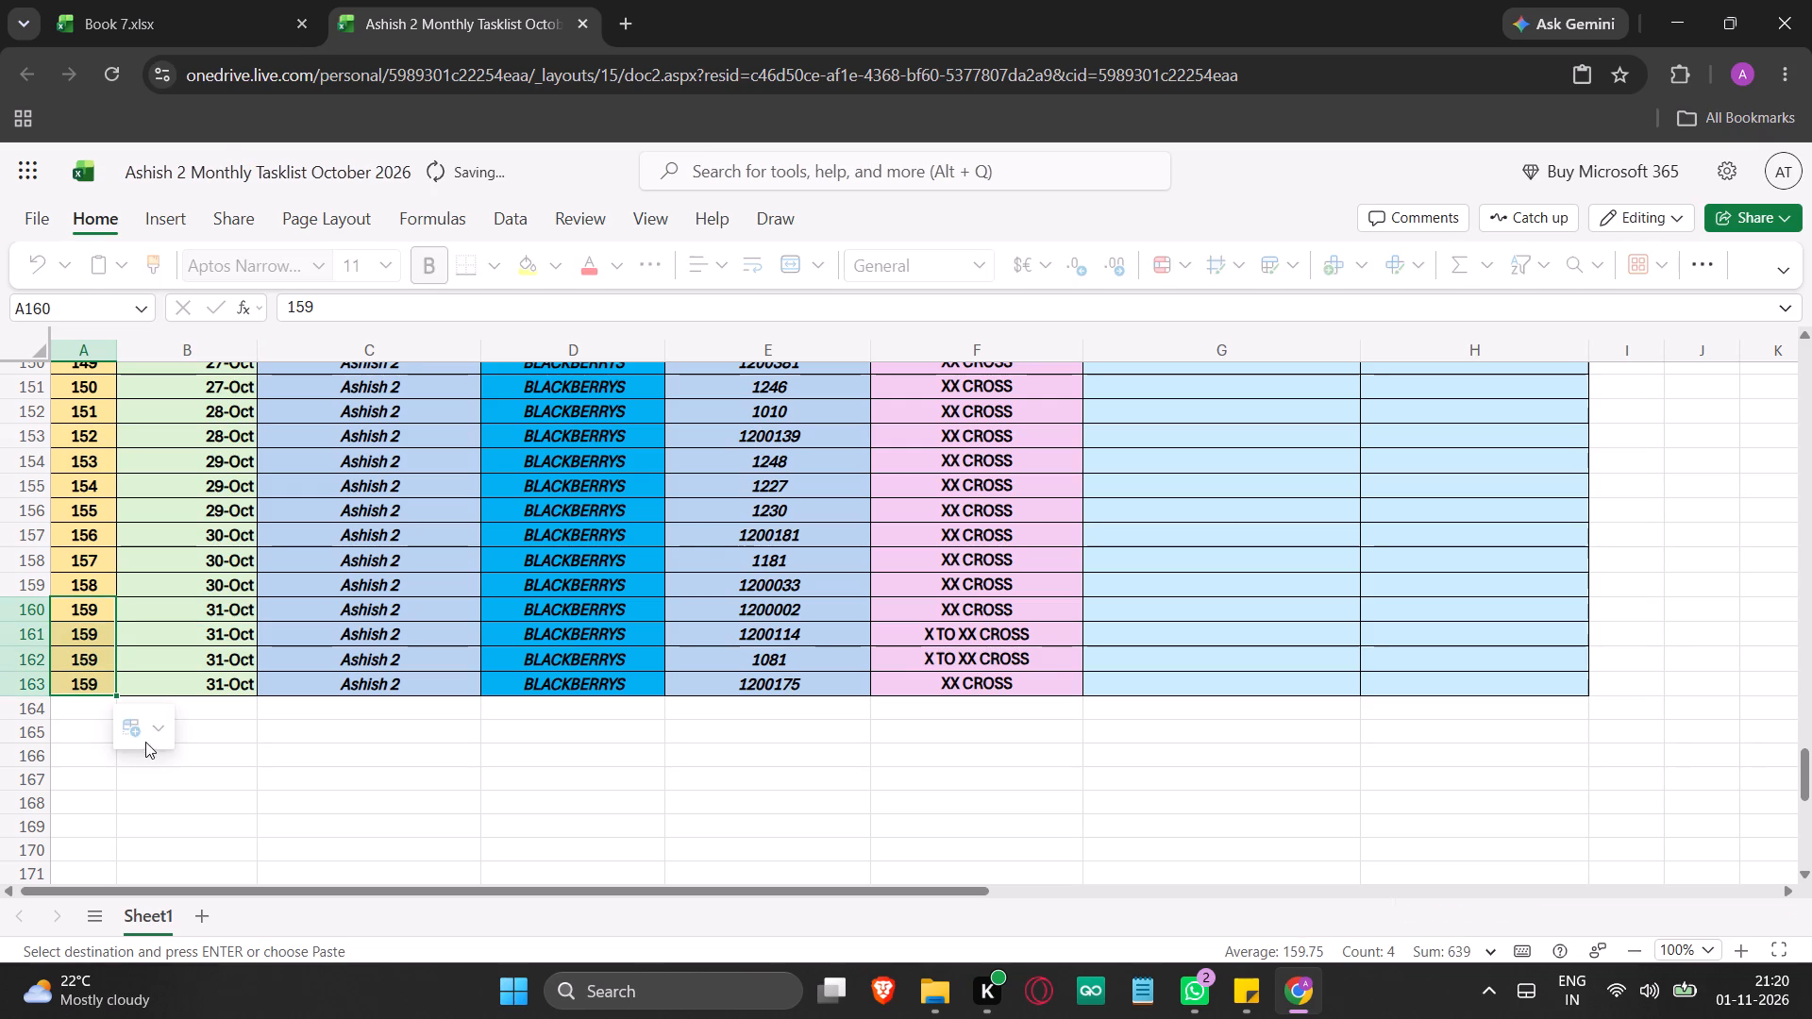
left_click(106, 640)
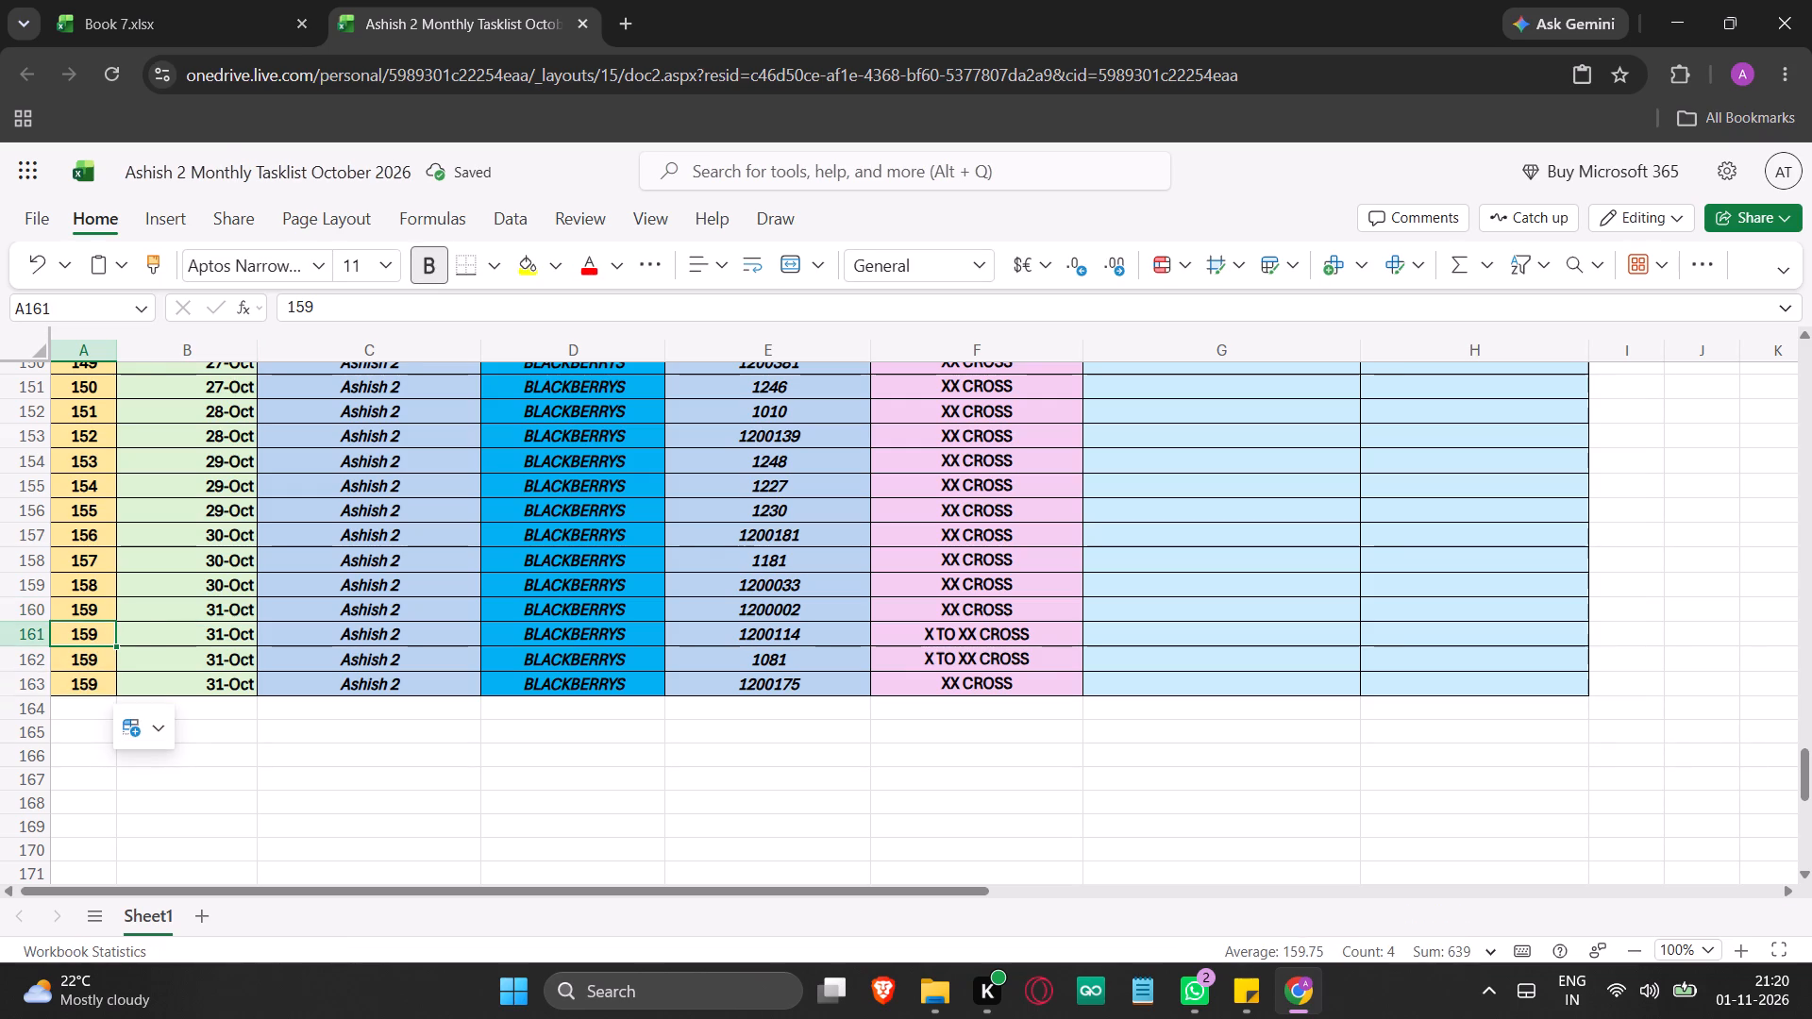
Extend the serial number series from A159:A160 down through A163, numbering rows 161 to 163 as 160, 161 and 162.
left_click_drag(98, 588, 98, 615)
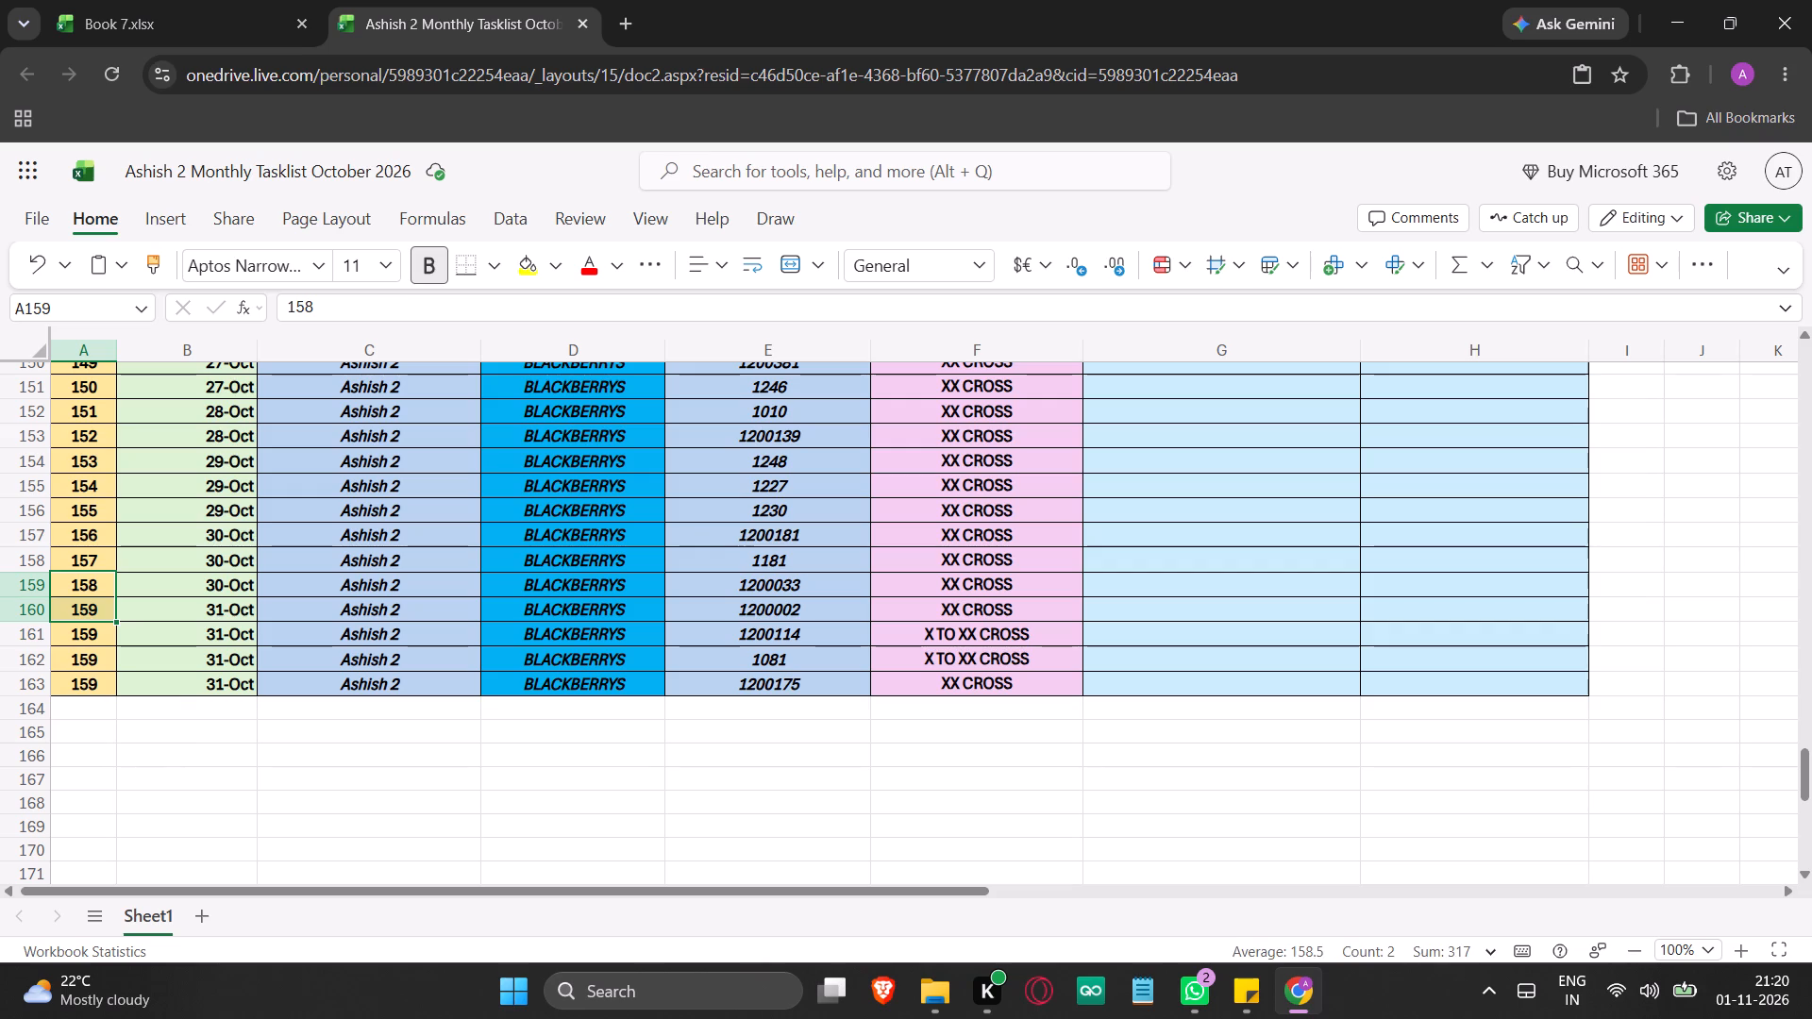
left_click_drag(116, 621, 106, 690)
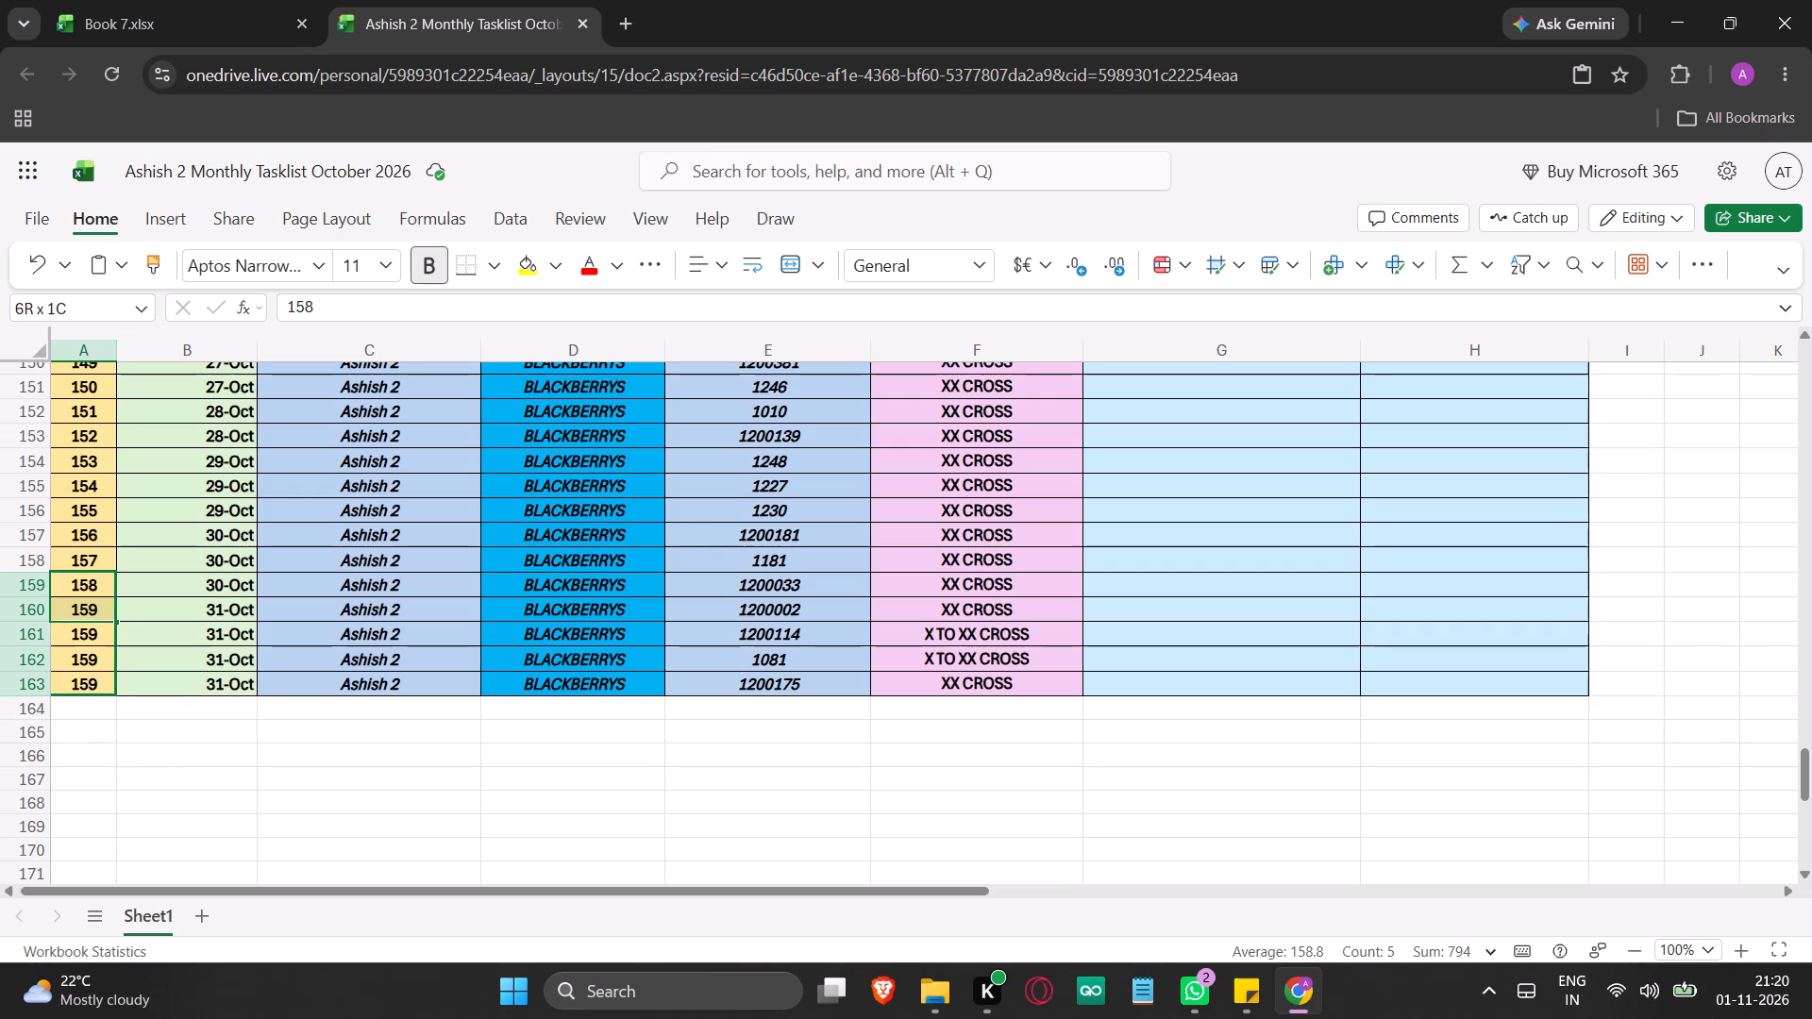
left_click_drag(106, 690, 106, 687)
left_click(425, 732)
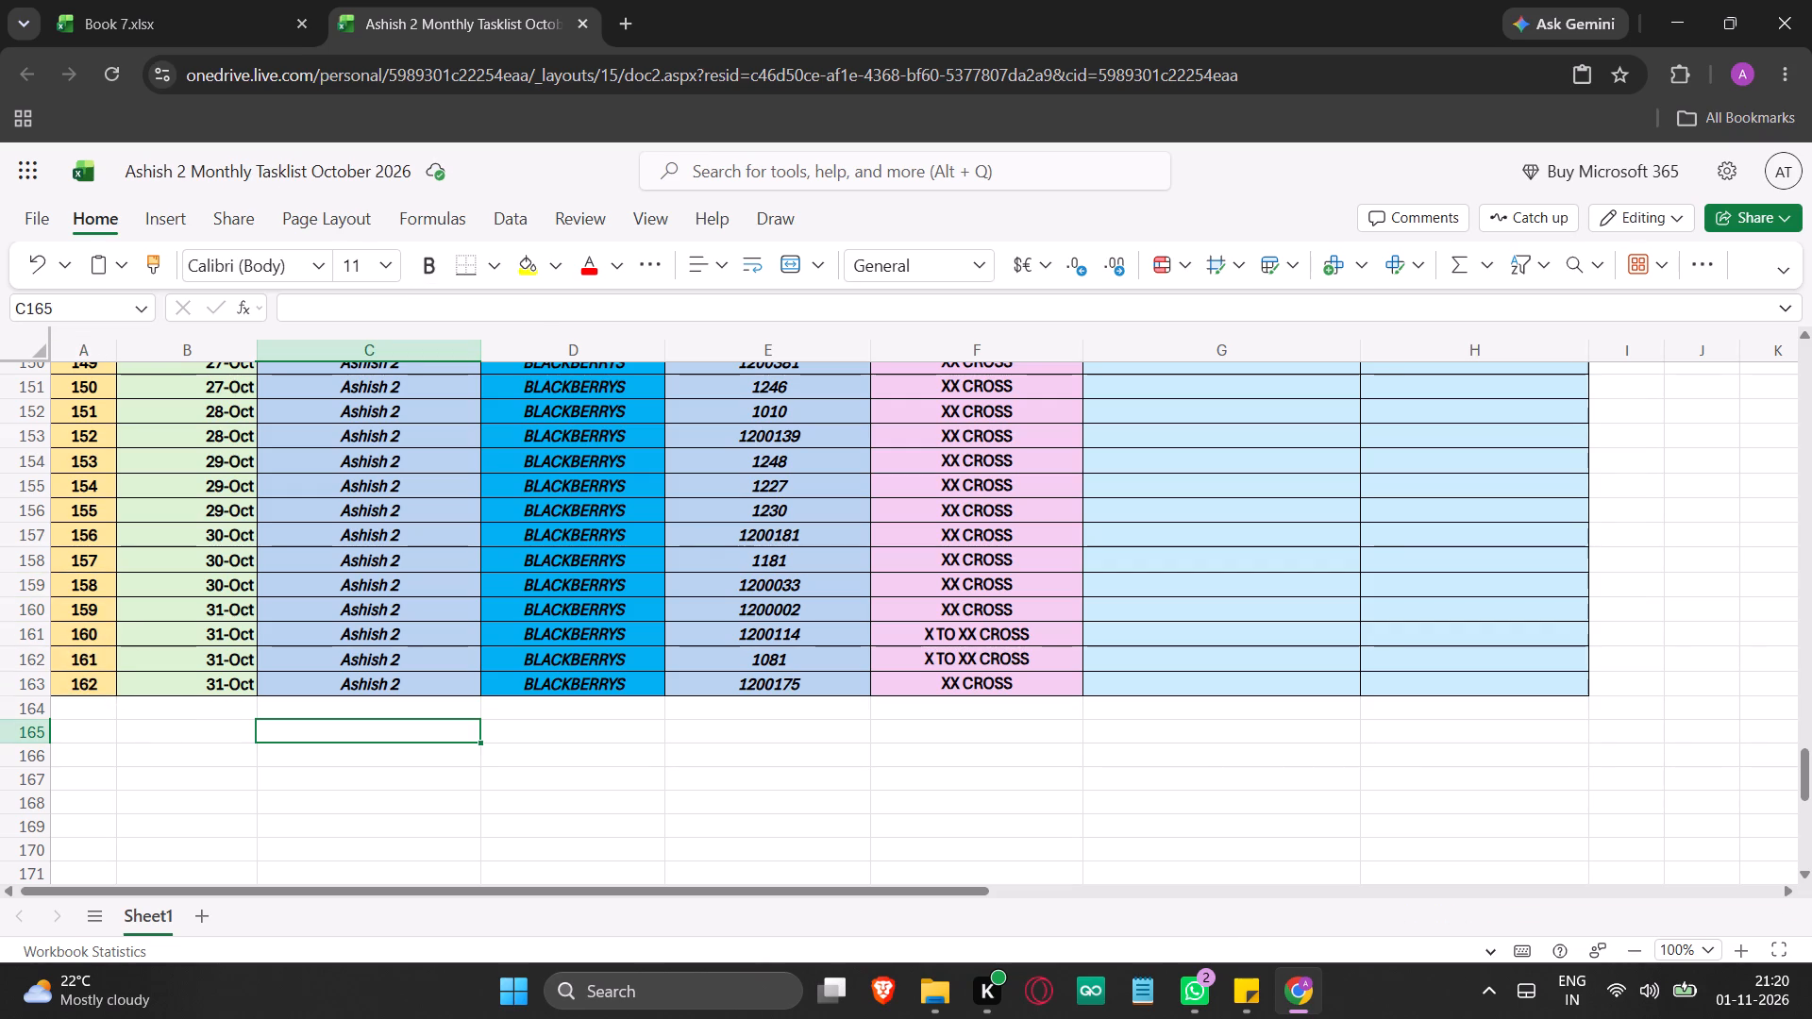
Find the earlier 26-Oct entry for code 1081 in row 147 and change its status to X CROSS.
left_click(766, 611)
left_click(780, 636)
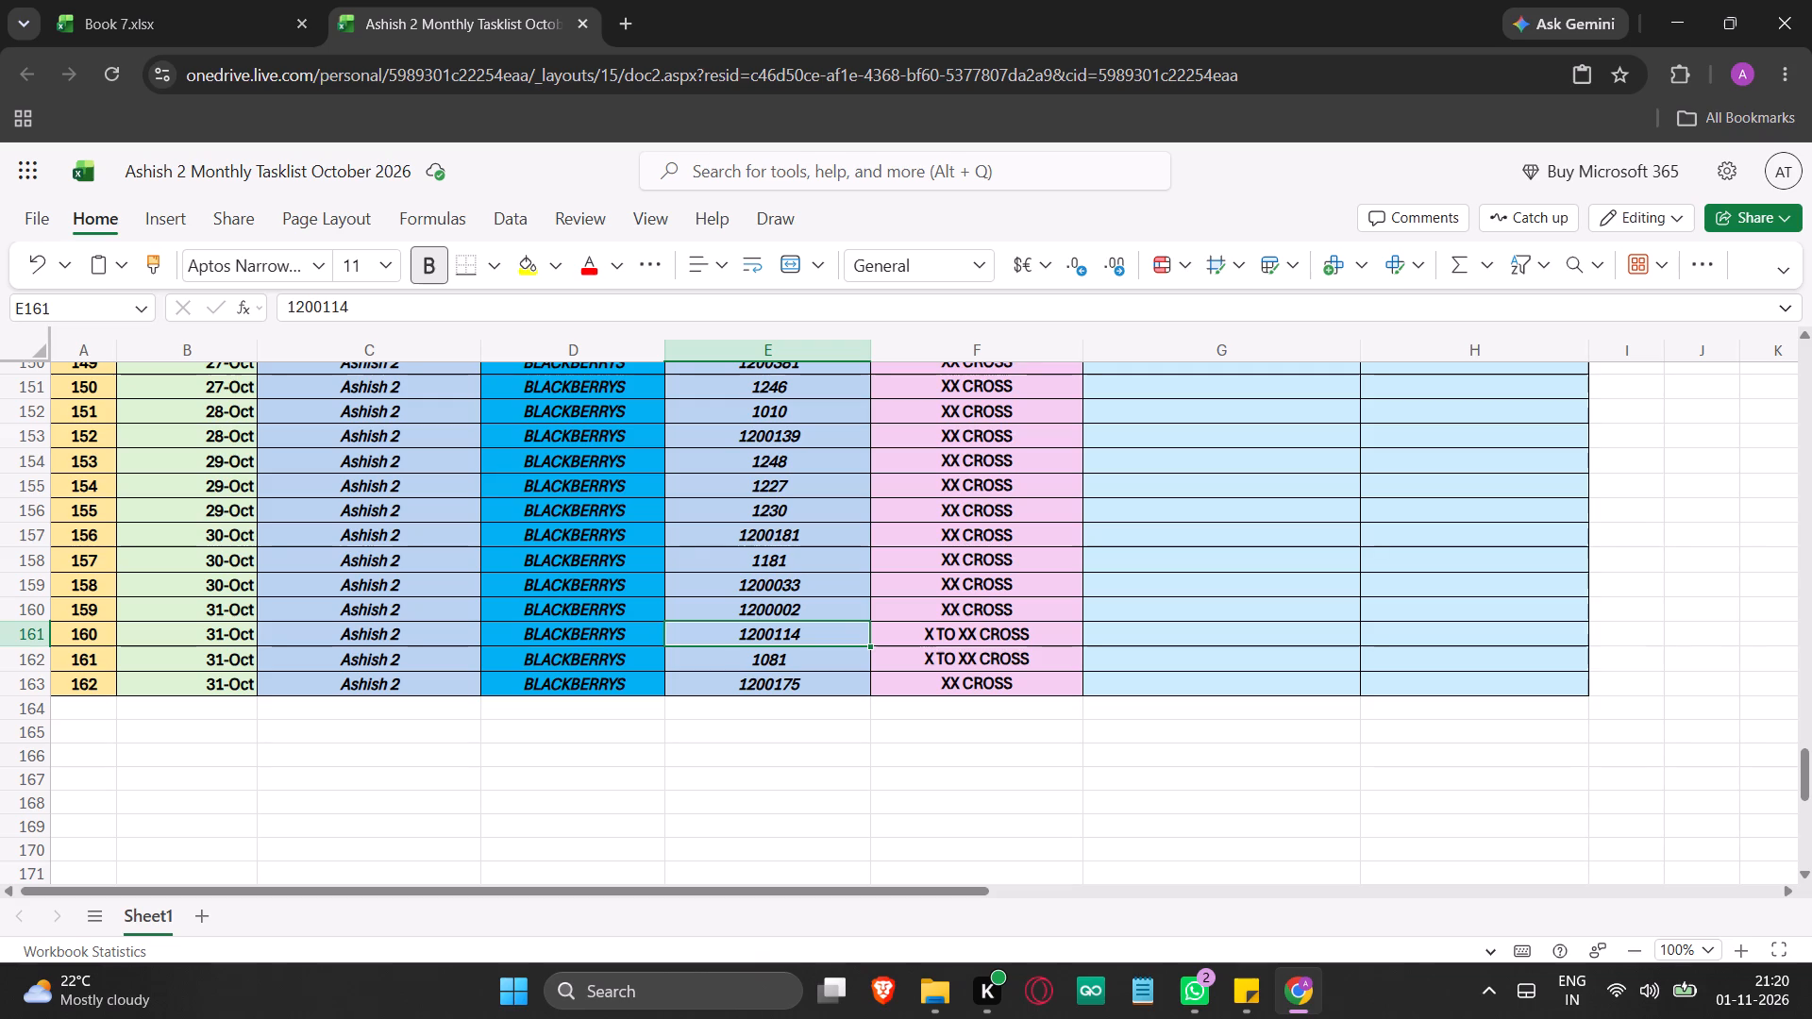
left_click(791, 663)
scroll(826, 707, "down", 1)
scroll(826, 707, "up", 2)
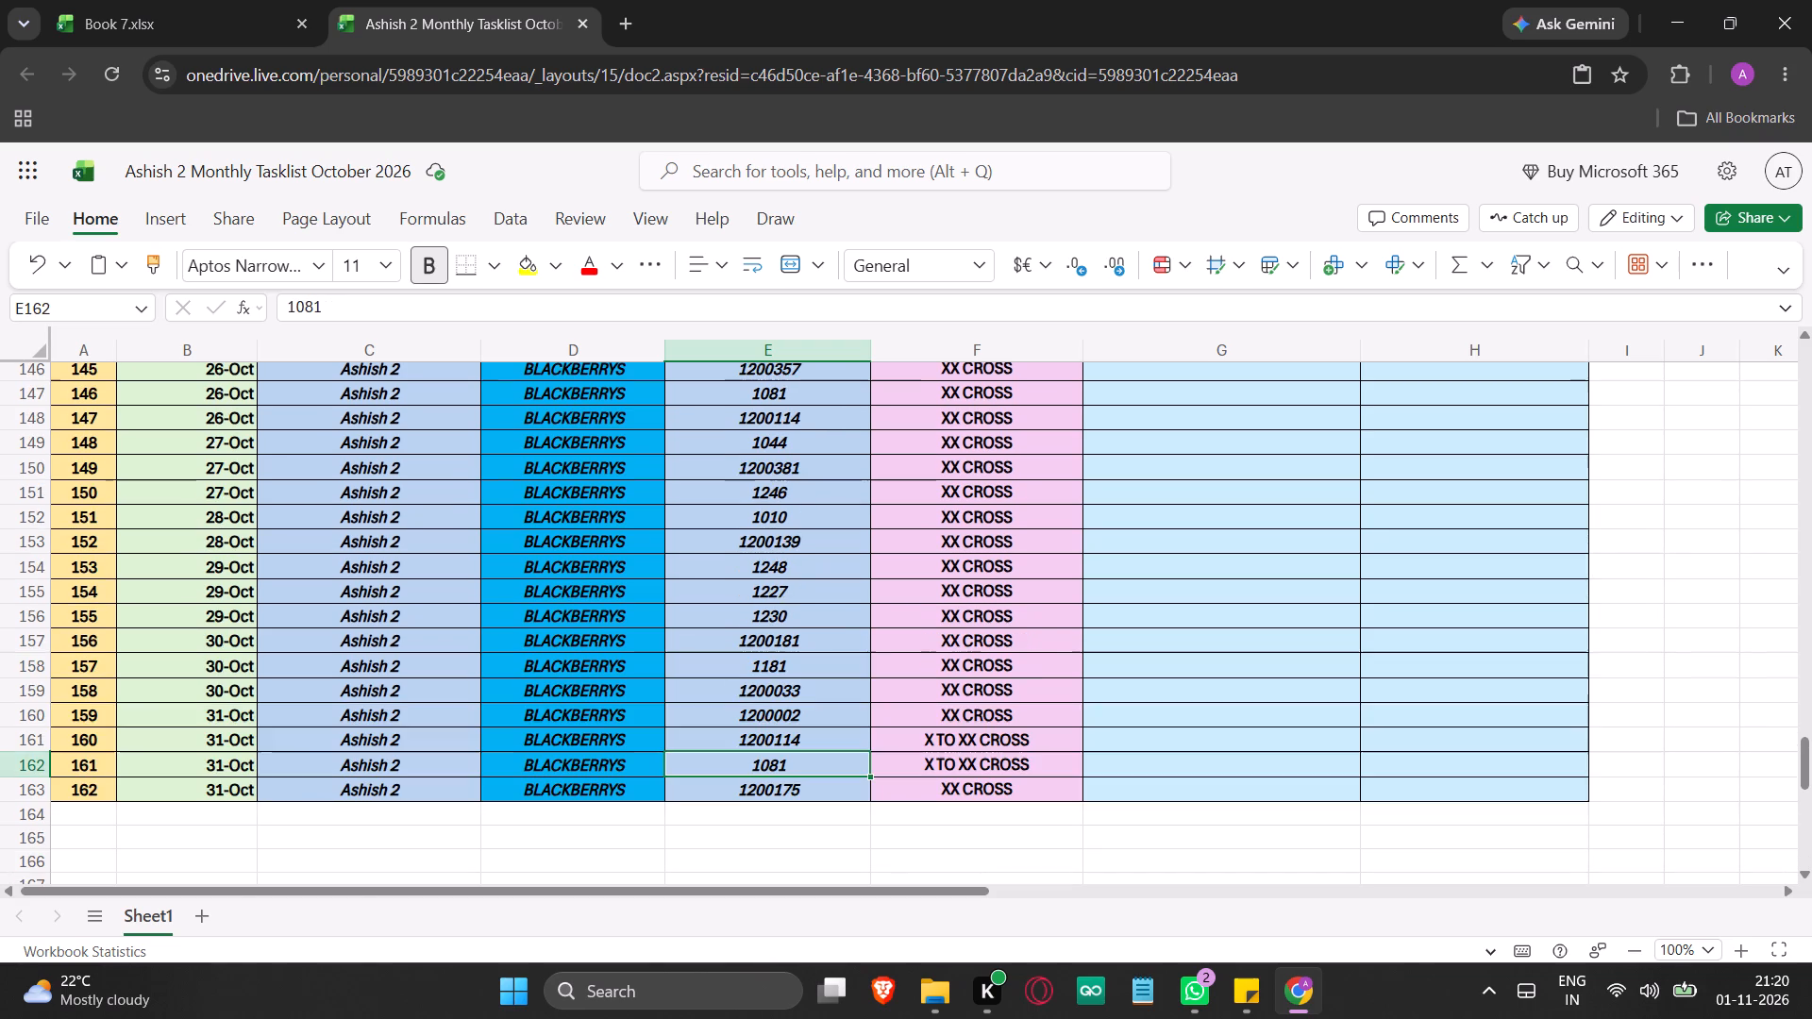
scroll(826, 706, "up", 1)
scroll(826, 706, "down", 3)
scroll(828, 703, "up", 2)
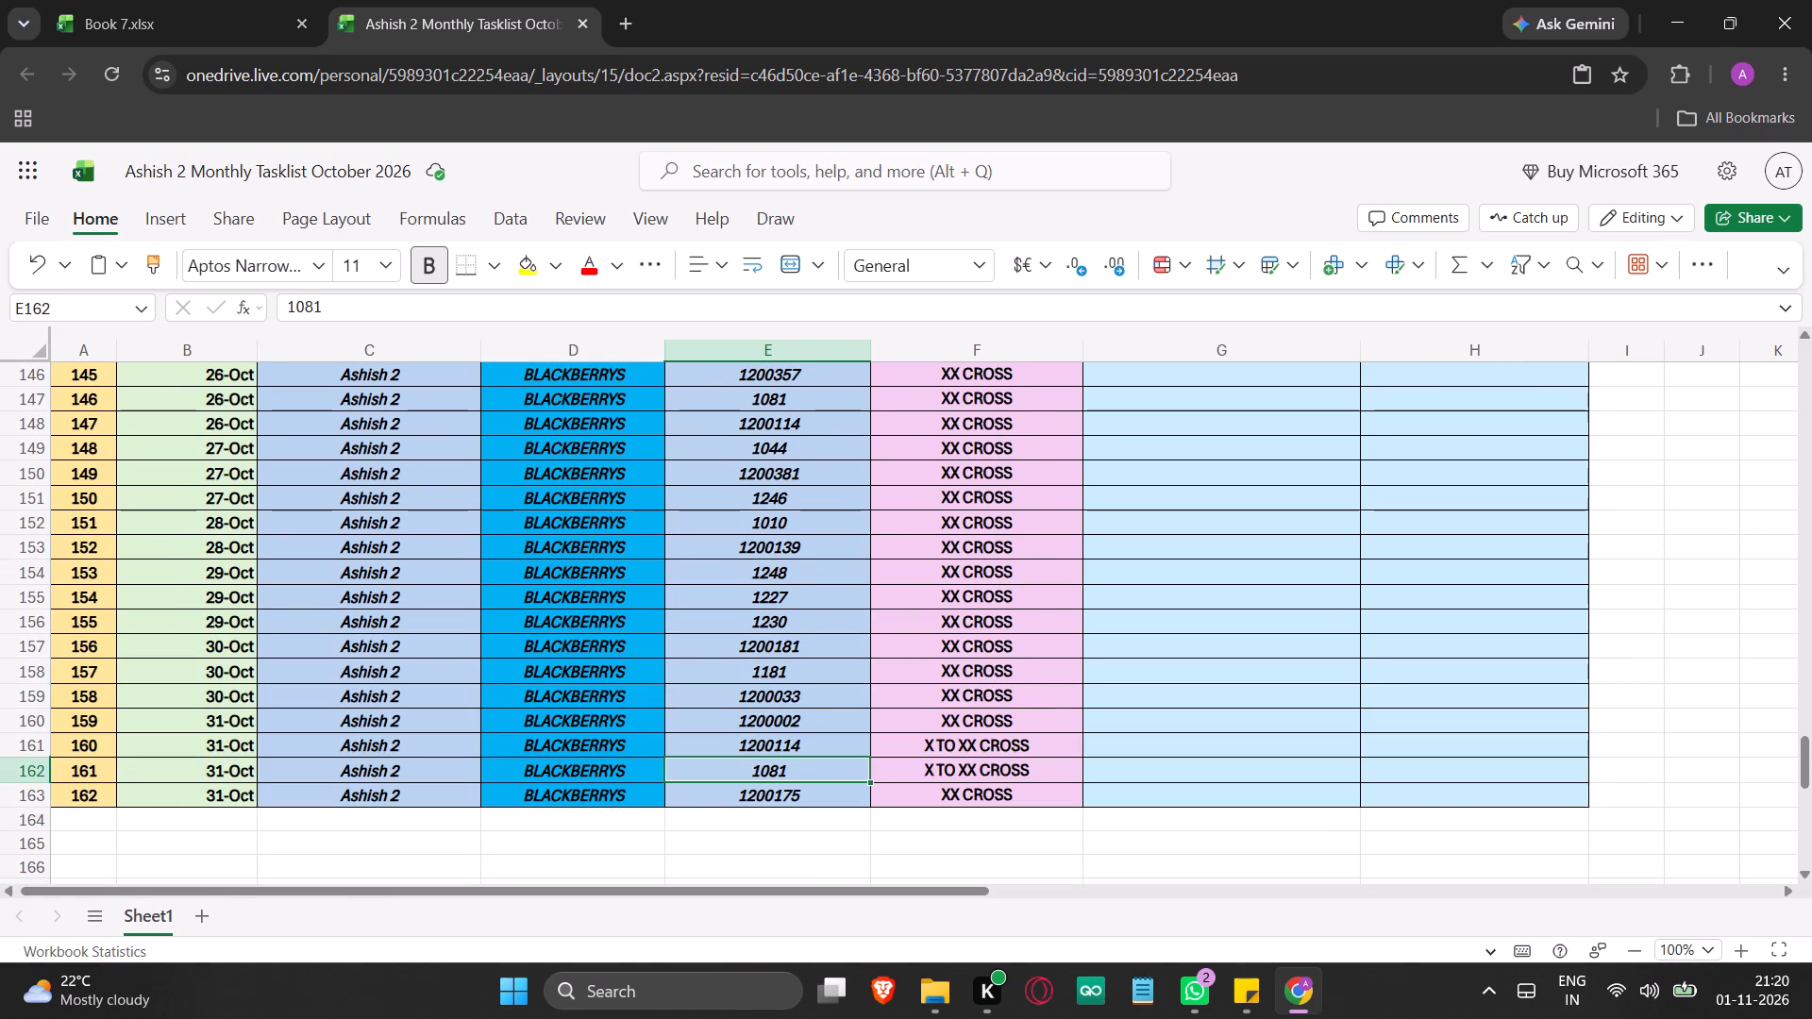
double_click(970, 409)
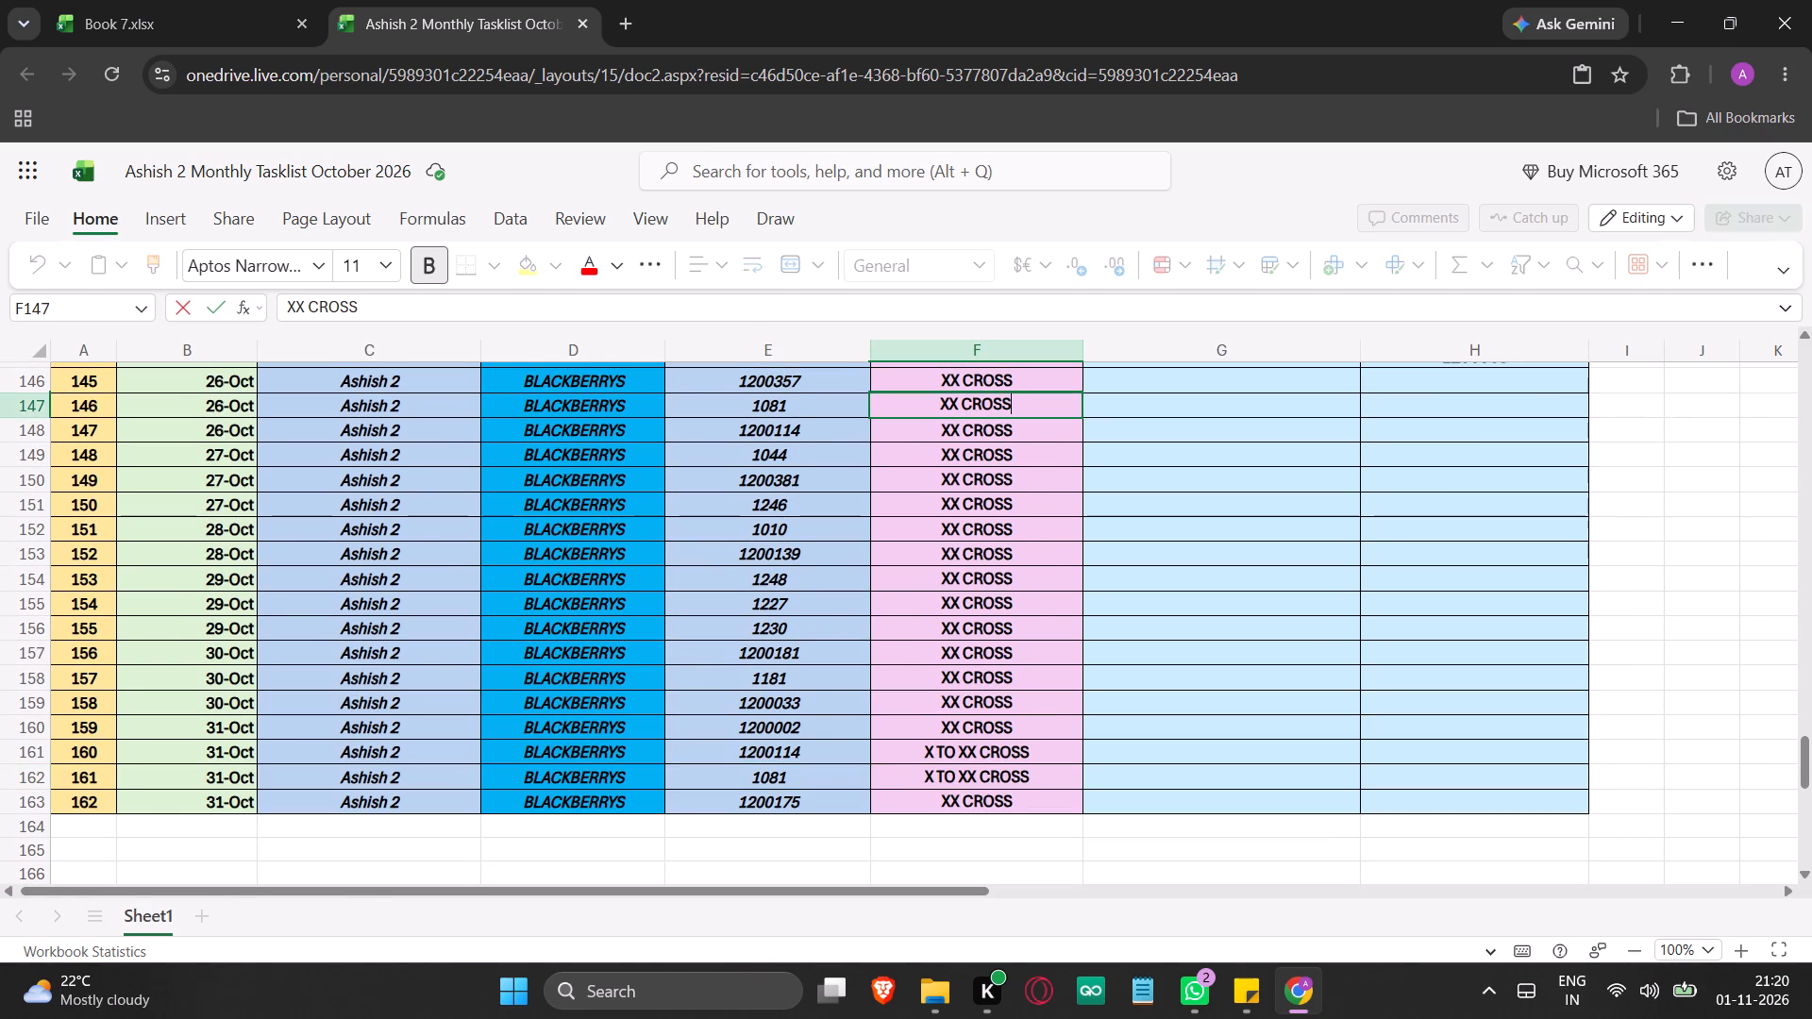
left_click(957, 403)
key("BackSpace")
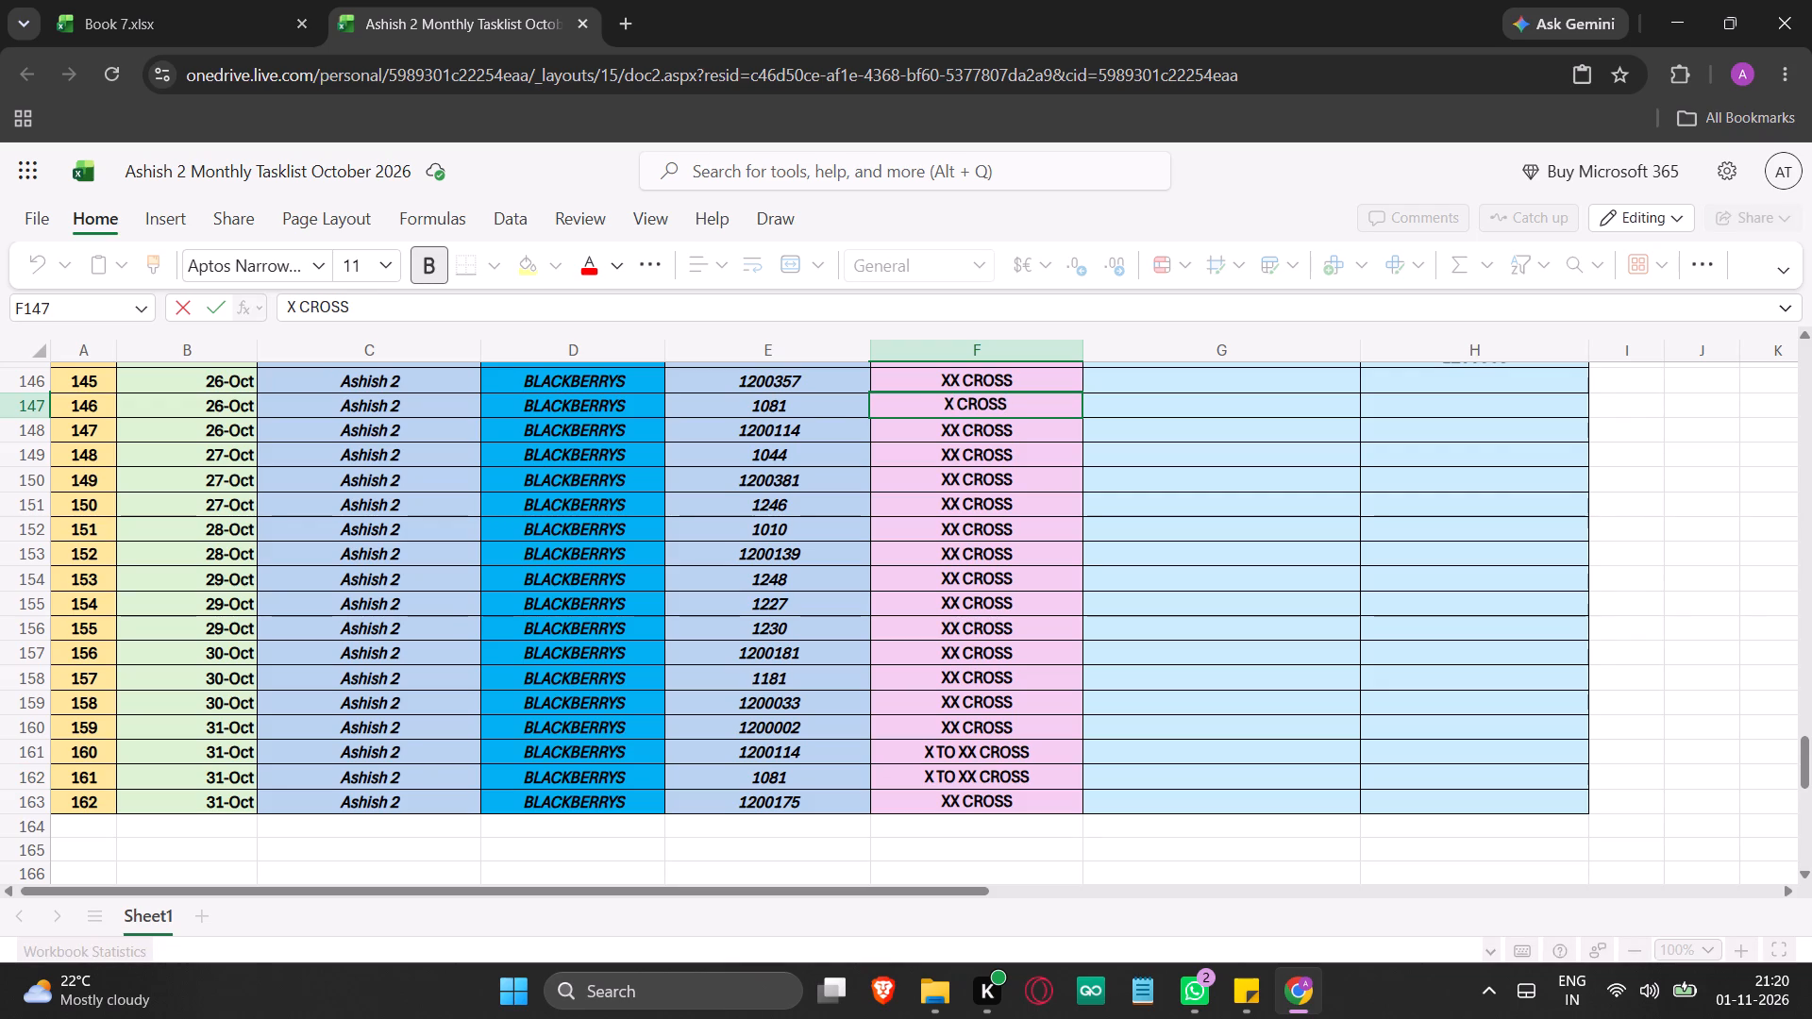
left_click(1023, 563)
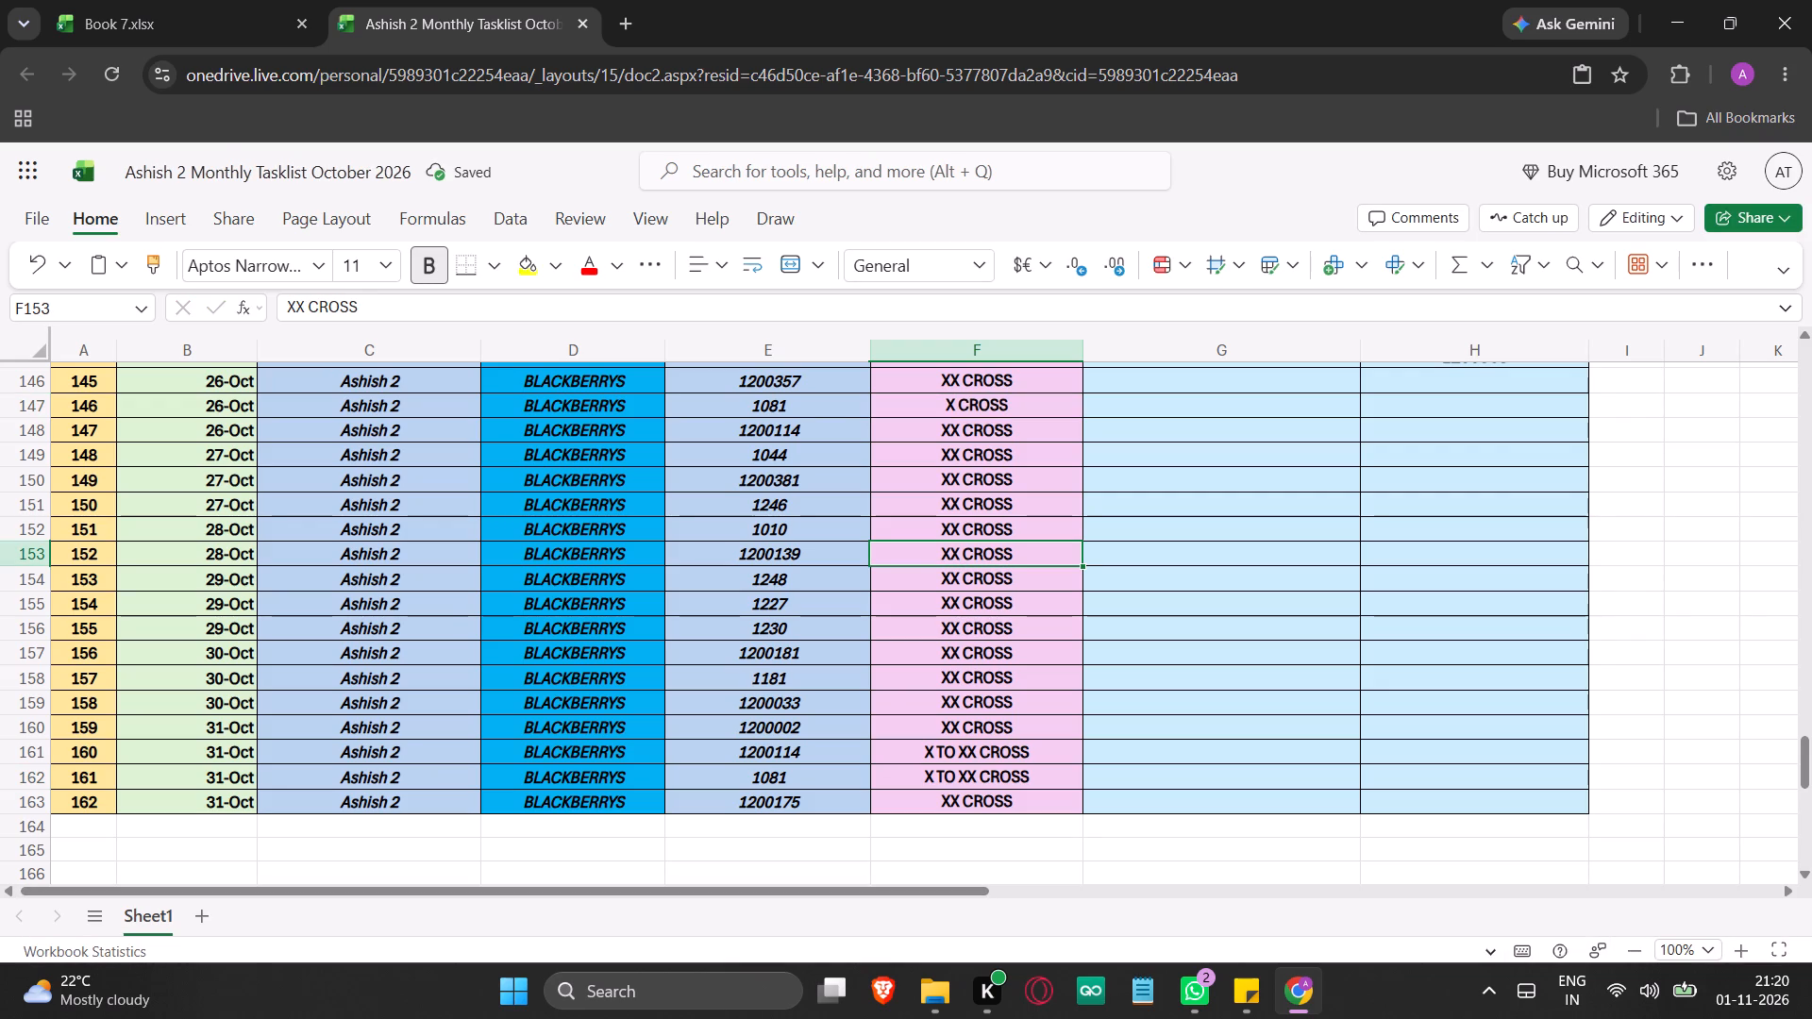
Change the status of the 26-Oct entry for code 1200114, in row 148, to X CROSS.
scroll(909, 760, "up", 2)
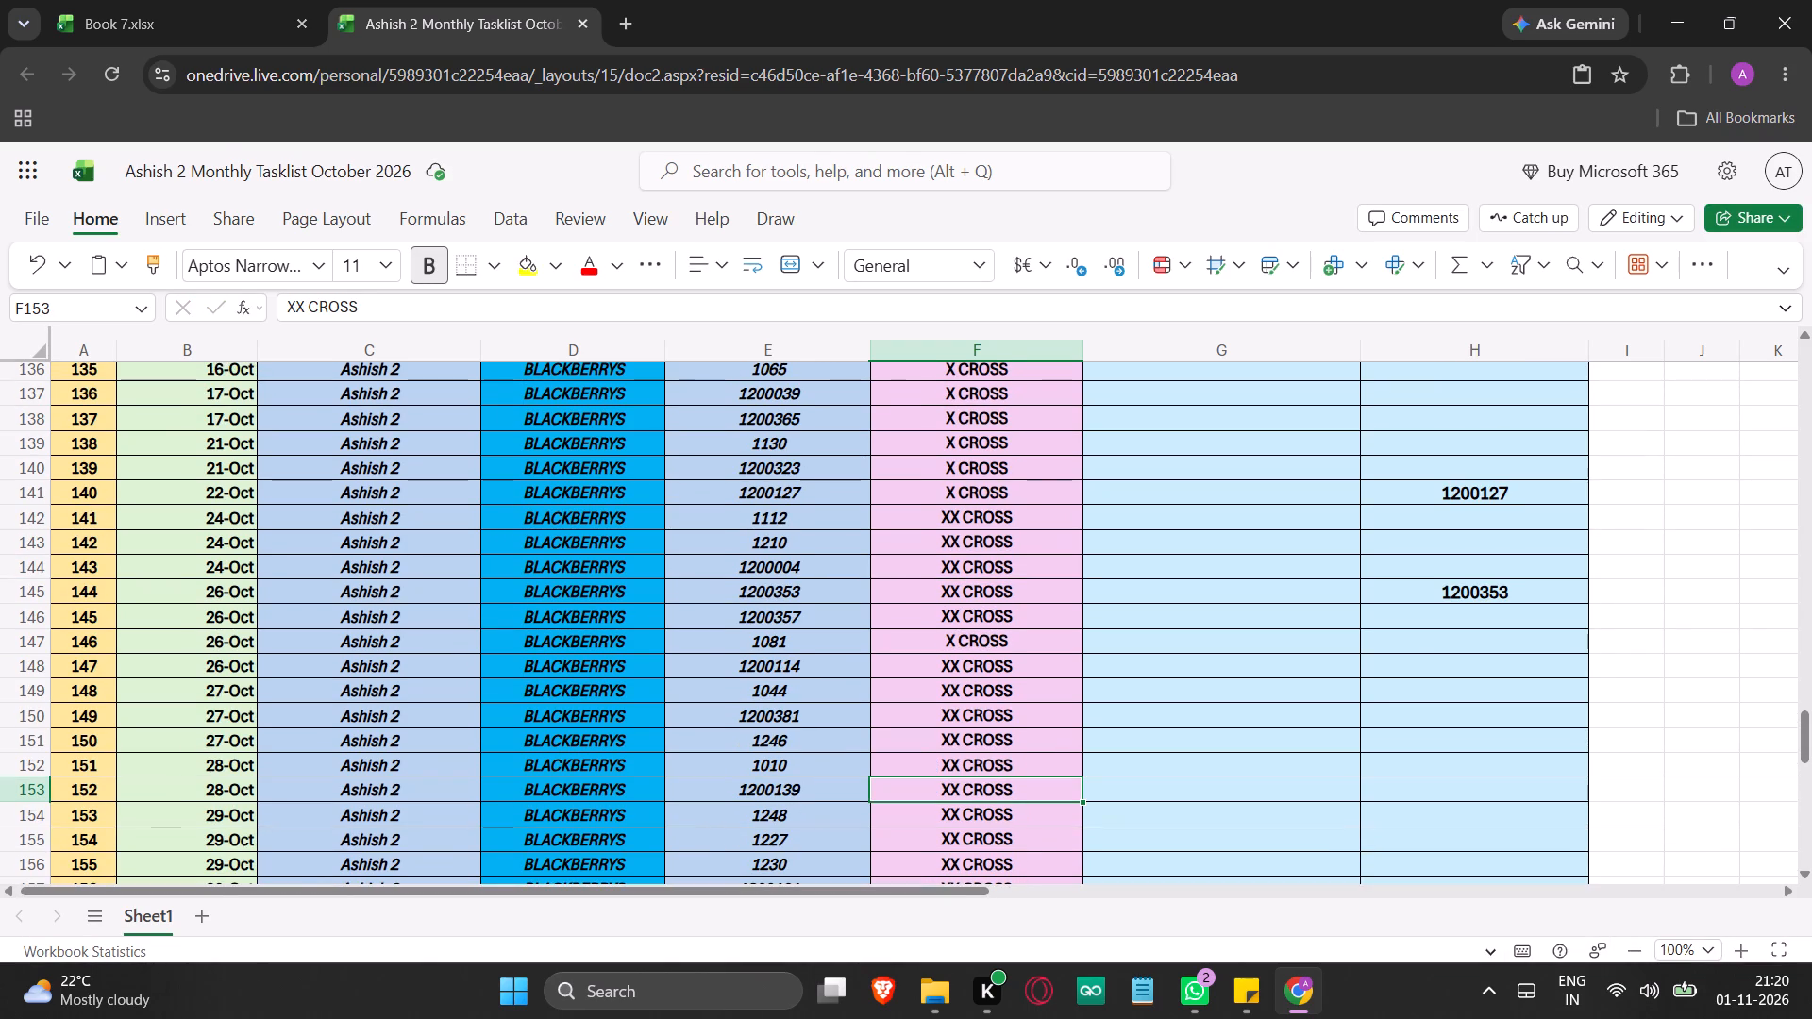
double_click(955, 667)
left_click(956, 659)
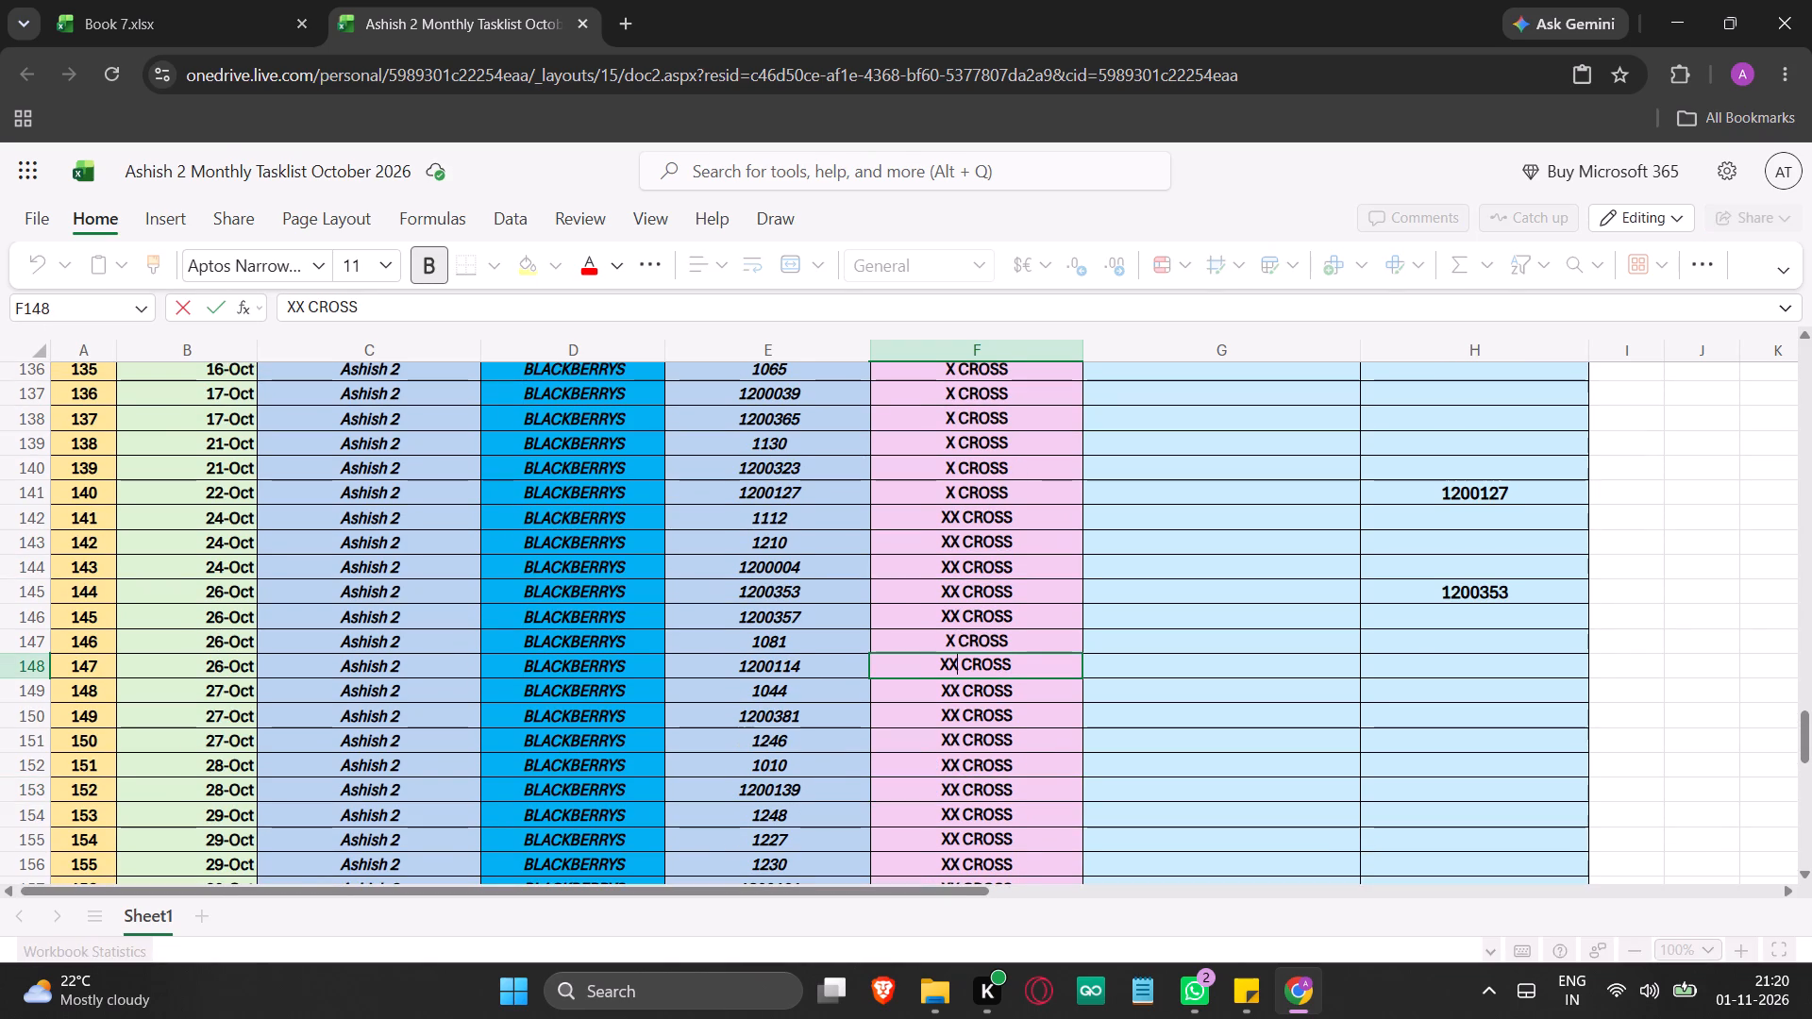
key("BackSpace")
left_click(990, 743)
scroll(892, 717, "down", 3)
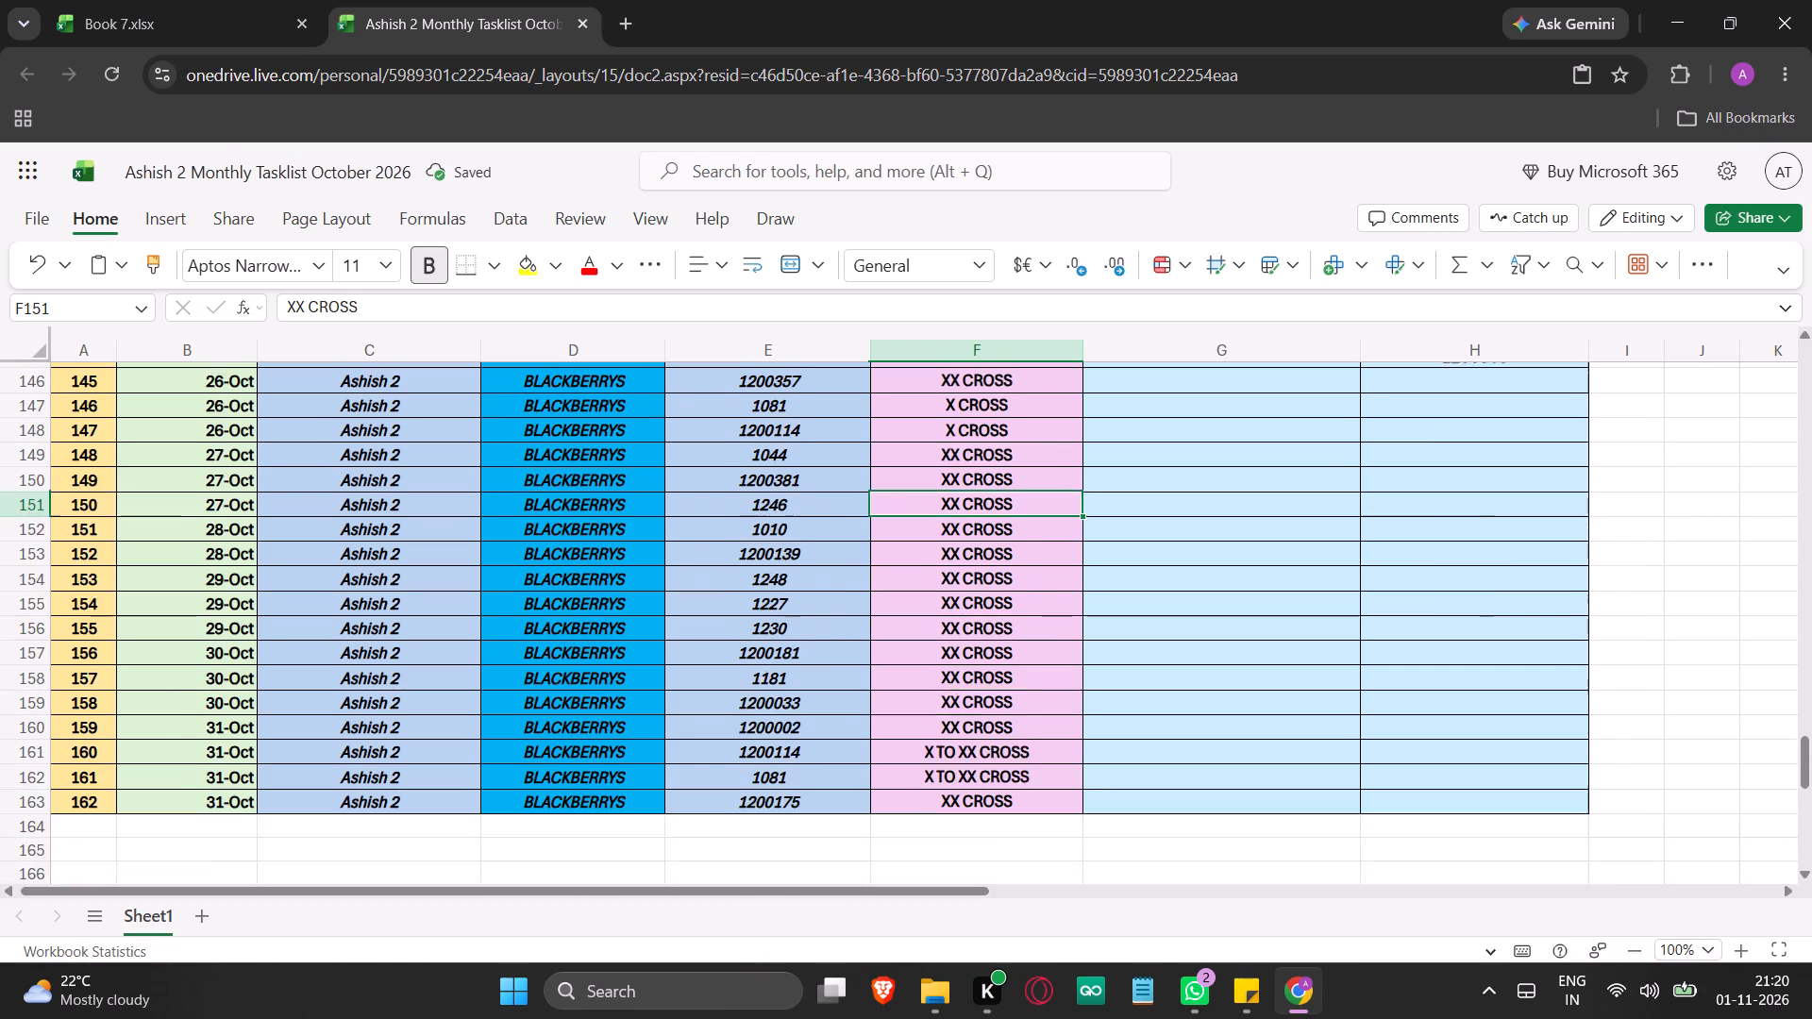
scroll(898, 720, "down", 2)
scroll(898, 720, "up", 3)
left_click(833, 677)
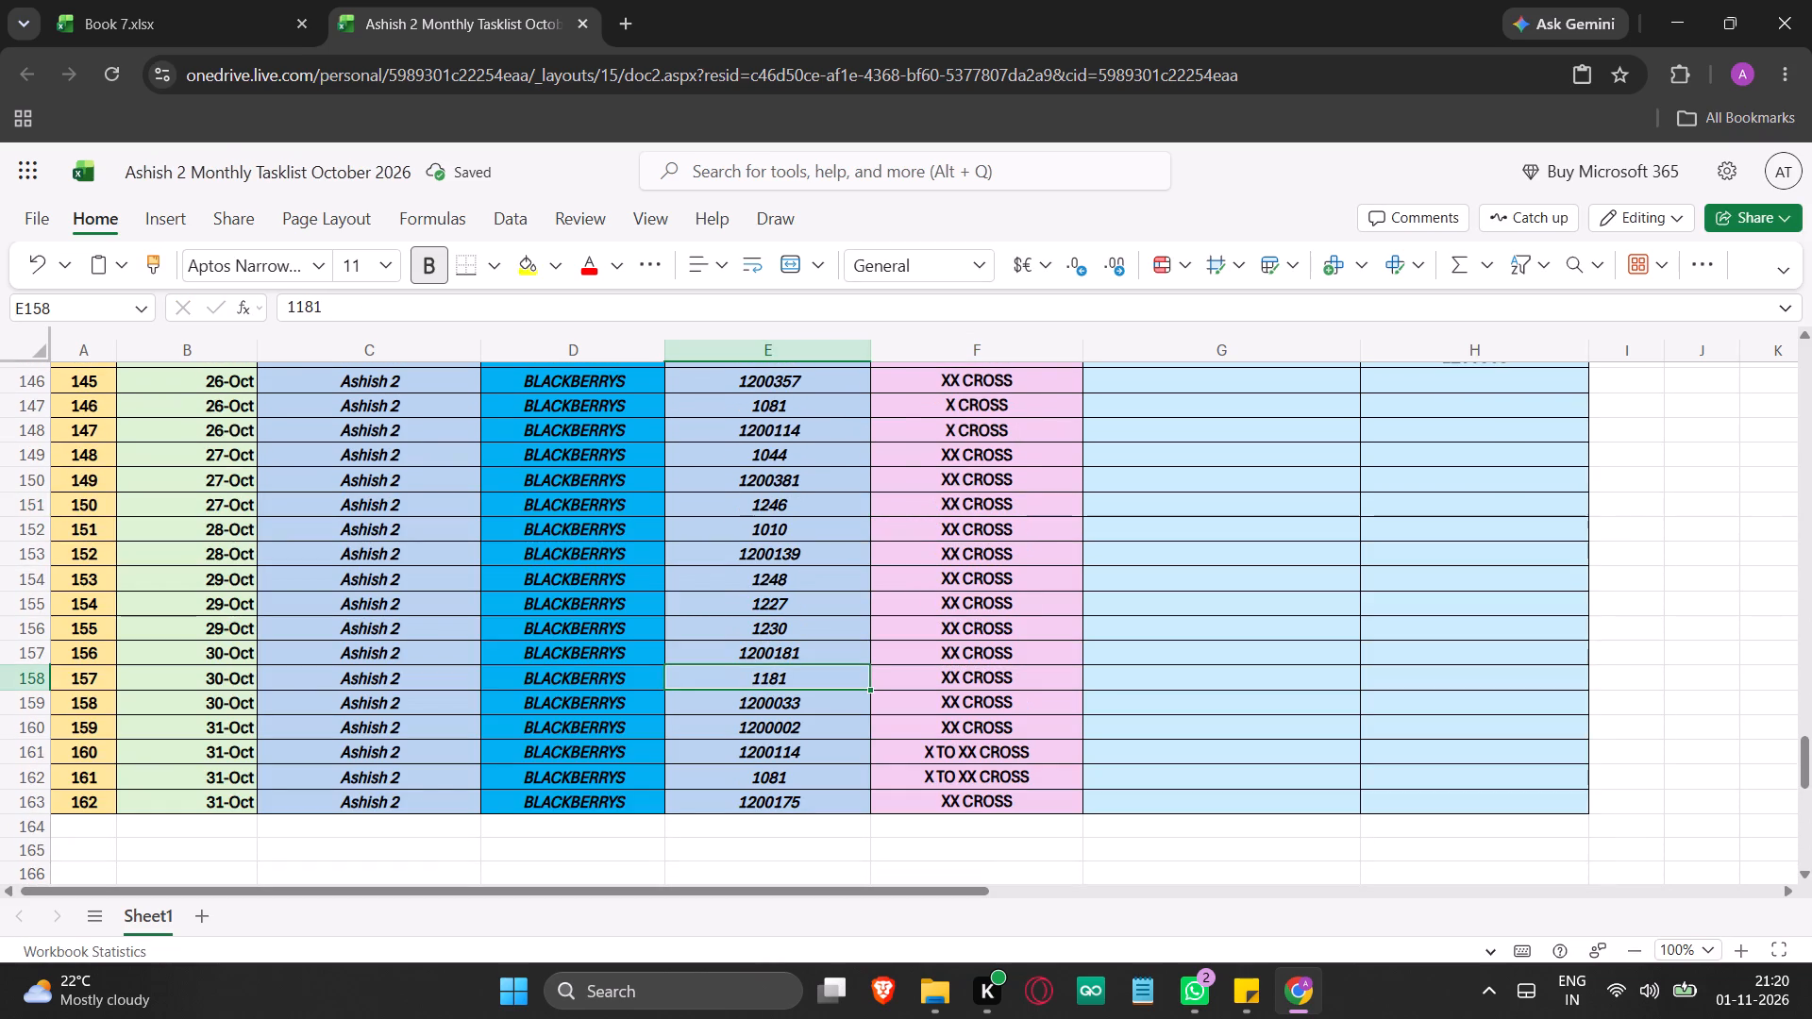
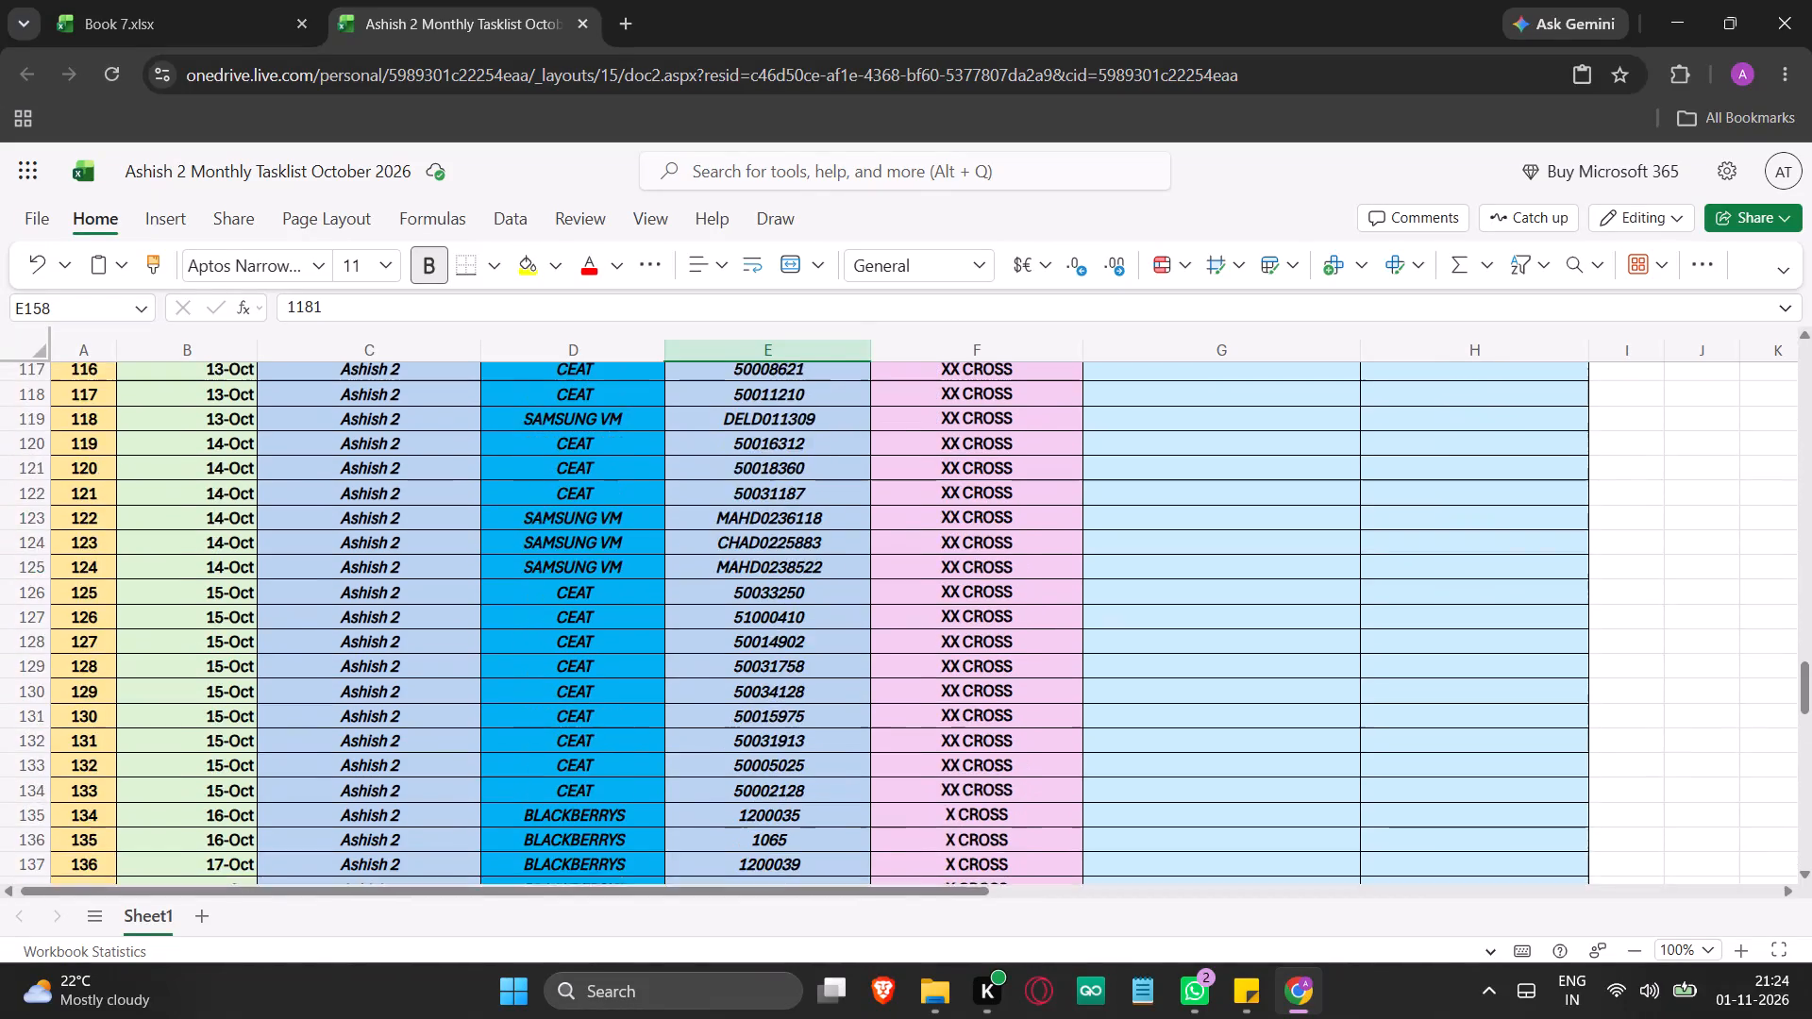
Download a copy of the Ashish 2 Monthly Tasklist October 2026 workbook.
scroll(994, 638, "down", 20)
scroll(994, 638, "down", 6)
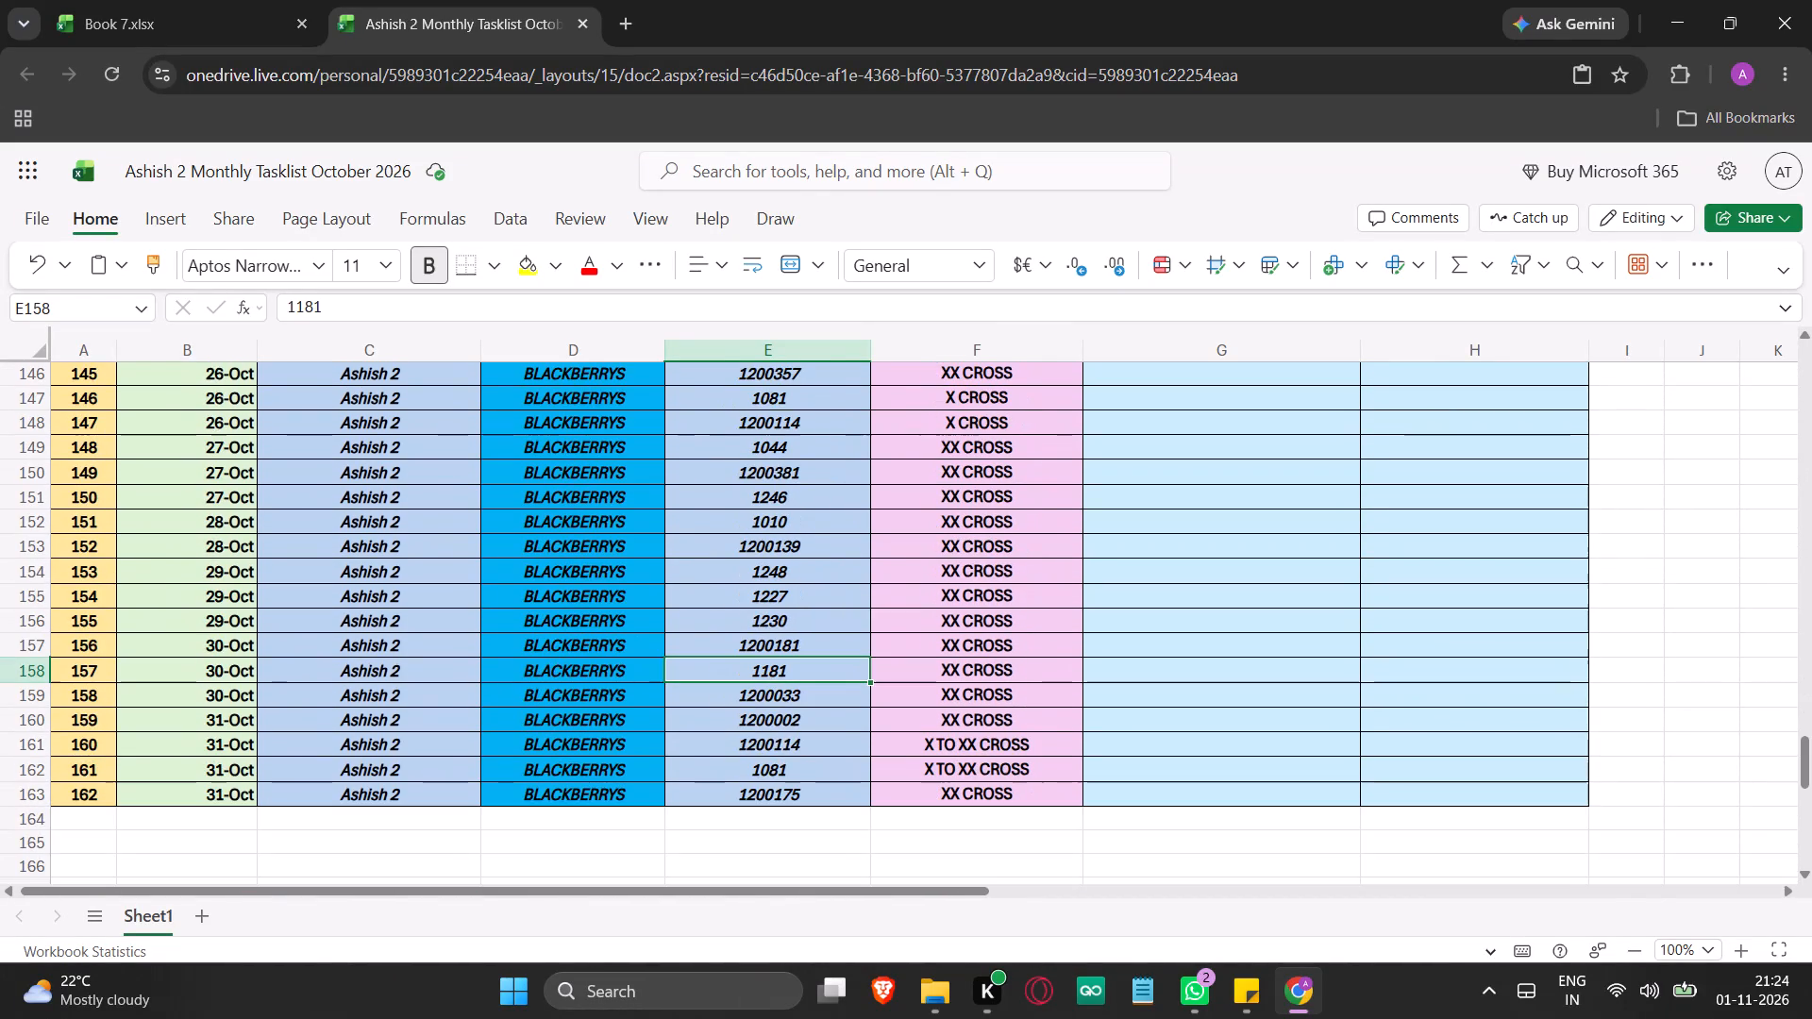
left_click(1086, 639)
left_click(1109, 701)
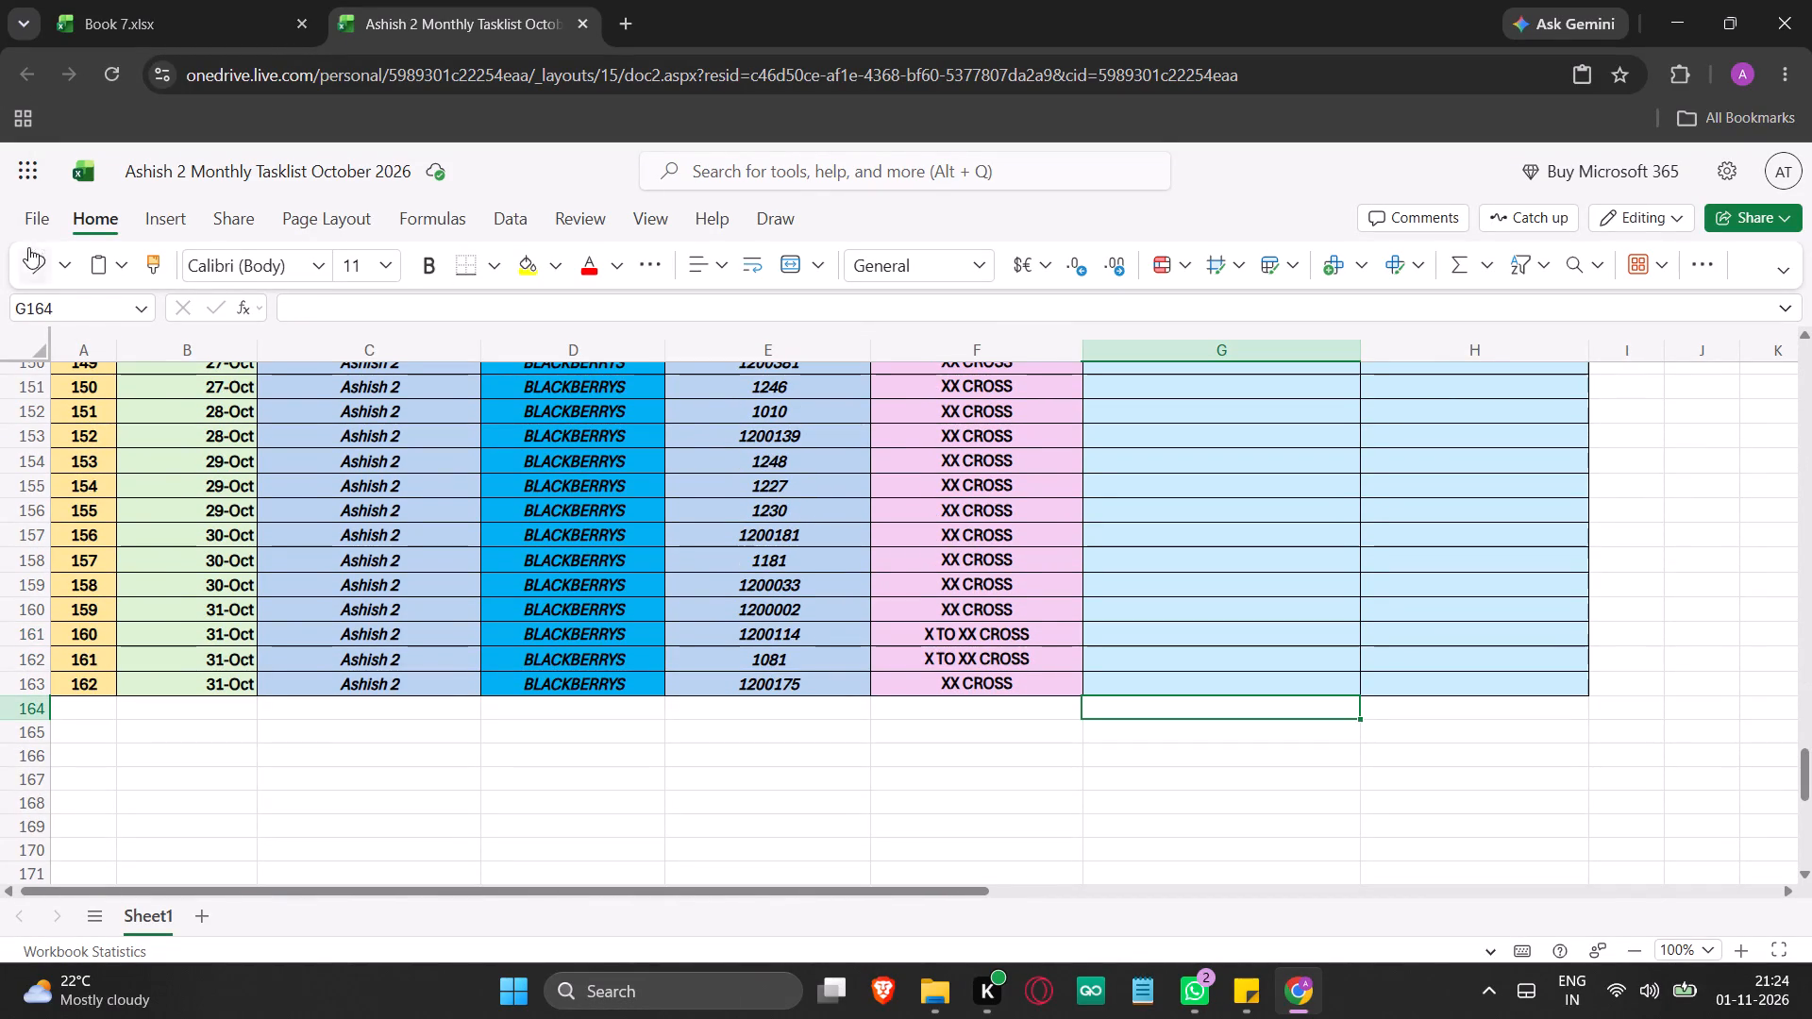
left_click(35, 222)
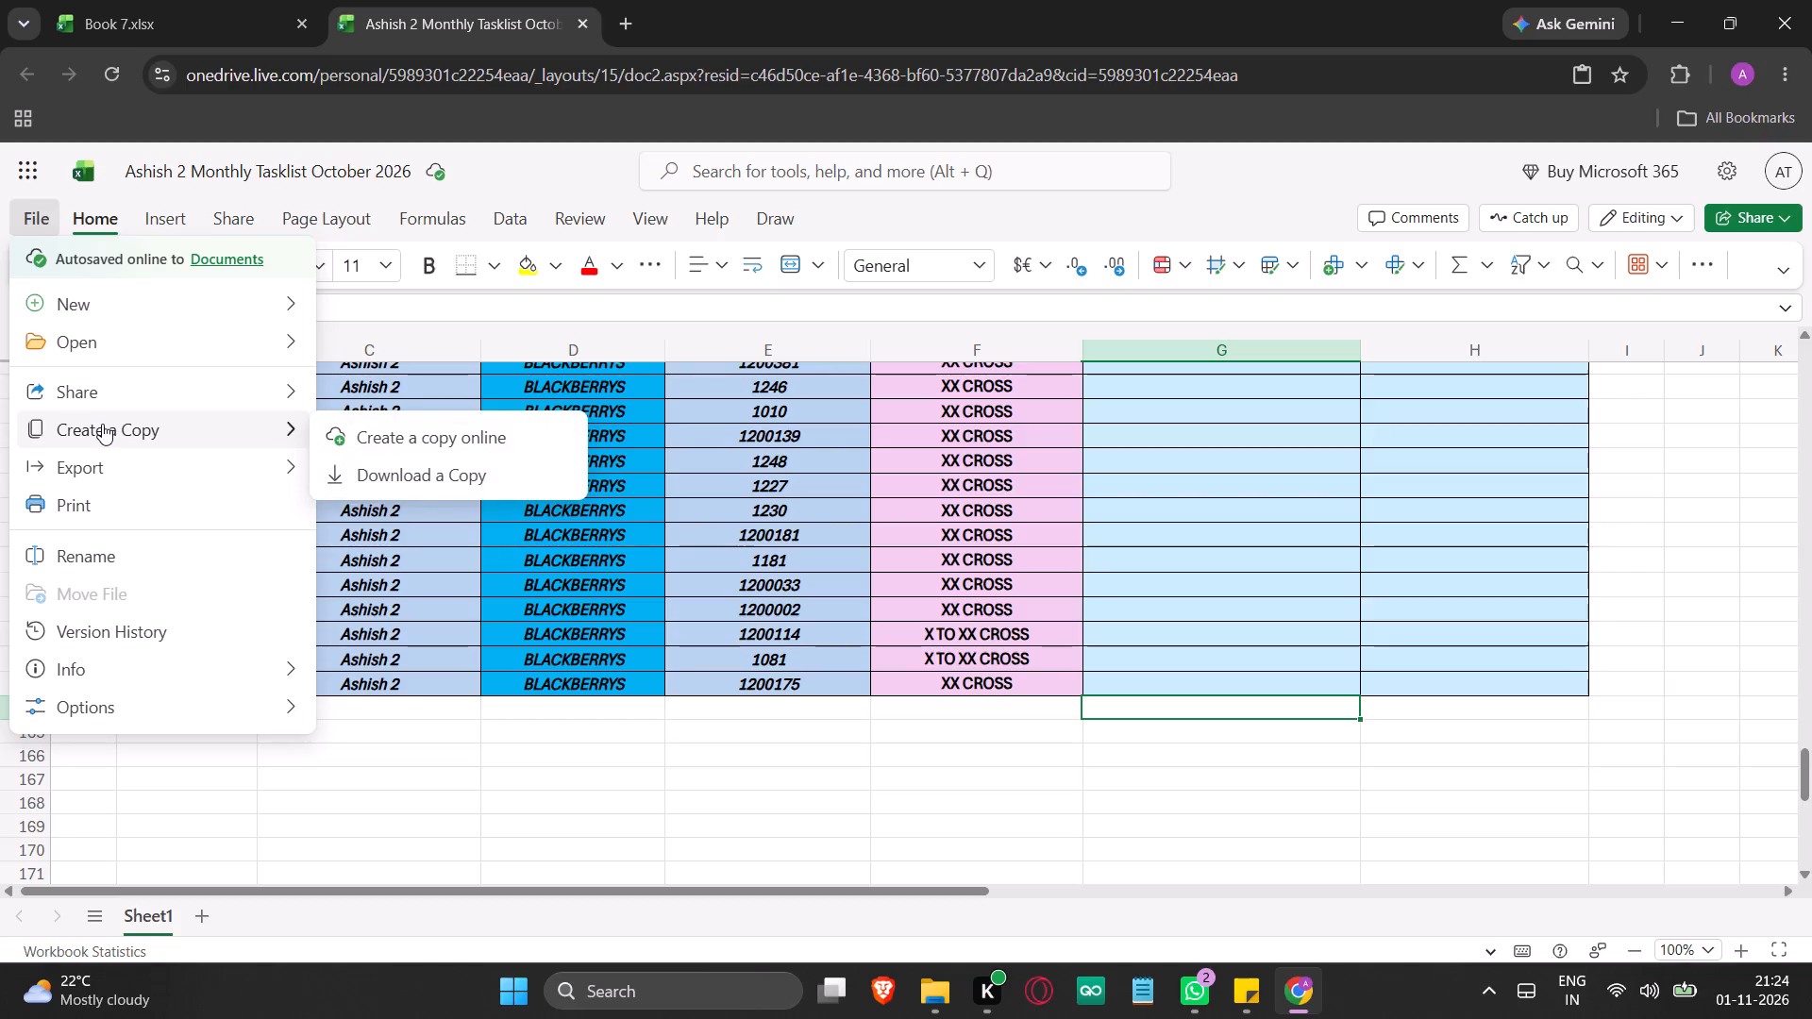
left_click(376, 472)
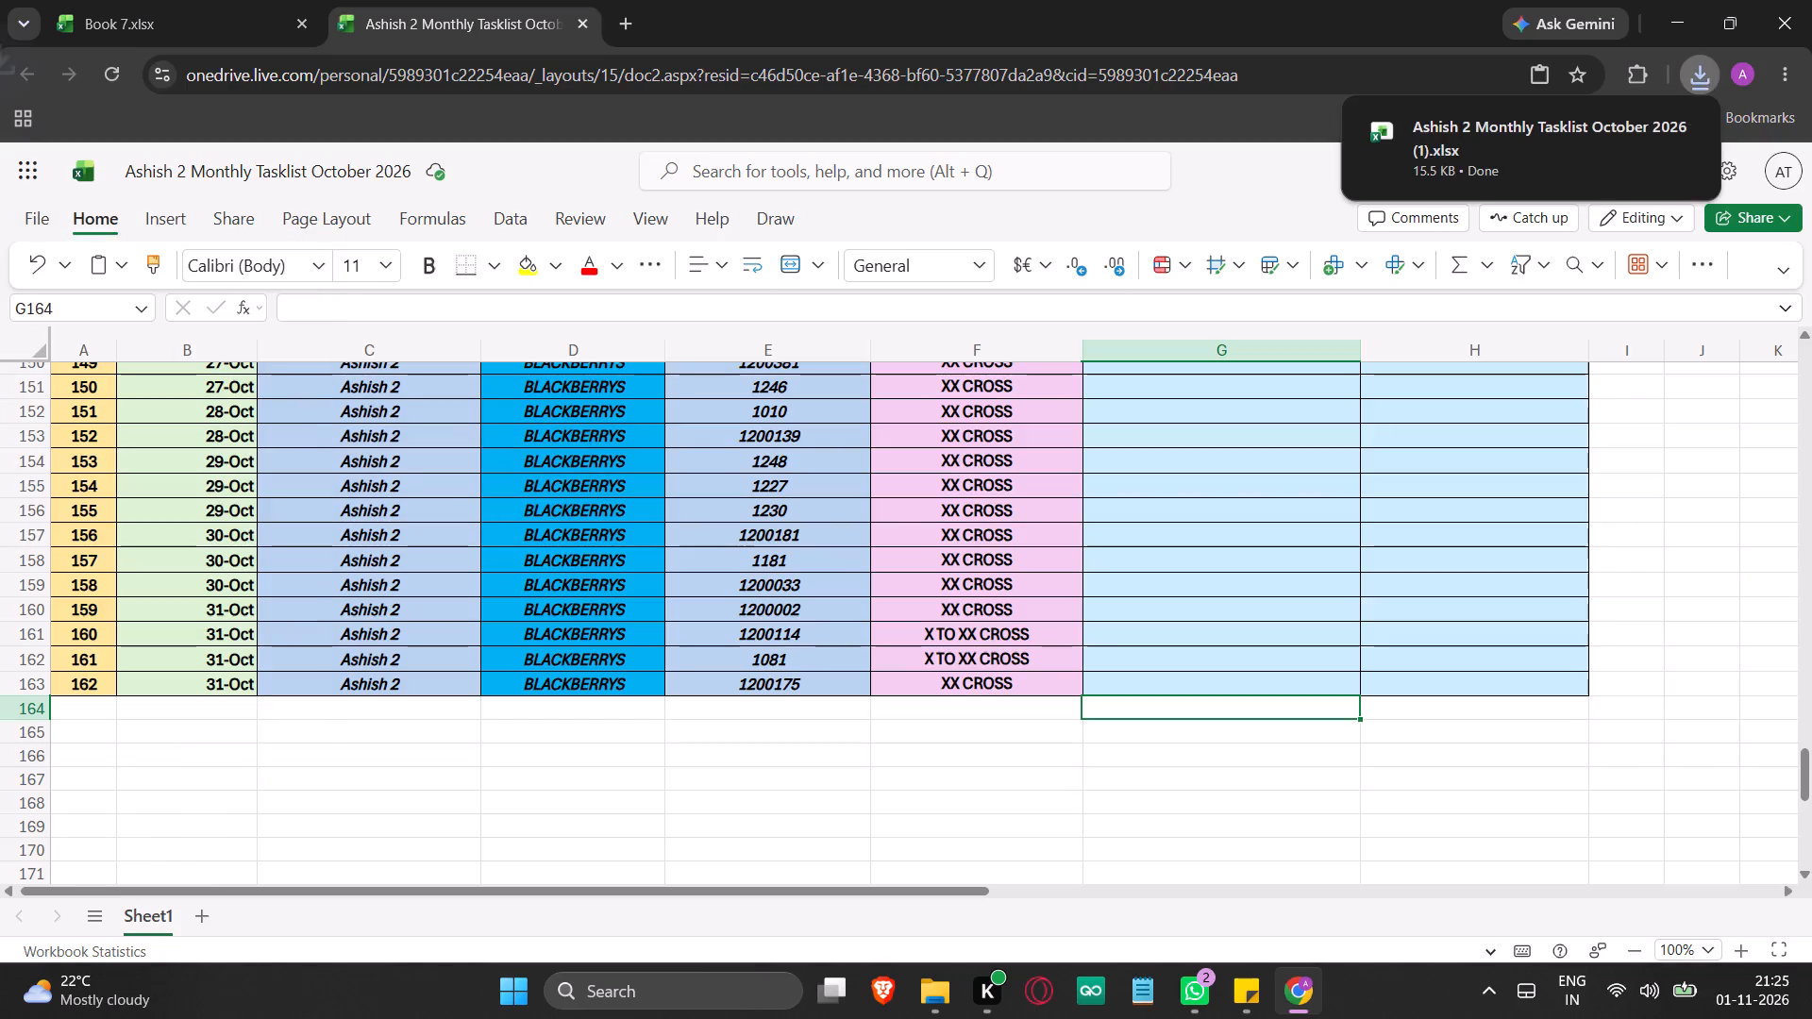
Close the October 2026 tasklist and Book 7.xlsx workbooks, and exit the browser.
scroll(460, 487, "down", 3)
scroll(463, 487, "up", 7)
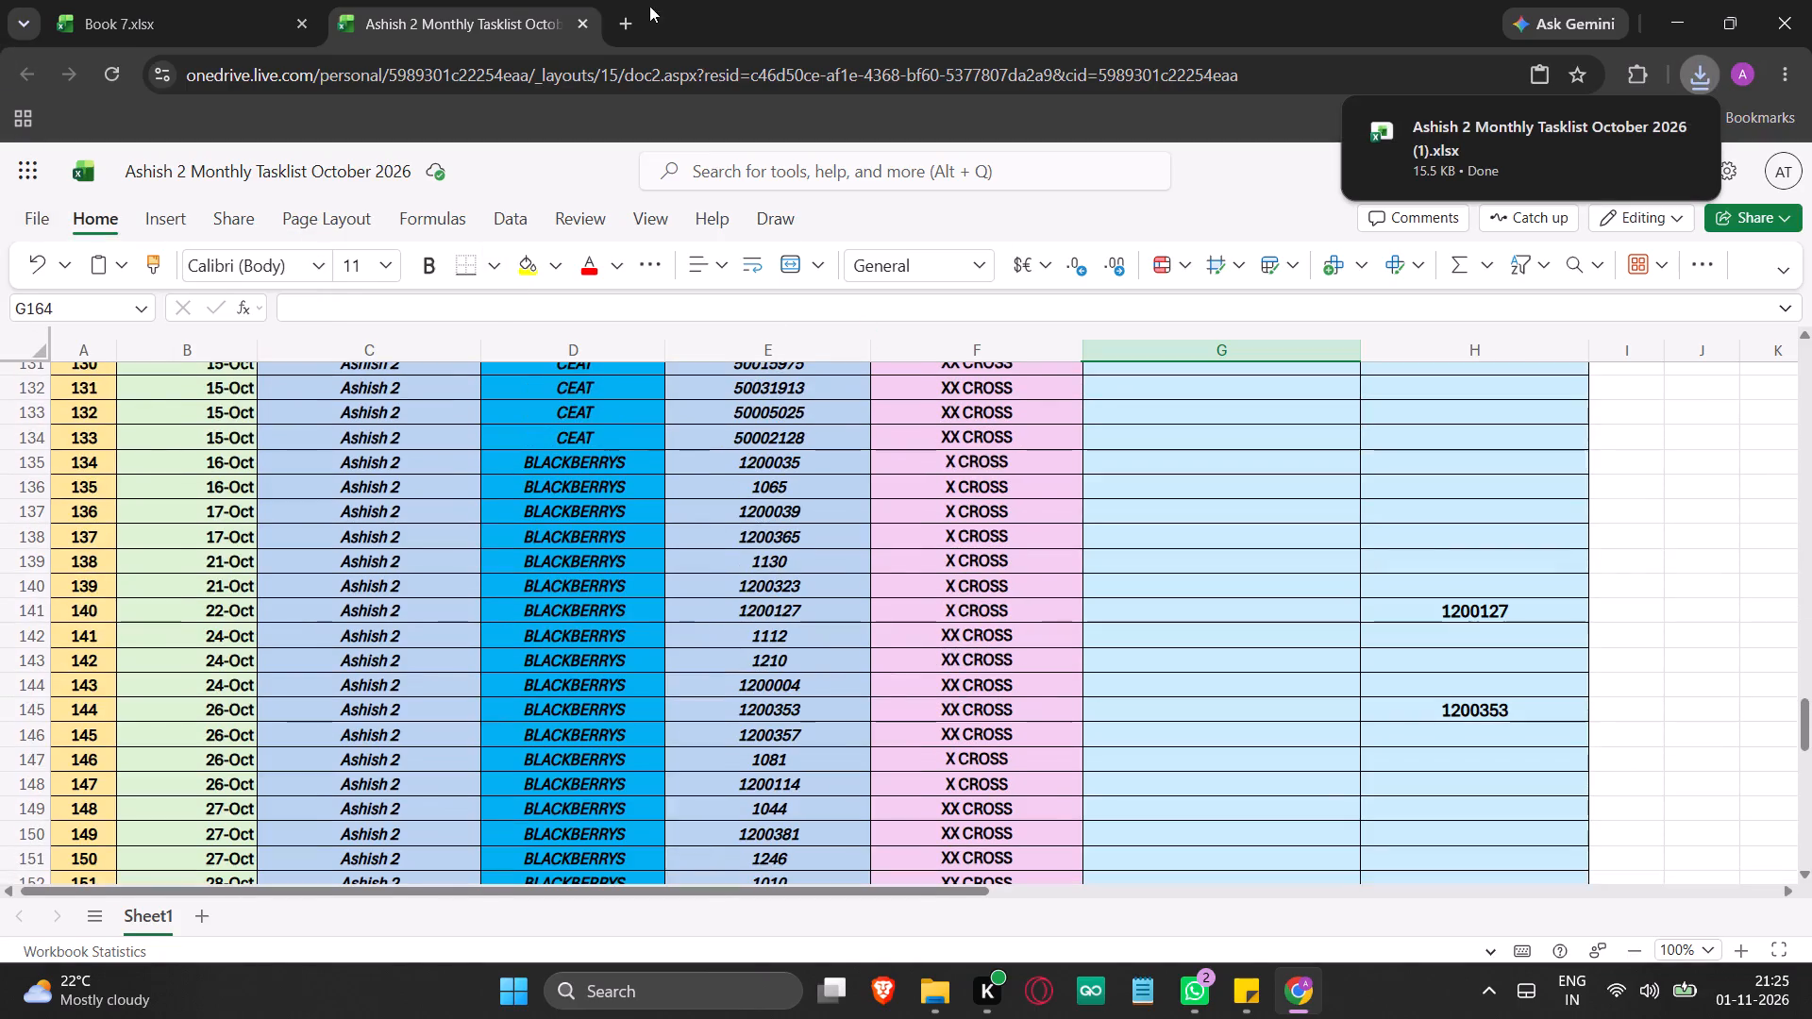
left_click(639, 18)
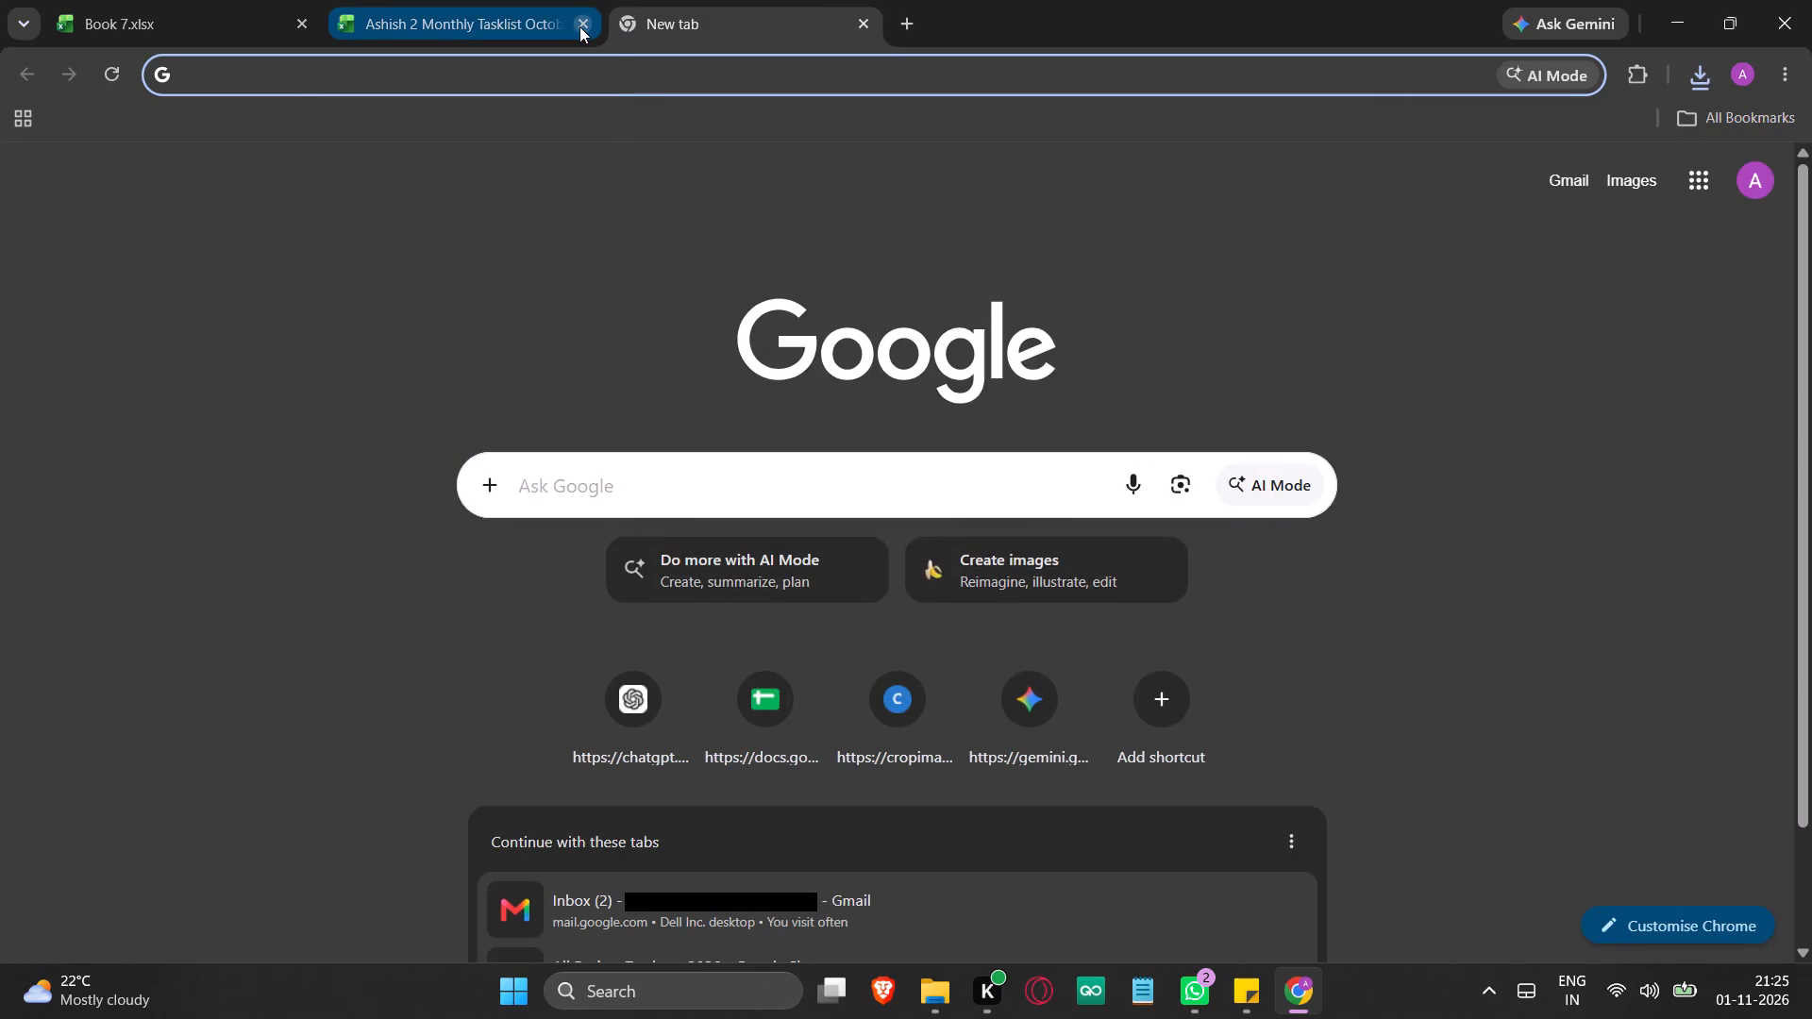
left_click(582, 26)
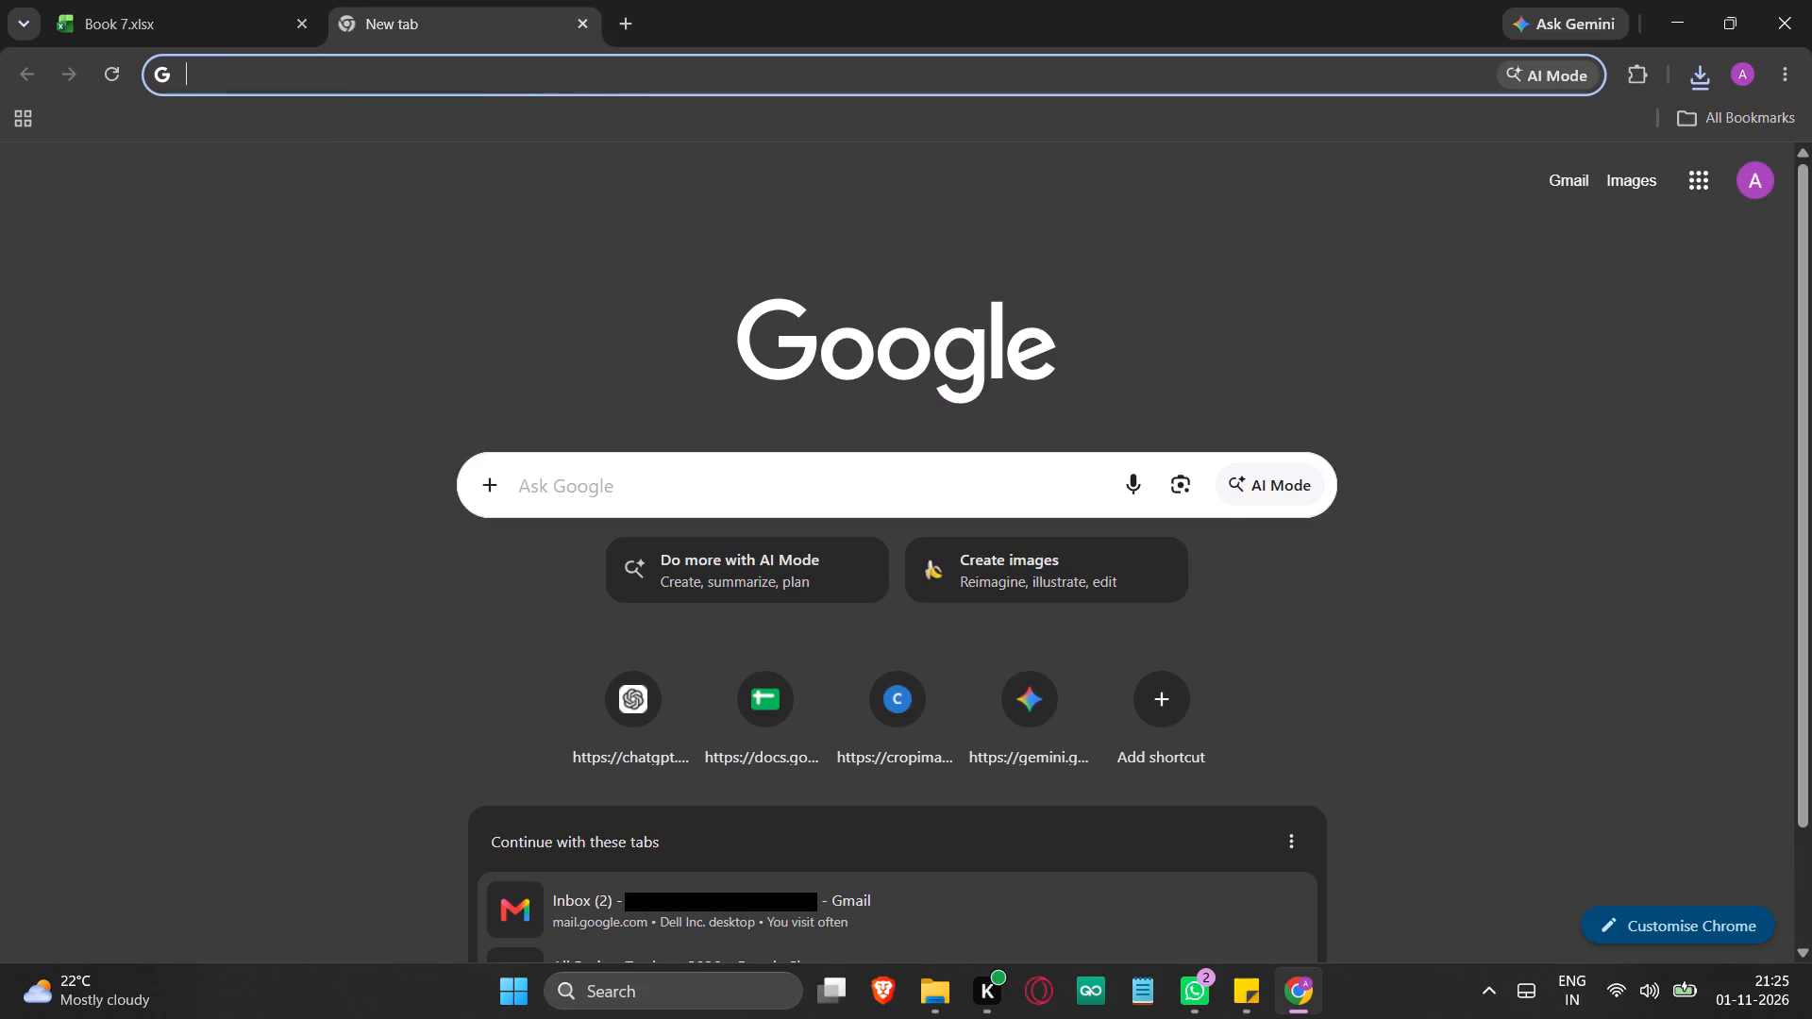
left_click(295, 22)
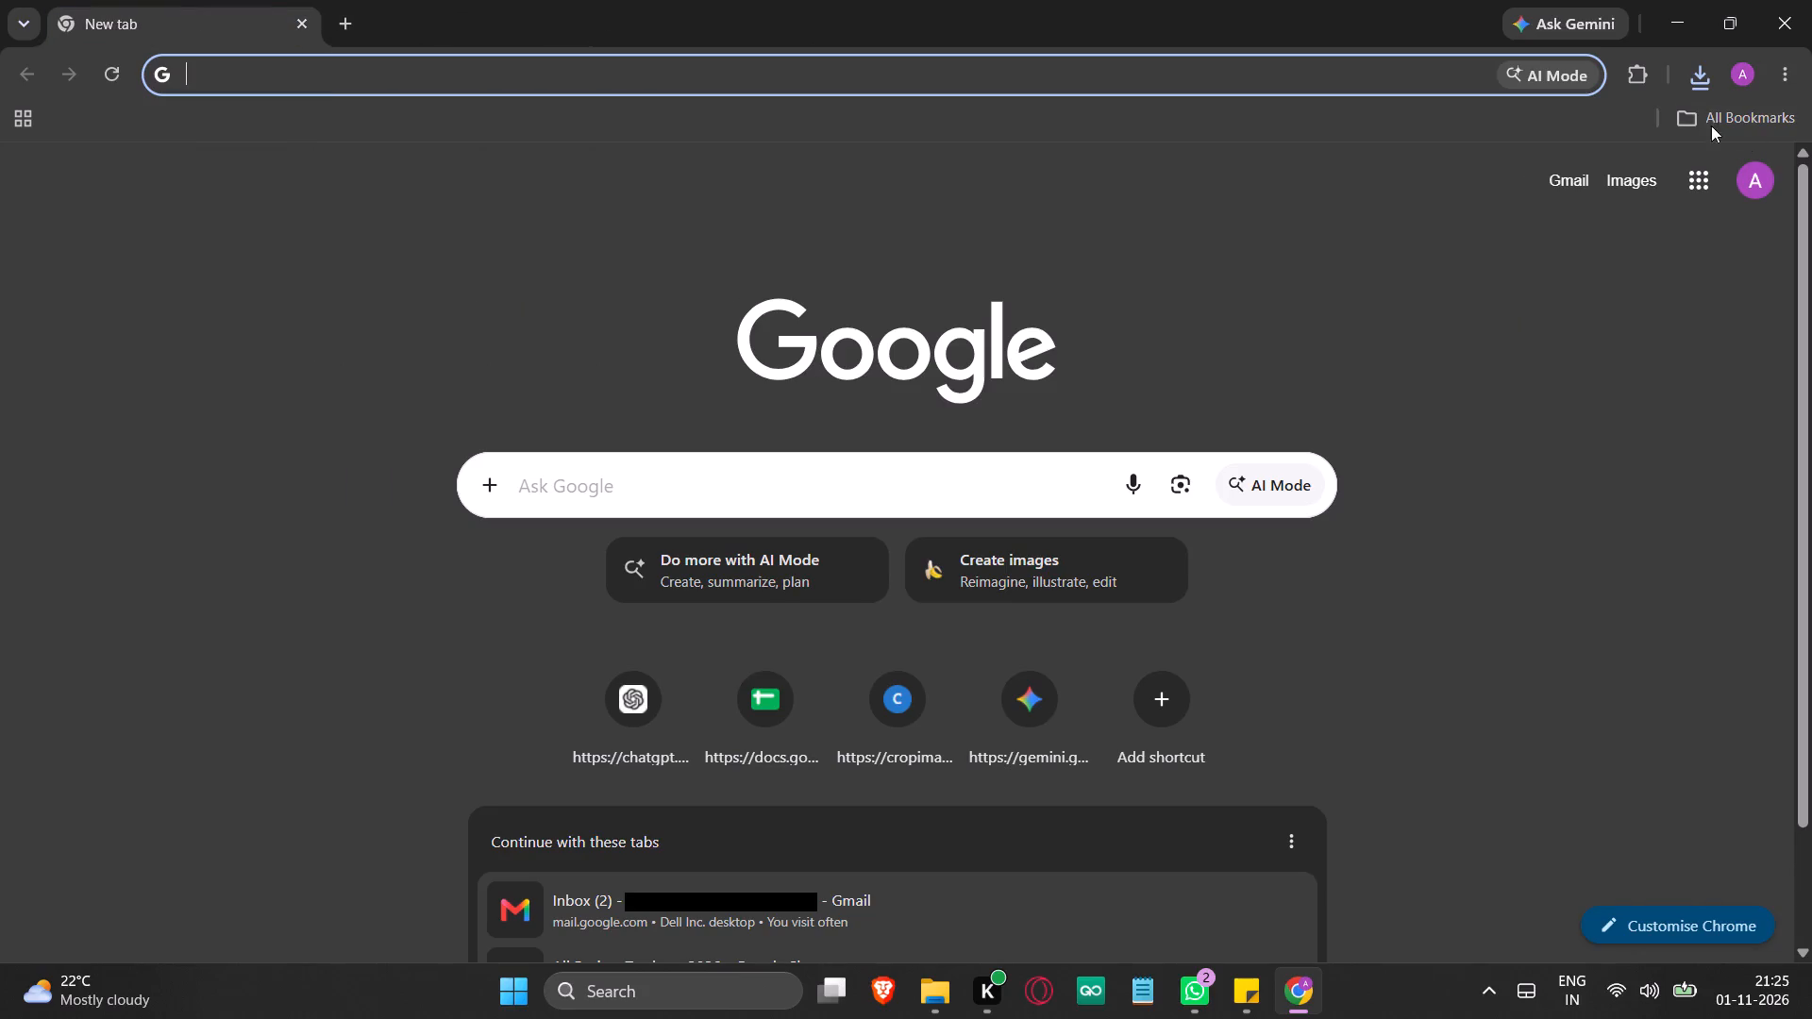
scroll(1811, 34, "down", 4)
scroll(1782, 55, "up", 3)
left_click(1811, 0)
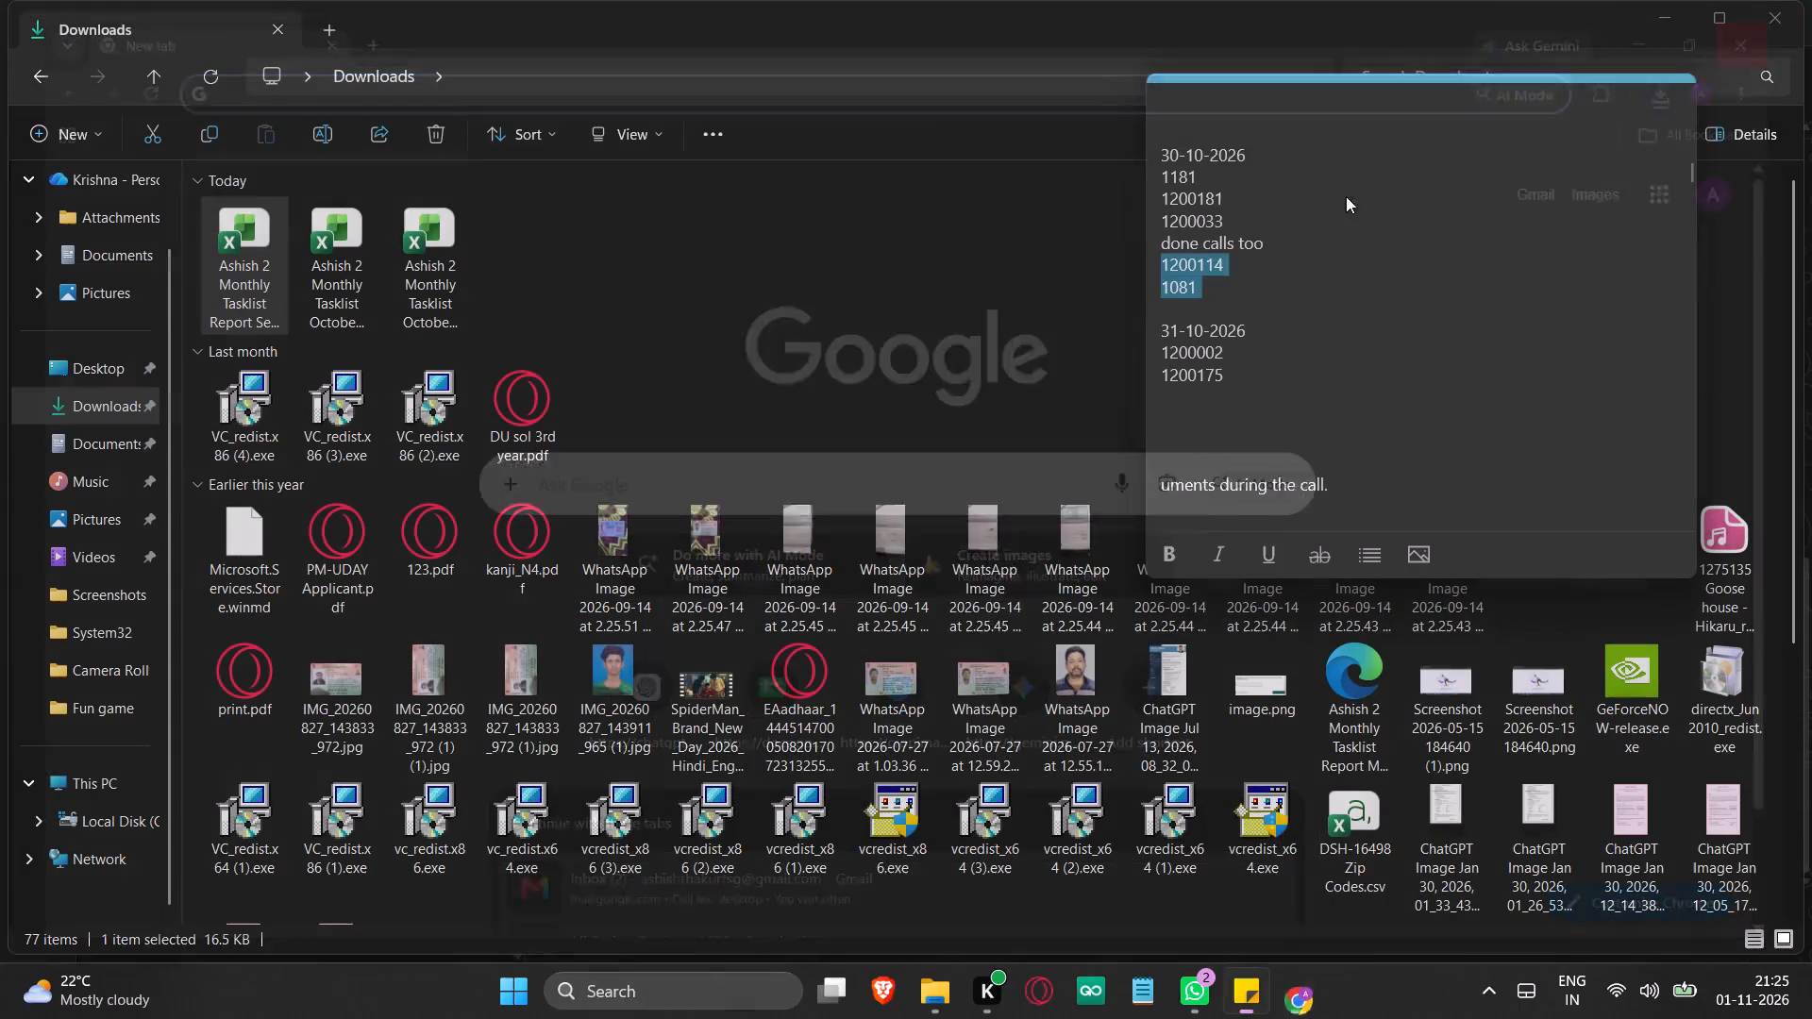
Close the sticky note with the 30-10-2026 and 31-10-2026 store codes over the Downloads folder.
left_click(1669, 92)
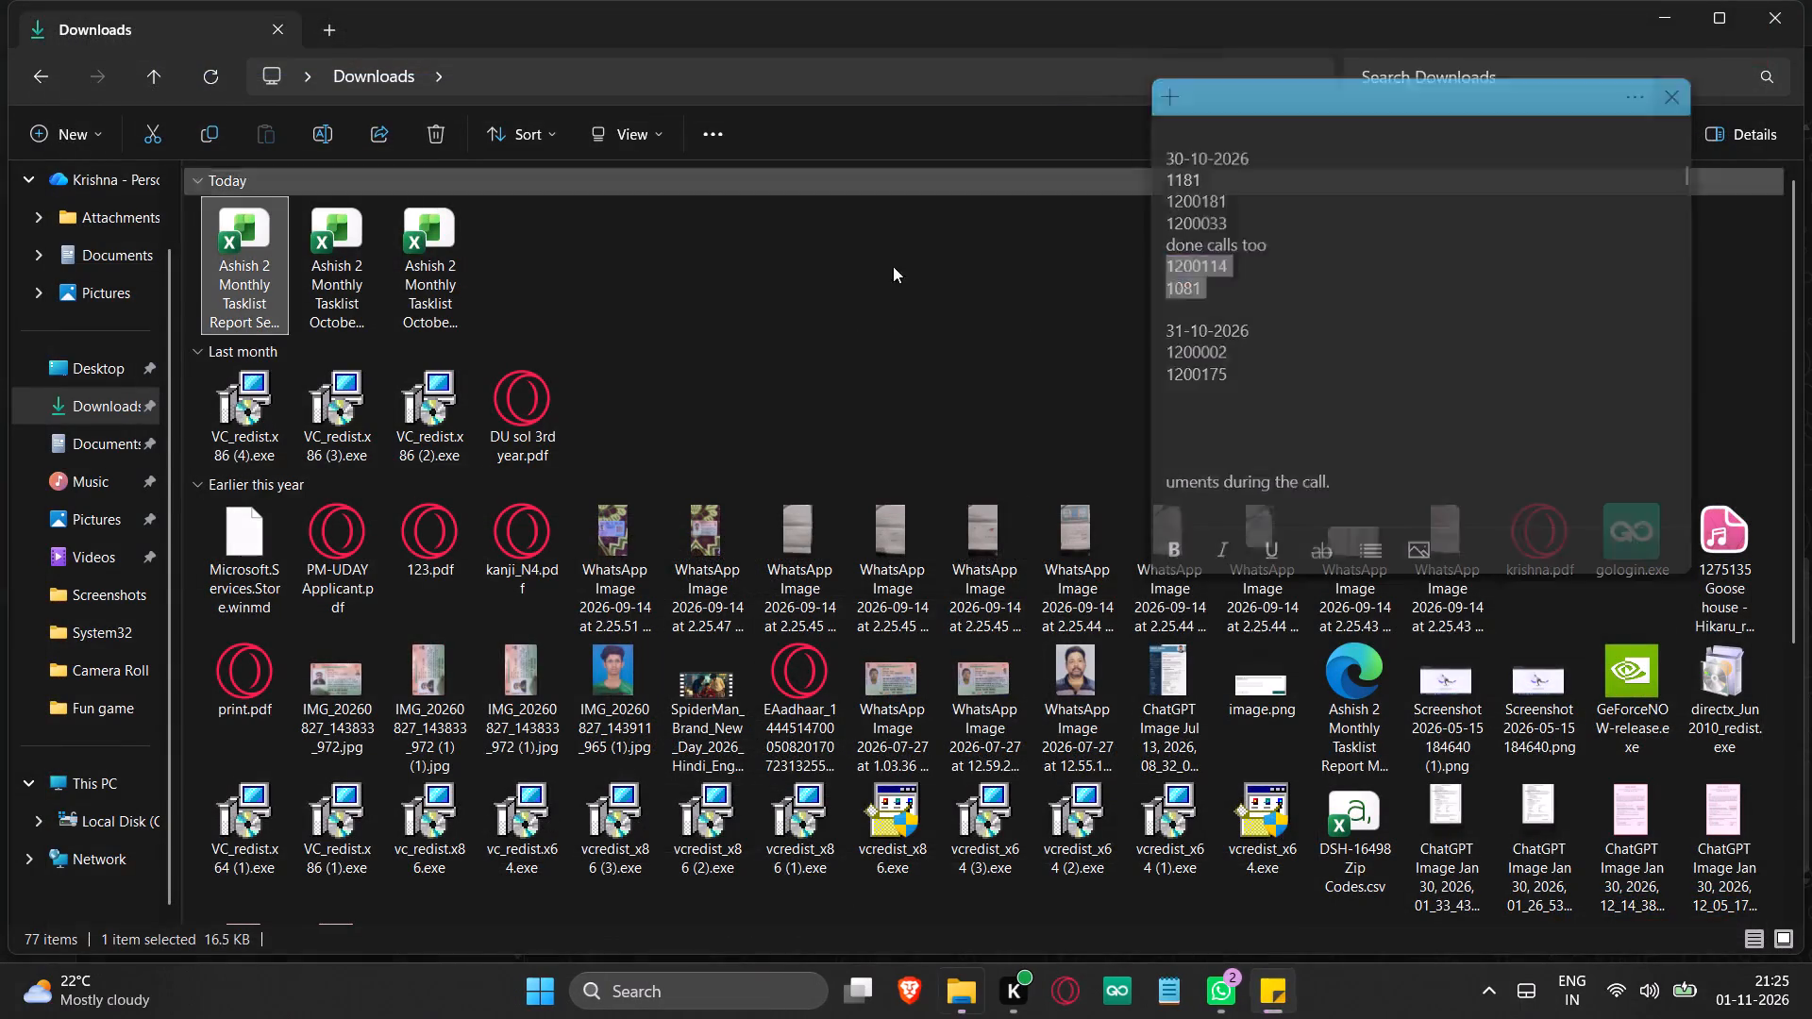
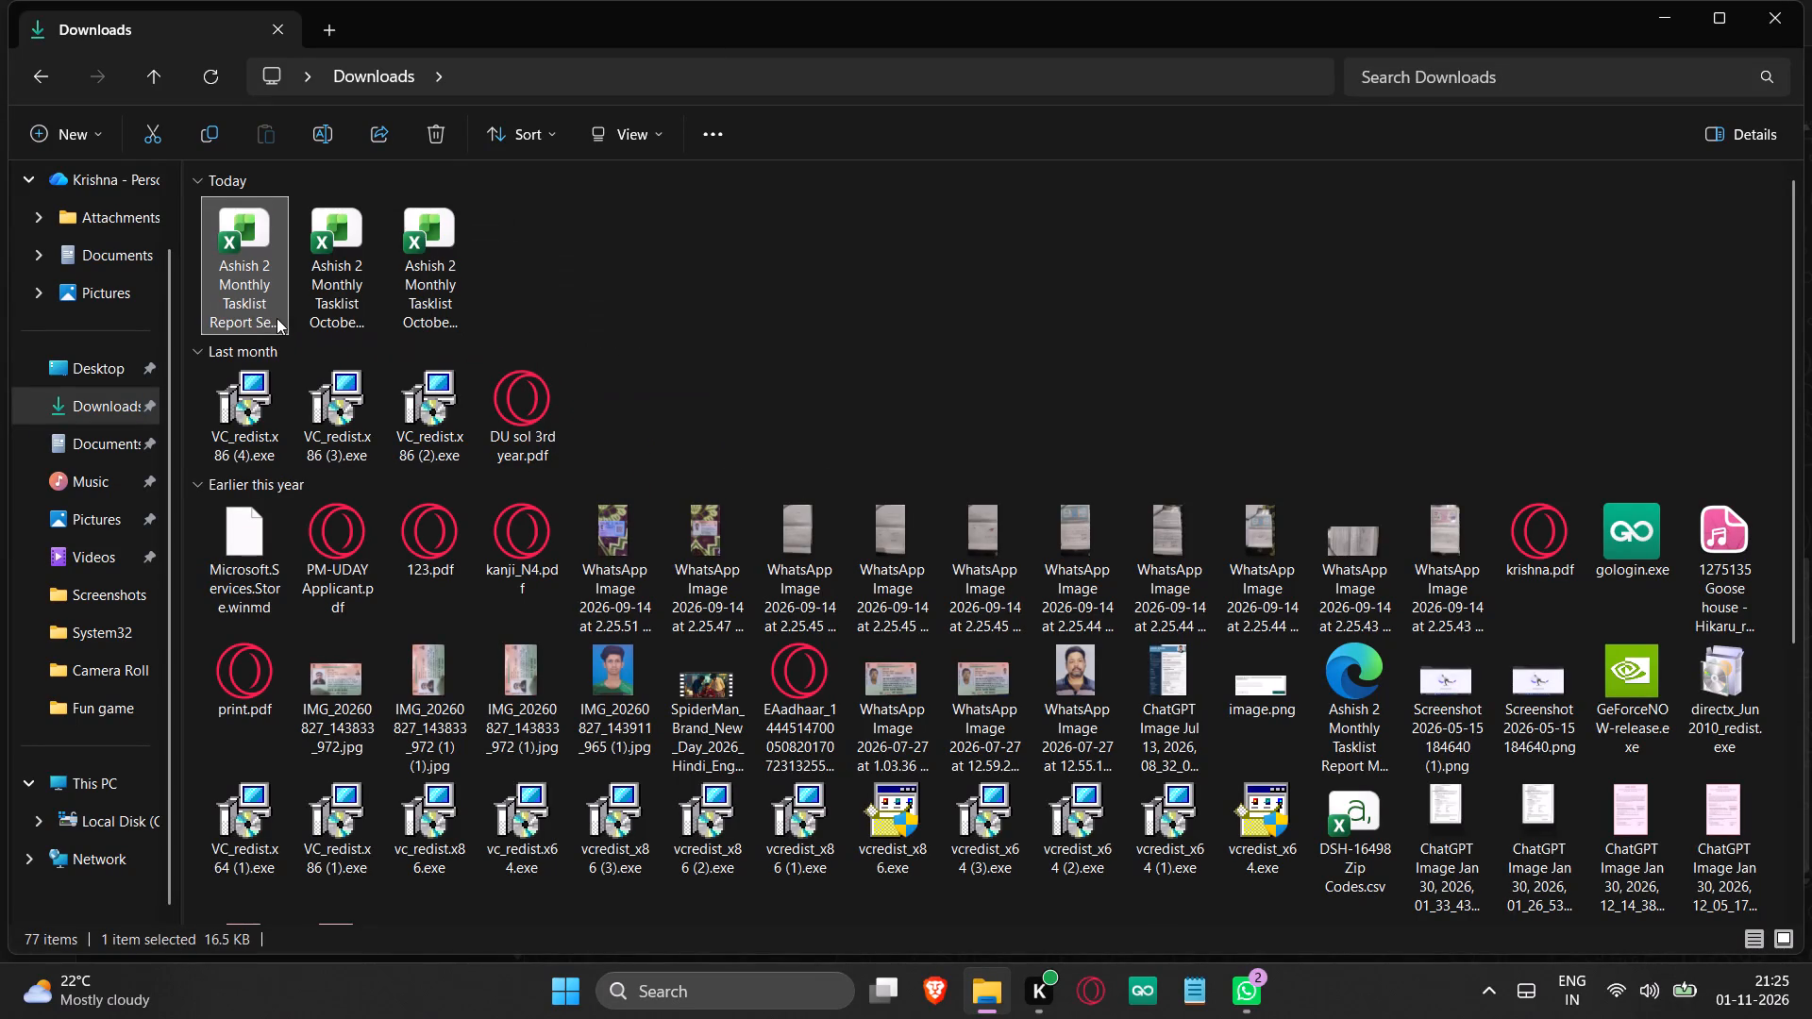
Check the full file names of the September 2026 report and the last October tasklist workbook among today's downloads.
left_click(256, 305)
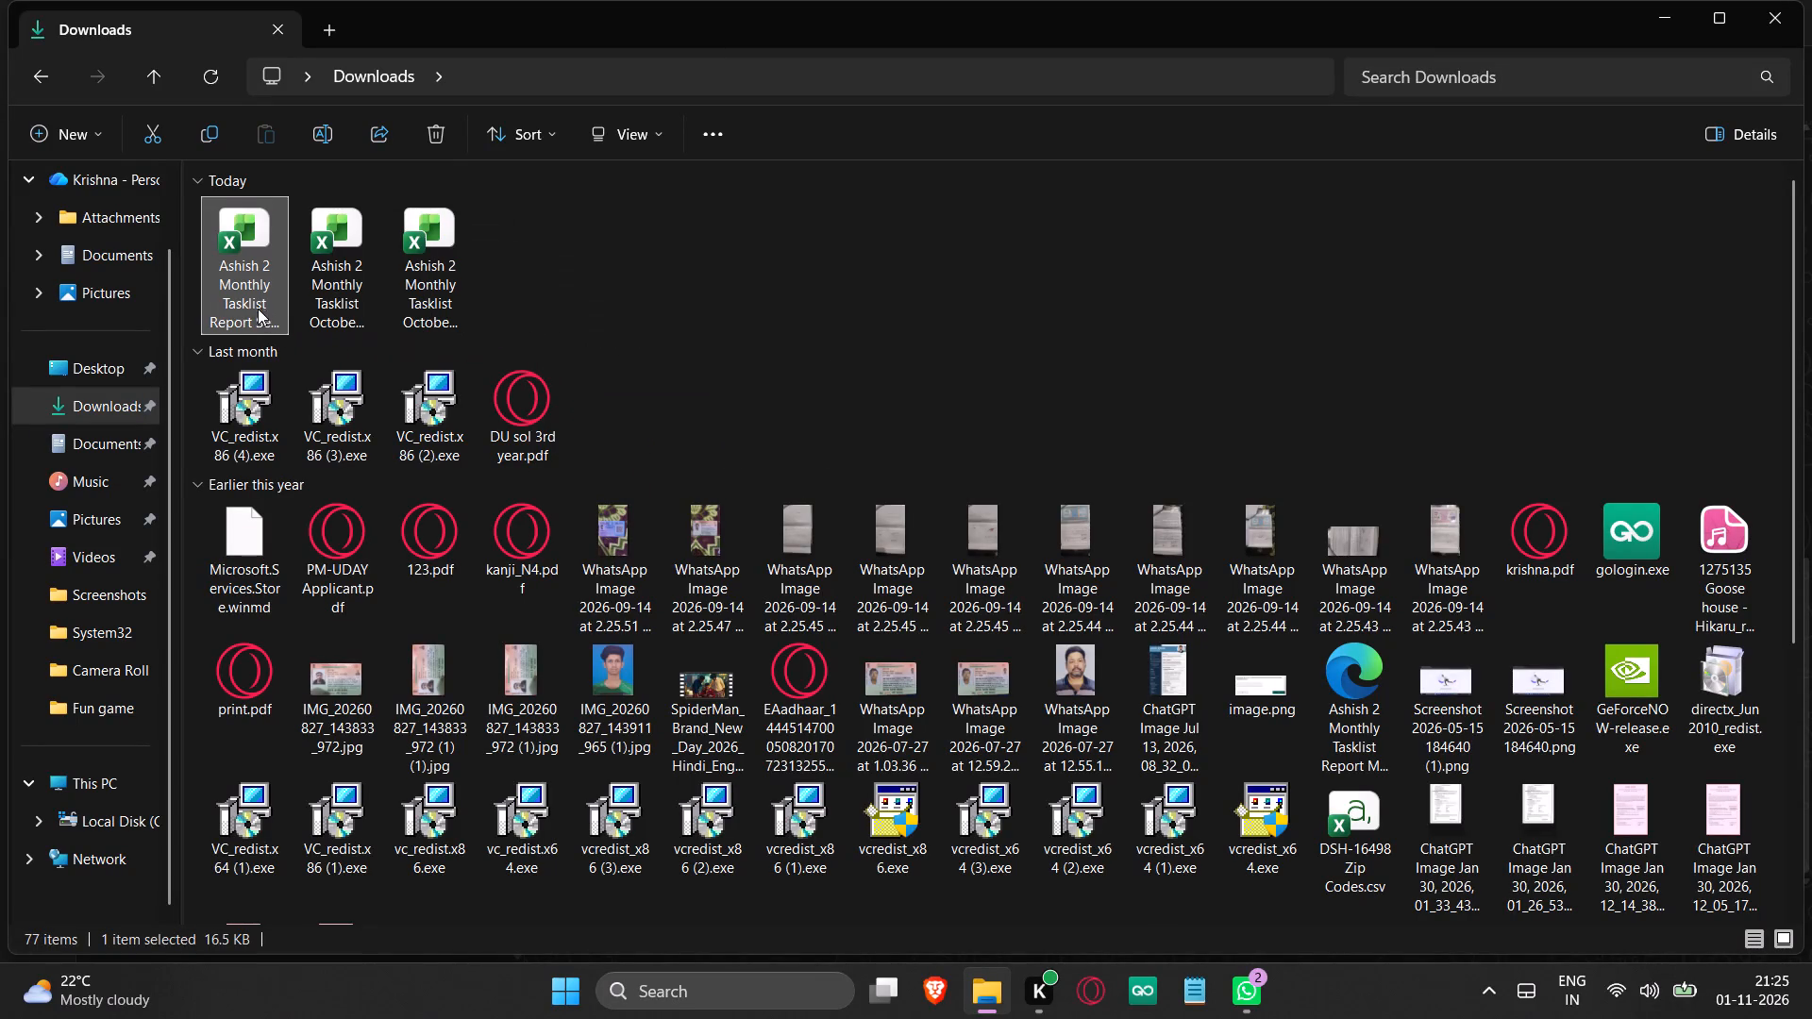
left_click(256, 308)
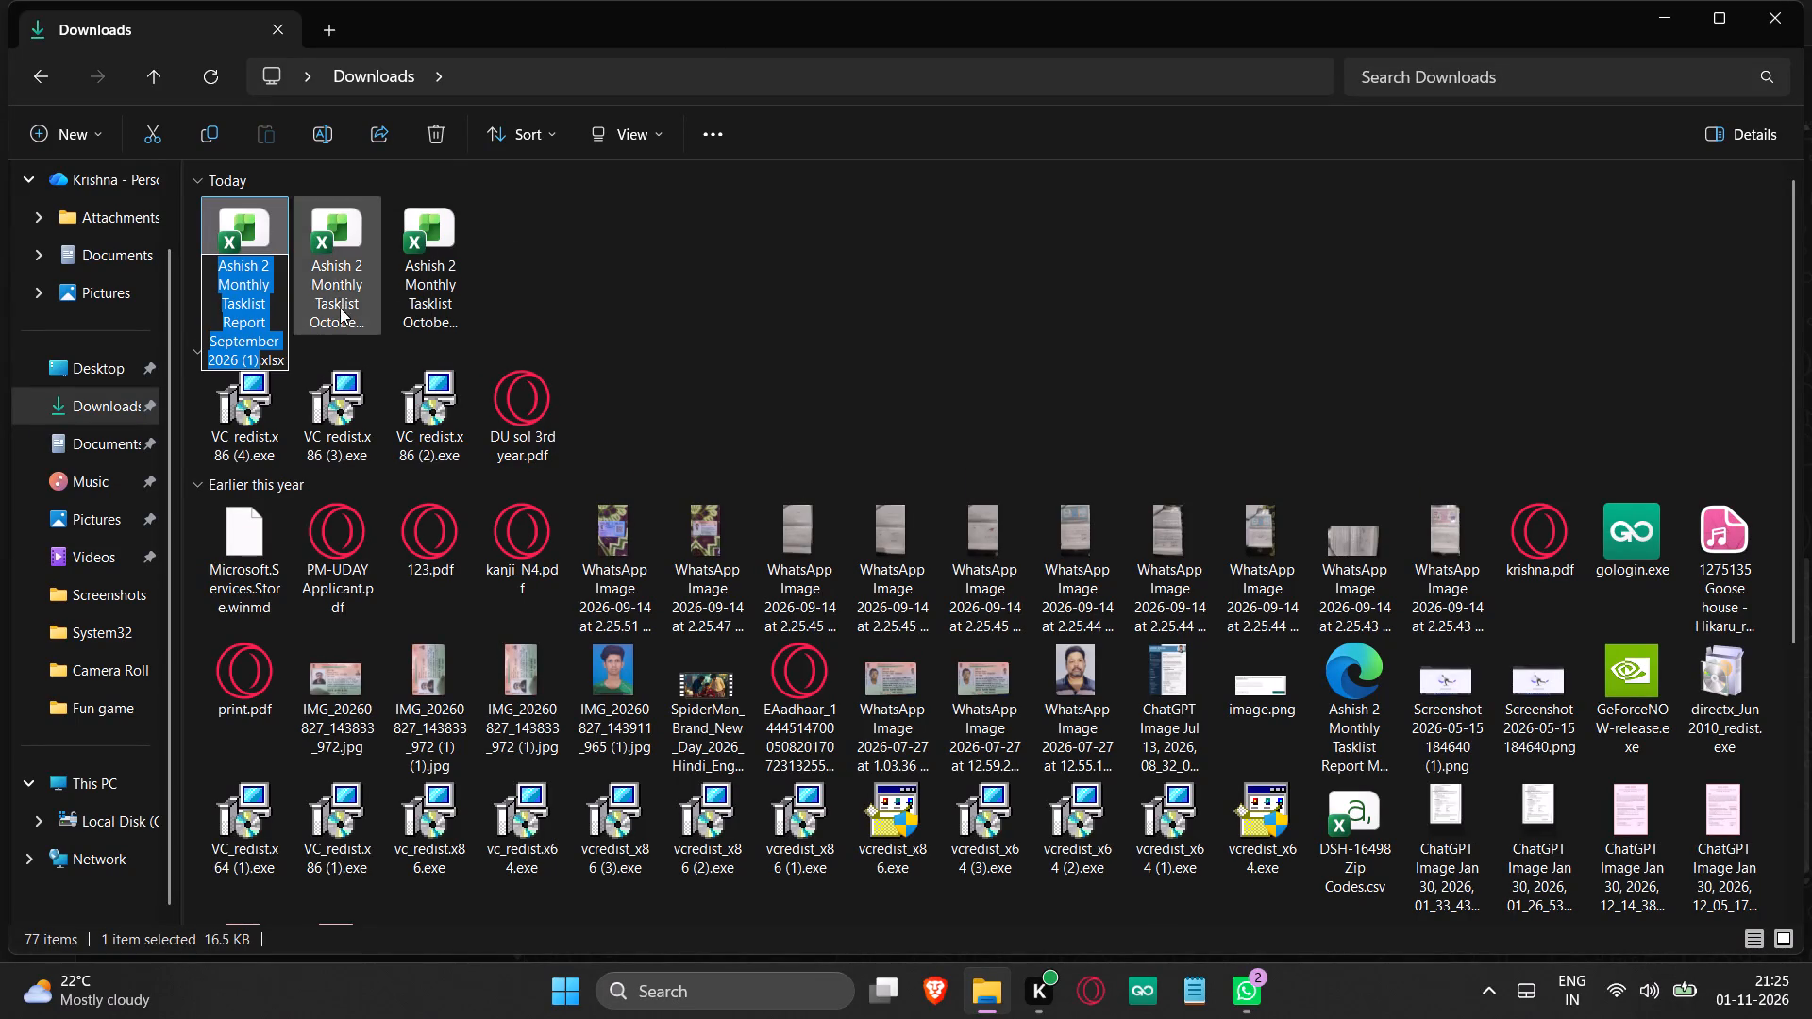
left_click(441, 295)
left_click(436, 297)
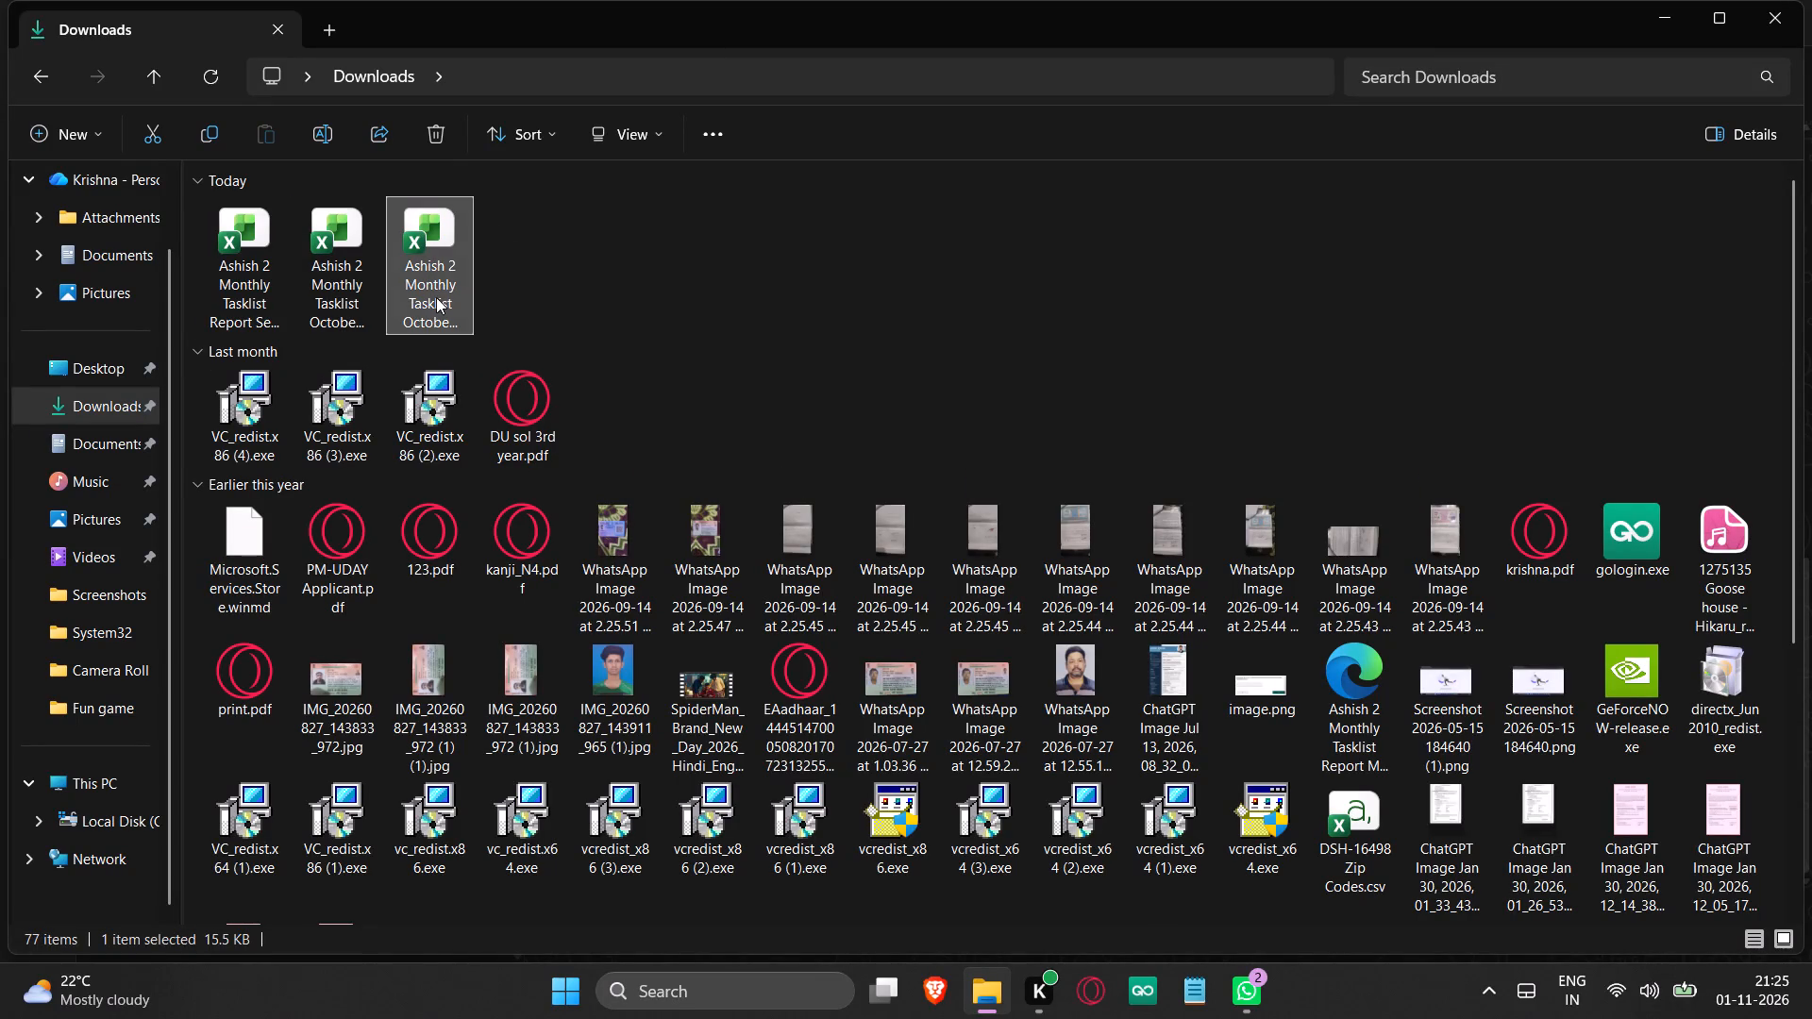